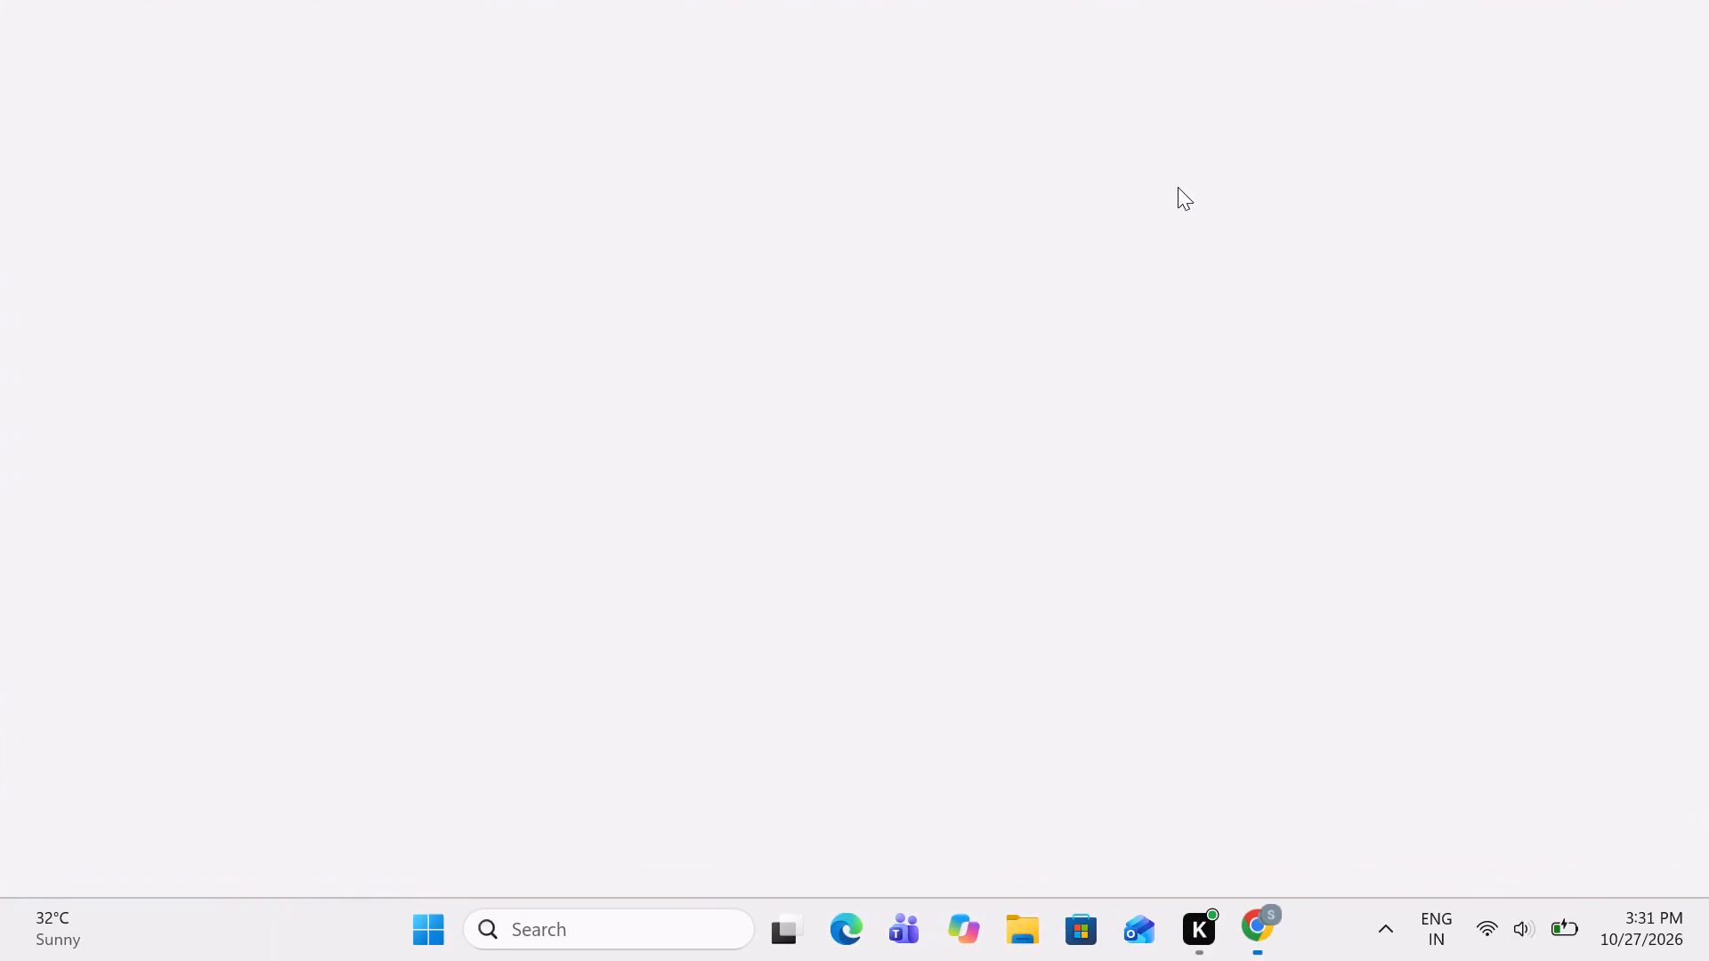
Restore the browser pages from the previous session and switch to the window with the New Master Sheet - Data Collection spreadsheet.
click(1640, 275)
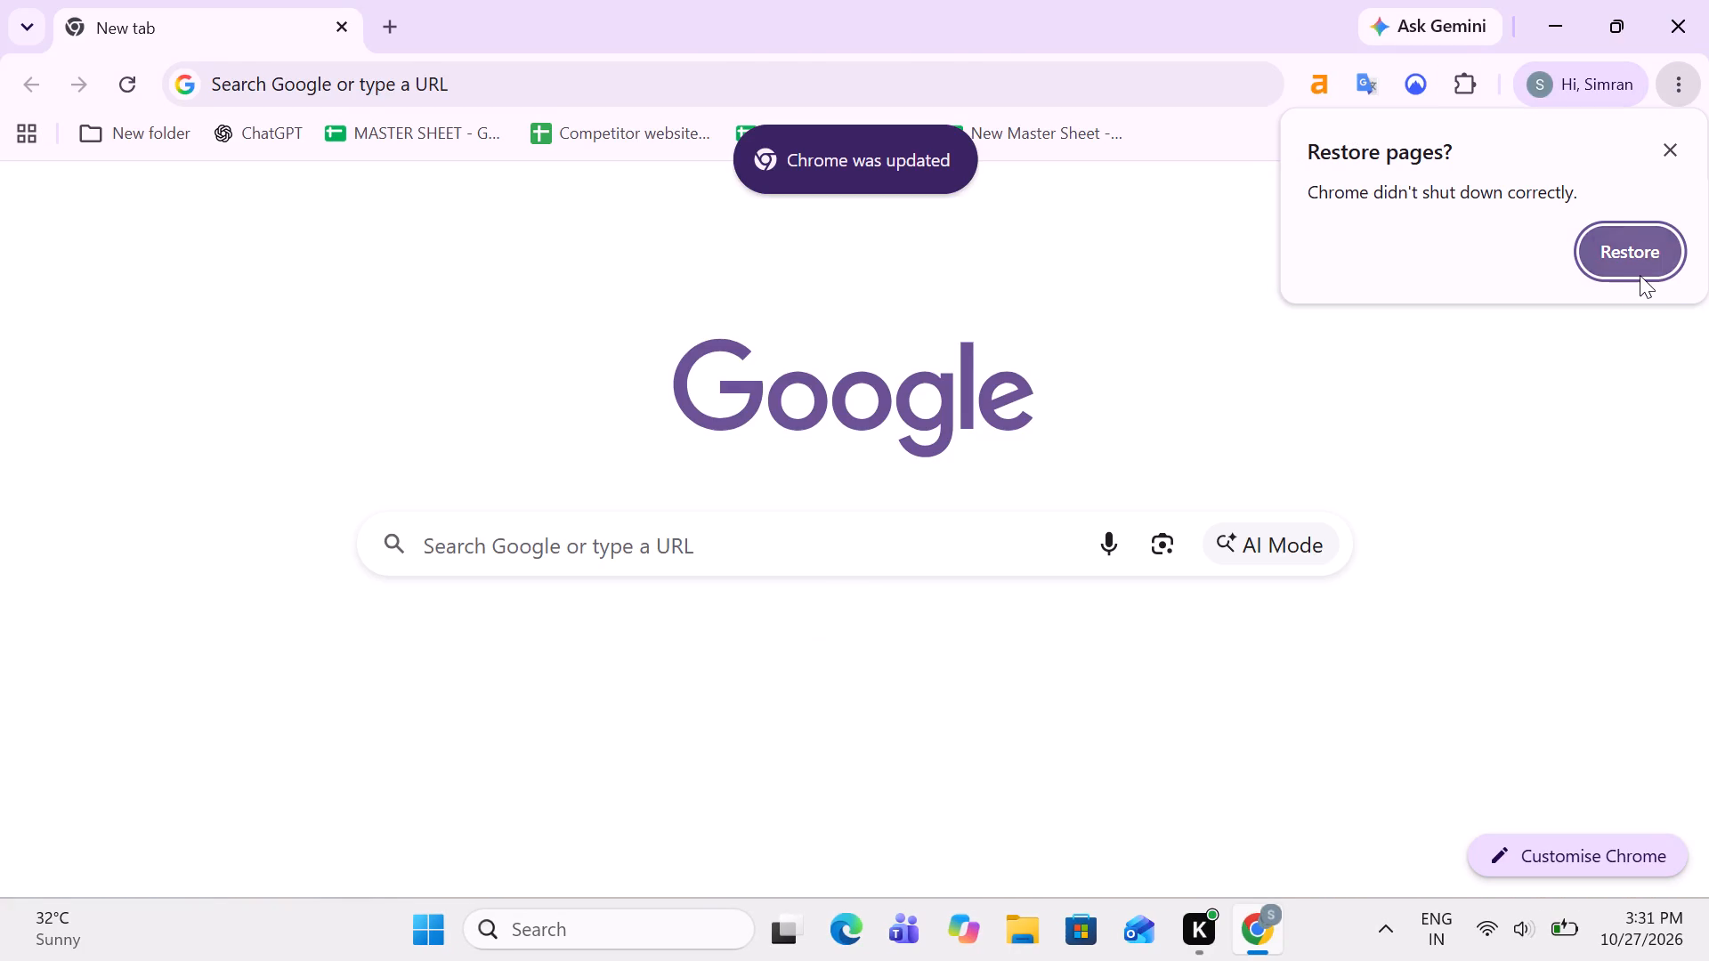
key(alt+Tab)
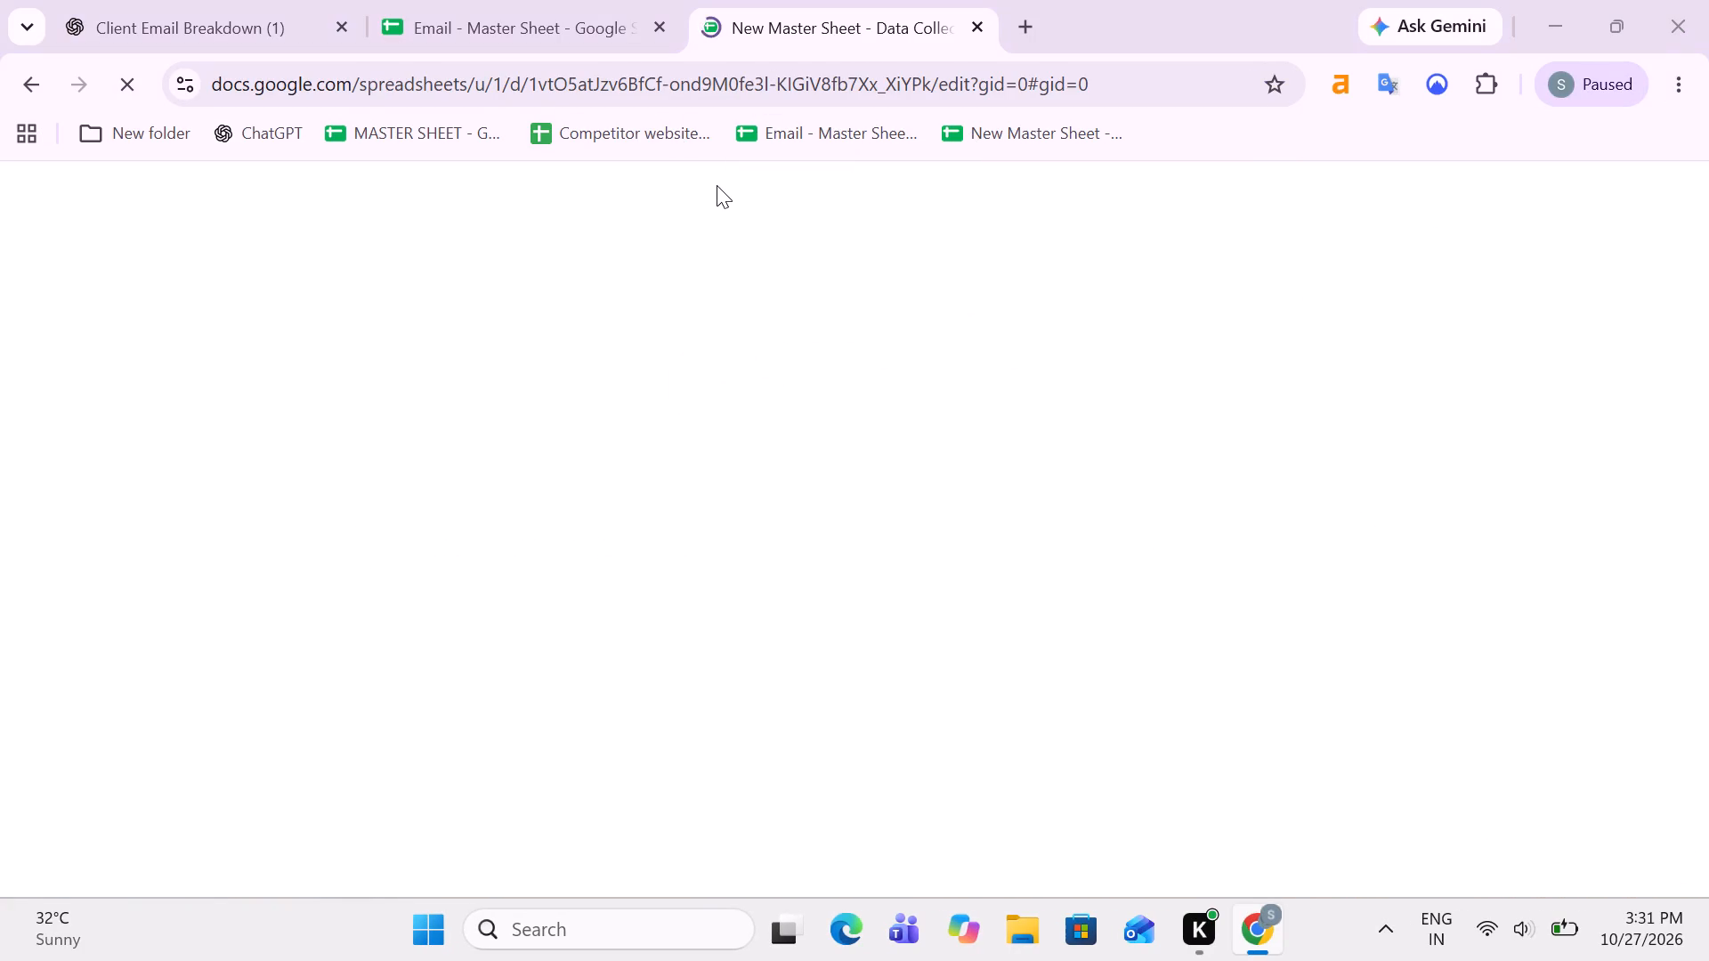
key(alt+Tab)
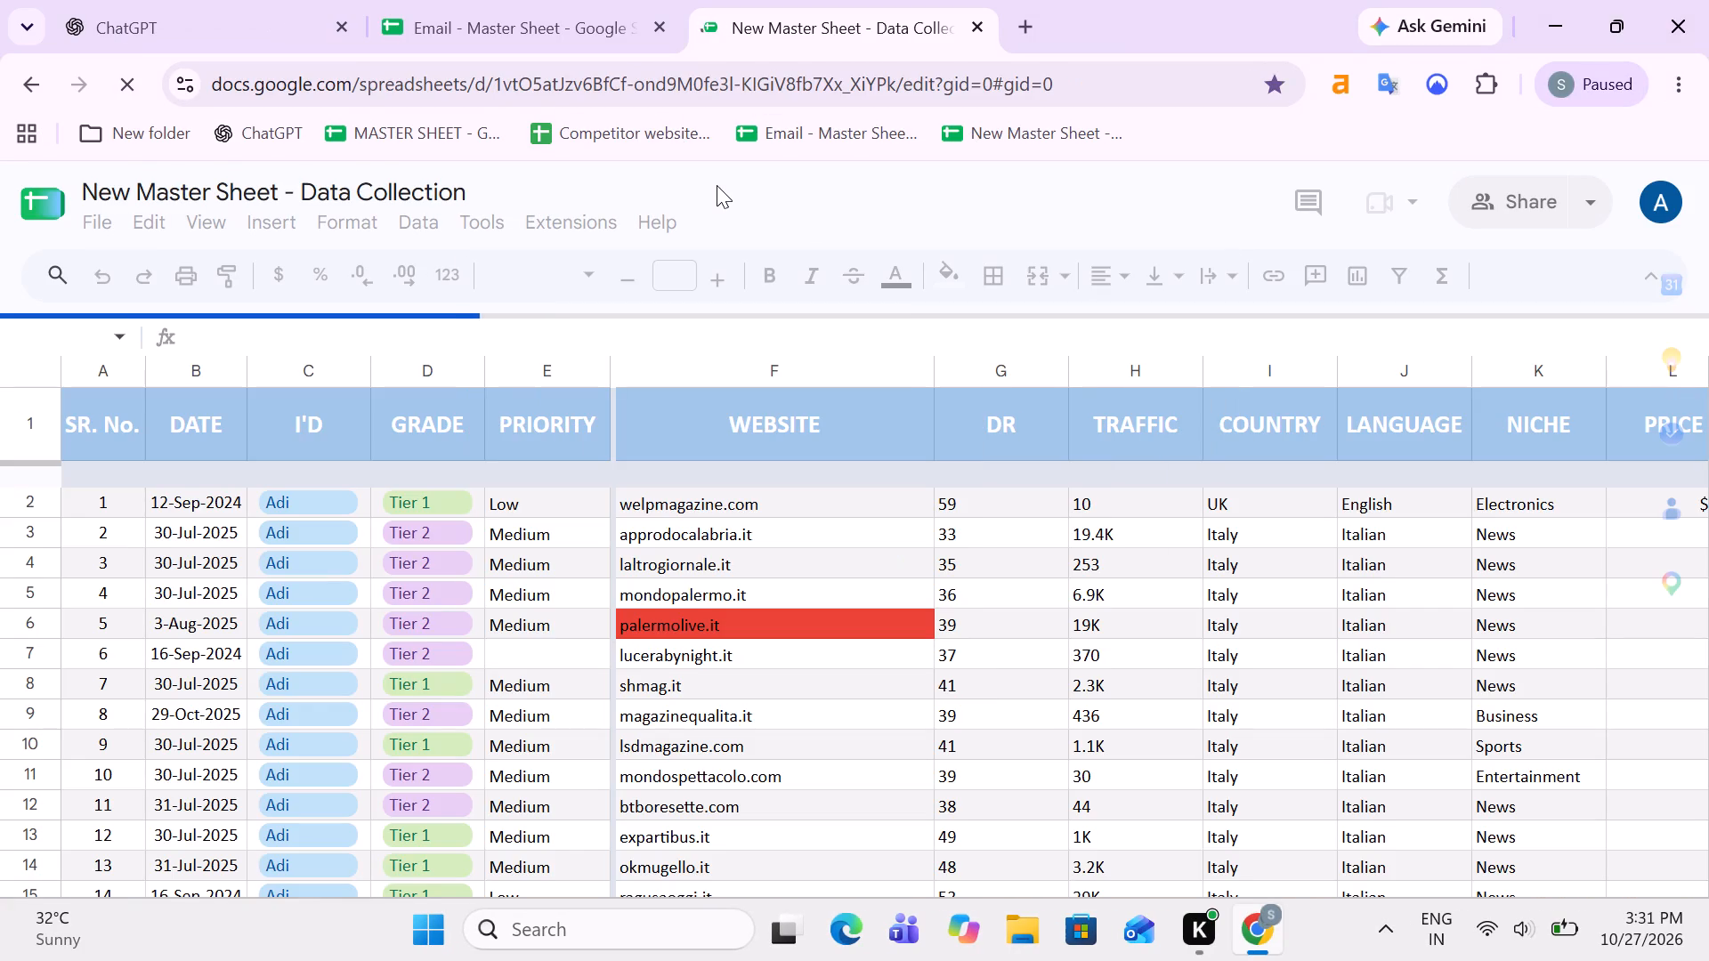
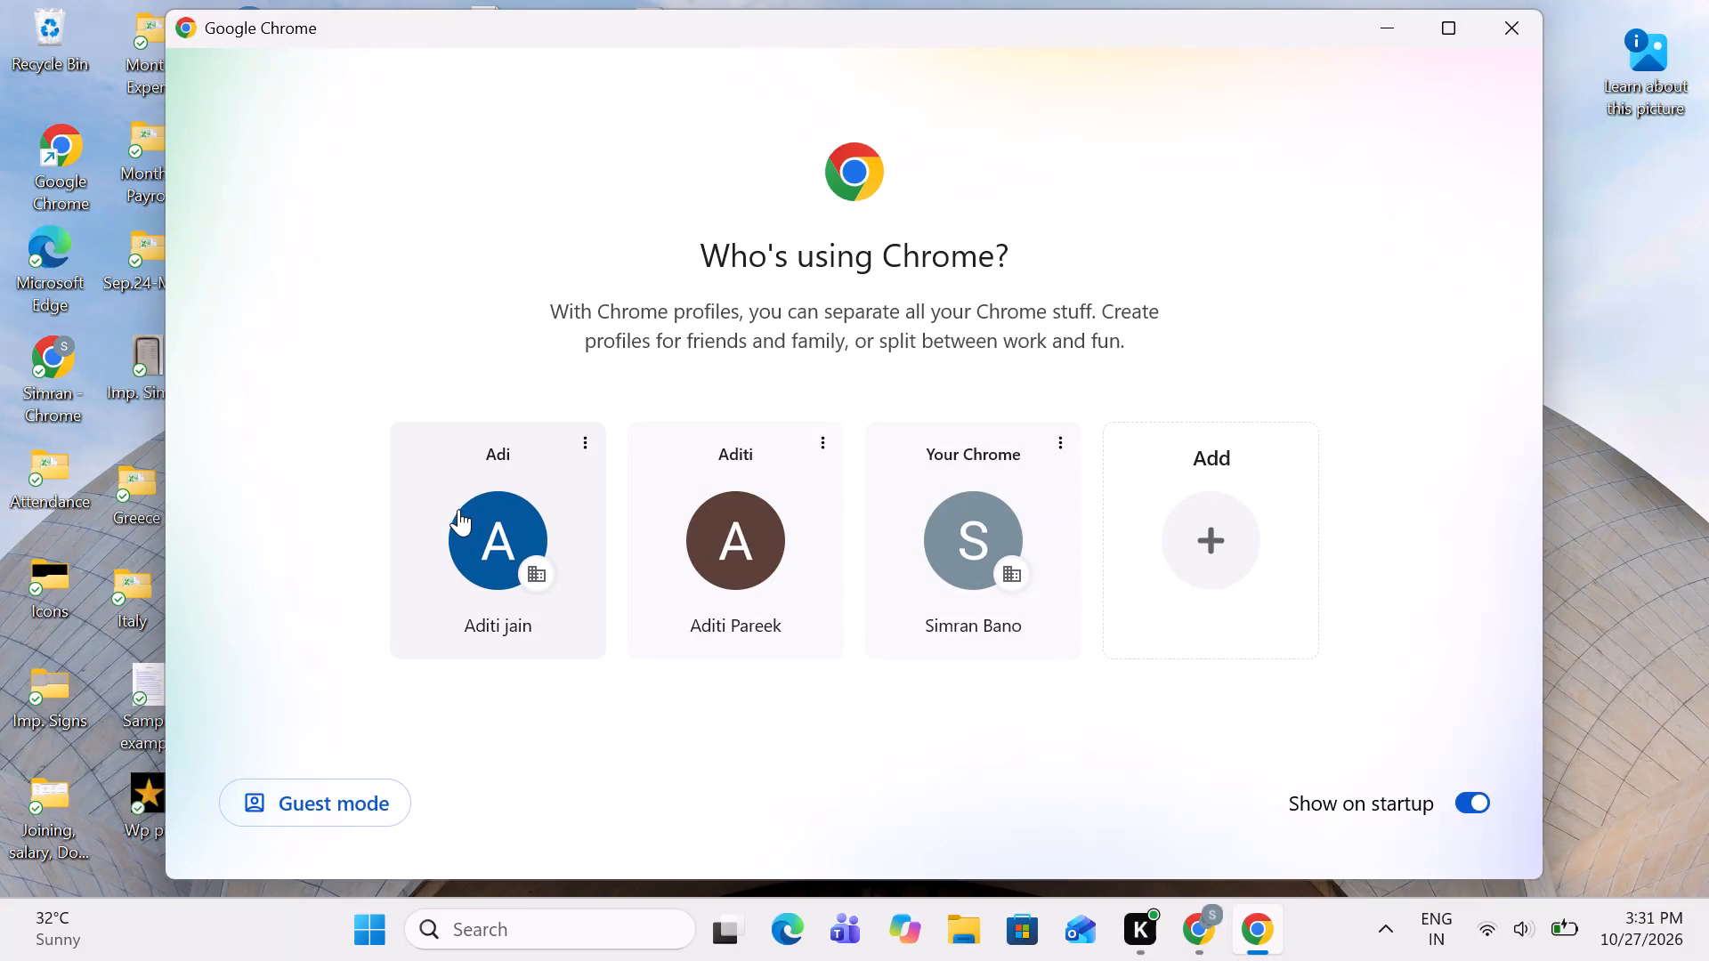
Open the Adi browser profile in a maximized window with its previous pages restored.
click(506, 532)
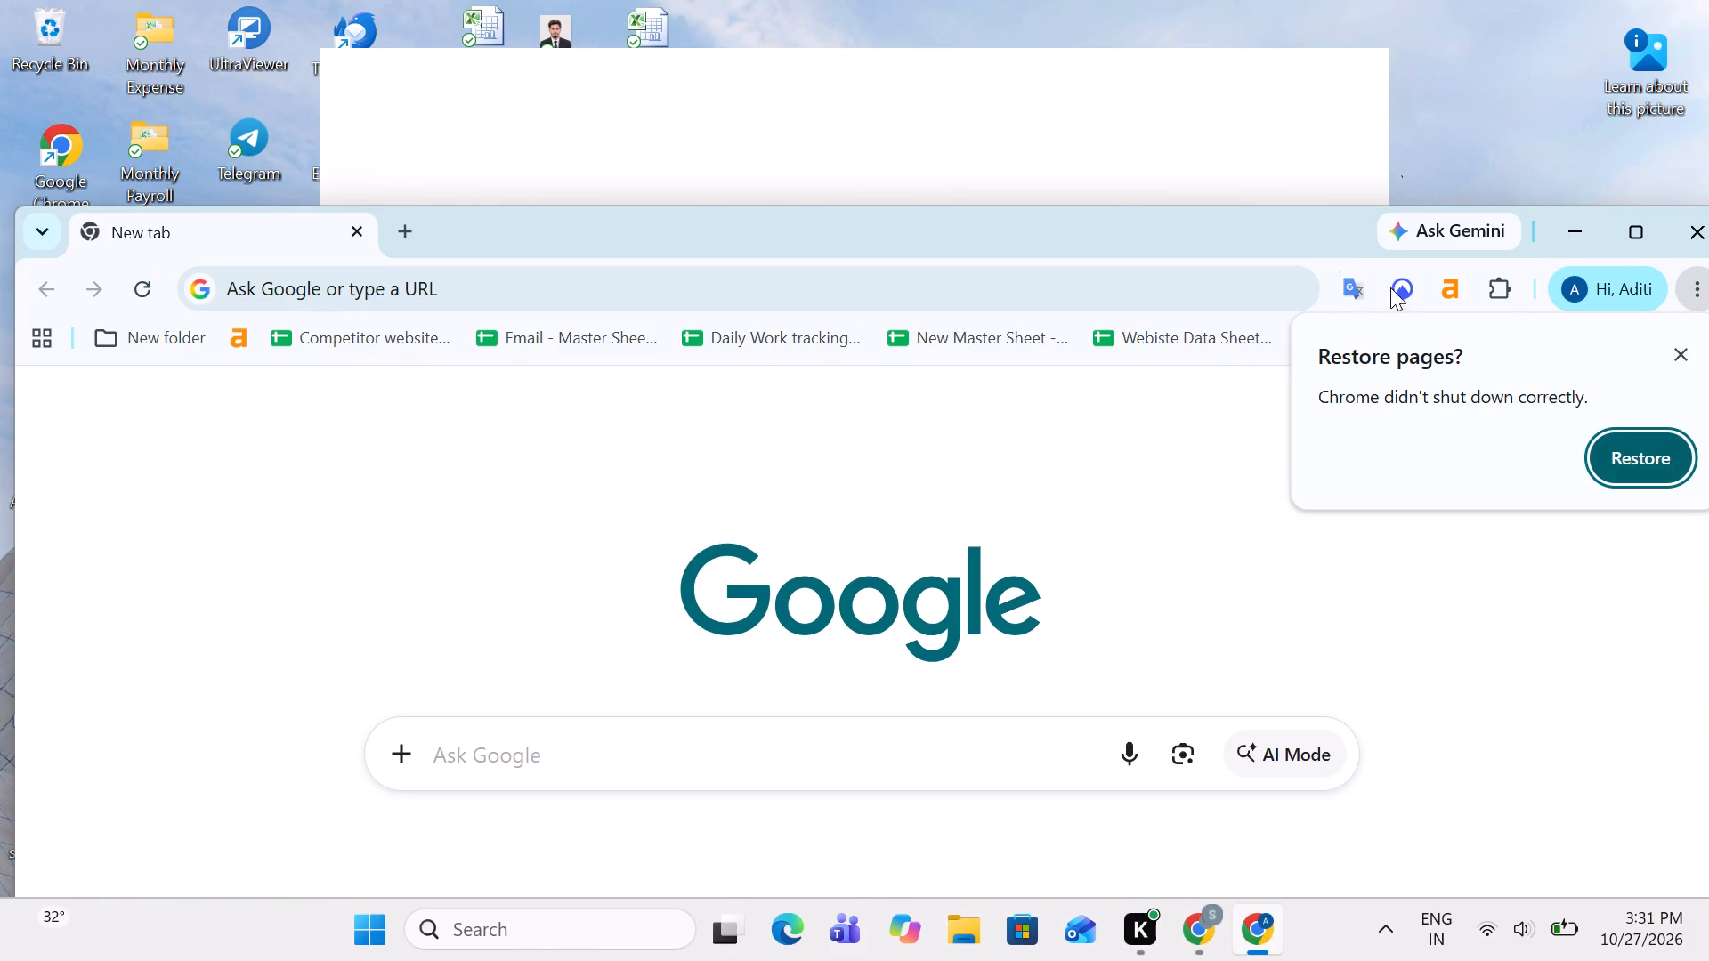
click(1648, 461)
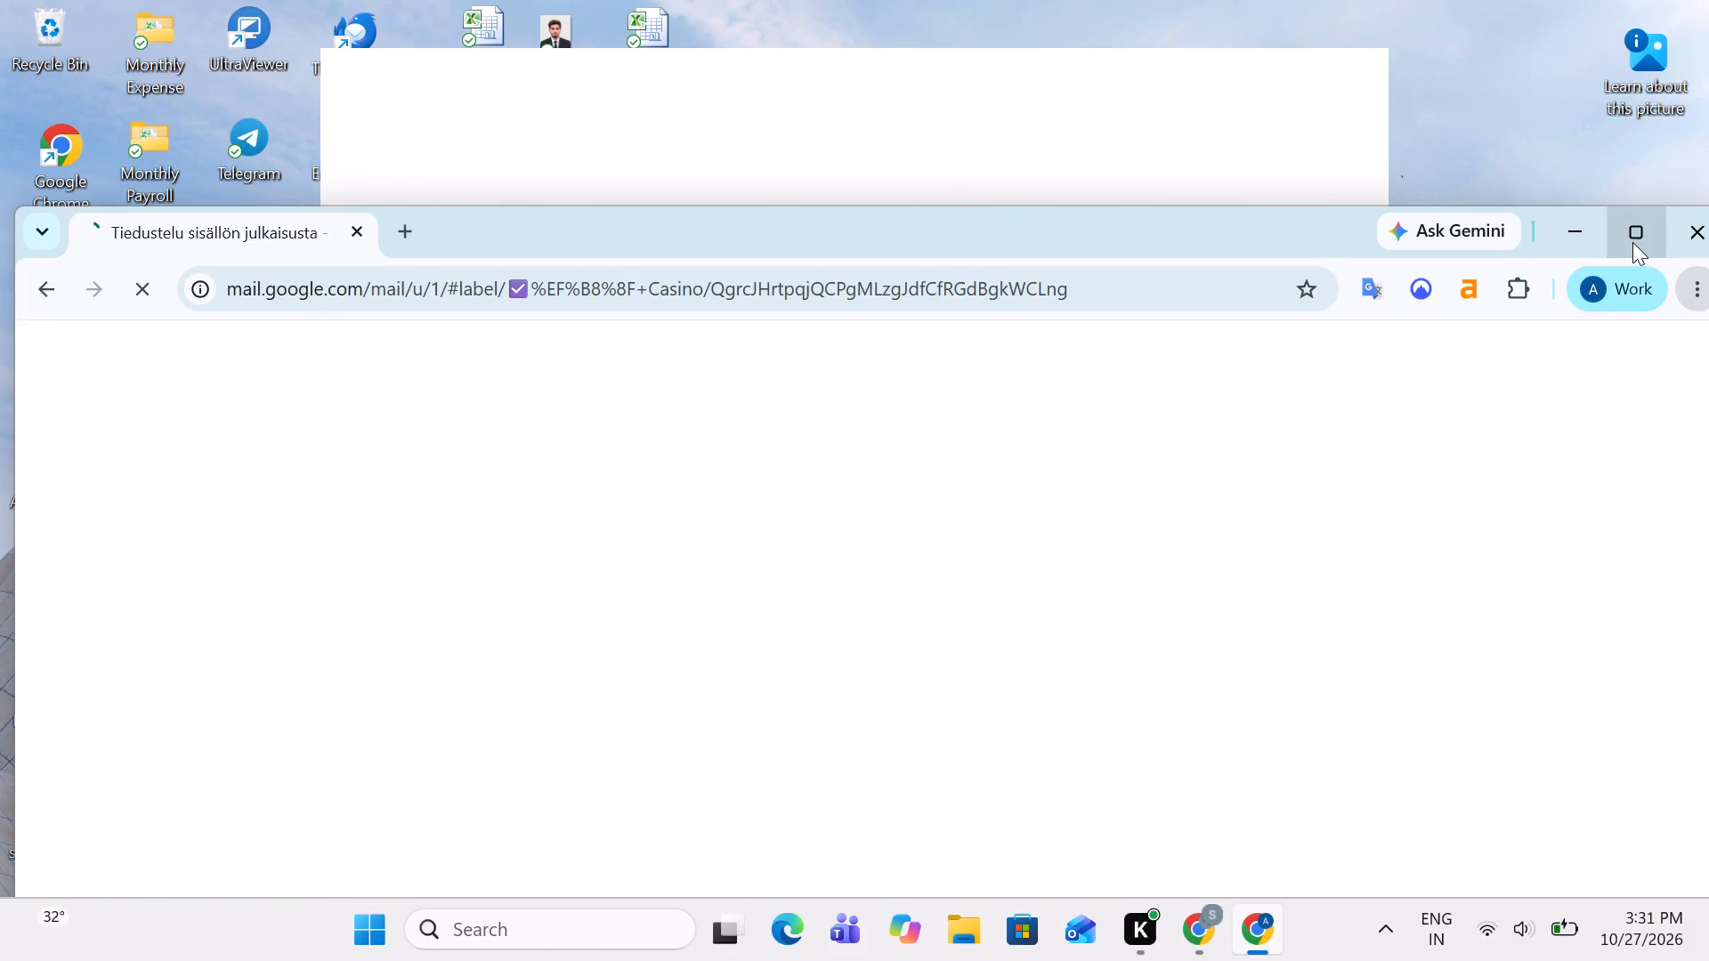
click(1632, 242)
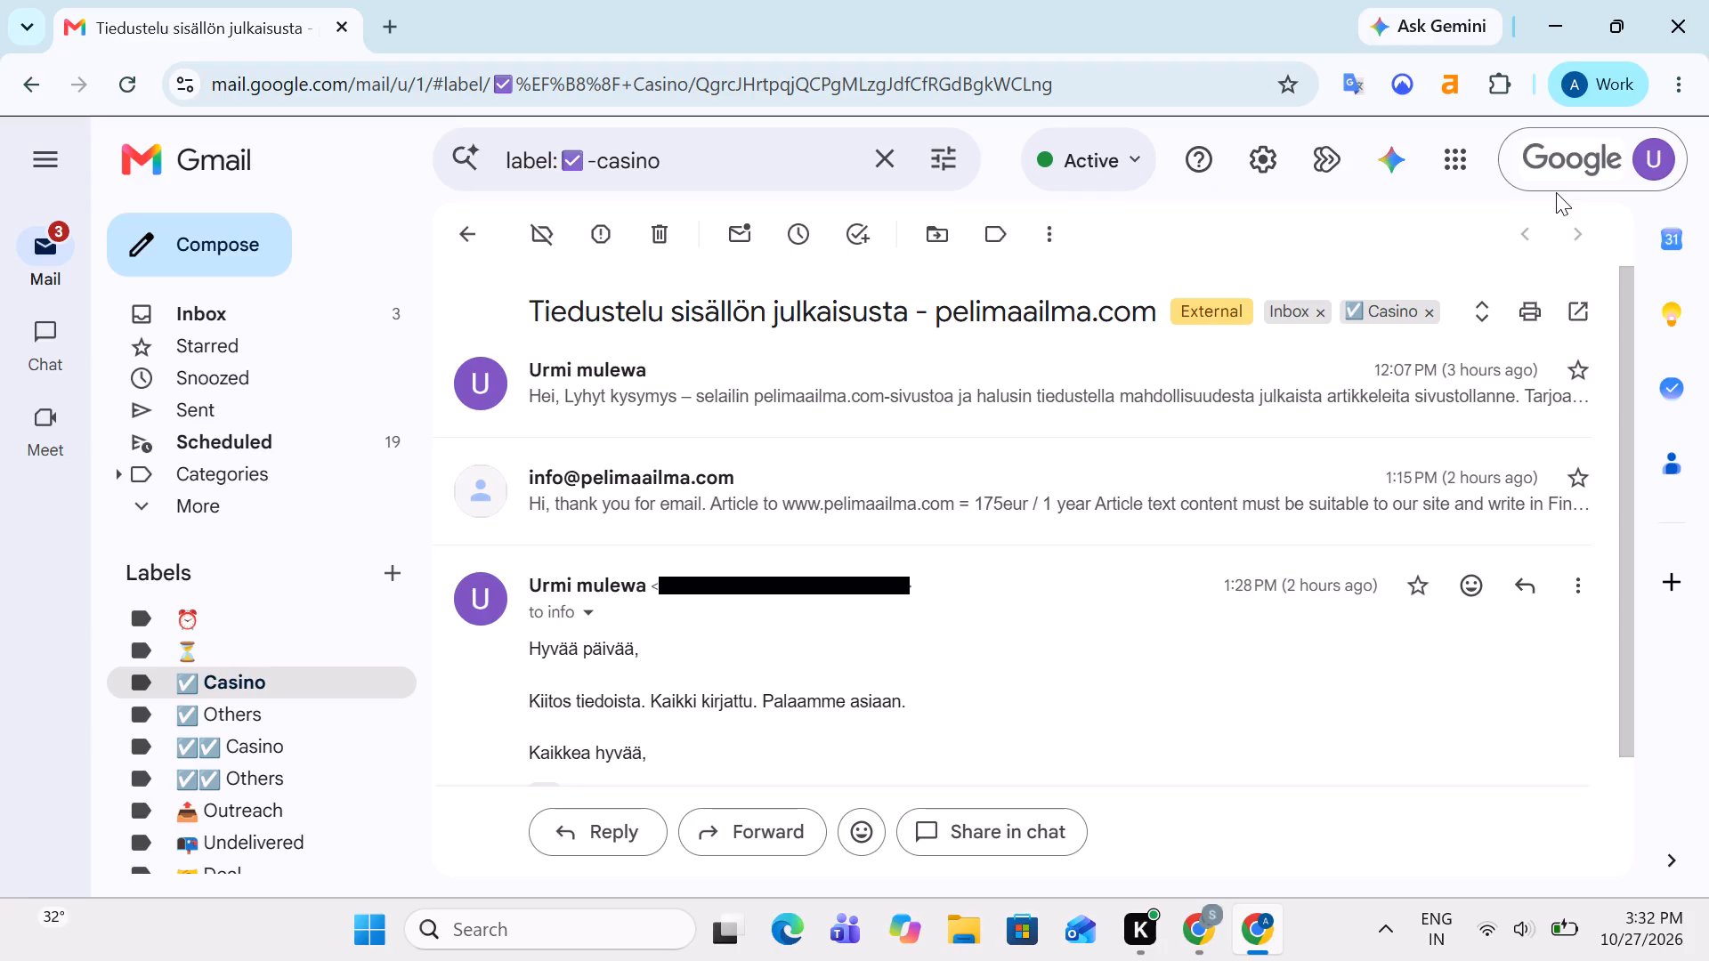
Expand the publisher's reply and the original outreach message in the email thread, and open the linked pelimaailma.com site.
scroll(887, 659, down, 4)
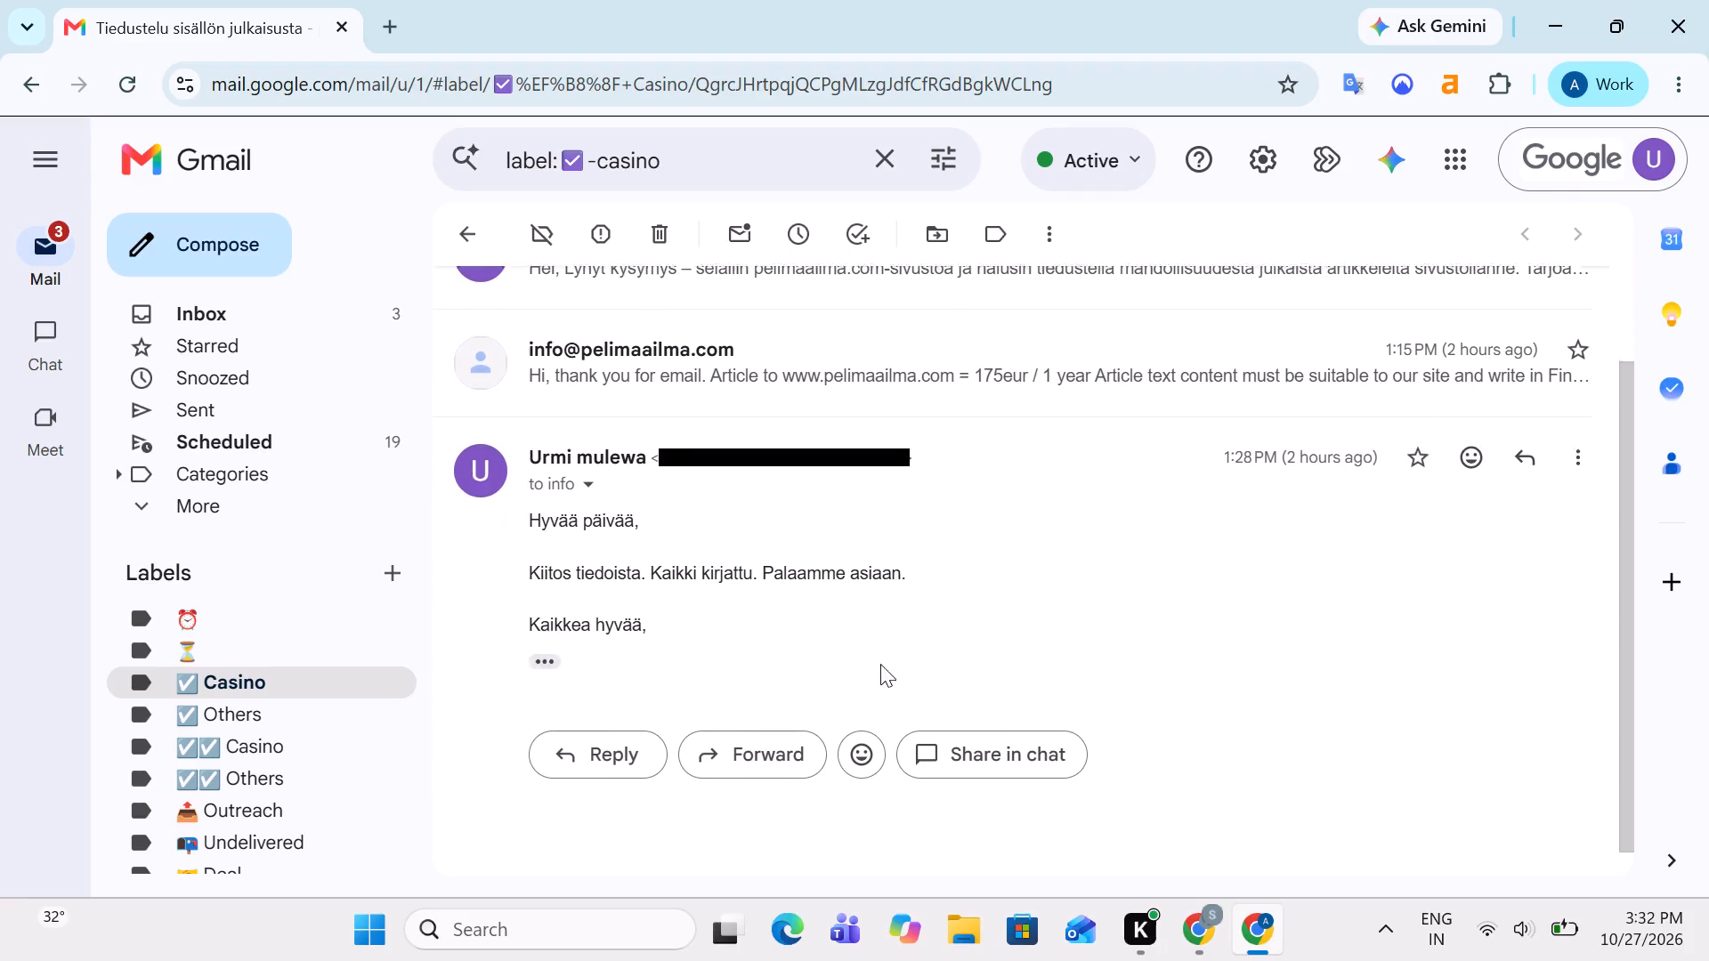
scroll(852, 694, up, 3)
click(894, 505)
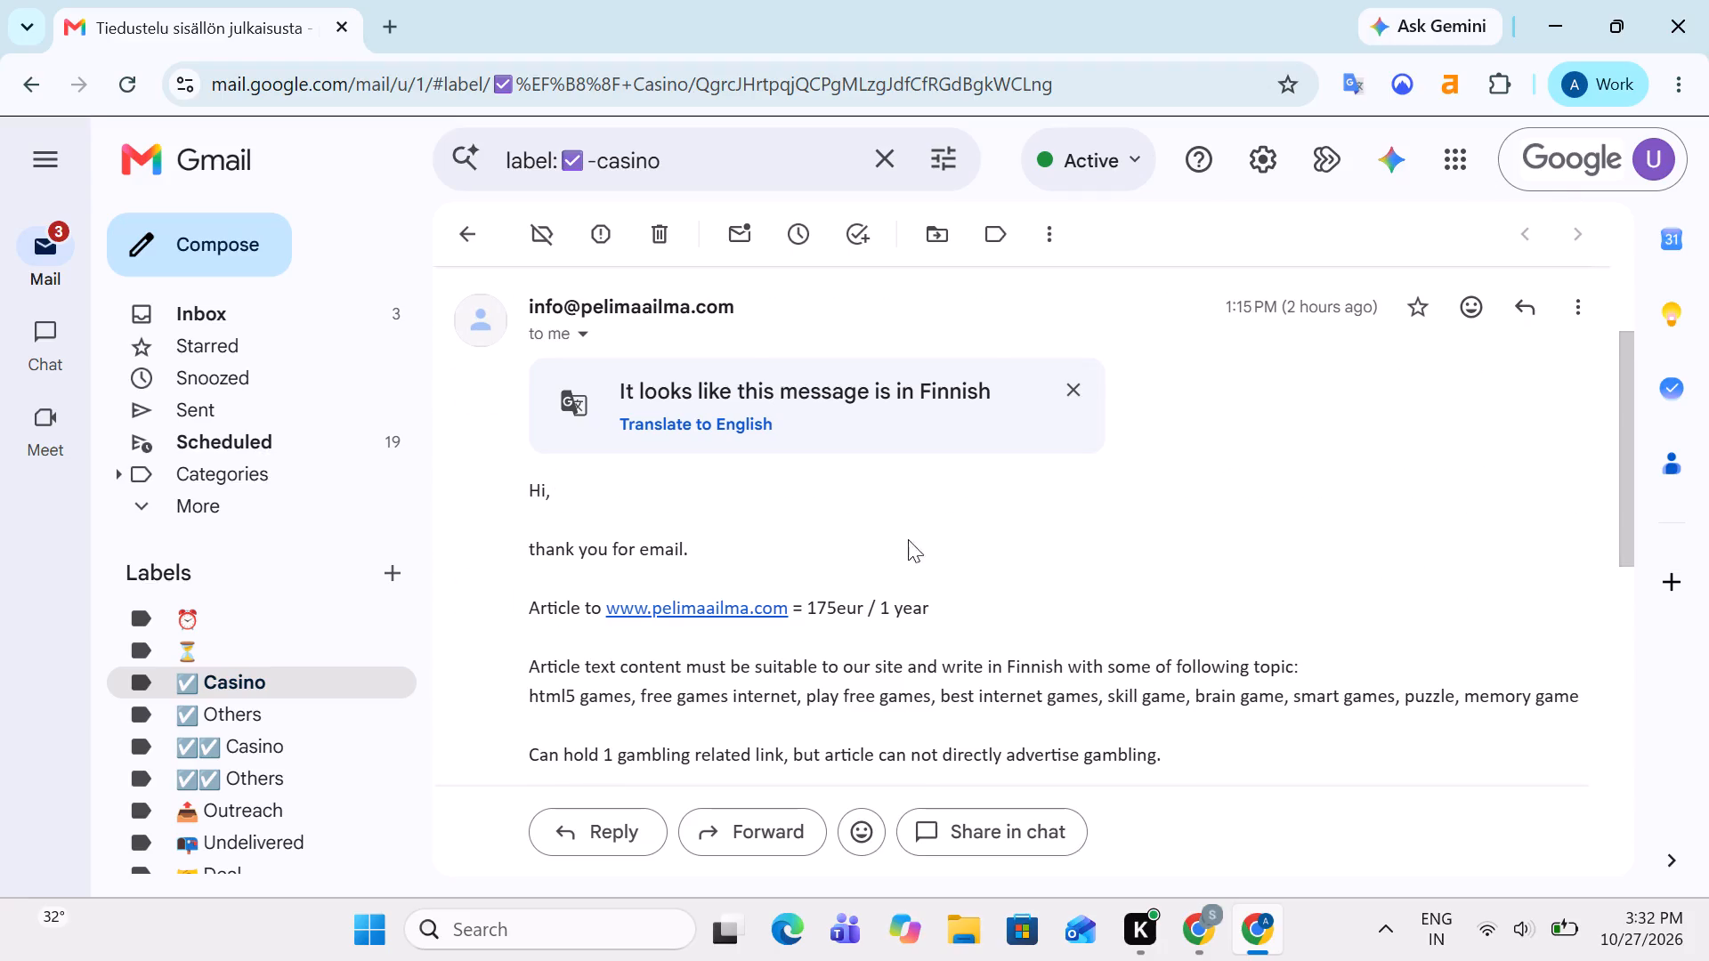
scroll(922, 549, up, 2)
click(919, 400)
ctrl+click(820, 481)
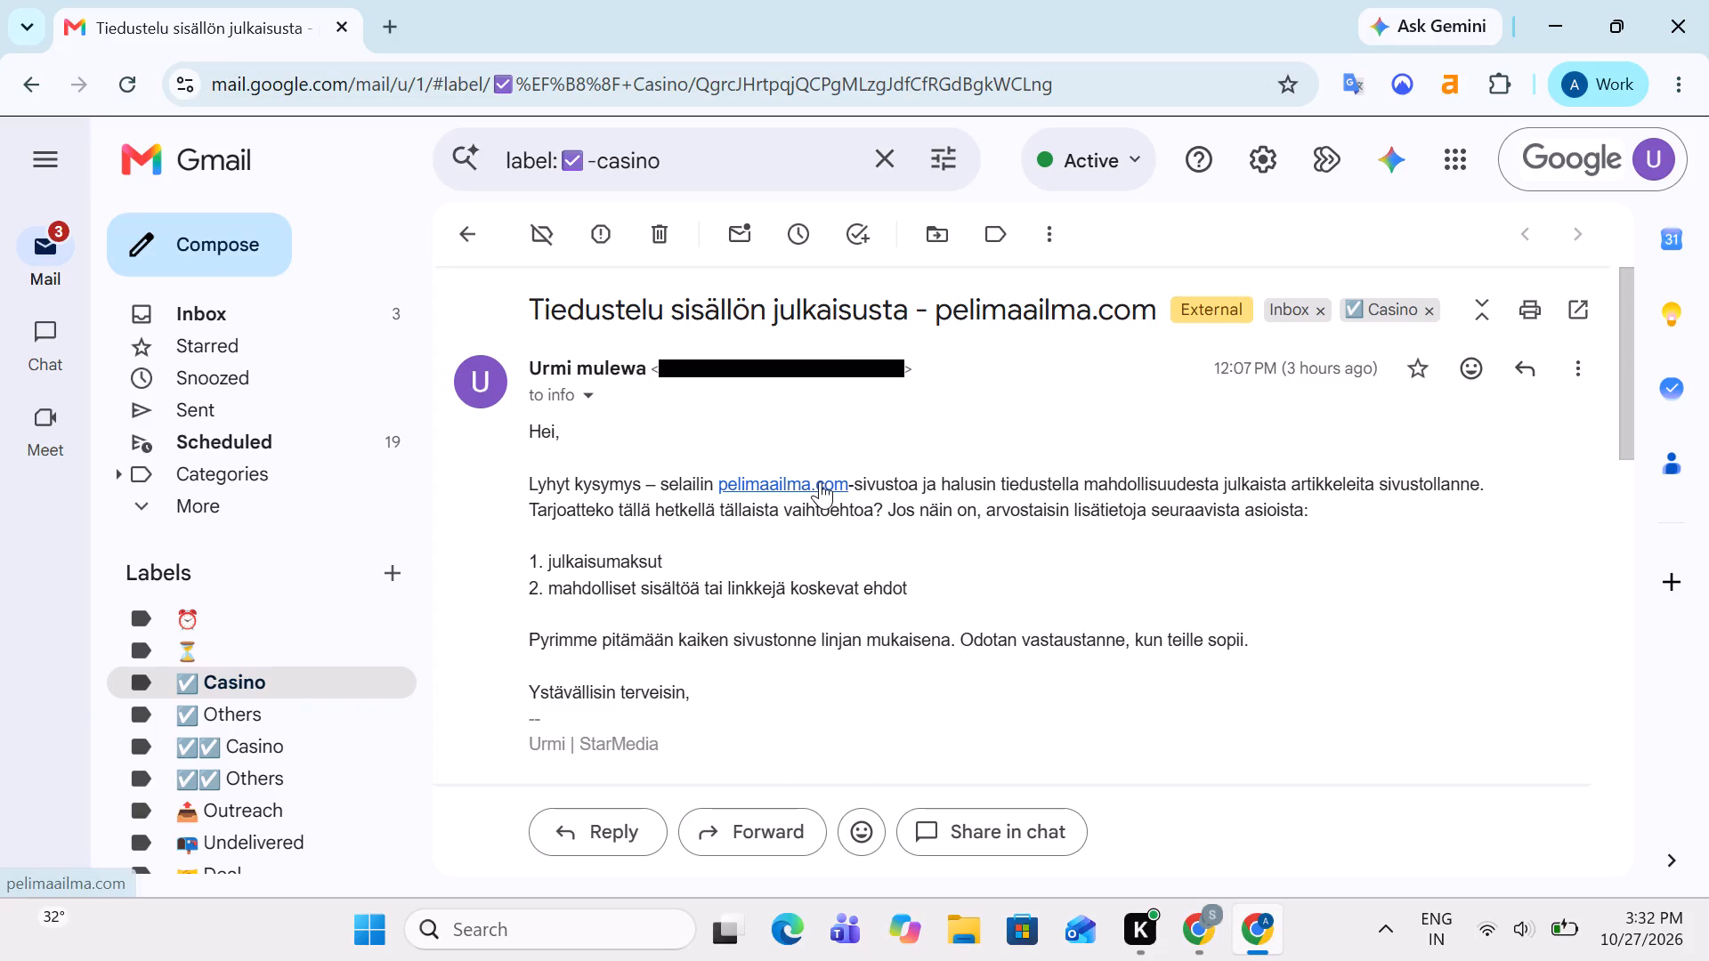
Copy the domain pelimaailma.com from the address of the opened site.
scroll(844, 650, down, 5)
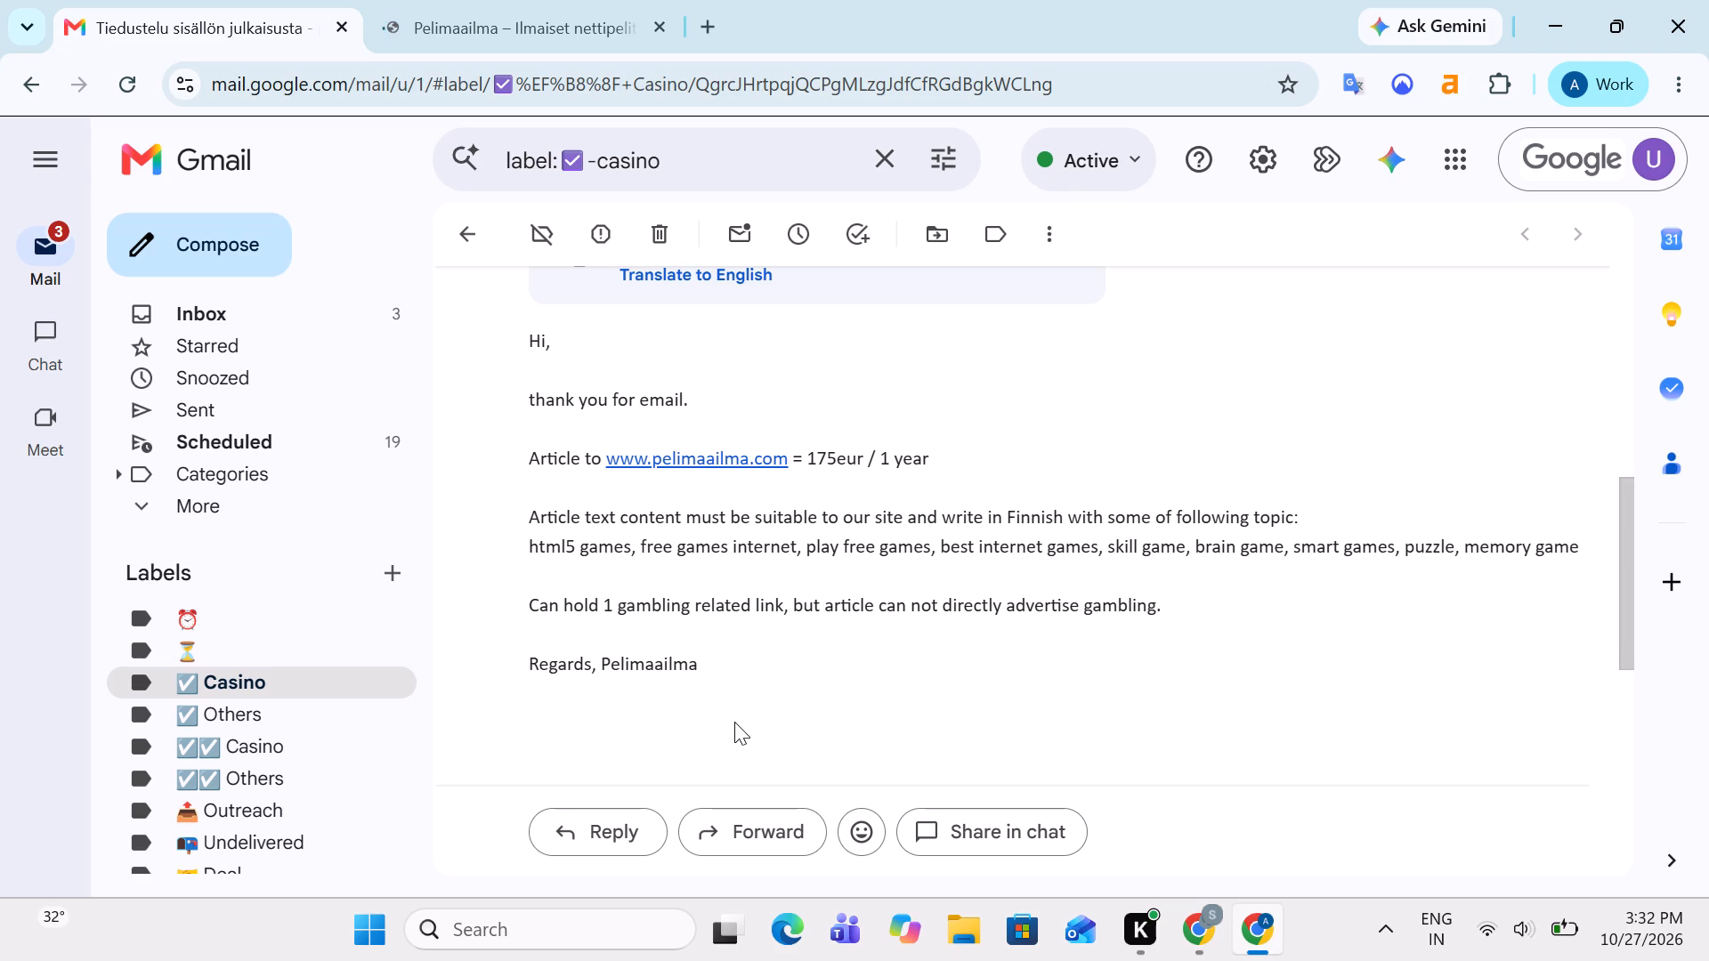
scroll(985, 659, down, 1)
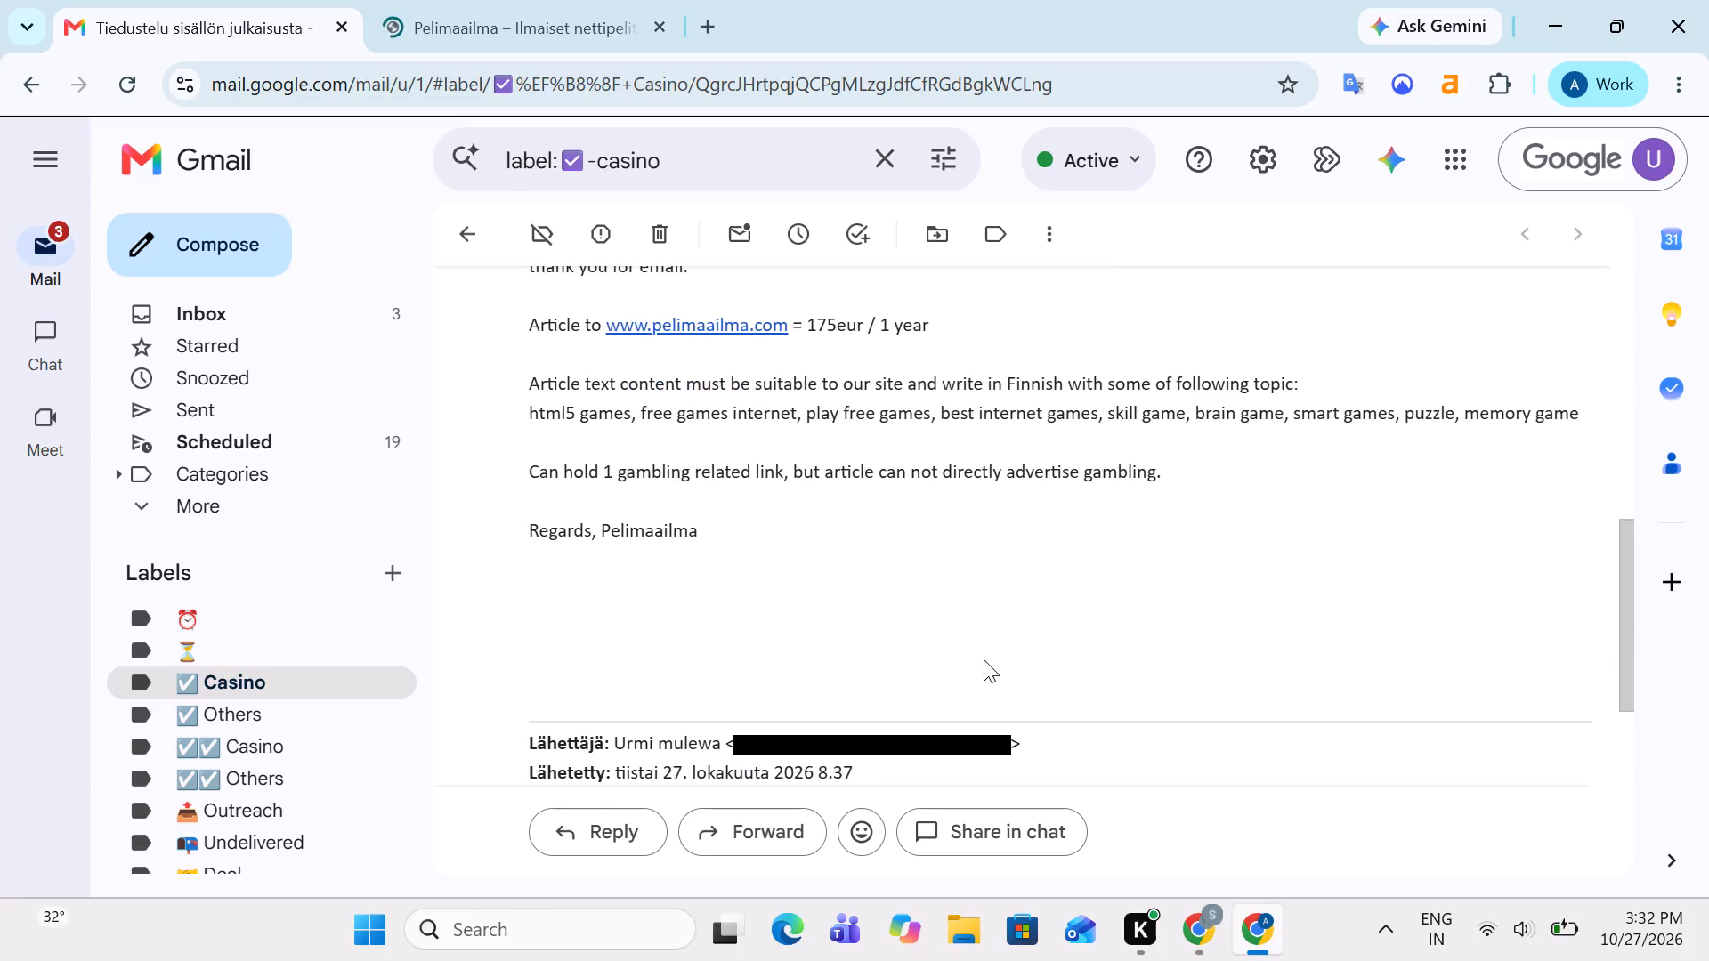
scroll(821, 648, down, 2)
click(547, 0)
click(520, 69)
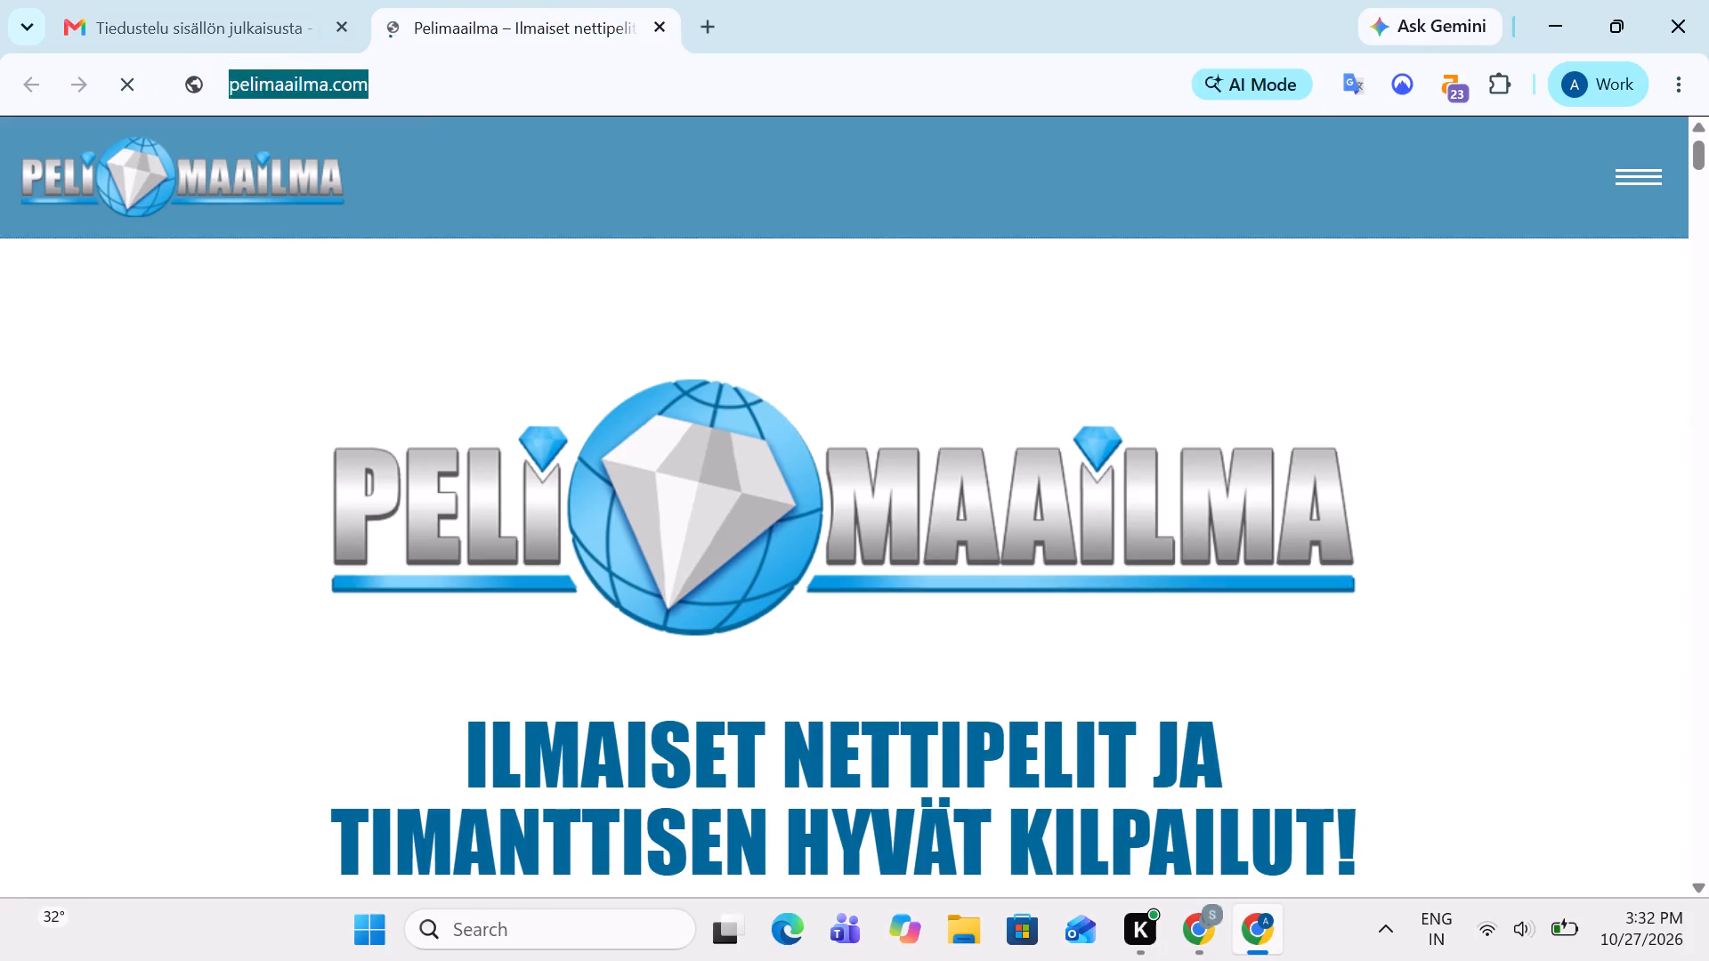
drag(520, 69, 347, 72)
key(ctrl+c)
key(ctrl+c)
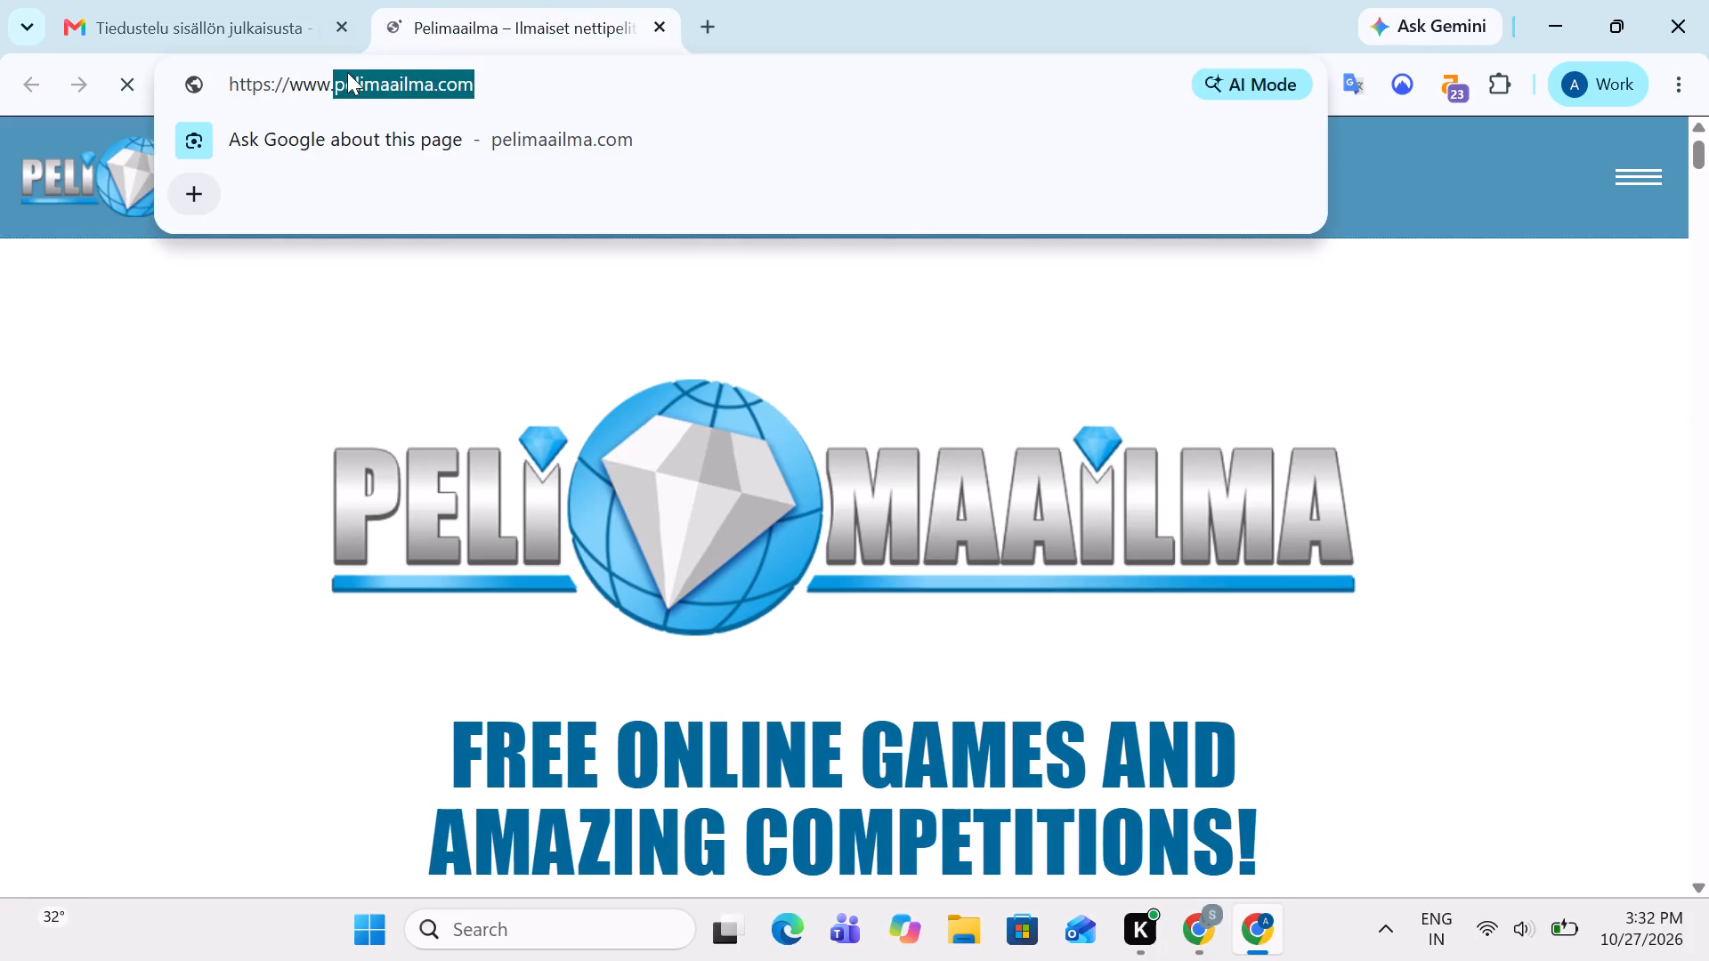
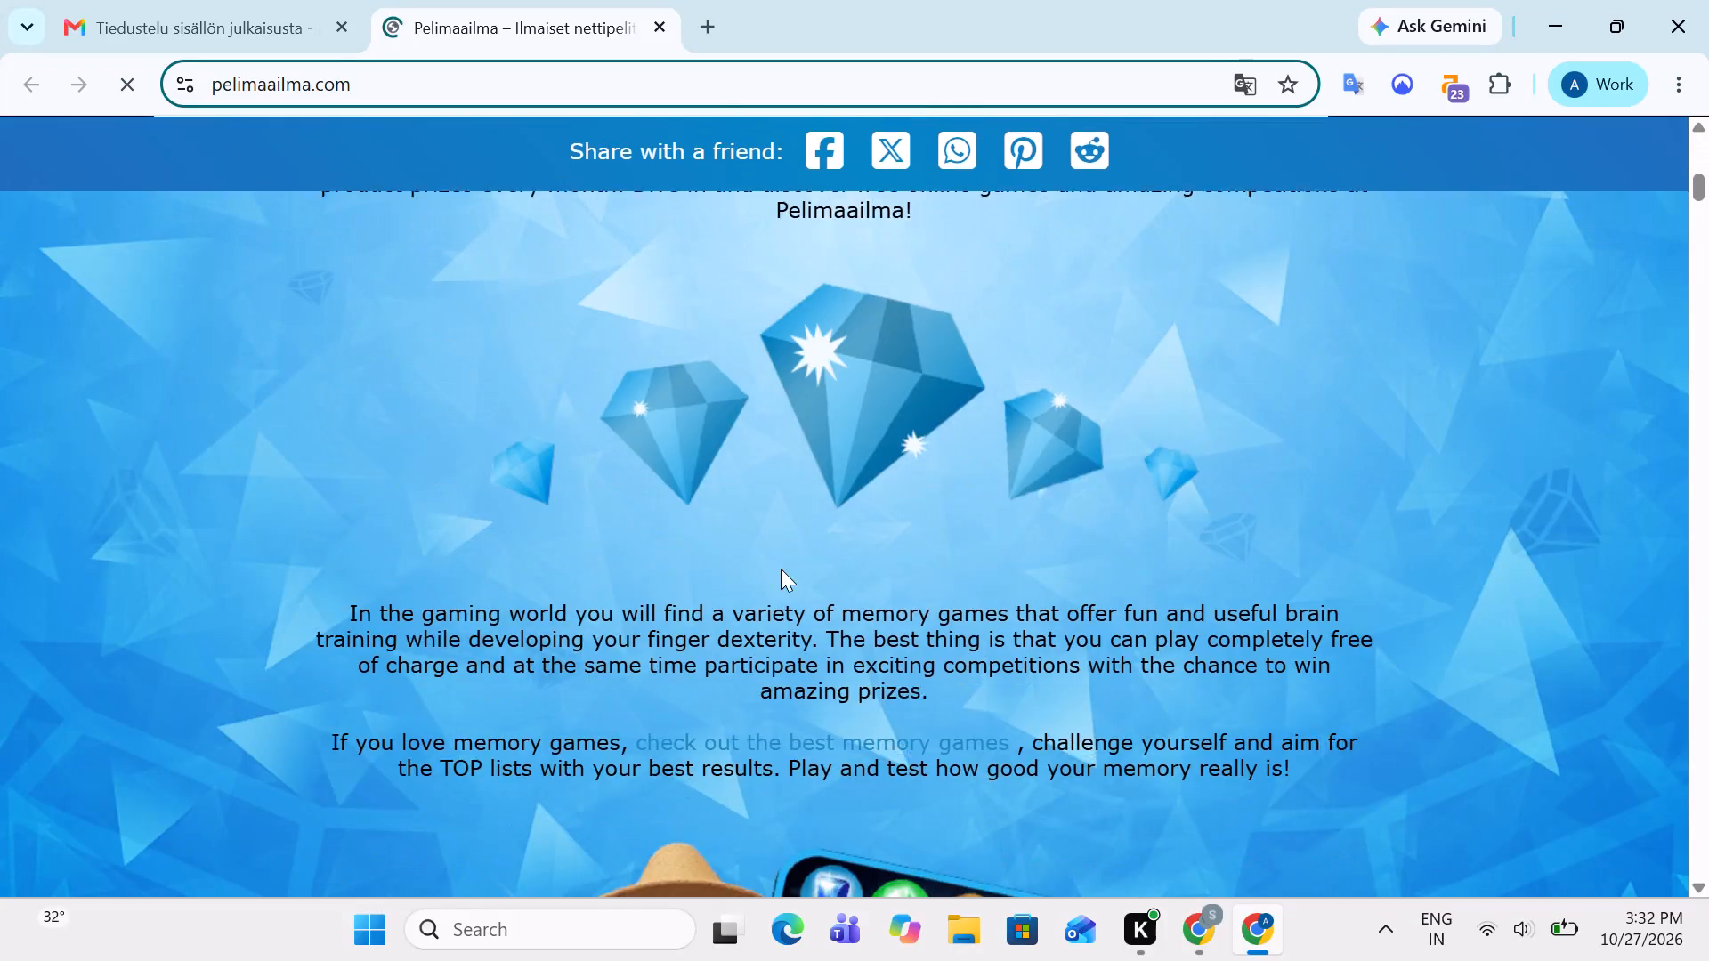
In the New Master Sheet - Data Collection spreadsheet, enter pelimaailma.com in the first empty Website cell, below actualitateavranceana.ro.
scroll(809, 614, down, 8)
key(alt+Tab)
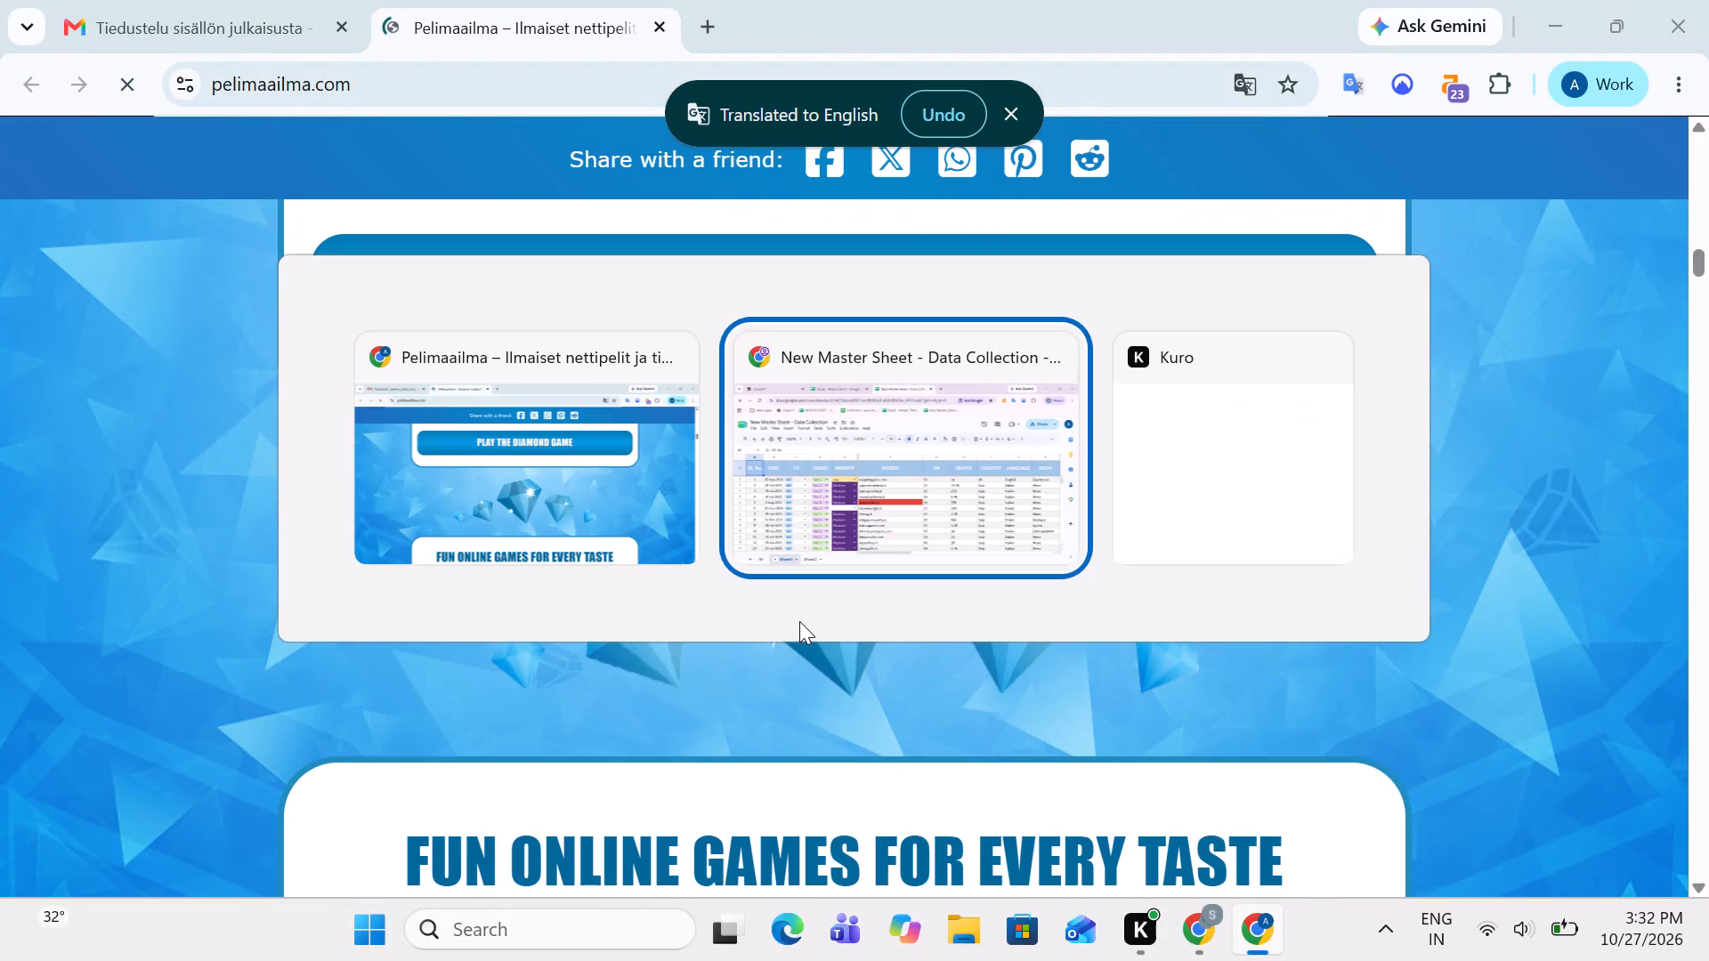
key(Down)
key(Right)
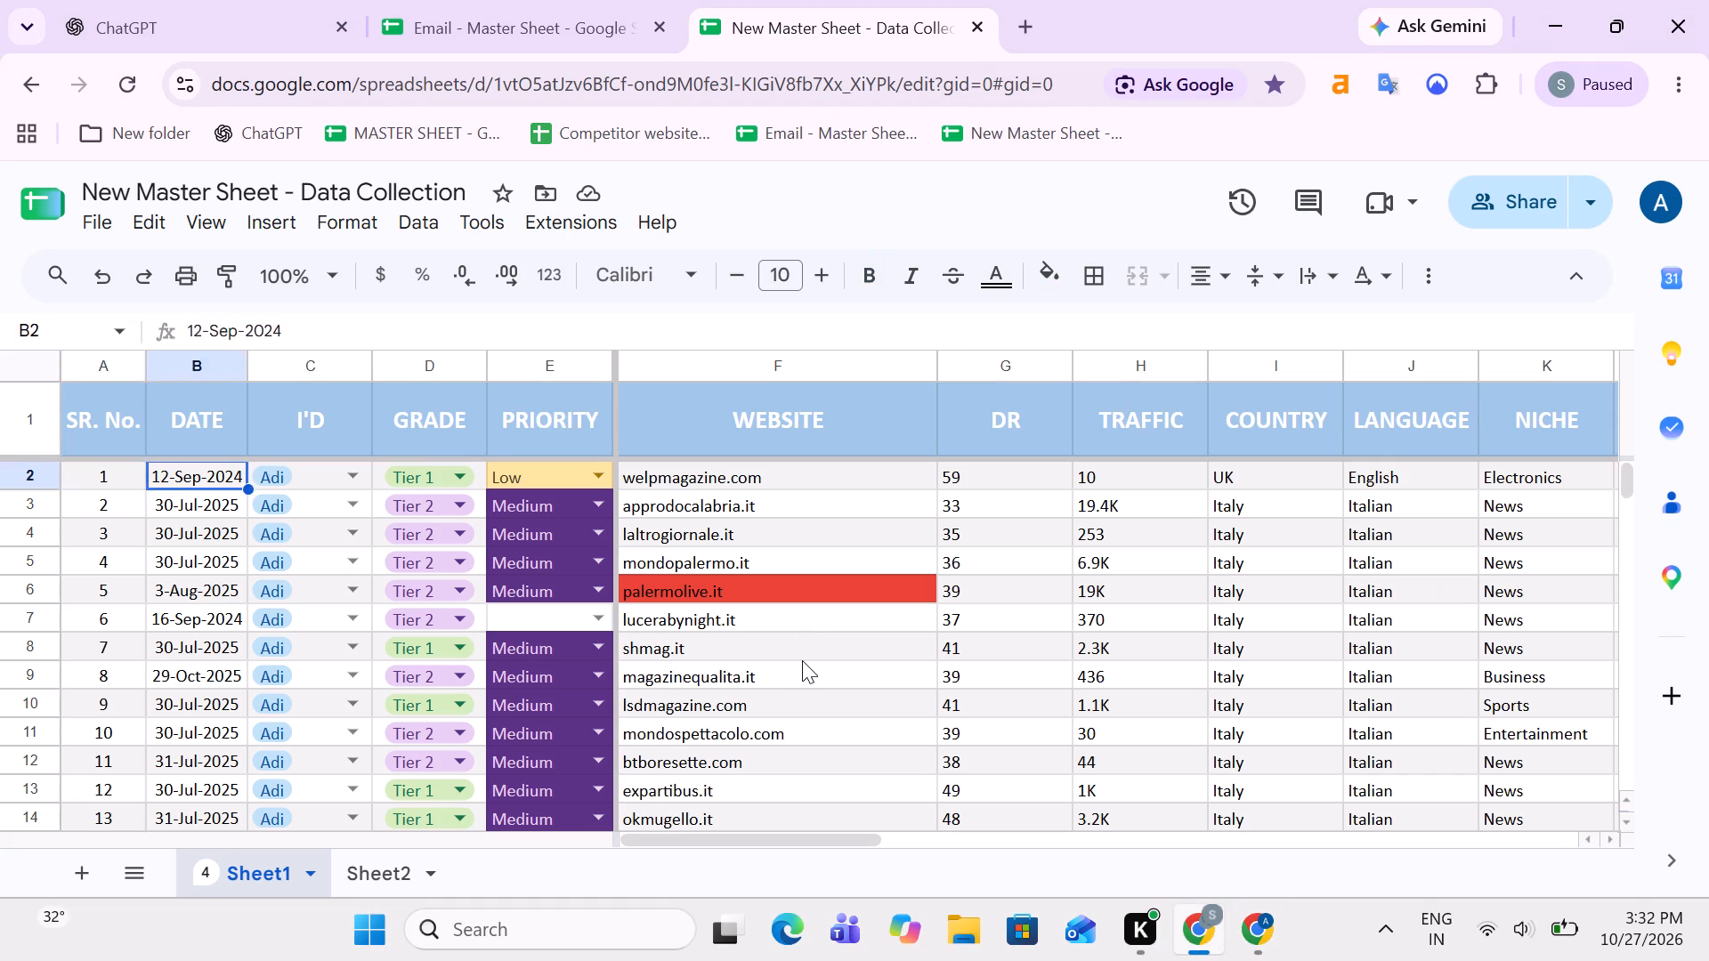
key(Right)
key(Right)
key(Right)
key(Right)
key(ctrl+Down)
key(Down)
key(Down)
key(Down)
key(Down)
key(Down)
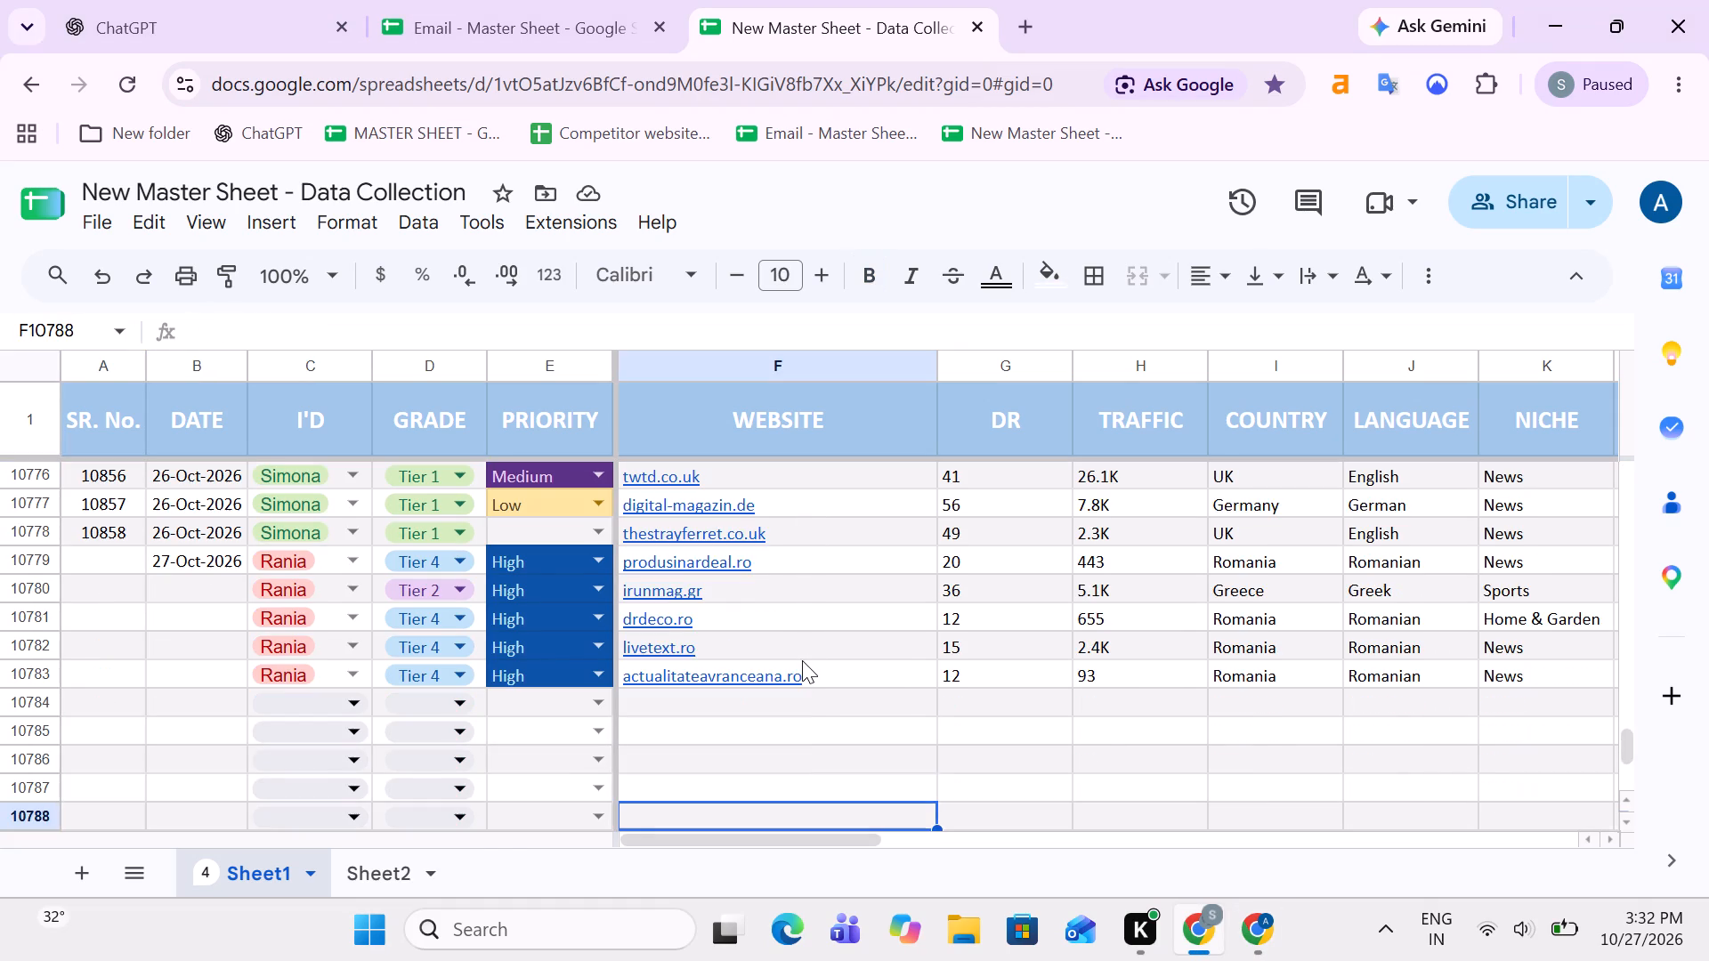
key(Up)
key(Up)
key(Up)
key(Up)
key(Return)
key(ctrl+v)
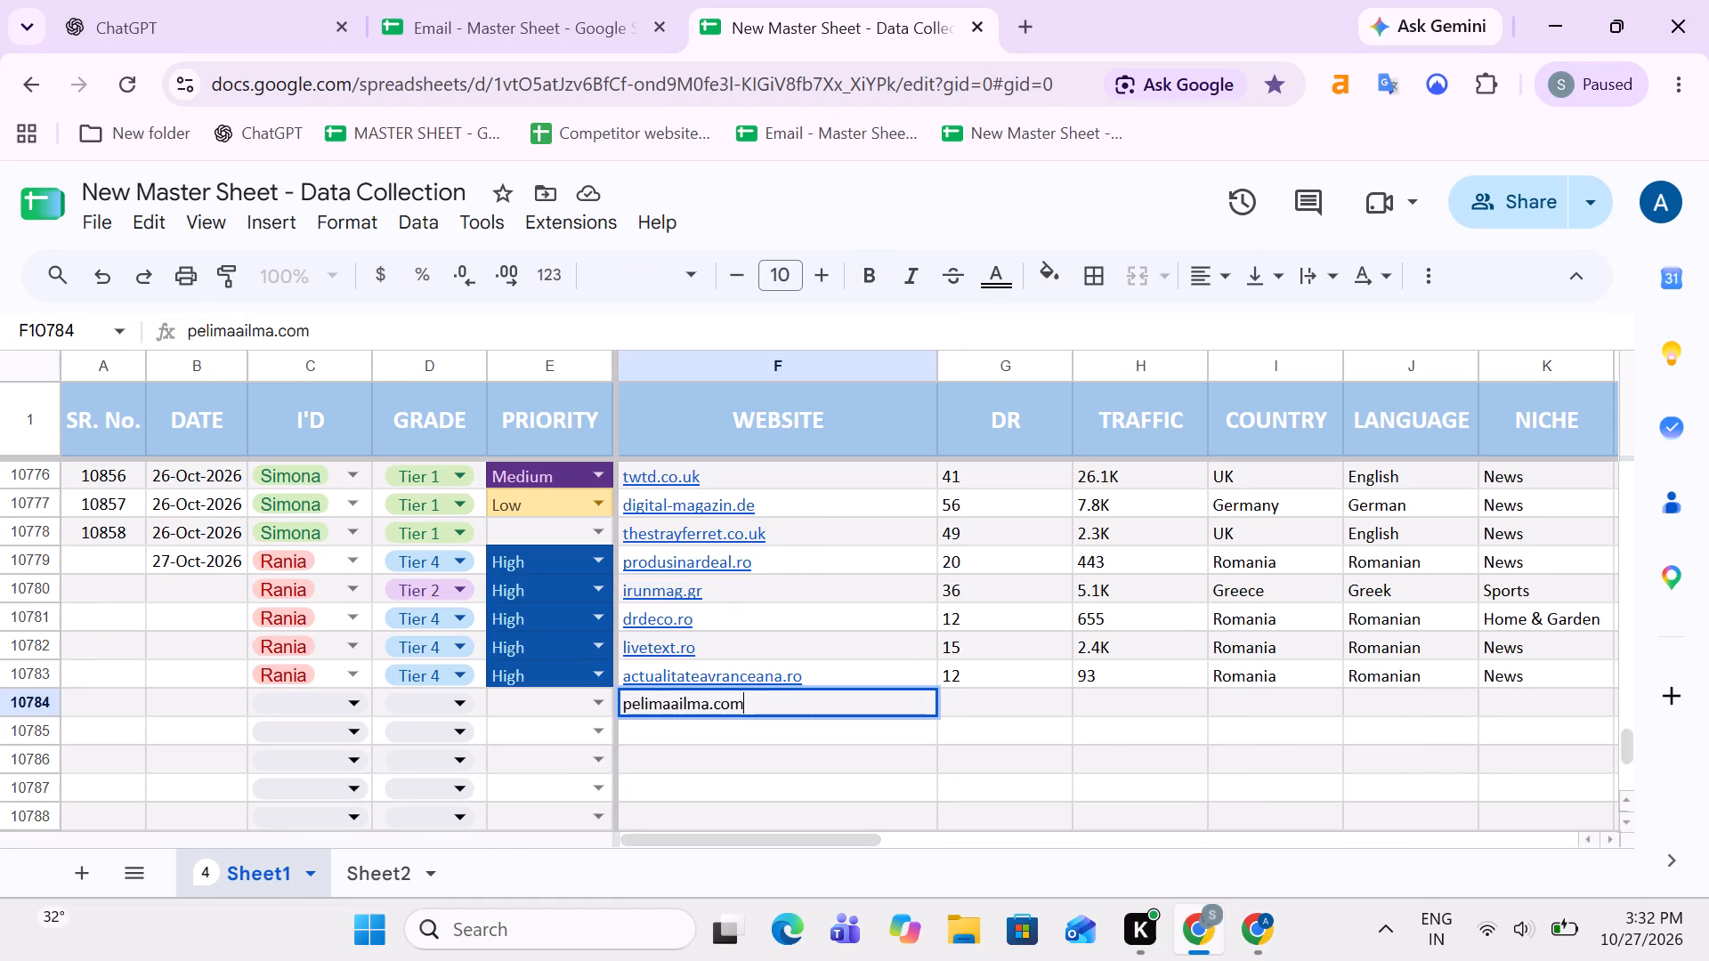
key(Tab)
Return to the pelimaailma.com homepage and examine its content further.
key(alt+Tab)
scroll(1187, 955, down, 6)
scroll(1180, 540, down, 4)
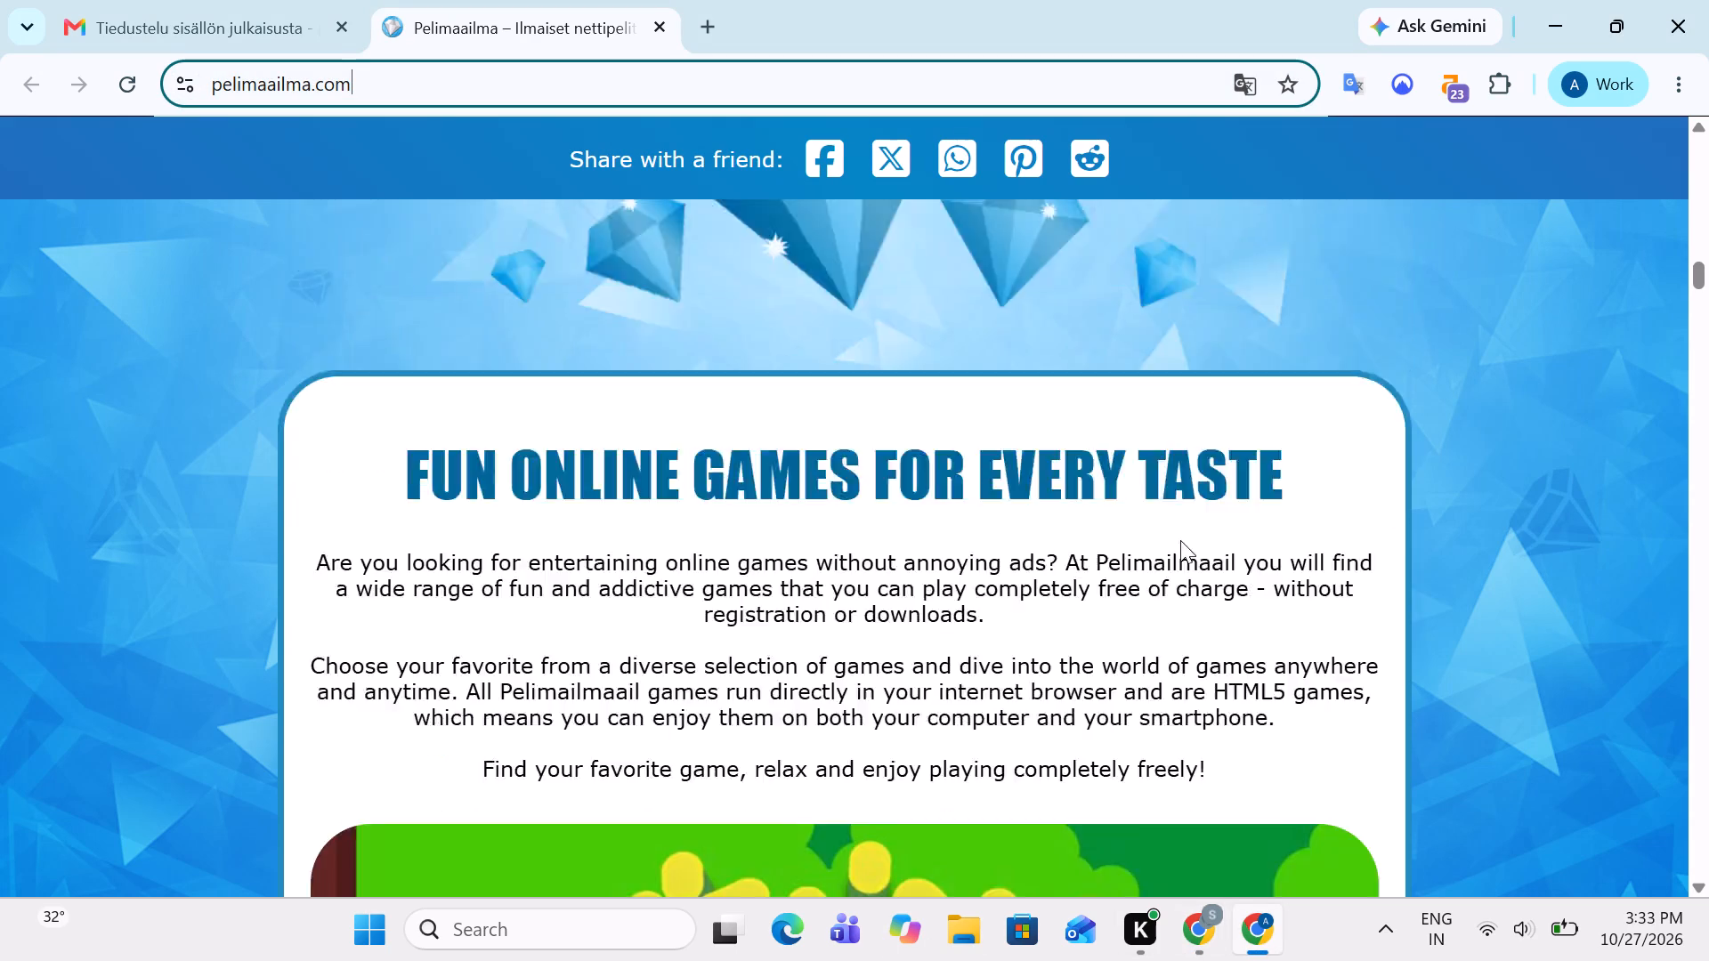
Check pelimaailma.com's Ahrefs metrics and enter DR 23 and traffic 110 in its row of the New Master Sheet.
scroll(1180, 540, down, 12)
scroll(1118, 506, down, 20)
scroll(1118, 506, down, 11)
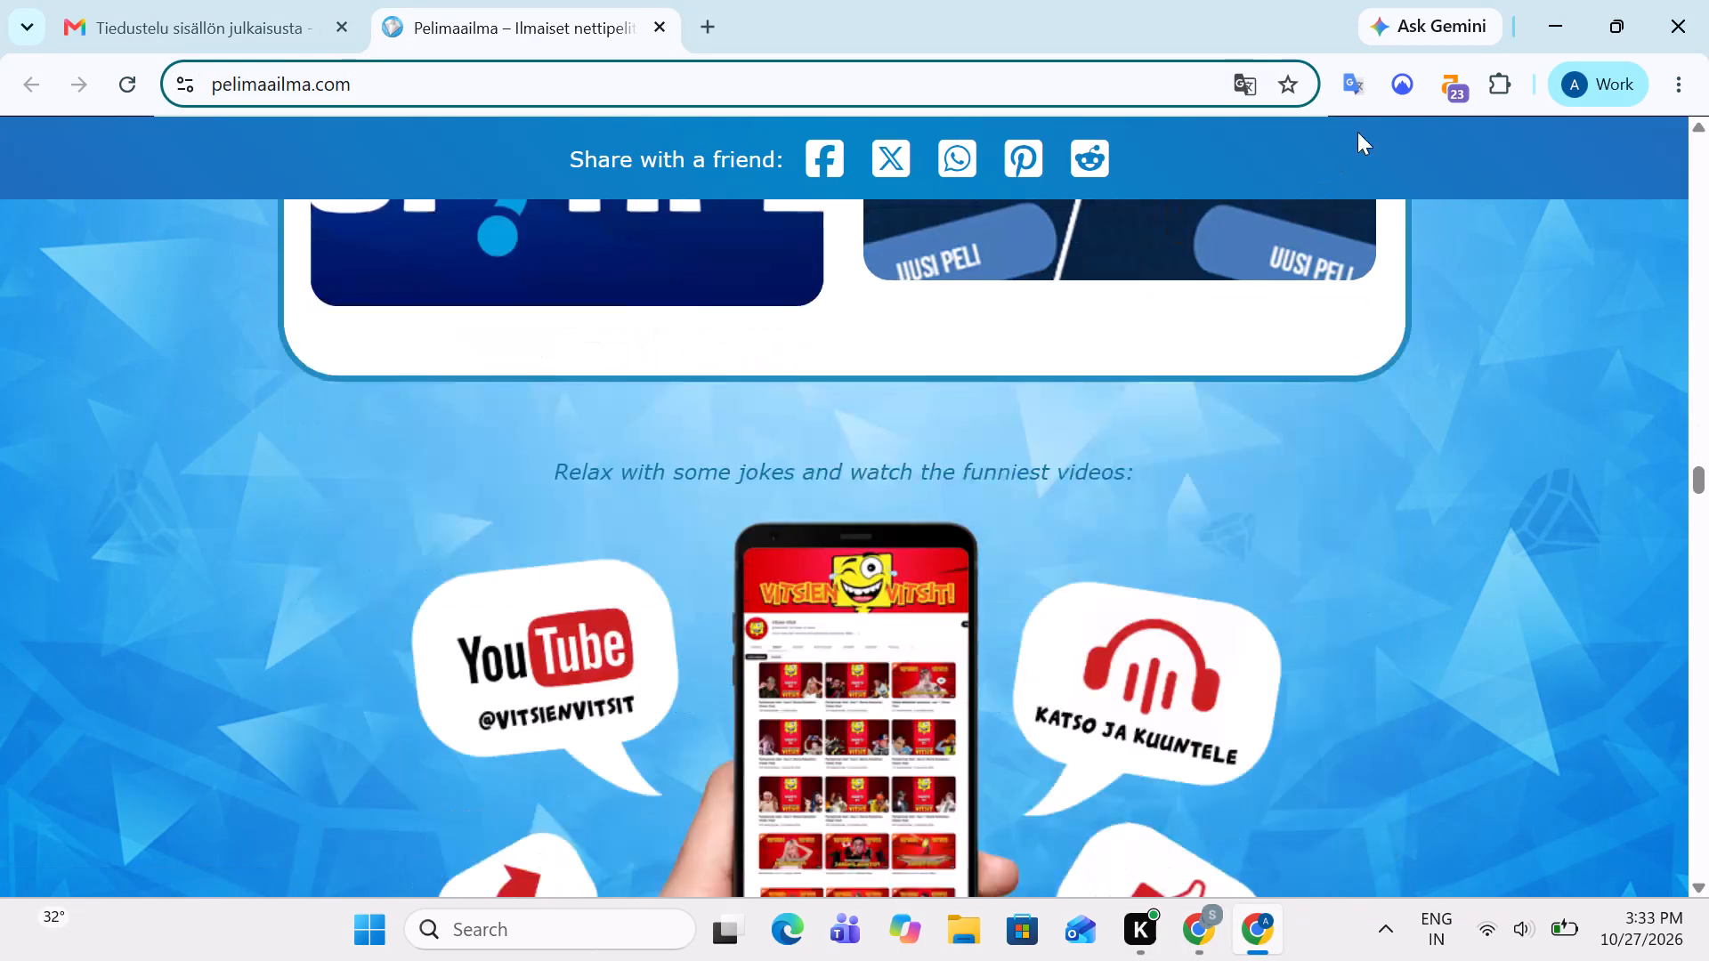
scroll(1357, 132, down, 4)
click(1461, 92)
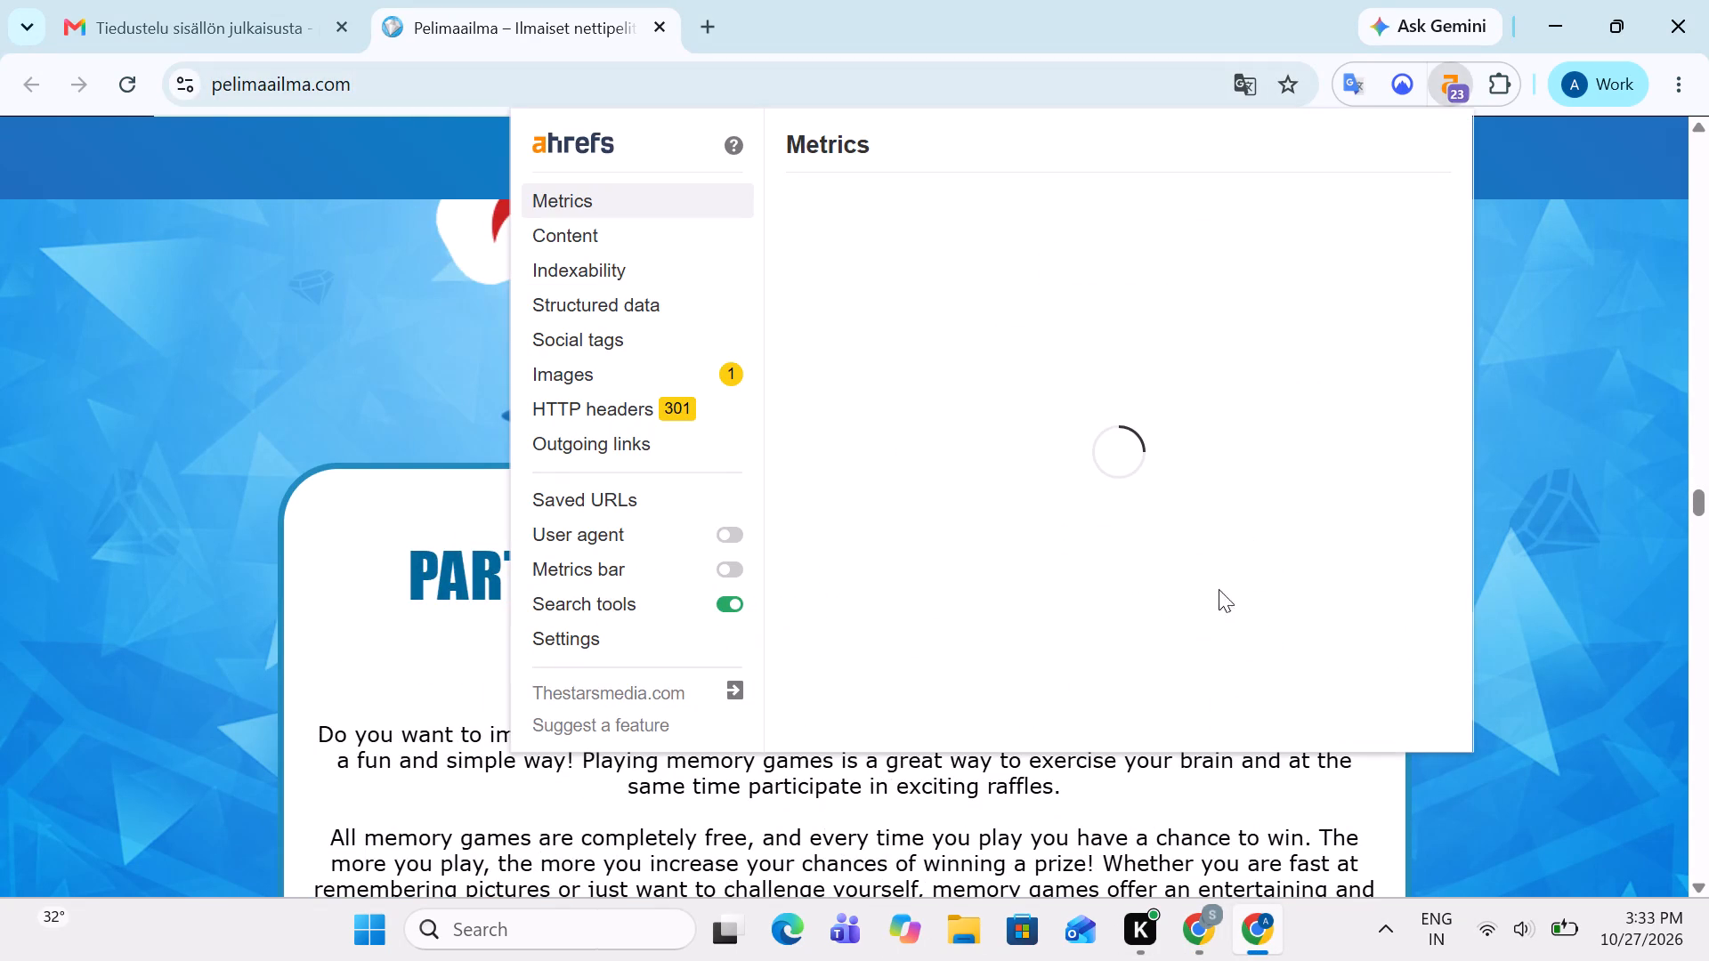
key(alt+Tab)
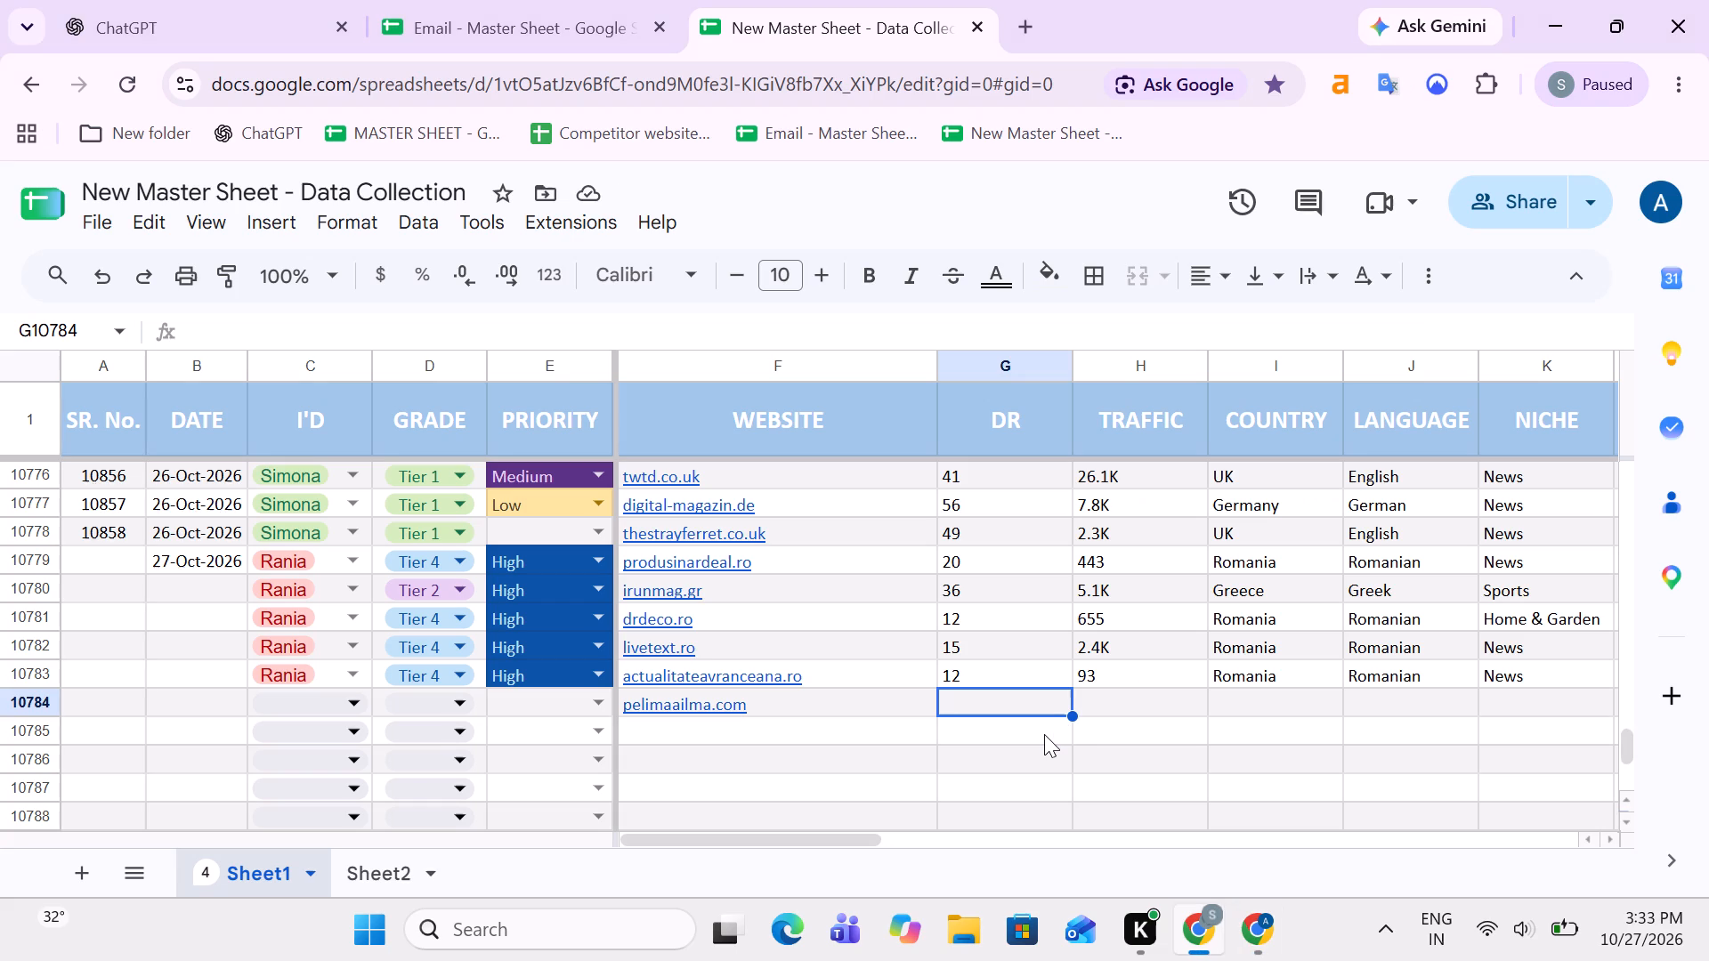
text(23)
key(Right)
text(110)
key(Right)
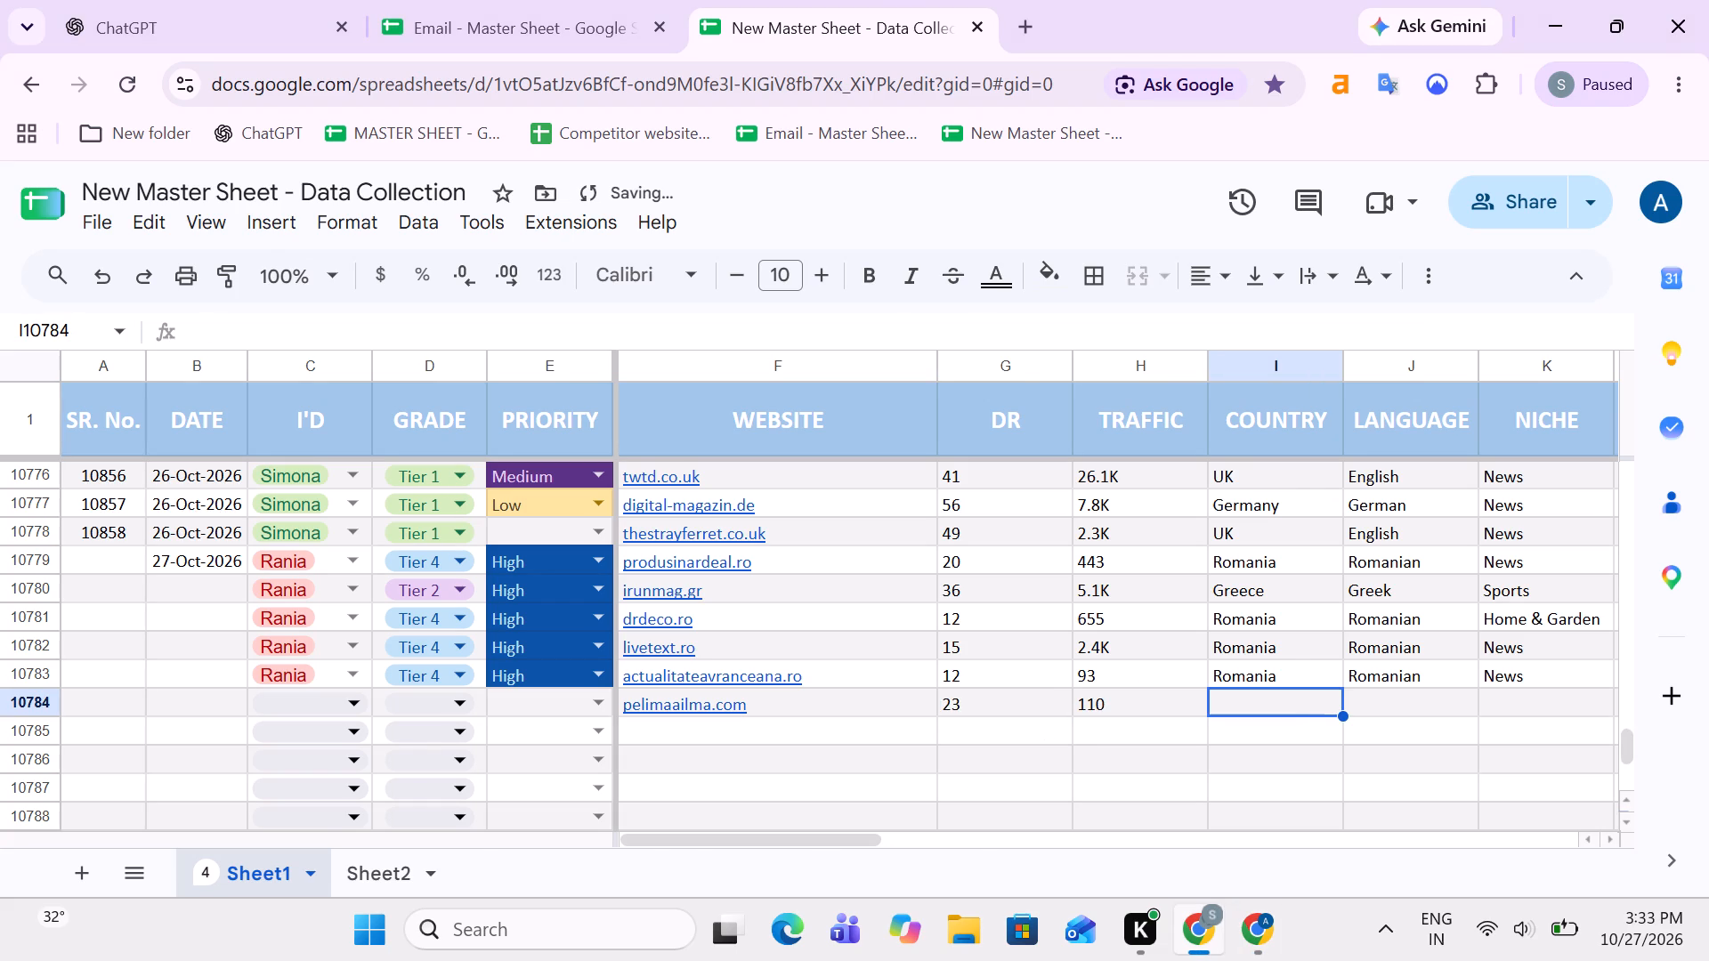
Check the site's original language in the page translation options, and enter Finland as country and Finnish as language for pelimaailma.com.
key(alt+Tab)
click(1243, 86)
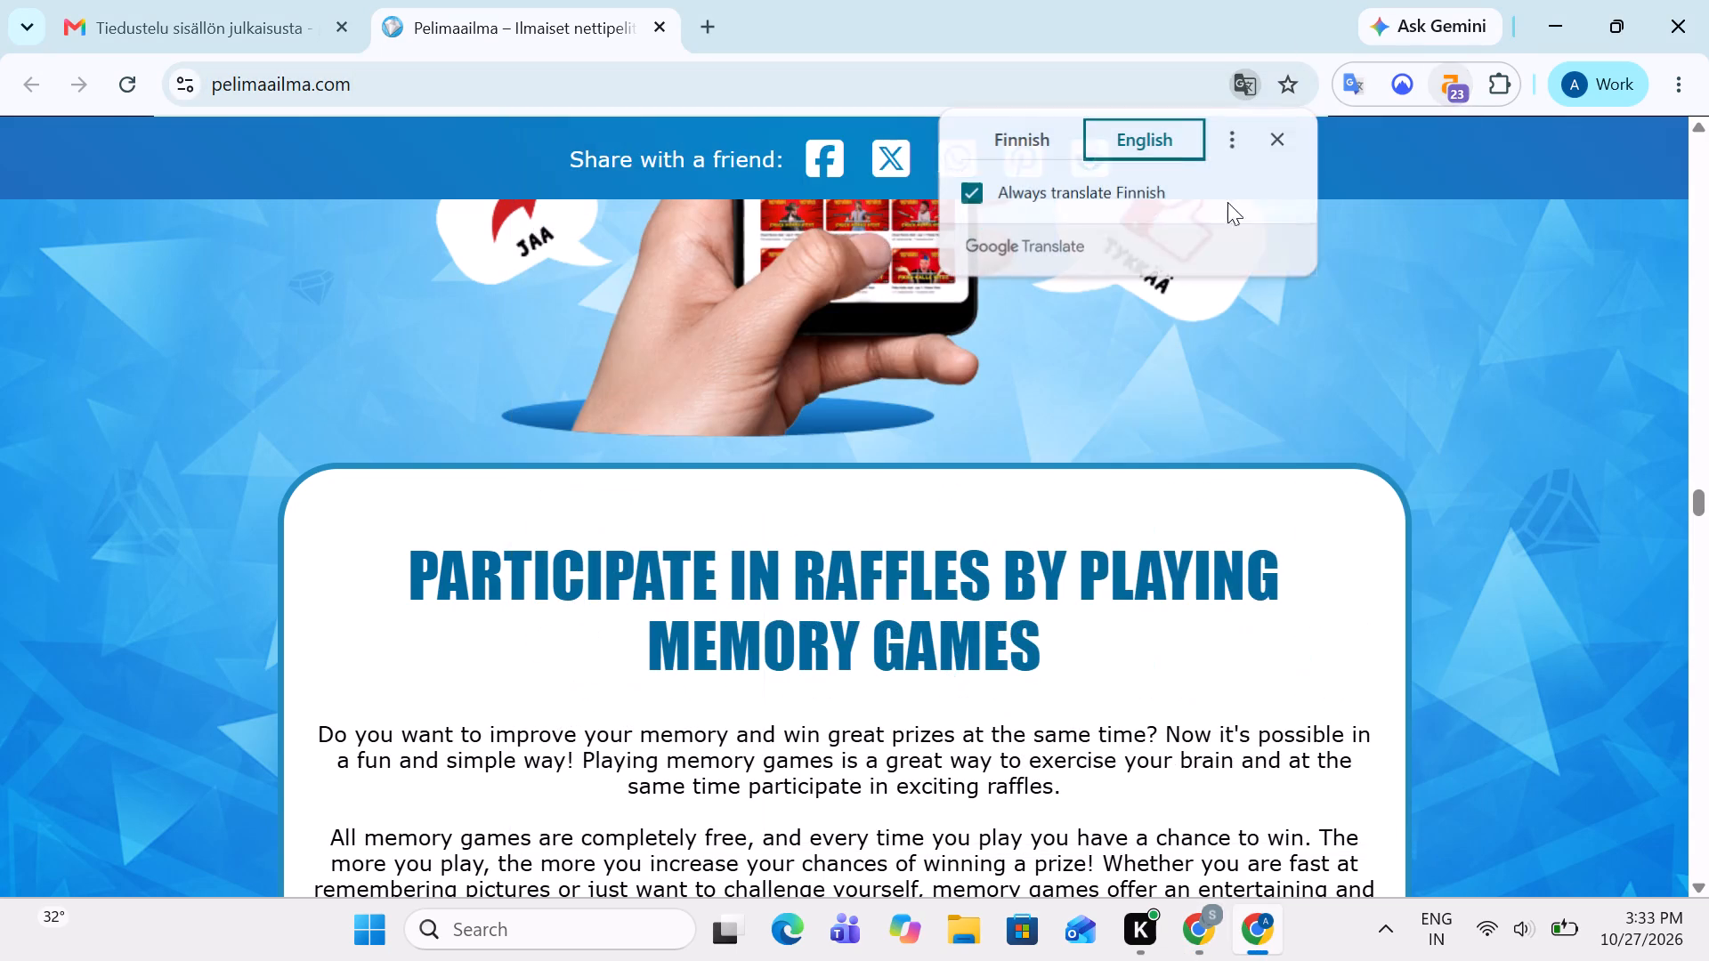
key(alt+Tab)
text(Fin)
key(Right)
text(Fi)
key(Right)
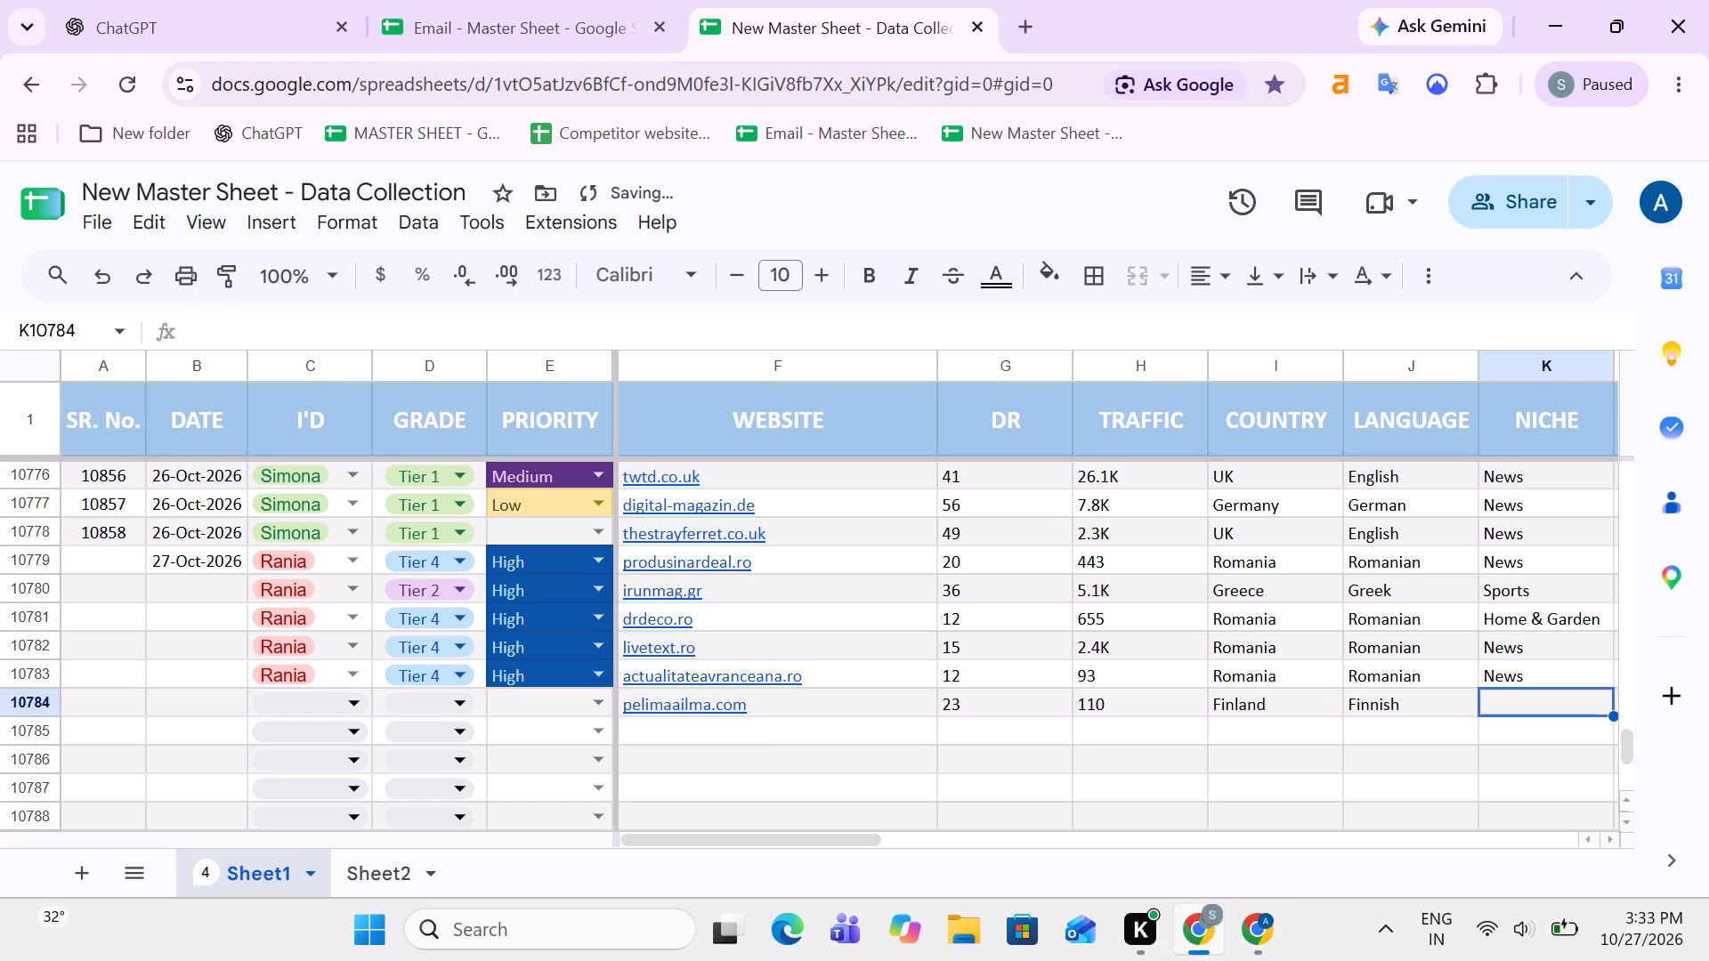
Enter Gaming as the niche for pelimaailma.com and move to its empty price cell.
shift+scroll(0, 273, down, 1)
key(shift+g)
text(ami)
key(Right)
key(Right)
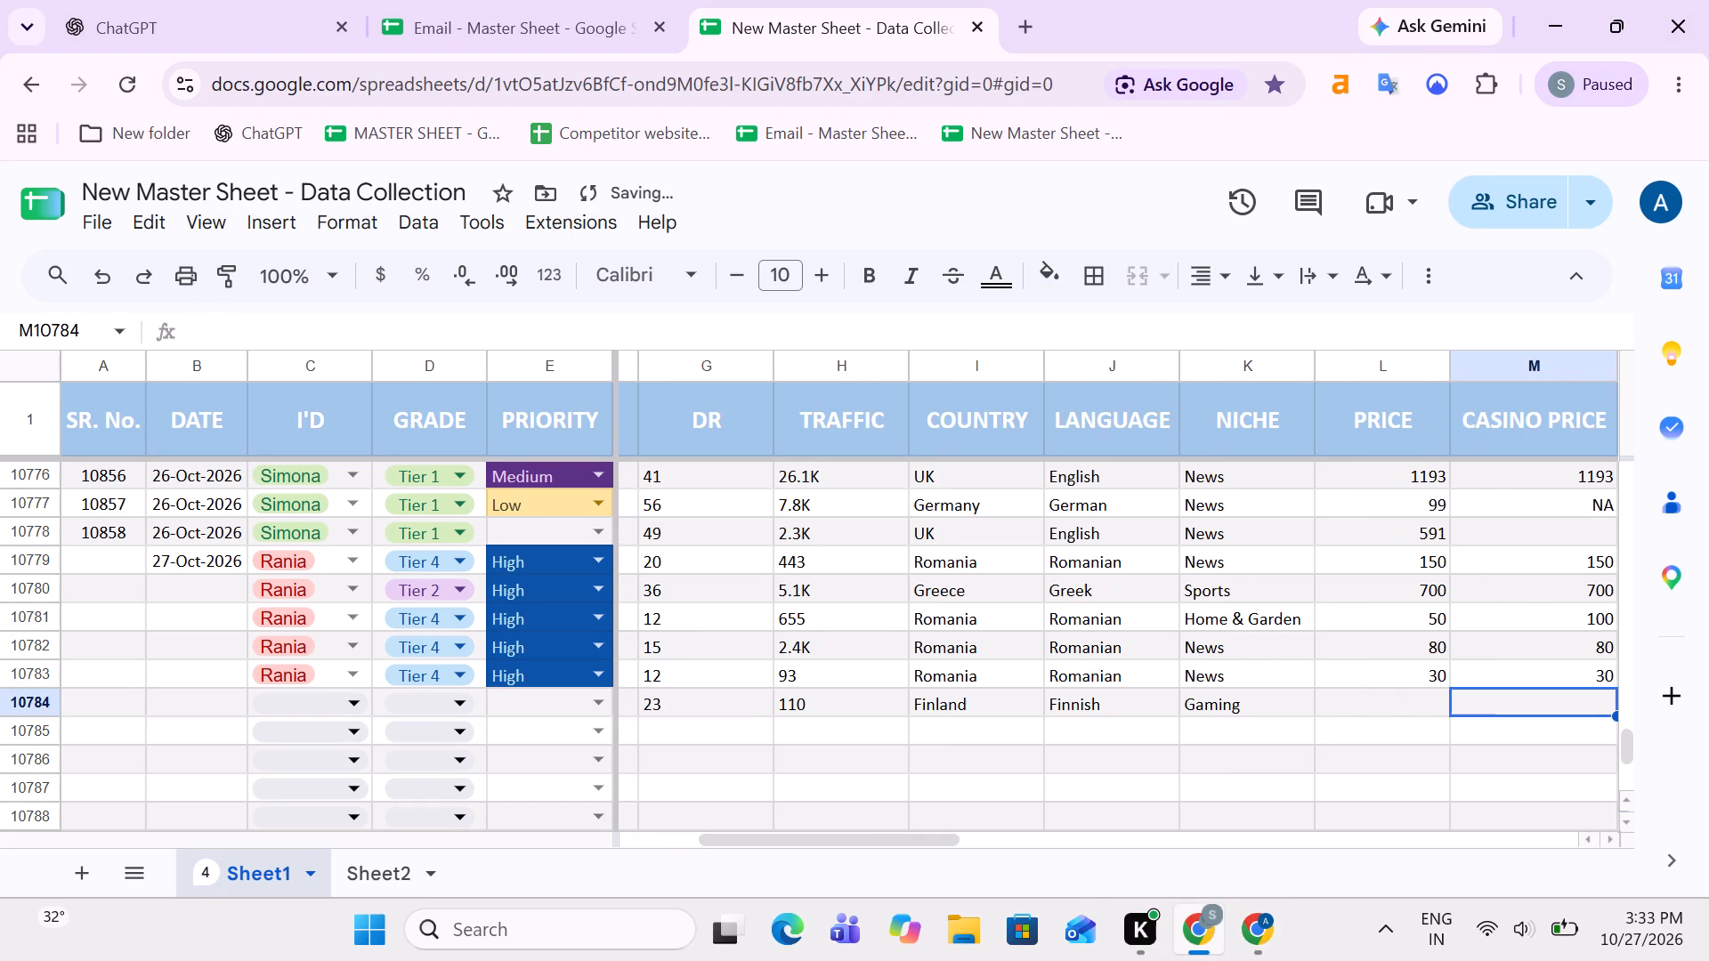
key(Left)
key(Right)
key(Left)
Return to the Pelimaailma website and examine its home page content and site sections.
key(alt+Tab)
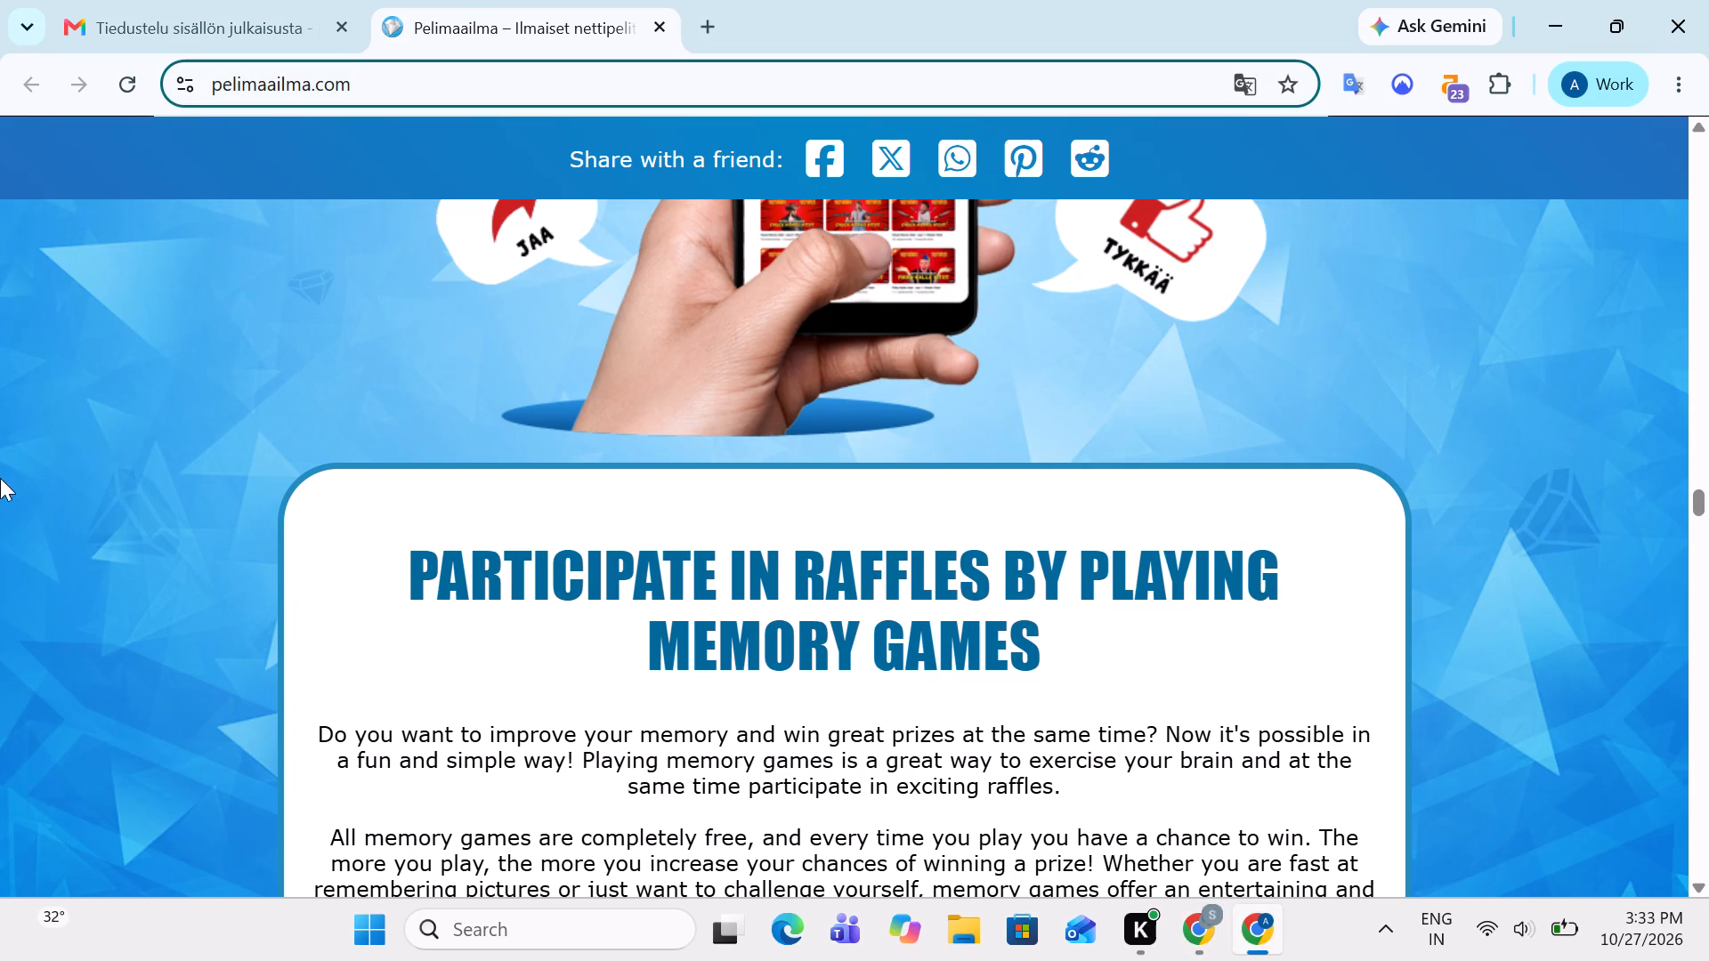
scroll(290, 395, down, 4)
scroll(581, 471, up, 20)
scroll(581, 471, up, 20)
scroll(581, 471, up, 3)
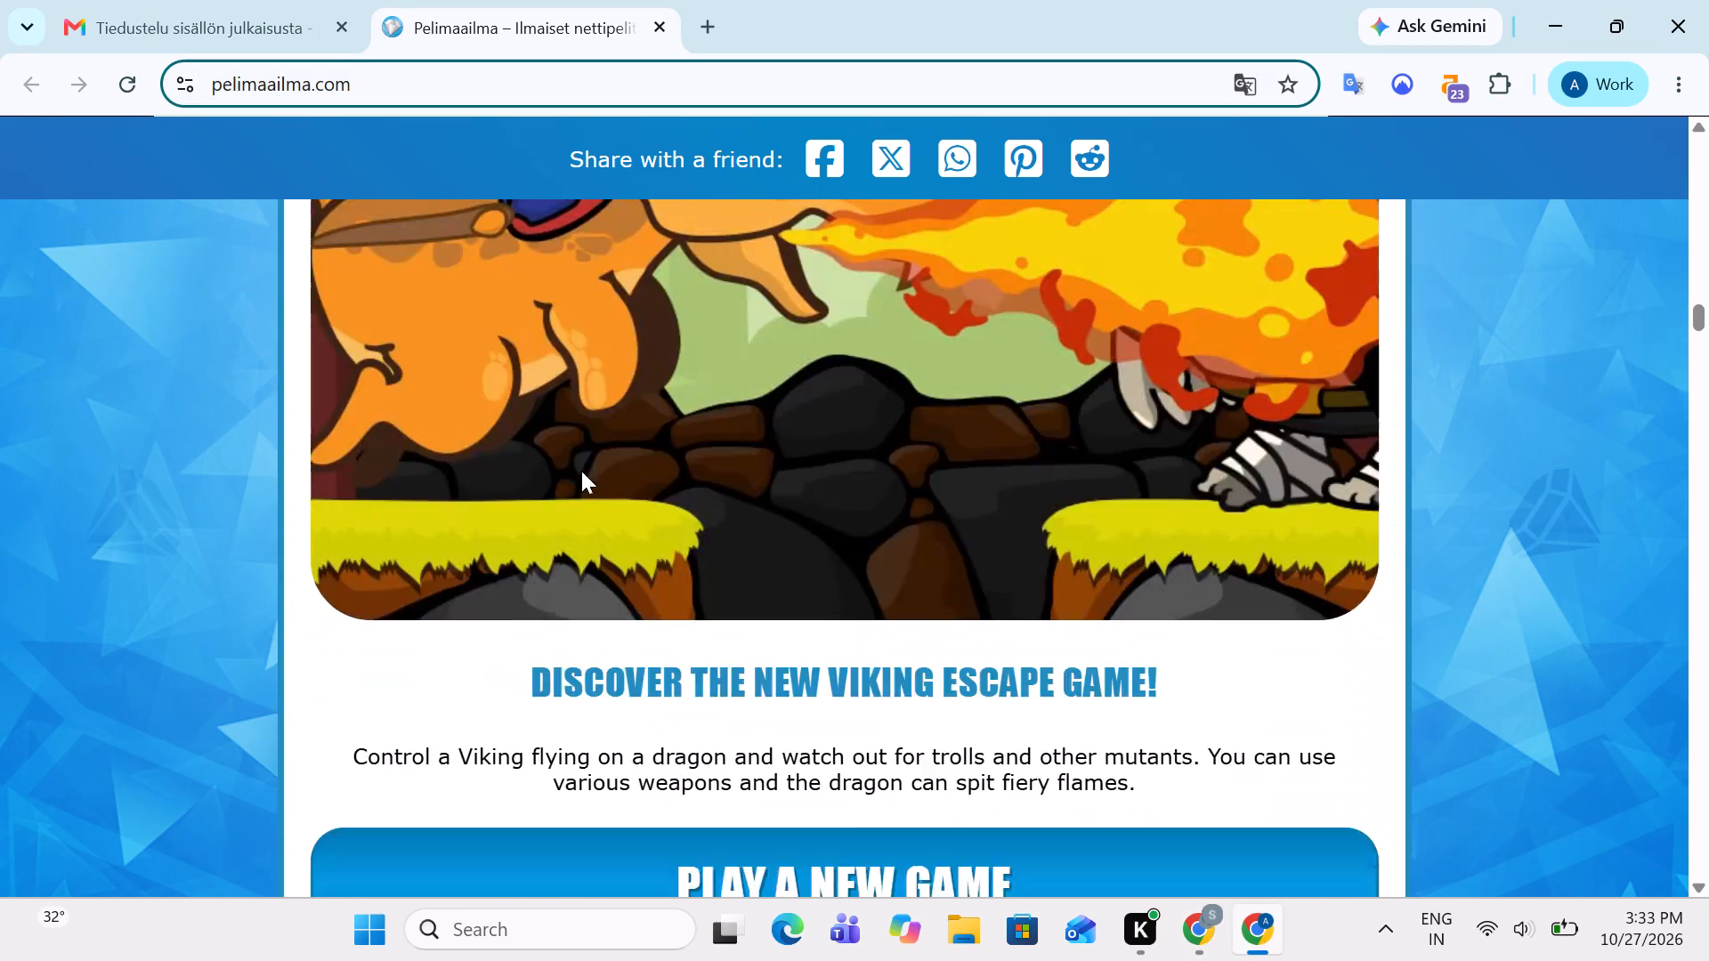
scroll(581, 471, up, 20)
scroll(581, 471, up, 20)
scroll(581, 471, up, 10)
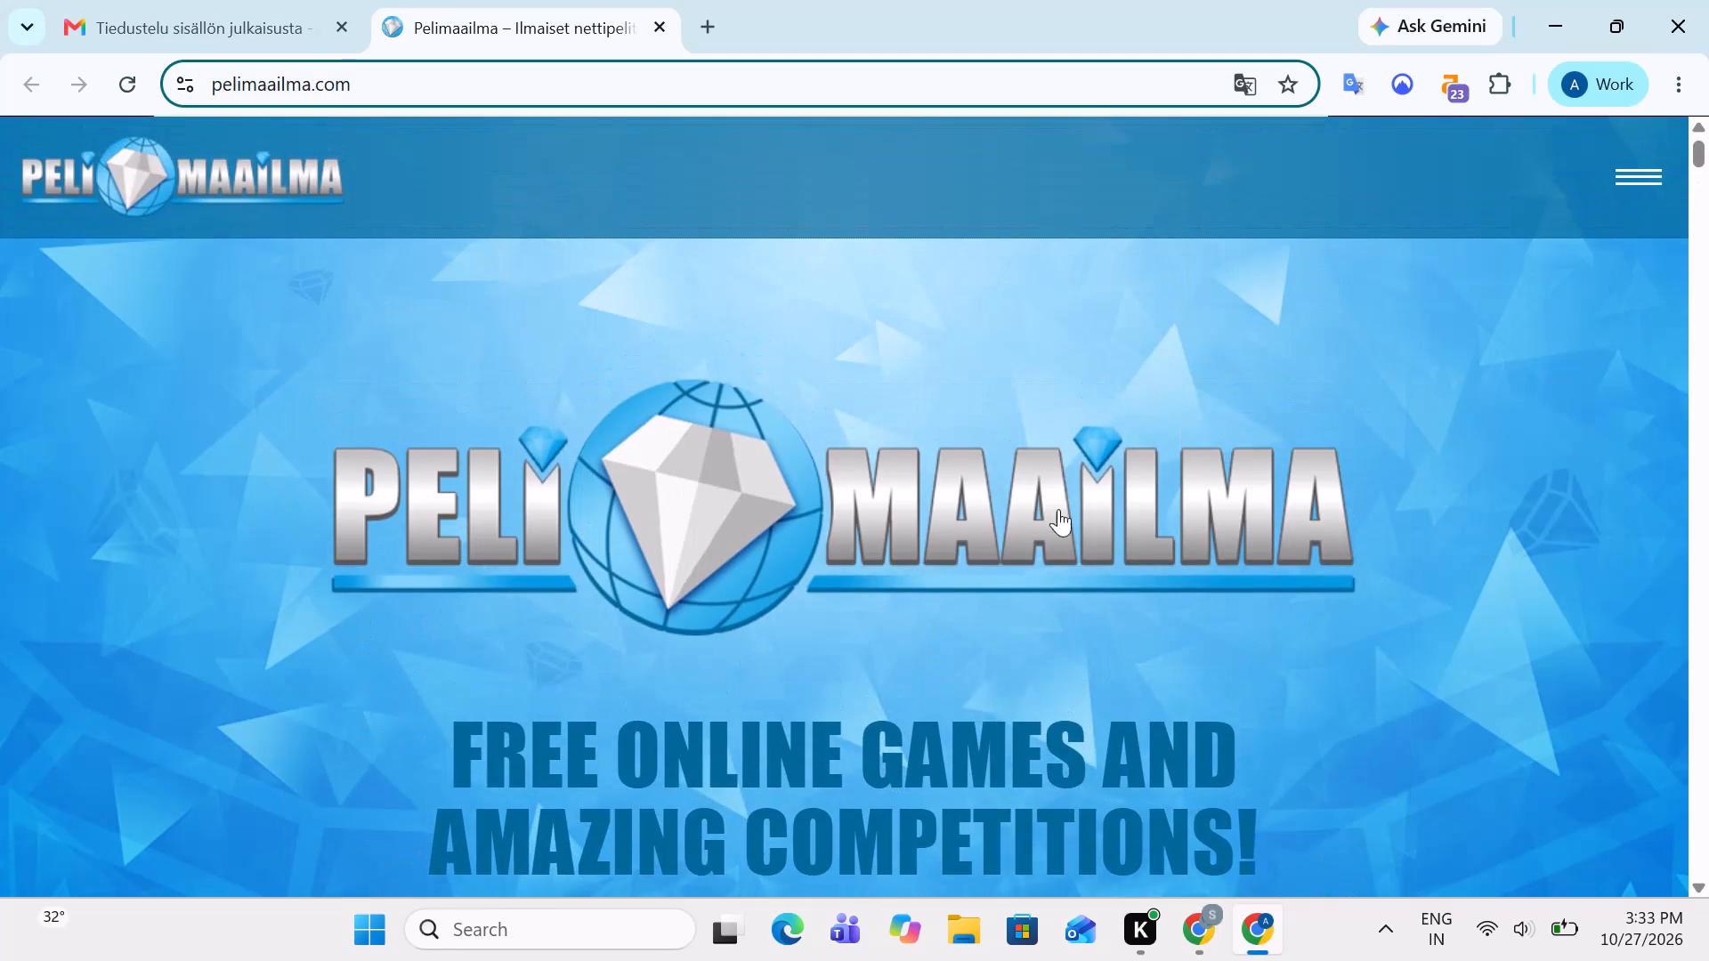
click(1621, 177)
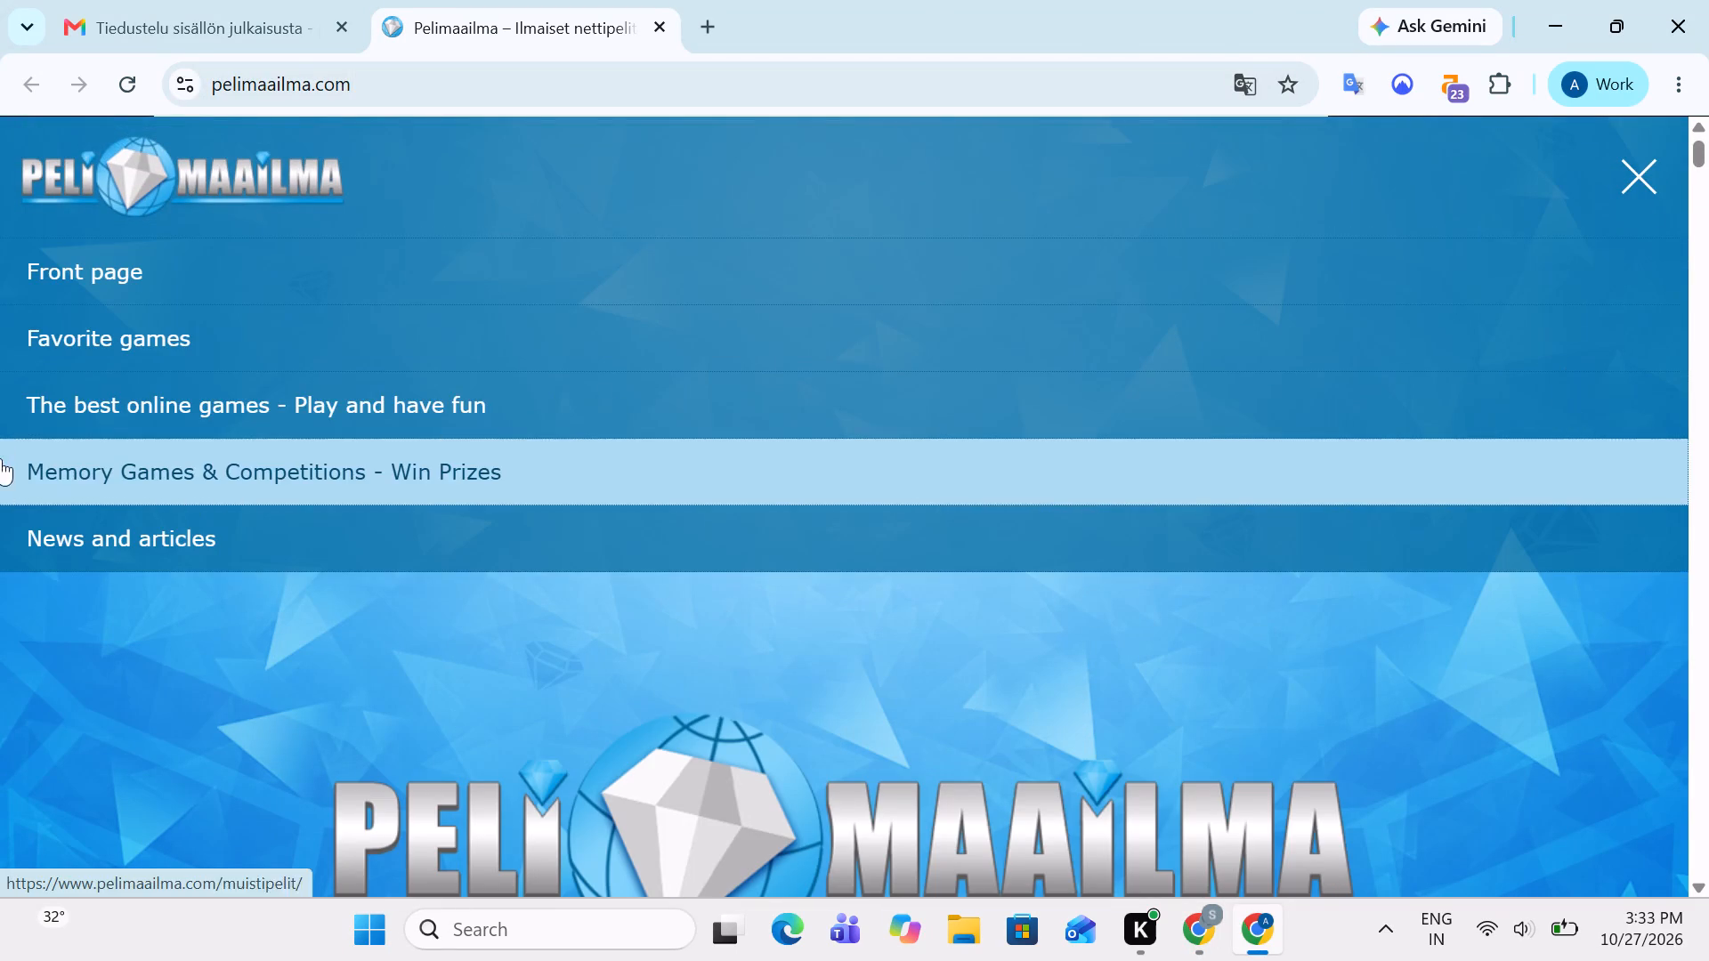
click(1639, 166)
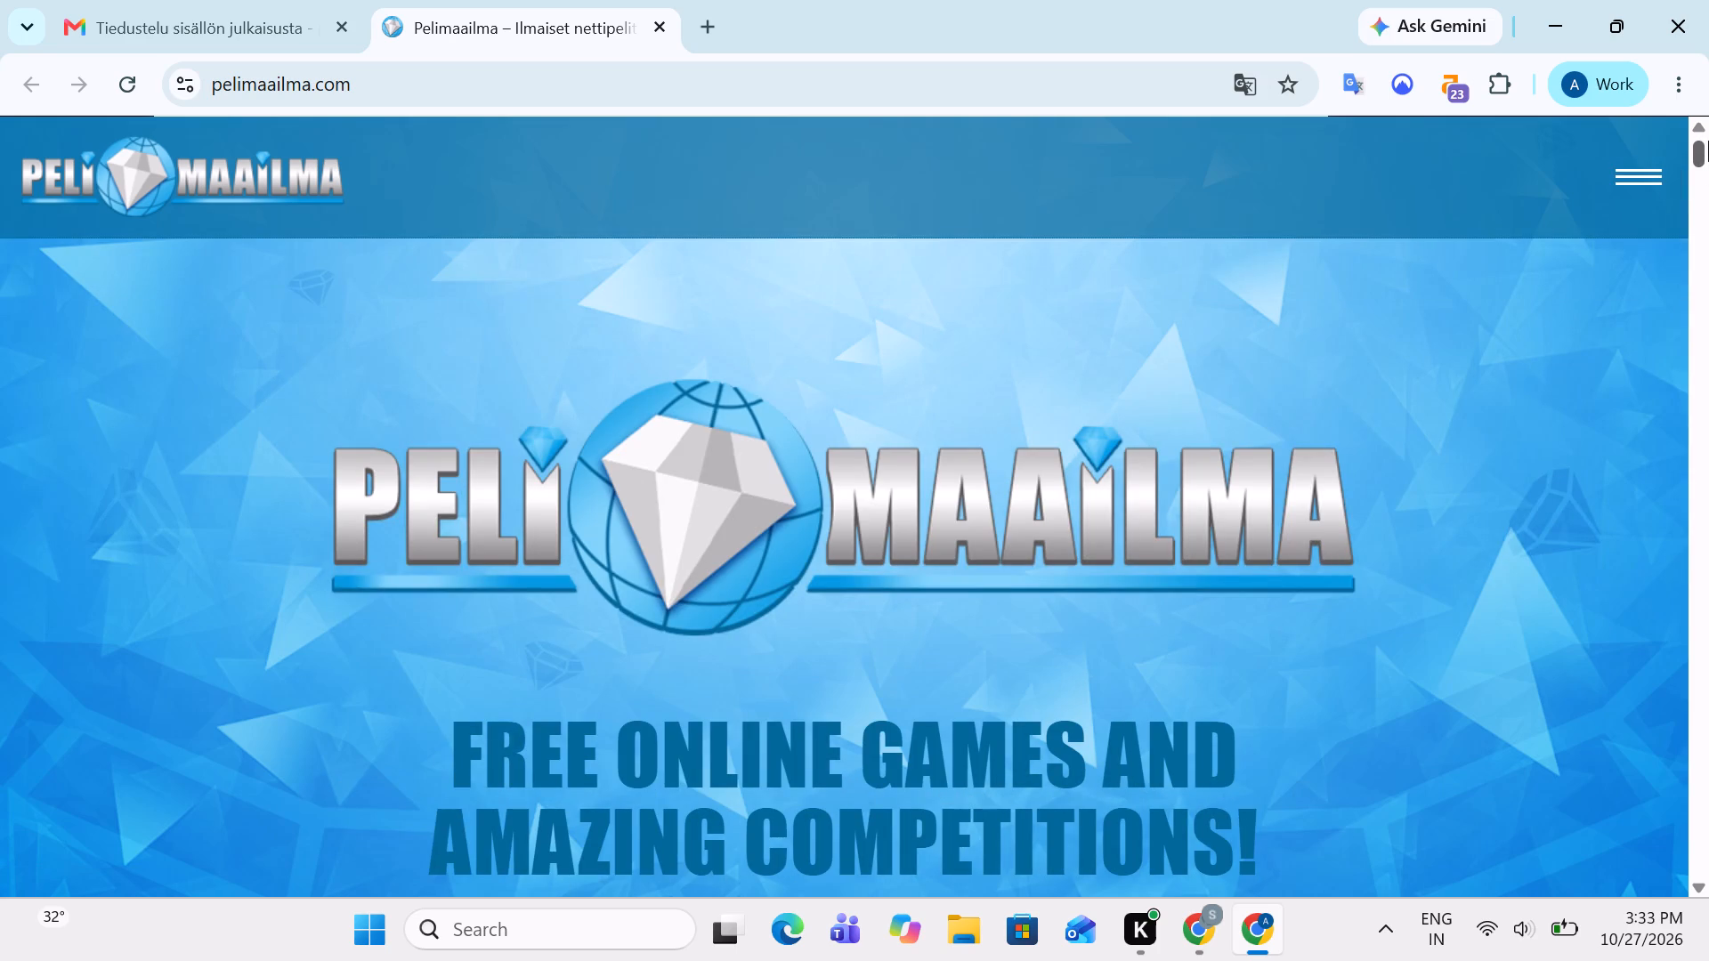
Examine the Pelimaailma home page down to its gaming articles, list of further articles and footer contact section.
drag(1708, 206, 1708, 960)
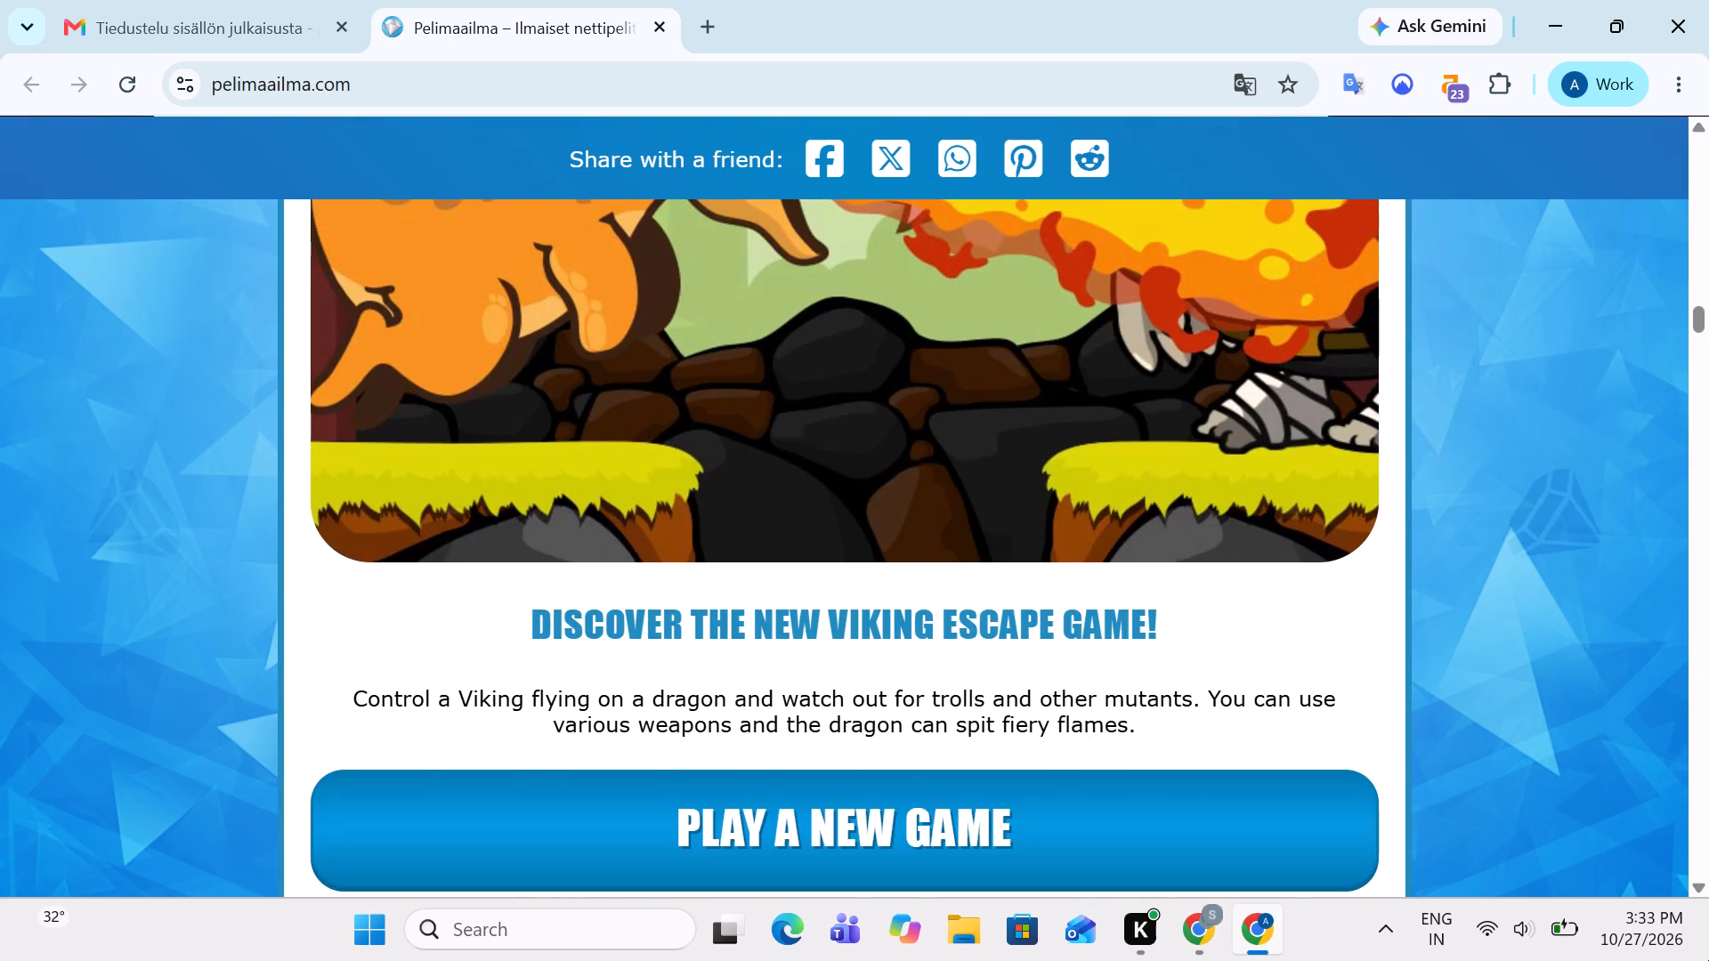
drag(1708, 960, 1705, 960)
drag(1698, 327, 1705, 497)
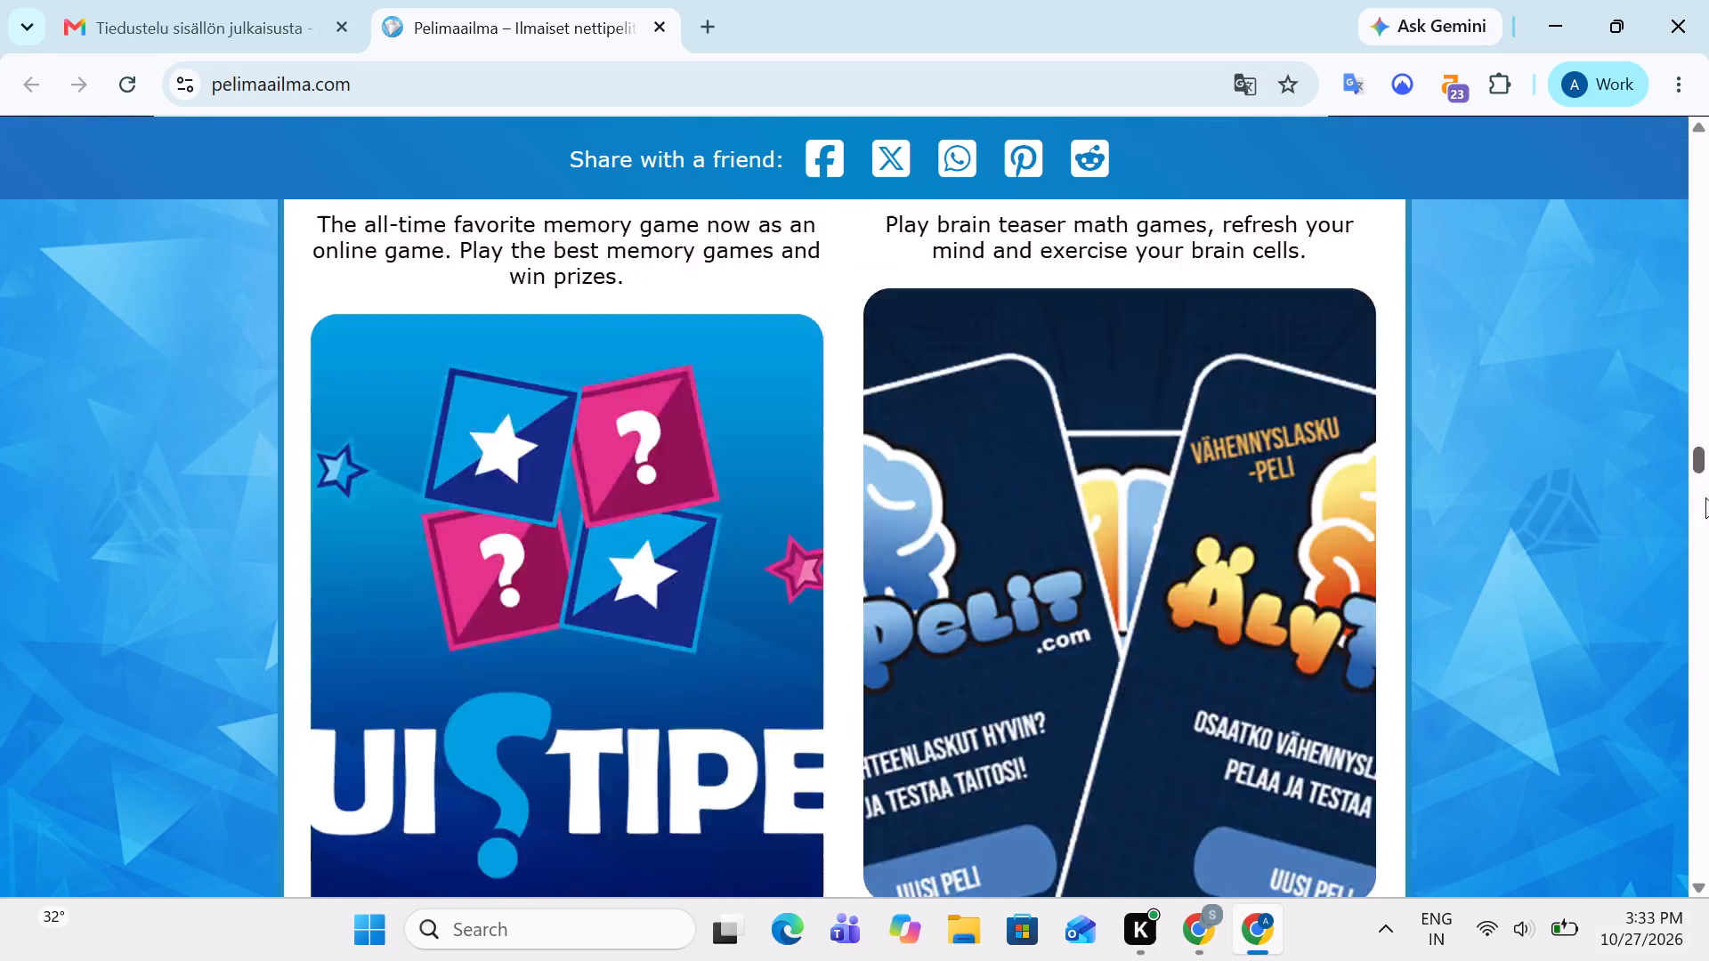
drag(1705, 497, 1697, 960)
scroll(902, 453, up, 6)
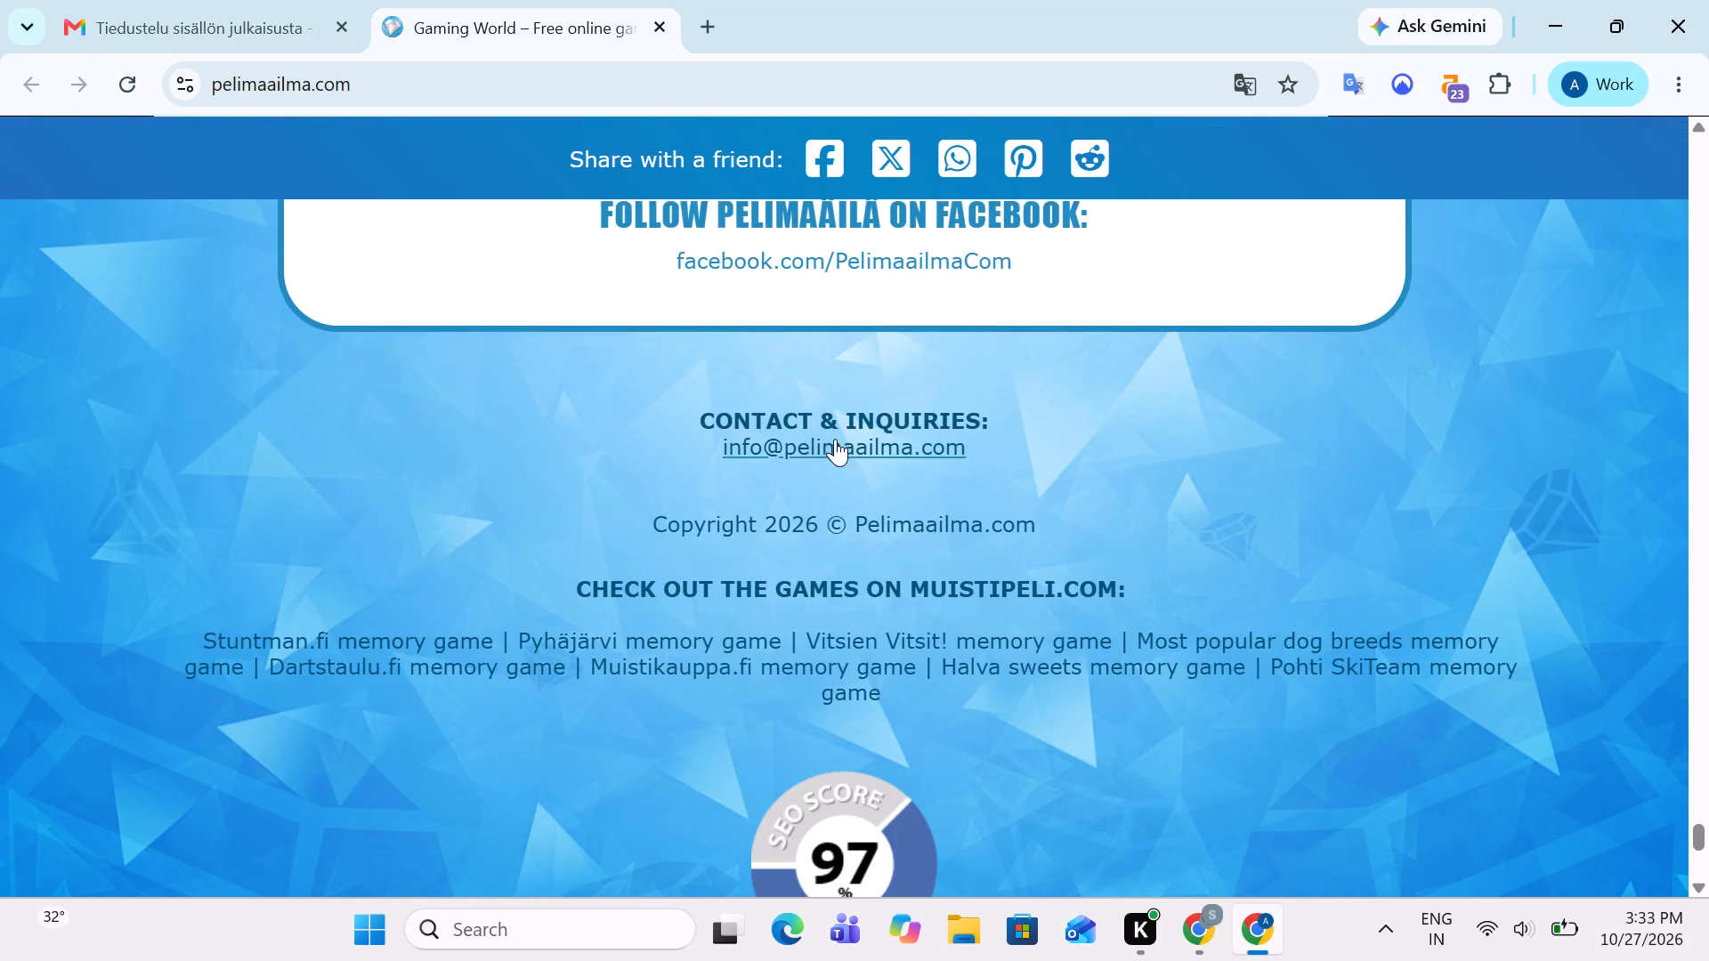
scroll(835, 439, up, 2)
scroll(891, 524, up, 19)
scroll(889, 529, down, 3)
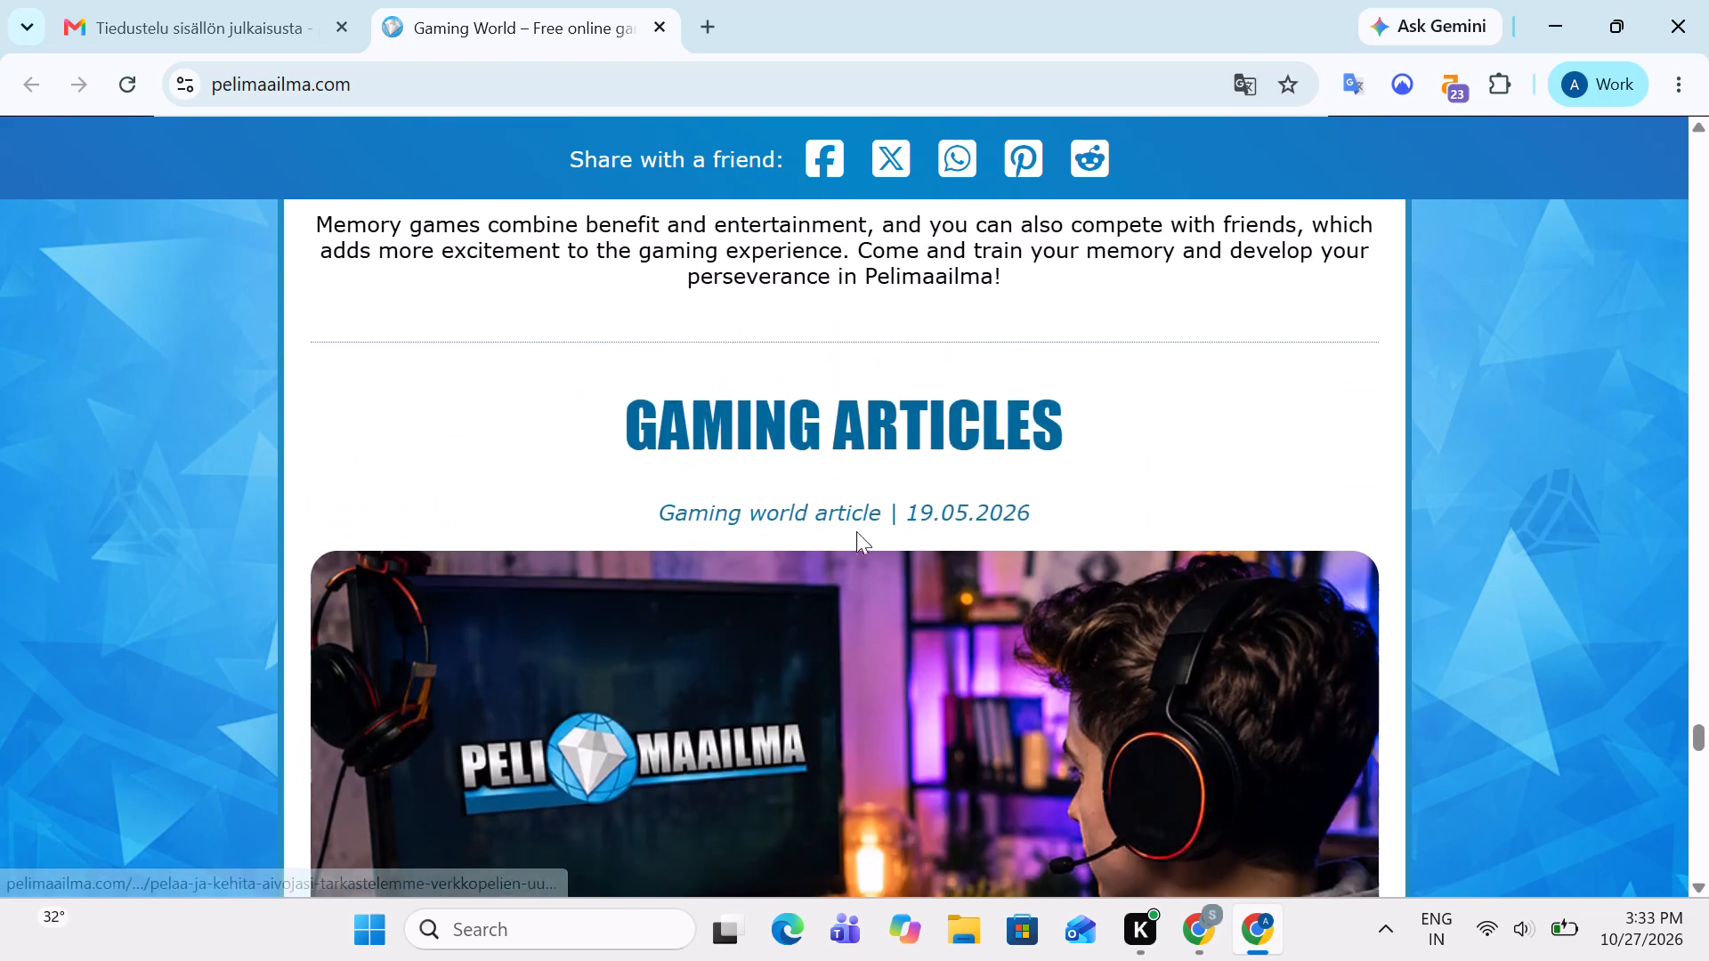
scroll(856, 531, down, 15)
scroll(836, 525, down, 12)
scroll(836, 525, down, 11)
scroll(836, 525, up, 17)
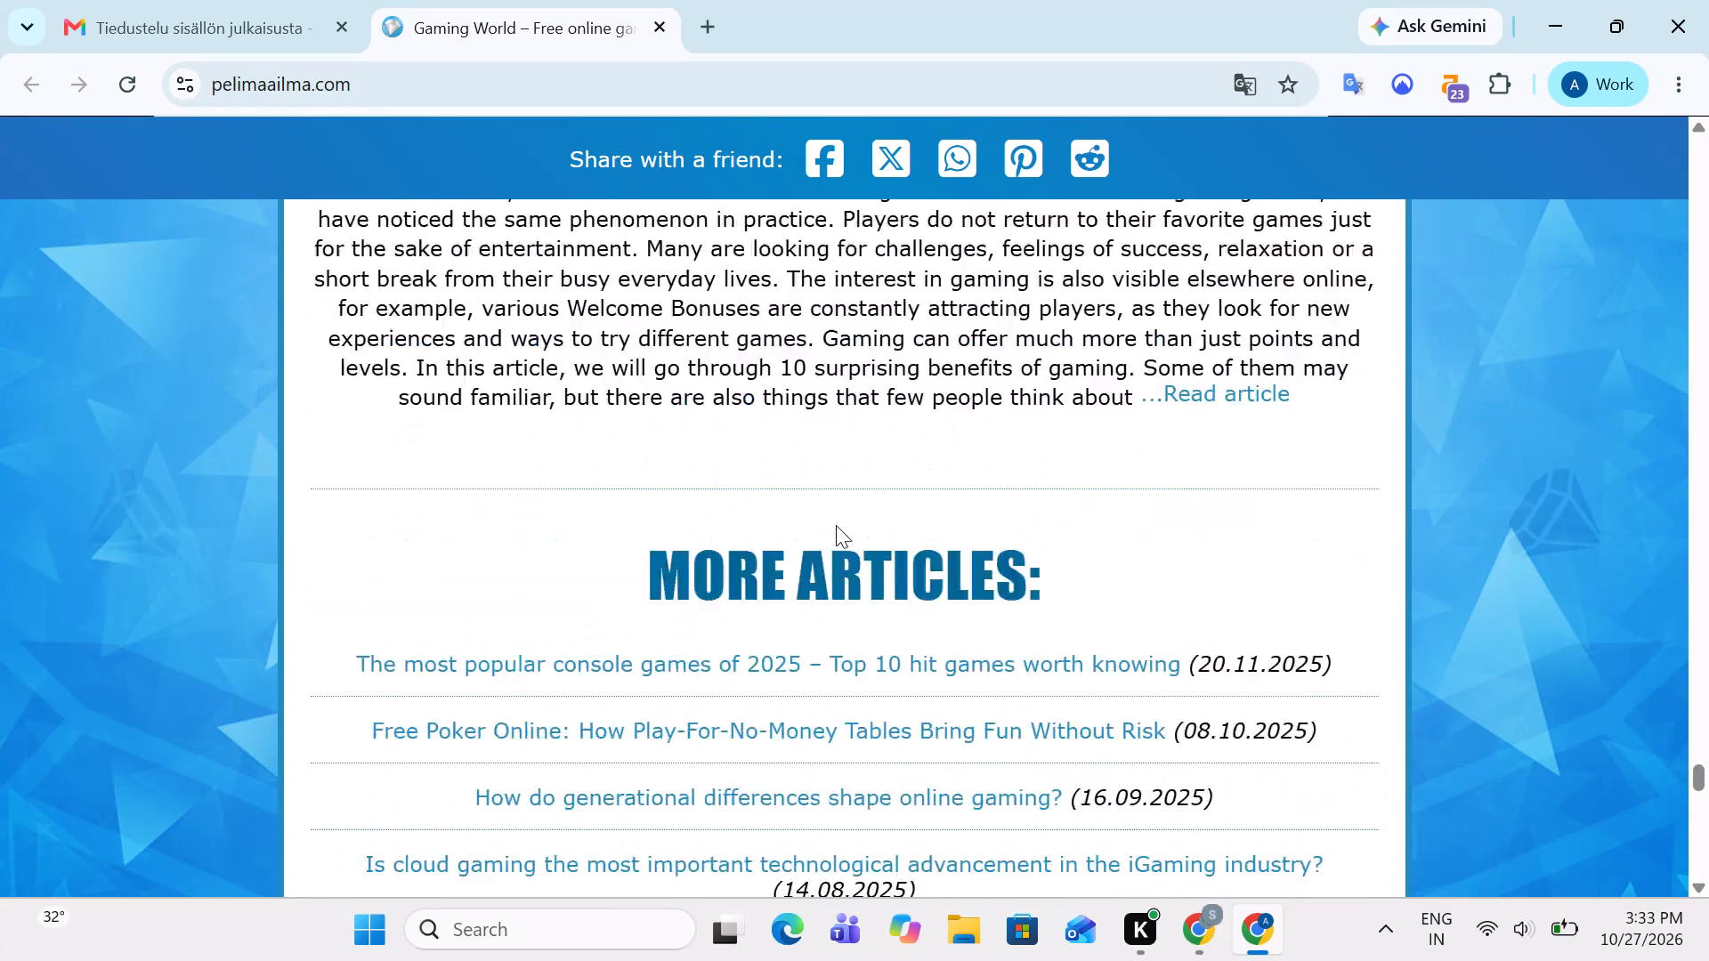
Look back through the home page's game and competition sections to the top and check the site's navigation menu.
scroll(836, 525, up, 20)
scroll(836, 525, up, 20)
scroll(836, 525, up, 1)
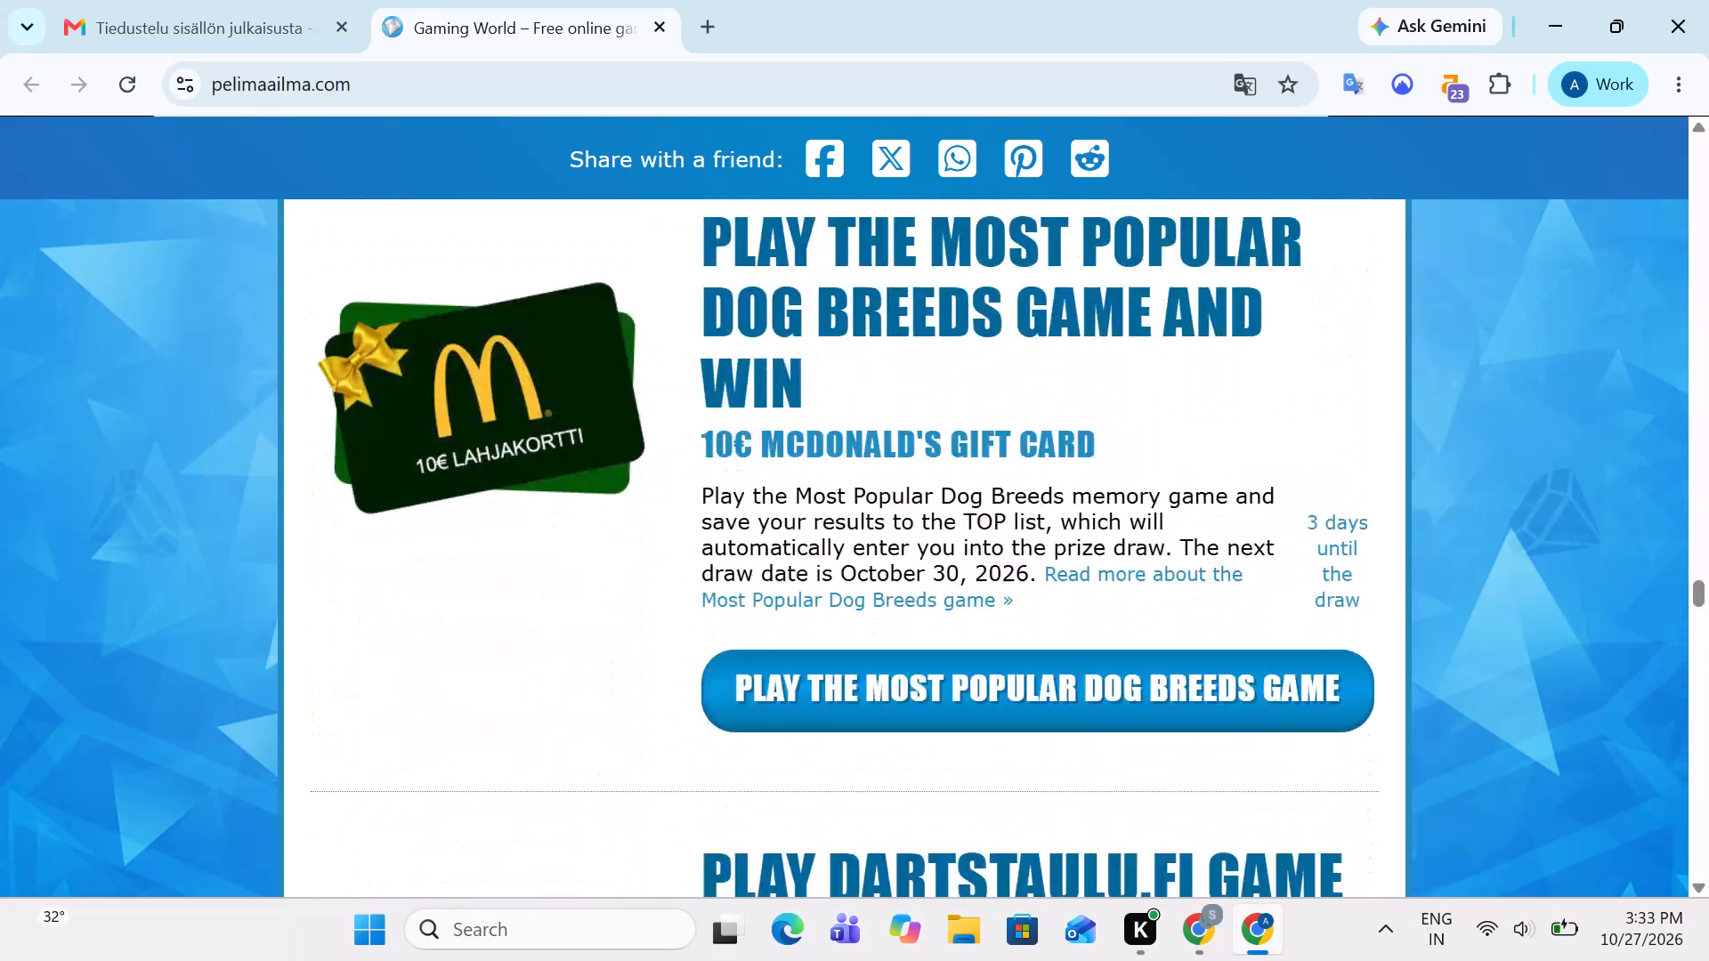
scroll(836, 525, up, 6)
scroll(836, 525, up, 20)
scroll(836, 525, up, 20)
scroll(836, 525, up, 7)
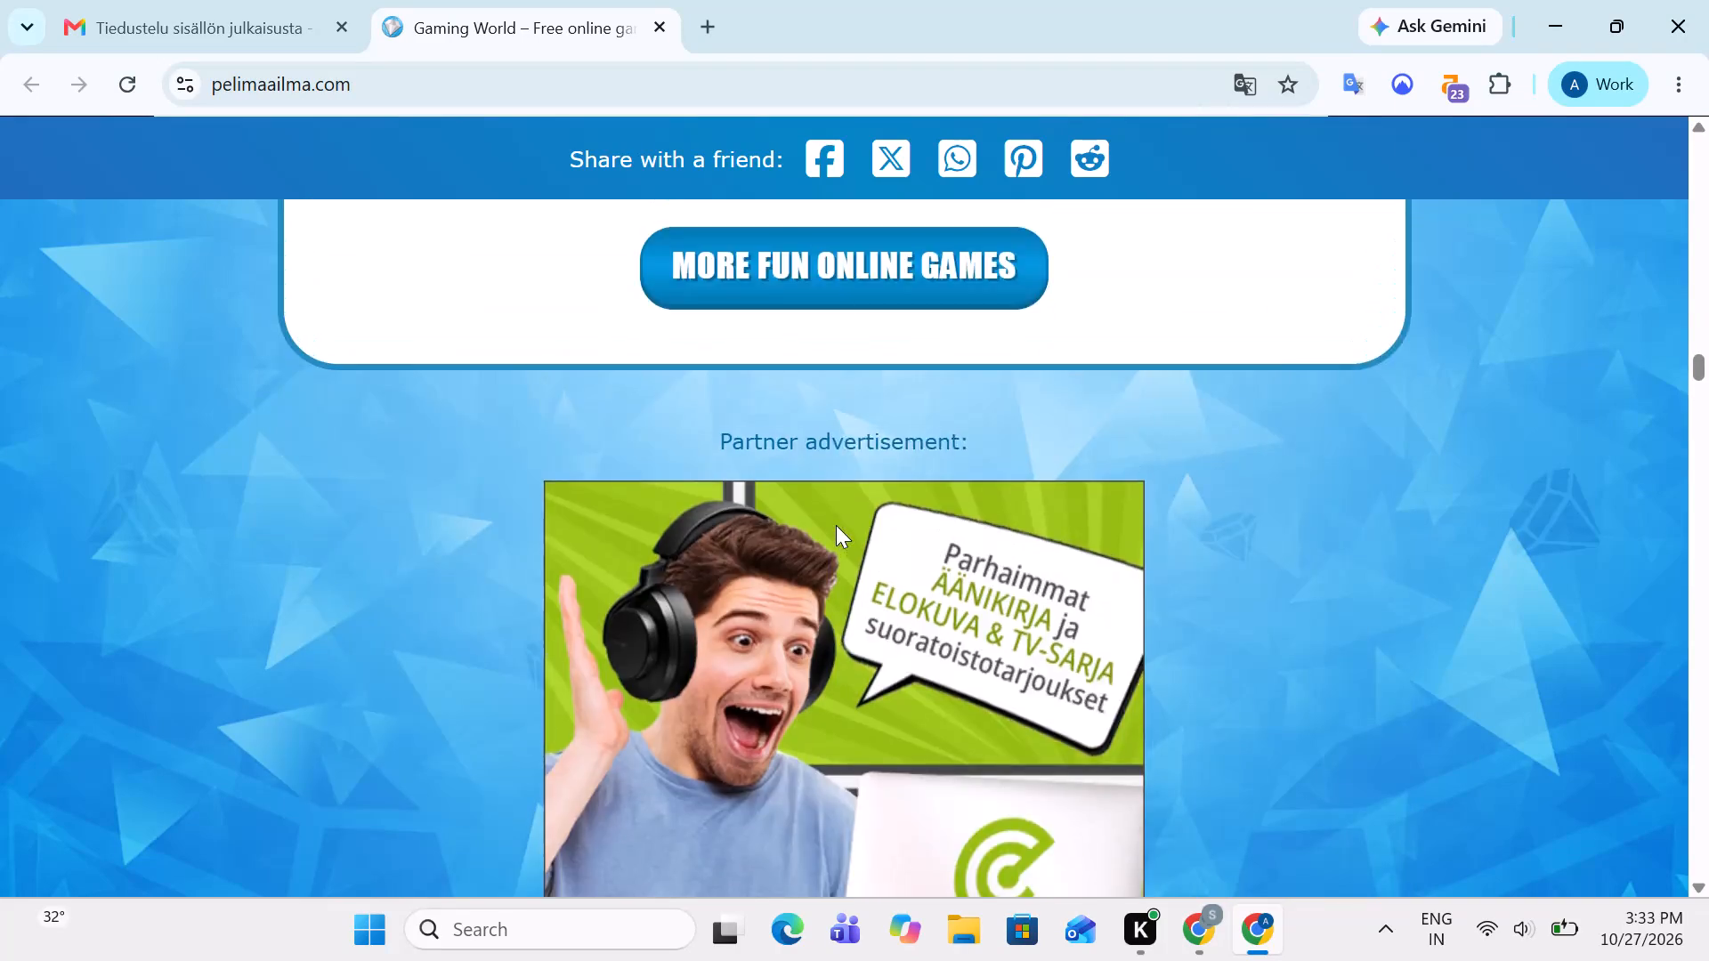
scroll(836, 525, up, 7)
scroll(836, 525, up, 20)
scroll(836, 525, up, 15)
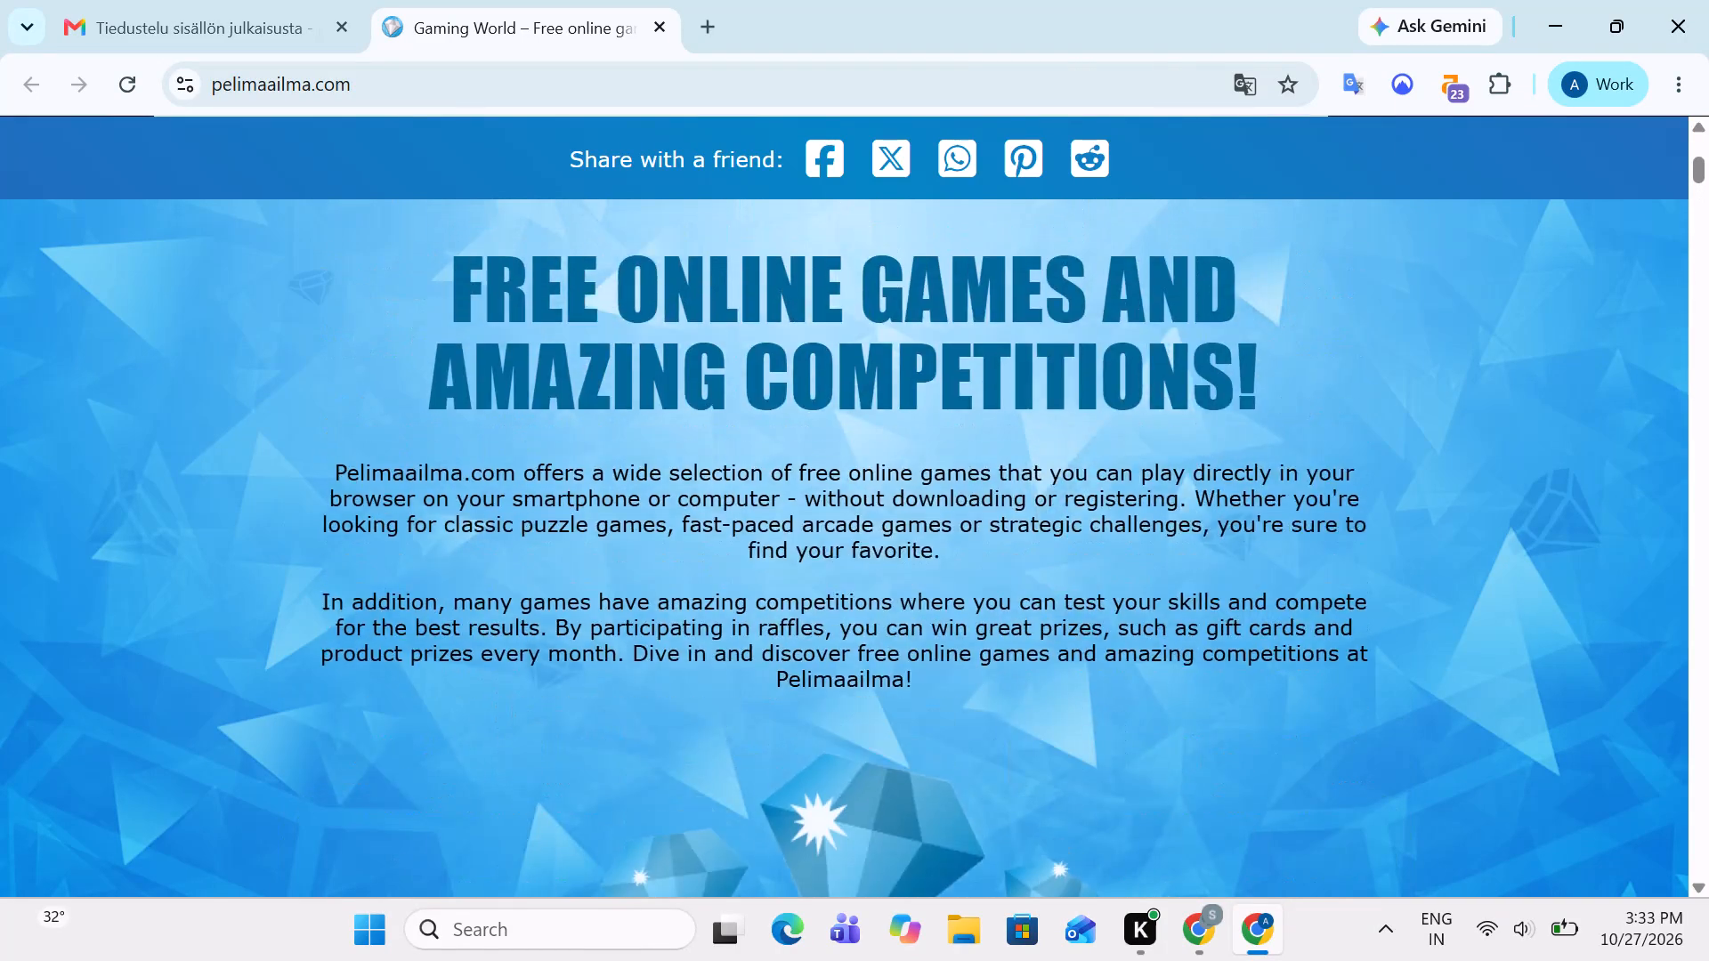
scroll(836, 525, up, 15)
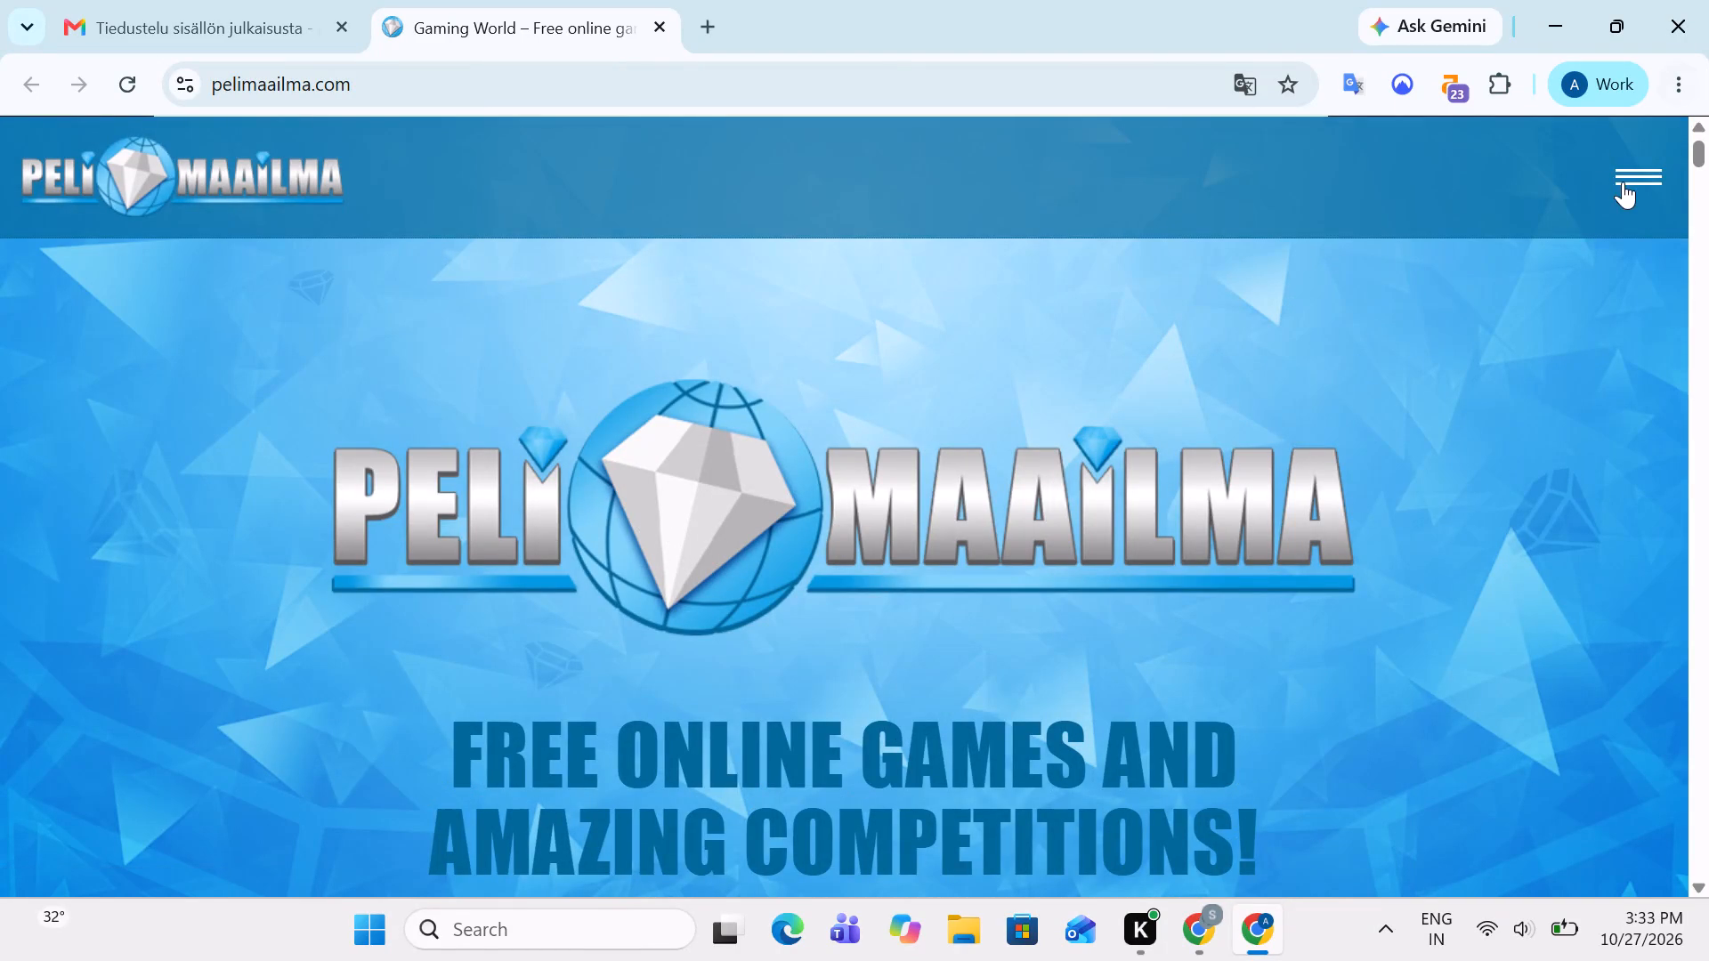
click(1621, 163)
scroll(1254, 323, down, 5)
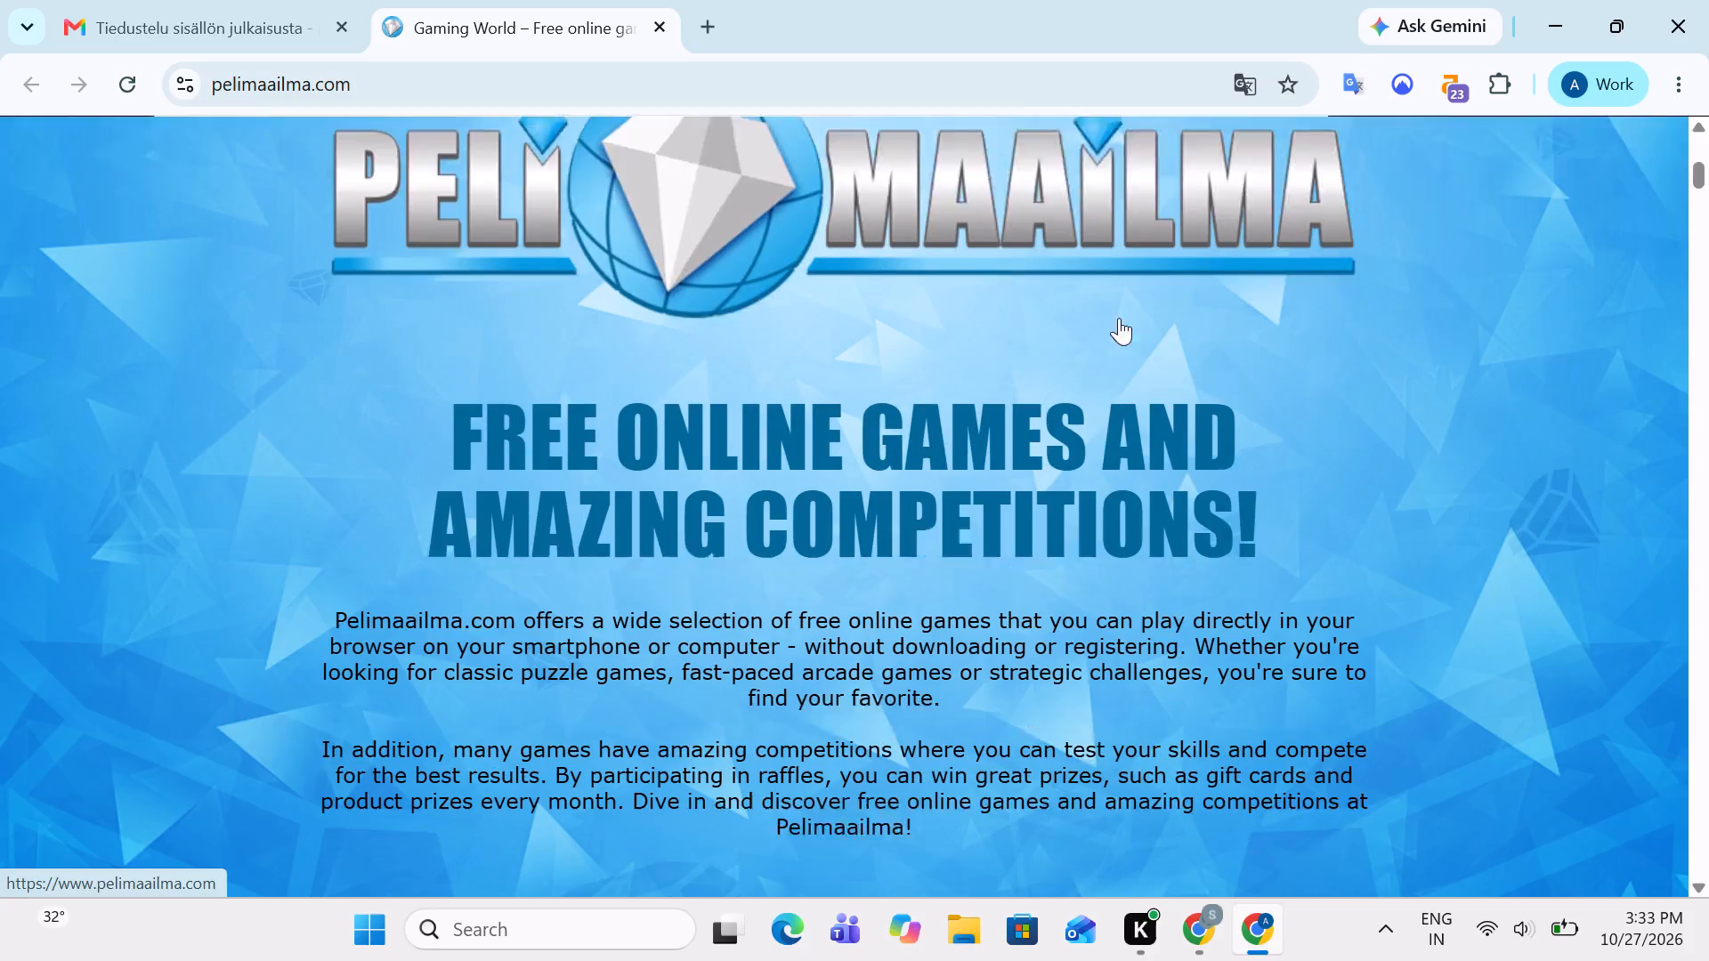
Close the Pelimaailma website, consult the publisher's email reply, and enter 175 as the price in pelimaailma.com's row of the New Master Sheet.
click(655, 16)
scroll(852, 506, down, 3)
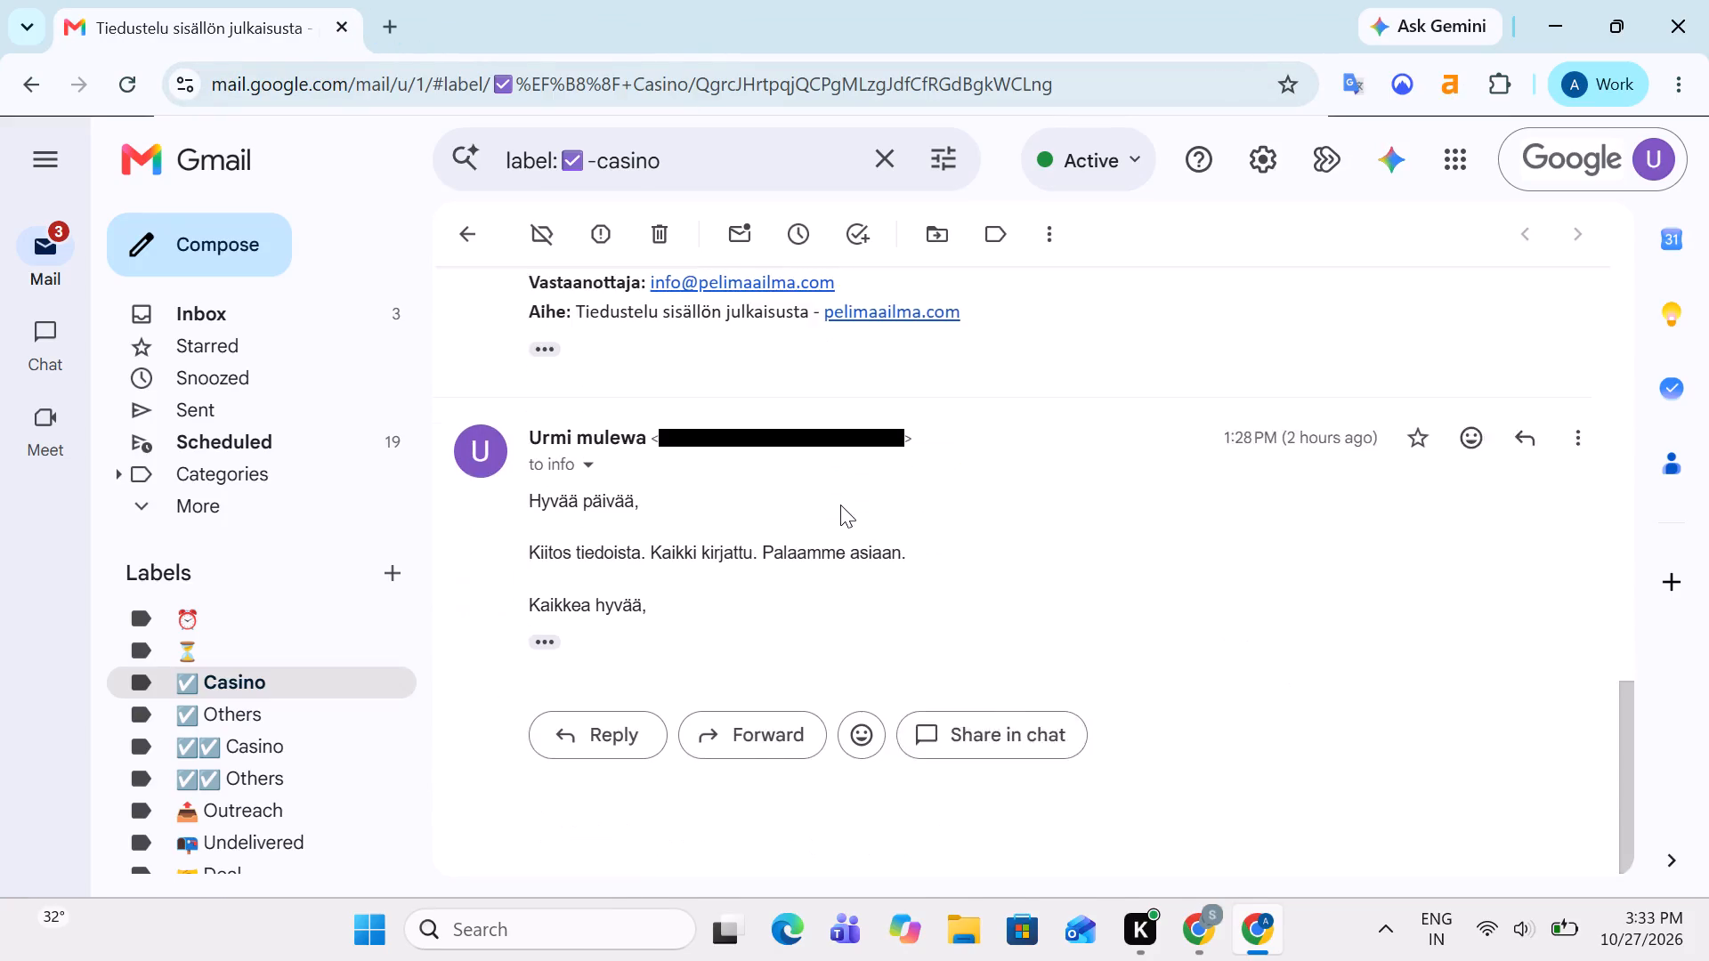
scroll(841, 504, up, 5)
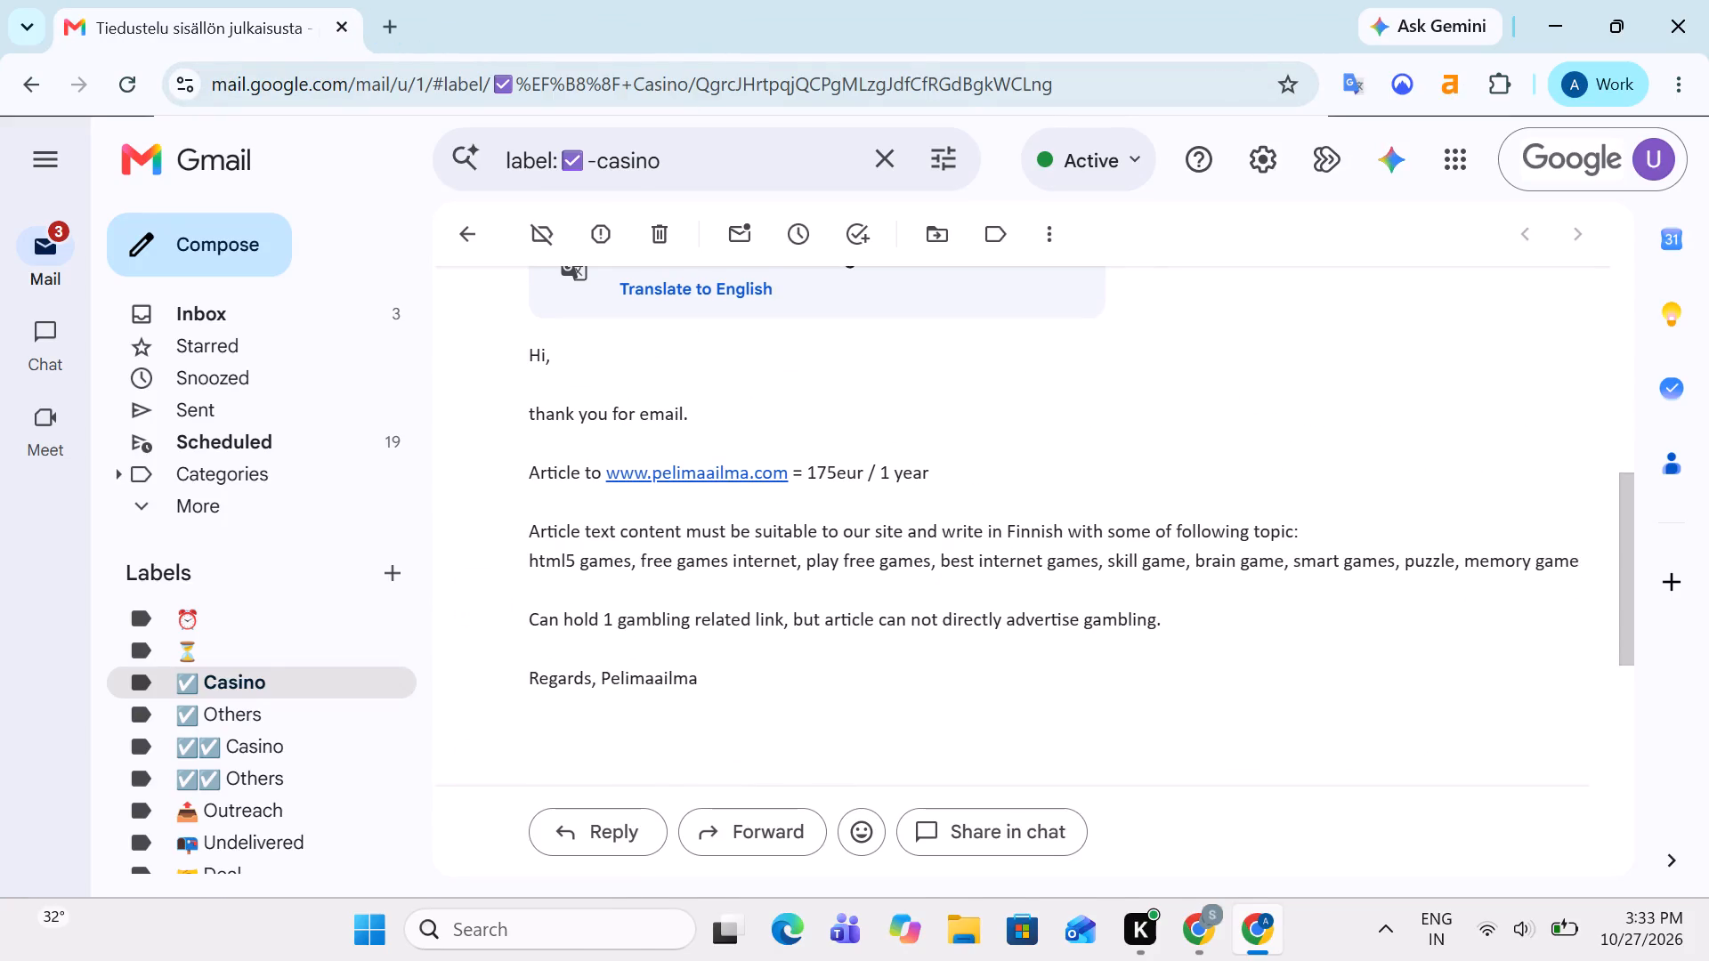
key(alt+Tab)
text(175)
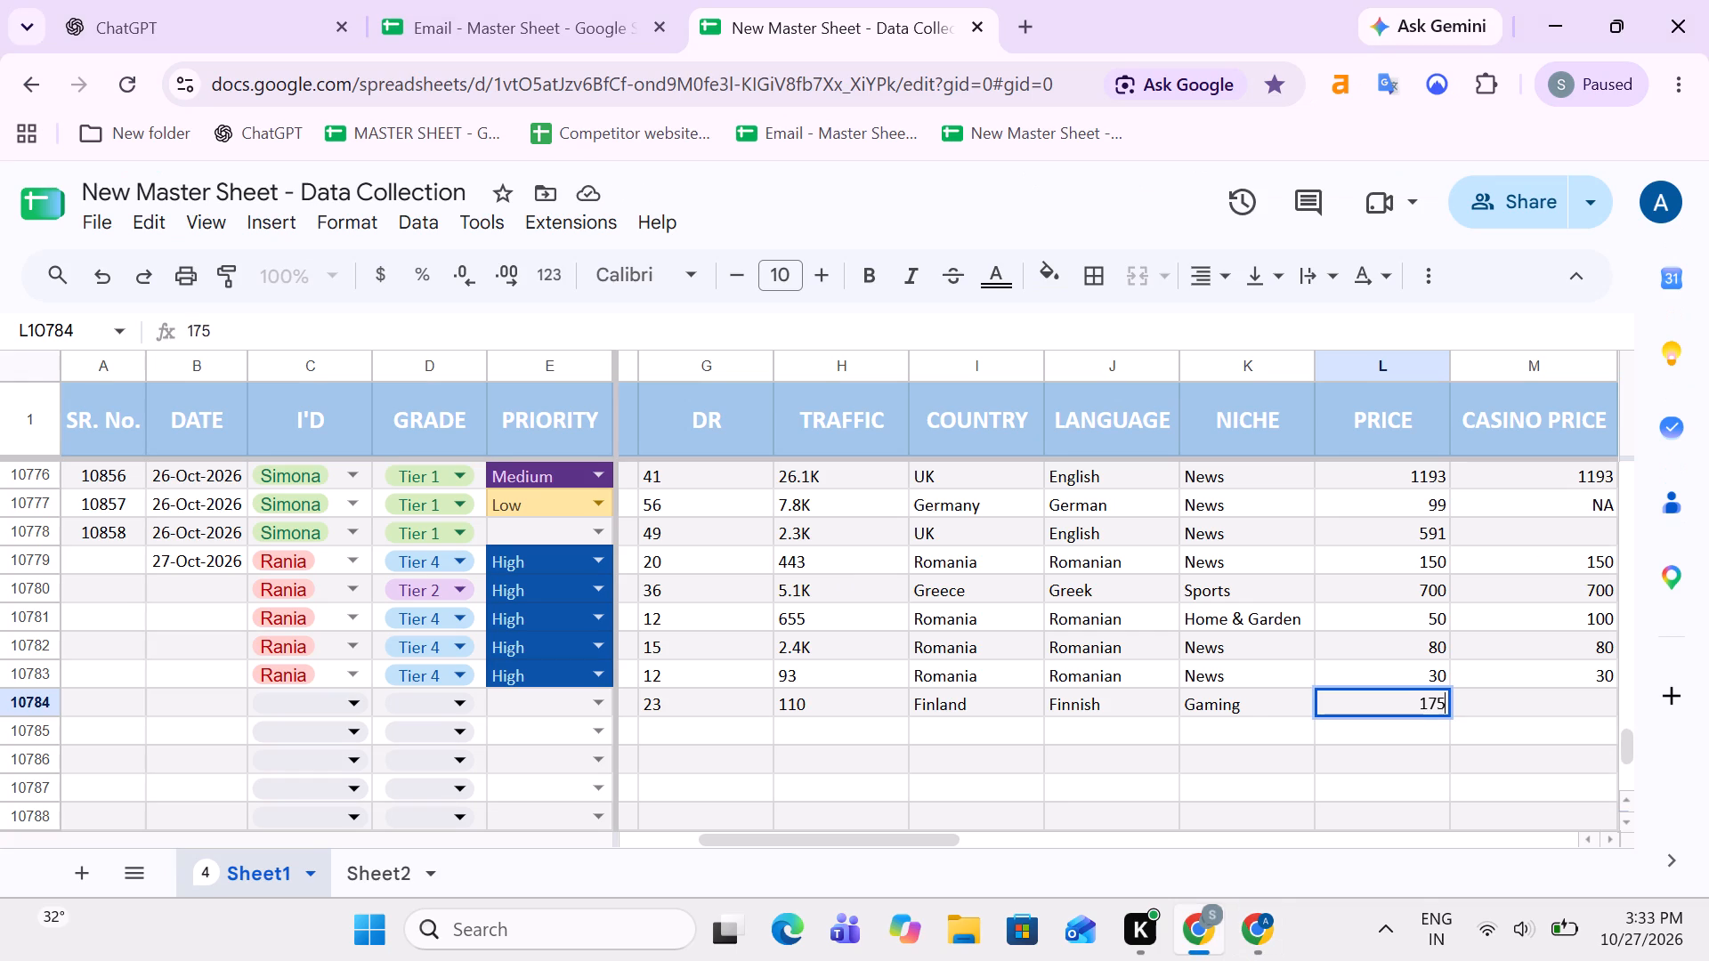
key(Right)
Copy the 175 price into the casino price cell of pelimaailma.com's row and move to the following cell.
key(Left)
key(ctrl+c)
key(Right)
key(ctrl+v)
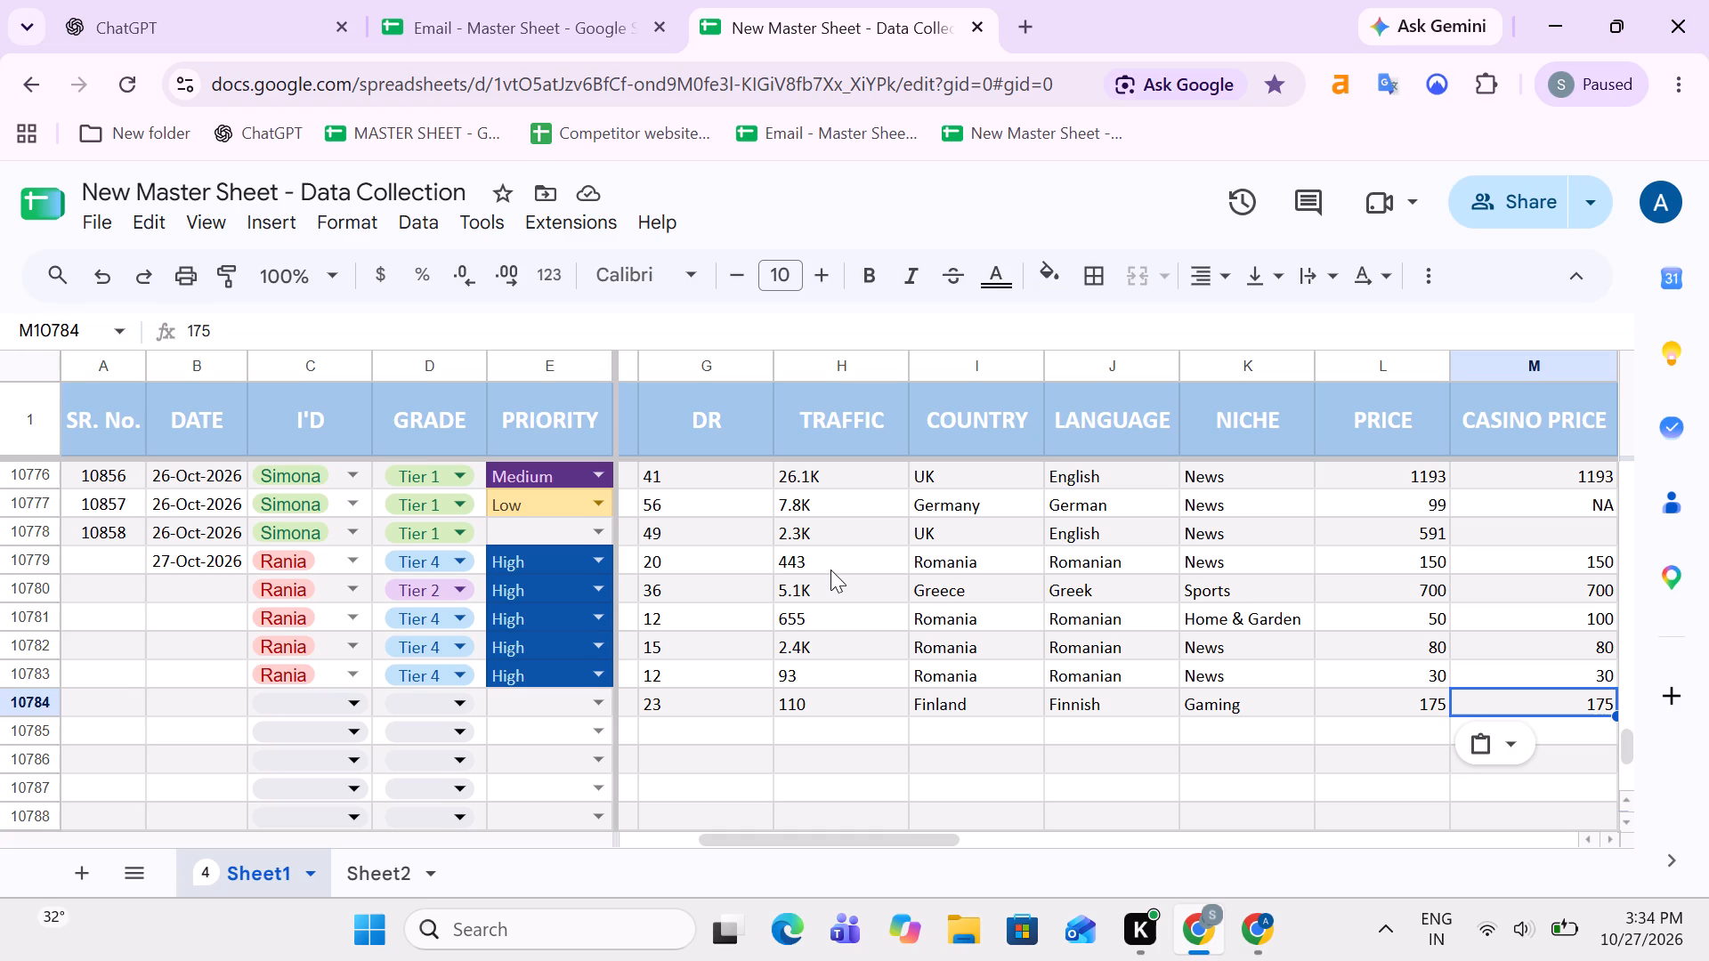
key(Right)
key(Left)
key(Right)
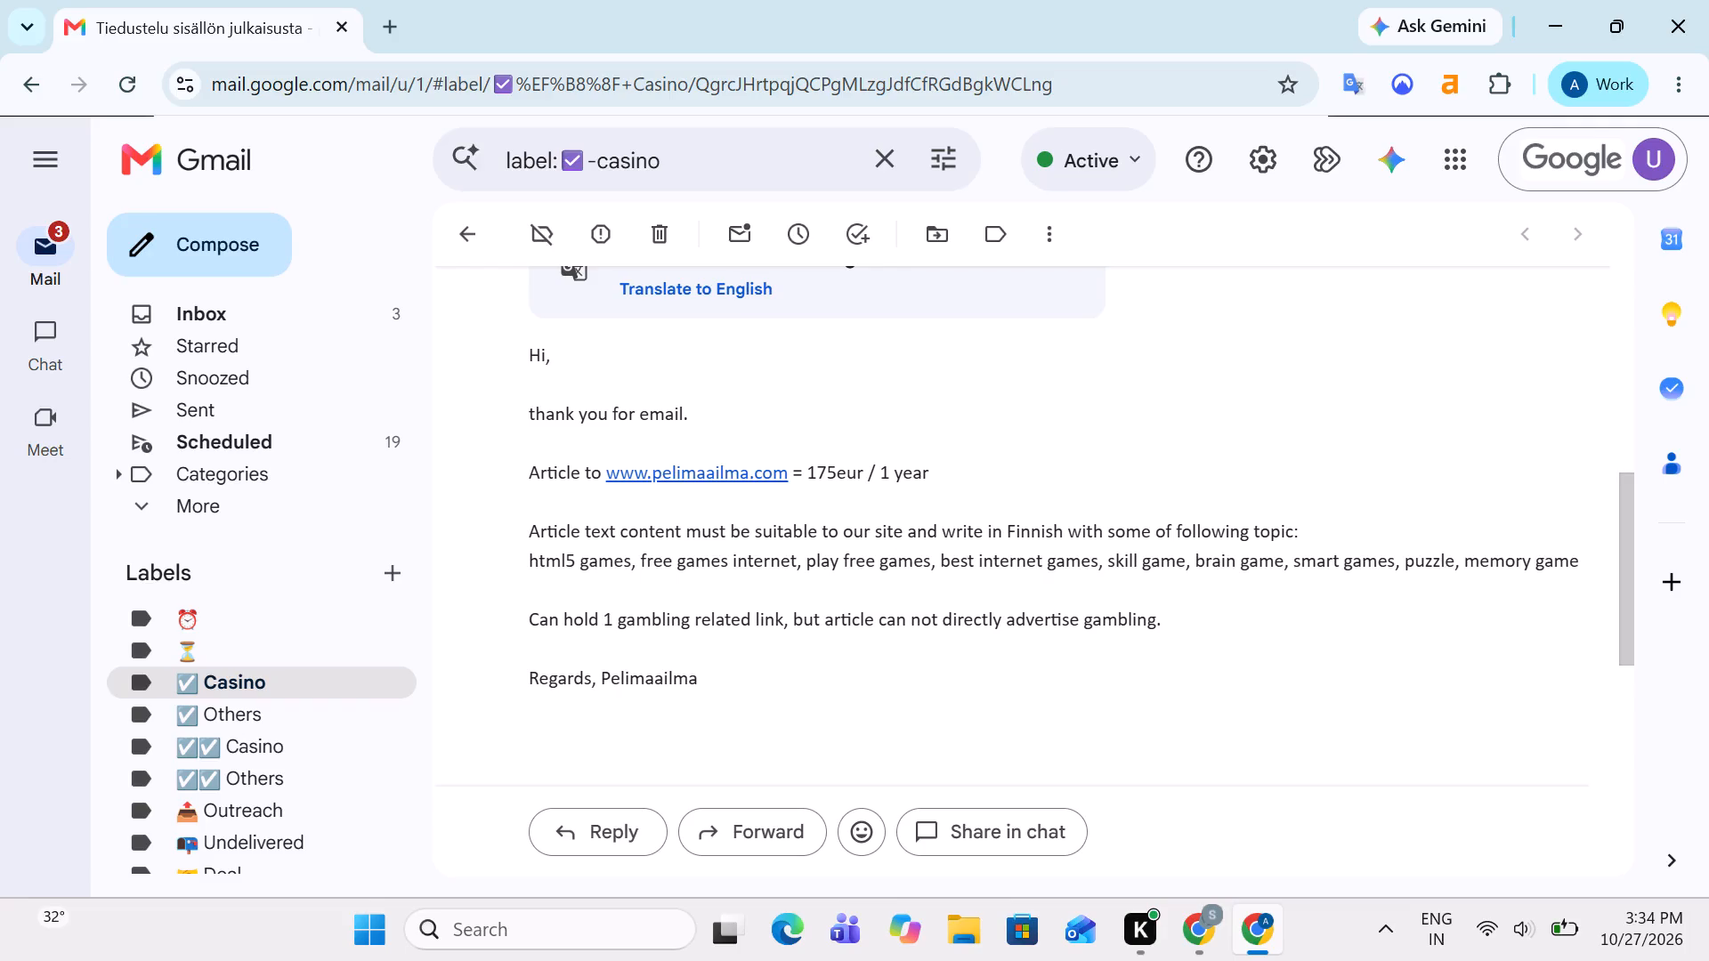
Copy the sender's contact e-mail from the Pelimaailma reply in Gmail into pelimaailma.com's contact details cell in the New Master Sheet.
scroll(832, 616, down, 2)
key(alt+Tab)
key(Right)
key(Left)
key(Right)
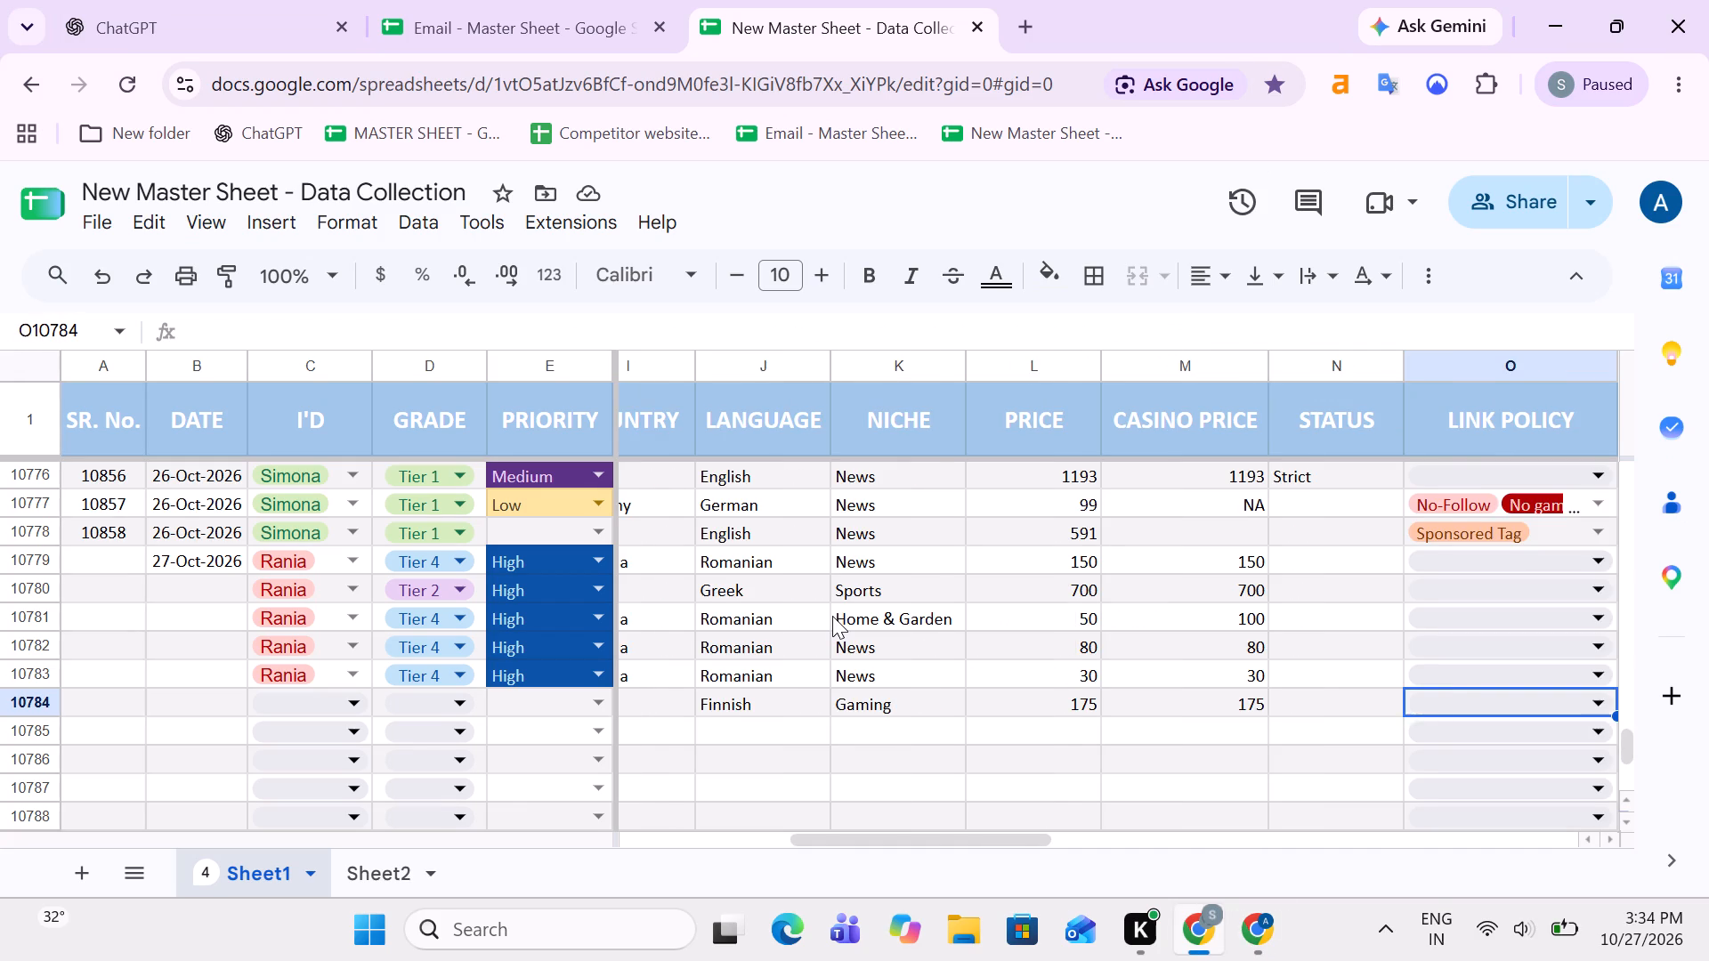
key(Right)
key(Left)
key(Right)
key(Right)
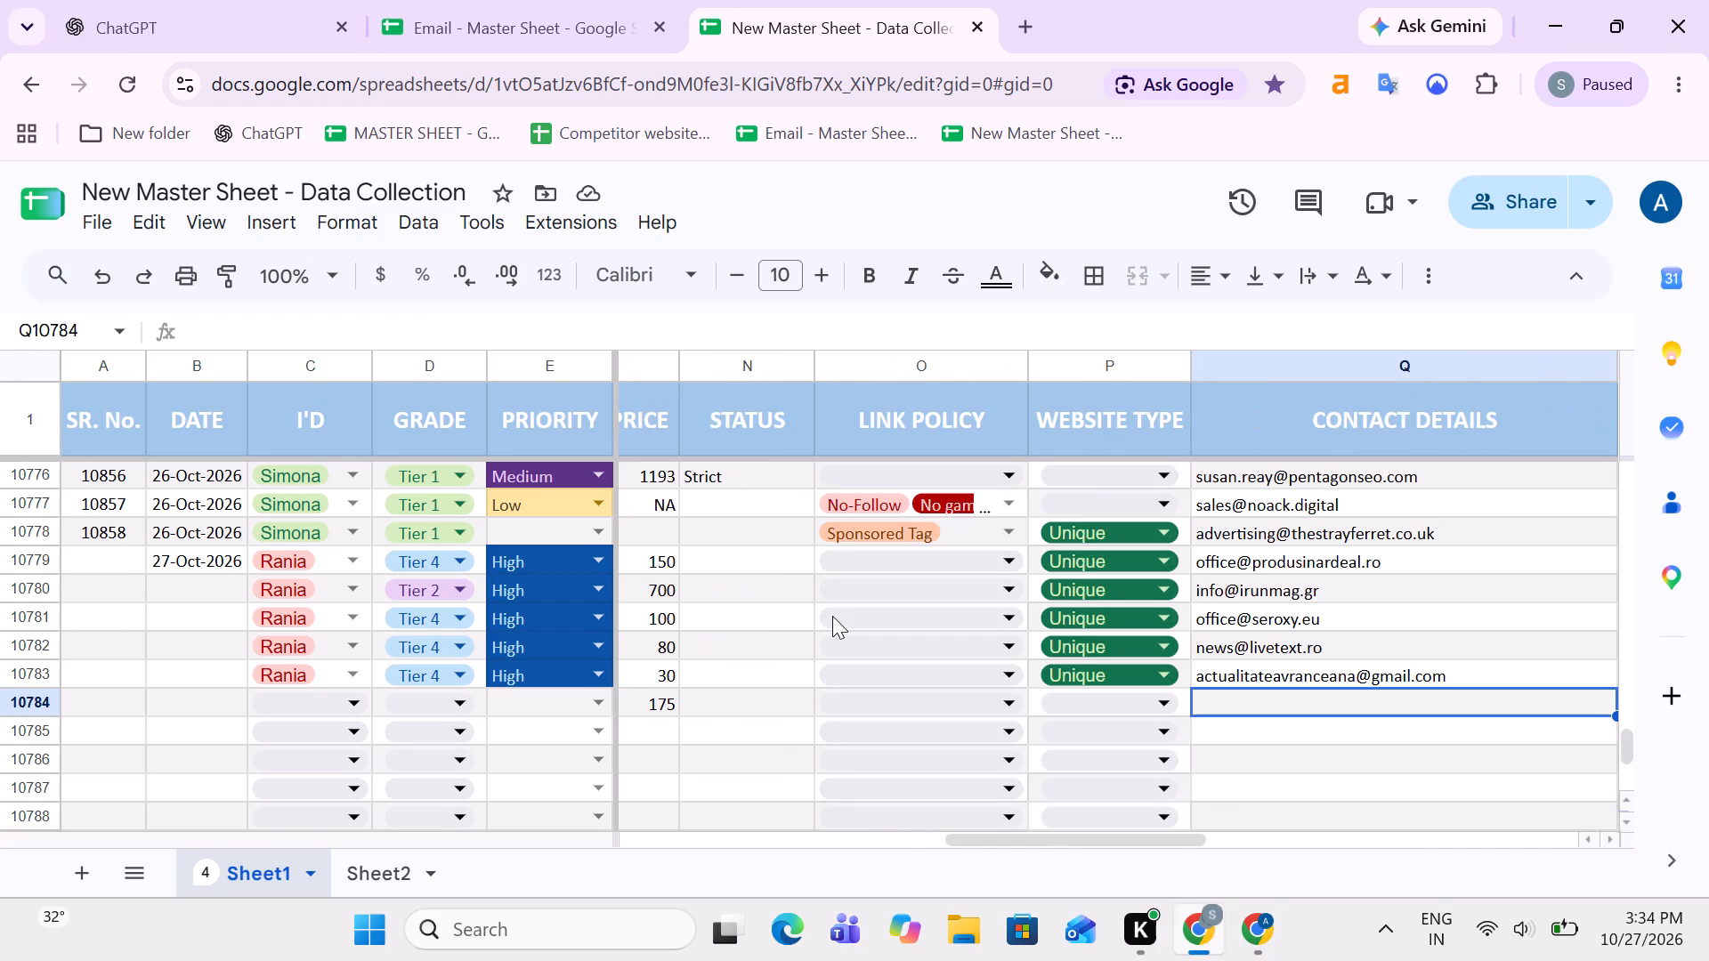
key(alt+Tab)
scroll(879, 566, up, 3)
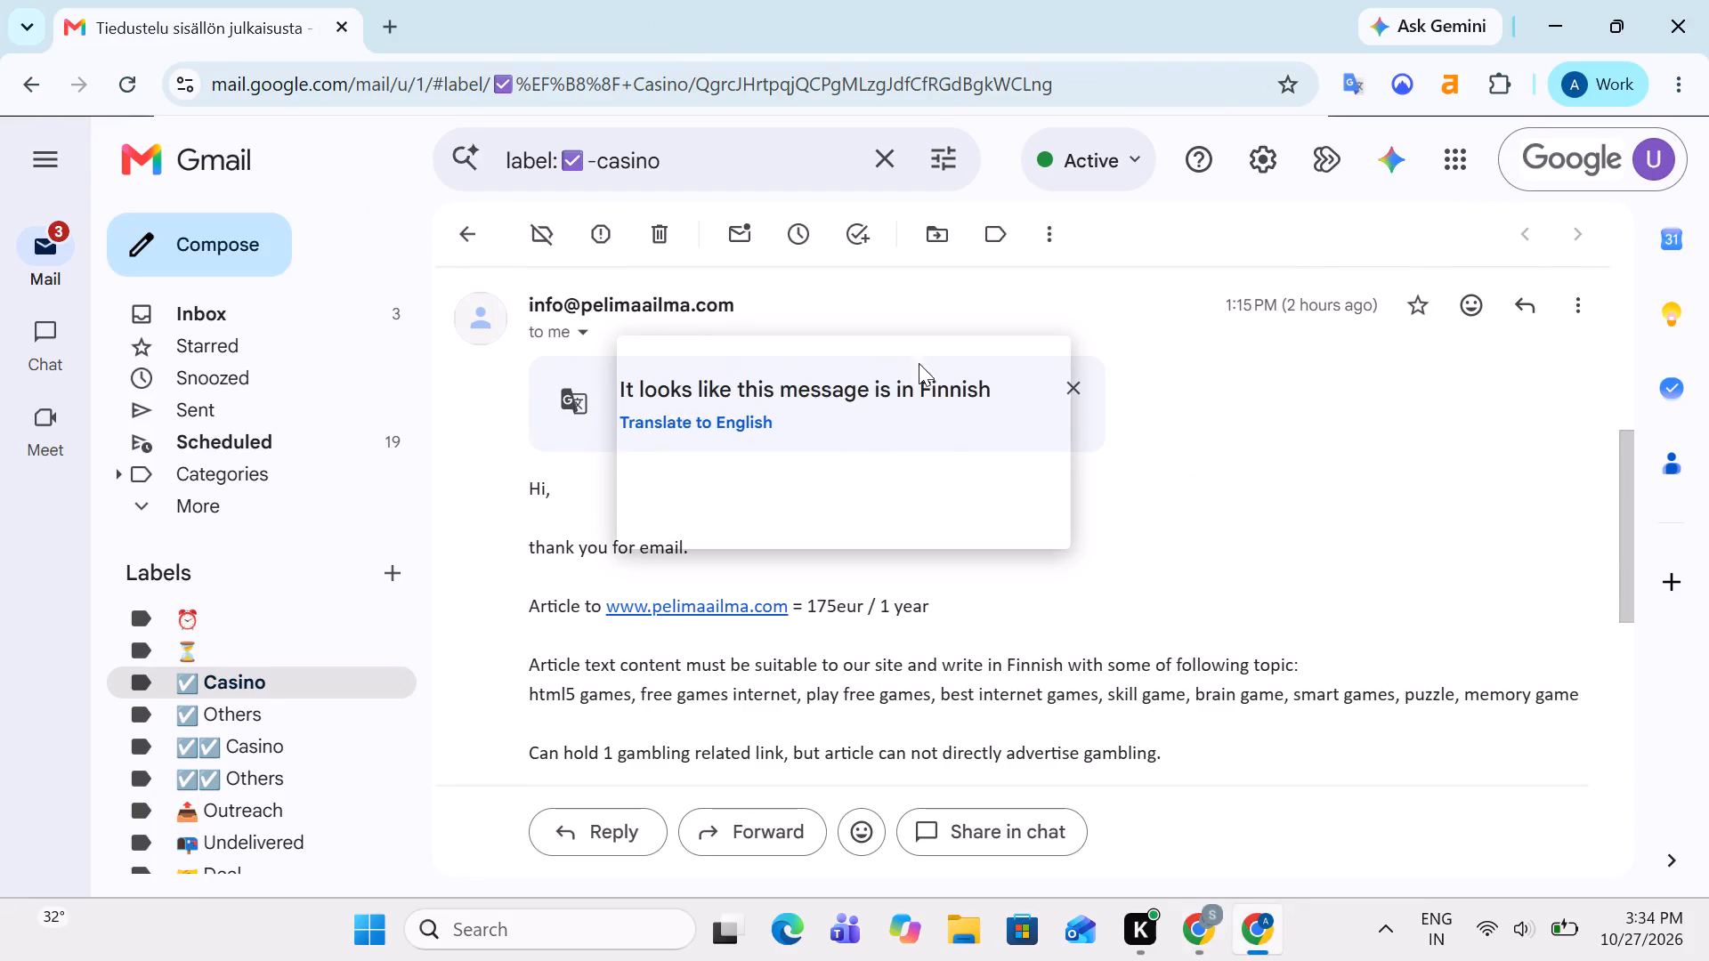
click(963, 428)
key(alt+Tab)
key(ctrl+v)
Set the priority to High in pelimaailma.com's row of the sheet.
key(Left)
key(Left)
key(Left)
key(Left)
key(Left)
key(Left)
key(Left)
key(Left)
key(Left)
key(Left)
key(Left)
key(Left)
key(Left)
key(Left)
key(Left)
key(Left)
key(Left)
key(Left)
key(Left)
key(Left)
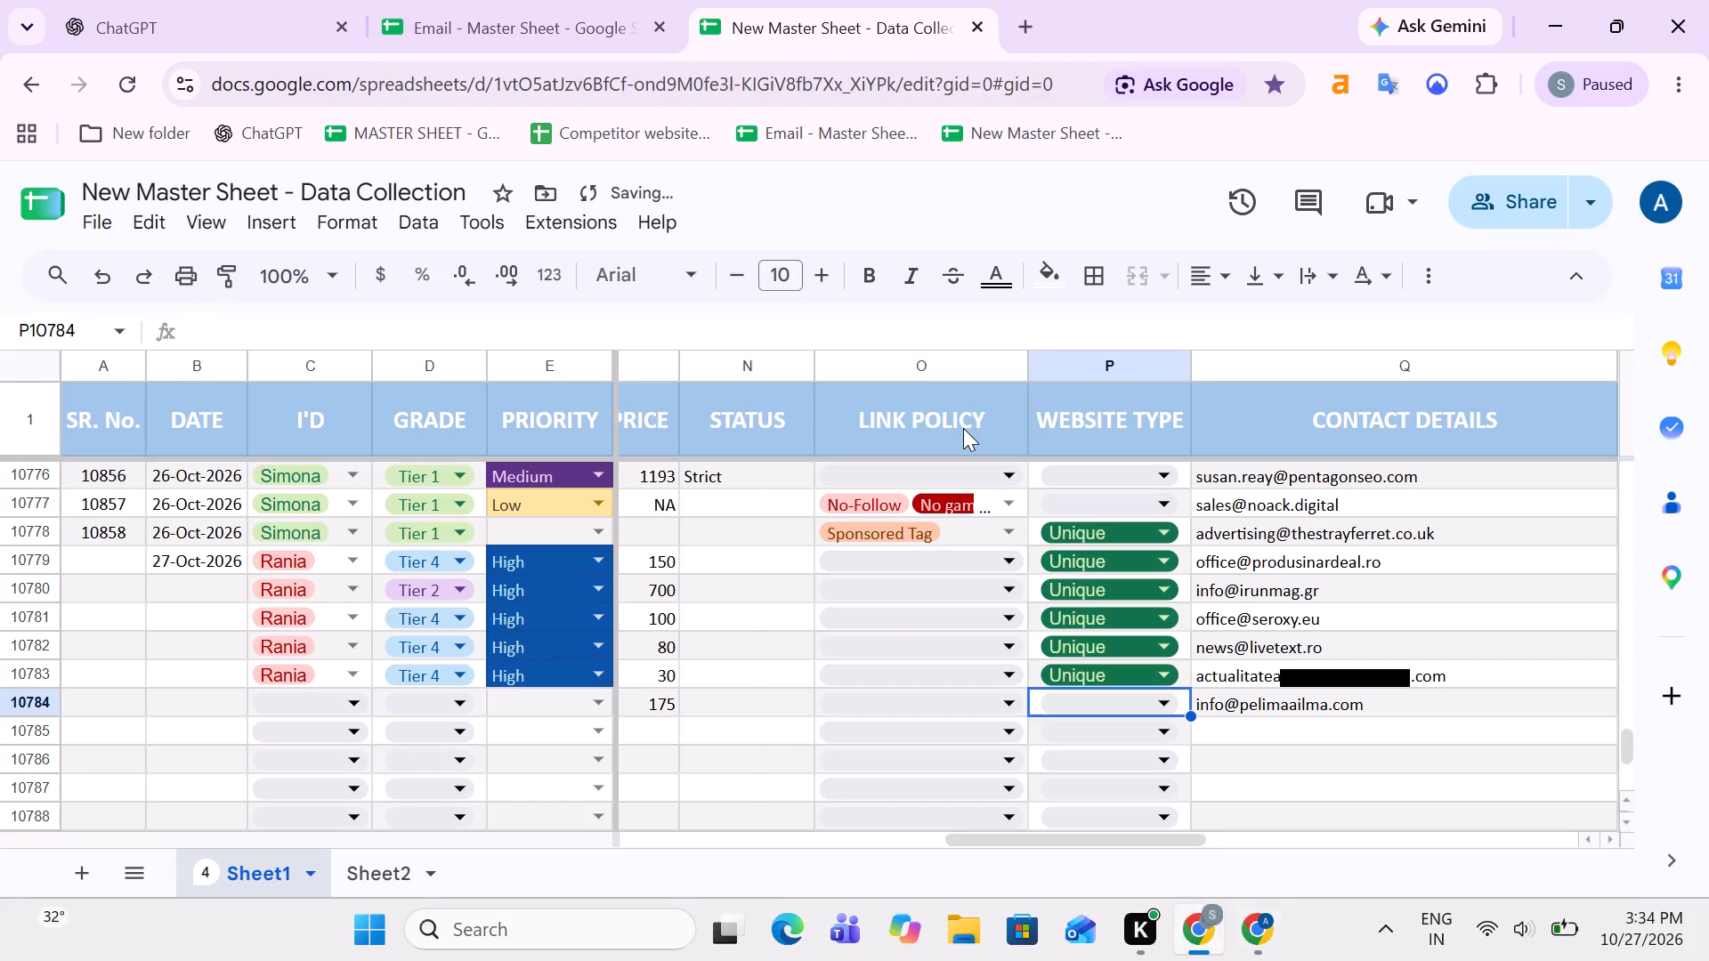
key(Right)
key(Right)
key(Right)
key(Right)
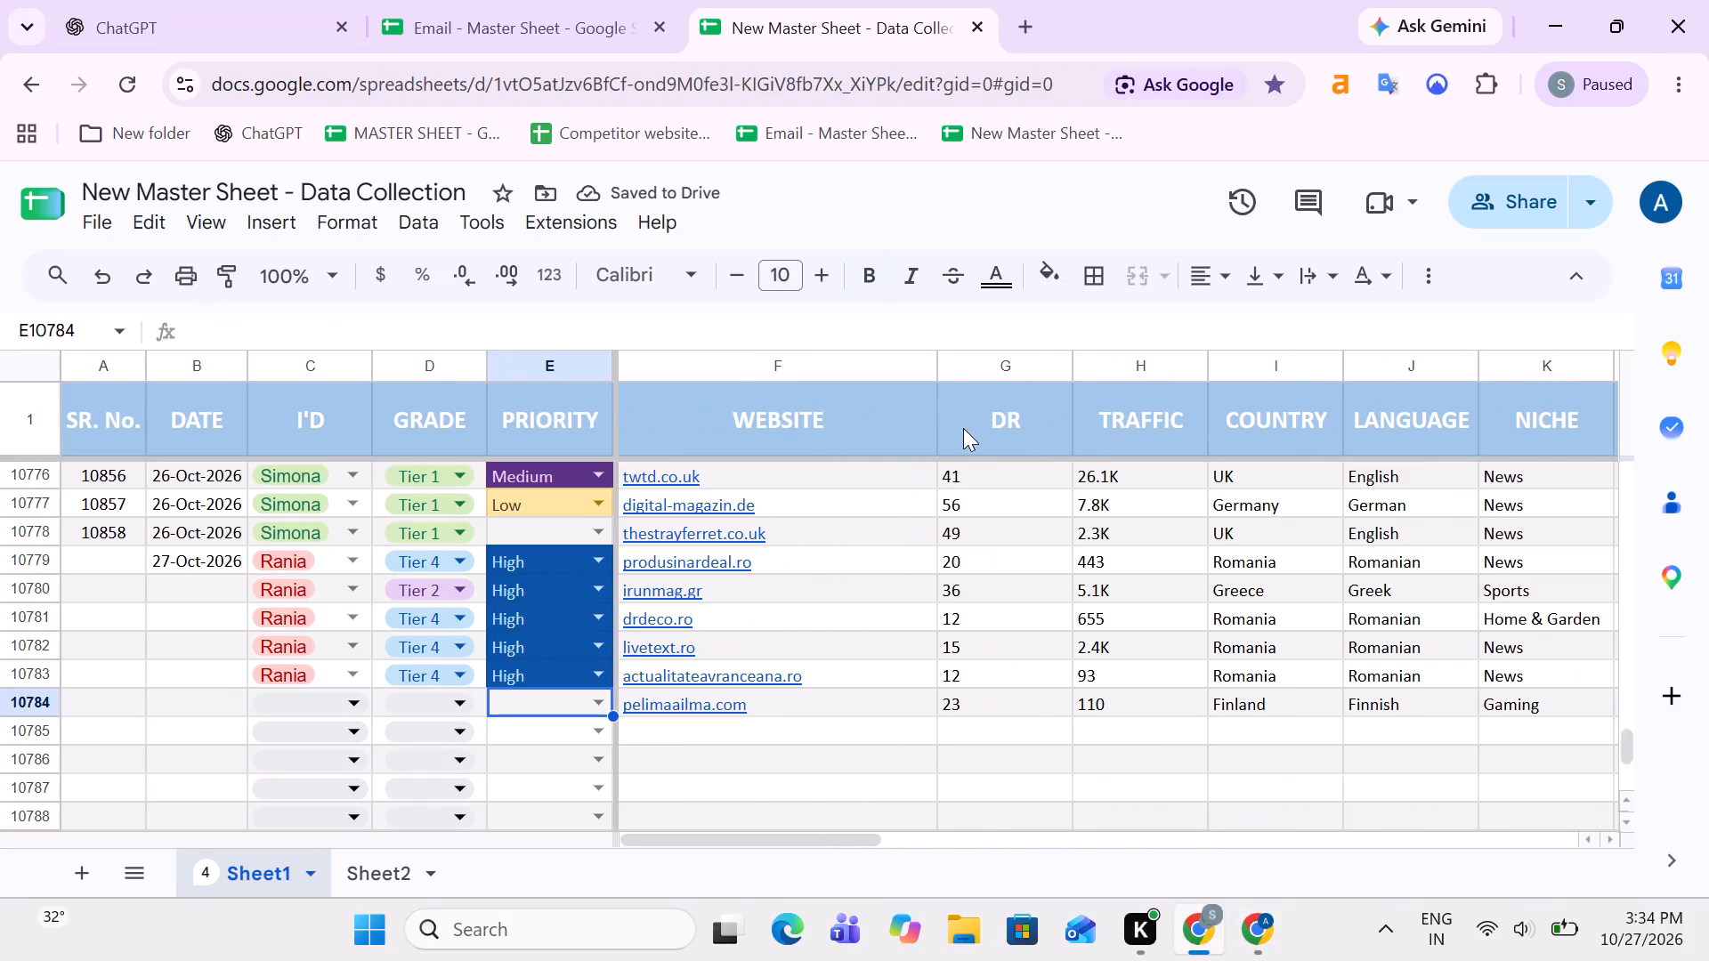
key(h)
key(Down)
key(Return)
key(Up)
key(Right)
key(Left)
key(Left)
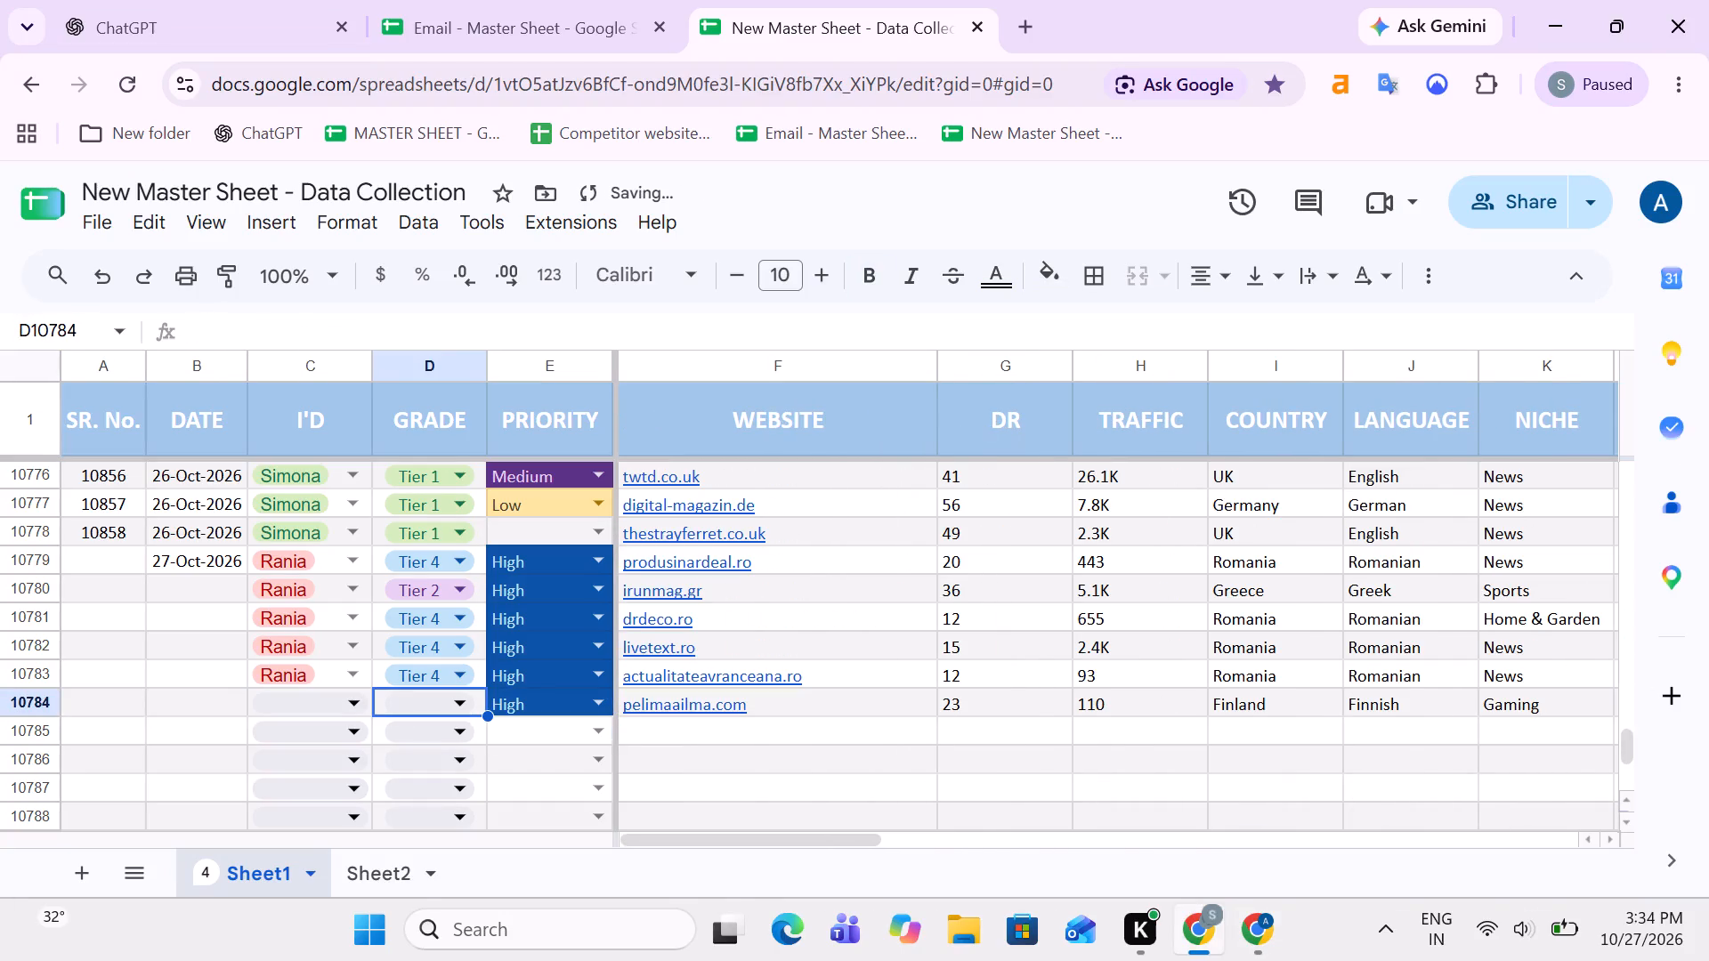
key(Right)
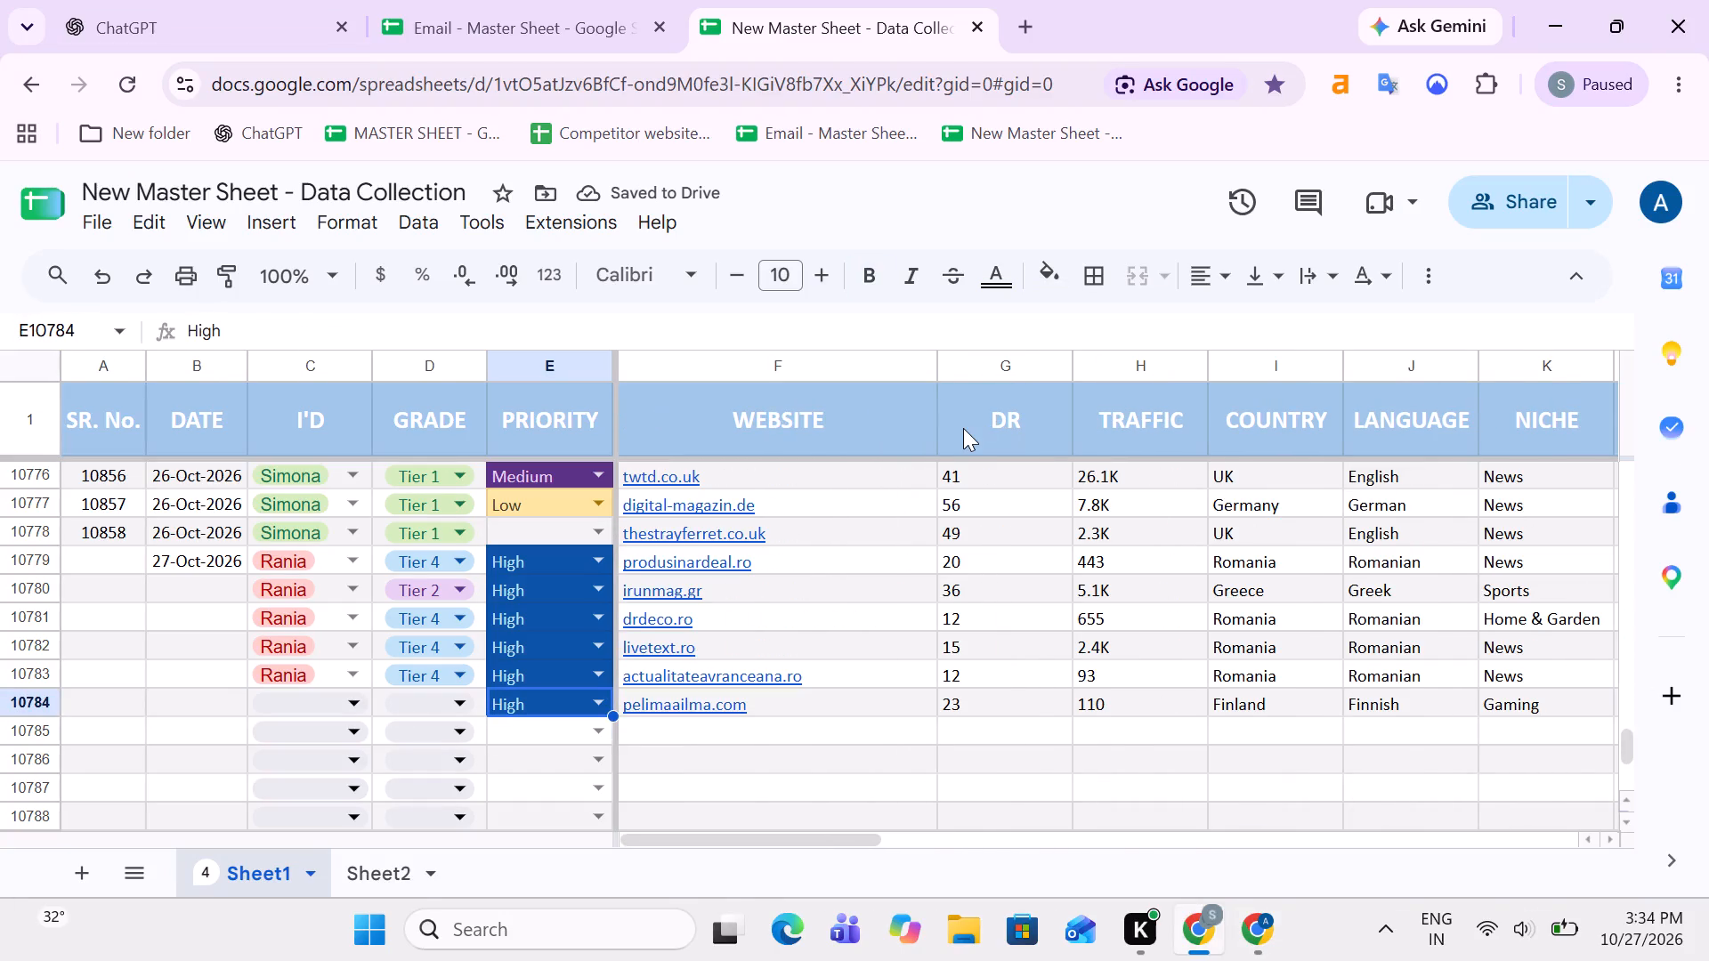
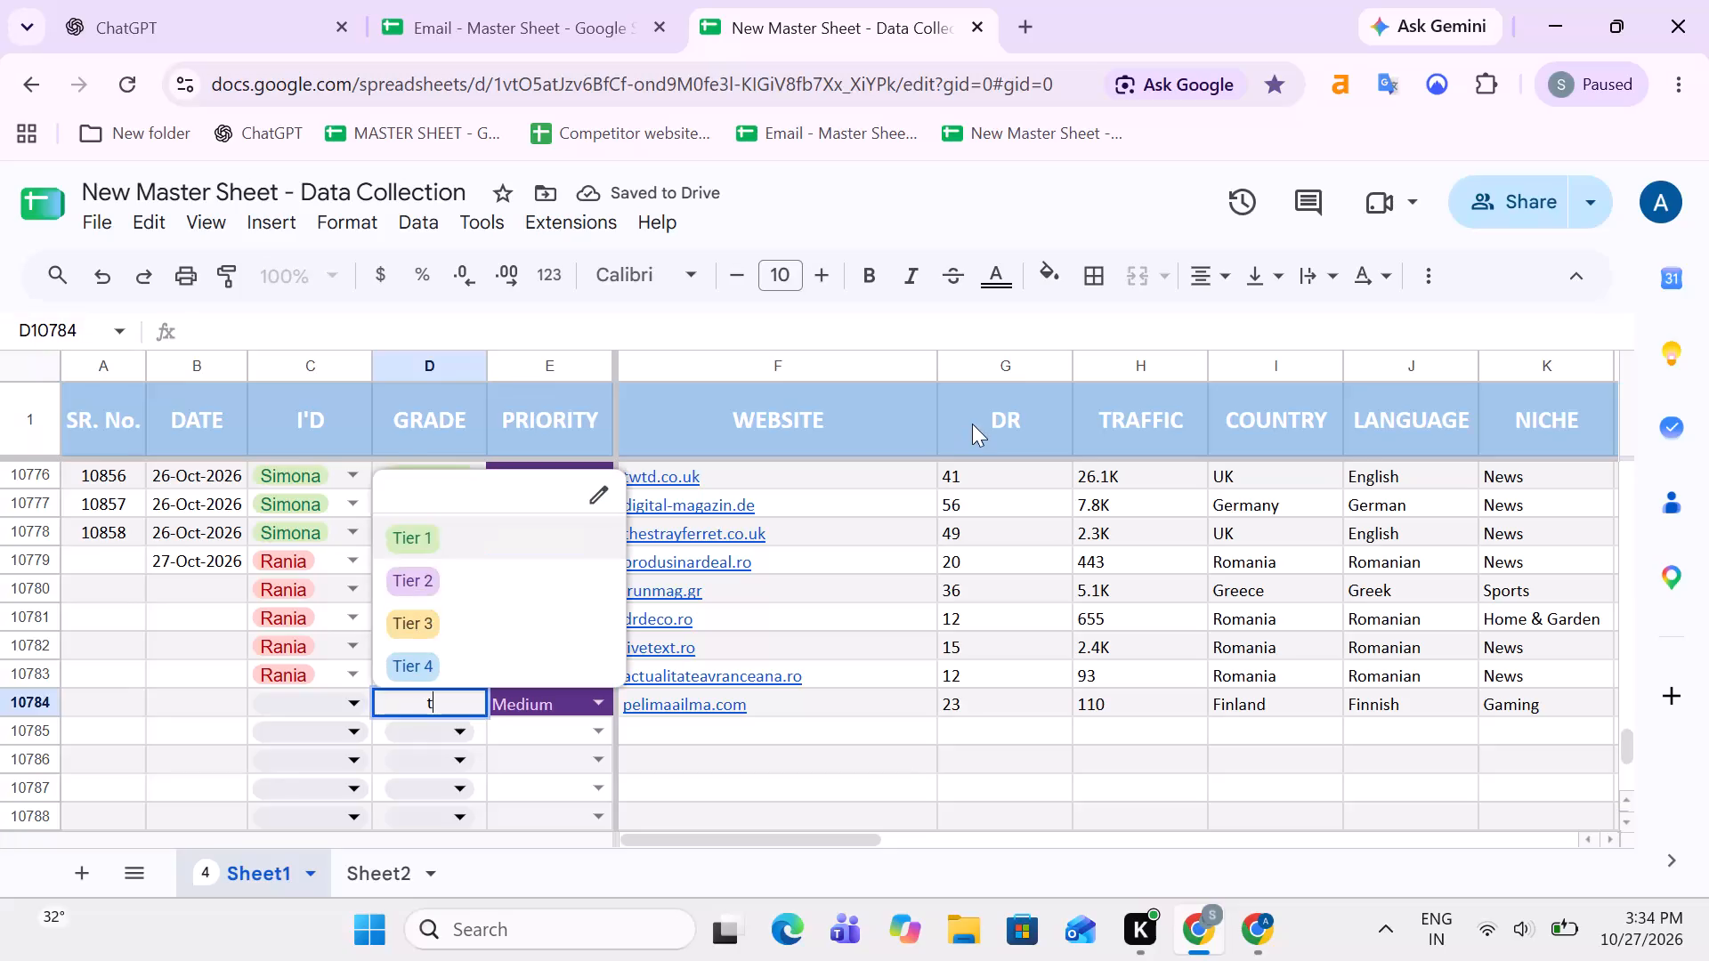
Set the grade to Tier 3 in the pelimaailma.com row.
key(Up)
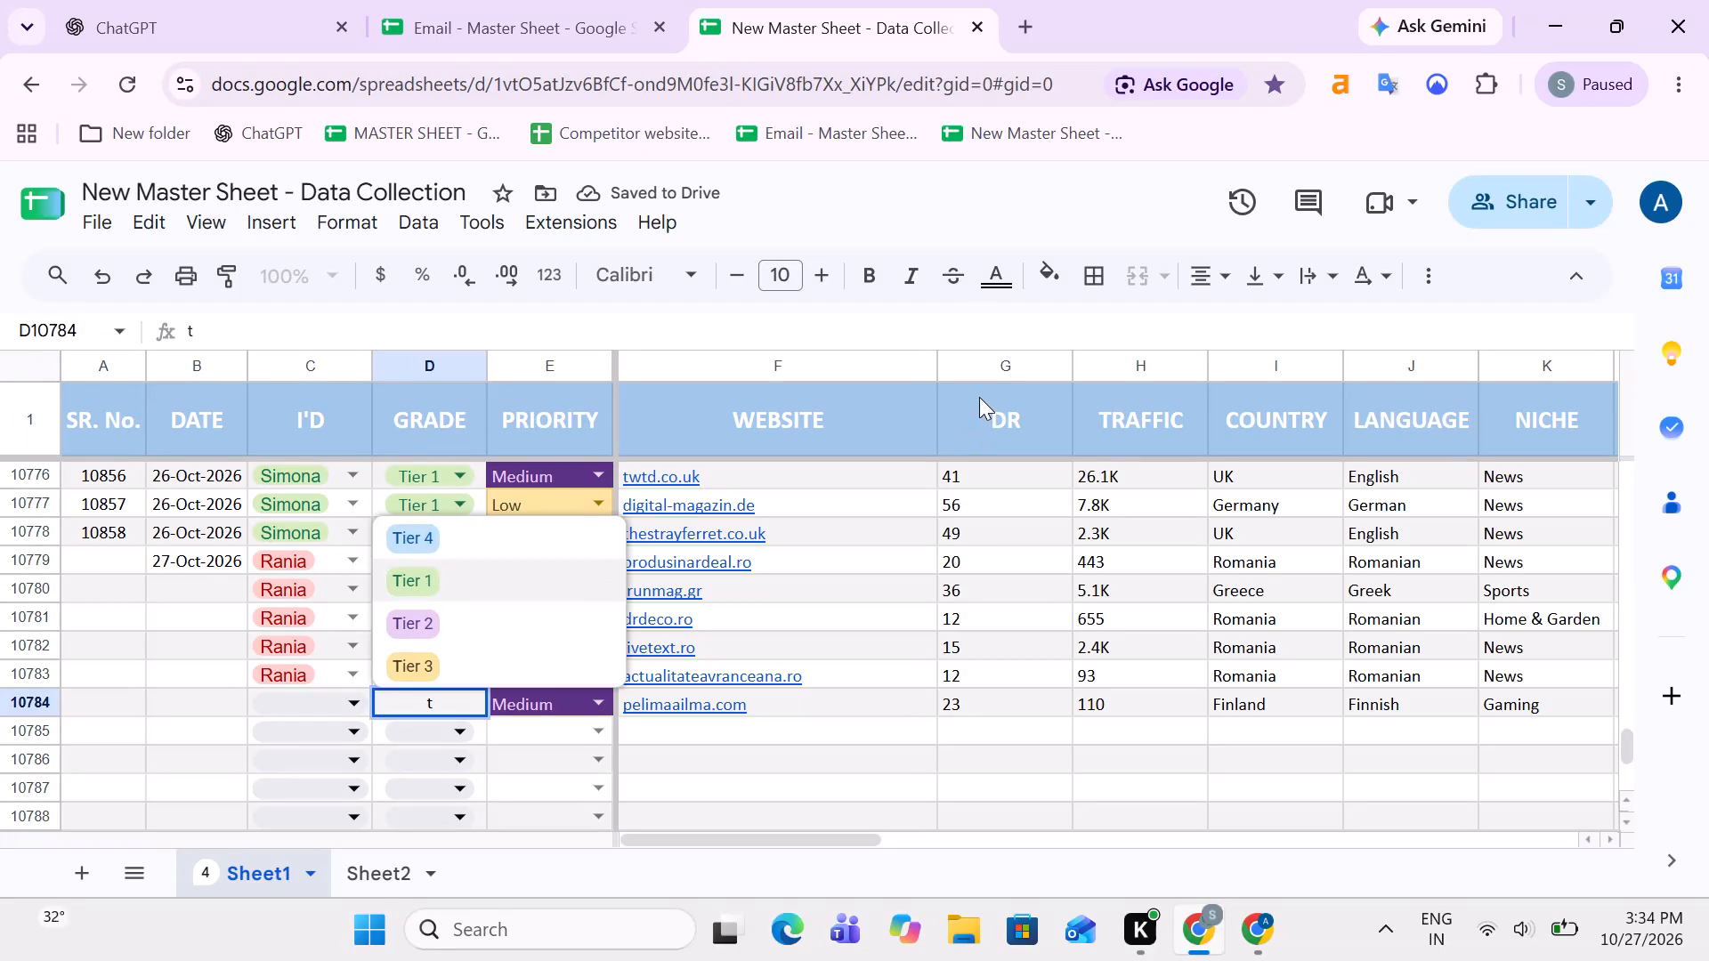
key(Up)
key(Up)
key(Up)
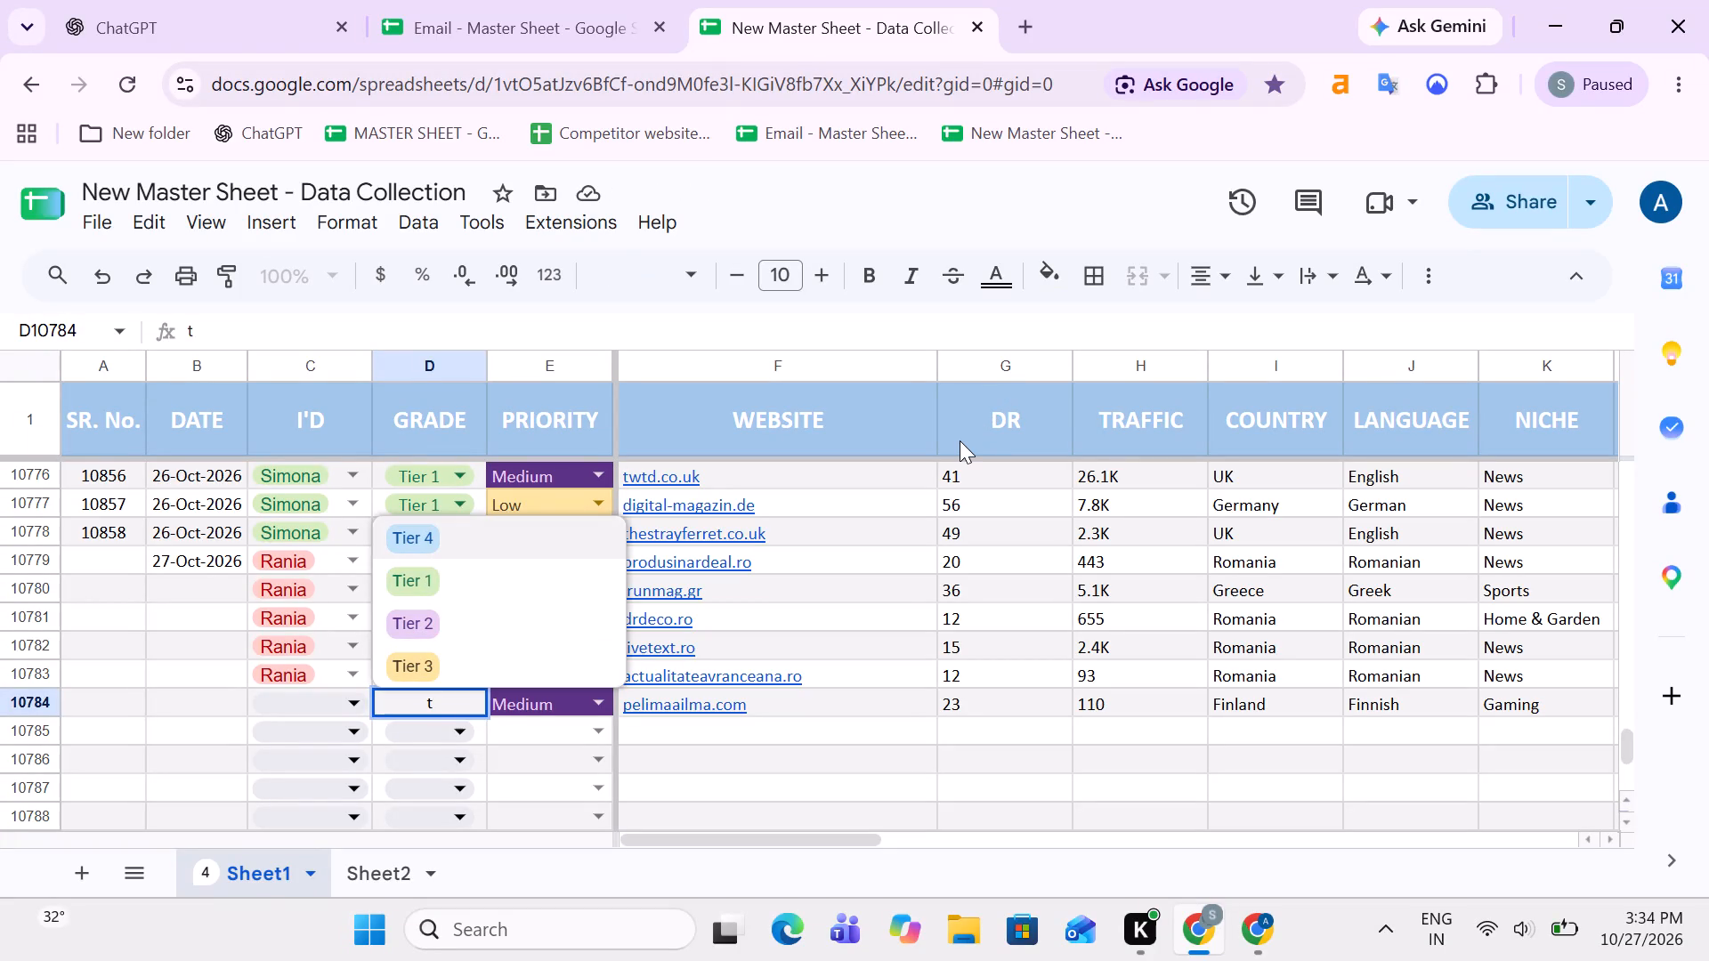
key(Up)
key(Up)
key(Return)
Set the I'D cell of the pelimaailma.com row to Urmi.
key(Up)
key(Right)
key(Right)
key(Right)
key(Right)
key(Right)
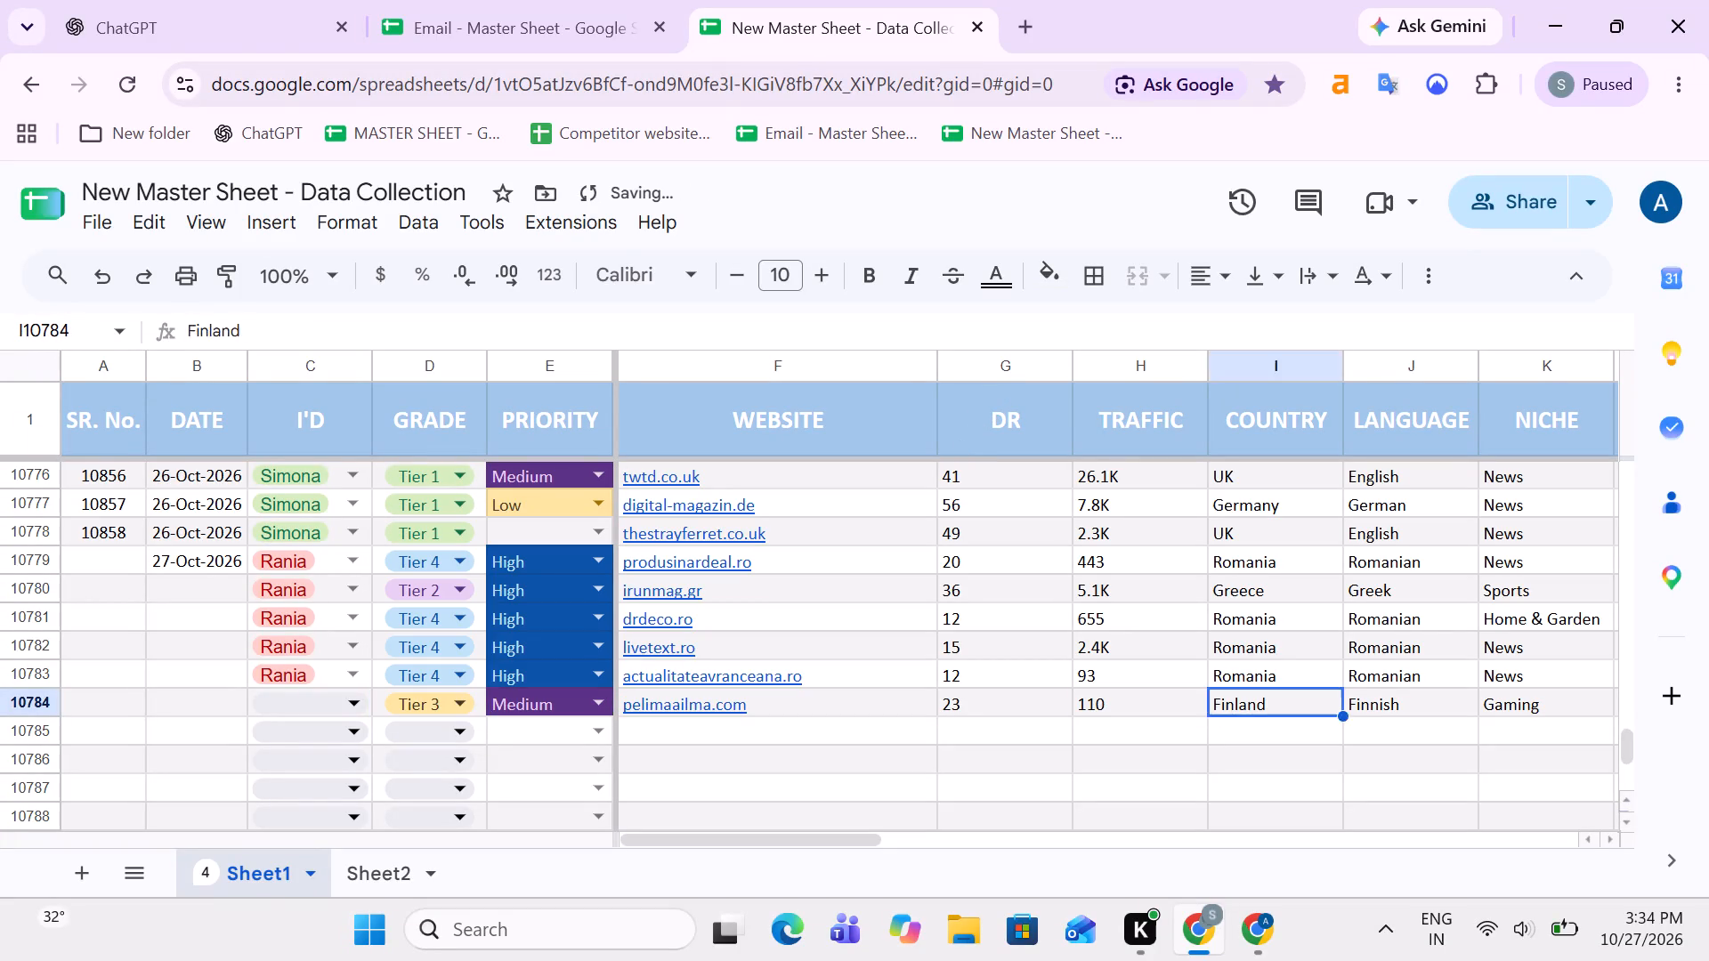
key(Left)
key(Left)
key(Left)
key(Left)
key(Left)
key(Left)
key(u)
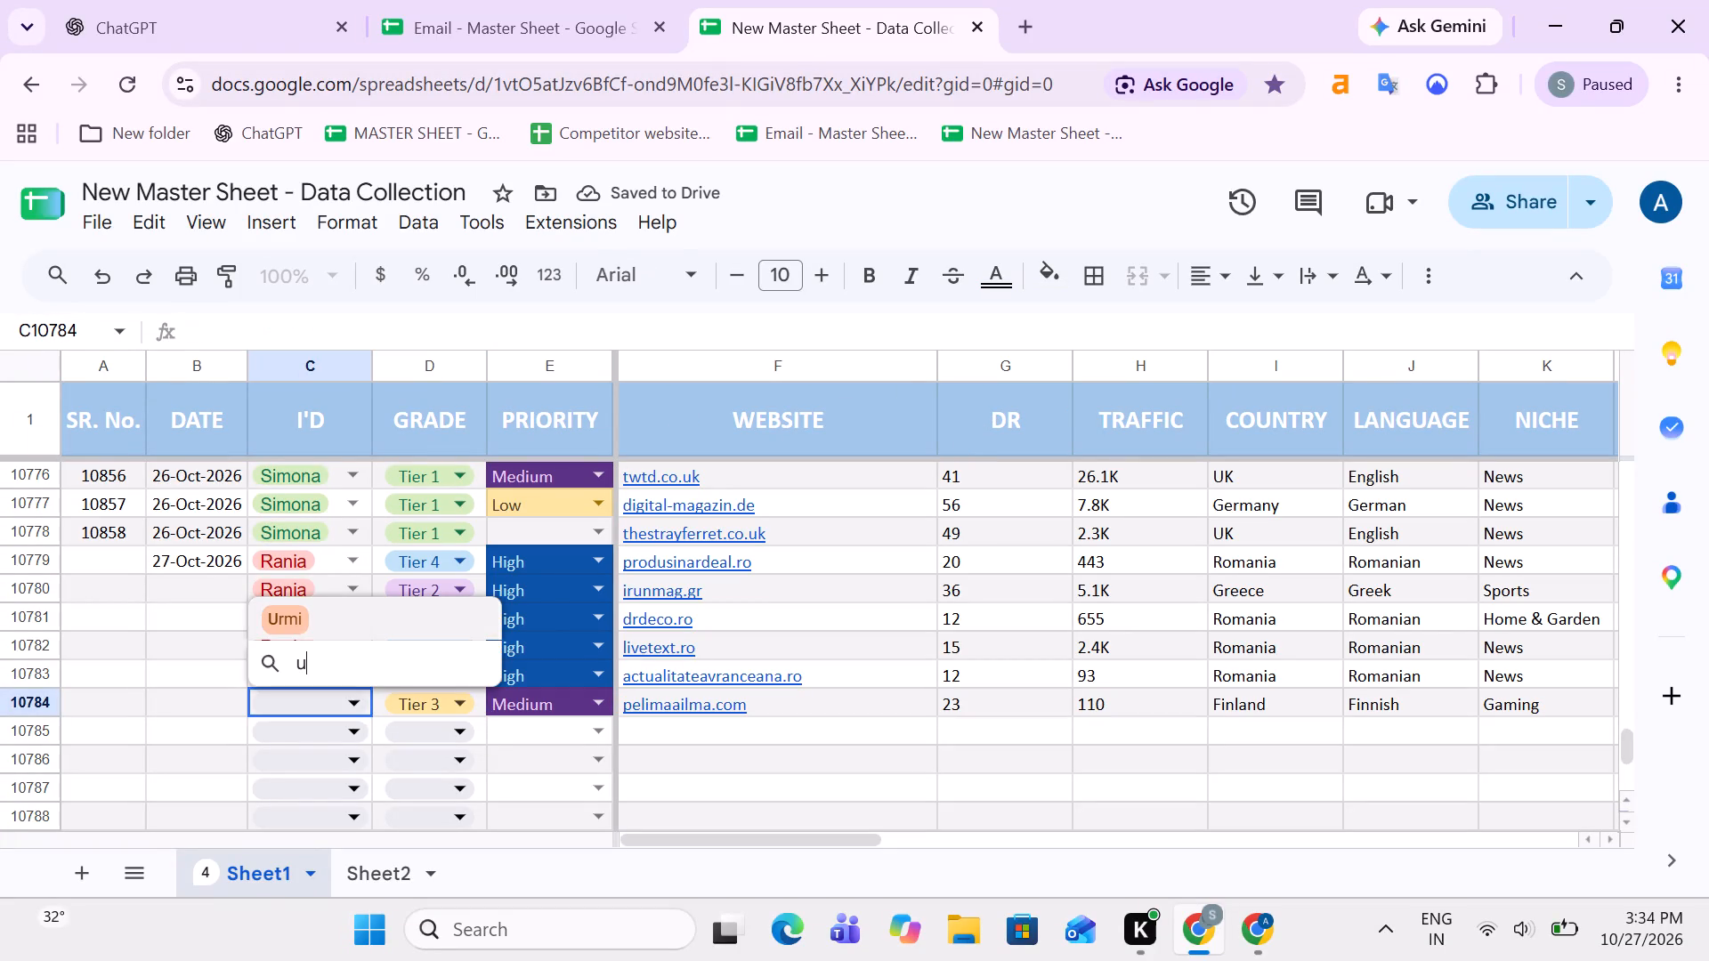
key(Down)
key(Return)
Look over the filled cells of the pelimaailma.com row, from the I'D through the prices to the link policy column.
key(Up)
key(Right)
key(Right)
key(Right)
key(Right)
key(Right)
key(Right)
key(Right)
key(Right)
key(Right)
key(Right)
key(Right)
key(Right)
key(Right)
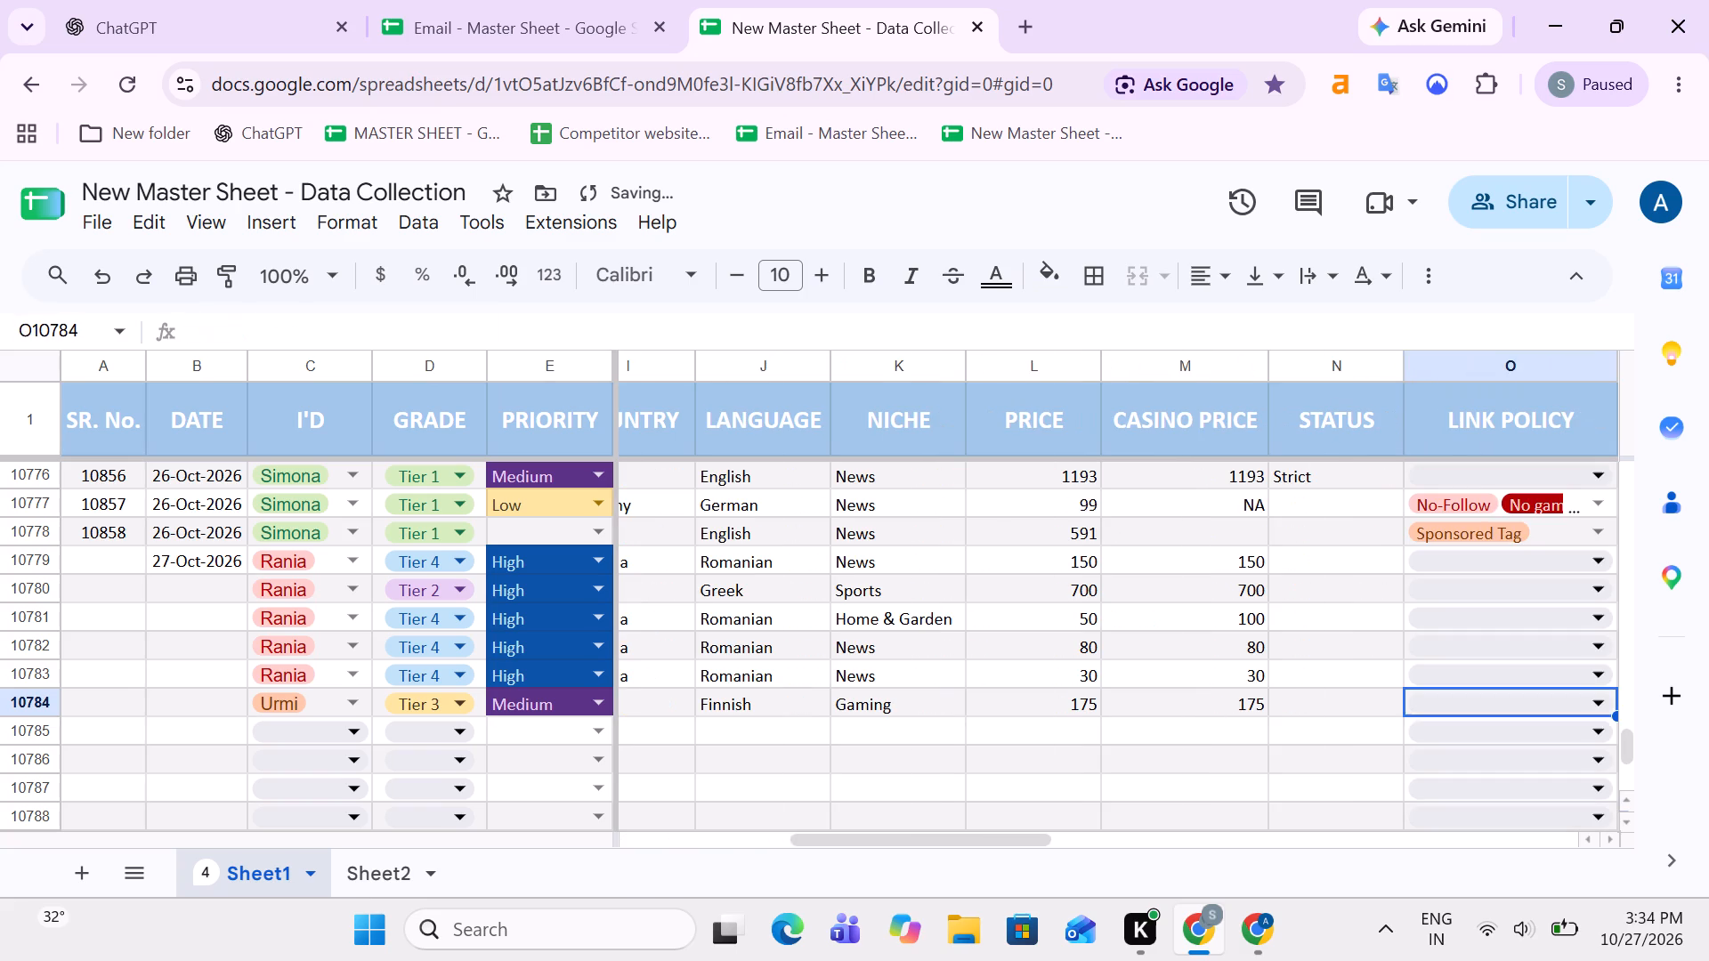
key(Left)
key(Left)
key(Left)
key(Left)
key(Left)
key(Left)
key(Left)
key(Left)
key(Left)
key(Left)
key(Left)
key(Left)
key(Left)
key(Left)
key(Left)
key(Left)
key(Left)
key(Left)
key(Right)
key(Right)
key(Right)
key(Right)
key(Right)
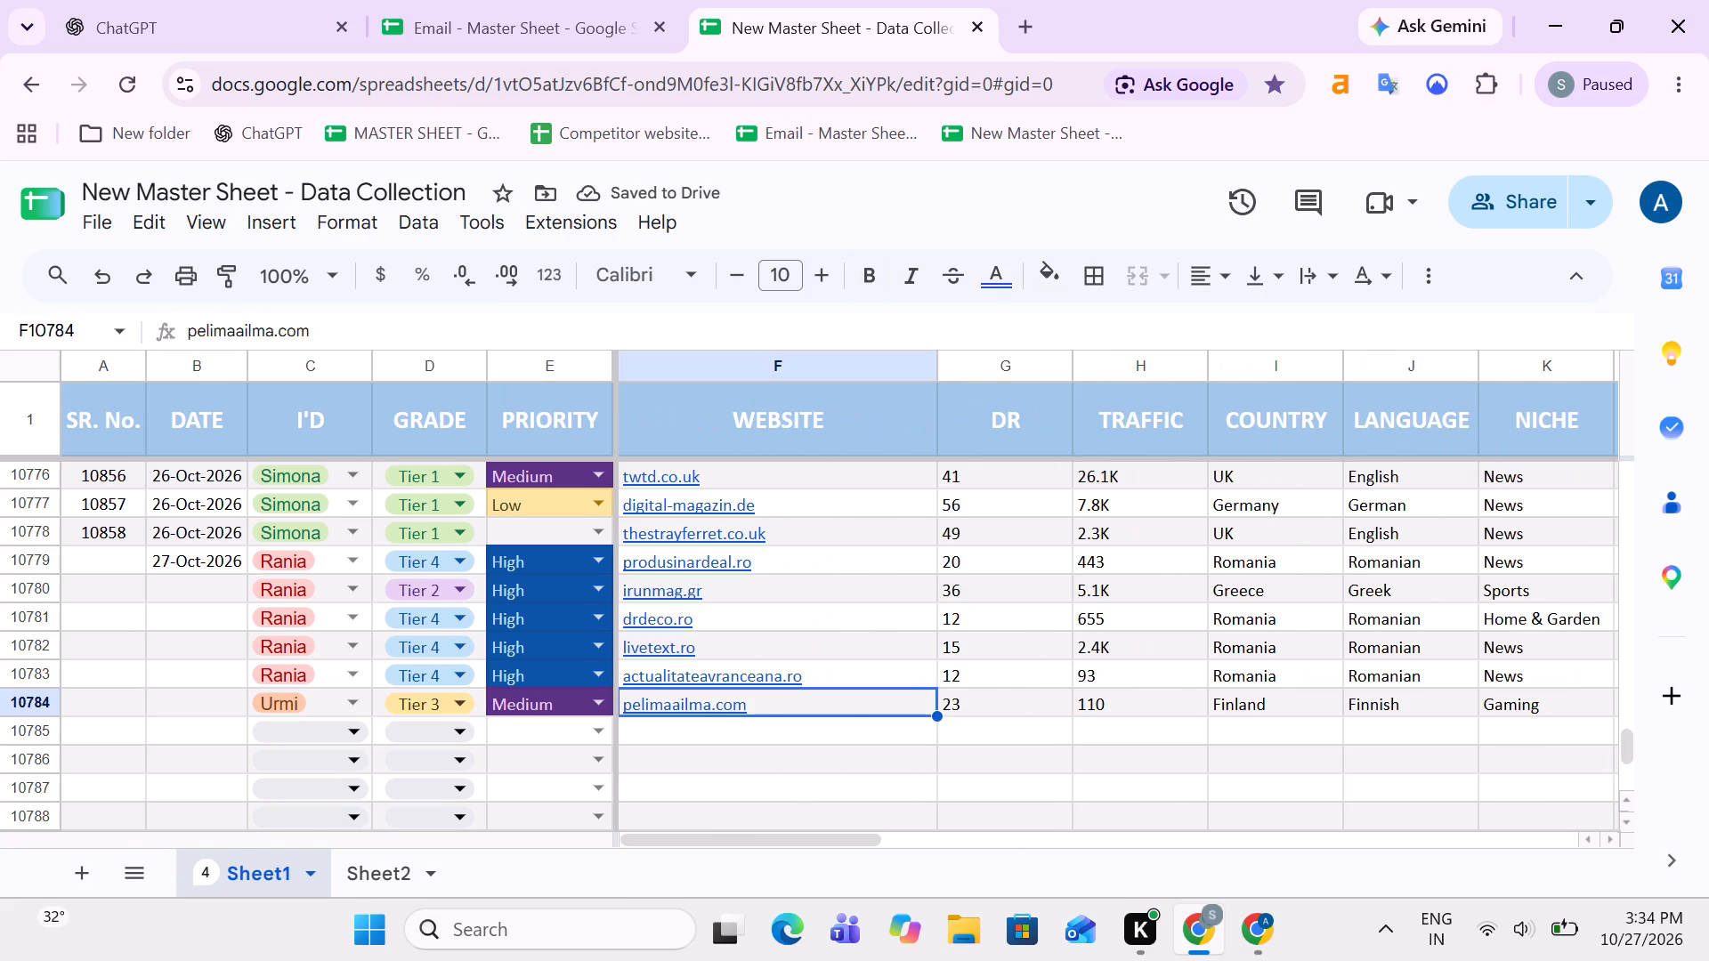
Switch to Gmail and replace the pelimaailma.com conversation's single-check Casino label with the double-check Casino label.
key(alt+Tab)
click(978, 229)
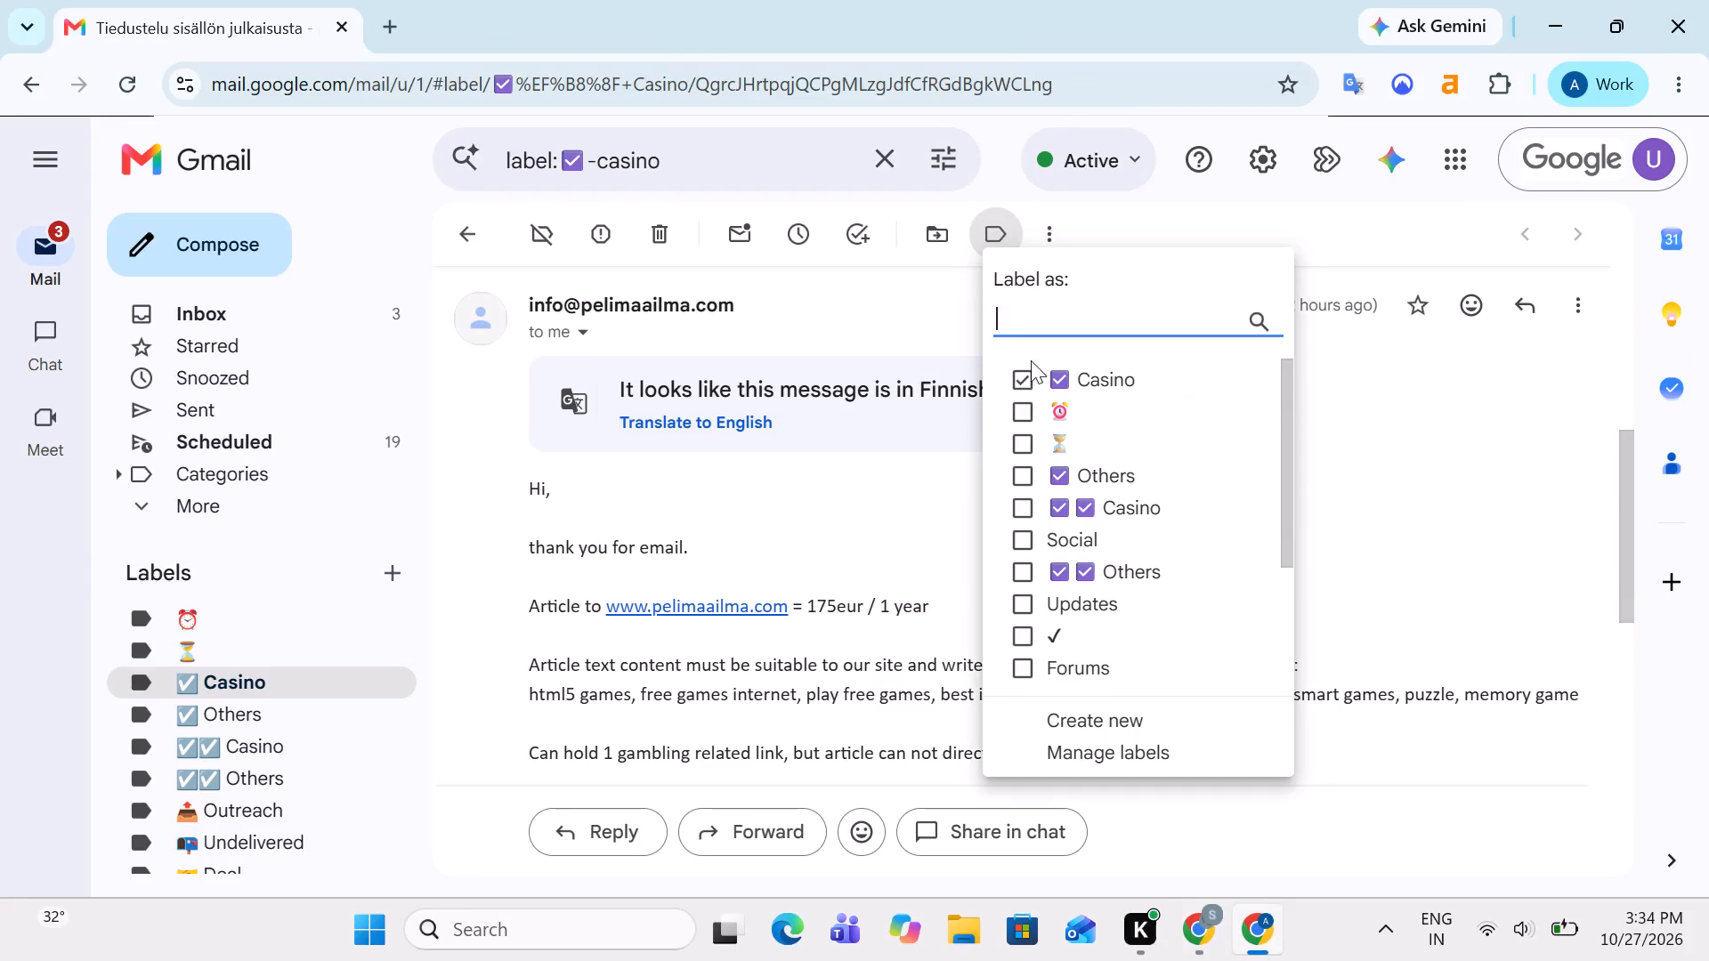
click(1017, 379)
click(1129, 503)
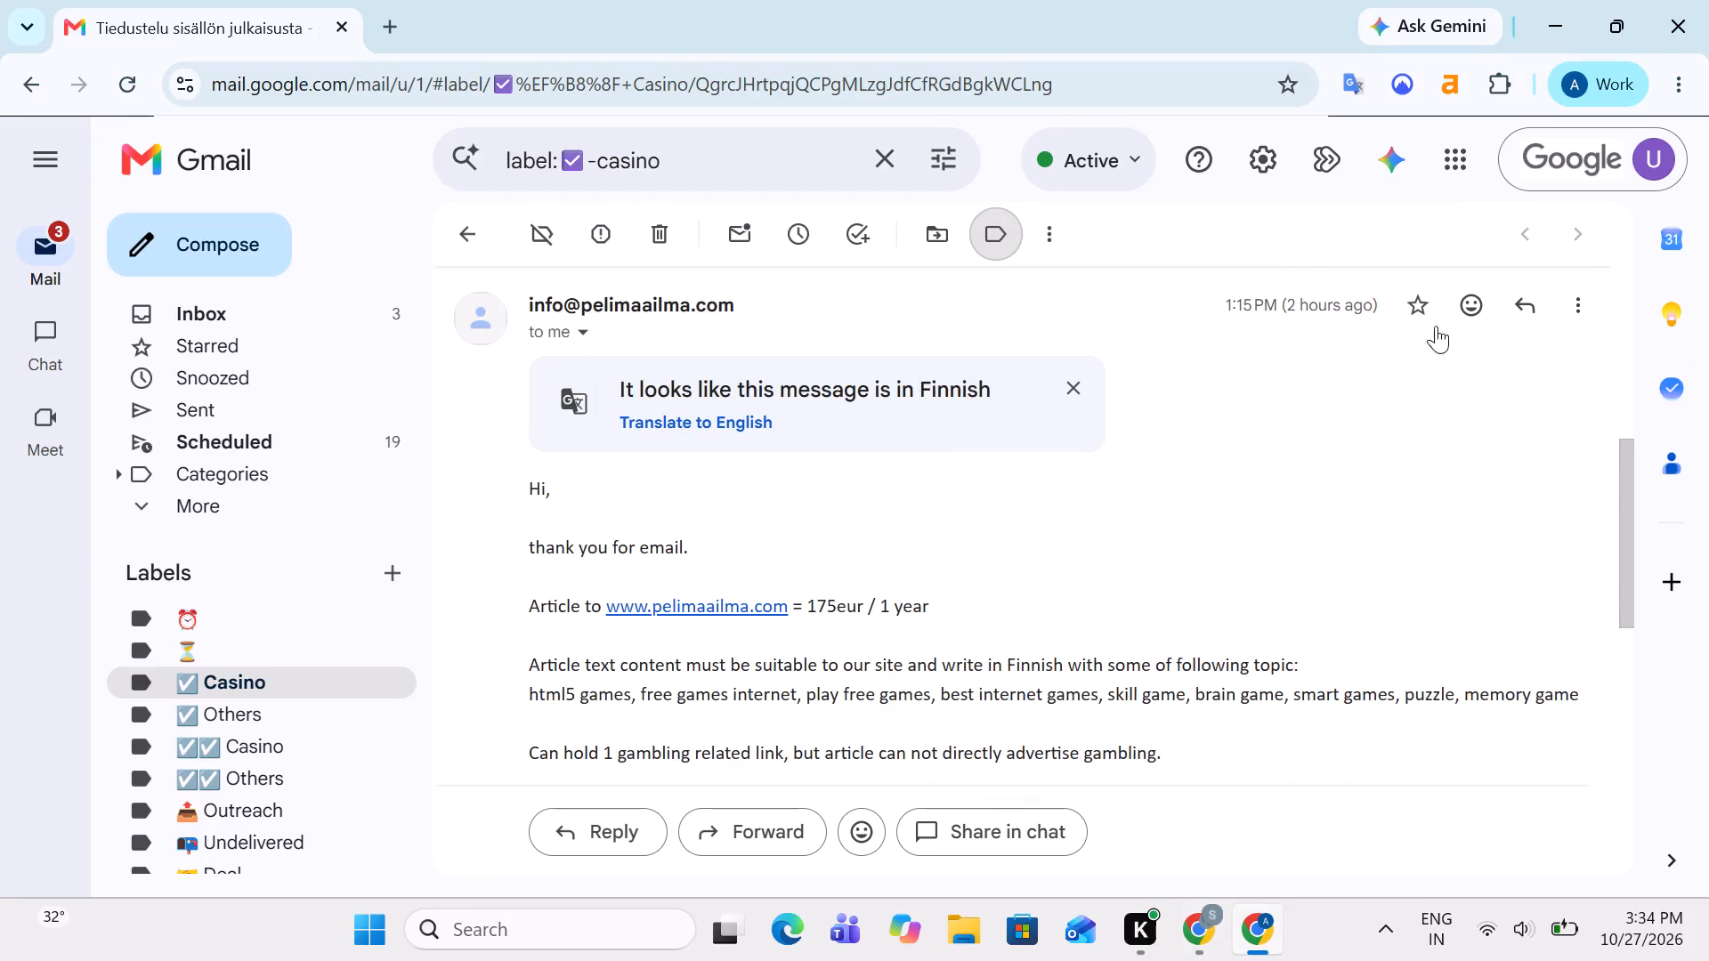
Open the kanjehetdrinken.nl conversation from the single-check Casino label and expand its first message.
click(263, 668)
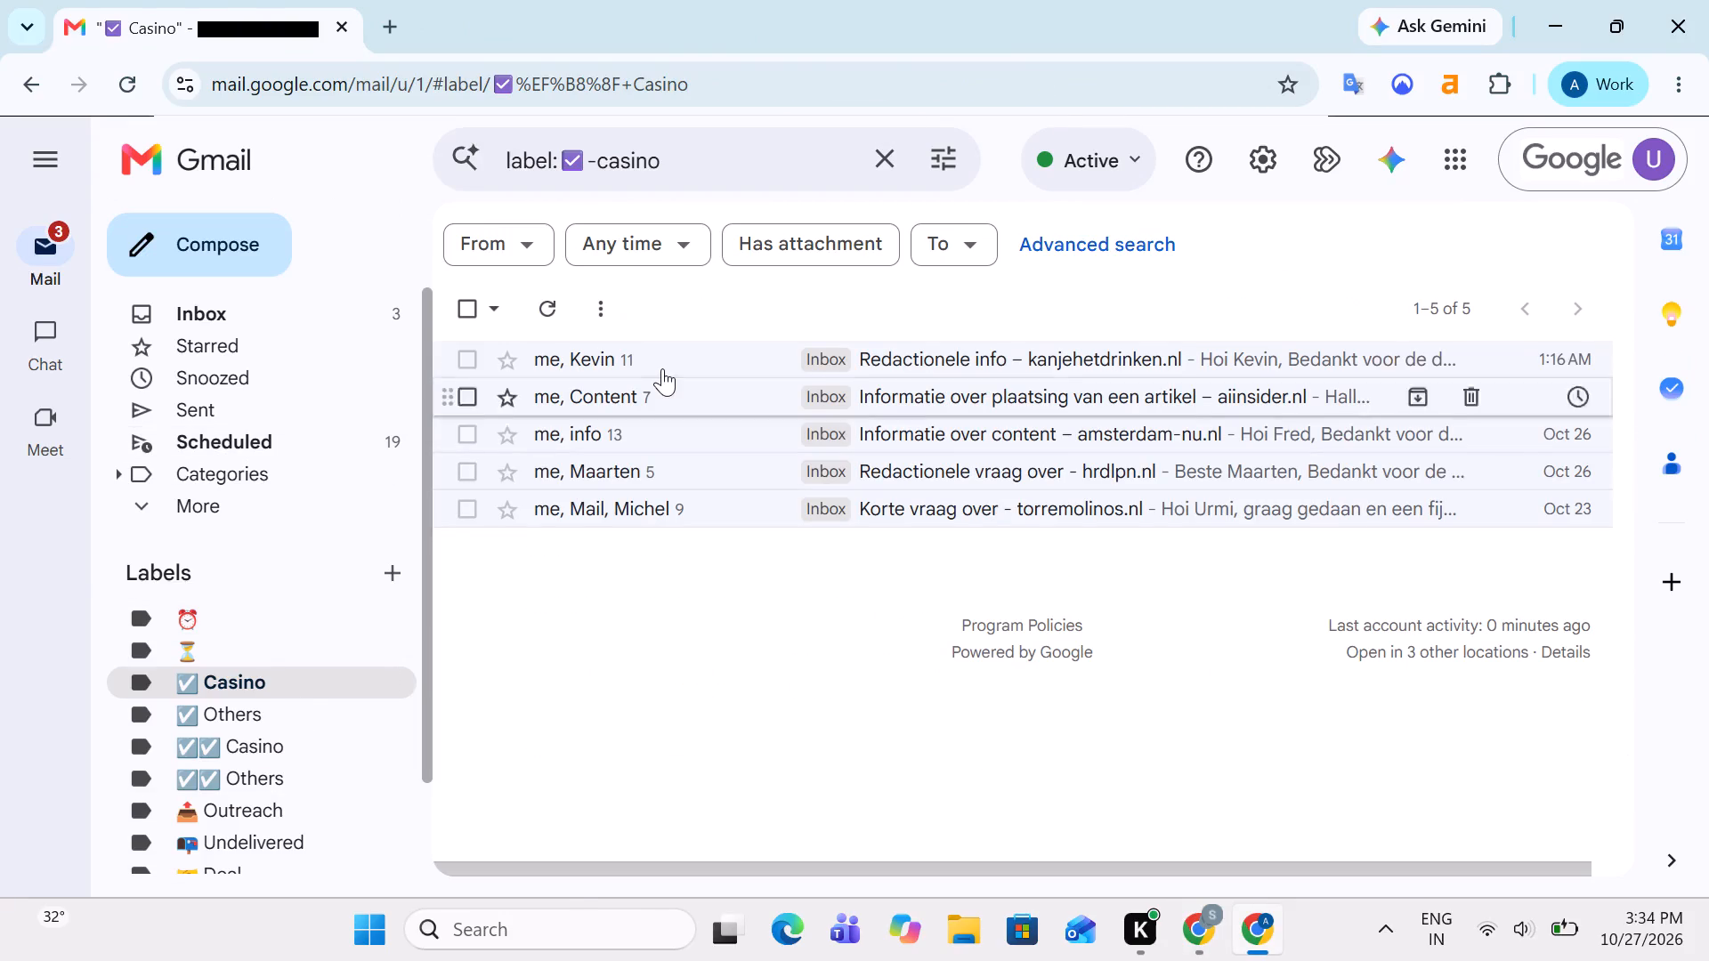
click(662, 363)
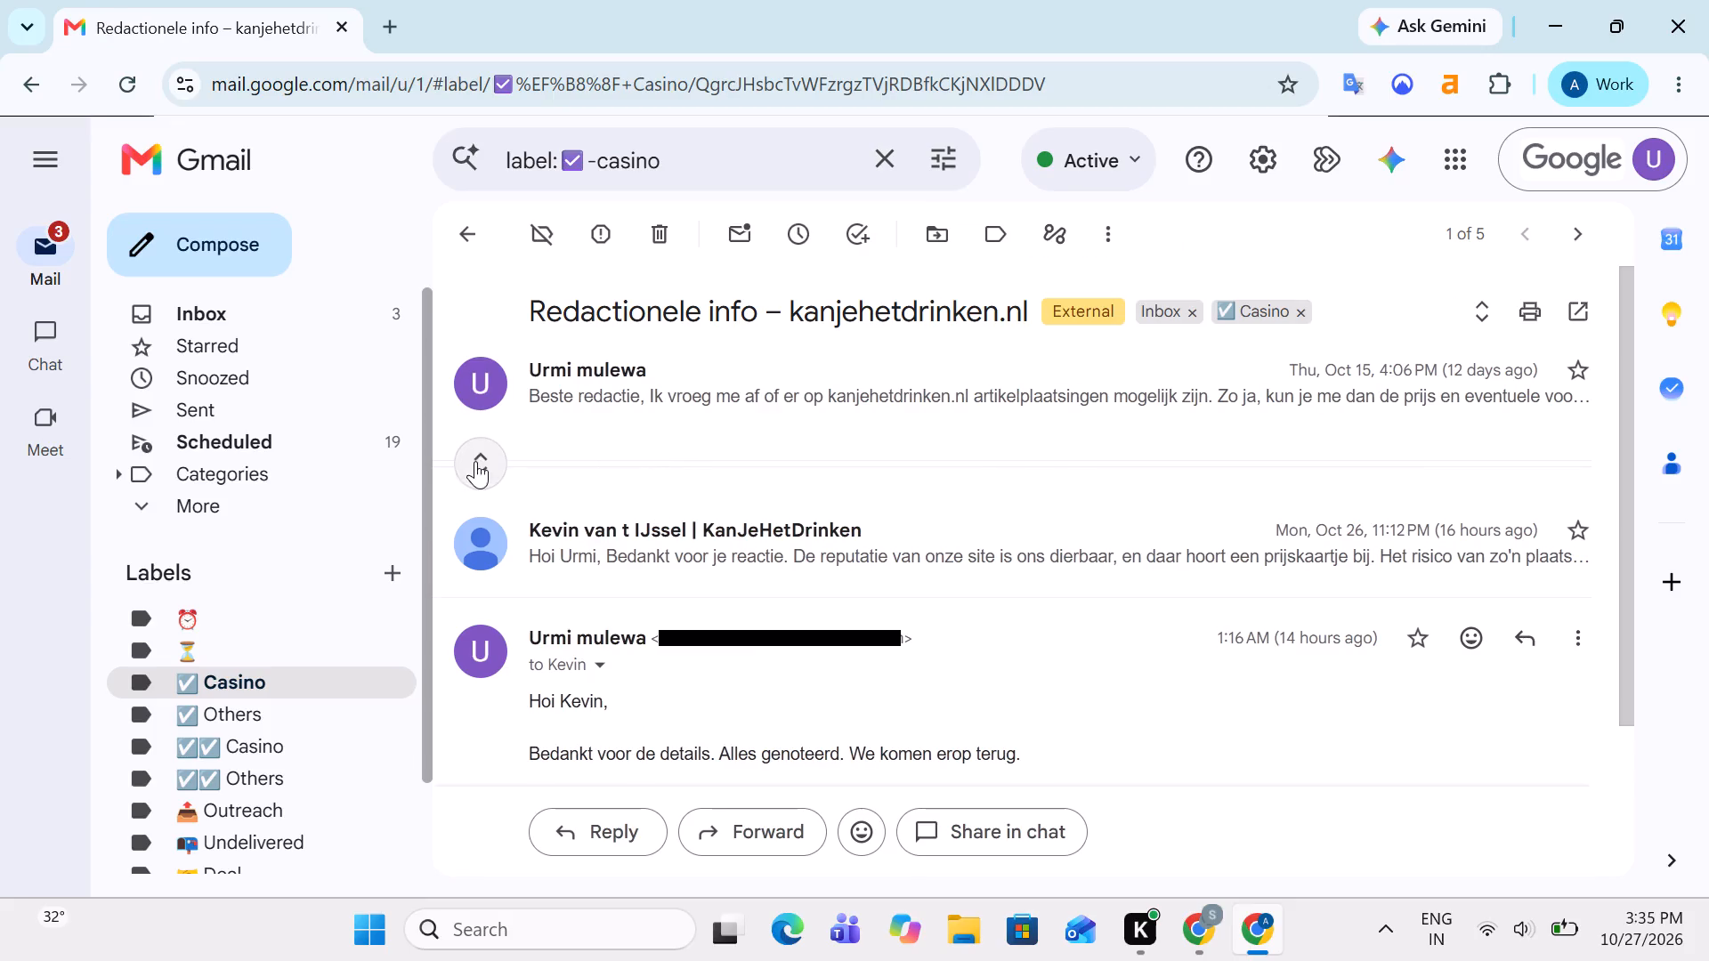
click(475, 461)
click(827, 393)
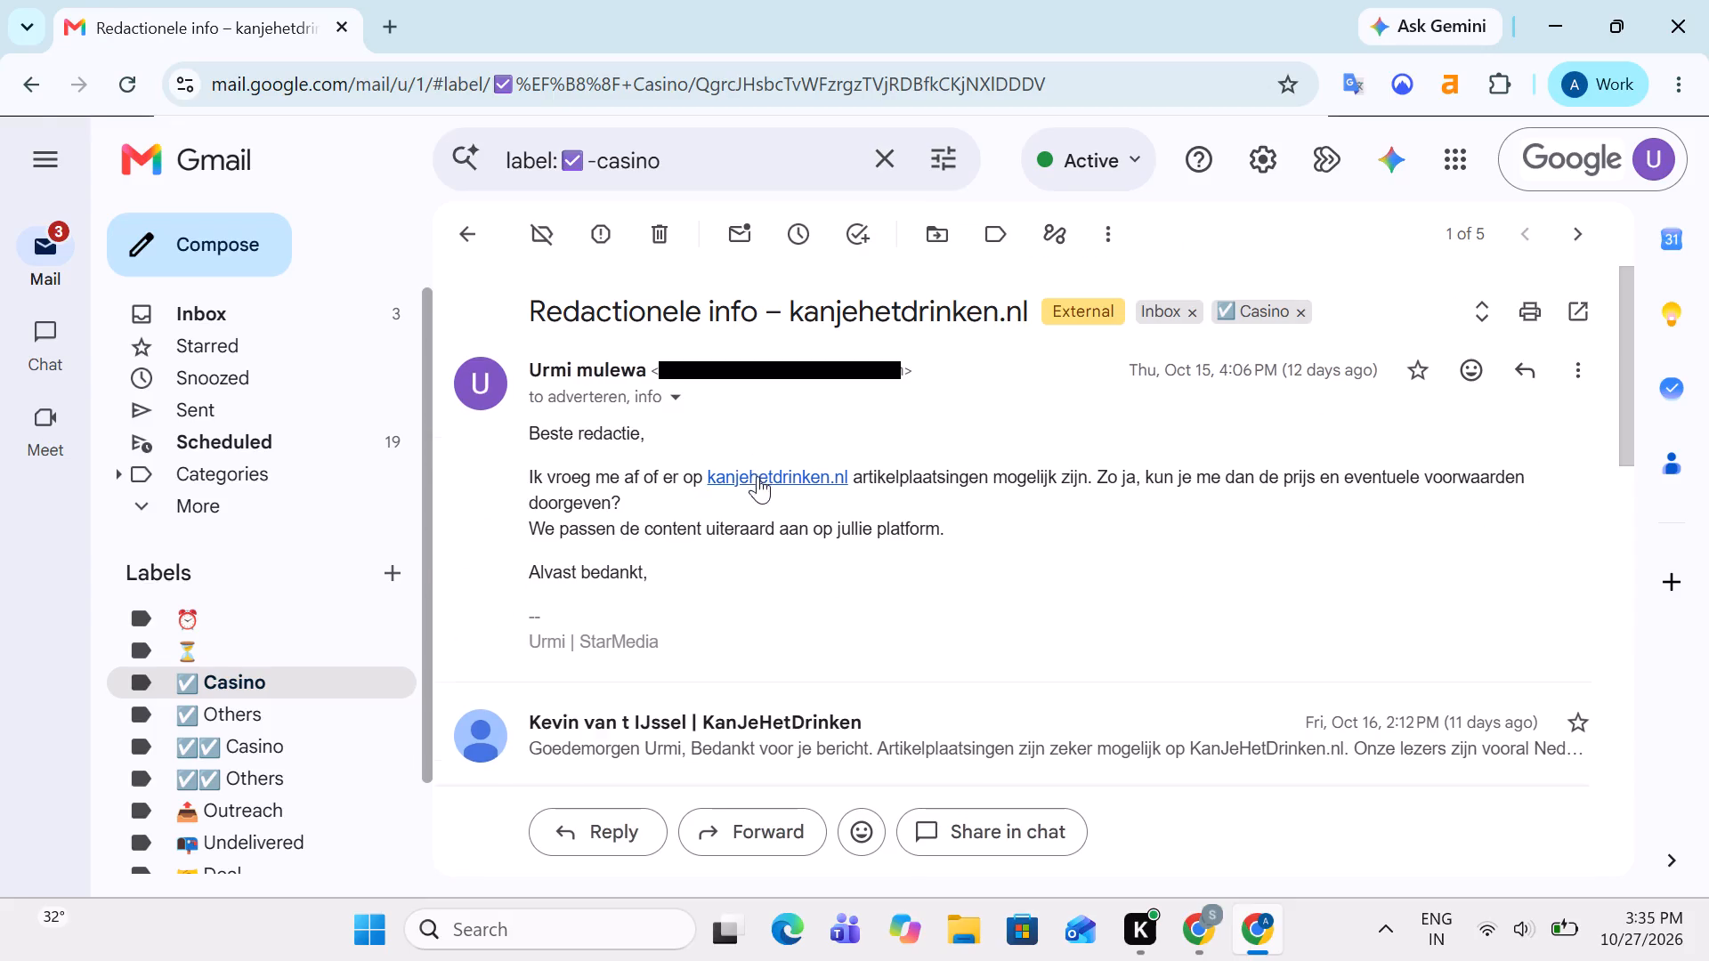
Open the kanjehetdrinken.nl website from the link in the first message.
ctrl+click(758, 479)
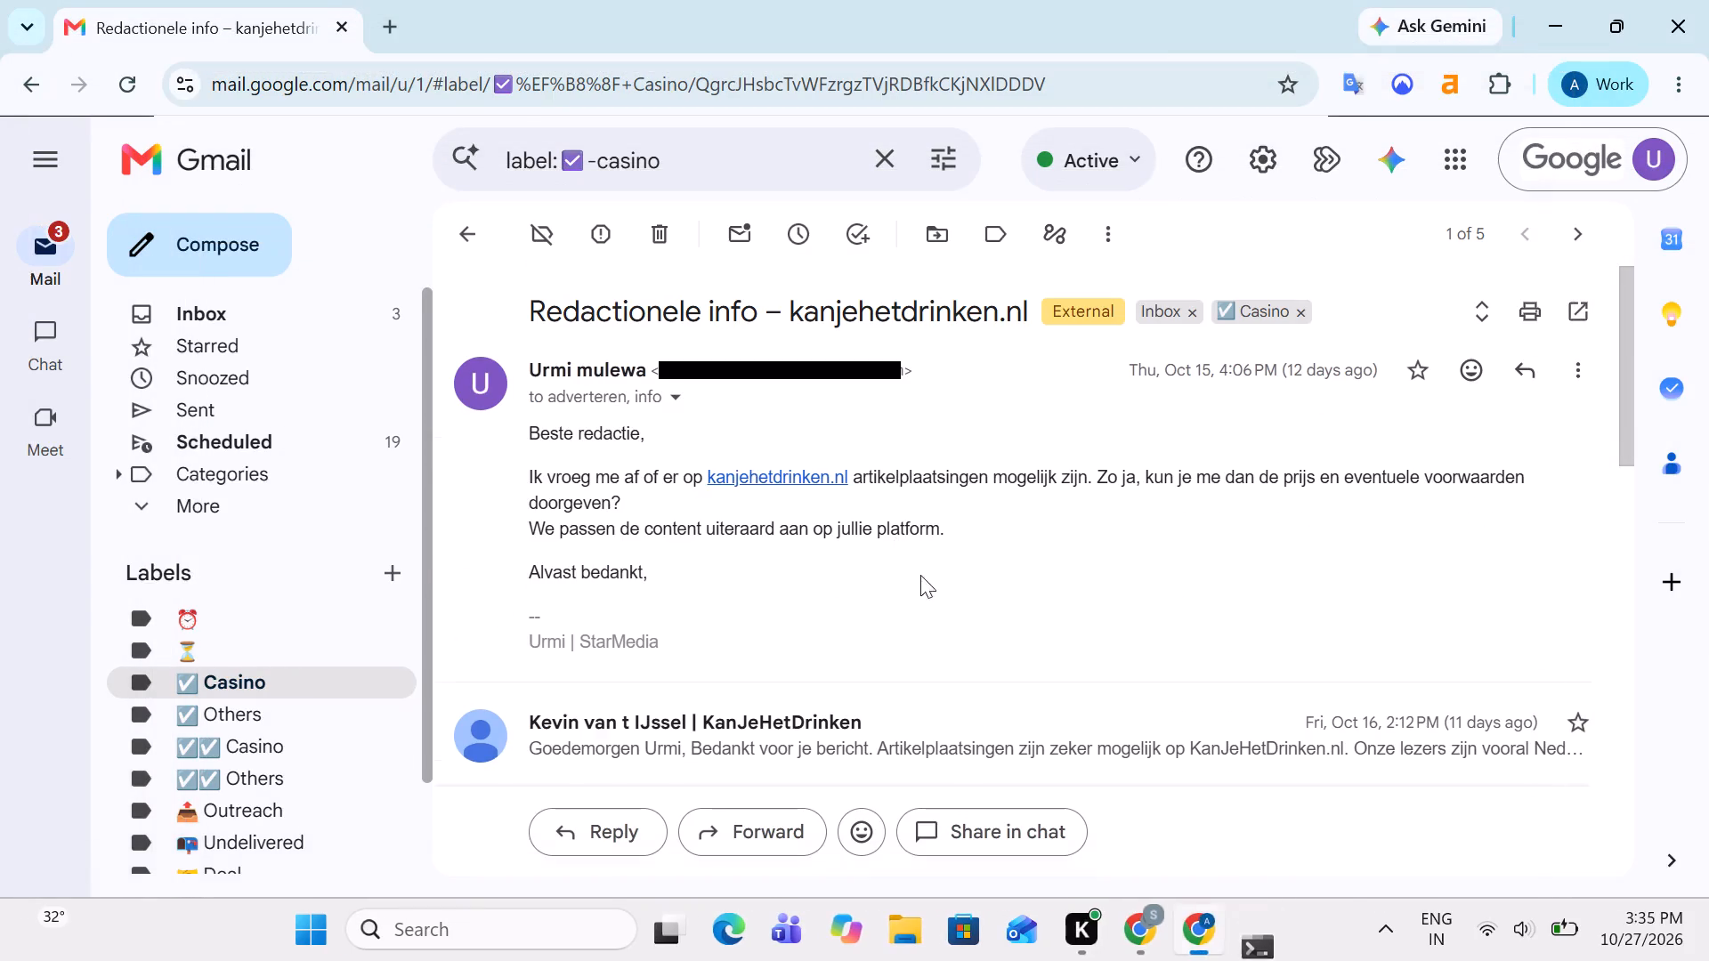
ctrl+click(797, 468)
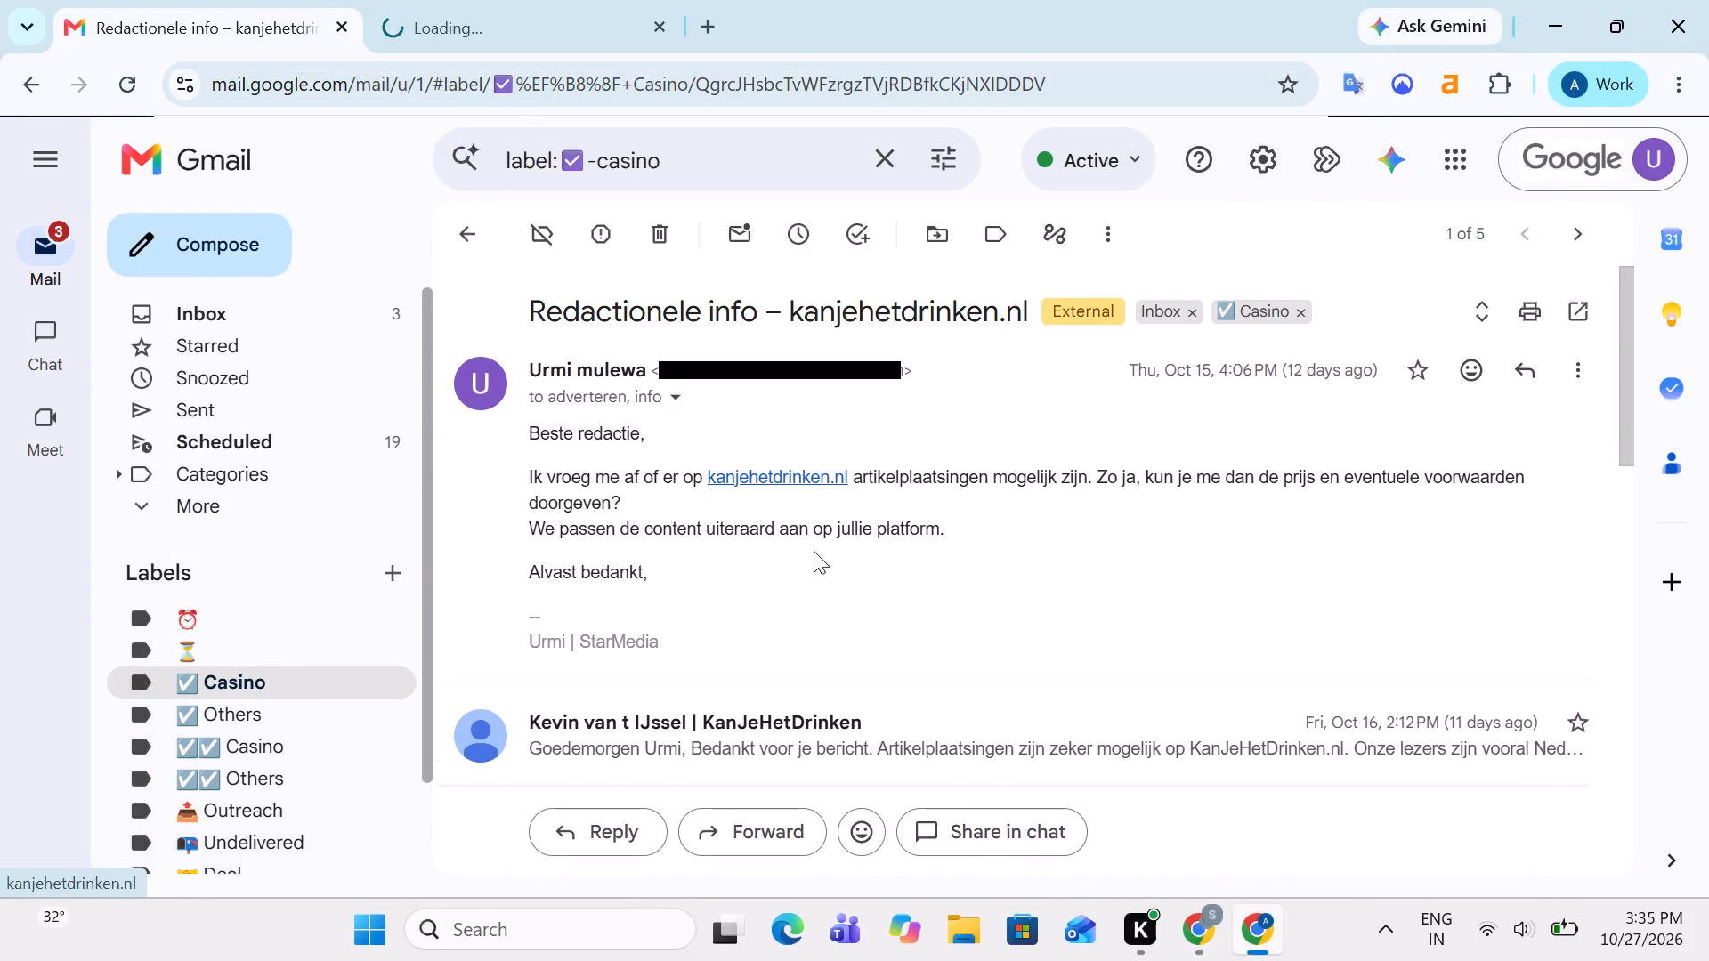
Open the publisher's October 16 reply, translate it to English, and read its placement rates and conditions.
scroll(814, 555, down, 3)
scroll(798, 550, up, 2)
click(742, 610)
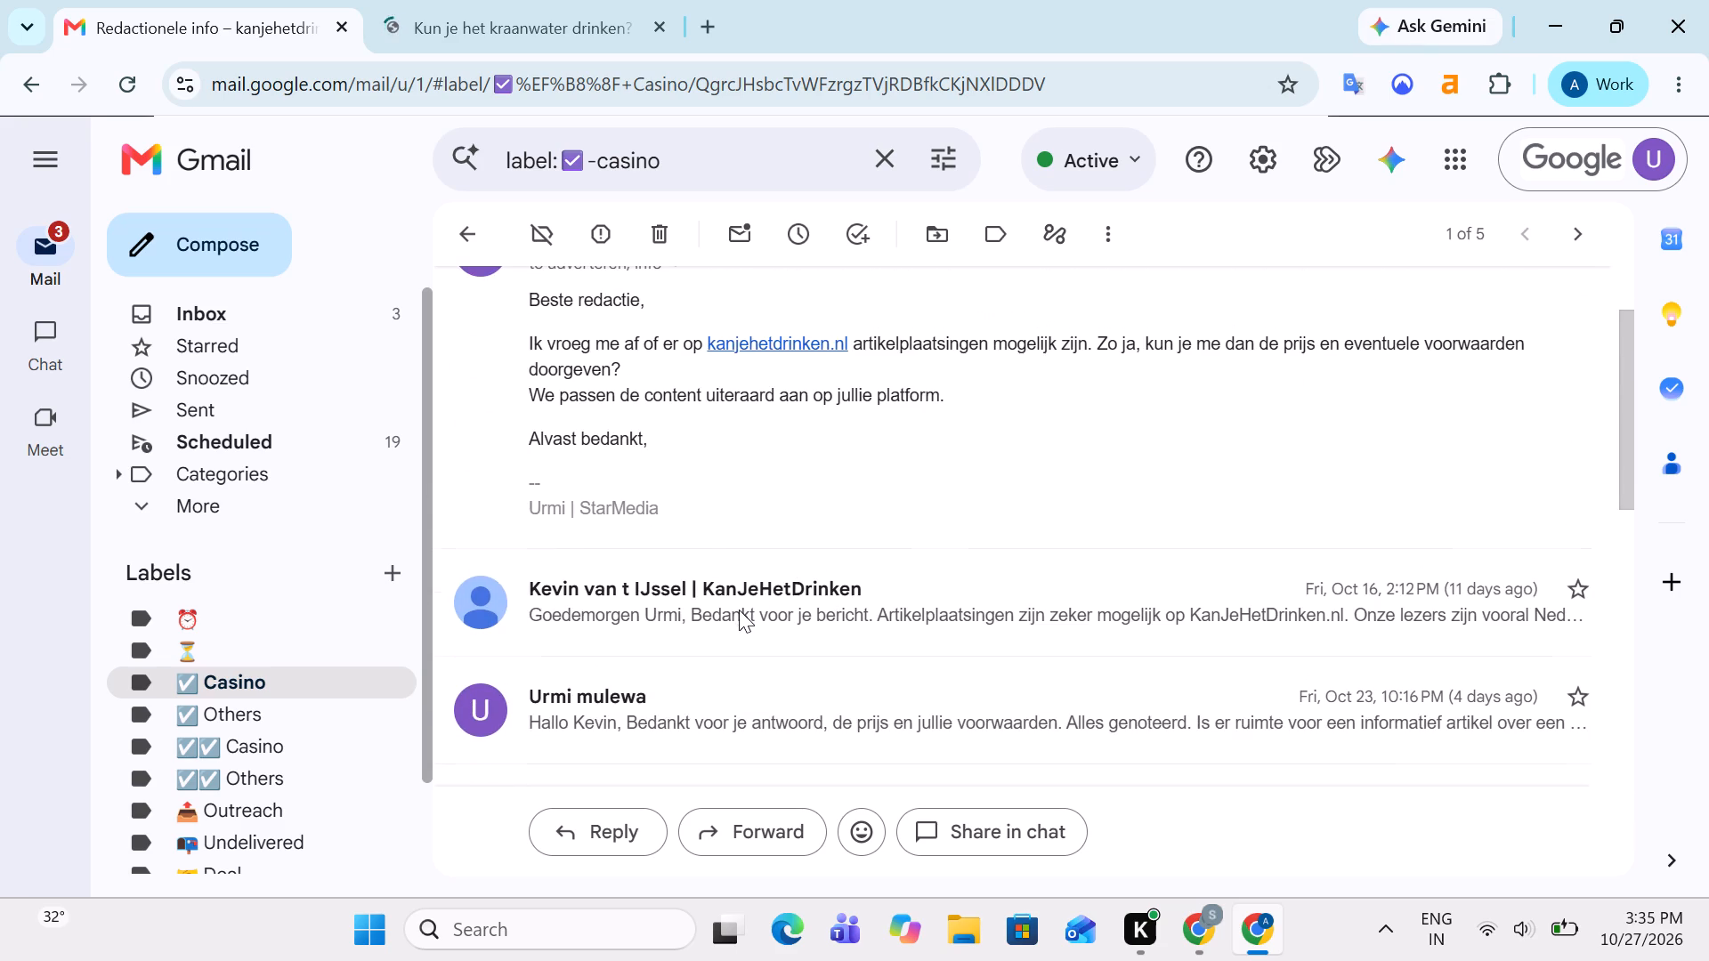
scroll(768, 574, down, 1)
click(719, 301)
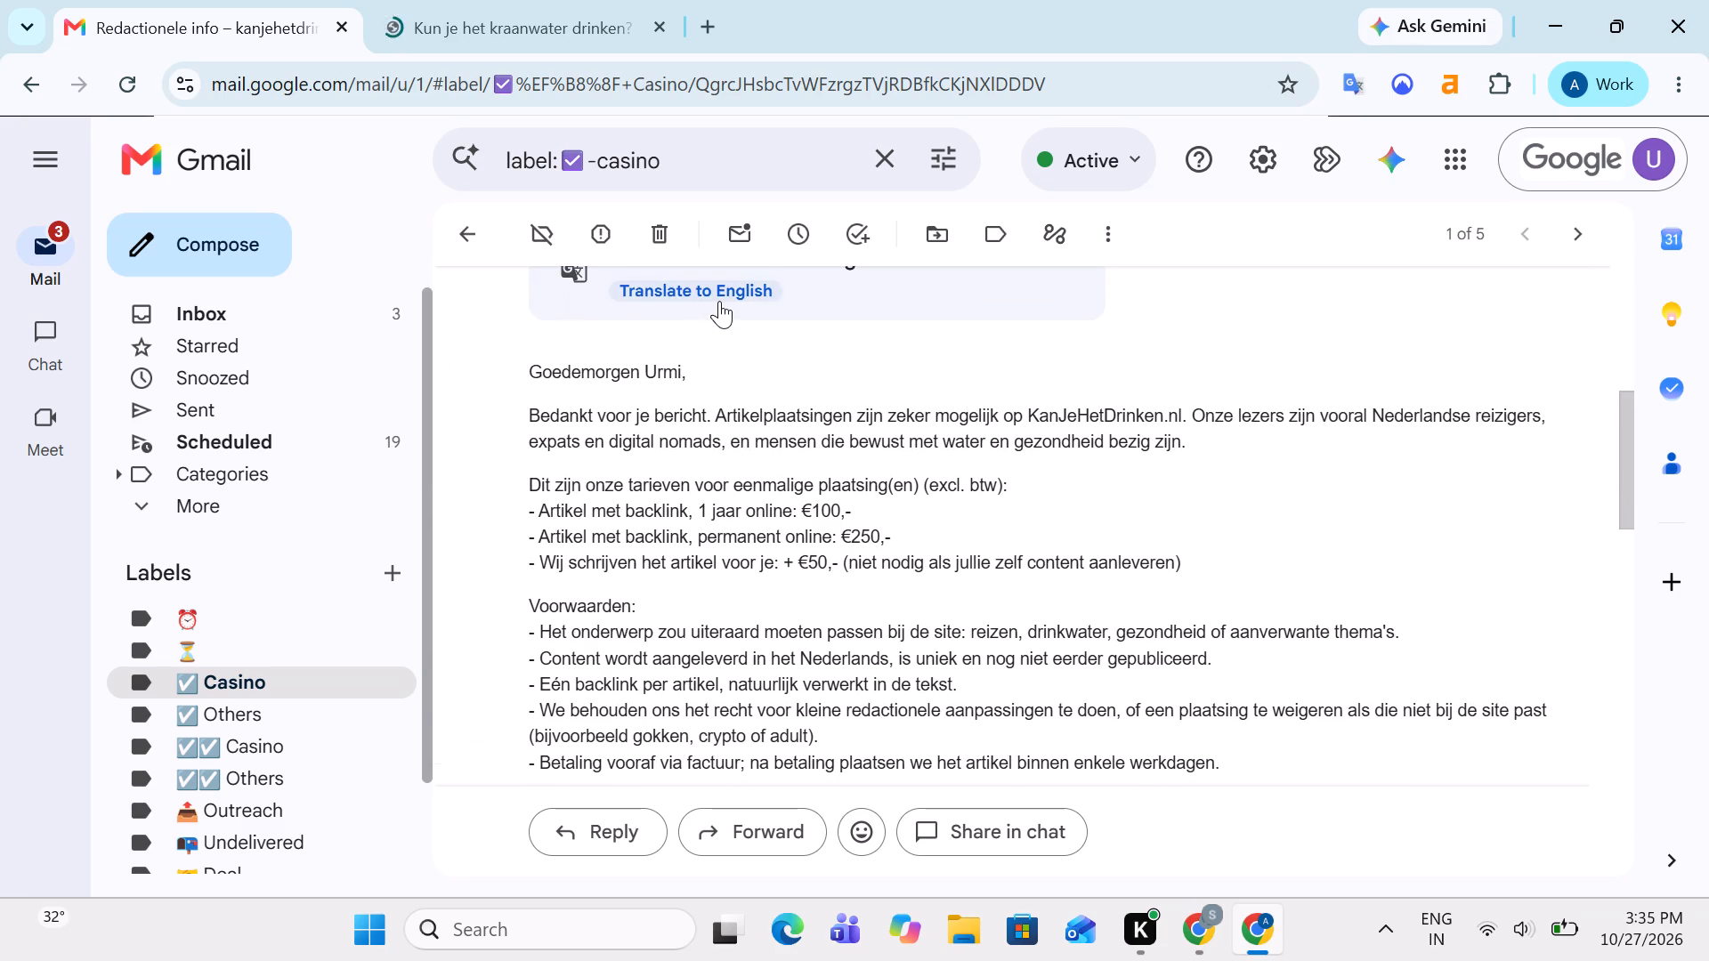
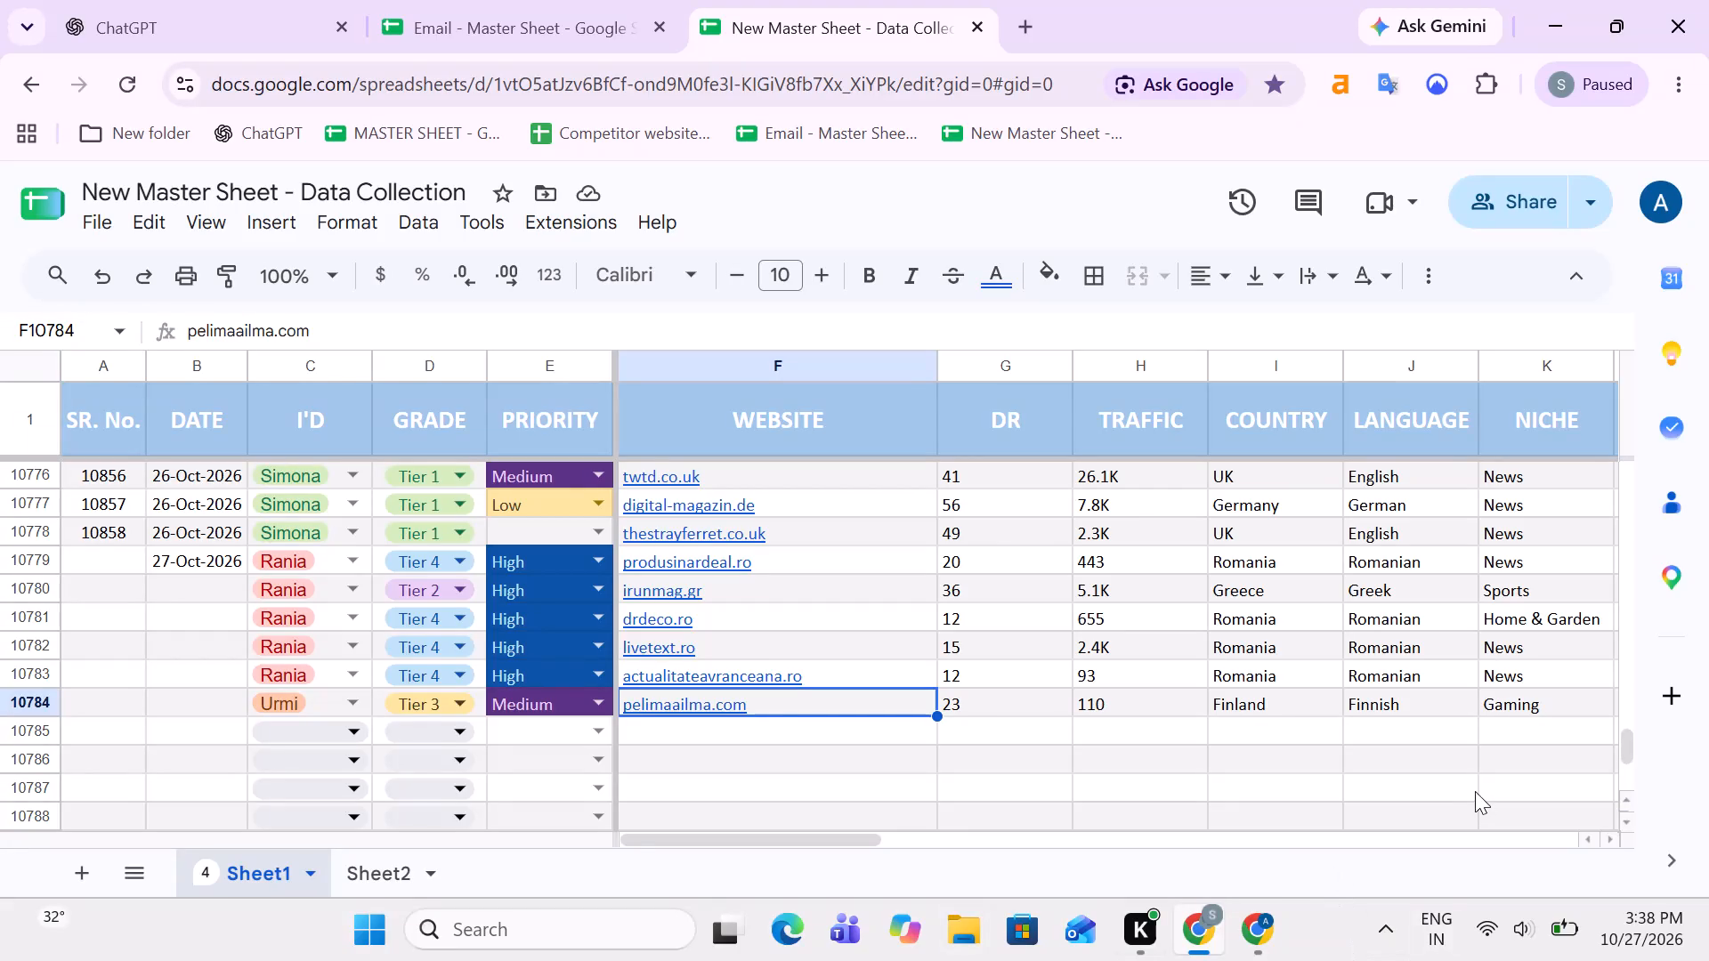
Examine the pelimaailma.com row of the New Master Sheet across its columns, from website through contact details and file version.
key(Down)
key(Up)
key(Right)
key(Right)
key(Right)
key(Right)
key(Right)
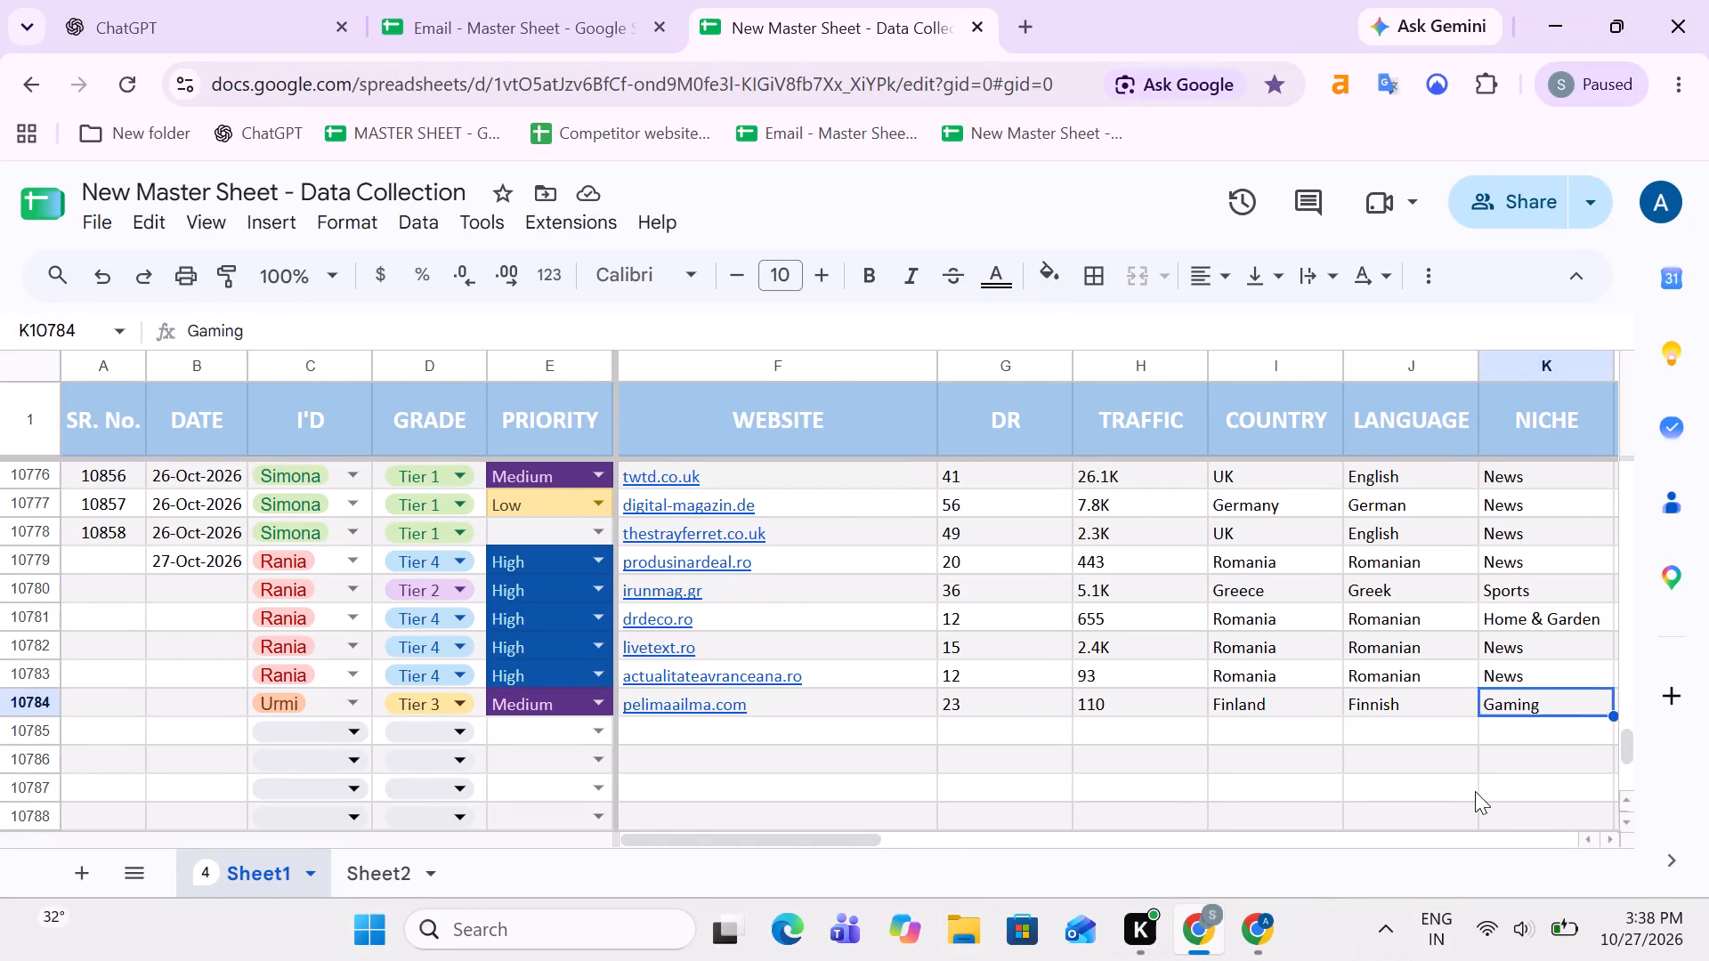
key(Right)
key(Right)
key(Right)
key(Right)
key(Right)
key(Right)
key(Right)
key(Right)
key(Left)
key(Left)
key(Left)
key(Left)
key(Left)
key(Left)
key(Left)
key(Left)
key(Left)
key(Left)
key(Left)
key(Left)
key(Left)
key(Left)
key(Left)
key(Left)
key(Left)
key(Left)
key(Left)
key(Left)
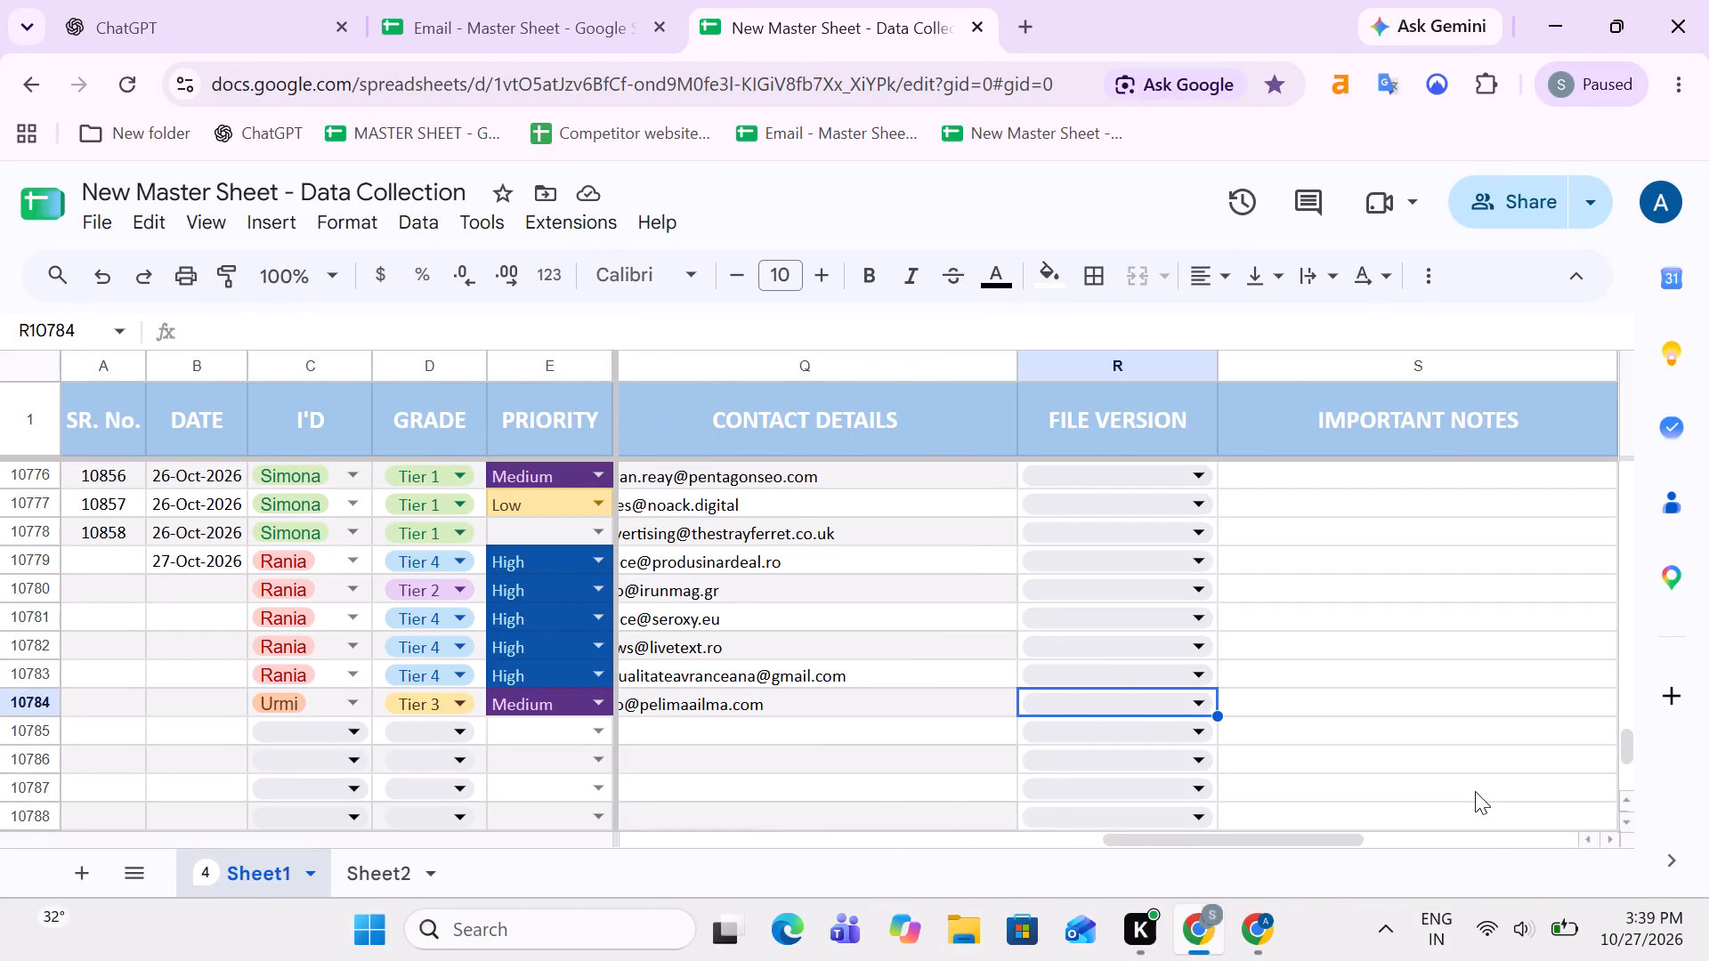
key(Right)
key(Right)
key(Right)
key(Right)
key(Right)
key(Left)
key(Right)
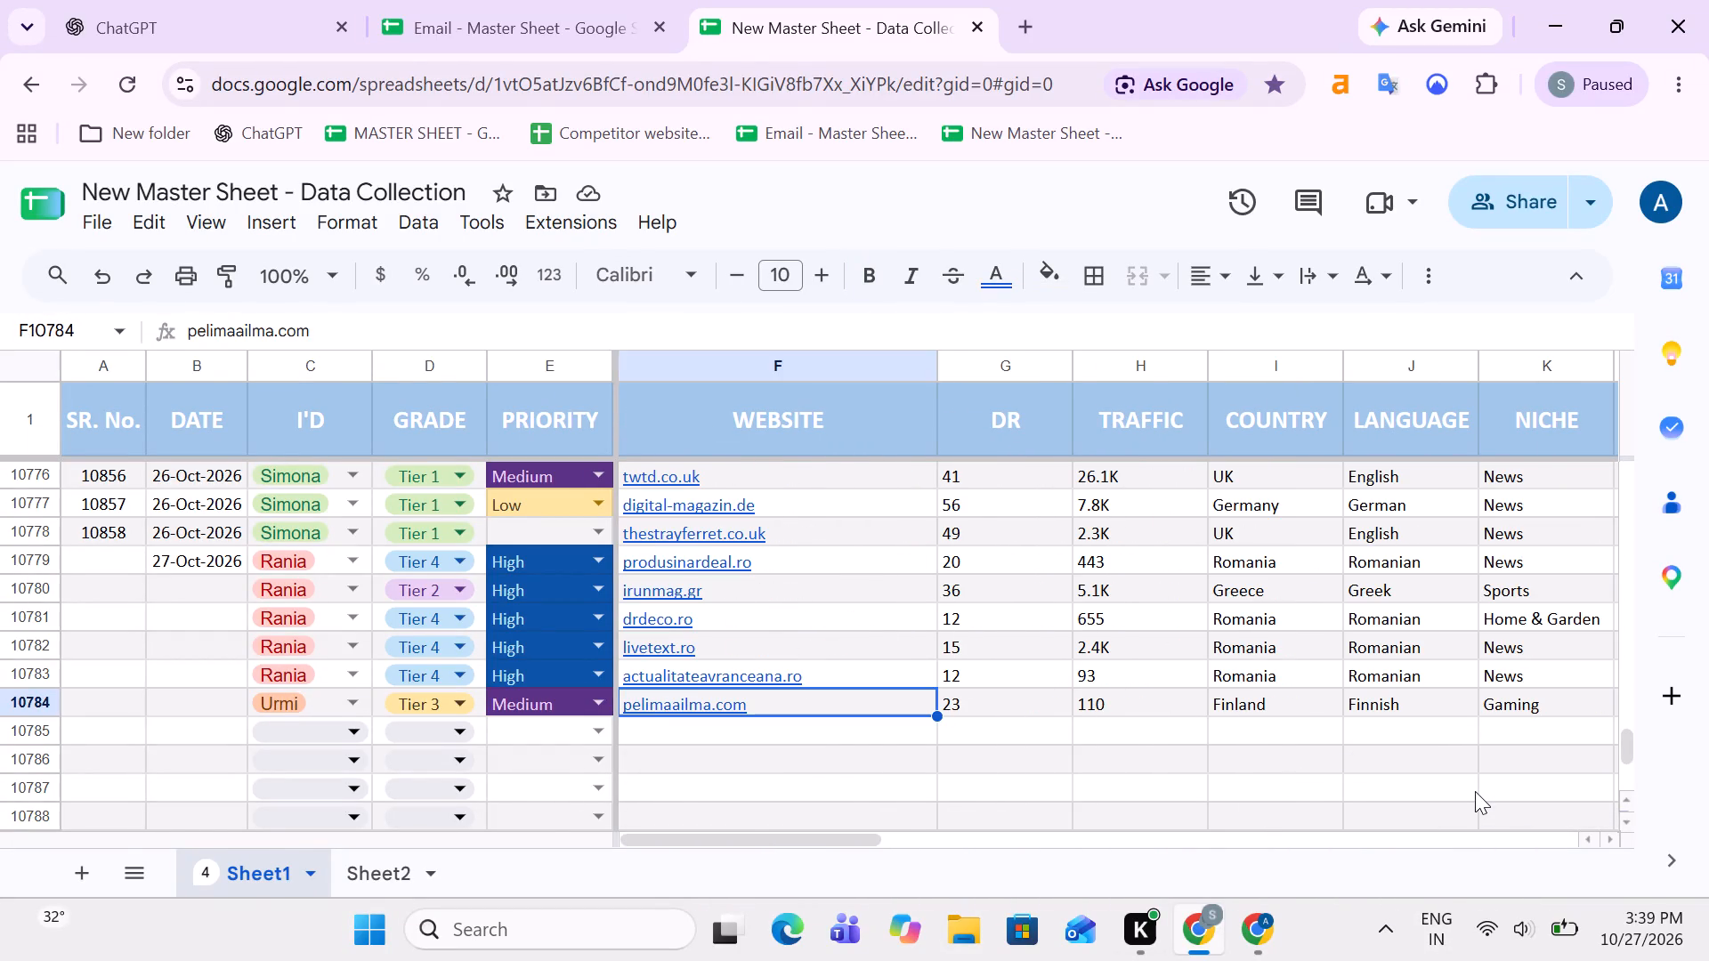
key(alt+Tab)
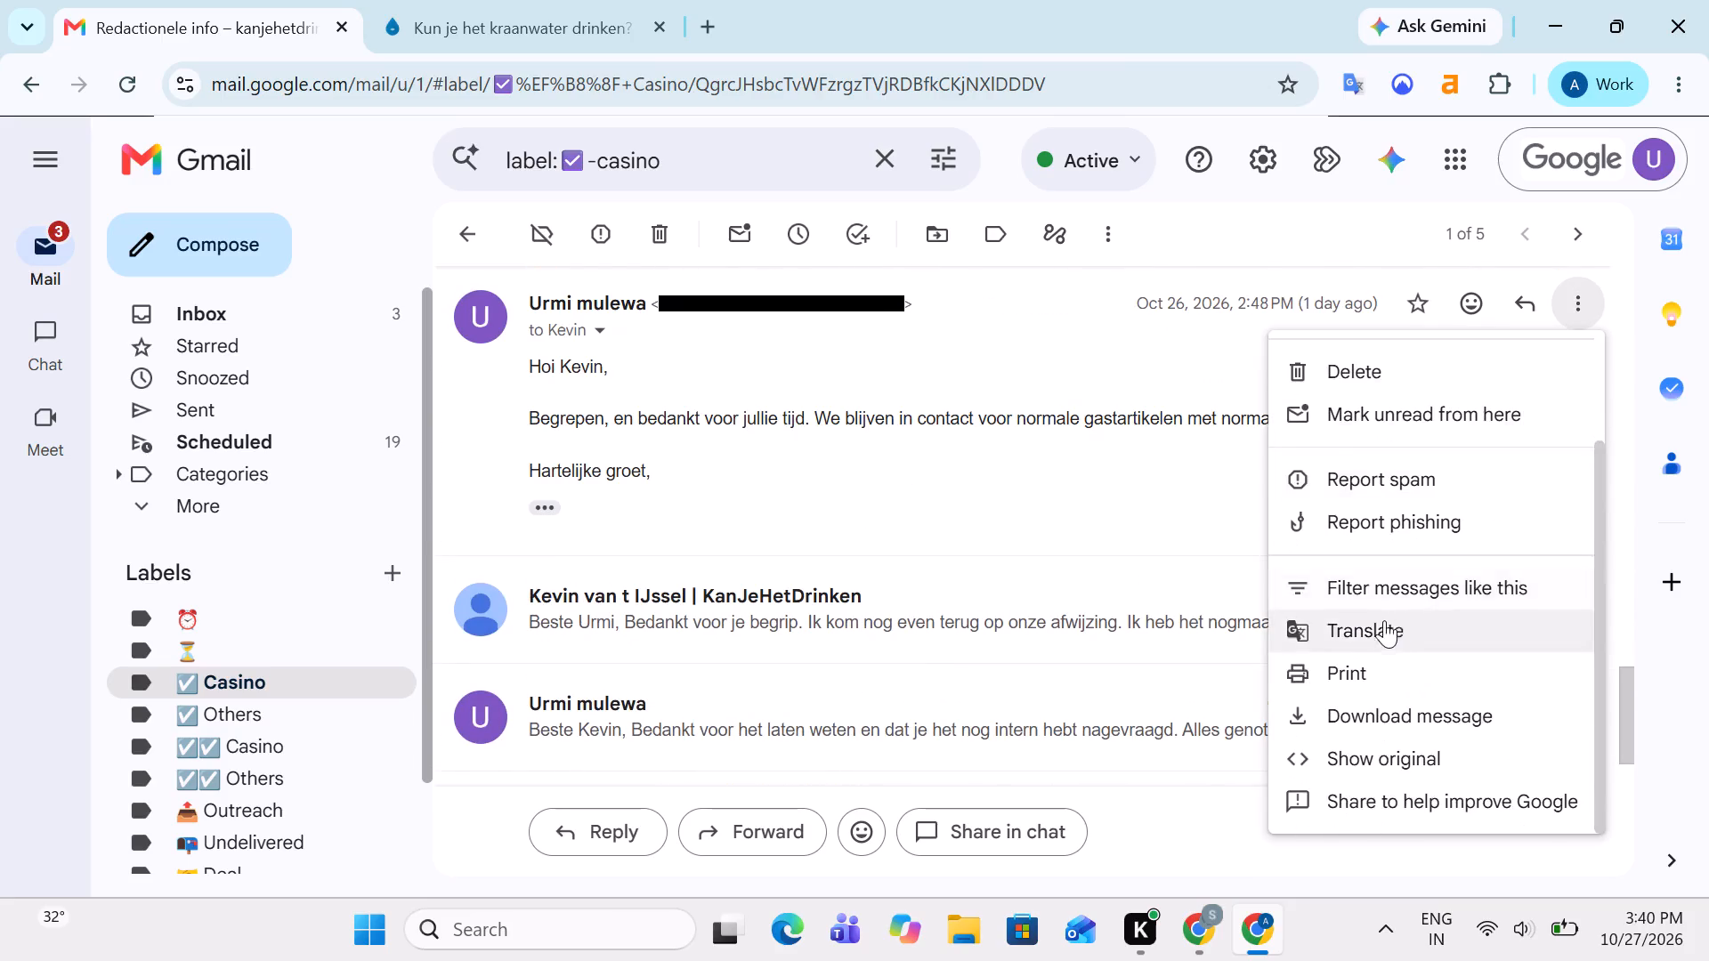
Translate the Dutch reply sent to Kevin, beginning "Begrepen, en bedankt voor jullie tijd", into English and read it.
click(1379, 623)
scroll(1082, 537, down, 1)
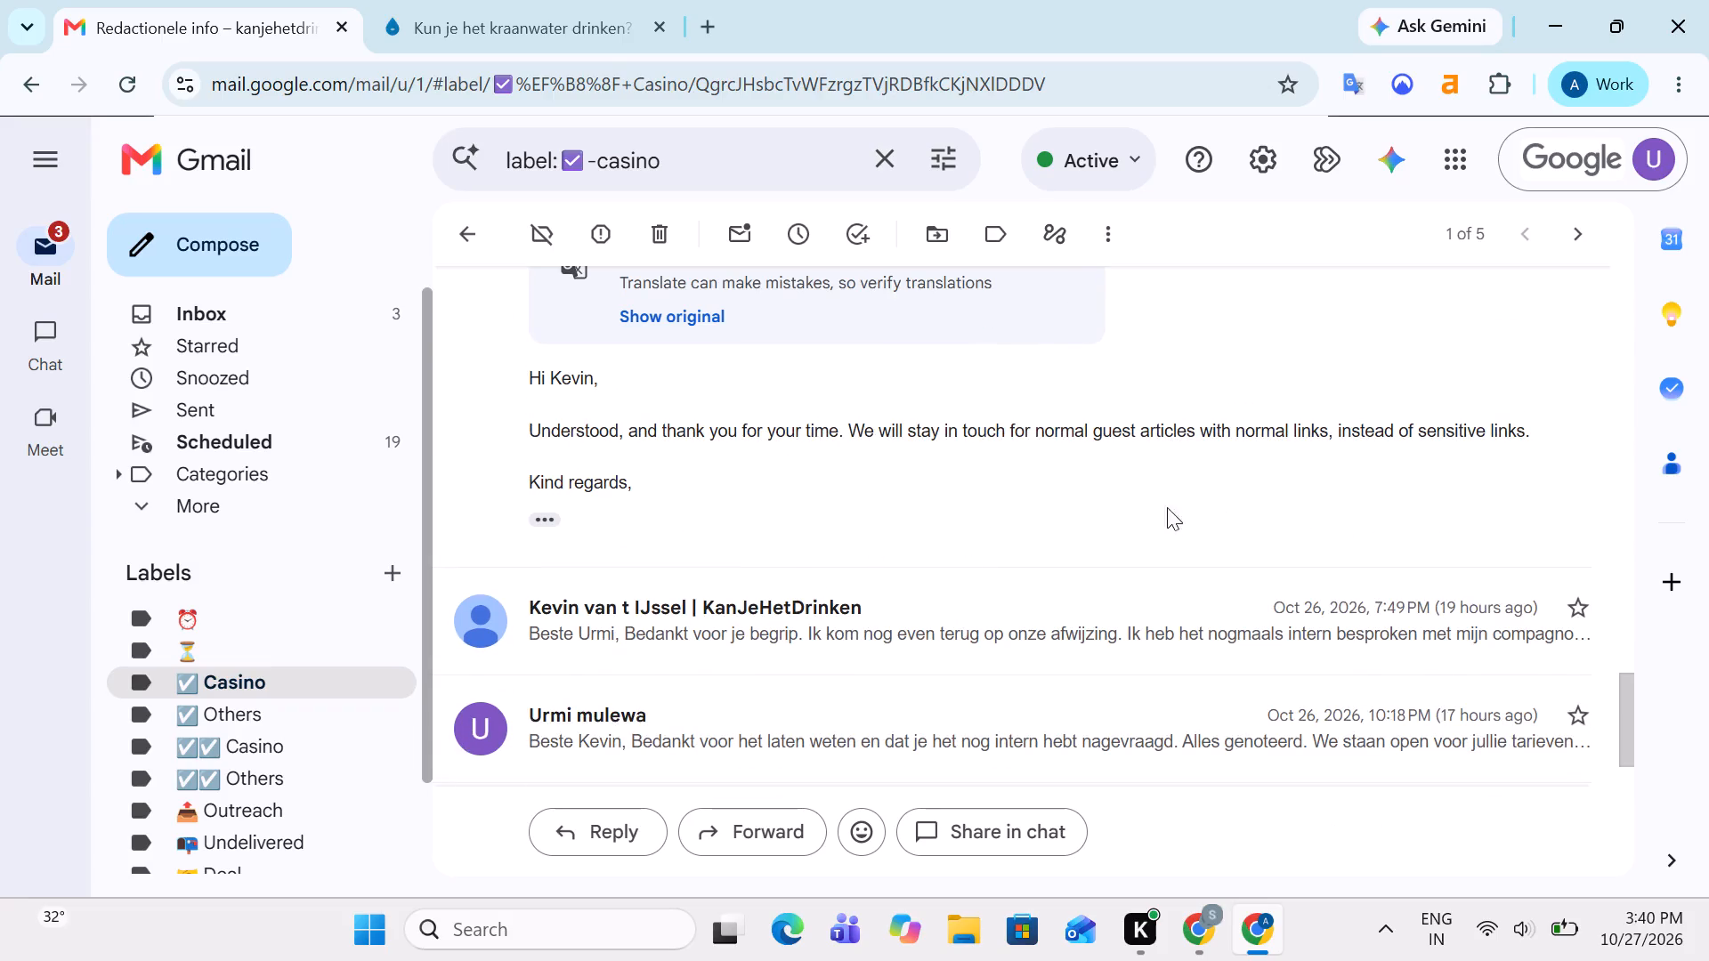
scroll(843, 506, down, 2)
click(740, 384)
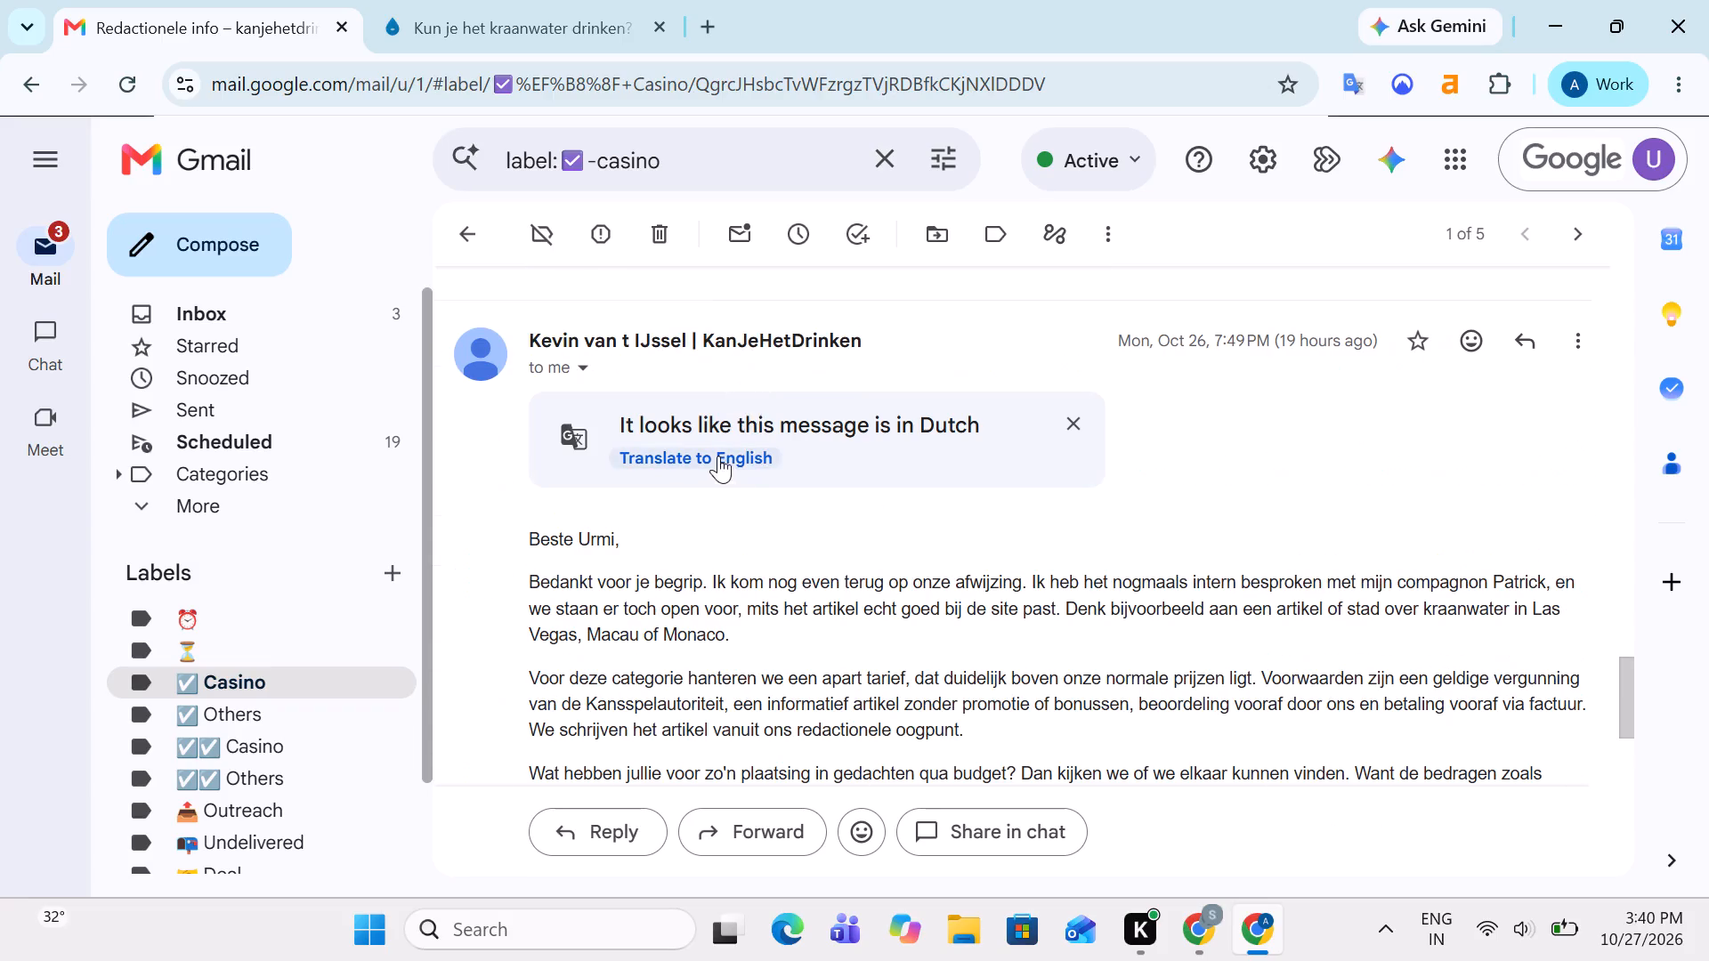
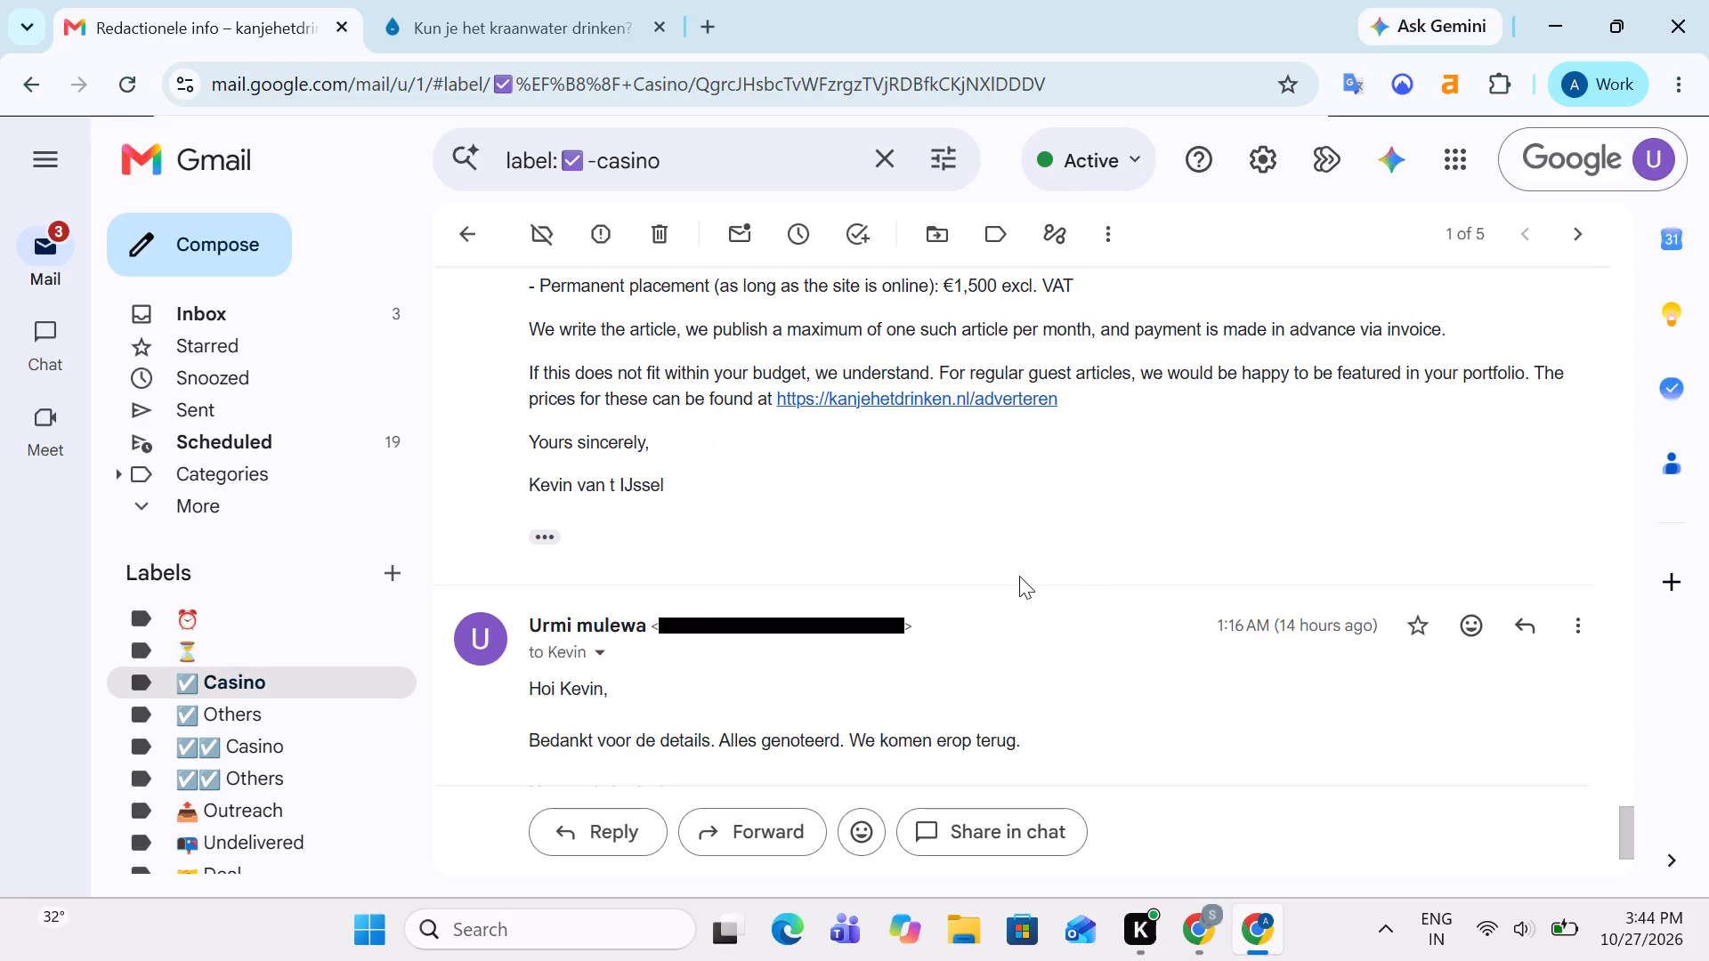
scroll(959, 553, down, 2)
scroll(830, 608, up, 4)
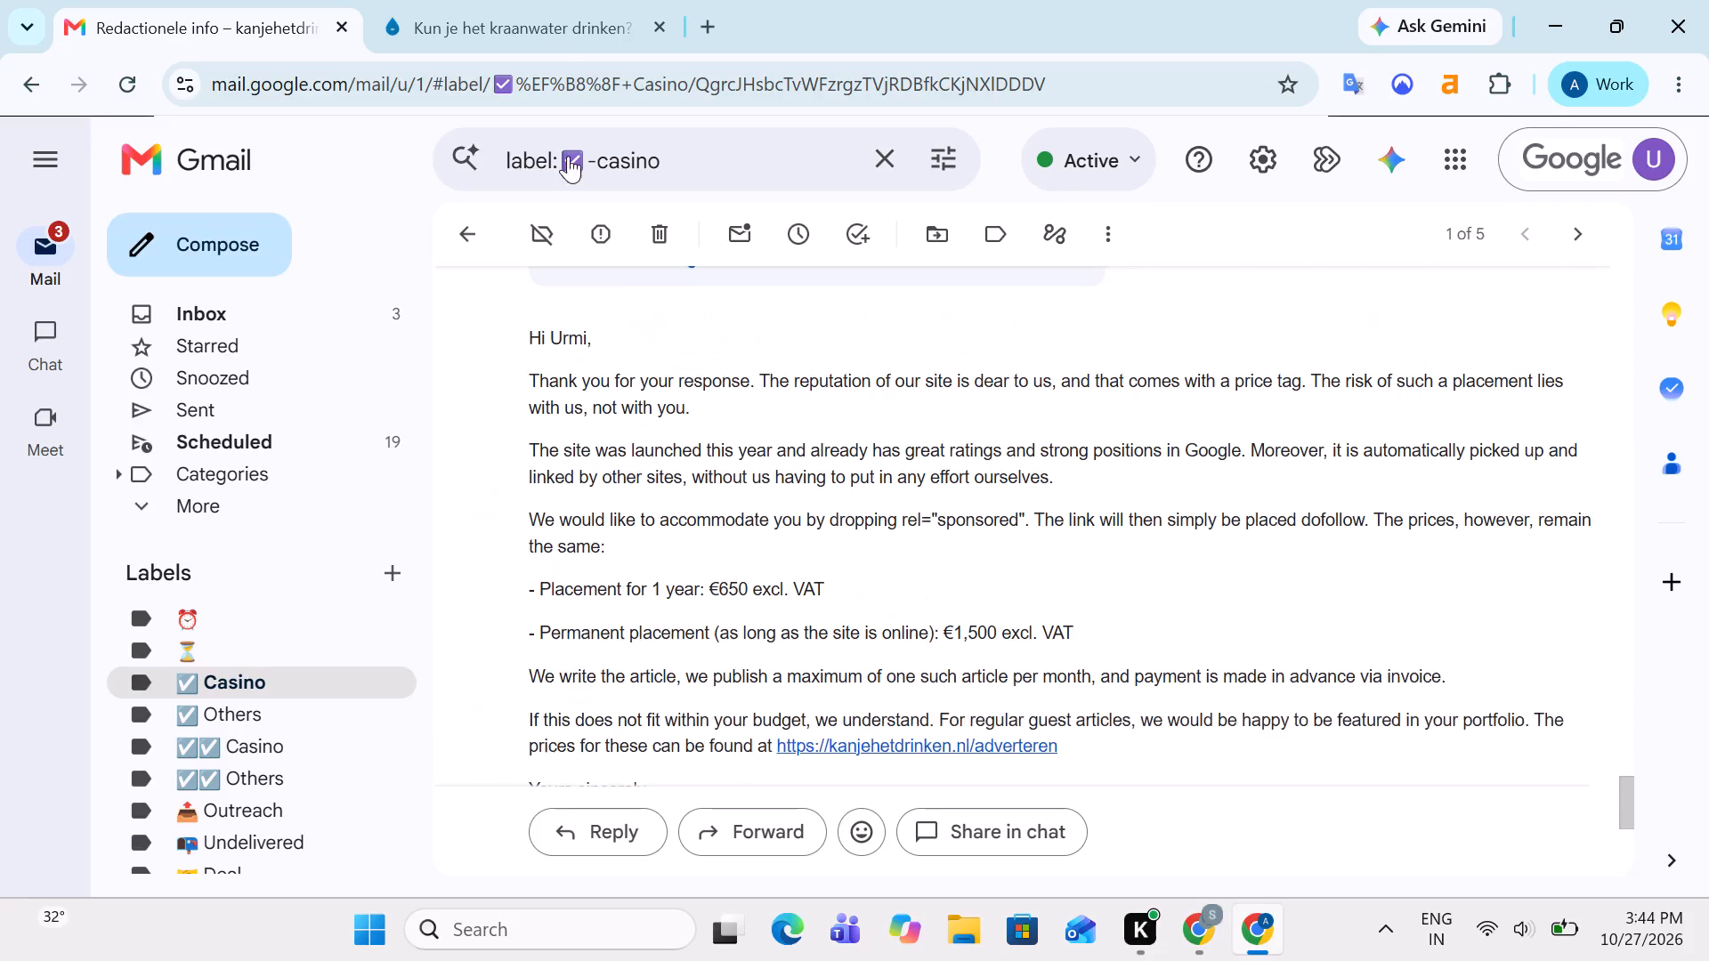
Switch to the kanjehetdrinken.nl website and examine its home page content and site sections.
click(554, 4)
scroll(560, 453, down, 7)
scroll(632, 482, down, 11)
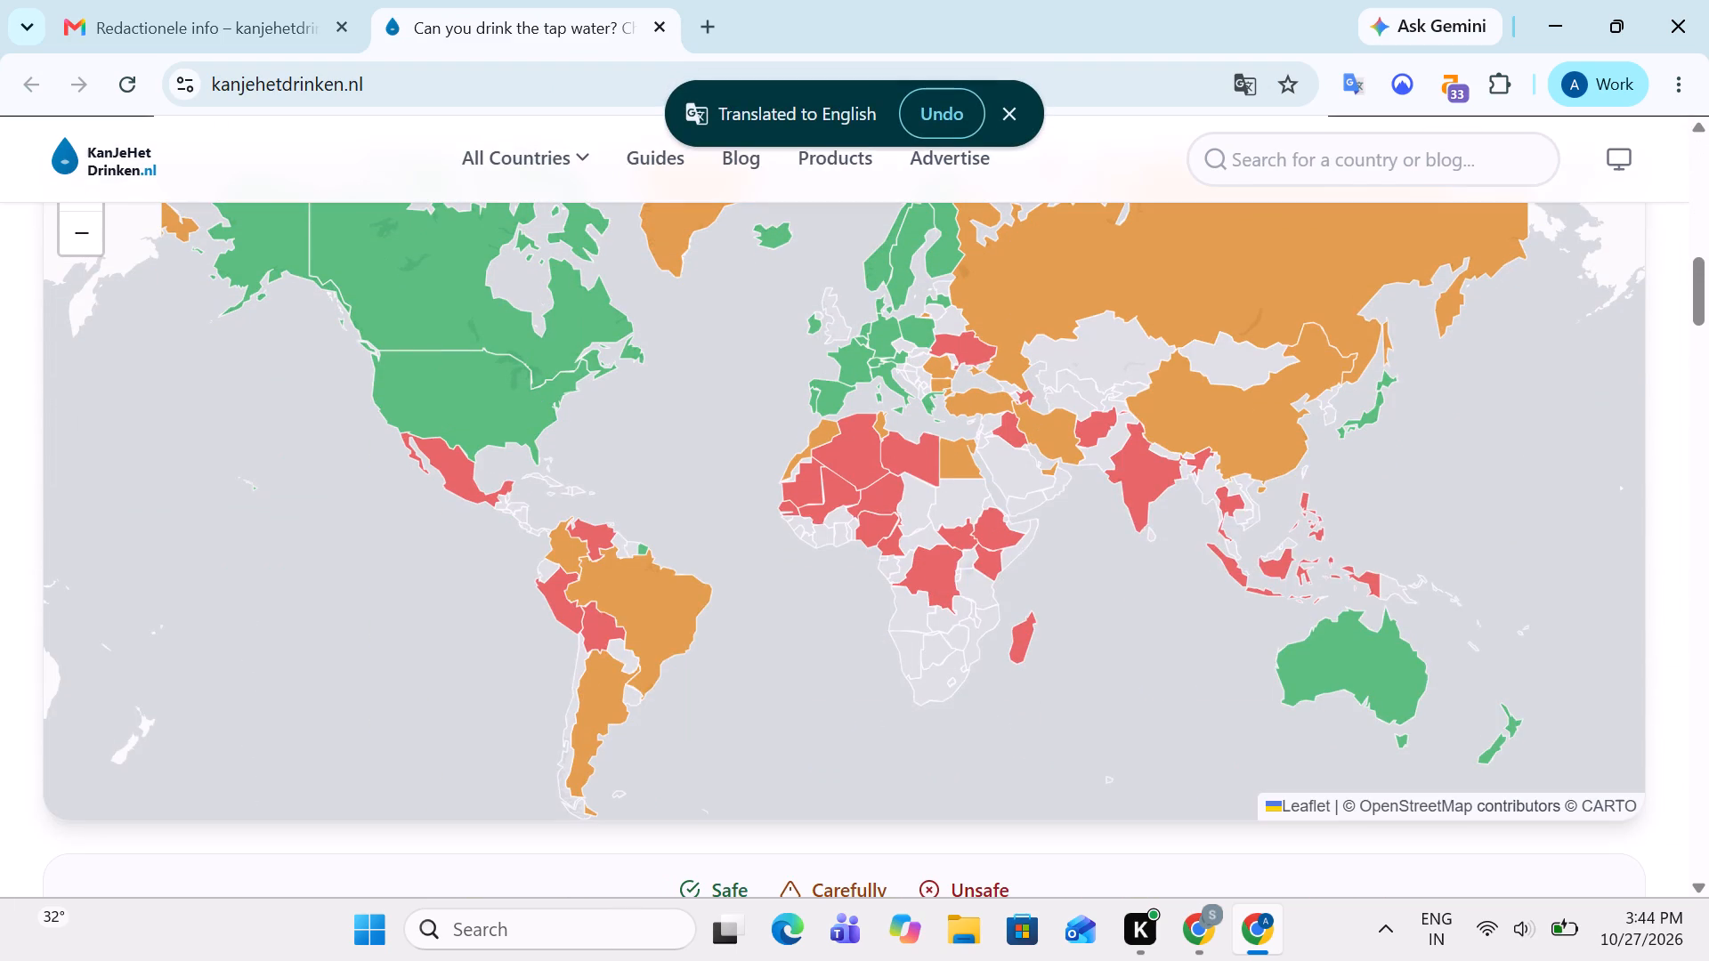
scroll(607, 509, down, 3)
scroll(653, 695, down, 14)
scroll(648, 803, up, 17)
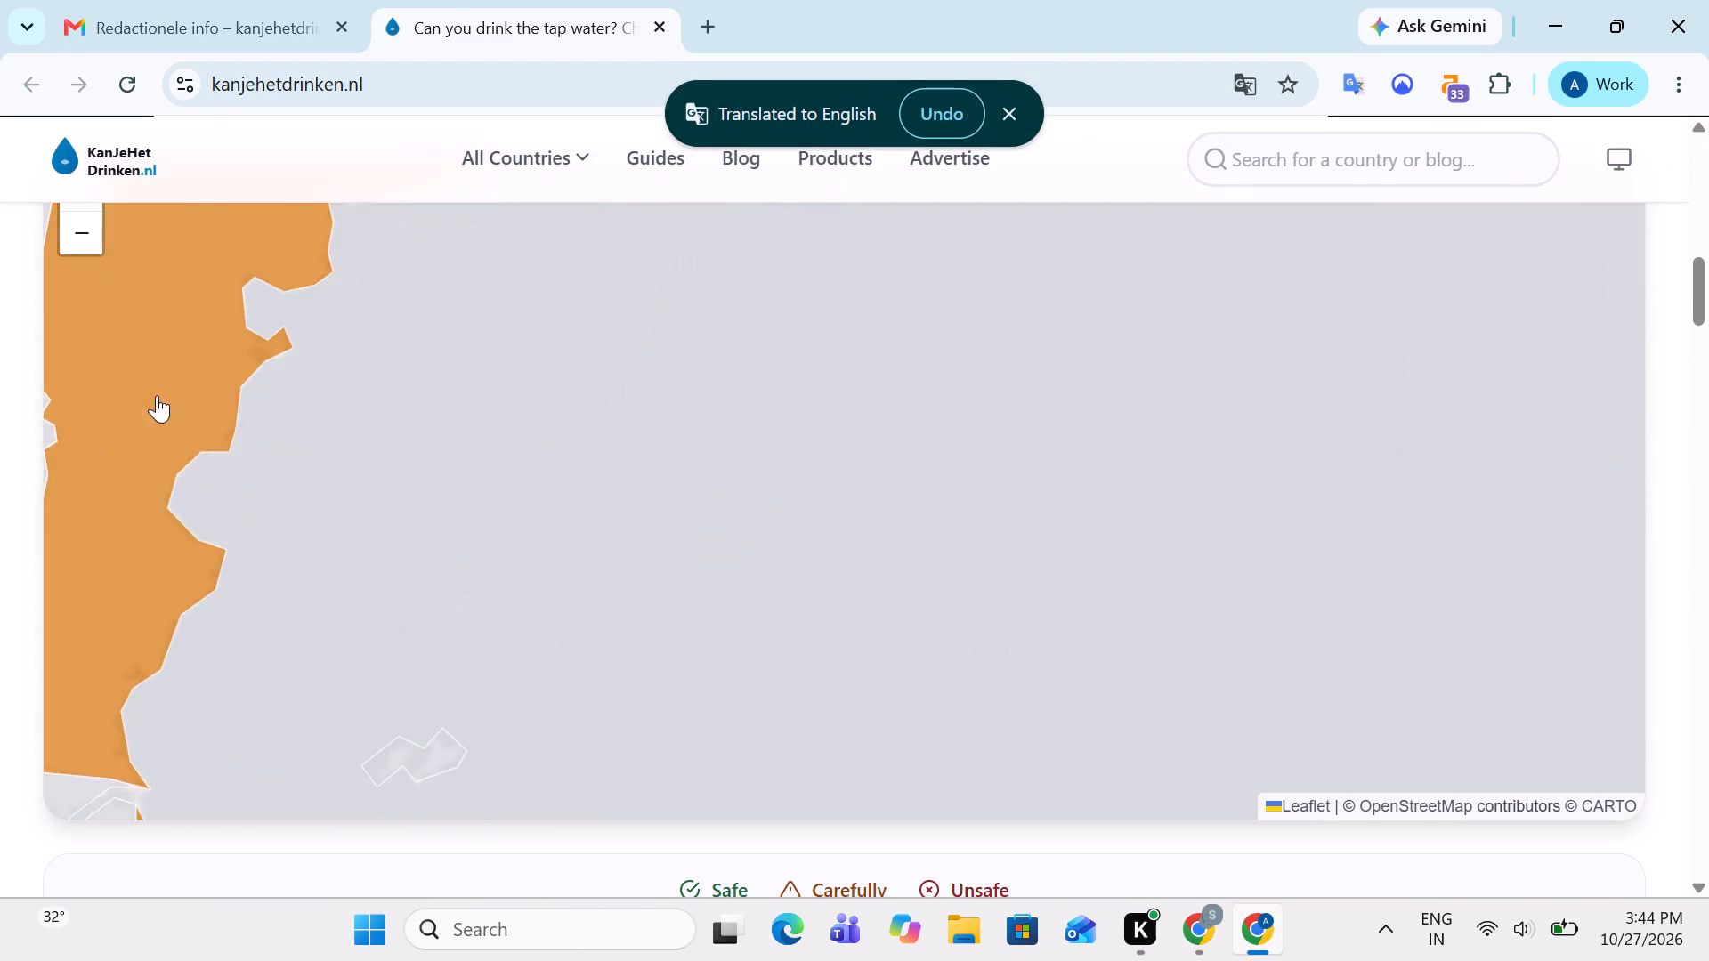
scroll(0, 351, up, 20)
scroll(0, 351, up, 5)
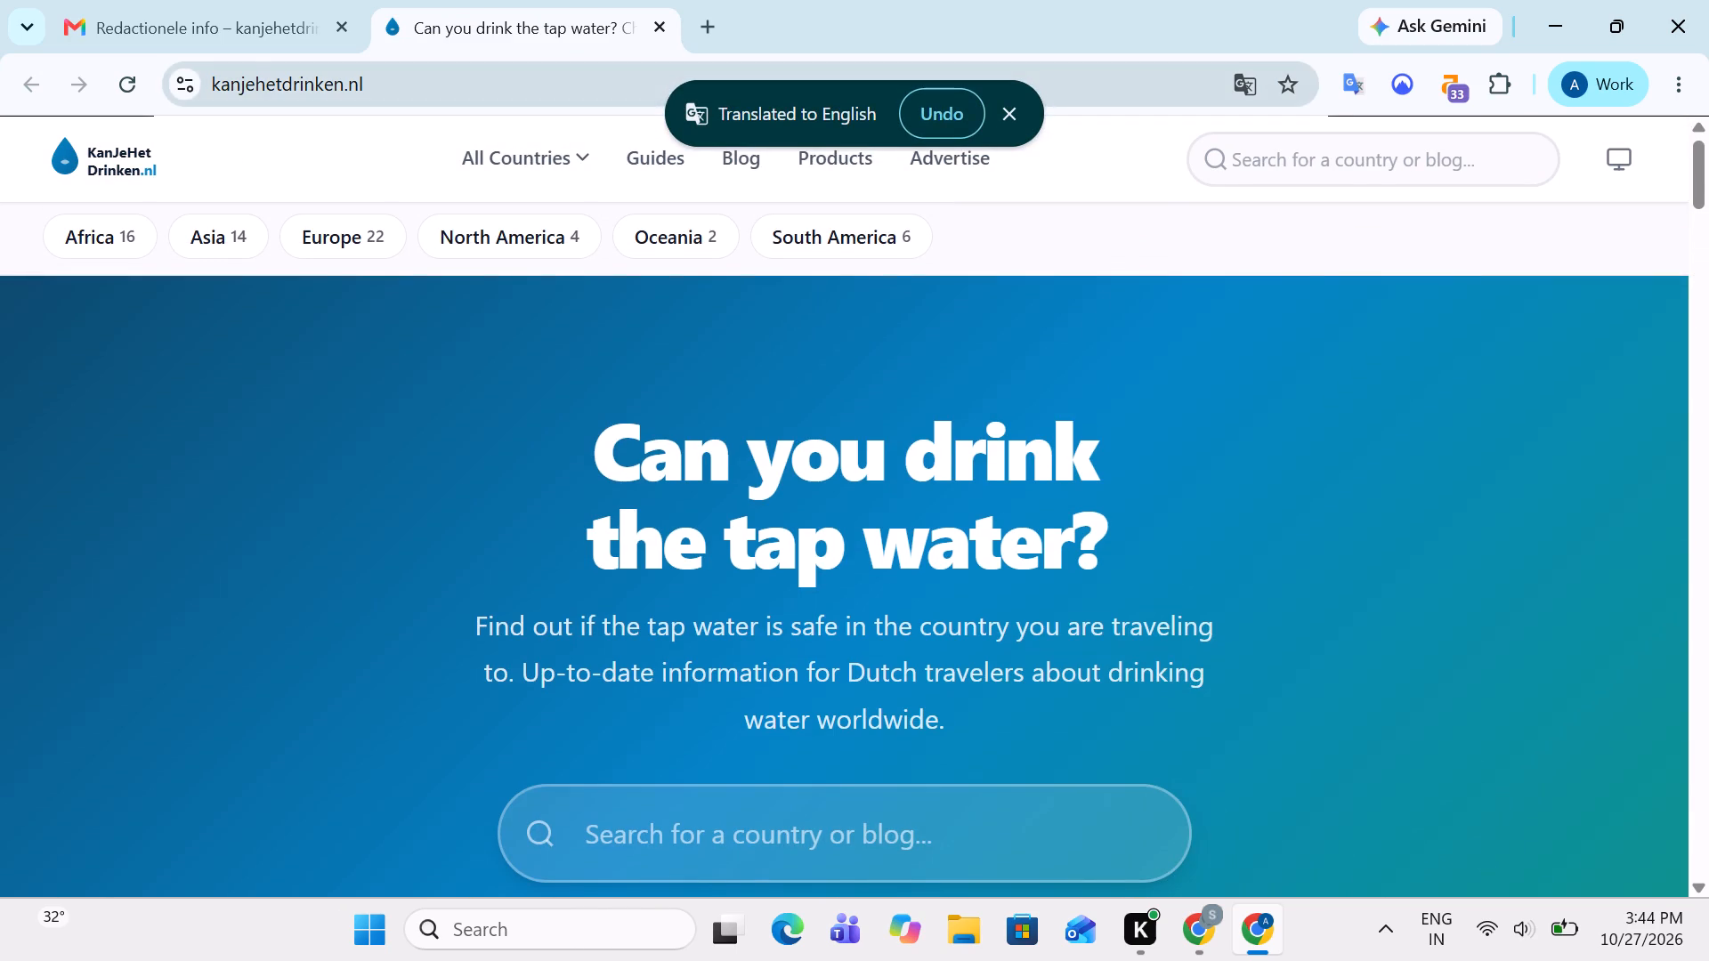
Copy the domain kanjehetdrinken.nl and enter it in the New Master Sheet's website column, in the row below pelimaailma.com.
click(434, 71)
right_click(434, 71)
drag(434, 71, 348, 82)
key(ctrl+c)
key(ctrl+c)
key(ctrl+c)
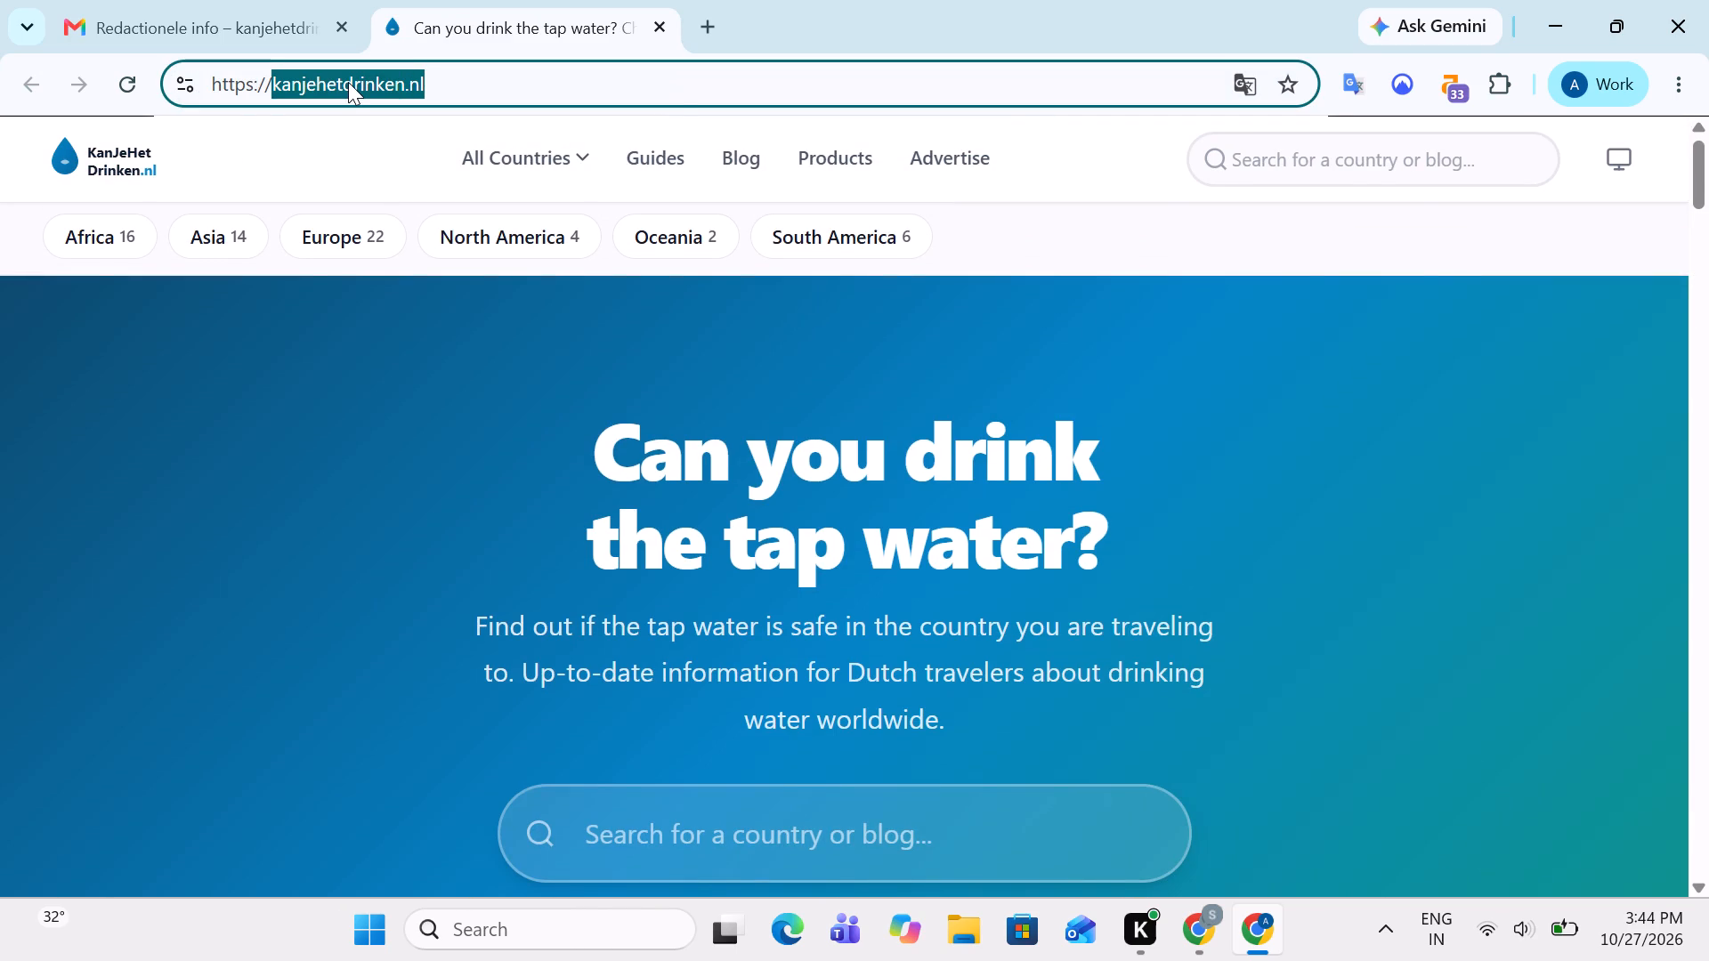
key(alt+Tab)
key(Down)
key(Return)
key(ctrl+v)
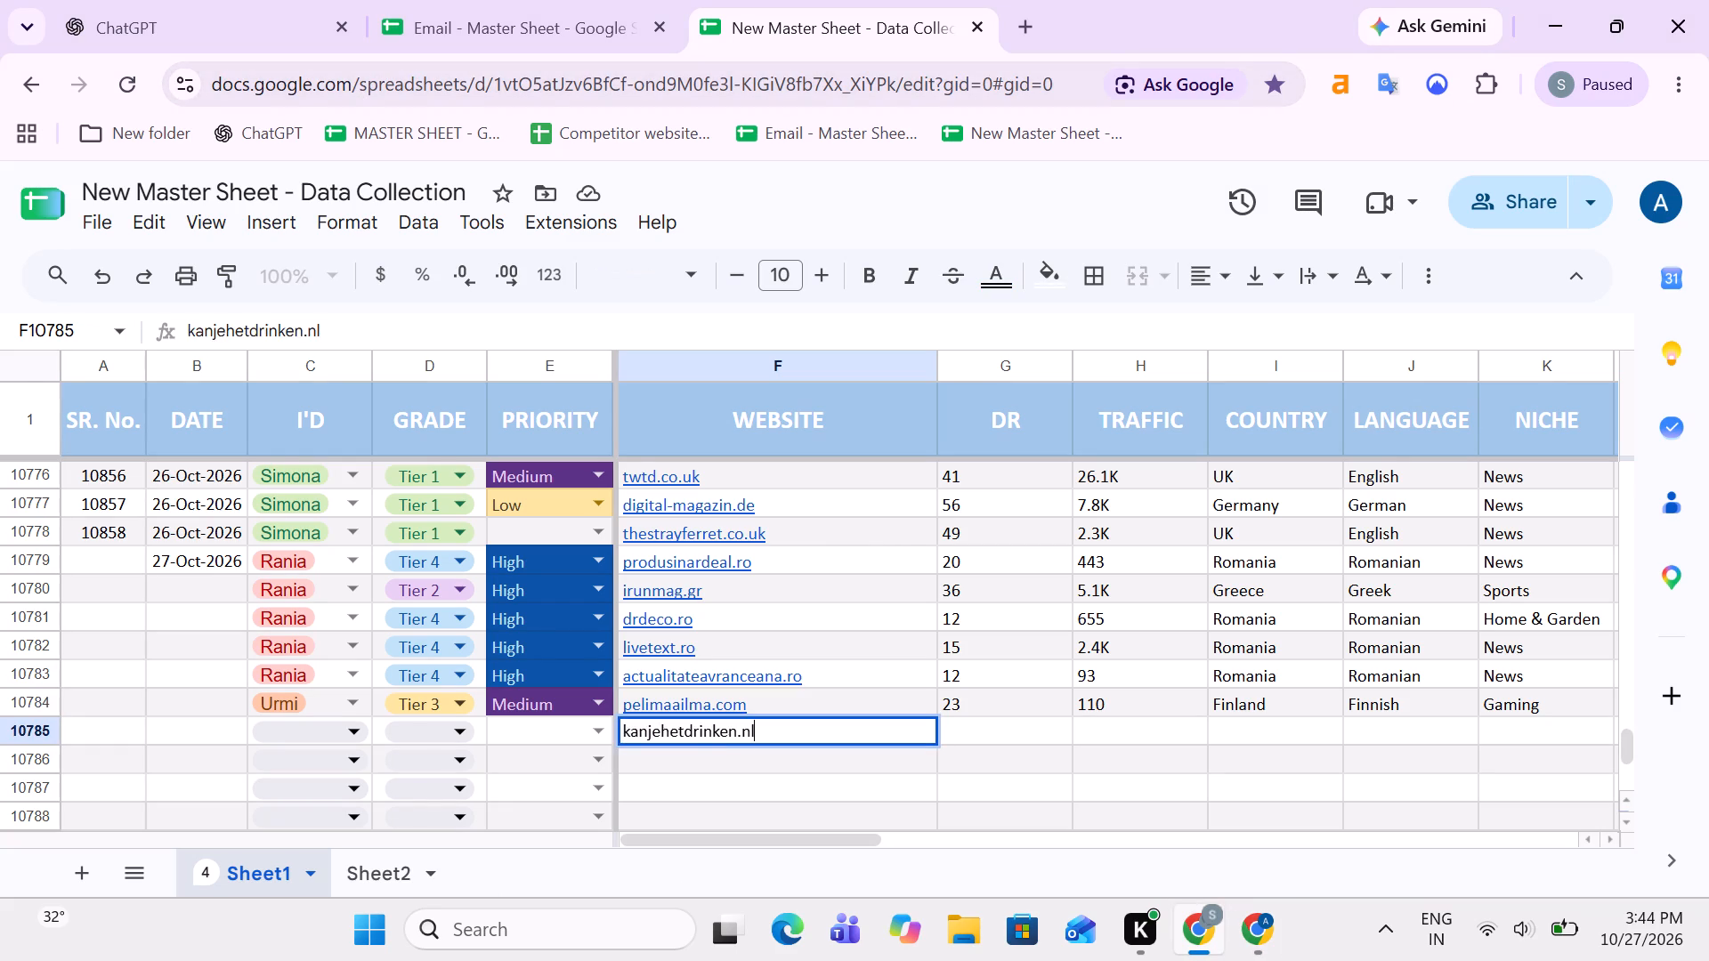
Check the Ahrefs domain metrics for kanjehetdrinken.nl and record DR 33 and traffic 949 in its row of the data collection sheet.
key(Tab)
key(alt+Tab)
scroll(1399, 242, up, 3)
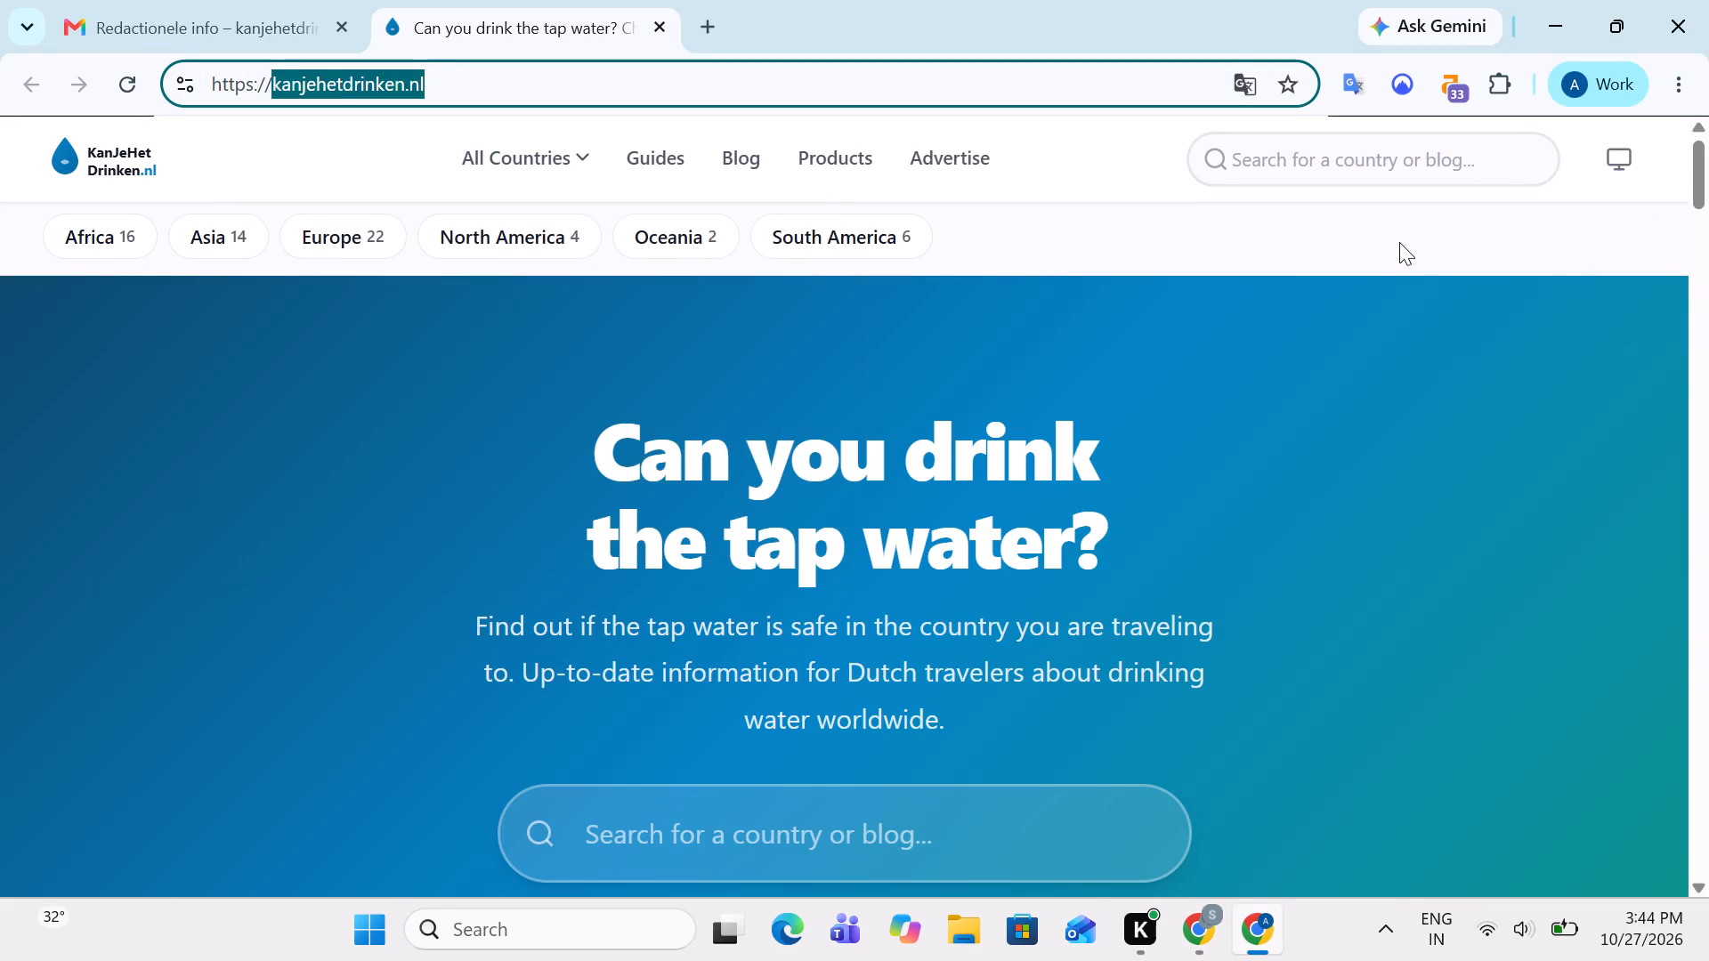
click(1454, 92)
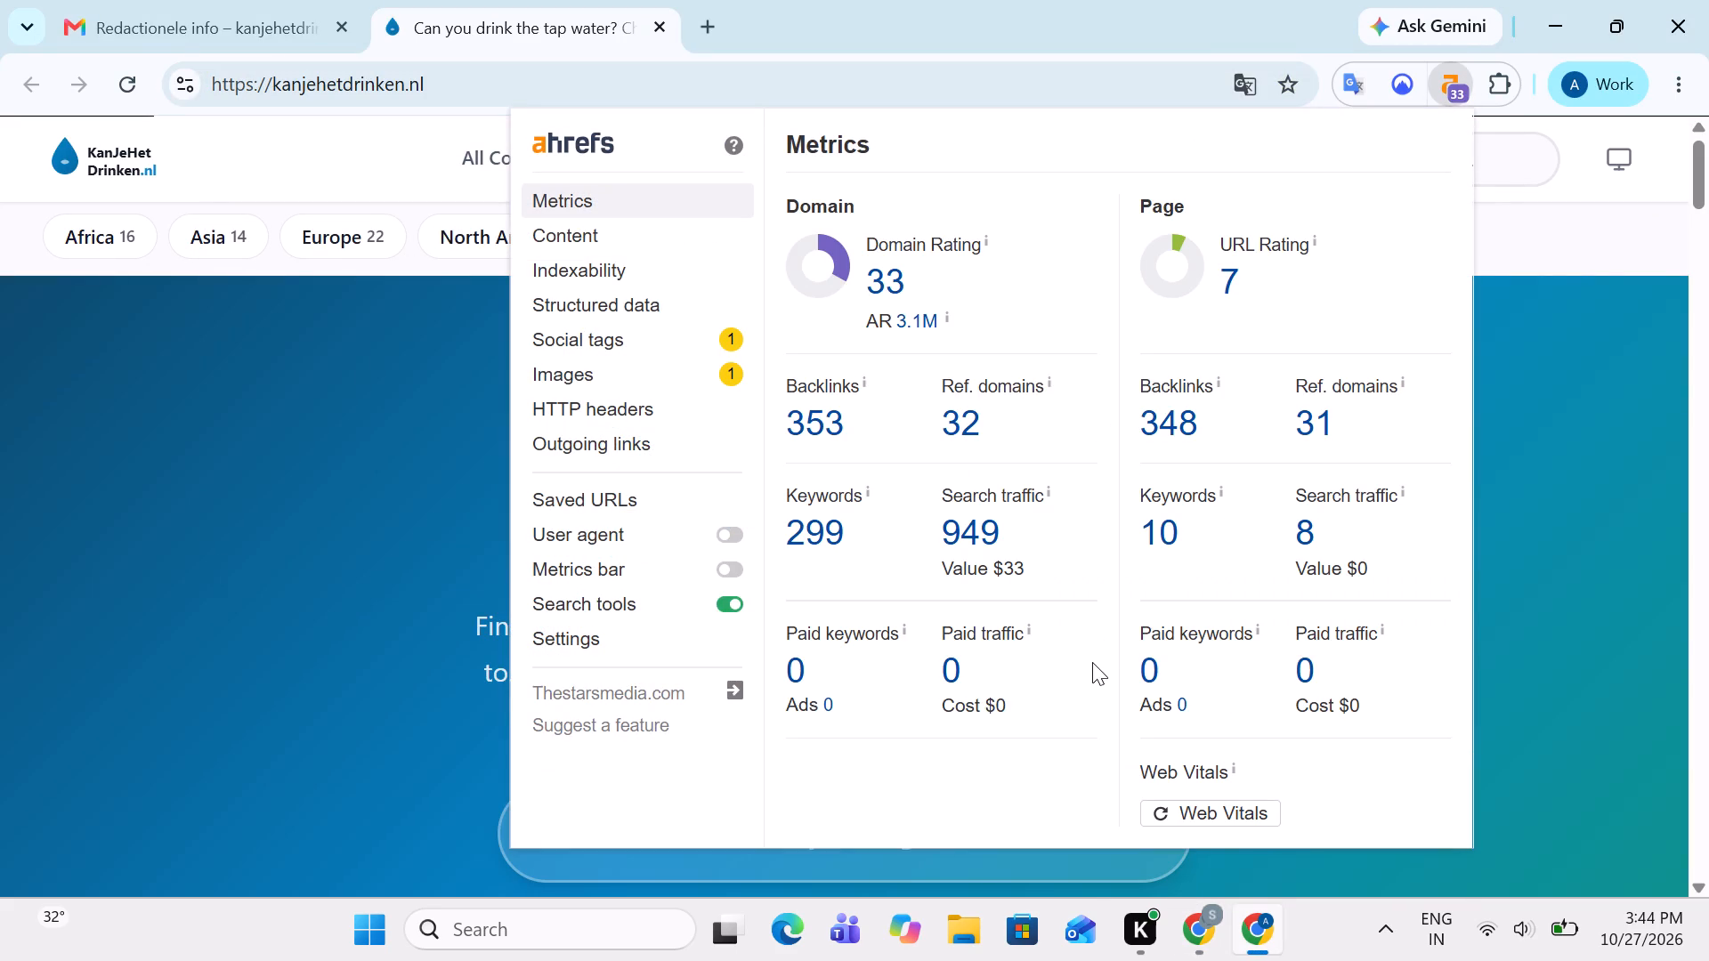
key(alt+Tab)
text(33)
key(Right)
key(9)
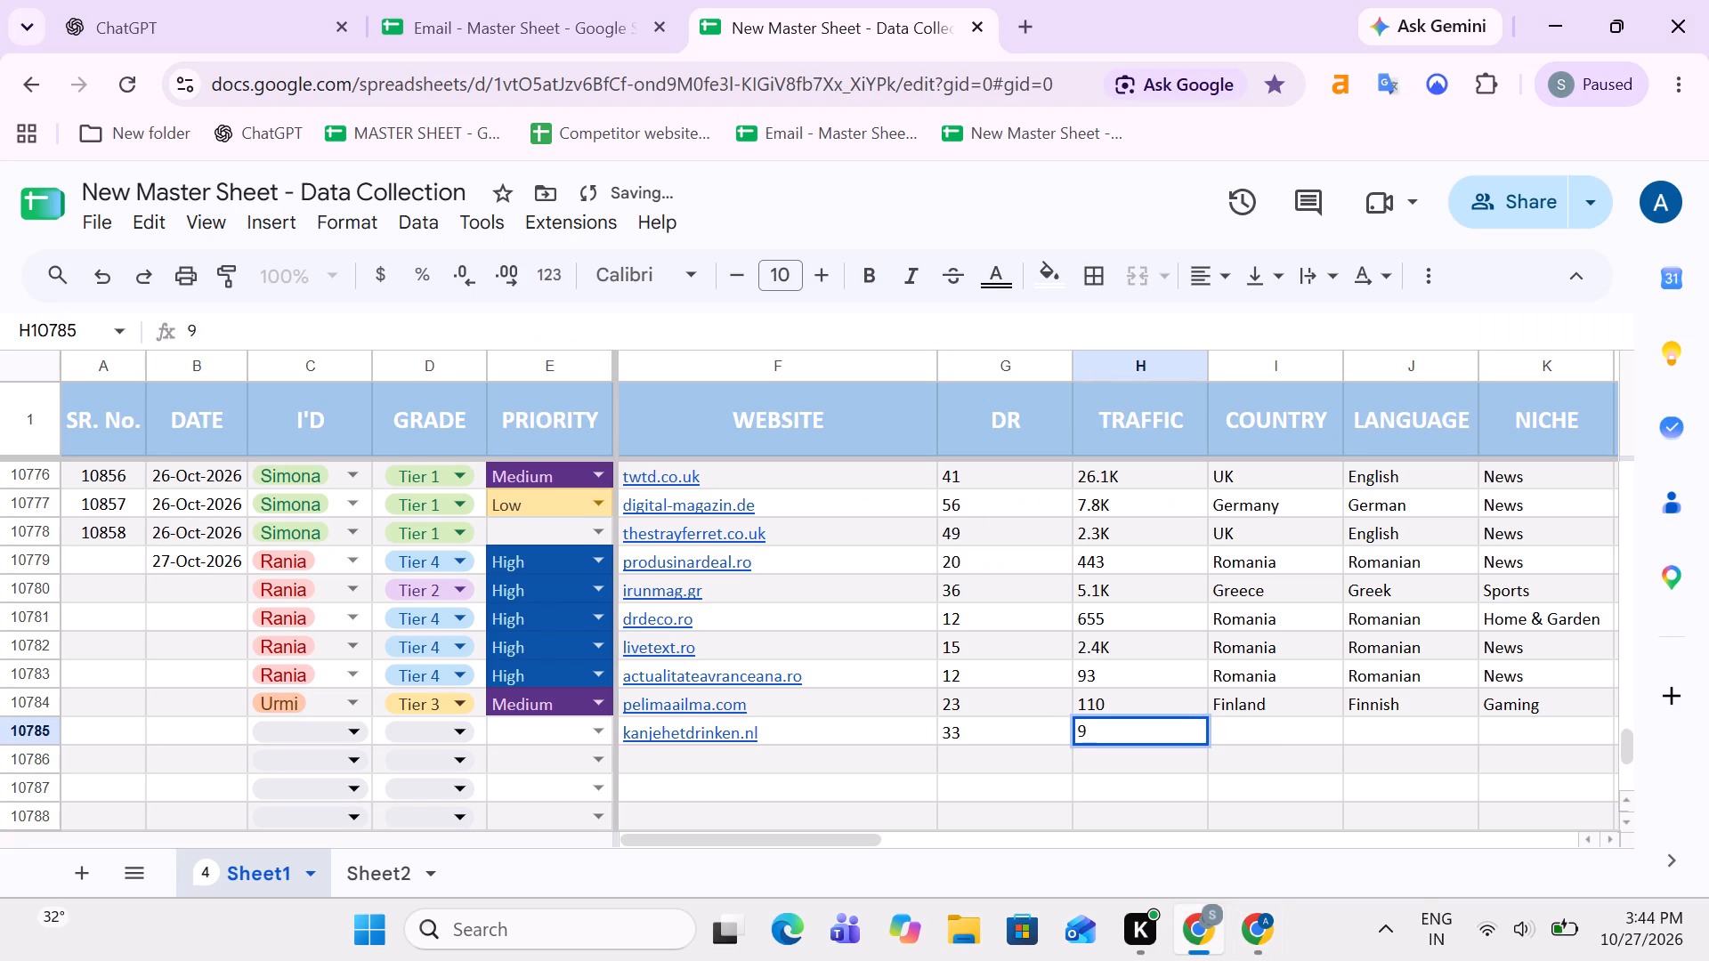
text(49)
key(Right)
Fill in the kanjehetdrinken.nl row with country Netherlands and language Dutch.
text(Net)
key(Right)
text(Dut)
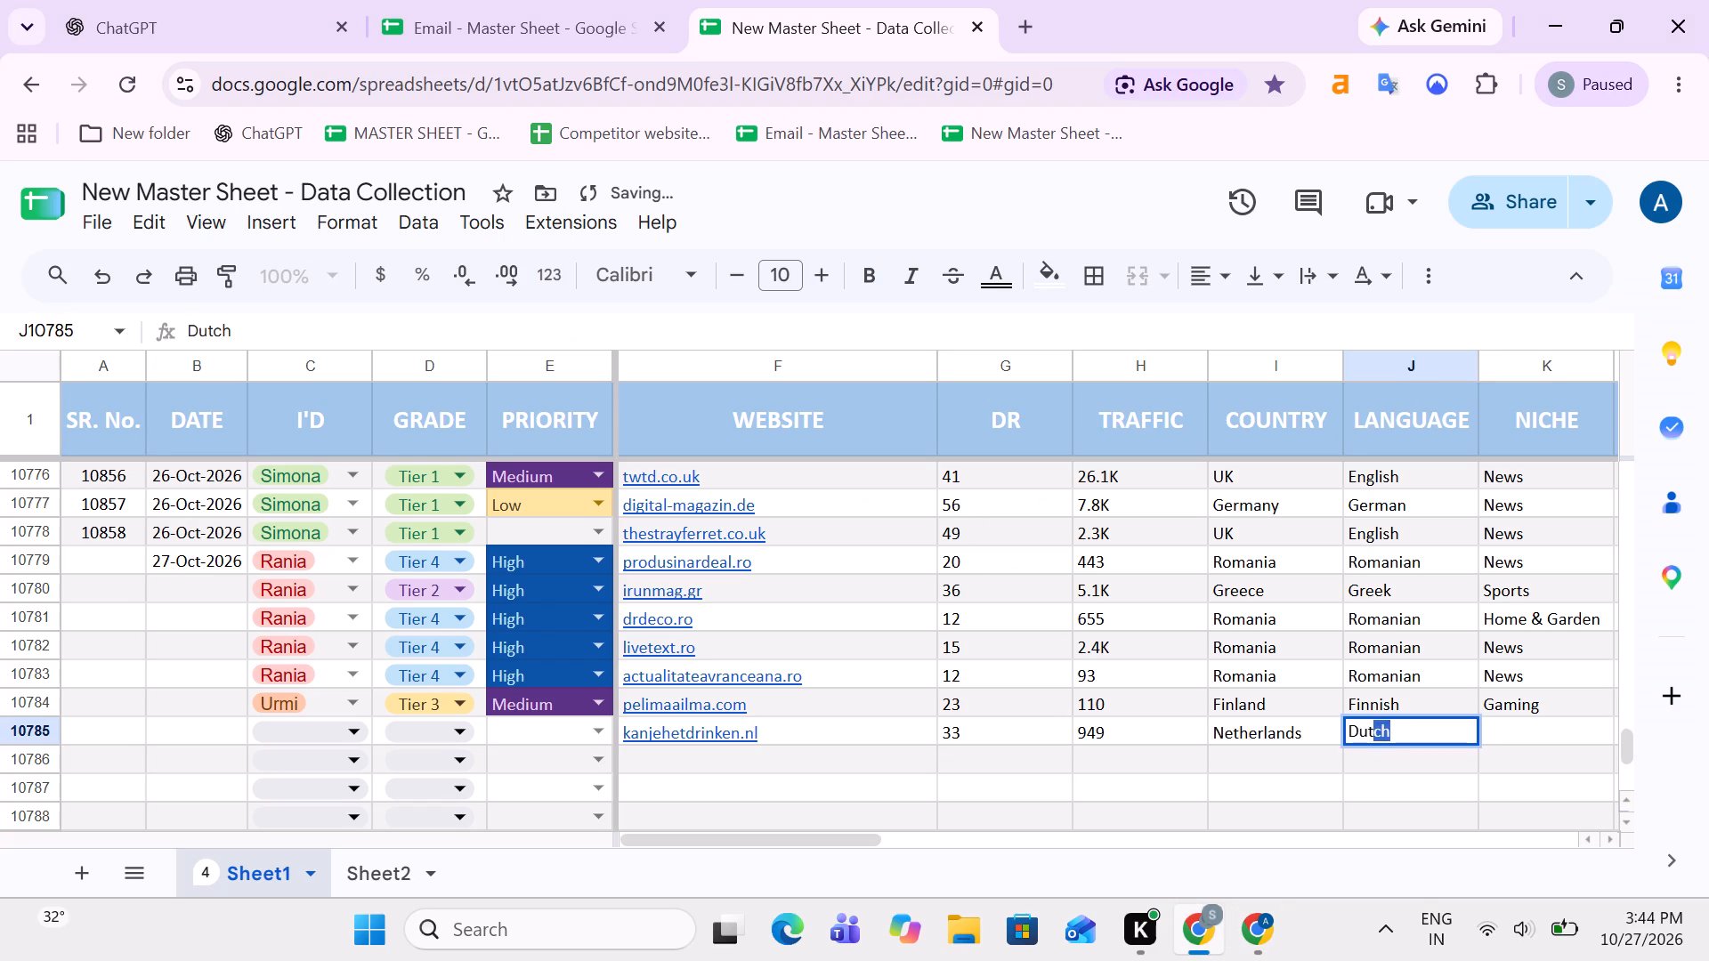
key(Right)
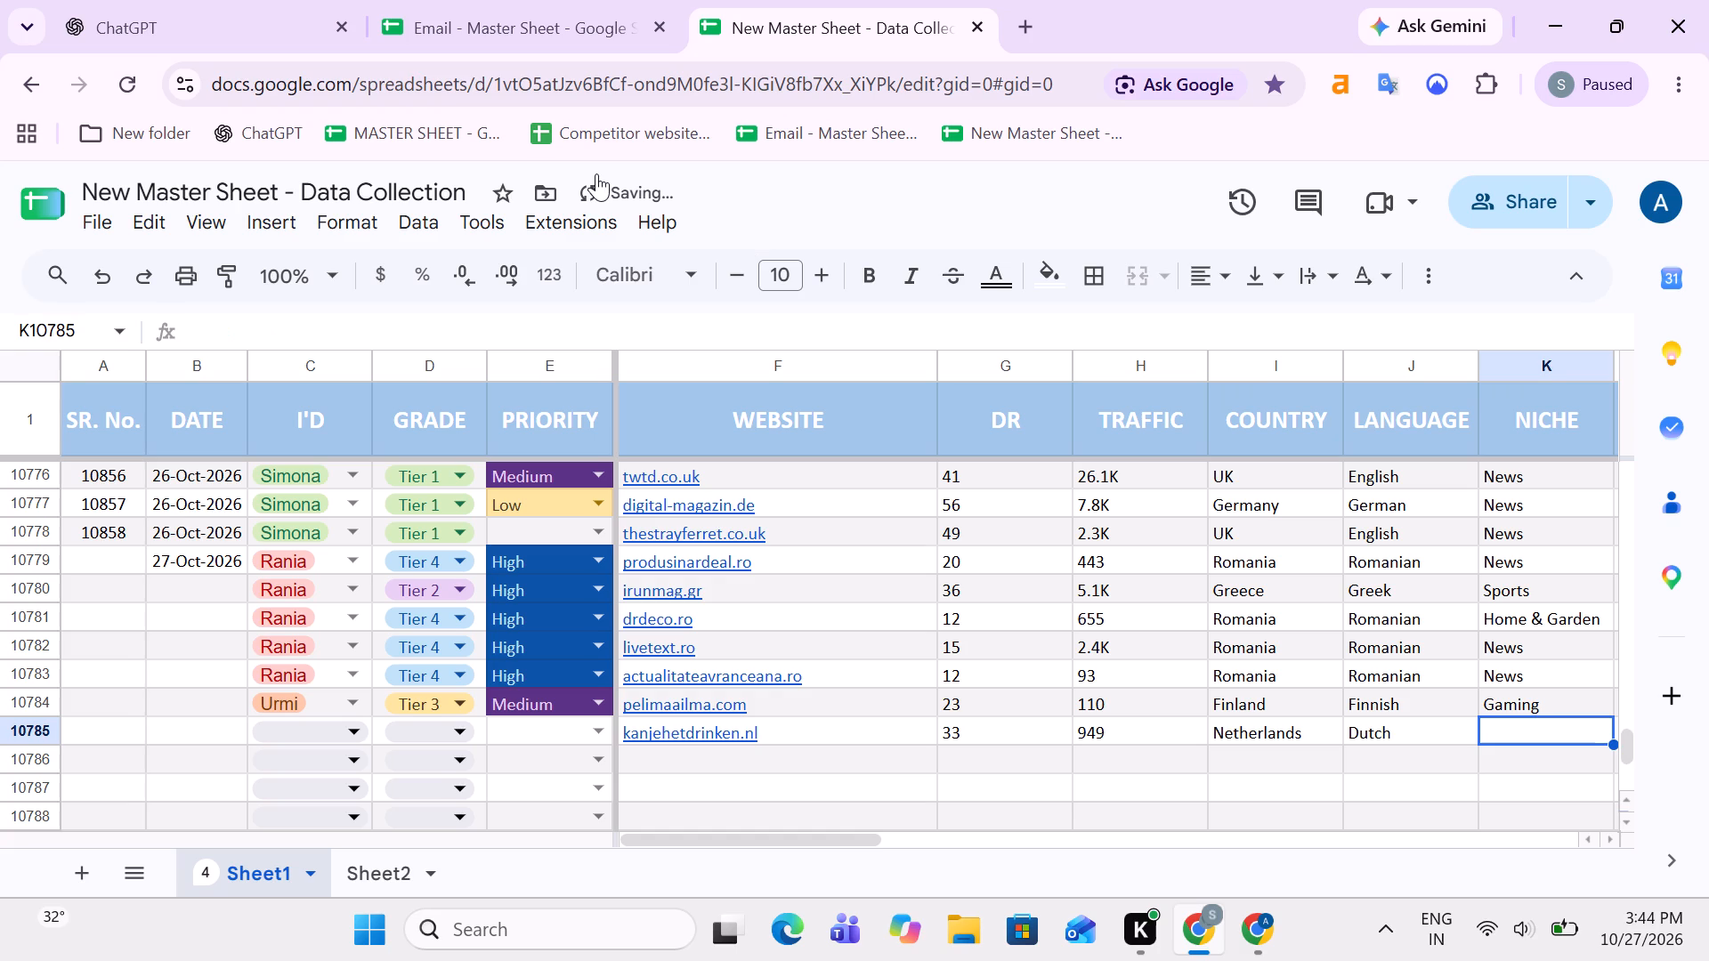
Set the niche to Informational in the kanjehetdrinken.nl row.
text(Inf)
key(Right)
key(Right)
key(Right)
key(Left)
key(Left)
Search the kanjehetdrinken.nl website for Netbet and Casino777, look through the results page, and close the site.
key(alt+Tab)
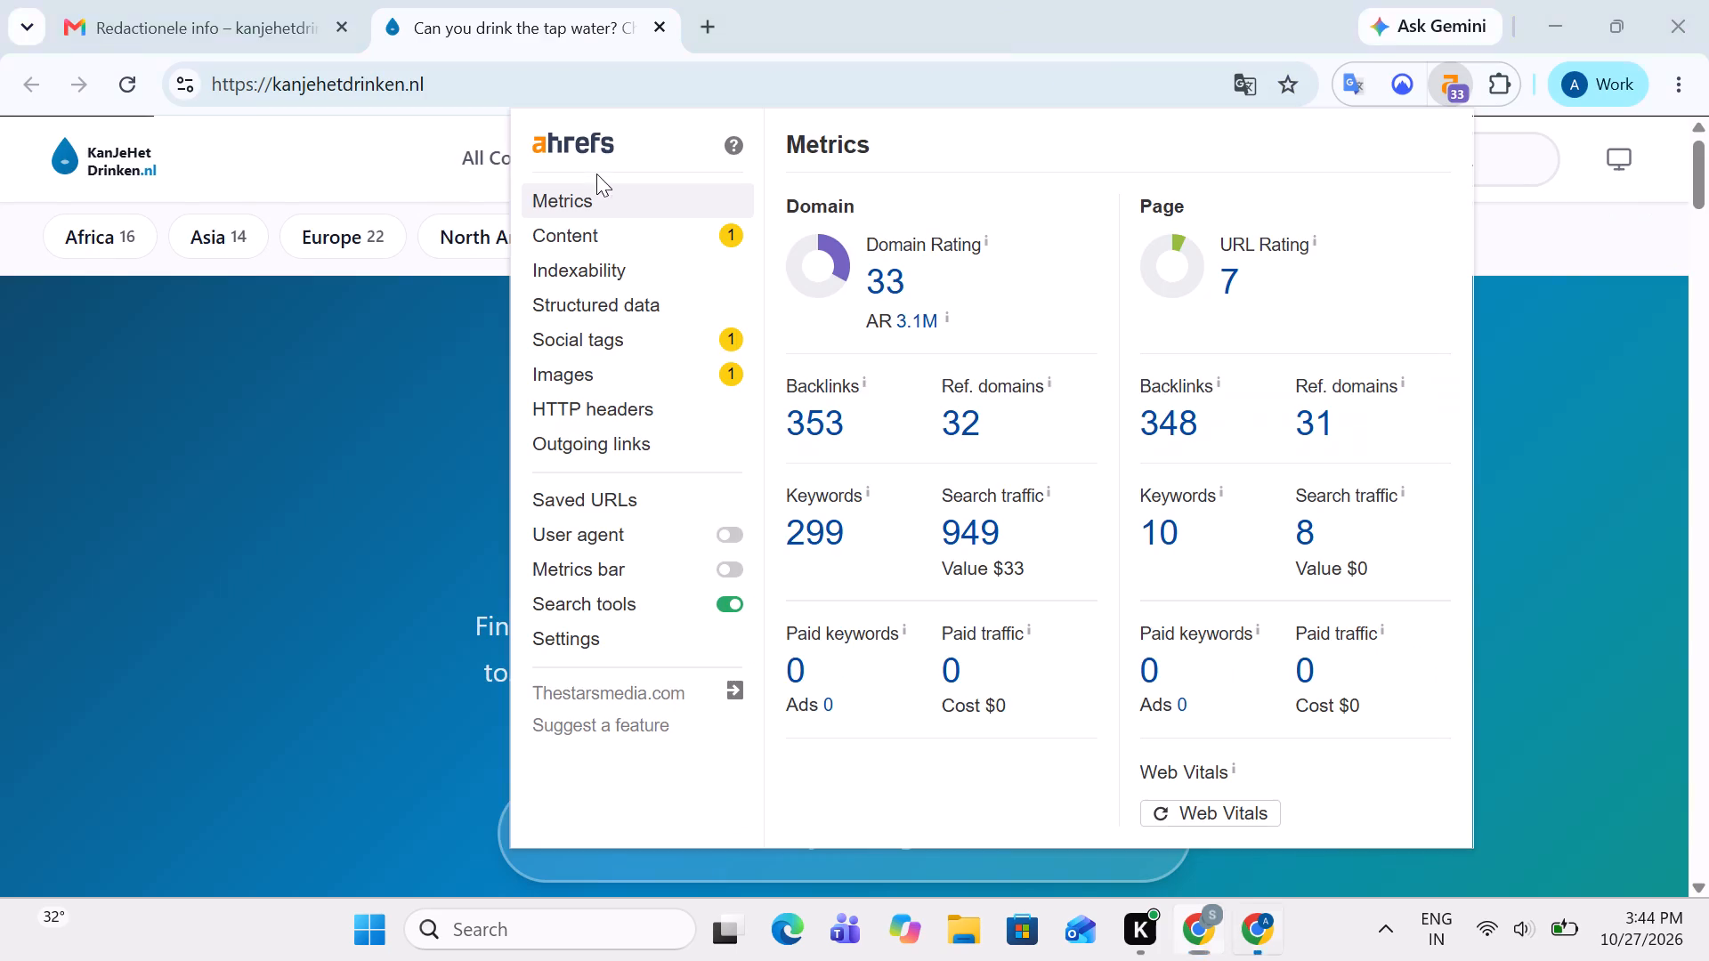
click(0, 238)
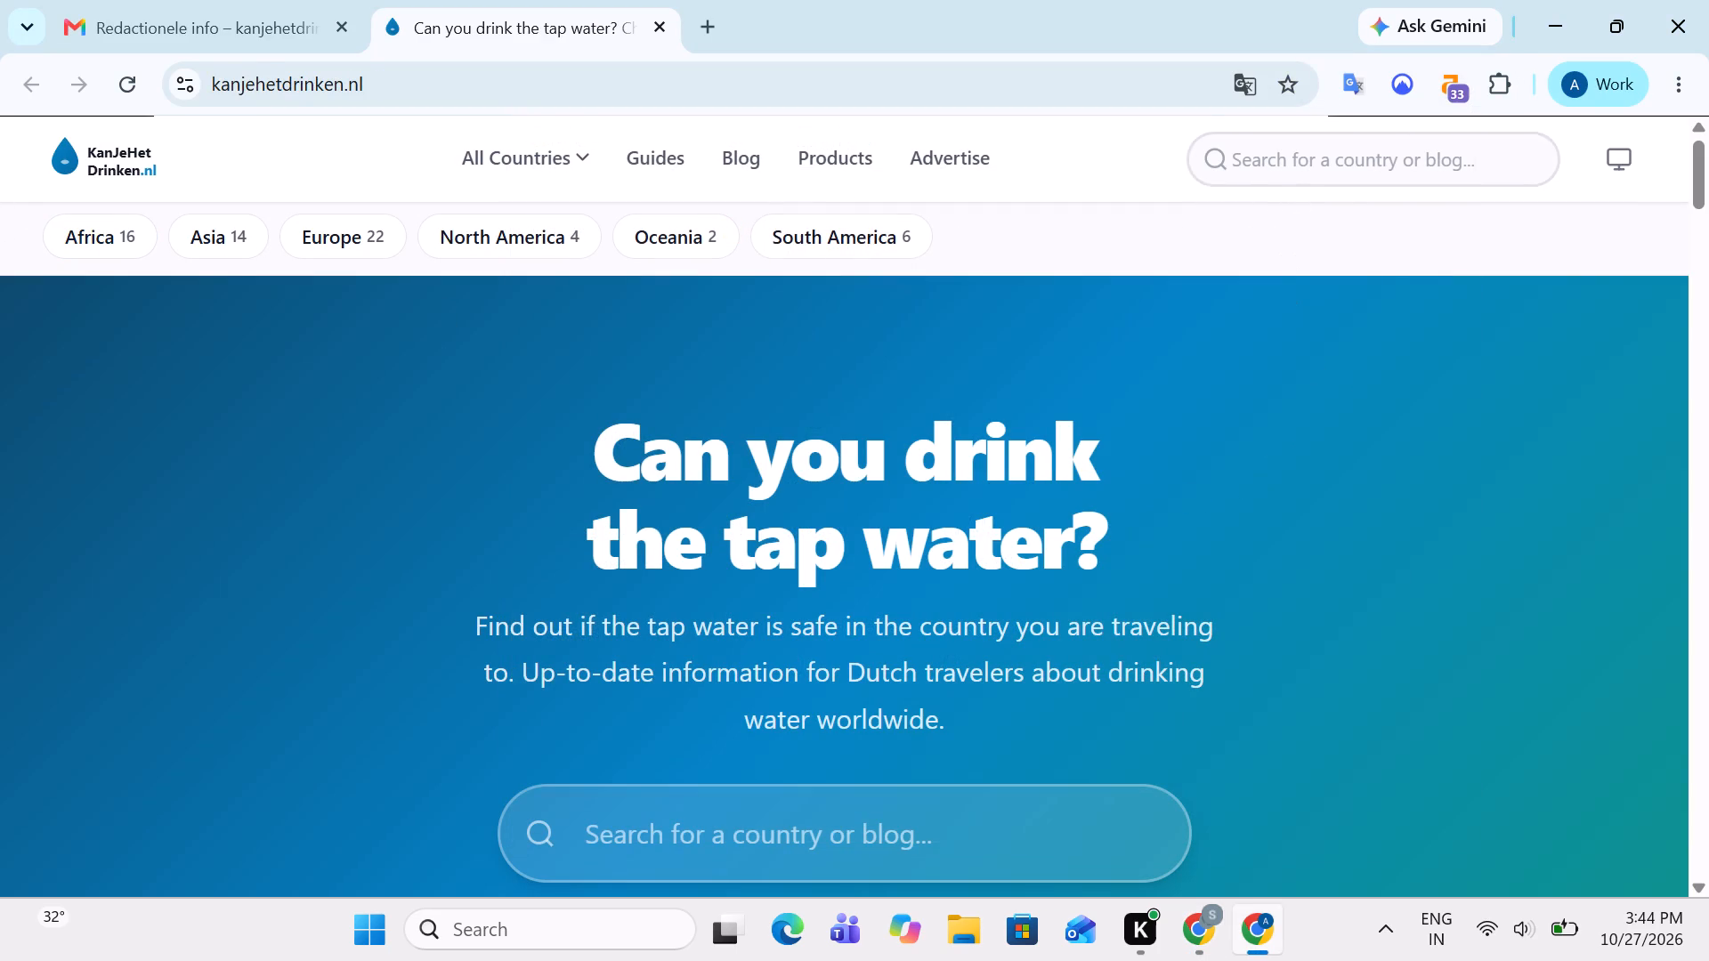
click(1308, 166)
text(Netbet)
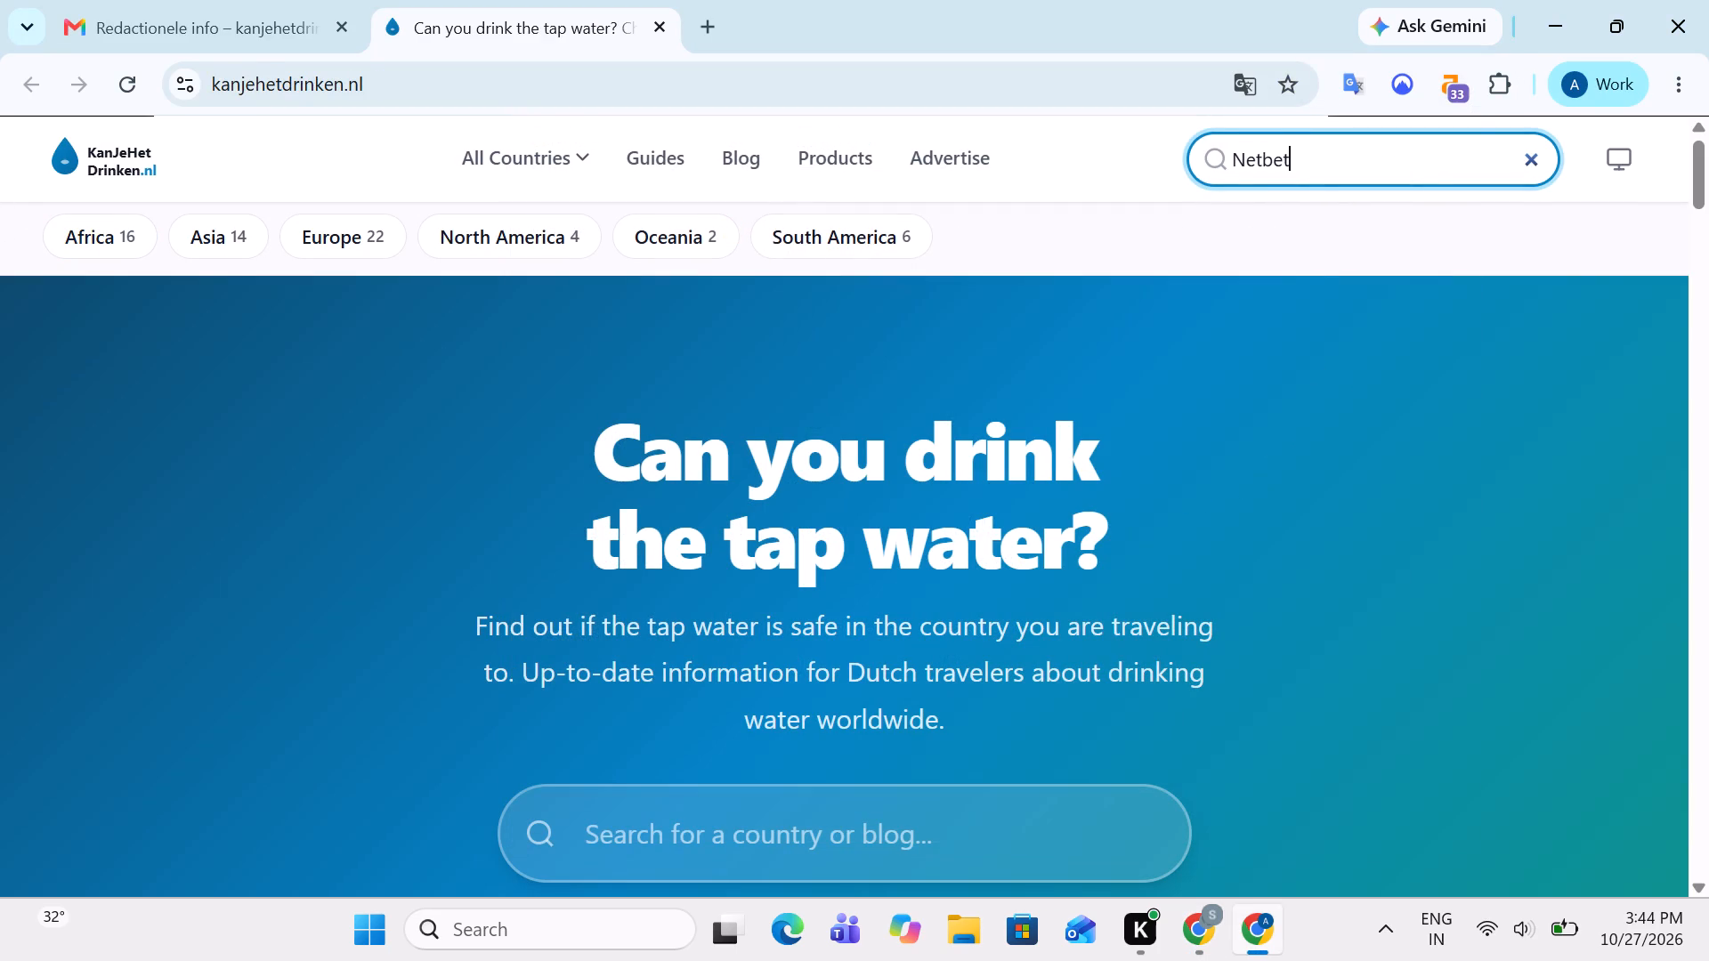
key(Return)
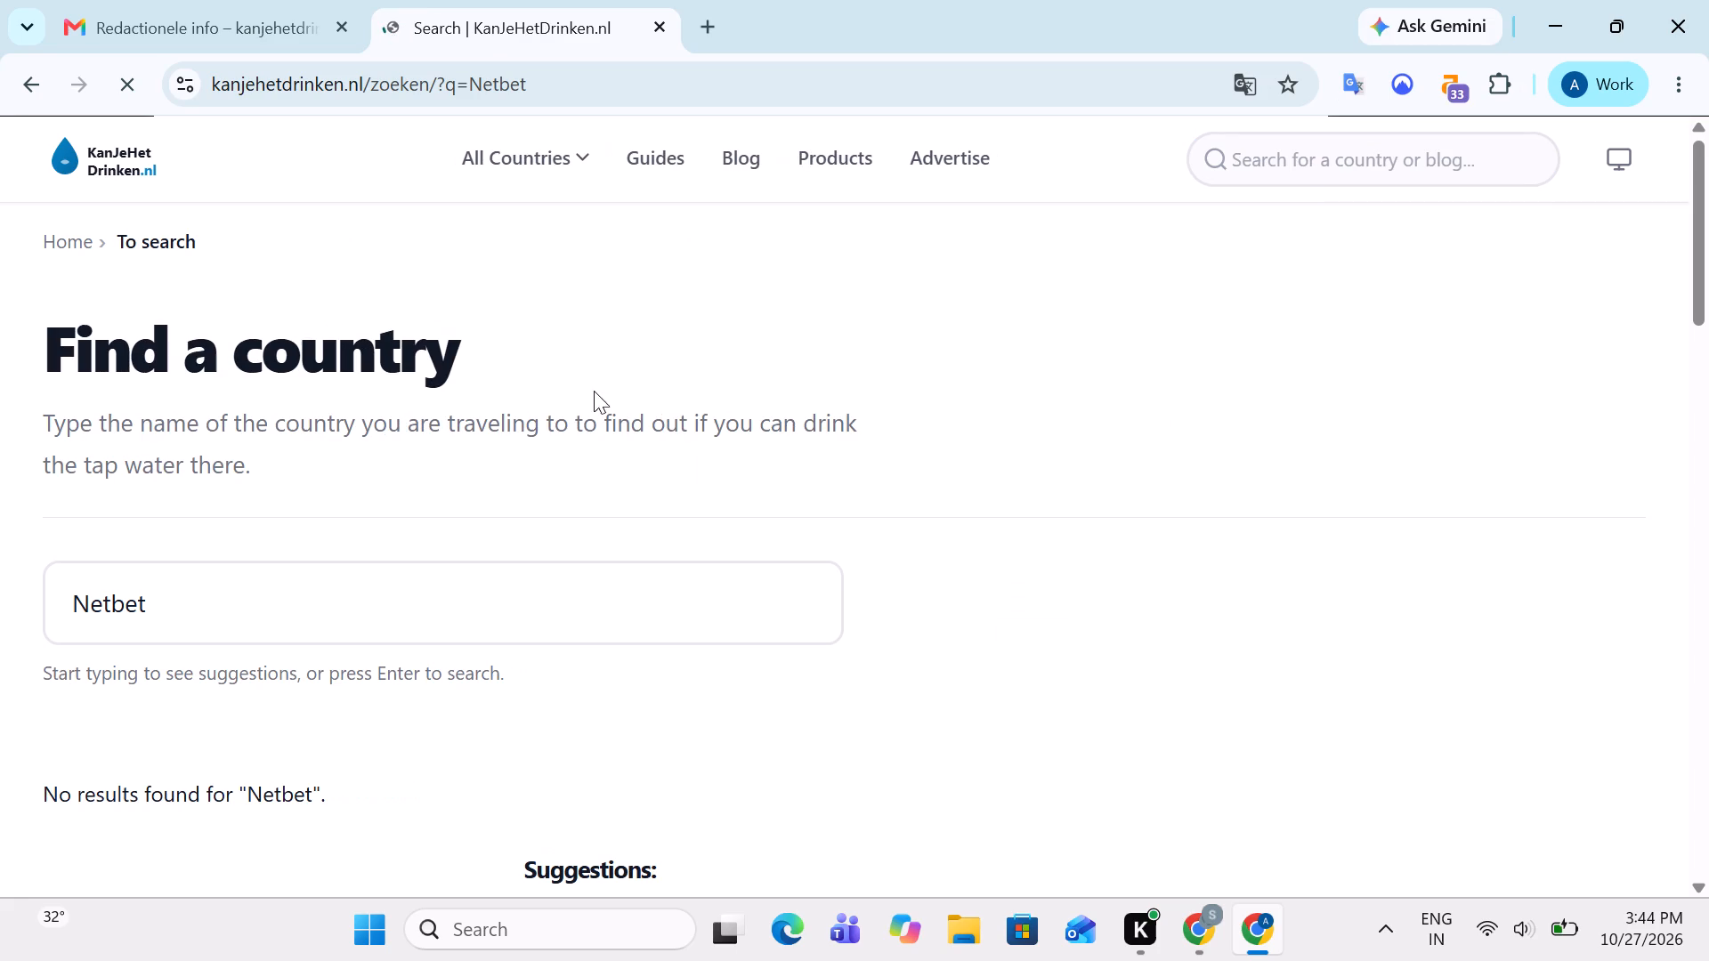
triple_click(410, 606)
key(shift+BackSpace)
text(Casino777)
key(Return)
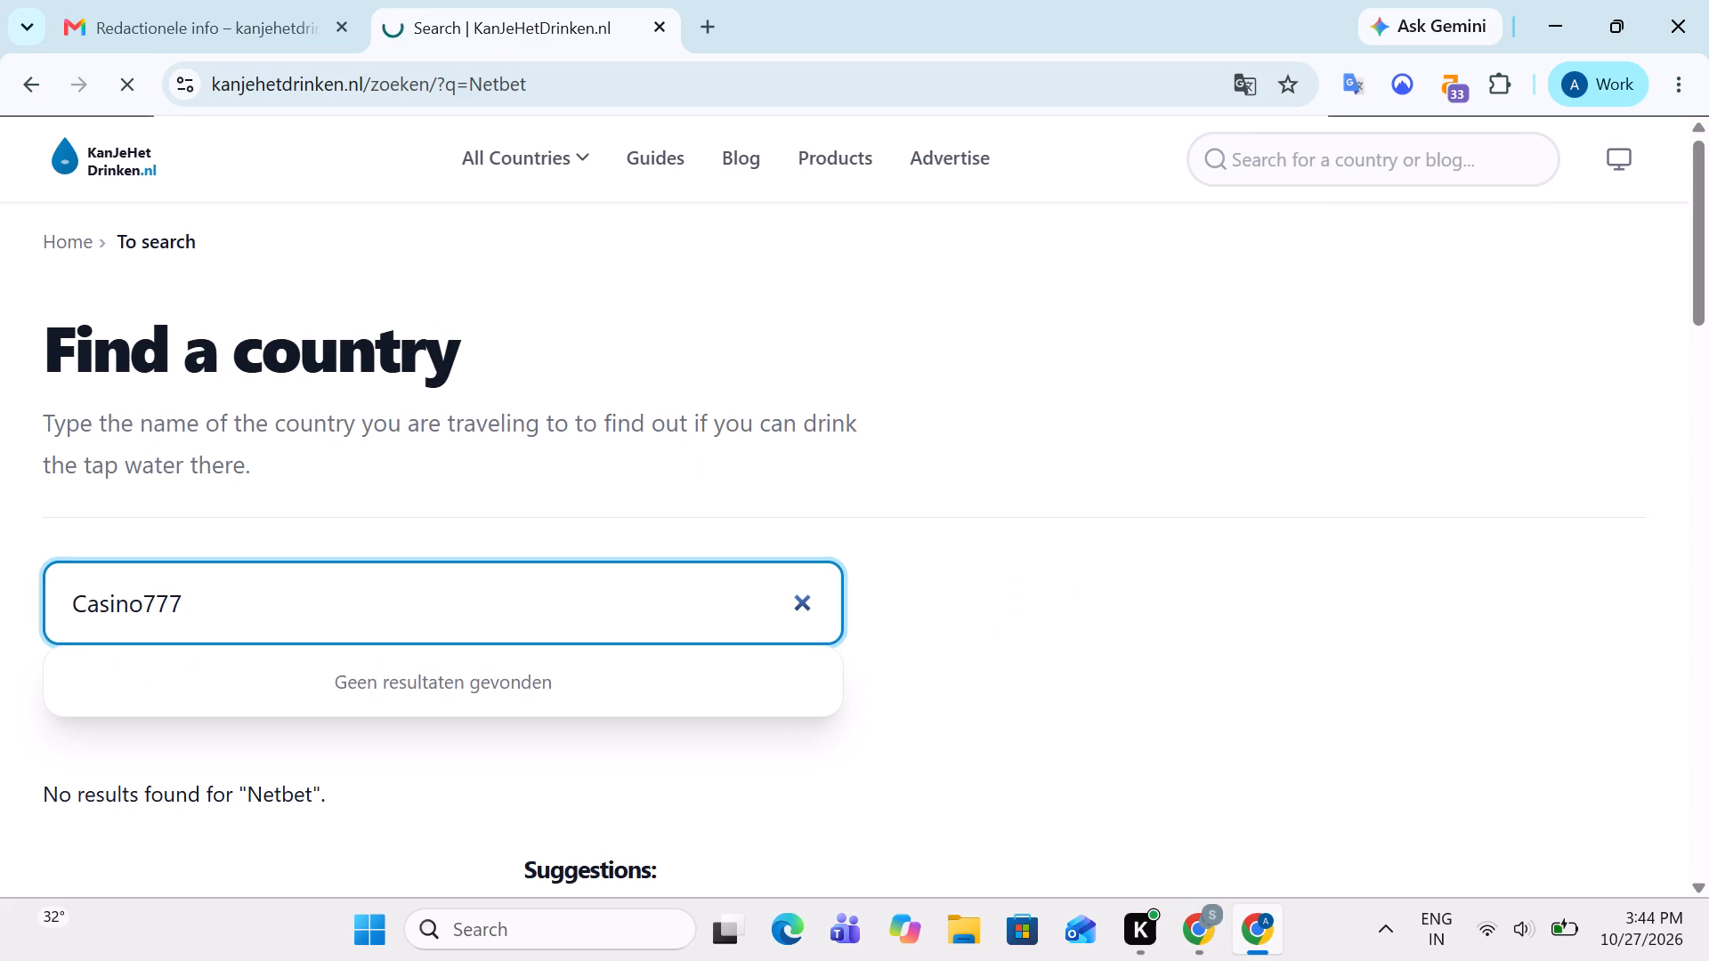
scroll(420, 606, down, 1)
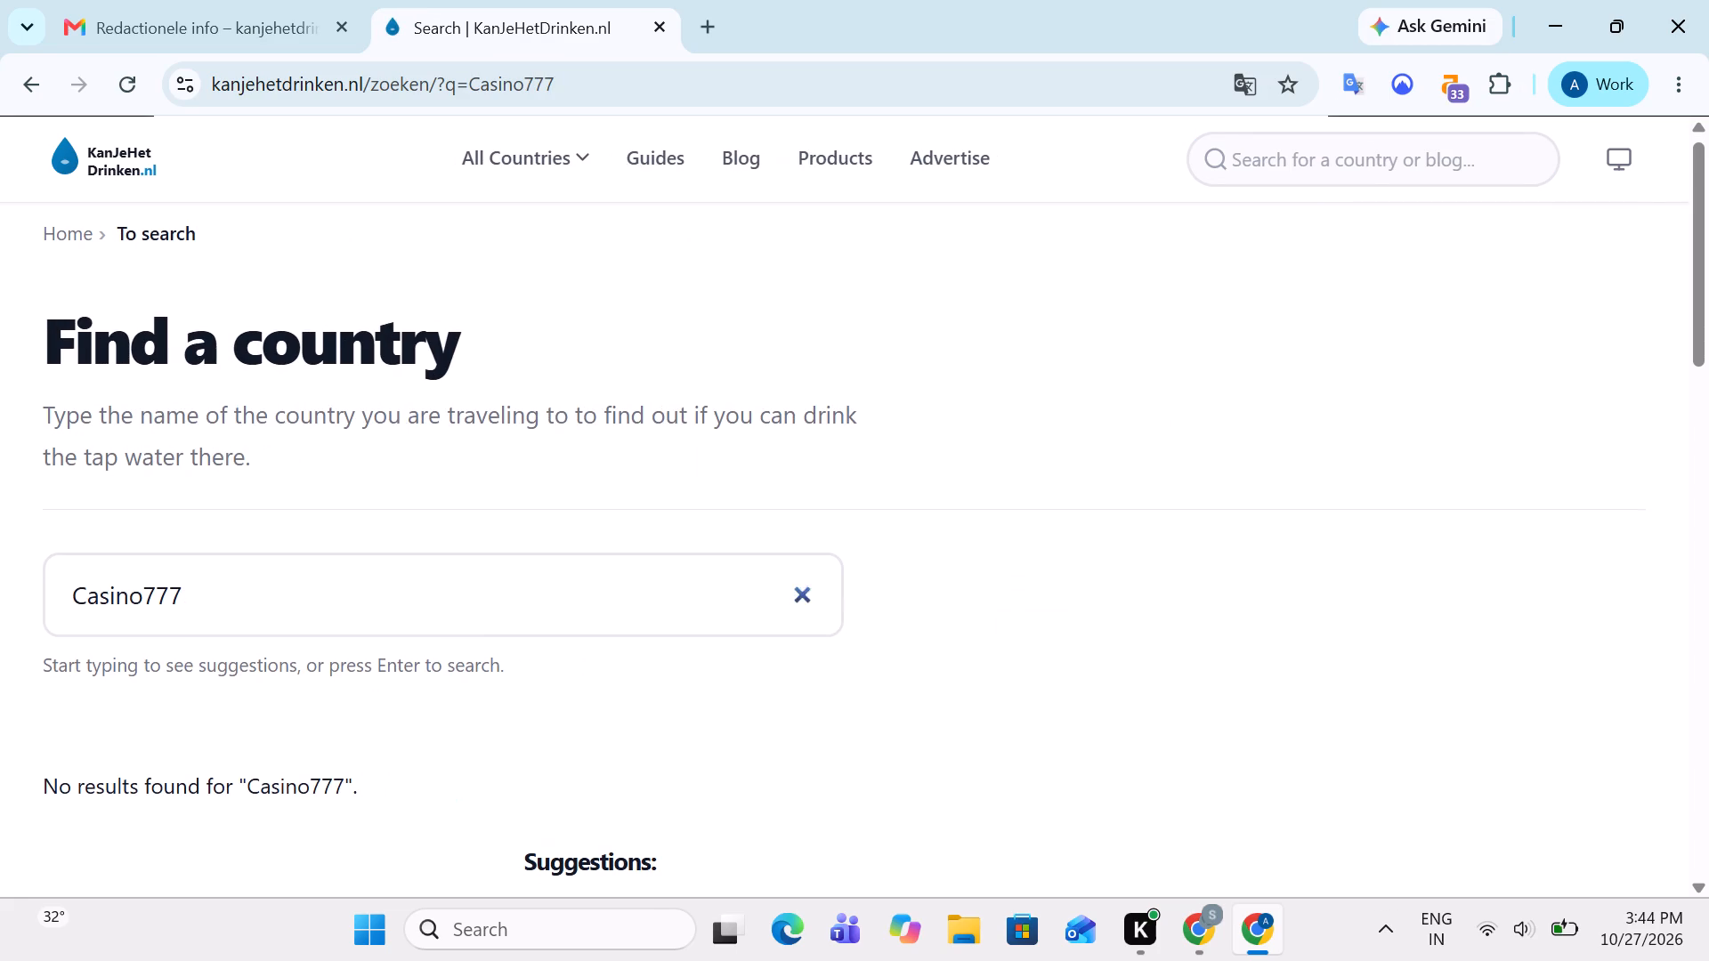
scroll(440, 609, down, 3)
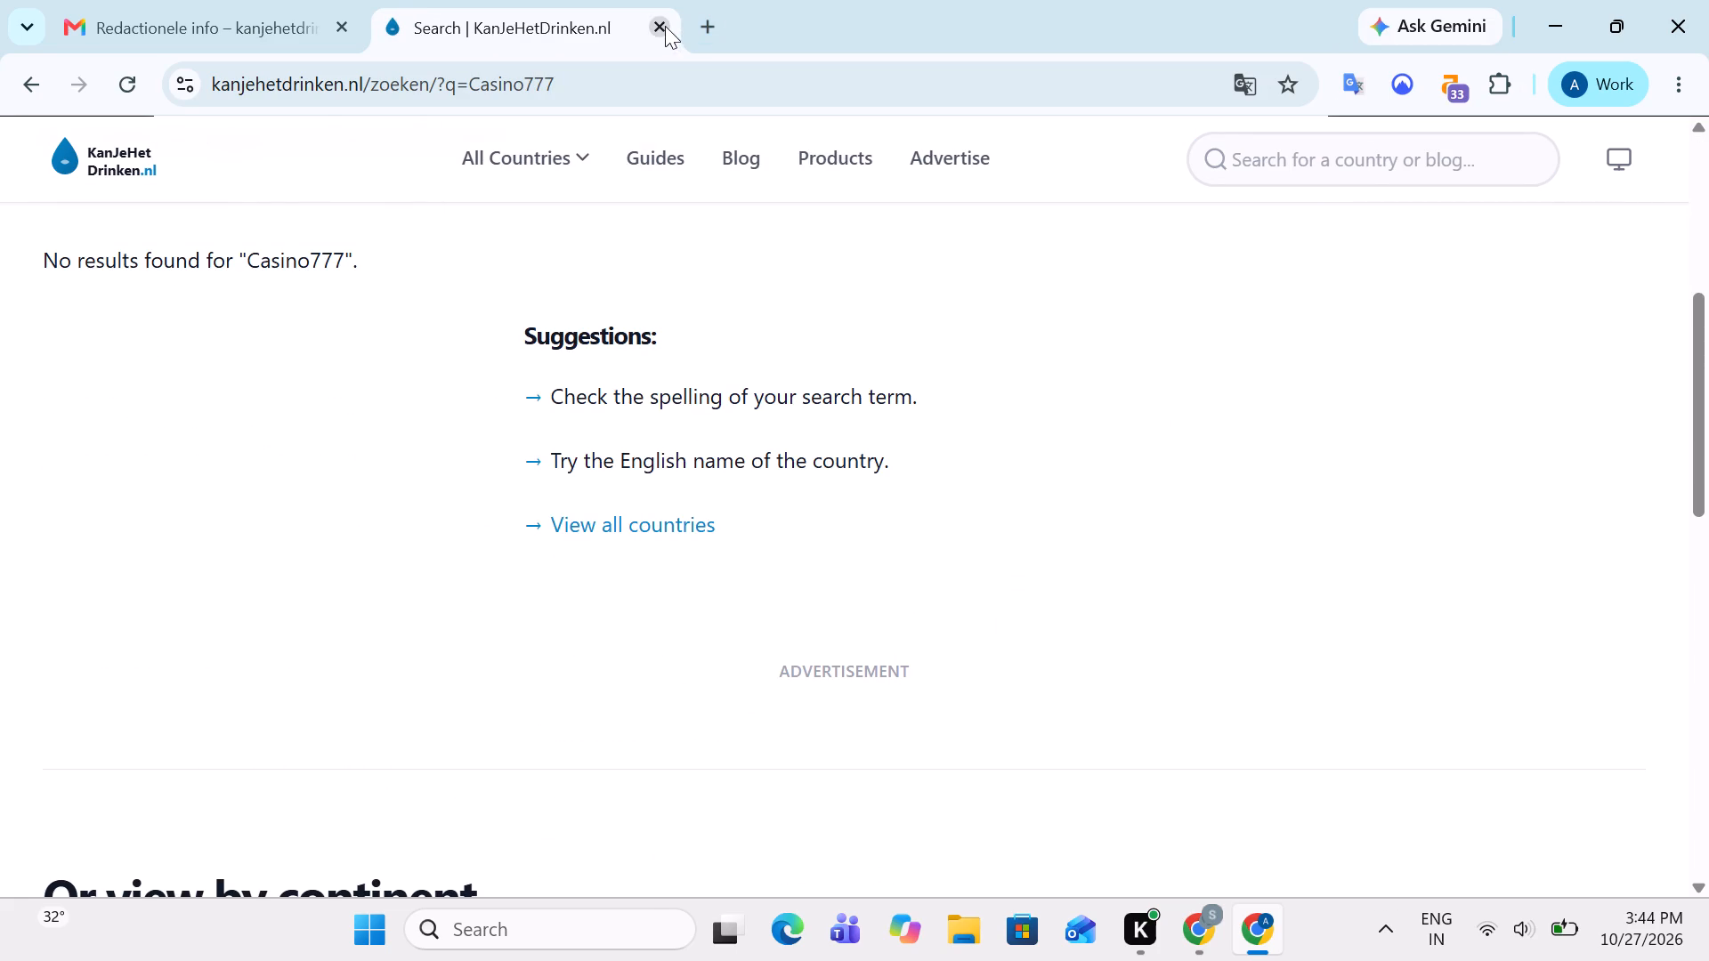
scroll(588, 456, down, 5)
click(658, 30)
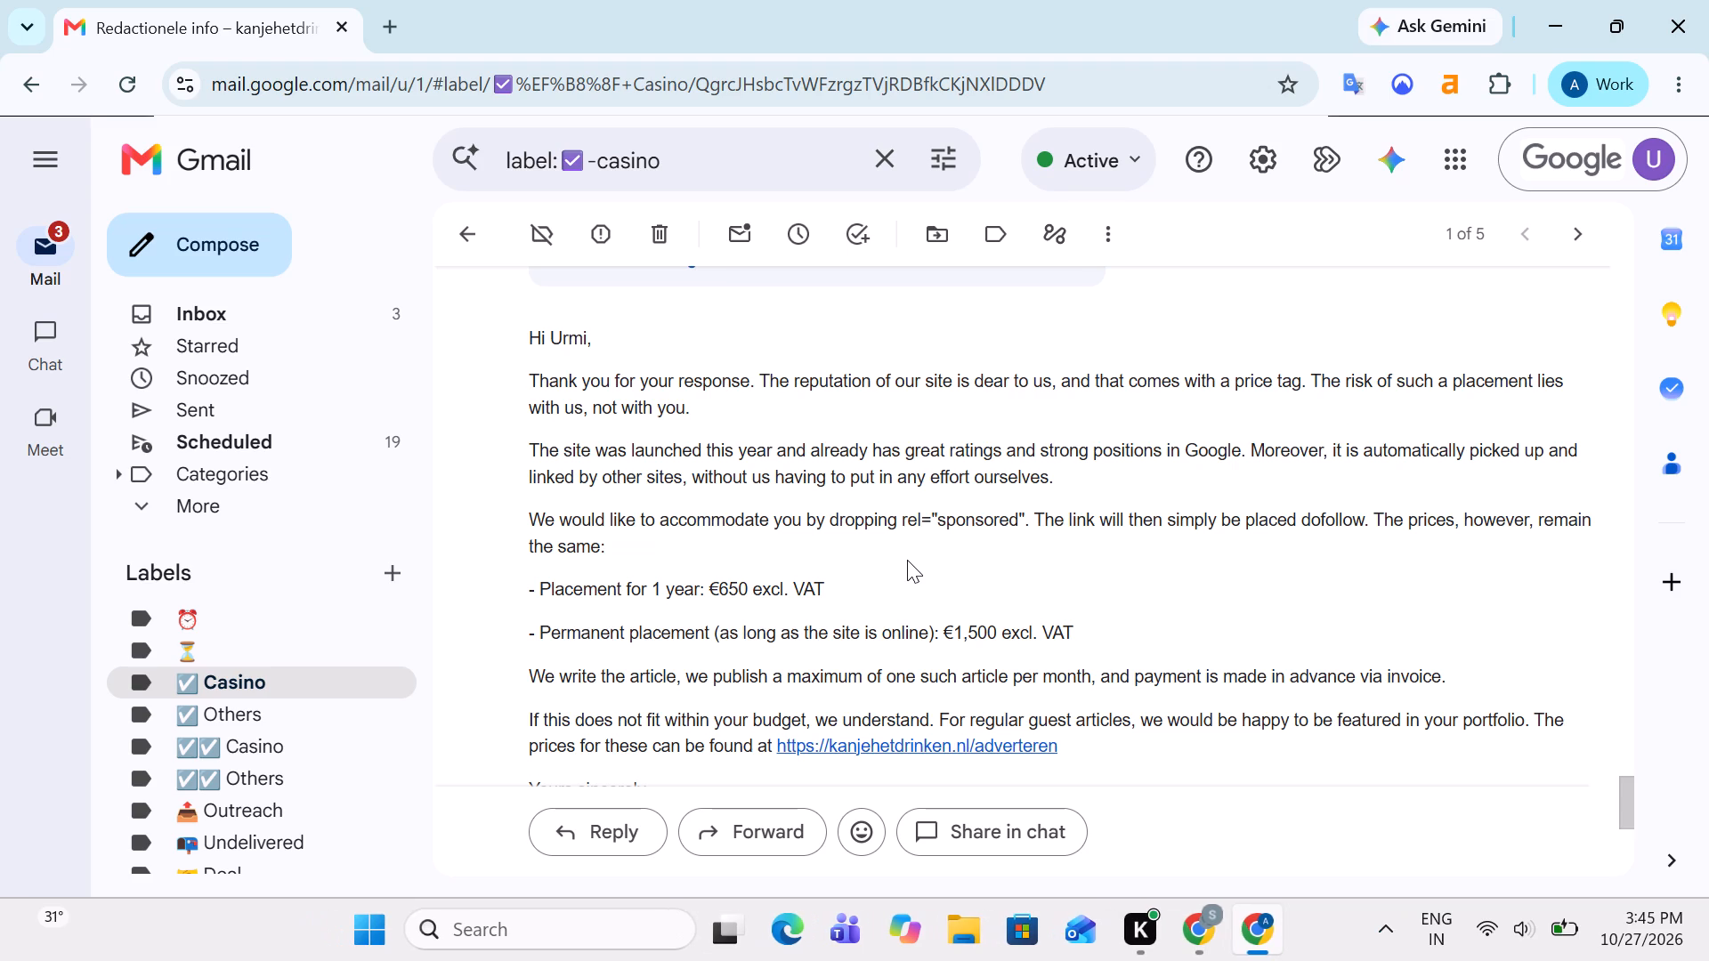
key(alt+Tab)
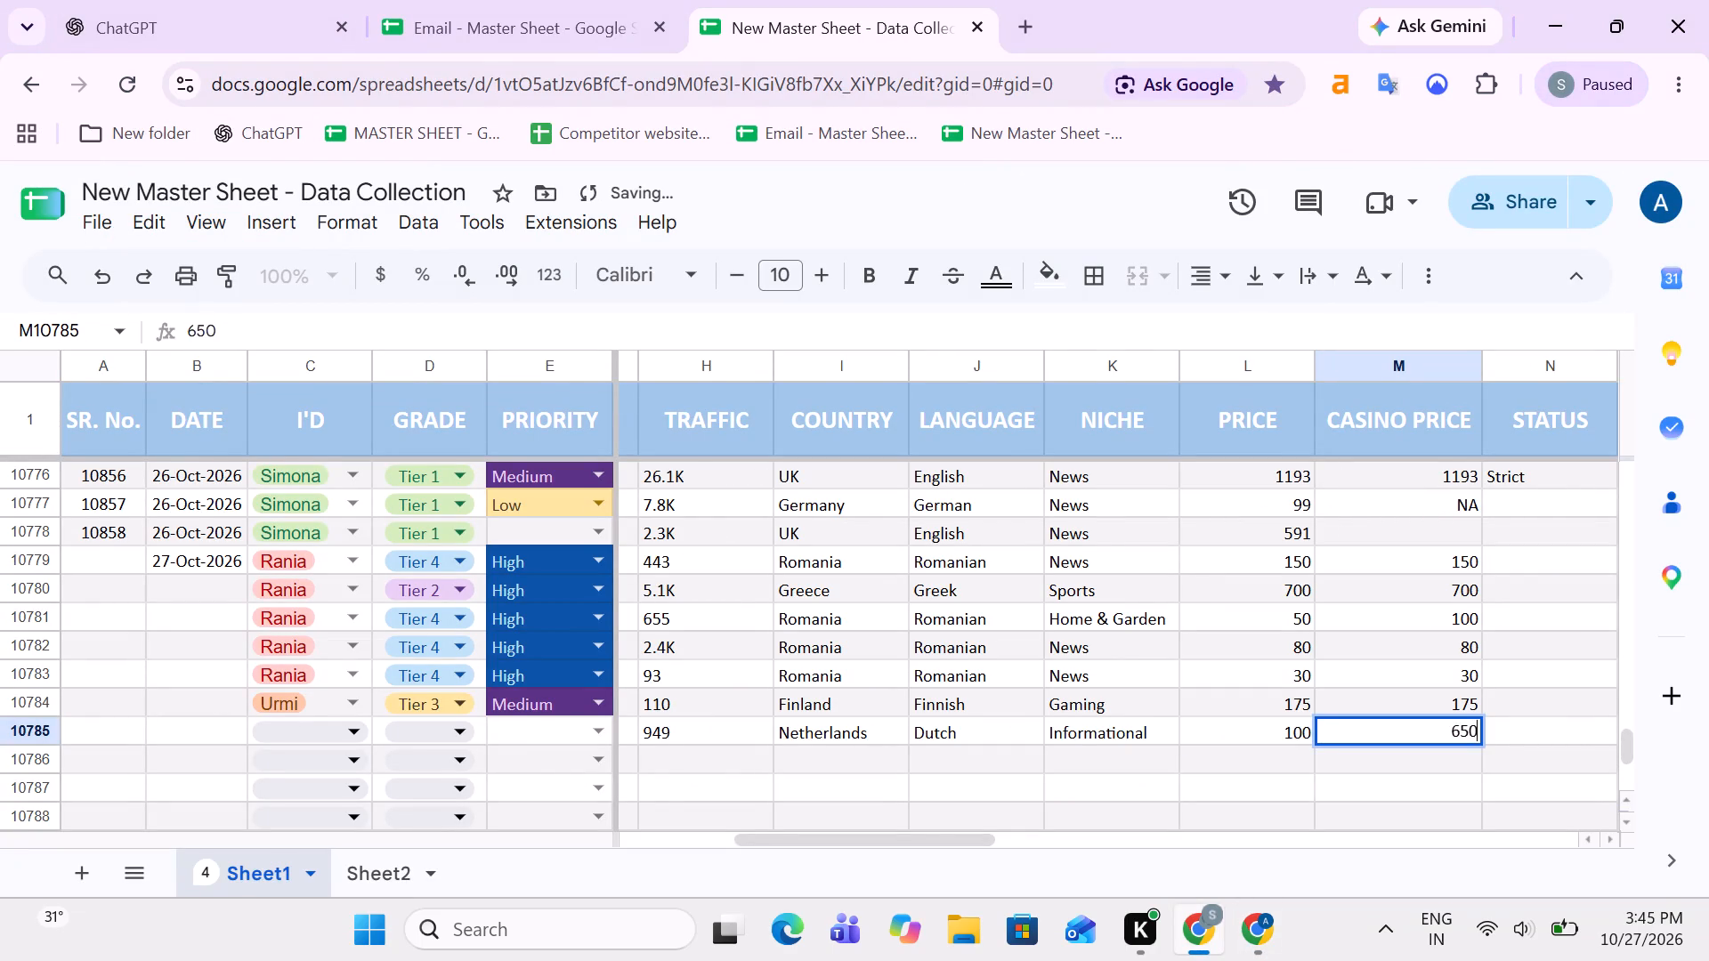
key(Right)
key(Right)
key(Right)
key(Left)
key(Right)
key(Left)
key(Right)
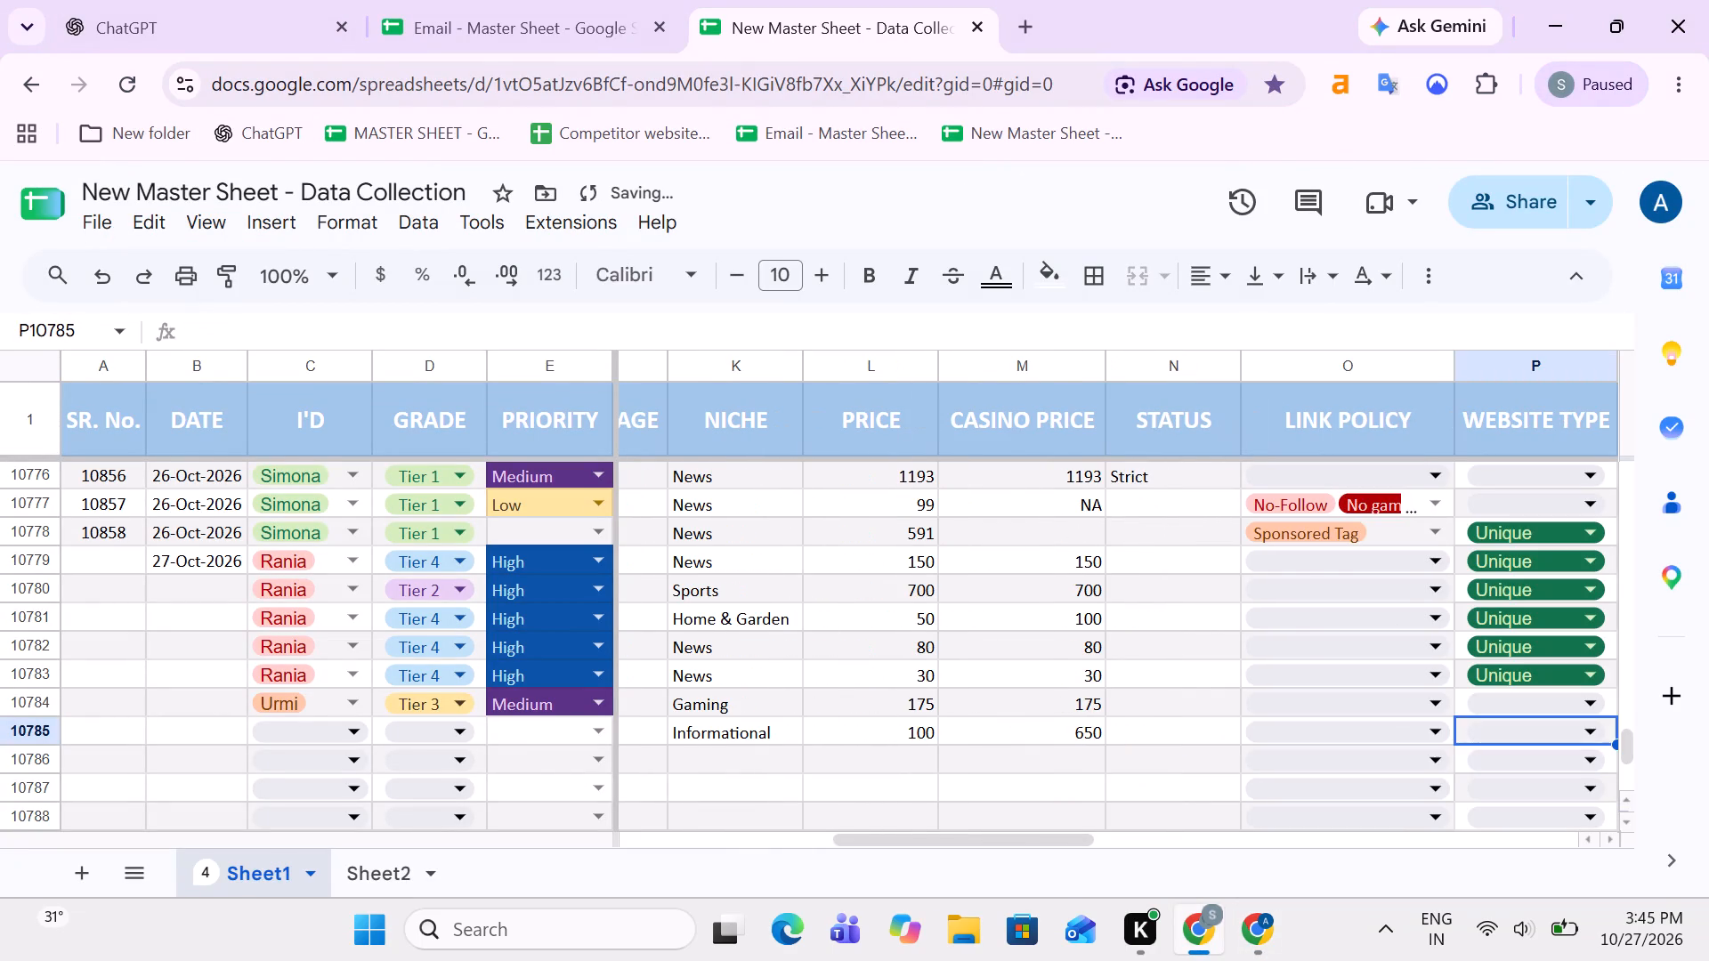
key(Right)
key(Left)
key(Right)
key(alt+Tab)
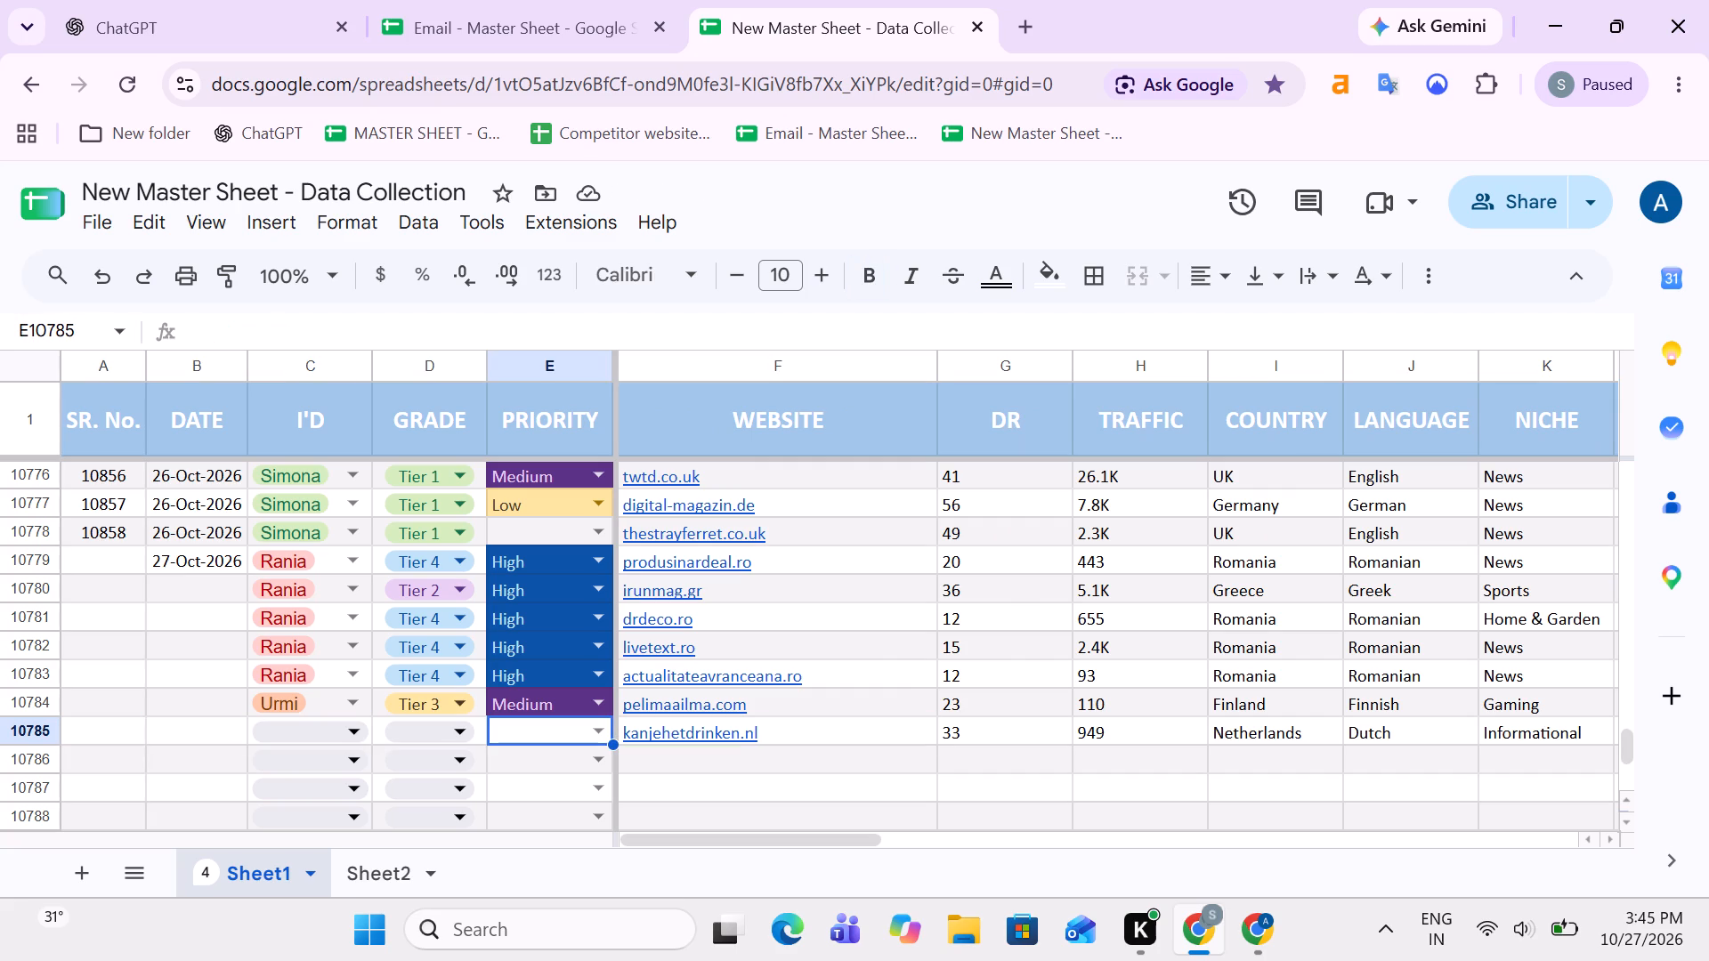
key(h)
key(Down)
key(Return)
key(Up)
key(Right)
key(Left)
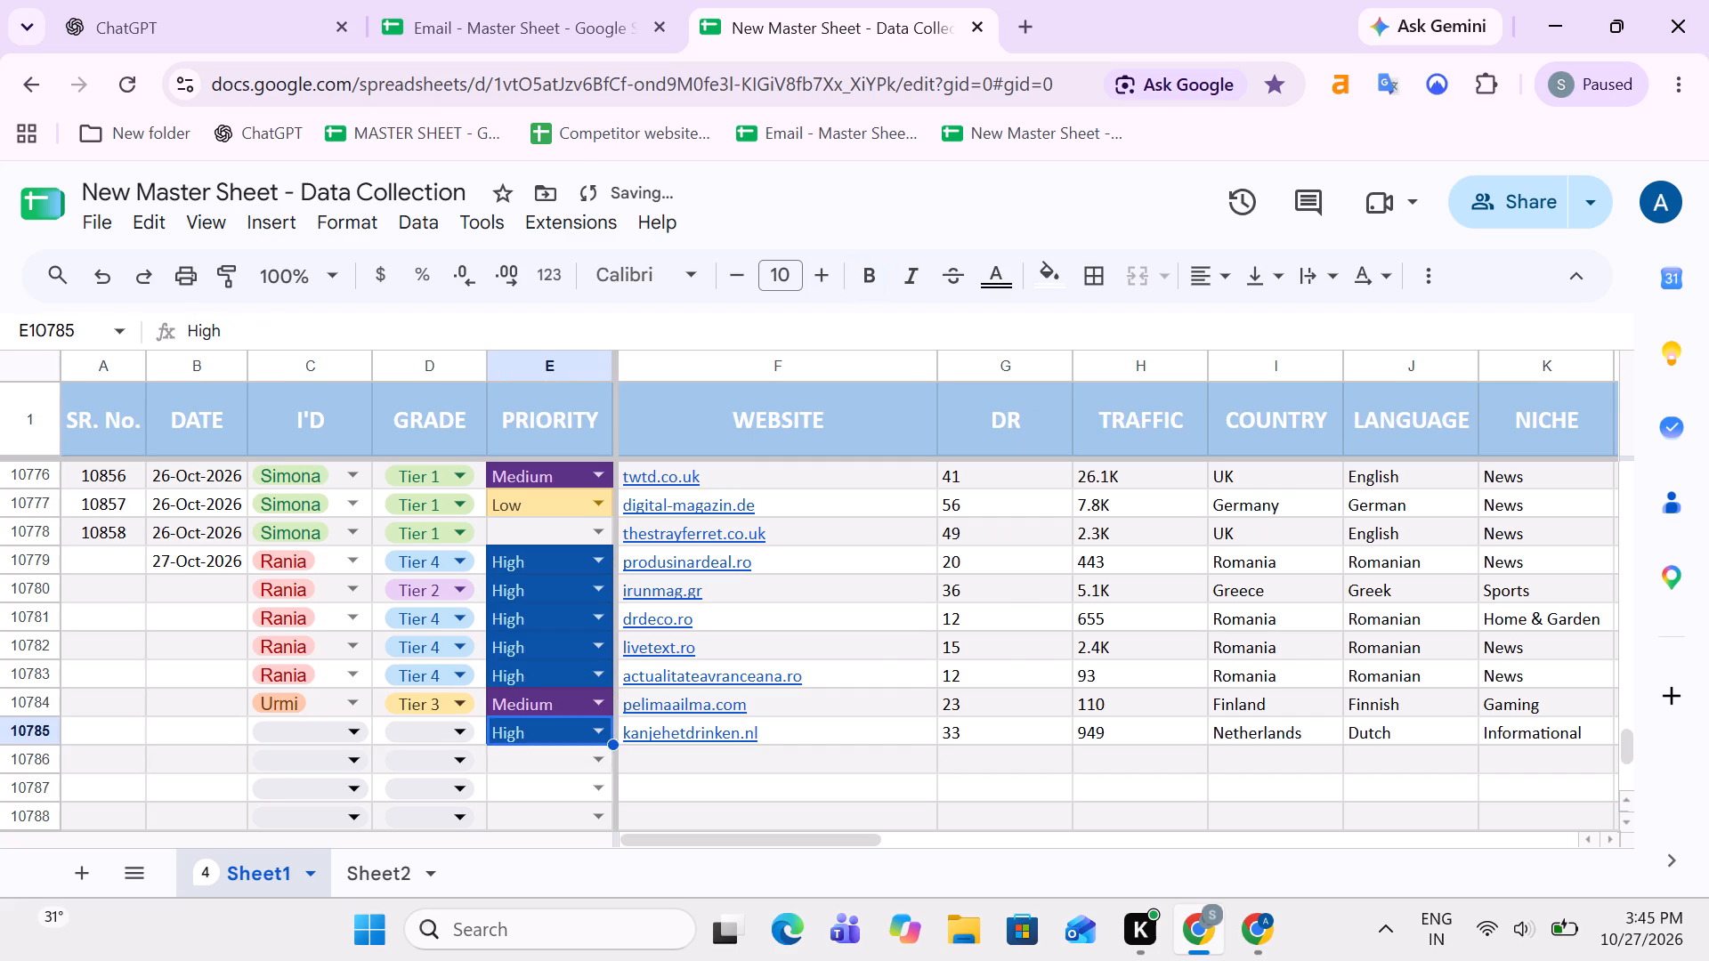
Set the grade of the kanjehetdrinken.nl row to Tier 2.
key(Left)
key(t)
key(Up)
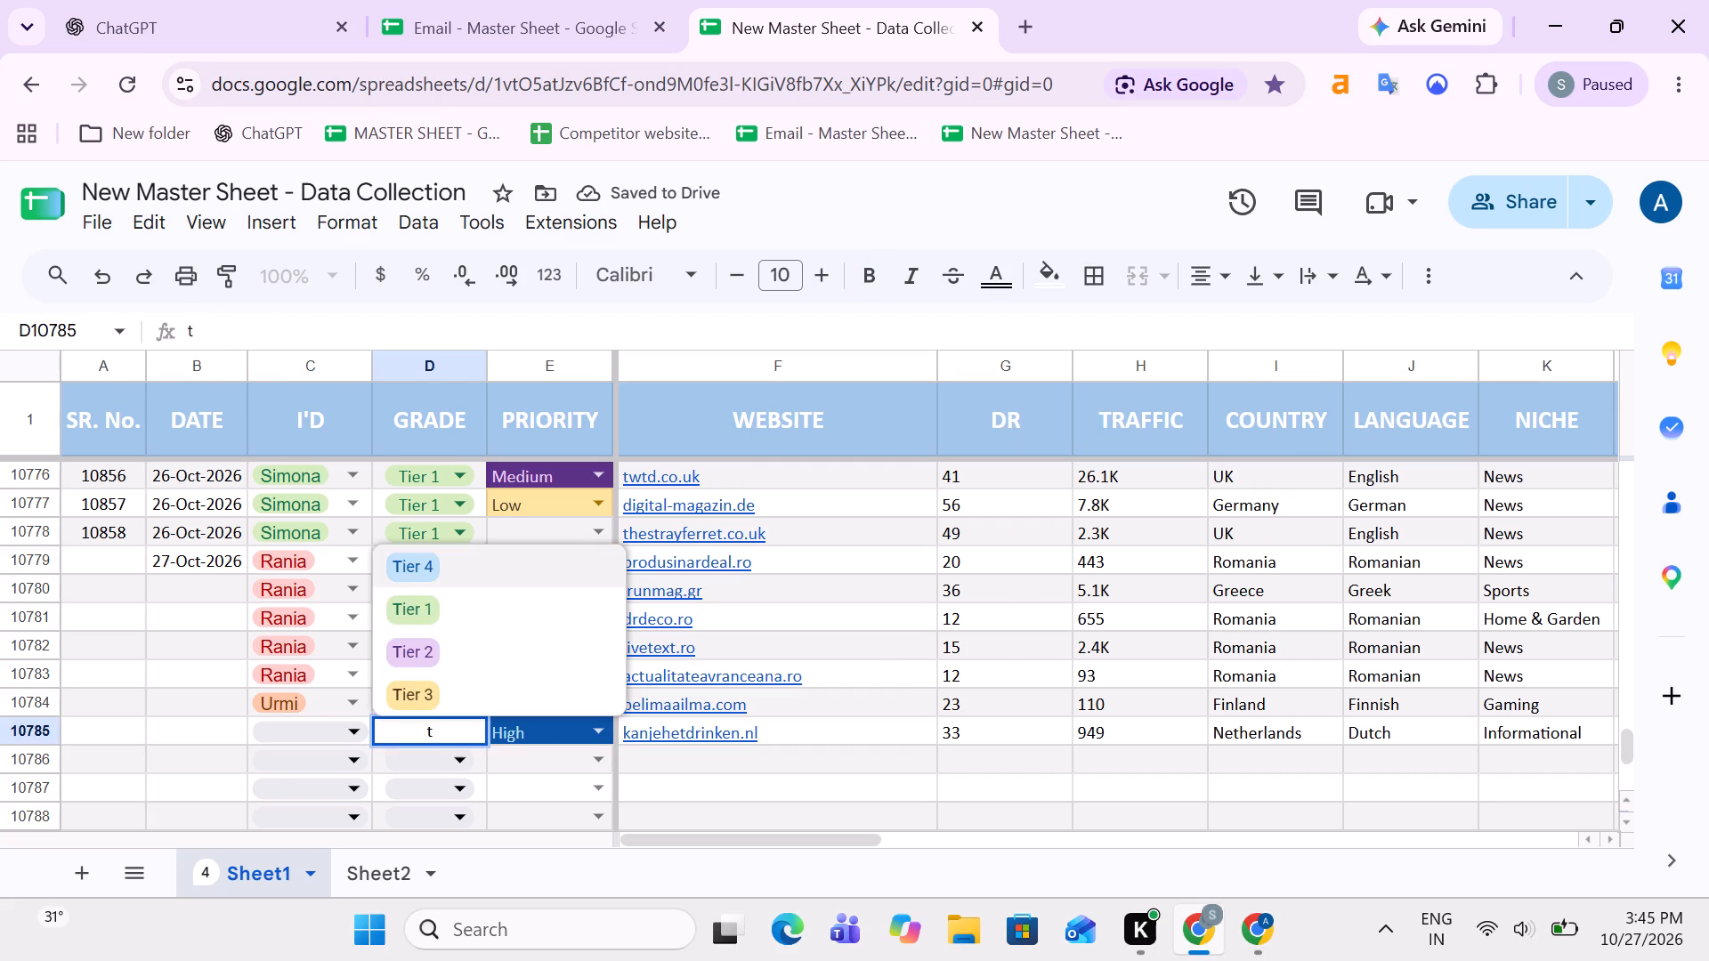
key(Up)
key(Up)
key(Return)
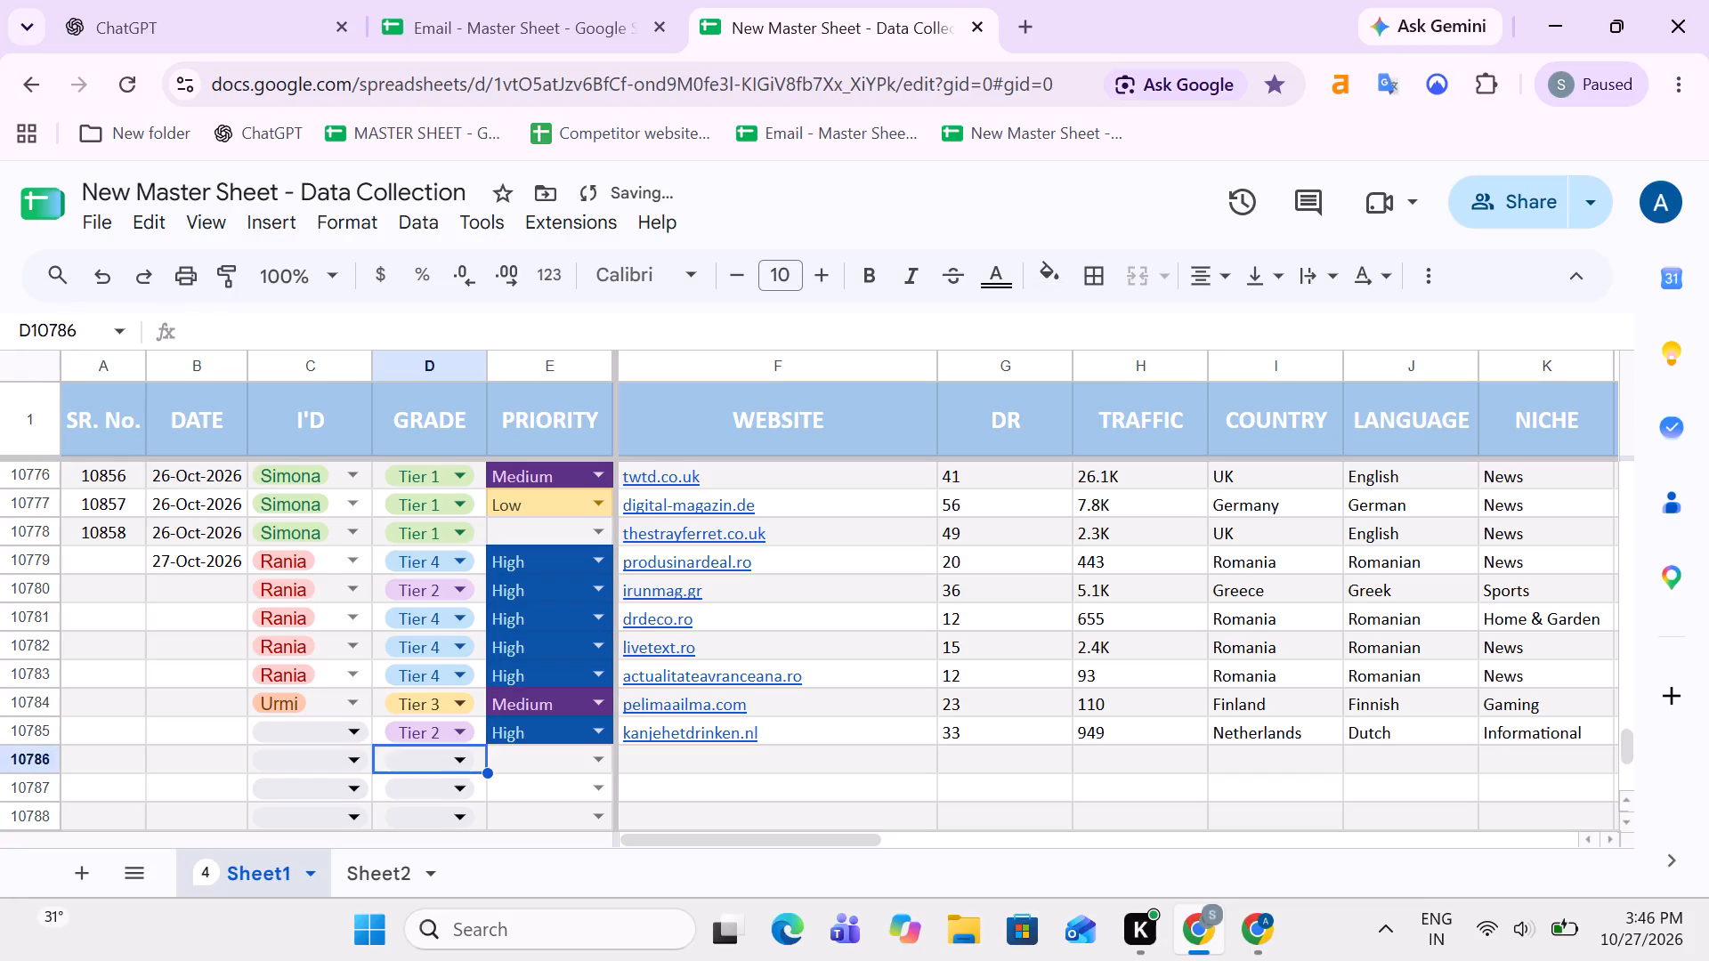
Check the entries across the whole kanjehetdrinken.nl row, from the ID column through to the contact details.
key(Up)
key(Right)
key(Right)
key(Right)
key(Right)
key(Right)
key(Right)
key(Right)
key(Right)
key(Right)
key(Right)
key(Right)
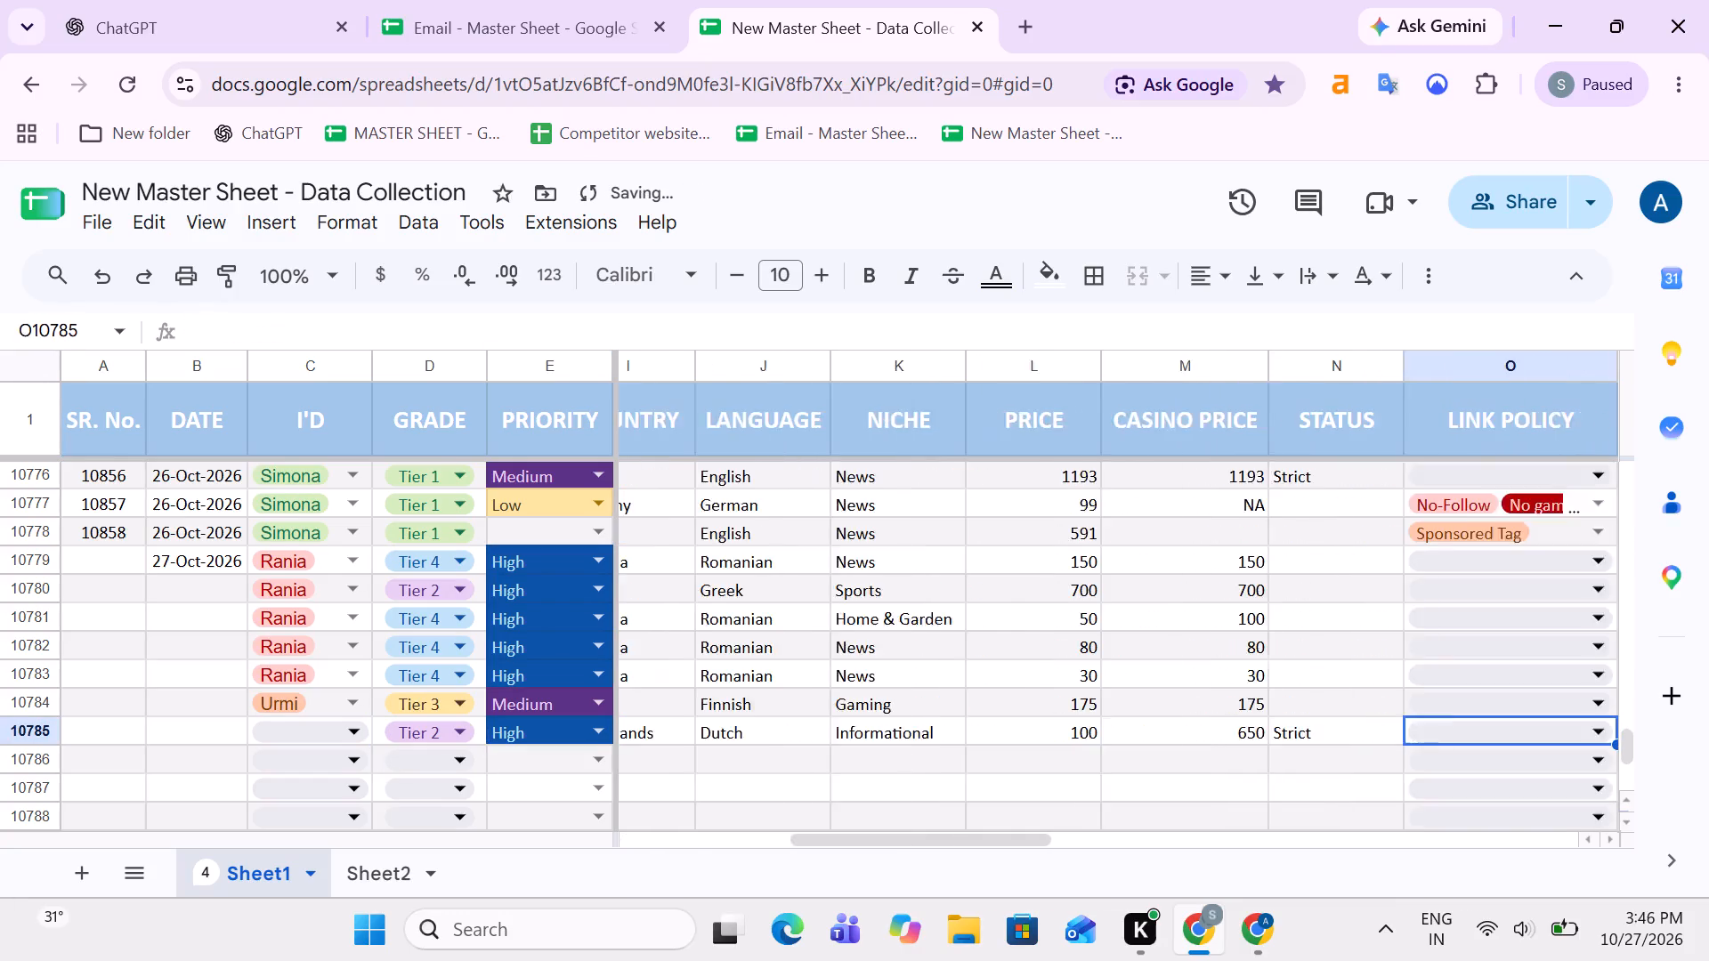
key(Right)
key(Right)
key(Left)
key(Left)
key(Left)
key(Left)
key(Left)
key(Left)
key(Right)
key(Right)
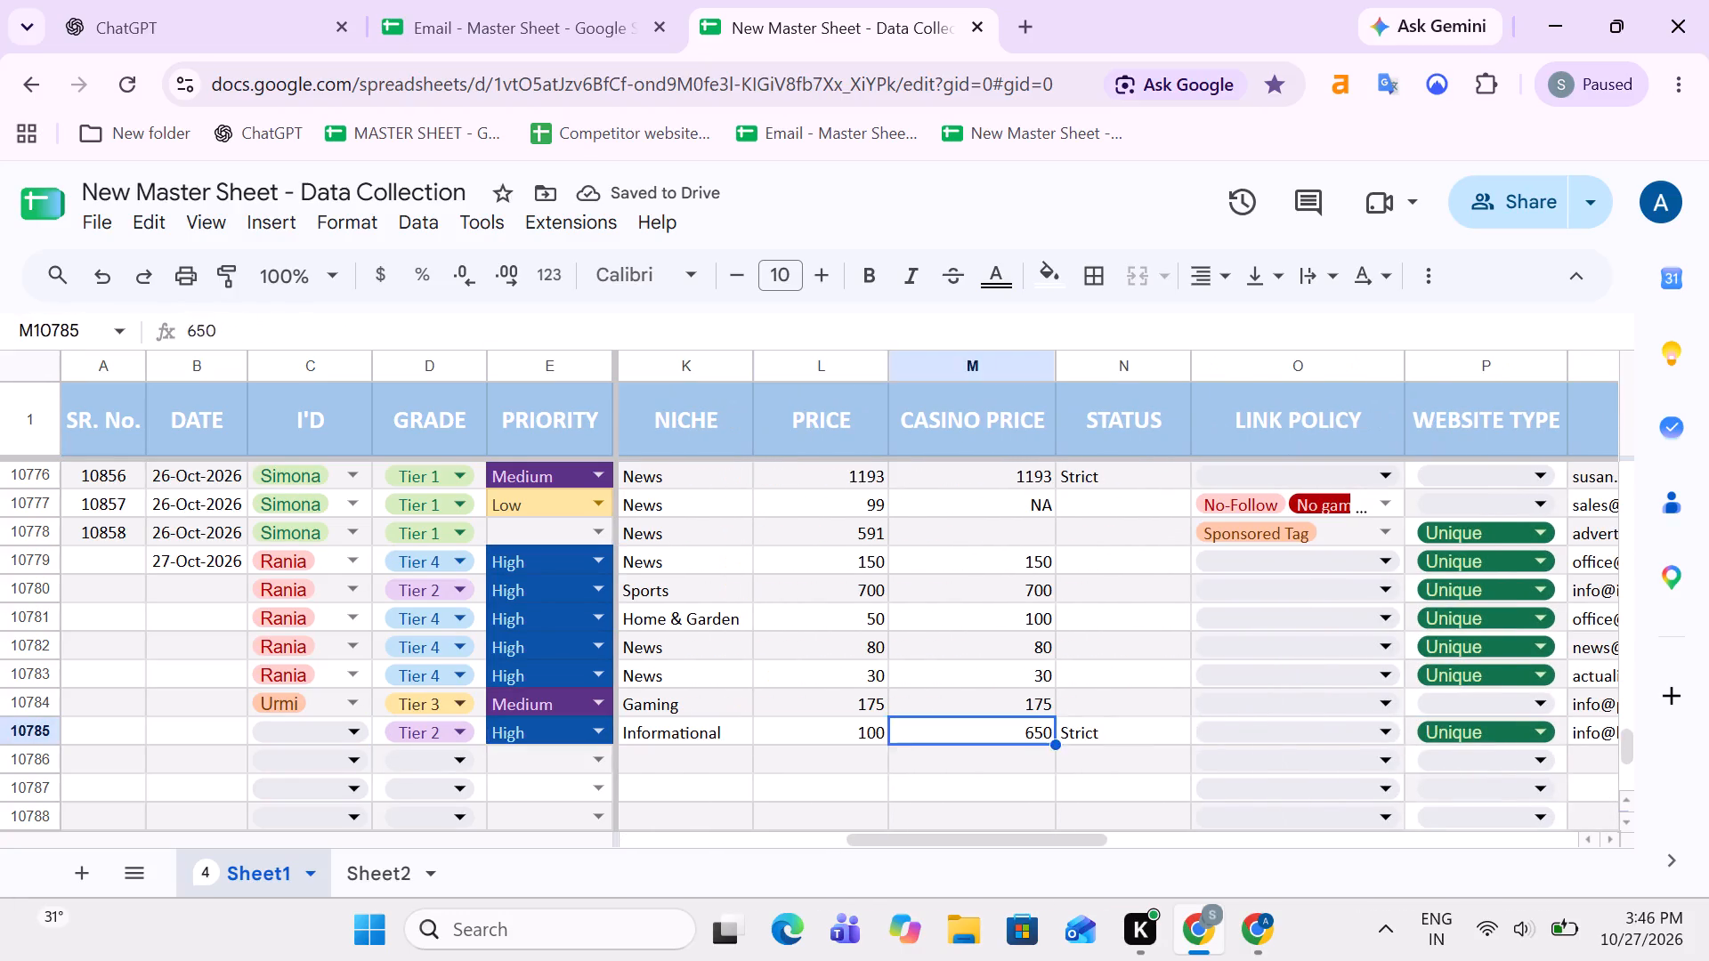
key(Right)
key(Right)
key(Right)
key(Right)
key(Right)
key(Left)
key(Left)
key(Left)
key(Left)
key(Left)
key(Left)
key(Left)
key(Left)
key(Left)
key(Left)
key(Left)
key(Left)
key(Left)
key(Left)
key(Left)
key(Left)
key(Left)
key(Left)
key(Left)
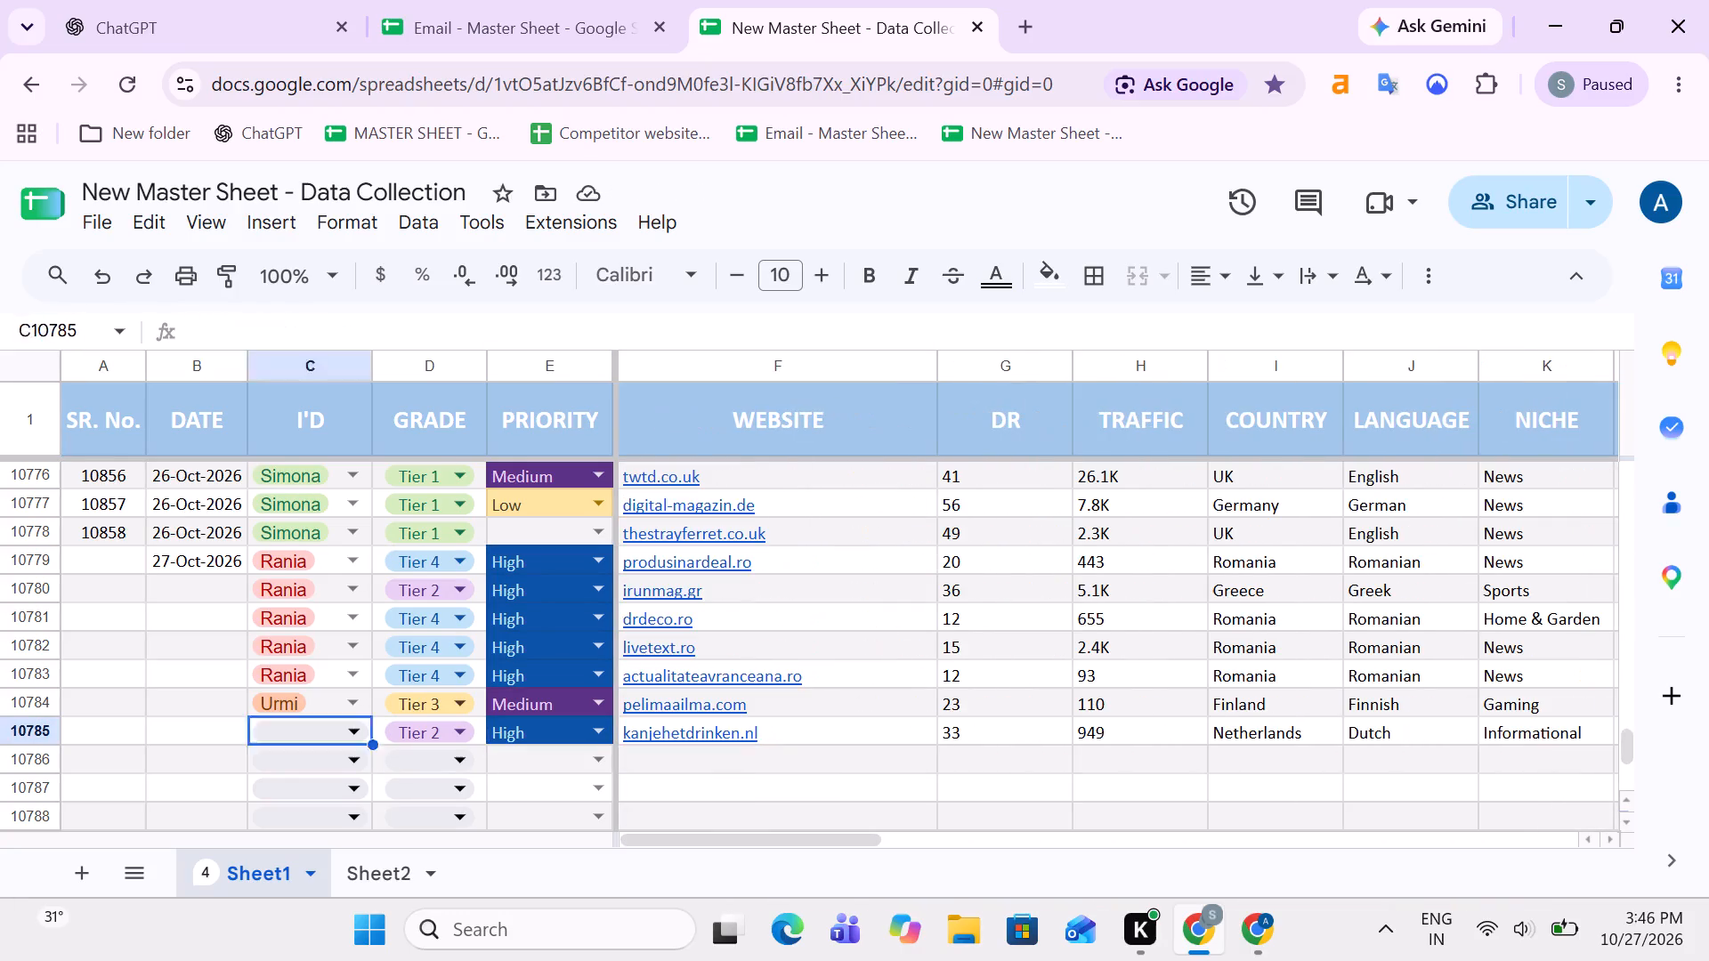
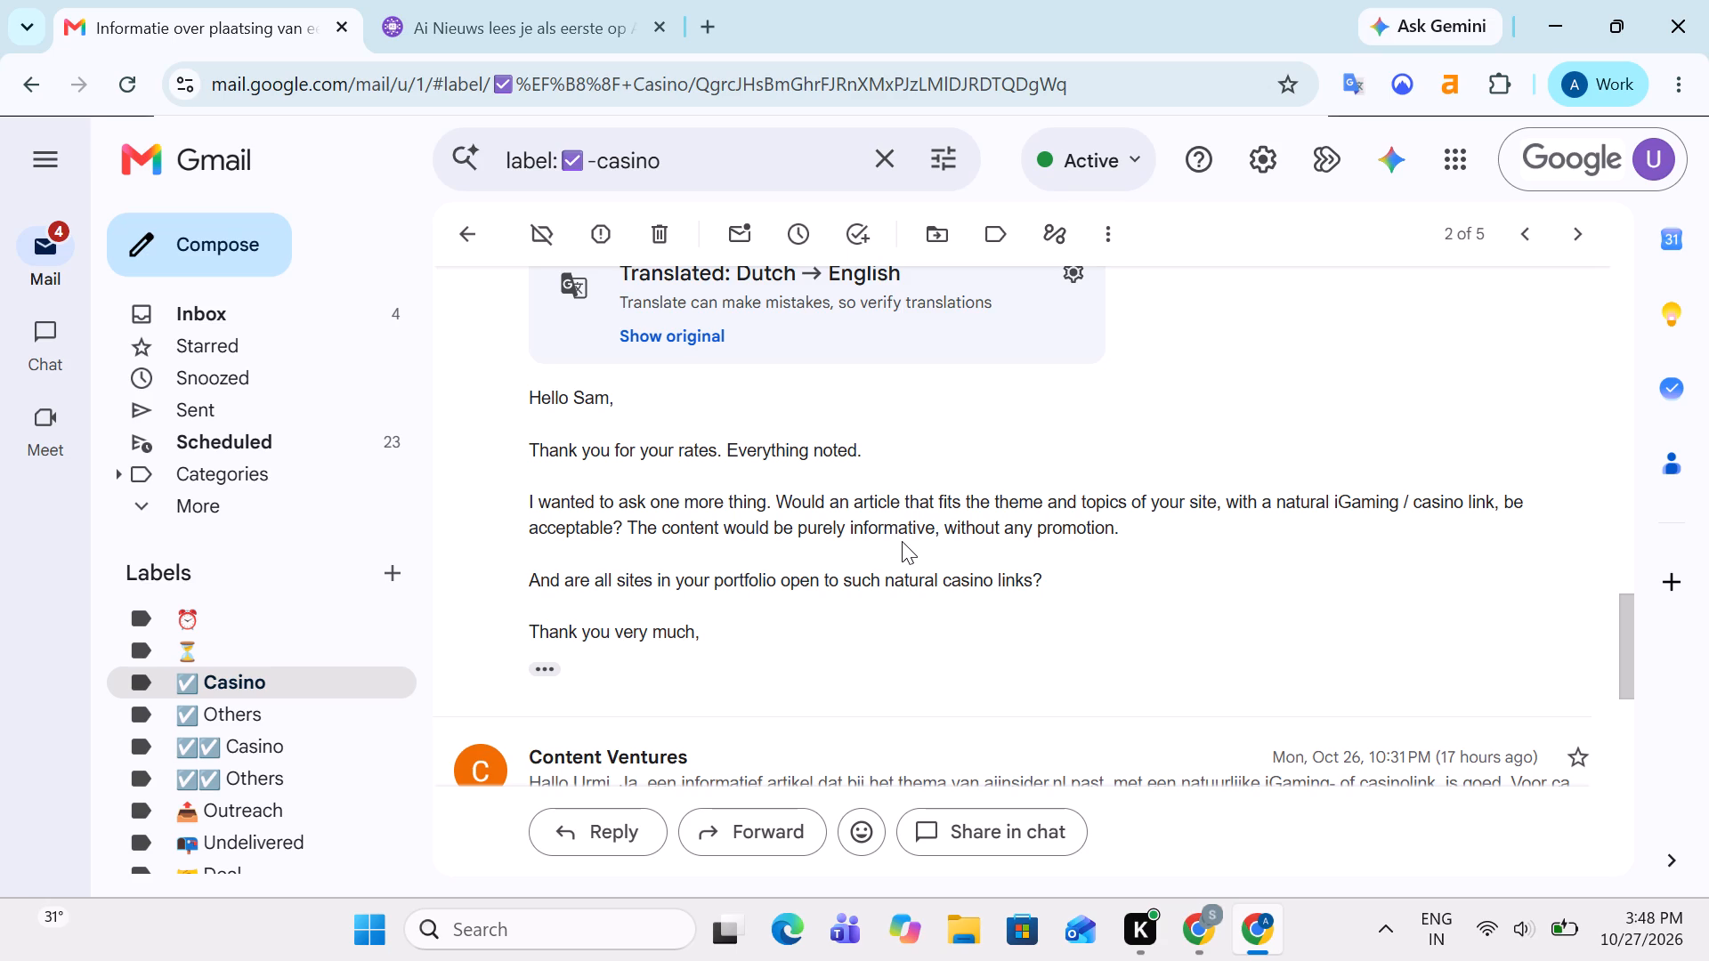
Open Content Ventures' Oct 26 reply, translate it to English and read its casino link terms for aiinsider.nl.
scroll(1025, 541, down, 3)
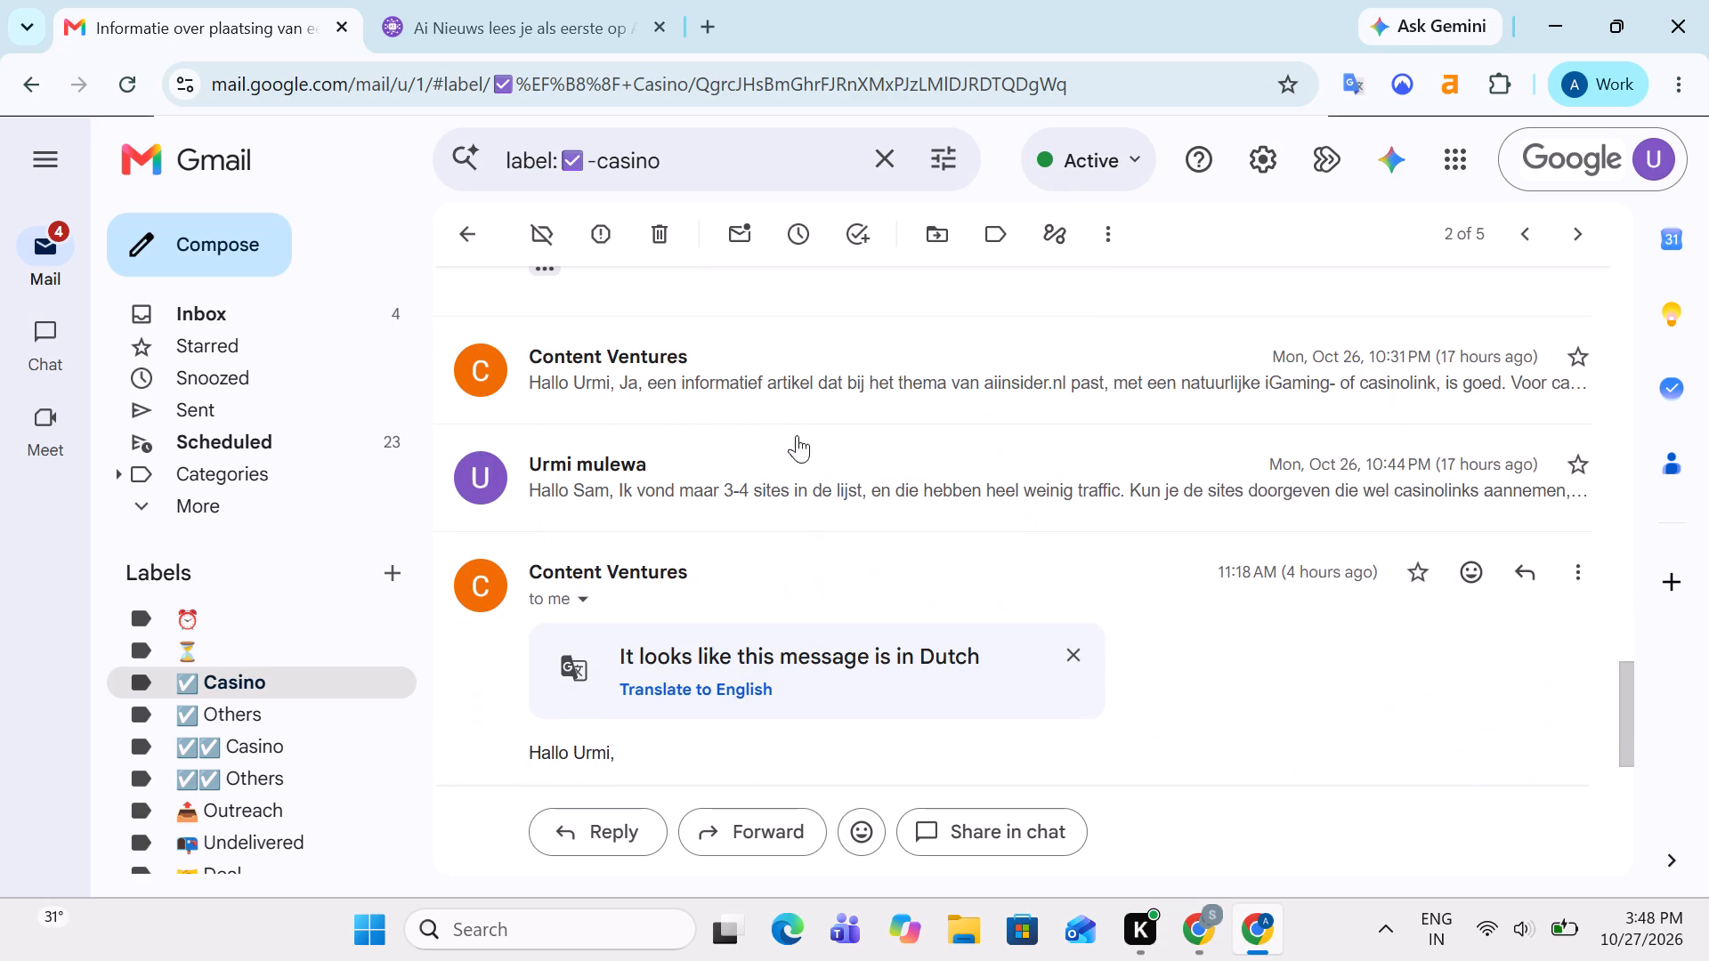
click(758, 397)
click(718, 457)
scroll(849, 559, down, 1)
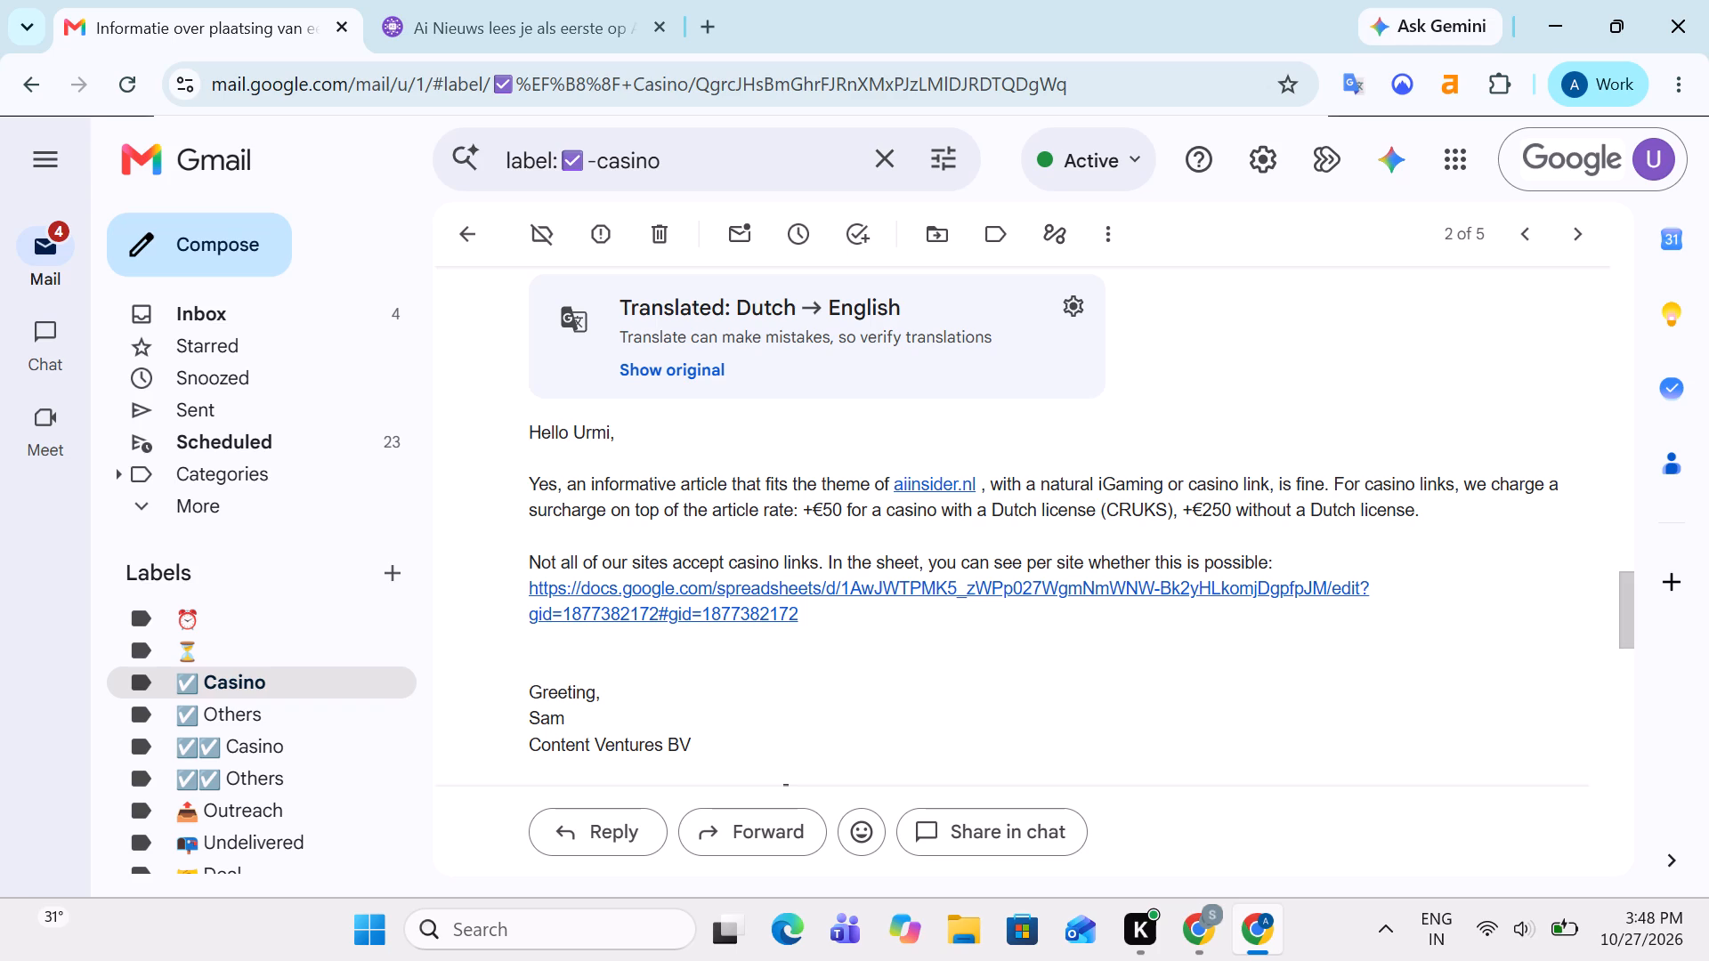
scroll(1246, 563, down, 3)
scroll(853, 570, down, 7)
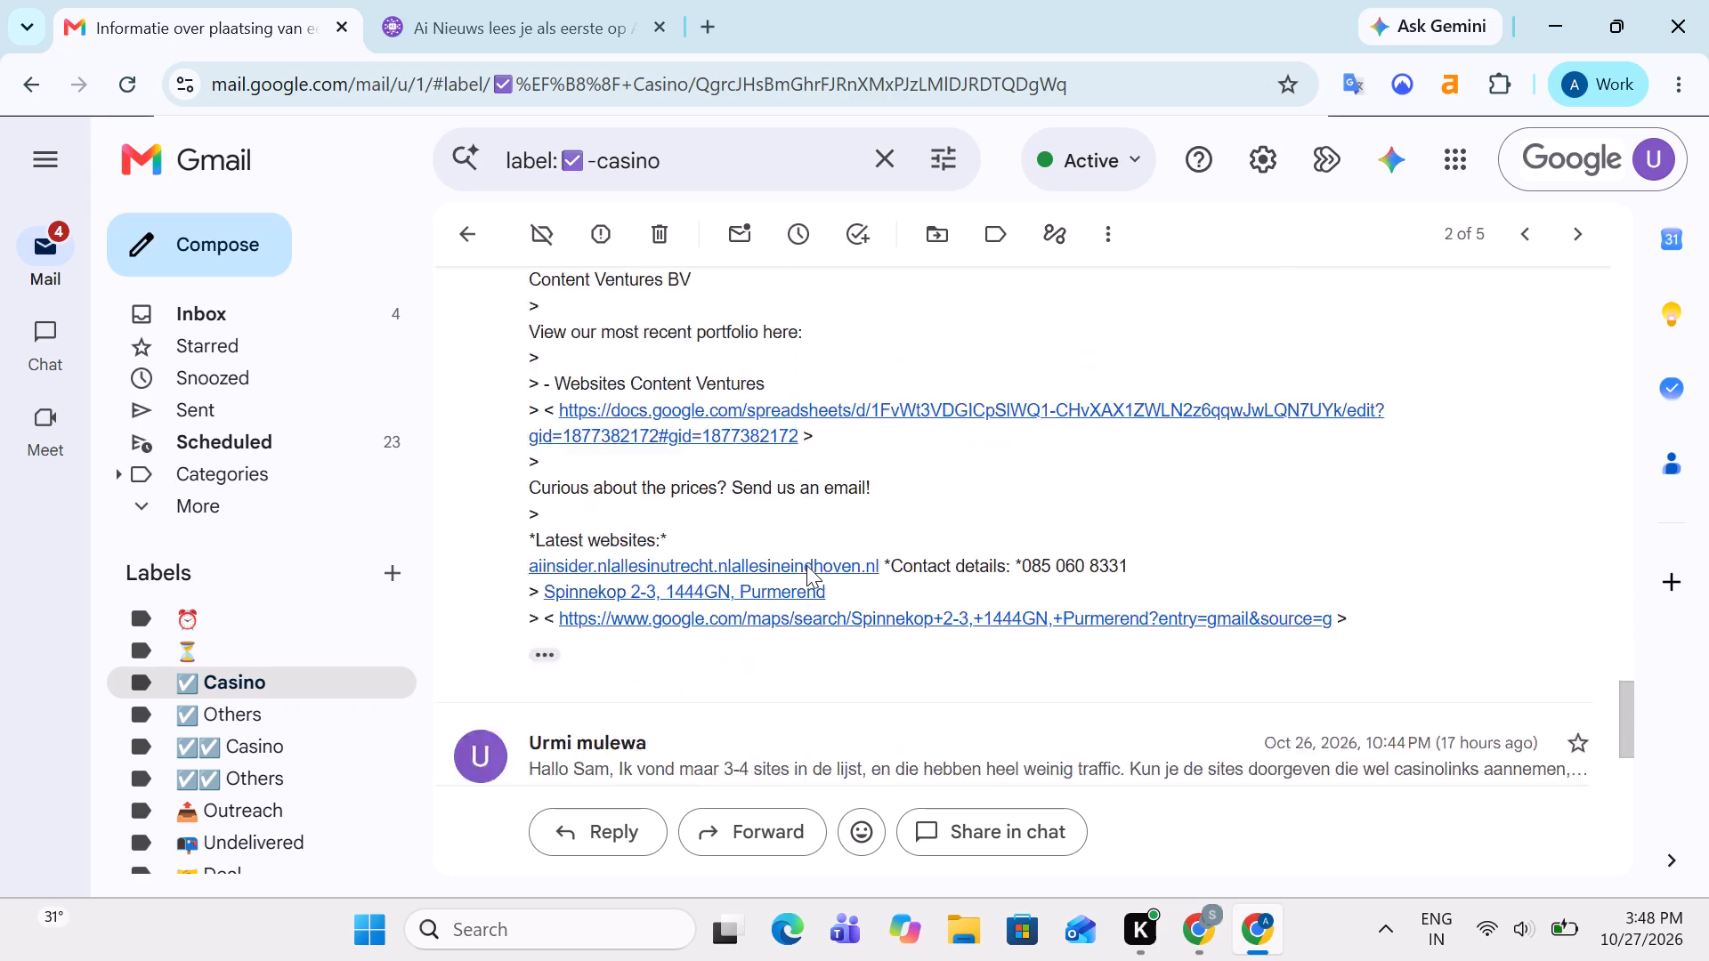
scroll(746, 505, up, 6)
scroll(790, 567, up, 1)
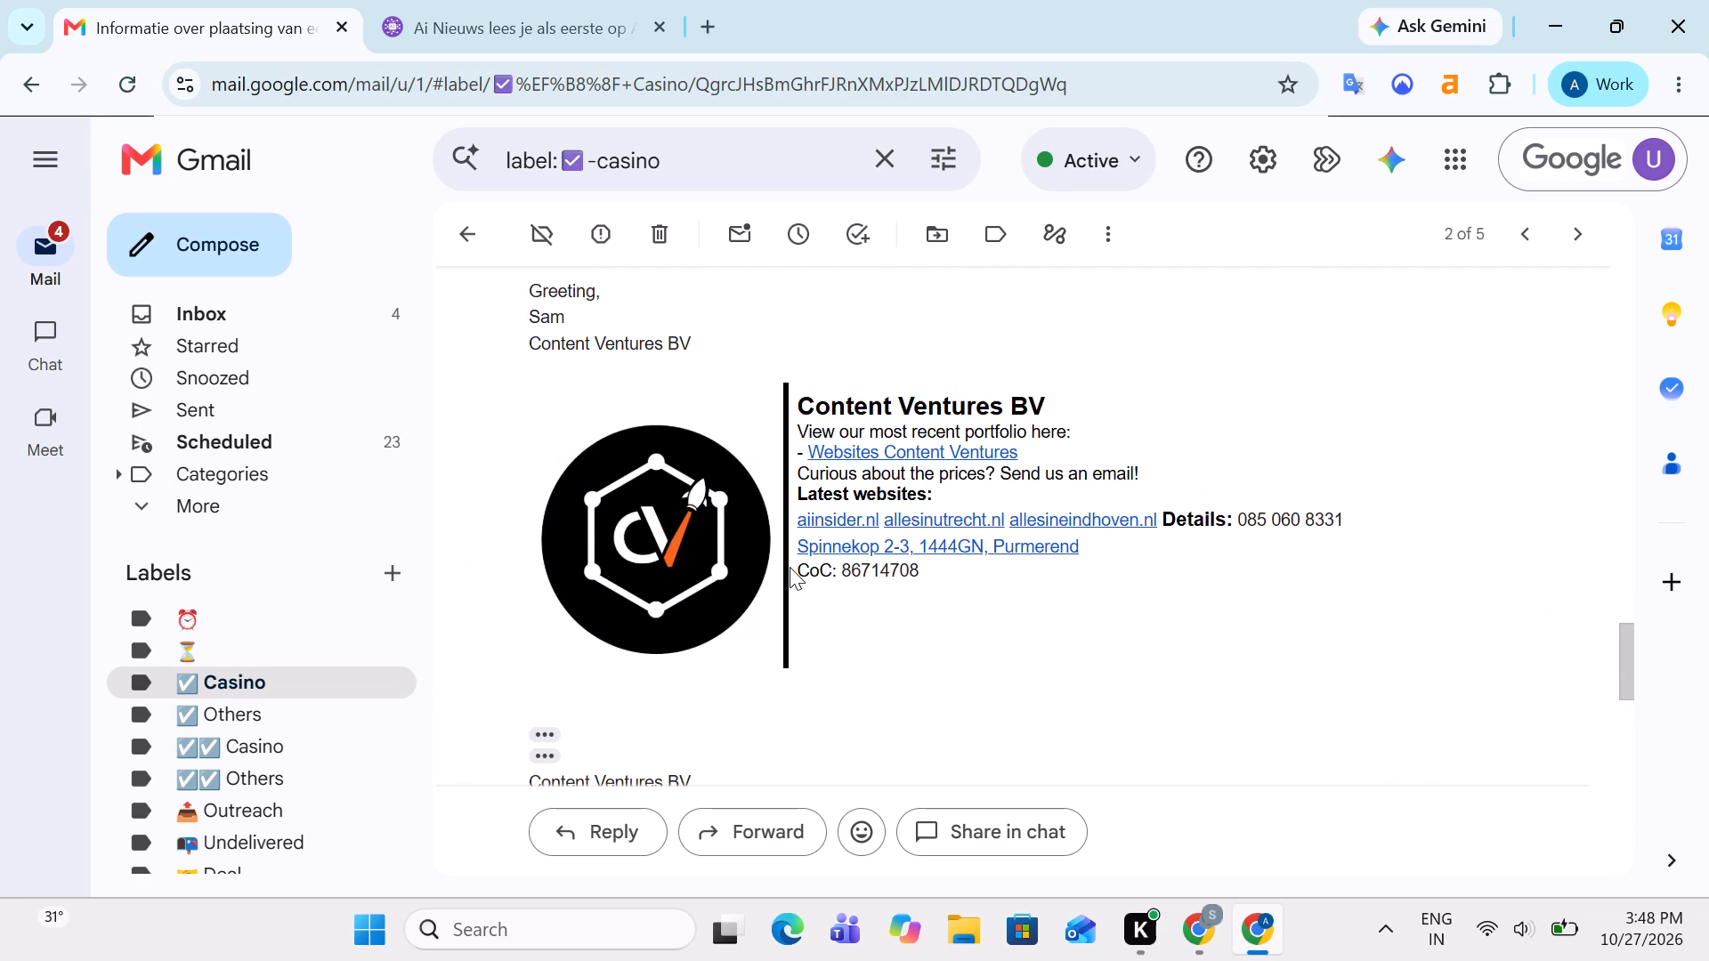
scroll(790, 567, down, 7)
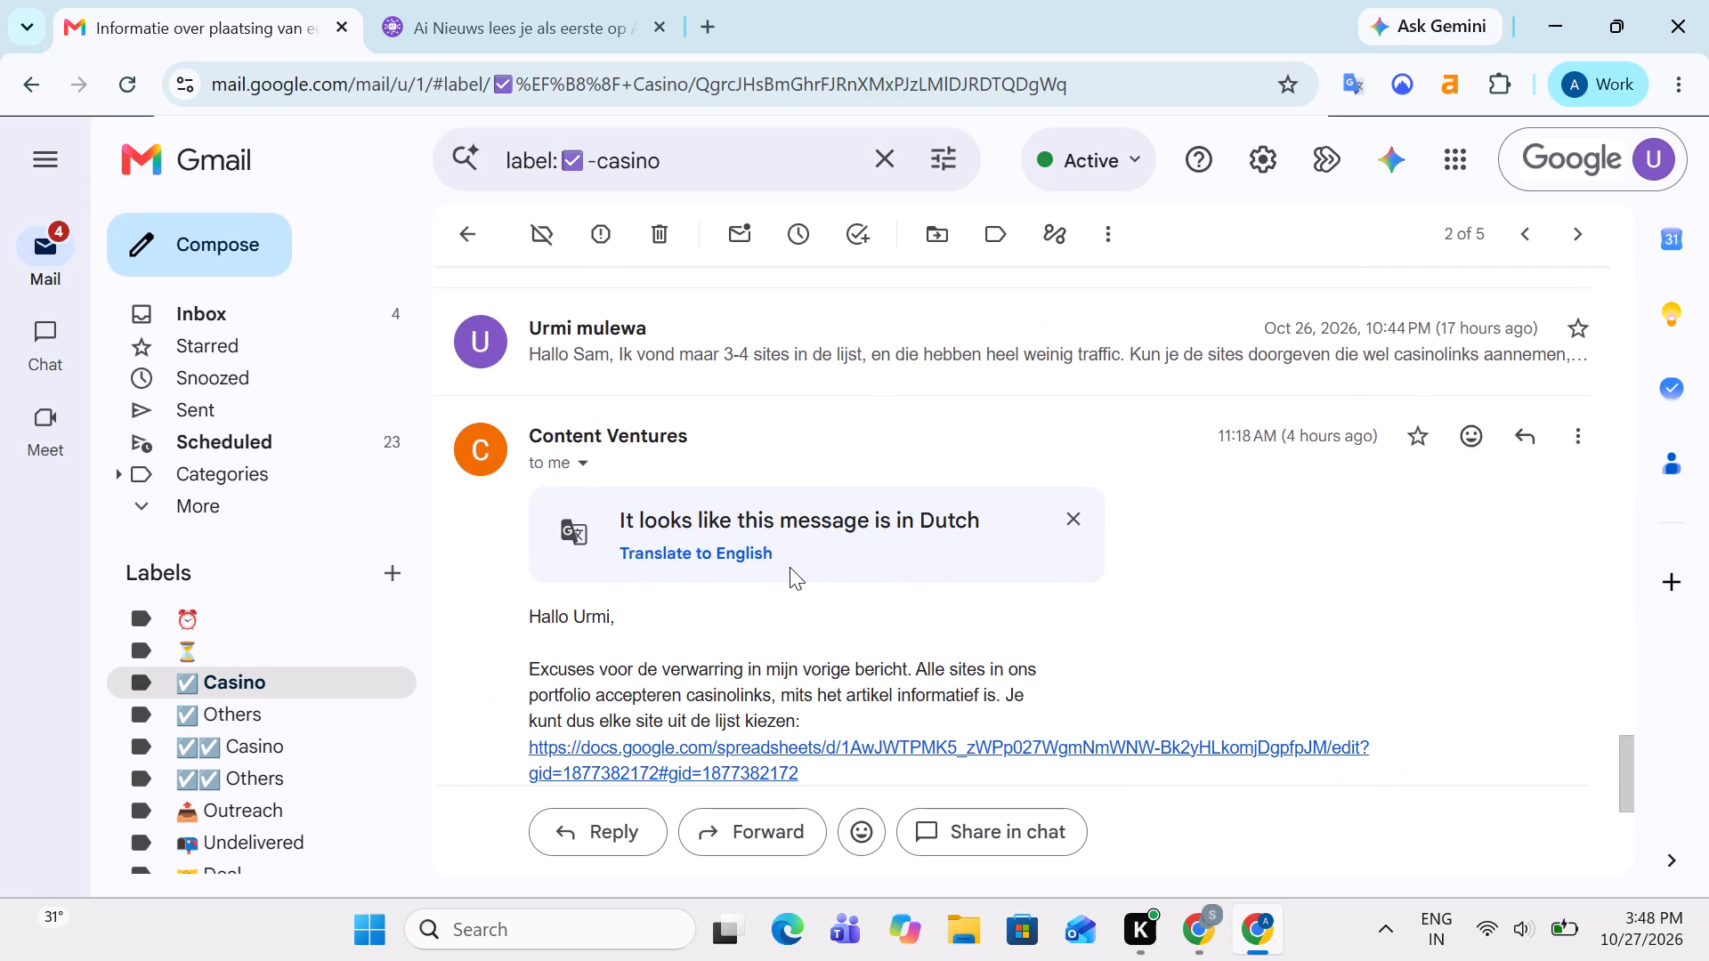
Open the Oct 26 follow-up sent to Content Ventures, translate it to English and read on through the thread.
click(765, 318)
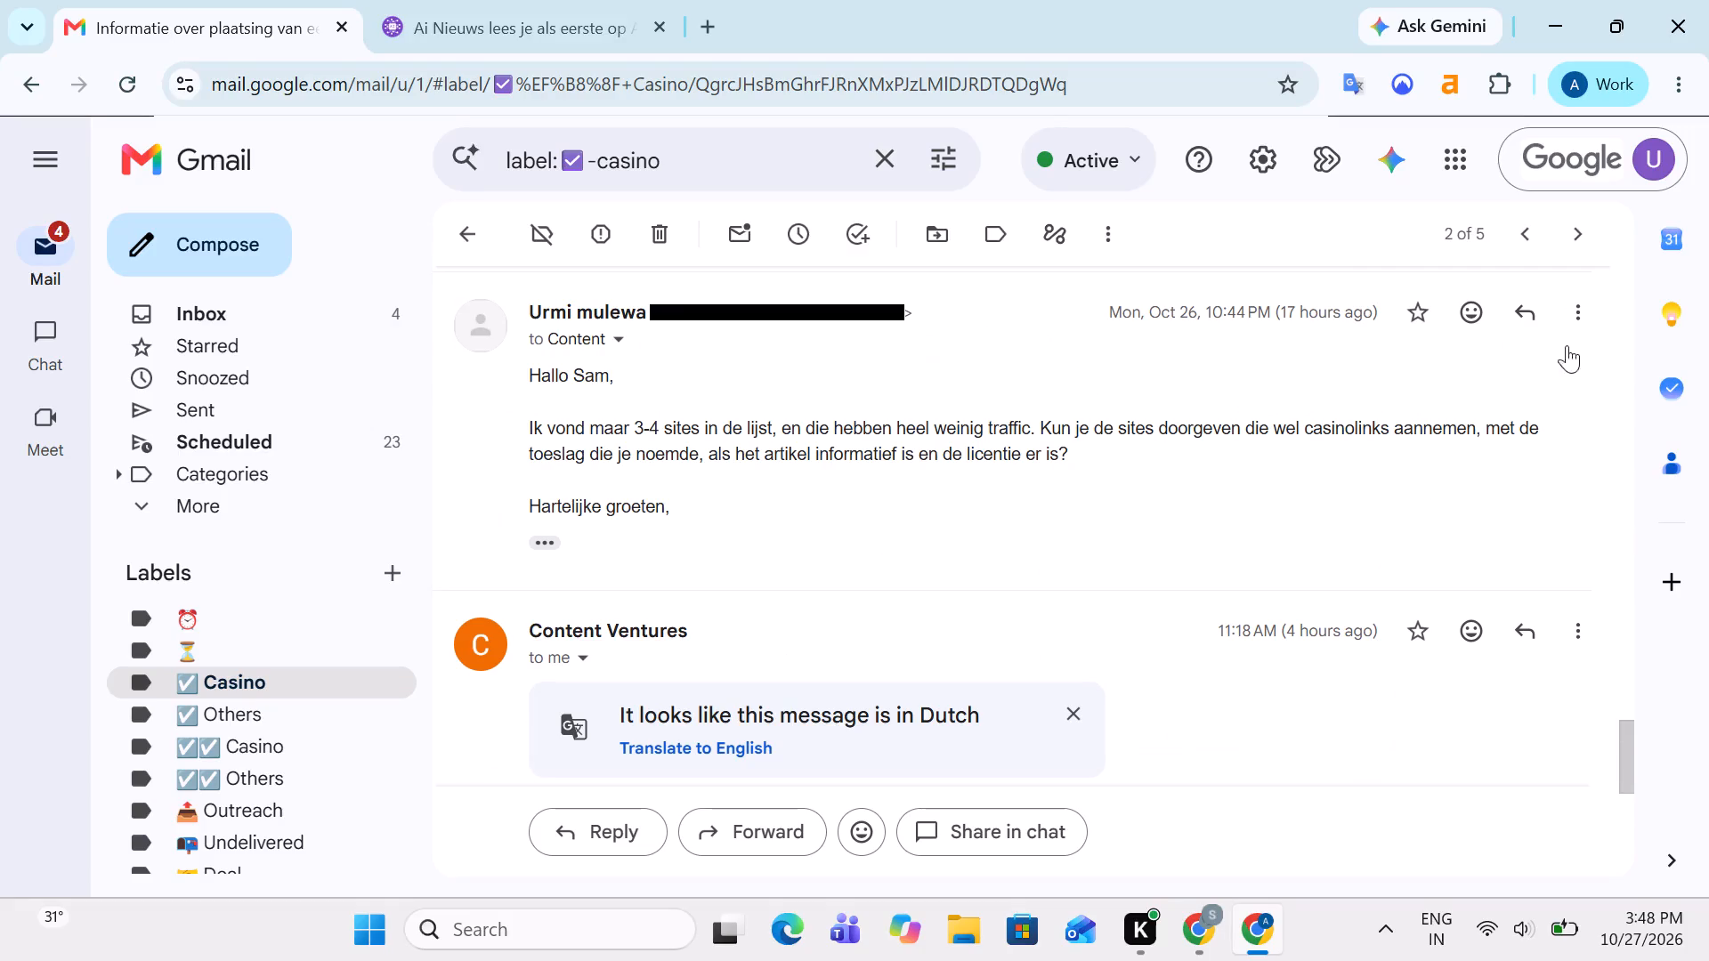
click(1567, 340)
scroll(1507, 518, down, 3)
click(1370, 623)
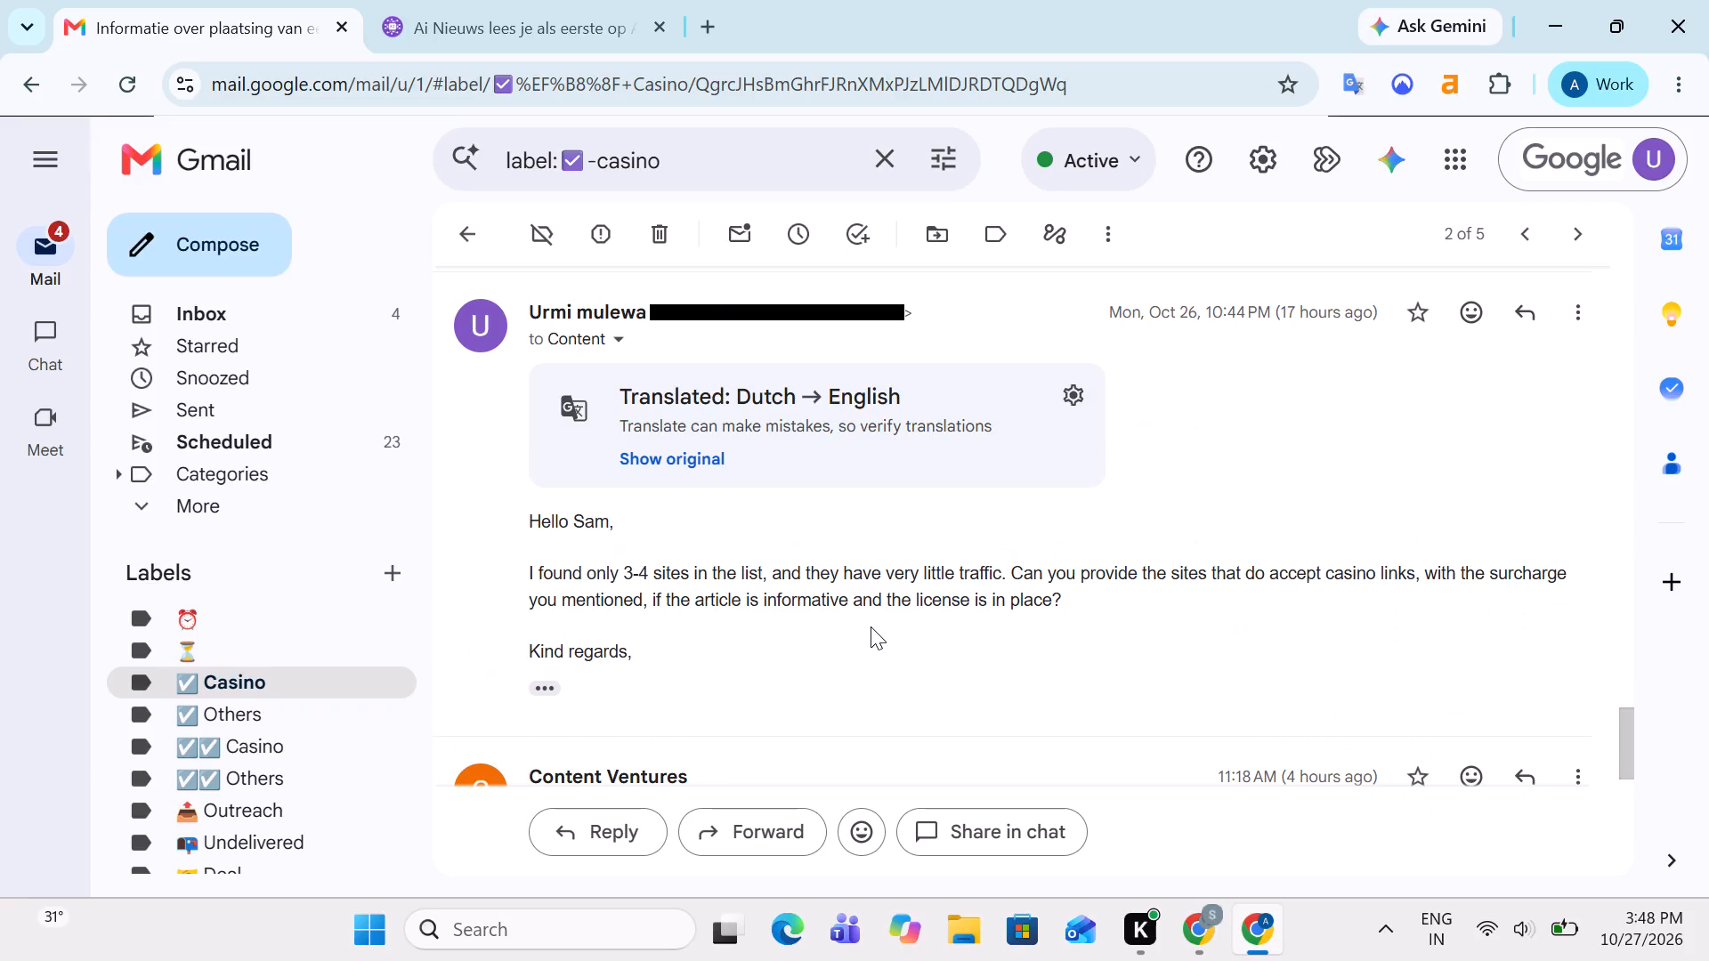
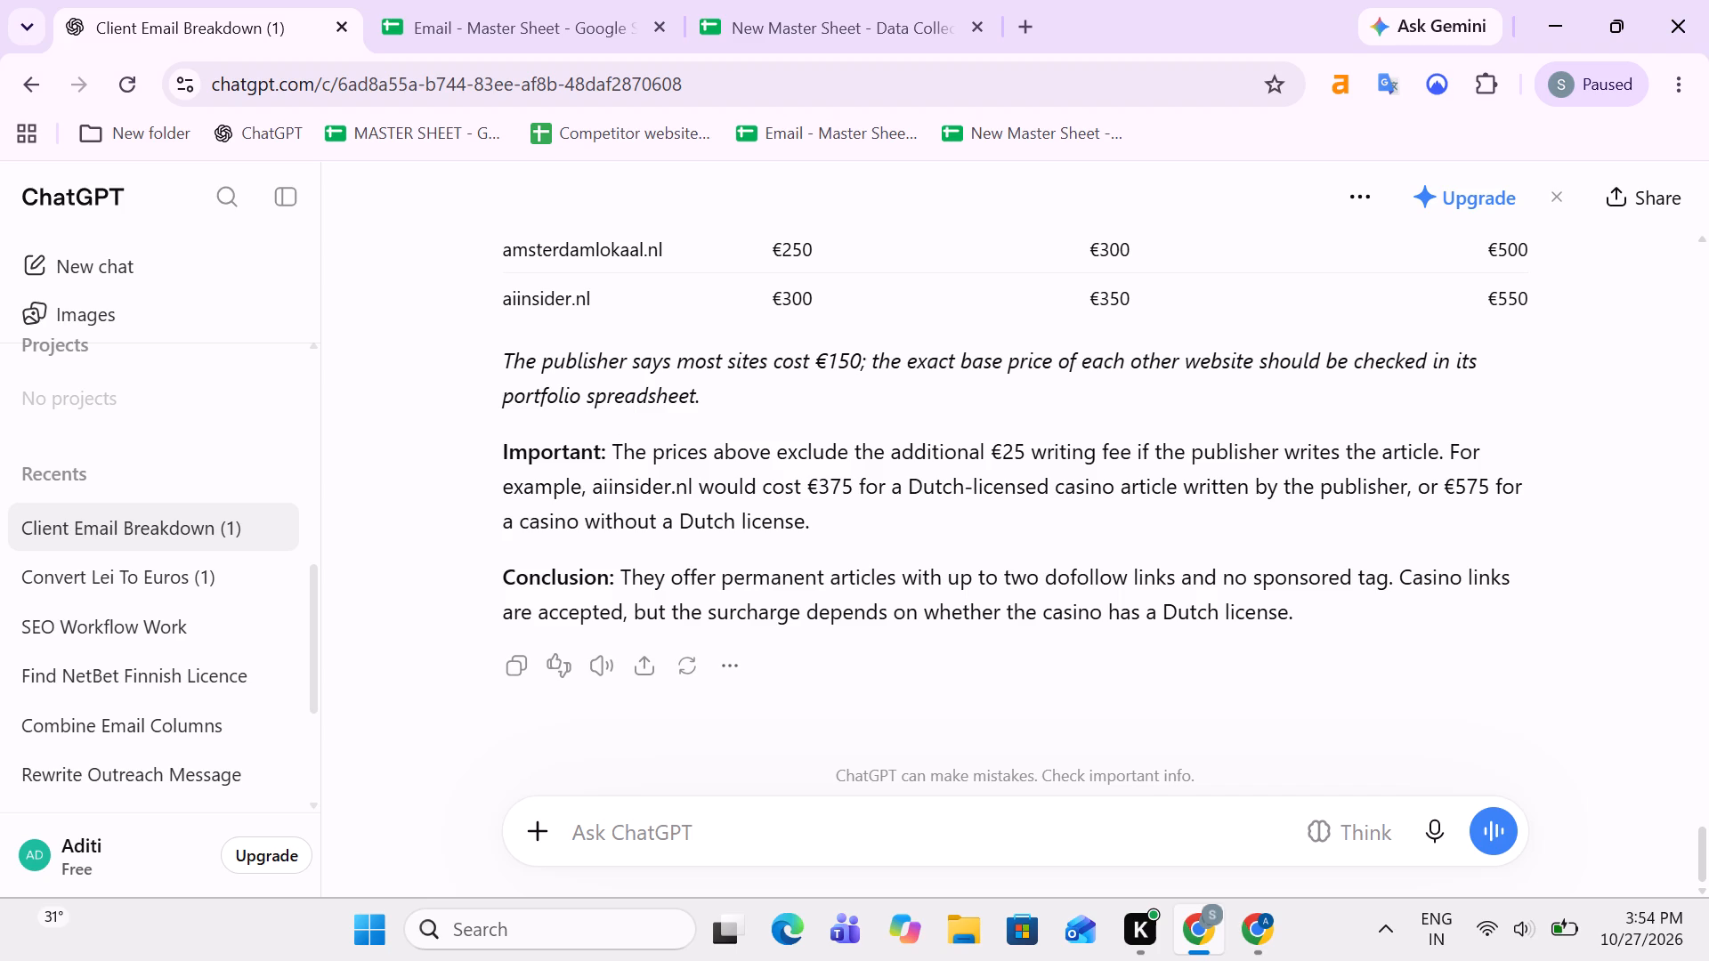
Switch to the New Master Sheet - Data Collection spreadsheet and select the empty WEBSITE cell F10786 below kanjehetdrinken.nl.
click(790, 0)
click(995, 747)
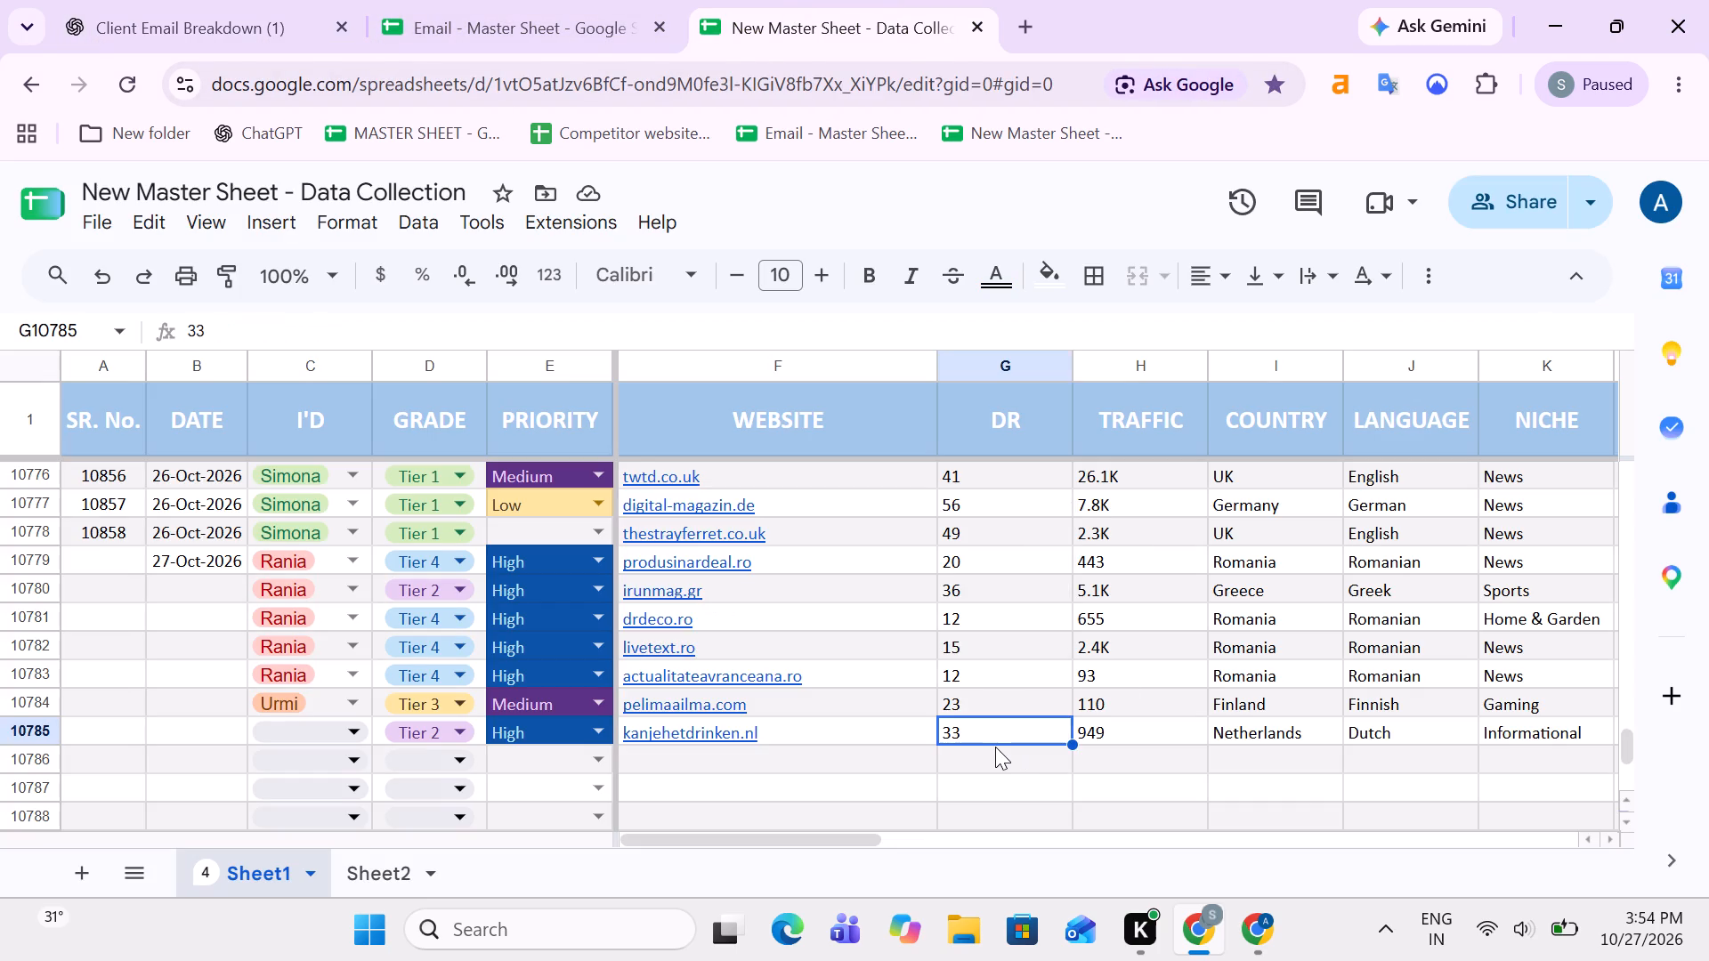
key(Down)
key(Down)
key(Down)
key(Down)
key(Down)
key(Down)
key(Down)
key(Up)
key(Up)
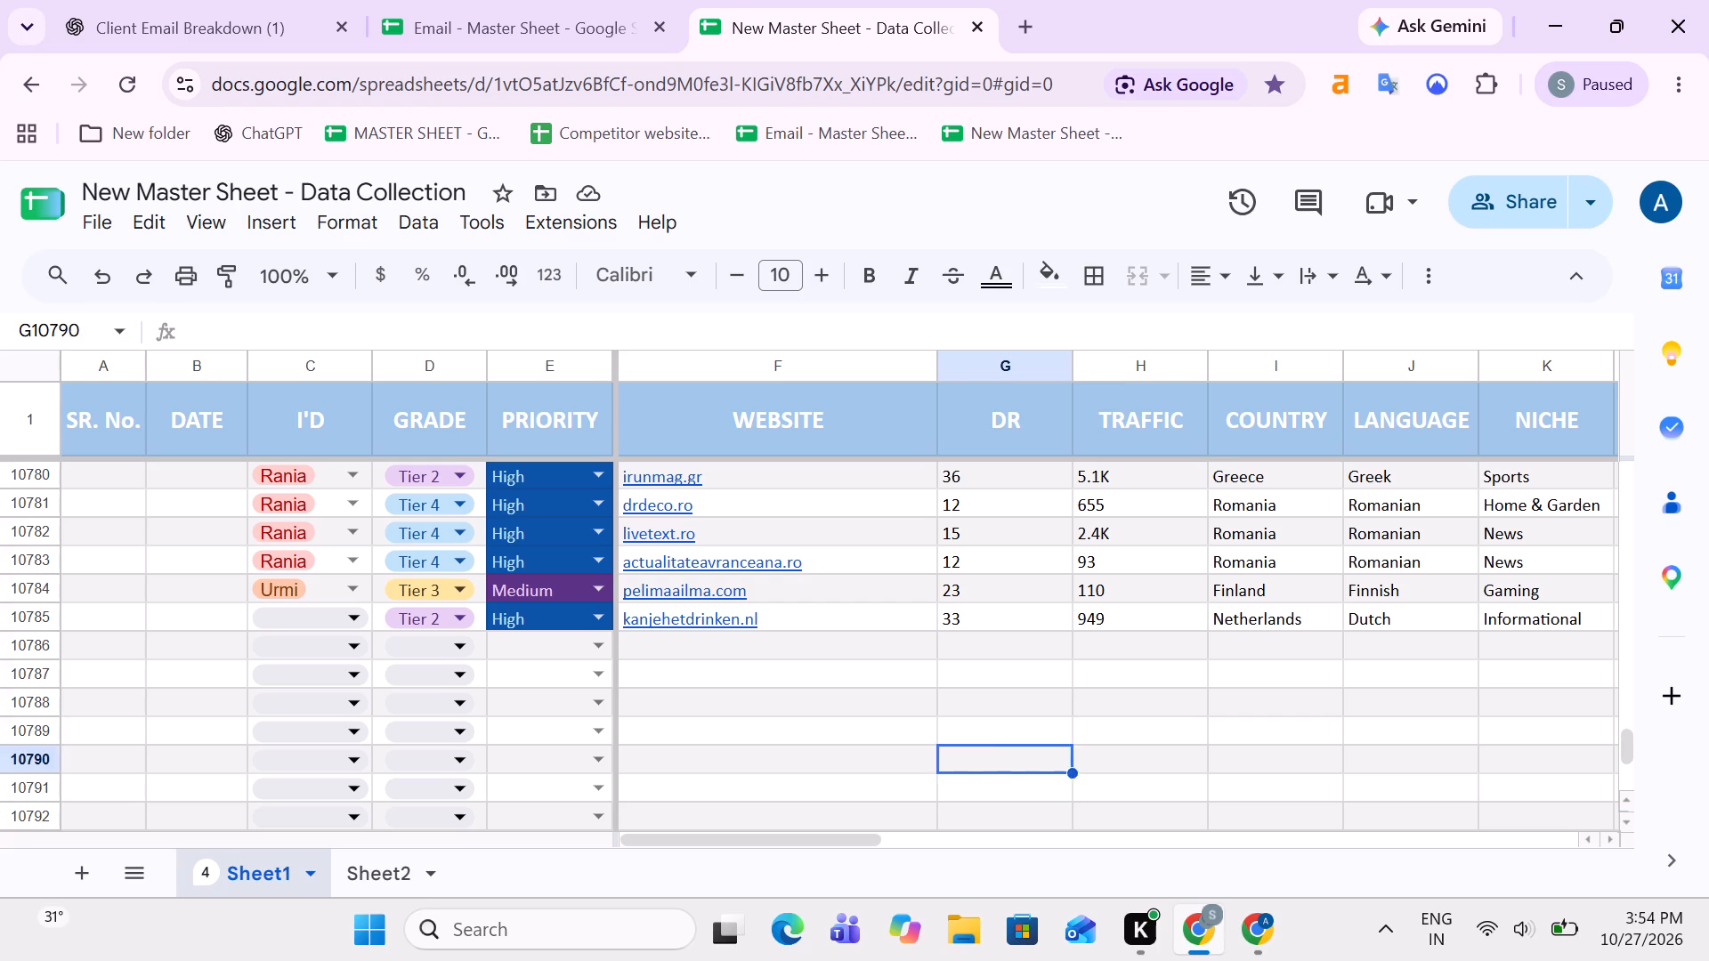
key(Up)
key(Up)
key(Up)
key(Left)
key(Up)
key(Right)
key(Left)
key(Left)
key(Left)
key(Left)
key(Left)
key(Left)
key(Left)
key(Left)
key(Left)
key(Left)
key(Left)
key(Left)
key(Left)
key(Left)
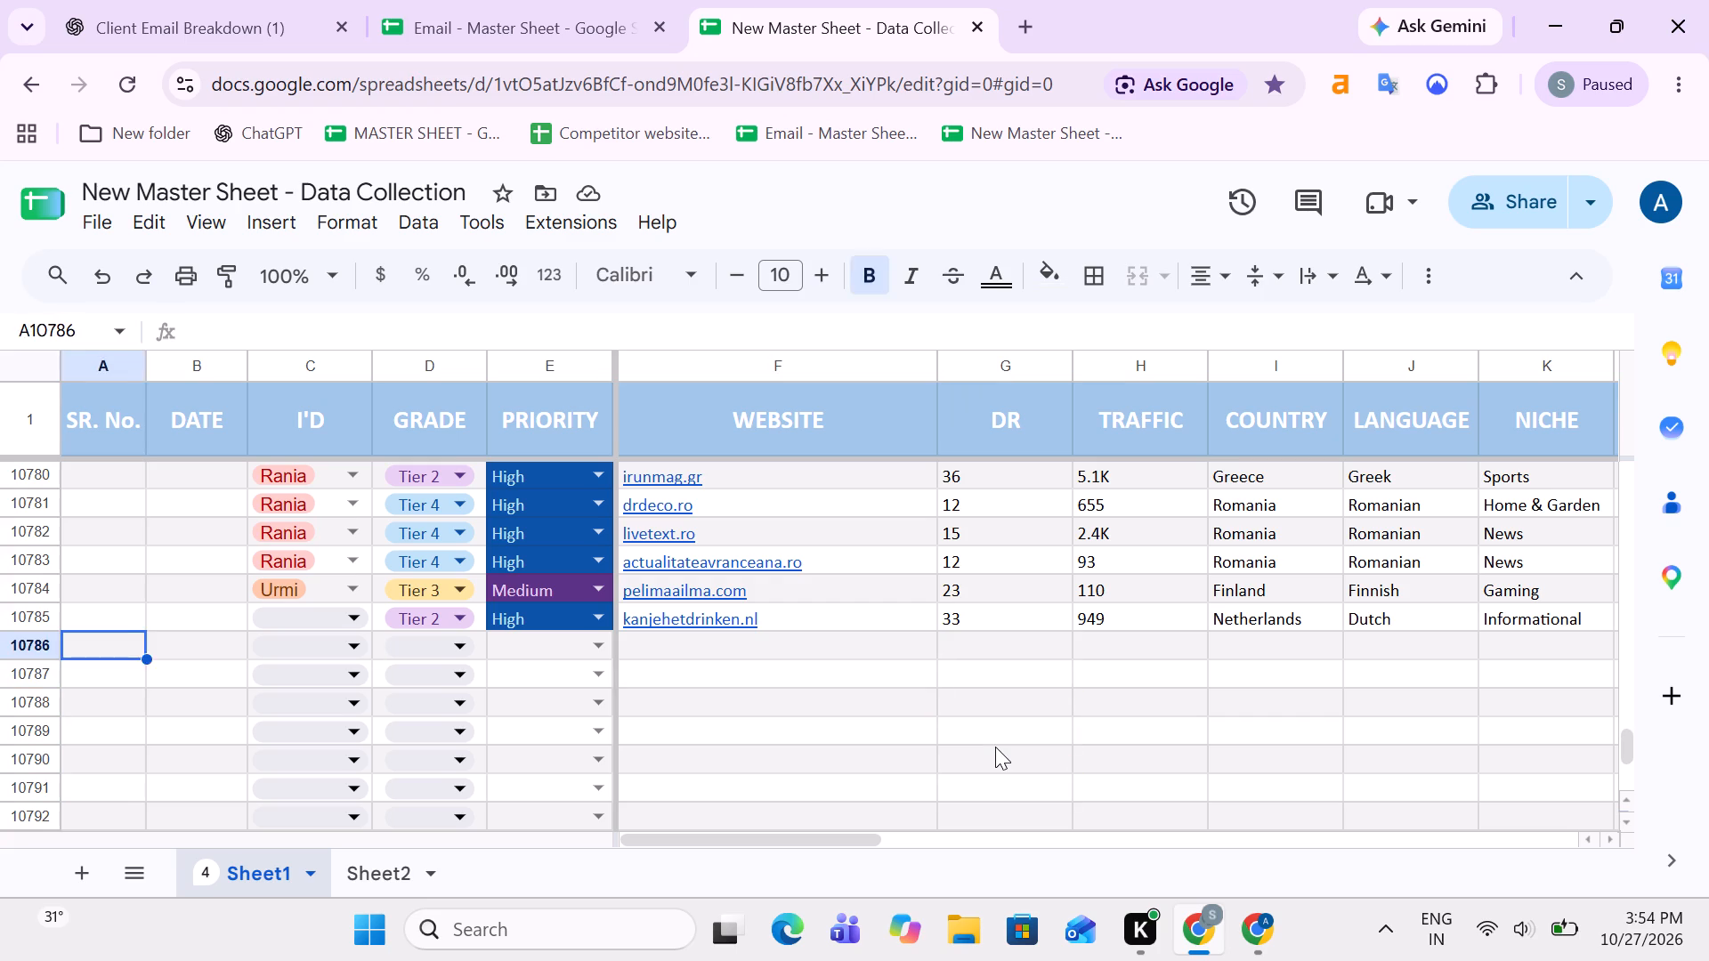
key(Right)
key(Right)
key(Right)
key(Right)
key(Right)
key(Left)
key(Right)
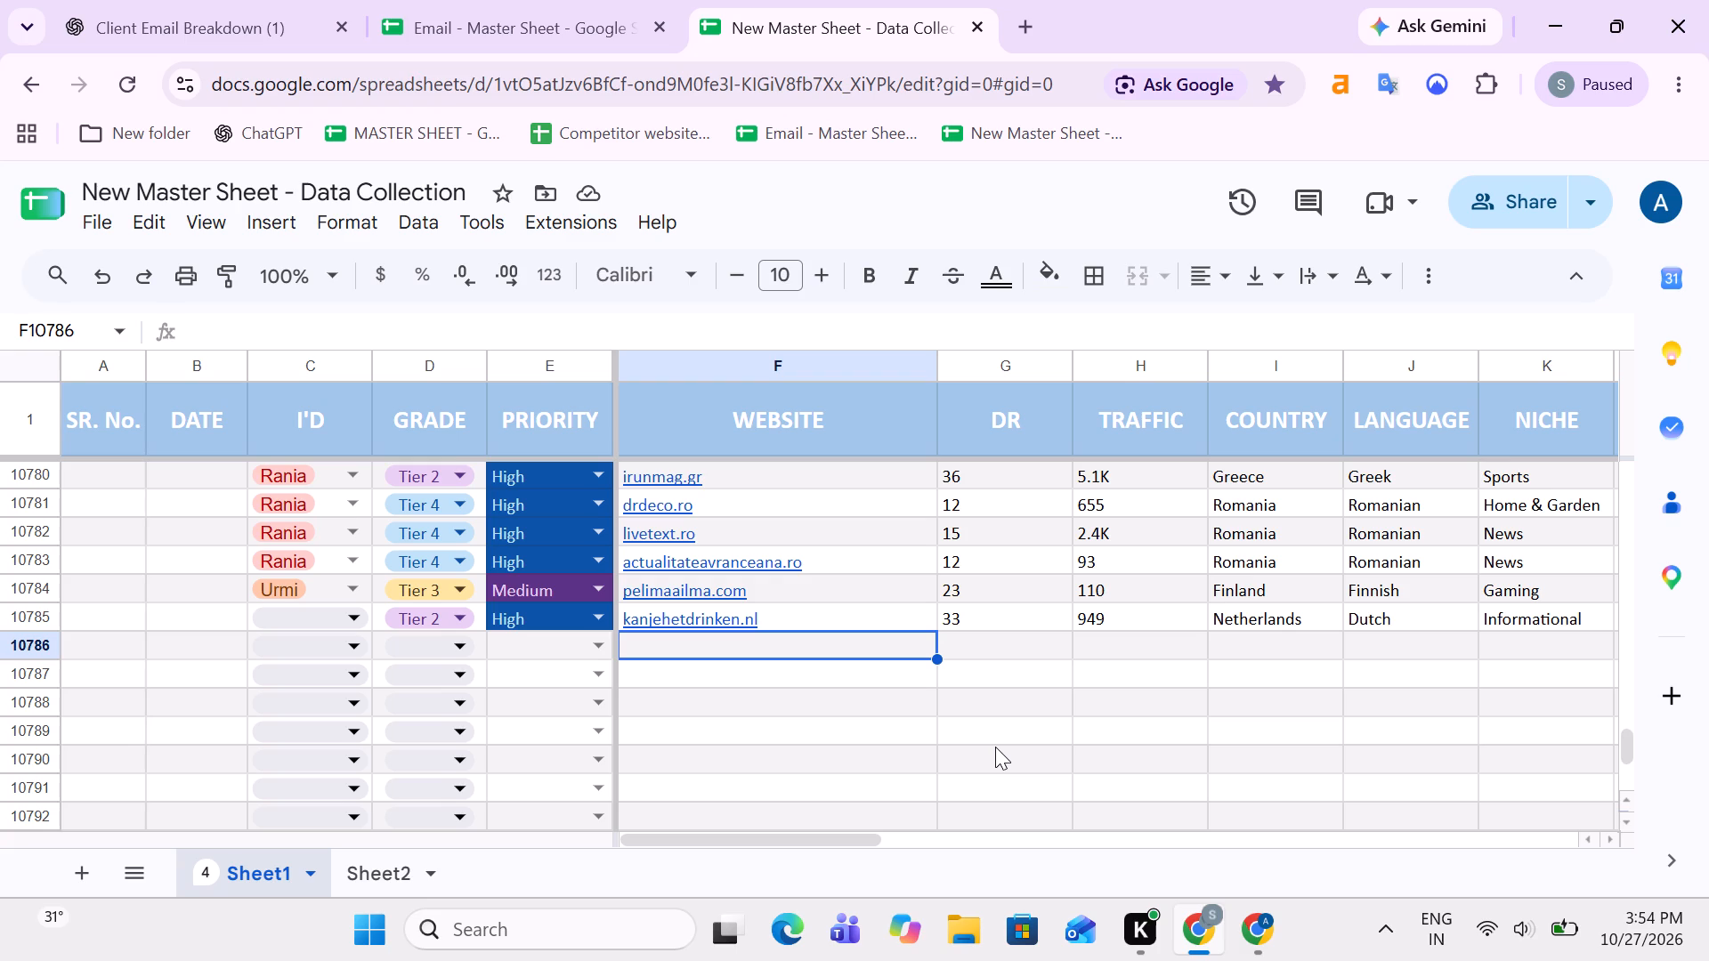
key(Right)
key(Left)
key(Right)
key(Left)
key(Right)
key(Left)
Switch to the open aiinsider.nl site in the other browser window and copy the domain aiinsider.nl from its address.
key(alt+Tab)
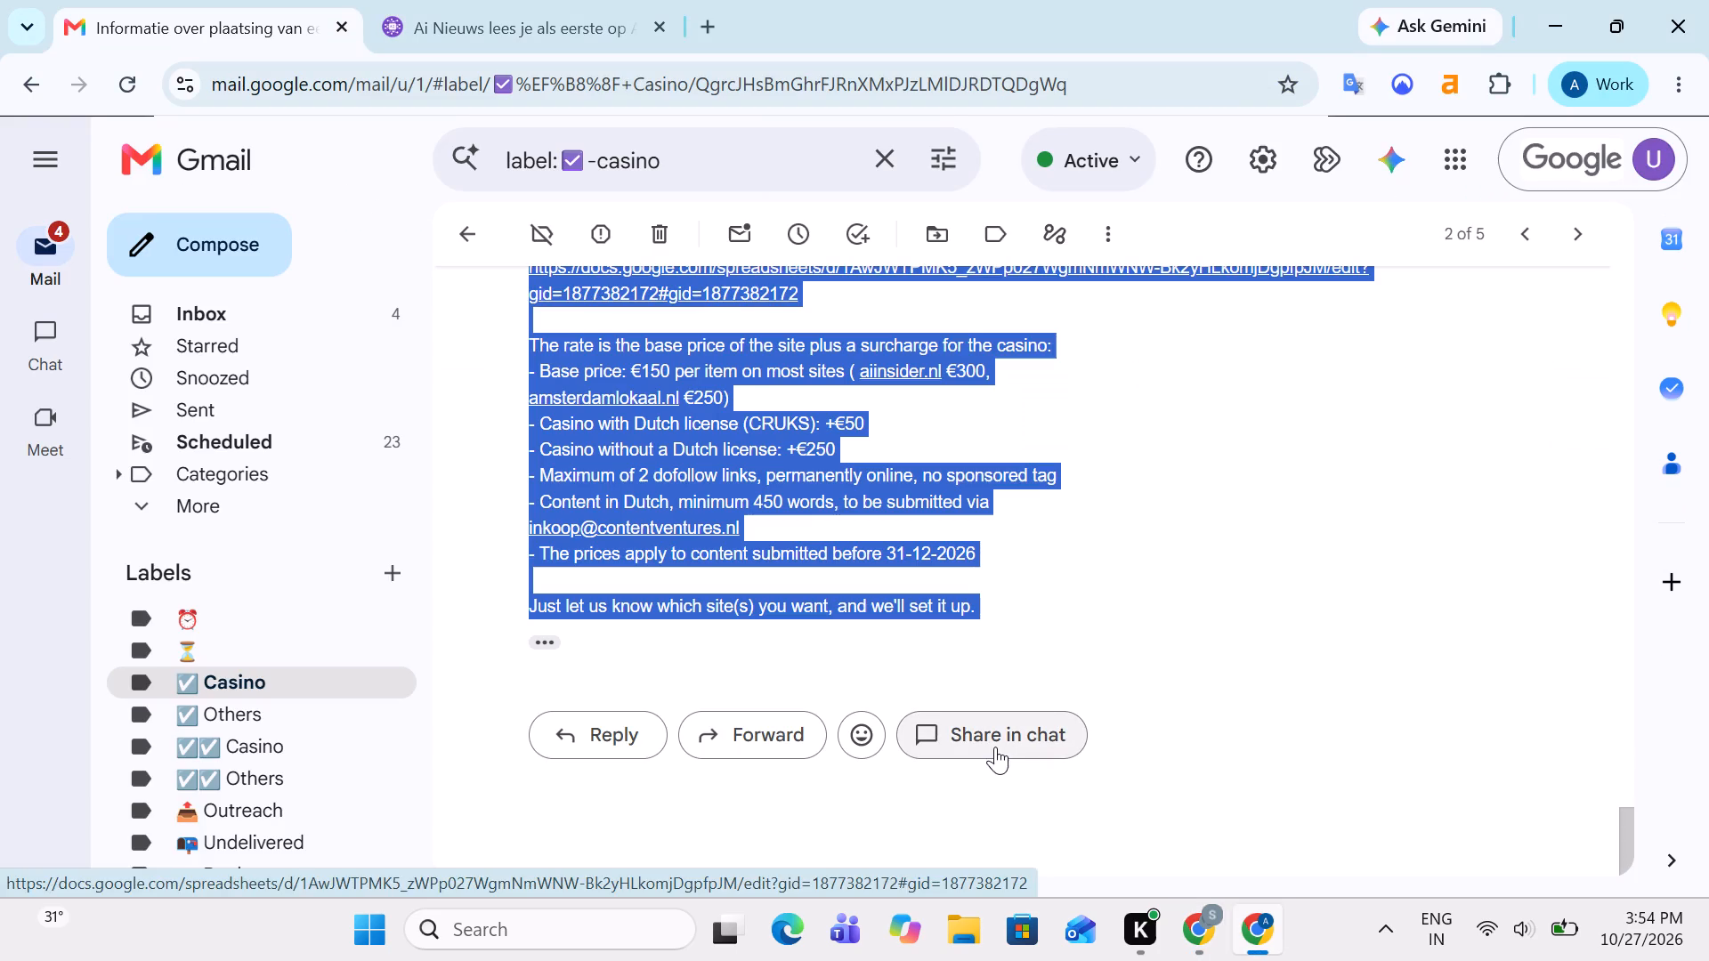
click(1196, 540)
click(563, 0)
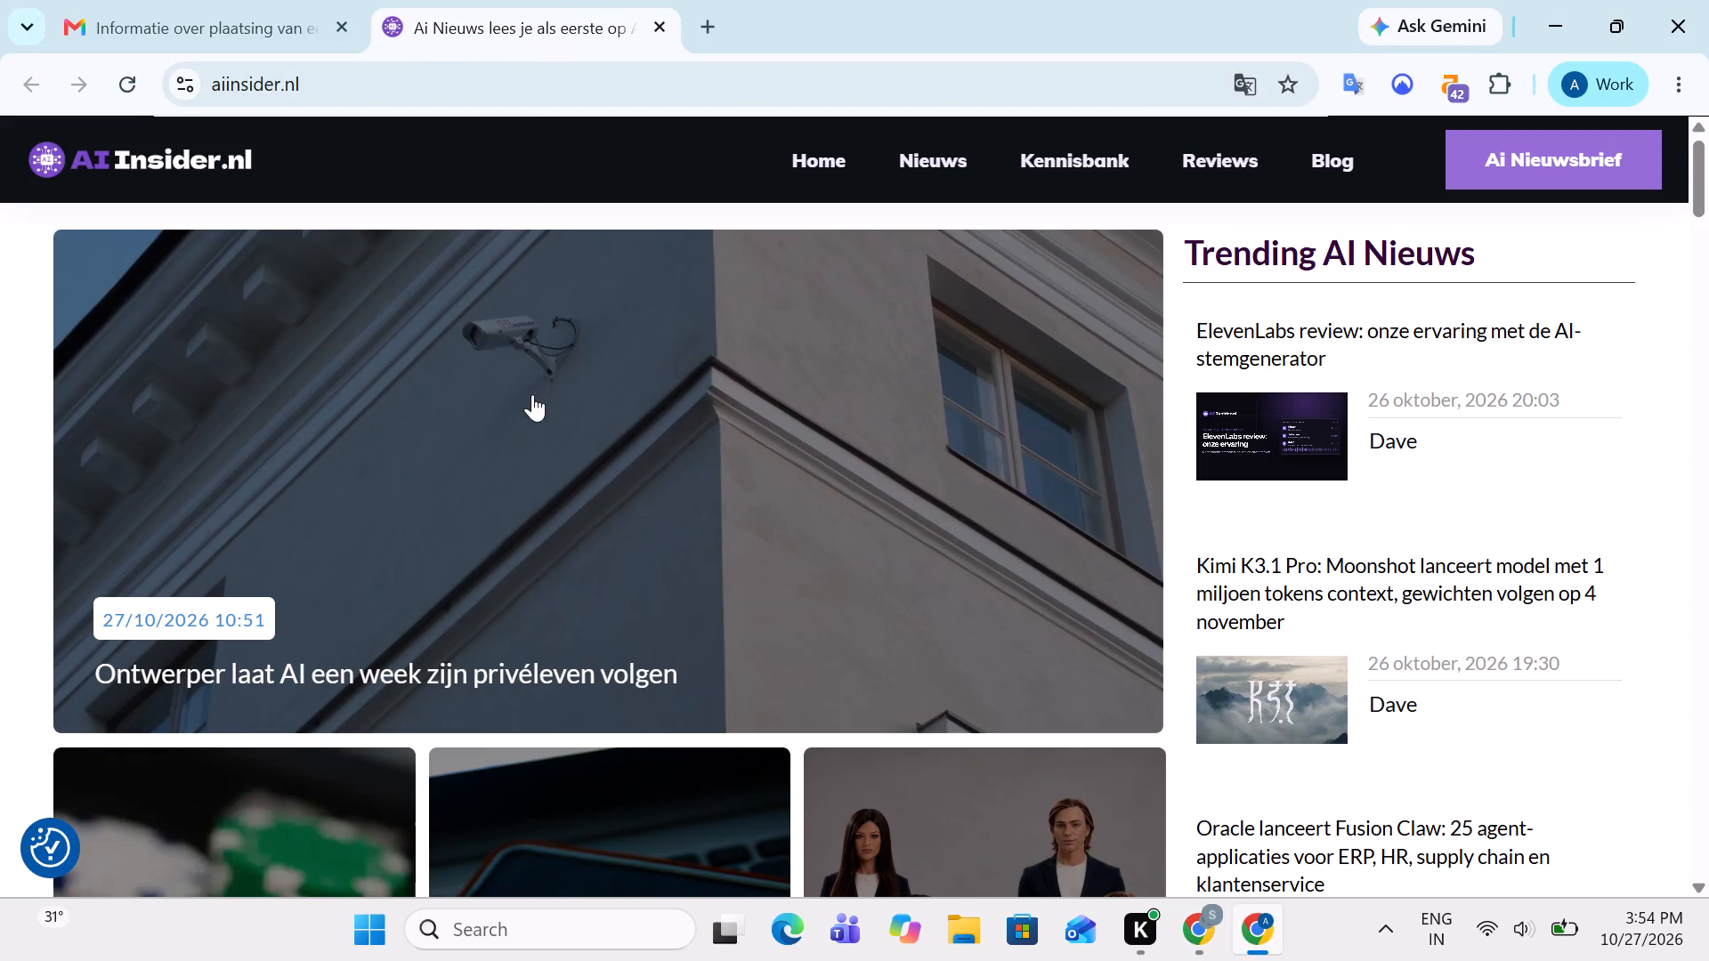
click(458, 54)
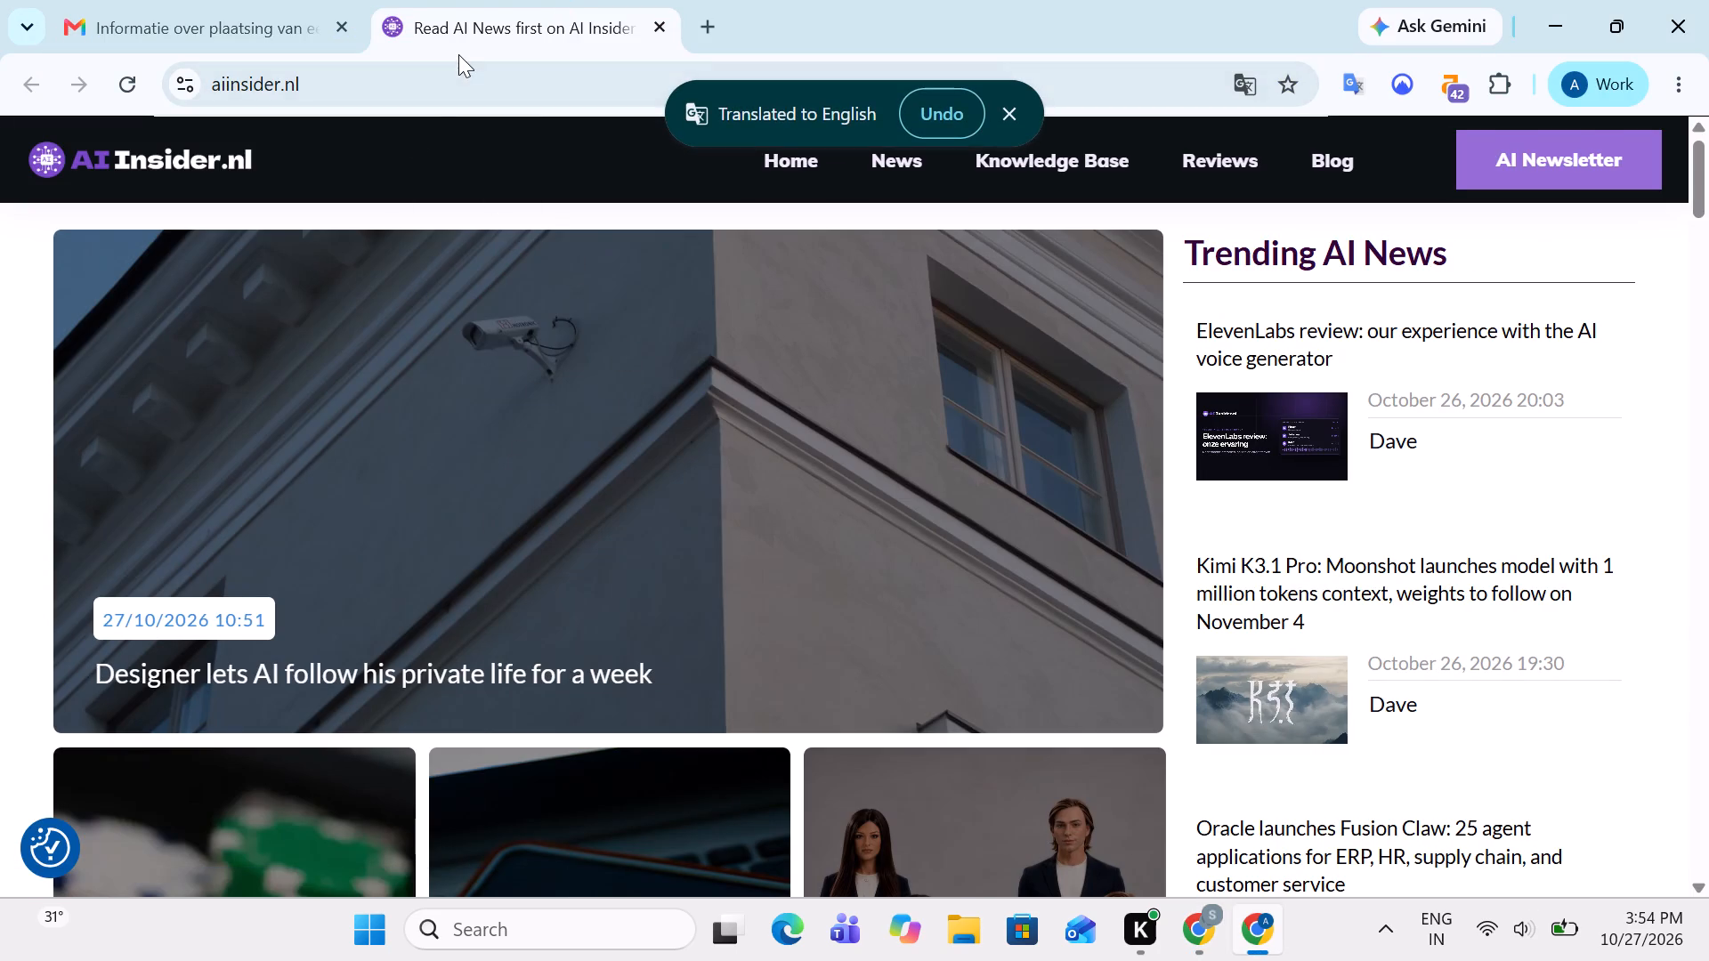
click(461, 78)
drag(461, 78, 328, 85)
key(ctrl+c)
key(ctrl+c)
key(ctrl+c)
key(ctrl+c)
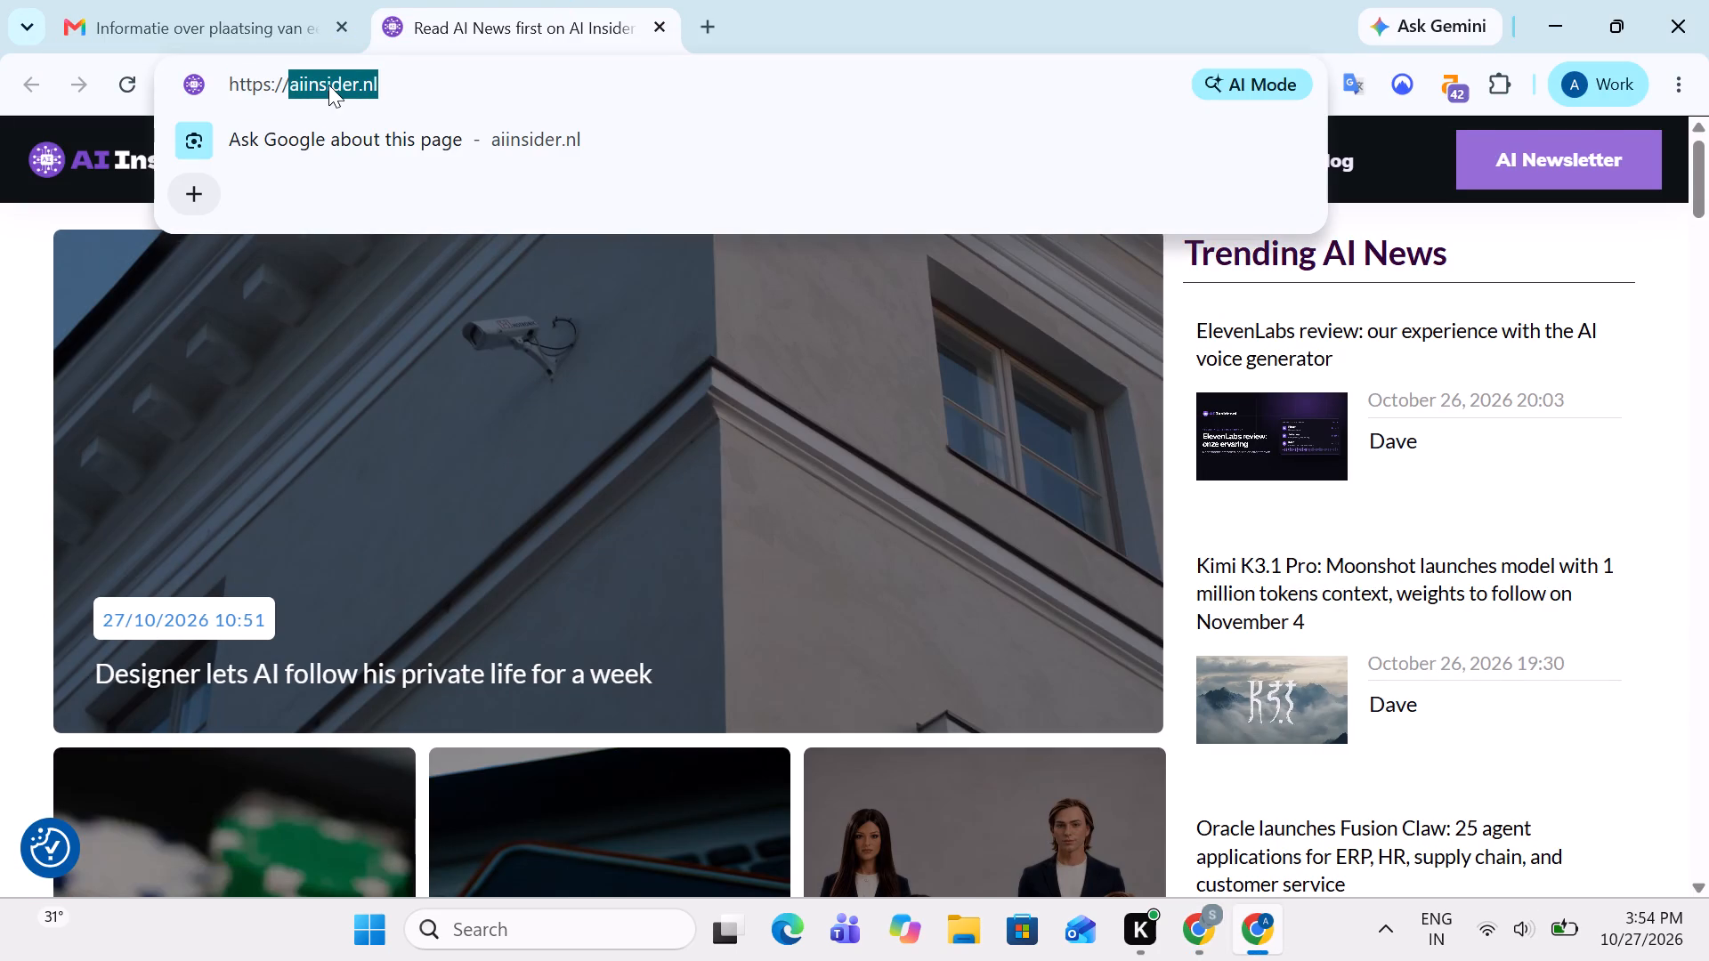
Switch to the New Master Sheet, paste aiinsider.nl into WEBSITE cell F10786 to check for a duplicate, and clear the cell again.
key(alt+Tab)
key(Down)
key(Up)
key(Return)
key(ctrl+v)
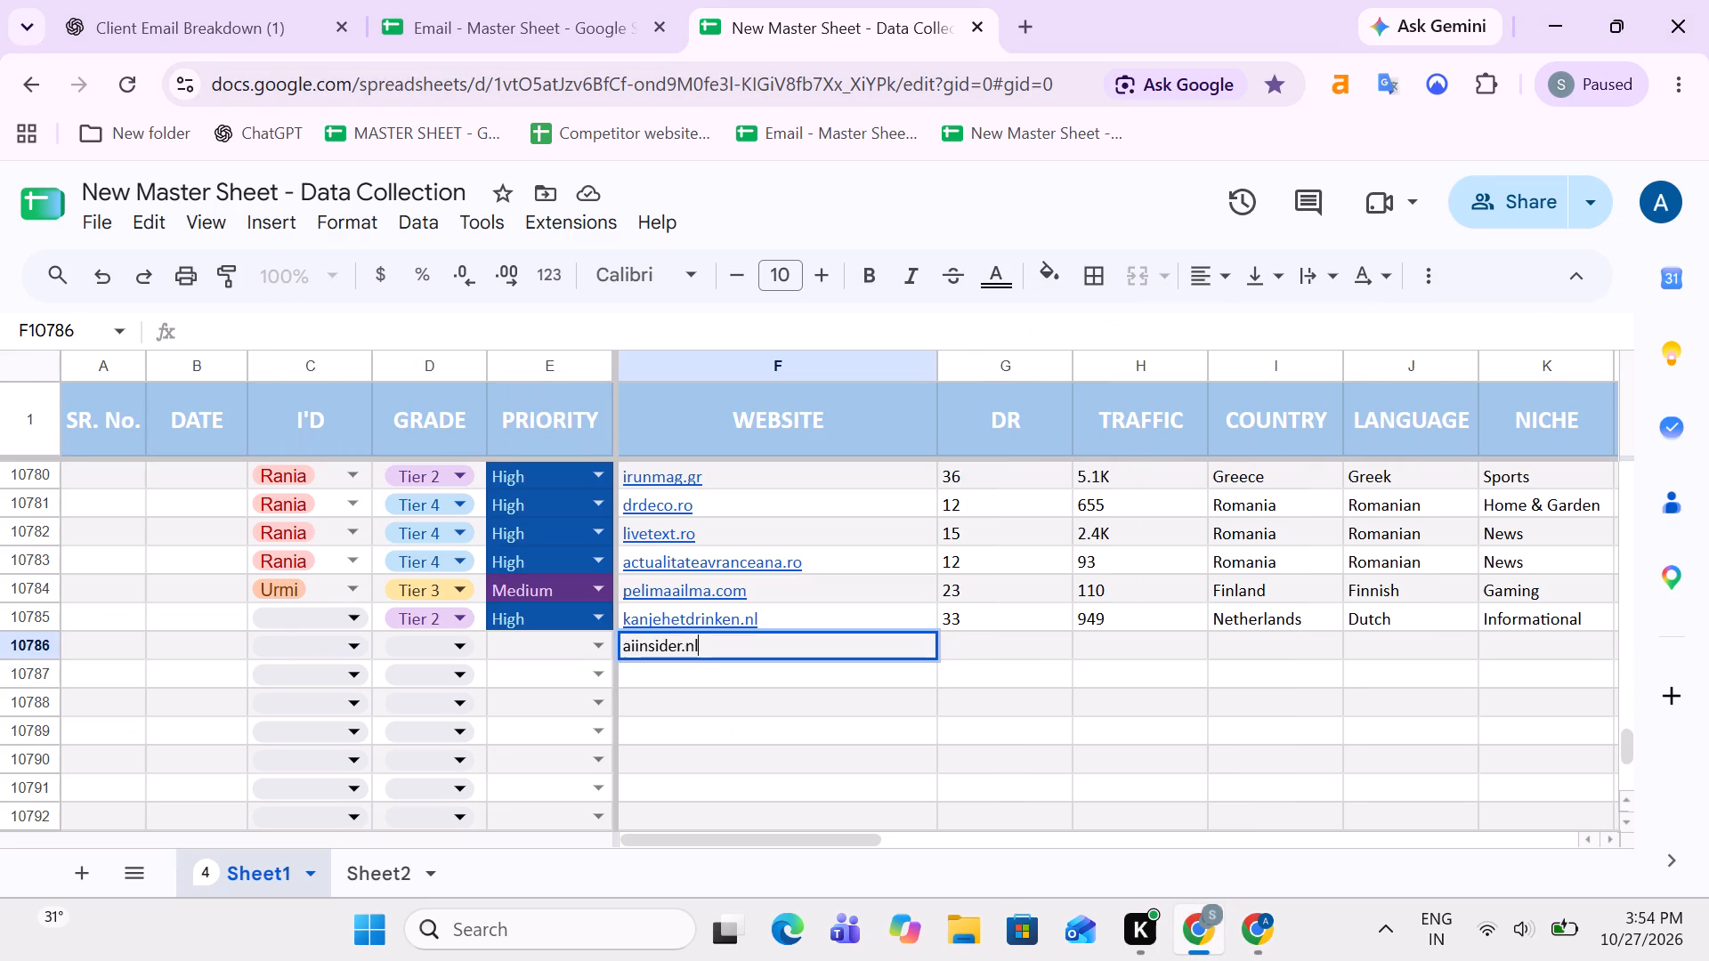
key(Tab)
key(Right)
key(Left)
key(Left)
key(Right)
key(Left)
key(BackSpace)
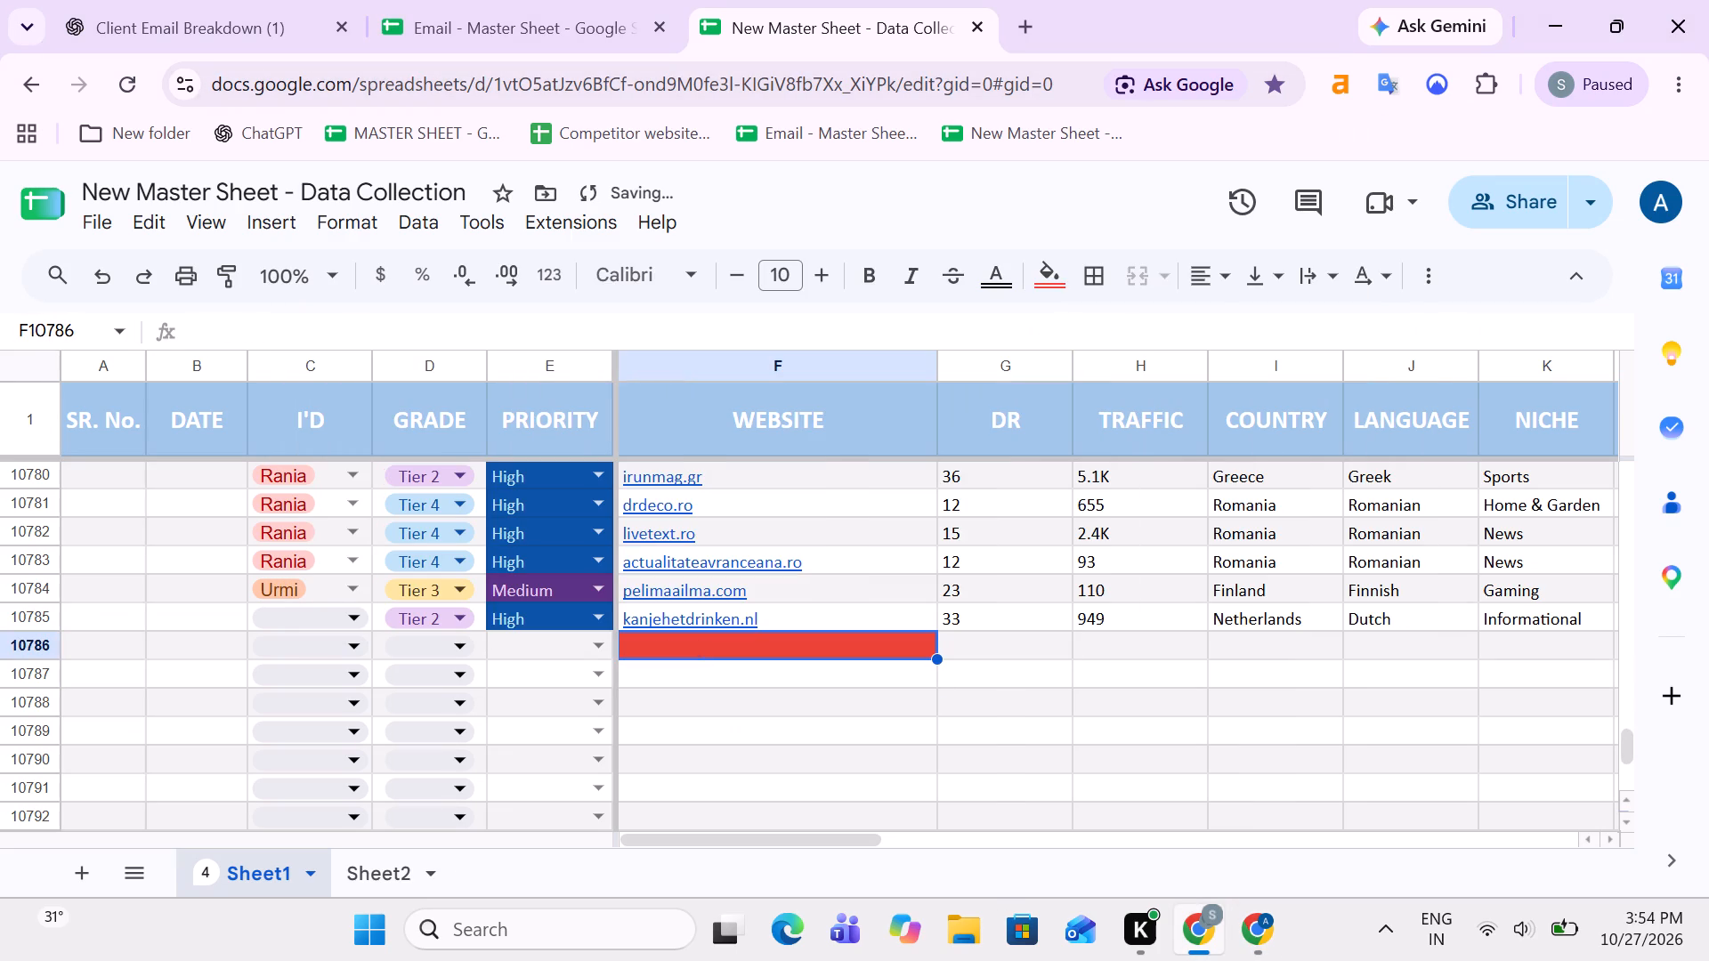
Find the existing aiinsider.nl entry in the sheet and set its CASINO PRICE to 350.
key(ctrl+f)
key(ctrl+v)
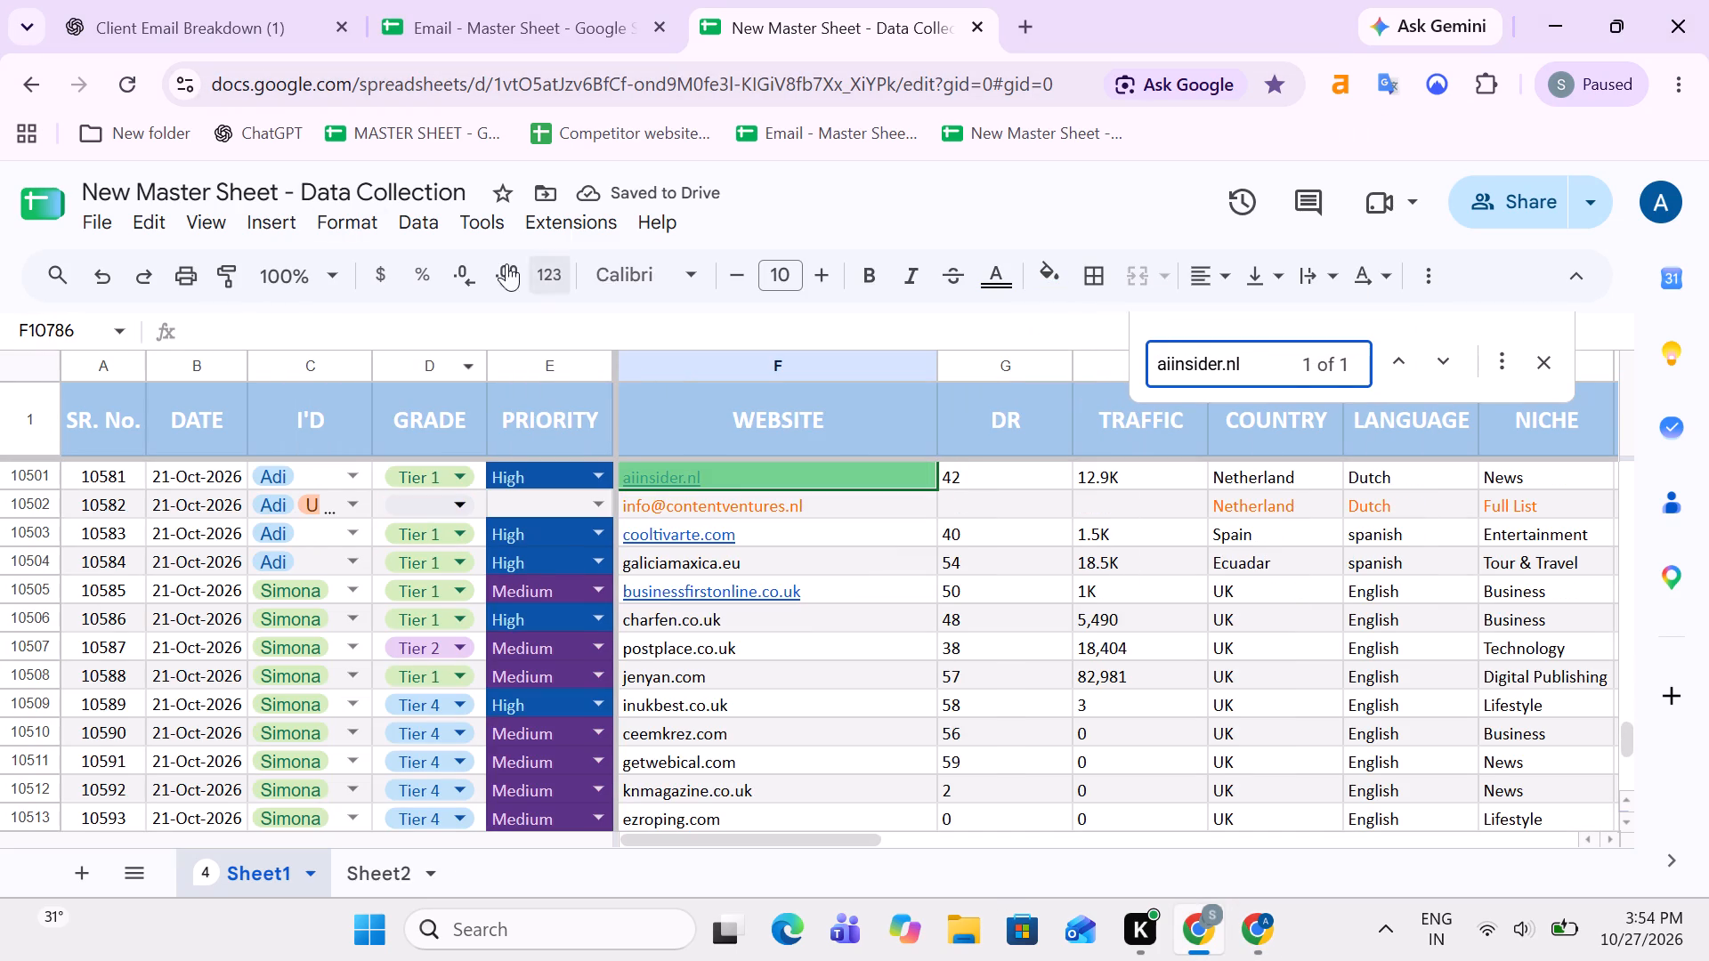
scroll(705, 551, up, 1)
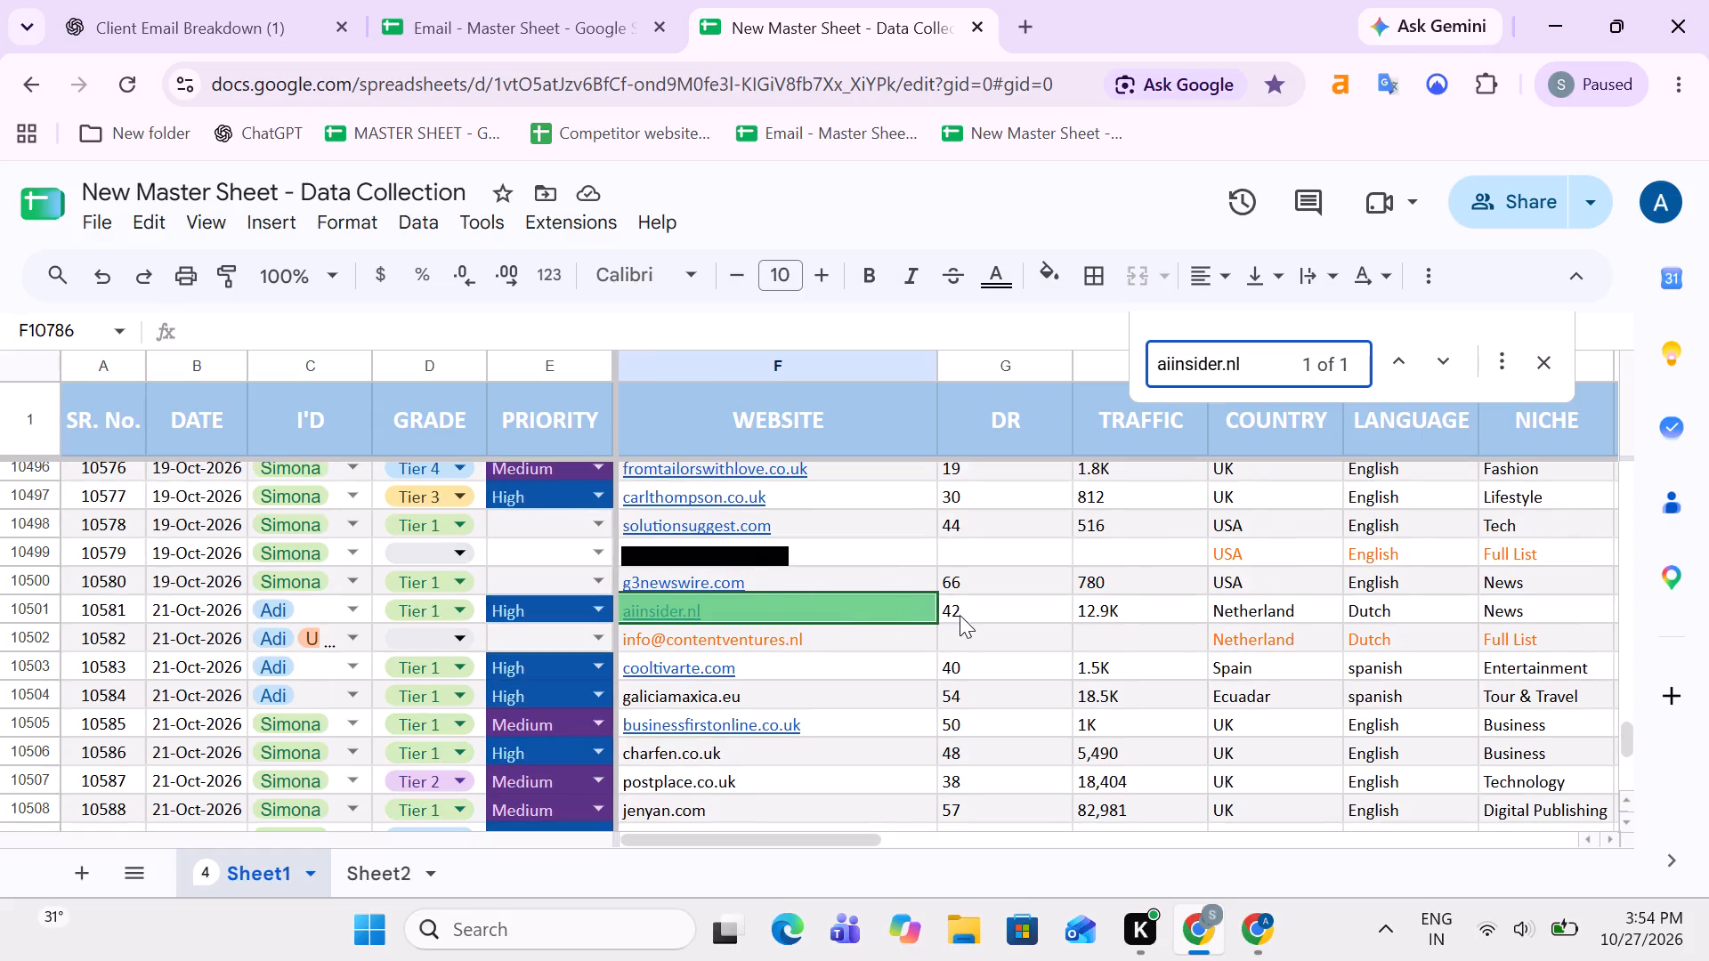
click(960, 609)
key(Right)
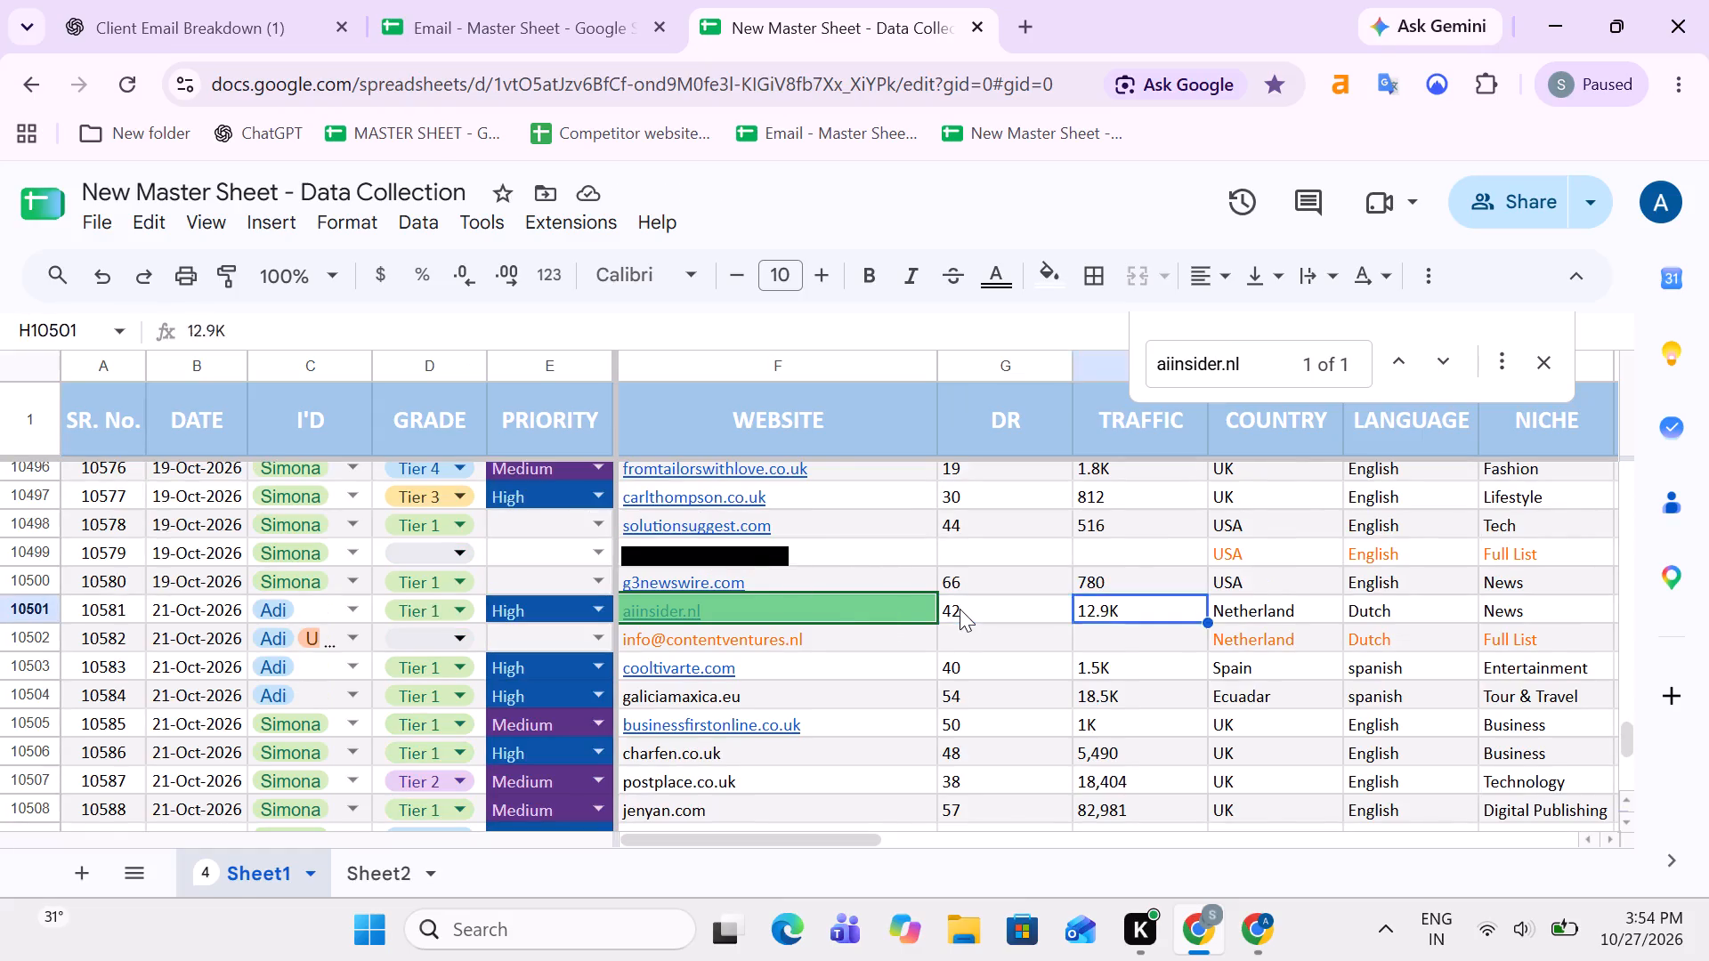
key(Right)
key(Right)
key(Right)
key(Right)
key(Right)
key(Right)
key(Right)
key(Right)
key(Left)
key(Left)
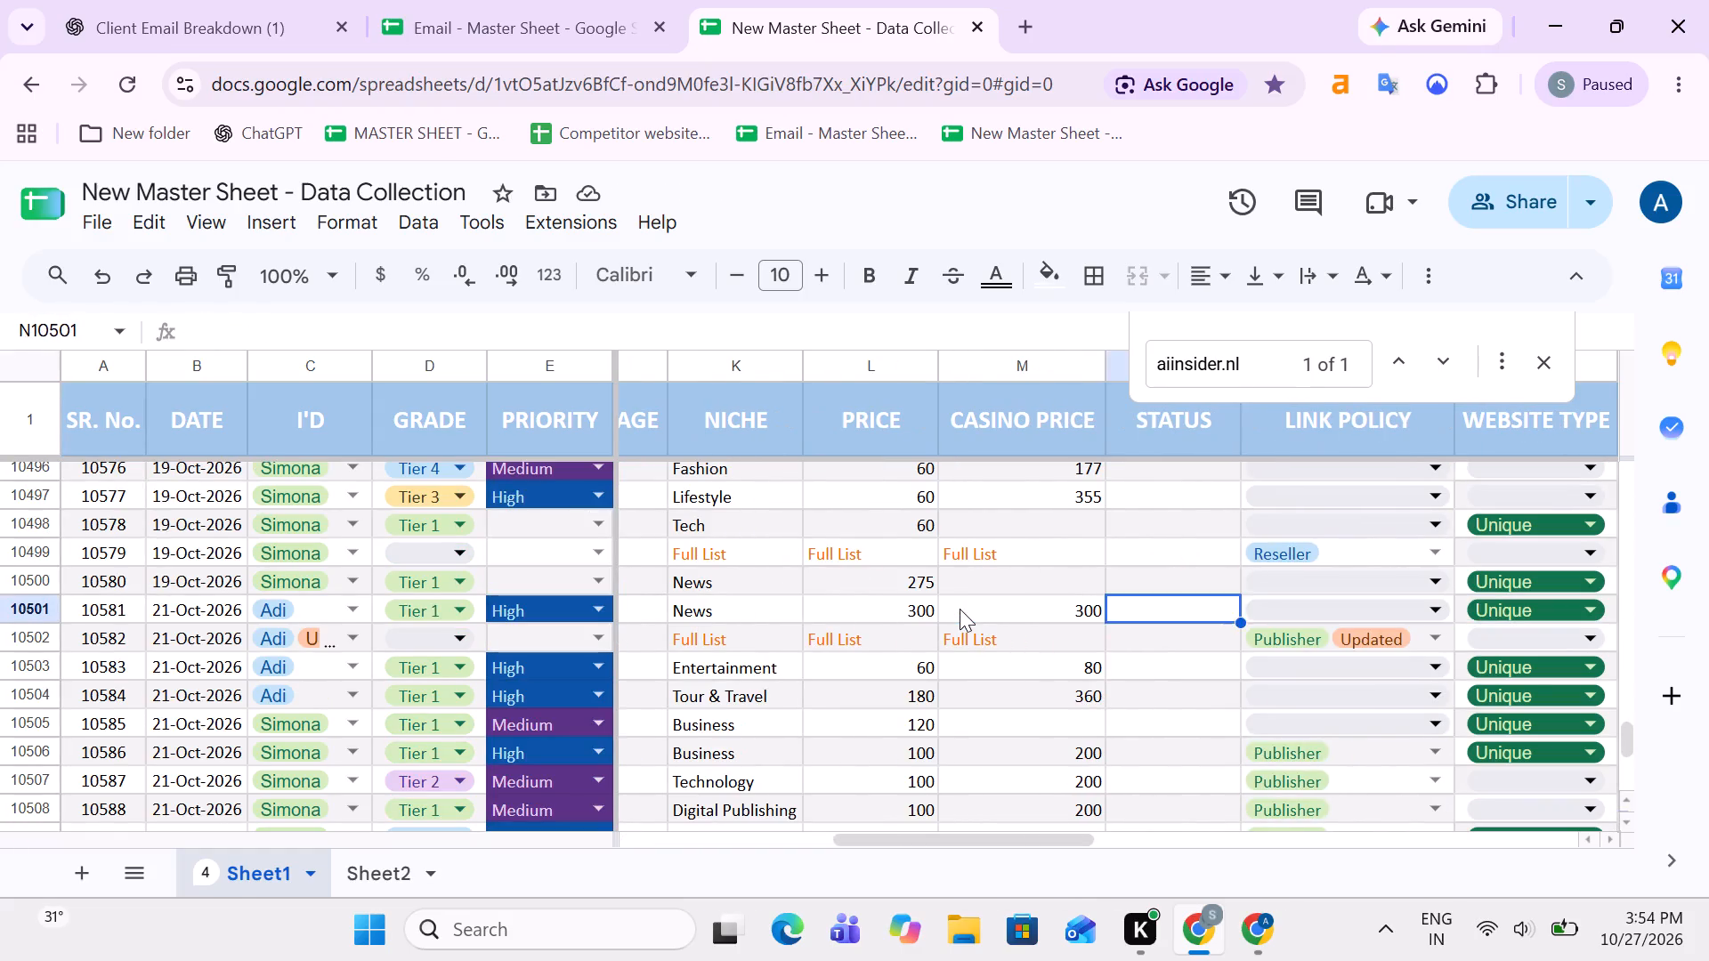
key(Left)
key(Right)
key(Left)
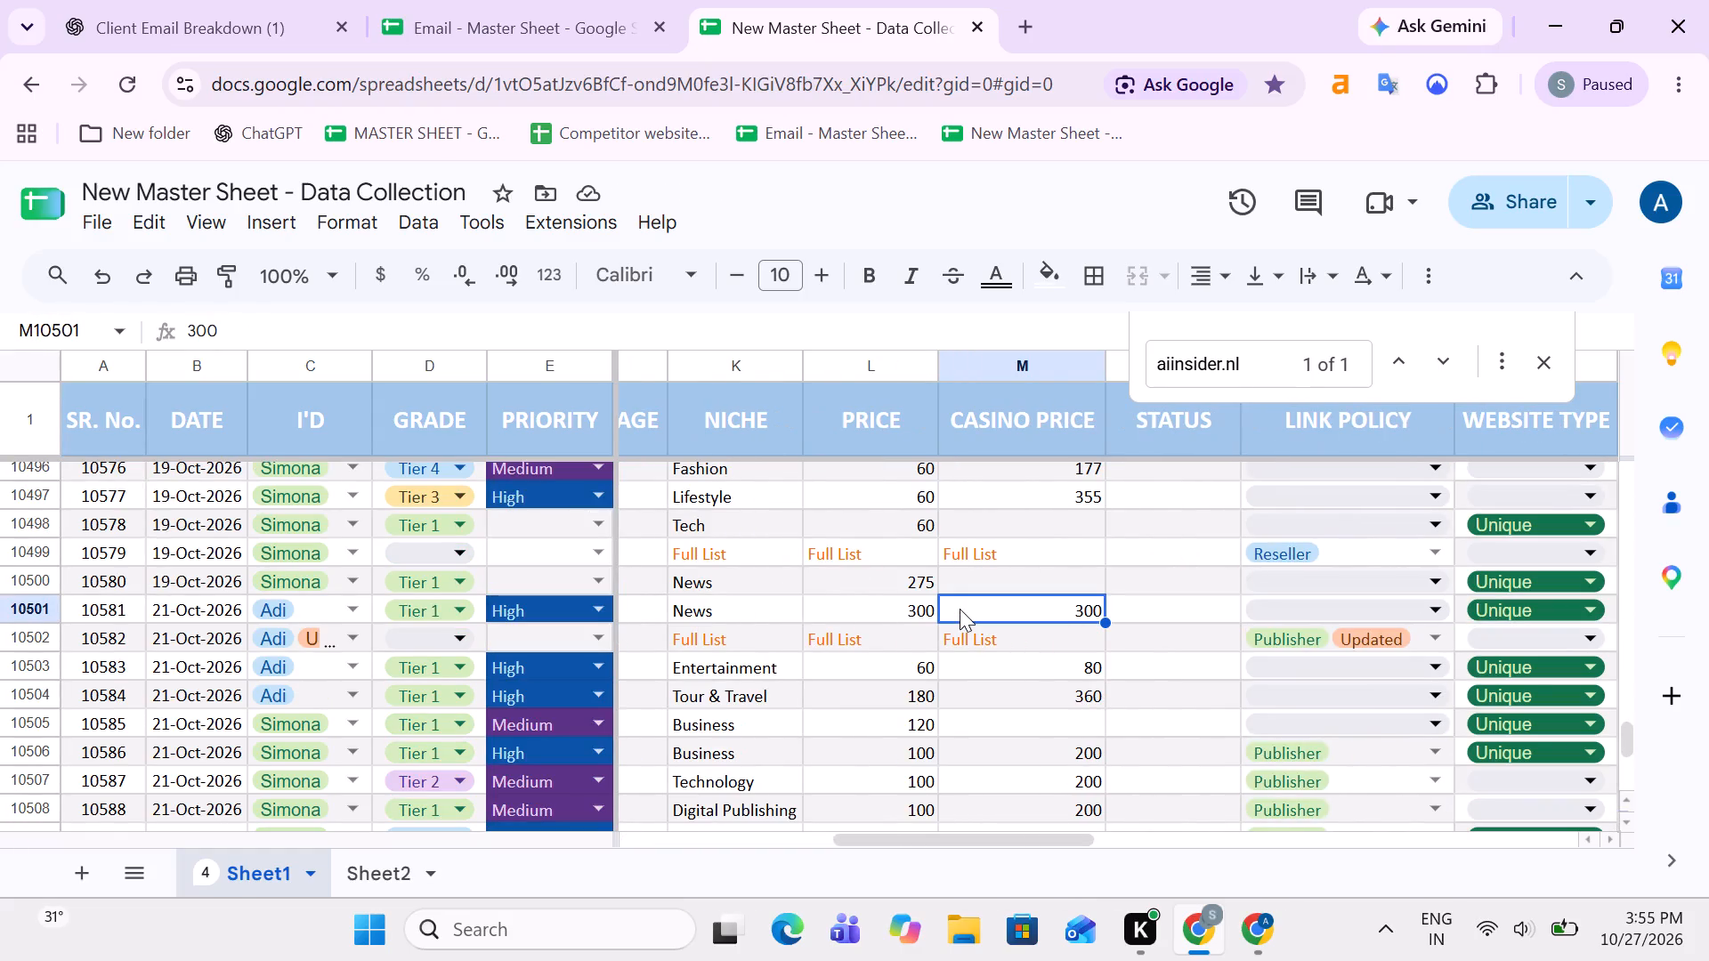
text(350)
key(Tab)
Examine the aiinsider.nl row 10501 across its columns, from date and priority to website type and contact details, and close the search.
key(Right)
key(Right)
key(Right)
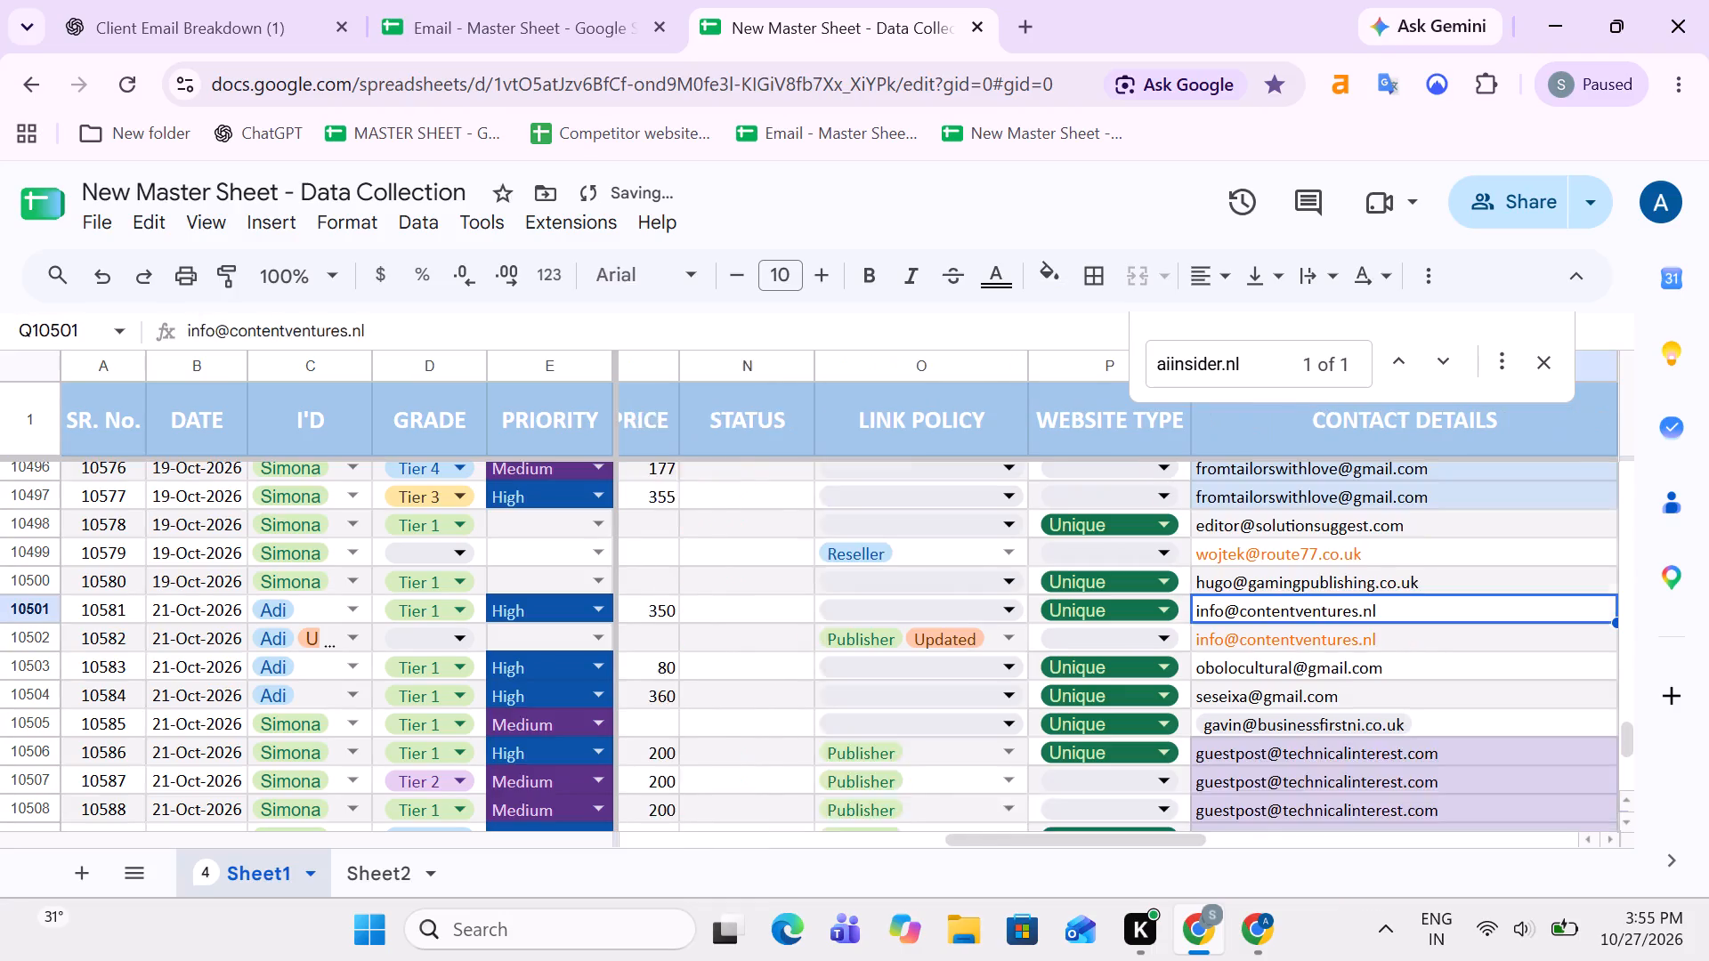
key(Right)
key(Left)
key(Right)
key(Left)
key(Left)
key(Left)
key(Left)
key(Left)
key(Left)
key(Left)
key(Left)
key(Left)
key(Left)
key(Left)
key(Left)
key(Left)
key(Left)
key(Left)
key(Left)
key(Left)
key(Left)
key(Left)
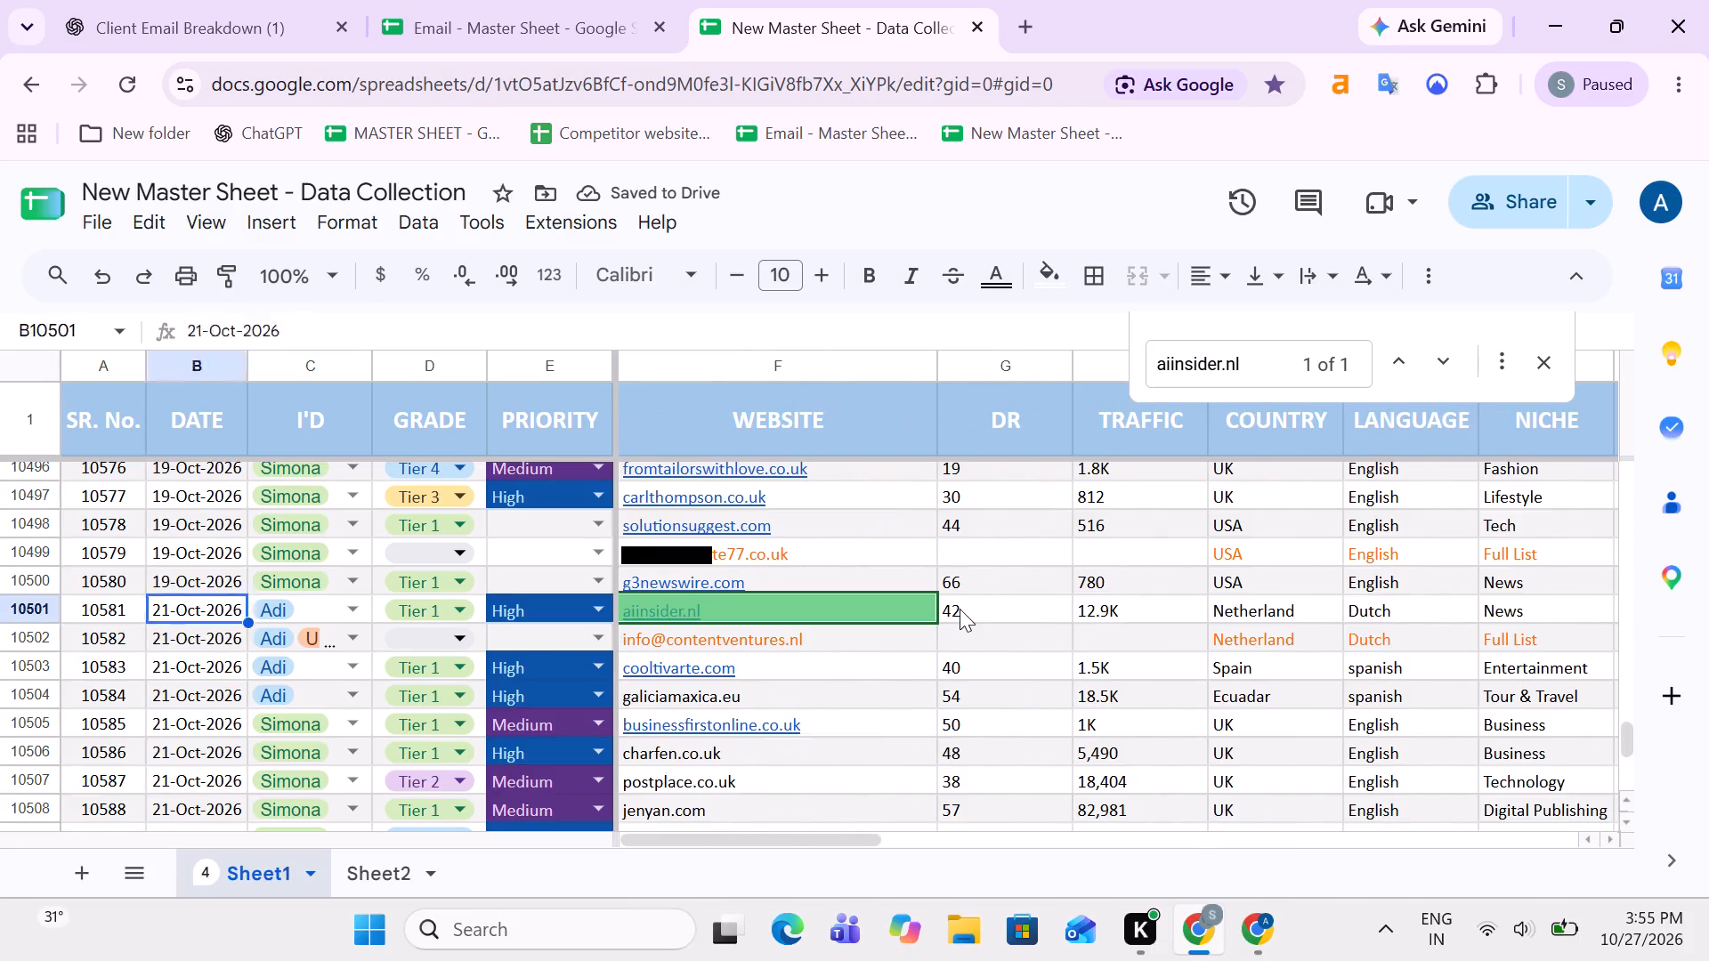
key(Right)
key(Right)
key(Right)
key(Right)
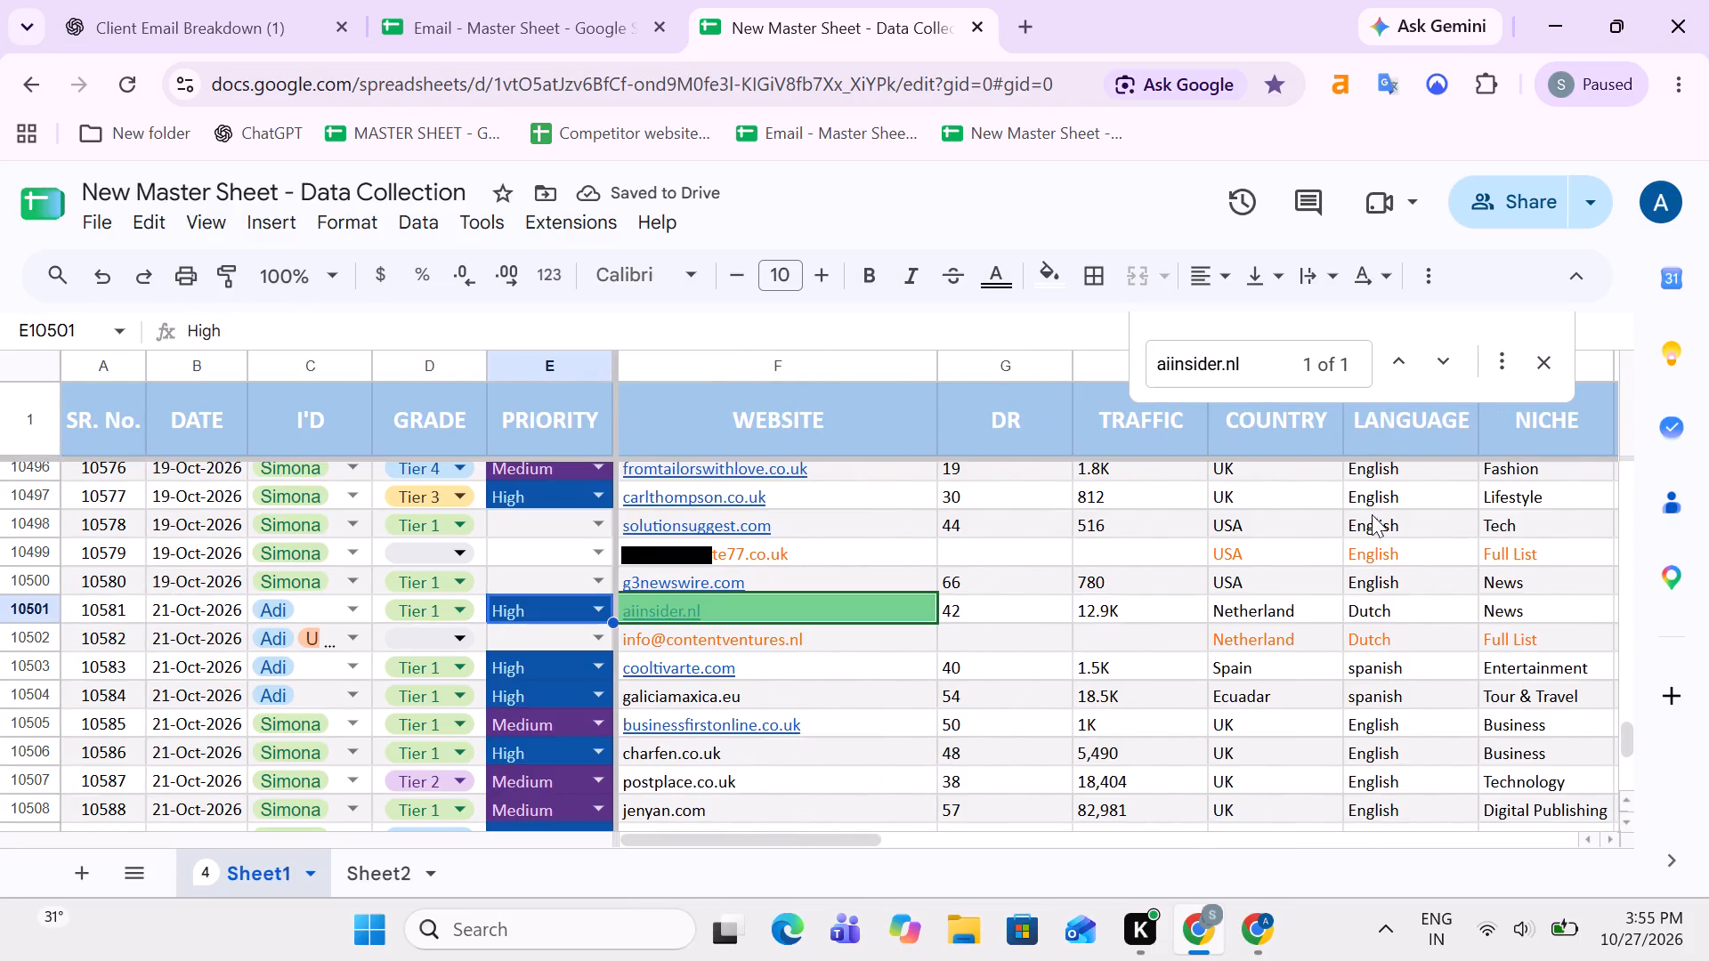
click(1544, 367)
key(Right)
key(Right)
key(Right)
key(Right)
key(Right)
key(Right)
key(Right)
key(Right)
key(Right)
key(Right)
key(Right)
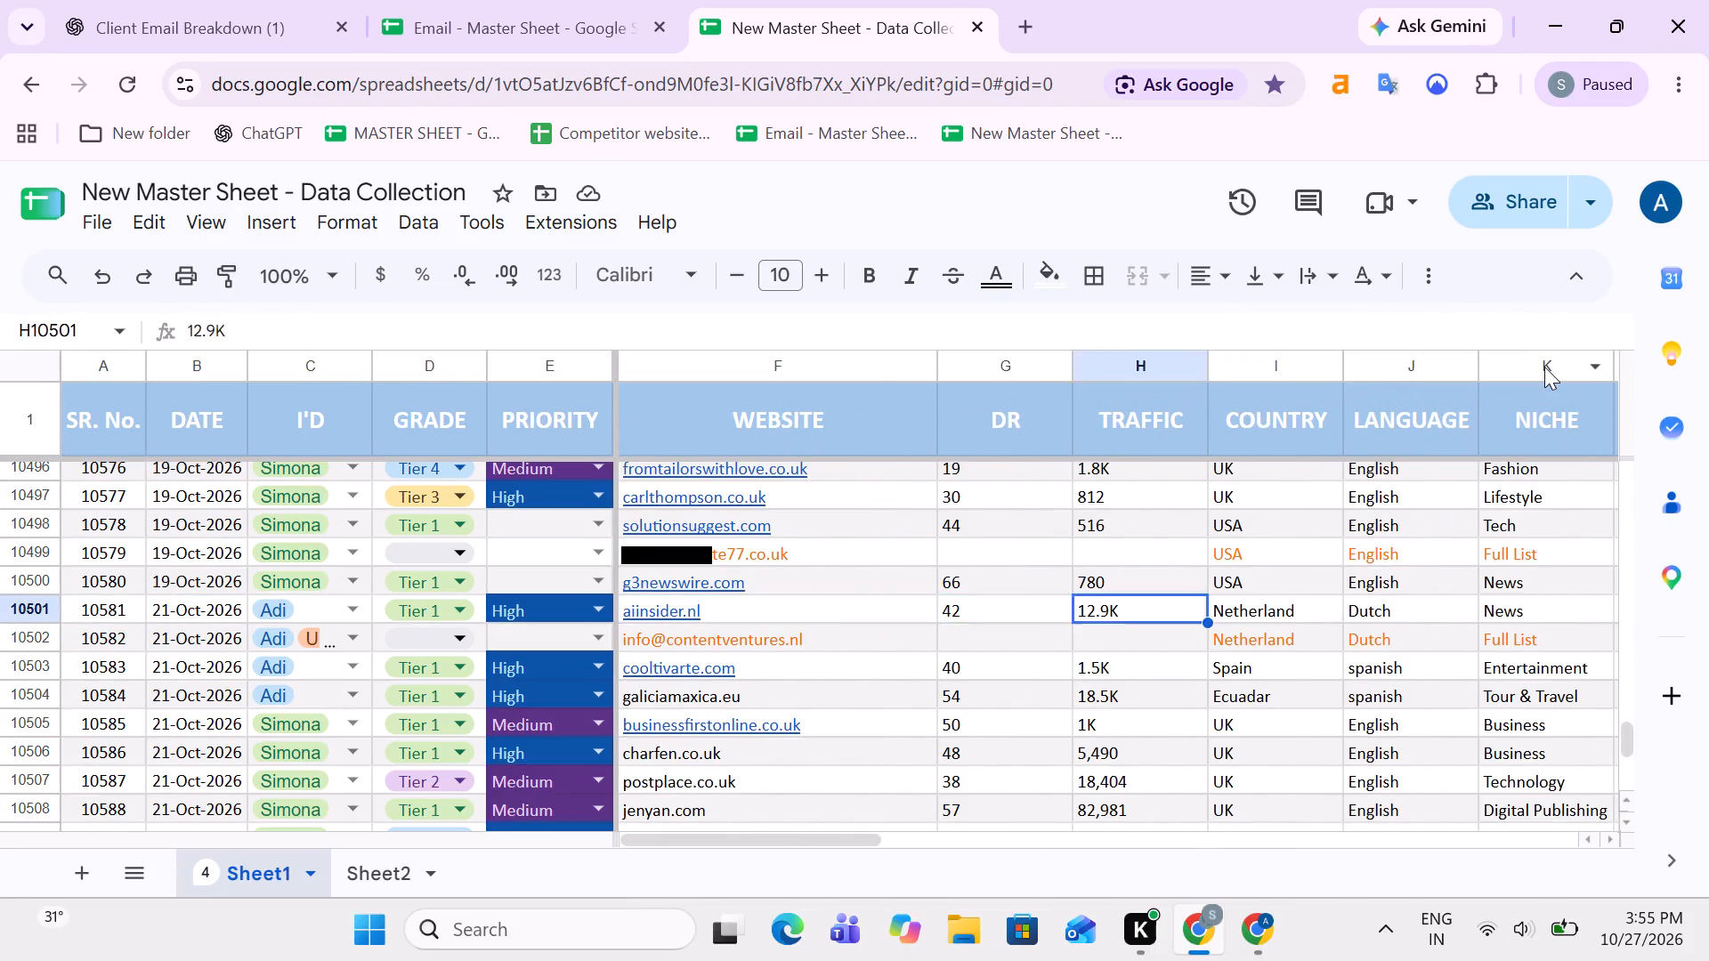
key(Right)
key(Right)
key(Left)
key(Left)
key(Left)
key(Left)
key(Left)
key(Left)
key(Left)
key(Left)
key(Left)
key(Left)
key(Left)
key(Left)
key(Left)
key(Left)
key(Left)
key(Left)
key(Left)
key(Left)
key(Right)
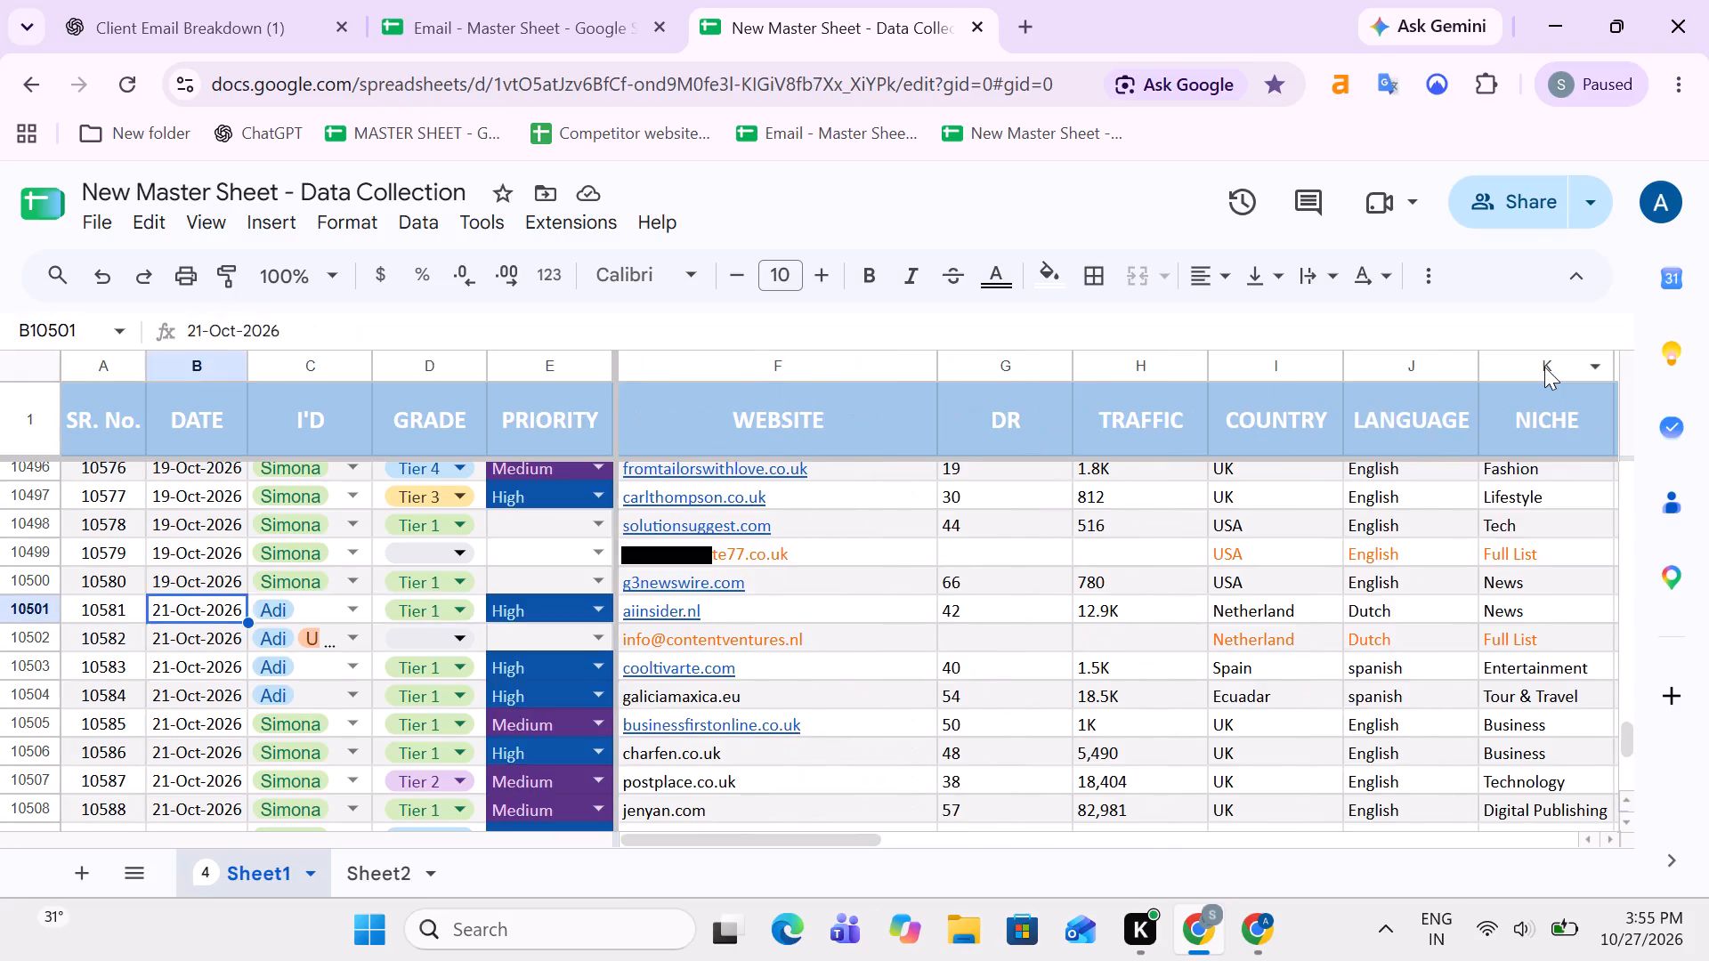
key(Right)
key(Right)
key(Right)
key(Right)
Return to the last filled entry in the WEBSITE column, kanjehetdrinken.nl.
key(ctrl+Down)
key(Down)
key(Down)
key(Up)
key(Up)
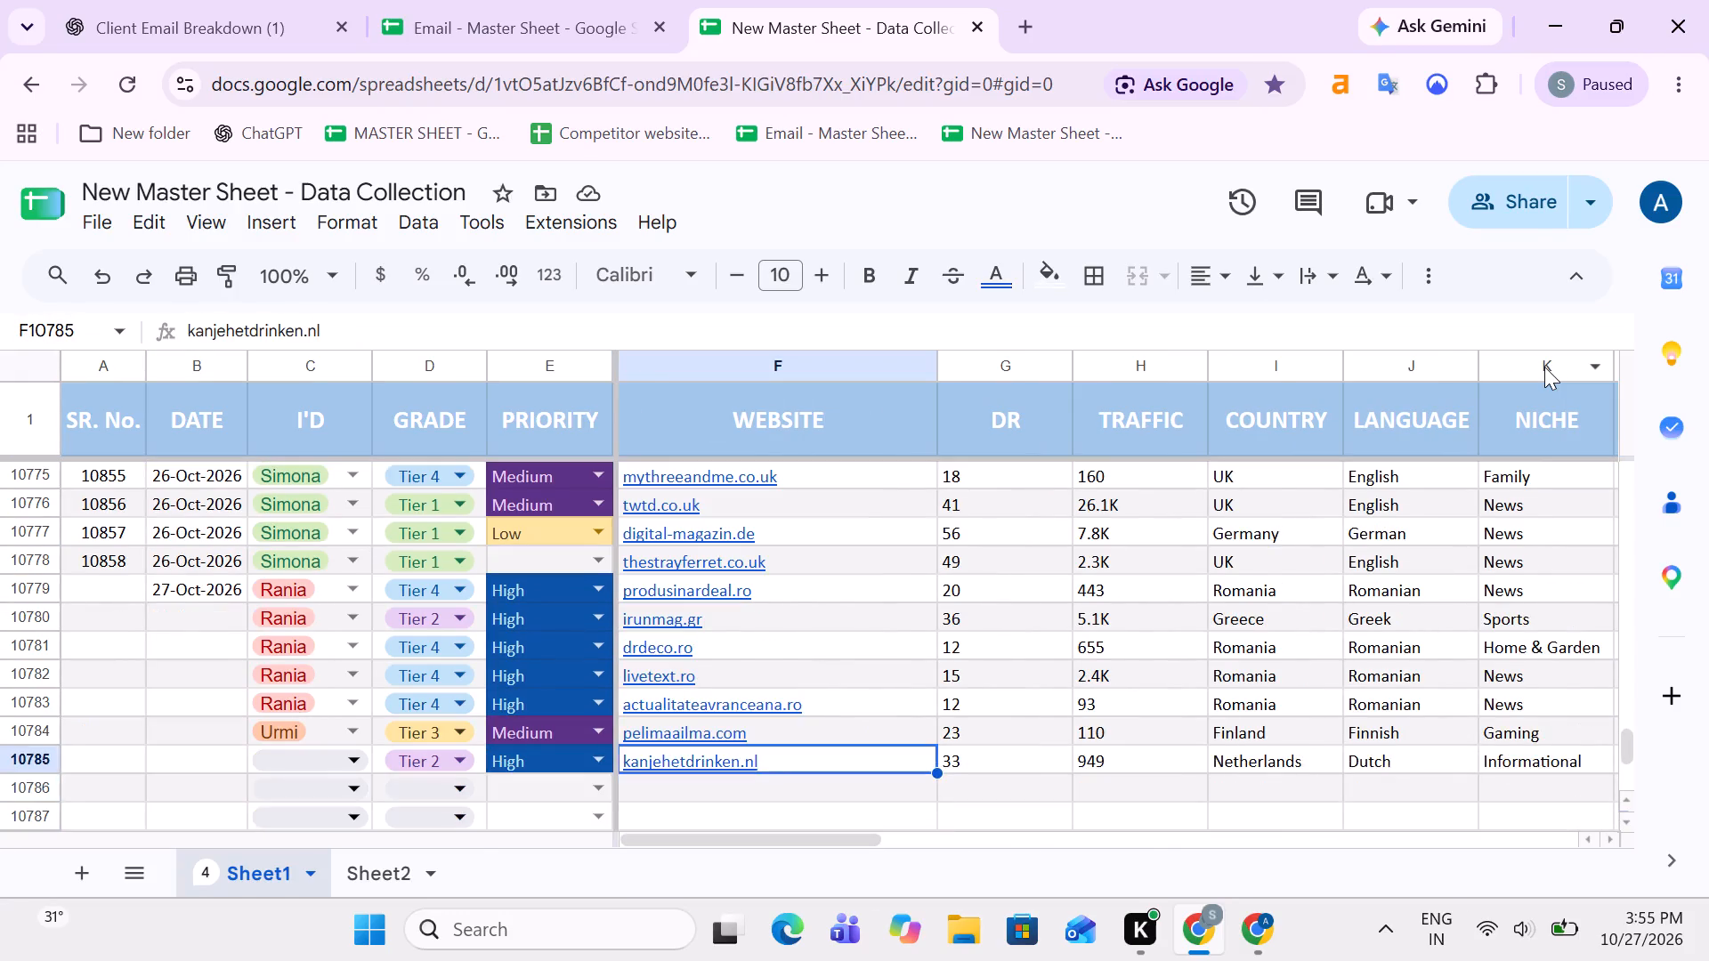
key(alt+Tab)
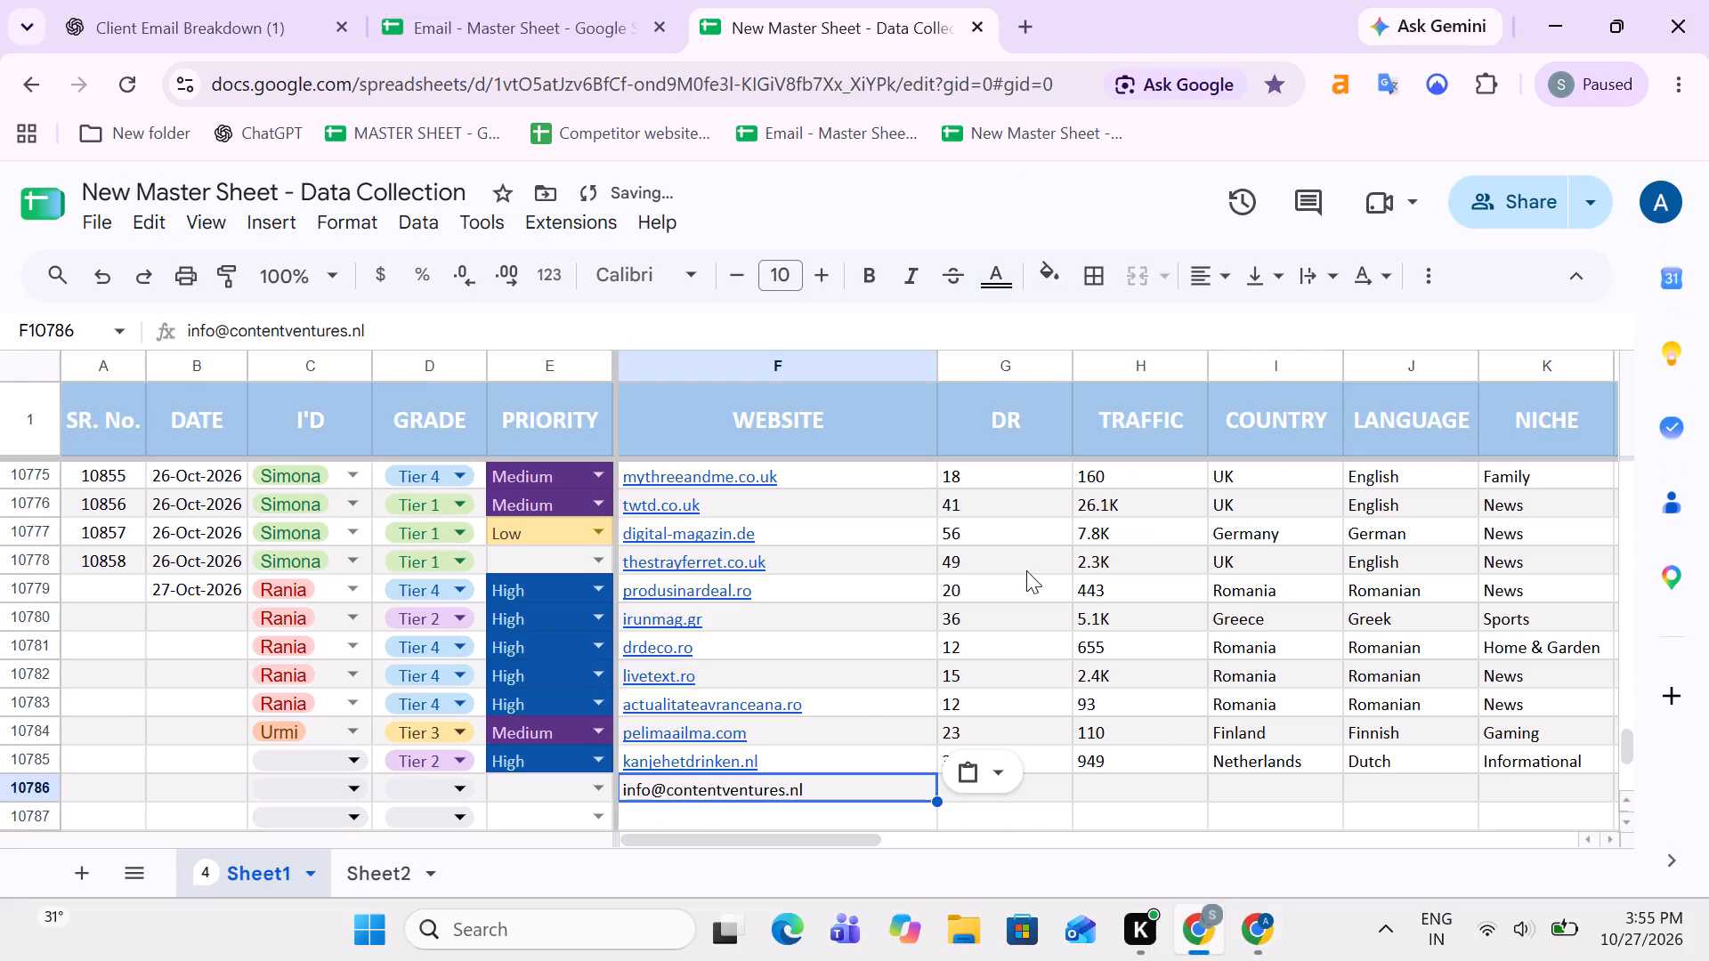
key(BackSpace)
Search the sheet for the Content Ventures email address and go to its last match.
key(ctrl+f)
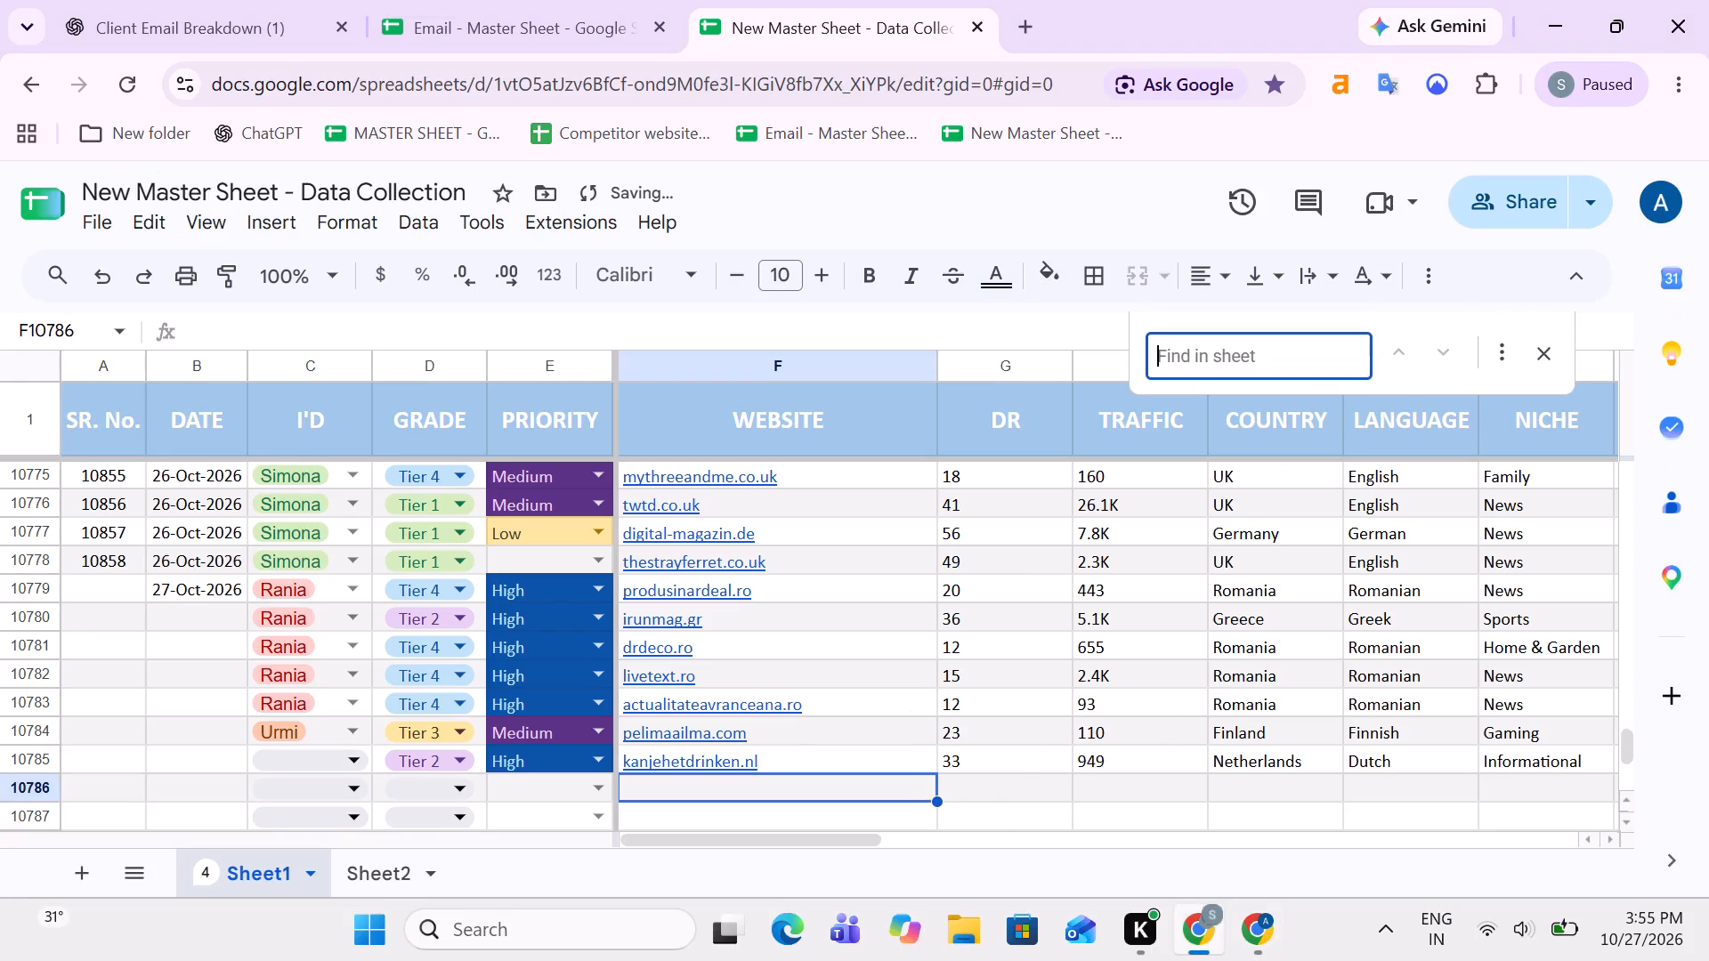
key(ctrl+v)
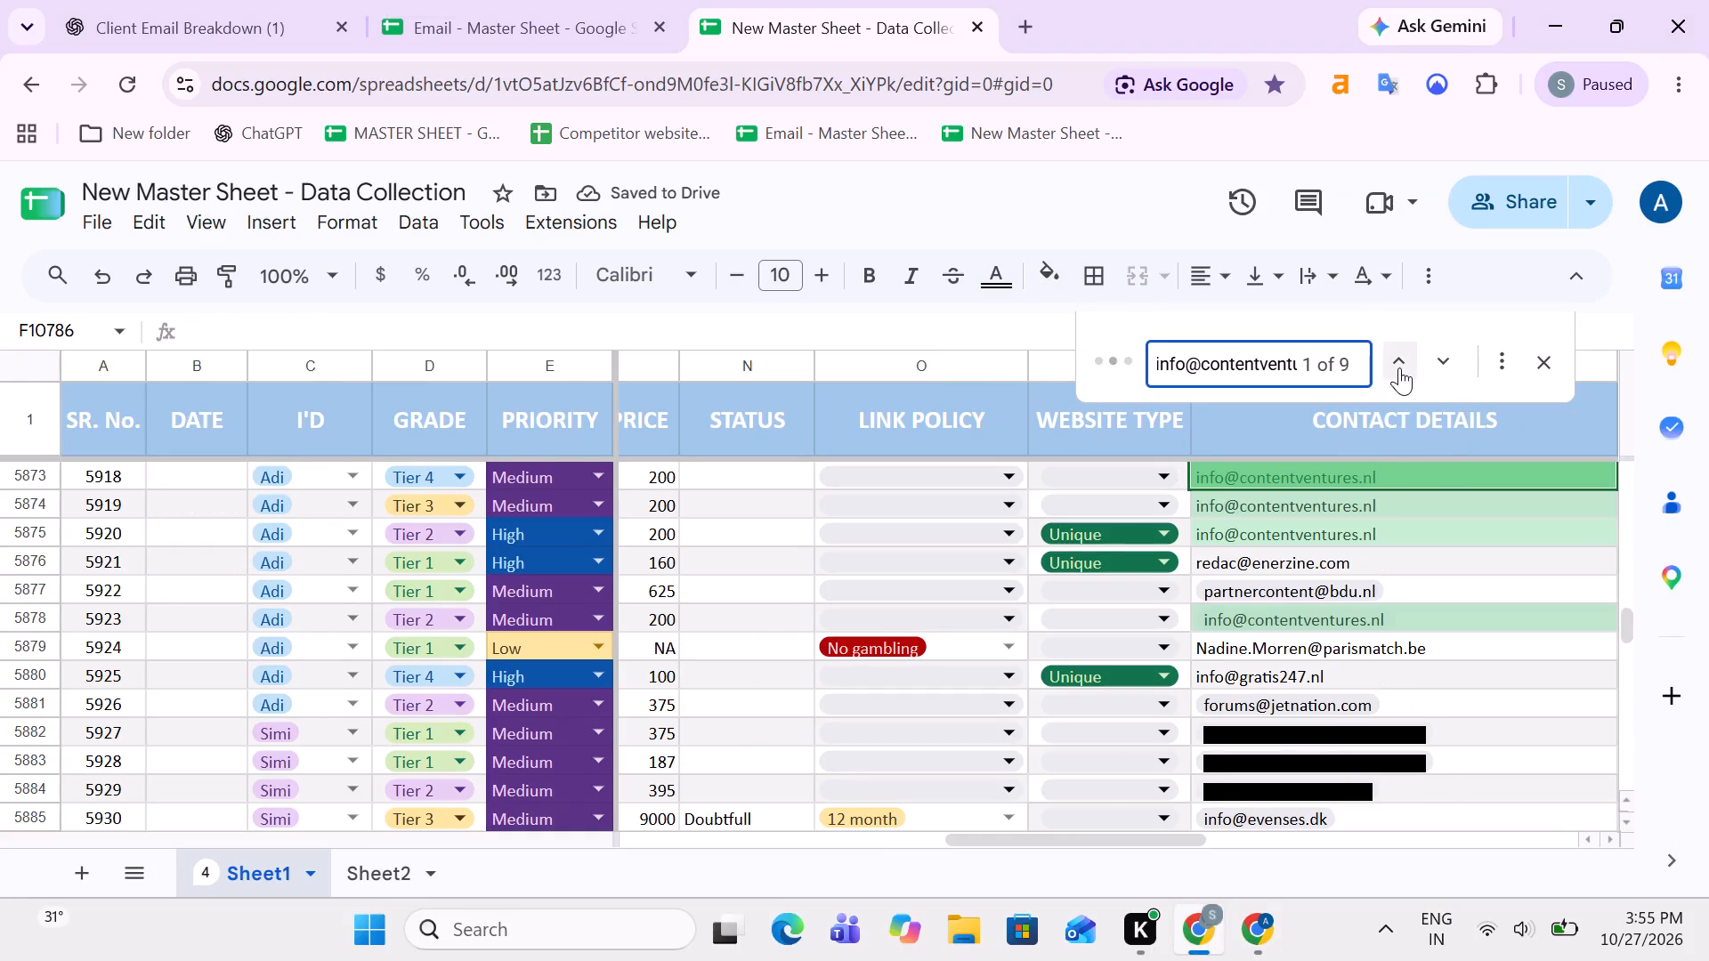
click(1411, 365)
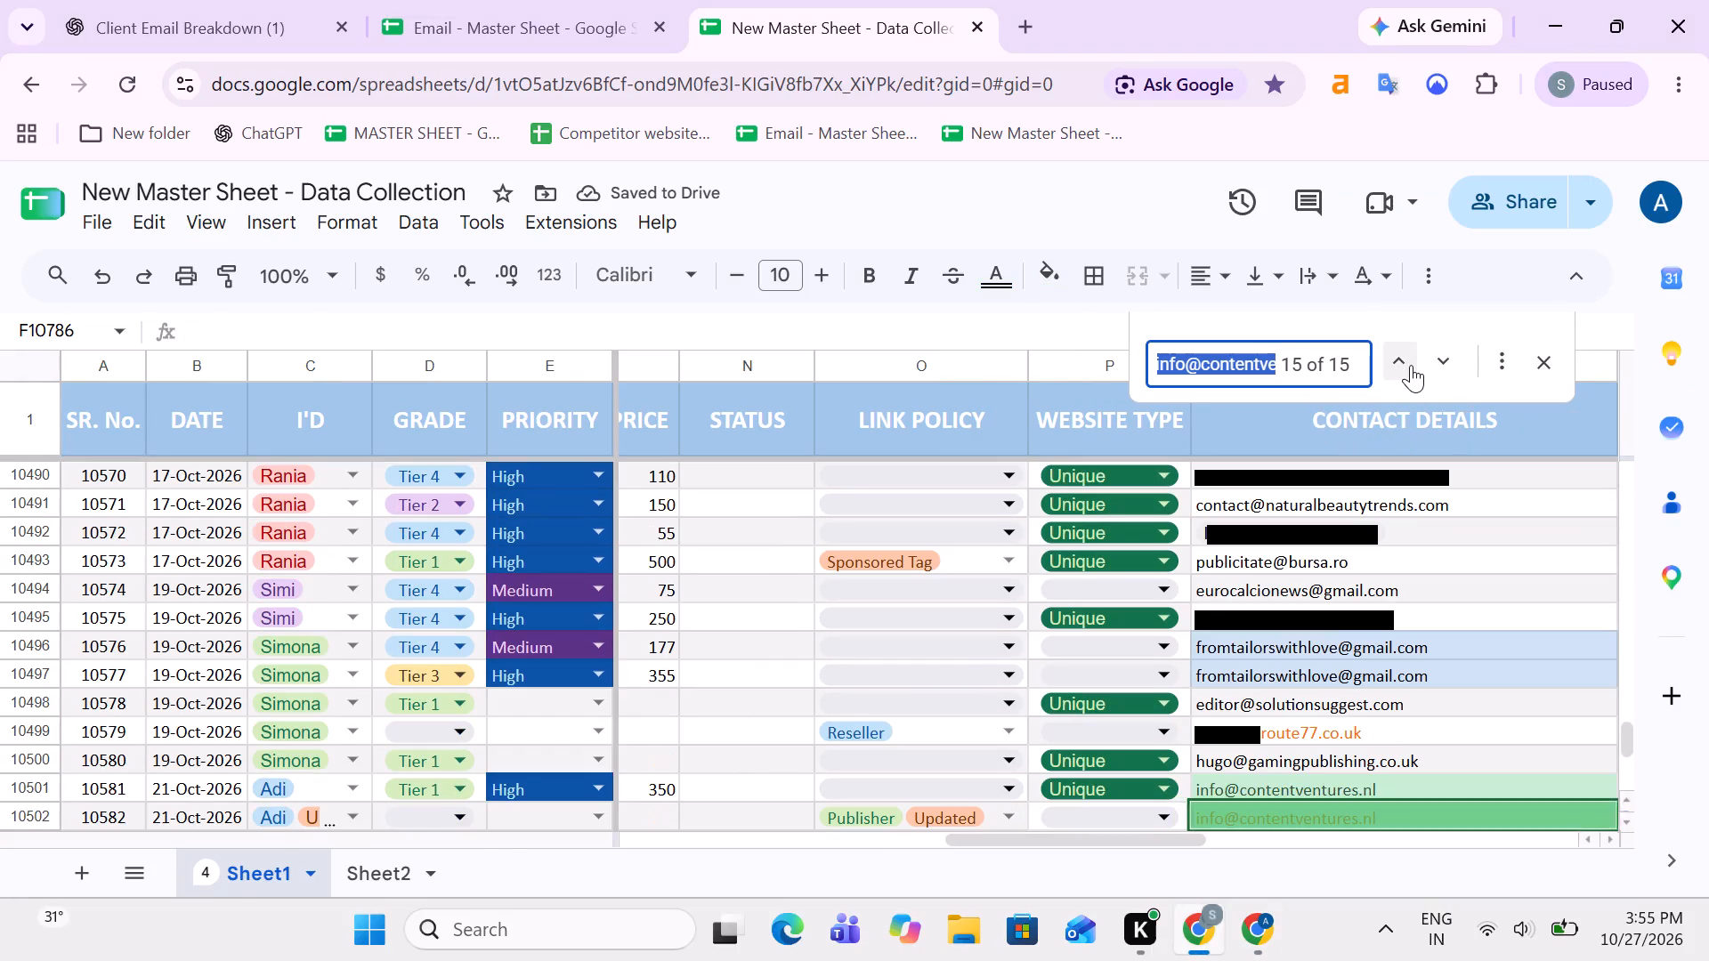
scroll(1371, 517, down, 1)
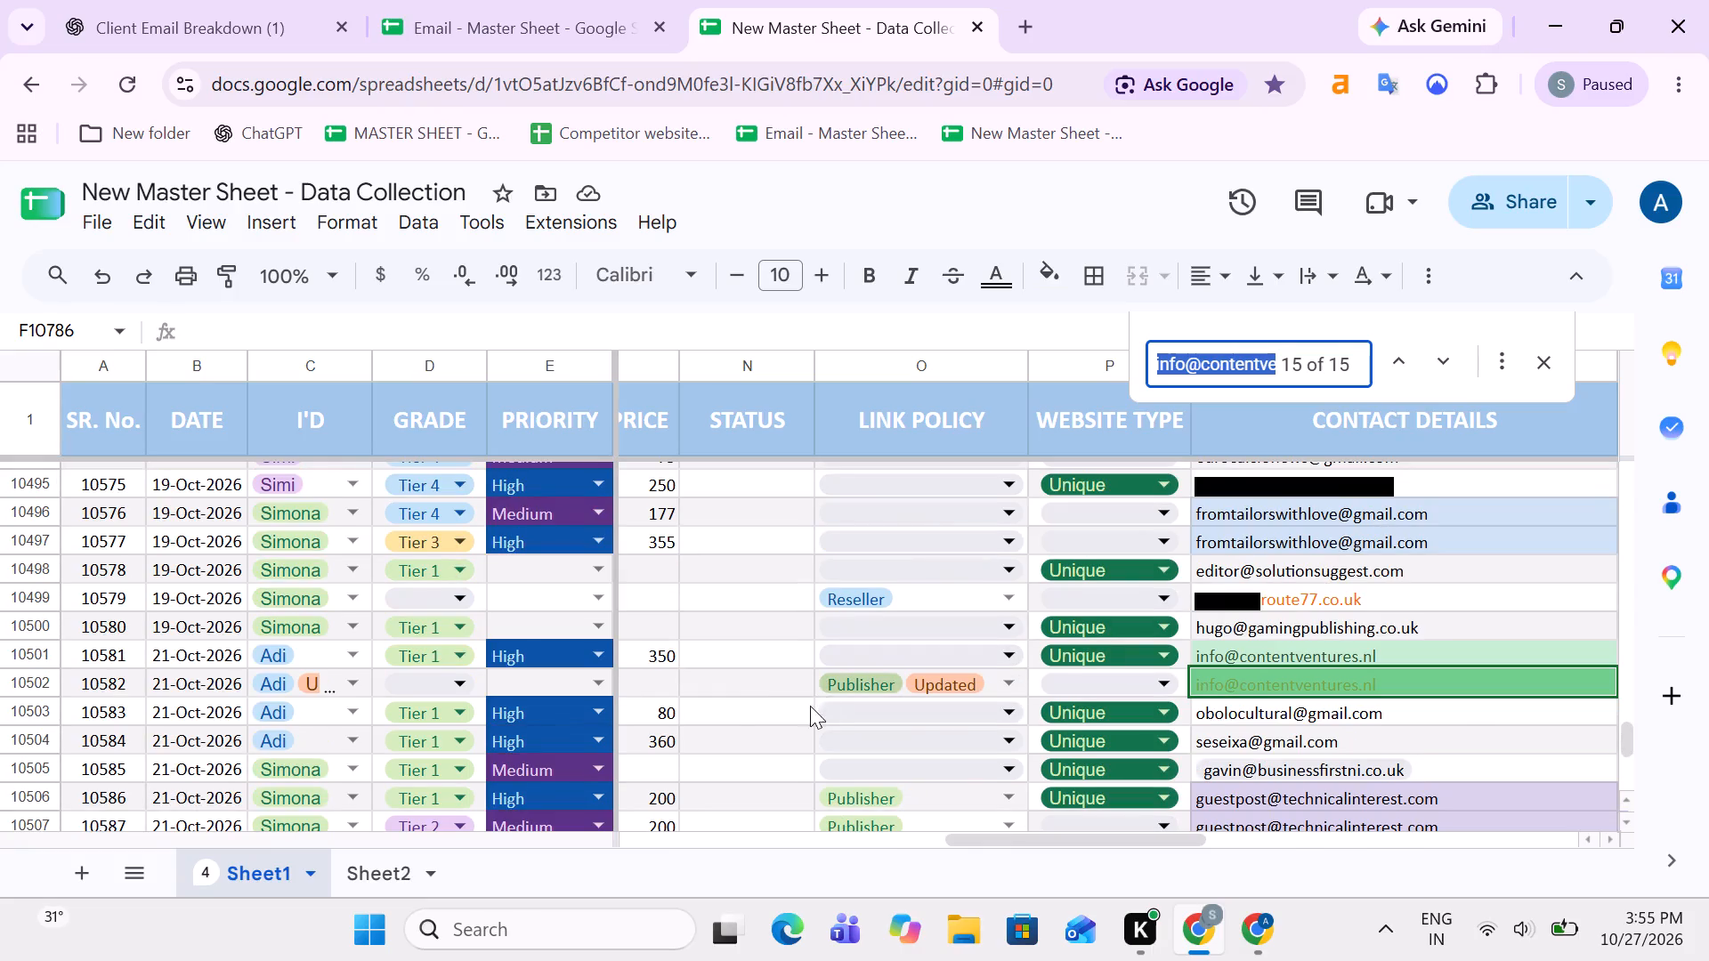
Examine the existing Content Ventures entry in row 10502 across all columns, through to its IMPORTANT NOTES cell.
click(751, 687)
key(Left)
key(Left)
key(Left)
key(Left)
key(Left)
key(Left)
key(Left)
key(Left)
key(Left)
key(Left)
key(Left)
key(Left)
key(Left)
key(Left)
key(Left)
key(Left)
key(Left)
key(Left)
key(Left)
key(Left)
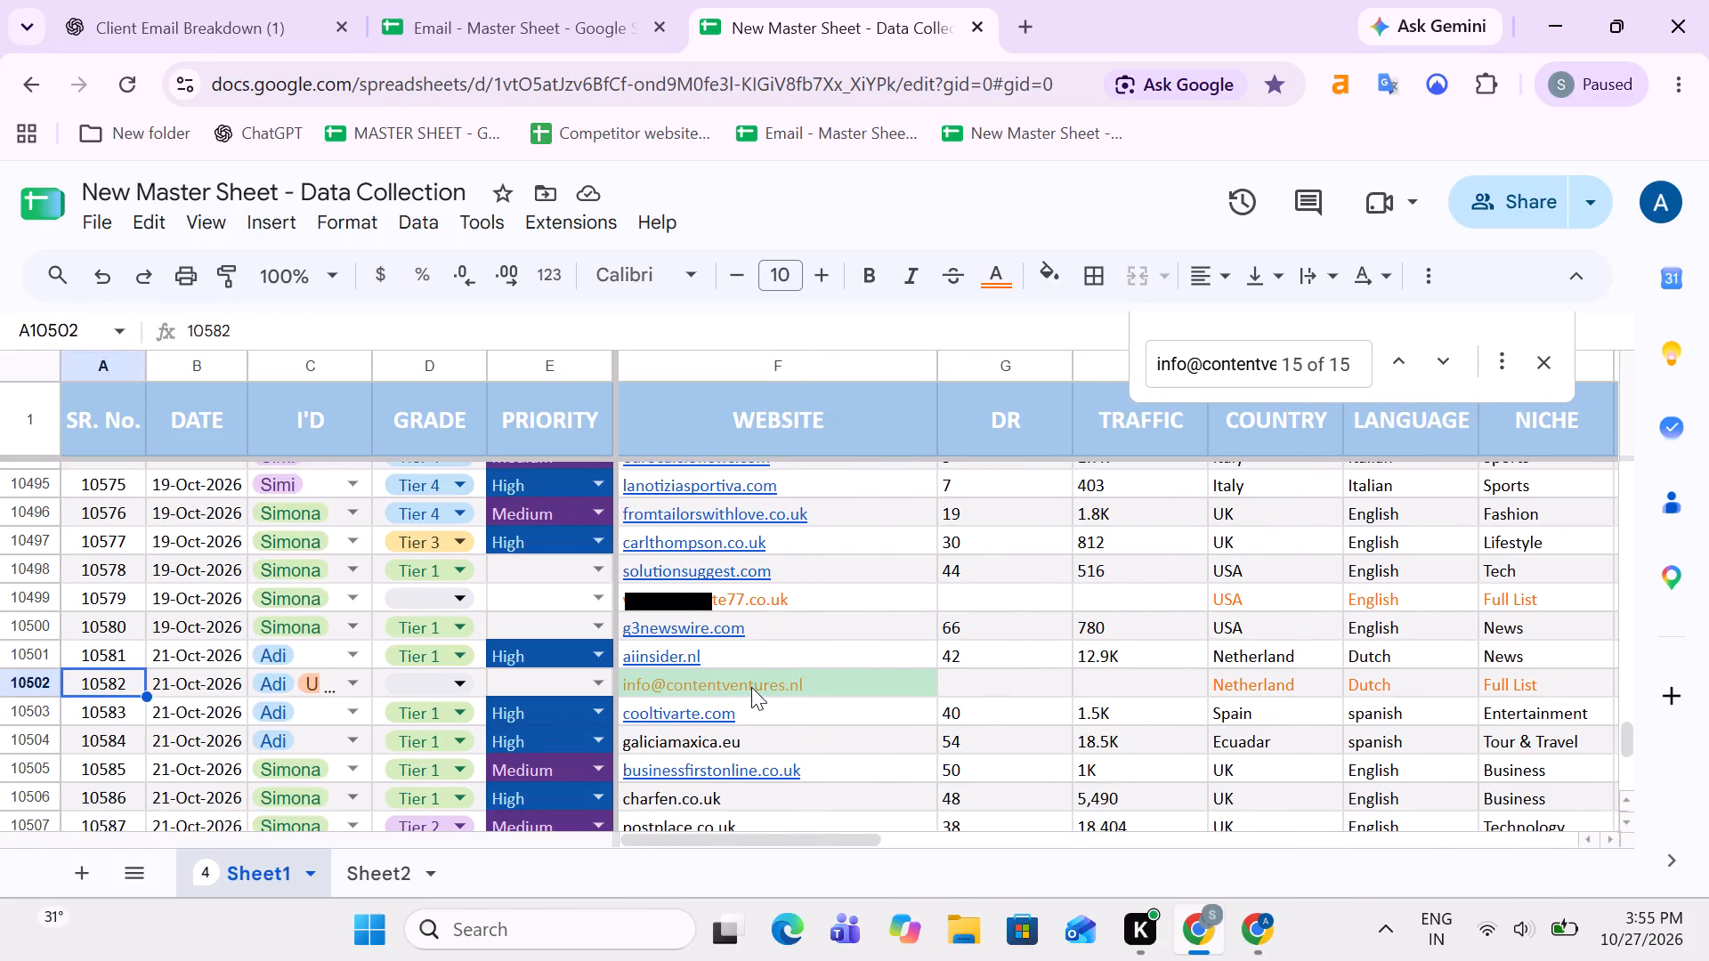
key(Right)
key(Right)
key(Right)
key(Right)
key(Right)
key(Right)
key(Right)
key(Right)
key(Right)
key(Right)
key(Right)
key(Right)
key(Right)
key(Right)
key(Right)
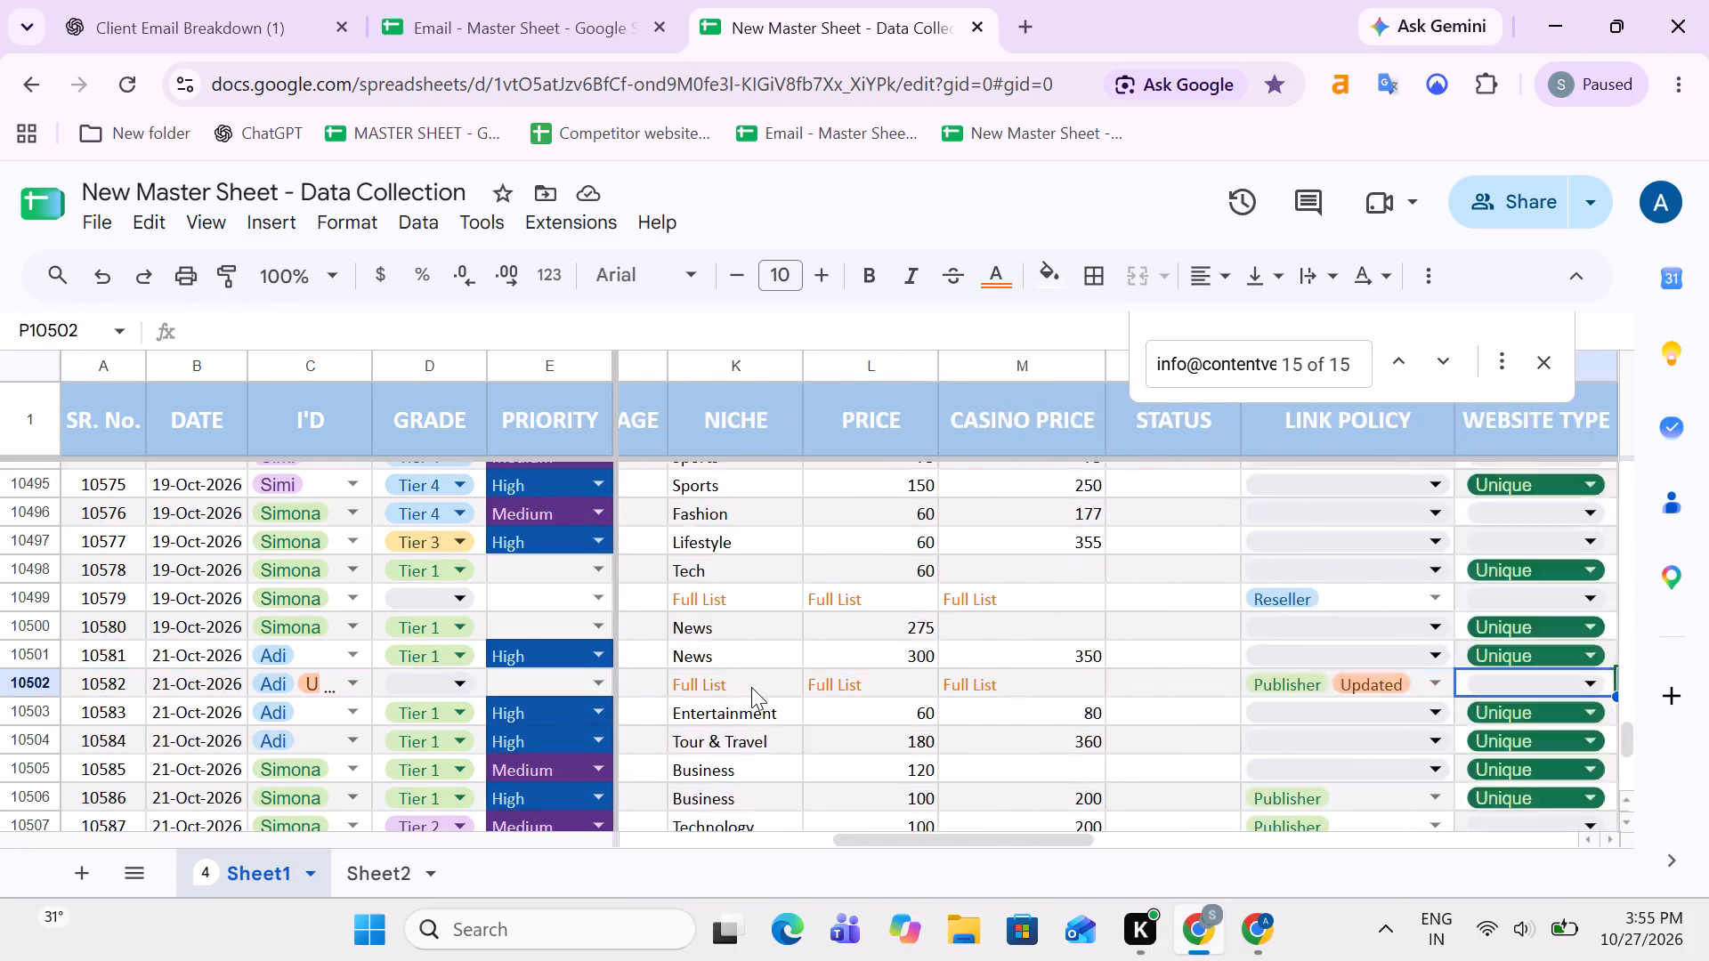
key(Right)
key(Right)
key(Right)
key(Right)
key(Left)
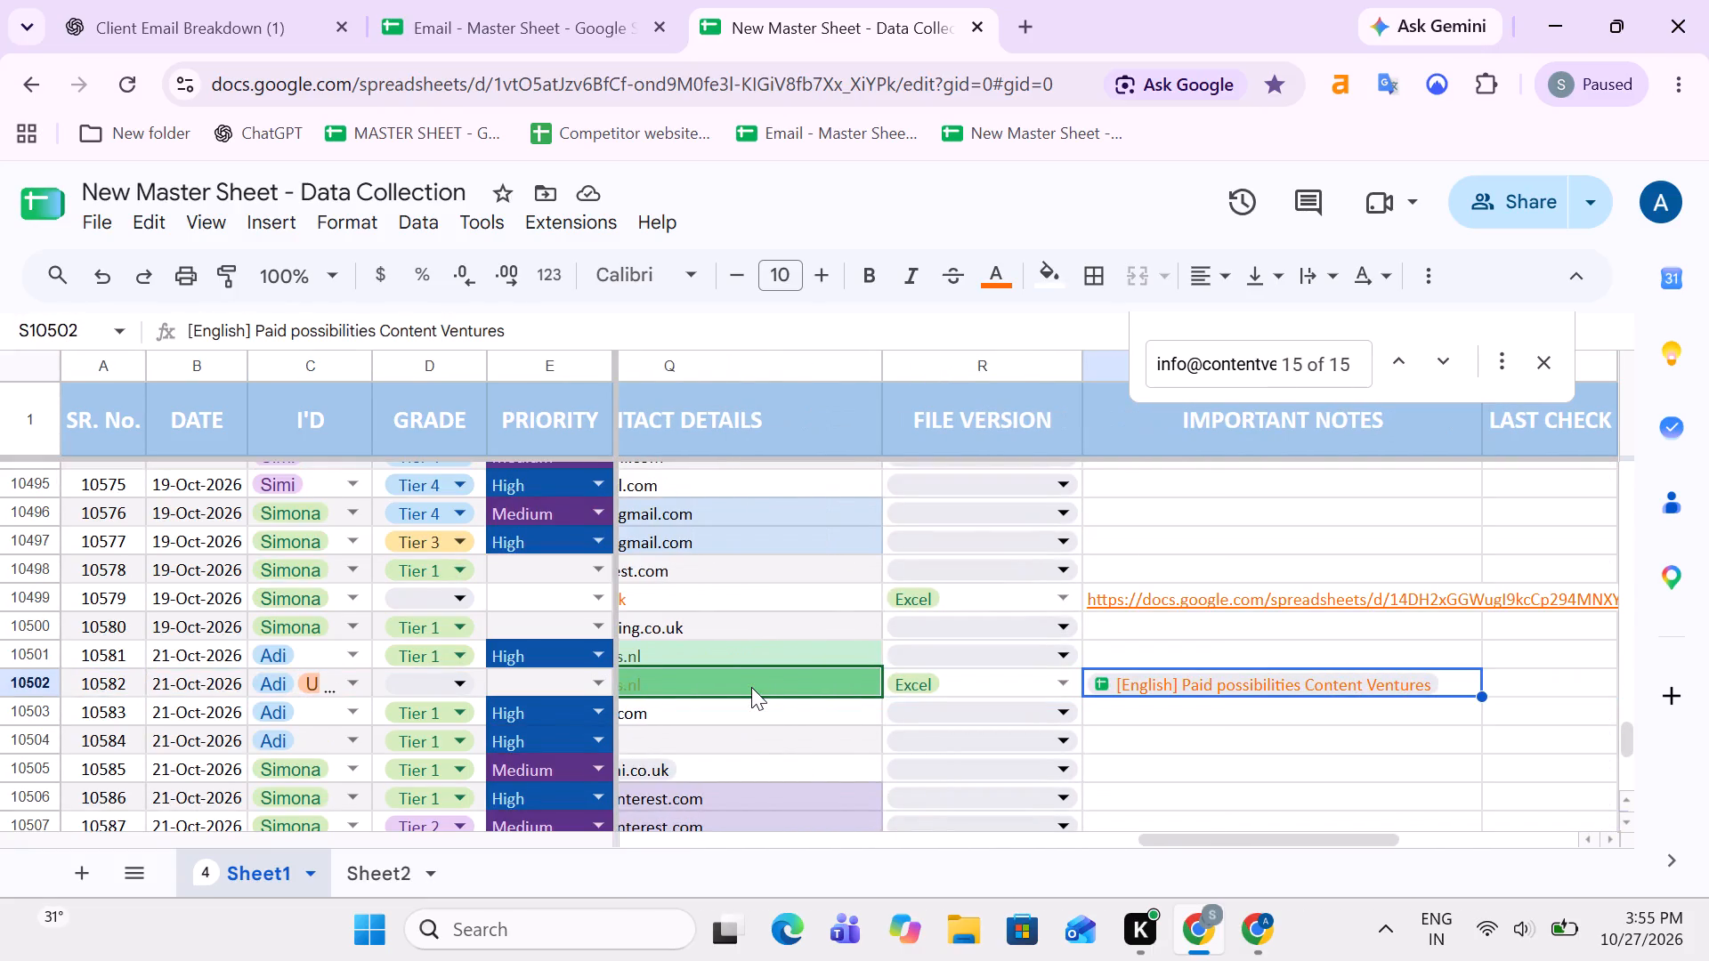
Switch to the Gmail window and copy the web address of the opened Content Ventures portfolio spreadsheet.
key(alt+Tab)
click(578, 20)
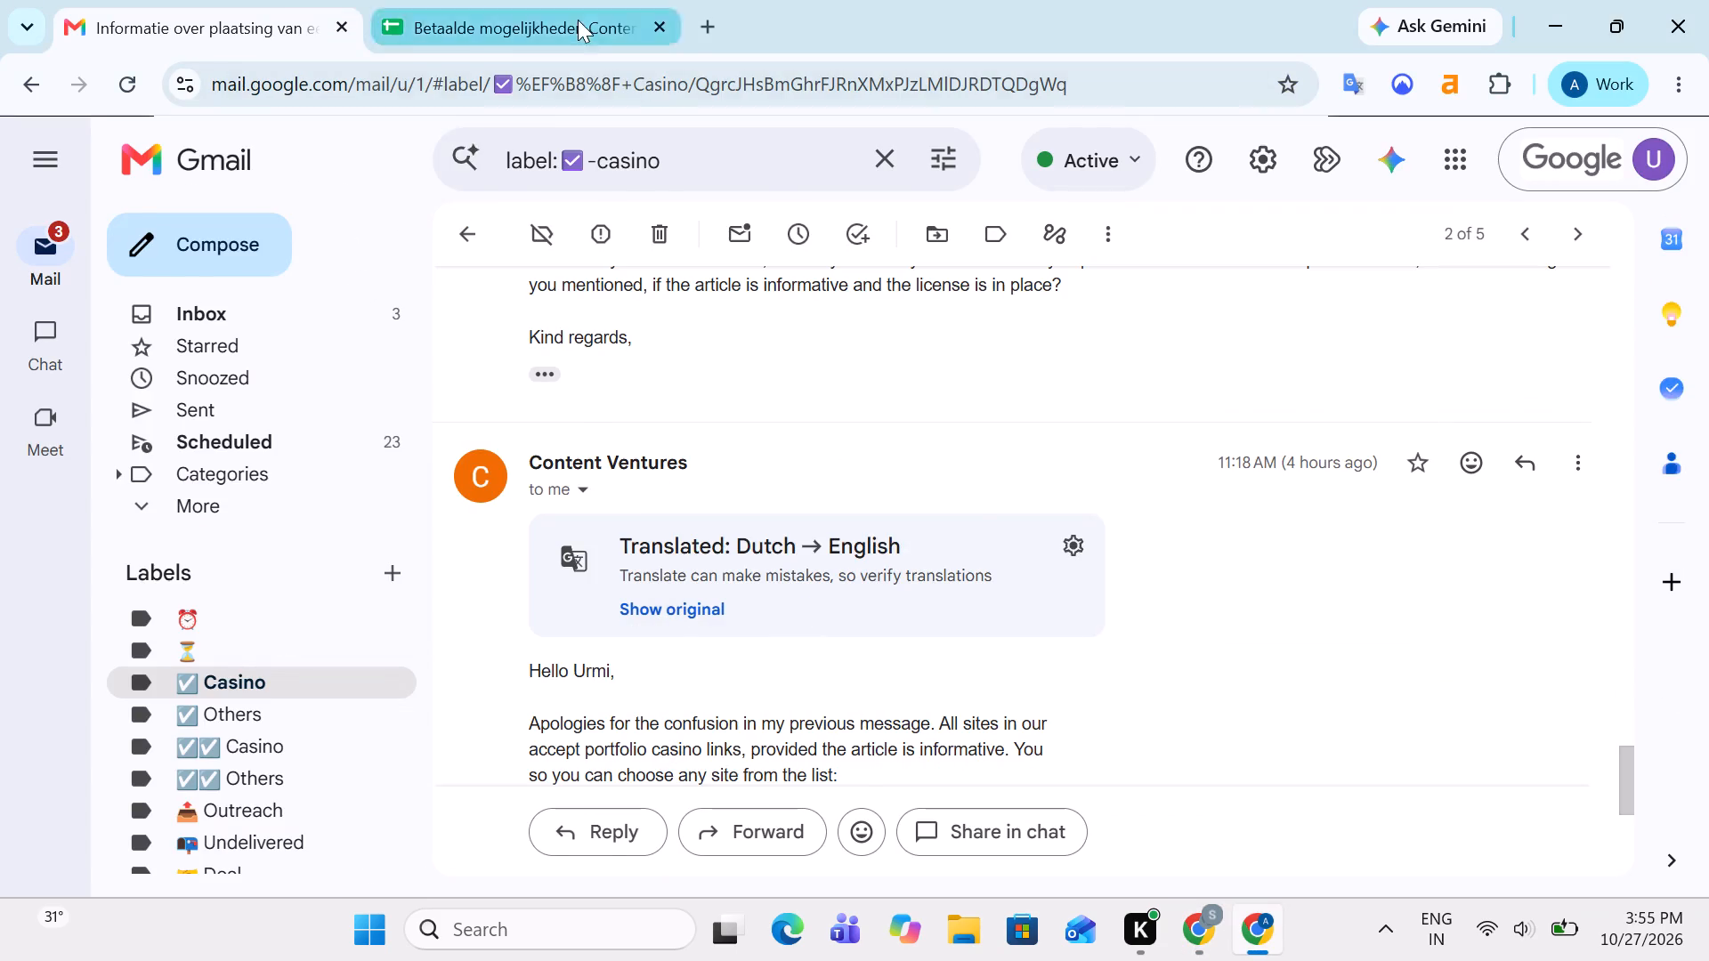
click(507, 82)
key(ctrl+c)
key(ctrl+c)
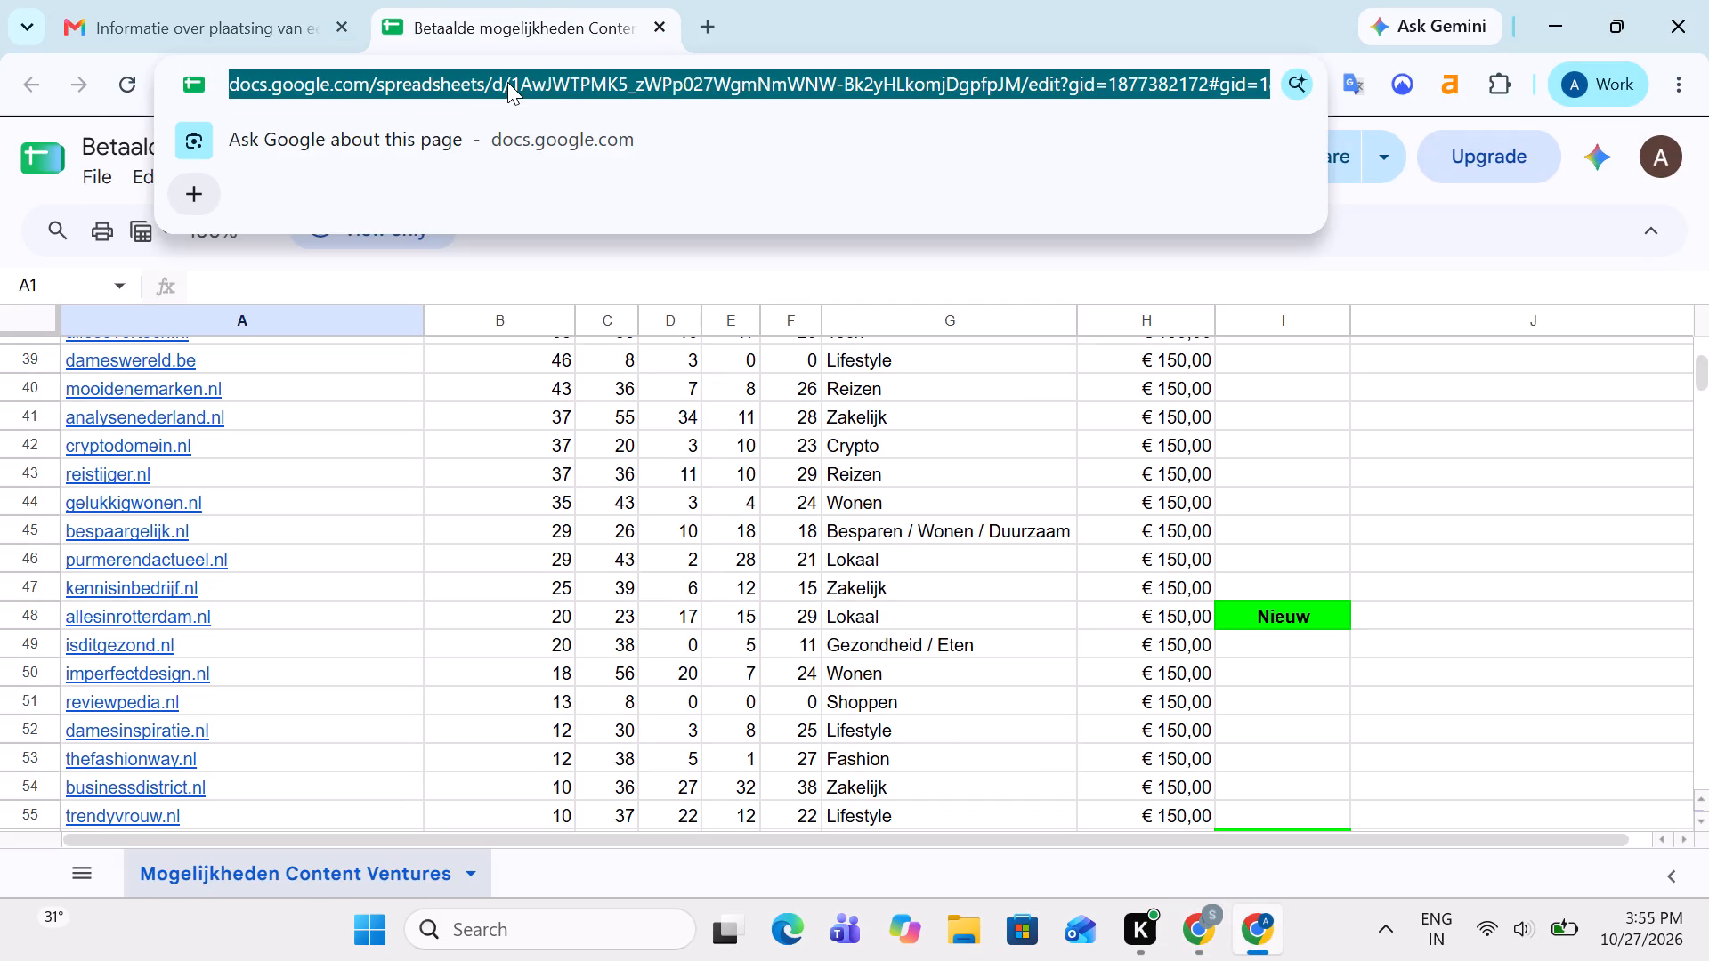
key(ctrl+c)
key(ctrl+c)
key(ctrl+c)
key(ctrl+c)
In the New Master Sheet, append a comma and the copied link to IMPORTANT NOTES cell S10502, converting the link to a titled file chip.
key(alt+Tab)
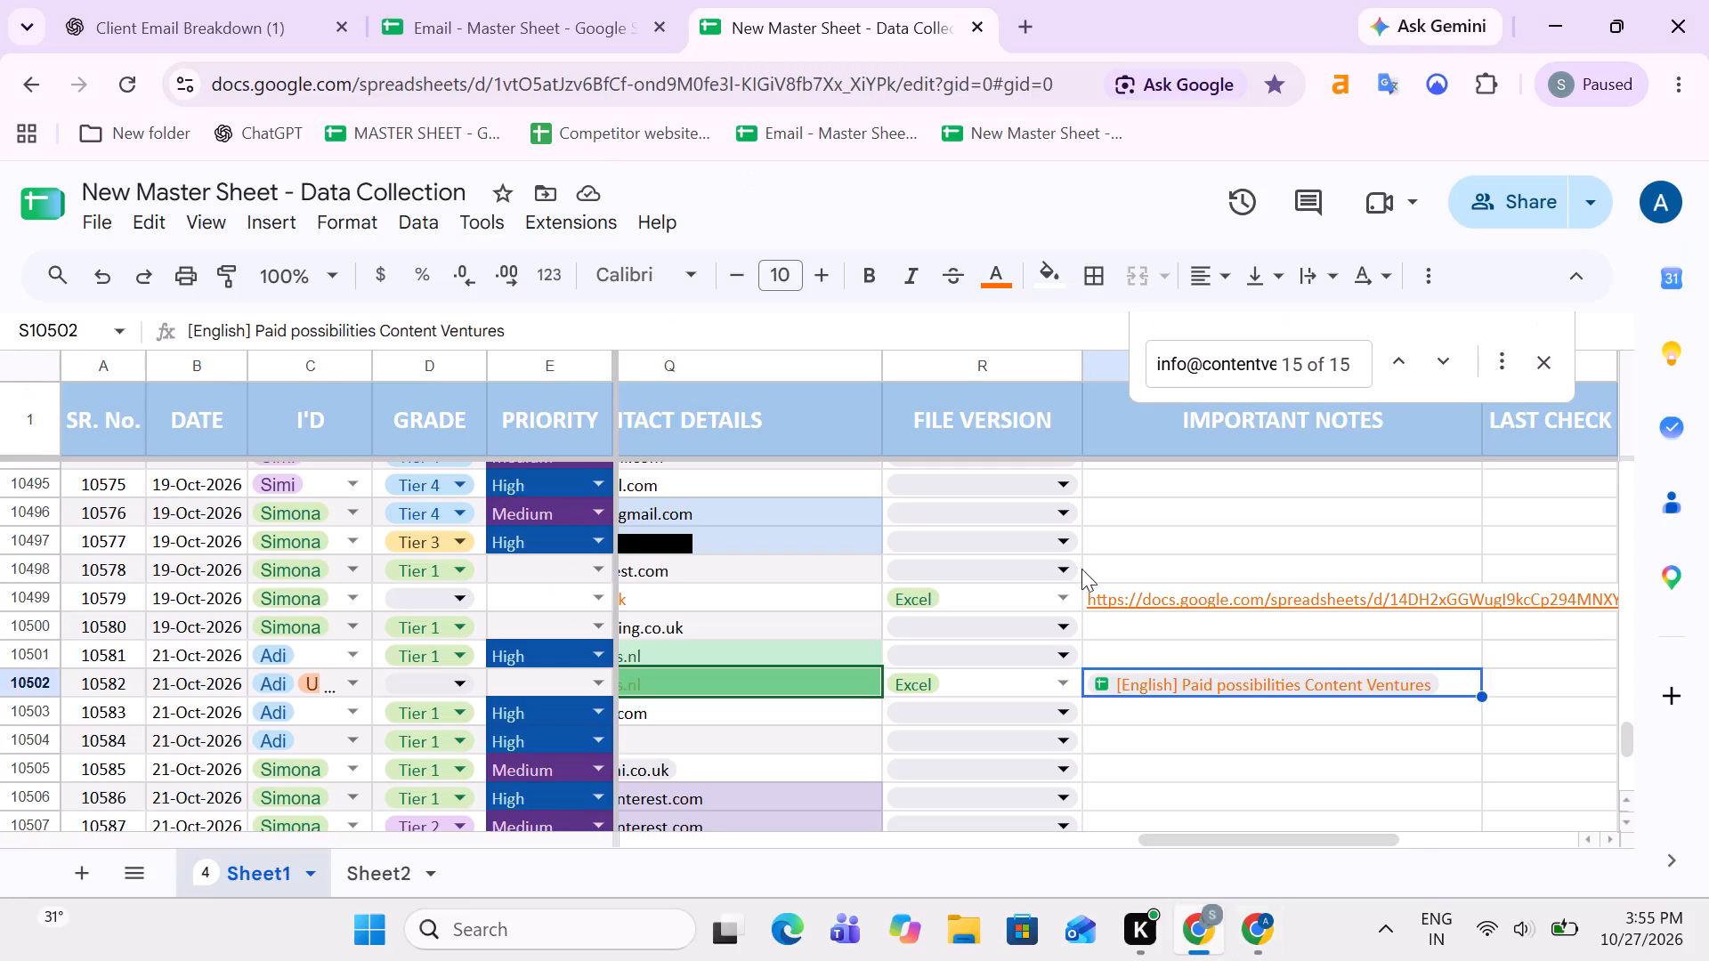
double_click(1448, 689)
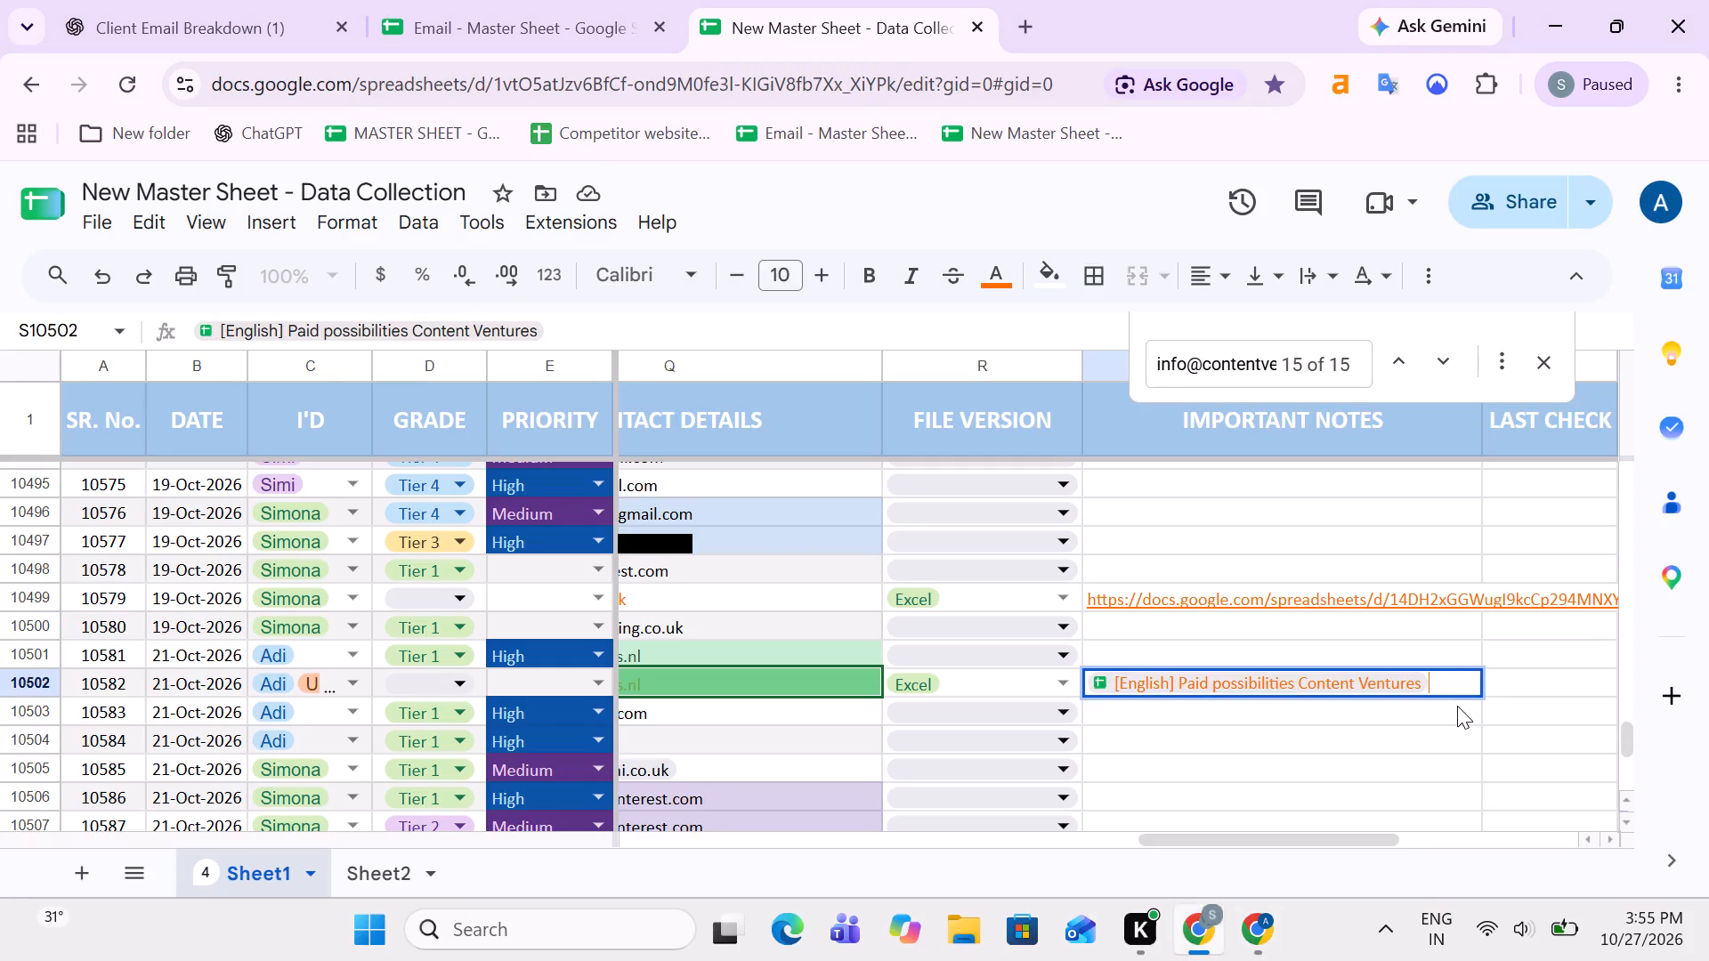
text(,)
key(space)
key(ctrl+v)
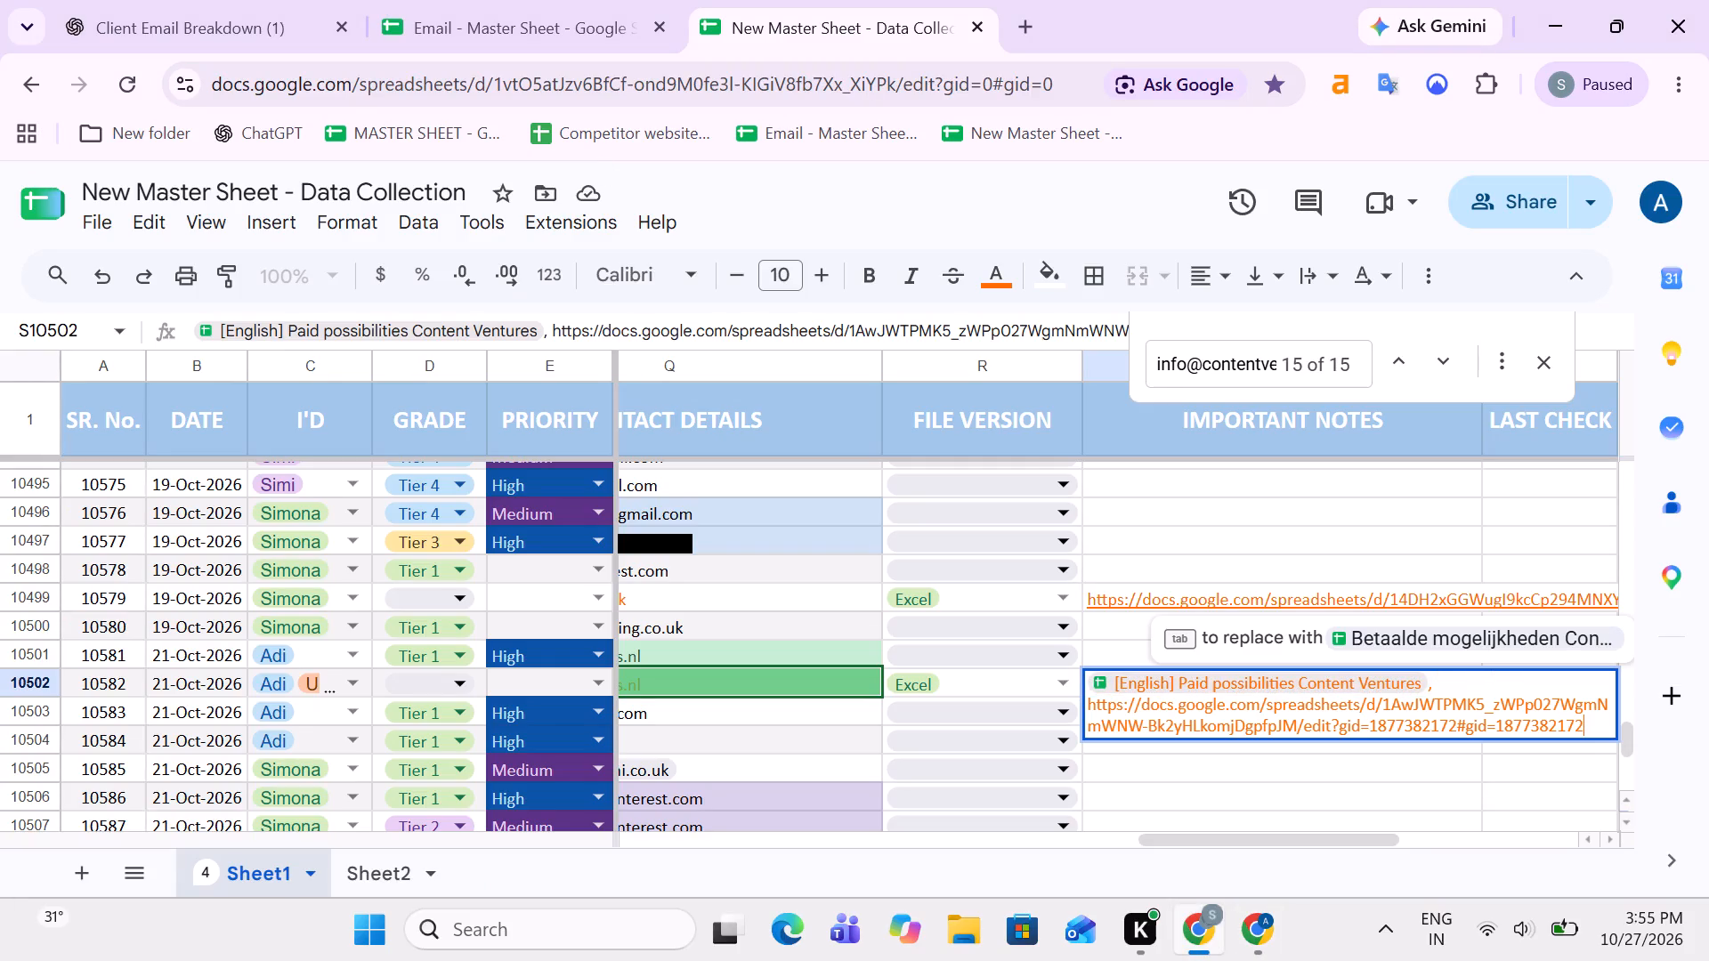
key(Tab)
click(1290, 784)
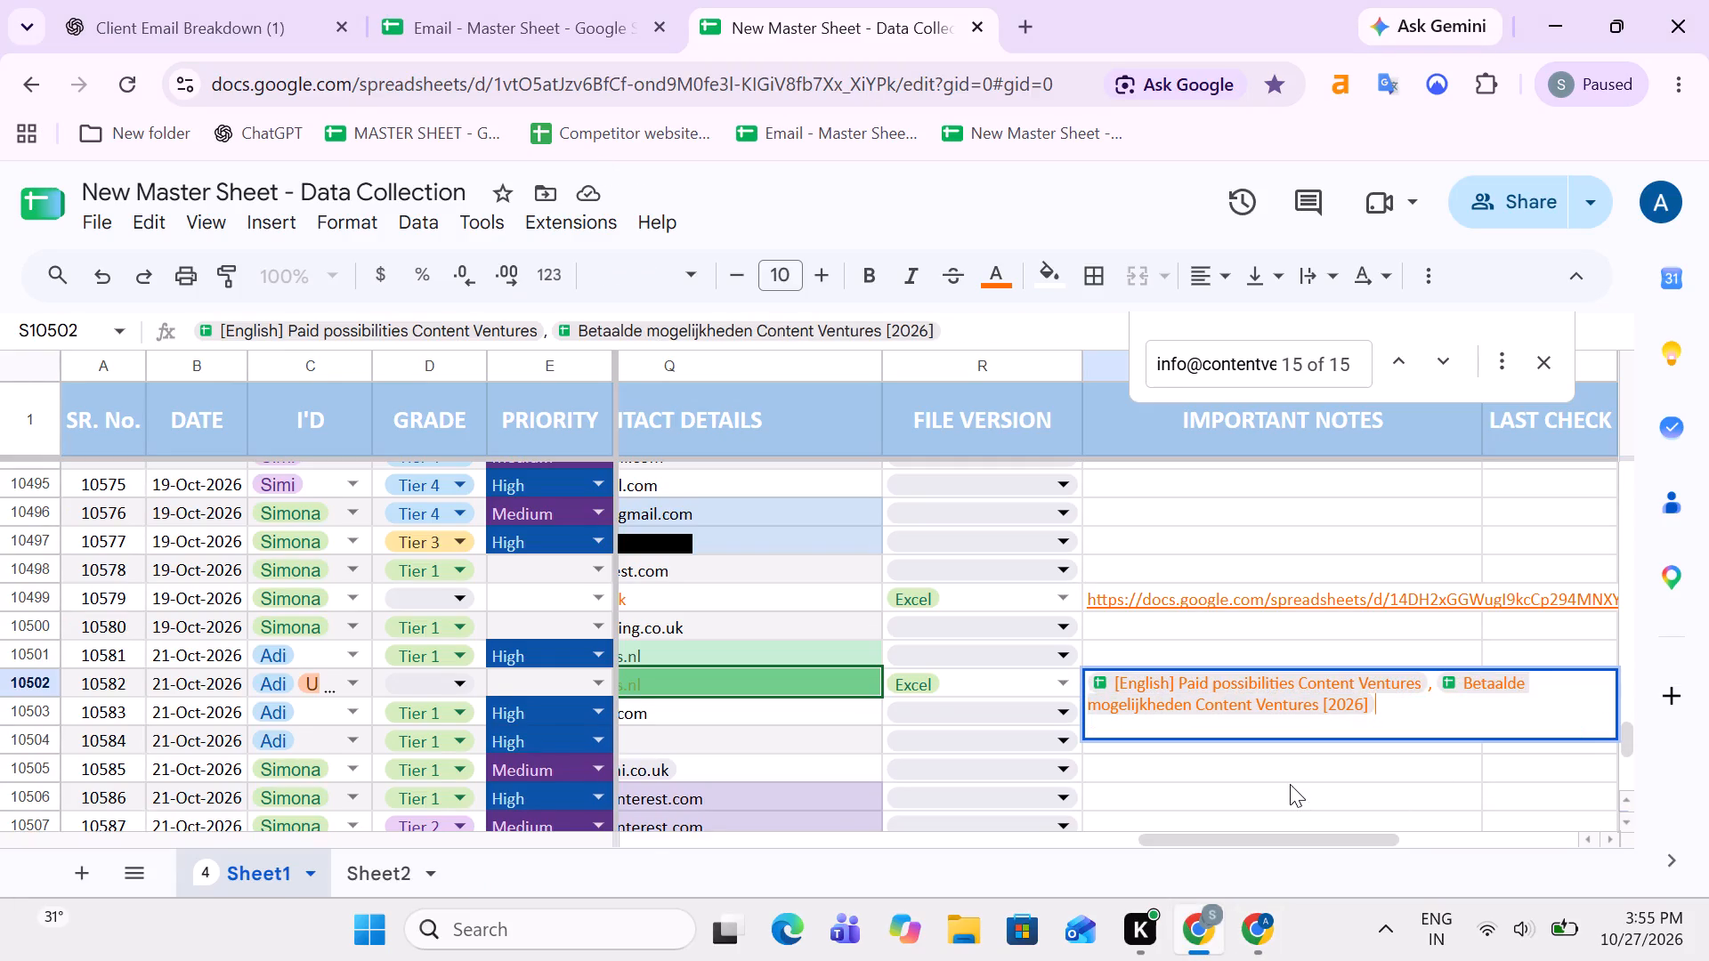
key(Up)
key(Up)
key(Up)
key(Right)
Check the WEBSITE, country, language and niche entries of Content Ventures row 10502.
key(Left)
key(Left)
key(Left)
key(Left)
key(Left)
key(Left)
key(Left)
key(Left)
key(Left)
key(Left)
key(Left)
key(Left)
key(Left)
key(Left)
key(Left)
key(Left)
key(Left)
key(Left)
key(Left)
key(Left)
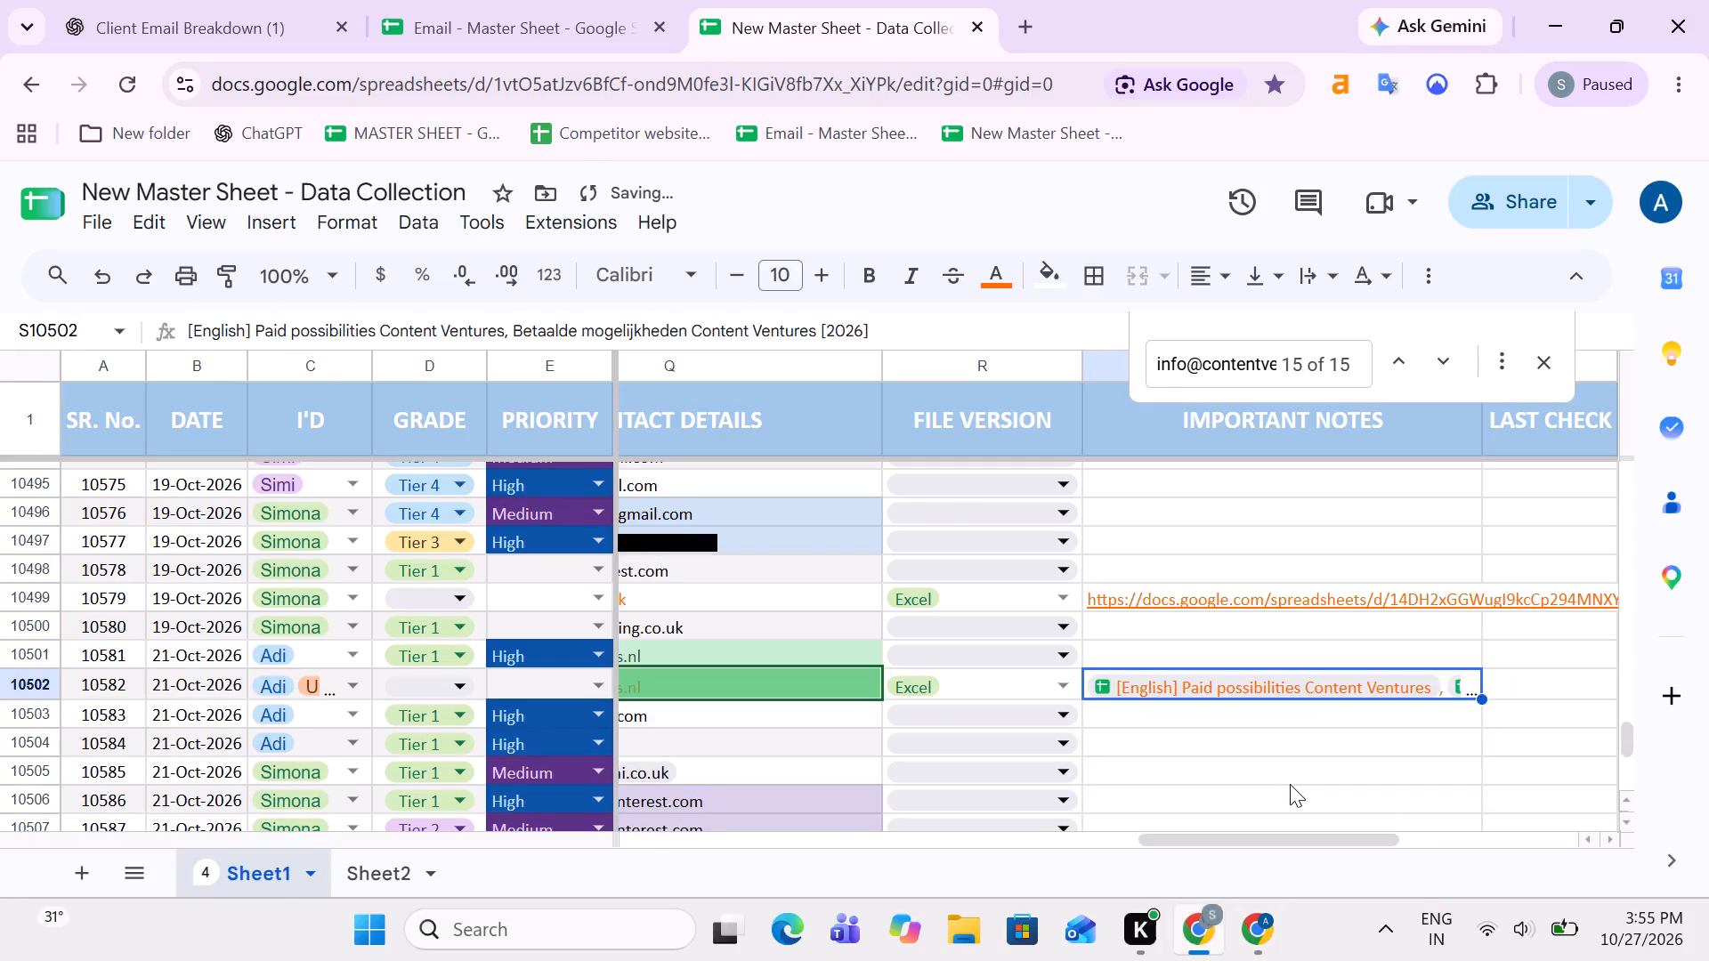
key(Right)
key(Right)
key(Right)
key(Right)
key(Right)
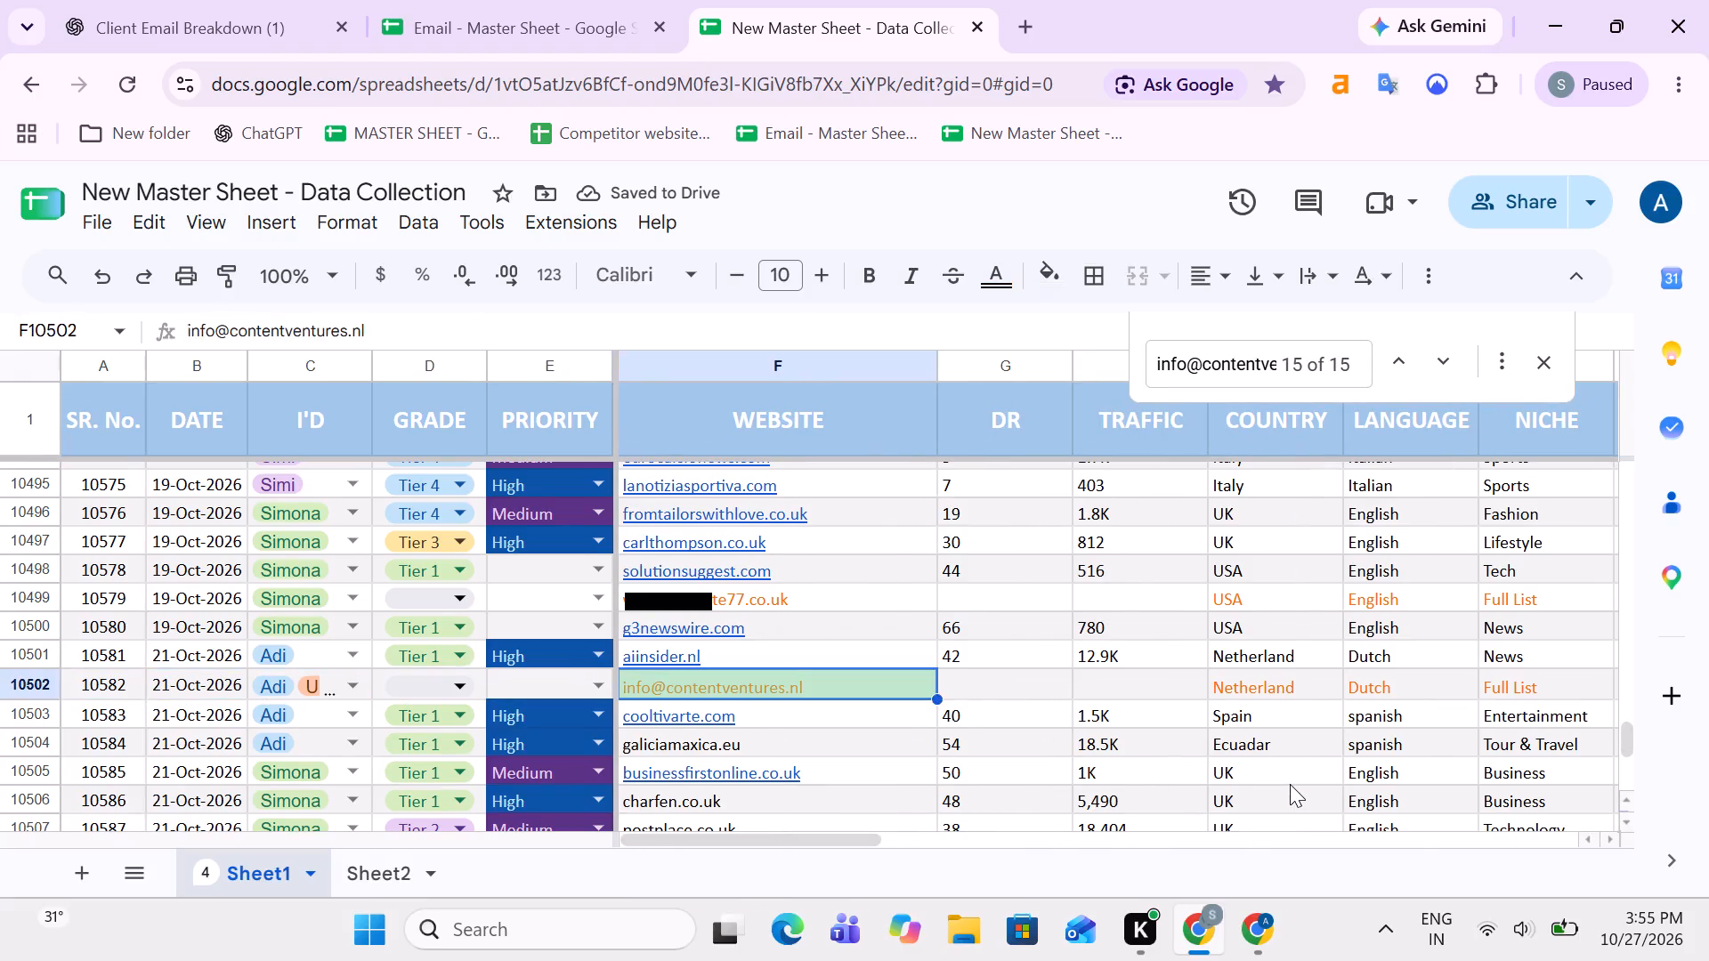
key(Left)
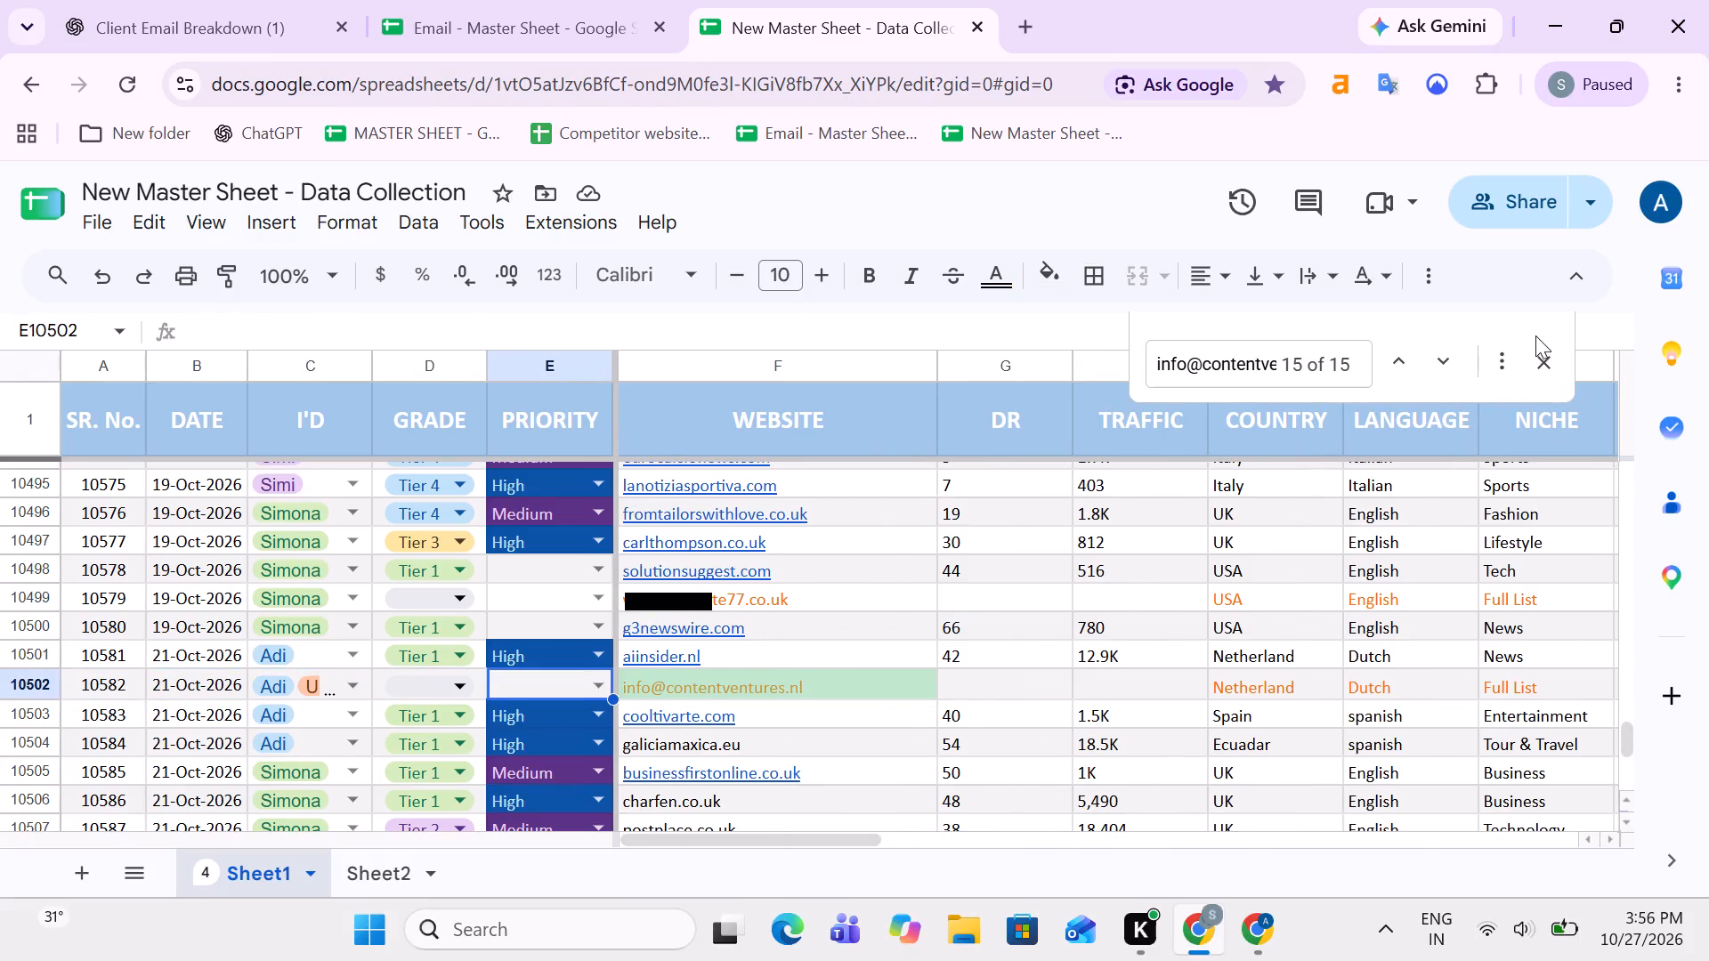
Close the sheet search and go to the first empty WEBSITE cell, F10786.
click(1544, 359)
key(Left)
key(Left)
key(Left)
key(Left)
key(Left)
key(Left)
key(Left)
key(Left)
key(Left)
key(Left)
key(Left)
key(Left)
key(Left)
key(Left)
key(Left)
key(Left)
key(Left)
key(Left)
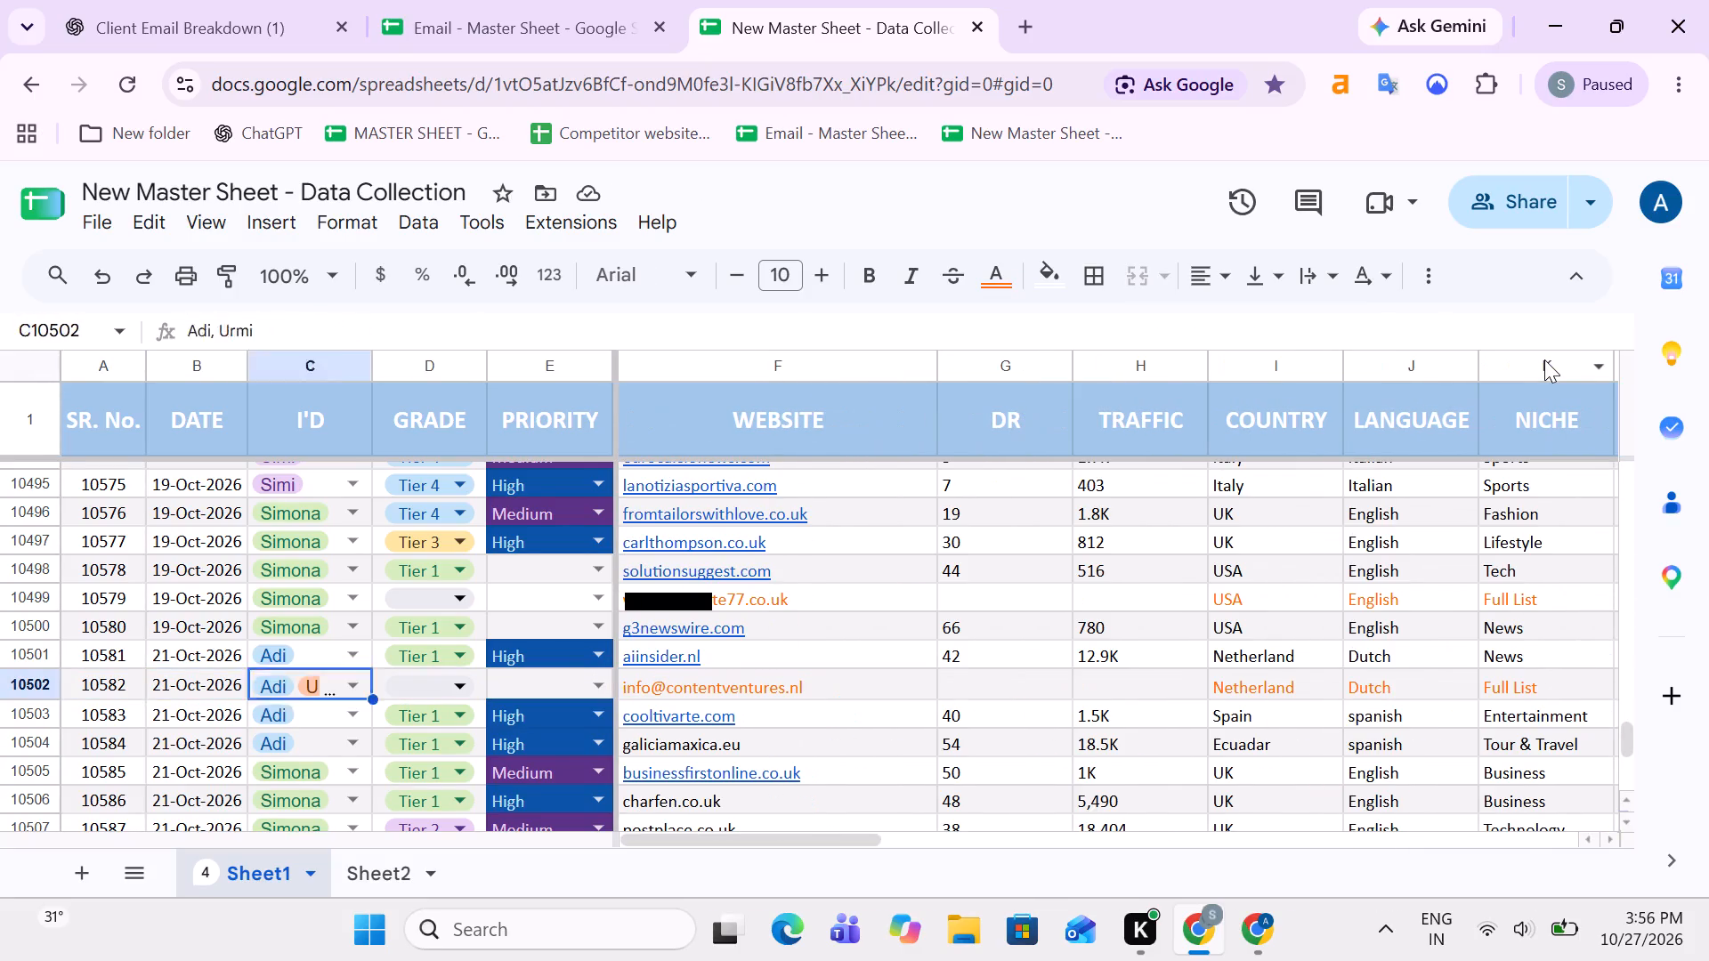
key(Right)
key(Right)
key(Right)
key(Right)
key(Right)
key(ctrl+Down)
key(Down)
key(Down)
key(Up)
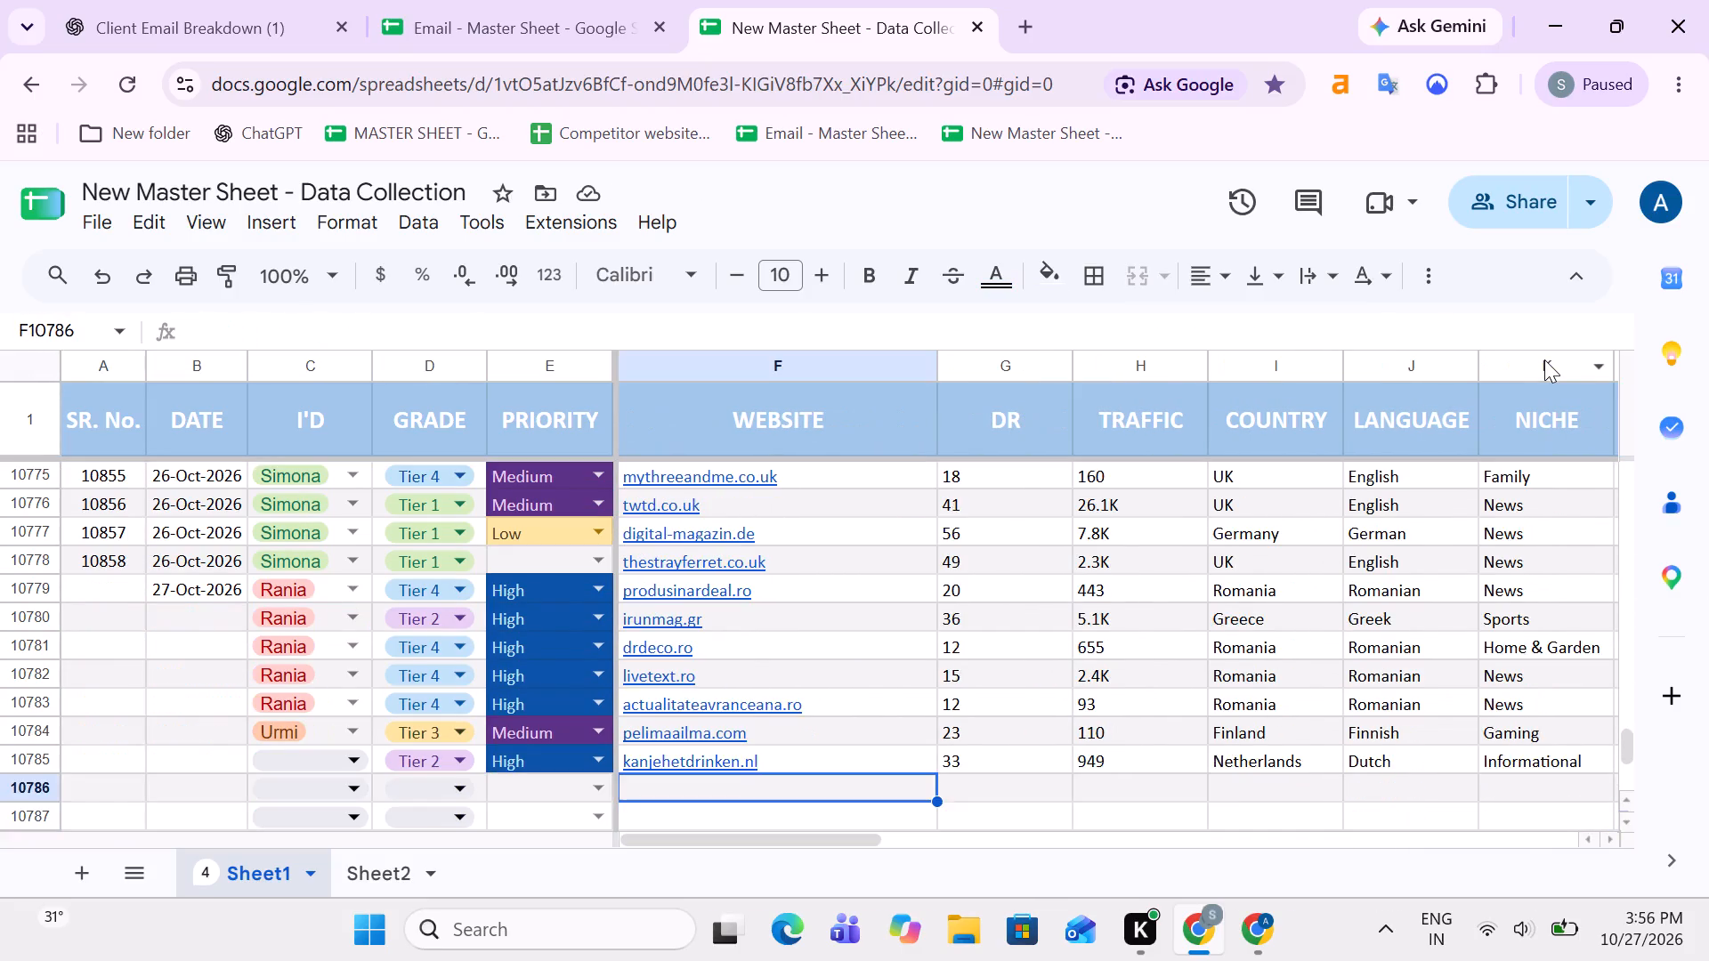
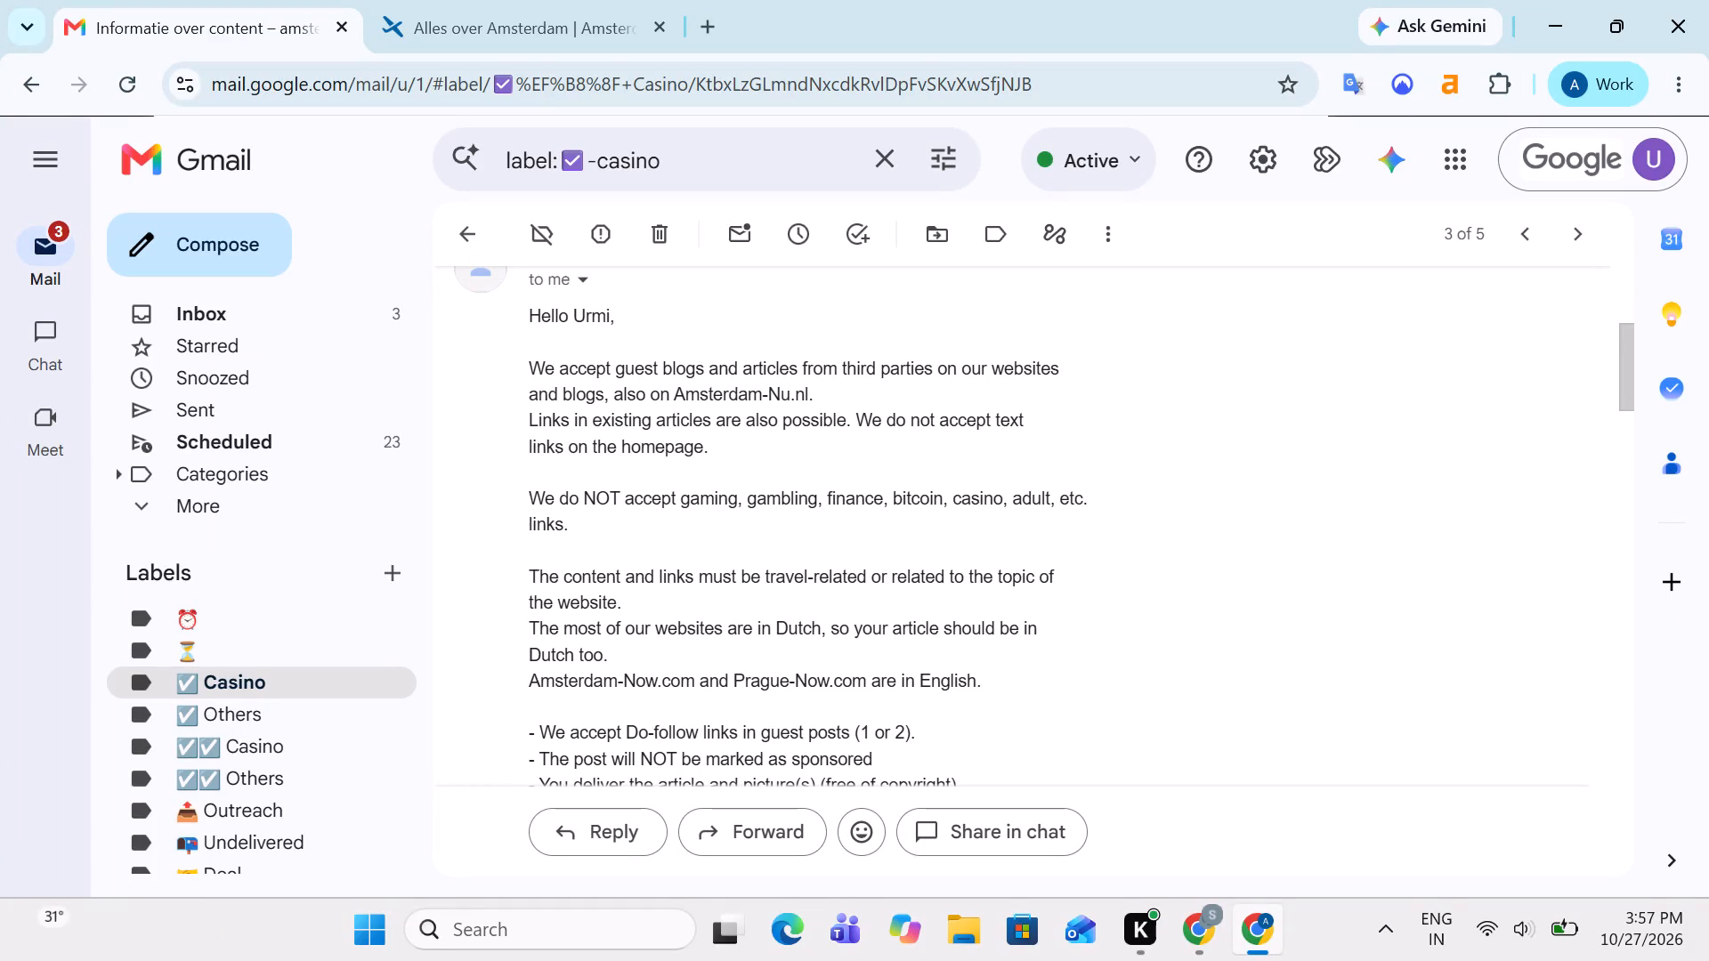
Switch to the open Alles over Amsterdam site, copy the domain amsterdam-nu.nl from its address, and return to the previously used window.
click(506, 0)
click(498, 75)
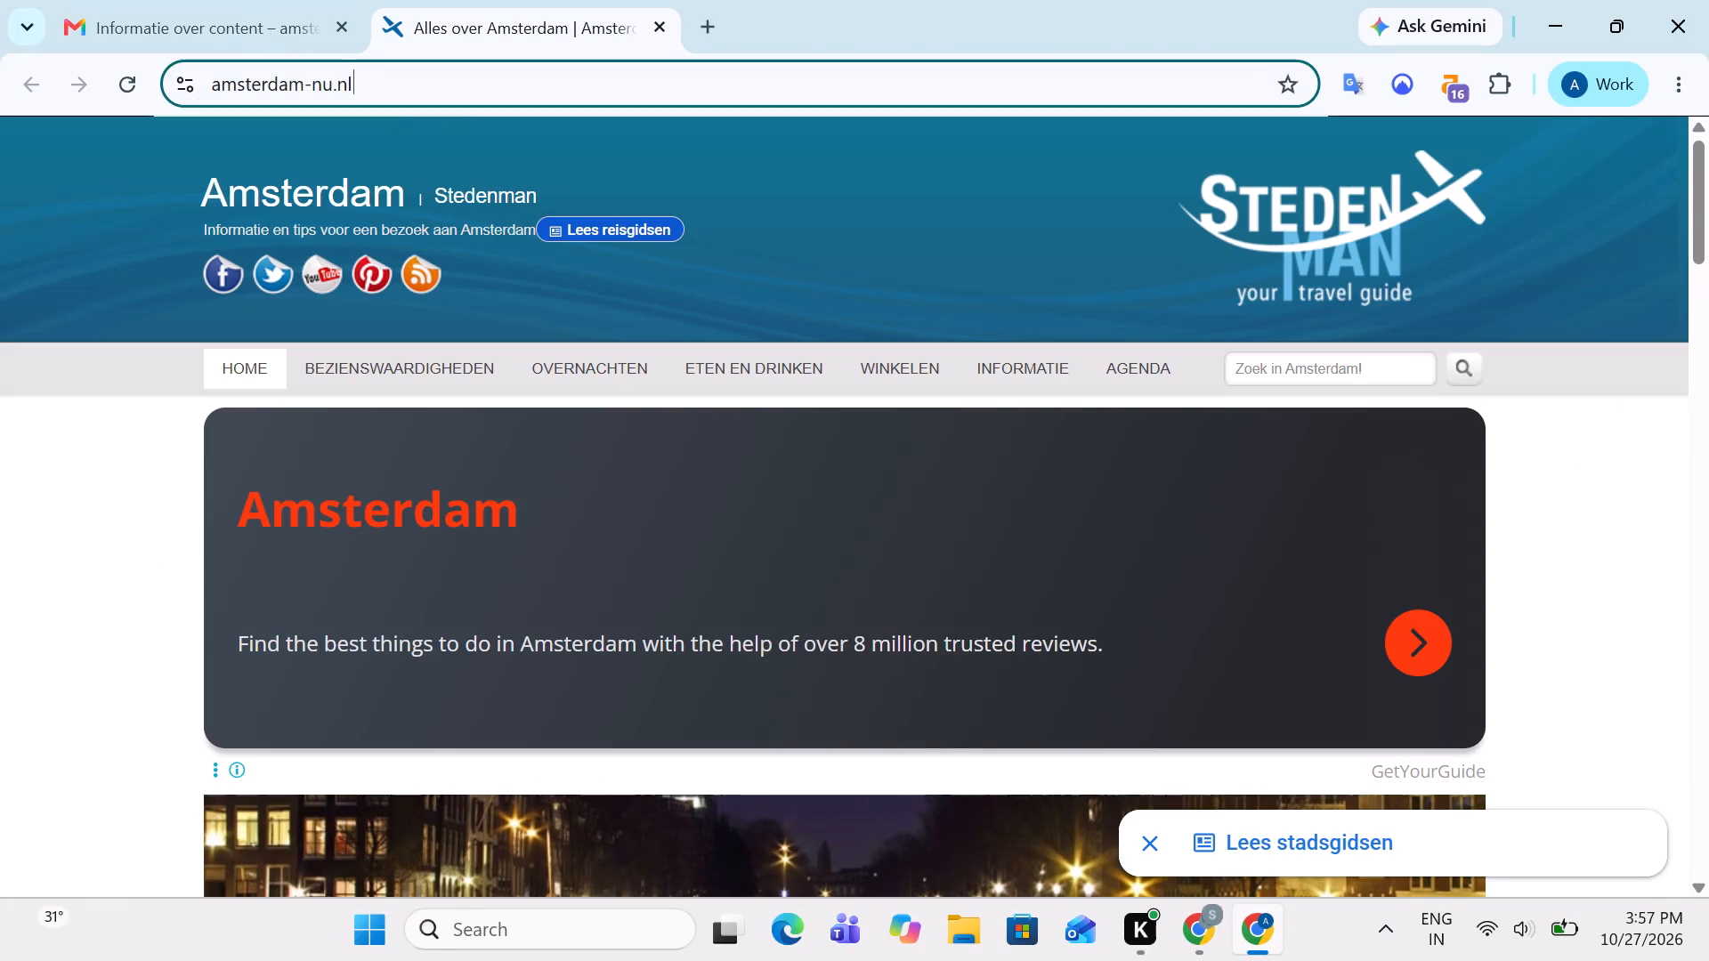
drag(498, 75, 344, 90)
key(ctrl+c)
key(ctrl+c)
key(ctrl+c)
key(alt+Tab)
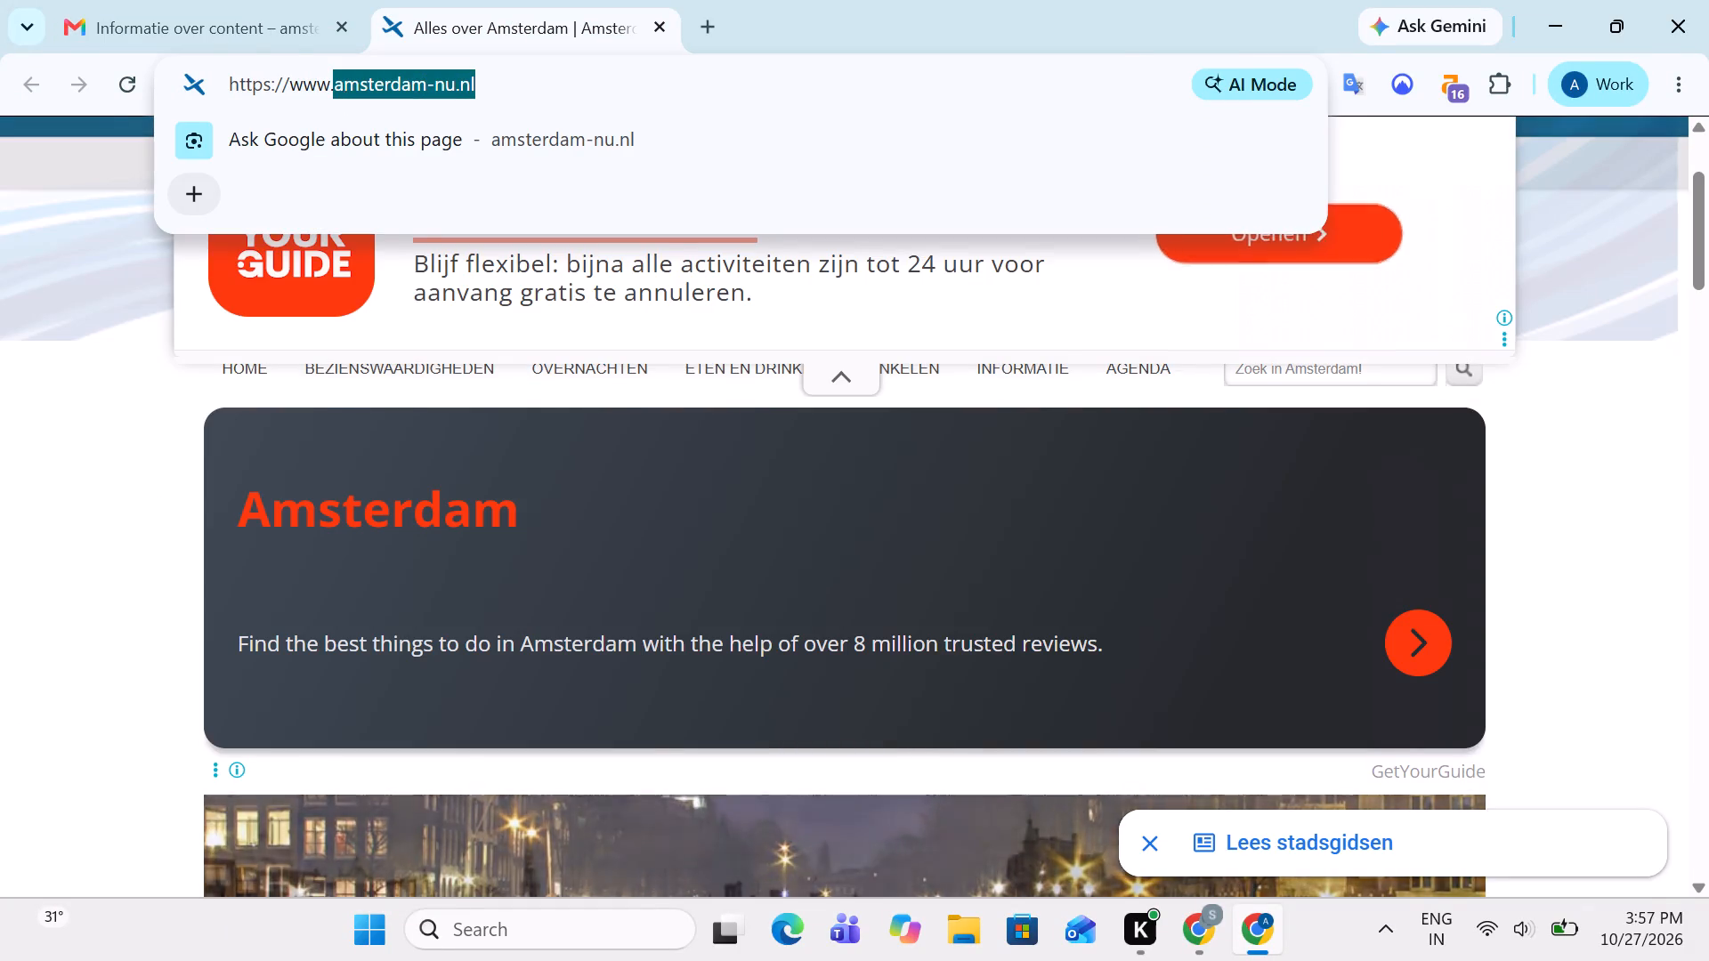
Paste the domain amsterdam-nu.nl into WEBSITE cell F10786 of the New Master Sheet - Data Collection spreadsheet.
key(Down)
key(Up)
key(Return)
key(ctrl+v)
key(Tab)
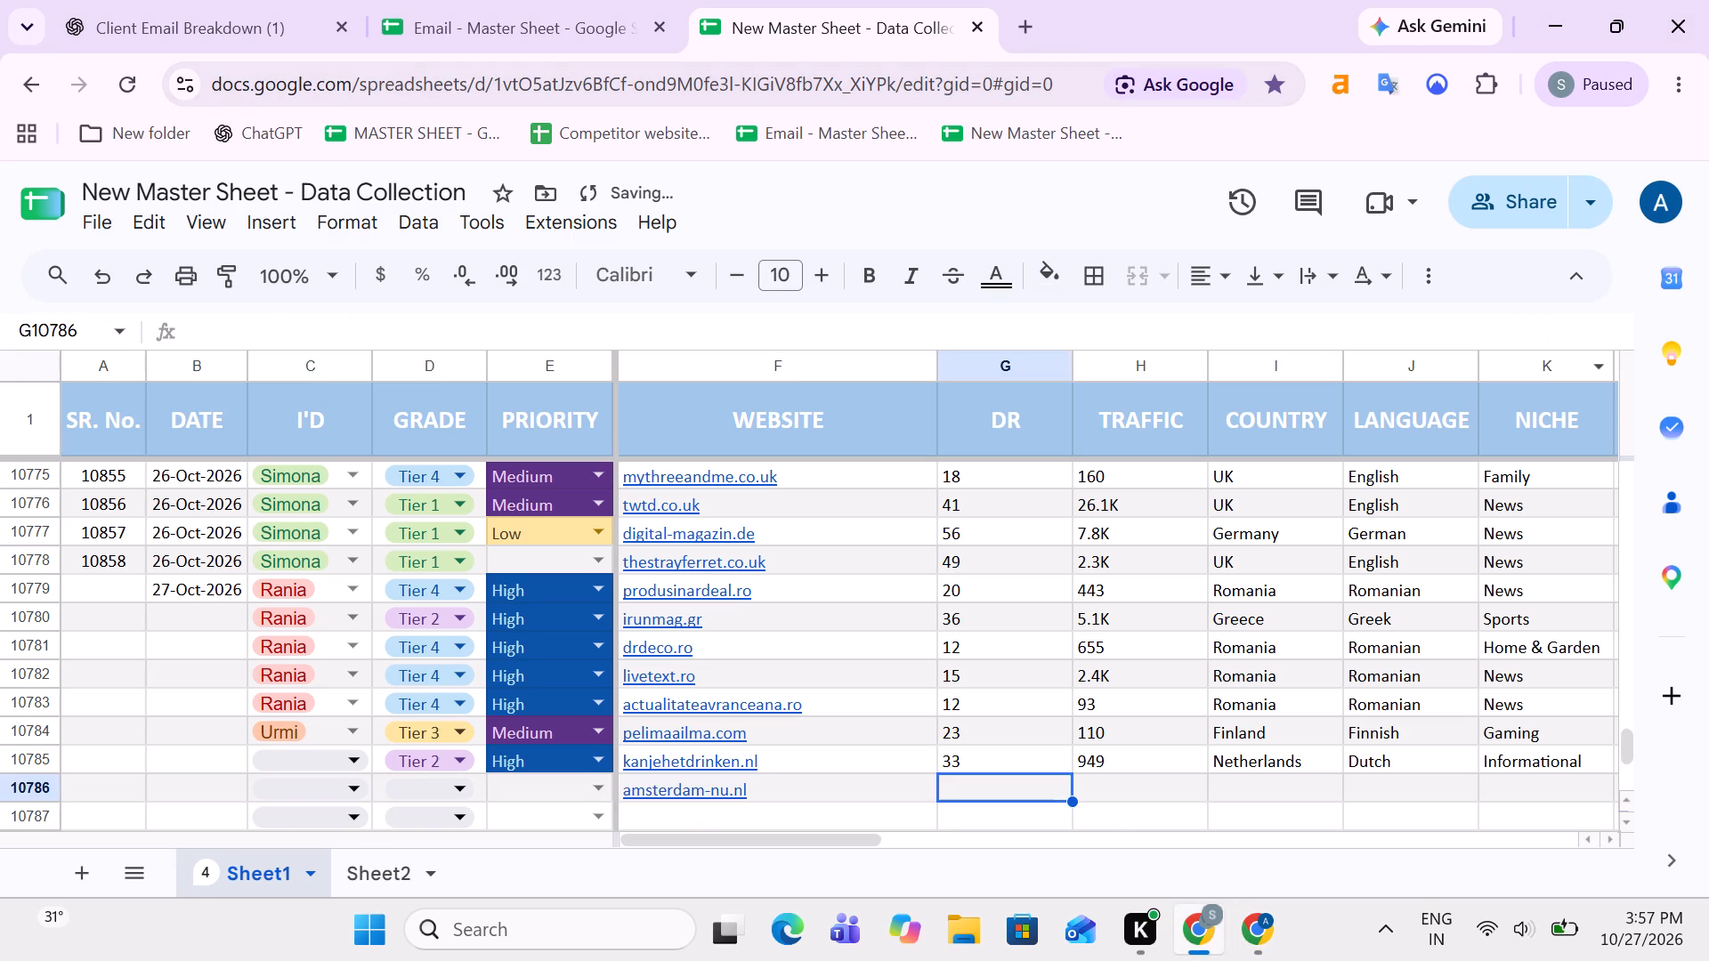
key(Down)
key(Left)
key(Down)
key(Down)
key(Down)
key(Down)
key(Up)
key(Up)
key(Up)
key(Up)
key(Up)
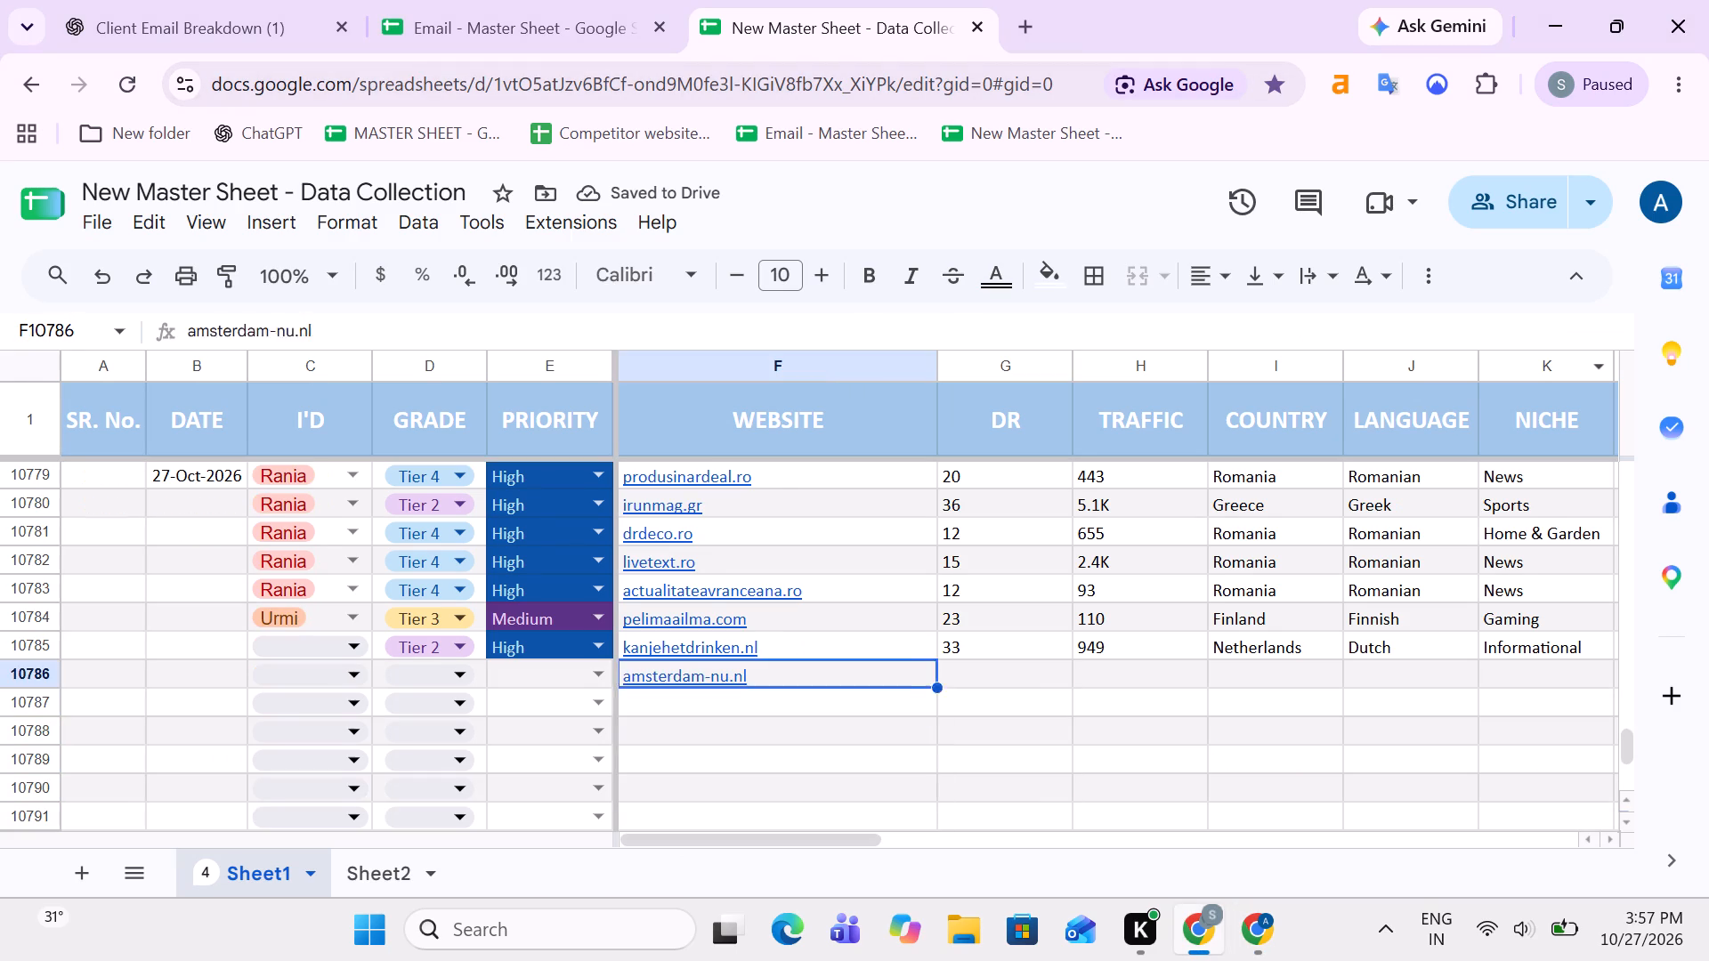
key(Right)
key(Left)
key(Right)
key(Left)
Switch to the amsterdam-nu.nl site, collapse the GetYourGuide banner, and look through the homepage's content and topics.
key(alt+Tab)
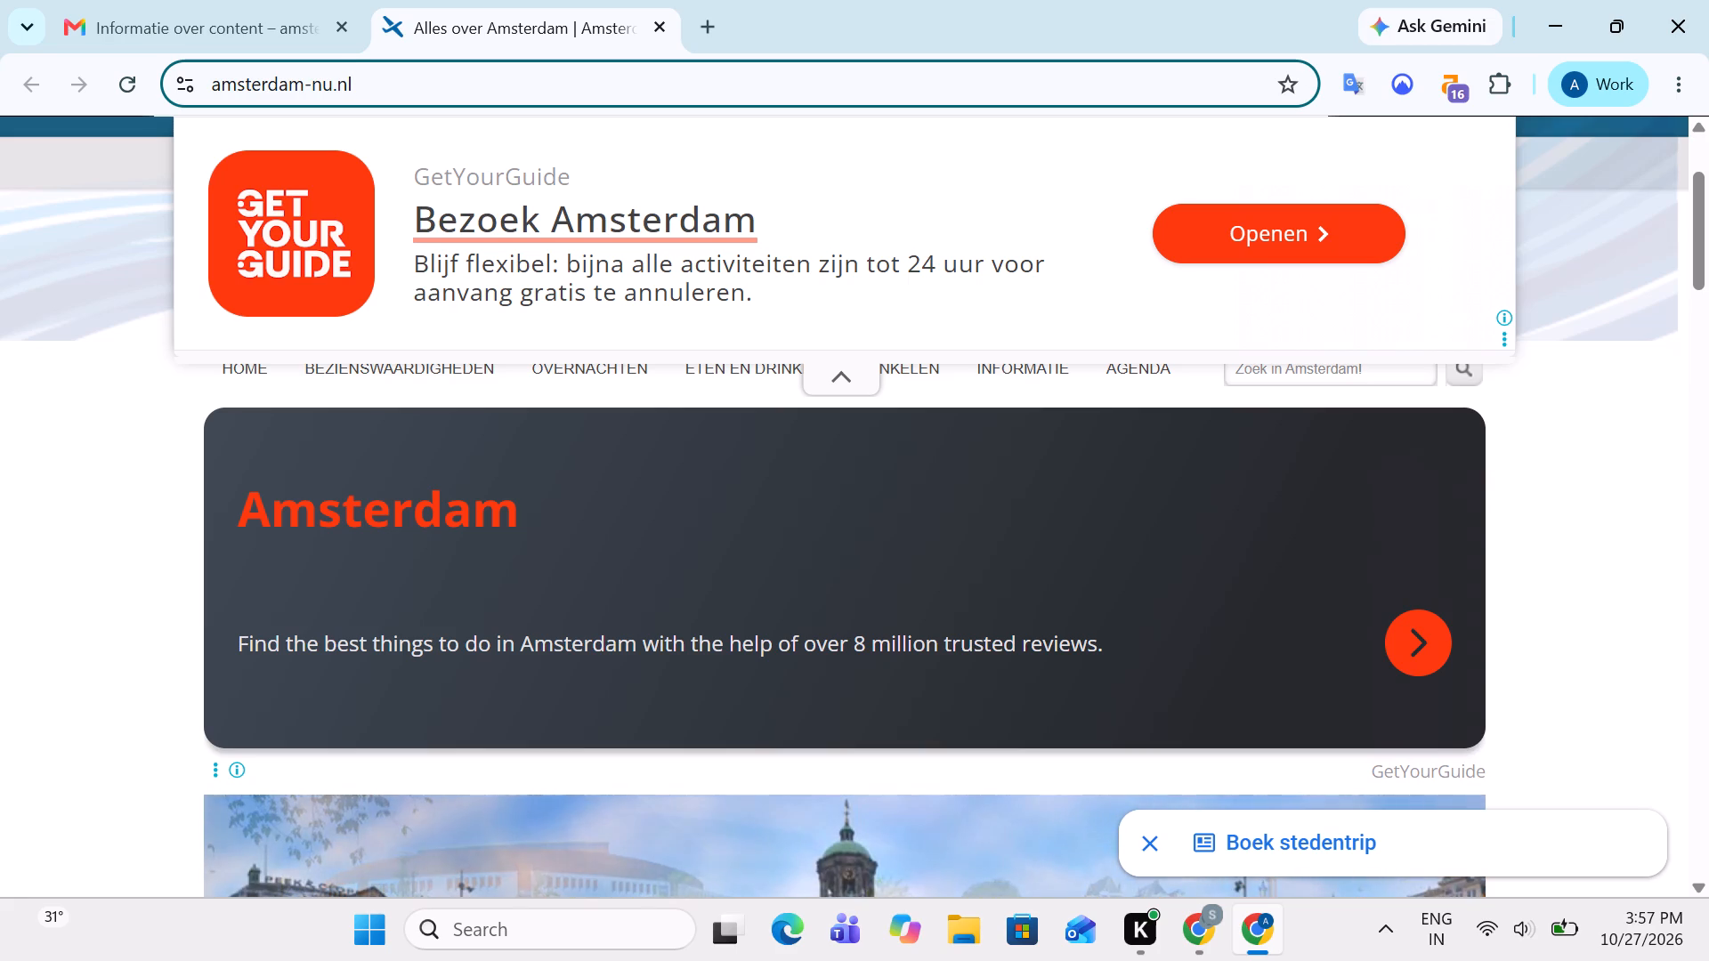
click(0, 685)
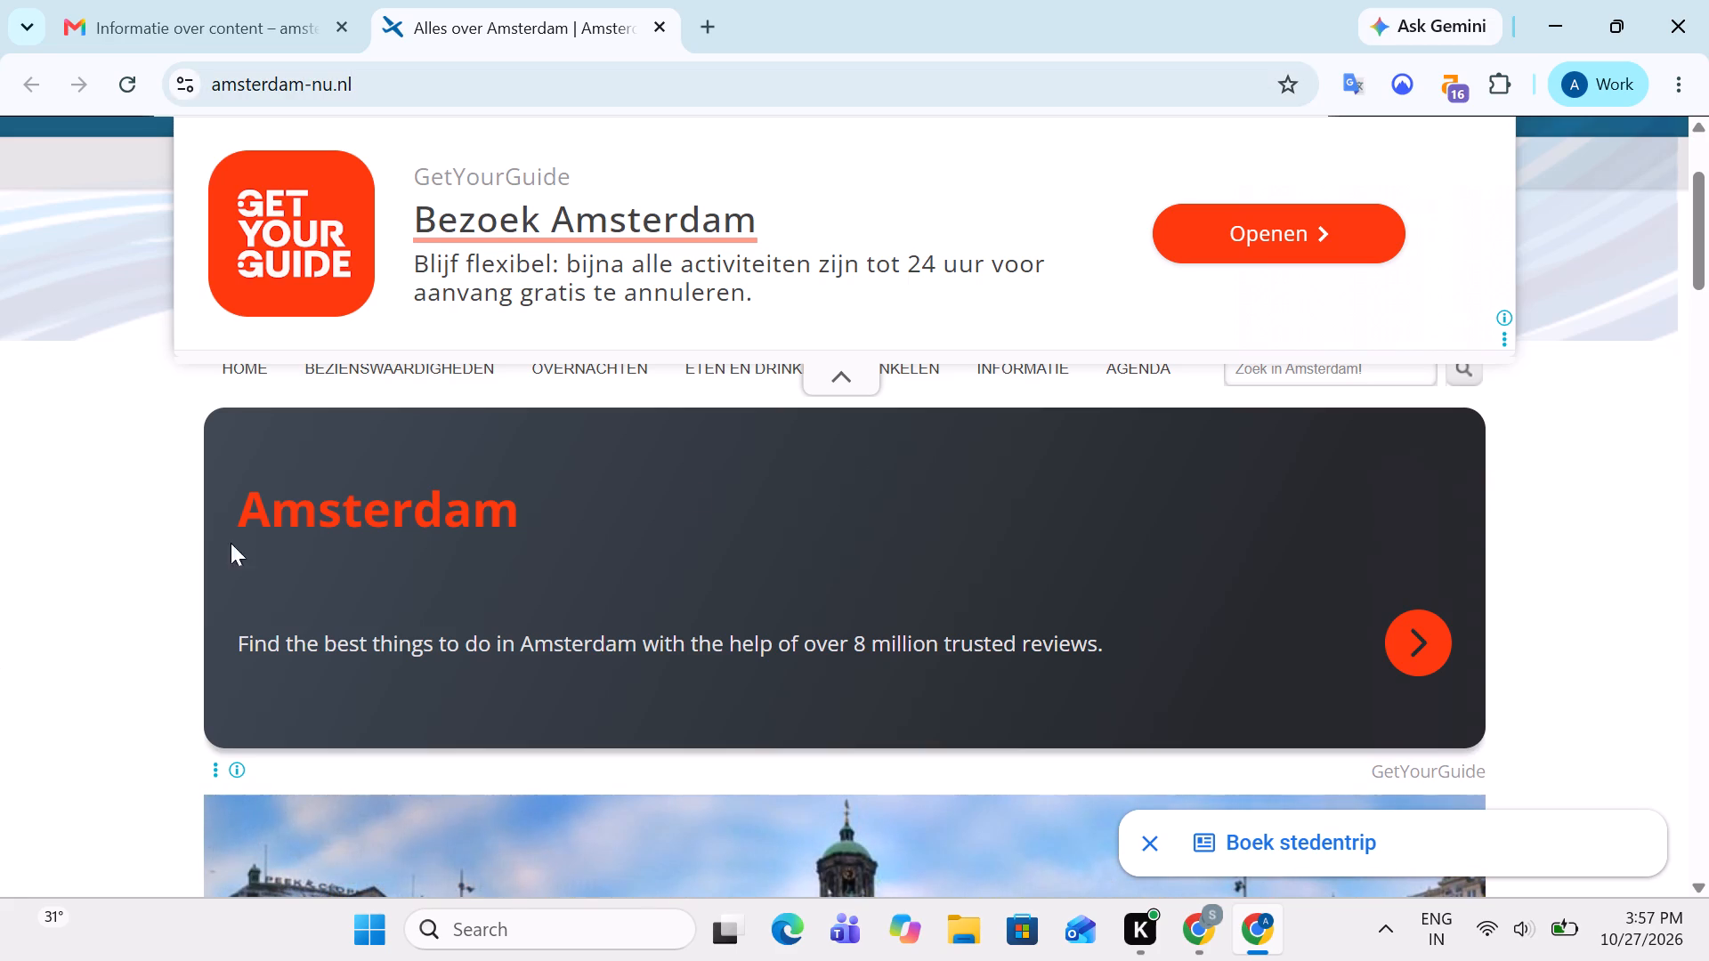
scroll(1362, 492, down, 3)
click(830, 379)
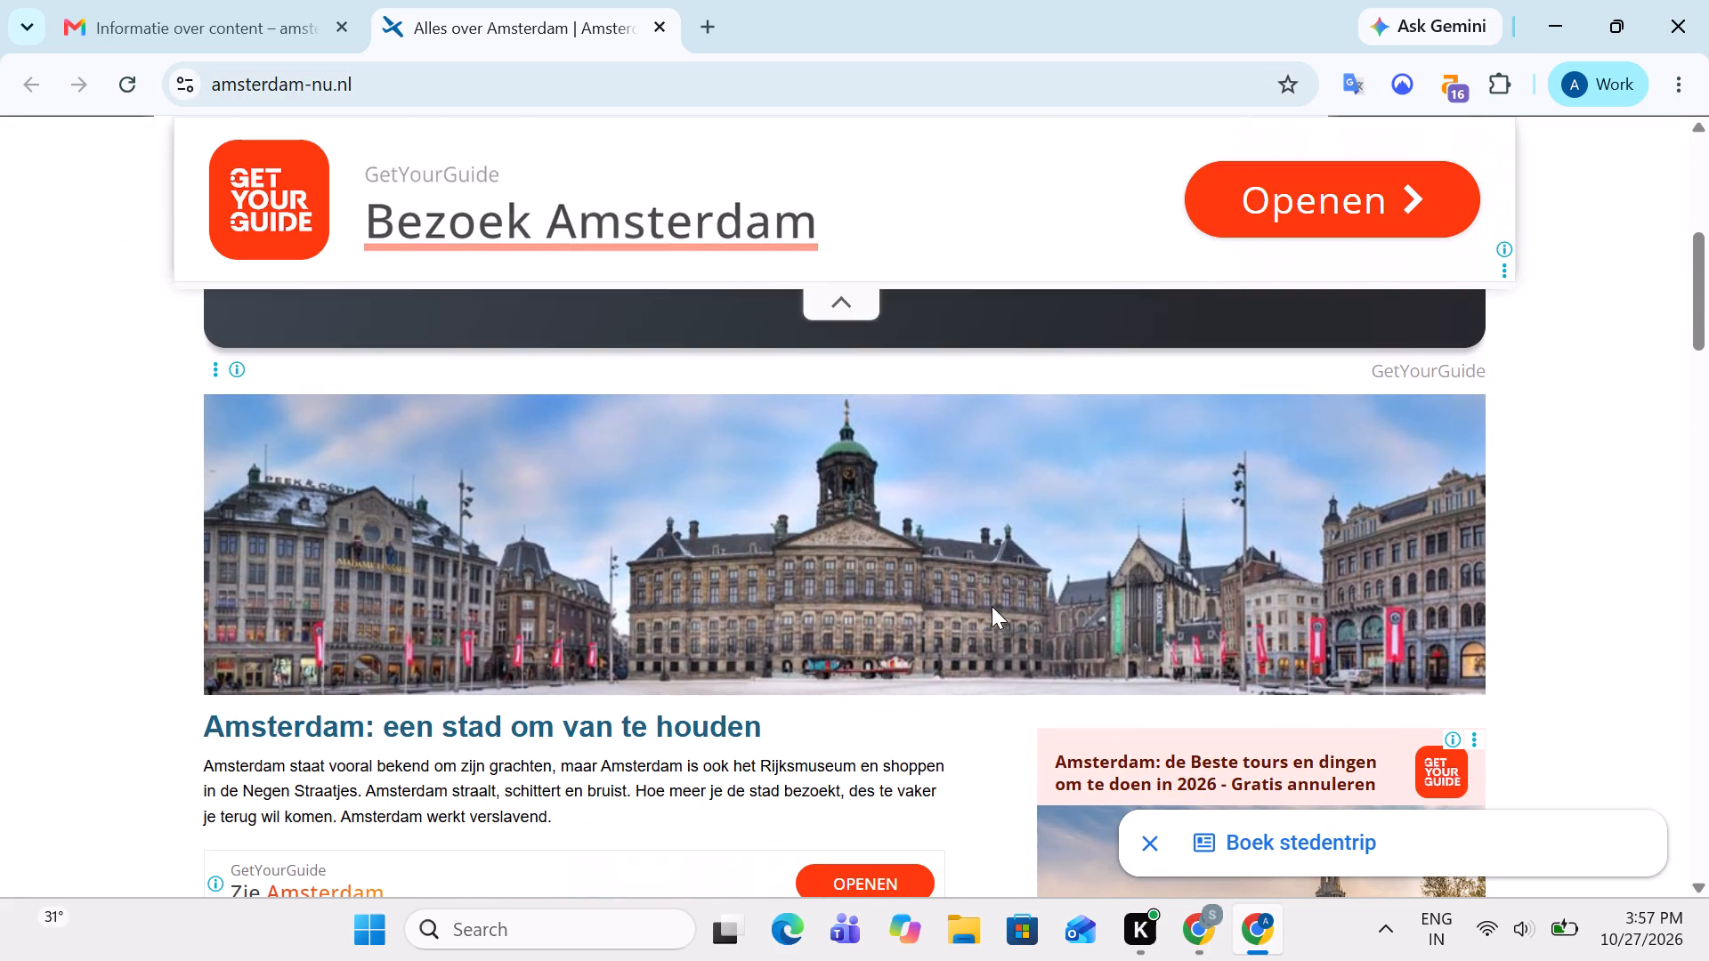
click(846, 300)
scroll(961, 582, down, 3)
scroll(965, 585, up, 9)
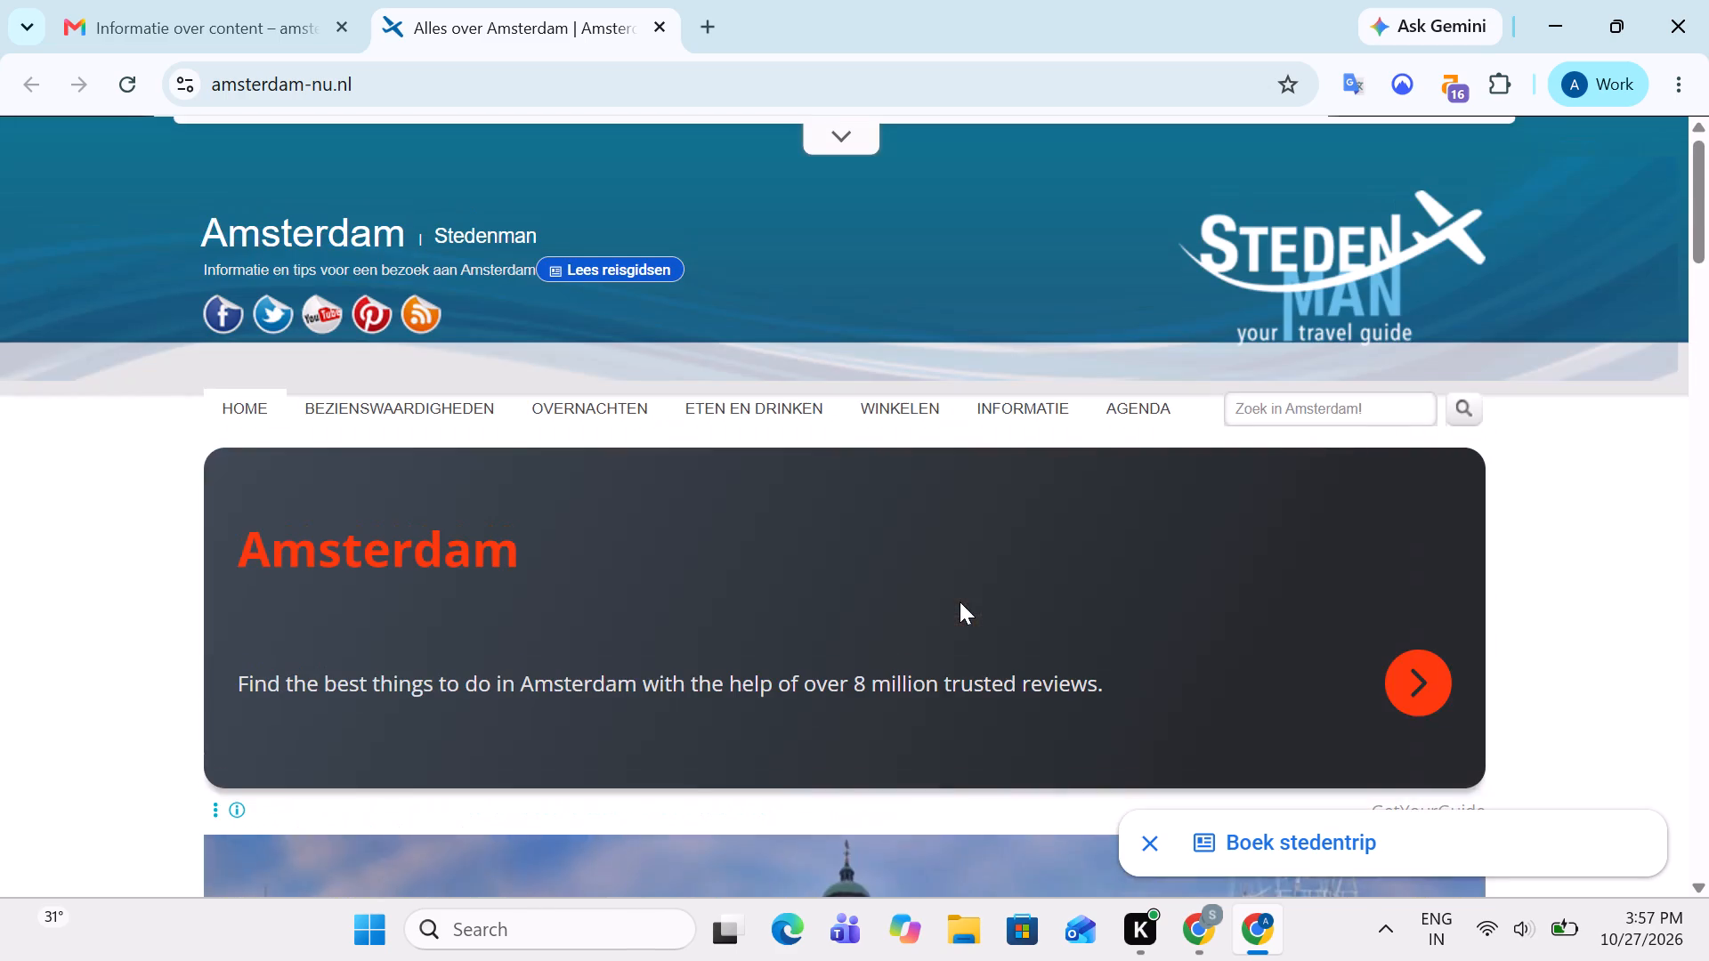
scroll(960, 602, up, 11)
scroll(994, 557, down, 19)
scroll(1016, 513, up, 11)
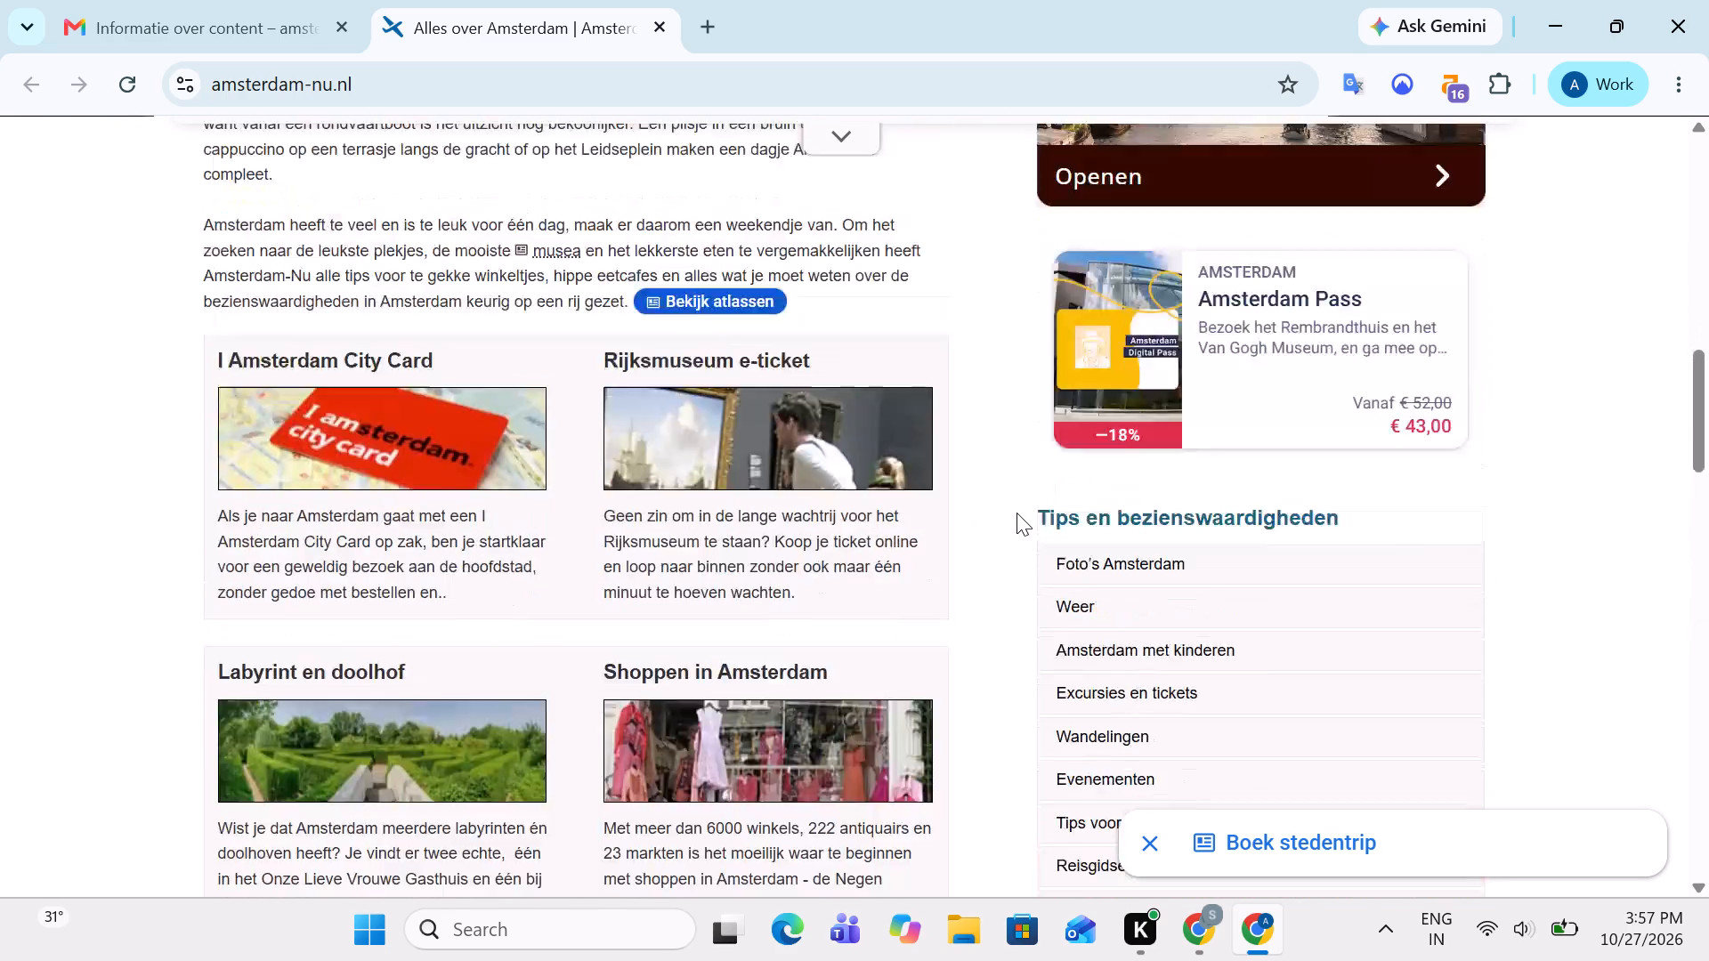
scroll(1016, 513, up, 20)
scroll(1016, 513, up, 1)
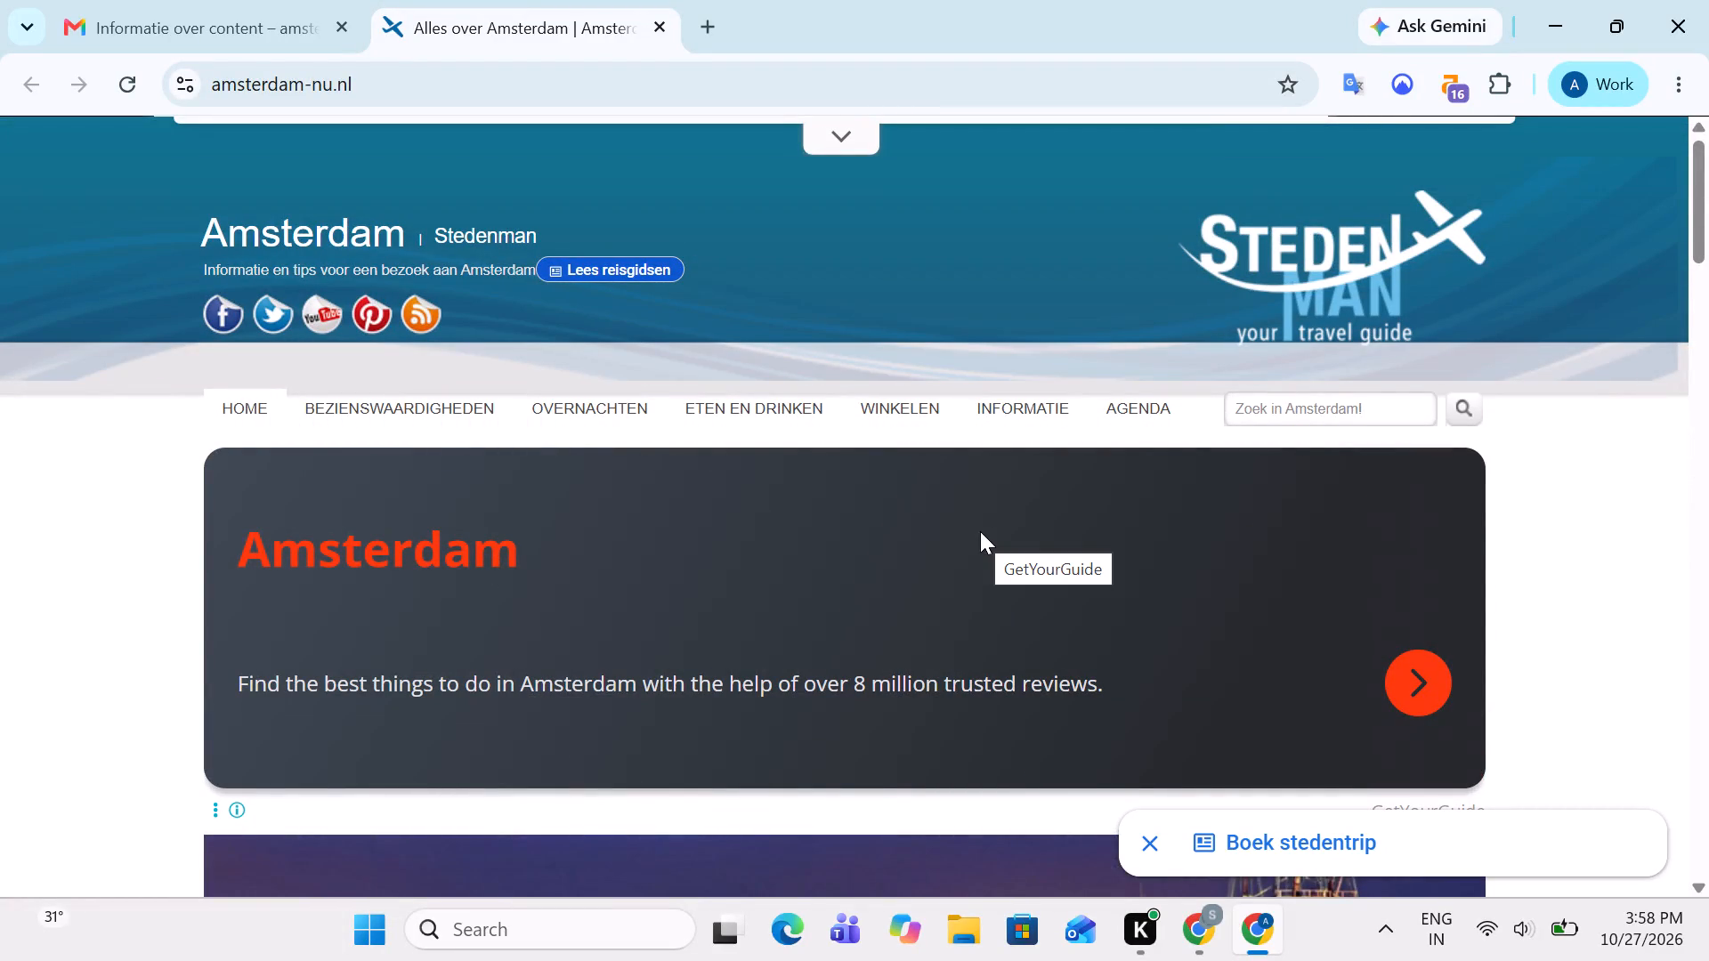
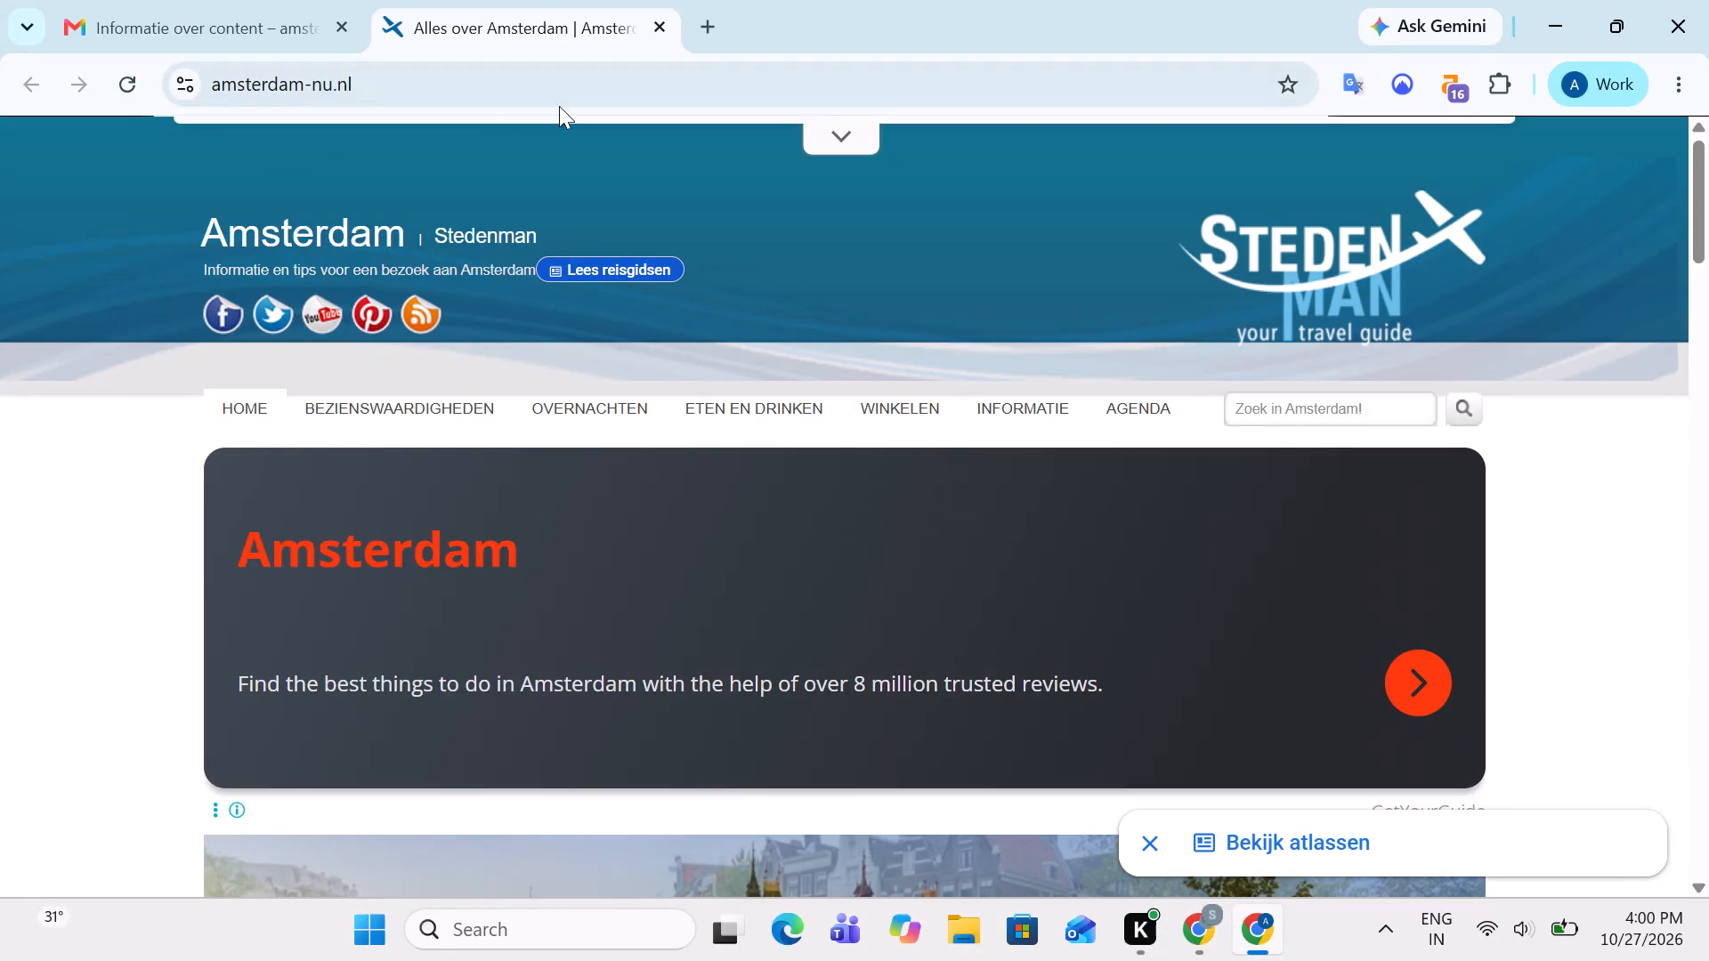
Copy the amsterdam-nu.nl web address from the site and return to the New Master Sheet - Data Collection spreadsheet.
click(492, 85)
drag(492, 85, 387, 83)
key(ctrl+c)
key(ctrl+c)
key(ctrl+c)
key(alt+Tab)
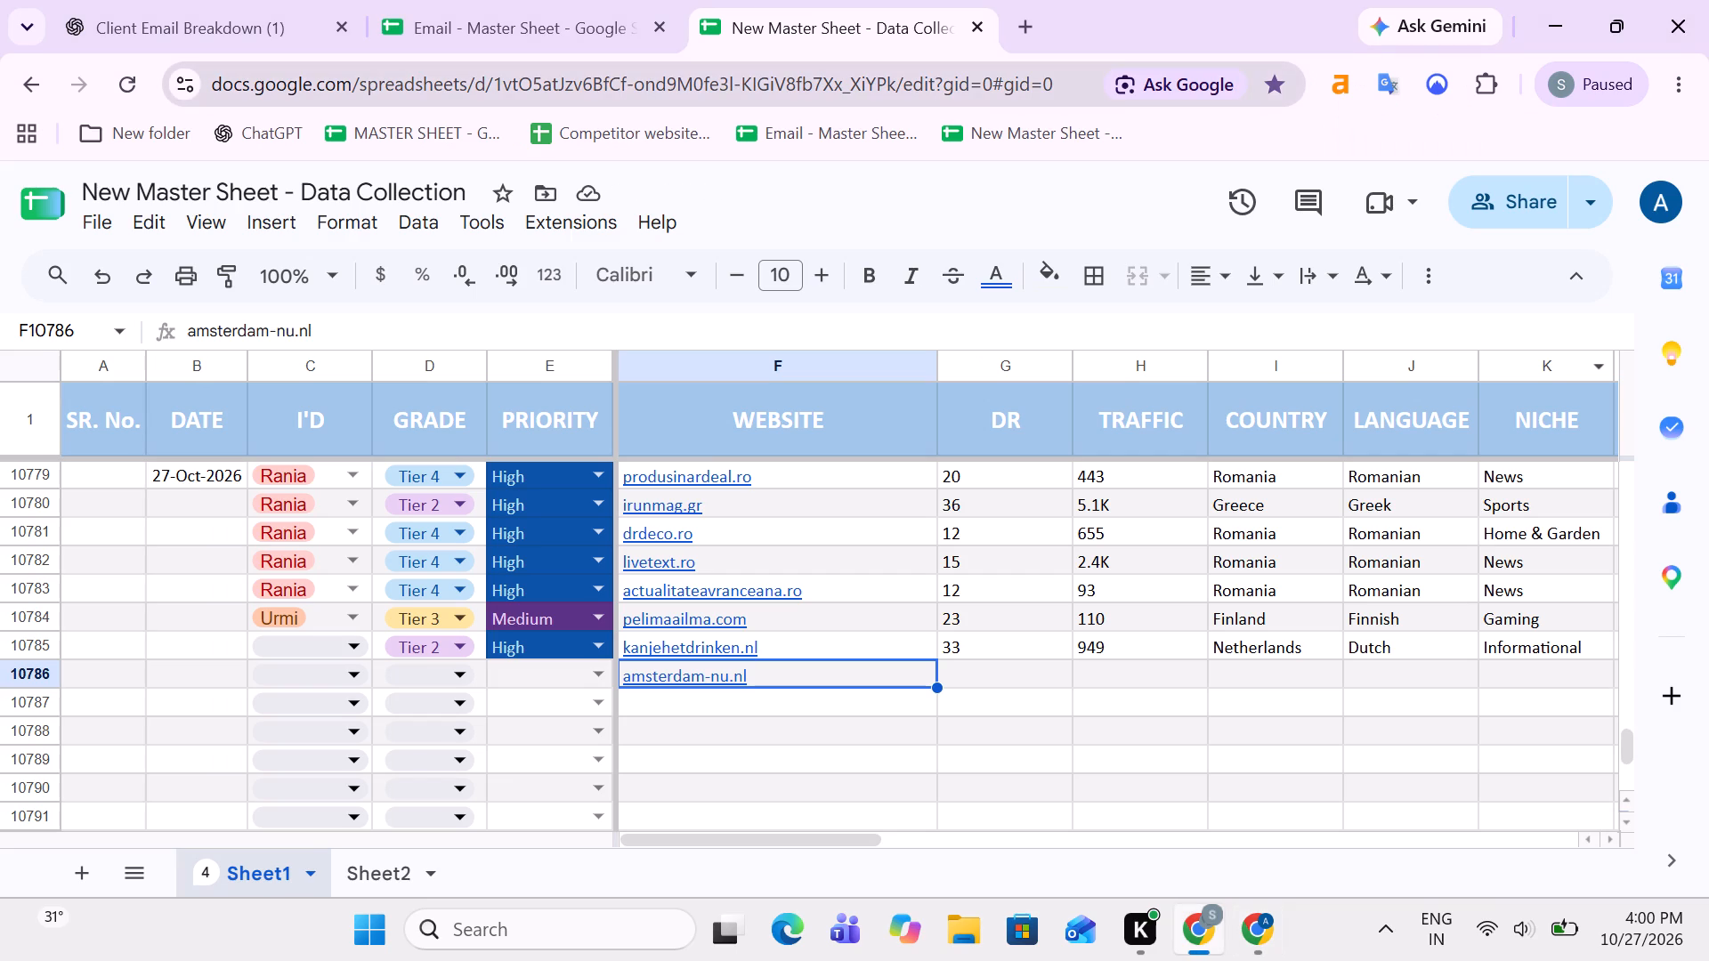
Look up amsterdam-nu.nl's domain metrics in Ahrefs and enter DR 16 and TRAFFIC 2K in row 10786 of the data collection sheet.
key(Right)
key(Left)
key(Right)
key(alt+Tab)
scroll(1385, 518, down, 6)
click(1468, 101)
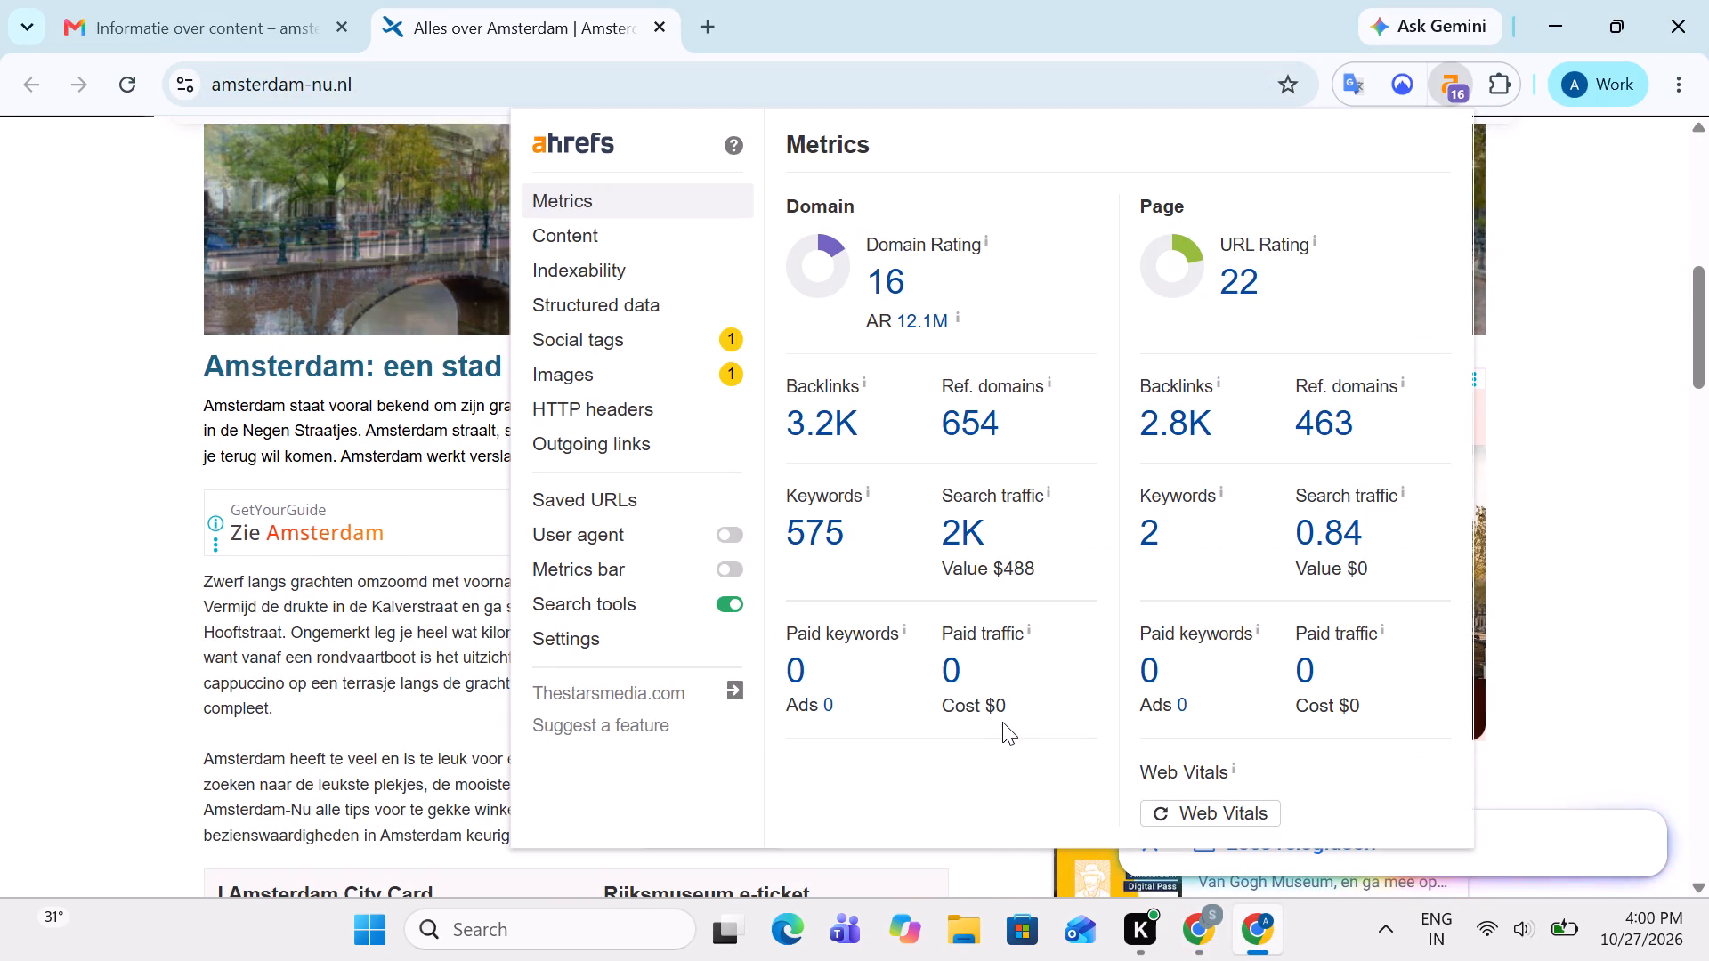
key(alt+Tab)
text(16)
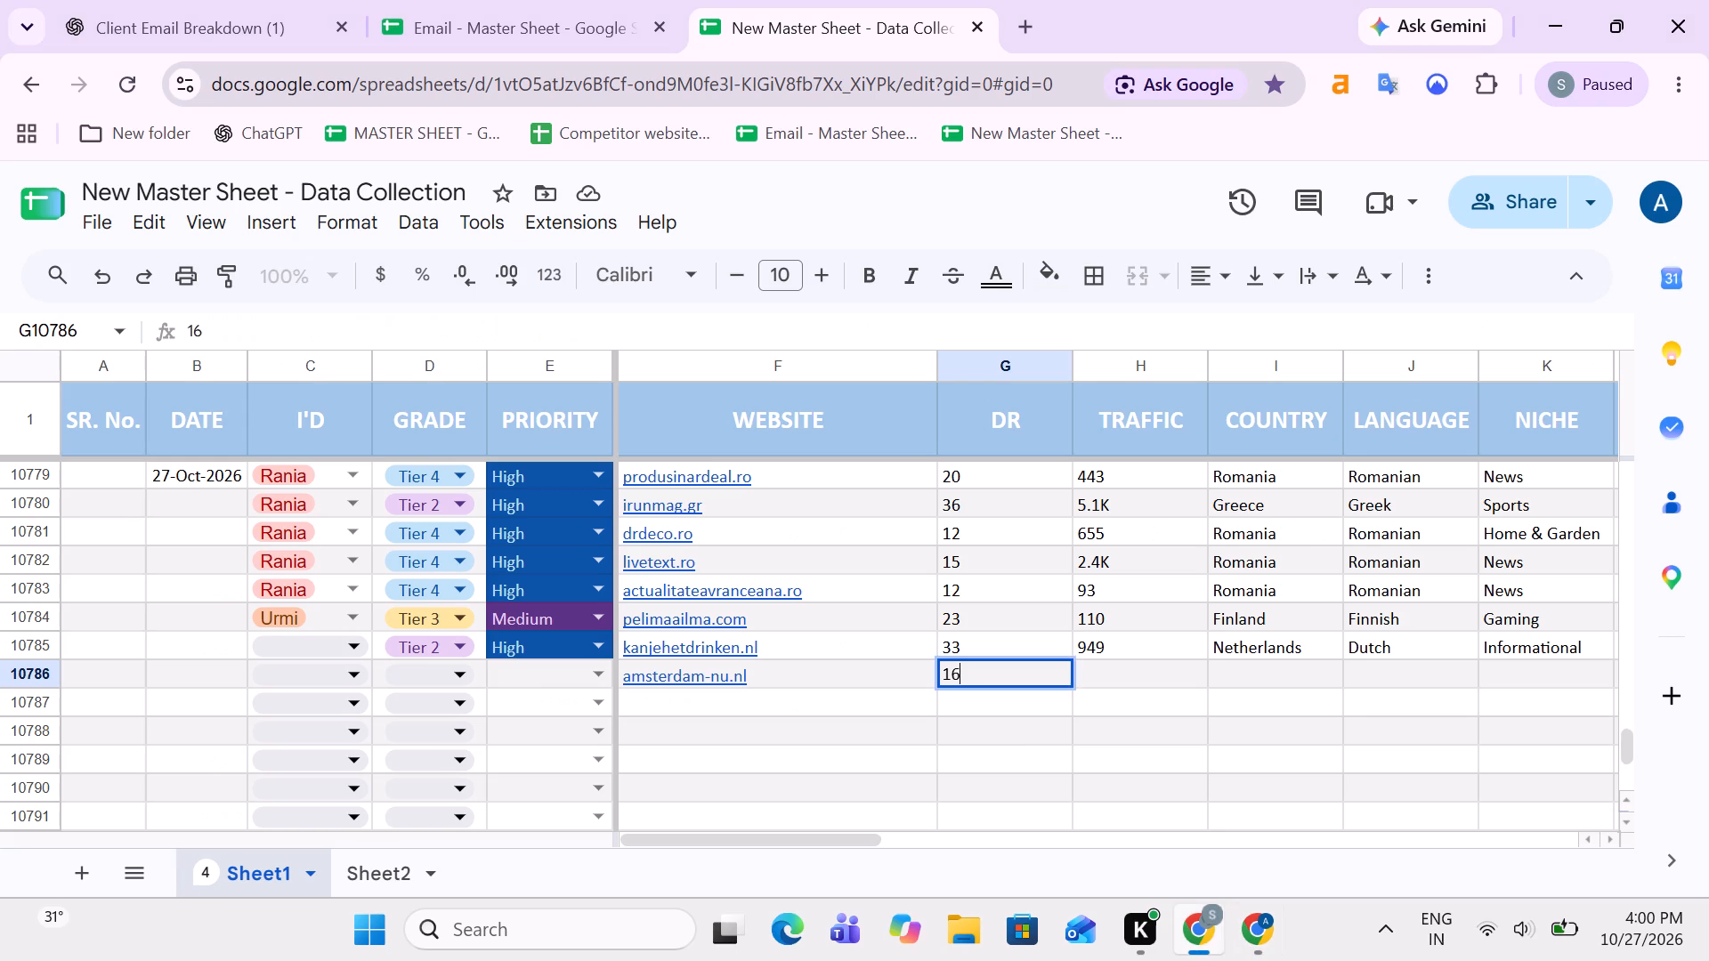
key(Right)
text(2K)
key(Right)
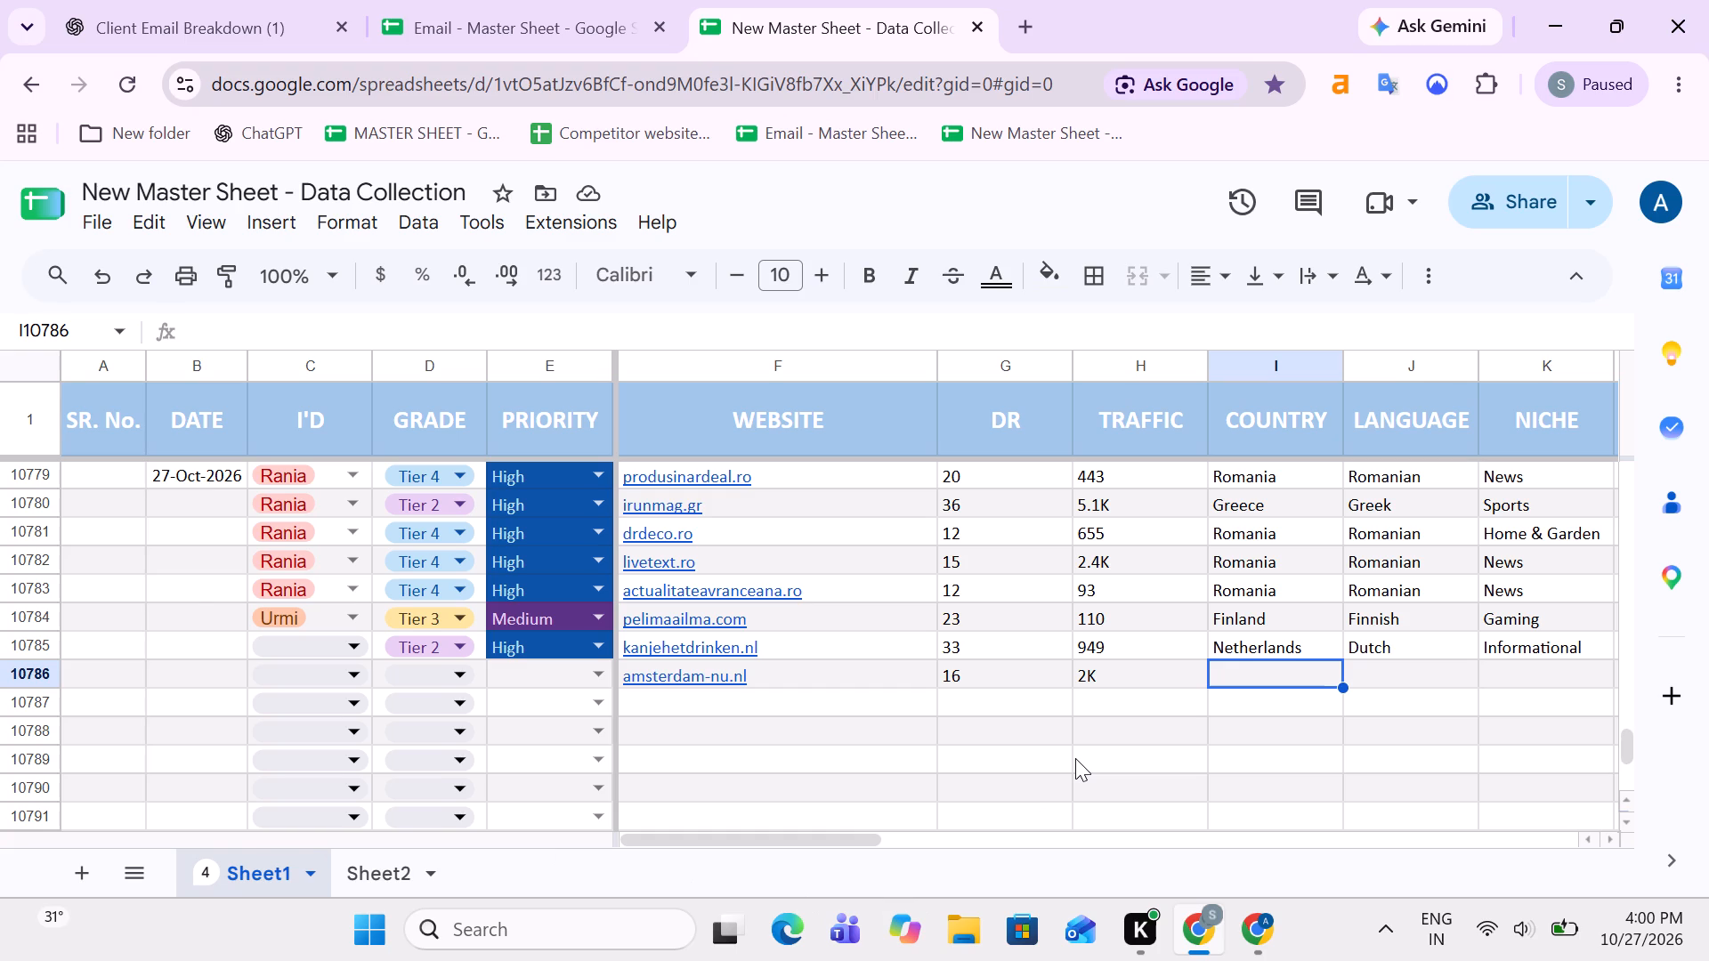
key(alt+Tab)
click(0, 675)
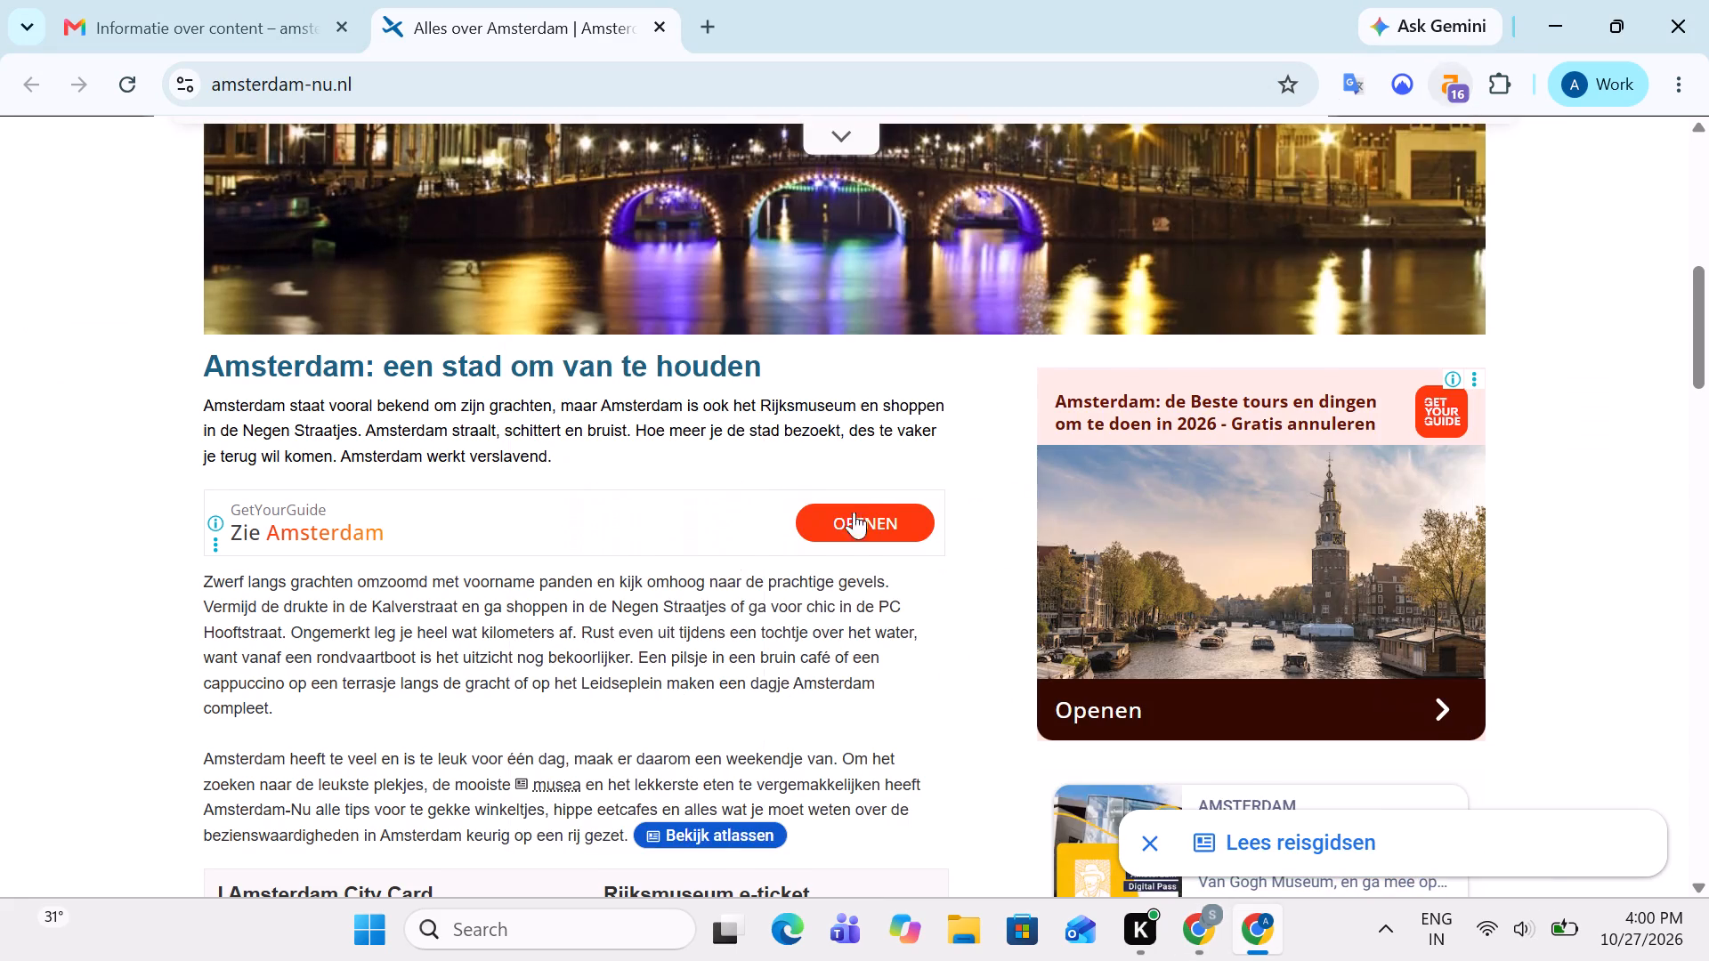
scroll(1021, 475, up, 20)
scroll(1021, 475, up, 1)
click(1343, 400)
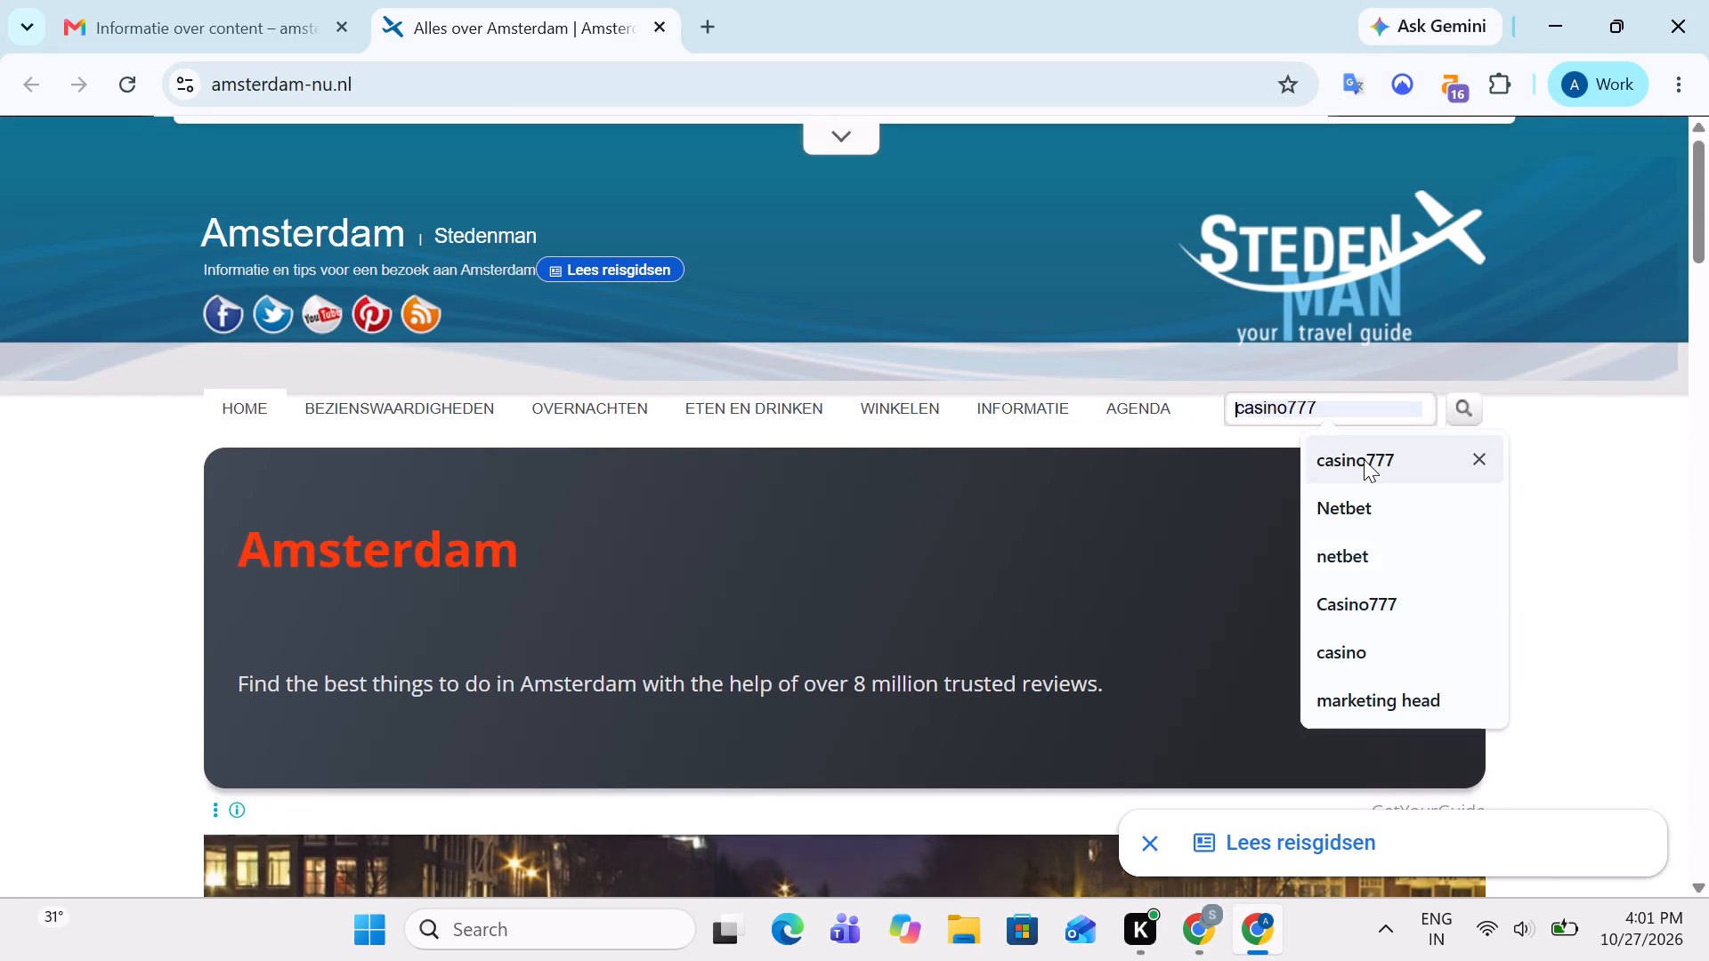
click(1366, 463)
key(Return)
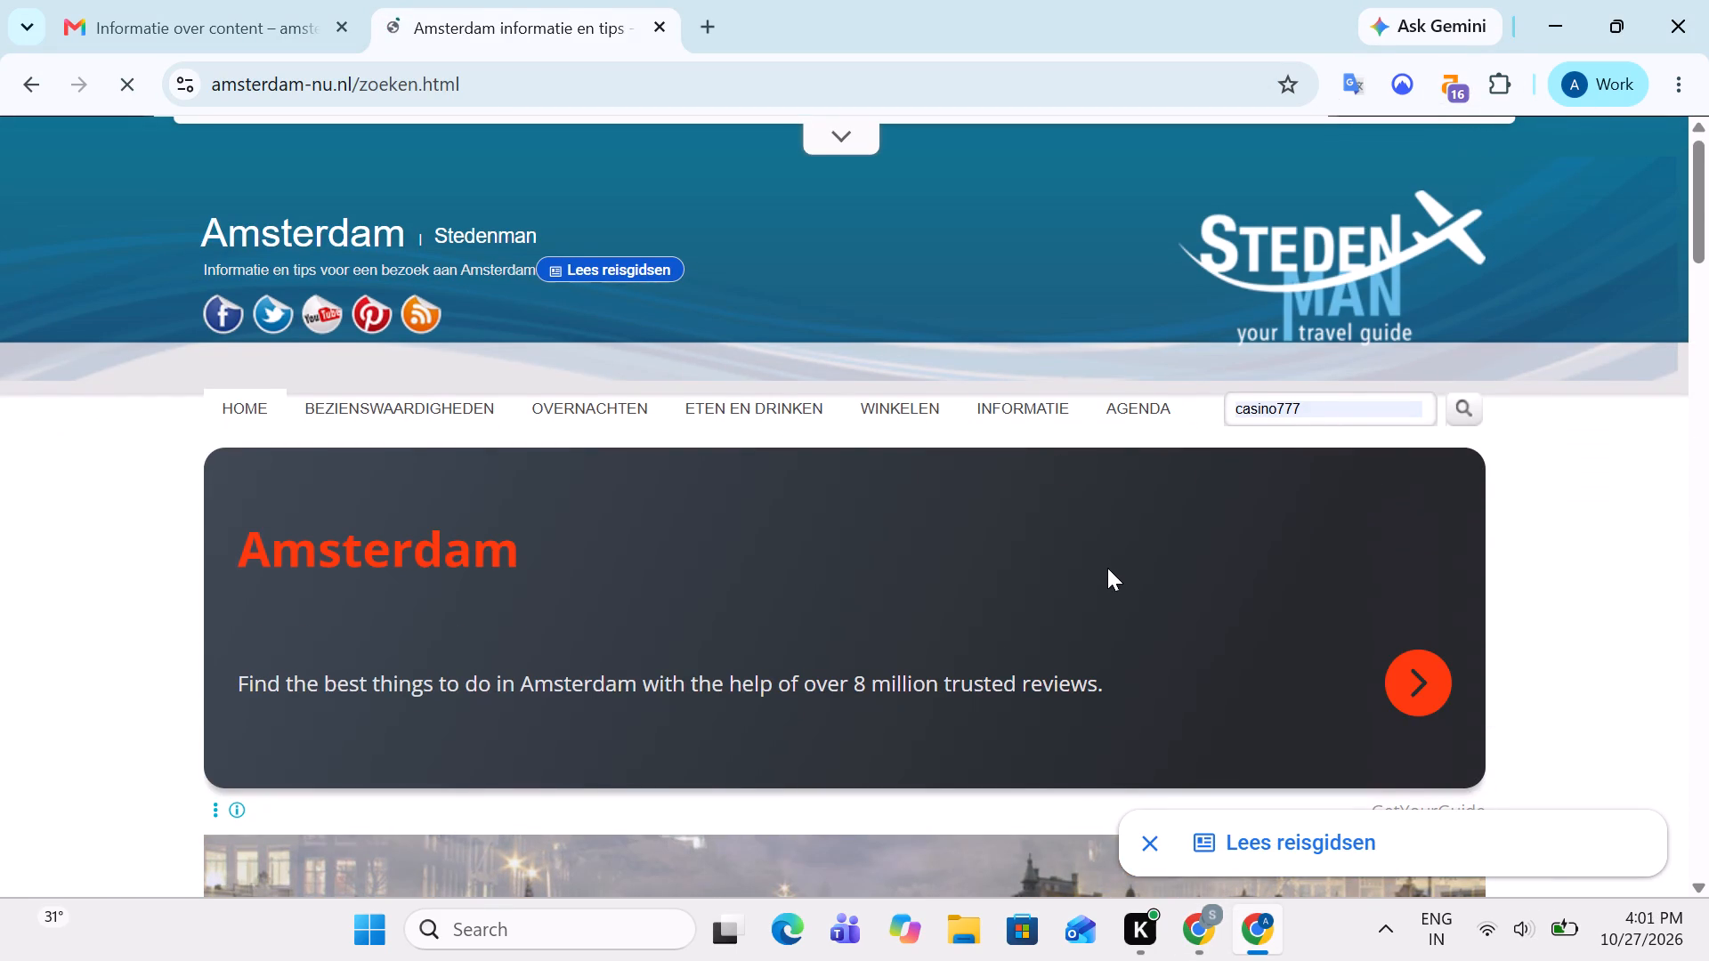
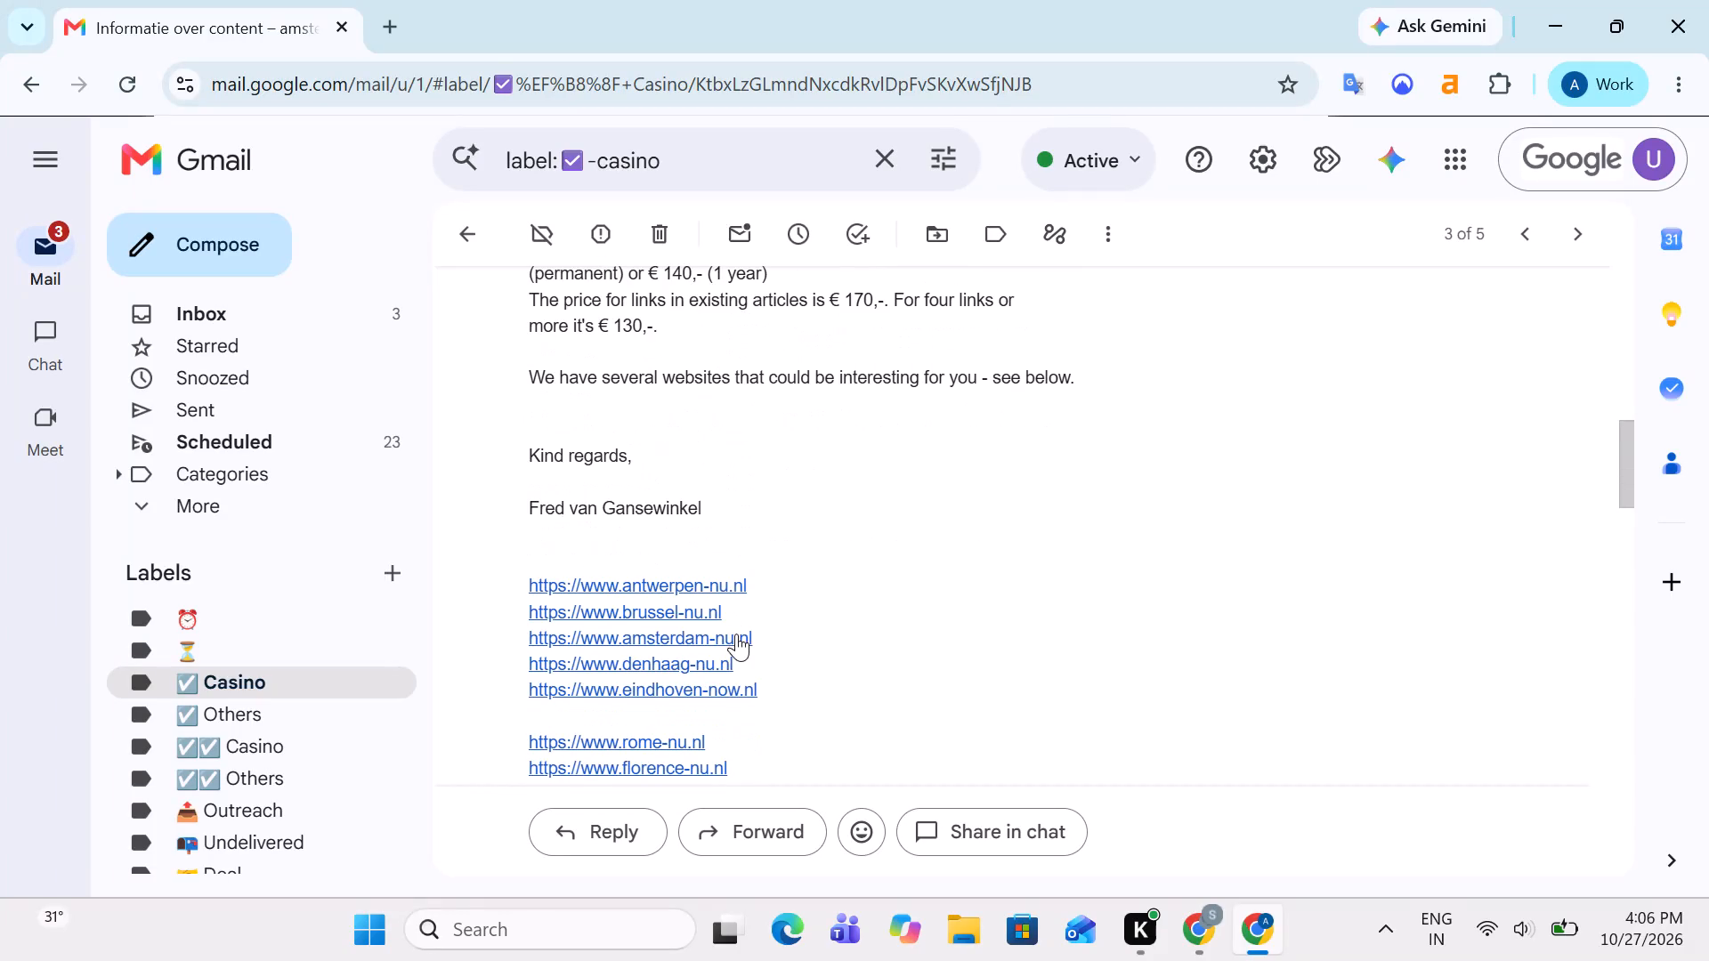
Look through the publisher's list of offered websites and the quoted original enquiry in the amsterdam-nu.nl email thread.
scroll(826, 545, down, 2)
scroll(832, 576, up, 5)
scroll(834, 578, down, 9)
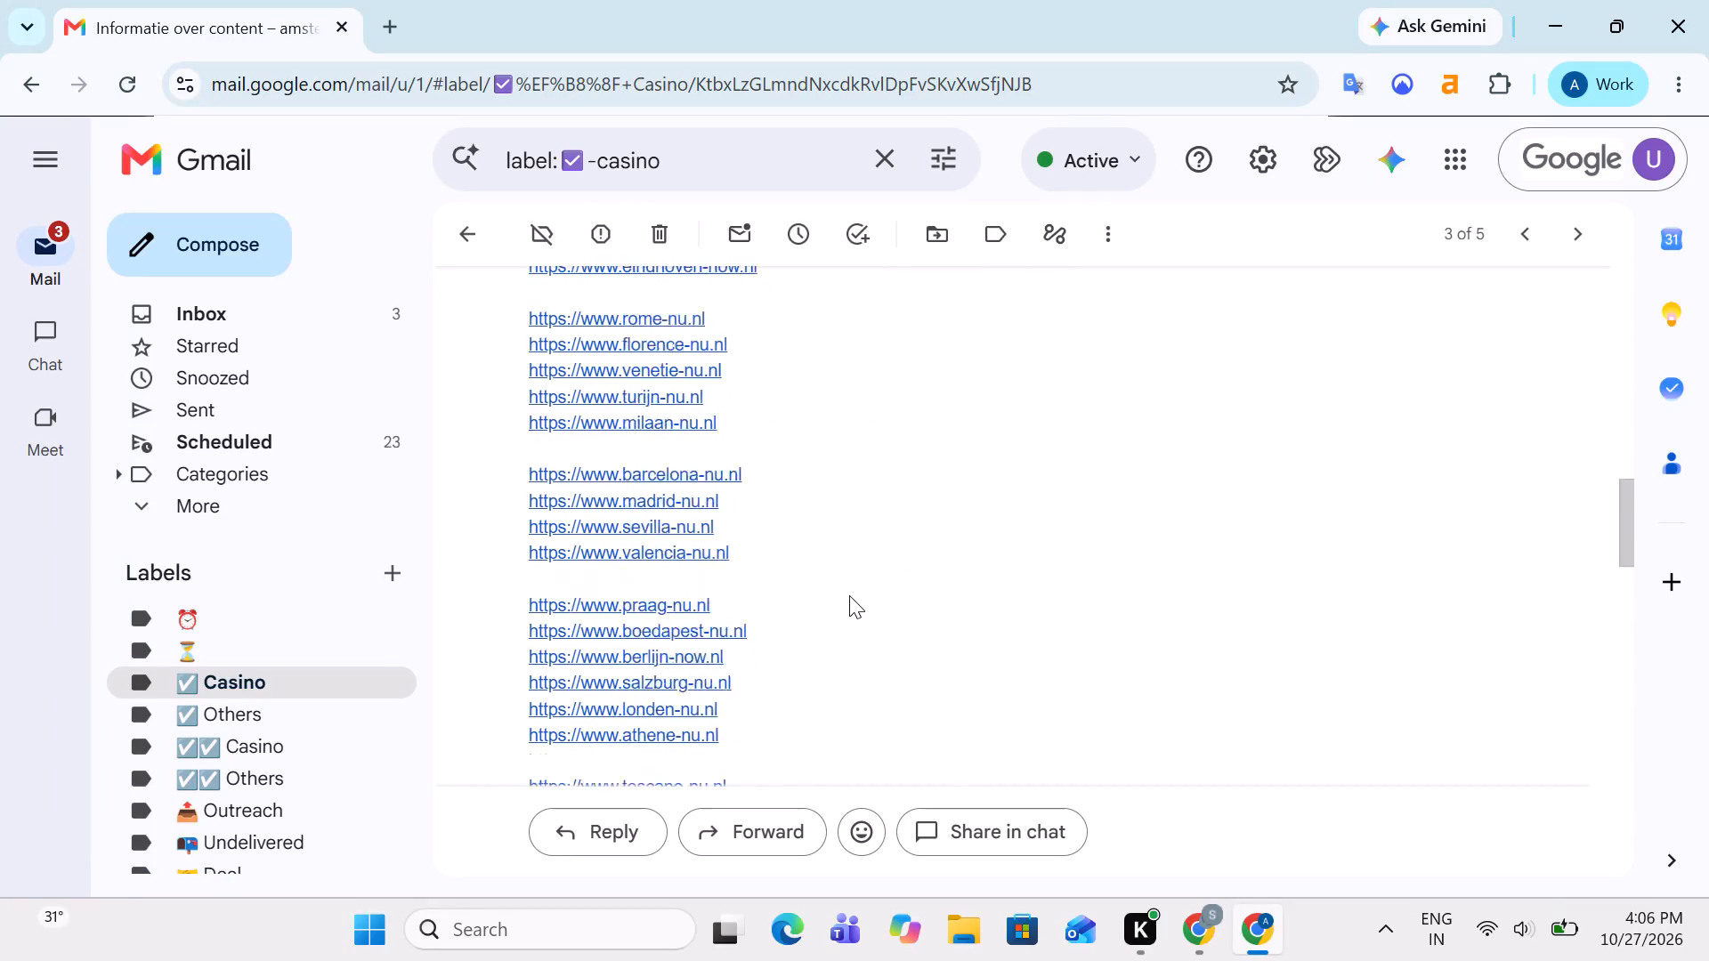
scroll(849, 595, down, 3)
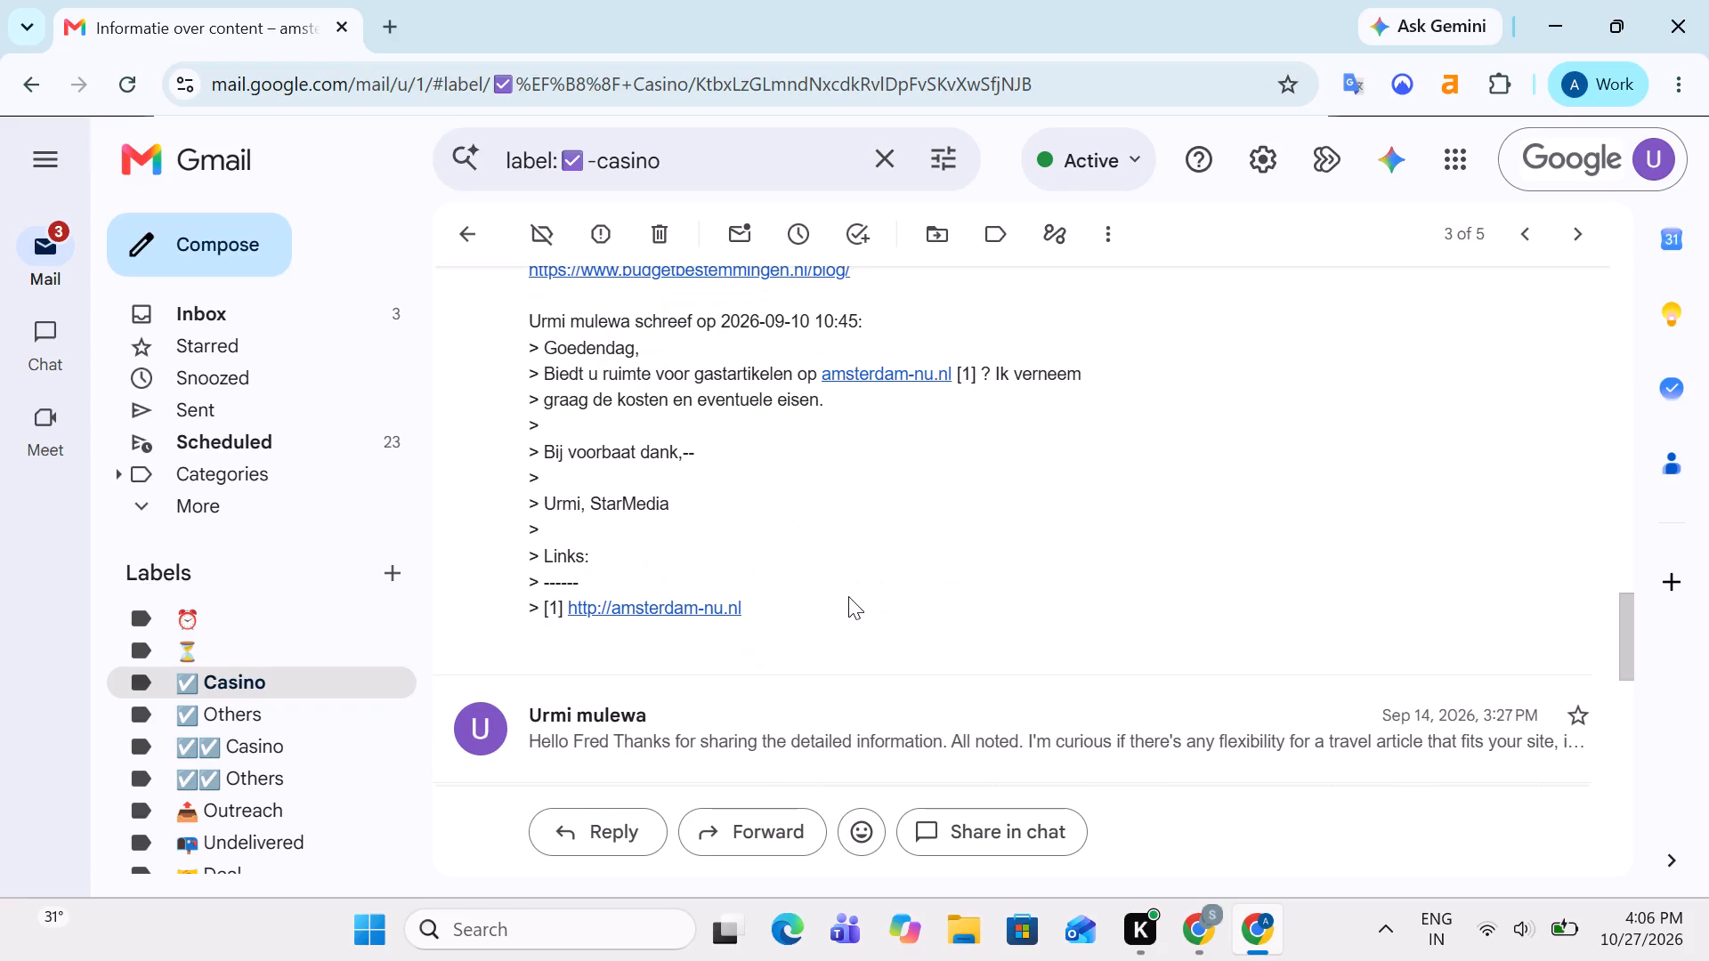
scroll(969, 522, down, 3)
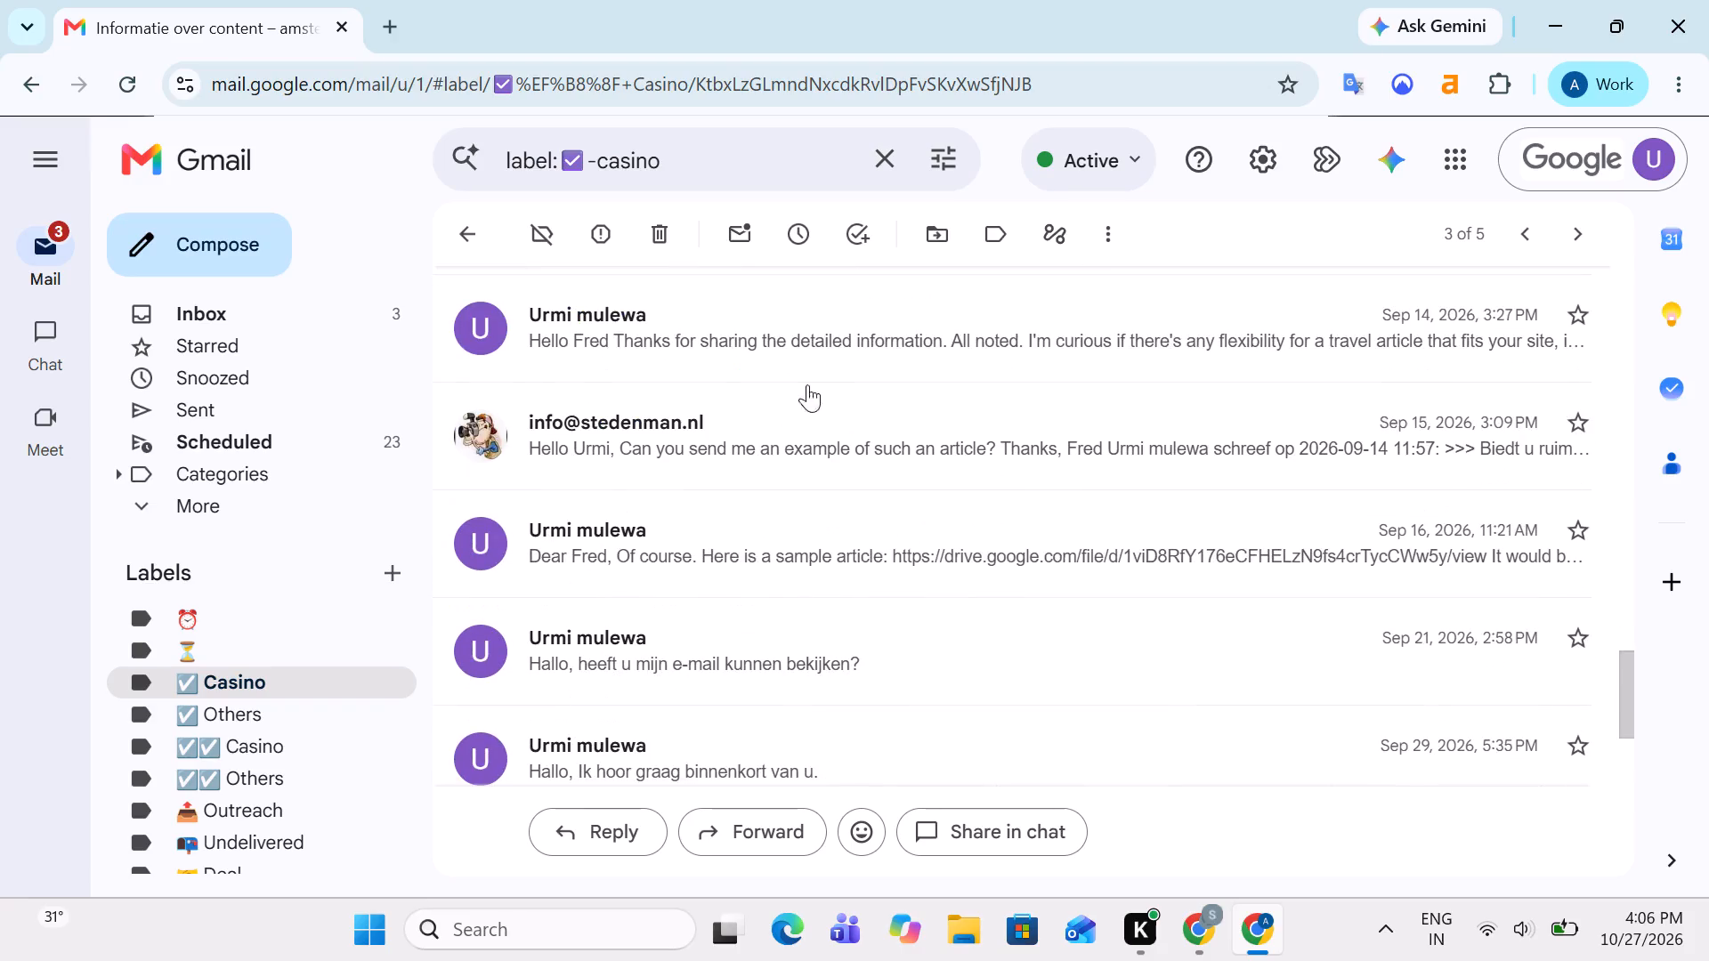
Expand and read the September 14 to 16 messages about a travel article with an iGaming link and its sample article.
click(832, 335)
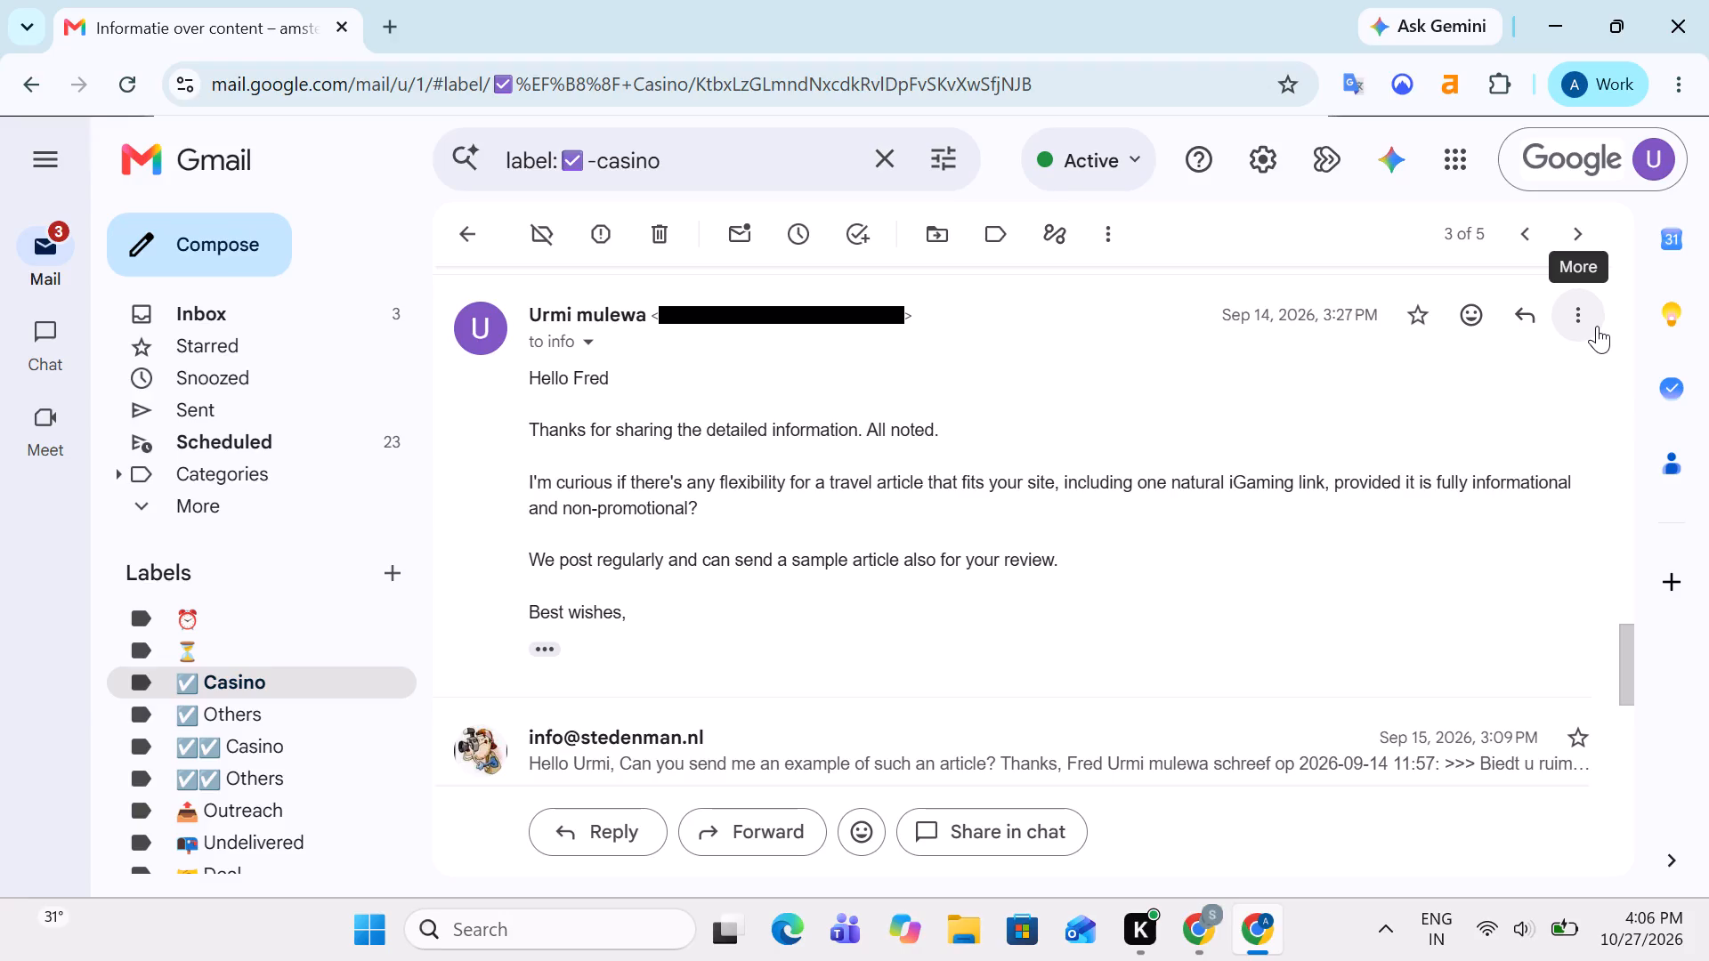
scroll(1084, 561, up, 3)
scroll(1097, 567, down, 4)
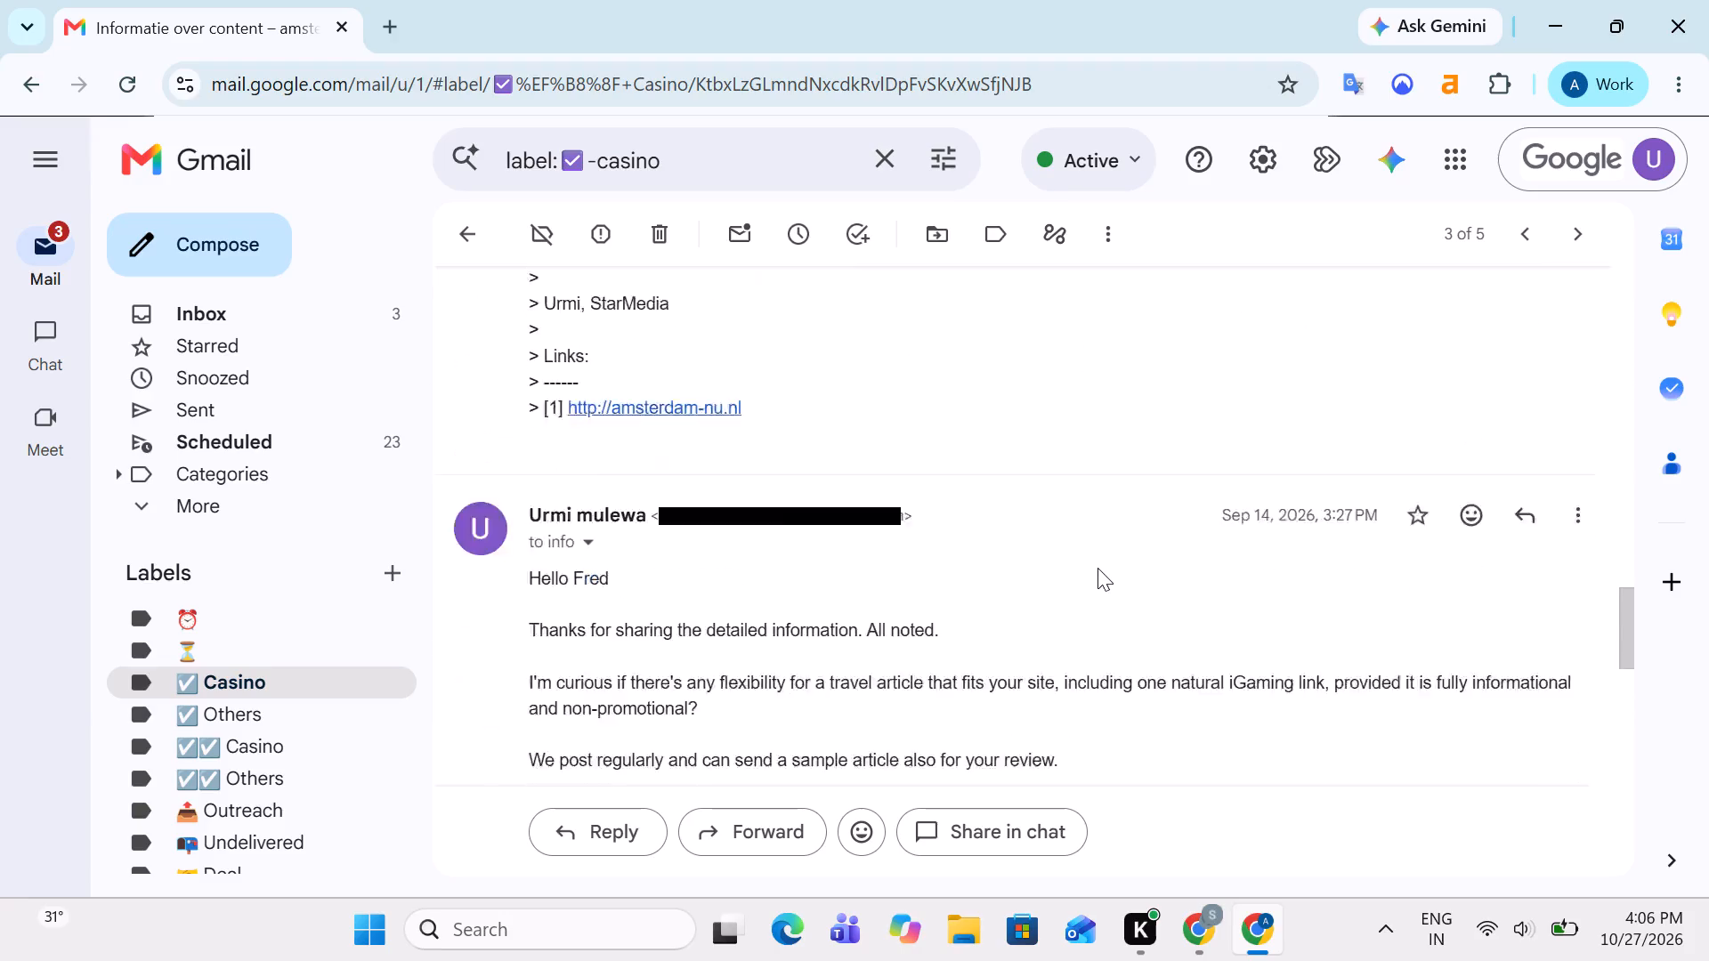
scroll(1096, 591, down, 2)
click(998, 354)
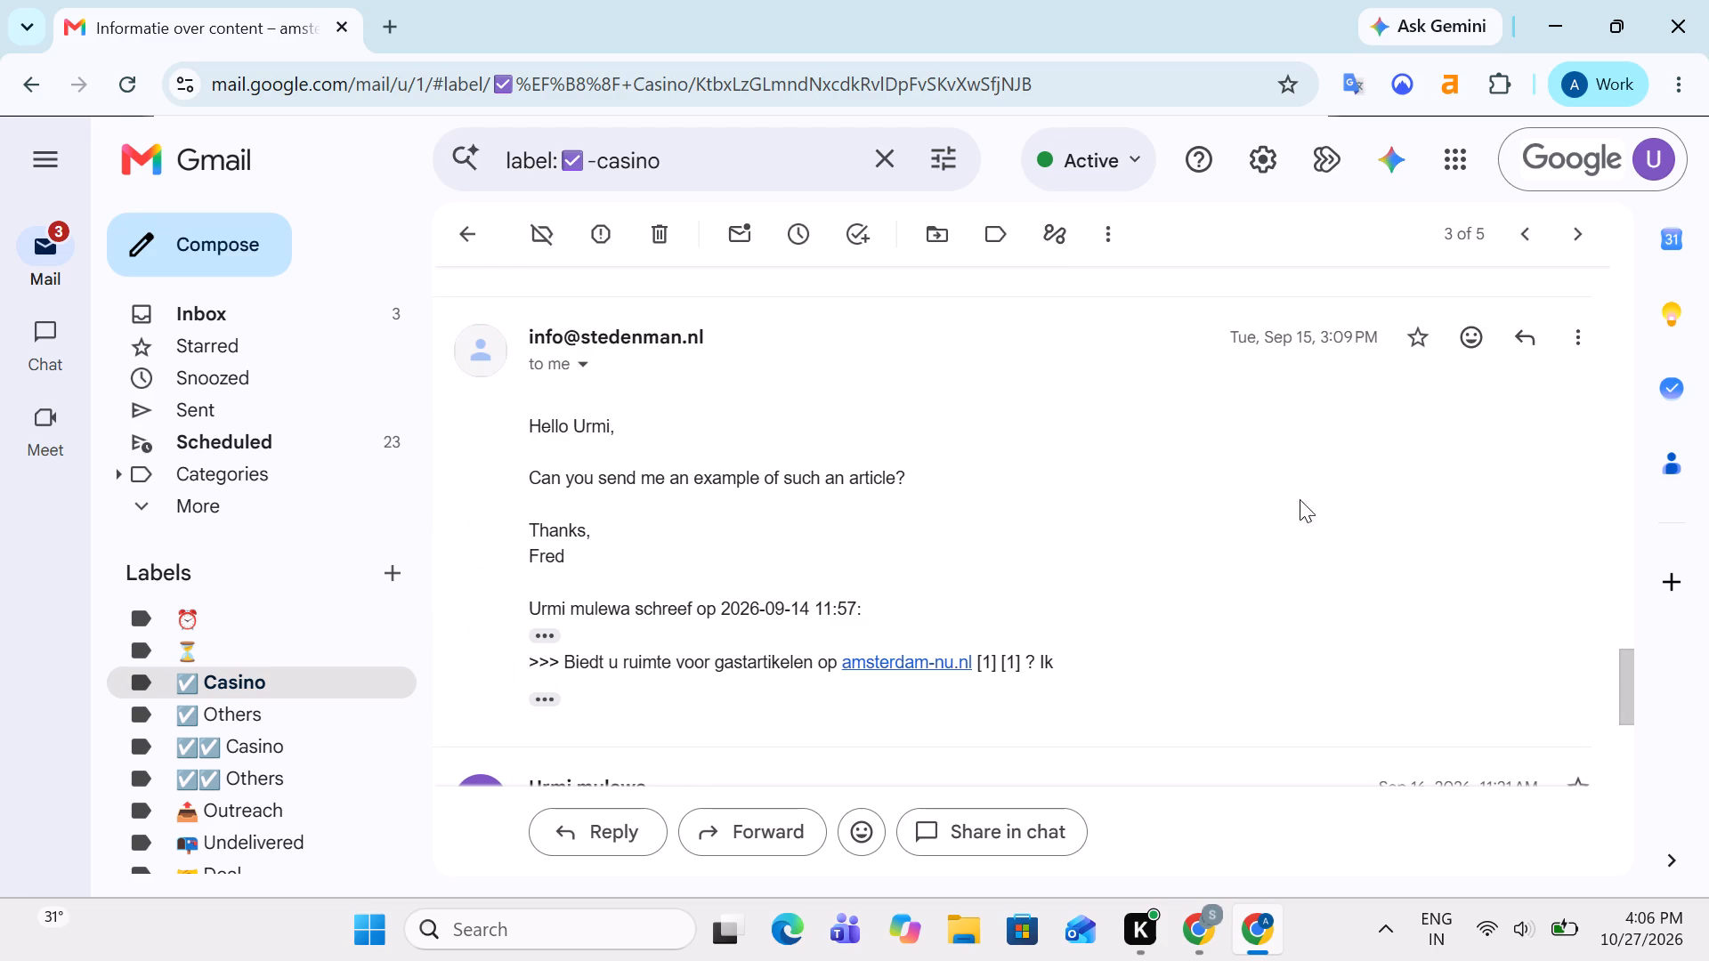
scroll(1088, 544, down, 2)
scroll(1064, 563, up, 2)
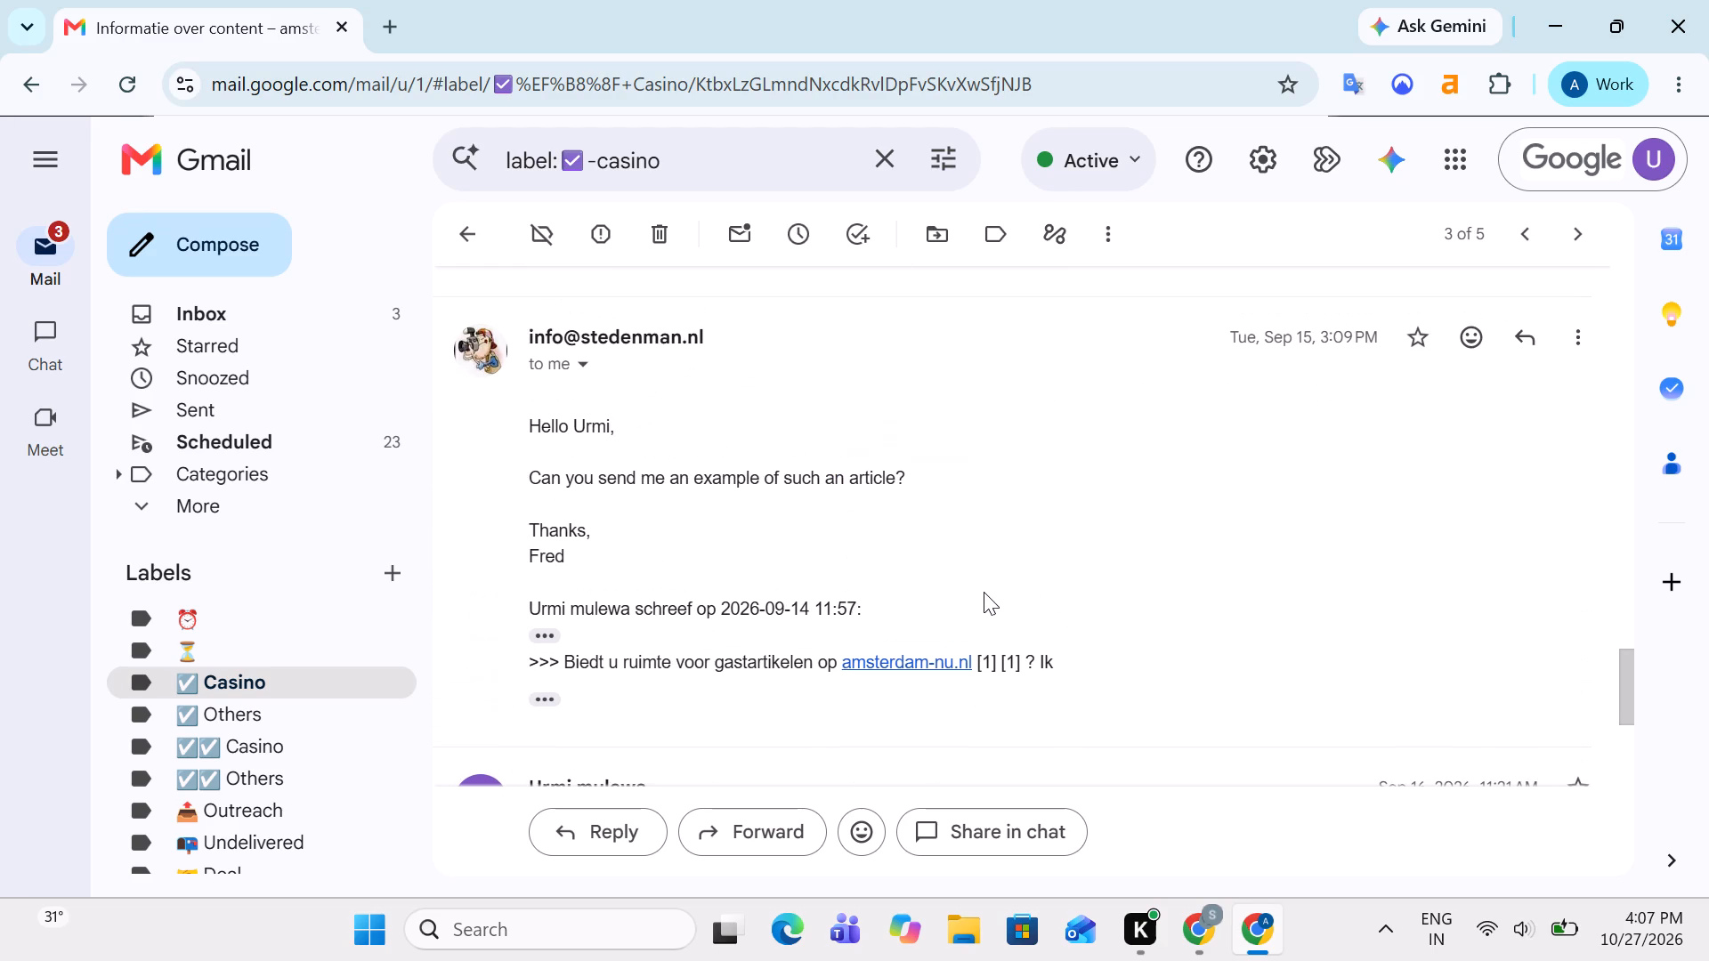
scroll(913, 525, down, 1)
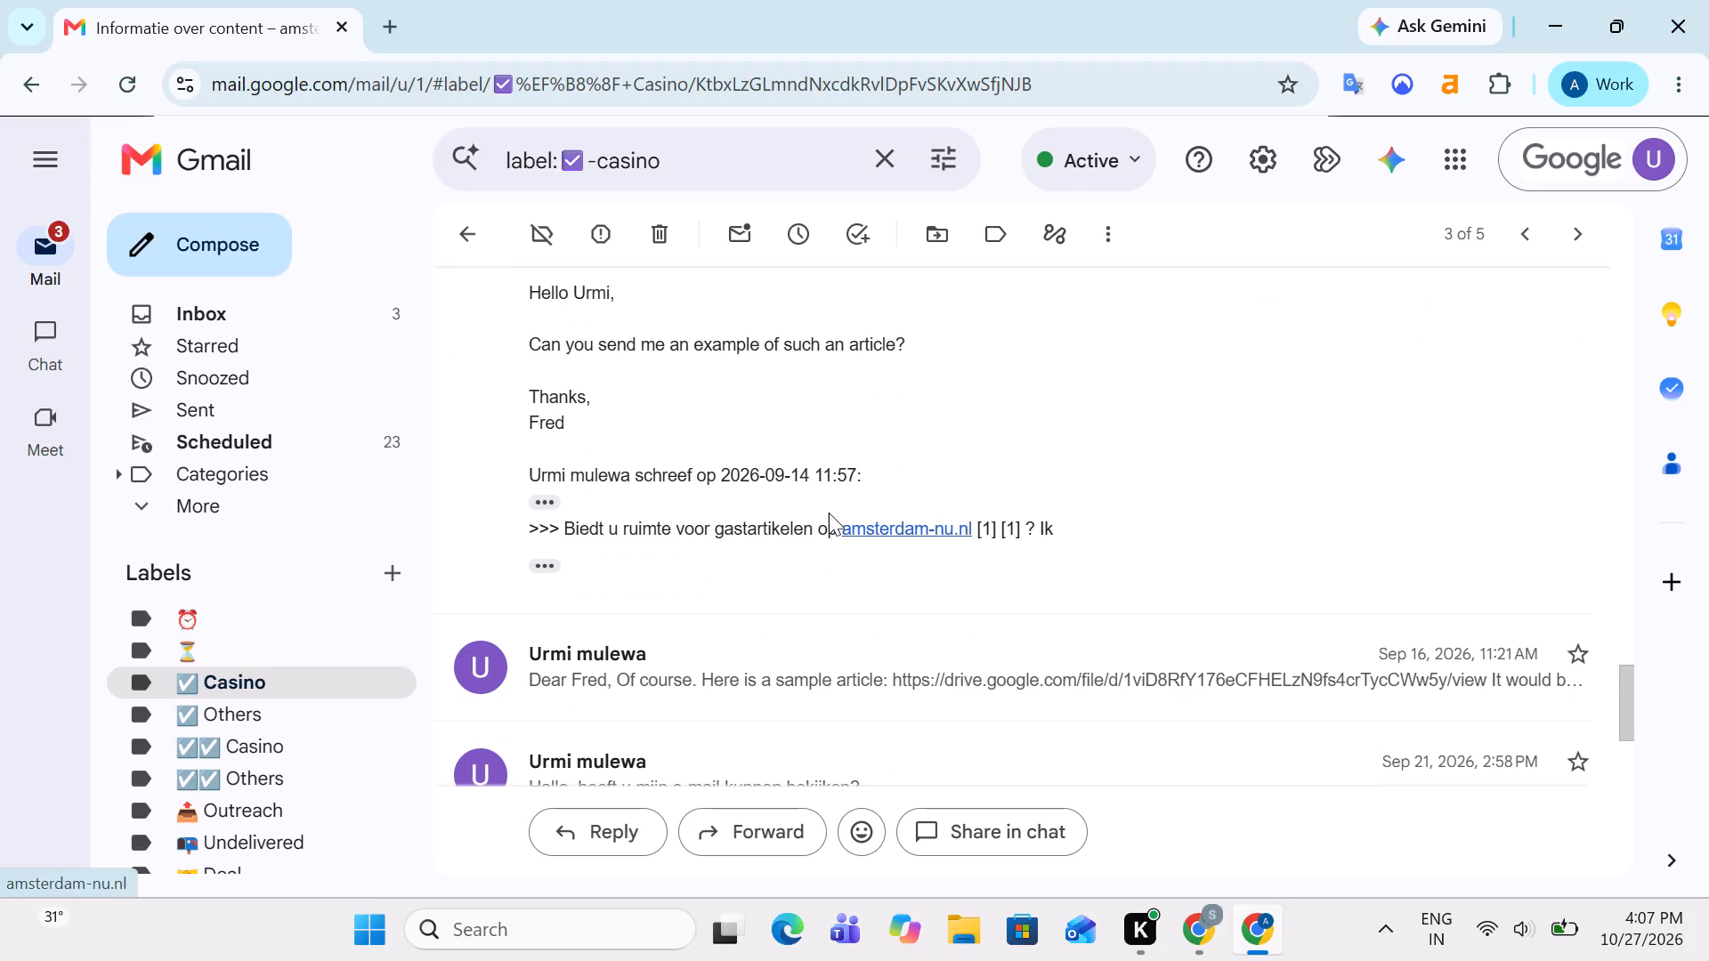
scroll(837, 510, down, 1)
click(625, 563)
scroll(771, 551, down, 1)
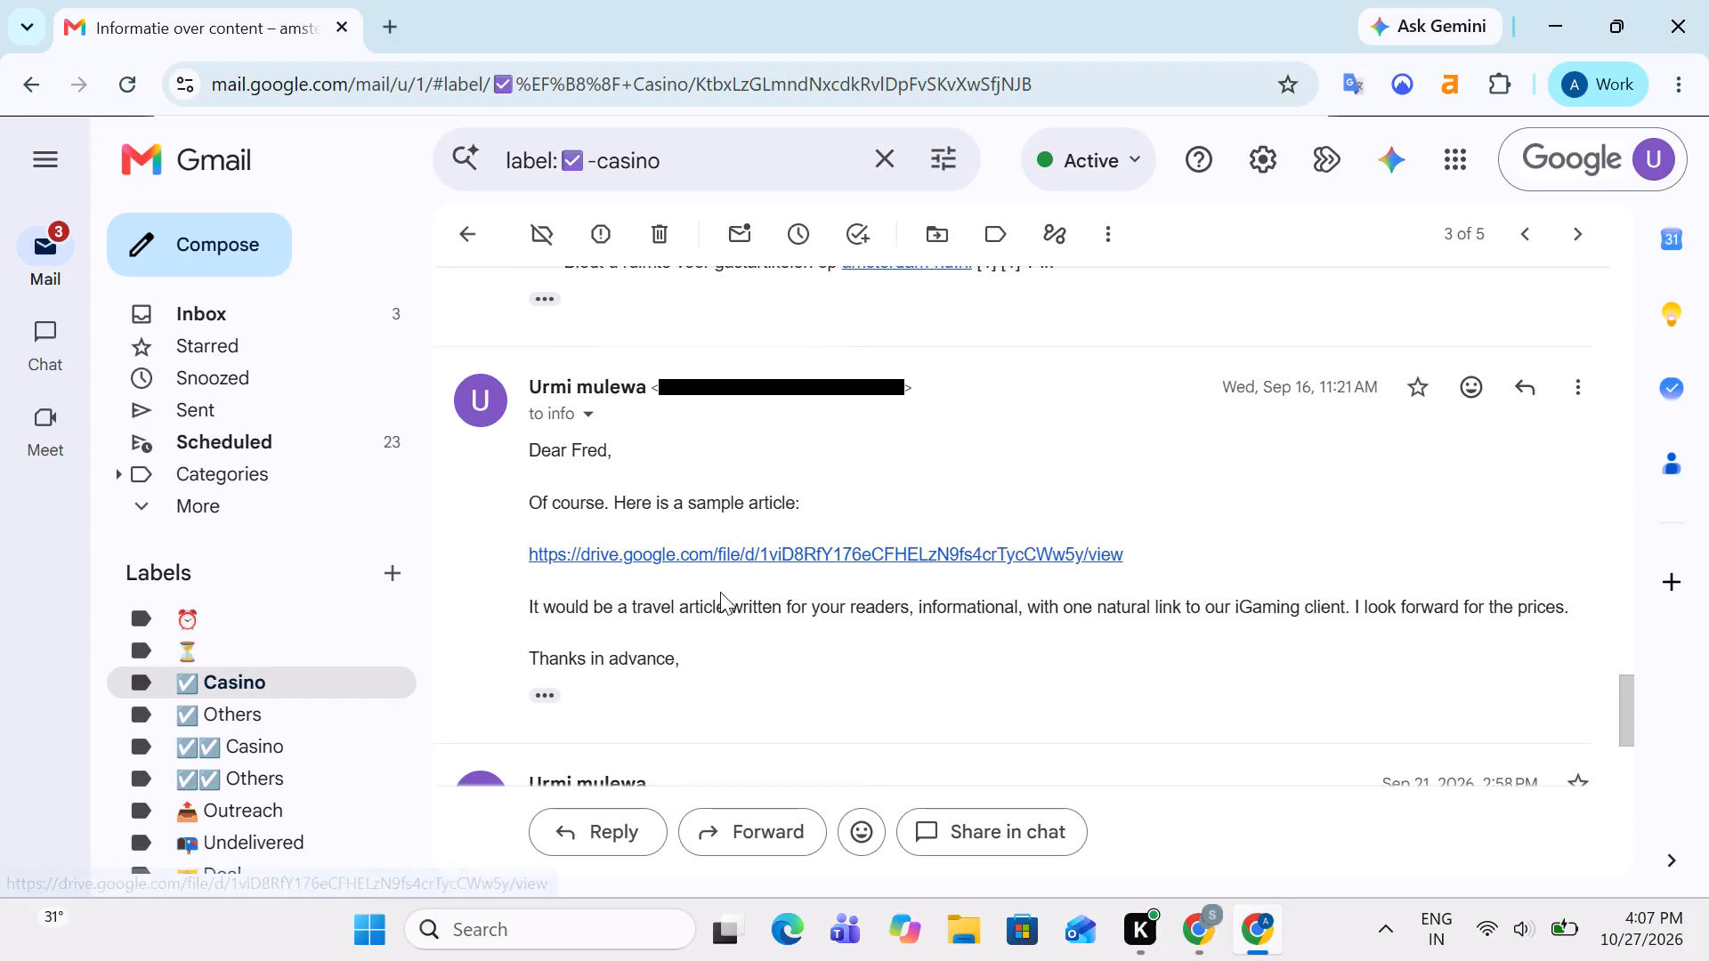
Expand the October 15 follow-up message and translate its Dutch text into English.
scroll(848, 588, down, 3)
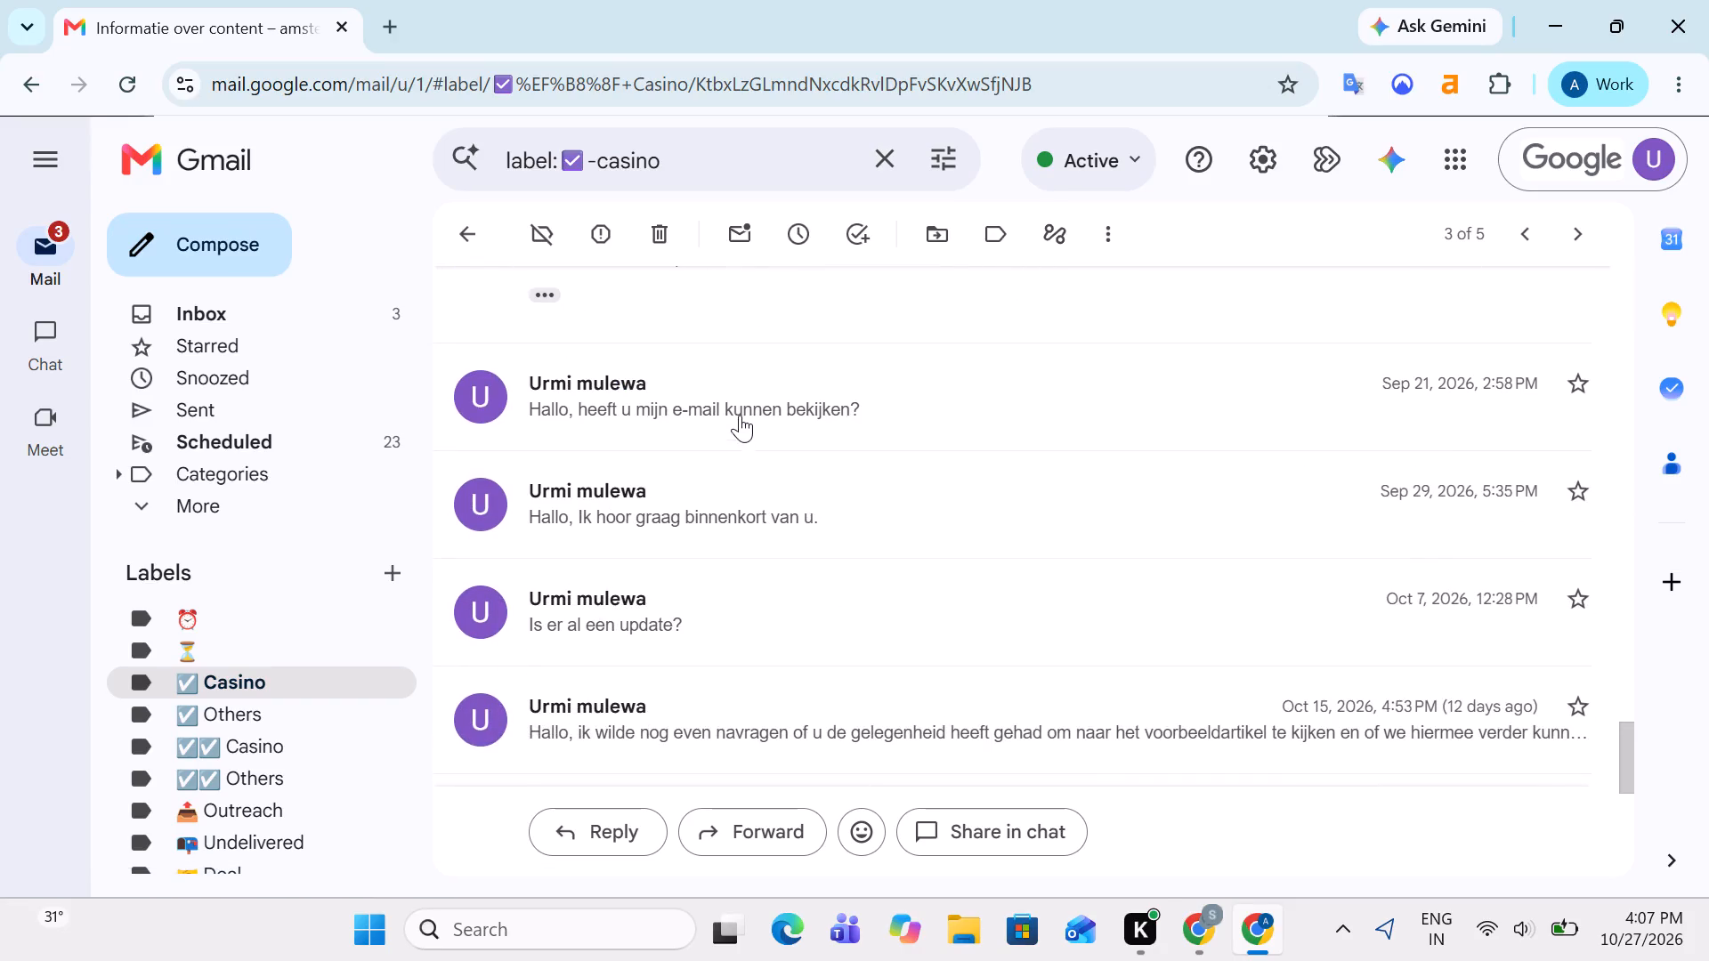
scroll(759, 554, down, 2)
click(794, 485)
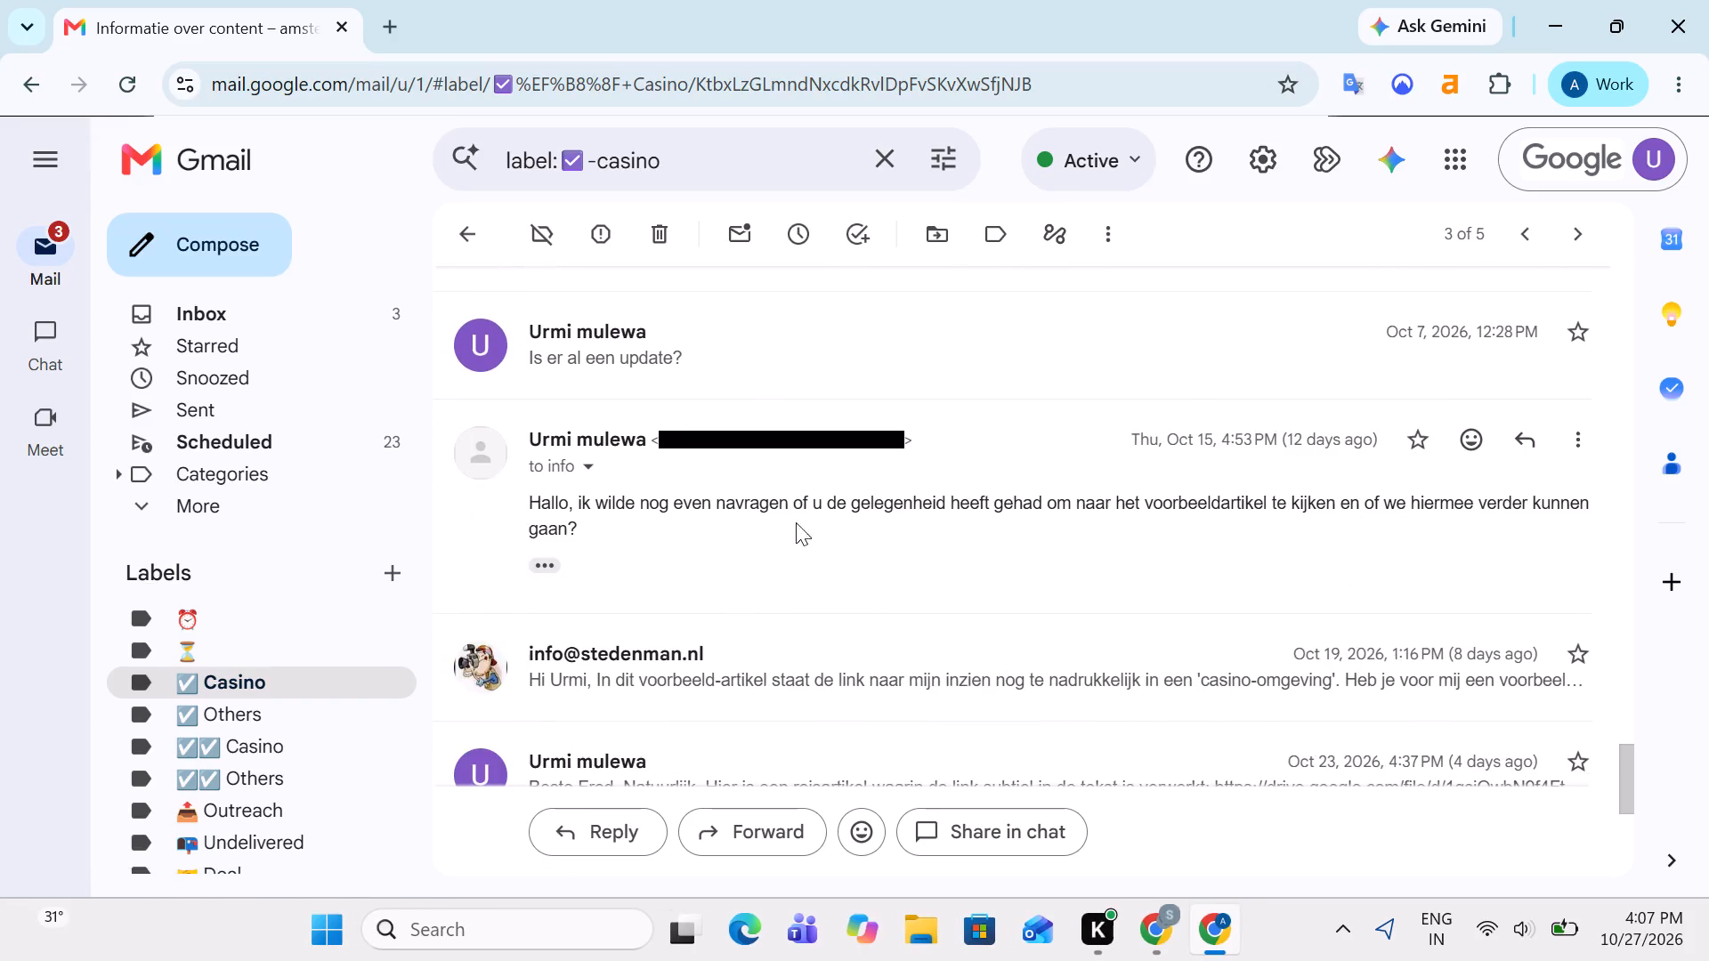
scroll(801, 559, down, 1)
scroll(856, 478, up, 1)
triple_click(831, 497)
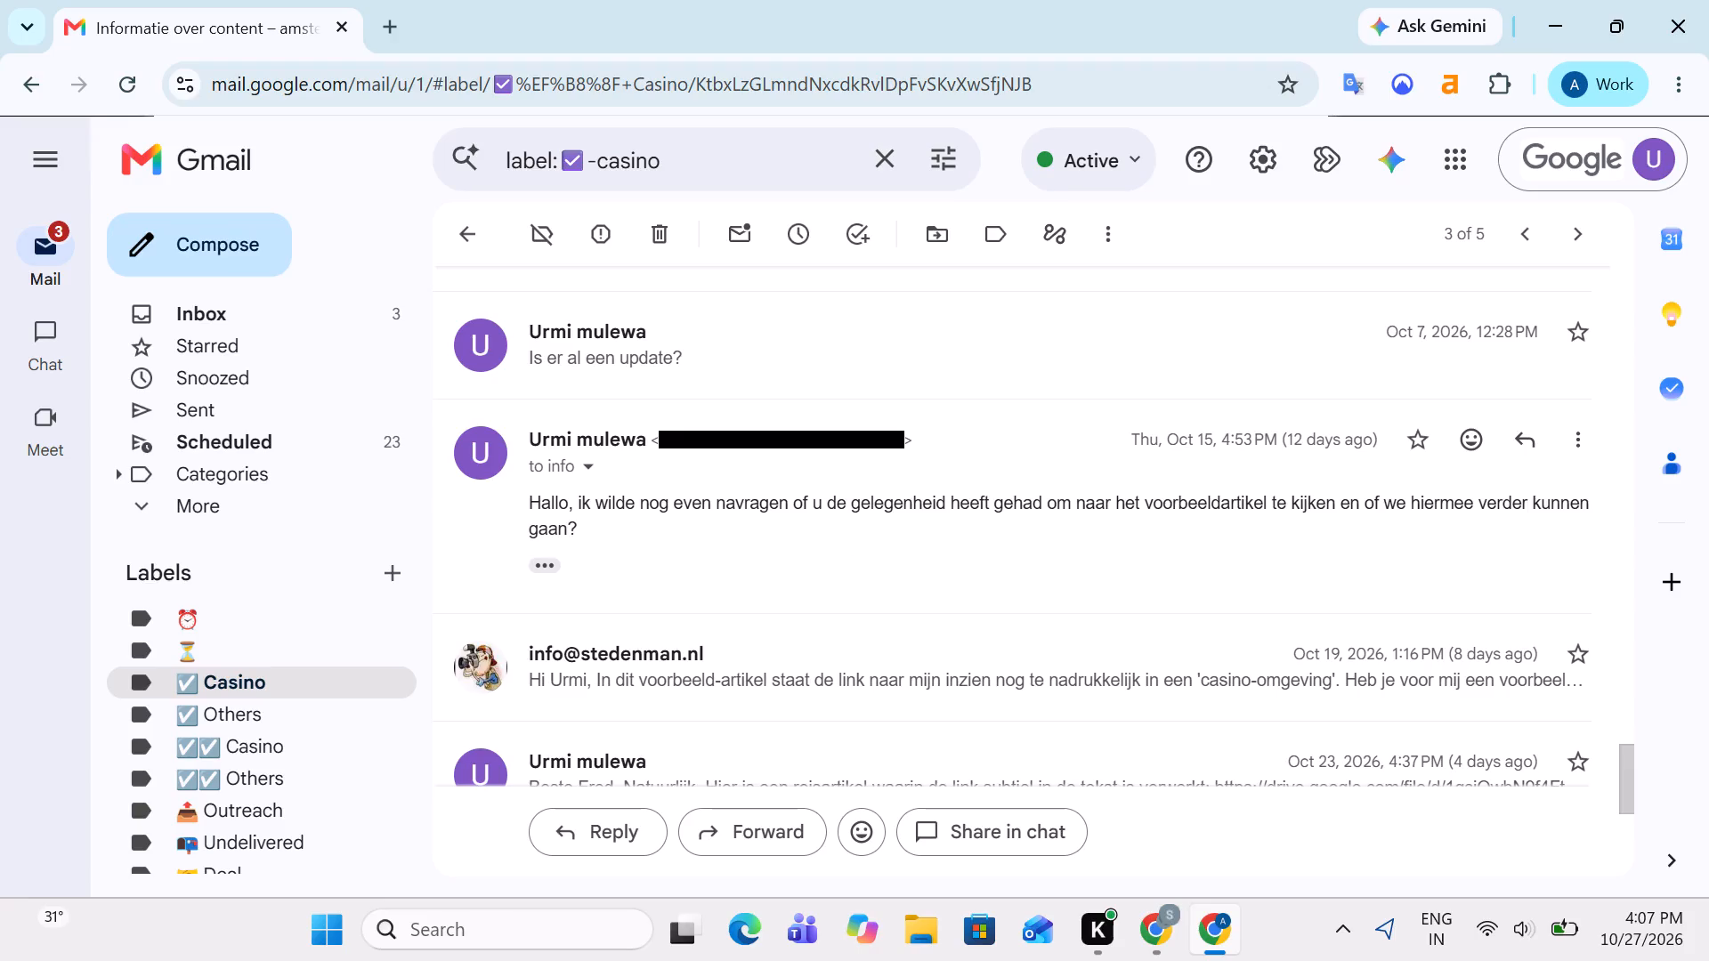
click(829, 460)
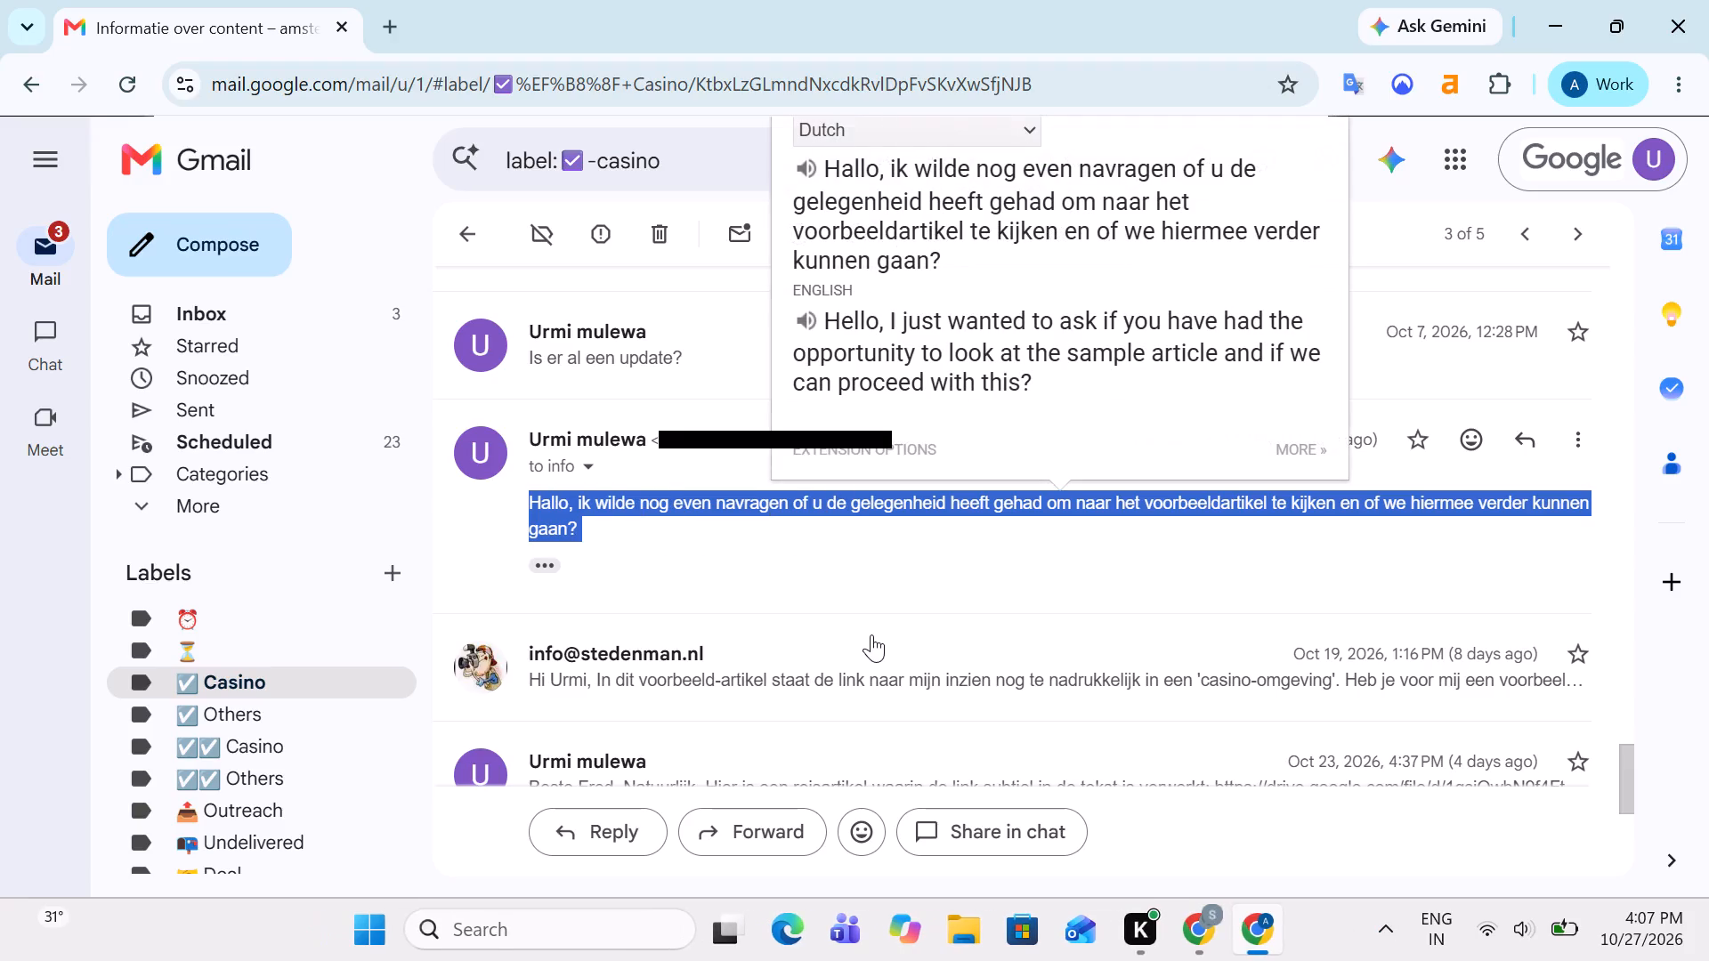
Expand the publisher's October 19 reply and translate the message from Dutch to read its feedback on the sample article.
click(871, 636)
scroll(840, 557, down, 2)
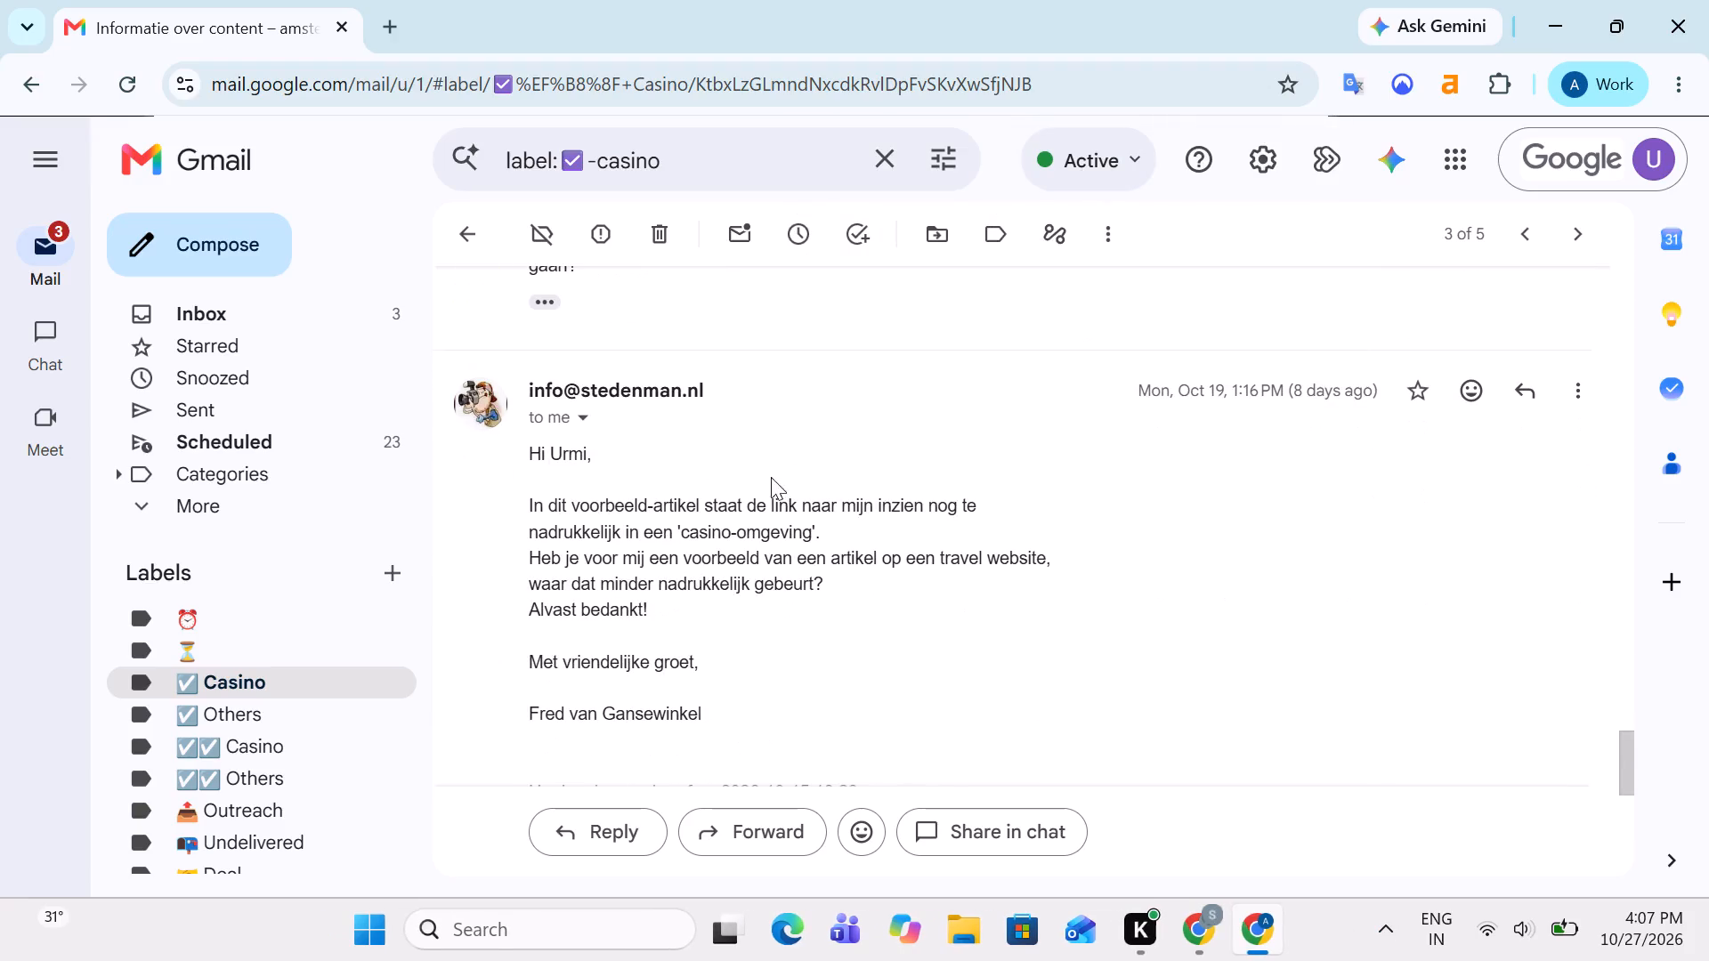
click(1571, 389)
scroll(1413, 588, down, 4)
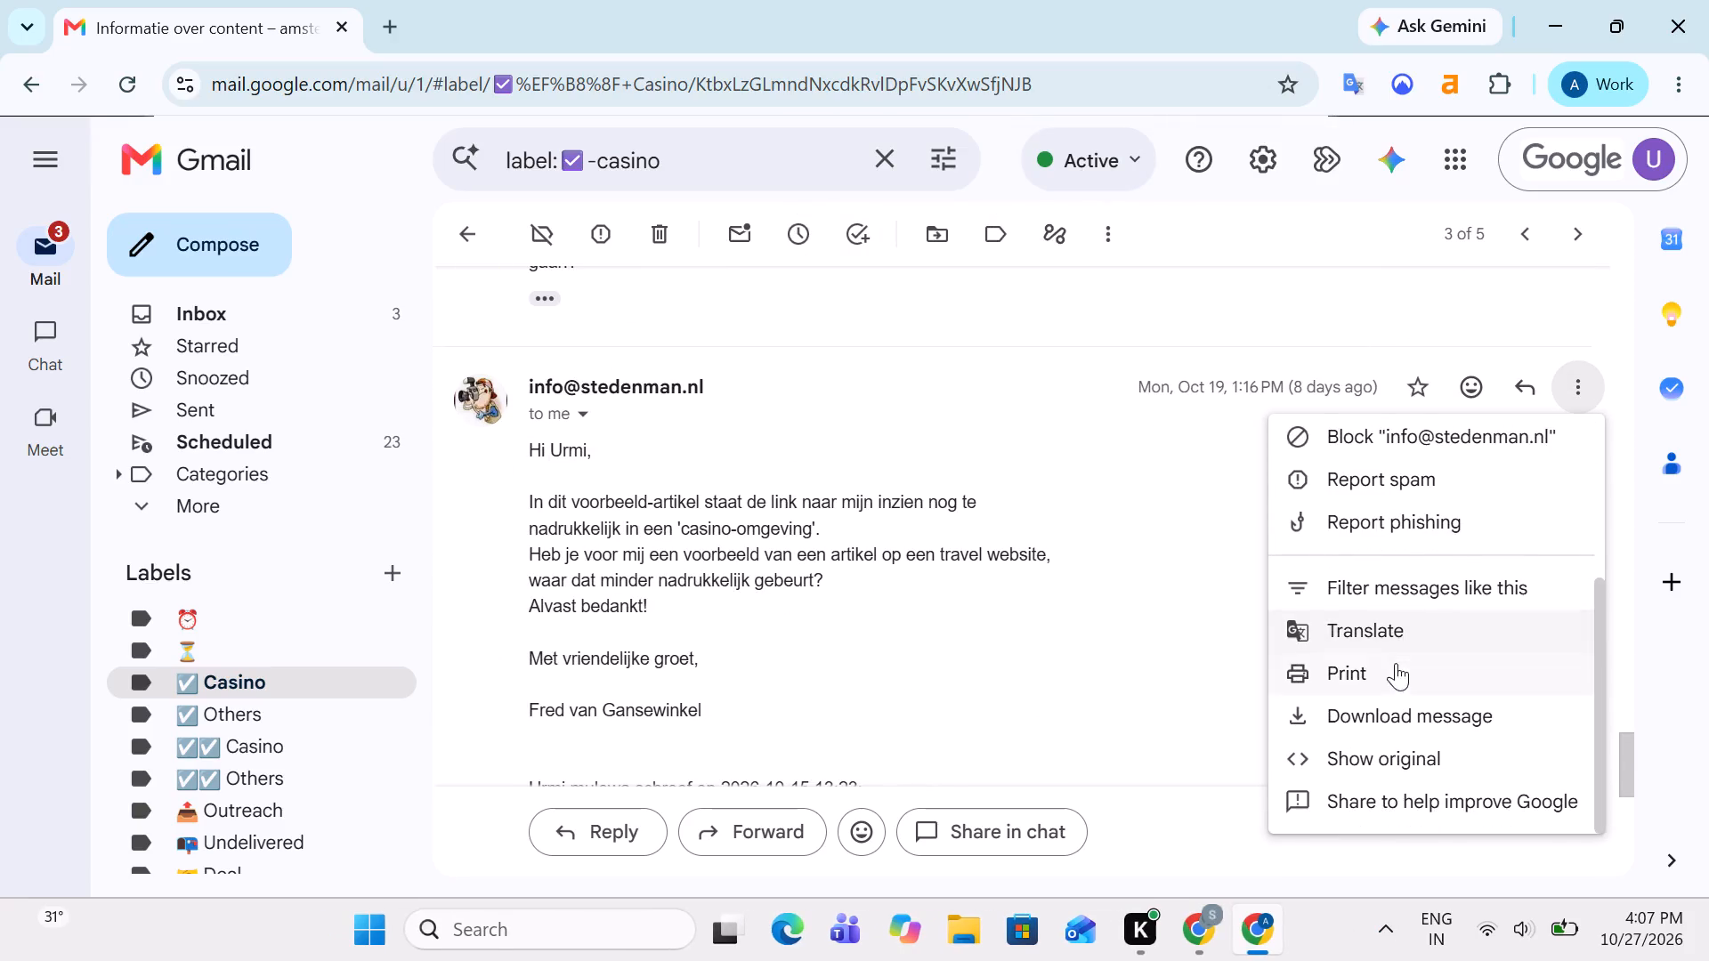
click(1371, 643)
scroll(1073, 646, down, 1)
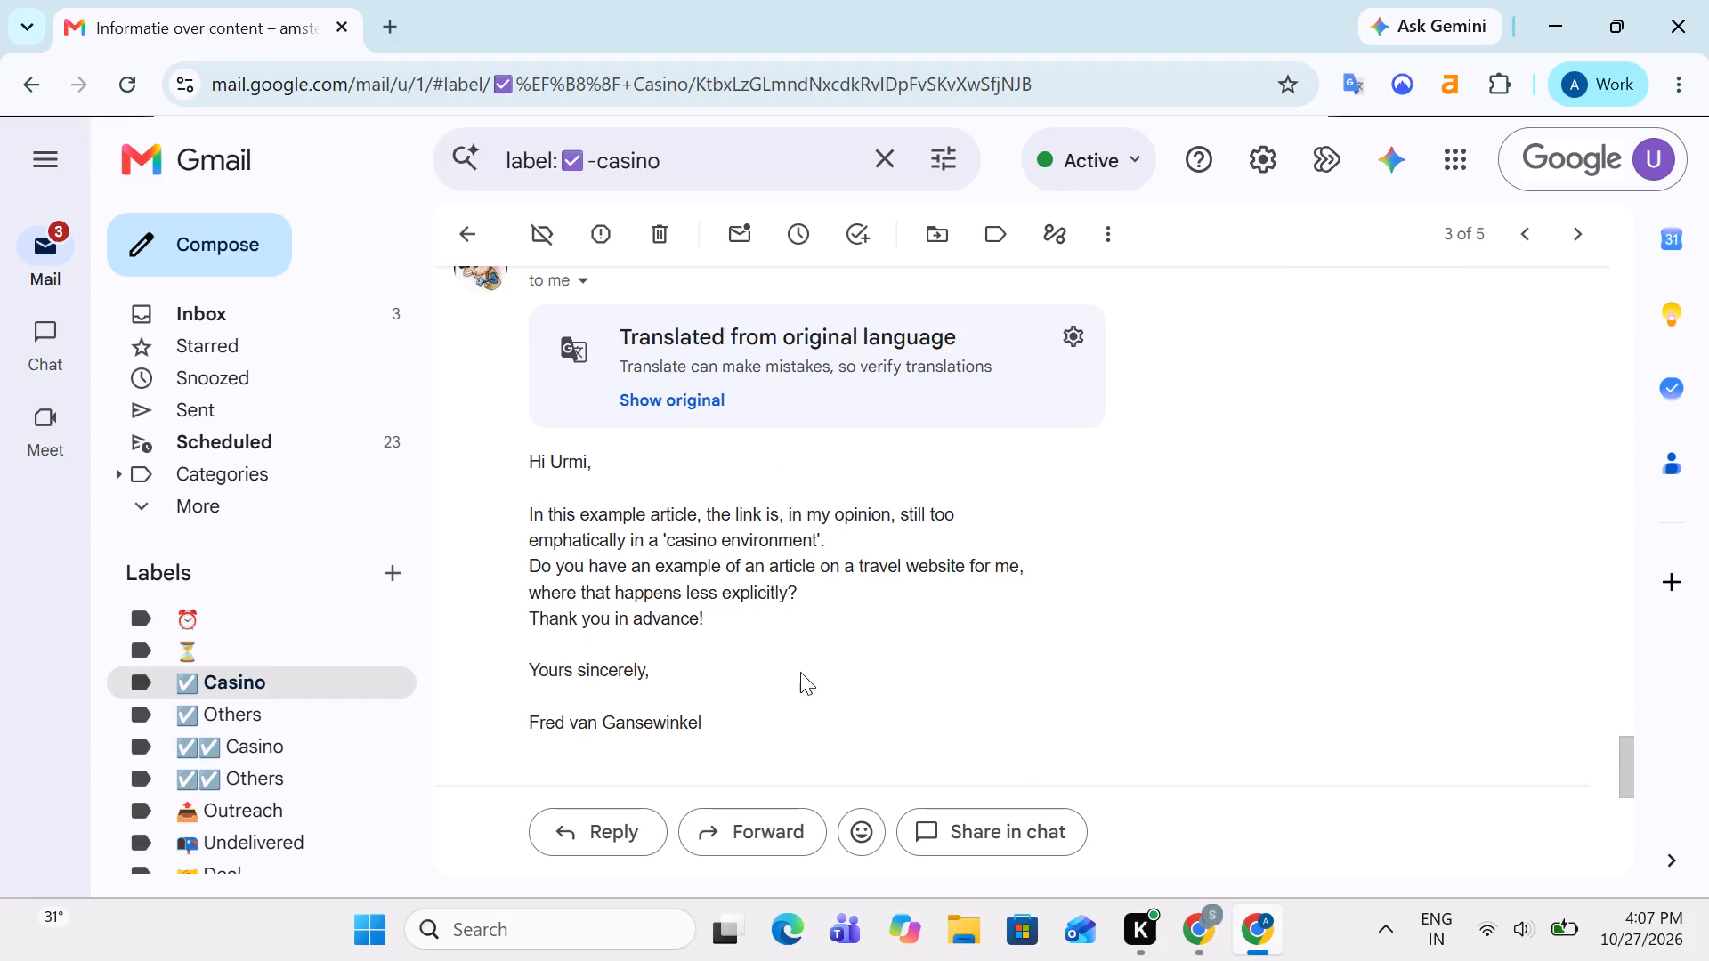
scroll(800, 671, down, 4)
click(866, 478)
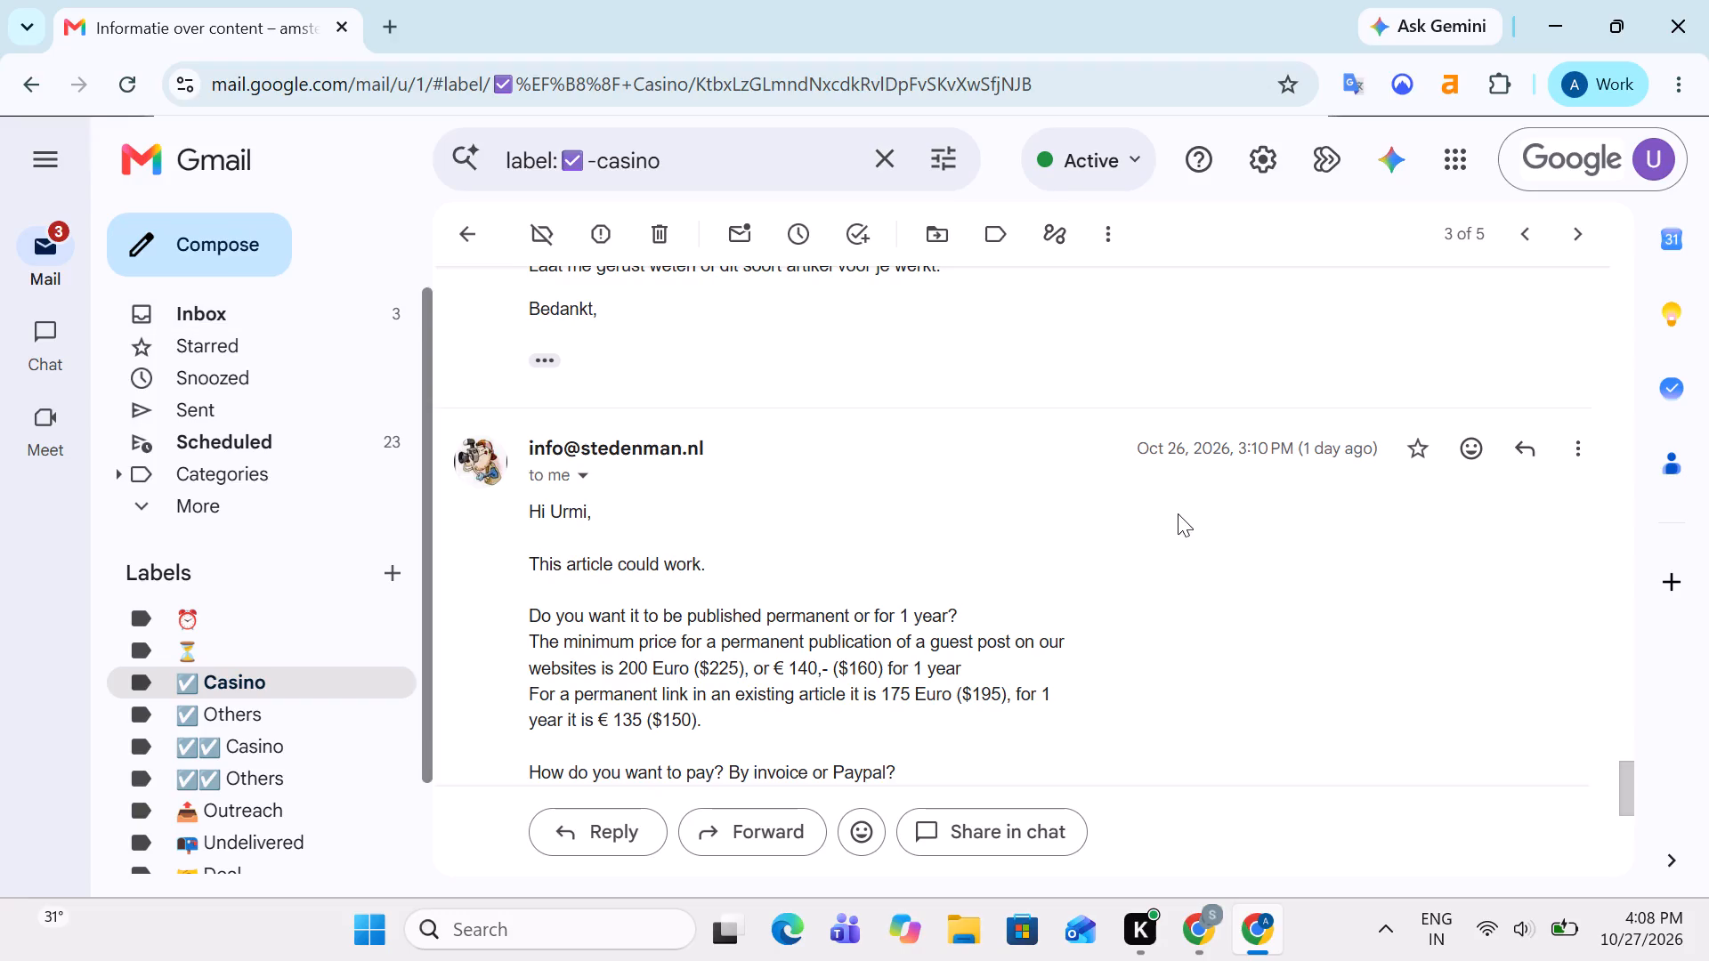
scroll(1175, 510, down, 2)
scroll(928, 749, up, 2)
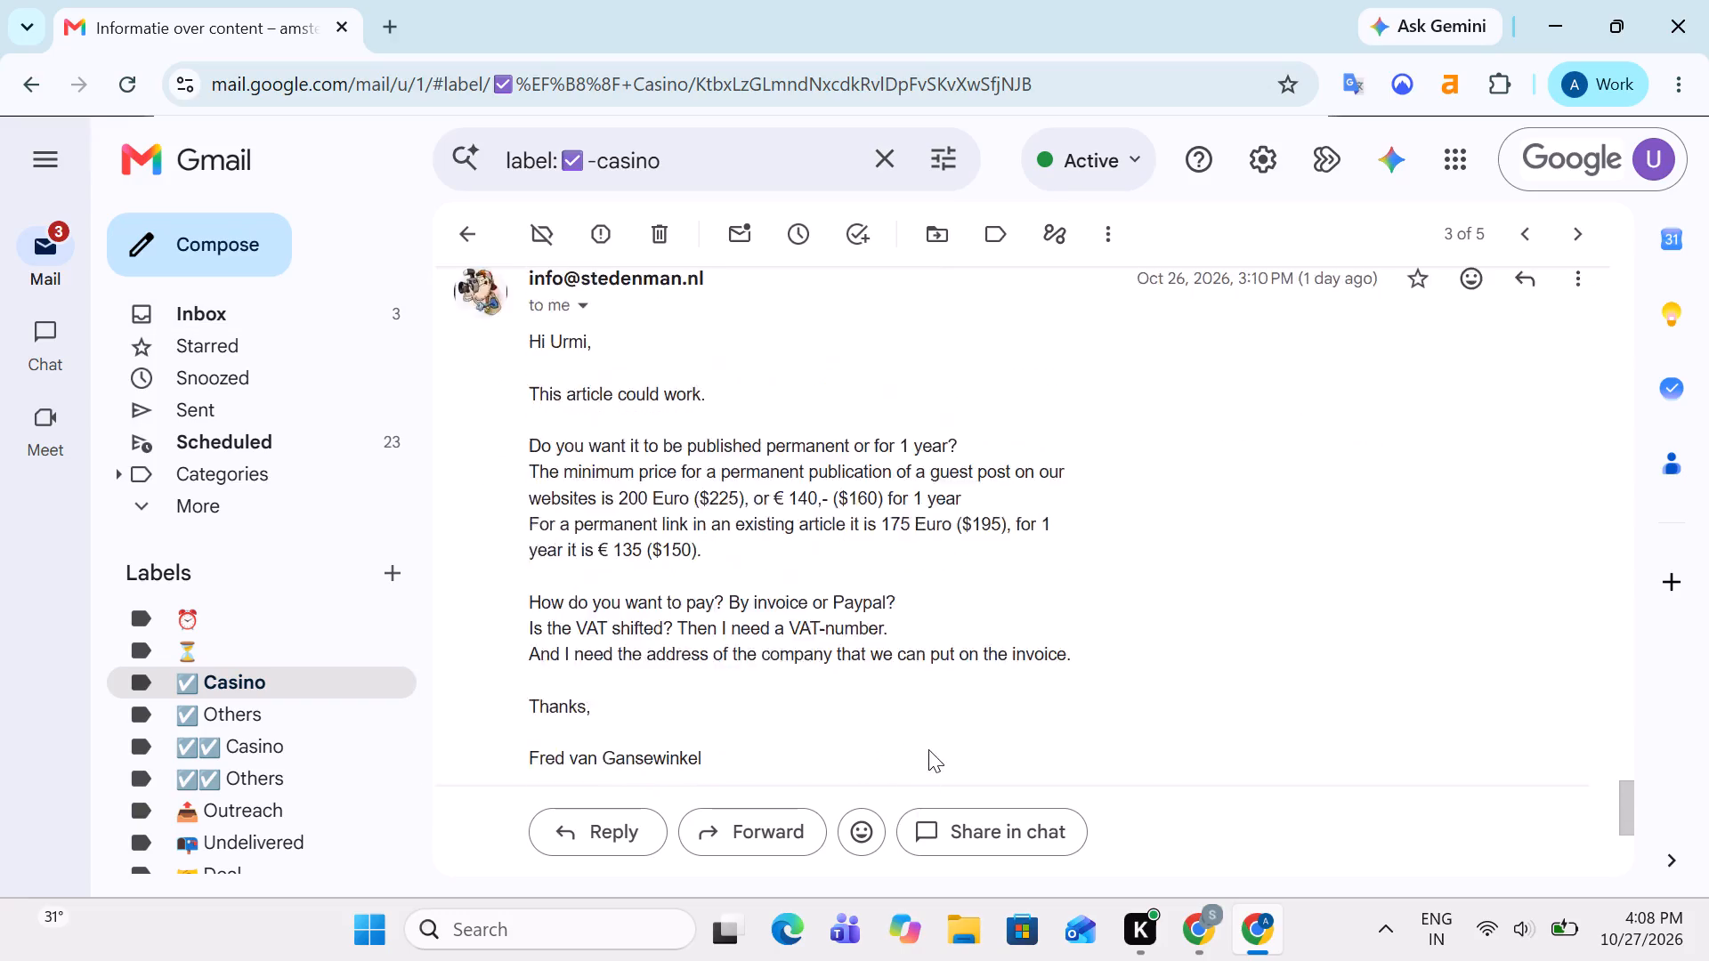
scroll(928, 749, up, 4)
scroll(929, 616, up, 9)
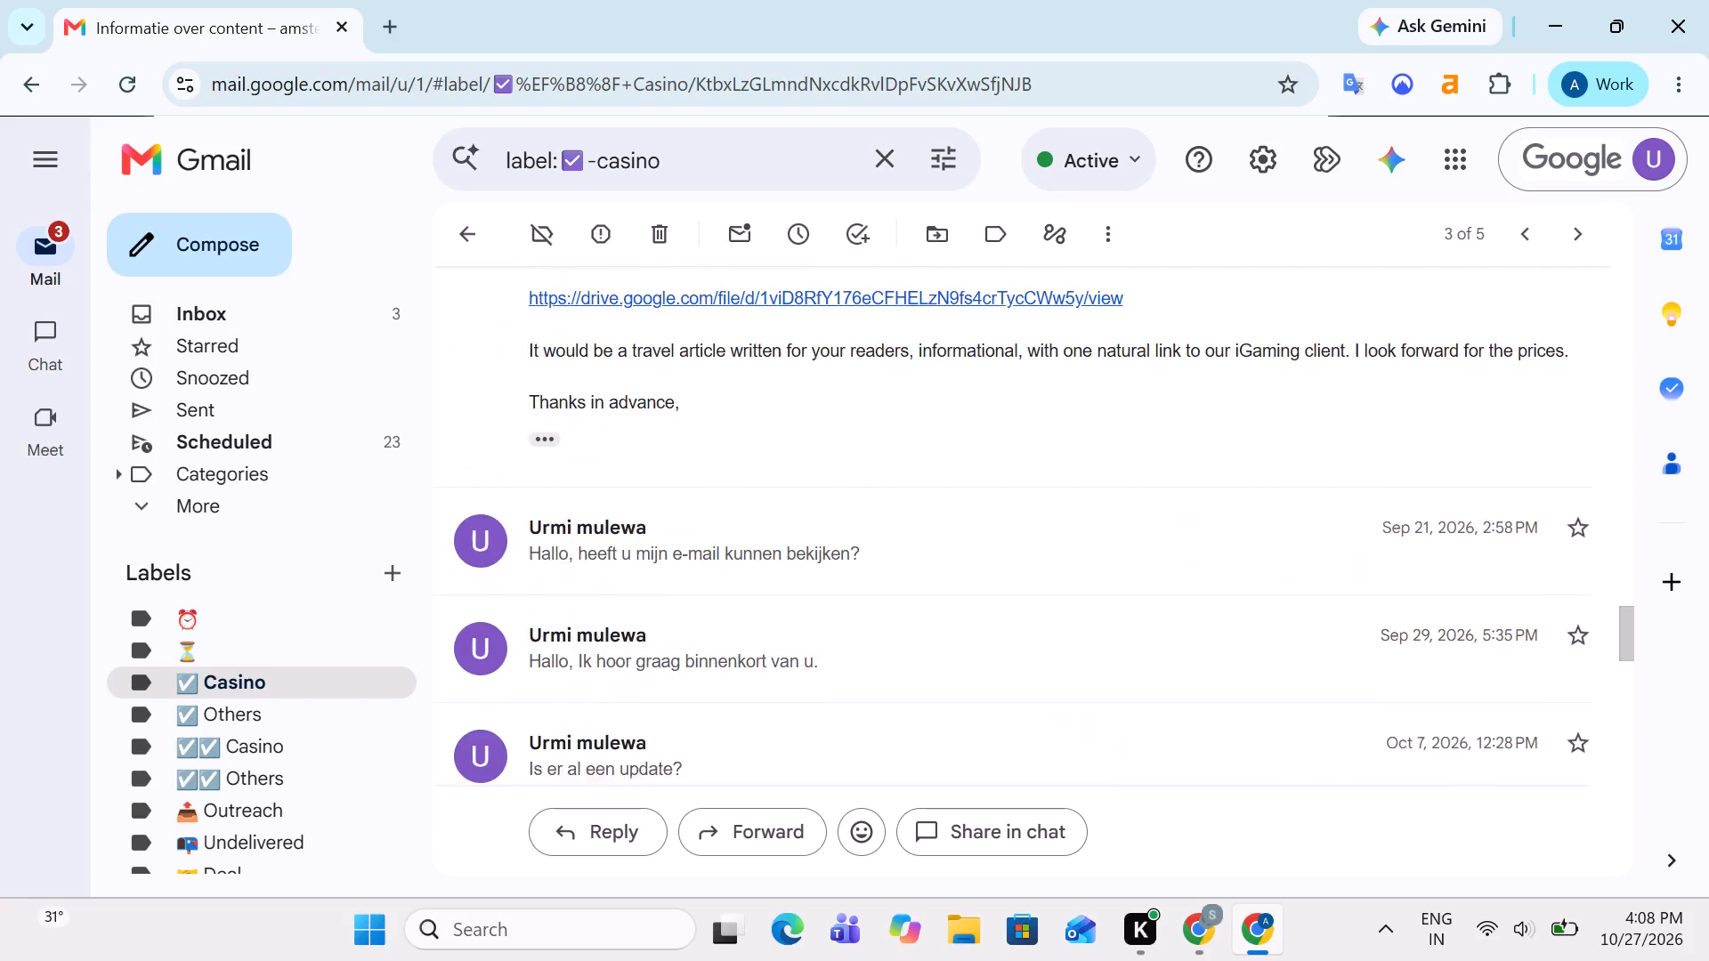
scroll(925, 602, up, 6)
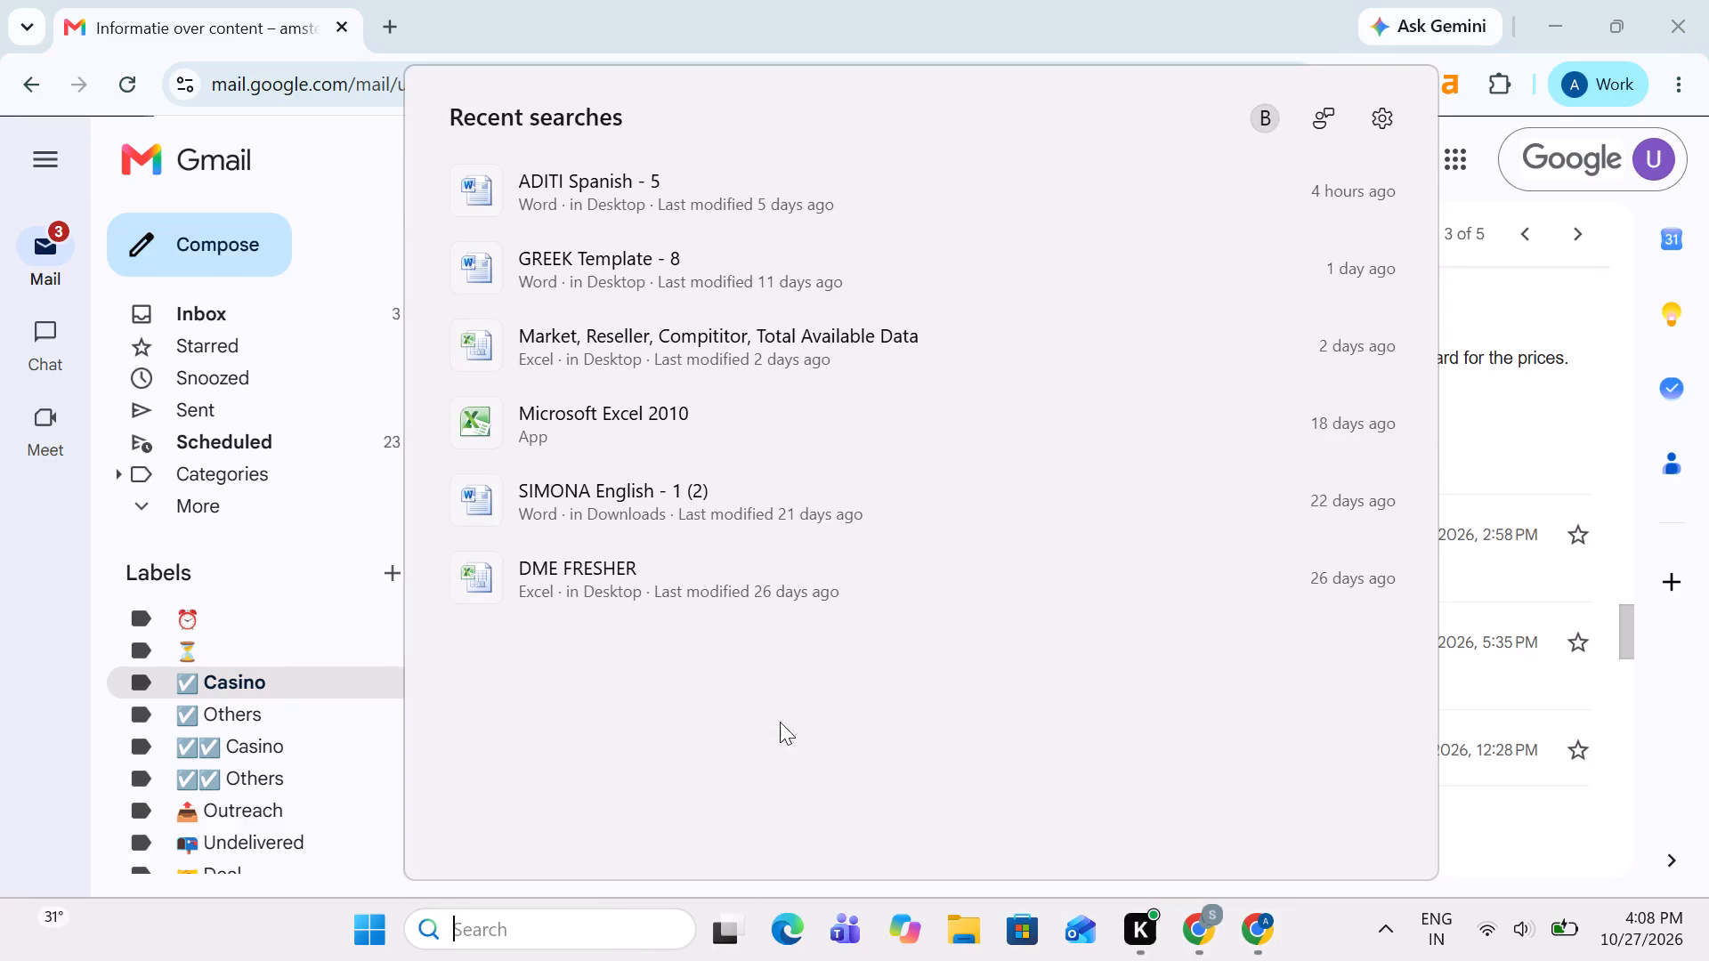
click(481, 932)
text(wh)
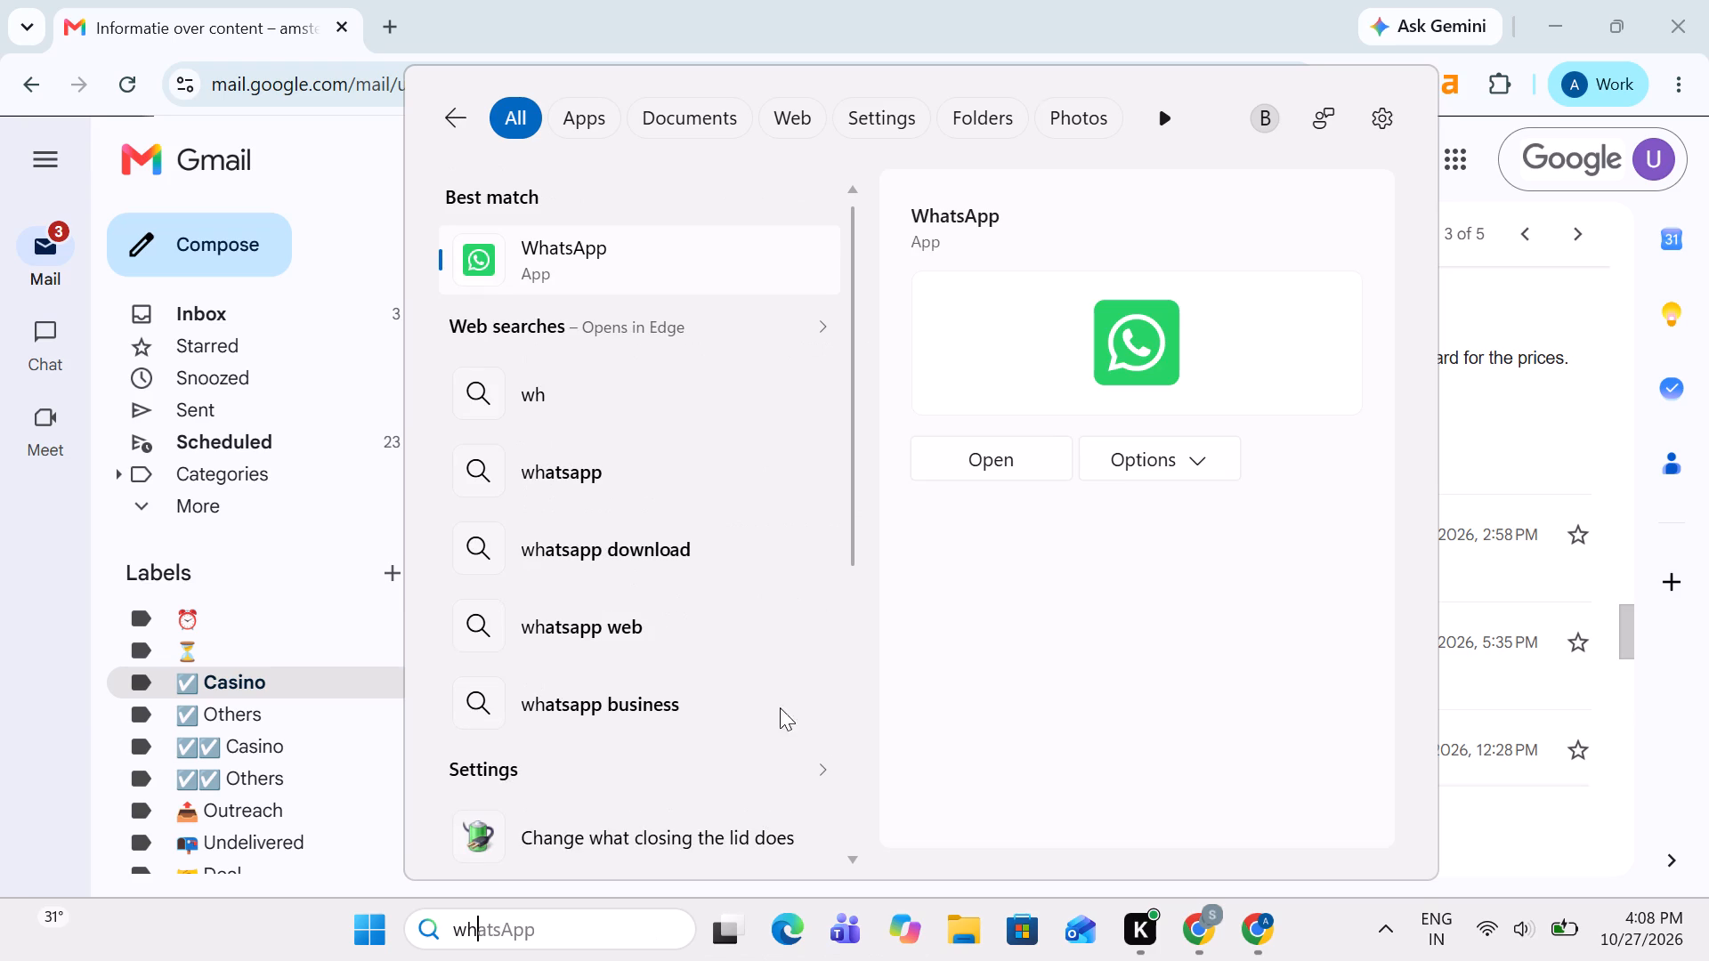
click(1187, 333)
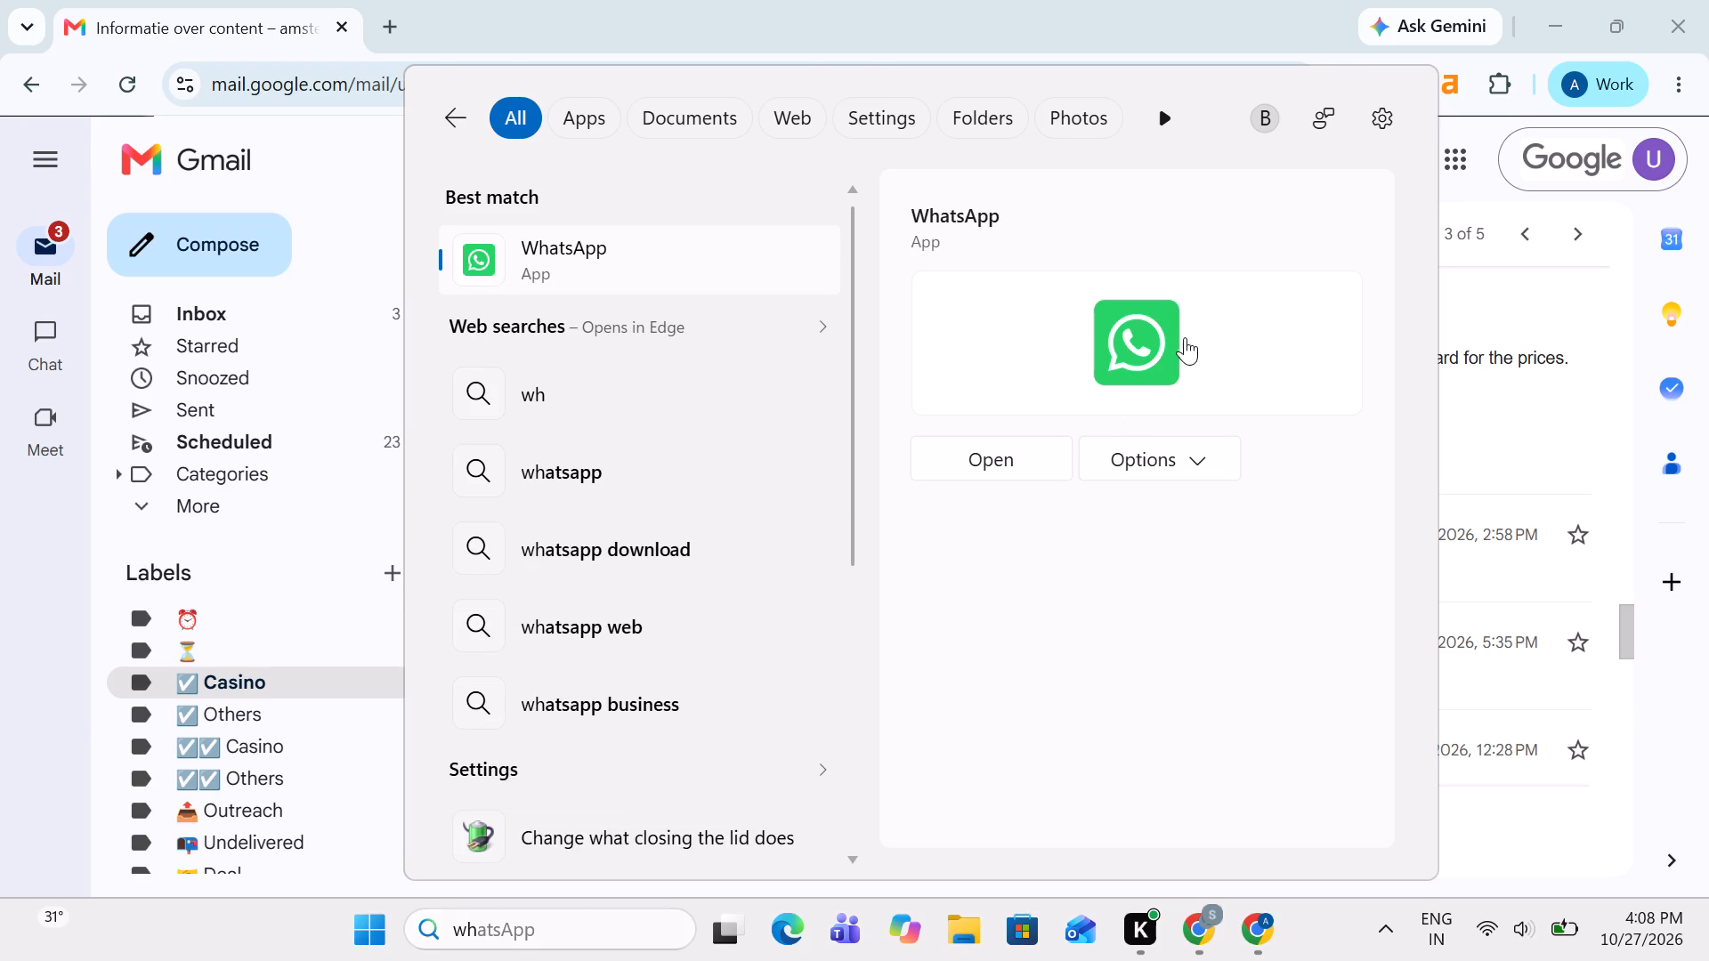
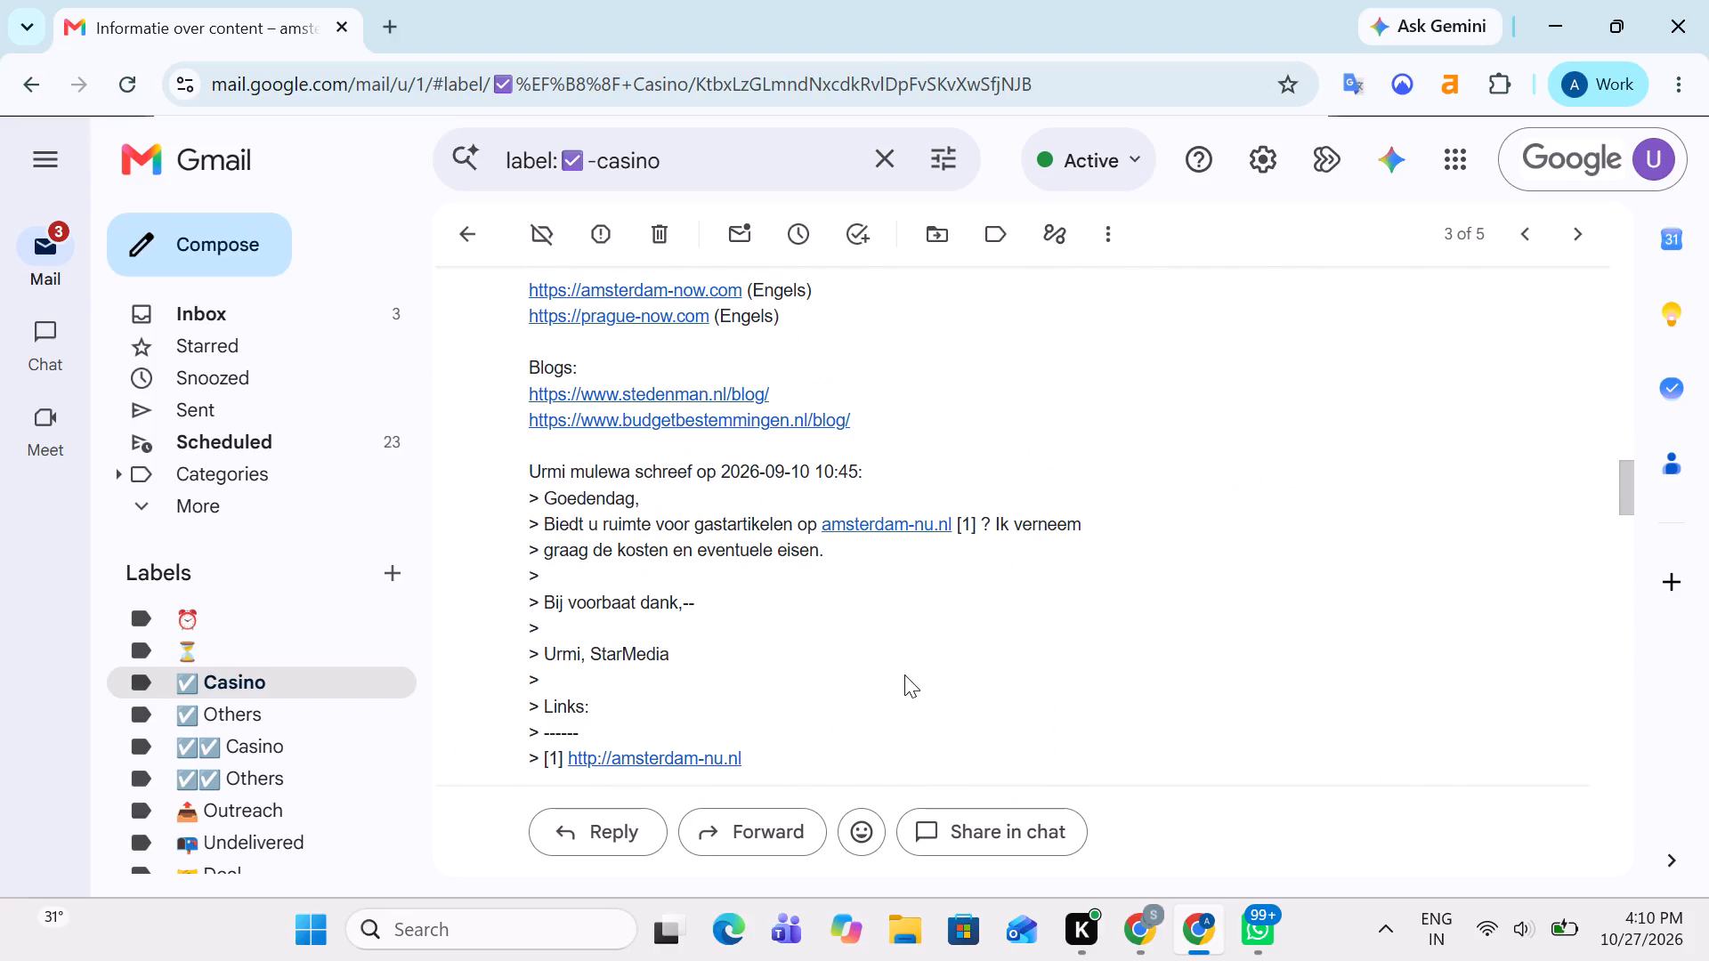
Re-read the publisher's September 10 reply, checking the prohibited link topics, content requirements, prices and list of other websites.
scroll(874, 652, up, 4)
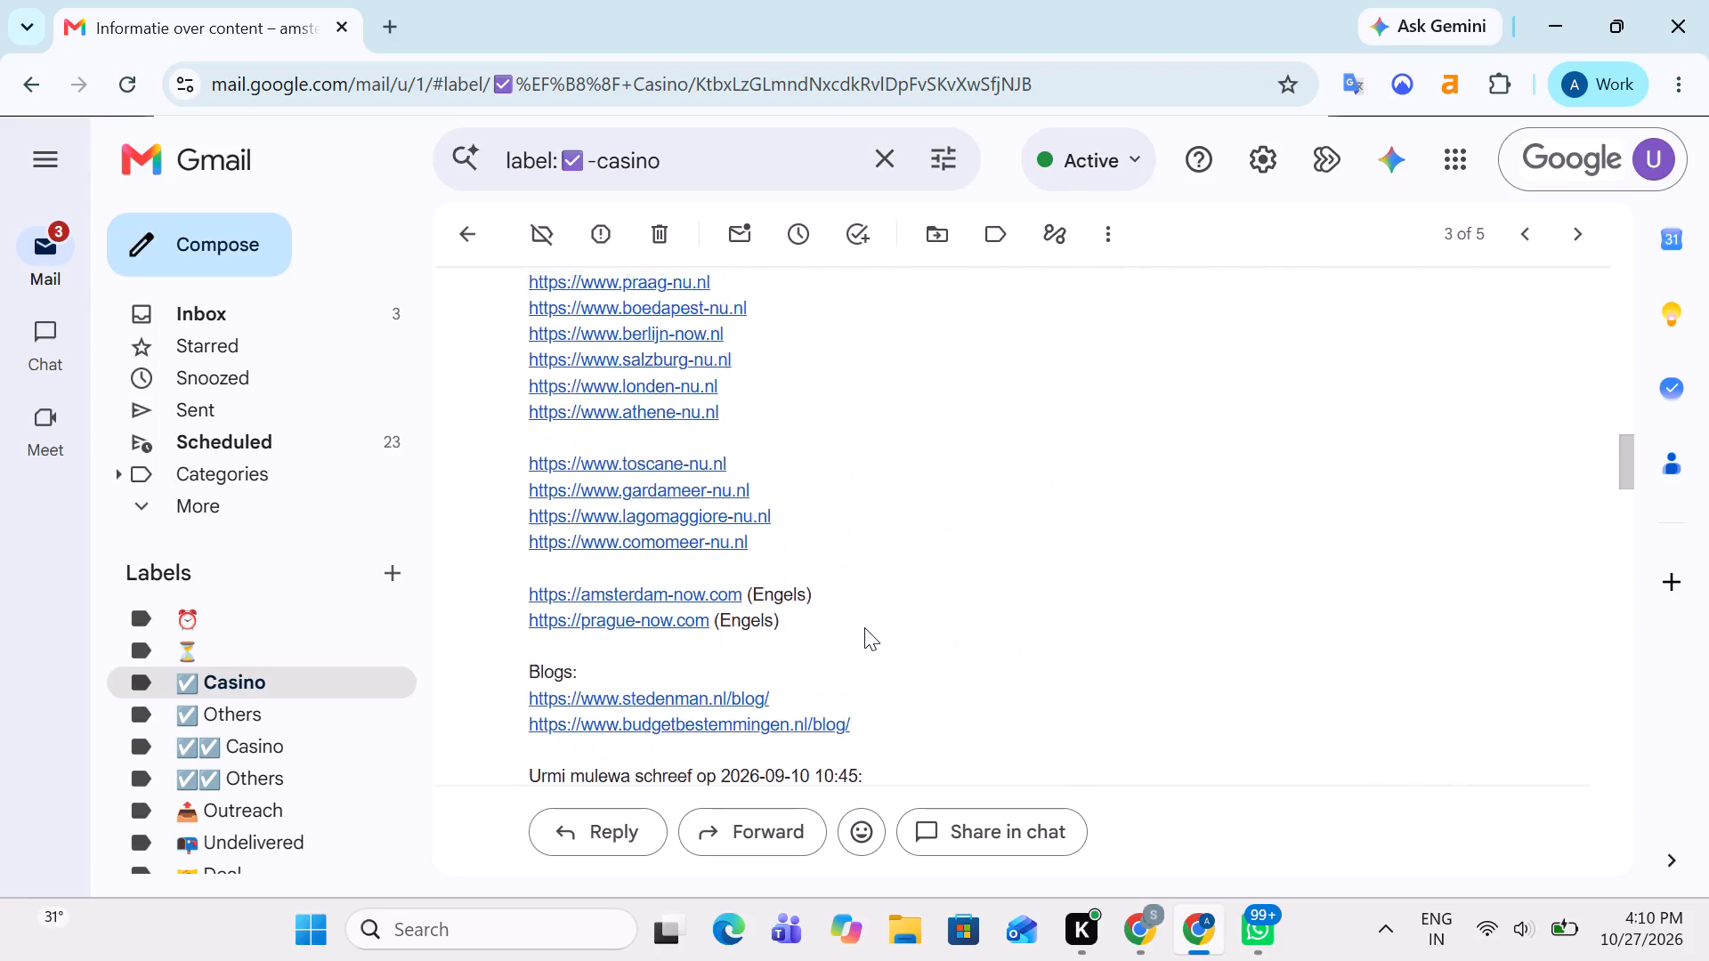
scroll(864, 627, up, 5)
scroll(870, 625, down, 1)
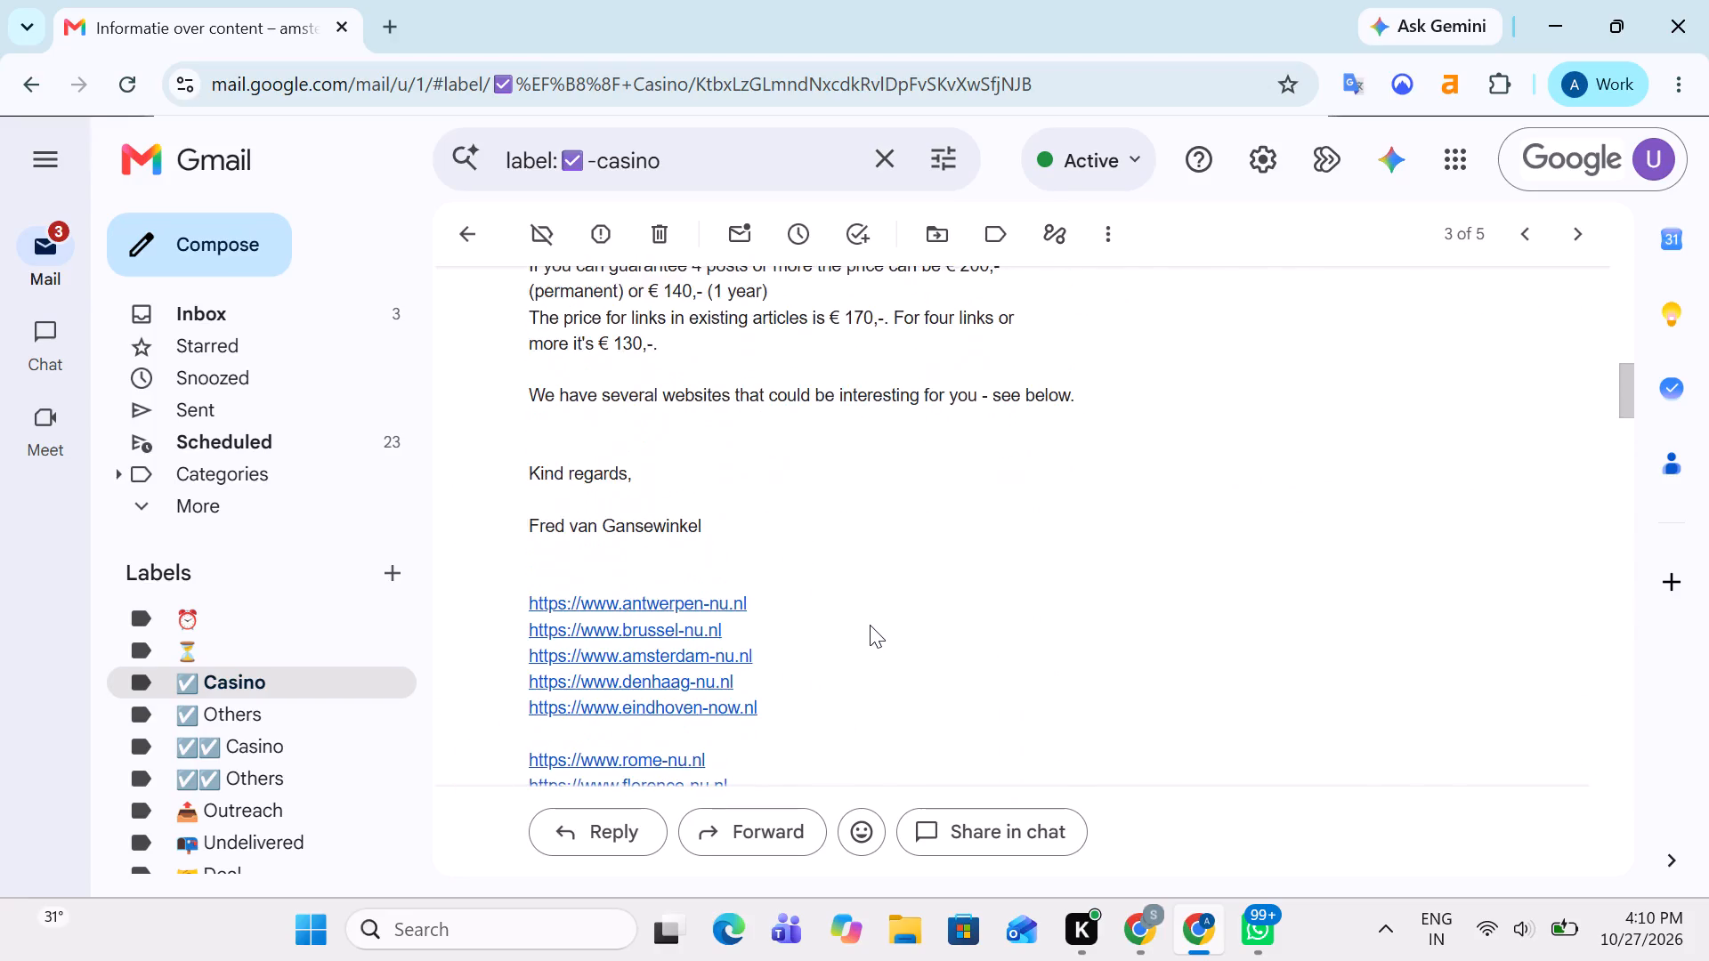
scroll(870, 625, down, 1)
scroll(870, 625, up, 2)
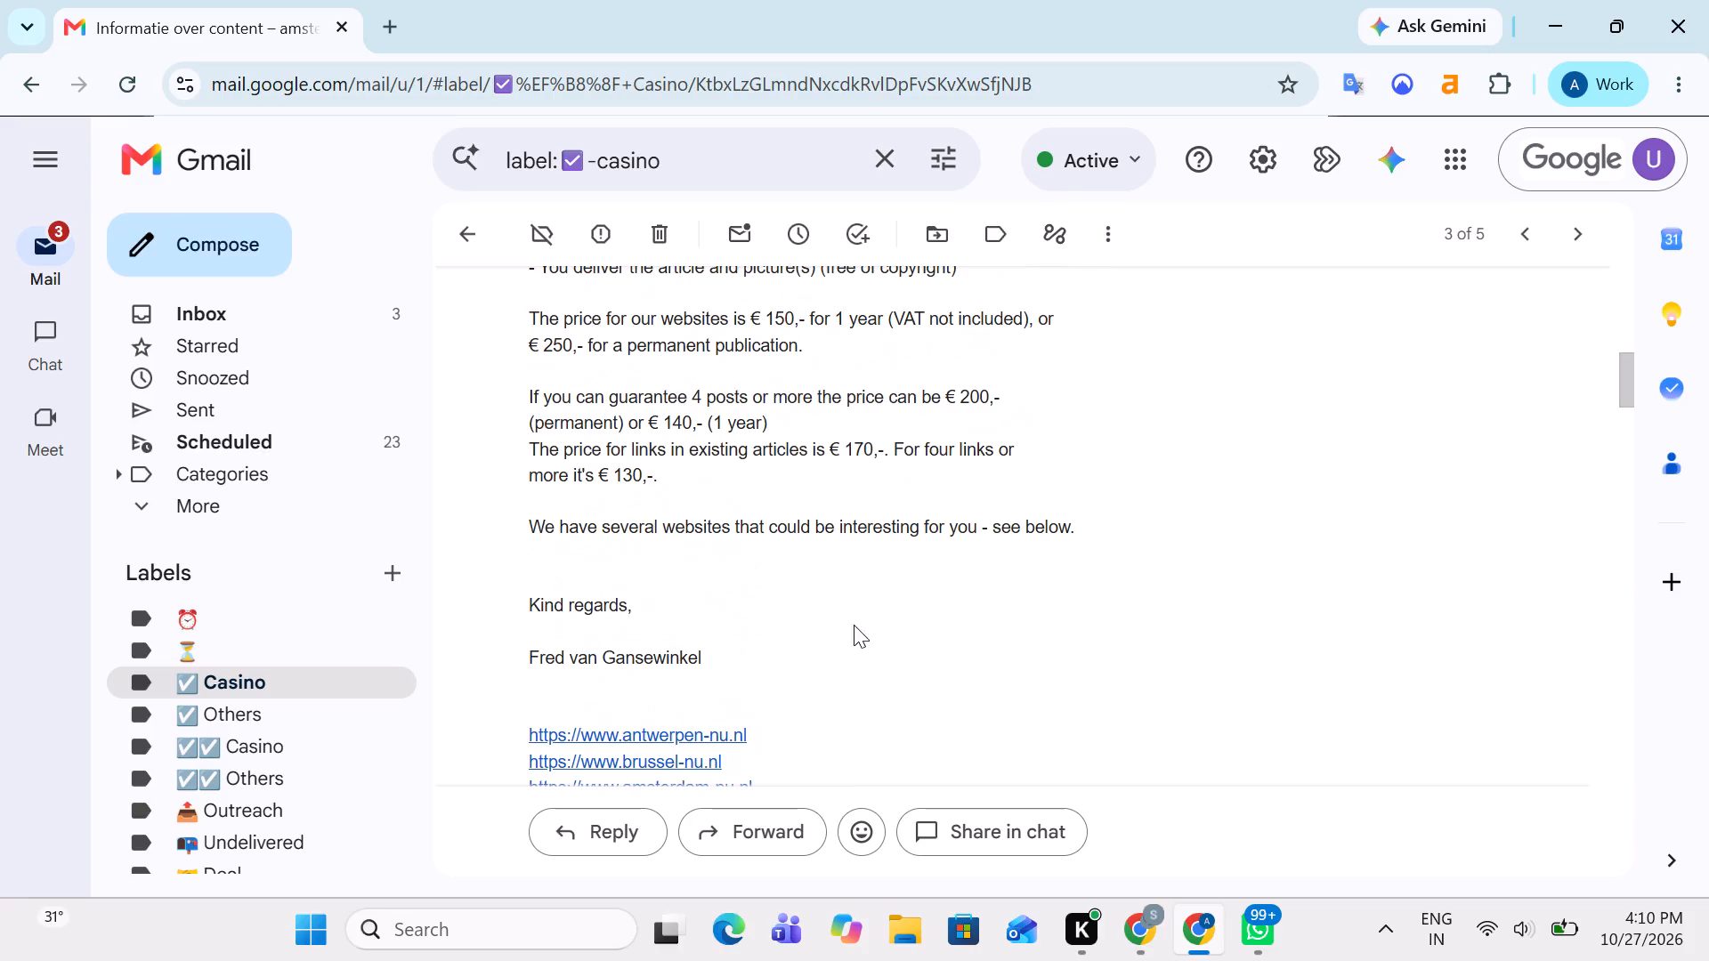
scroll(818, 627, up, 14)
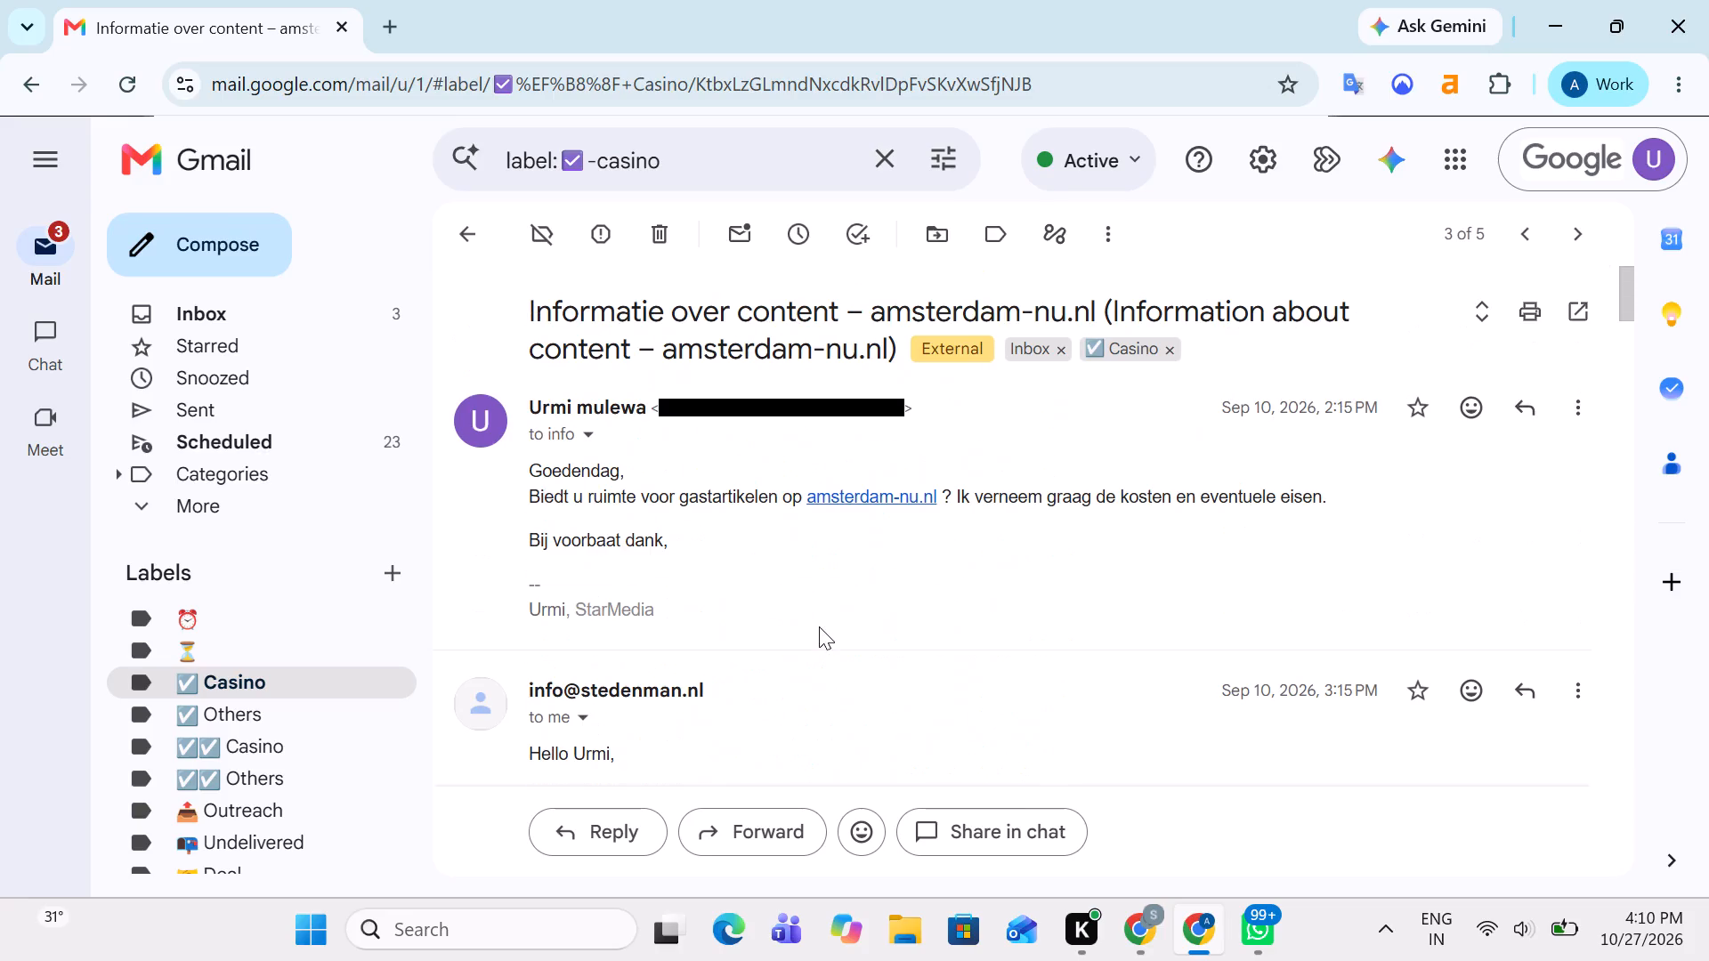
scroll(819, 626, up, 2)
scroll(819, 626, down, 1)
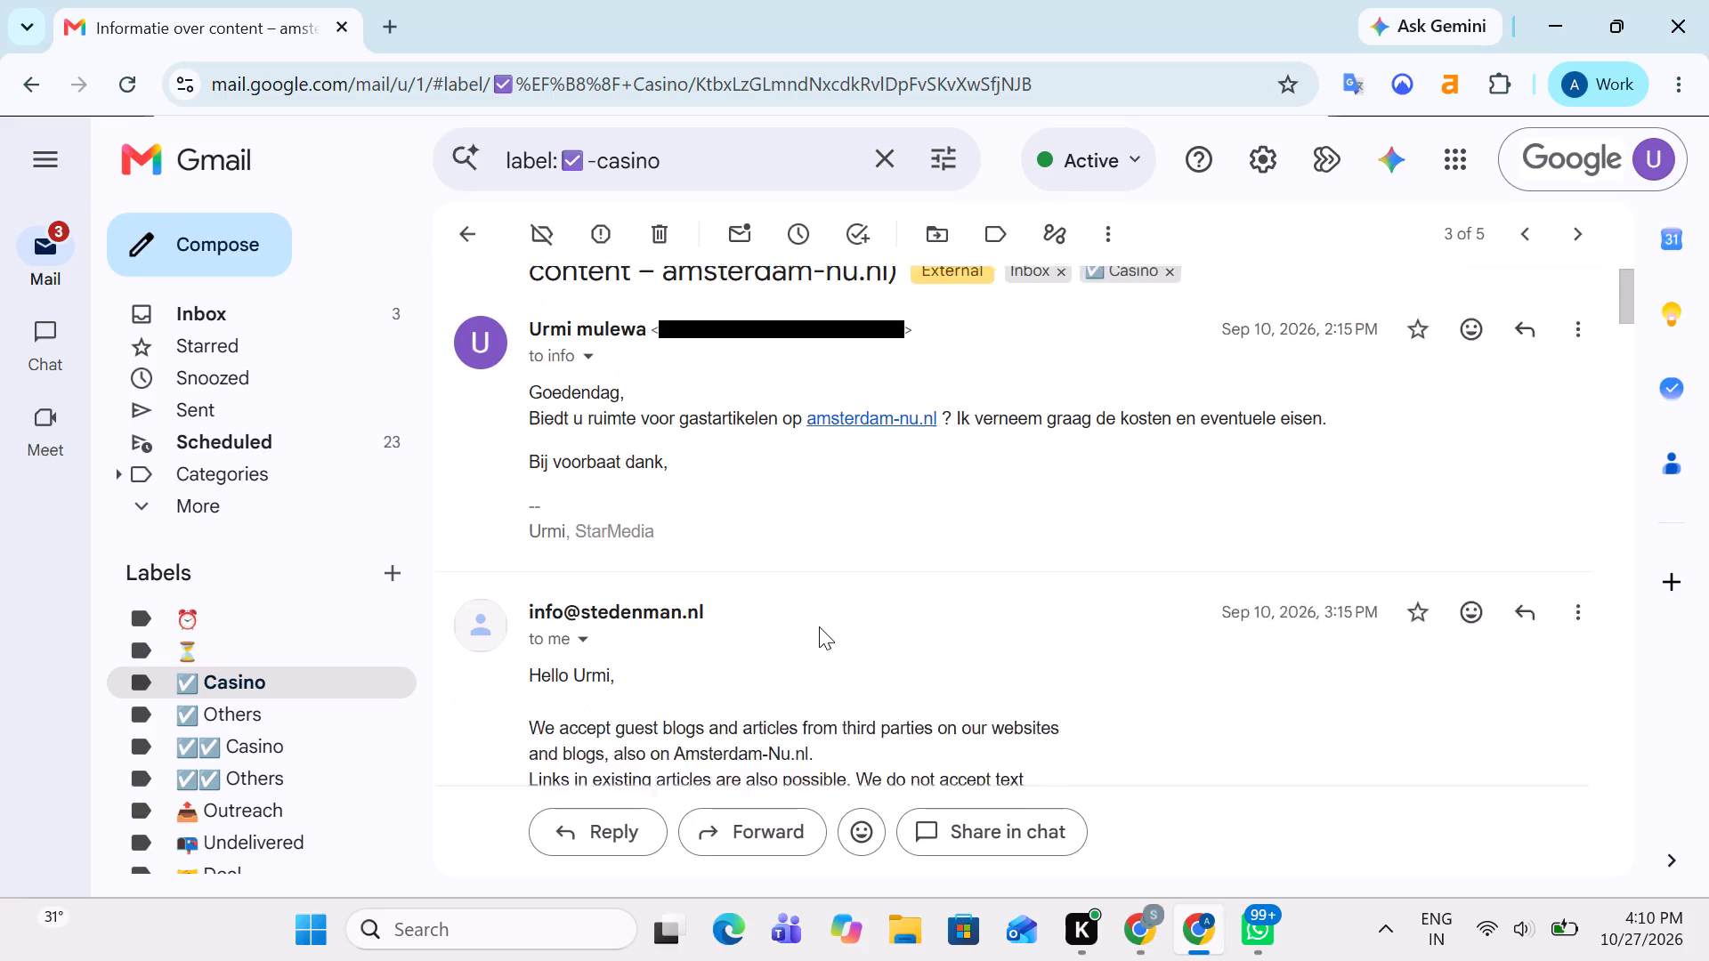
scroll(819, 626, down, 5)
scroll(832, 595, up, 3)
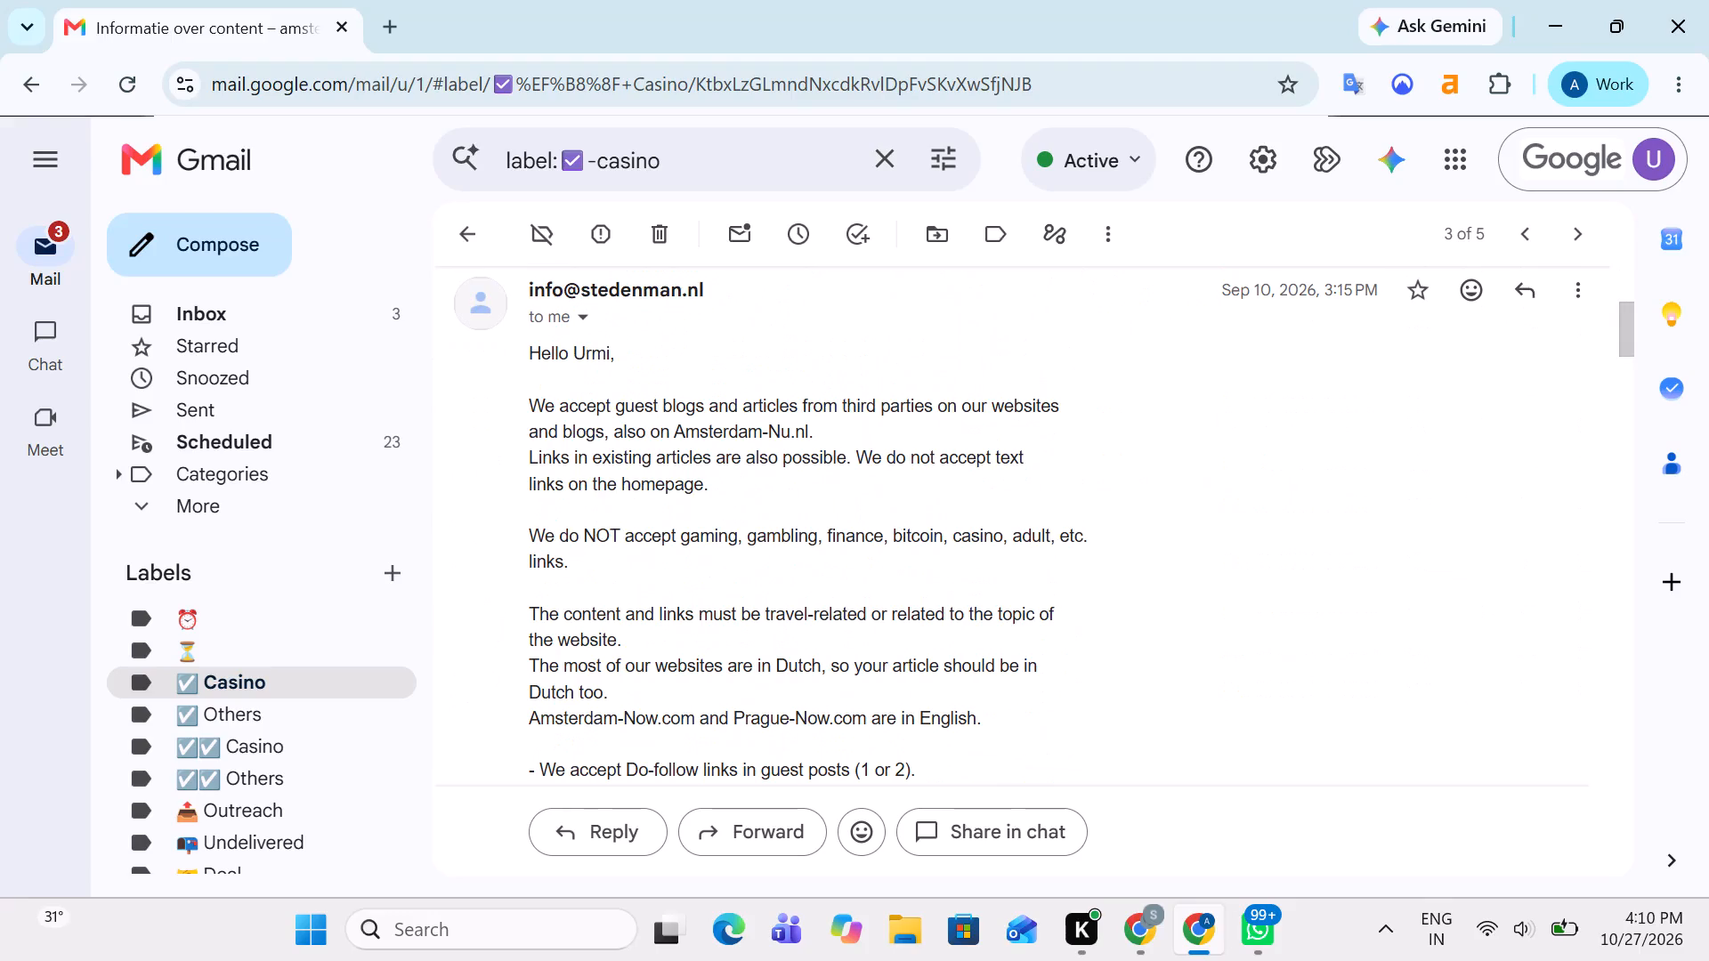
scroll(948, 626, up, 3)
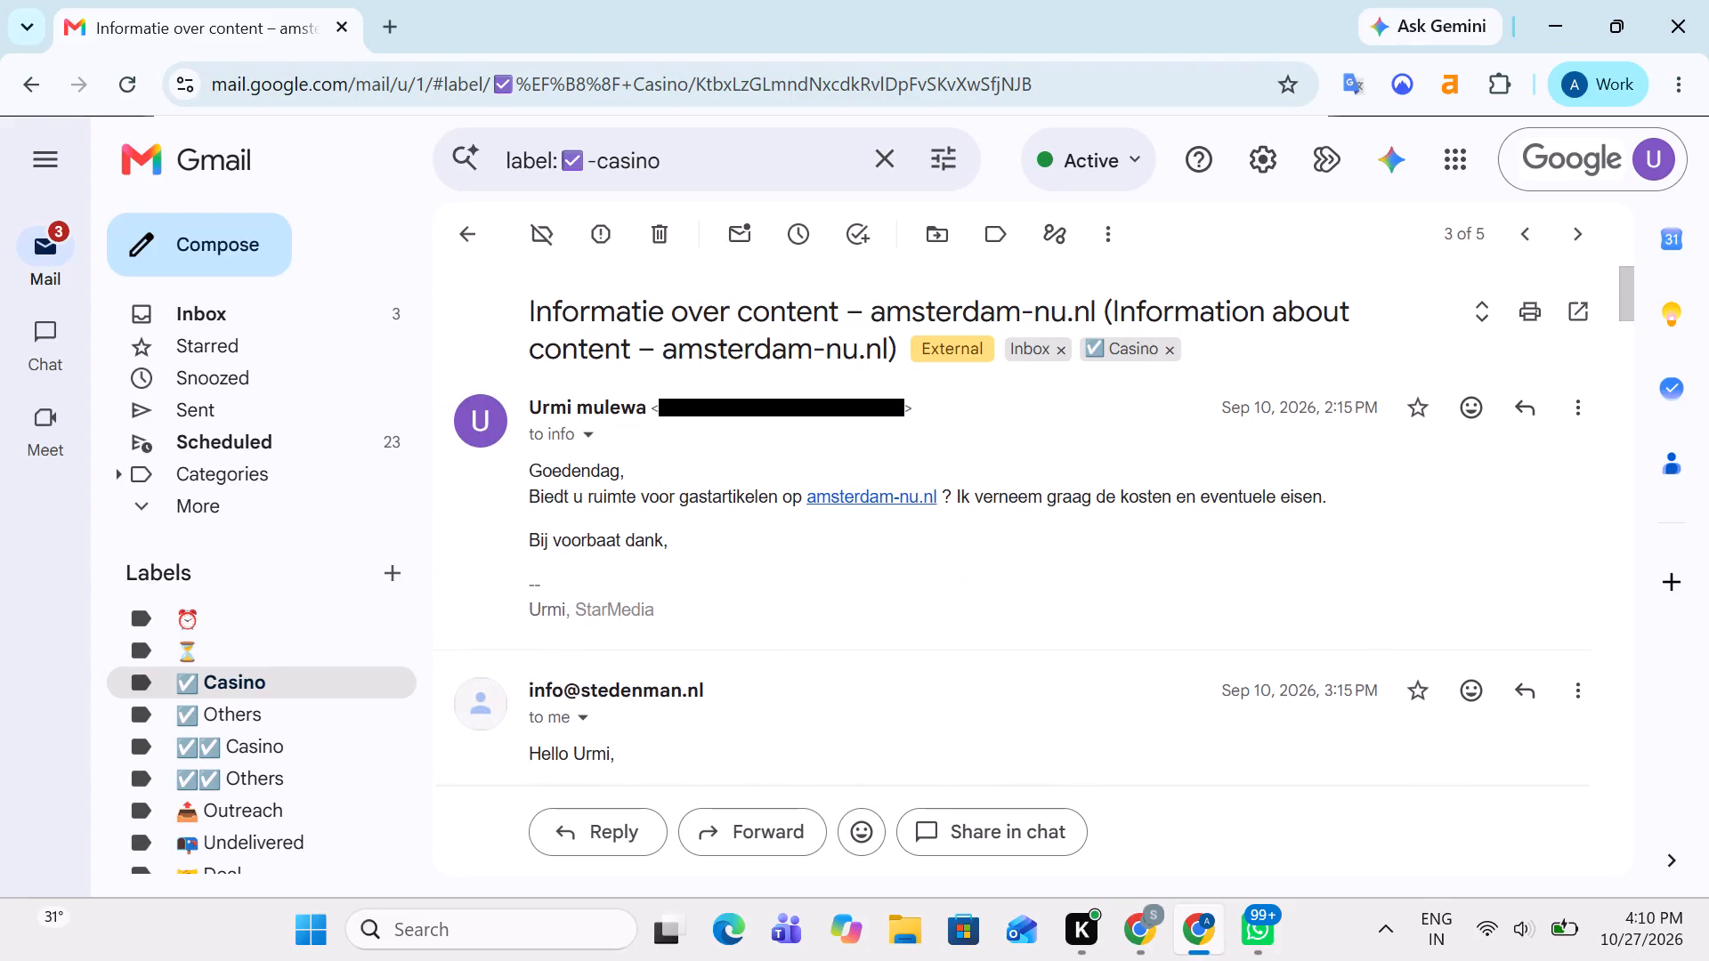
click(771, 499)
scroll(842, 503, down, 13)
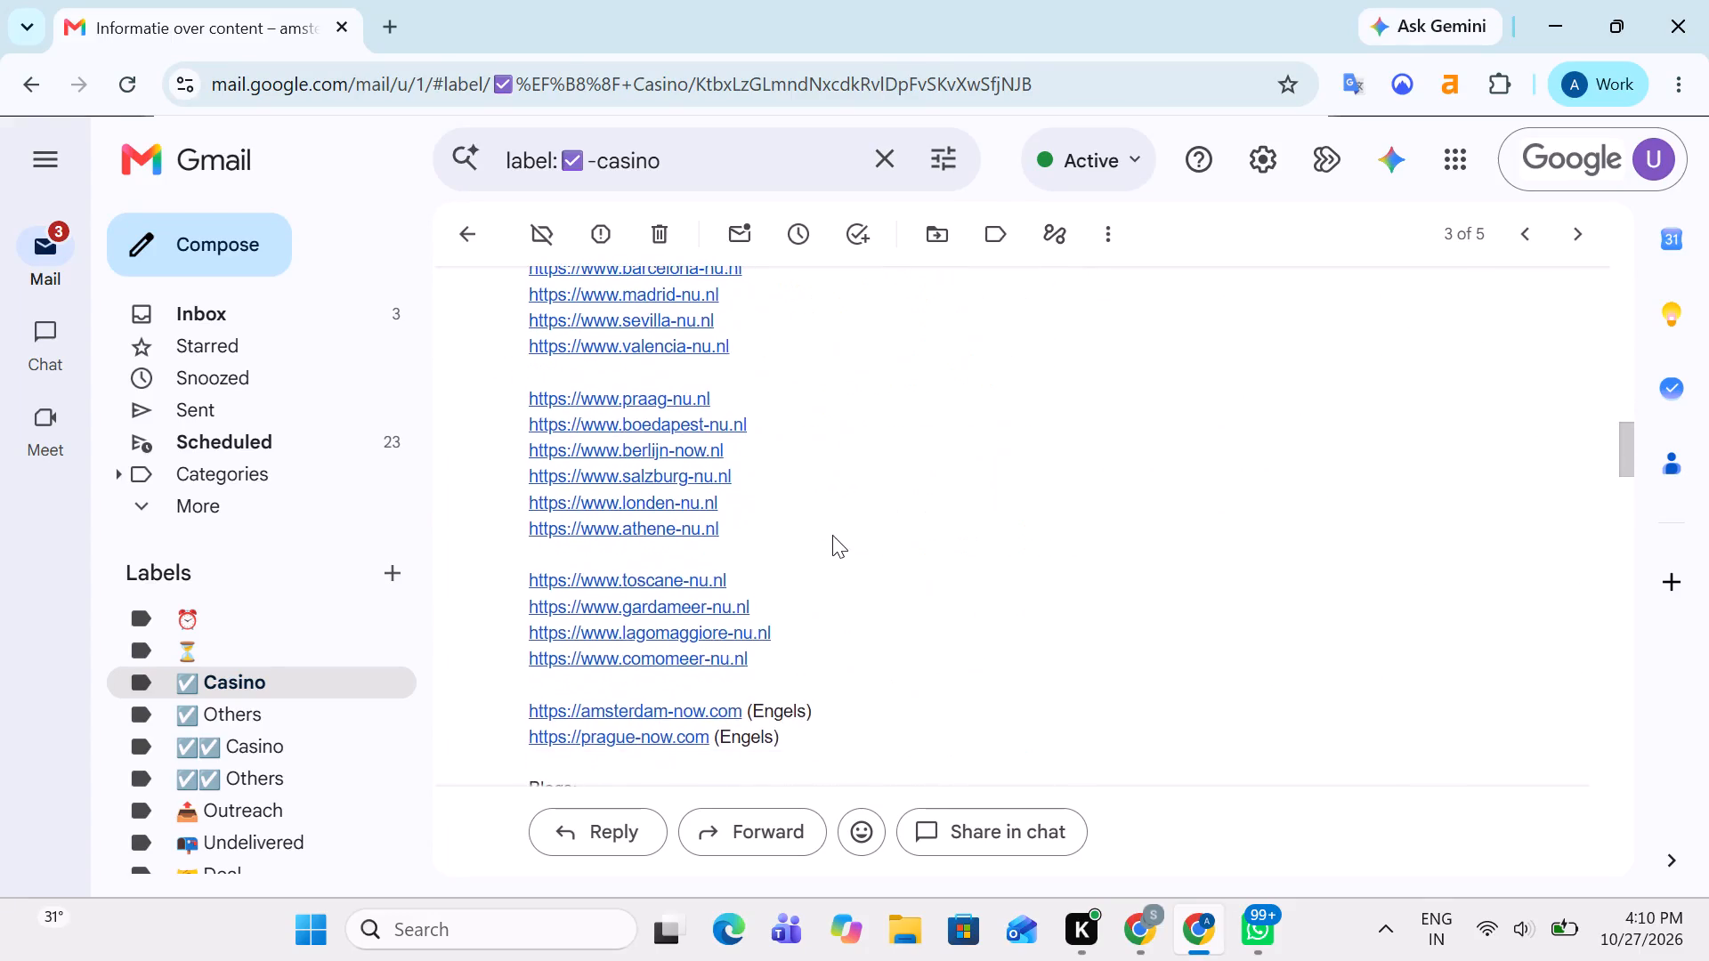
scroll(832, 535, down, 3)
scroll(767, 526, up, 2)
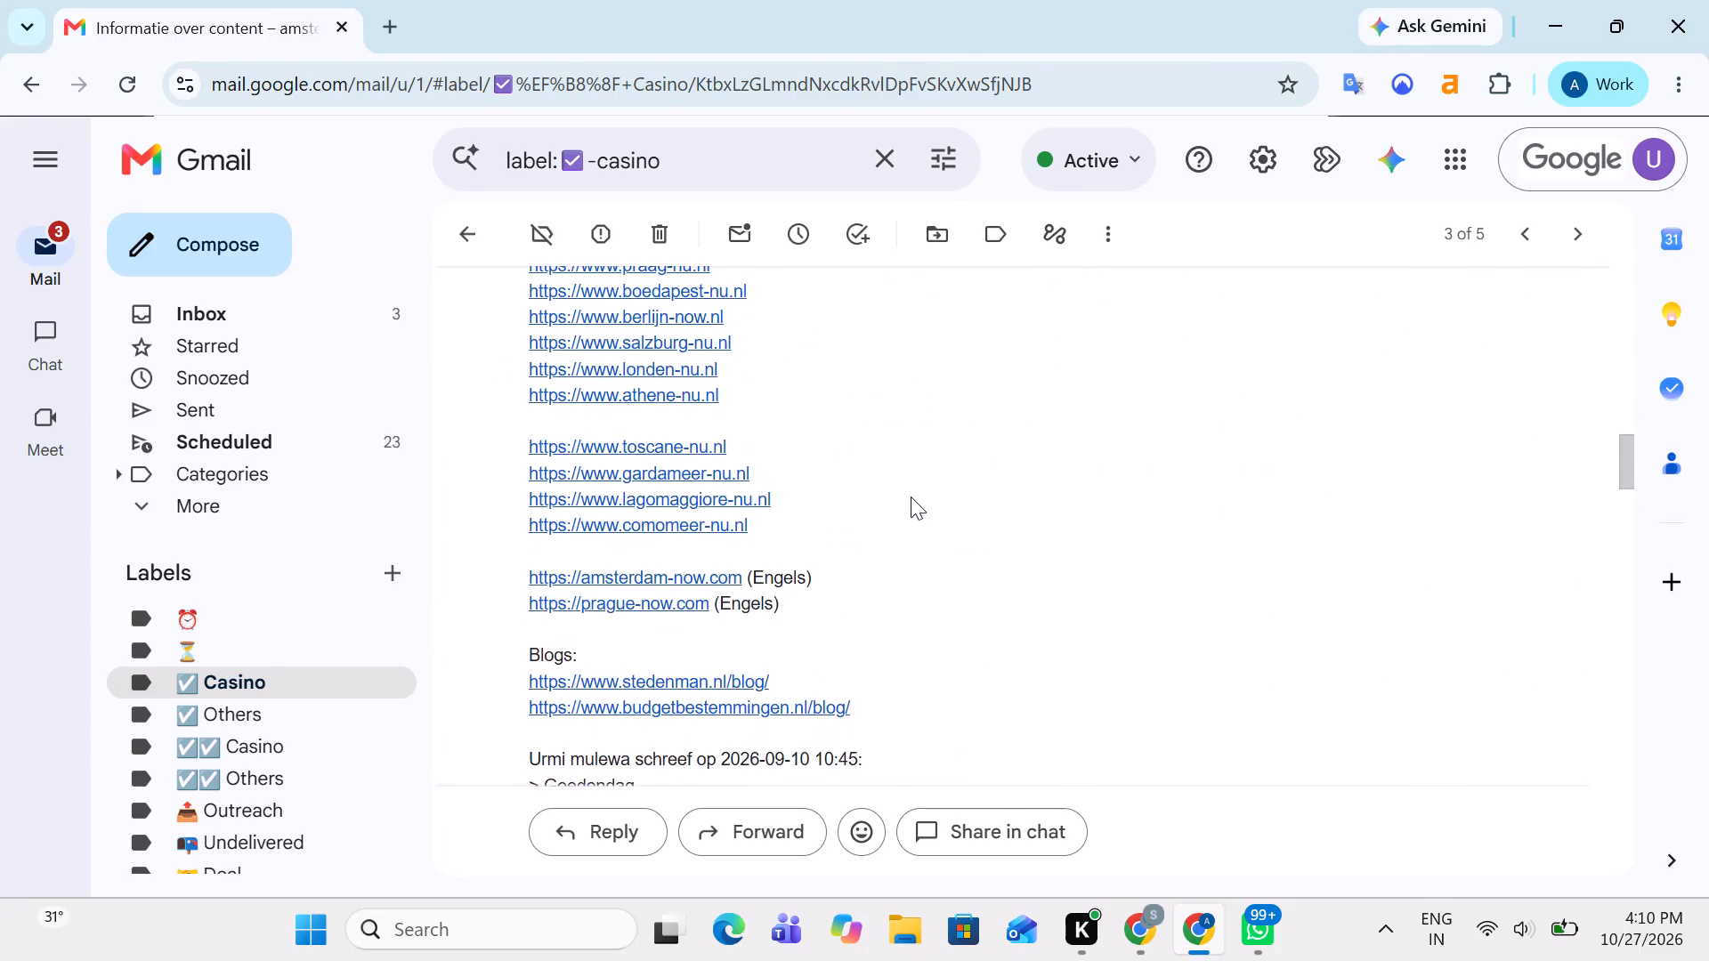
scroll(896, 508, up, 3)
scroll(847, 616, up, 5)
scroll(709, 476, up, 1)
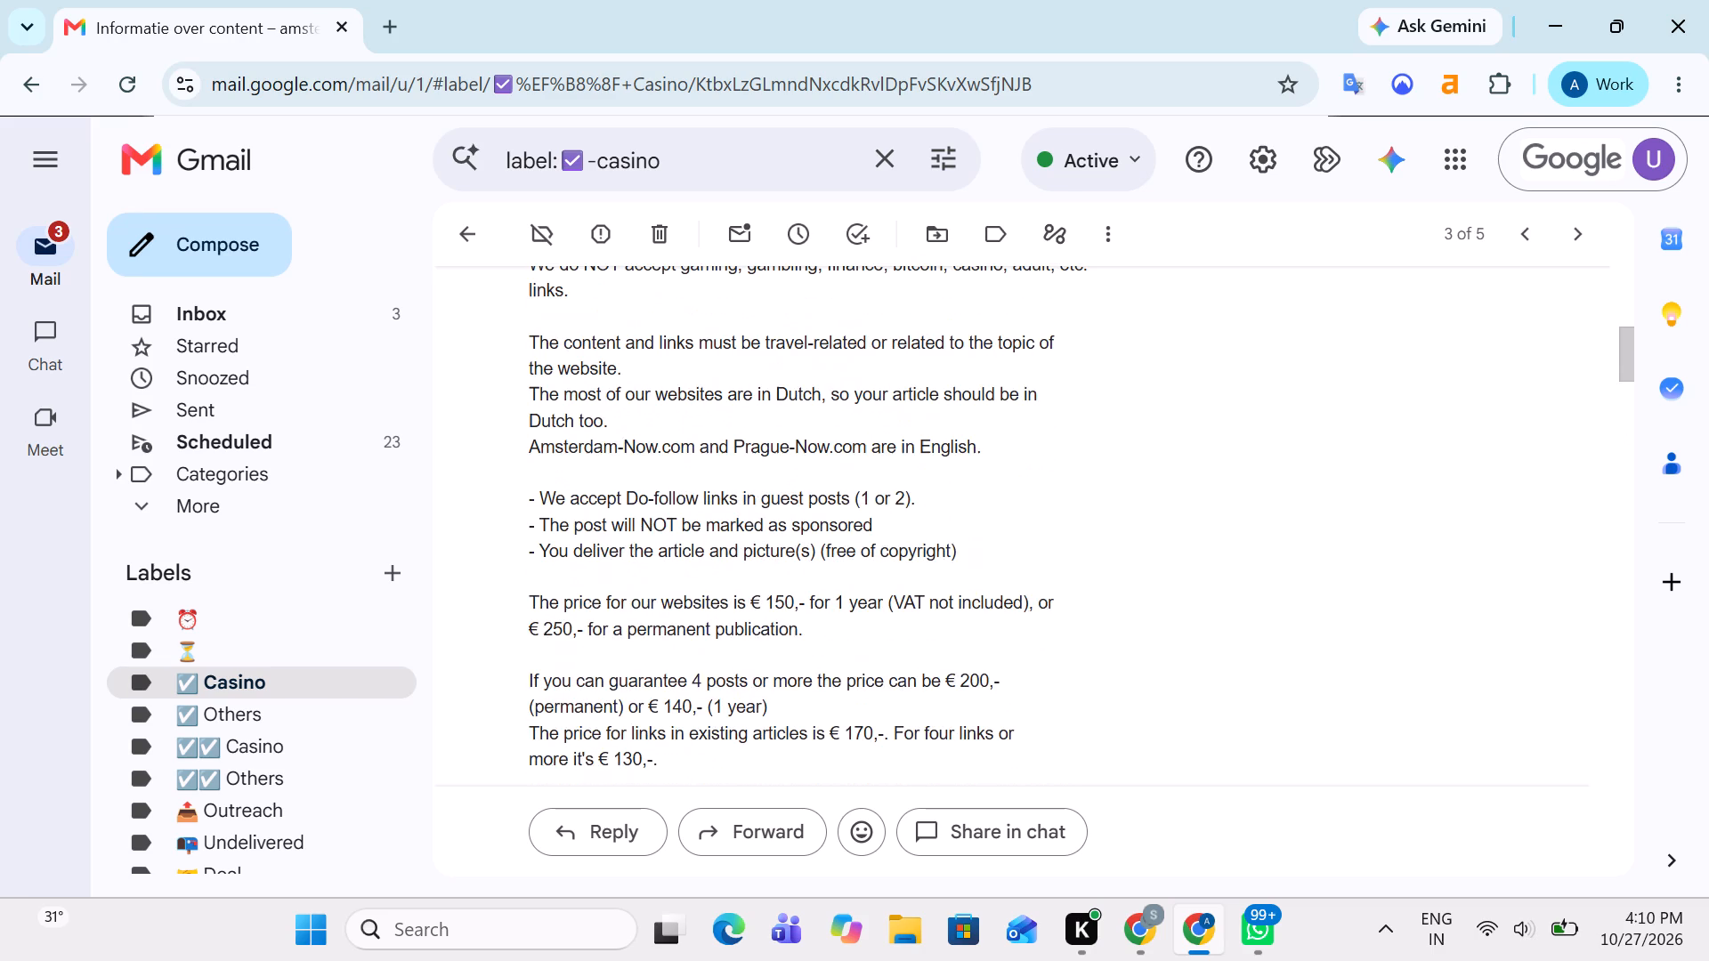
scroll(607, 442, up, 1)
drag(560, 401, 830, 424)
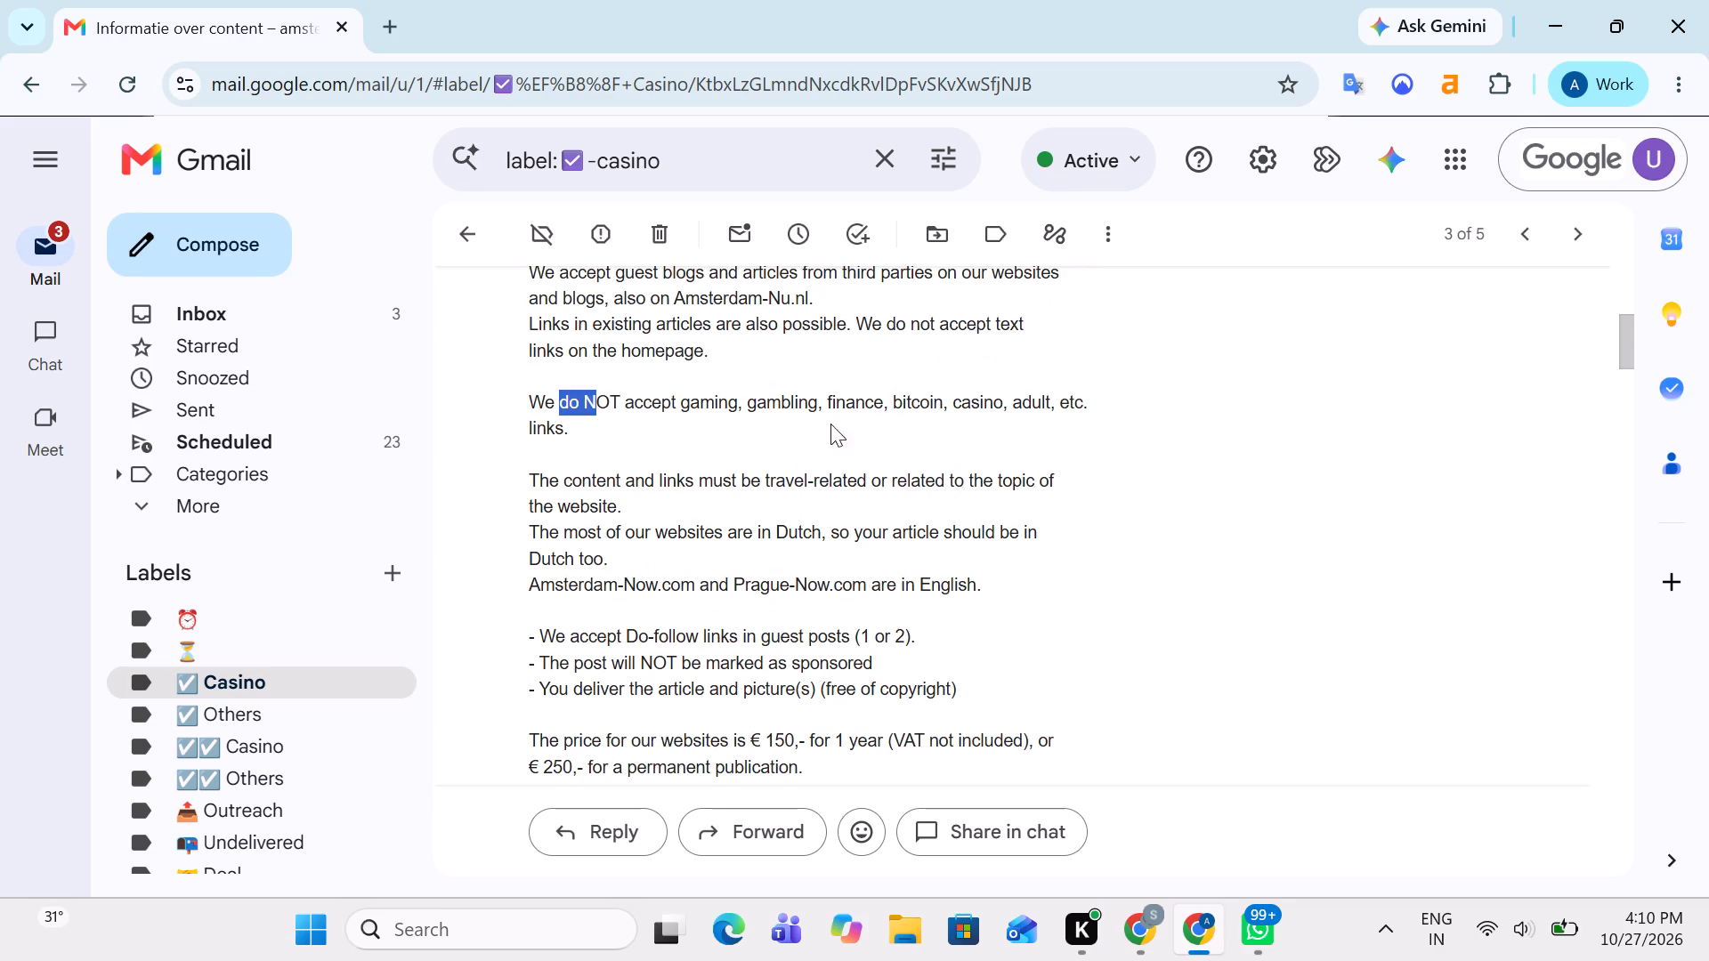
drag(830, 424, 971, 411)
click(877, 496)
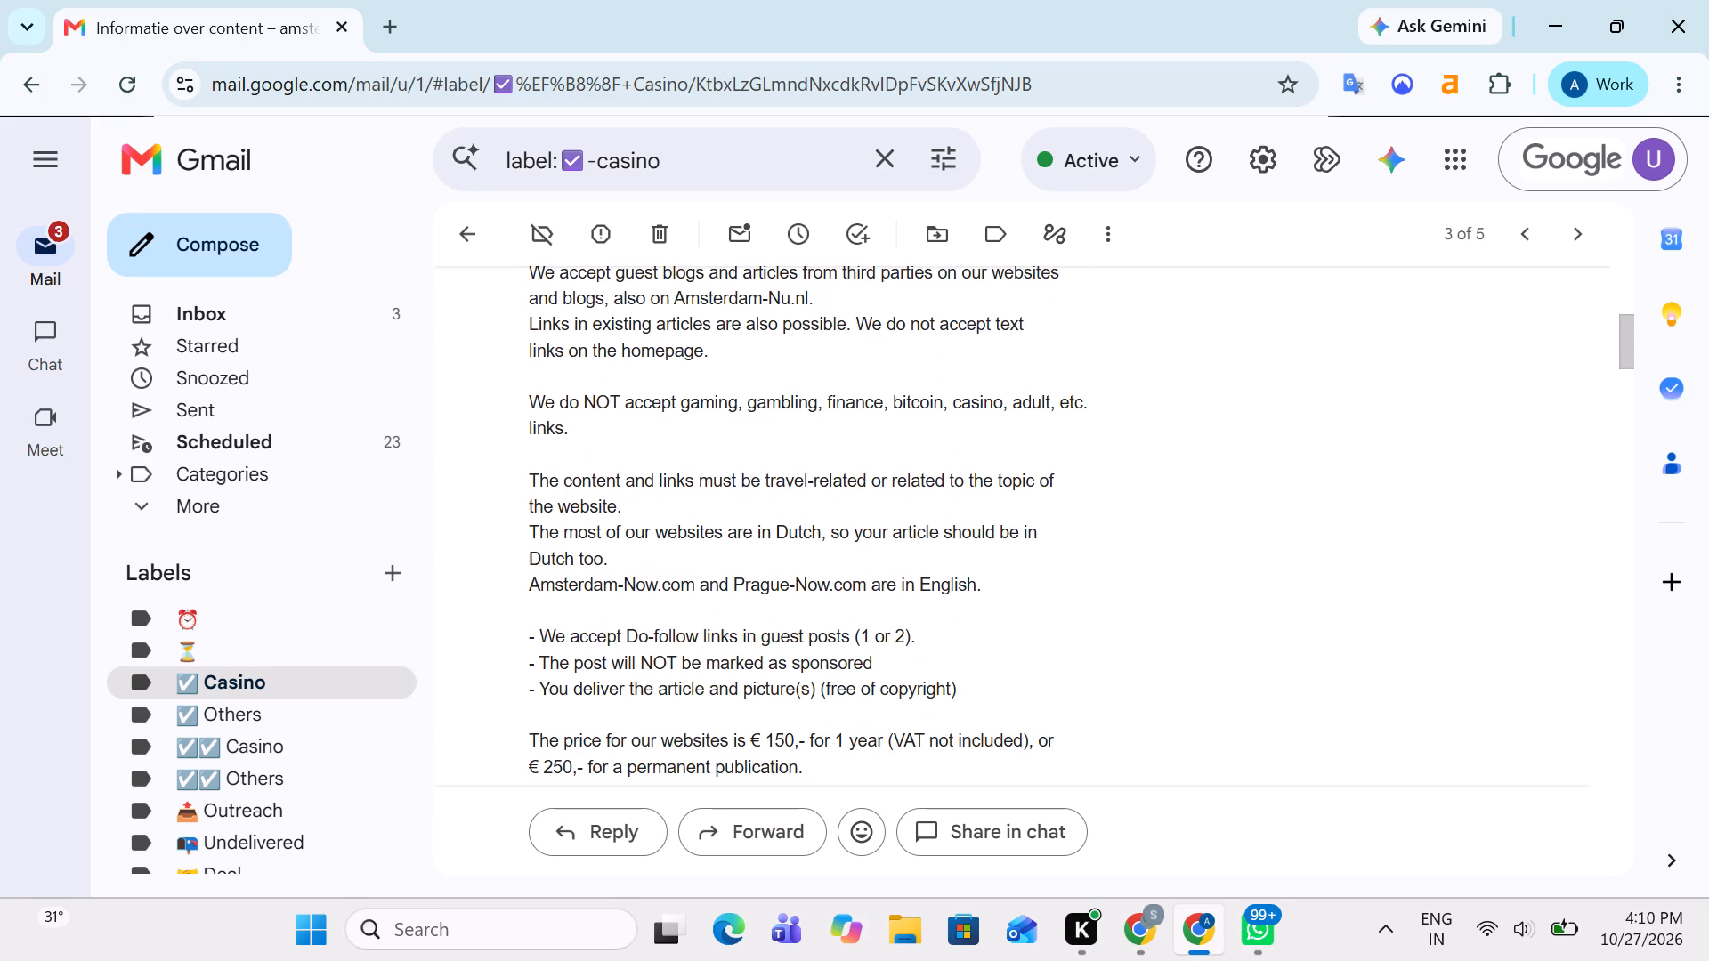
scroll(876, 583, up, 1)
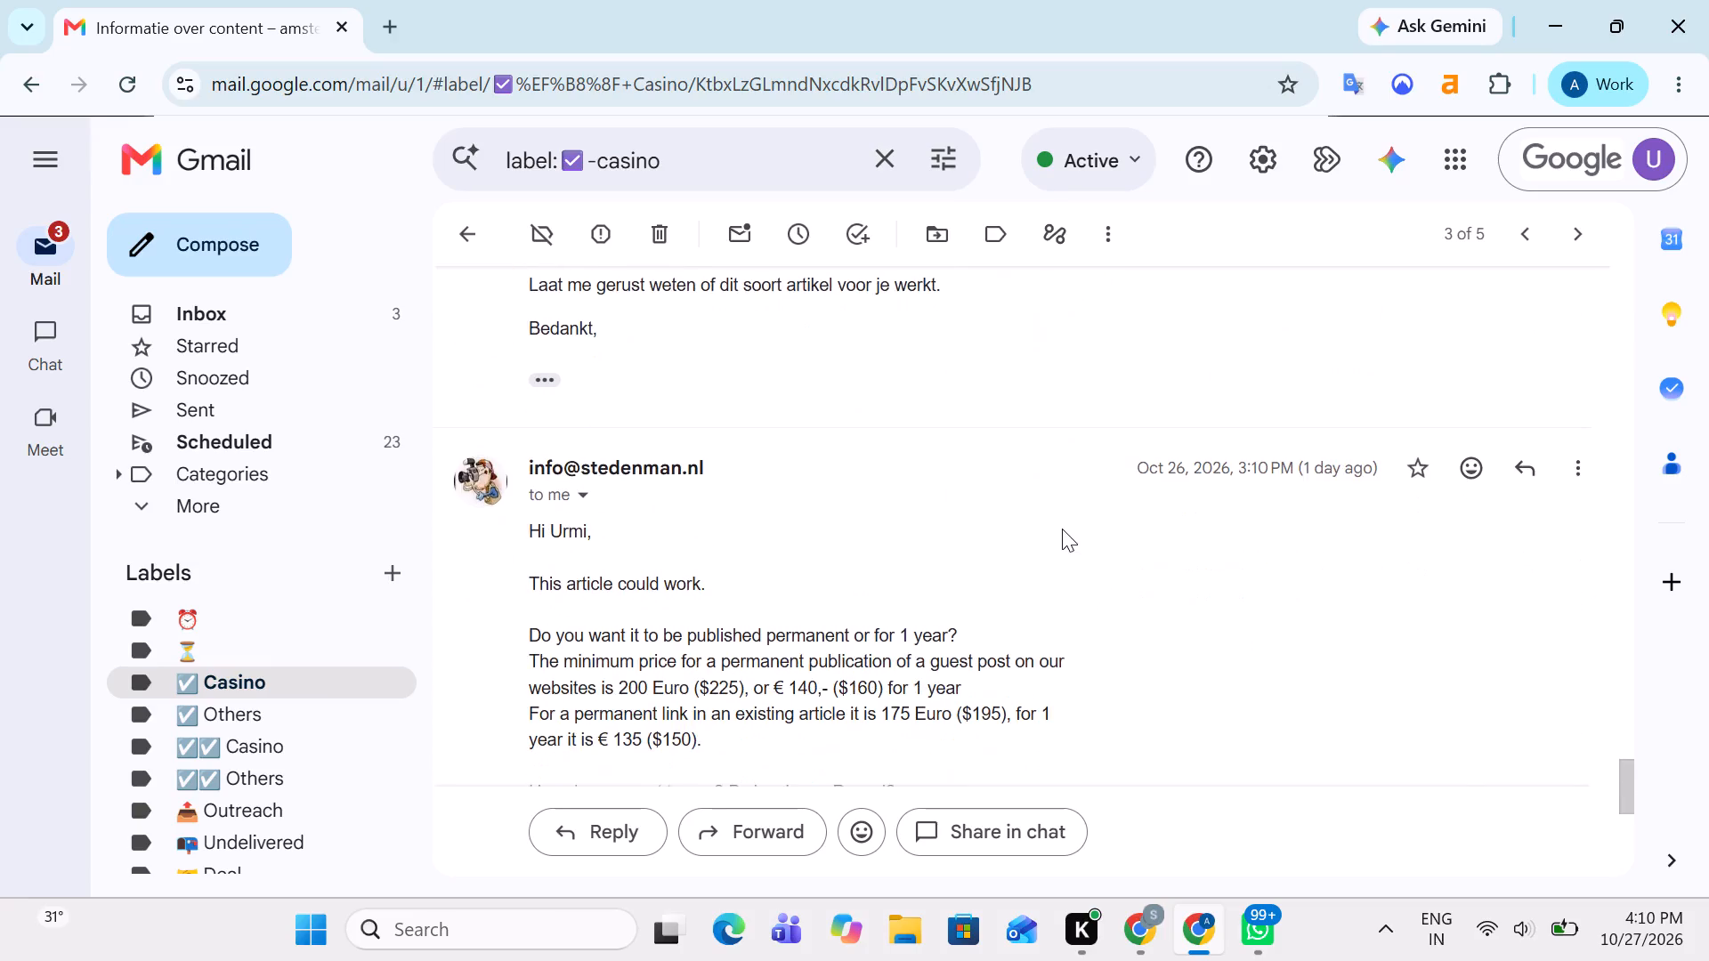
scroll(1073, 630, down, 2)
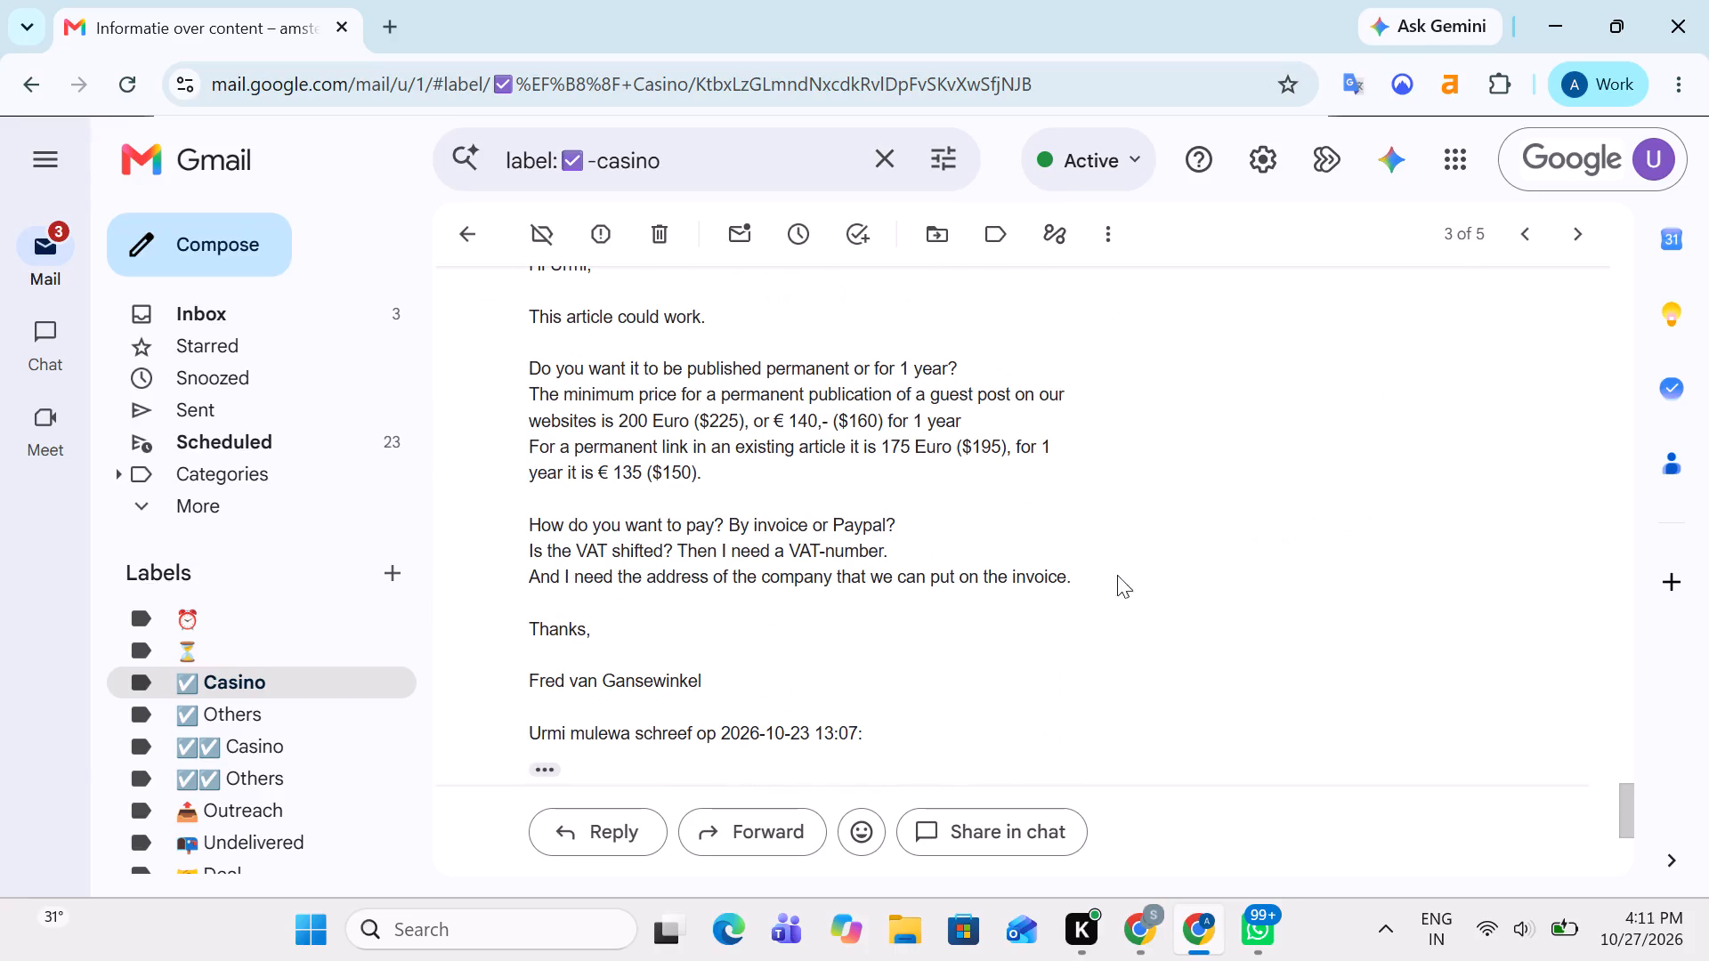
scroll(1073, 606, down, 4)
scroll(1047, 613, up, 2)
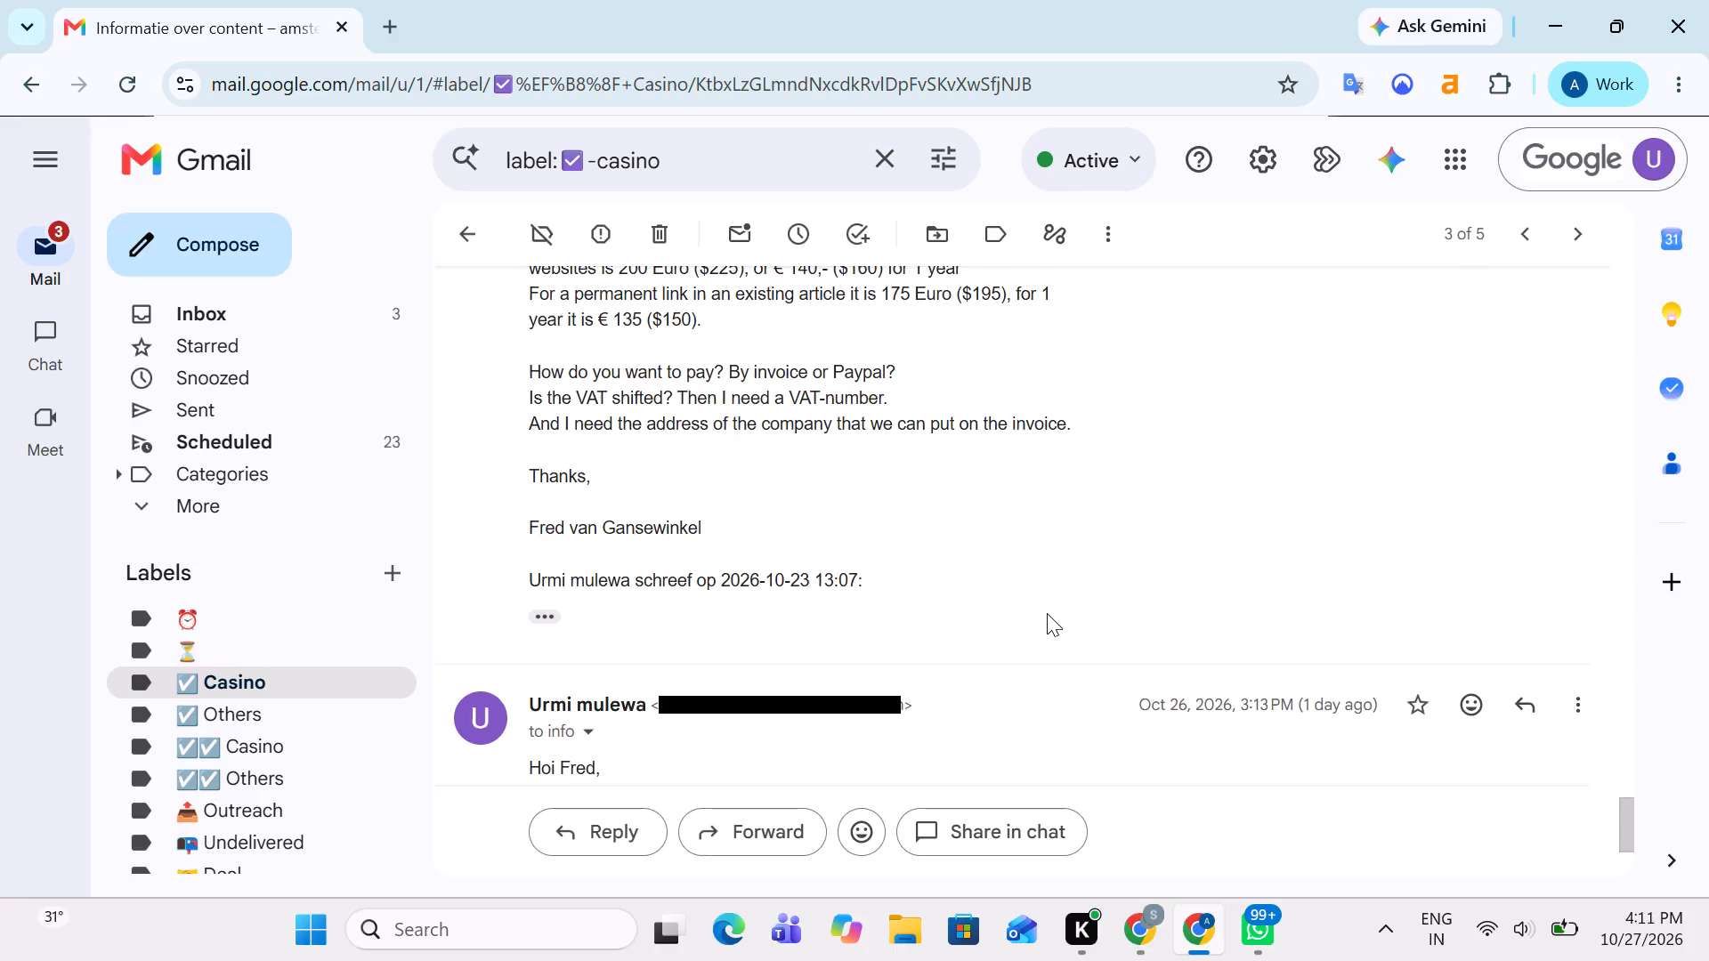
scroll(1046, 613, up, 2)
double_click(908, 592)
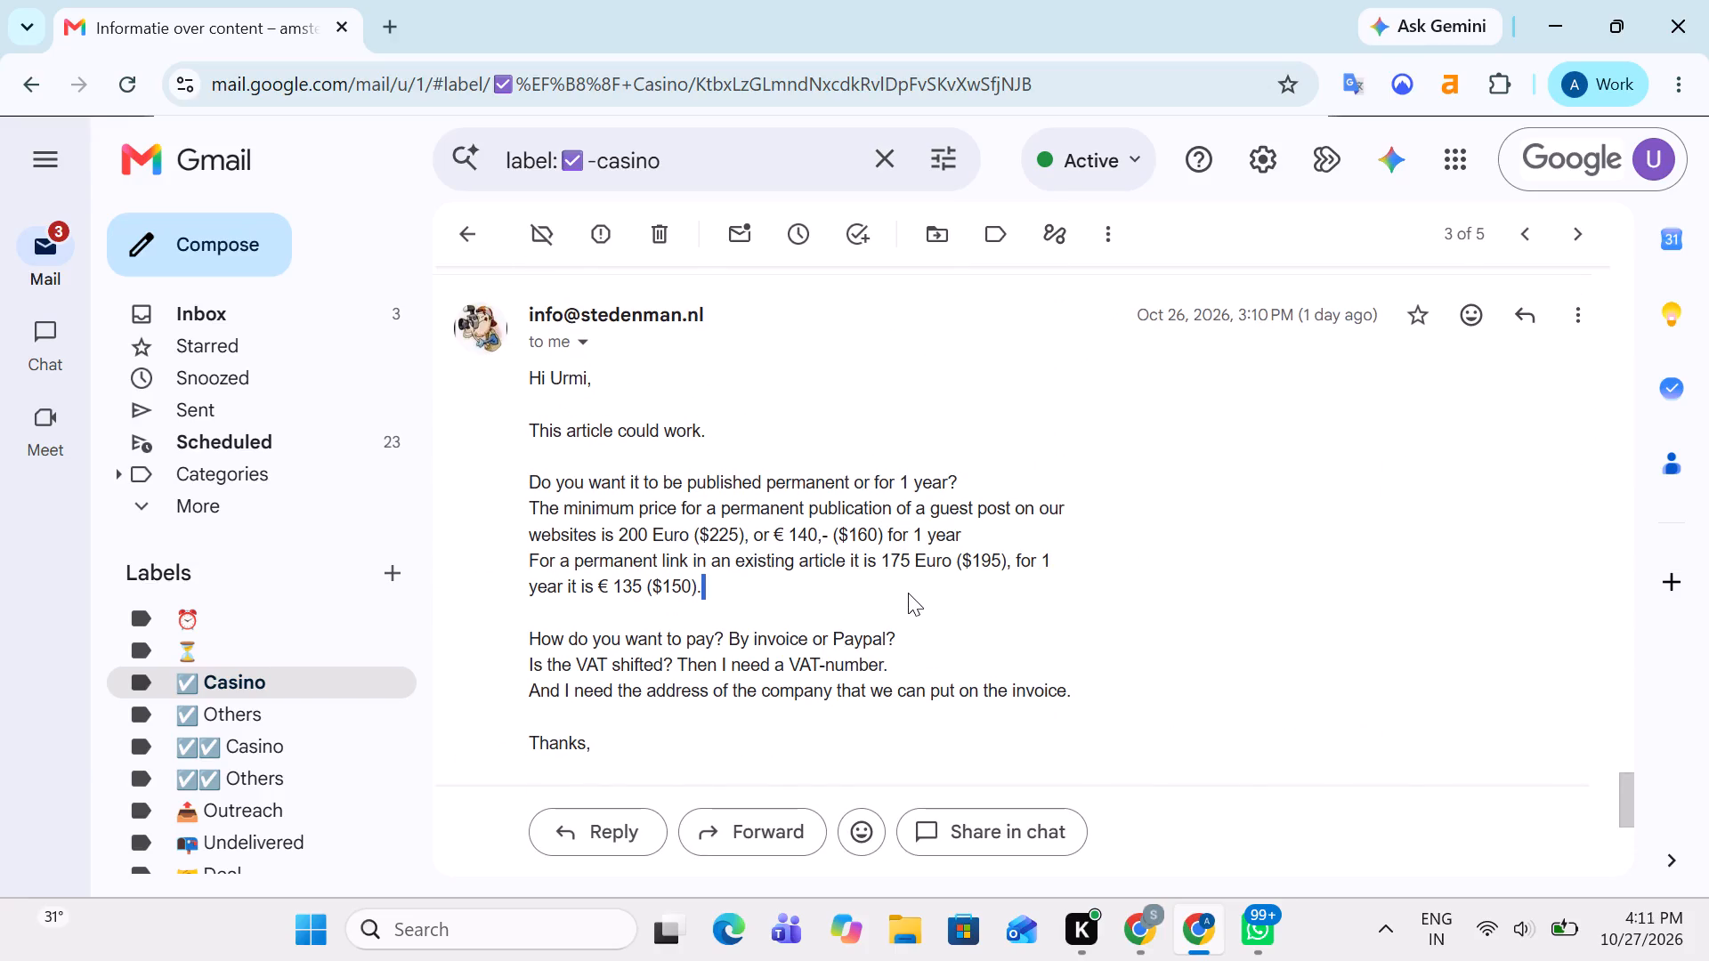
click(731, 614)
drag(548, 470, 800, 524)
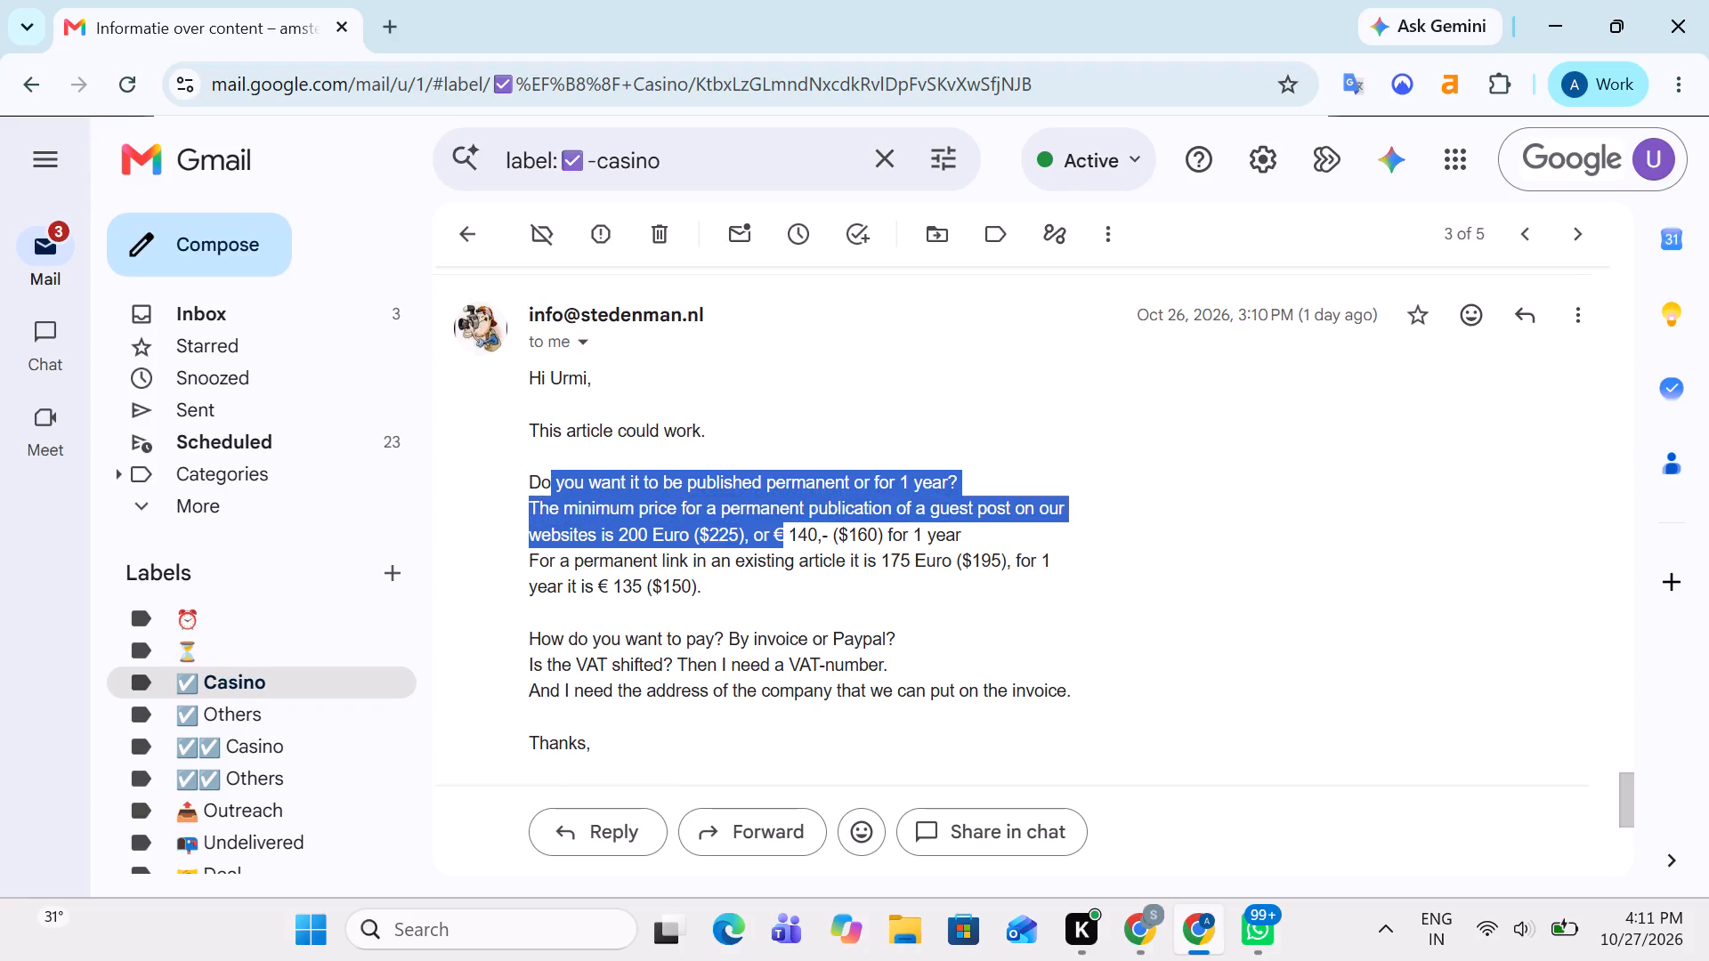
drag(800, 524, 832, 529)
click(942, 641)
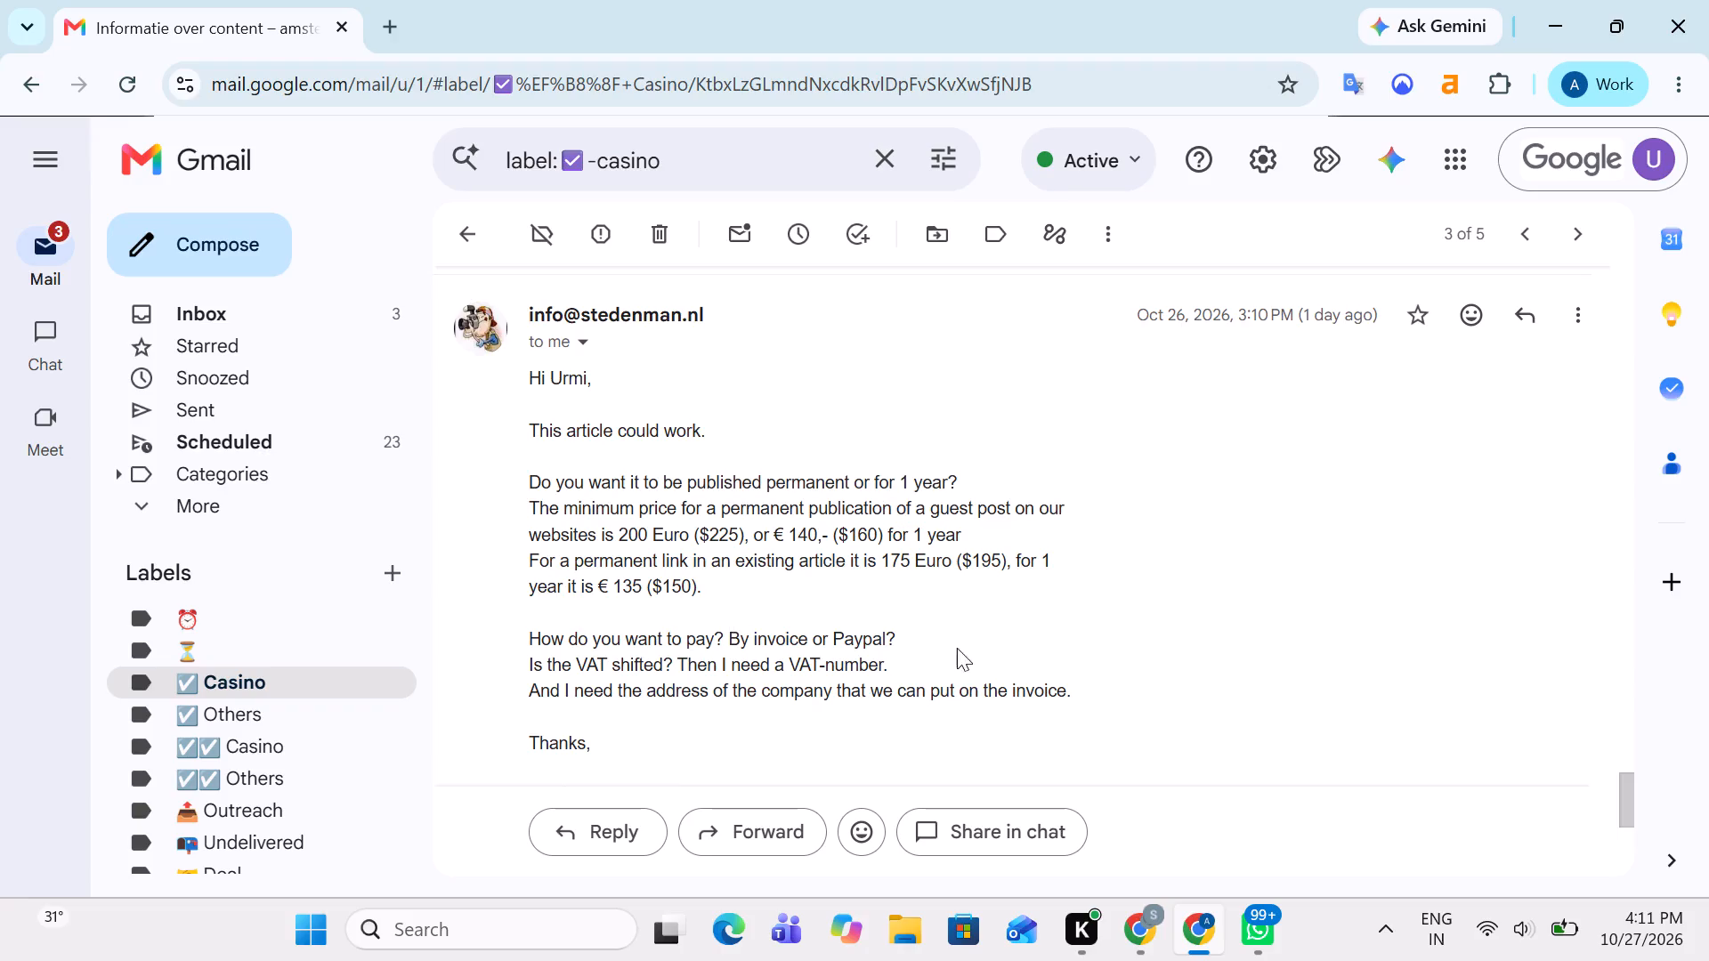
scroll(894, 649, down, 3)
scroll(894, 649, up, 2)
scroll(925, 658, down, 8)
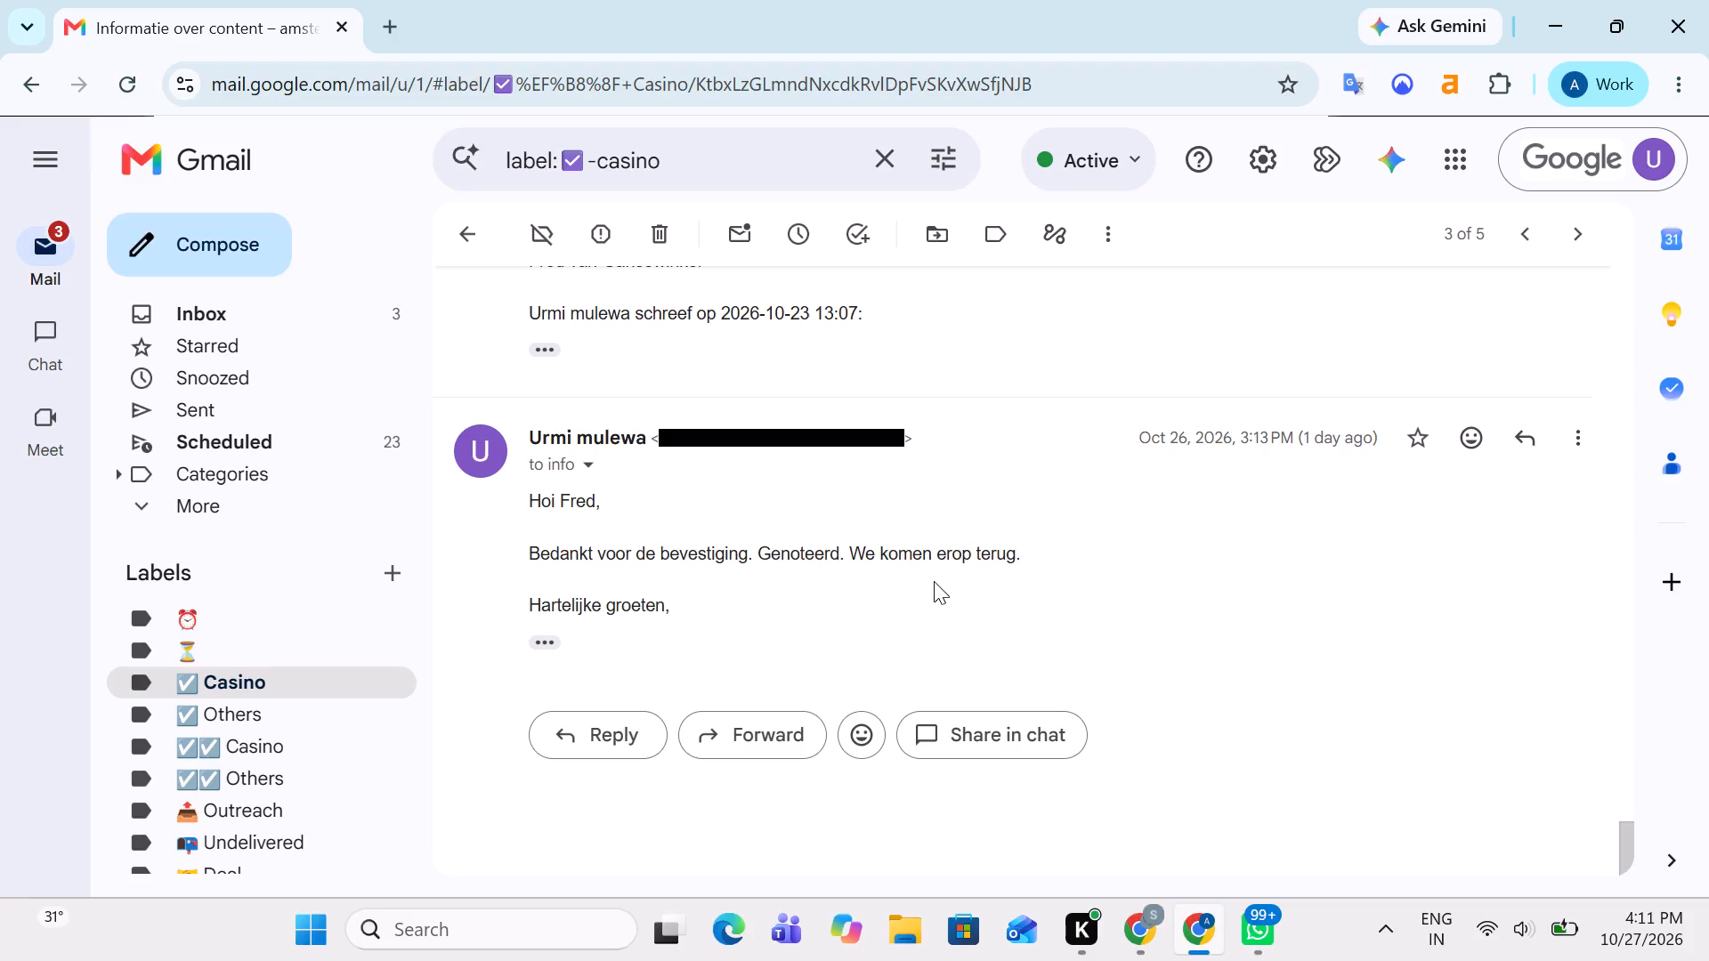
scroll(934, 581, up, 6)
scroll(934, 581, down, 2)
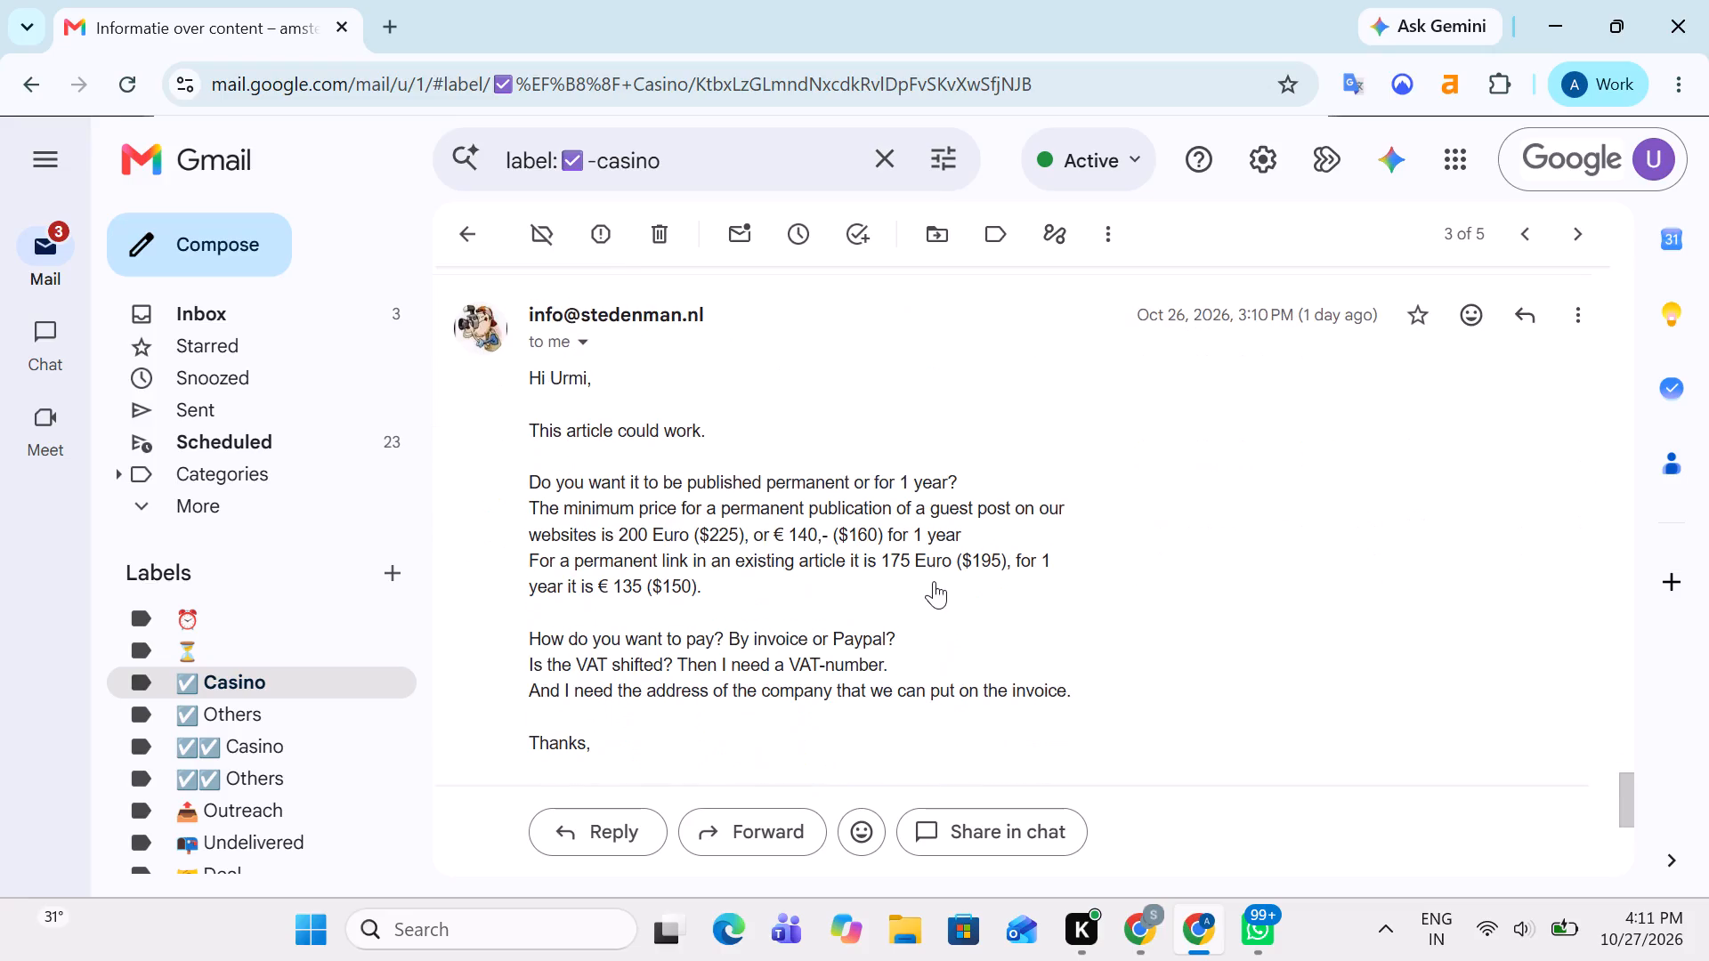
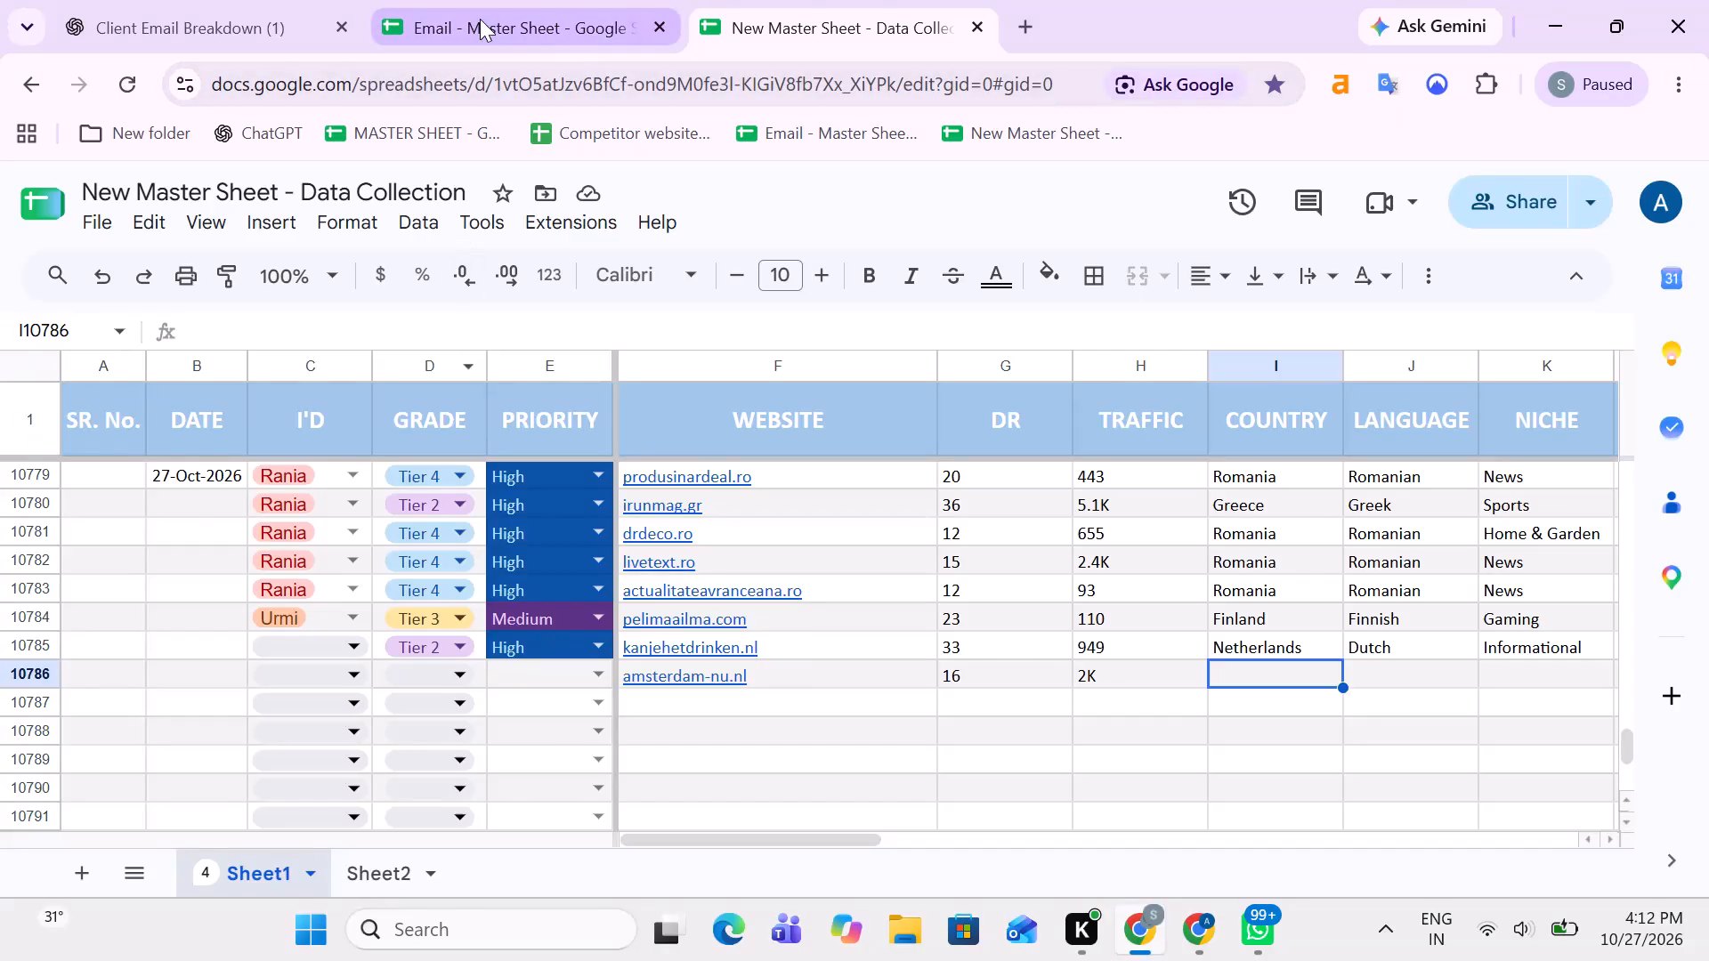
Review the October 2026 SEO outreach summary in the Email - Master Sheet, checking the overall figures and the casino acceptance breakdown by country.
click(480, 19)
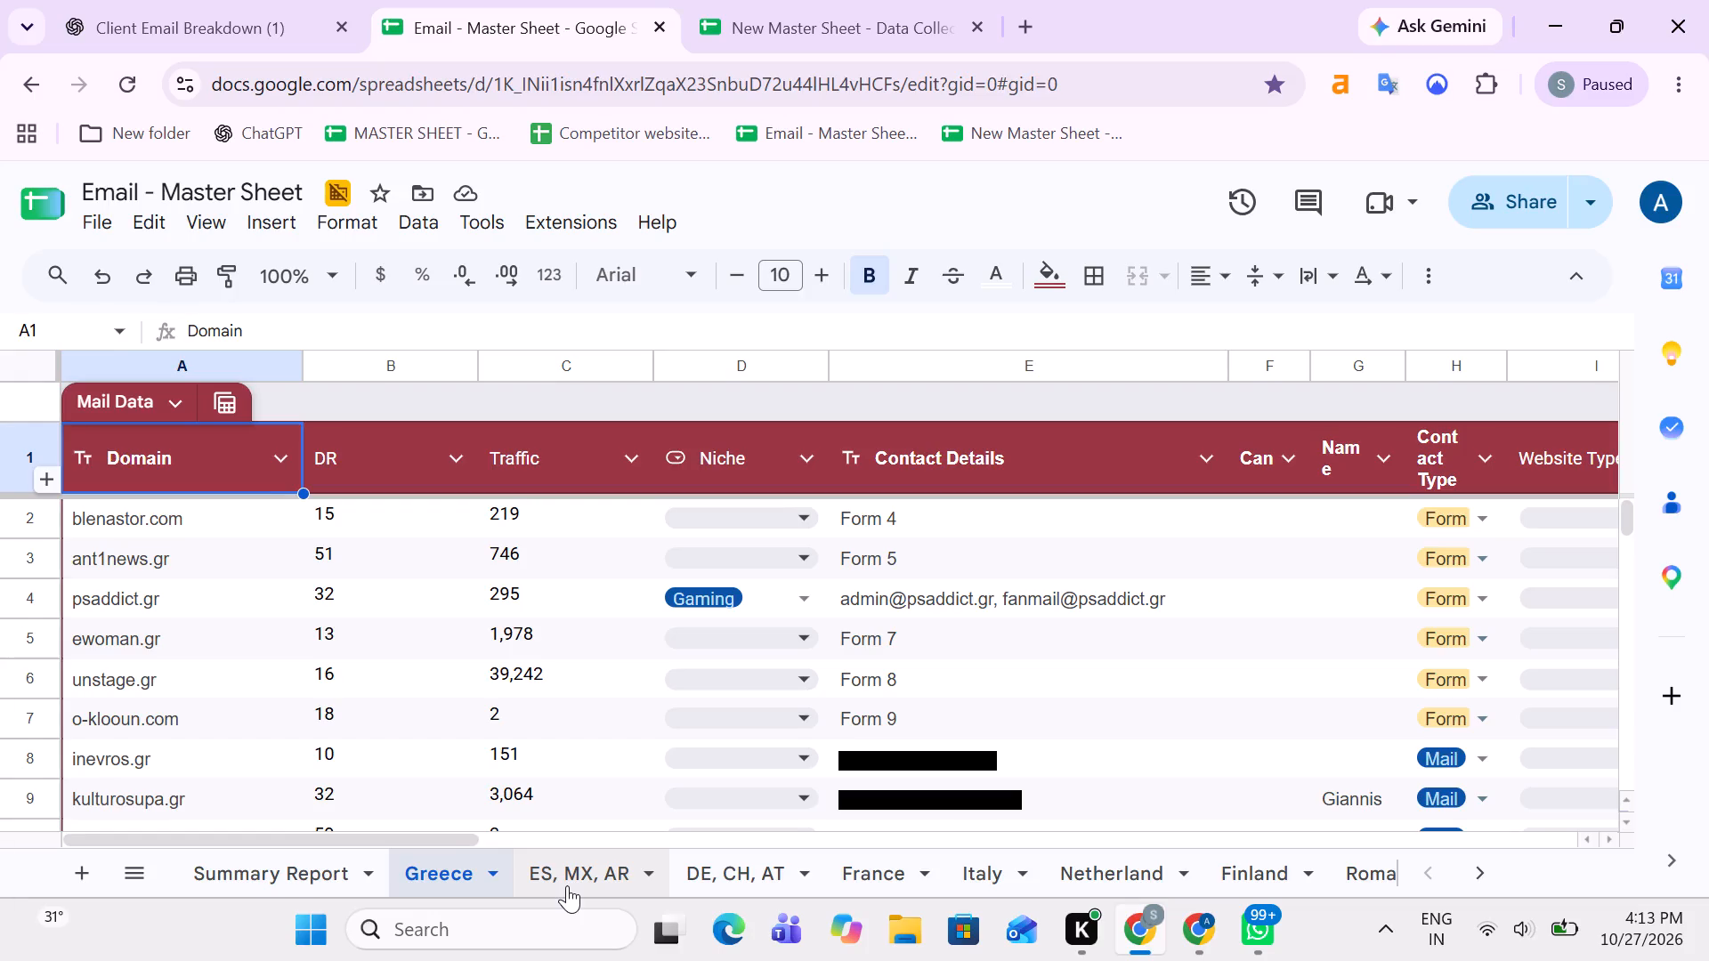
click(253, 868)
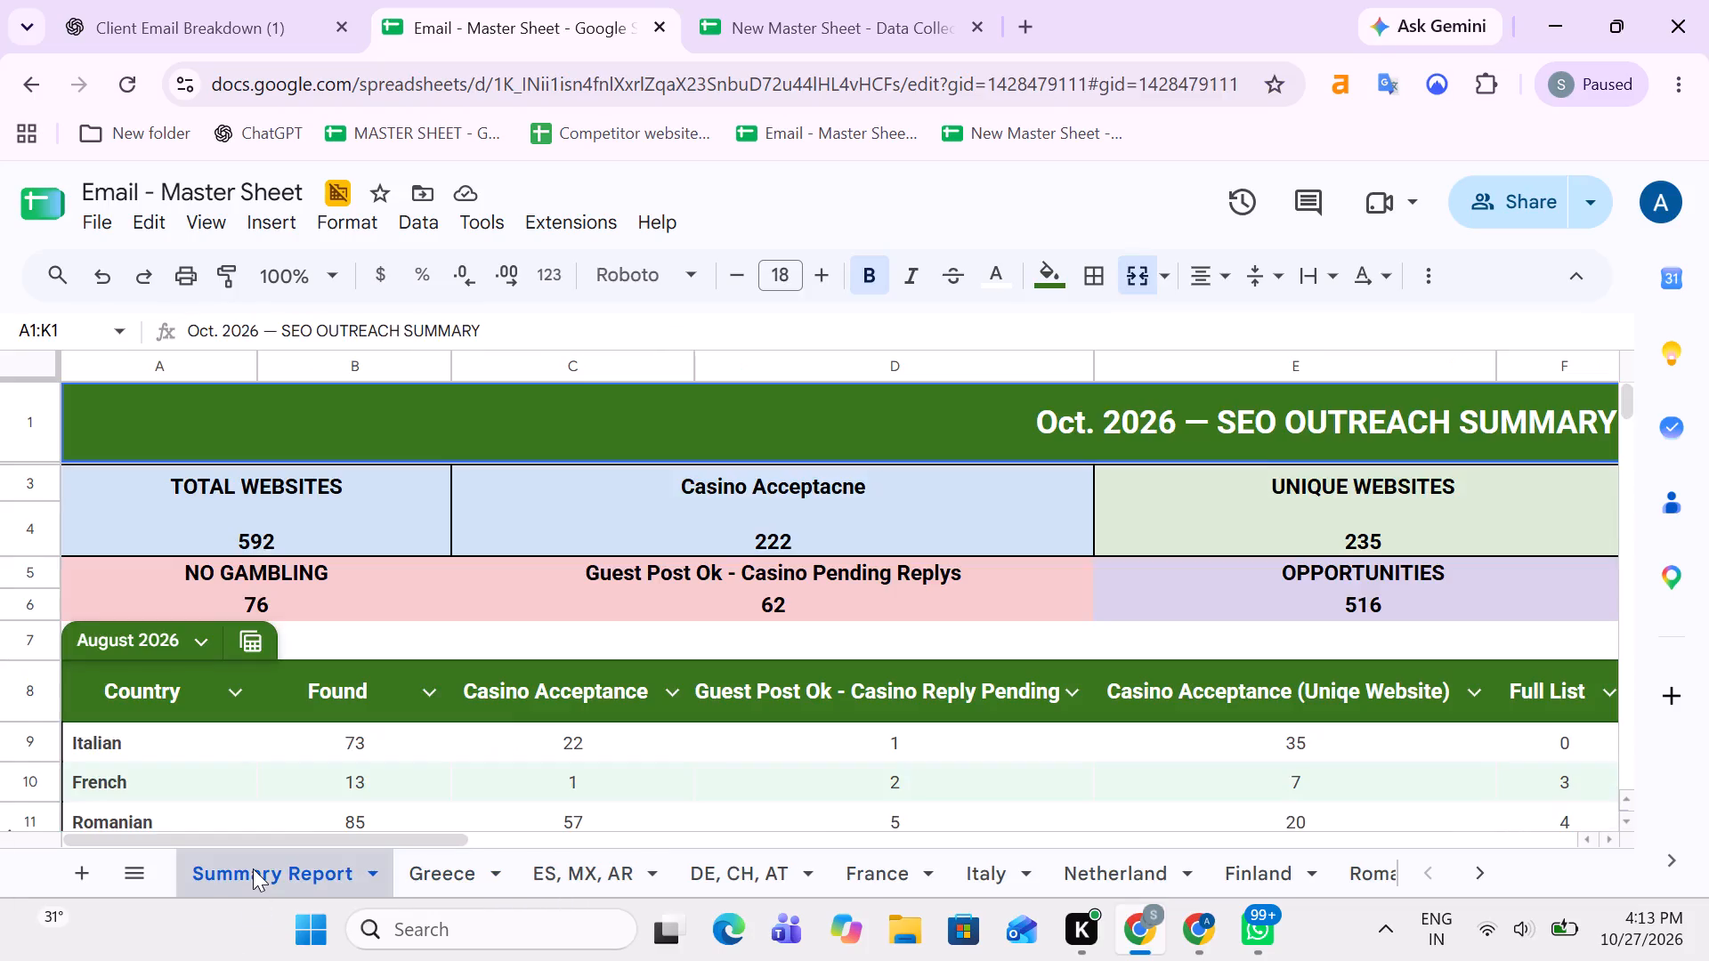
scroll(824, 652, down, 6)
scroll(877, 662, up, 3)
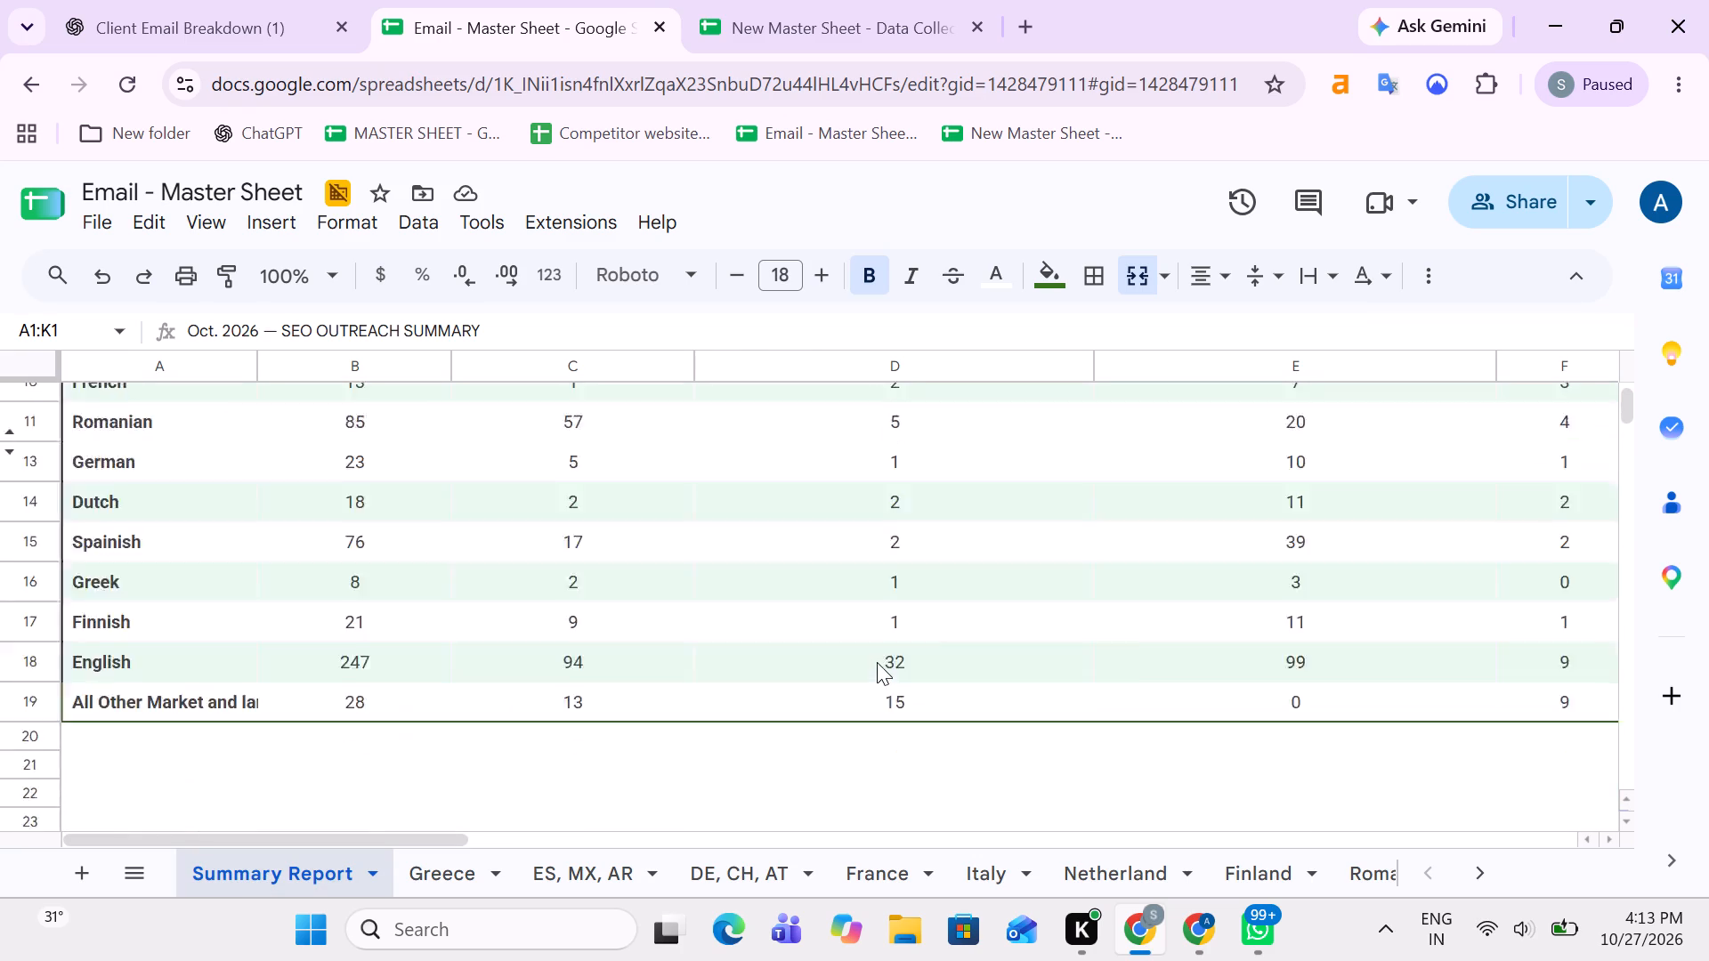
scroll(877, 662, up, 2)
click(817, 634)
key(Left)
key(Left)
key(Right)
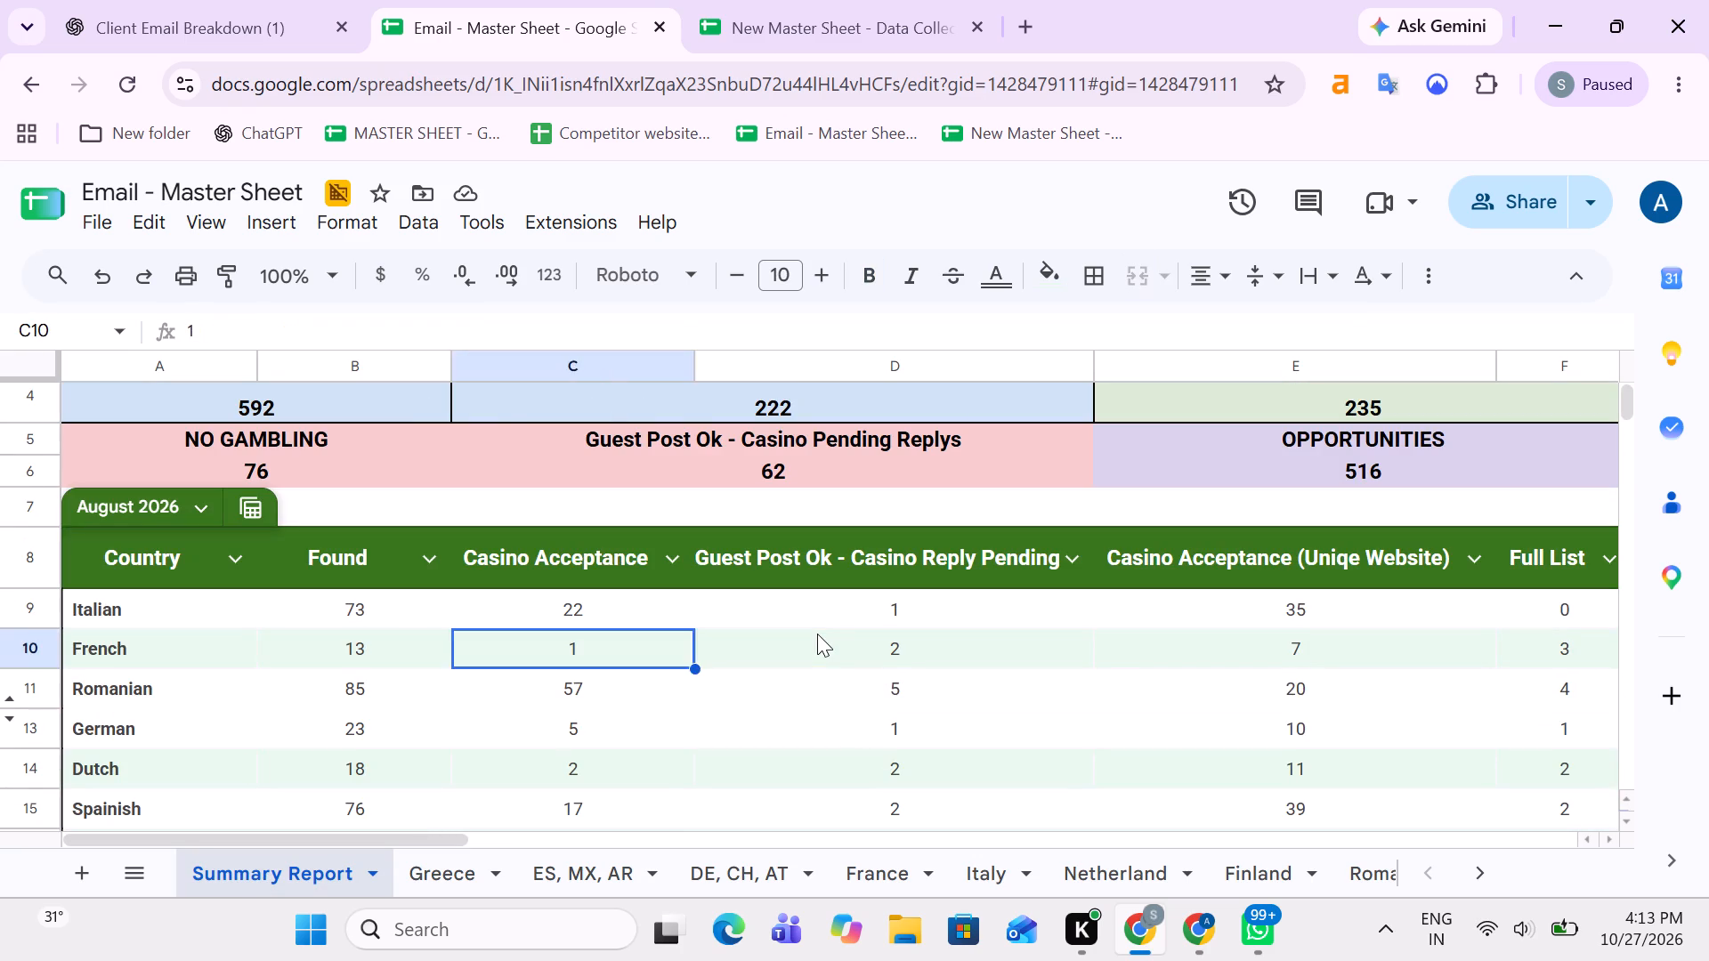
Examine the Total Websites and Casino Acceptance totals and their formulas on the Email - Master Sheet's Summary Report.
key(Left)
key(Right)
key(Left)
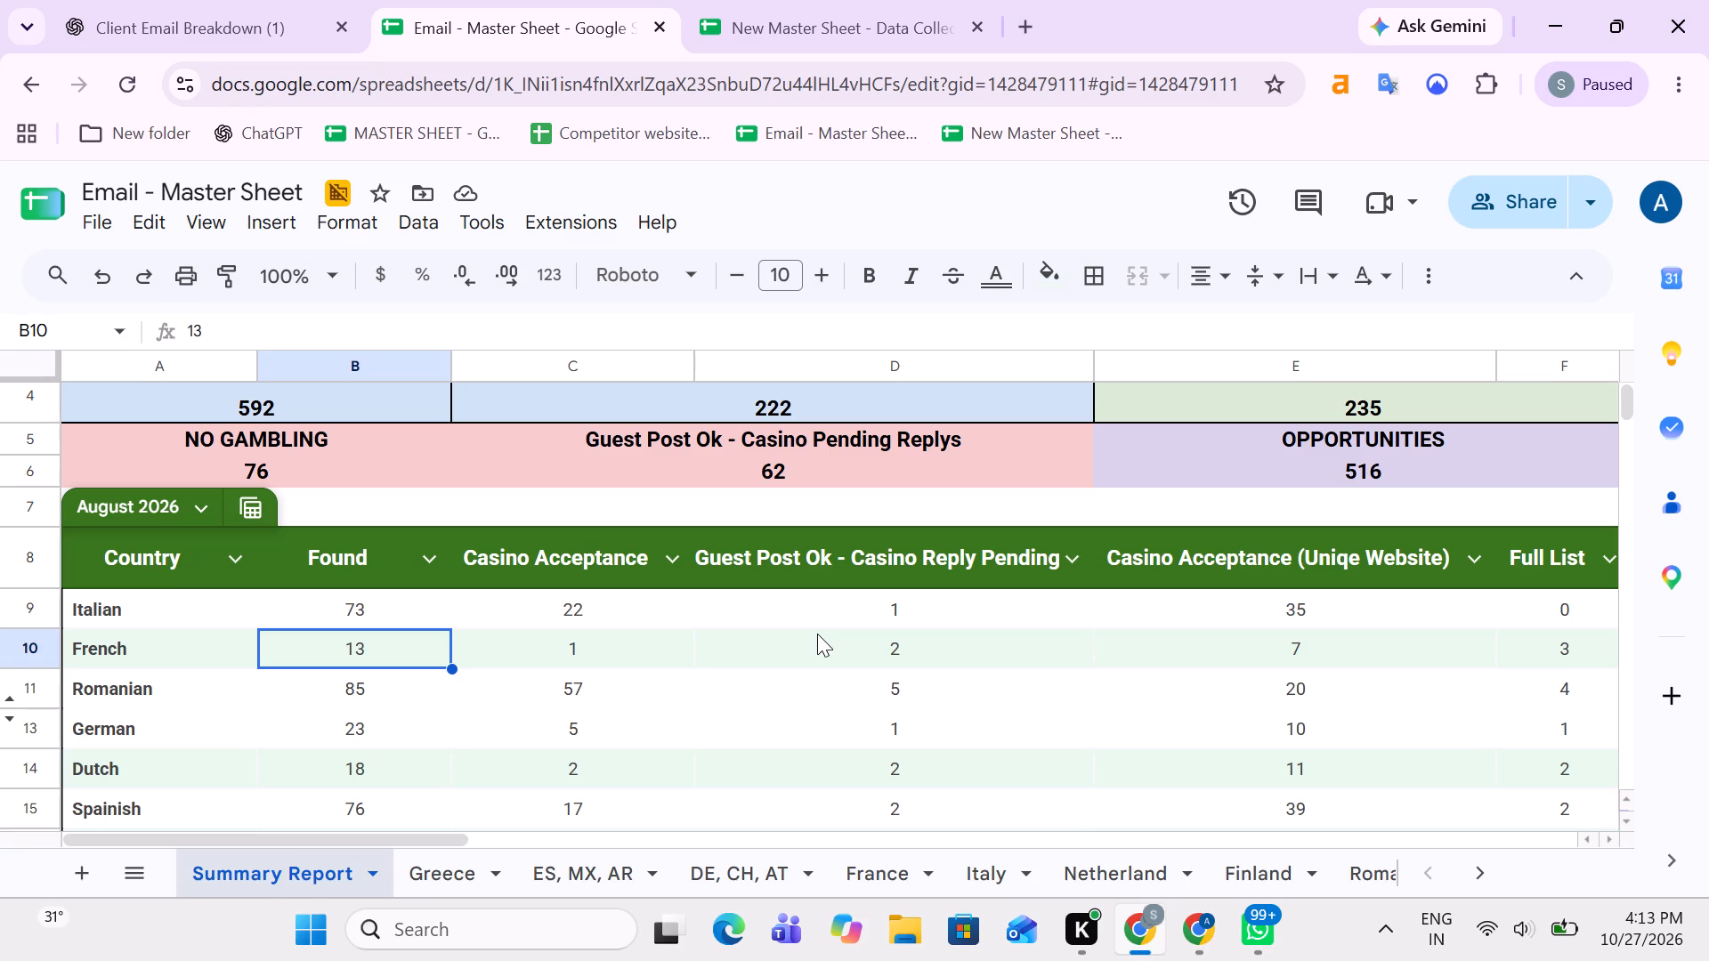
key(Up)
key(Up)
key(Up)
key(Down)
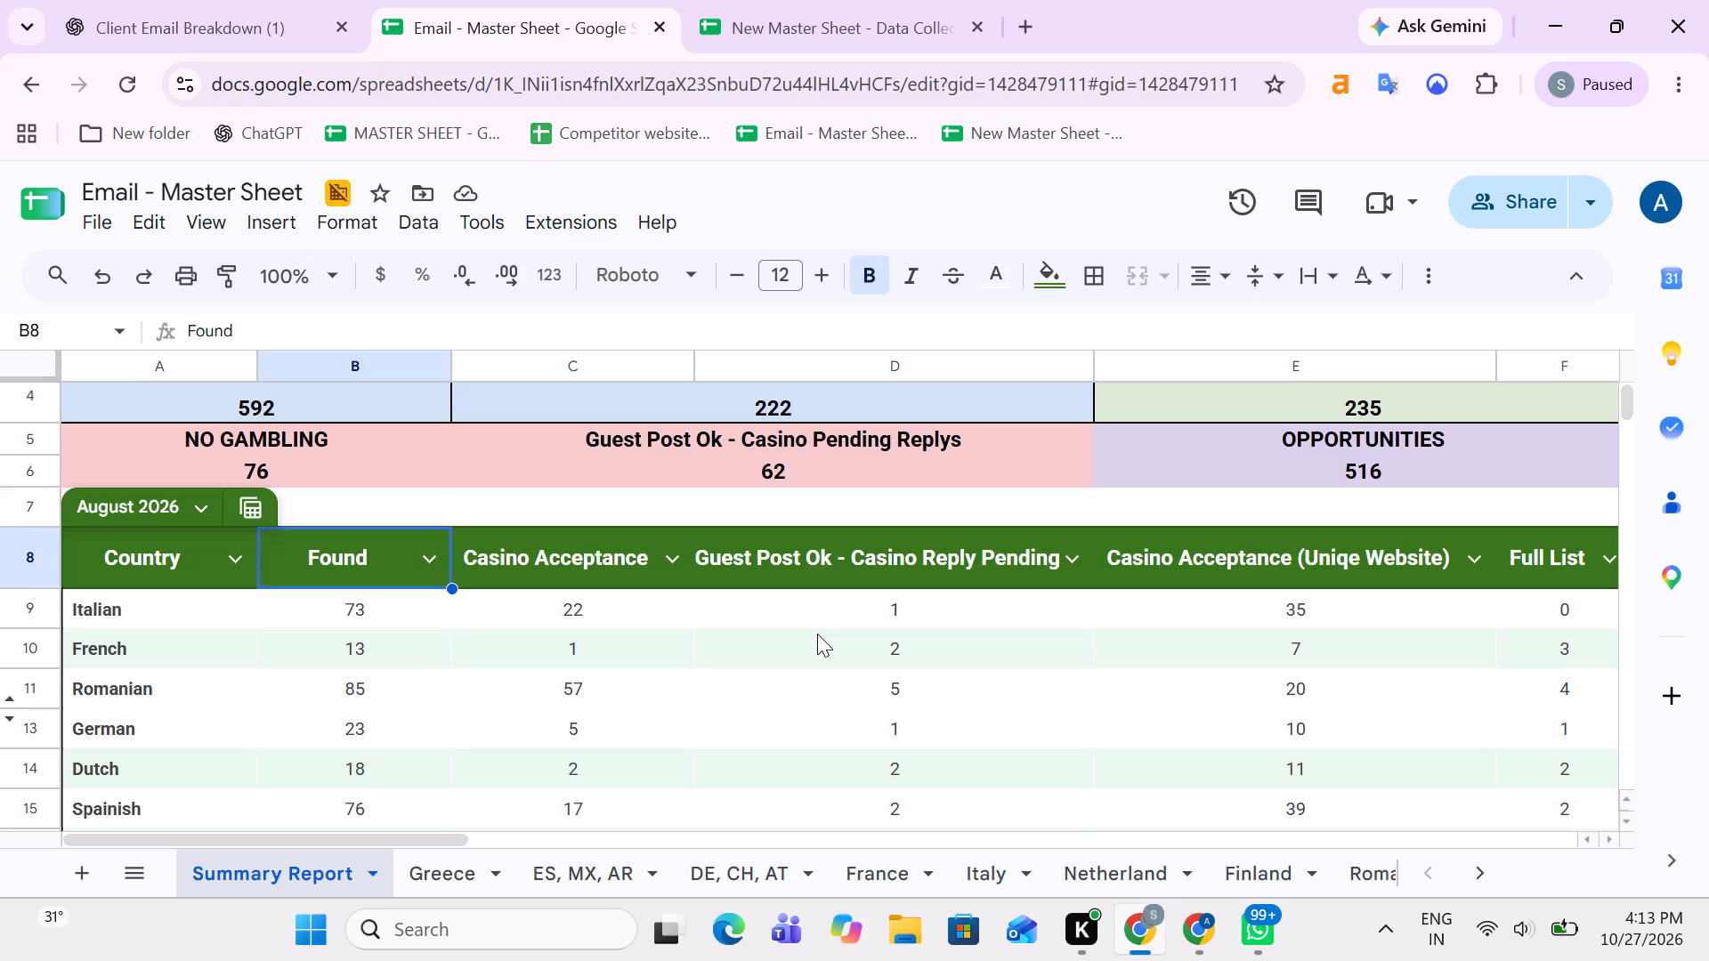
key(Up)
key(Up)
key(Up)
key(Up)
key(Up)
key(Up)
key(Up)
key(Up)
key(Up)
key(Up)
key(Down)
key(Down)
key(Down)
key(Right)
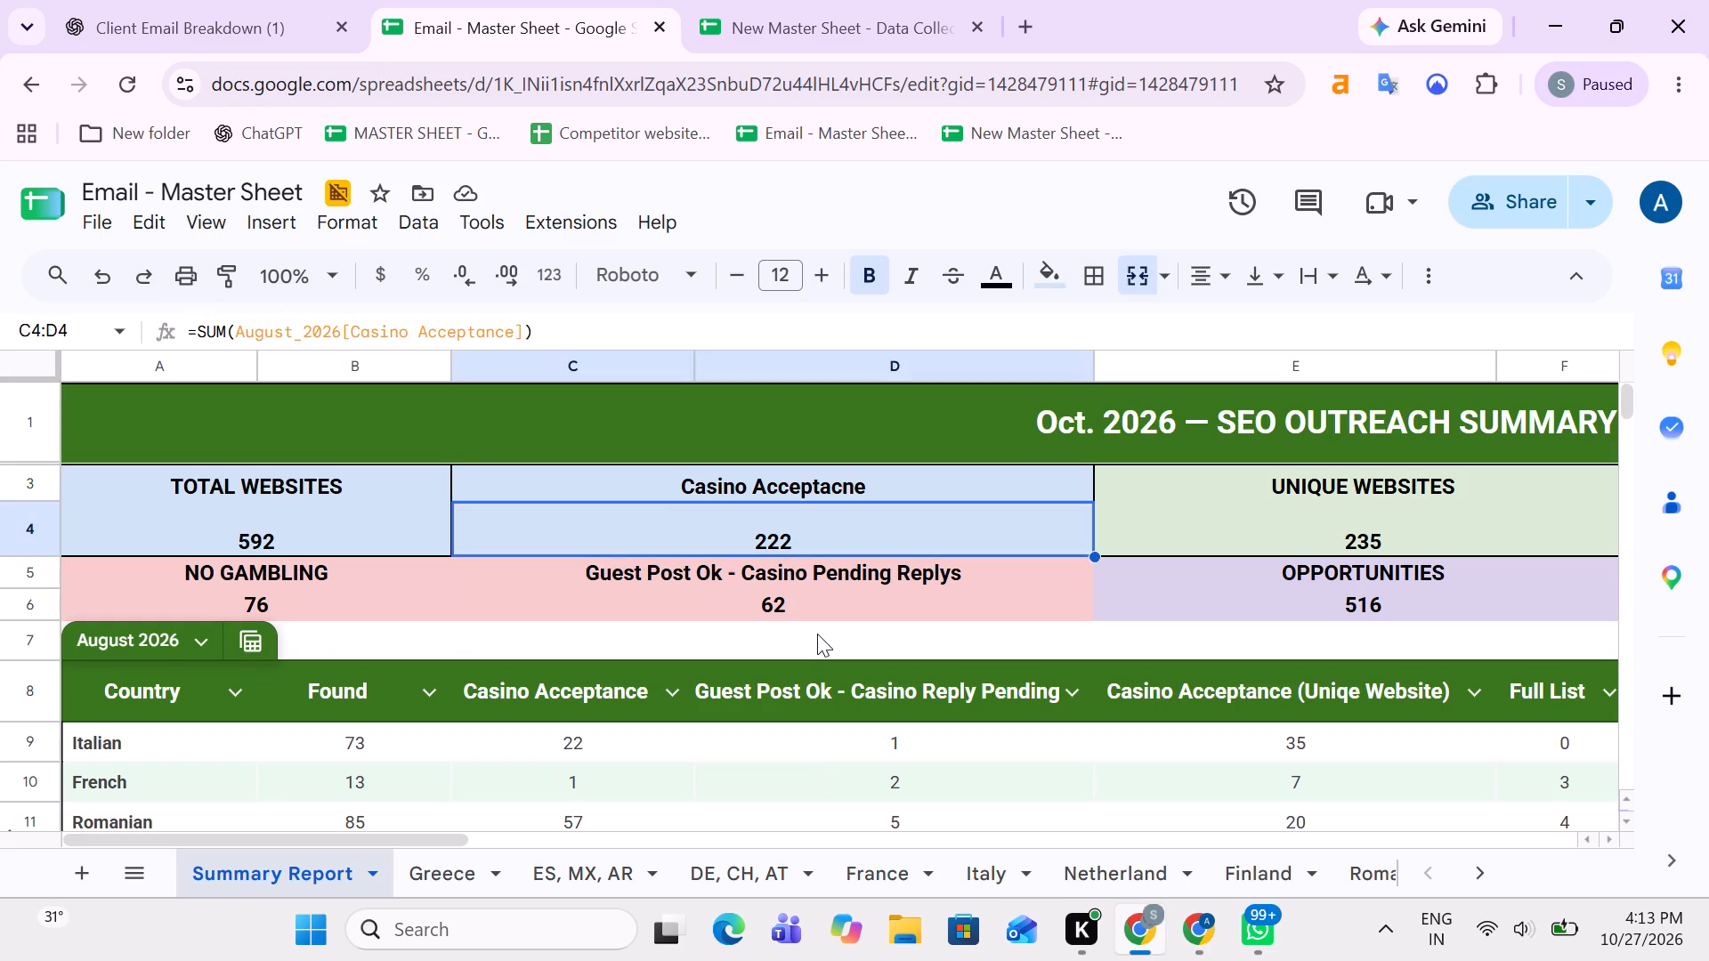
key(Right)
key(Left)
key(Left)
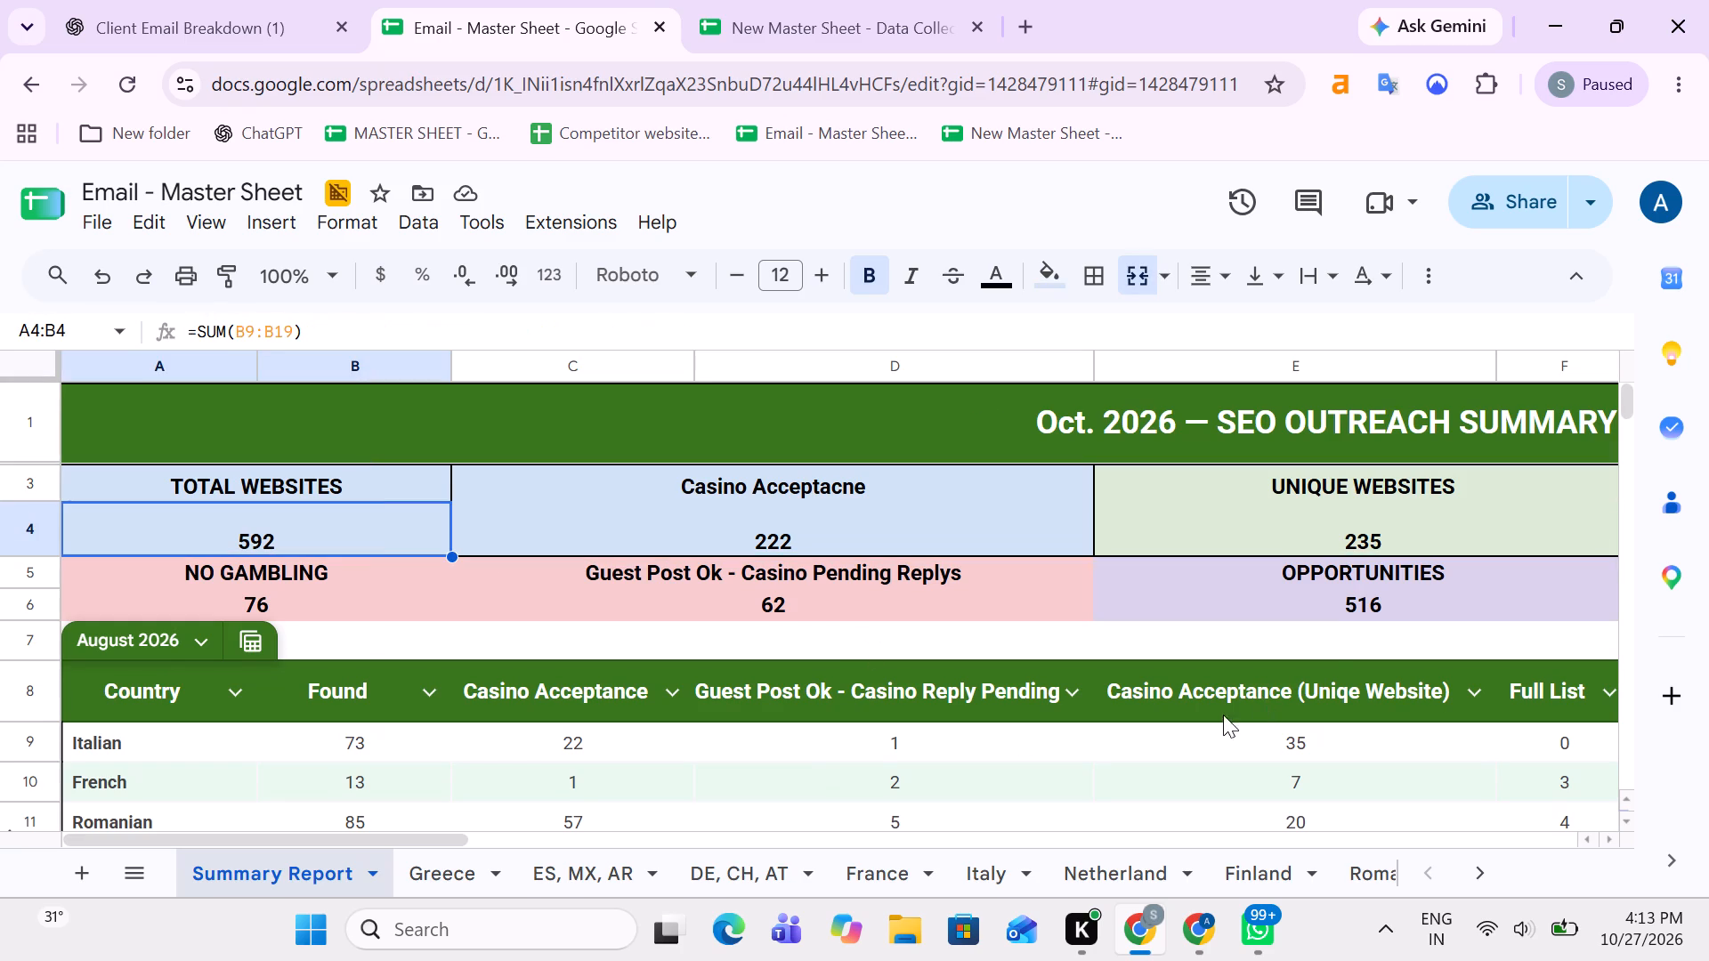
Select the Found counts from Italian through All Other Market to check their sum against Total Websites.
scroll(1261, 638, down, 3)
scroll(765, 577, up, 2)
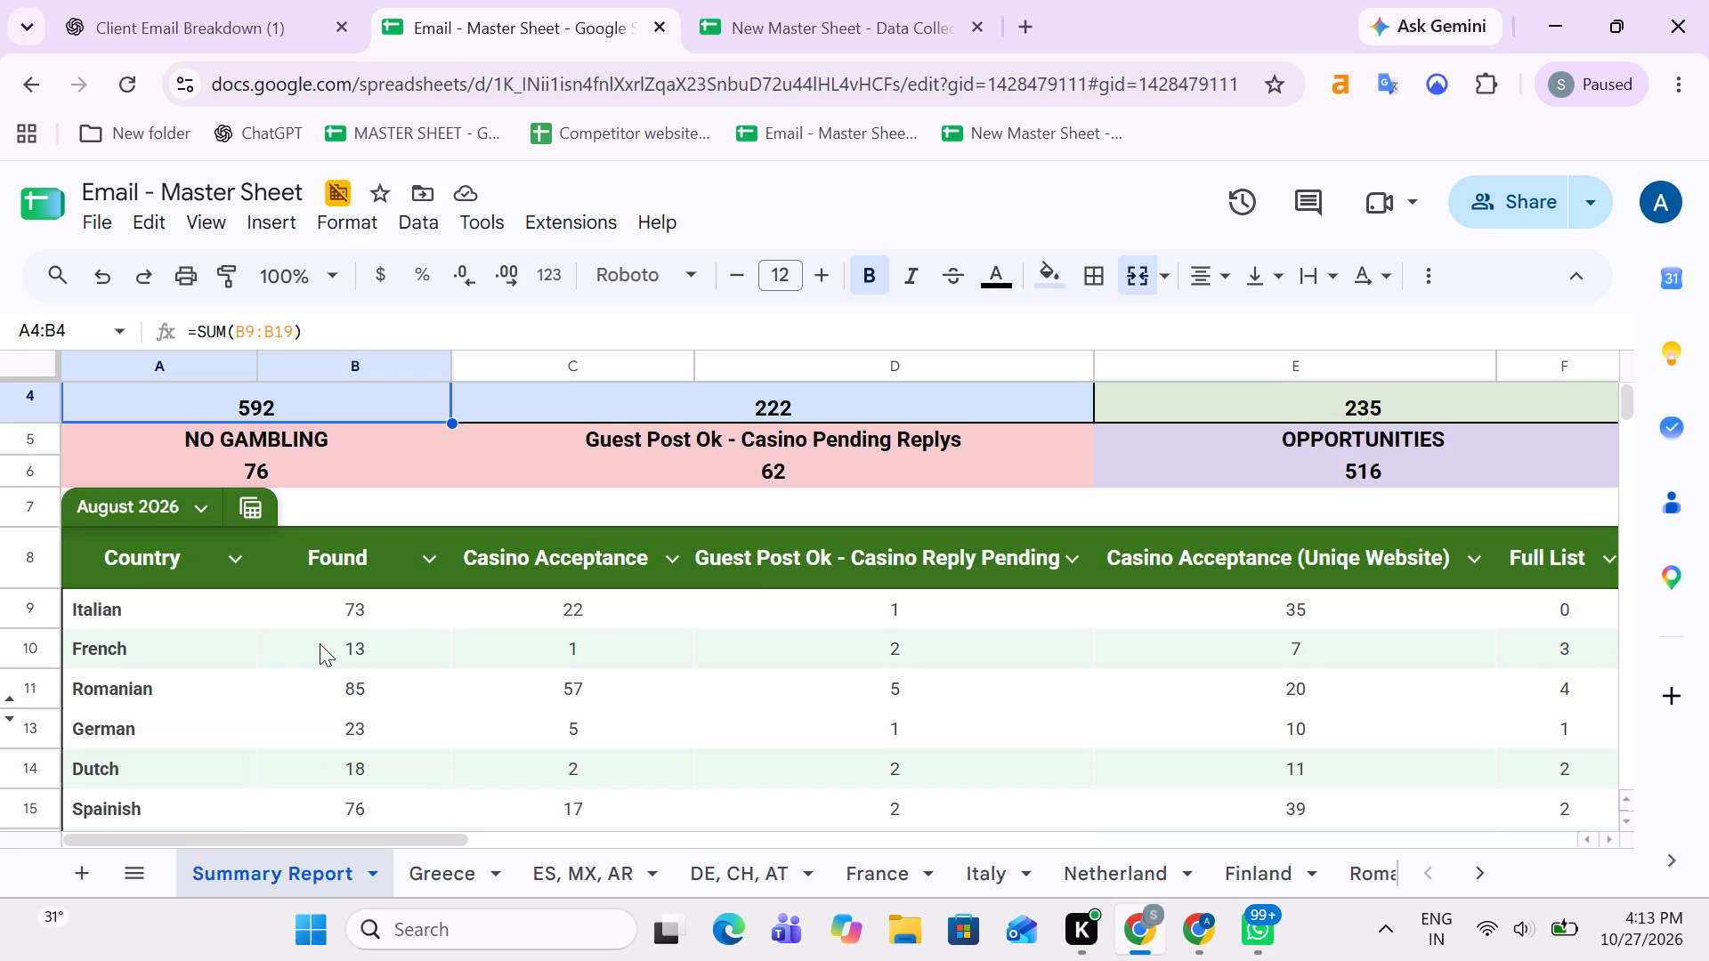
click(425, 608)
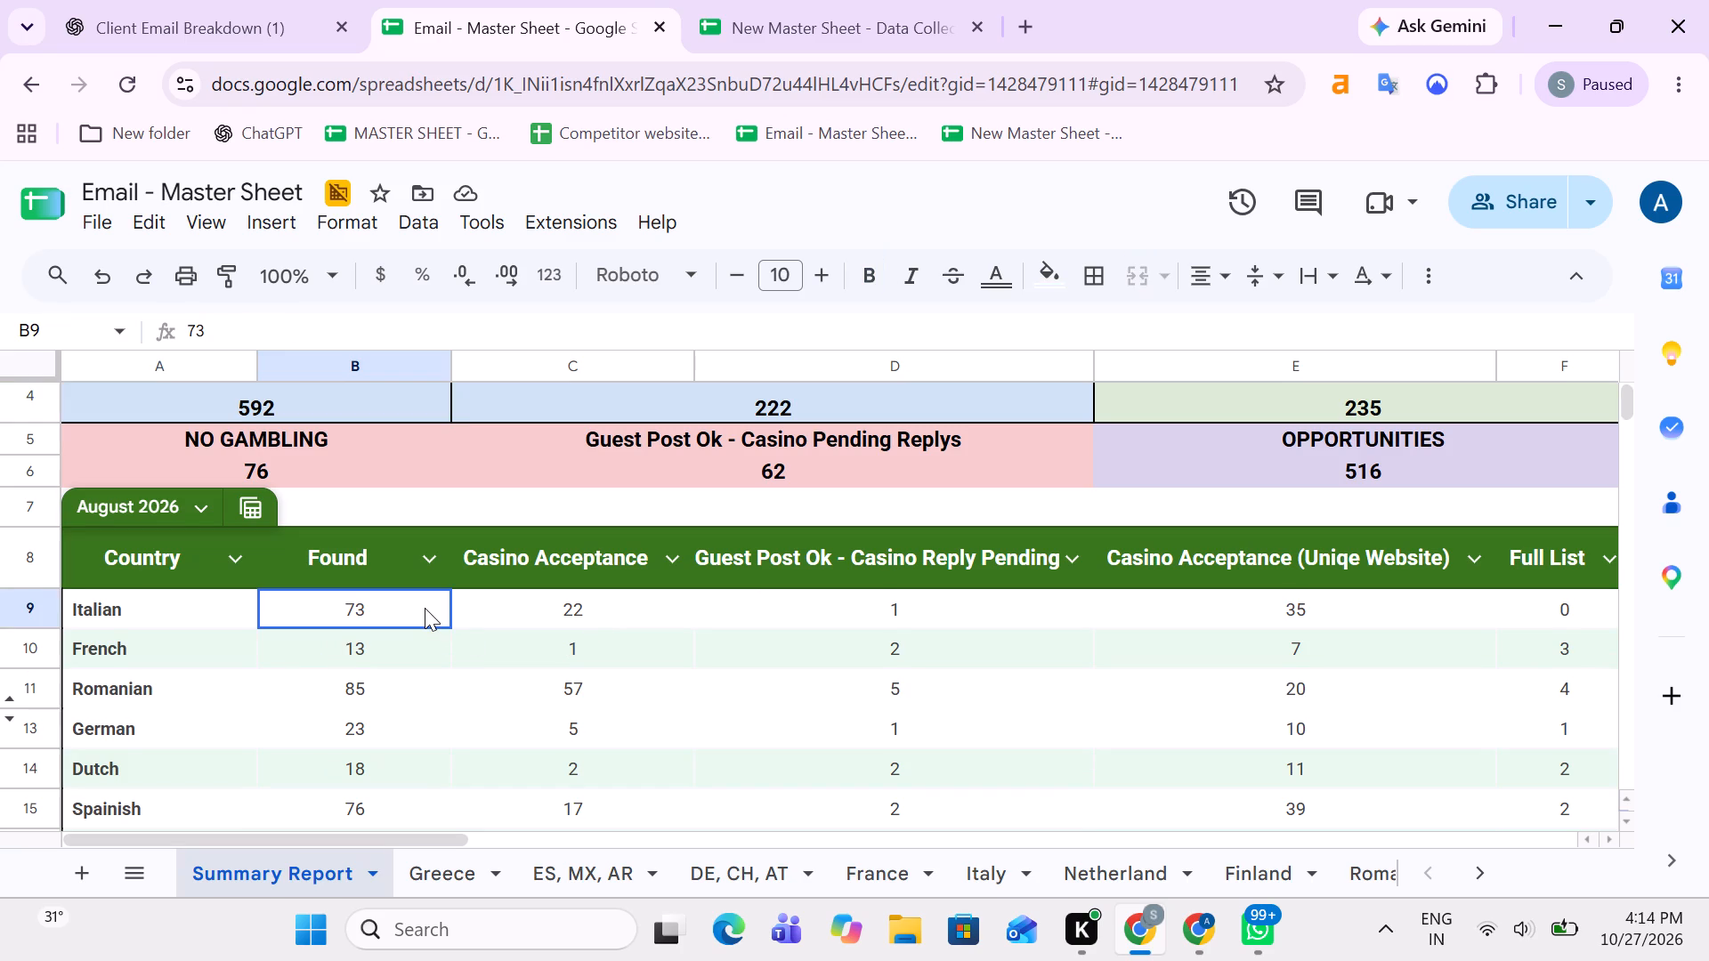
key(ctrl+shift+Down)
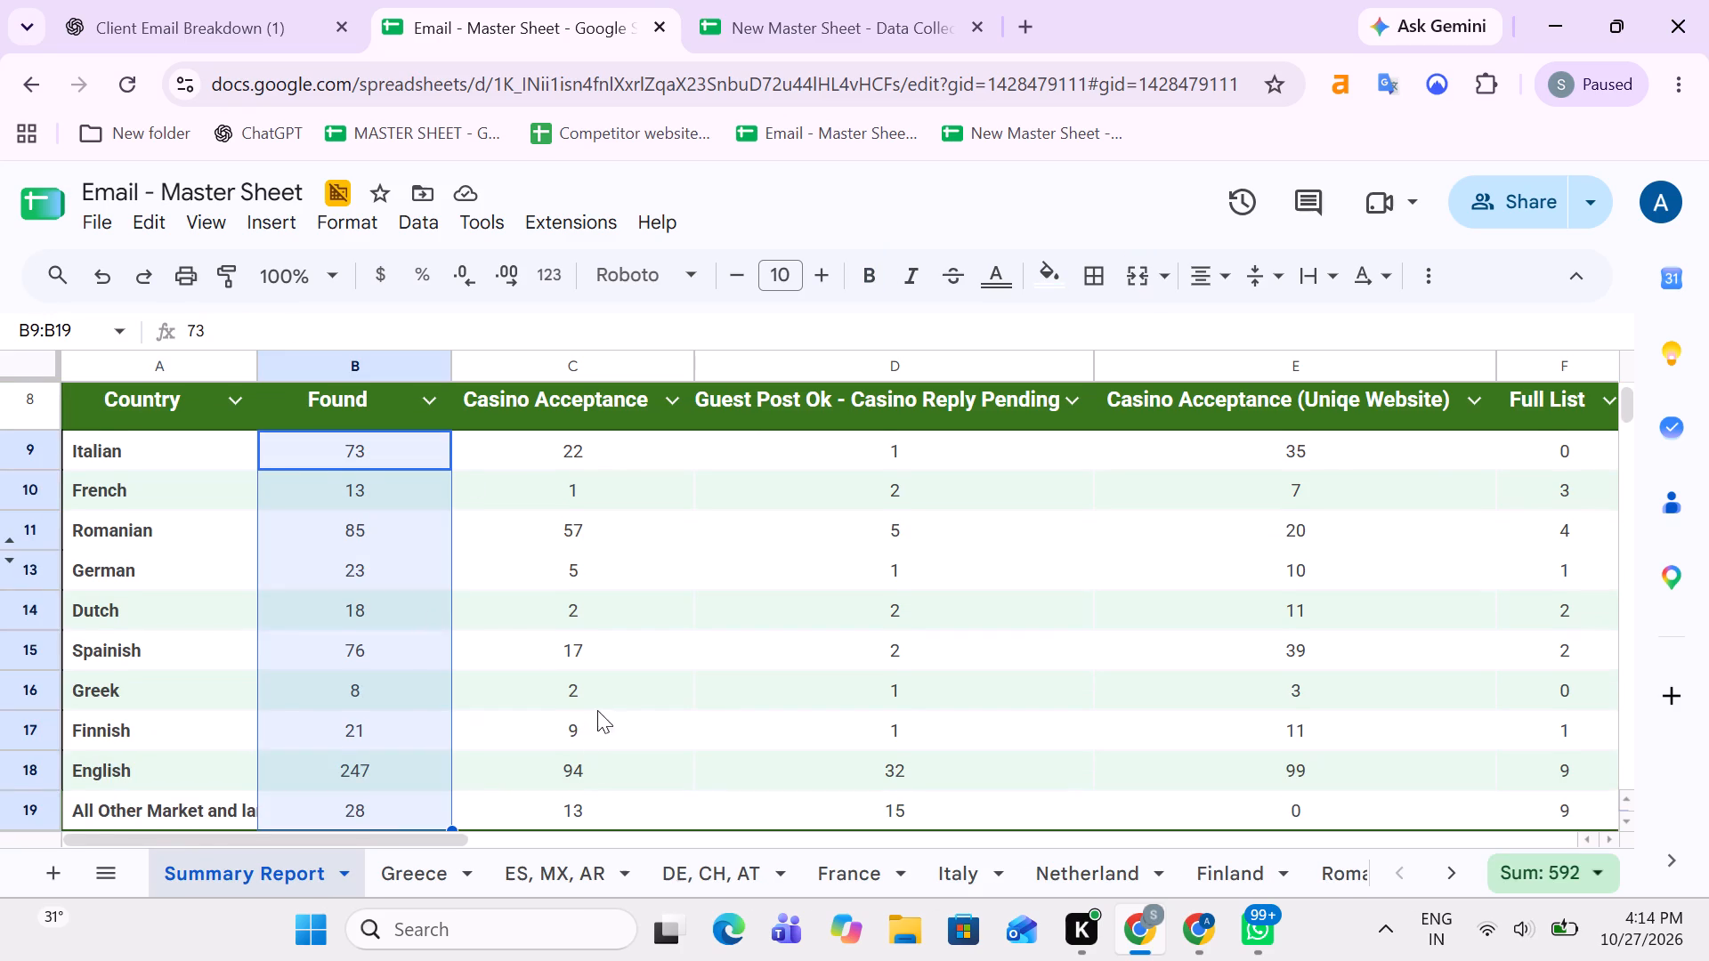
scroll(628, 669, up, 3)
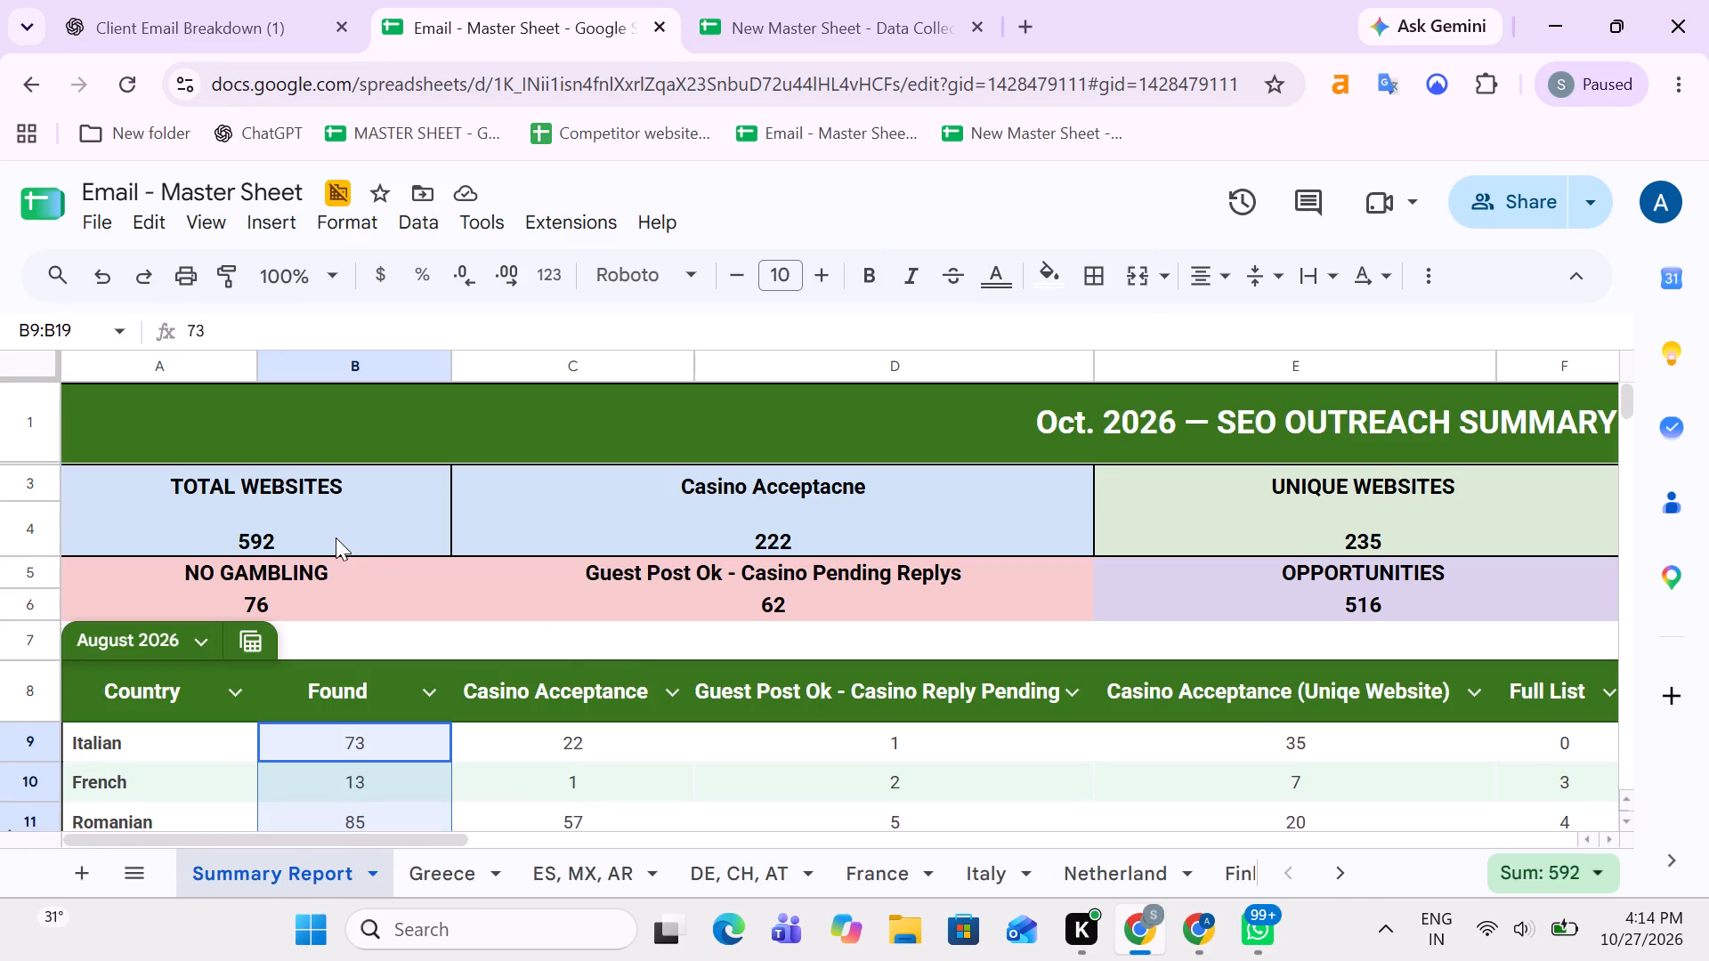
Review the overall totals and their formulas from Total Websites across to Full List.
click(328, 529)
key(Right)
key(Right)
key(Right)
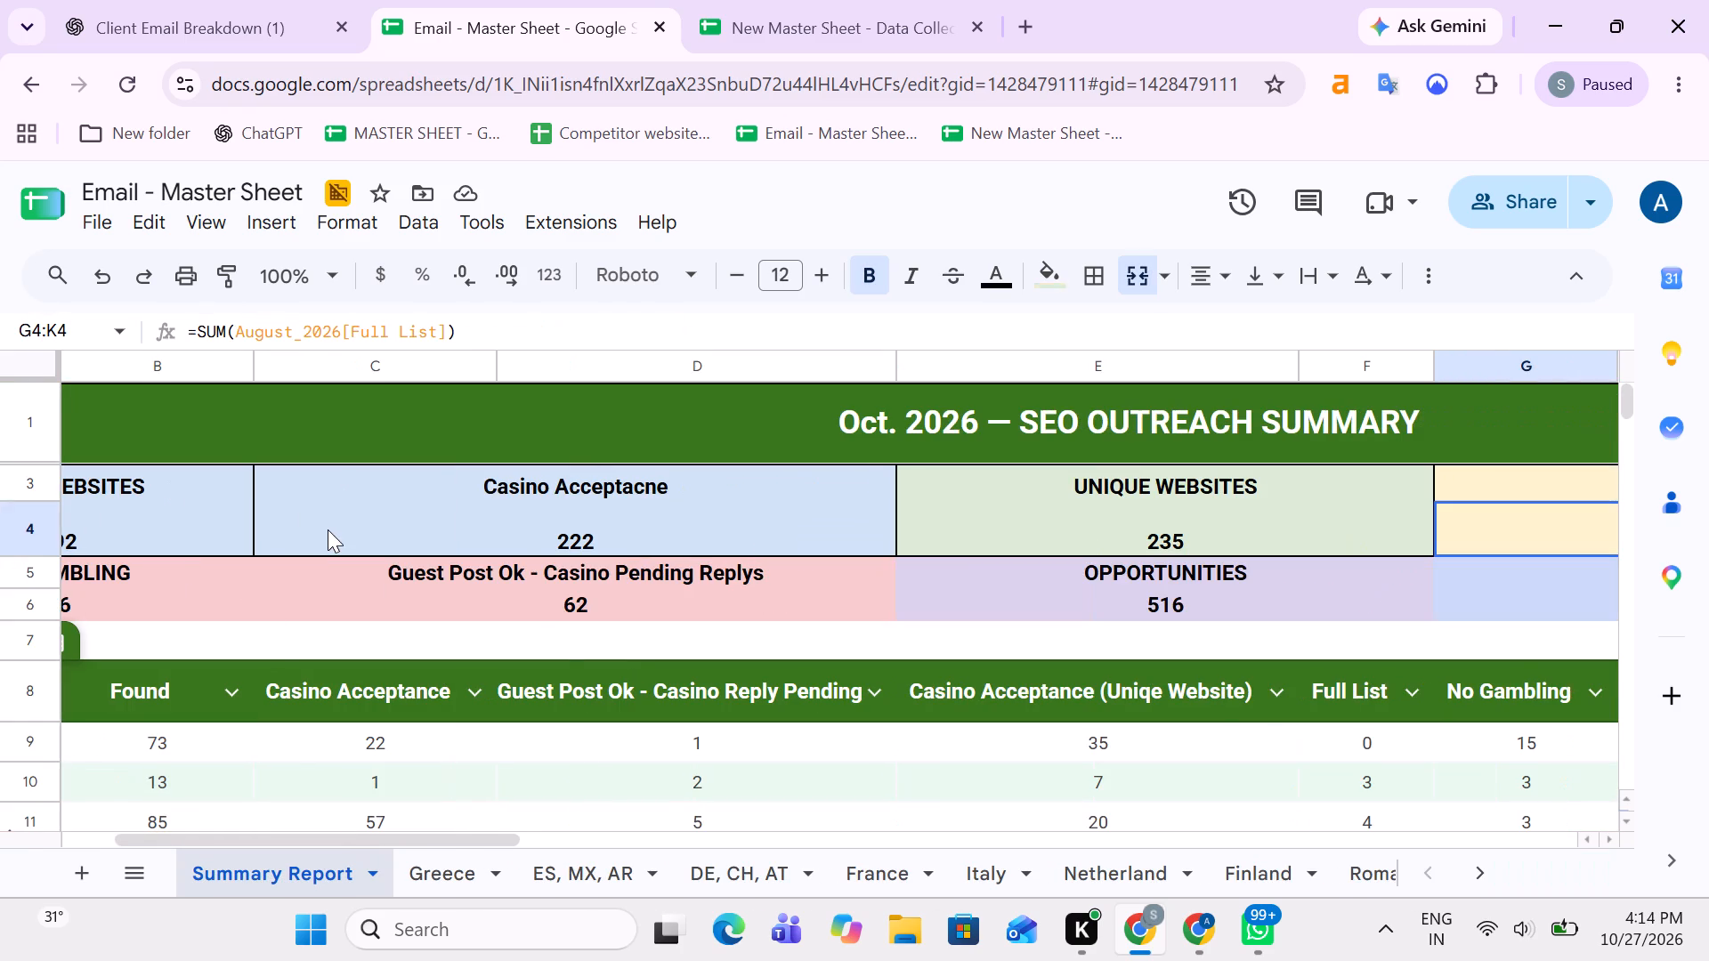
key(Right)
key(Left)
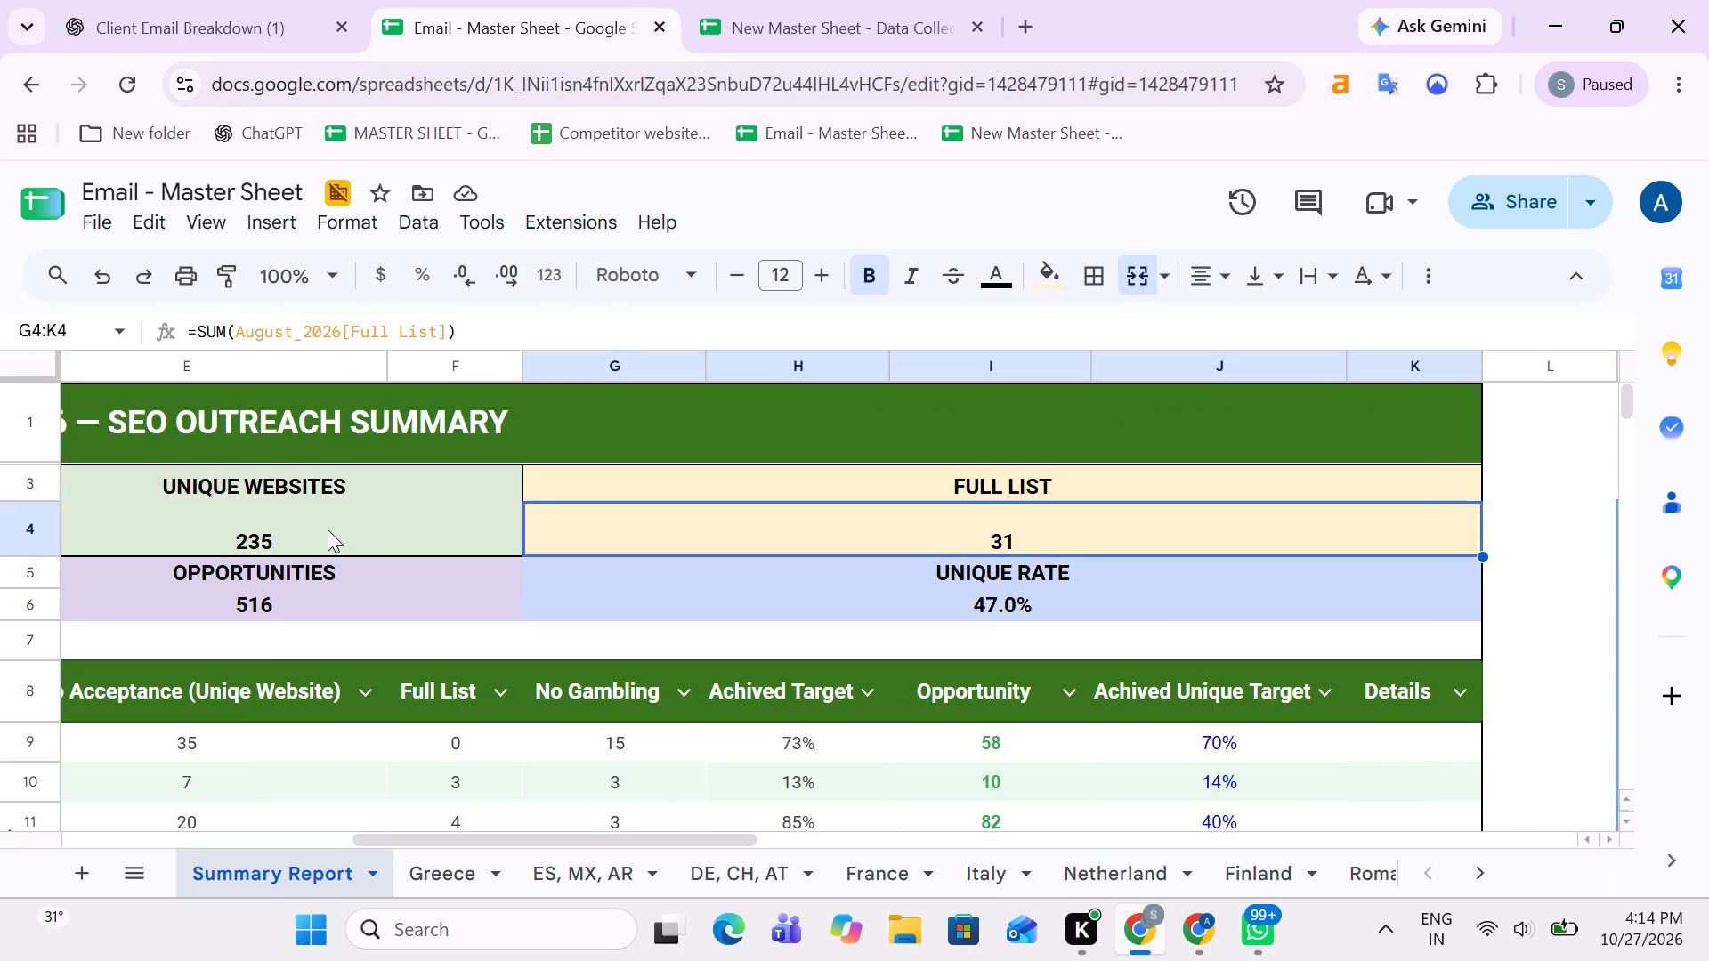
key(Left)
key(Left)
key(Left)
key(Left)
key(Left)
key(Left)
key(Left)
key(Left)
key(Left)
key(Left)
key(Left)
key(Left)
key(Left)
key(Left)
key(Left)
key(Left)
key(Left)
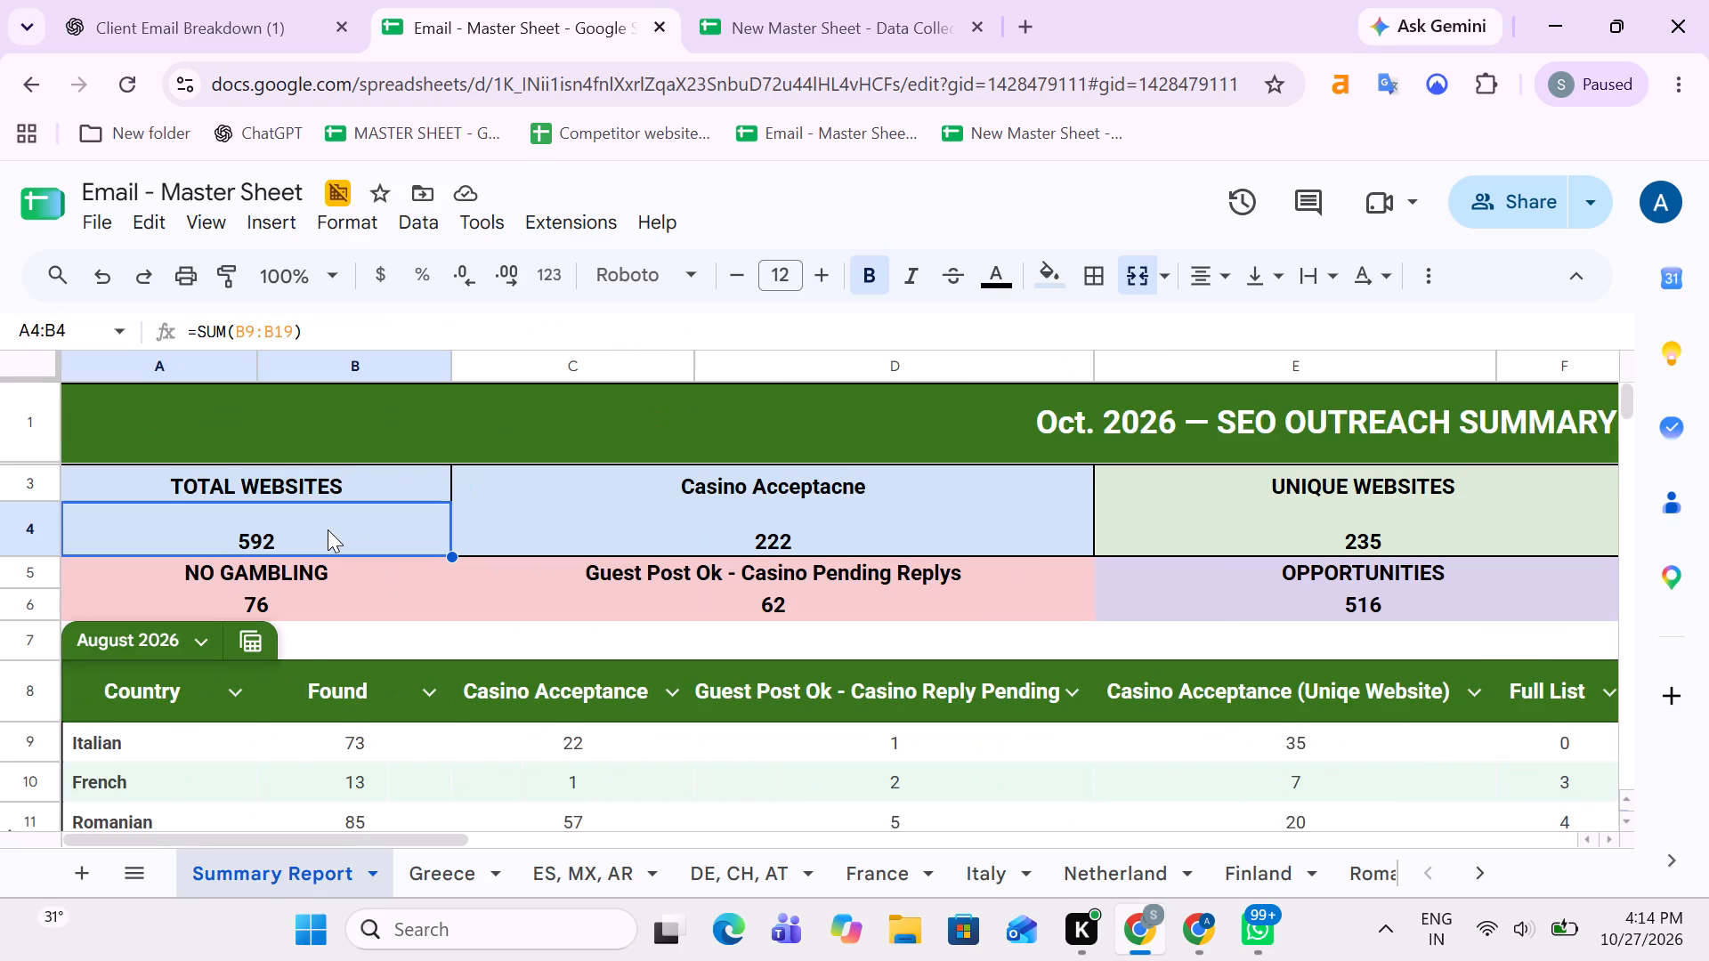
Read through the Found counts in the August 2026 table, from the Italian row to the English row.
key(Down)
key(Down)
key(Down)
key(Down)
key(Down)
key(Down)
key(Right)
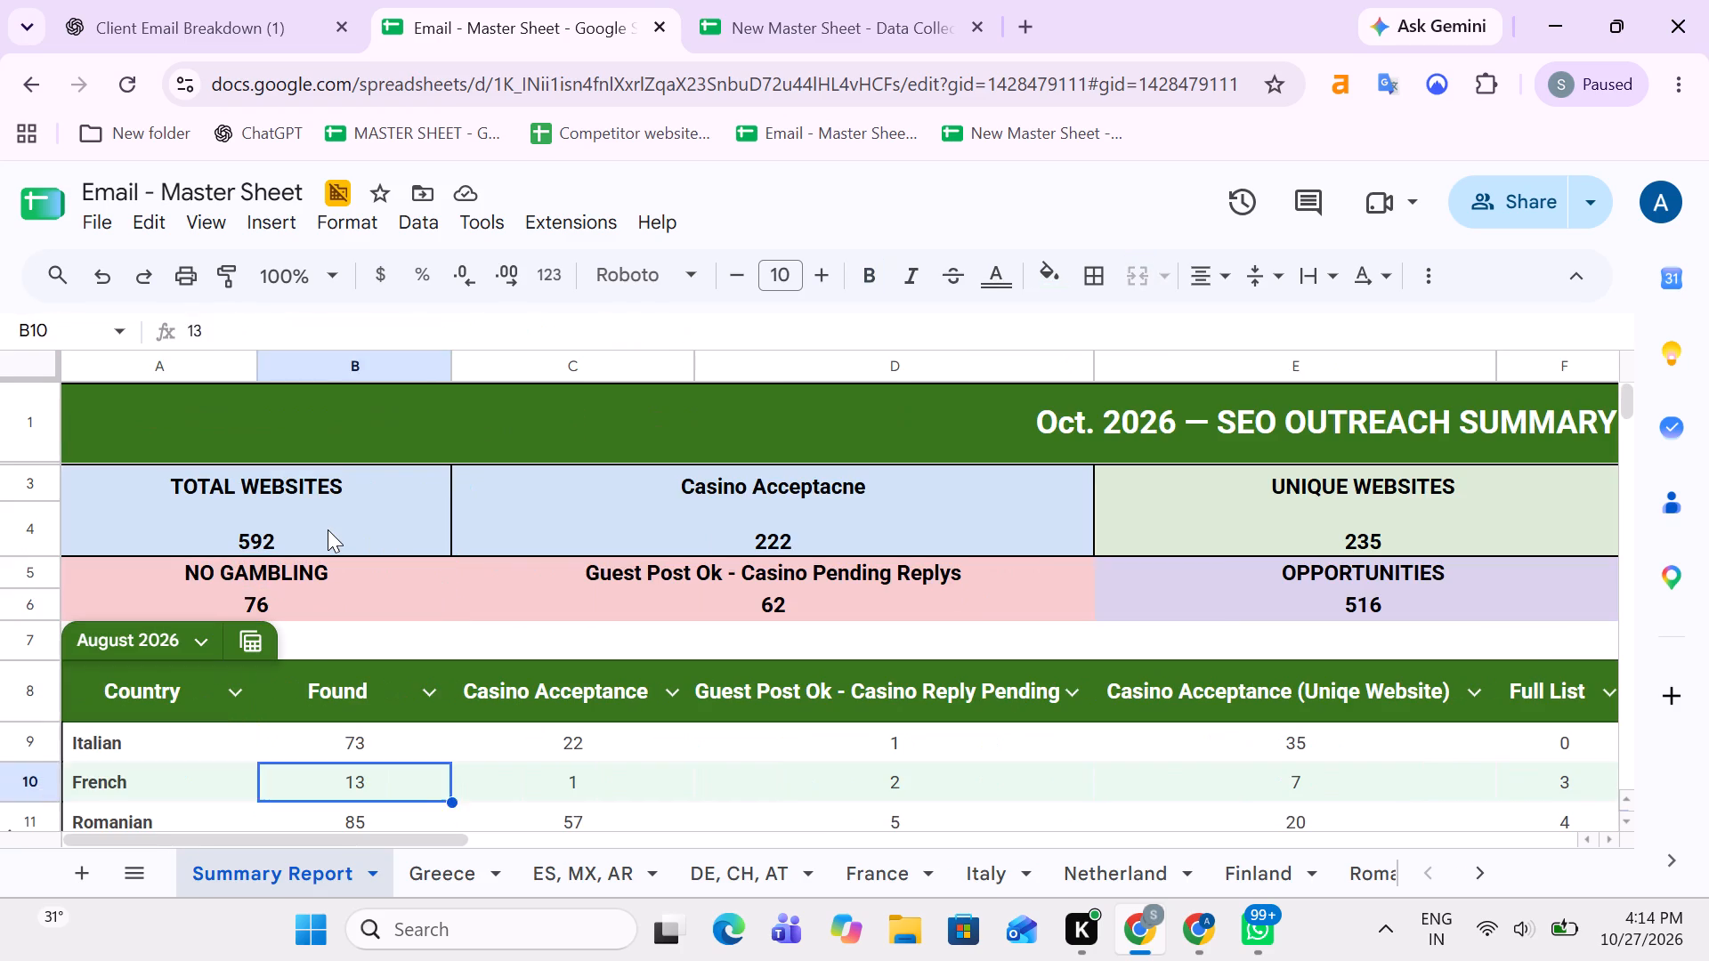
key(Right)
key(Up)
key(Left)
key(Down)
key(Down)
key(Down)
key(Down)
key(Down)
key(Down)
key(Down)
key(Down)
key(Down)
key(Down)
key(Down)
key(Down)
key(Up)
key(Up)
key(Up)
key(Up)
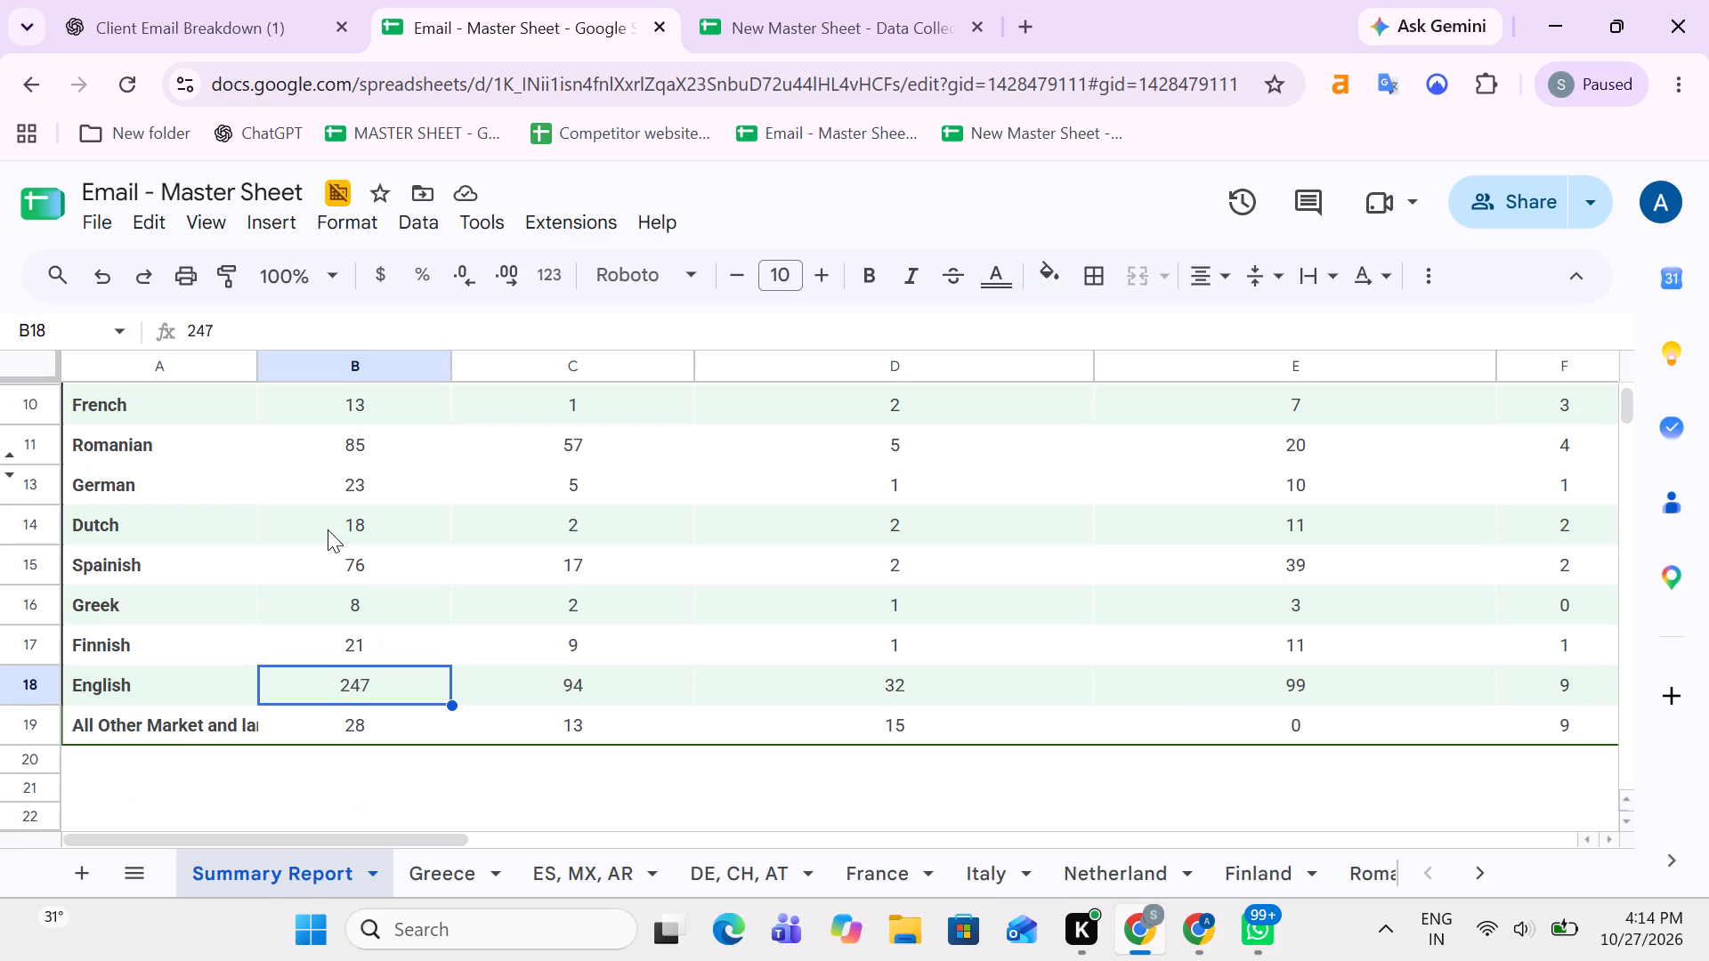
Check the sum of the English row's Casino Acceptance and Casino Acceptance (Uniqe Website) counts.
key(Right)
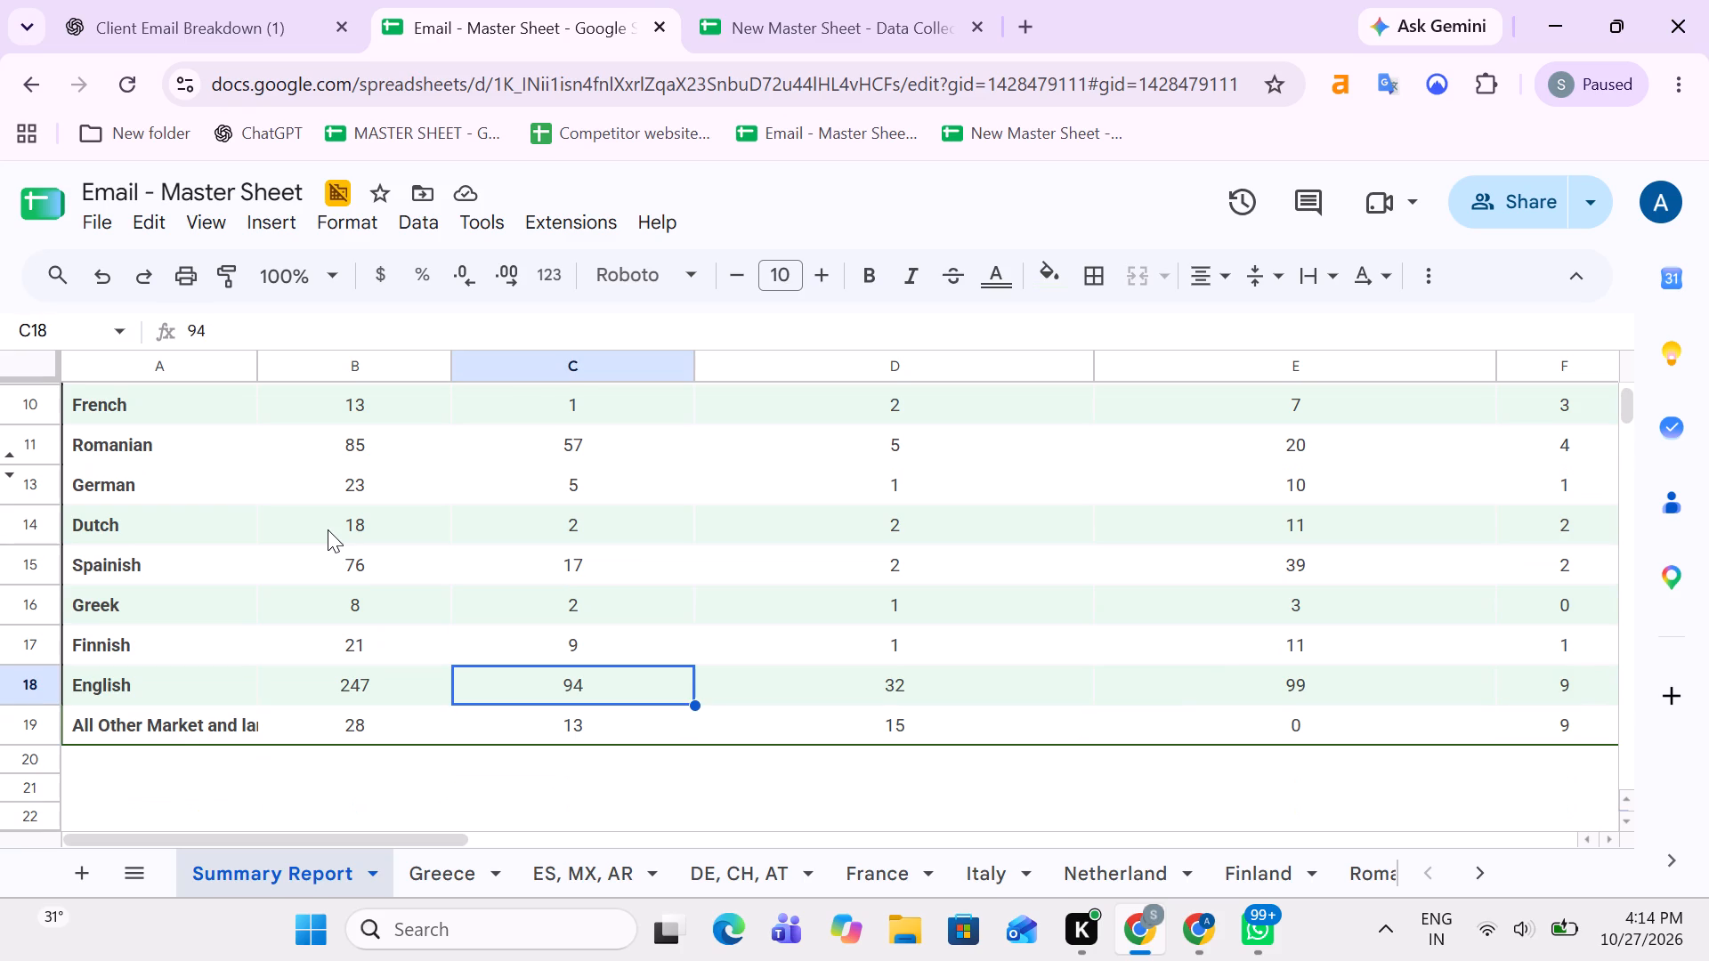
ctrl+click(1304, 690)
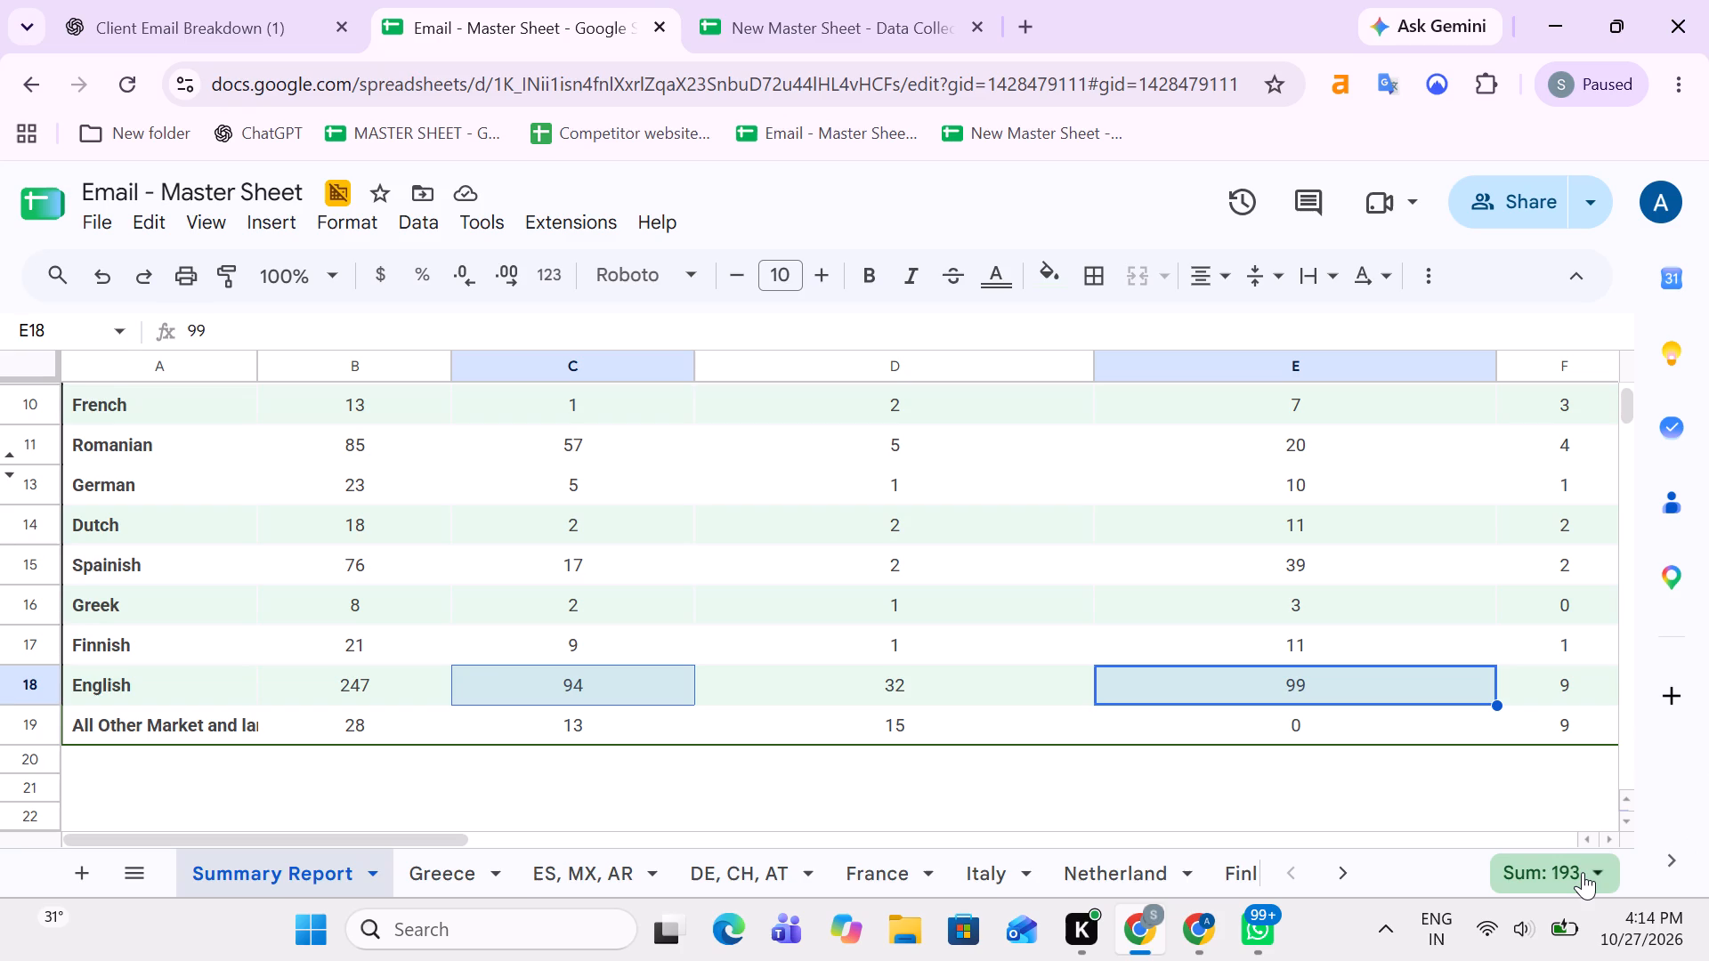
click(875, 599)
Check the combined sum of the overall Casino Acceptance and Unique Websites totals.
scroll(875, 599, up, 16)
click(792, 535)
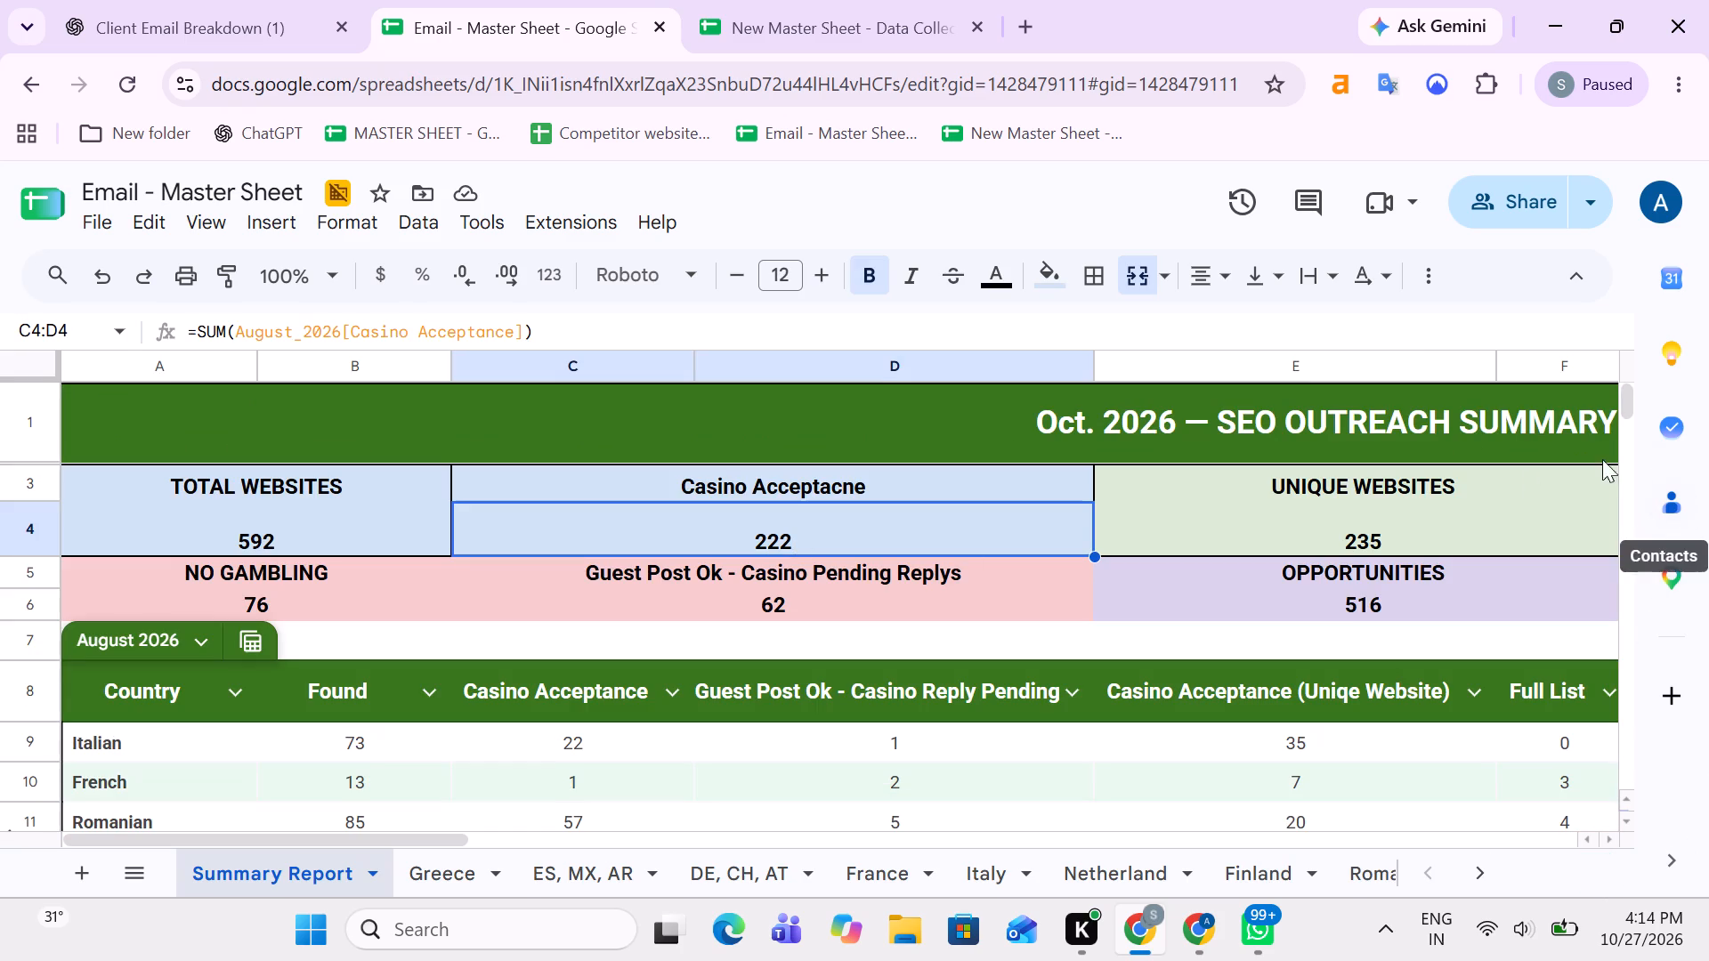
ctrl+click(1389, 531)
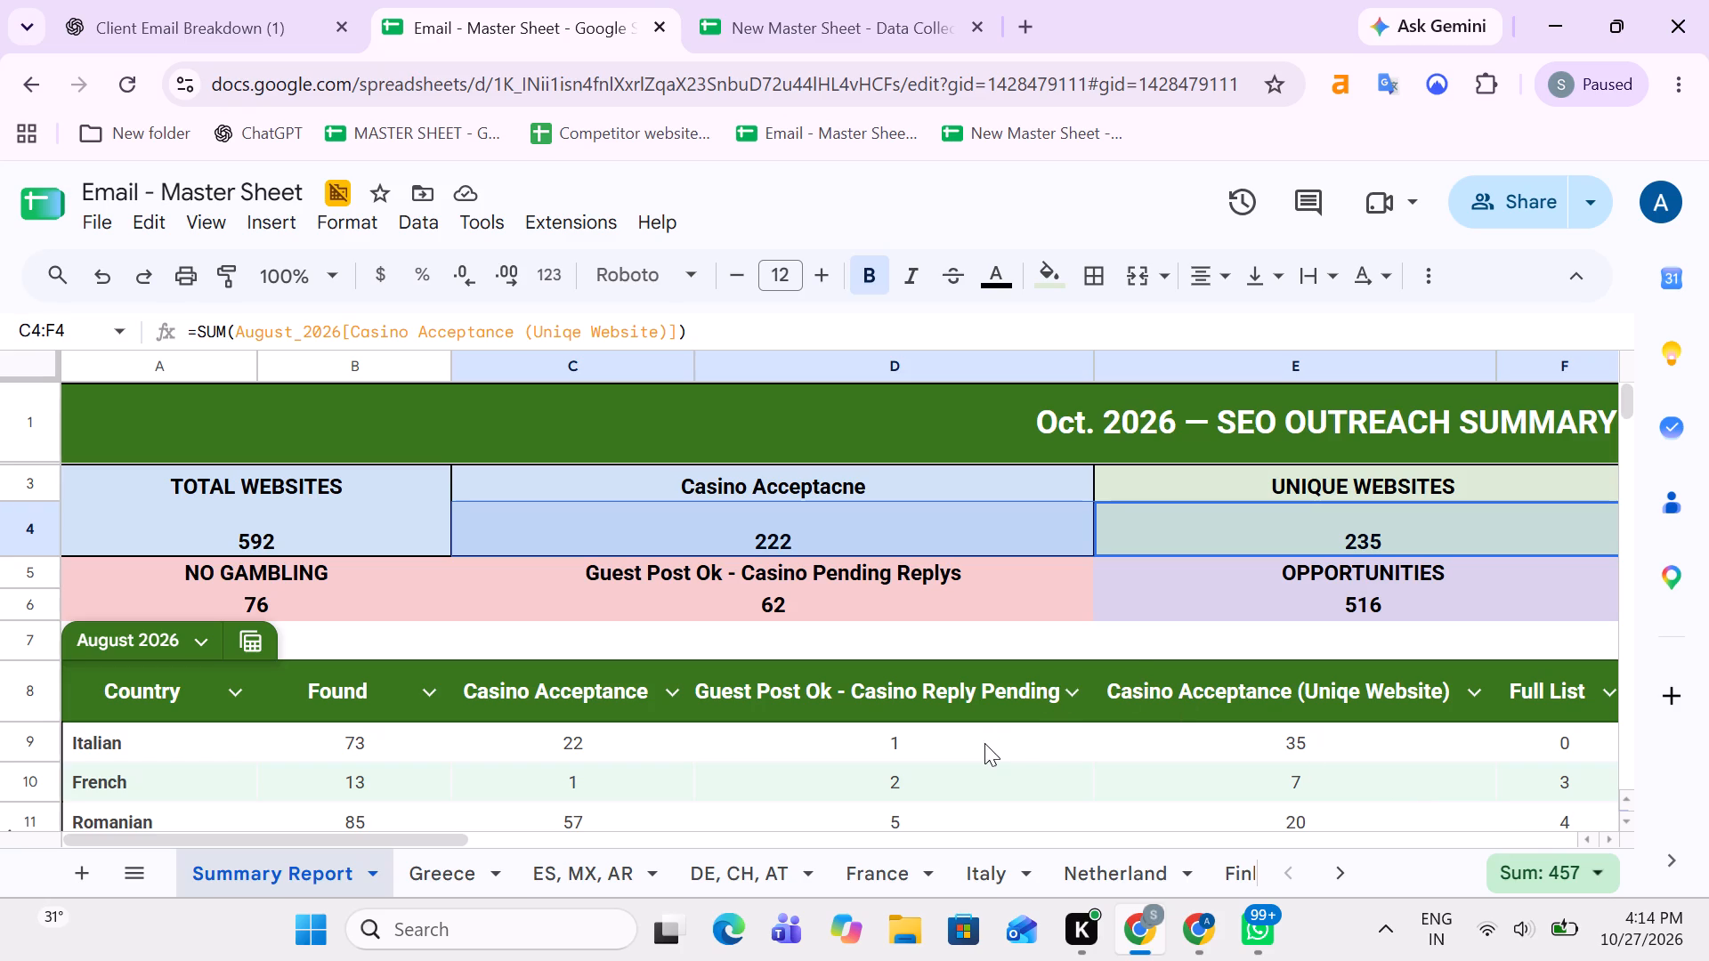
Compare the country rows' counts, focusing on Dutch Casino Acceptance and Casino Acceptance (Uniqe Website).
click(960, 748)
scroll(958, 749, down, 2)
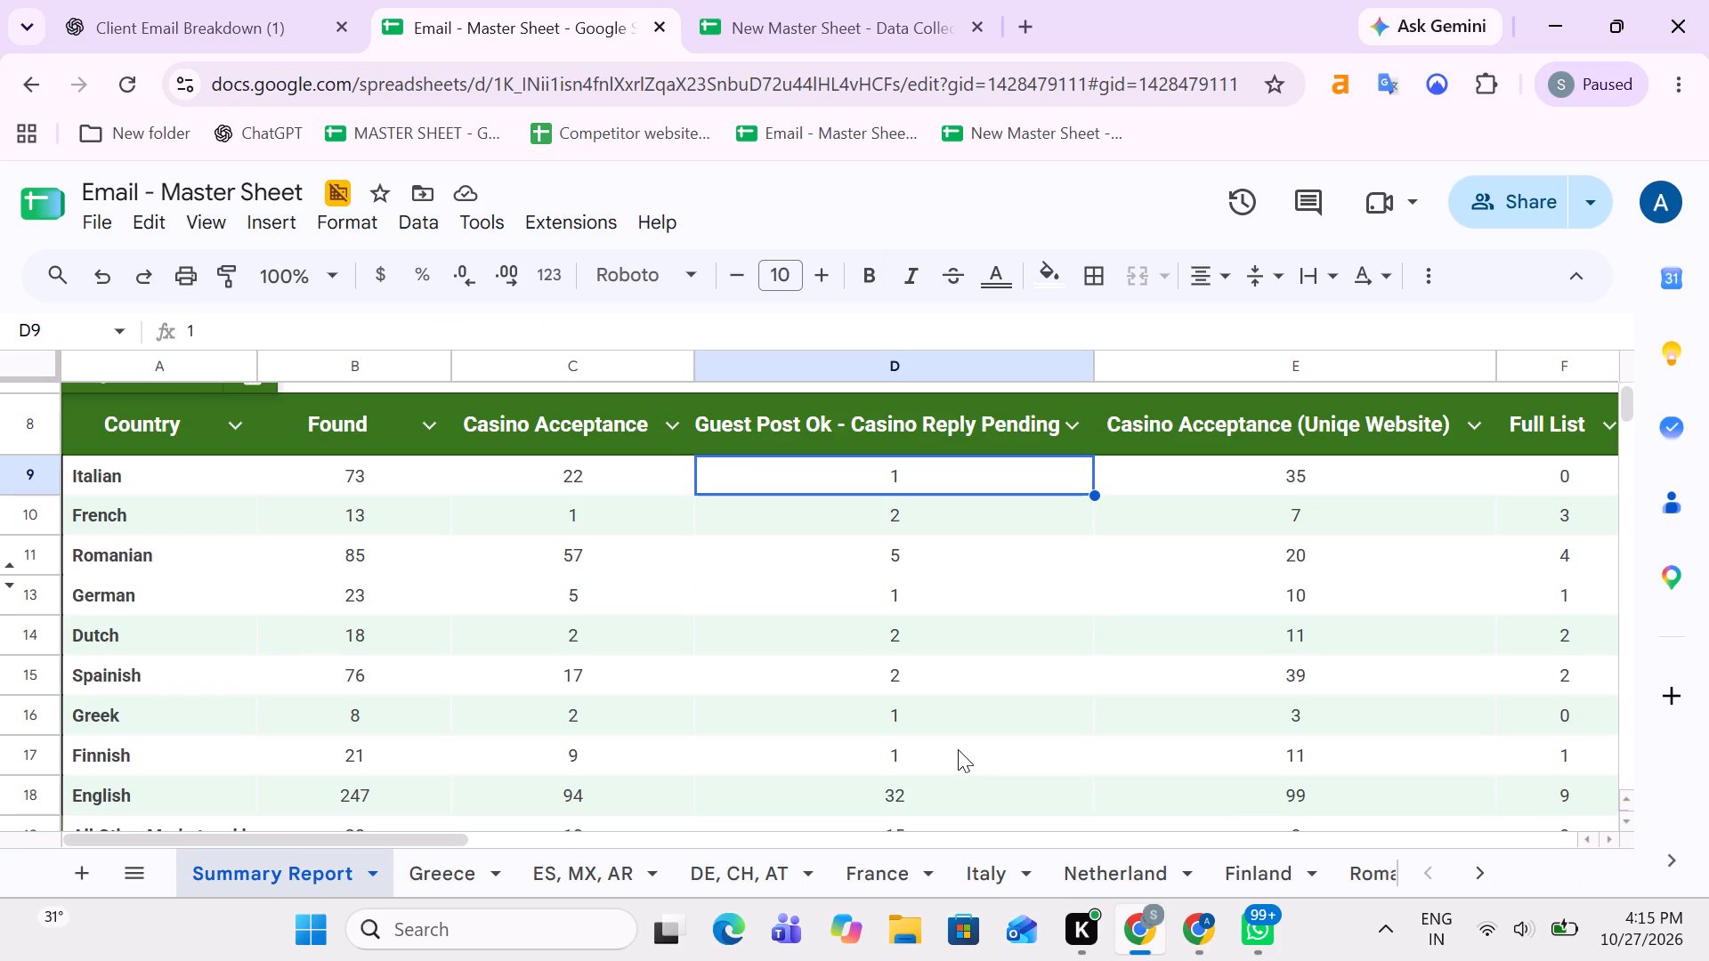
click(868, 0)
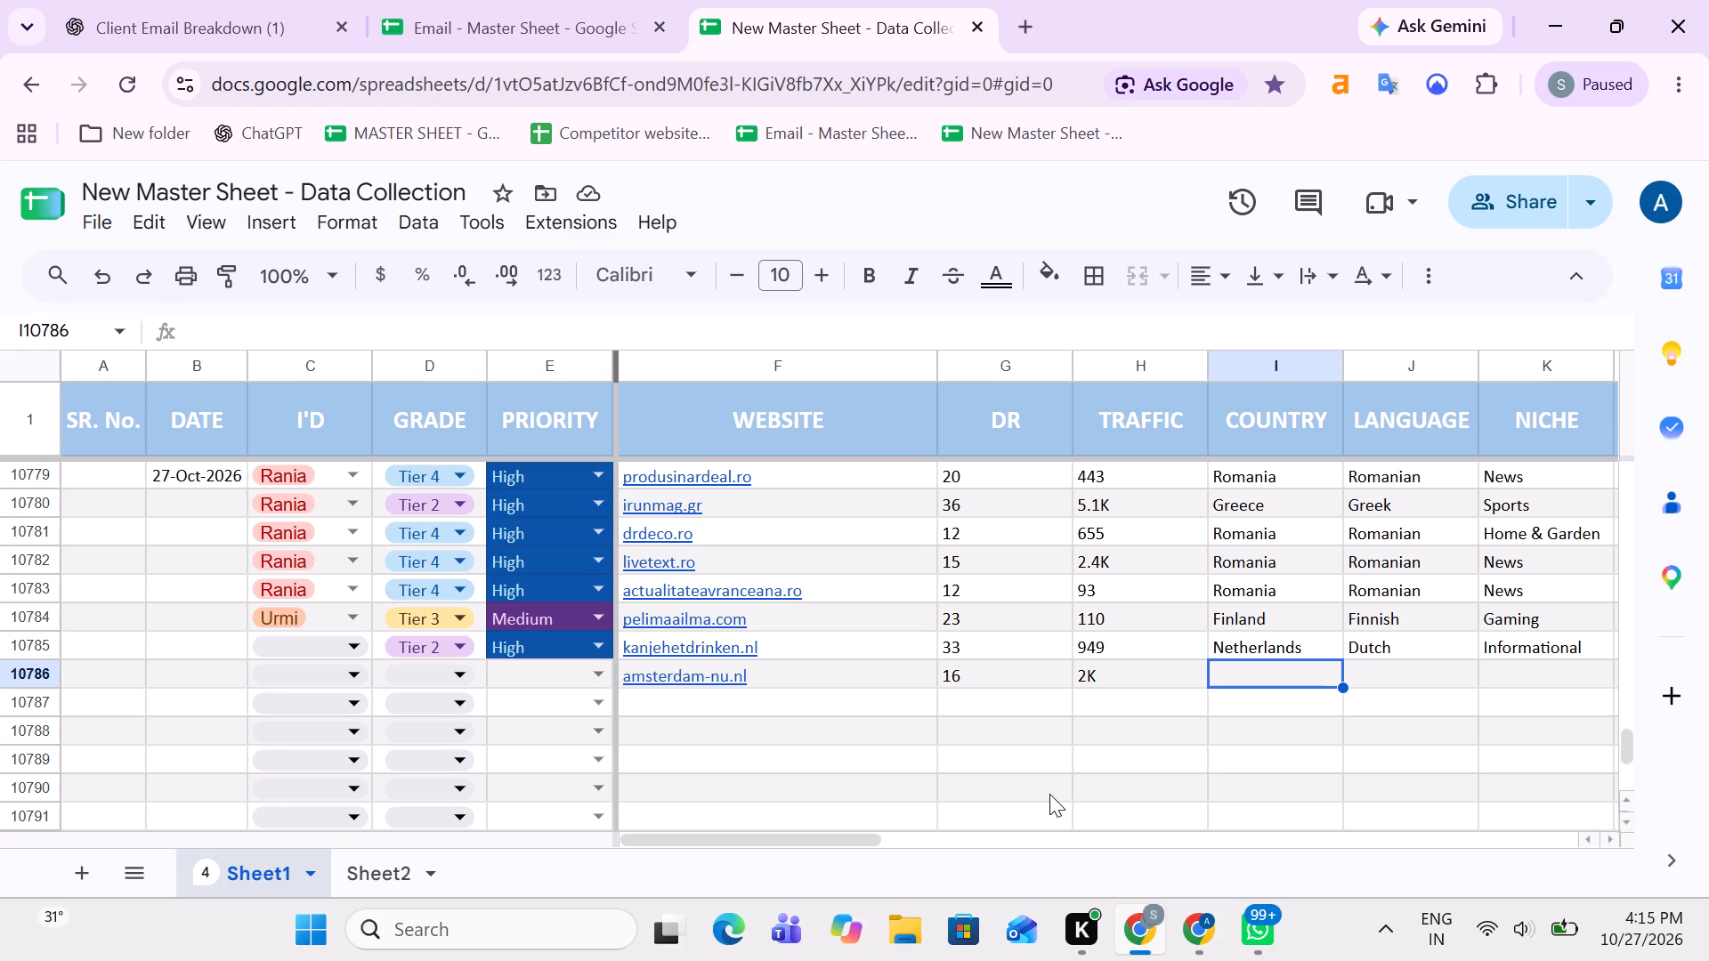
click(608, 0)
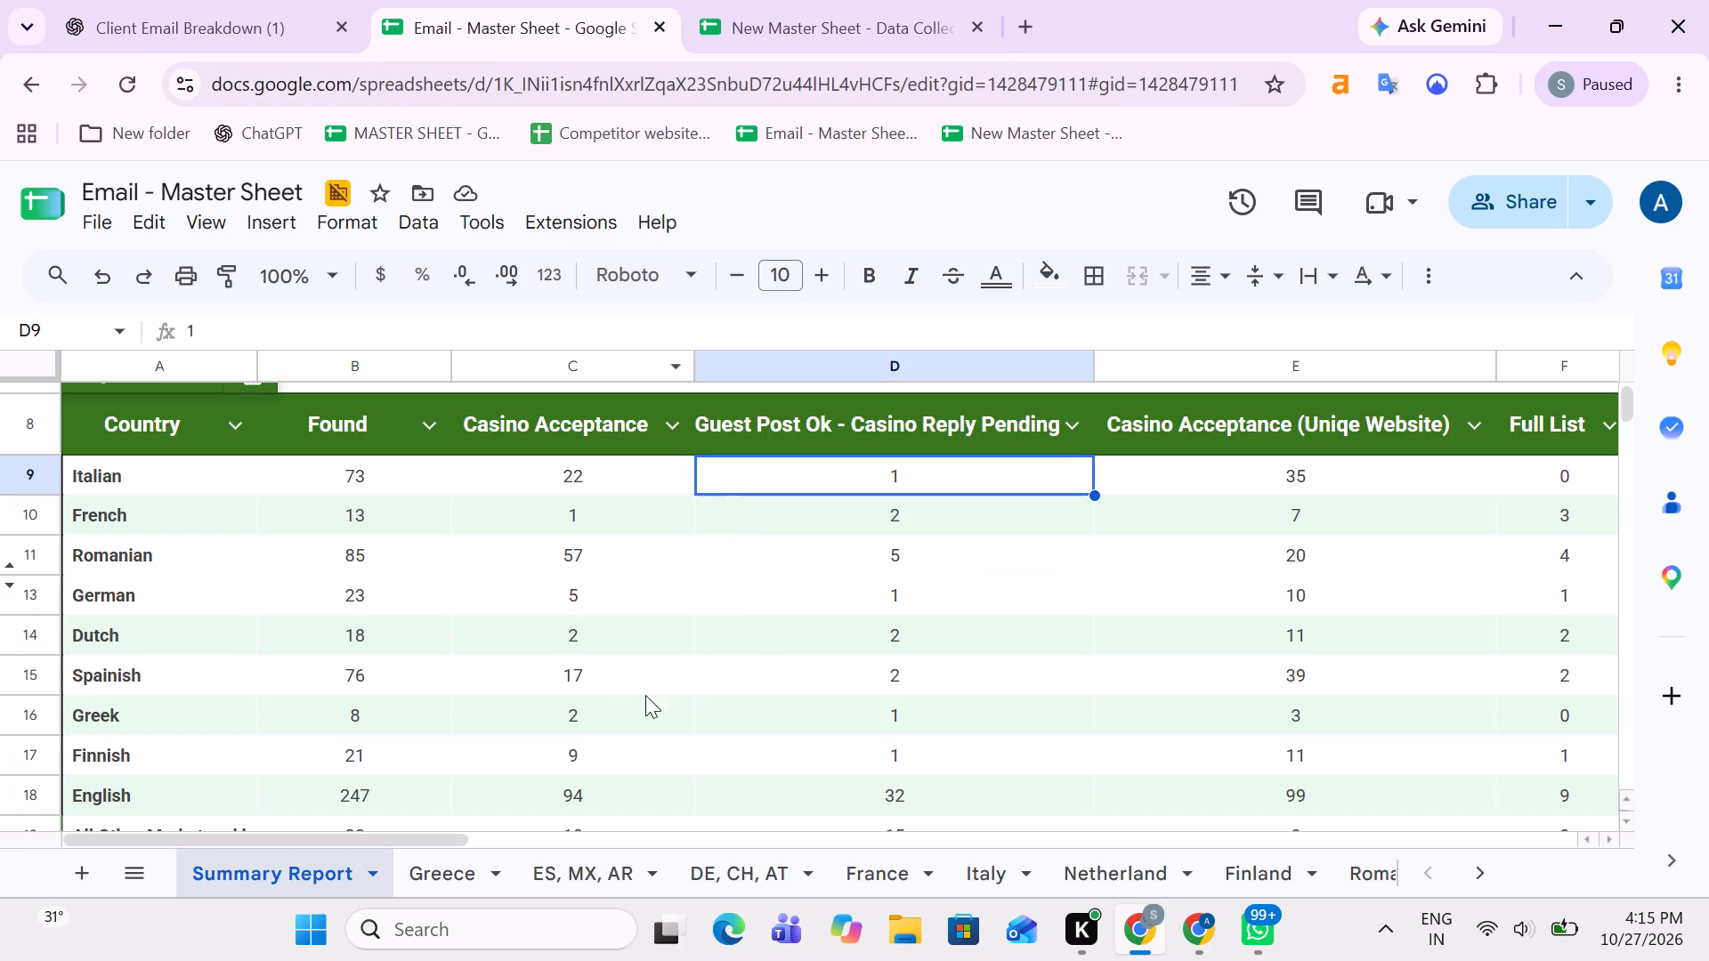
click(578, 676)
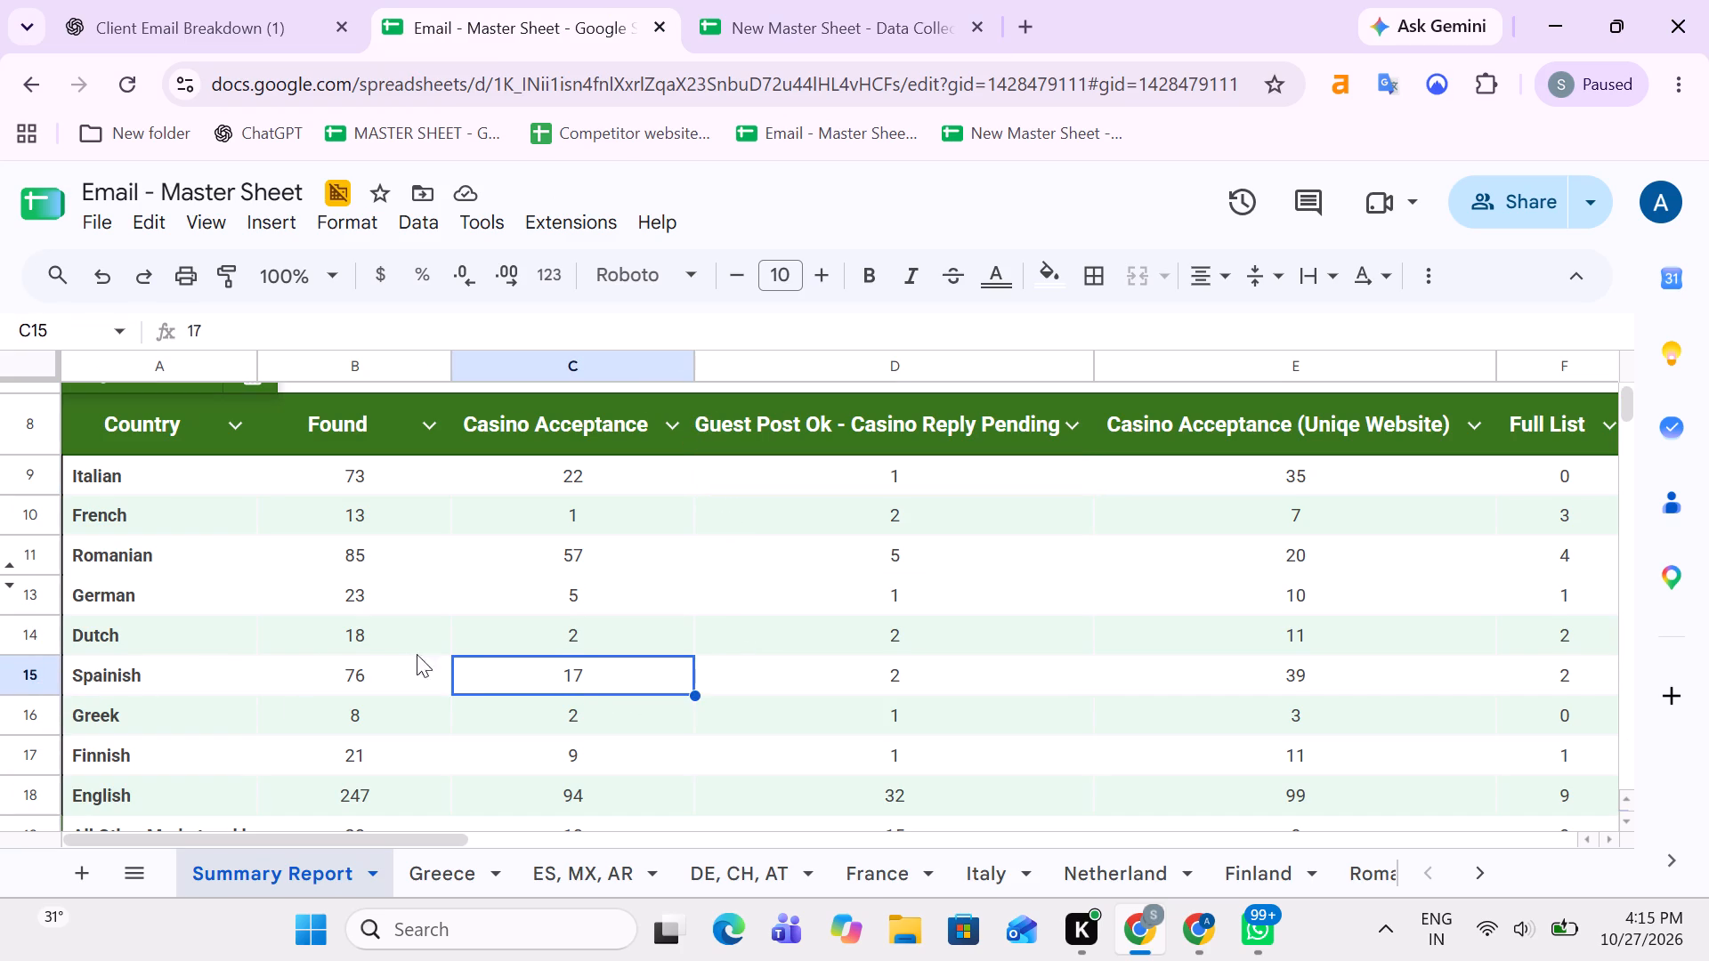
click(567, 626)
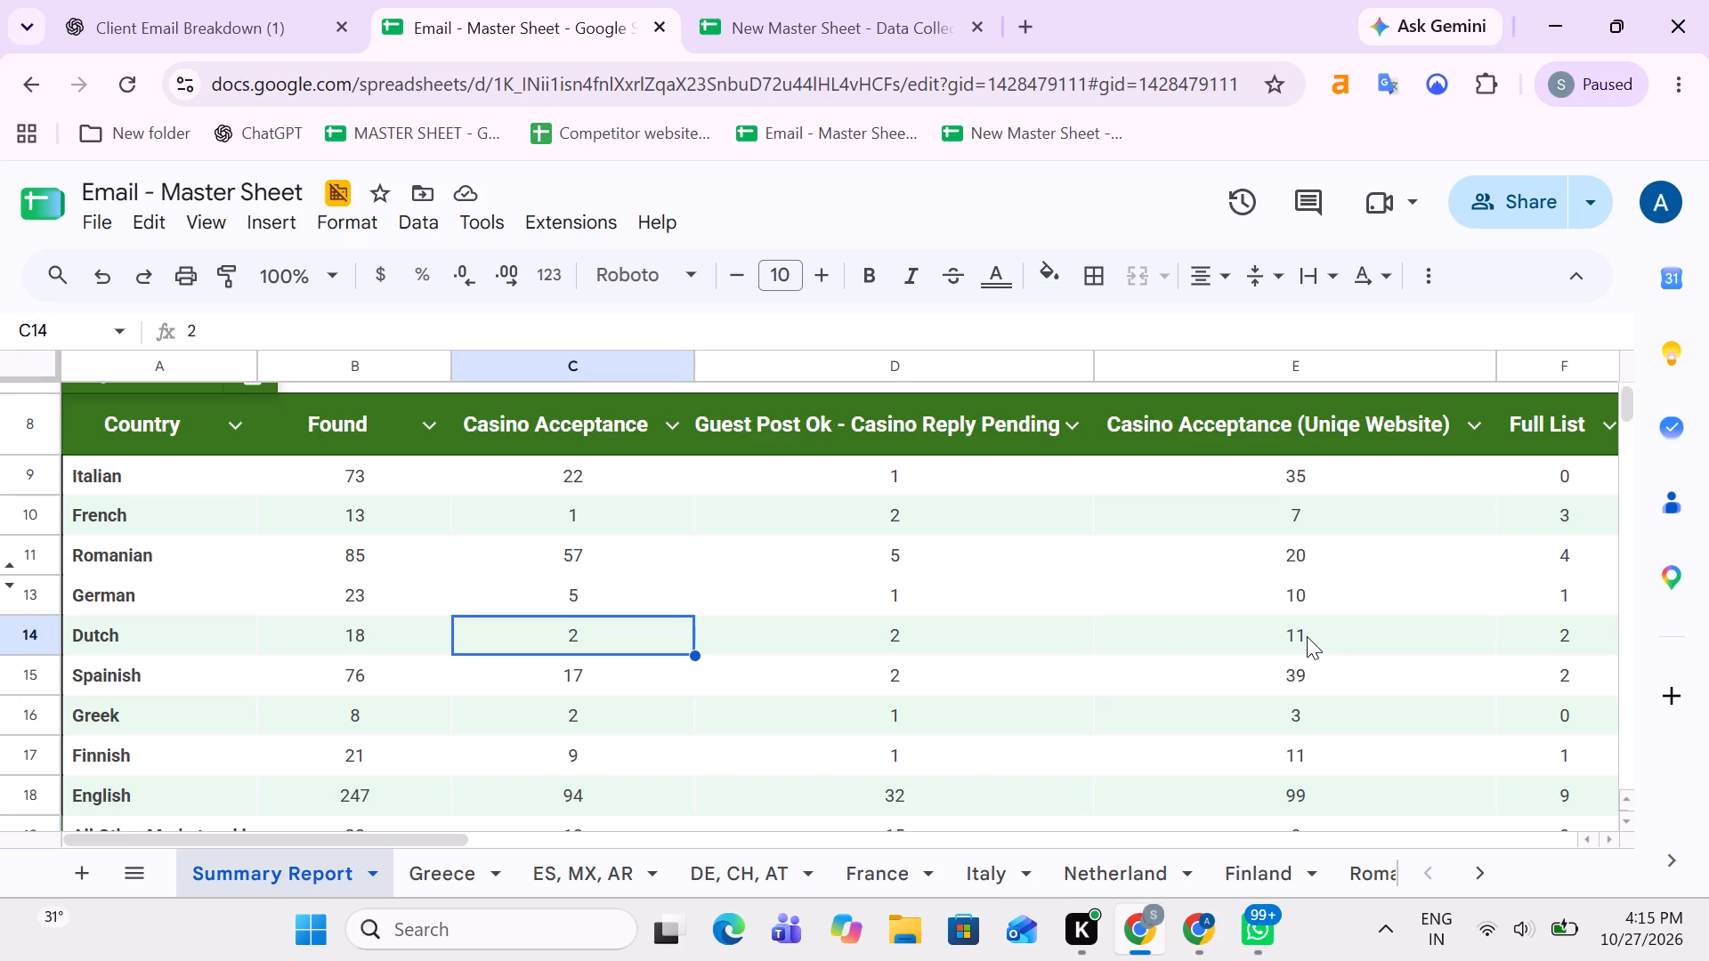
click(1307, 636)
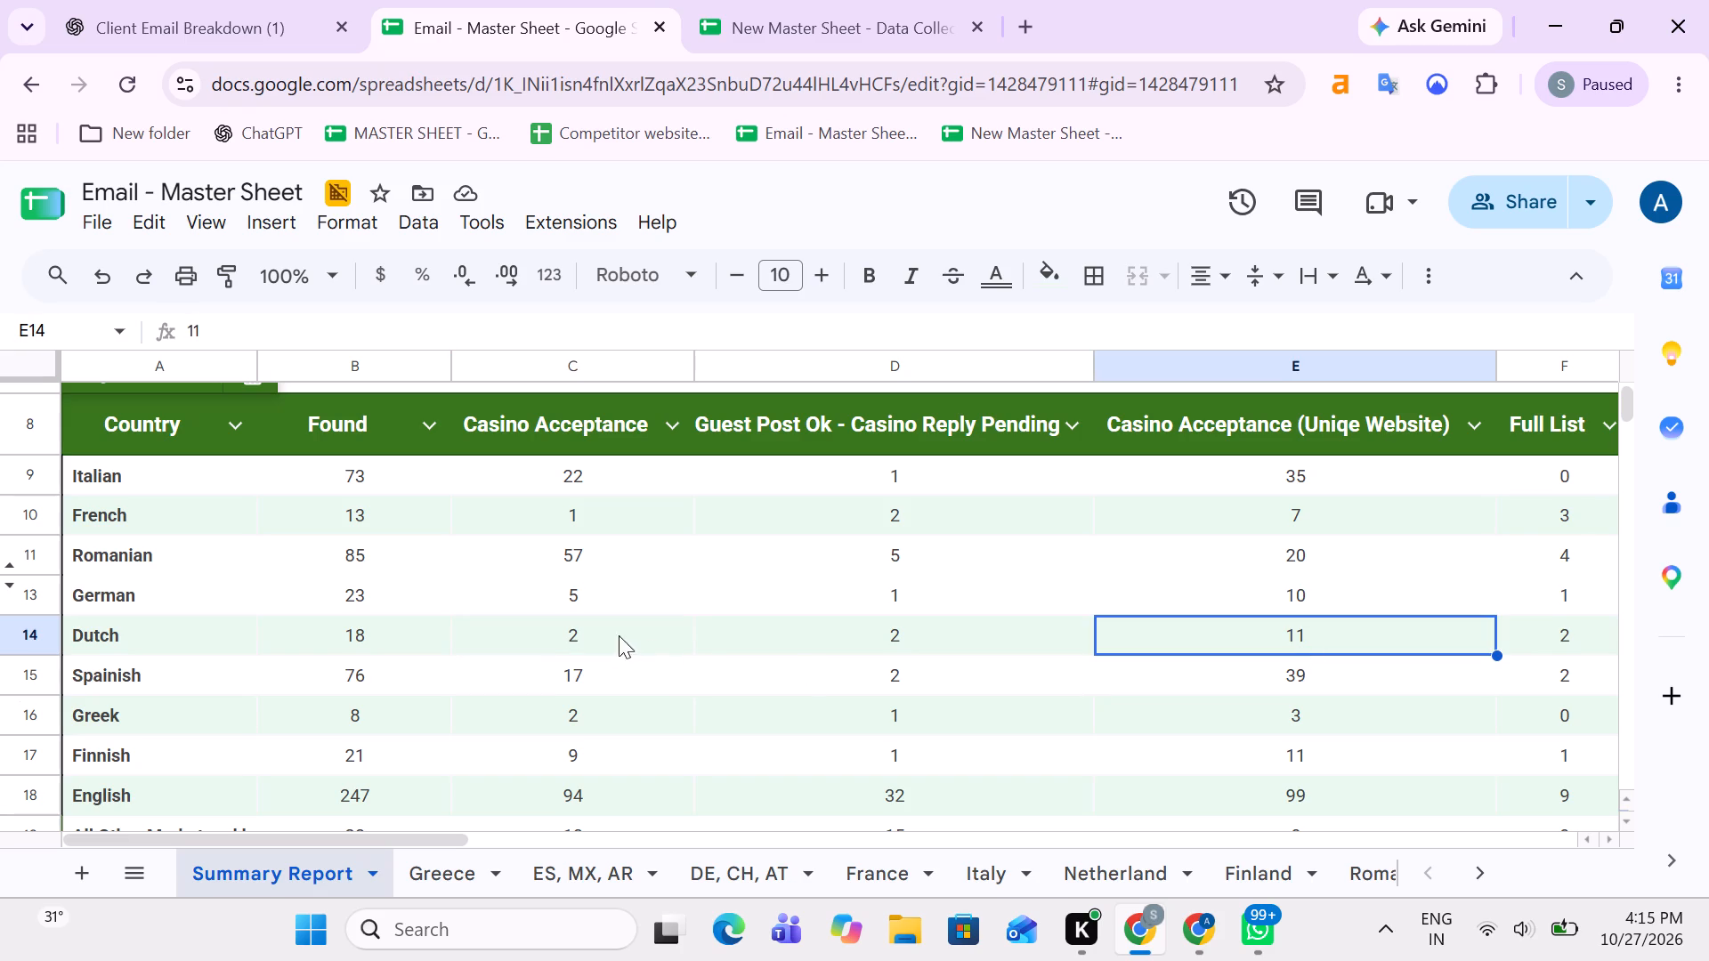
click(578, 633)
click(571, 536)
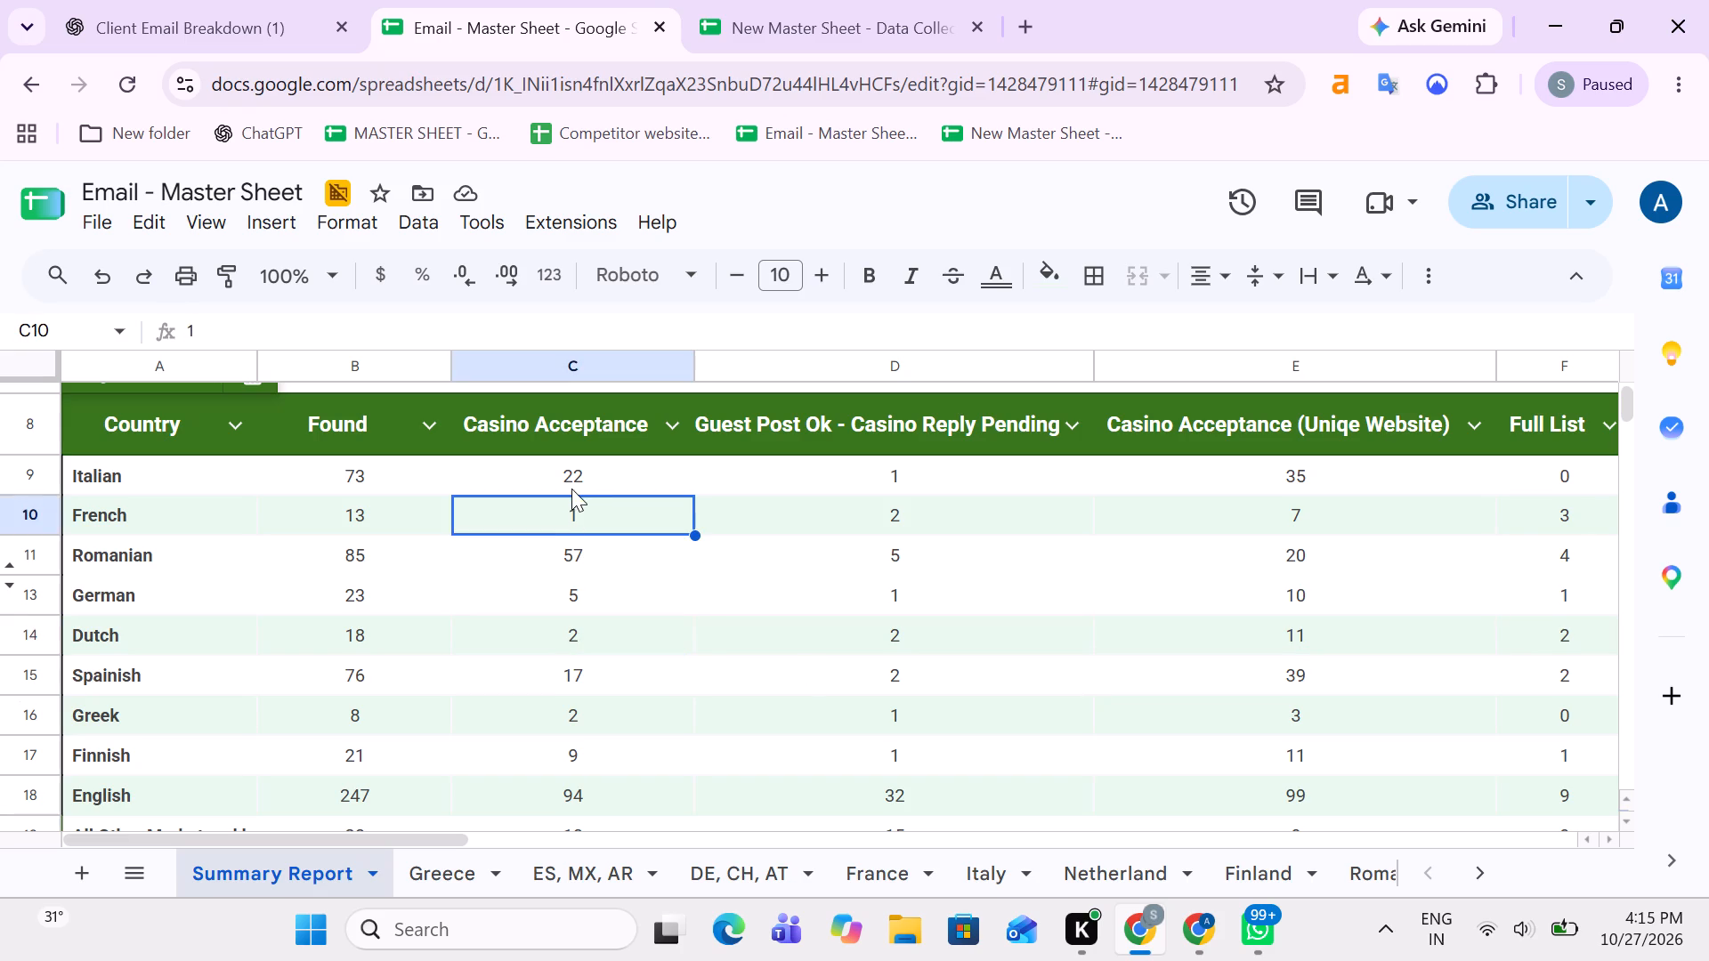
Check the sum of the Italian row's Casino Acceptance and Casino Acceptance (Uniqe Website) counts.
click(571, 485)
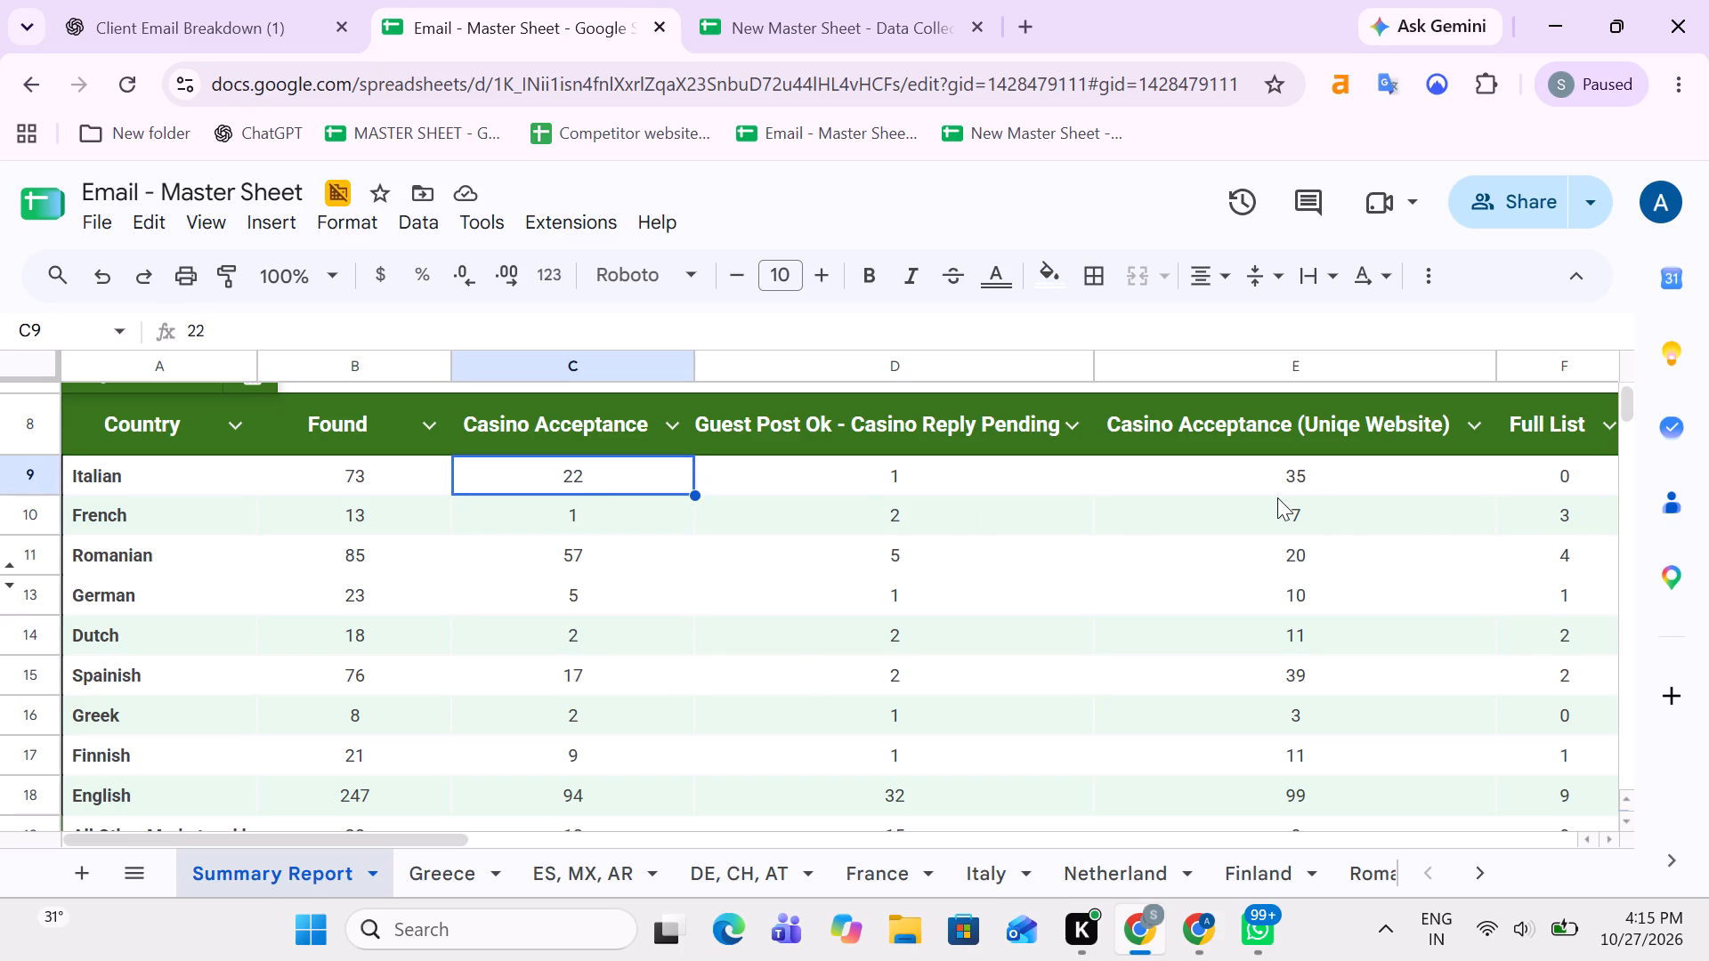
ctrl+click(1294, 479)
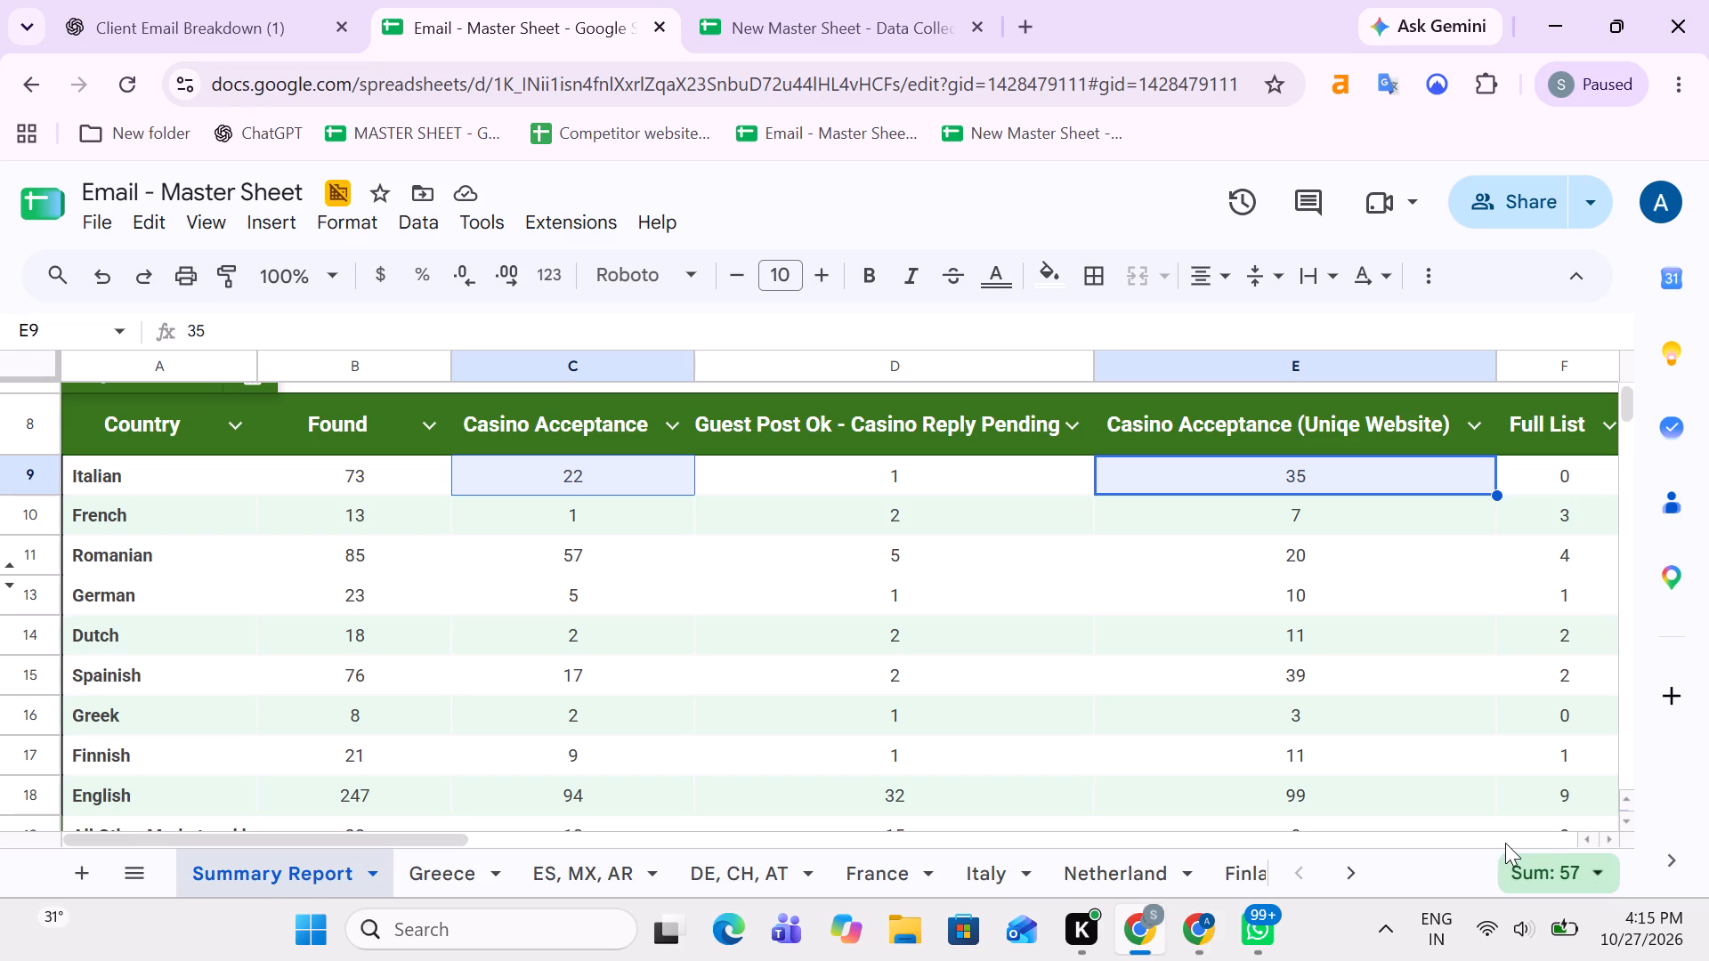
Examine the Casino Acceptance counts for the French, German, Greek and Finnish rows.
click(605, 521)
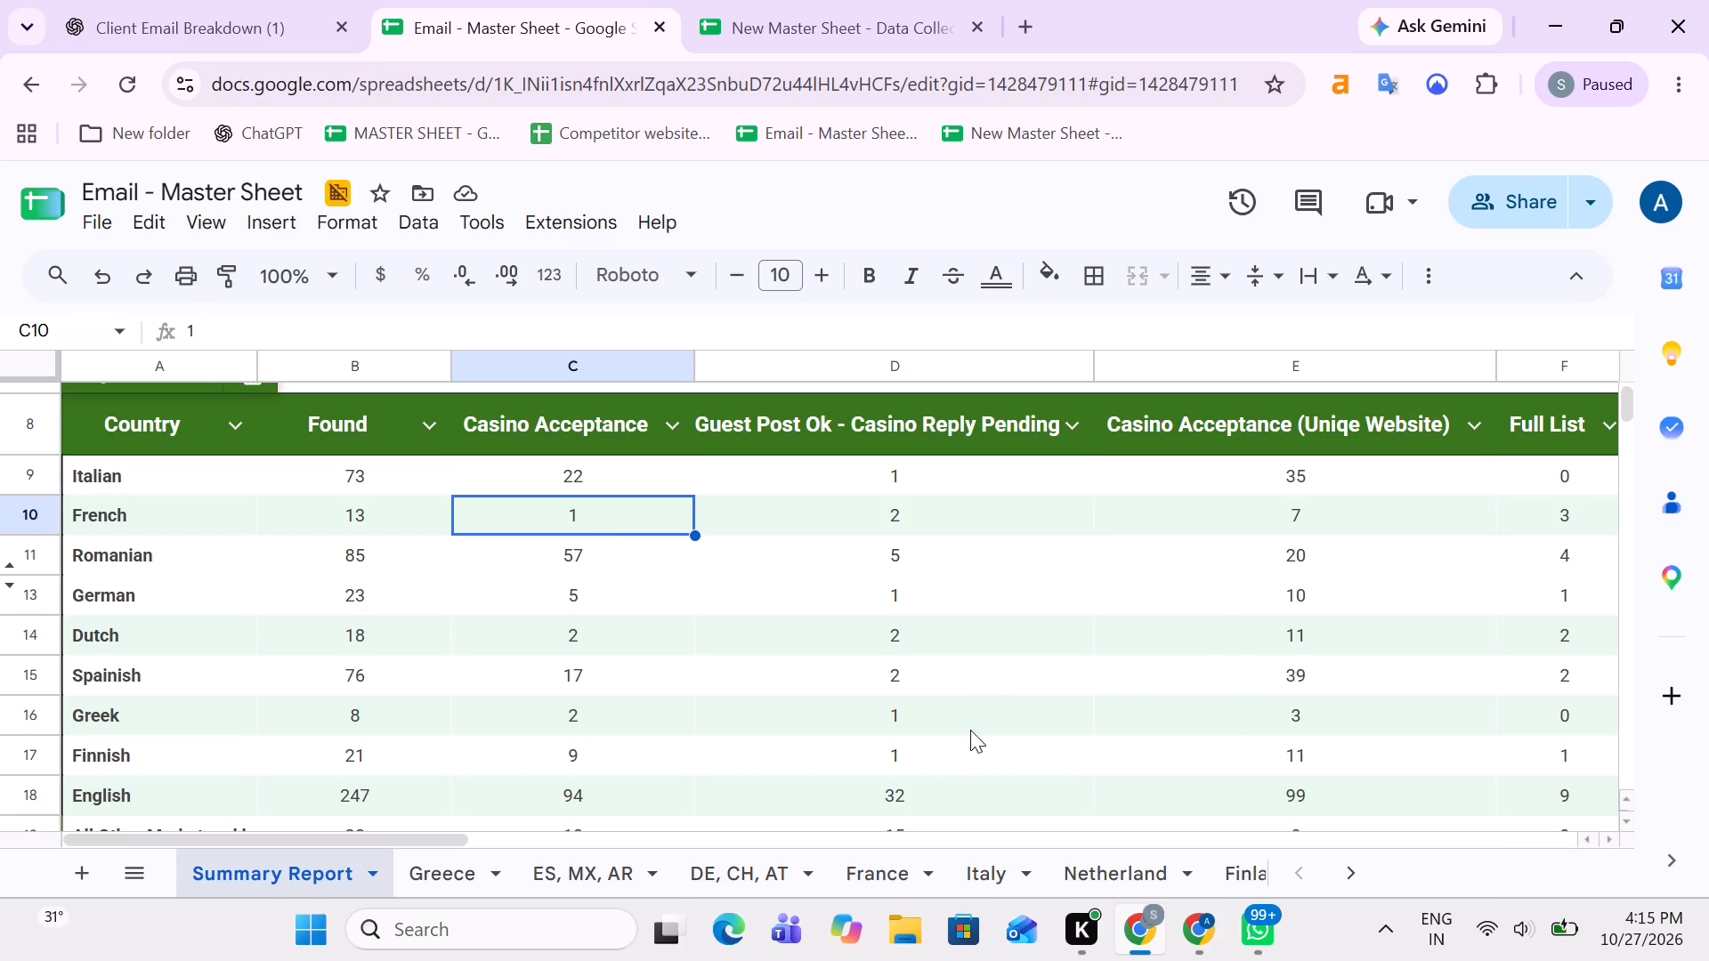
click(600, 597)
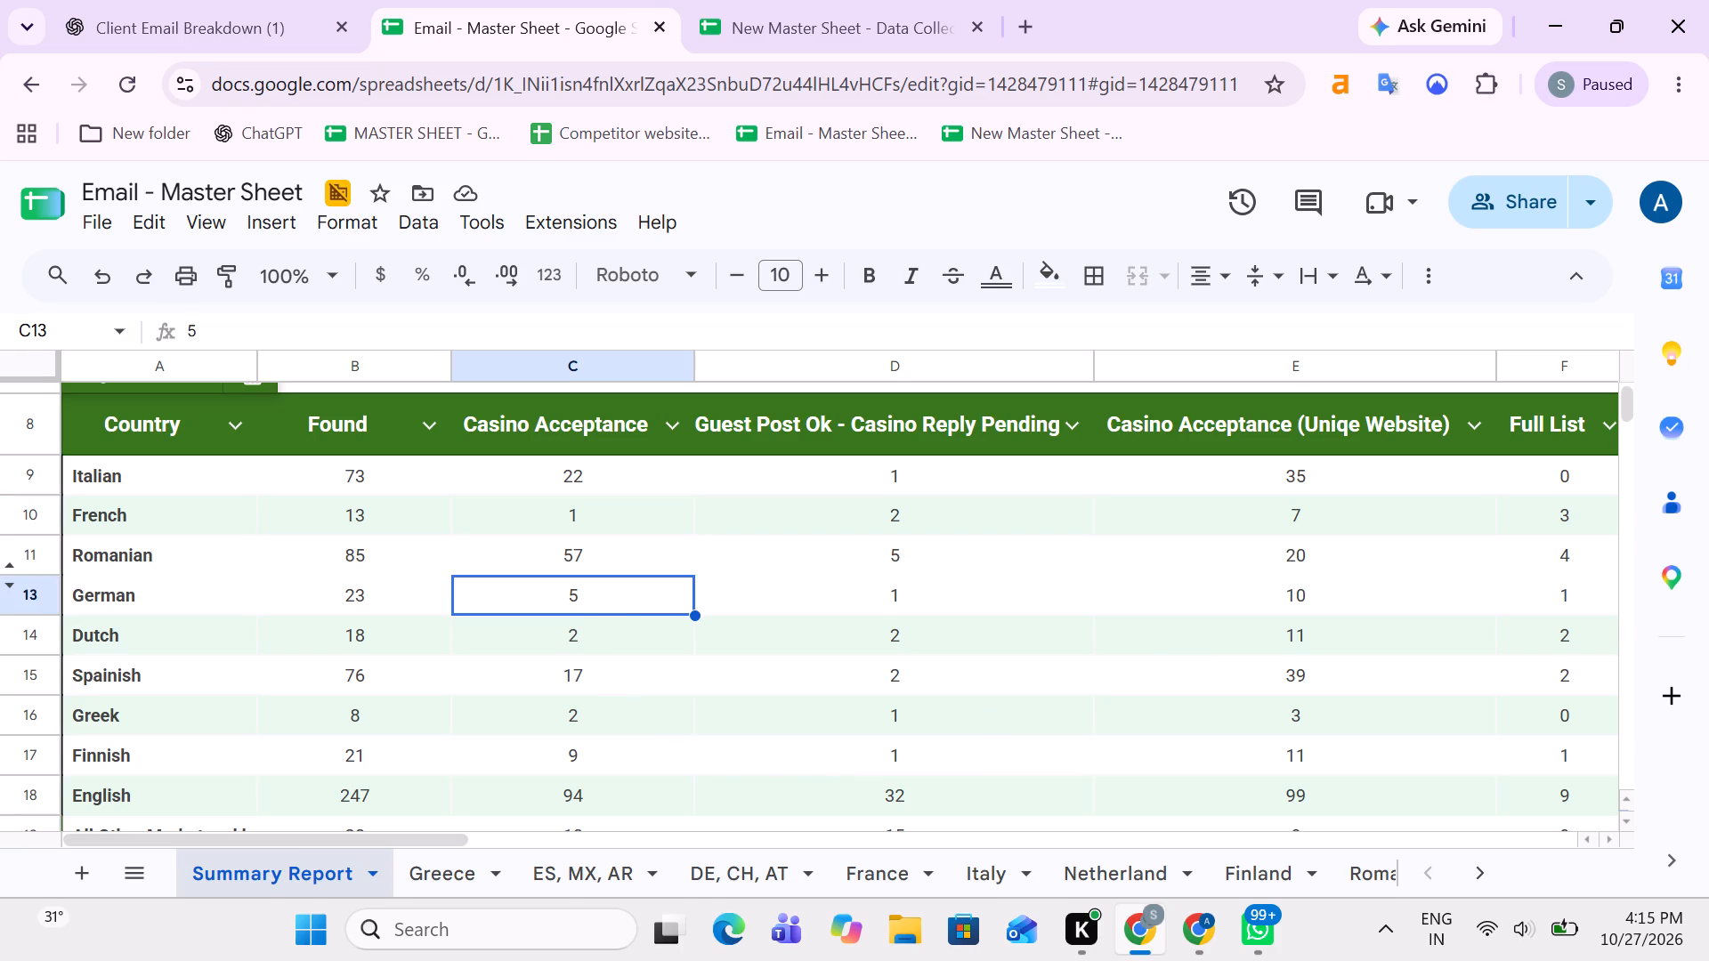
scroll(592, 727, down, 2)
scroll(587, 723, up, 2)
click(581, 719)
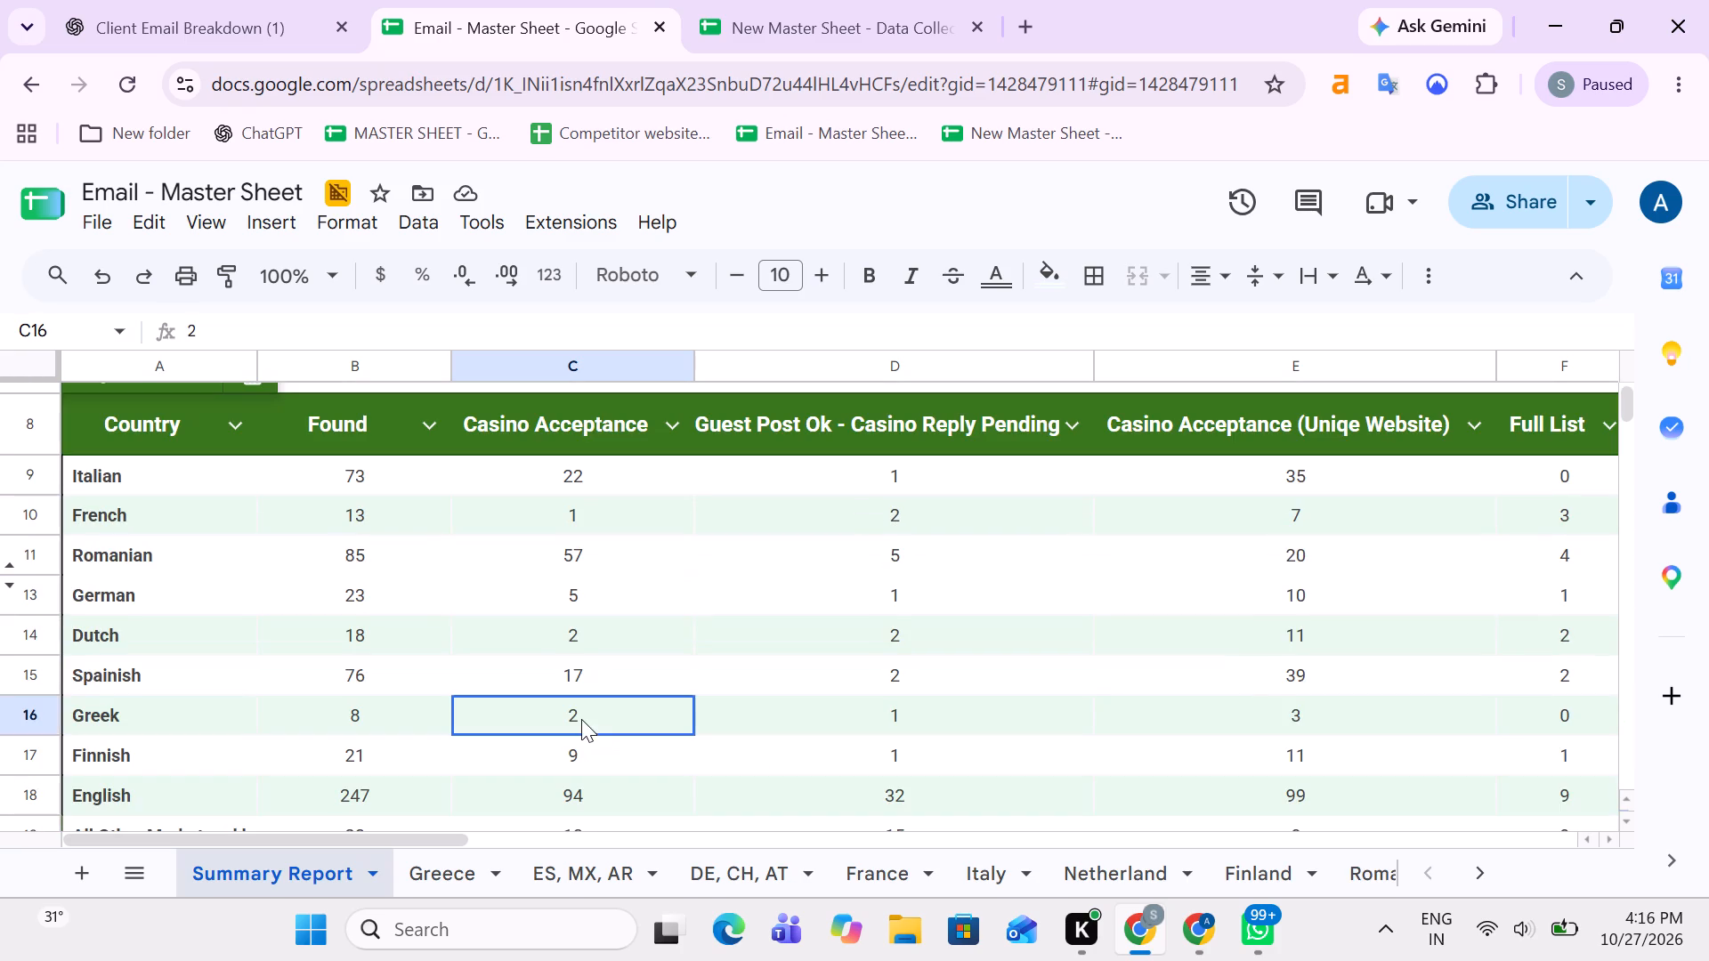
click(592, 749)
click(580, 716)
Review the country table against the Total Websites and Unique Websites totals.
scroll(999, 685, down, 3)
scroll(999, 685, up, 5)
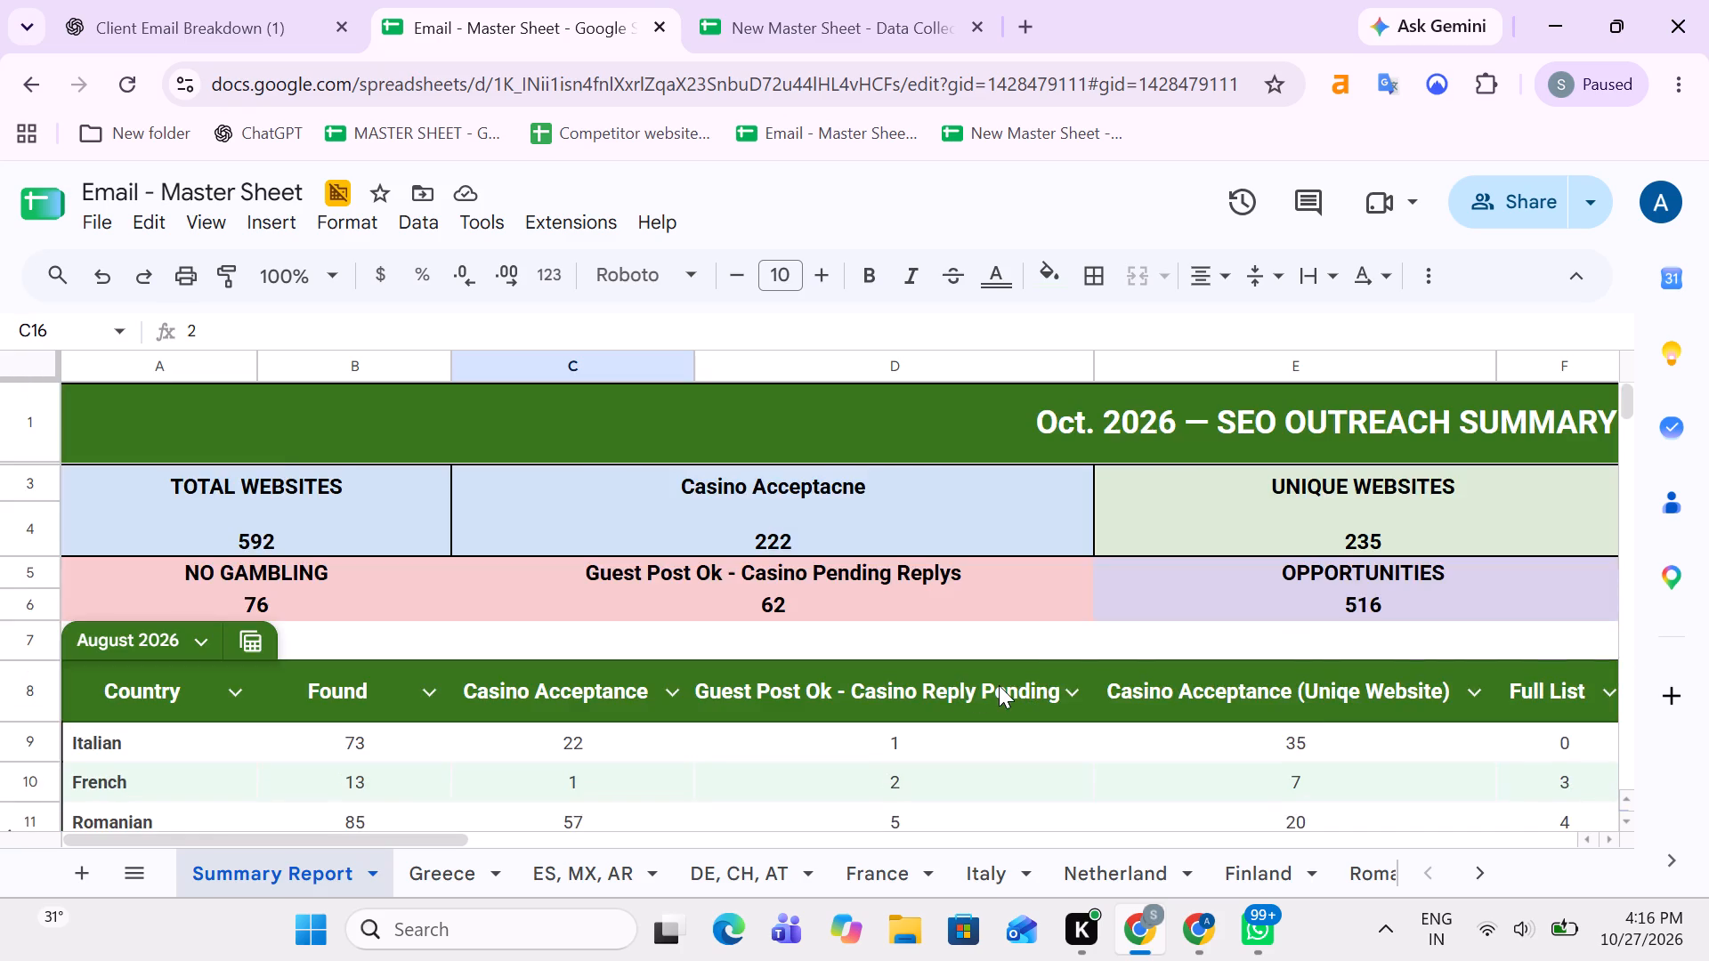
scroll(952, 690, down, 3)
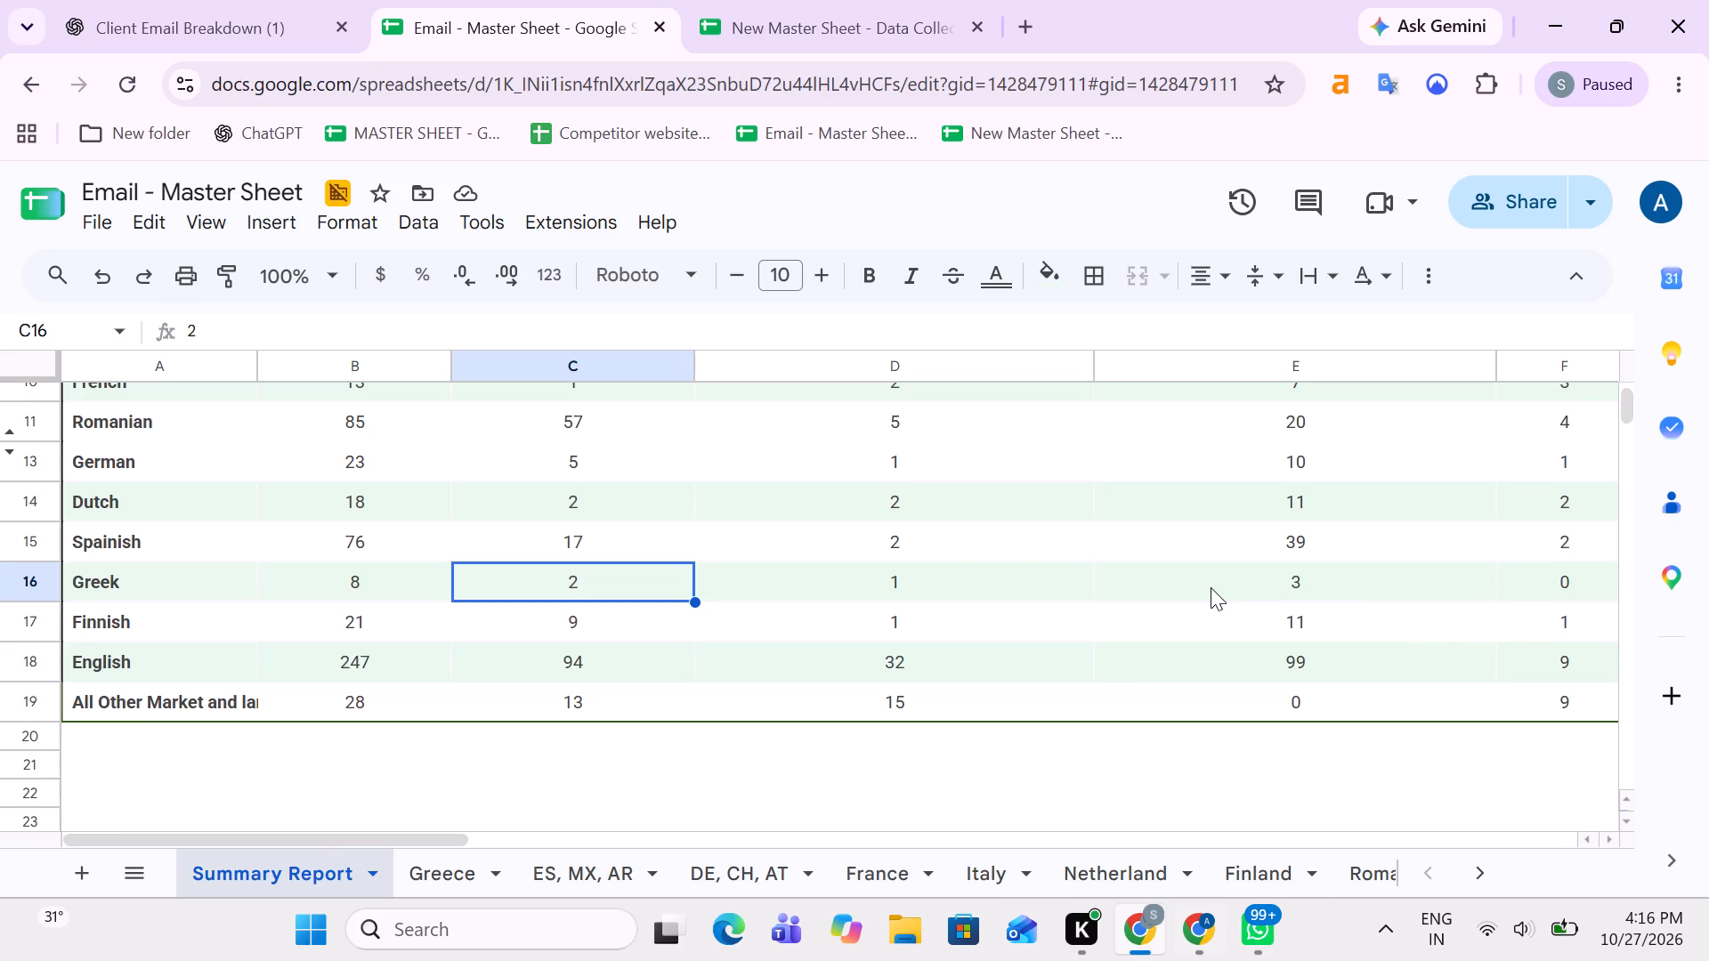
scroll(1211, 587, up, 4)
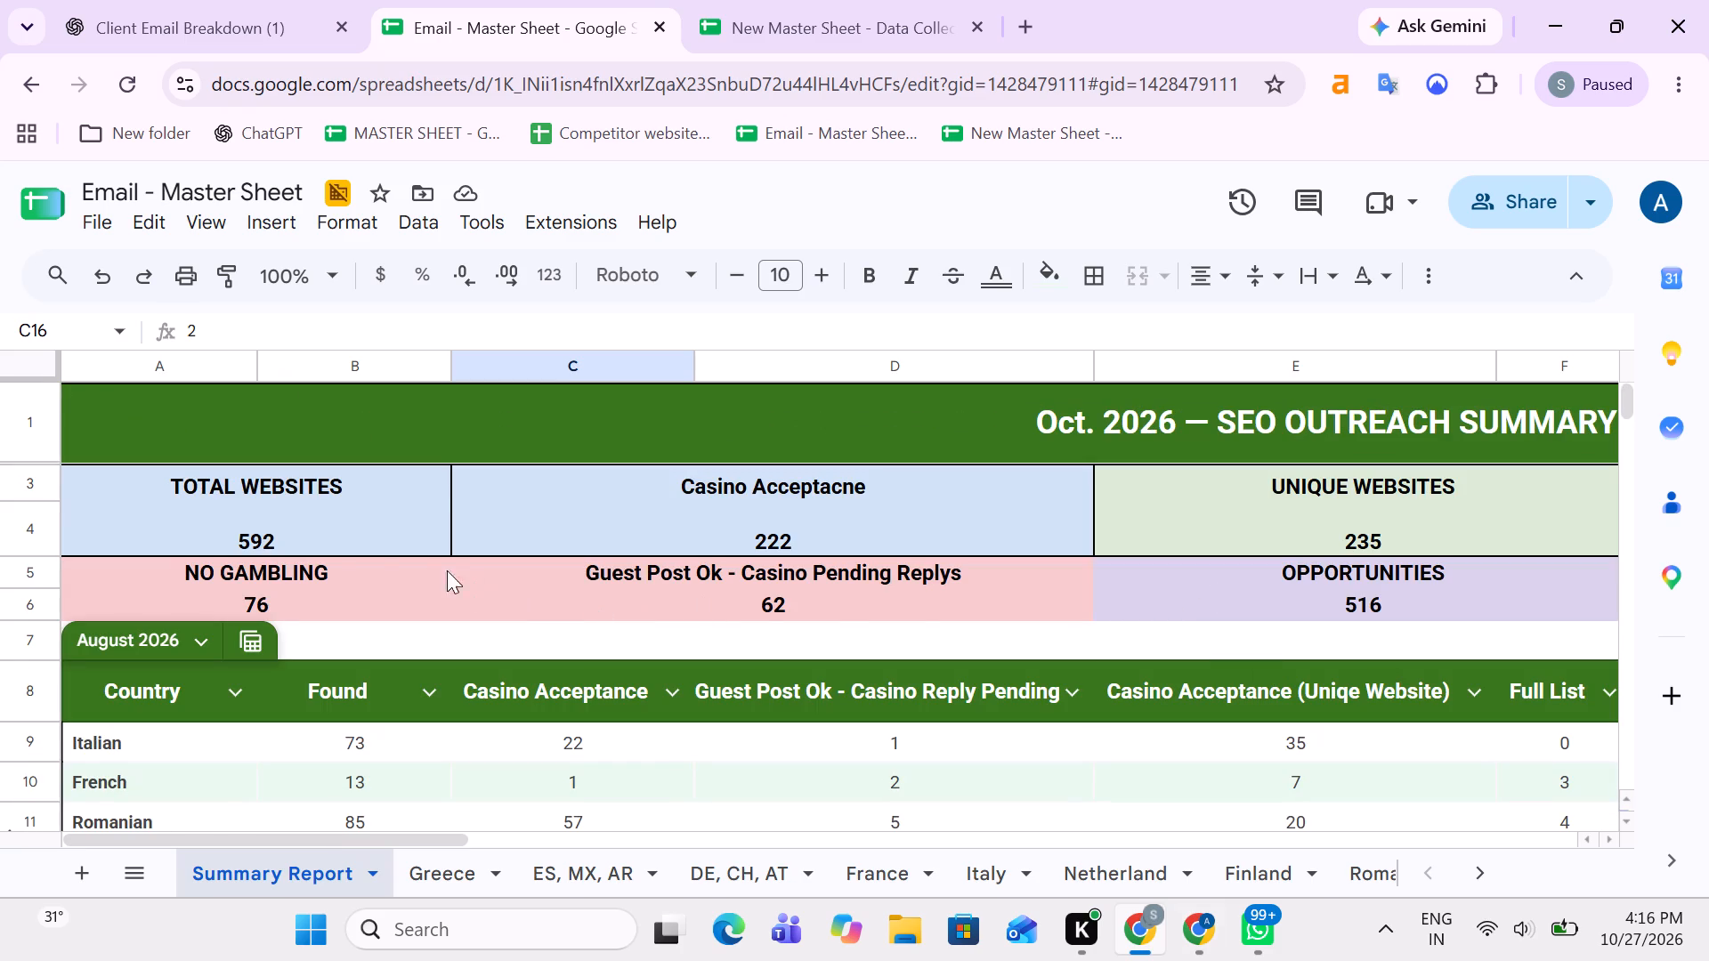
click(296, 533)
click(1381, 540)
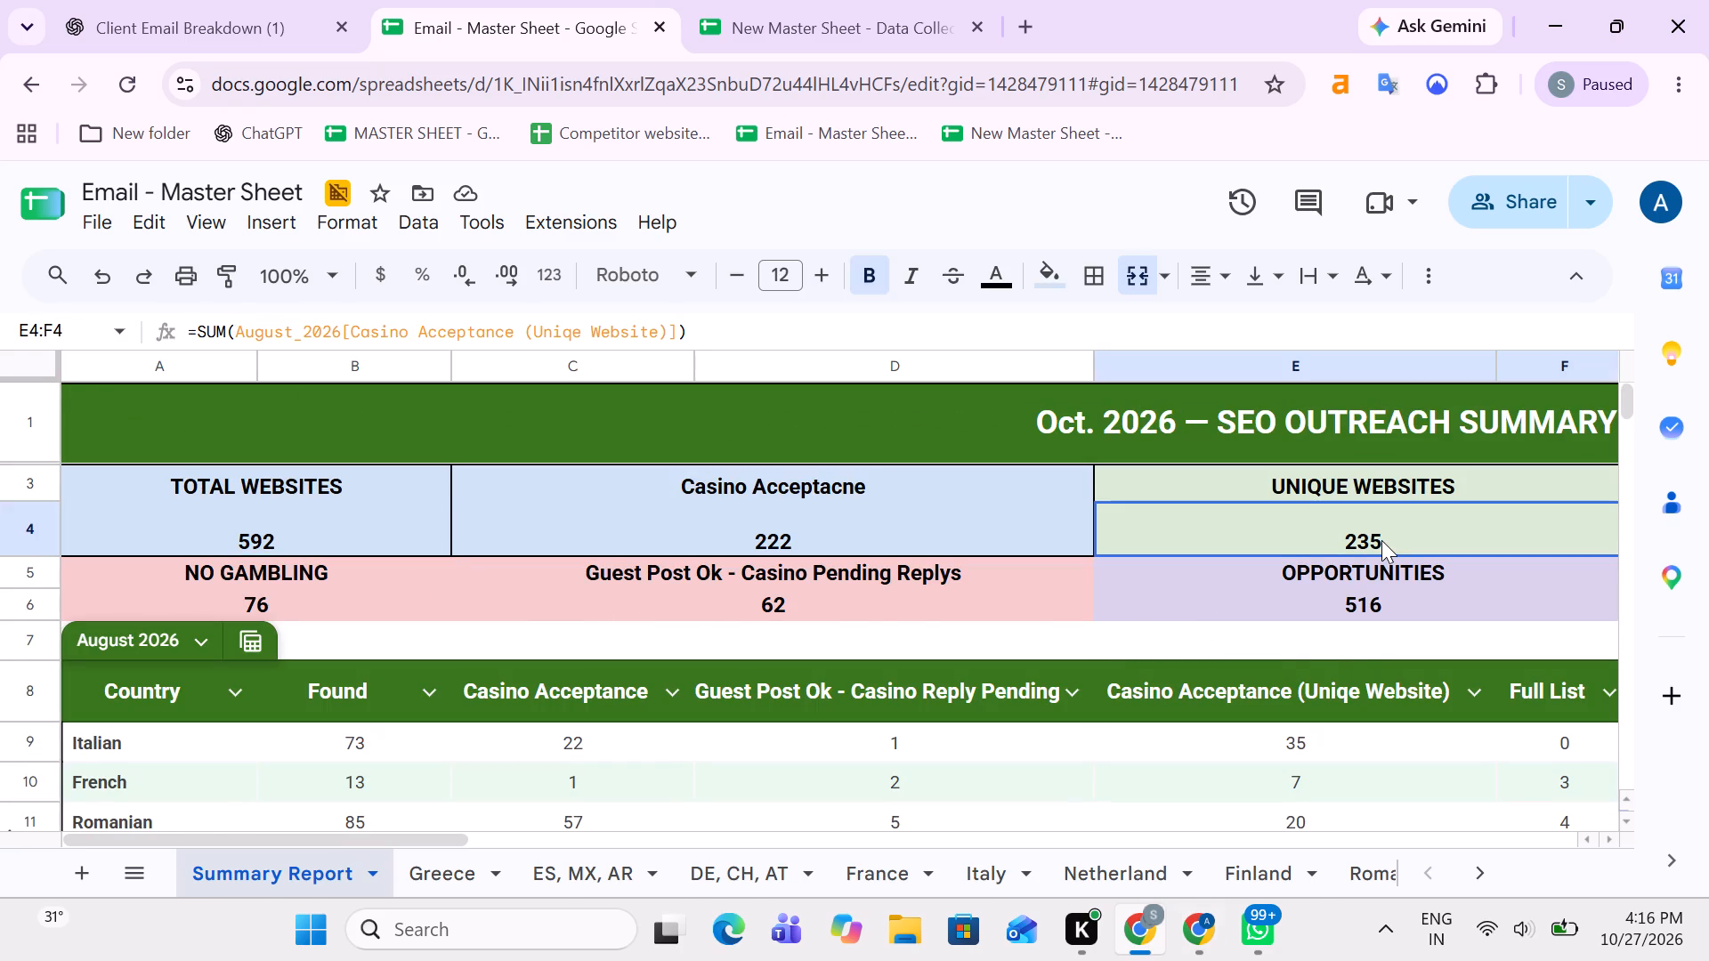
Compare the Casino Acceptance and Unique Websites total formulas at the top of the Summary Report.
click(832, 529)
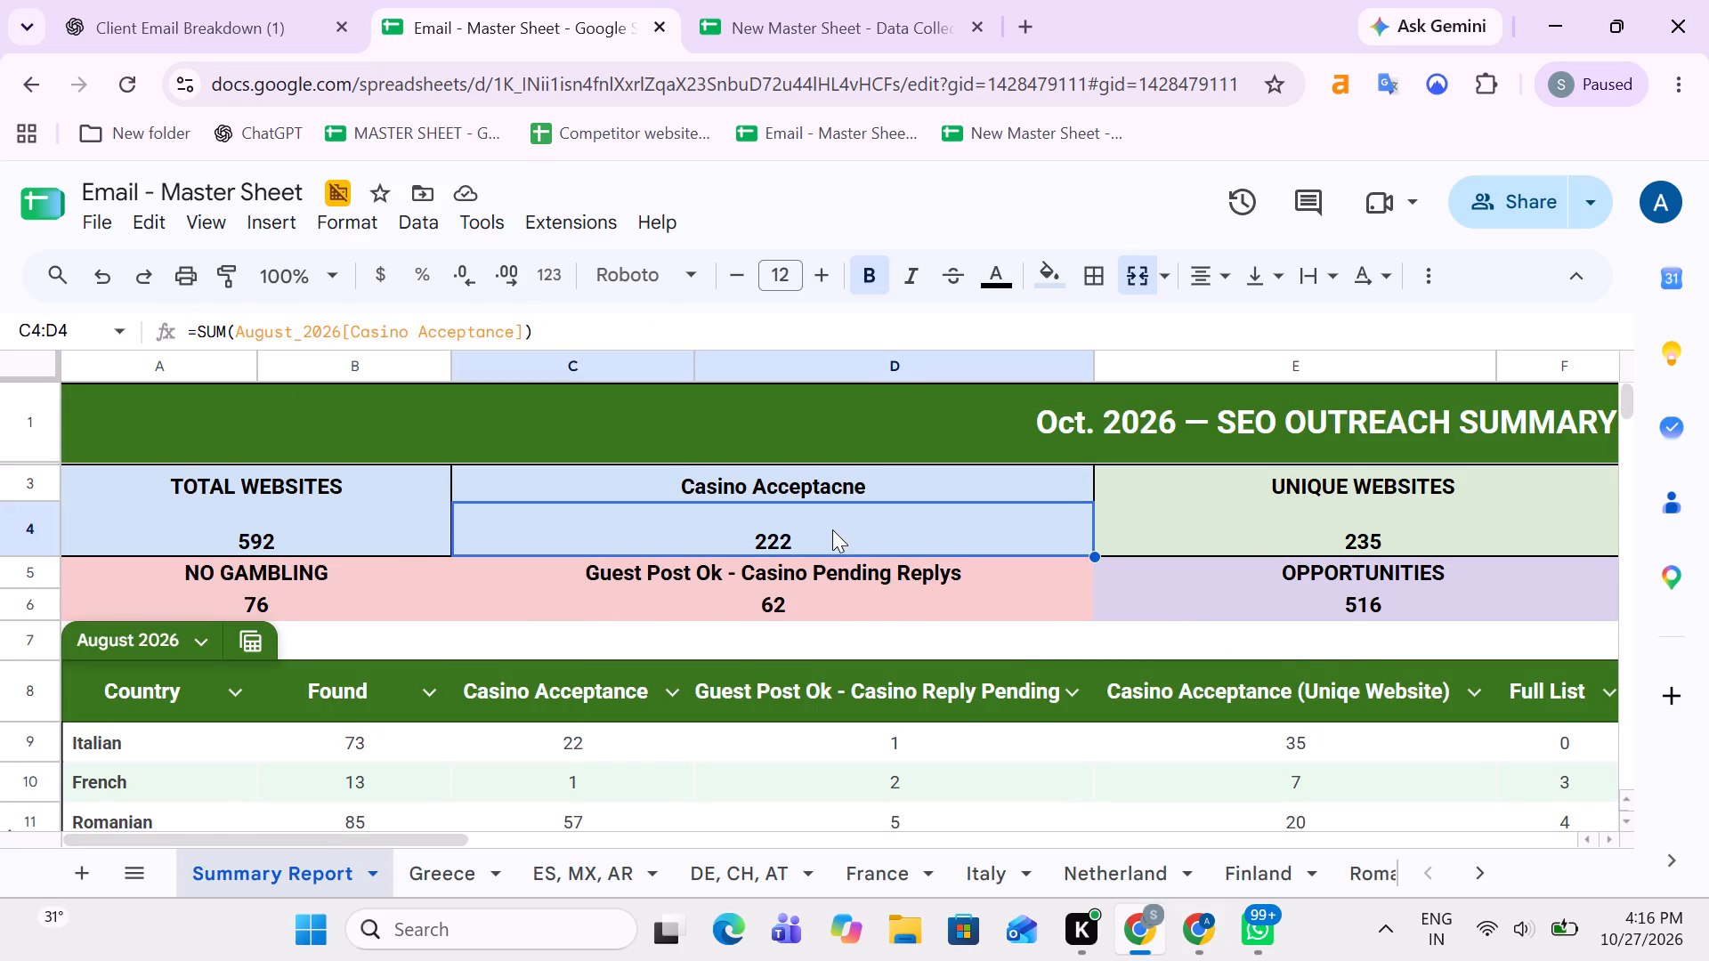
click(1438, 543)
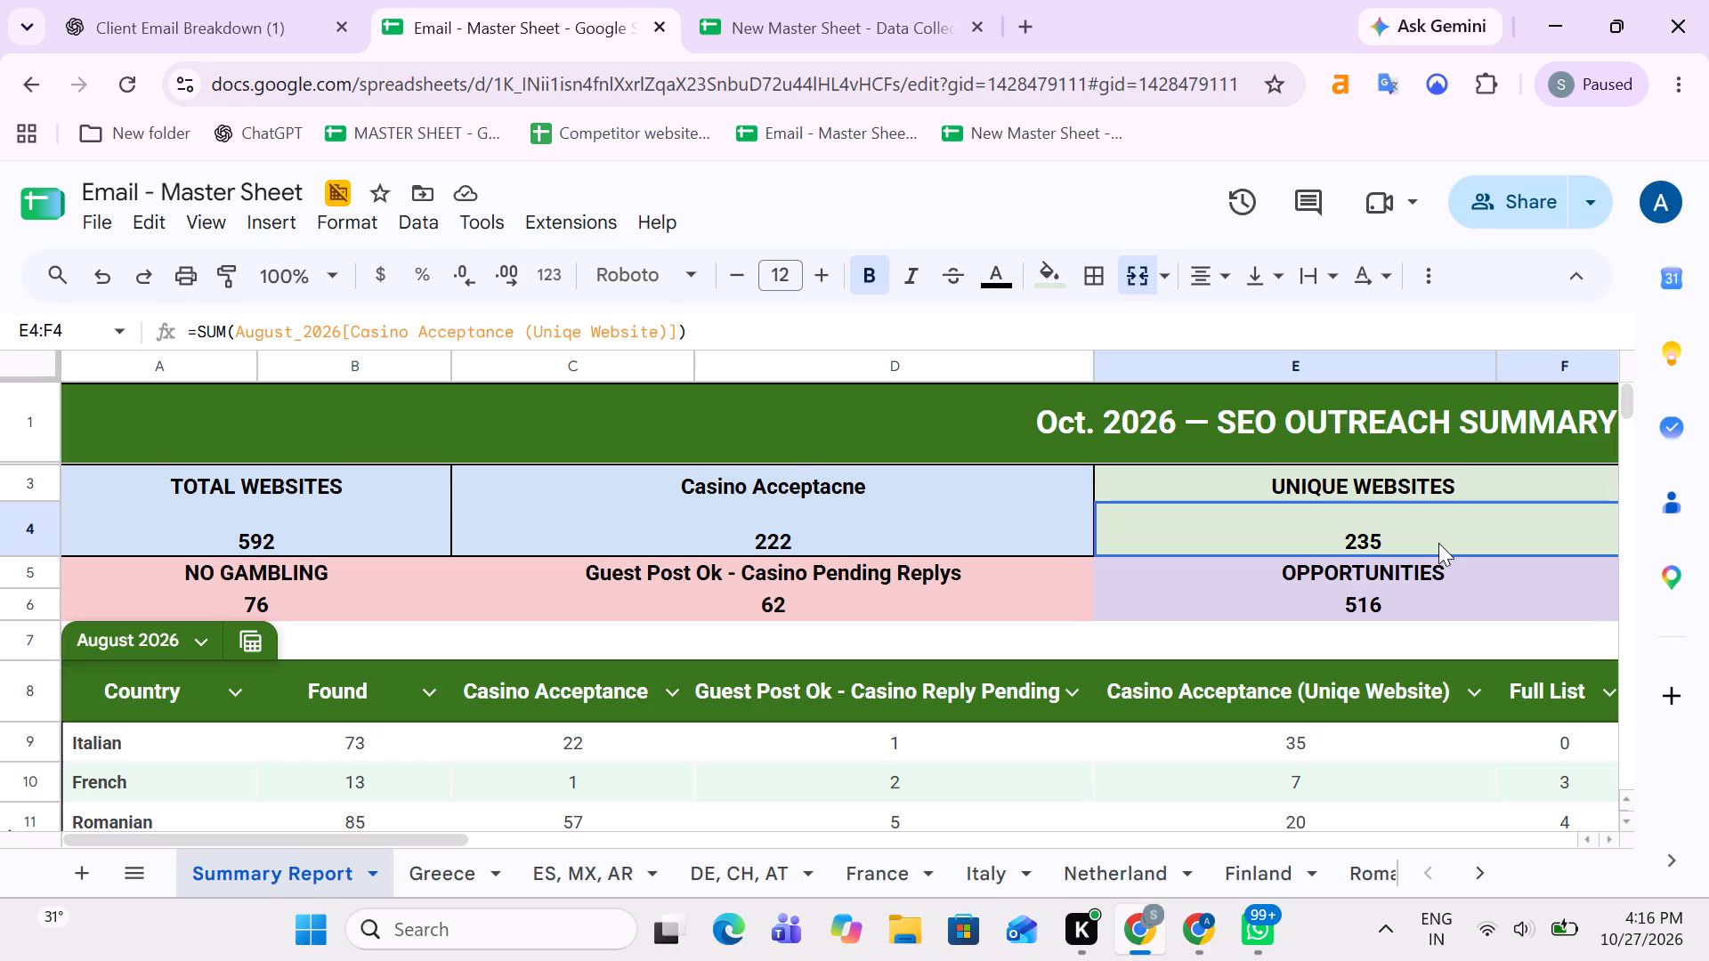
scroll(1326, 552, down, 3)
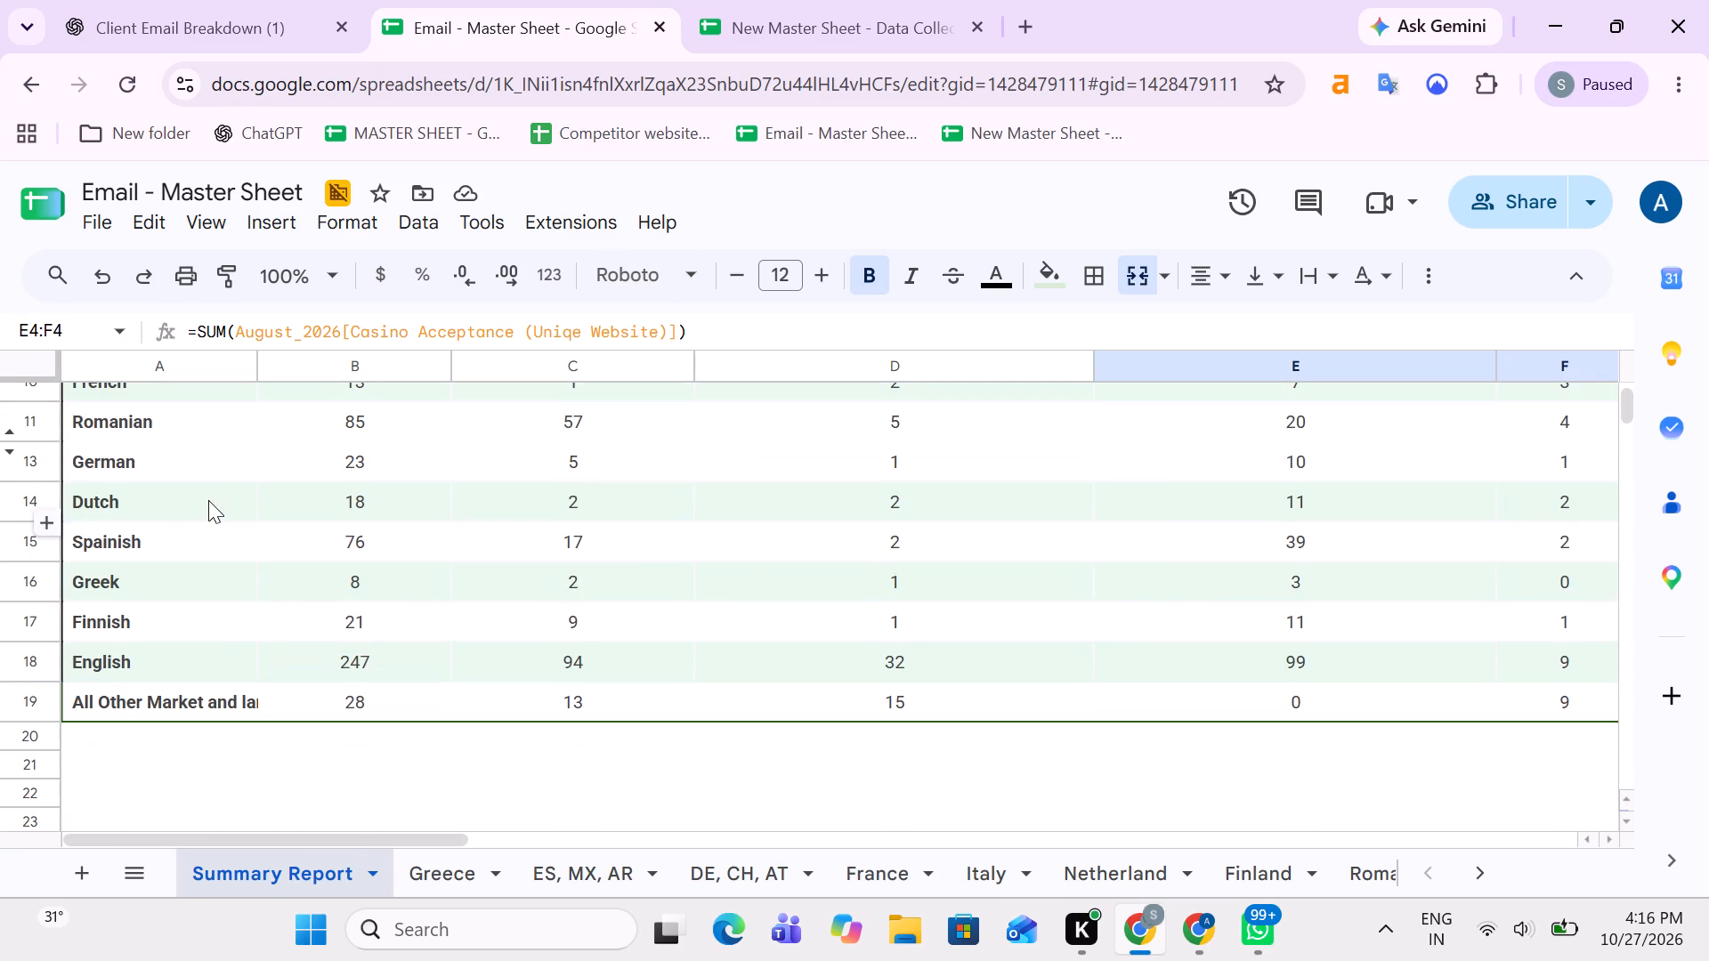
Check the sum of the Romanian row's Casino Acceptance and Casino Acceptance (Uniqe Website) counts.
click(574, 426)
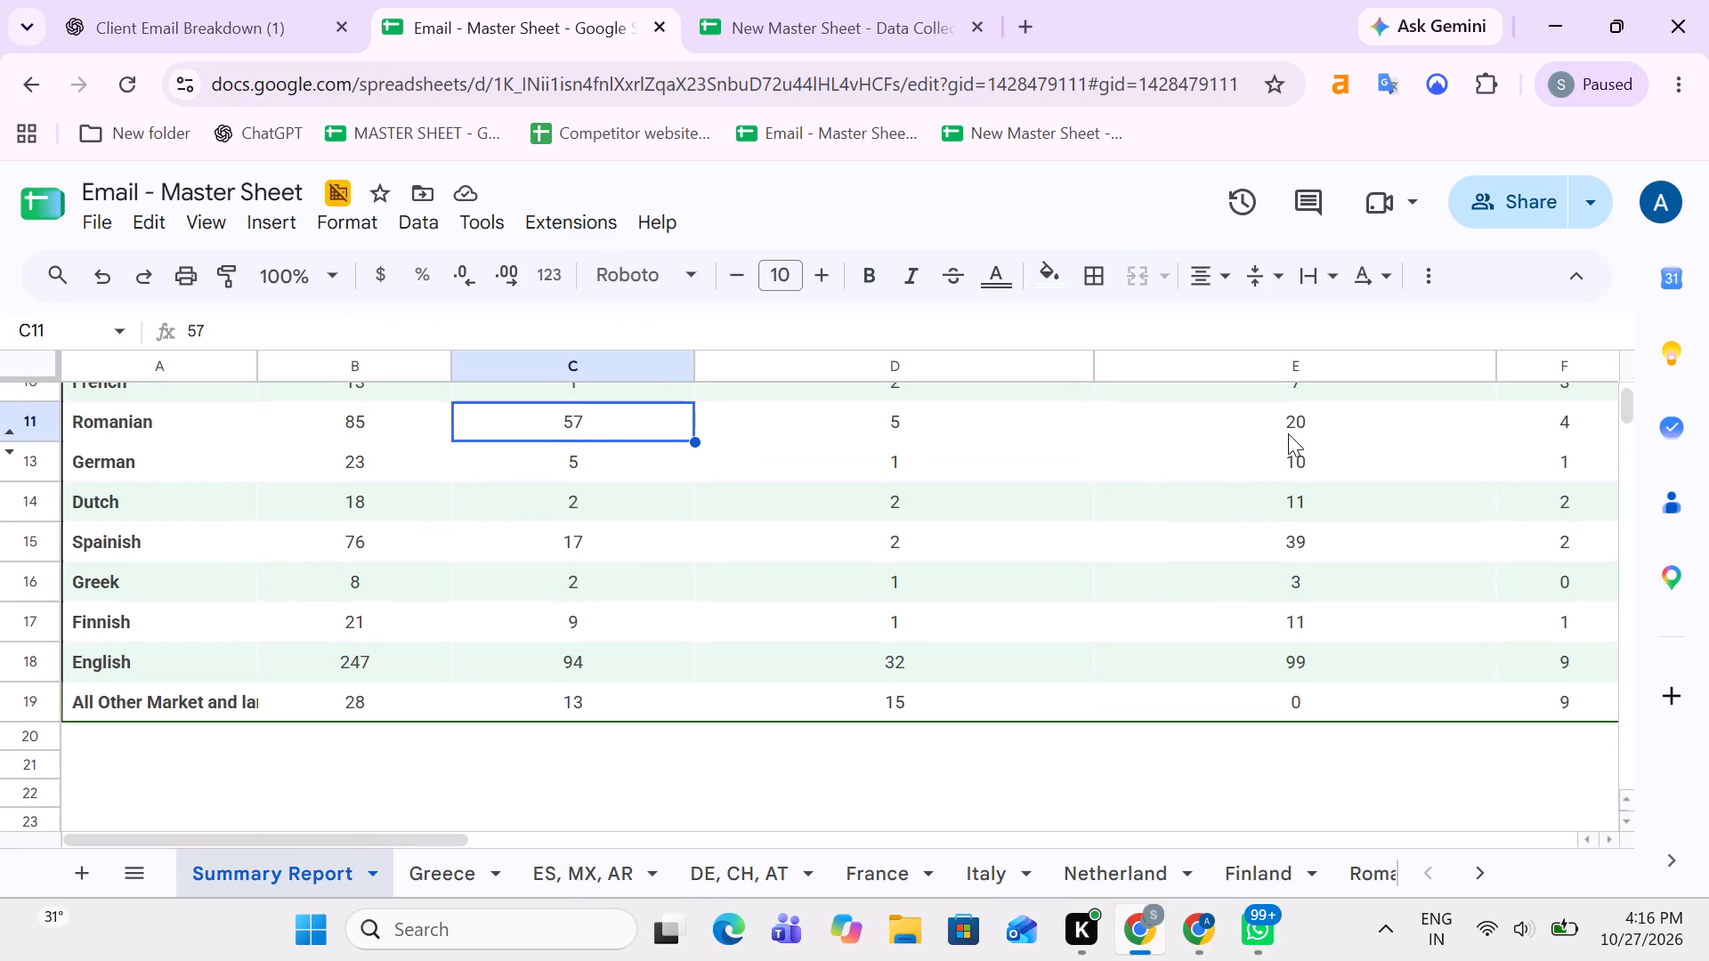
ctrl+click(1288, 433)
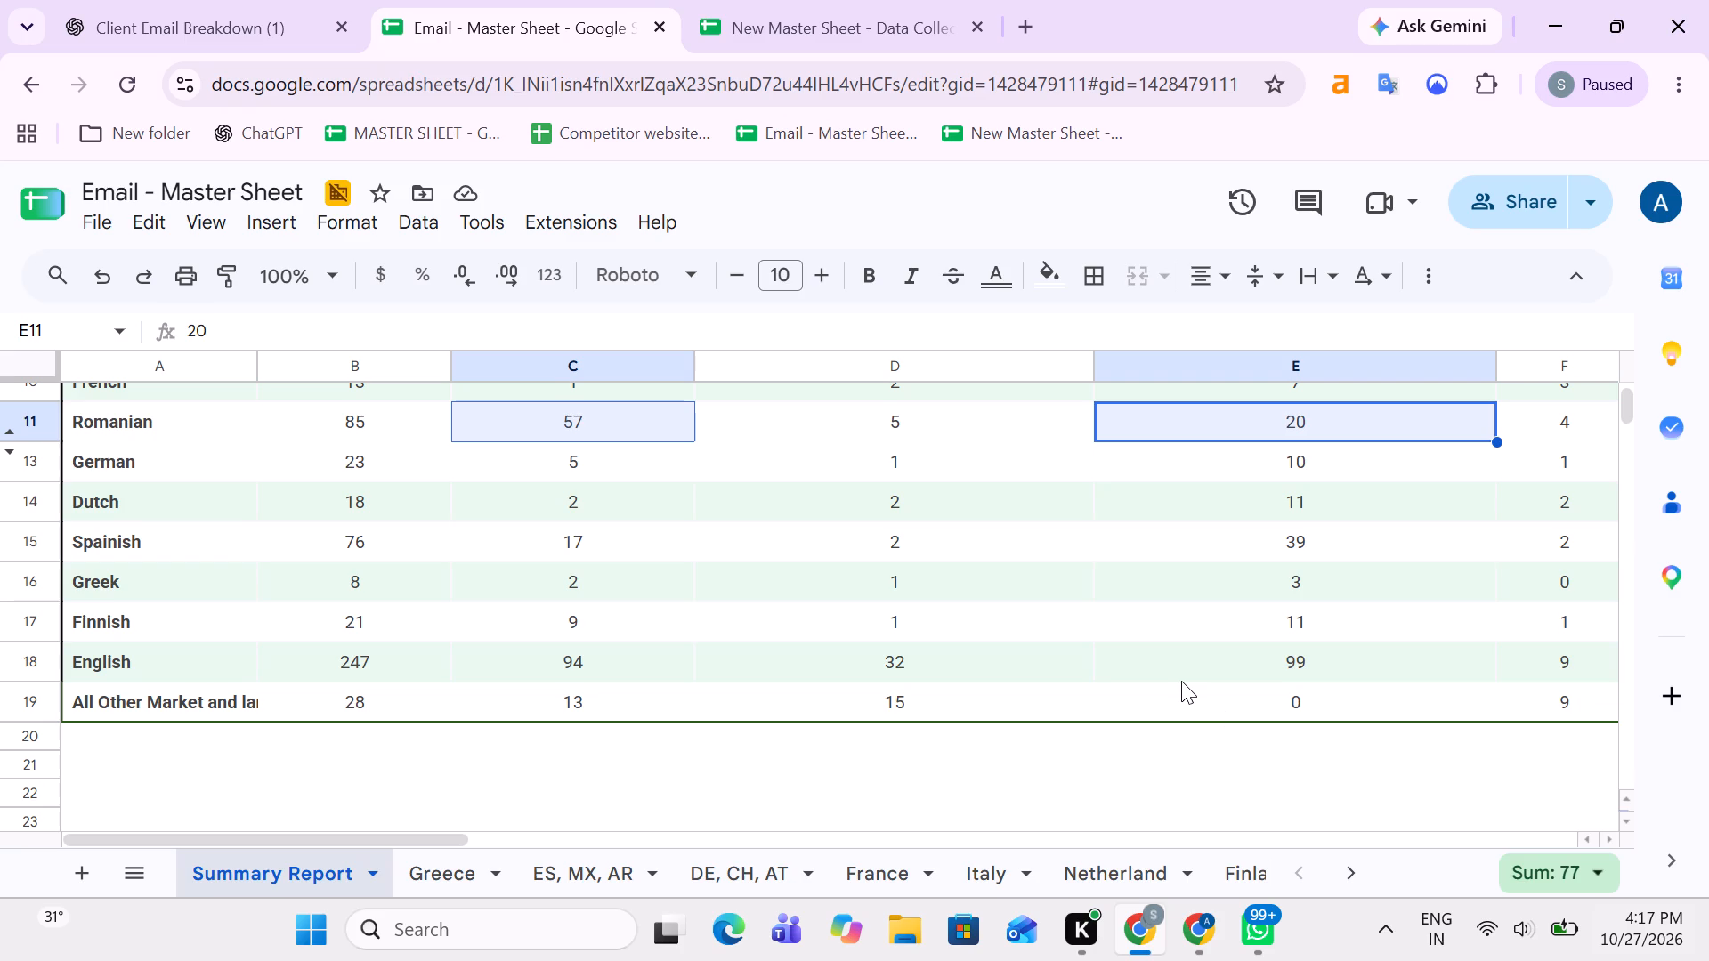
click(1122, 633)
scroll(903, 654, up, 7)
click(813, 0)
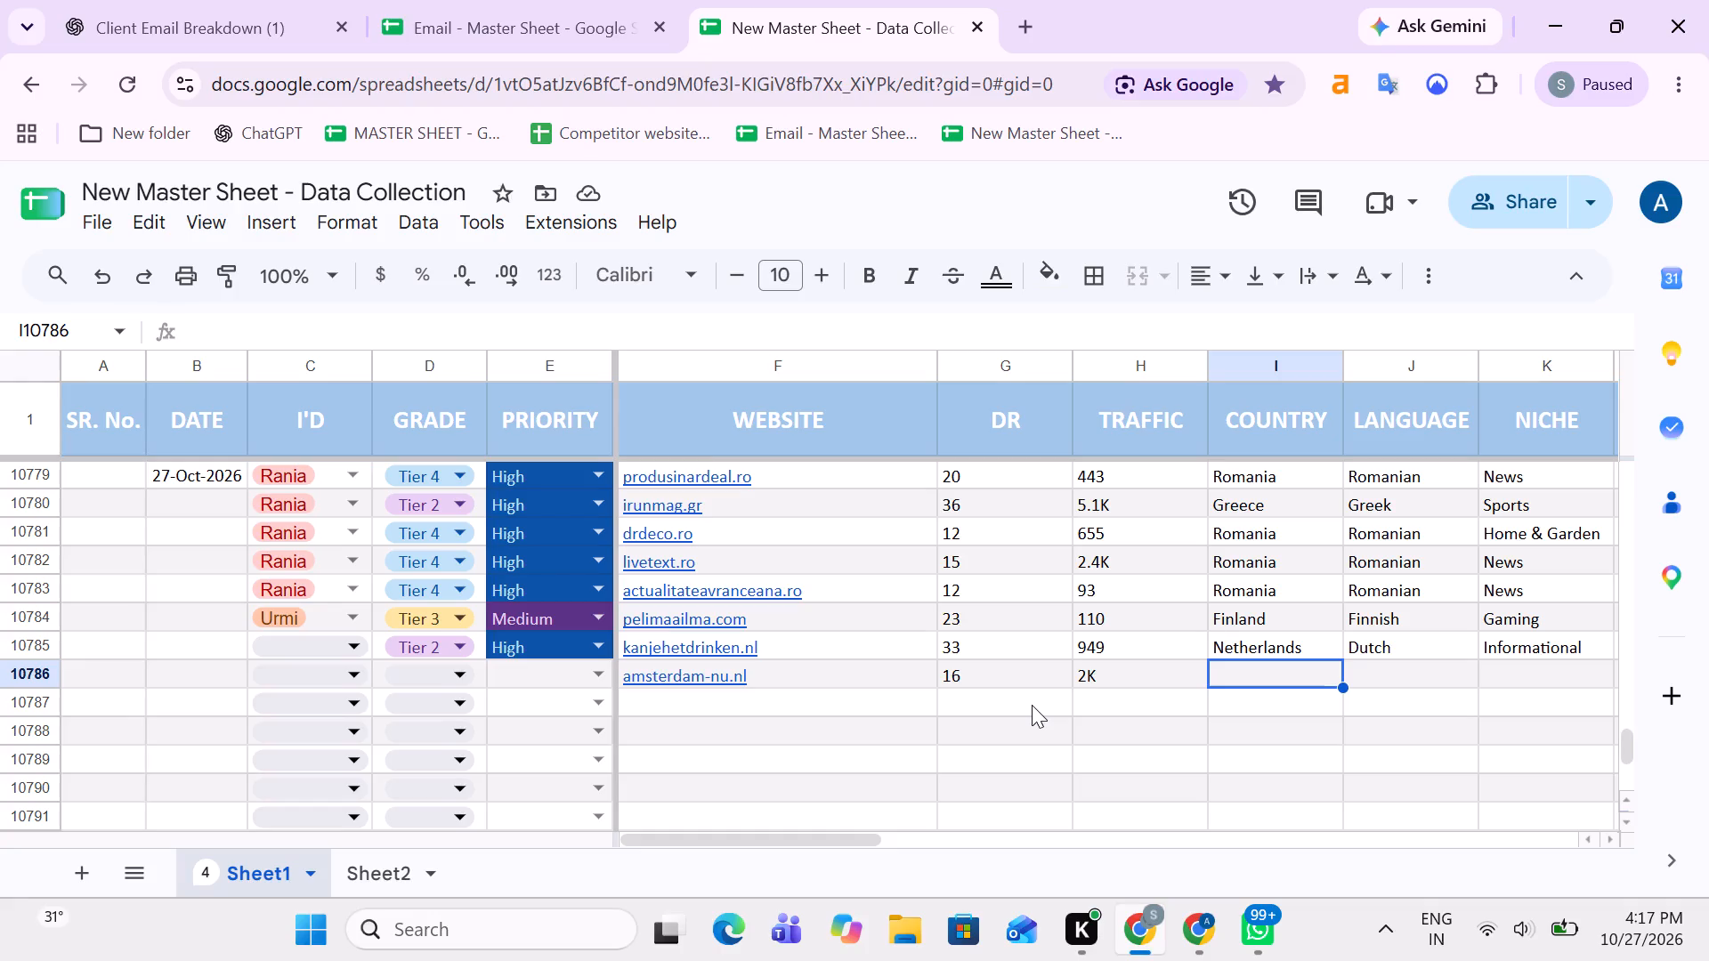
key(alt+Tab)
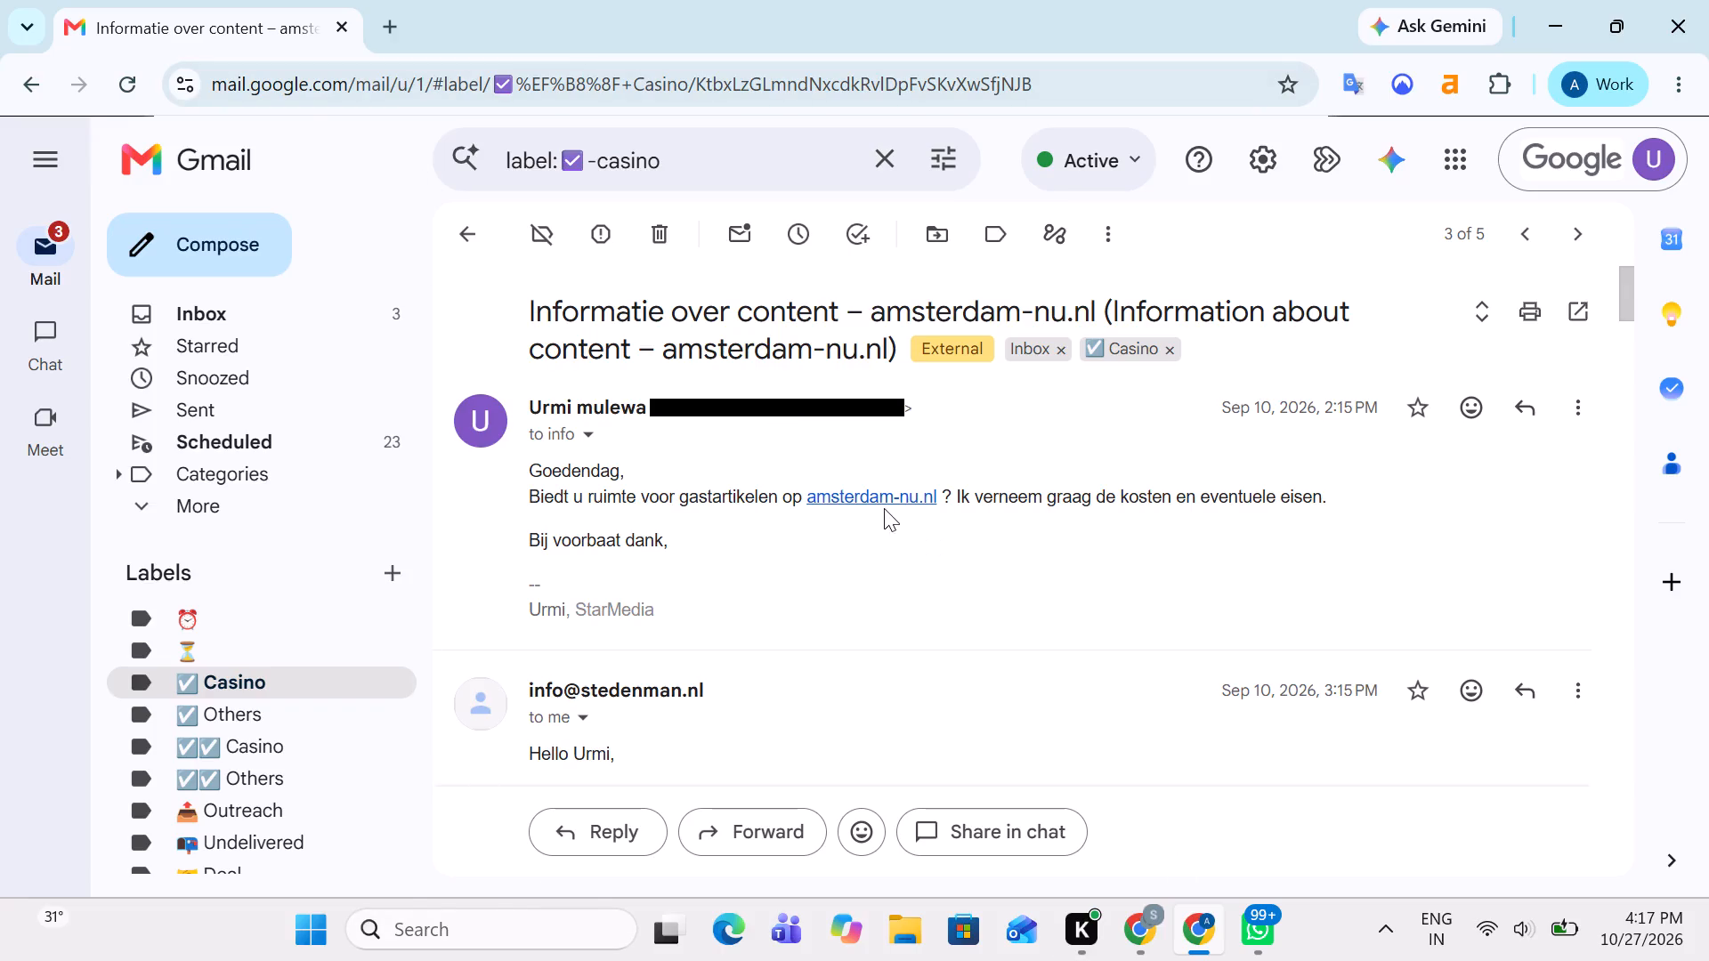
key(alt+Tab)
key(alt+Tab)
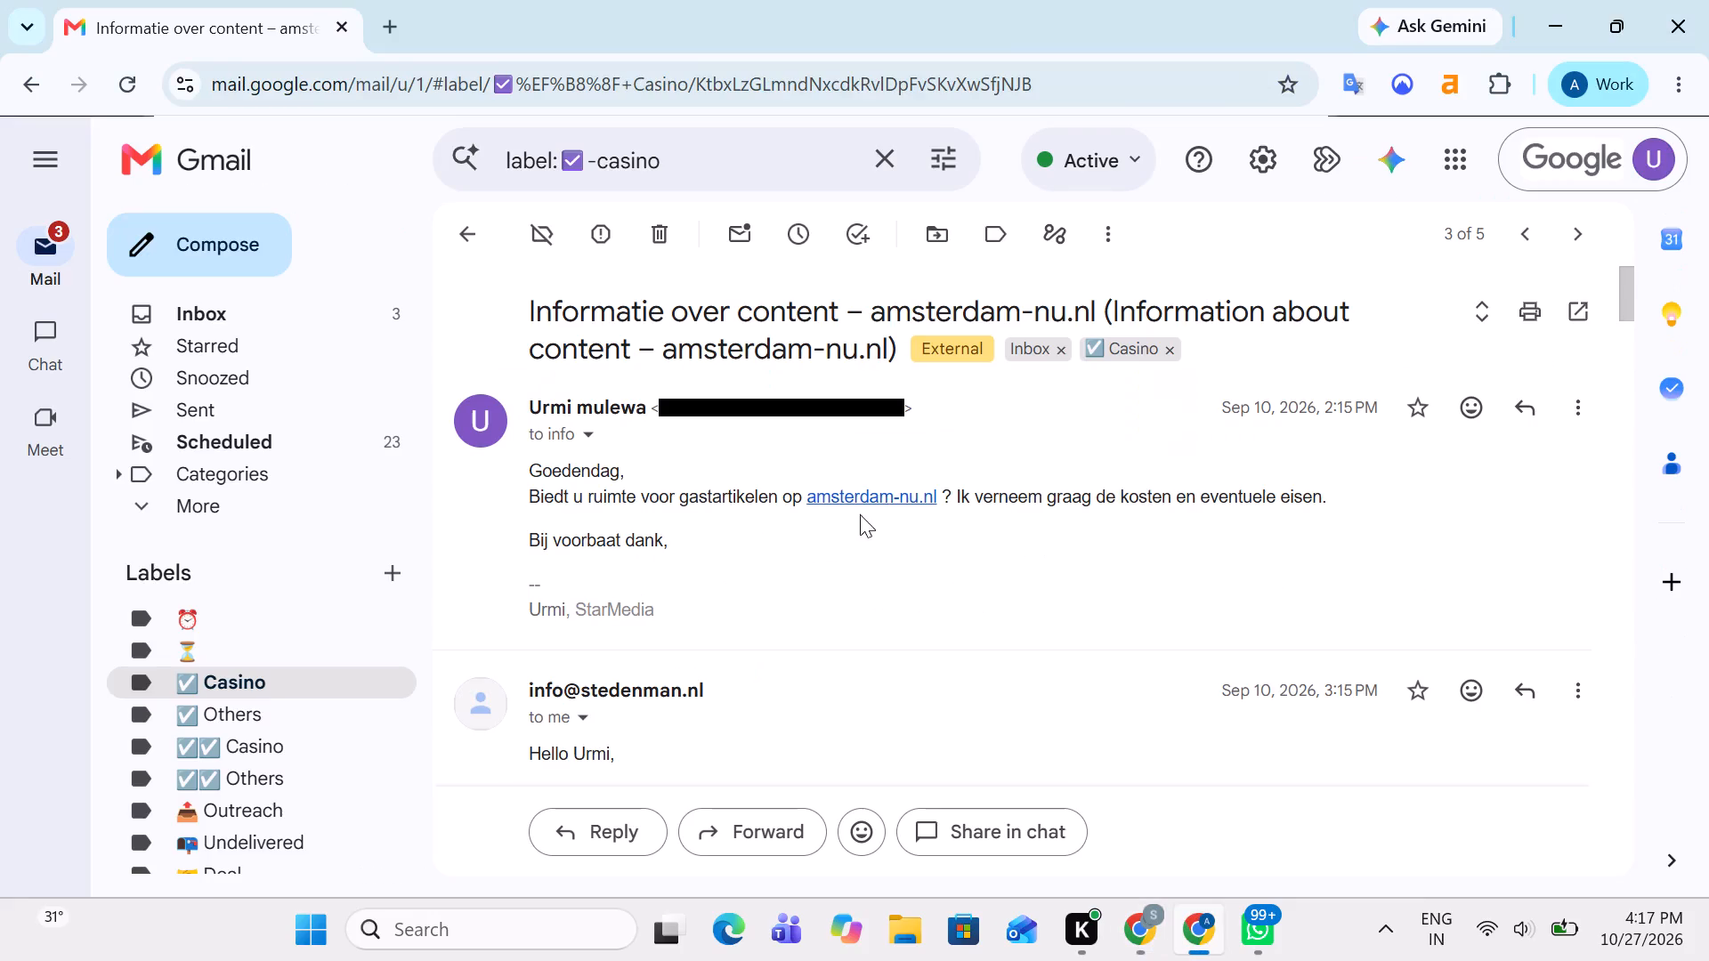
click(893, 496)
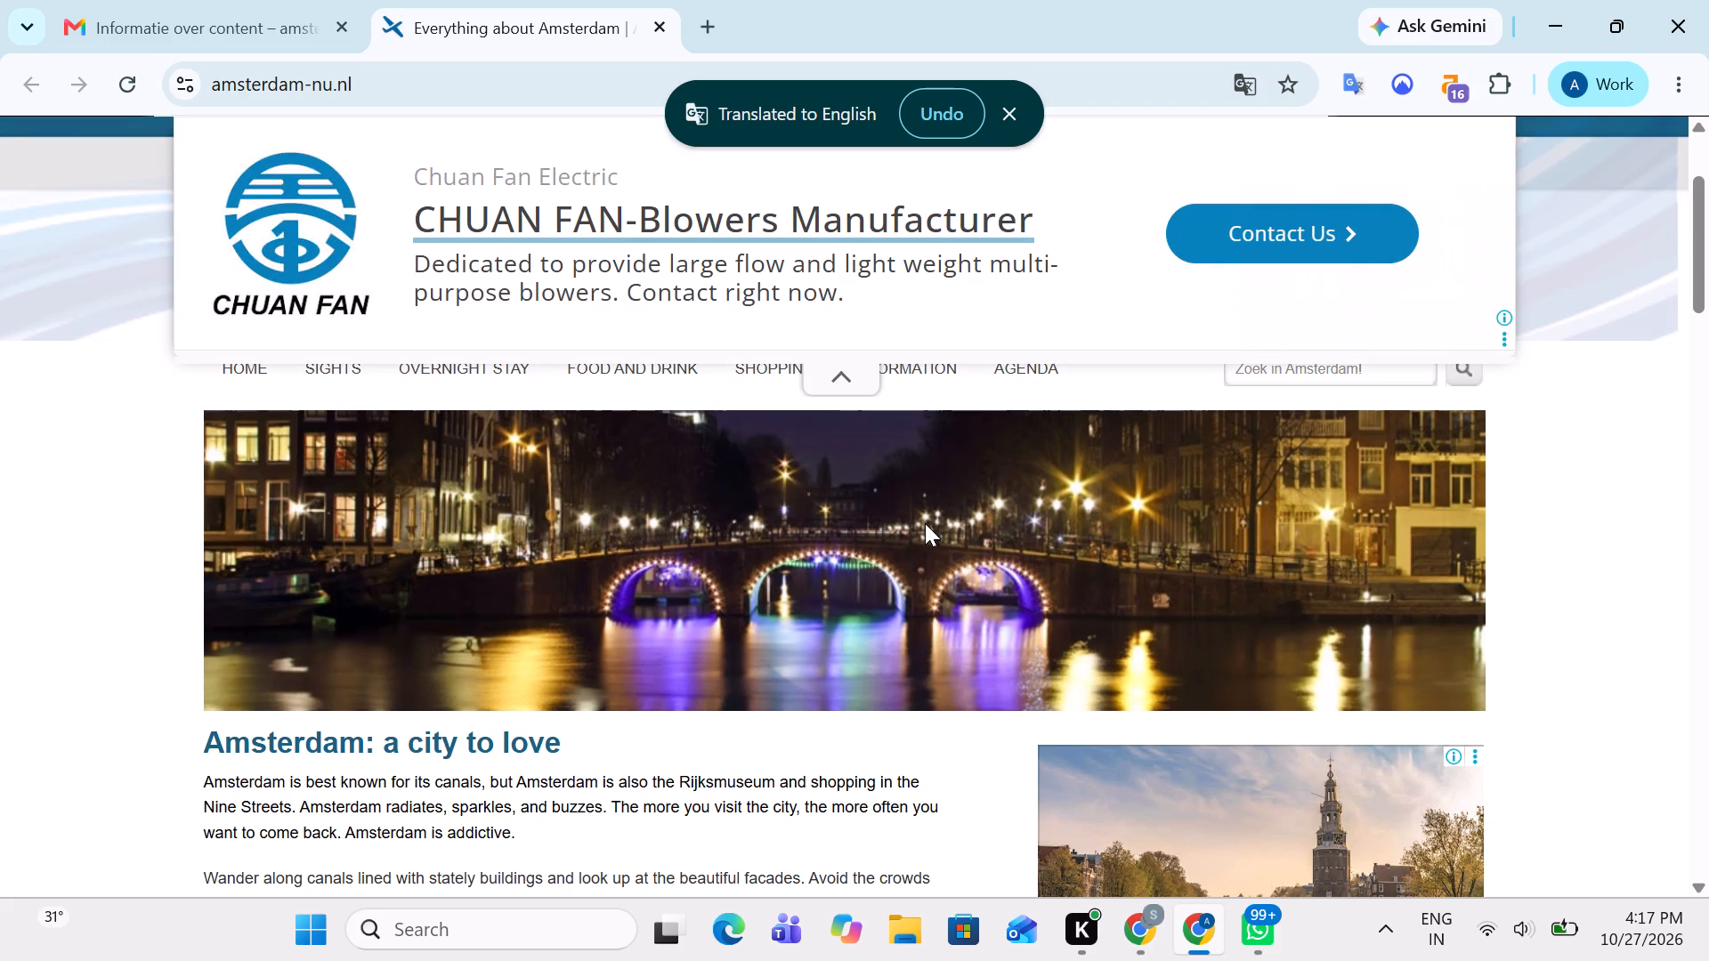
scroll(929, 913, down, 6)
scroll(897, 716, up, 5)
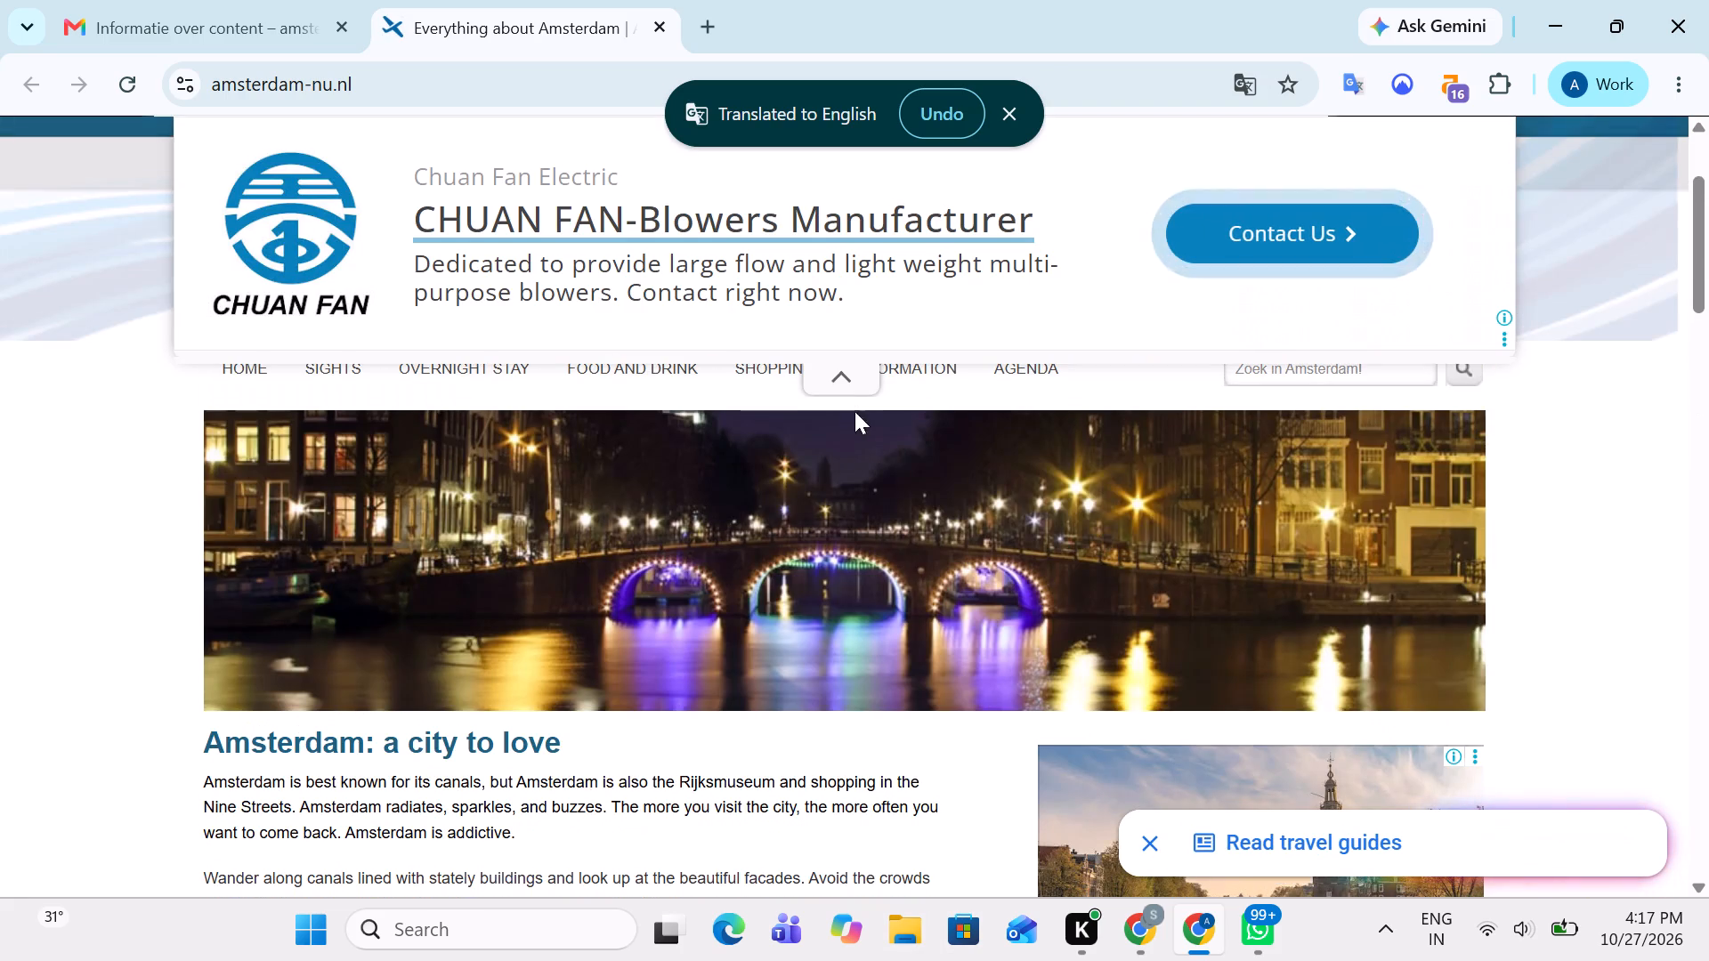
Clear the ad overlay, search amsterdam-nu.nl for casino777, review the results and close the site.
click(840, 383)
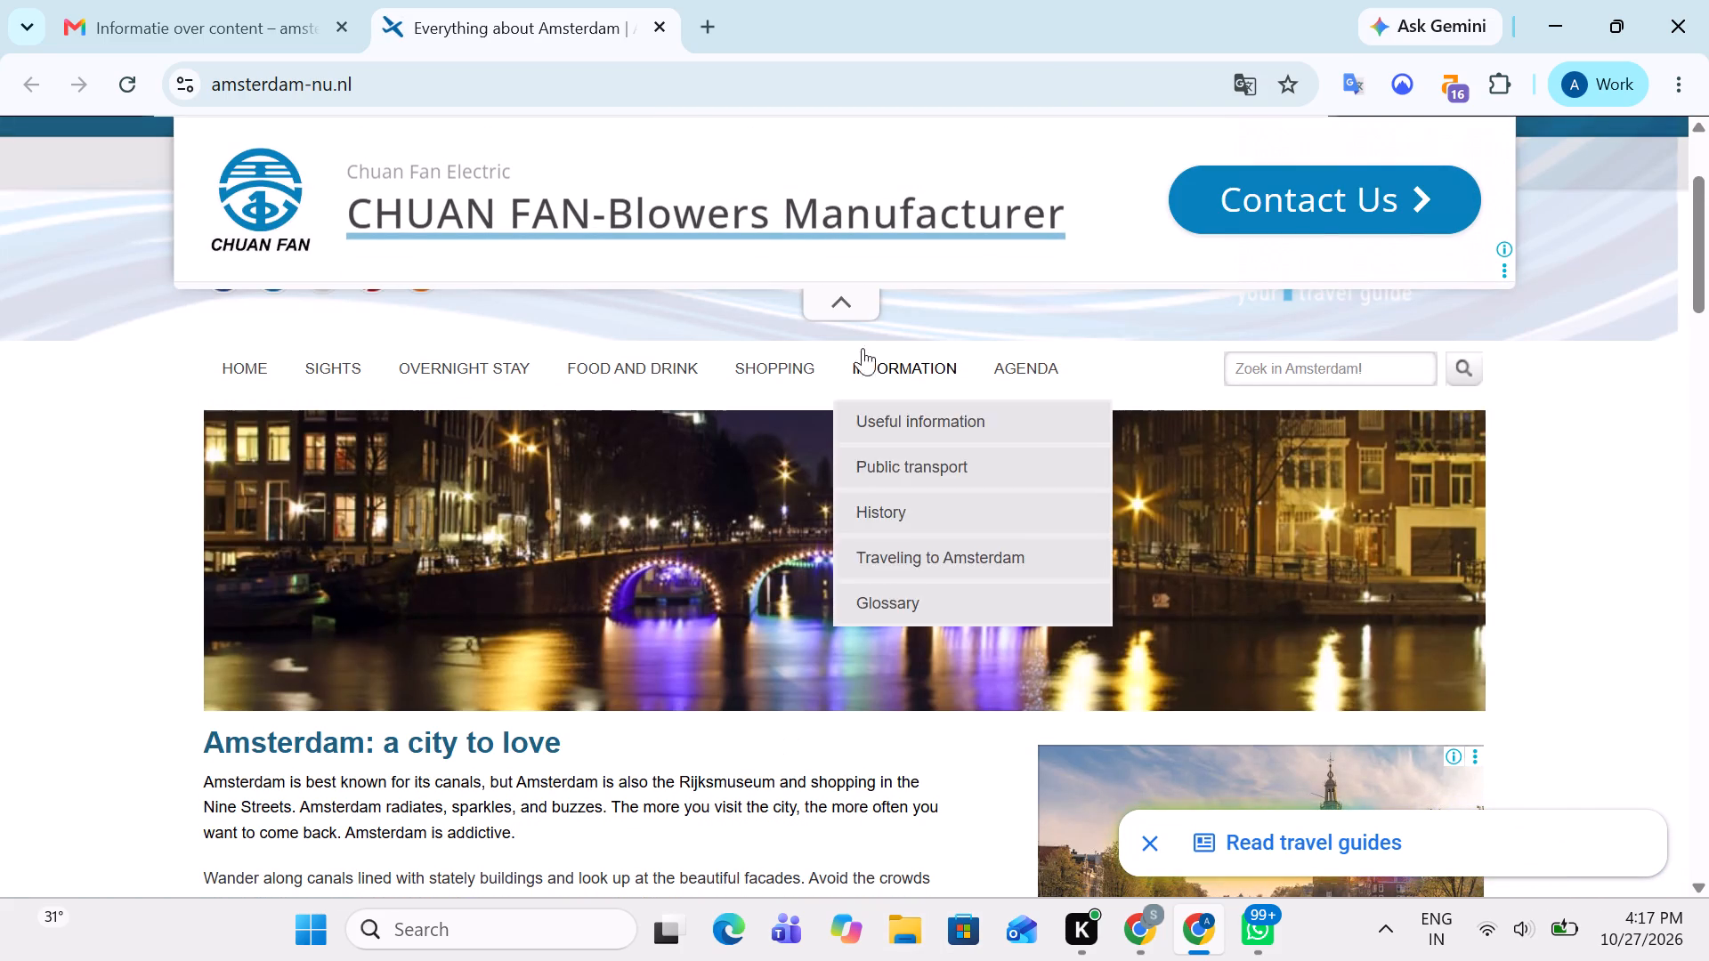
click(843, 311)
click(1279, 376)
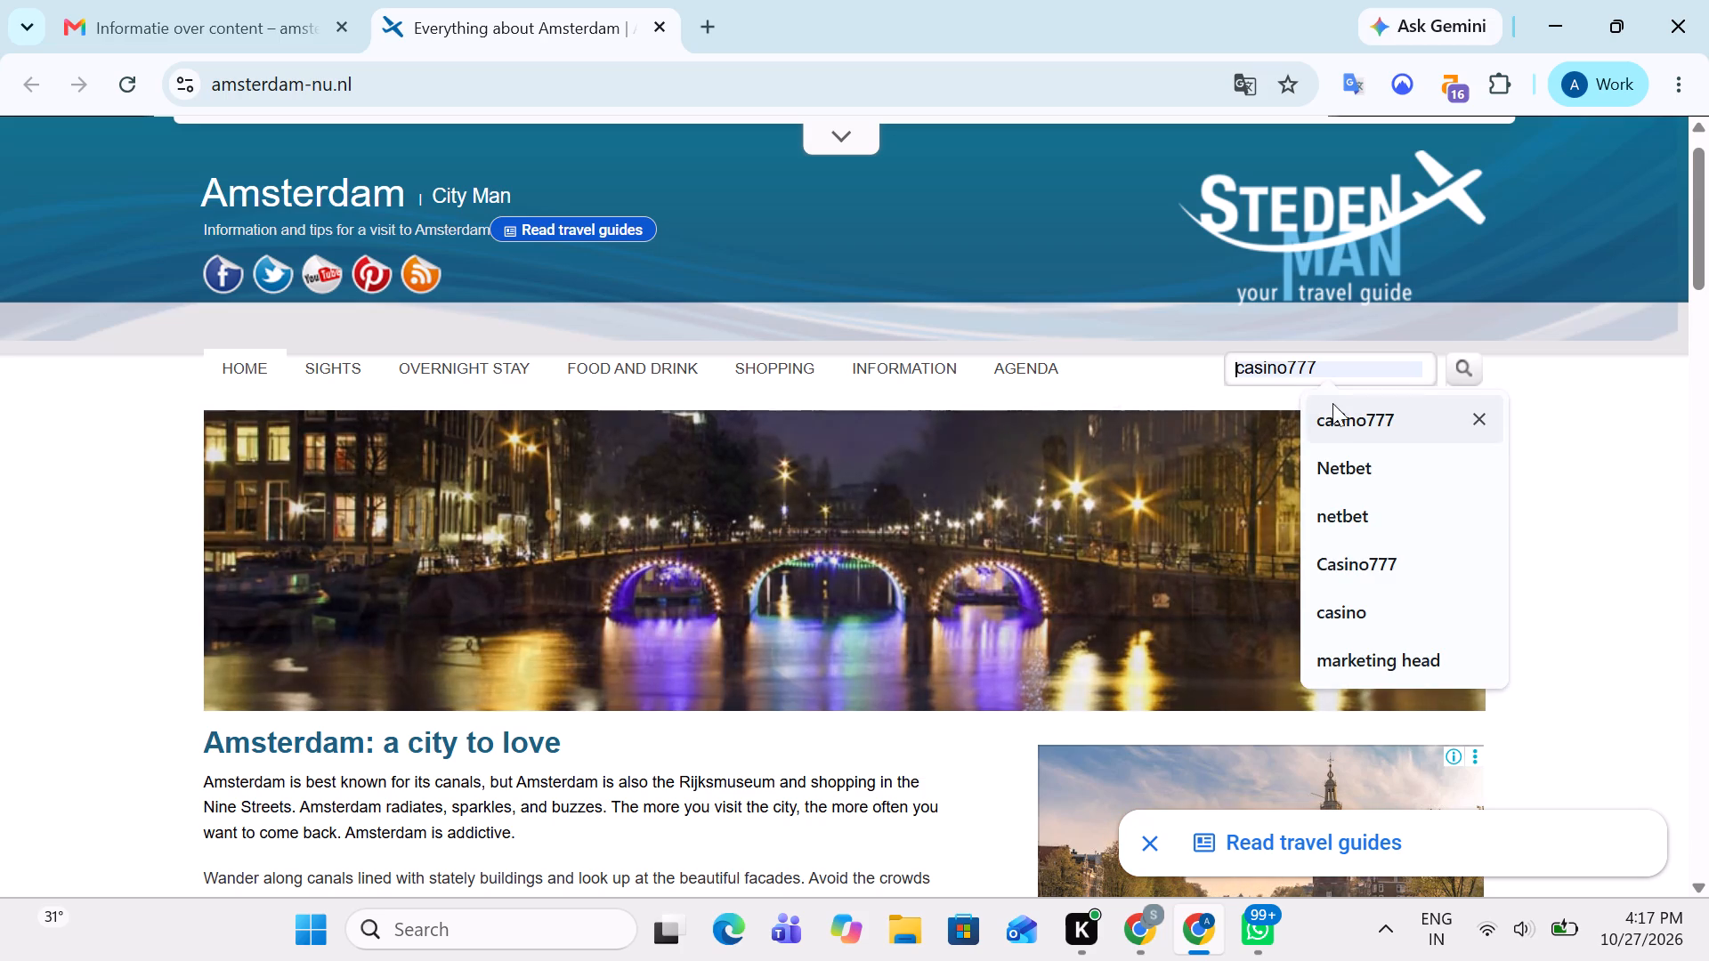
click(1341, 407)
click(1466, 367)
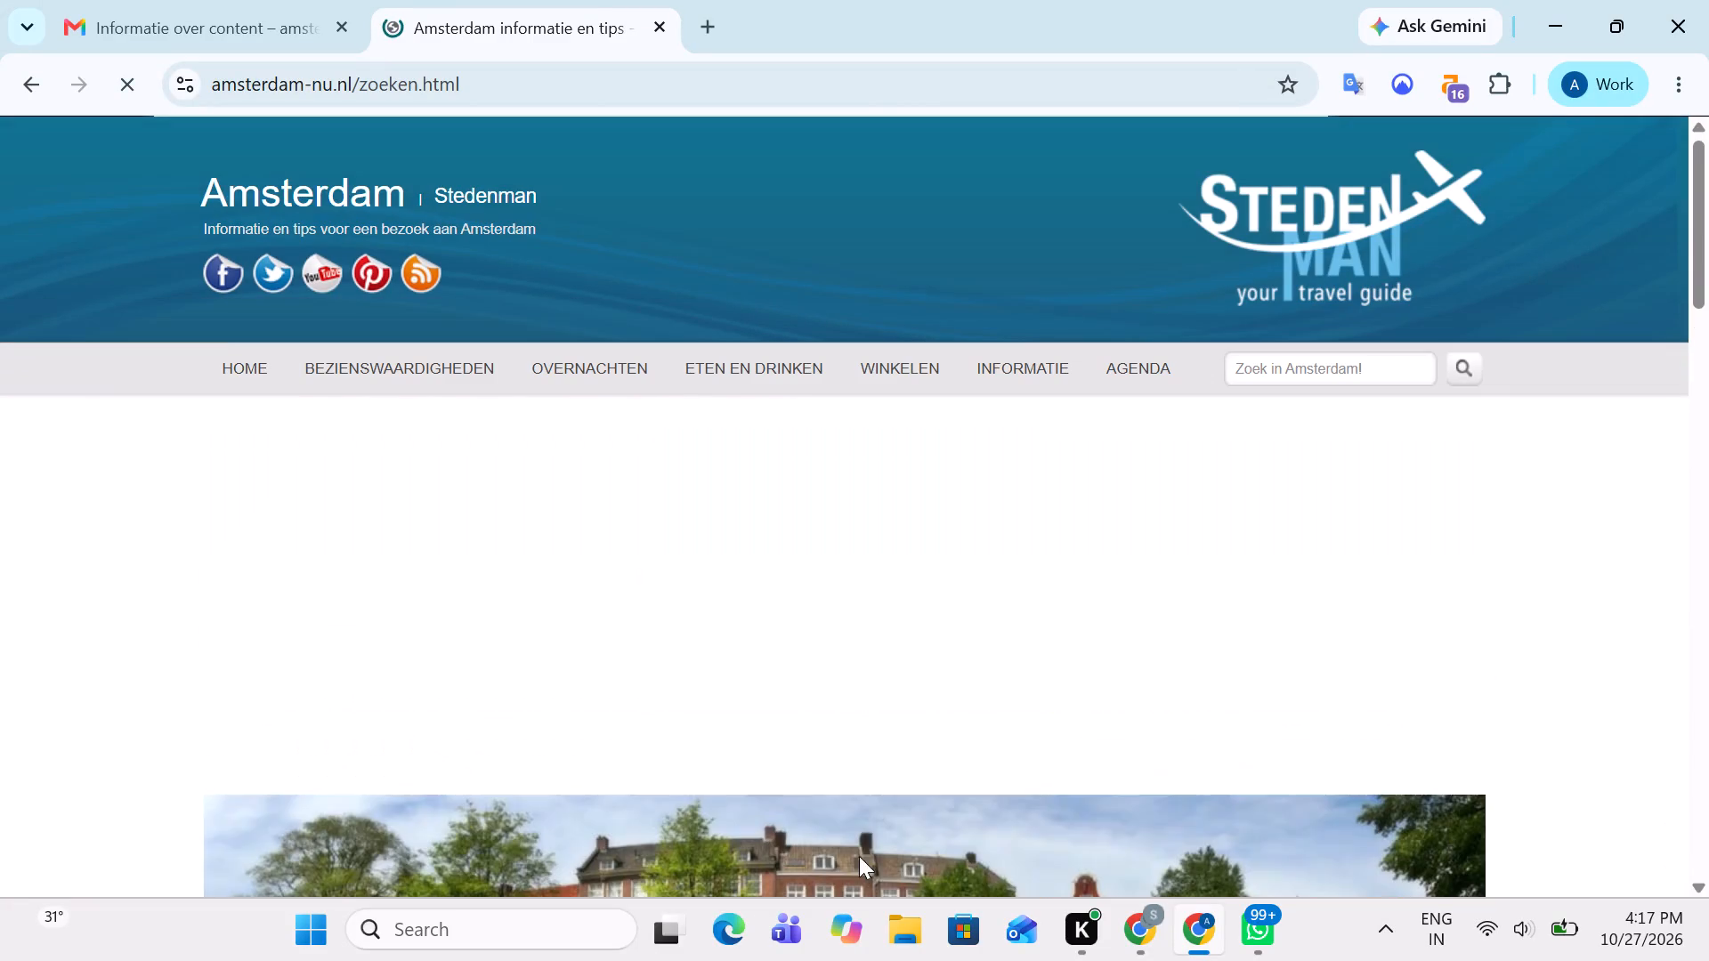
scroll(491, 501, down, 9)
scroll(523, 536, up, 3)
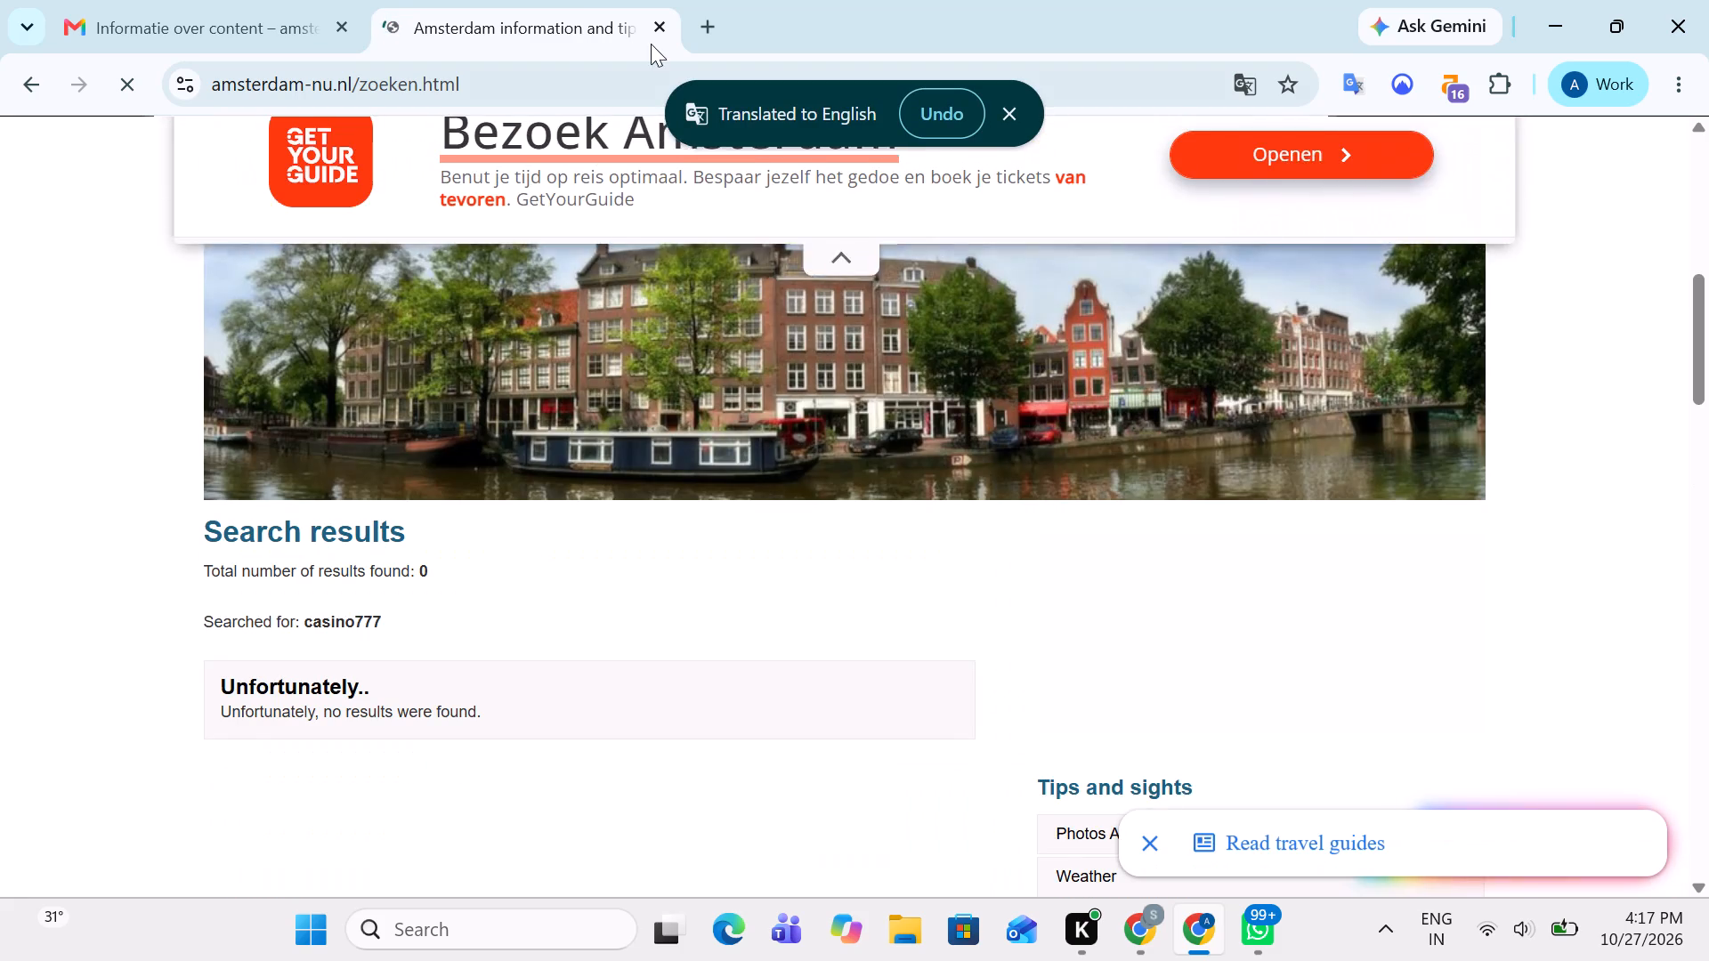
click(654, 28)
Review the publisher's terms and record Netherlands, Dutch and Tour & Travel as amsterdam-nu.nl's country, language and niche in the New Master Sheet.
scroll(931, 631, down, 3)
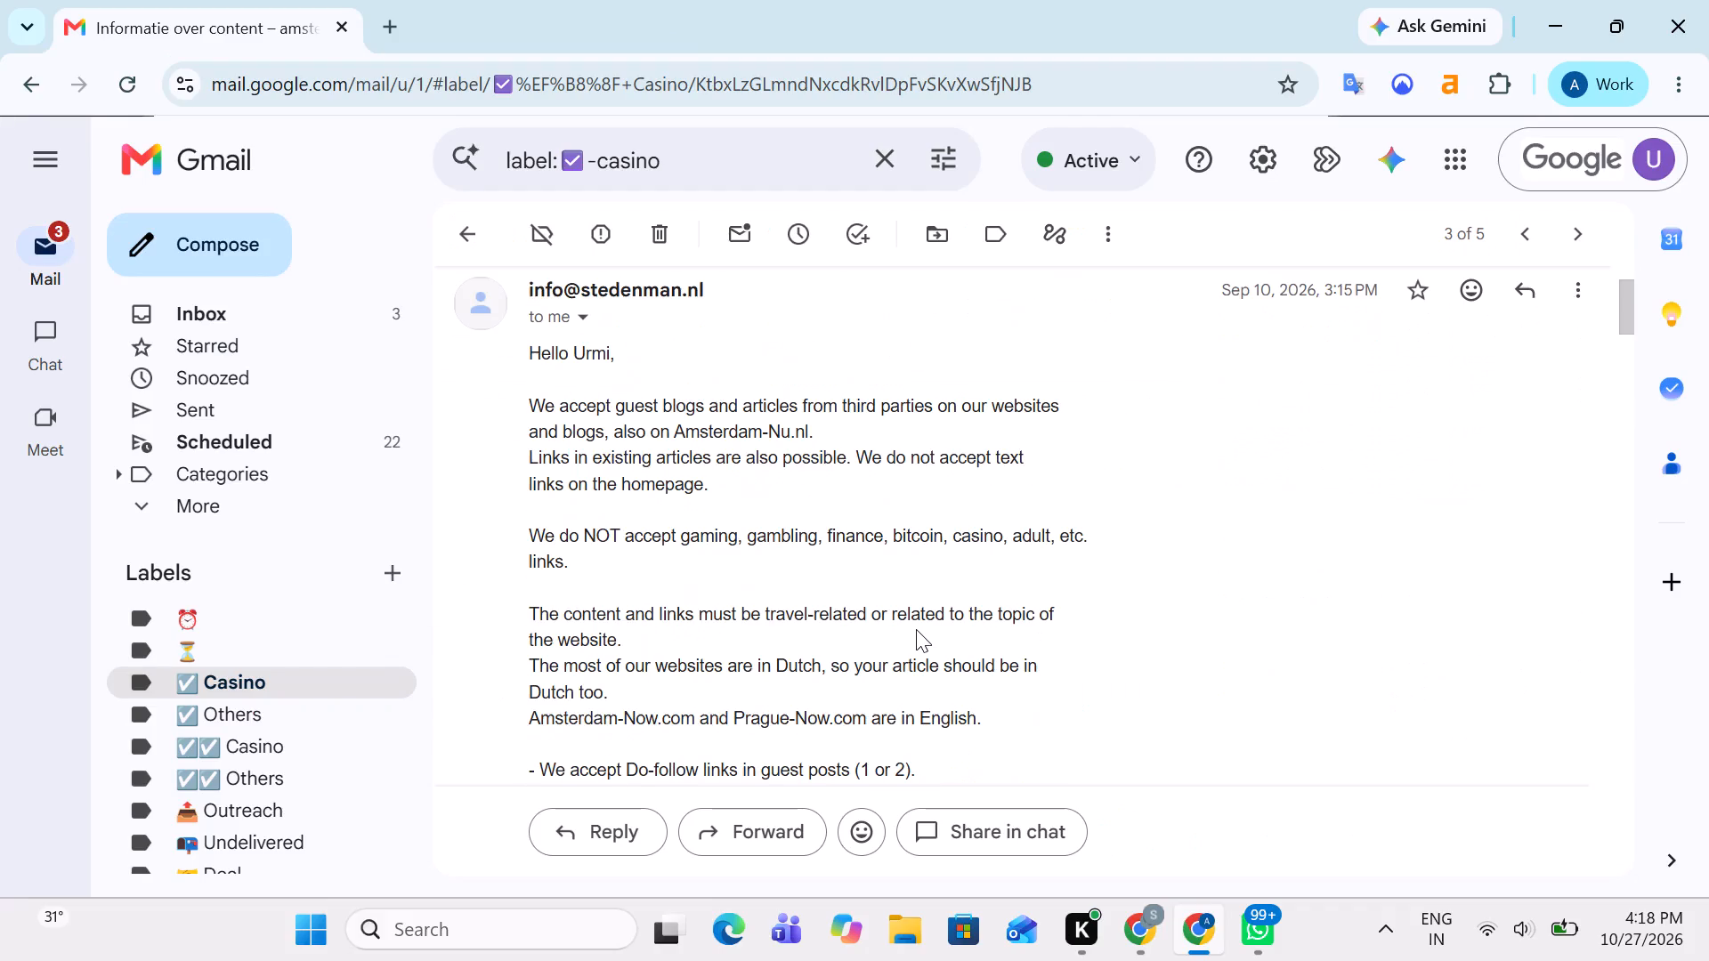
scroll(916, 629, down, 2)
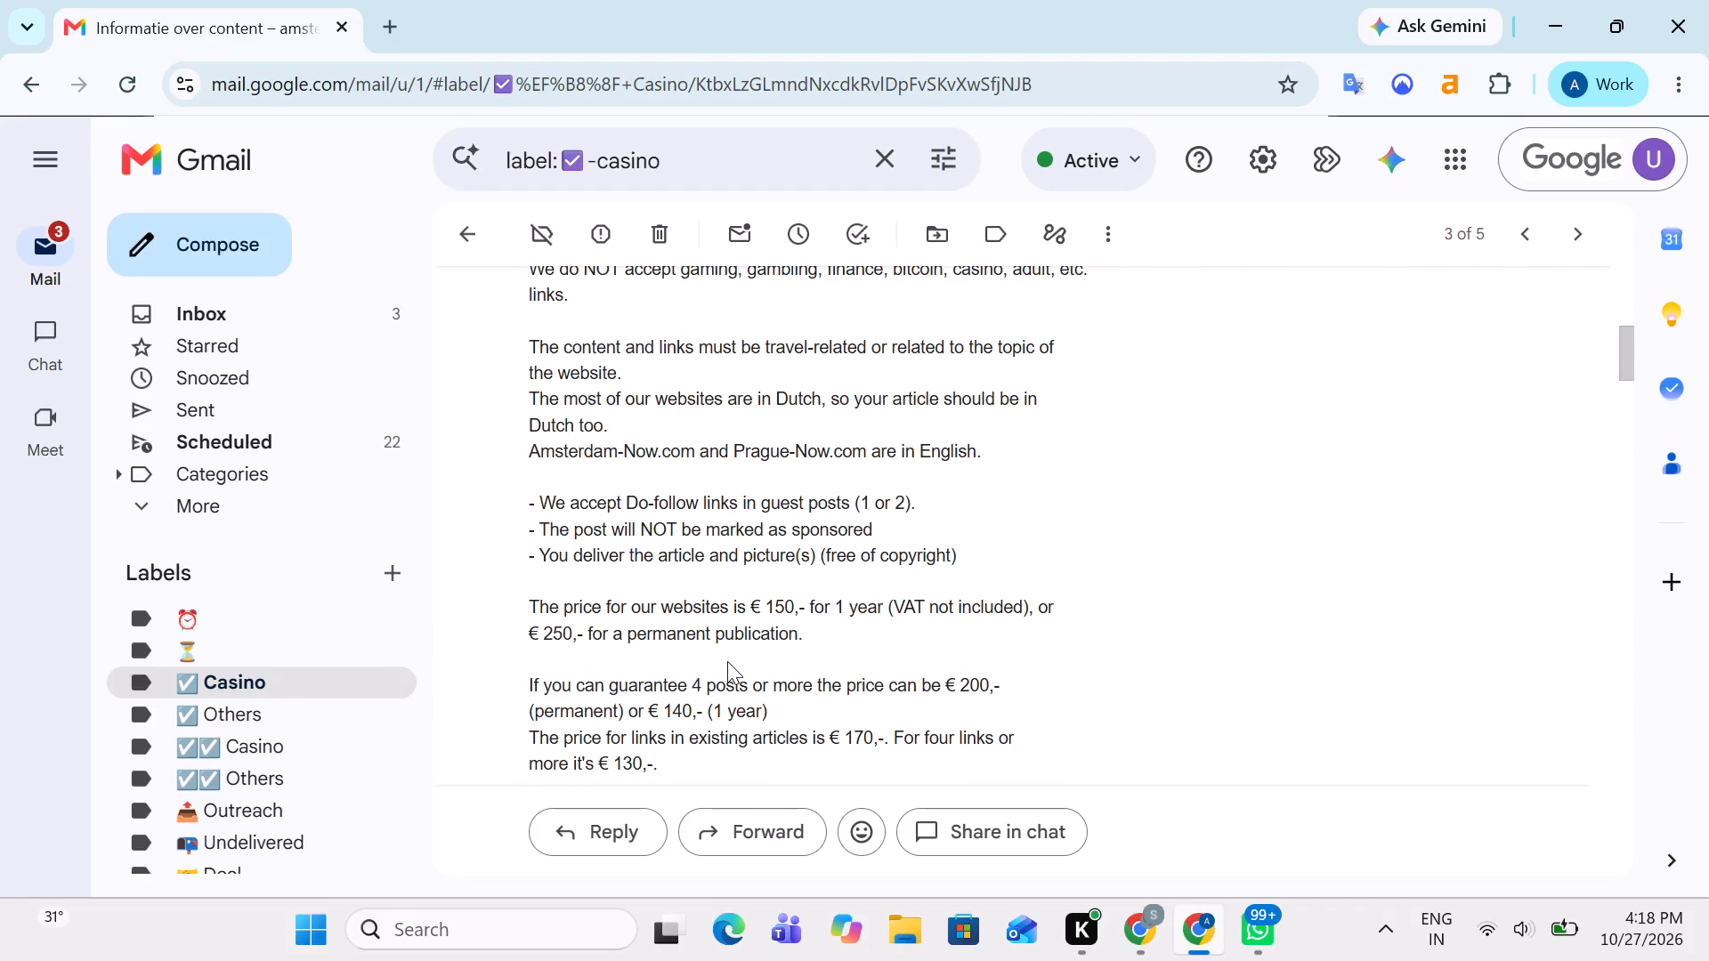
key(alt+Tab)
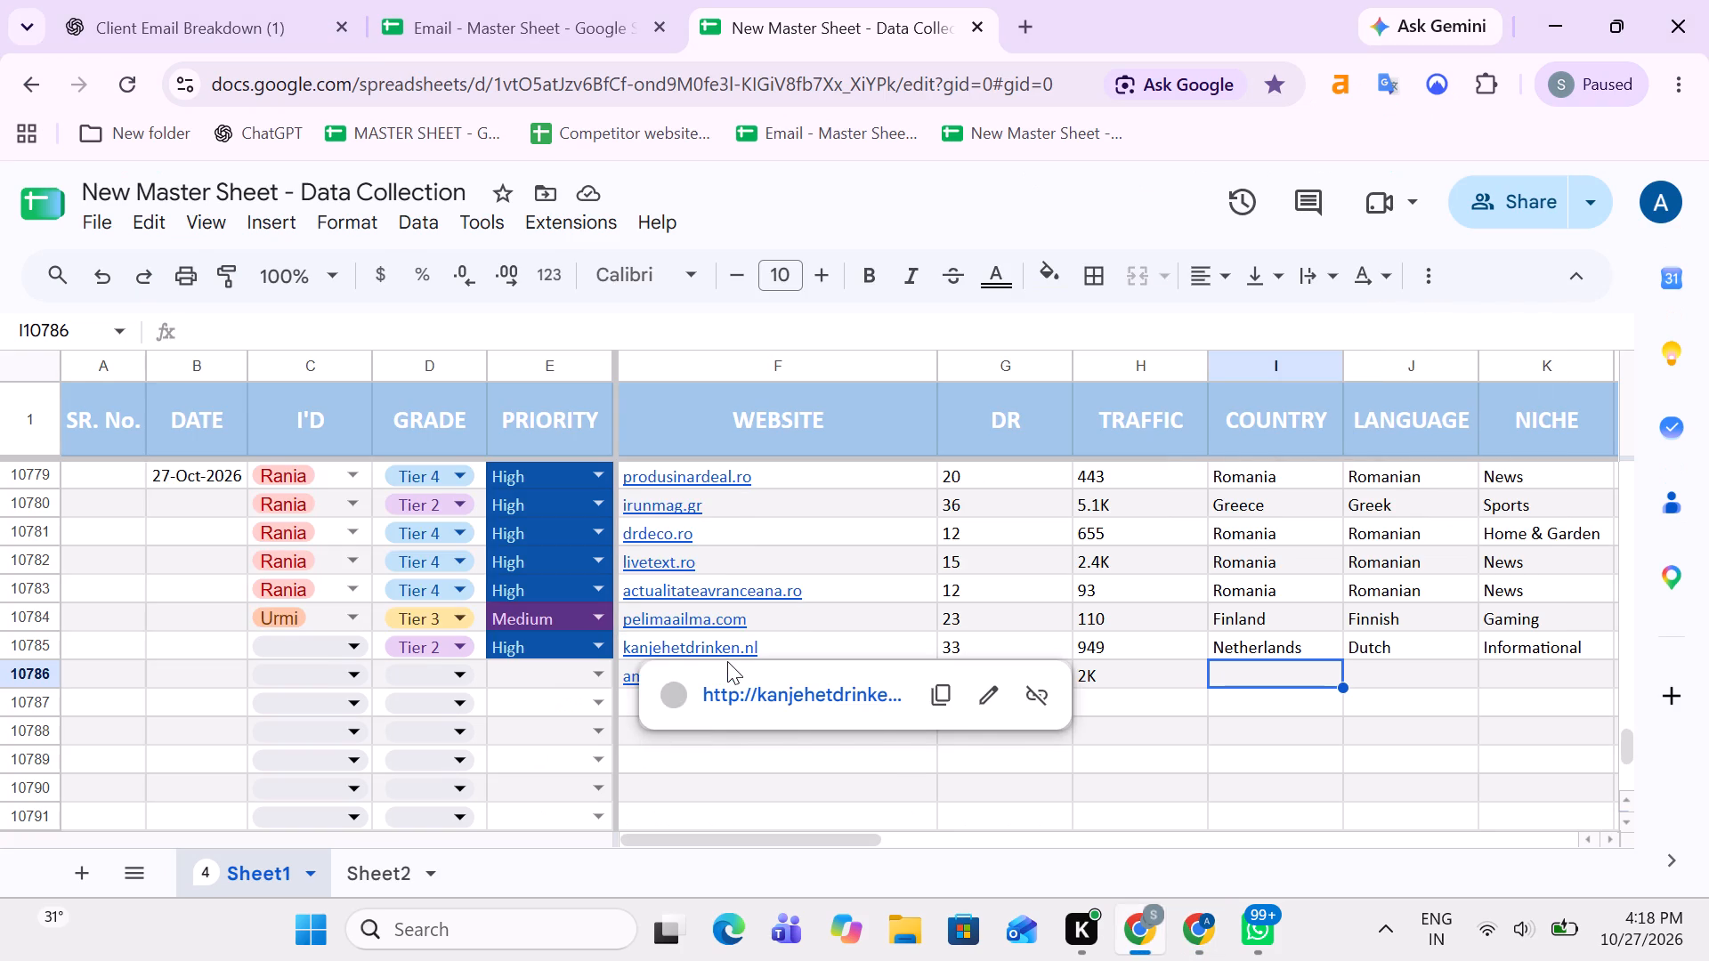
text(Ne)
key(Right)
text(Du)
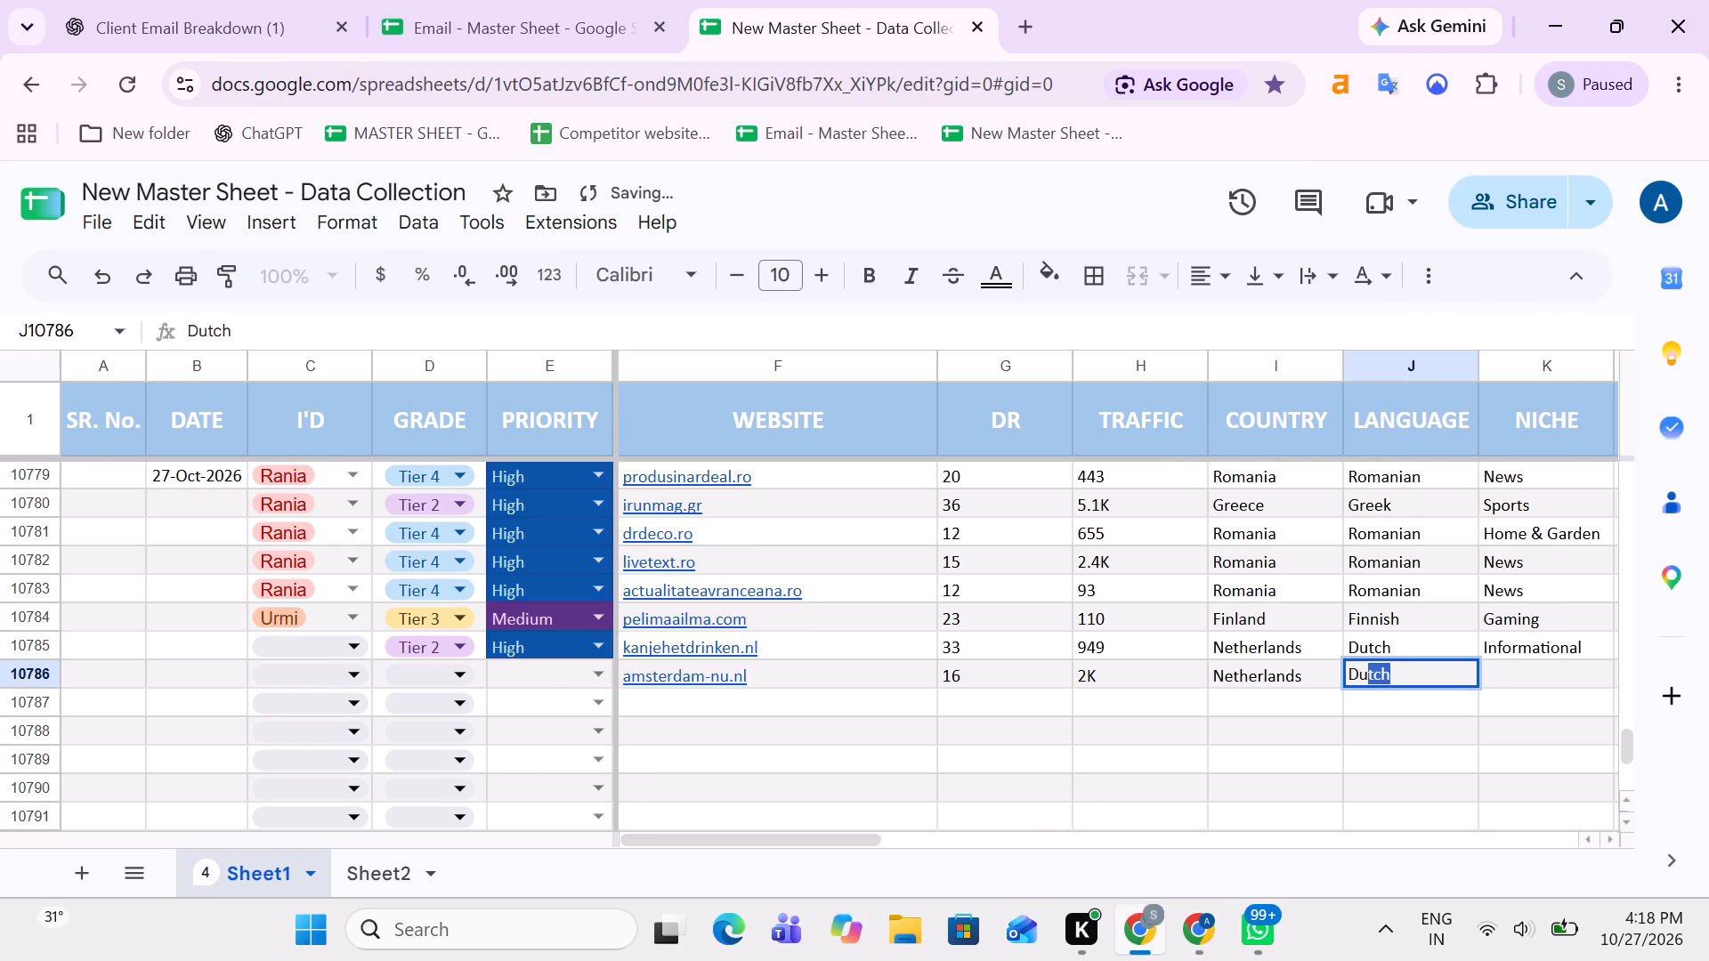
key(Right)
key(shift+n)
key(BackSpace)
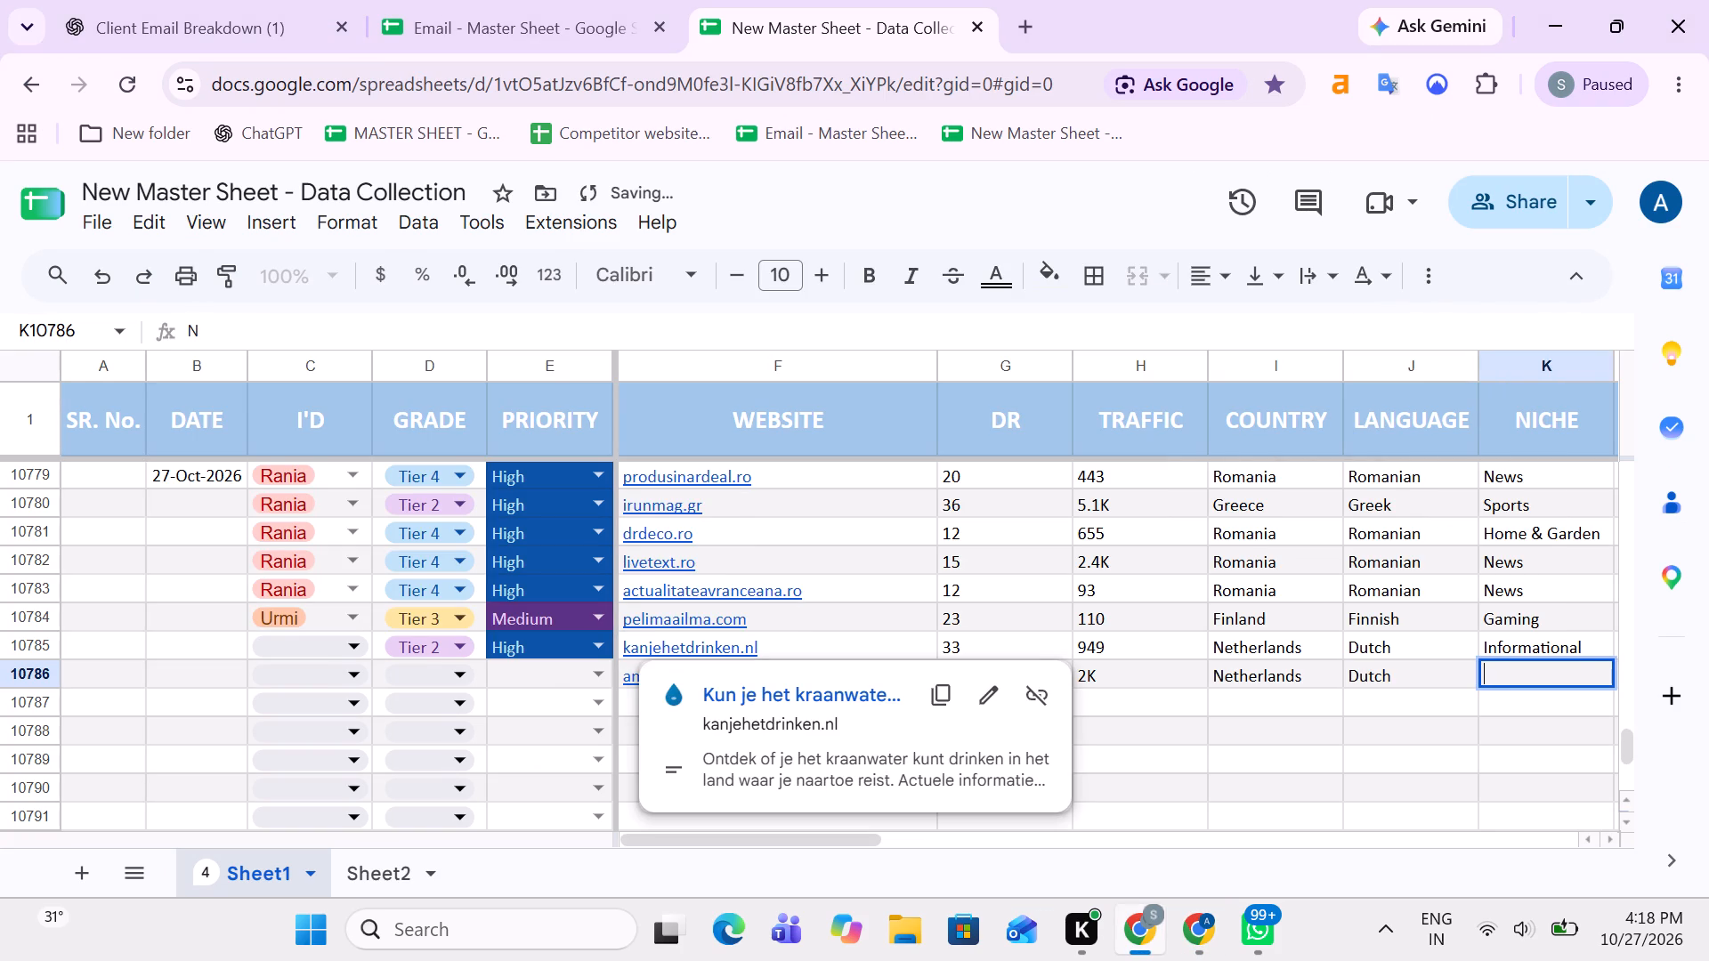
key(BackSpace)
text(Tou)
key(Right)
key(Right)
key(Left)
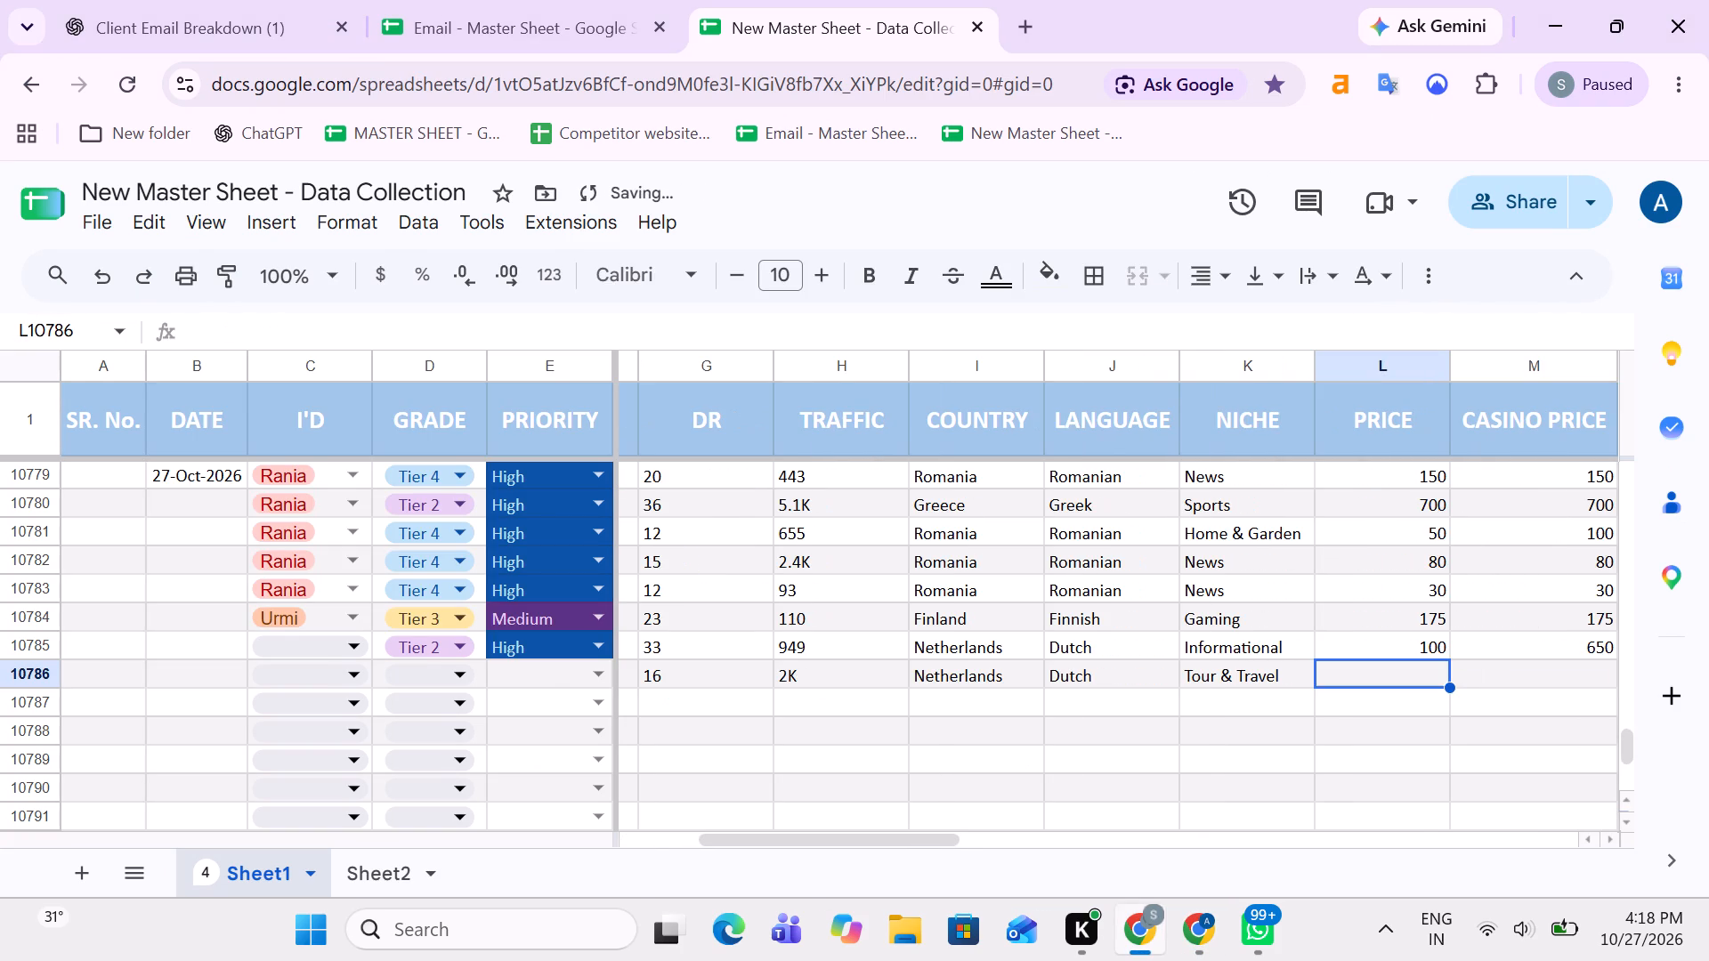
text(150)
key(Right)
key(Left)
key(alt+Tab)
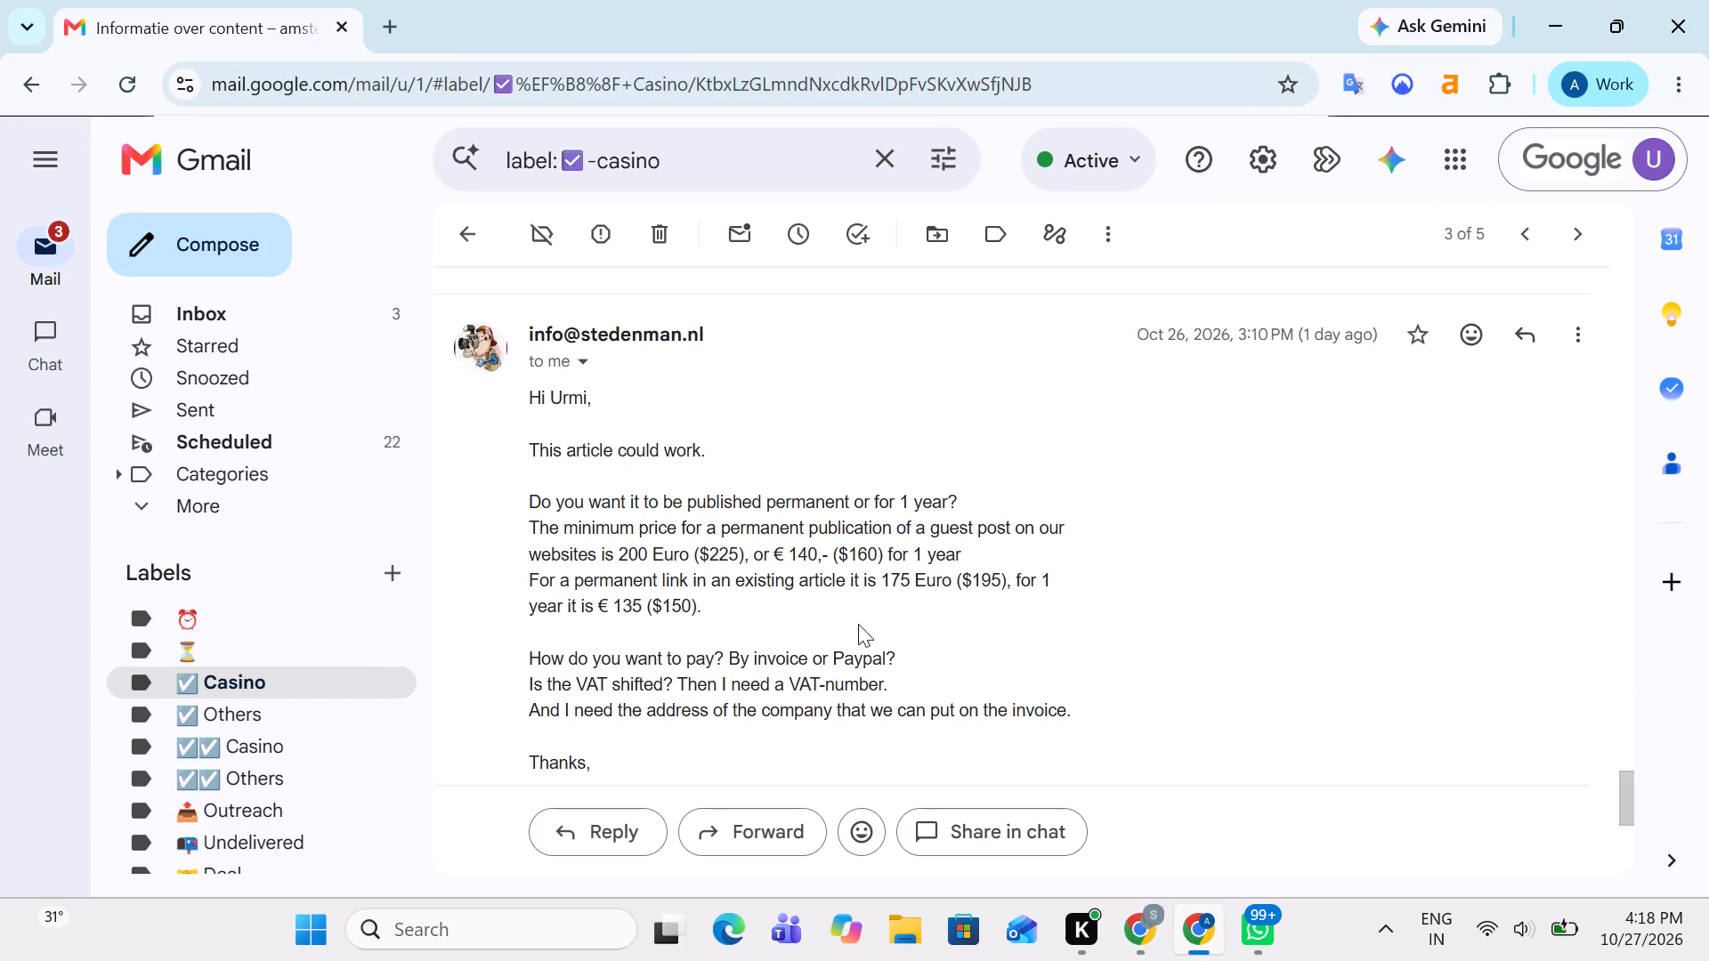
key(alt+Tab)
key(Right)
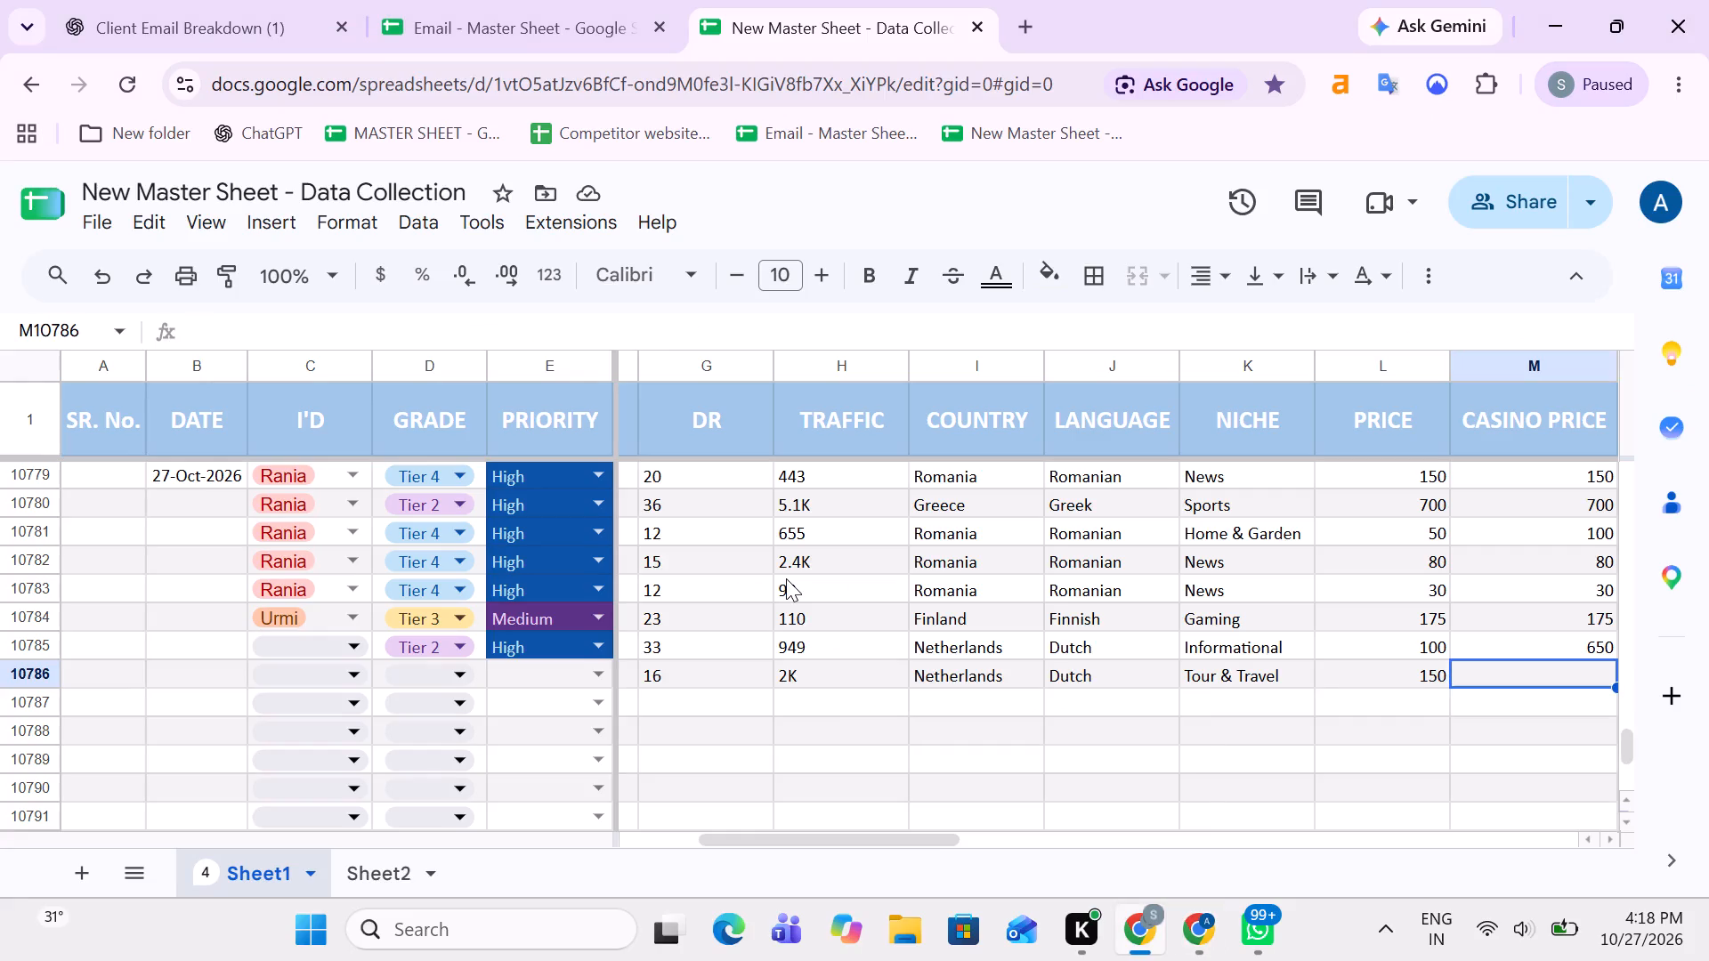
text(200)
Set amsterdam-nu.nl's status to Strict and its website type to Unique.
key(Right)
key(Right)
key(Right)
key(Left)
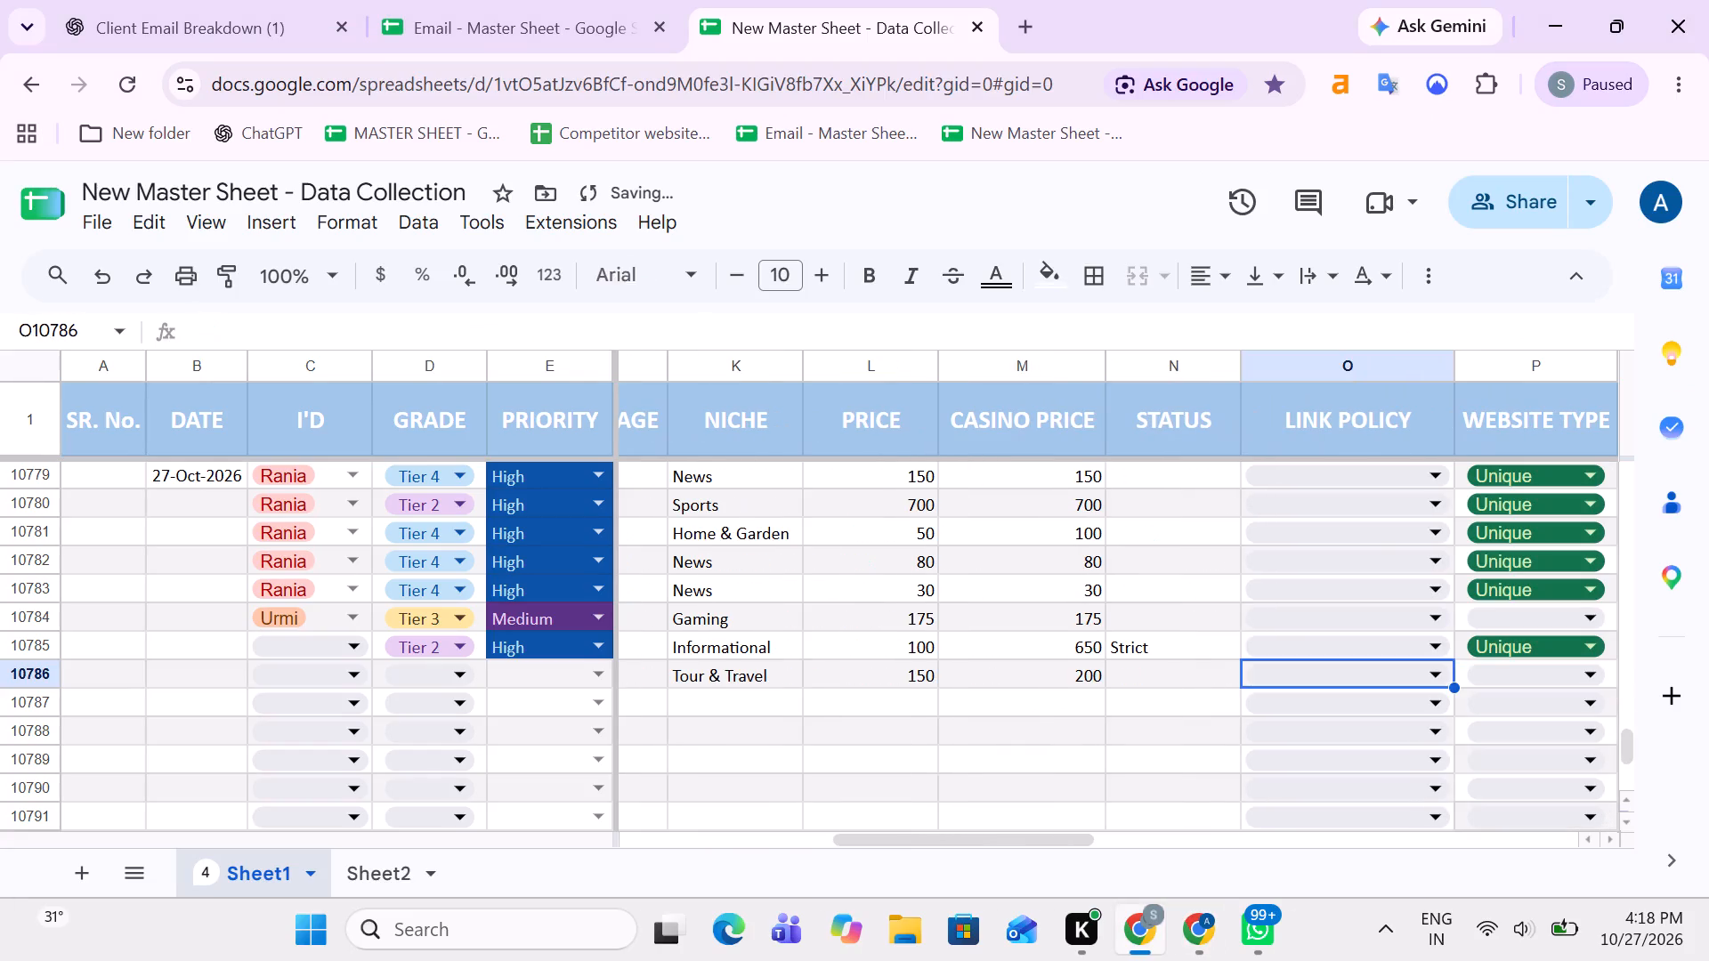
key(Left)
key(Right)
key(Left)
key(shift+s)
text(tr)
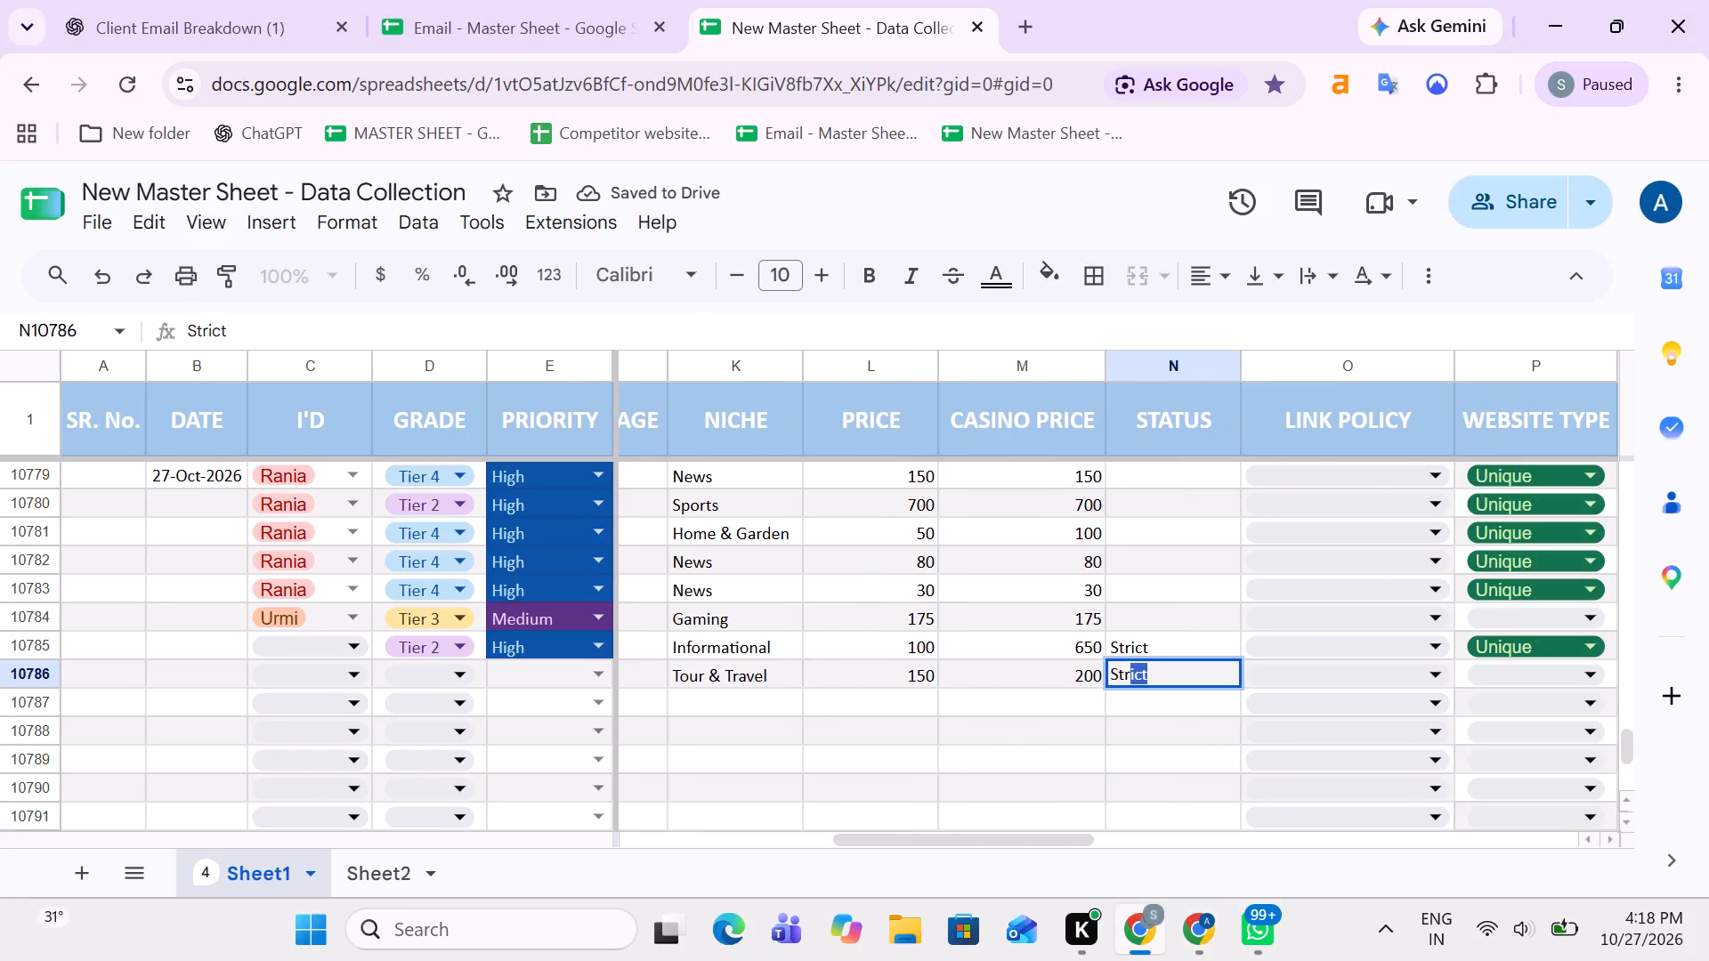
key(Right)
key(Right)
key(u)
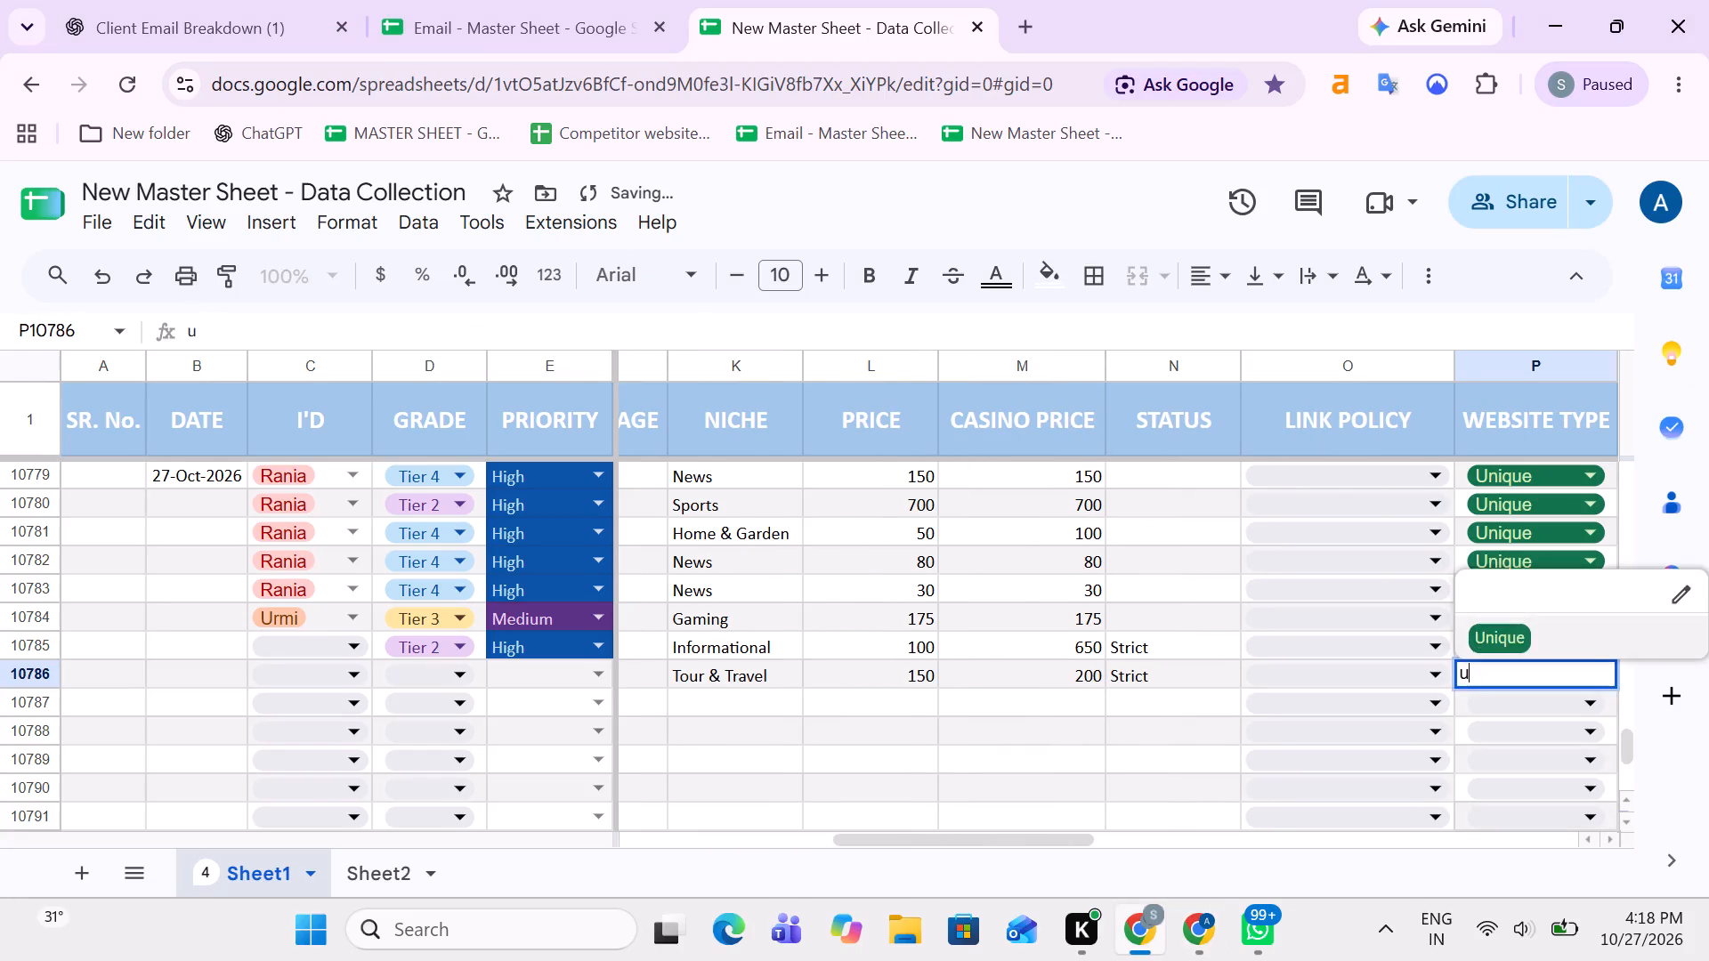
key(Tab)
Copy the publisher's email address from the Gmail reply into amsterdam-nu.nl's Contact Details cell.
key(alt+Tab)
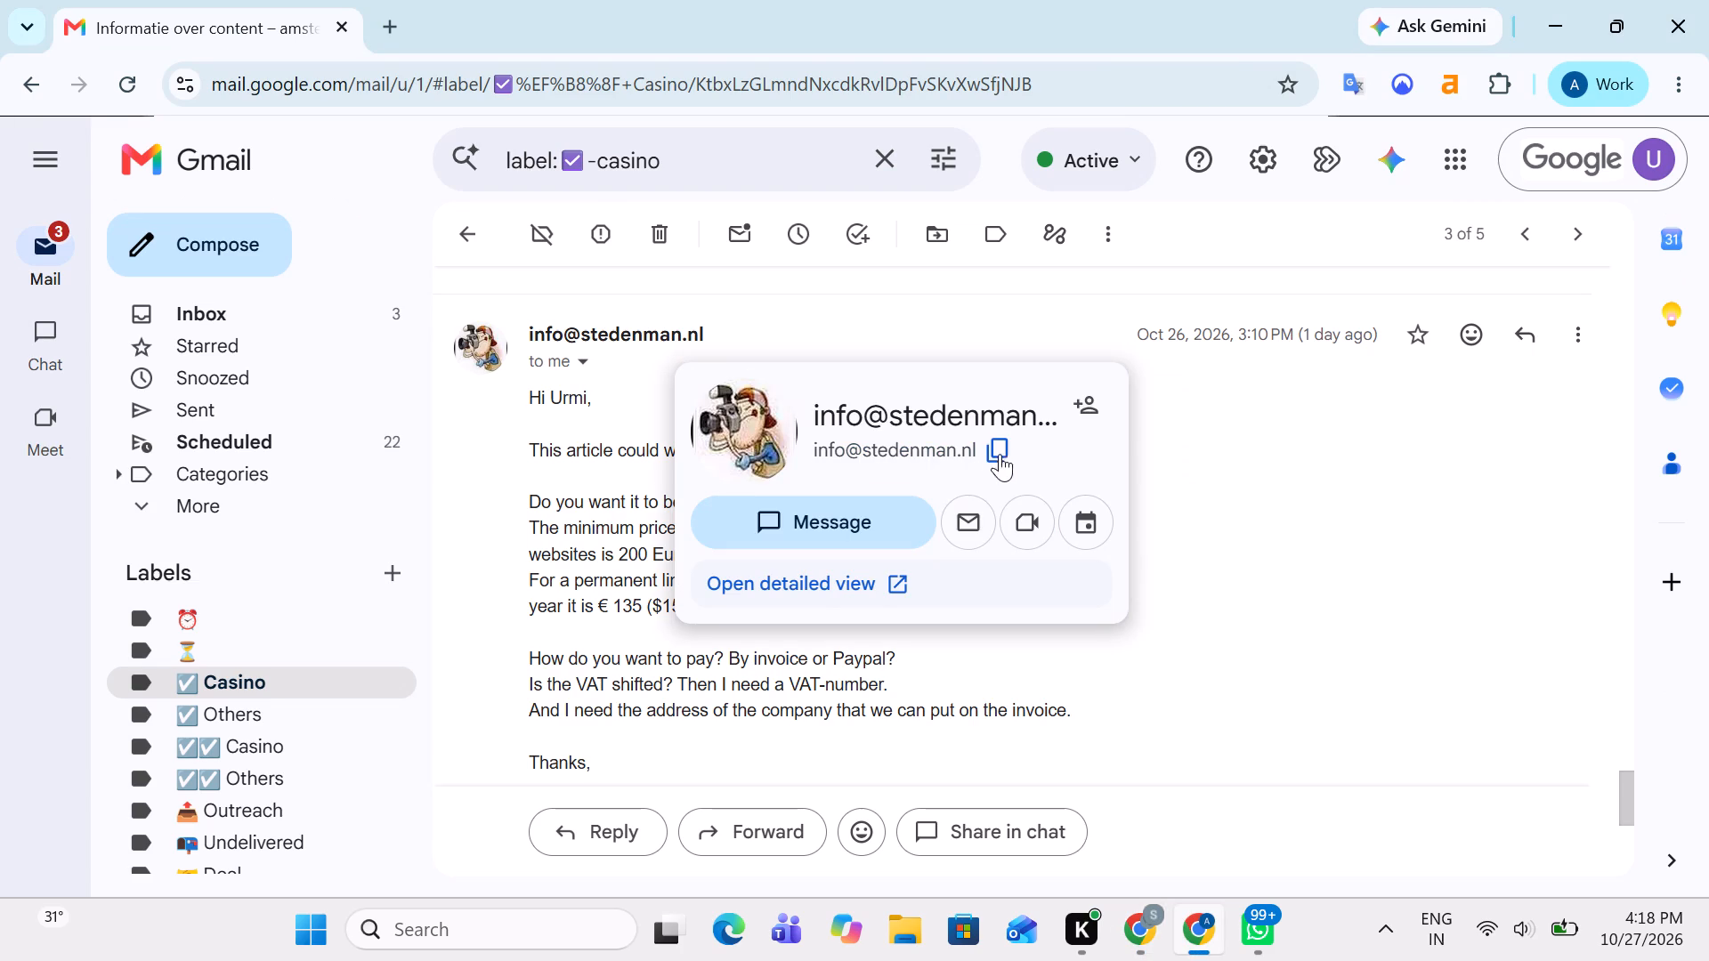
click(1010, 441)
key(alt+Tab)
key(ctrl+v)
Set the priority of the amsterdam-nu.nl row to High.
key(Left)
key(Left)
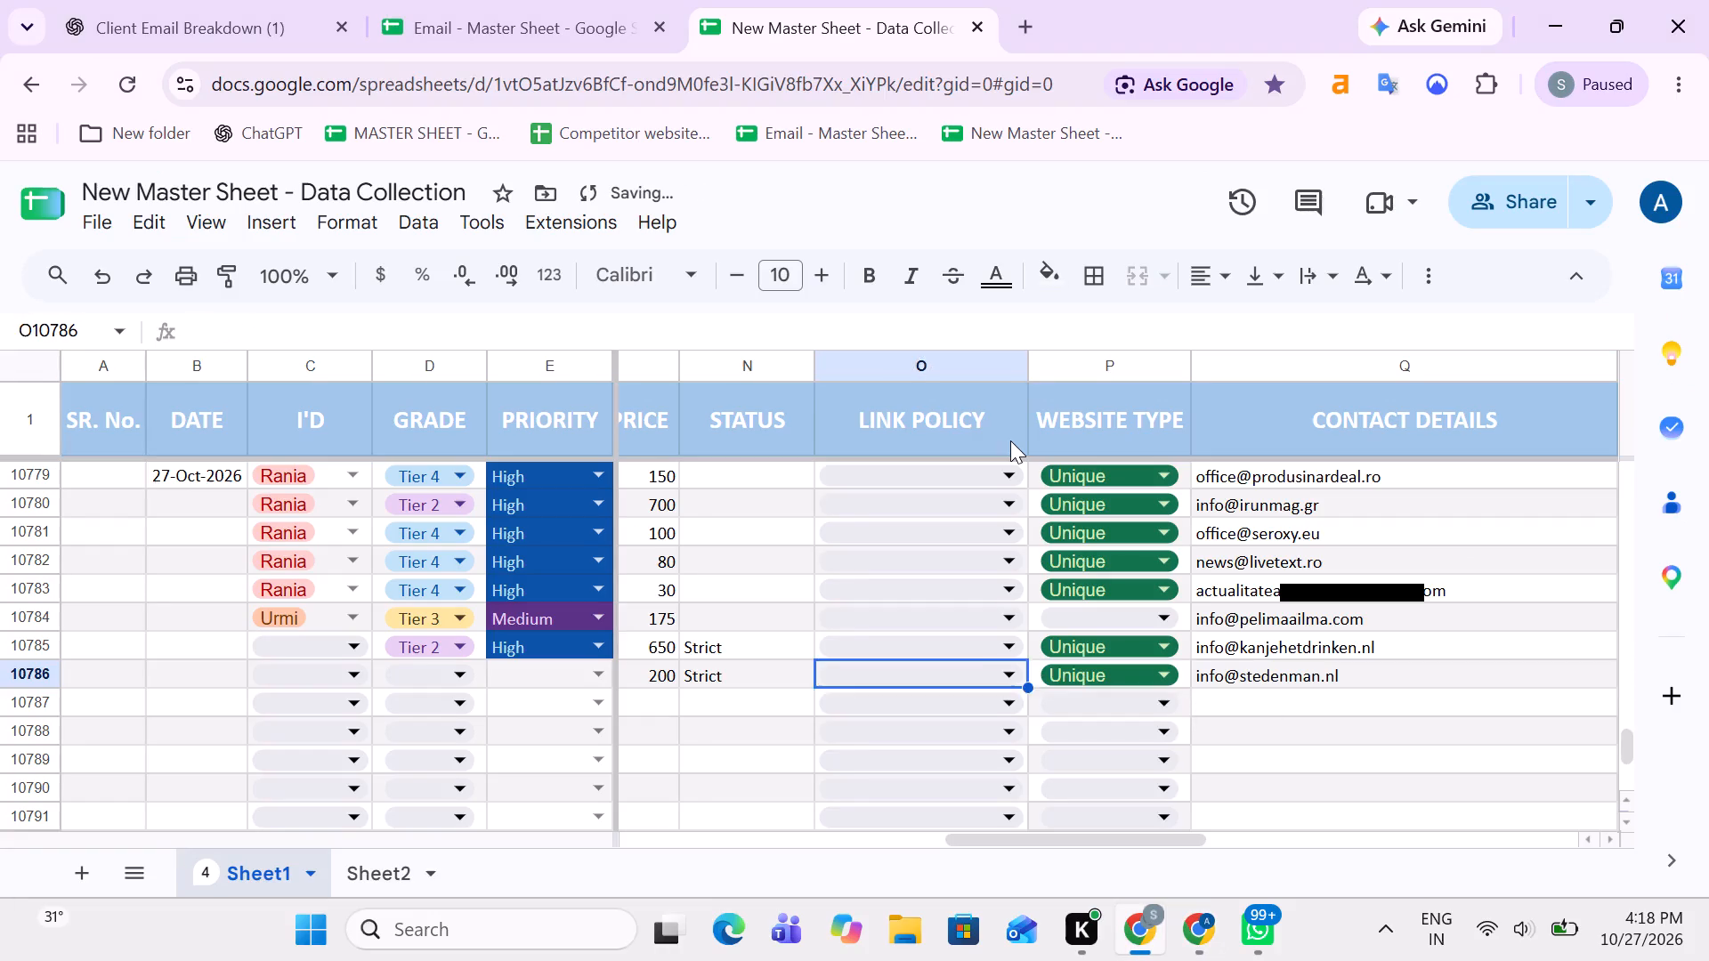
key(Left)
key(Right)
key(Right)
key(Left)
key(Left)
key(Left)
key(Left)
key(Left)
key(Left)
key(Left)
key(Left)
key(Left)
key(Left)
key(Left)
key(Left)
key(Left)
key(Left)
key(Left)
key(Left)
key(Left)
key(Left)
key(Left)
key(Right)
key(Right)
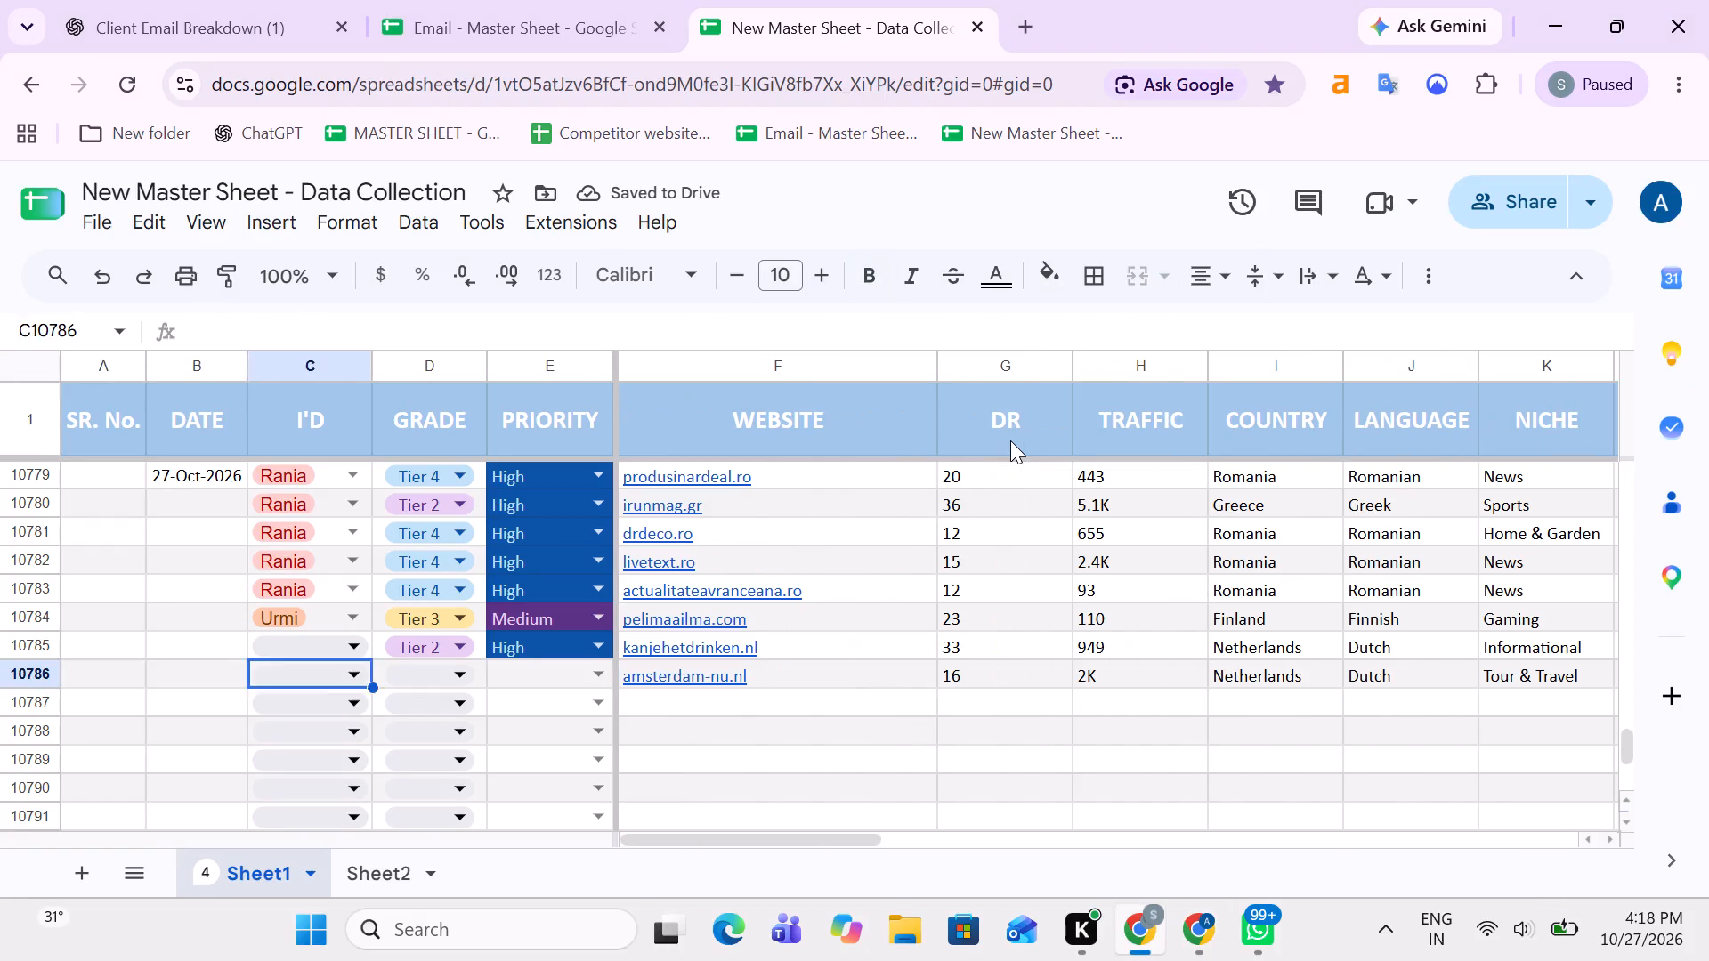
key(Right)
key(Right)
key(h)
key(Down)
key(Return)
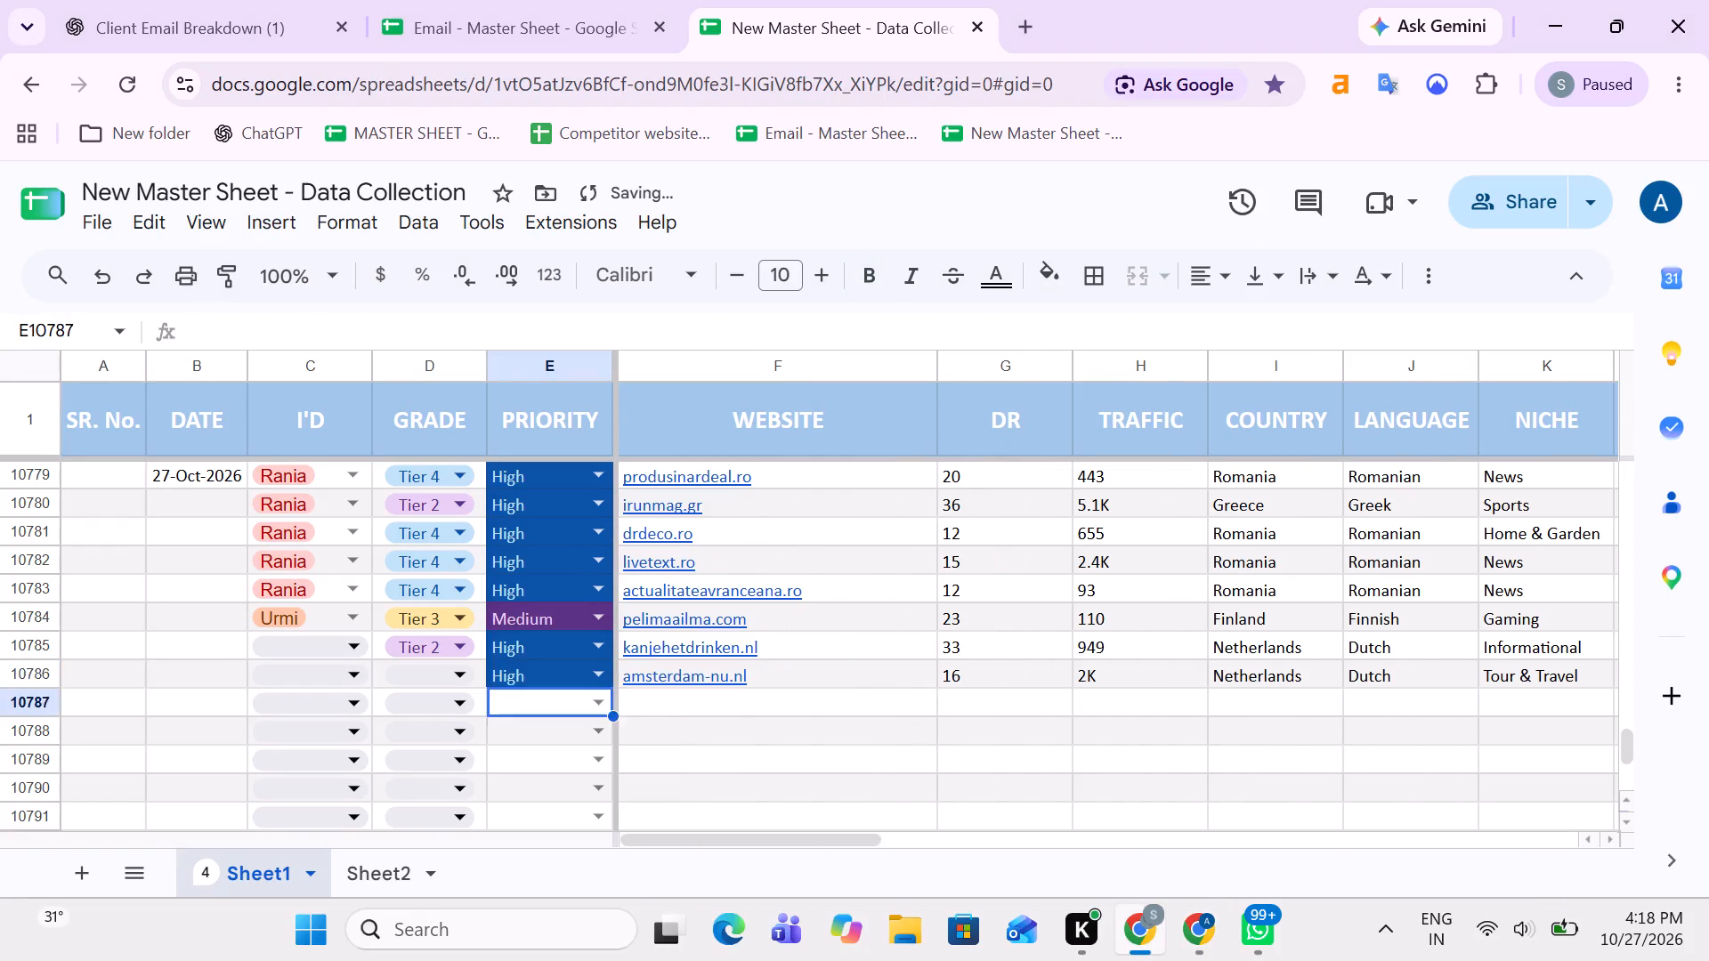
Set the grade of the amsterdam-nu.nl row to Tier 4.
key(Up)
key(Left)
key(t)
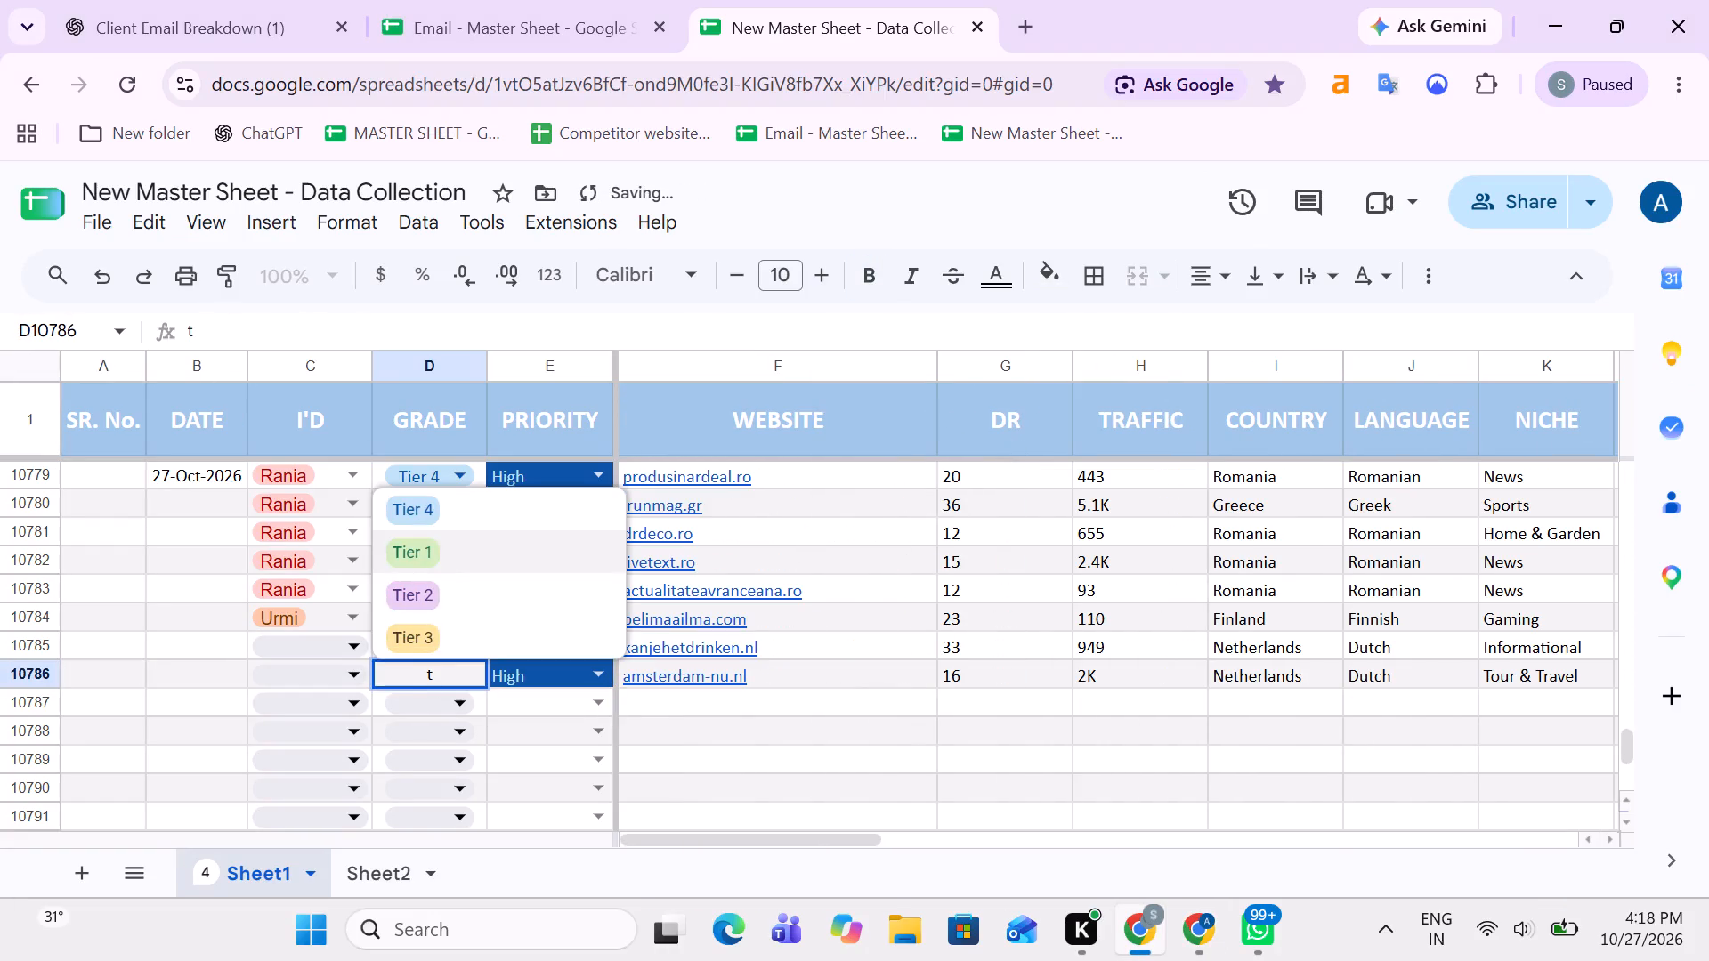
key(Up)
key(Return)
key(Up)
key(Right)
key(Right)
key(Left)
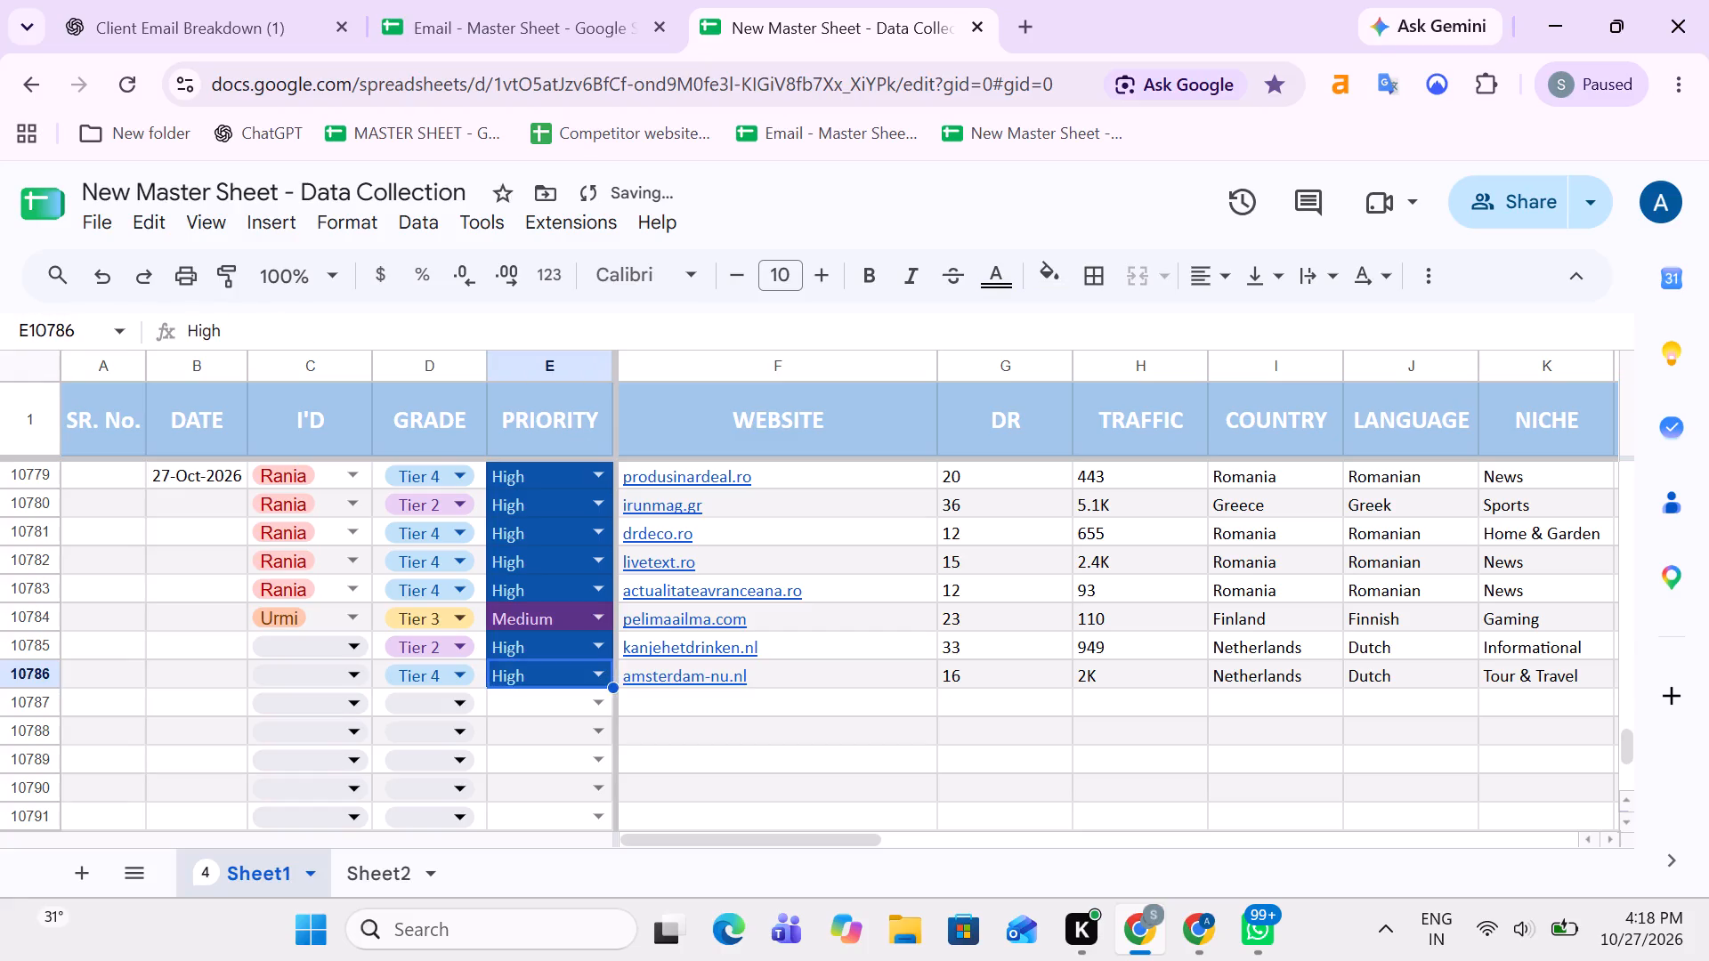
key(Down)
key(Right)
key(alt+Tab)
scroll(843, 563, up, 9)
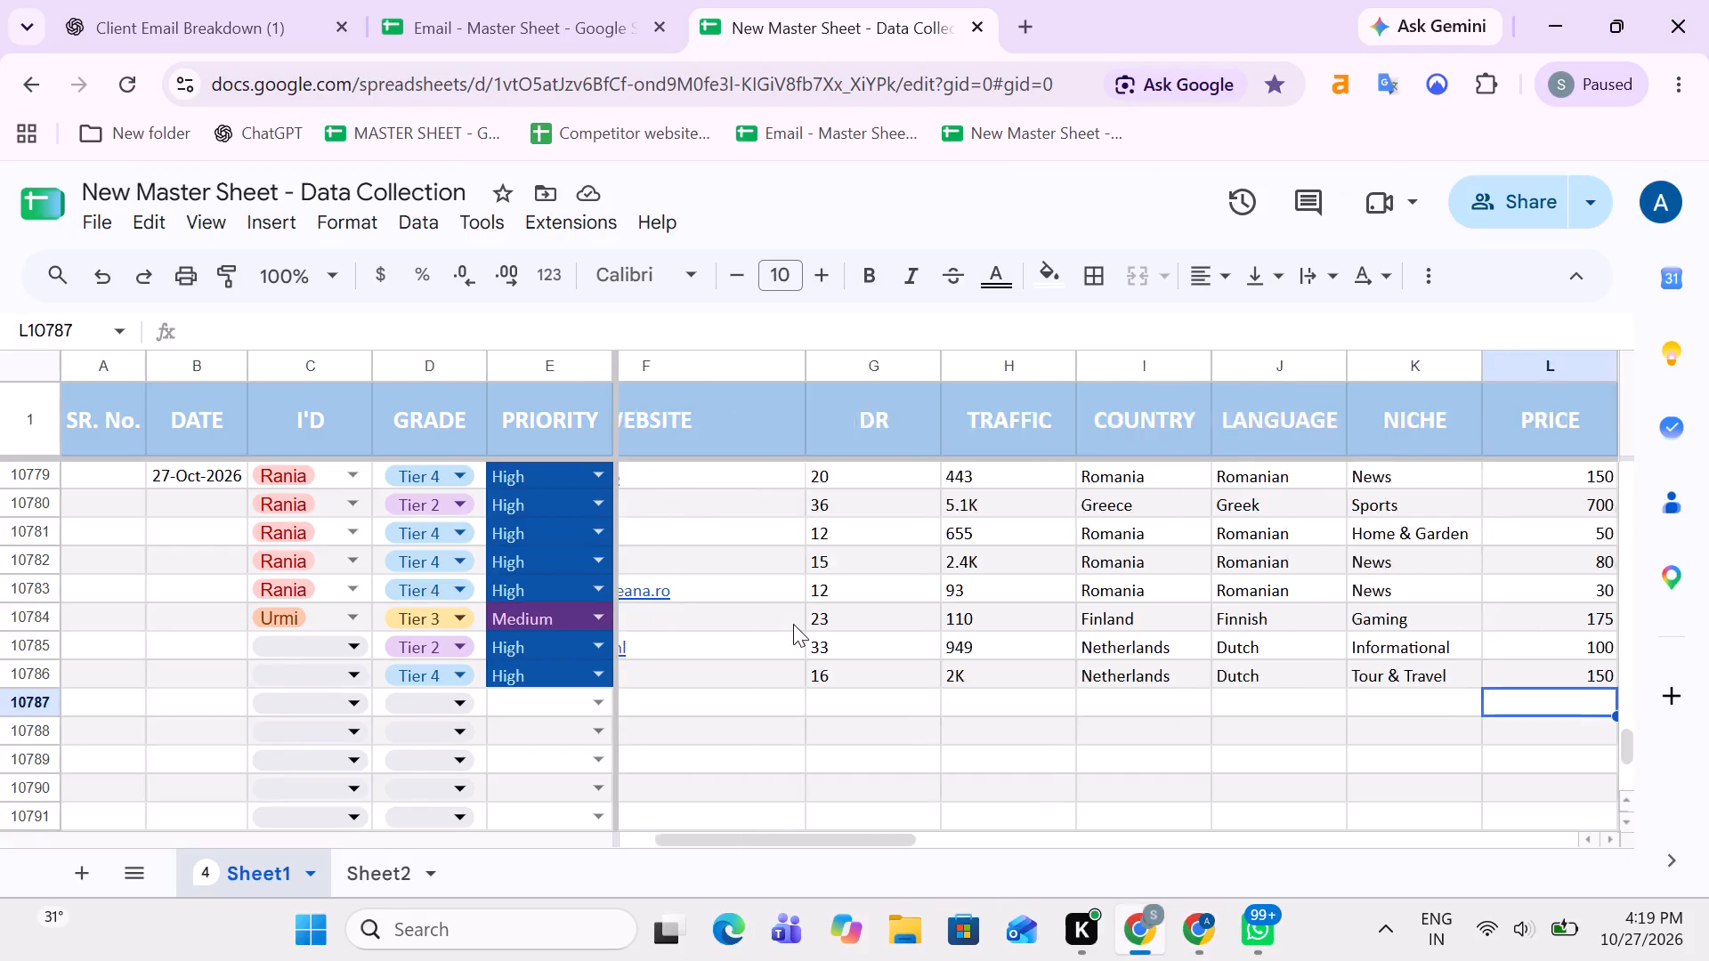
key(Left)
key(Left)
key(Left)
key(Left)
key(Left)
key(Left)
key(Right)
key(Right)
key(Left)
key(Left)
key(Left)
key(Left)
key(Left)
key(Left)
key(Left)
key(Left)
key(Left)
key(Left)
key(Left)
key(Left)
key(Left)
key(Left)
key(Left)
key(Left)
key(Left)
key(Left)
key(Left)
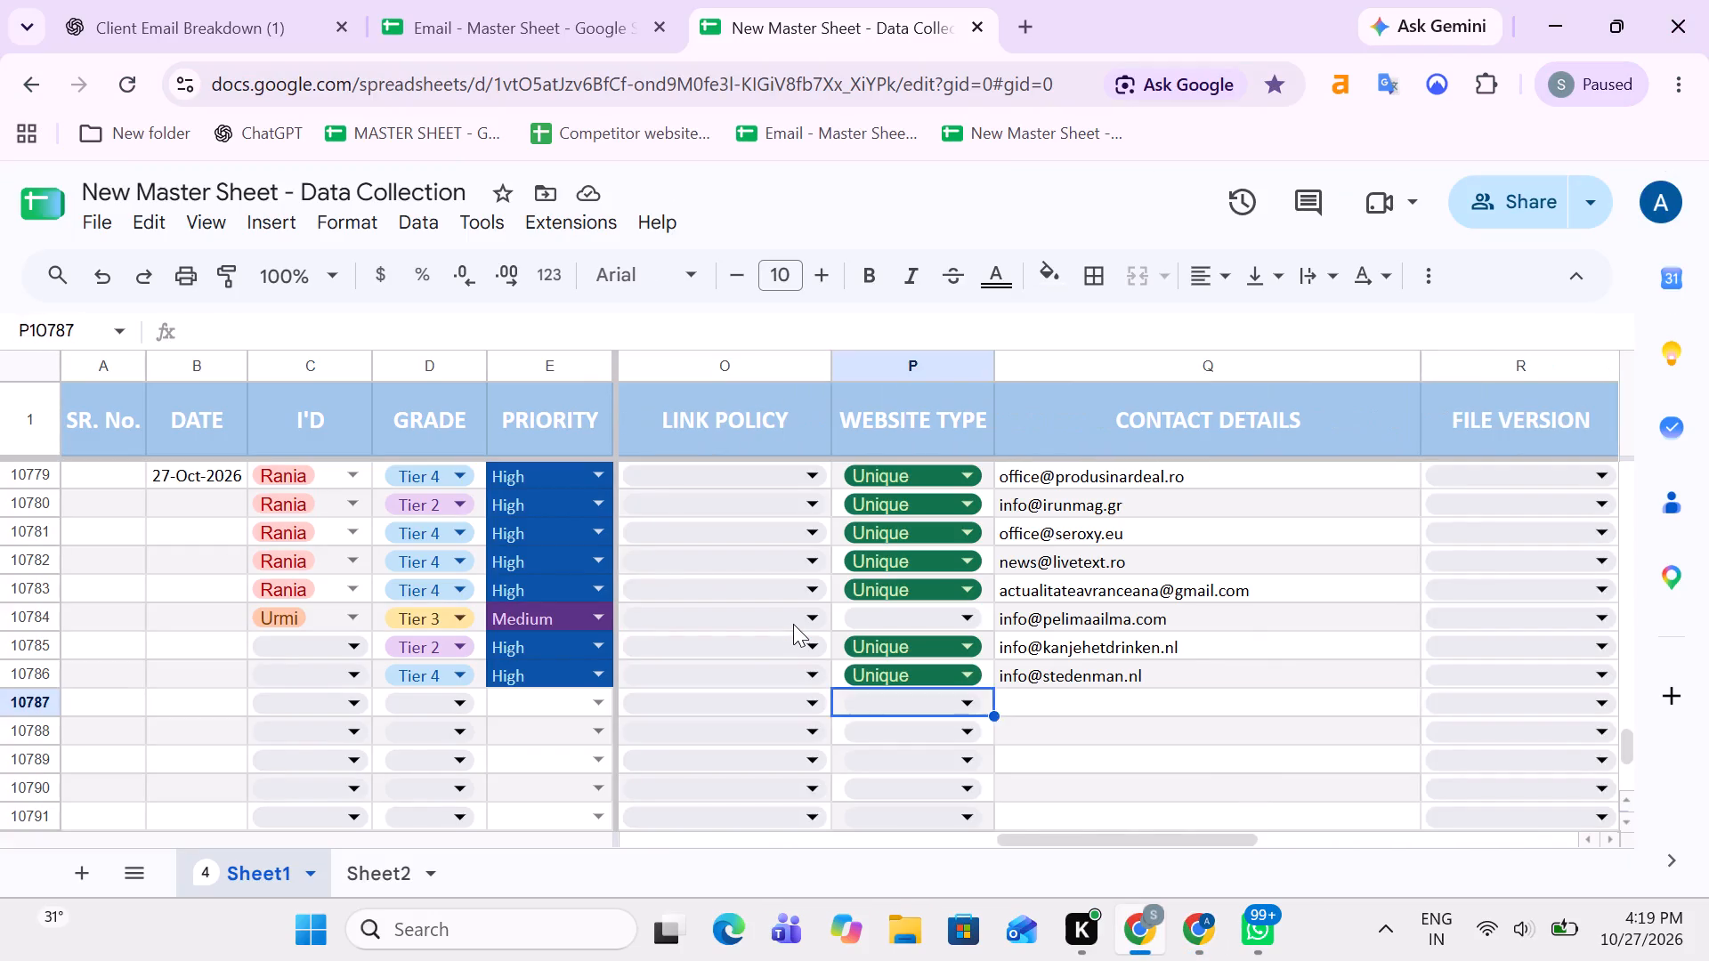
key(Right)
key(Right)
key(Right)
key(Right)
key(Right)
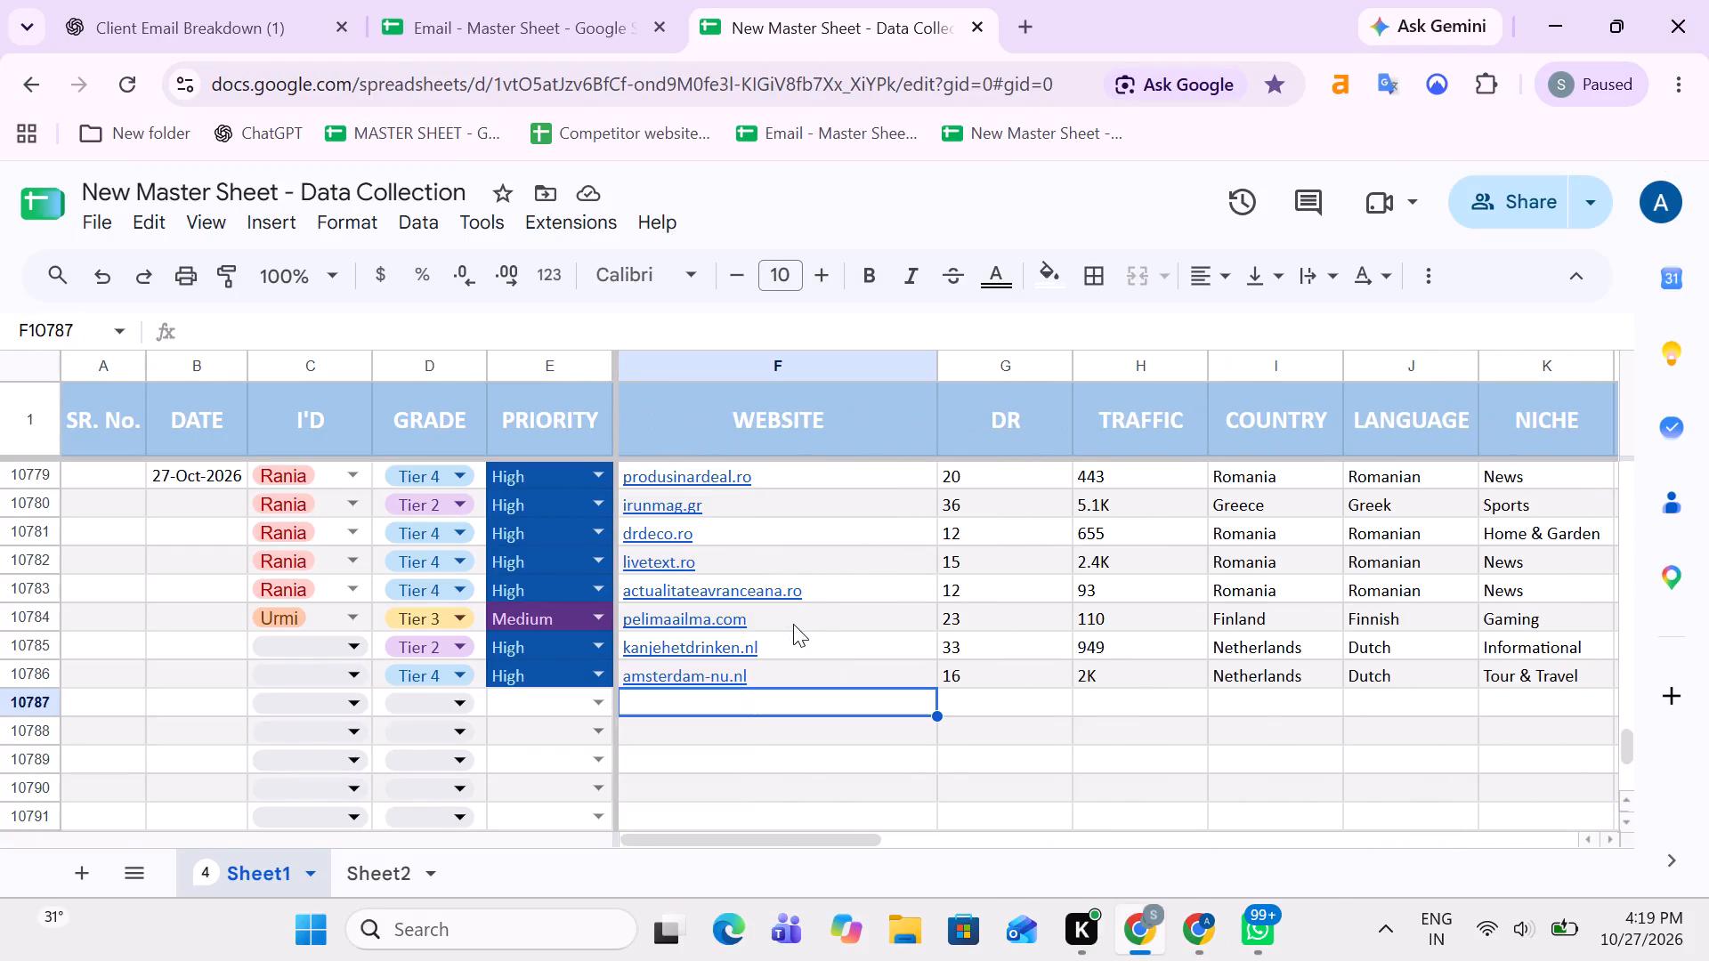
key(alt+Tab)
click(1586, 239)
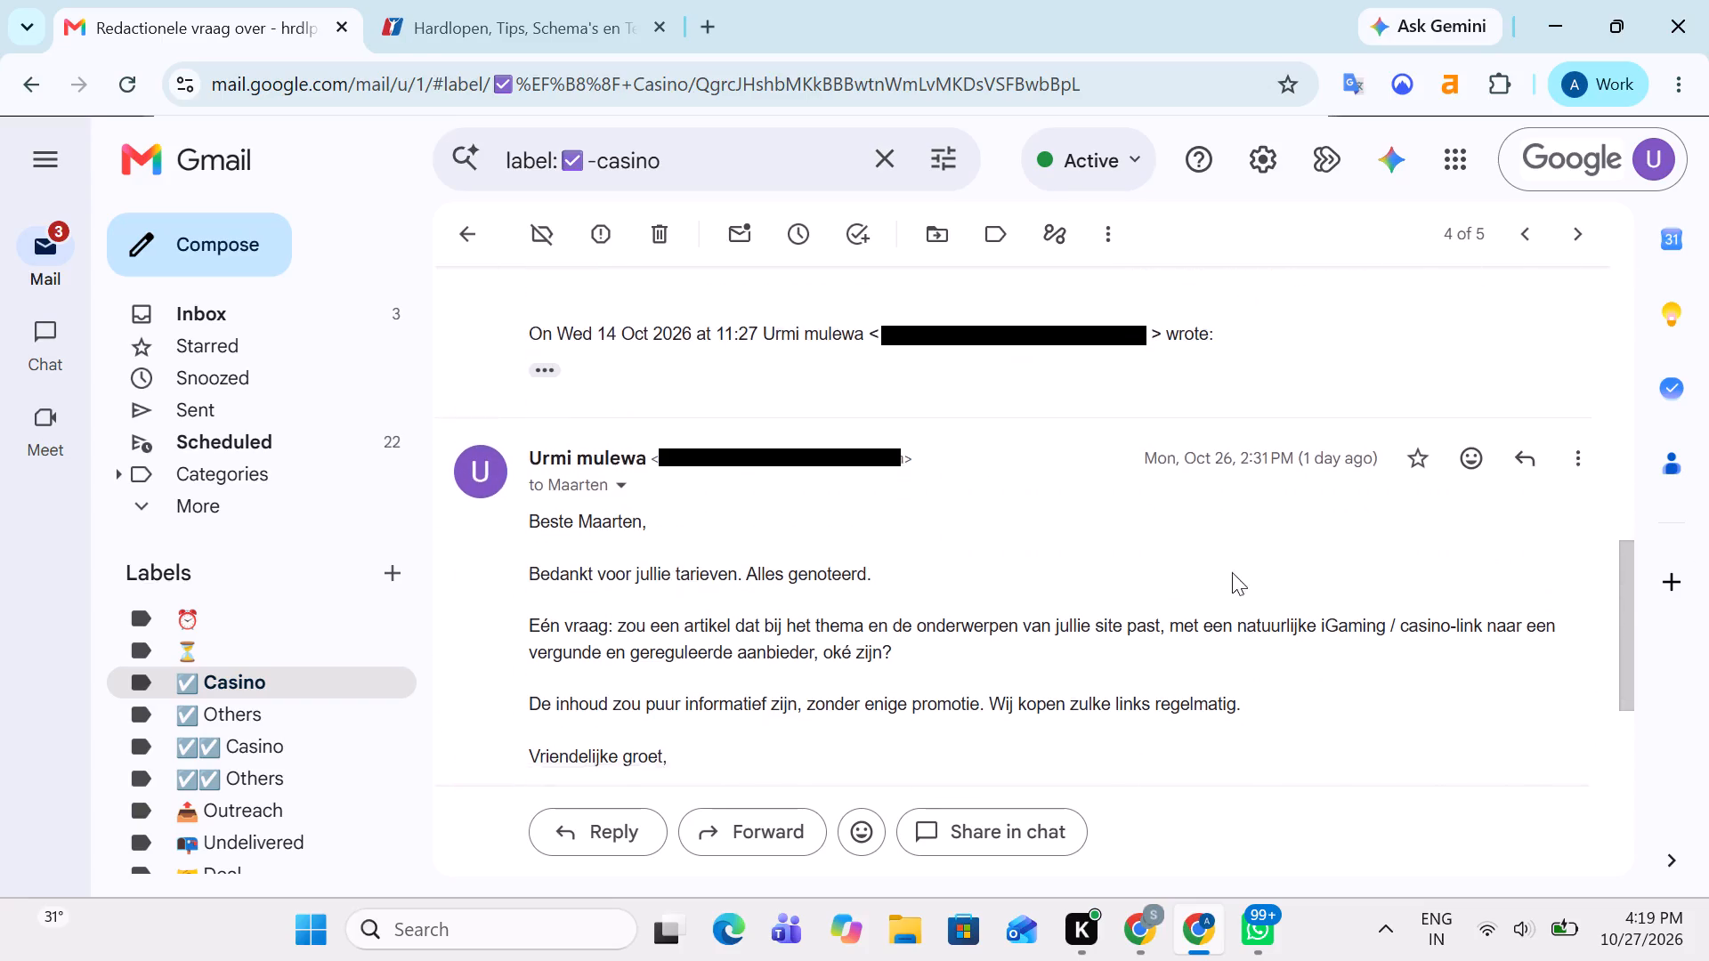
scroll(1232, 572, down, 1)
scroll(867, 617, down, 2)
click(762, 415)
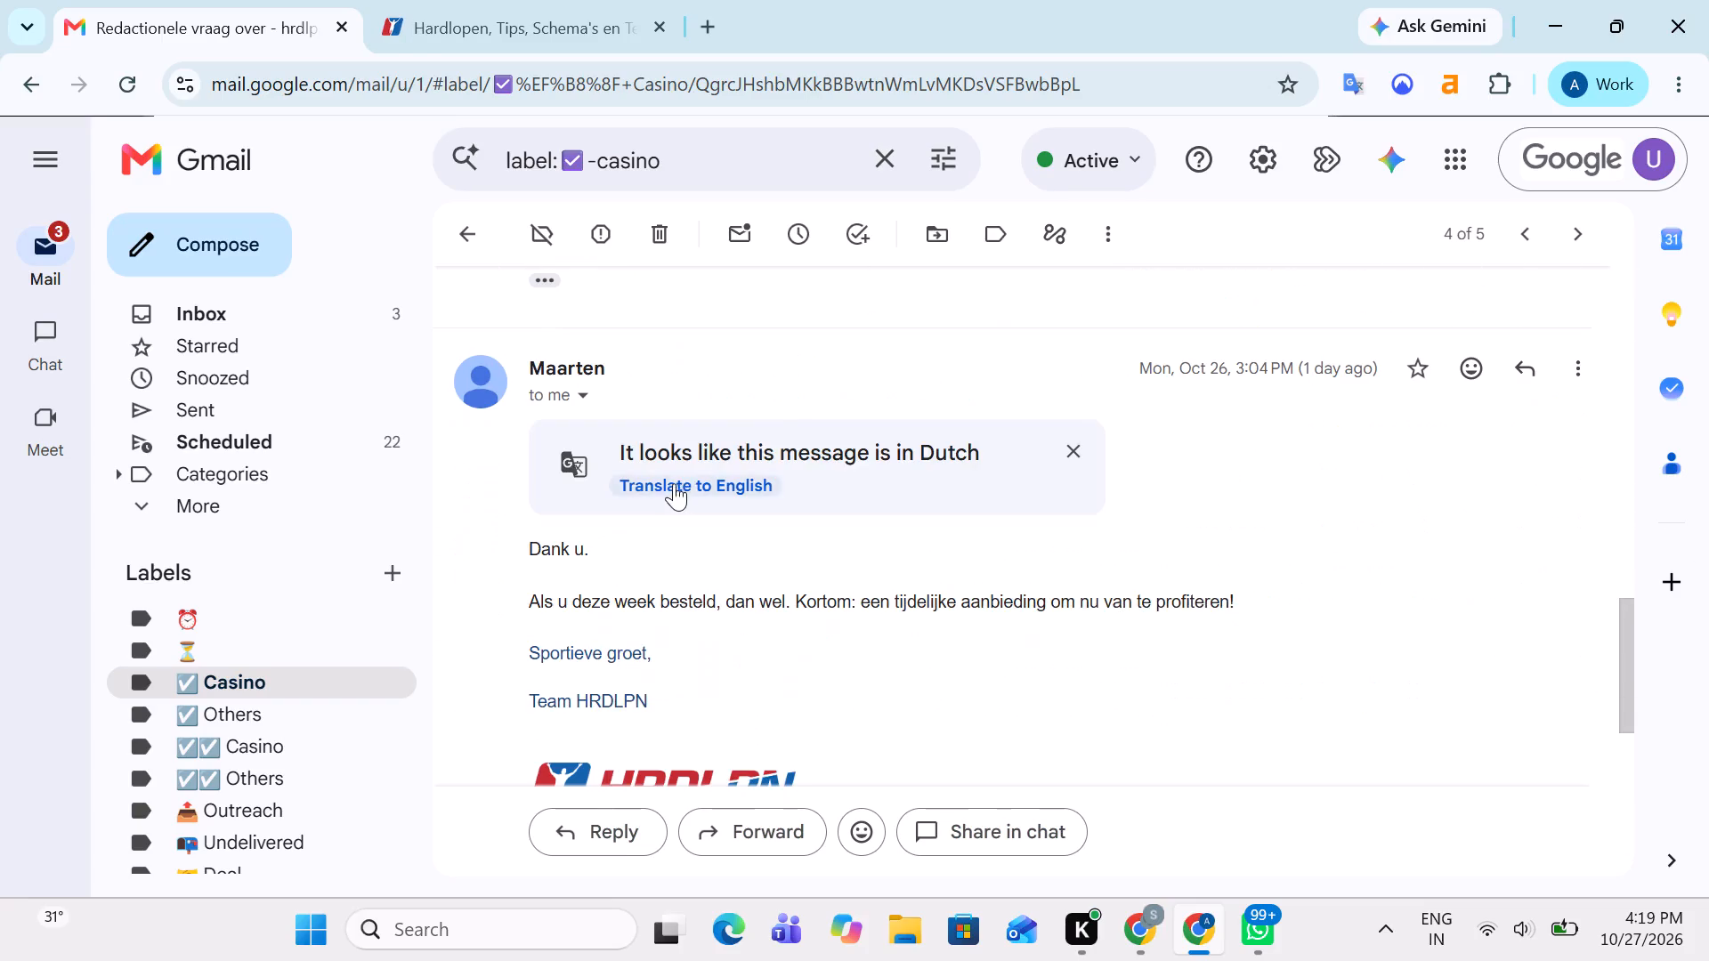
click(674, 483)
scroll(740, 527, down, 1)
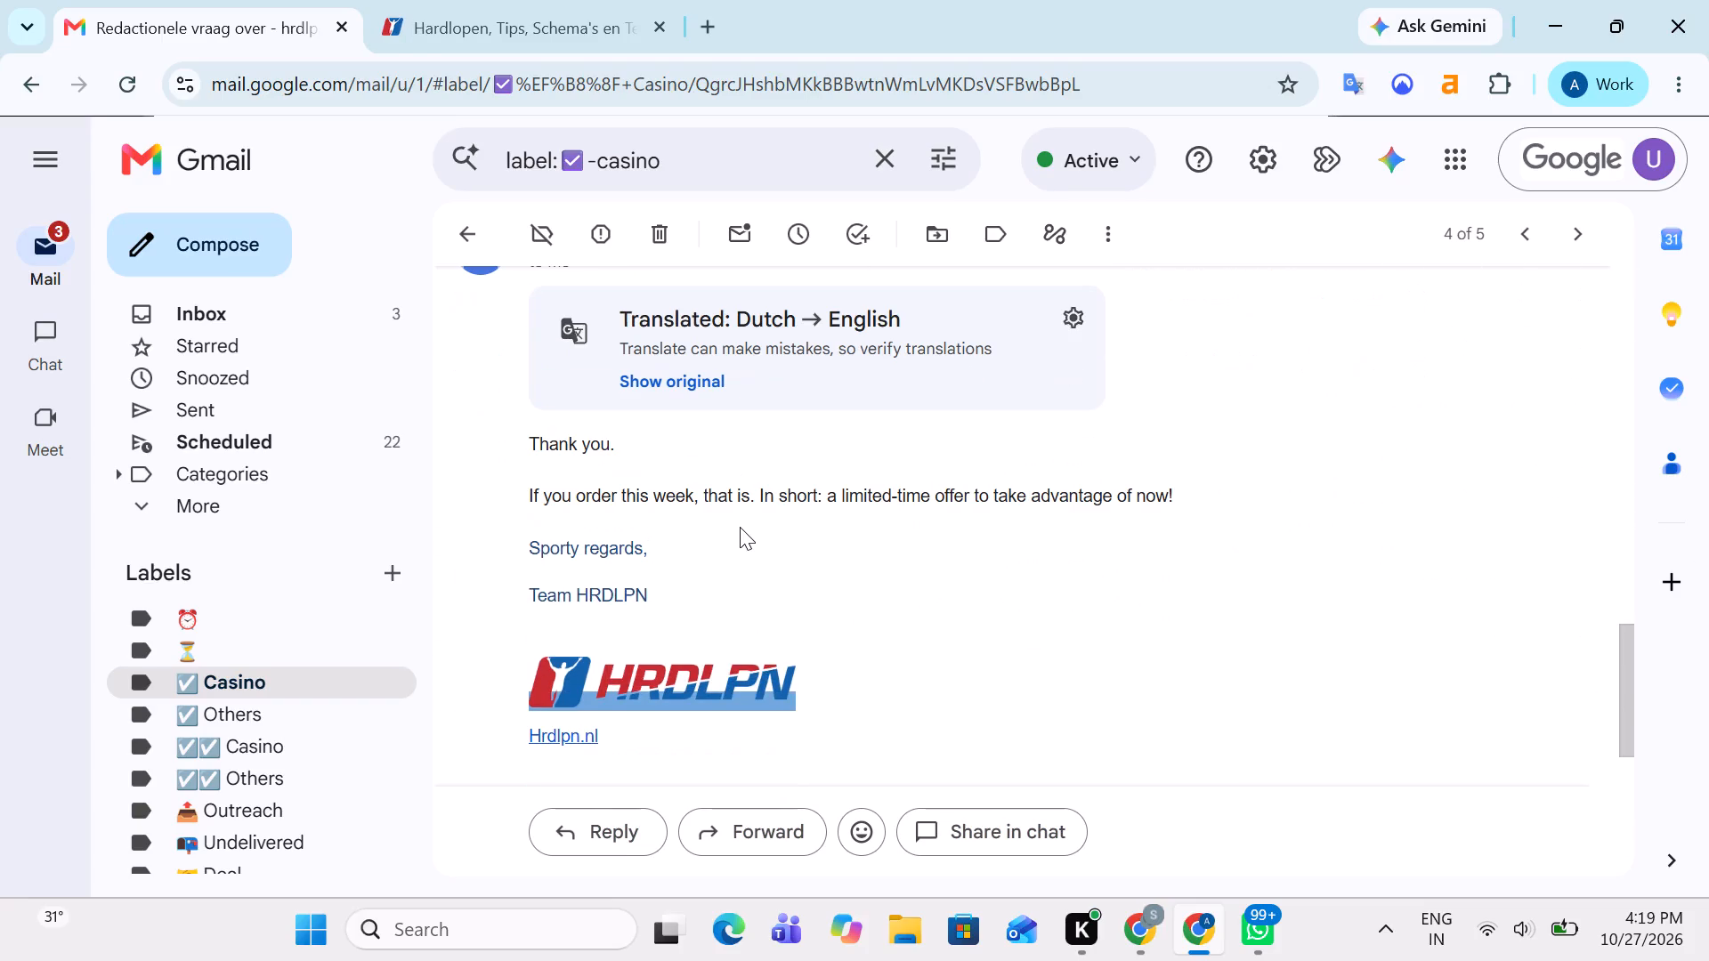
scroll(911, 548, down, 4)
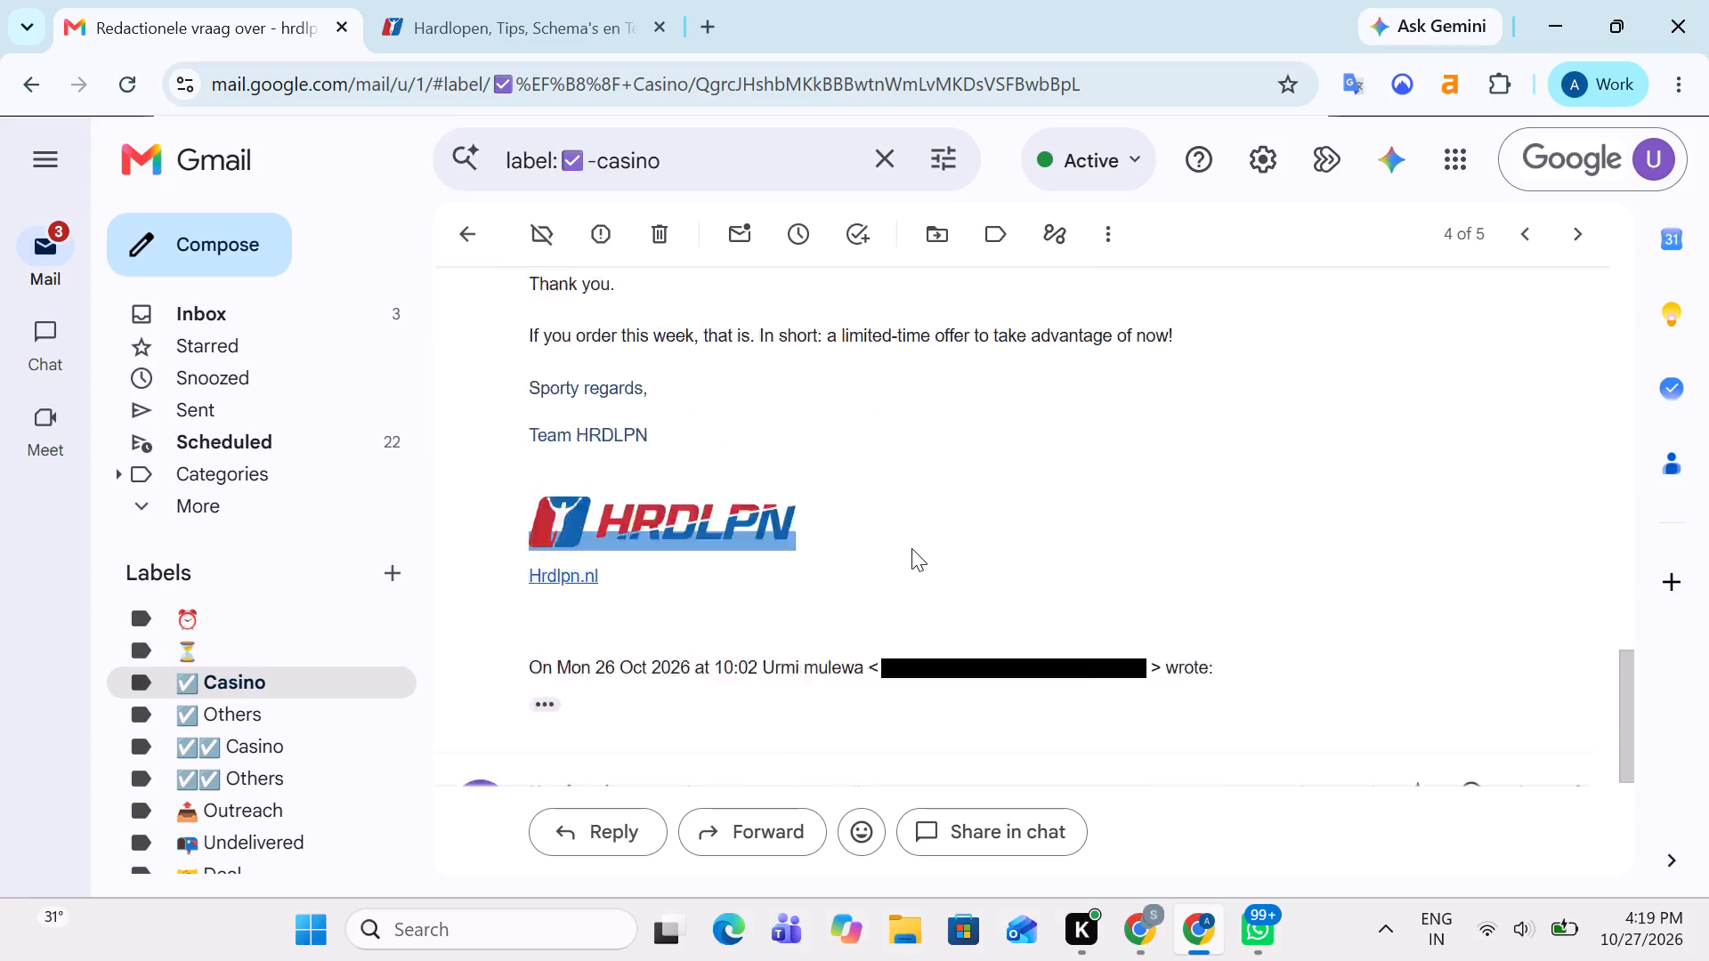
scroll(911, 548, down, 2)
scroll(695, 538, up, 9)
scroll(747, 588, up, 4)
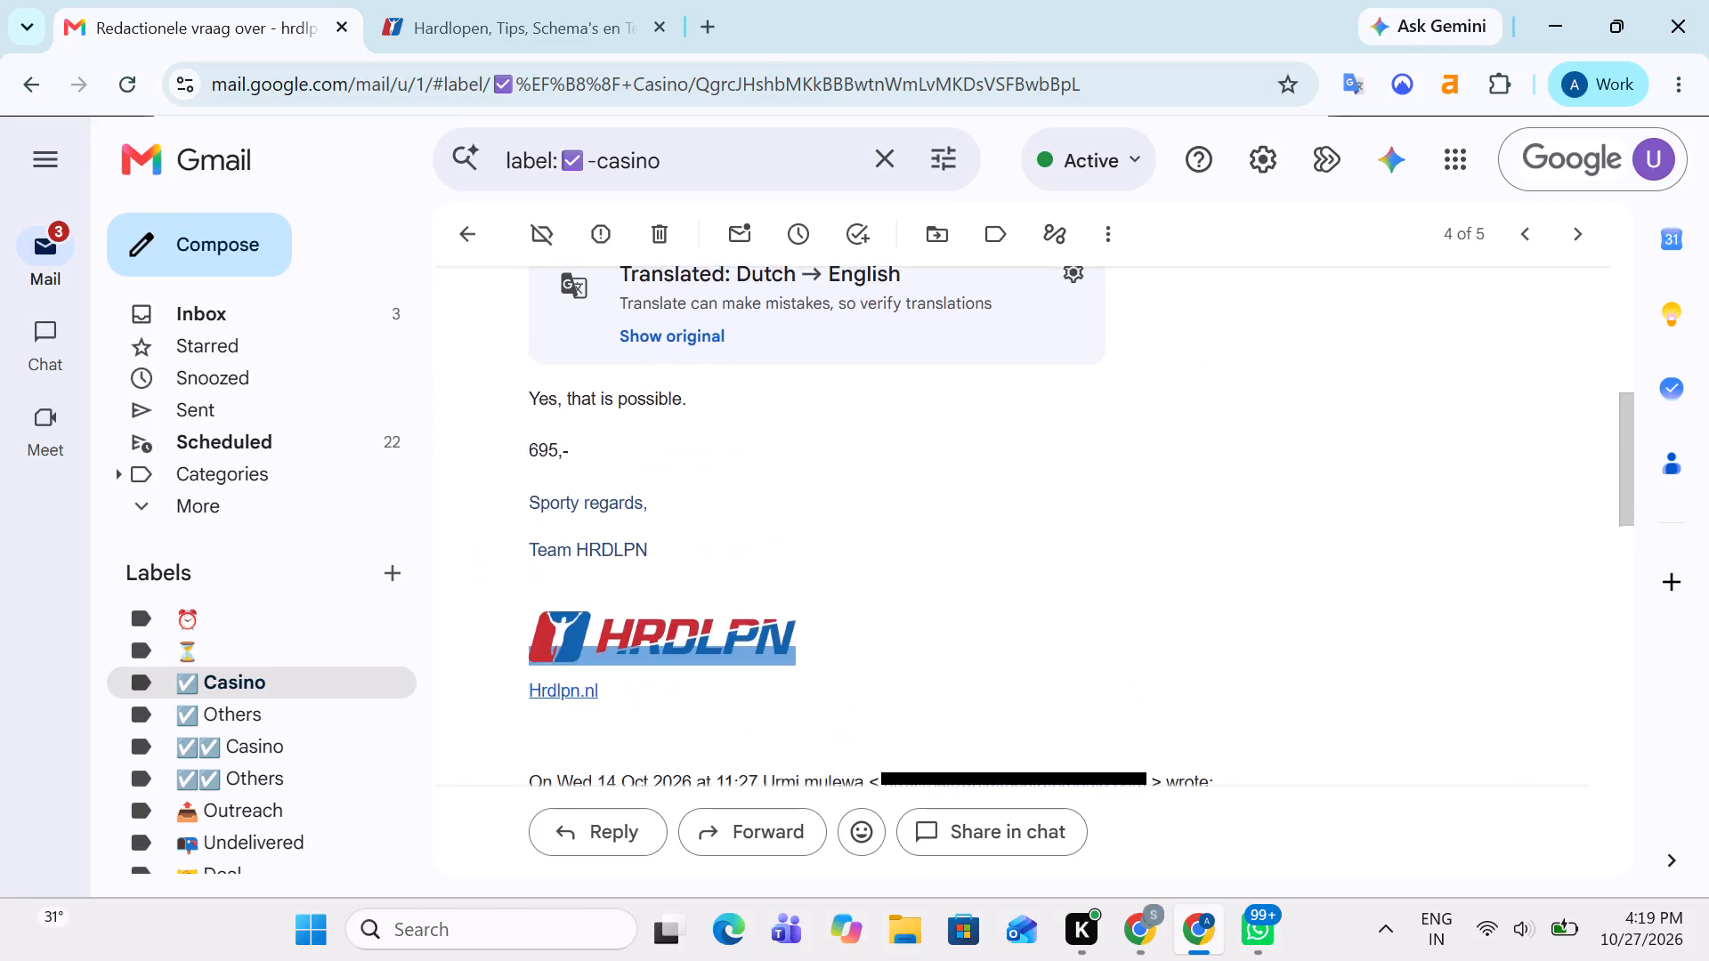
scroll(772, 609, up, 4)
scroll(789, 615, down, 5)
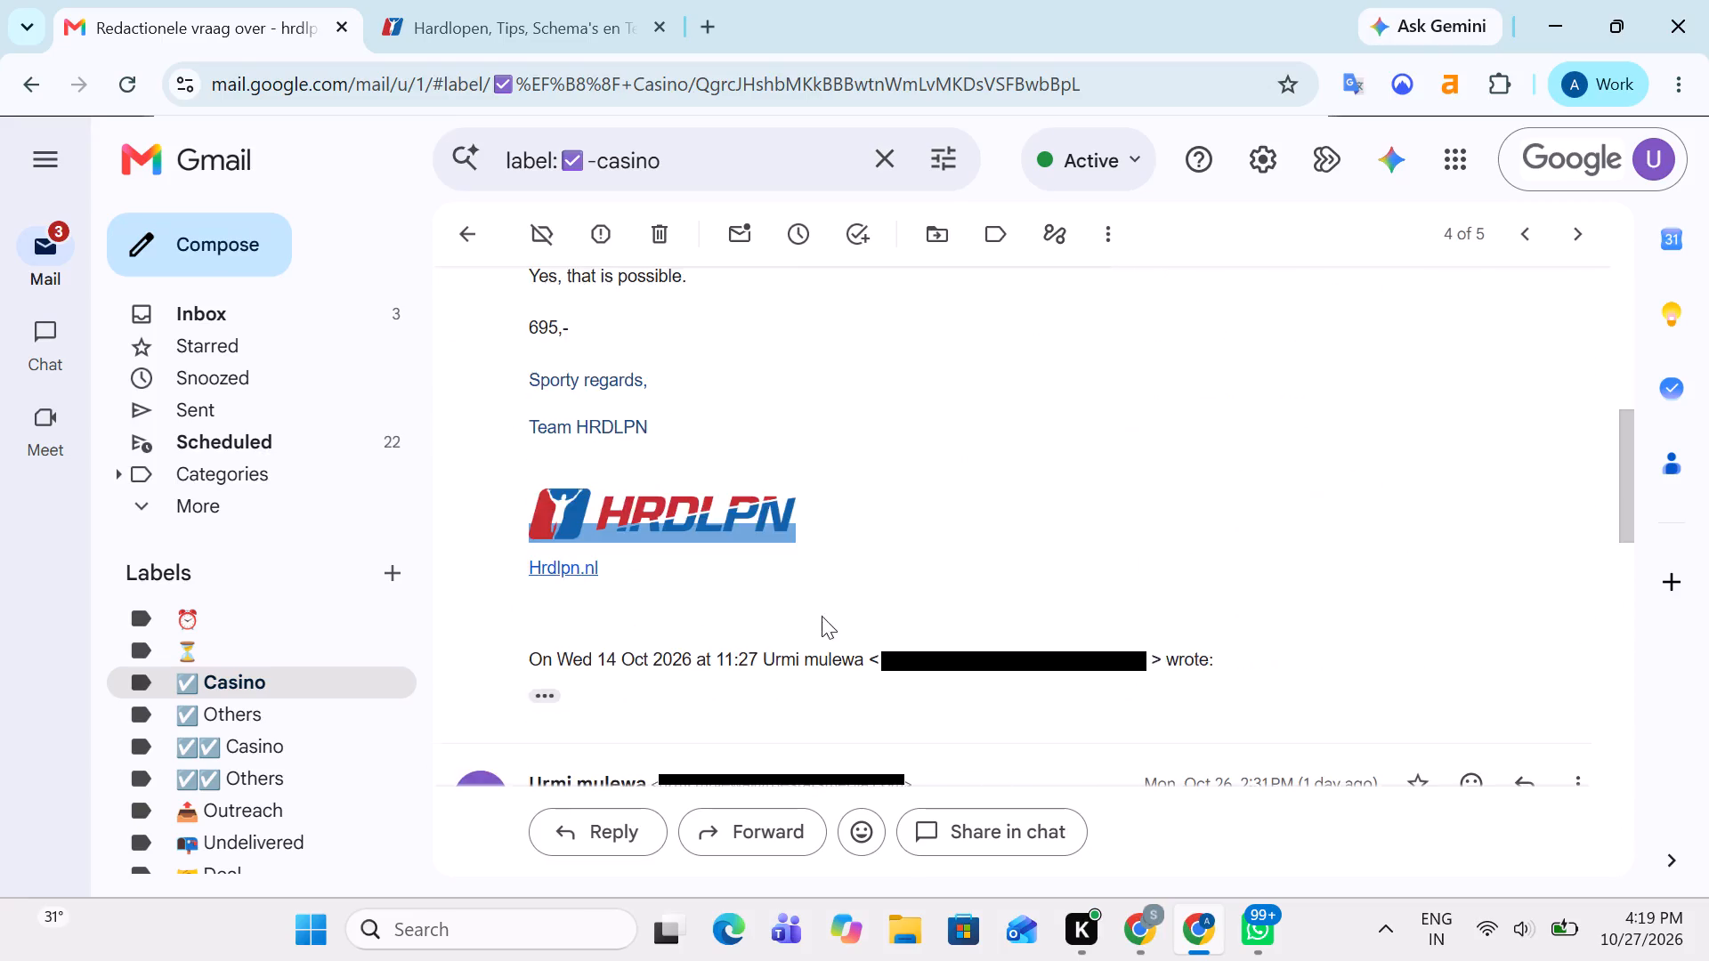
scroll(853, 600, down, 4)
scroll(1057, 569, down, 3)
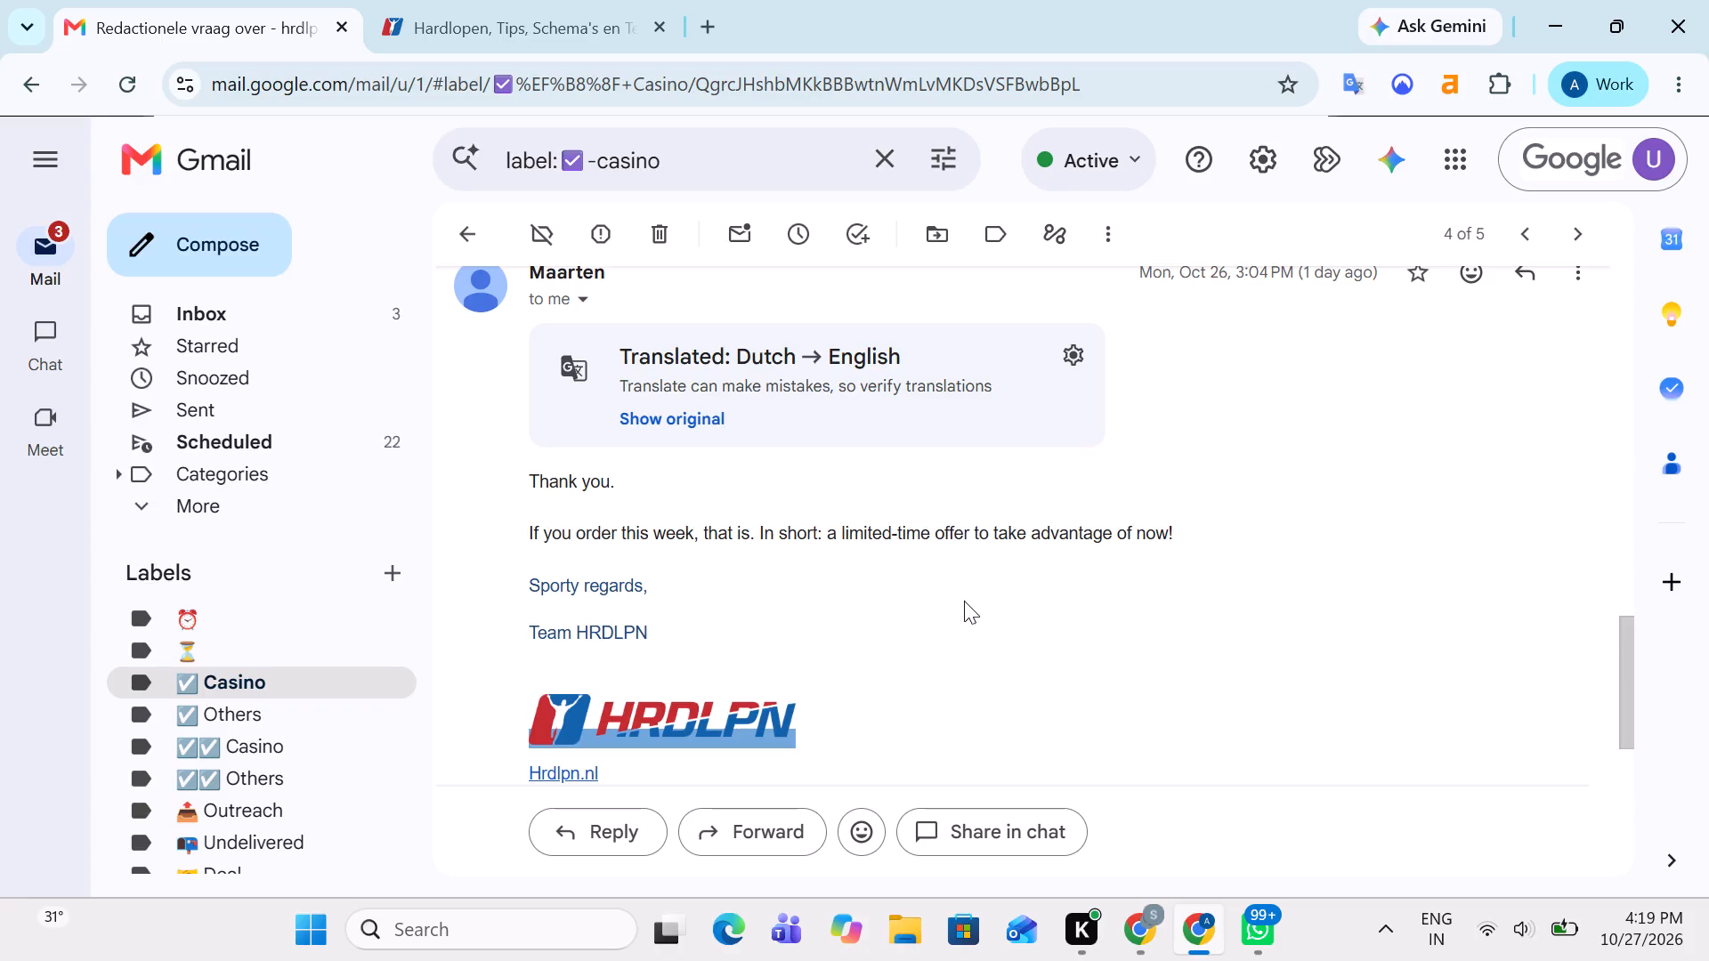
Translate the last sent message in the hrdlpn.nl conversation into English and read it against the publisher's previous reply.
scroll(921, 575, down, 2)
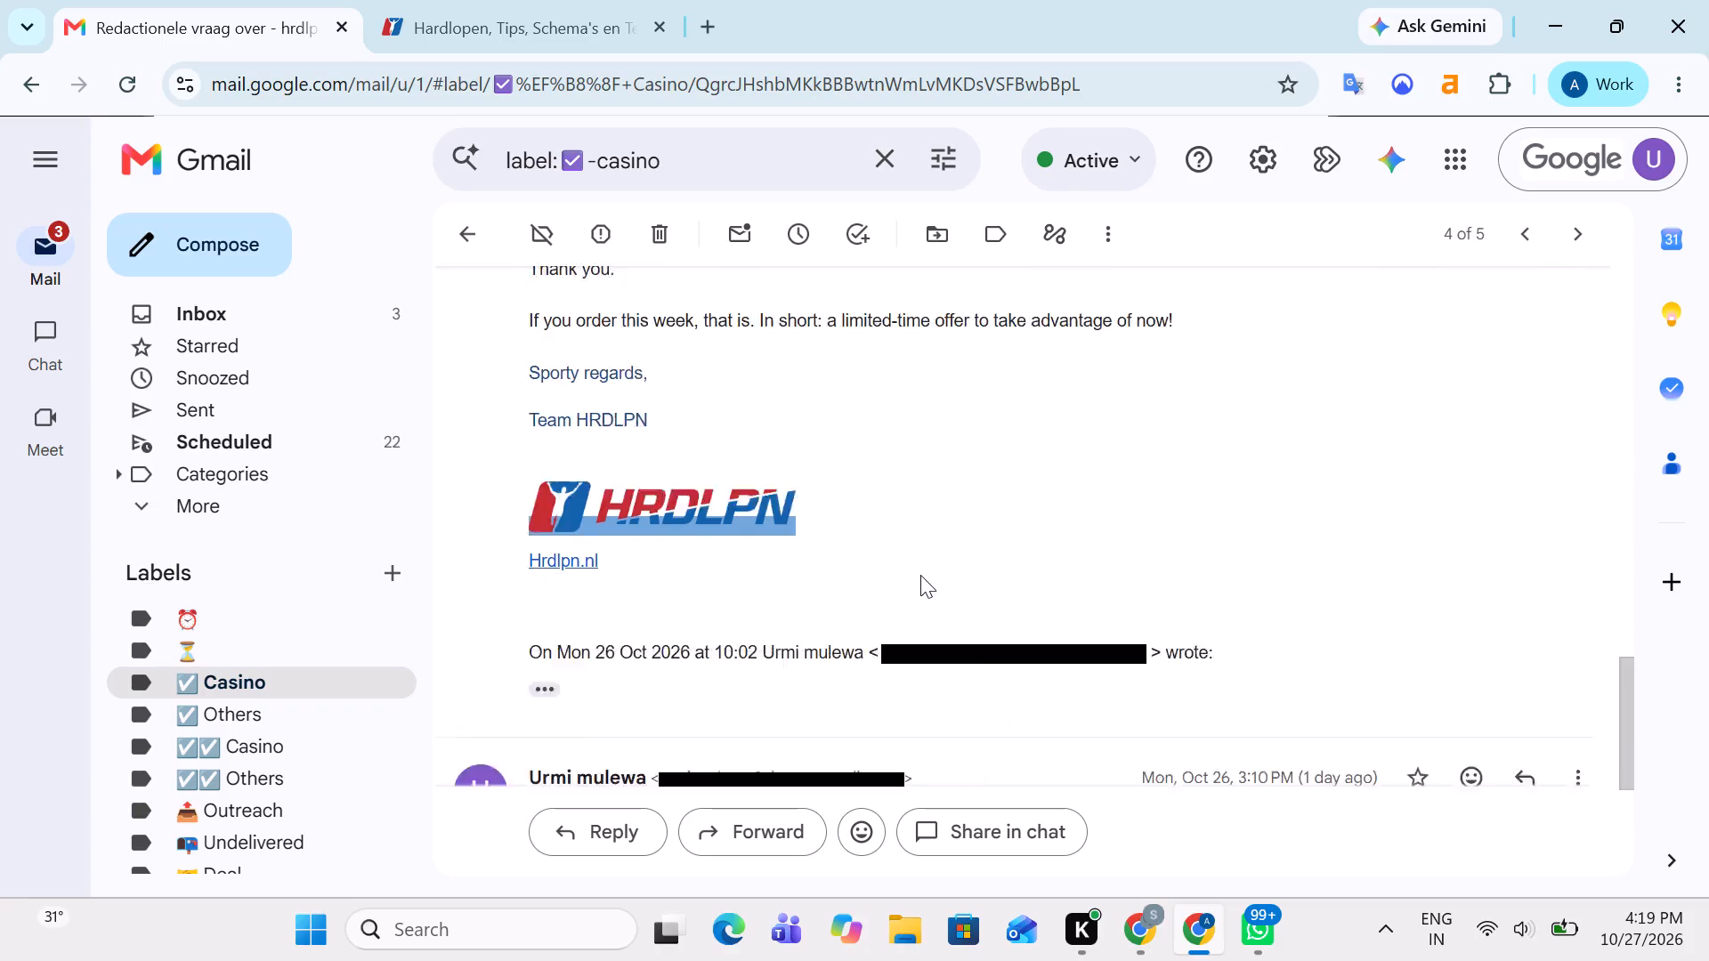
scroll(920, 575, down, 1)
scroll(805, 553, down, 3)
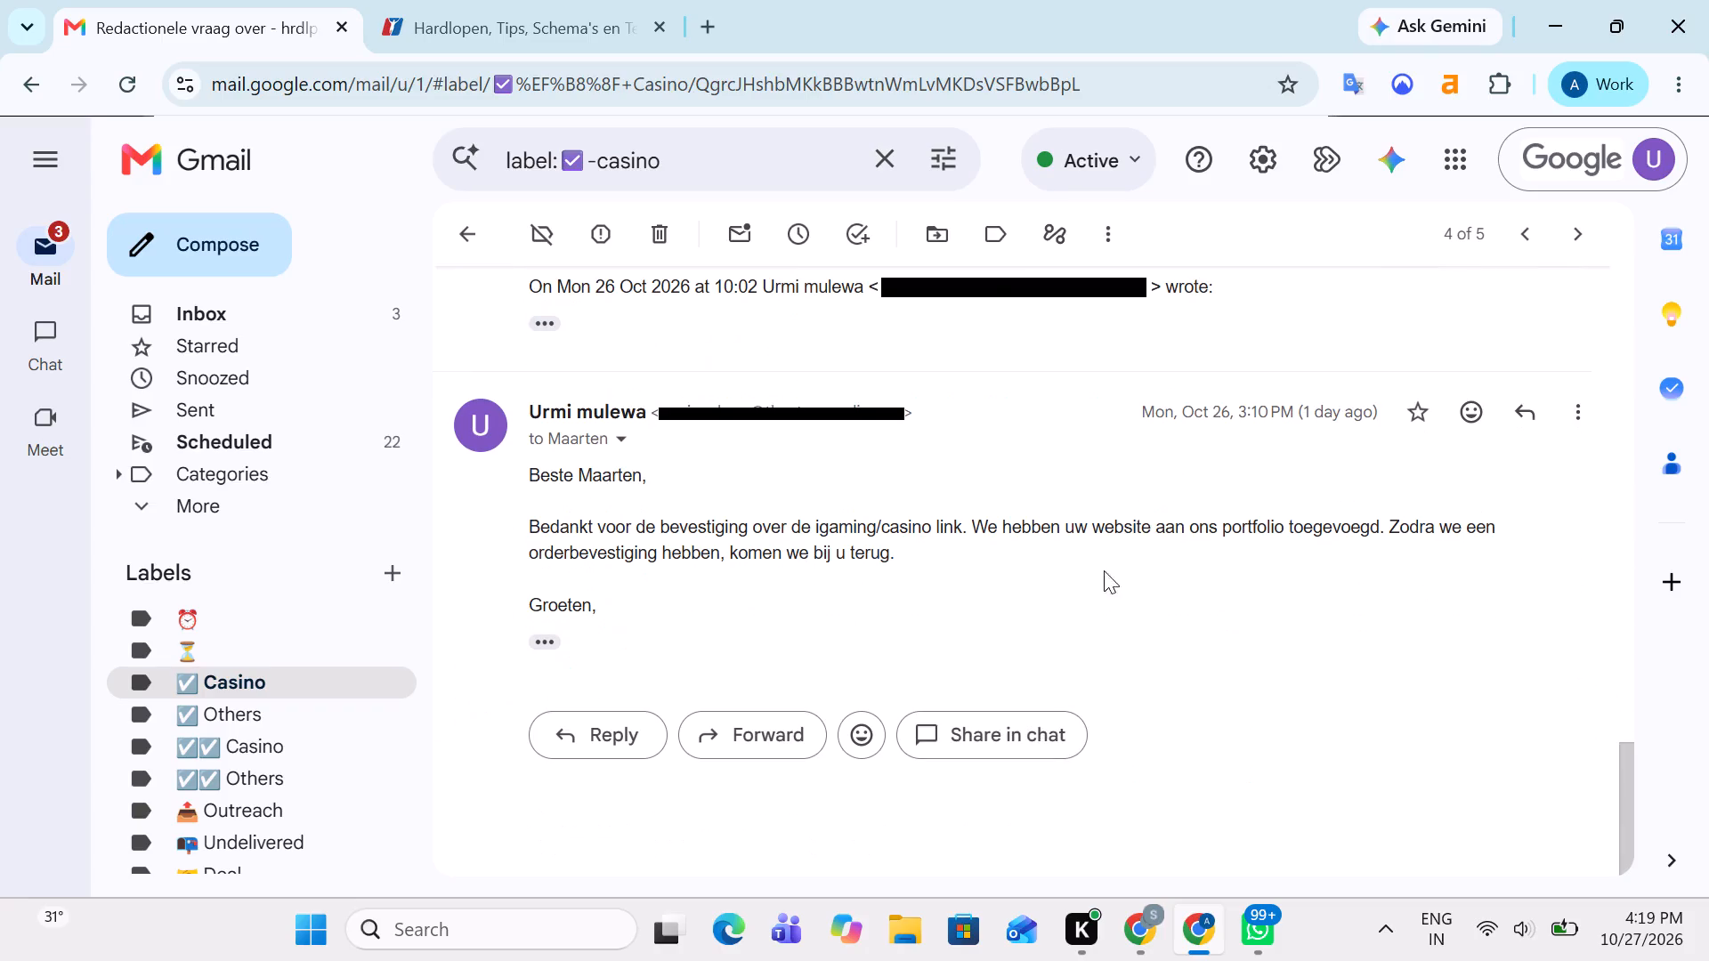
click(1579, 404)
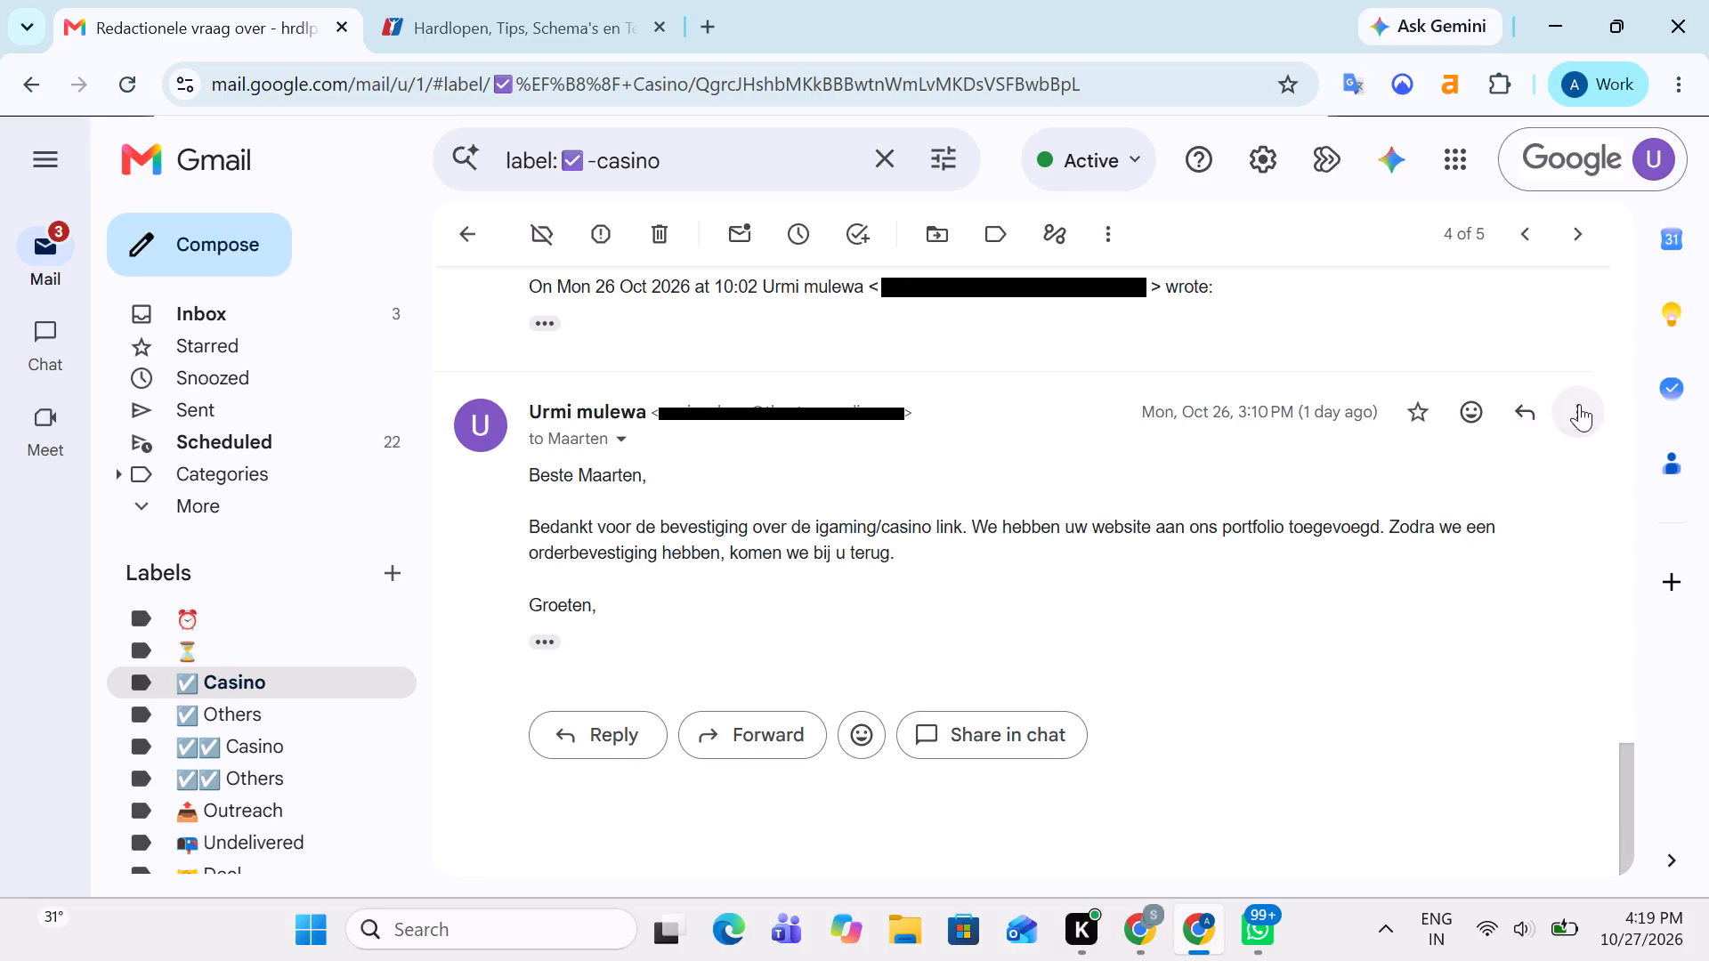
scroll(1511, 554, down, 4)
click(1417, 642)
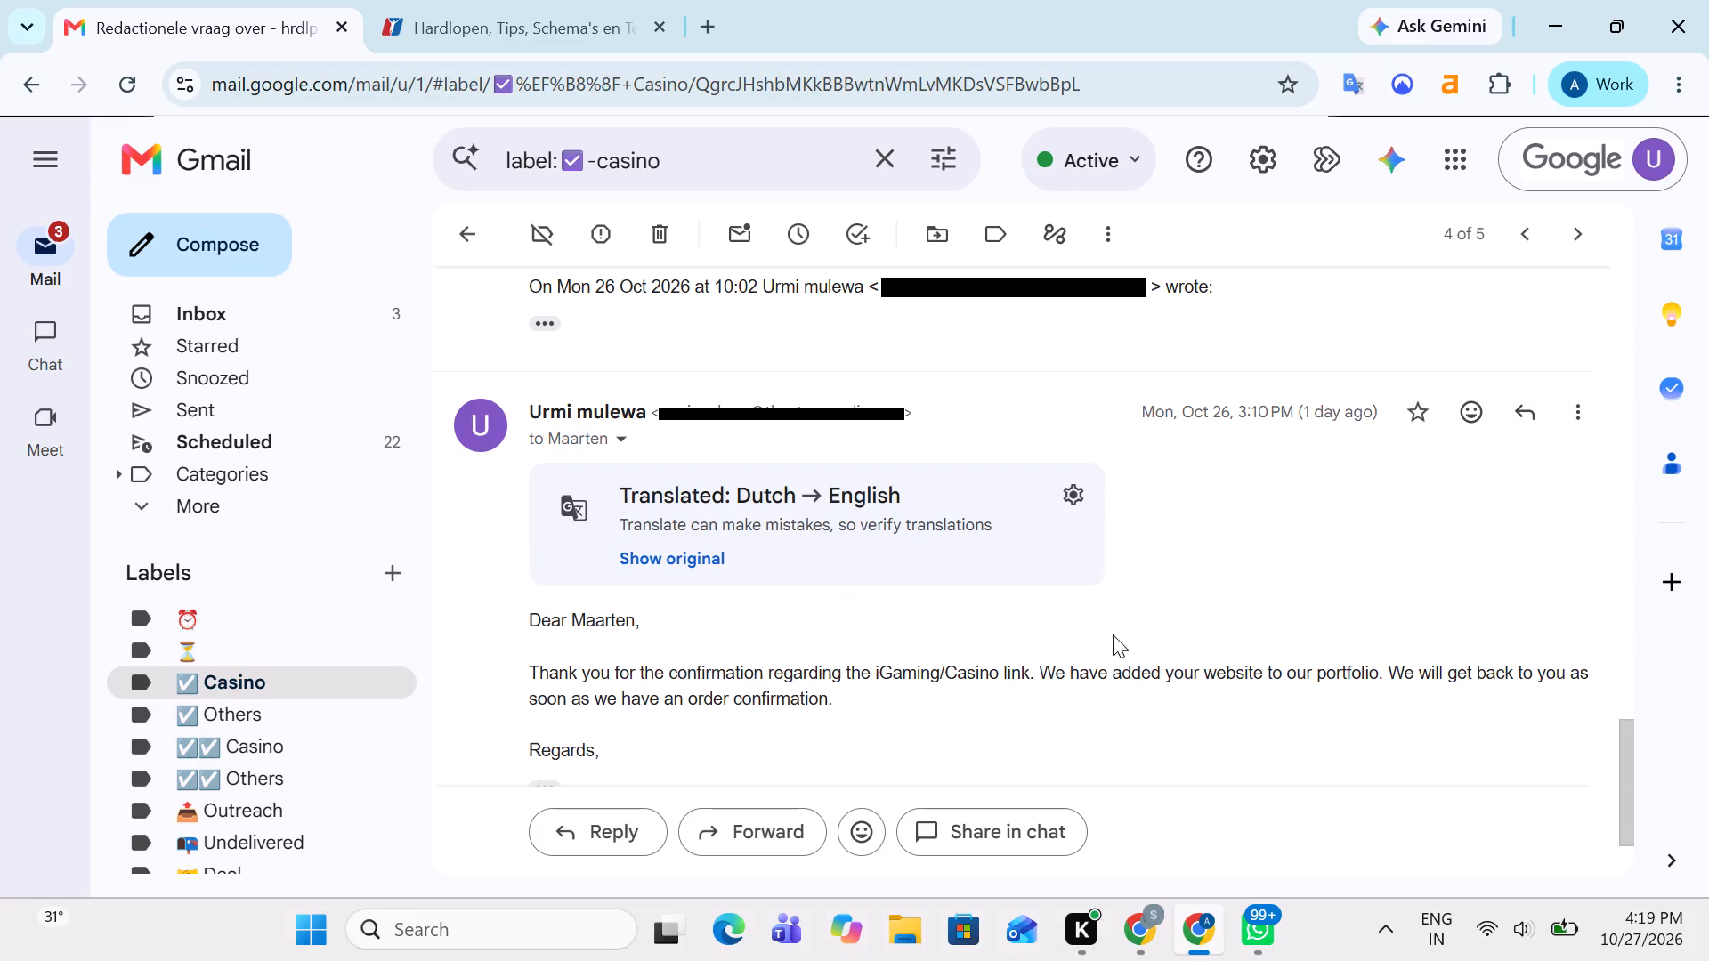
scroll(1011, 645, down, 2)
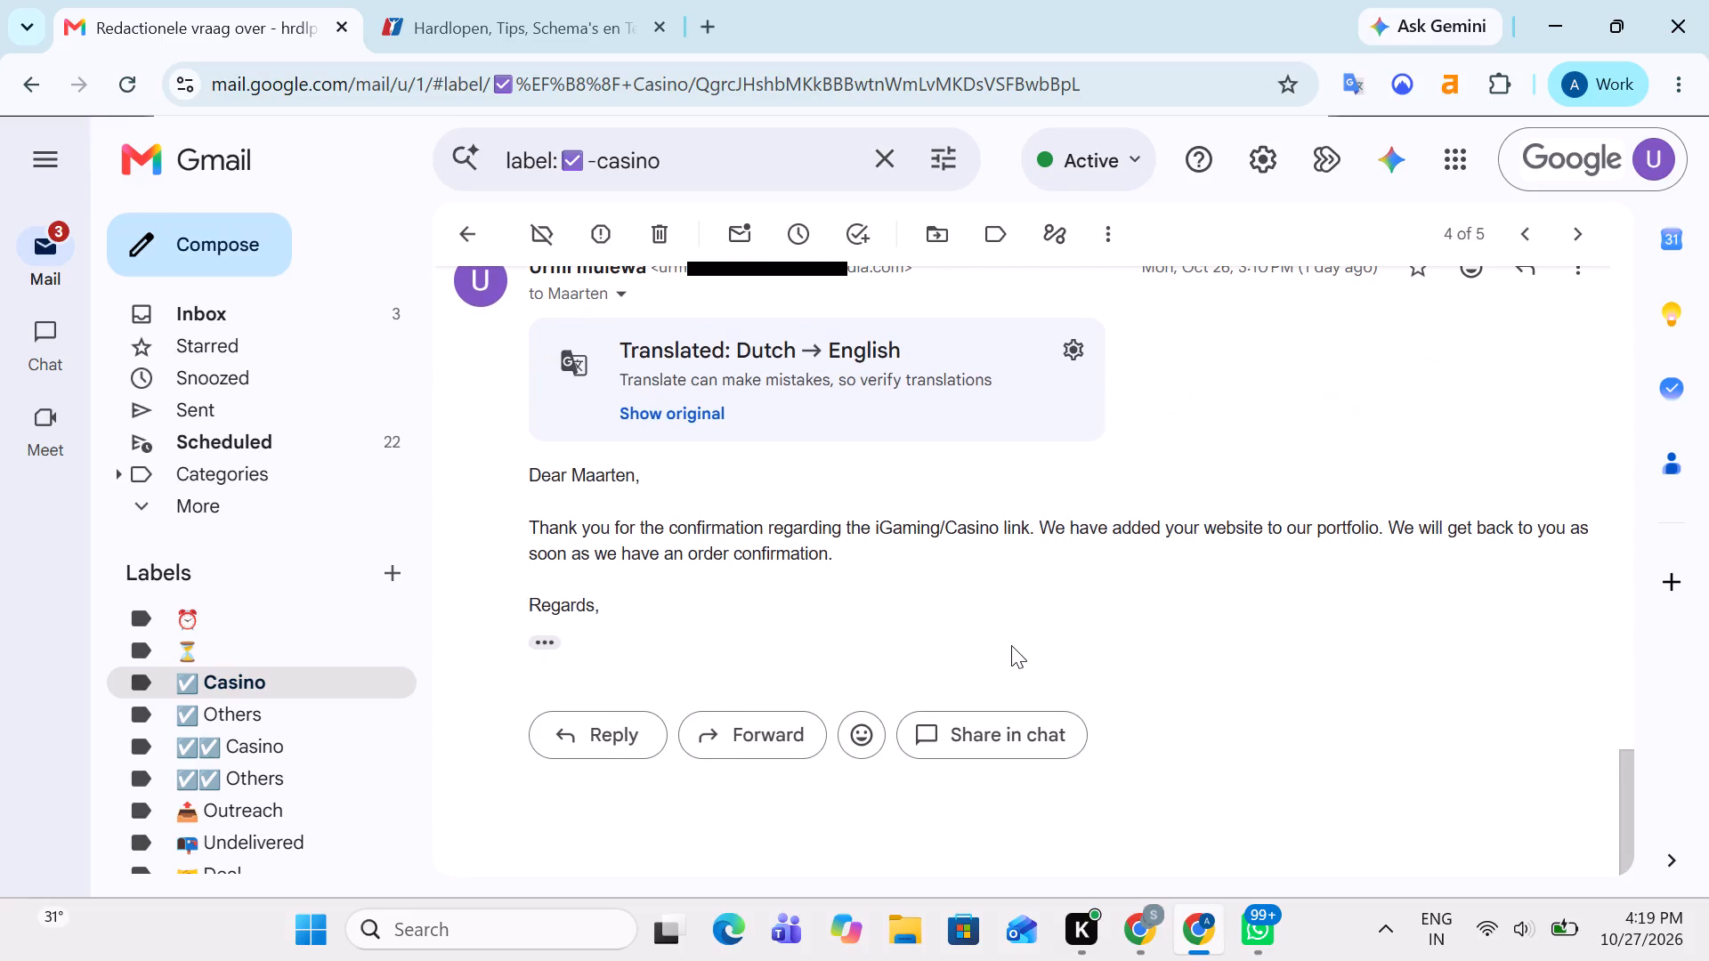
scroll(961, 643, up, 5)
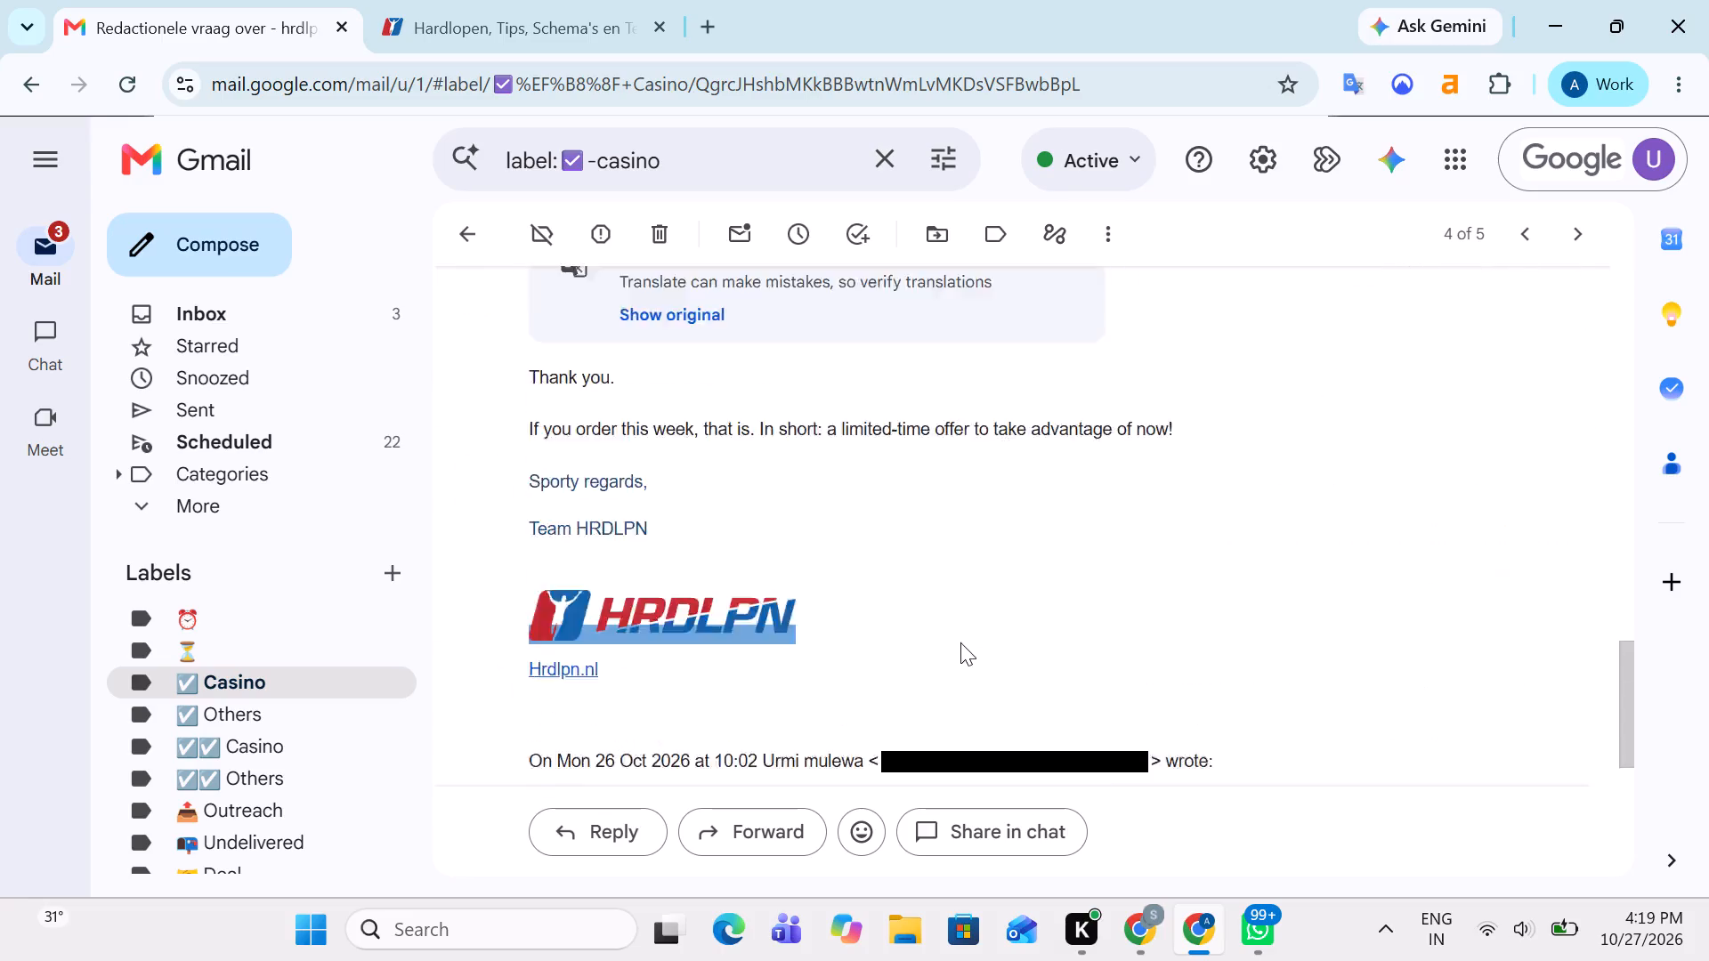
scroll(960, 642, up, 11)
Copy the address hrdlpn.nl from the opened site into the Website cell of the empty row below amsterdam-nu.nl.
click(603, 0)
click(440, 84)
drag(440, 84, 342, 79)
key(ctrl+c)
key(ctrl+c)
key(alt+Tab)
key(Down)
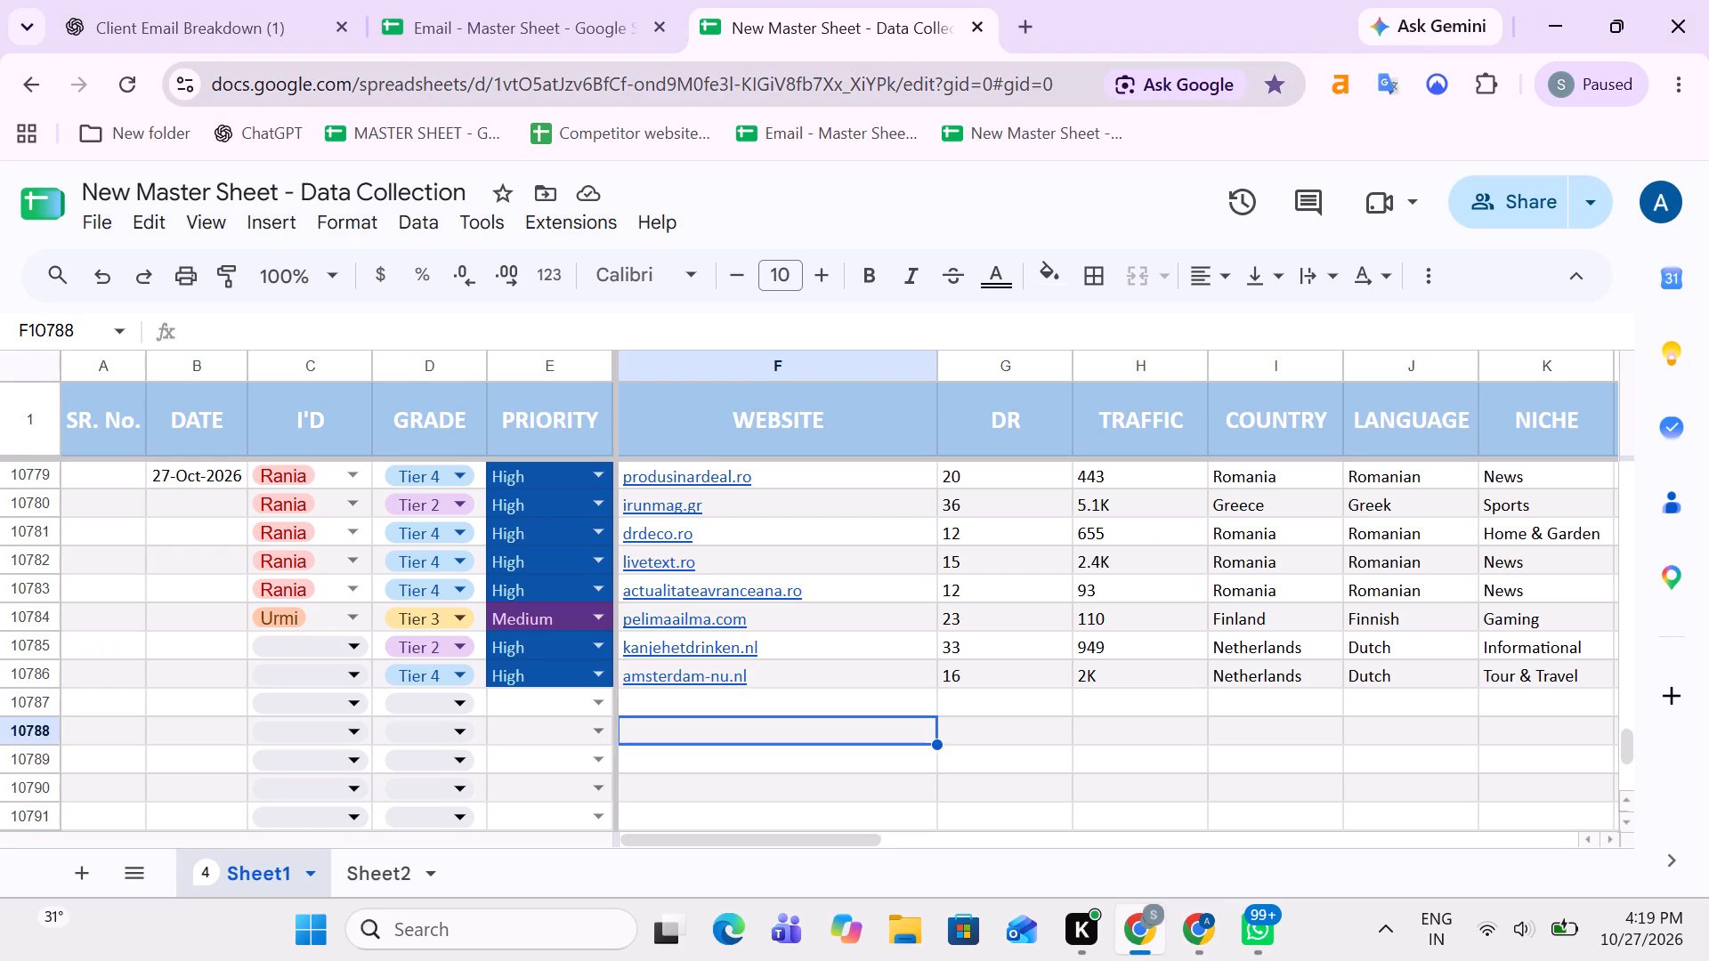
key(Up)
key(Return)
key(ctrl+v)
key(Tab)
Look through the hrdlpn.nl homepage to identify the site's topic and language.
key(alt+Tab)
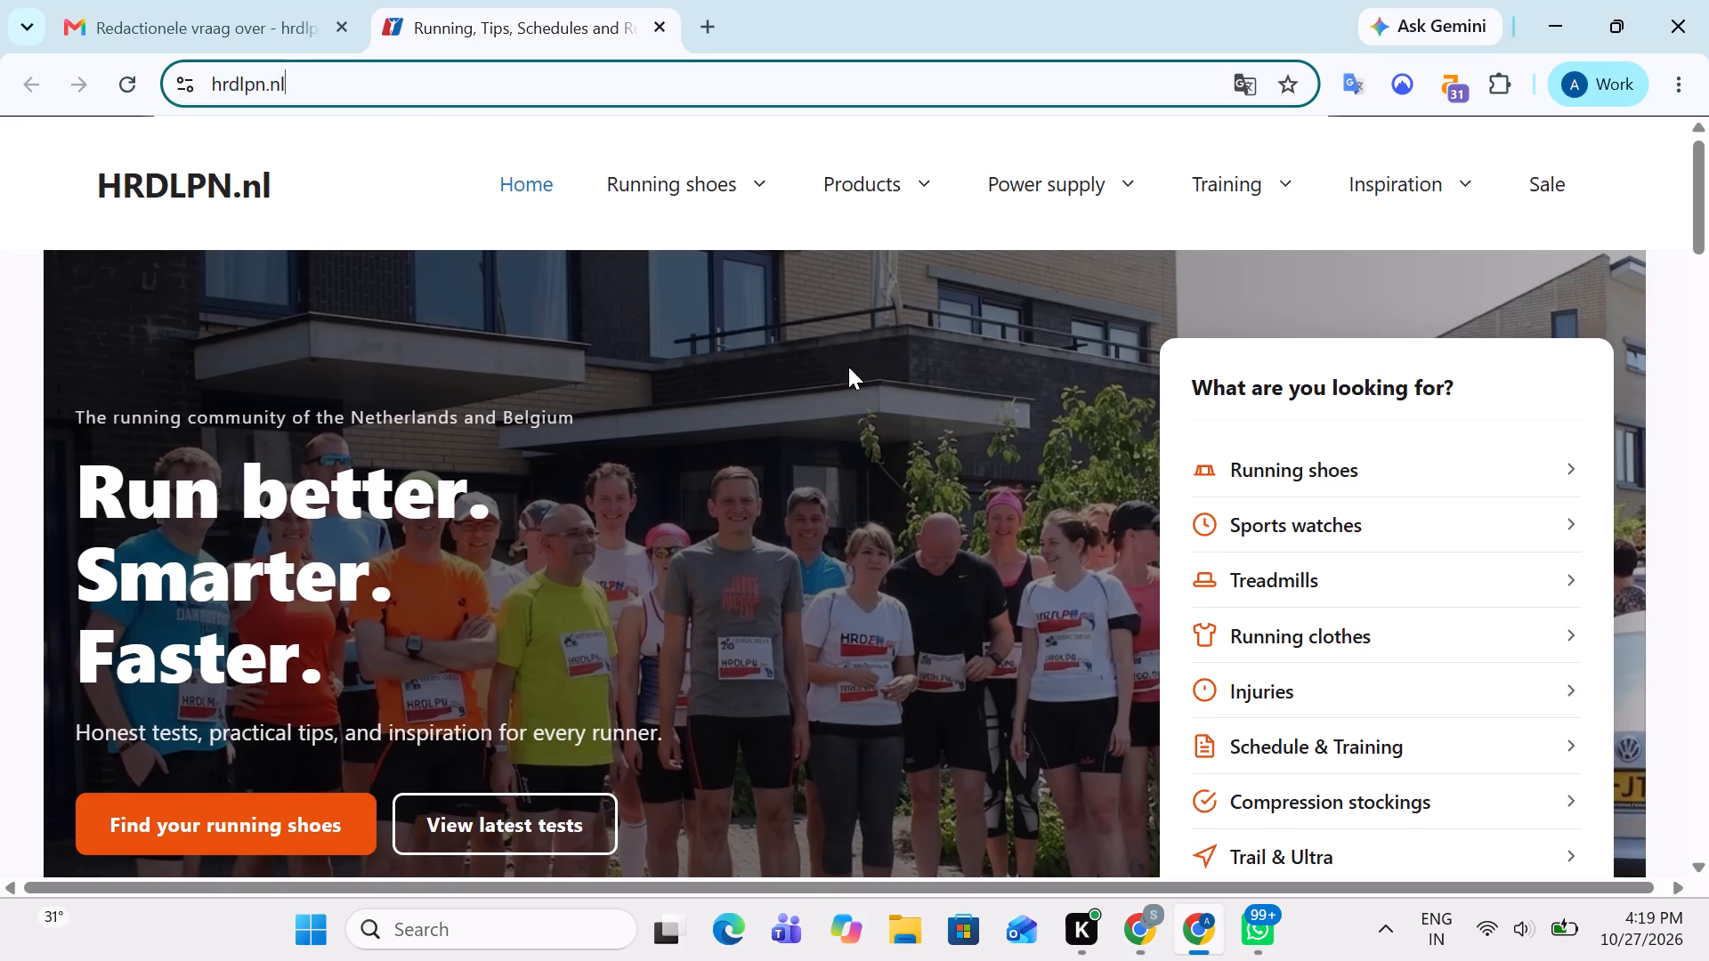
scroll(868, 528, down, 6)
scroll(807, 696, down, 15)
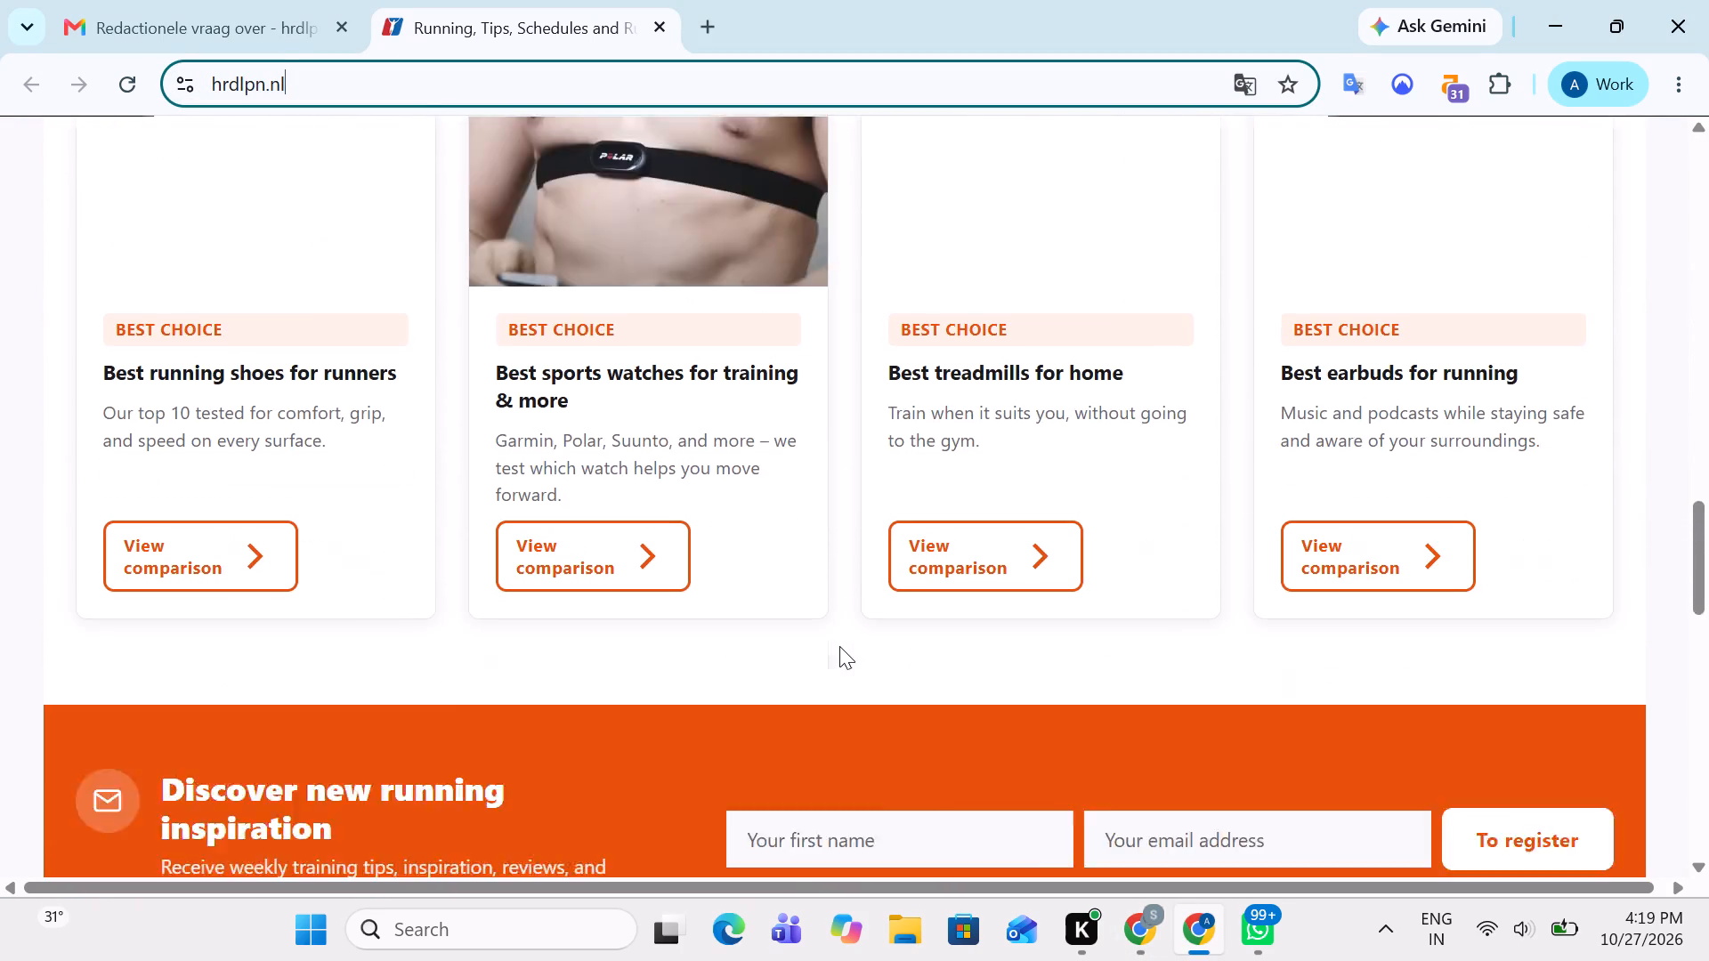
scroll(839, 646, down, 3)
scroll(839, 646, up, 4)
scroll(839, 646, down, 6)
scroll(839, 646, up, 15)
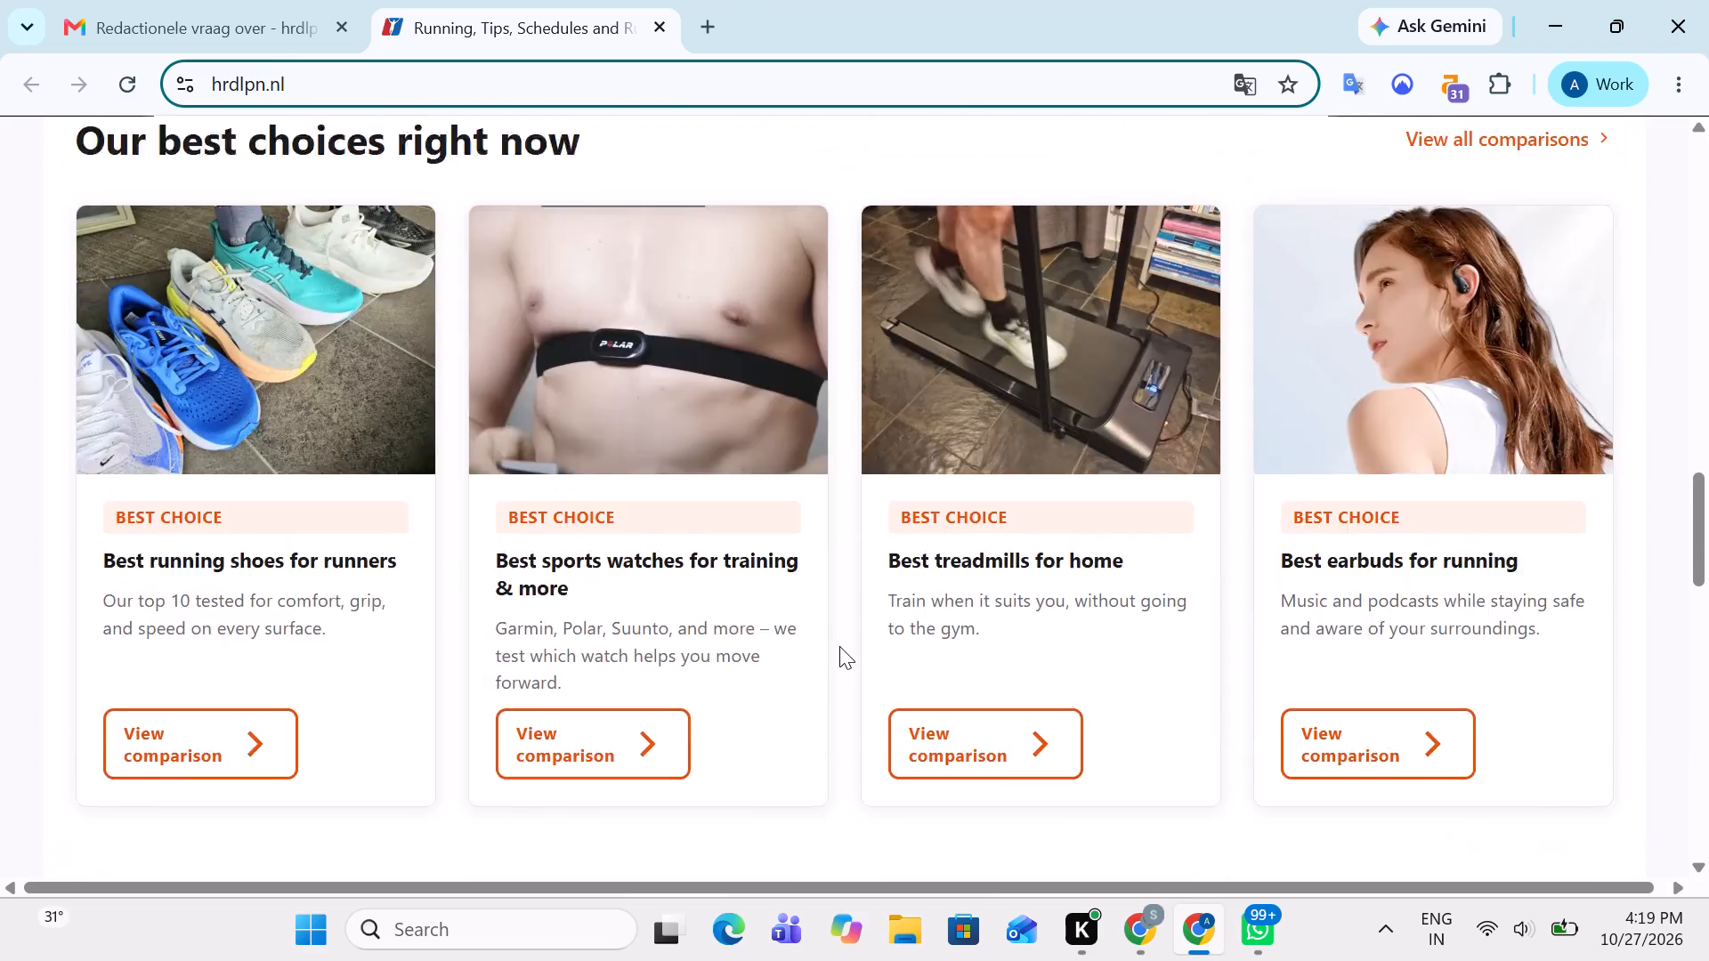
scroll(839, 646, up, 3)
Open the Ahrefs metrics for hrdlpn.nl.
click(1450, 101)
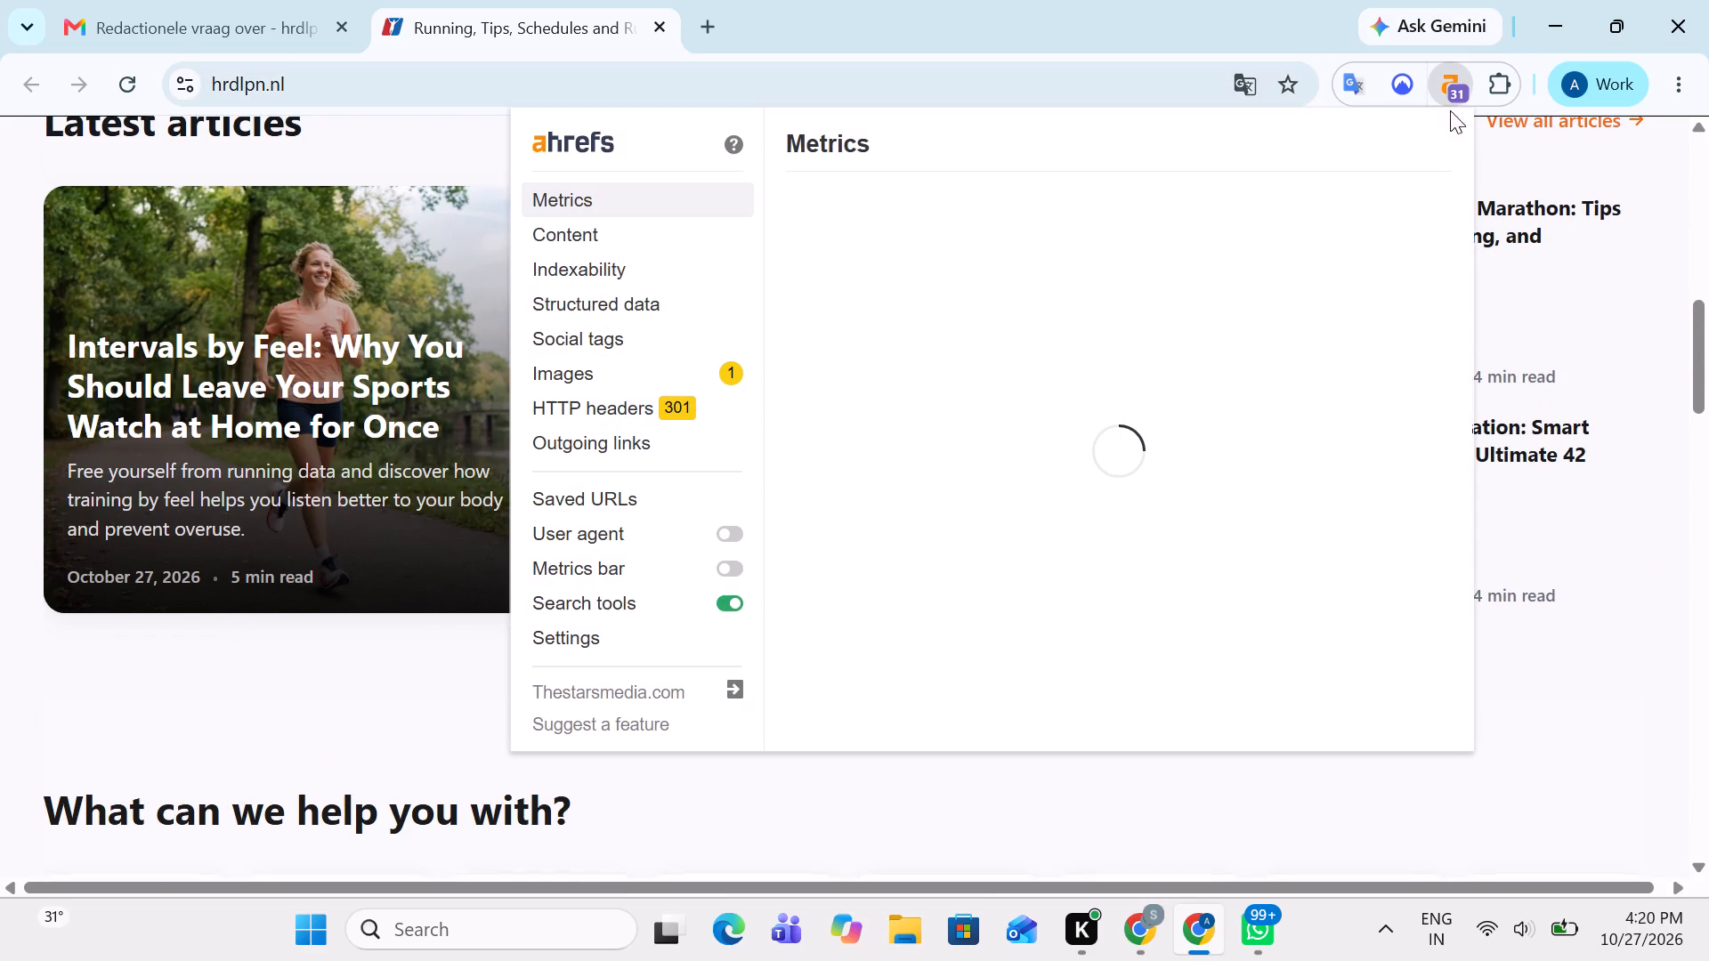
In New Master Sheet row 10787, enter hrdlpn.nl's DR 31, traffic 14.4K, country Netherlands and language Dutch.
key(alt+Tab)
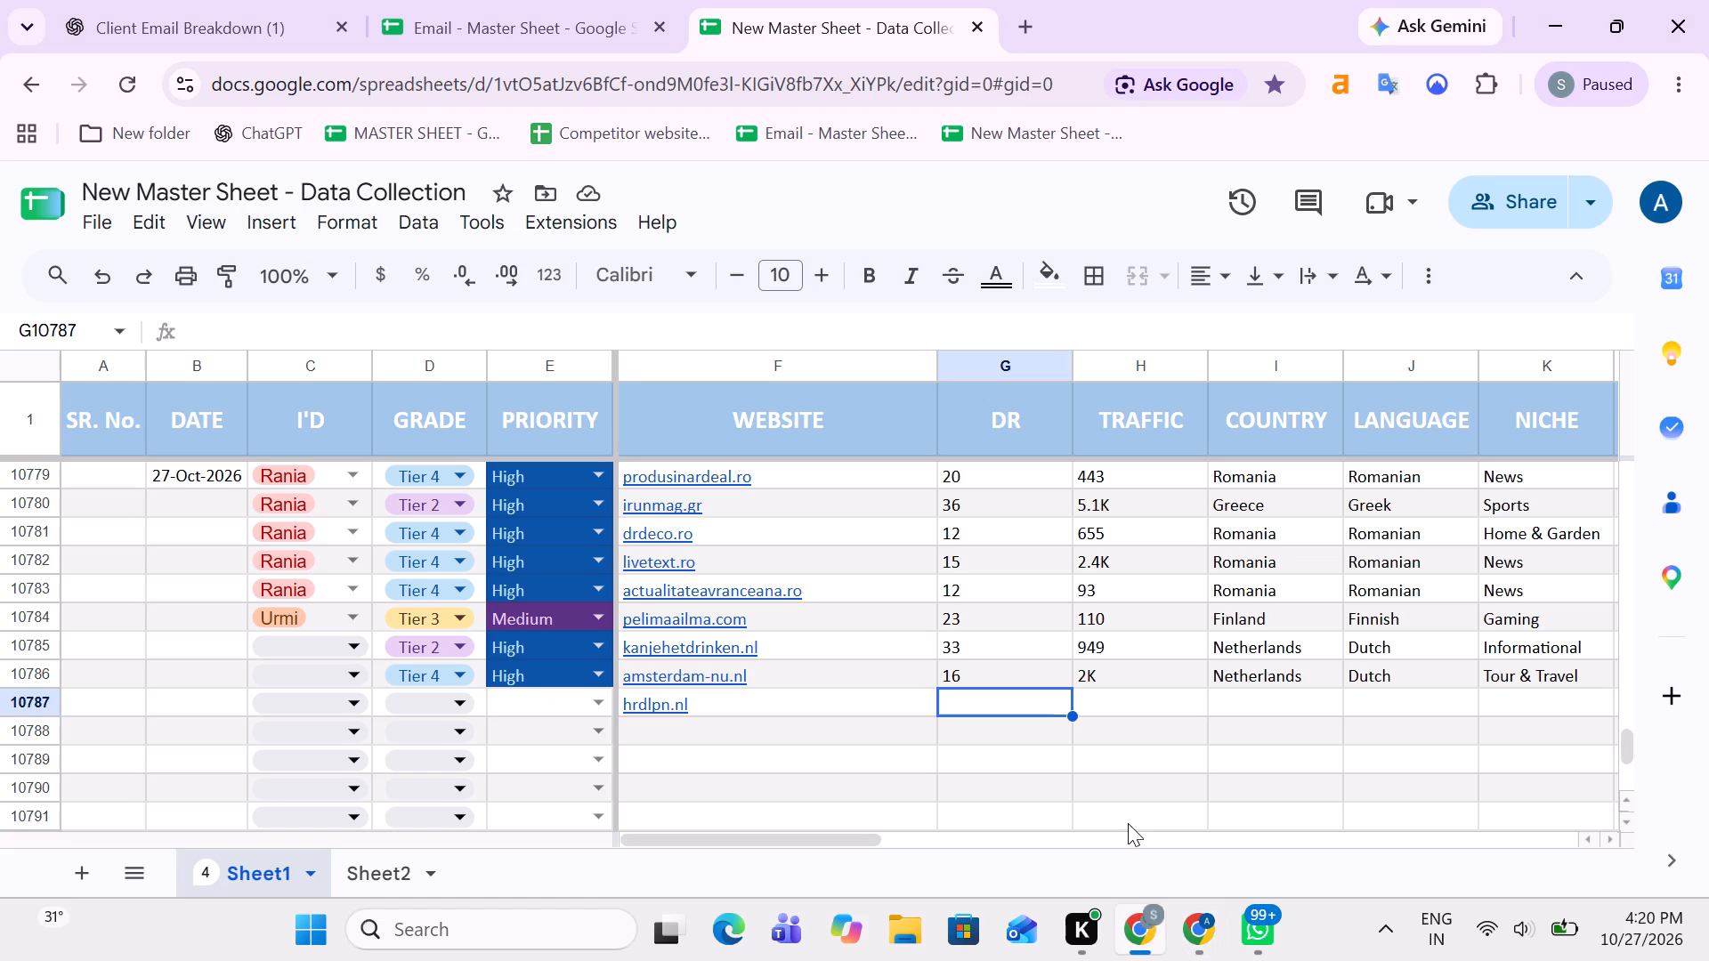
text(31)
key(Right)
key(alt+Tab)
key(alt+Tab)
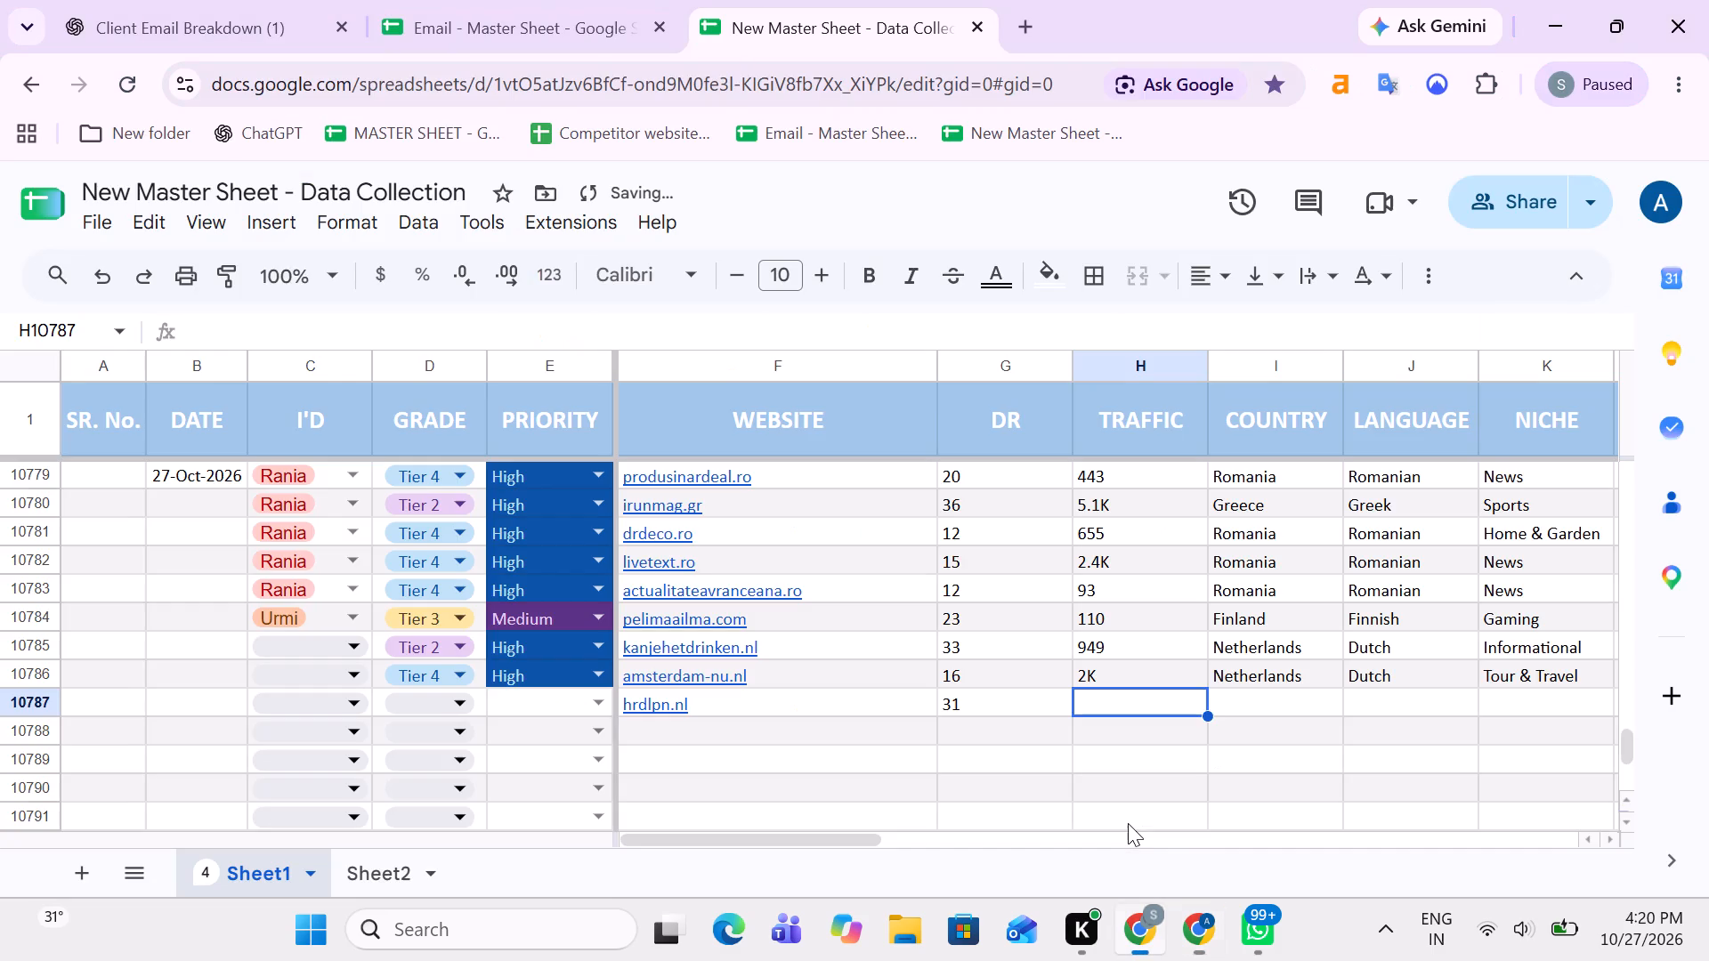
text(14)
text(.4K)
key(Right)
text(Net)
key(Right)
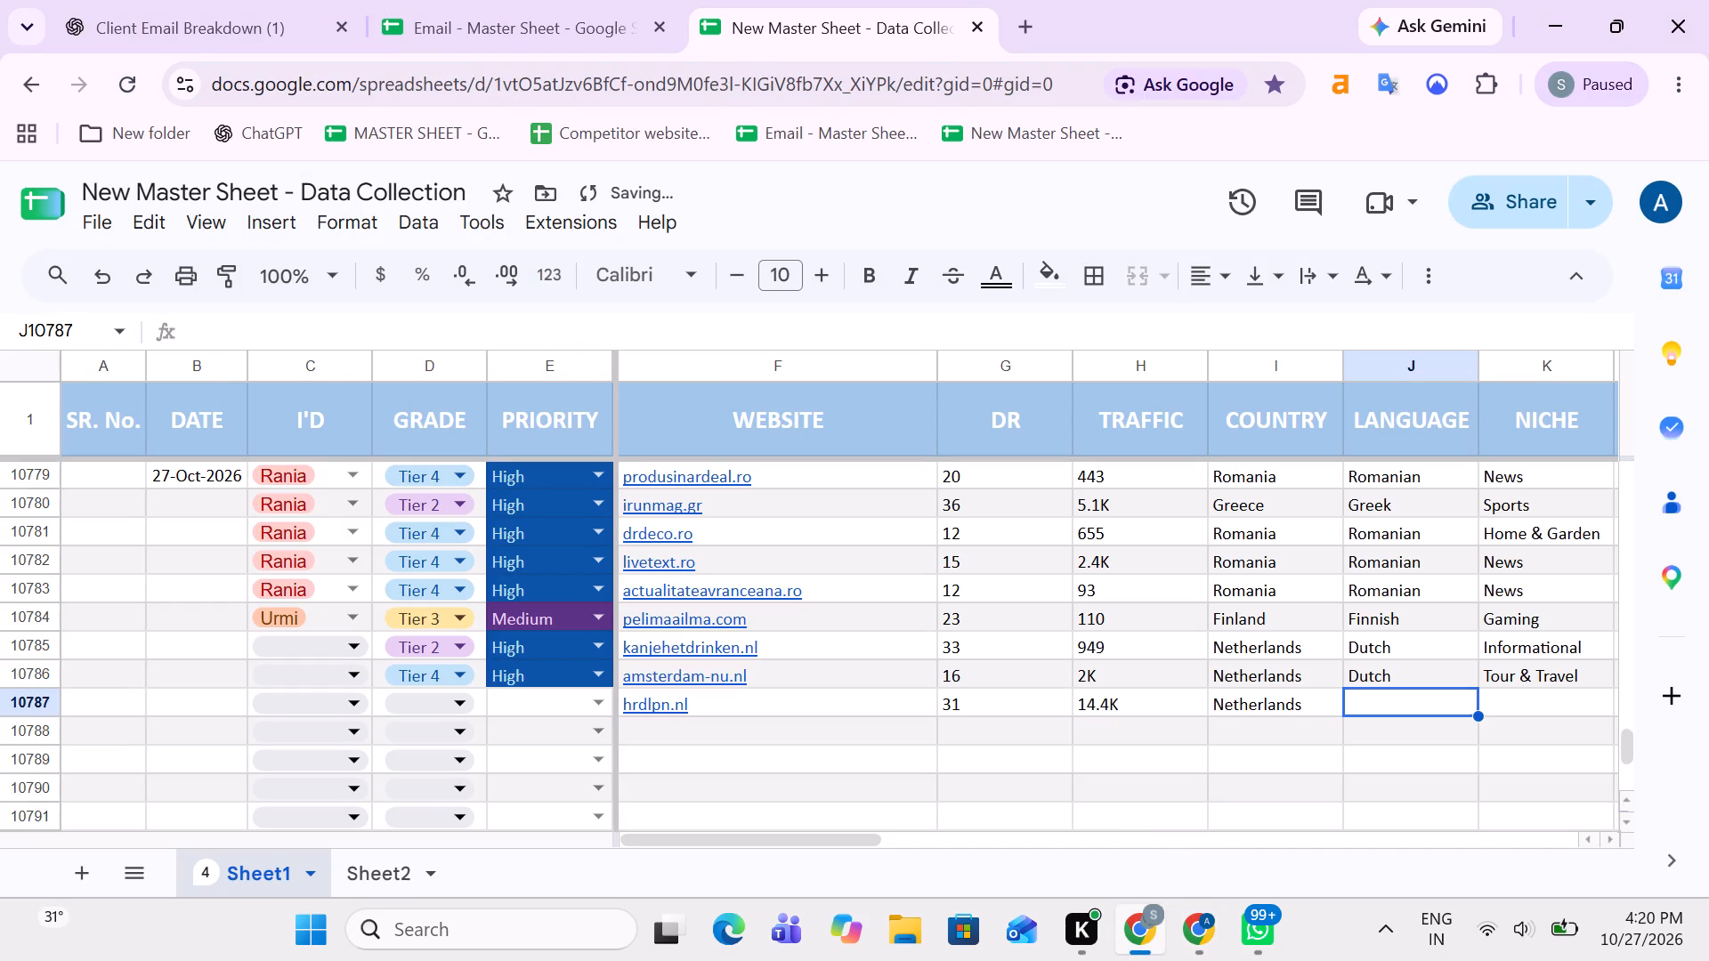
text(Du)
key(Right)
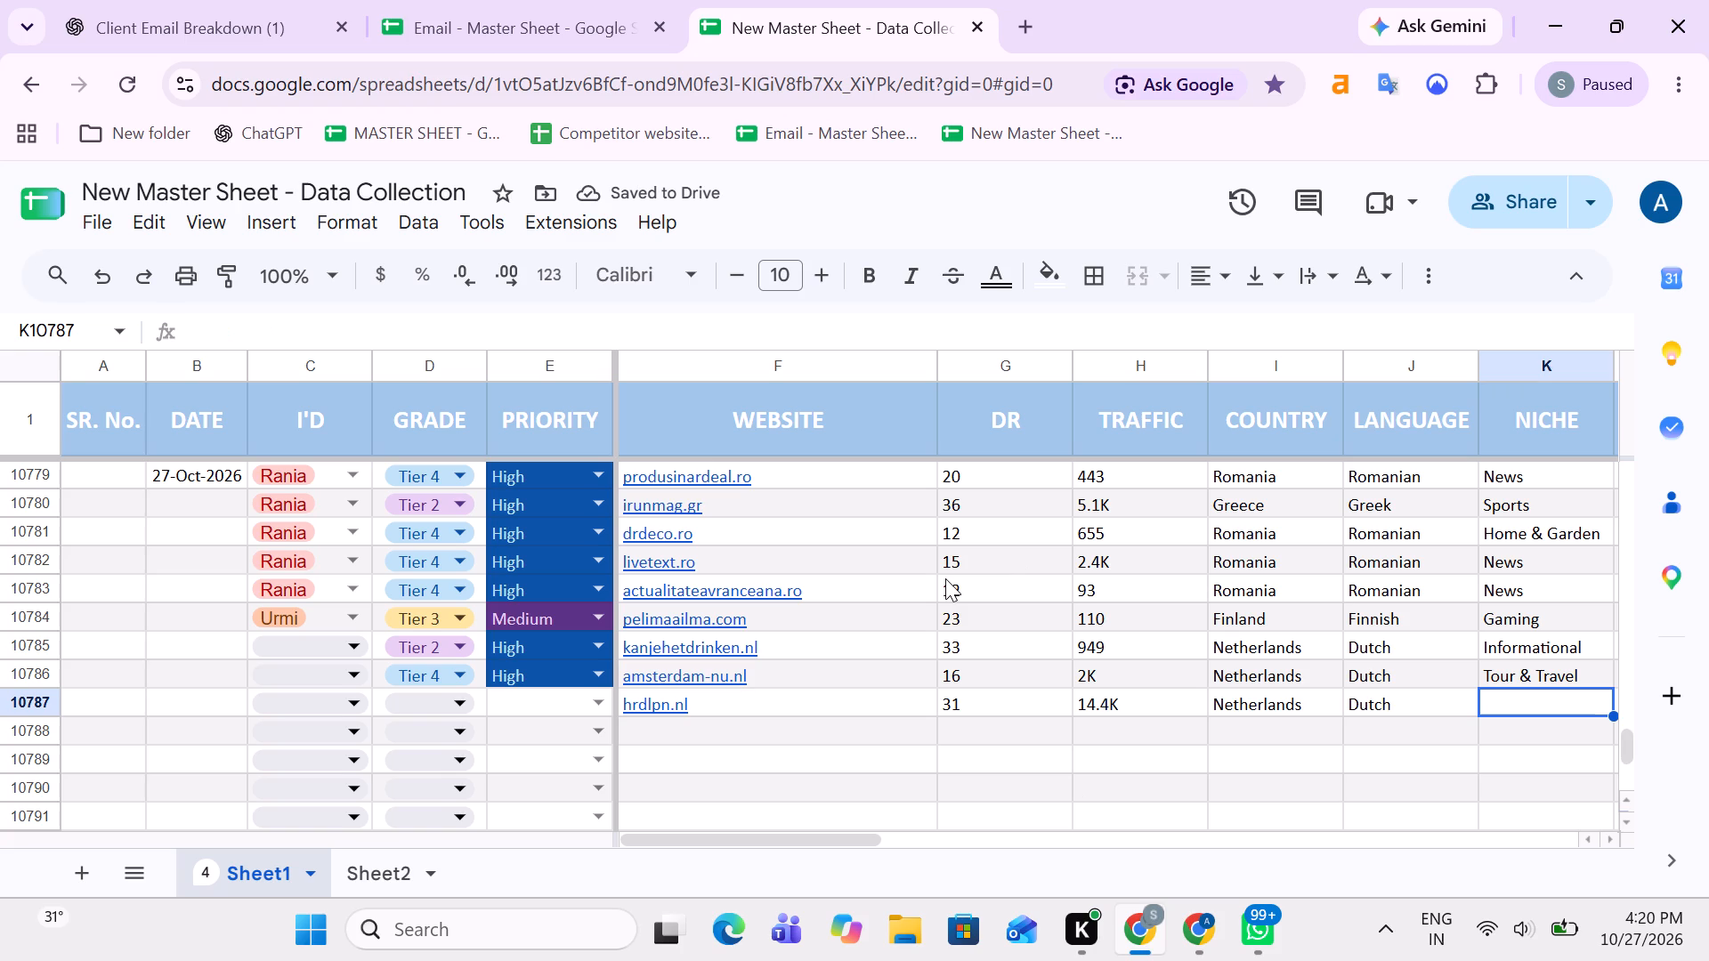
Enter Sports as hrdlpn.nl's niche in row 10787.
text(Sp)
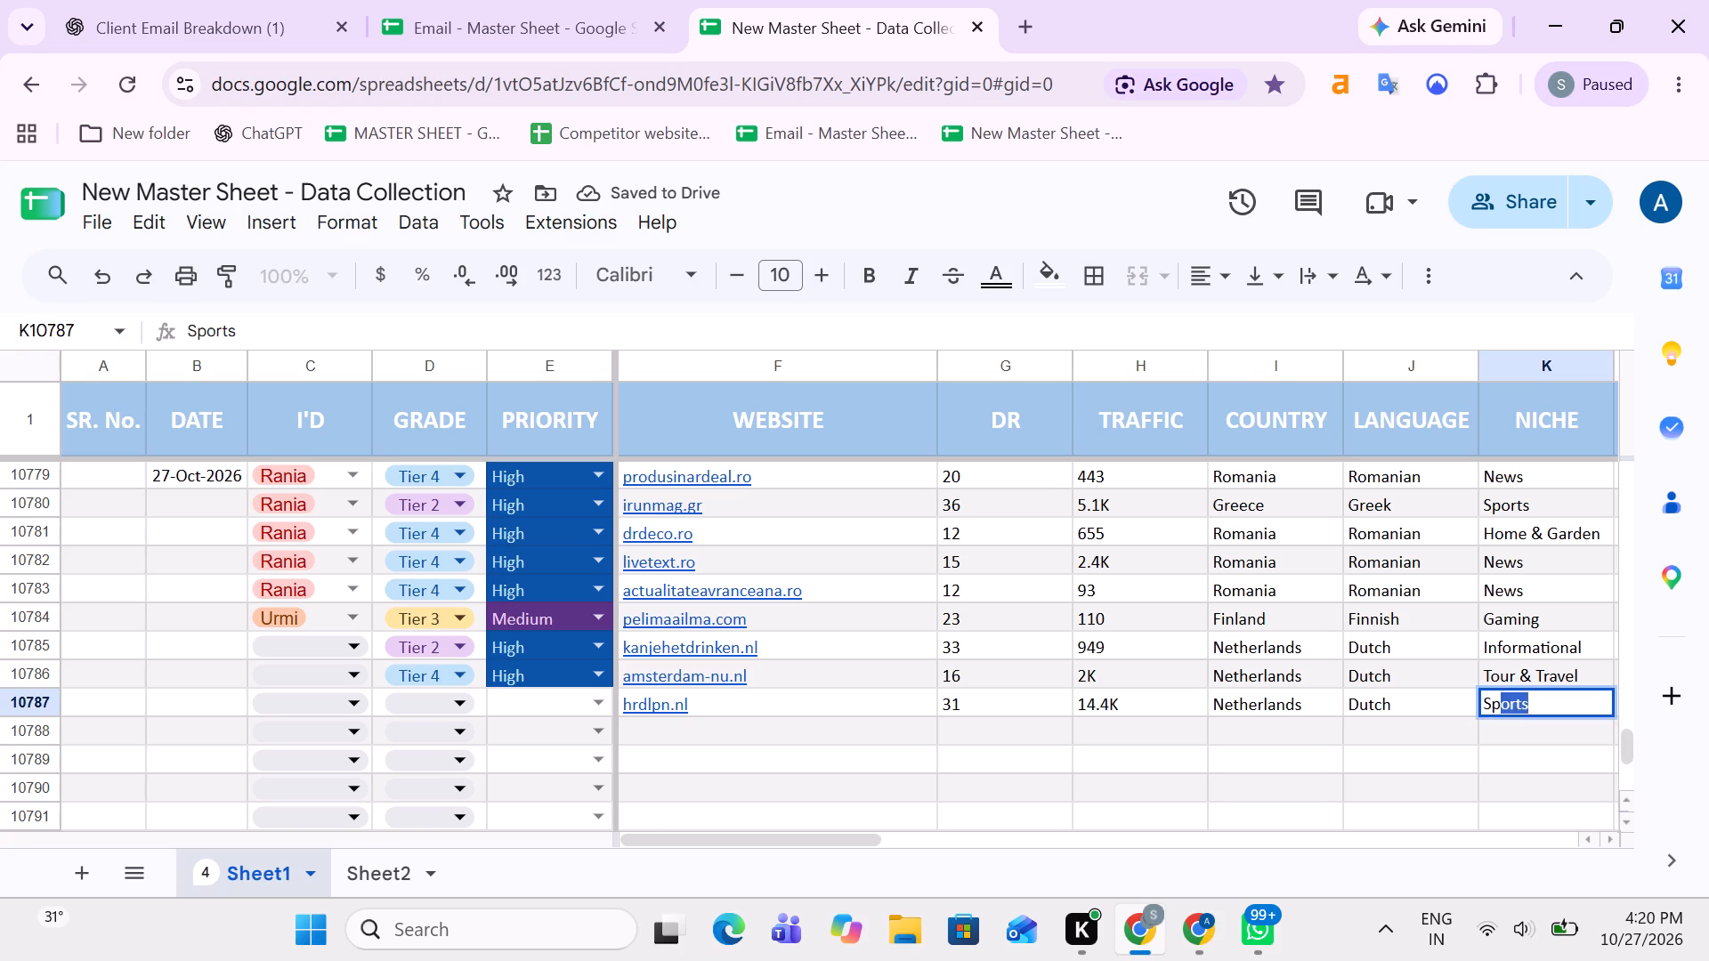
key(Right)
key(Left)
Check the topics on the hrdlpn.nl website and set its niche in row 10787 to Health & Wellness.
key(alt+Tab)
click(0, 682)
scroll(840, 275, down, 6)
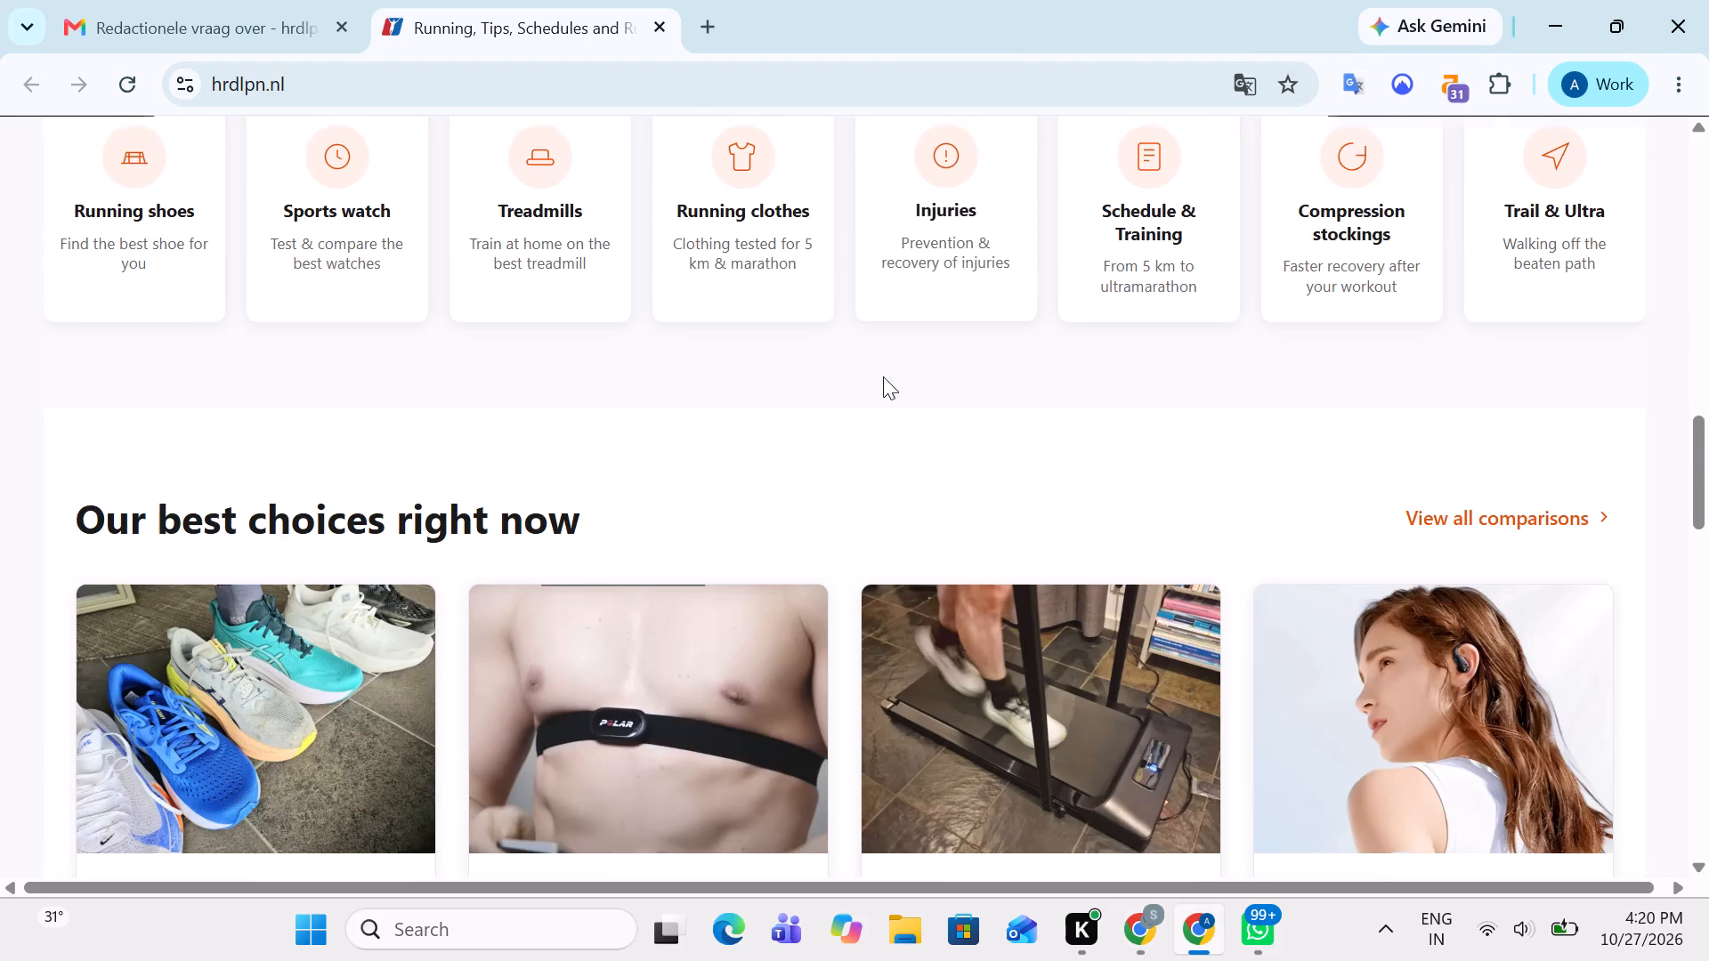
key(alt+Tab)
key(Left)
key(Right)
text(Hea)
key(Right)
key(Left)
text(Heal)
key(t)
scroll(885, 503, down, 1)
key(h)
key(space)
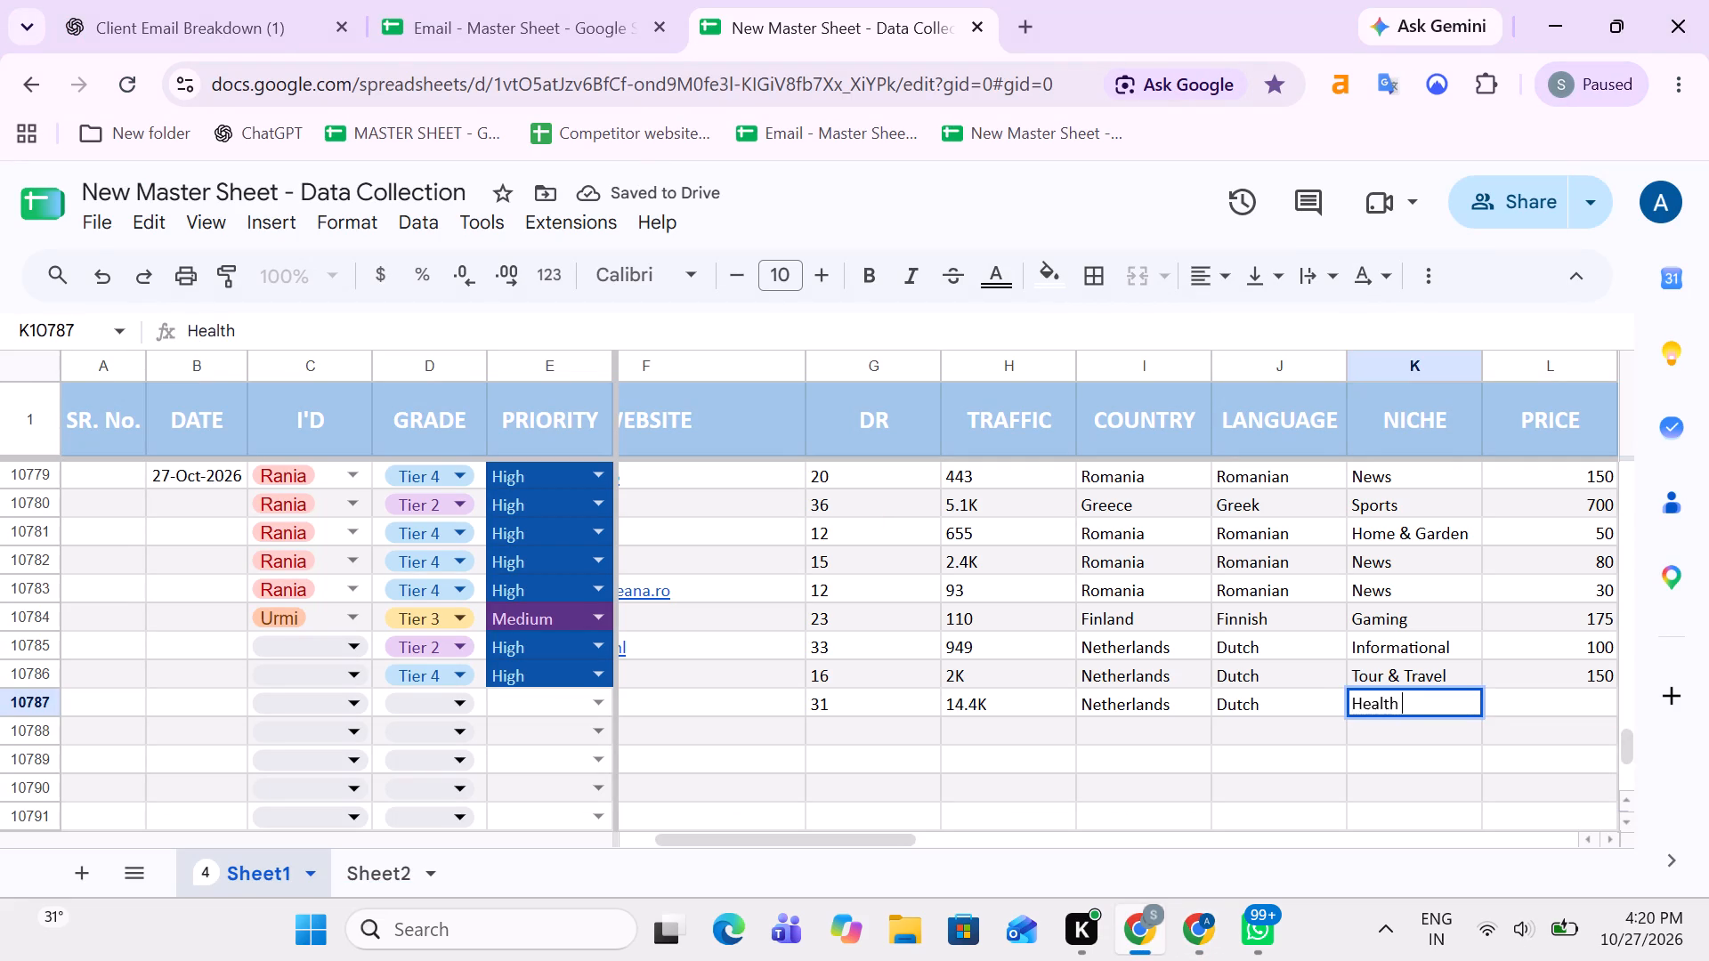
text(& Wellness)
key(Tab)
Look through the hrdlpn.nl homepage's articles, product comparisons and footer links.
key(Right)
key(Right)
key(Left)
key(Left)
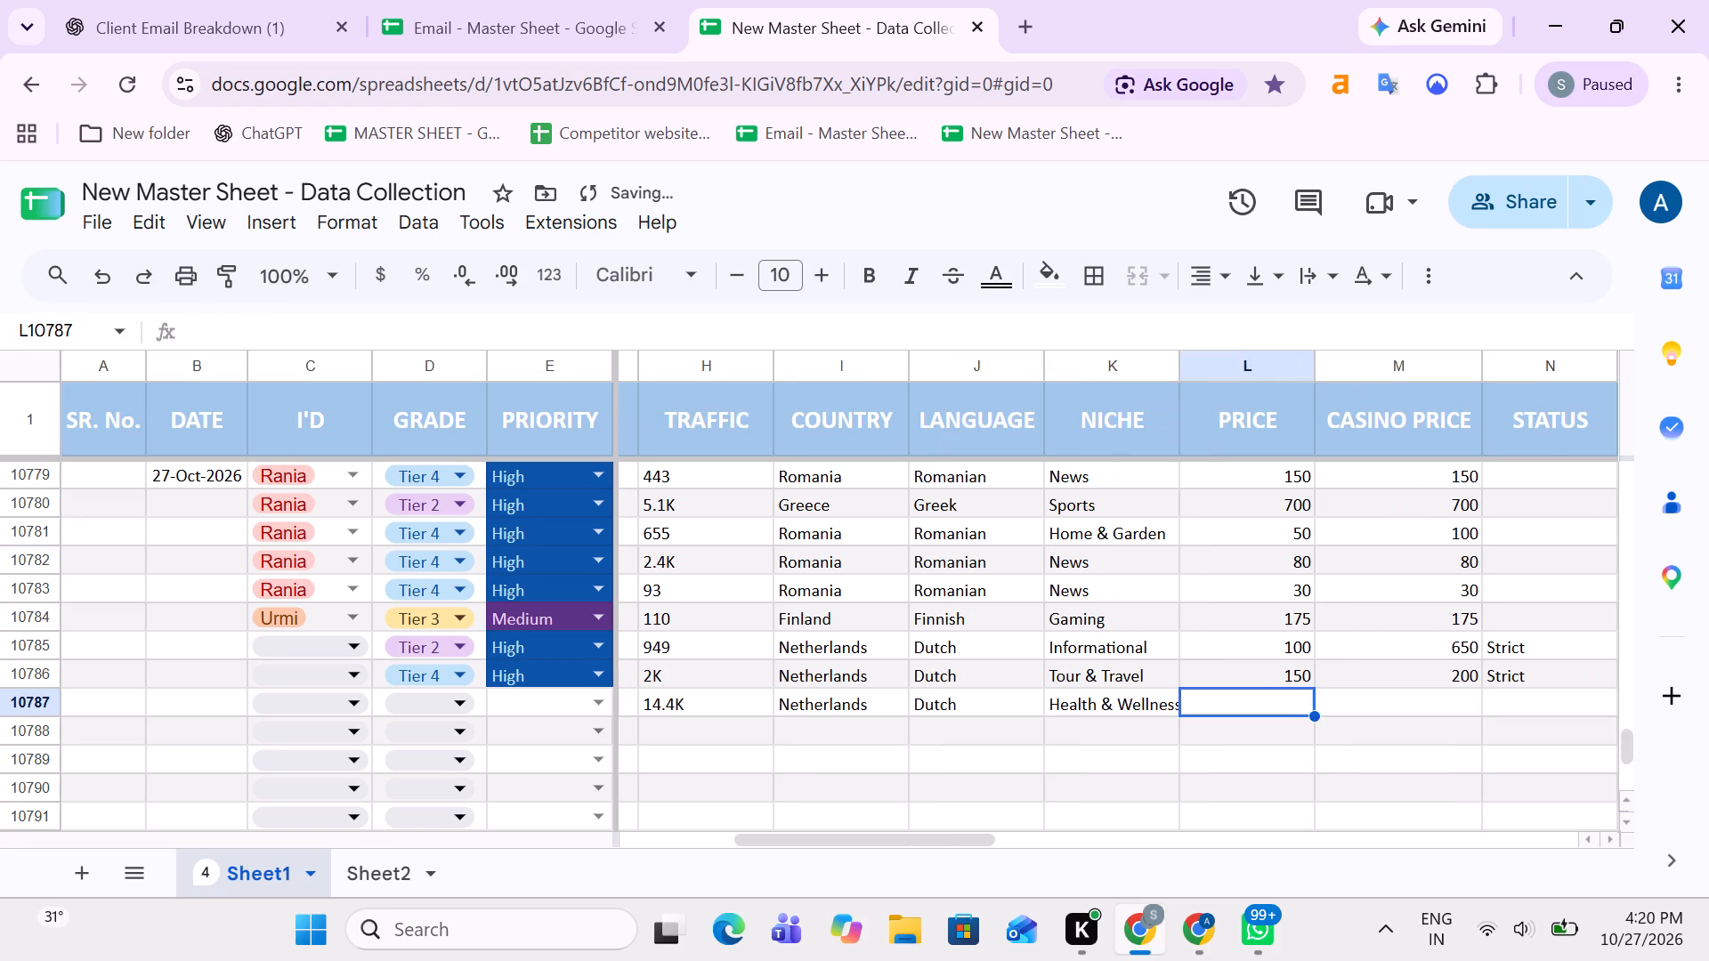
key(Right)
key(Left)
key(alt+Tab)
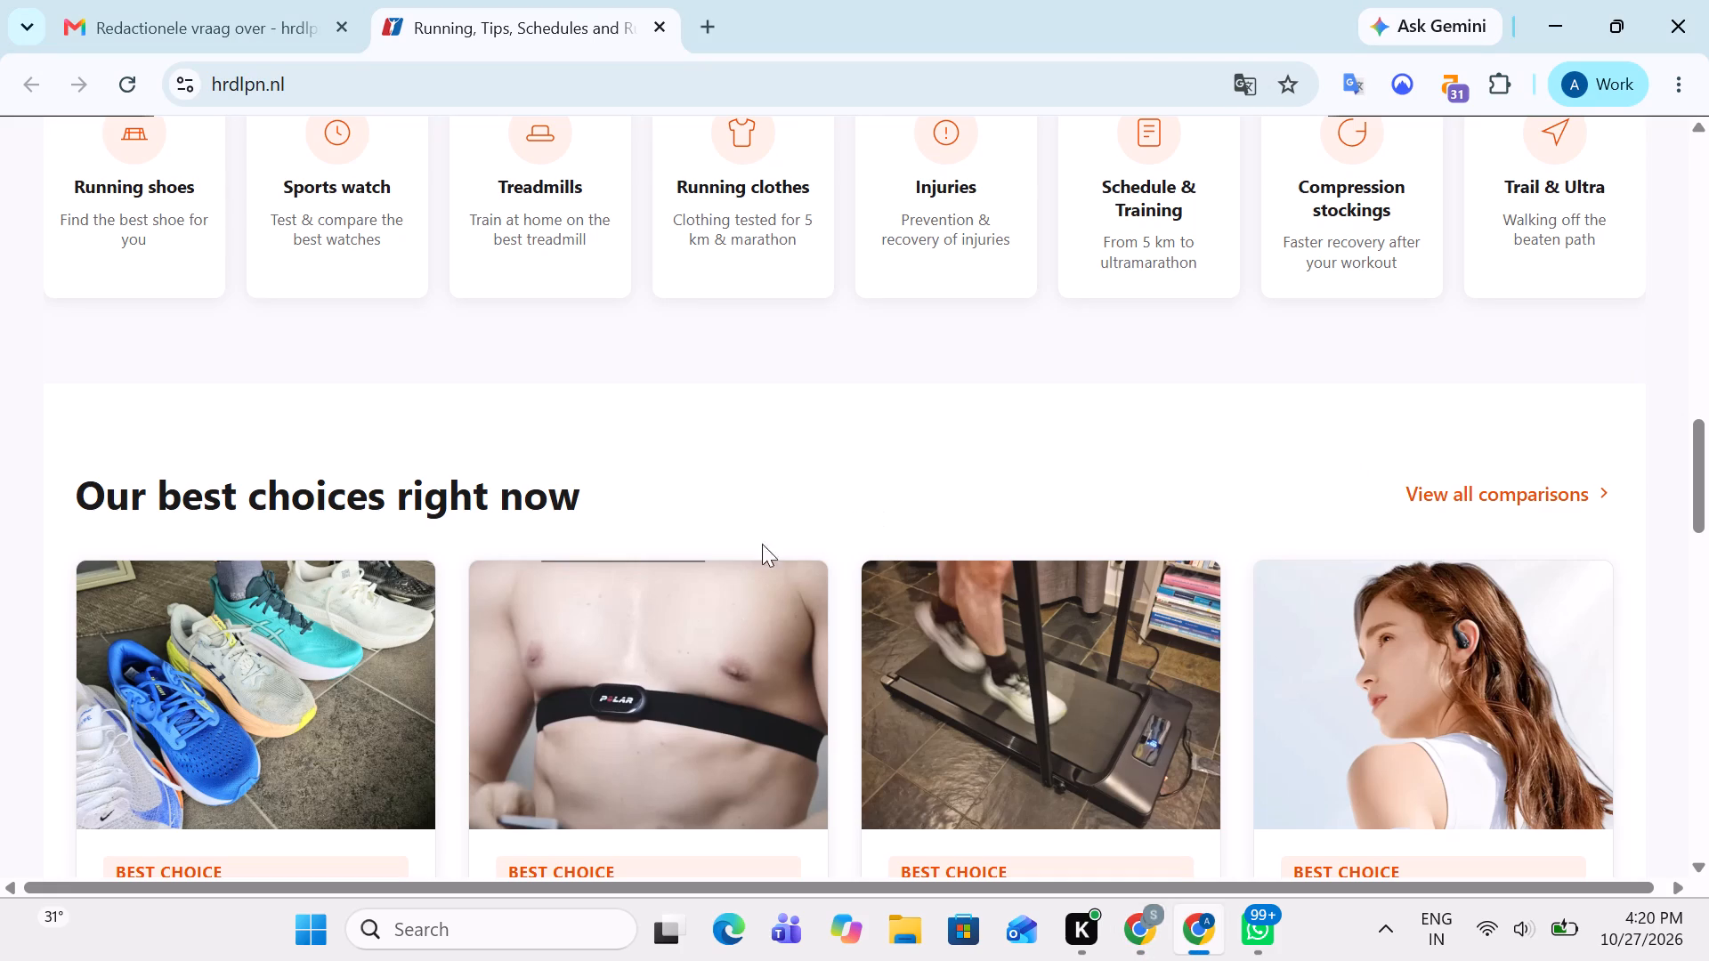
click(0, 466)
scroll(1708, 440, up, 20)
scroll(1708, 440, up, 12)
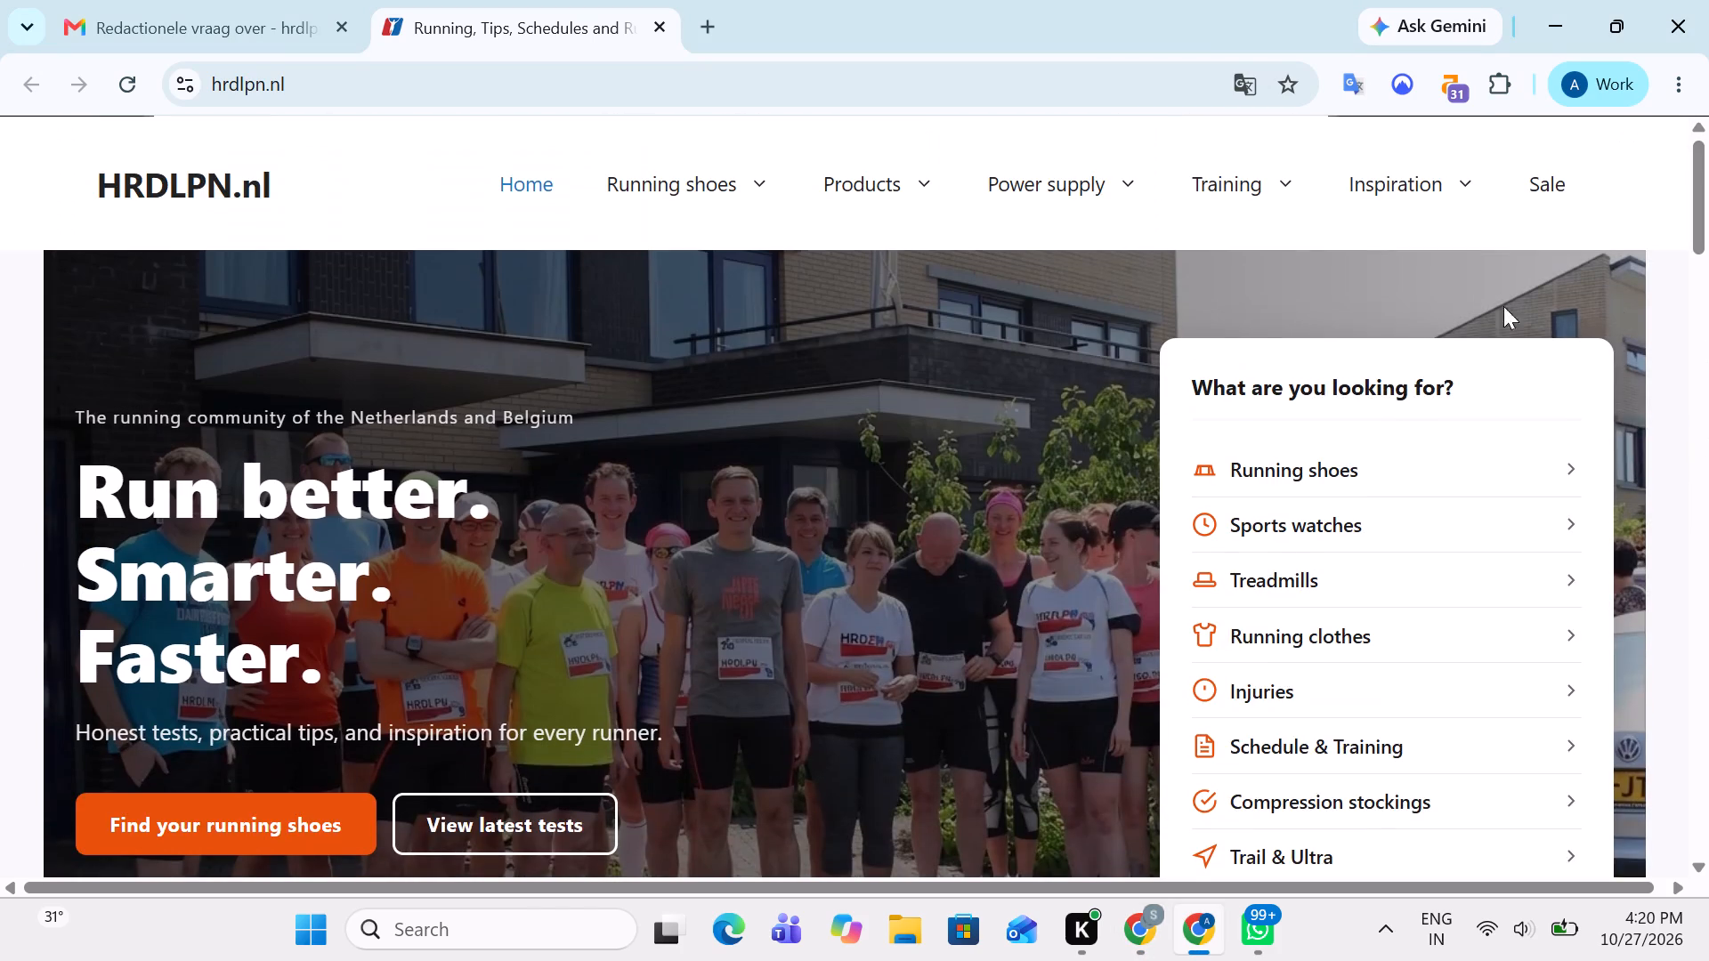
scroll(1160, 347, down, 5)
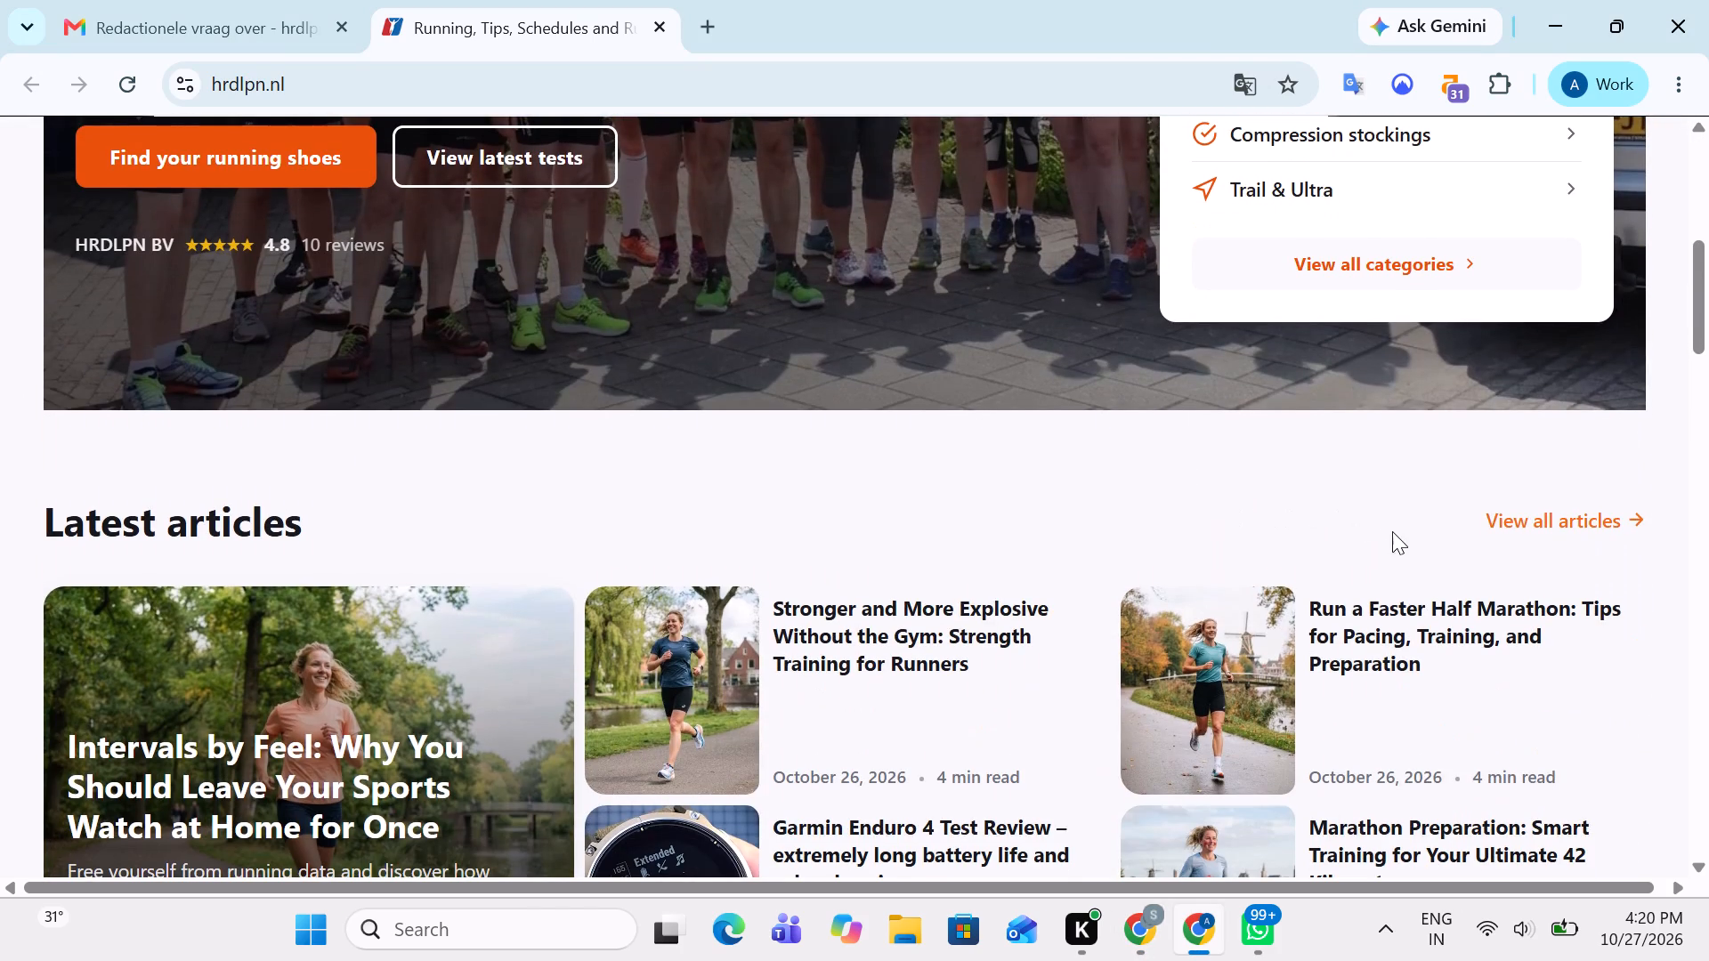
scroll(1393, 551, down, 6)
scroll(1397, 570, down, 20)
scroll(1397, 570, down, 1)
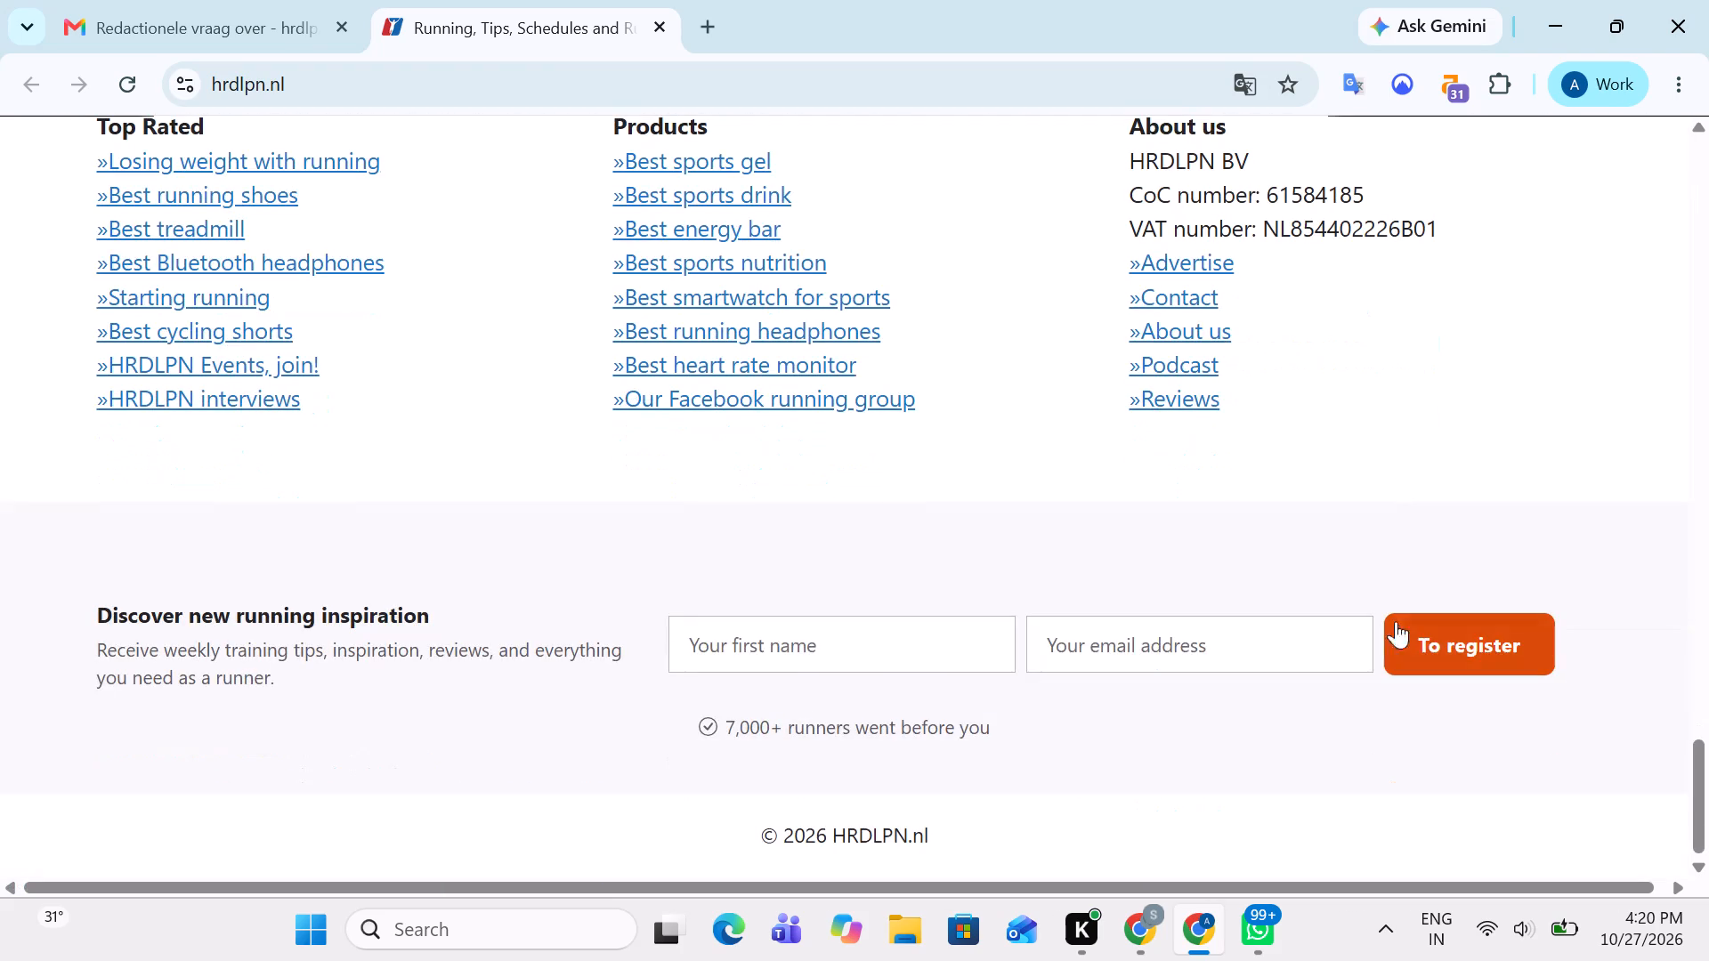
scroll(692, 677, up, 16)
scroll(692, 677, down, 6)
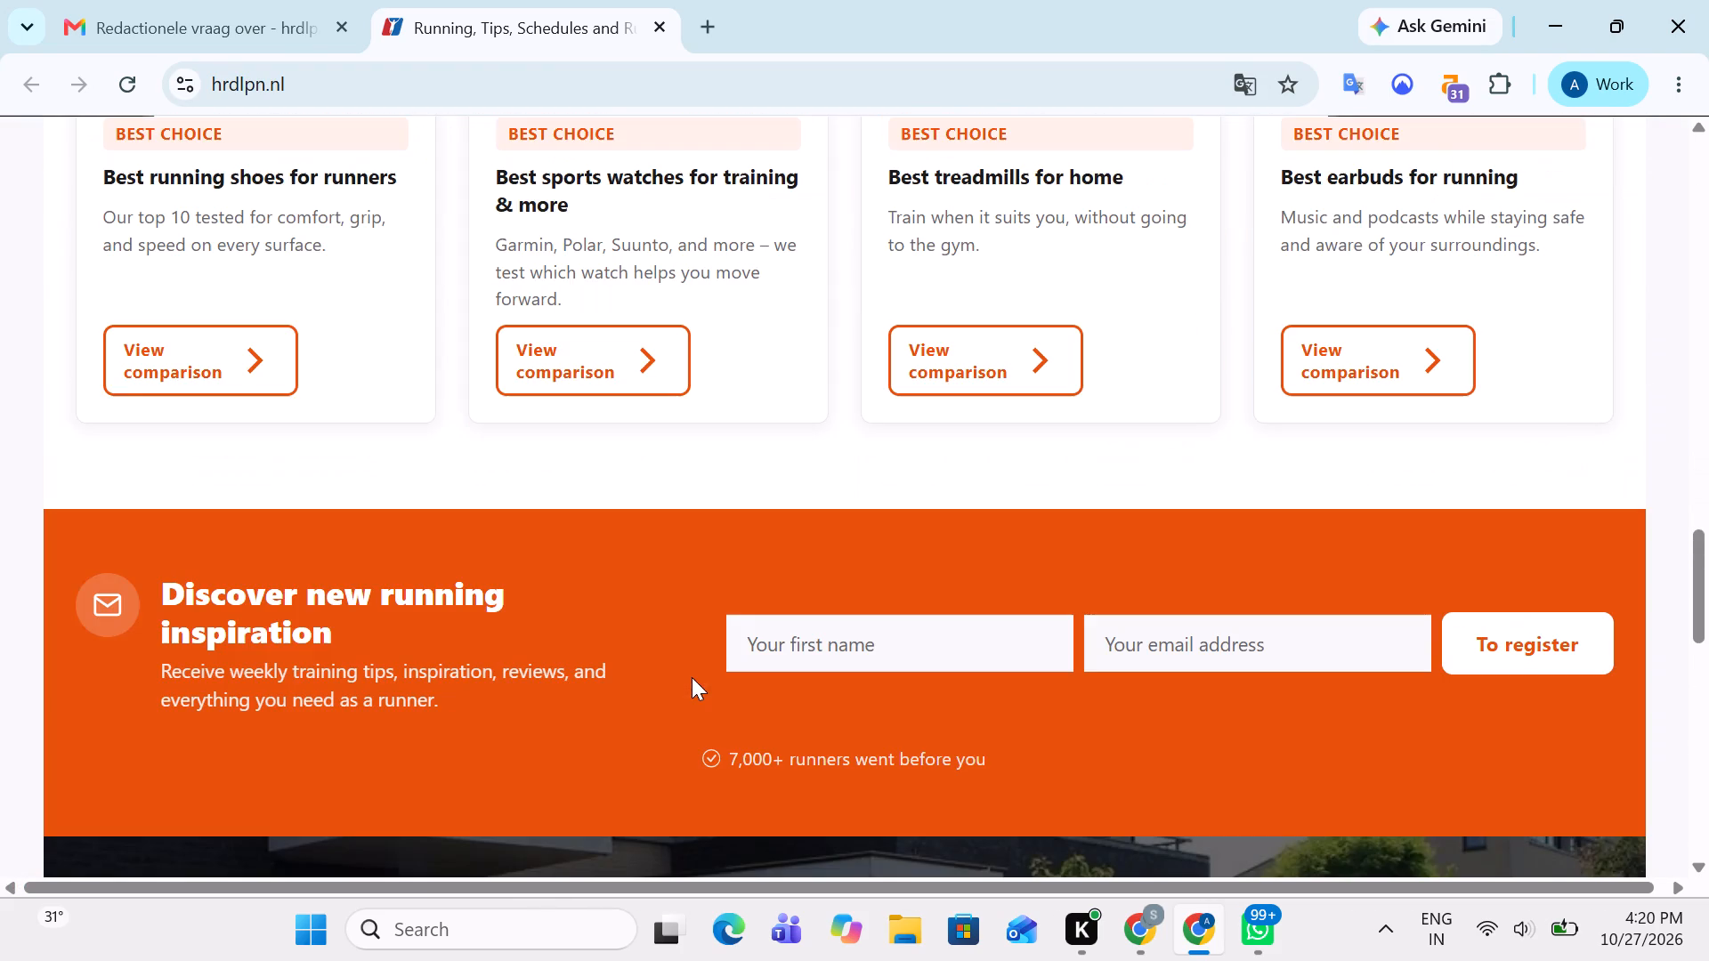
scroll(823, 591, up, 15)
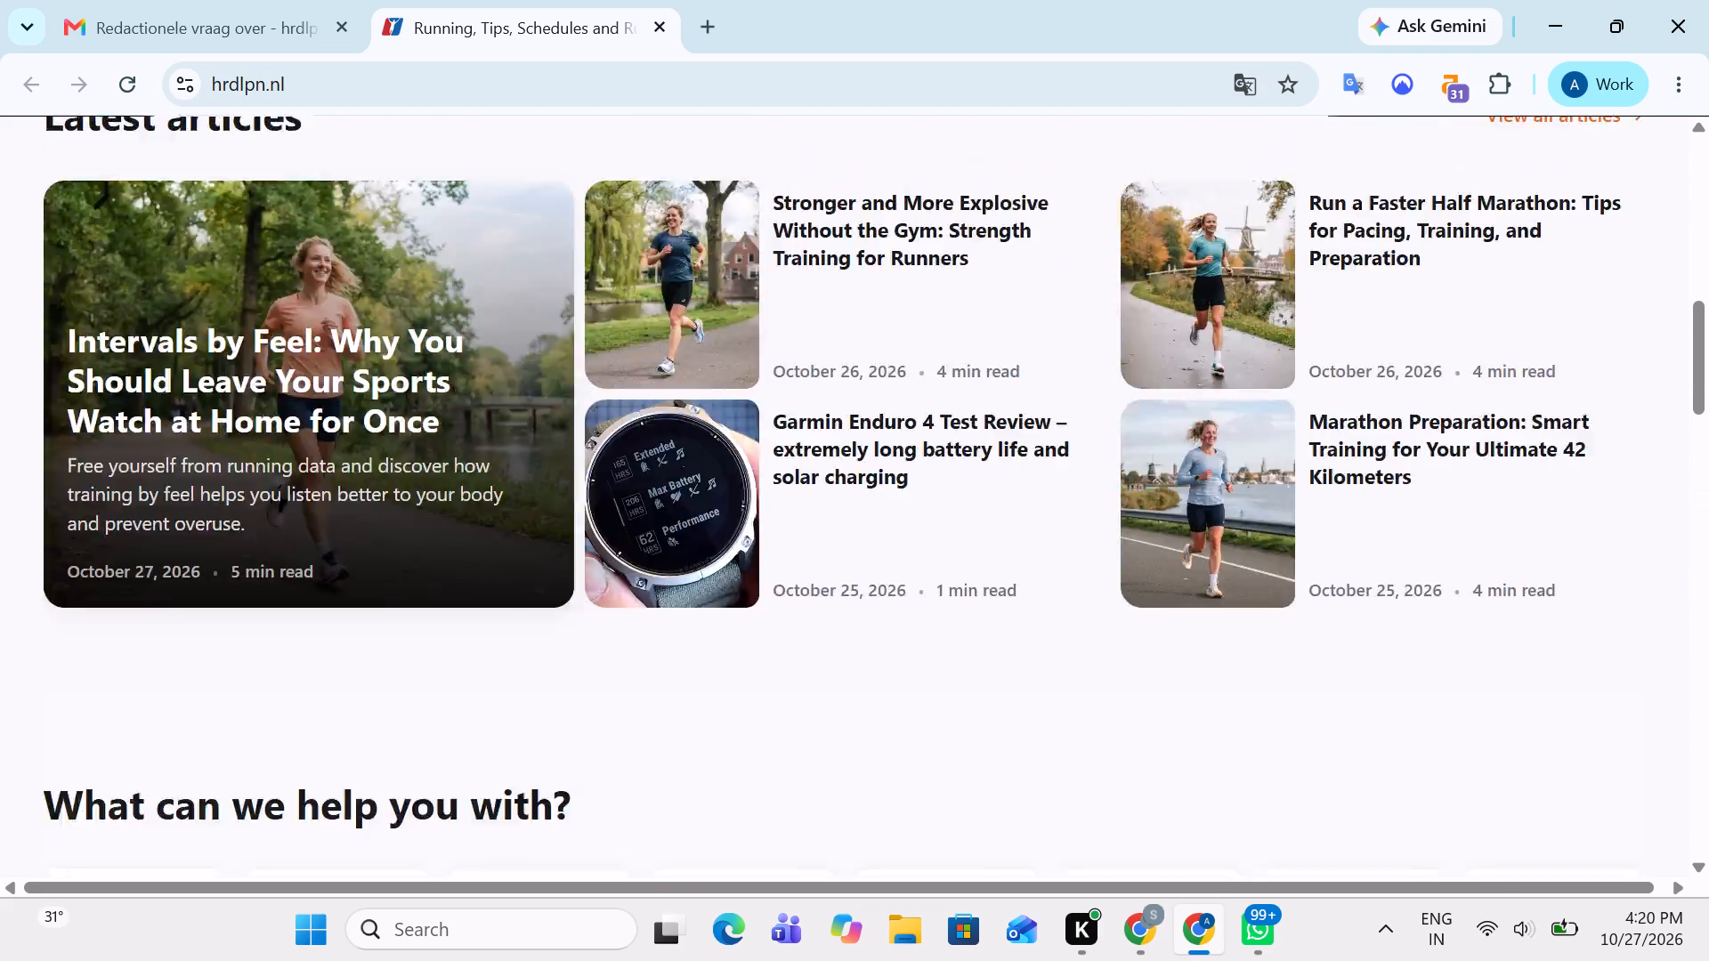
scroll(823, 591, up, 9)
Close the hrdlpn.nl site, consult Team HRDLPN's email reply for the price, and enter 696 in row 10787's Price column.
click(664, 23)
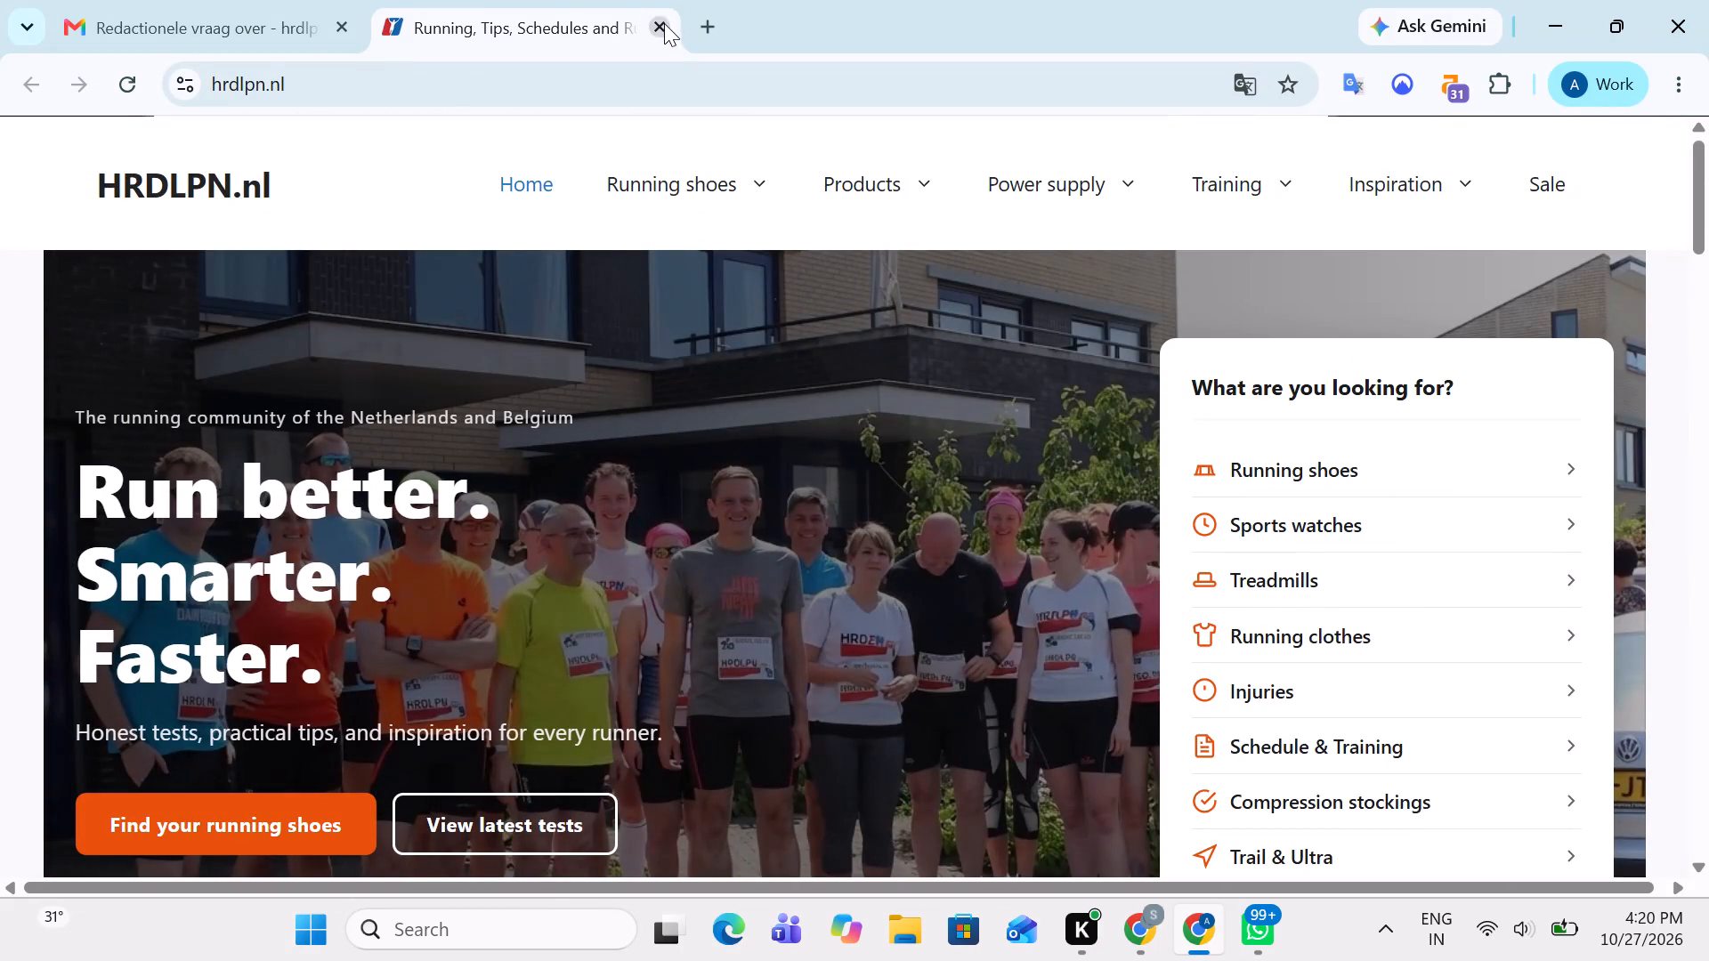
scroll(837, 572, down, 3)
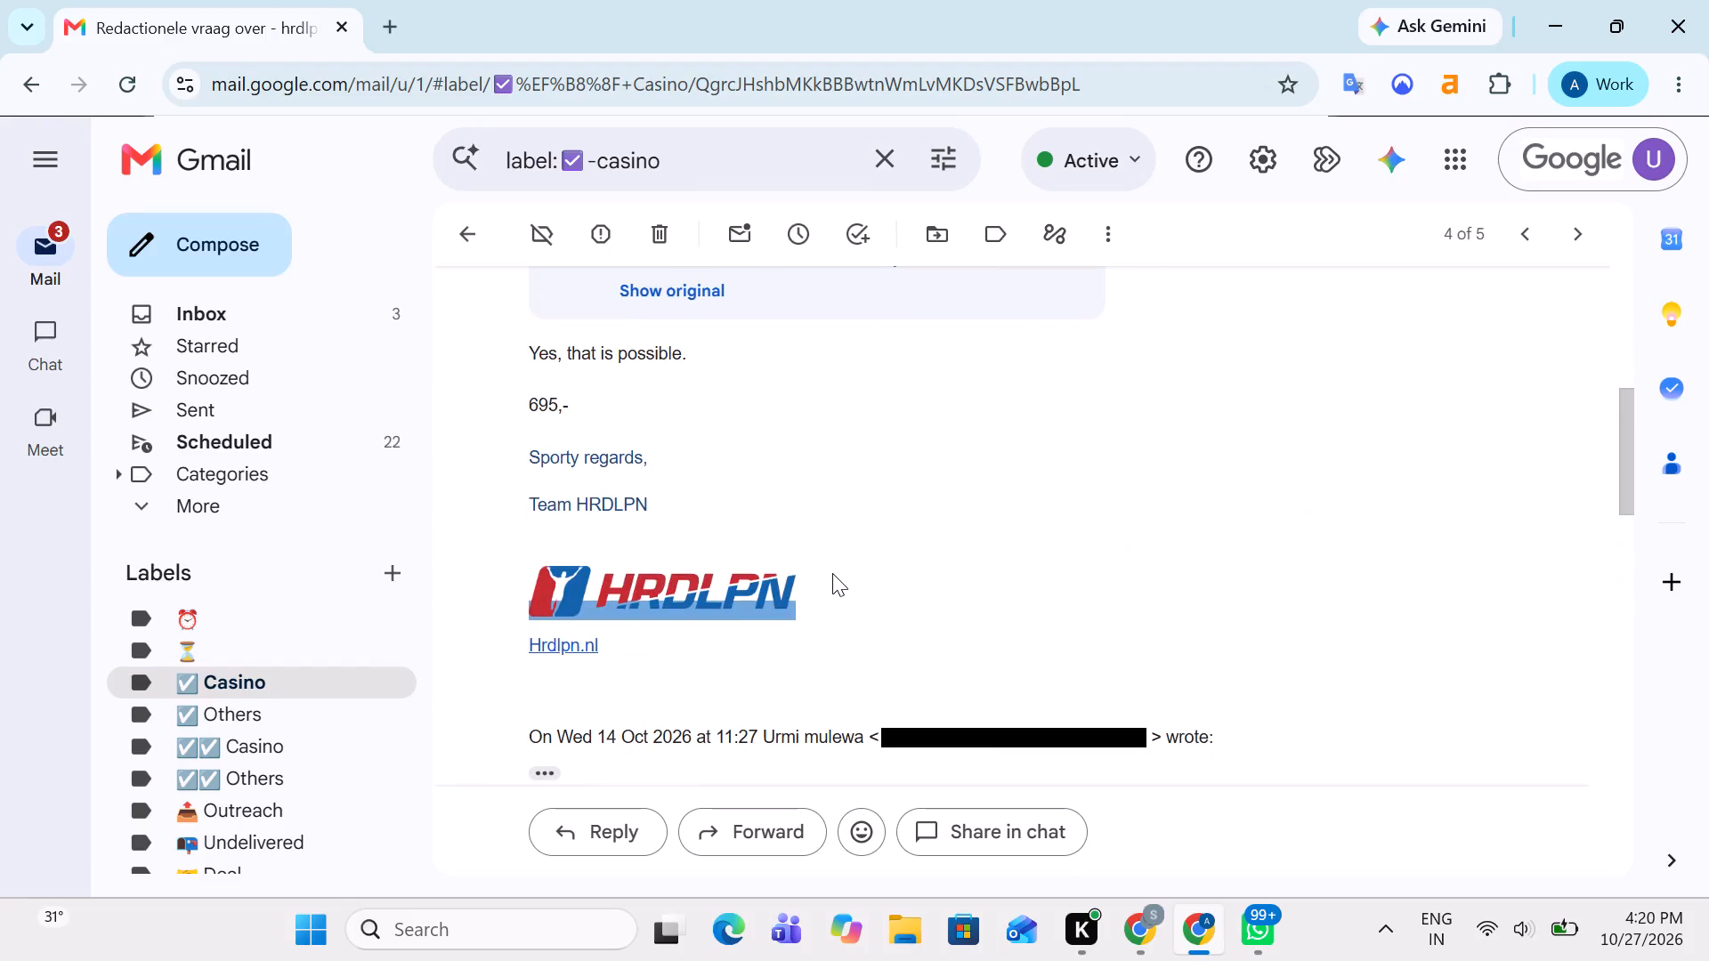
key(alt+Tab)
text(696)
key(Right)
key(Left)
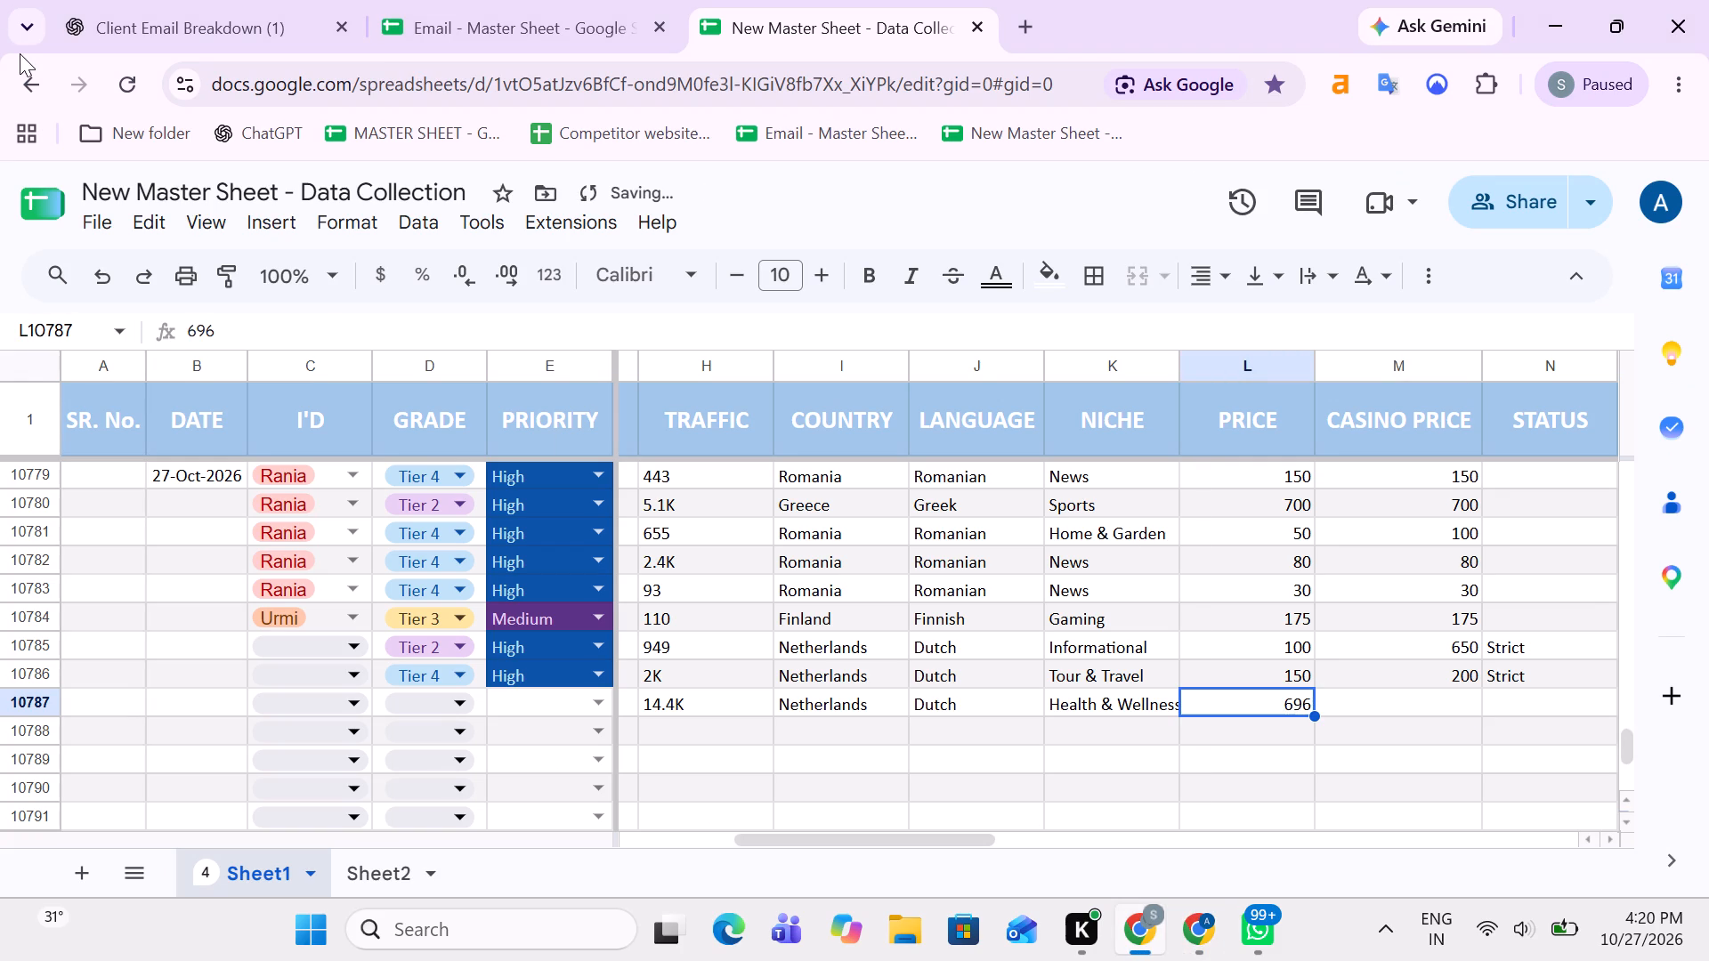
Set hrdlpn.nl's Price in row 10787 to 695 and copy that value into its Casino Price cell.
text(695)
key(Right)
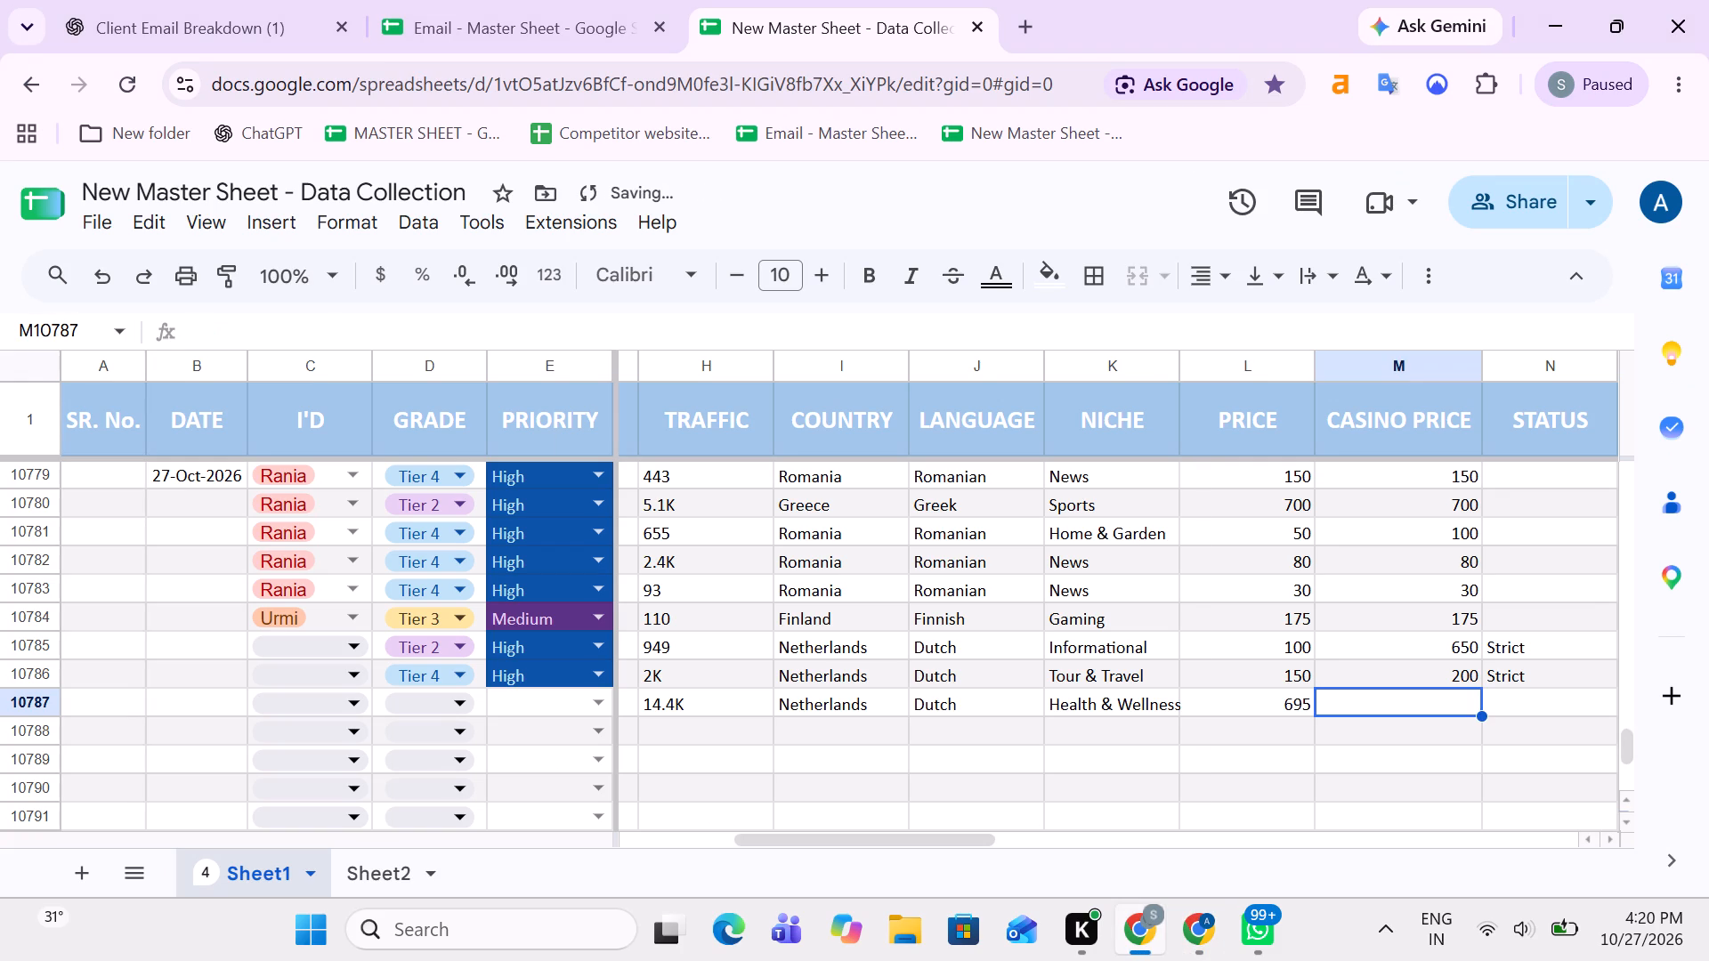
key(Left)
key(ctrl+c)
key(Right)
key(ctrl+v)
Enter Doubtfull as hrdlpn.nl's Status in row 10787.
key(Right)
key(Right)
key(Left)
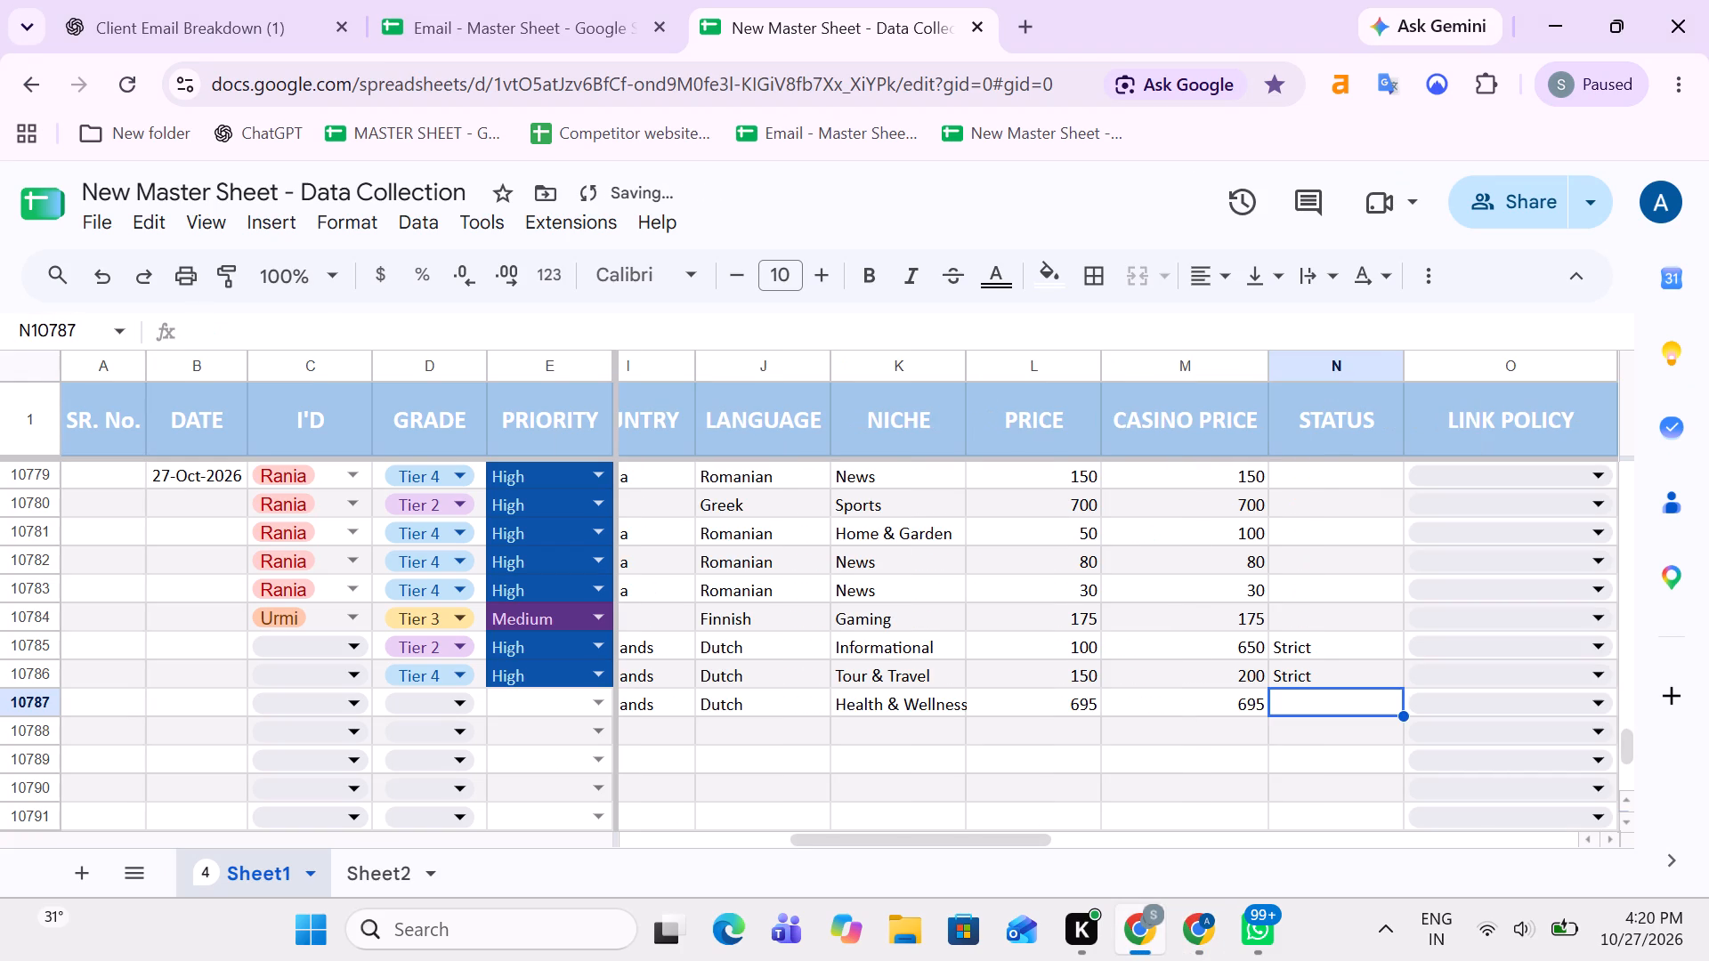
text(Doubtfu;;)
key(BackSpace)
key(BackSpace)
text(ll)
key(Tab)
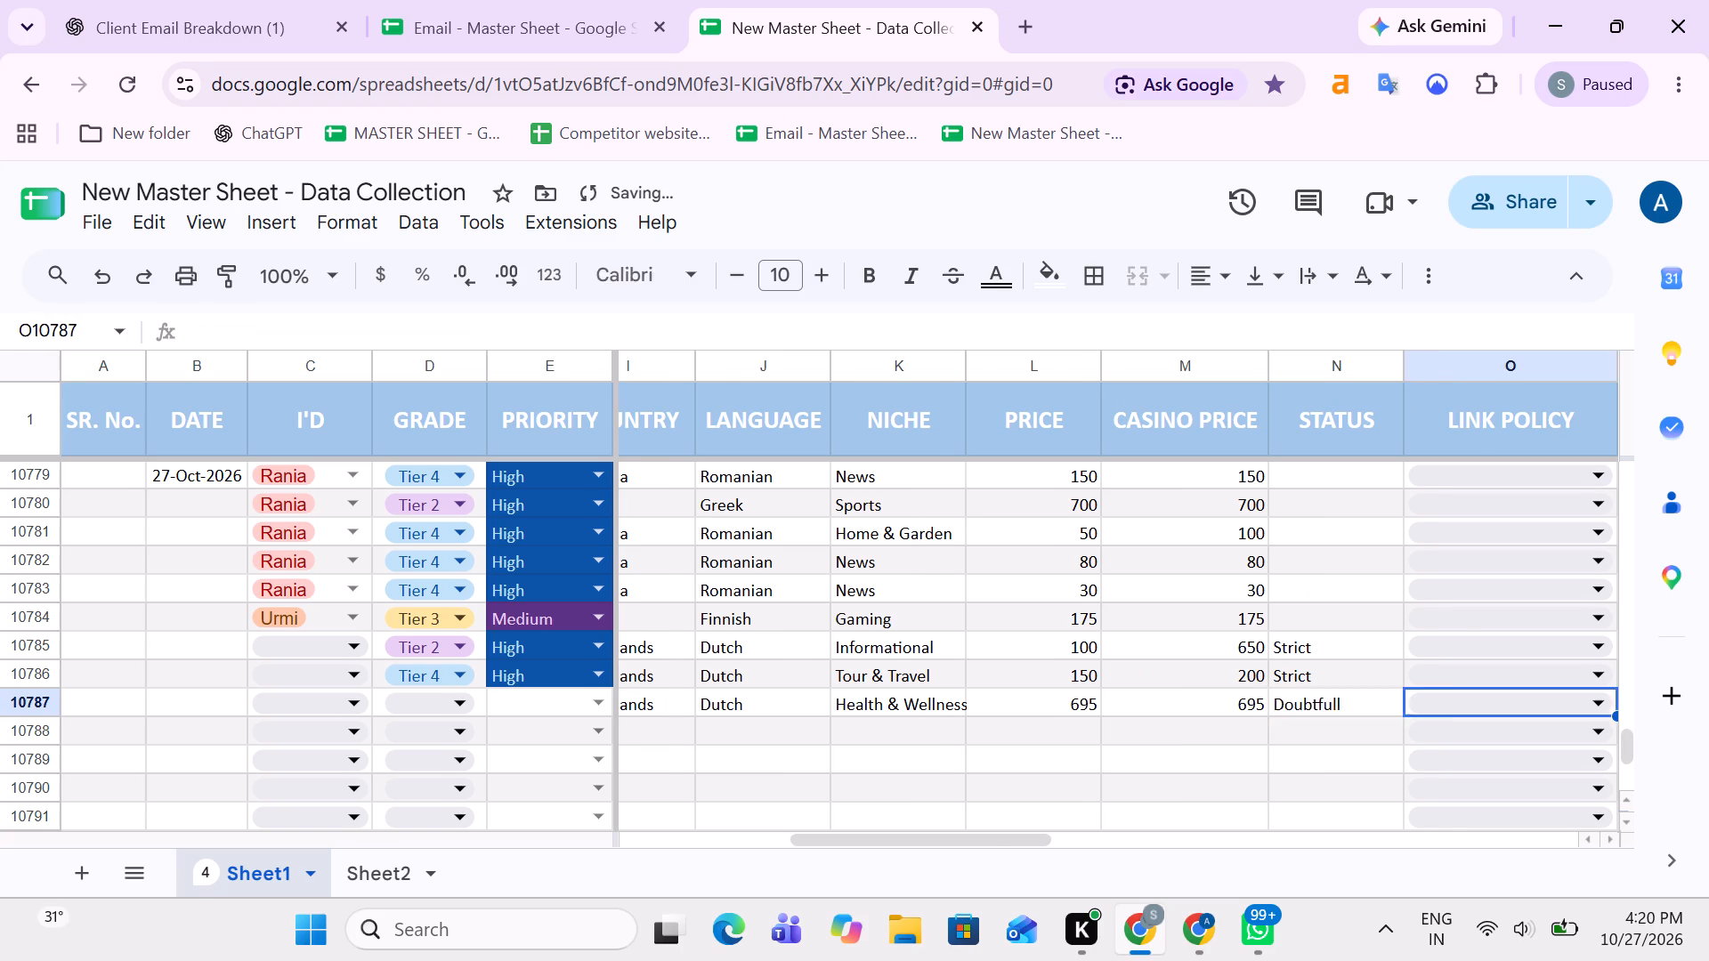
Set hrdlpn.nl's Website Type in row 10787 to Unique.
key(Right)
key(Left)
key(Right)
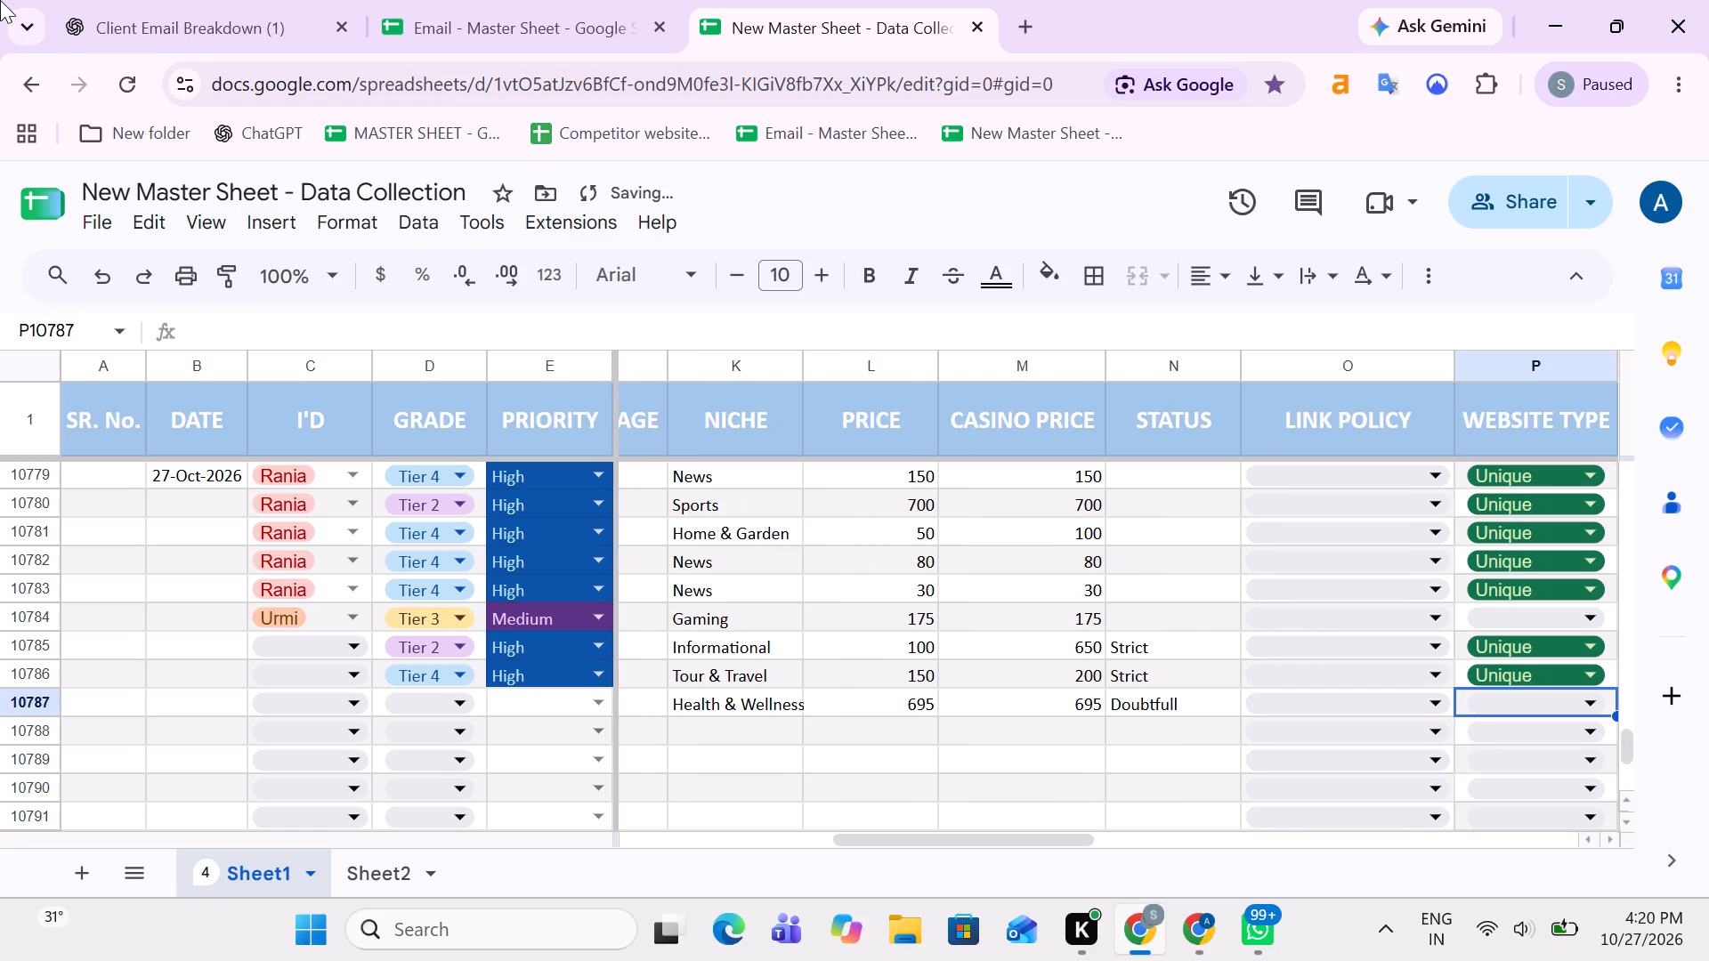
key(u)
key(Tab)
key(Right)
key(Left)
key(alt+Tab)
scroll(0, 69, up, 1)
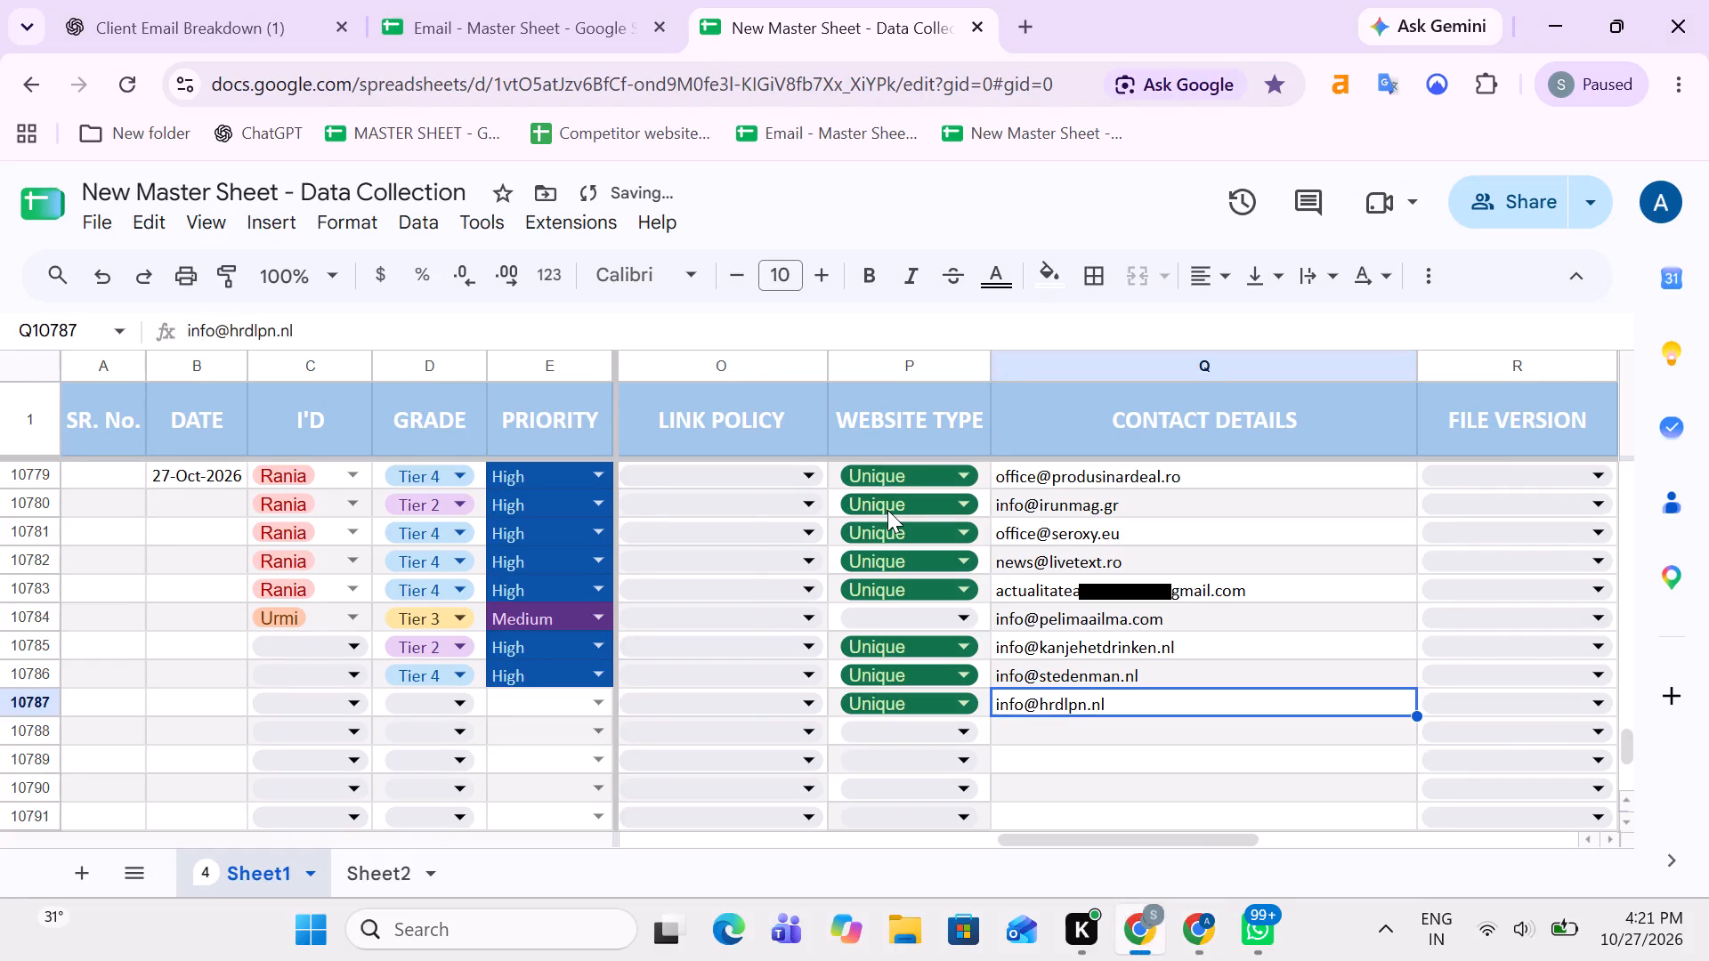
key(Right)
key(Right)
key(Right)
key(Right)
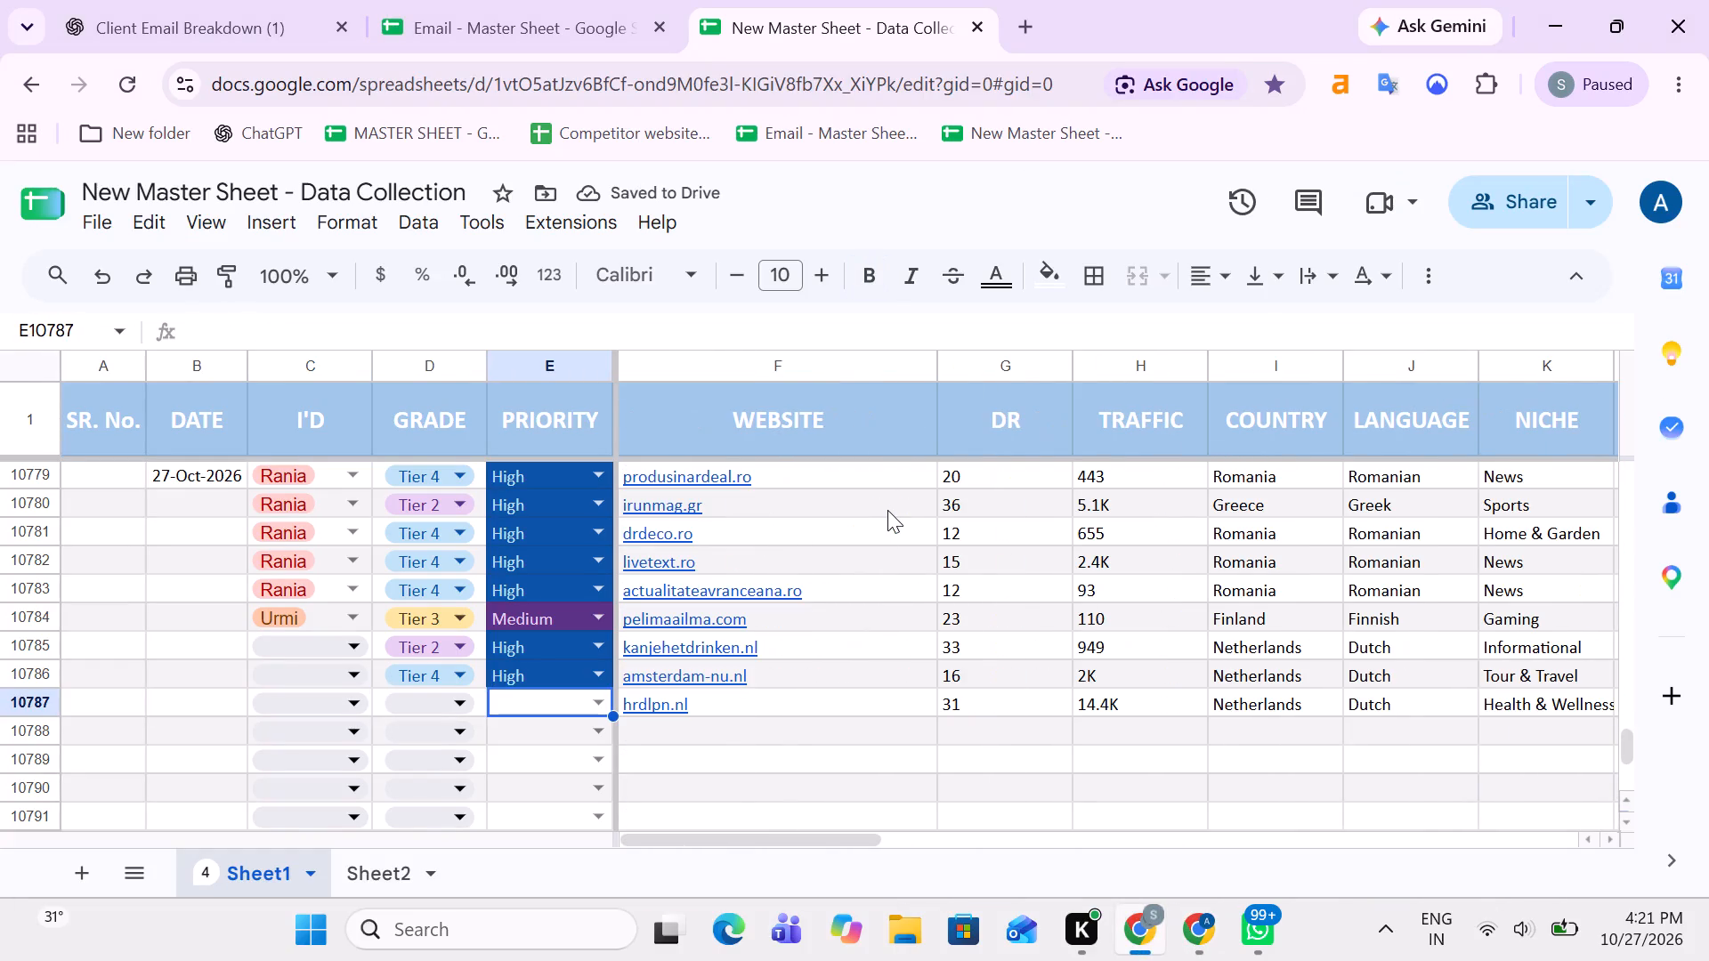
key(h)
key(Down)
key(Return)
key(Up)
Set hrdlpn.nl's Grade in row 10787 to Tier 2.
key(Left)
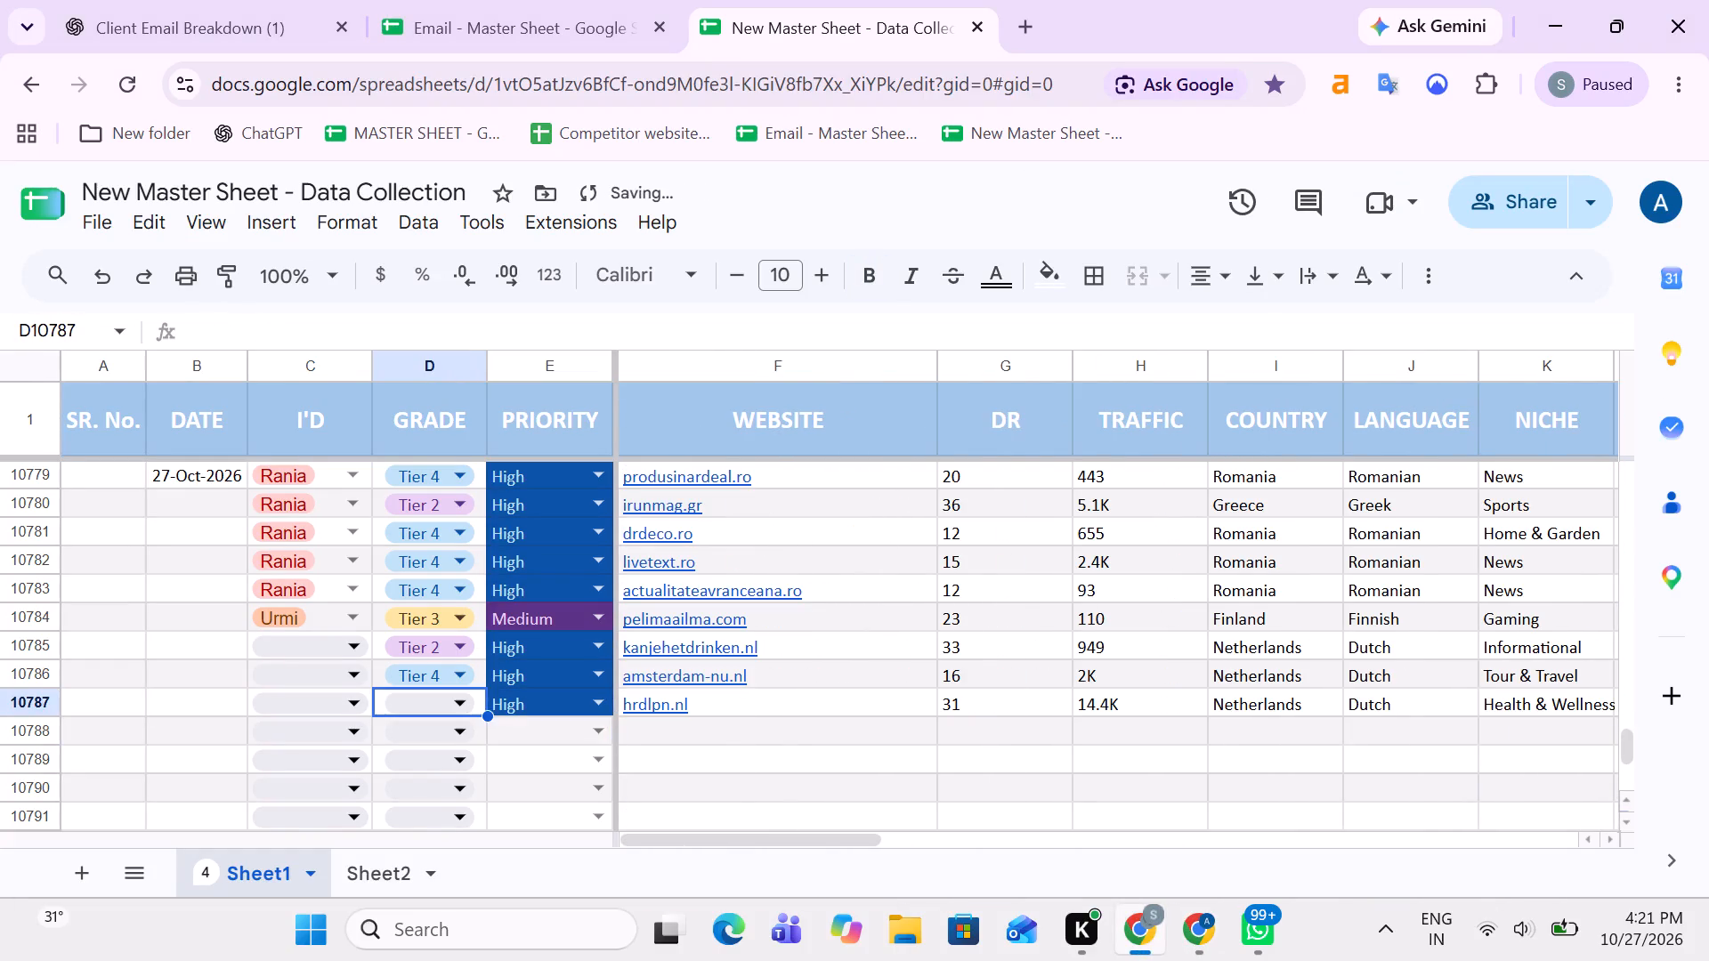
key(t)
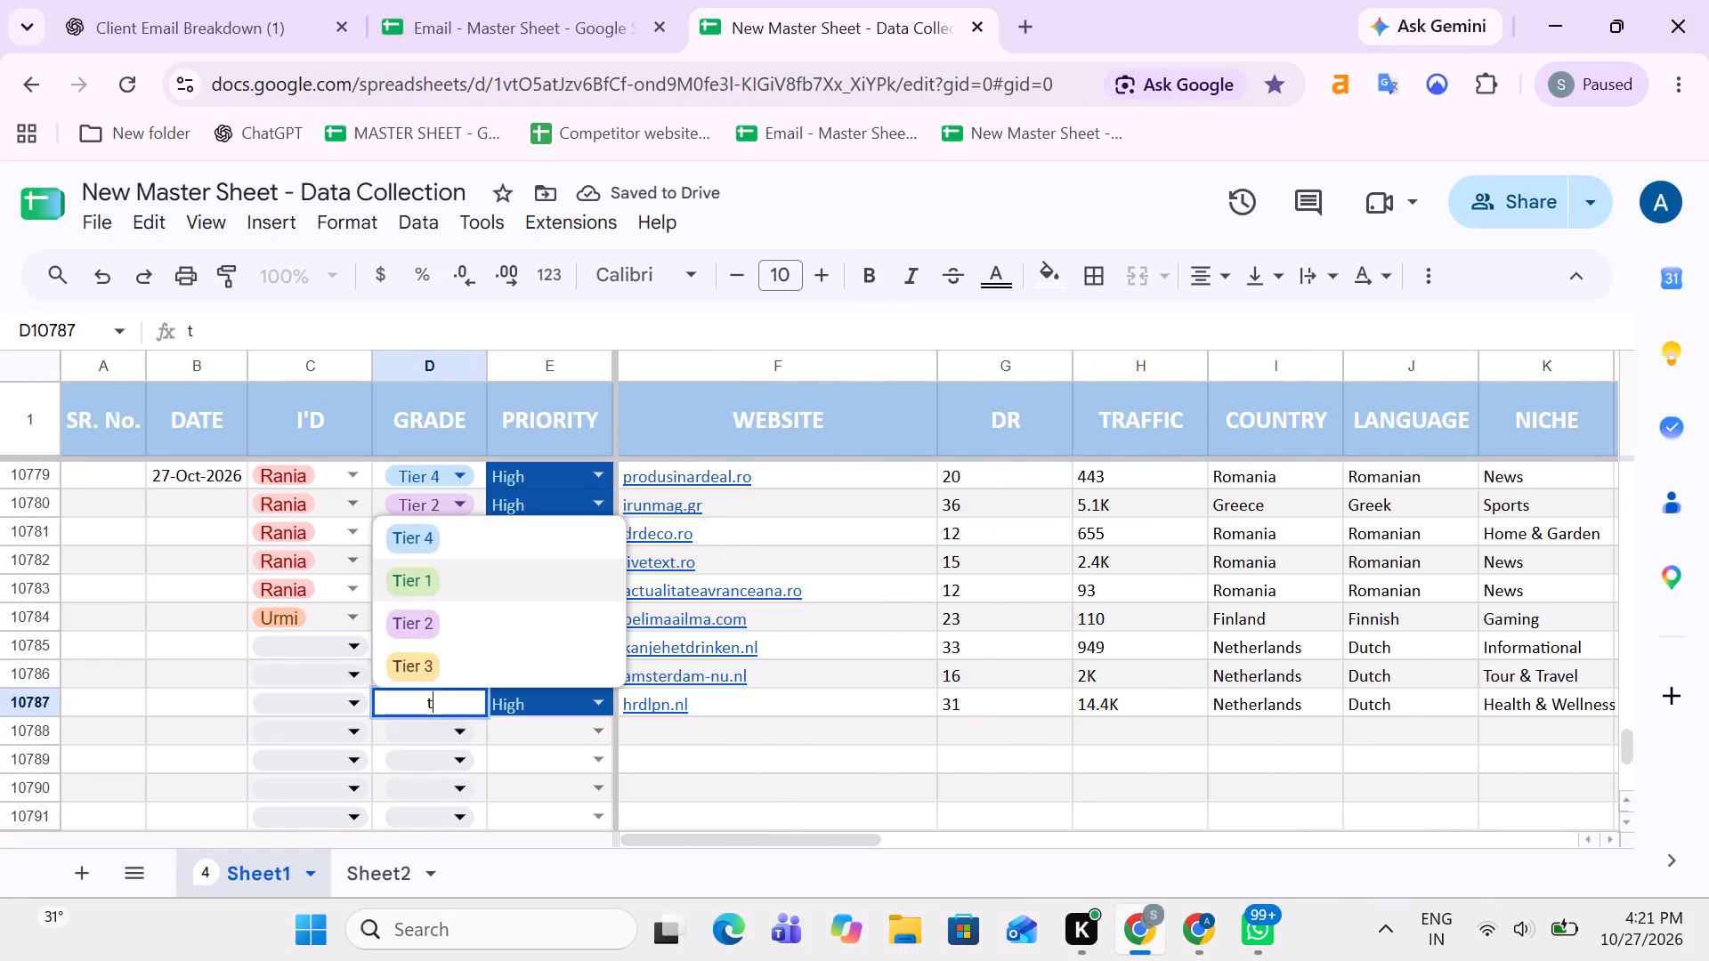
key(Up)
key(Up)
key(Up)
key(Up)
key(Up)
key(Up)
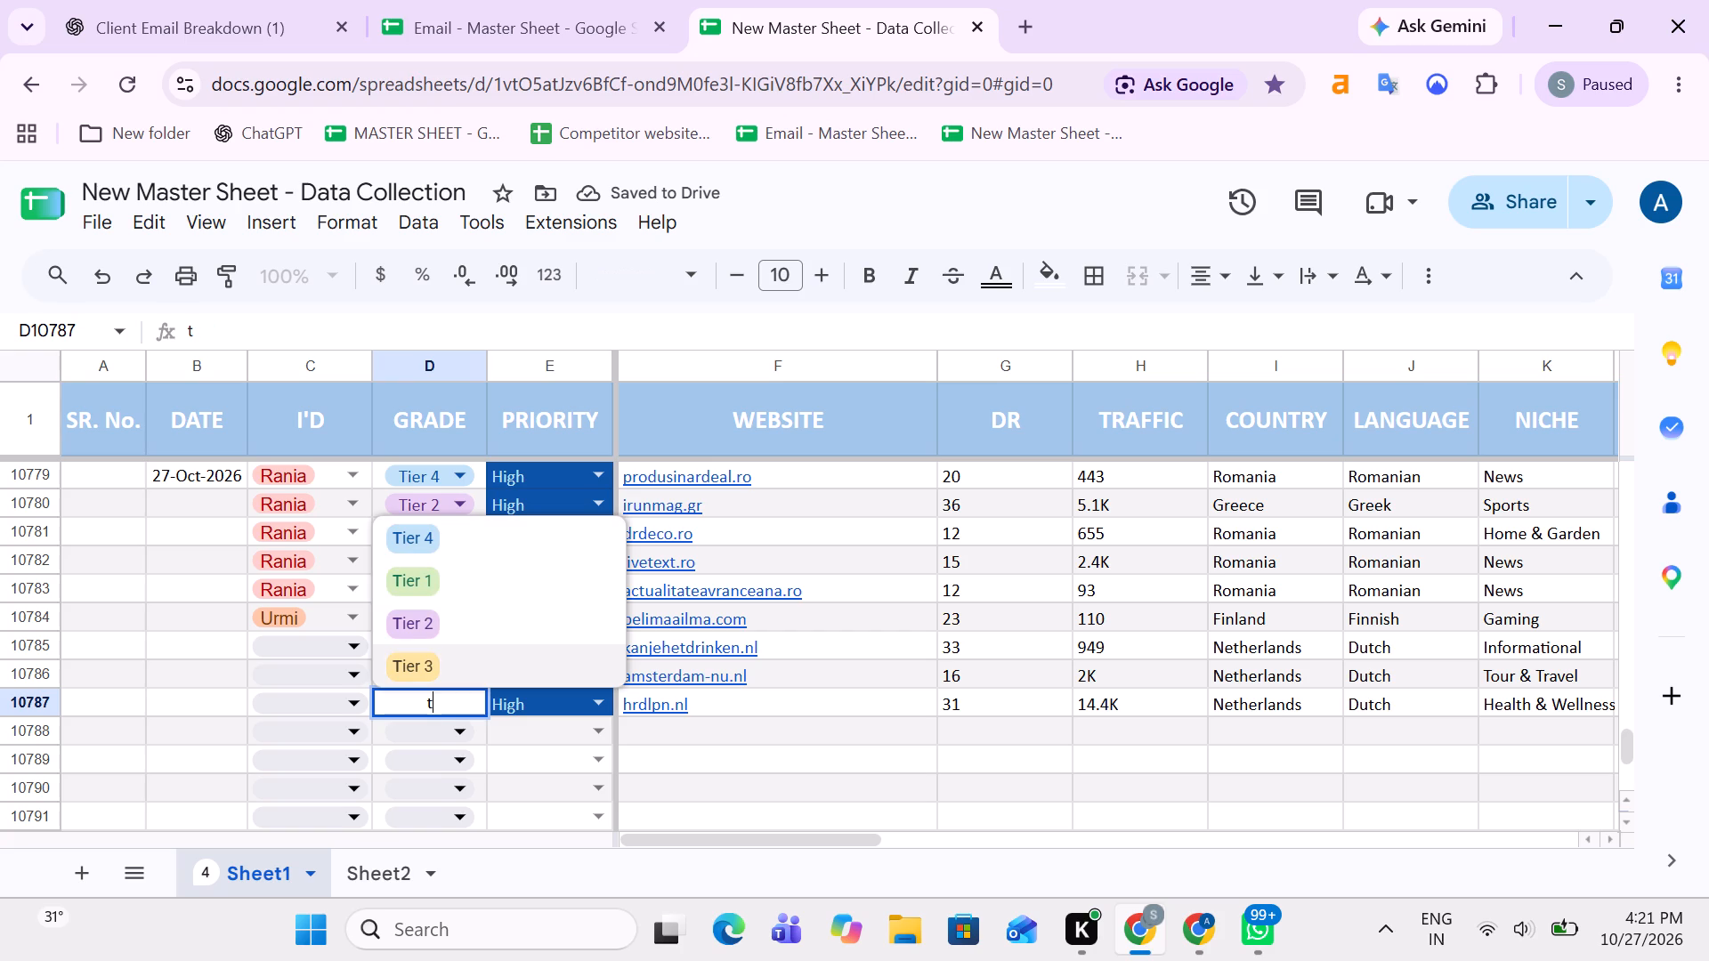
key(Up)
key(Return)
key(Up)
key(Right)
key(Right)
key(Left)
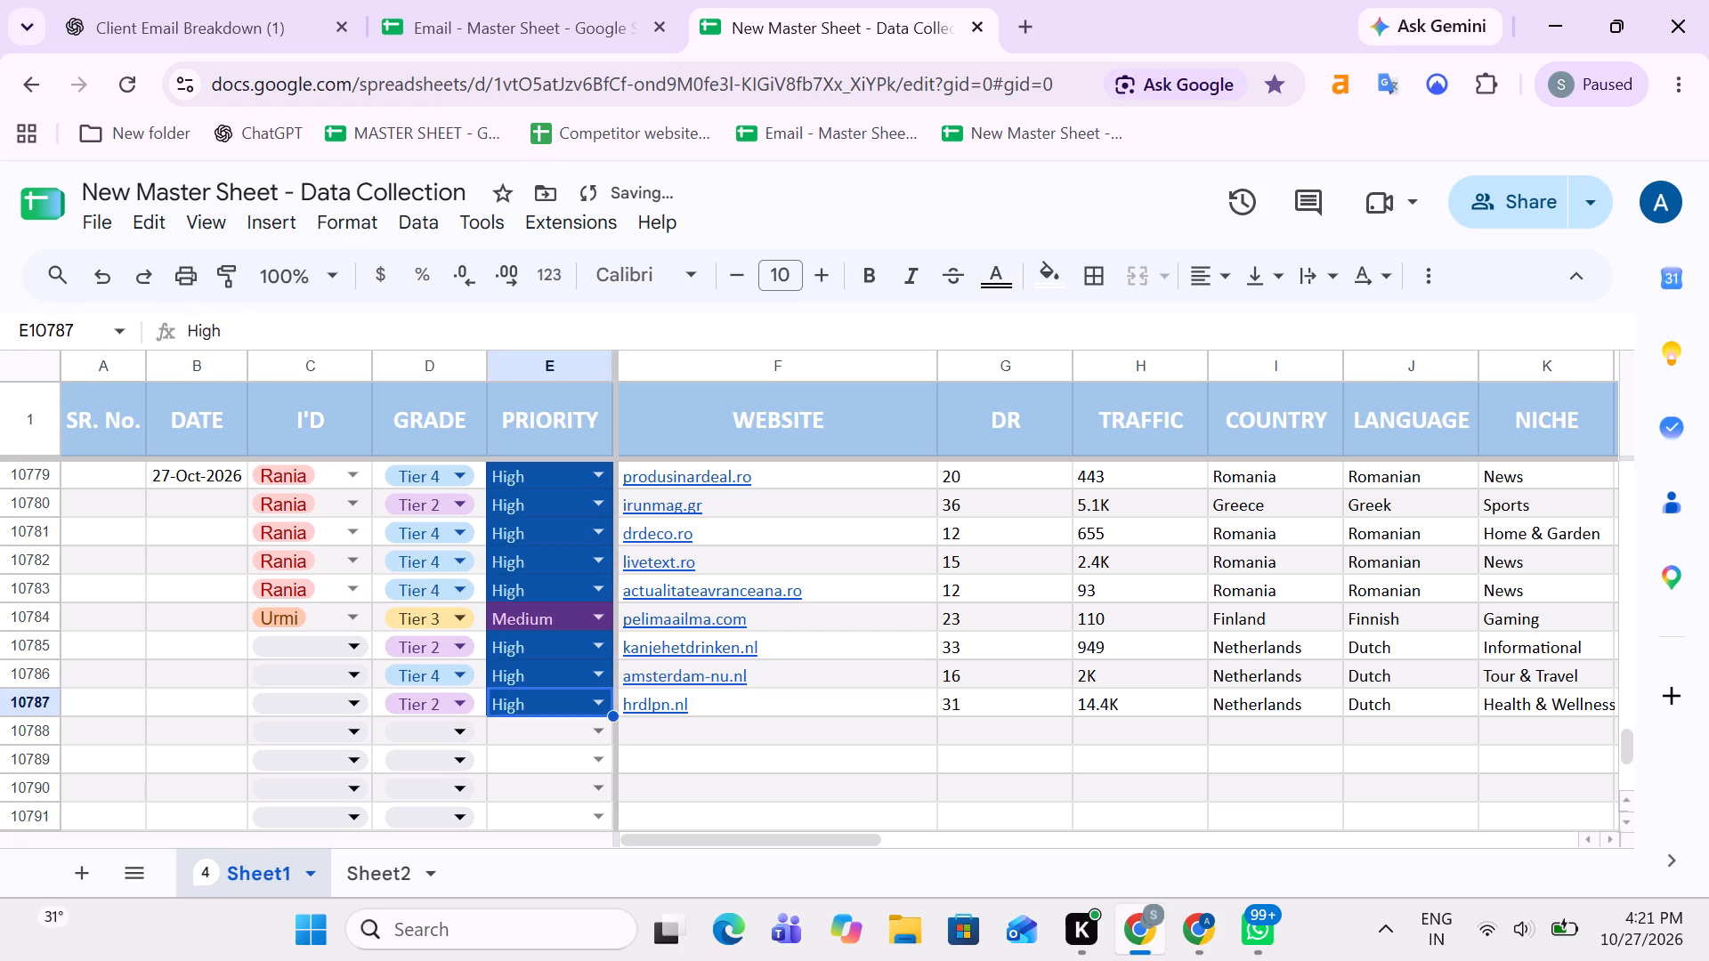
key(Right)
key(alt+Tab)
scroll(880, 512, down, 20)
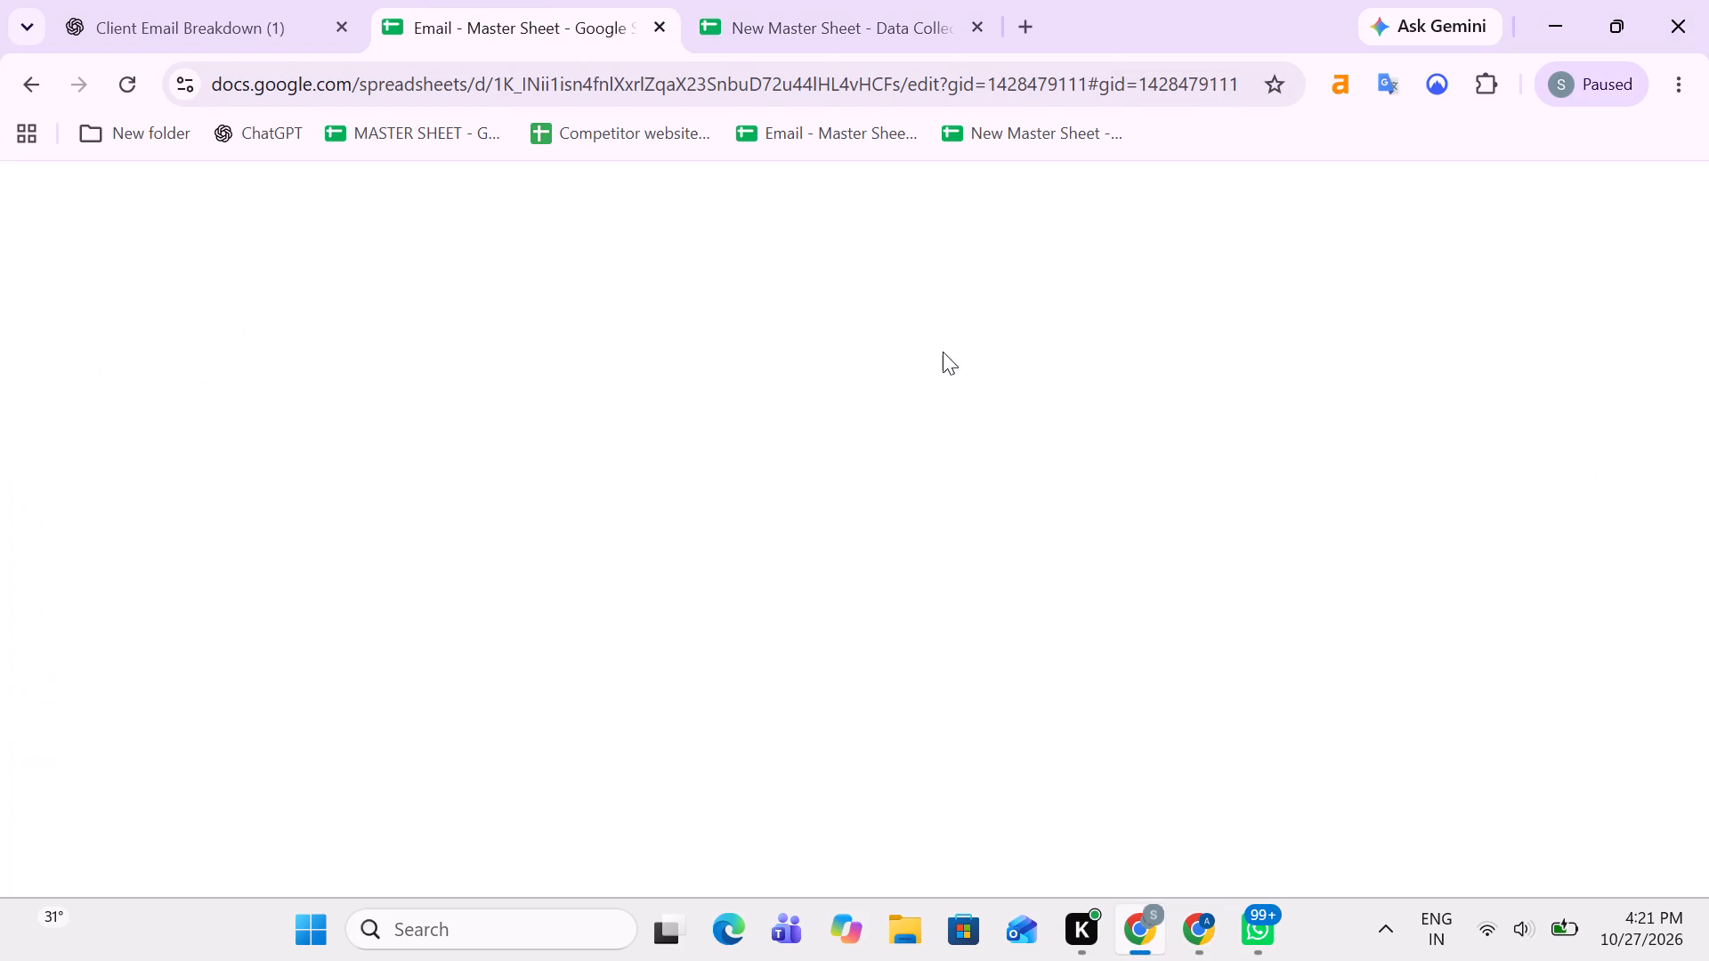
Open the Netherland sheet in Email - Master Sheet.
click(1116, 878)
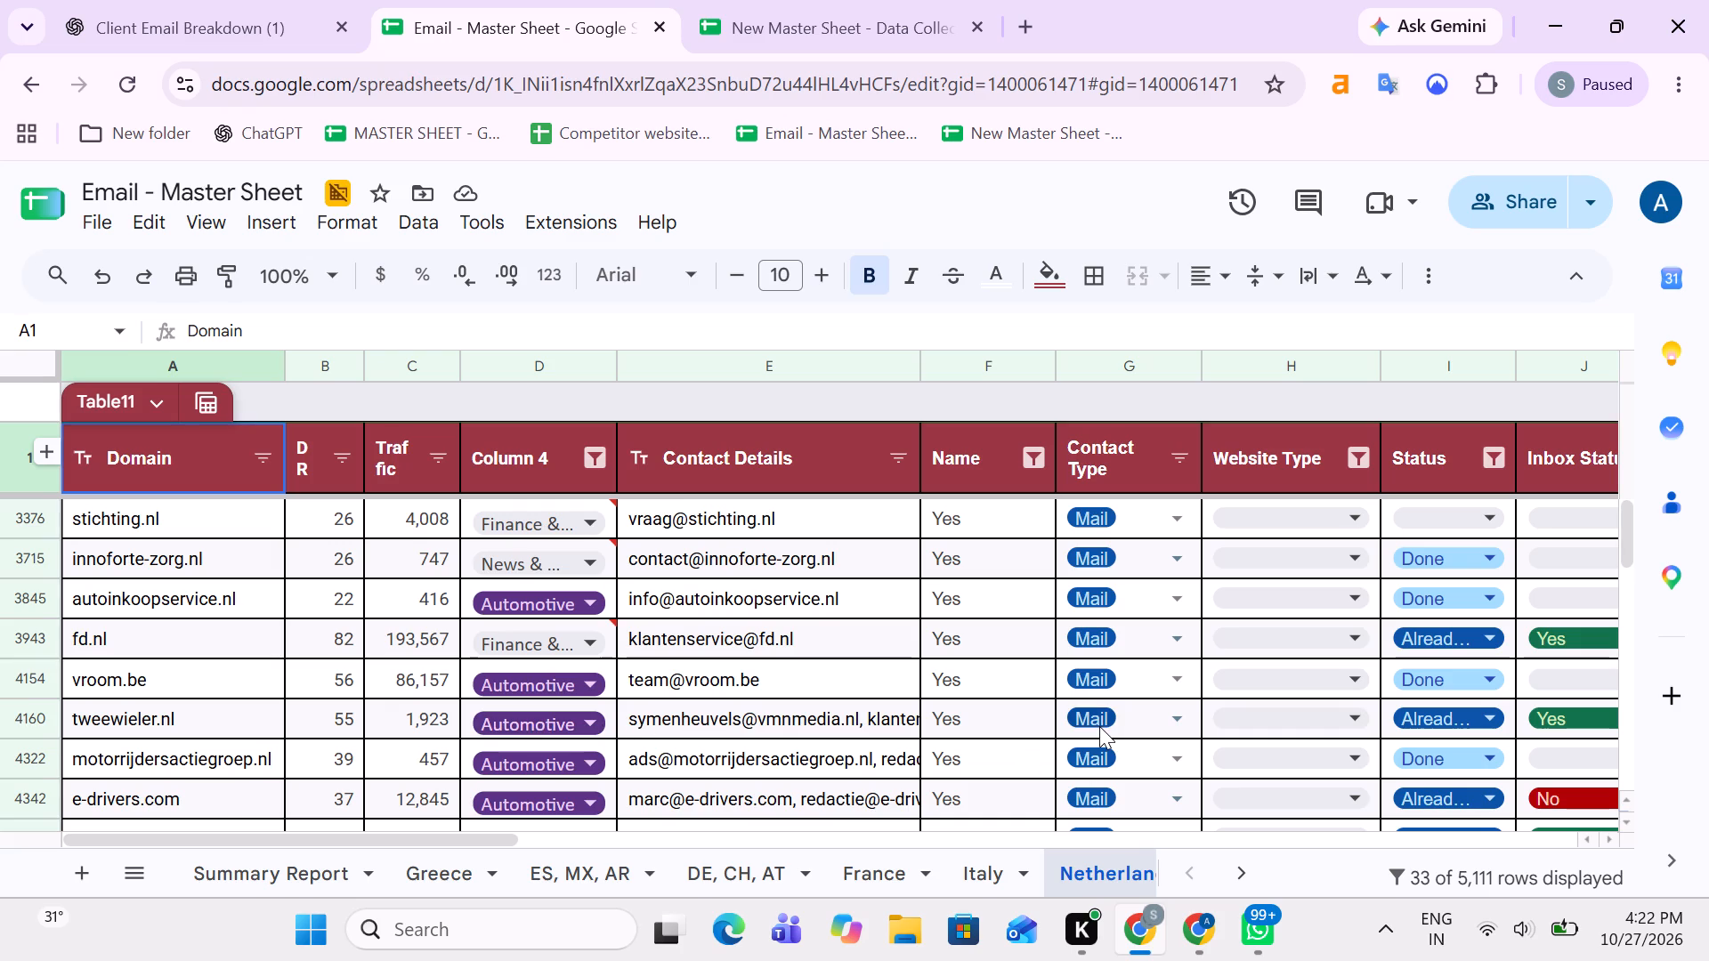
Find torremolinos.nl in the Netherland sheet and set its Inbox Status in row 4390 to Not allow Publication.
key(ctrl+f)
key(ctrl+v)
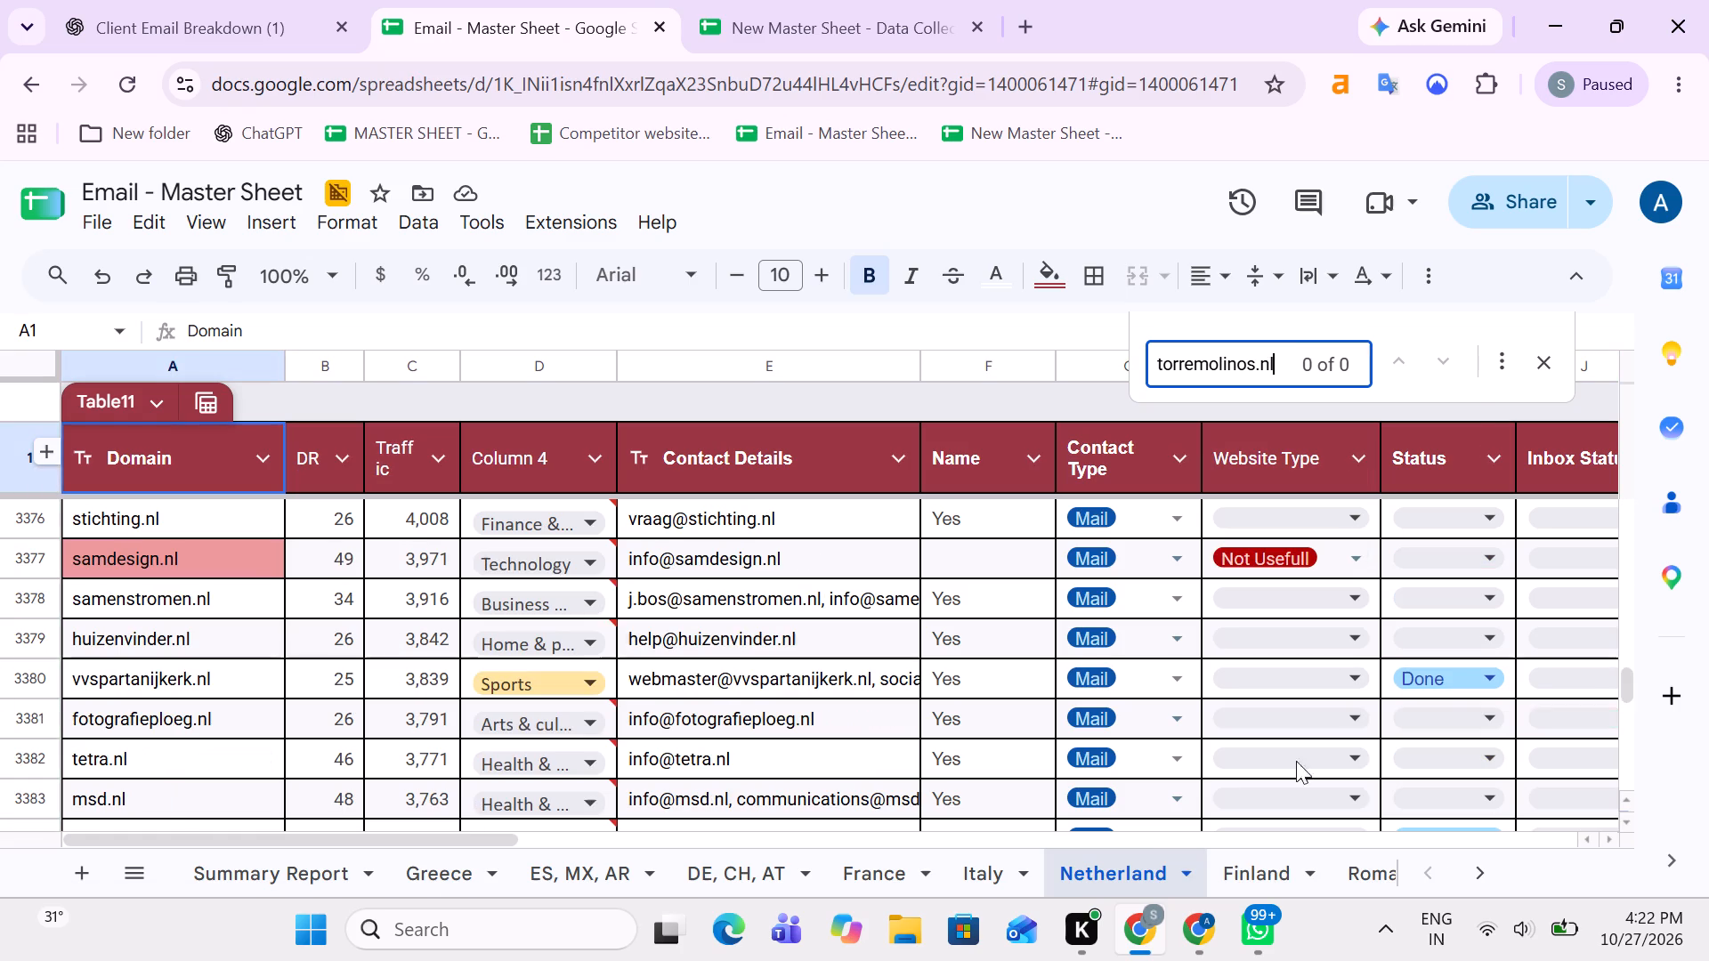
click(1454, 345)
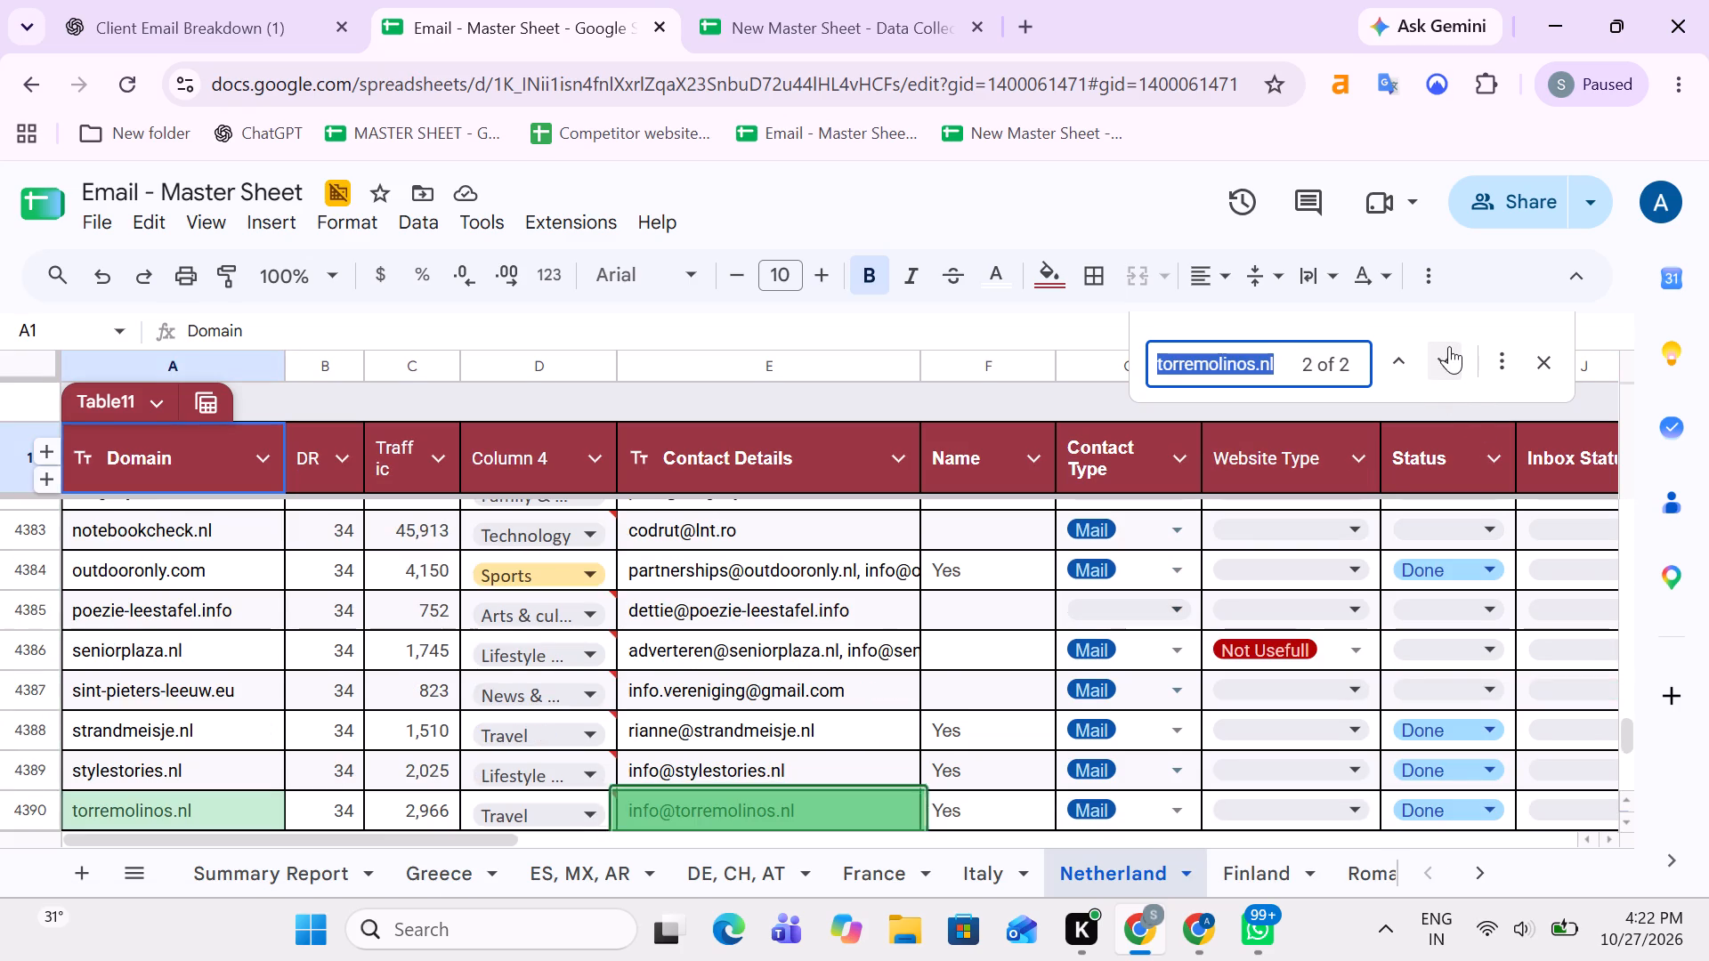
click(960, 801)
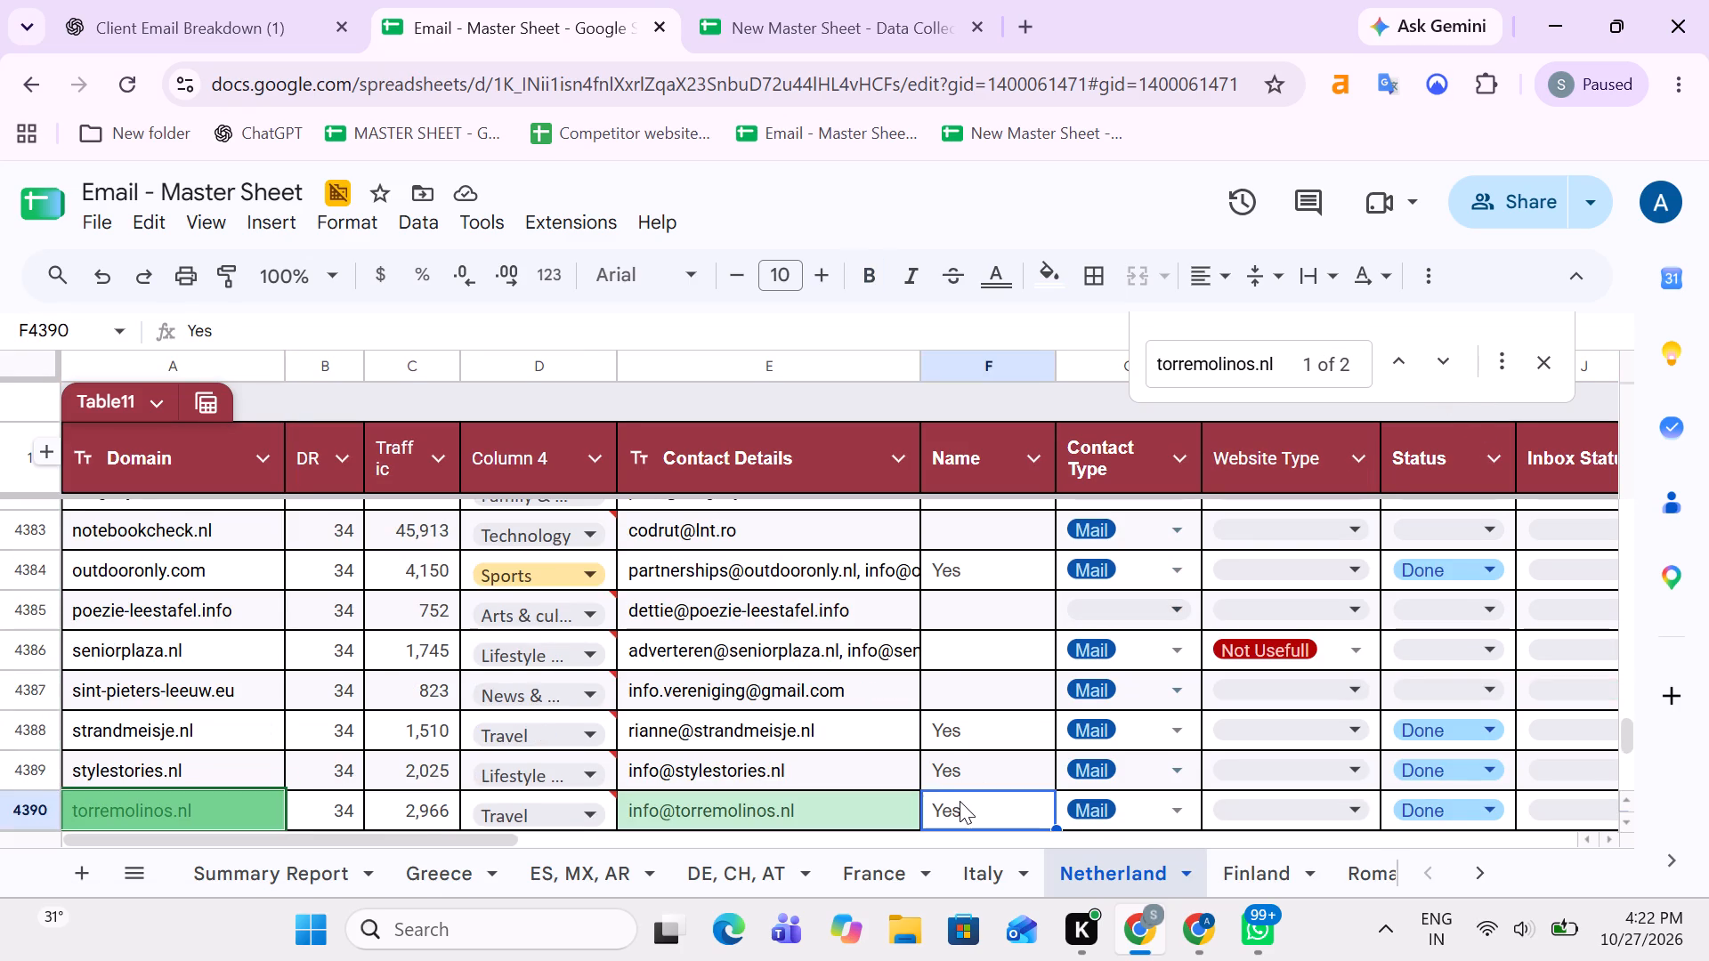
key(Right)
key(Right)
key(Right)
key(Right)
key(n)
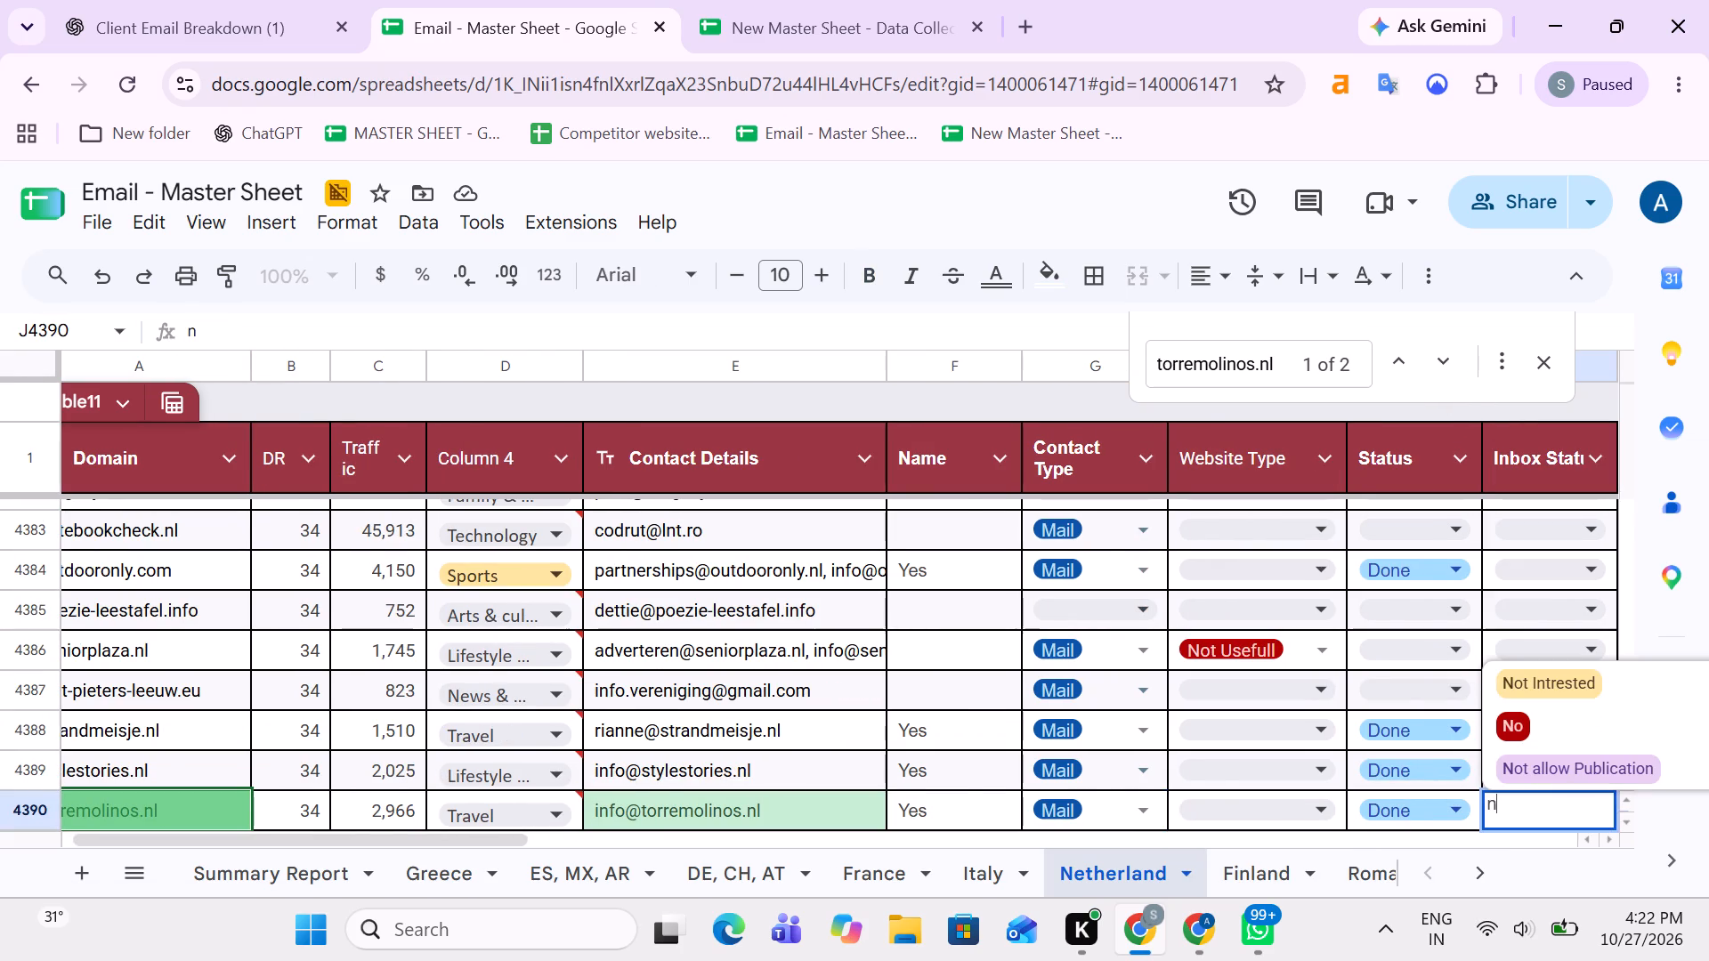
key(Up)
key(Up)
key(Return)
key(Up)
key(Right)
key(Left)
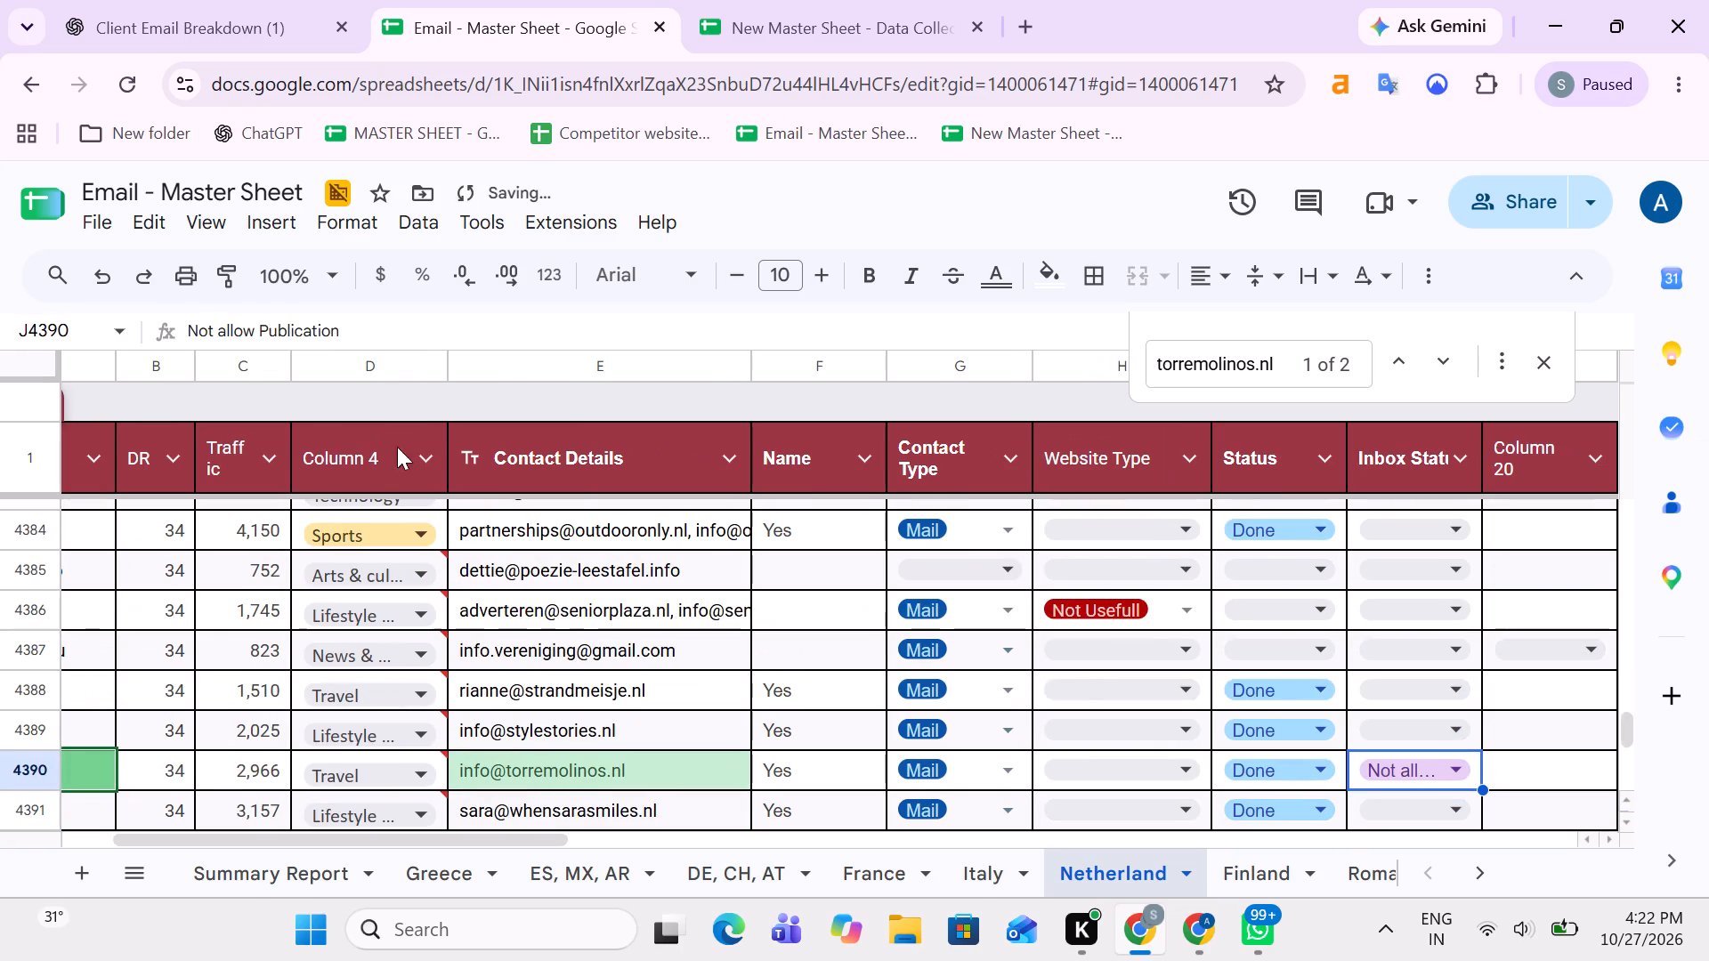
click(1533, 356)
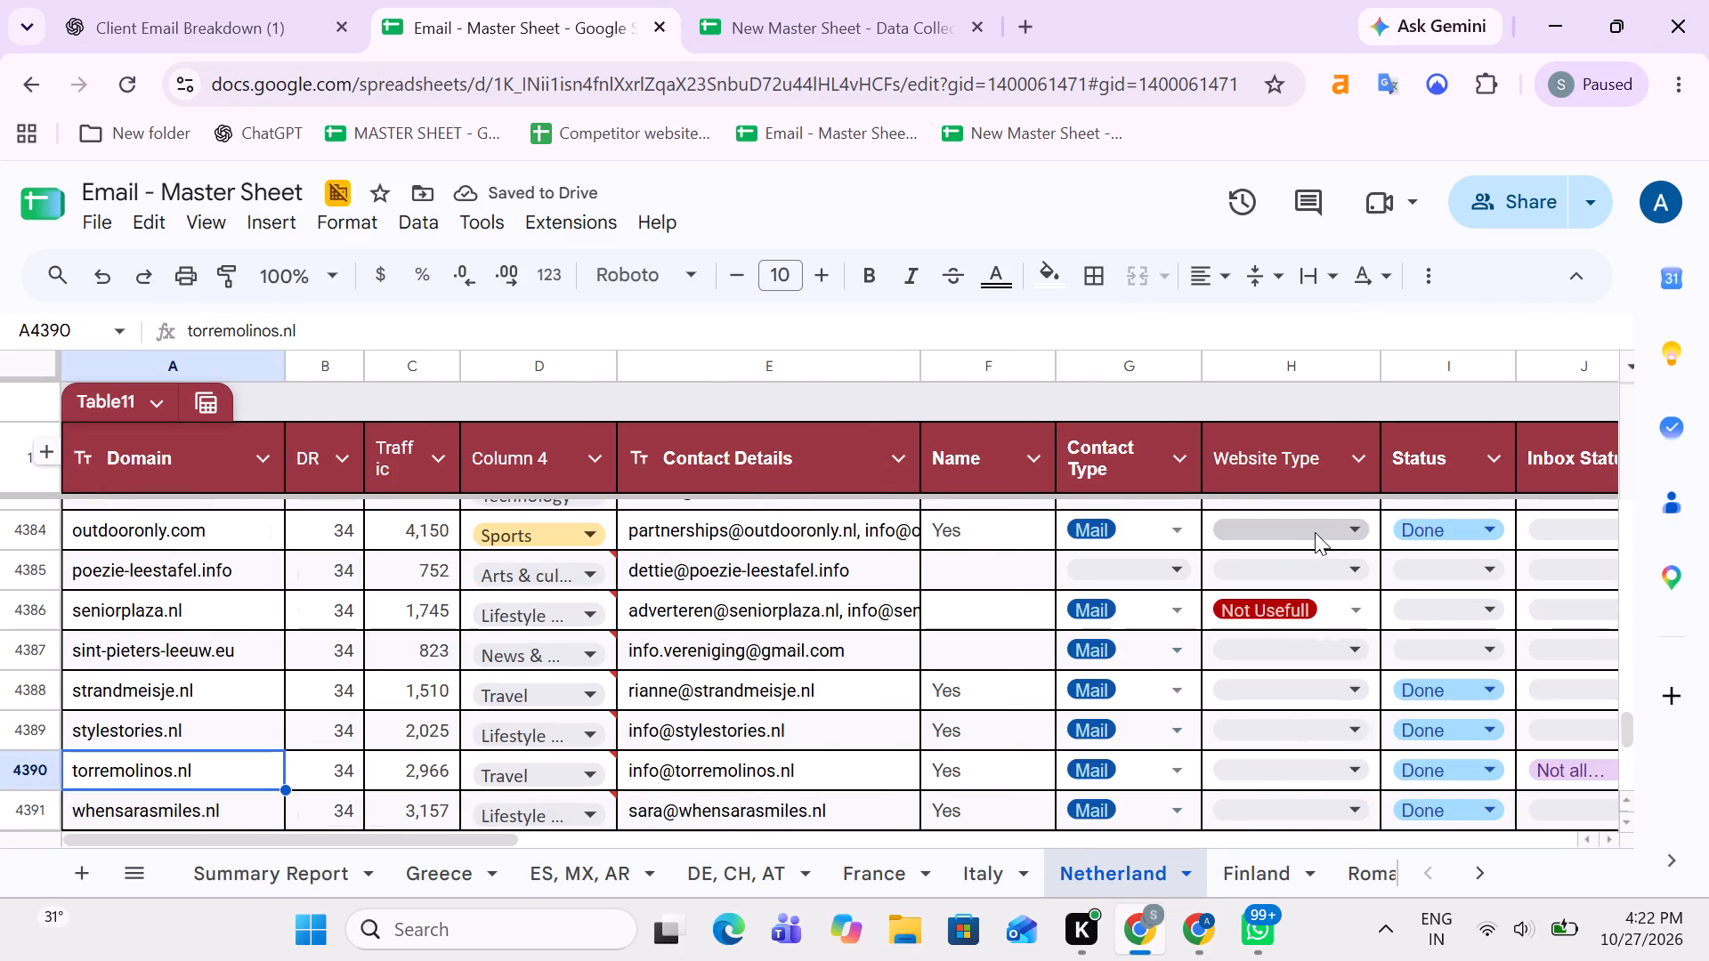
Return to the torremolinos.nl website, skim its homepage and close the site.
key(alt+Tab)
scroll(852, 430, down, 5)
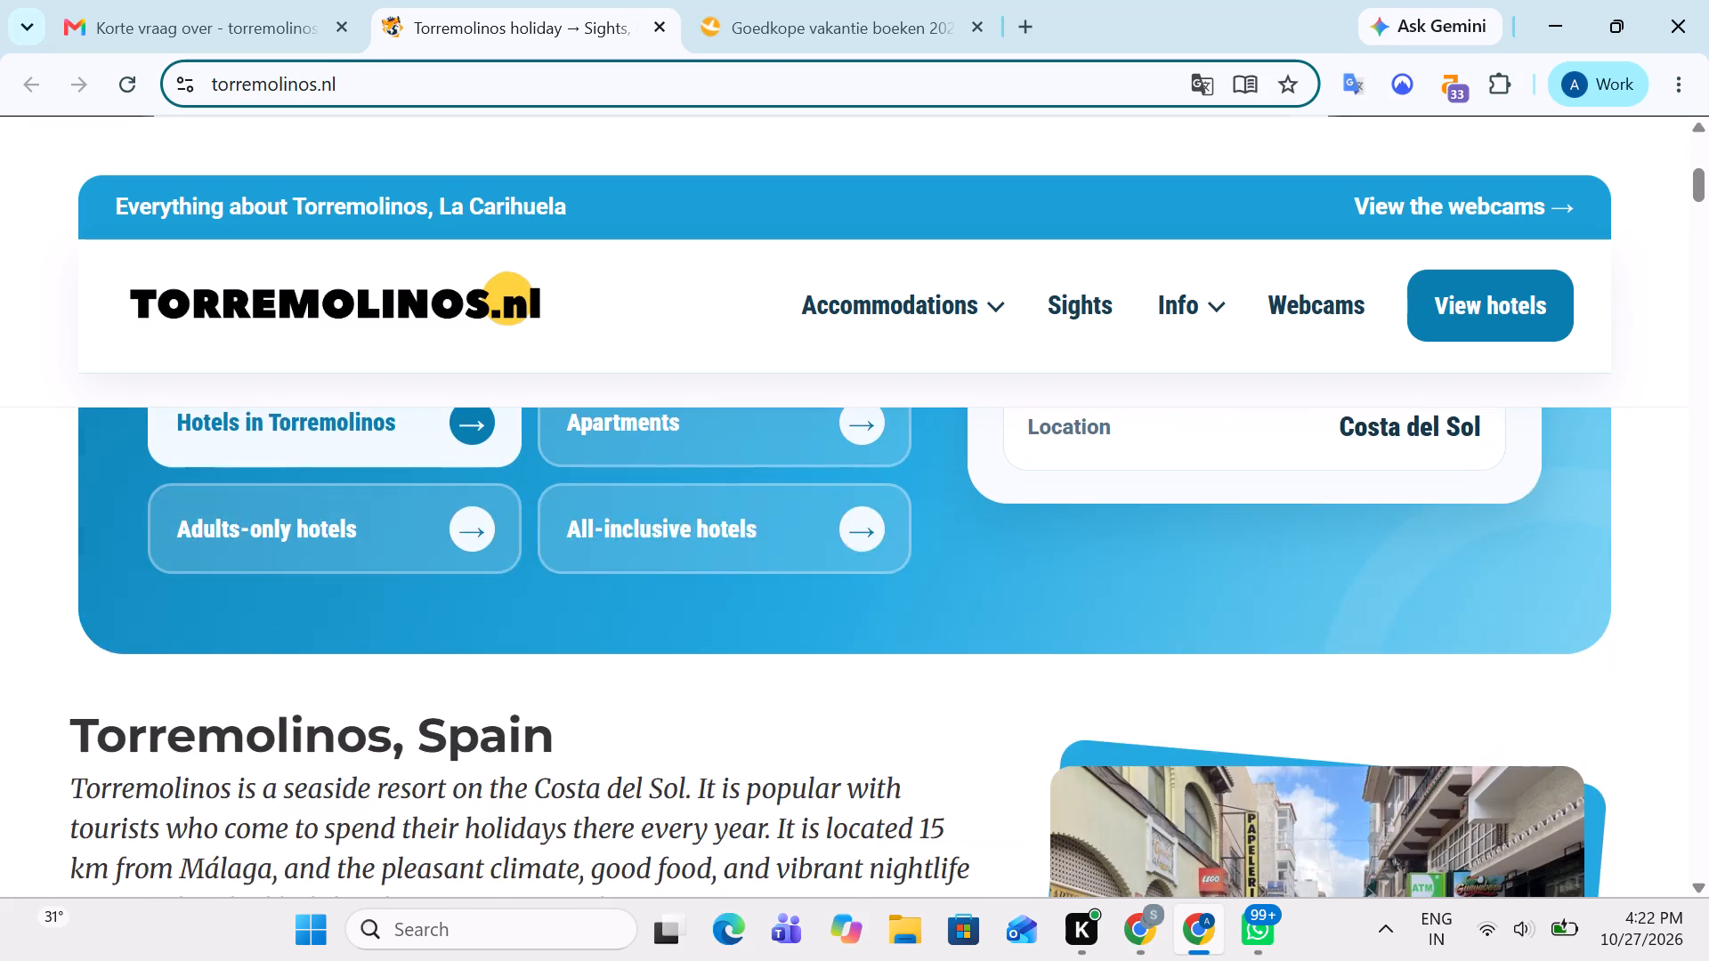
scroll(828, 601, down, 1)
click(666, 29)
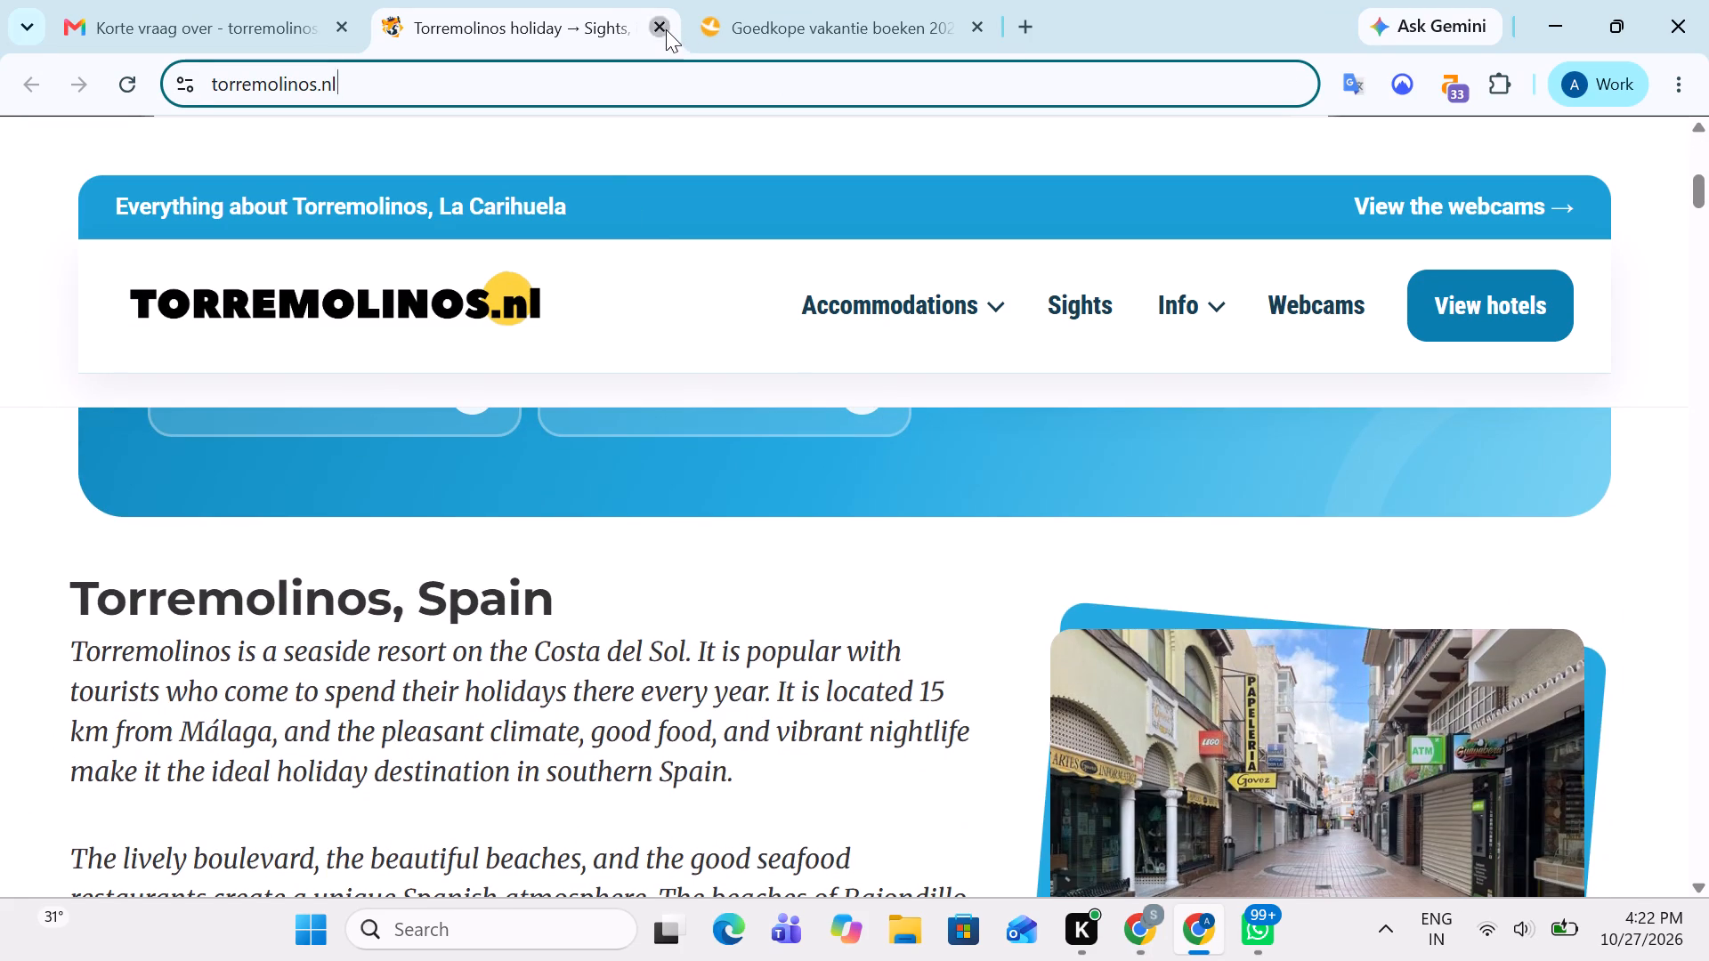
Look through the opvakantiecheck.nl homepage's holiday articles and deals.
scroll(607, 446, down, 6)
scroll(782, 673, down, 6)
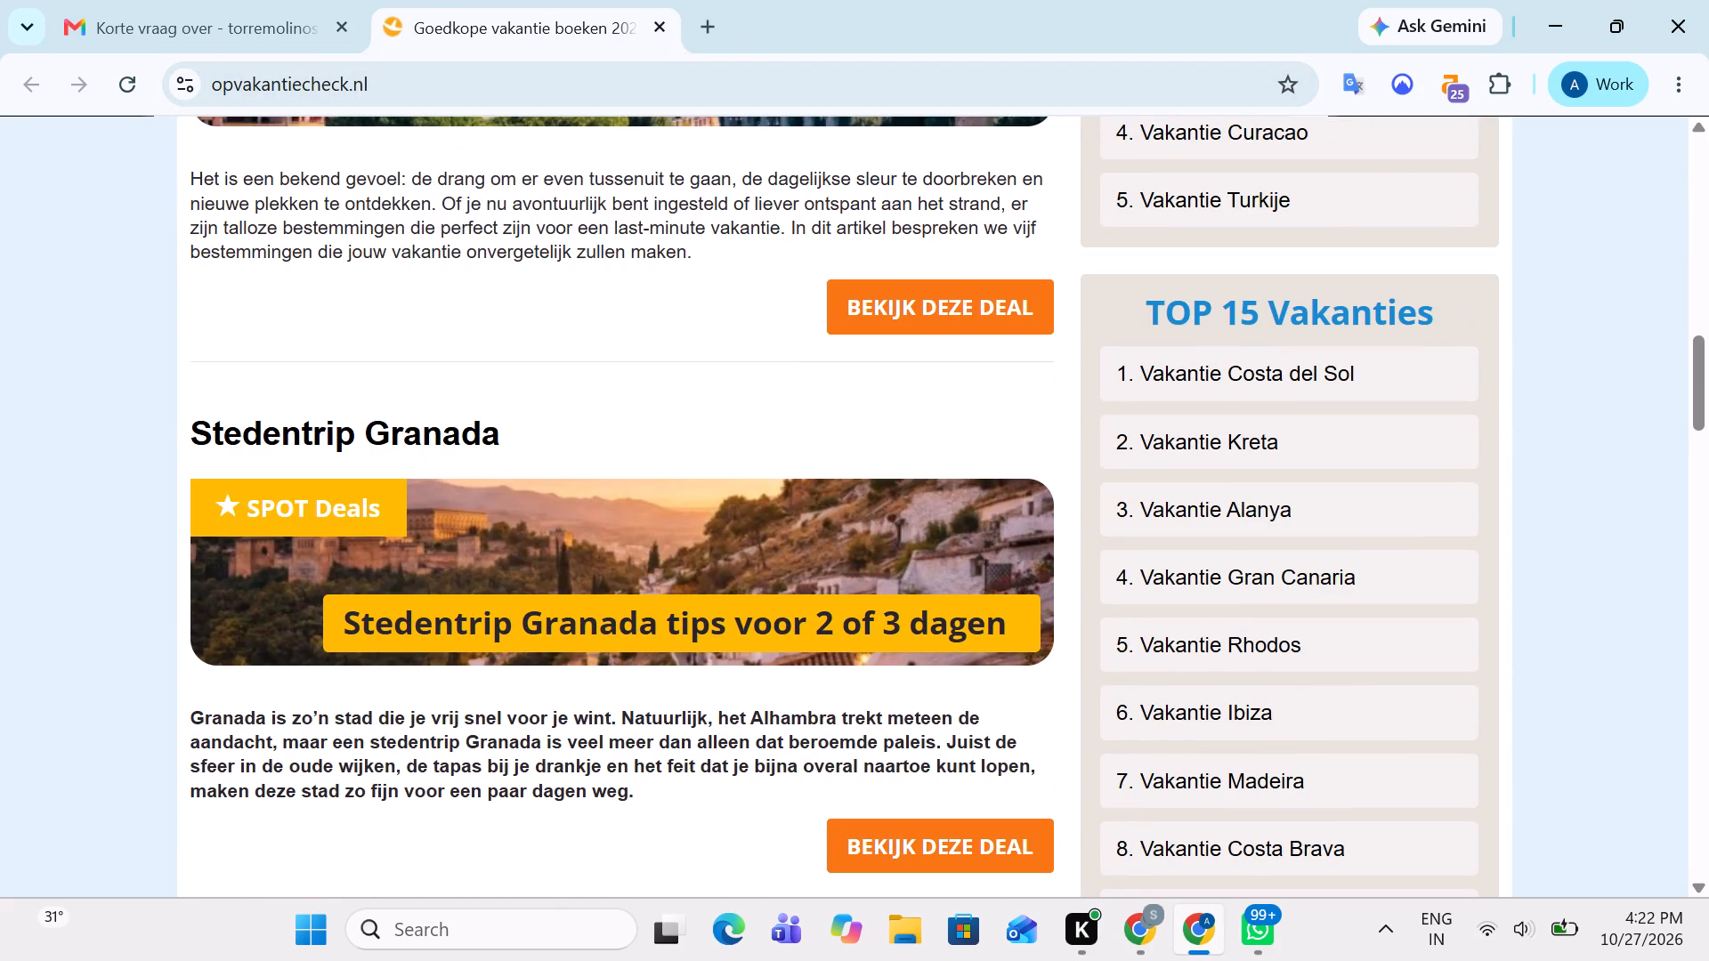
Copy the domain opvakantiecheck.nl from its website address and paste it into the Website column of New Master Sheet row 10788.
click(512, 68)
drag(512, 68, 481, 78)
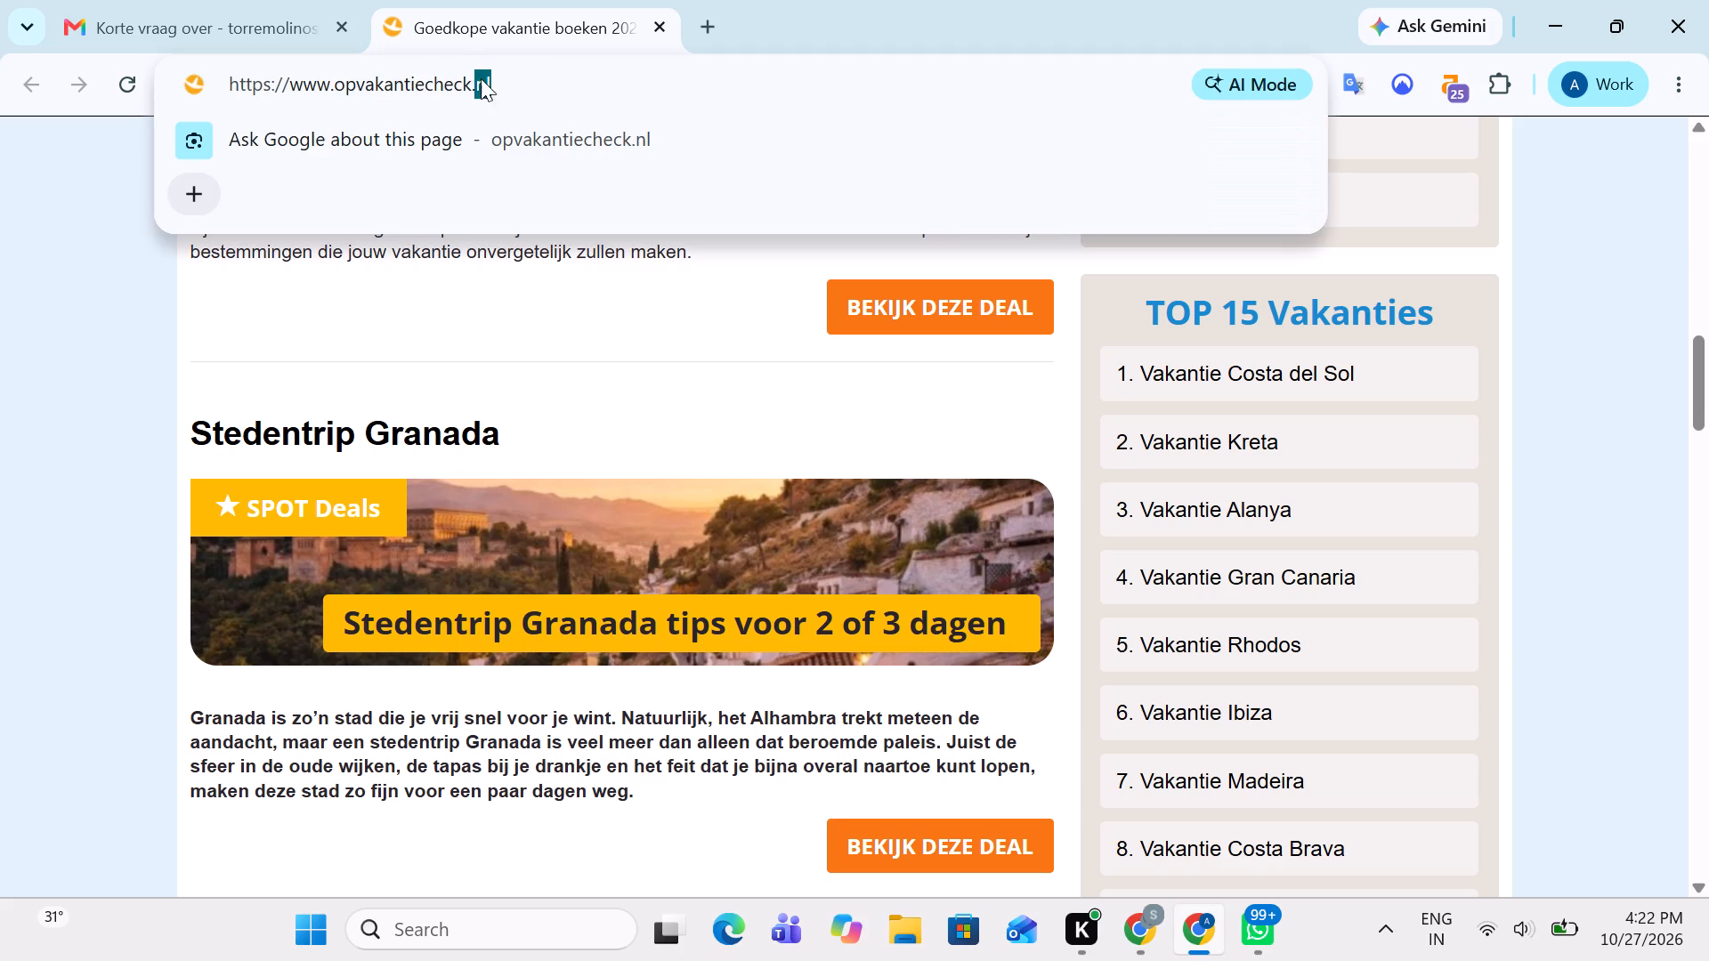
drag(481, 78, 446, 78)
key(ctrl+c)
key(ctrl+c)
key(ctrl+c)
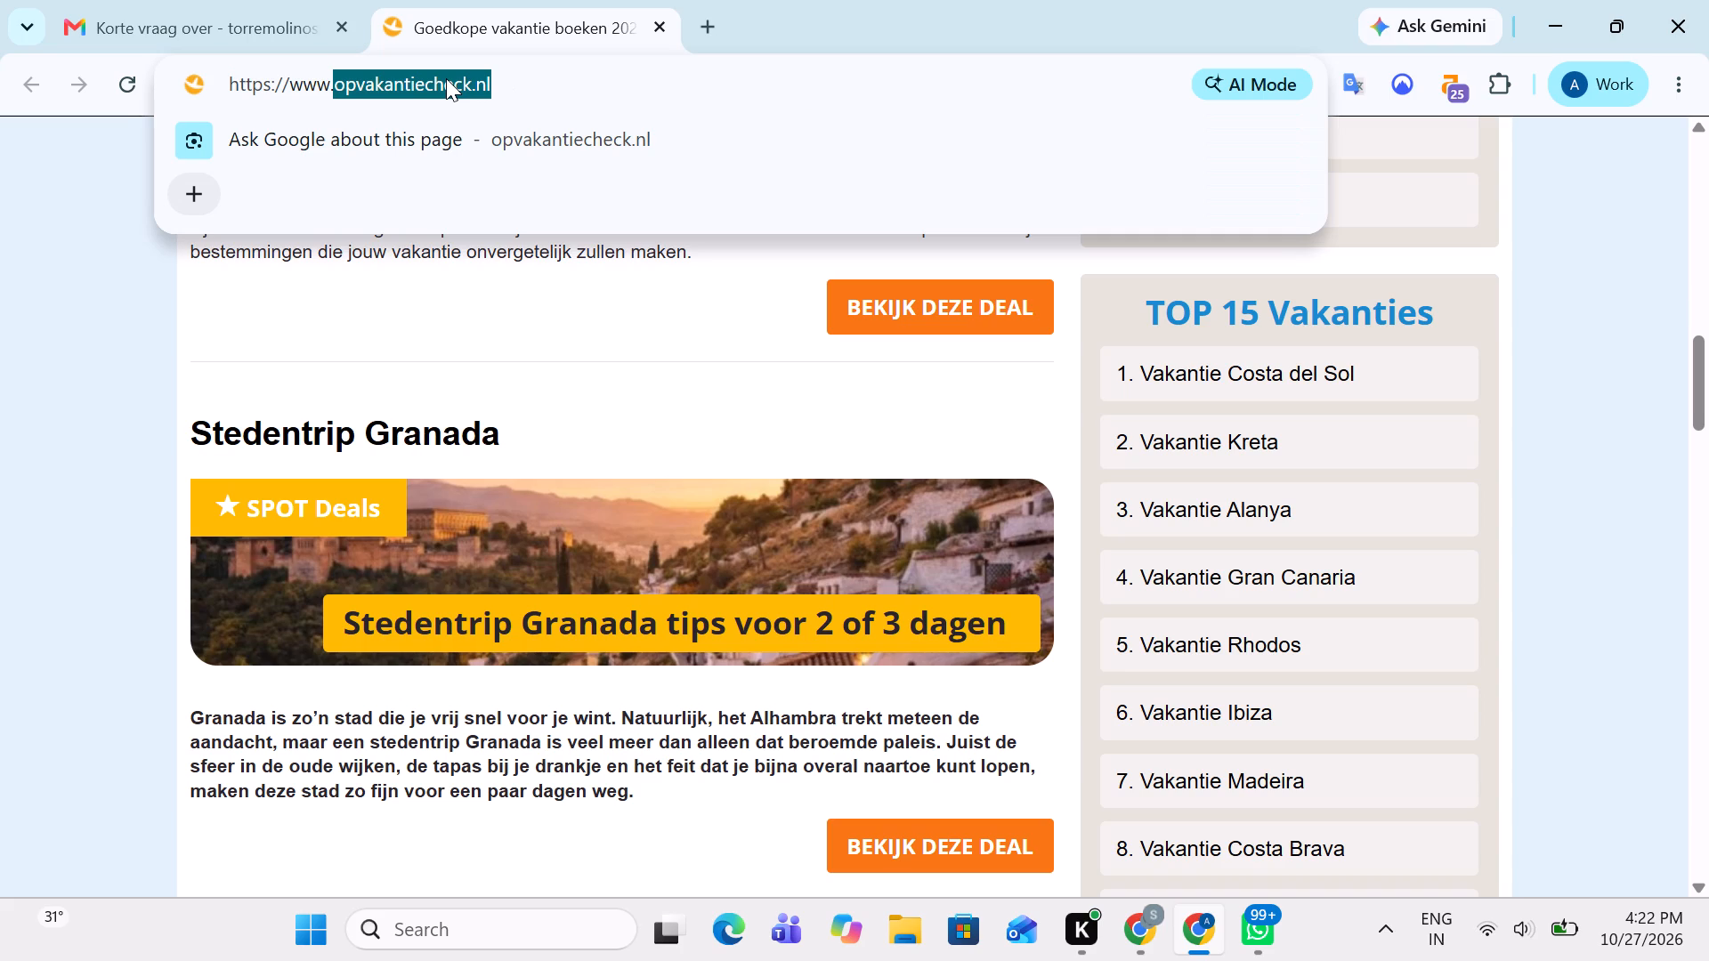
key(ctrl+c)
key(ctrl+c)
click(1707, 288)
drag(1708, 290, 1652, 152)
scroll(569, 545, down, 5)
key(alt+Tab)
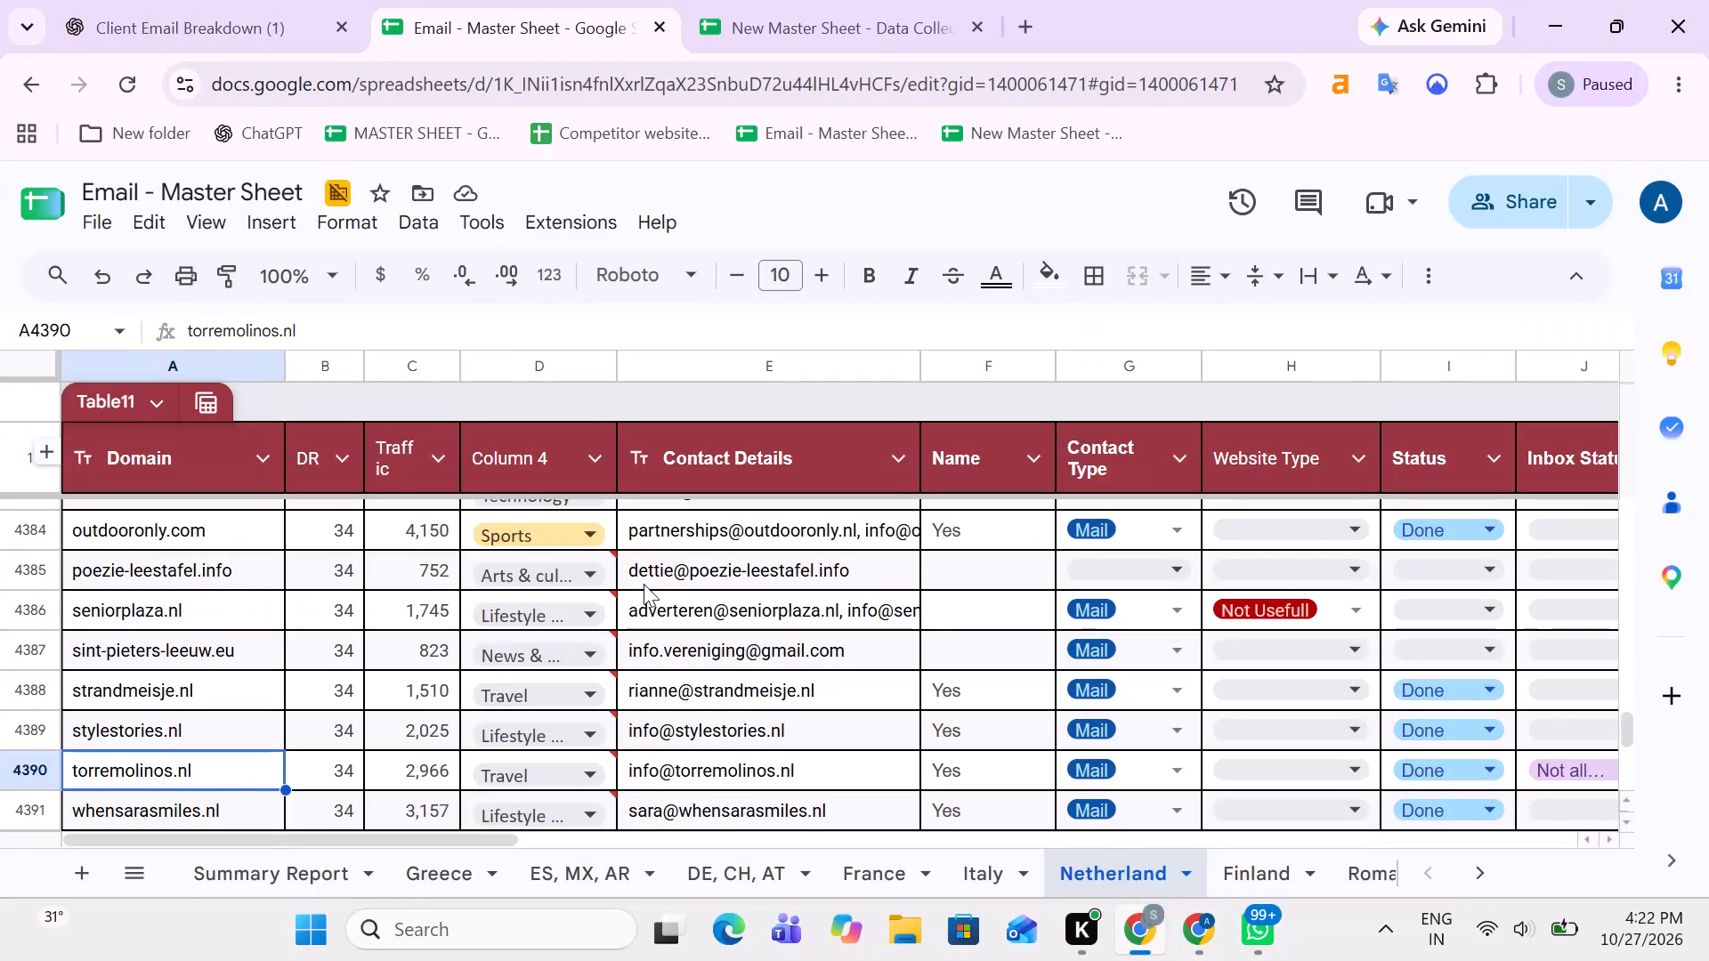
click(908, 0)
key(Down)
key(Return)
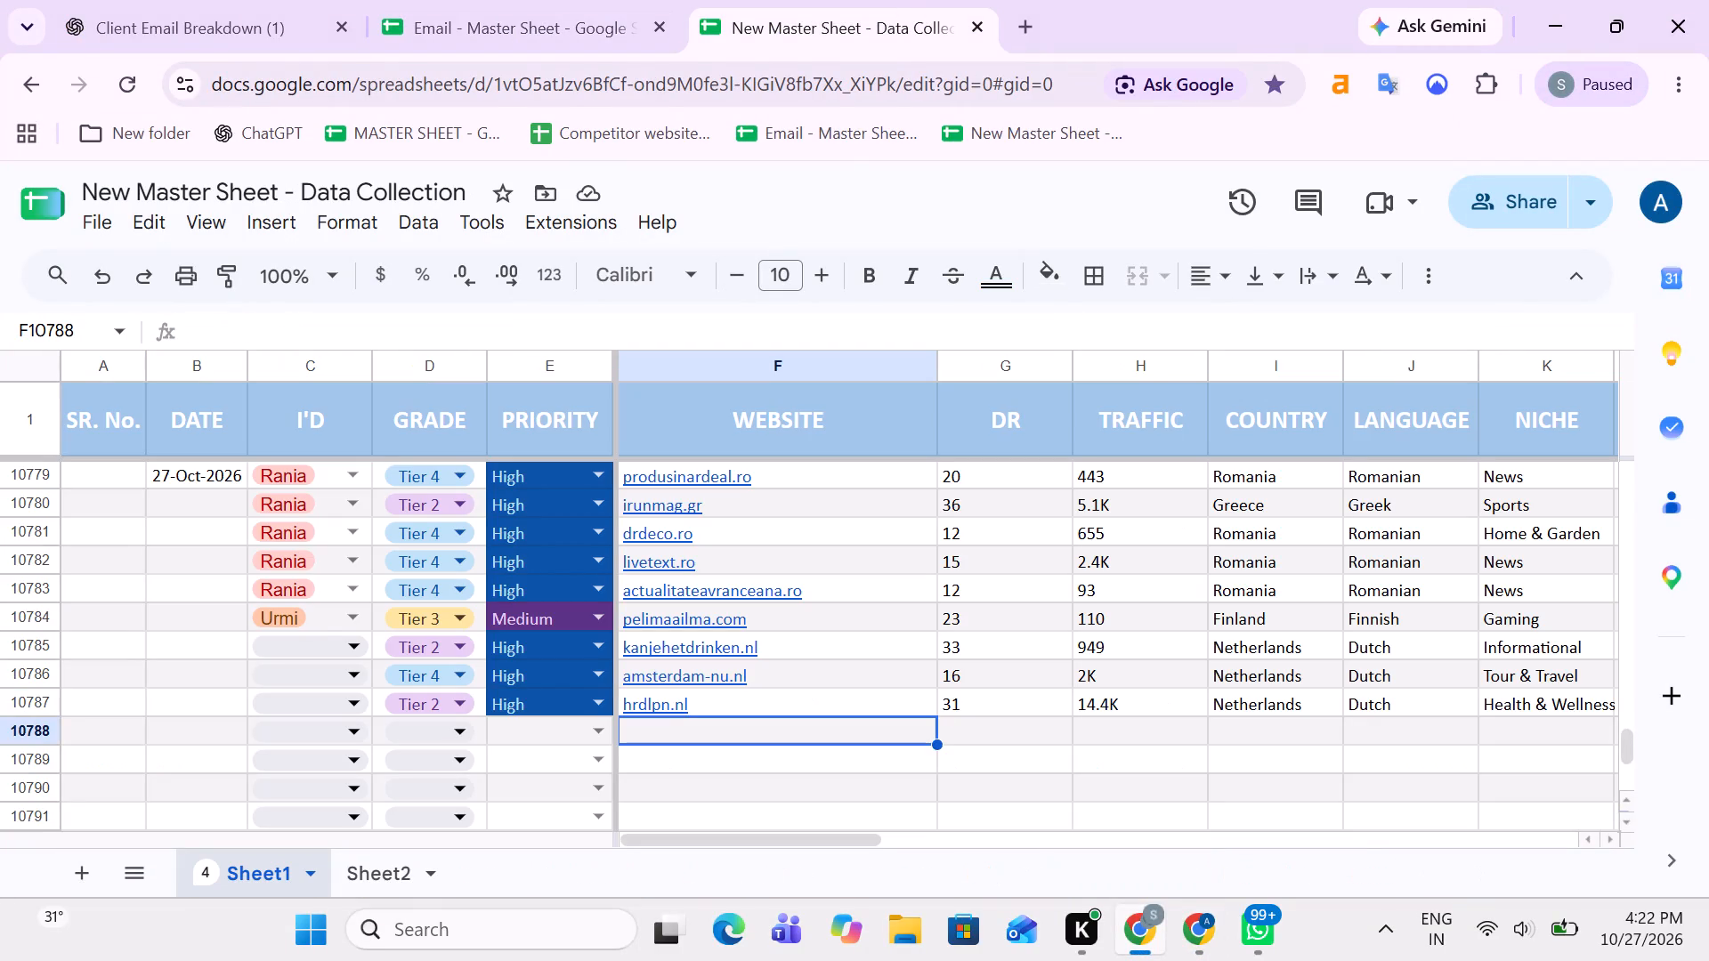
key(ctrl+v)
key(Tab)
key(Right)
key(Left)
key(Left)
key(Right)
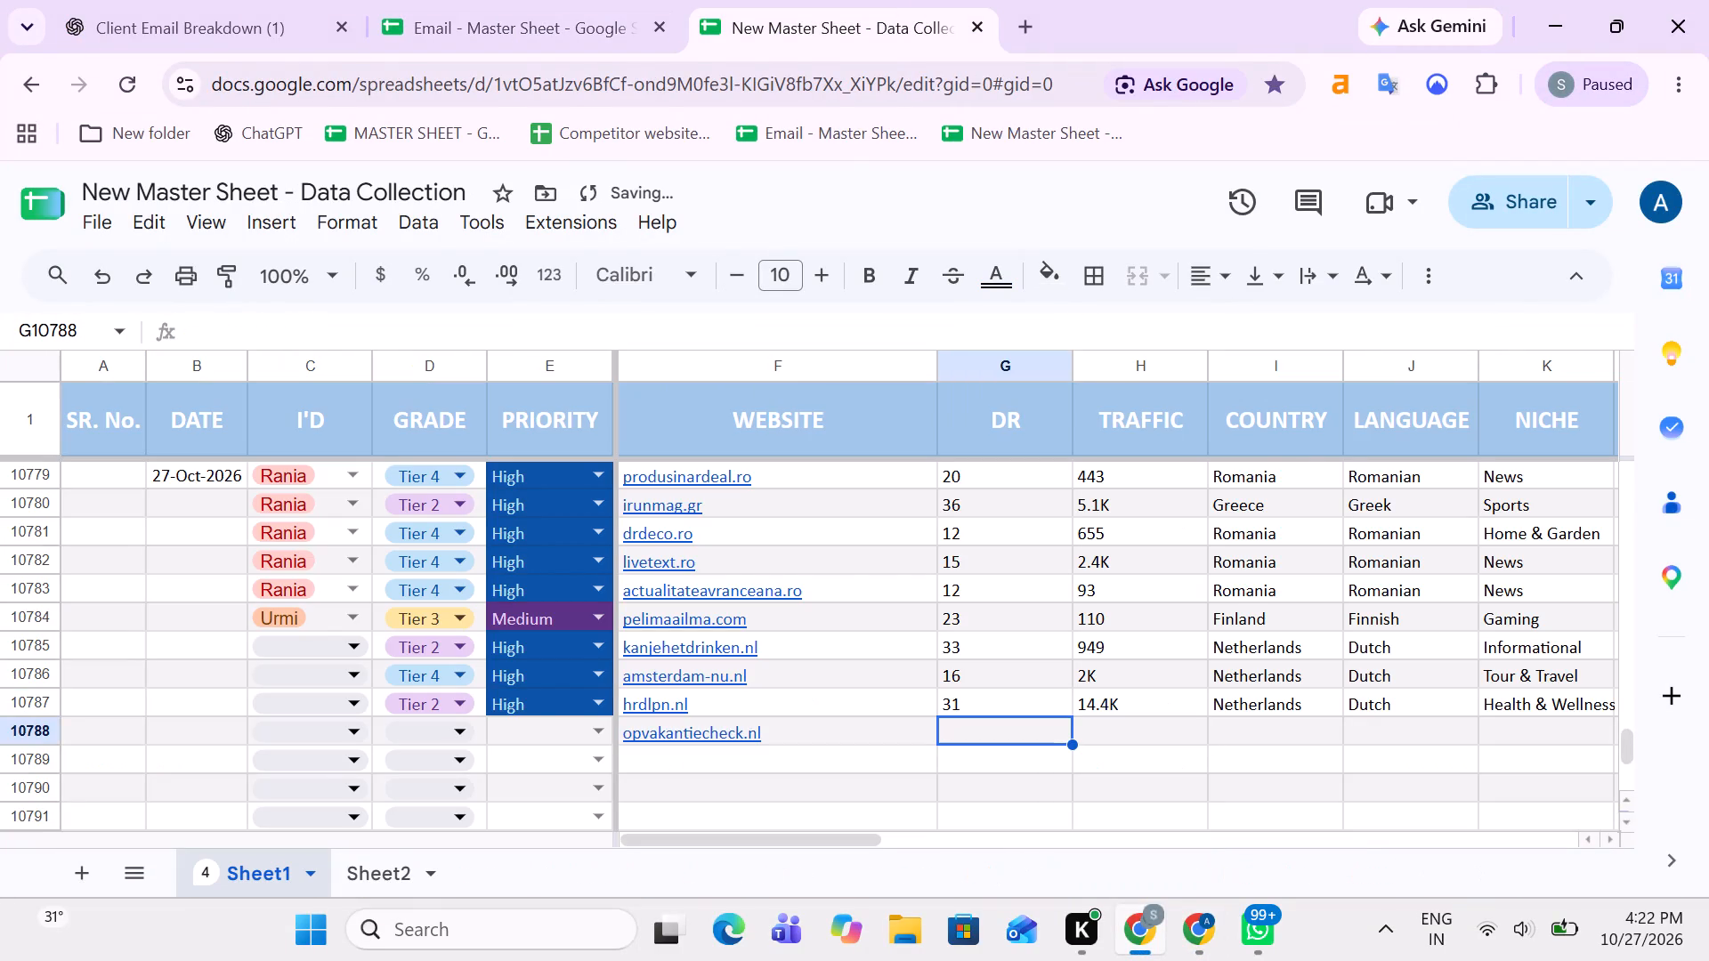
Look up opvakantiecheck.nl's Ahrefs metrics and enter DR 25 and traffic 1.4K in row 10788.
key(alt+Tab)
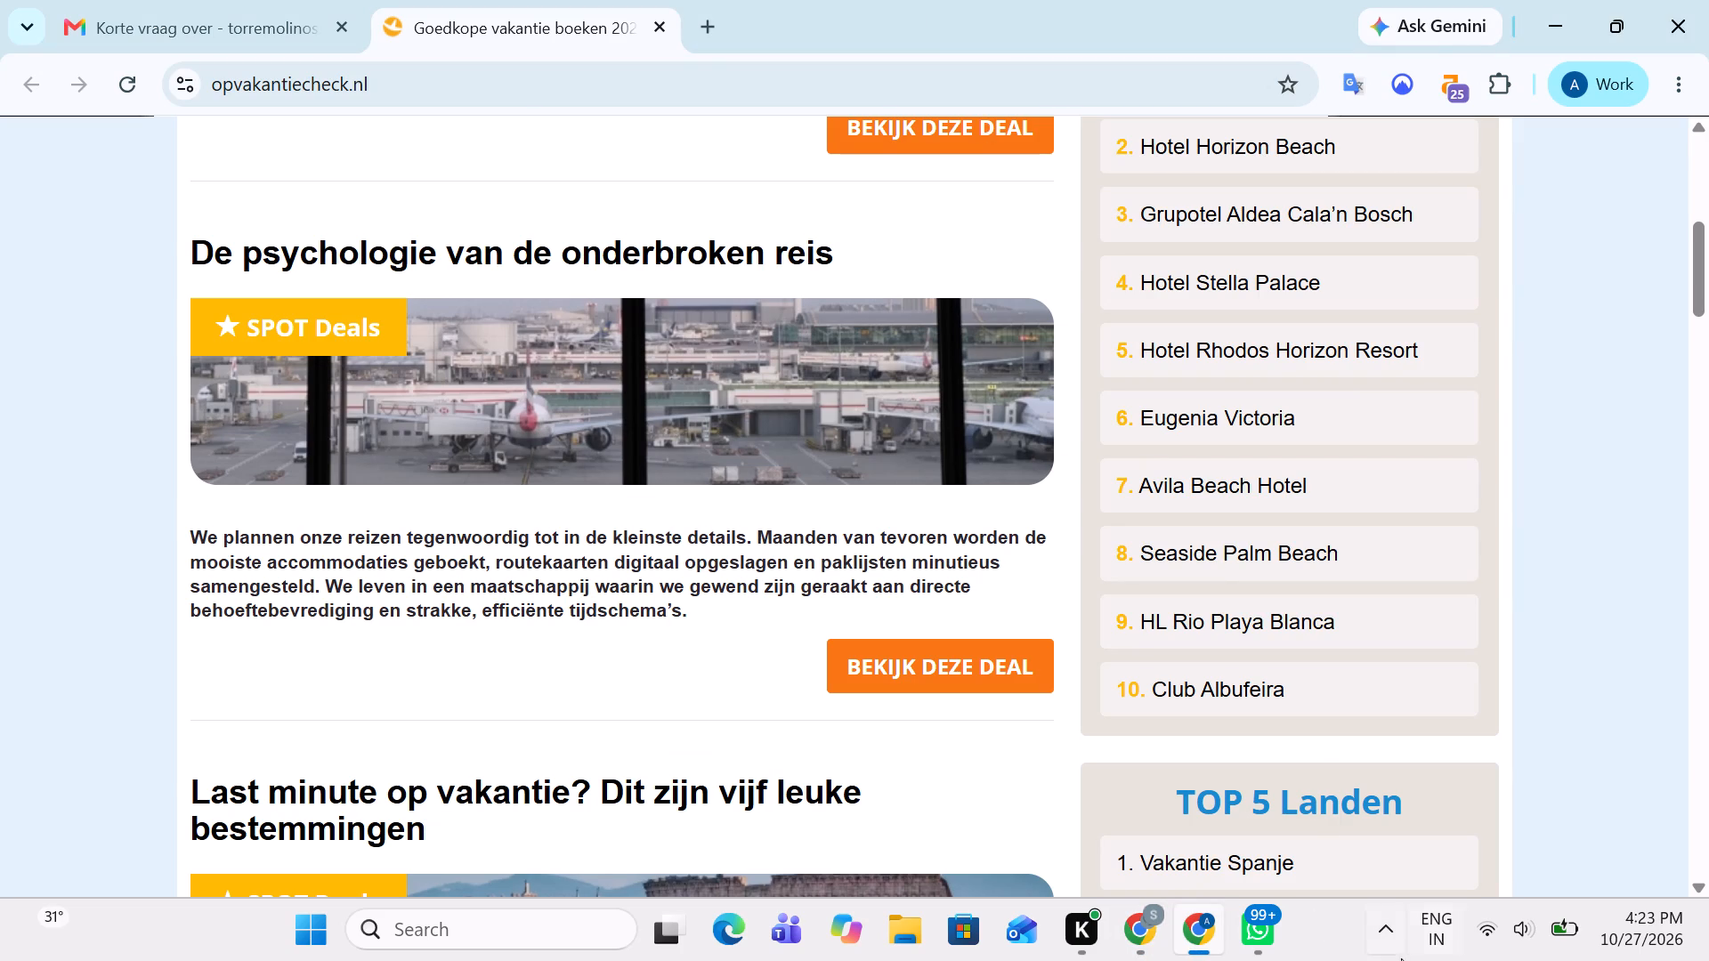
scroll(1210, 686, down, 8)
scroll(794, 561, up, 14)
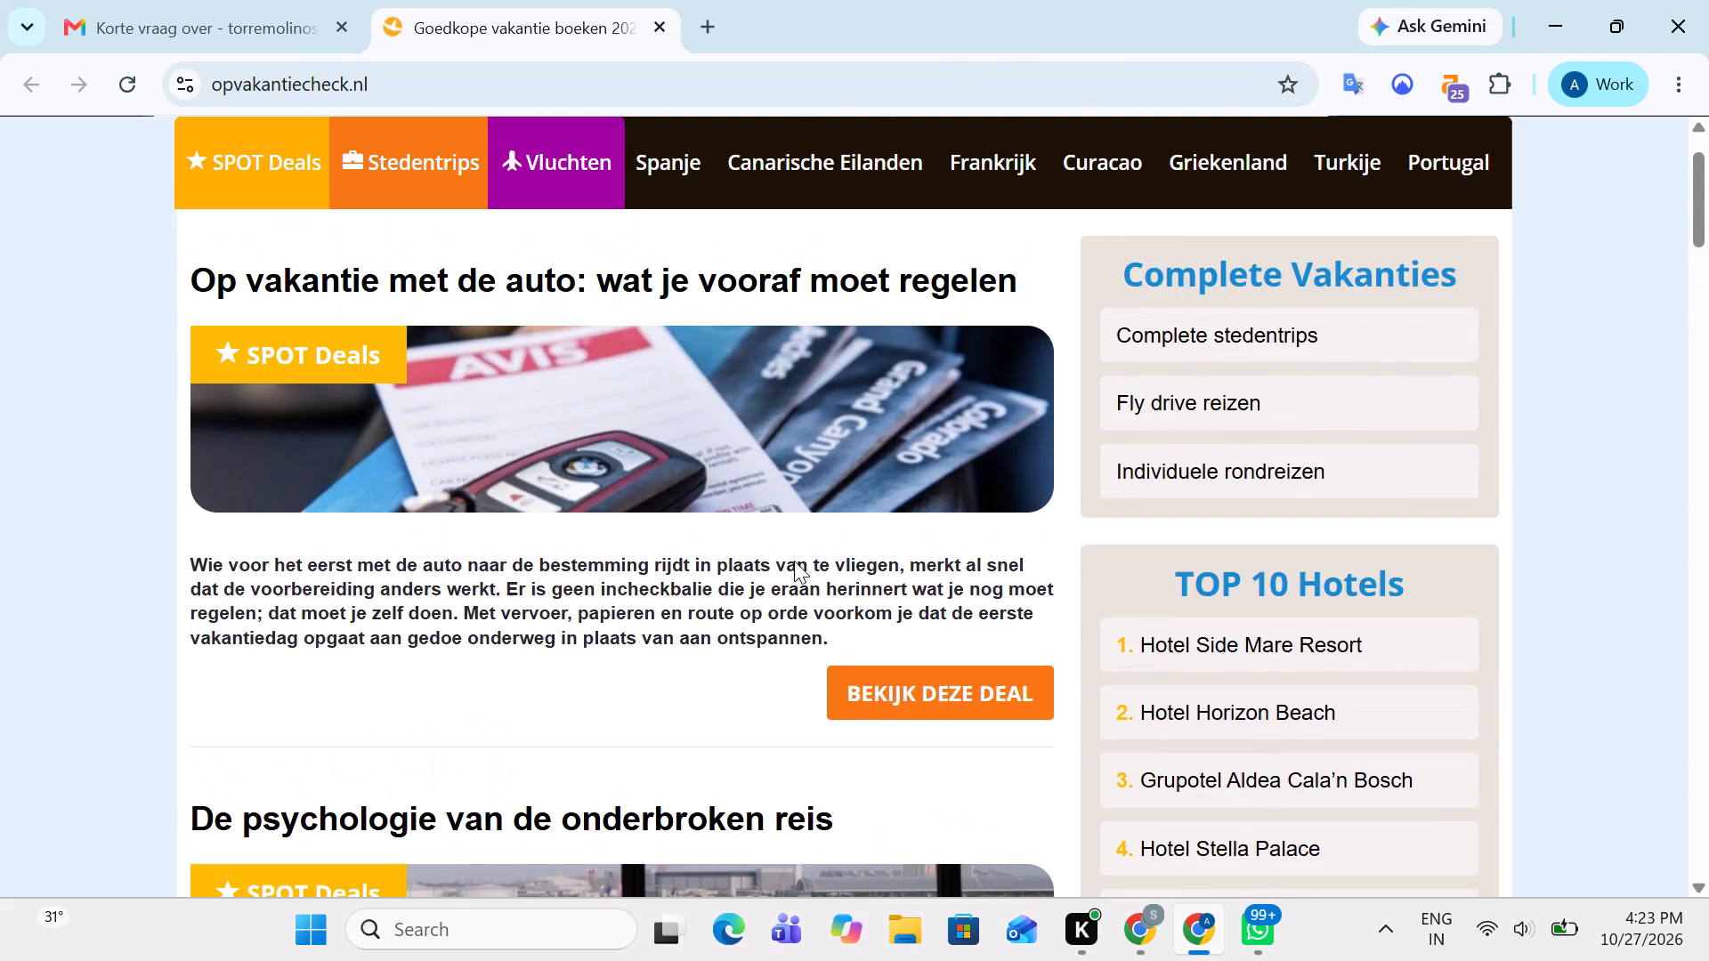
scroll(794, 561, up, 14)
click(1438, 94)
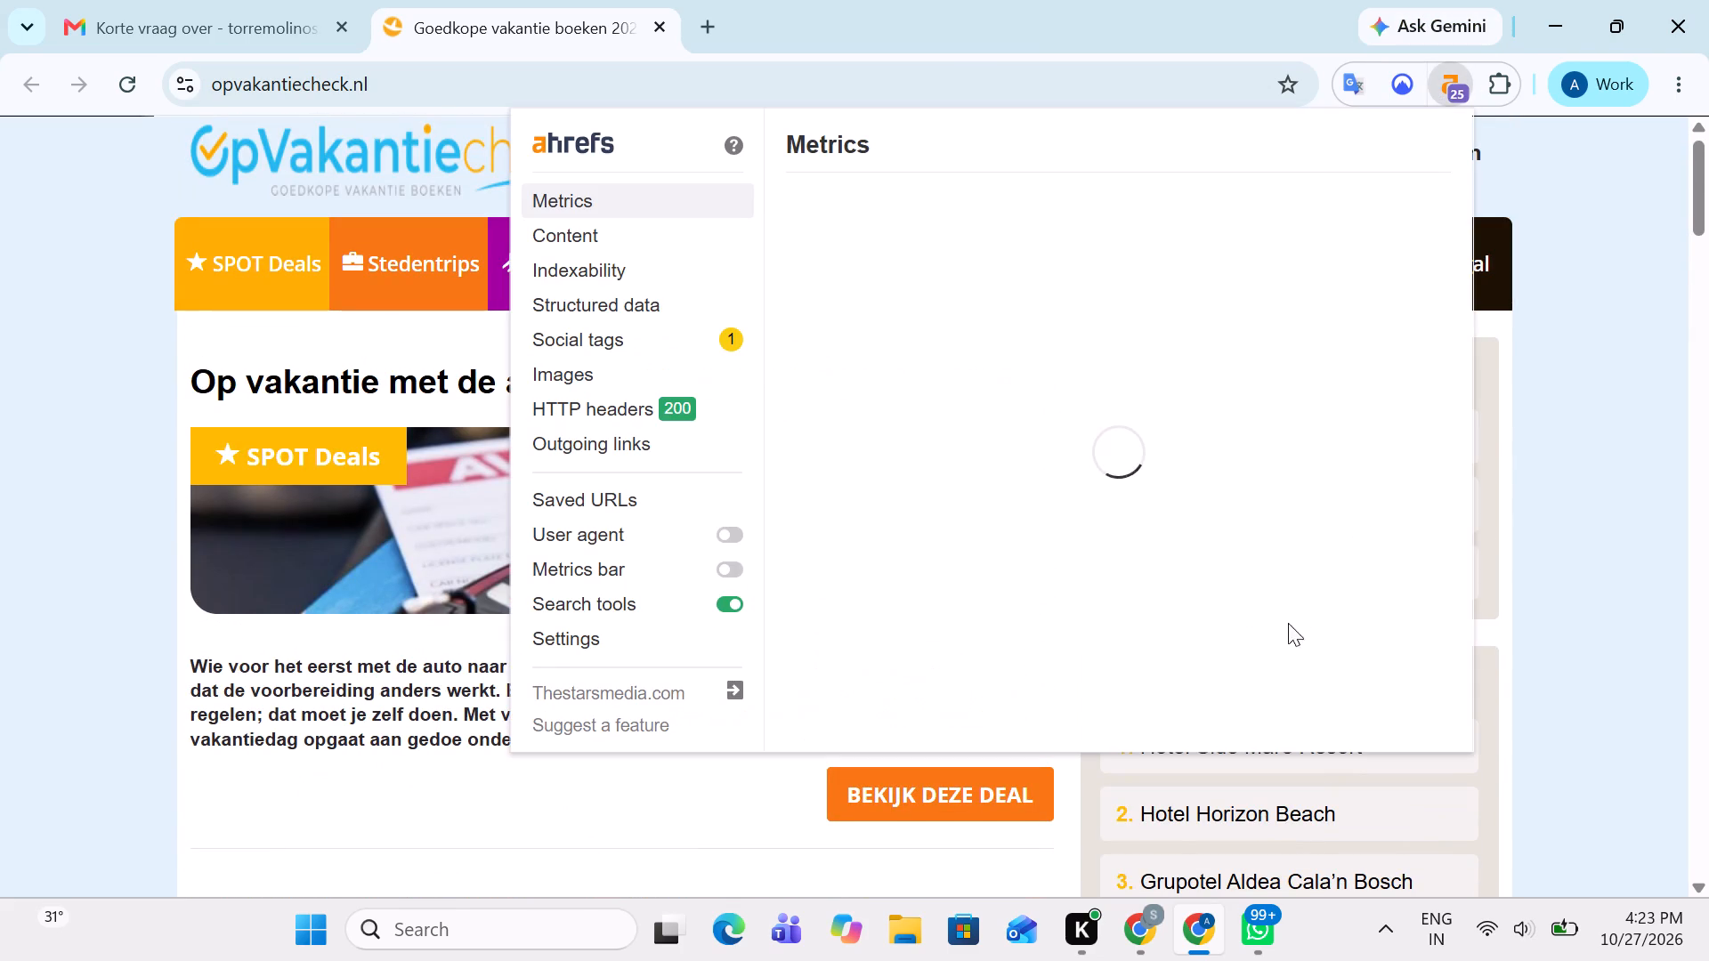
key(alt+Tab)
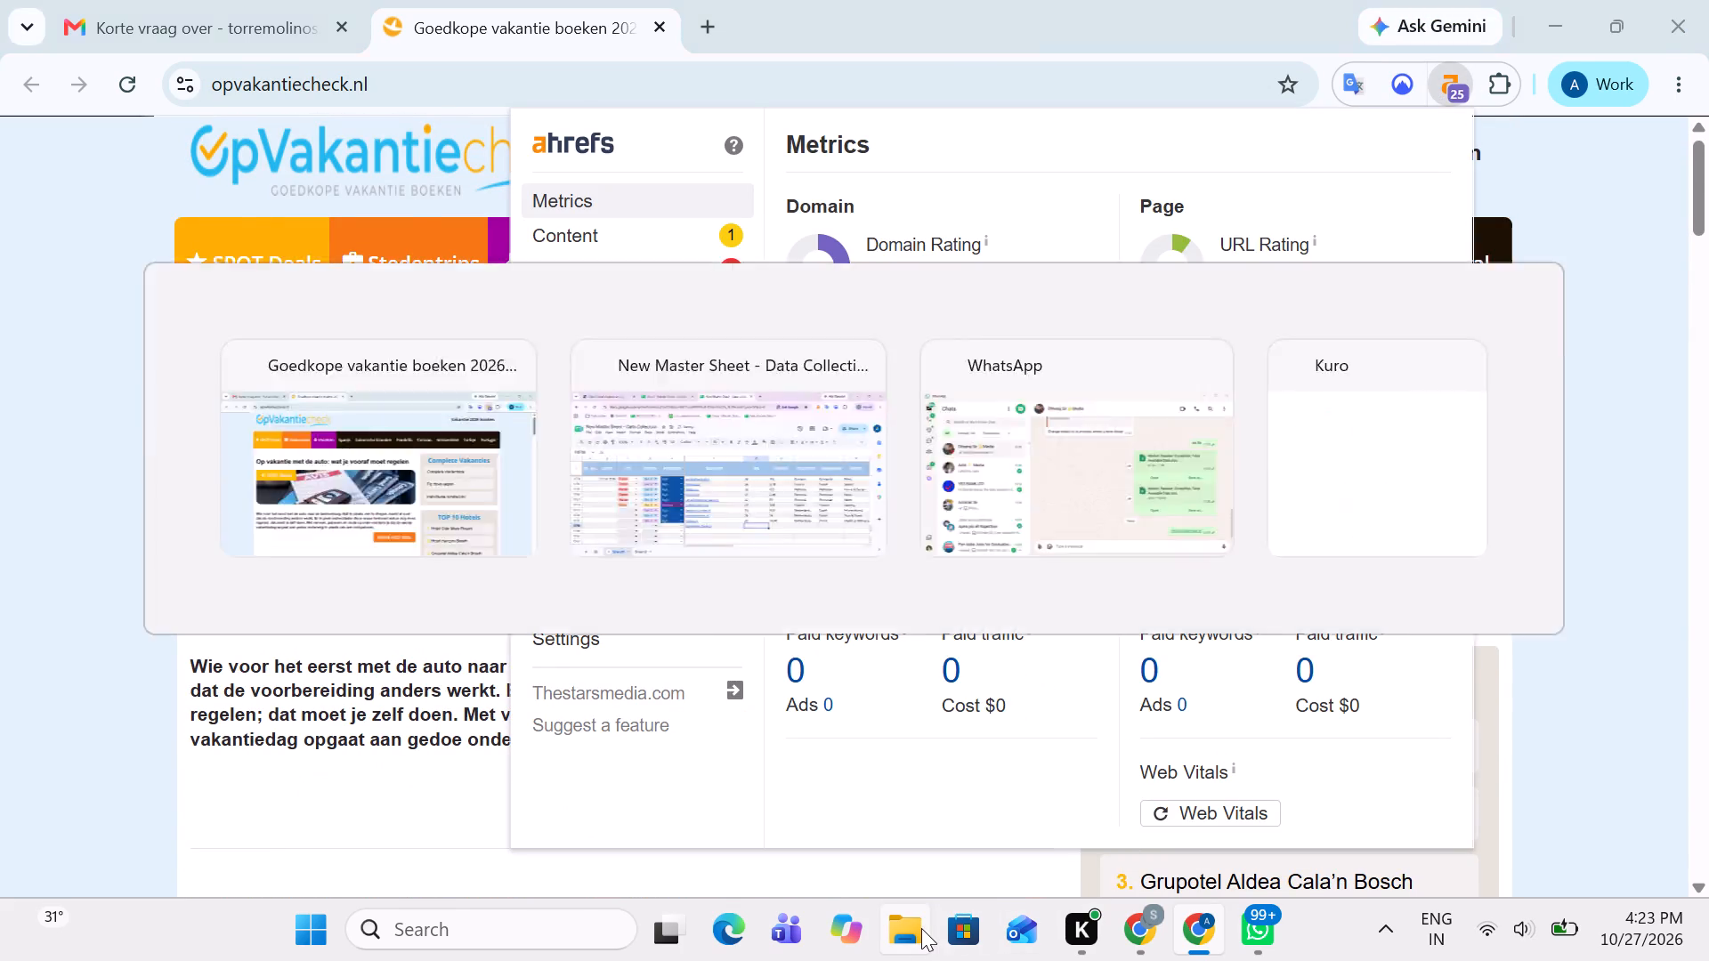
text(25)
key(Right)
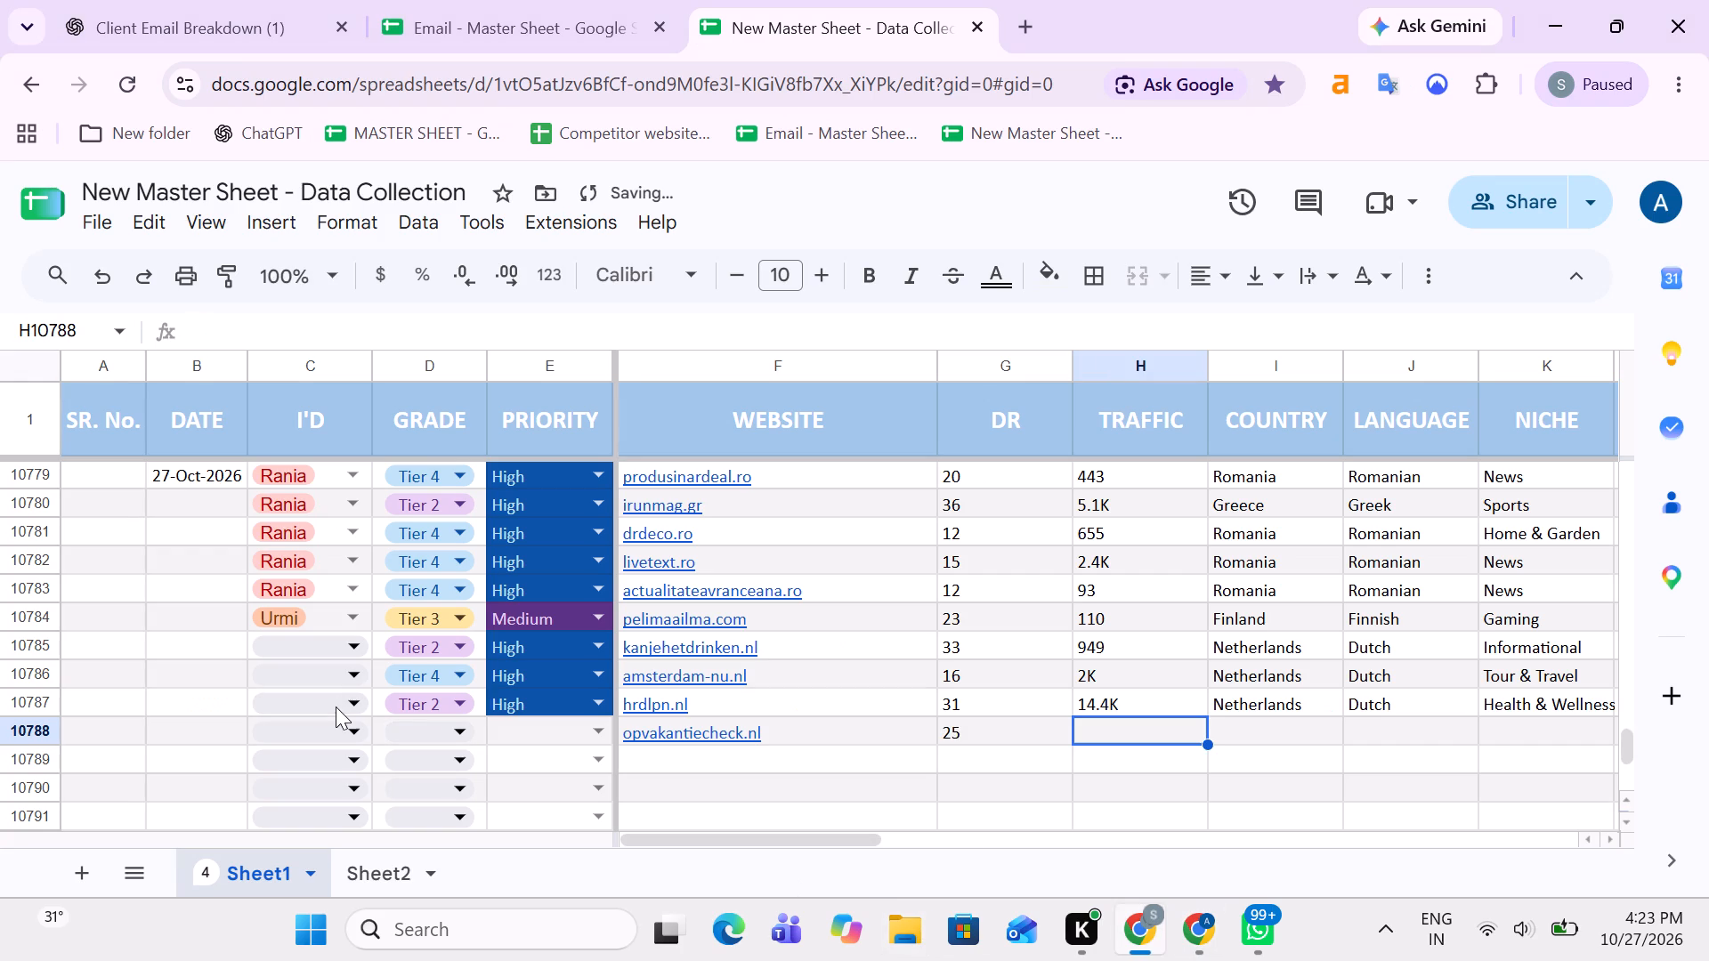
text(1.4K)
key(Right)
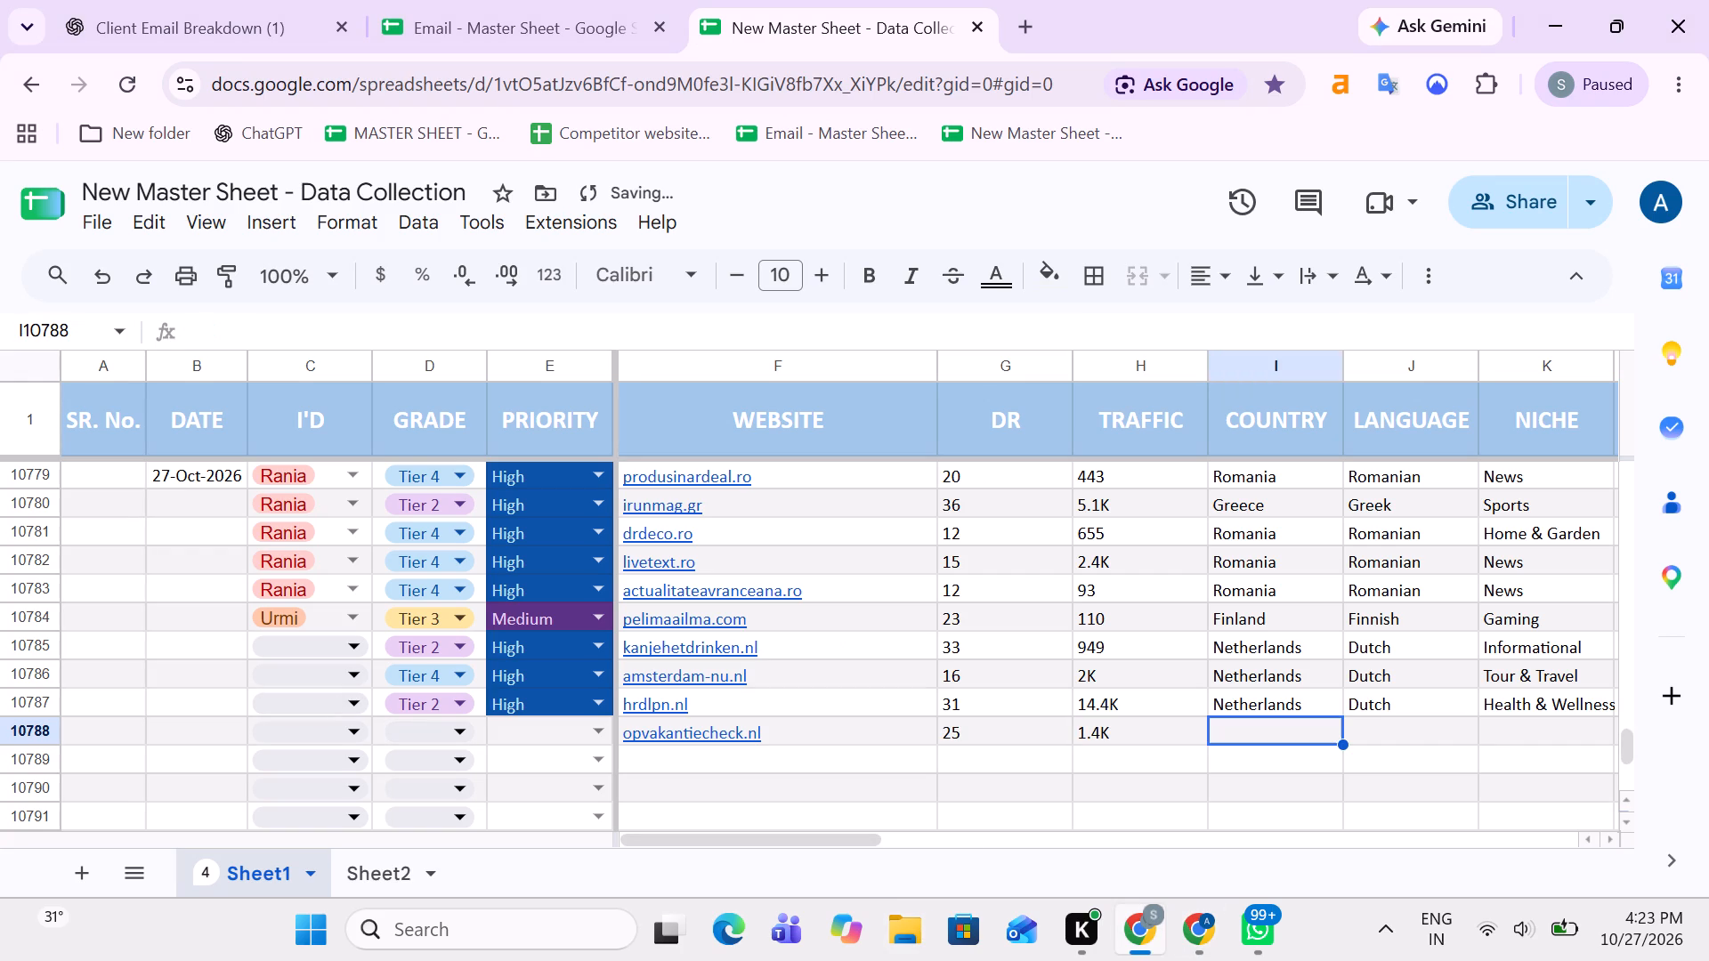
Look through the opvakantiecheck.nl homepage from top to bottom to examine which topics the site covers.
key(alt+Tab)
click(0, 699)
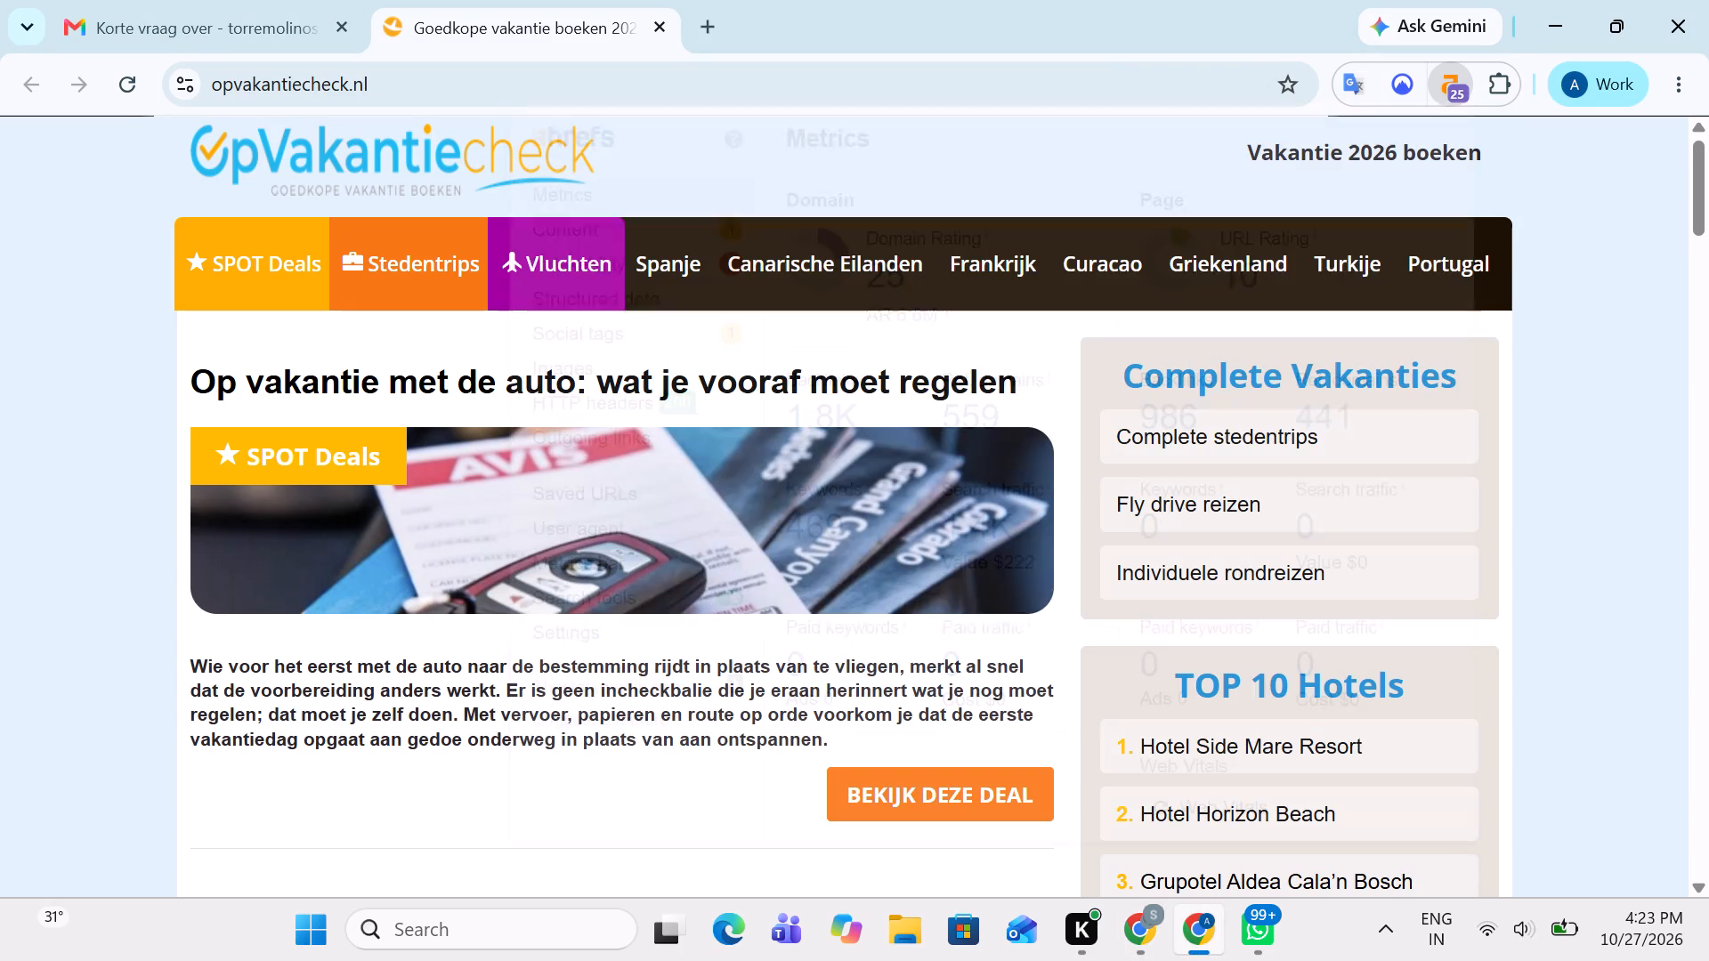
scroll(841, 585, down, 5)
scroll(845, 601, up, 9)
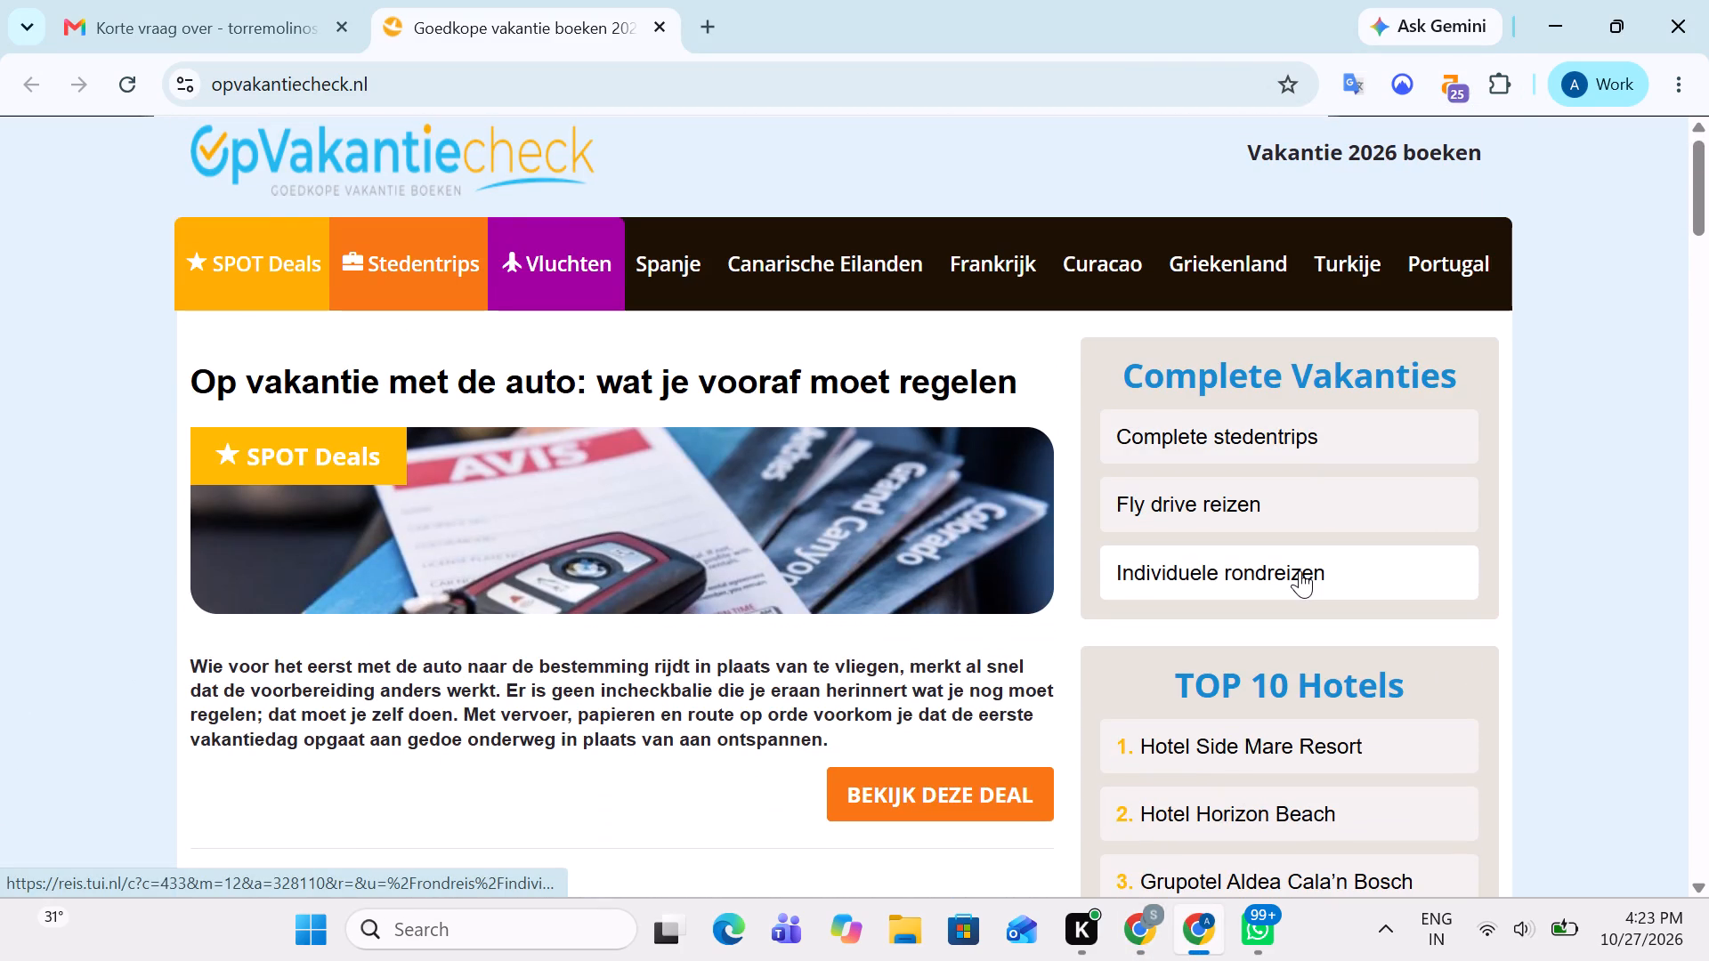
scroll(1284, 564, down, 5)
scroll(1219, 647, down, 4)
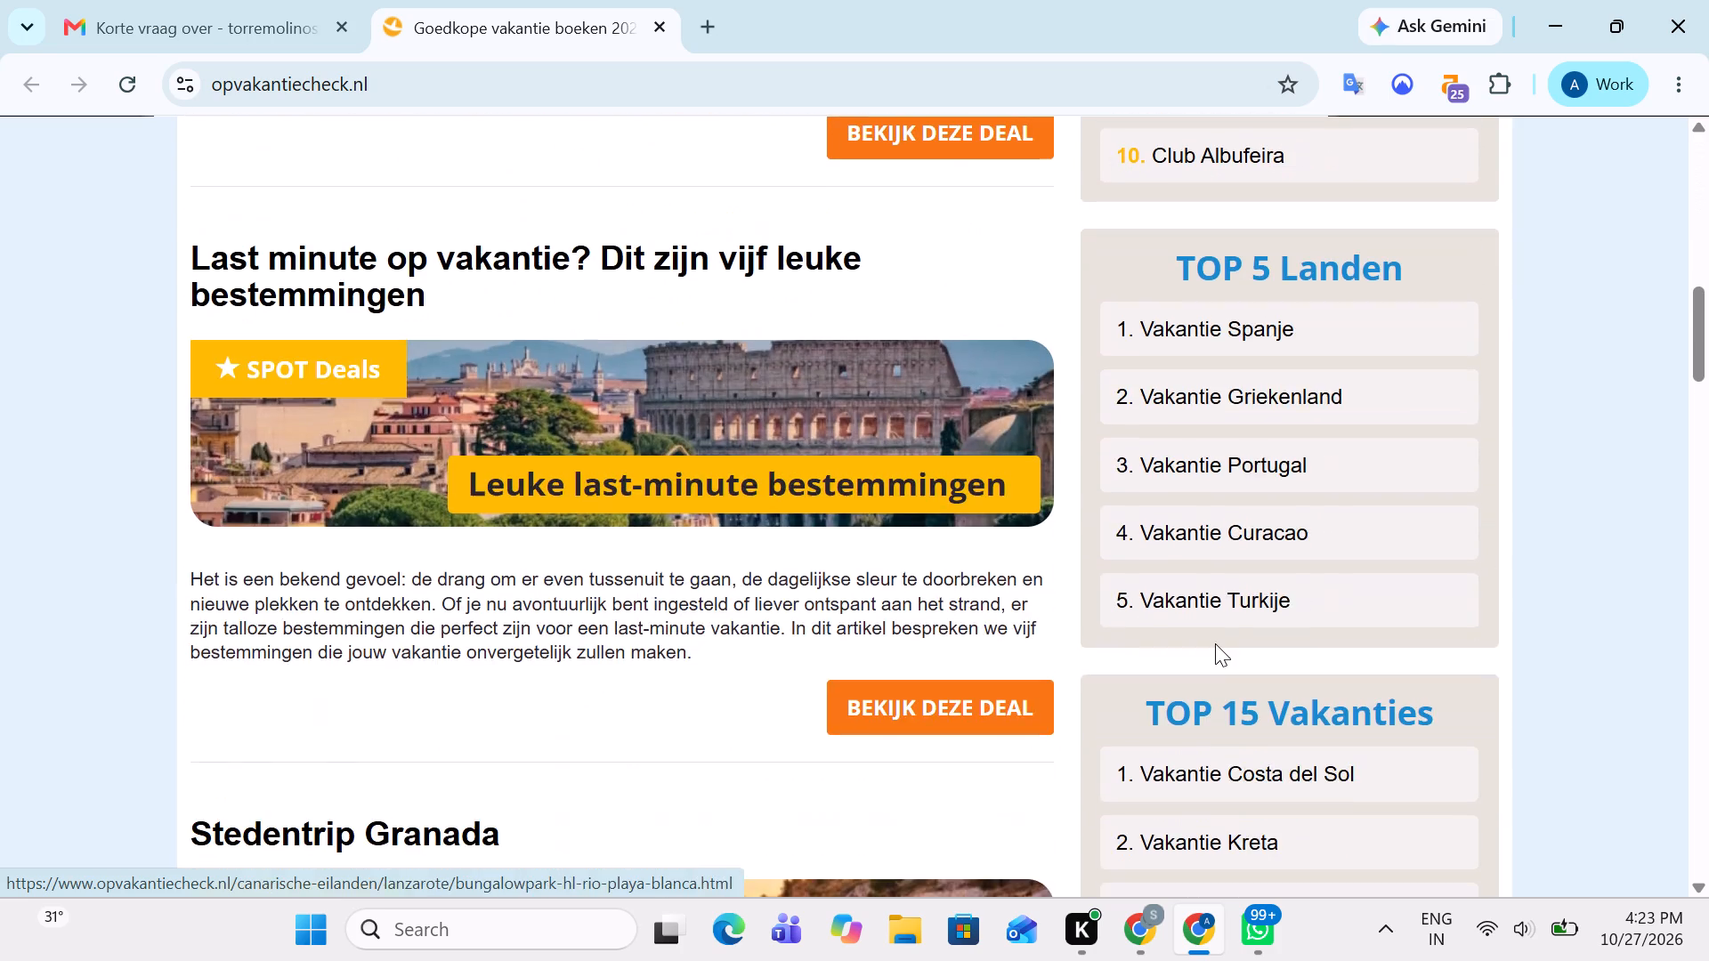
scroll(1261, 469, down, 13)
scroll(1170, 480, down, 4)
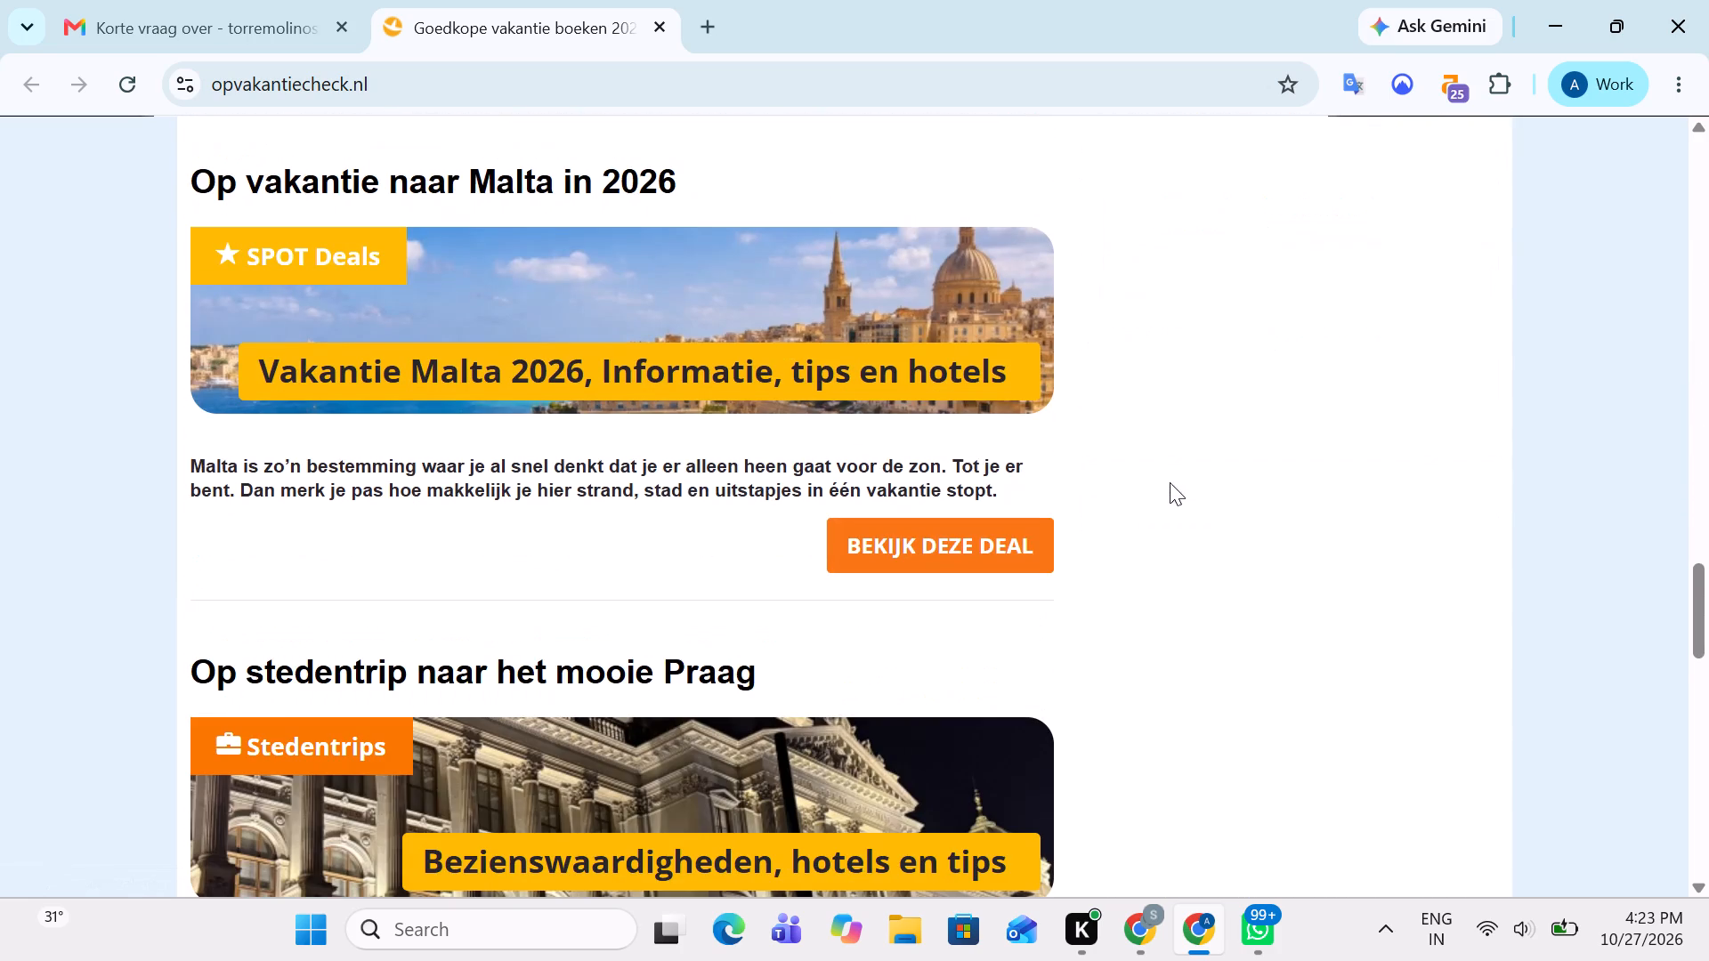
scroll(1050, 378, down, 12)
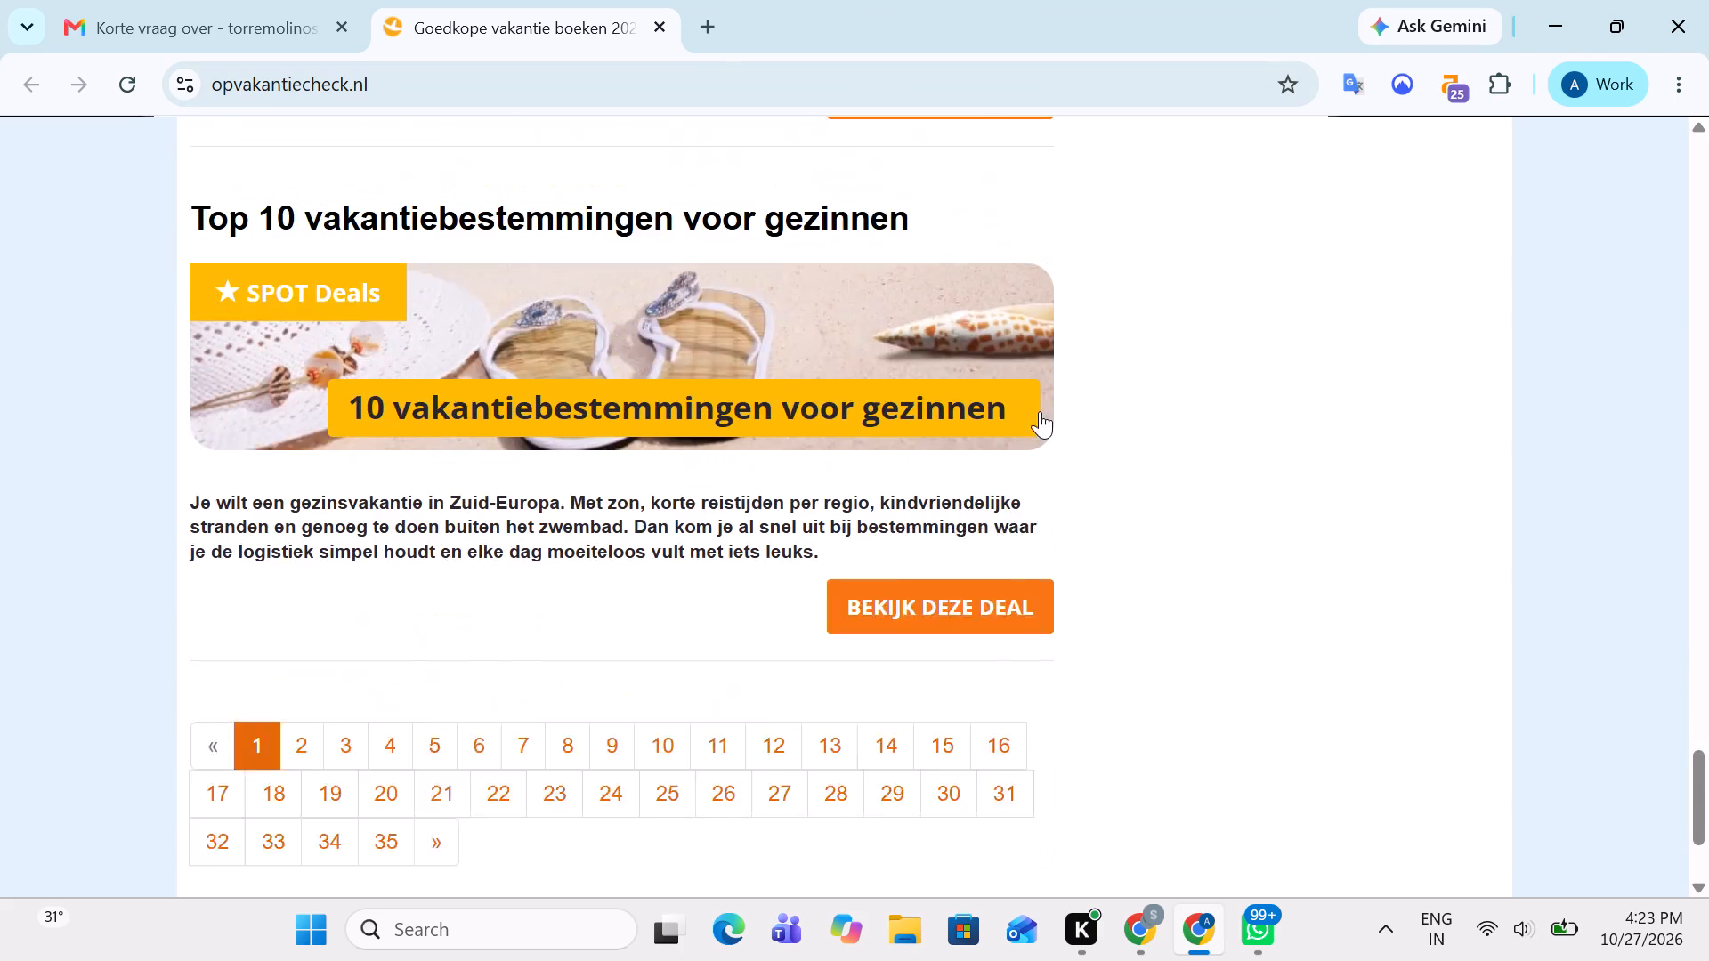
scroll(1041, 413, down, 7)
scroll(1038, 418, up, 6)
scroll(1038, 408, up, 20)
scroll(1038, 408, up, 20)
scroll(1038, 408, up, 10)
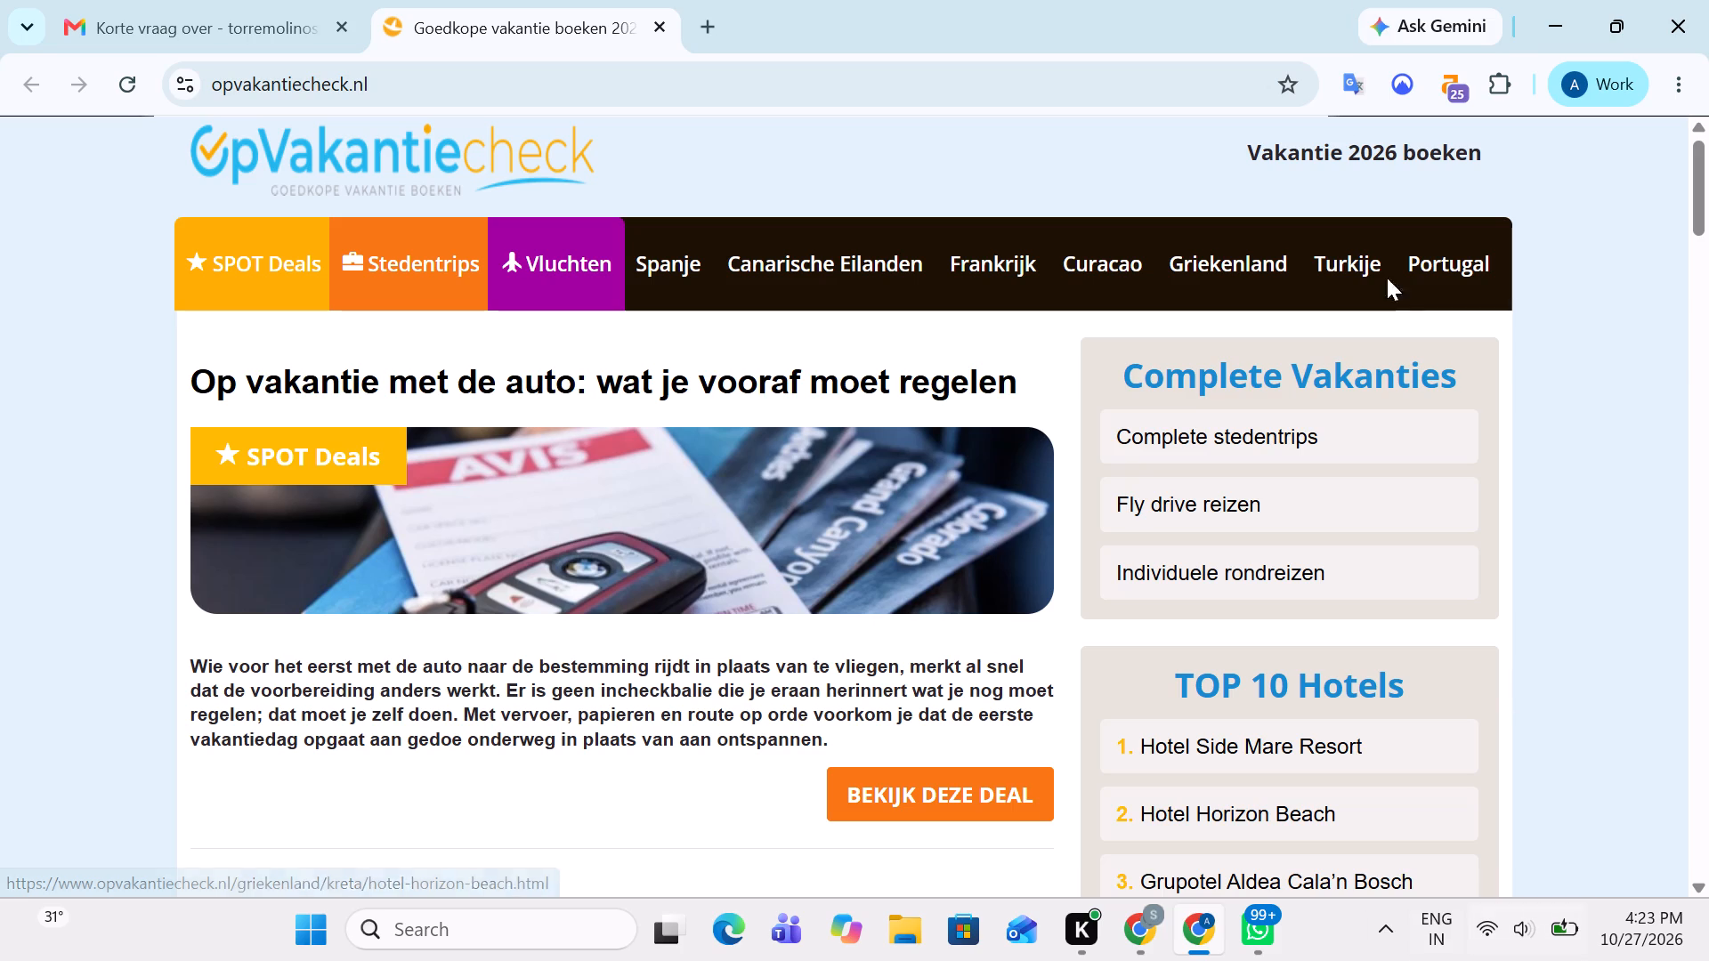
Close the opvakantiecheck.nl site, expand the Oct 22, 2:28 PM message to the publisher in the email thread and translate it to English.
click(665, 25)
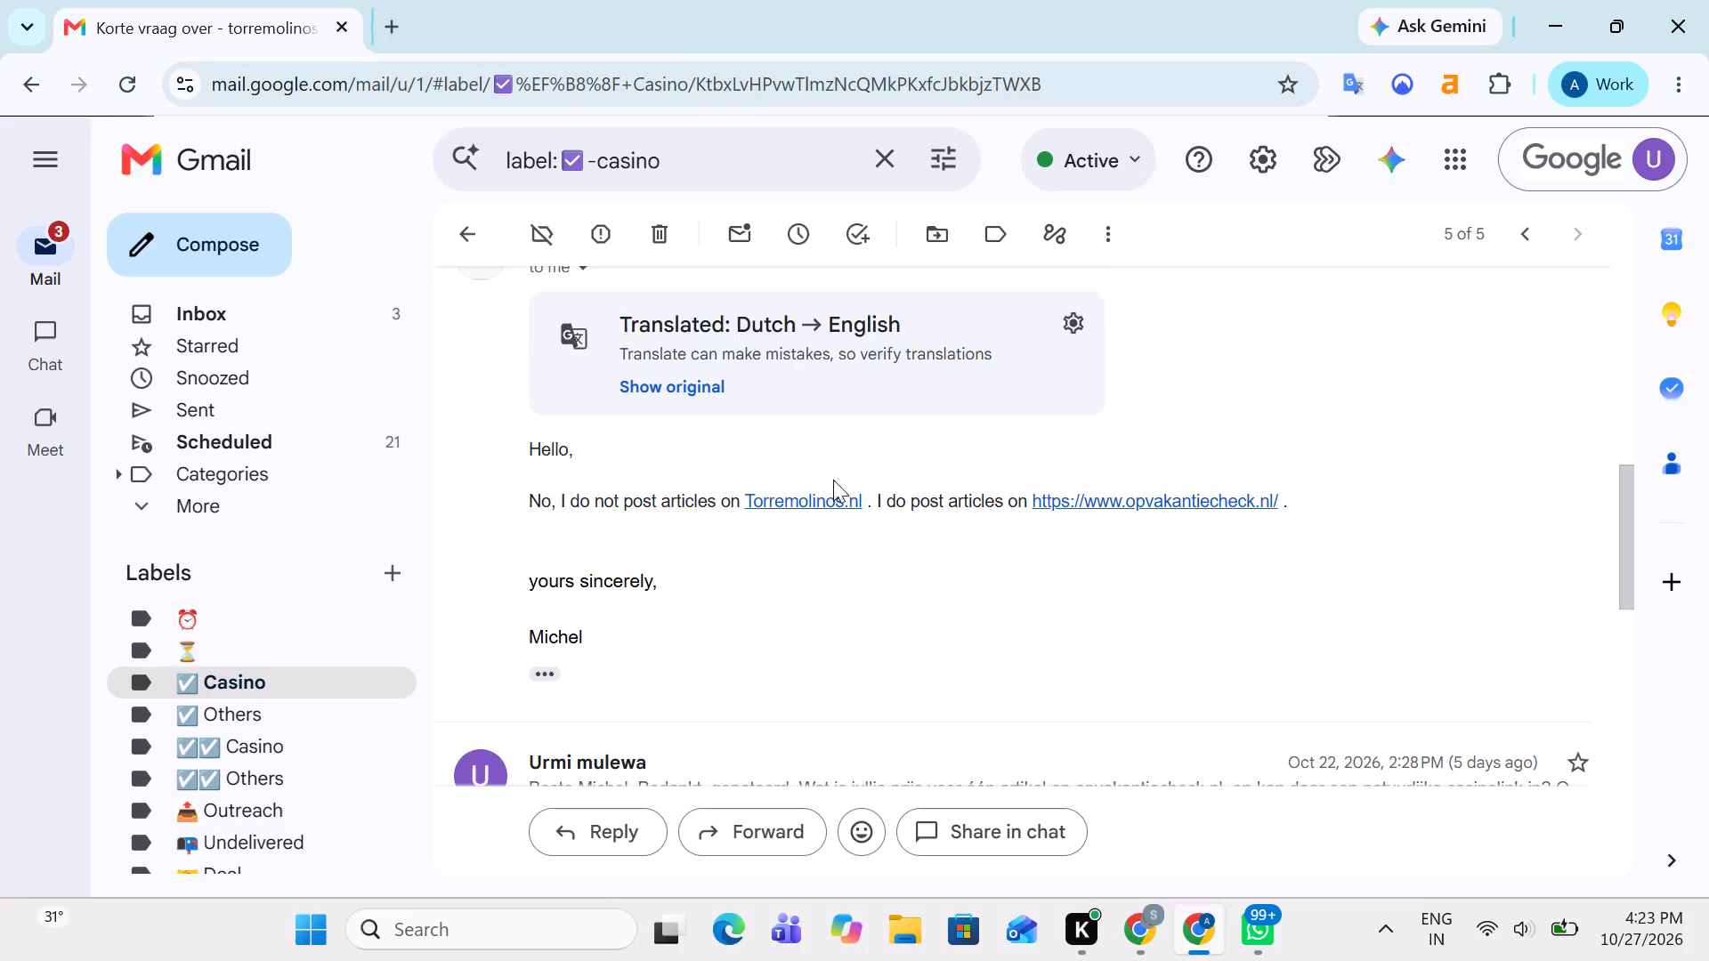
scroll(974, 602, down, 2)
click(857, 537)
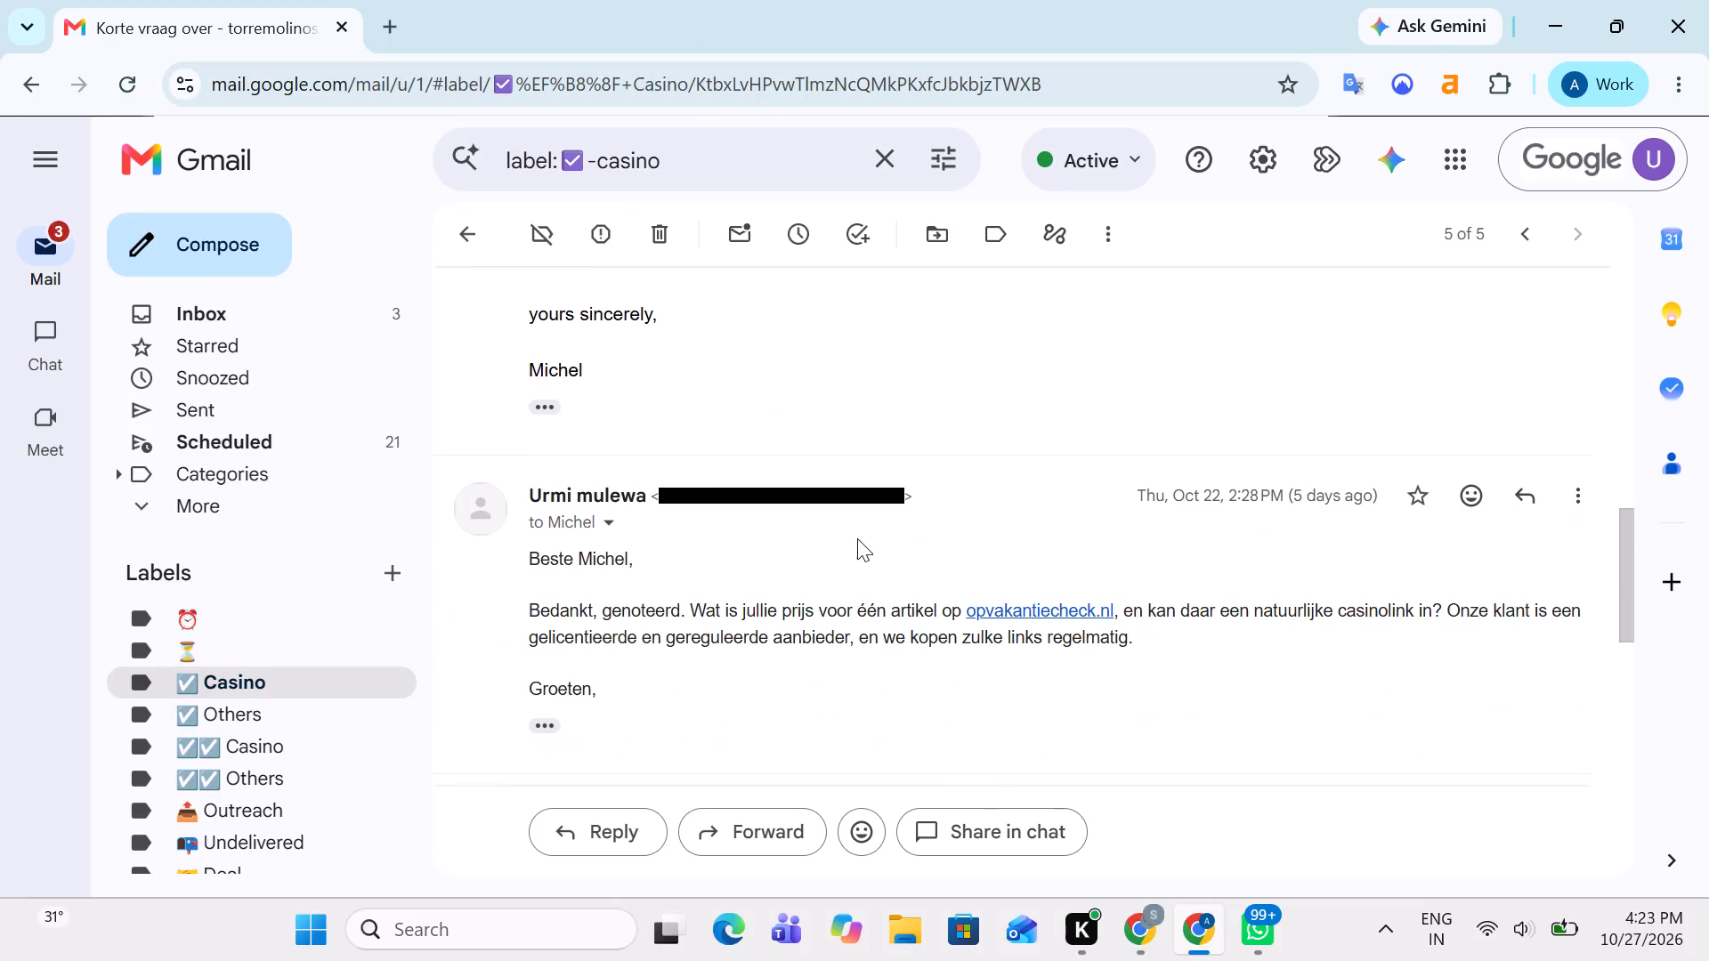
click(1576, 491)
scroll(1483, 571, down, 4)
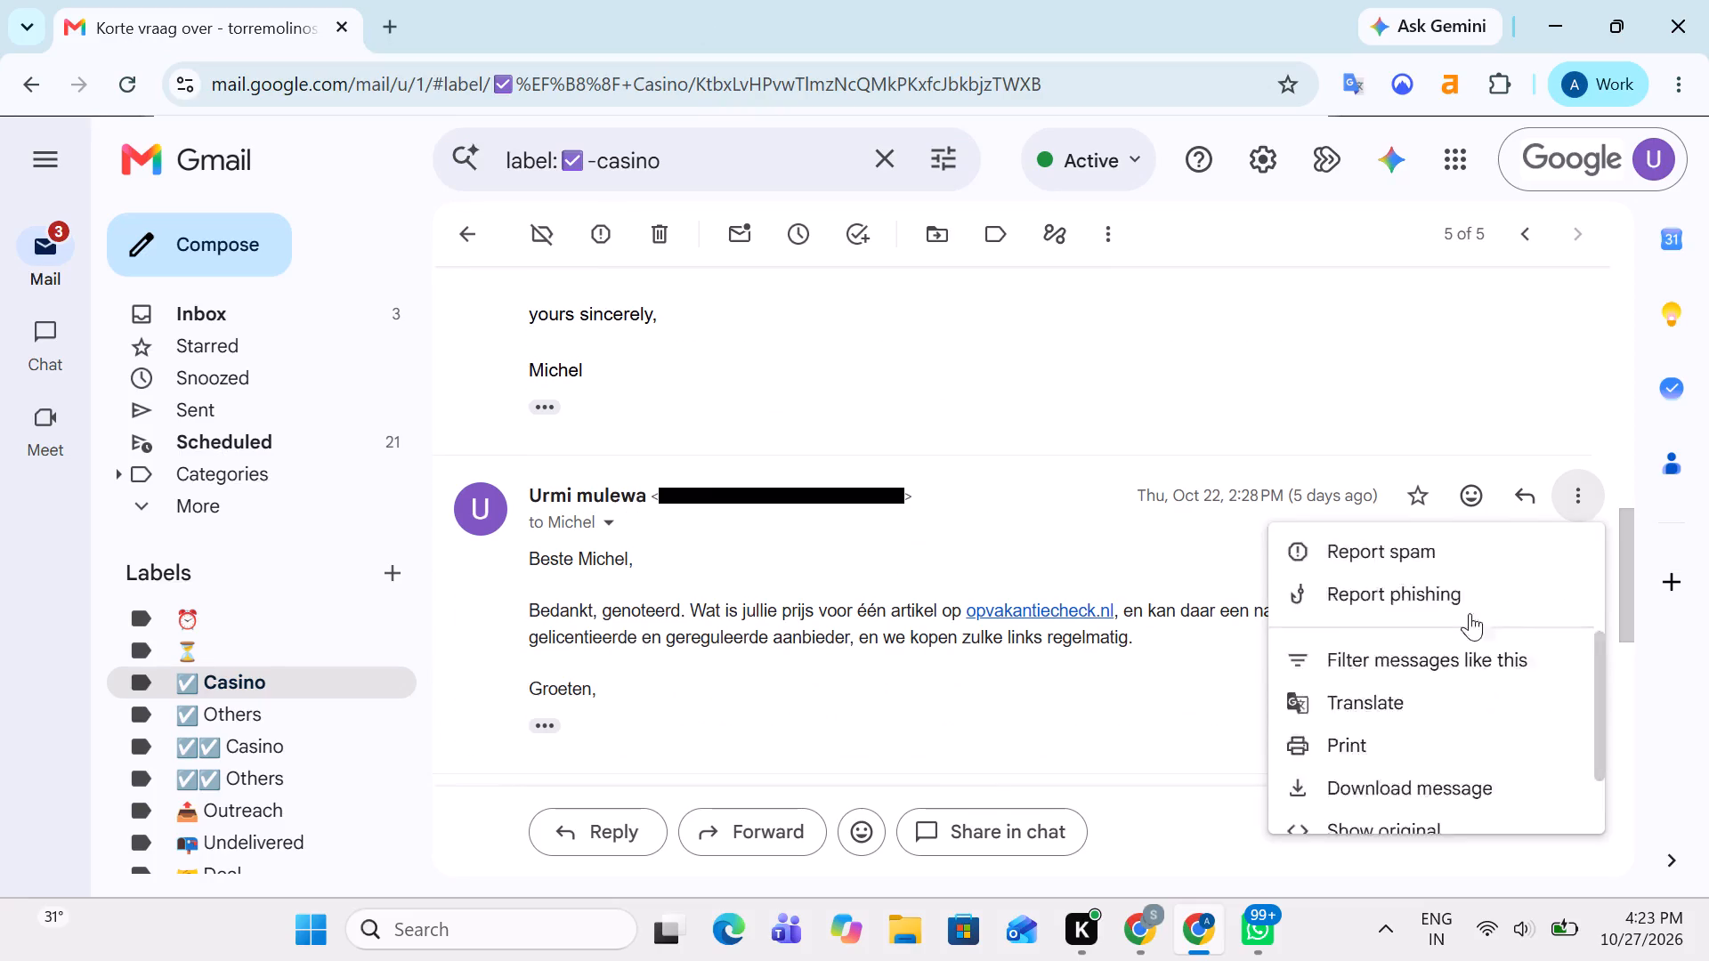
click(1401, 634)
scroll(1016, 610, down, 2)
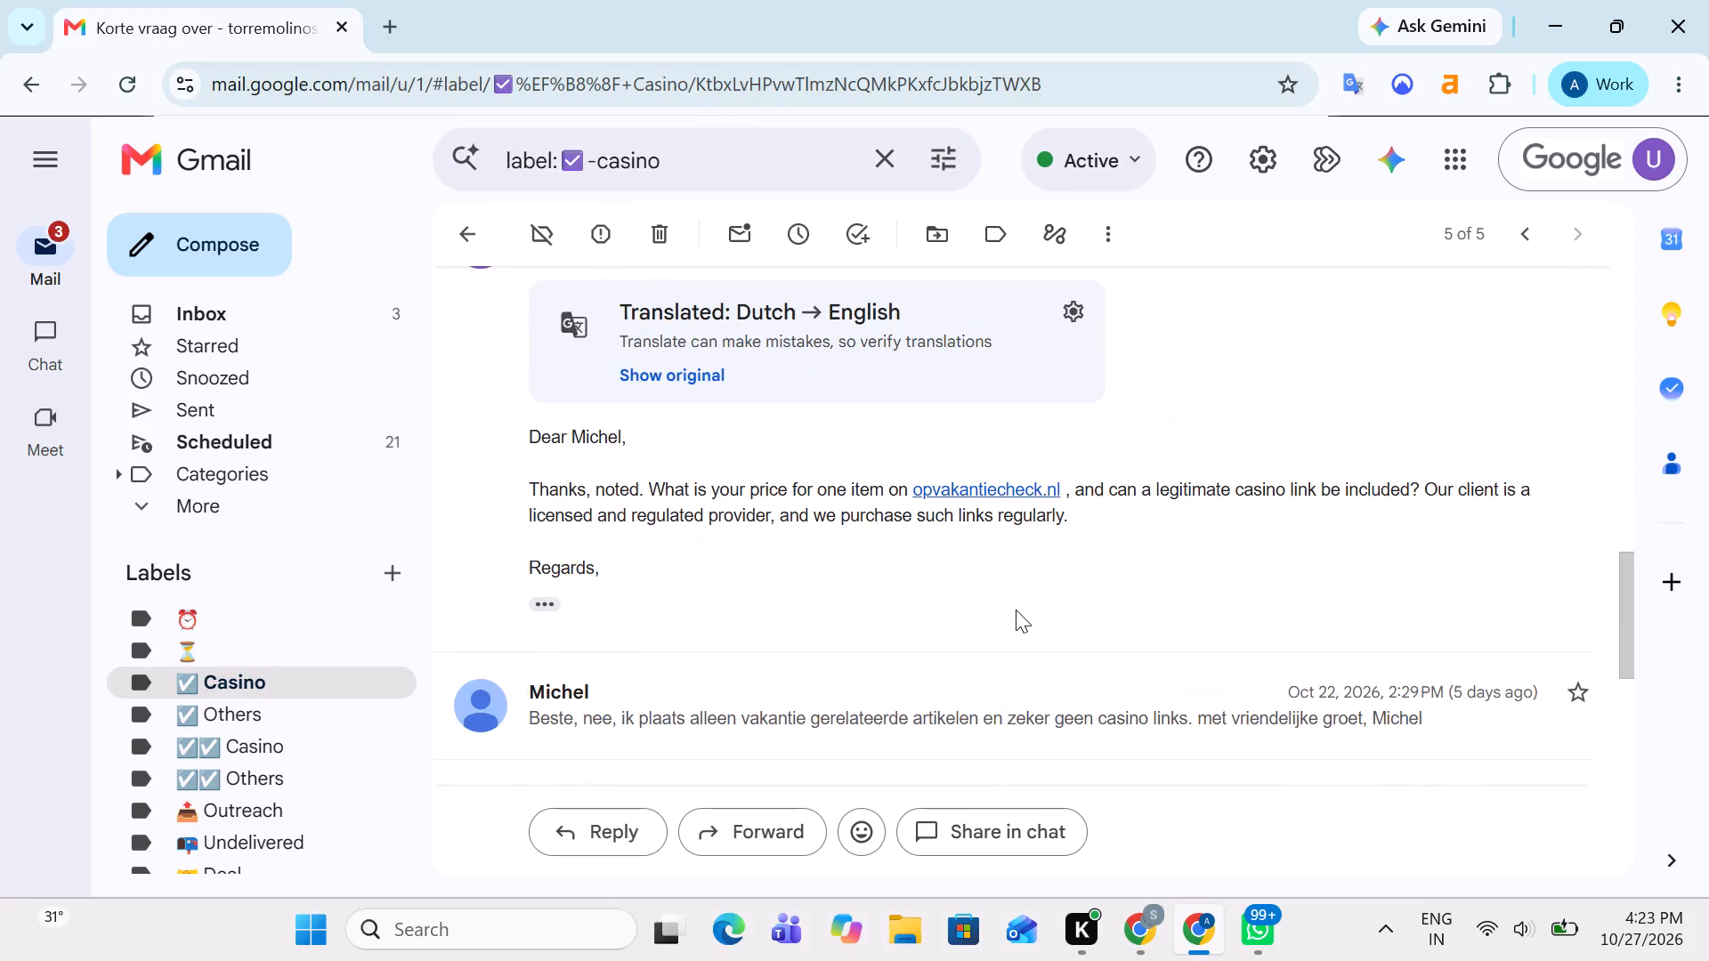
scroll(1170, 542, down, 1)
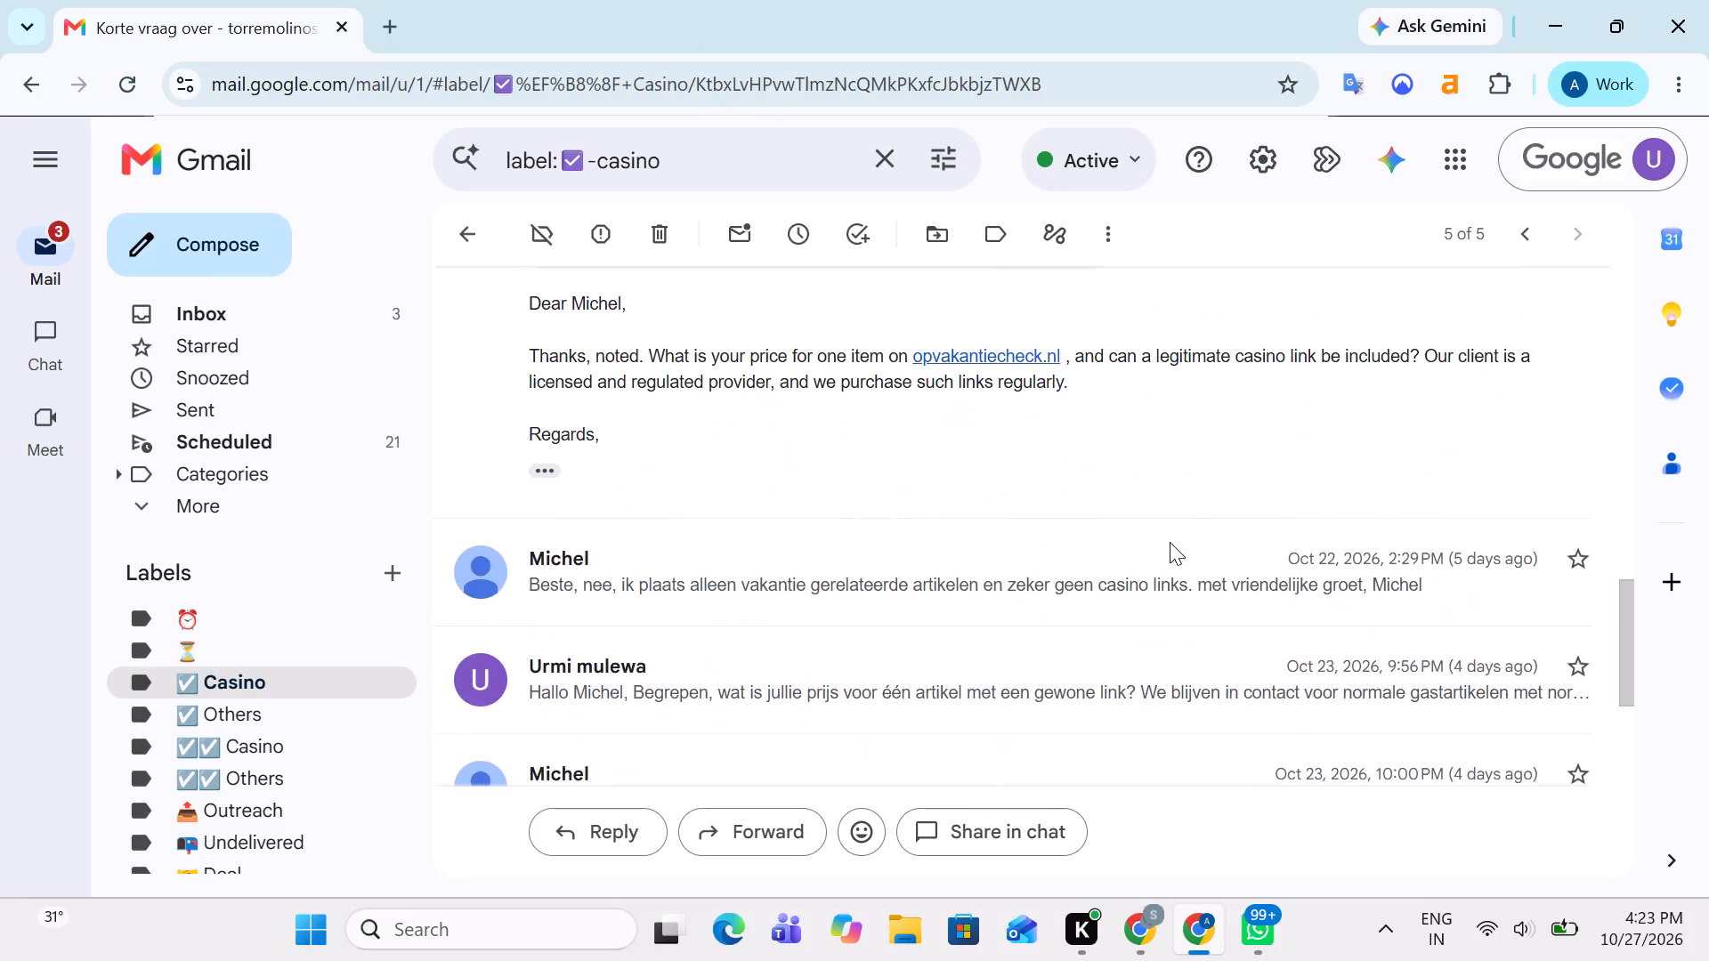
click(747, 569)
scroll(779, 542, down, 2)
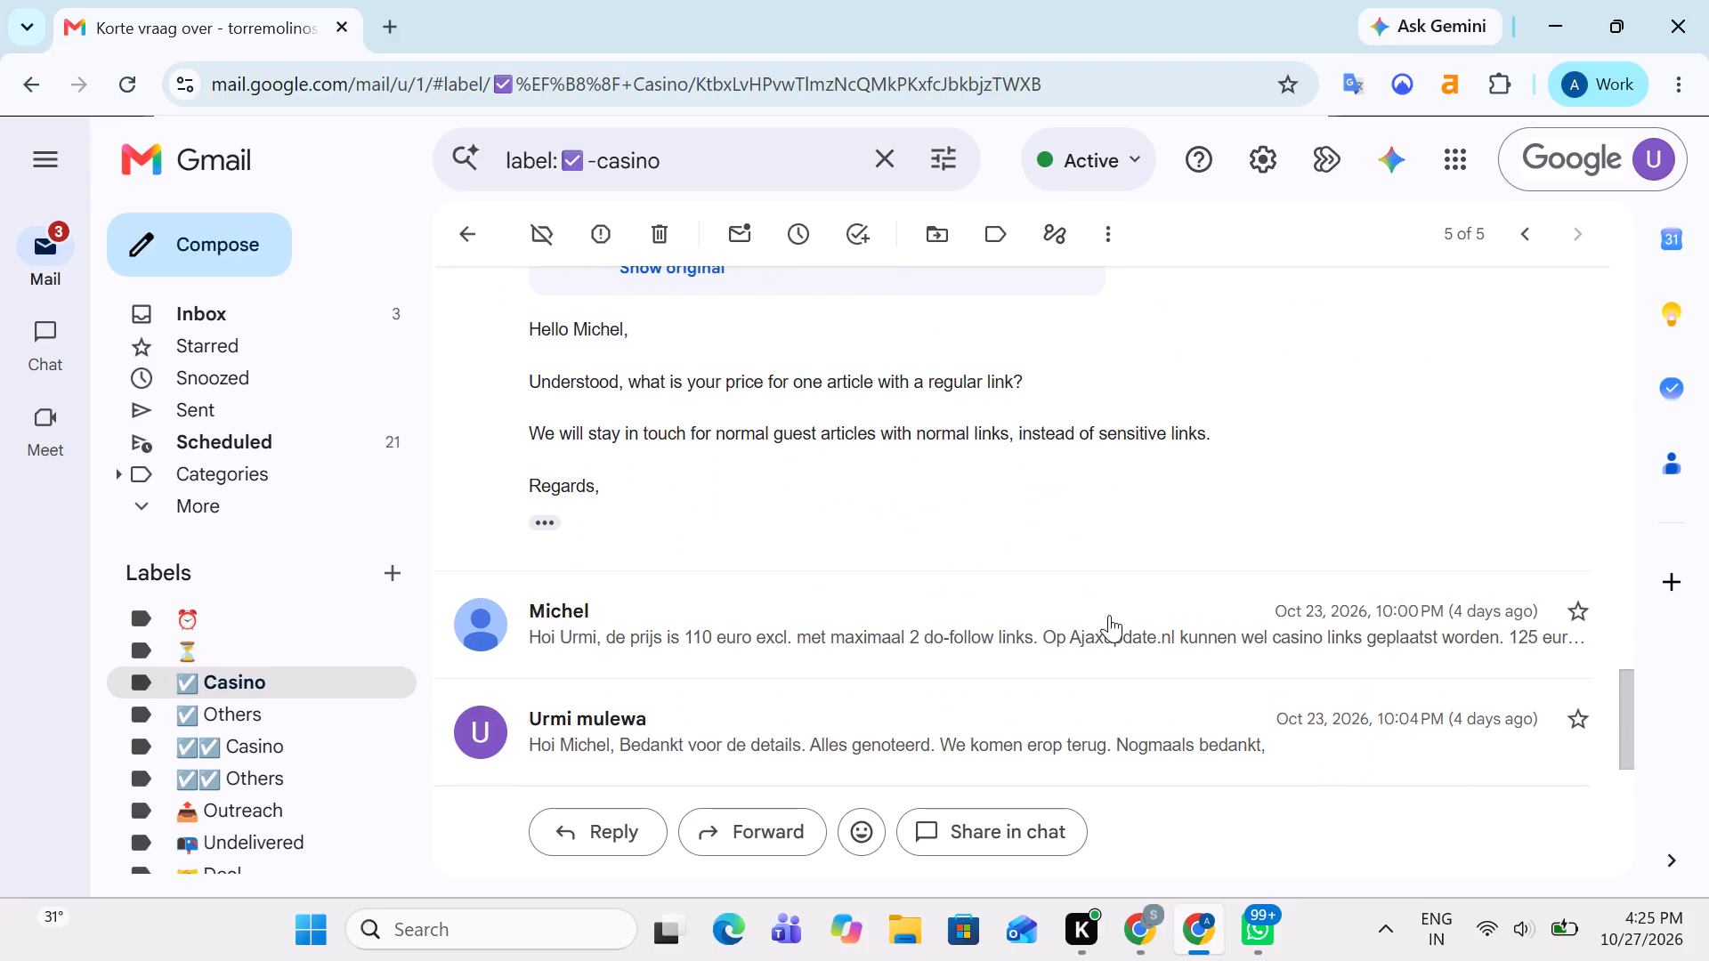
Open the publisher's Oct 23, 10:00 PM reply in the email thread, translate it to English and read the price and link terms.
scroll(812, 532, down, 1)
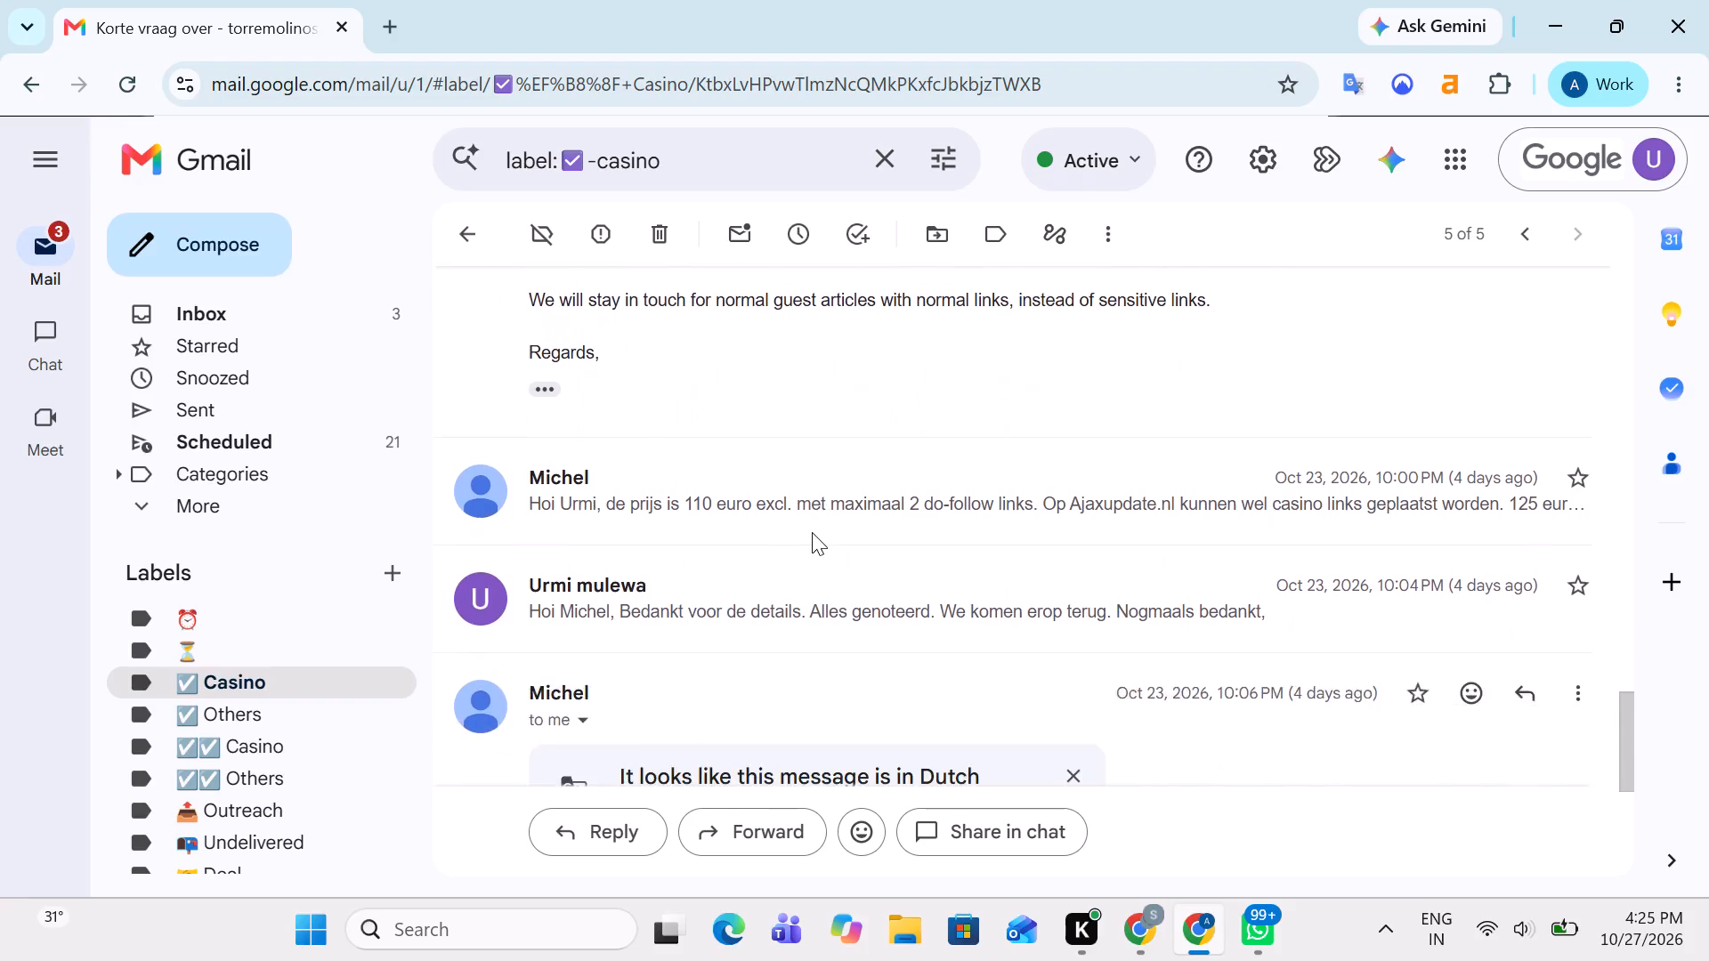
scroll(815, 536, up, 1)
click(778, 665)
scroll(743, 640, down, 1)
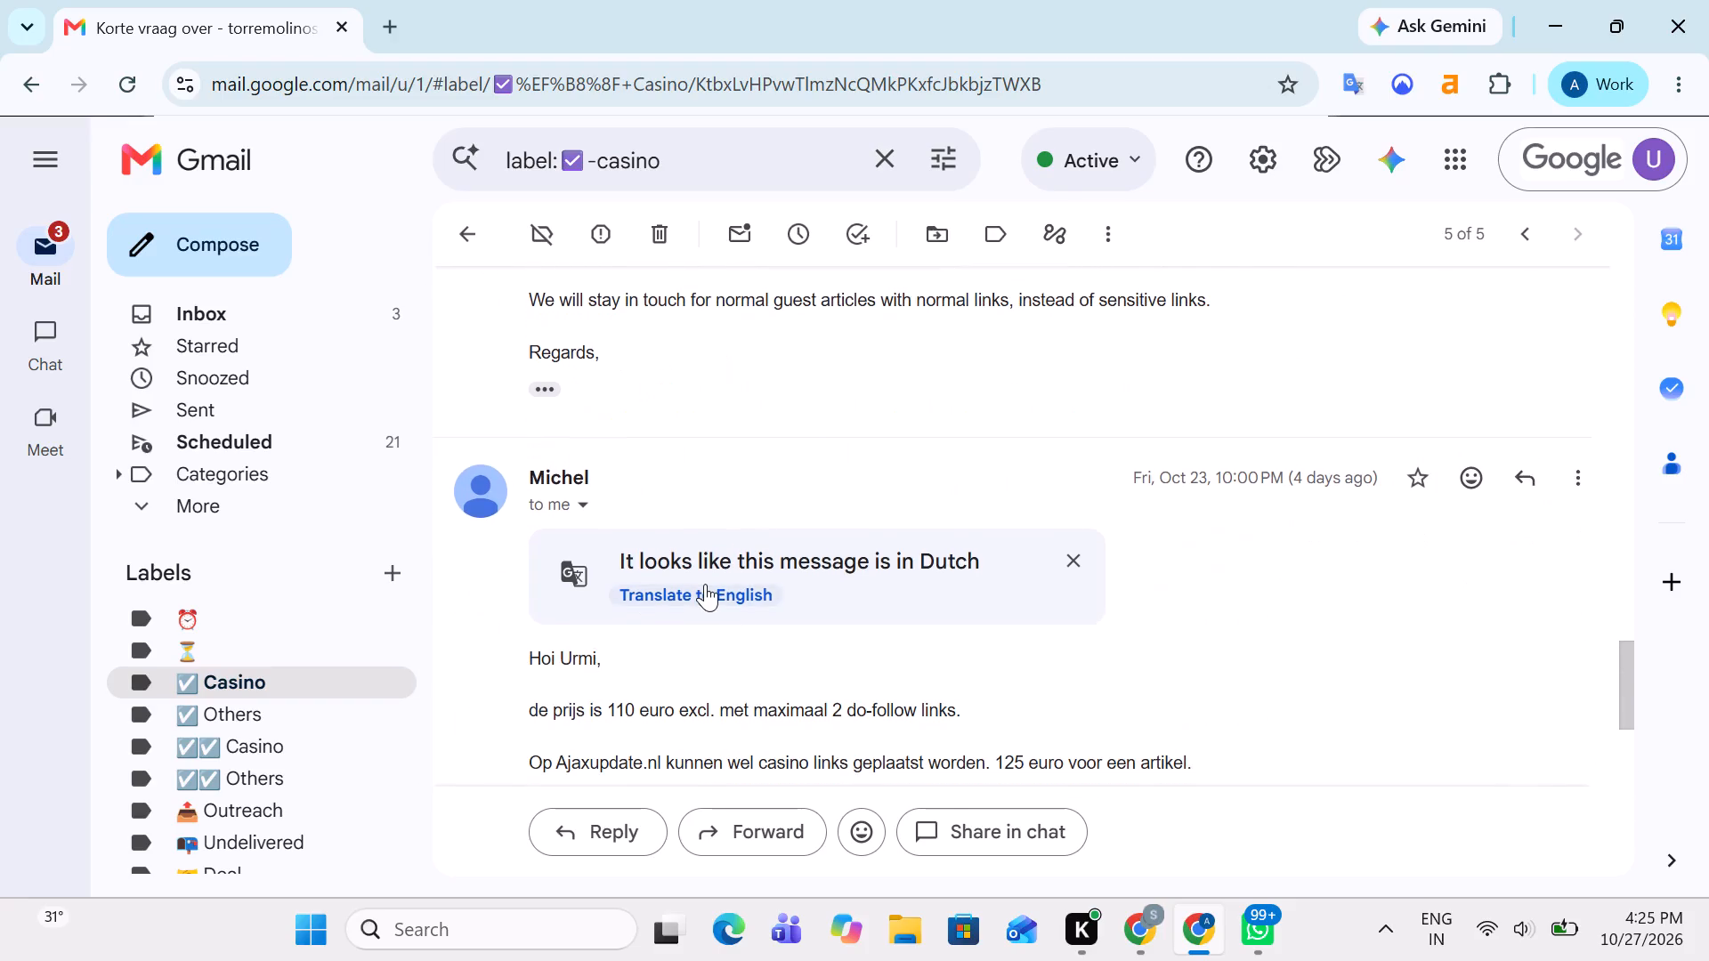
click(705, 585)
scroll(784, 571, down, 2)
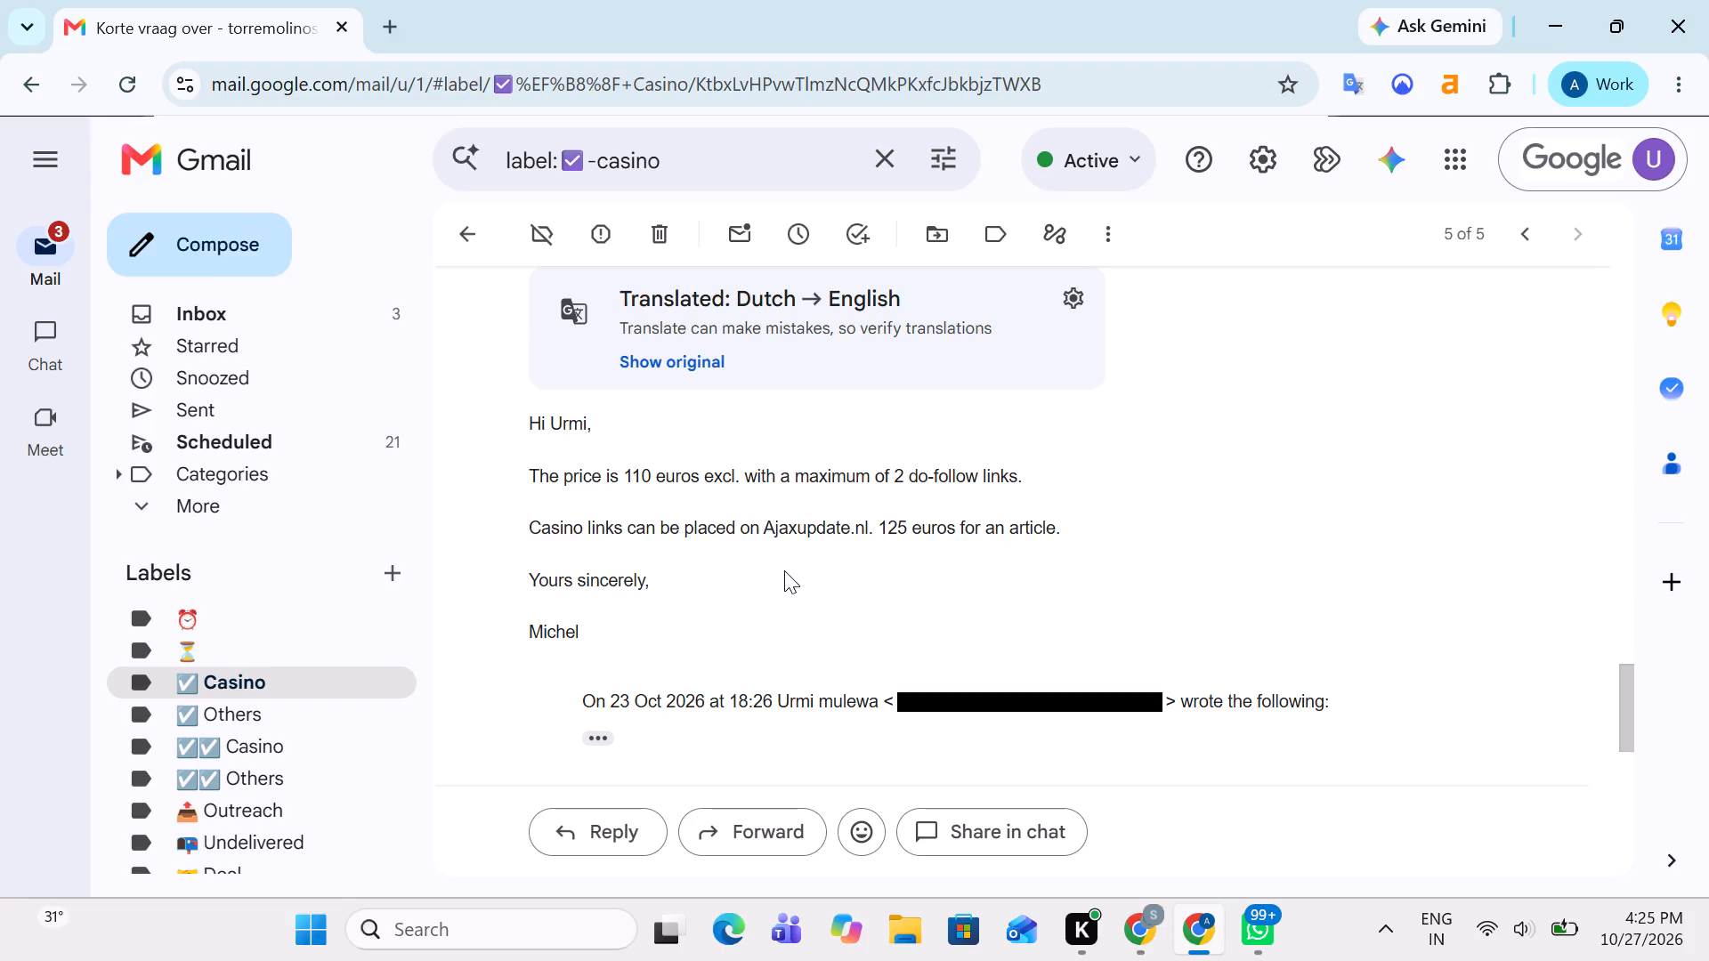
scroll(744, 554, up, 9)
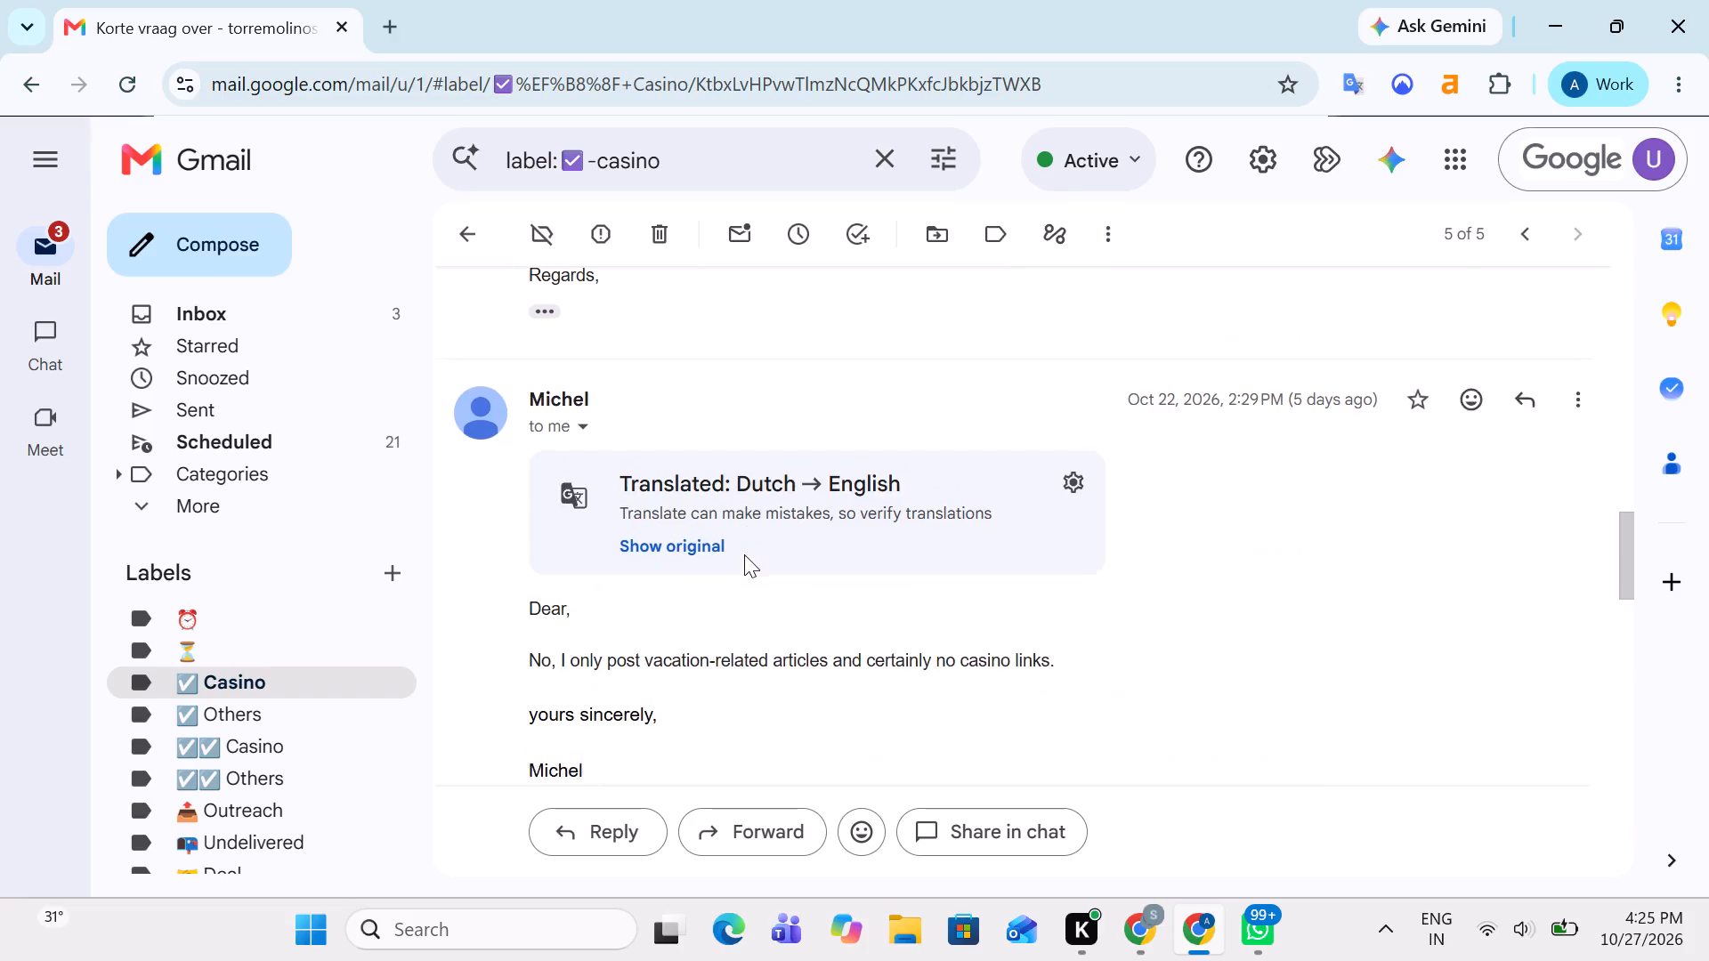
scroll(772, 555, down, 4)
In New Master Sheet row 10788, enter Netherlands as country, Dutch as language and 110 as price.
key(alt+Tab)
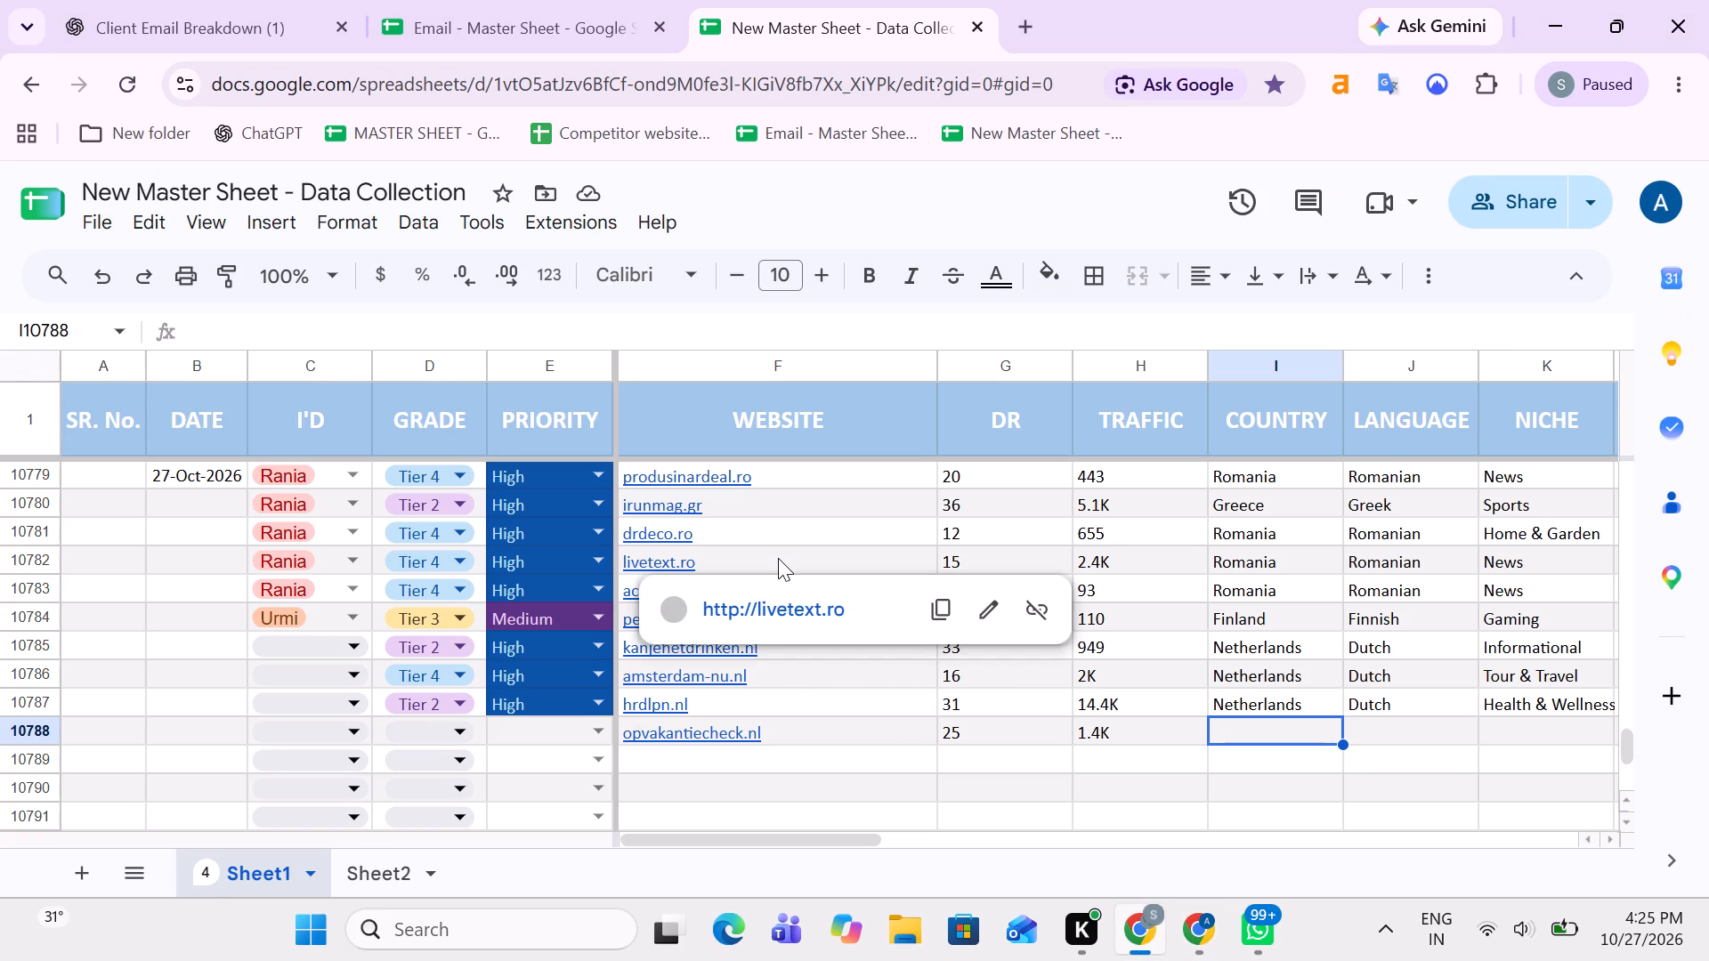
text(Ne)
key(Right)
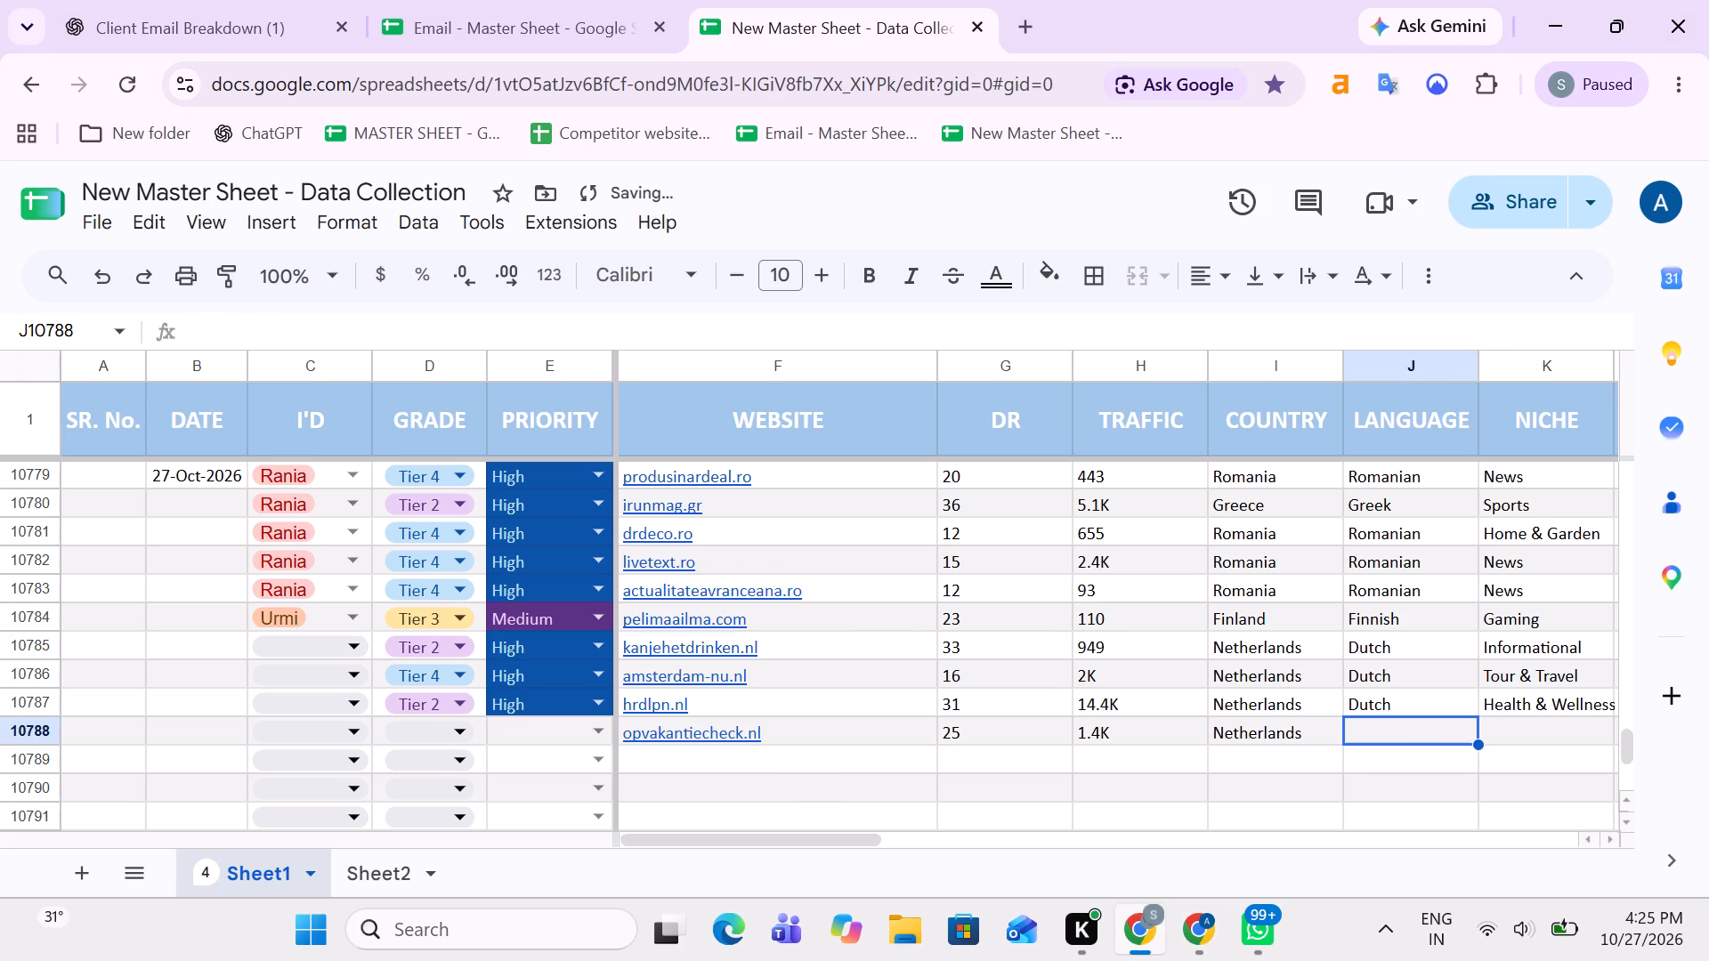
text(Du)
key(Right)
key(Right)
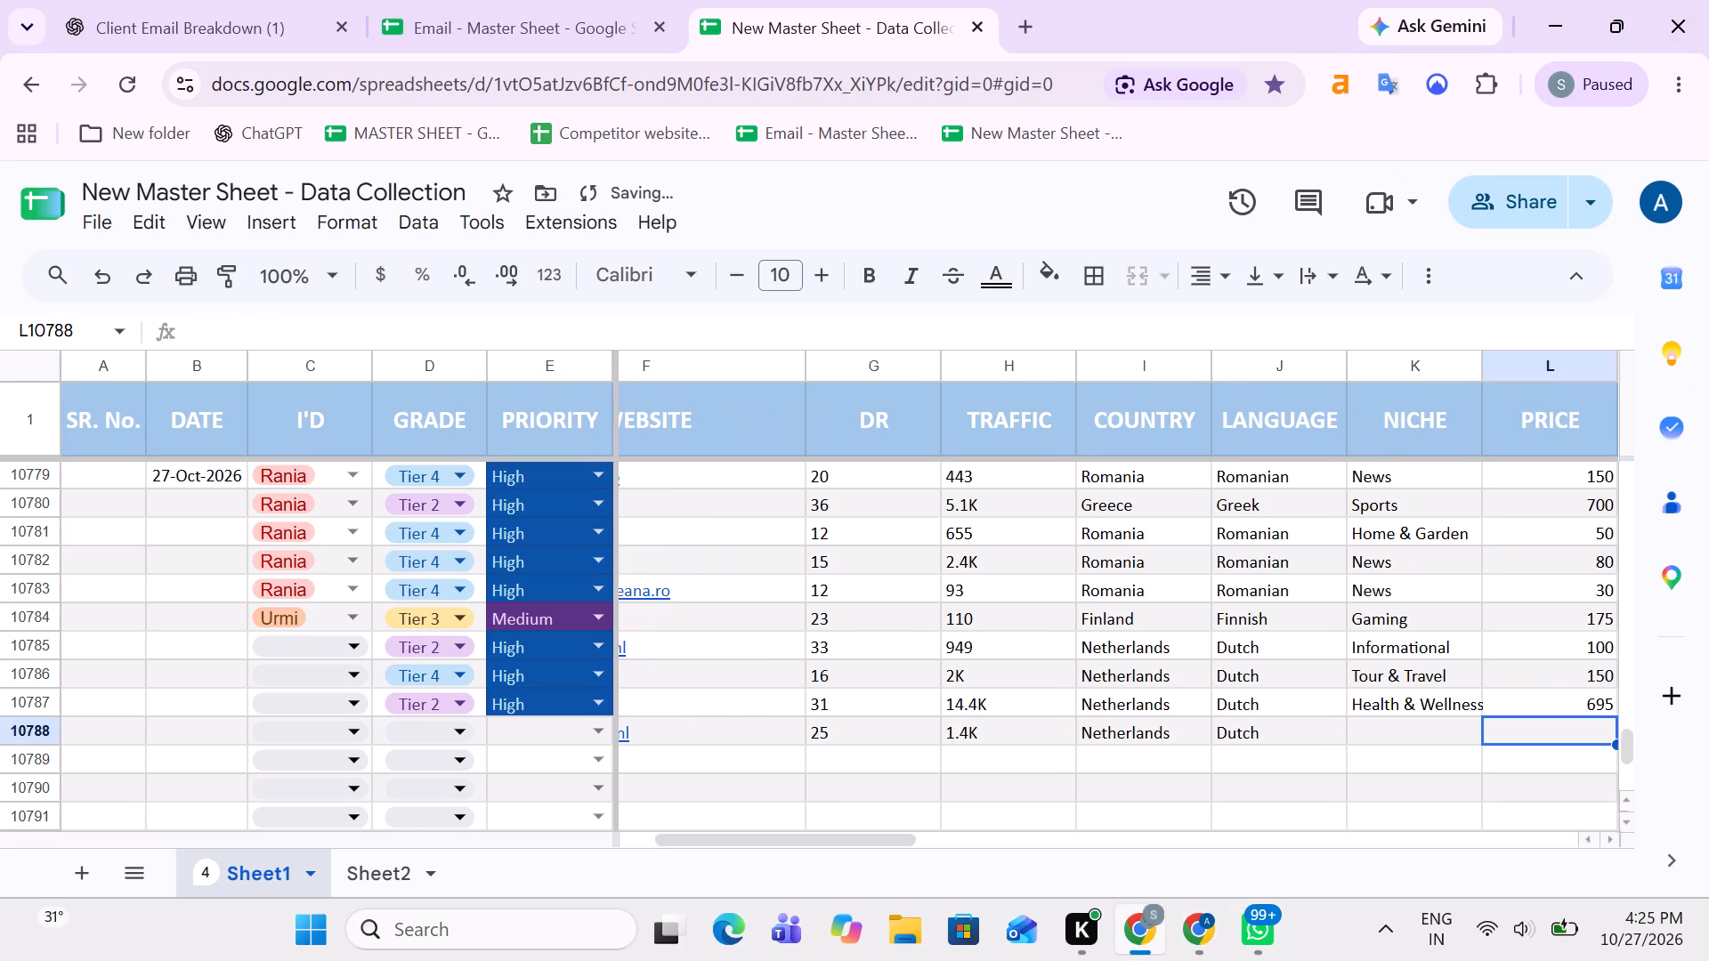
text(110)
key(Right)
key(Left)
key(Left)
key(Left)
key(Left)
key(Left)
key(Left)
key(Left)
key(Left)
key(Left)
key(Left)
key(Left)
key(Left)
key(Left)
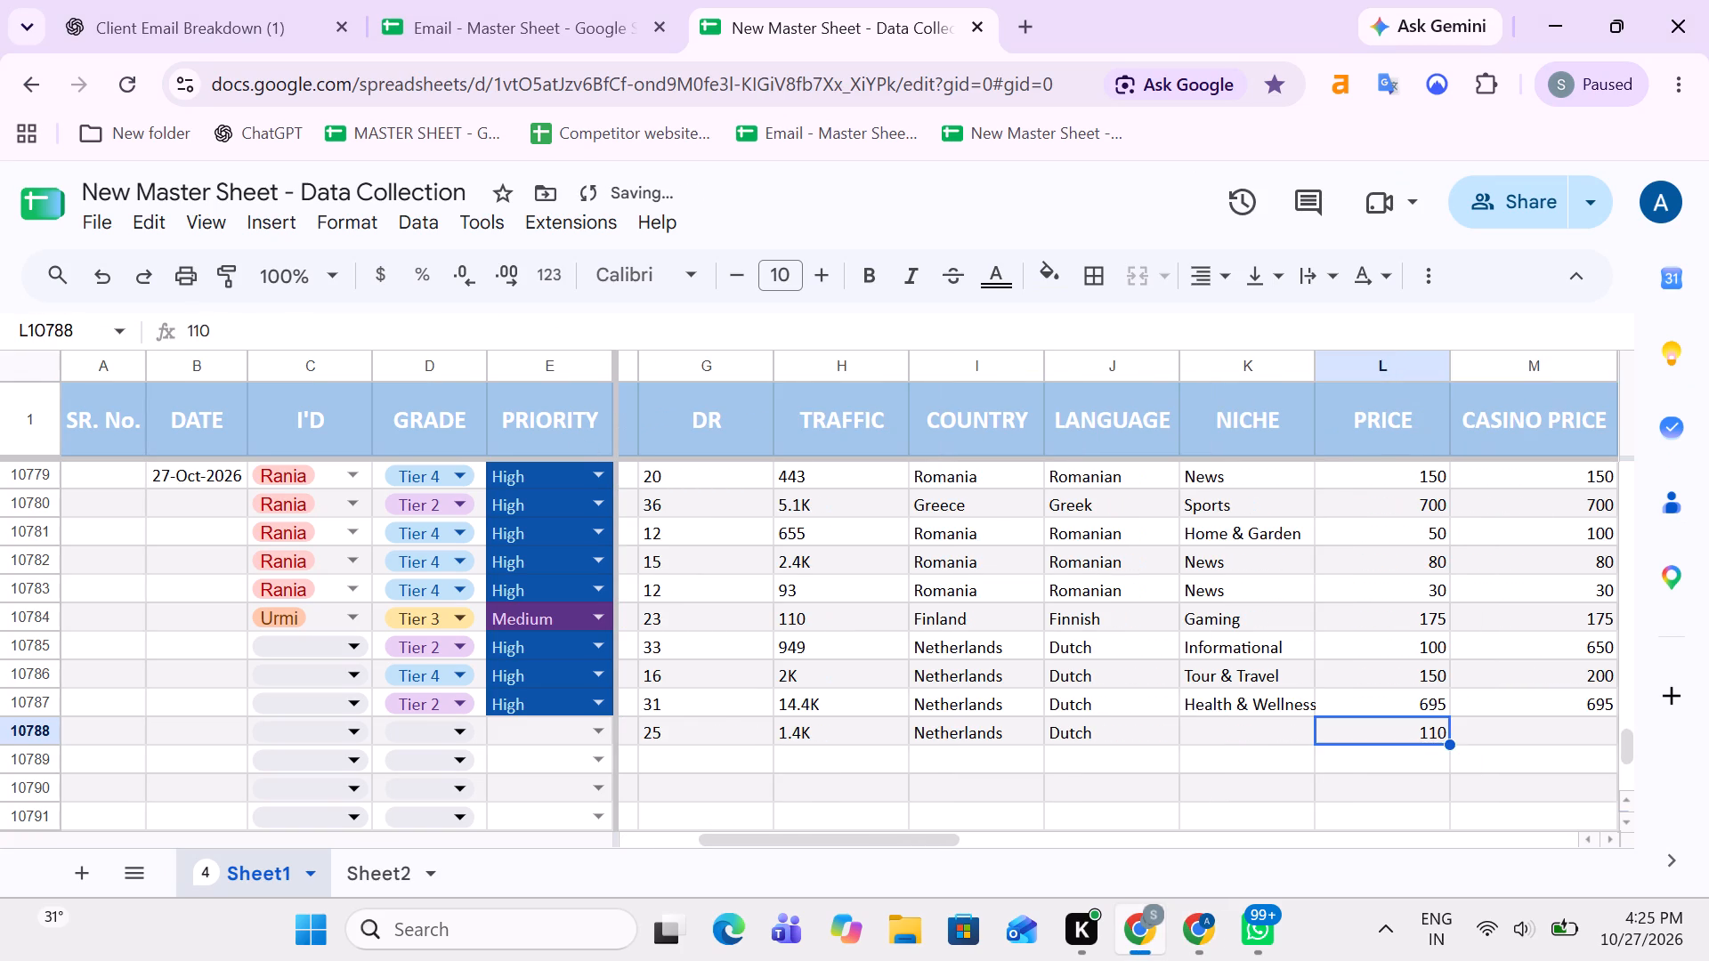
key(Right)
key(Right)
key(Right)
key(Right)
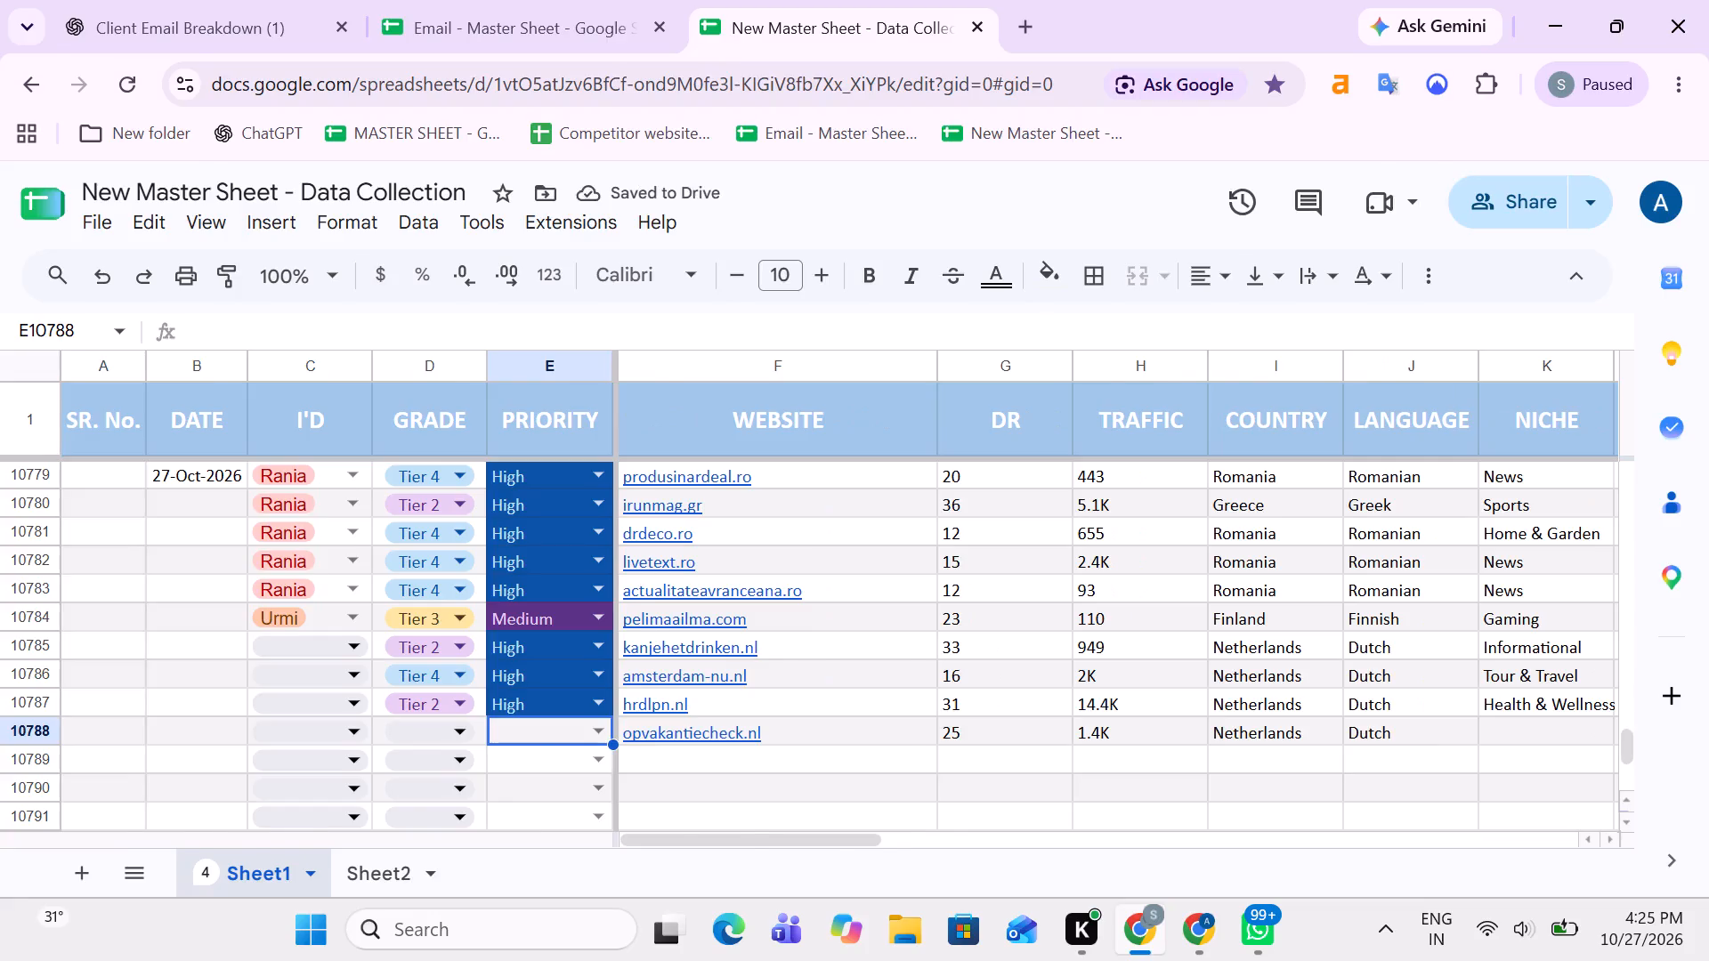
Copy Ajaxupdate.nl from the publisher's Oct 23, 10:00 PM reply in the email thread and open the site in a new tab.
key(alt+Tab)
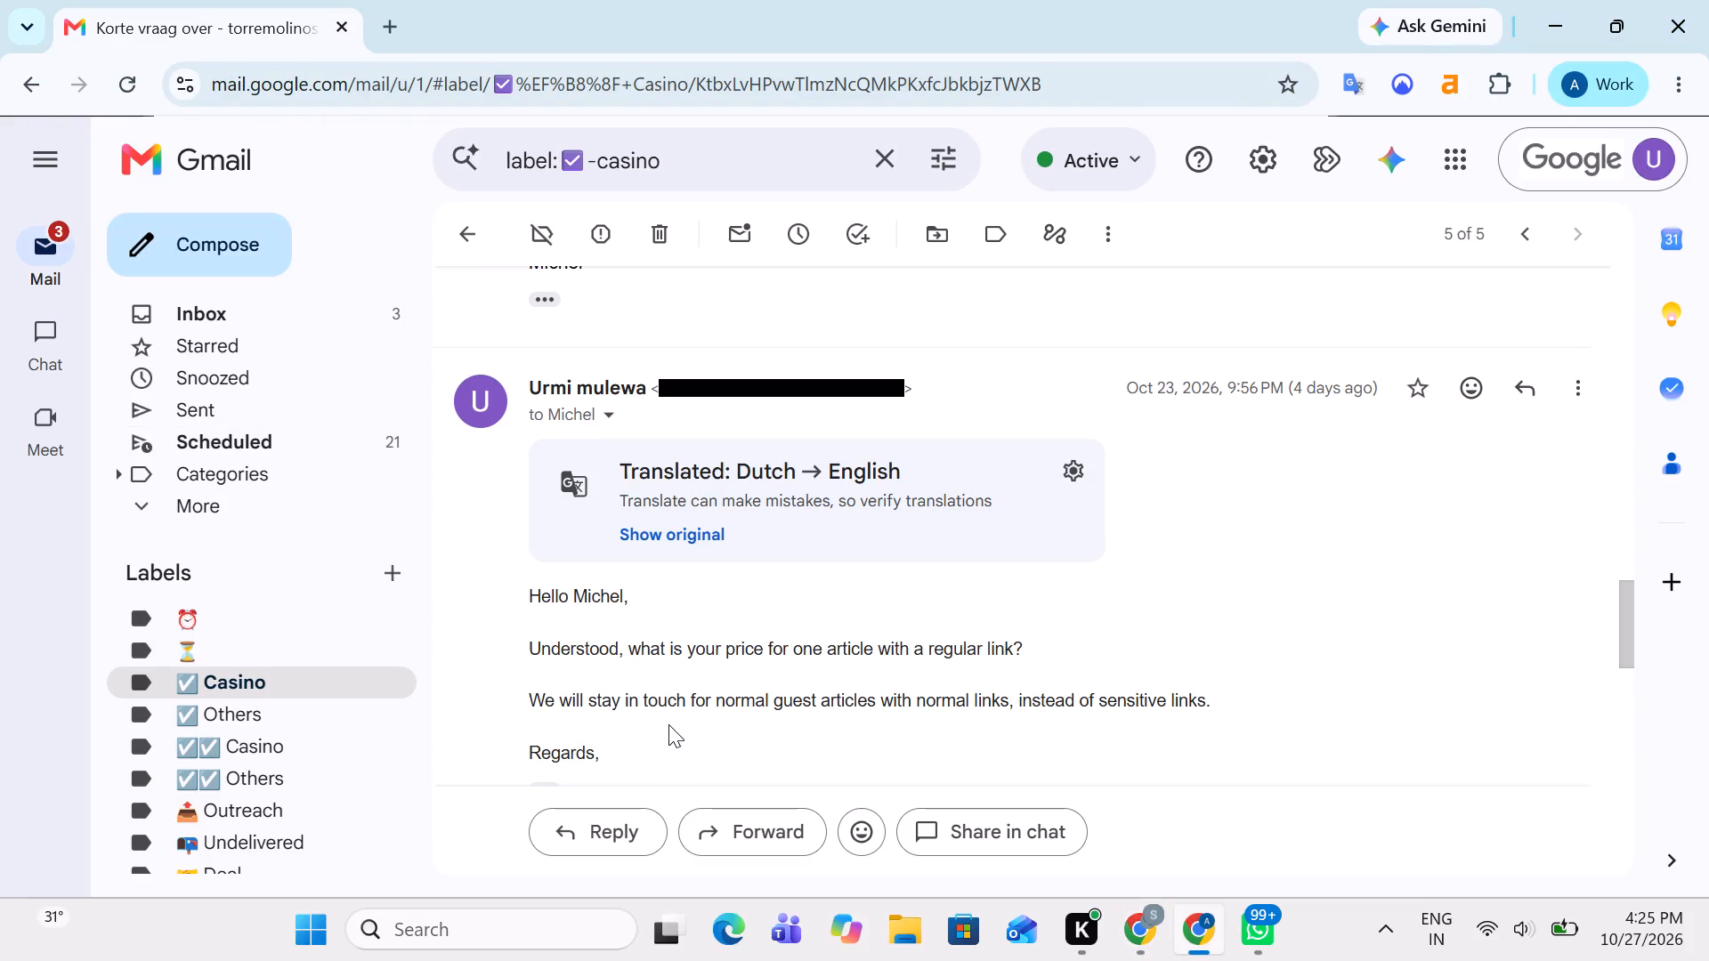
scroll(827, 673, down, 4)
click(762, 658)
drag(762, 658, 827, 659)
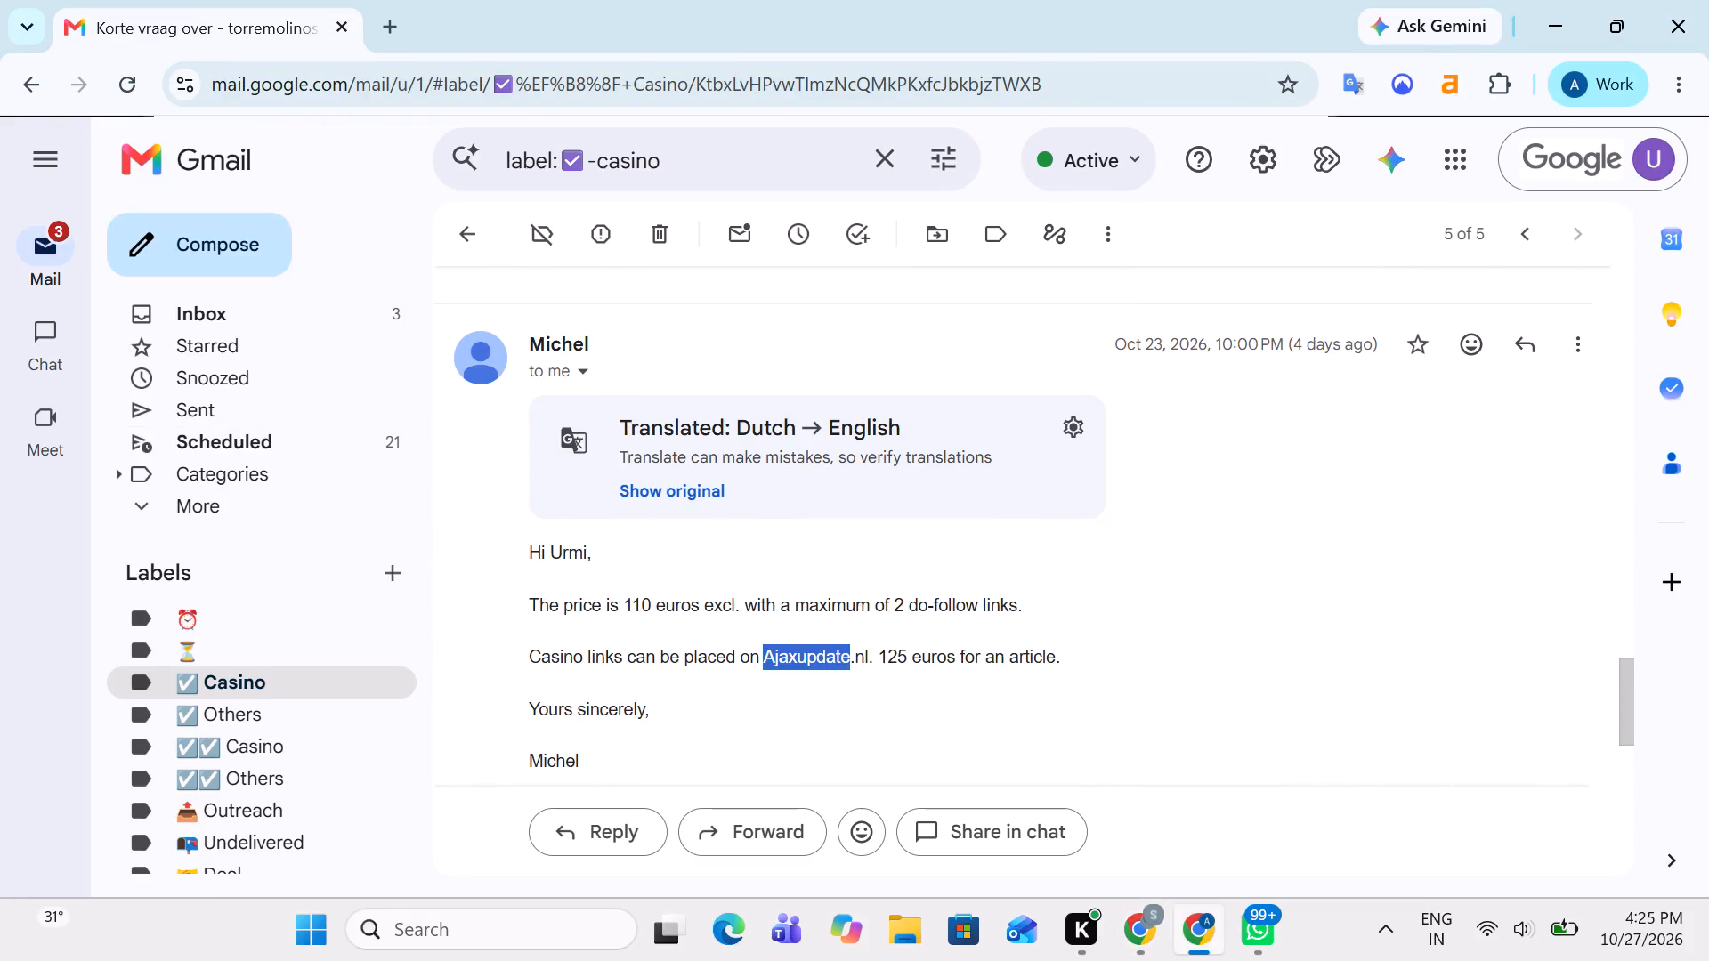
drag(827, 659, 858, 659)
key(ctrl+c)
key(ctrl+c)
click(388, 30)
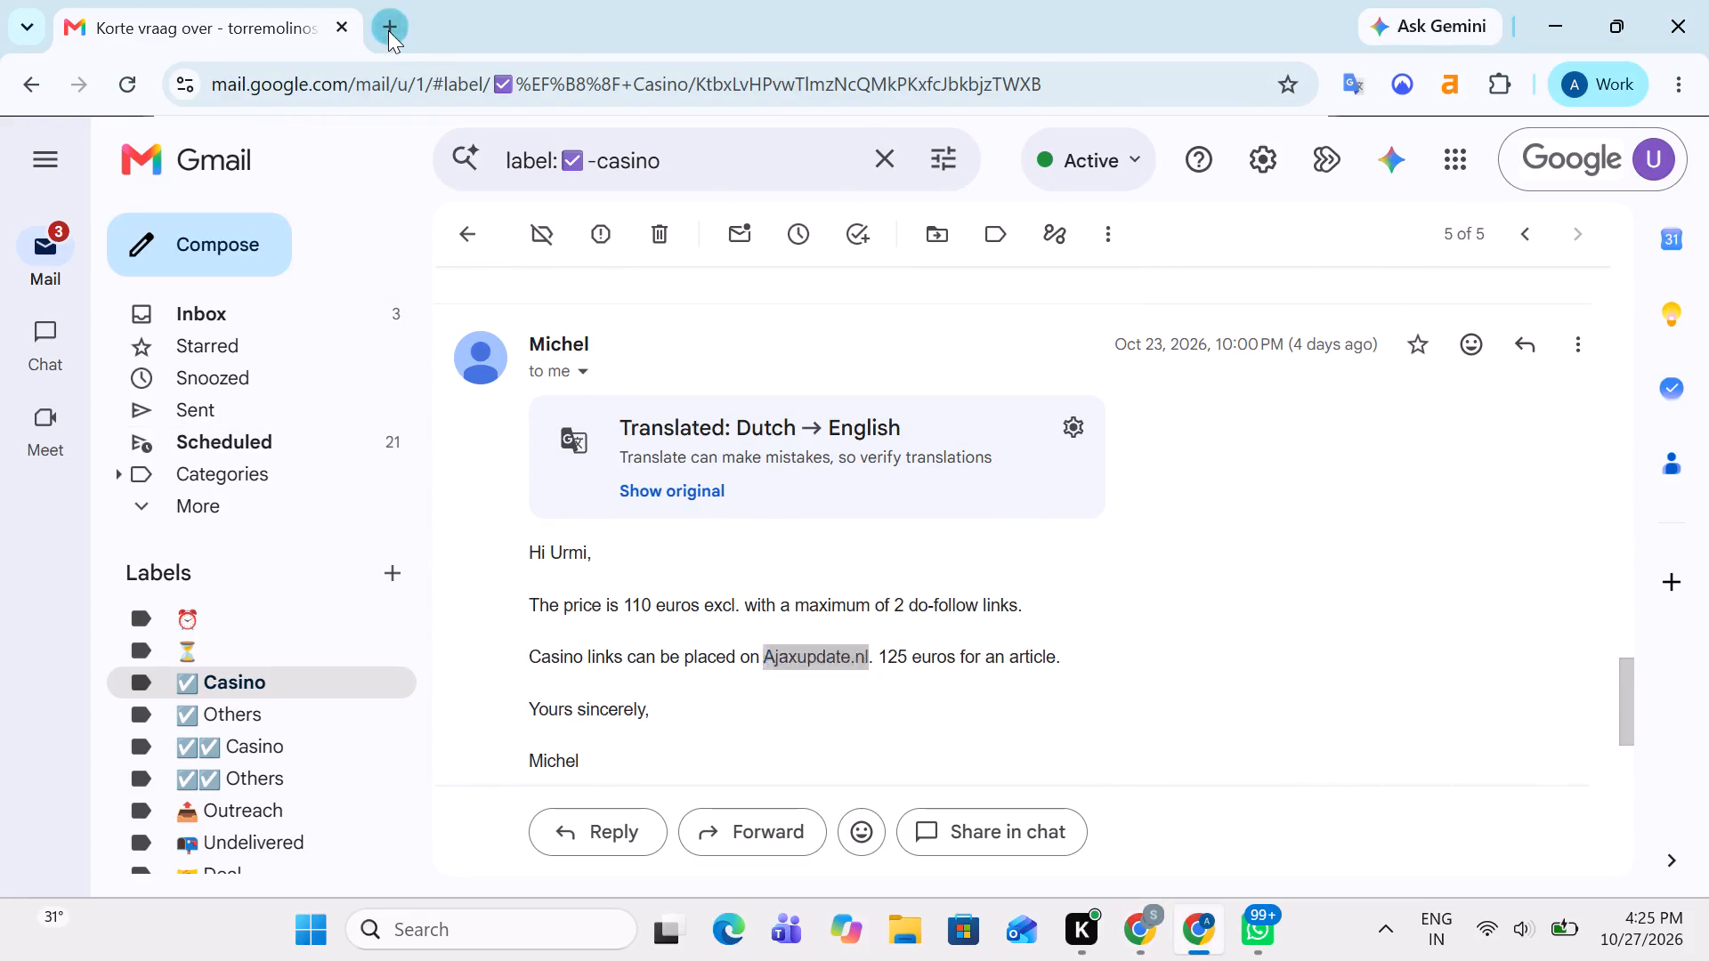
key(ctrl+v)
key(Return)
Read the rest of the email thread after the price reply, translating the Oct 23, 10:06 PM message to English.
click(219, 0)
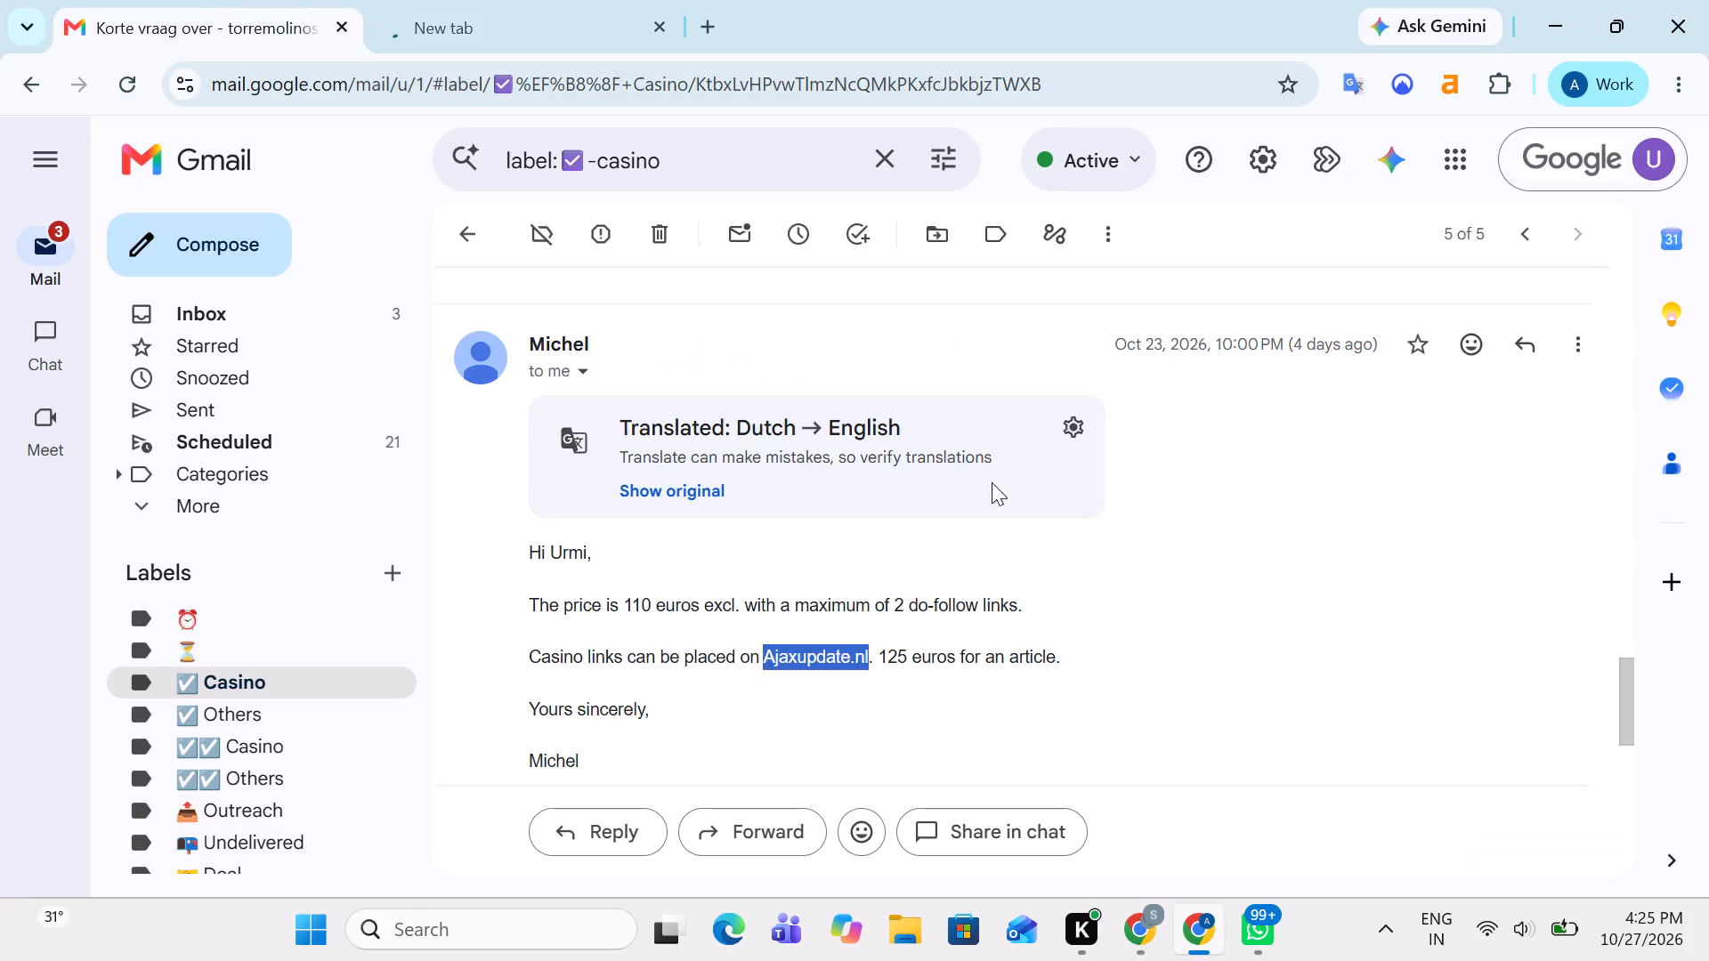
scroll(1010, 509, down, 4)
click(799, 459)
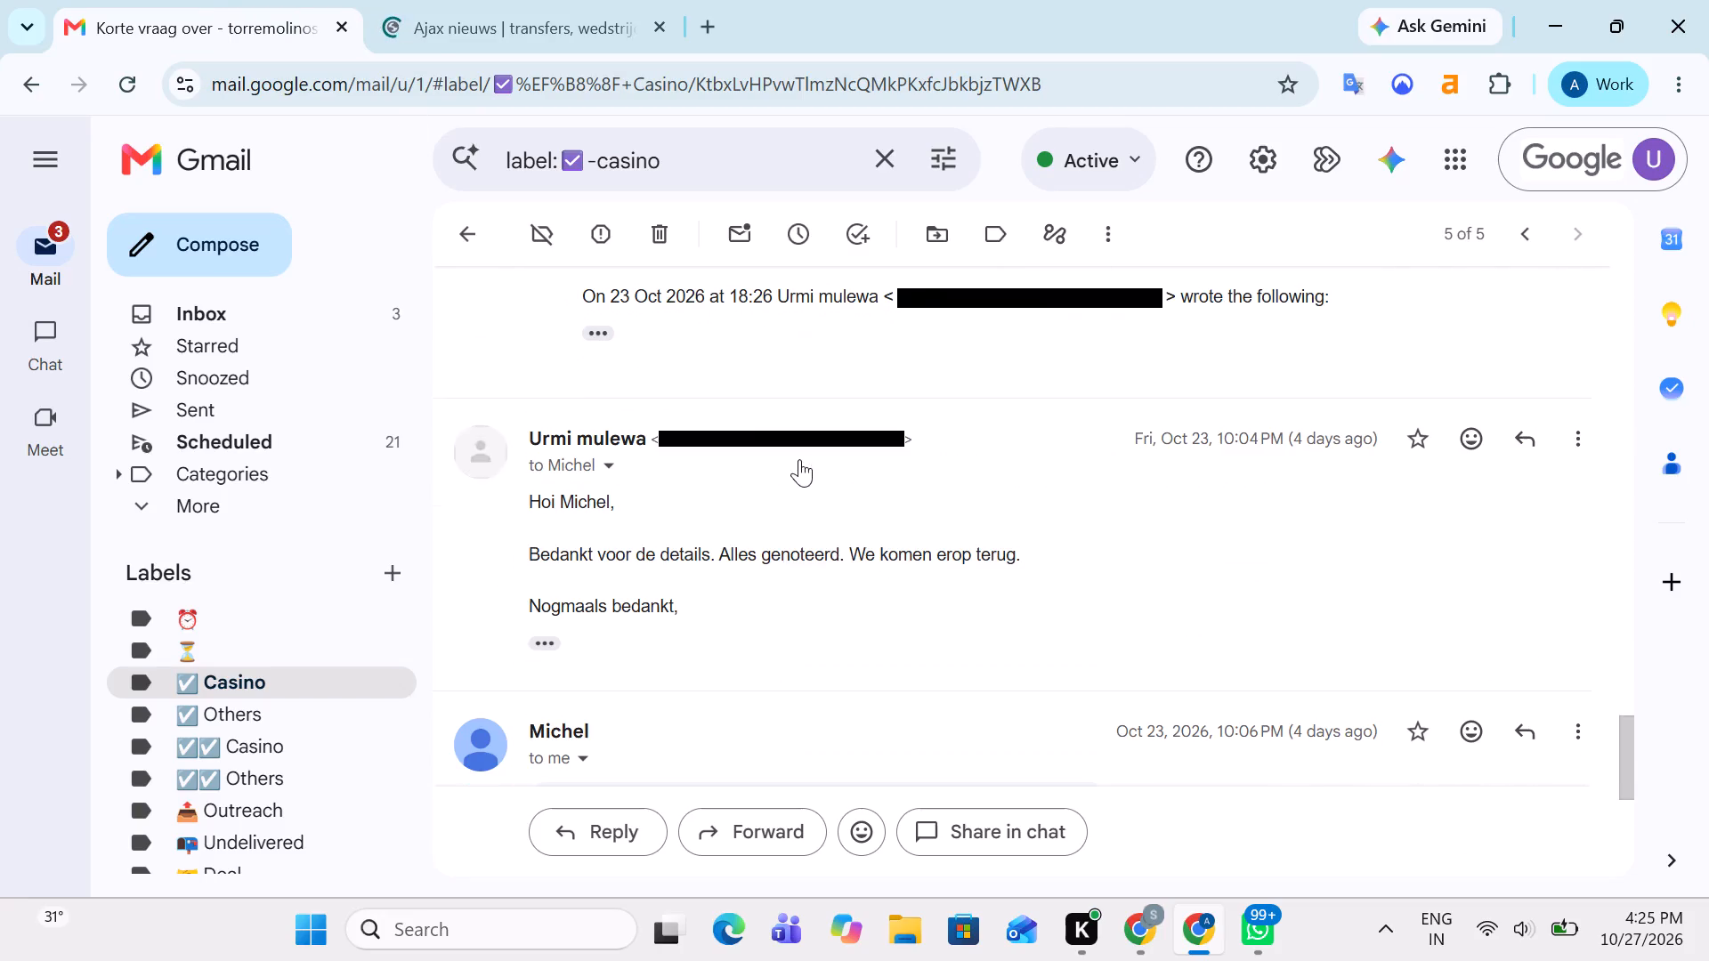
scroll(859, 604, down, 3)
click(687, 464)
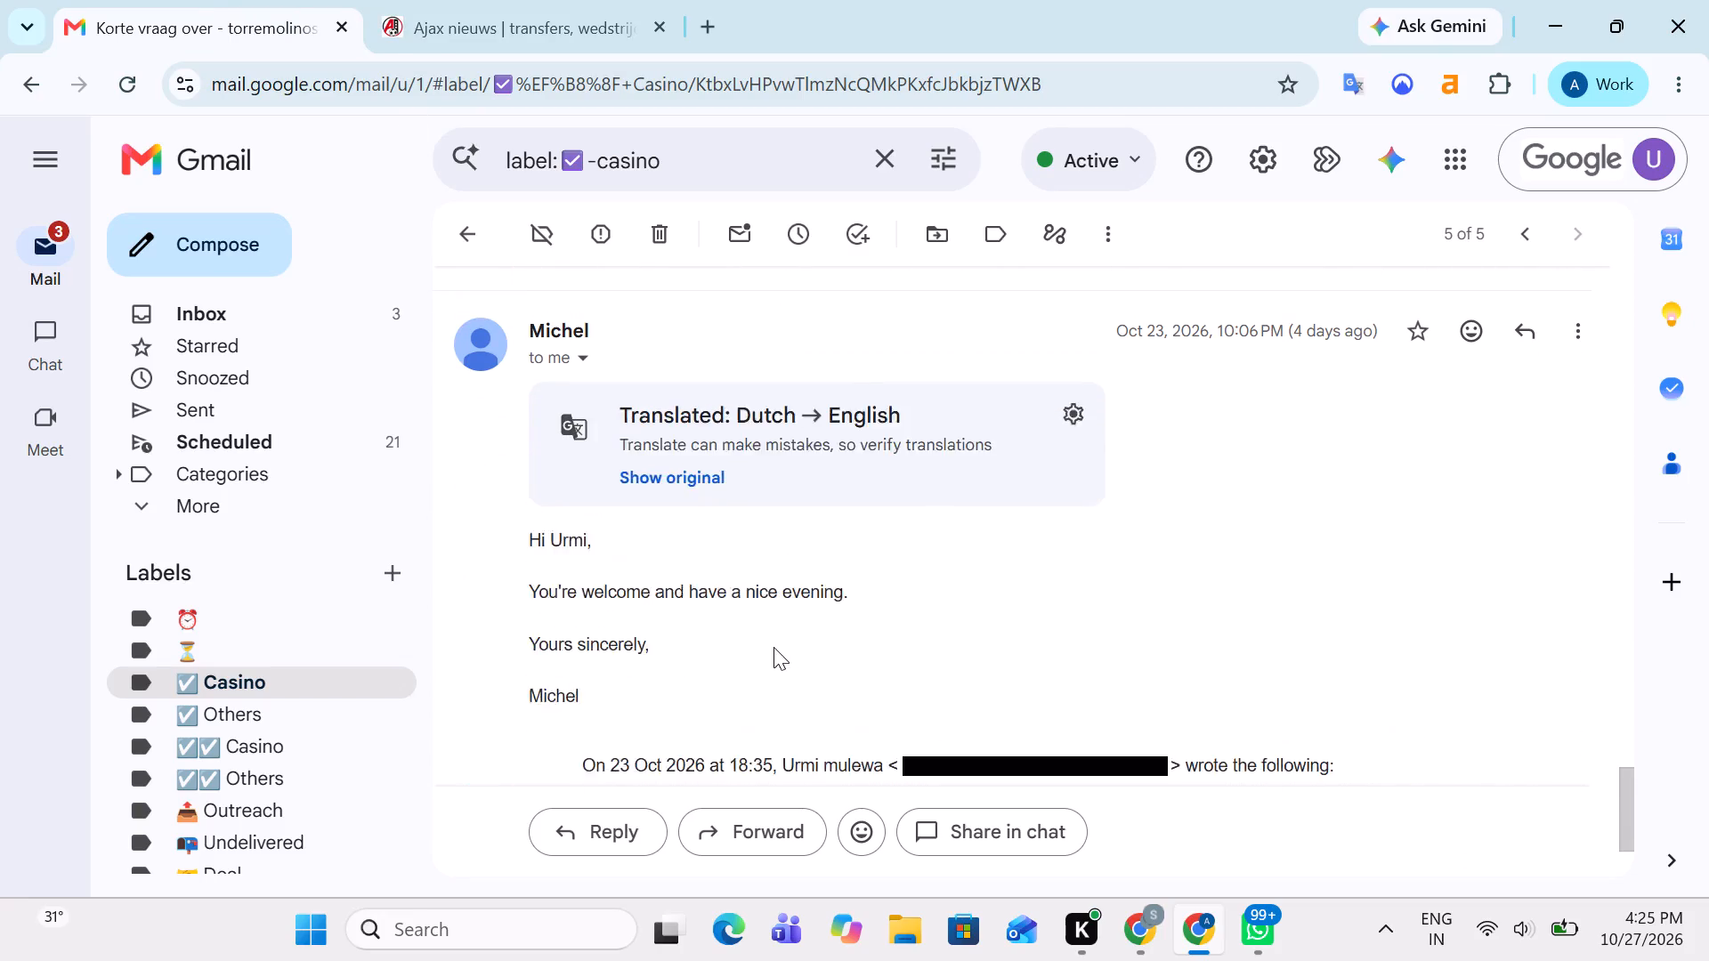
scroll(774, 647, up, 3)
Copy the domain ajaxupdate.nl from its website address and paste it into the Website column of New Master Sheet row 10789.
click(527, 0)
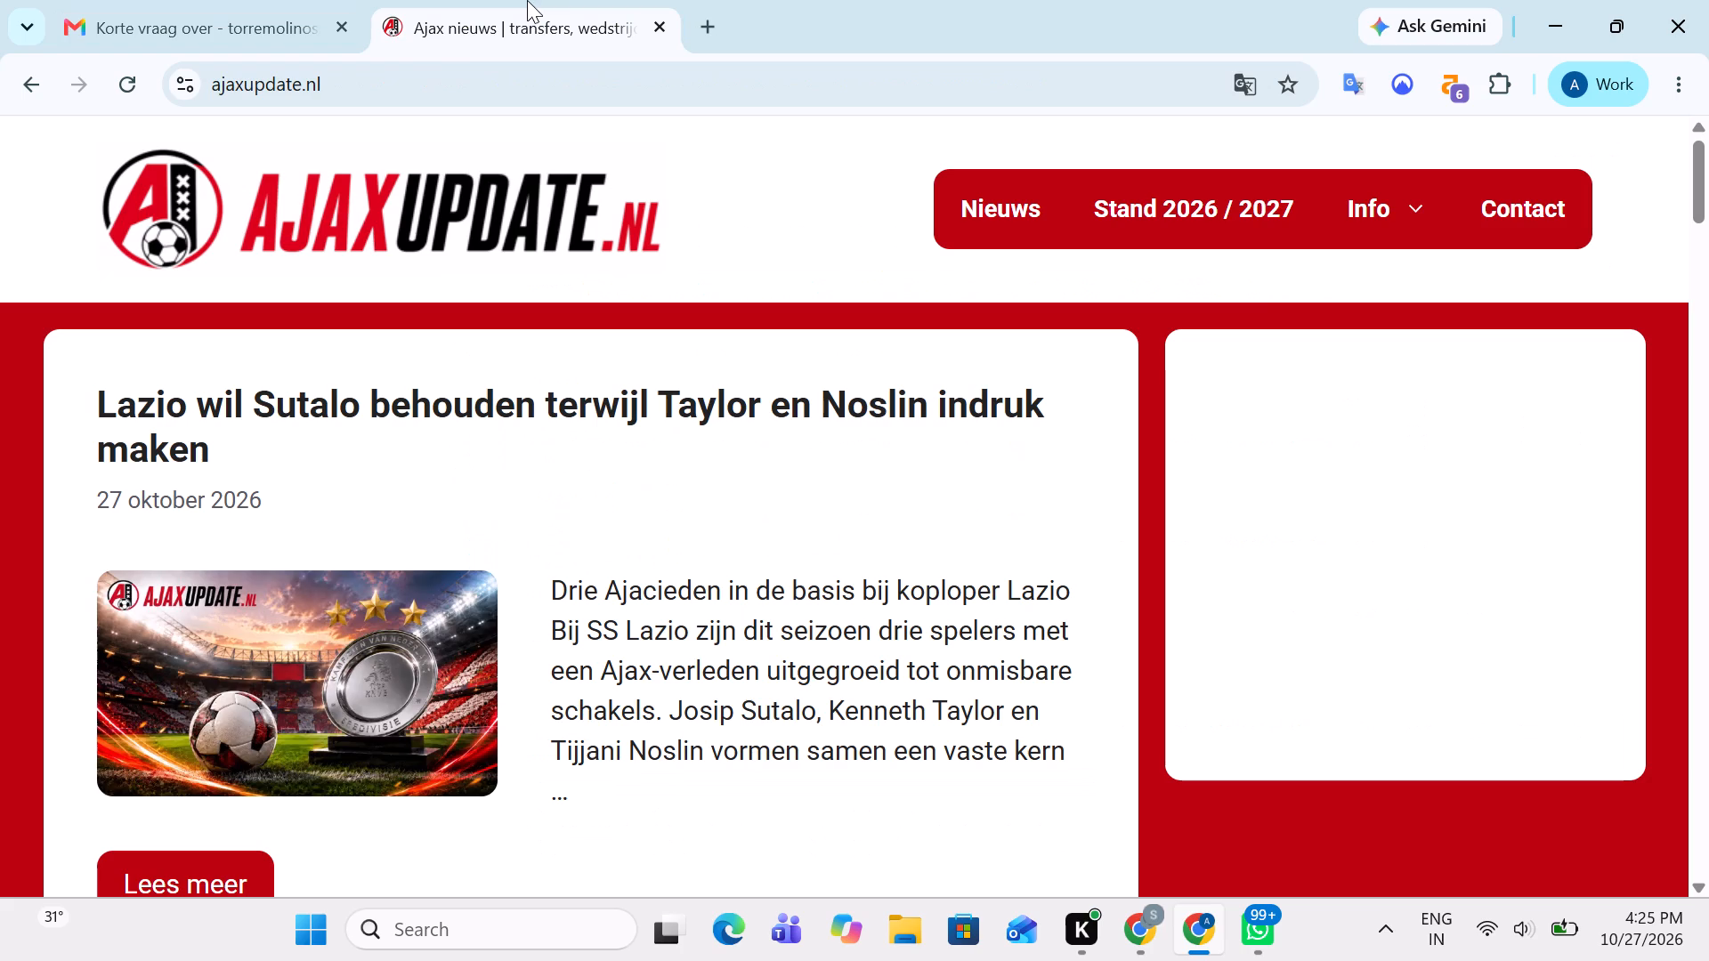
click(453, 69)
drag(453, 69, 384, 82)
key(ctrl+c)
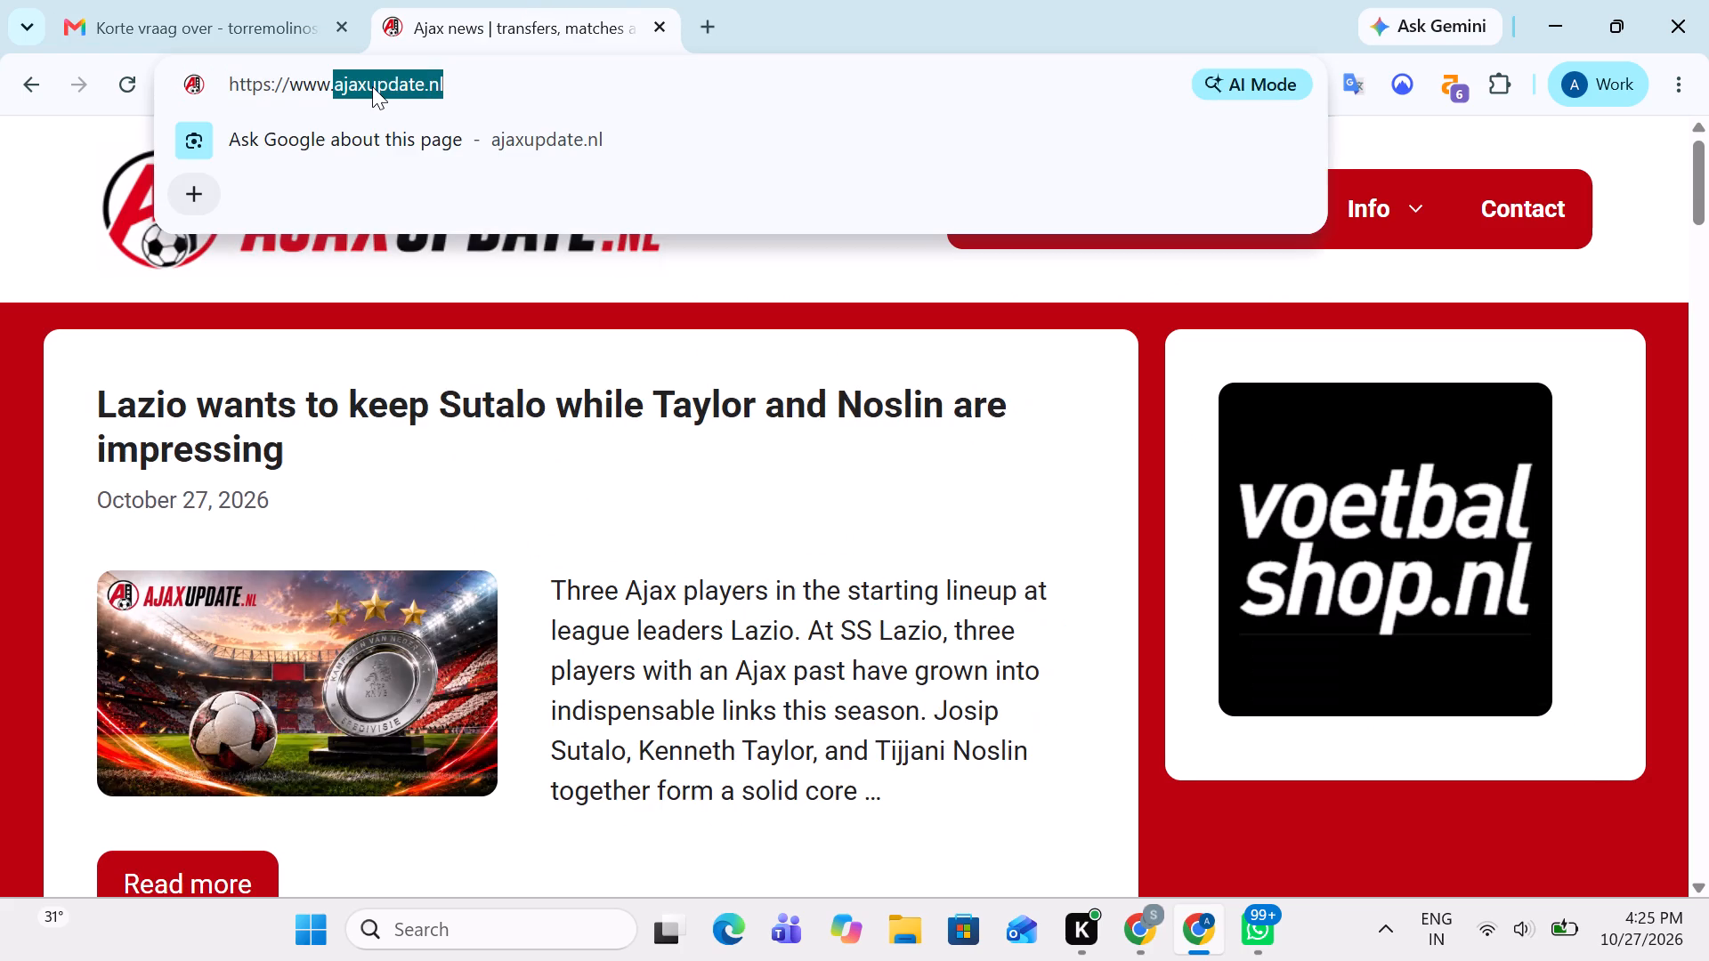
key(ctrl+c)
key(alt+Tab)
key(Down)
key(Right)
key(Return)
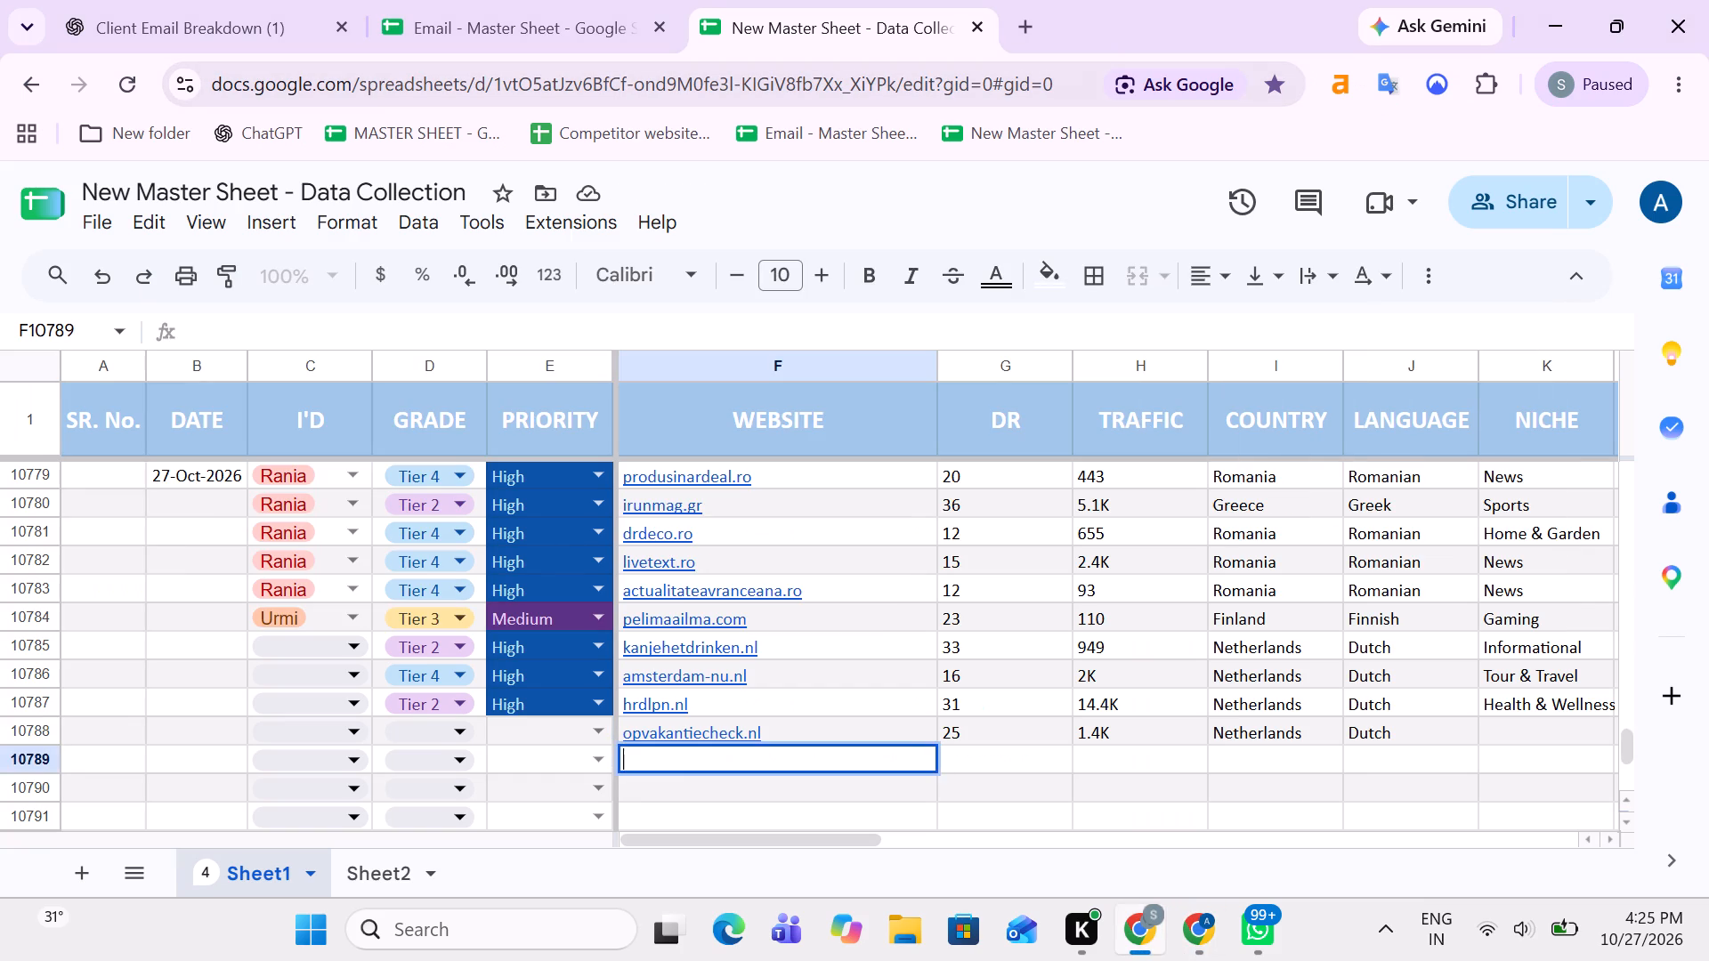
key(ctrl+v)
key(Tab)
Check the ajaxupdate.nl homepage and its Ahrefs metrics, and enter DR 6 and traffic 51 in row 10789.
key(alt+Tab)
scroll(494, 261, down, 6)
scroll(644, 497, down, 4)
scroll(720, 396, down, 8)
scroll(746, 407, up, 4)
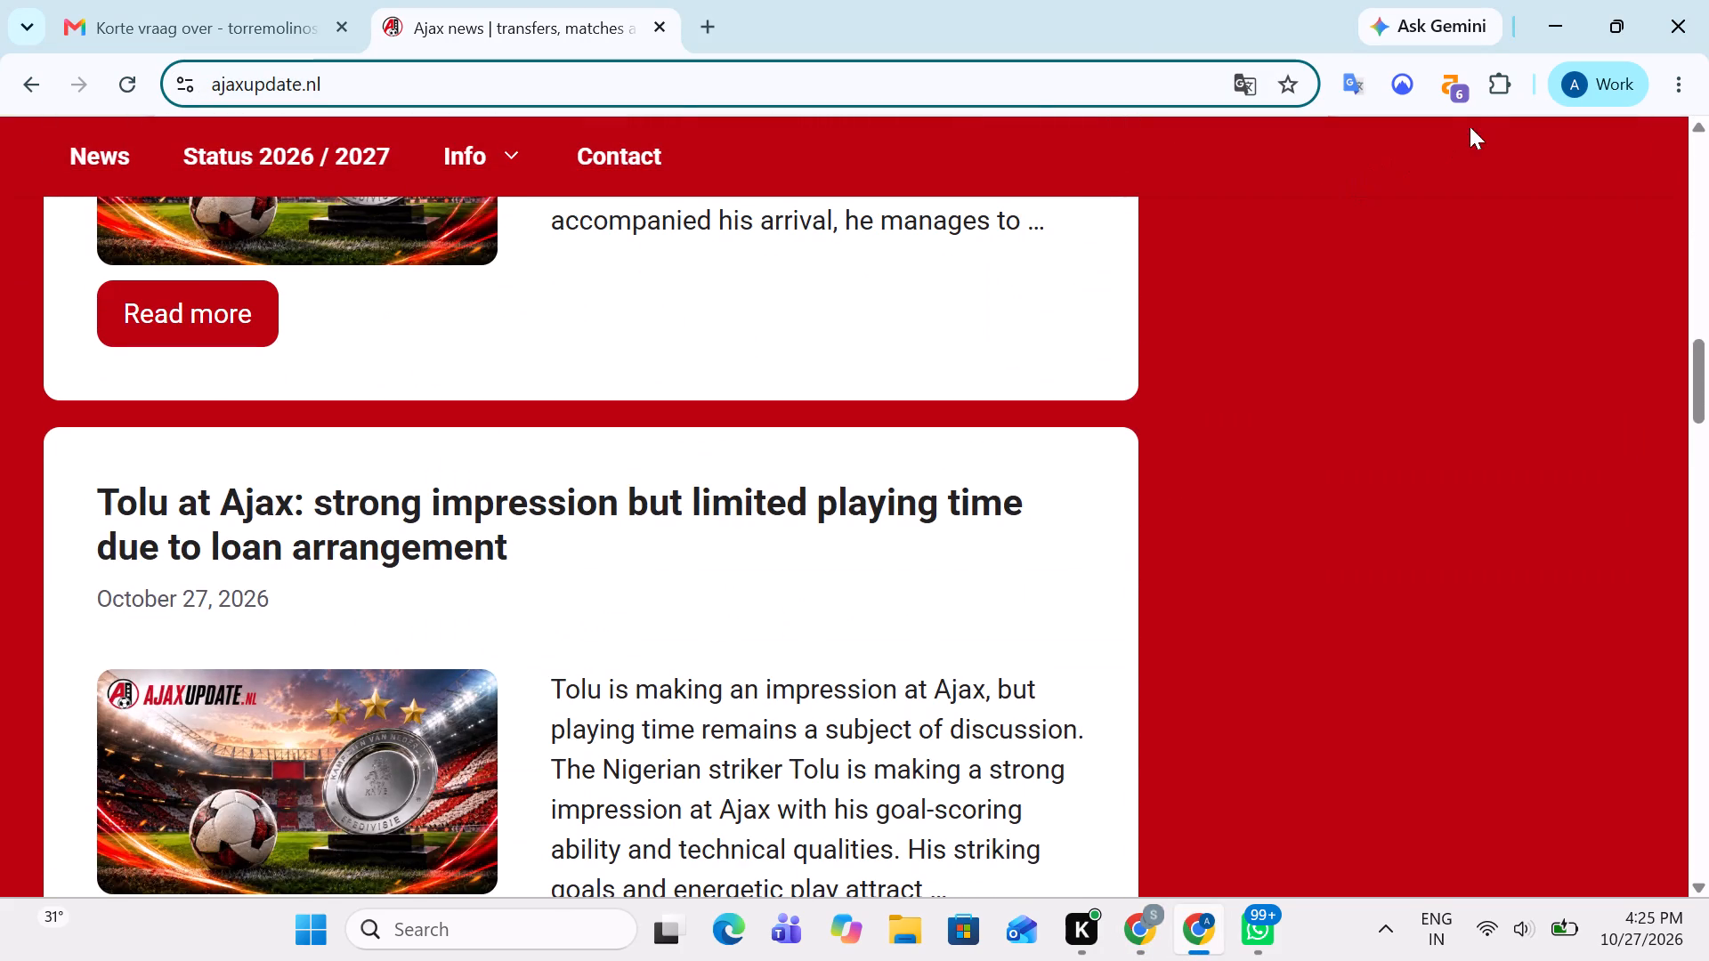
click(1454, 79)
key(alt+Tab)
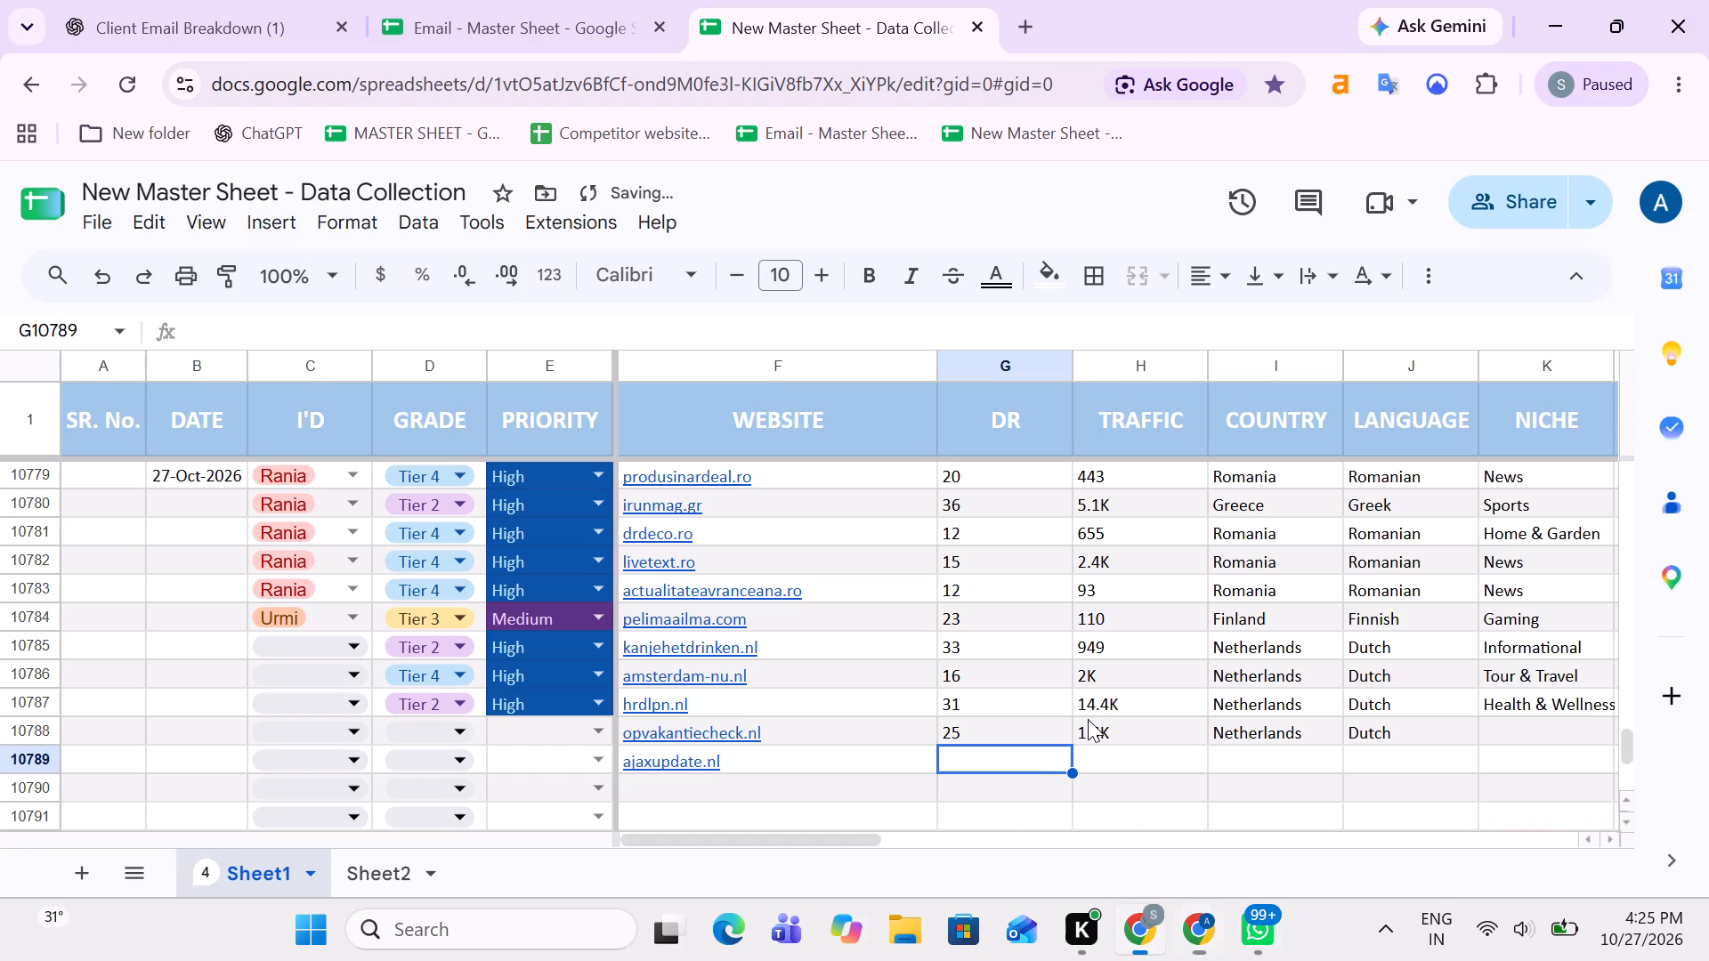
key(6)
key(Right)
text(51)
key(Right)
Set the country to Netherlands and the language to Dutch in row 10789.
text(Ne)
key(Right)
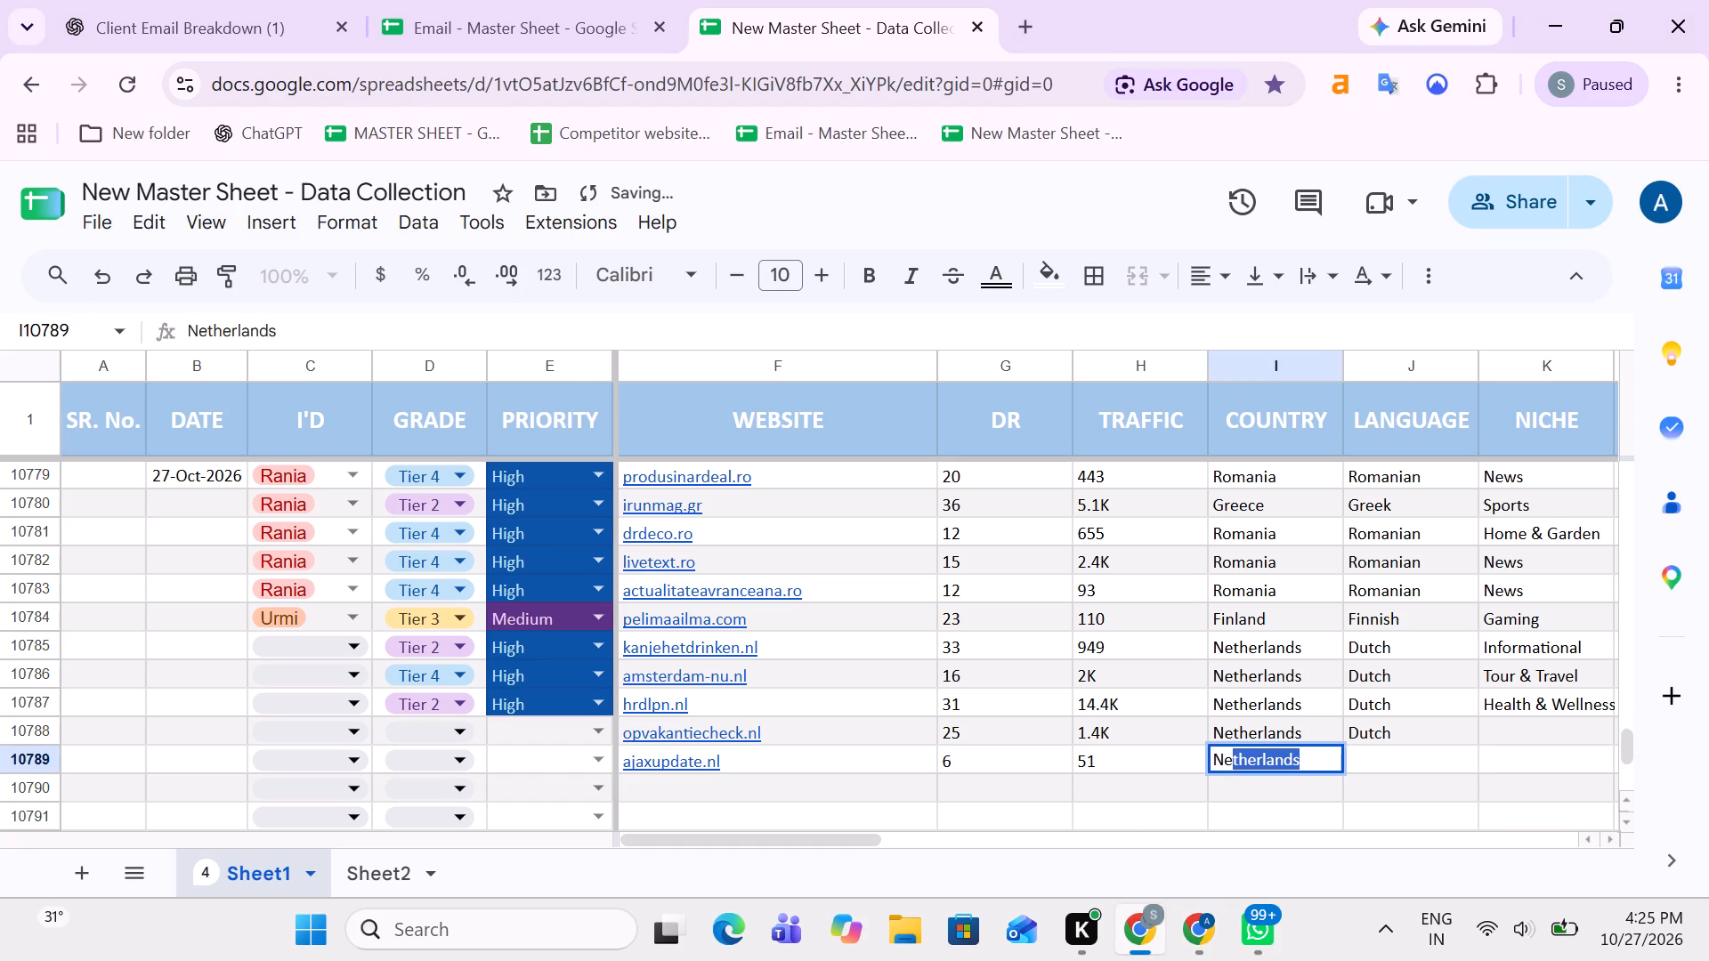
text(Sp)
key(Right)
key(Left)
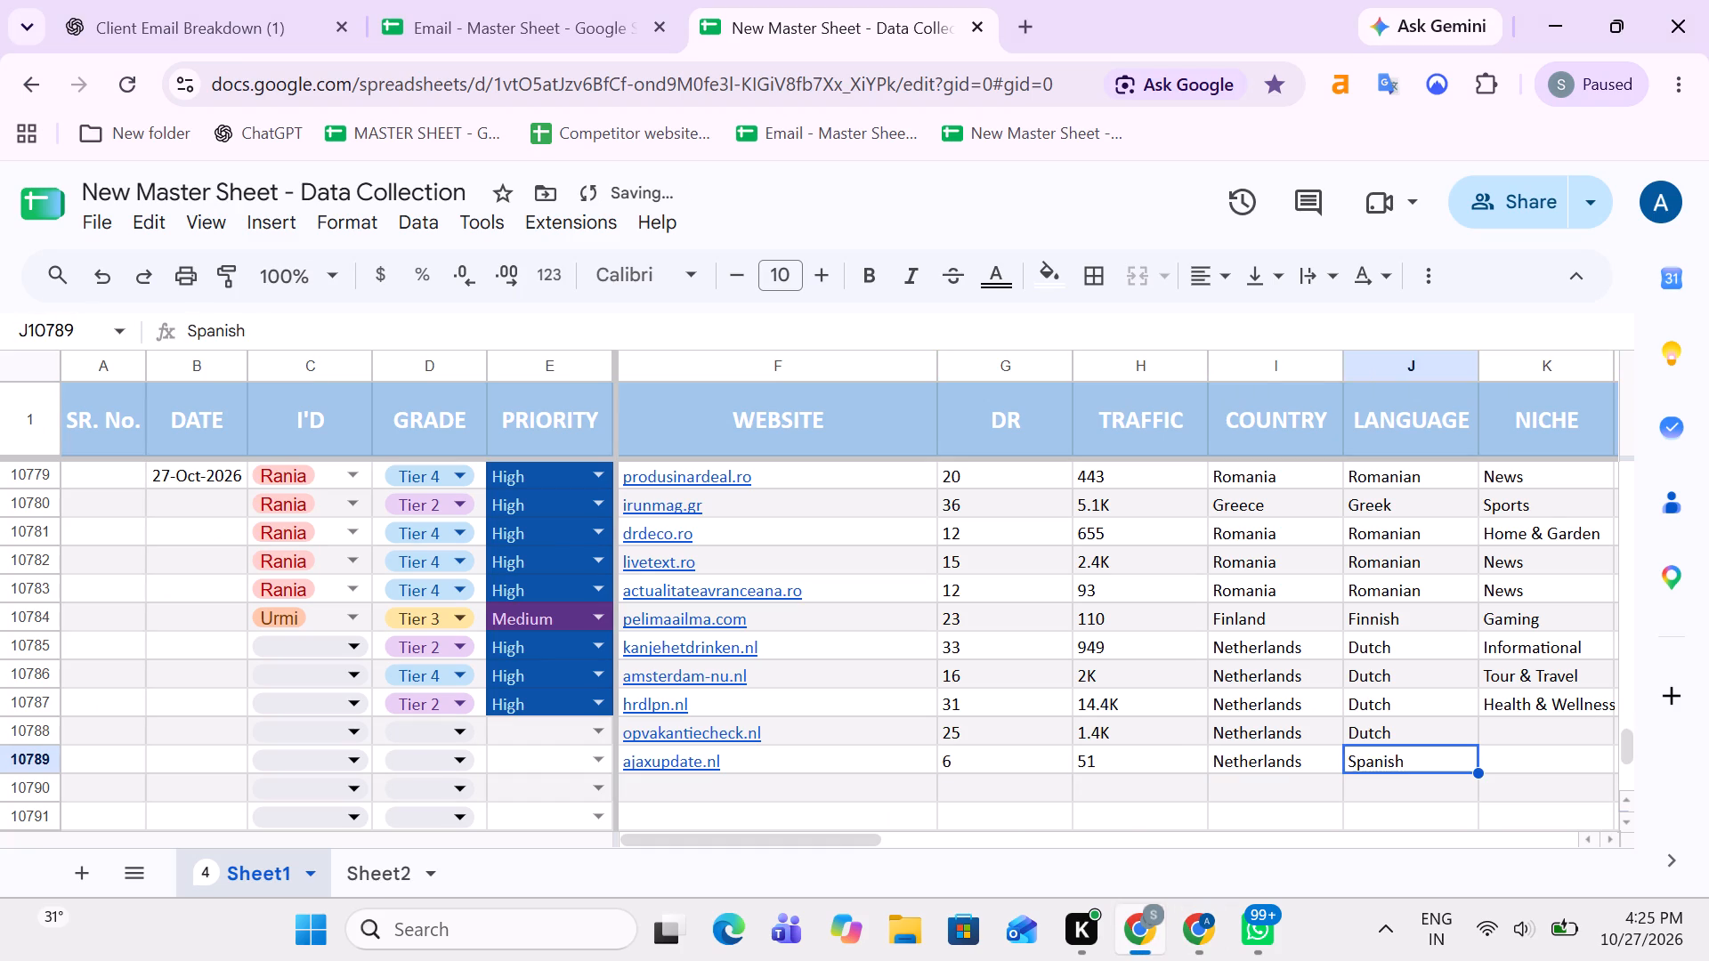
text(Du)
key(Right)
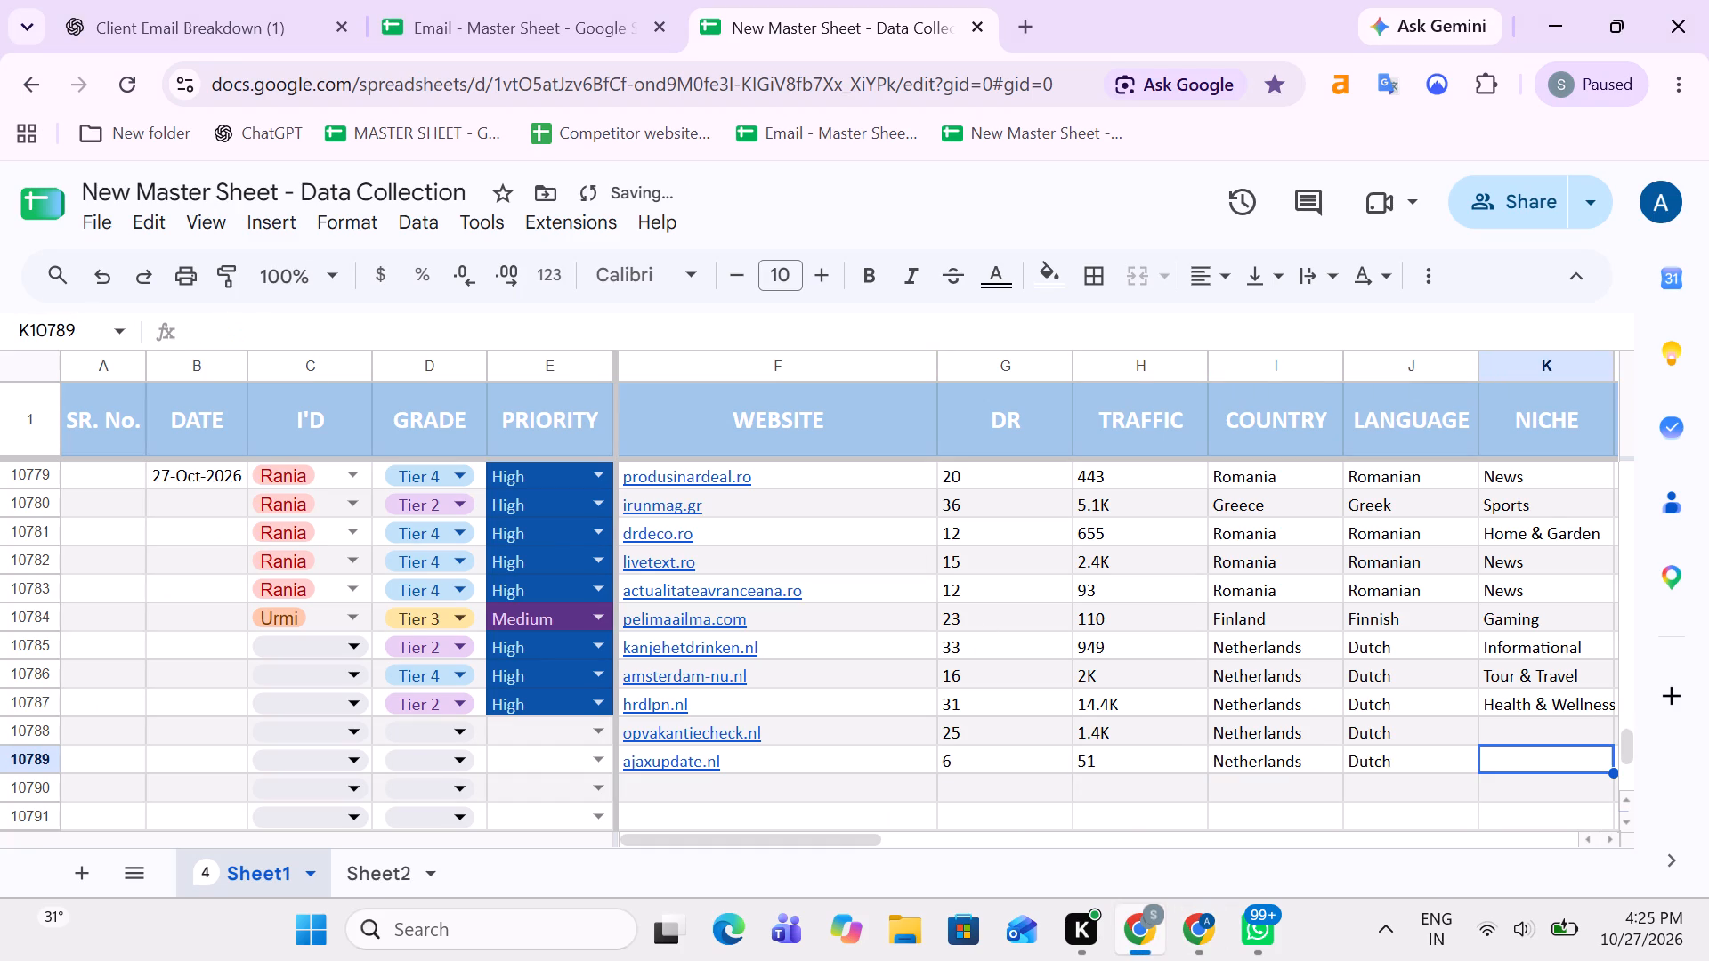
Enter the niche News for opvakantiecheck.nl in row 10788 and Sports for ajaxupdate.nl in row 10789.
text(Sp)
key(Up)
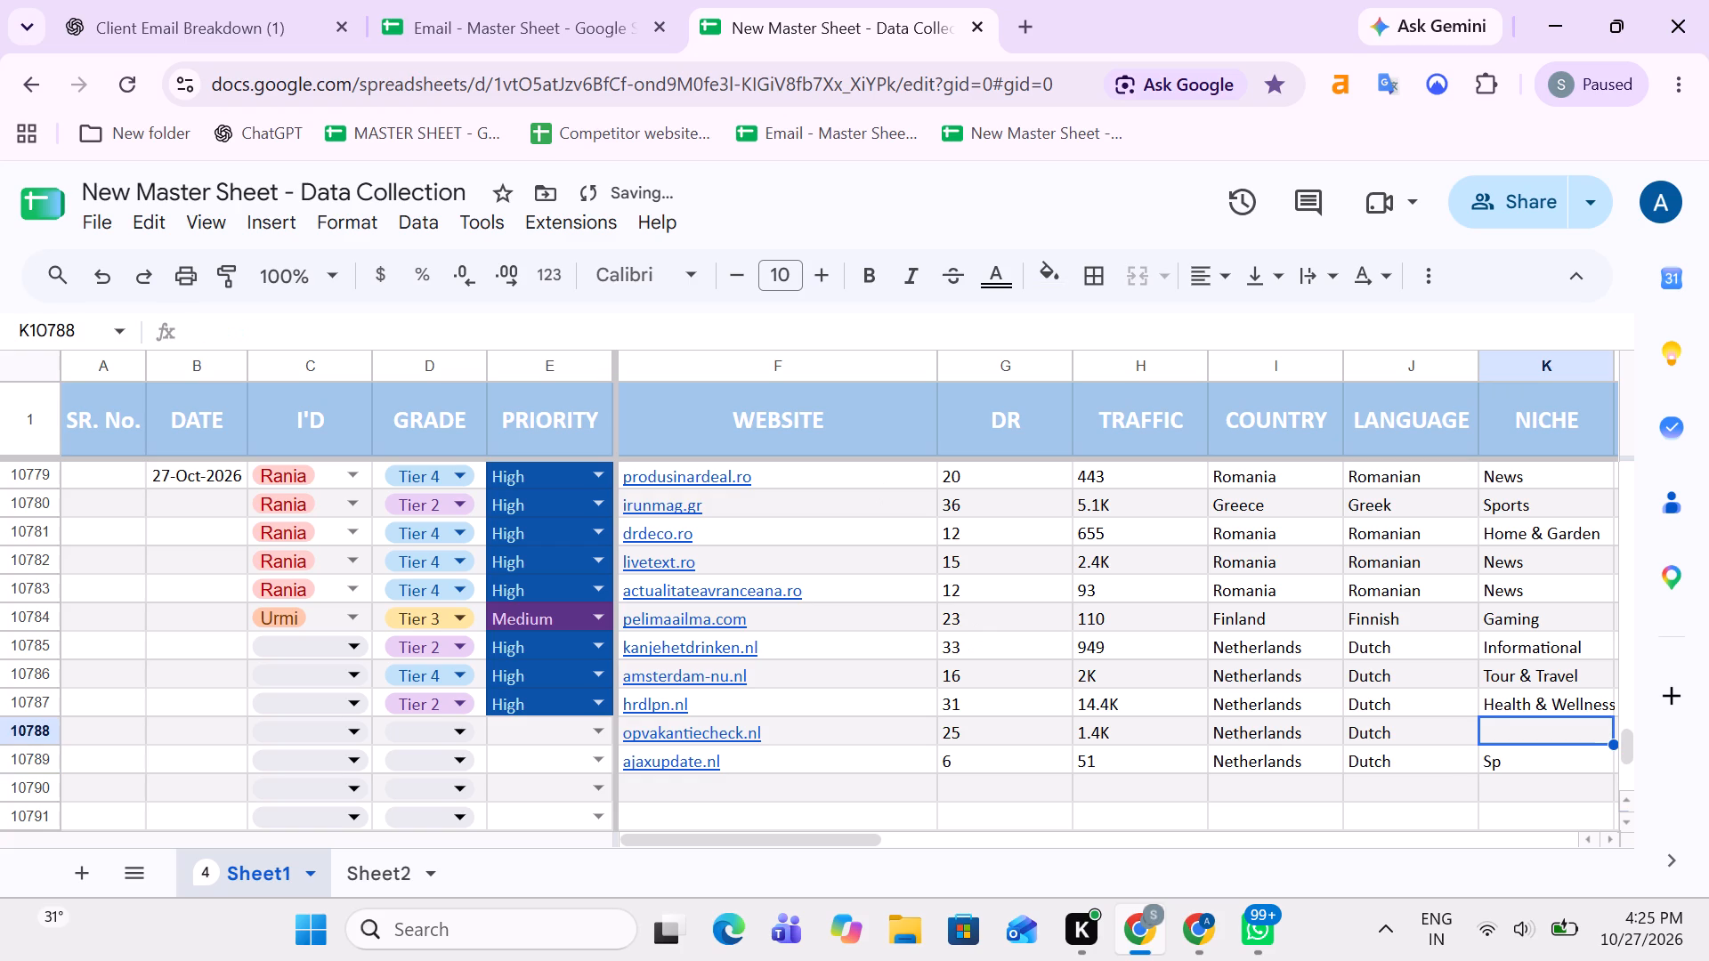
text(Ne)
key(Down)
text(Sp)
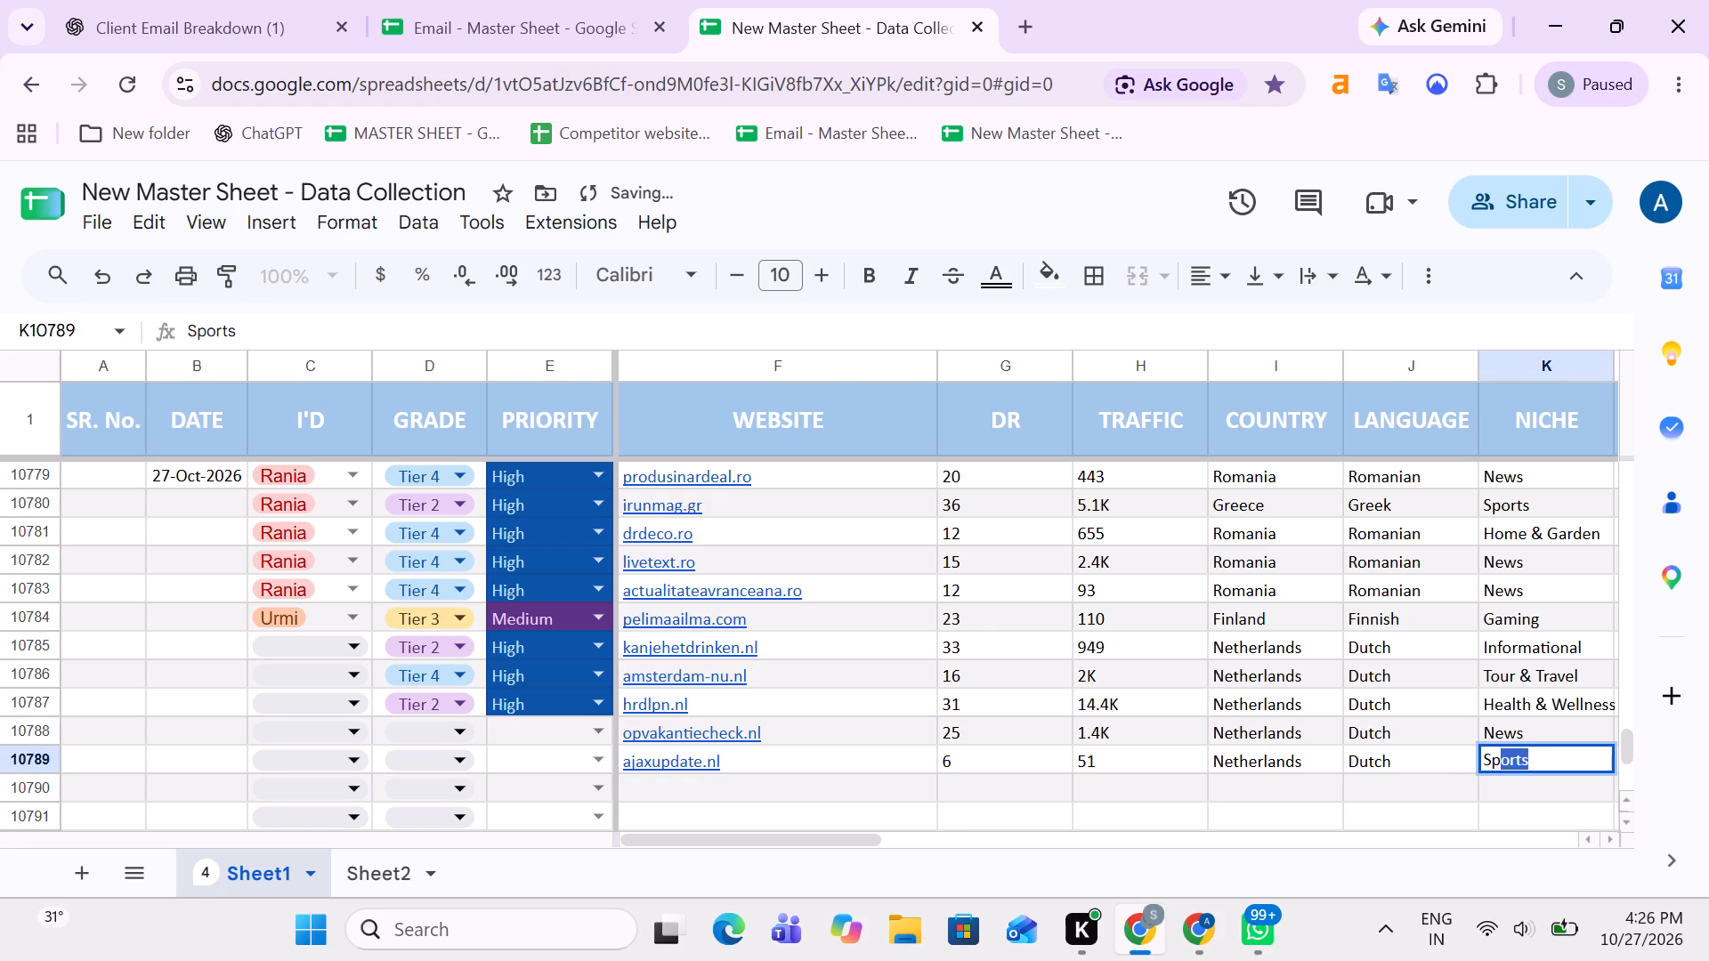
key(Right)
Enter 125 as both the price and the casino price of ajaxupdate.nl in row 10789.
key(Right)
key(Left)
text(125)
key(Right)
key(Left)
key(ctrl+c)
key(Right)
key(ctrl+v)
Set opvakantiecheck.nl's casino price to NA and its link policy to No gambling in row 10788.
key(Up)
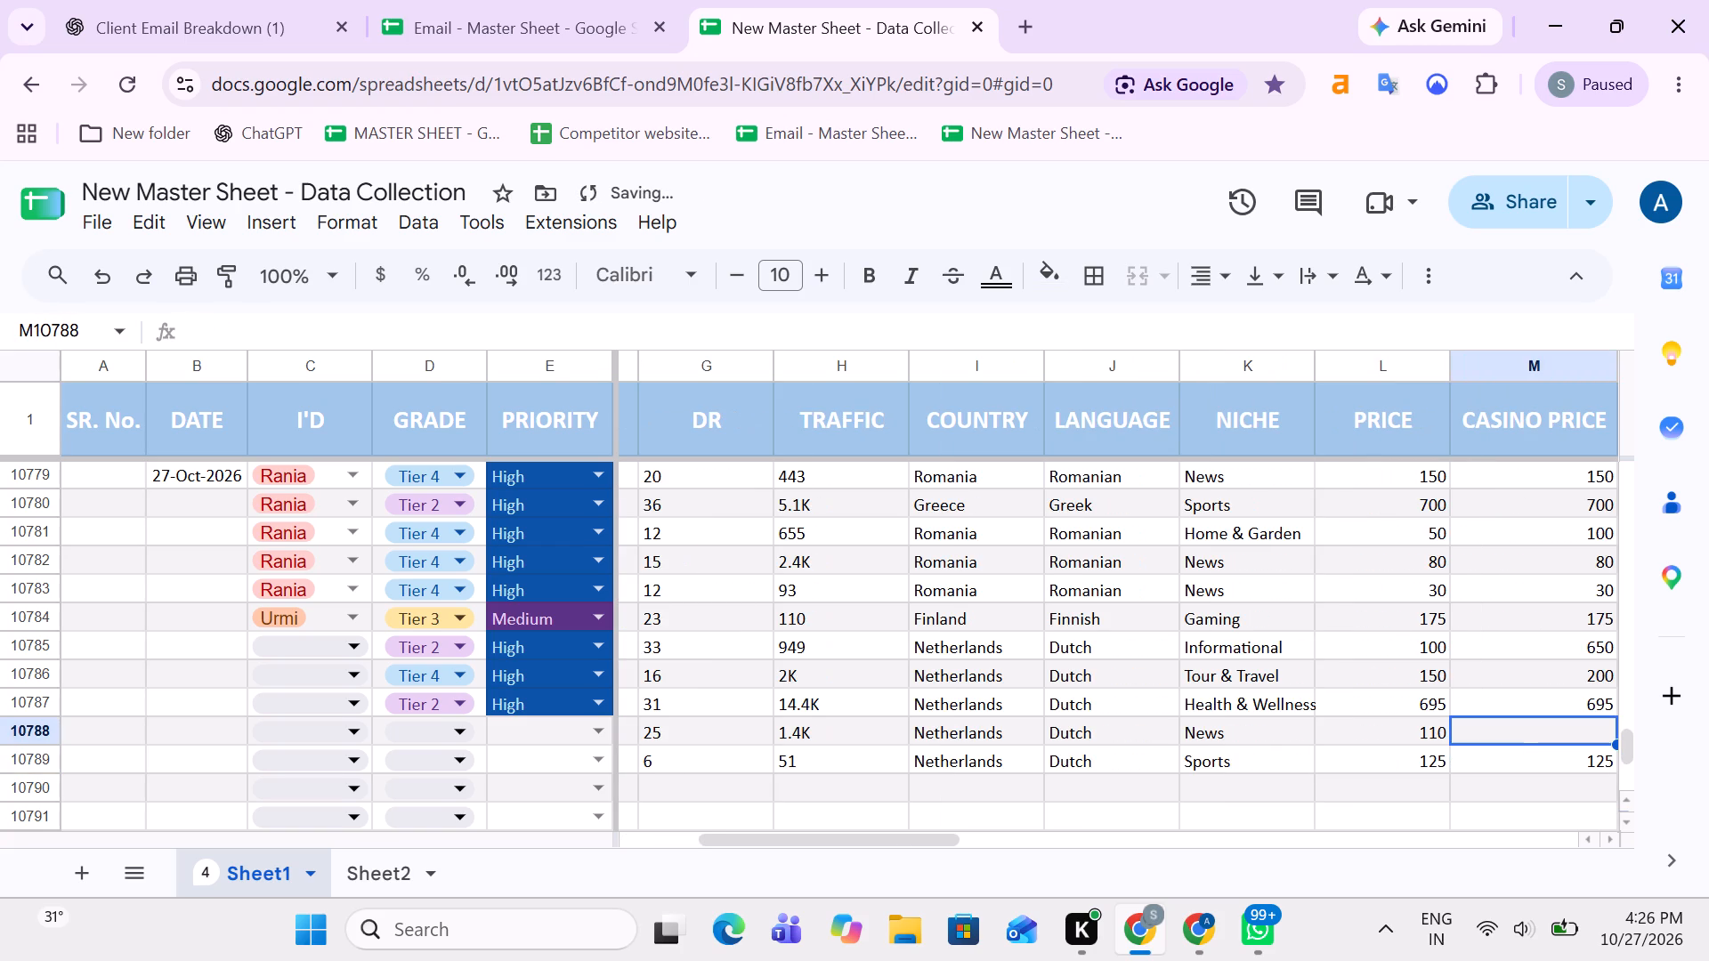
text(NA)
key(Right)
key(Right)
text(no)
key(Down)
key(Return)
Copy the publisher's email address from the email thread and paste it into Contact Details of rows 10788 and 10789.
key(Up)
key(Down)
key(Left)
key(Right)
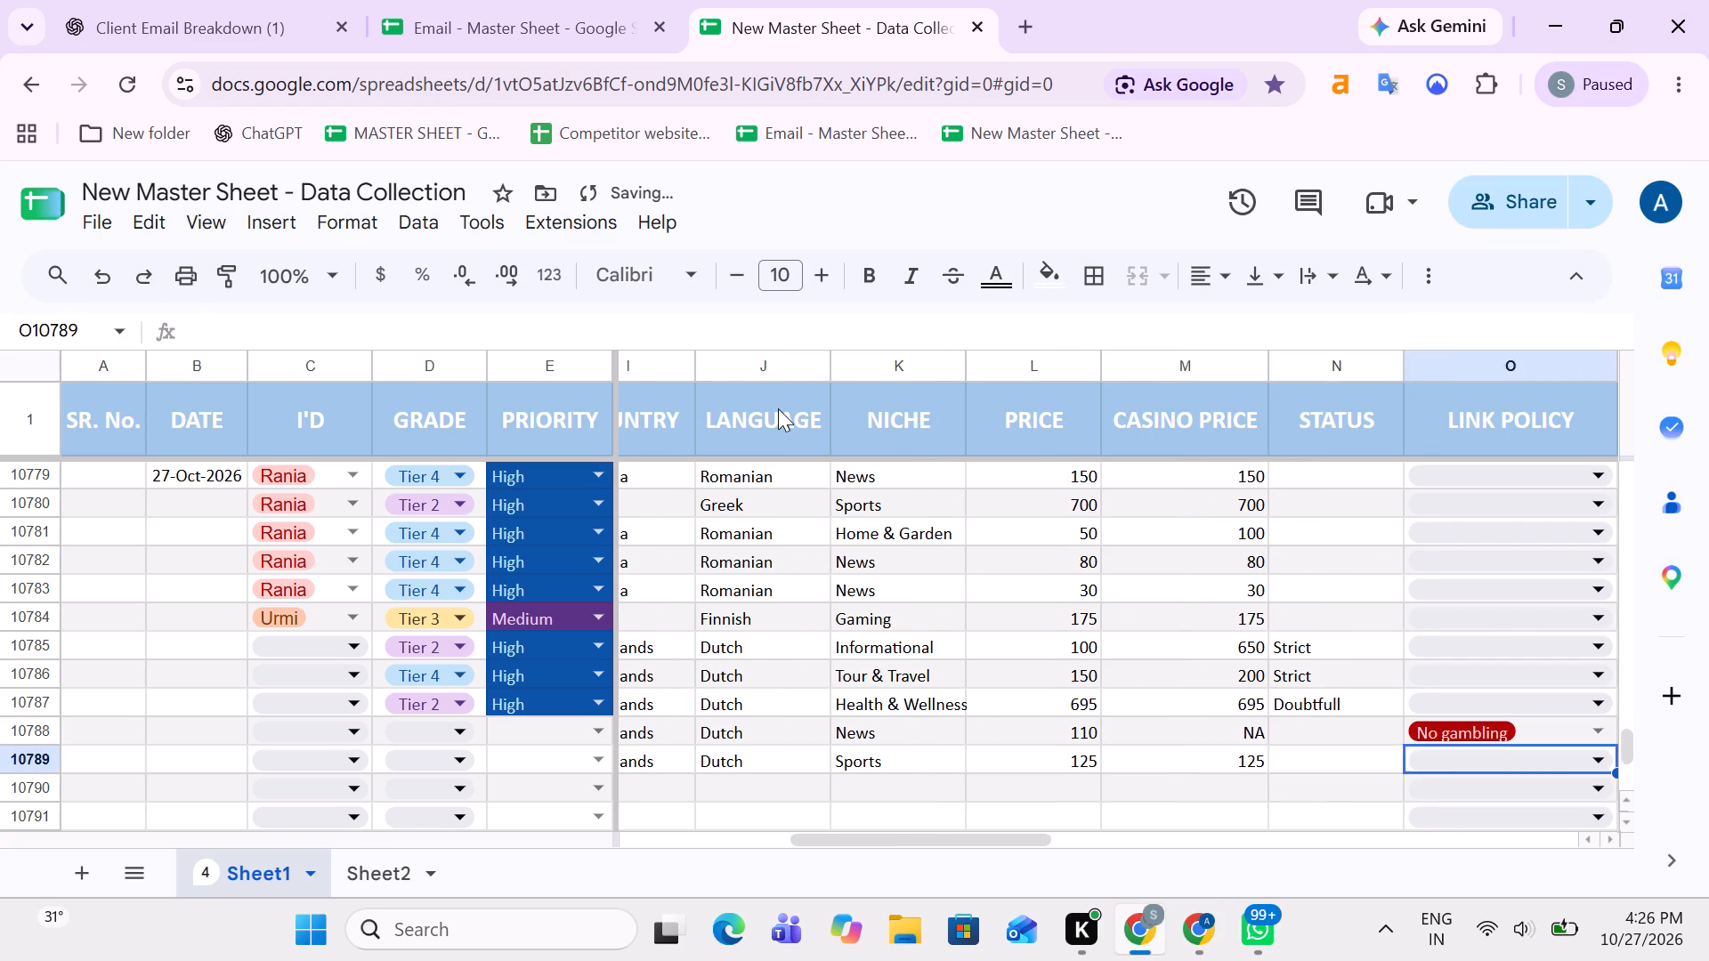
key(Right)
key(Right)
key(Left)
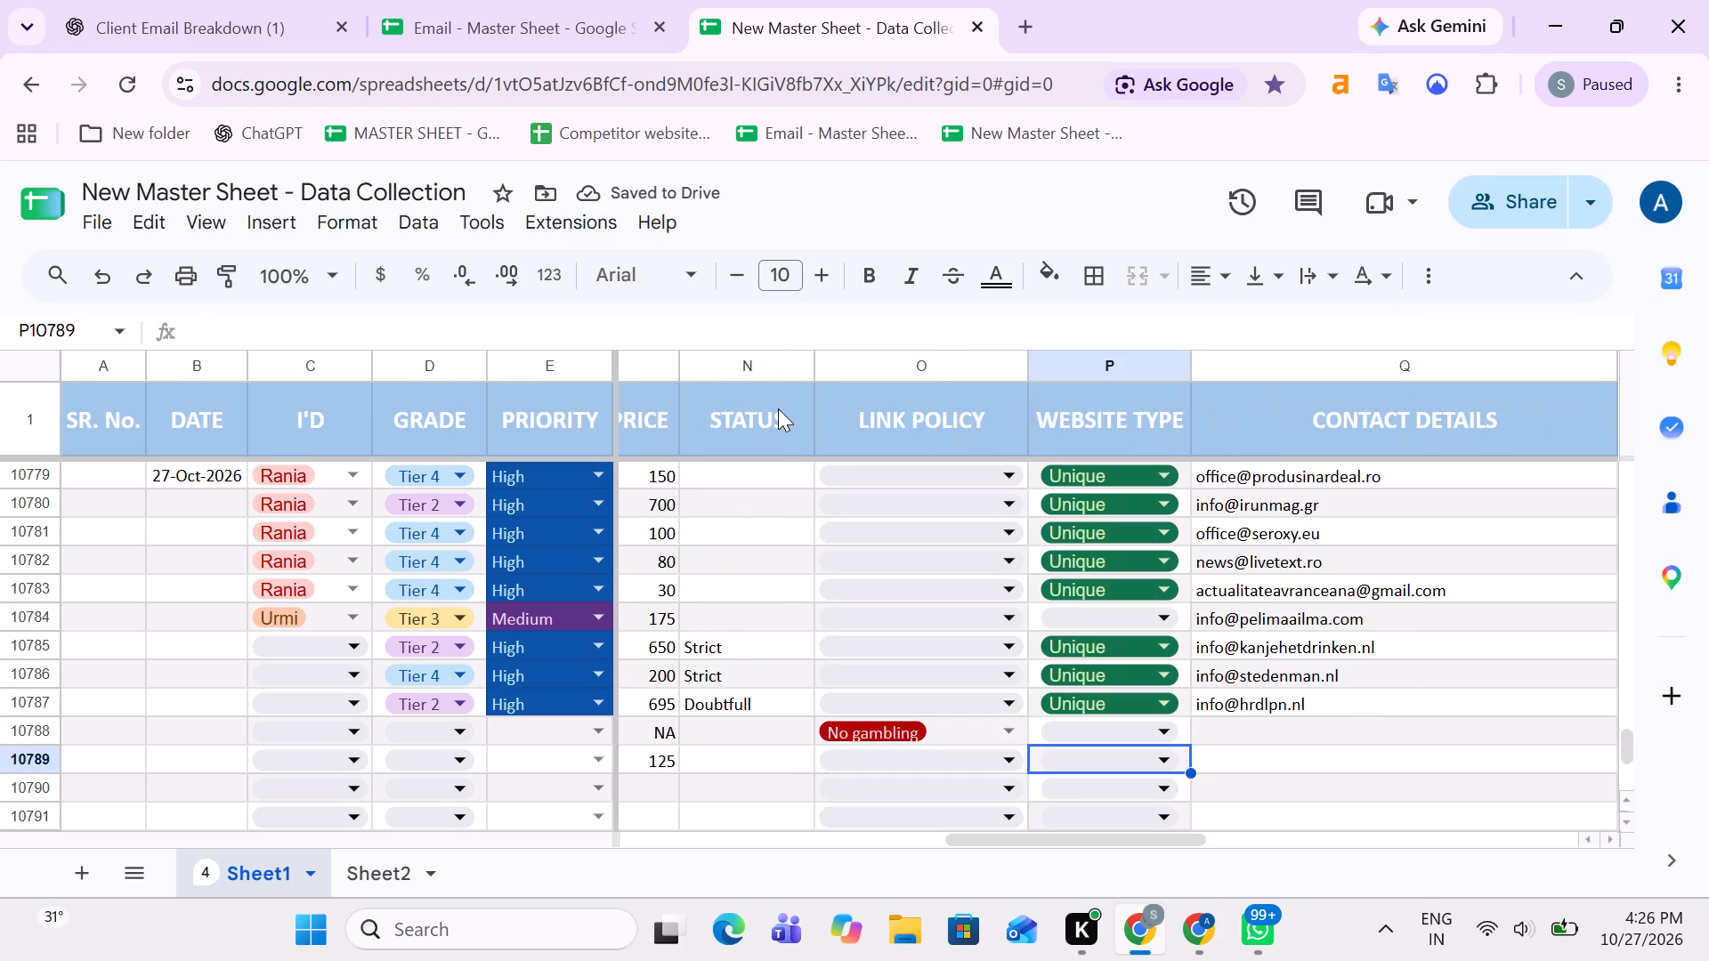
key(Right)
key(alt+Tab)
click(0, 336)
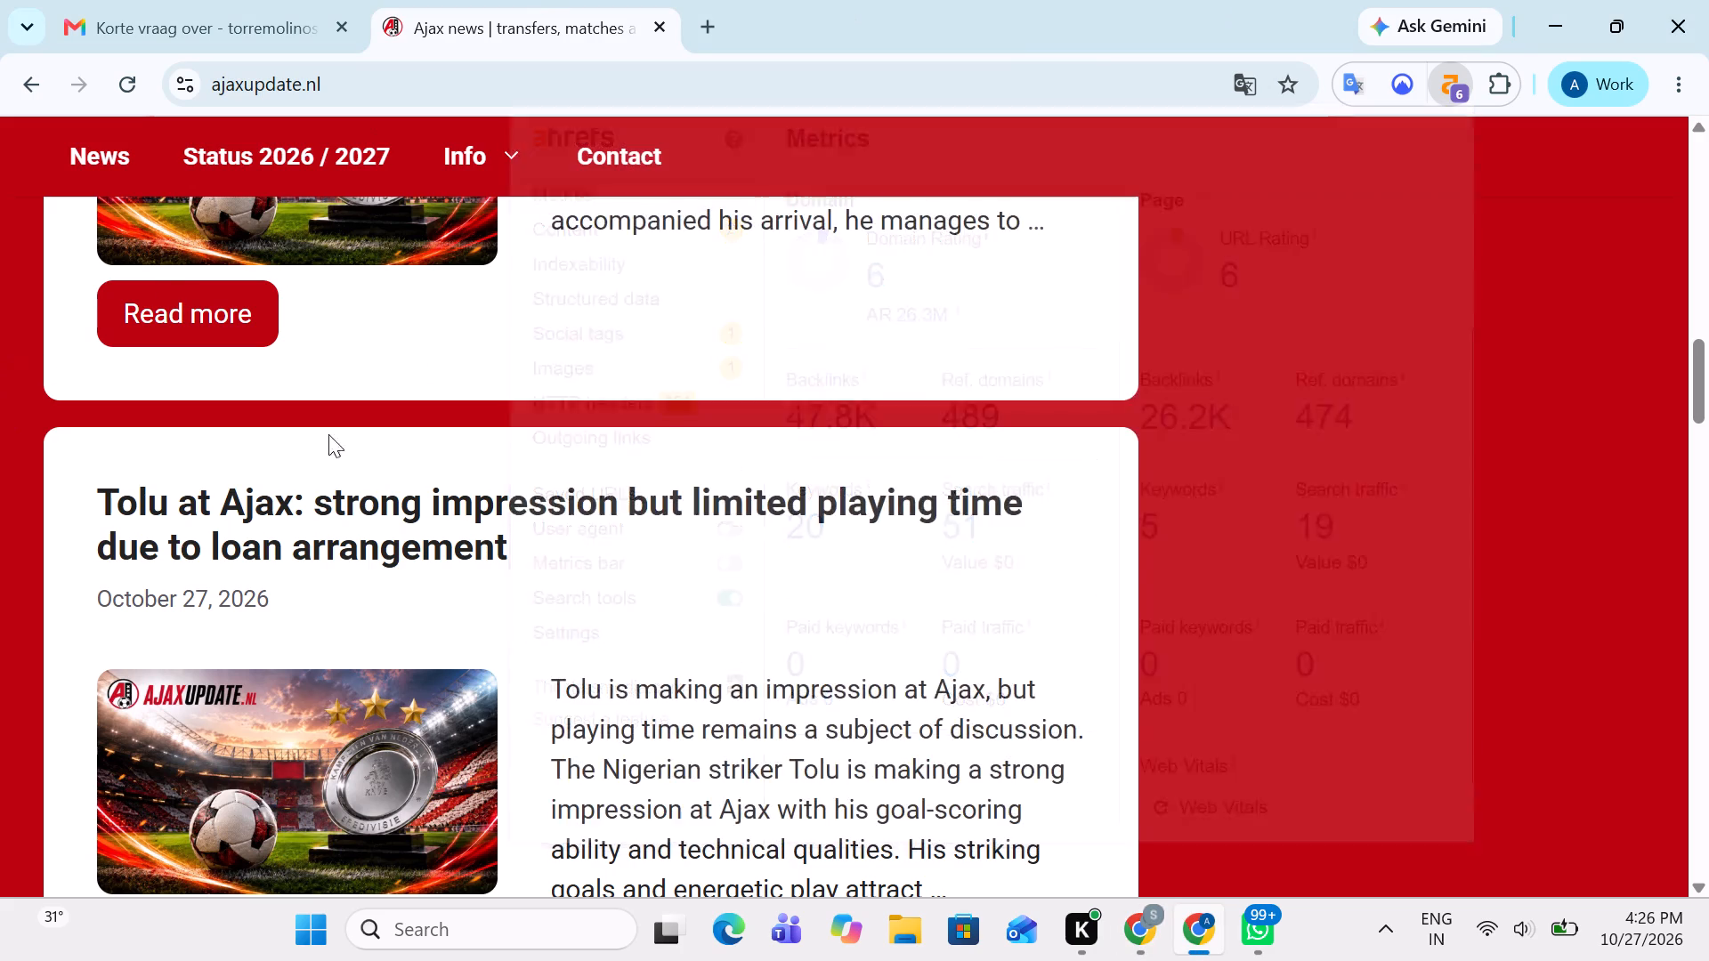
scroll(1704, 410, up, 20)
scroll(1704, 410, up, 10)
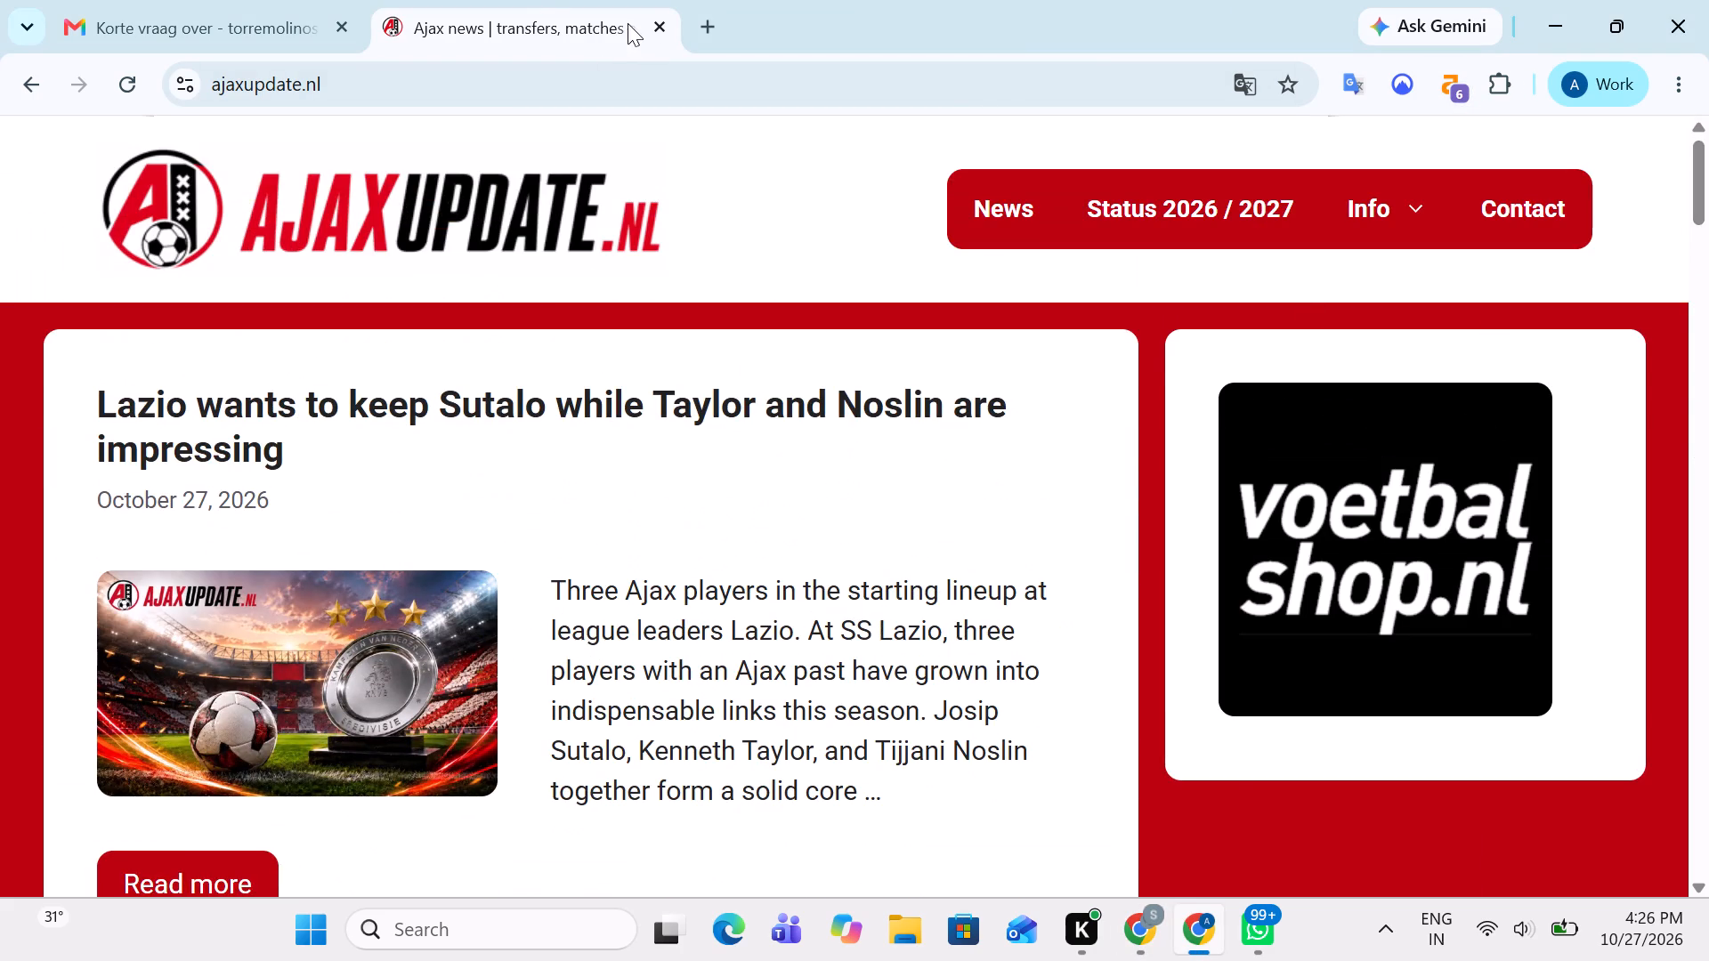
click(649, 26)
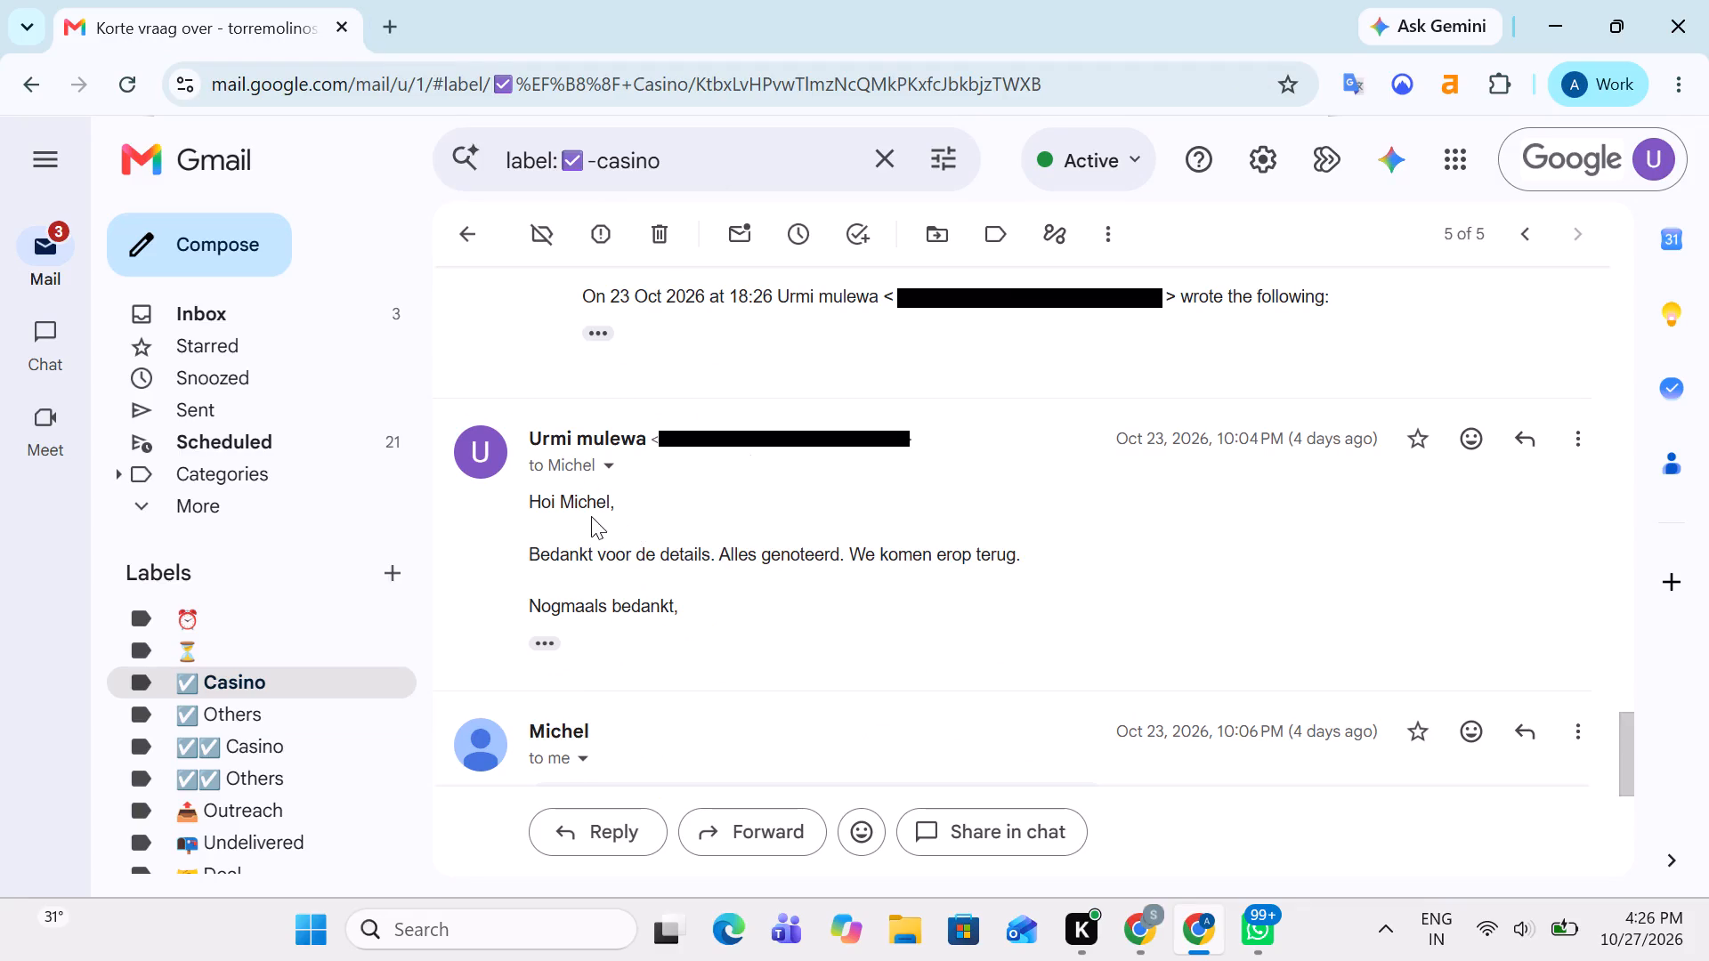
scroll(591, 516, down, 3)
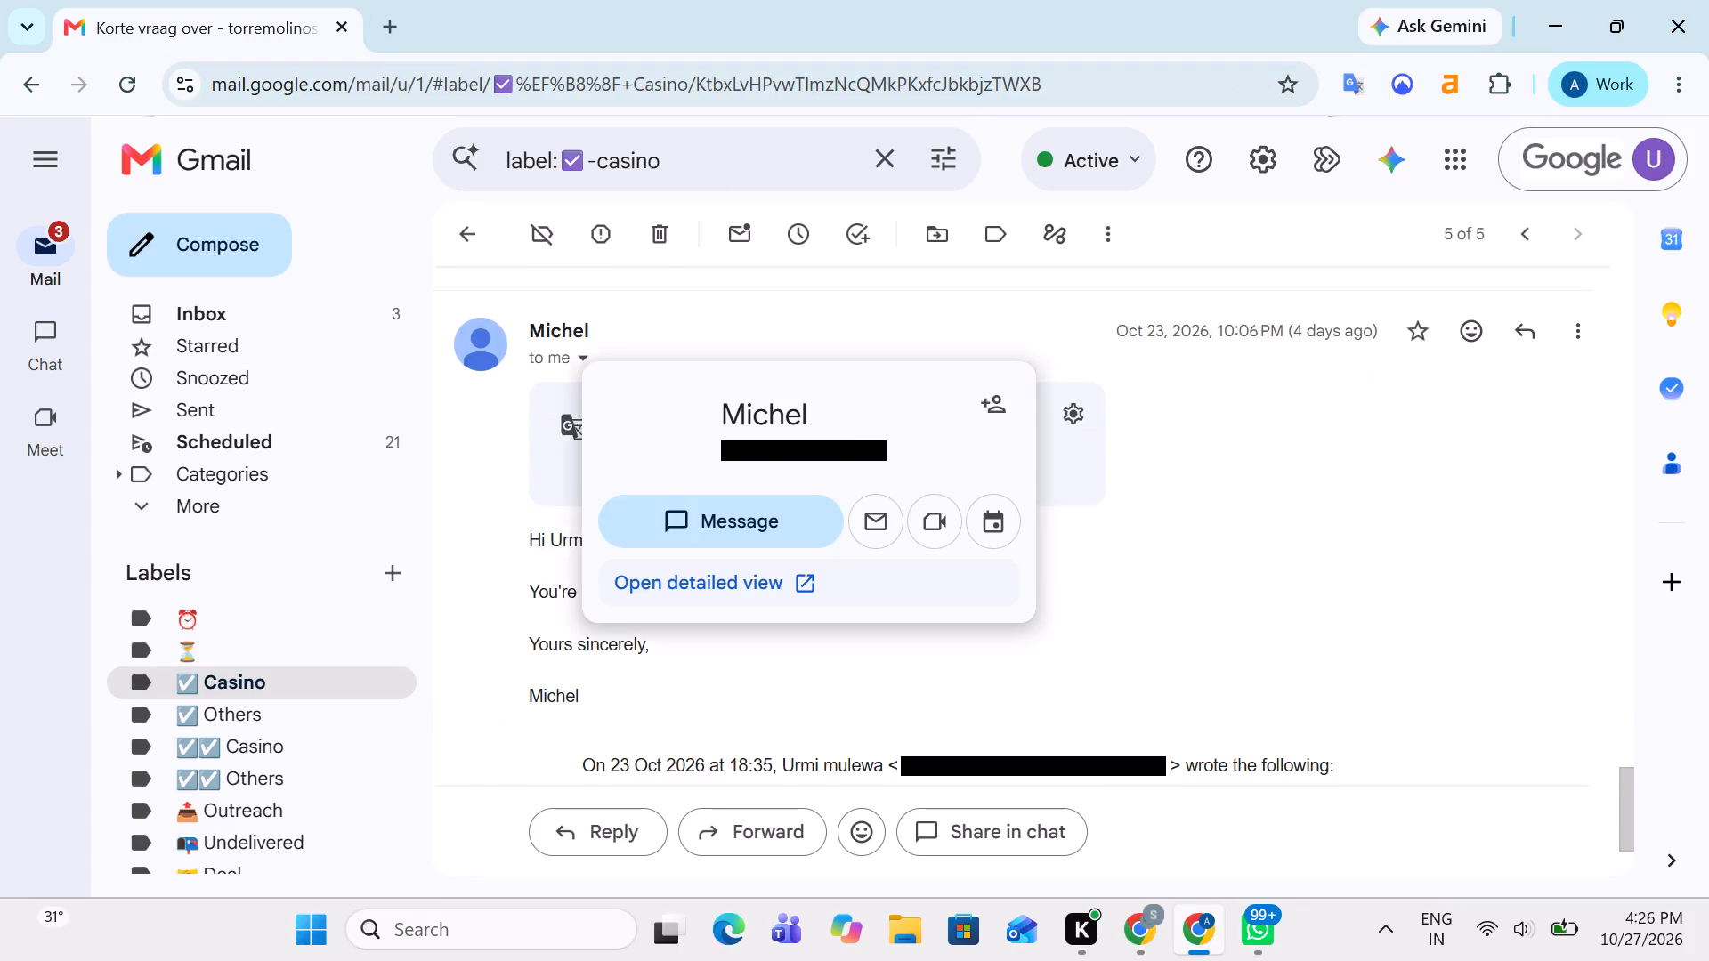
click(916, 458)
key(alt+Tab)
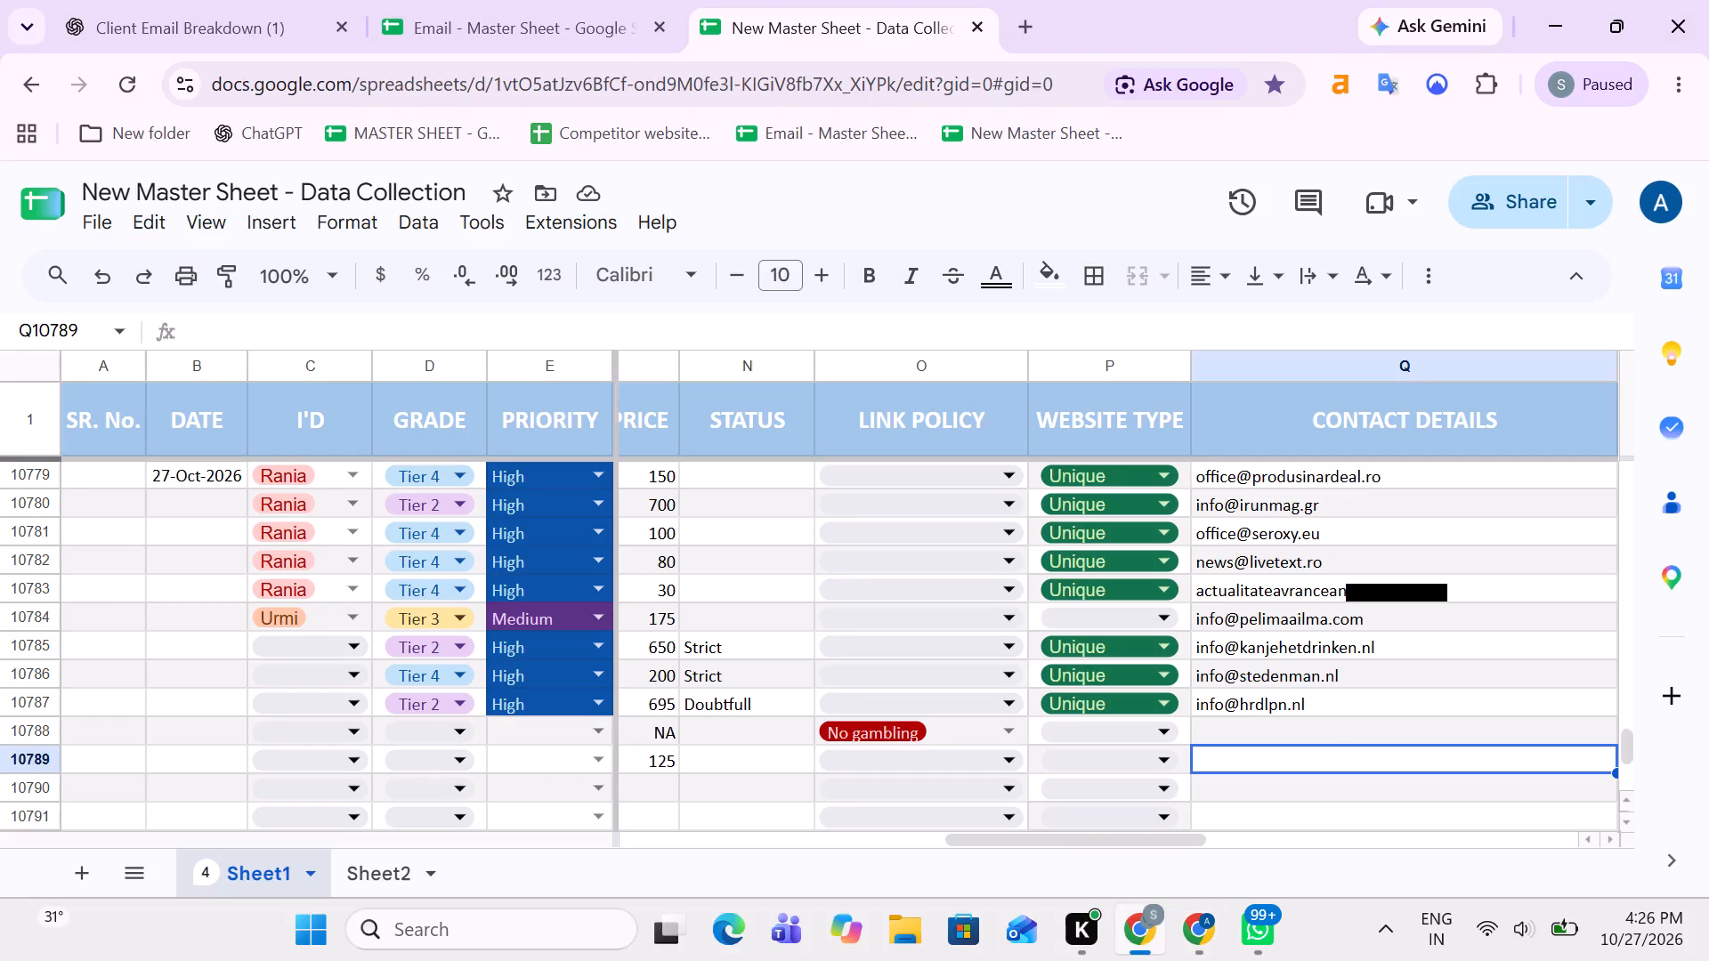
key(ctrl+v)
key(Up)
key(ctrl+v)
Apply a light blue fill colour to the two Contact Details cells in rows 10788 and 10789.
key(shift+Down)
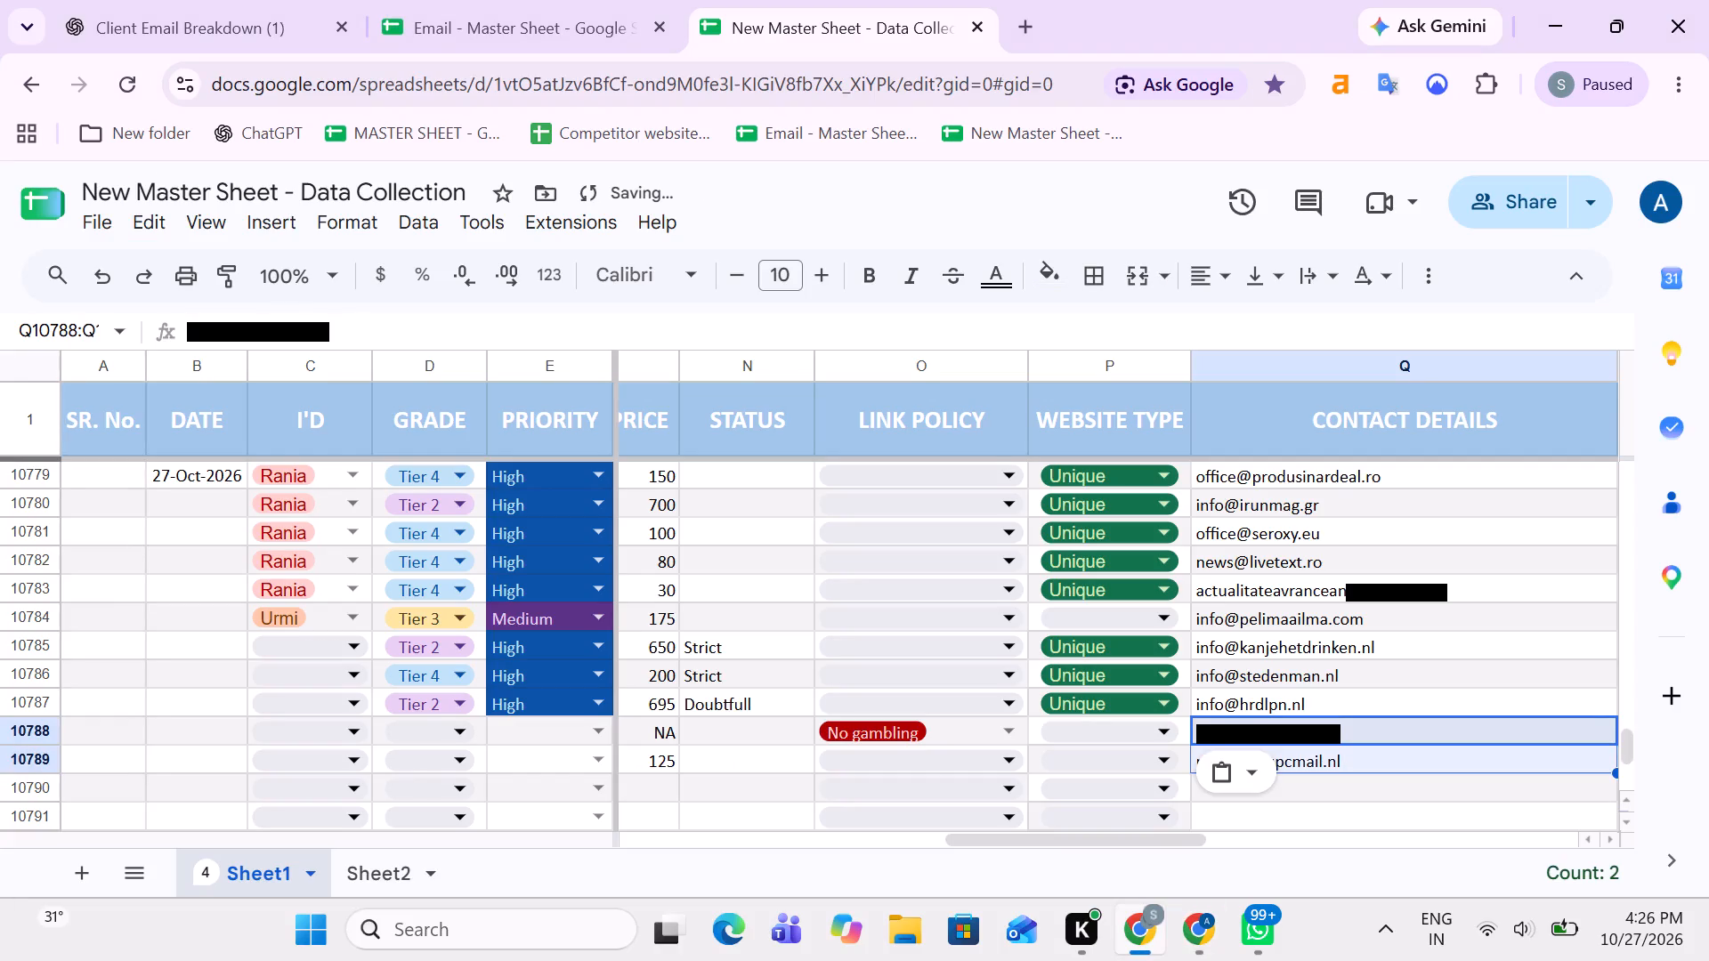
click(1030, 270)
click(1197, 427)
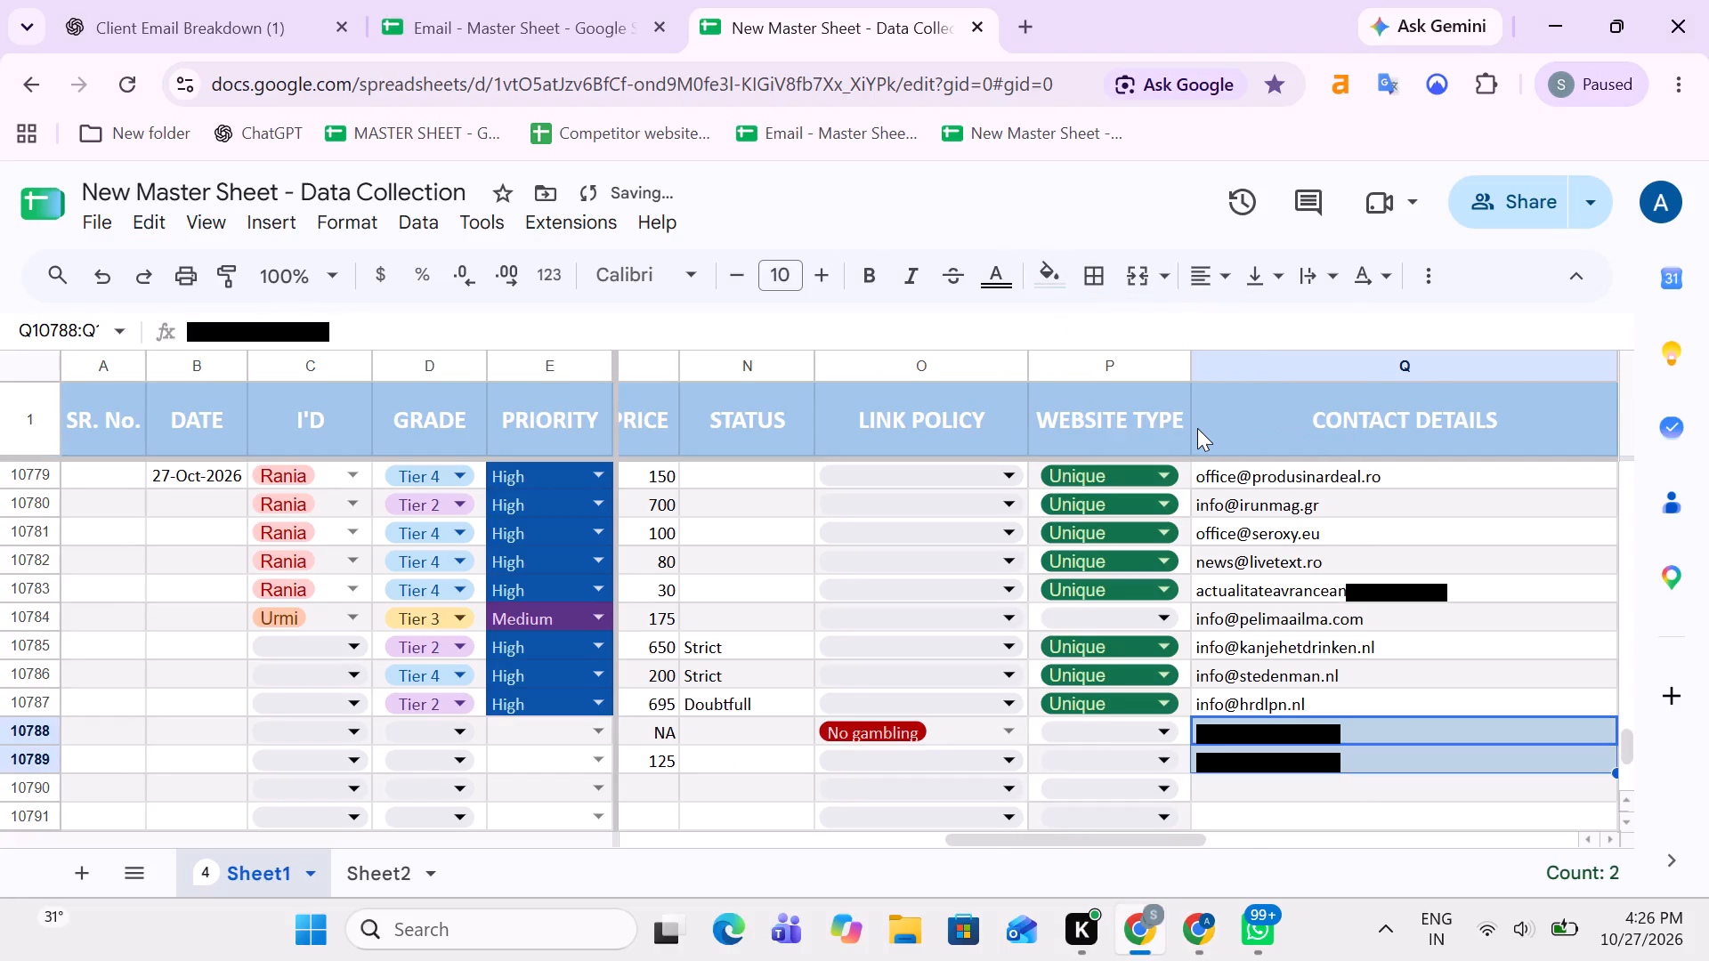
Set the priority to Low for opvakantiecheck.nl in row 10788 and Medium for ajaxupdate.nl in row 10789.
key(Right)
key(Left)
key(Left)
key(Left)
key(Left)
key(Left)
key(Left)
key(Left)
key(Left)
key(Left)
key(Left)
key(Left)
key(Left)
key(Left)
key(Left)
key(Left)
key(Left)
key(Left)
key(Left)
key(Left)
key(Left)
key(Right)
key(Right)
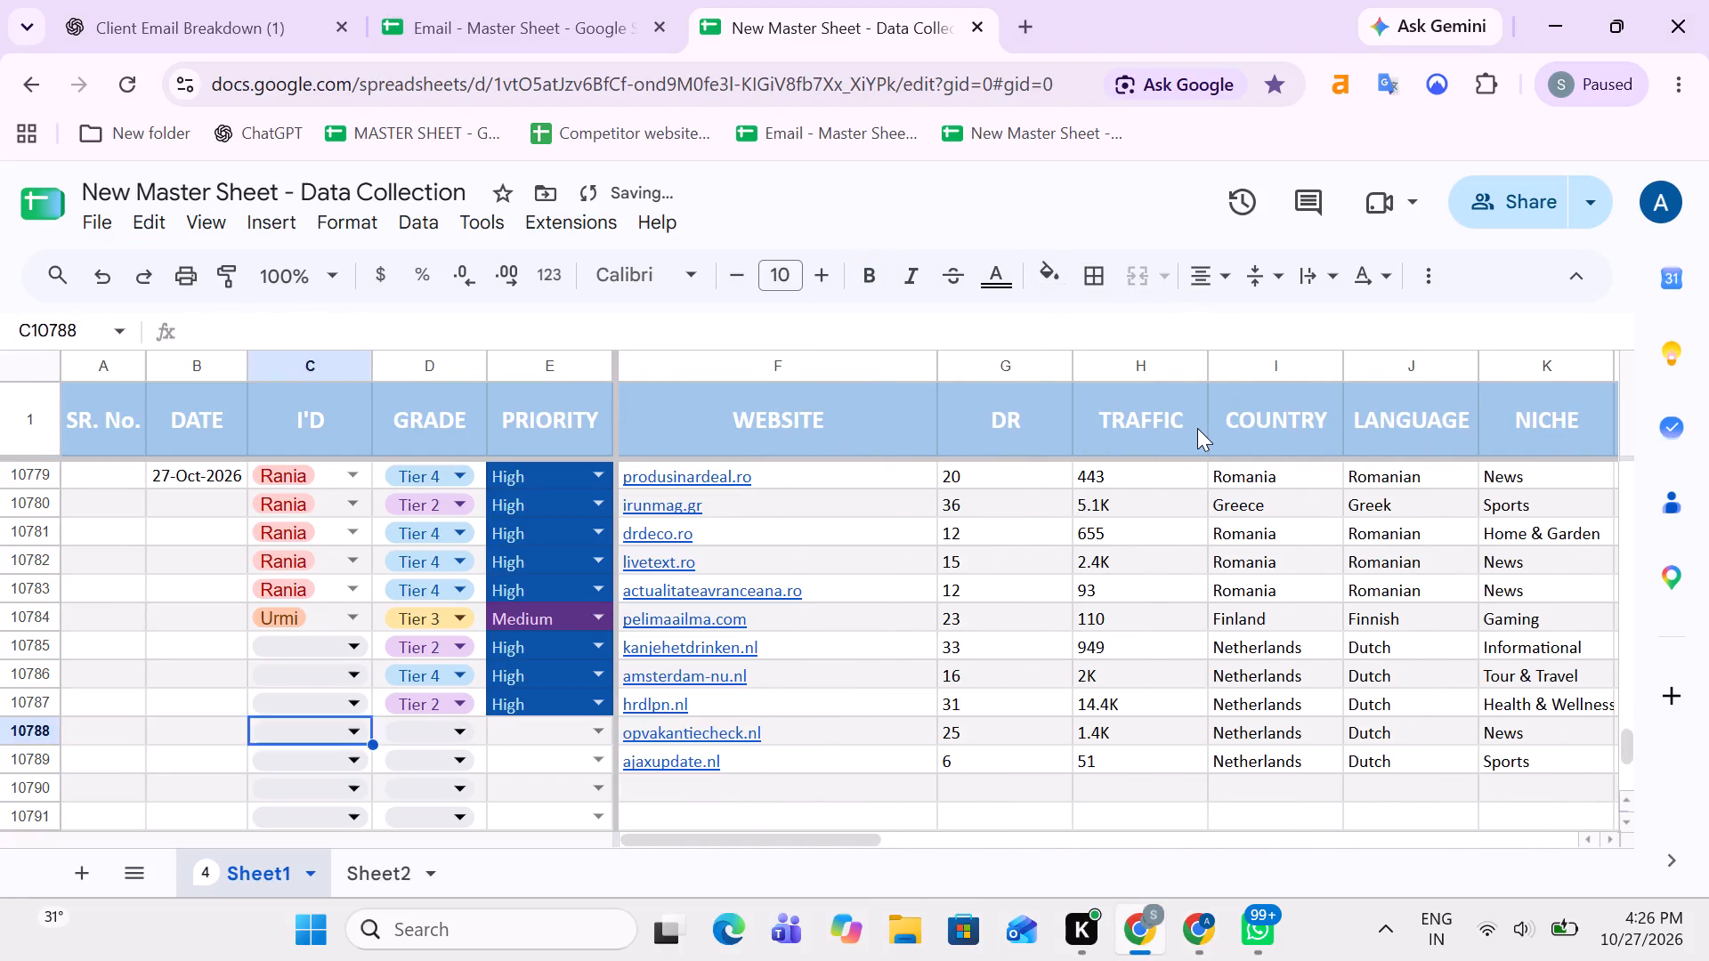
key(Right)
key(Right)
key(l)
key(Down)
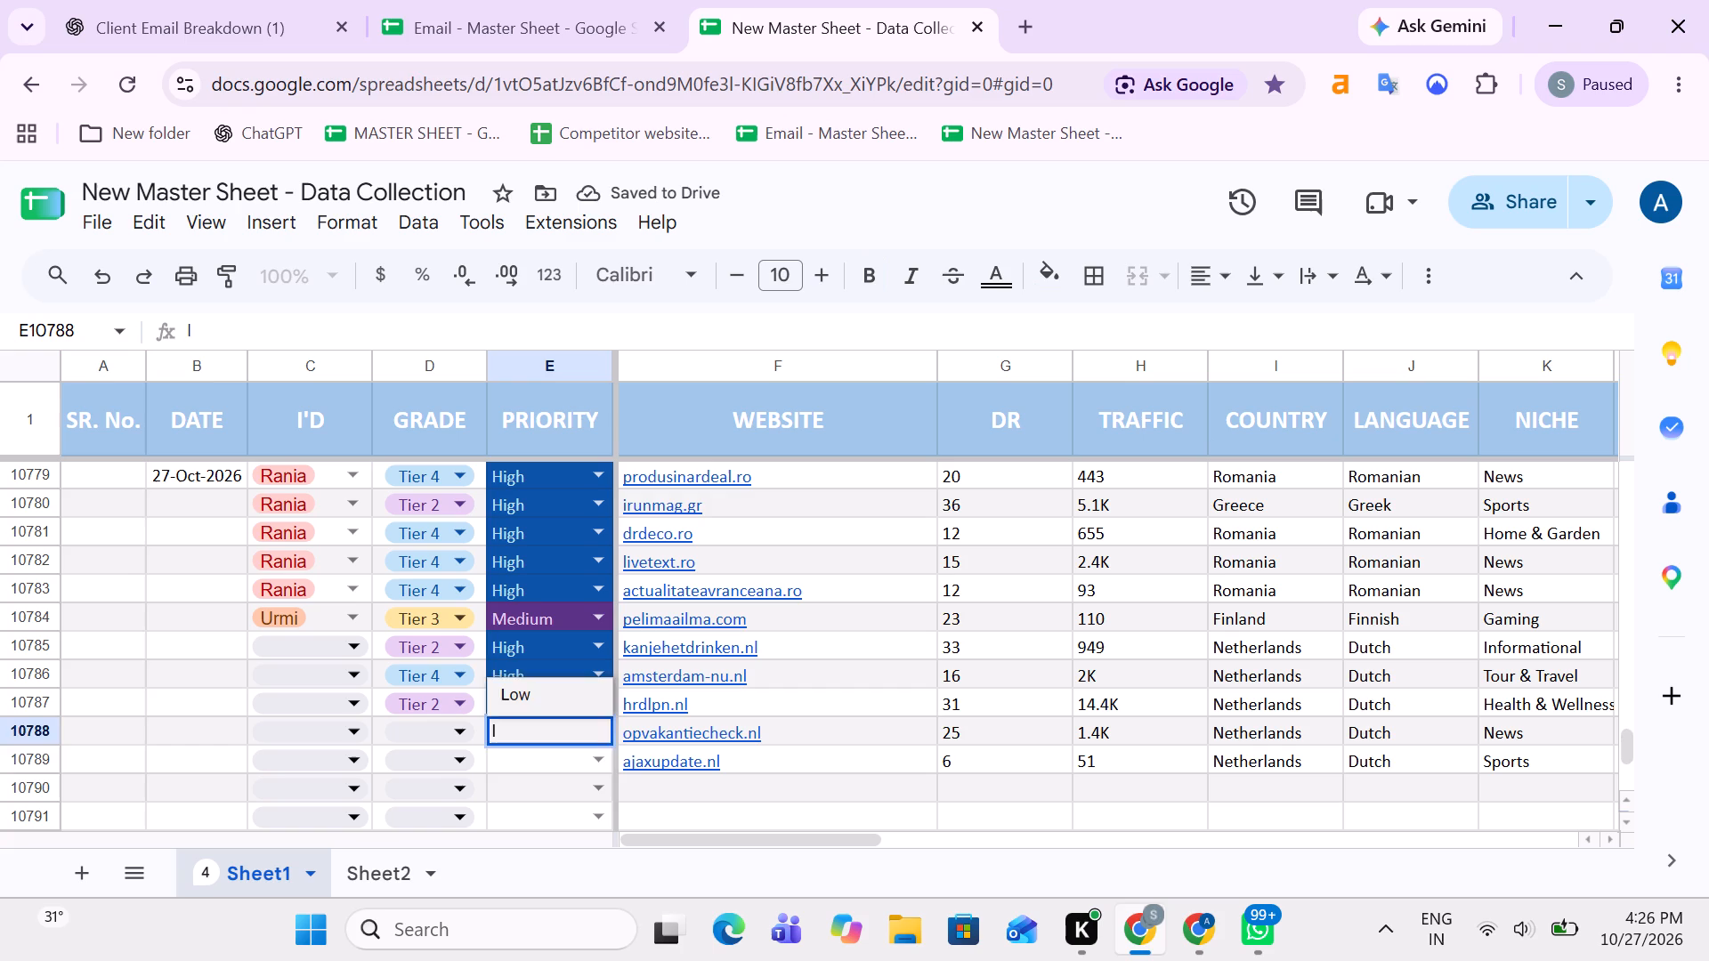
key(Return)
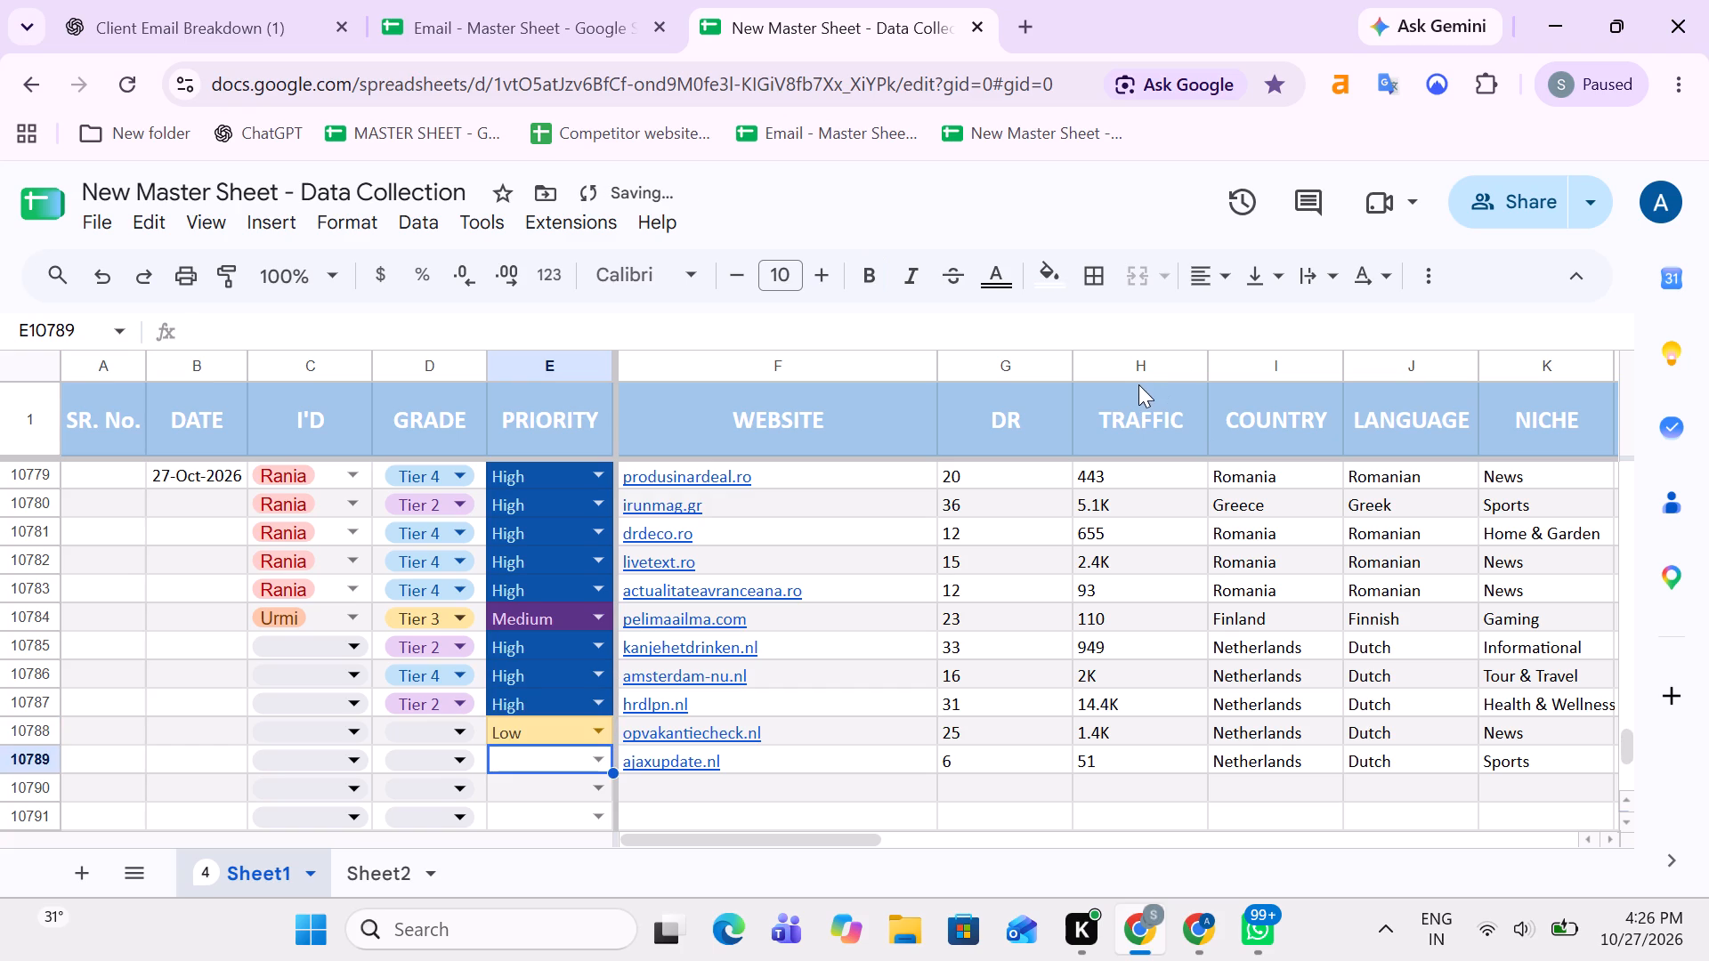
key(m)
key(Down)
key(Return)
key(Up)
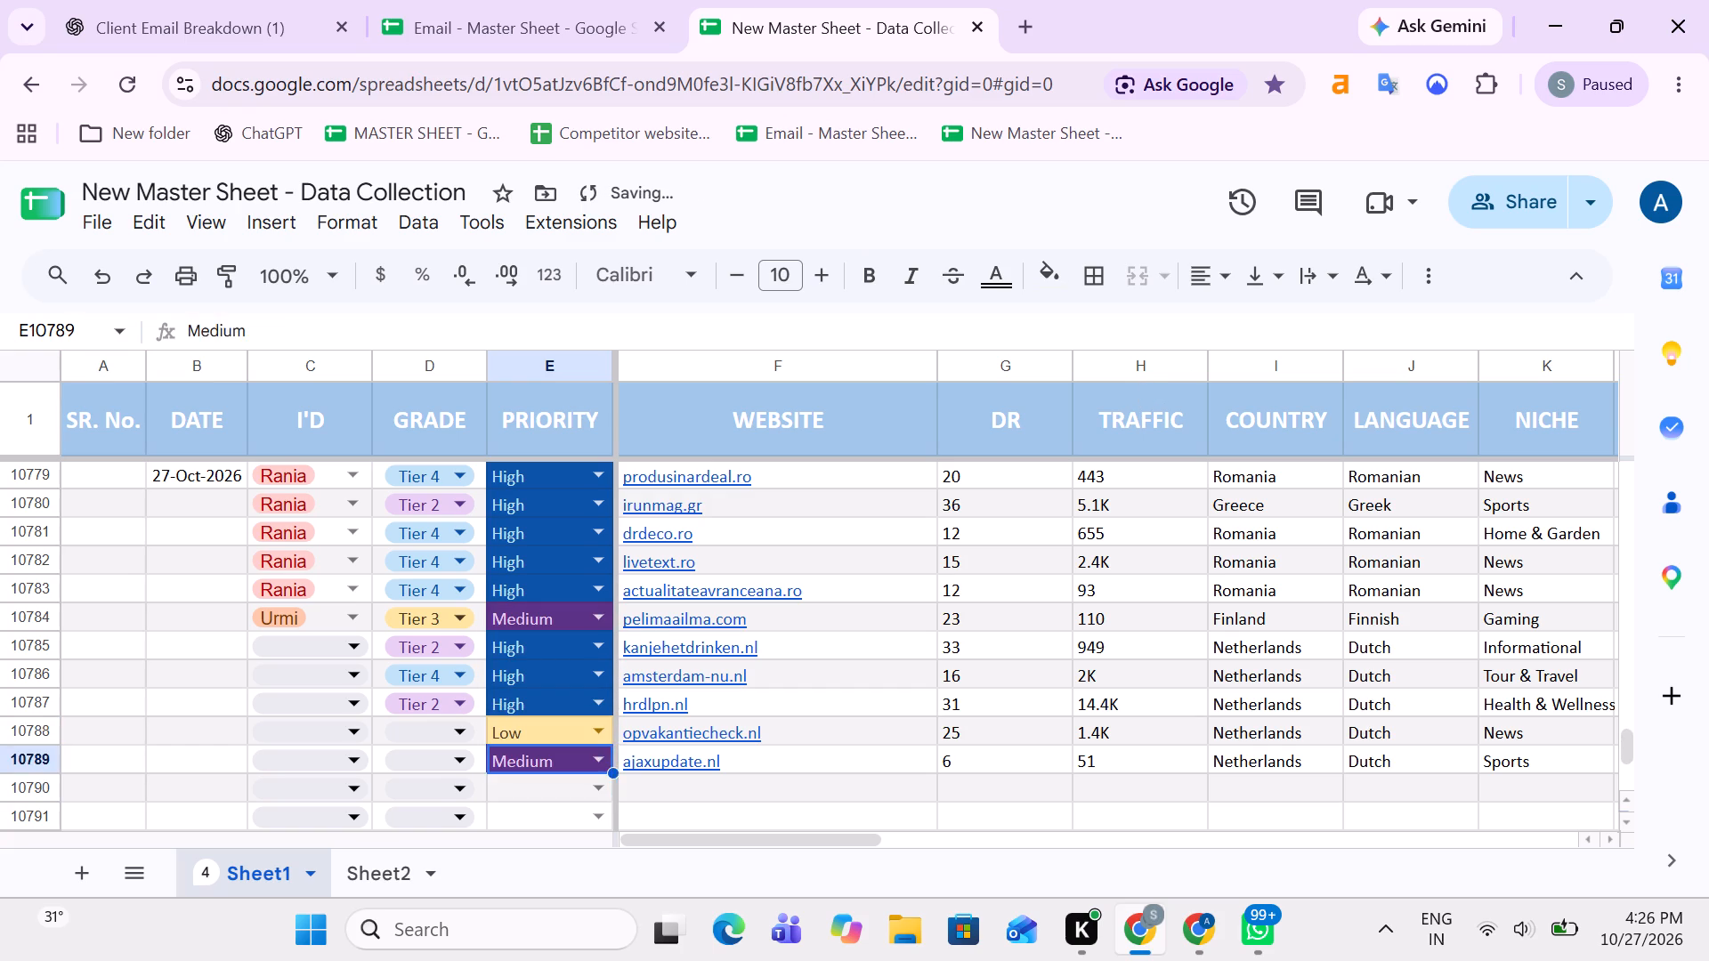
Set the grade to Tier 4 for ajaxupdate.nl in row 10789.
key(Right)
key(Left)
key(Left)
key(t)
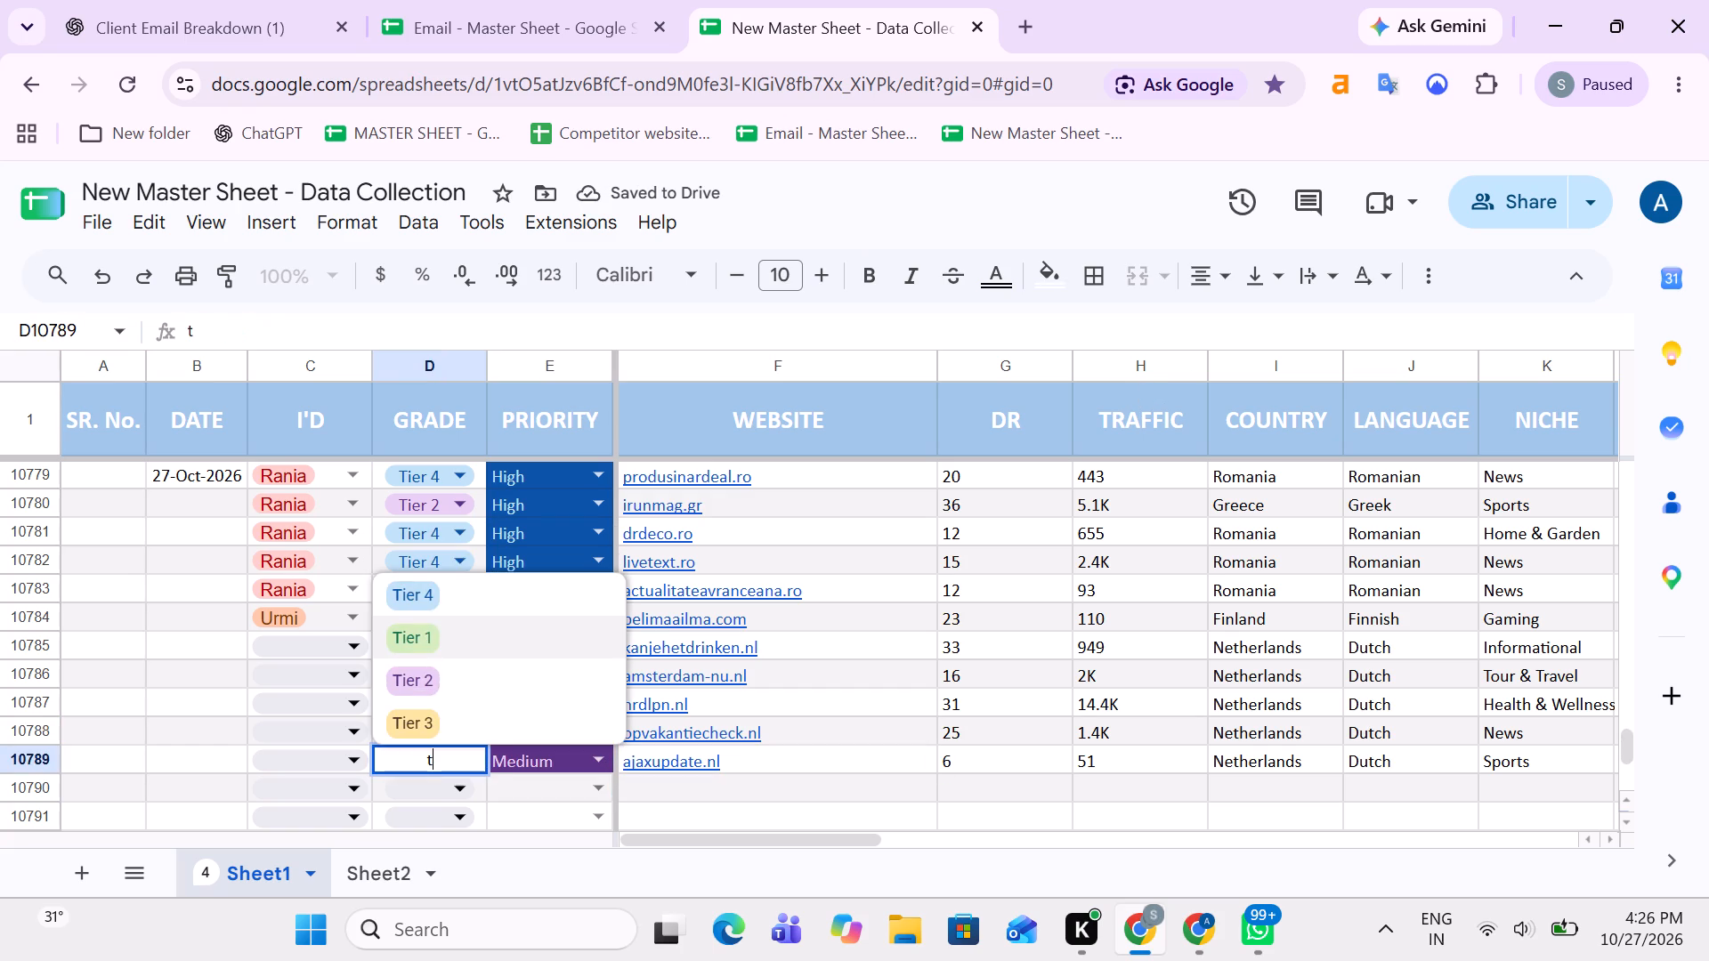
key(Up)
key(Return)
Set the grade to Tier 3 for opvakantiecheck.nl in row 10788.
key(Up)
key(Up)
key(Right)
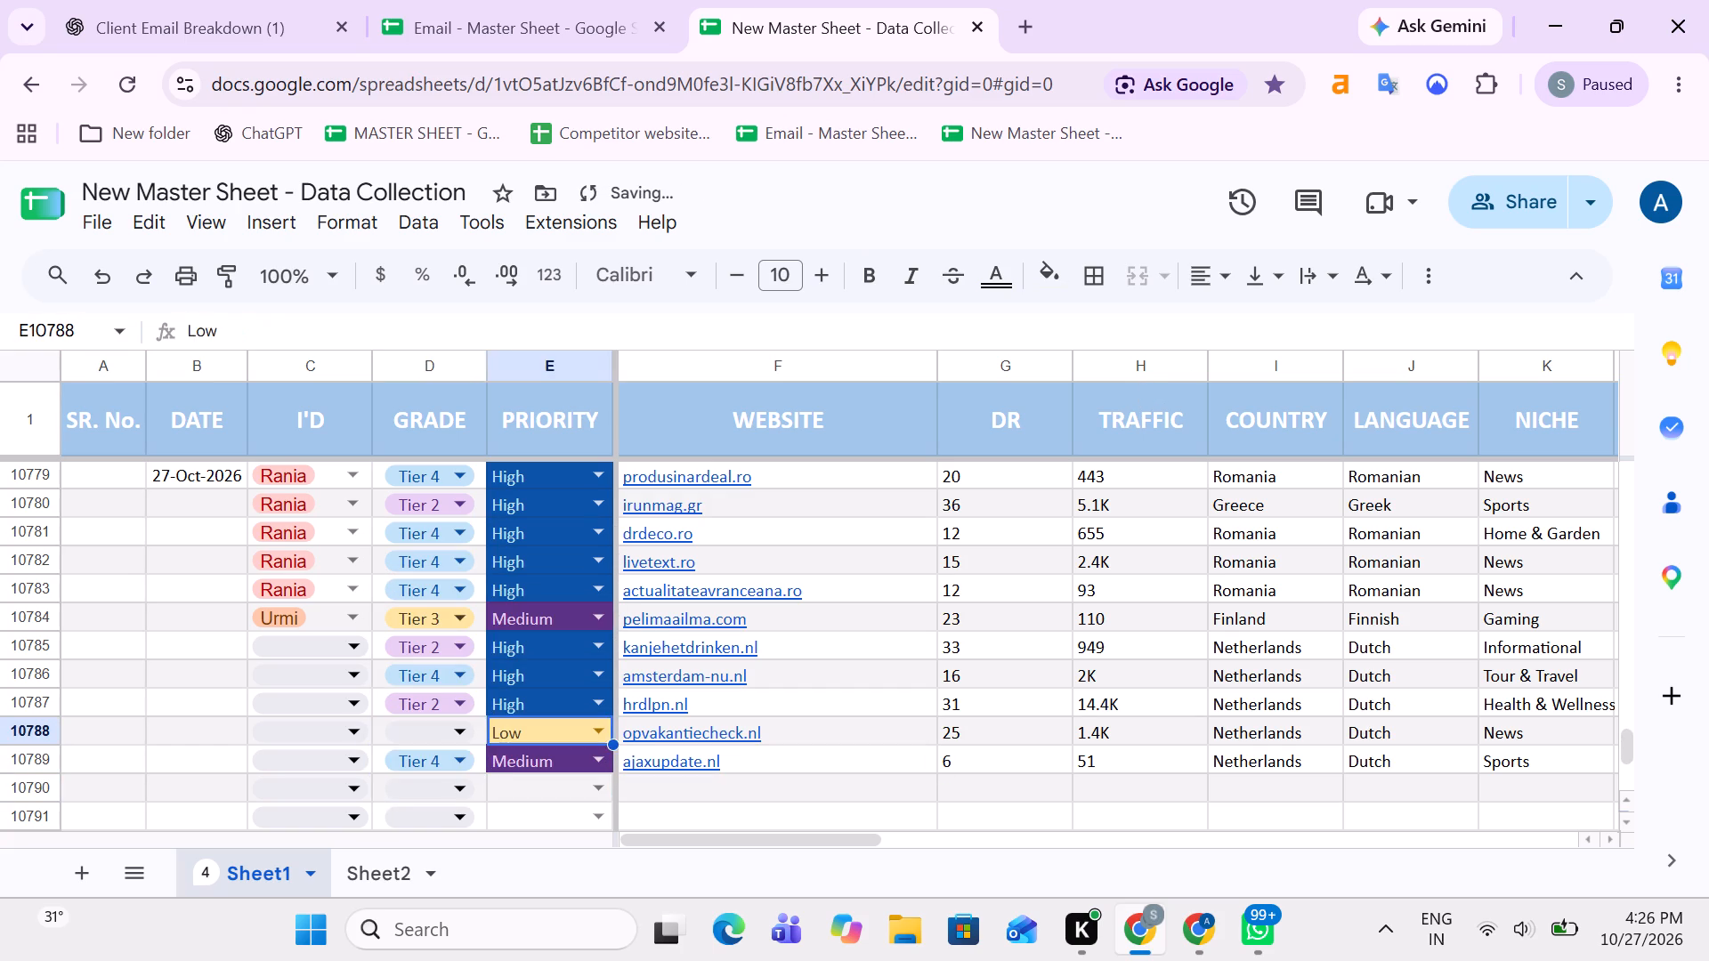
key(Left)
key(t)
key(Up)
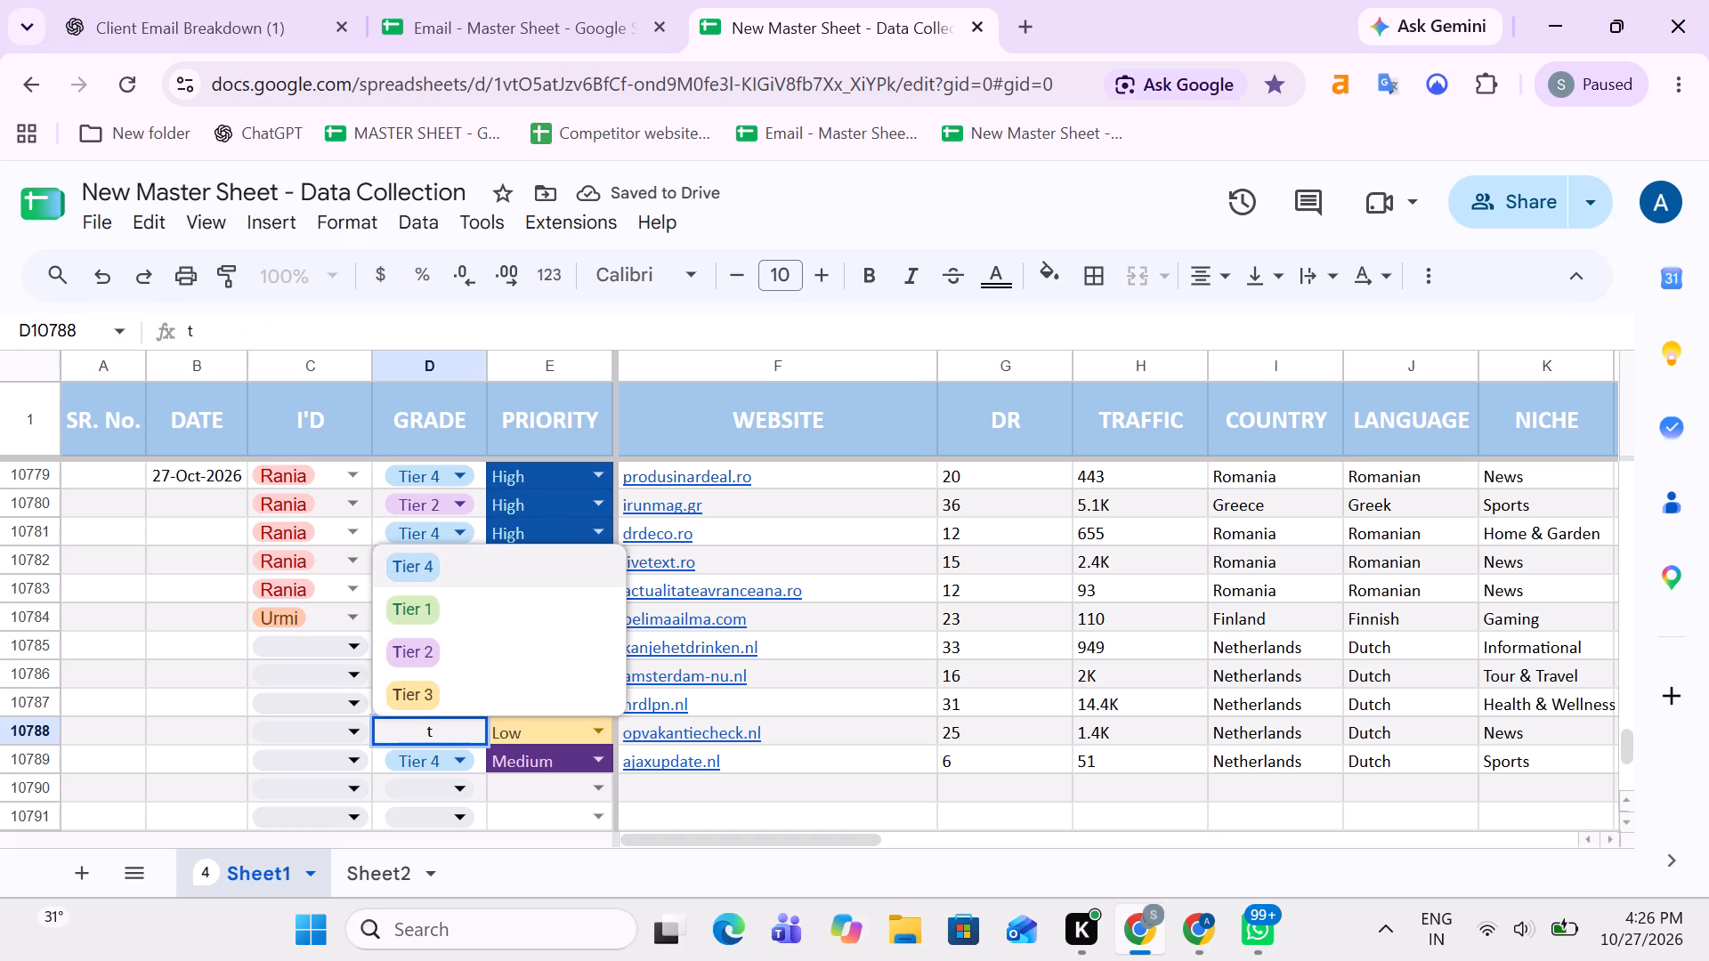
key(Up)
key(Return)
key(Up)
key(Right)
key(Right)
key(Down)
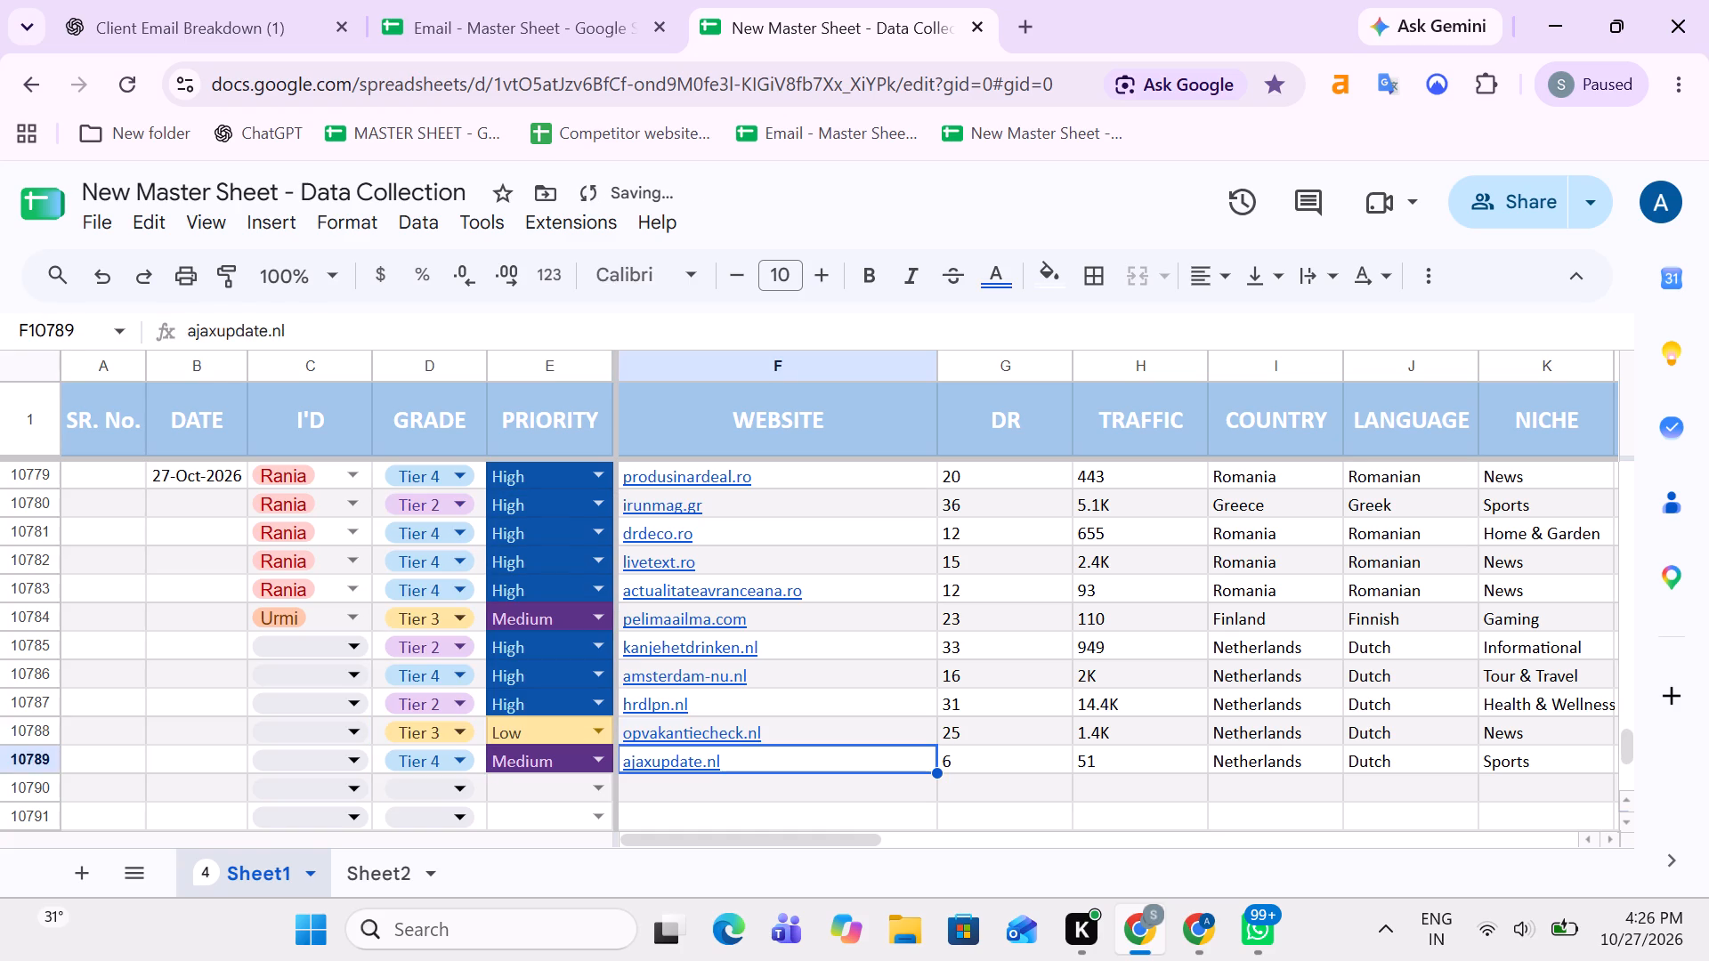
In Gmail, move the open ajaxupdate.nl conversation from the ☑️ Casino label to ☑️☑️ Casino and return to the conversation list.
key(alt+Tab)
scroll(1163, 321, down, 14)
scroll(801, 560, up, 6)
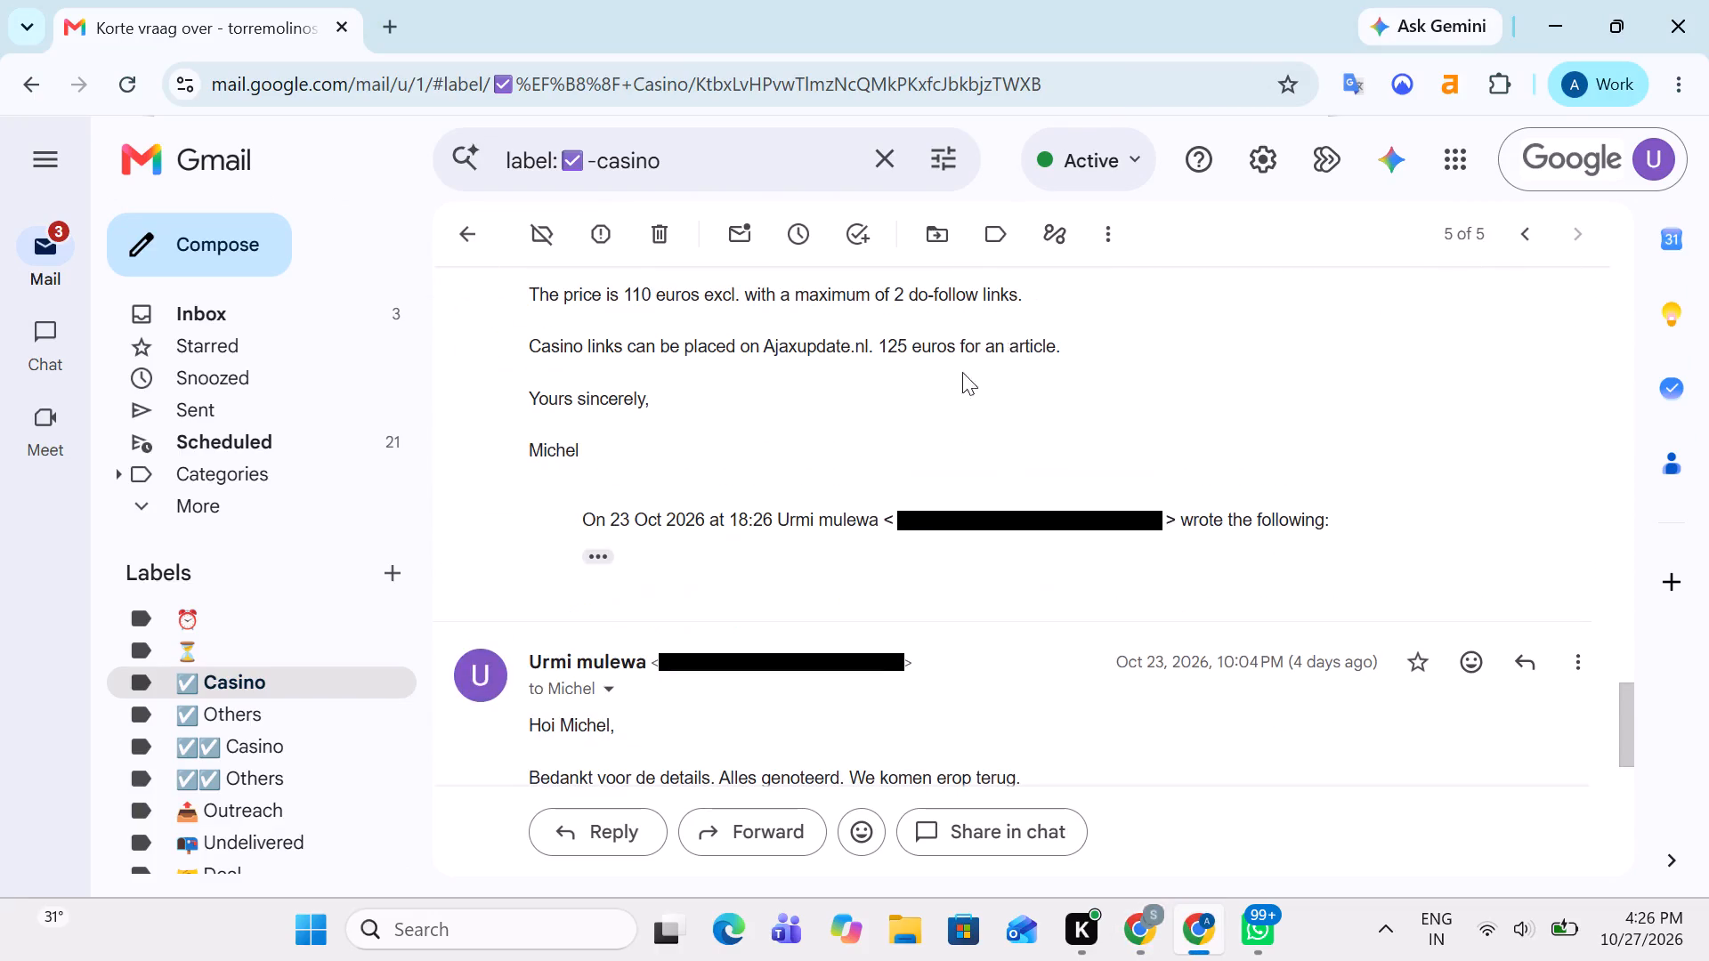
click(985, 243)
click(1021, 377)
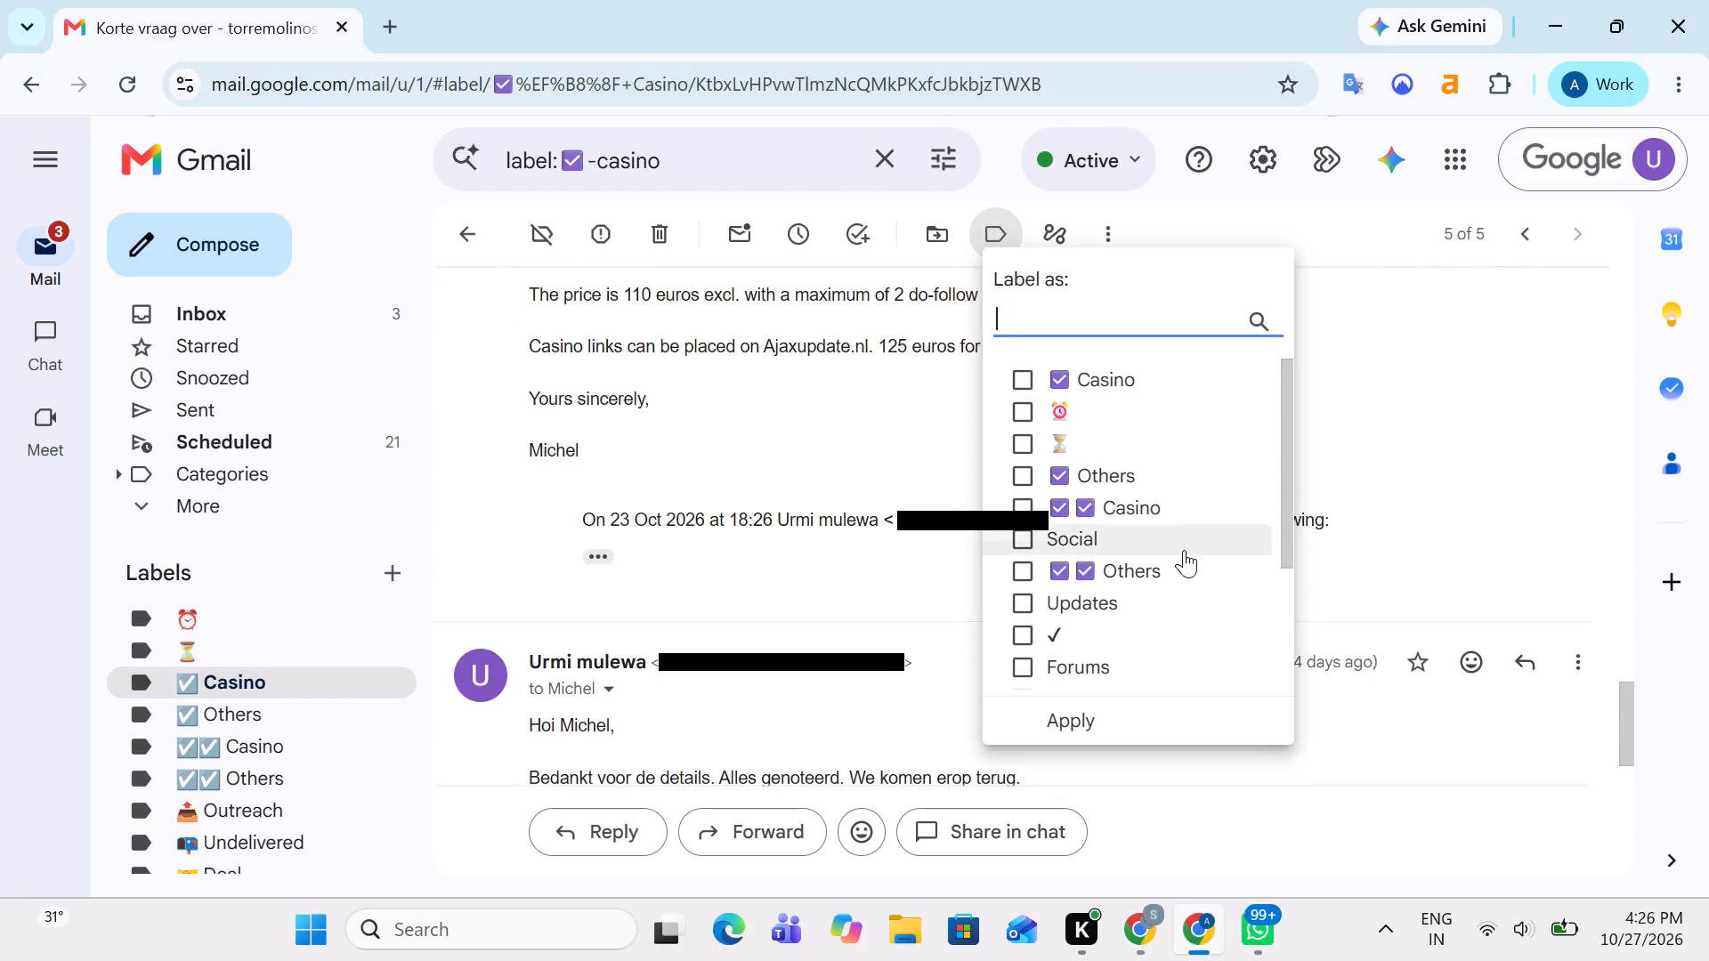
click(1123, 518)
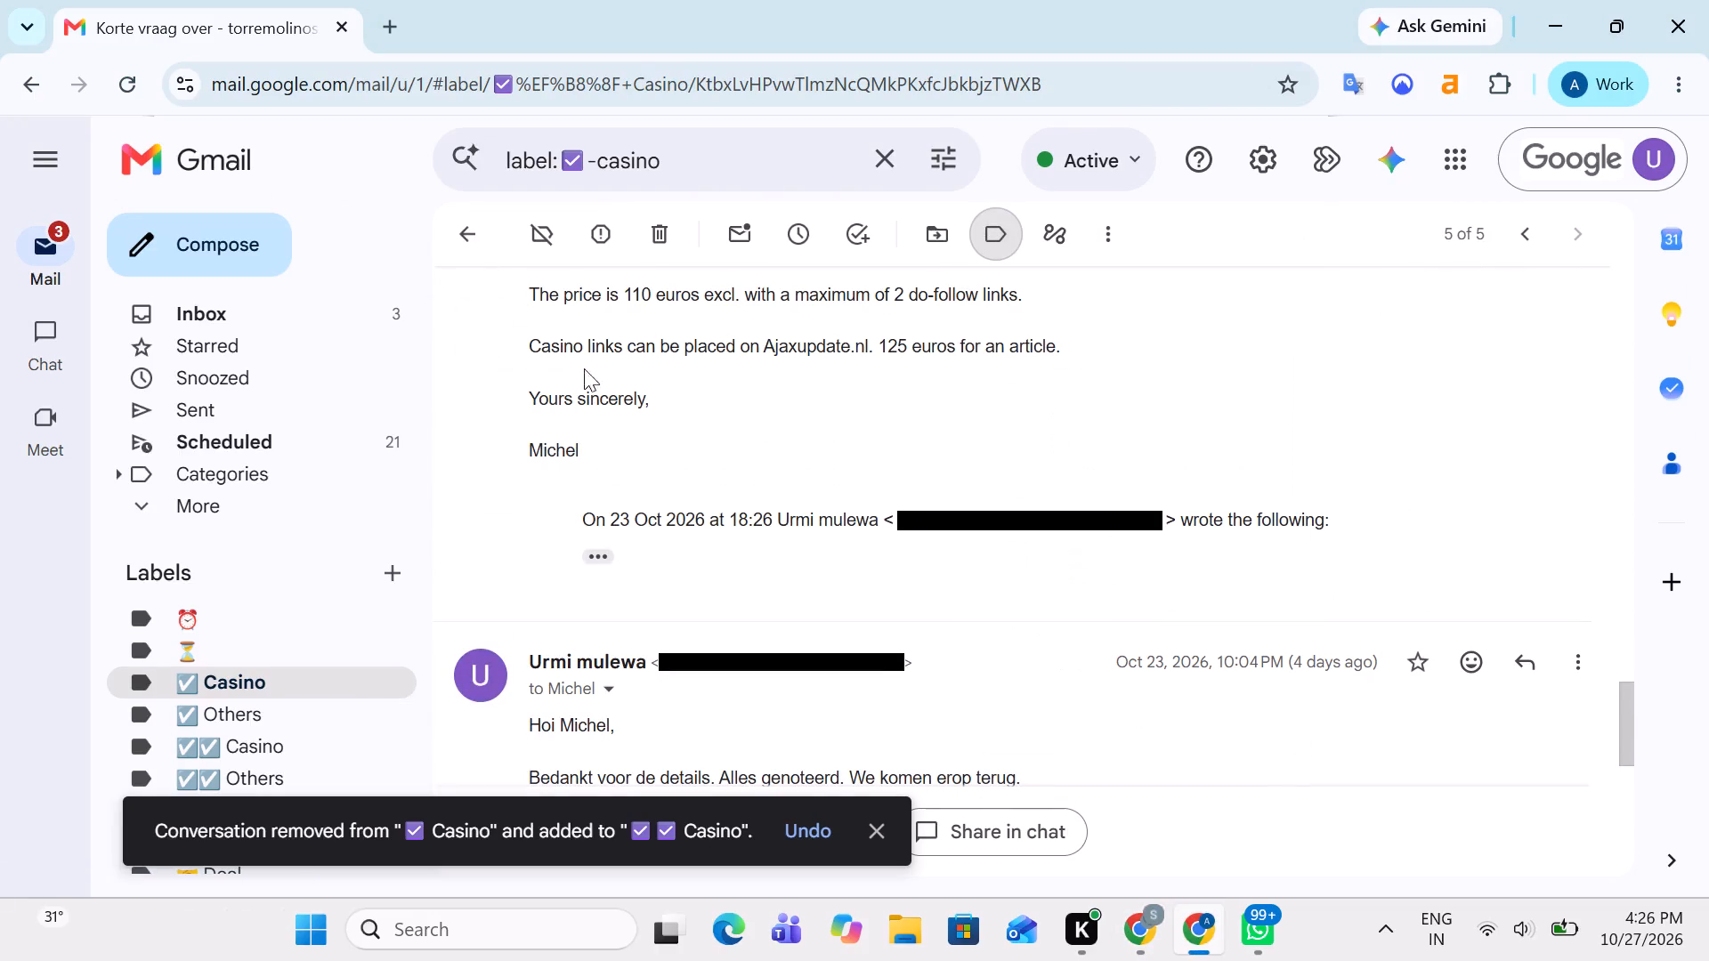
click(461, 235)
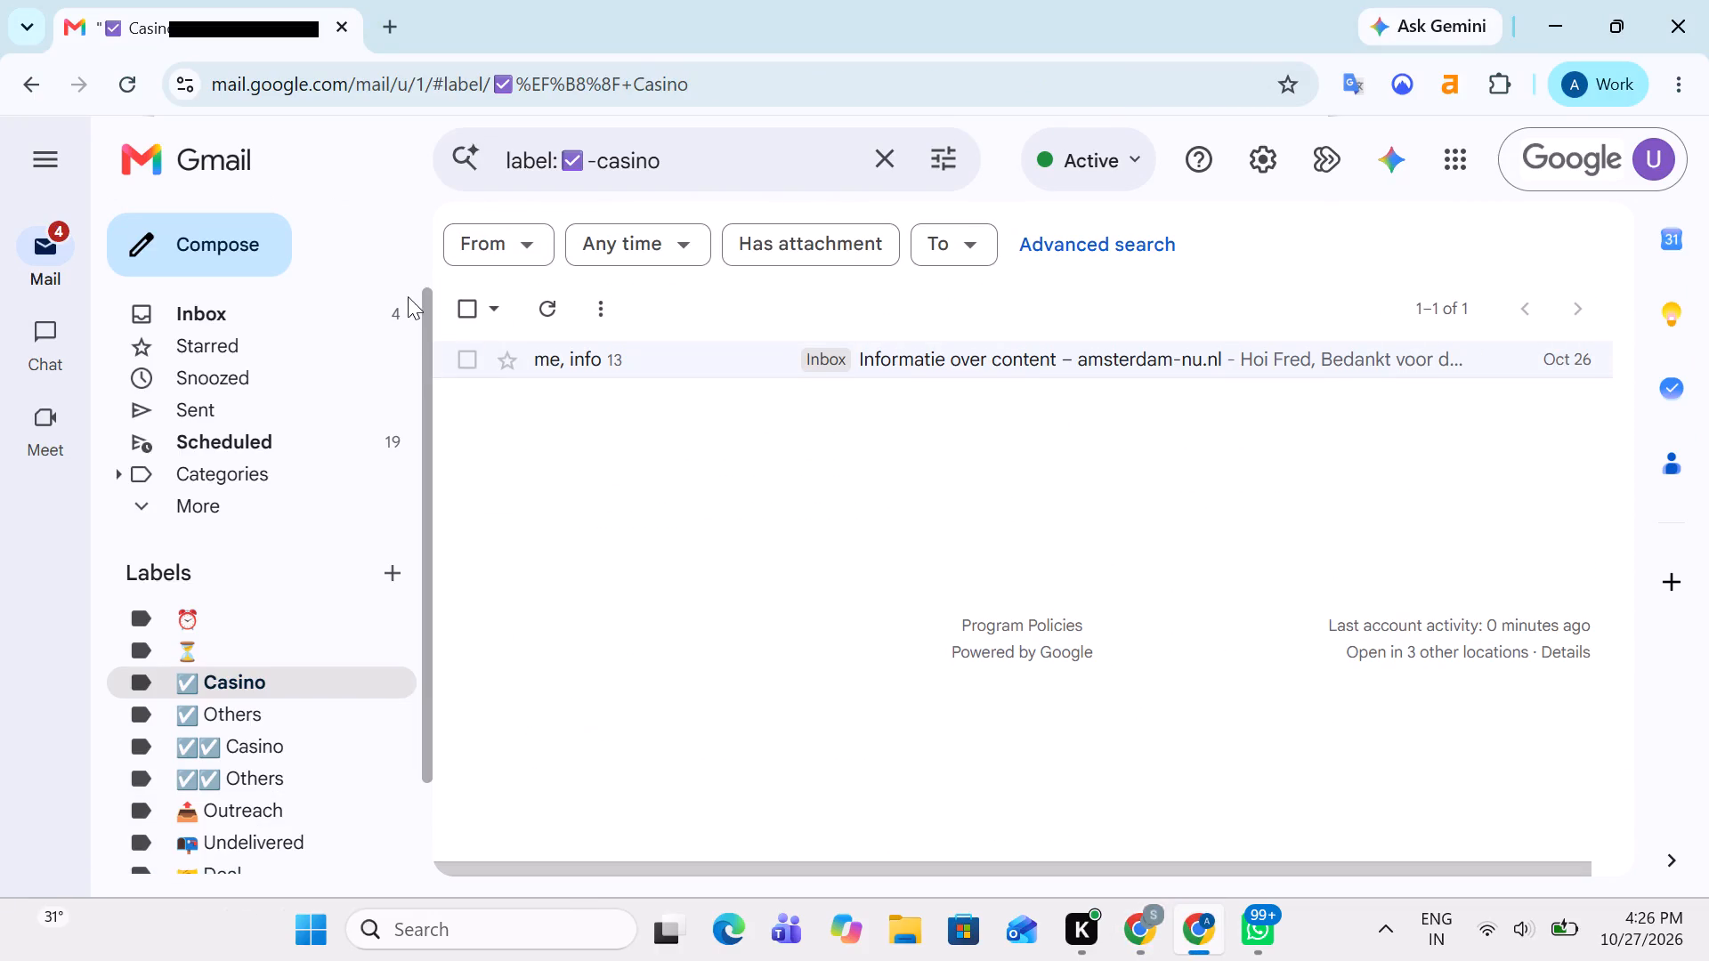
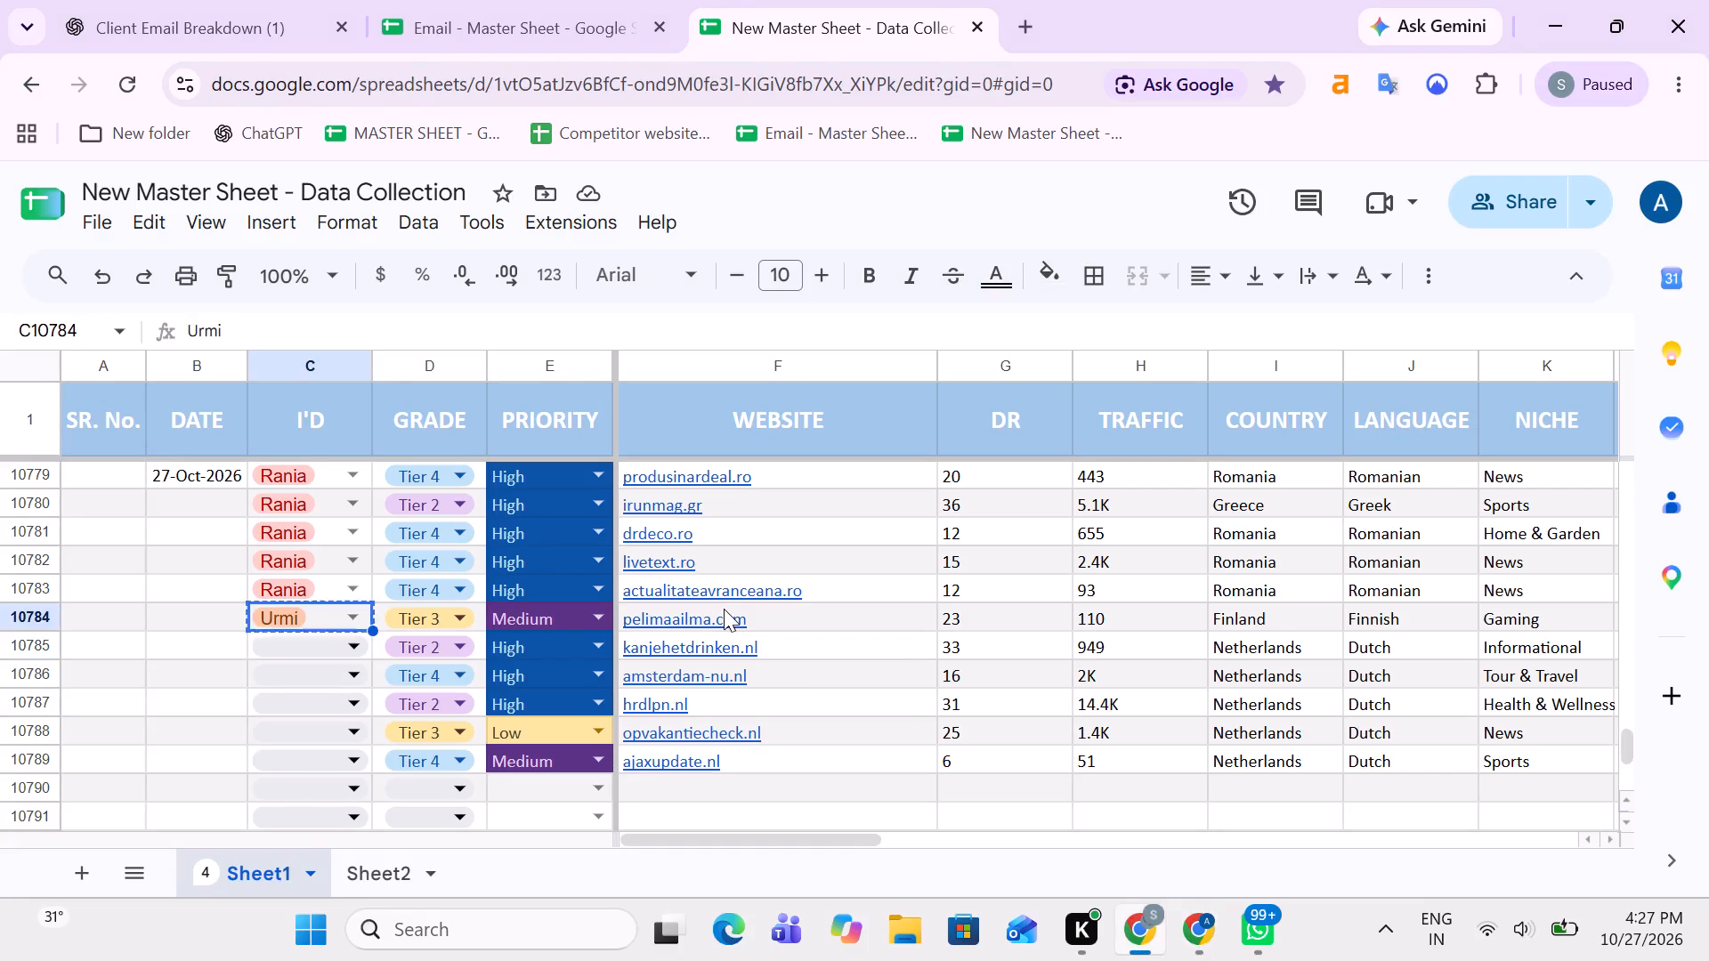
Fill the I'D column with Urmi for rows 10785 to 10789 by copying the value from row 10784.
key(Down)
key(shift+Down)
key(shift+Down)
key(shift+Down)
key(shift+Down)
key(ctrl+v)
key(Down)
key(Down)
key(Down)
key(Down)
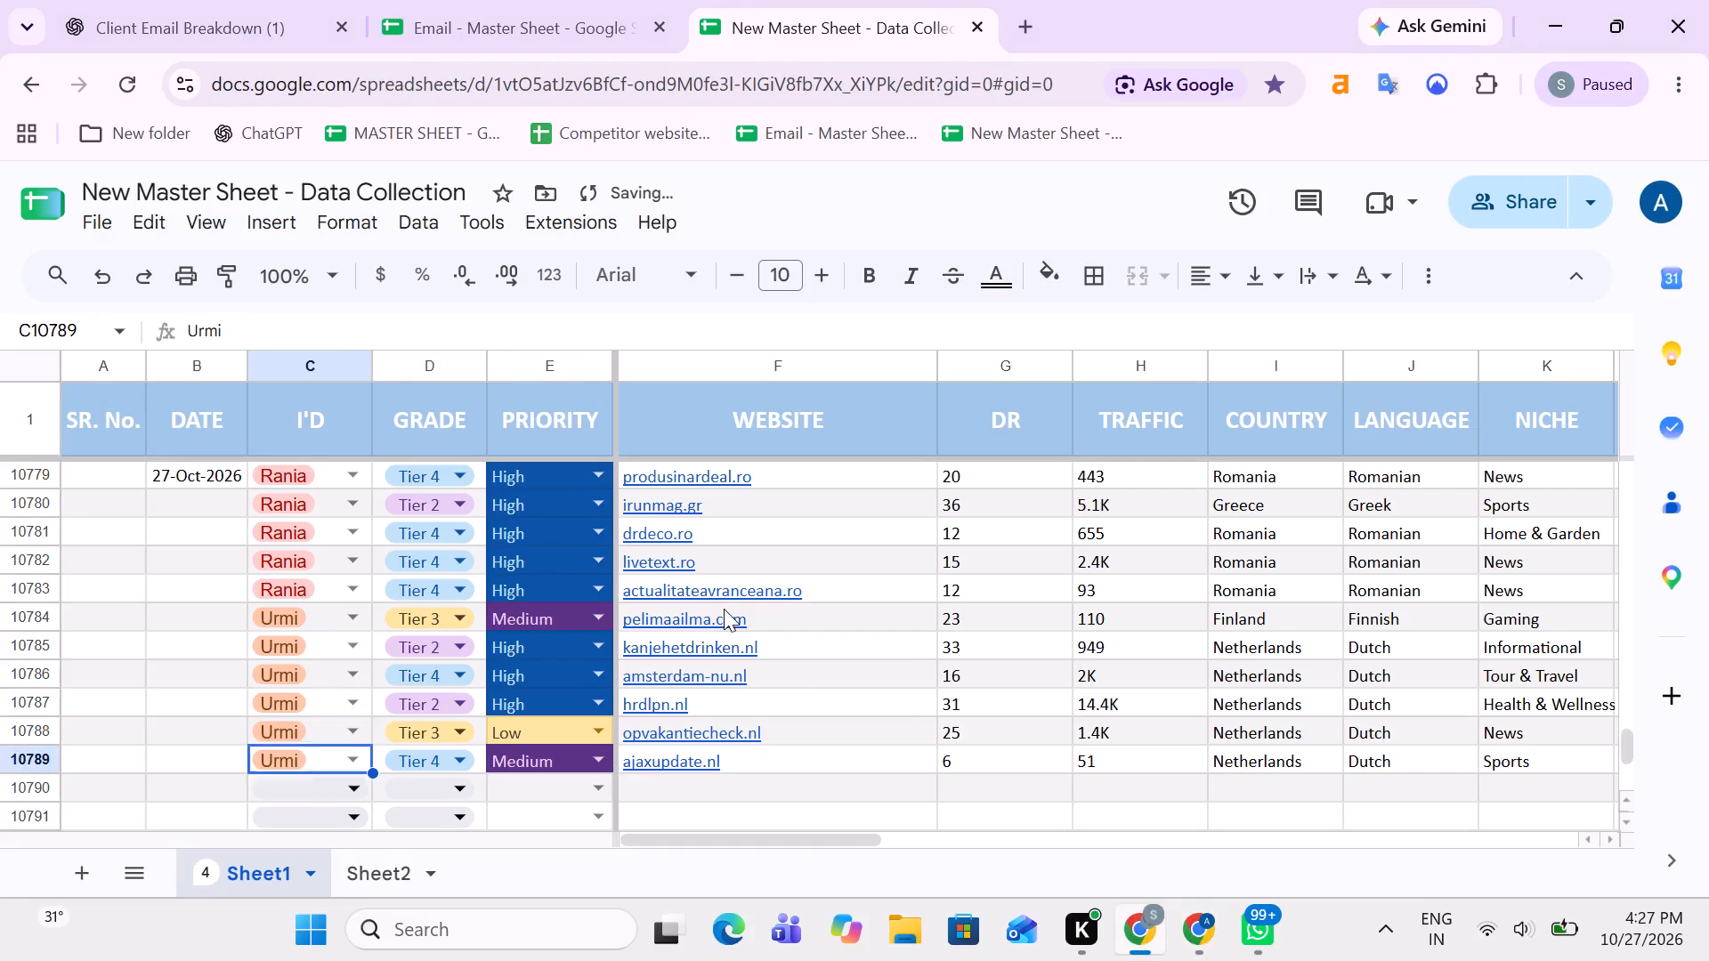
Review the newly entered rows across the sheet, from the I'D column through contact details and file version.
key(Right)
key(Right)
key(Right)
key(Right)
key(Right)
key(Right)
key(Right)
key(Right)
key(Right)
key(Right)
key(Right)
key(Right)
key(Right)
key(Right)
key(Right)
key(Right)
key(Left)
key(Left)
key(Left)
key(Left)
key(Left)
key(Left)
key(Left)
key(Left)
key(Left)
key(Left)
key(Left)
key(Left)
key(Left)
key(Left)
key(Left)
key(Left)
key(Left)
key(Left)
key(Left)
key(Left)
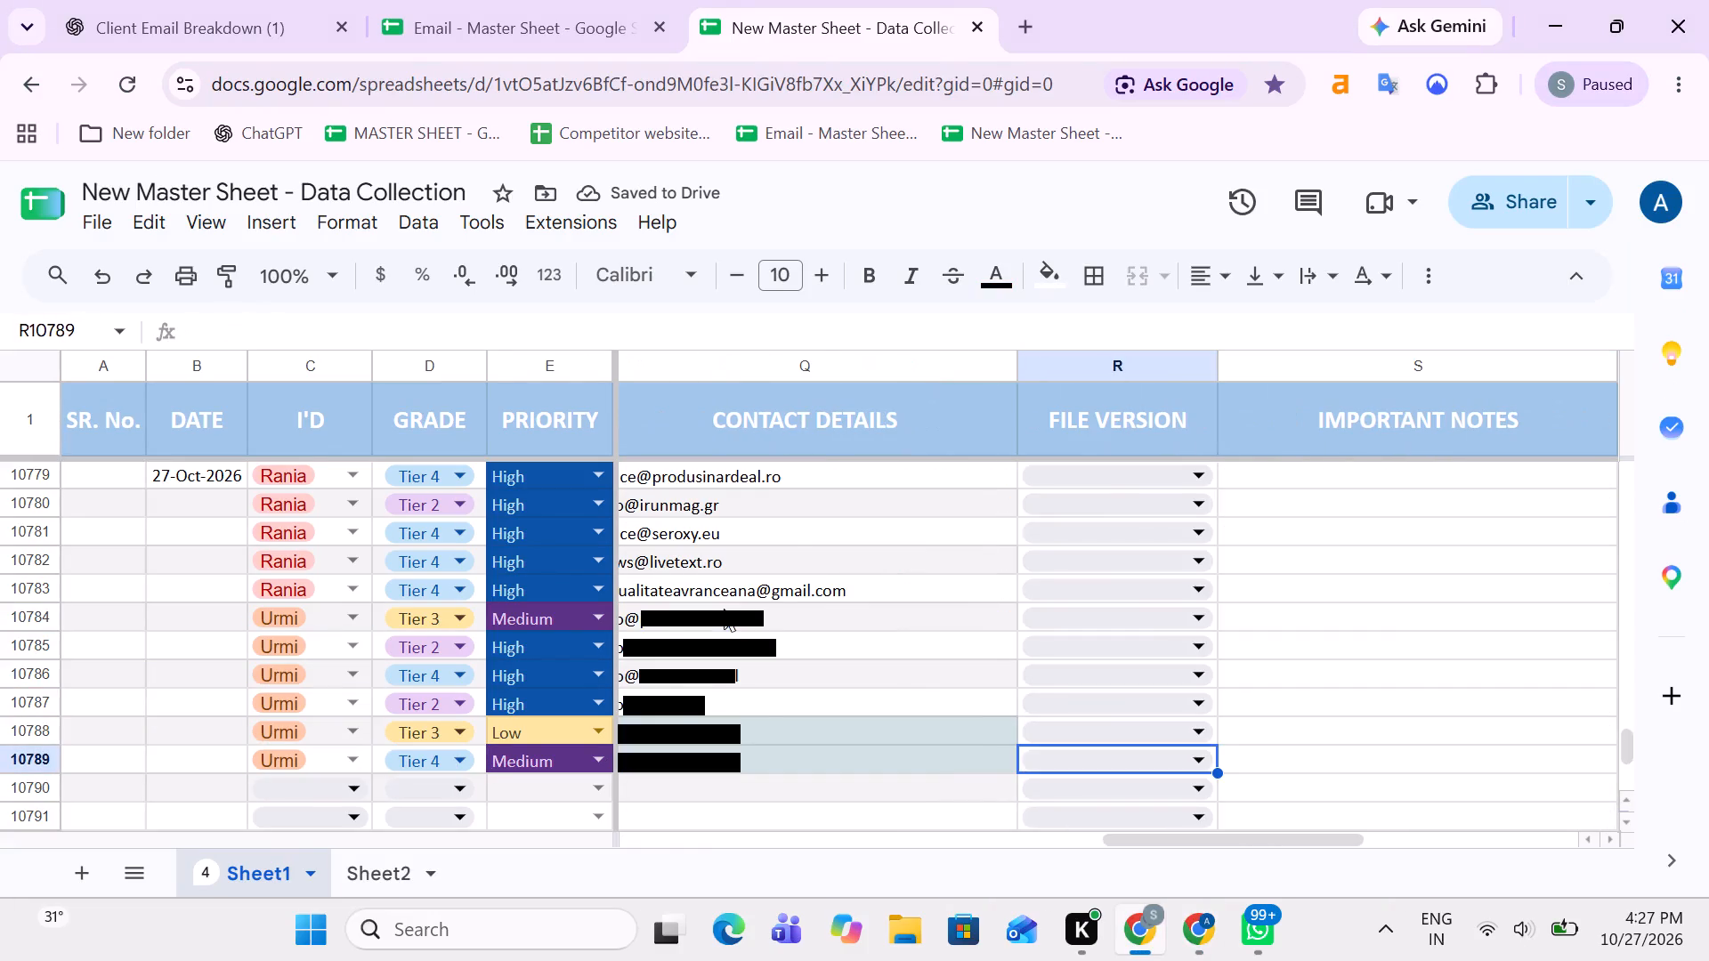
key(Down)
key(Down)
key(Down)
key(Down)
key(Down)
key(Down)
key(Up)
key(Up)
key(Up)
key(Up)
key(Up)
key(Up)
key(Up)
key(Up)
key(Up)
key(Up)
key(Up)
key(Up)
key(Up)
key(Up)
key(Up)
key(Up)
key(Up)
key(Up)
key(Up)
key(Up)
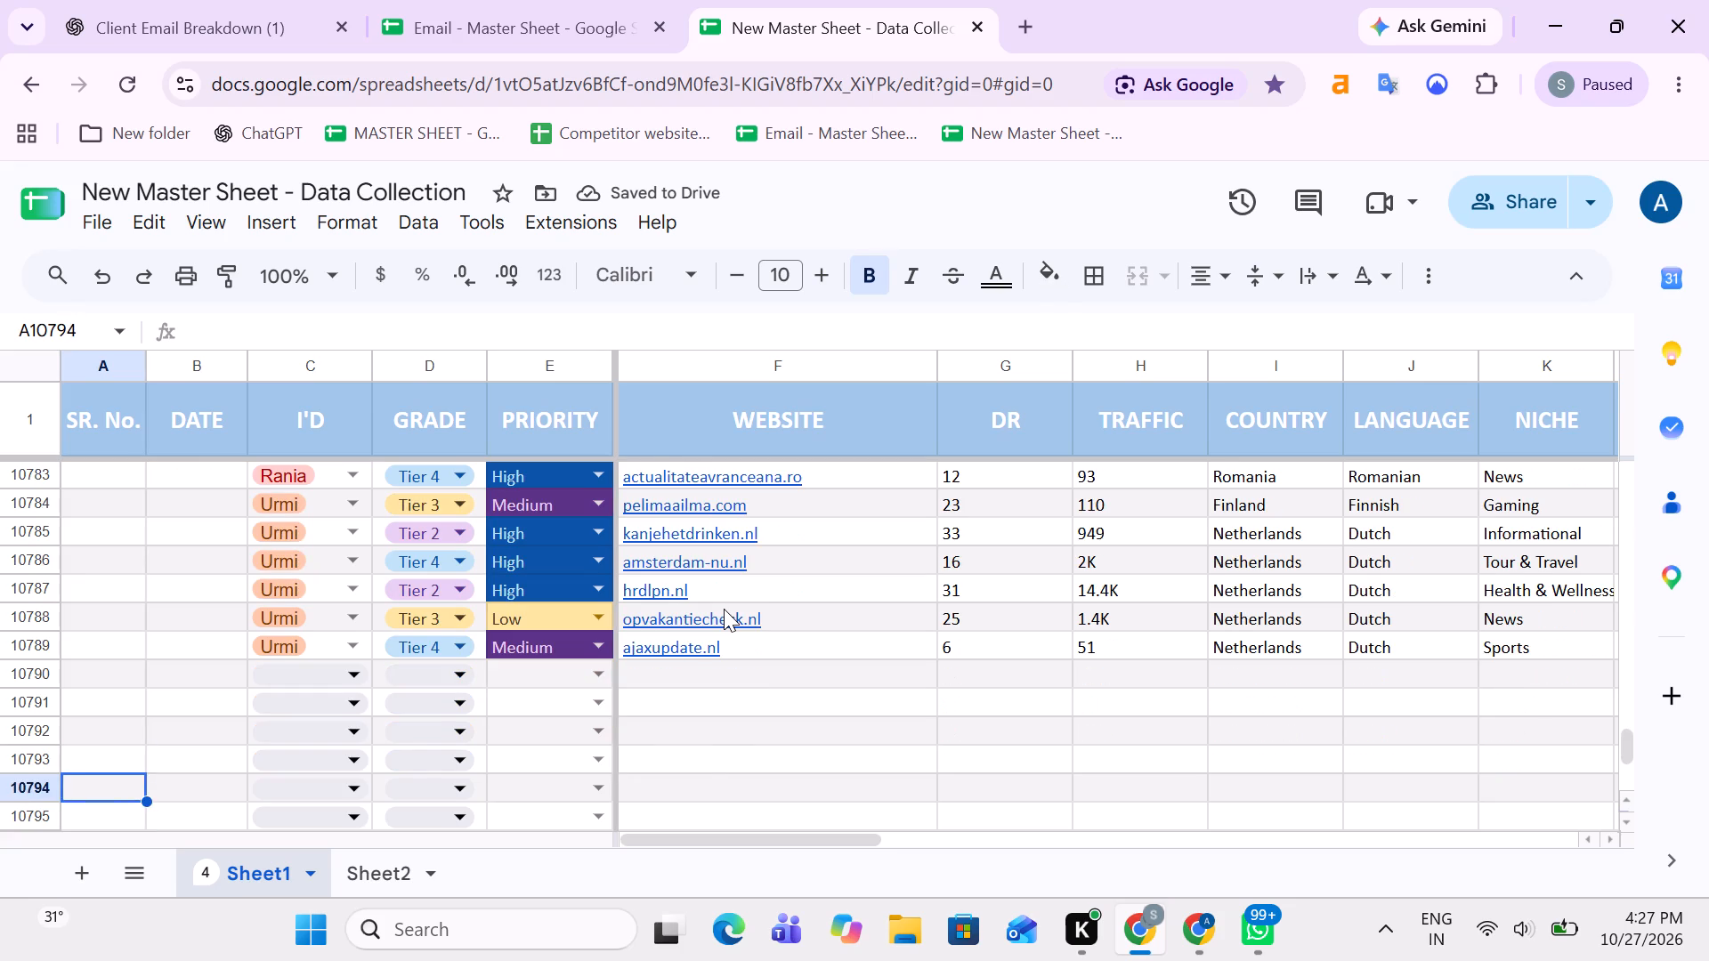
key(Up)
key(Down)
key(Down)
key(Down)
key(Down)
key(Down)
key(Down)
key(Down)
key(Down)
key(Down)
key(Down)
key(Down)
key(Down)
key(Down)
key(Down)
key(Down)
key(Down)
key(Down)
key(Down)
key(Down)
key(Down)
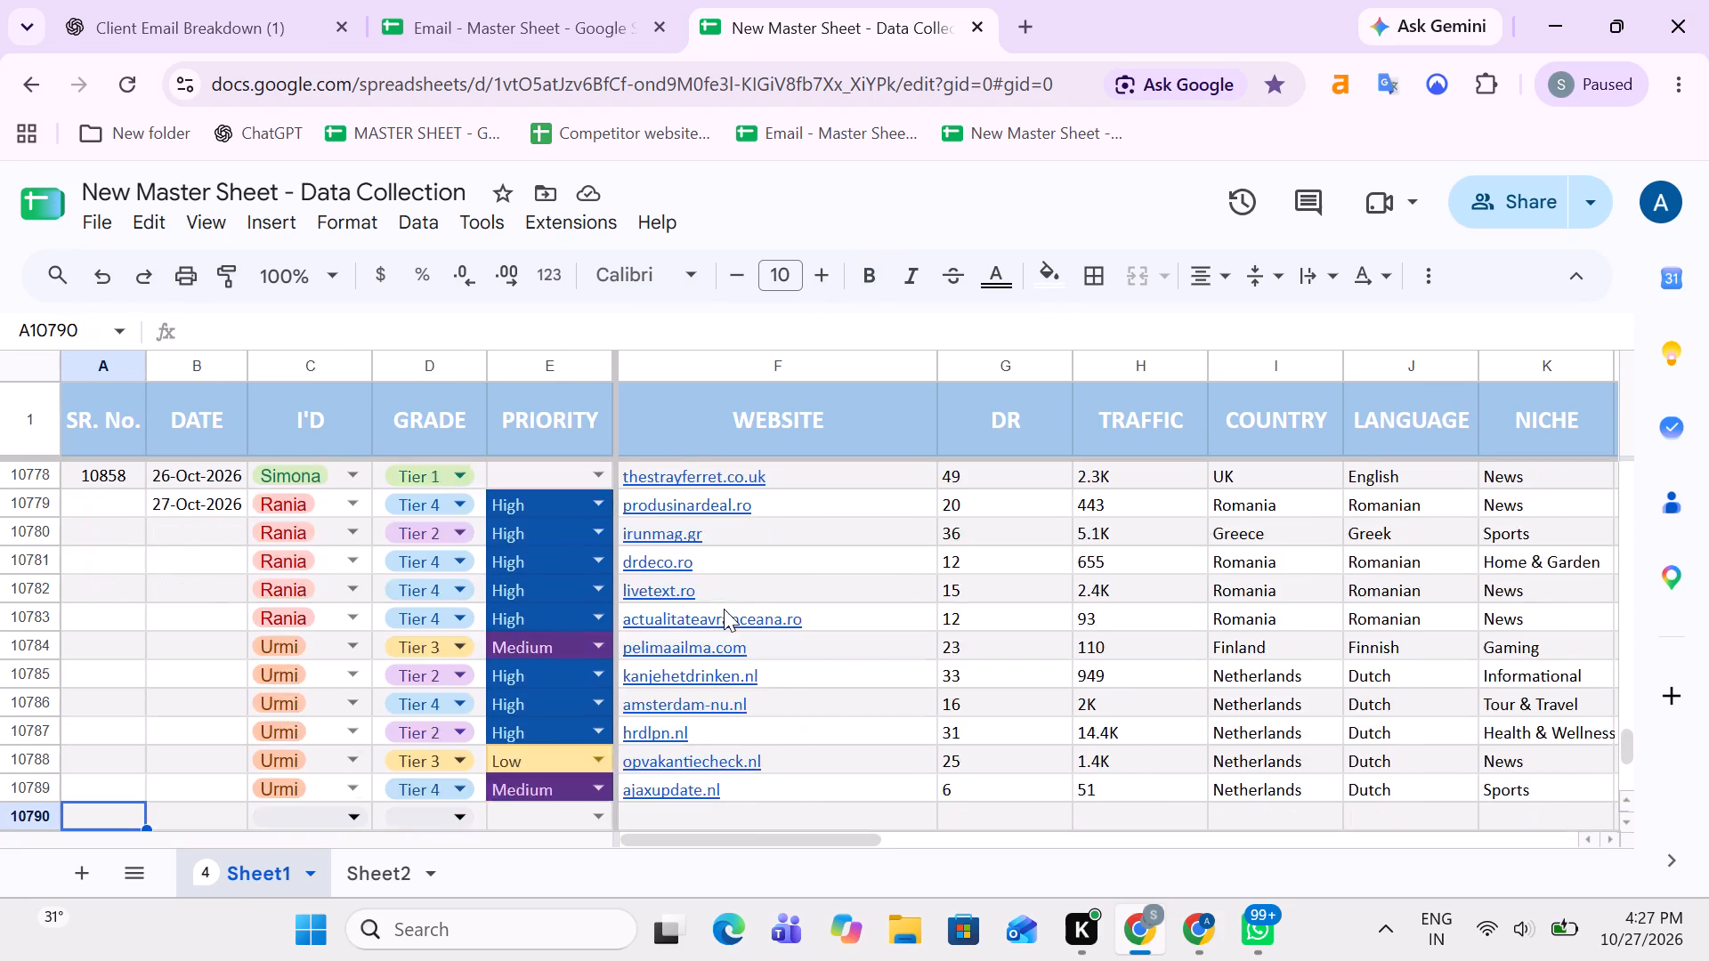
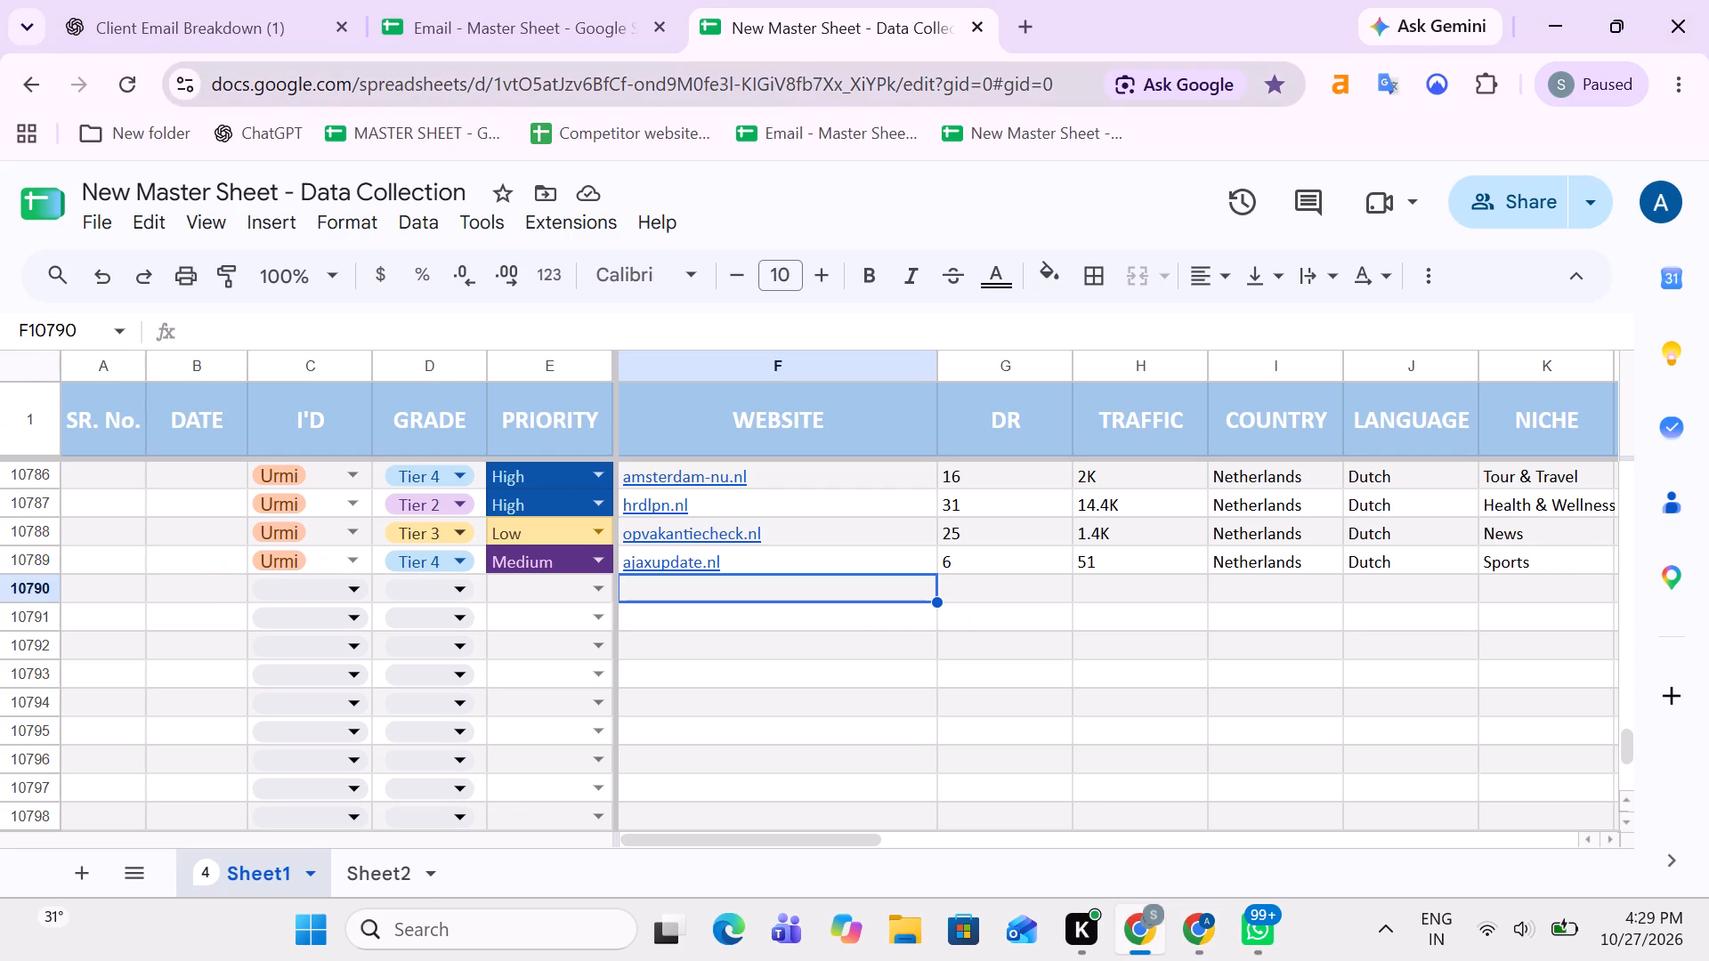
Add ajankohta.com as the website in row 10790 of New Master Sheet - Data Collection.
key(Down)
key(Up)
key(Return)
key(ctrl+v)
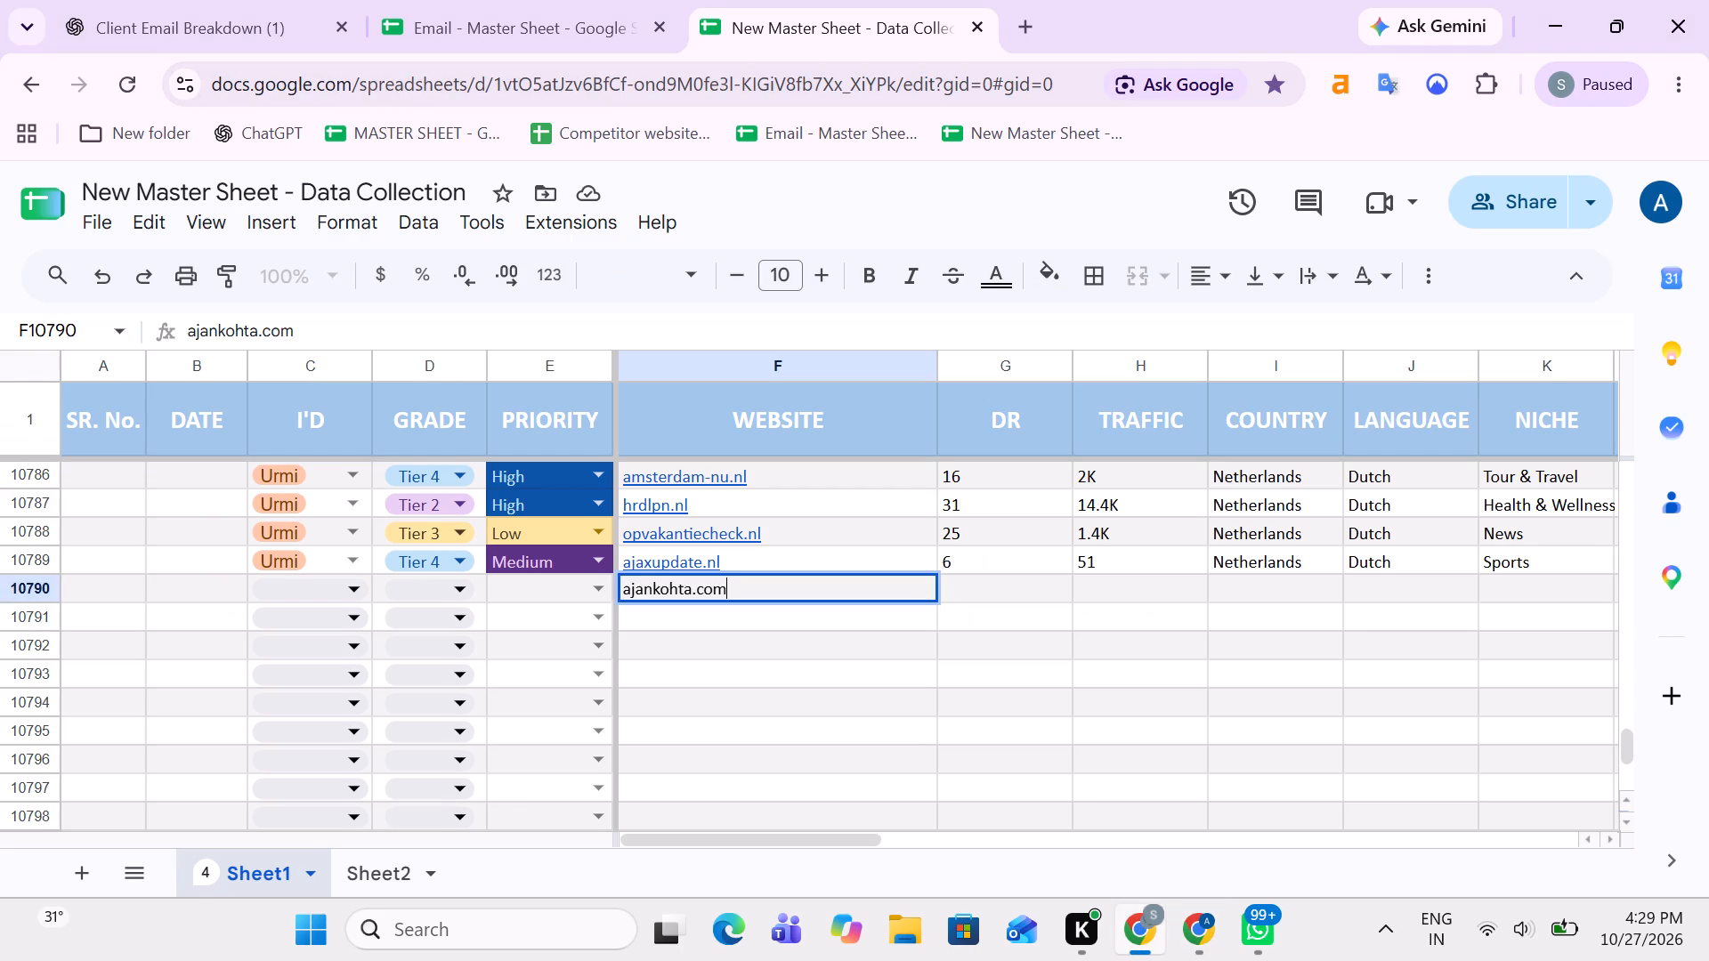
key(Tab)
key(Right)
key(Left)
key(Left)
key(Right)
Switch to the ajankohta.com window, accept the site's terms notice and skim the homepage sections.
key(alt+Tab)
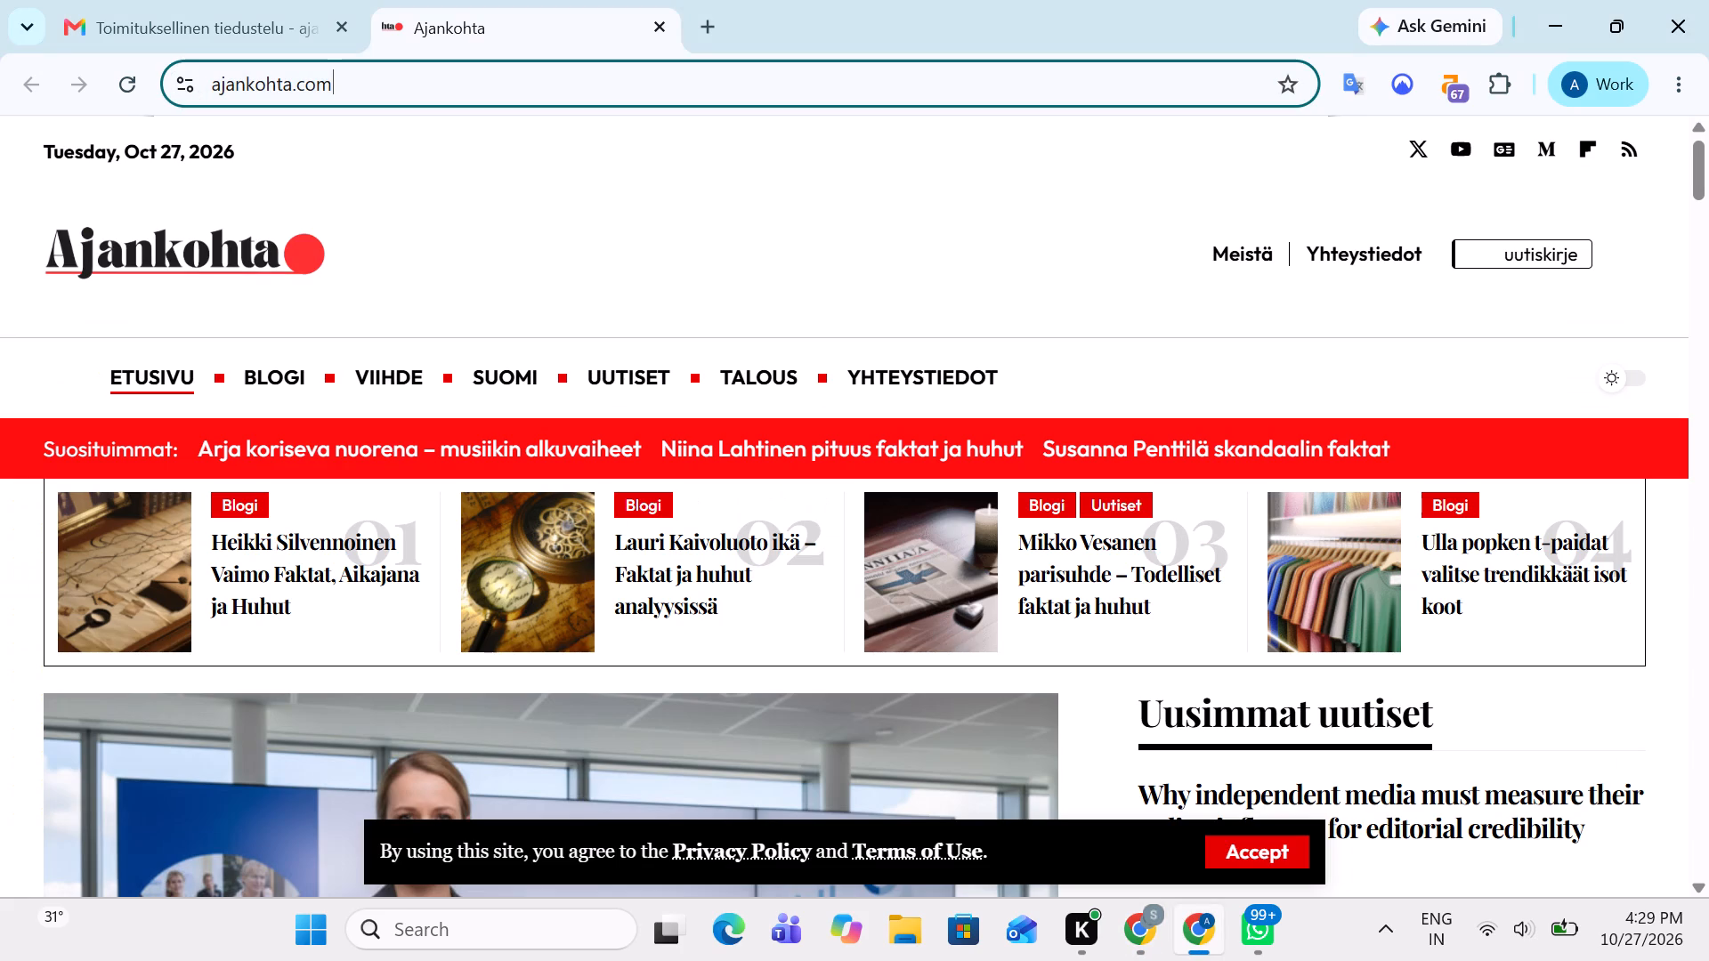
click(1262, 852)
scroll(1209, 546, down, 9)
scroll(1203, 542, up, 17)
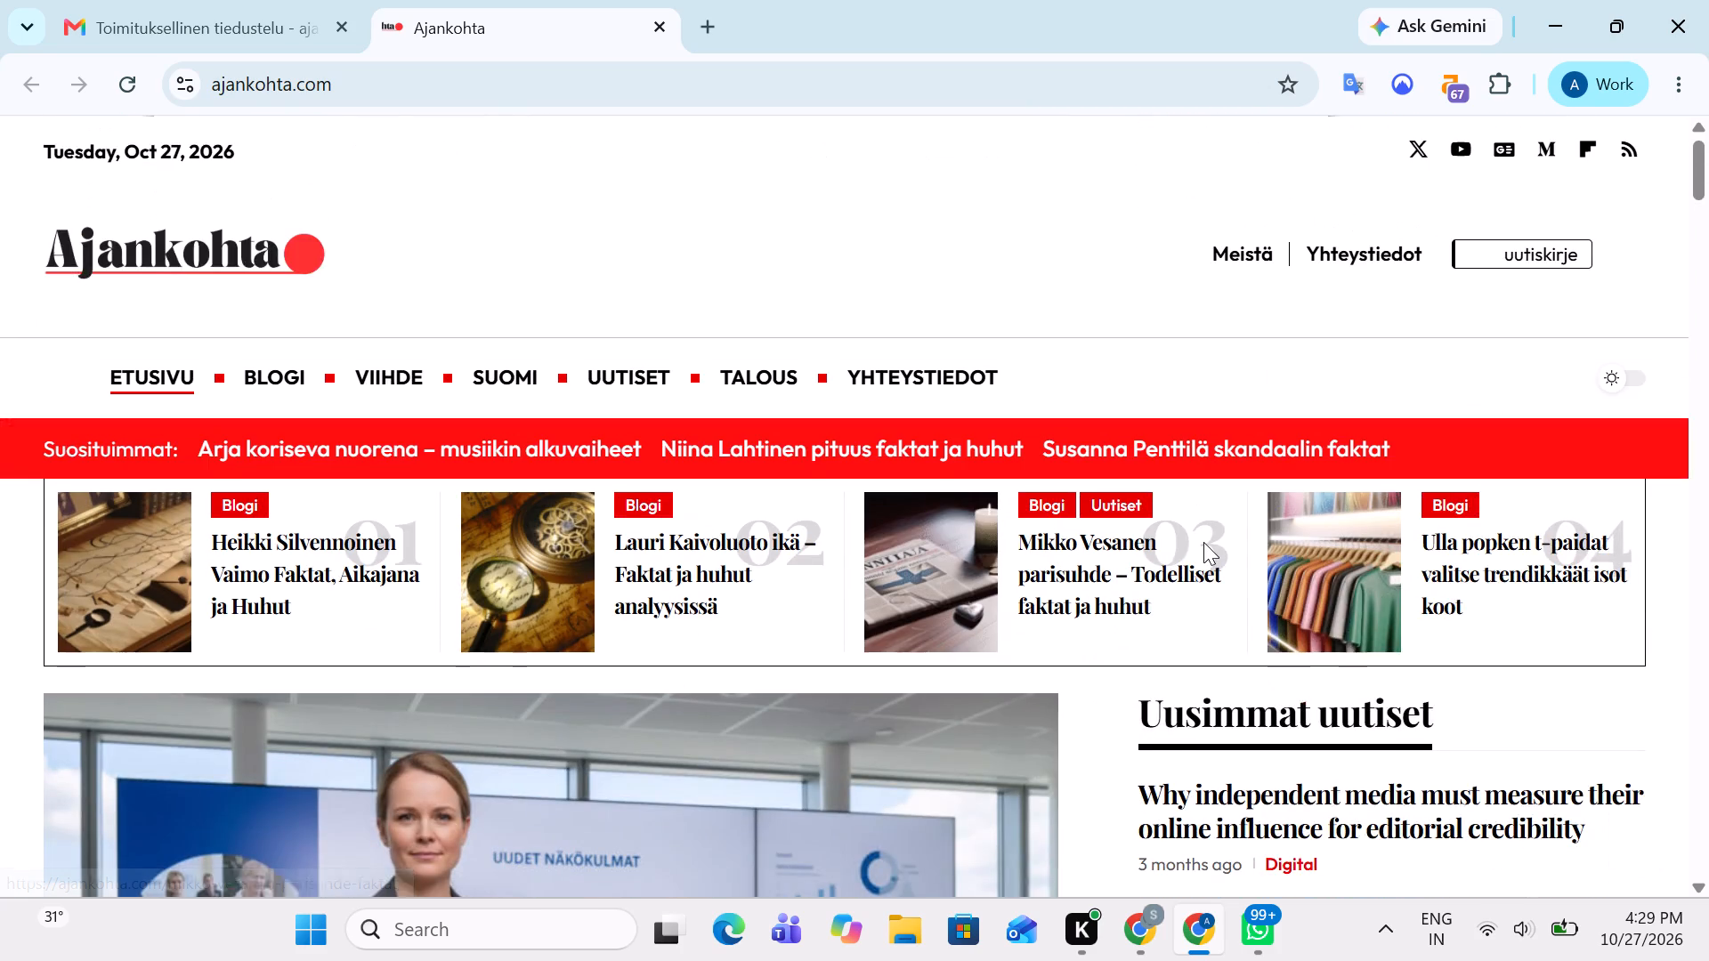
scroll(1203, 542, down, 9)
scroll(1064, 581, down, 8)
scroll(1016, 586, up, 4)
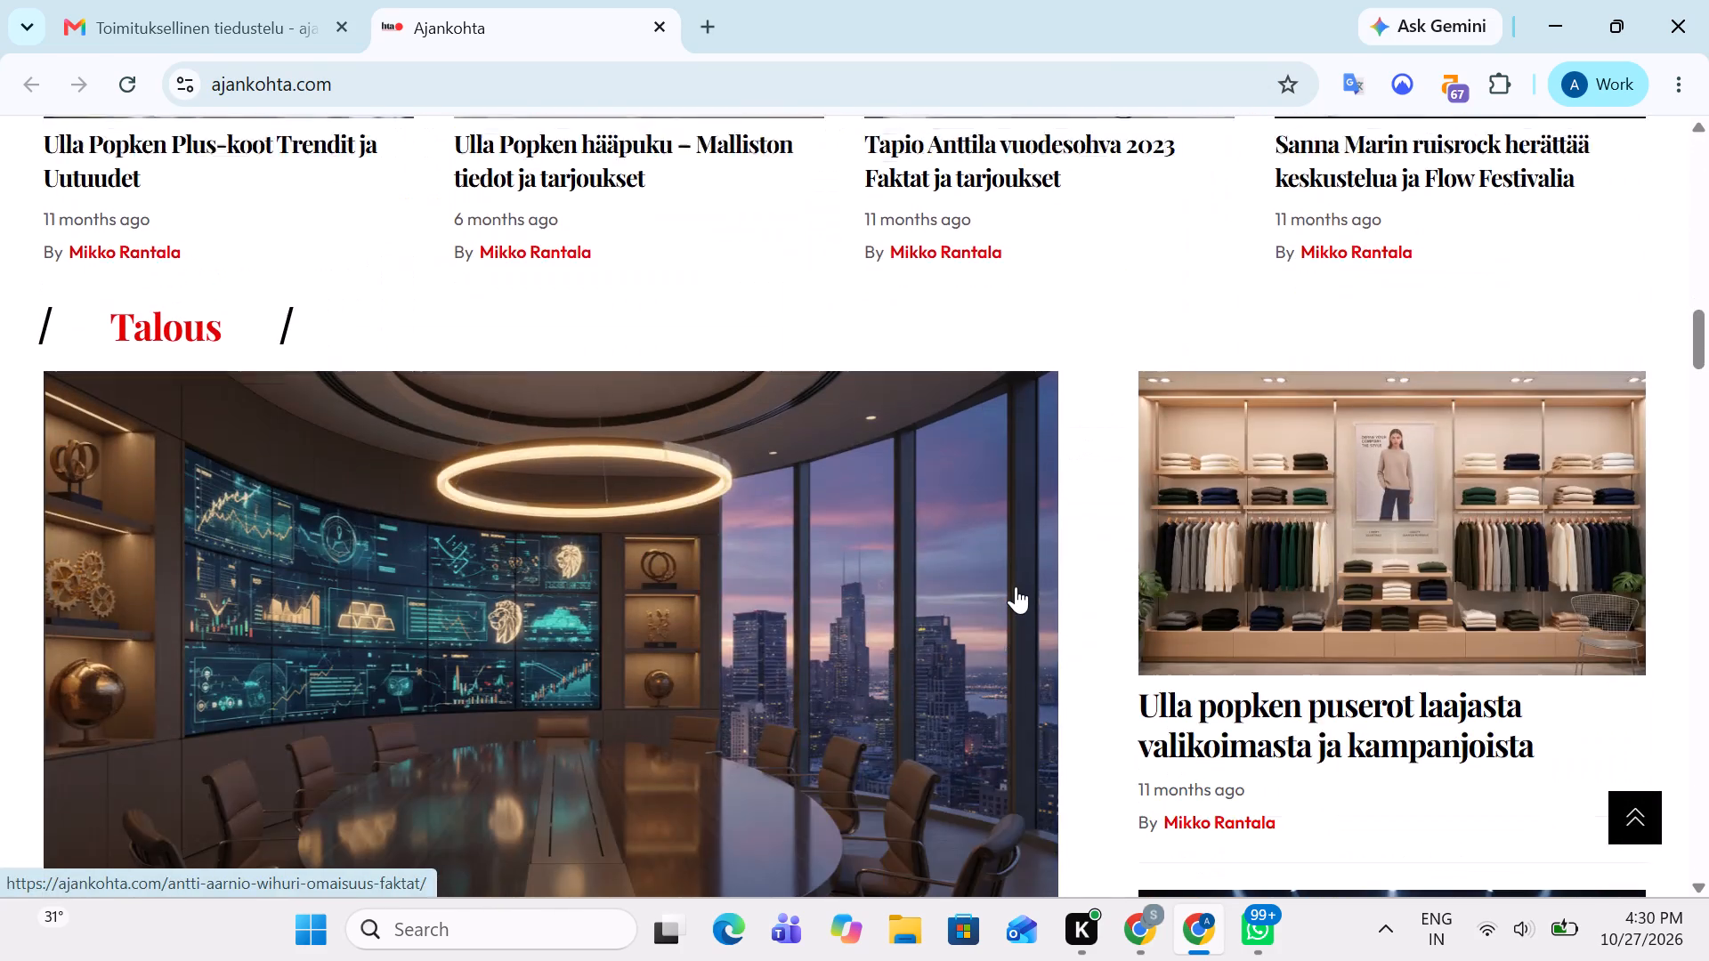
scroll(1016, 586, up, 20)
scroll(1016, 586, up, 2)
Look up ajankohta.com's Ahrefs metrics and enter DR 67 and traffic 512 in row 10790.
click(1460, 86)
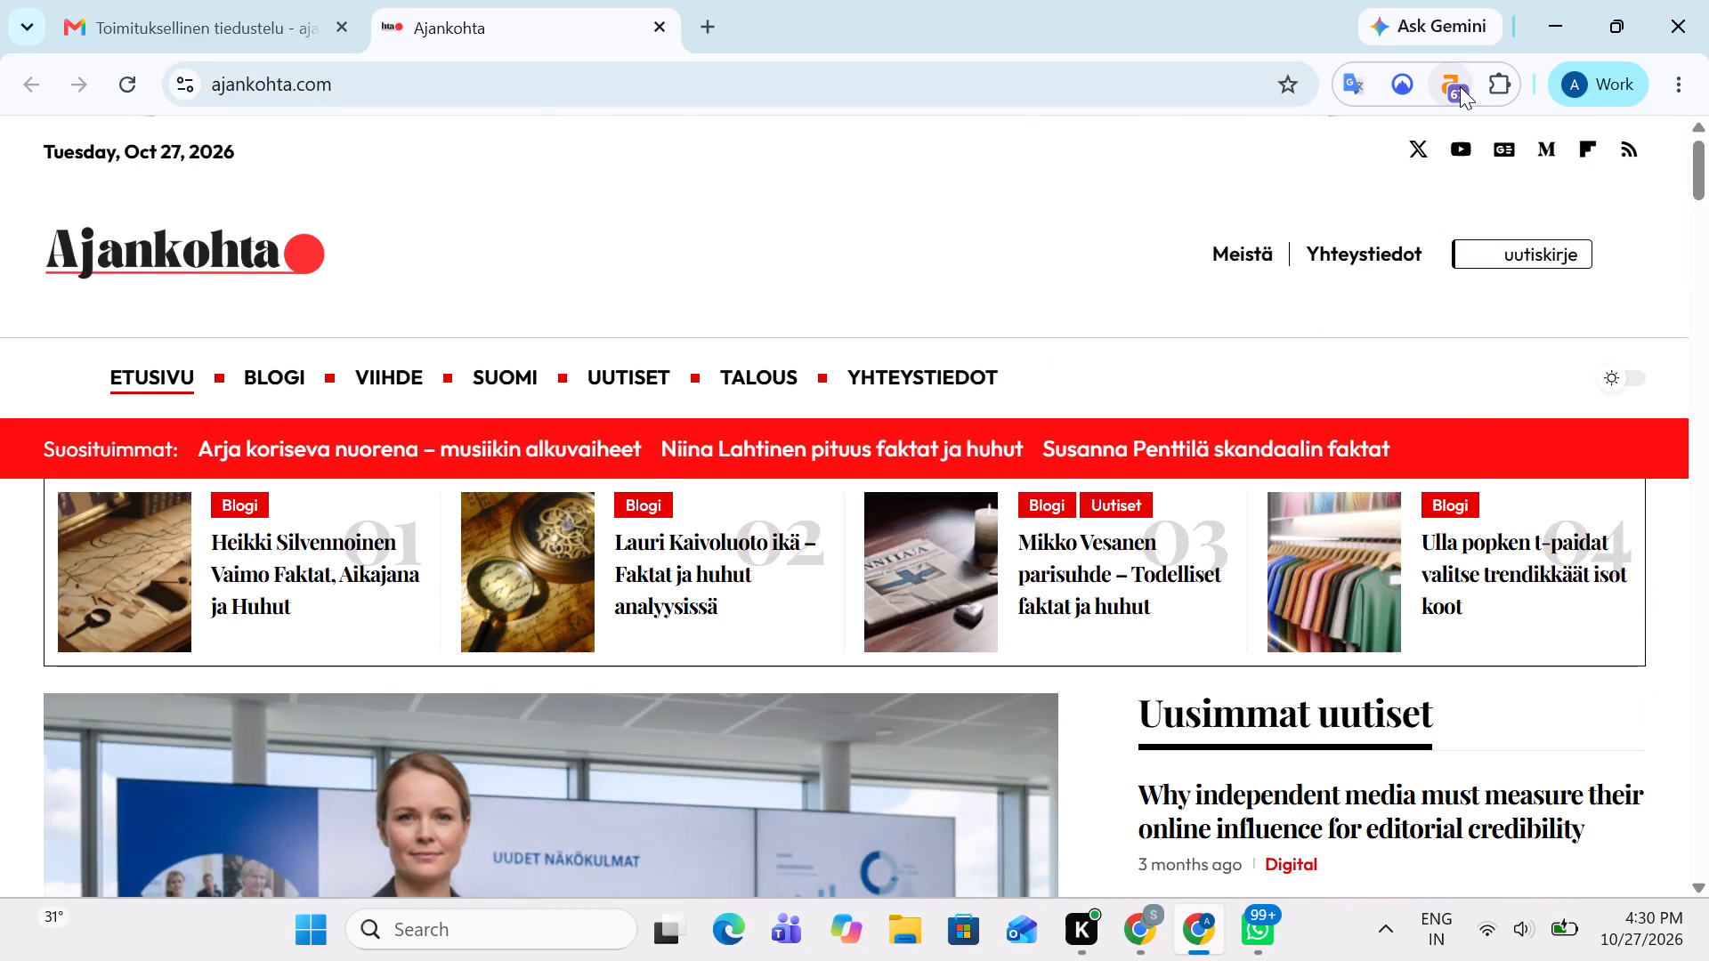
key(alt+Tab)
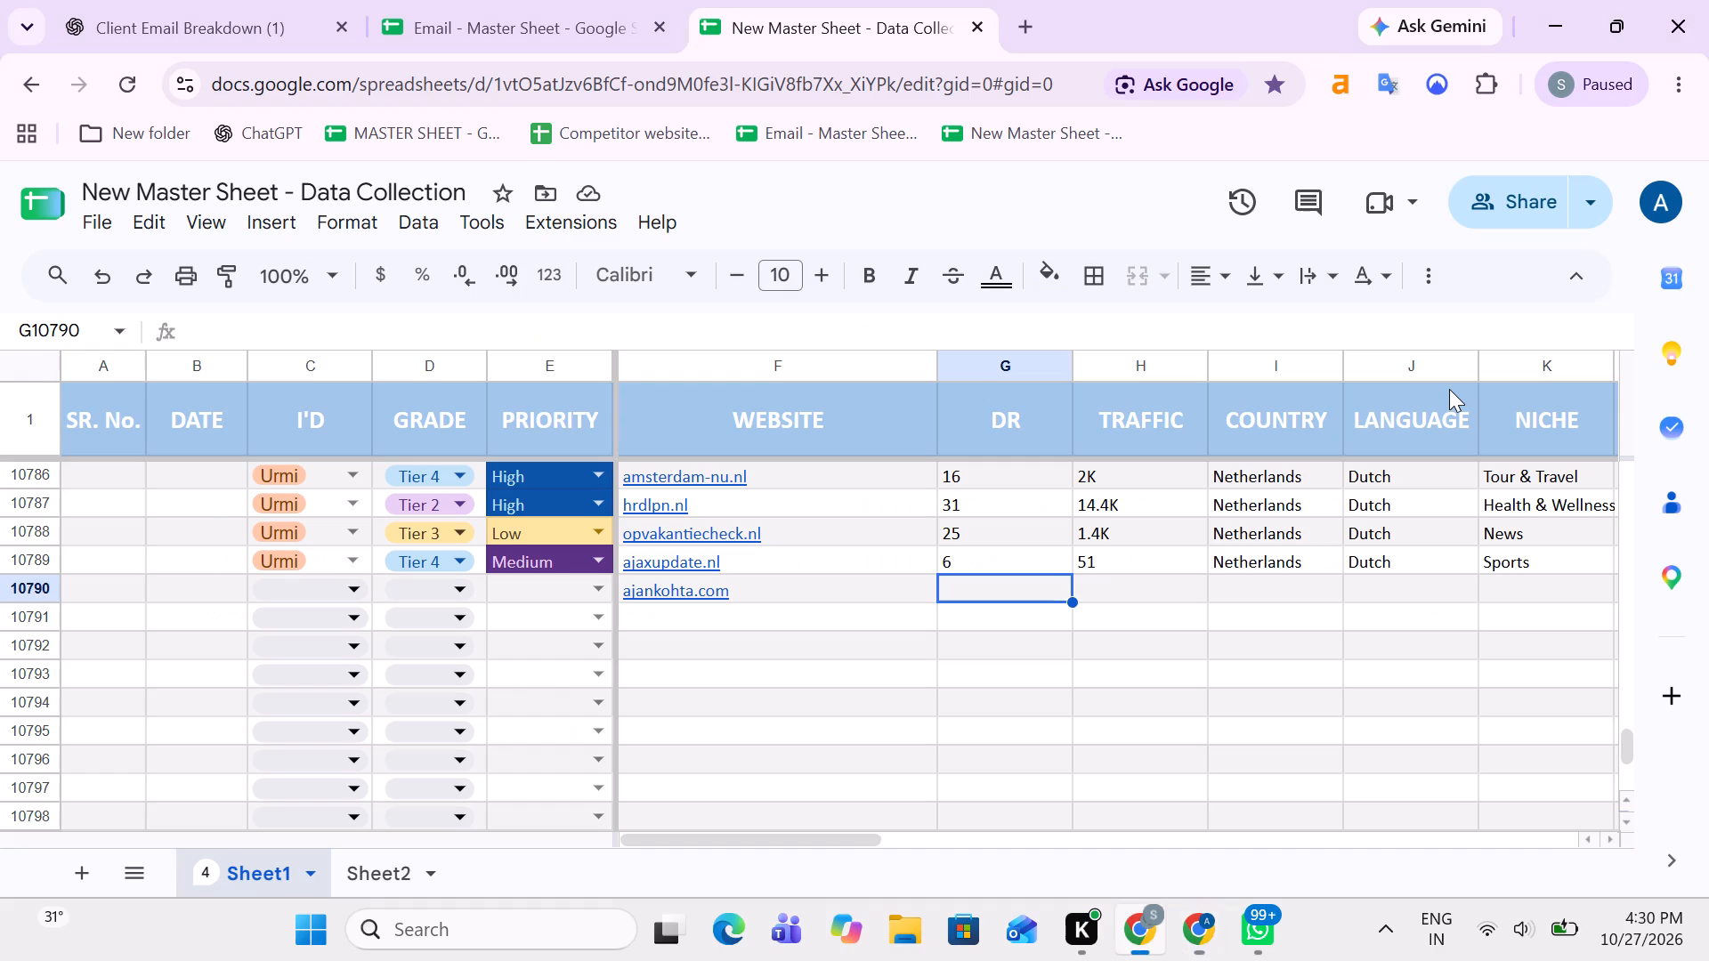
text(67)
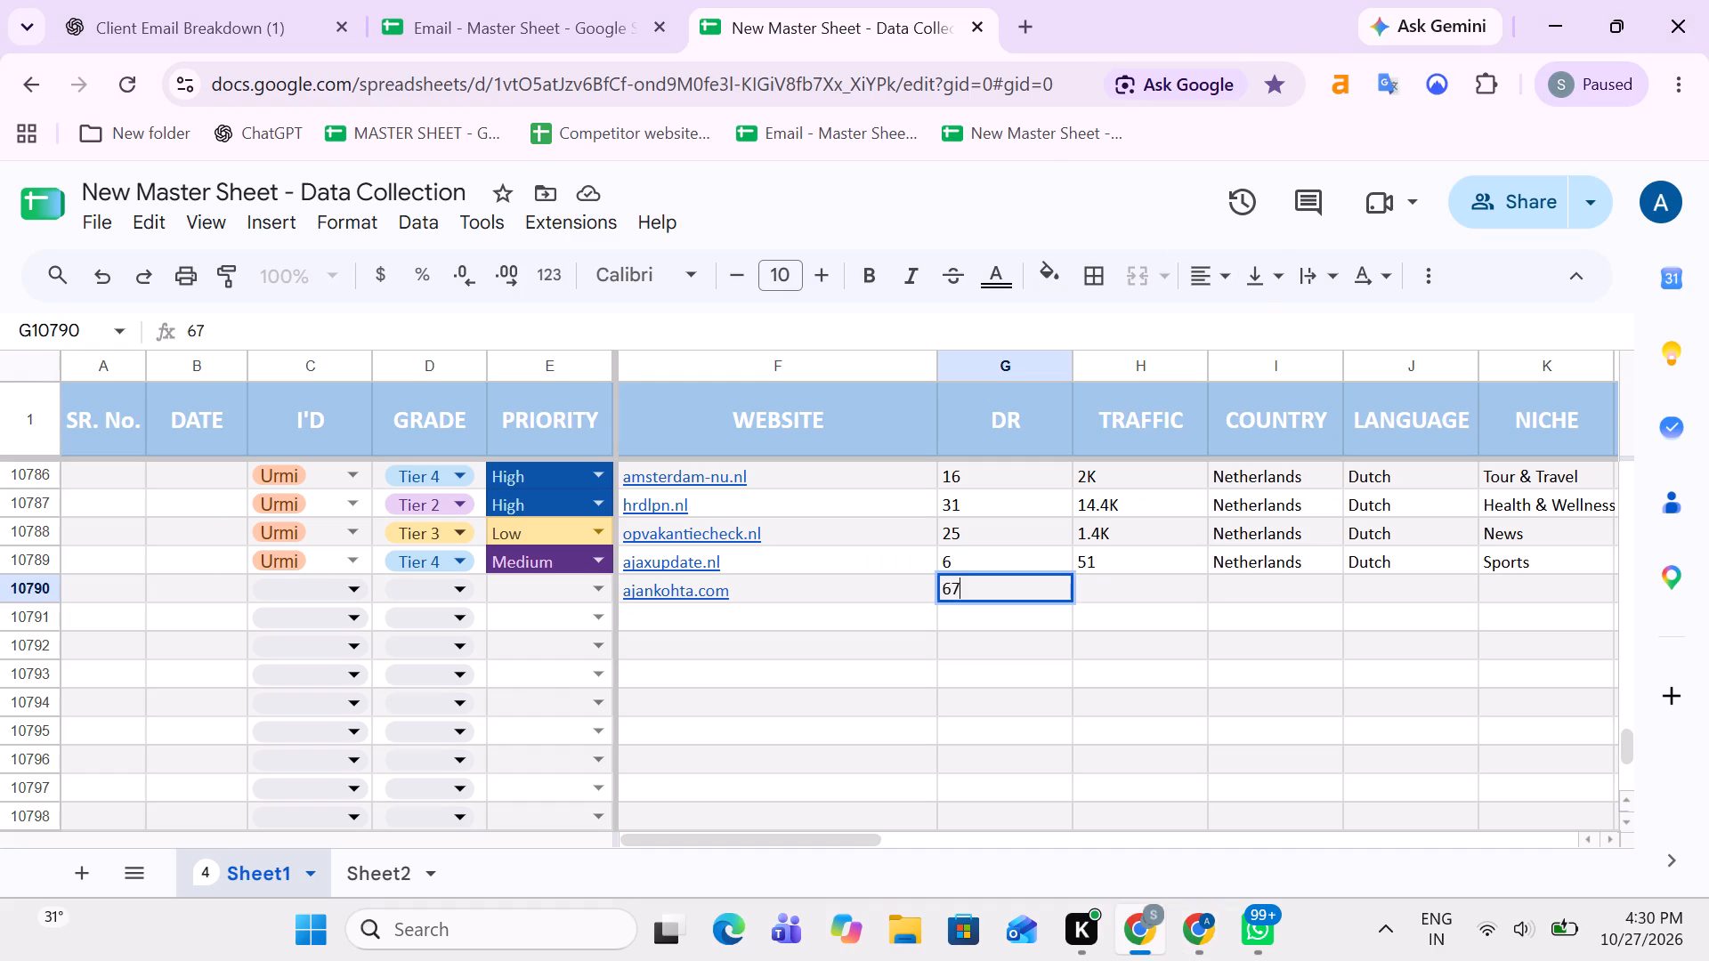
key(Right)
key(alt+Tab)
key(alt+Tab)
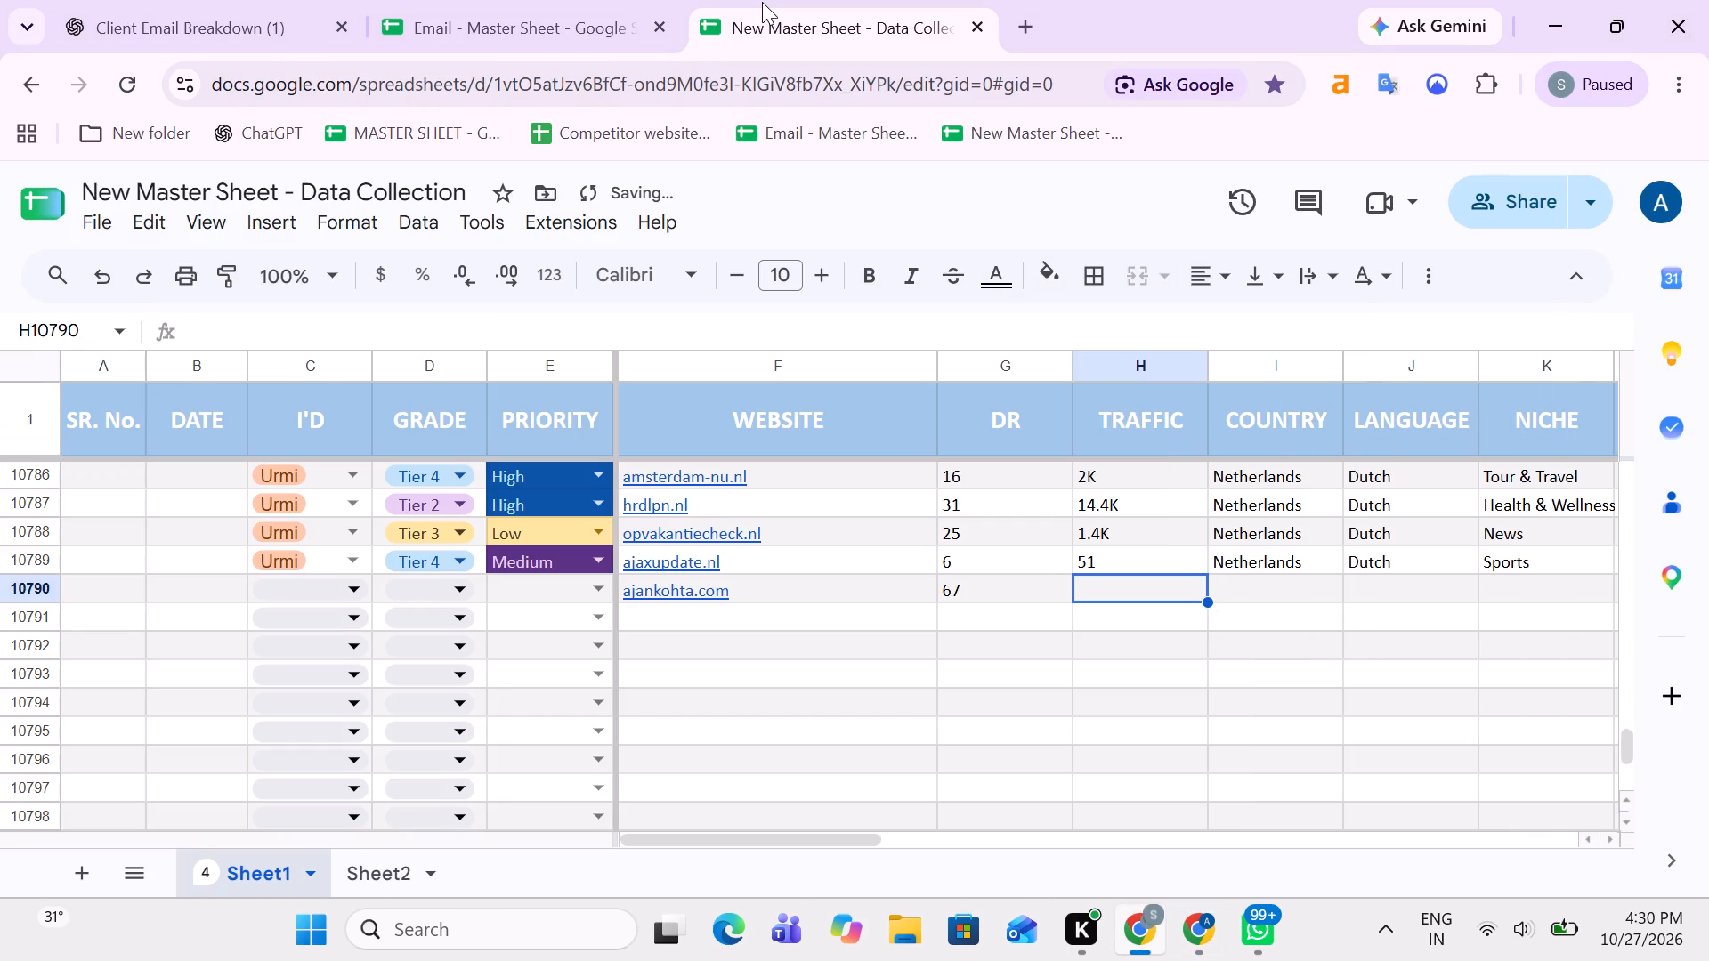
text(512)
key(Right)
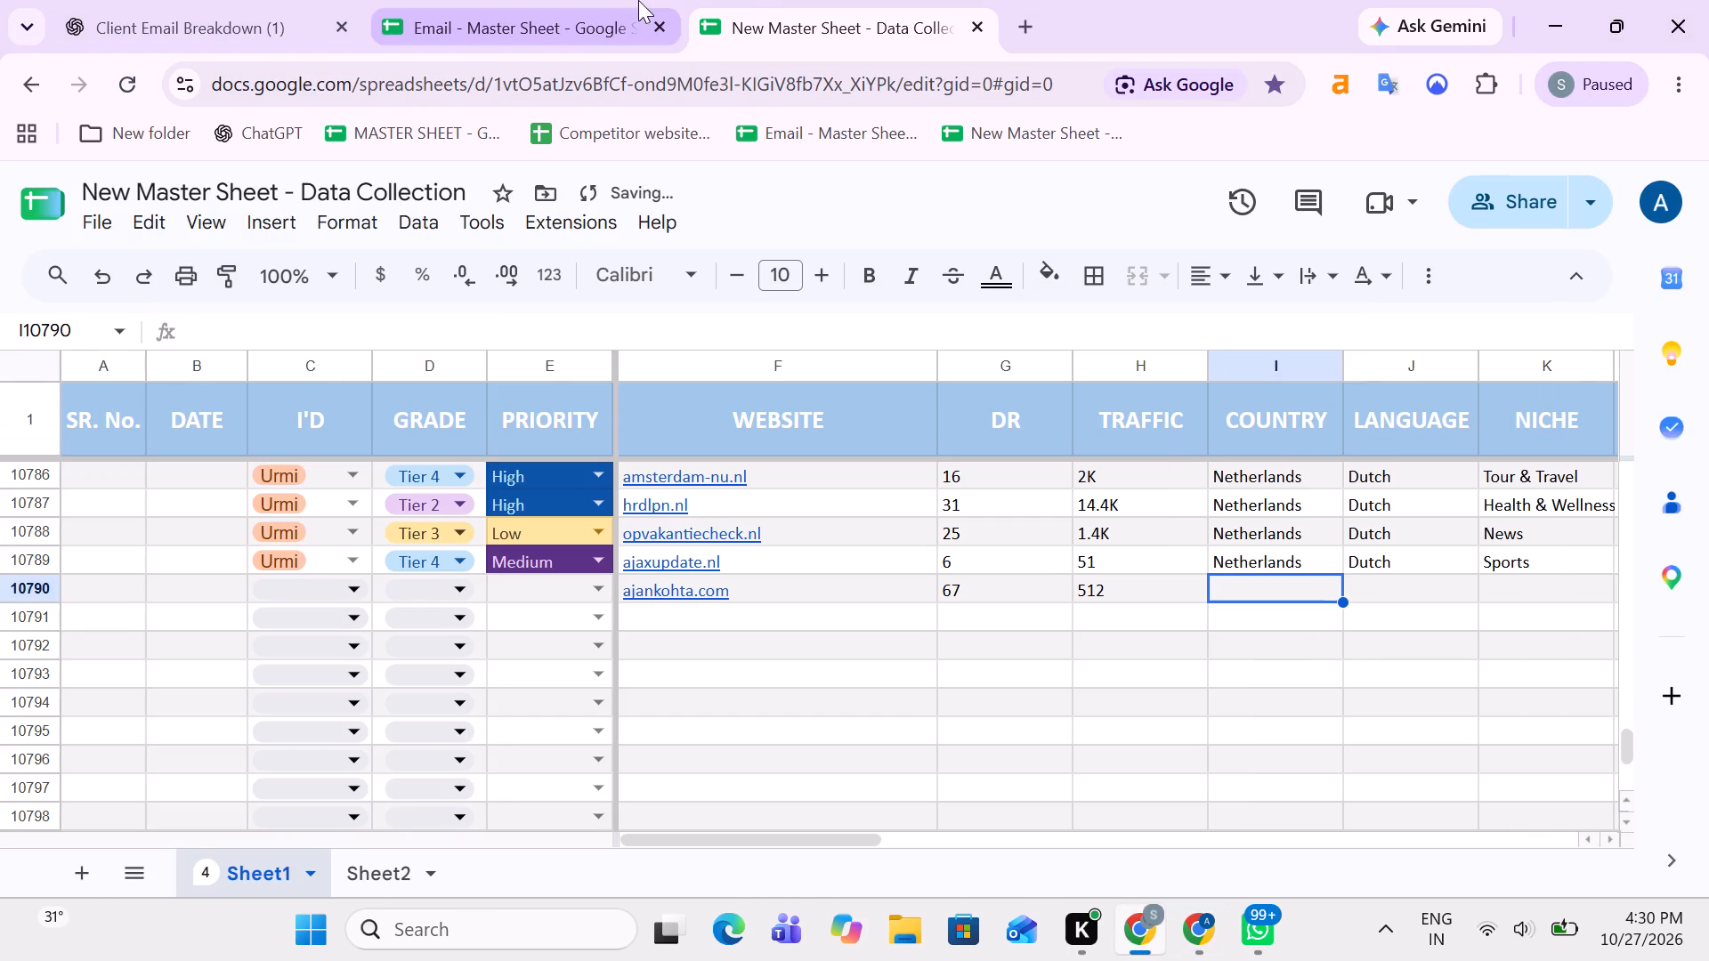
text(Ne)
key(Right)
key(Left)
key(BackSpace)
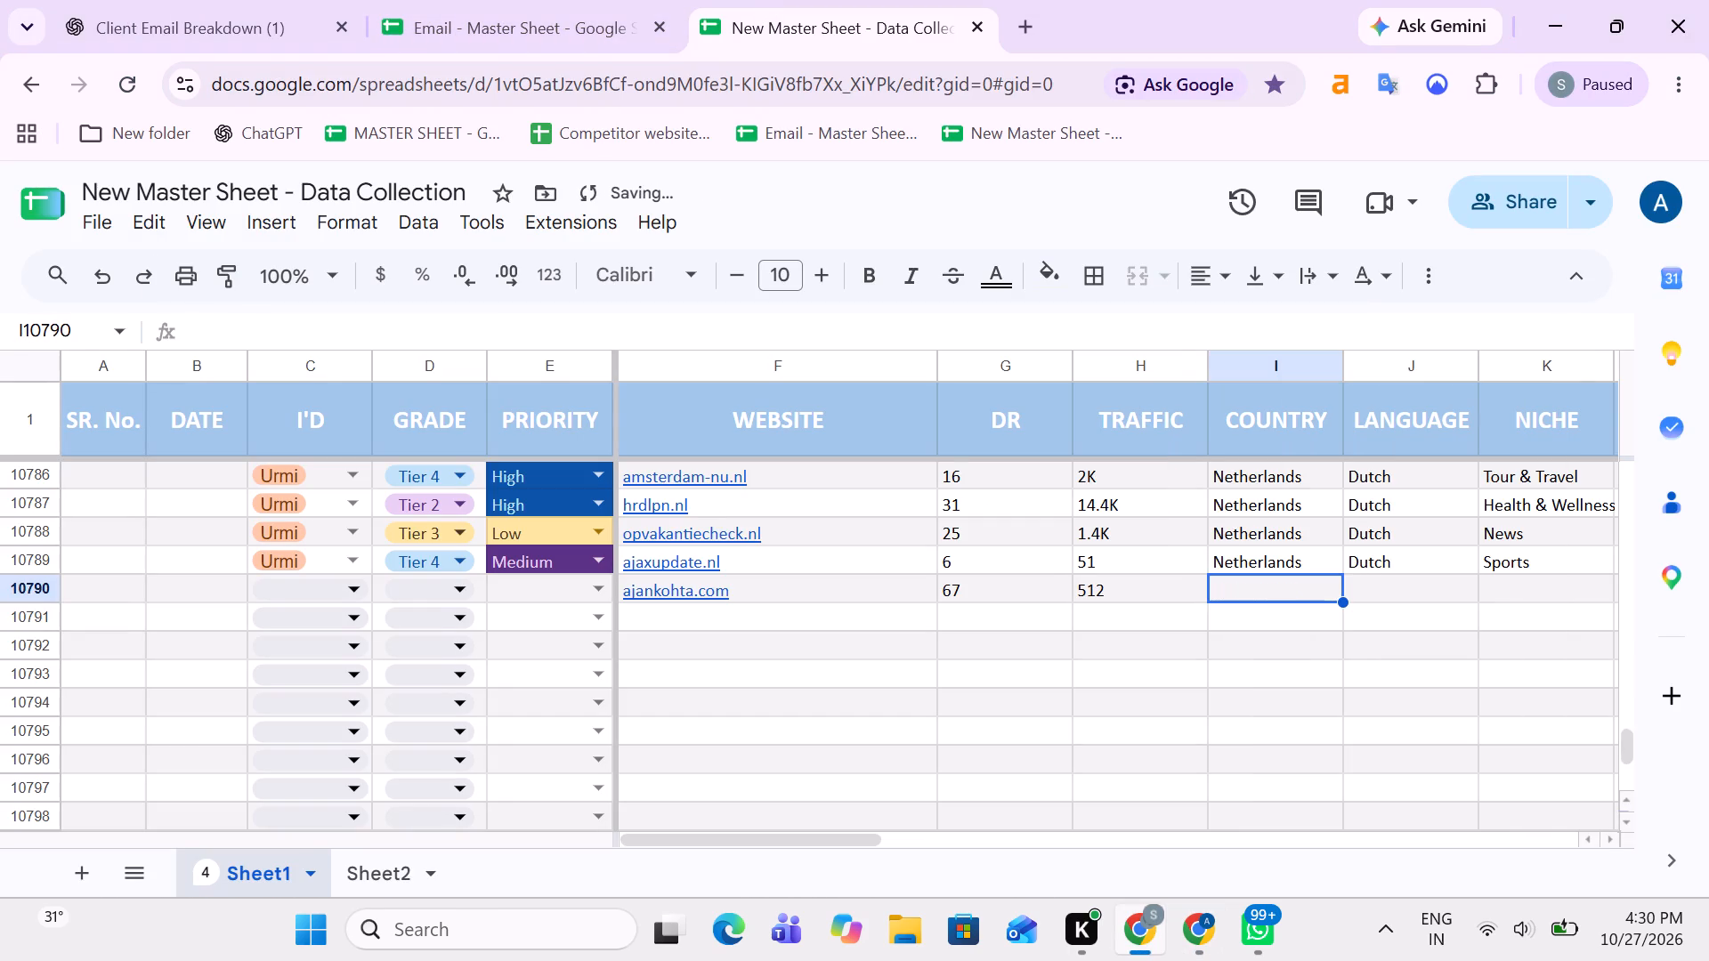
Enter Finland as the country for ajankohta.com in row 10790.
text(Fin)
key(Right)
Set the I'D value of the ajankohta.com row to Simi.
key(Left)
key(Left)
key(Left)
key(Left)
key(Left)
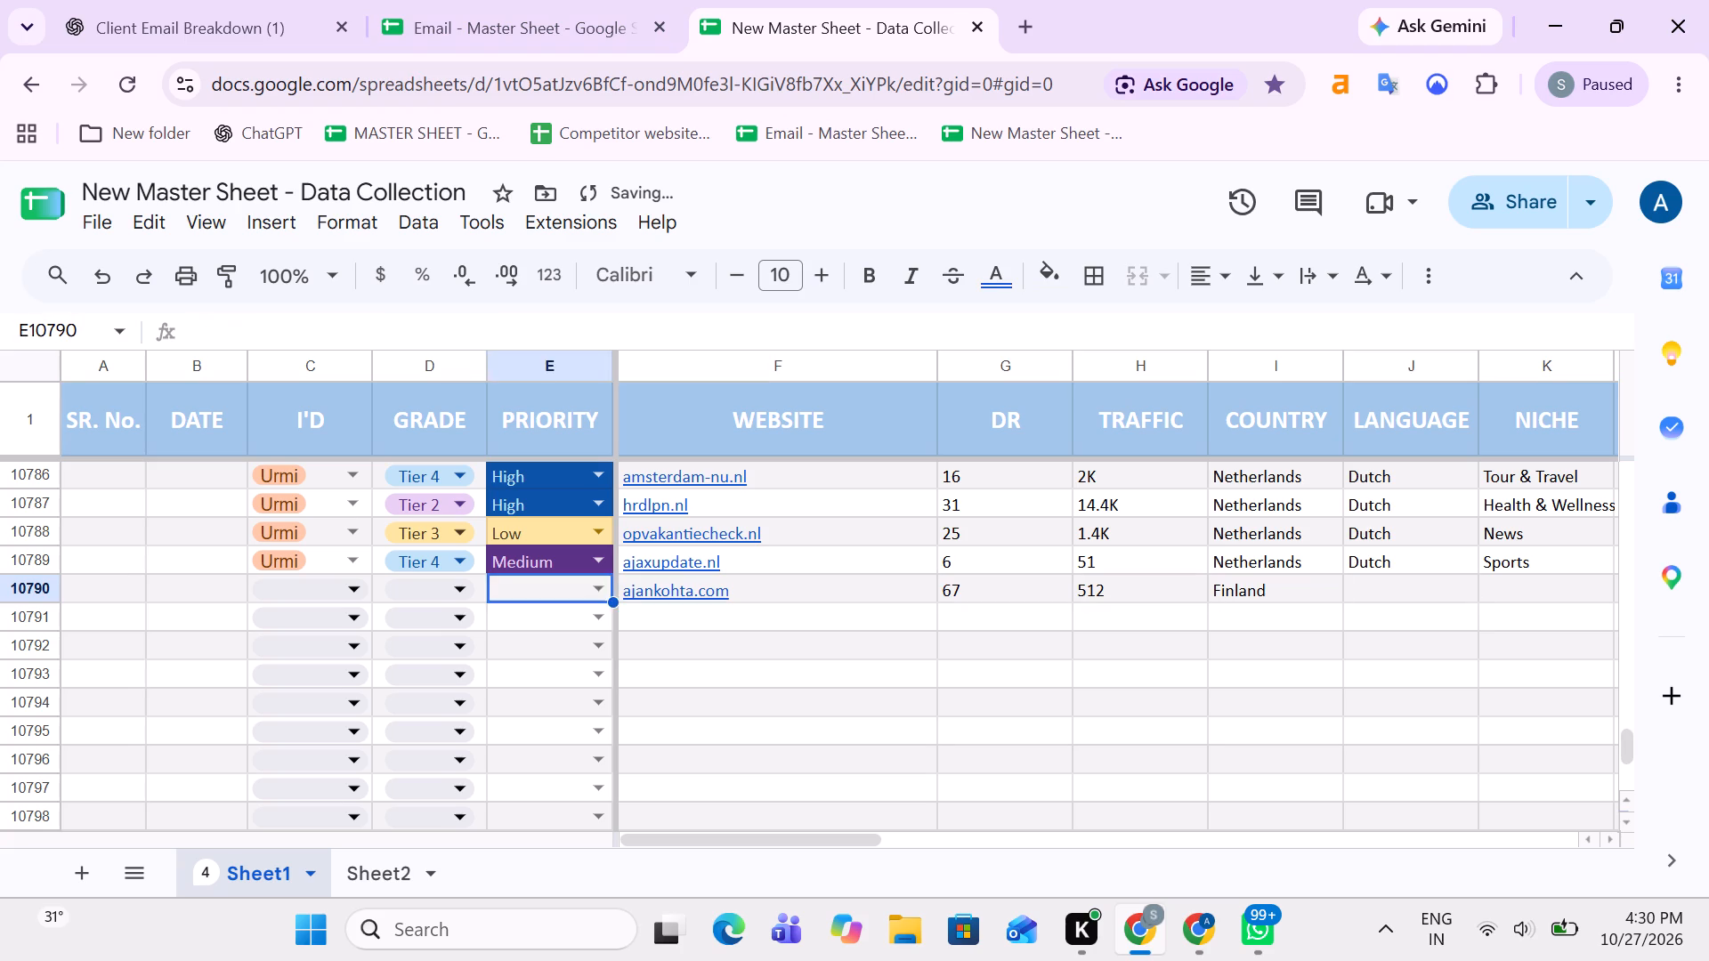
key(Left)
key(Right)
key(Left)
key(Left)
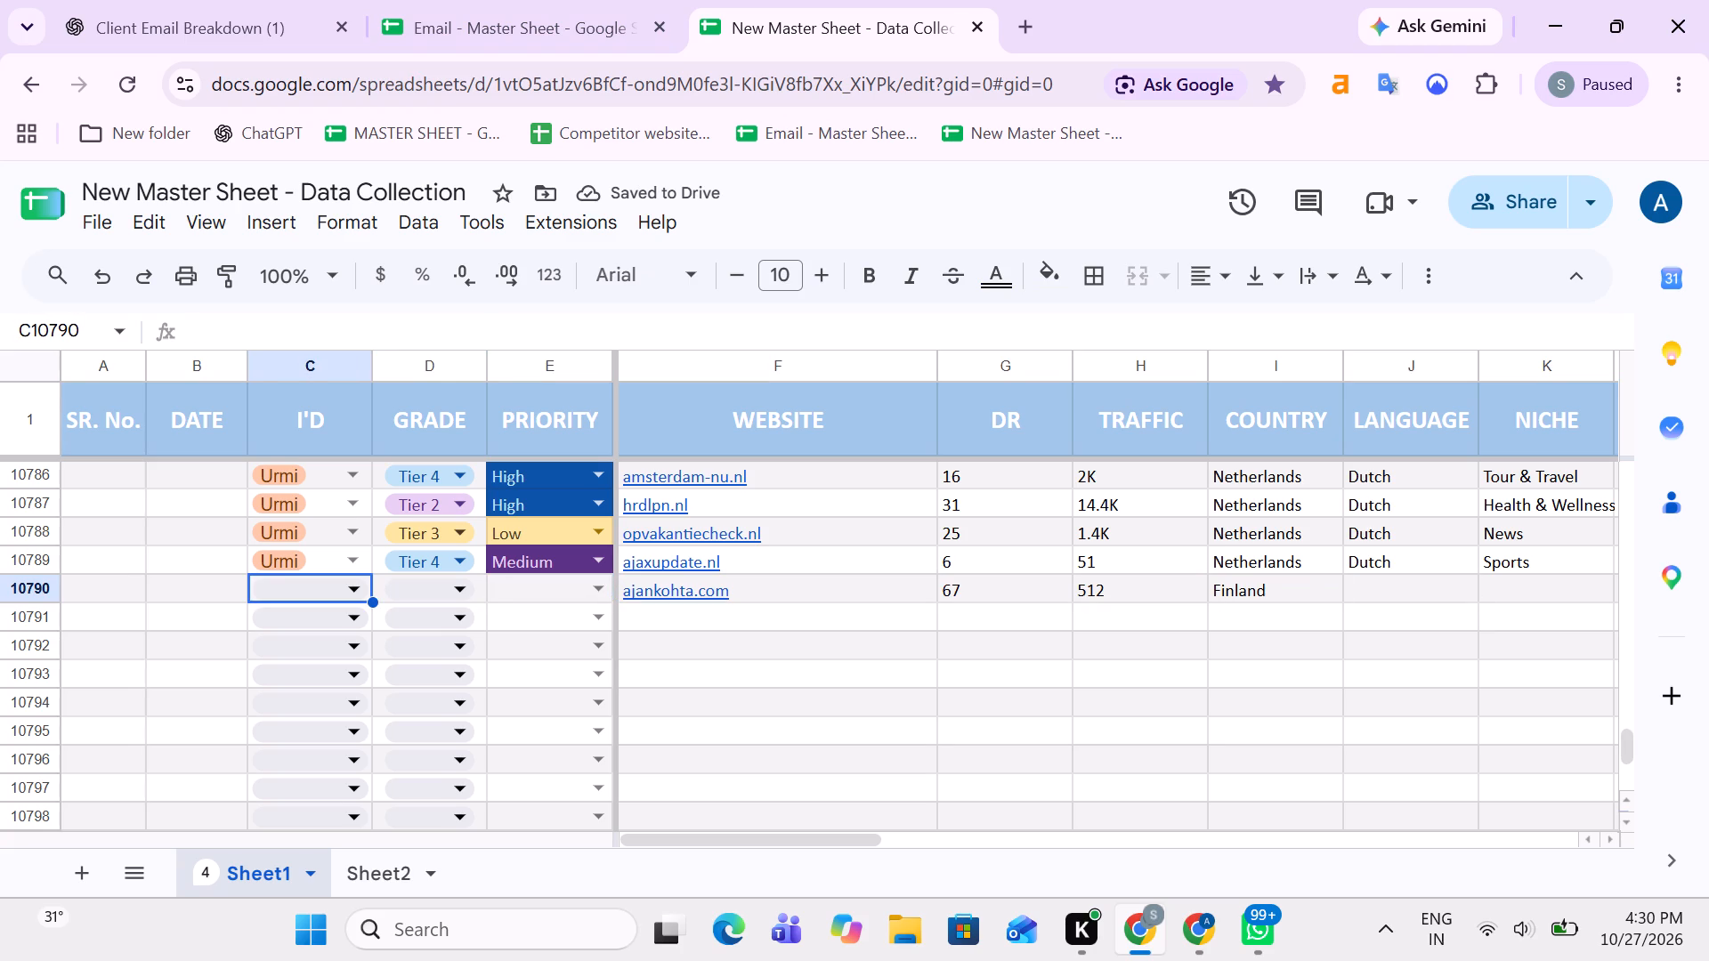
key(s)
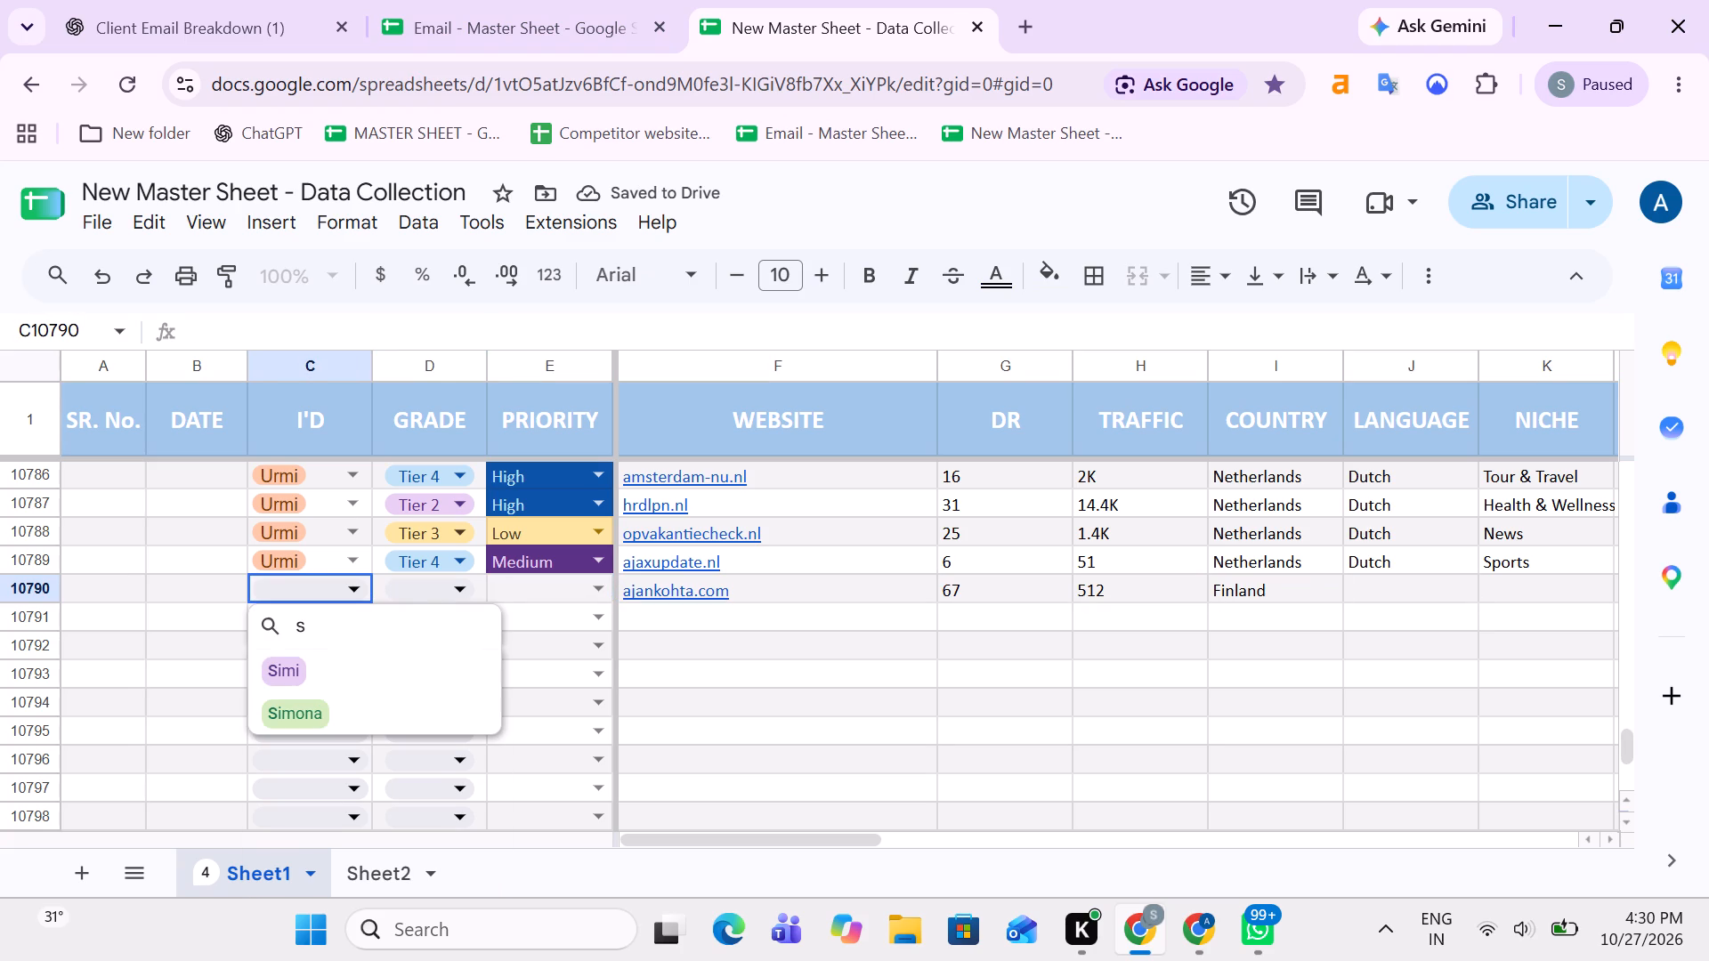
key(Down)
key(Return)
Enter Finnish as the language for ajankohta.com in row 10790.
key(Up)
key(Right)
key(Right)
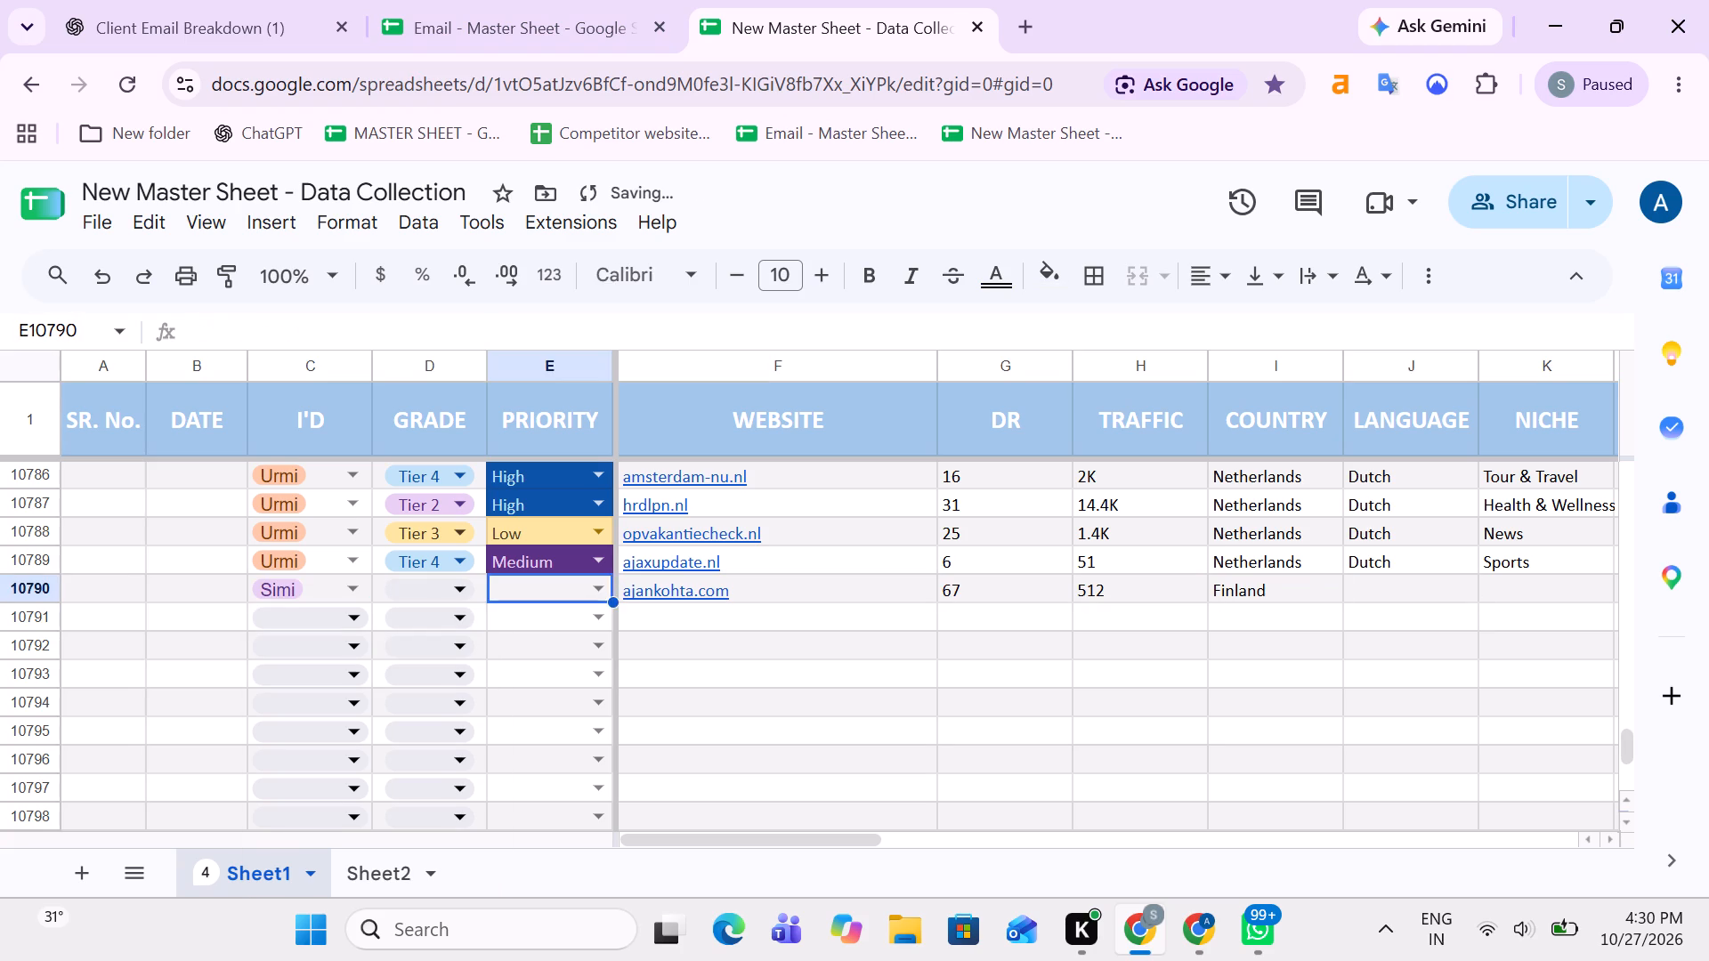
key(Right)
key(Right)
key(Right)
key(Right)
key(Right)
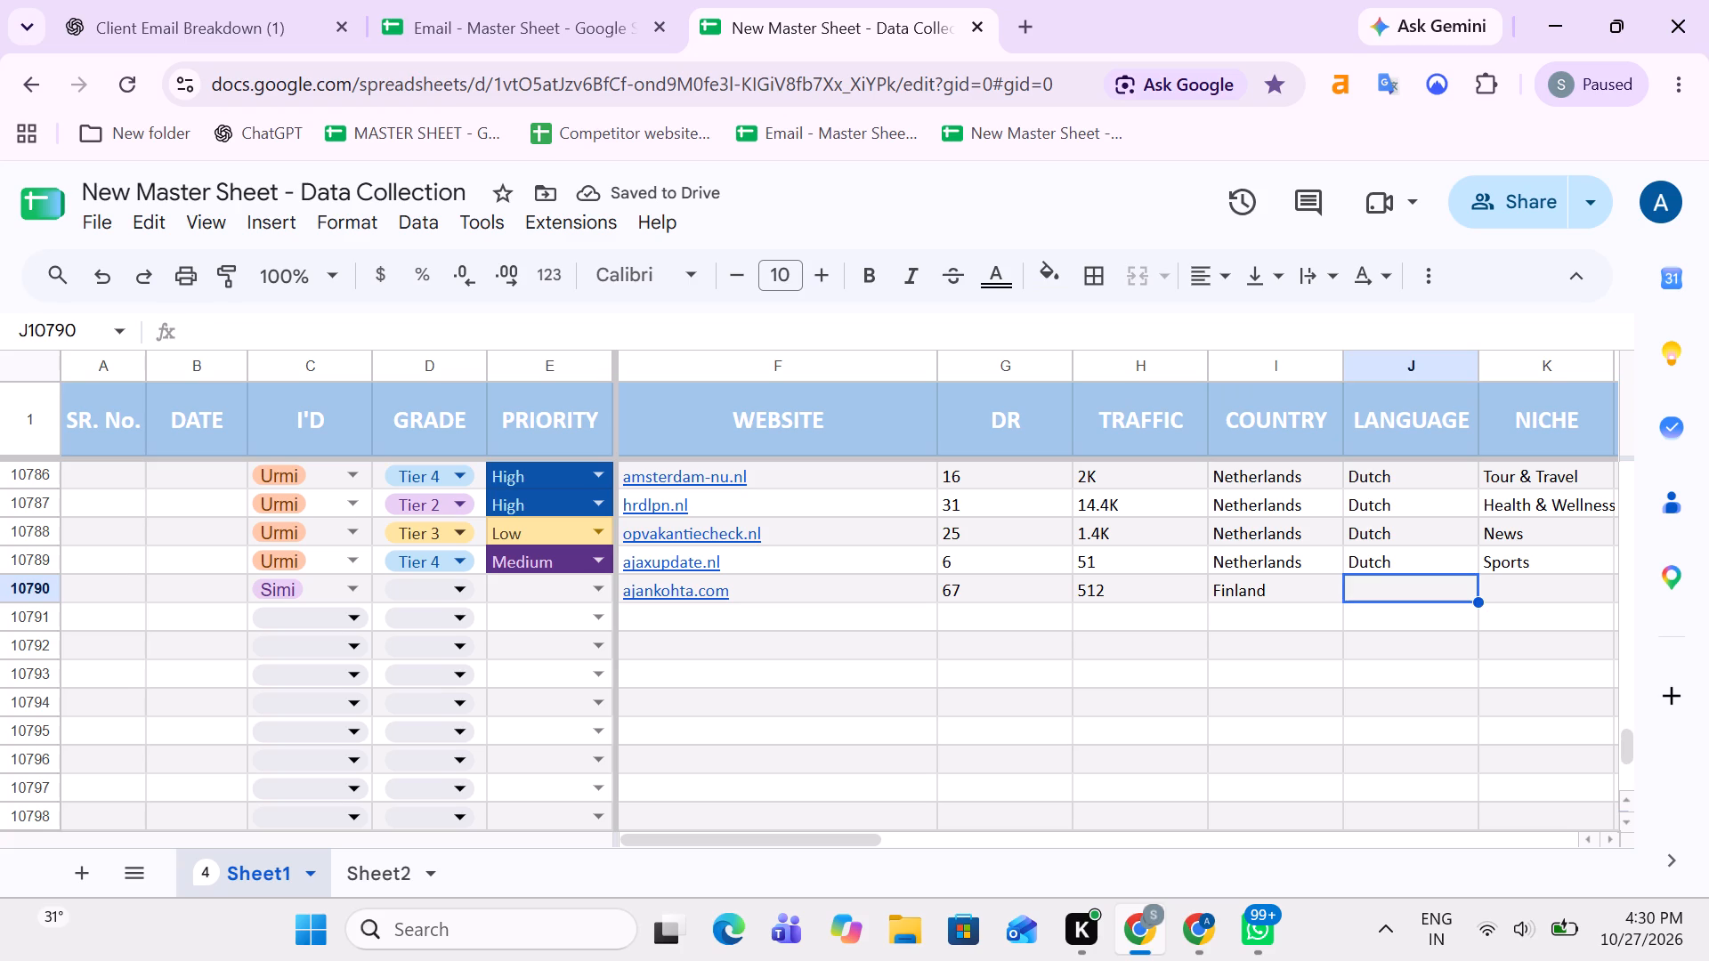
text(Fin)
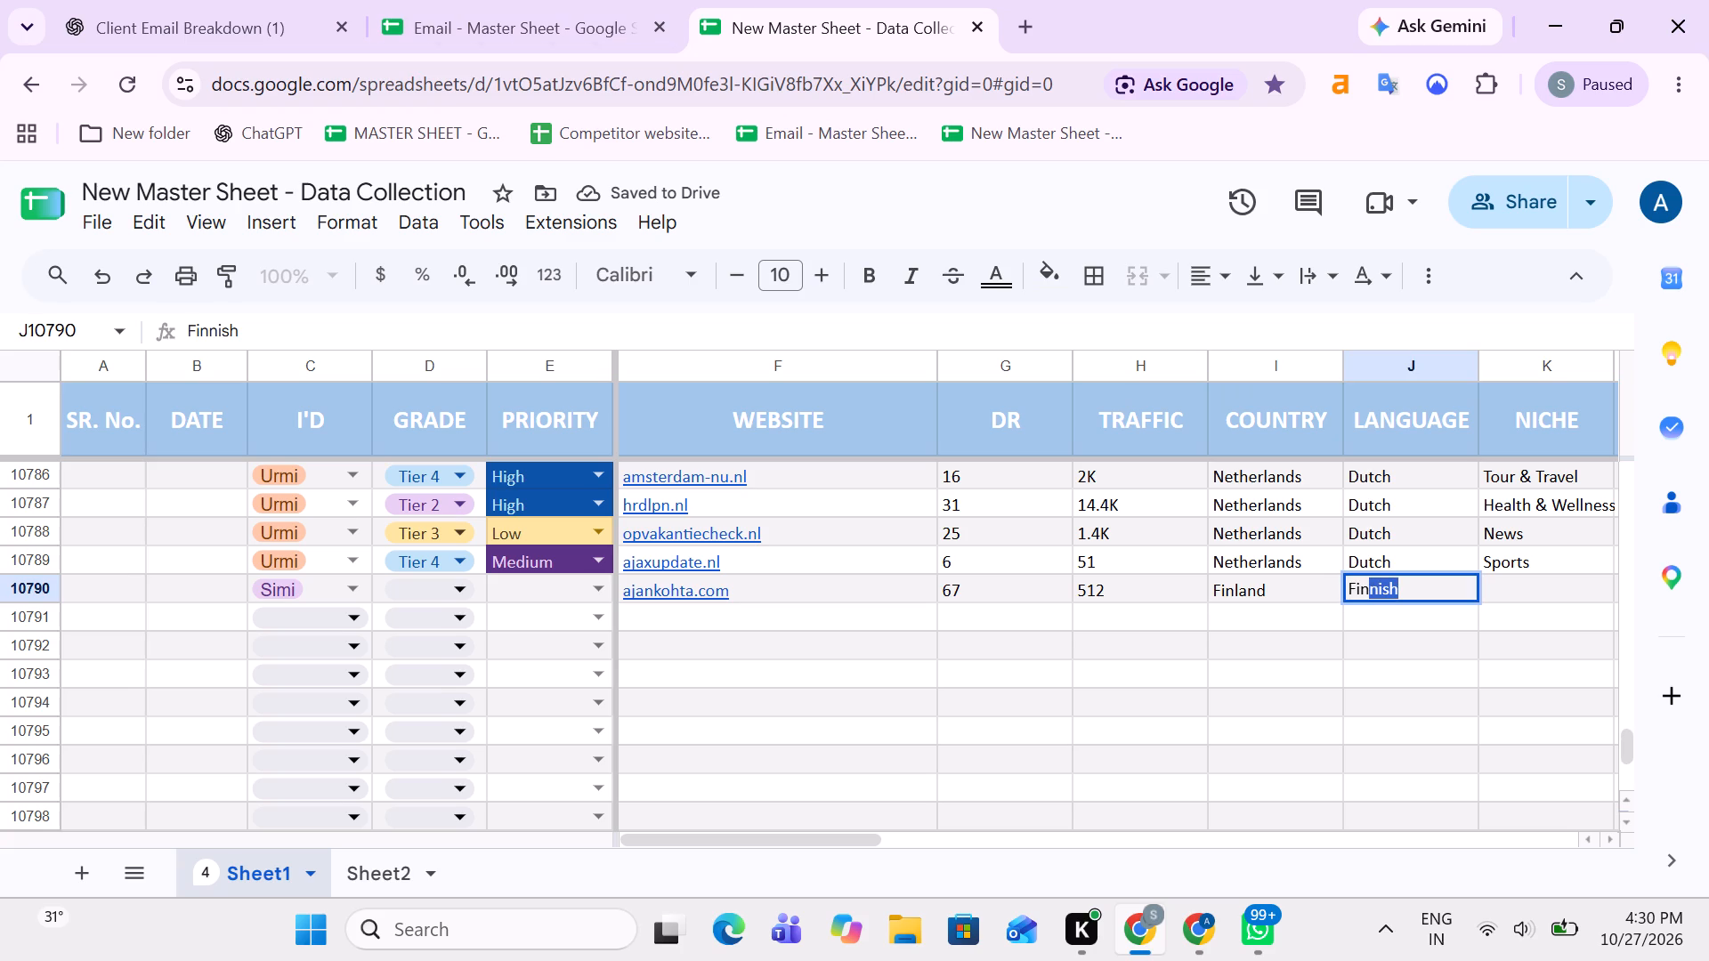
key(Right)
Close the Ahrefs metrics and look through the ajankohta.com homepage down to the footer to examine which topics it covers.
key(alt+Tab)
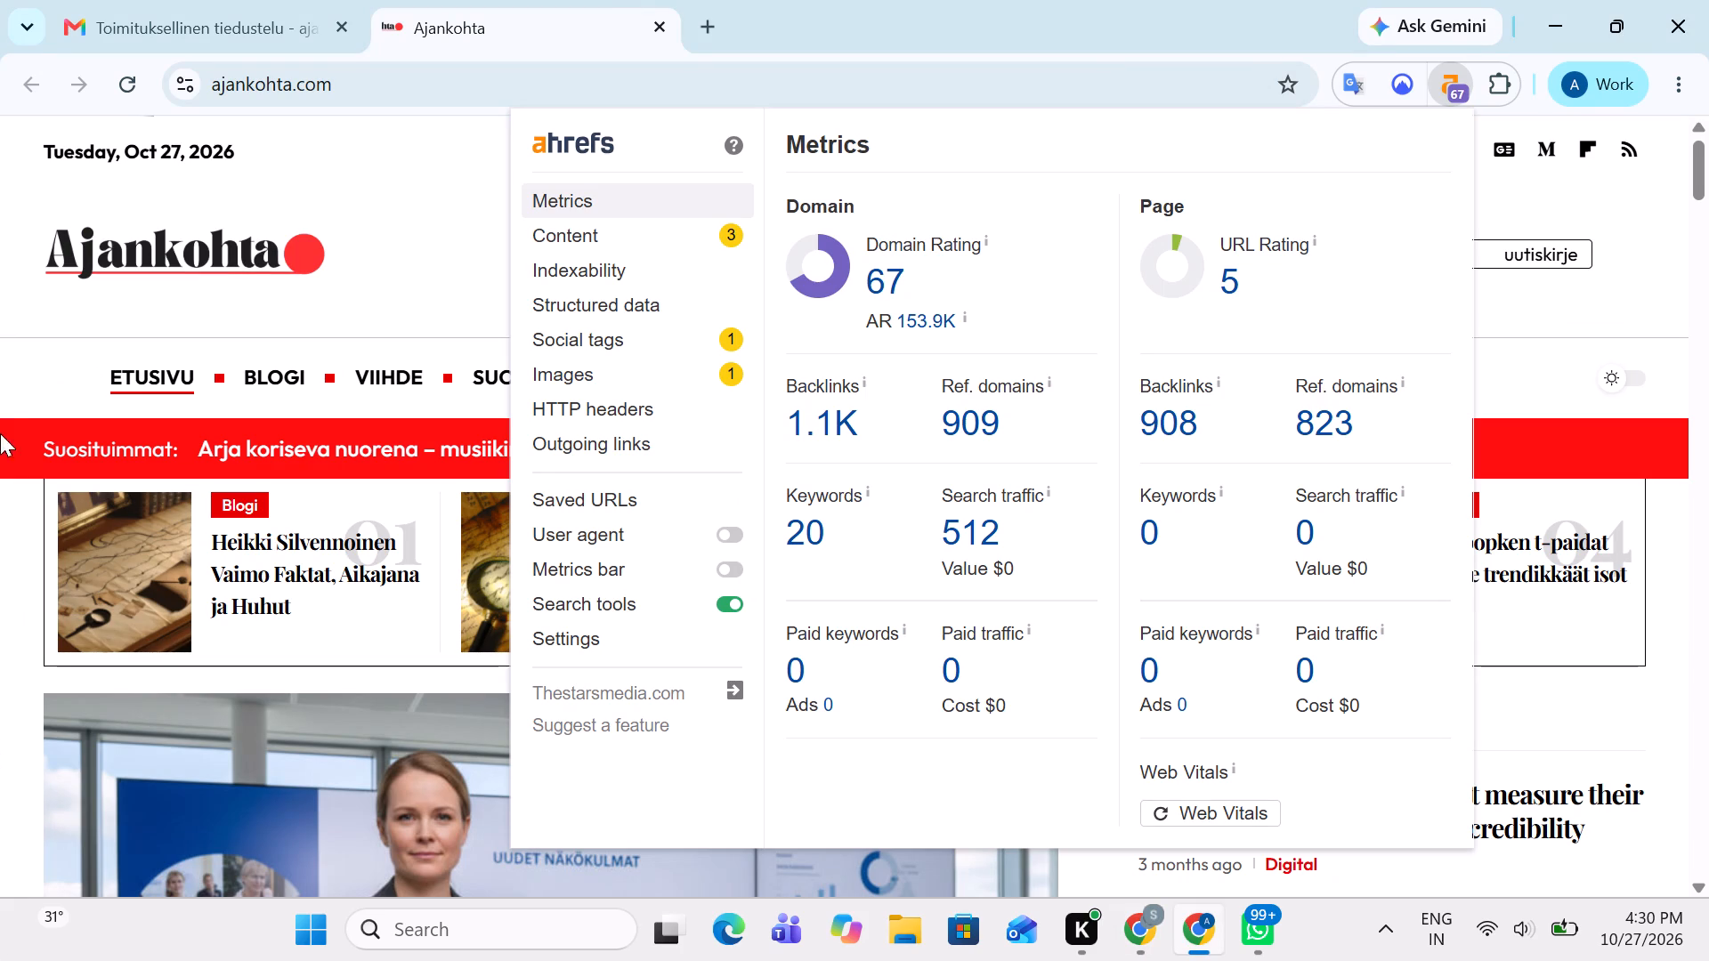
click(0, 356)
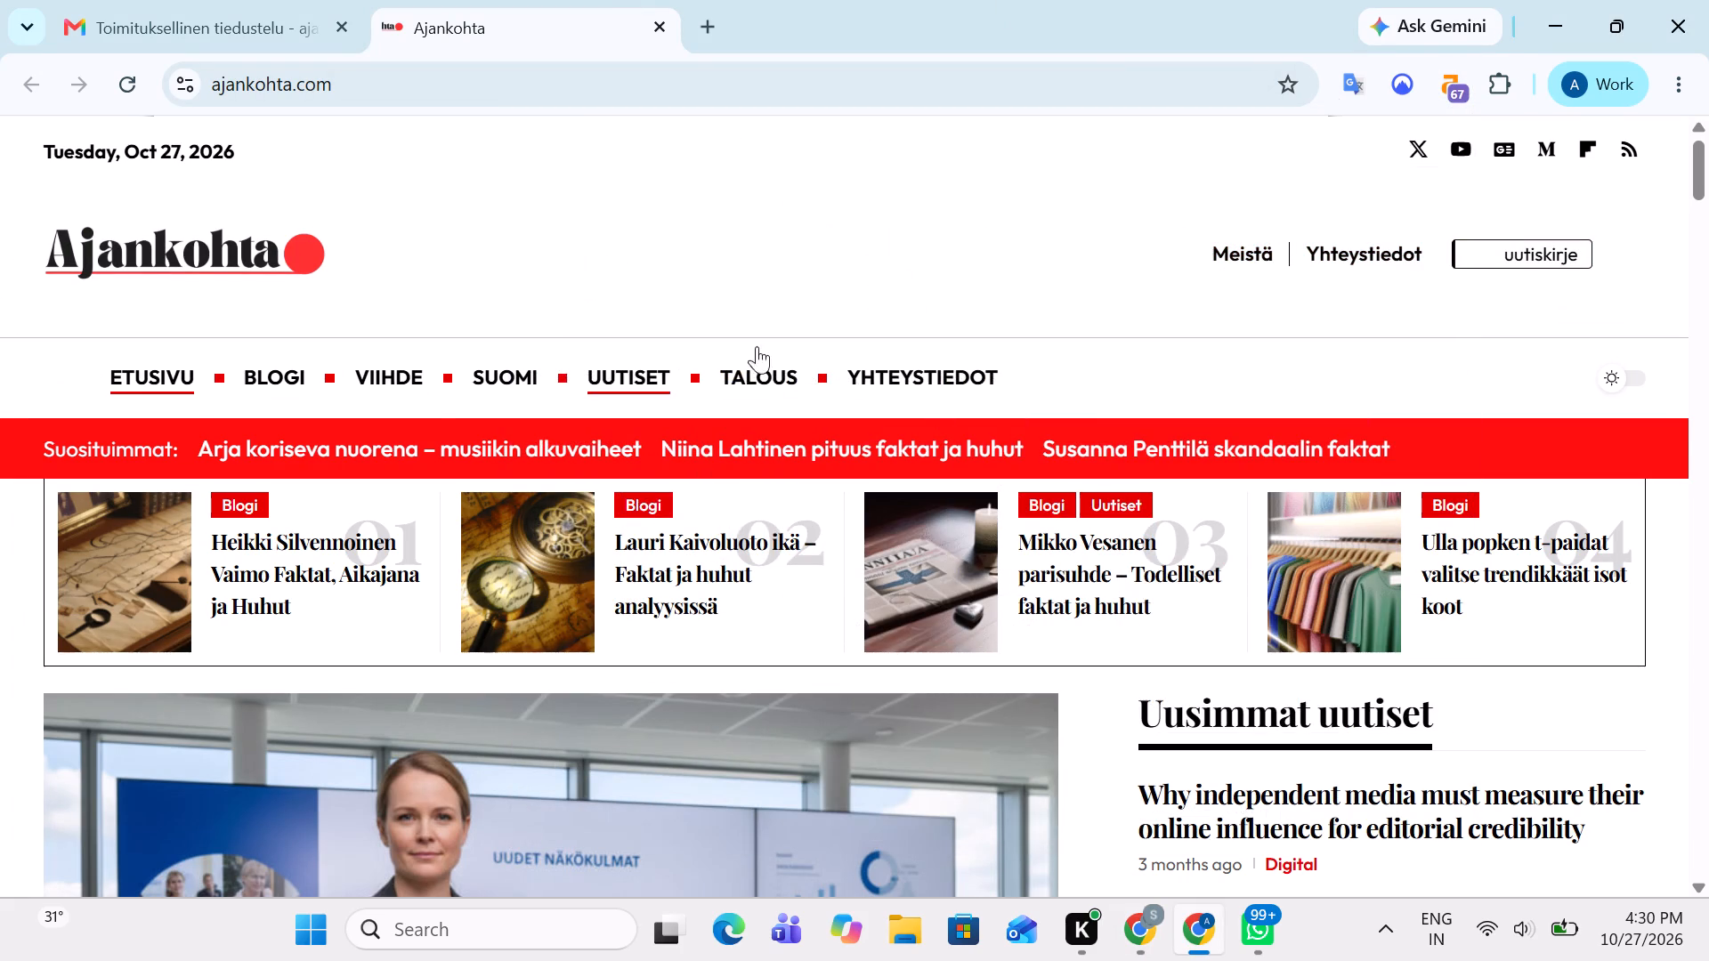
scroll(1681, 424, down, 3)
scroll(1484, 507, down, 2)
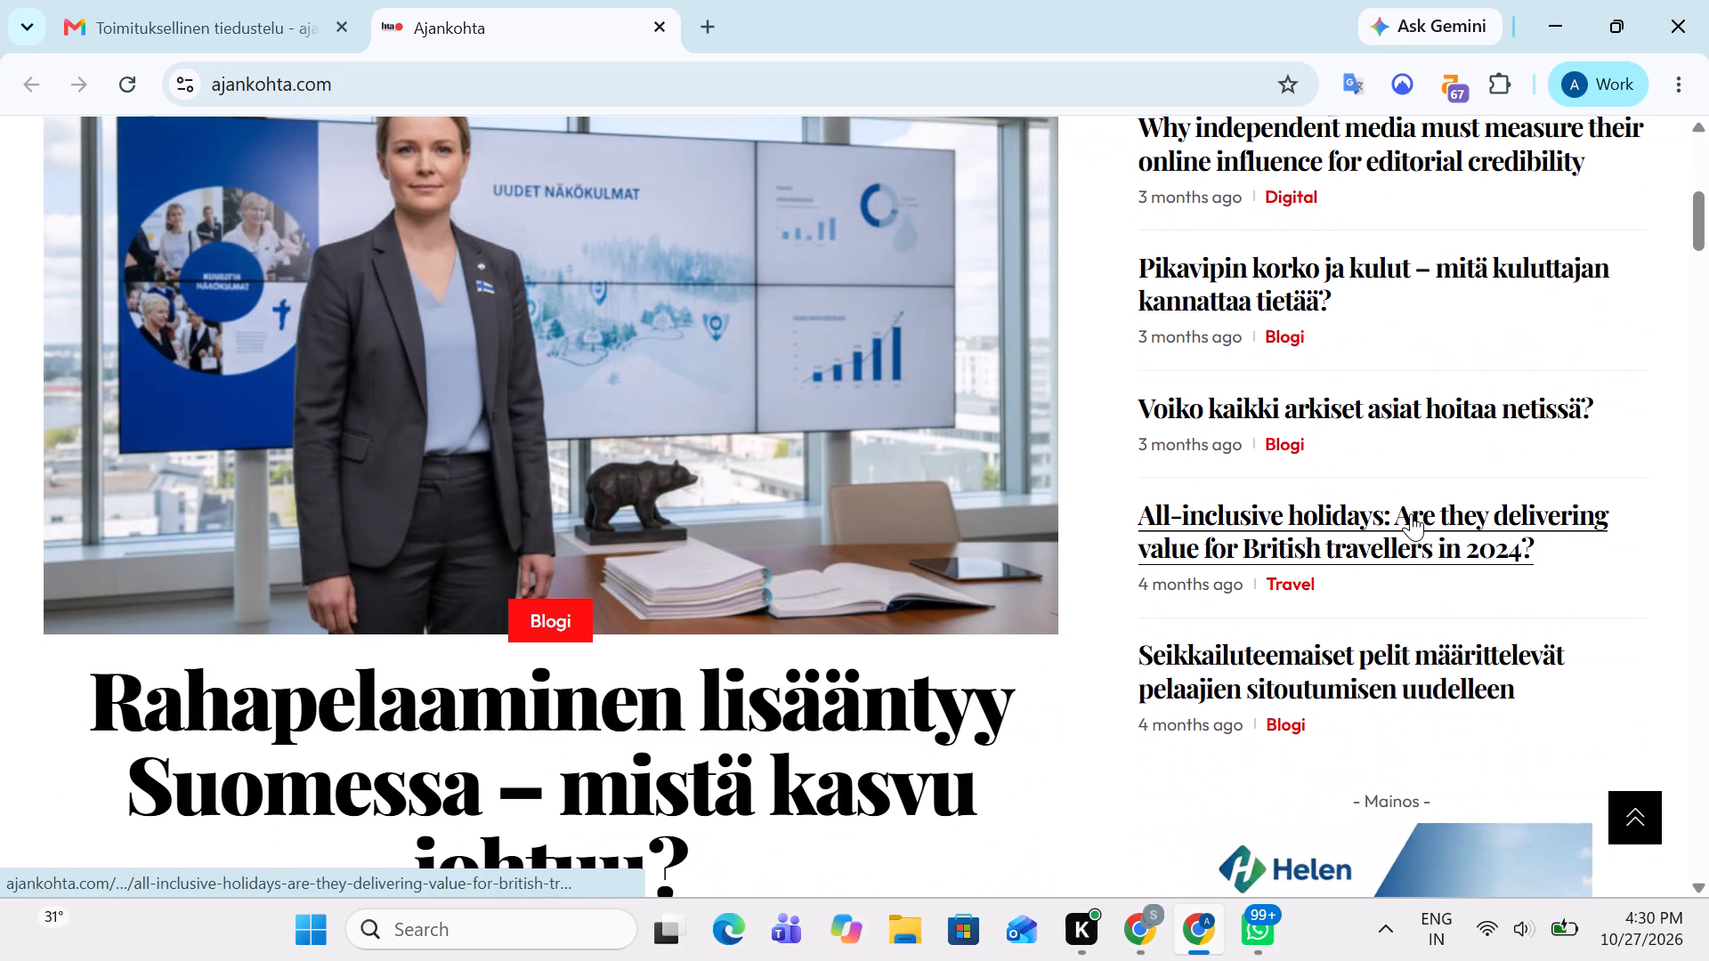
scroll(1421, 669, up, 15)
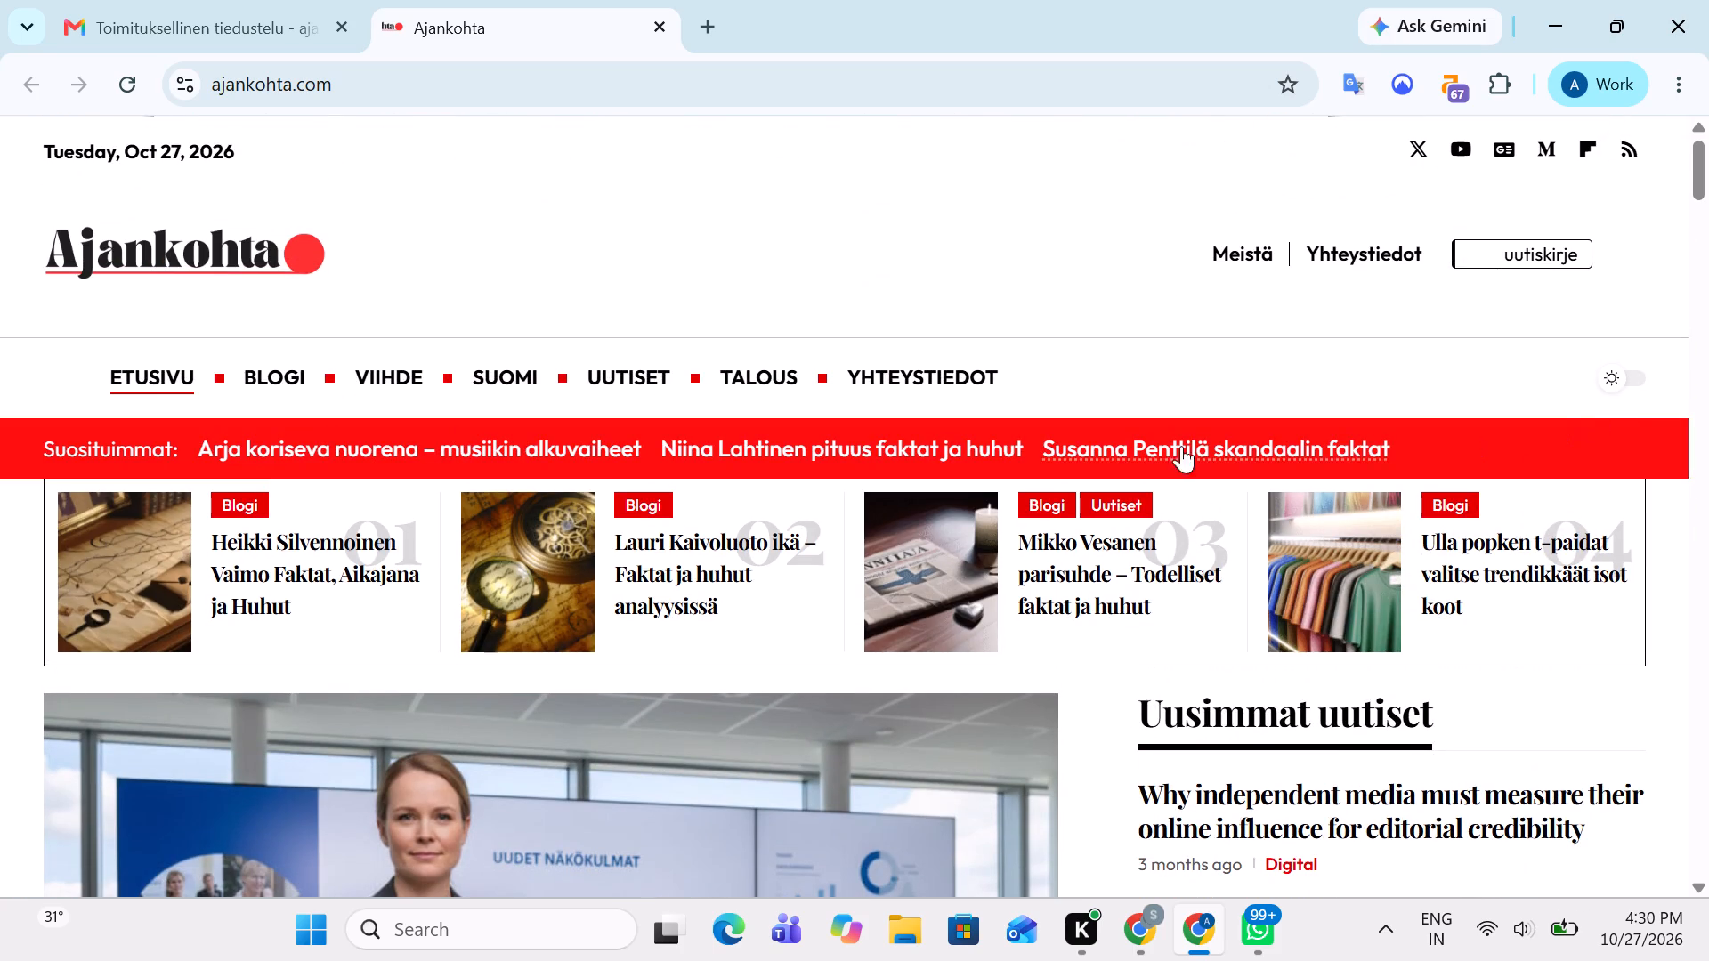
scroll(1385, 400, down, 7)
scroll(1404, 492, down, 5)
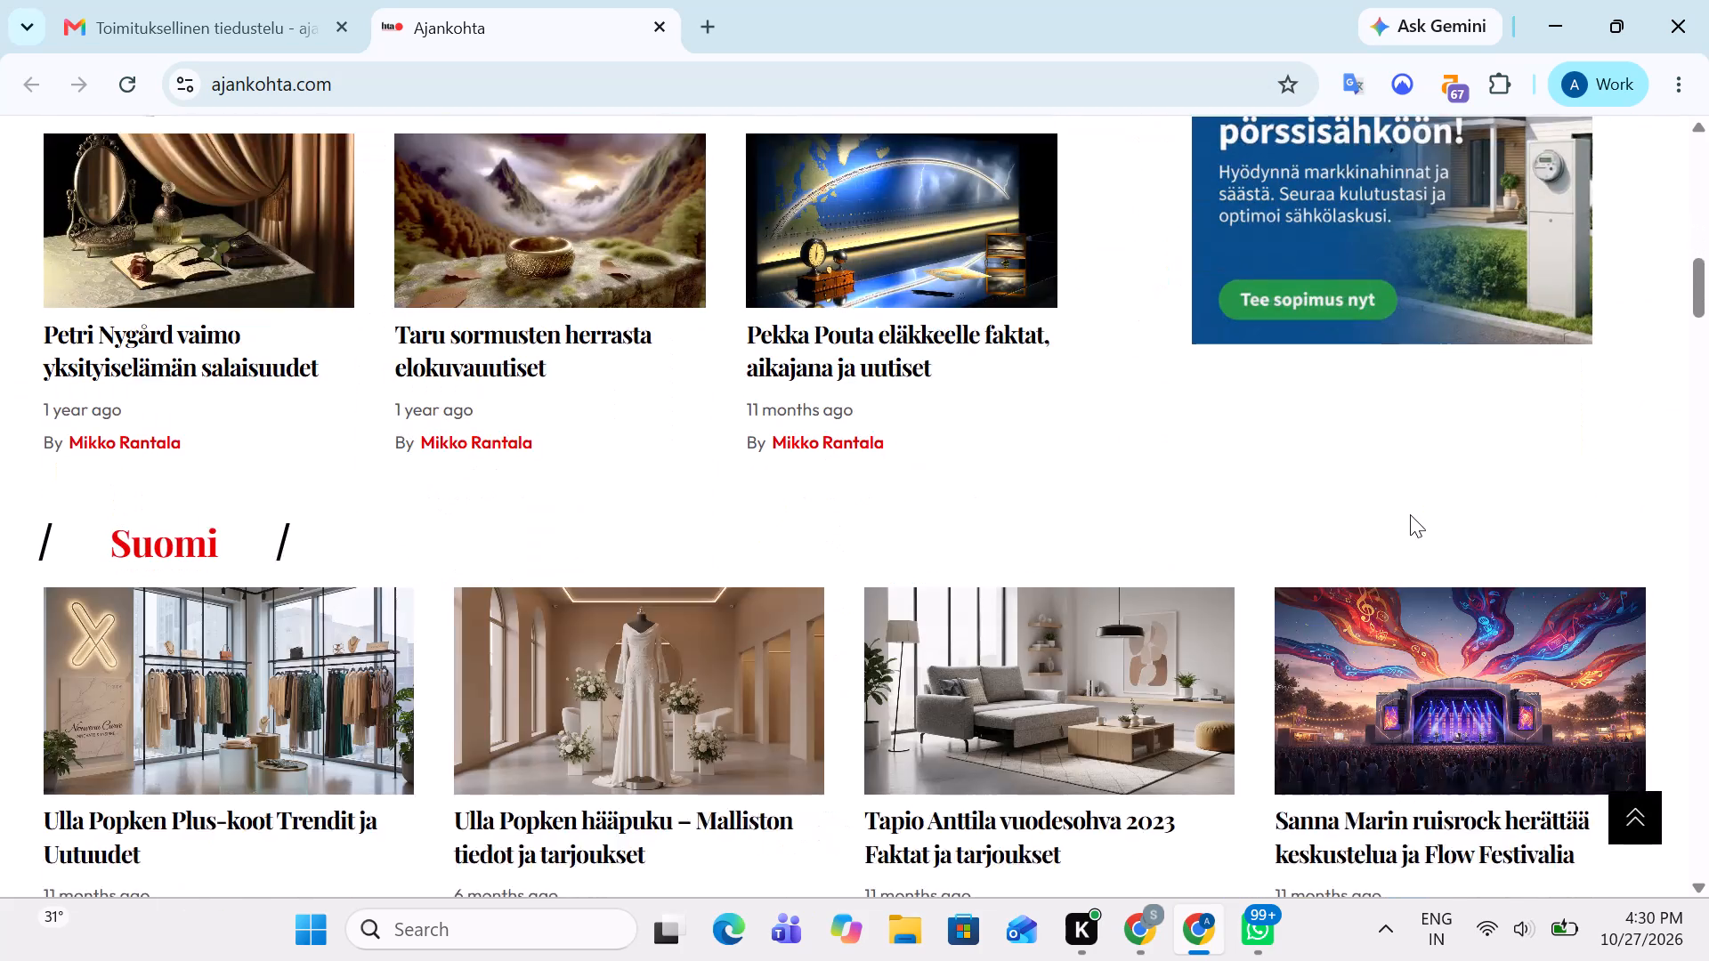
scroll(1420, 516, down, 20)
scroll(1408, 511, down, 9)
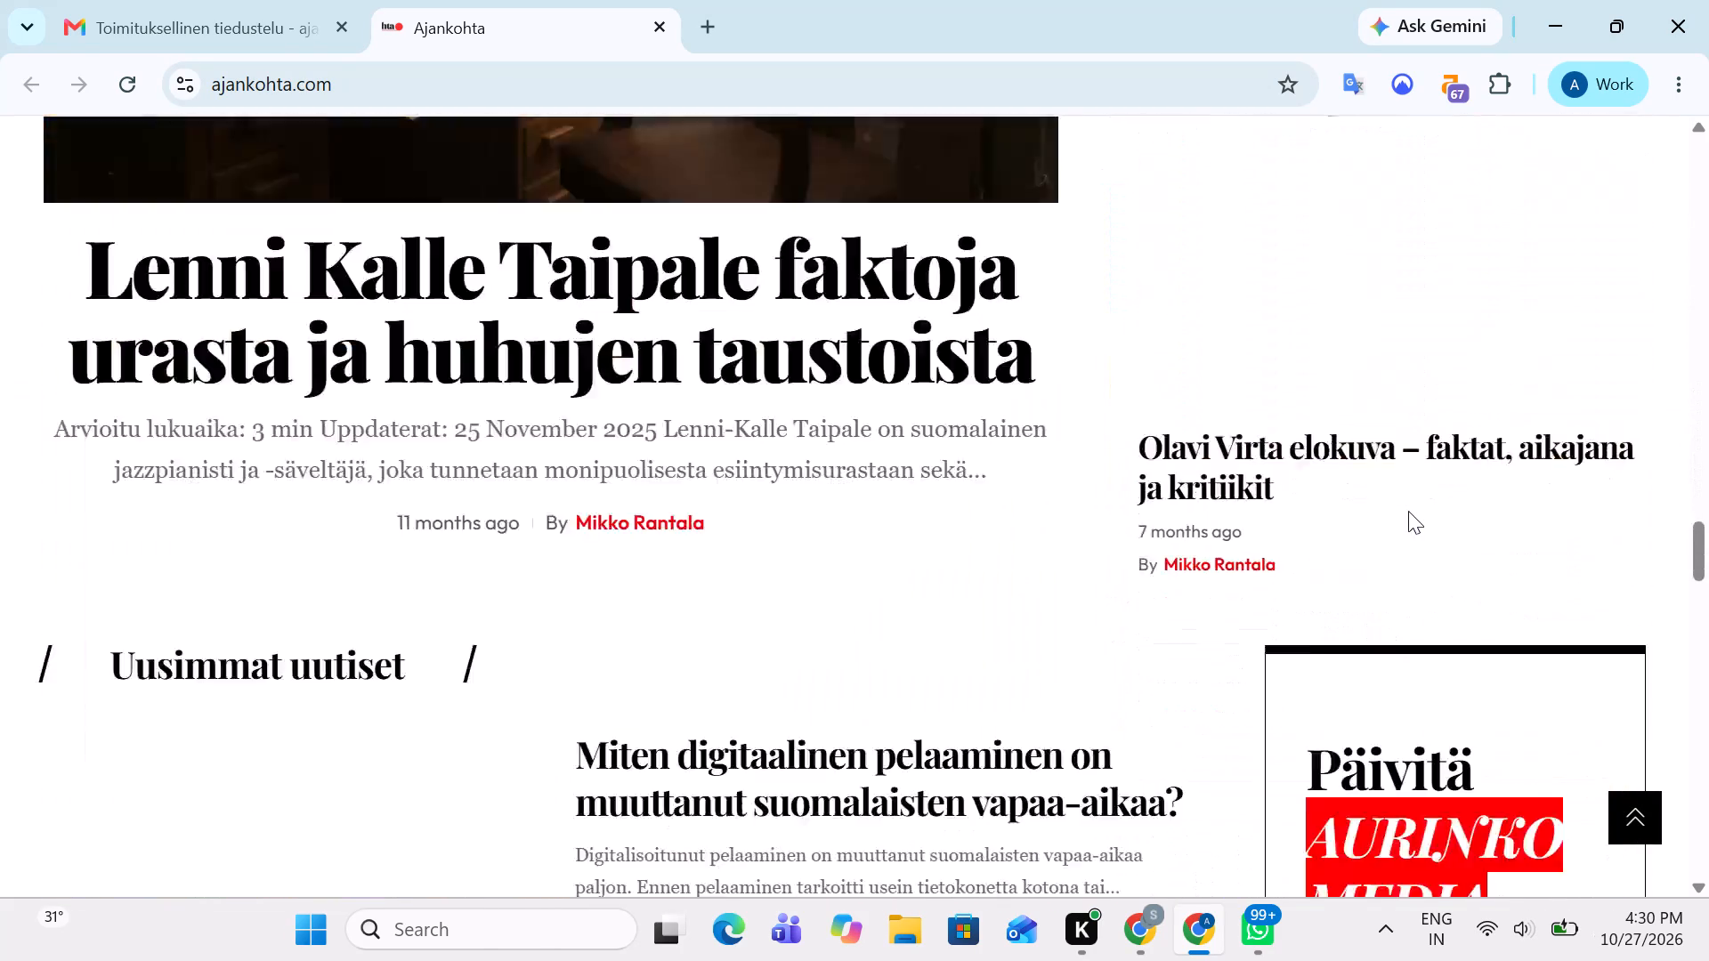
scroll(1408, 511, down, 20)
scroll(1408, 511, down, 15)
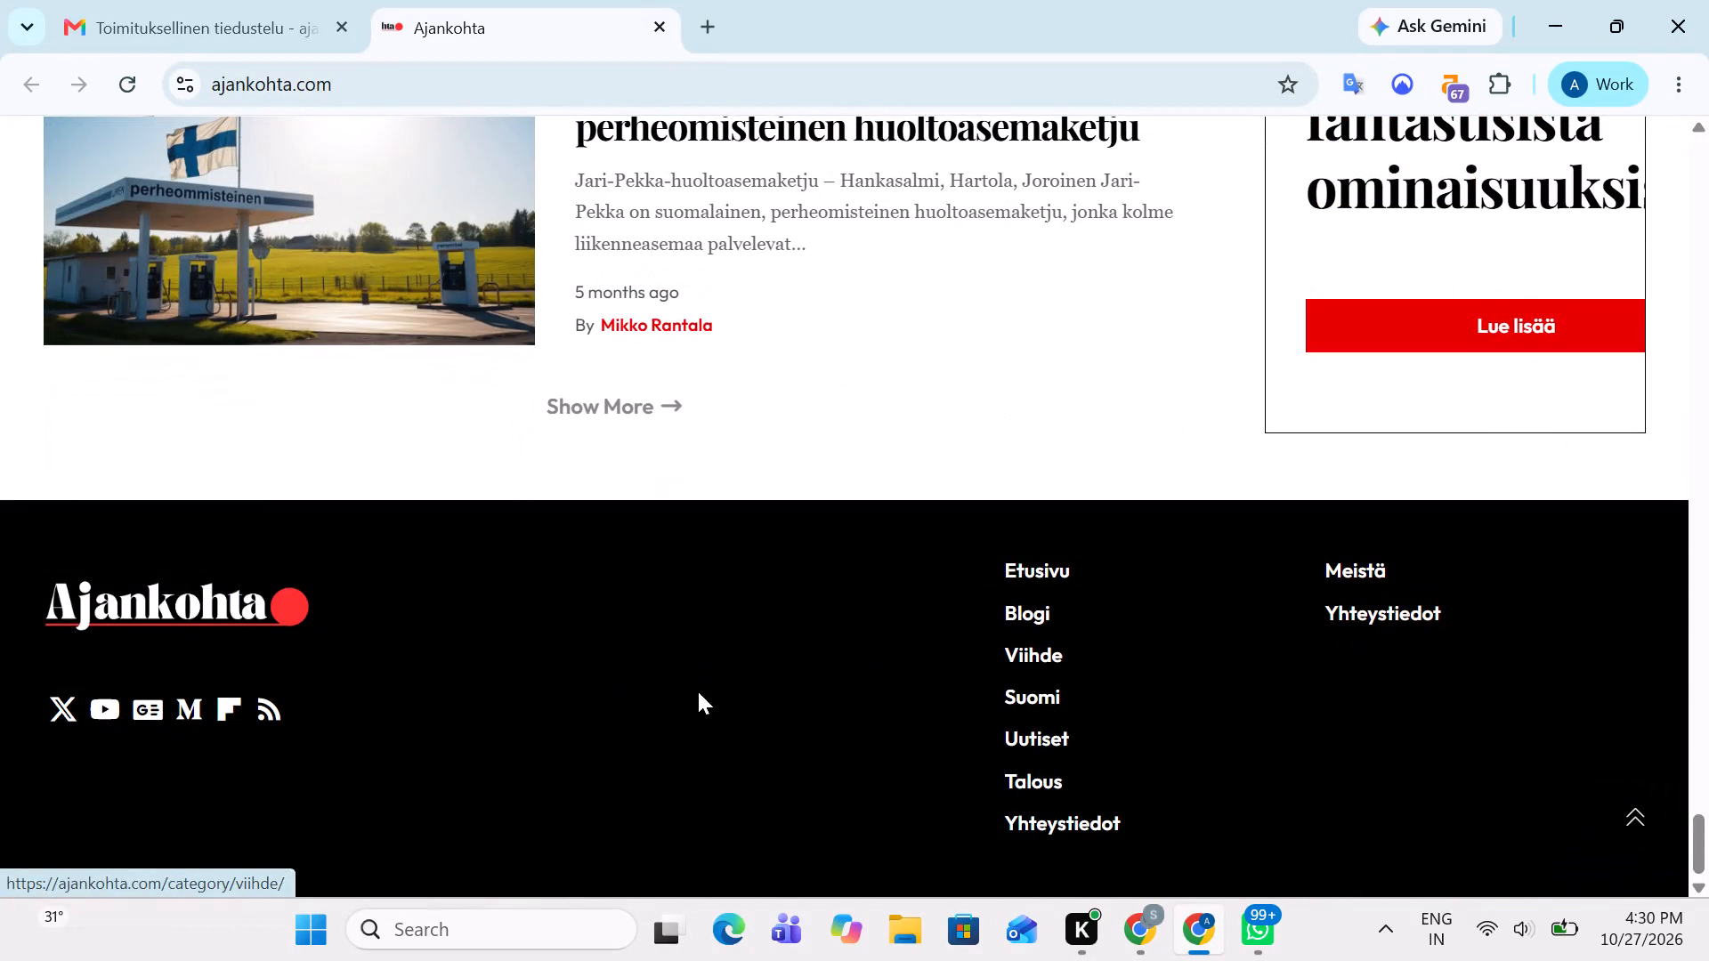
click(1642, 823)
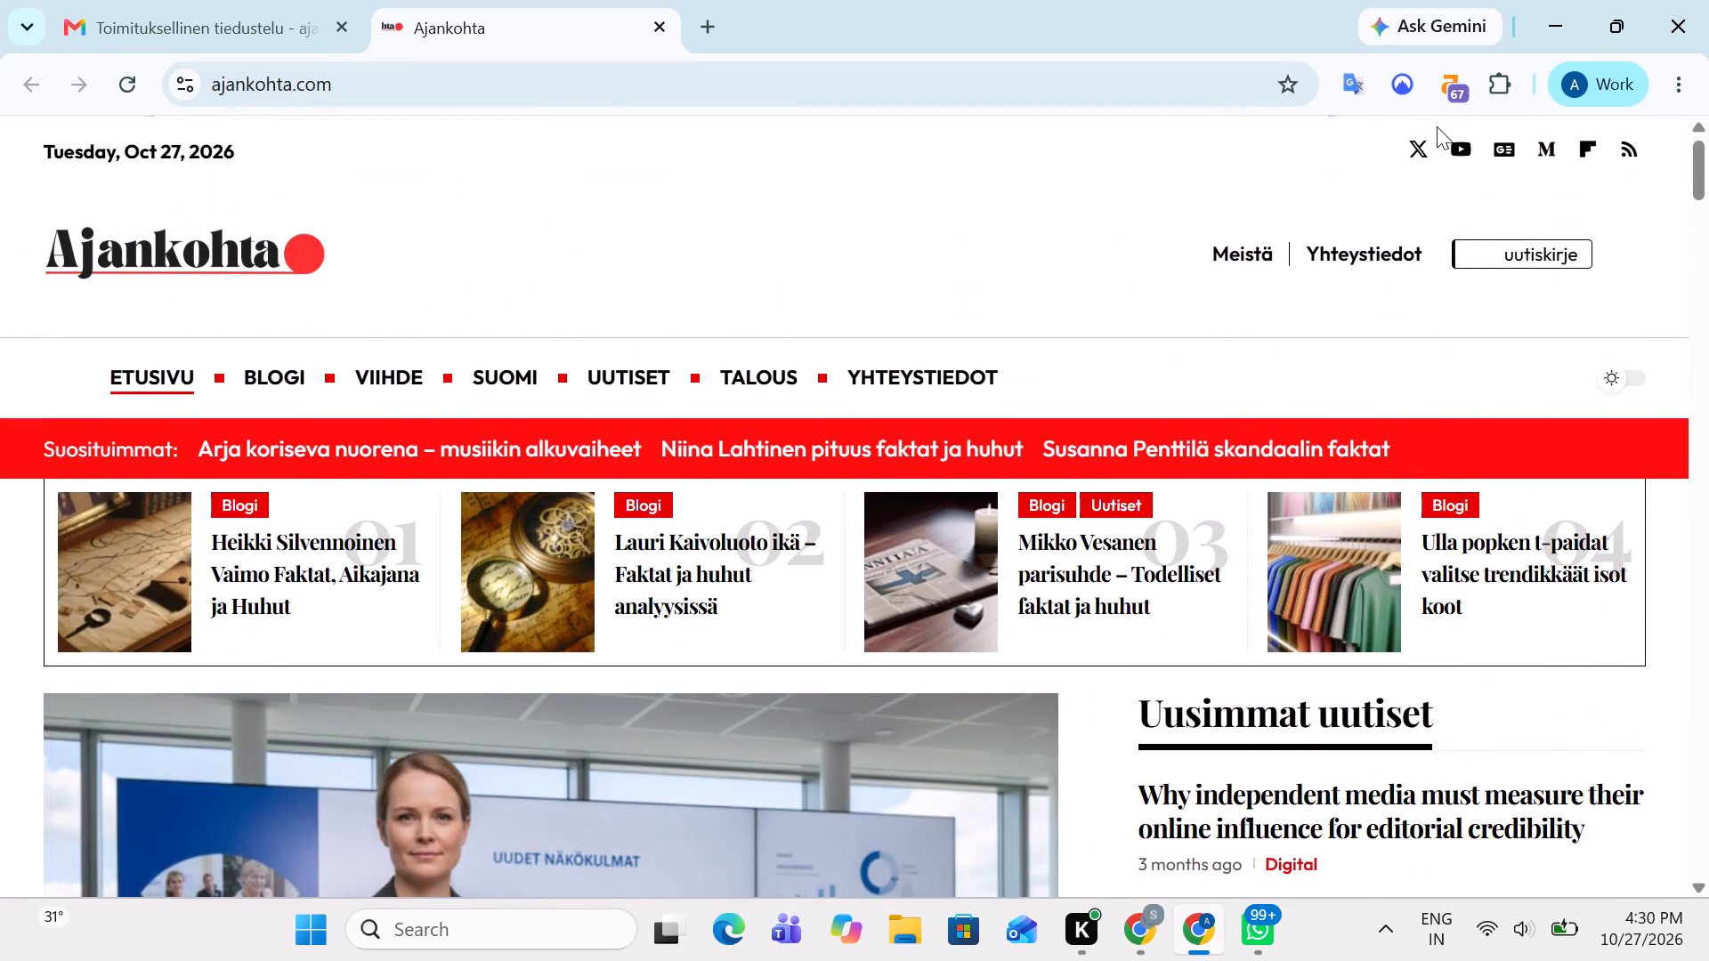
scroll(912, 392, down, 2)
scroll(1647, 409, down, 3)
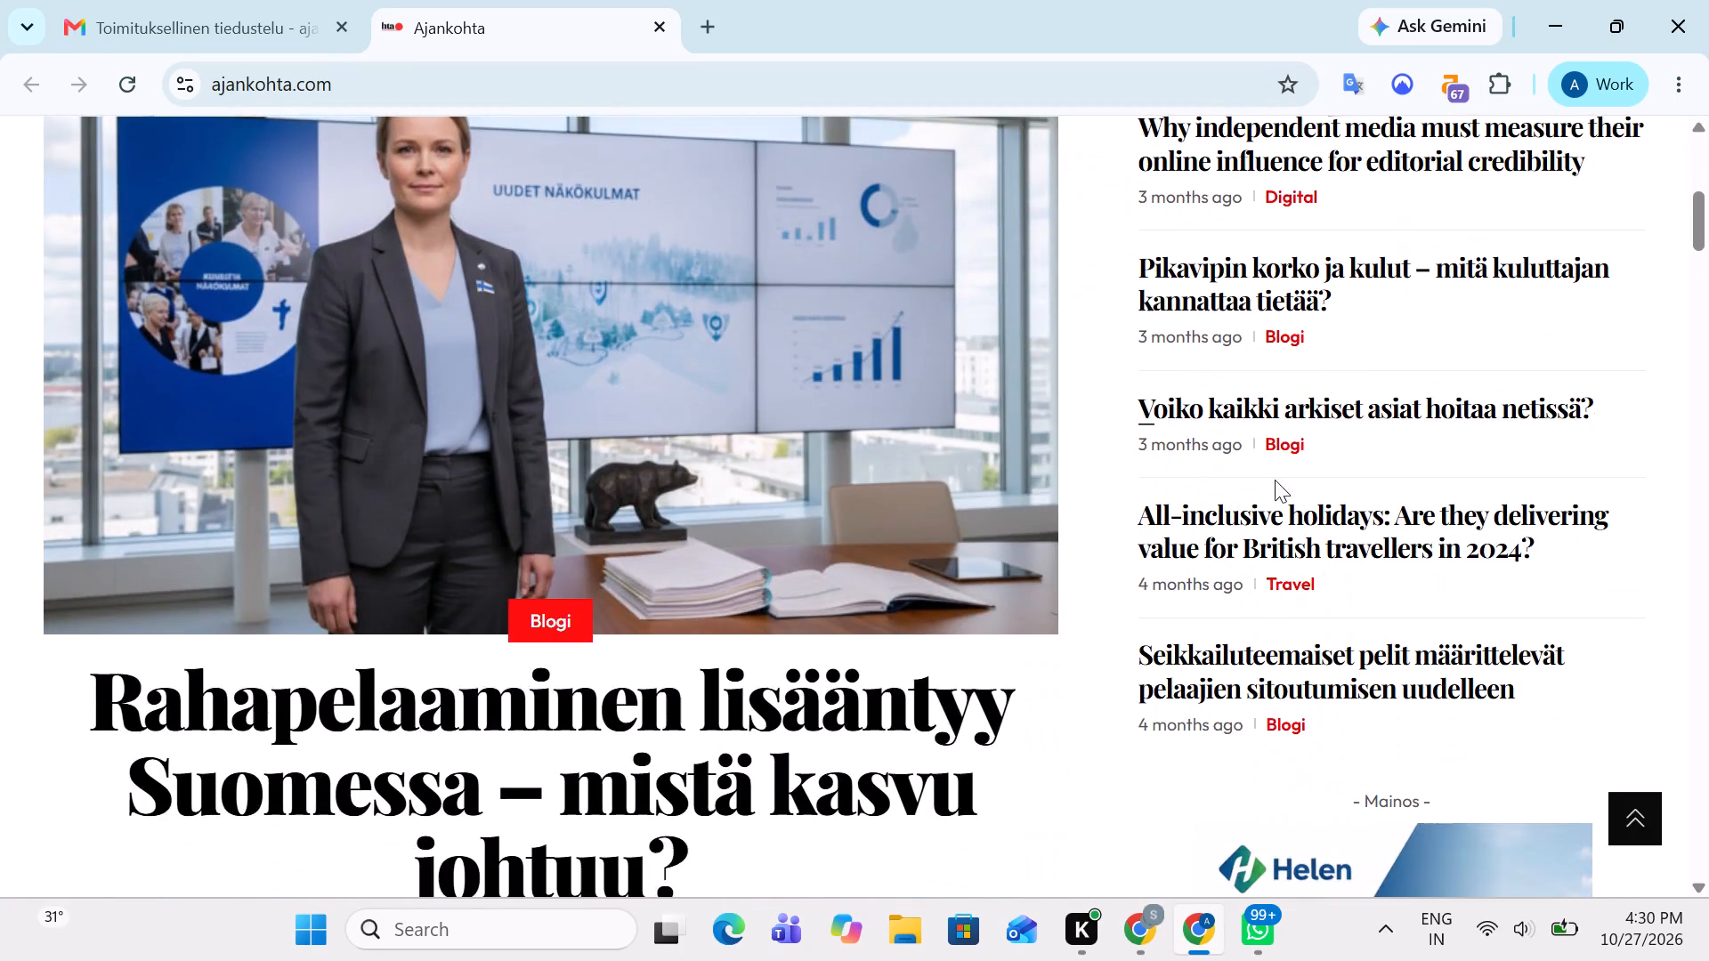
scroll(1268, 483, down, 5)
Enter News as the niche for ajankohta.com in row 10790 of New Master Sheet.
key(alt+Tab)
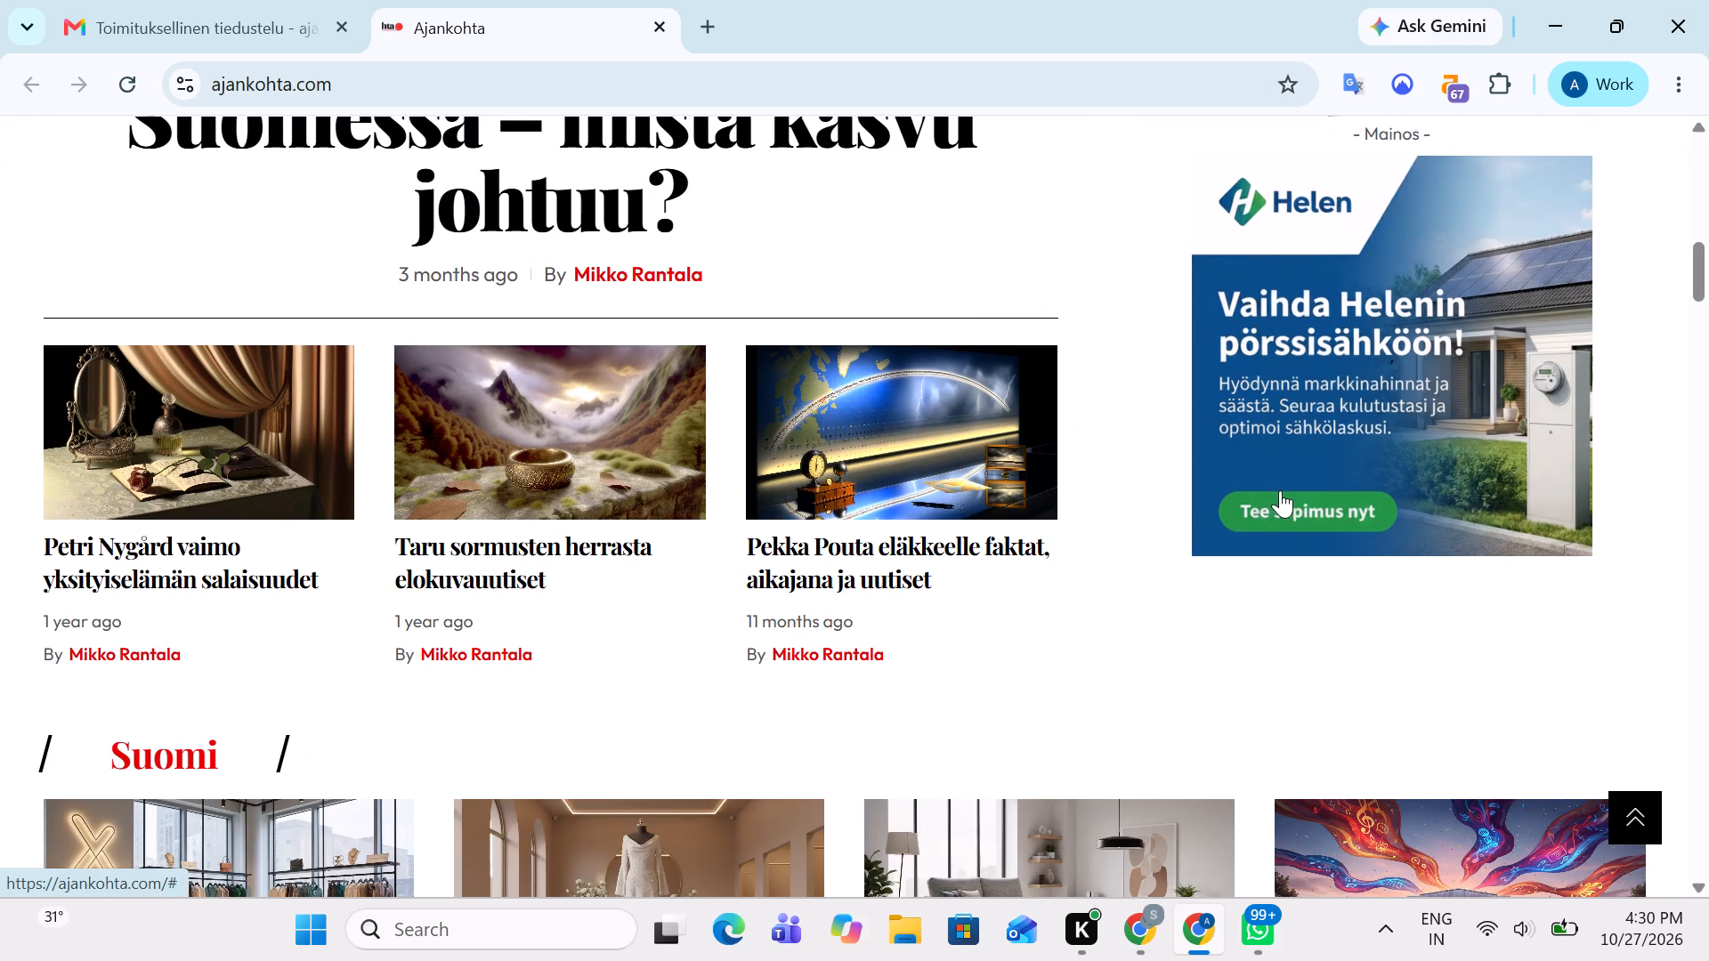
key(Right)
key(Left)
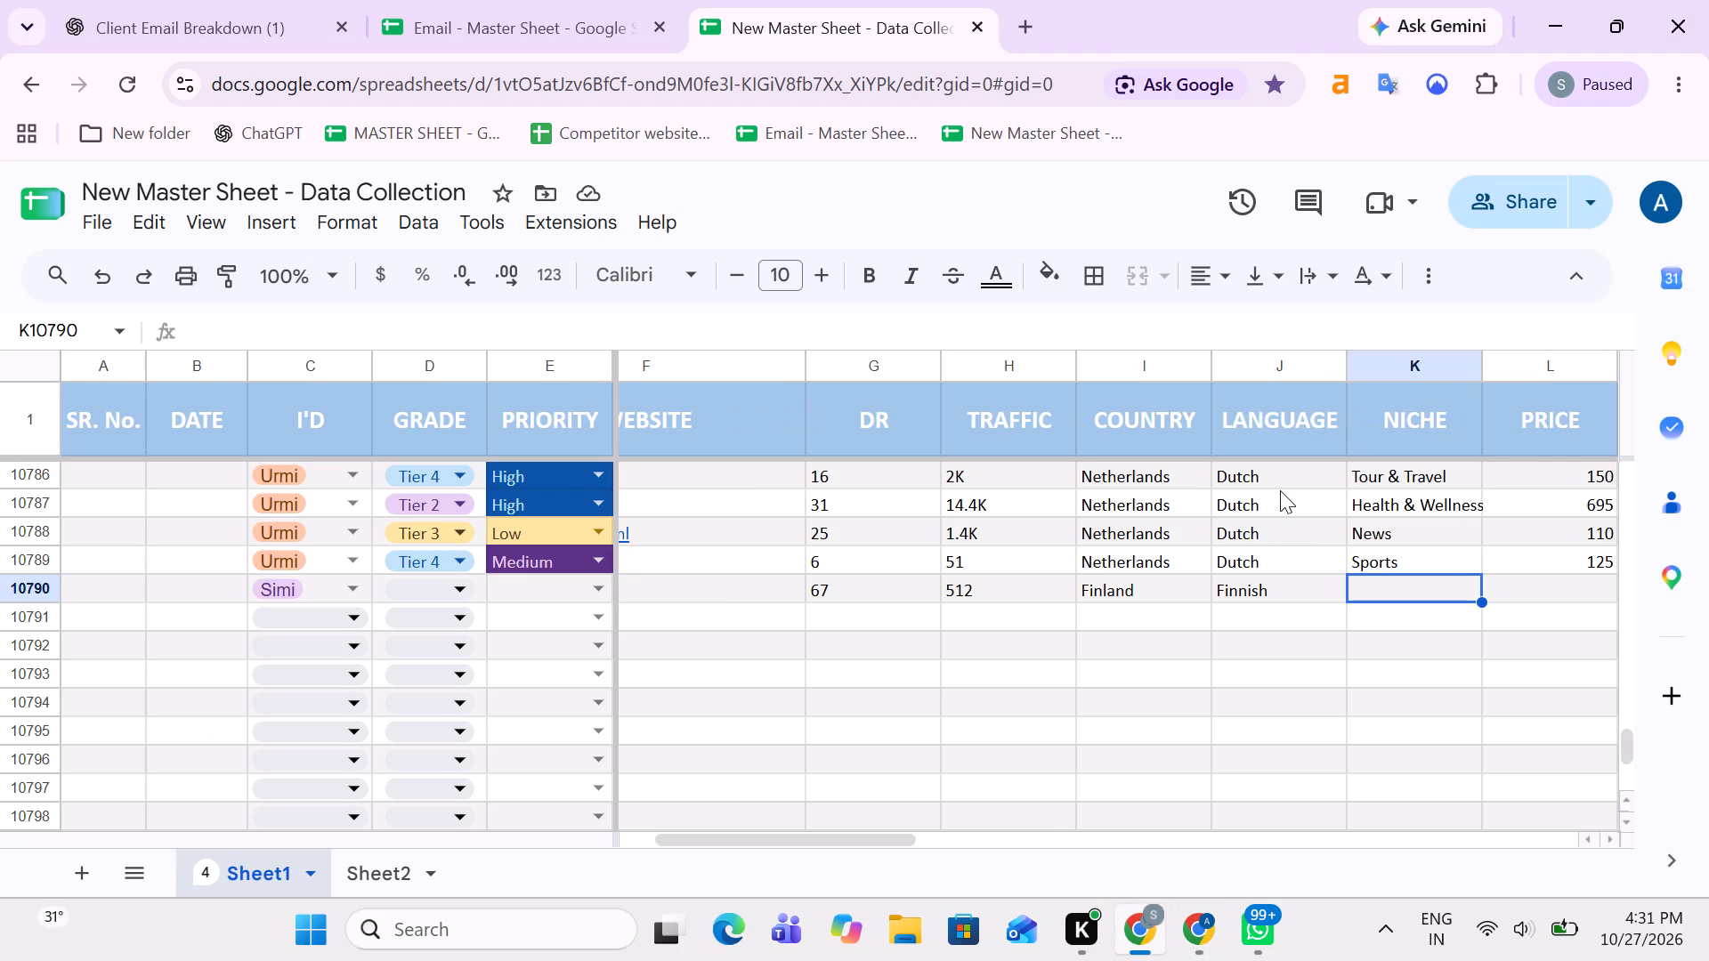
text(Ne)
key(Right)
Switch back to the browser window that holds ajankohta.com and the publisher's email thread.
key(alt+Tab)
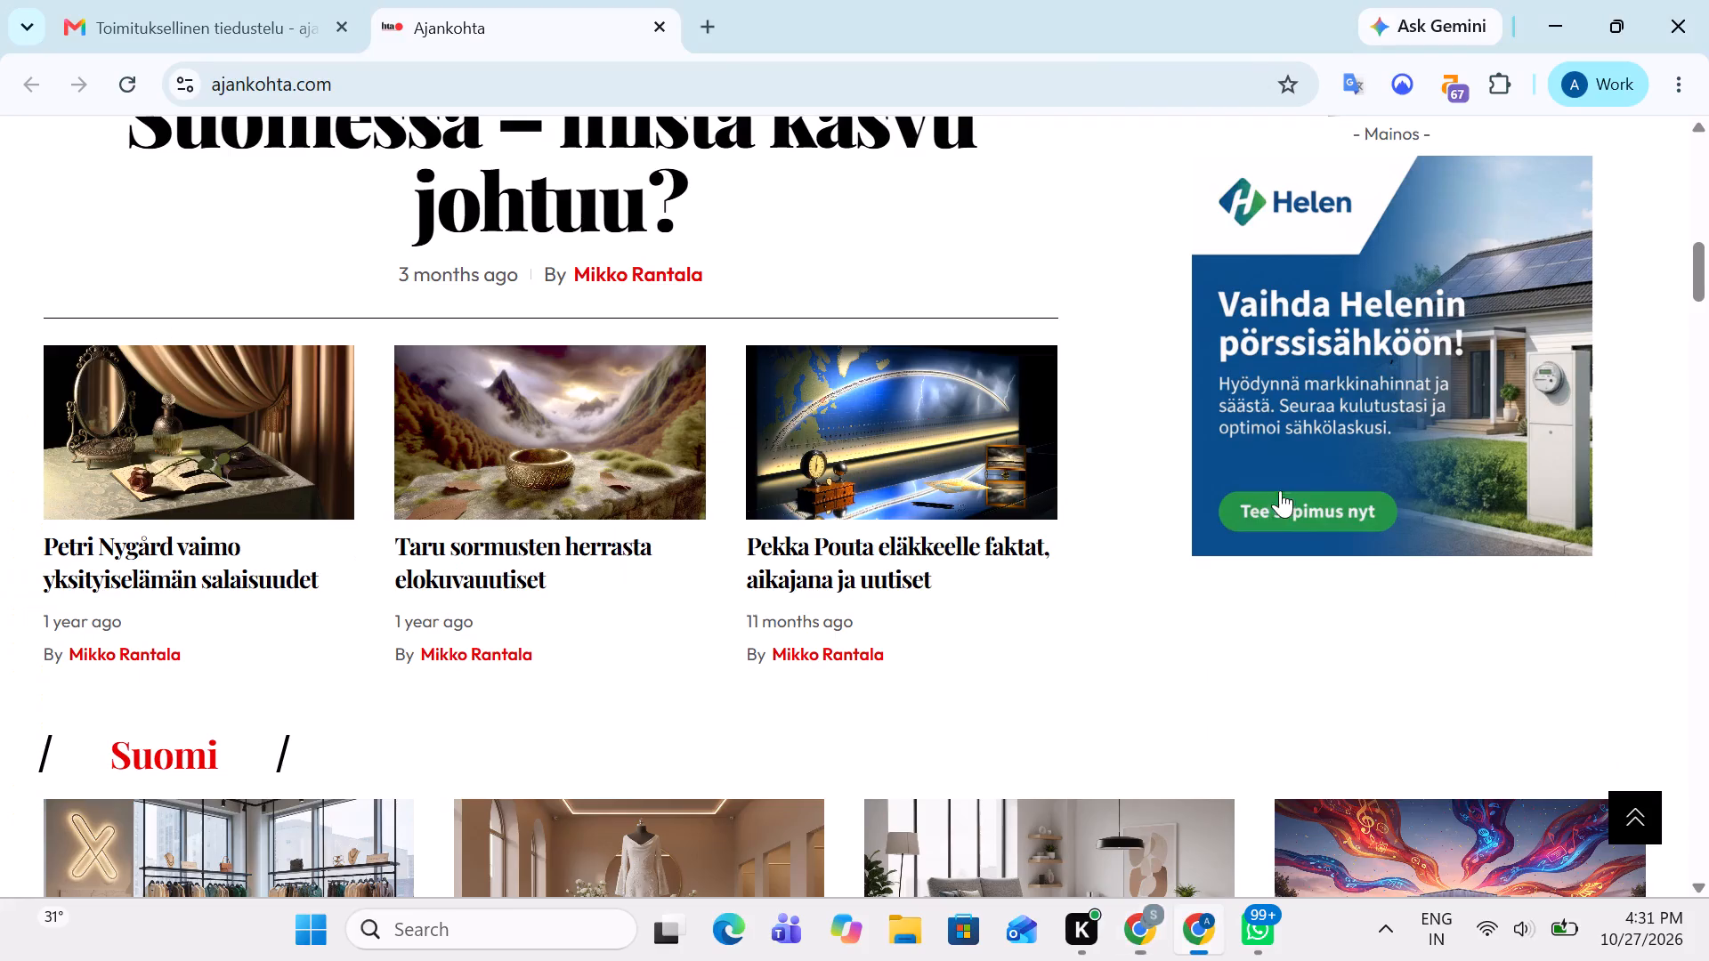
In New Master Sheet, enter 819 as both the price and the casino price for ajankohta.com in row 10790.
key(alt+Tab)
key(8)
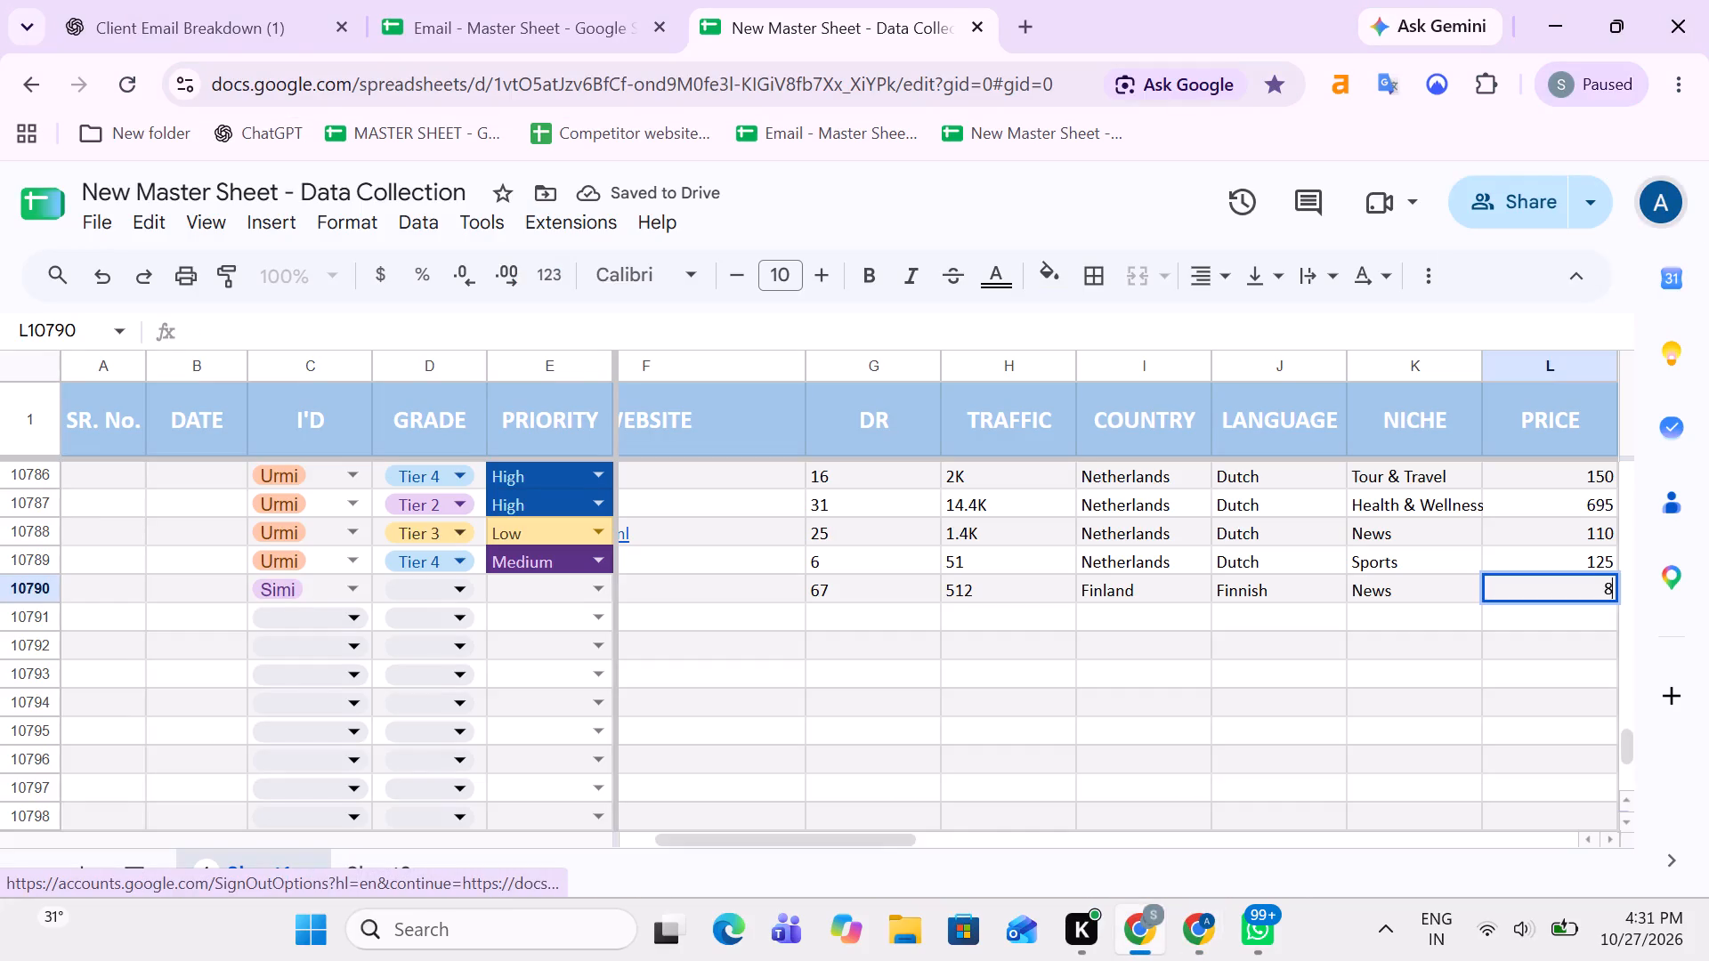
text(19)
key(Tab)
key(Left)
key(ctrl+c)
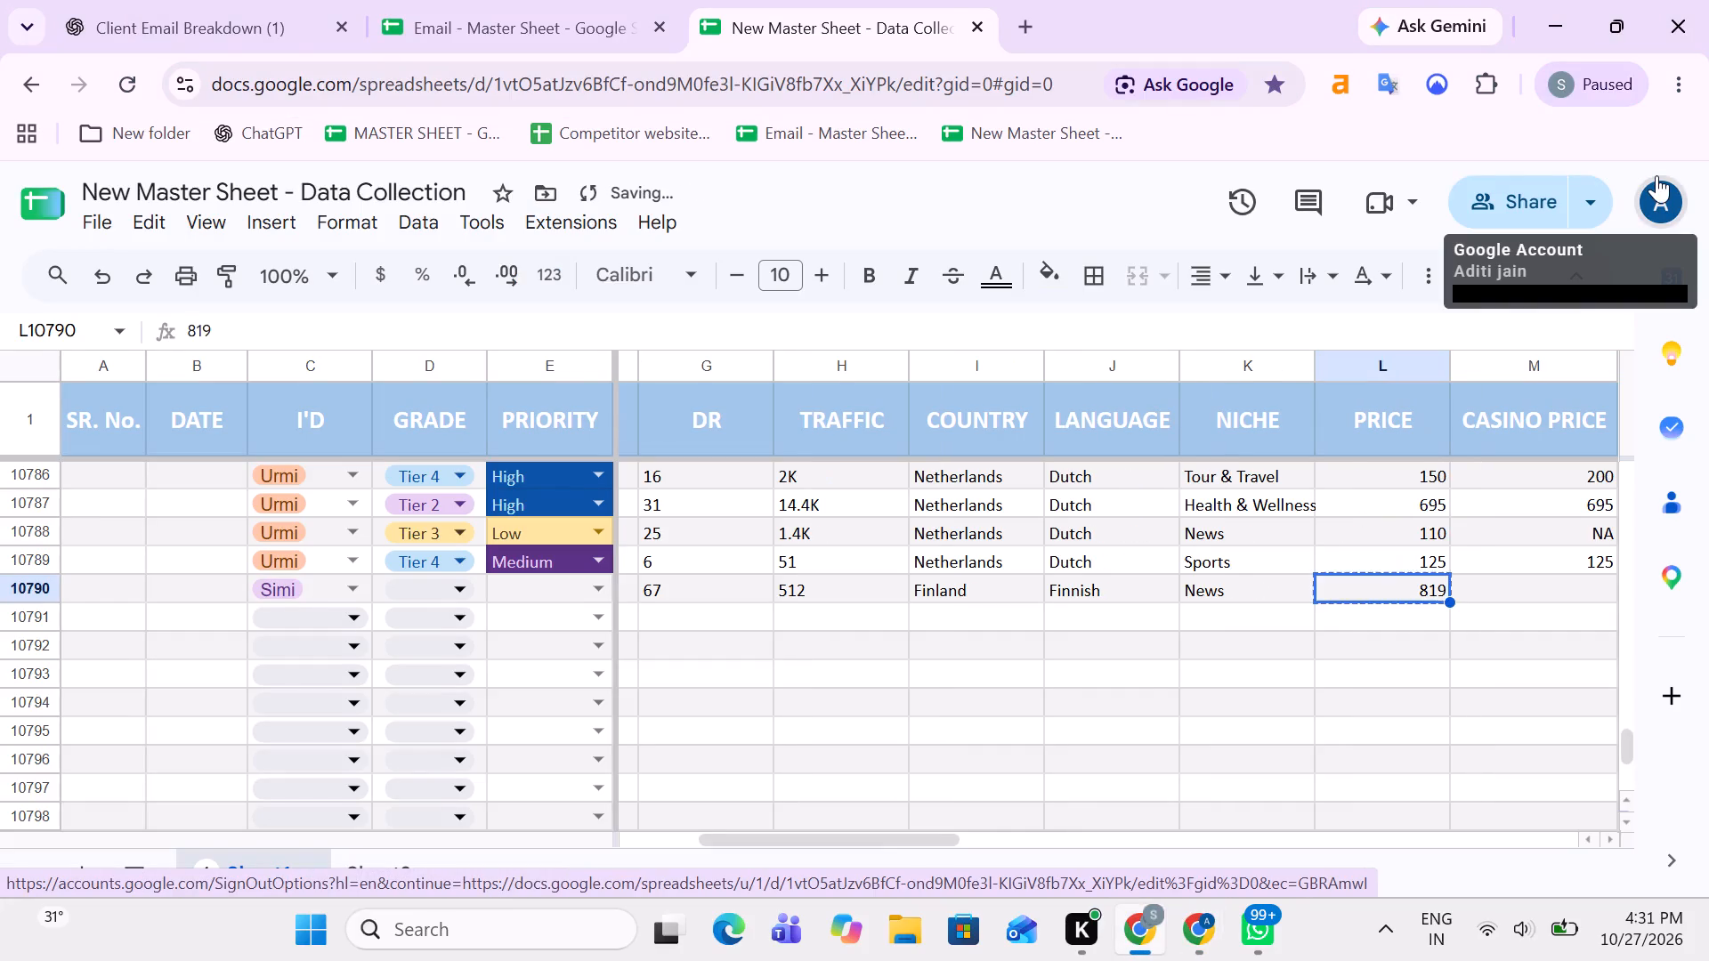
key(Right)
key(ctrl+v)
Set the website type for ajankohta.com in row 10790 to Unique.
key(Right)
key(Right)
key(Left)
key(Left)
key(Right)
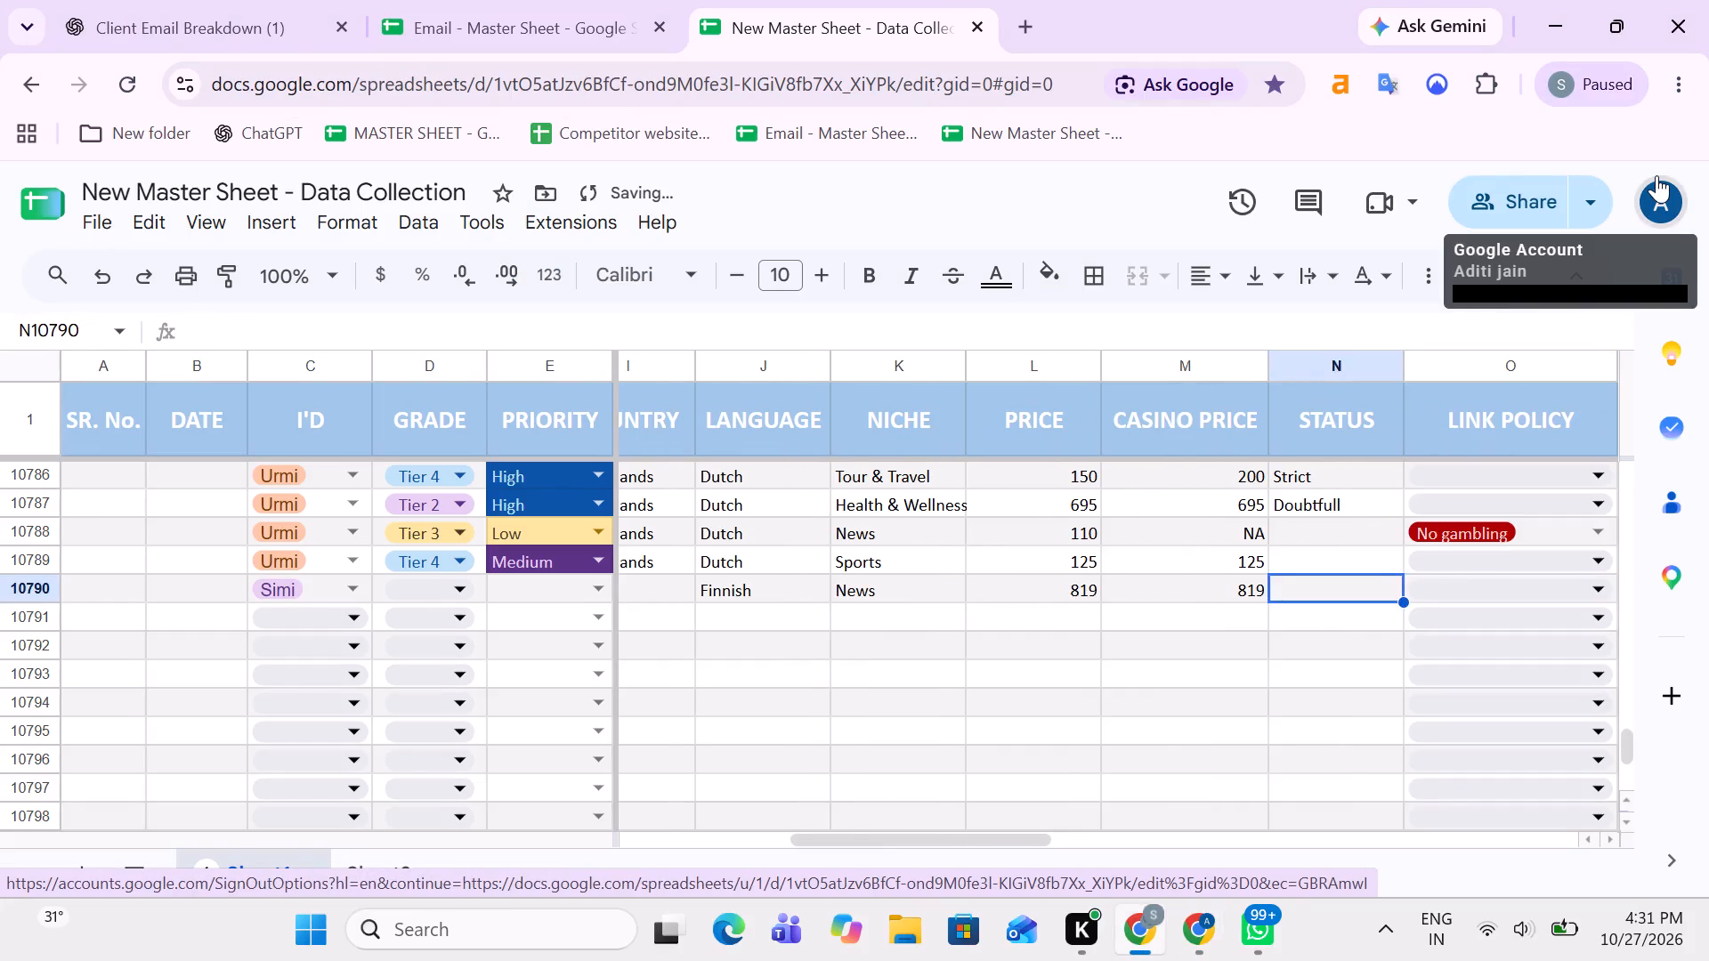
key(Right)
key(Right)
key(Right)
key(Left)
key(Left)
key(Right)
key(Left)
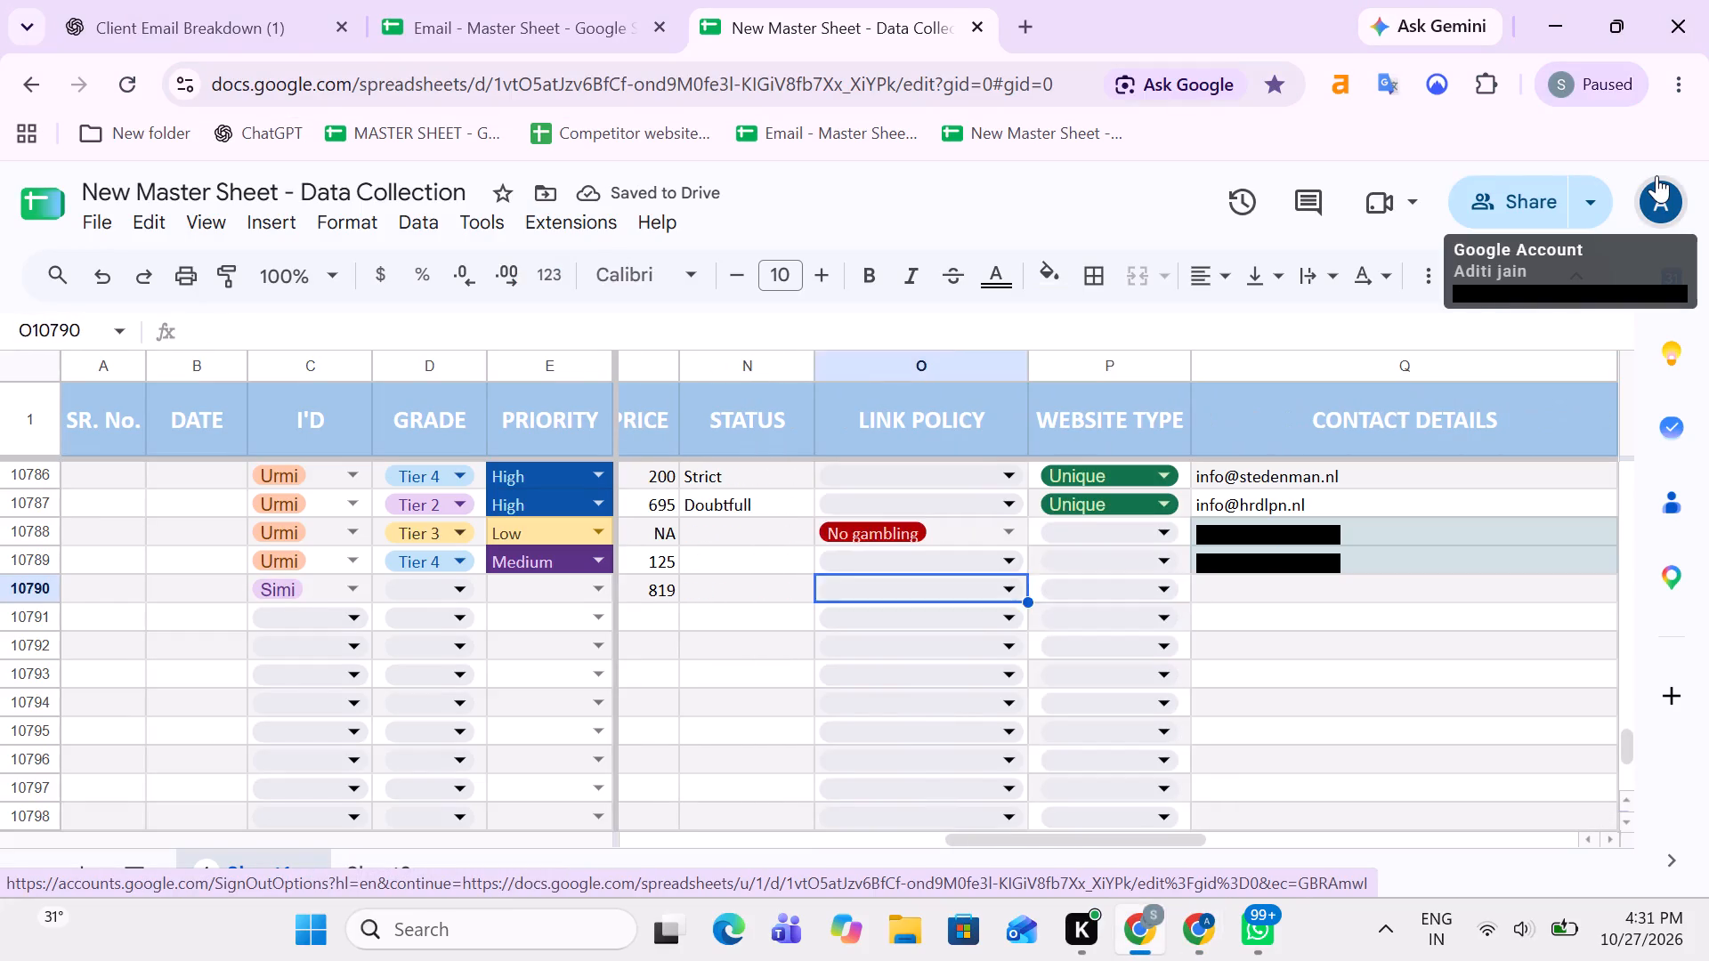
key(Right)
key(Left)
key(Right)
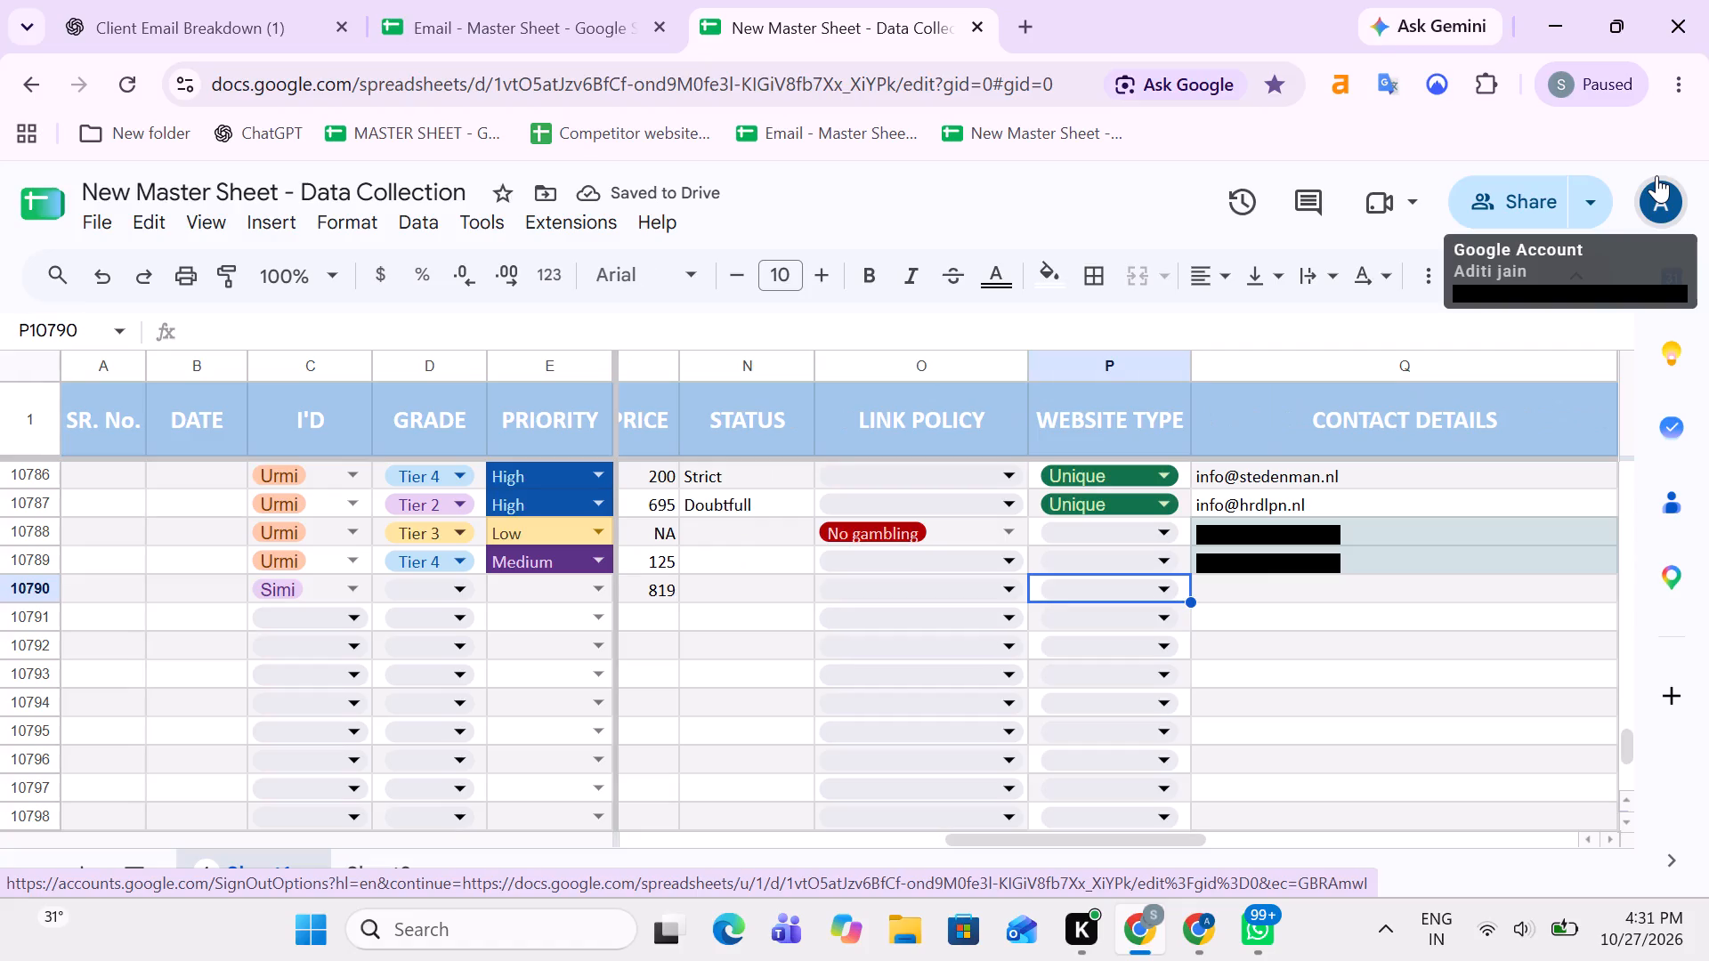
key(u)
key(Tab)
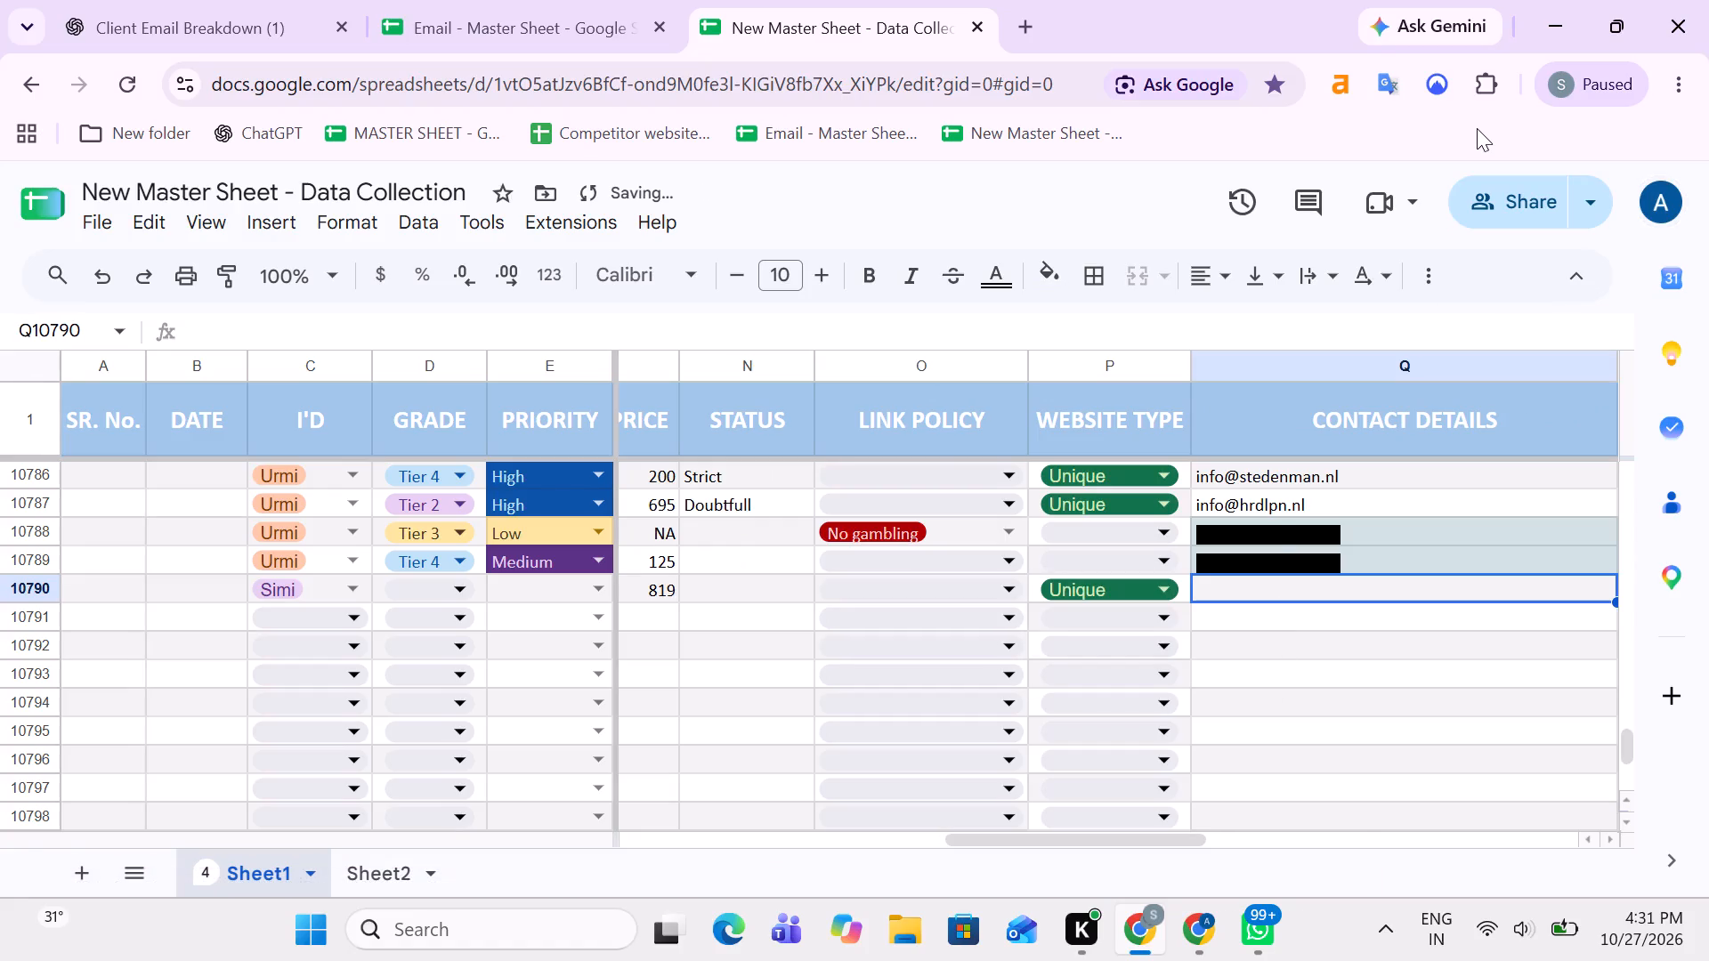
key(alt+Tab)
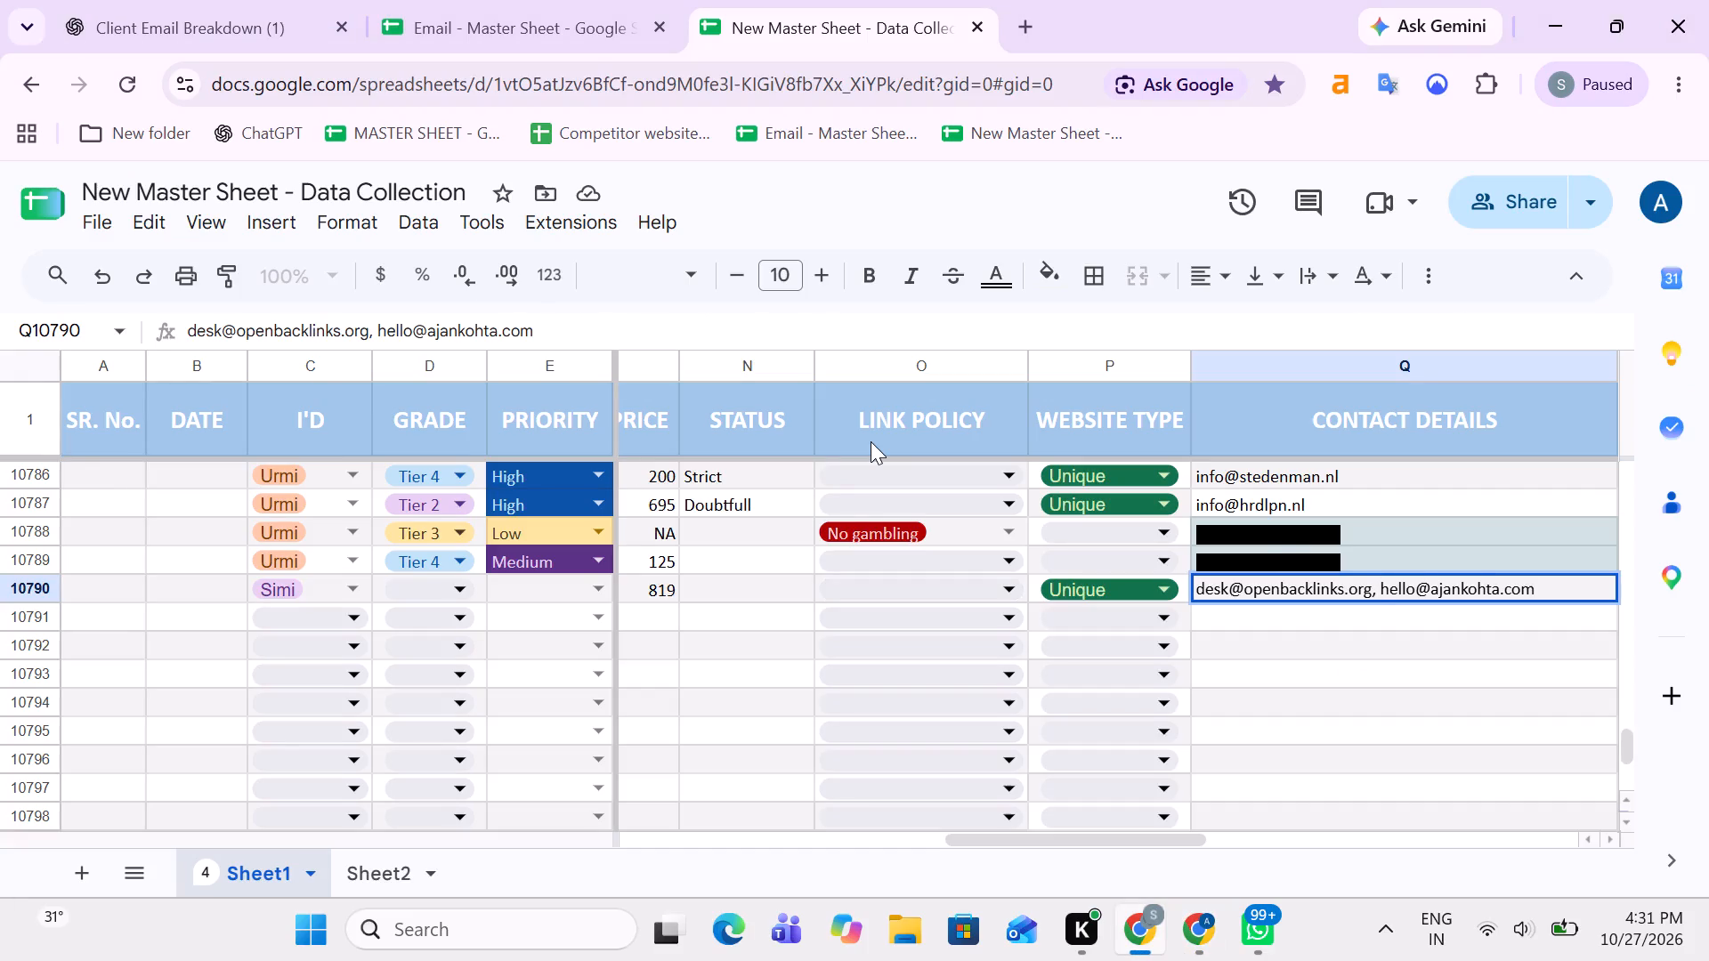
click(1309, 626)
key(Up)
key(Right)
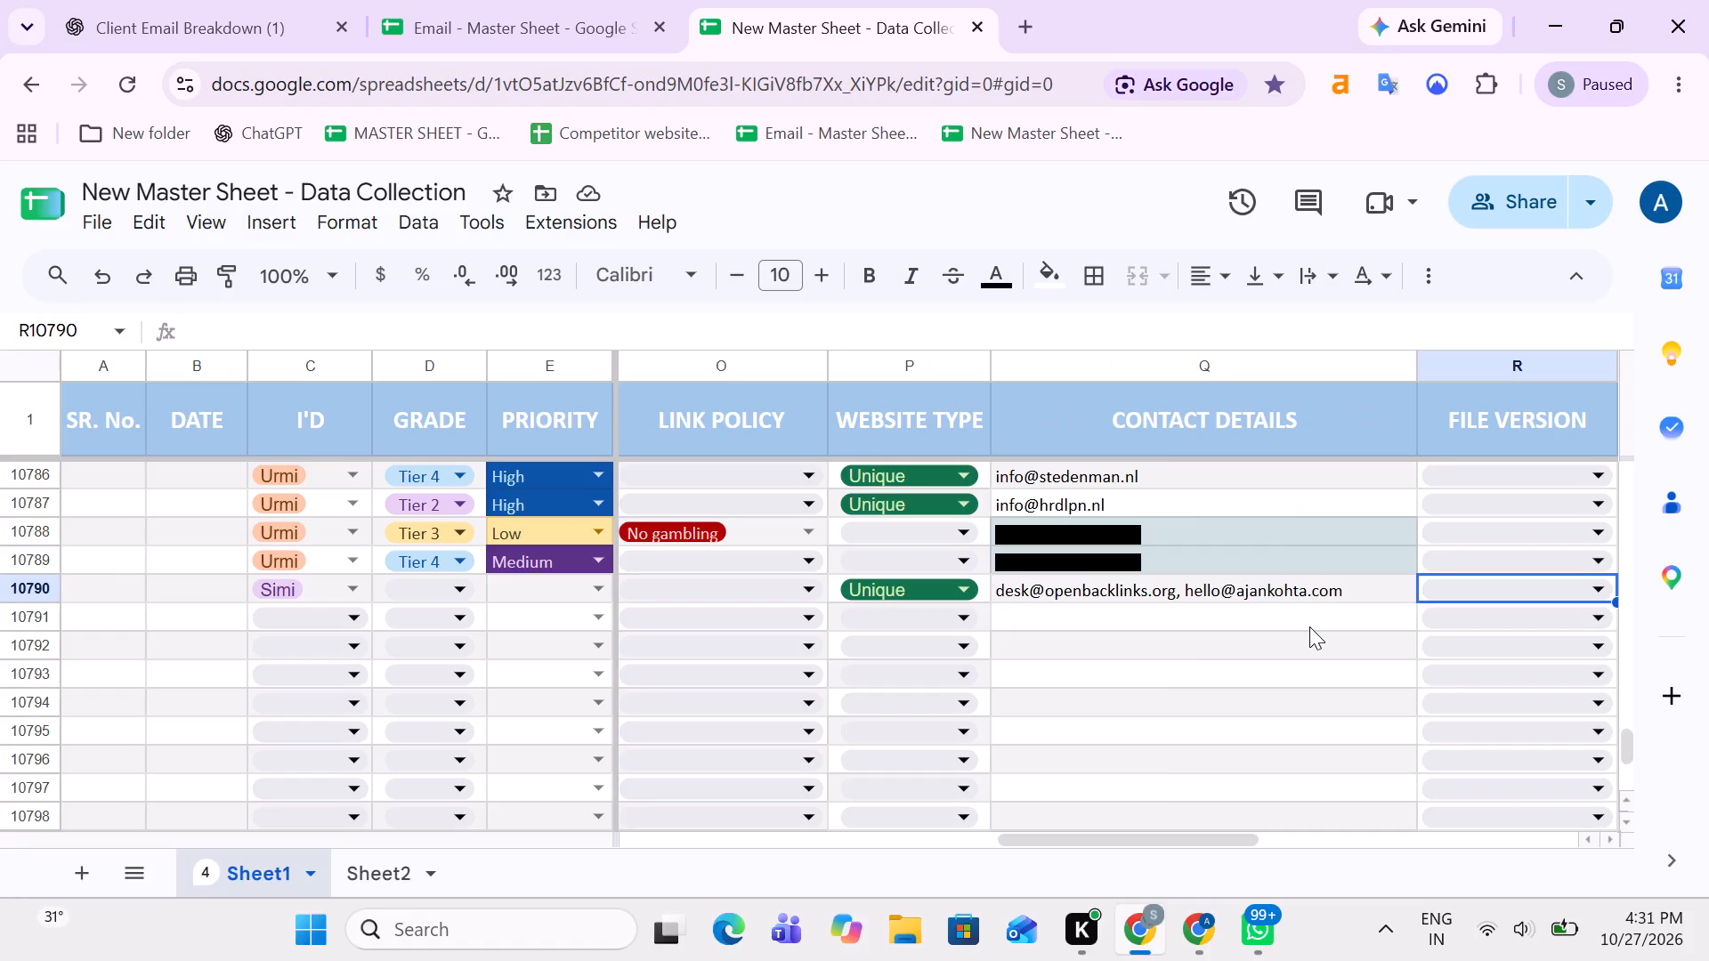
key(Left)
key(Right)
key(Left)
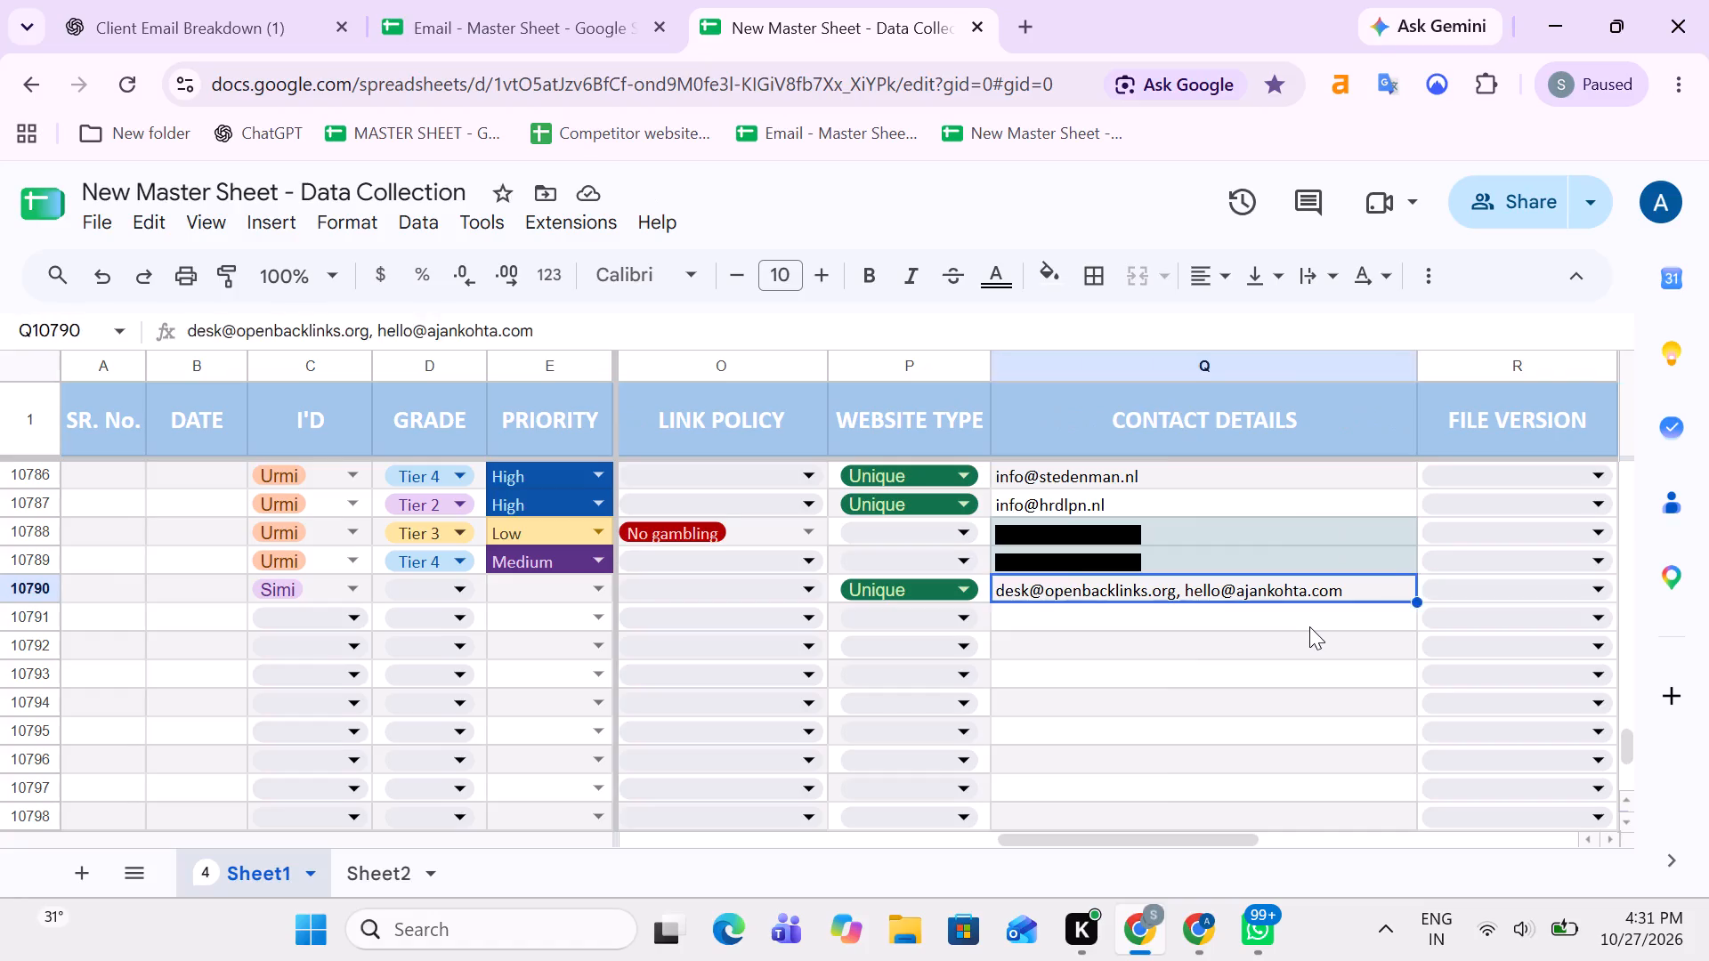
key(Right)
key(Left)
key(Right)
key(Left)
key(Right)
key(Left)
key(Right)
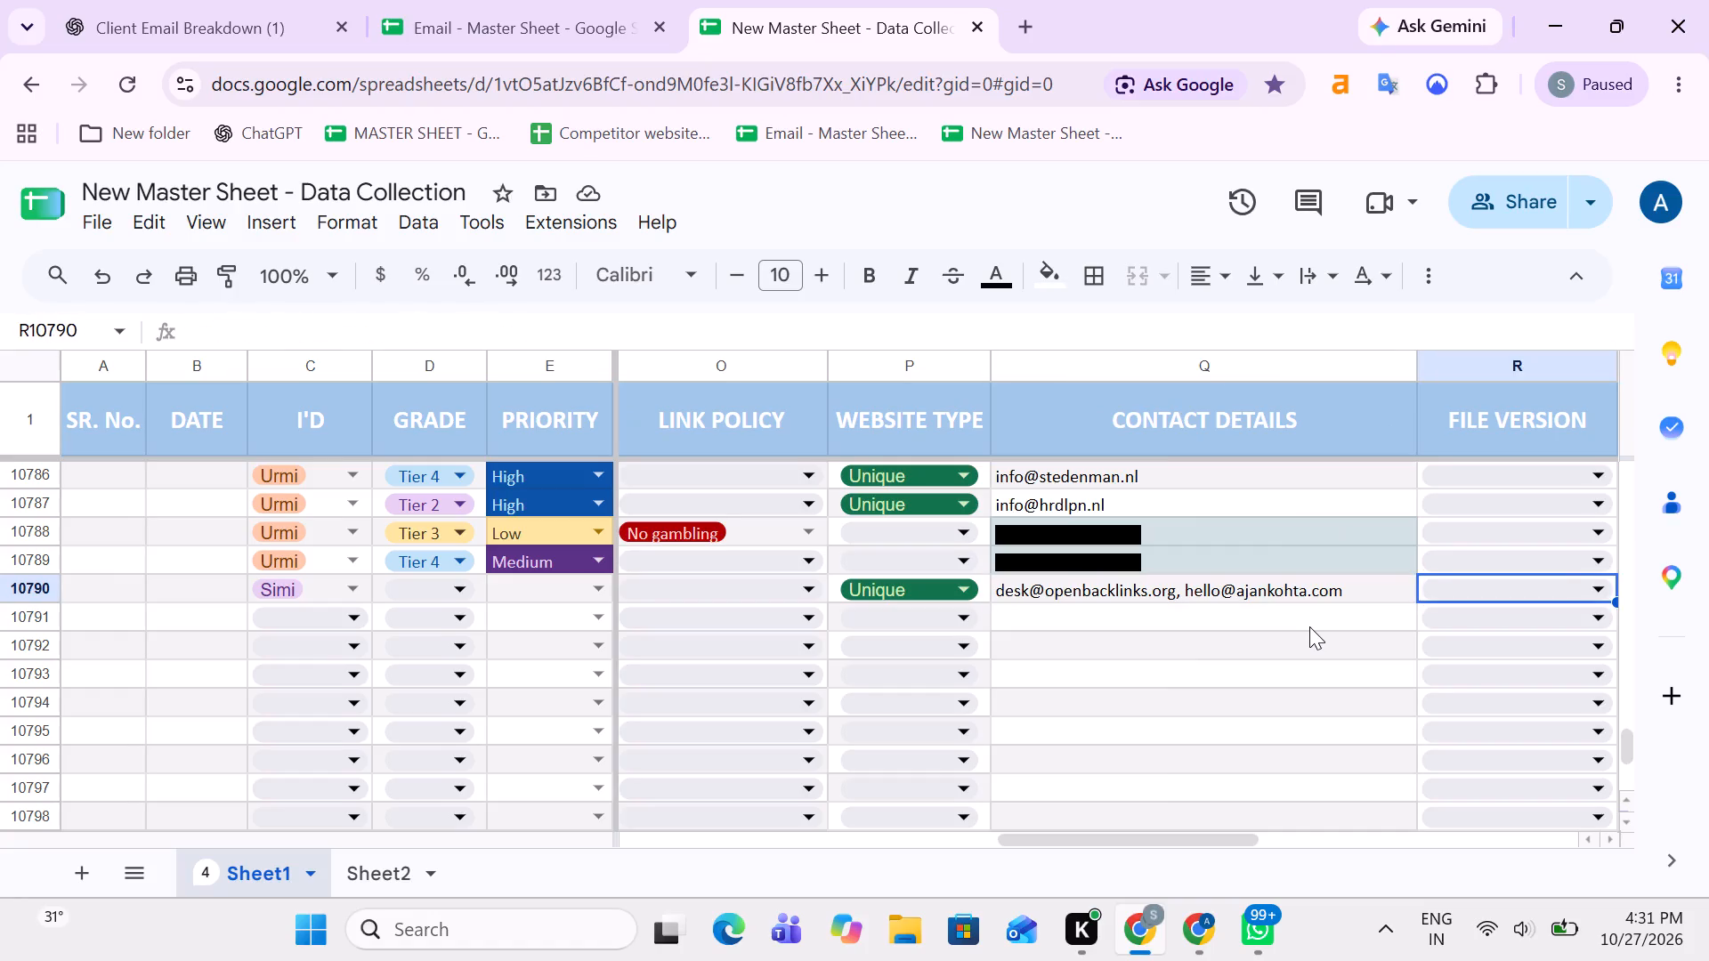
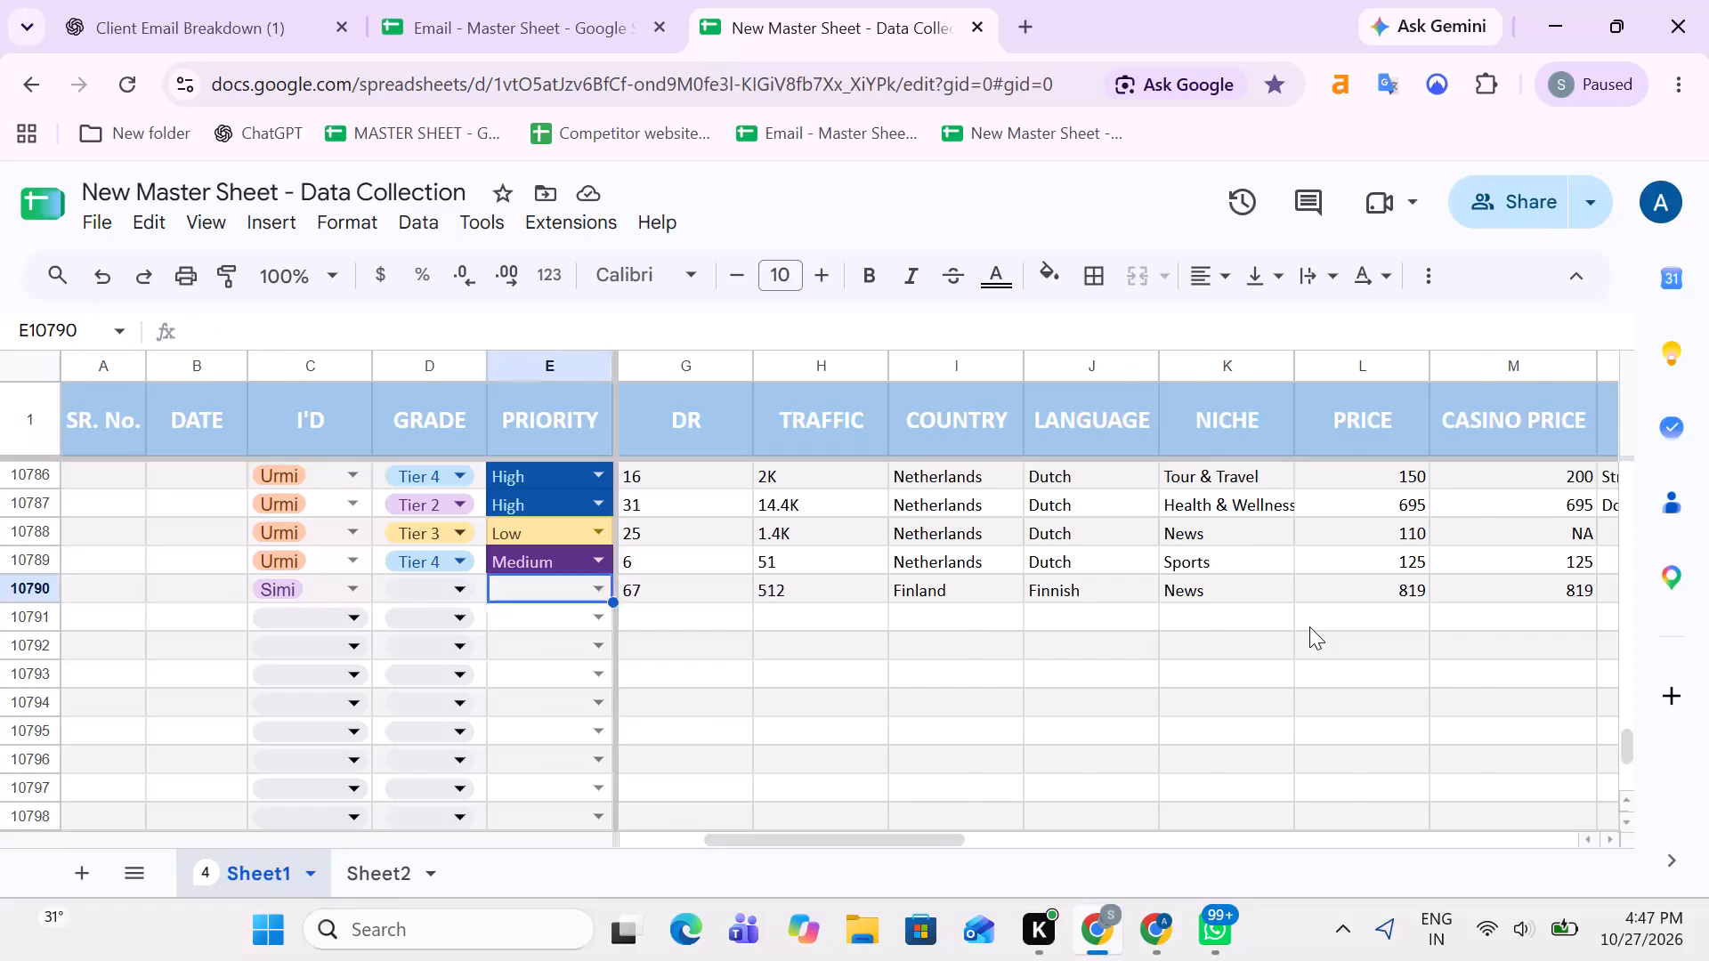
Look across the ajankohta.com entry in row 10790 of New Master Sheet, from priority to contact details, to check its filled and missing fields.
key(Right)
key(Left)
key(Right)
key(Right)
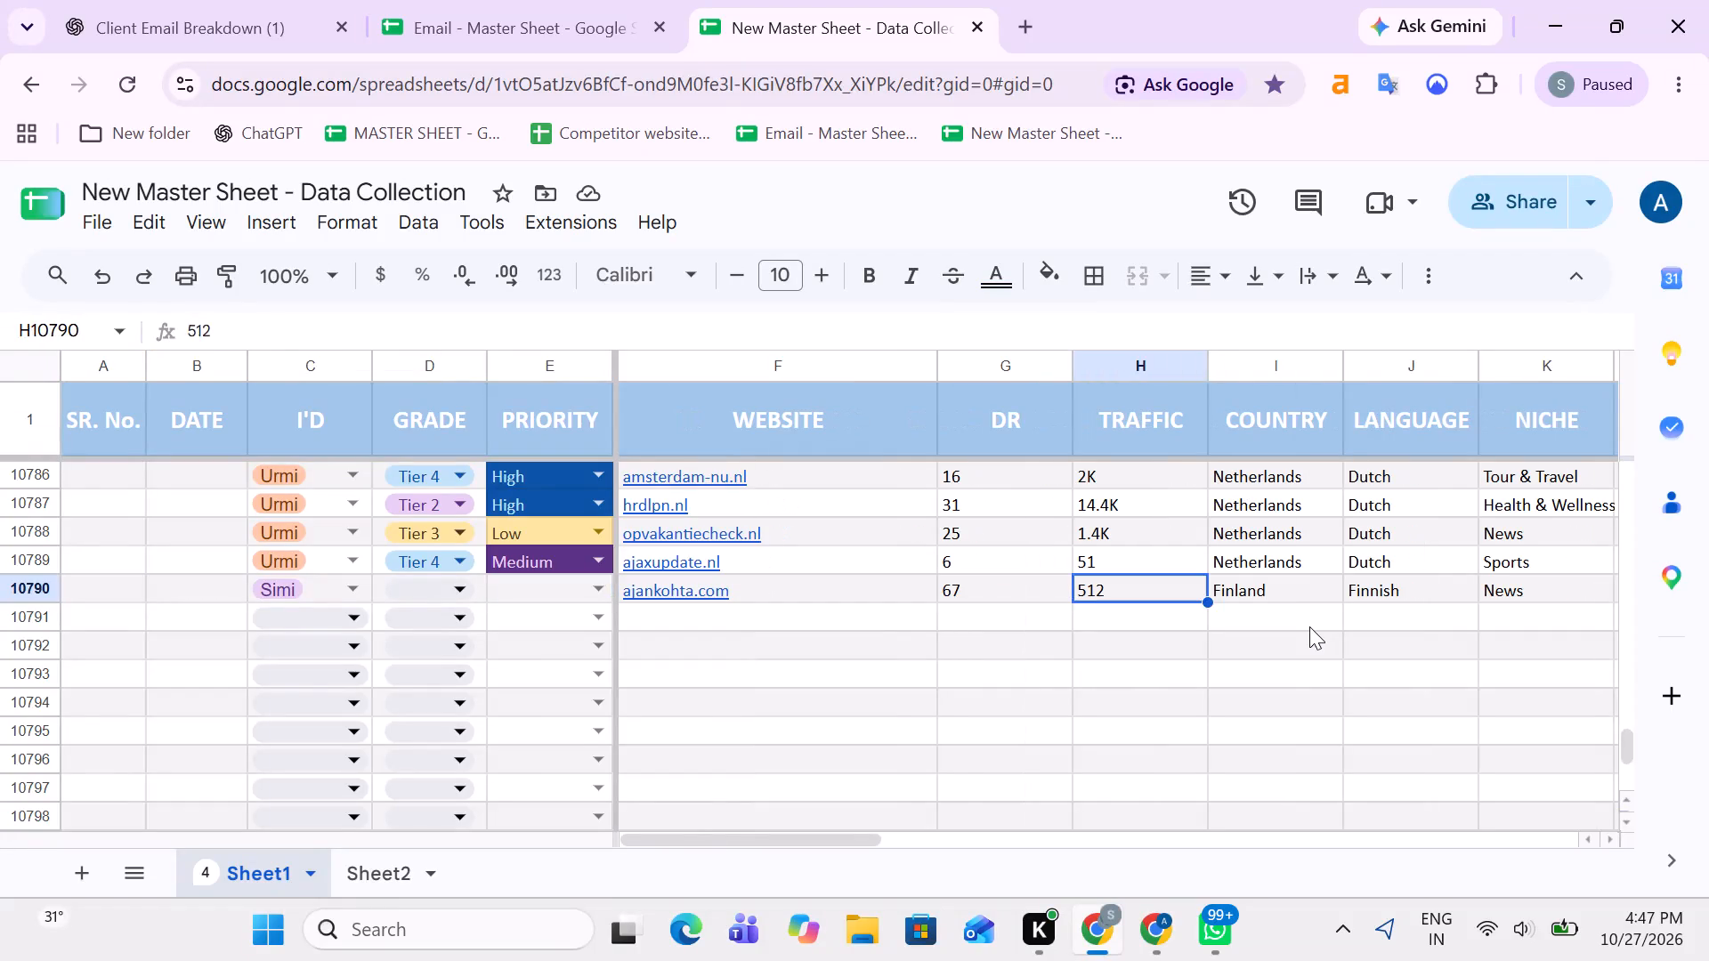
key(Right)
key(Right)
key(Right)
key(Right)
key(Right)
key(Right)
key(Right)
key(Right)
key(Right)
key(Left)
key(Left)
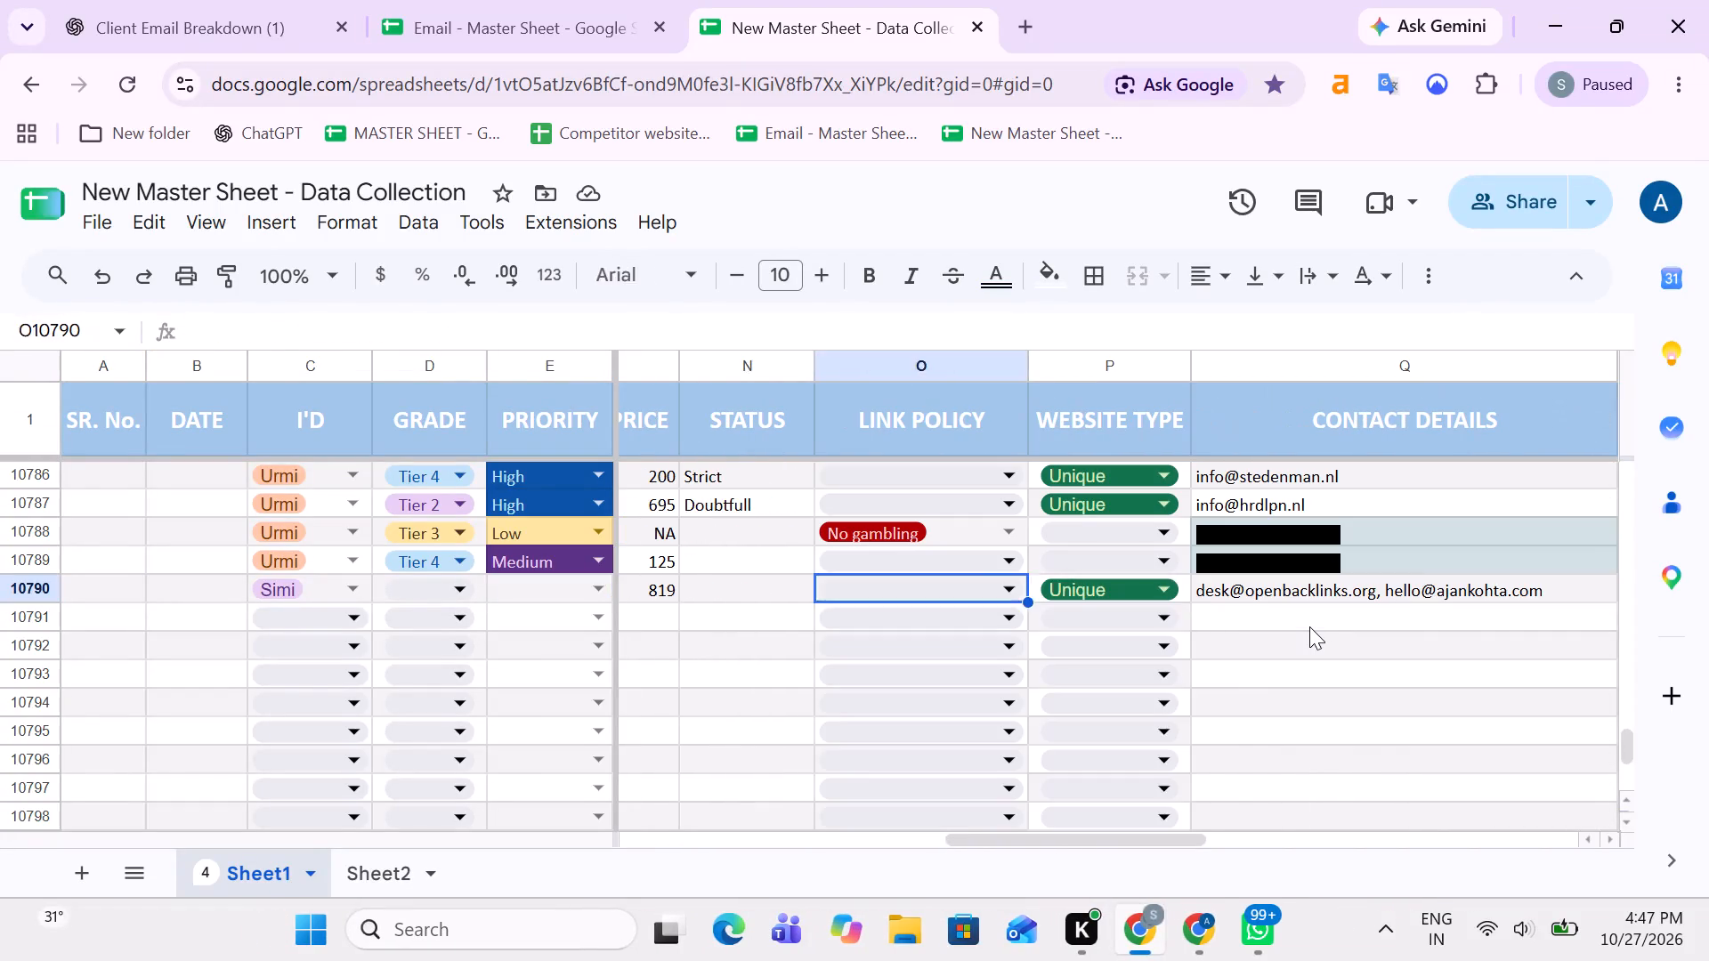
key(Left)
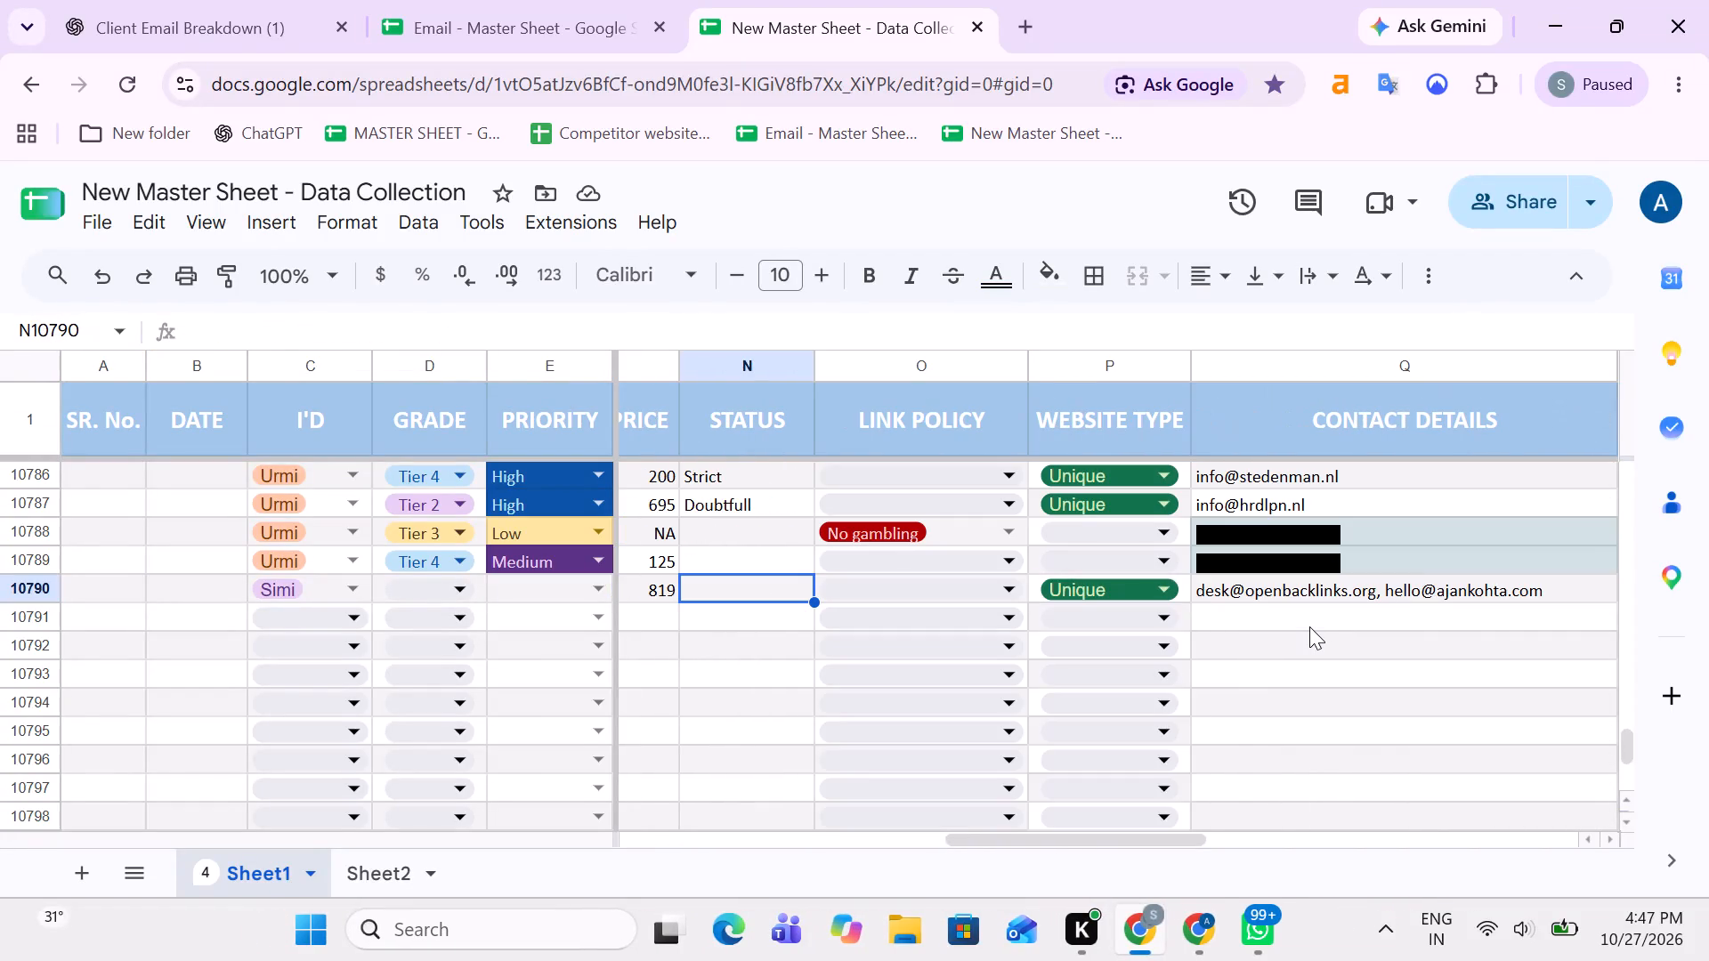
key(Right)
key(Right)
key(Right)
key(Left)
key(Left)
key(Left)
key(Left)
key(Left)
key(Left)
key(Left)
key(Left)
key(Left)
key(Left)
key(Left)
key(Left)
key(Left)
key(Left)
key(Left)
key(Left)
key(Left)
key(Left)
key(Left)
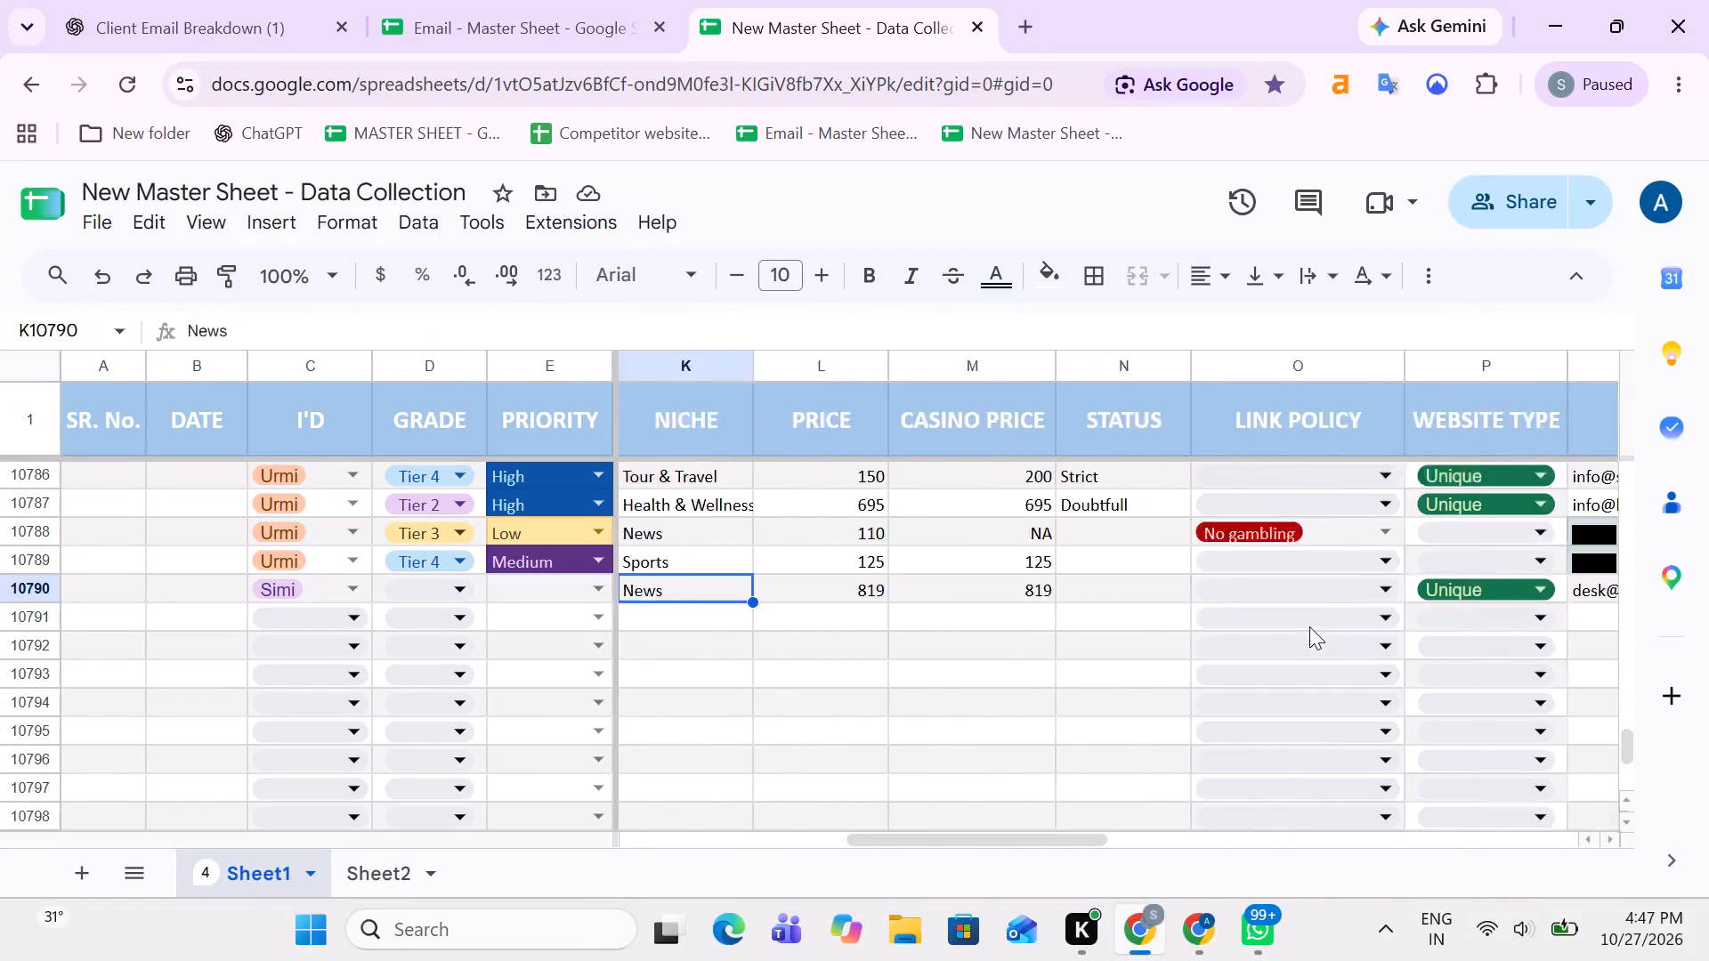
key(Right)
key(Right)
key(Right)
key(Right)
key(Right)
key(alt+Tab)
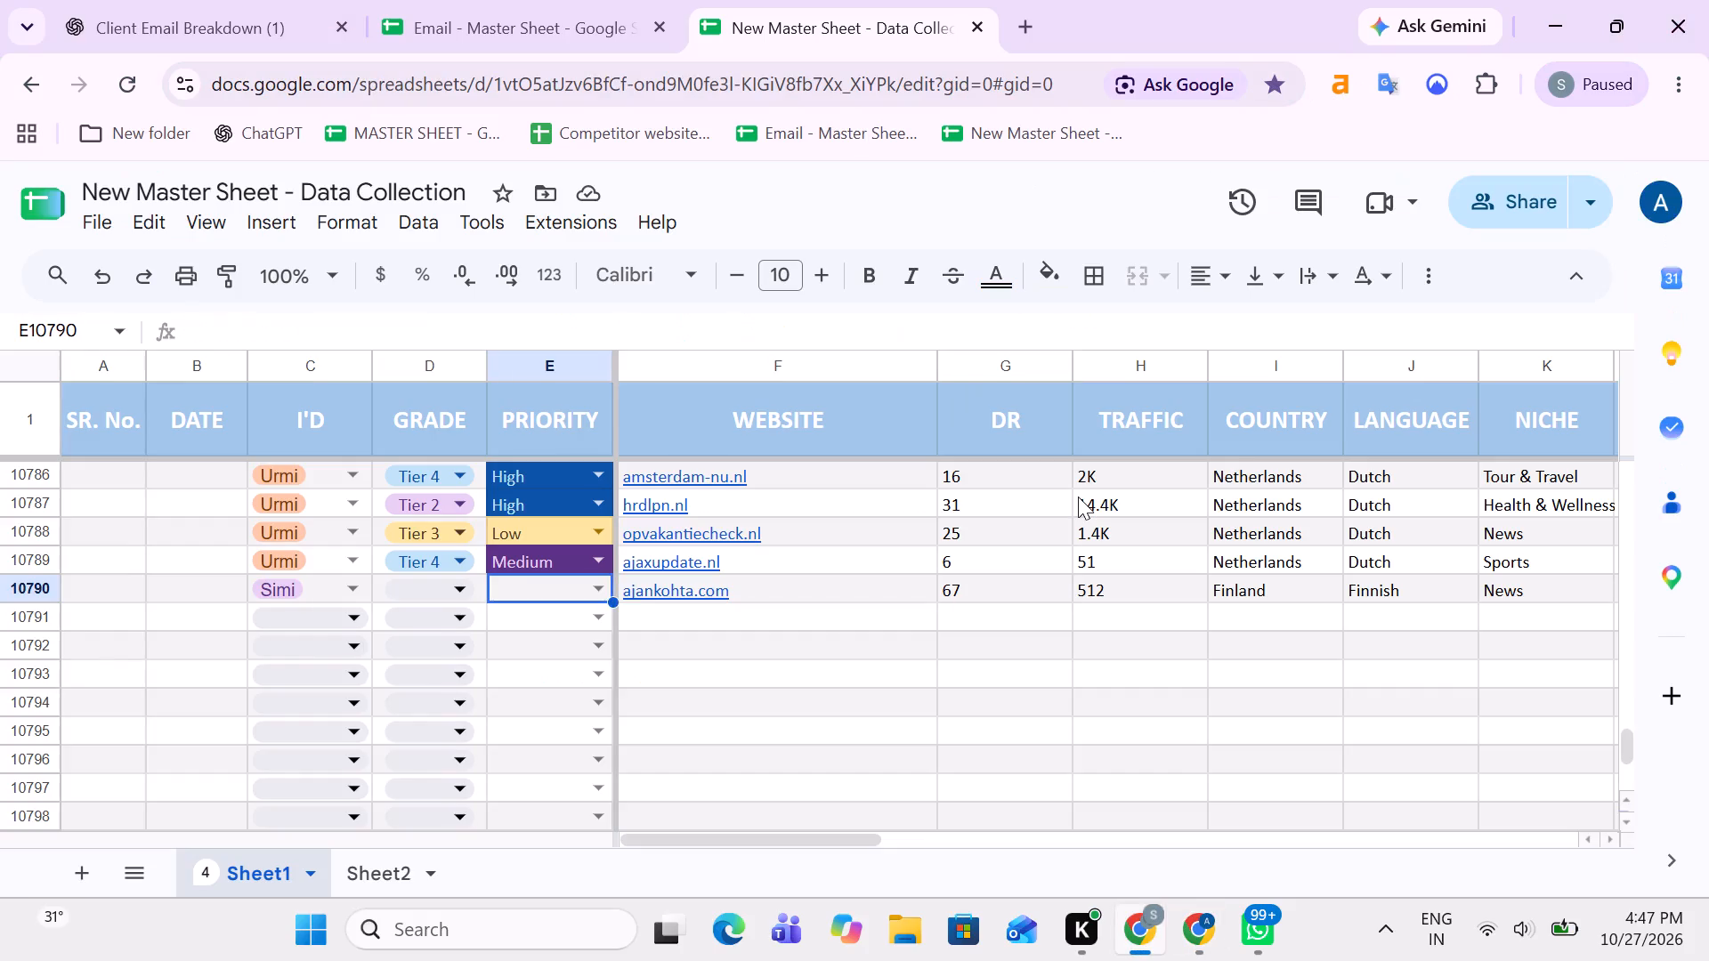
key(Right)
key(Right)
key(Right)
key(Right)
key(Right)
key(Right)
key(Right)
key(Right)
key(Left)
key(Left)
key(Left)
key(Left)
key(Left)
key(Left)
key(Left)
key(Left)
key(Left)
key(Left)
key(Left)
key(Left)
key(Left)
key(Left)
key(Left)
key(Left)
key(Left)
key(Left)
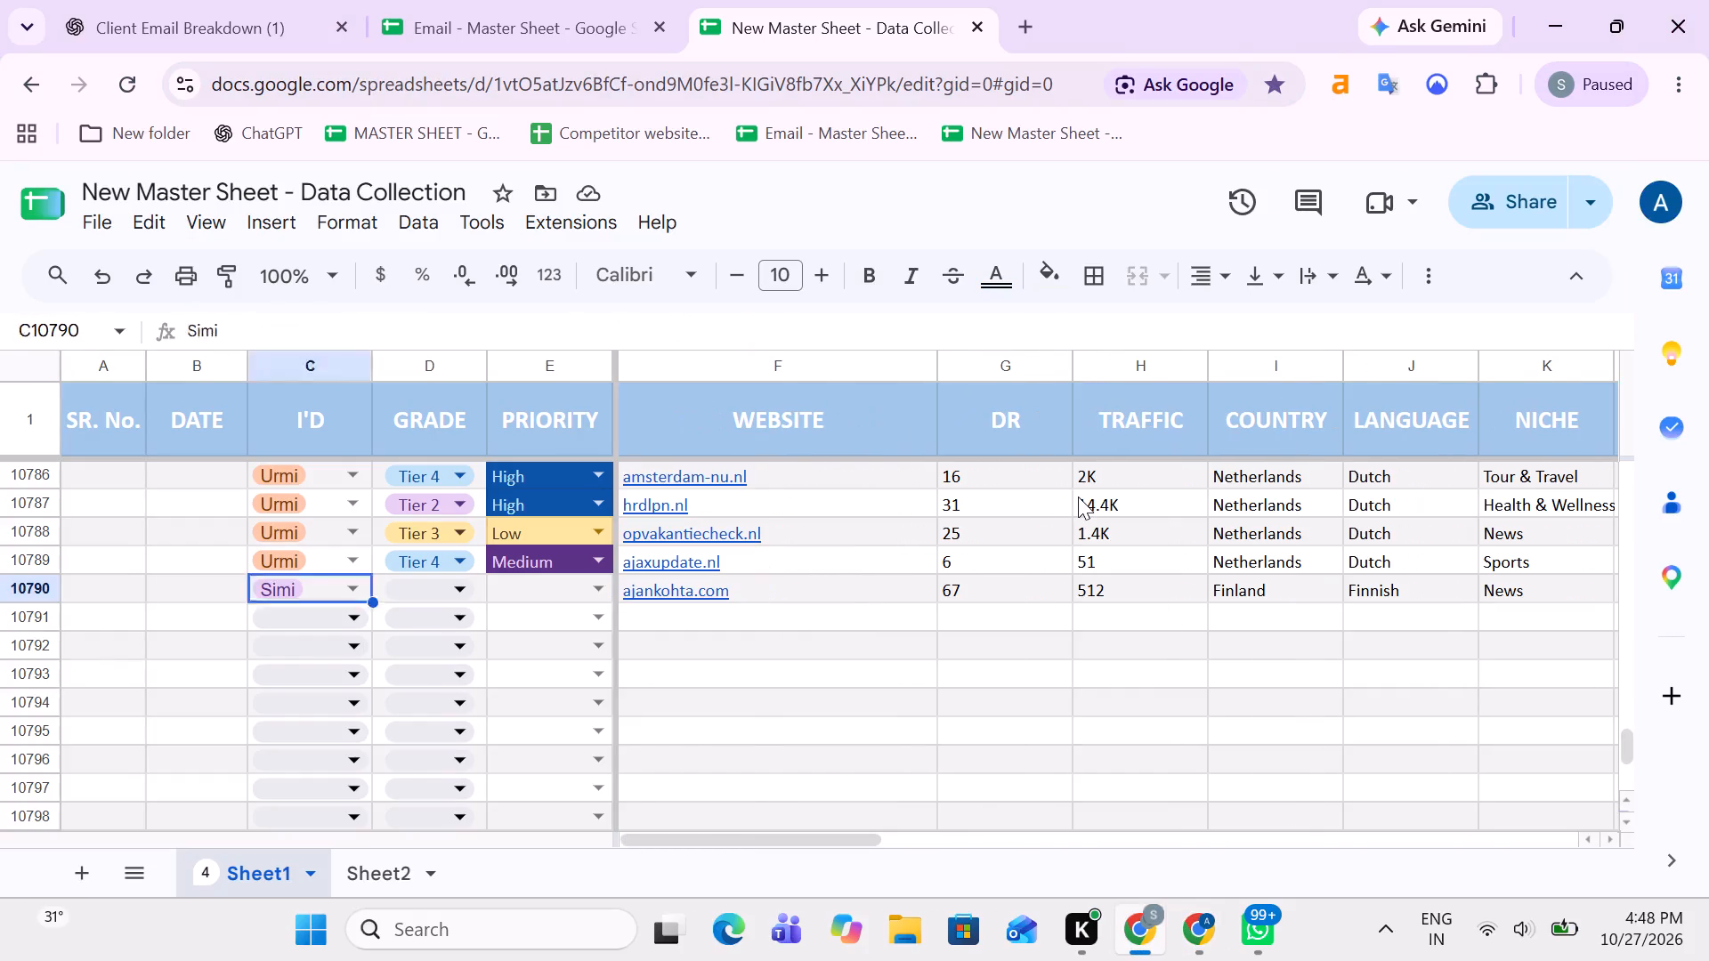
Set the priority of ajankohta.com in row 10790 to High.
key(Right)
key(Right)
key(Right)
key(Right)
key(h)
key(Down)
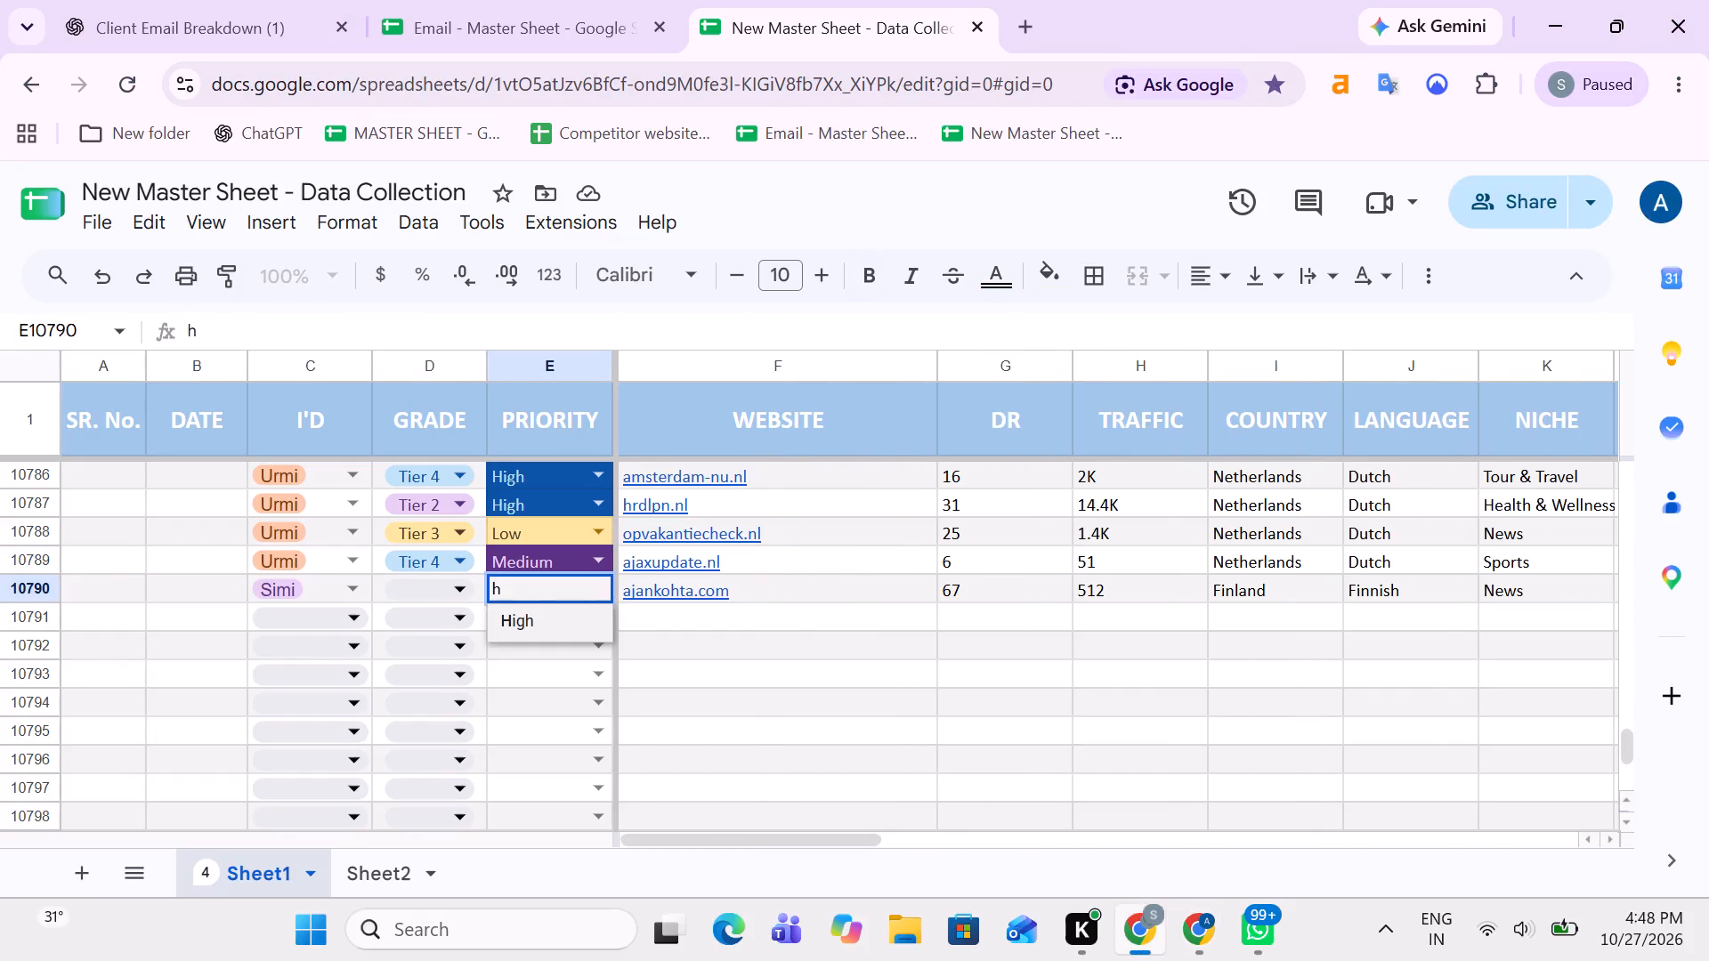
key(Return)
Set the grade of ajankohta.com in row 10790 to Tier 1.
key(Up)
key(Right)
key(Left)
key(Left)
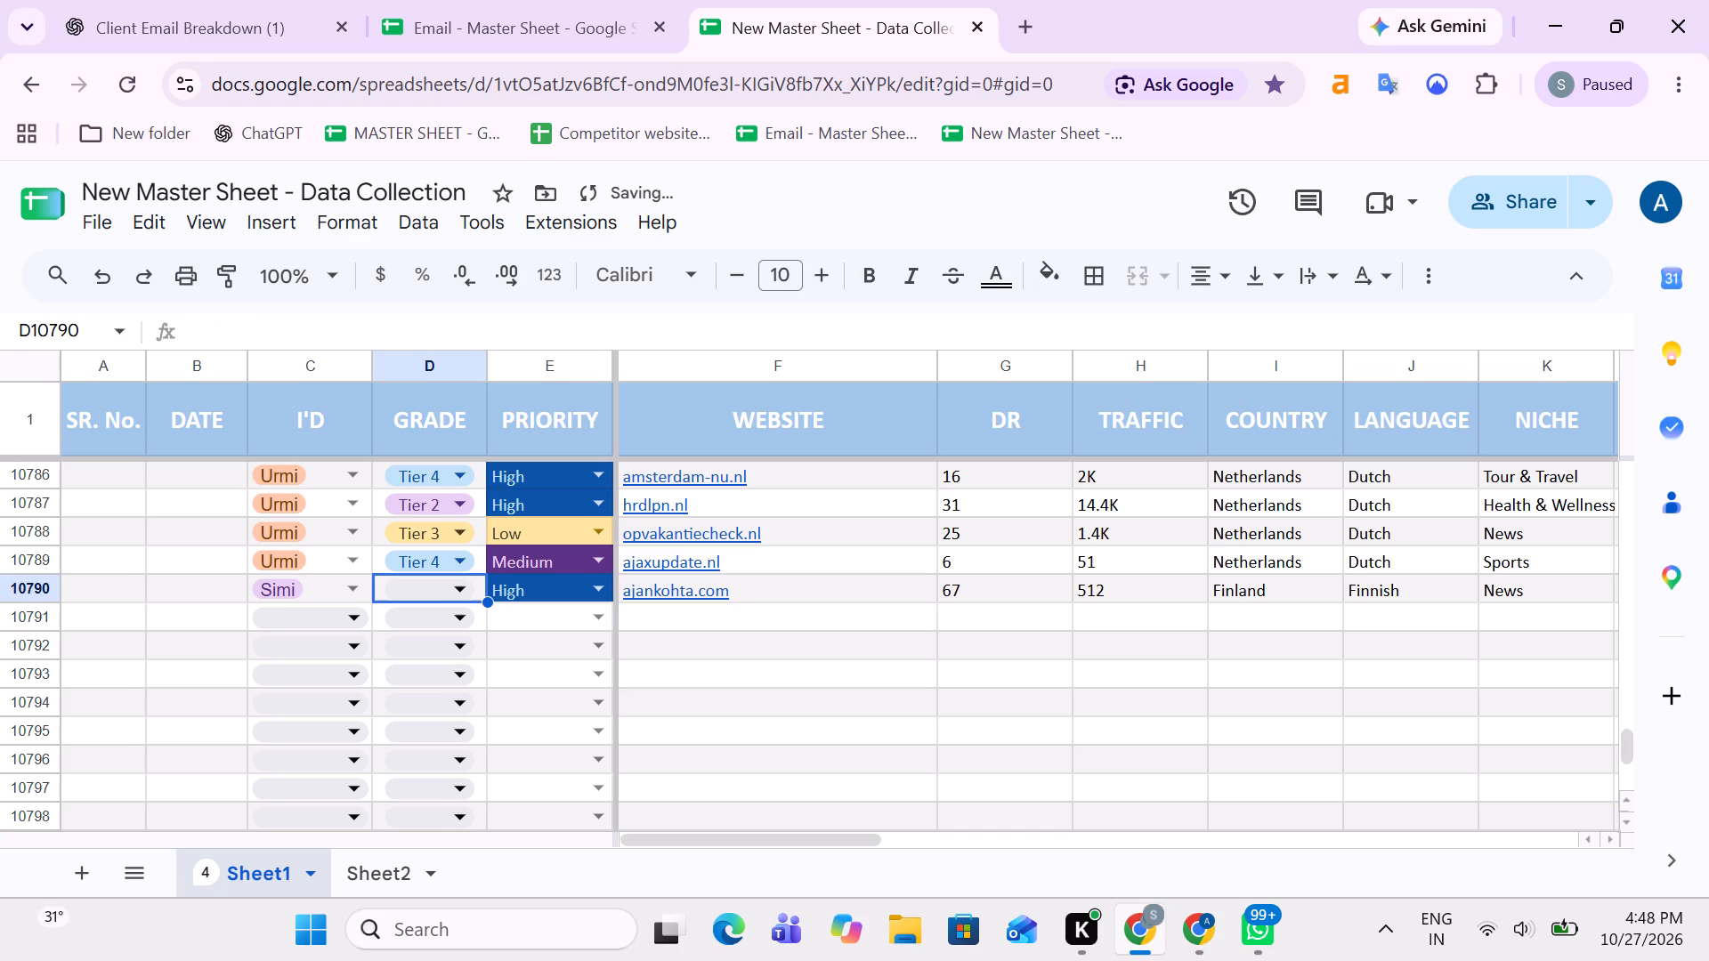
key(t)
key(Up)
key(Up)
key(Up)
key(Up)
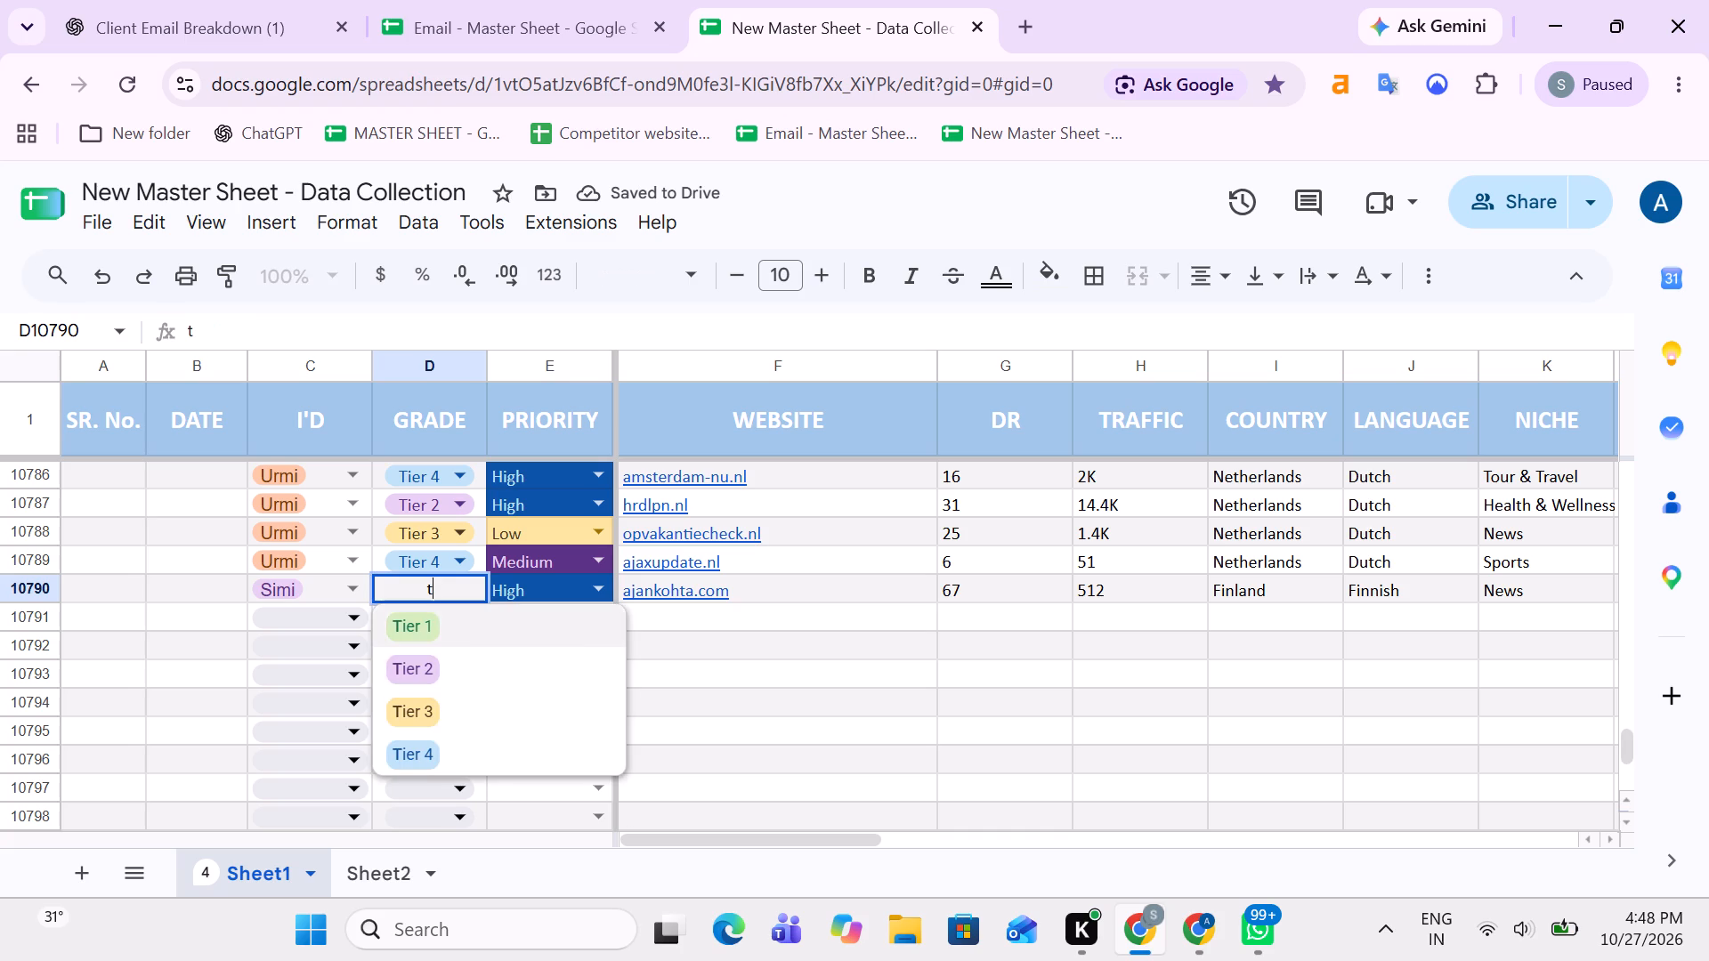
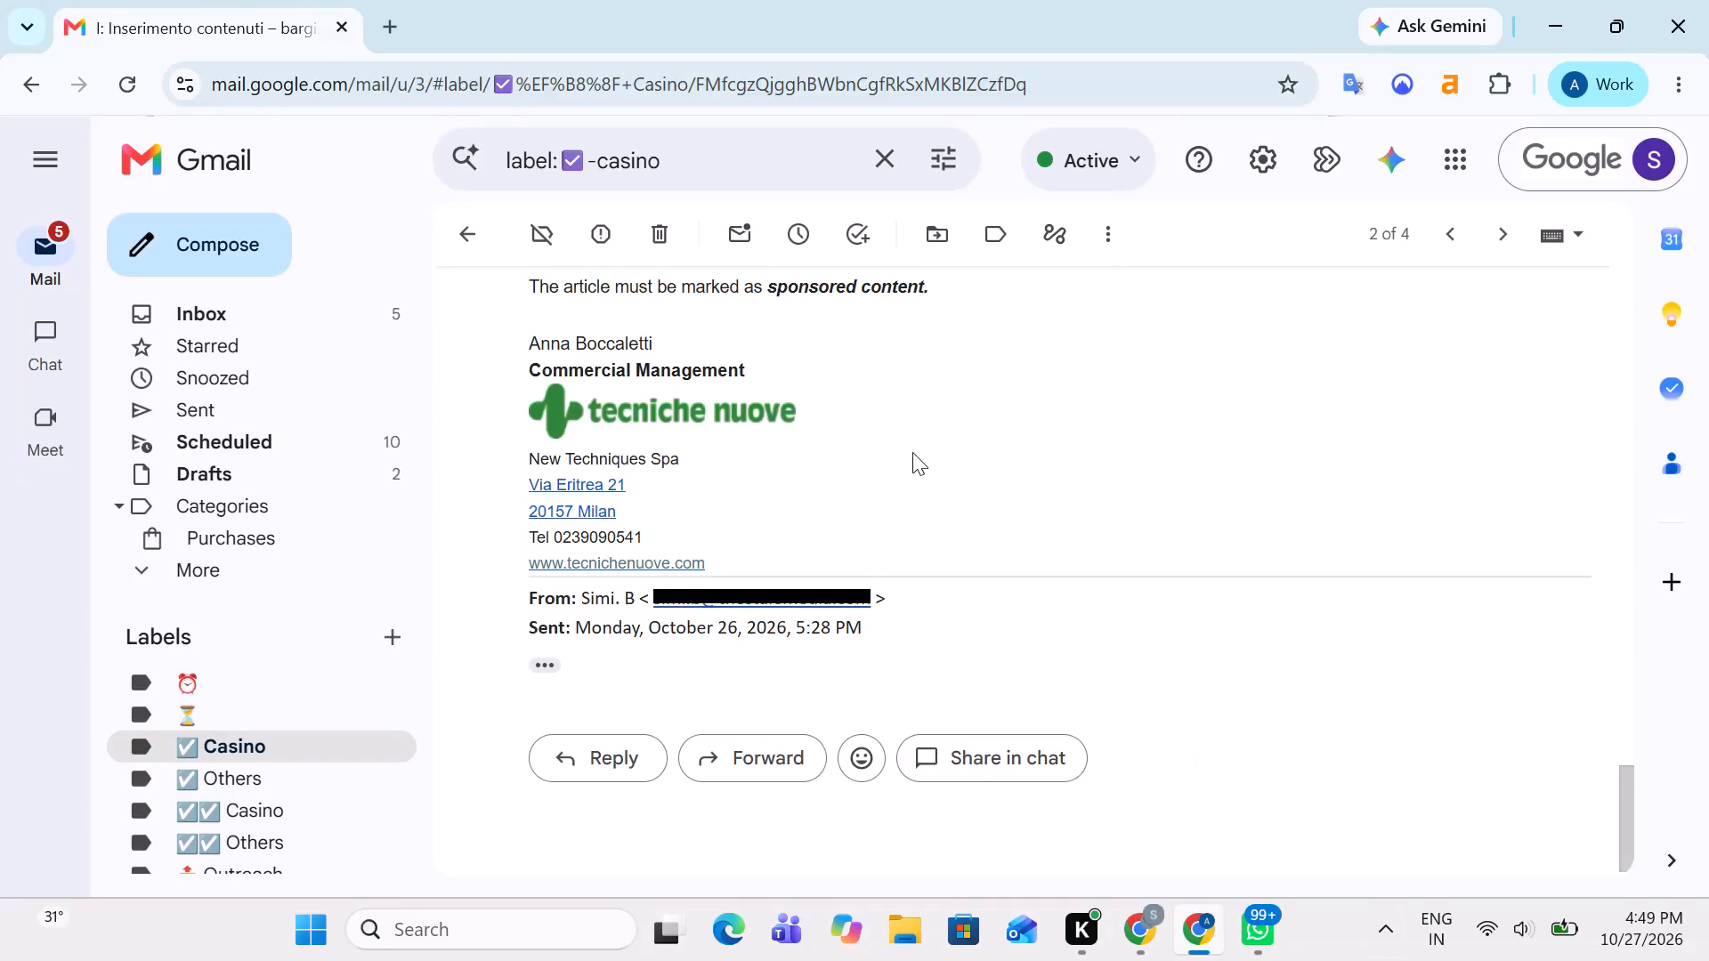
Open the website bargiornale.it, named in the subject of the current email thread, in a new browser tab.
scroll(911, 450, up, 2)
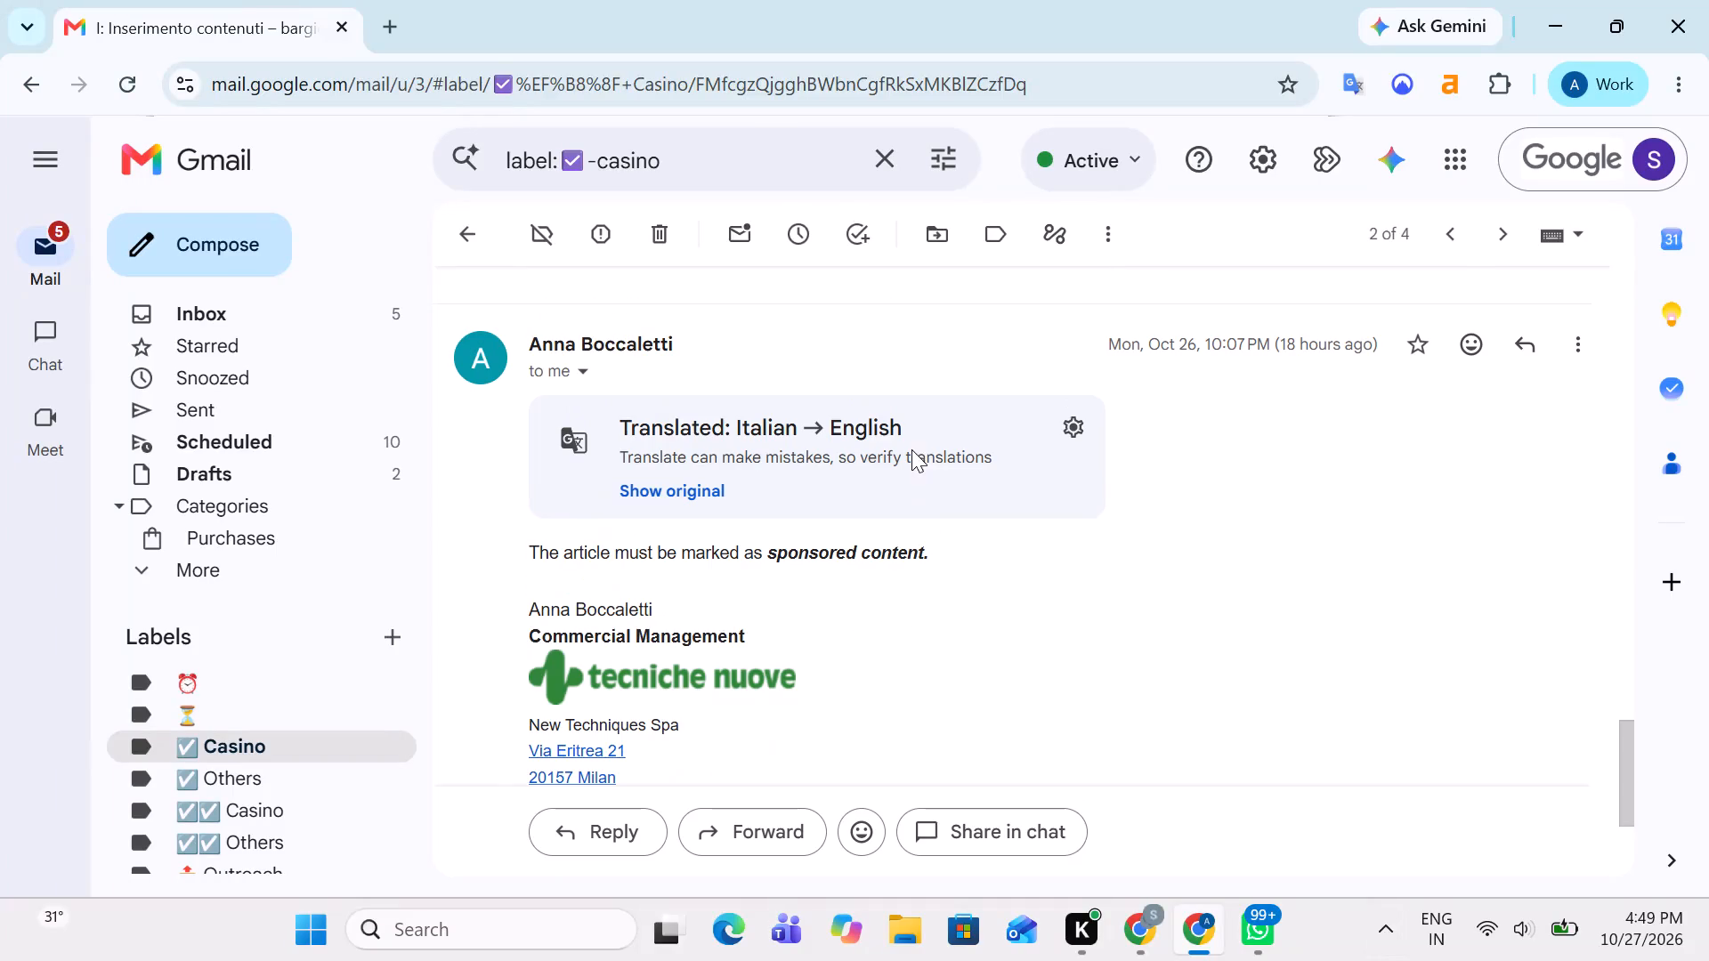
scroll(879, 458, up, 10)
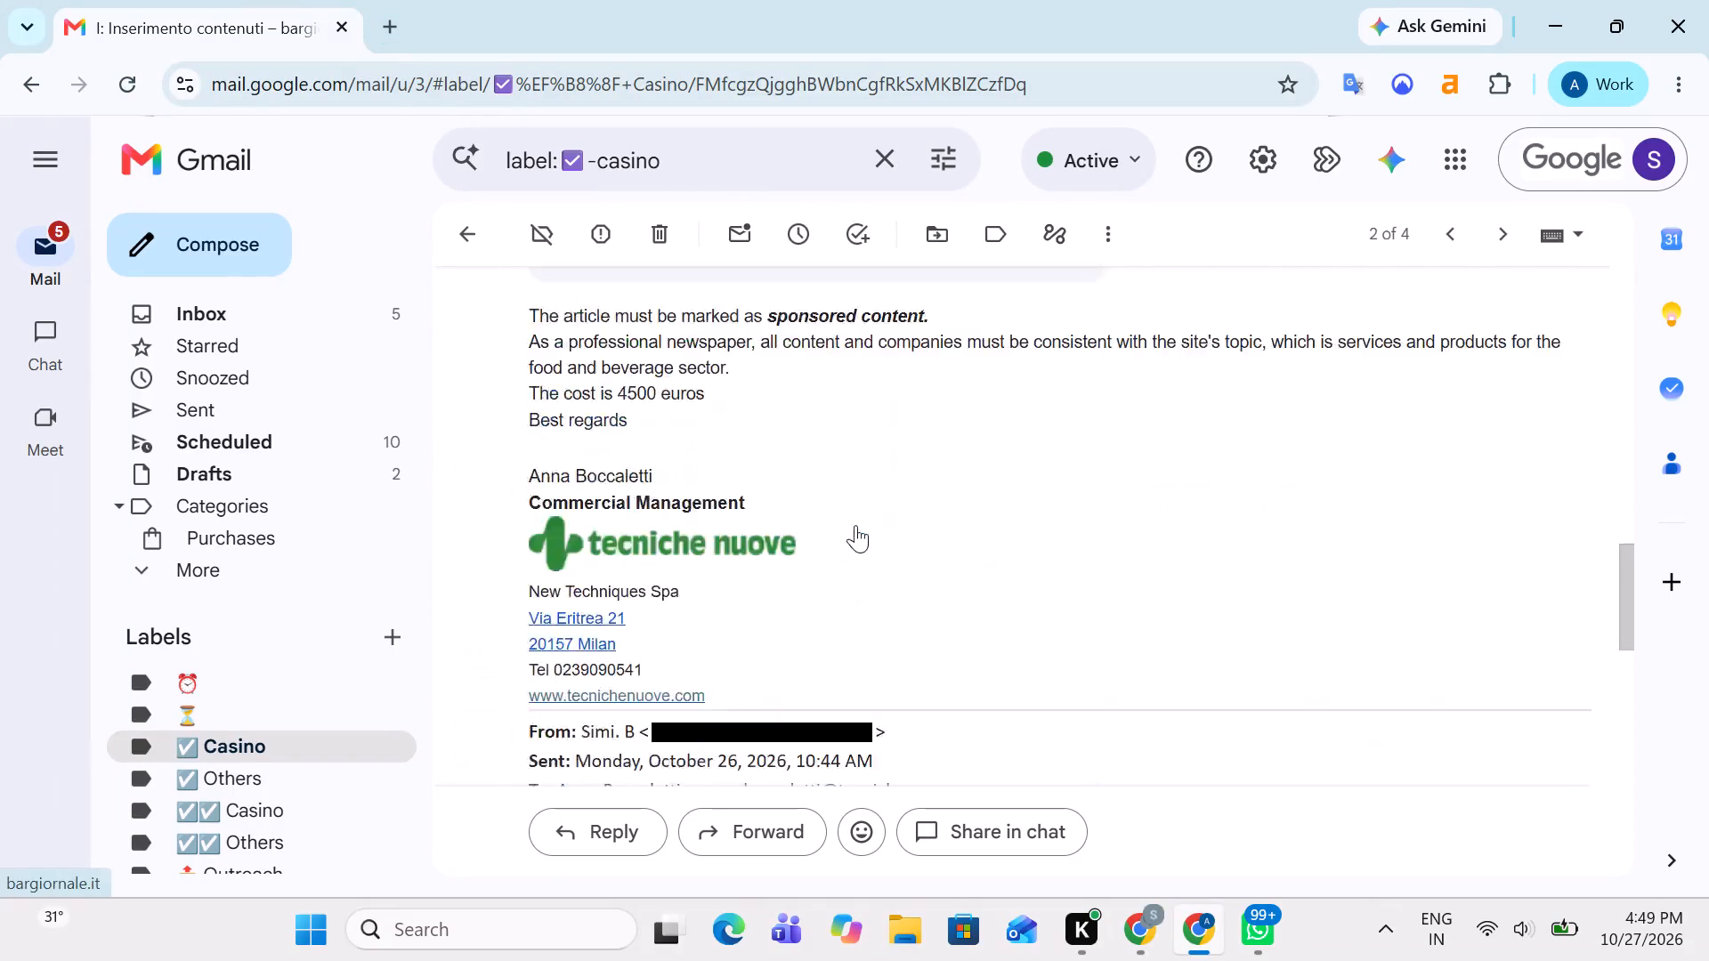
scroll(855, 525, up, 1)
scroll(762, 395, up, 4)
scroll(841, 462, up, 3)
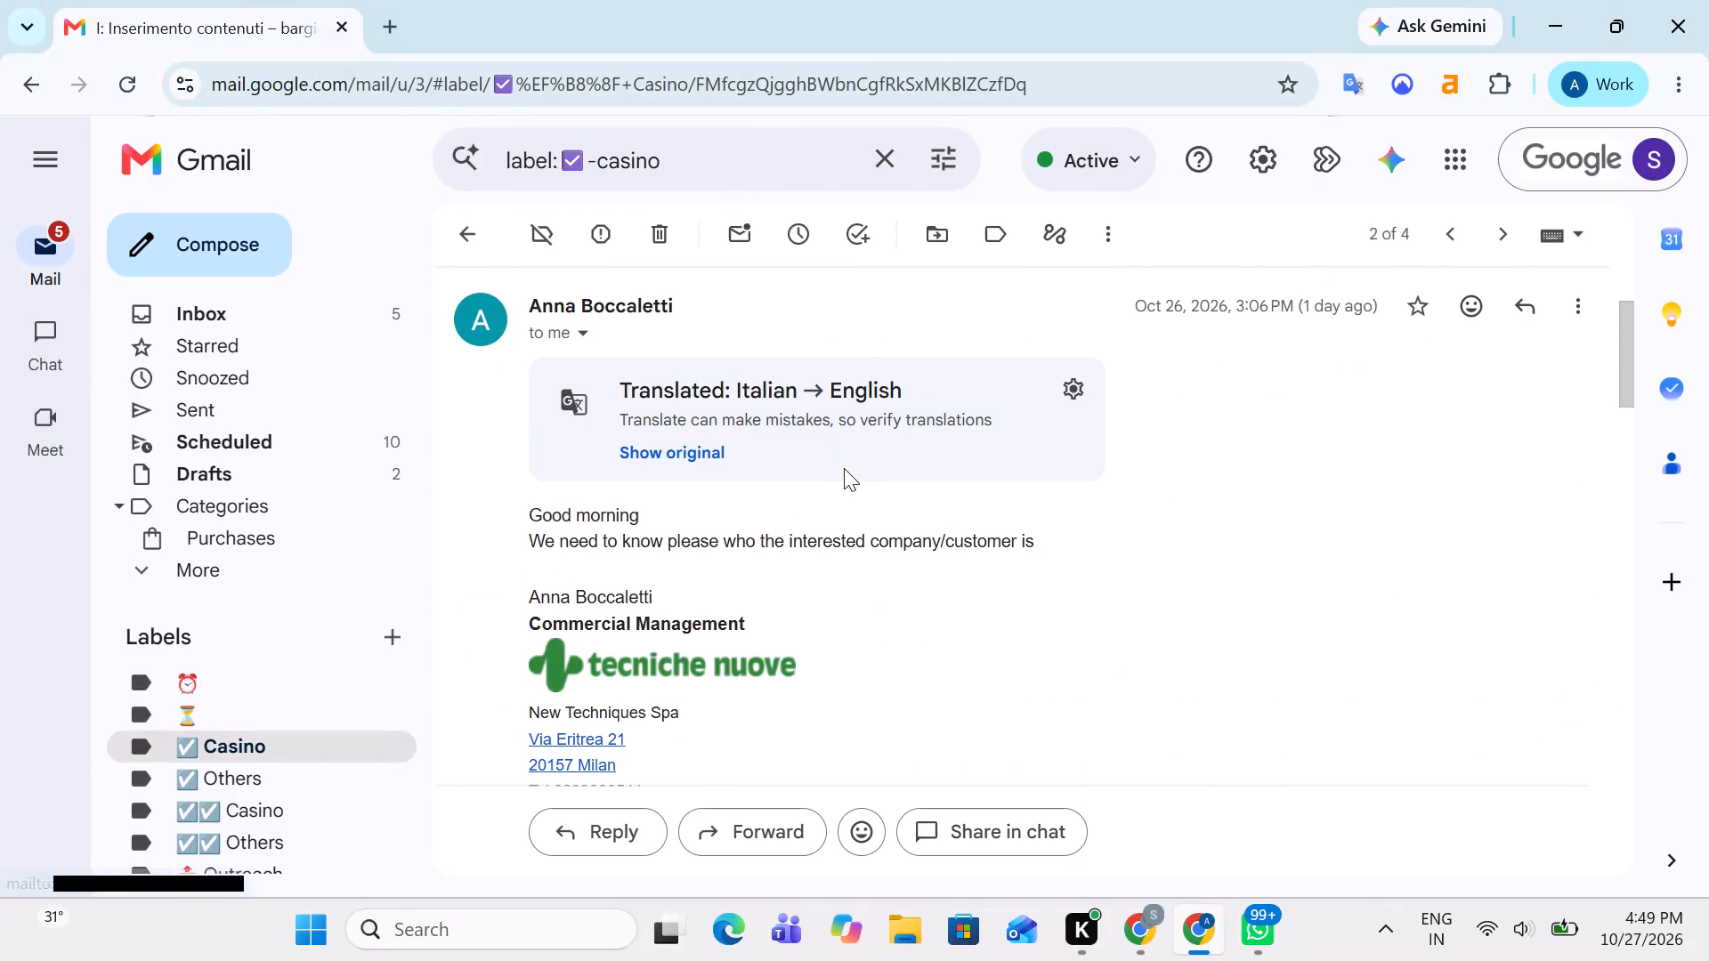
scroll(679, 699, up, 5)
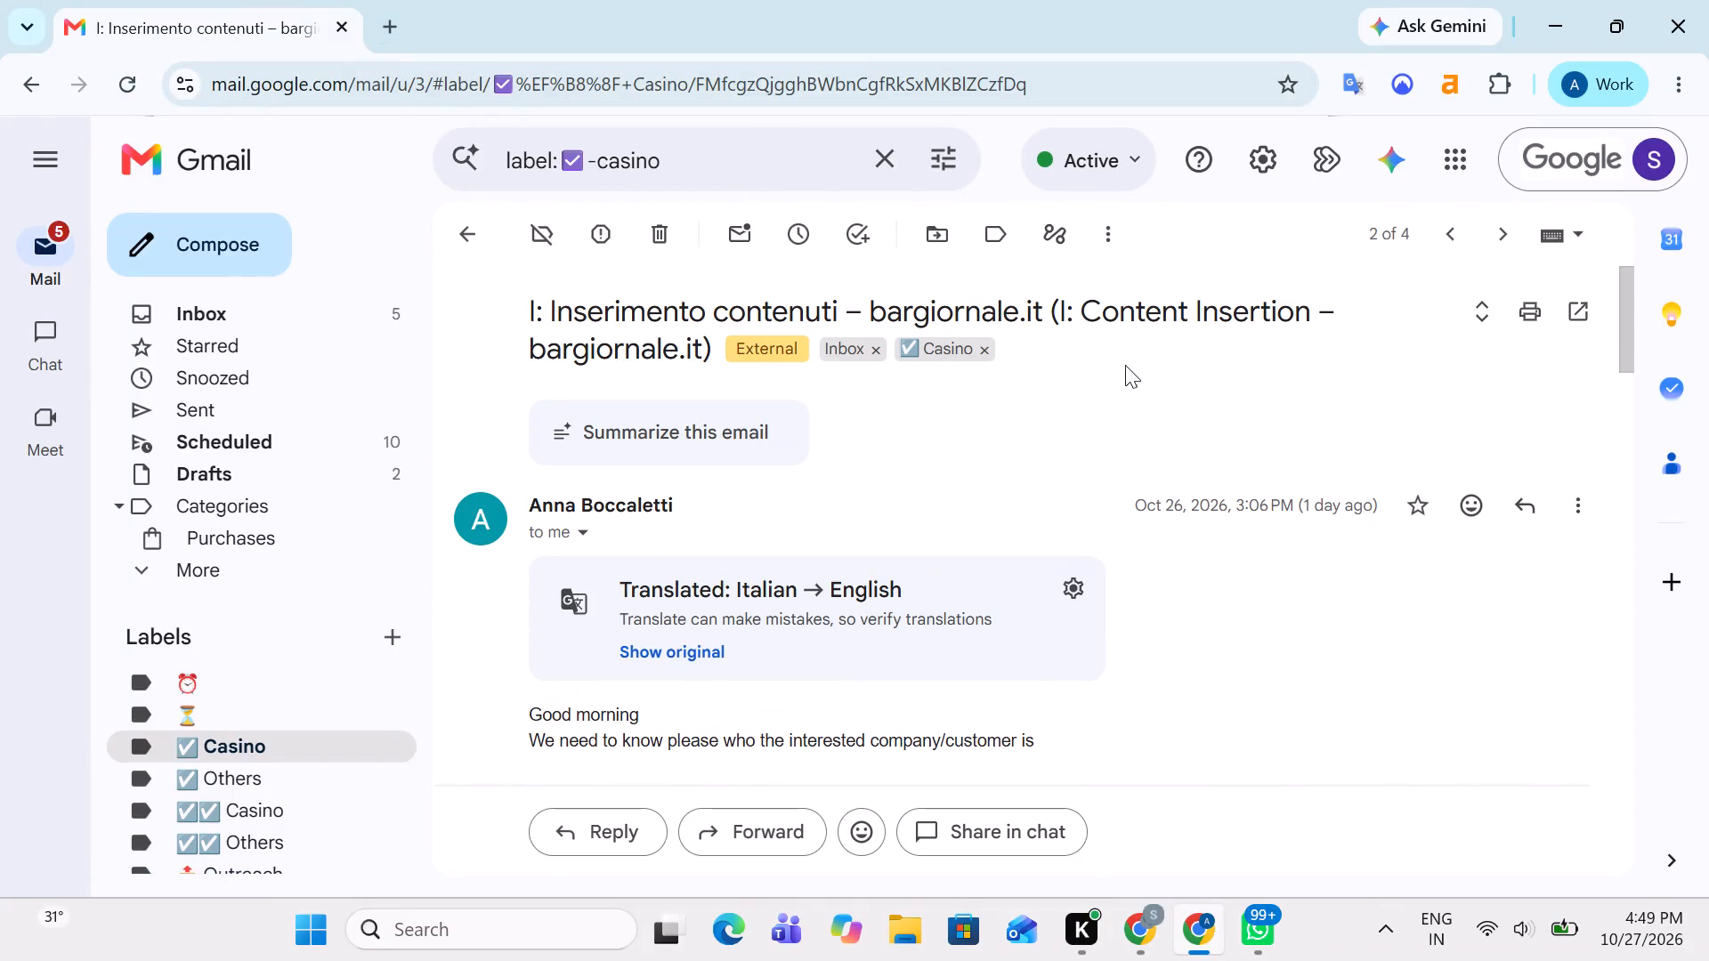
click(921, 304)
drag(921, 304, 1033, 303)
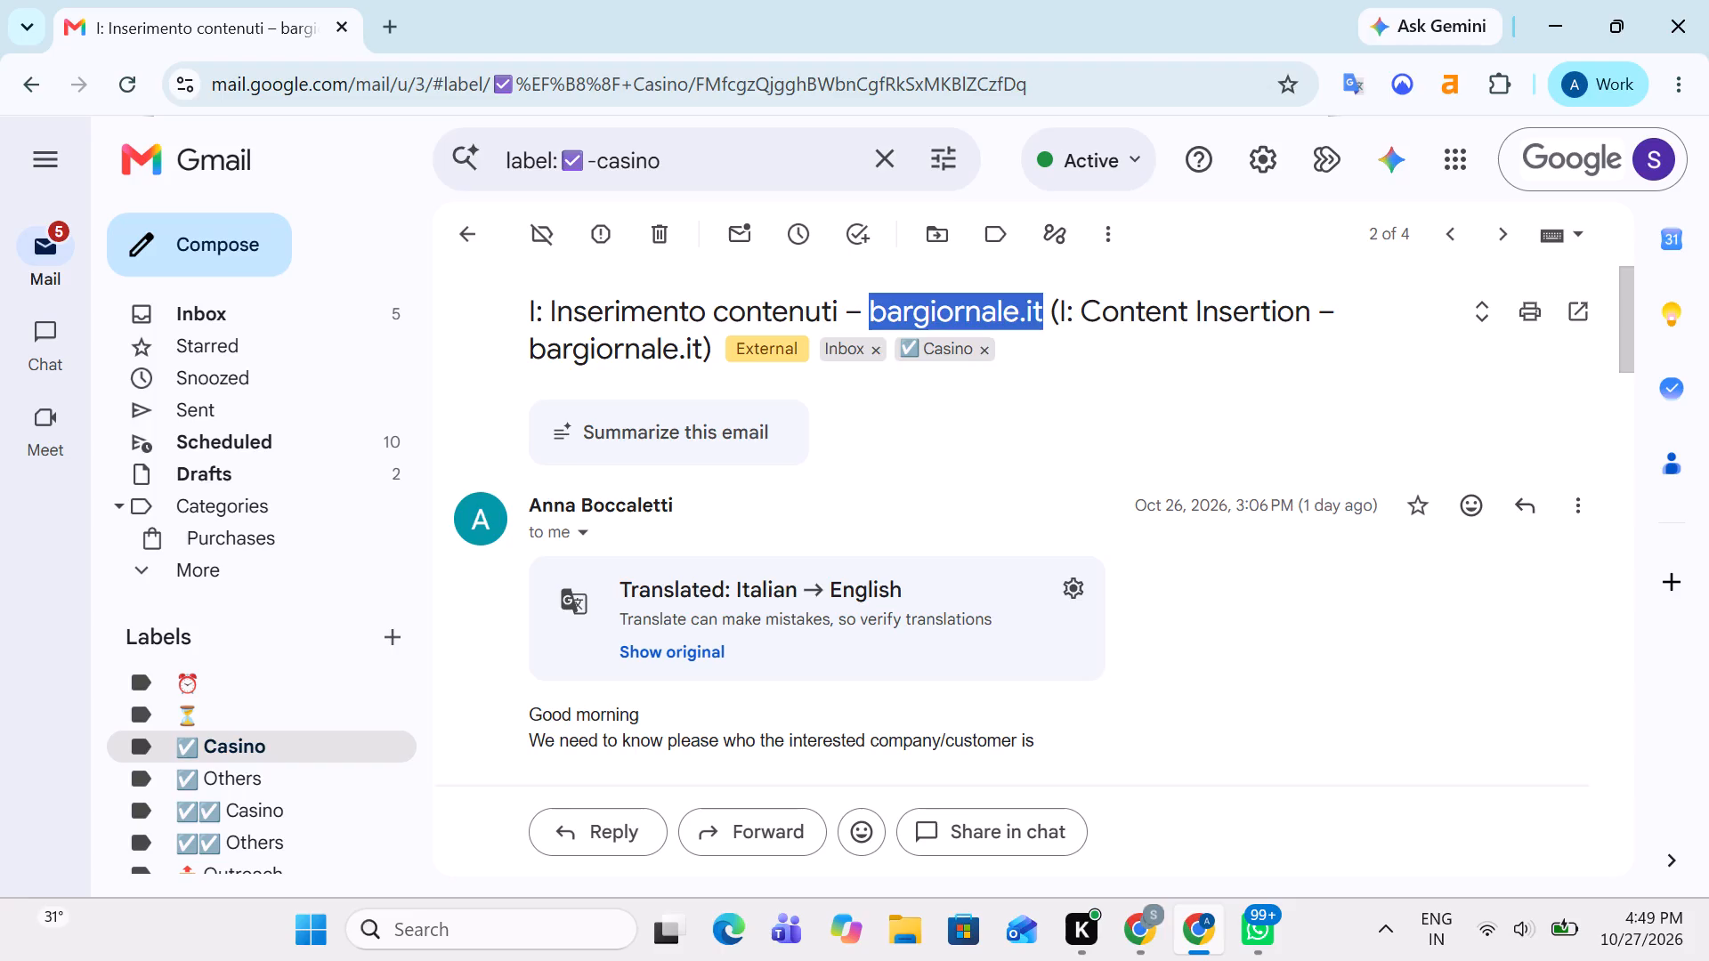
key(ctrl+c)
key(ctrl+c)
key(ctrl+c)
click(409, 47)
click(390, 28)
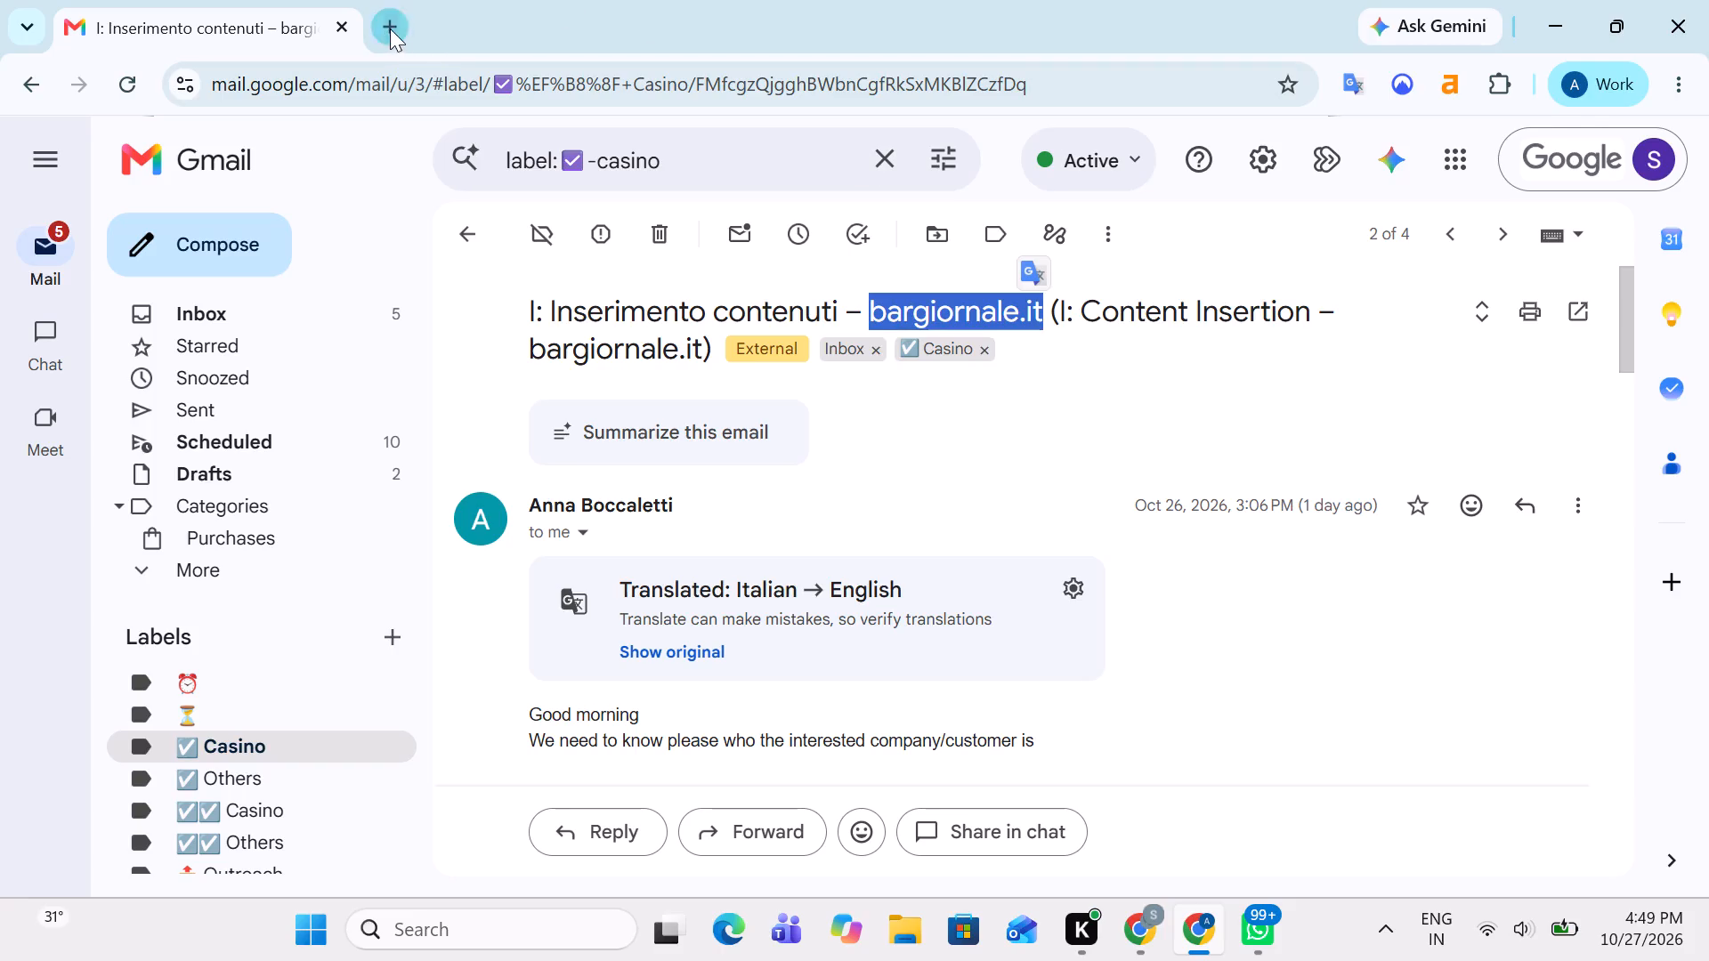
key(ctrl+v)
key(Return)
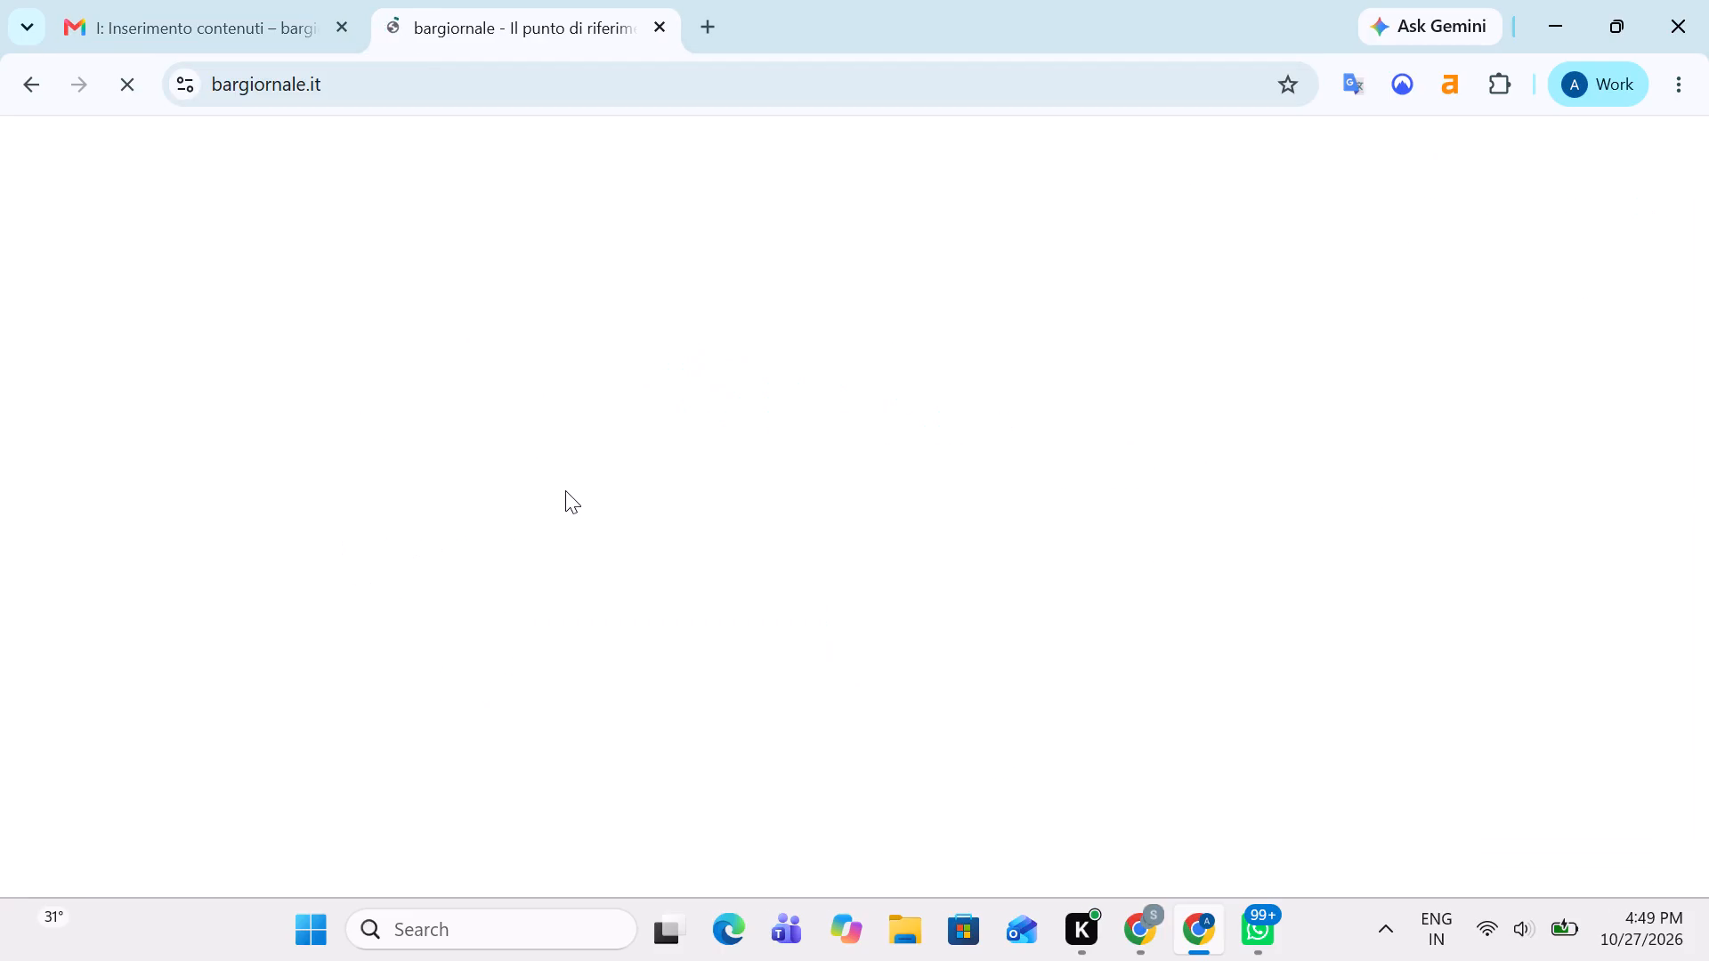
Copy the domain bargiornale.it from the site's address and enter it as the website in row 10791 of New Master Sheet.
click(494, 82)
drag(494, 82, 389, 77)
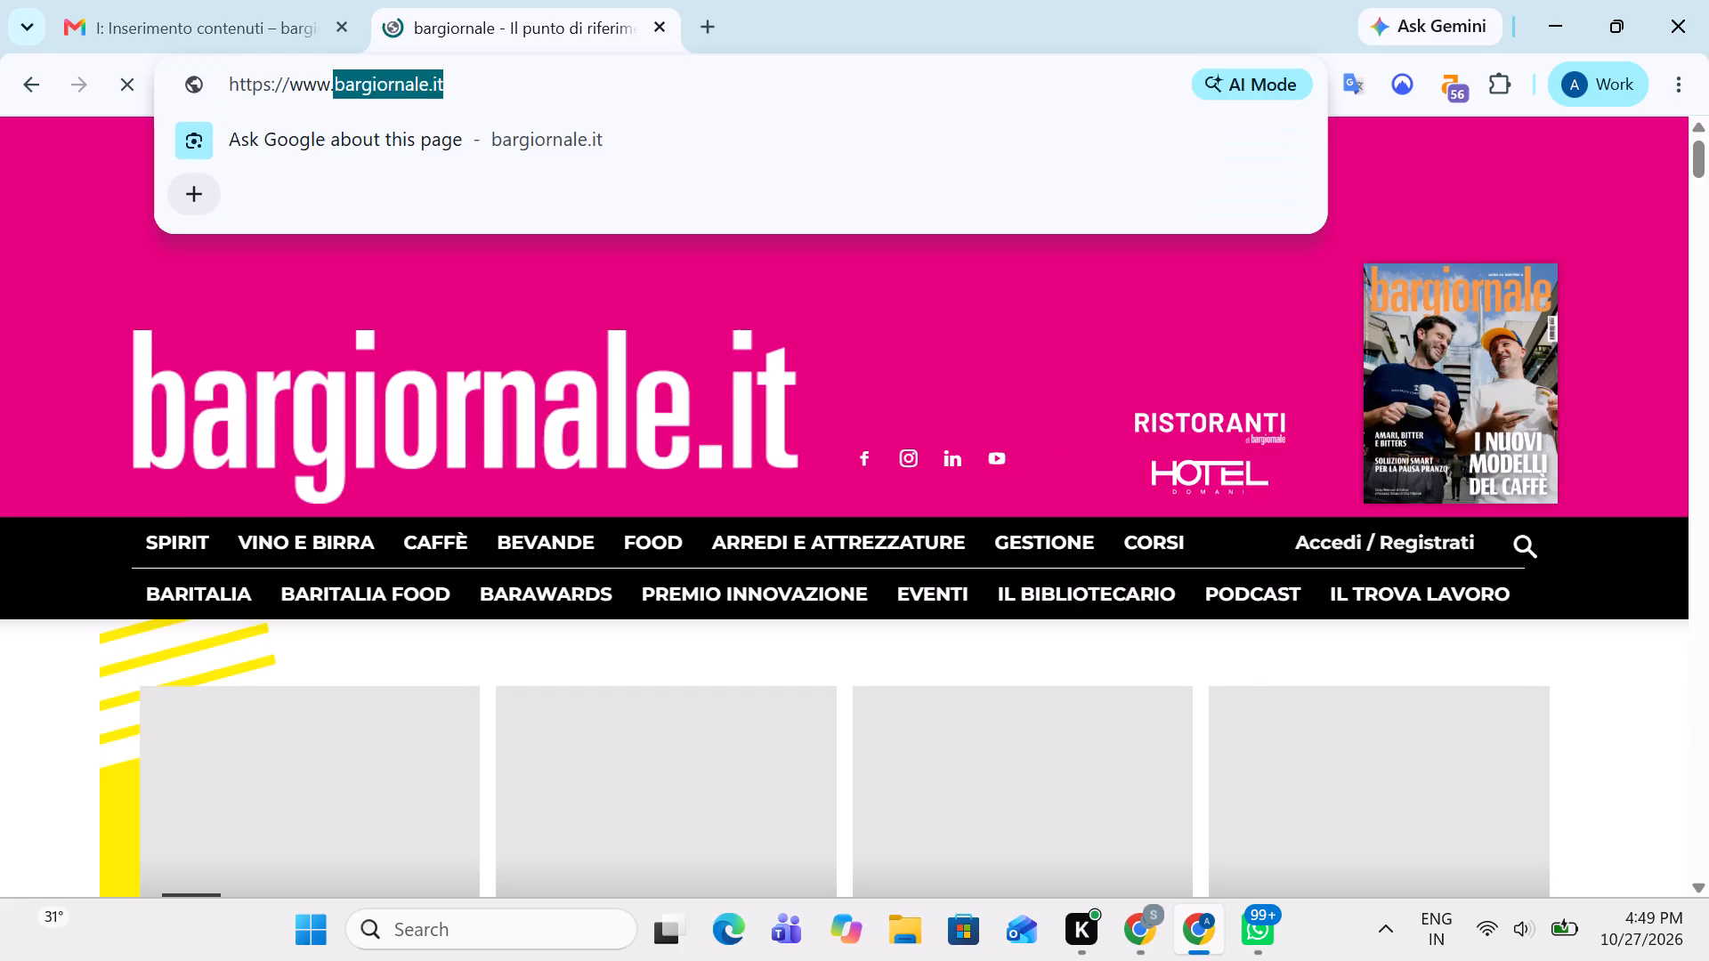
drag(389, 77, 377, 77)
key(ctrl+c)
key(ctrl+c)
key(ctrl+c)
key(ctrl+c)
key(ctrl+c)
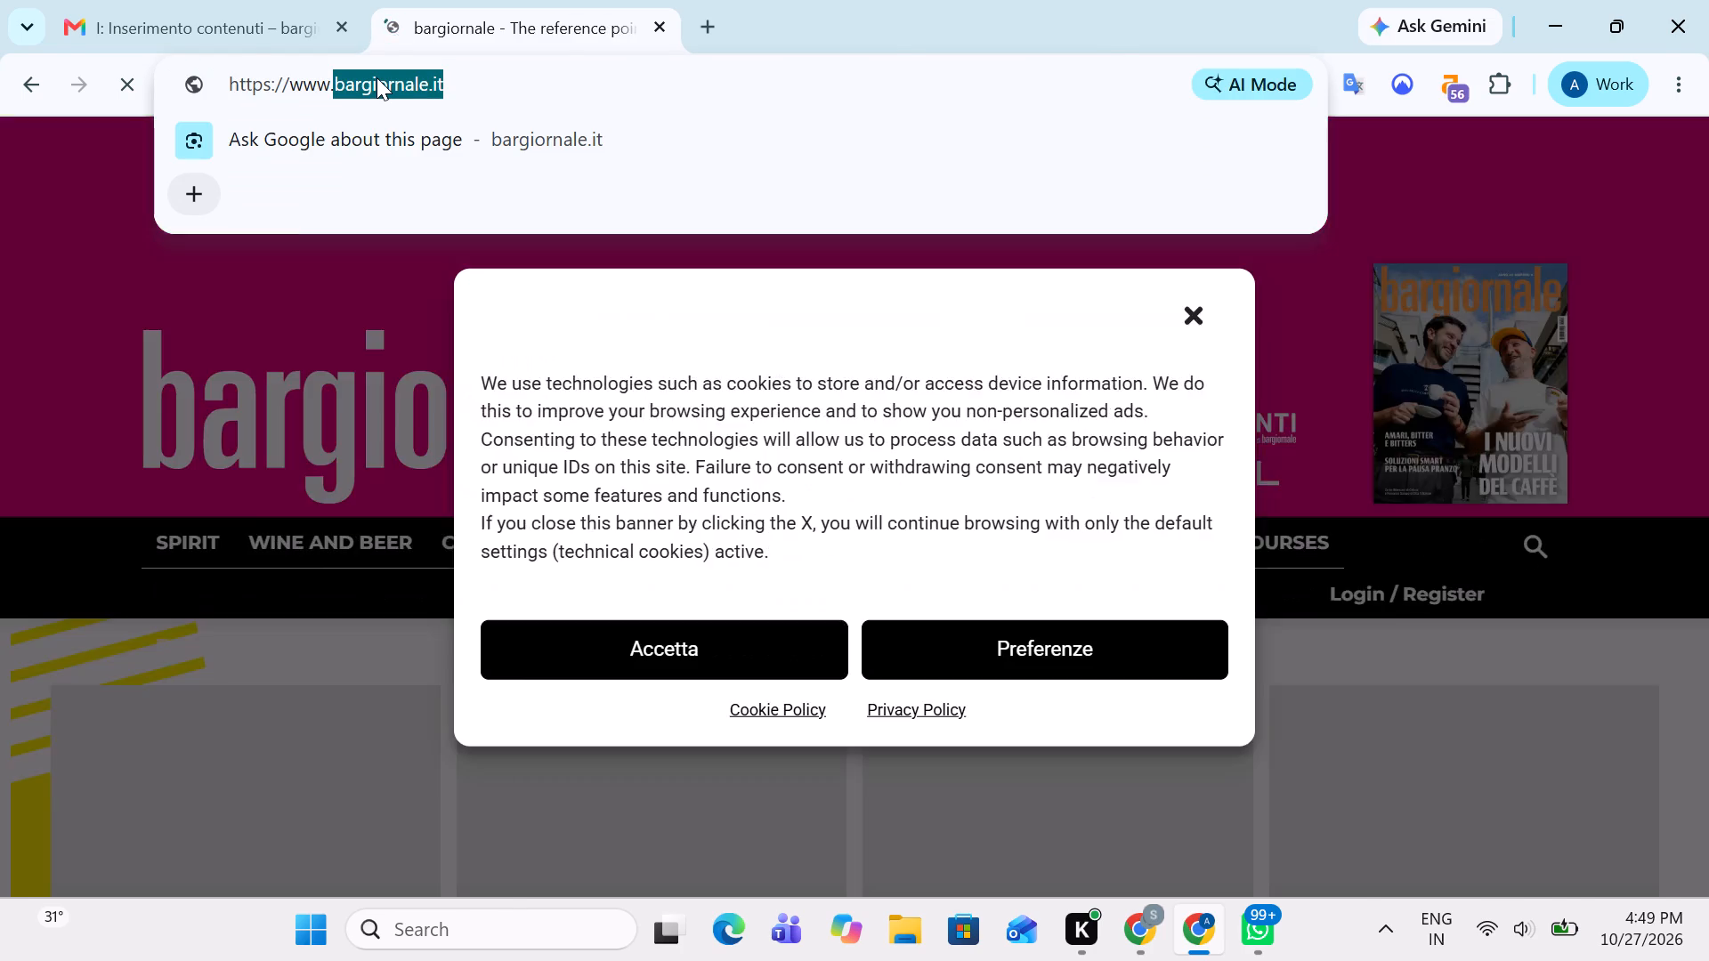
key(alt+Tab)
key(Down)
key(Return)
key(ctrl+v)
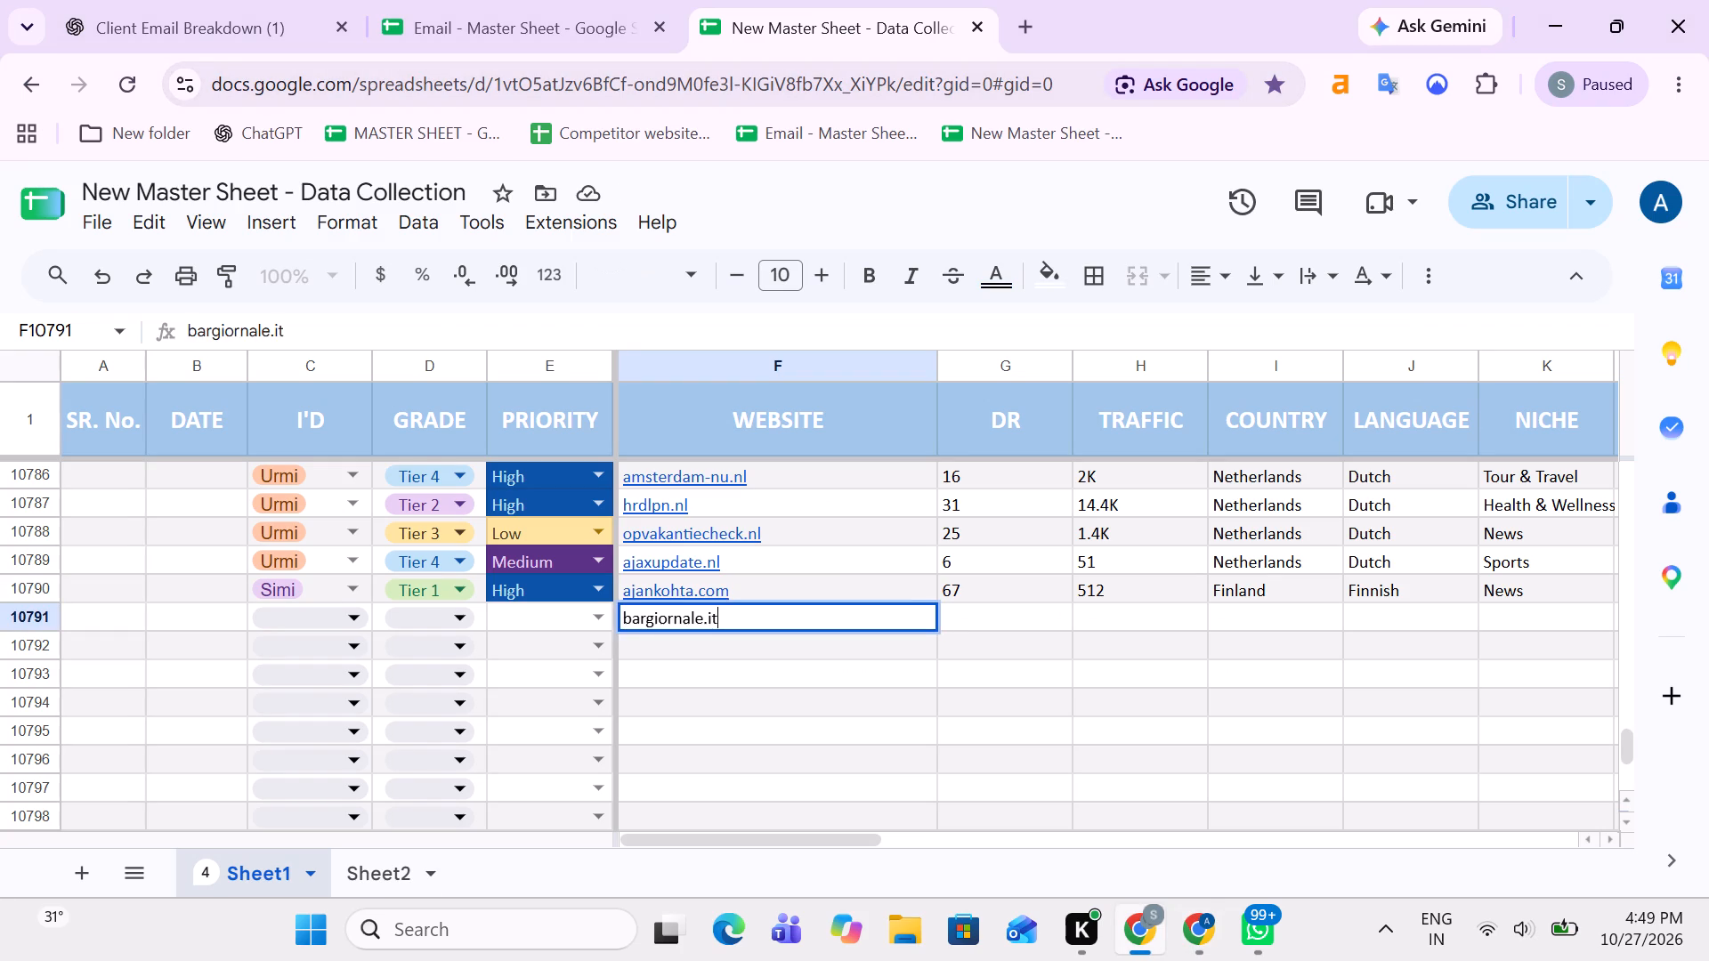
Enter bargiornale.it as the website in row 10791 of New Master Sheet.
key(Tab)
Accept the cookies on bargiornale.it, look through its homepage topics and open the site's Ahrefs metrics.
key(alt+Tab)
click(701, 659)
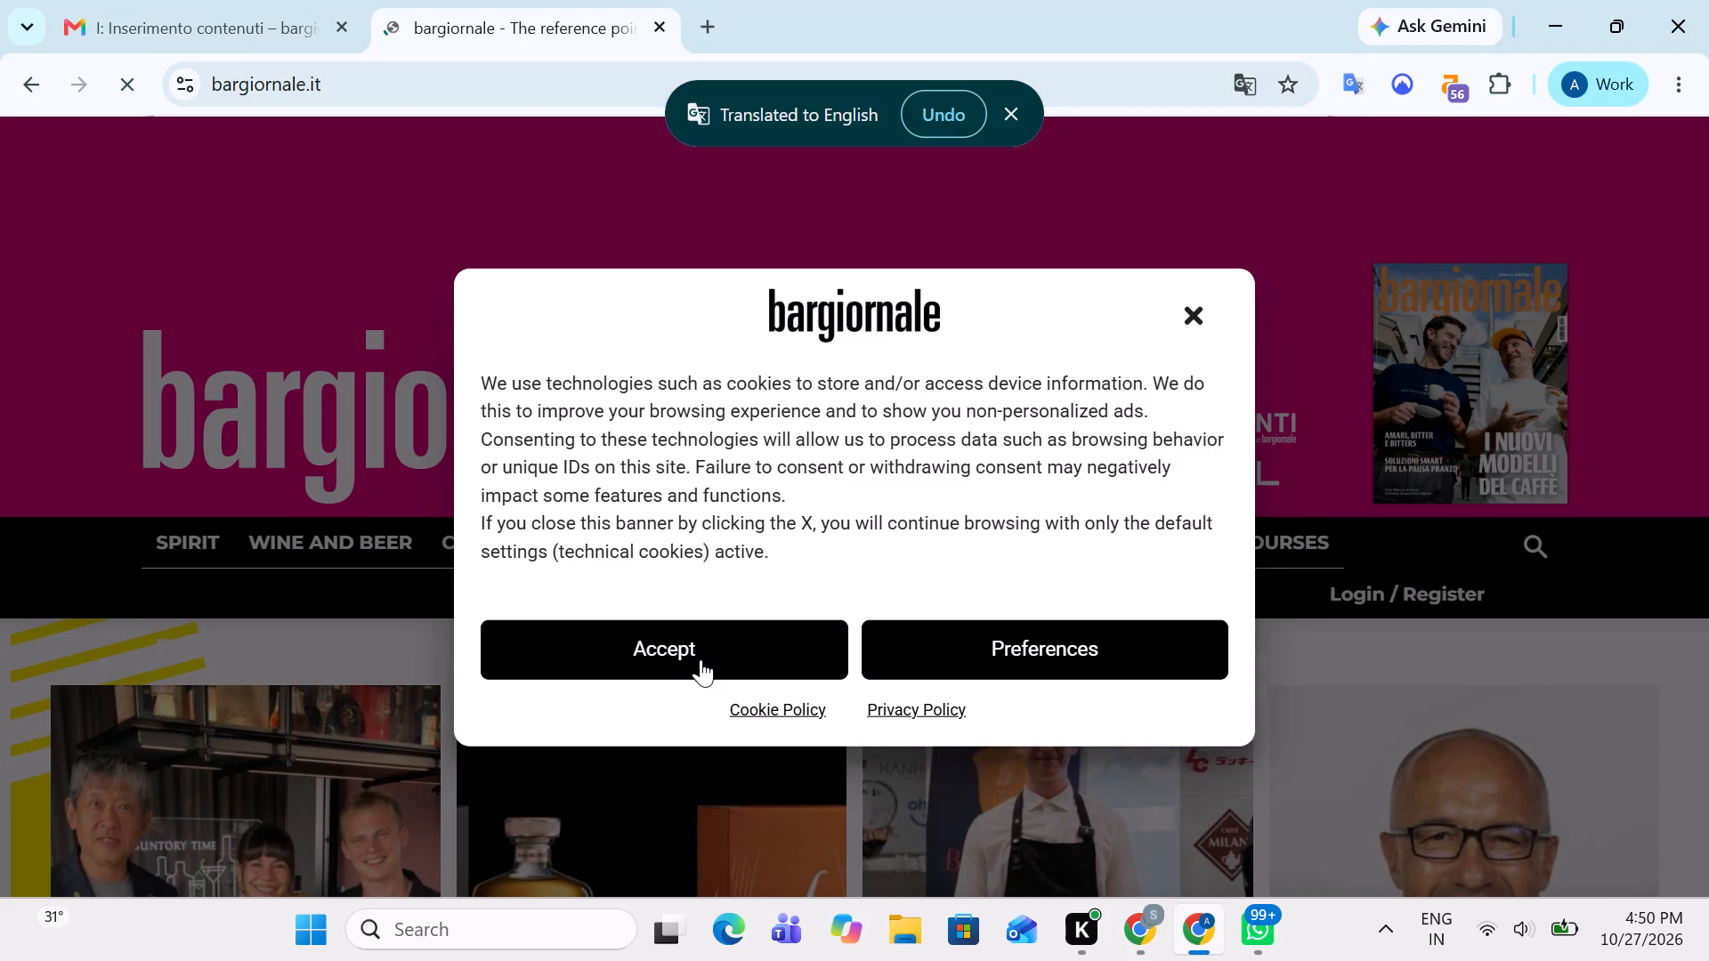
scroll(1185, 460, down, 4)
scroll(1241, 547, down, 16)
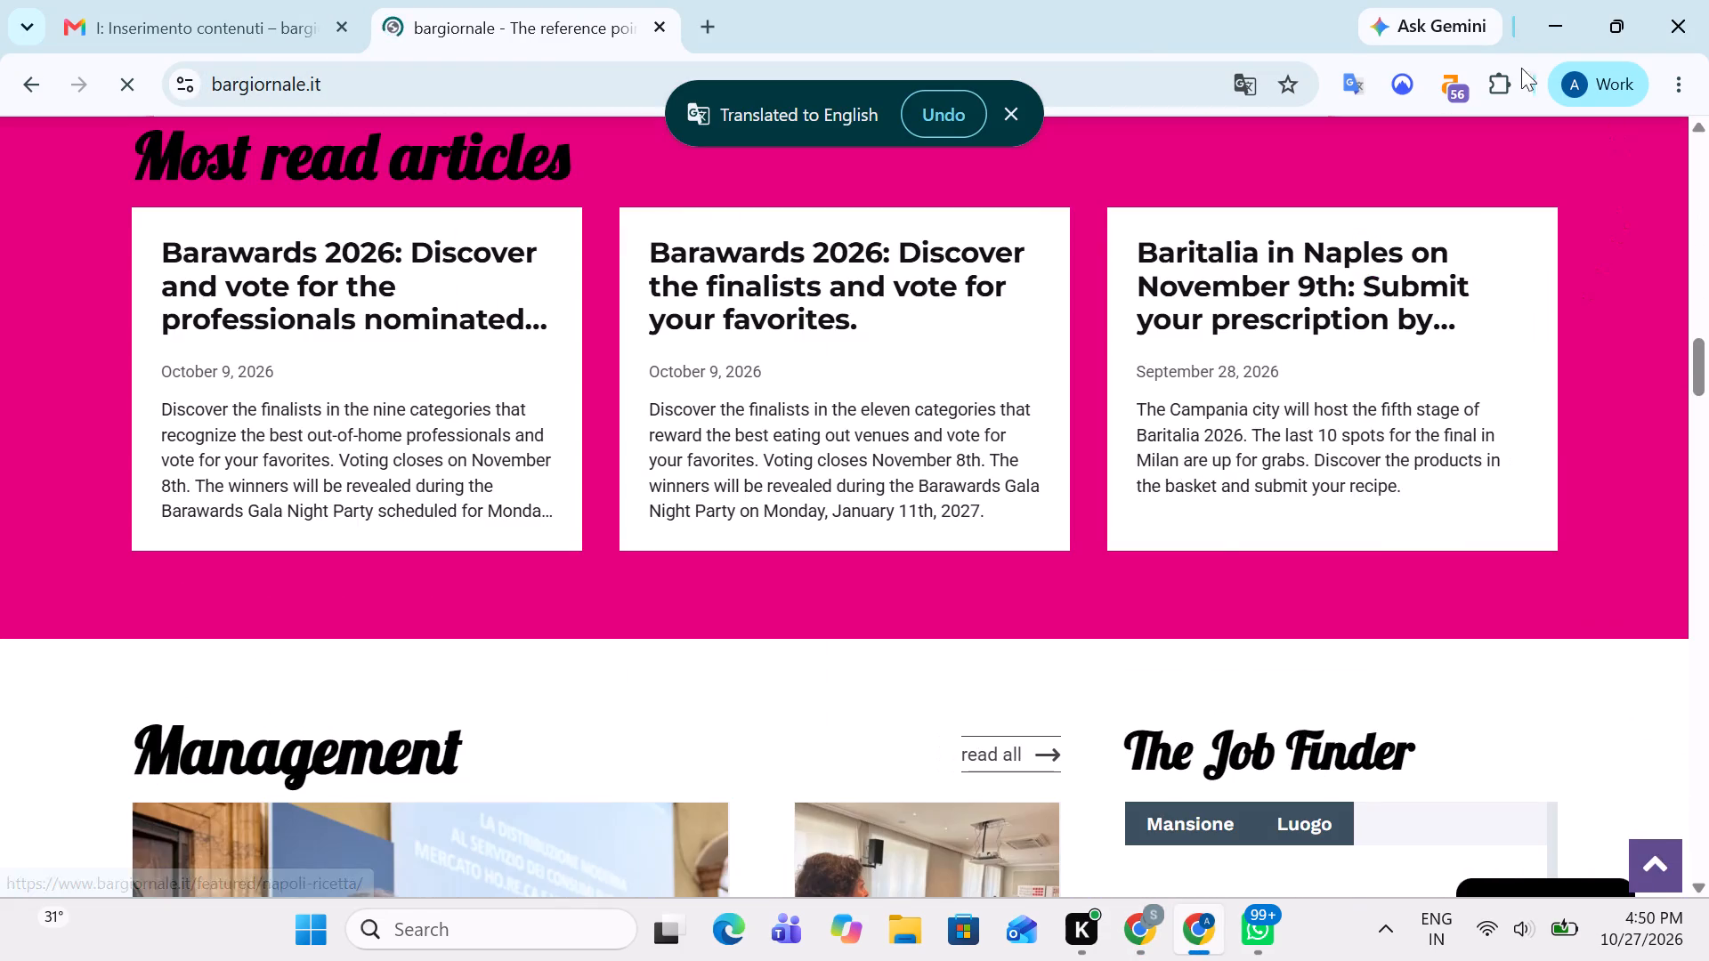
click(1454, 77)
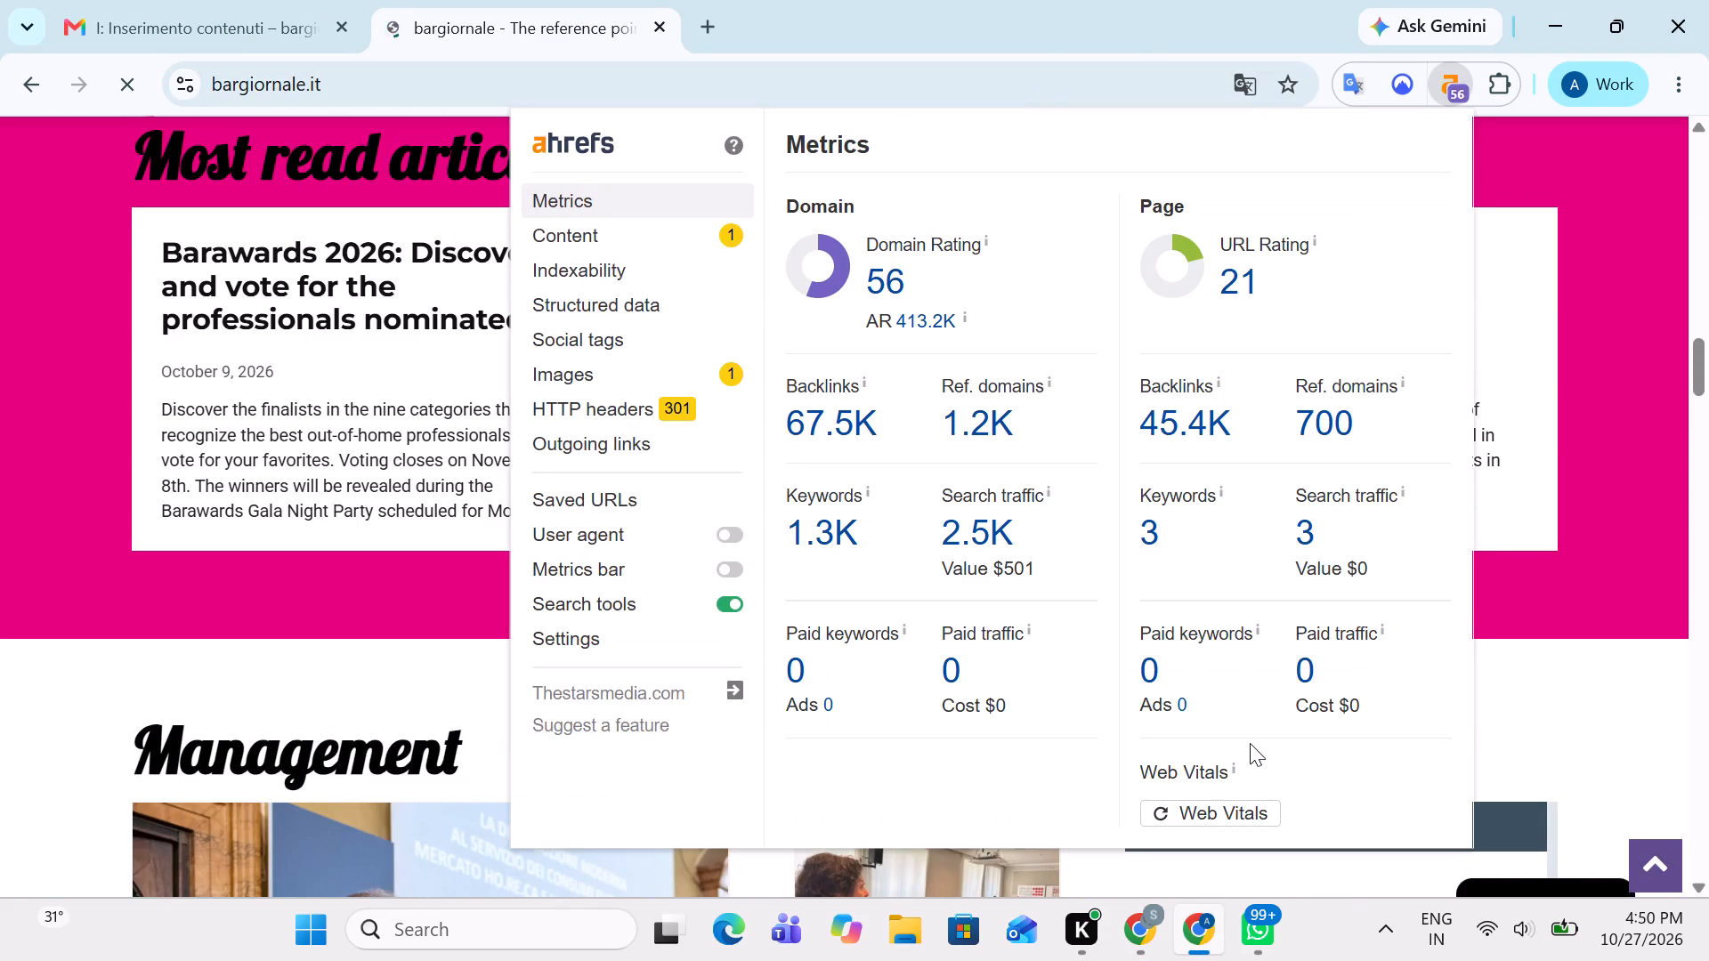
Enter DR 56, traffic 2.5K, country Italy and language Italian for bargiornale.it in row 10791 of New Master Sheet.
key(alt+Tab)
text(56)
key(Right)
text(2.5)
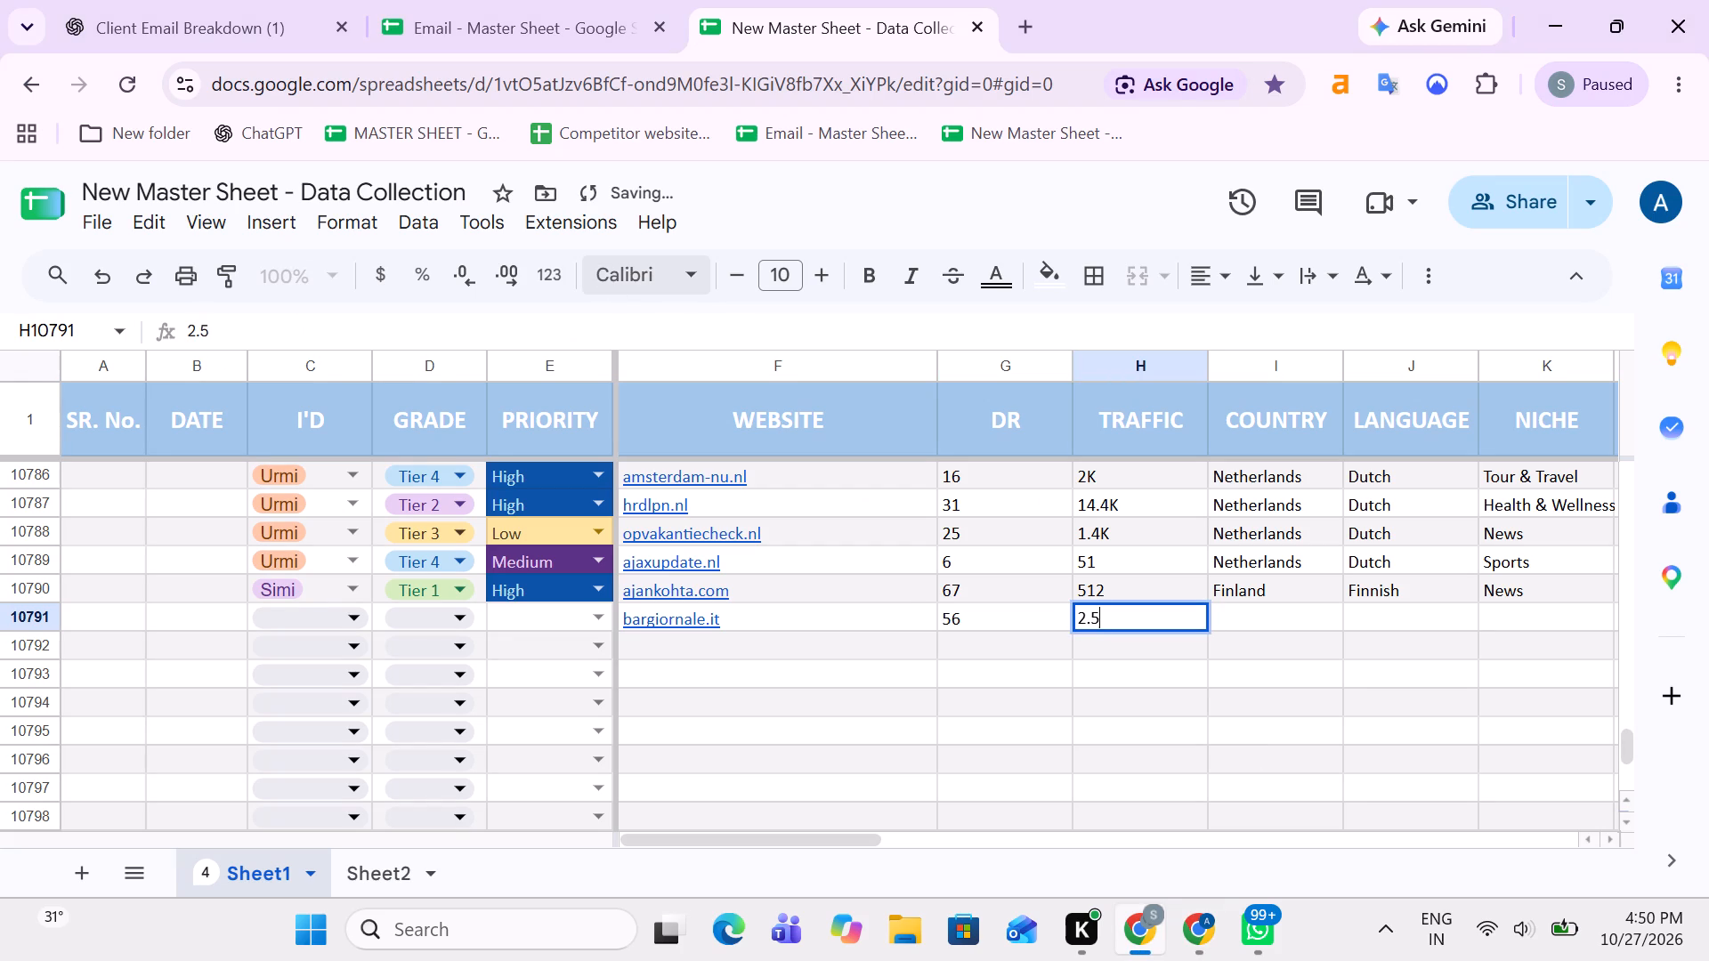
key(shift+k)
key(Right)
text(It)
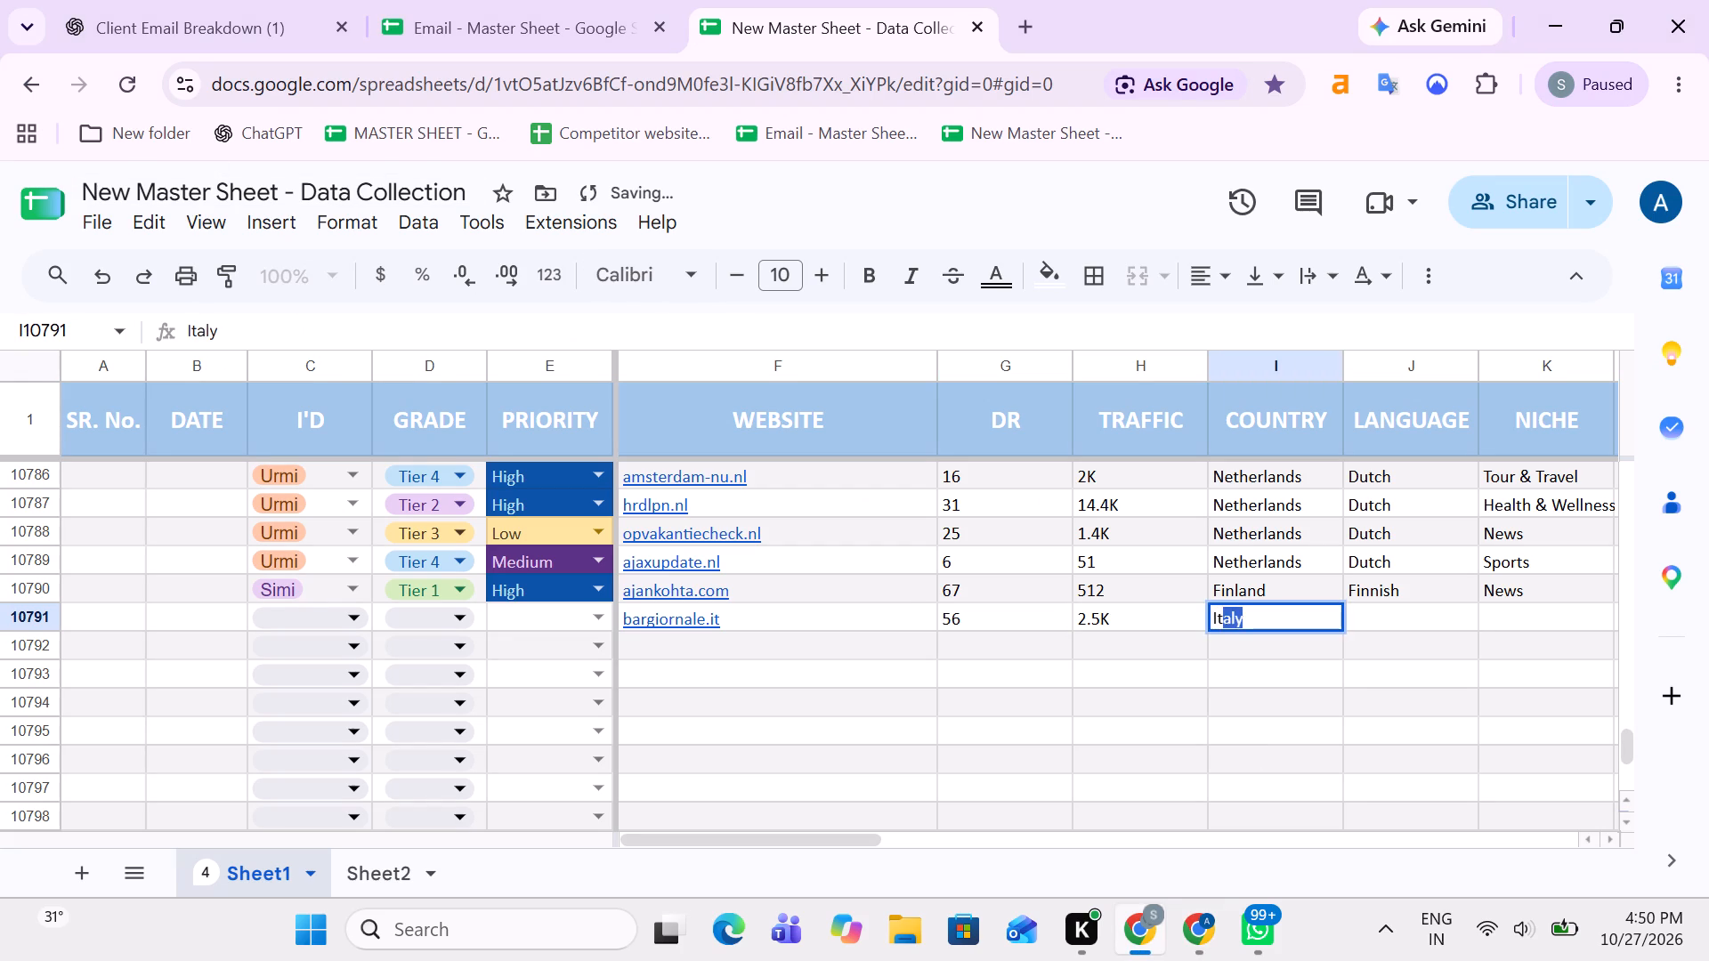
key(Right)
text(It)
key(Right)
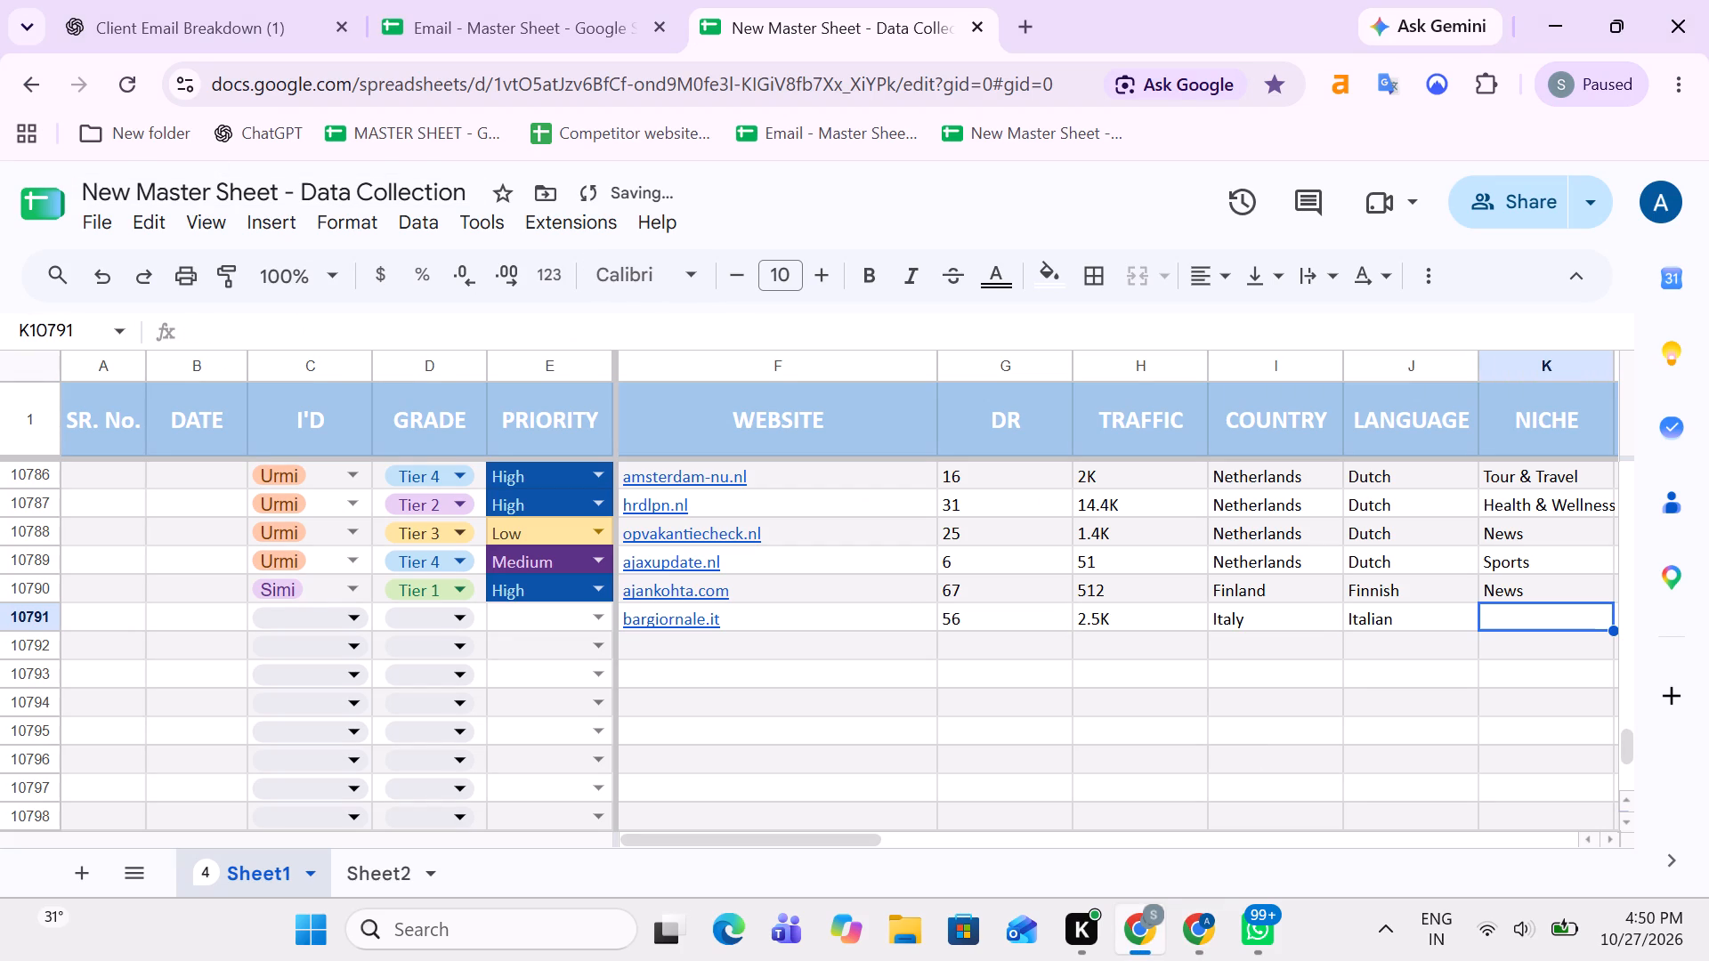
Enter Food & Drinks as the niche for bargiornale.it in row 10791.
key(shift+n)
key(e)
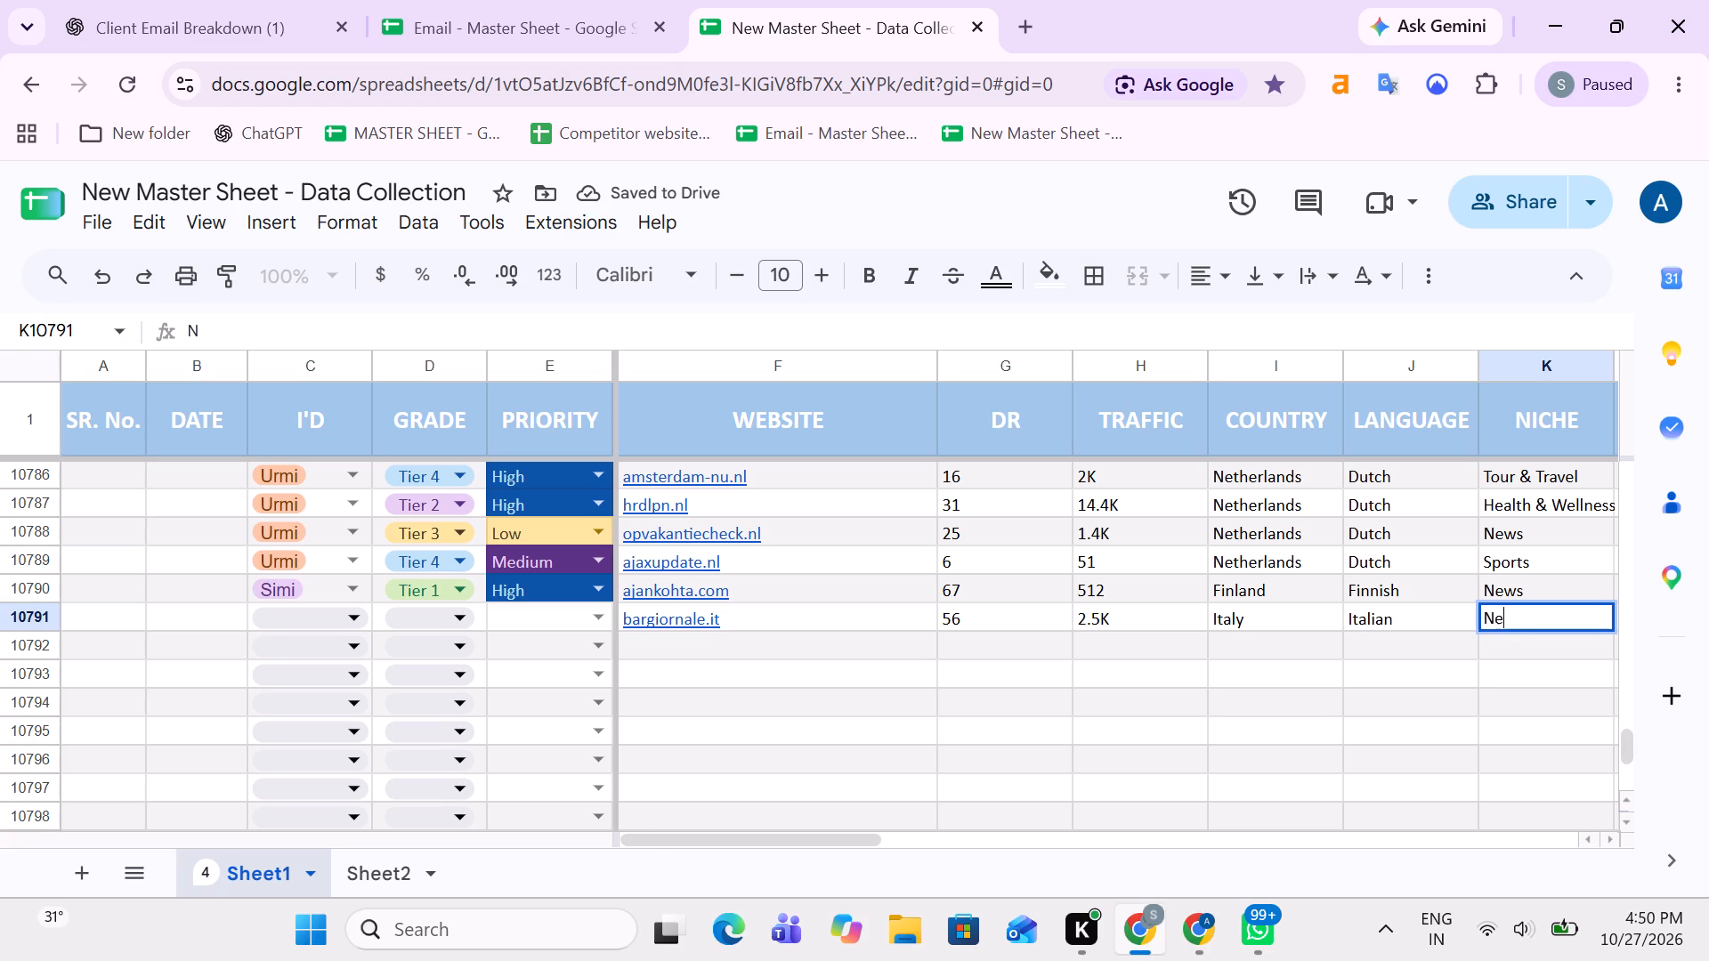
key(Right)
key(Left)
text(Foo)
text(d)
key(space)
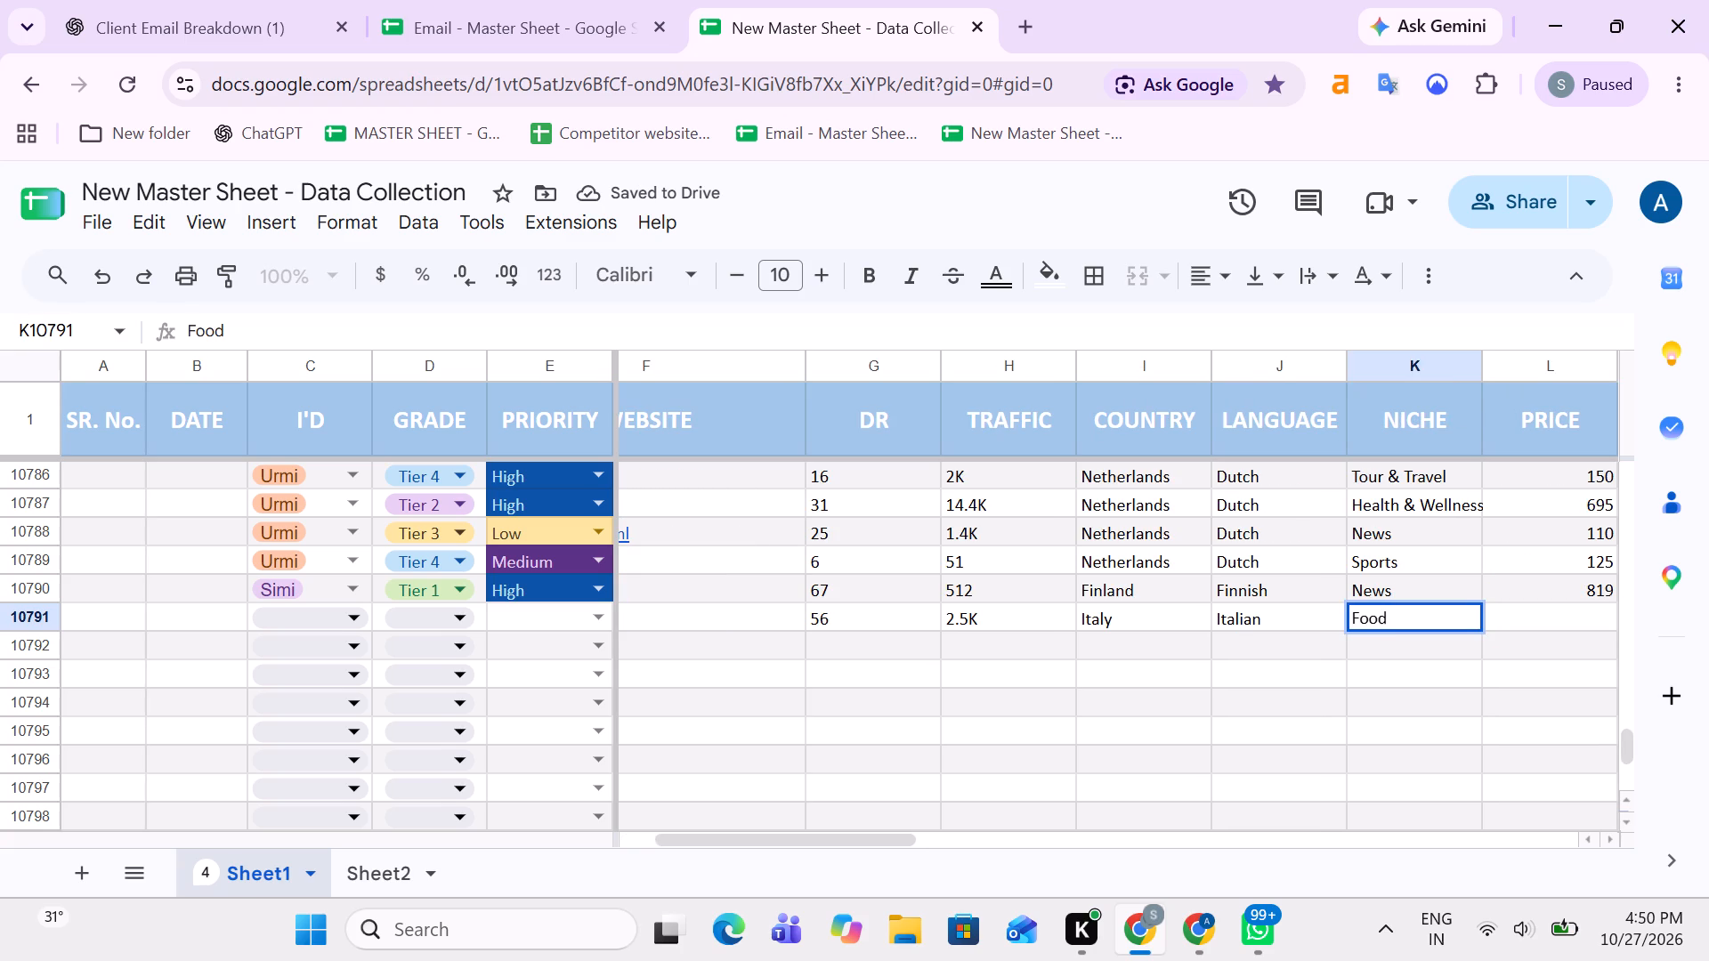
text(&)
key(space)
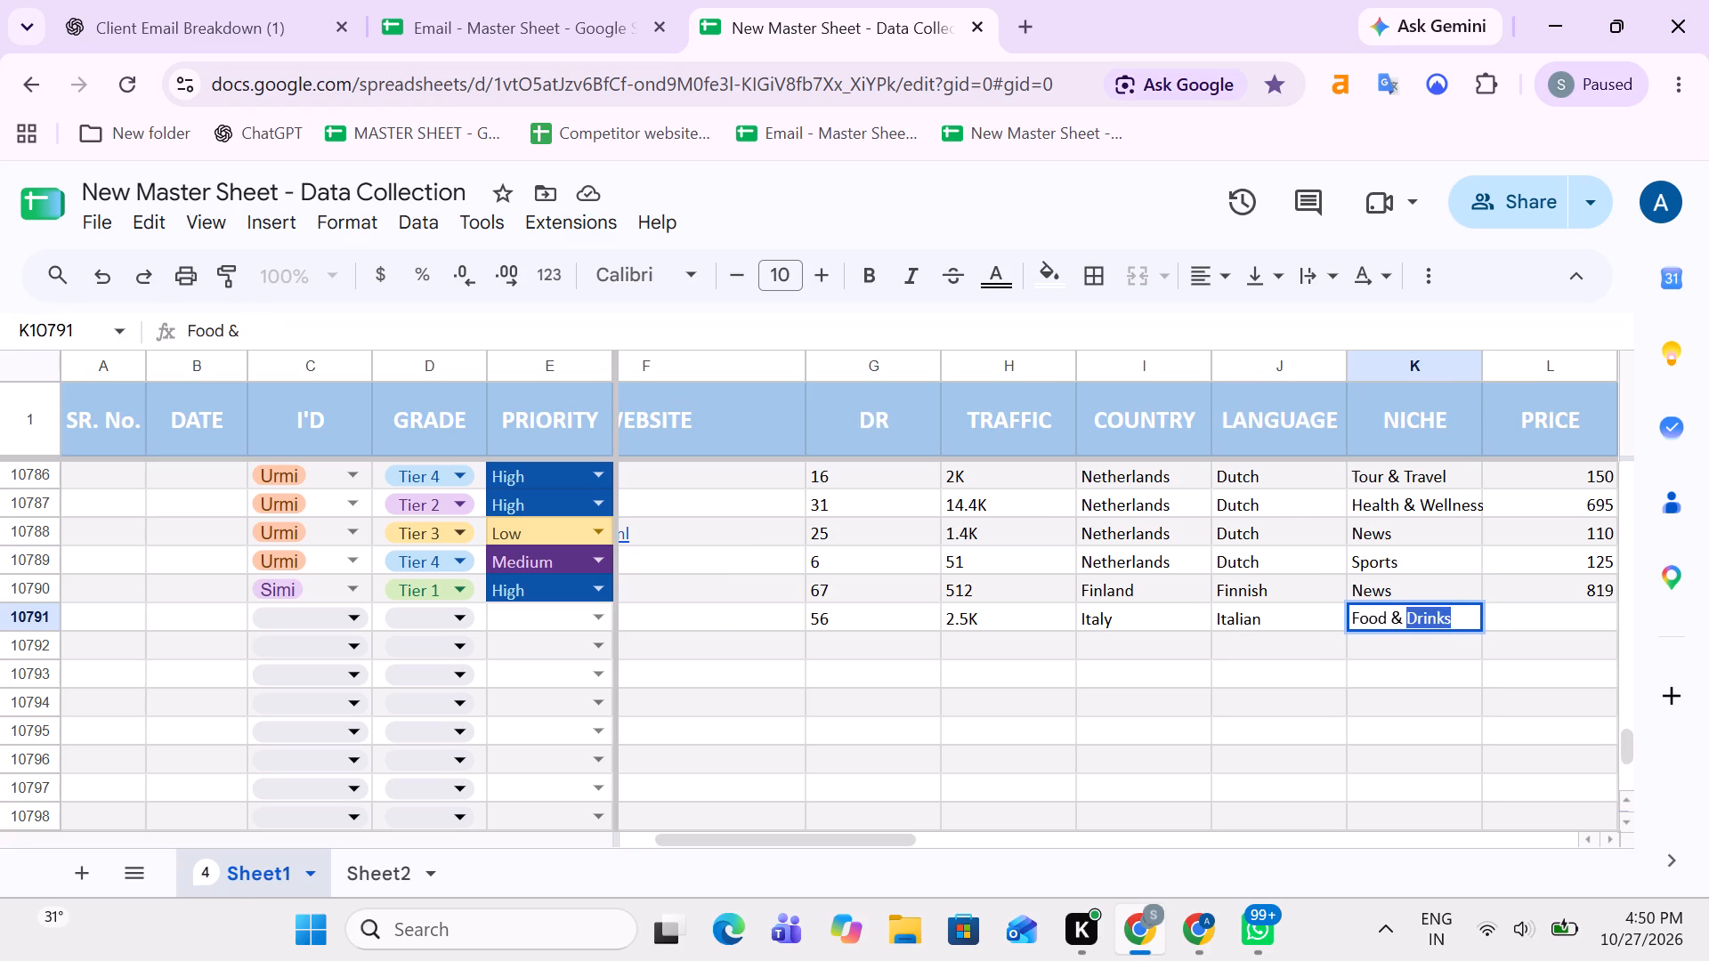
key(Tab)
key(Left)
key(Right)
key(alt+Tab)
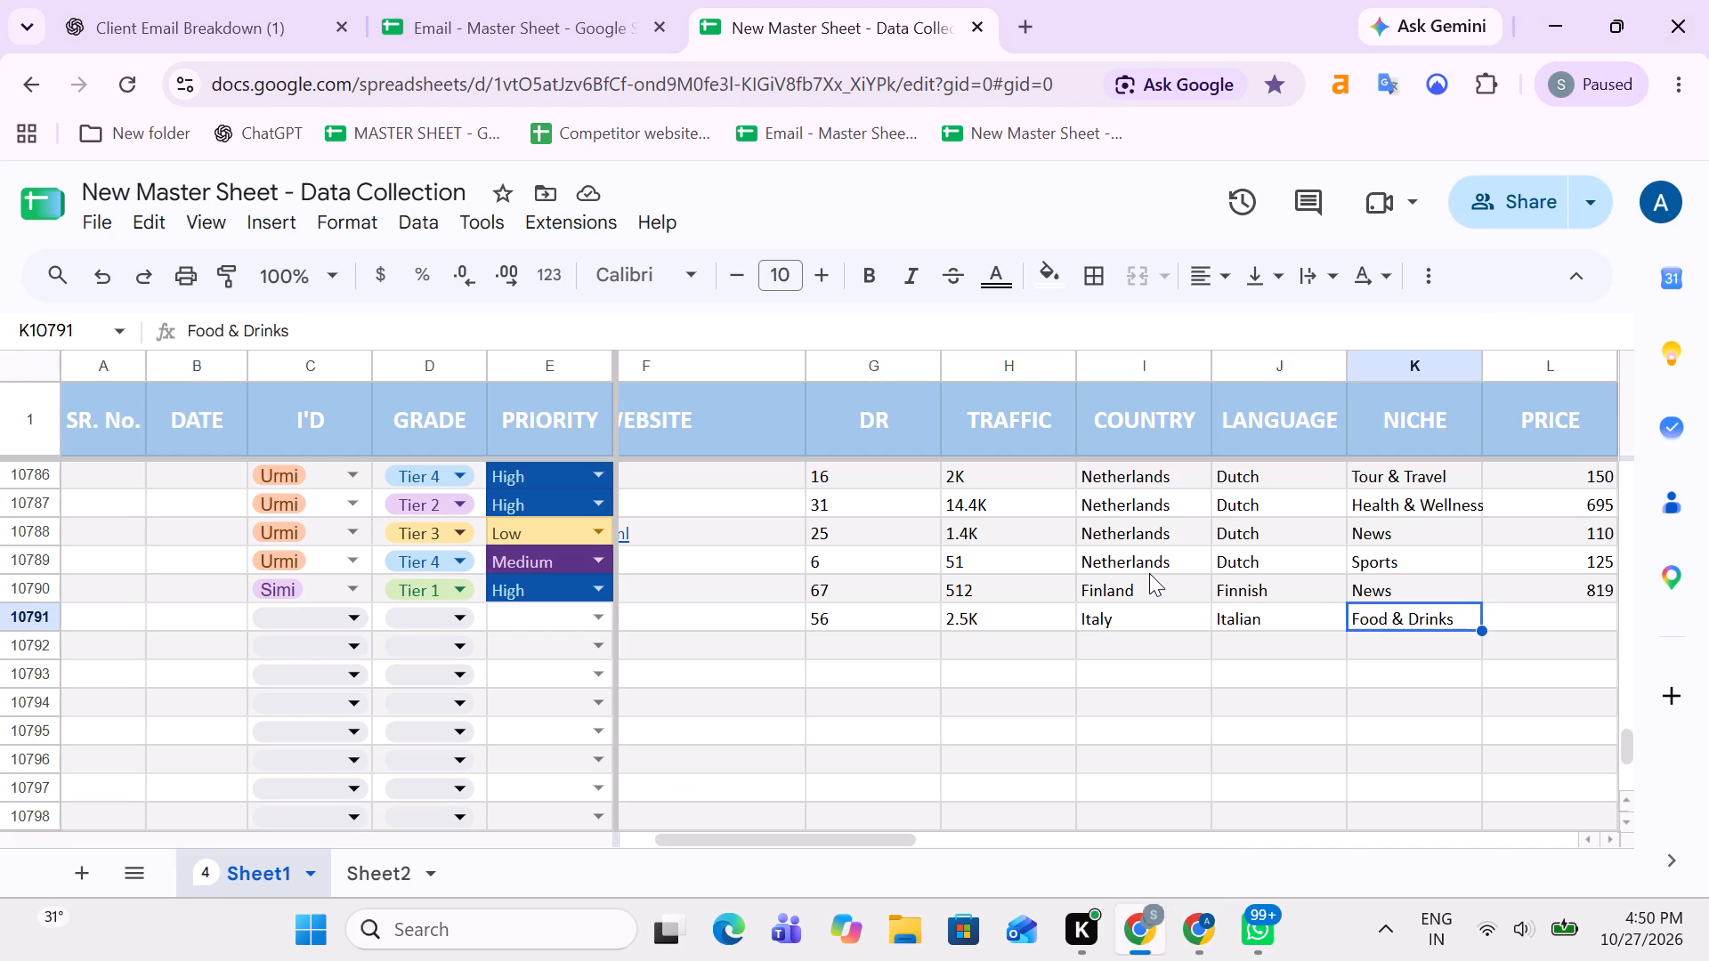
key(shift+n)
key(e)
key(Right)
Enter 4500 from the publisher's email as both the price and the casino price for bargiornale.it.
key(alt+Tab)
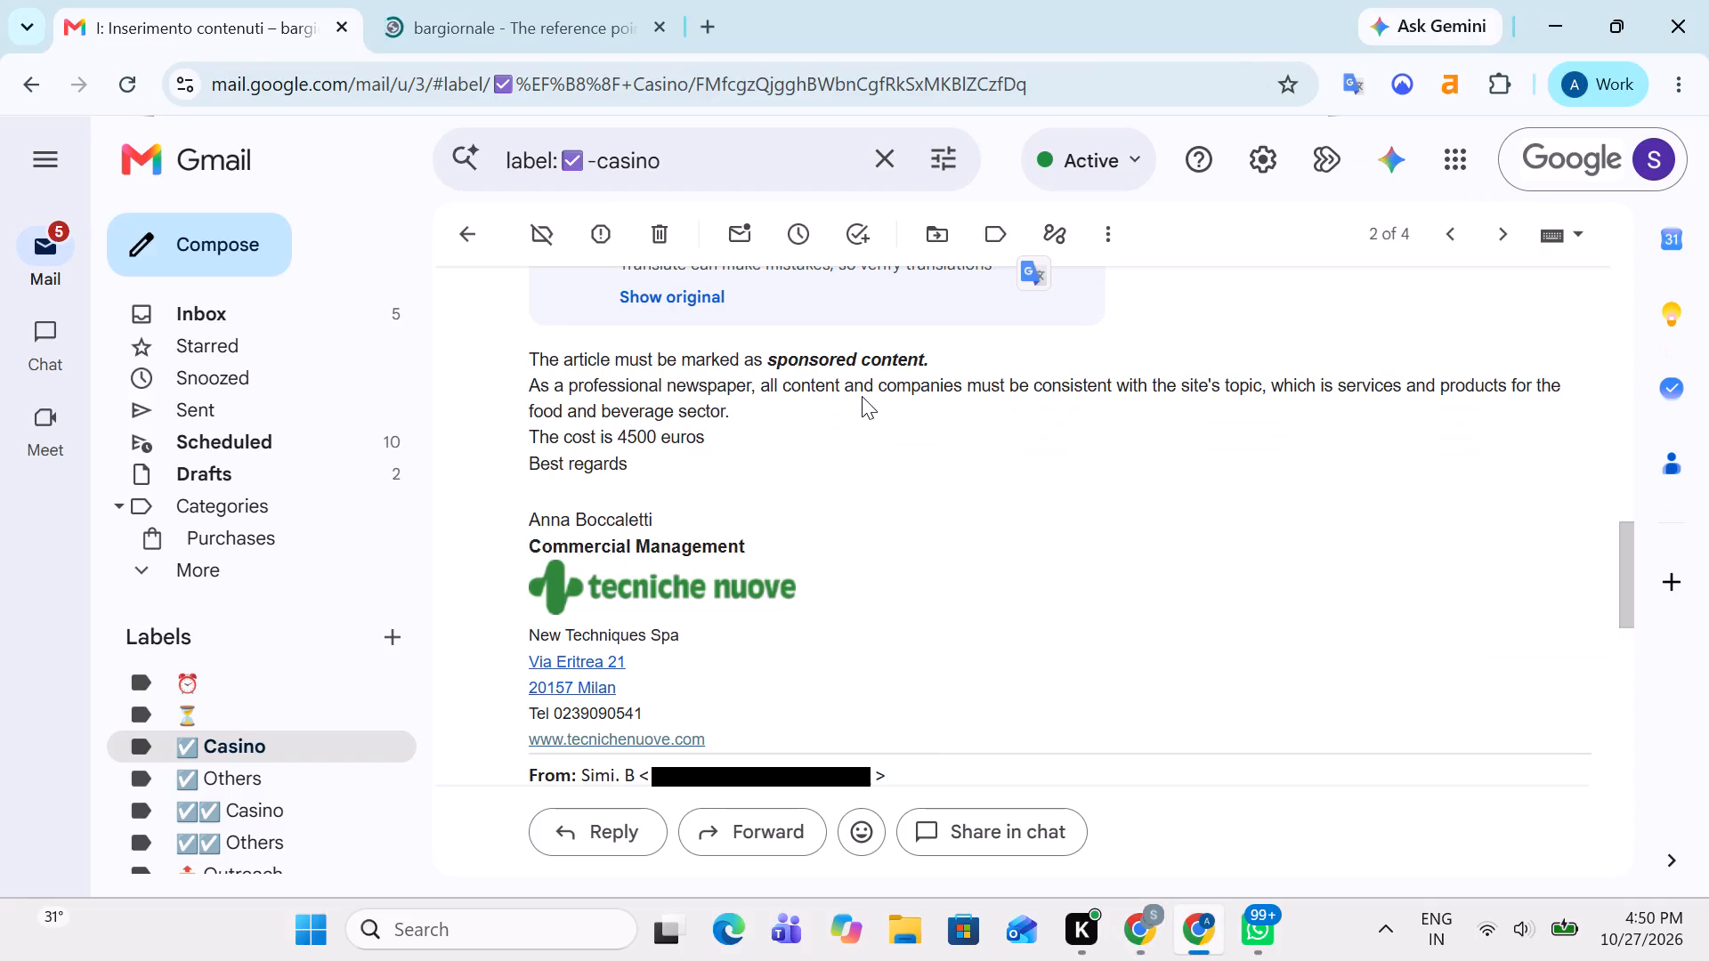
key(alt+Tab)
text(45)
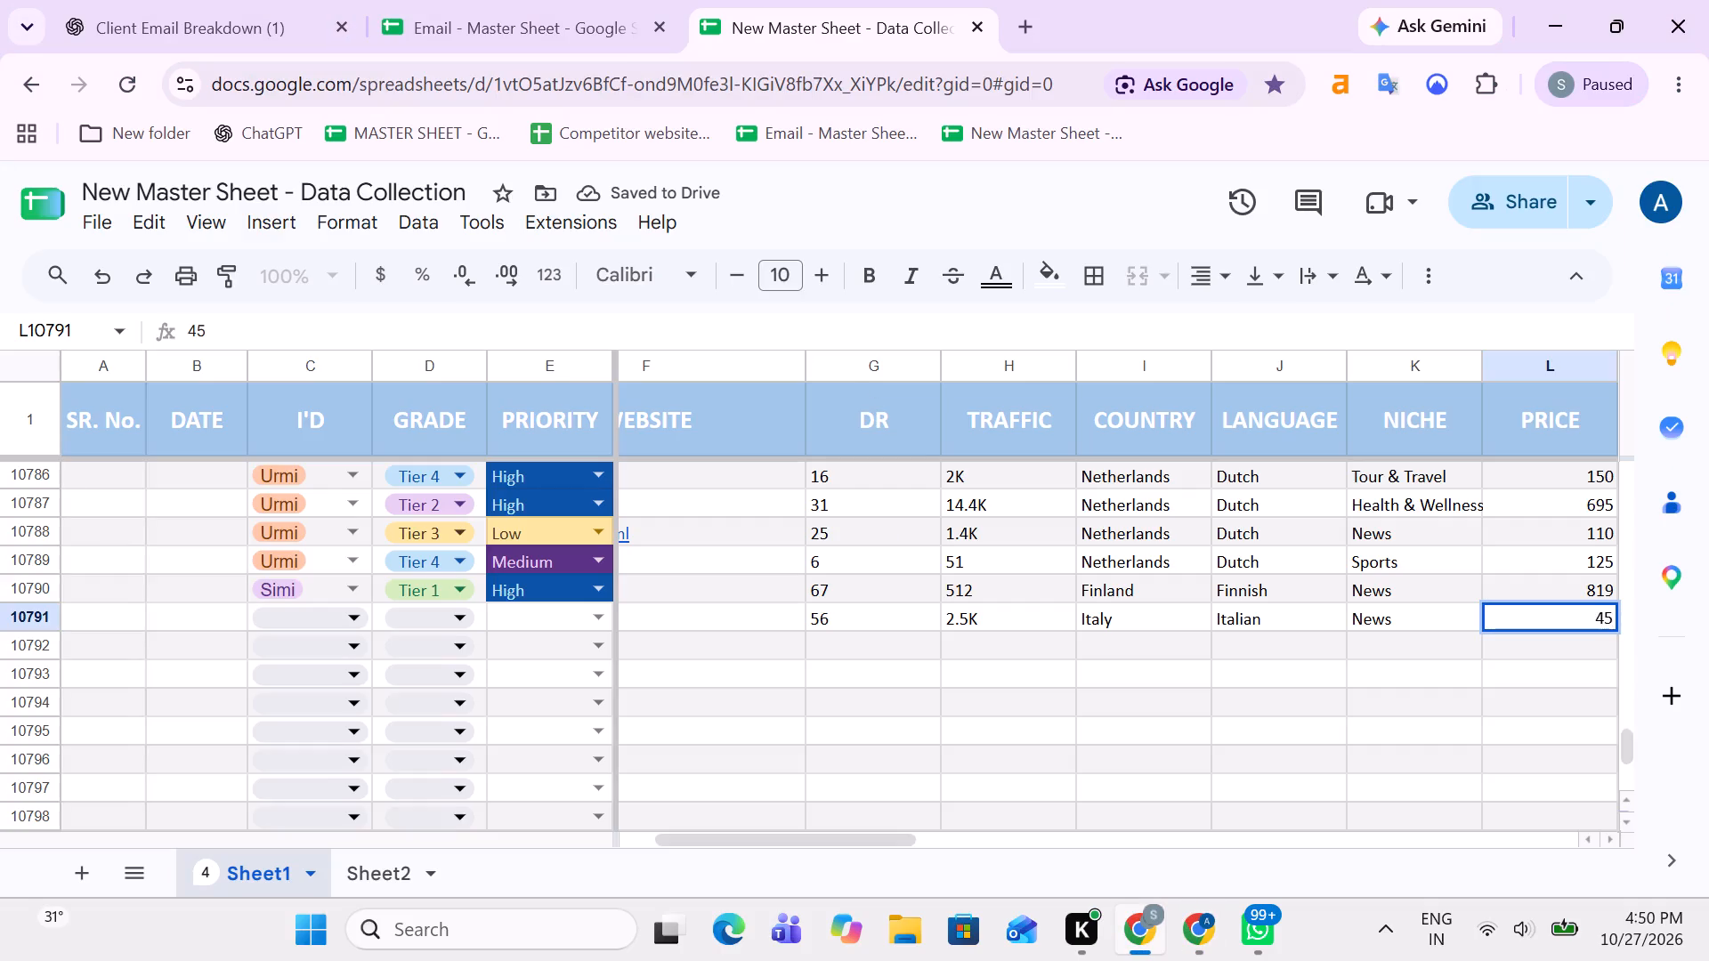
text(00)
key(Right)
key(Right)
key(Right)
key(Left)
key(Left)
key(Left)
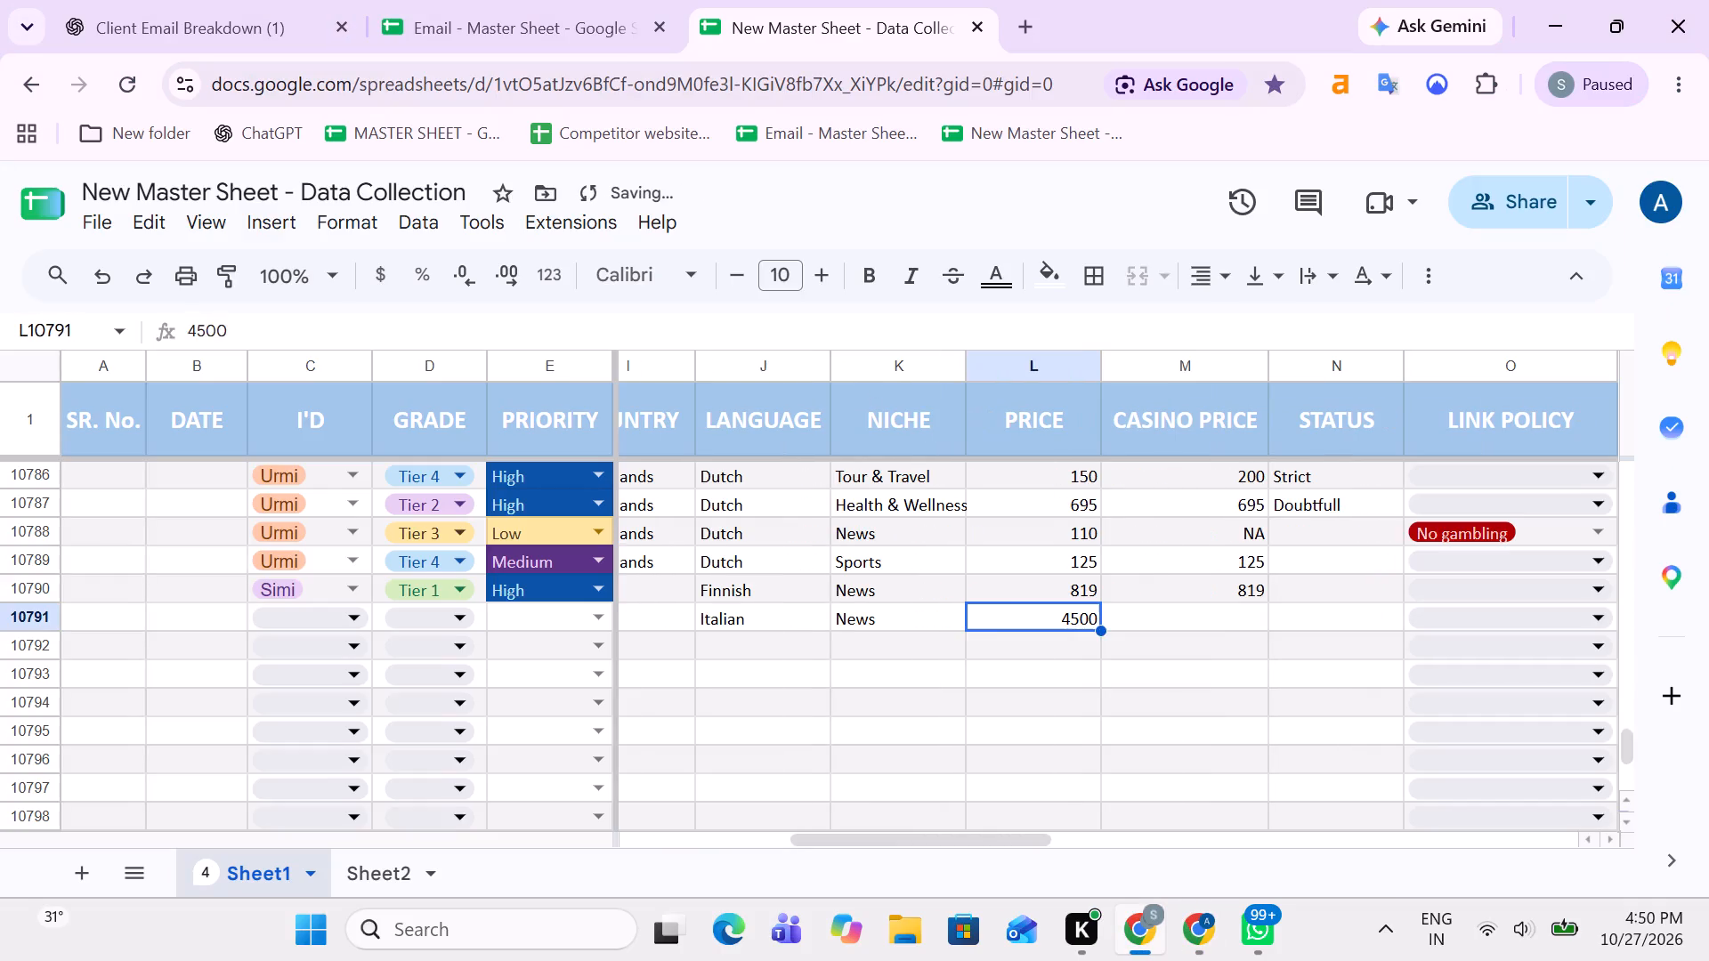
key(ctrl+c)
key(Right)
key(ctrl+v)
Set the link policy for bargiornale.it in row 10791 to Sponsored Tag.
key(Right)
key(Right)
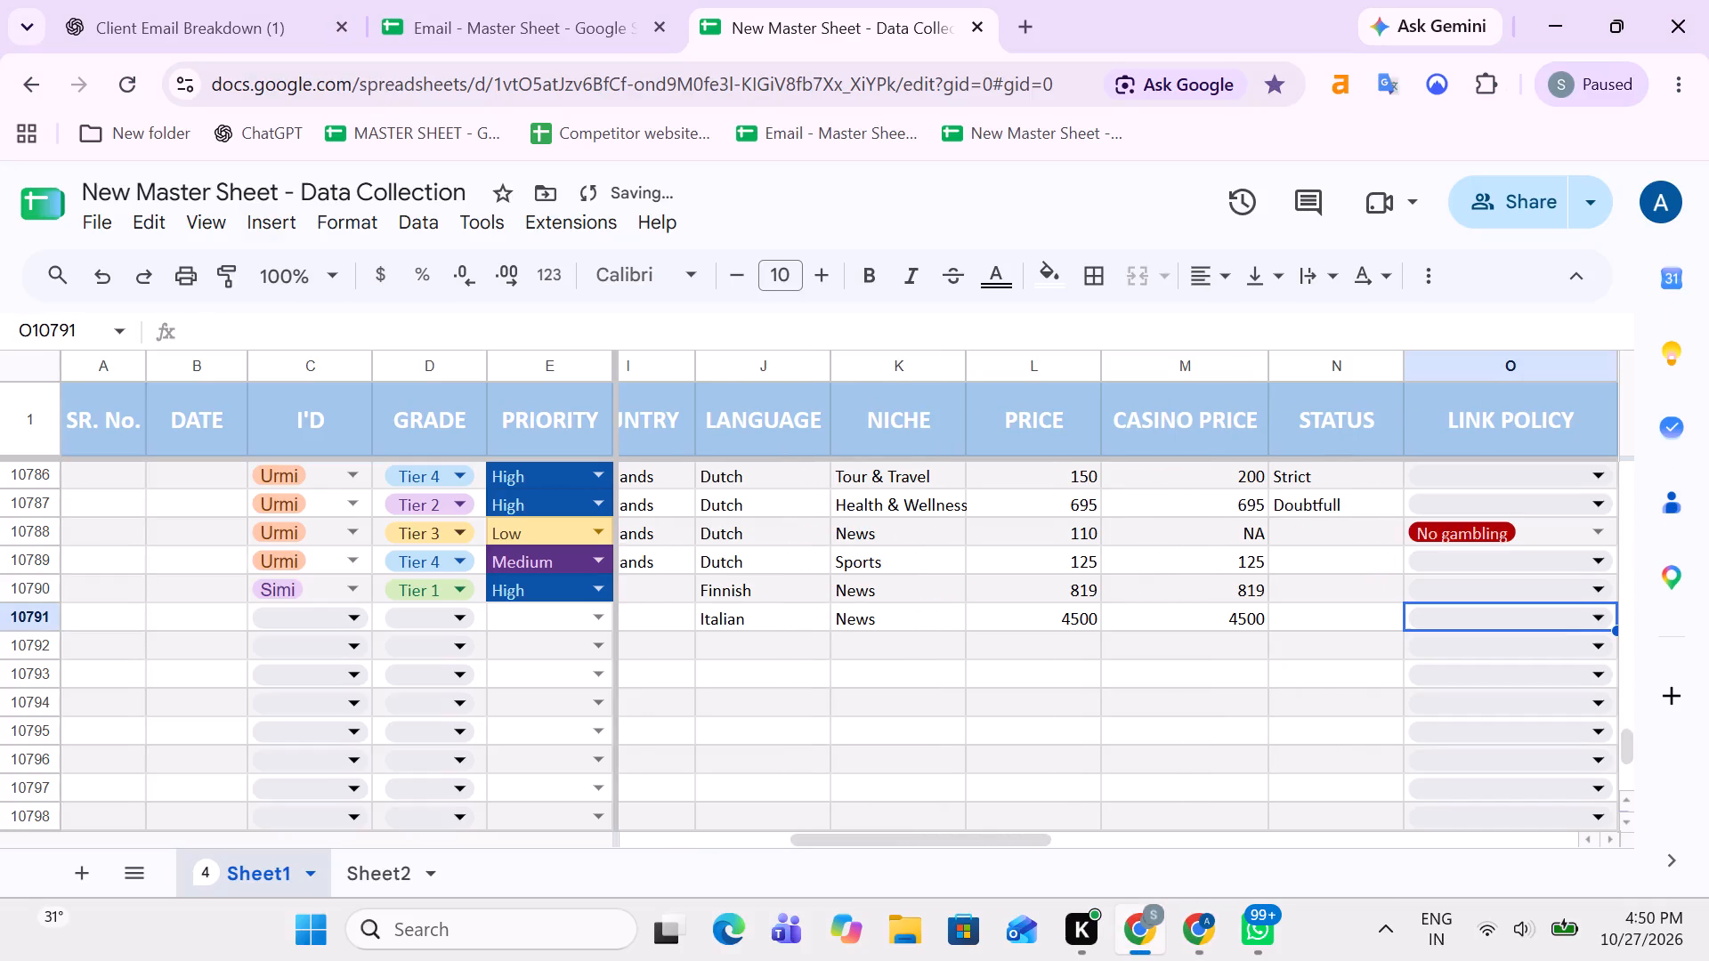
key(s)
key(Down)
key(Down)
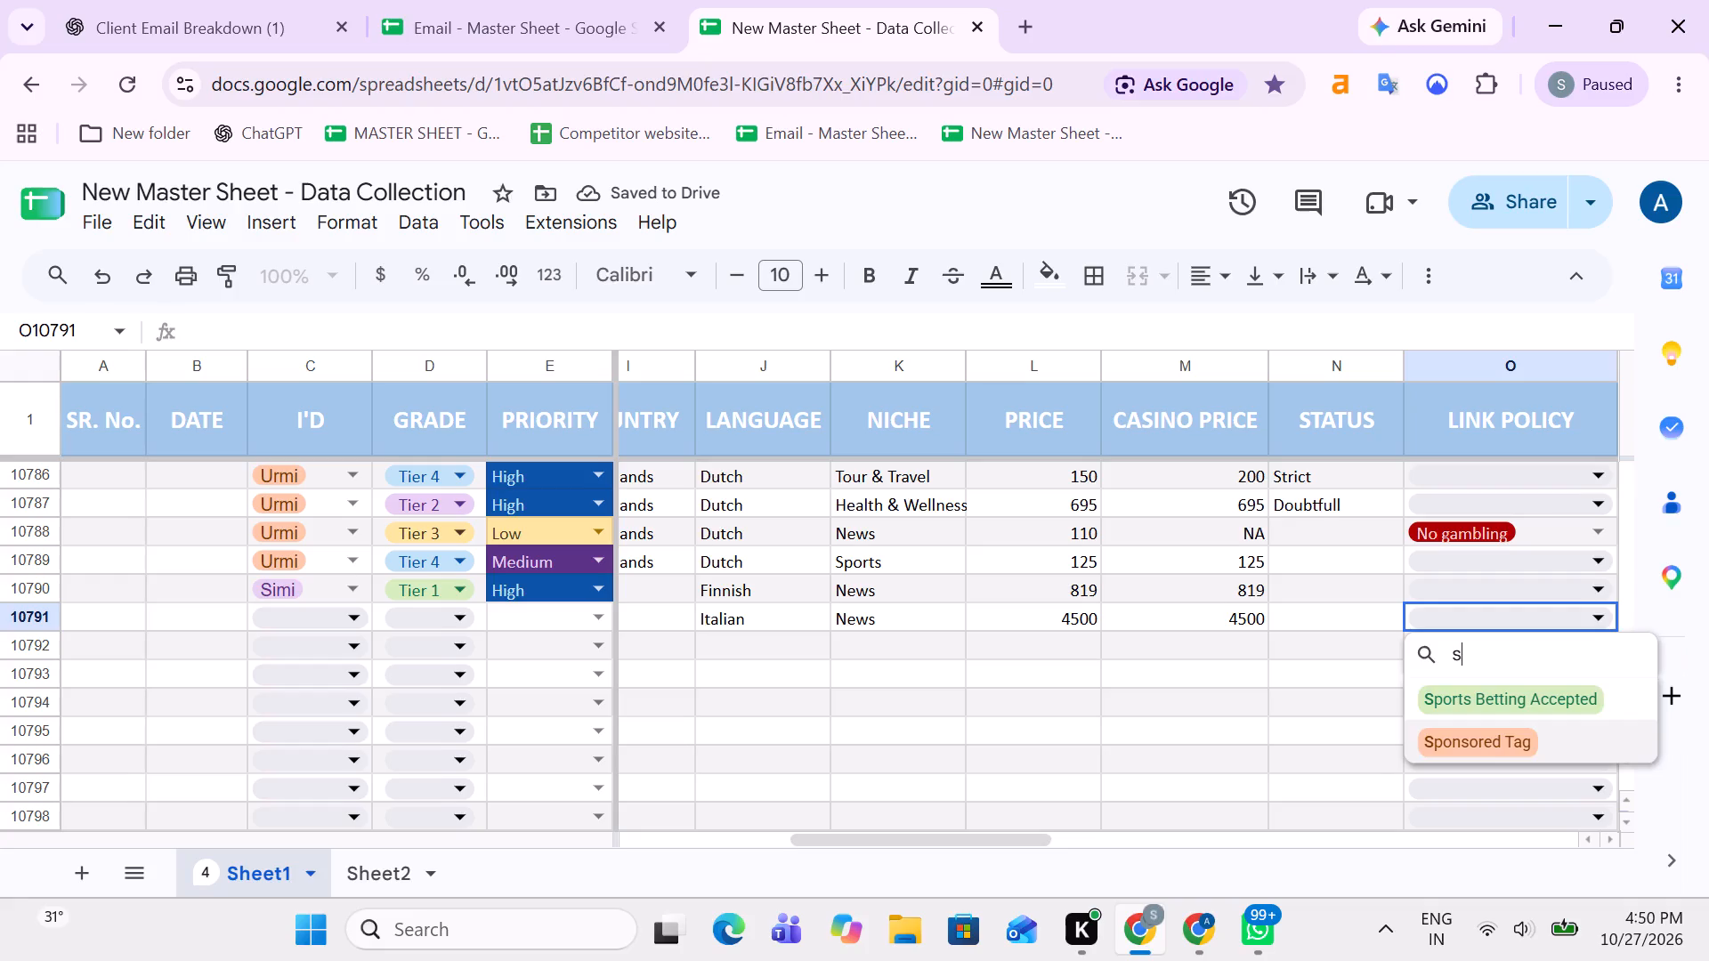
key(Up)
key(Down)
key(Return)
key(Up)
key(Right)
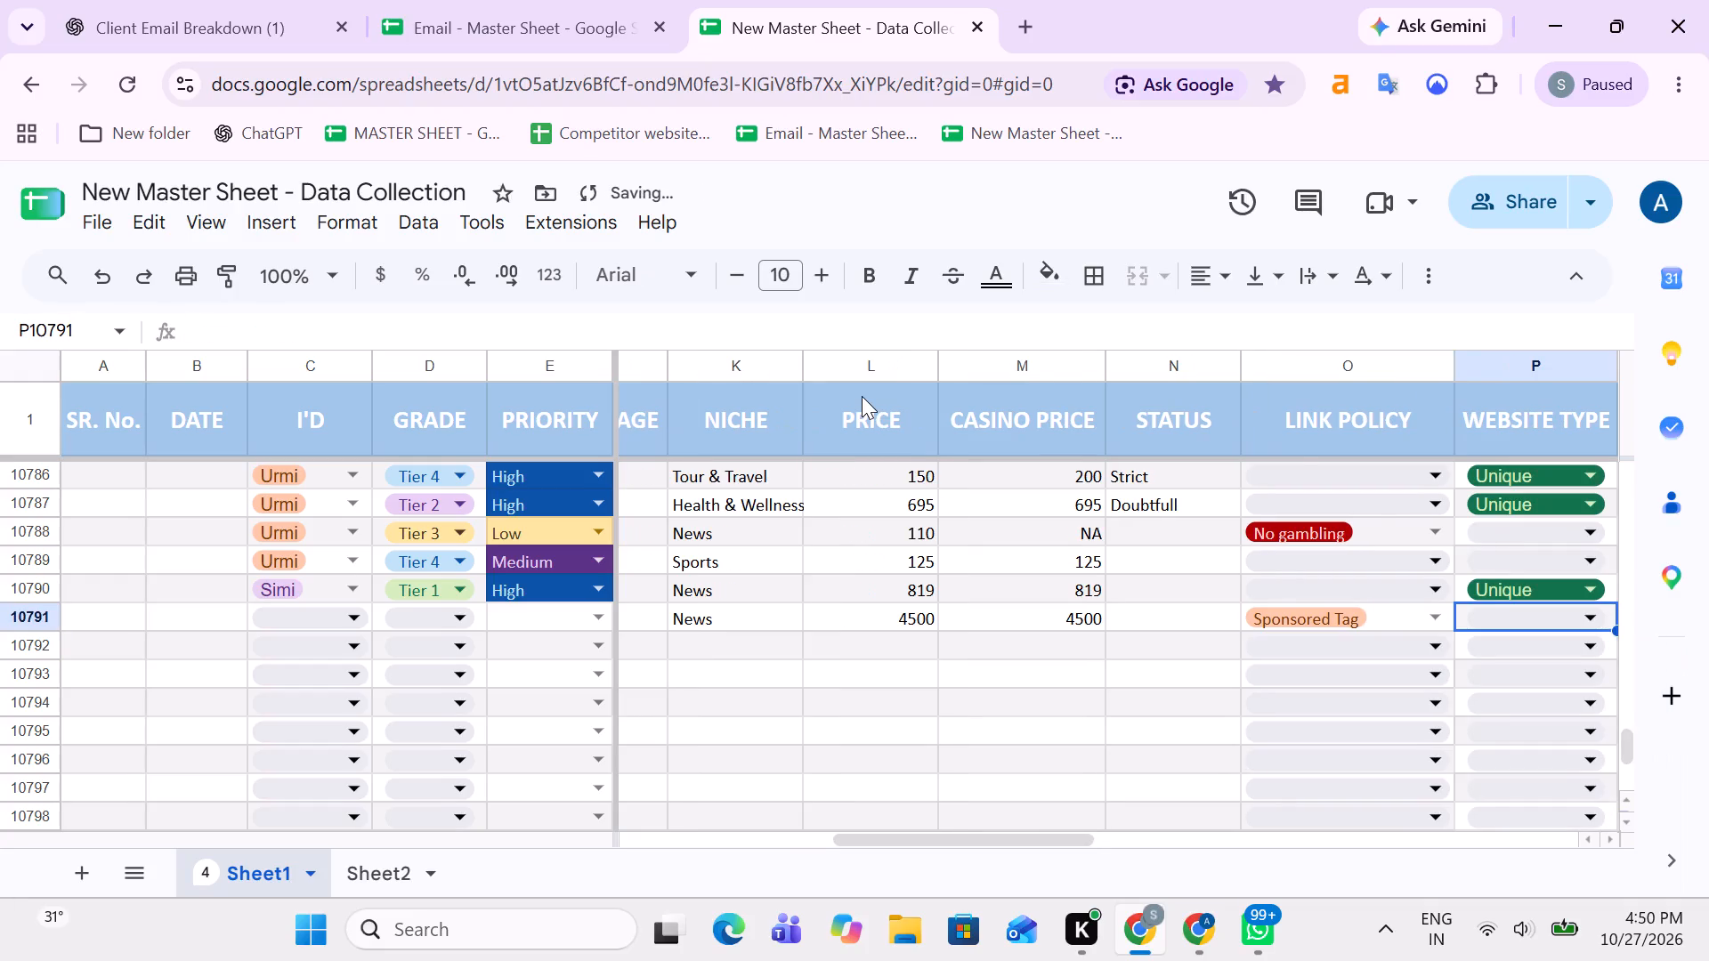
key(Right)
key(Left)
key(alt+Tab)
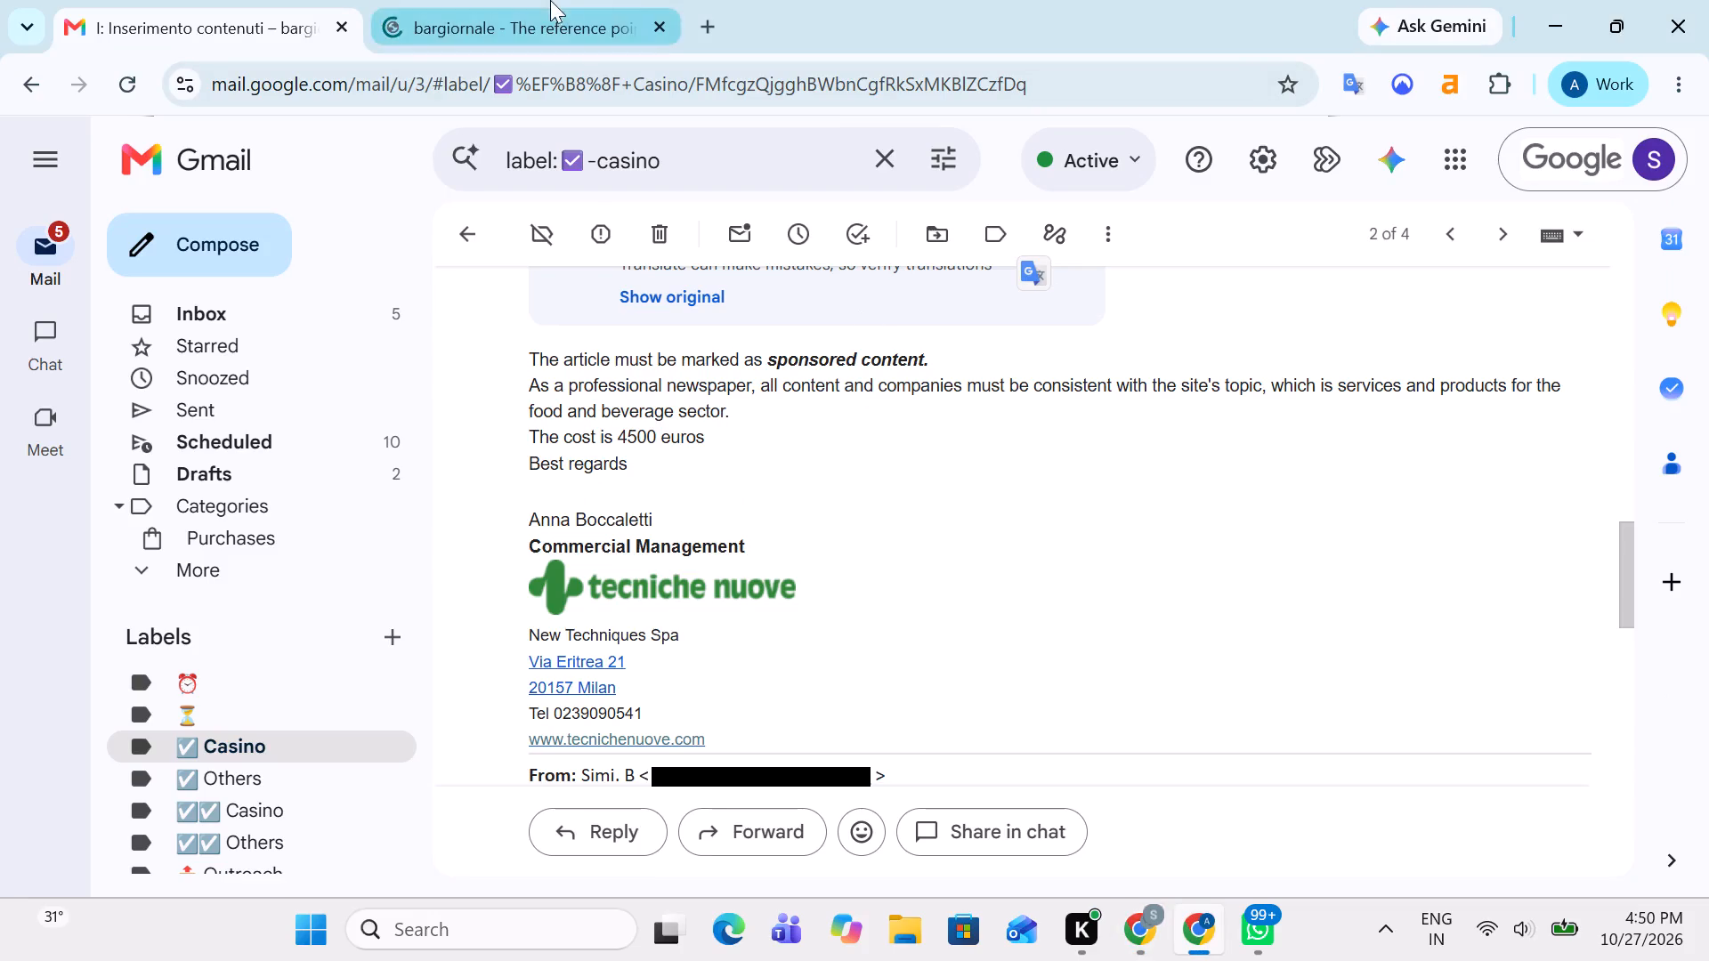
click(504, 0)
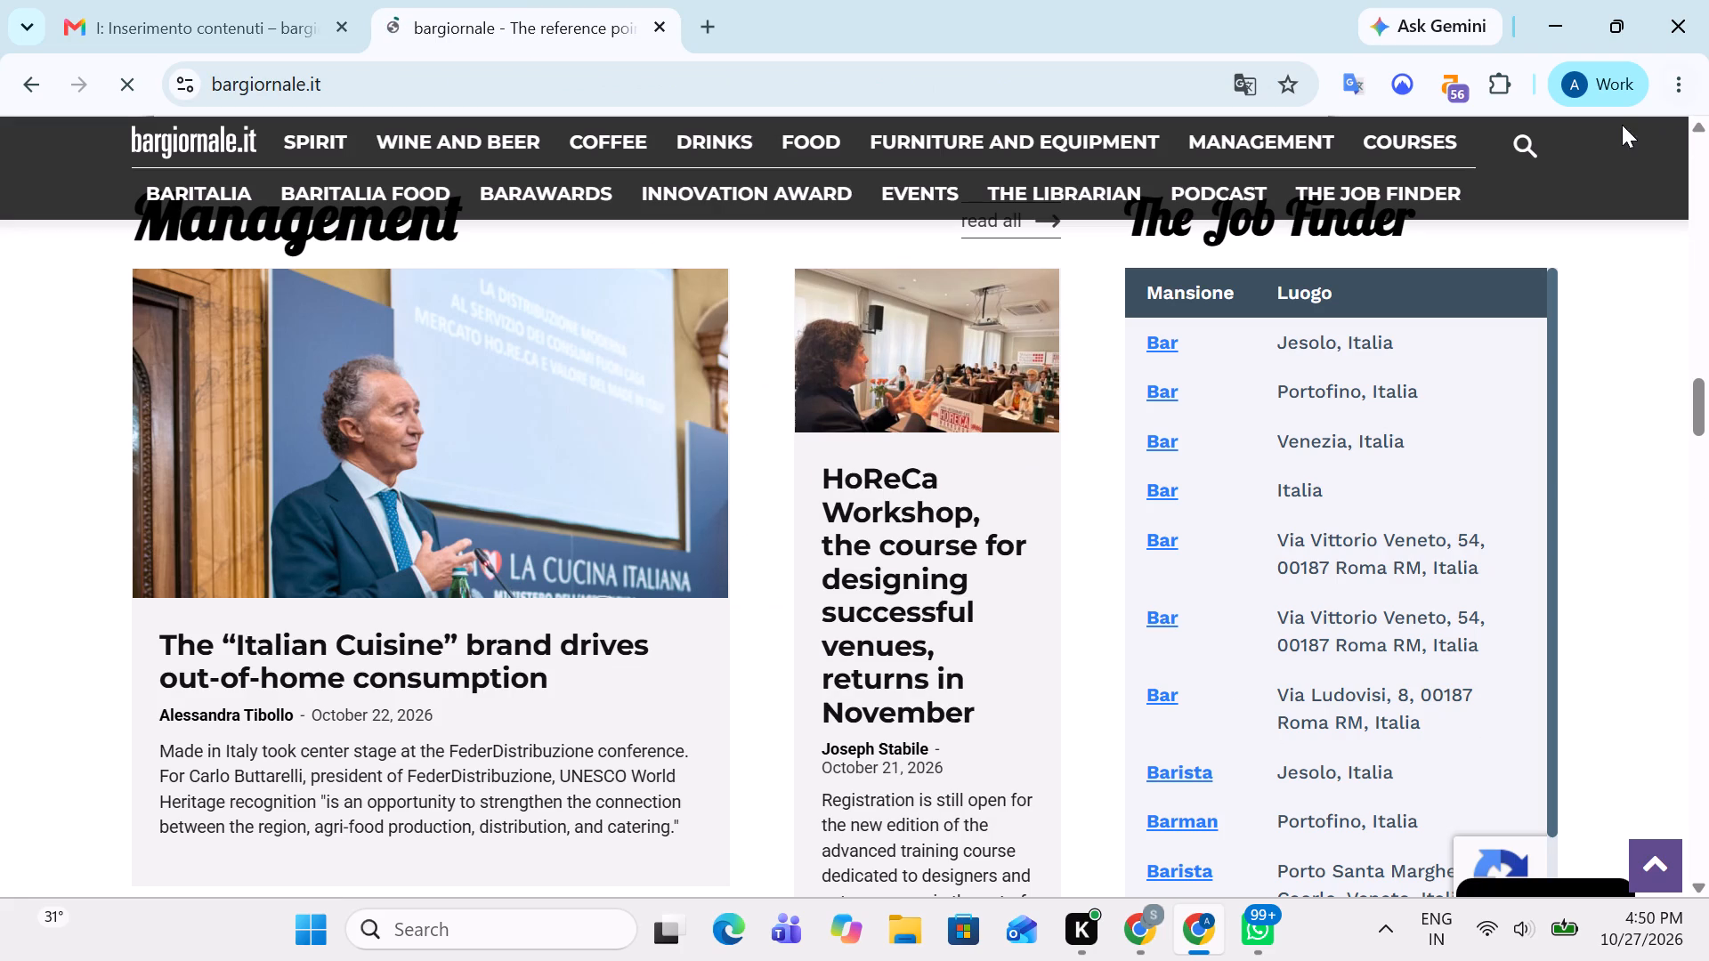
click(1534, 136)
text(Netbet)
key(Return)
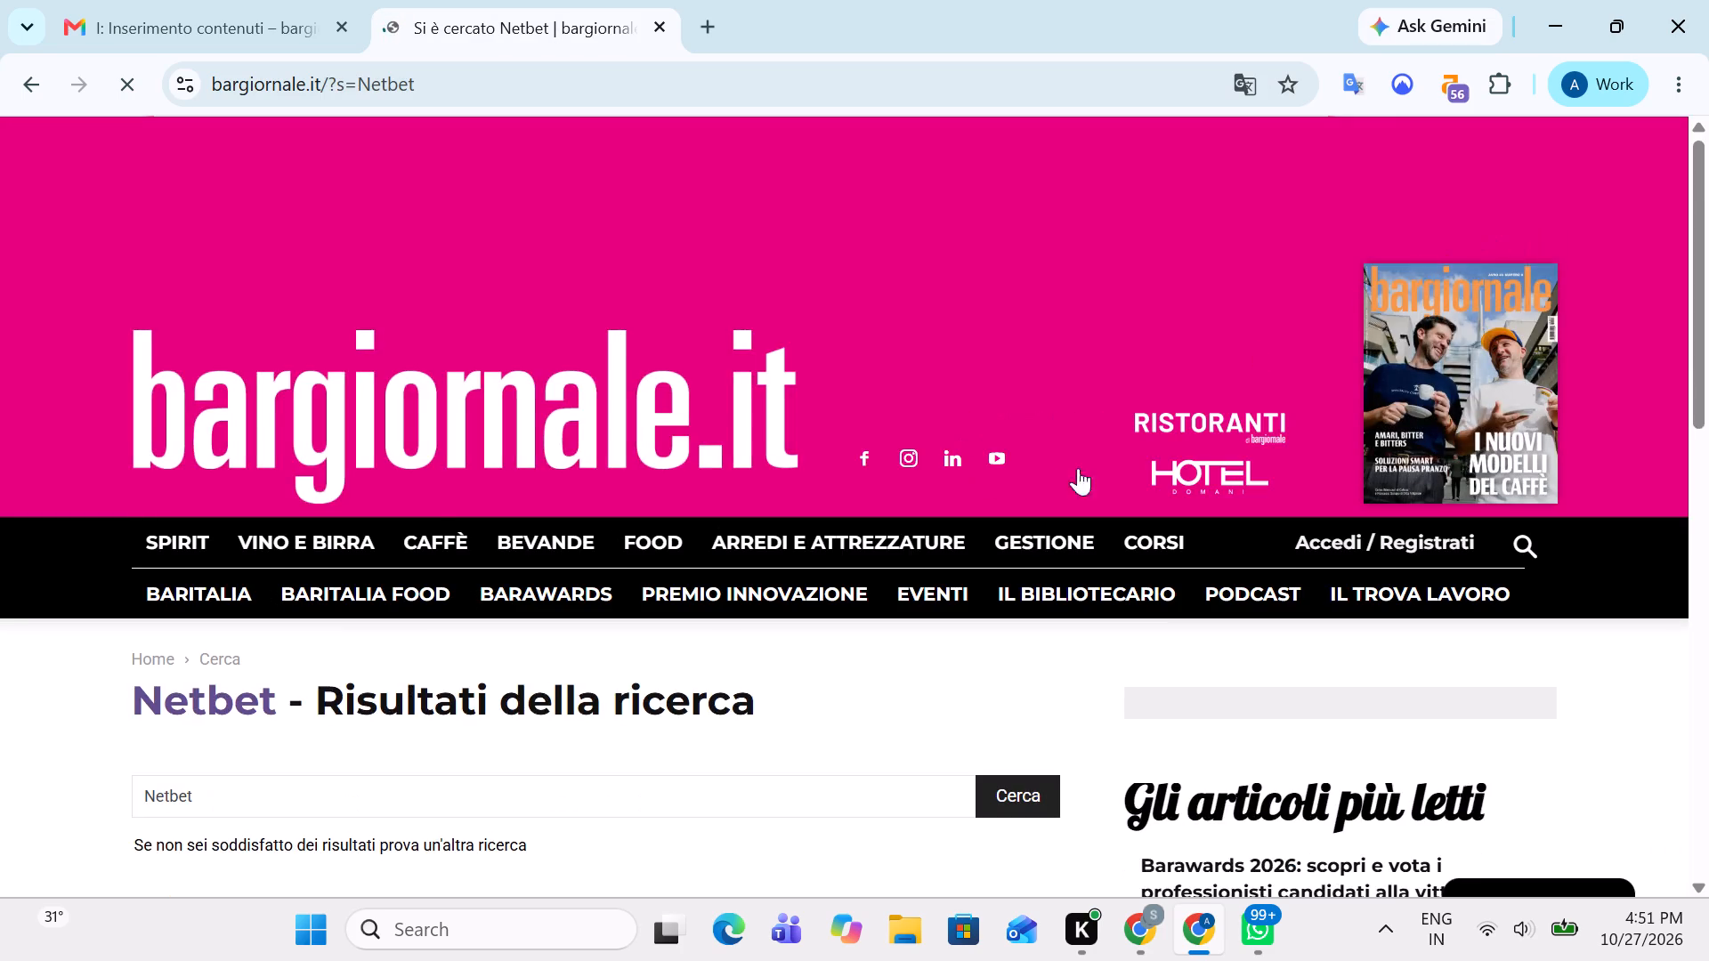
scroll(1032, 531, down, 3)
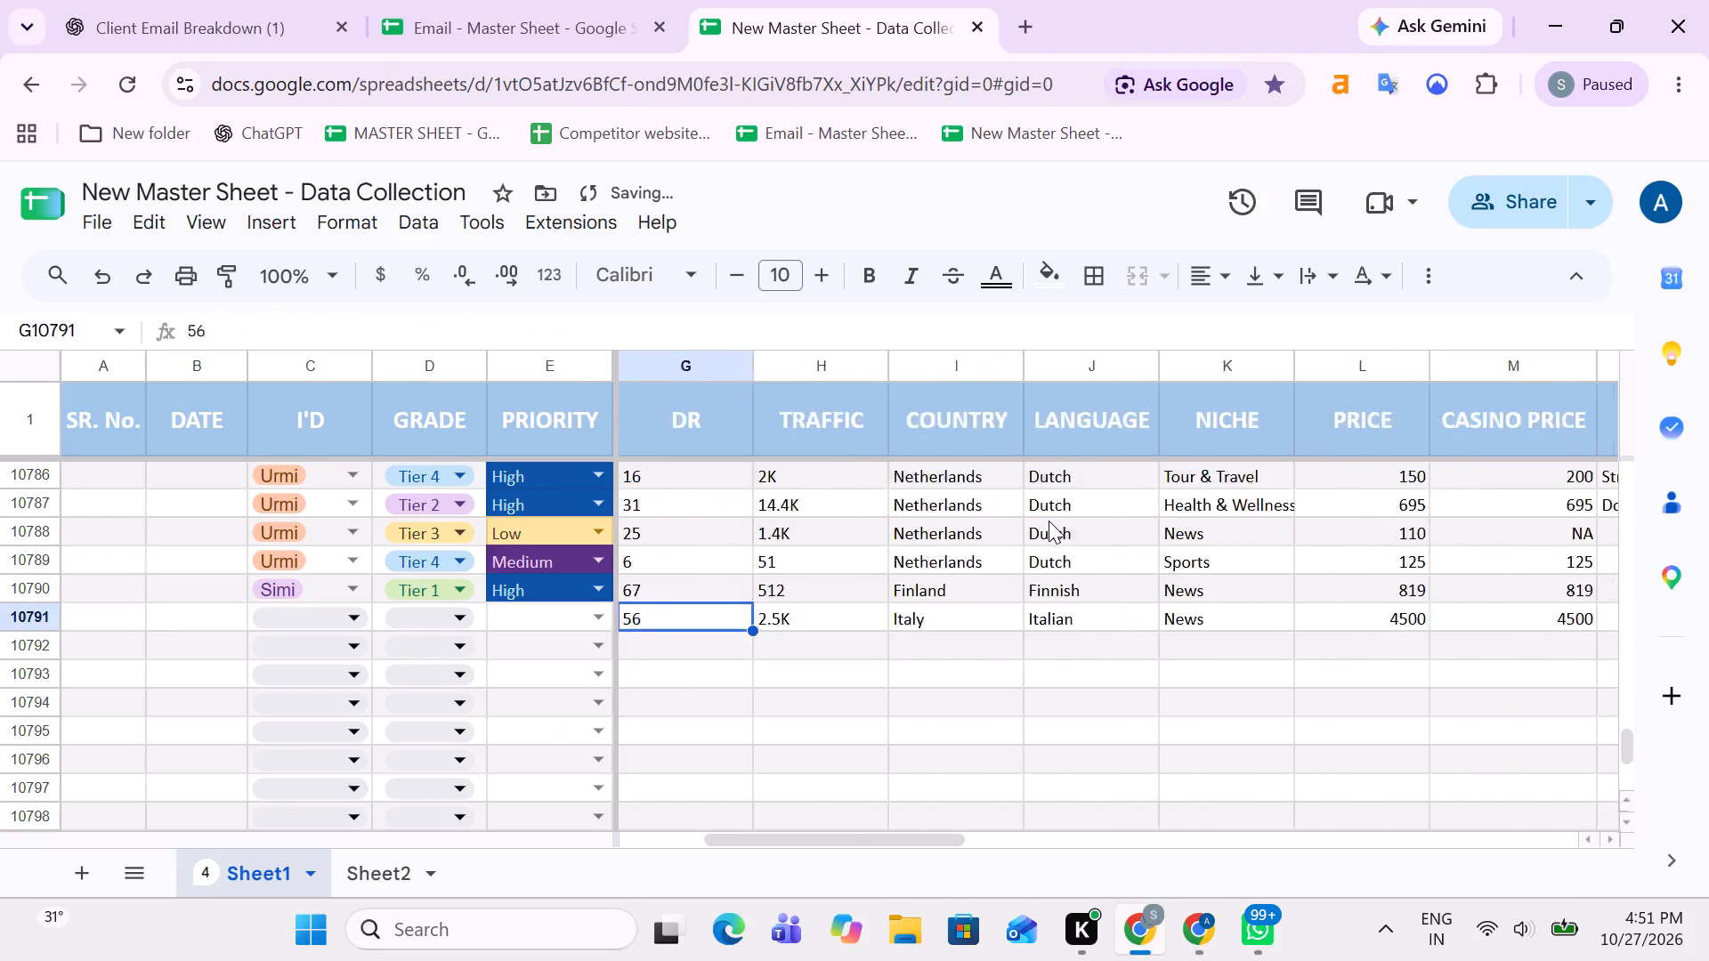
key(Right)
key(Right)
key(Right)
key(Right)
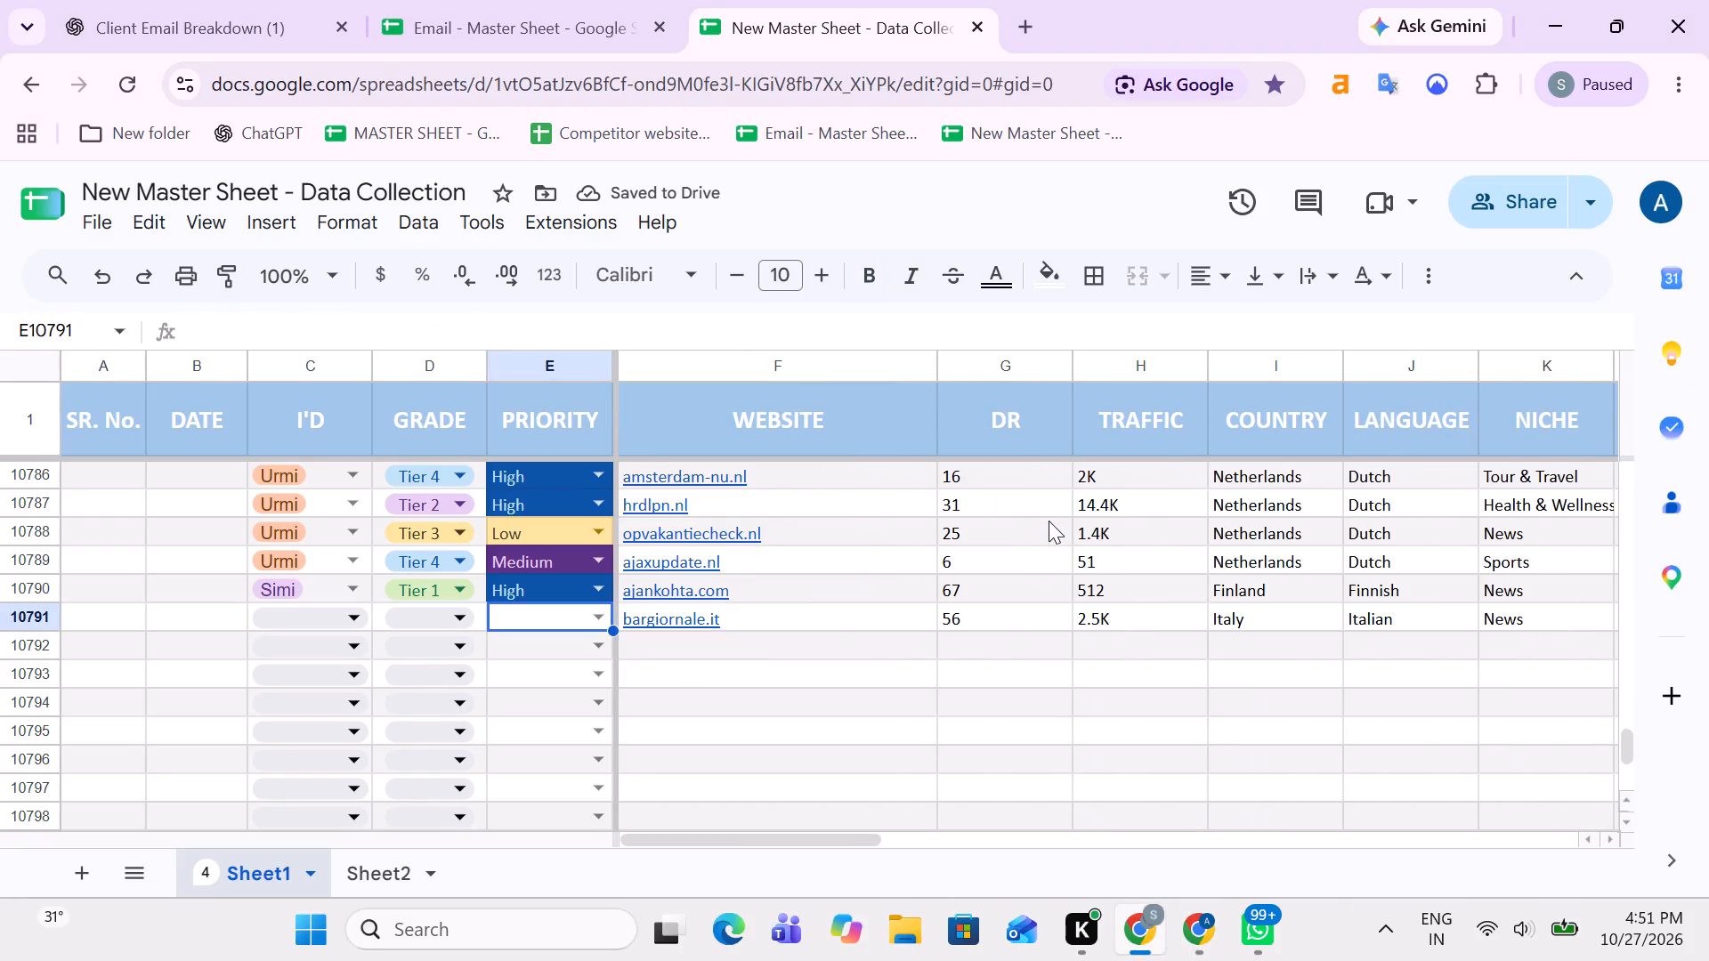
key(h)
key(Down)
key(Return)
key(Up)
key(Right)
key(Left)
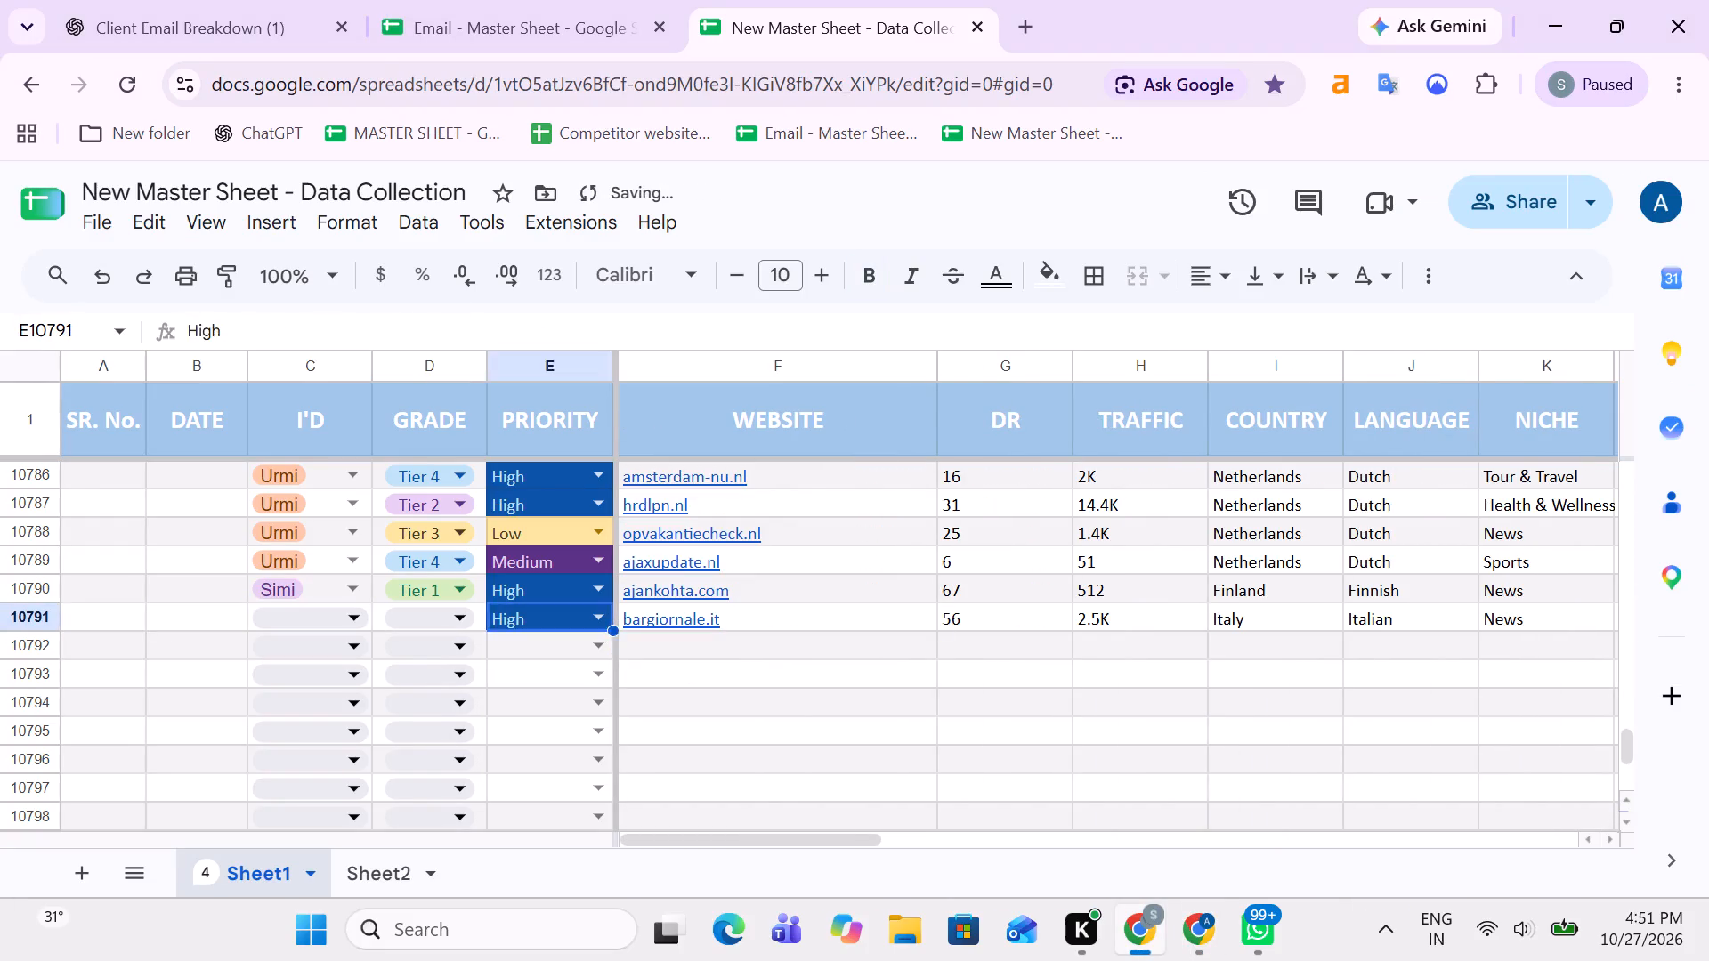
Set the grade for bargiornale.it in row 10791 to Tier 1.
key(Left)
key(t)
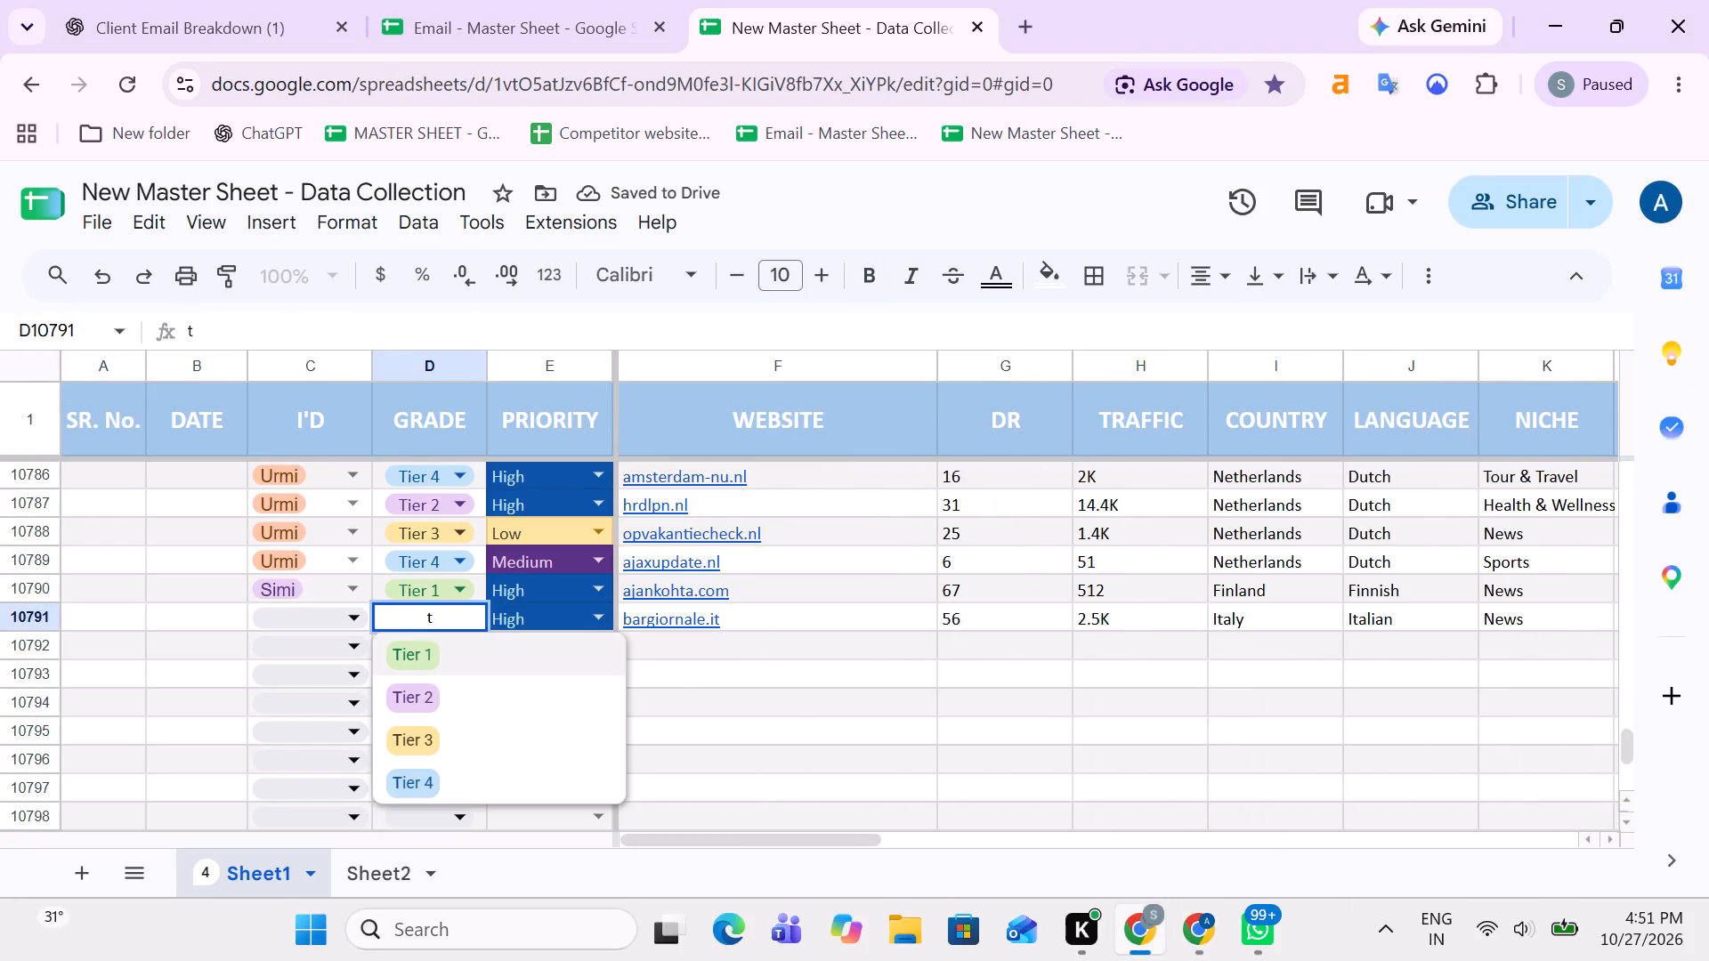
key(Return)
key(Up)
key(Right)
key(Right)
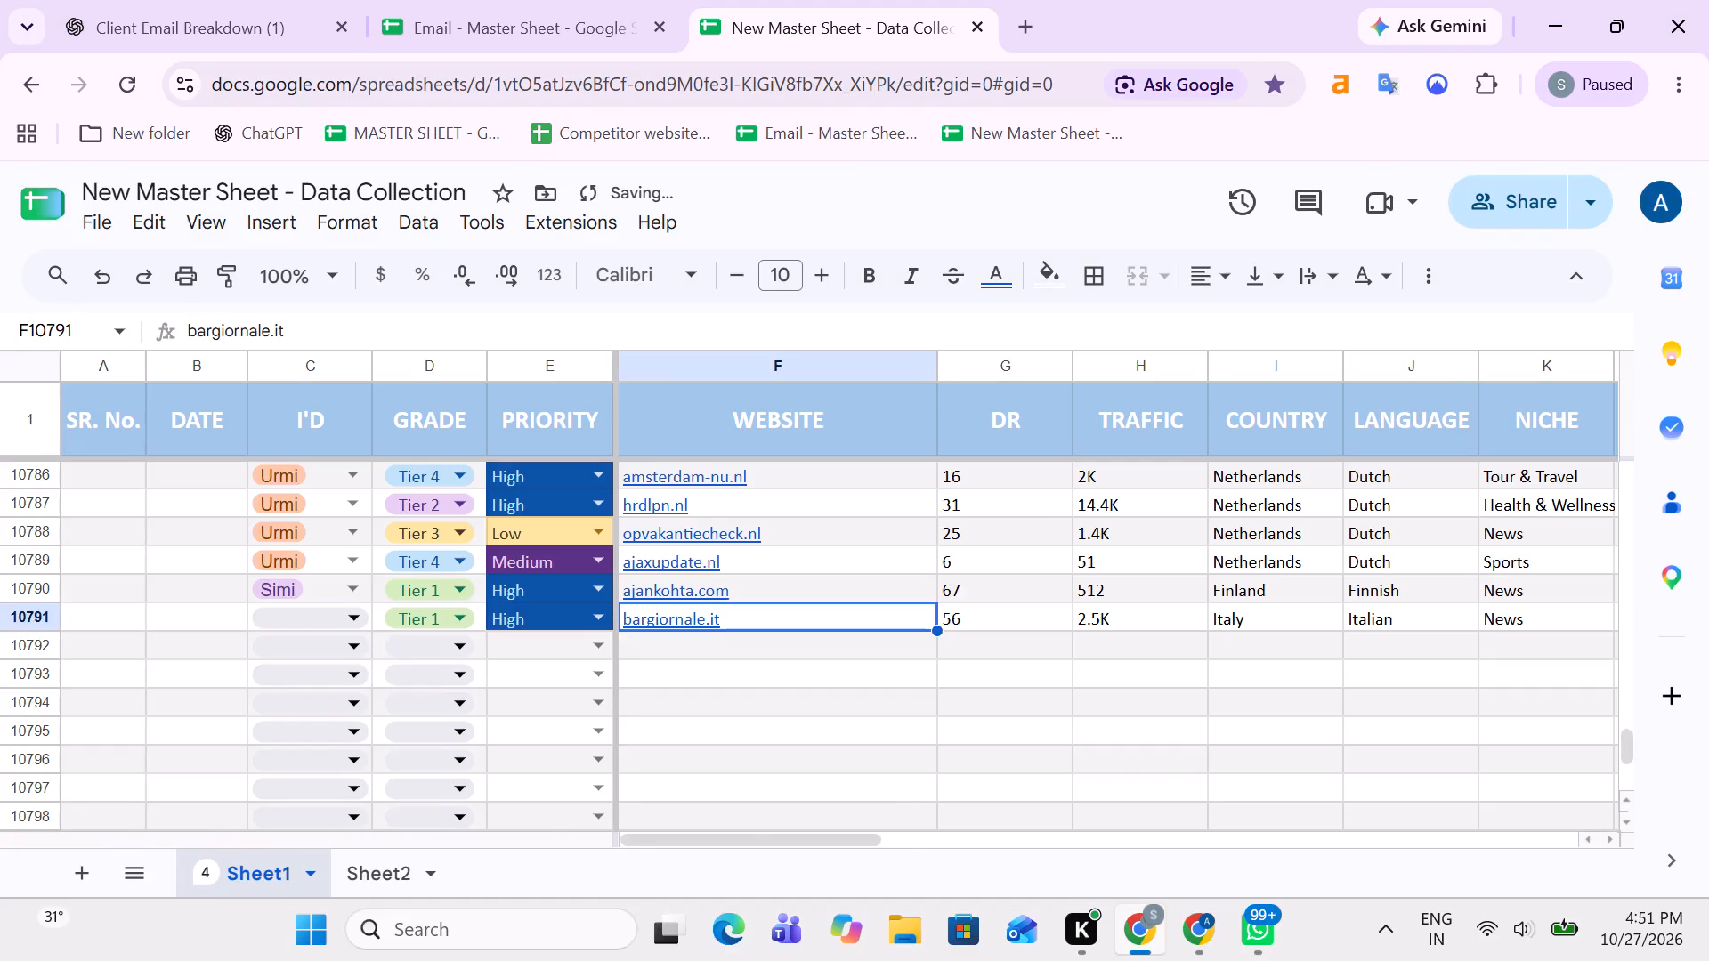
In Gmail, replace the single-check Casino label on the bargiornale.it thread with the double-checked Casino label.
key(alt+Tab)
scroll(1470, 421, down, 3)
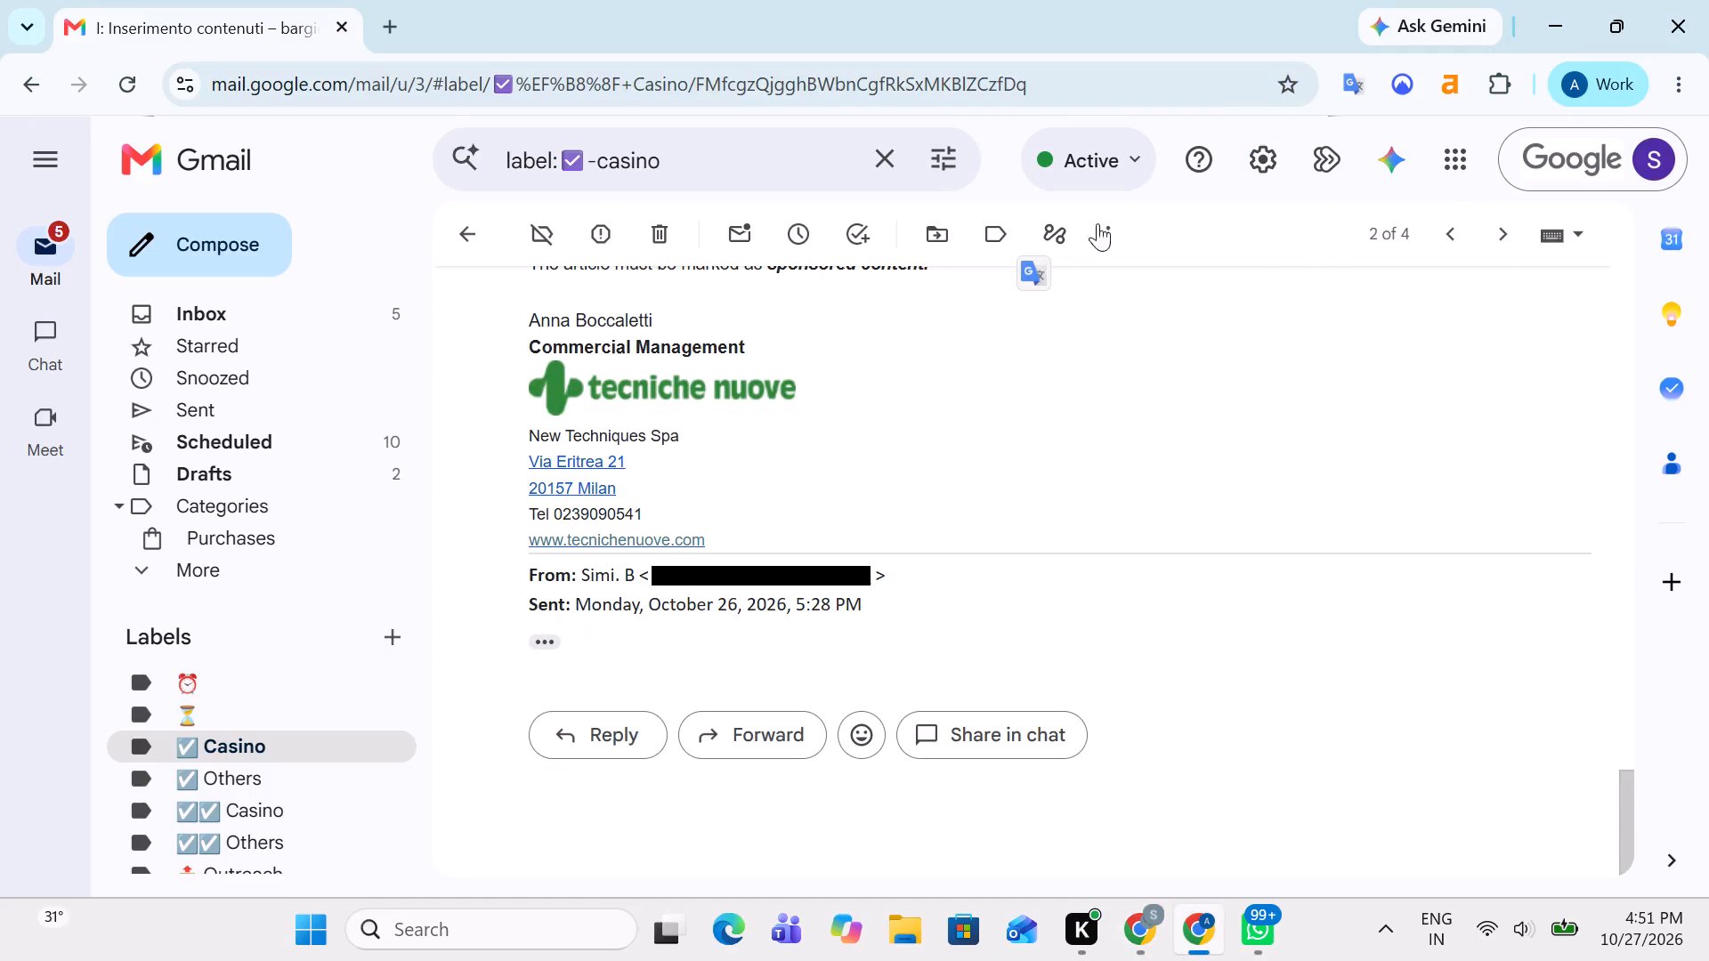
click(1007, 226)
click(1016, 373)
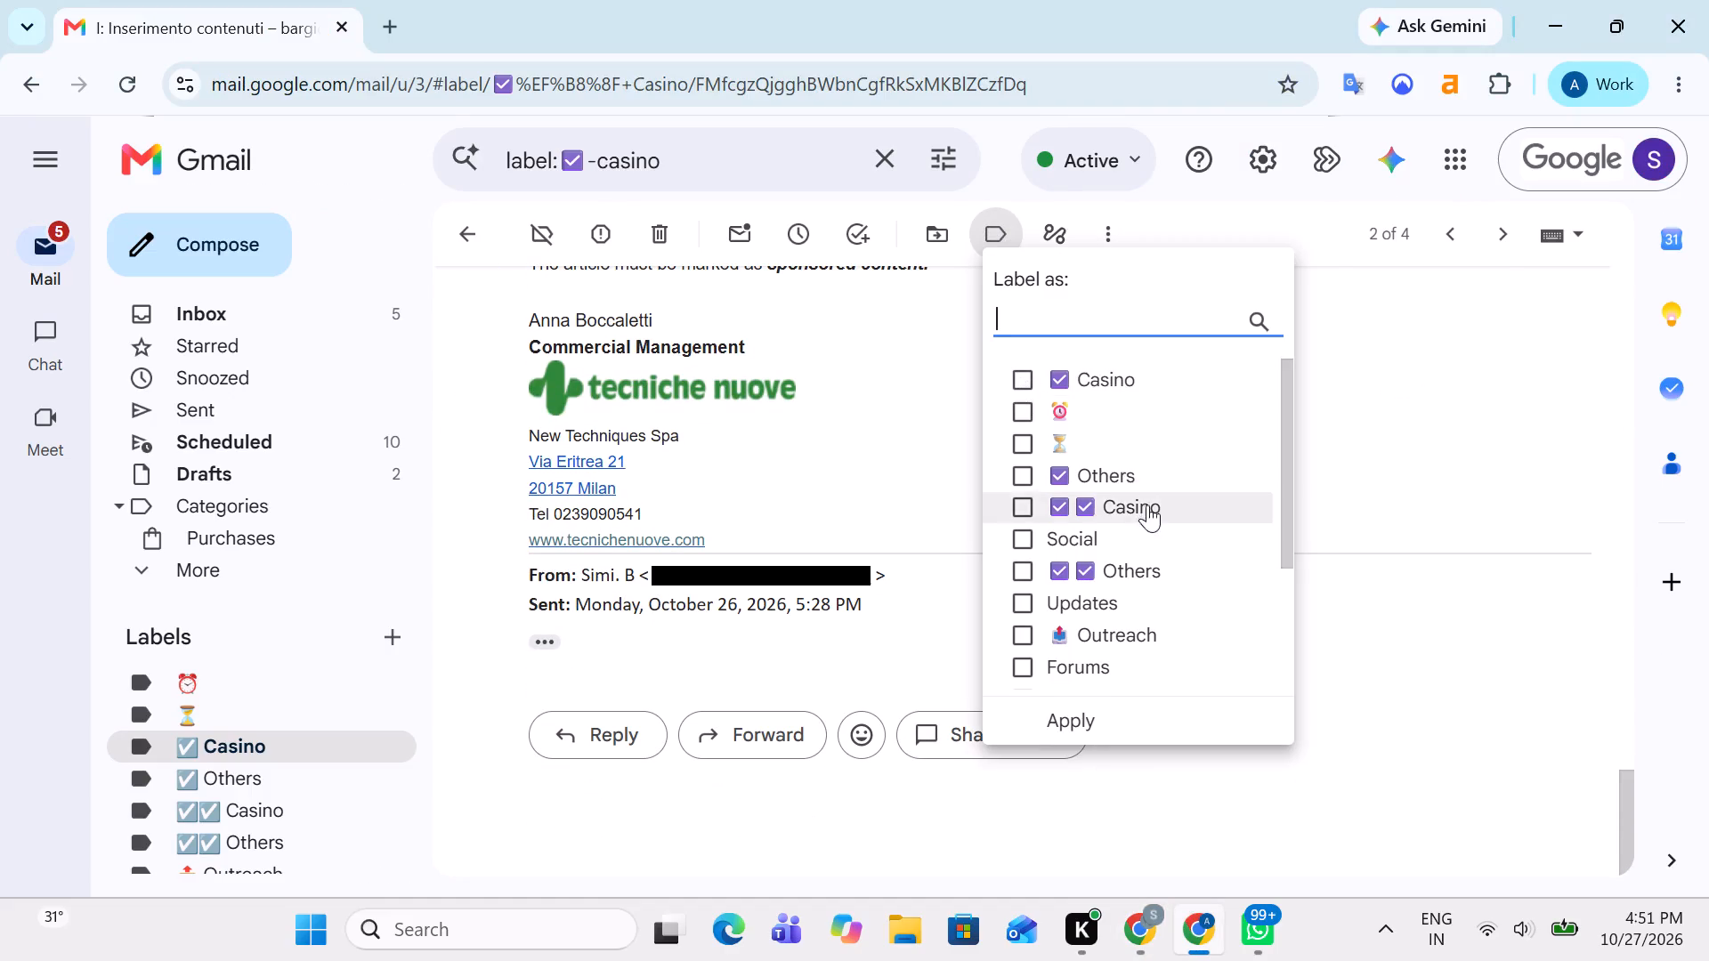
click(1147, 508)
Open the next Casino thread, about regionepuglia.org, and read the publisher's reply in English for article prices and payment method.
click(1504, 243)
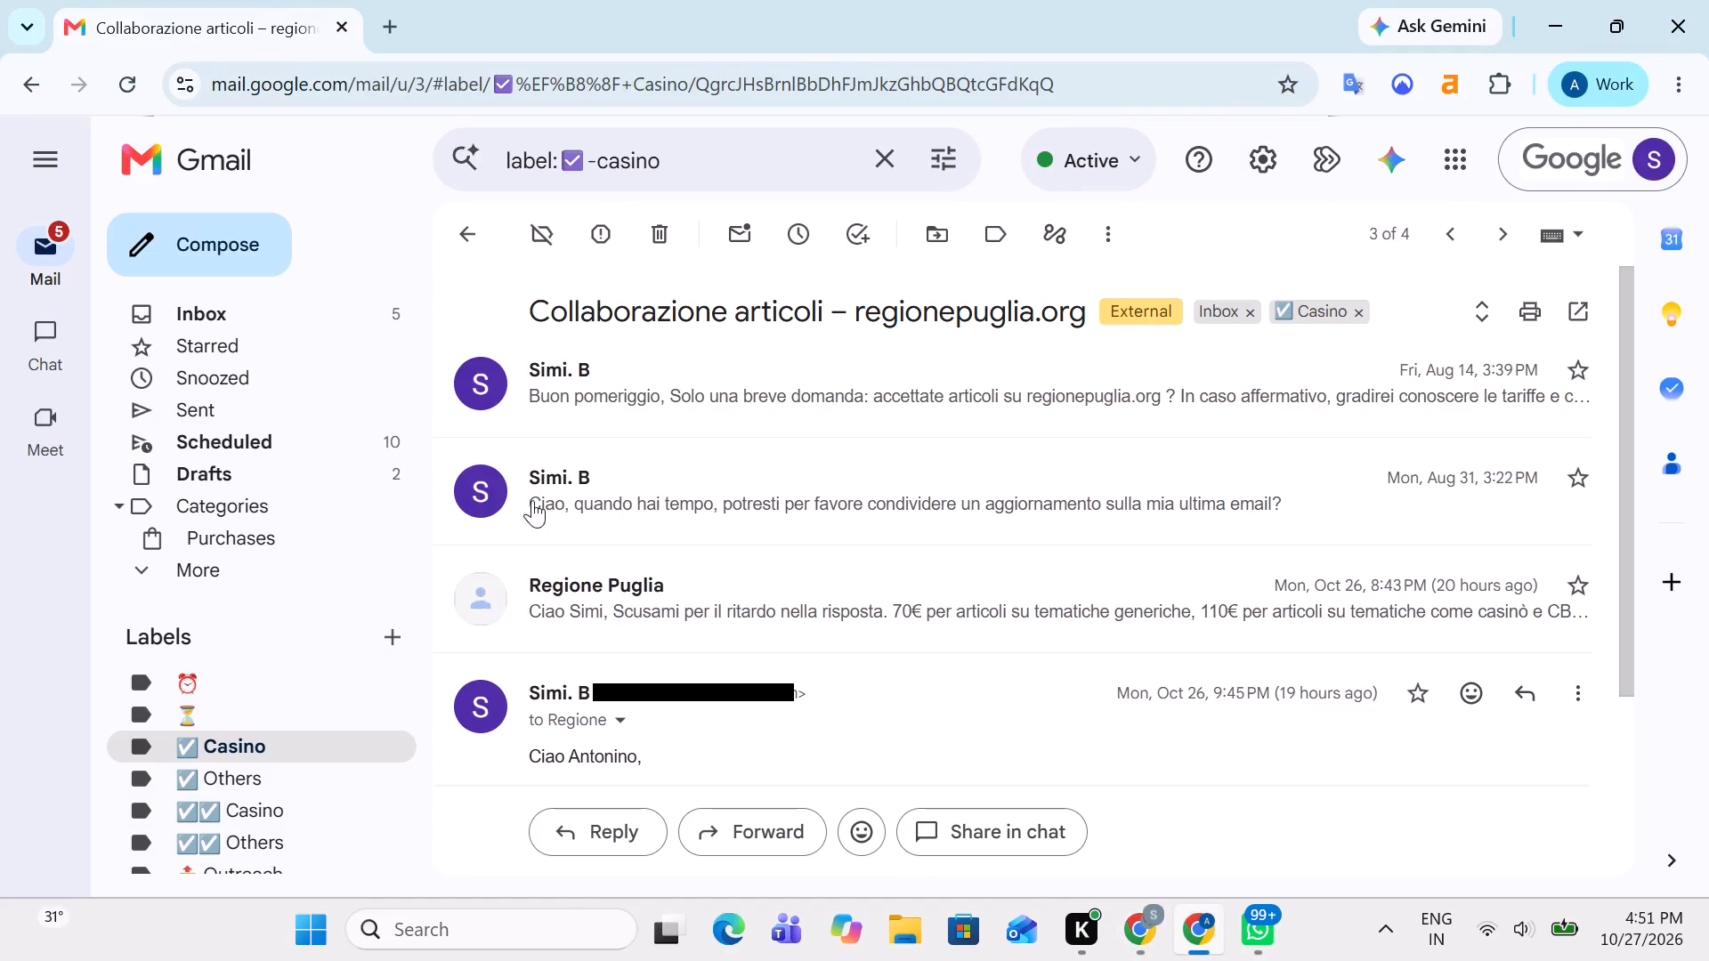
click(654, 607)
scroll(673, 562, down, 1)
click(663, 560)
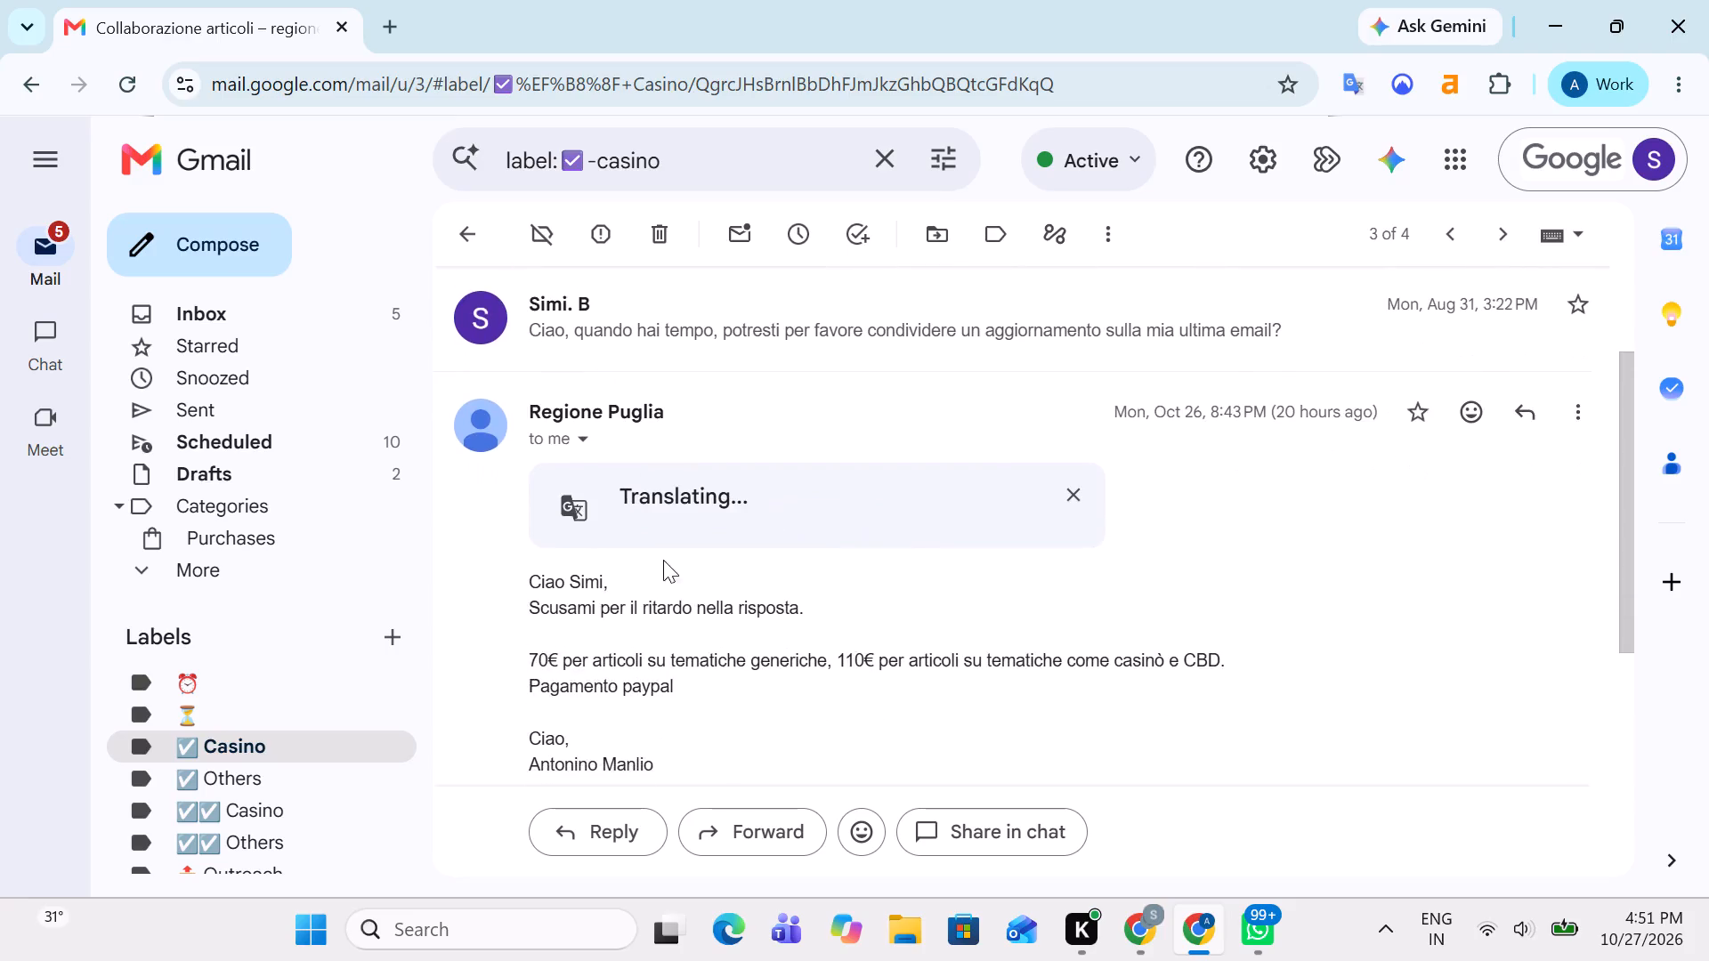
scroll(760, 602, down, 1)
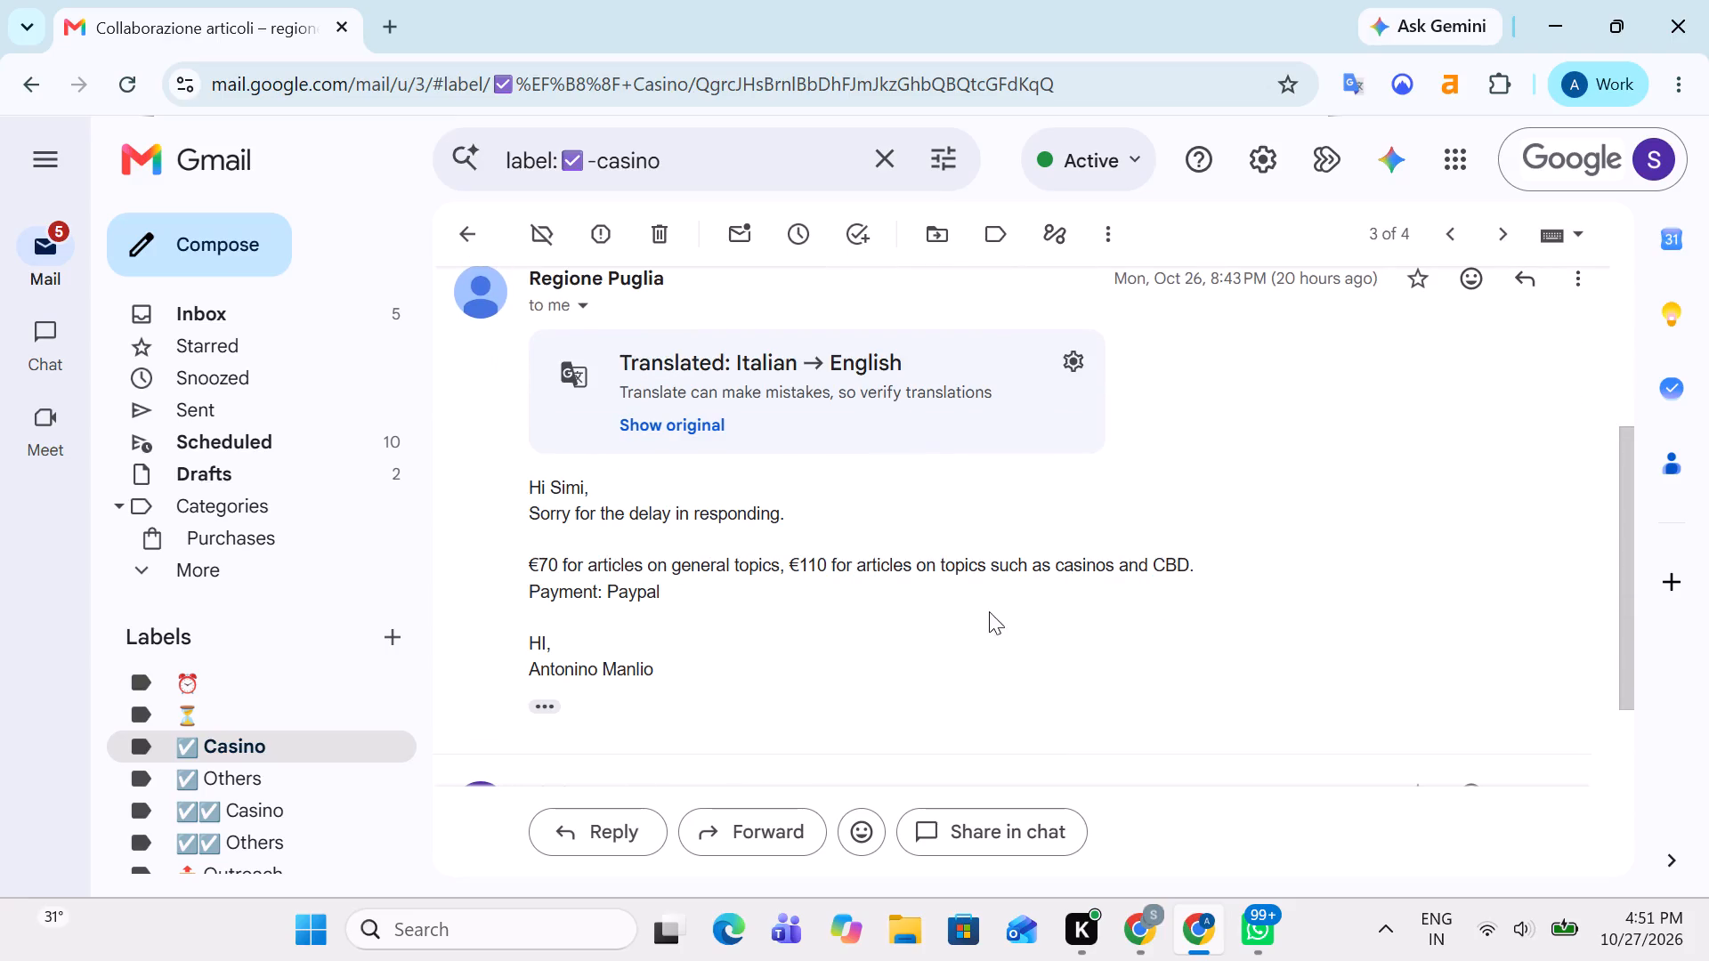
scroll(1030, 585, down, 2)
scroll(882, 561, up, 6)
Open regionepuglia.org from the thread's first message and copy its domain into the website column of row 10792 in New Master Sheet.
click(924, 421)
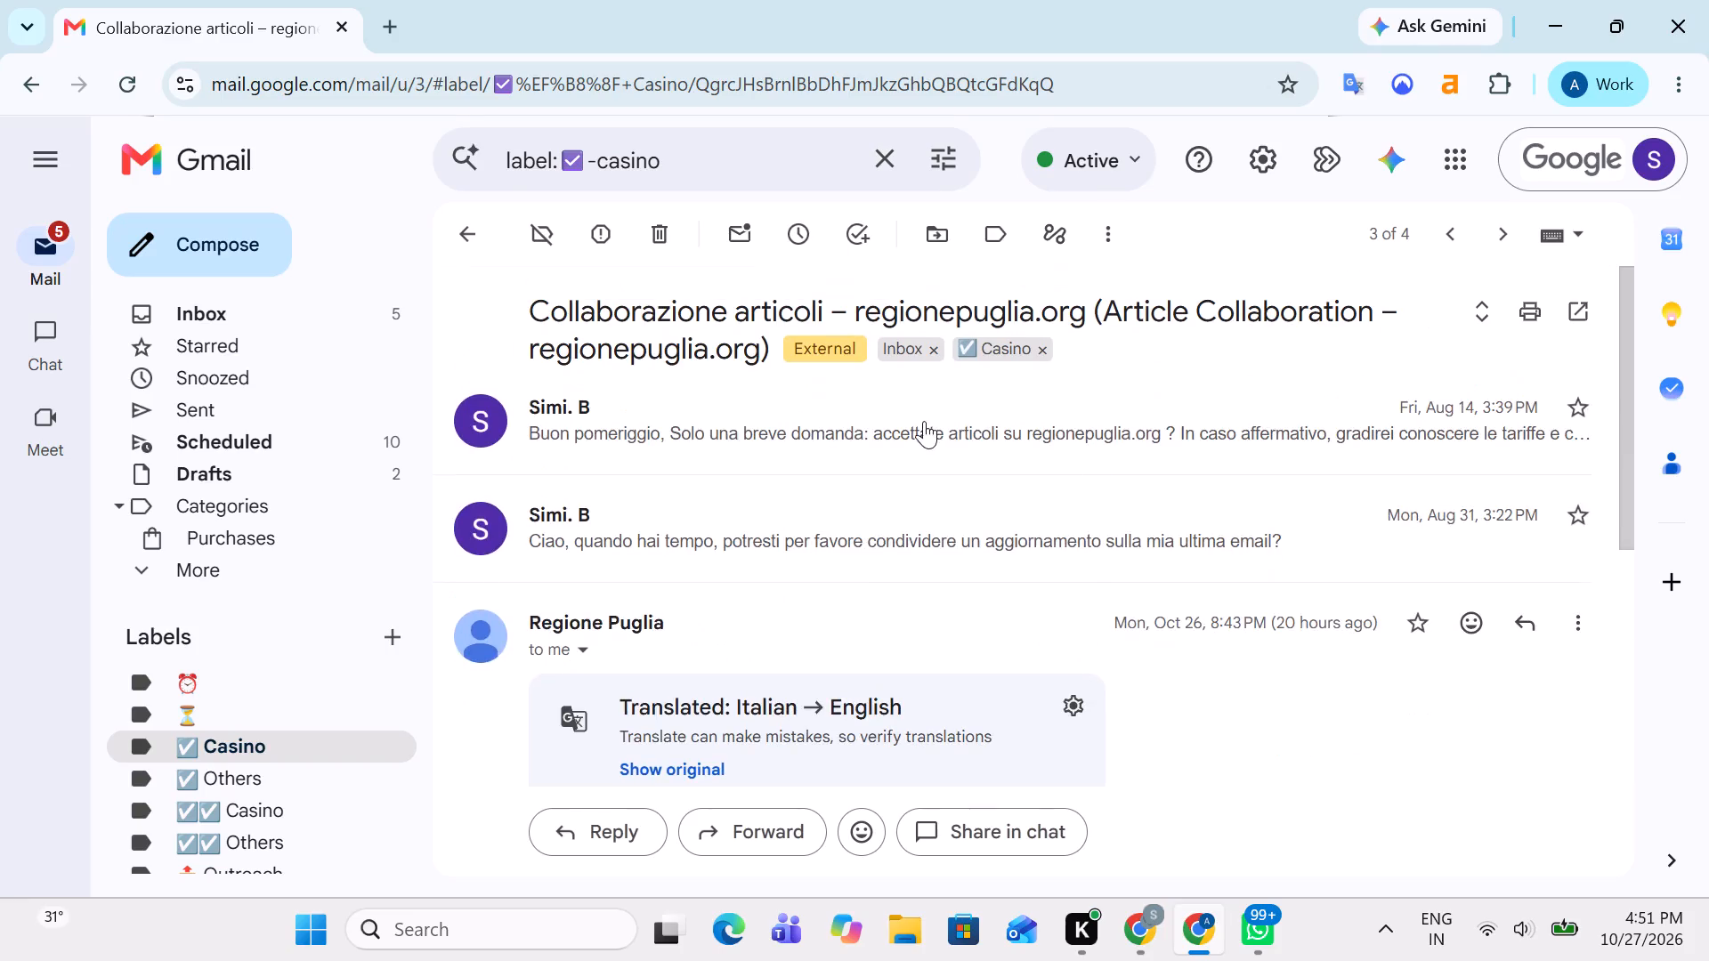
ctrl+click(965, 490)
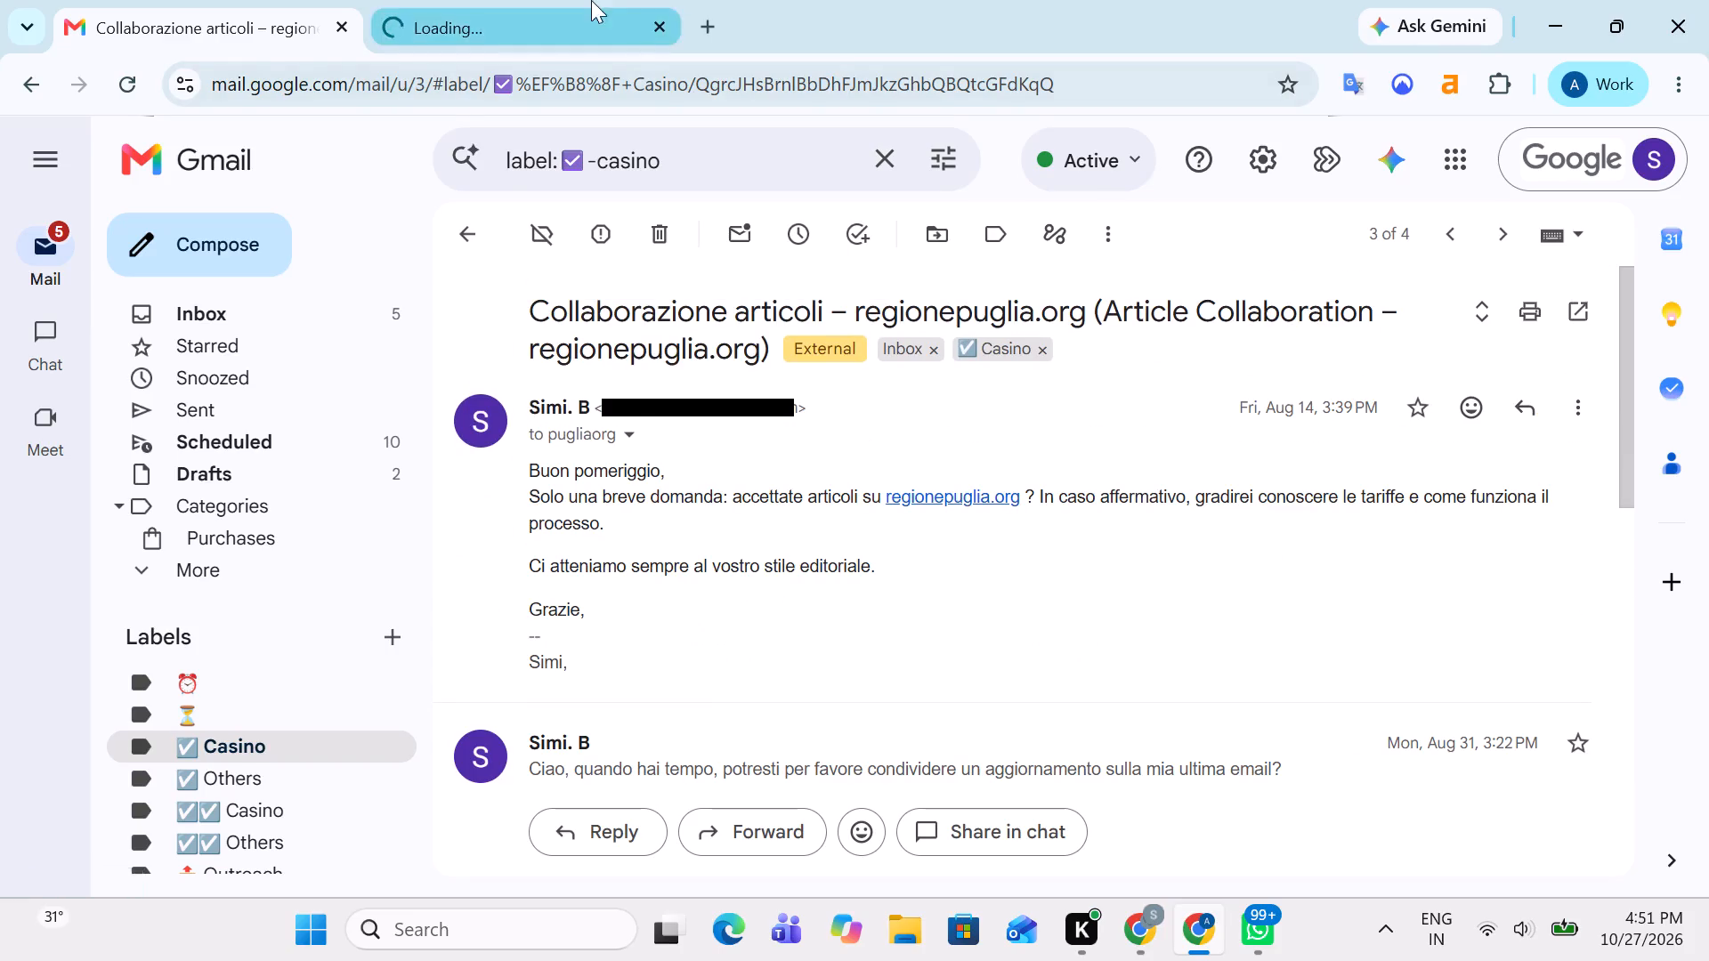
click(591, 0)
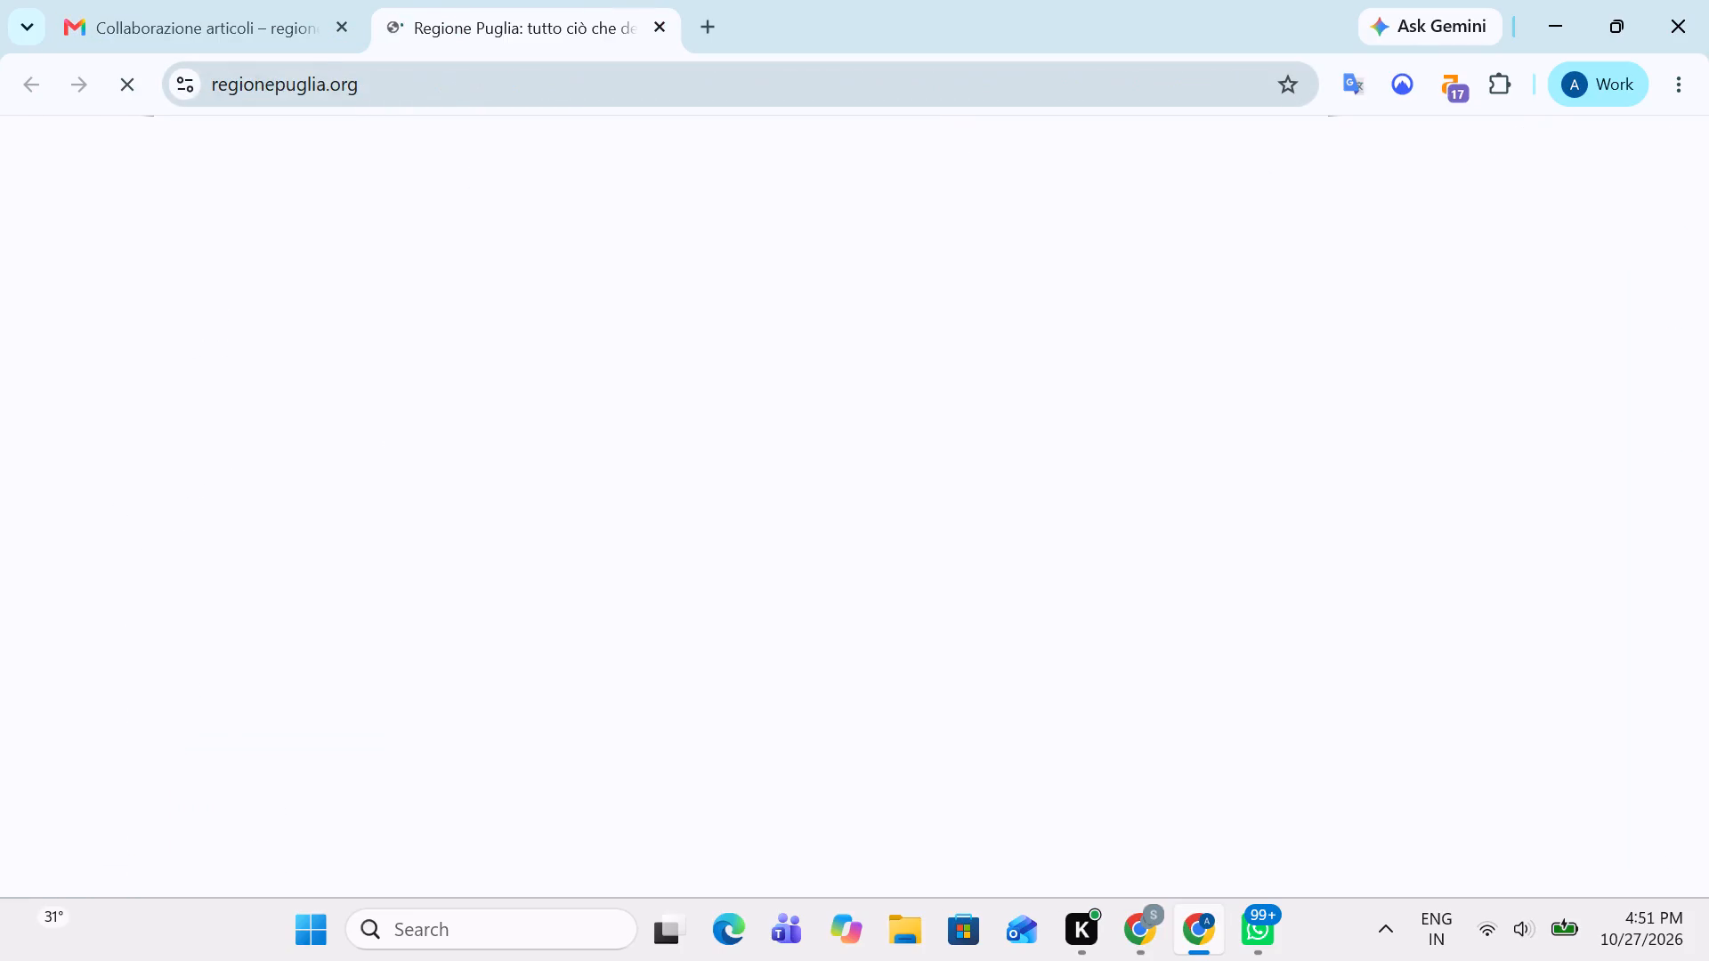
click(521, 78)
drag(521, 78, 391, 79)
key(ctrl+c)
key(ctrl+c)
key(ctrl+c)
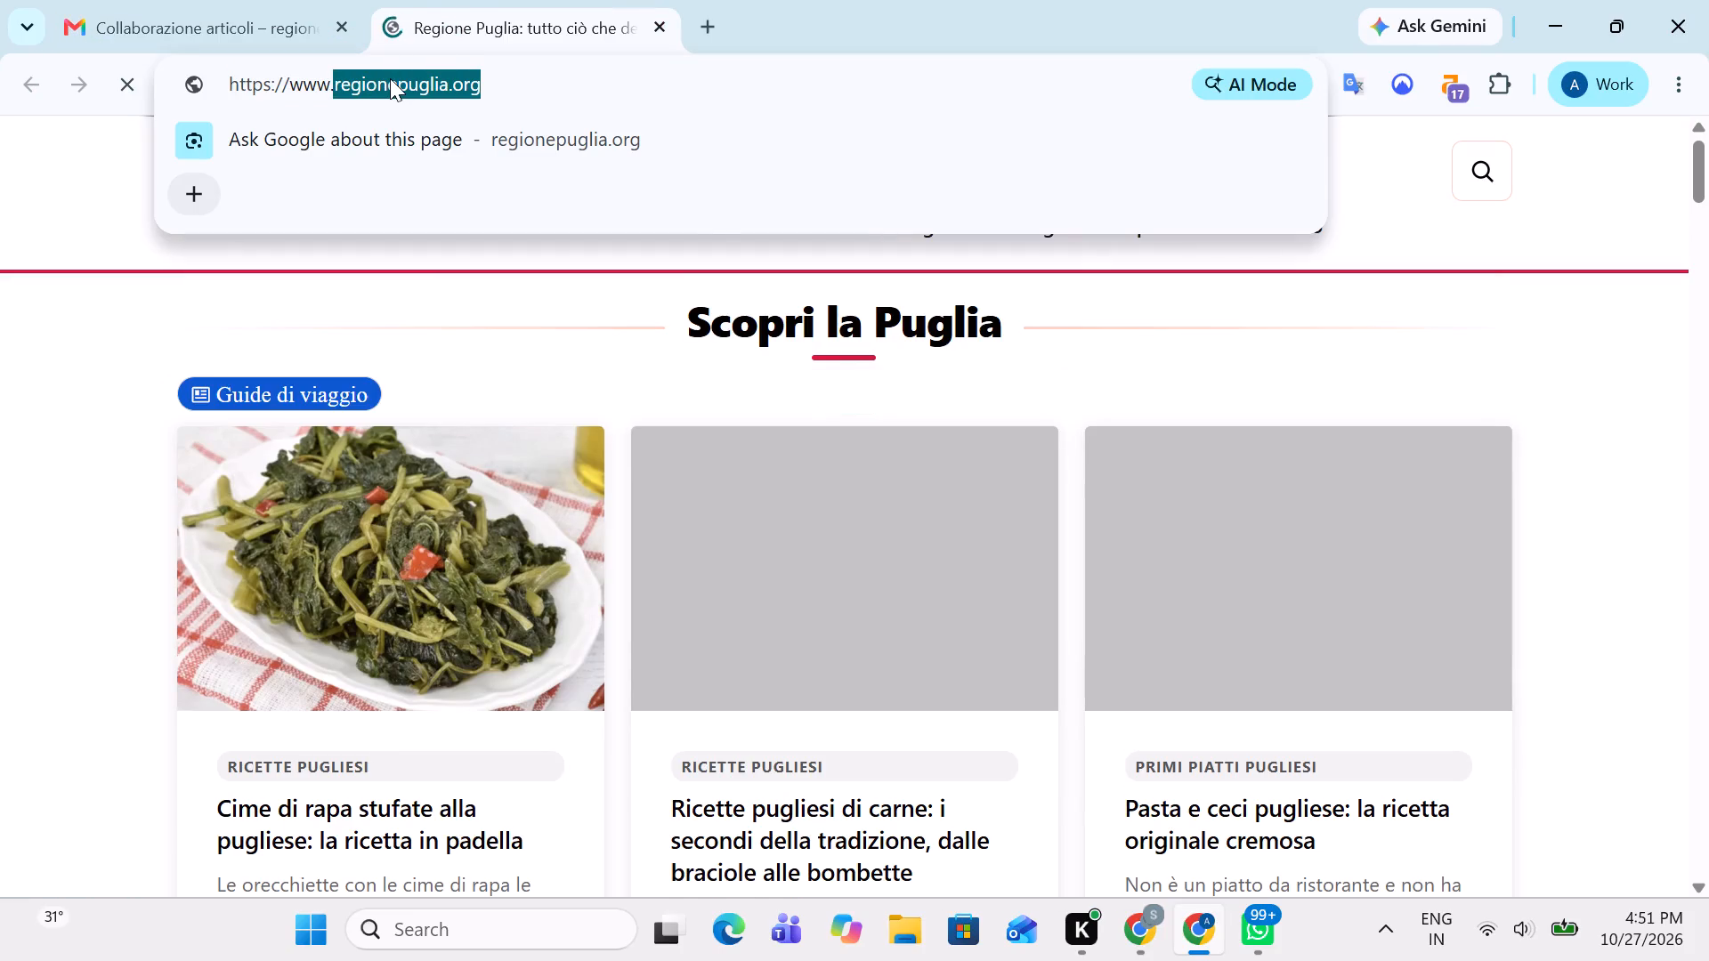
key(alt+Tab)
key(Down)
key(Return)
key(ctrl+v)
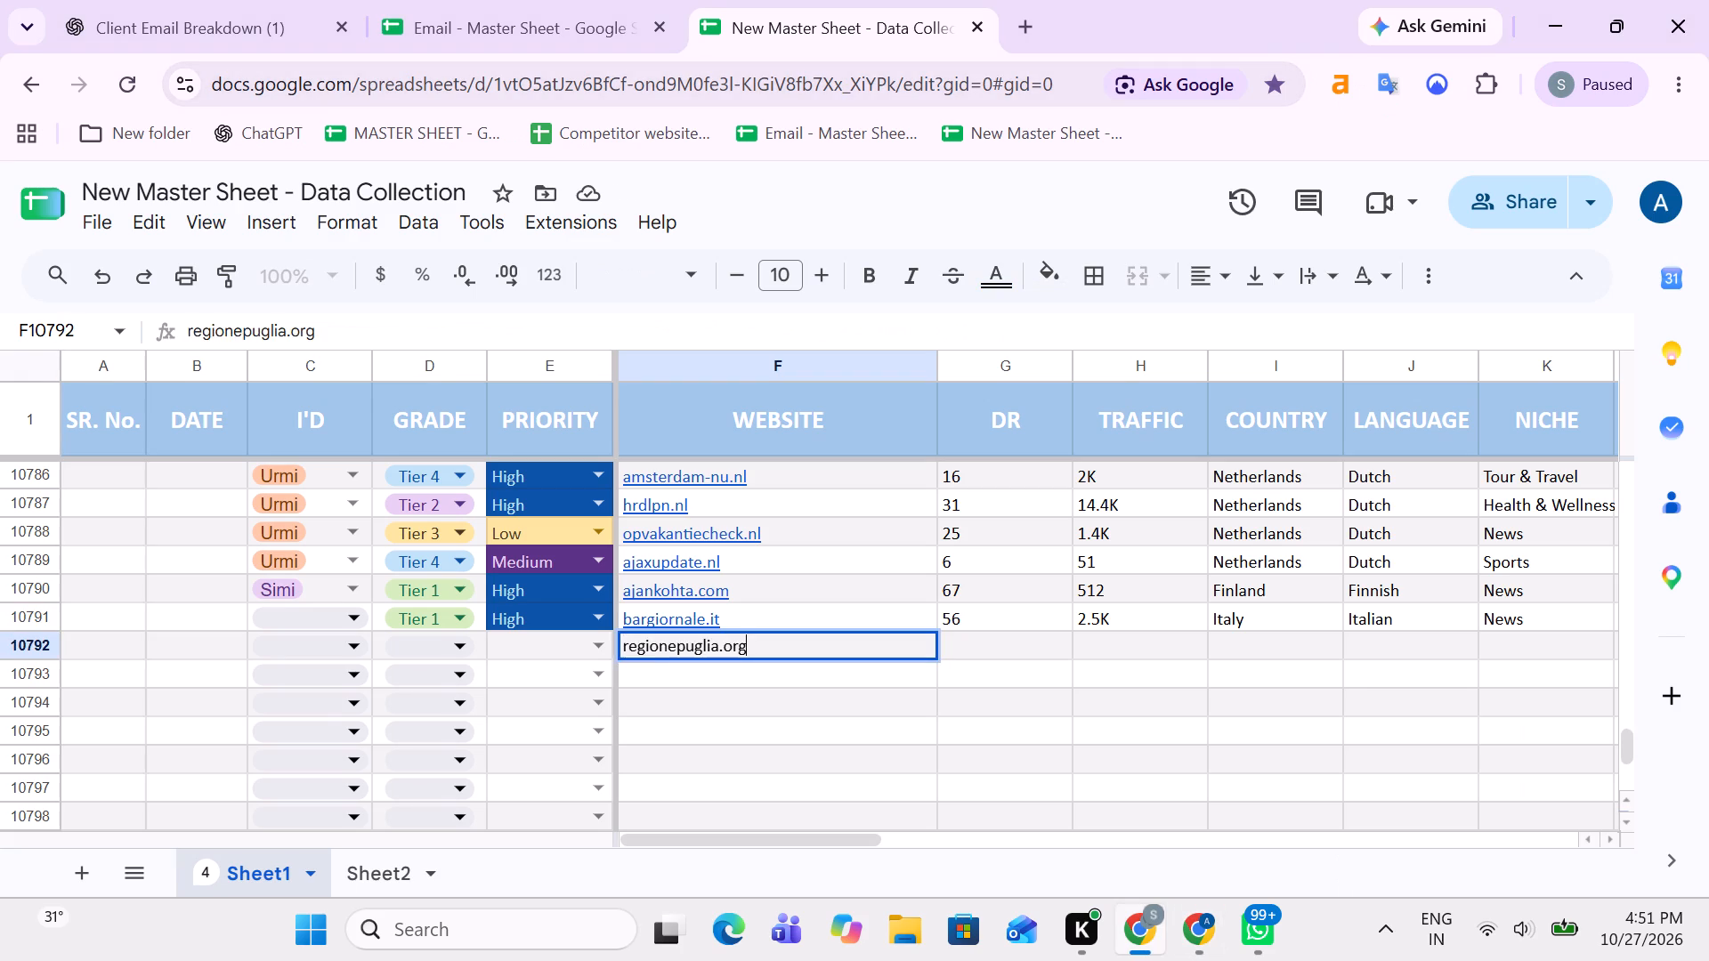
Enter regionepuglia.org as the website in row 10792 of New Master Sheet.
key(Tab)
Switch to the regionepuglia.org homepage and look through its sections to examine which topics it covers.
key(alt+Tab)
scroll(1211, 550, down, 3)
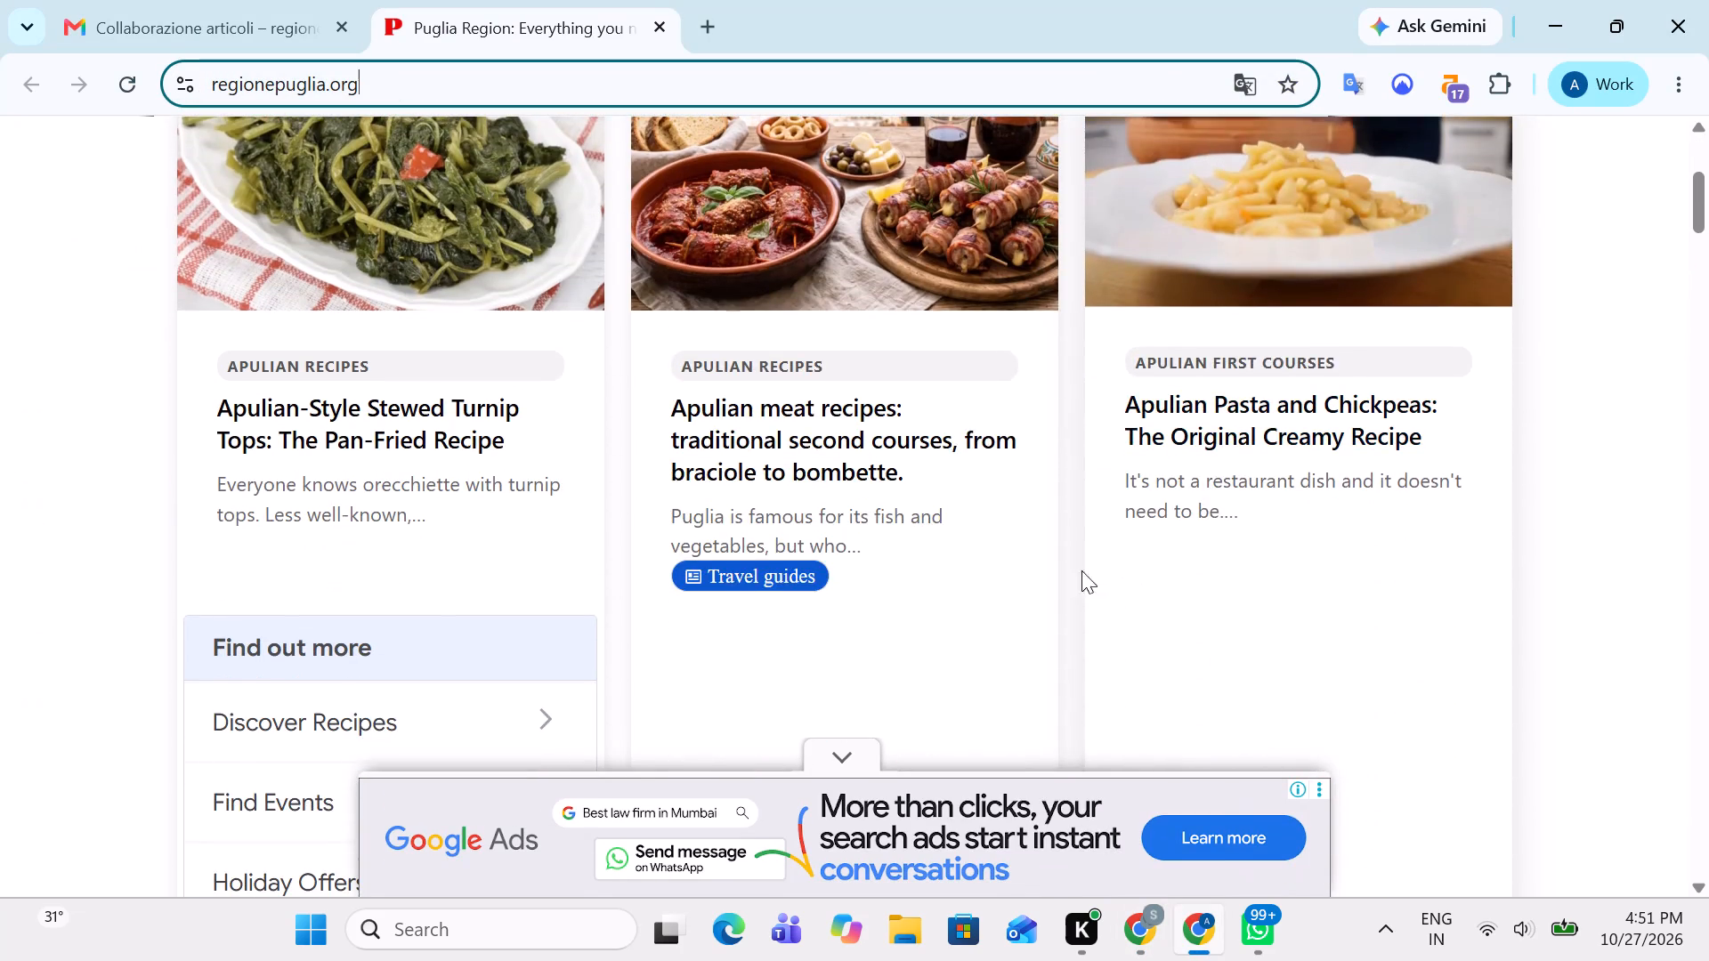
scroll(1014, 555, down, 6)
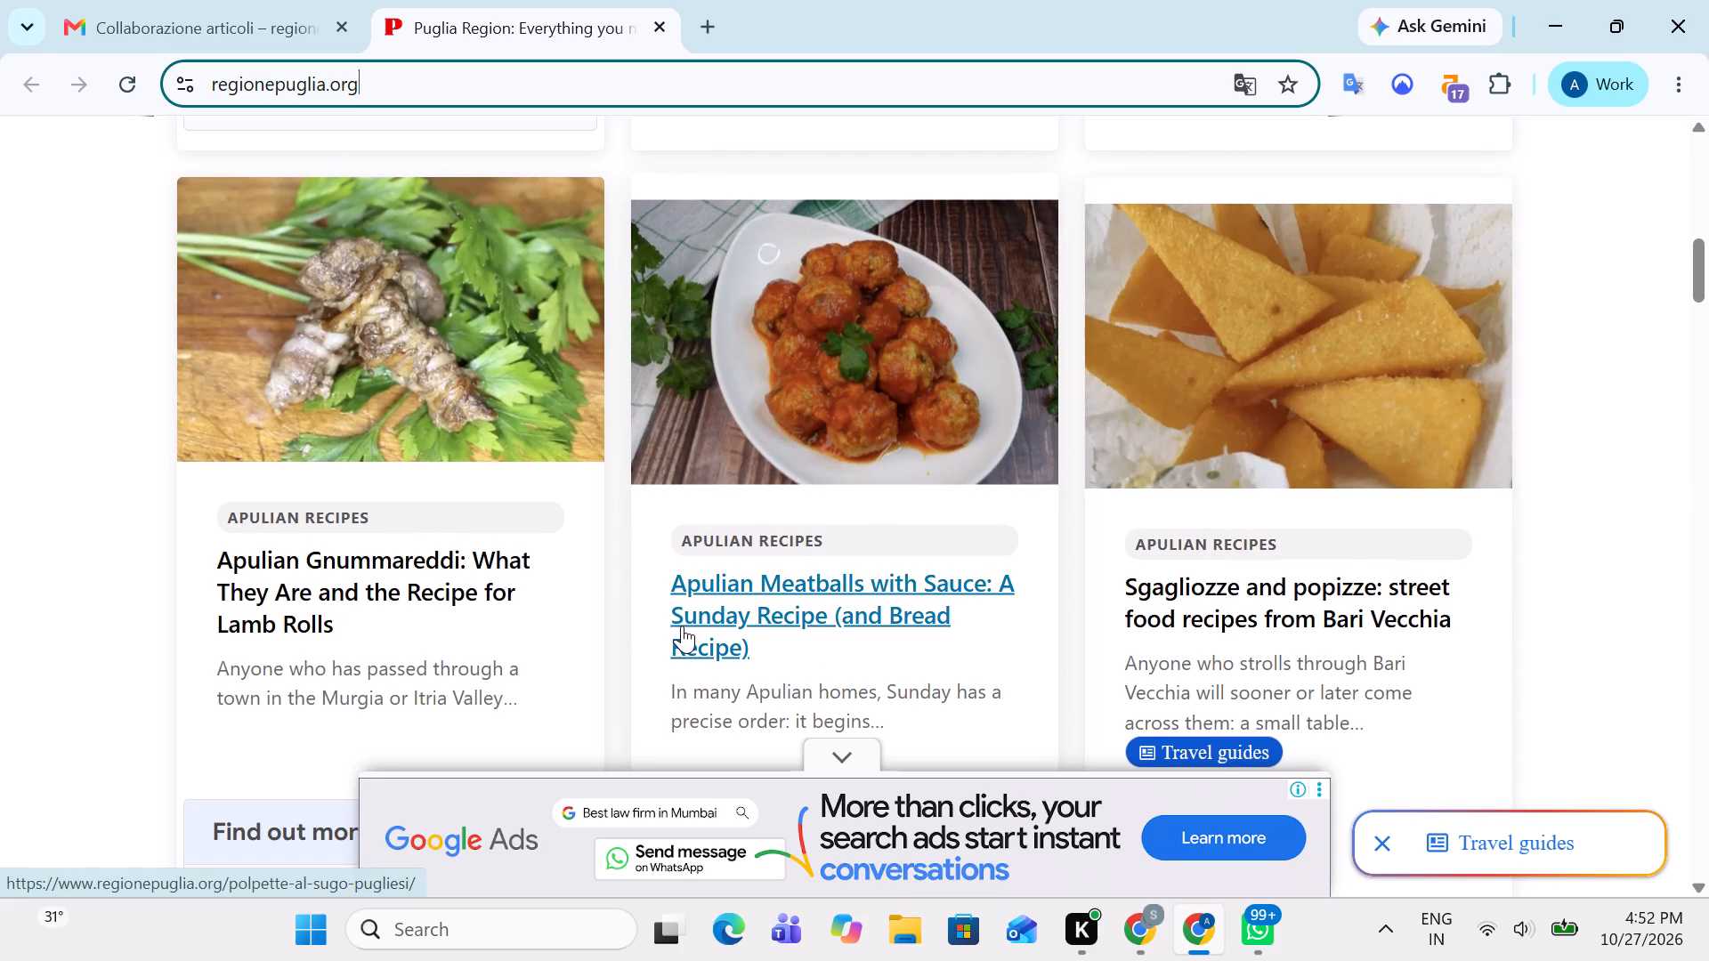
scroll(993, 583, down, 7)
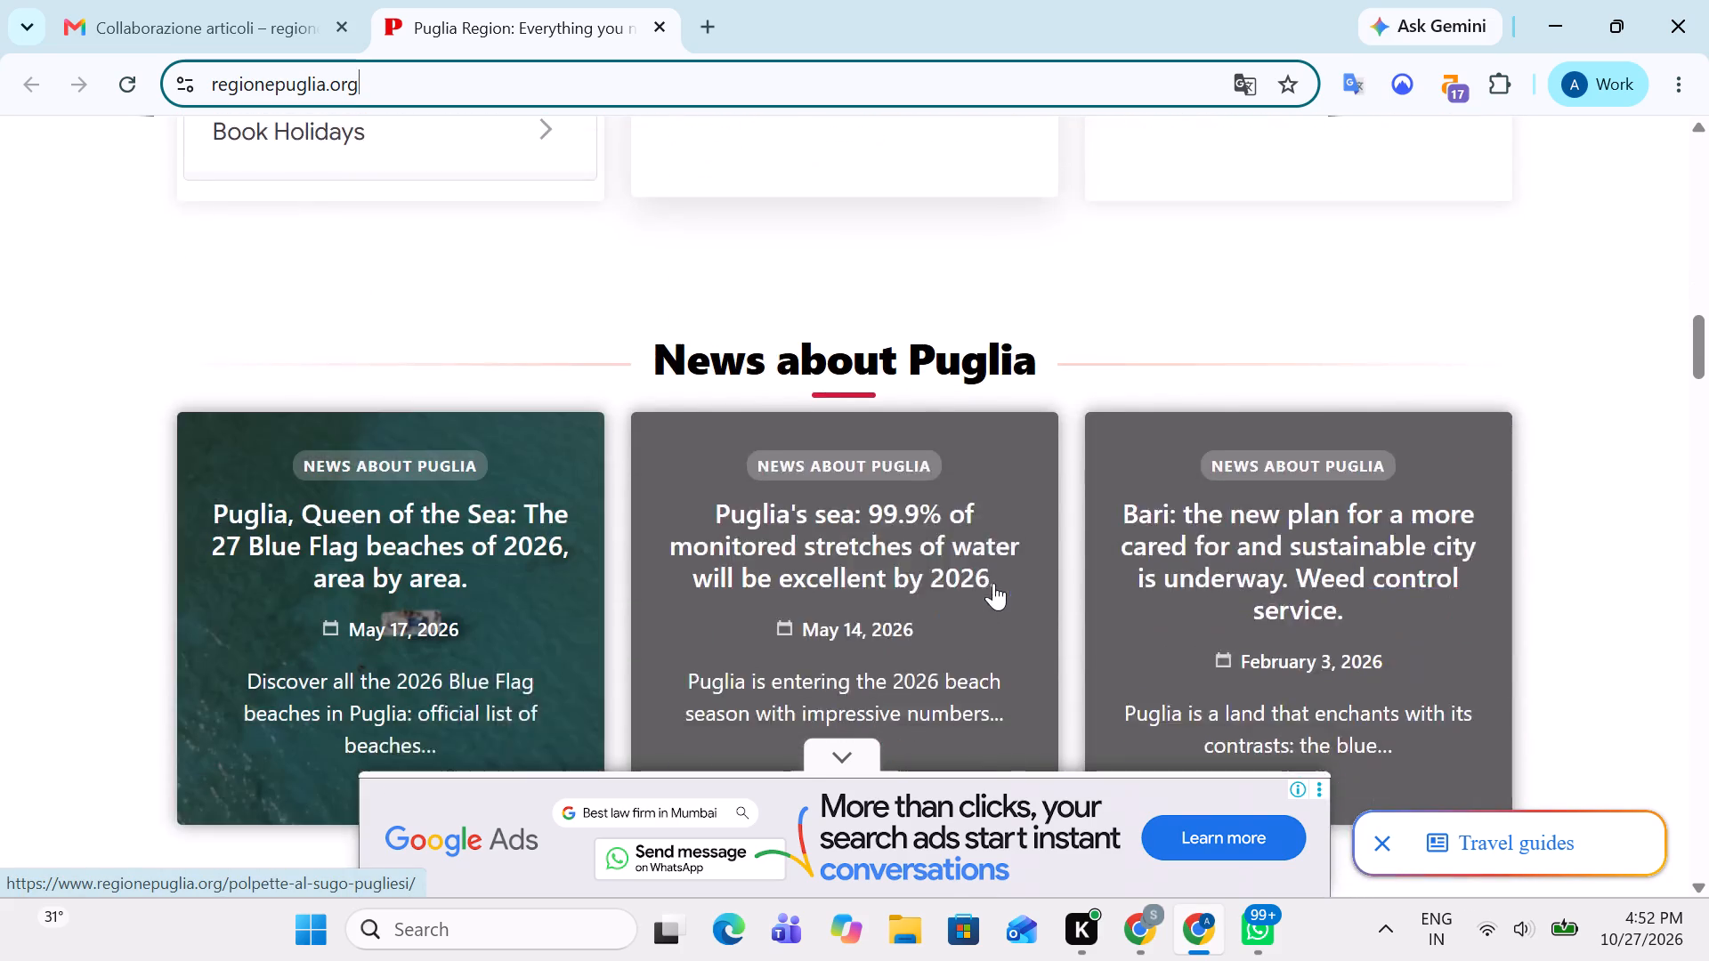
scroll(993, 583, down, 2)
scroll(991, 581, up, 20)
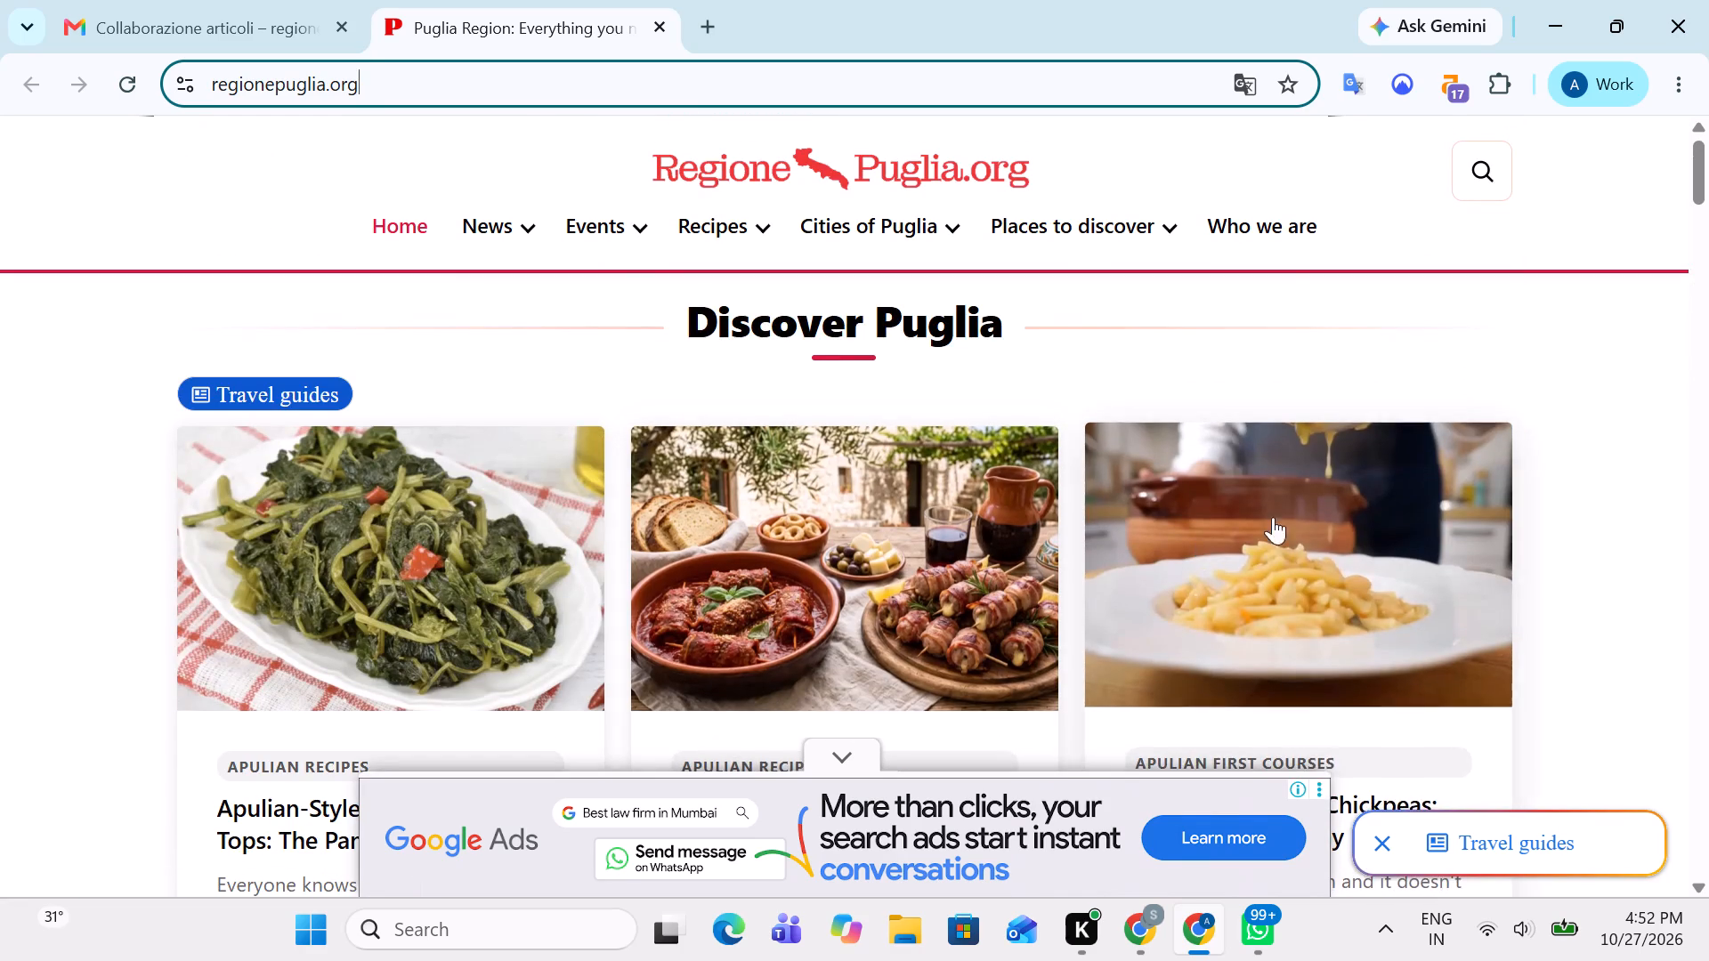
Open the Ahrefs metrics for regionepuglia.org and record DR 17 and traffic 487 in row 10792 of New Master Sheet.
click(1472, 96)
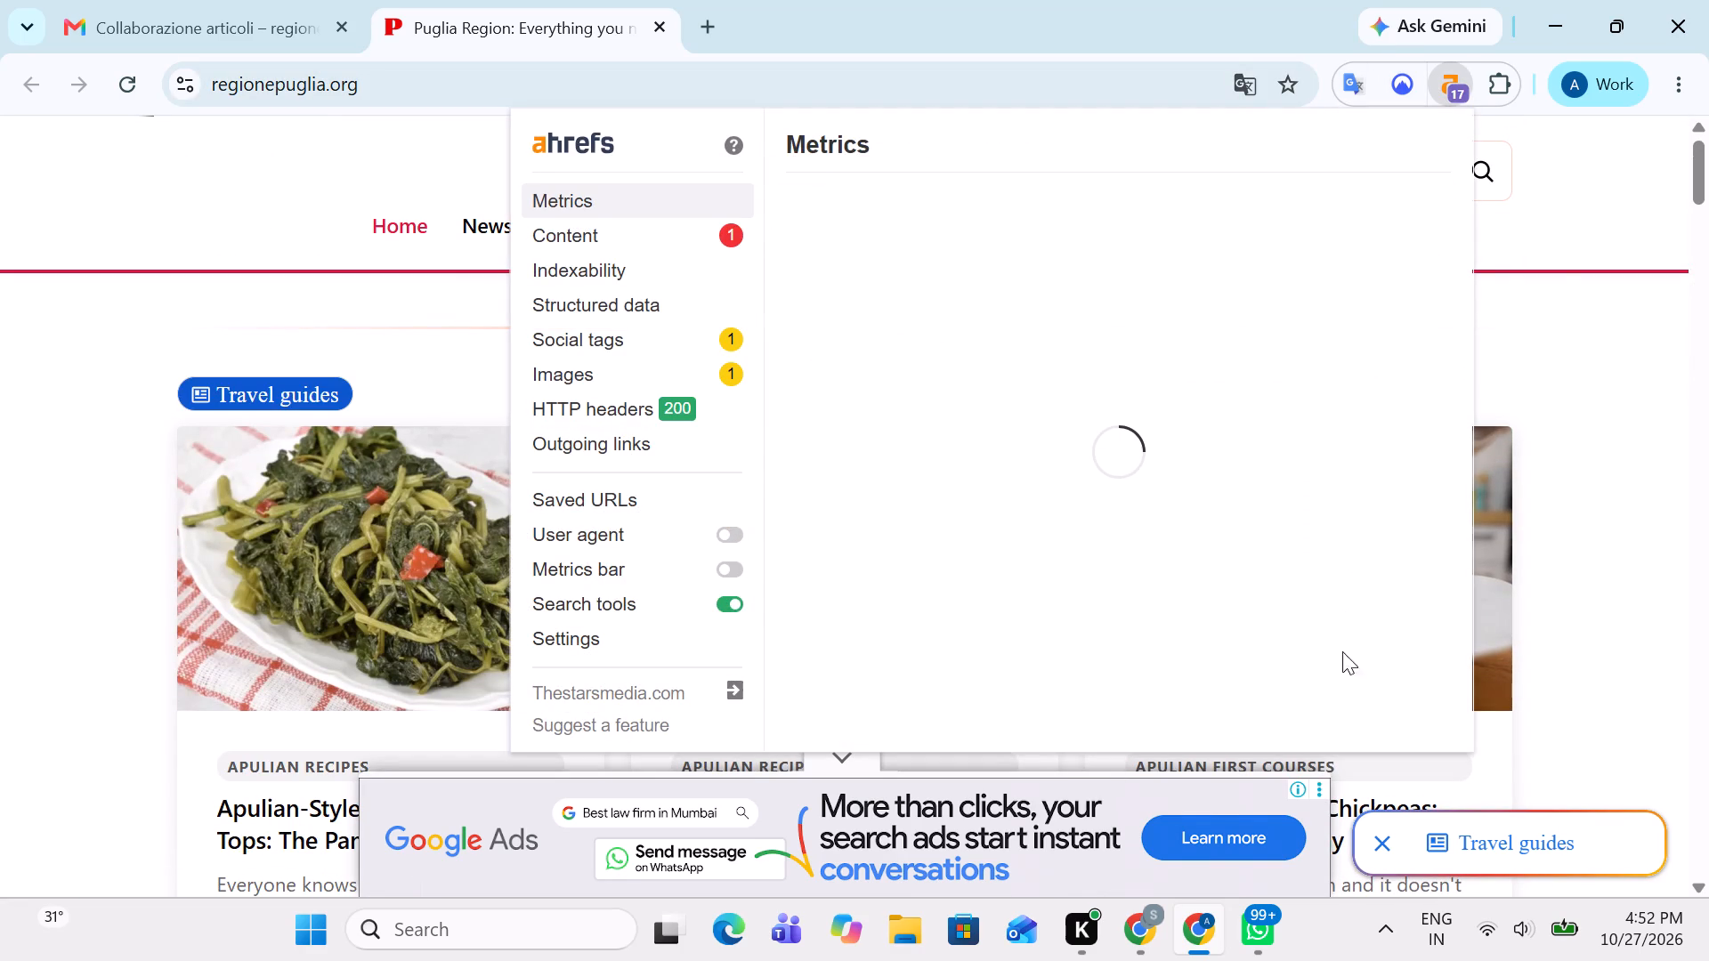
key(alt+Tab)
text(17)
key(Right)
key(4)
text(87)
key(Right)
Return to regionepuglia.org and search the site for Netbet.
key(alt+Tab)
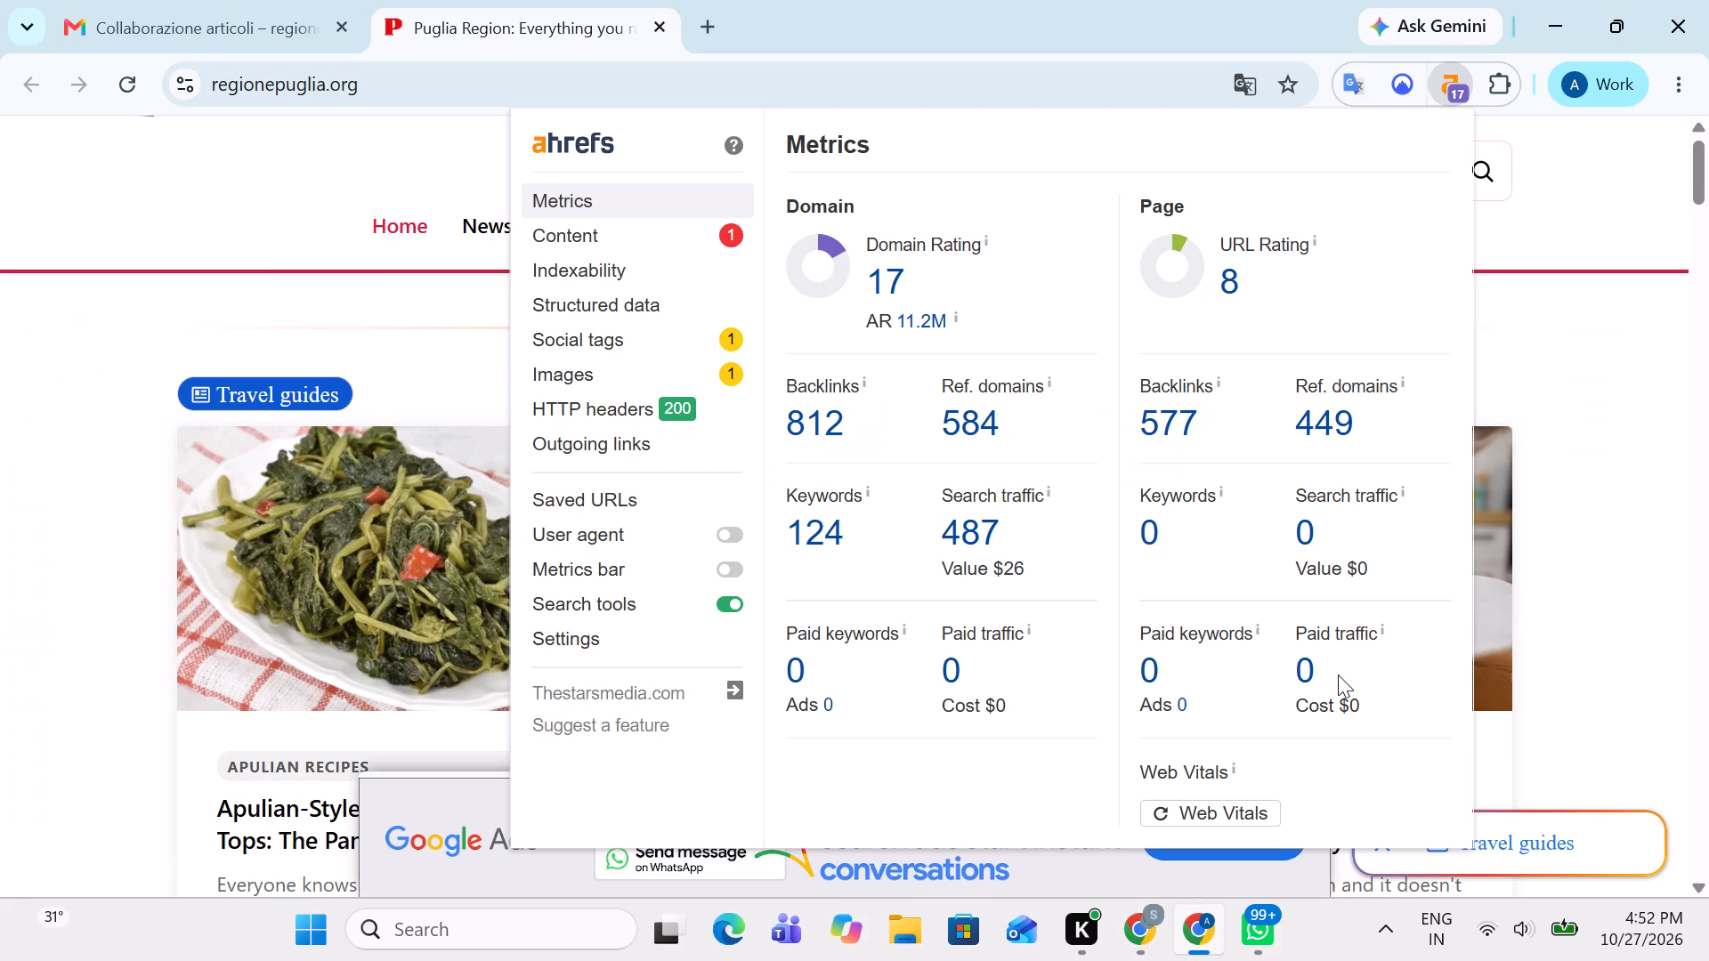
click(1489, 162)
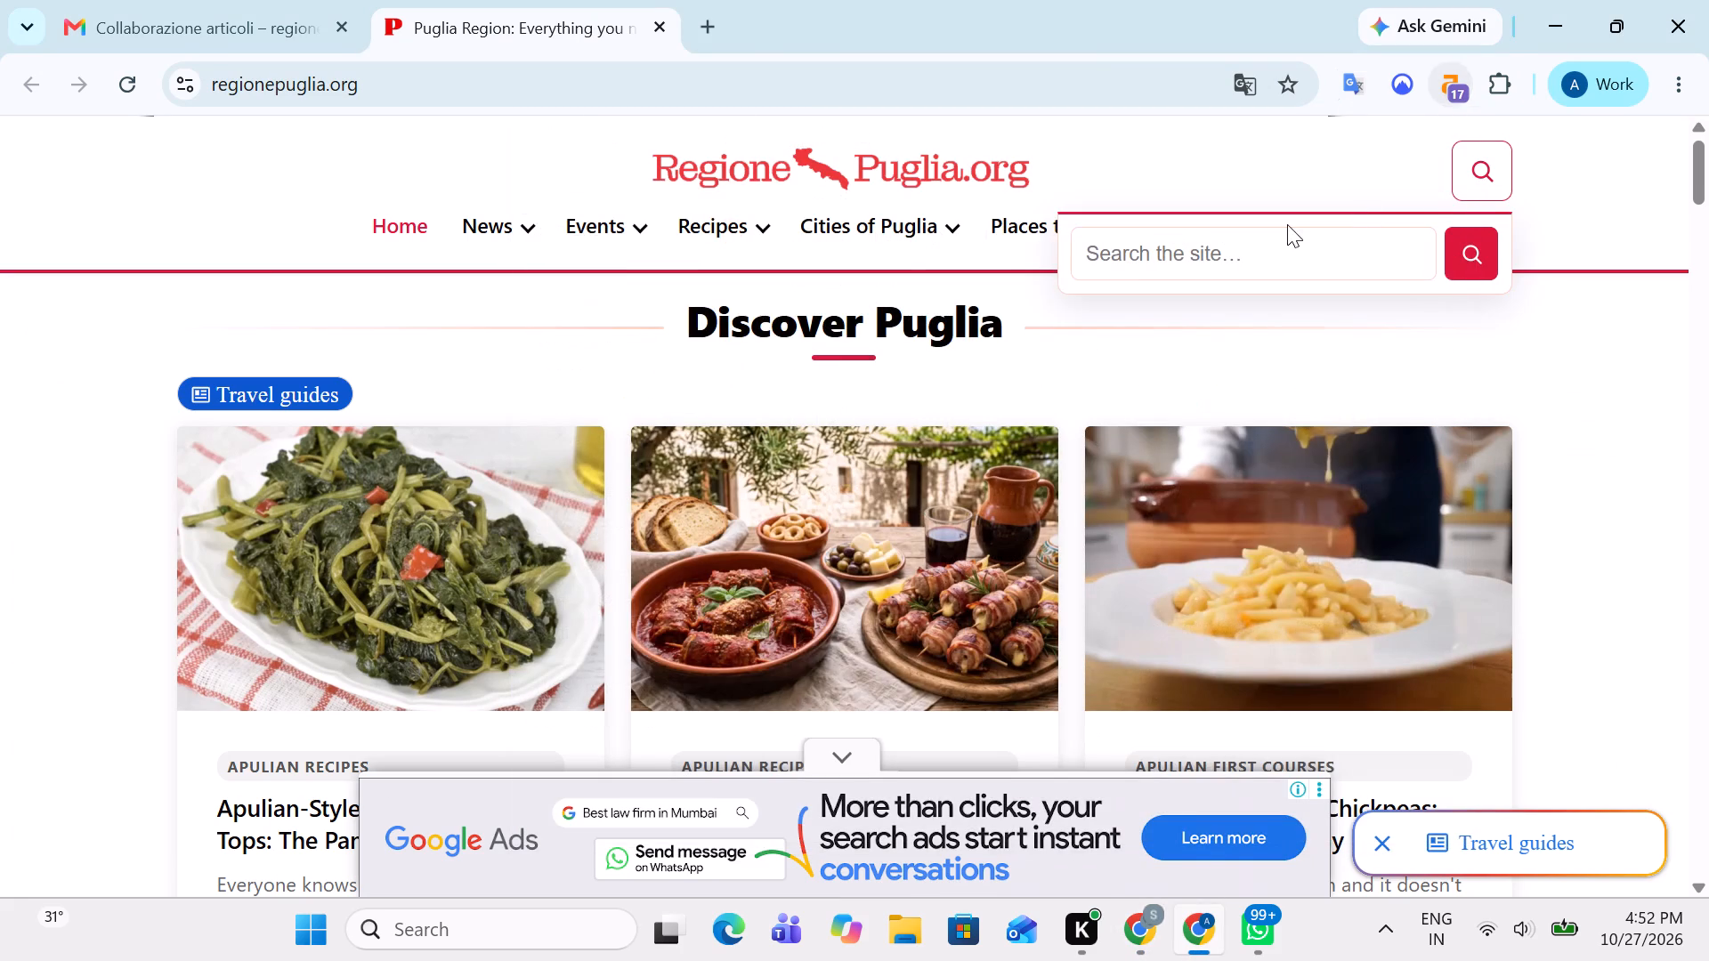
click(1259, 245)
click(1264, 324)
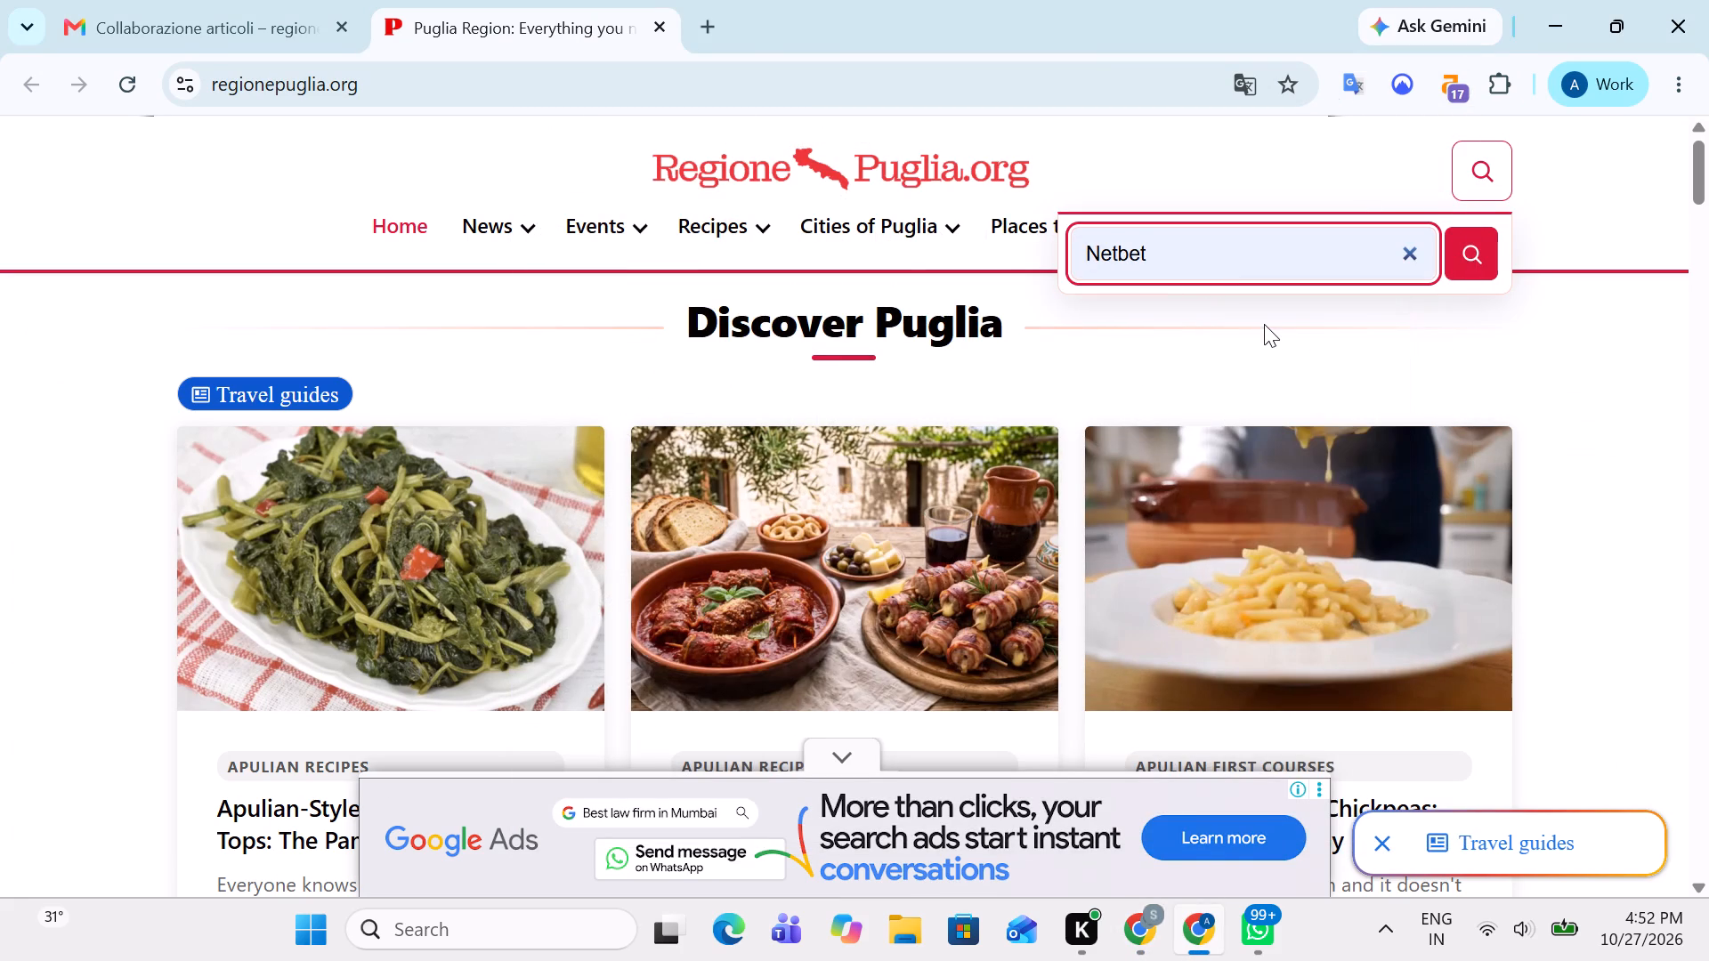
Run the Netbet search on regionepuglia.org.
key(Return)
In row 10792 of New Master Sheet, record country Italy, language Italian and niche Food & Drinks.
key(alt+Tab)
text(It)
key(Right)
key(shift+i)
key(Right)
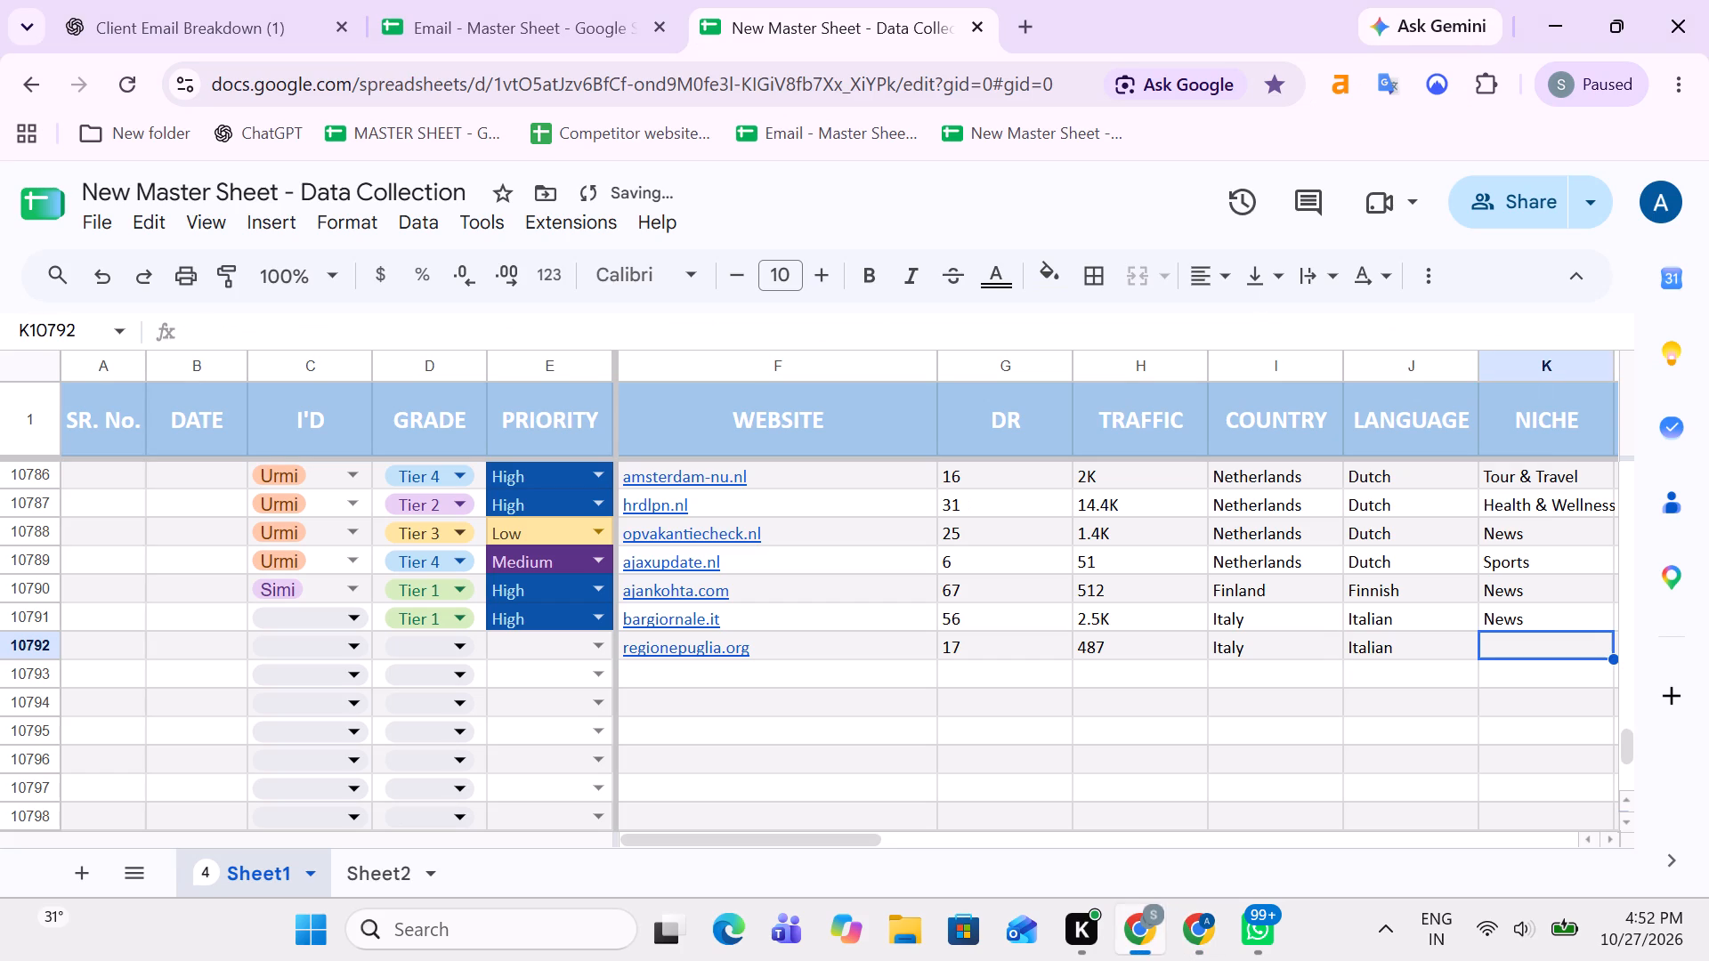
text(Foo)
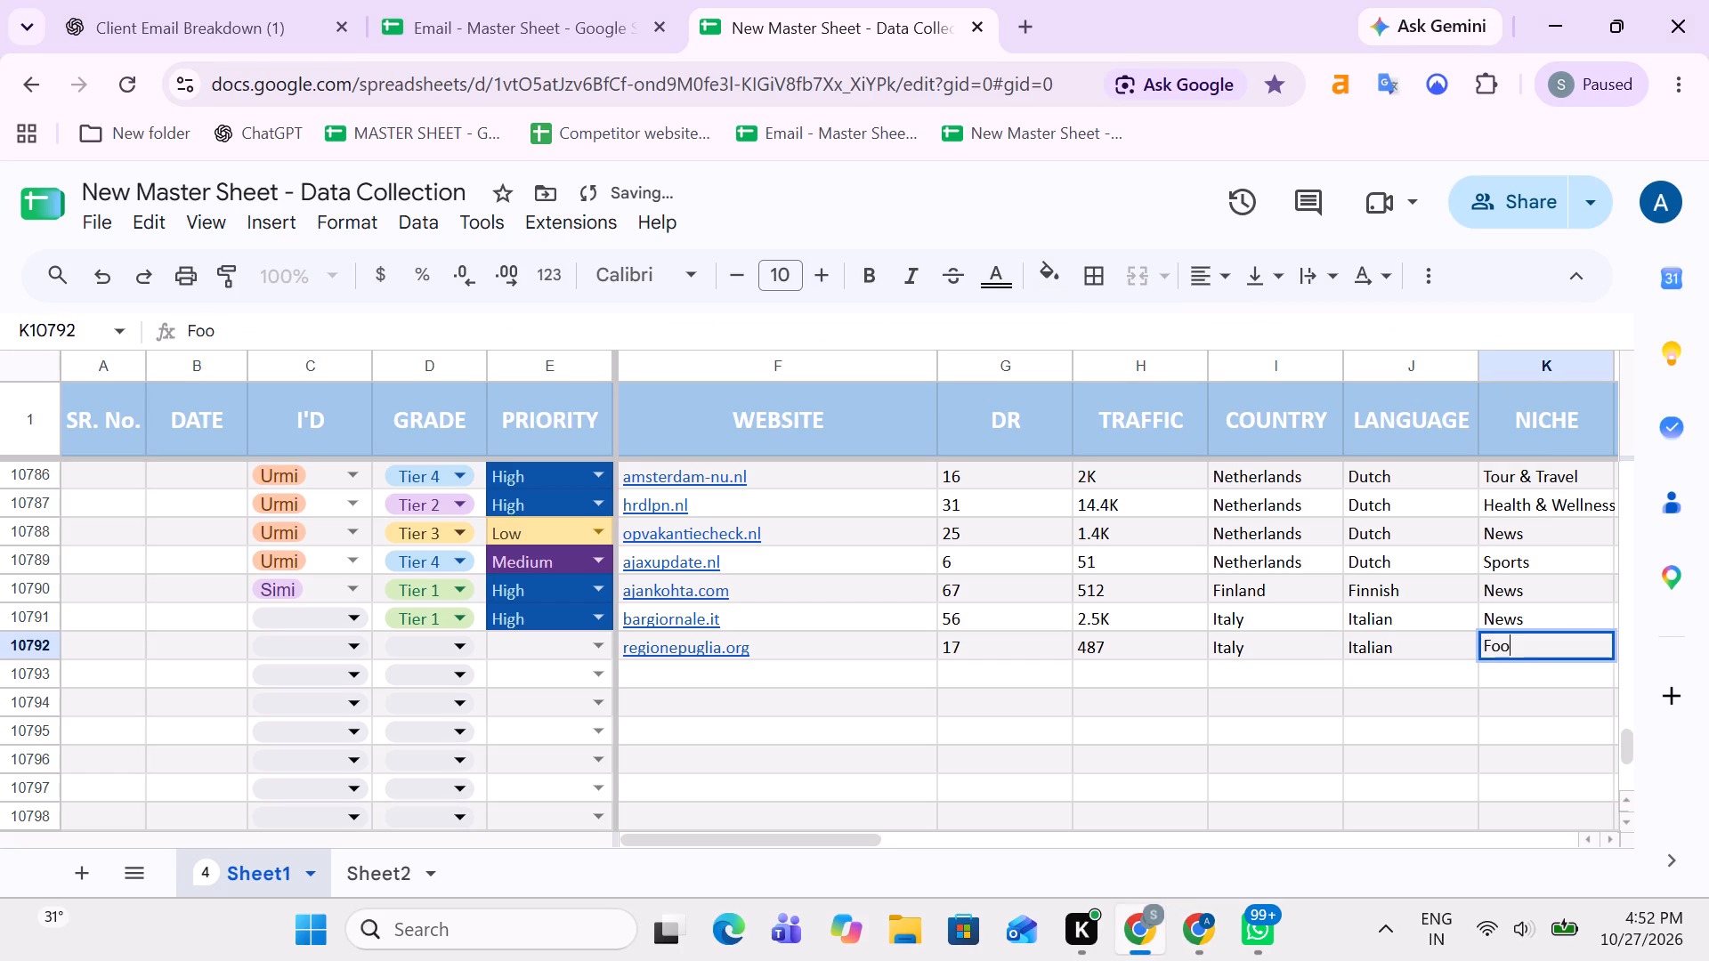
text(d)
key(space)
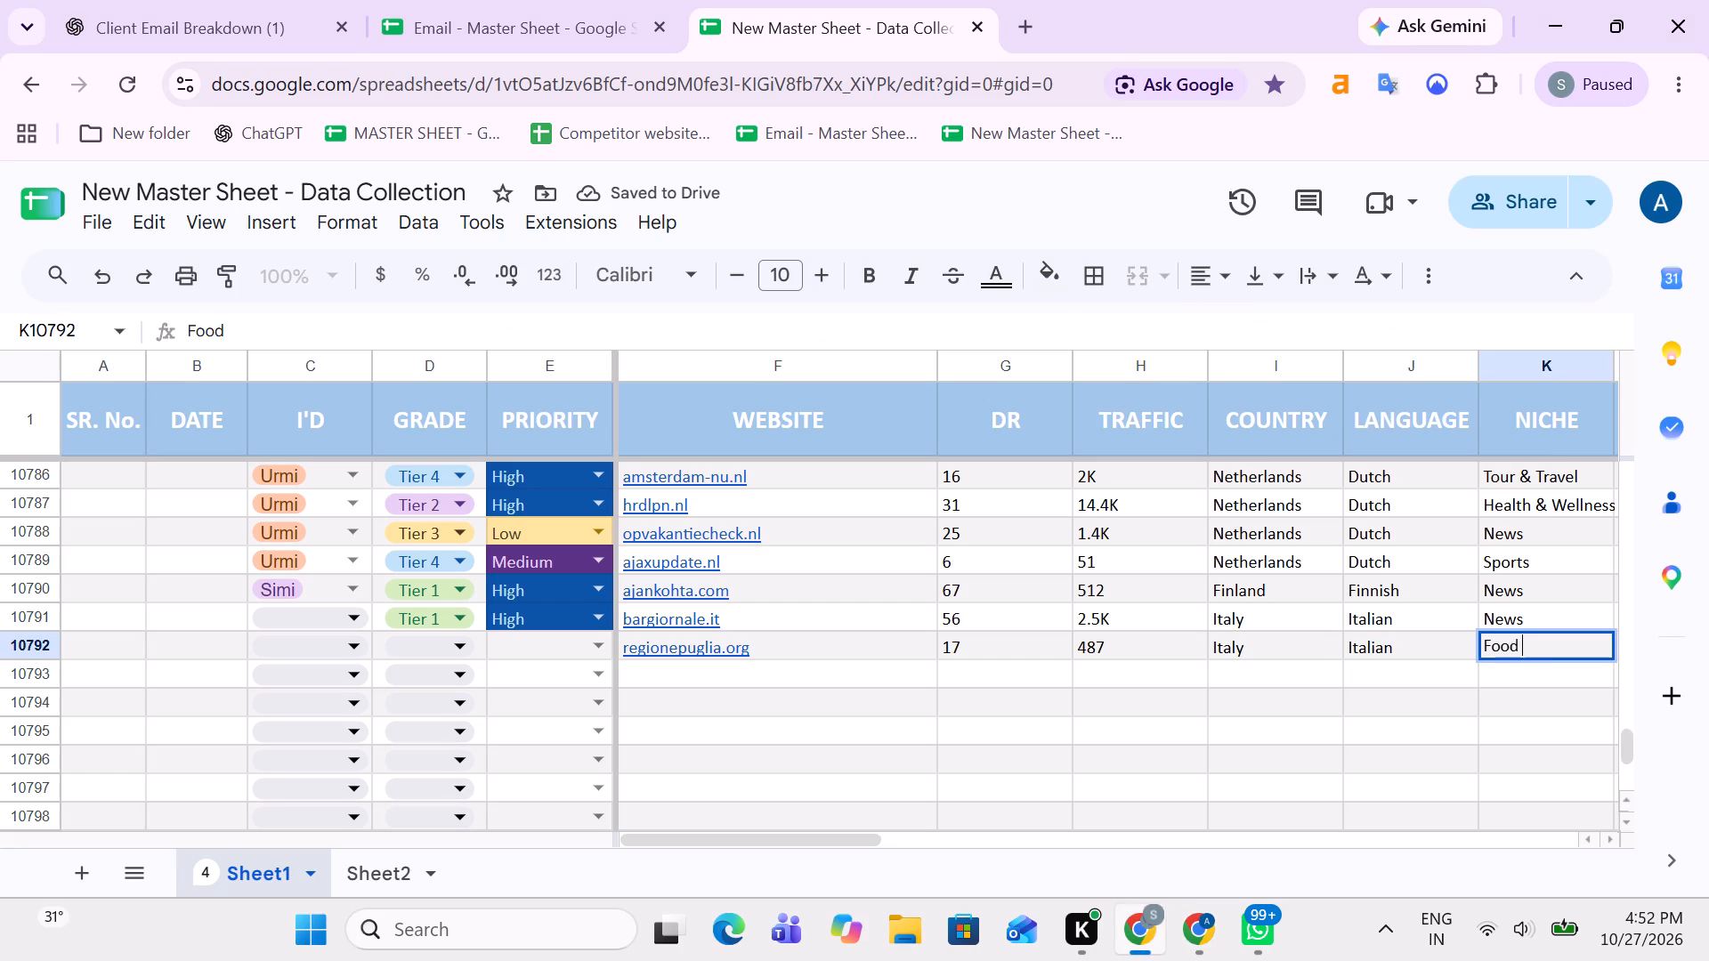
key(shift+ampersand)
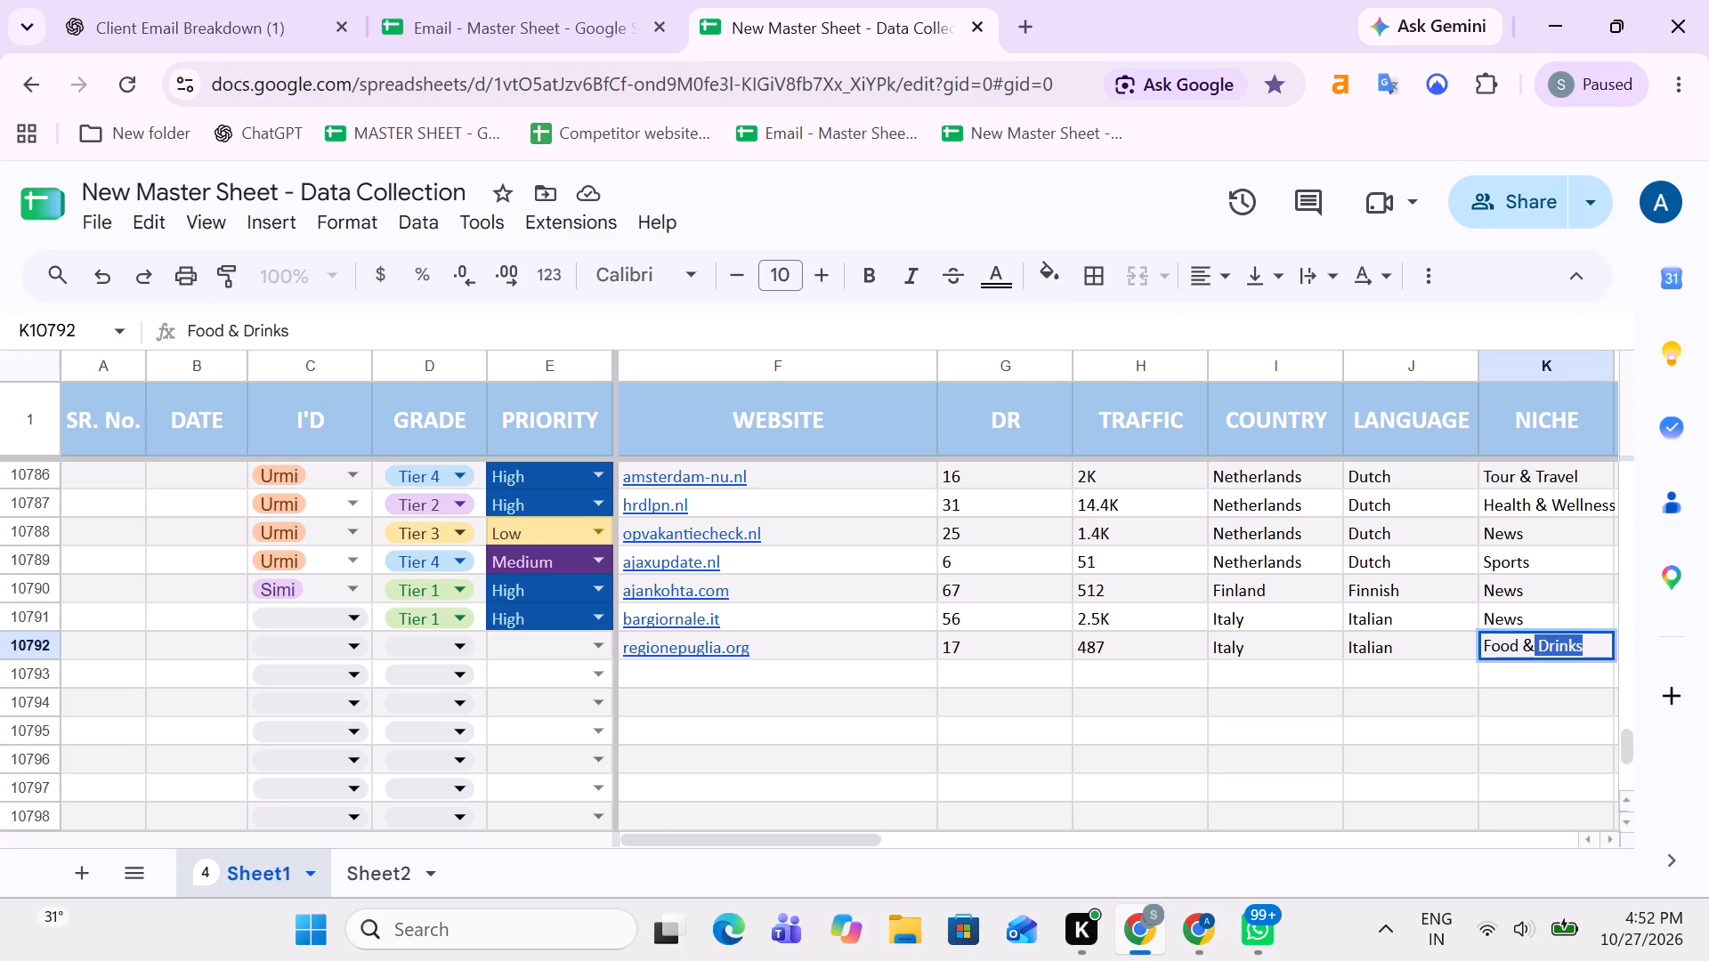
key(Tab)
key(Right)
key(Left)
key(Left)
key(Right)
Check the Netbet search results on regionepuglia.org and close the site.
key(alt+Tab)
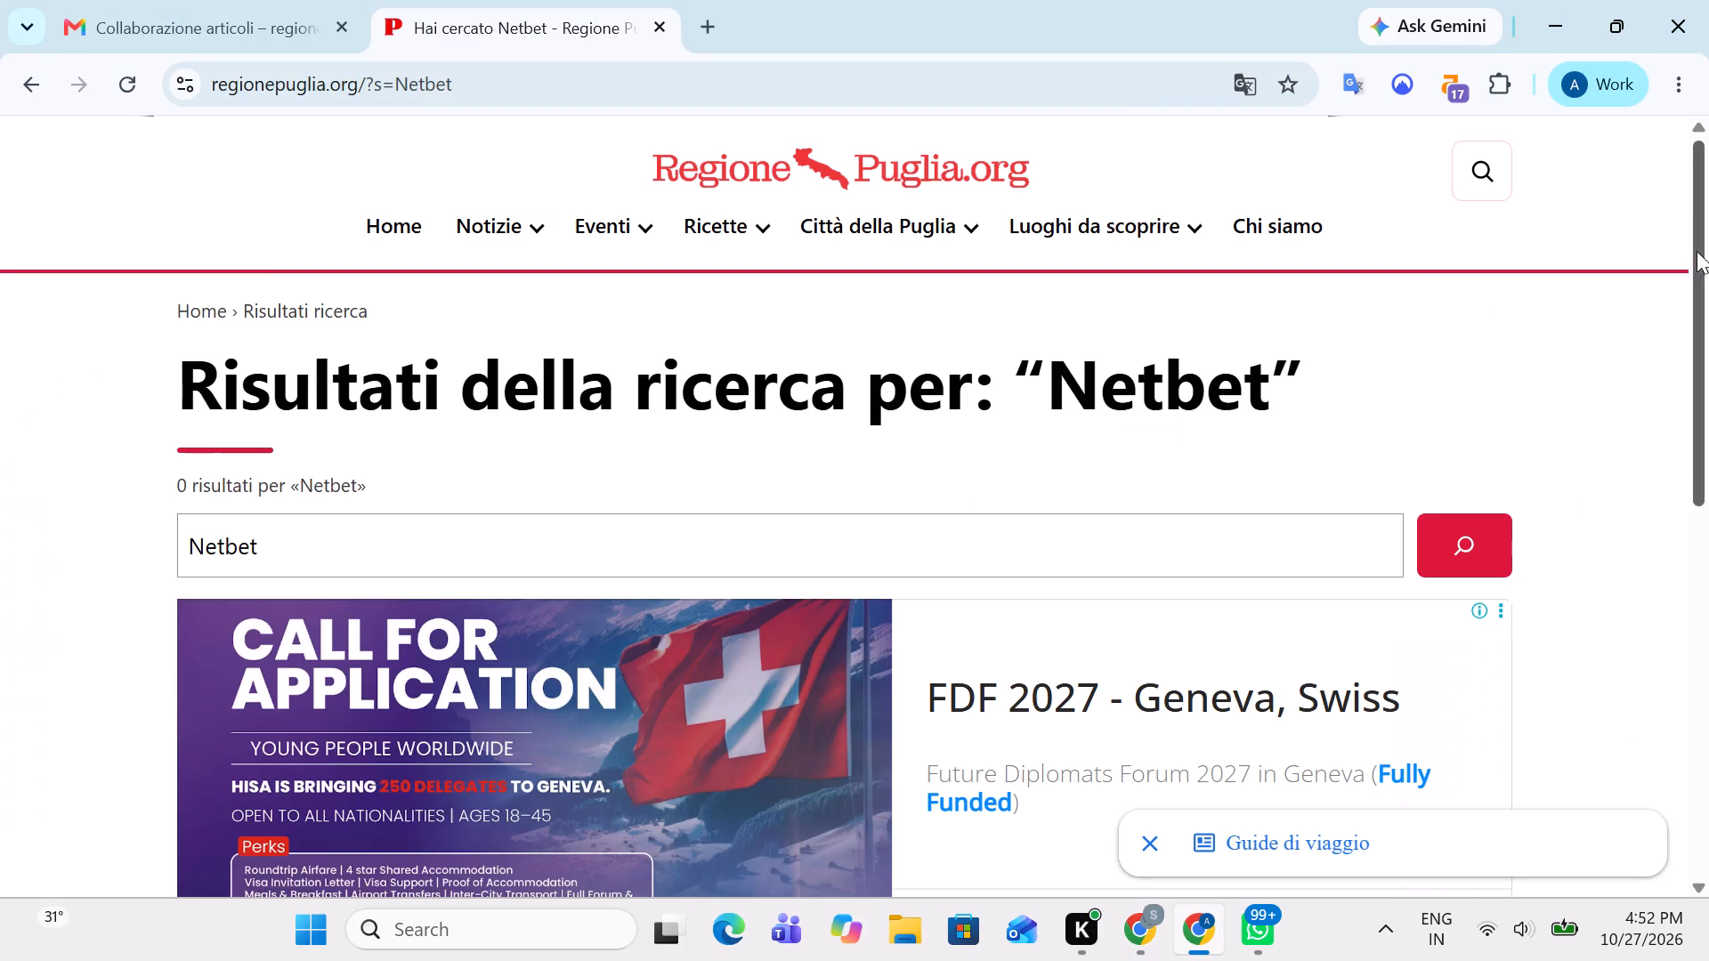
click(0, 416)
scroll(231, 472, down, 3)
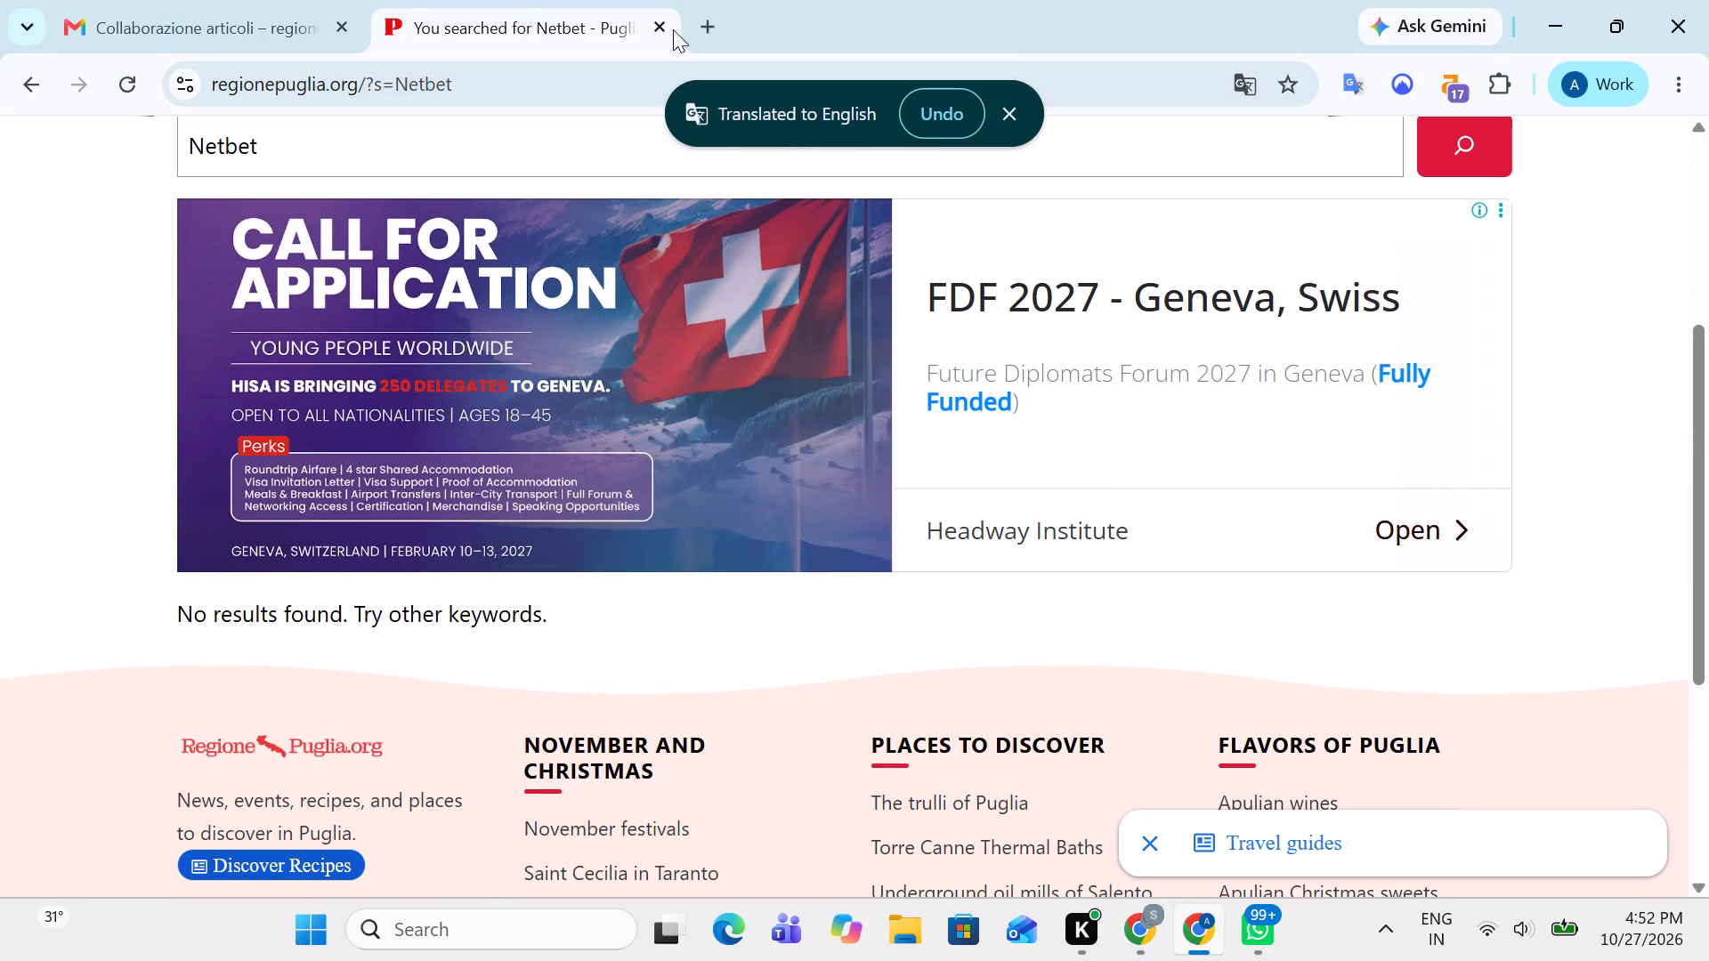
click(656, 26)
Check the rates in the Regione Puglia reply and enter price 70 and casino price 110 in row 10792.
scroll(793, 504, down, 5)
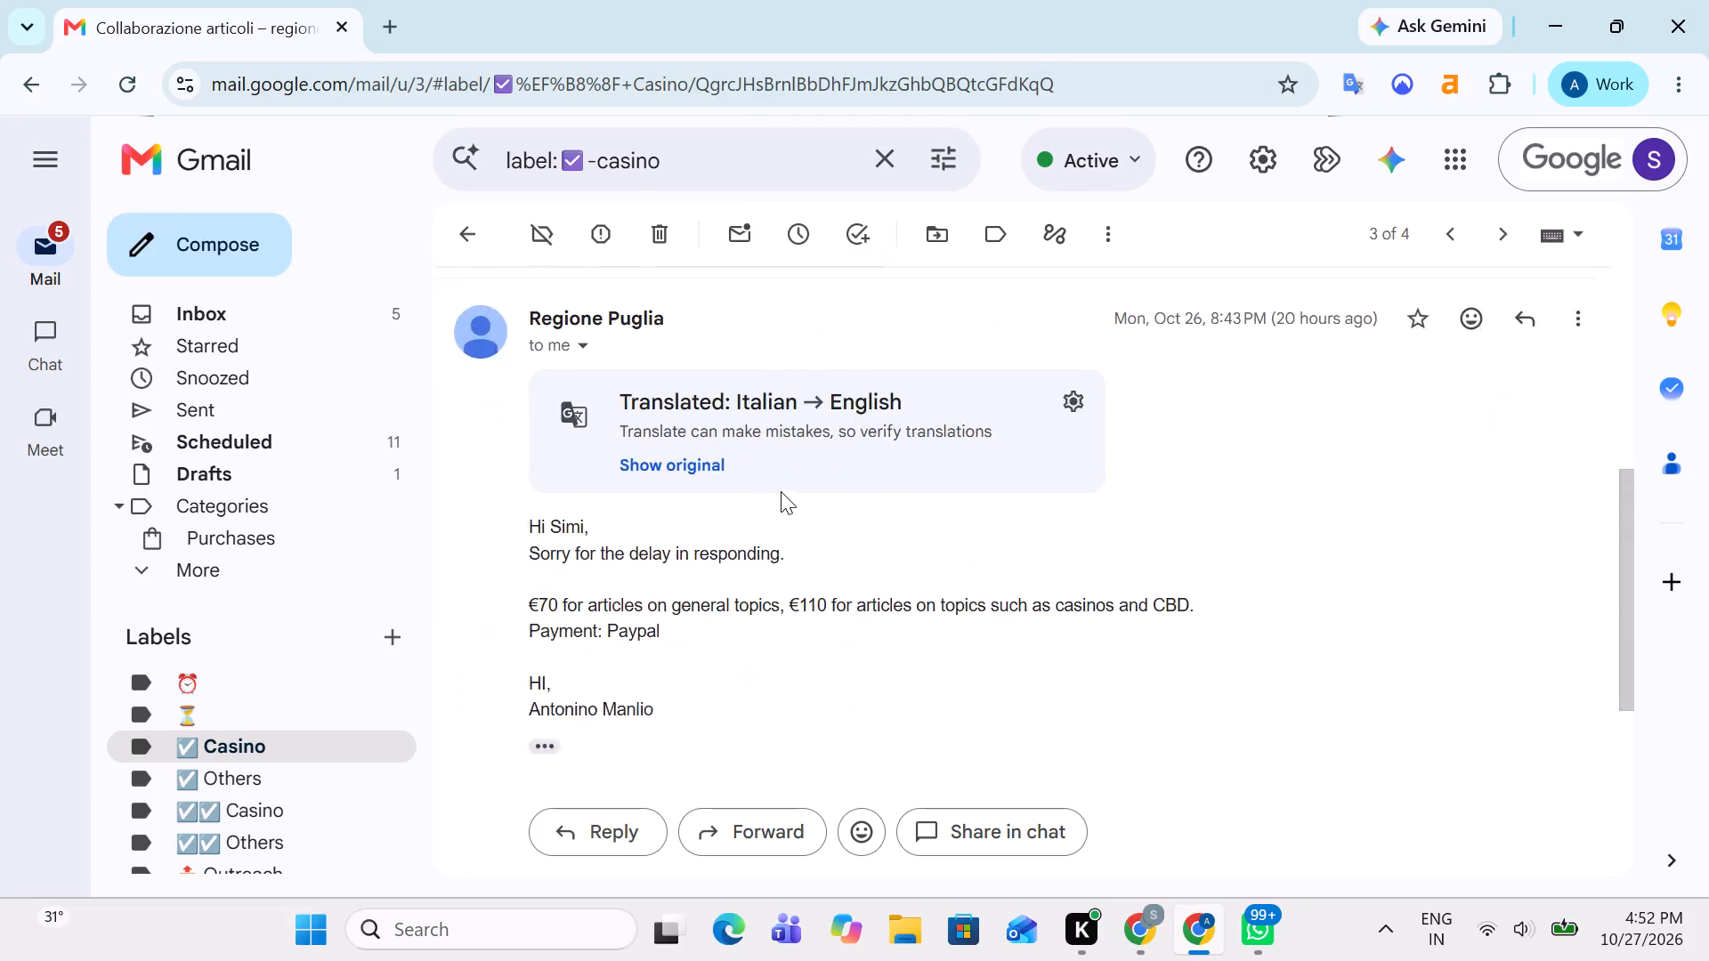
key(alt+Tab)
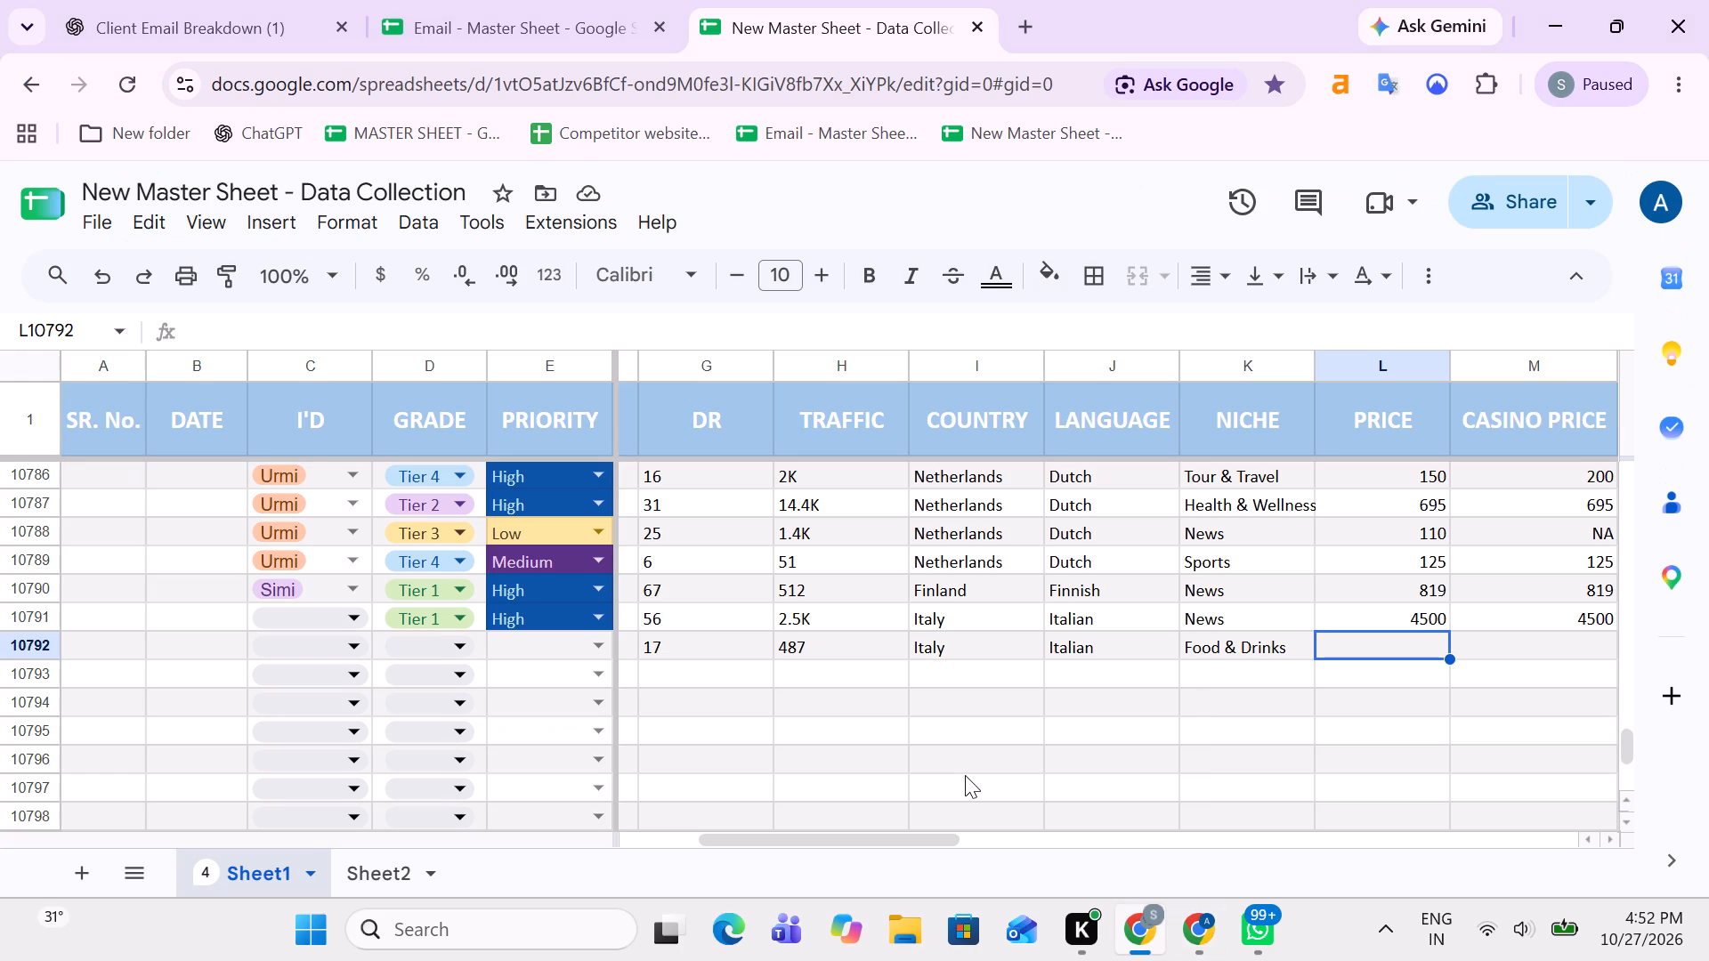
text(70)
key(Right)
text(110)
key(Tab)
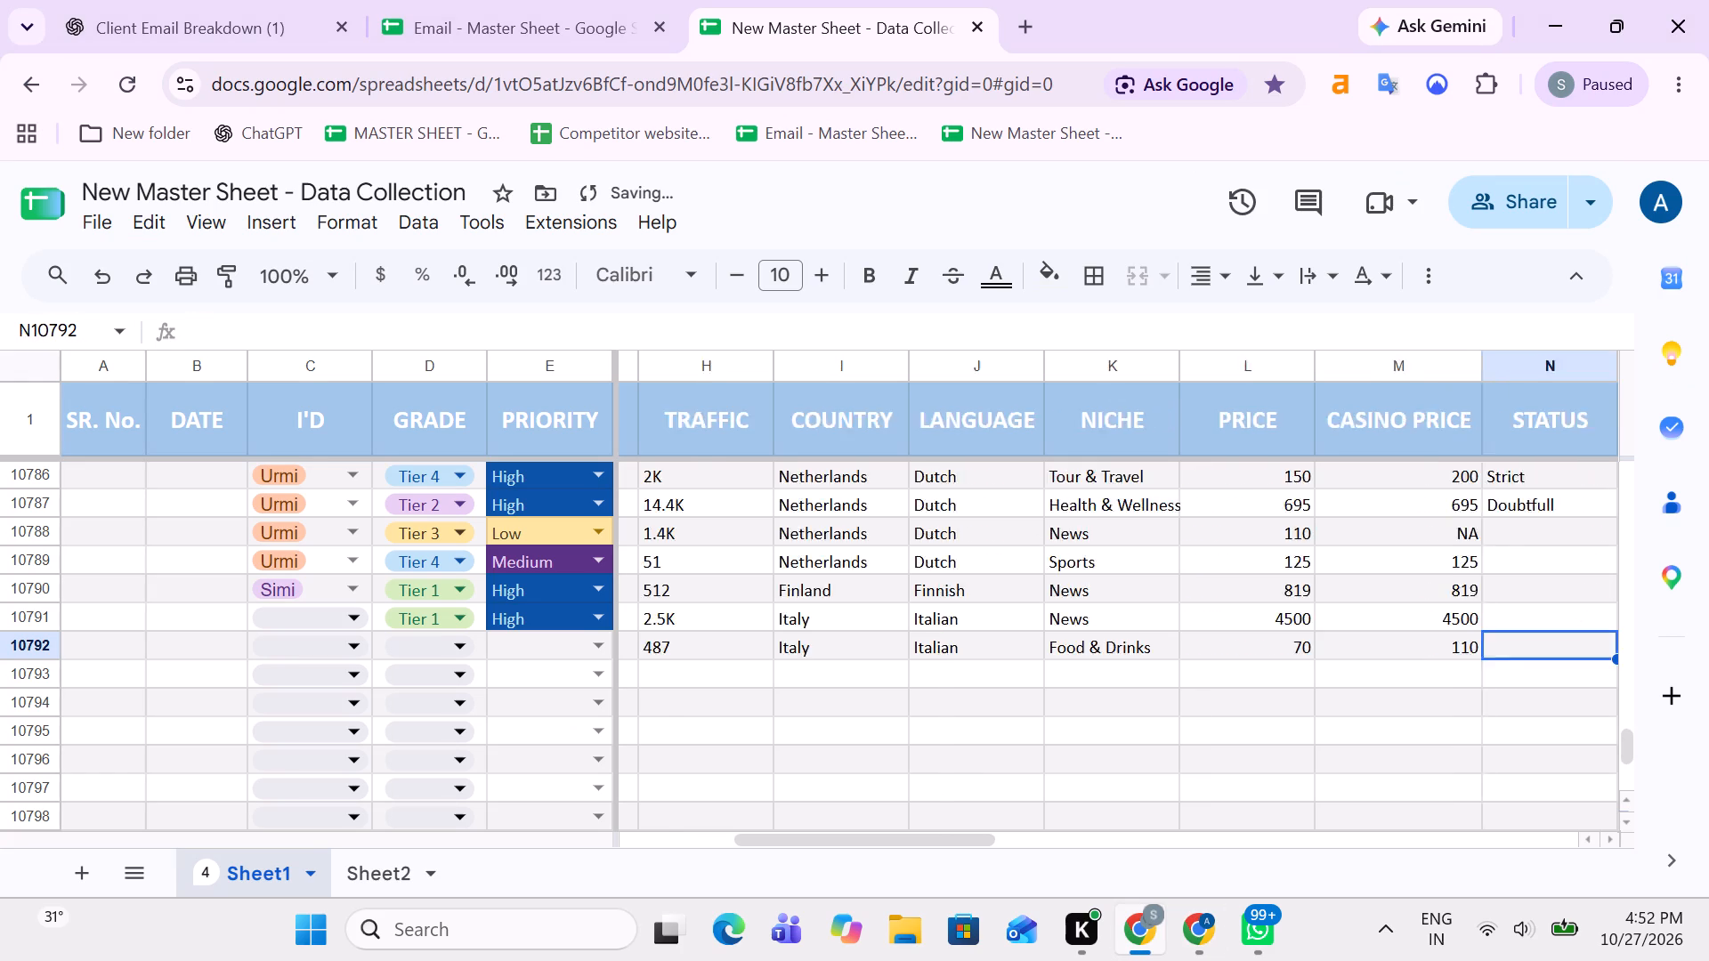
Set the website type in row 10792 to Unique.
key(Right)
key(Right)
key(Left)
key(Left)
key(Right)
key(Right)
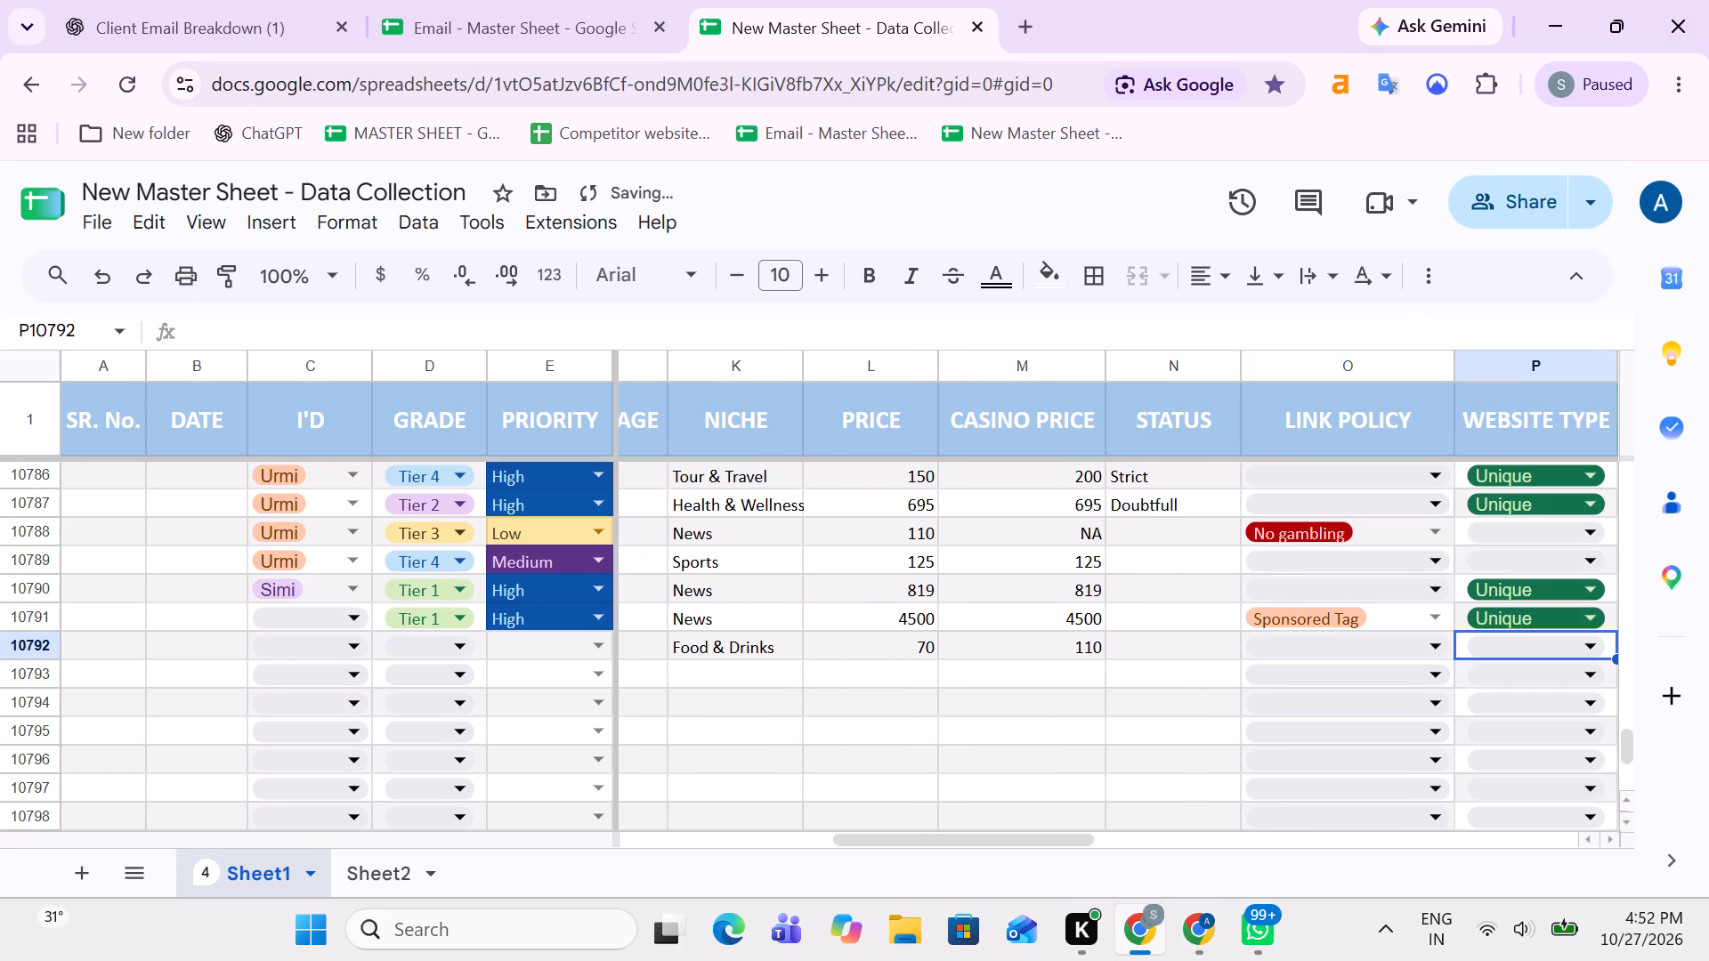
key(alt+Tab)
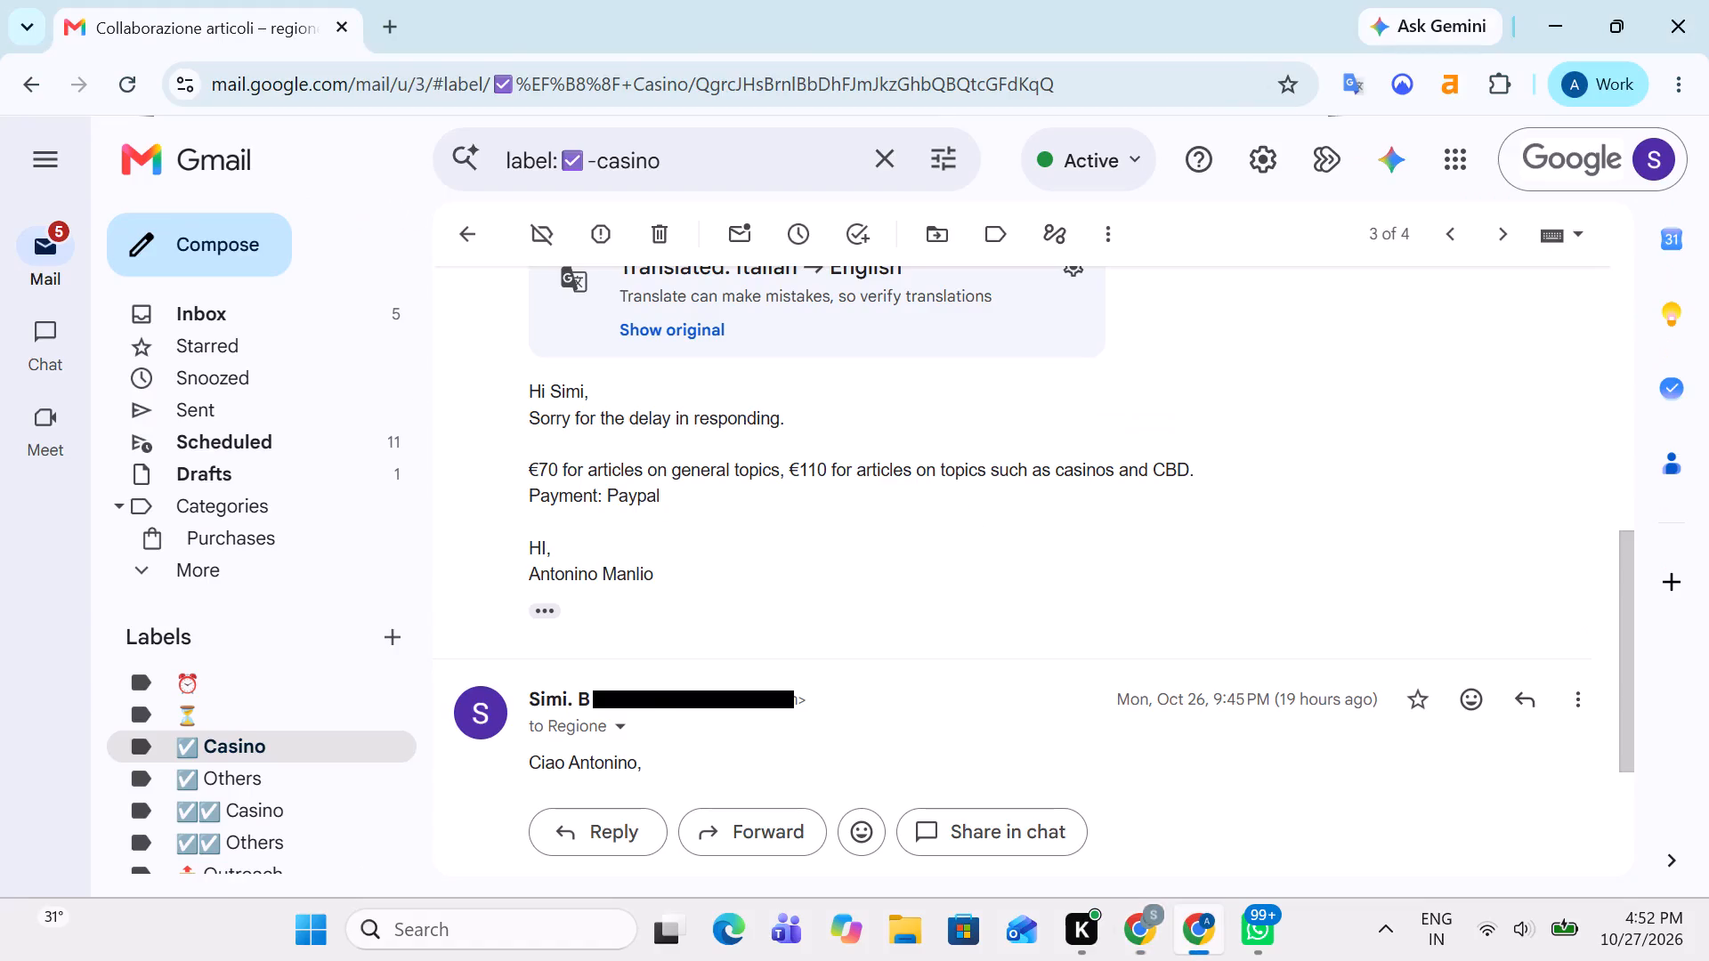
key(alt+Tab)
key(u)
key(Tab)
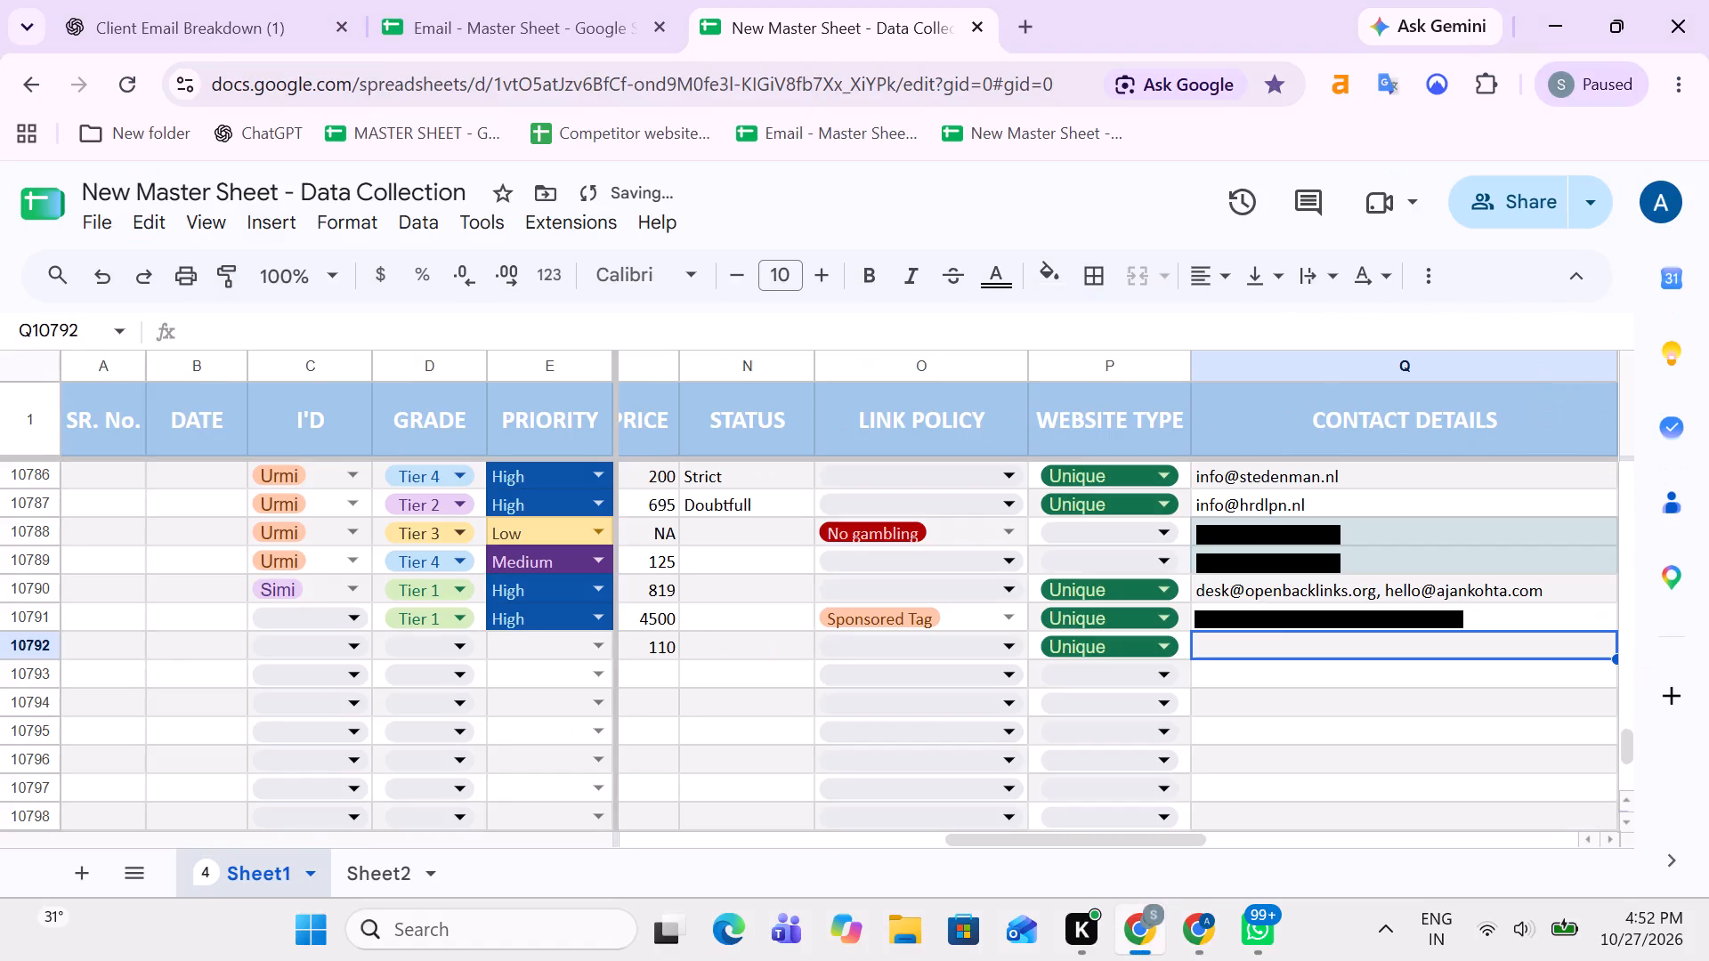
Copy the Regione Puglia sender's email address from the Gmail thread into the contact details of row 10792.
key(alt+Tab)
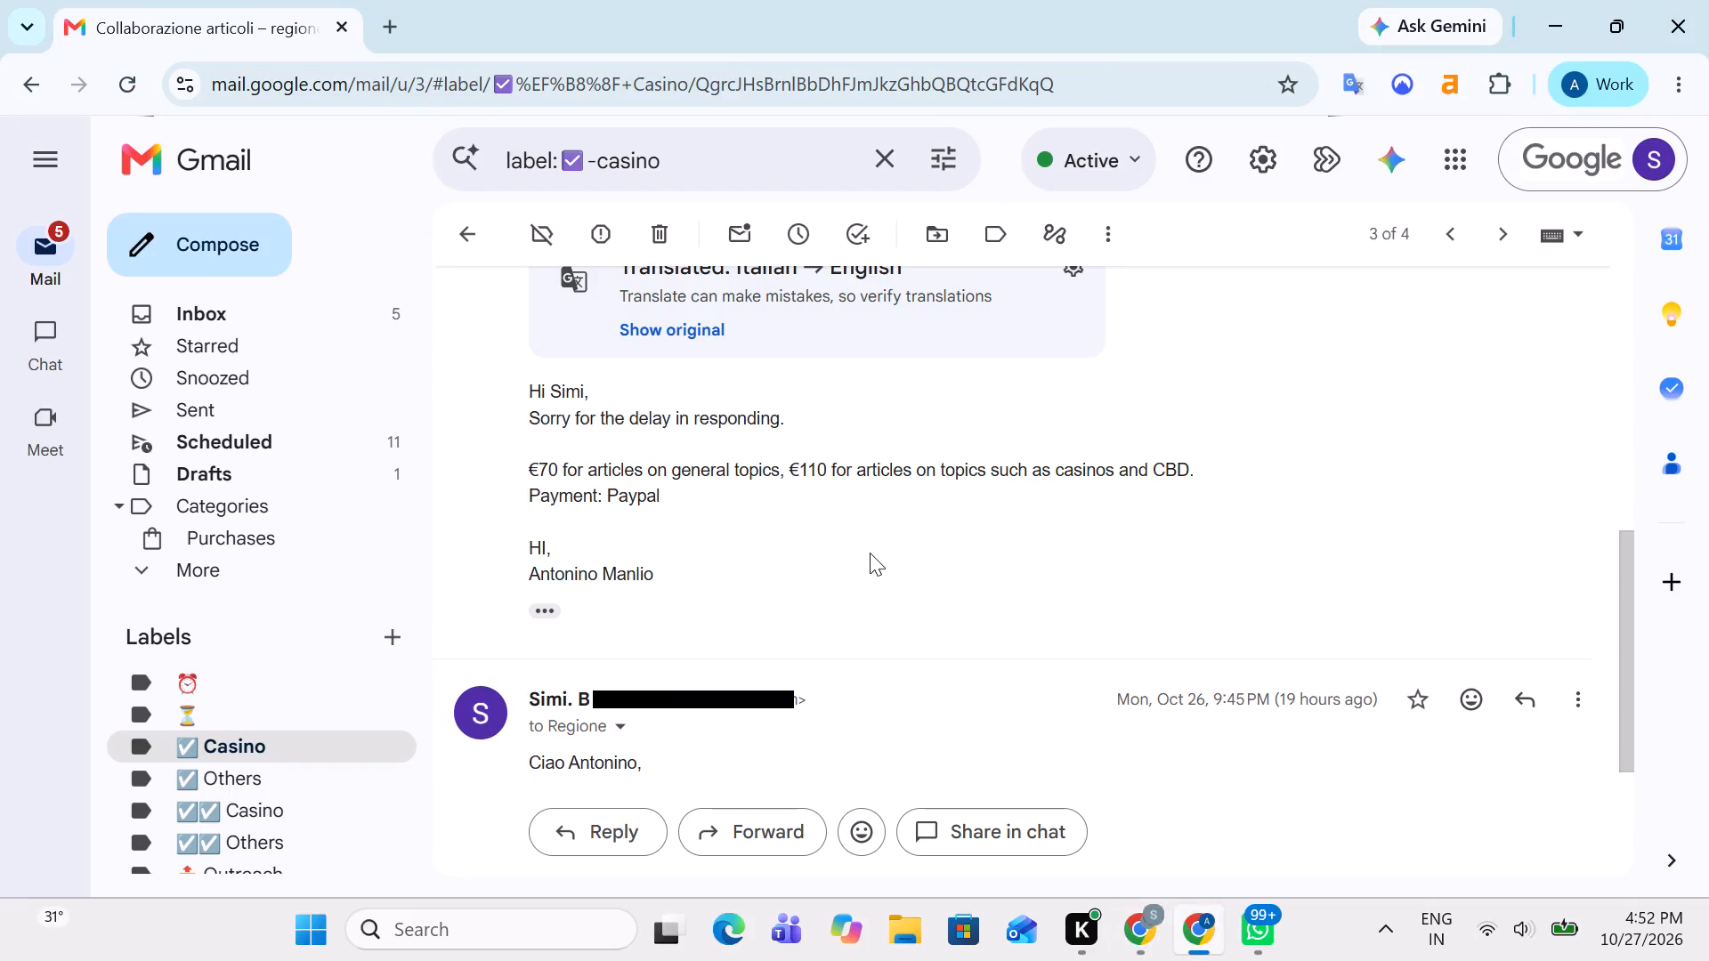
scroll(865, 551, down, 5)
scroll(847, 547, up, 4)
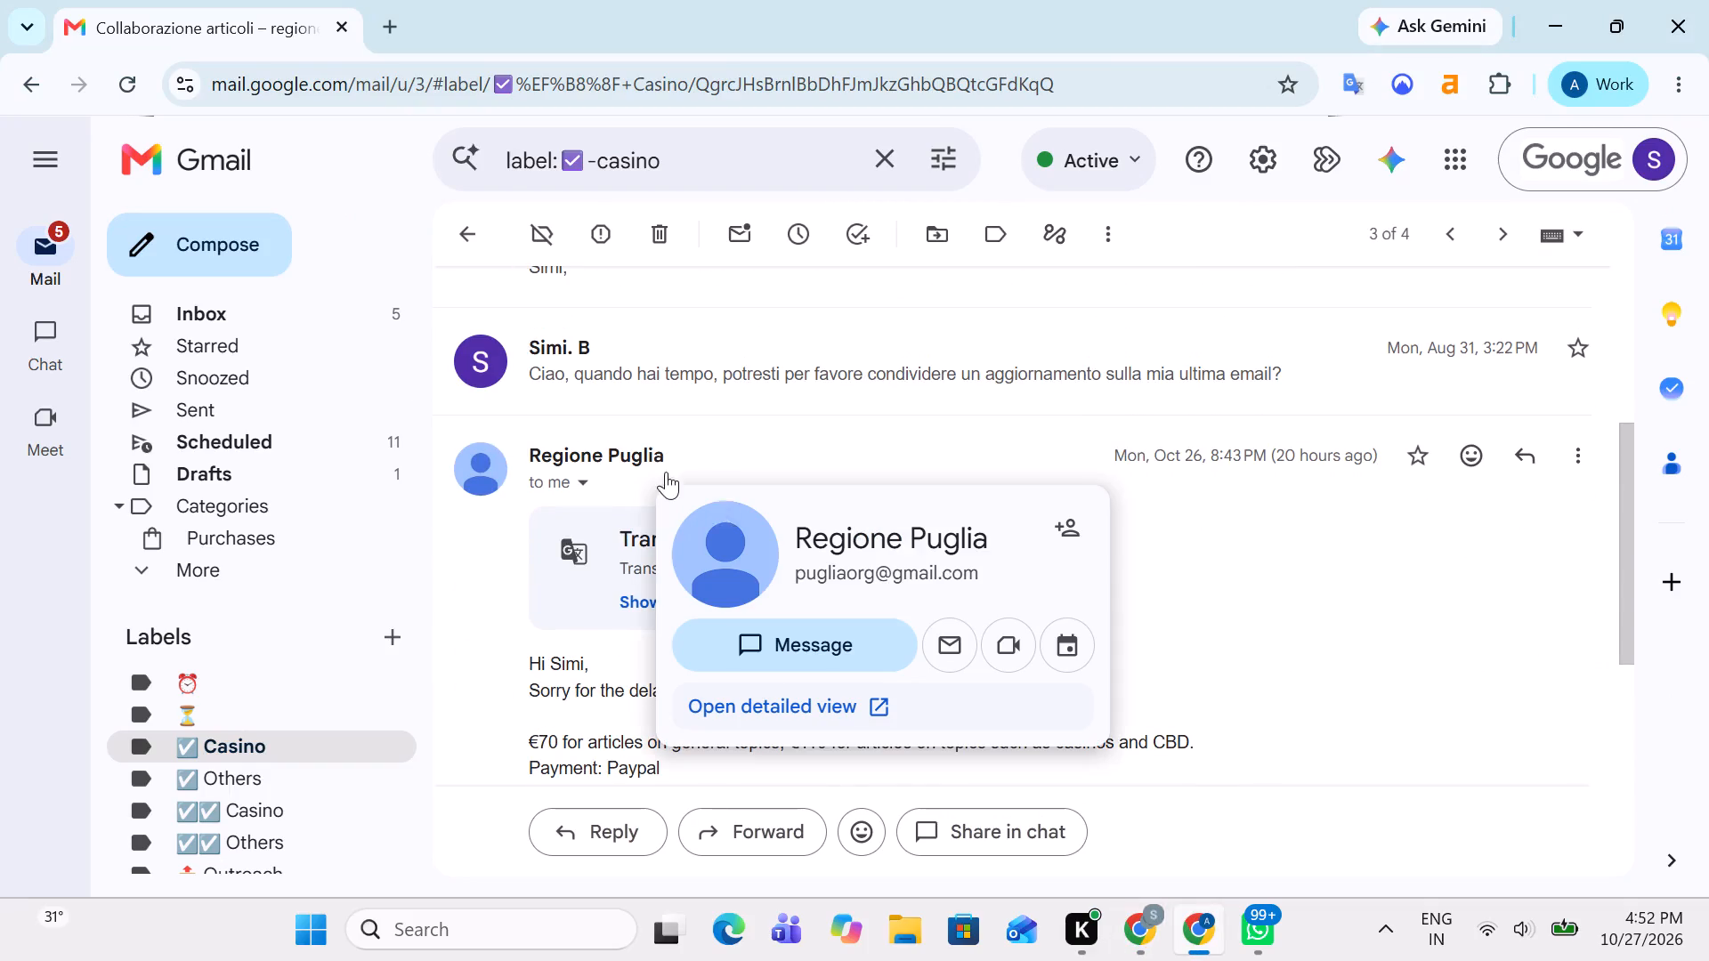
click(1009, 564)
key(alt+Tab)
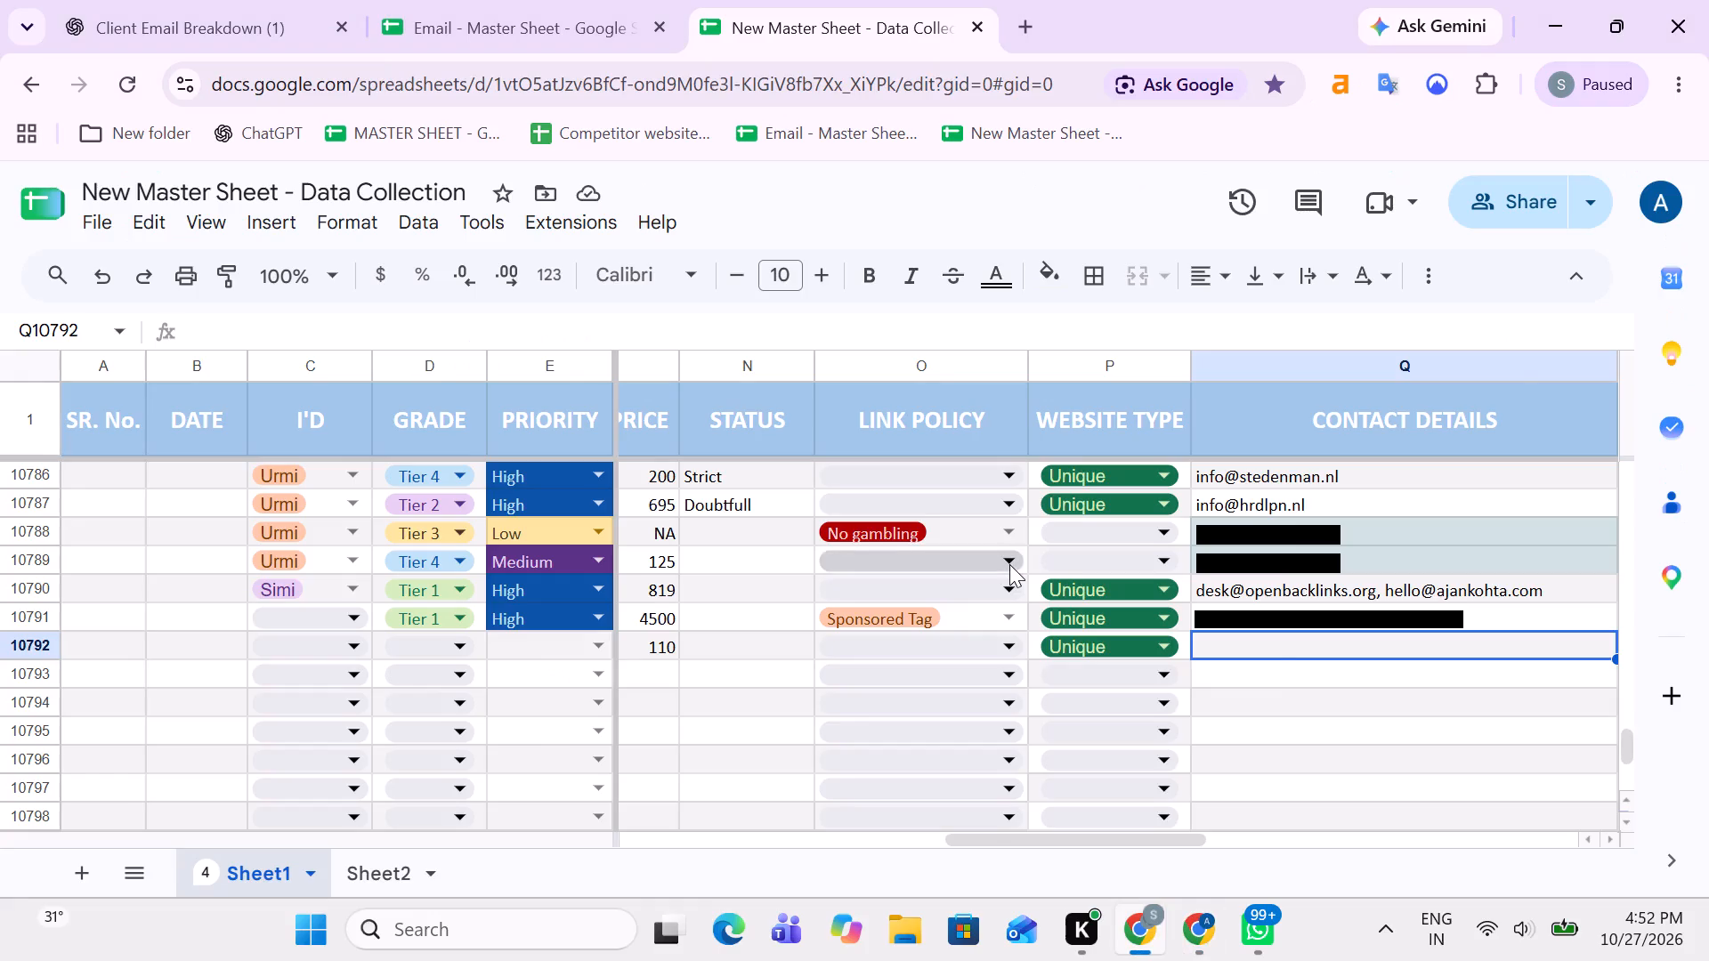
key(ctrl+v)
key(Right)
Set the priority of regionepuglia.org in row 10792 to High.
key(Left)
key(Left)
key(Left)
key(Left)
key(Left)
key(Left)
key(Left)
key(Left)
key(Left)
key(Left)
key(Left)
key(Left)
key(Left)
key(Left)
key(Left)
key(Left)
key(Left)
key(Left)
key(Left)
key(Left)
key(Right)
key(Right)
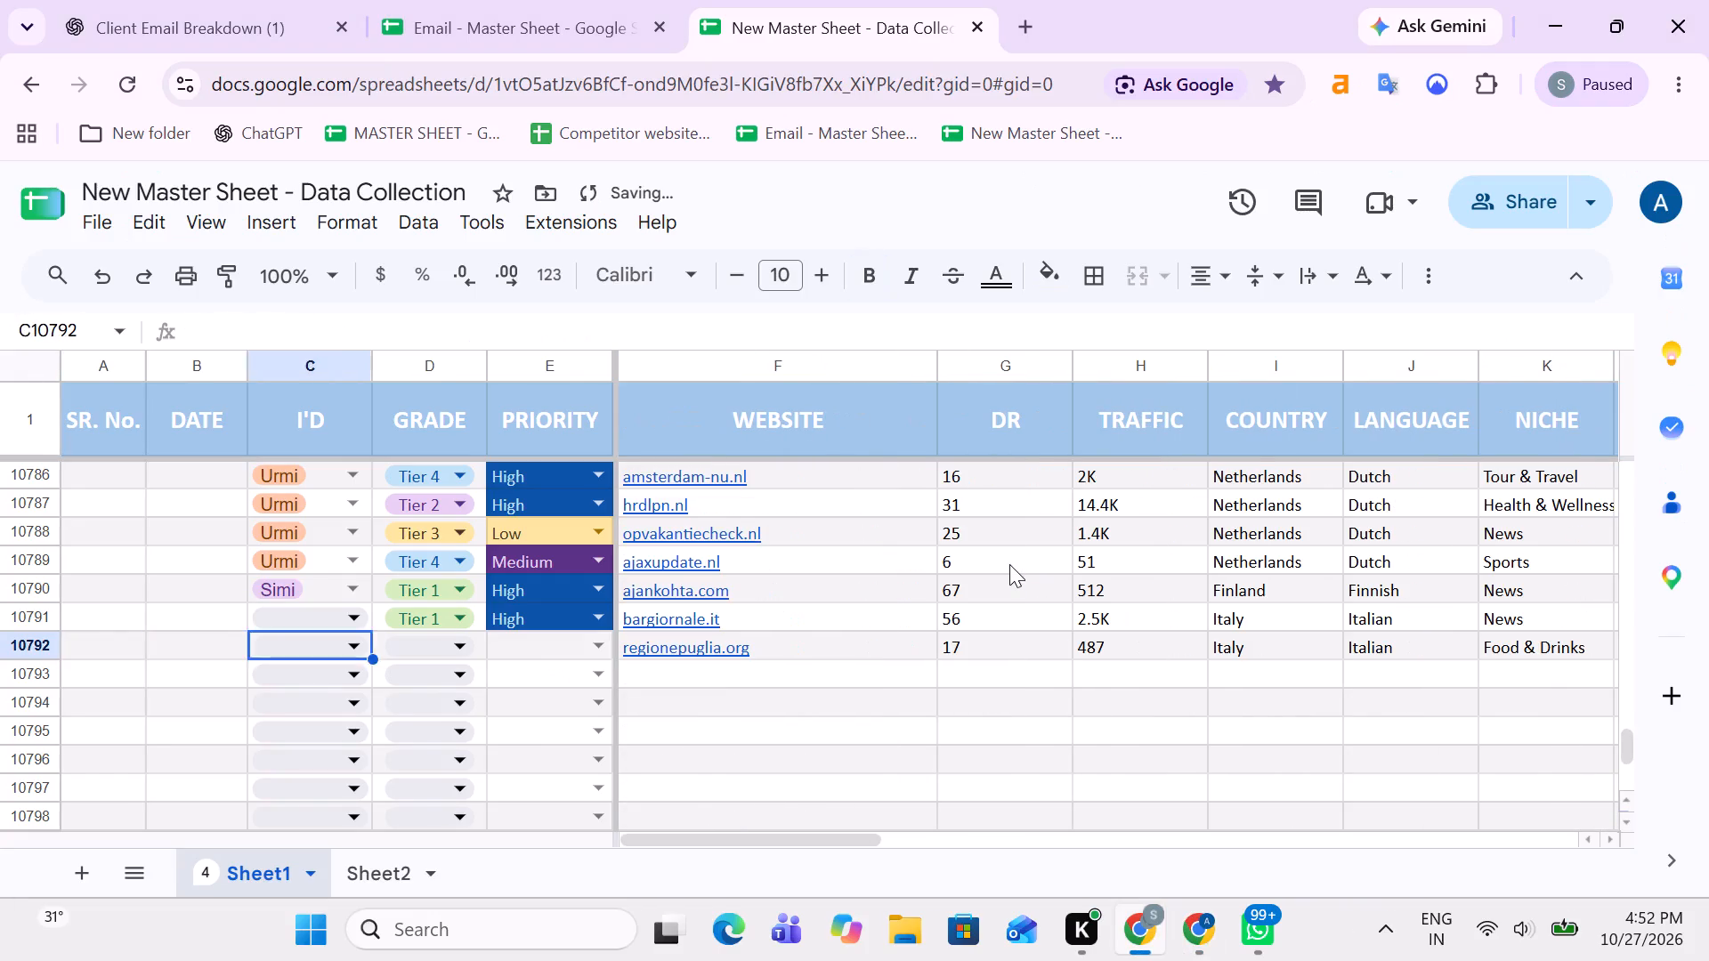
key(Right)
key(Right)
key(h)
key(Down)
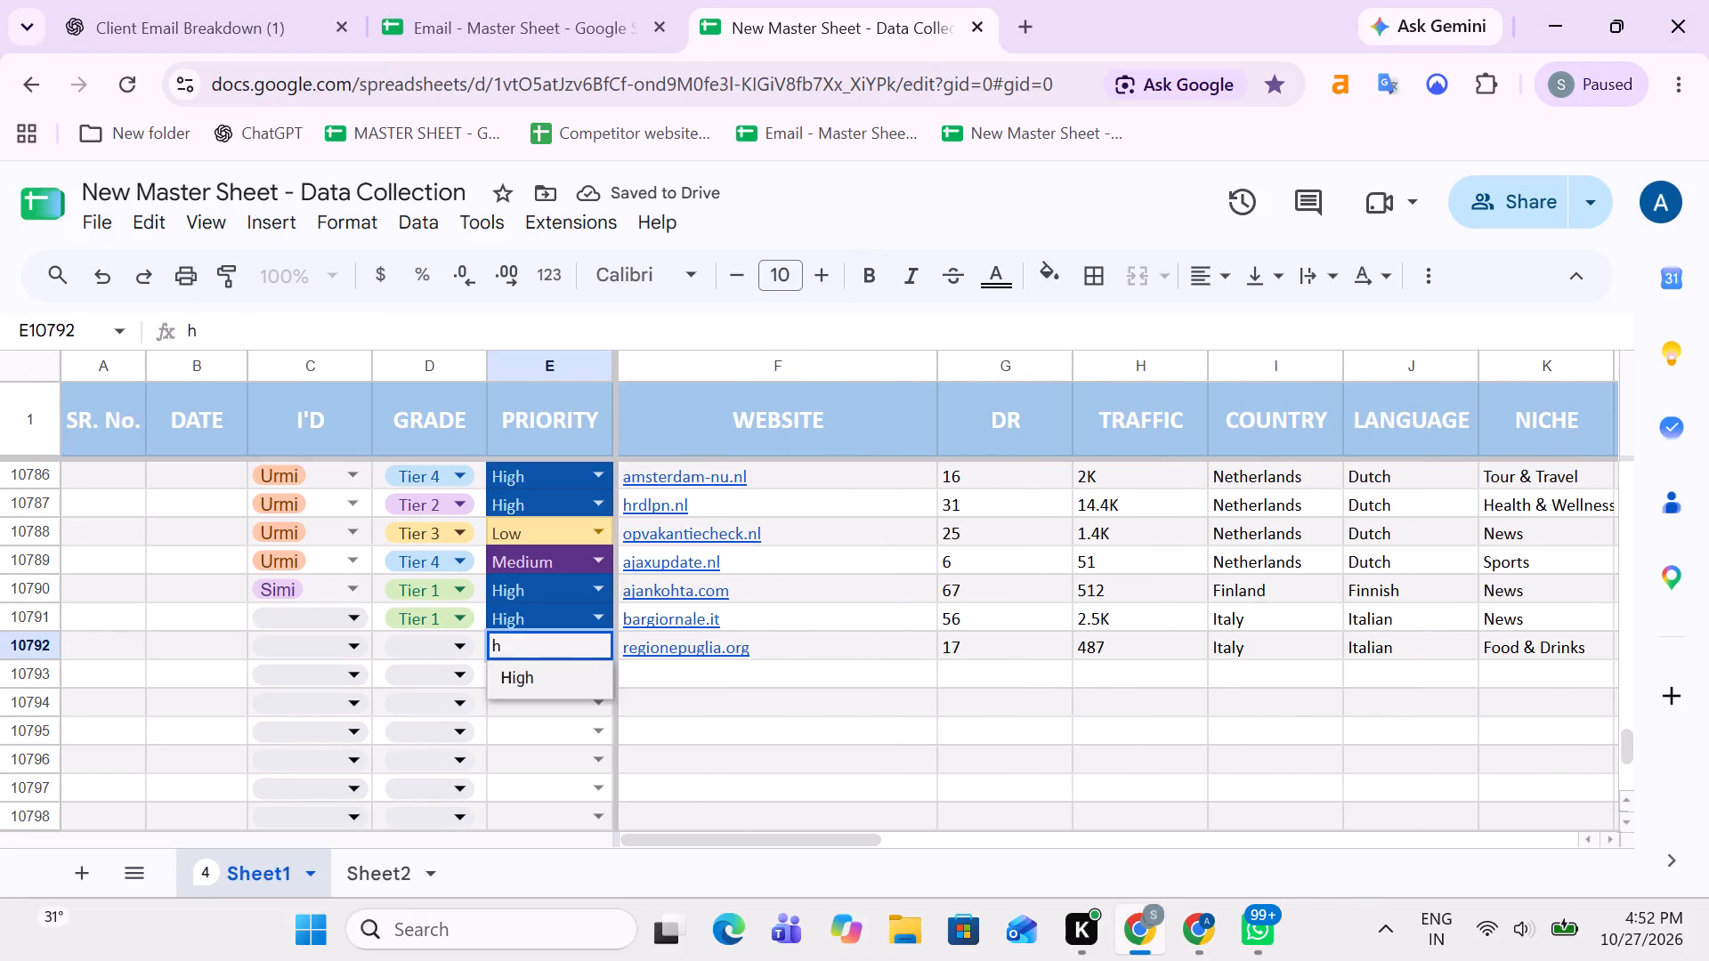
key(Return)
Set the grade of regionepuglia.org in row 10792 to Tier 4.
key(Up)
key(Left)
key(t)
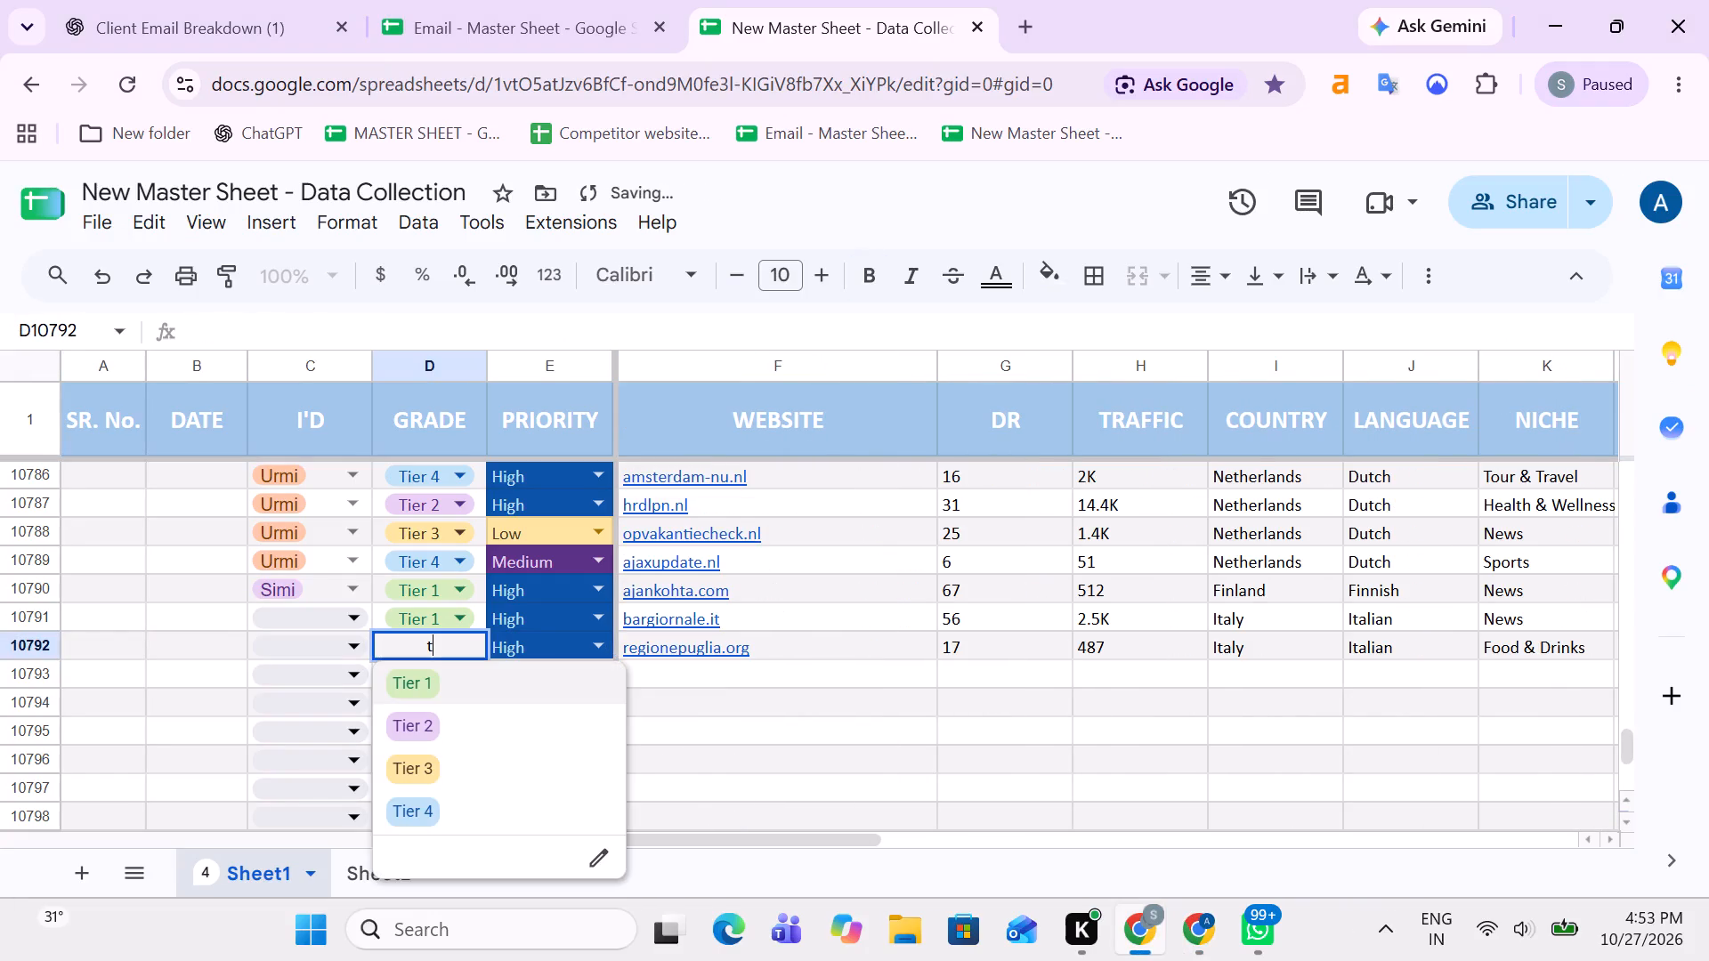
key(Up)
key(Return)
key(Up)
key(Right)
key(Right)
Relabel the regionepuglia.org Gmail thread from single-checked Casino to double-checked Casino.
key(alt+Tab)
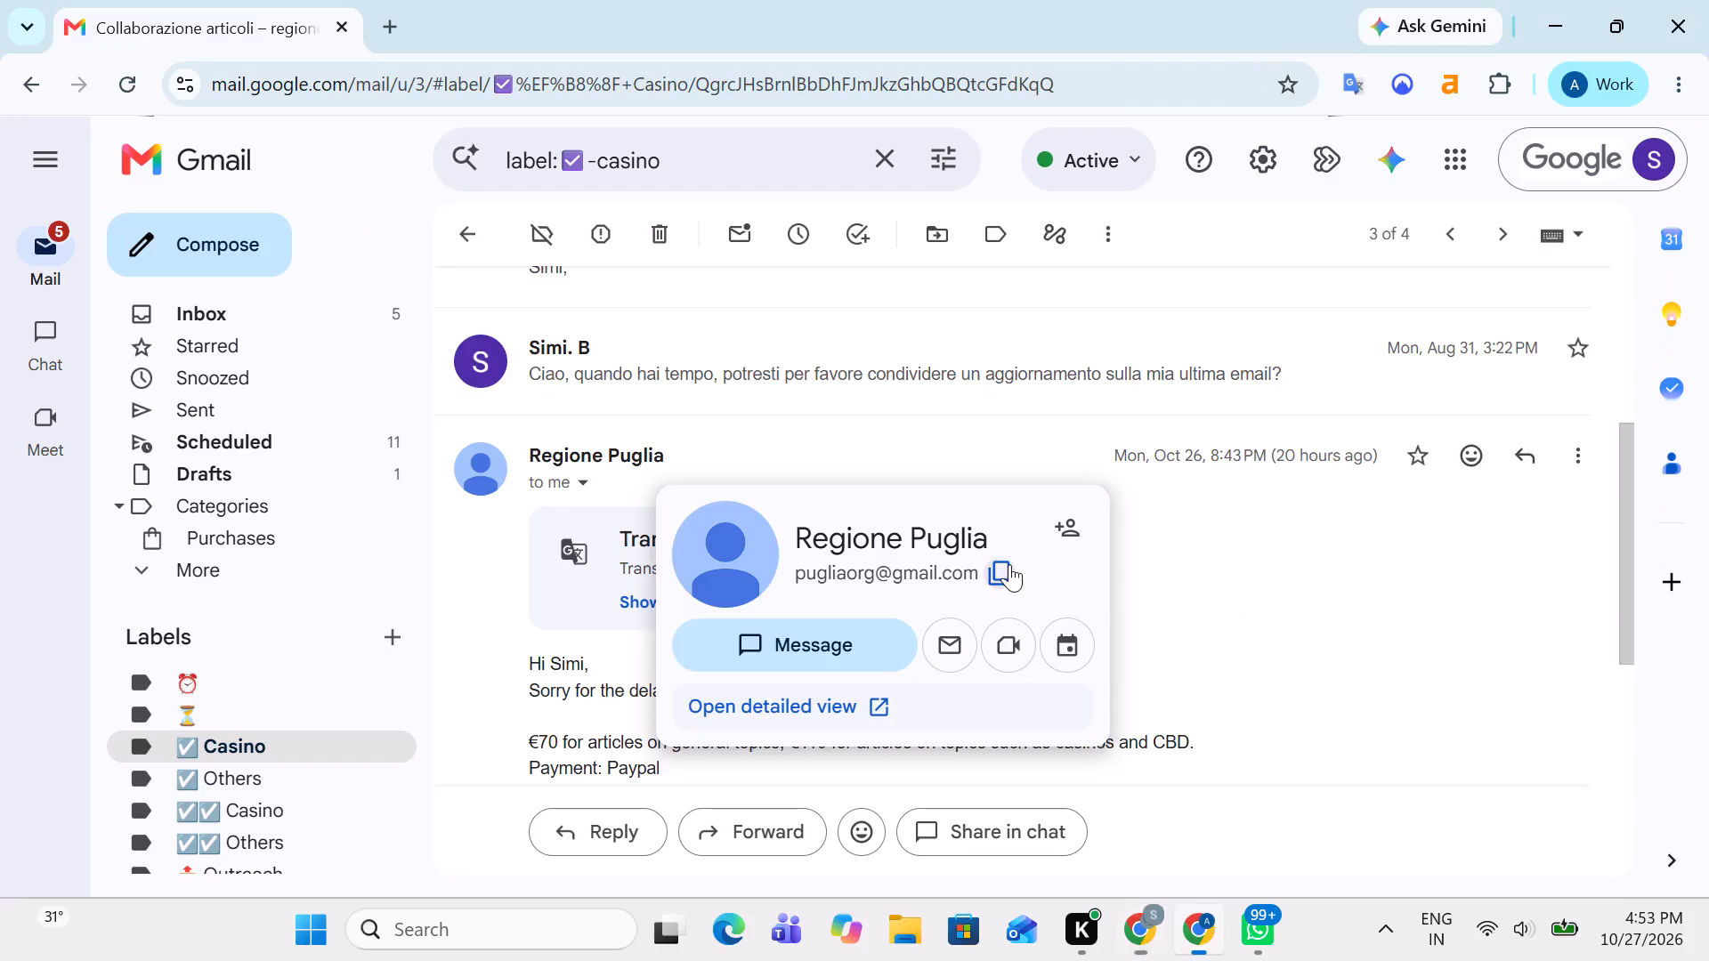
scroll(1093, 579, down, 6)
scroll(1216, 526, down, 6)
scroll(1213, 527, up, 17)
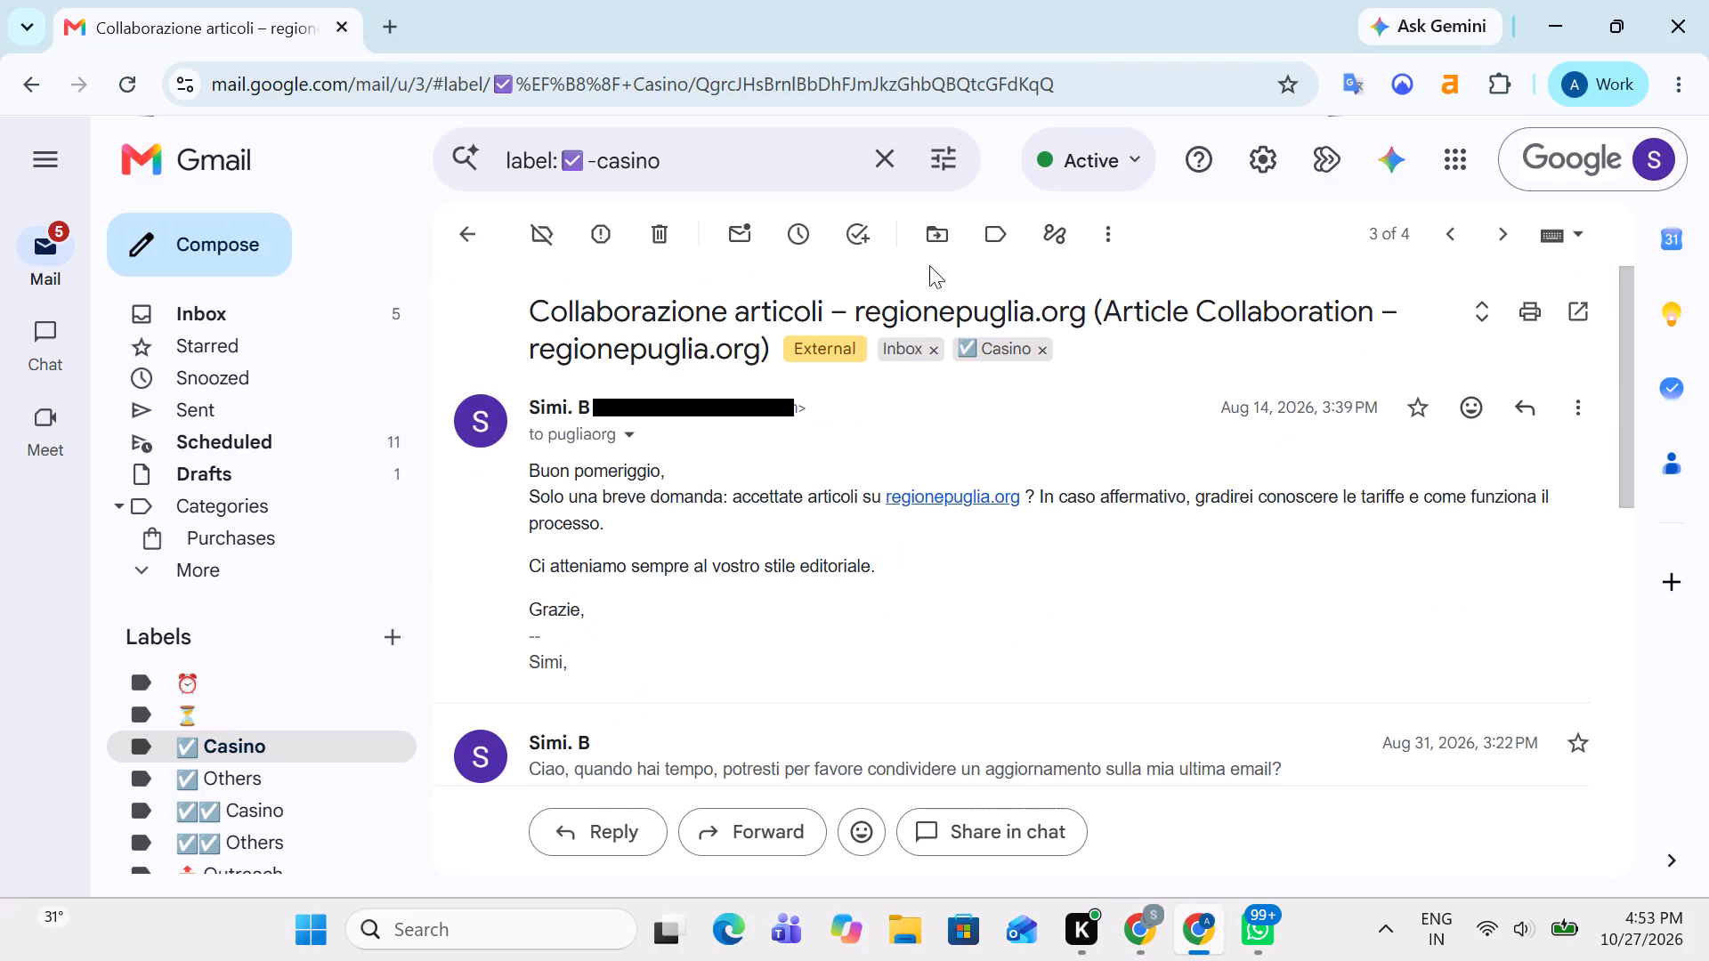
click(997, 223)
click(1014, 386)
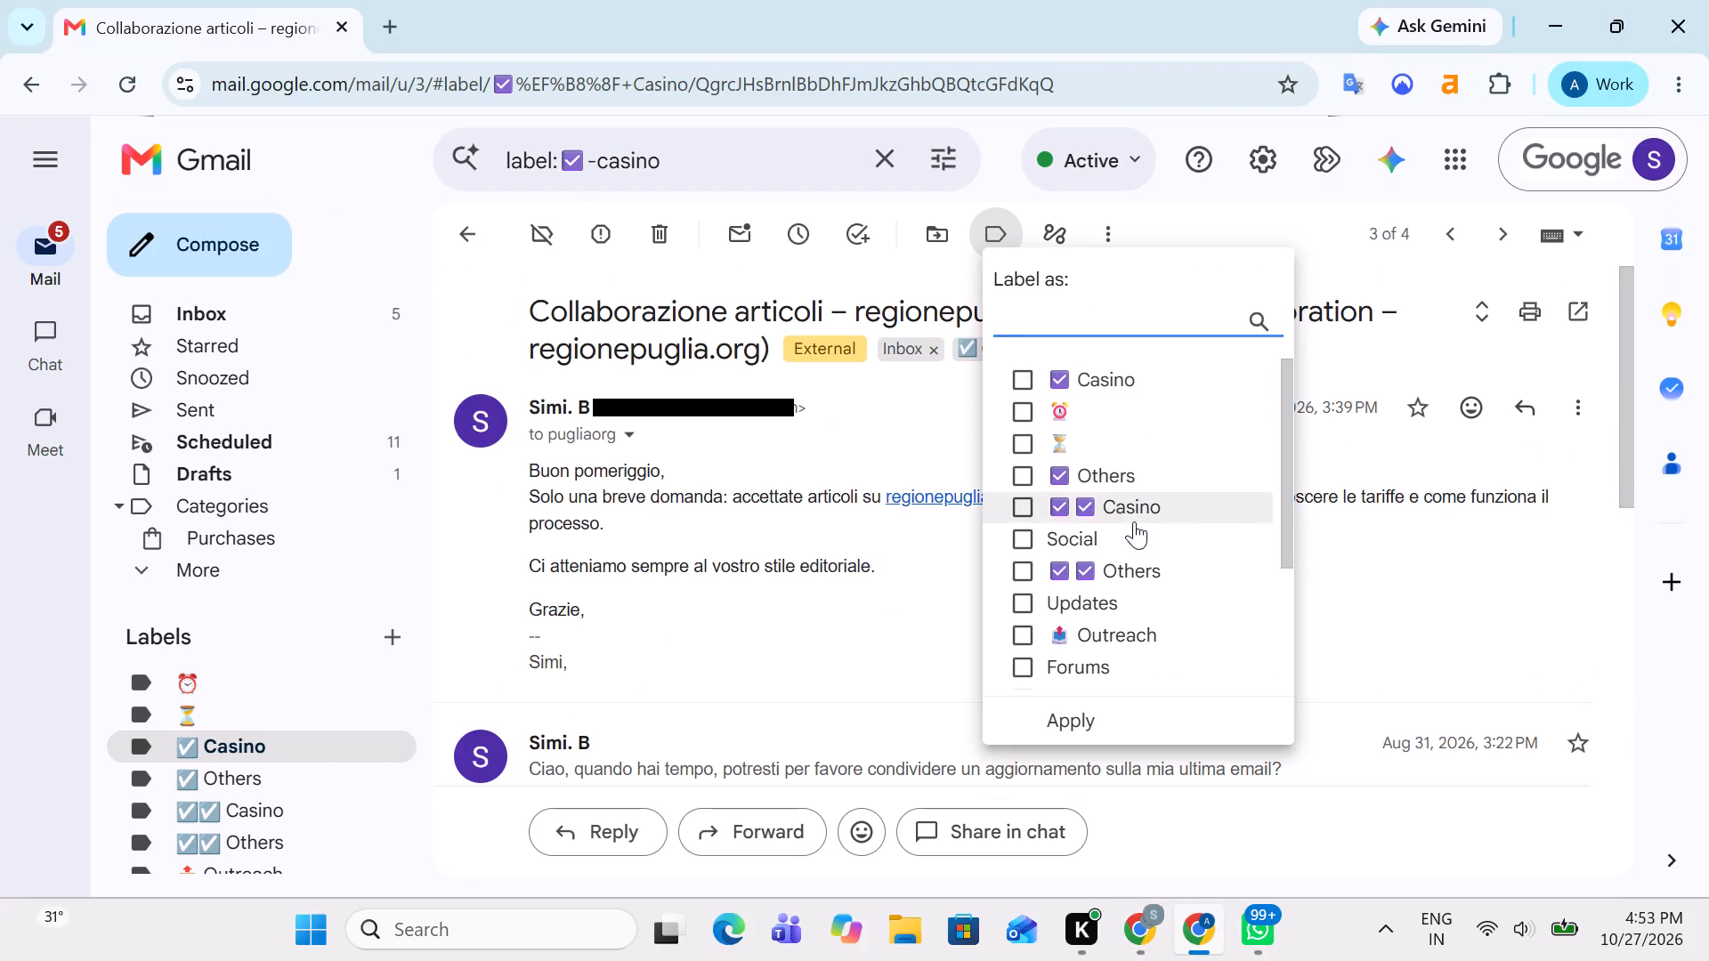
click(1120, 513)
scroll(1106, 594, down, 7)
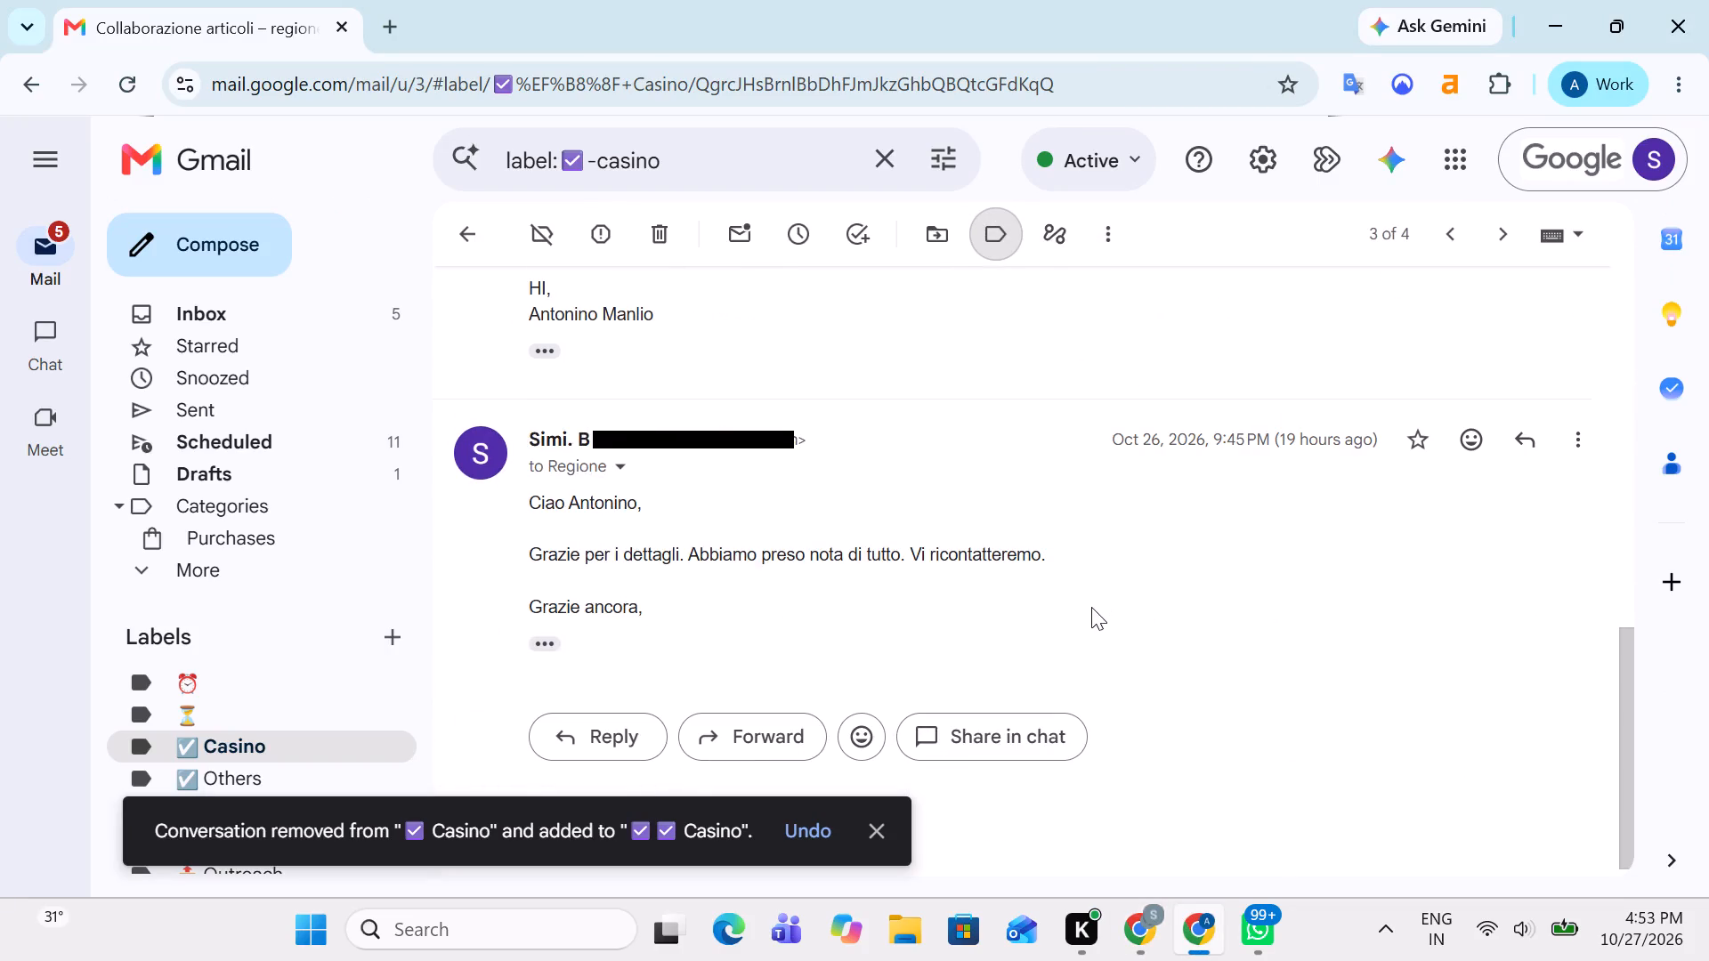
scroll(1091, 607, up, 5)
scroll(1114, 678, up, 6)
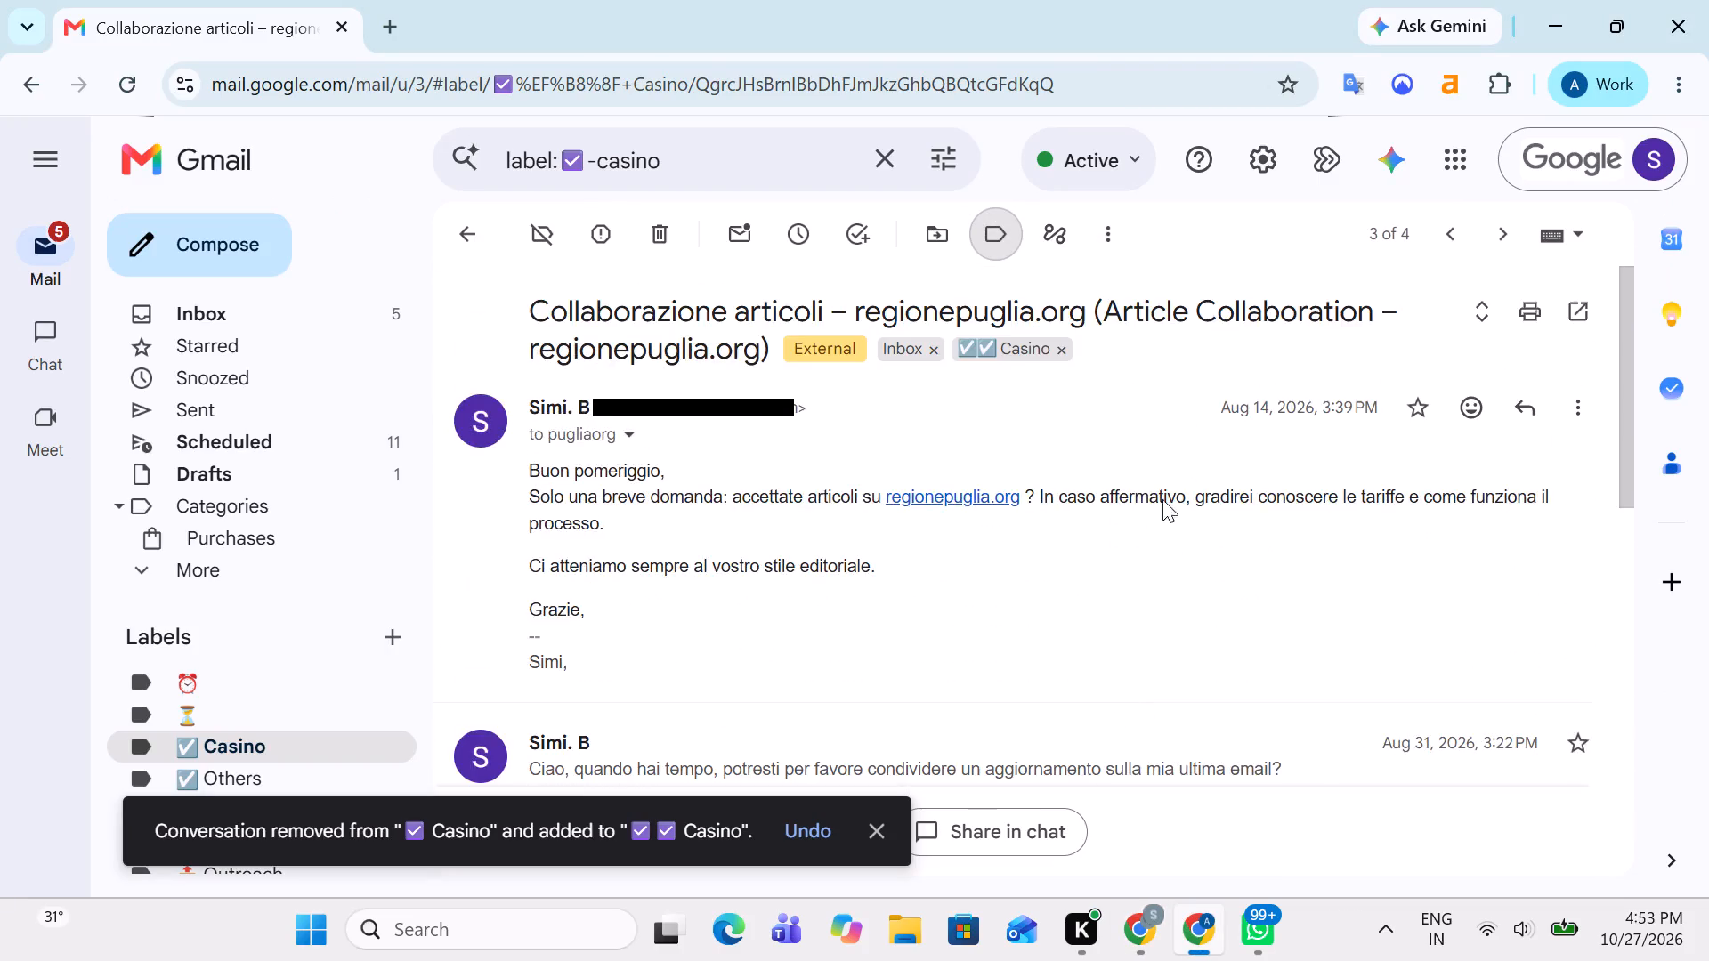
Move to the next Casino-labelled thread, about focus-online.it, expand its messages and open the linked website.
click(1500, 225)
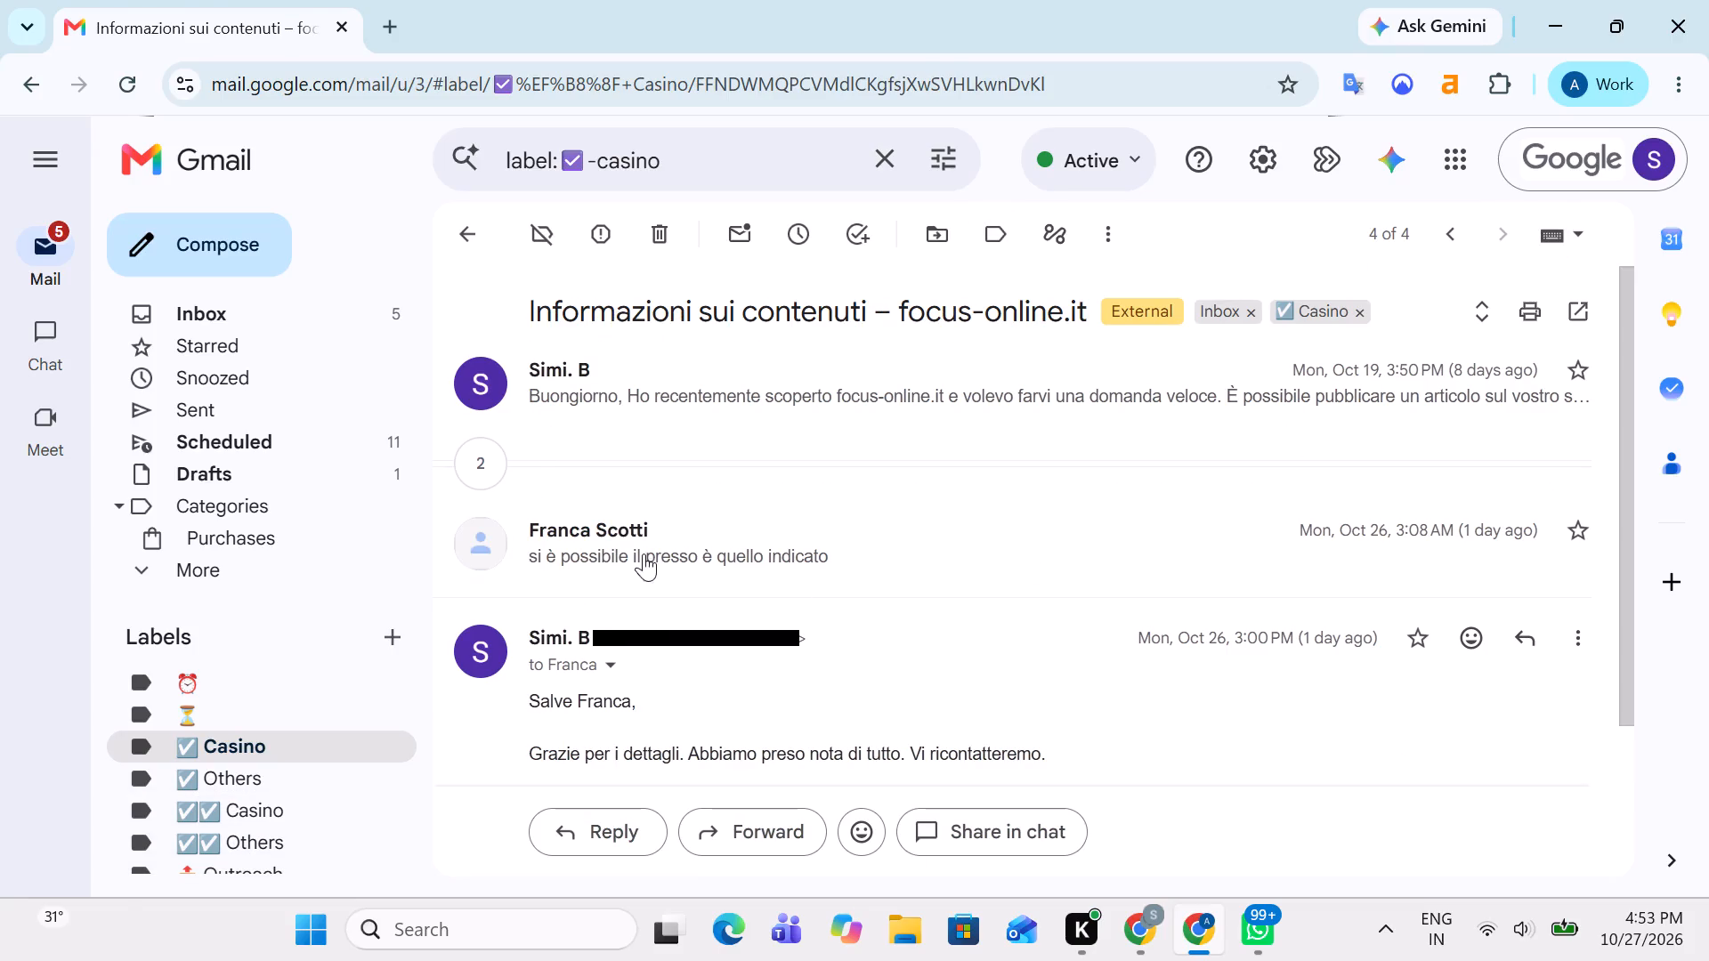
click(487, 462)
click(693, 509)
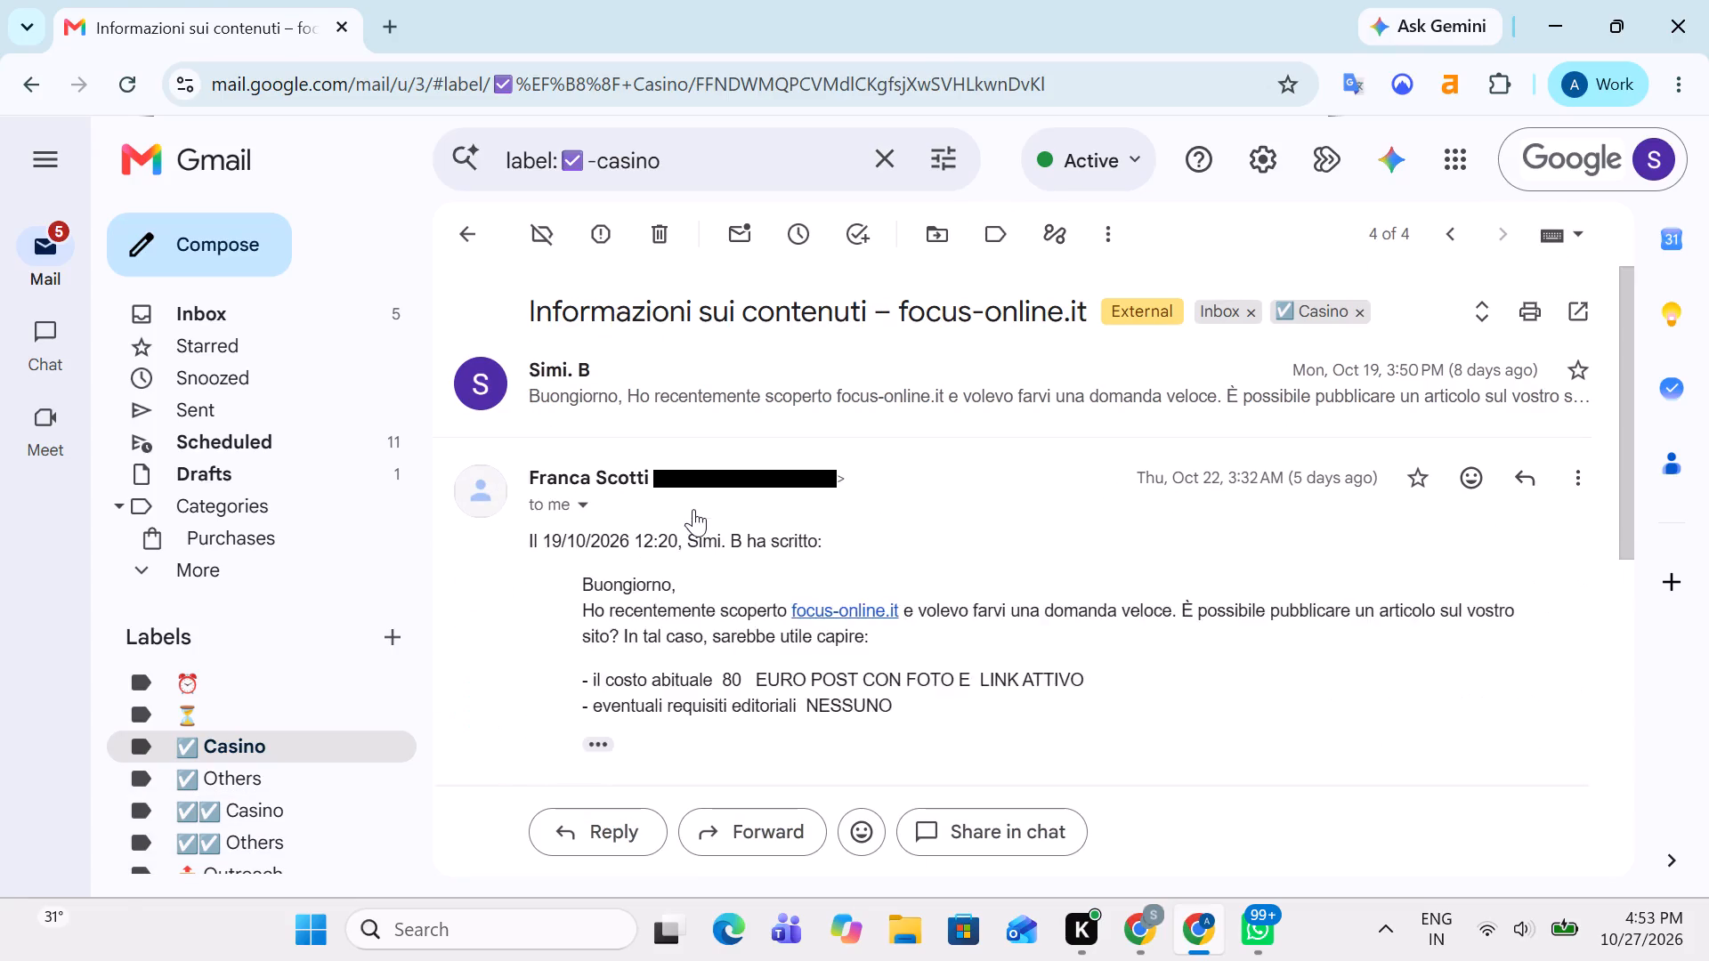
click(814, 382)
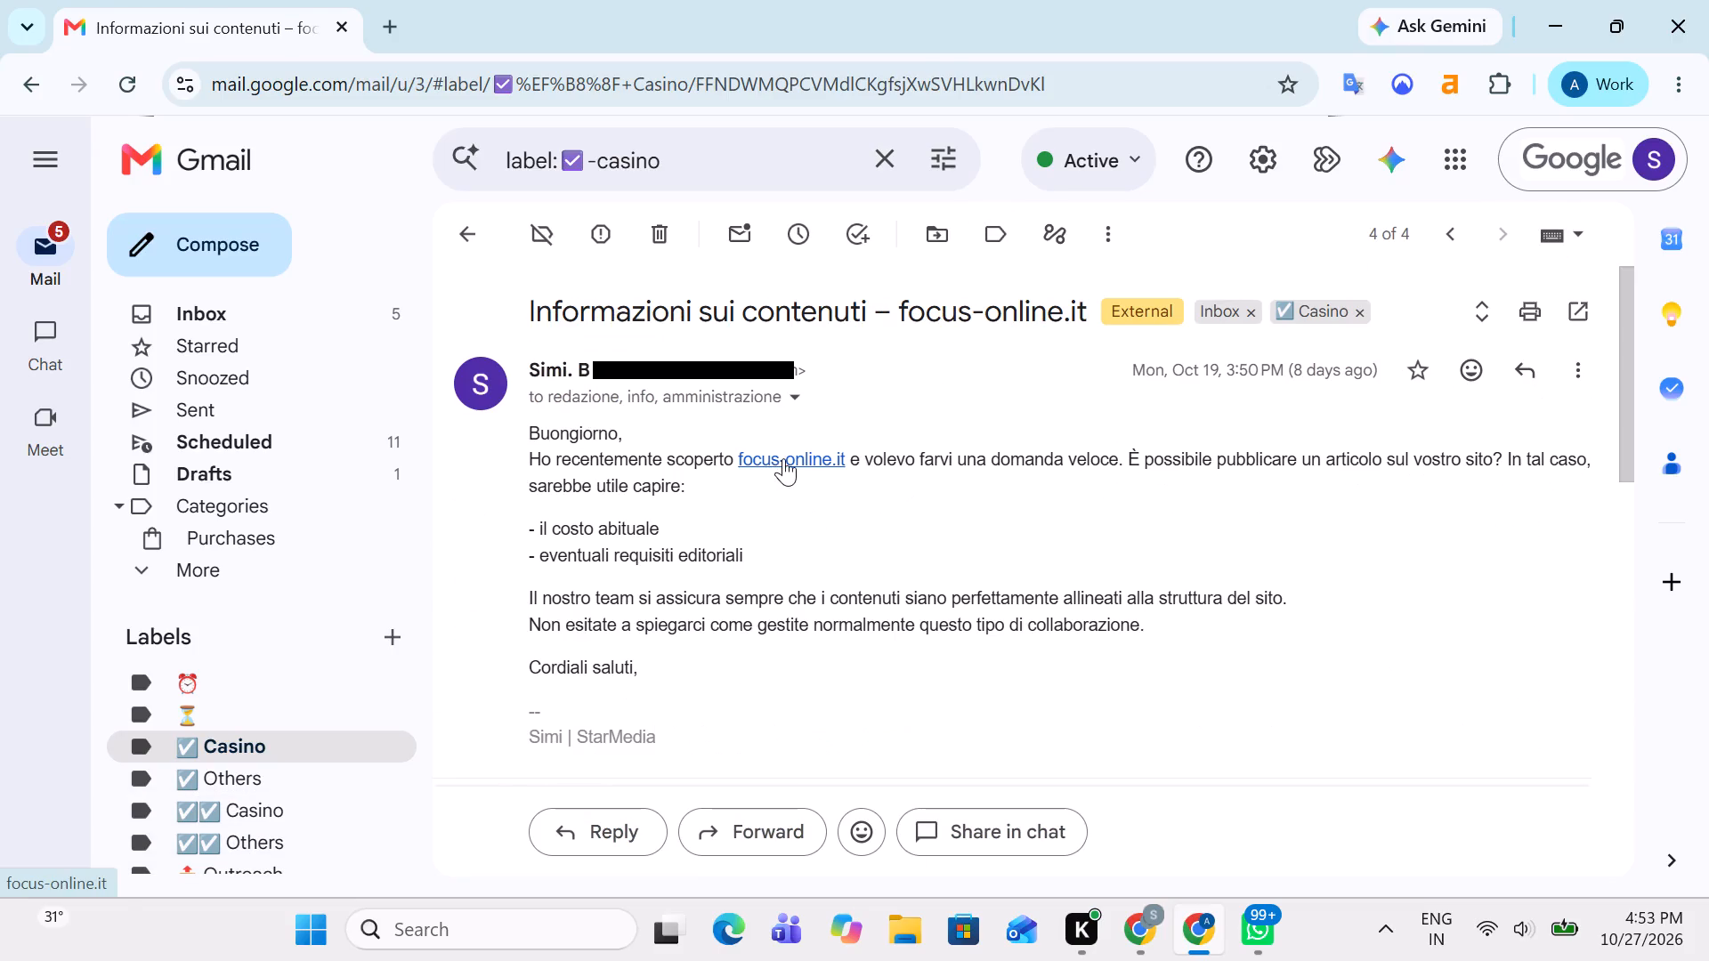
ctrl+click(783, 458)
Read the focus-online.it conversation translated into English, examining the publisher's price and answer on casino links.
scroll(840, 577, down, 5)
scroll(830, 584, up, 1)
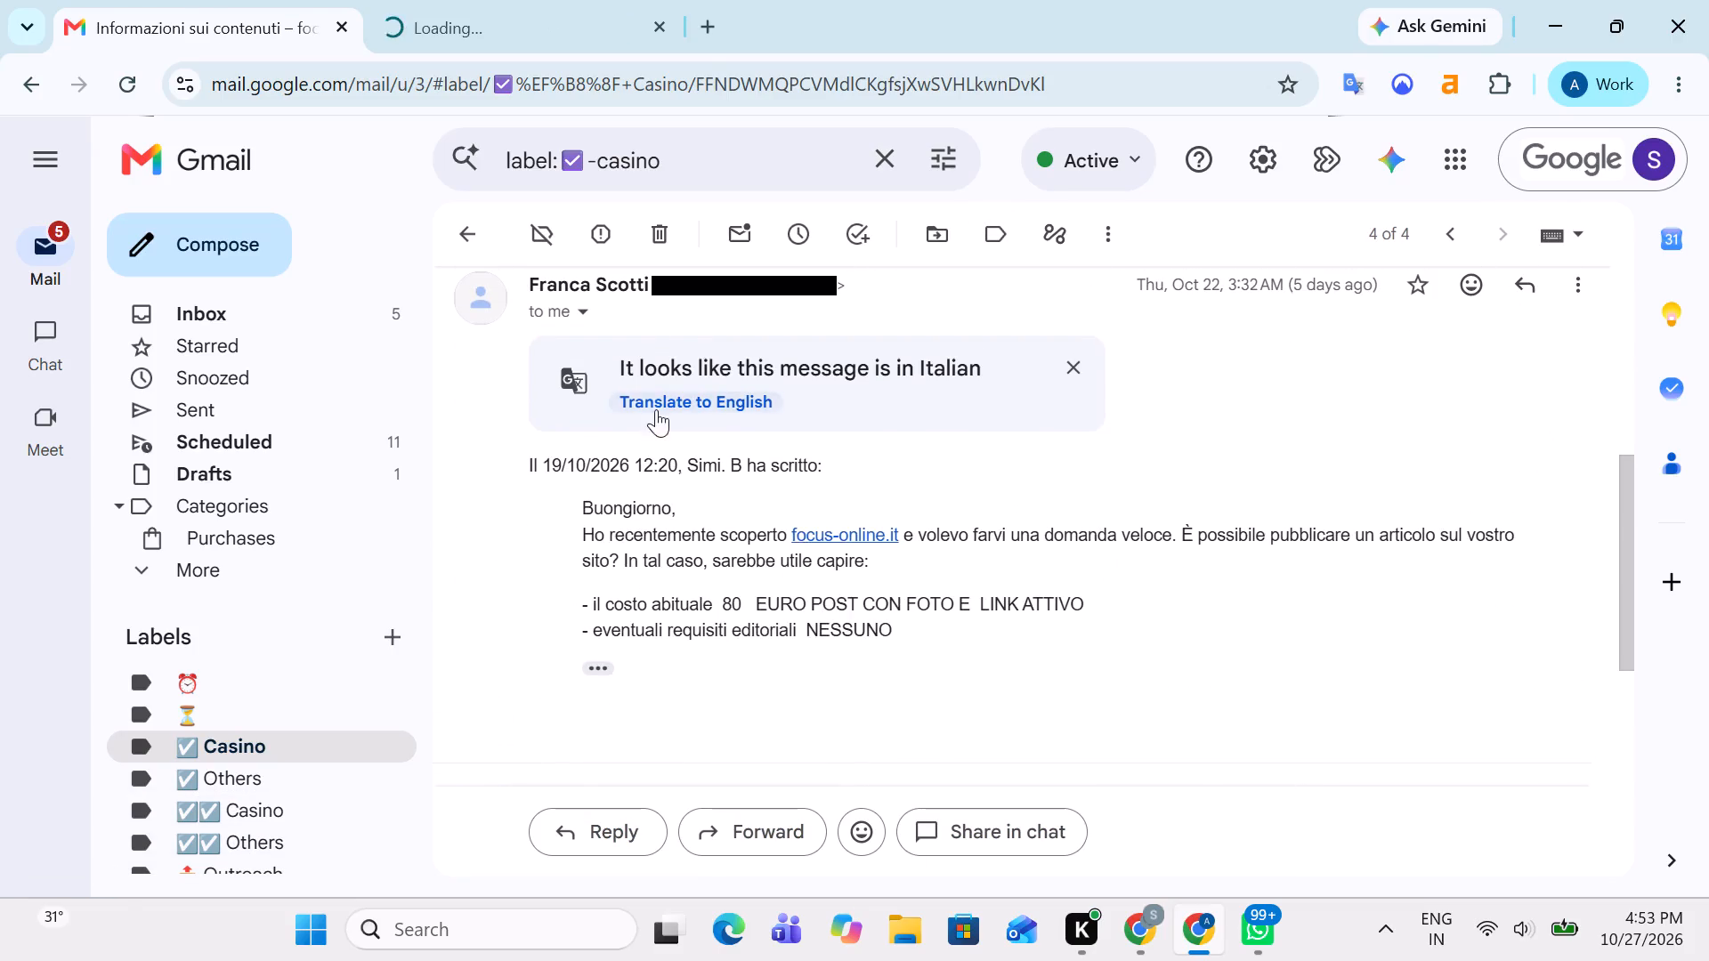
click(656, 409)
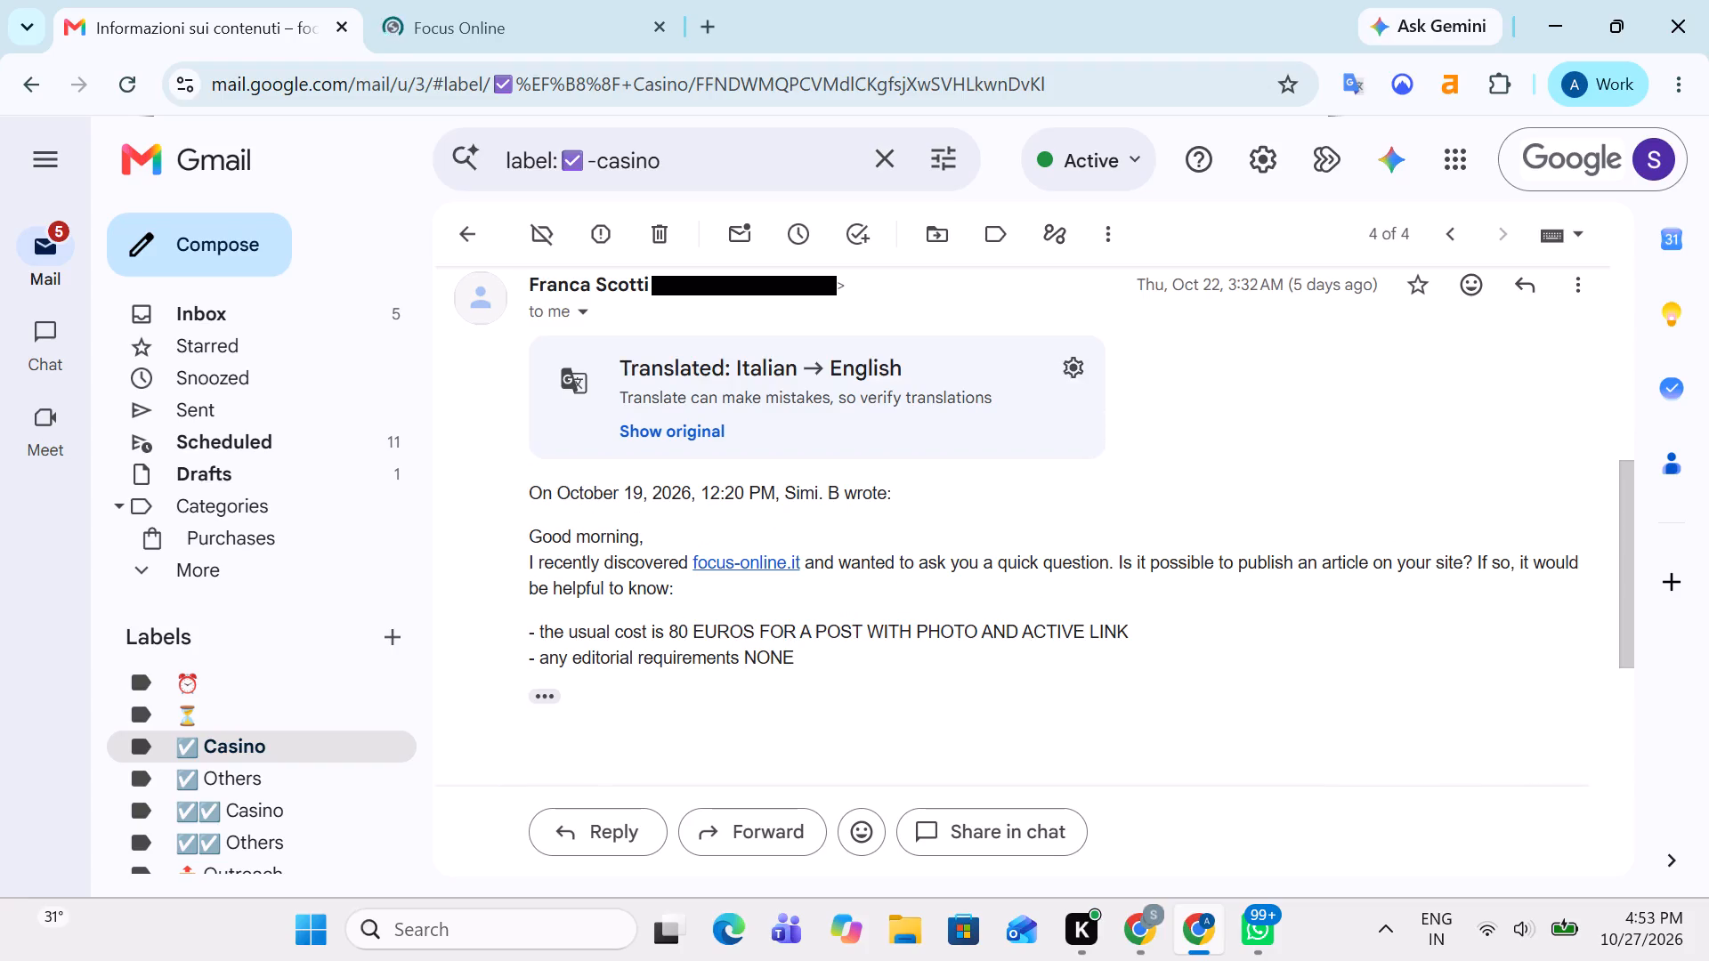
scroll(1188, 642, down, 3)
click(615, 459)
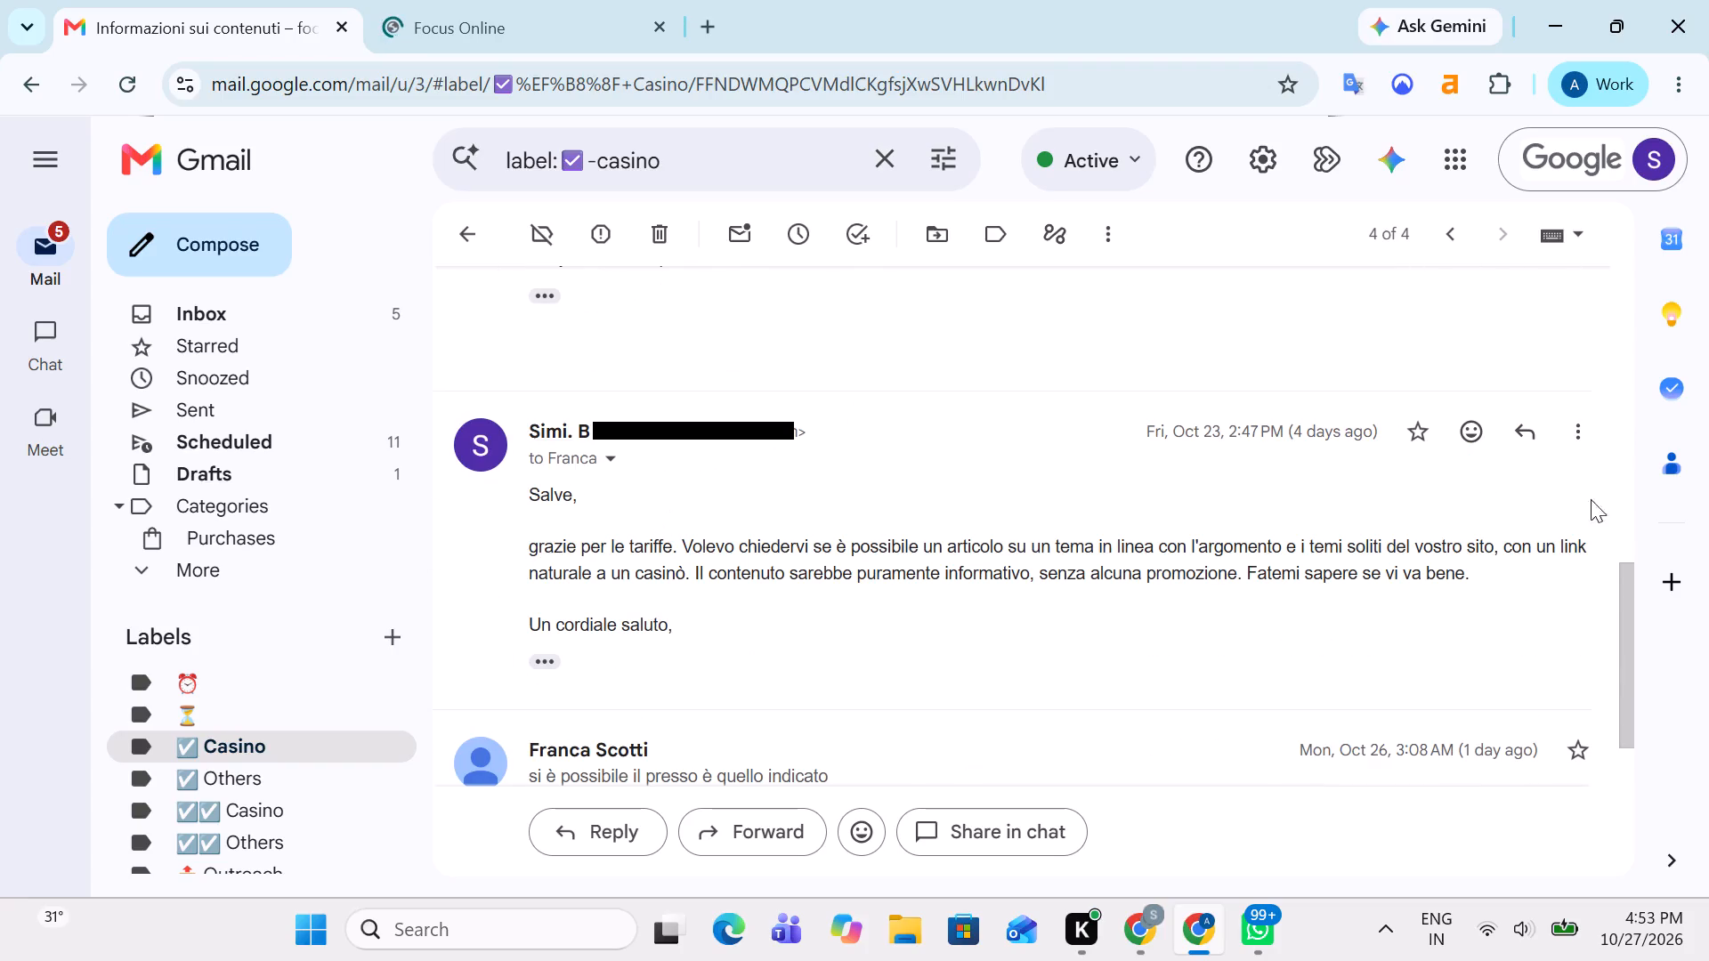
click(1587, 426)
scroll(1496, 580, down, 3)
click(1384, 642)
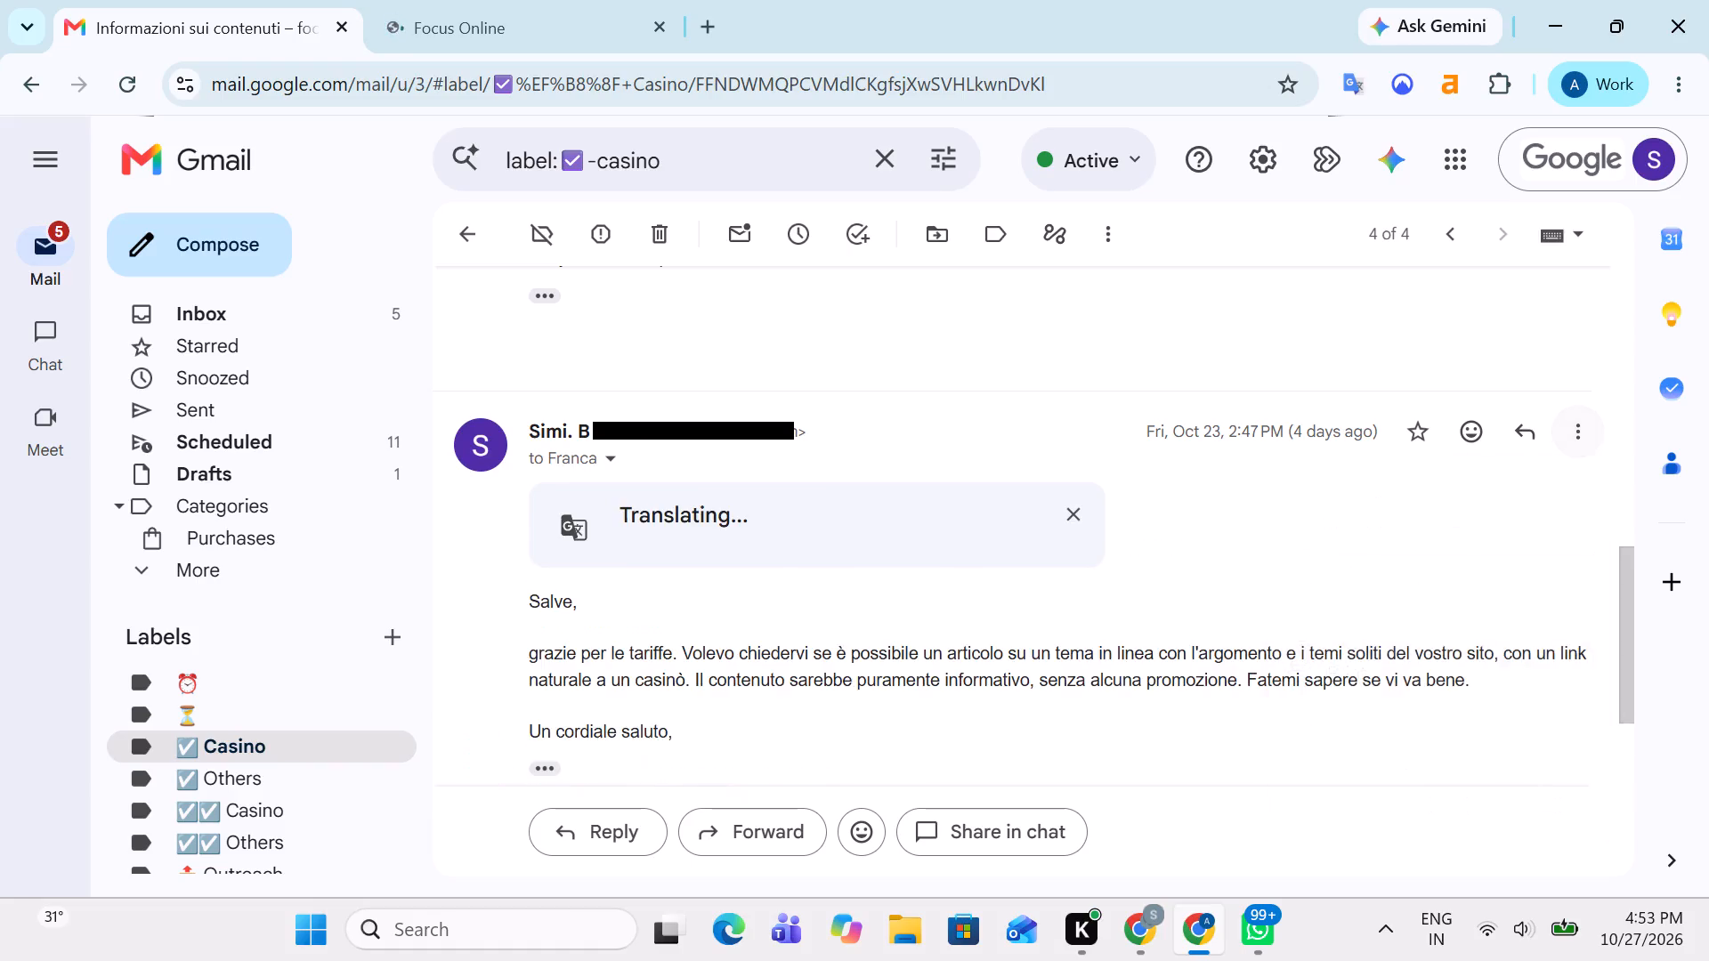
scroll(1018, 645, down, 1)
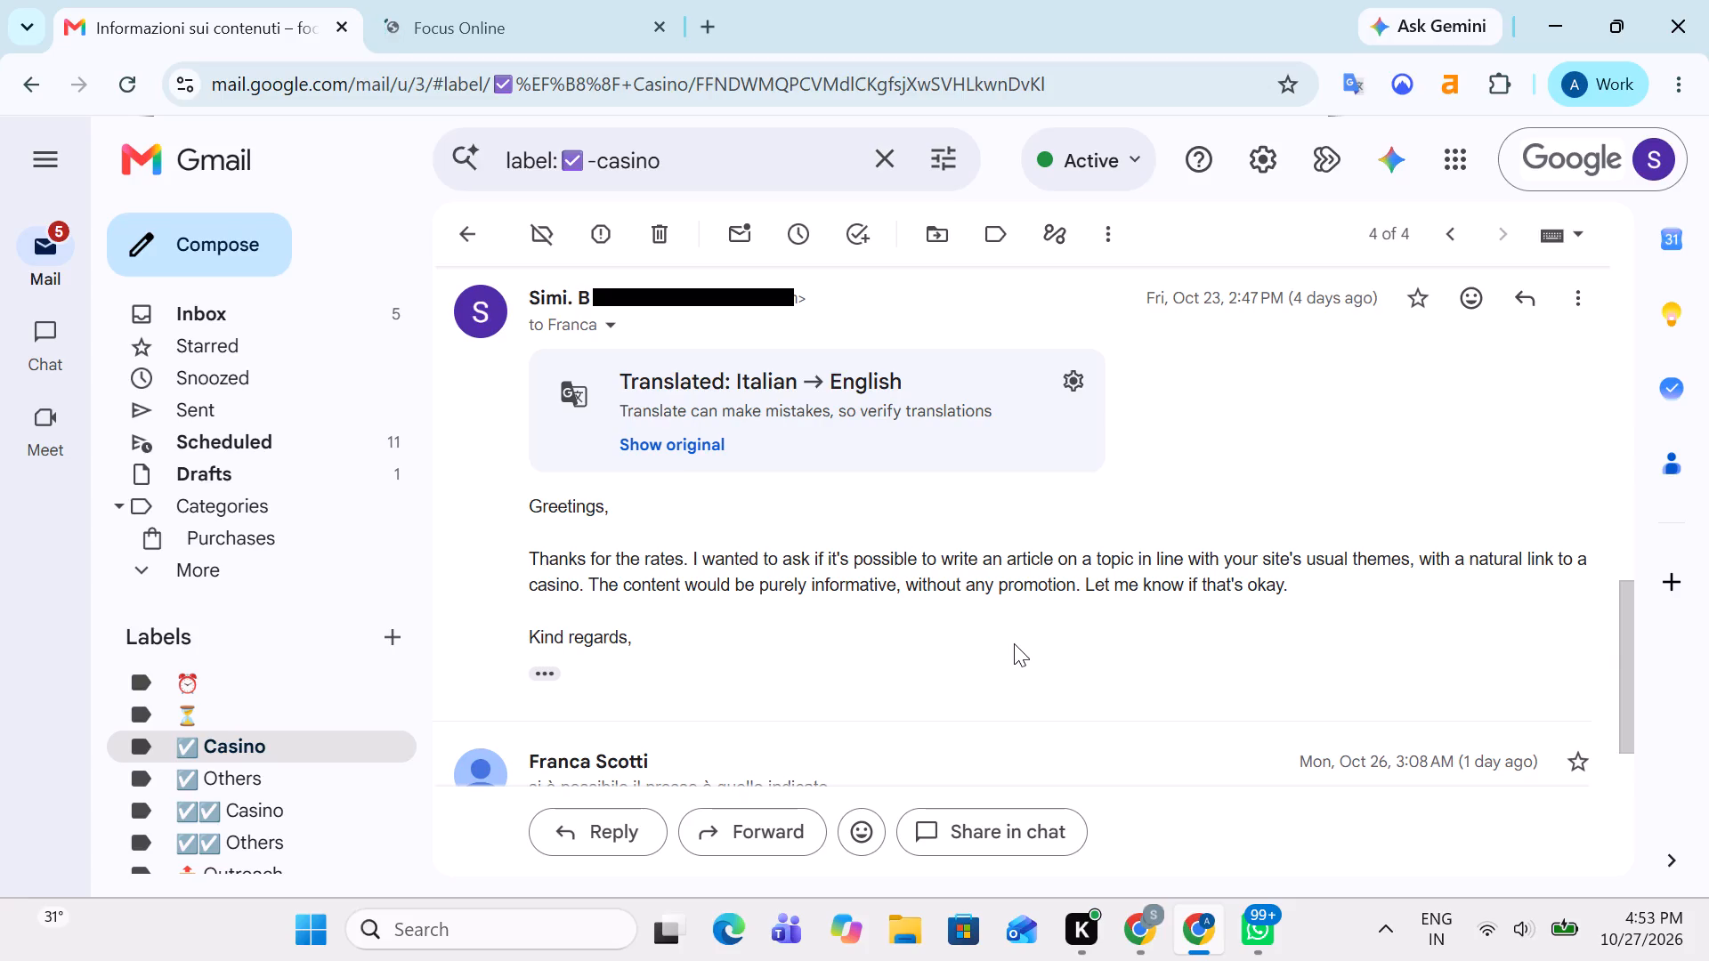
scroll(1011, 609, down, 3)
click(739, 395)
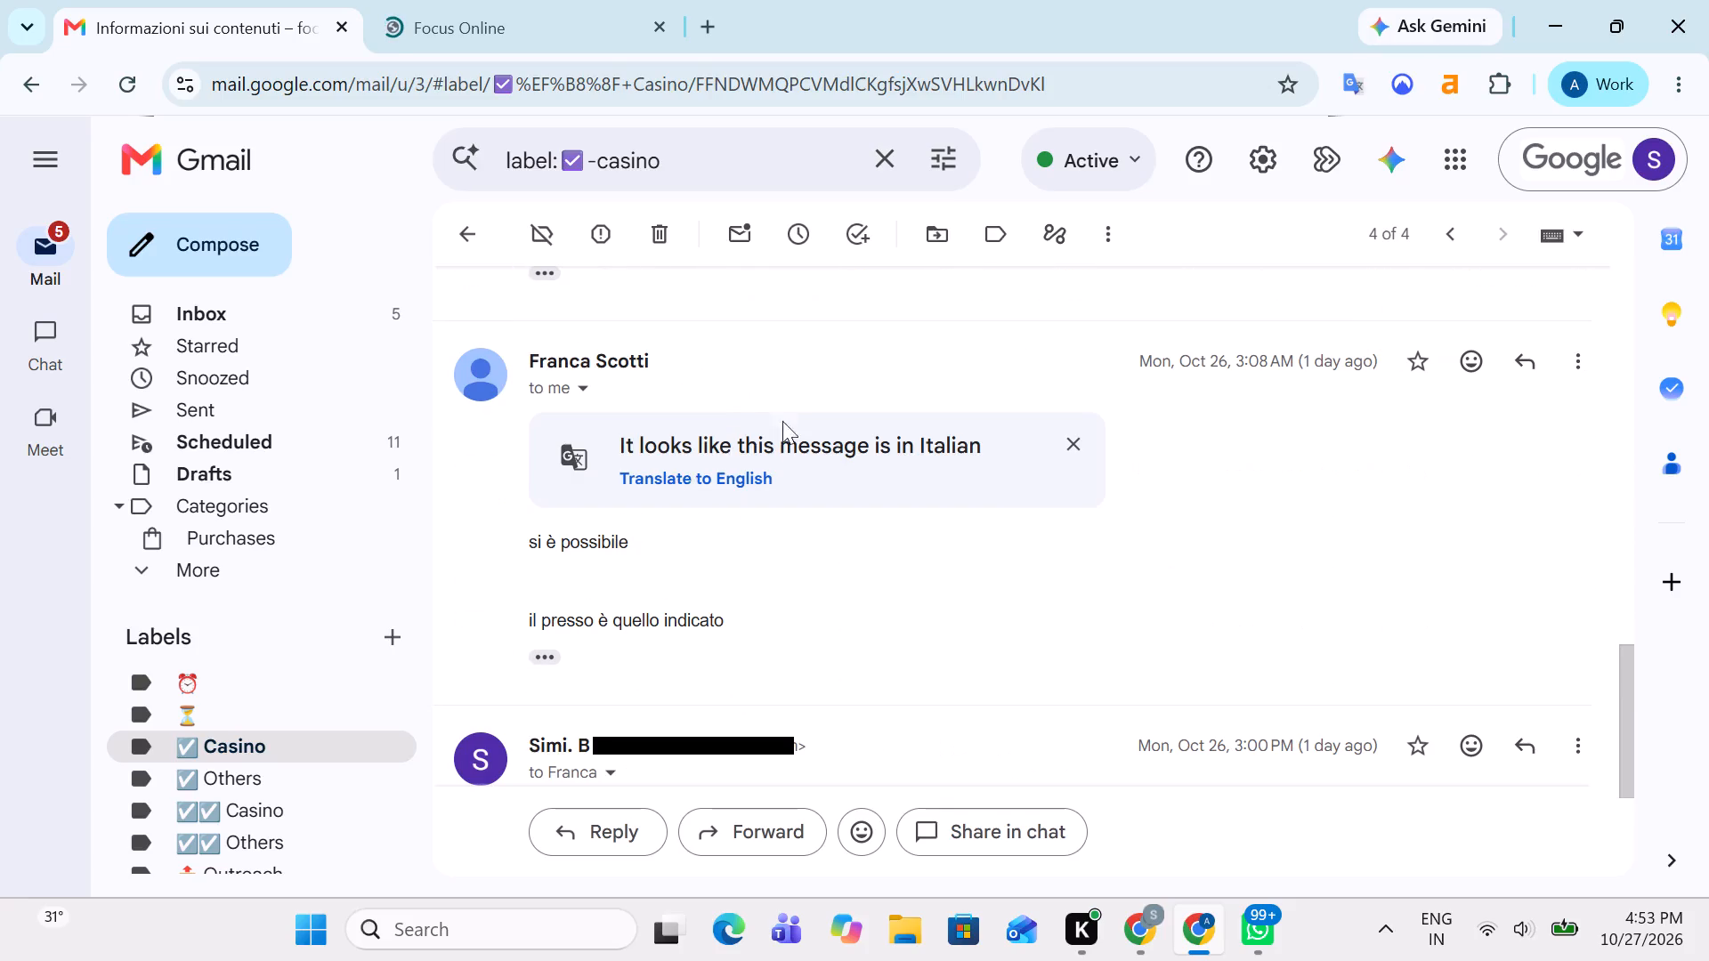
click(678, 480)
scroll(725, 549, down, 3)
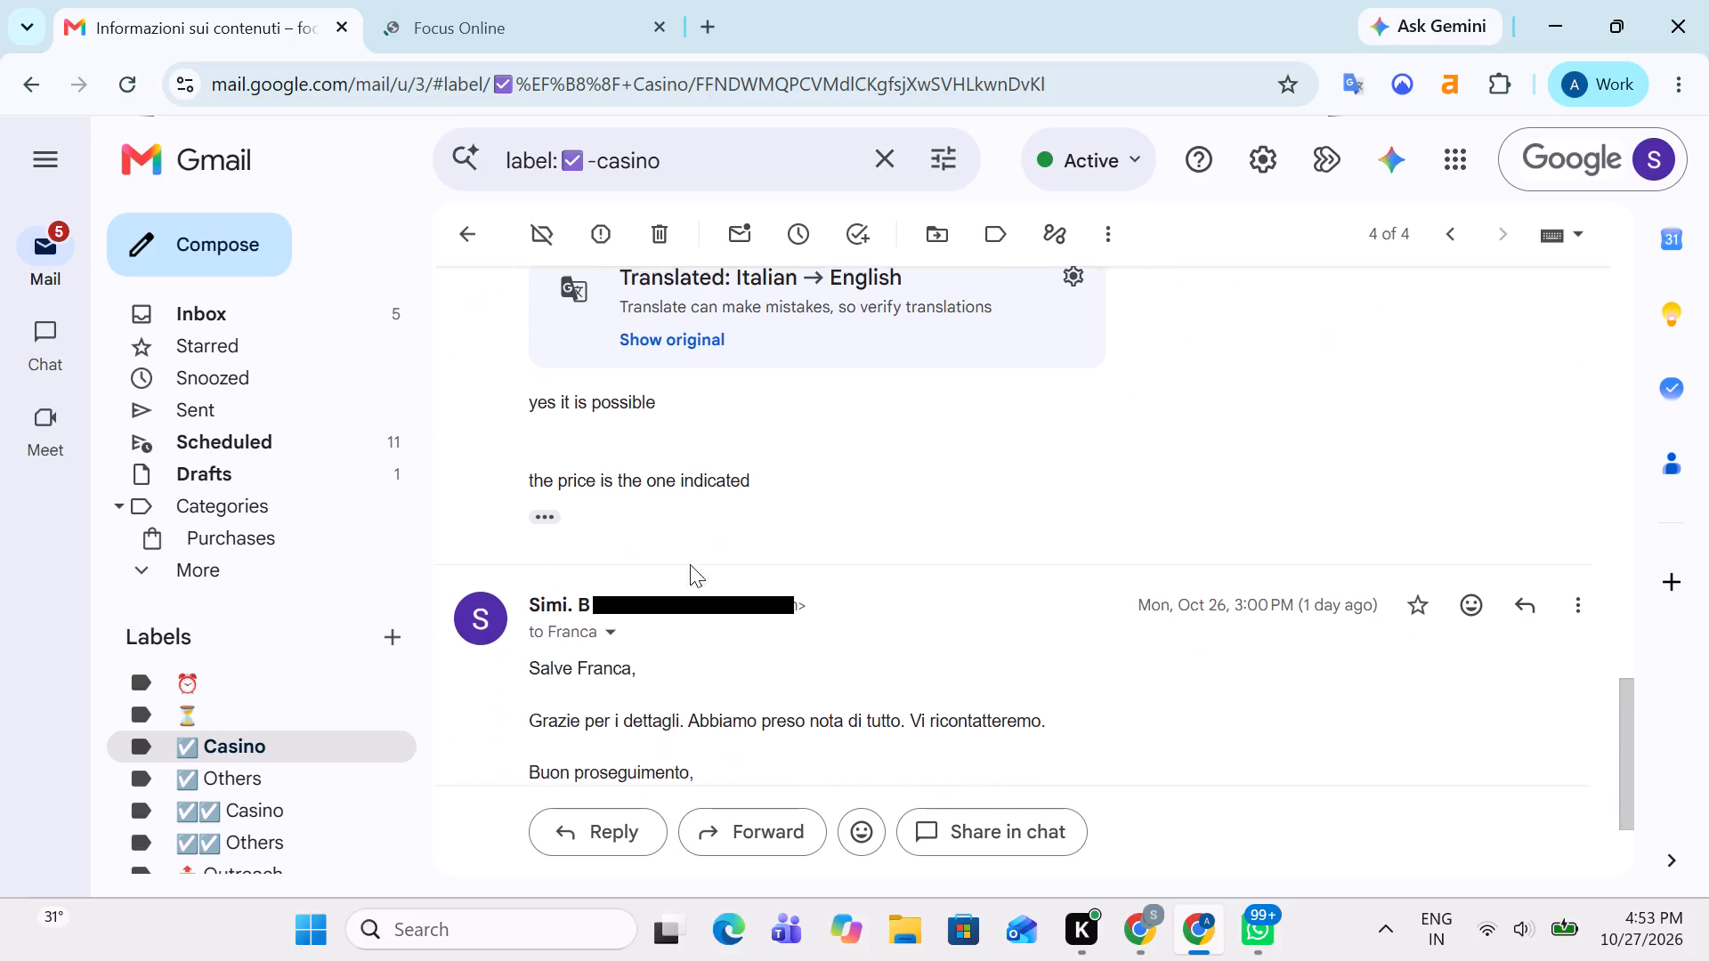
scroll(690, 564, down, 2)
Copy the domain focus-online.it from the opened site and enter it as the website in row 10793.
click(506, 0)
click(464, 63)
drag(464, 63, 339, 87)
key(ctrl+c)
key(ctrl+c)
key(ctrl+c)
key(alt+Tab)
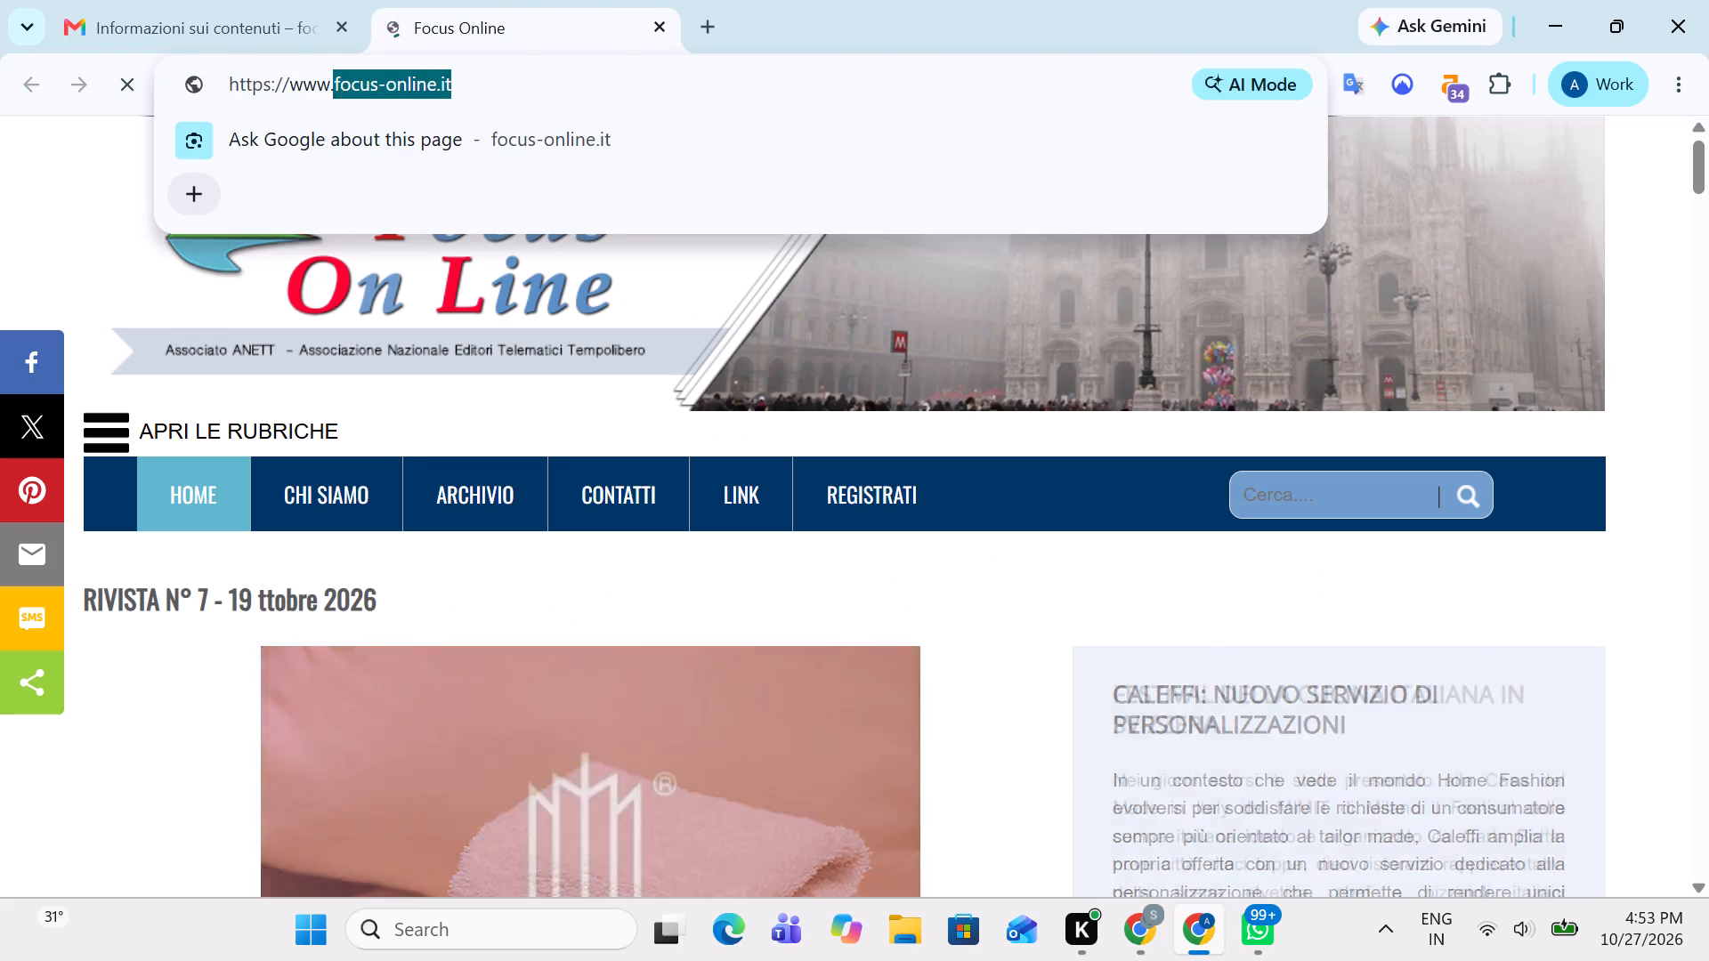
key(Down)
key(Return)
key(ctrl+v)
key(Tab)
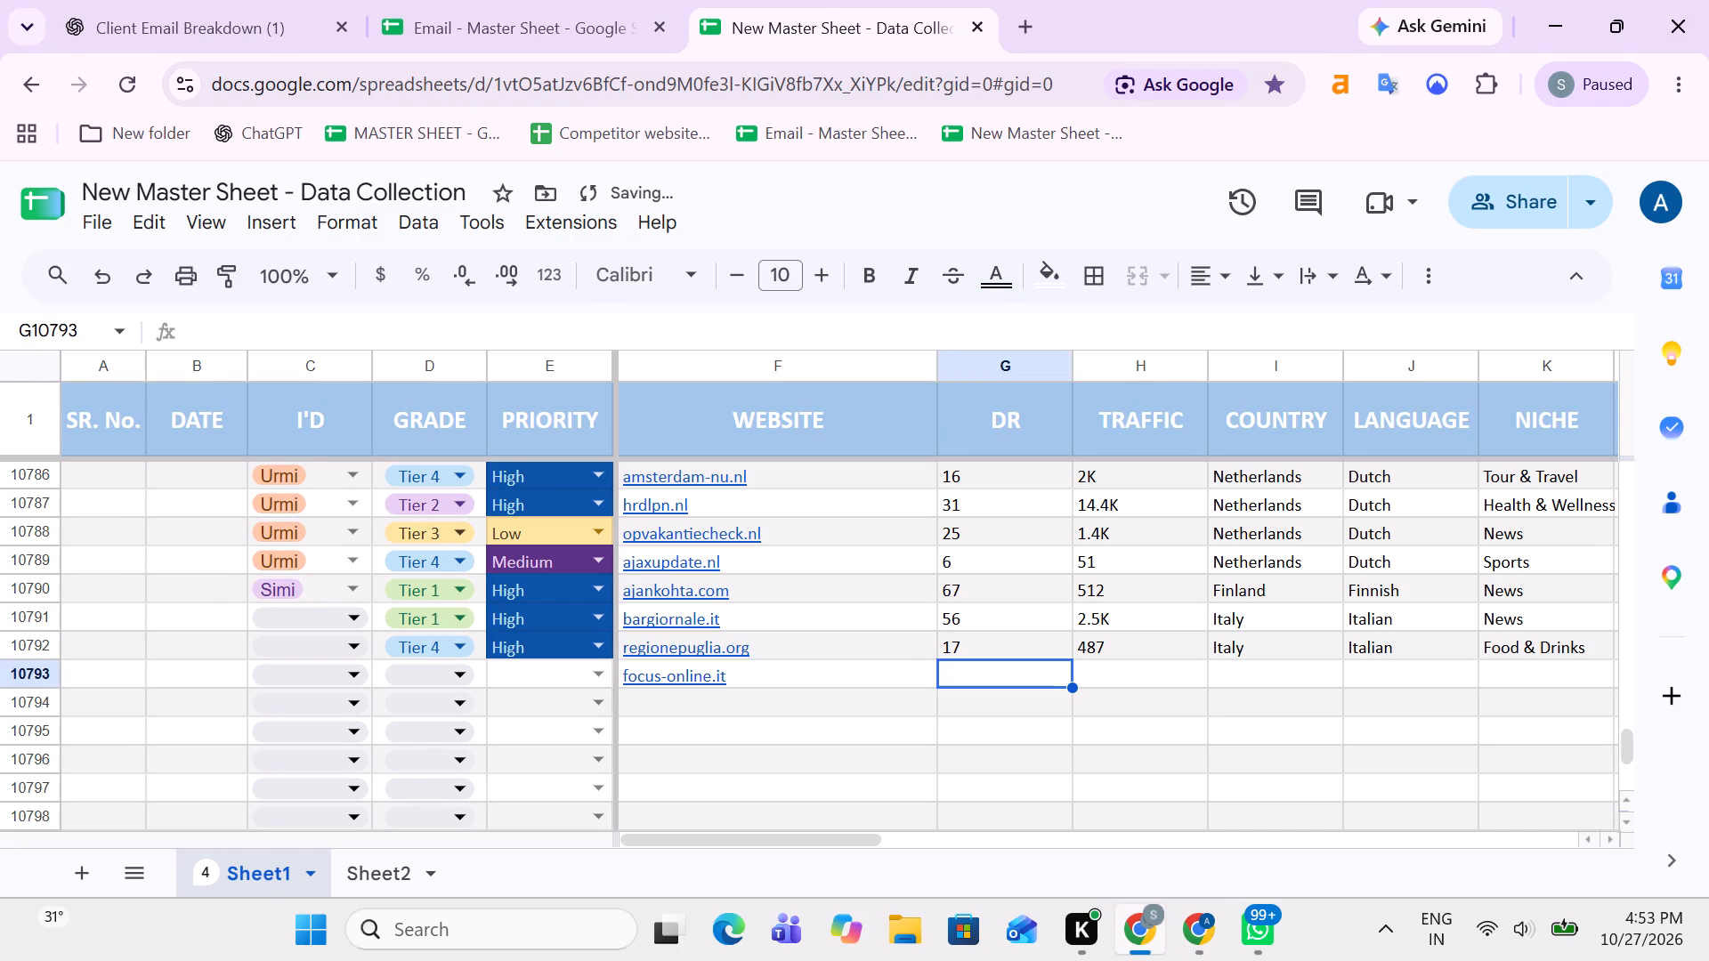
Search the focus-online.it website for Netbet and check the site's DR and traffic metrics.
key(alt+Tab)
scroll(518, 362, down, 8)
scroll(946, 485, down, 6)
scroll(929, 465, up, 18)
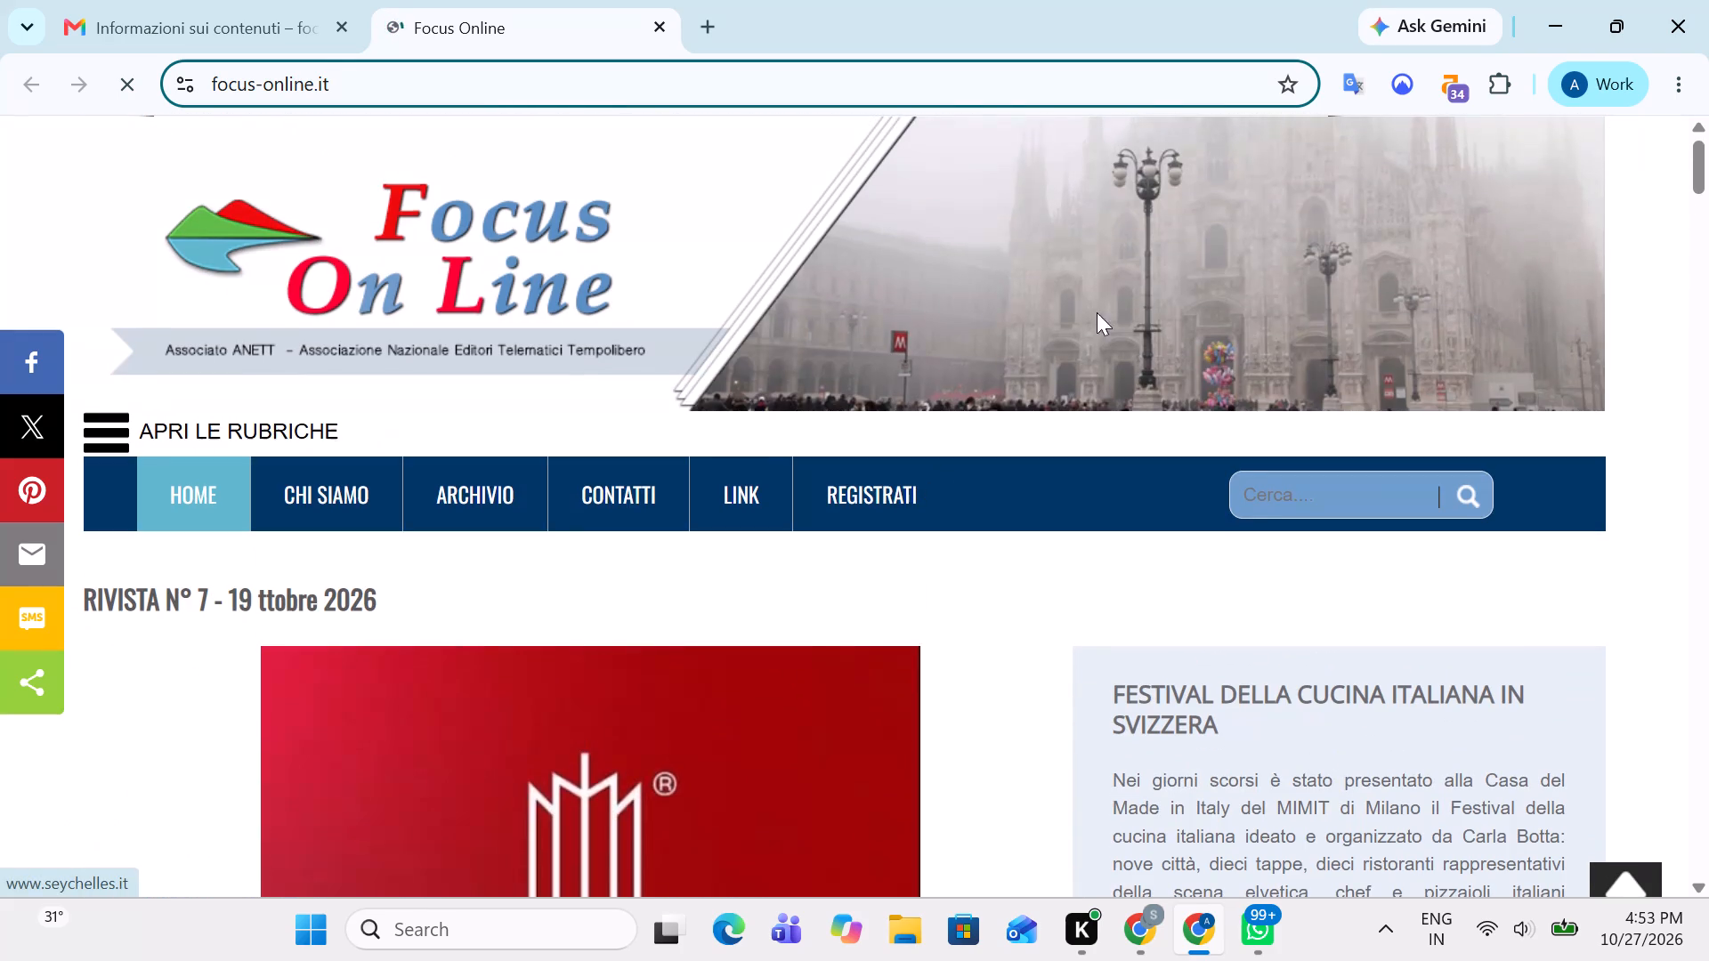
click(1376, 484)
click(1371, 561)
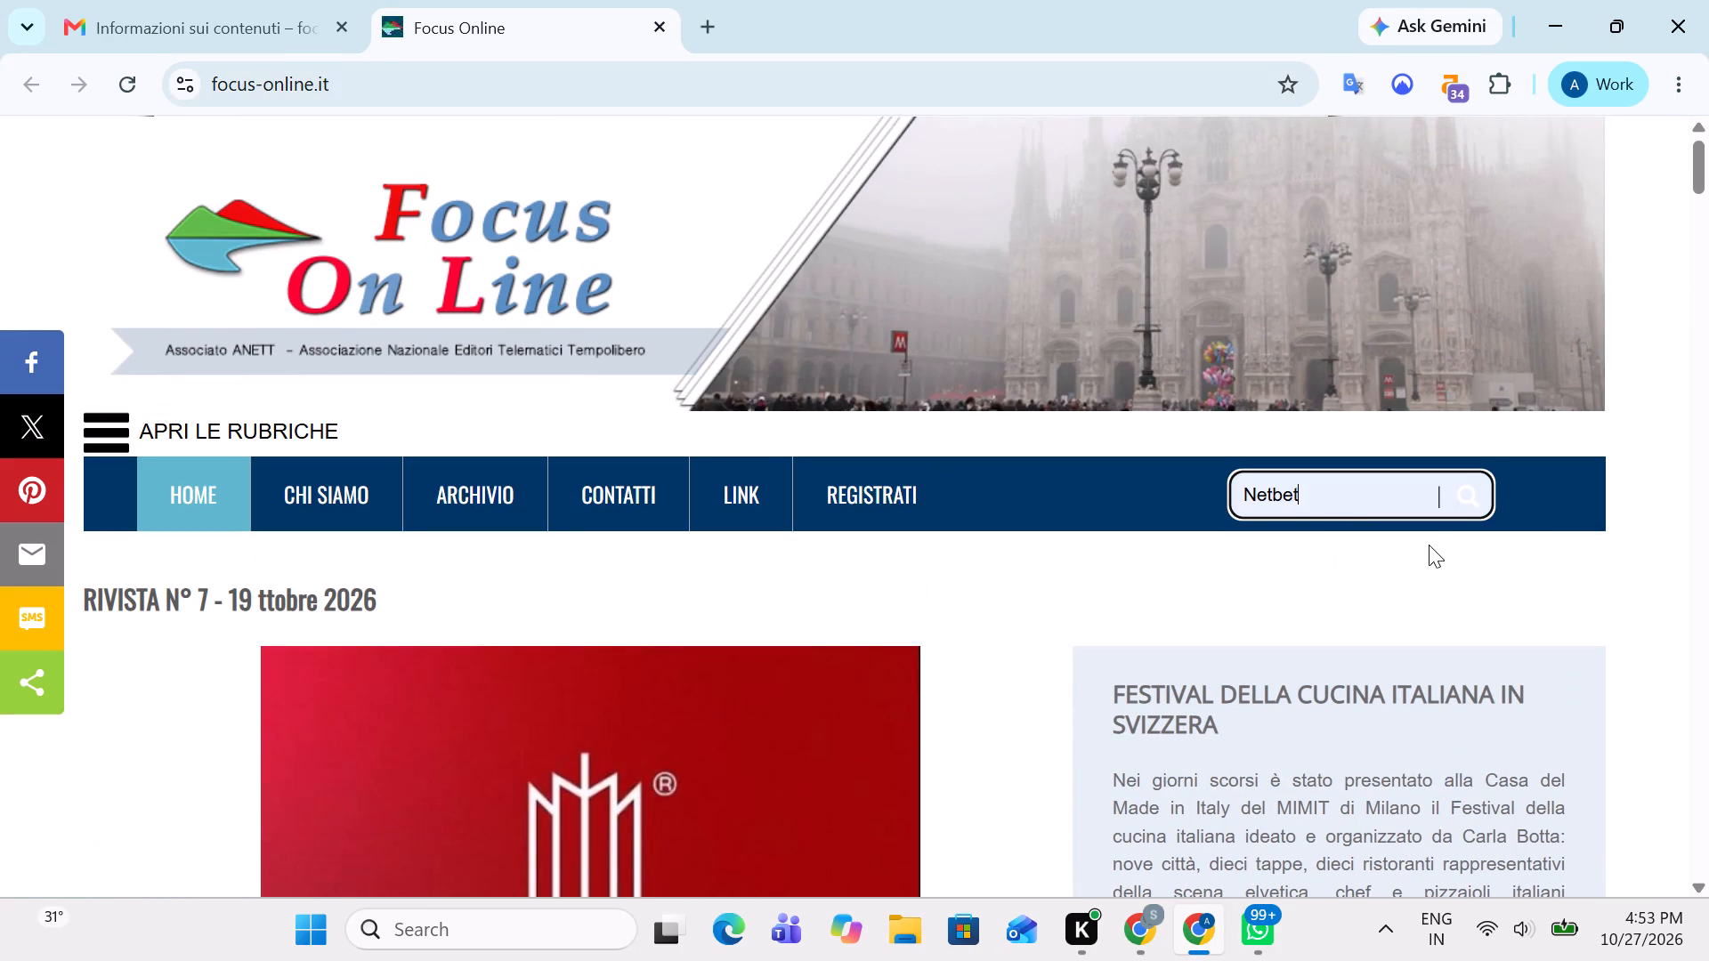
key(Return)
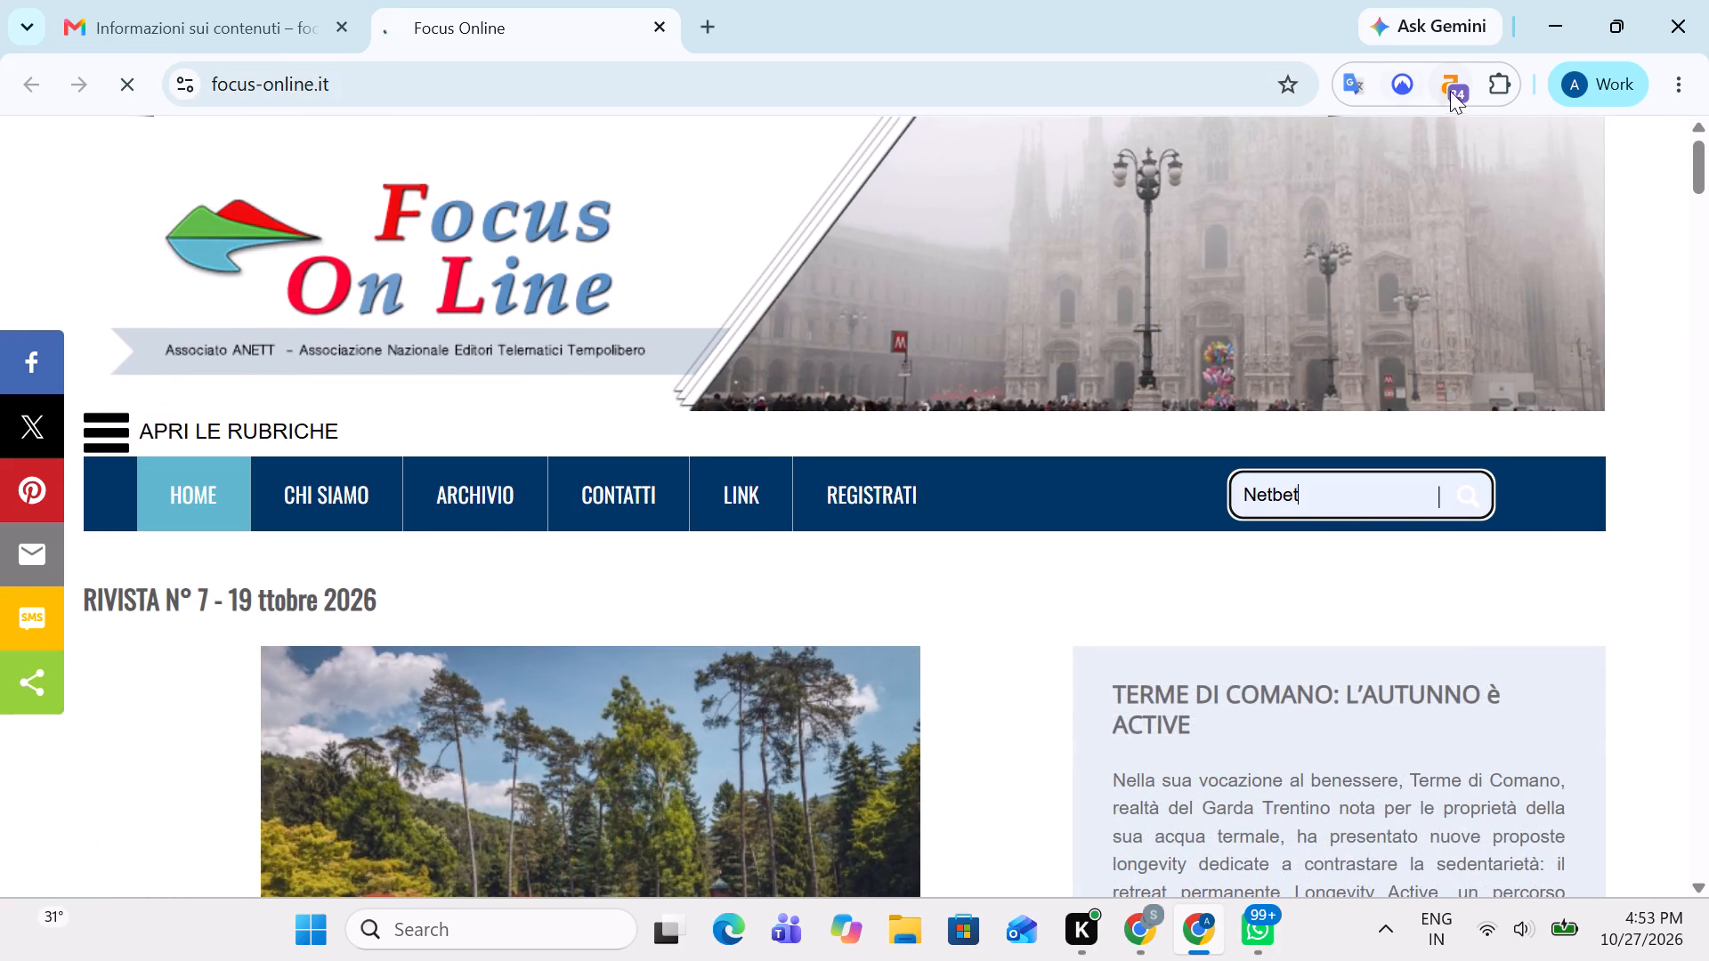
click(1456, 93)
Fill row 10793 with DR 34, traffic 320, country Italy, language Italian and niche News.
key(alt+Tab)
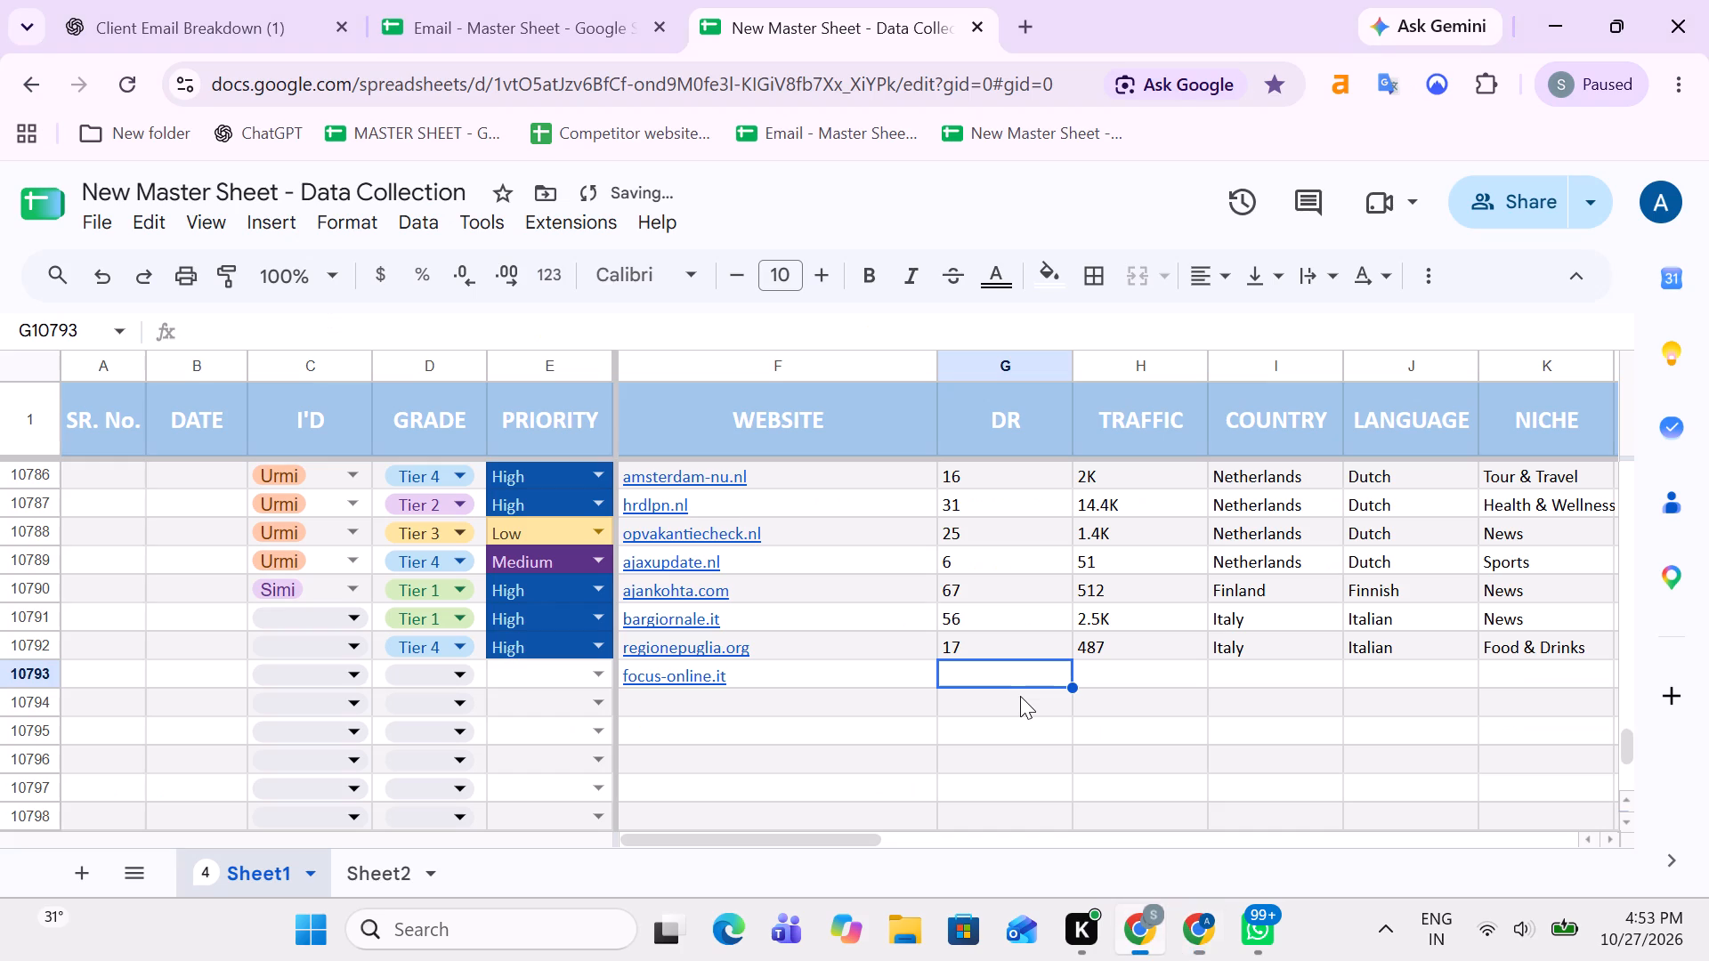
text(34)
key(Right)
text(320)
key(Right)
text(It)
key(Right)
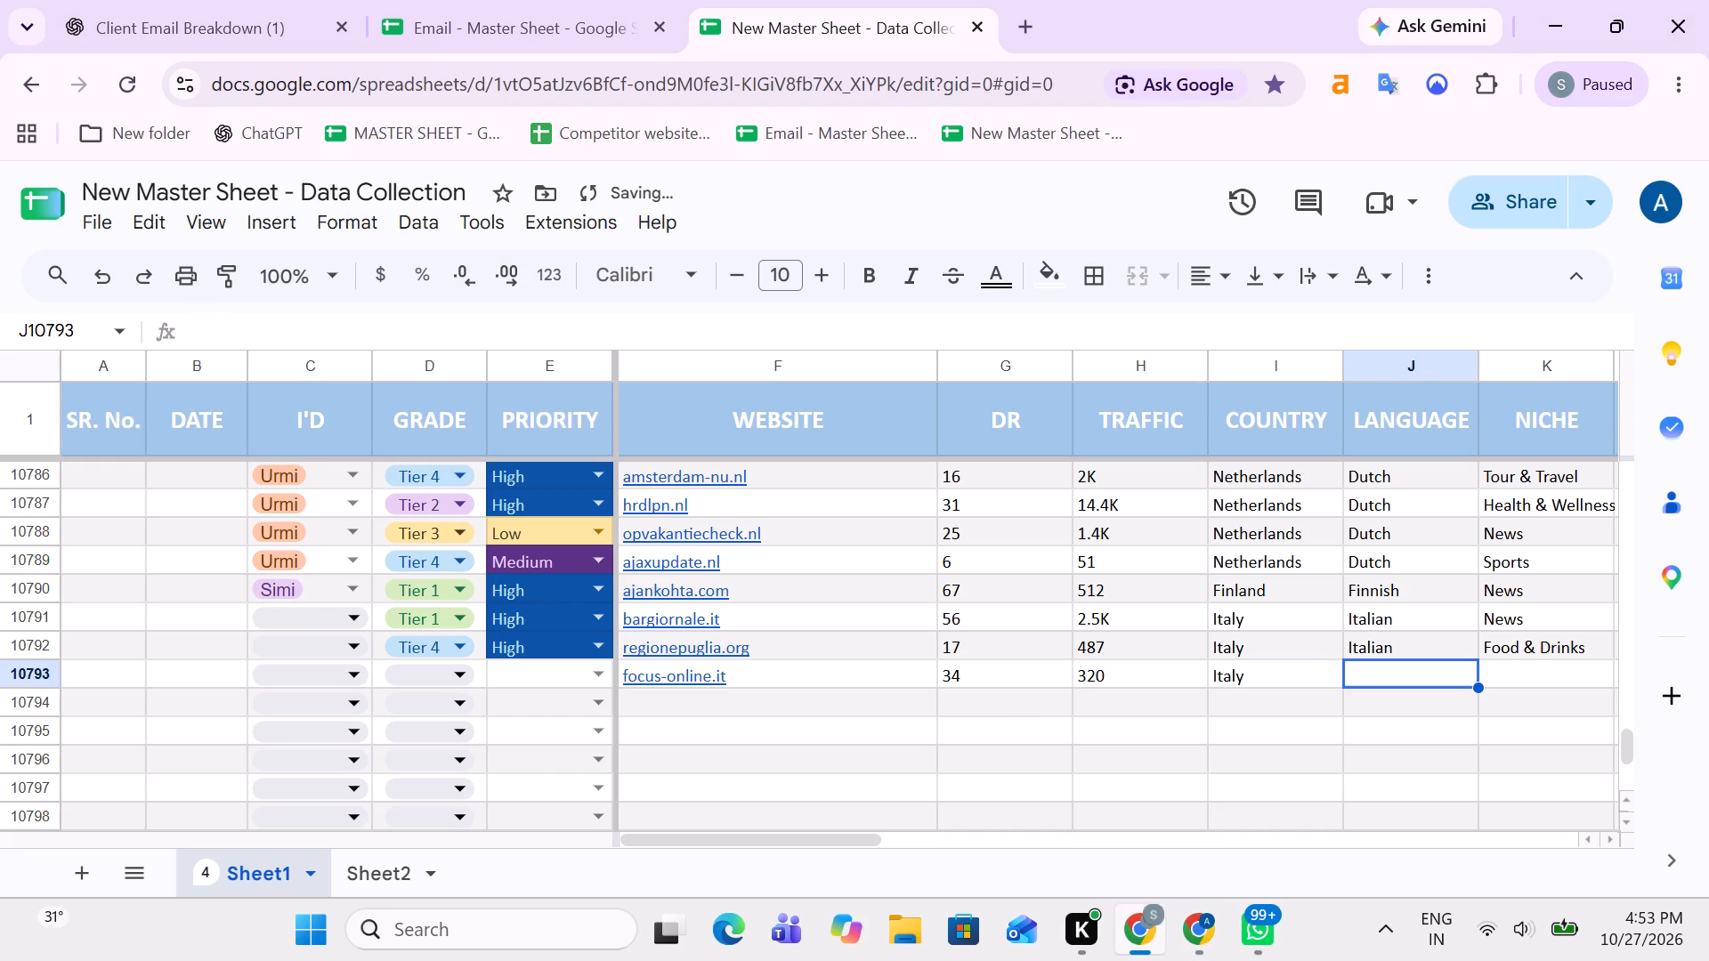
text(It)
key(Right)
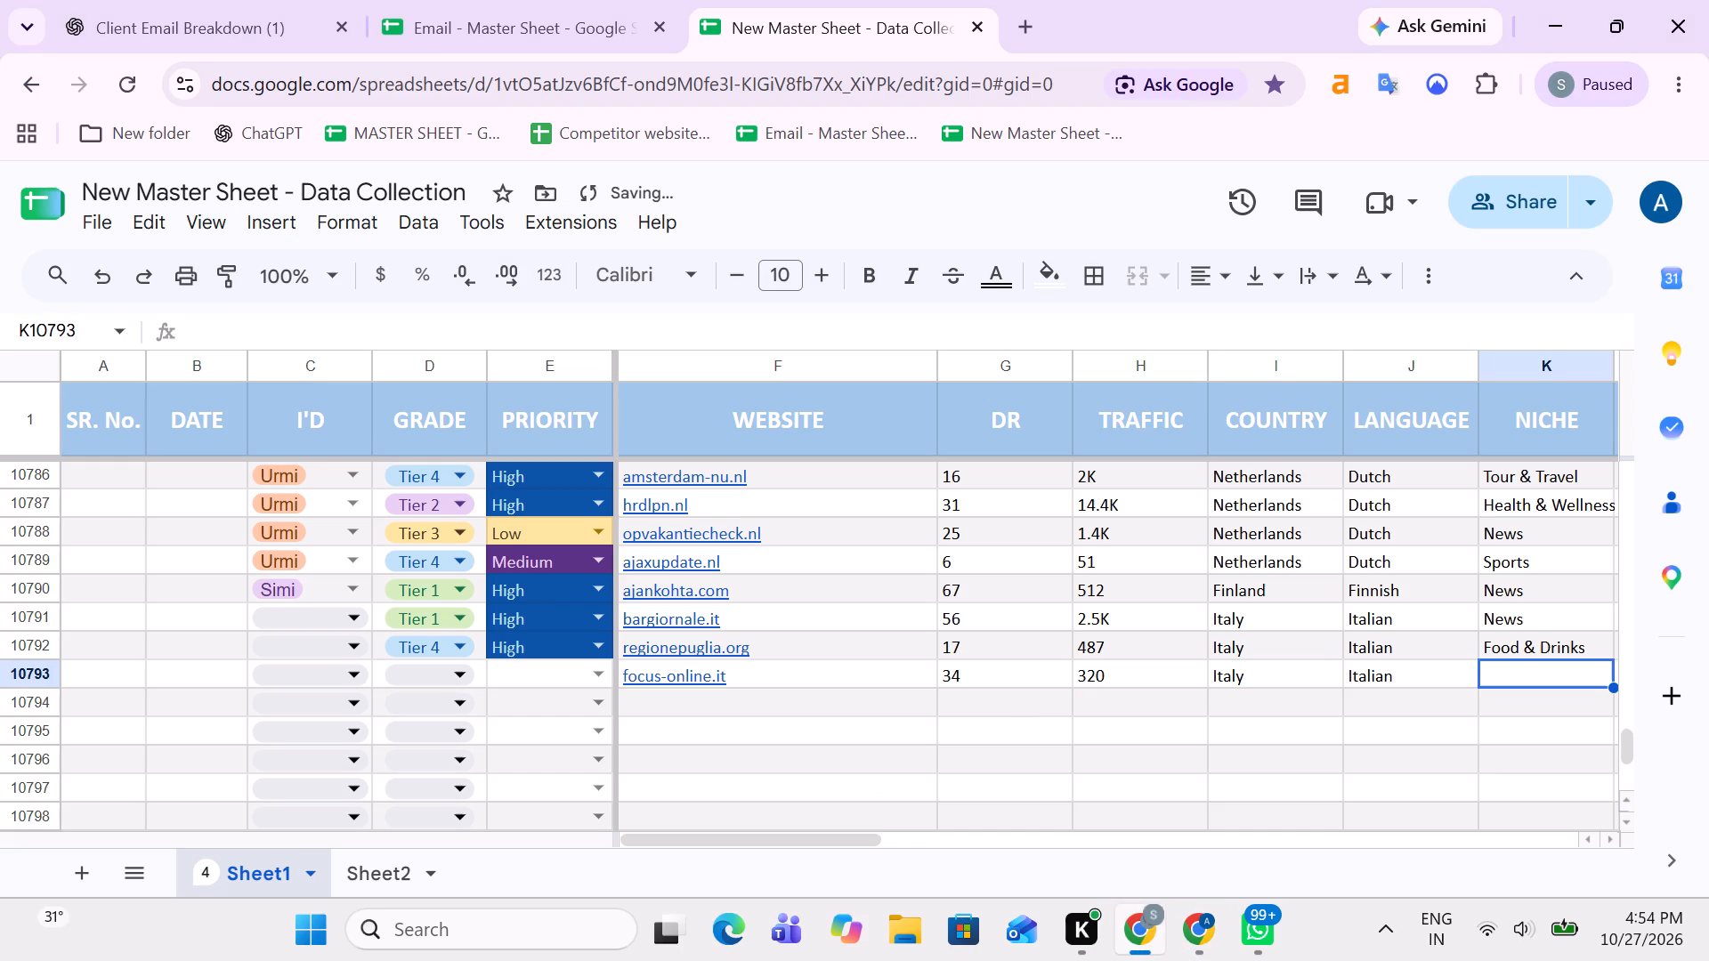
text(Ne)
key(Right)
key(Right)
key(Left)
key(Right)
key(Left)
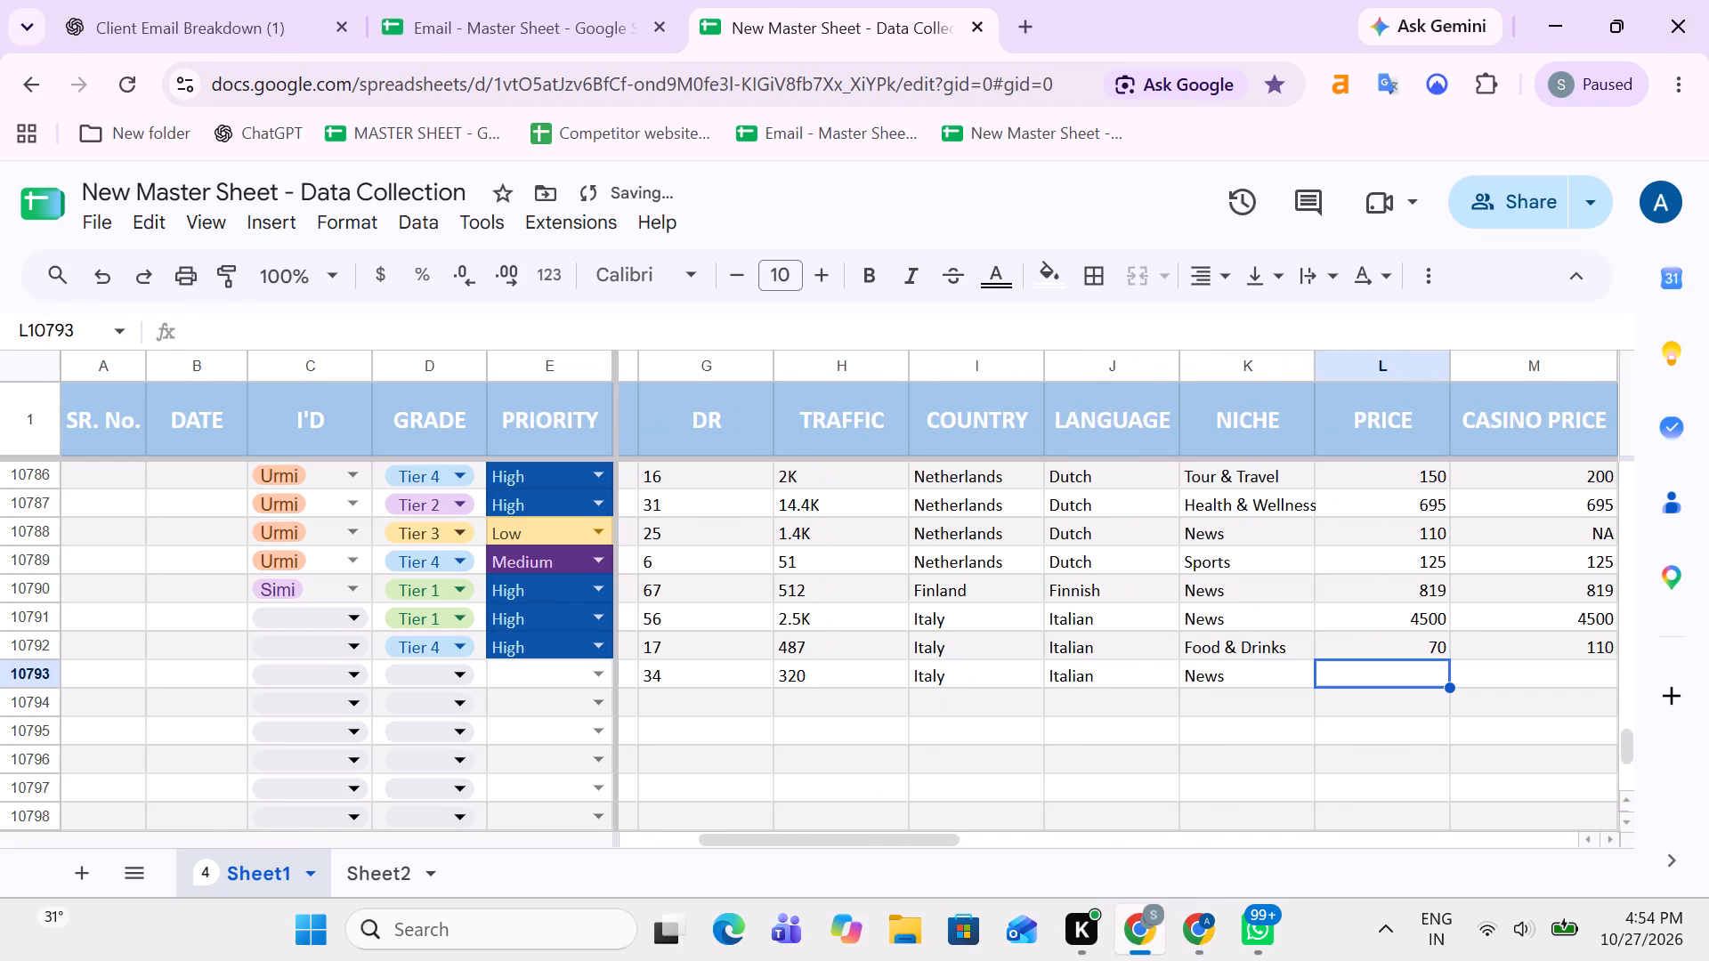
Examine the Netbet search results on focus-online.it, then close the site.
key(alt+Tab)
click(0, 830)
scroll(366, 733, down, 2)
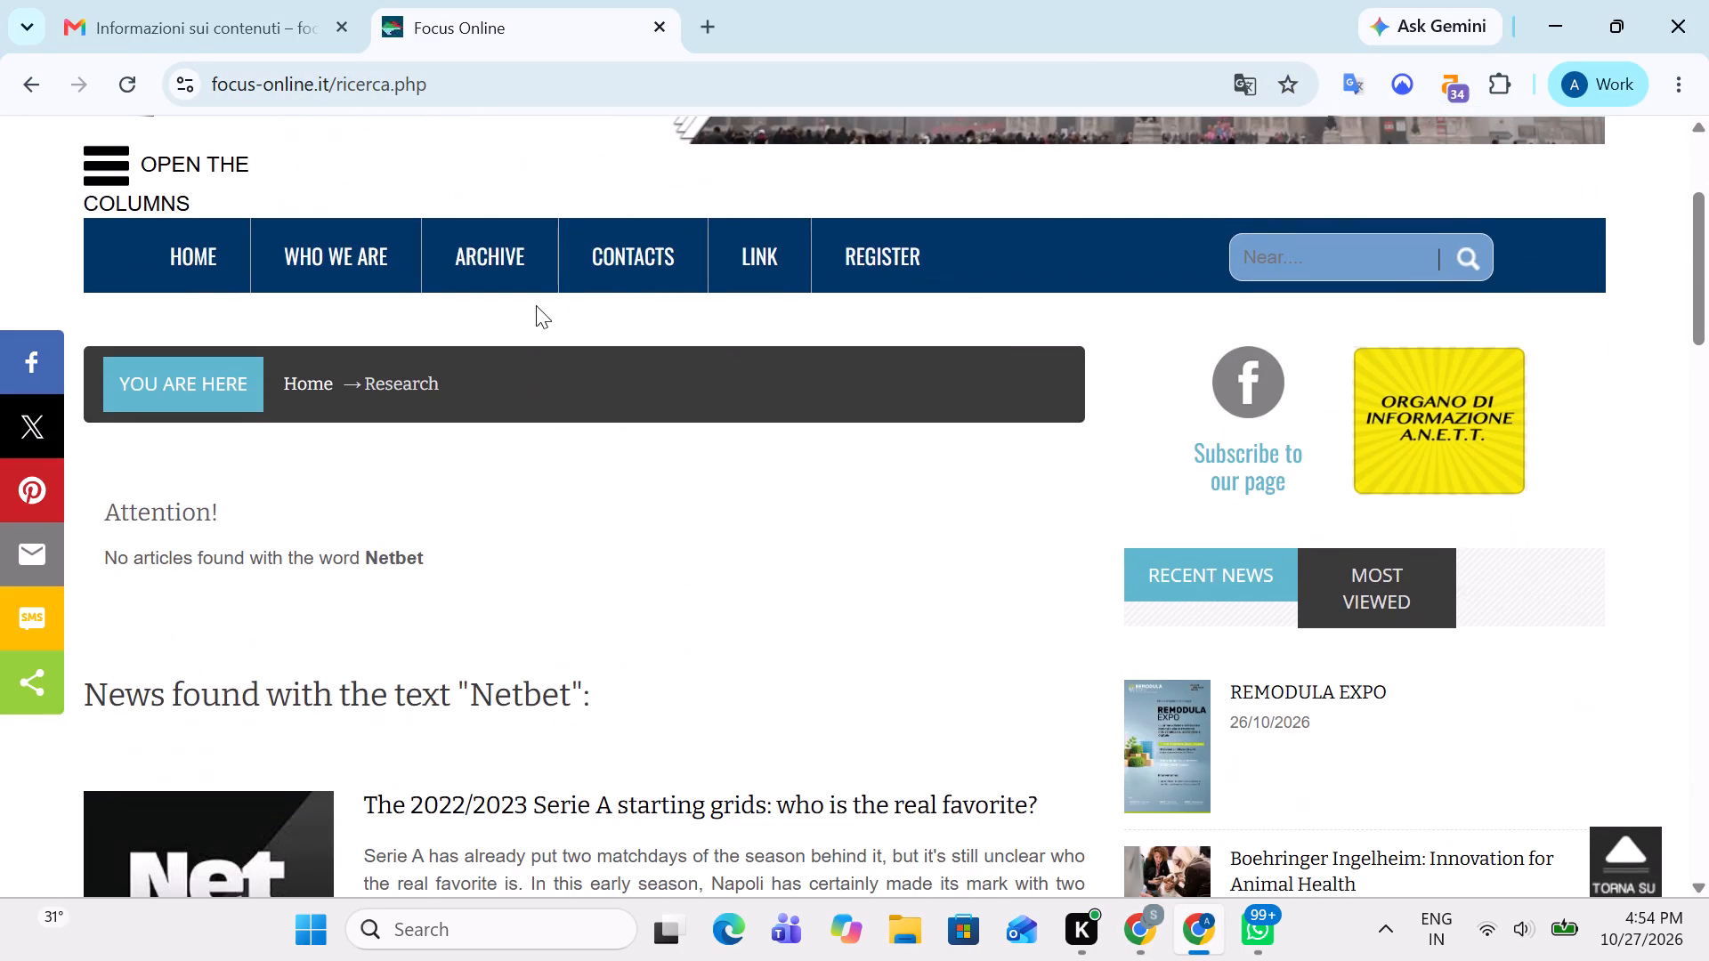
click(657, 31)
Look up the publisher's quoted cost in the Gmail thread and enter 80 as both price and casino price in row 10793.
scroll(697, 586, up, 3)
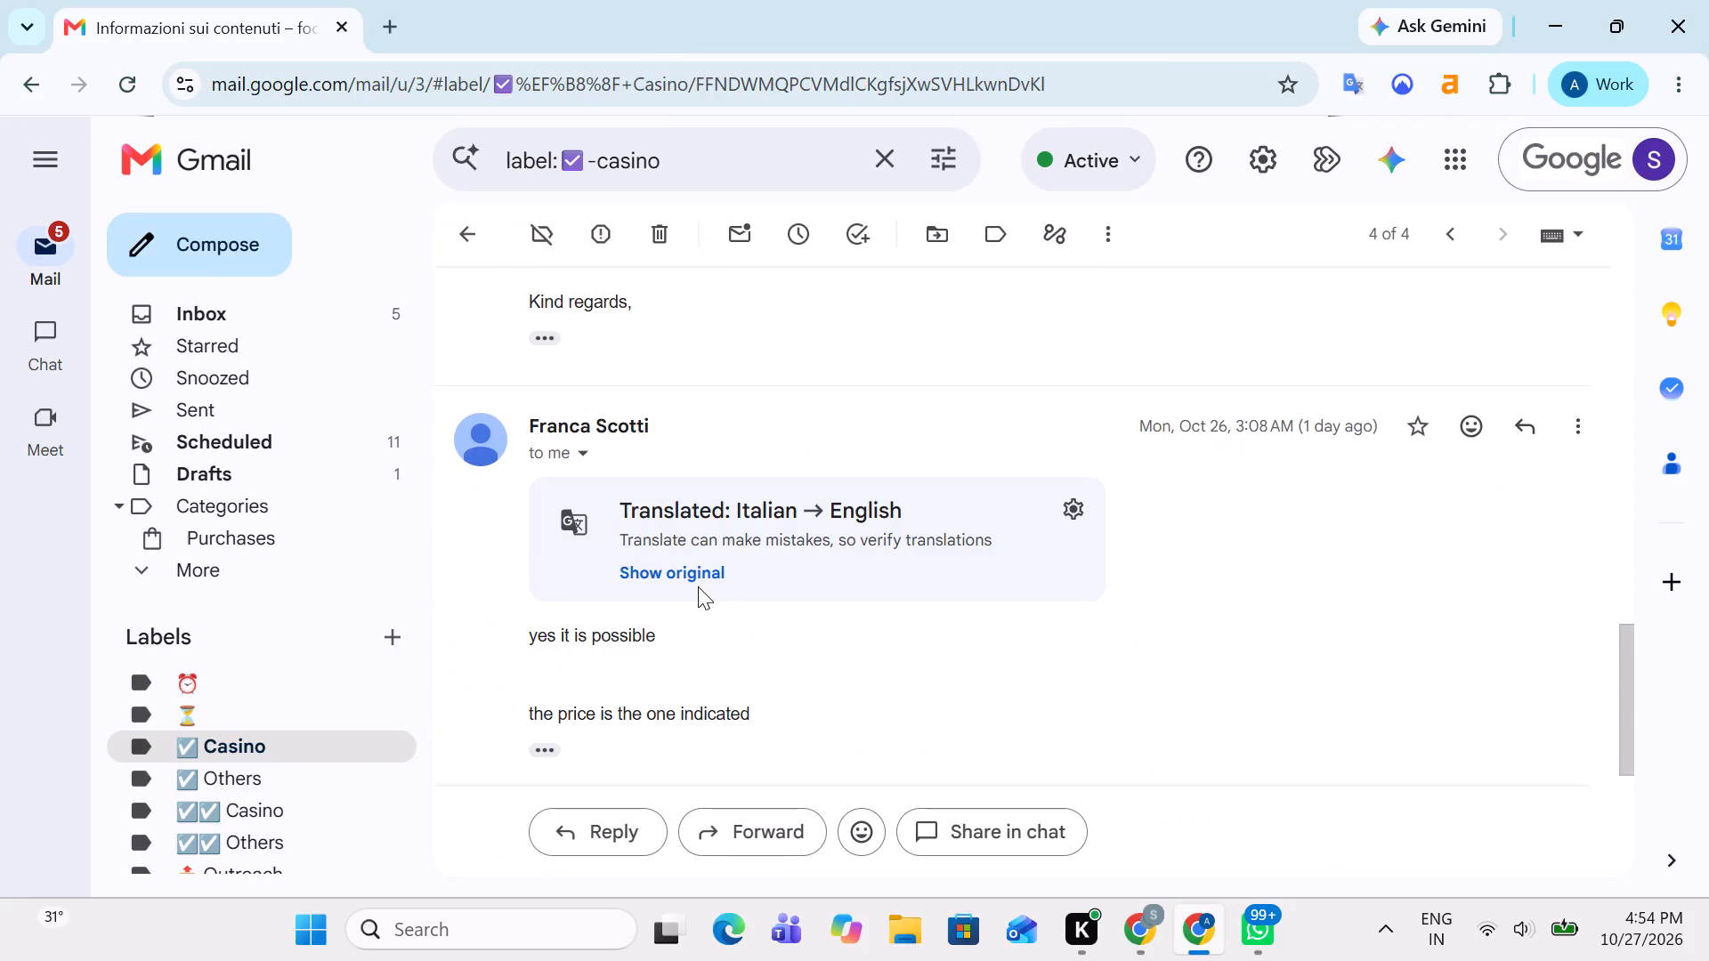
scroll(1000, 657, up, 4)
scroll(883, 704, up, 2)
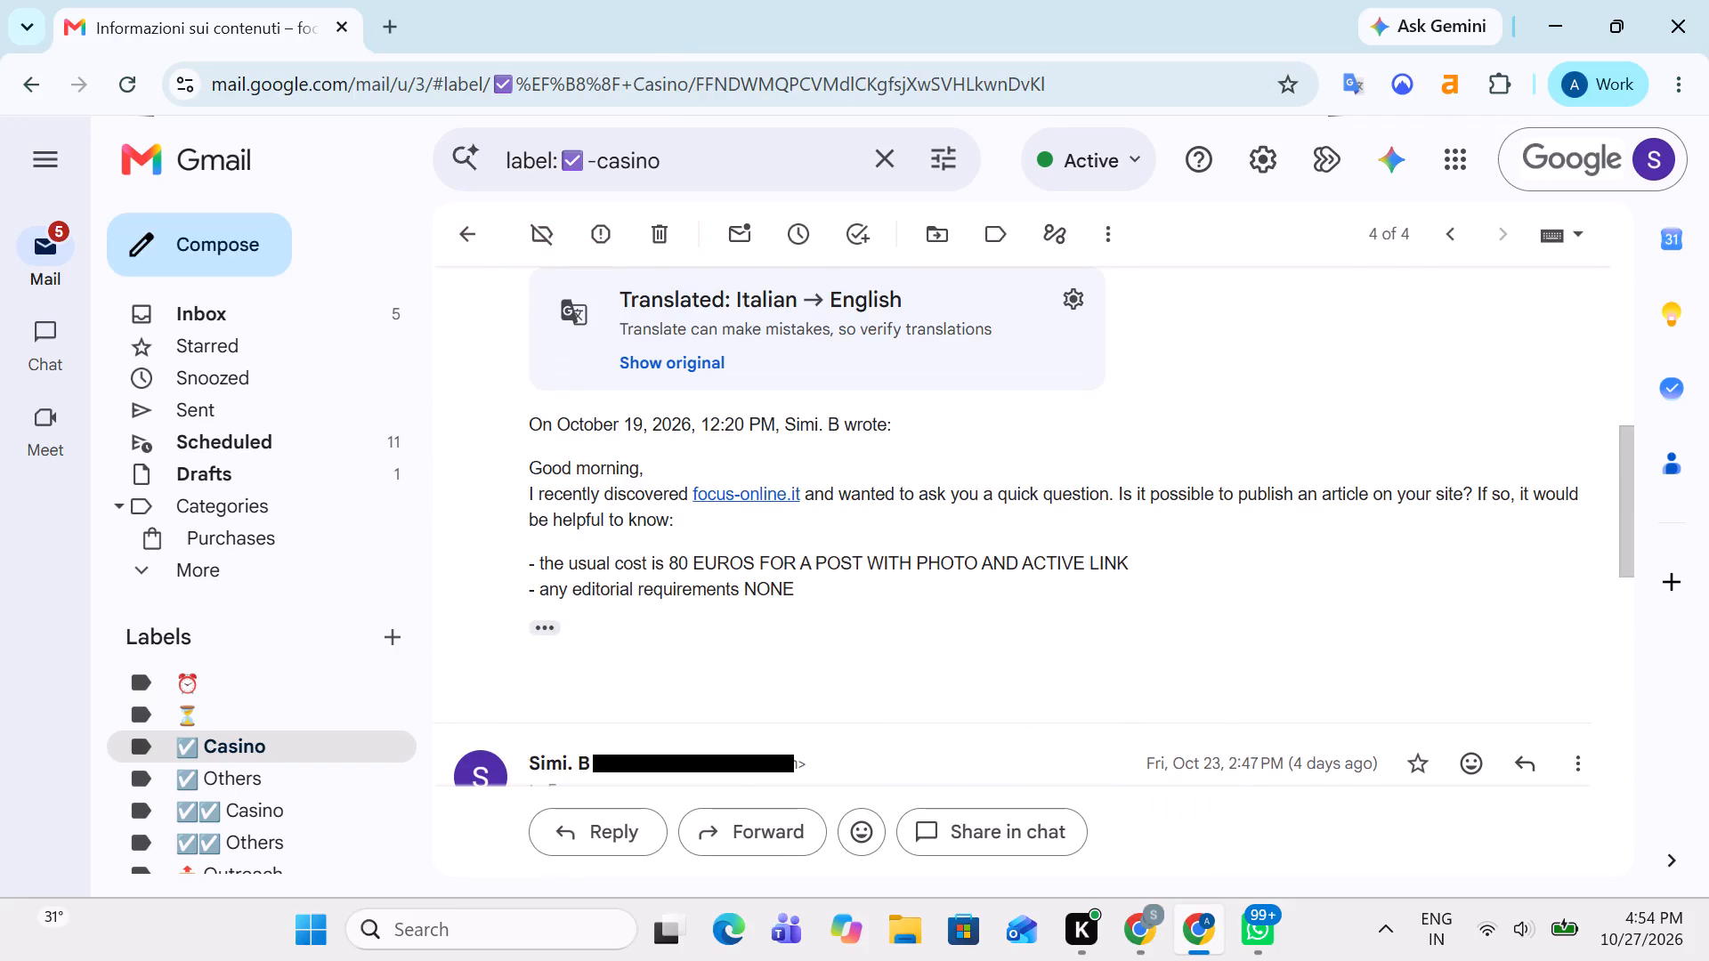
key(alt+Tab)
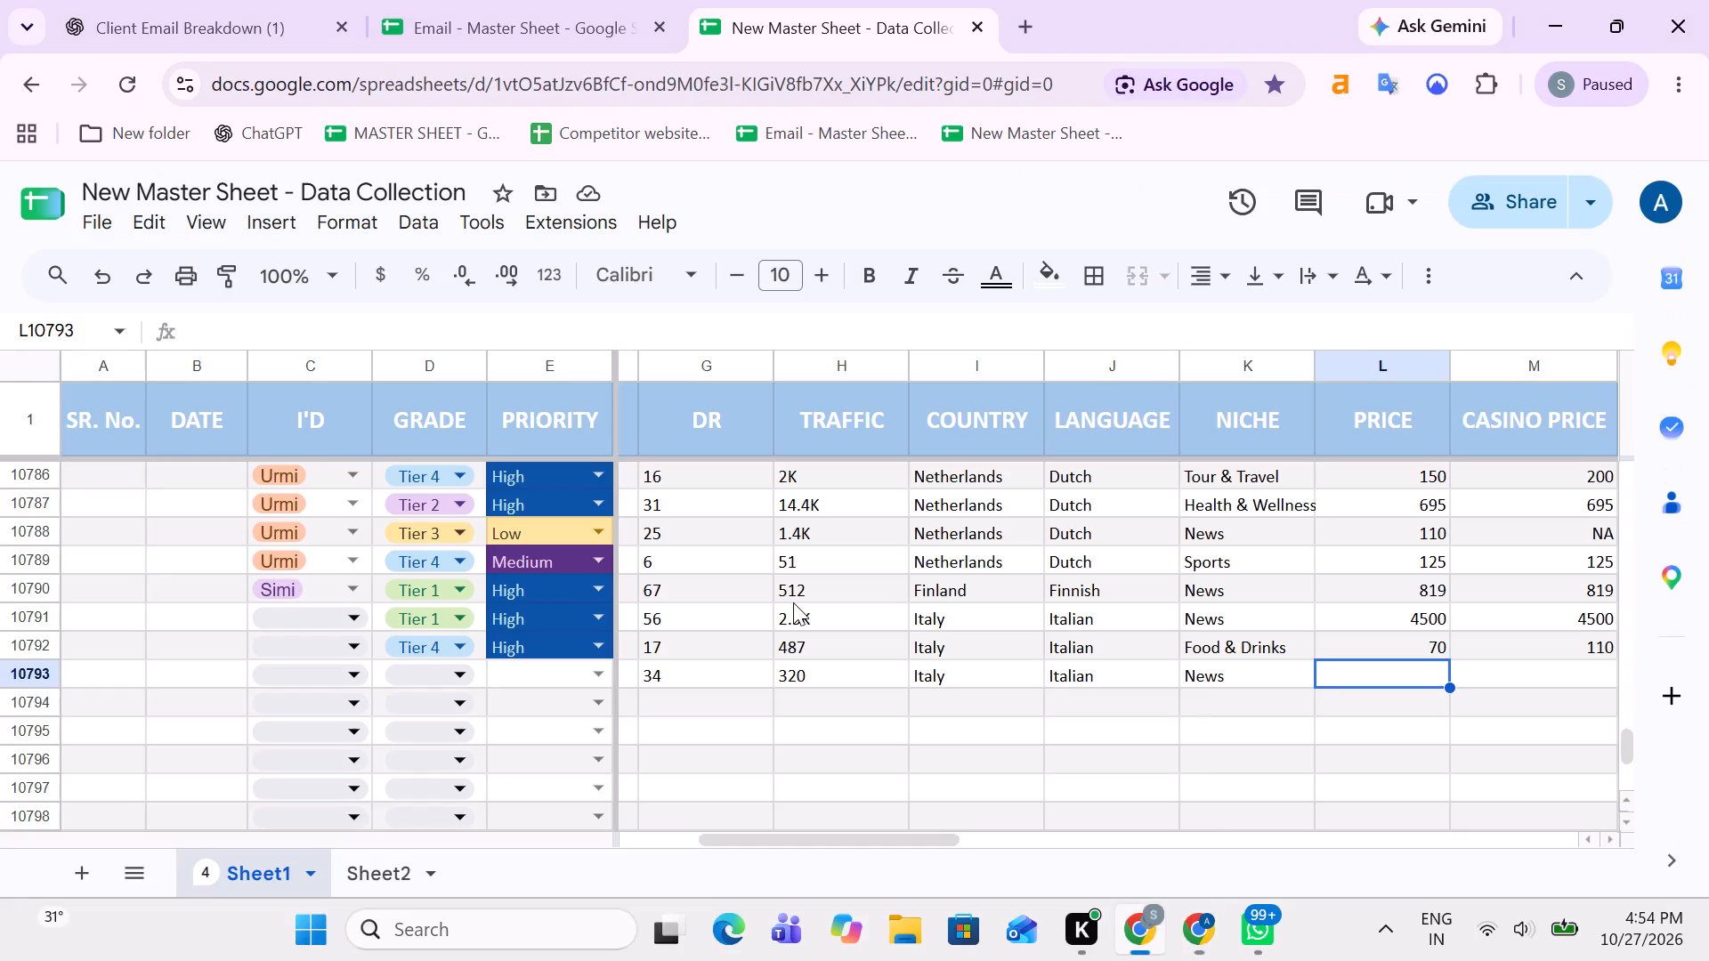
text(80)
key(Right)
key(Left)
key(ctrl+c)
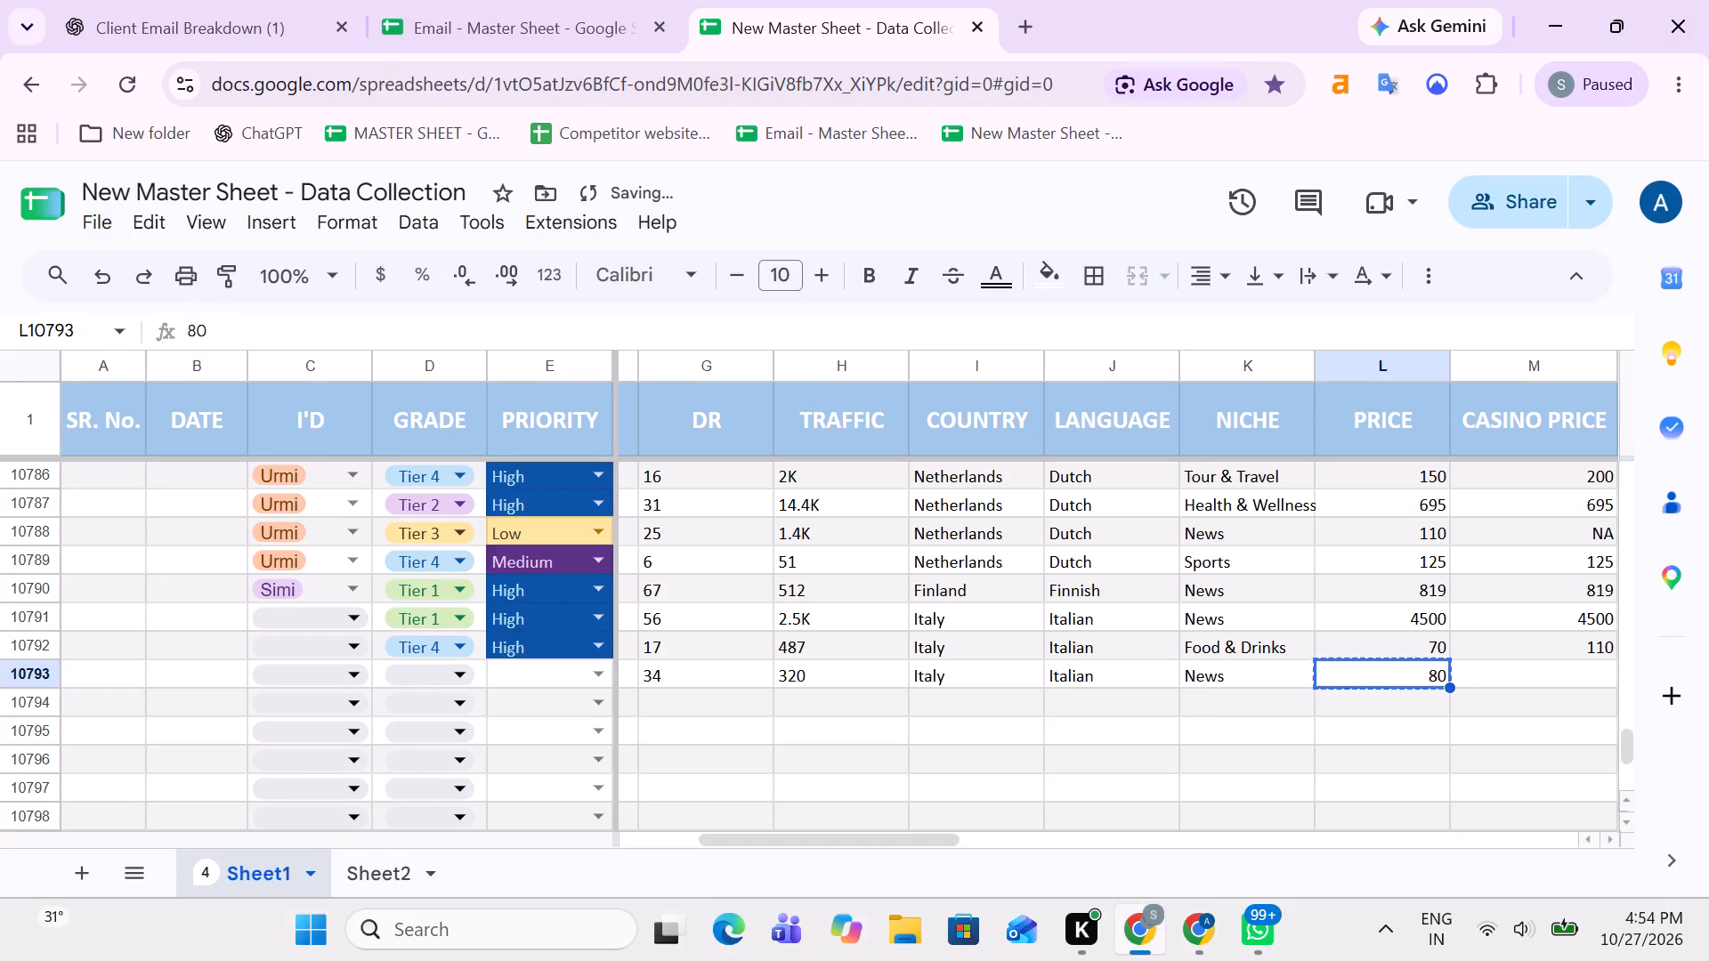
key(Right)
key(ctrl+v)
Set the website type of focus-online.it in row 10793 to Unique.
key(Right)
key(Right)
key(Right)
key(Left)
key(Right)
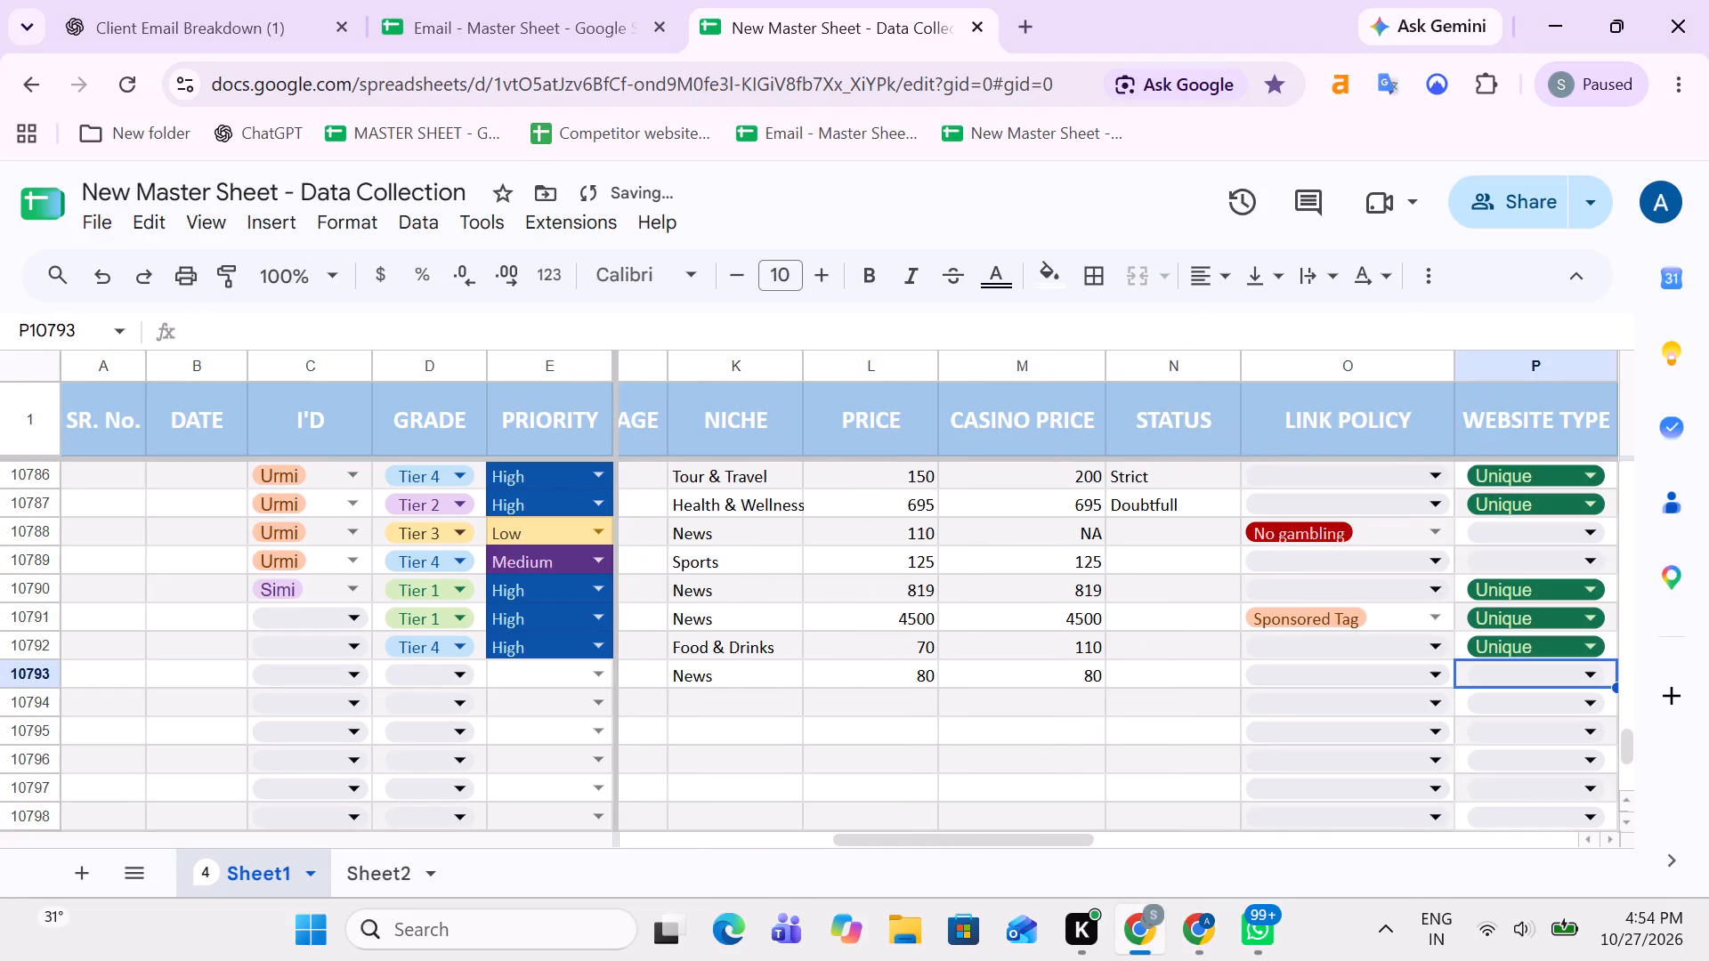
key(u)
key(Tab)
Copy the publisher's email address from the Gmail thread into the contact cell of row 10793.
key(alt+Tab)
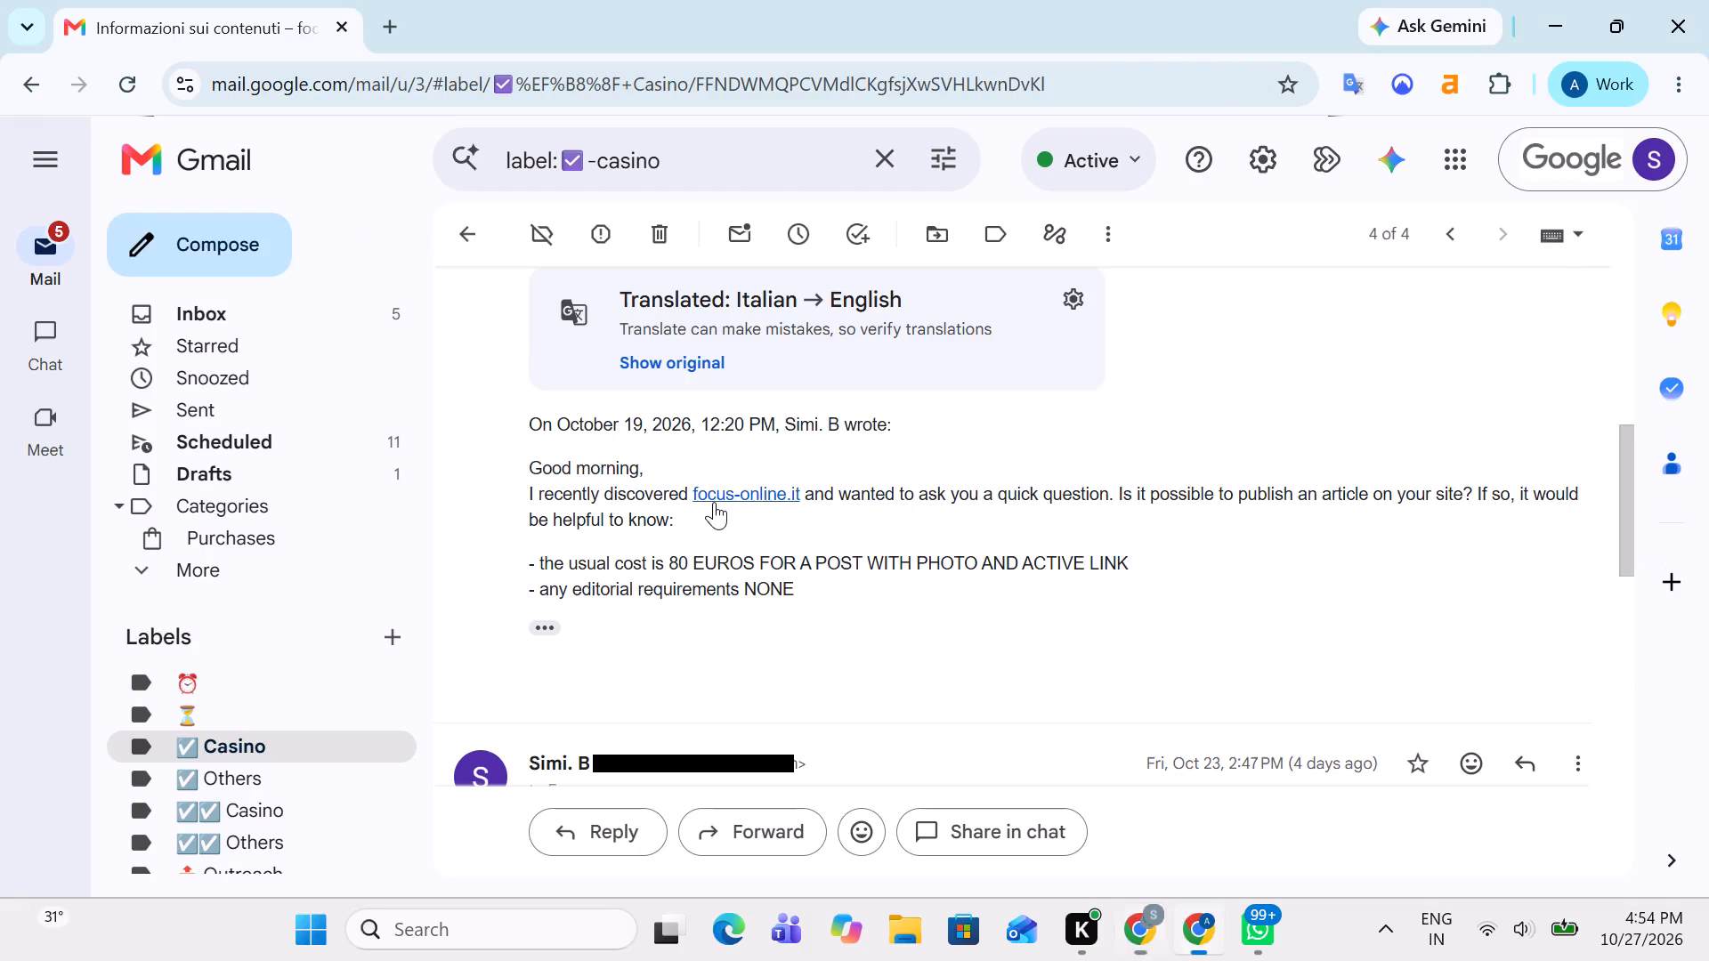
scroll(615, 561, up, 1)
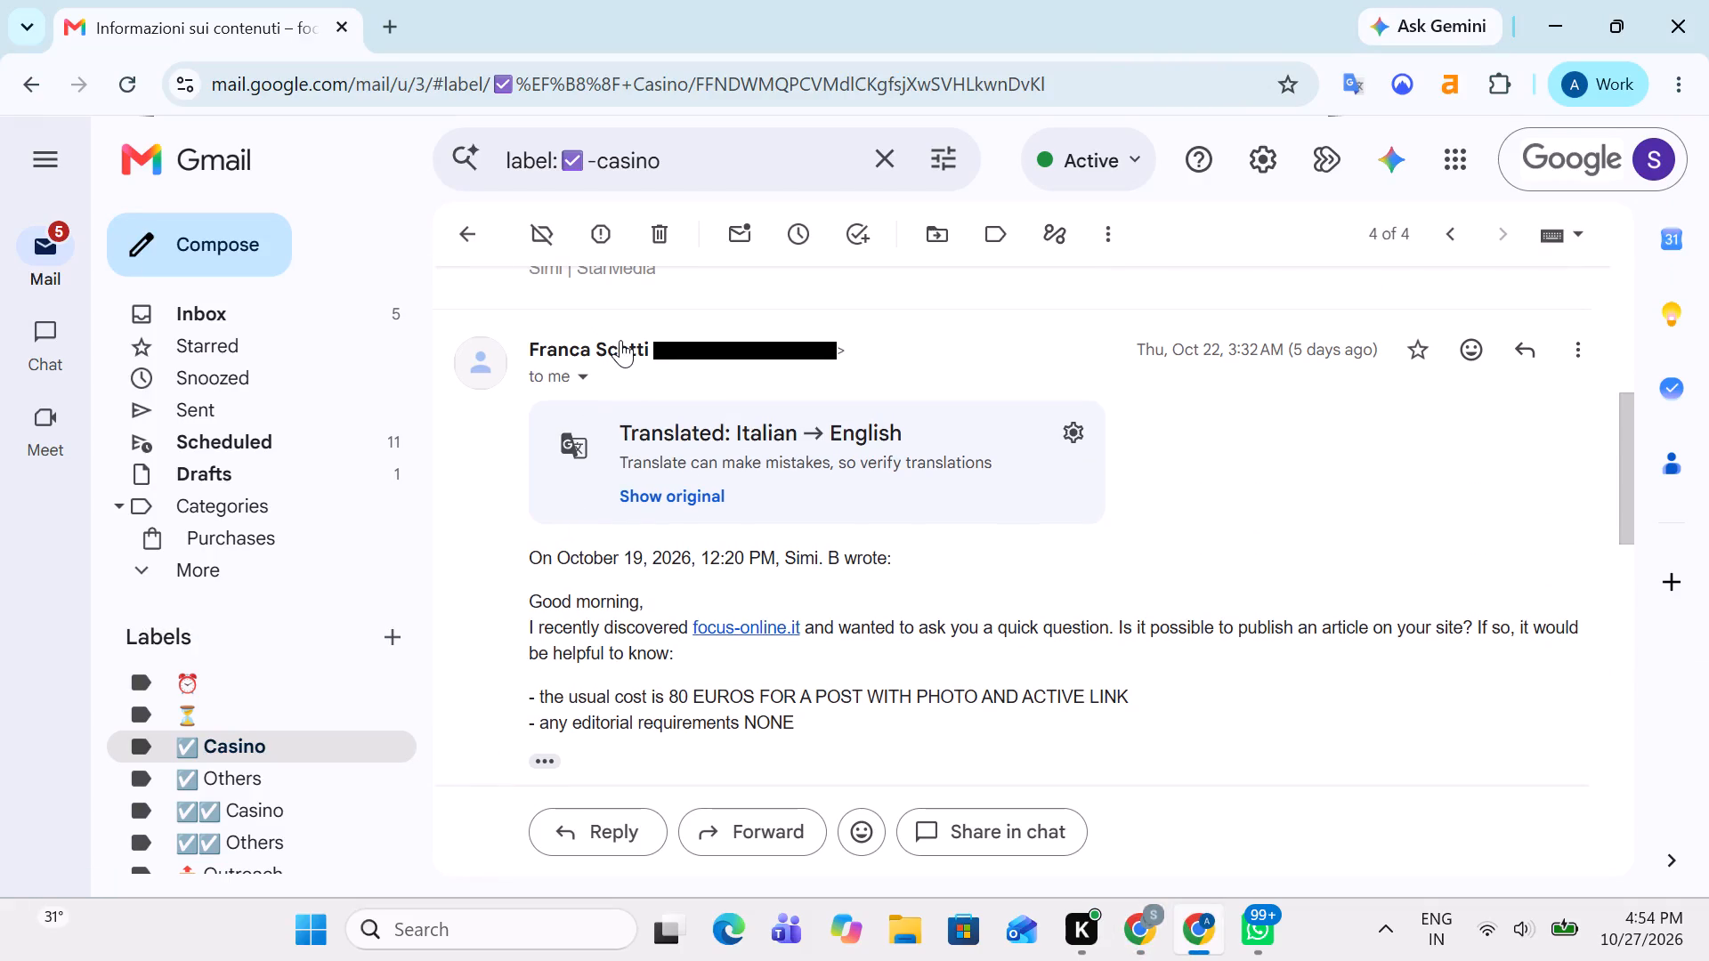
click(1007, 443)
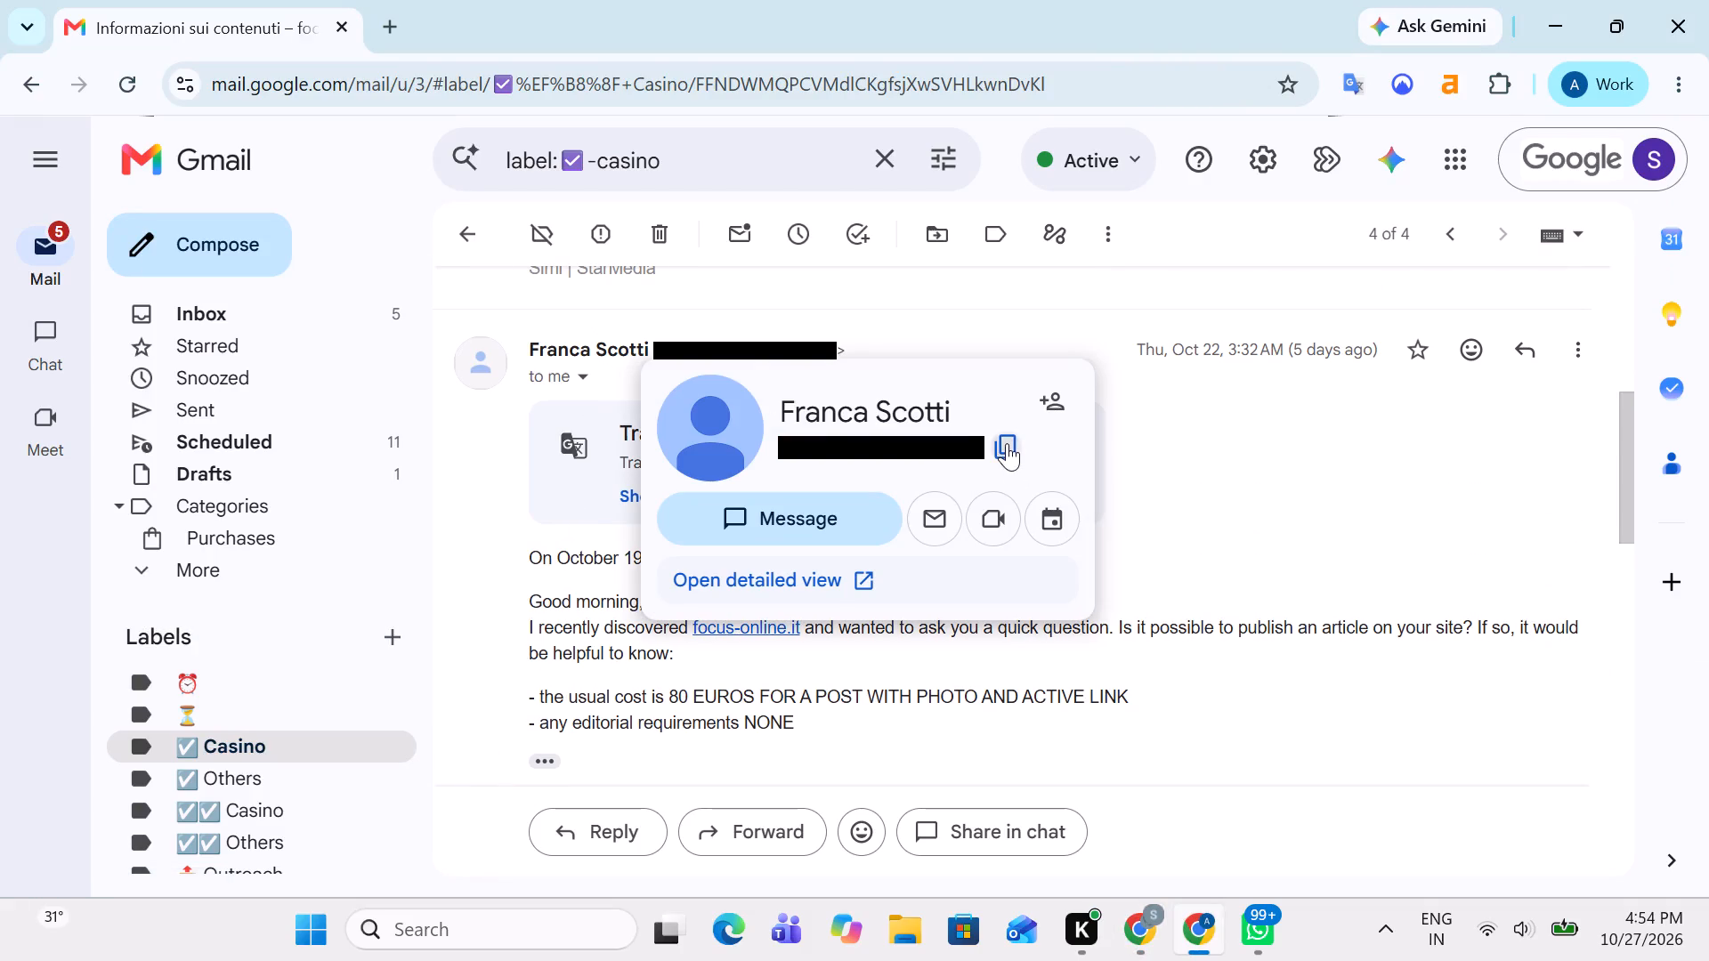
key(alt+Tab)
key(ctrl+v)
Set the priority of focus-online.it in row 10793 to High.
key(Right)
key(Left)
key(Left)
key(Left)
key(Left)
key(Left)
key(Left)
key(Left)
key(Left)
key(Left)
key(Left)
key(Left)
key(Left)
key(Left)
key(Left)
key(Left)
key(Left)
key(Left)
key(Left)
key(Left)
key(Left)
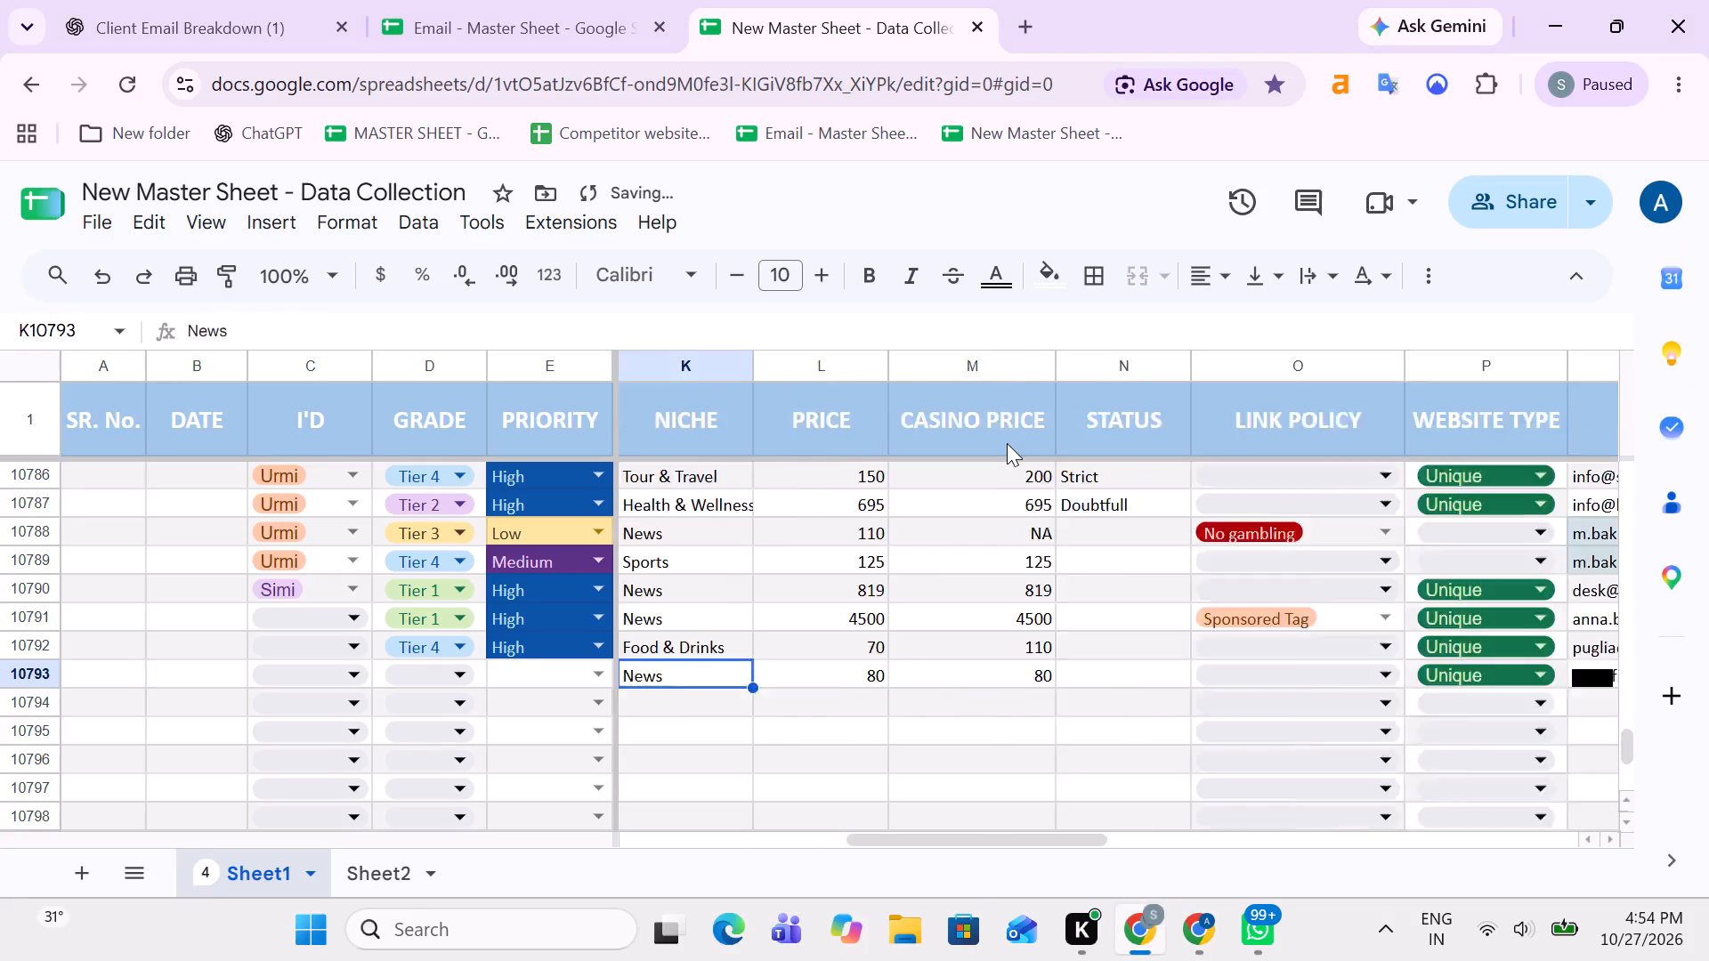
key(Right)
key(Right)
key(Right)
key(Right)
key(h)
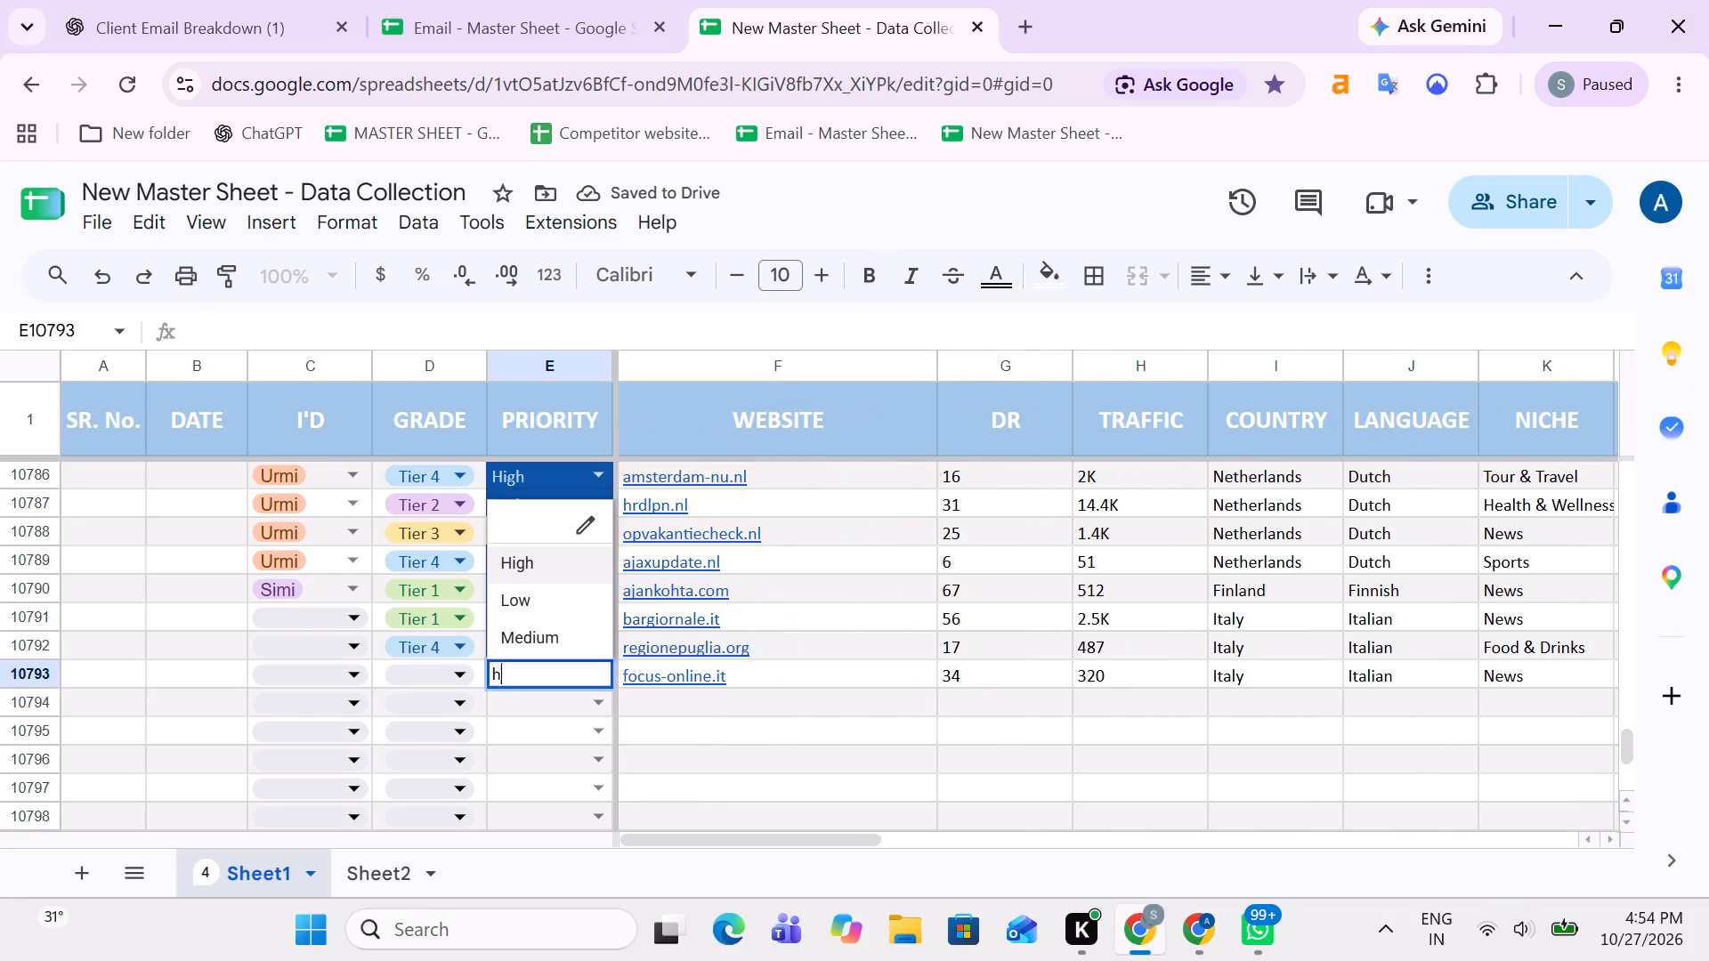
key(Down)
key(Return)
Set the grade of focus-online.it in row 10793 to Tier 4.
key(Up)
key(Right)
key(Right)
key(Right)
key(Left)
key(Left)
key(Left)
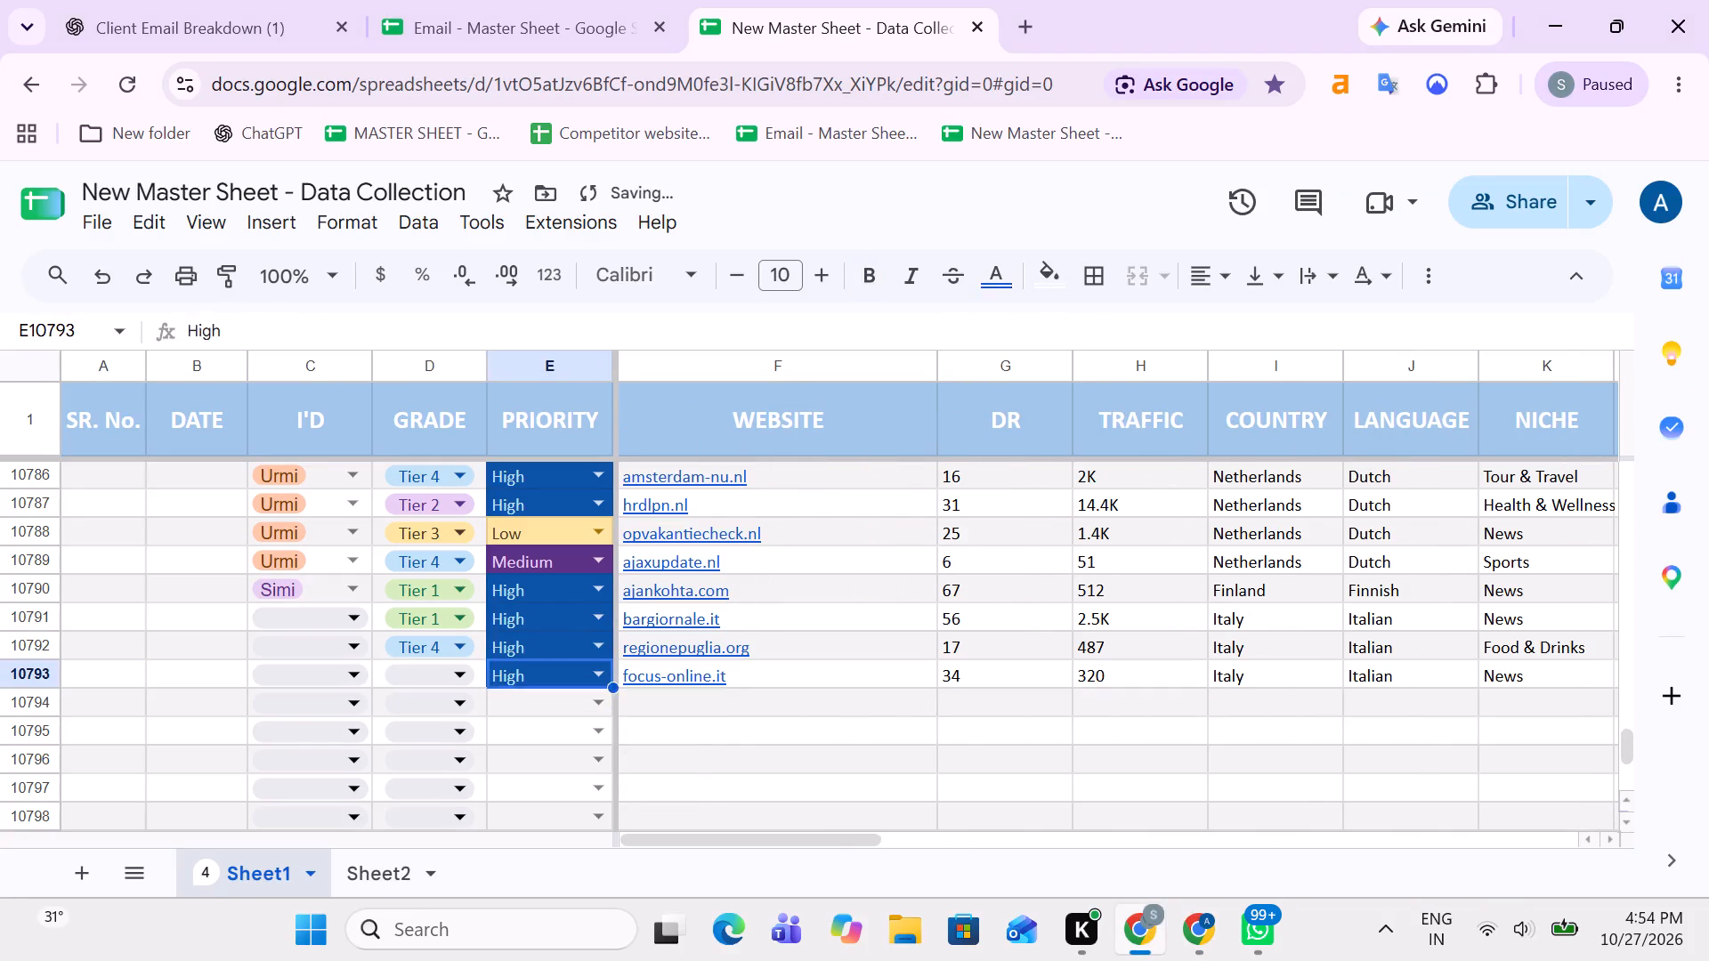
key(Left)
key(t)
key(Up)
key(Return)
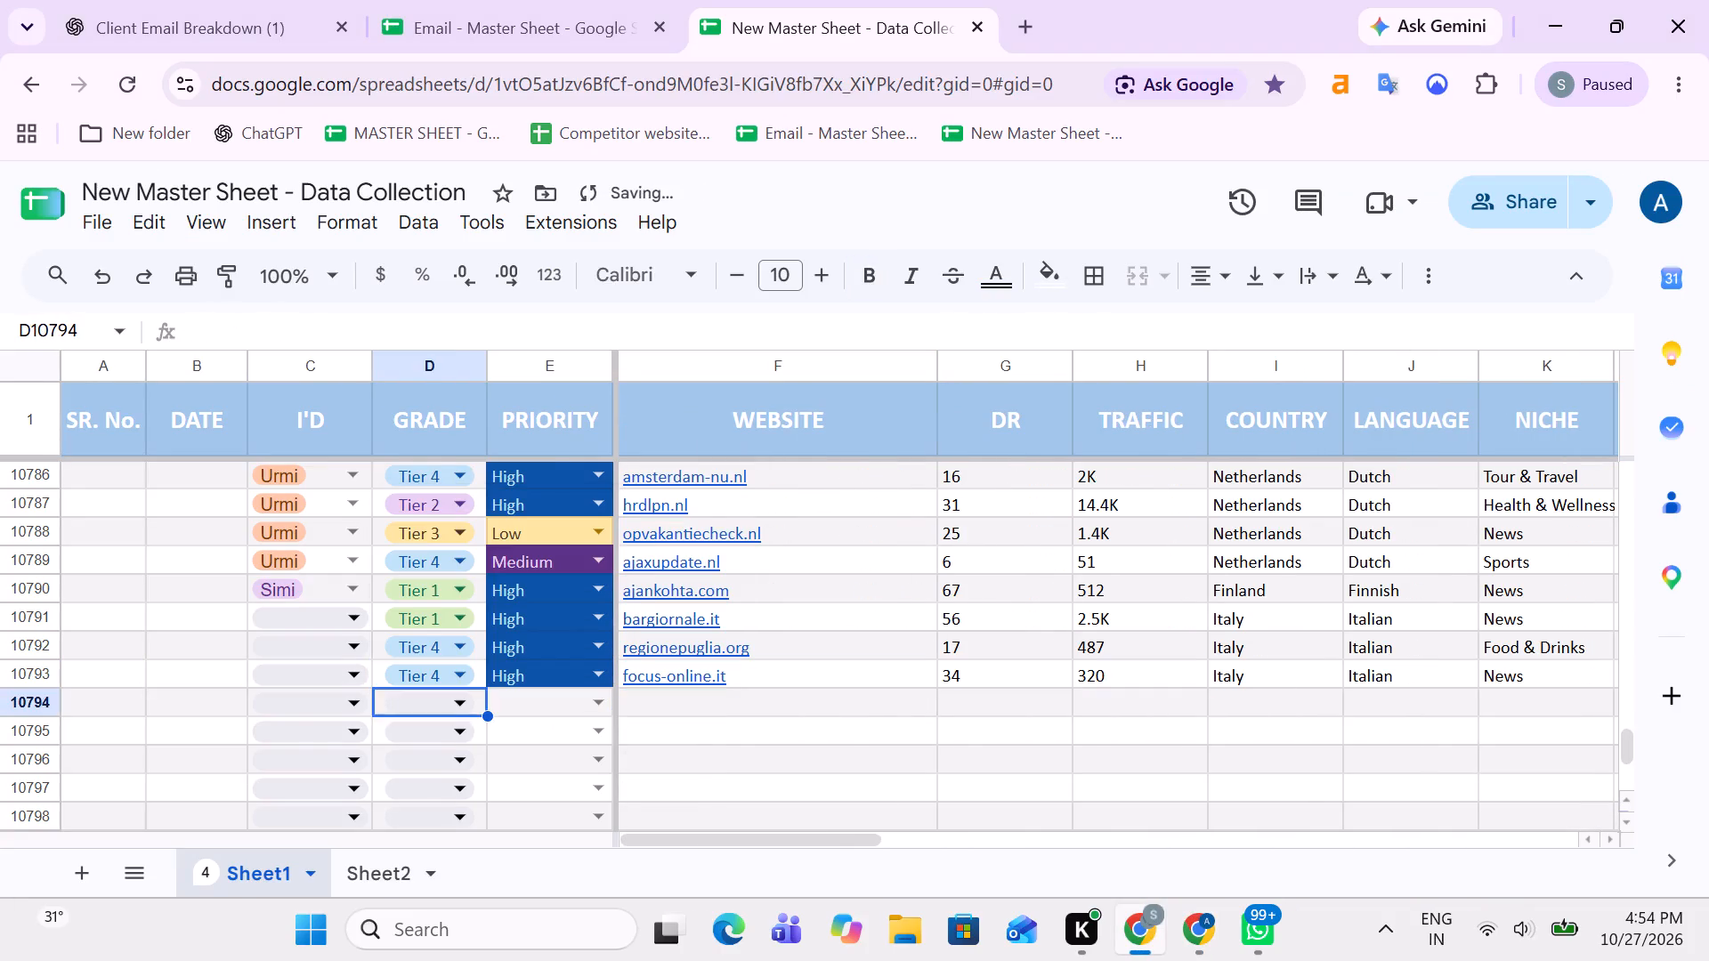
Set the grade of focus-online.it in row 10793 to Tier 3.
key(Up)
key(Right)
key(Right)
key(Left)
key(Left)
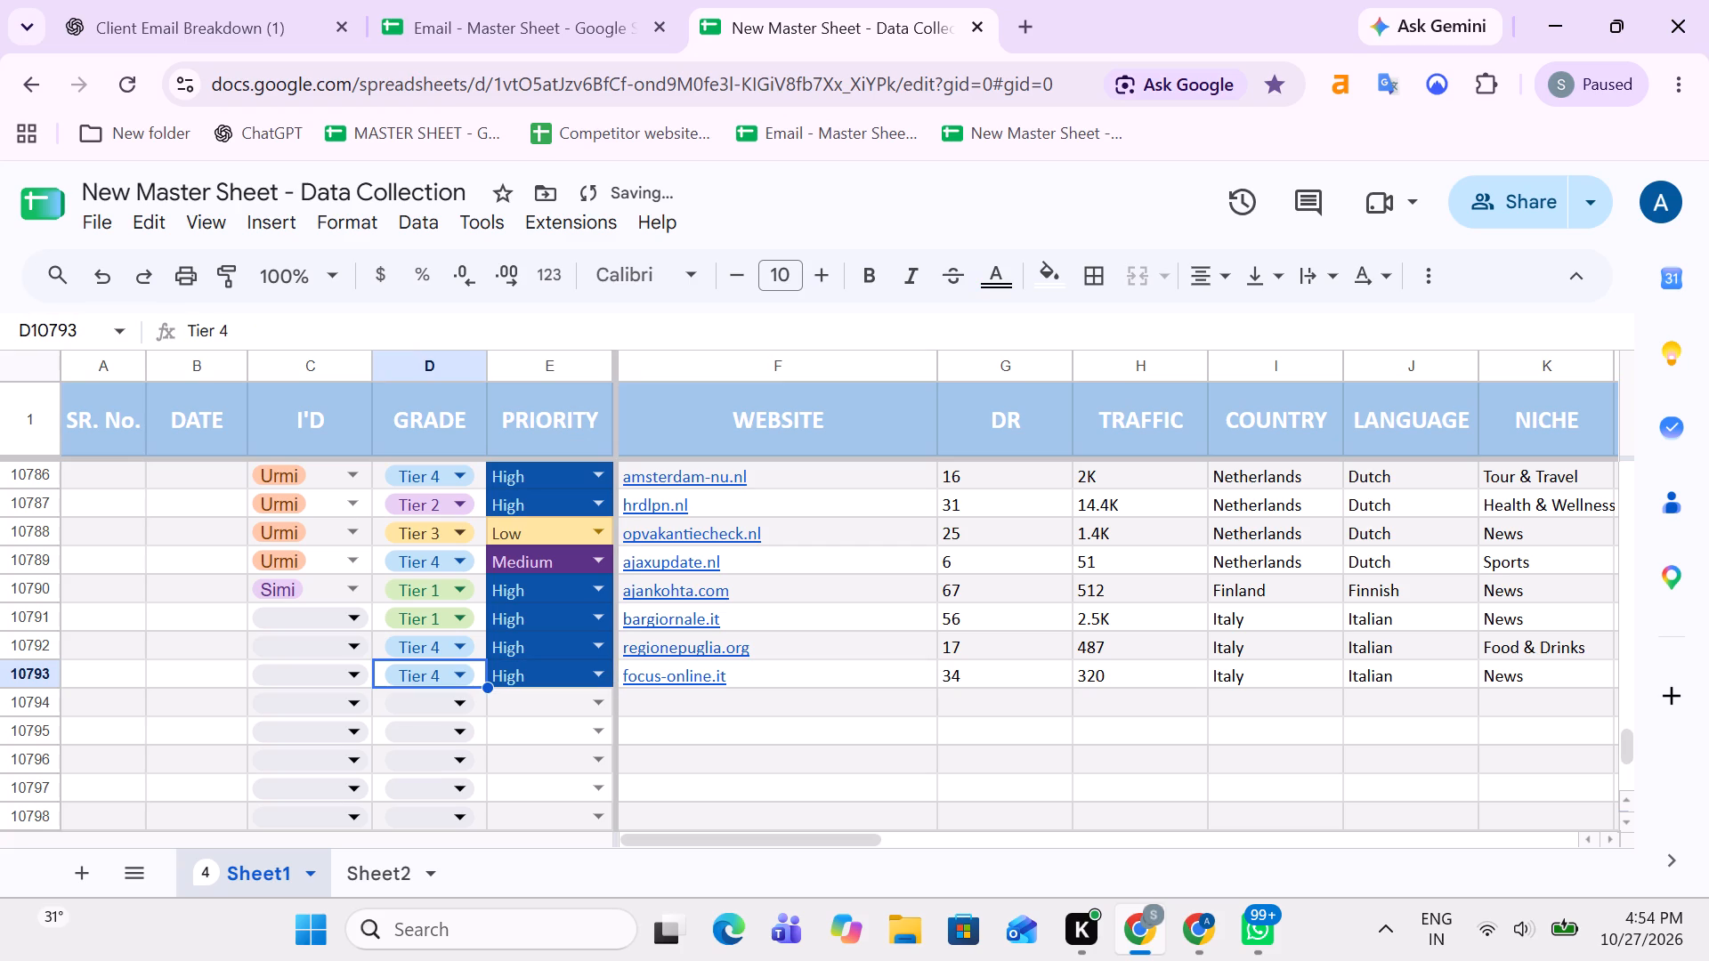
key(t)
key(Up)
key(Up)
key(Return)
key(Up)
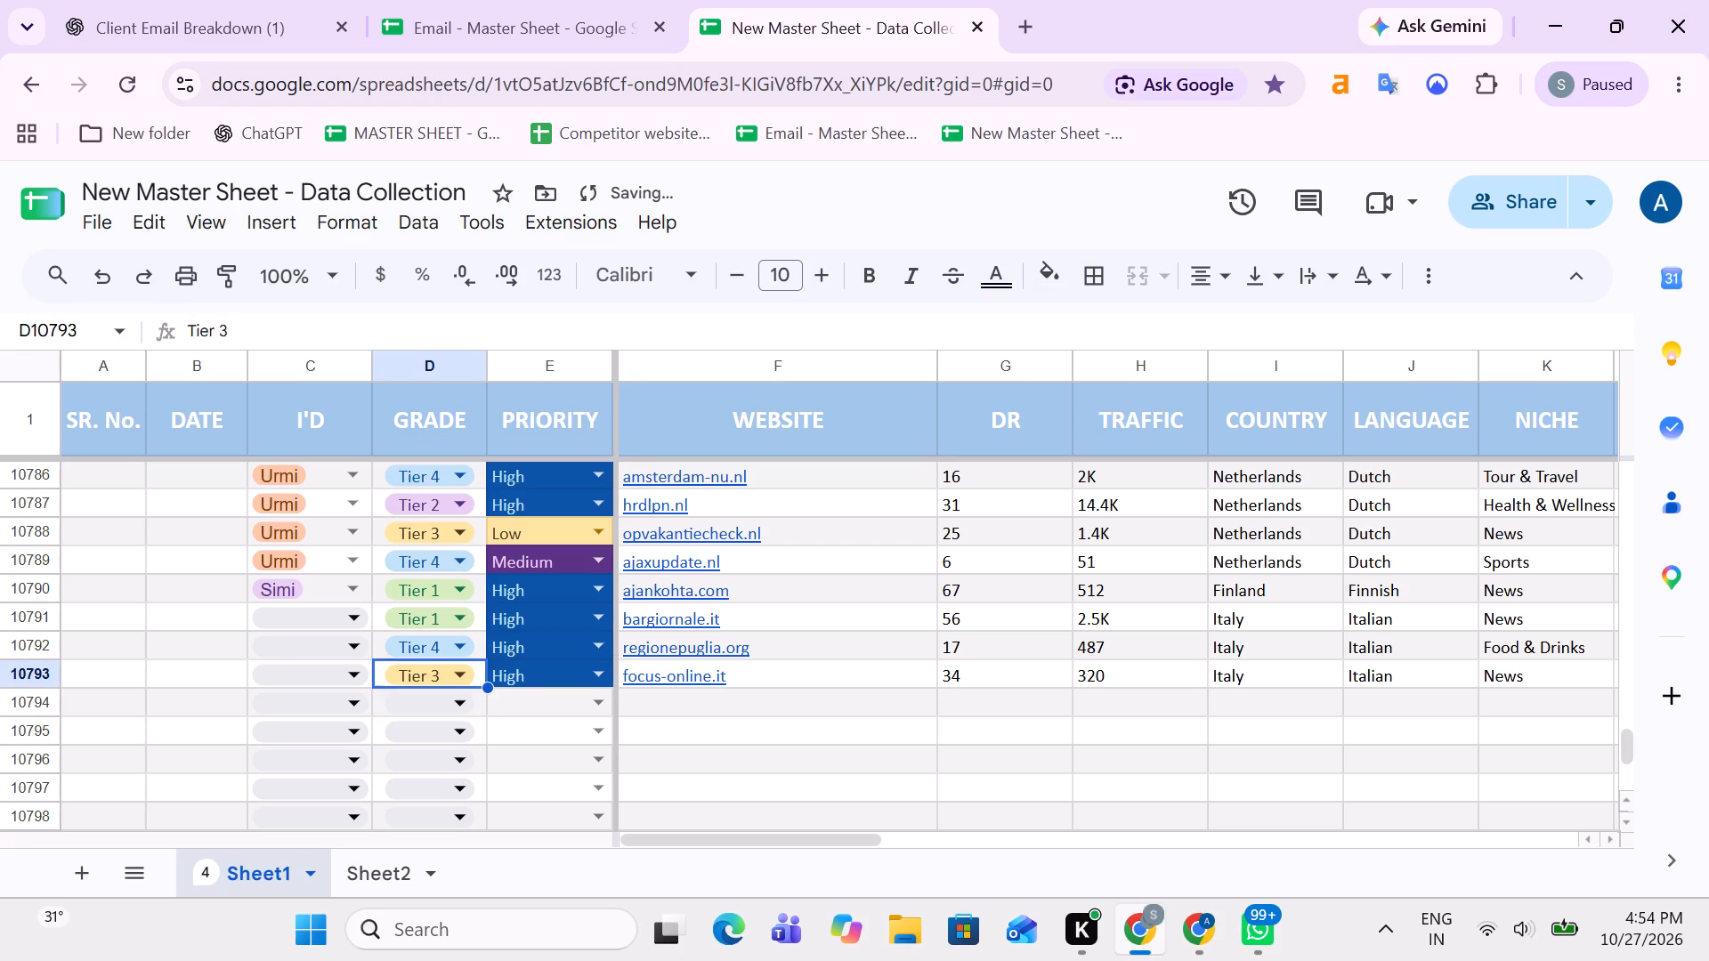
Copy the I'D value Simi from row 10790 into rows 10791 to 10793.
key(Right)
key(Left)
key(Left)
key(Left)
key(Right)
key(Up)
key(Up)
key(Up)
key(ctrl+c)
key(Down)
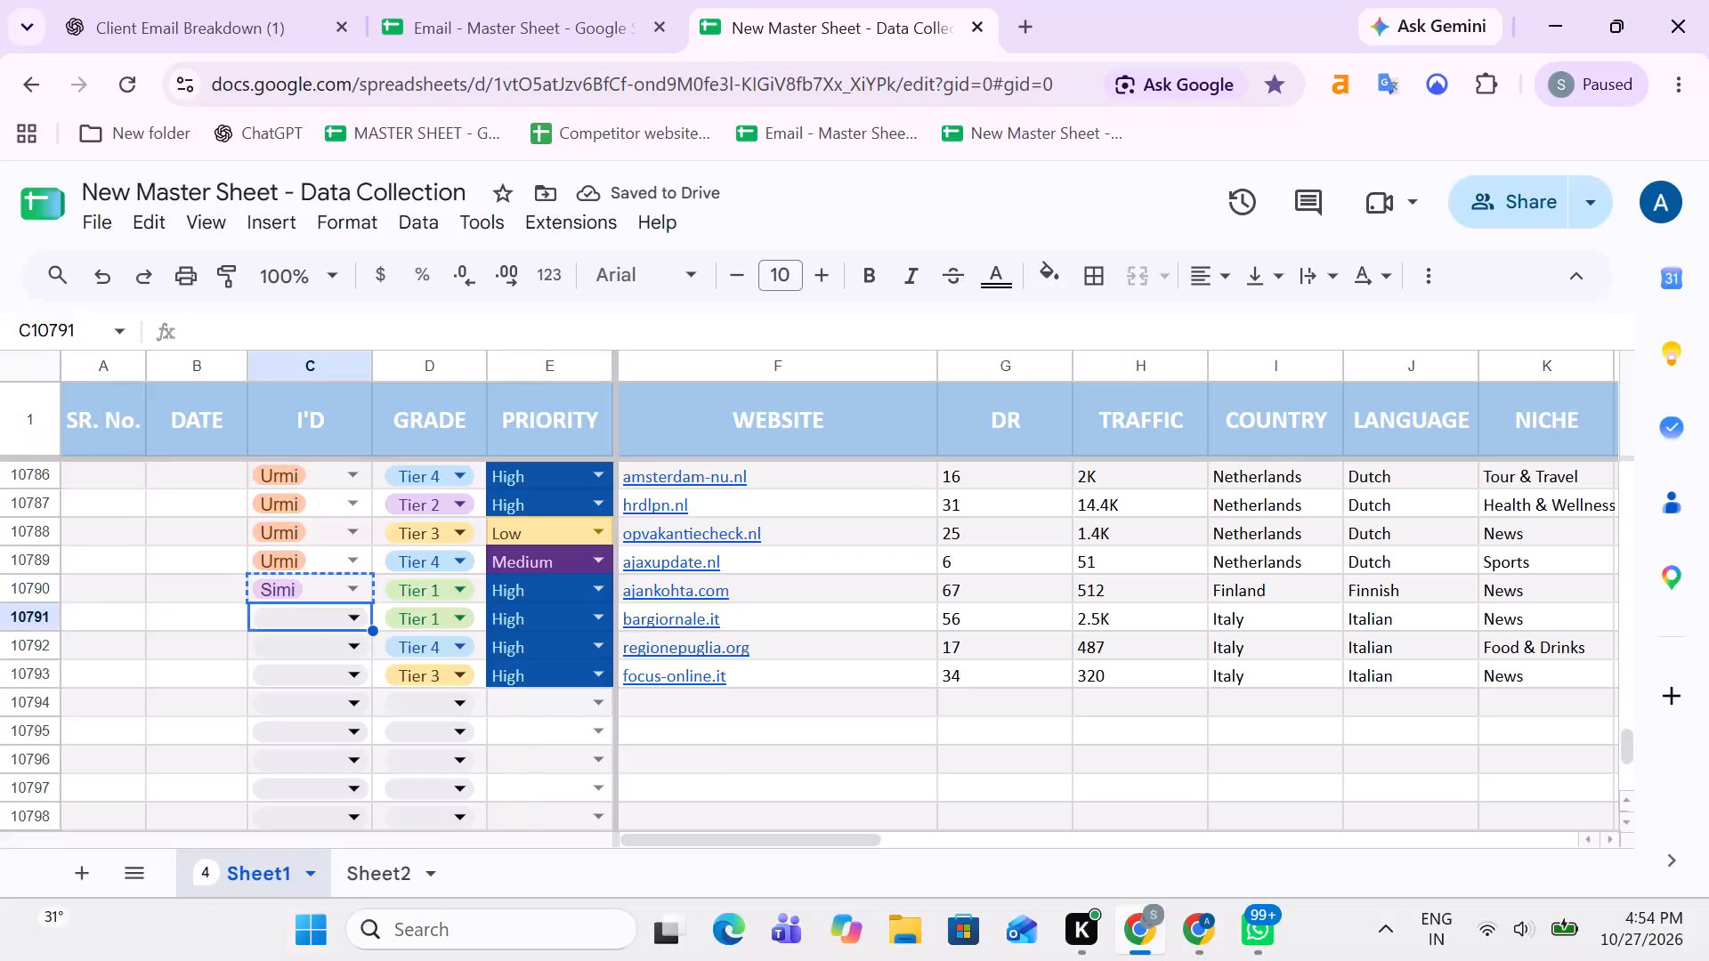
key(shift+Down)
key(shift+Down)
key(ctrl+v)
Review the entries of row 10793 from the I'D column across to the link policy and back.
key(Down)
key(Down)
key(Right)
key(Right)
key(Right)
key(Right)
key(Right)
key(Right)
key(Right)
key(Right)
key(Right)
key(Right)
key(Right)
key(Right)
key(Right)
key(Right)
key(Right)
key(Right)
key(Right)
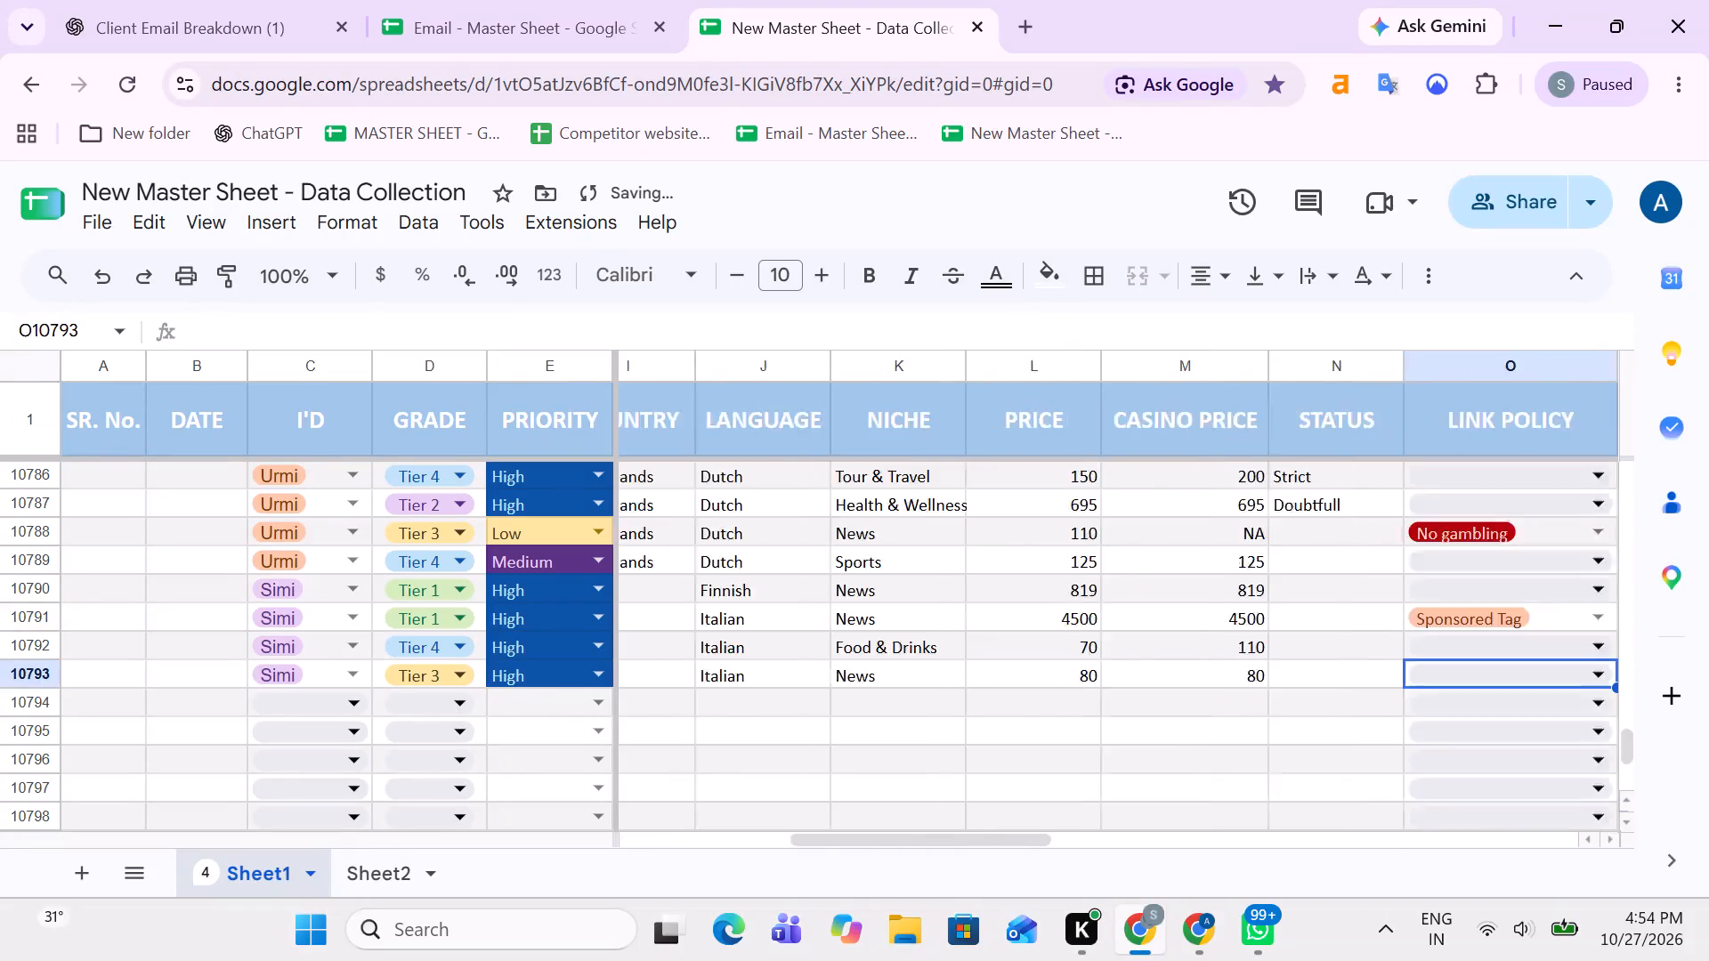
key(Left)
key(Left)
key(Left)
key(Left)
key(Left)
key(Left)
key(Left)
key(Left)
key(Left)
key(Left)
key(Left)
key(Left)
key(Left)
key(Left)
key(Left)
key(Left)
key(Left)
key(Left)
key(Left)
key(Left)
key(Right)
key(Right)
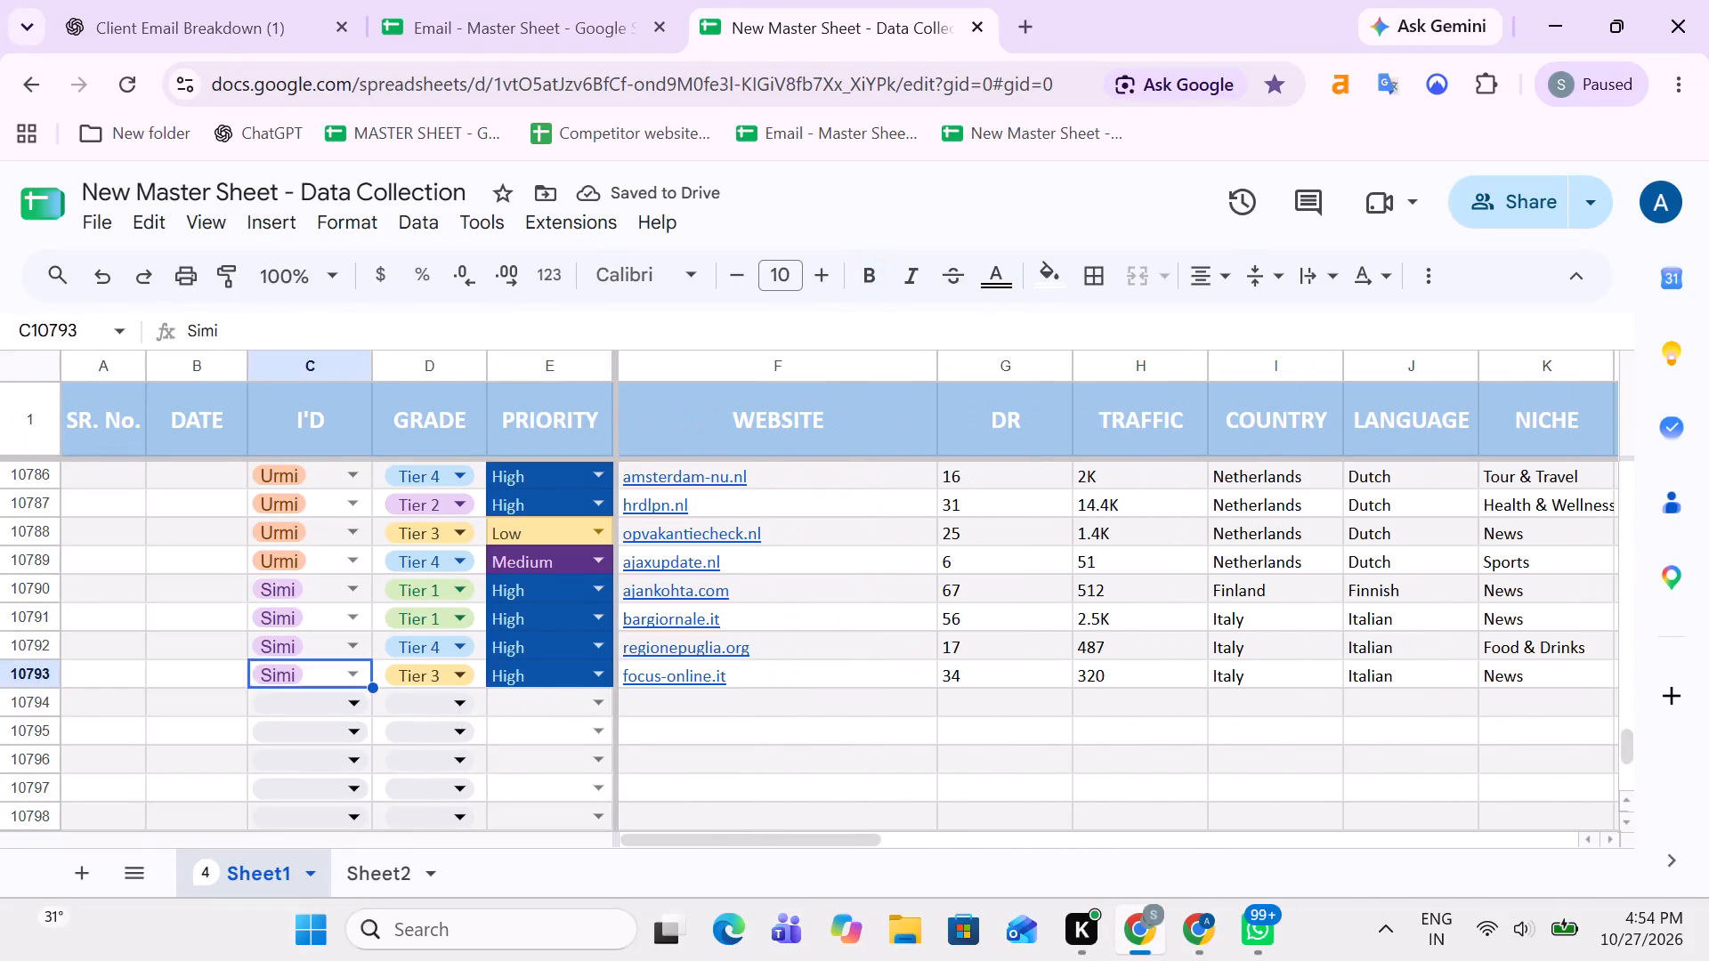
key(Right)
key(Right)
key(Right)
Relabel the focus-online.it Gmail thread from single-checked Casino to double-checked Casino.
key(alt+Tab)
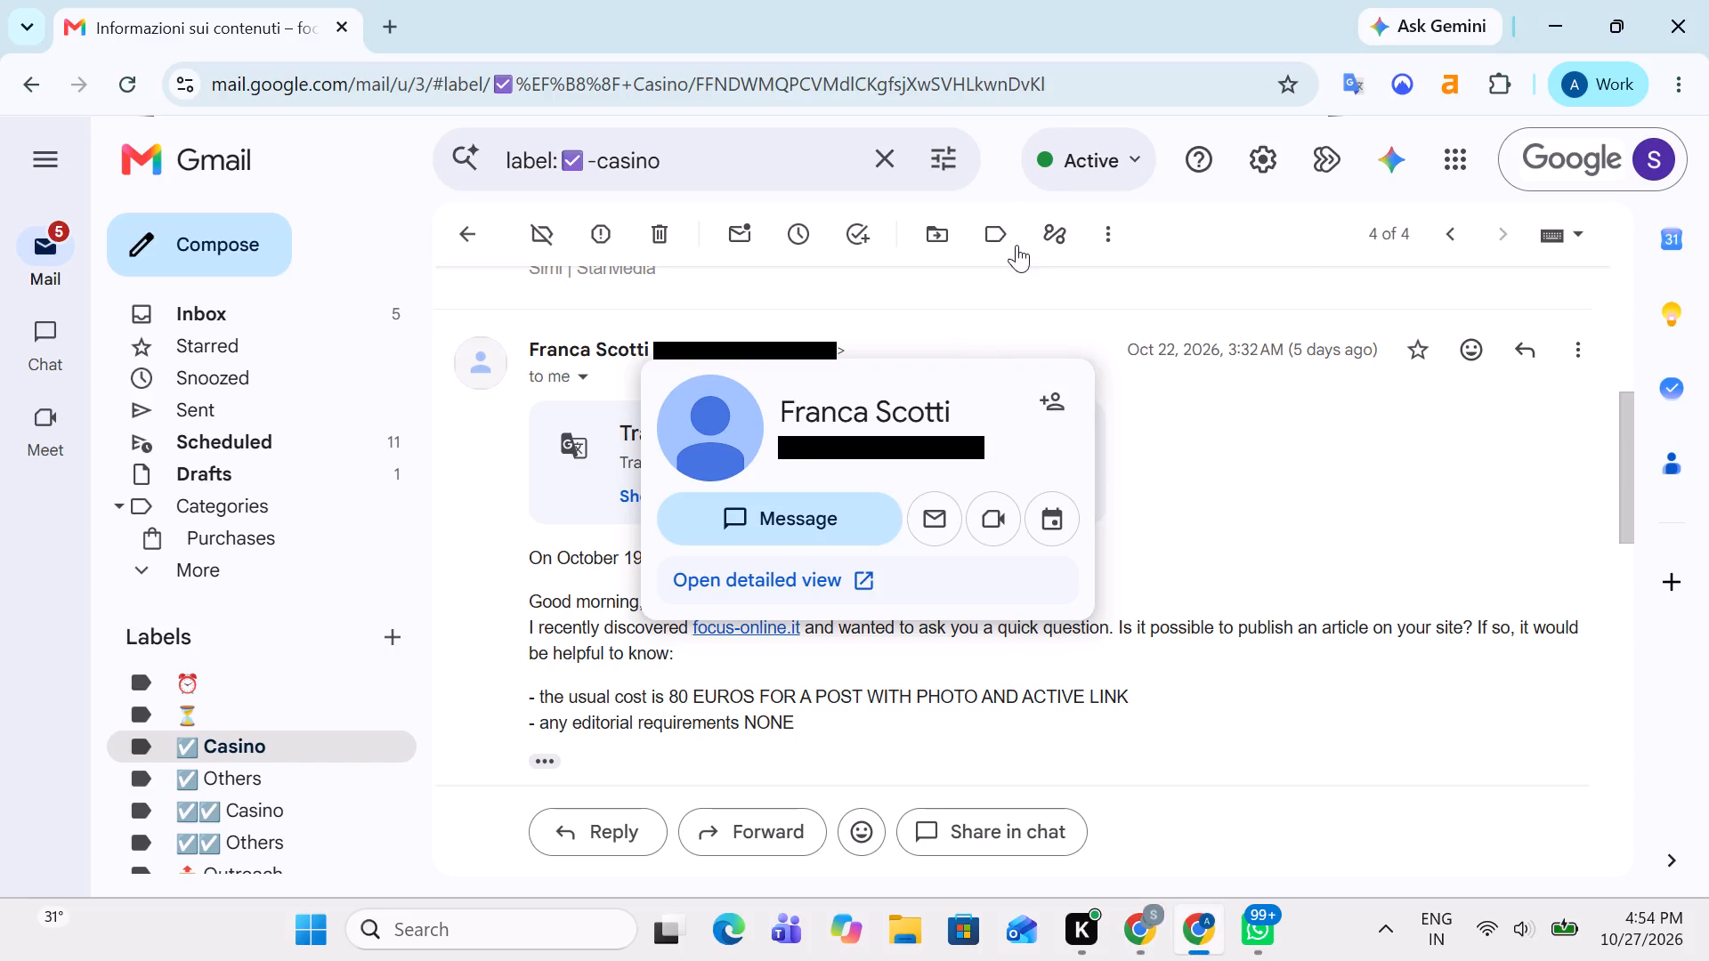
click(1010, 238)
click(1016, 379)
click(1123, 500)
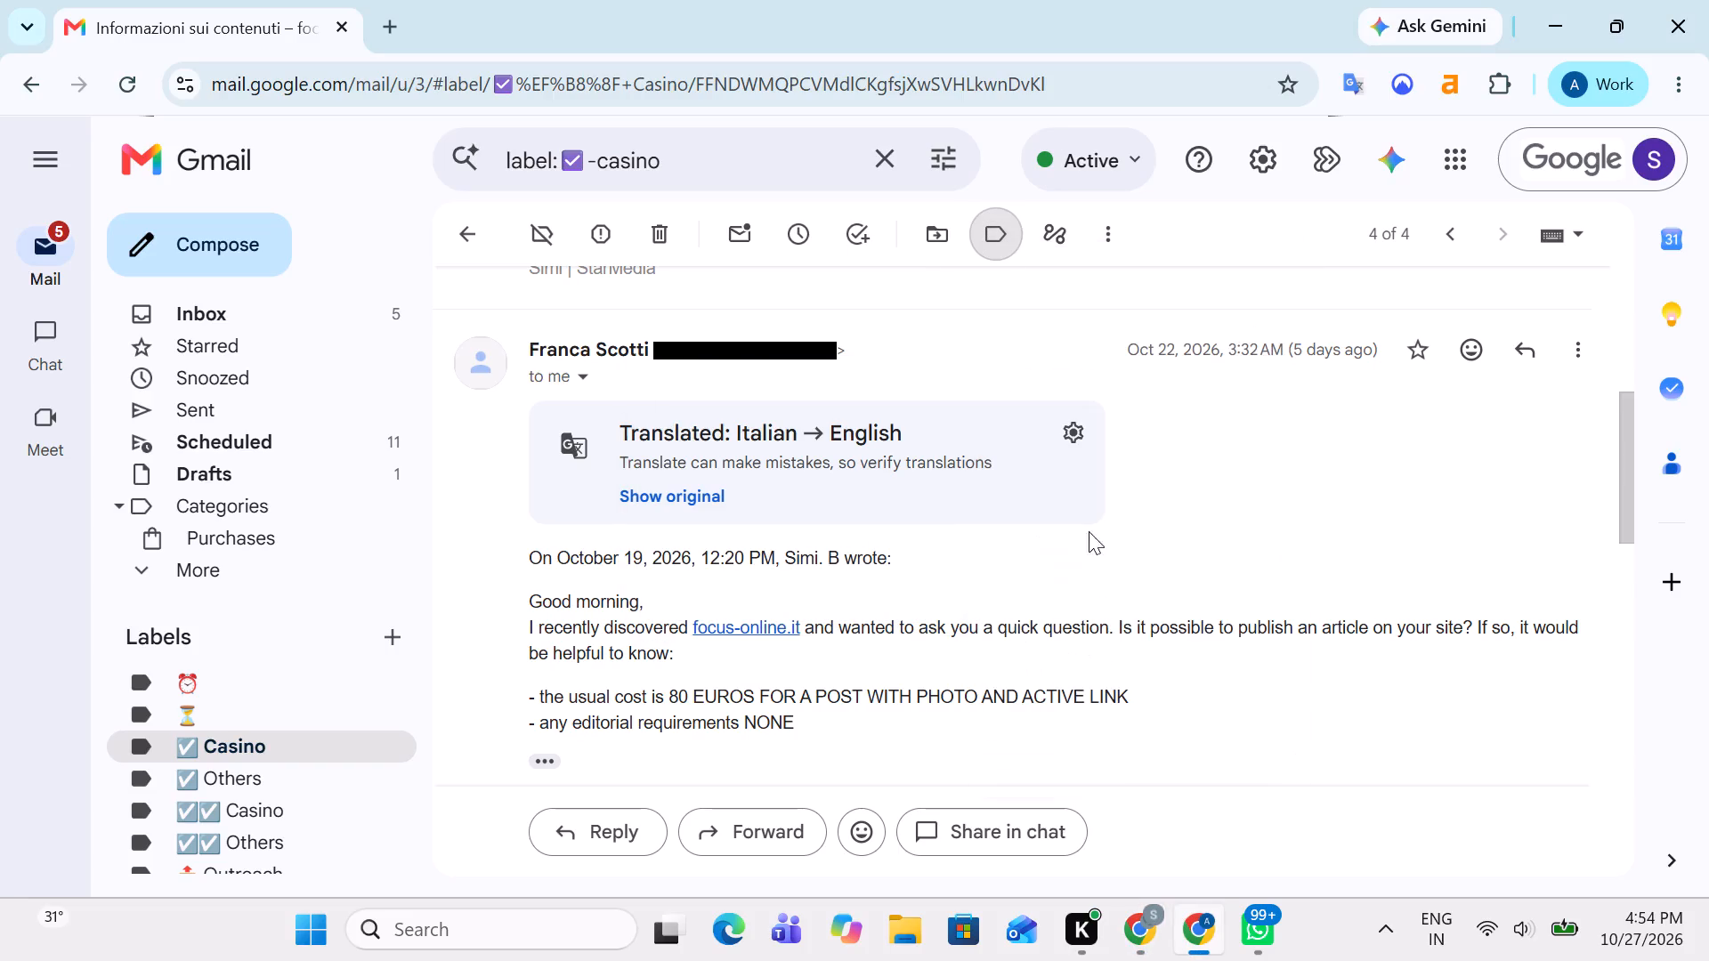
scroll(886, 655, up, 13)
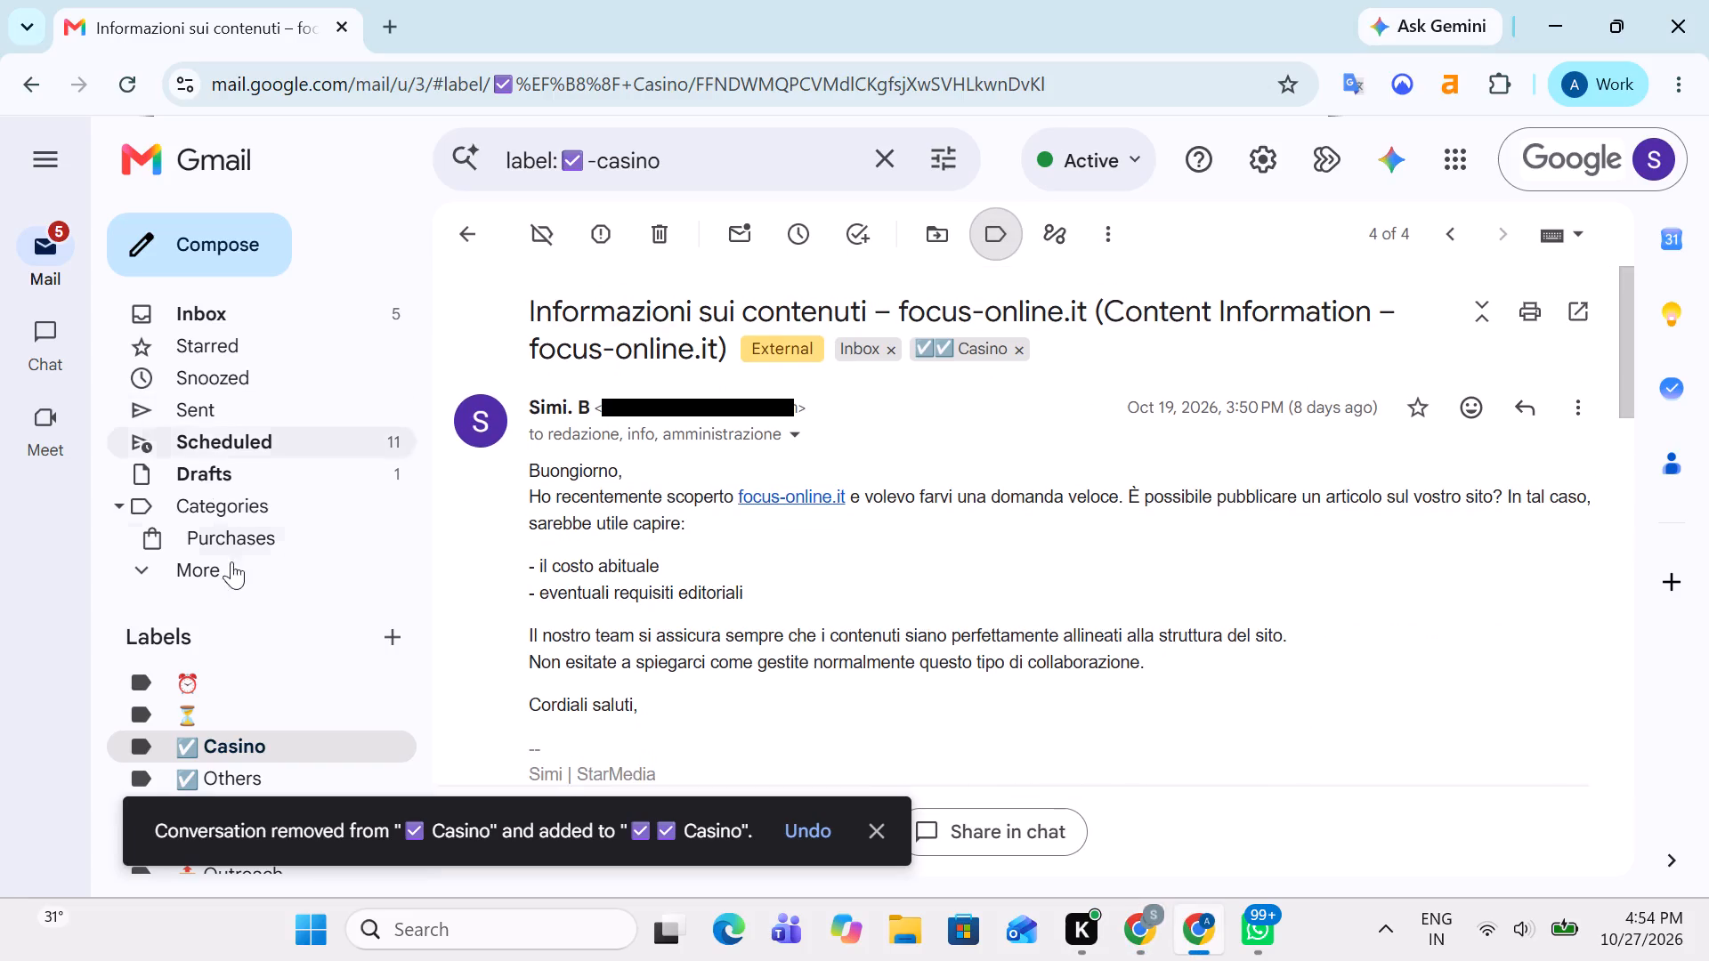
Open the single-checked Casino label's conversation list to check for remaining threads.
click(244, 754)
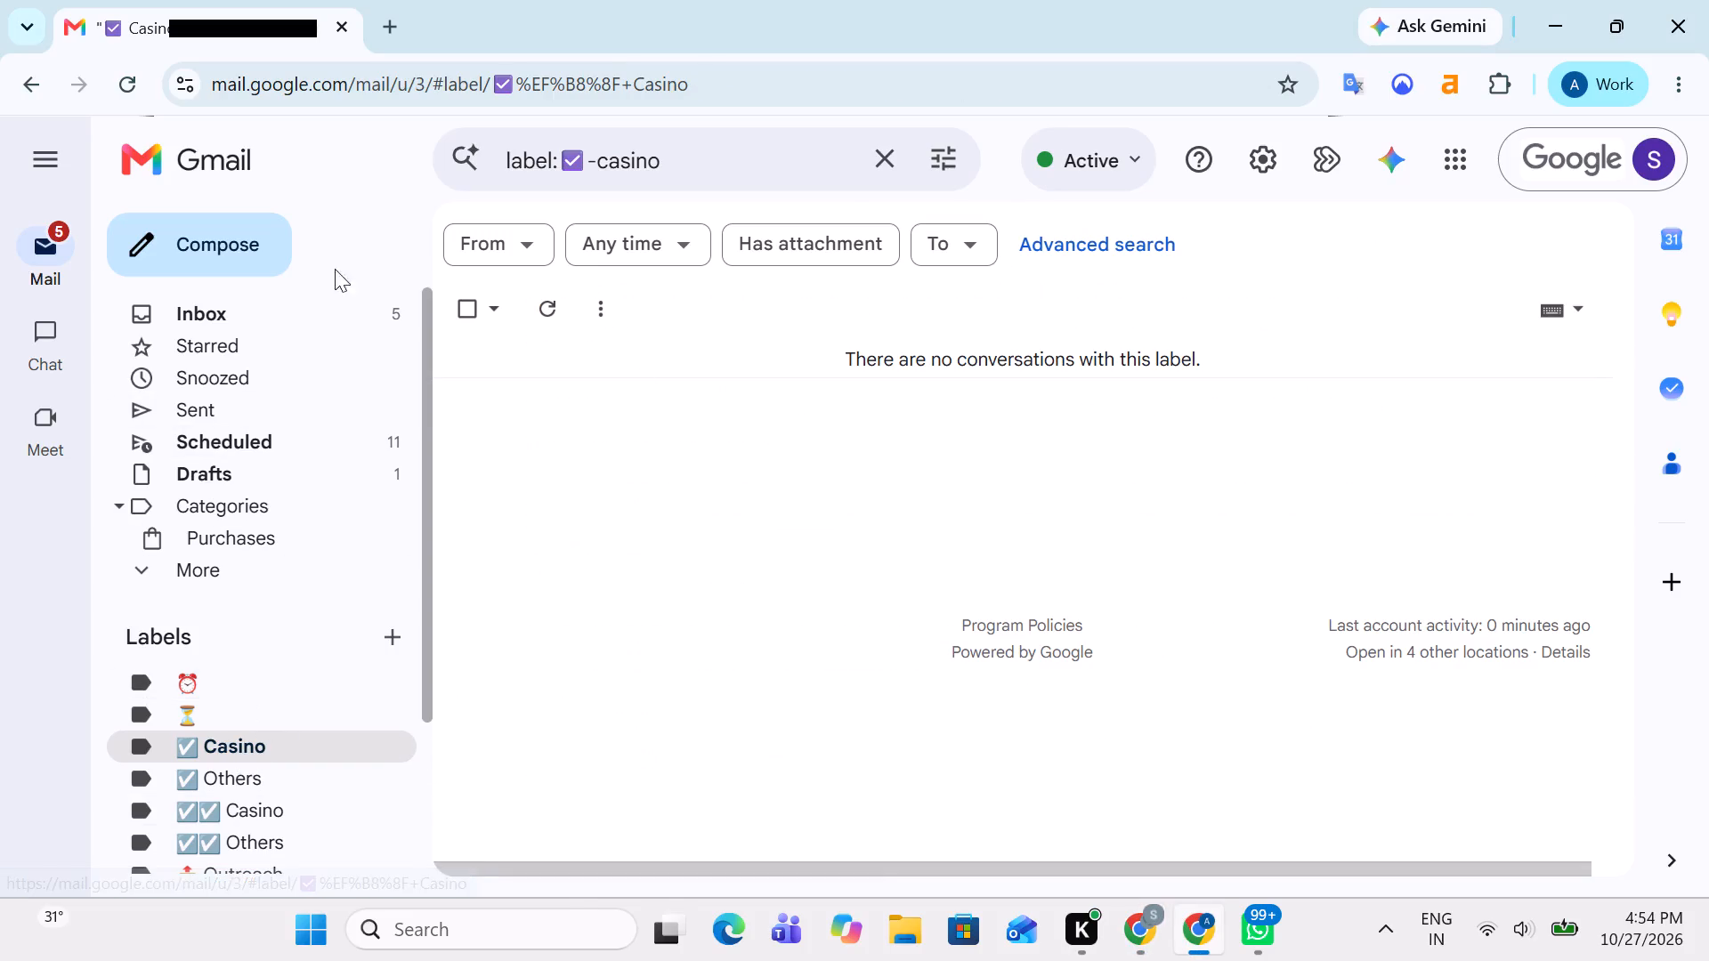
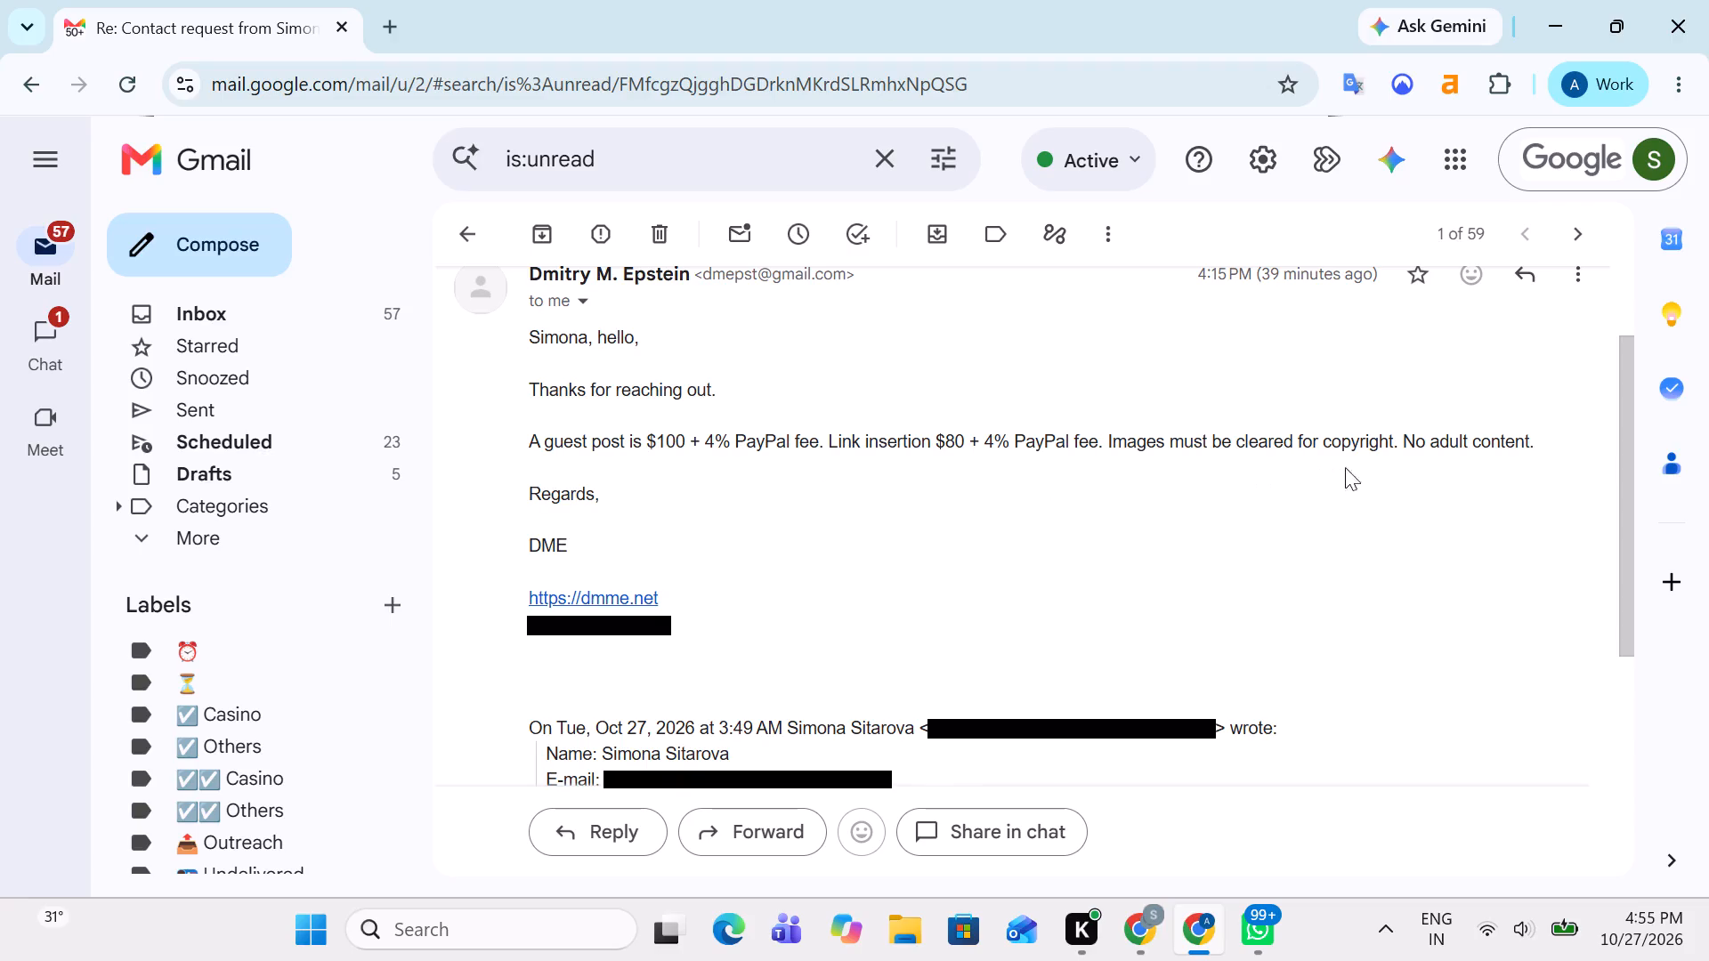
Open the dmme.net website linked in the quoted message of the publisher's email.
scroll(851, 540, down, 4)
ctrl+click(790, 489)
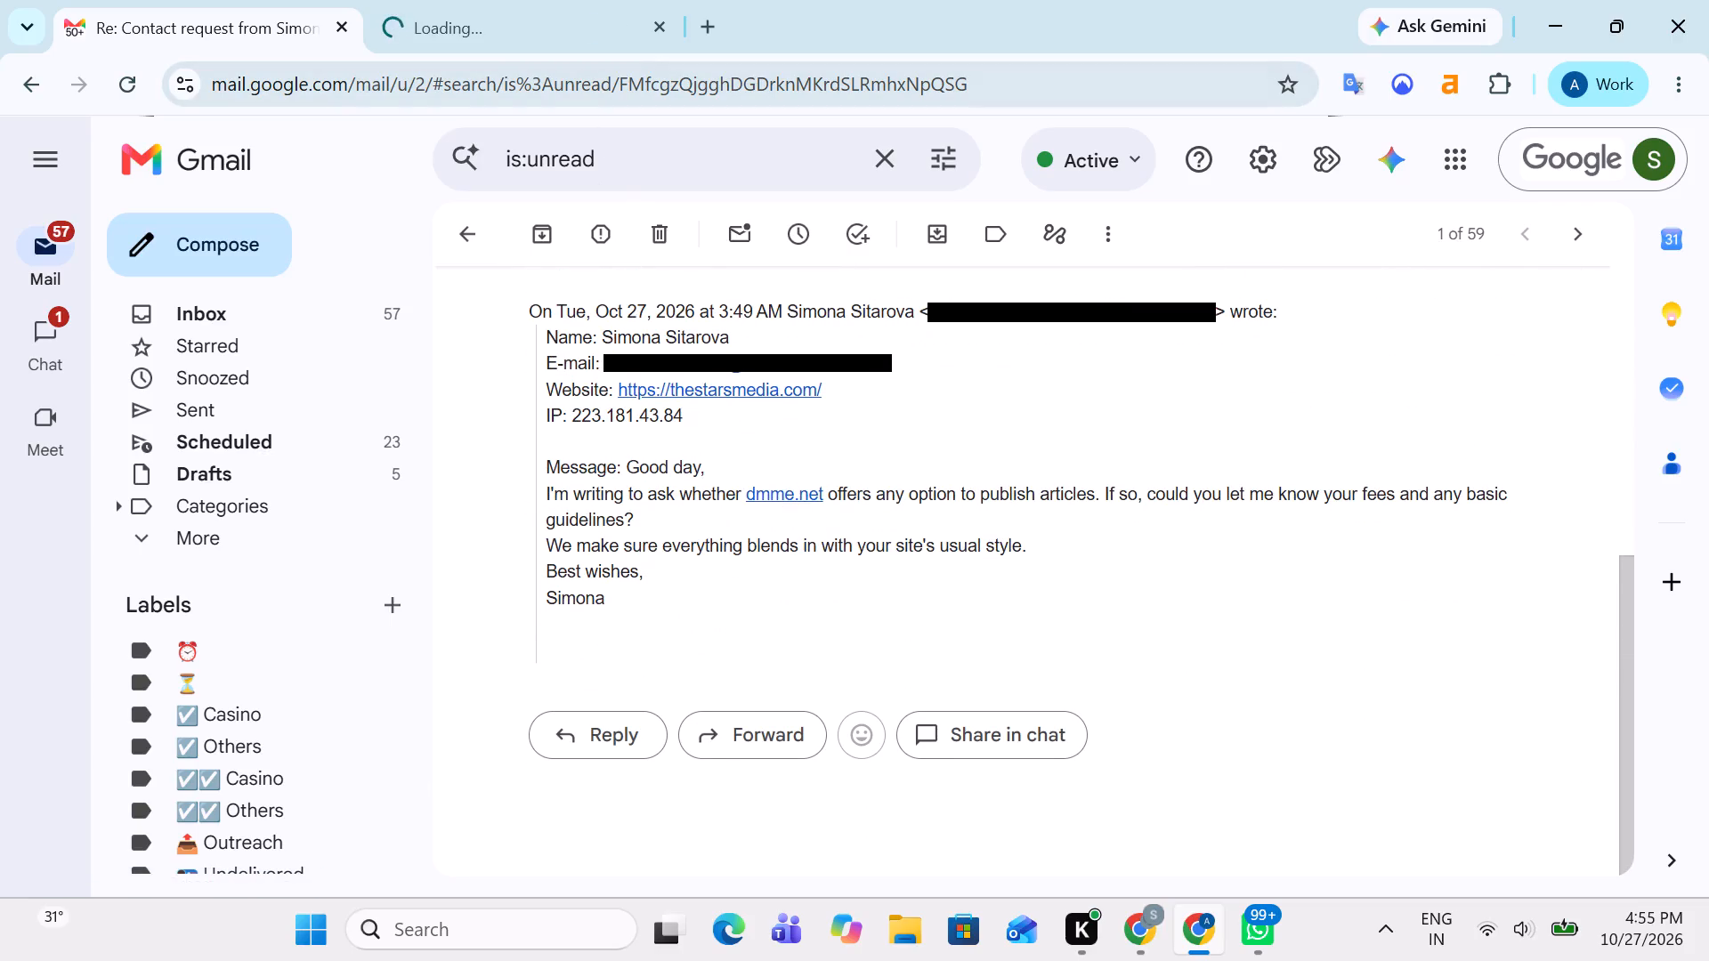
click(433, 0)
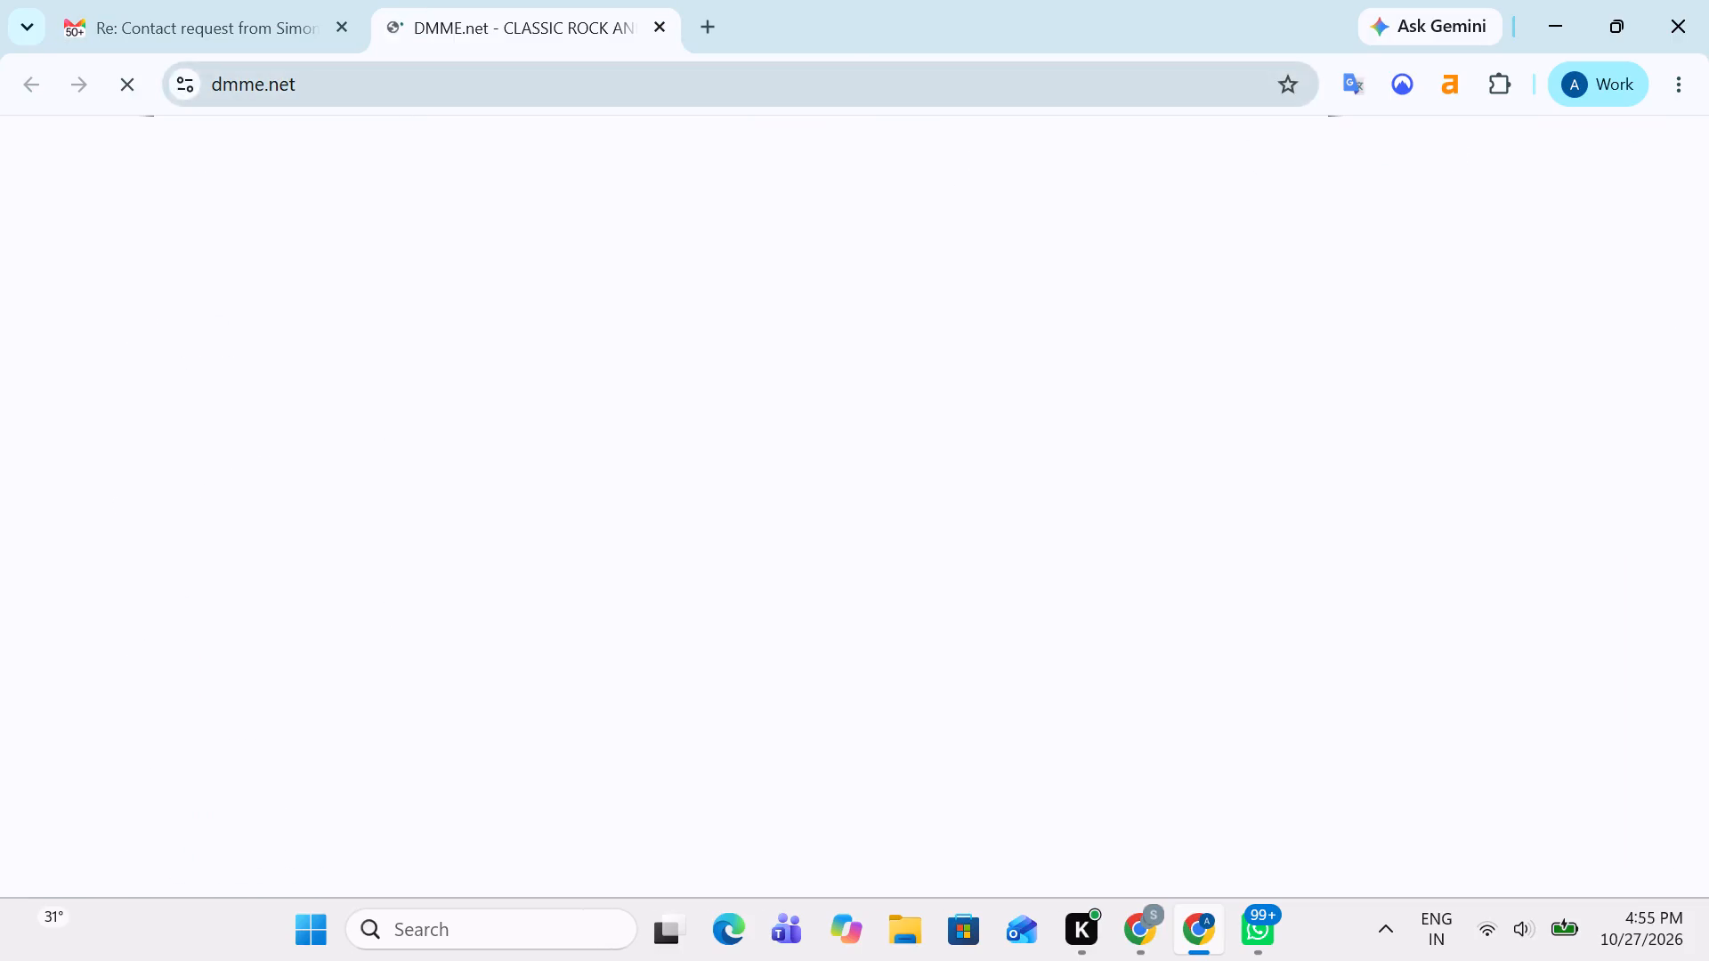
Copy the dmme.net domain and enter it as the website in row 10794 of New Master Sheet.
click(463, 76)
drag(463, 76, 327, 61)
key(ctrl+c)
key(ctrl+c)
key(ctrl+c)
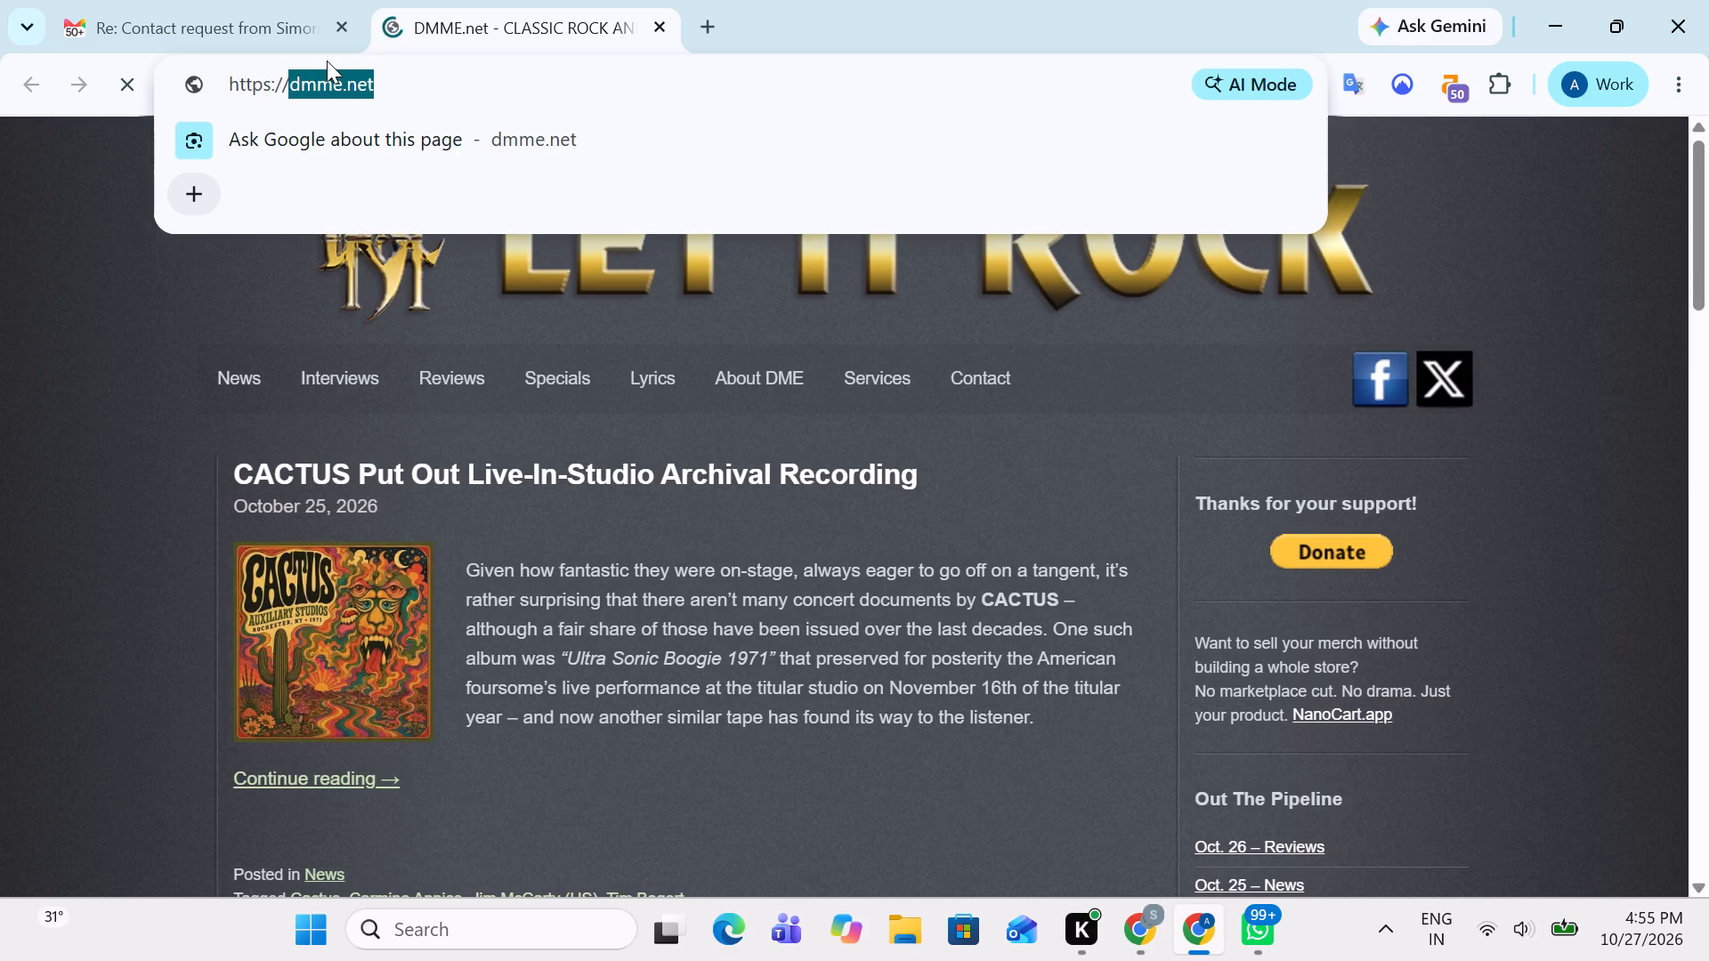
key(alt+Tab)
key(Down)
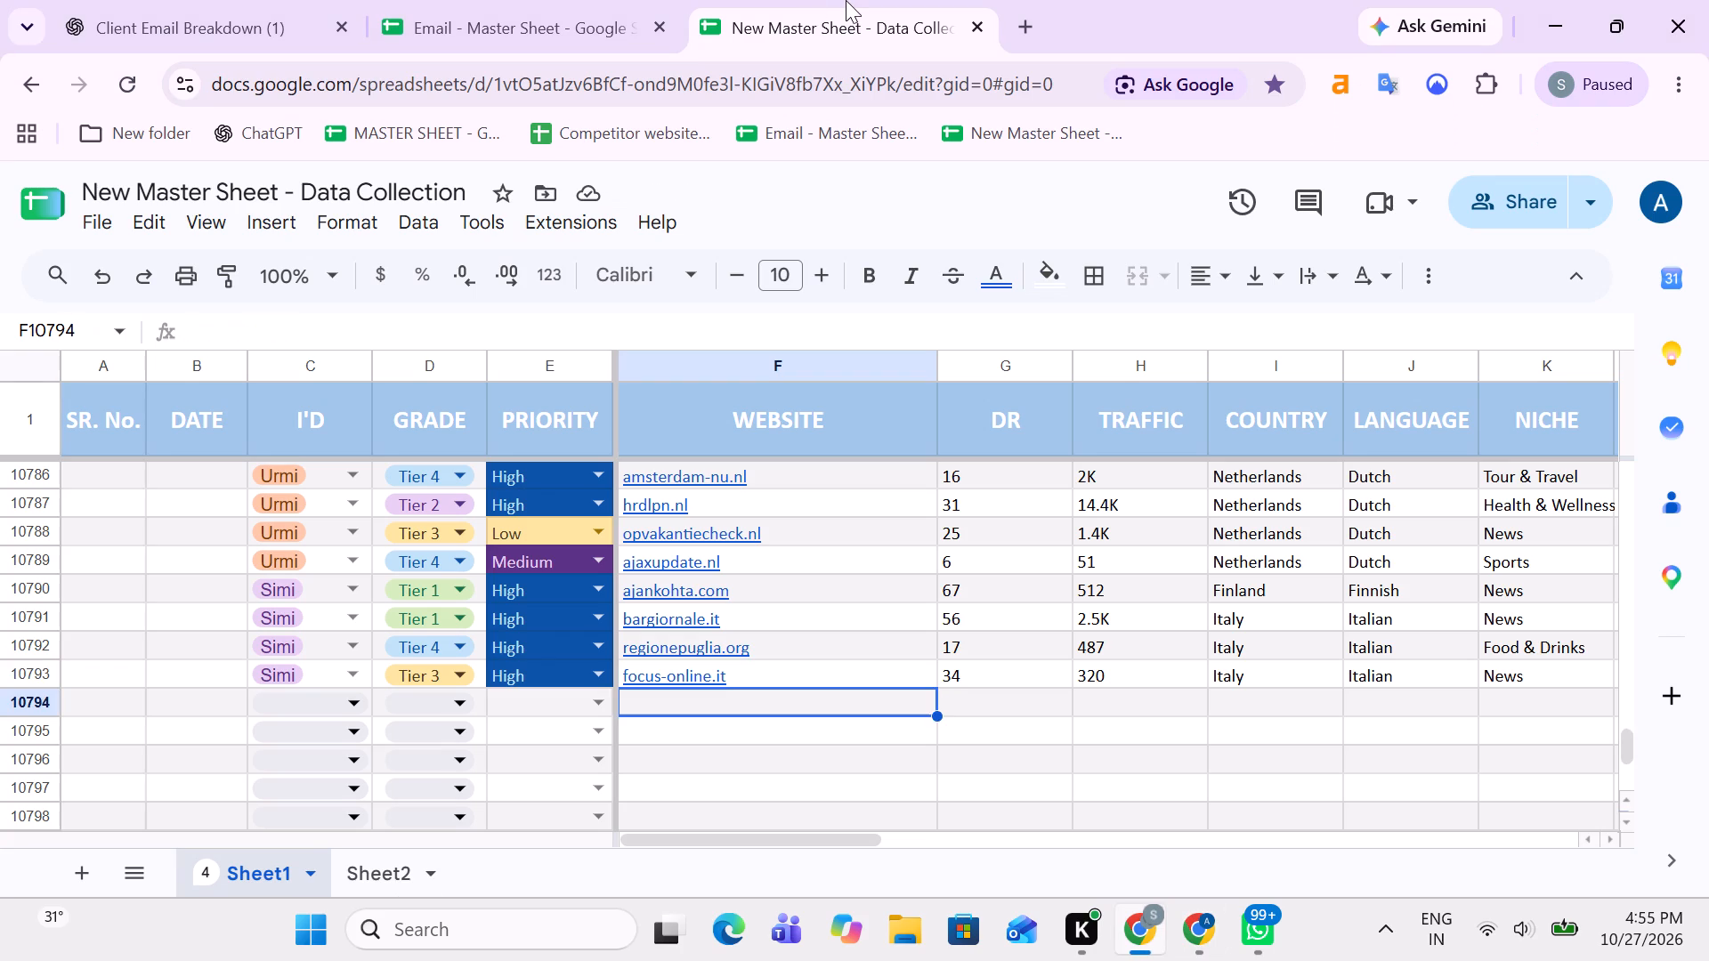
key(Return)
key(ctrl+v)
key(Tab)
Return to the dmme.net homepage, skim it, and open the site's Ahrefs metrics.
key(alt+Tab)
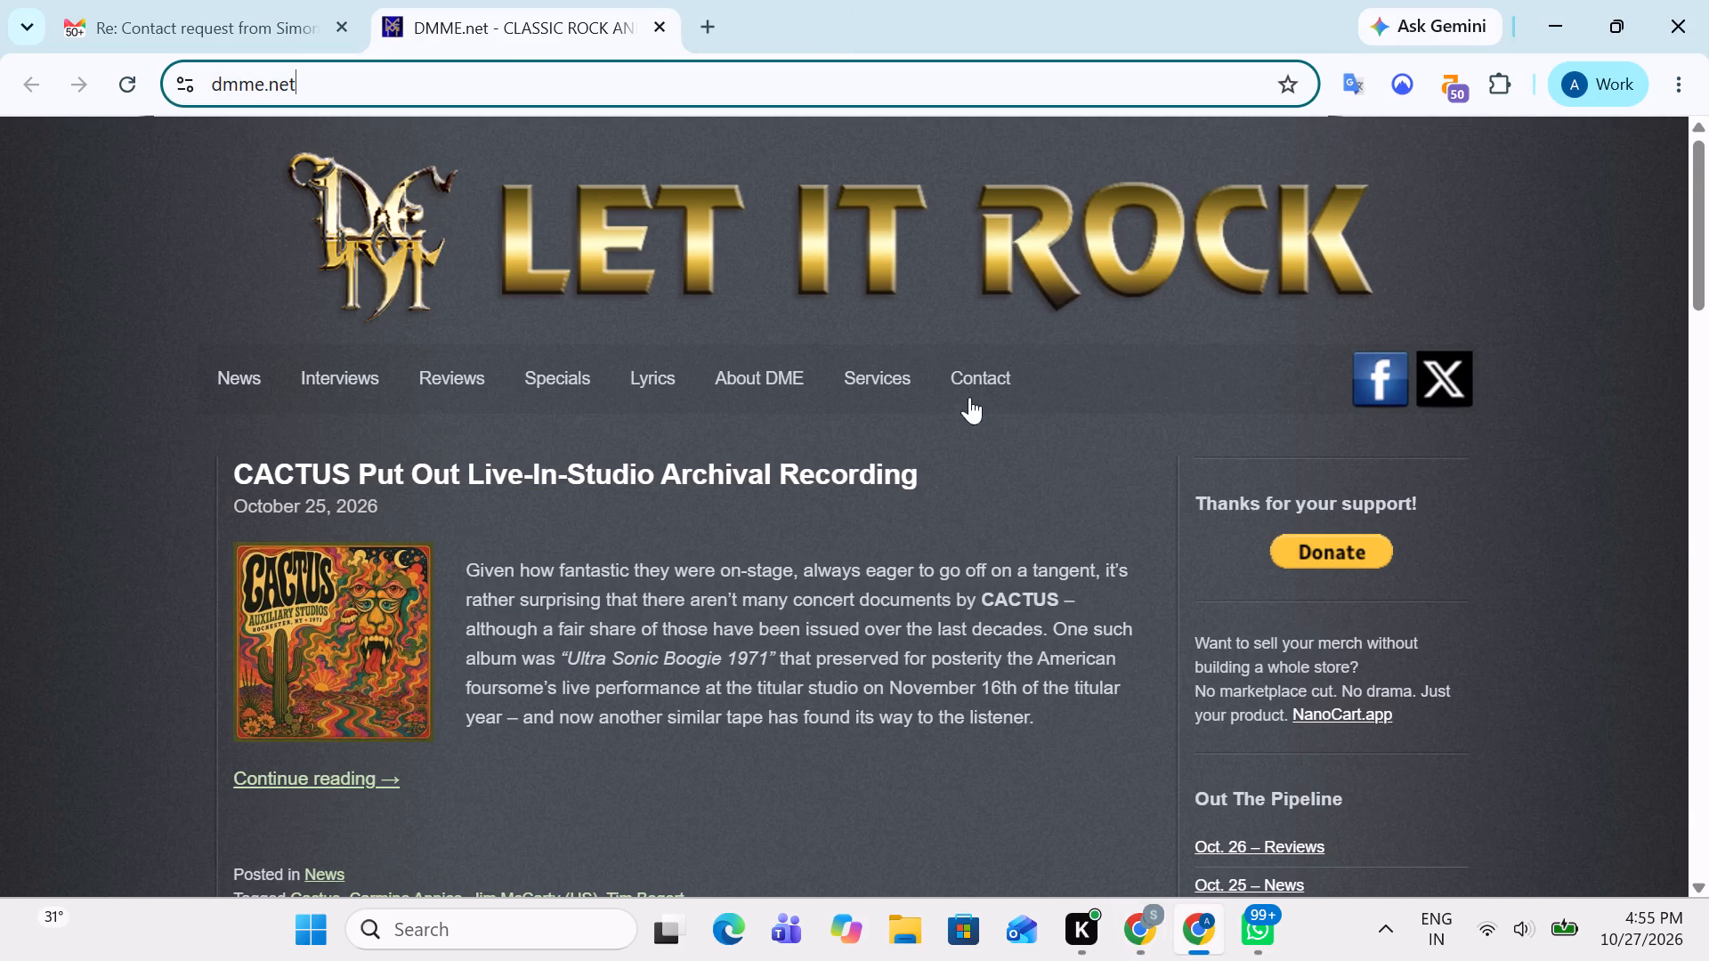
scroll(969, 397, down, 18)
scroll(1008, 431, up, 20)
scroll(1008, 431, up, 5)
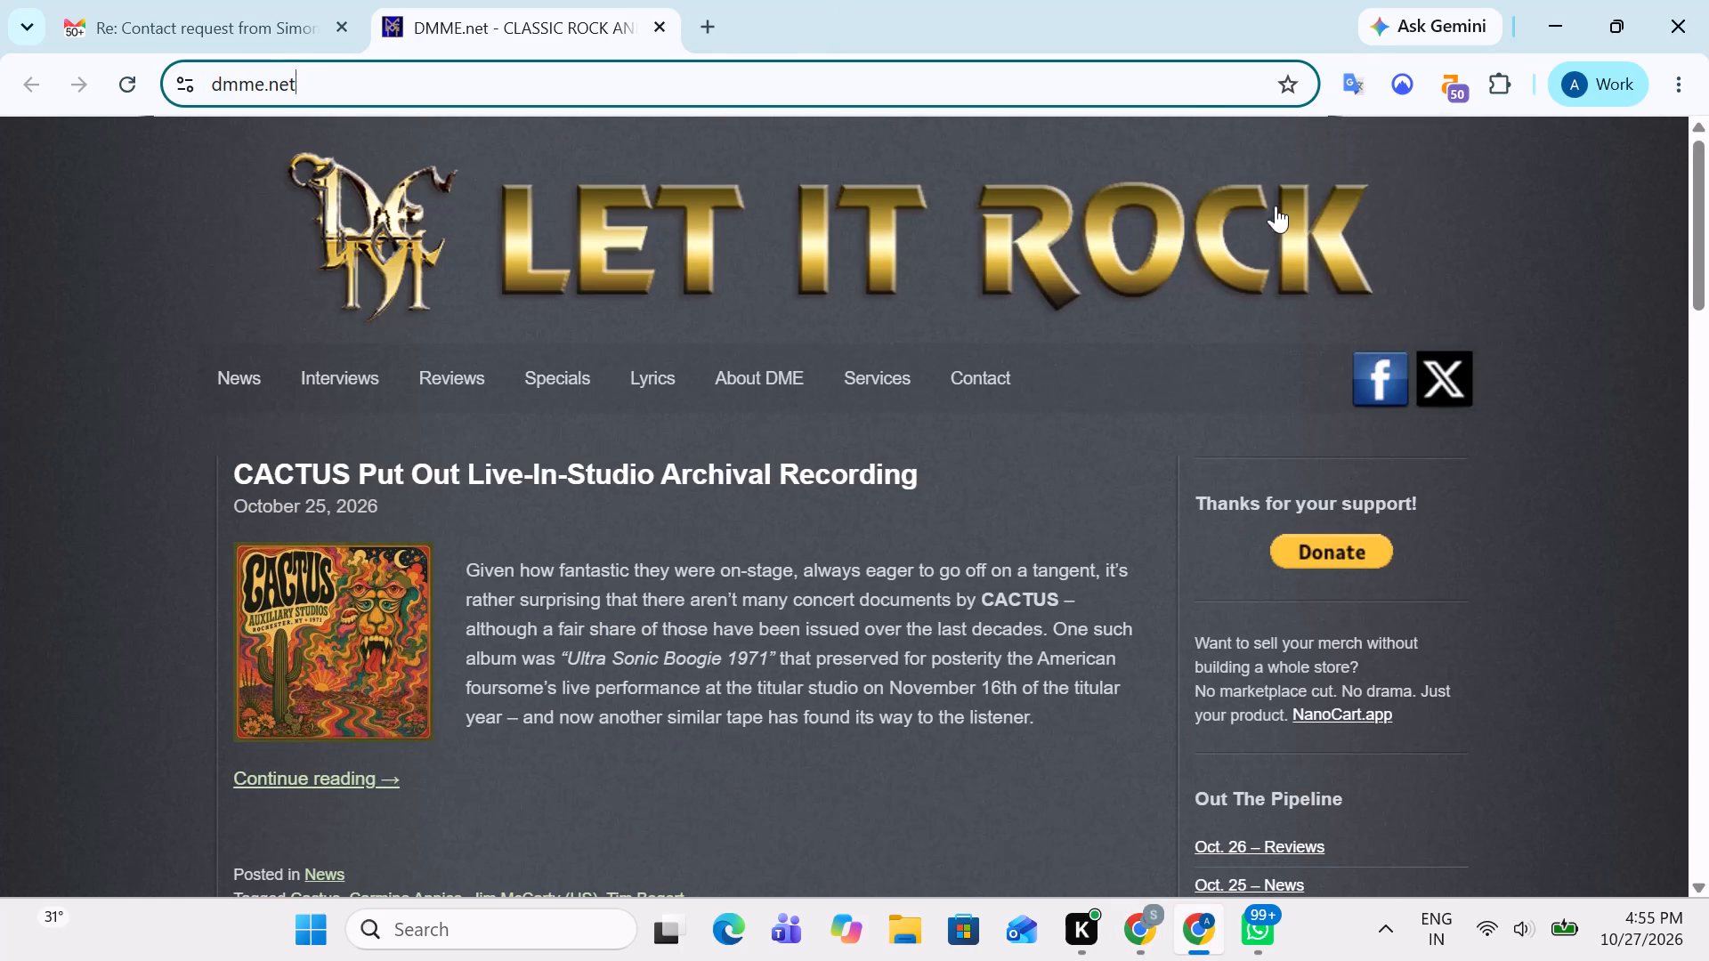
click(1448, 91)
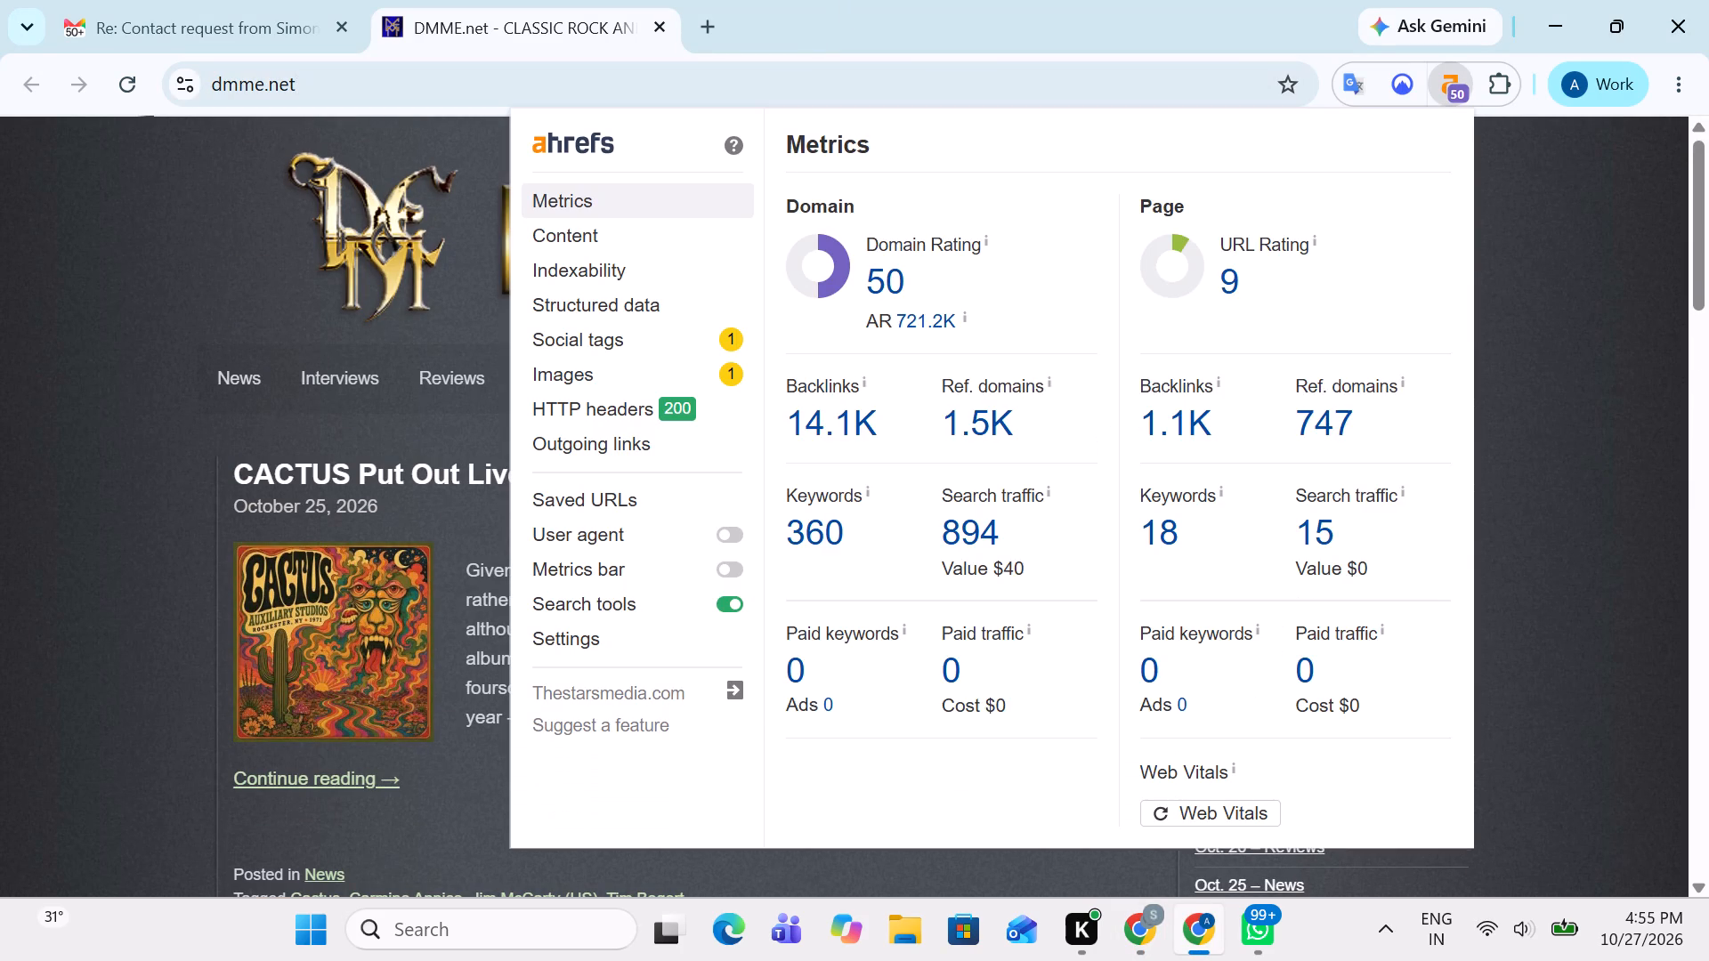
Record DR 50 and traffic 894 for dmme.net in row 10794 of New Master Sheet - Data Collection.
key(alt+Tab)
scroll(1146, 775, down, 1)
key(5)
key(0)
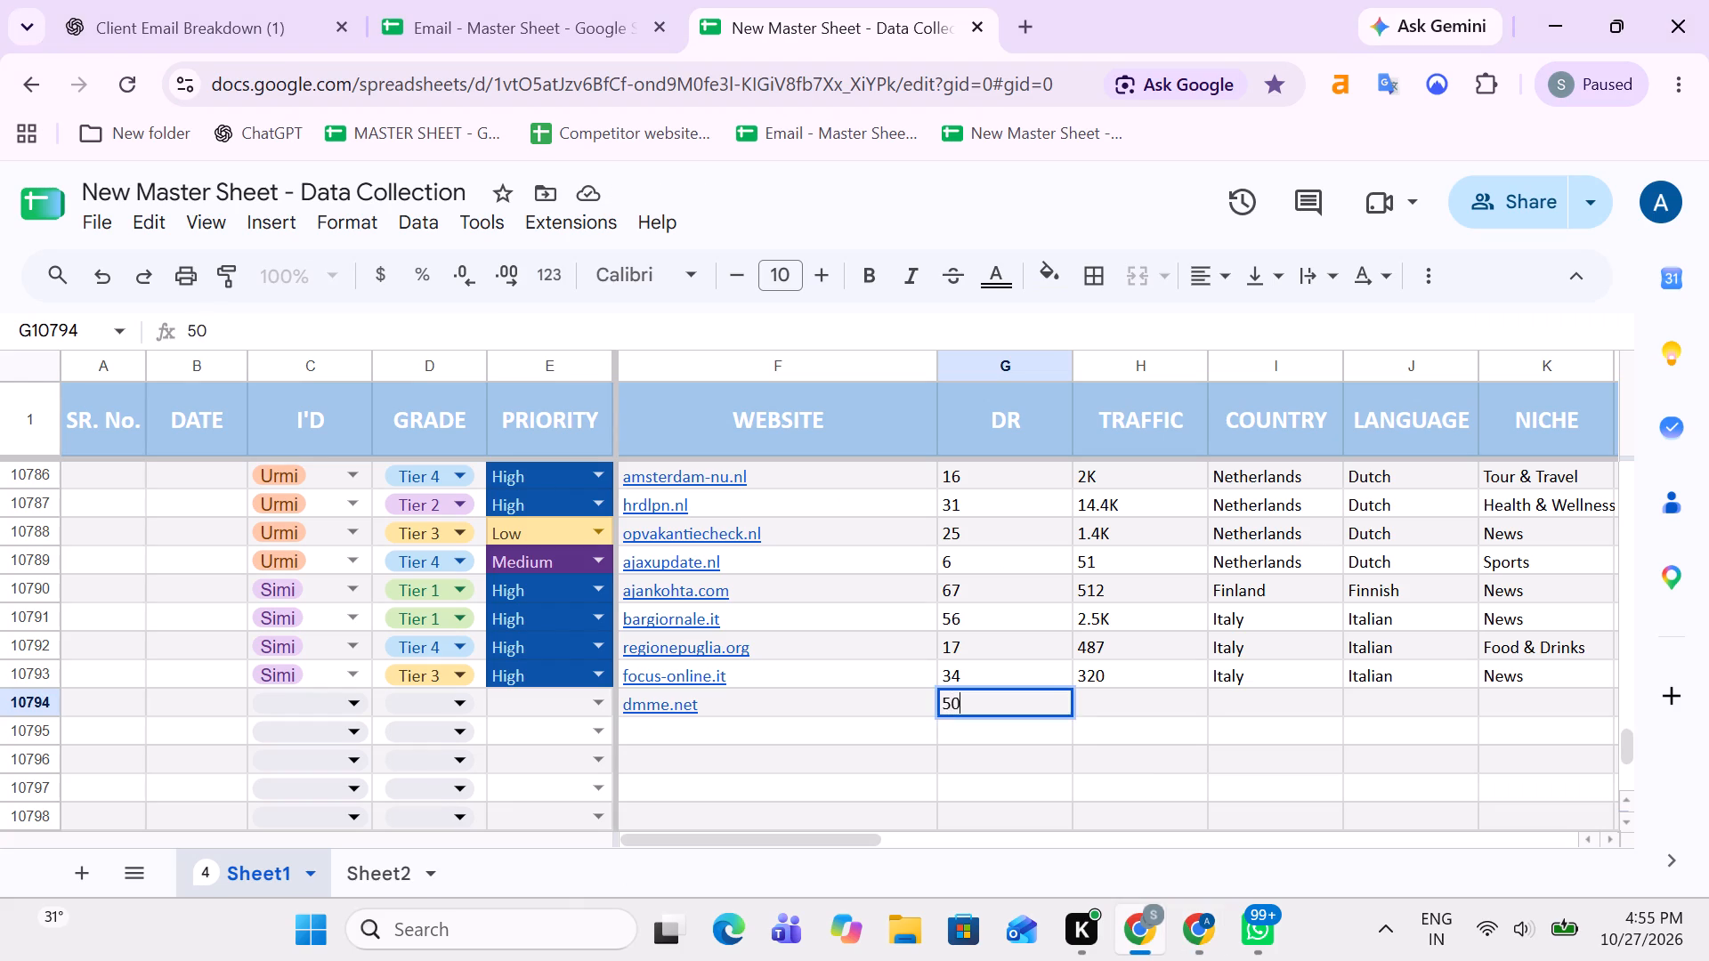
key(Right)
text(894)
key(Right)
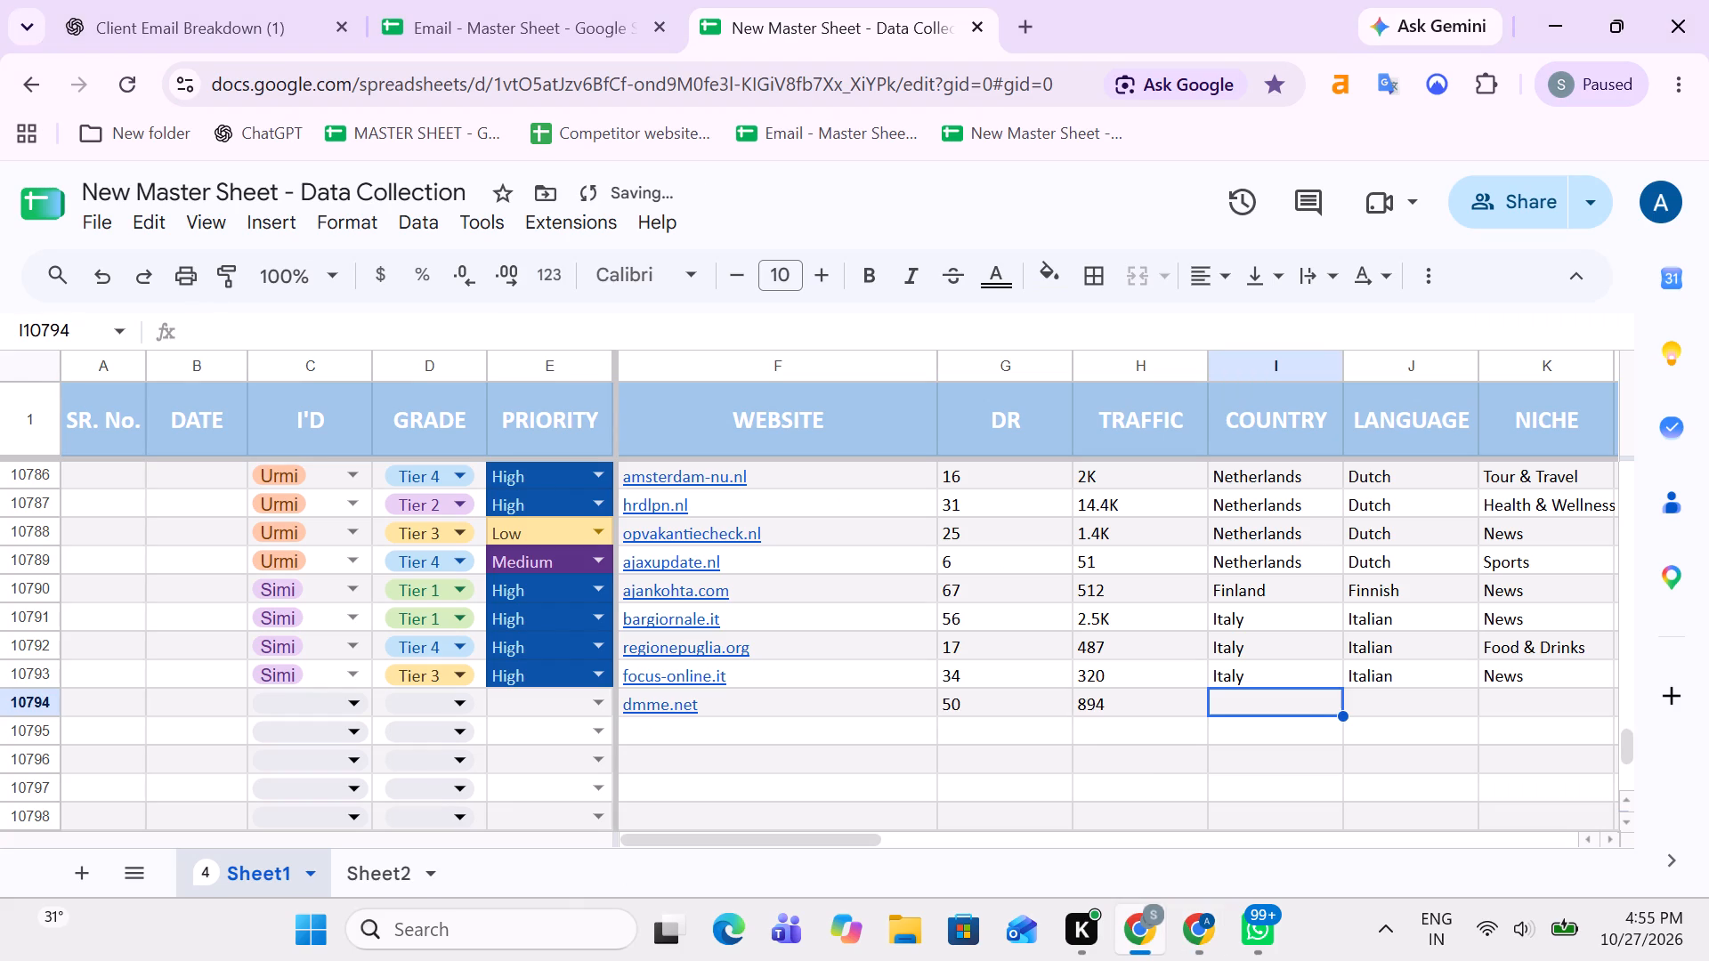
Return to the dmme.net homepage and search the site for Netbet.
key(alt+Tab)
click(0, 560)
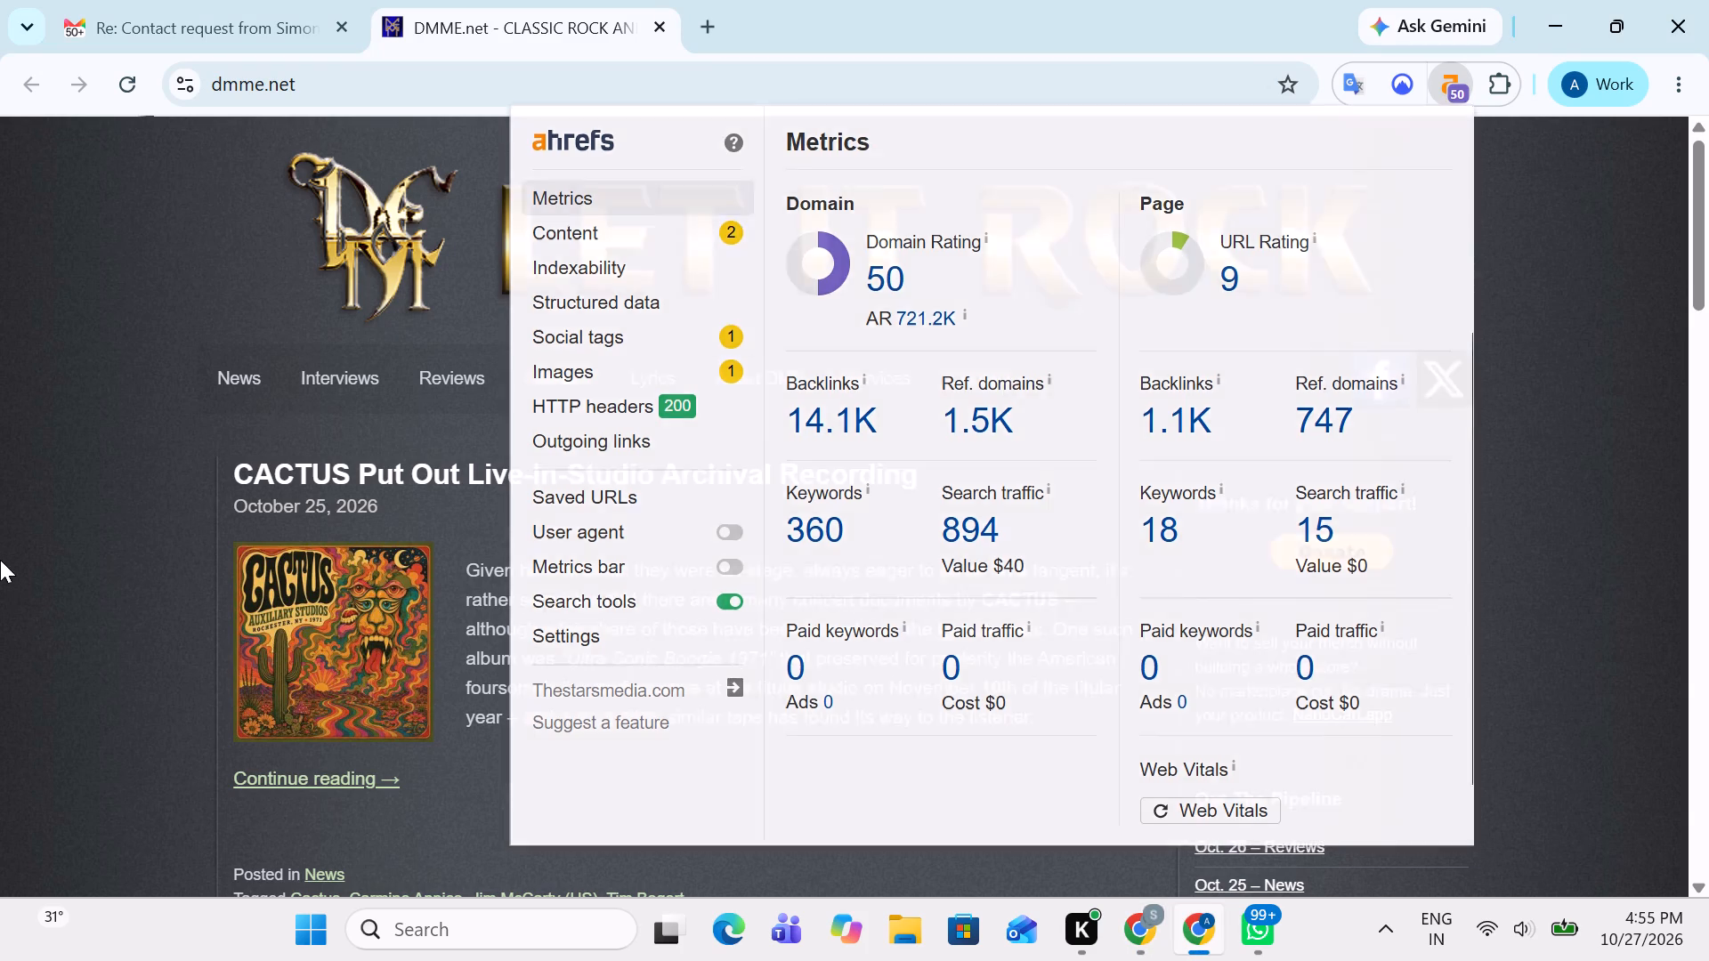
scroll(916, 531, up, 7)
scroll(1410, 374, down, 2)
scroll(1393, 492, down, 5)
scroll(1373, 566, down, 1)
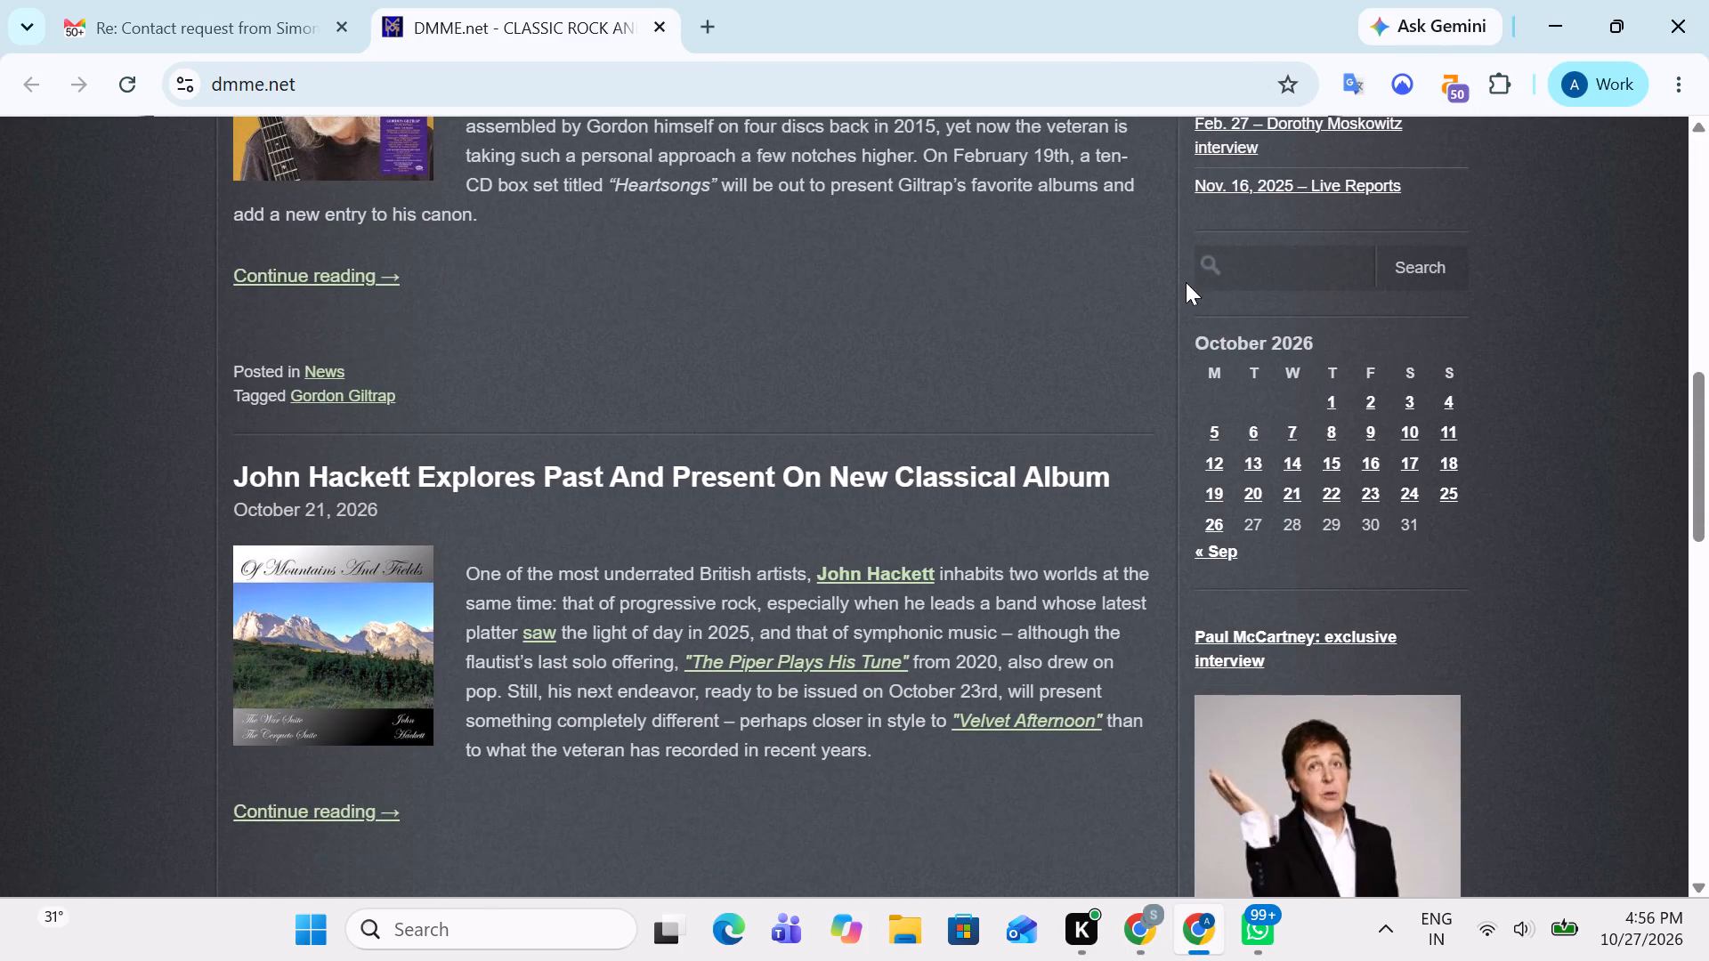
click(1243, 269)
click(1315, 343)
key(Return)
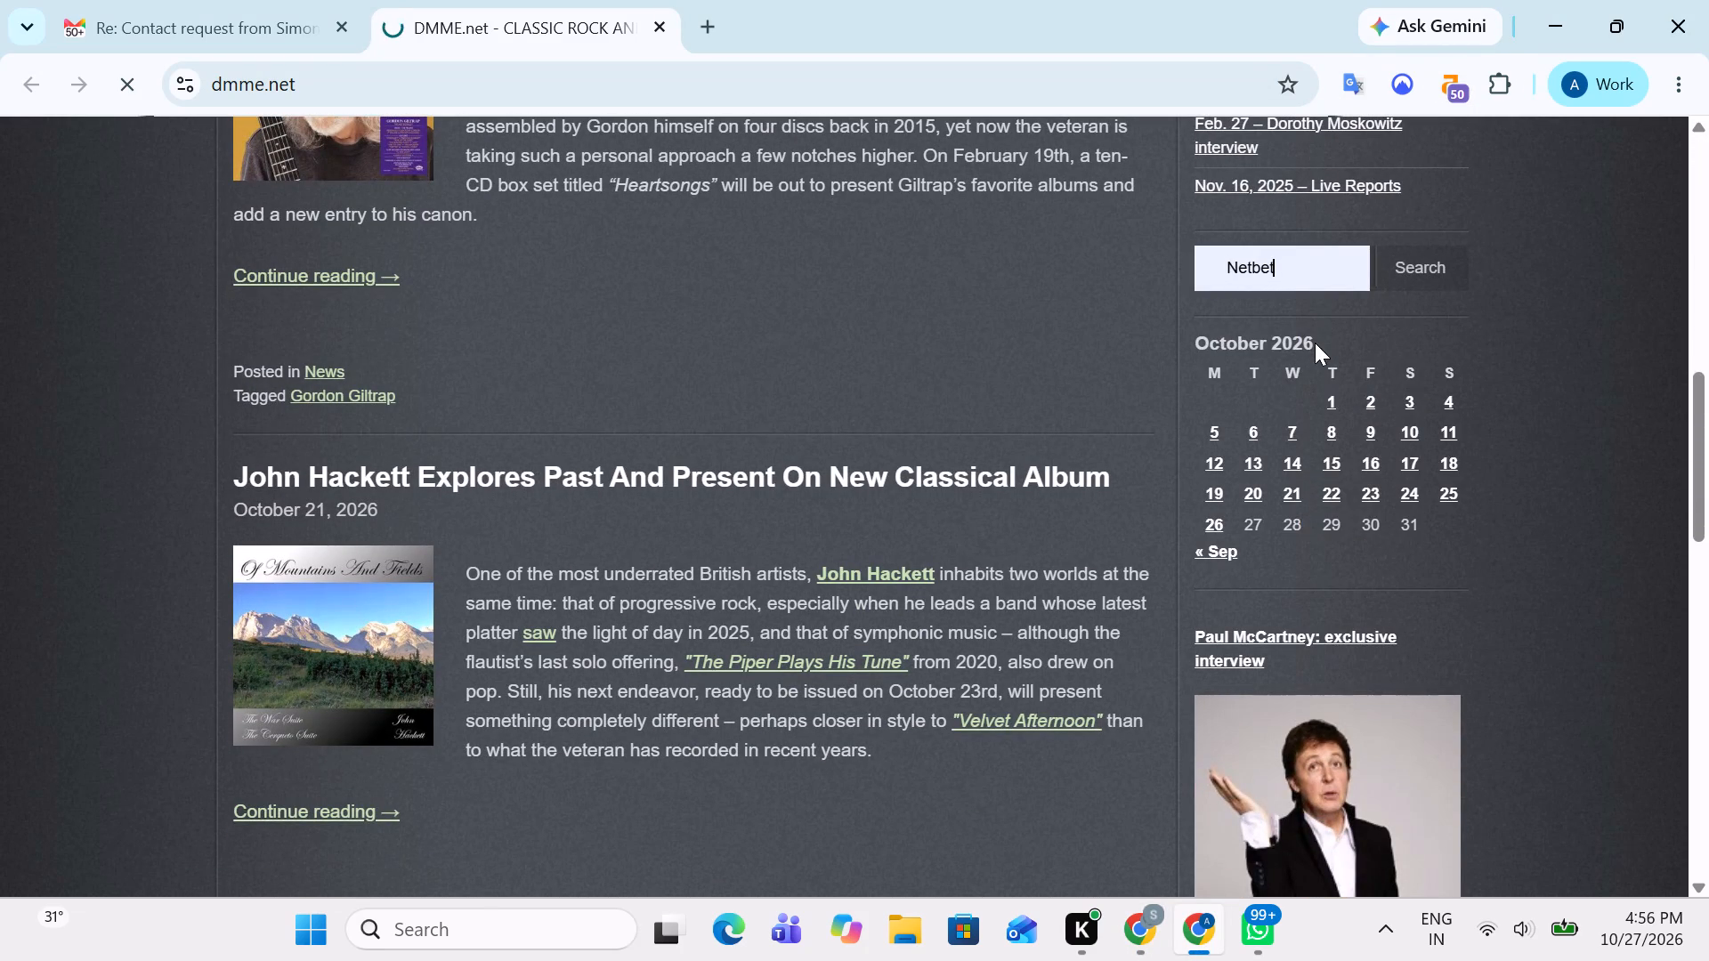
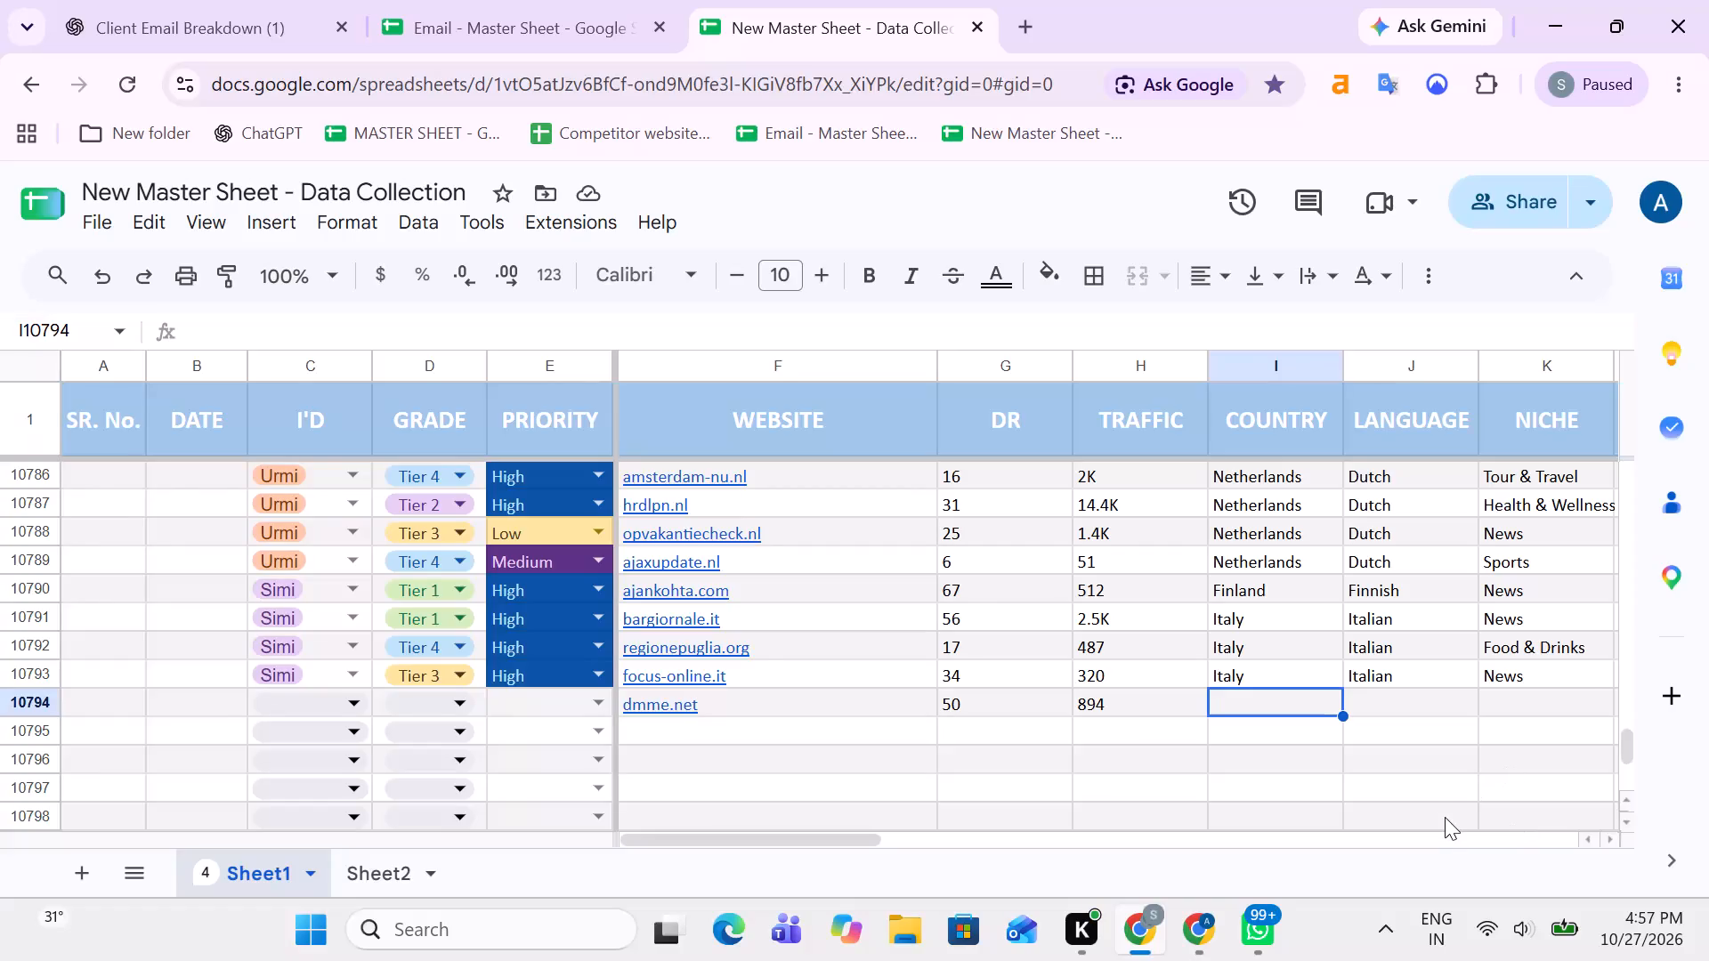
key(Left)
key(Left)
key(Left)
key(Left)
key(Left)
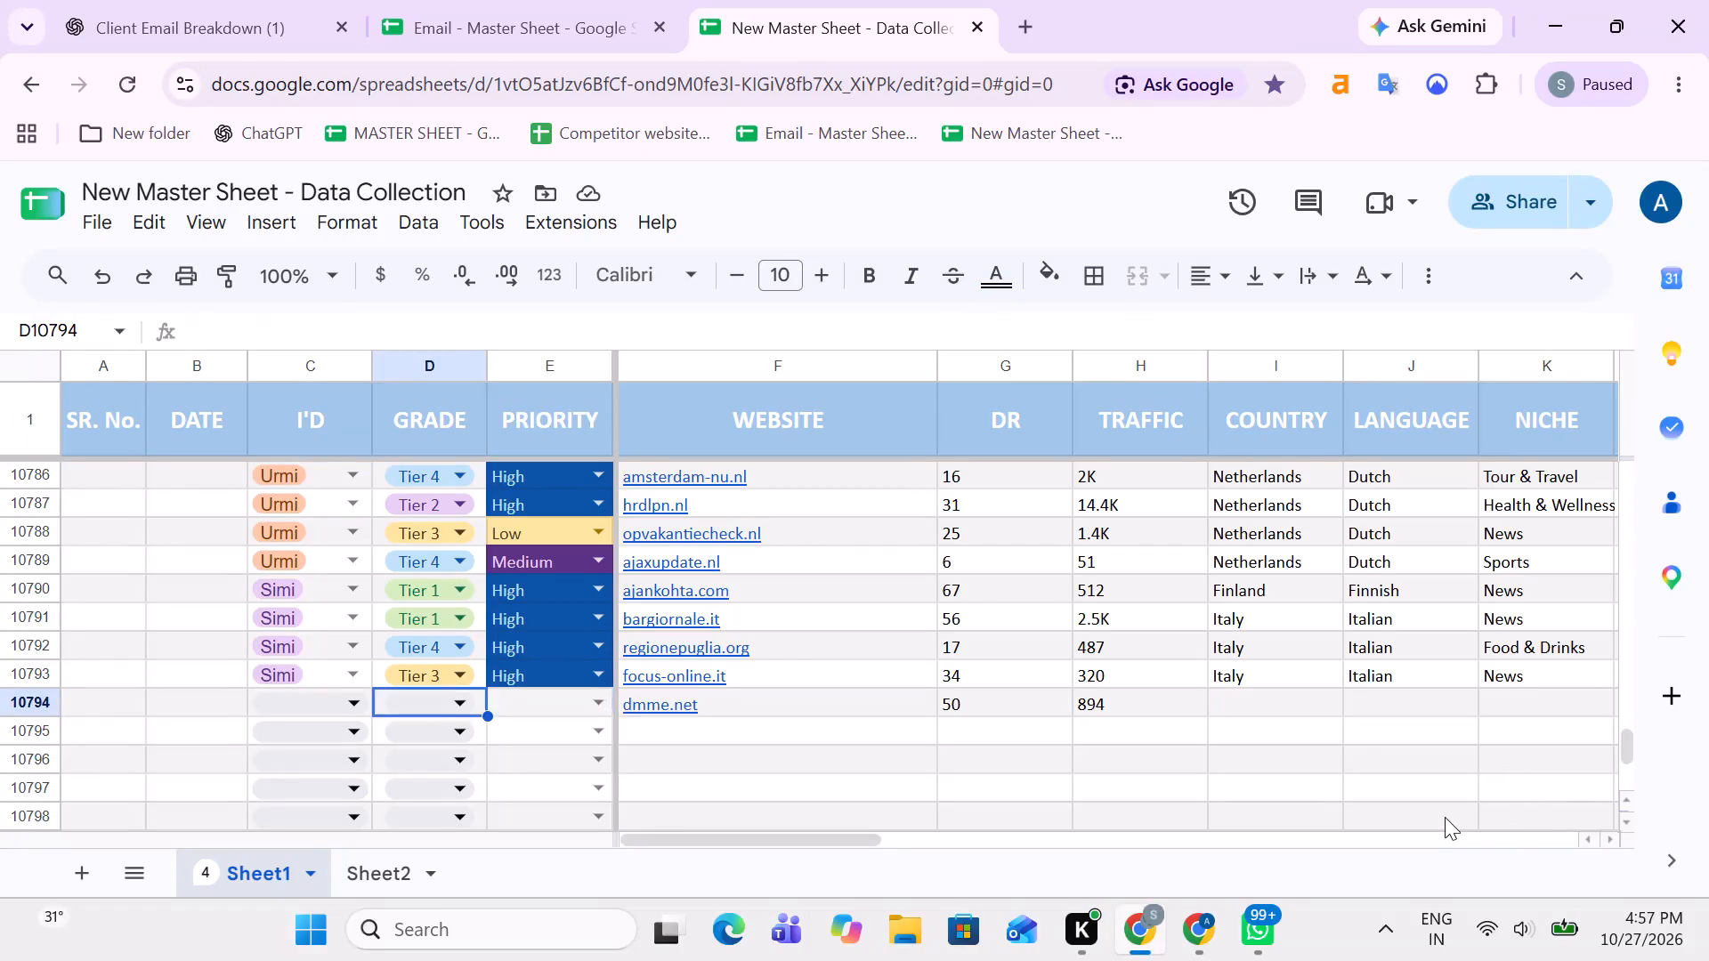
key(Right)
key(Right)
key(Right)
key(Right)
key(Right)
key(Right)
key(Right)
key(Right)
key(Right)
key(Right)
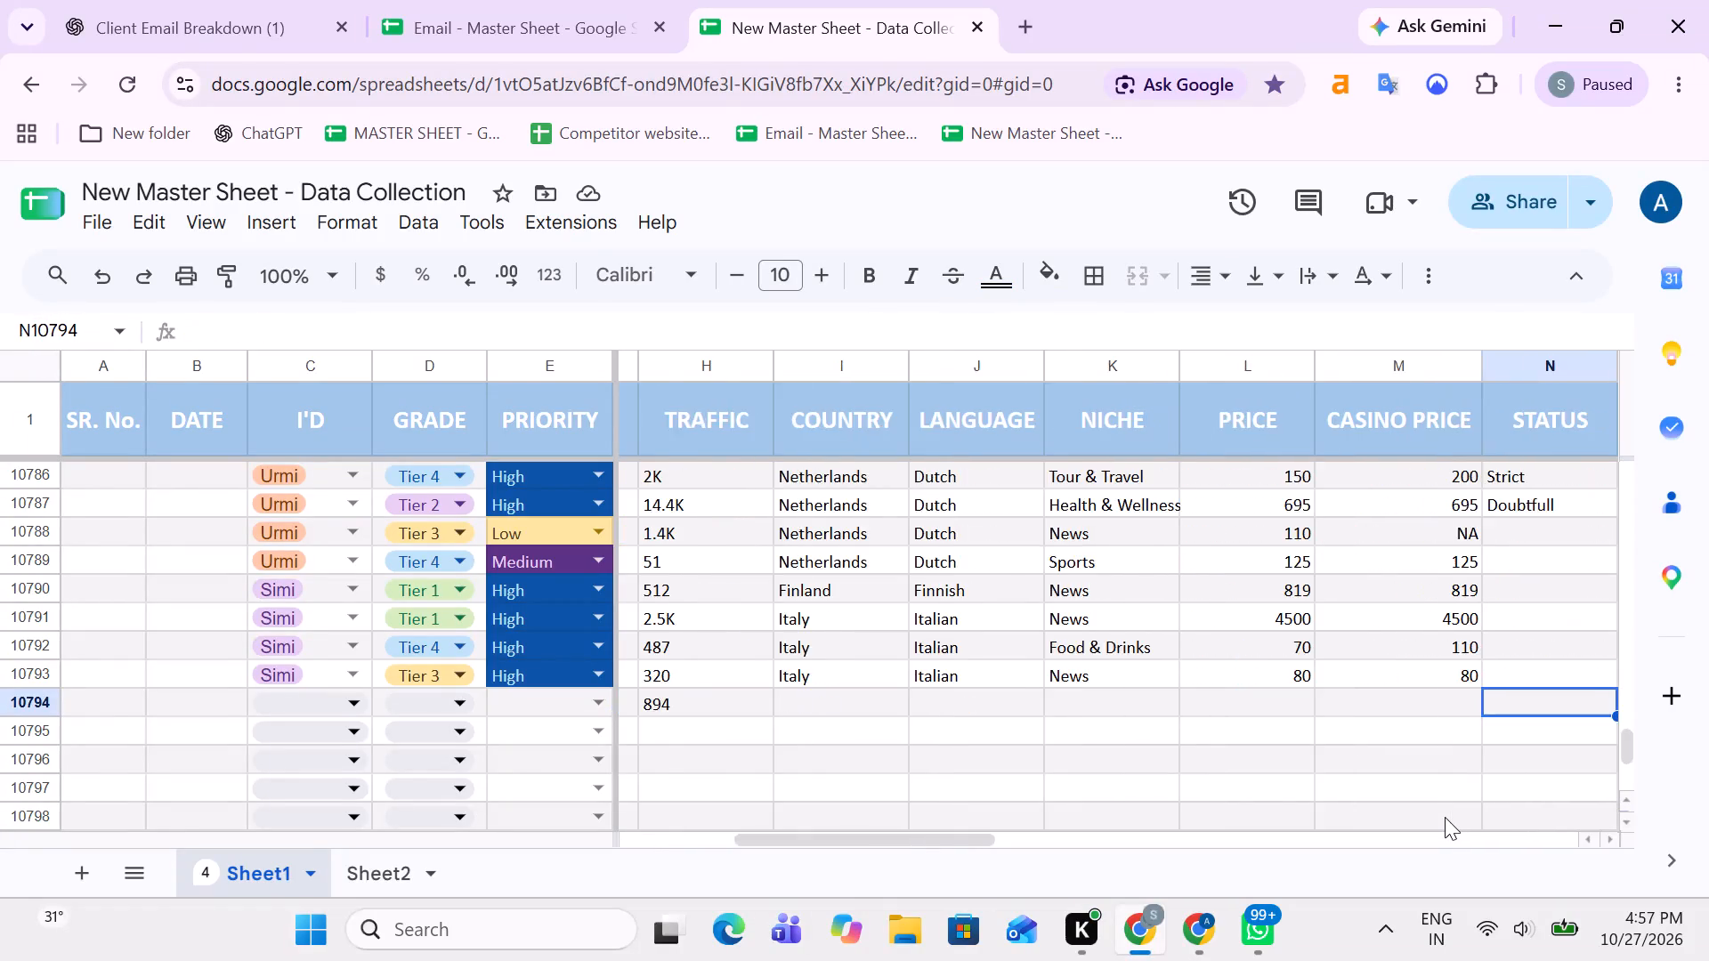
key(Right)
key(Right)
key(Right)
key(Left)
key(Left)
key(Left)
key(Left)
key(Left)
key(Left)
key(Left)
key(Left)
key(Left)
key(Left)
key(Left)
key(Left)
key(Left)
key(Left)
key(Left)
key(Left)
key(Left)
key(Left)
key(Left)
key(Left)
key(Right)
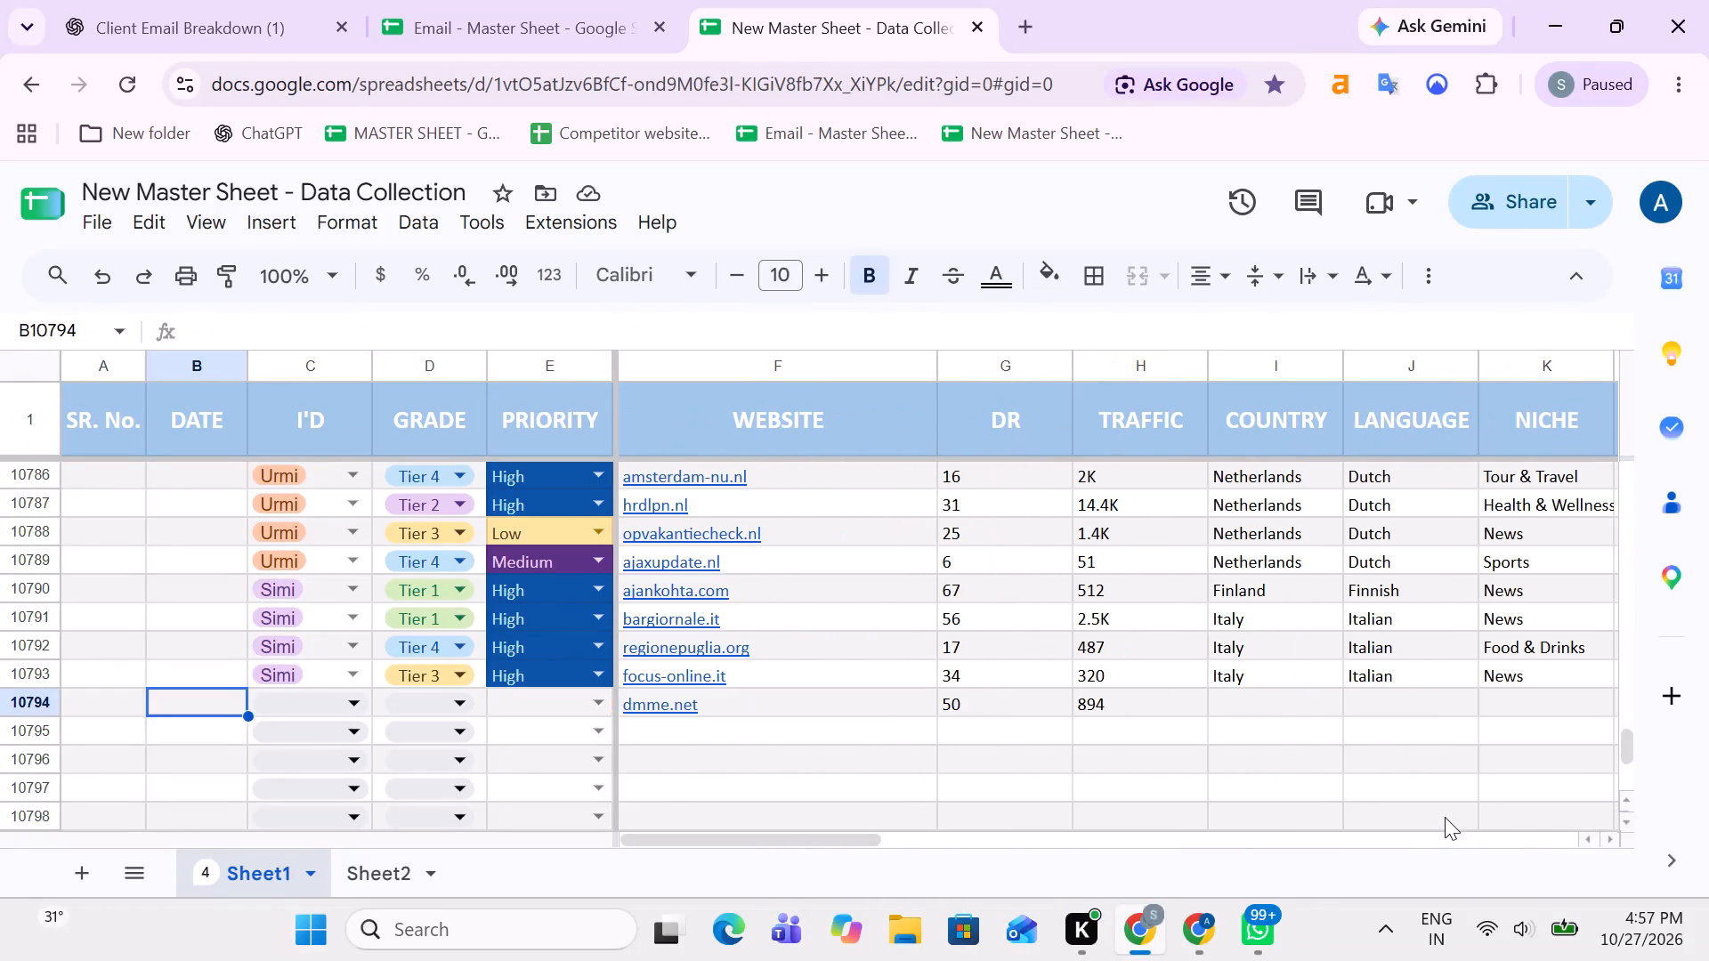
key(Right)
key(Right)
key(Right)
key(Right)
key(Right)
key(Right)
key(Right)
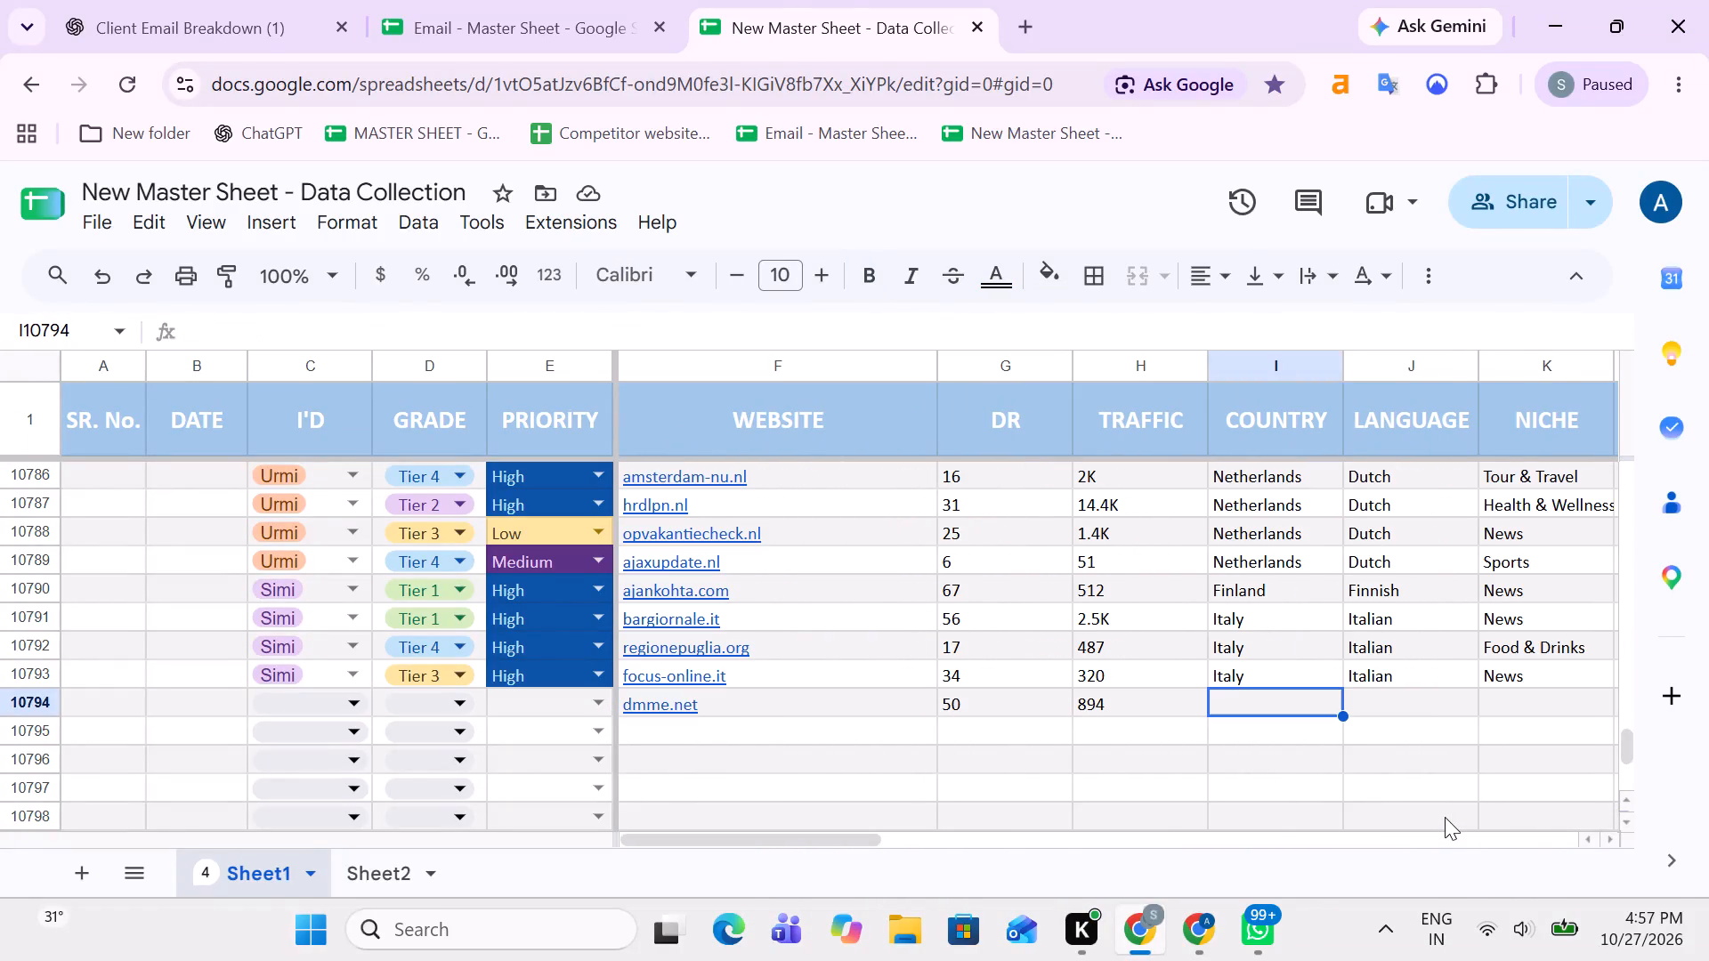
Check the Netbet search results on dmme.net, close the site and reread the publisher's pricing reply in Gmail.
key(alt+Tab)
scroll(579, 420, down, 10)
scroll(572, 422, up, 7)
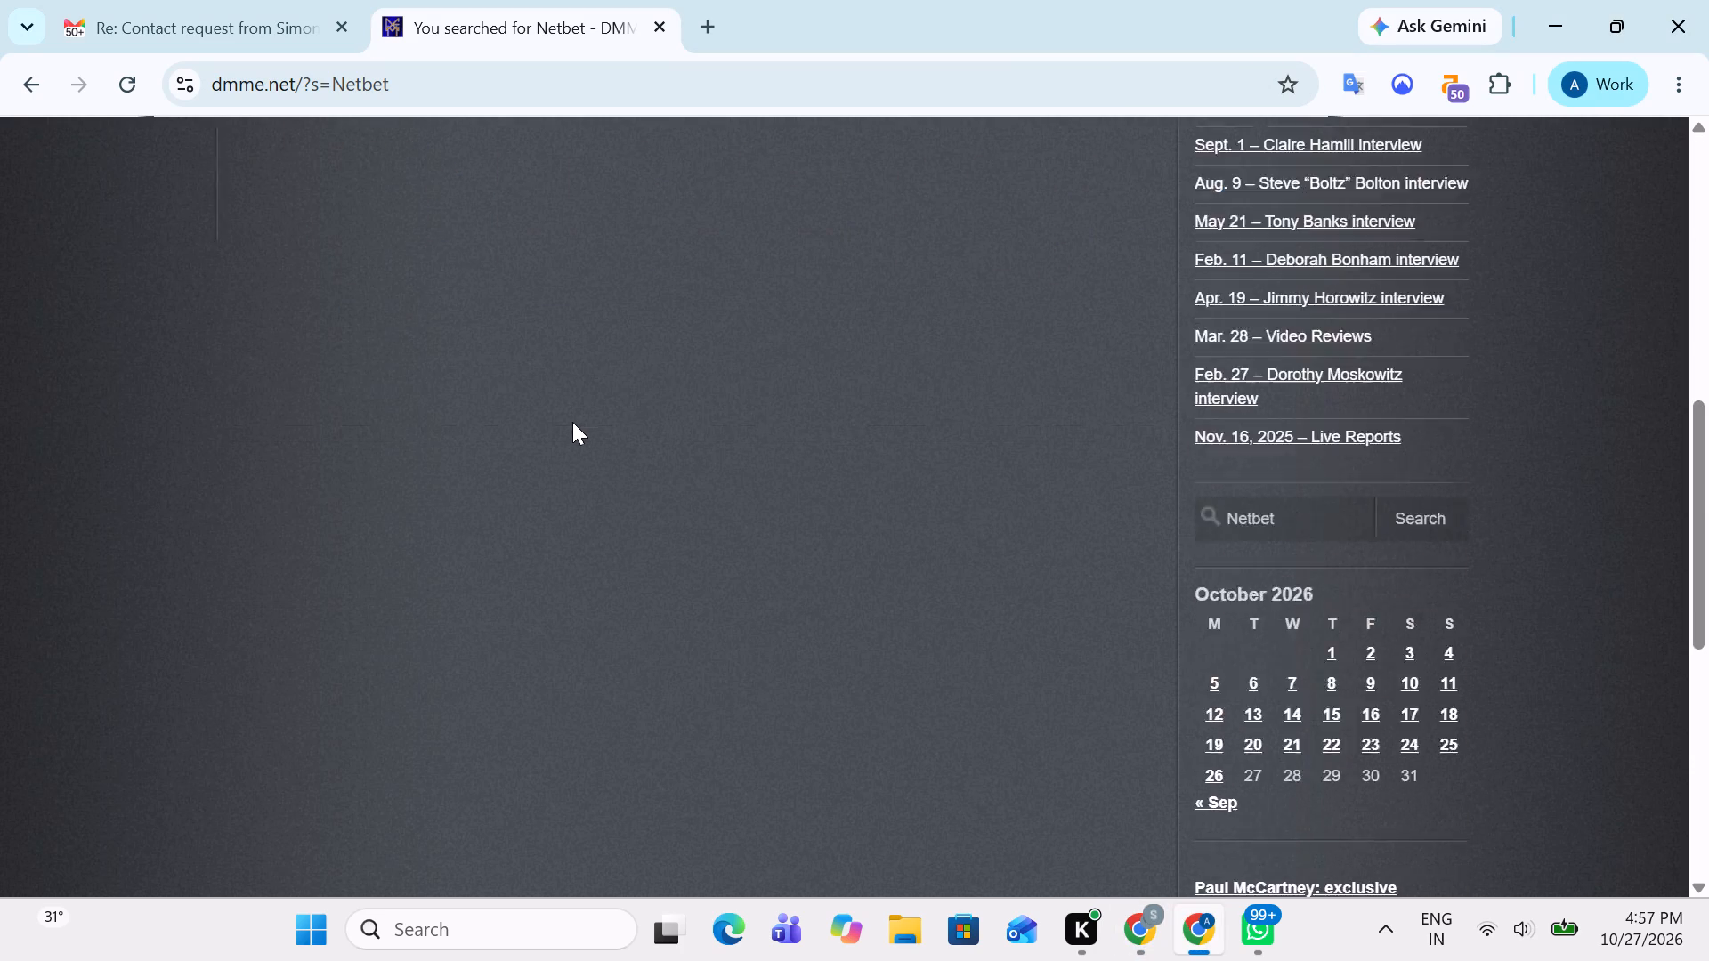
scroll(572, 422, up, 13)
scroll(884, 513, down, 2)
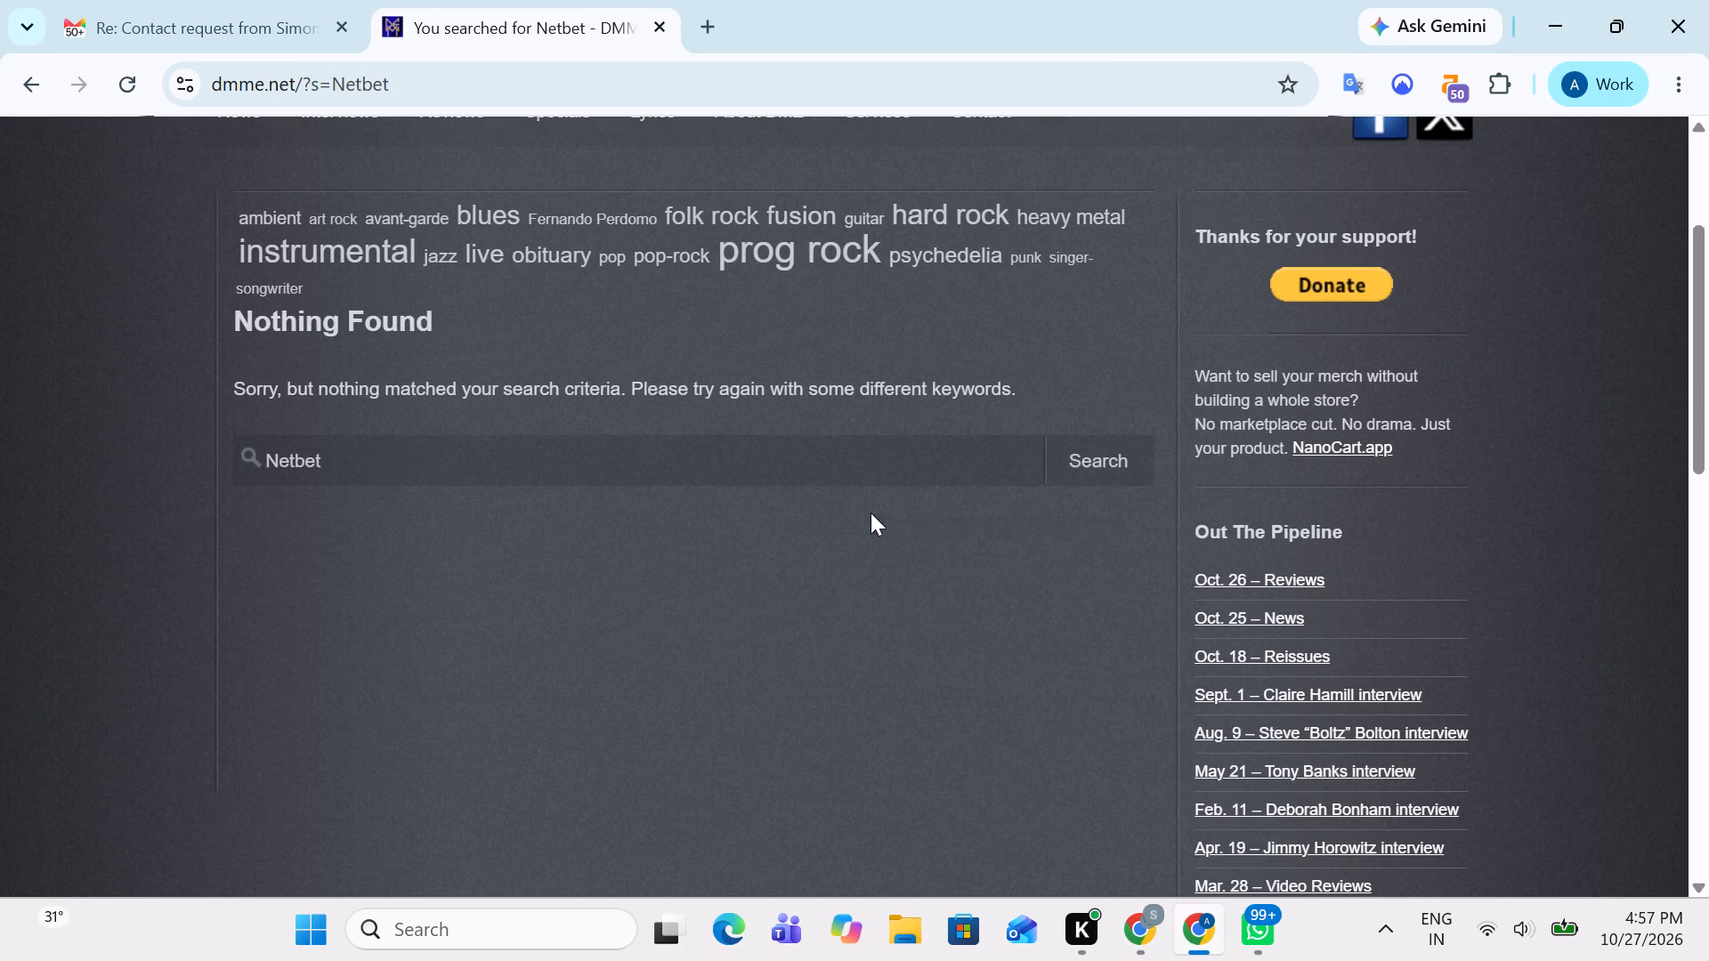
click(652, 25)
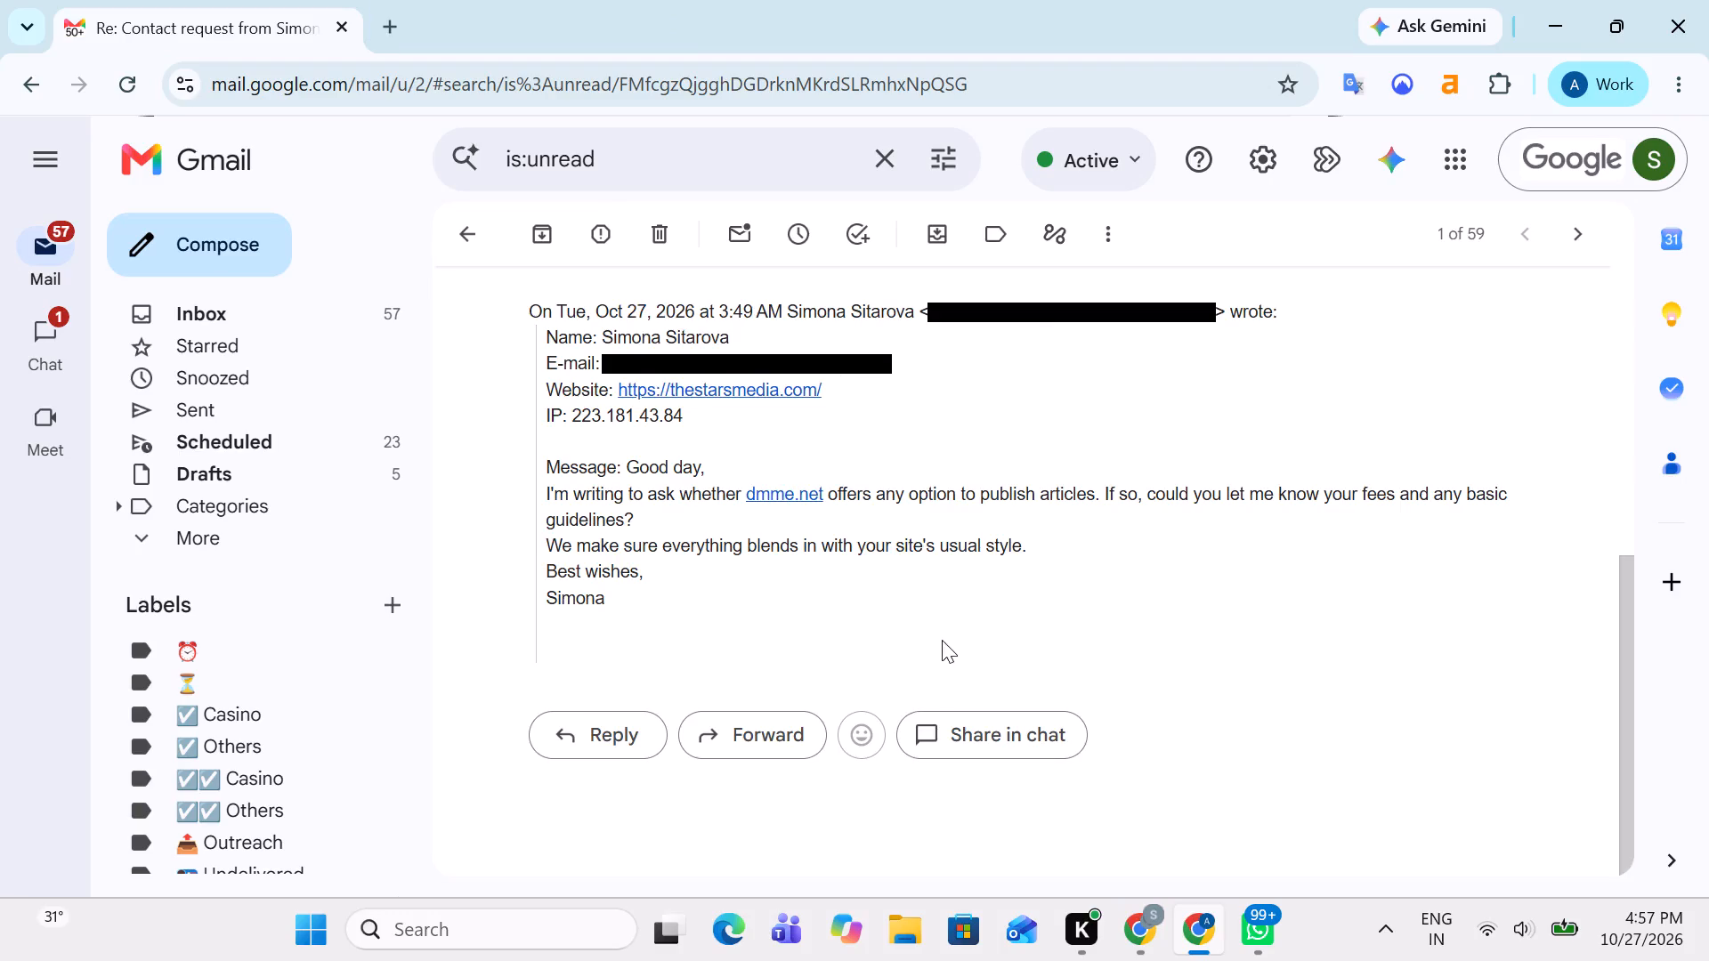
scroll(928, 638, up, 5)
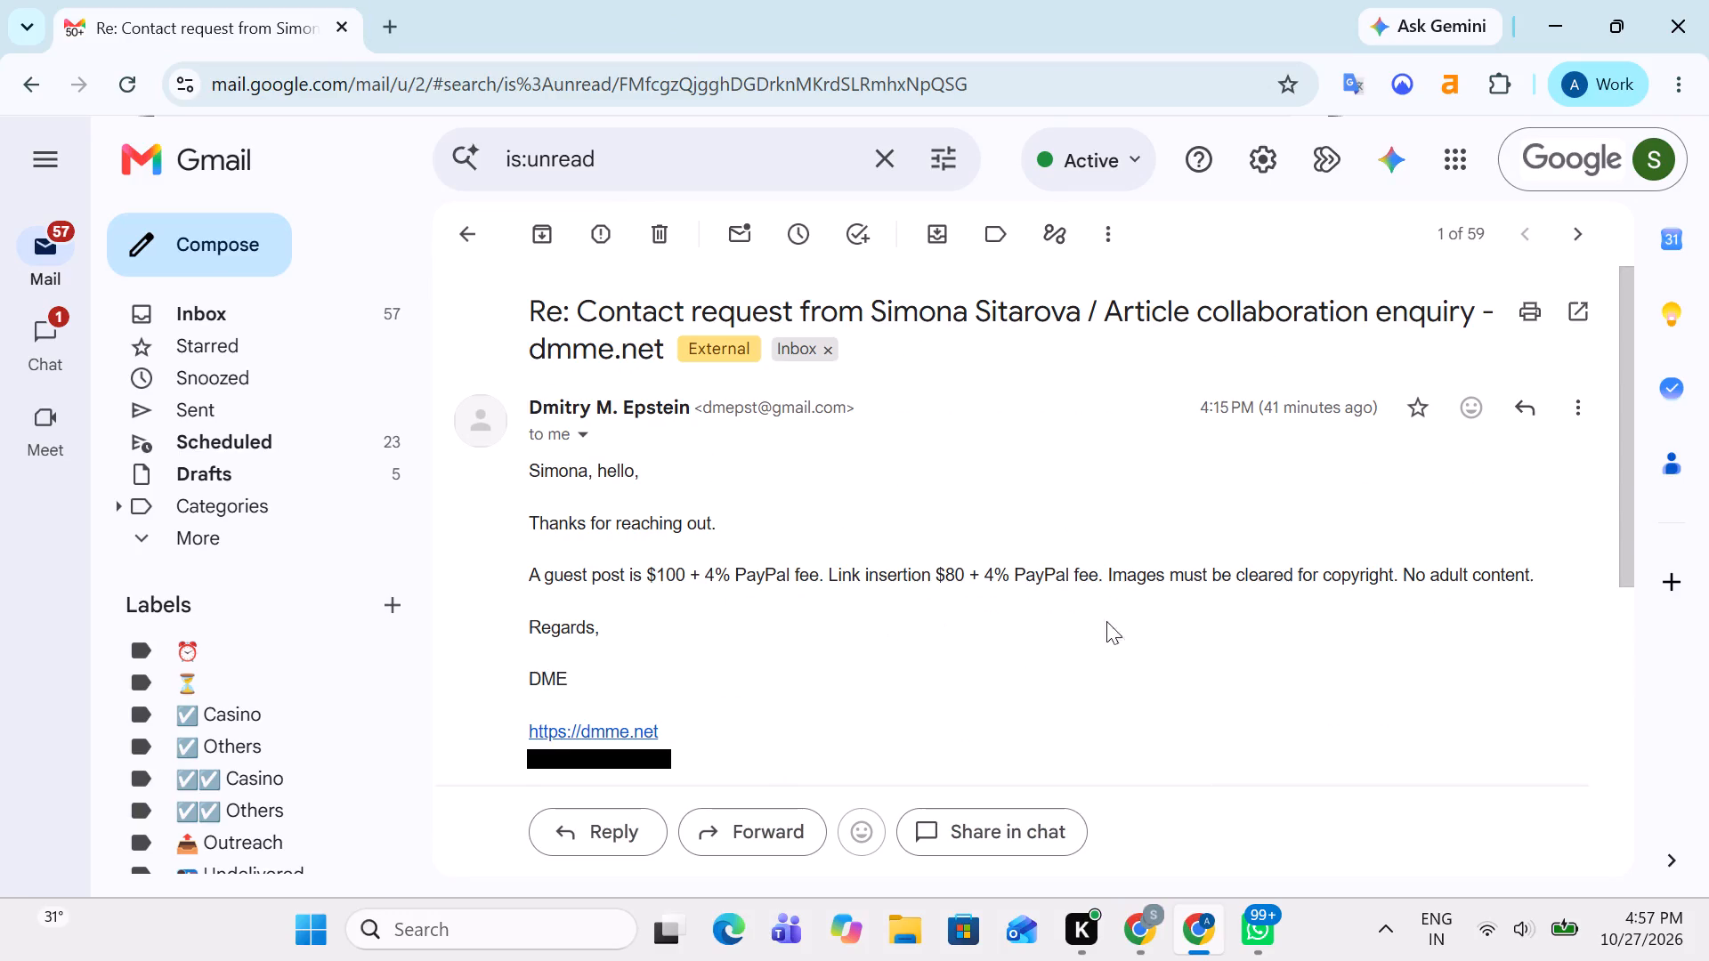
In row 10794 of New Master Sheet, record country USA, language English and niche Entertainment for dmme.net.
key(alt+Tab)
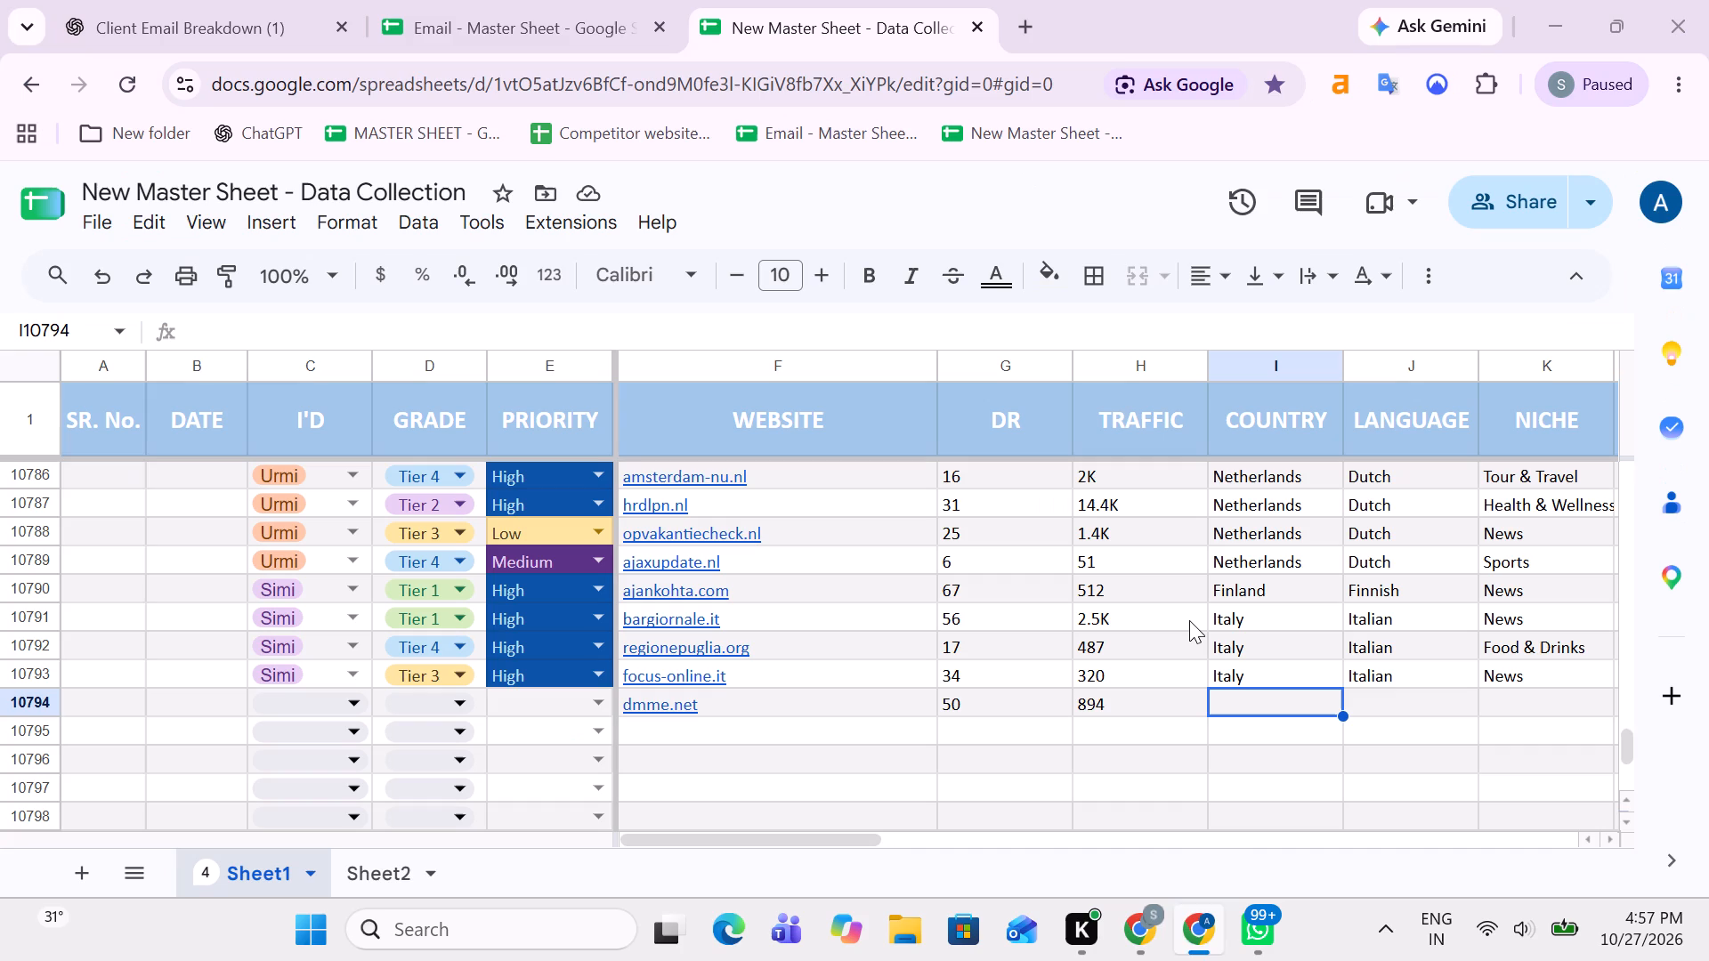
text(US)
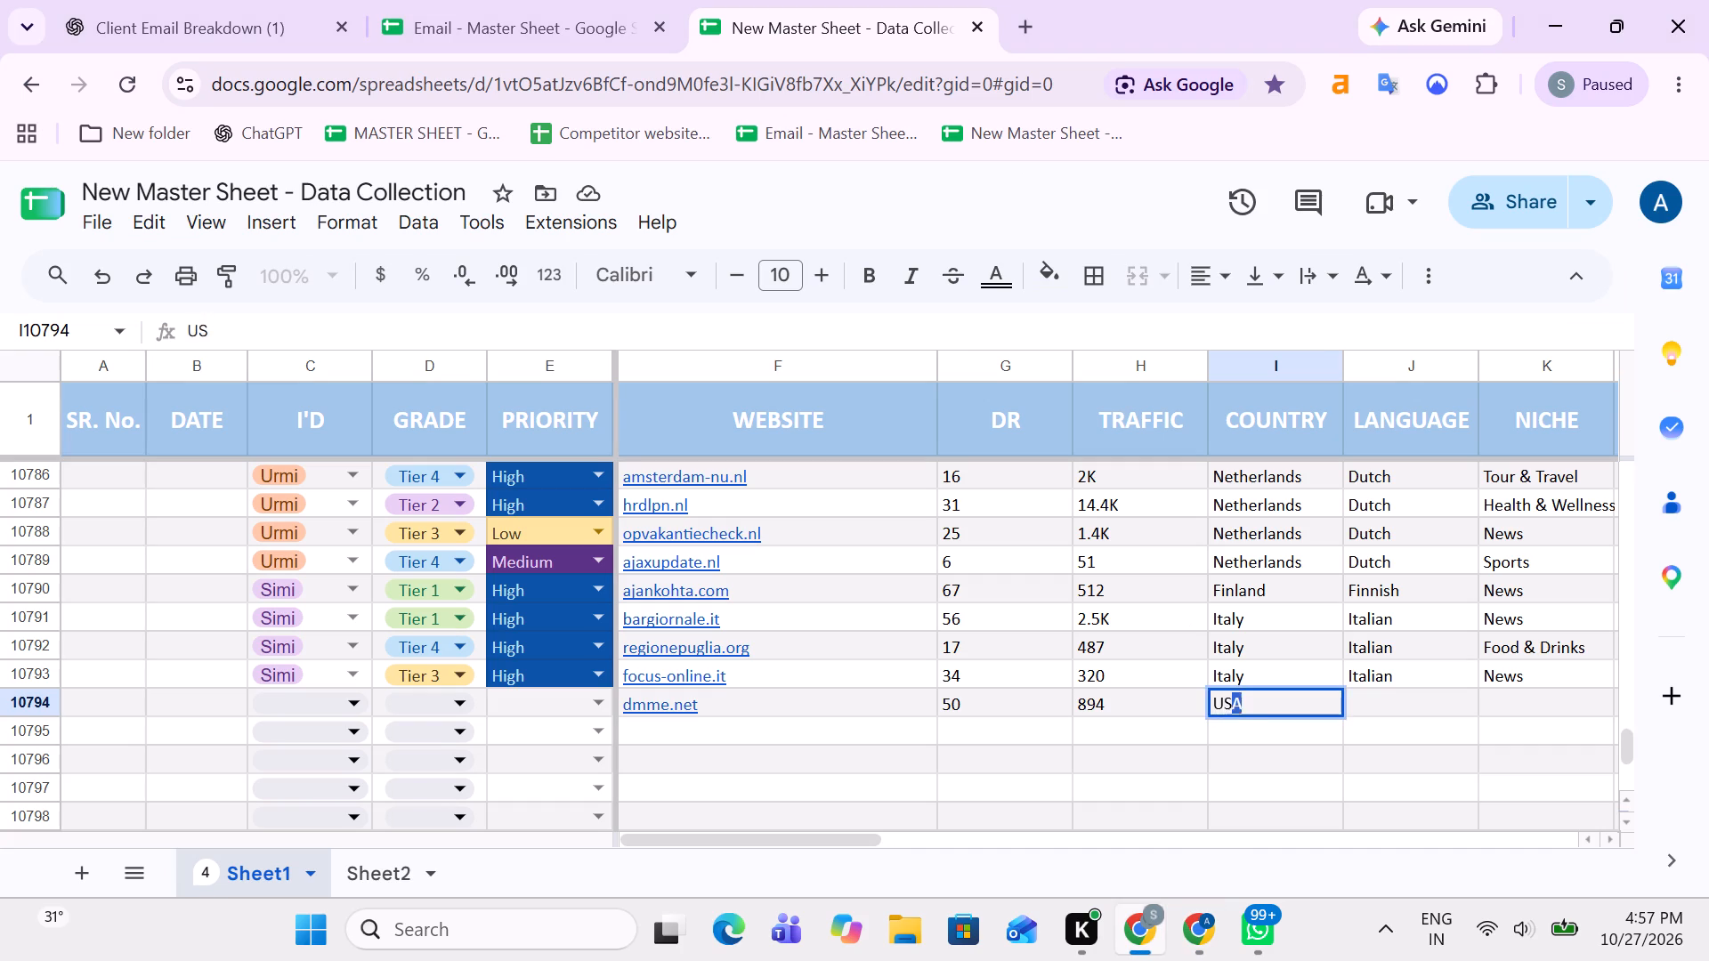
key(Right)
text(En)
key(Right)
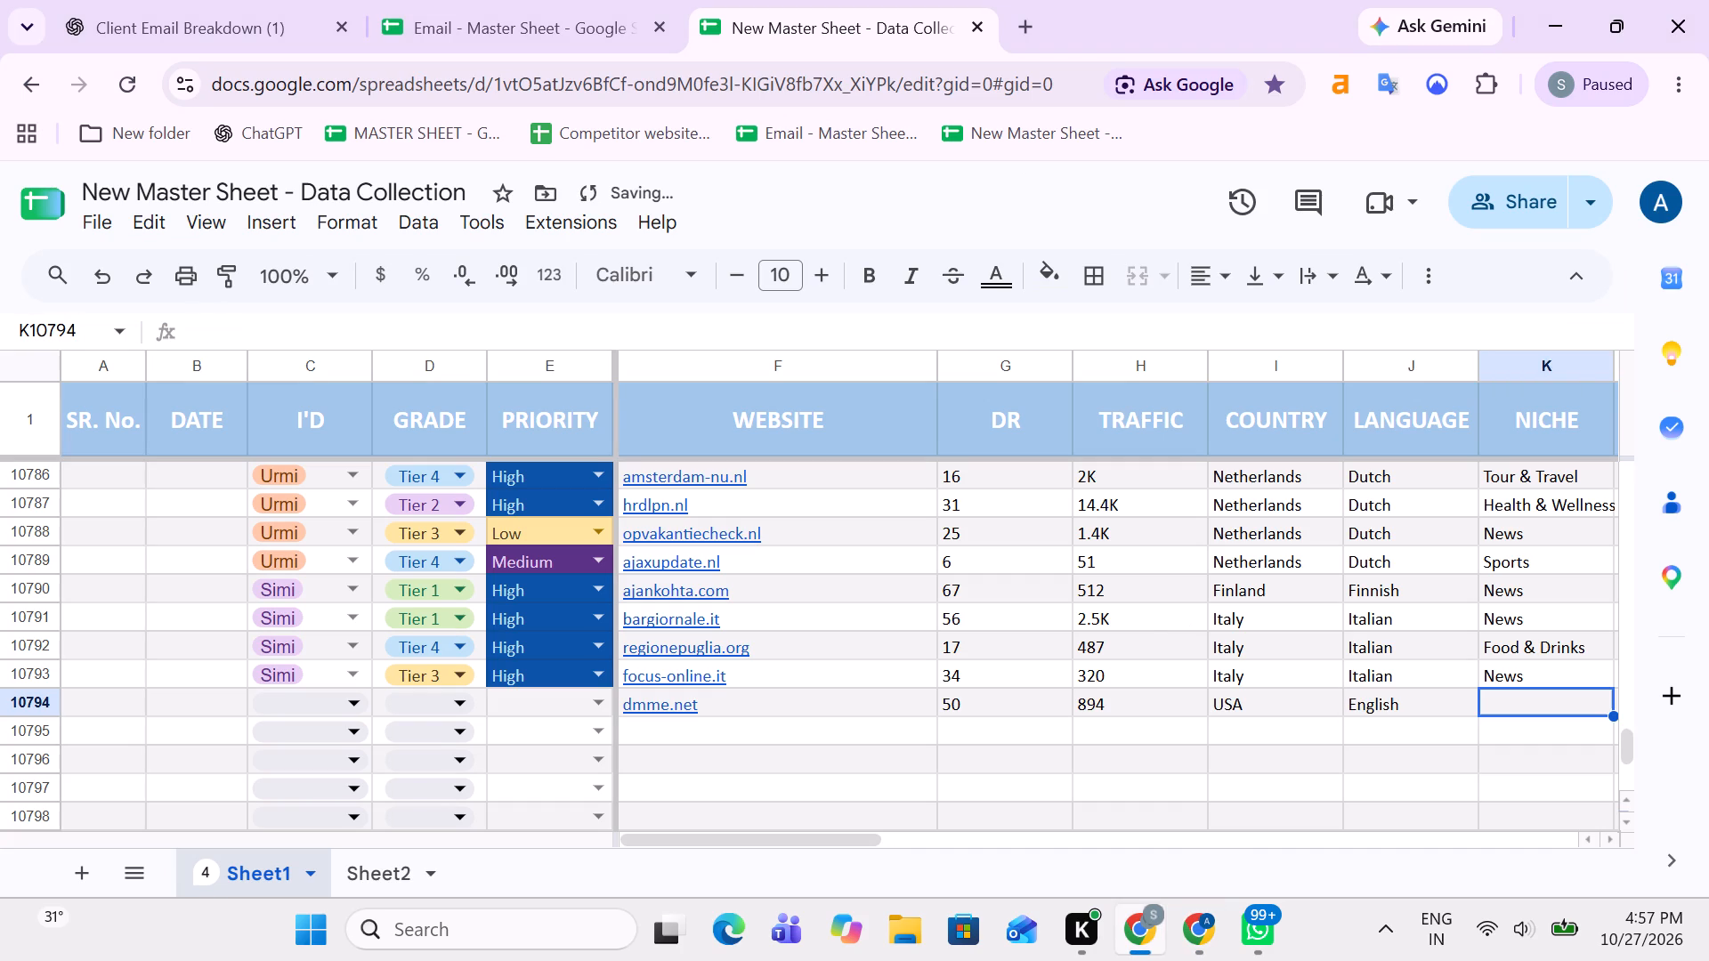
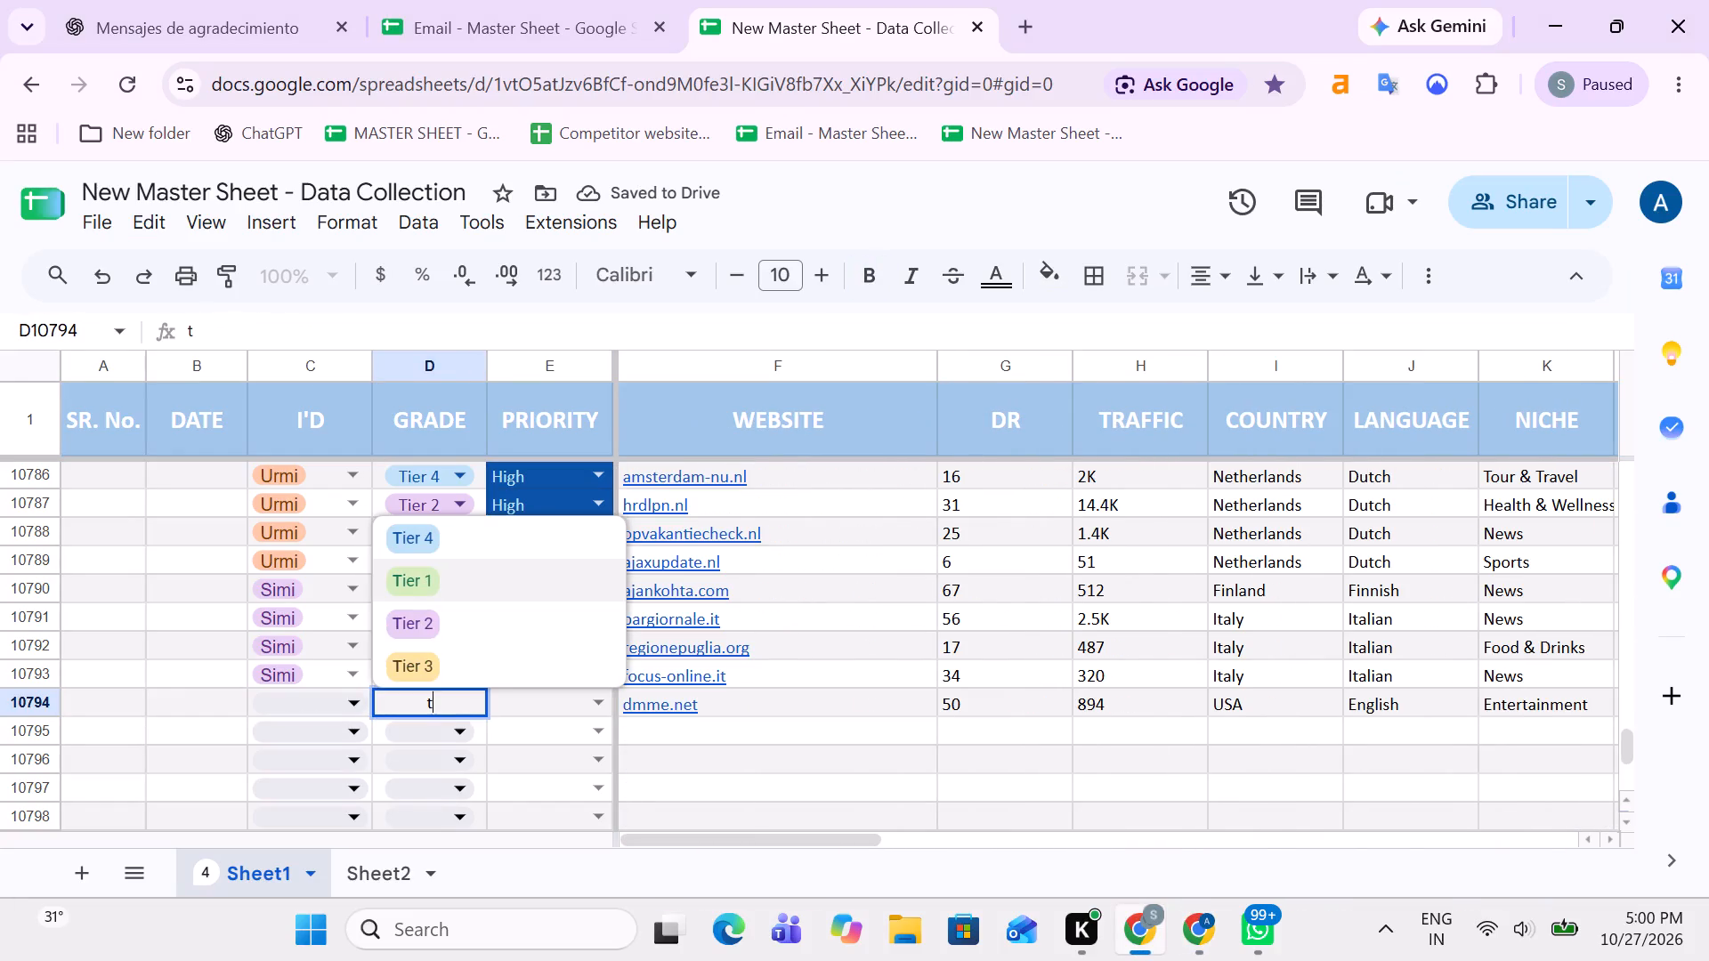
key(Return)
key(Up)
Set the I'D of the dmme.net entry in row 10794 to Simona.
key(Right)
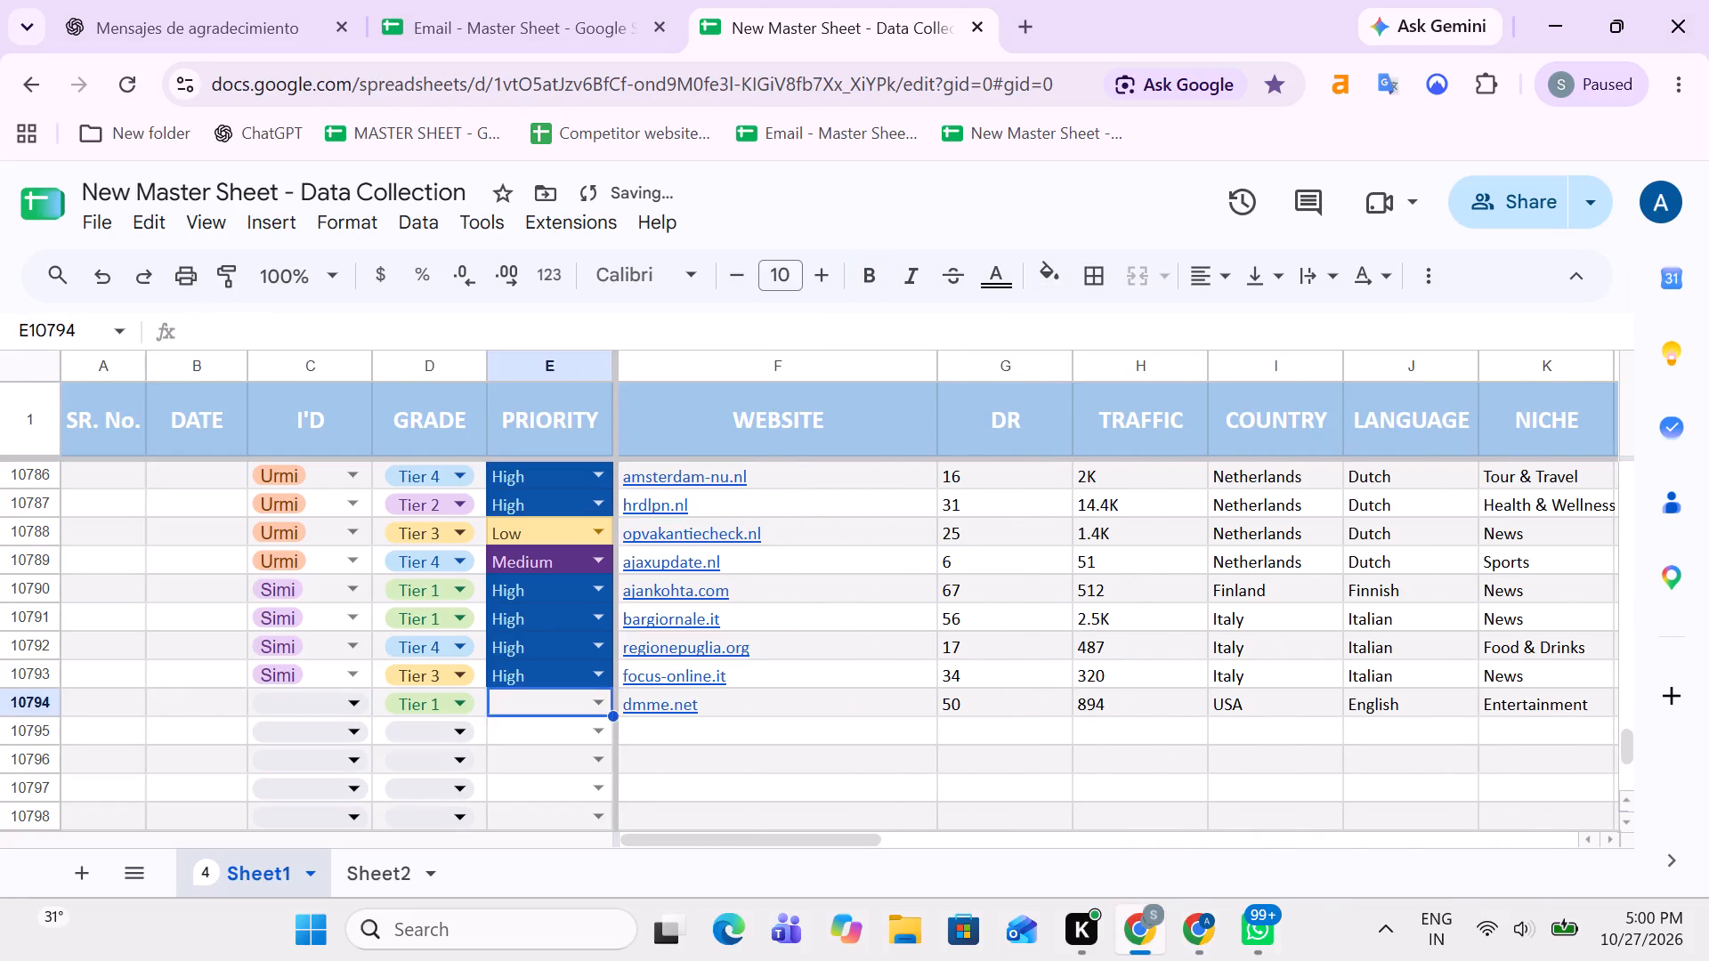
key(Right)
key(Right)
key(Right)
key(Right)
key(Right)
key(Right)
key(Right)
key(Left)
key(Left)
key(Left)
key(Left)
key(Left)
key(Left)
key(Left)
key(Left)
key(Left)
key(Left)
key(Left)
key(Left)
key(Left)
key(Left)
key(Left)
key(Left)
key(Left)
key(Left)
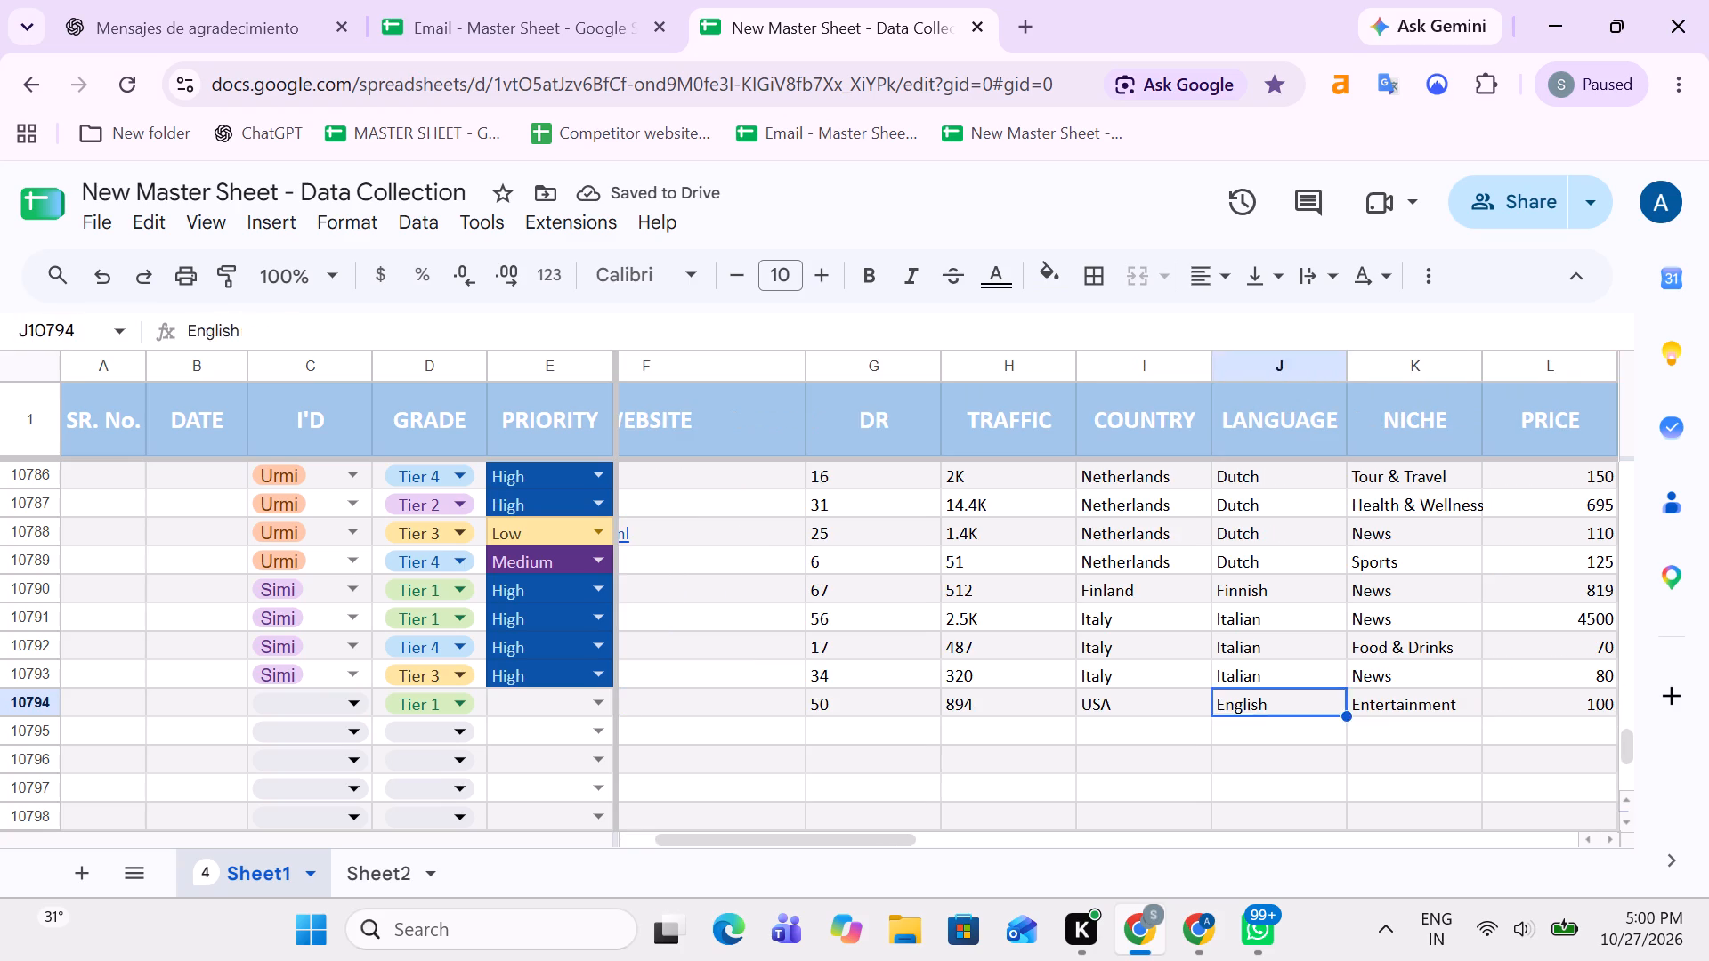
key(Right)
key(Right)
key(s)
key(Down)
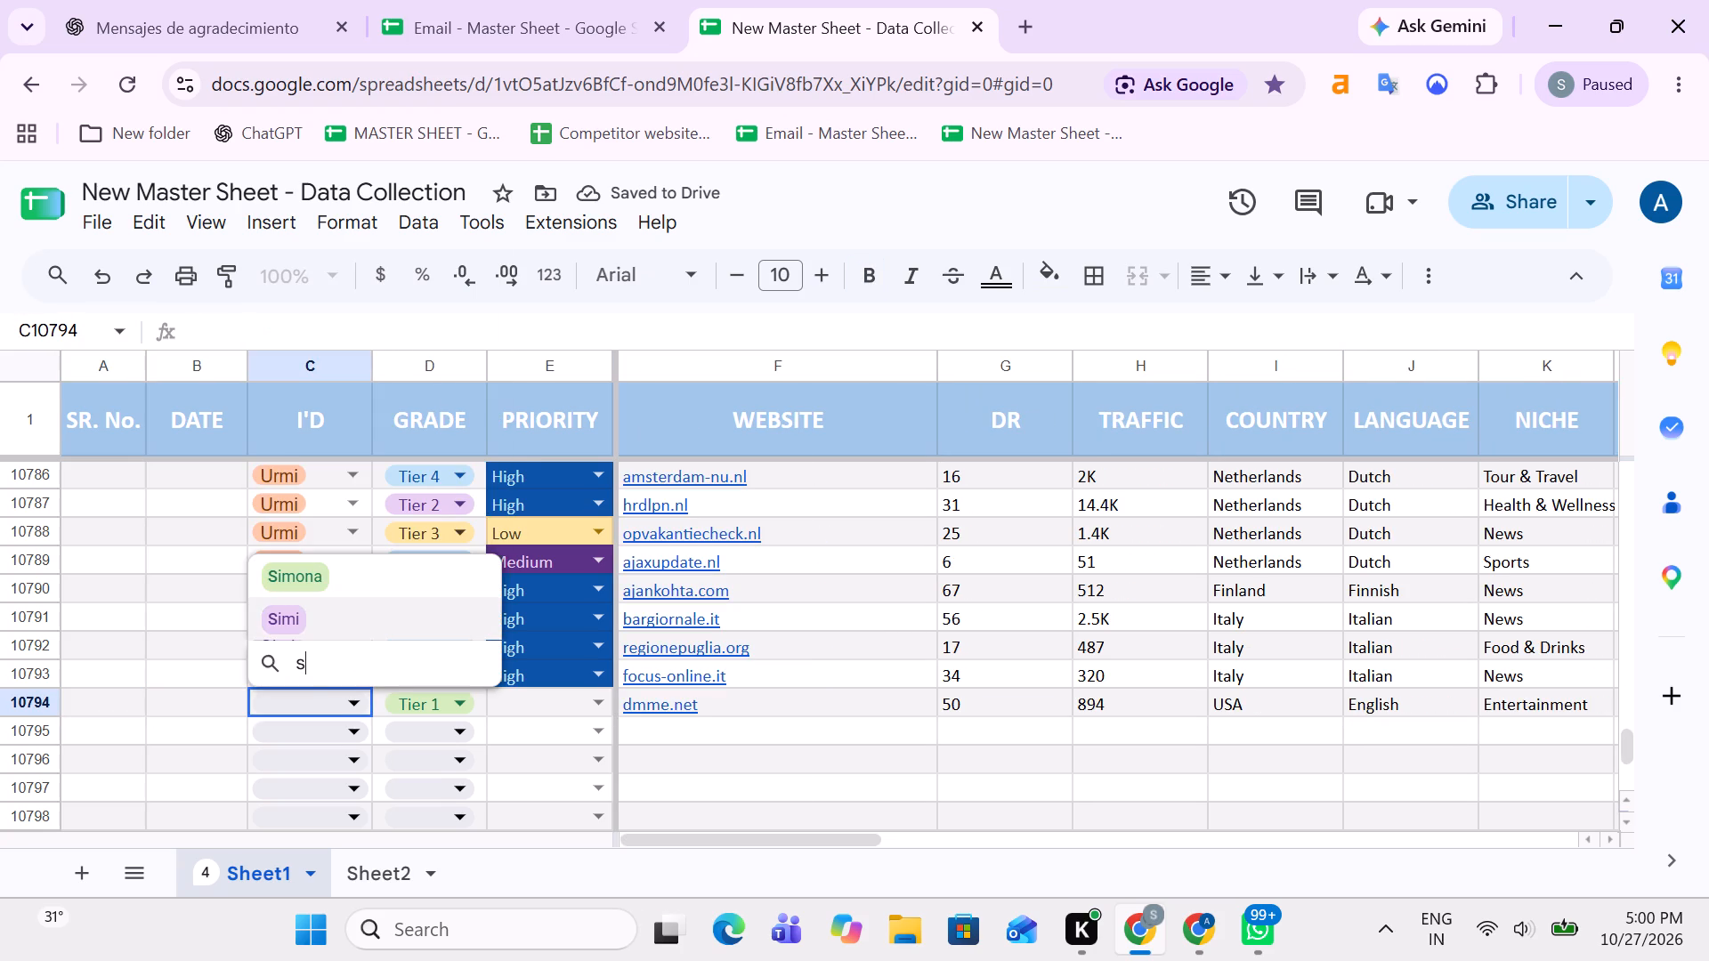
key(Down)
key(Return)
Review the dmme.net entry across row 10794, from the I'D and priority through casino price, link policy and website type.
key(Up)
key(Right)
key(Right)
key(Right)
key(Right)
key(Right)
key(Right)
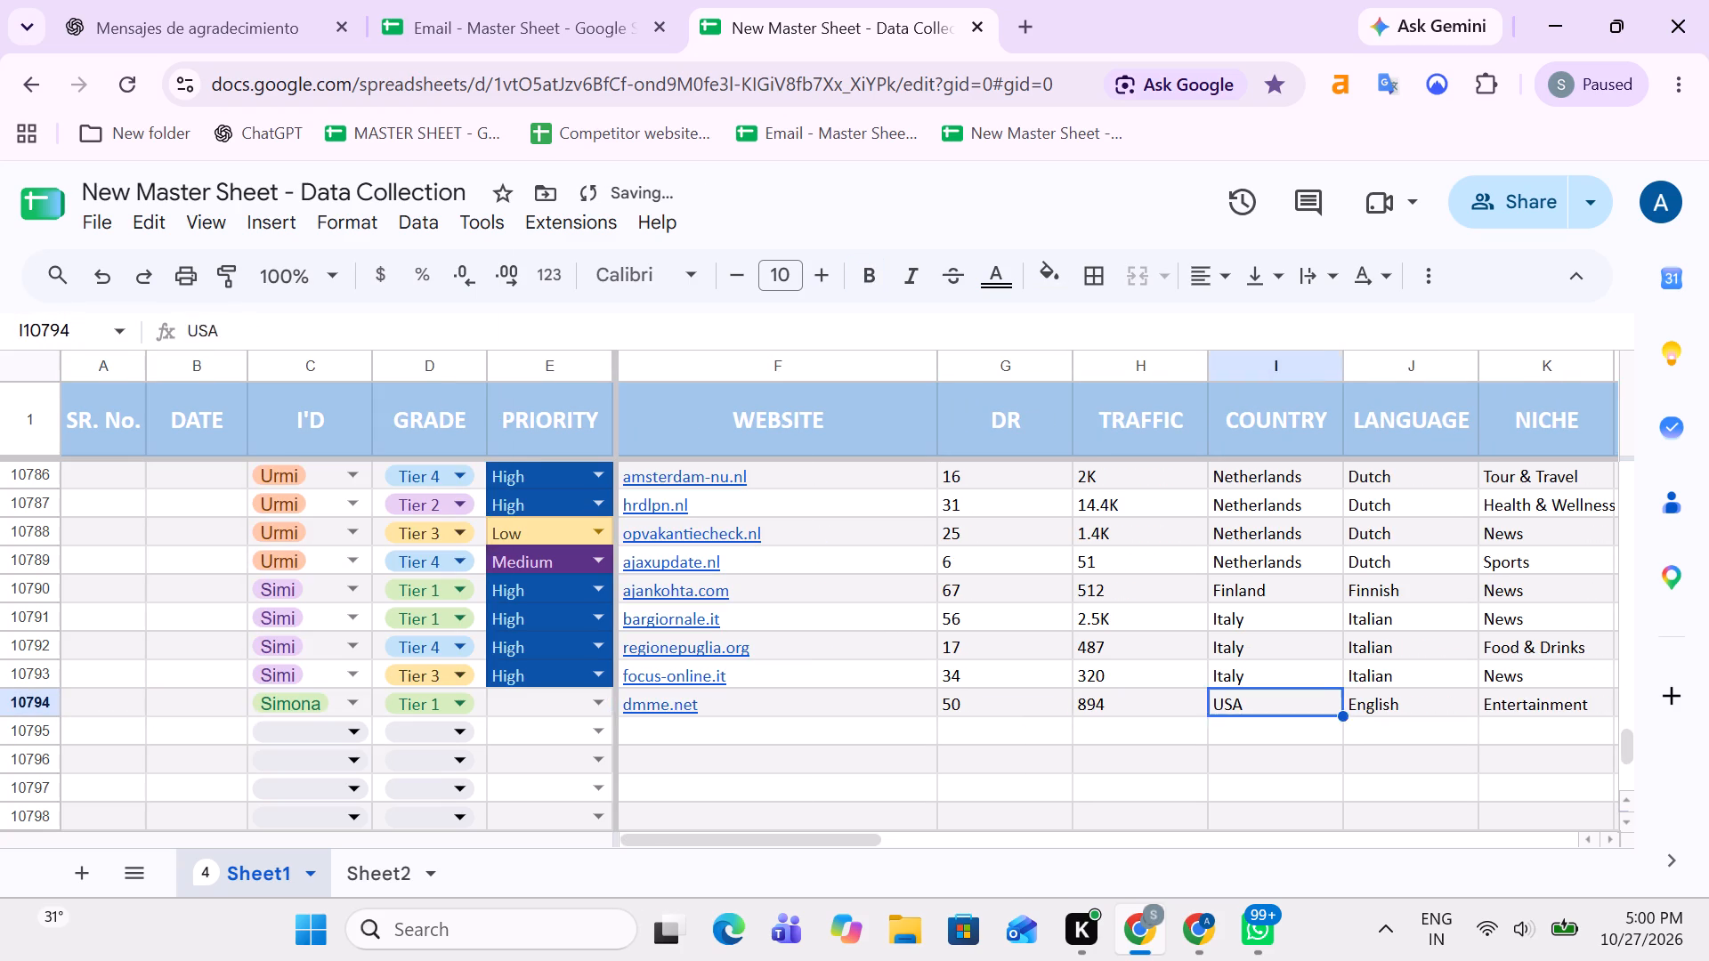
key(Right)
key(Right)
key(Right)
key(Right)
key(Right)
key(Right)
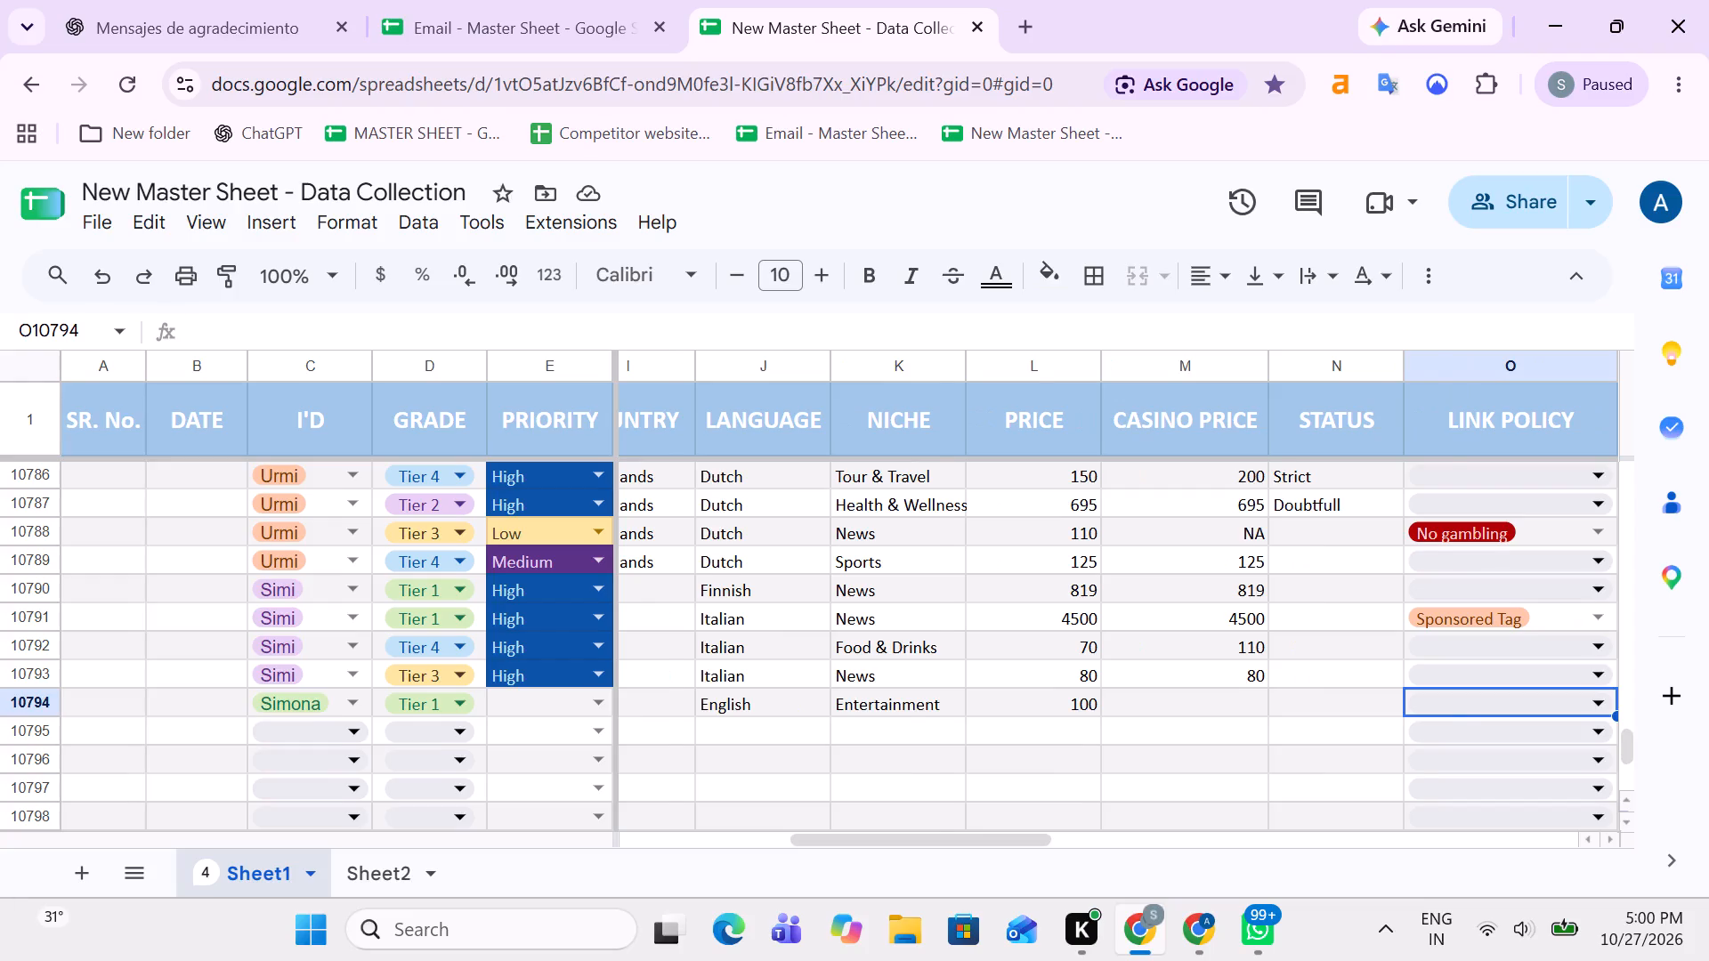
key(Right)
key(Left)
key(Left)
key(Left)
key(Left)
key(Left)
key(Right)
key(Right)
key(Right)
key(Right)
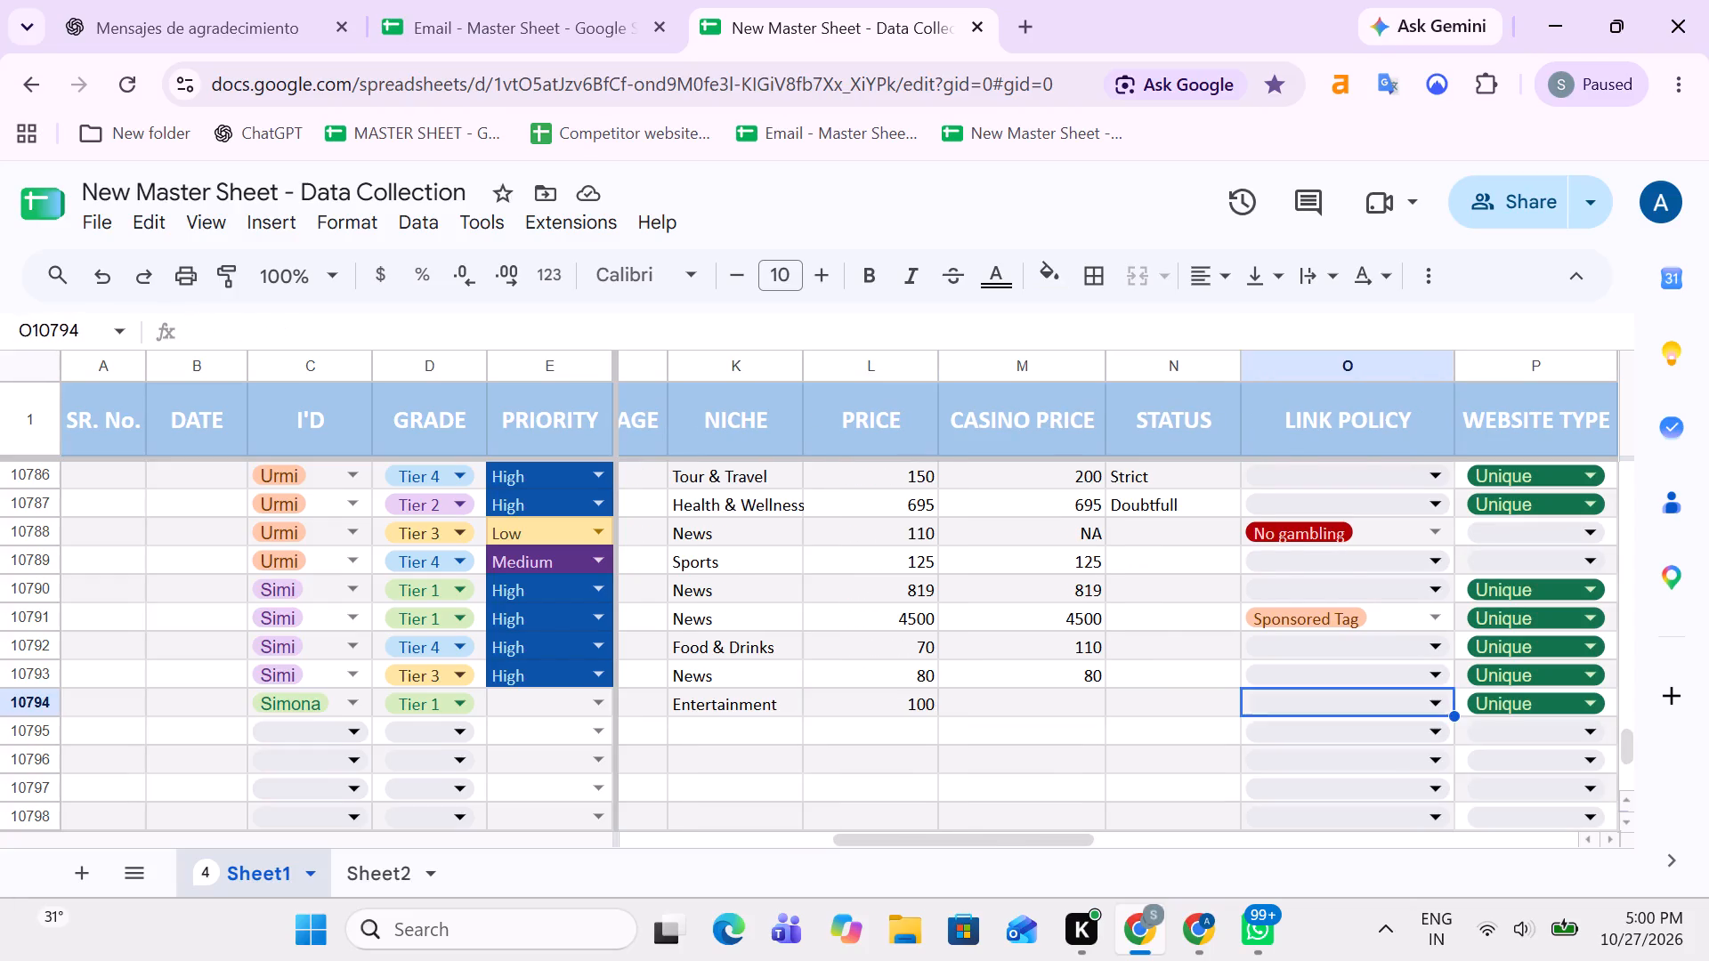
key(Right)
key(Right)
key(Right)
key(Left)
key(Left)
key(Left)
key(Left)
key(Left)
key(Left)
key(Left)
key(Left)
key(Left)
key(Left)
key(Left)
key(Left)
key(Left)
key(Left)
key(Left)
key(Left)
key(Left)
key(Left)
key(Left)
key(Left)
key(Right)
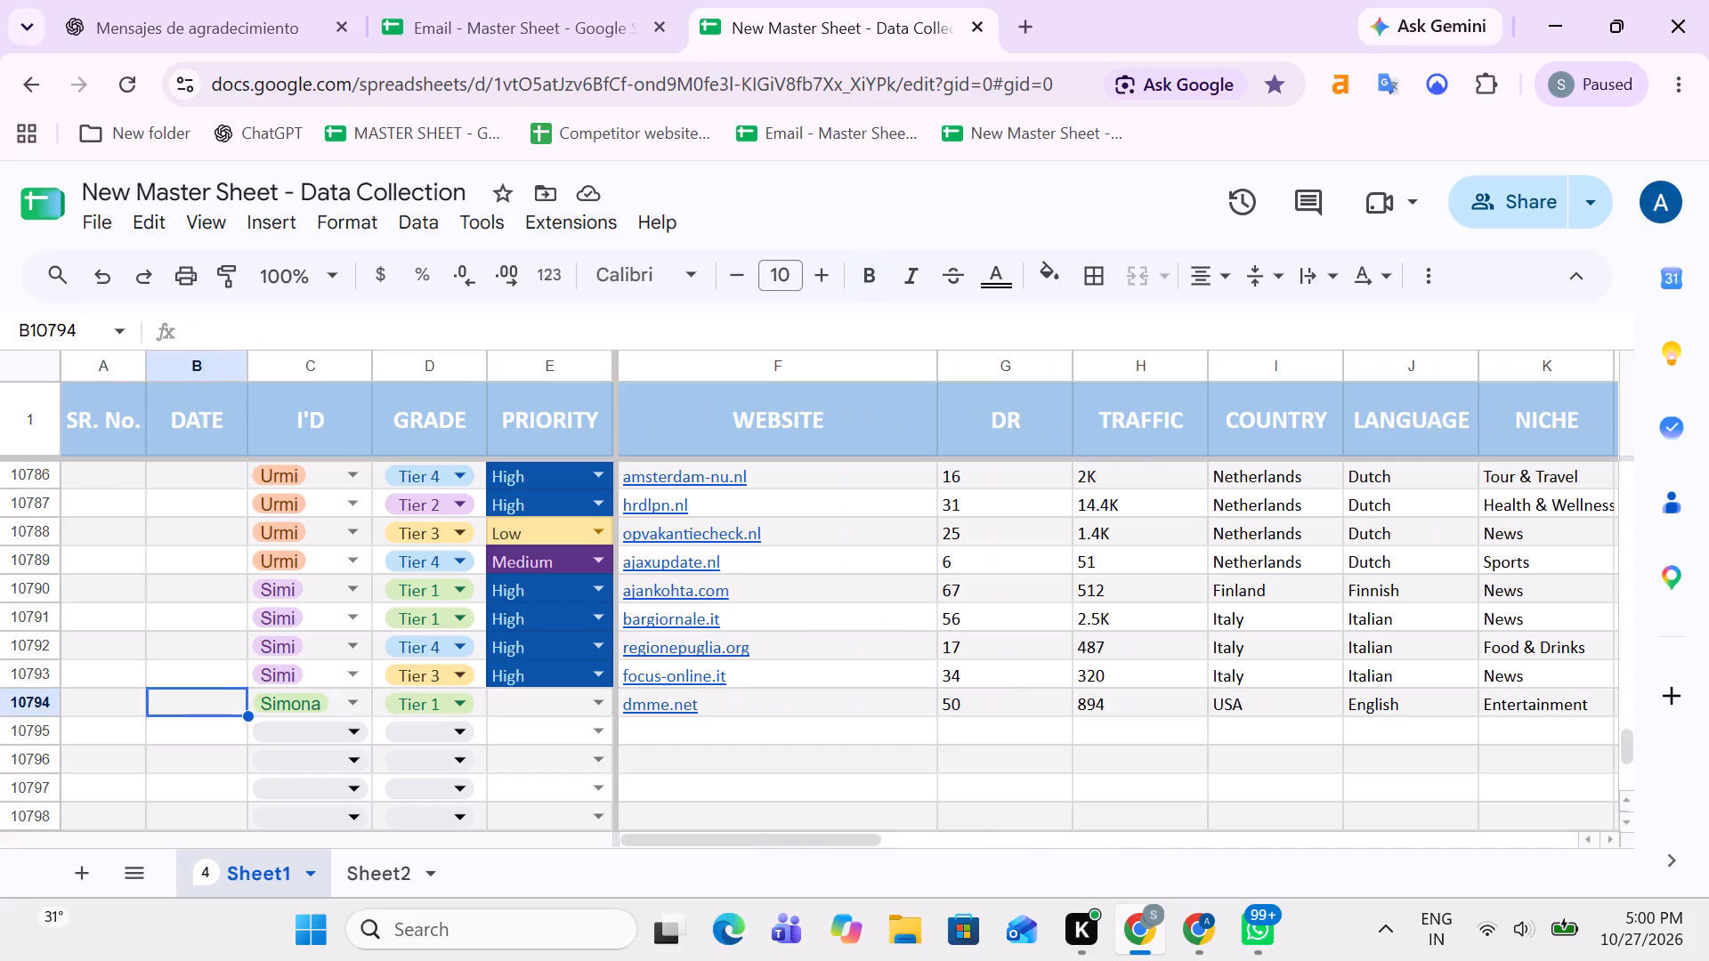
key(Right)
key(Right)
key(Right)
key(Right)
key(Left)
key(Right)
key(alt+Tab)
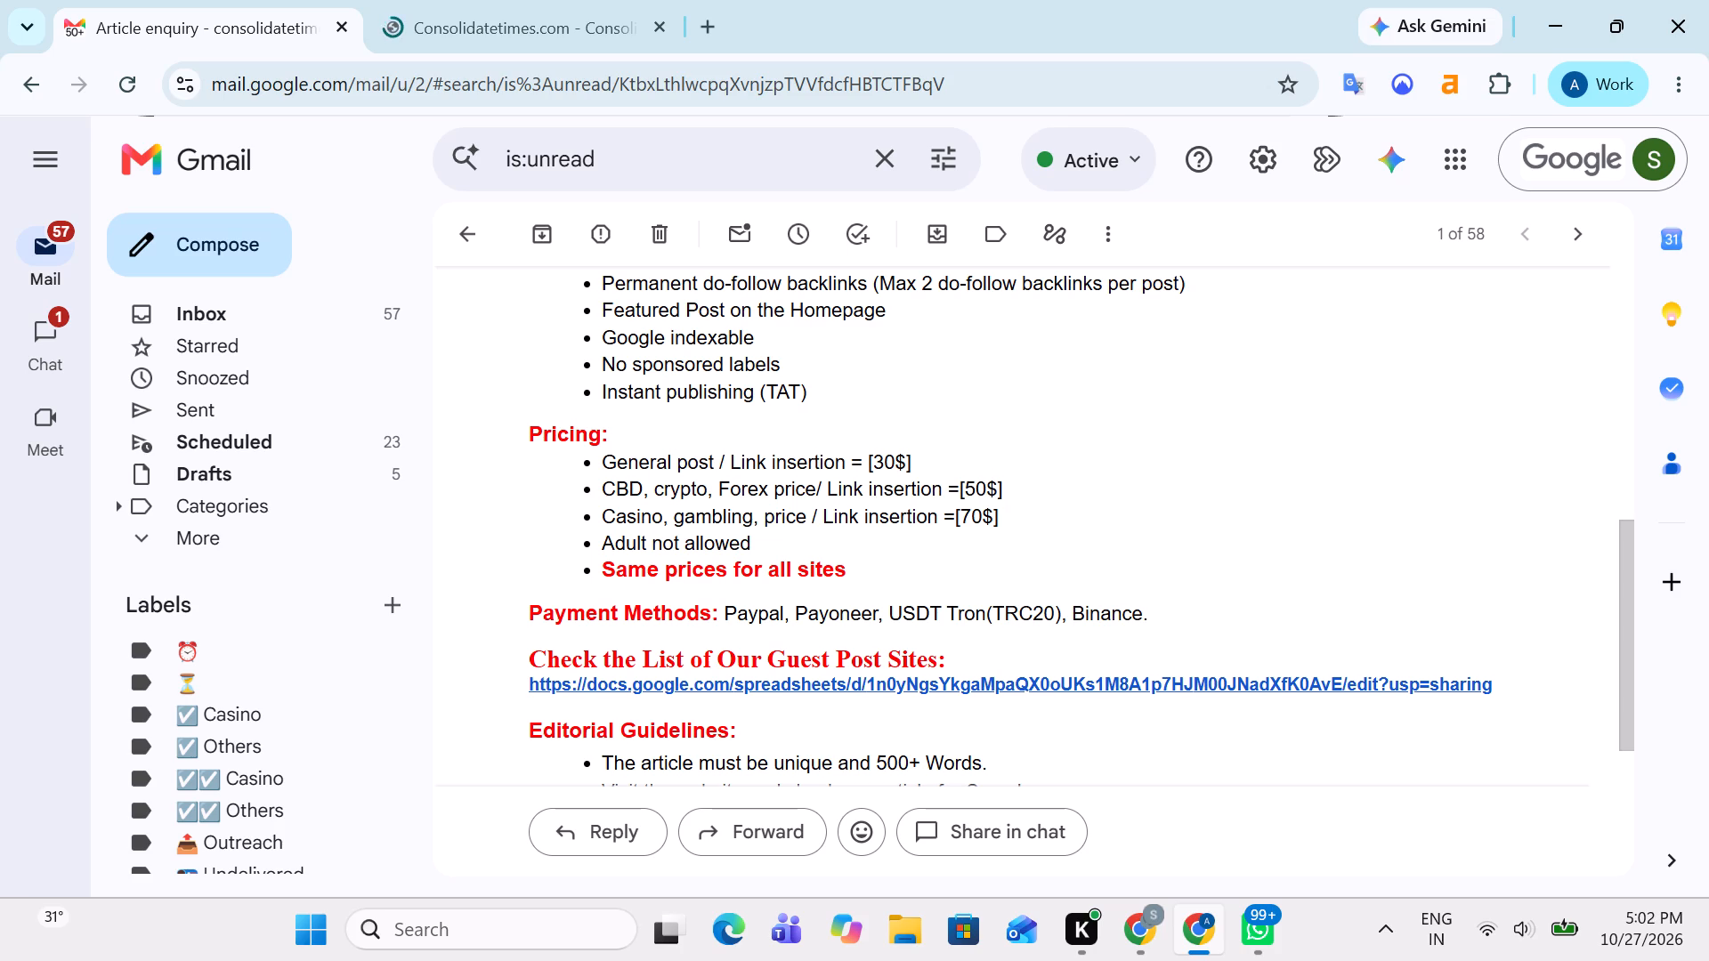
Check the Consolidate Times pricing reply and enter consolidatetimes.com as the website in row 10795 of the New Master Sheet.
scroll(875, 548, down, 2)
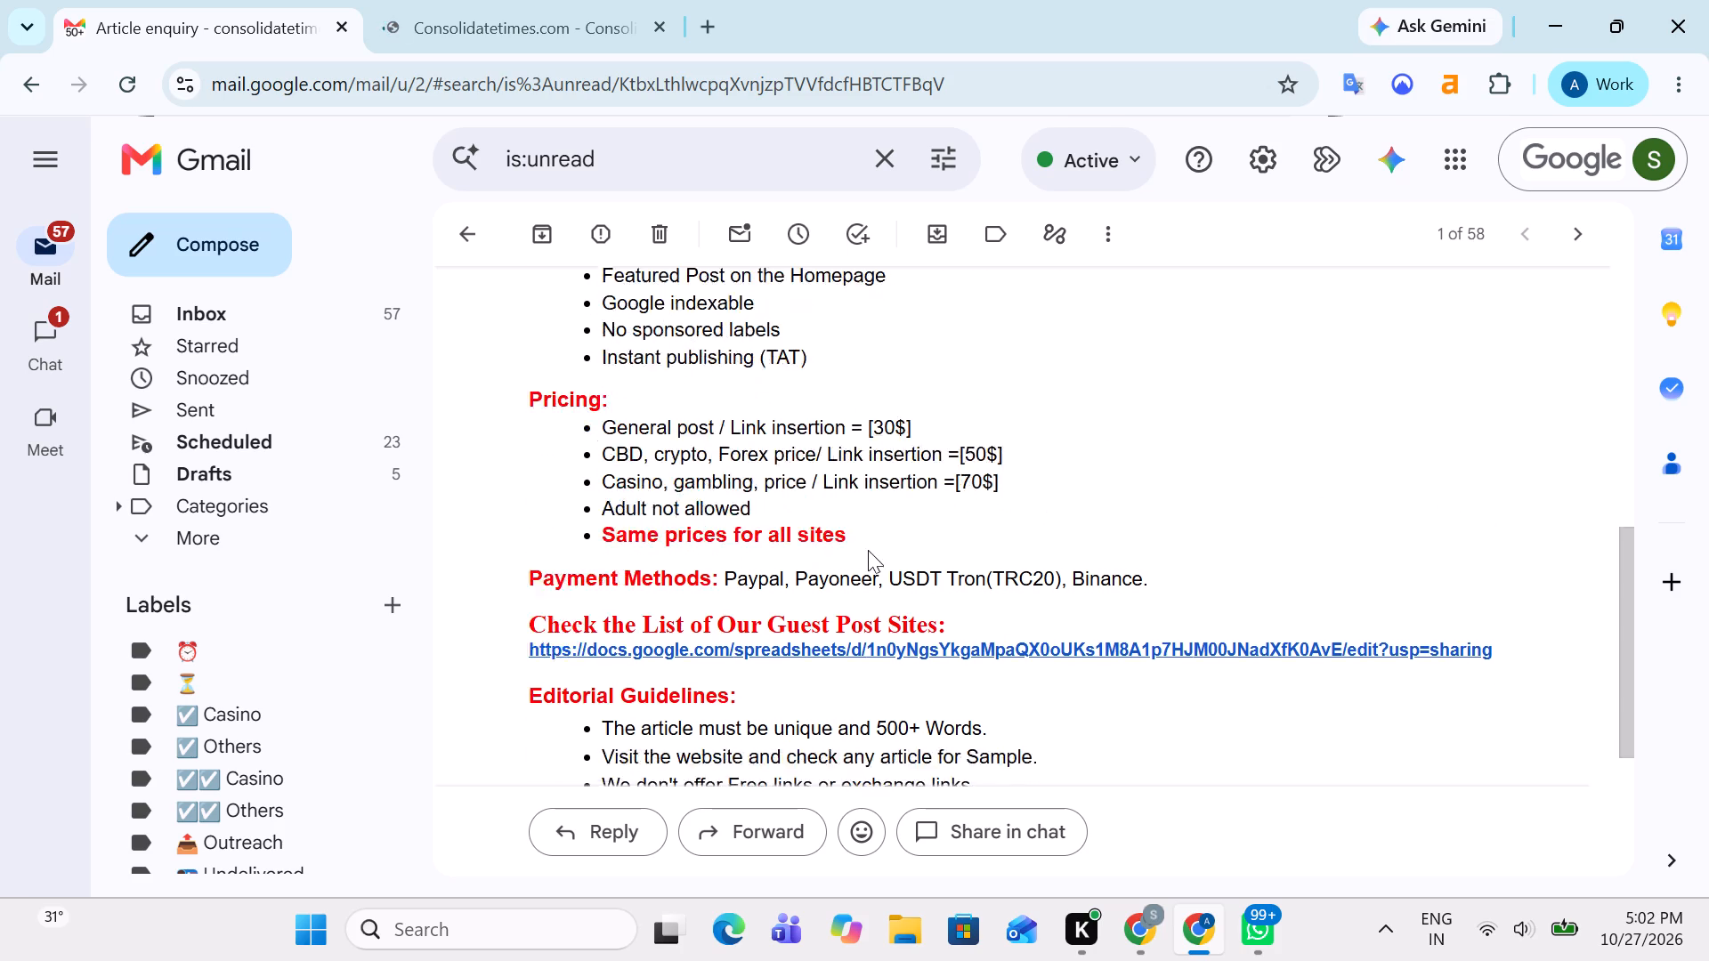
scroll(853, 593, down, 5)
scroll(802, 598, up, 2)
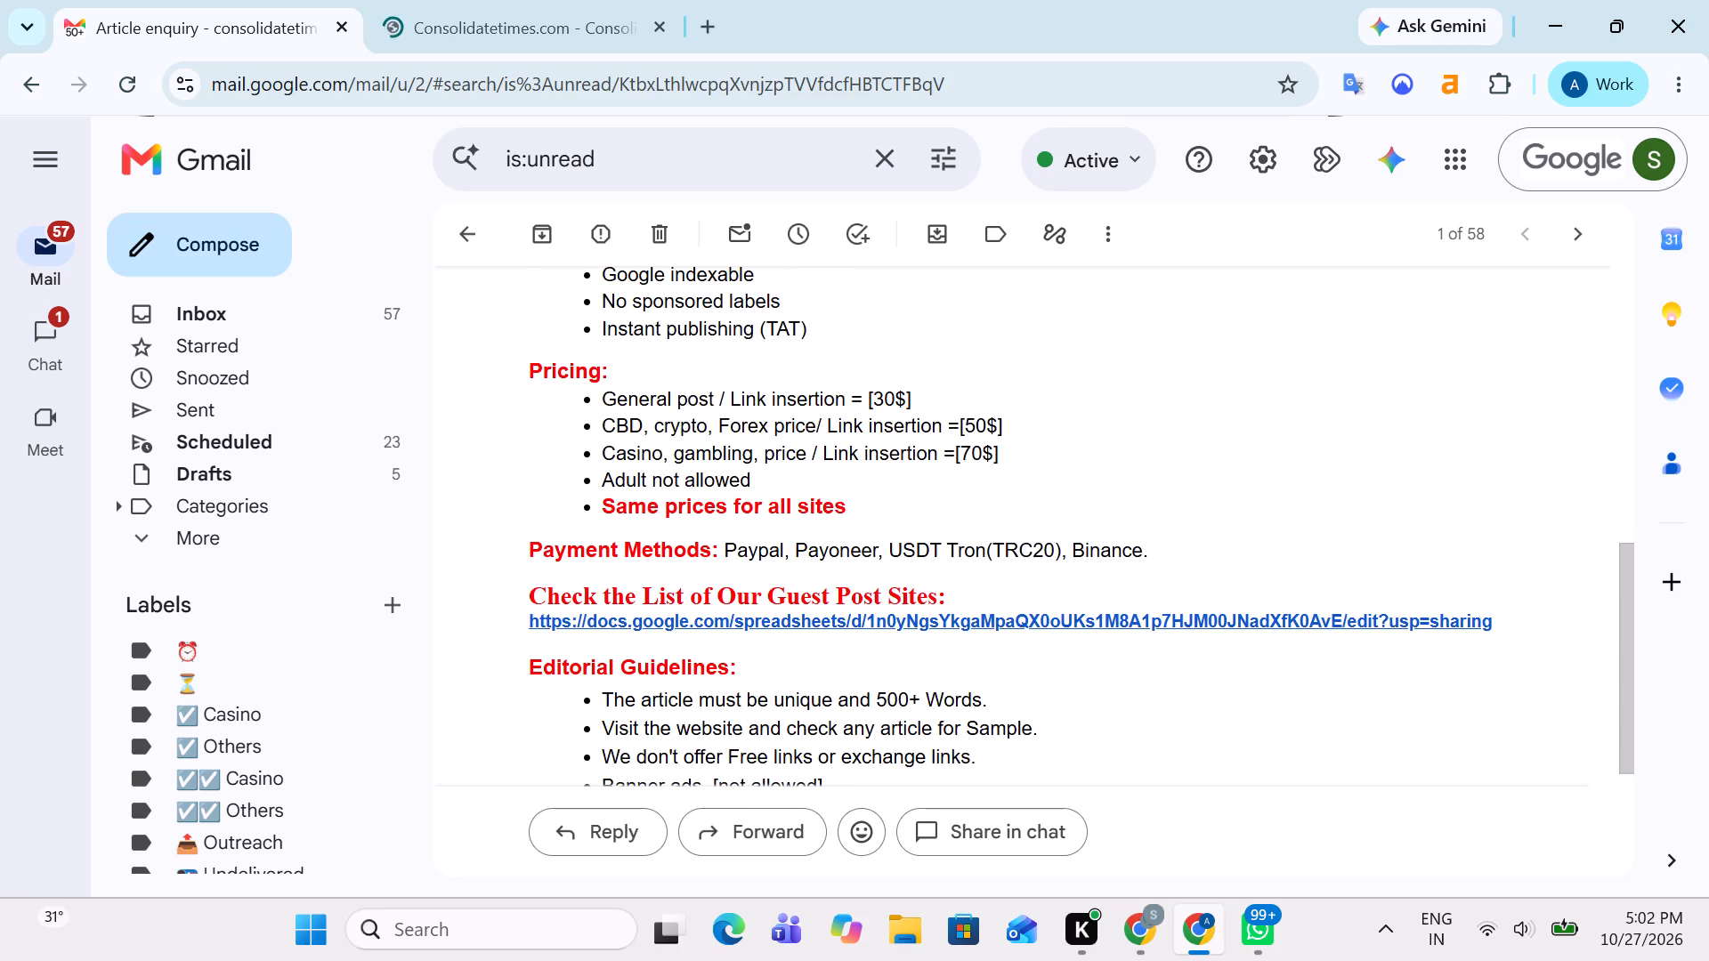
click(432, 0)
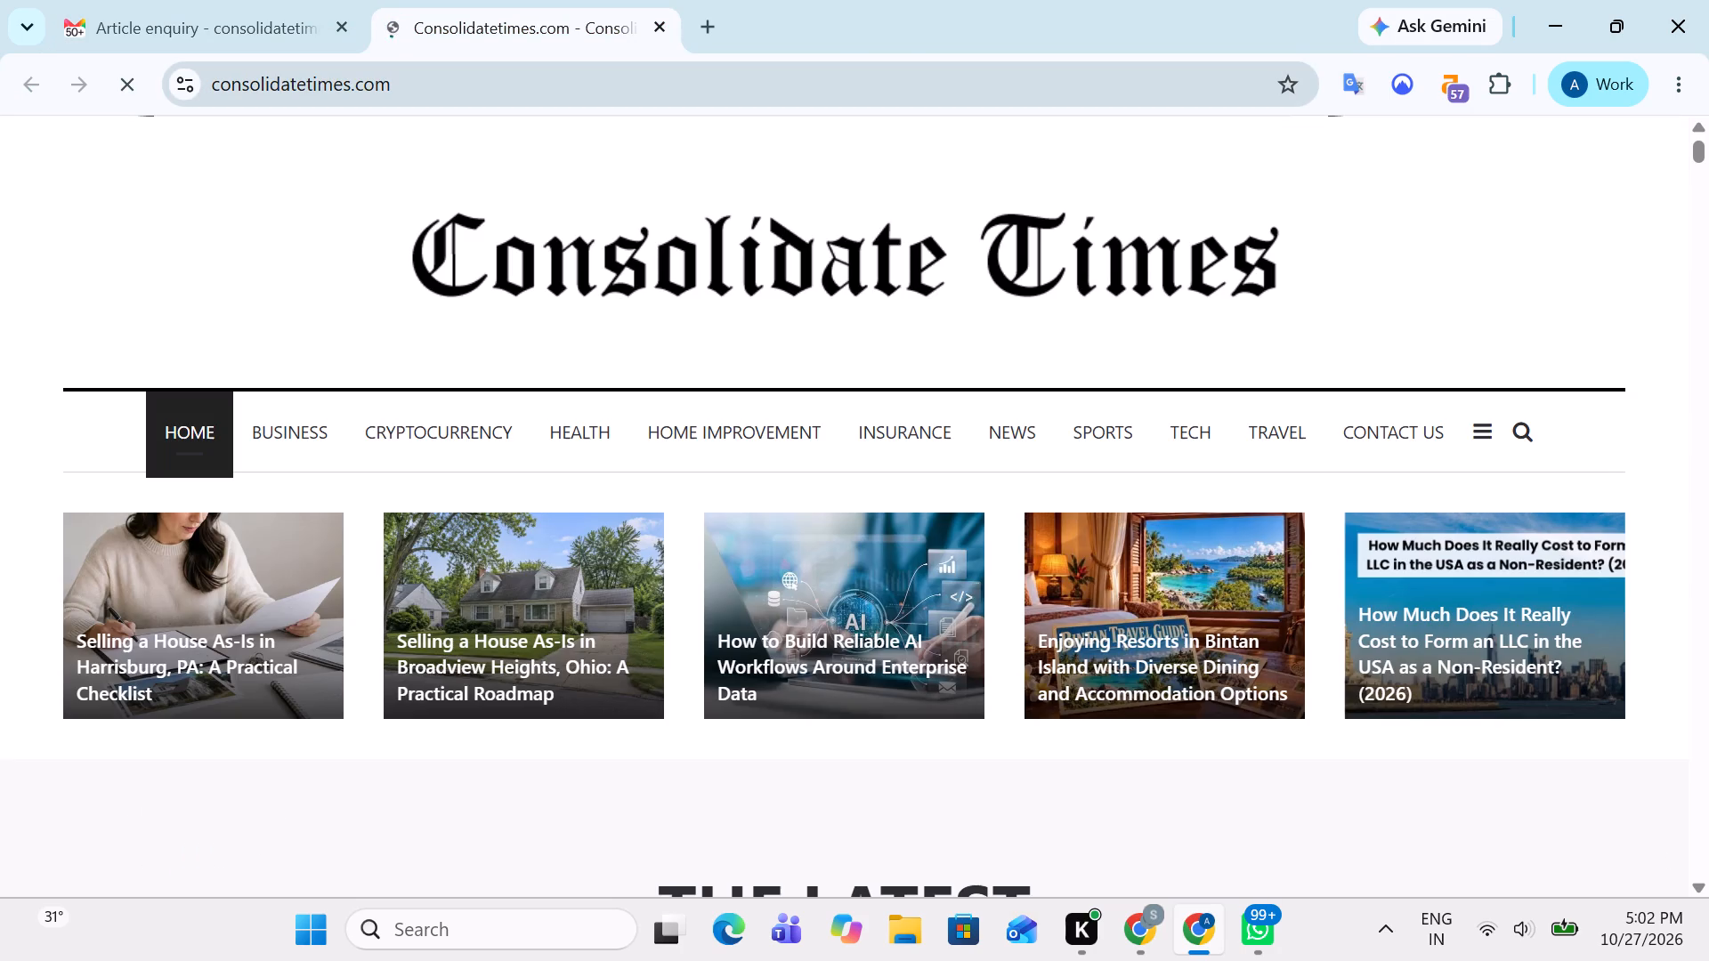
click(458, 82)
drag(458, 82, 409, 86)
key(ctrl+c)
key(ctrl+c)
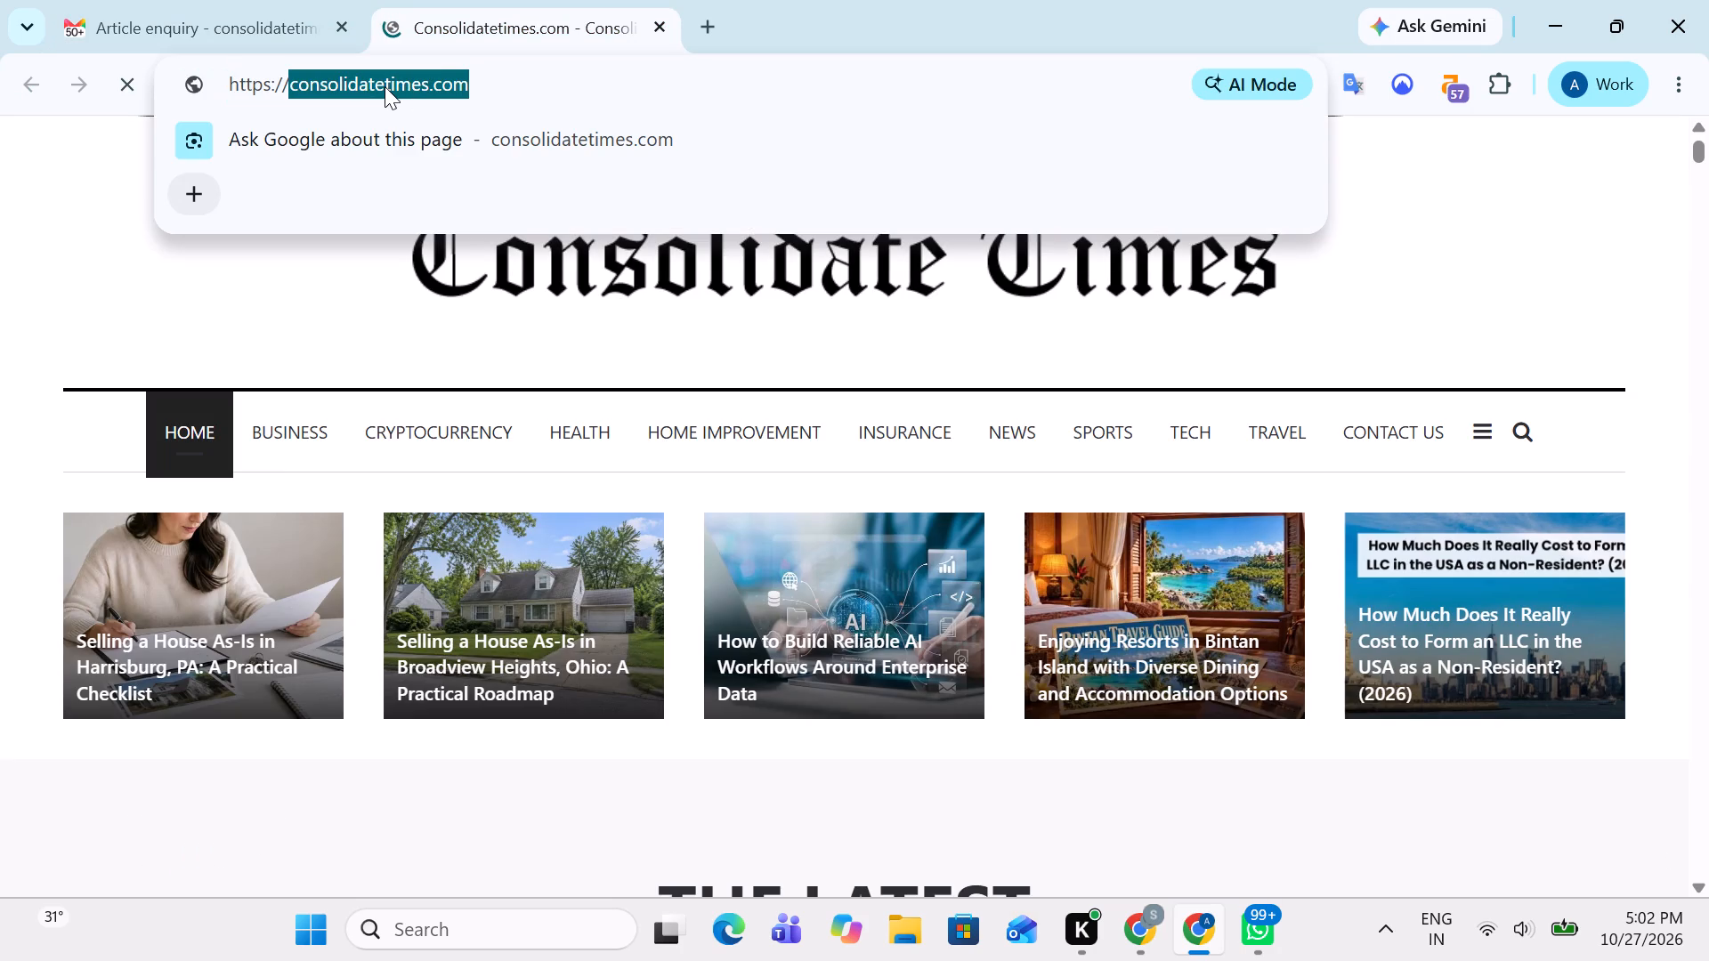
key(alt+Tab)
key(Down)
key(Up)
key(Return)
key(ctrl+v)
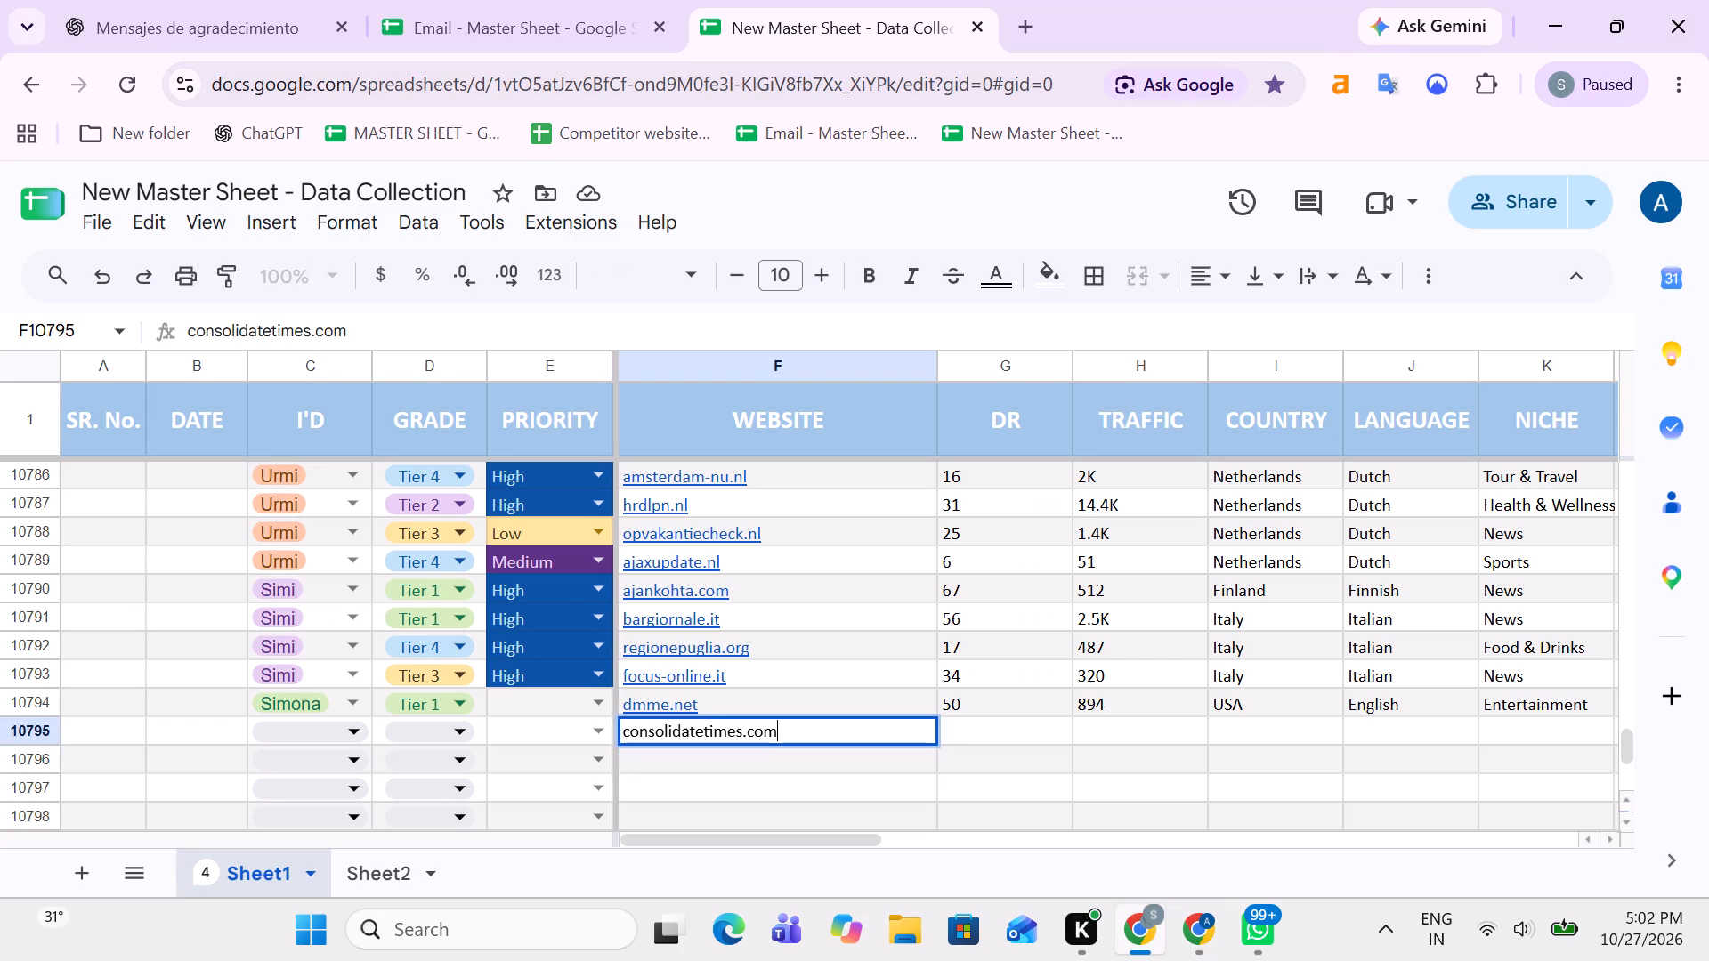
key(Tab)
Check the Consolidate Times homepage and its Ahrefs domain metrics, and record DR 57 and traffic 4 in row 10795.
key(alt+Tab)
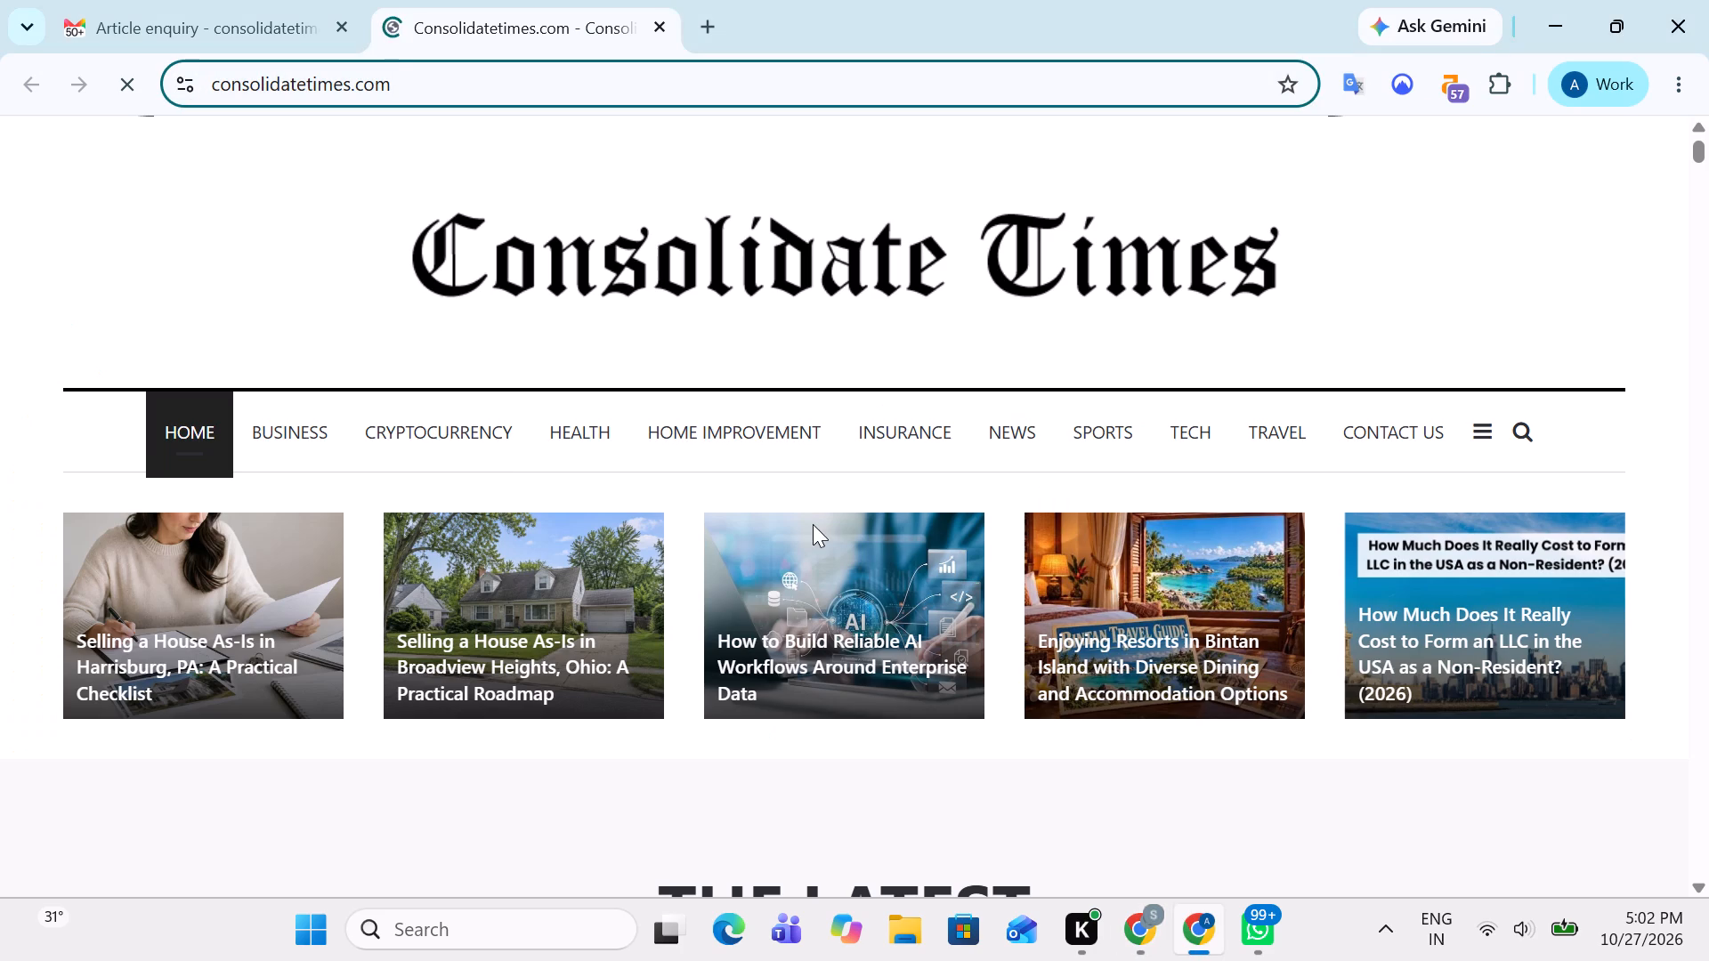
scroll(814, 524, down, 8)
scroll(849, 591, down, 8)
scroll(843, 593, up, 13)
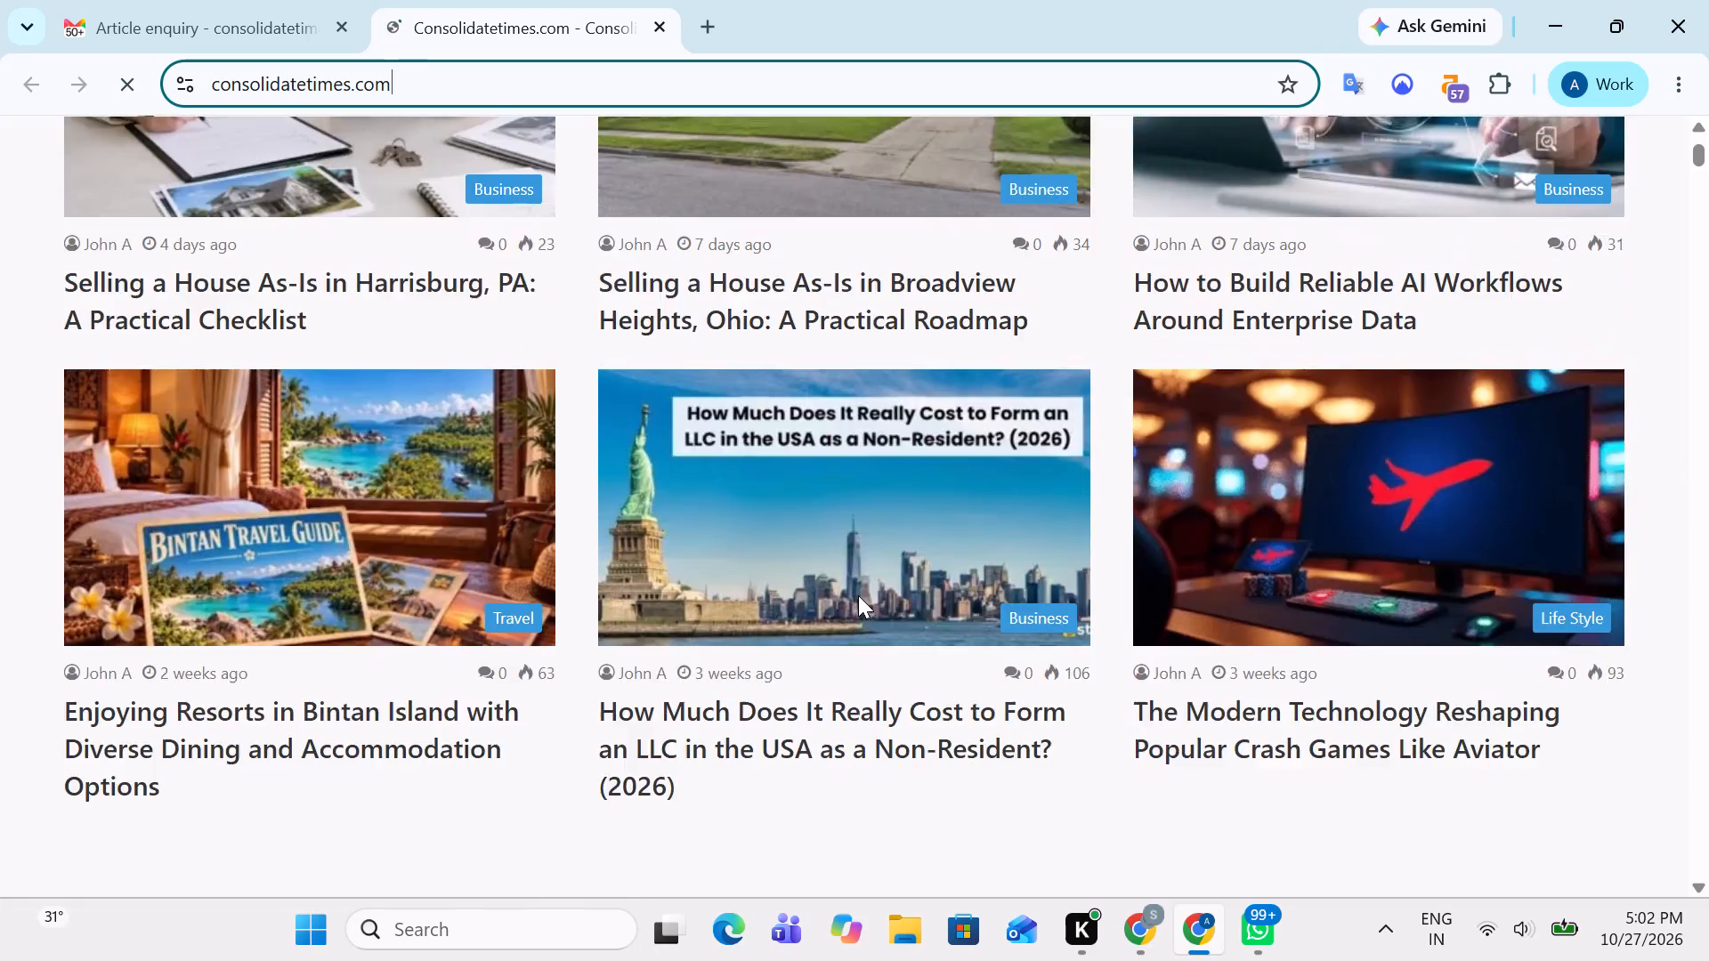
scroll(858, 595, up, 11)
scroll(847, 625, down, 18)
scroll(826, 638, up, 7)
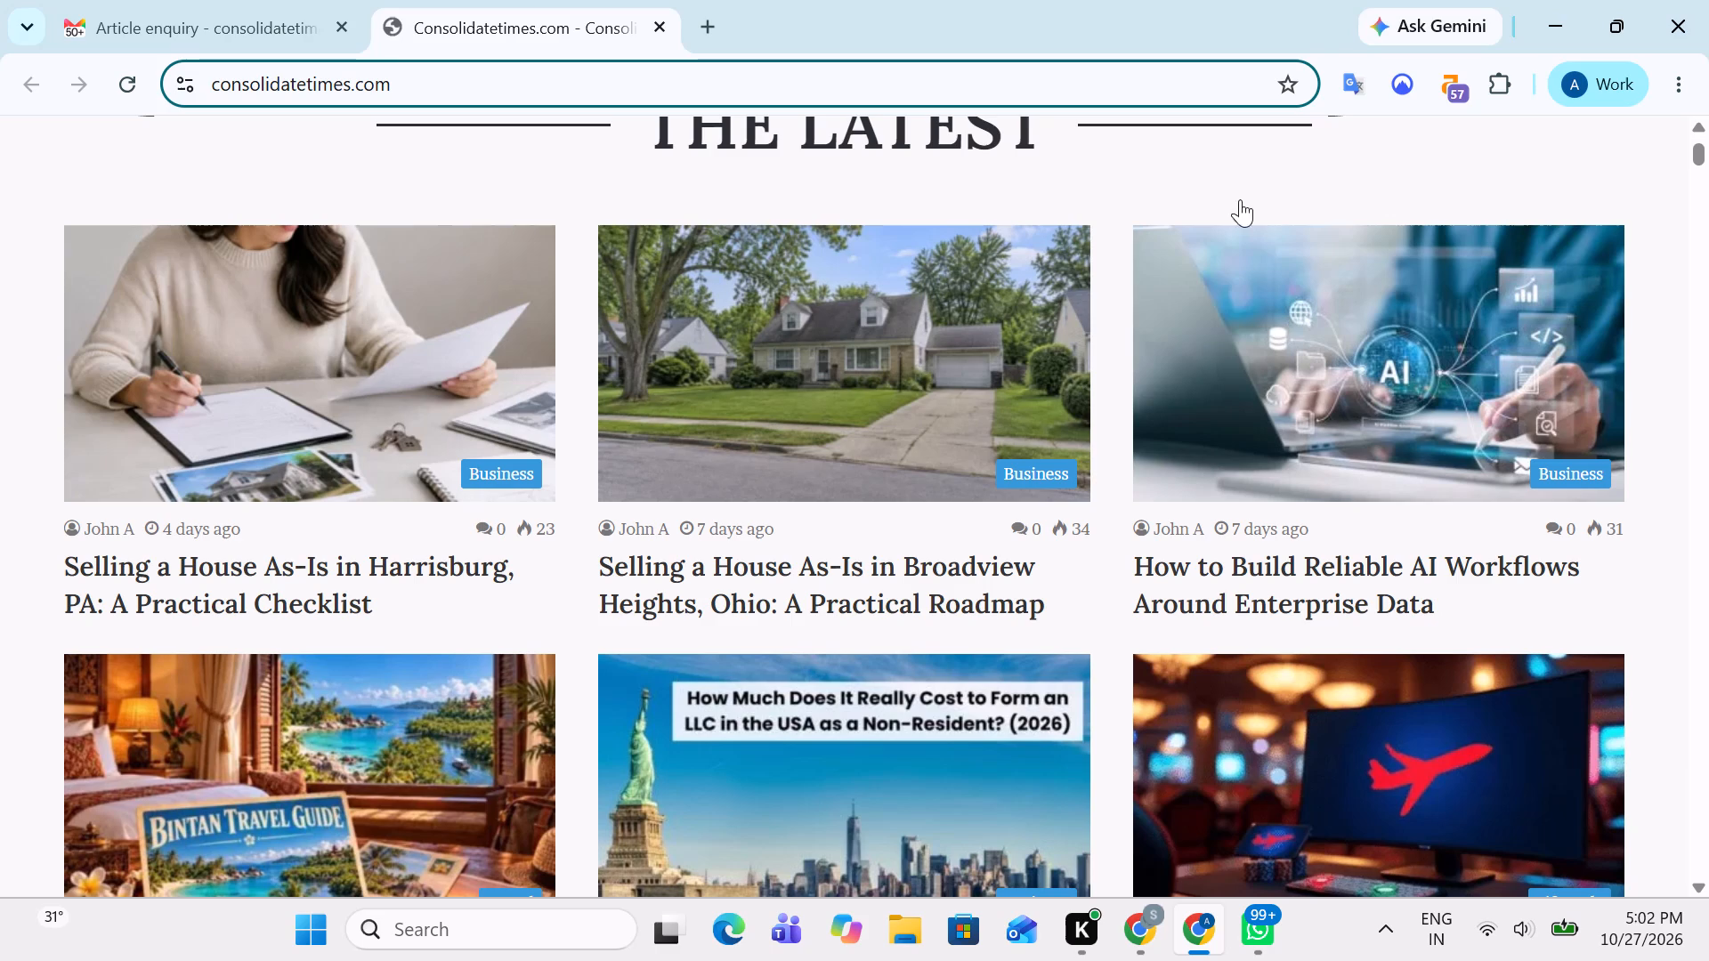
click(1453, 96)
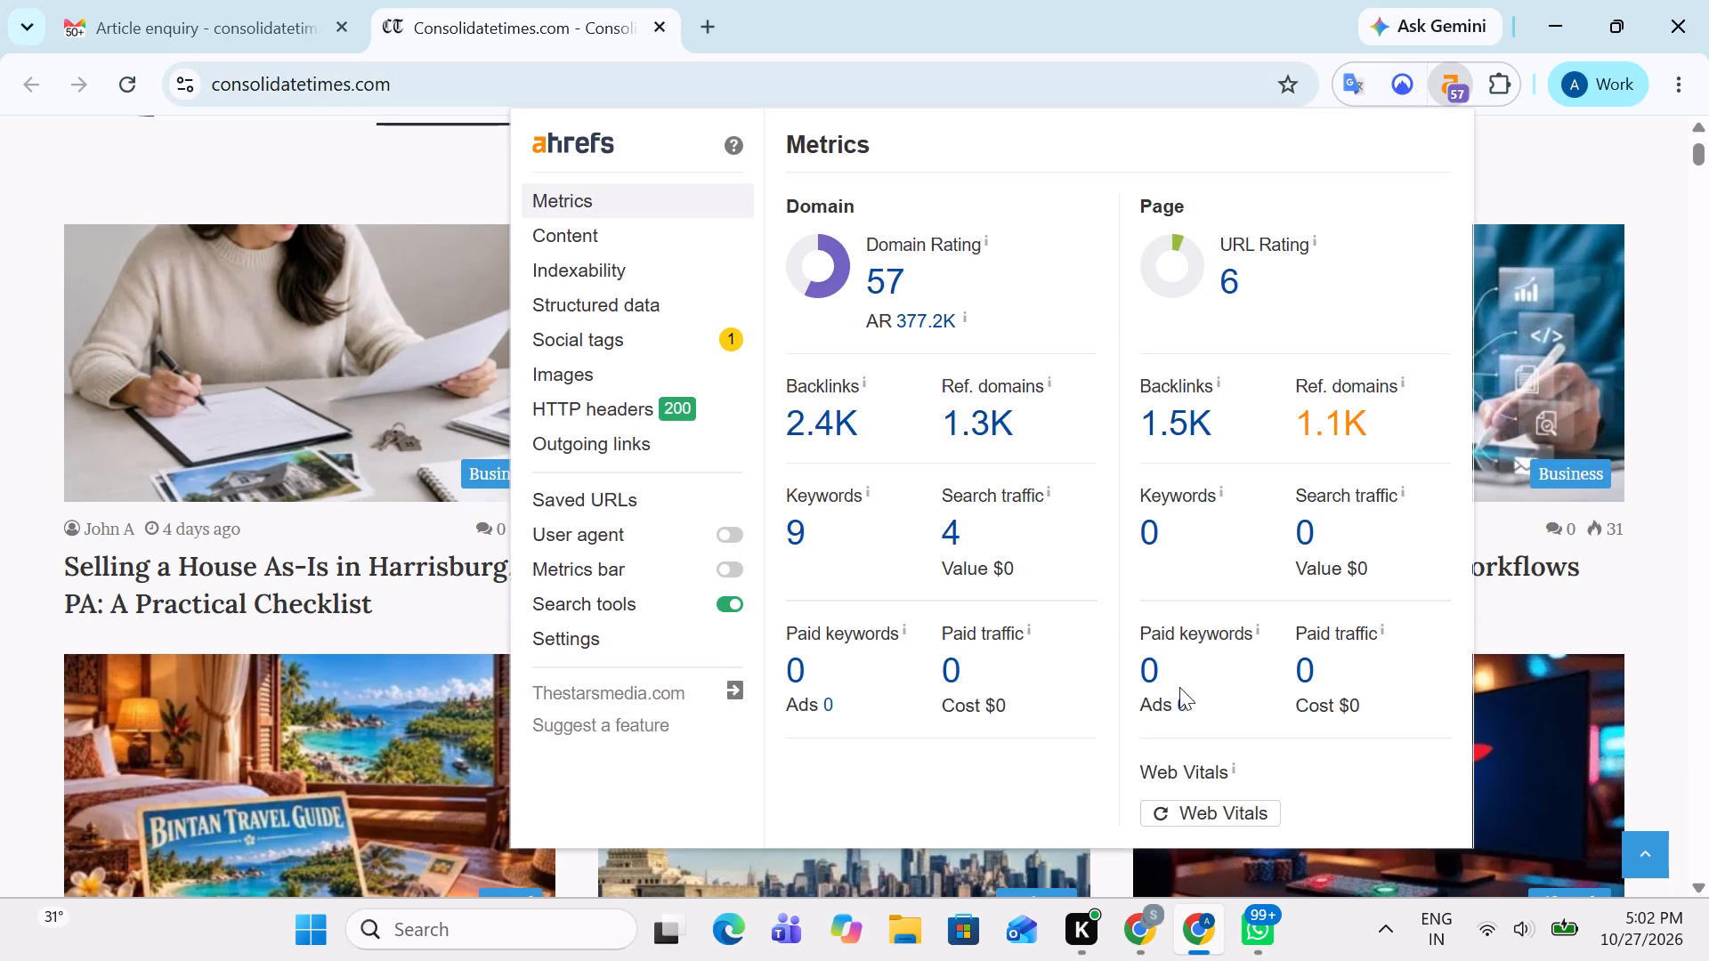
key(alt+Tab)
text(57)
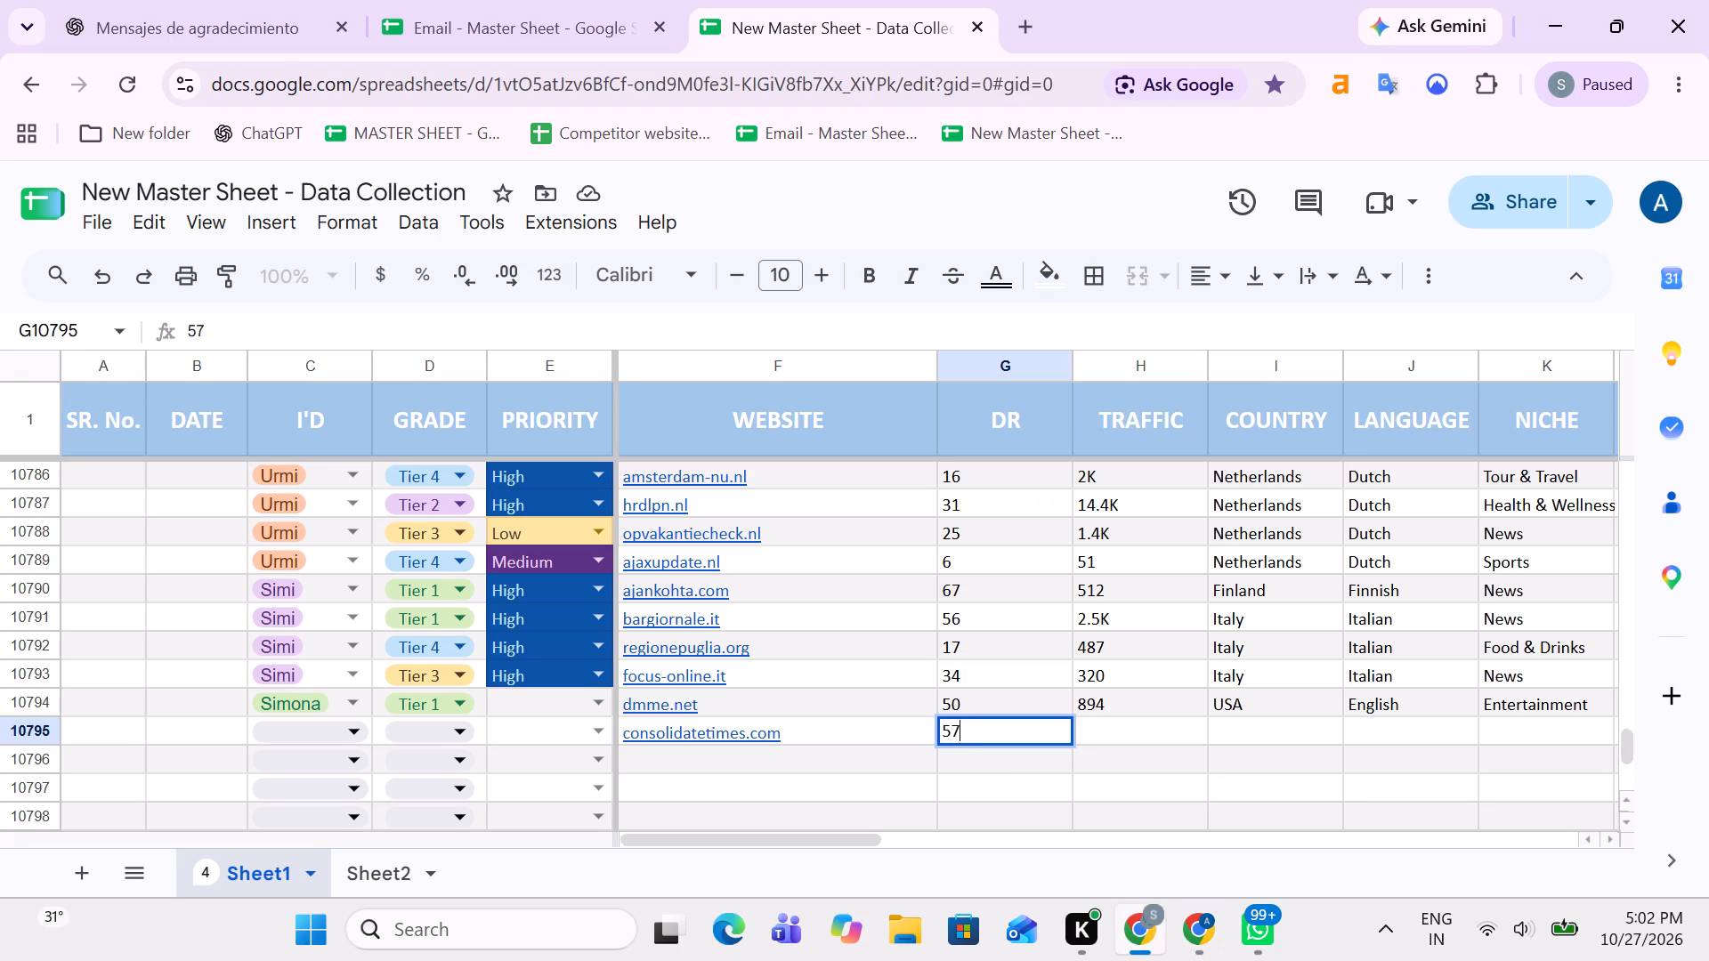
key(Right)
key(4)
key(Right)
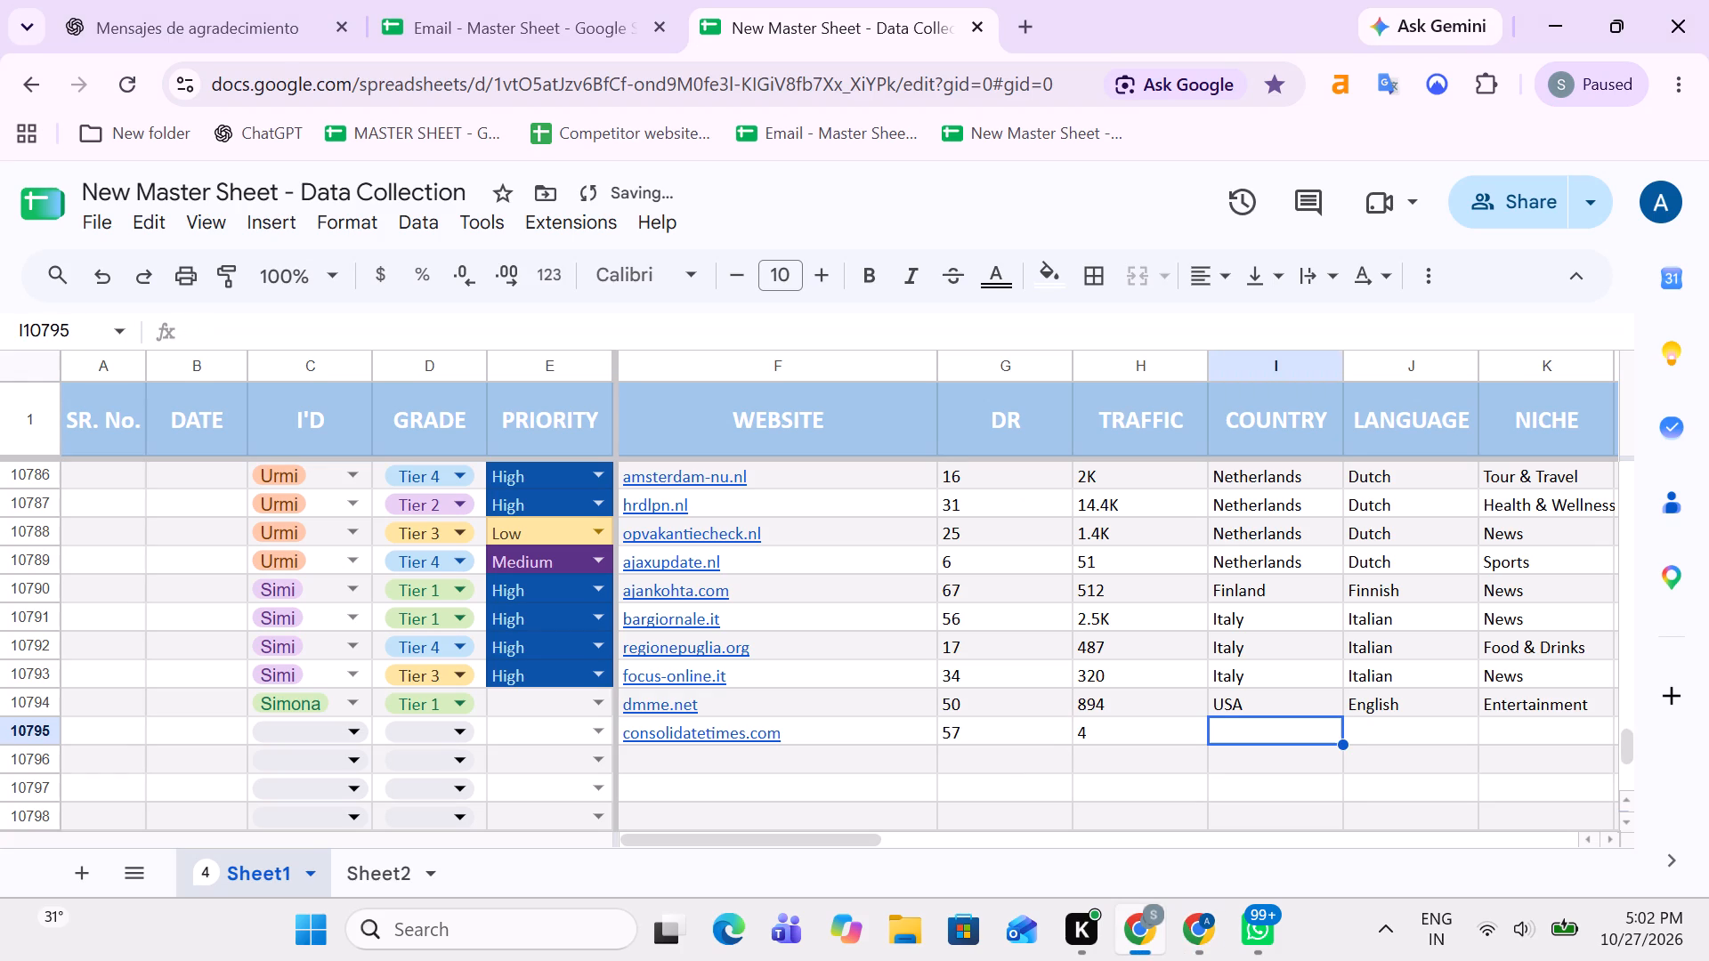
Fill in country USA, language English and niche News for consolidatetimes.com in row 10795.
text(US)
key(Right)
text(Ne)
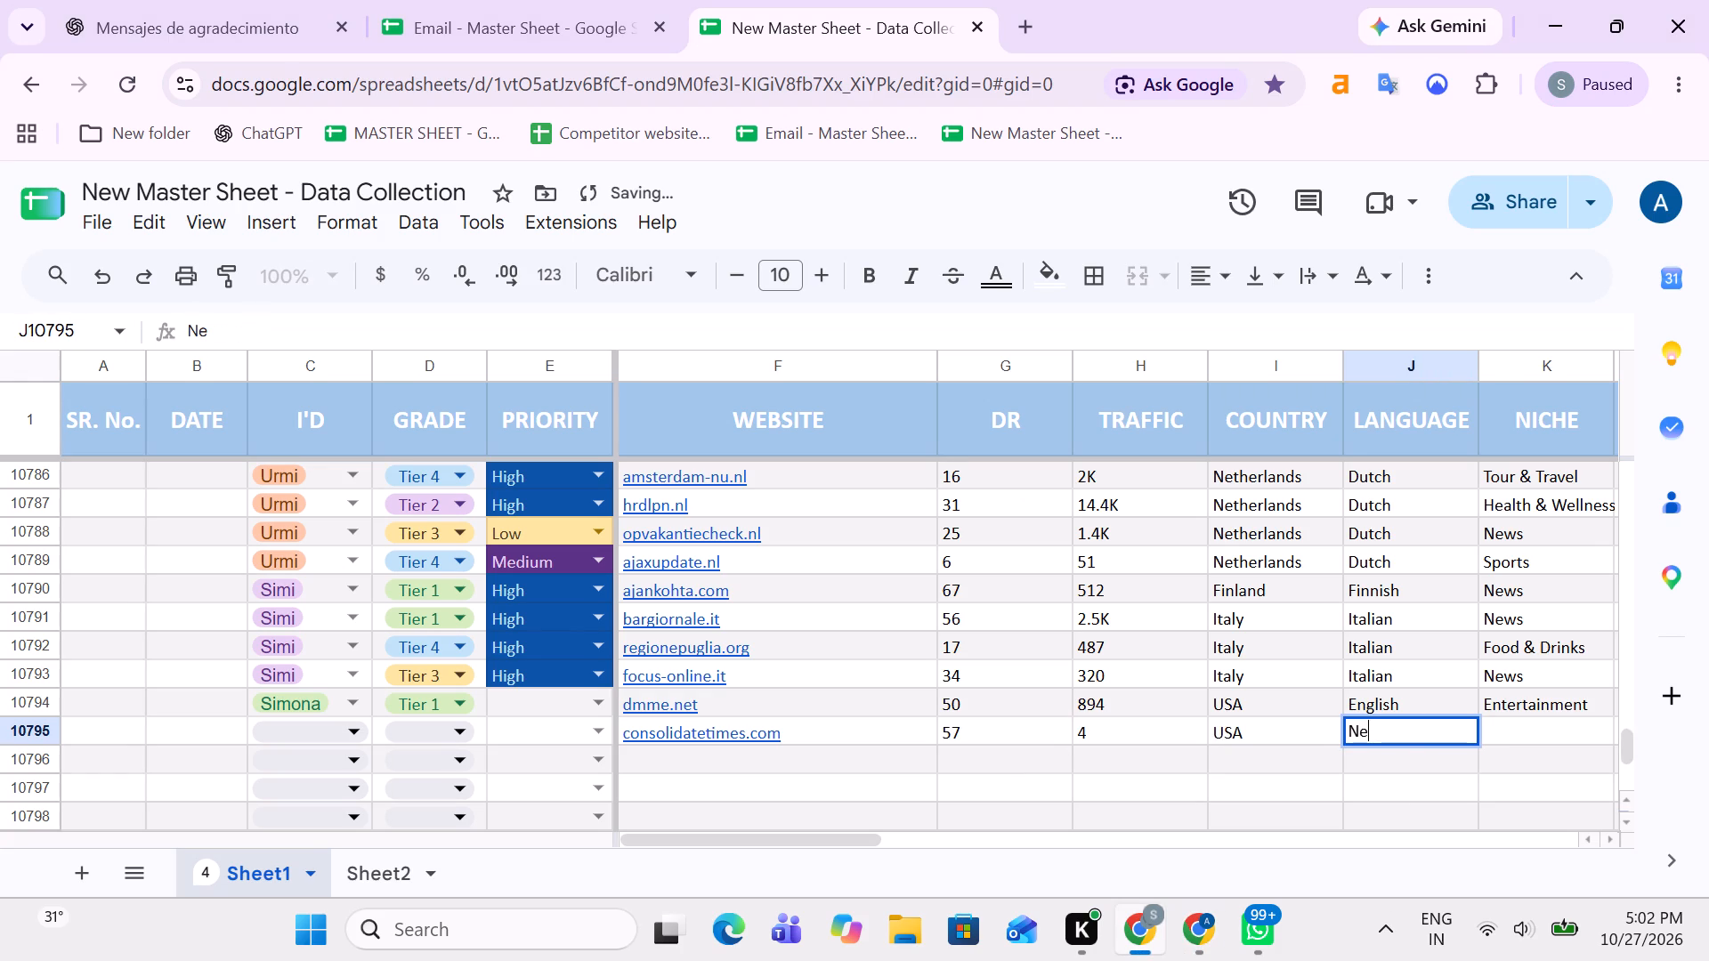
key(BackSpace)
key(BackSpace)
key(BackSpace)
text(En)
key(Right)
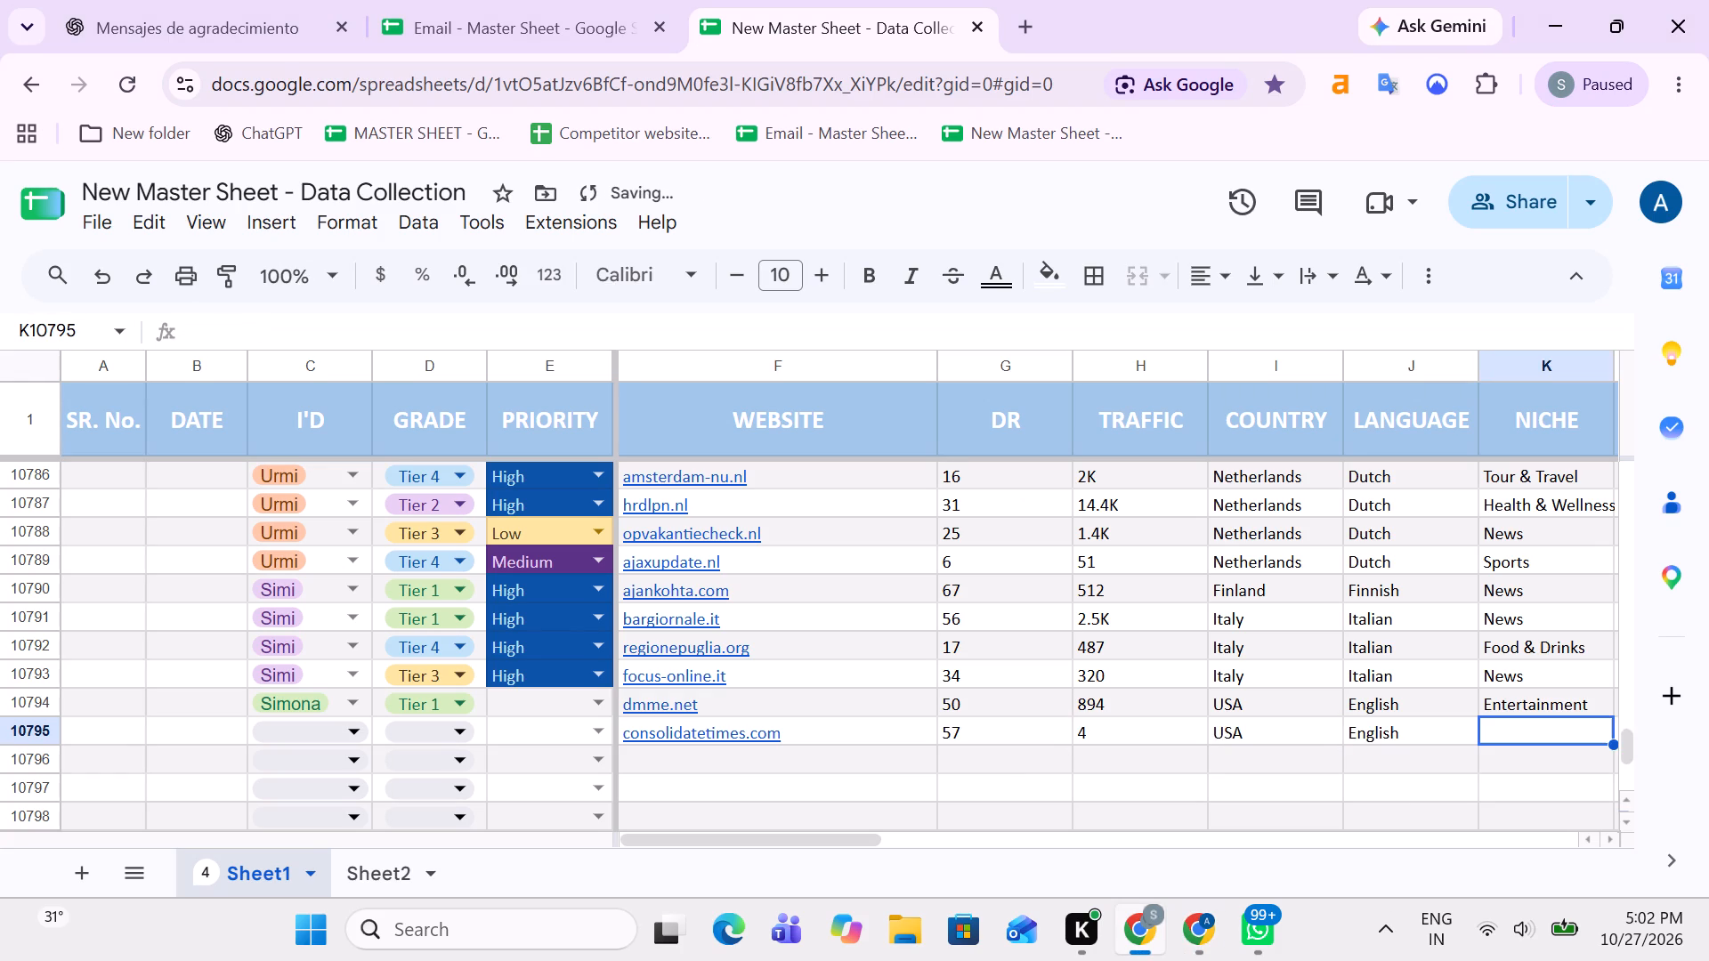
text(Ne)
key(Right)
key(Right)
key(Right)
key(Left)
key(Left)
key(alt+Tab)
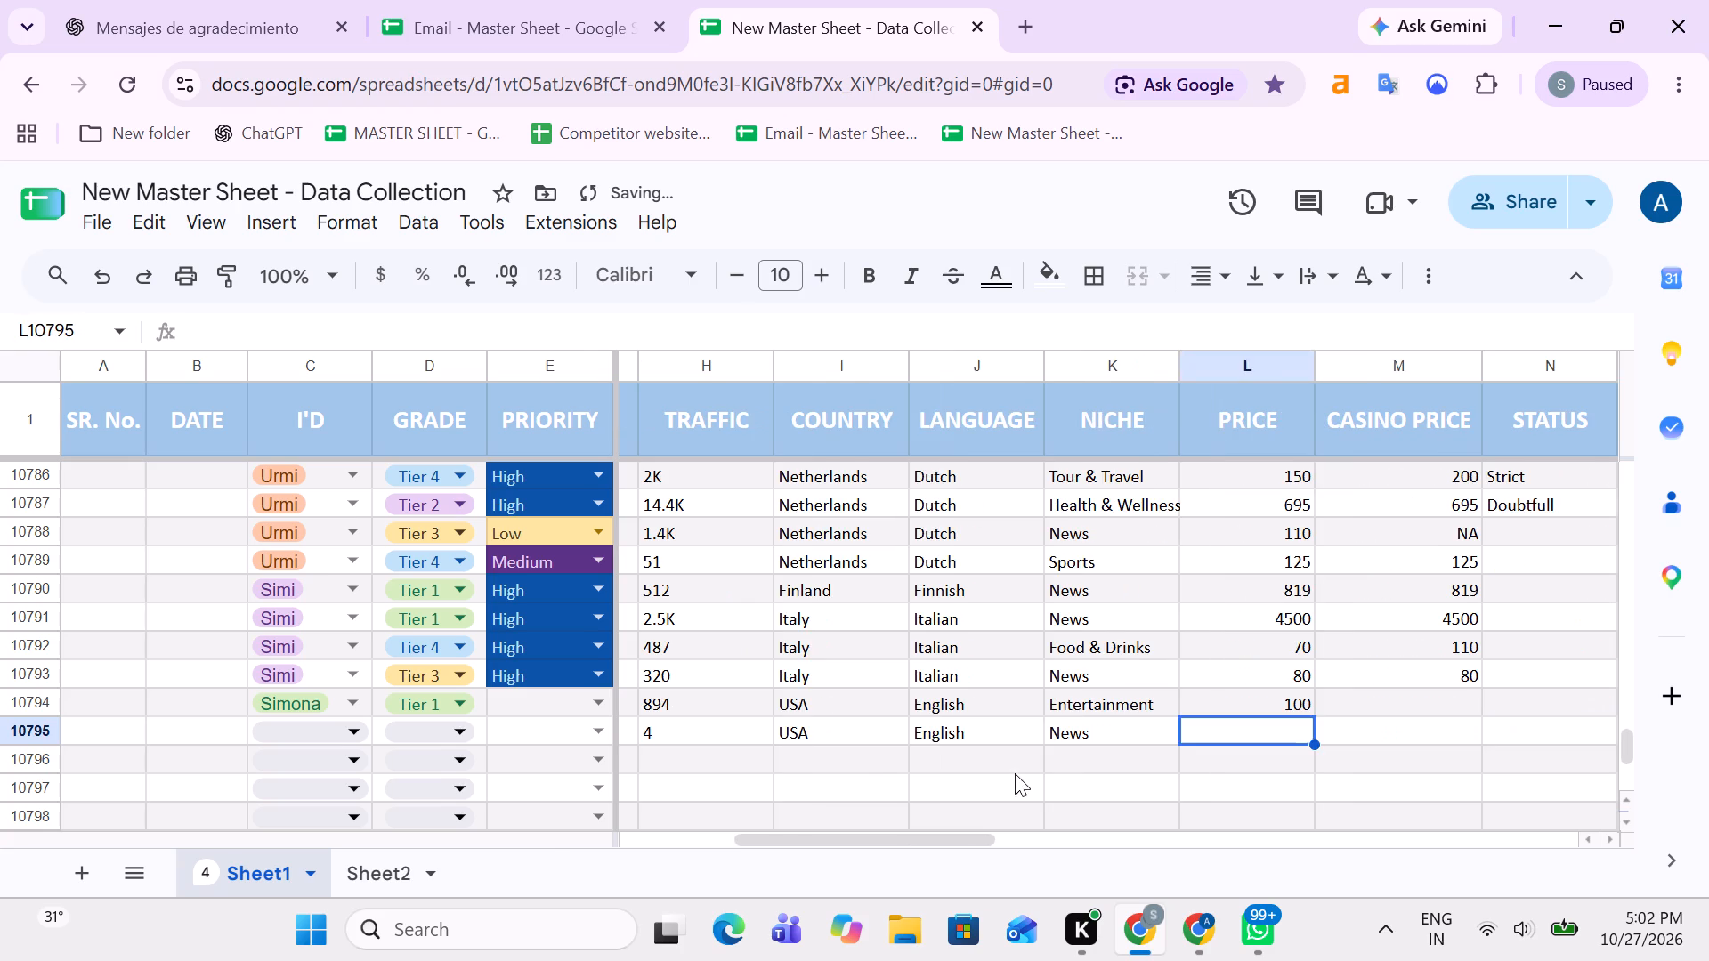
click(6, 543)
scroll(896, 518, up, 17)
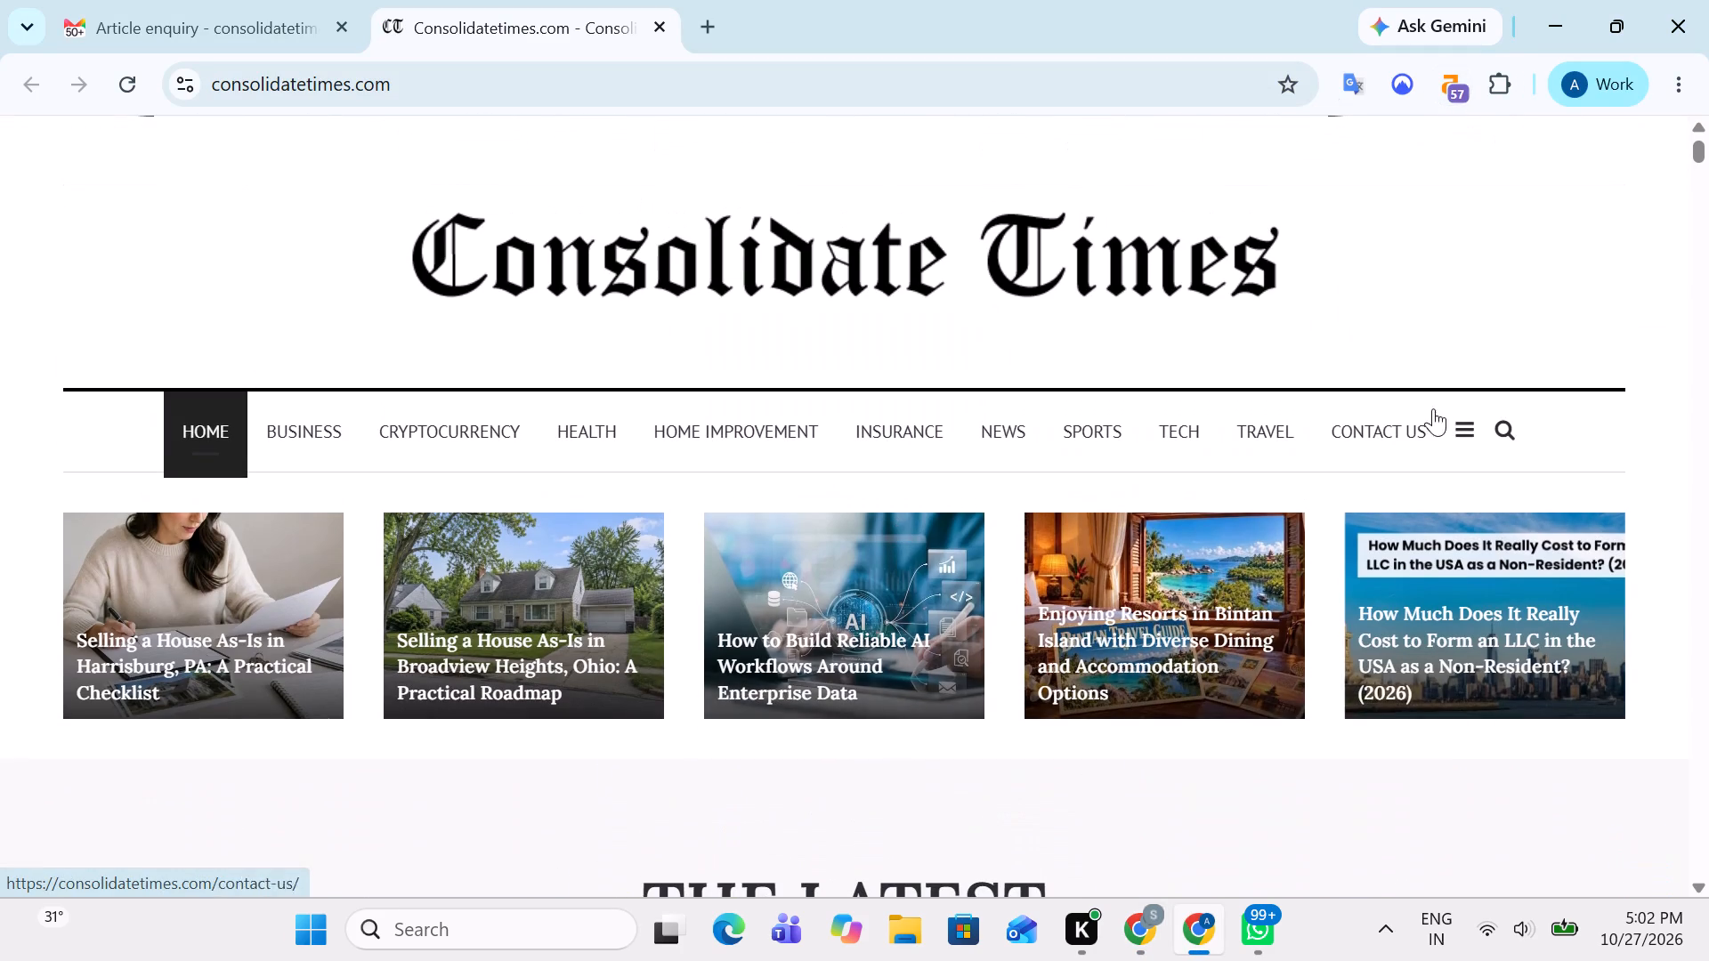
click(1513, 431)
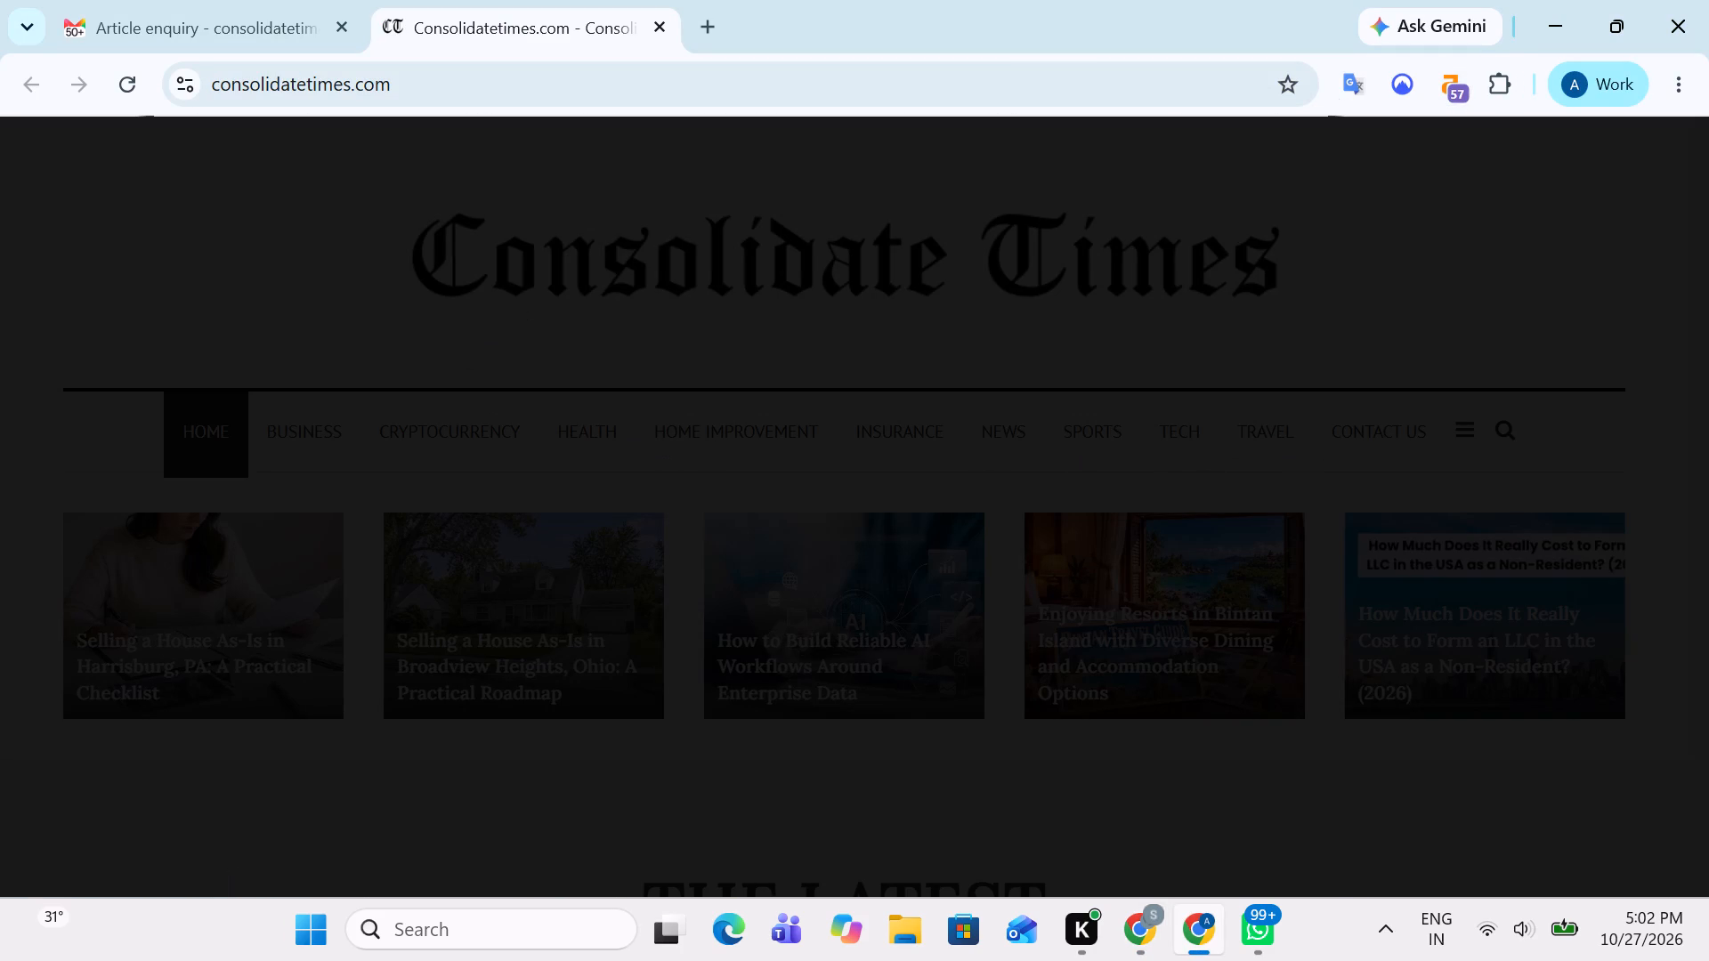
click(583, 326)
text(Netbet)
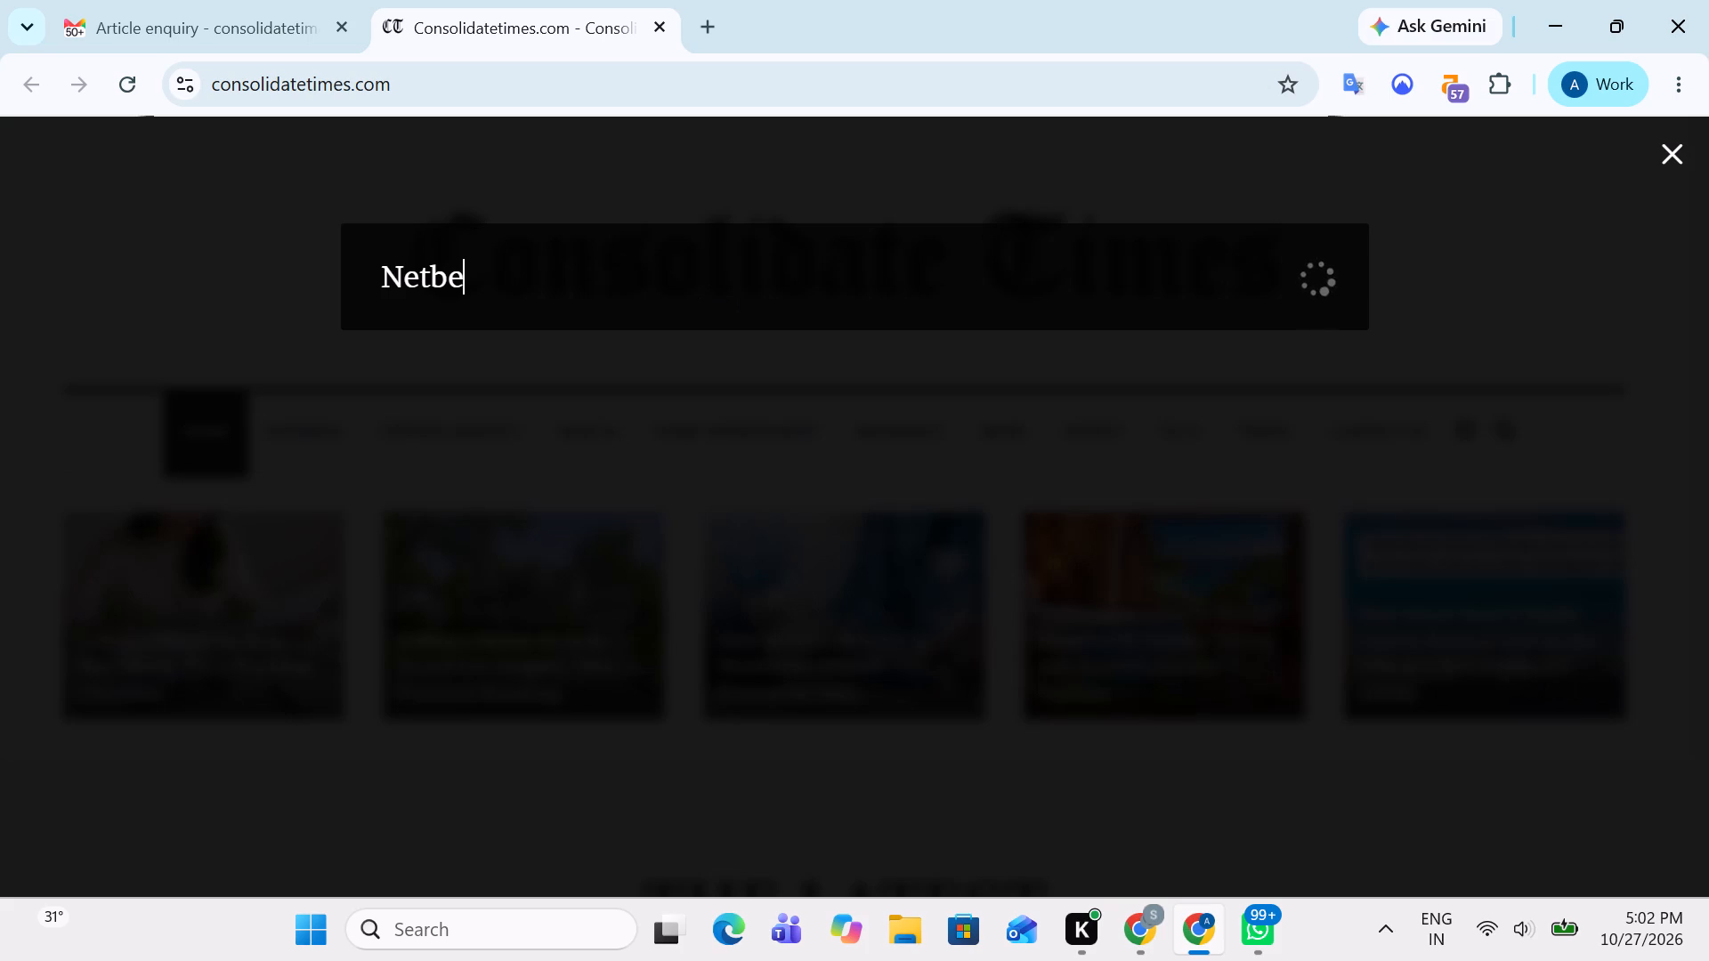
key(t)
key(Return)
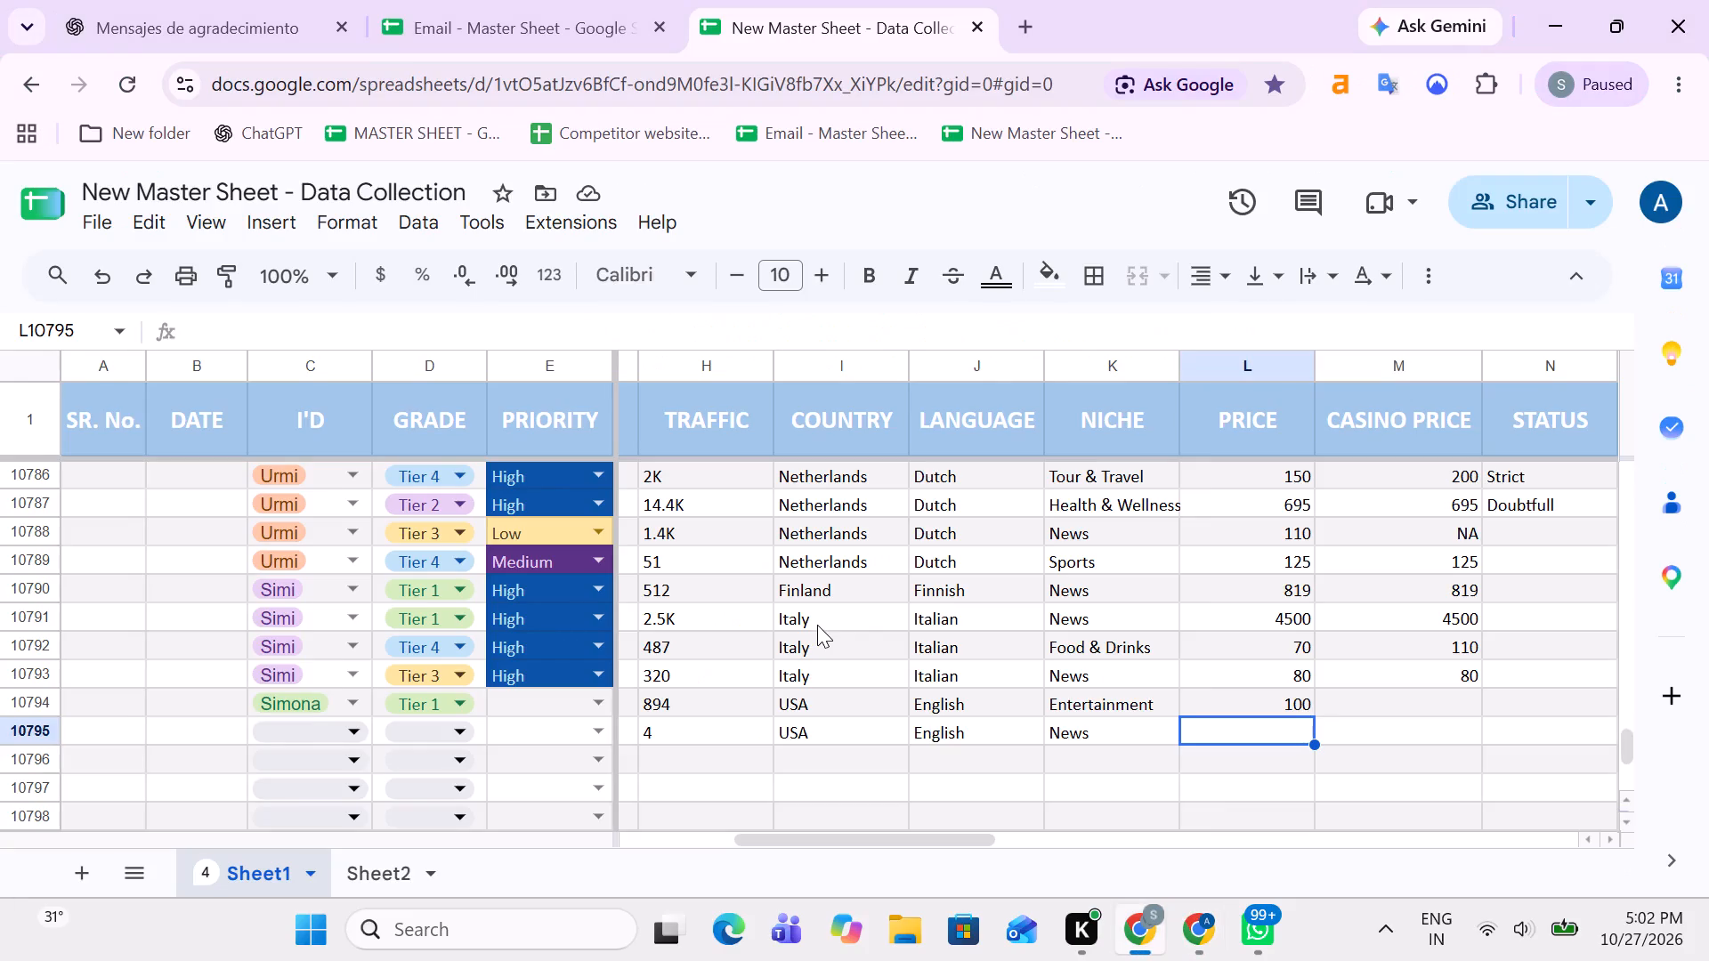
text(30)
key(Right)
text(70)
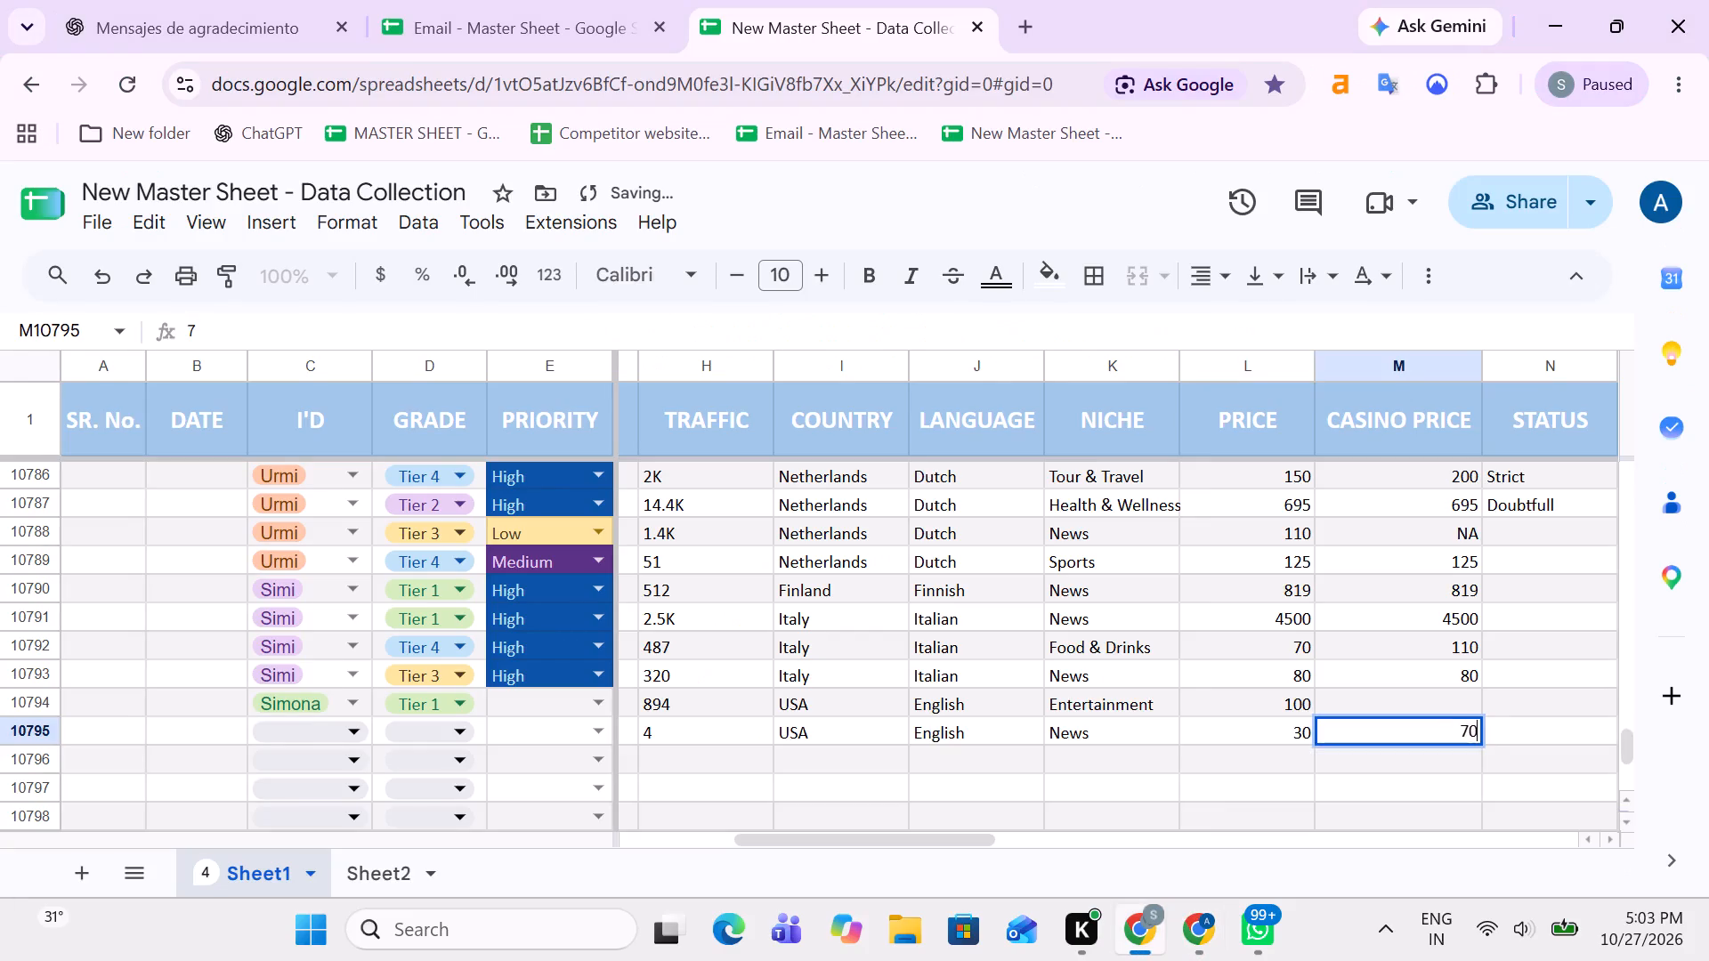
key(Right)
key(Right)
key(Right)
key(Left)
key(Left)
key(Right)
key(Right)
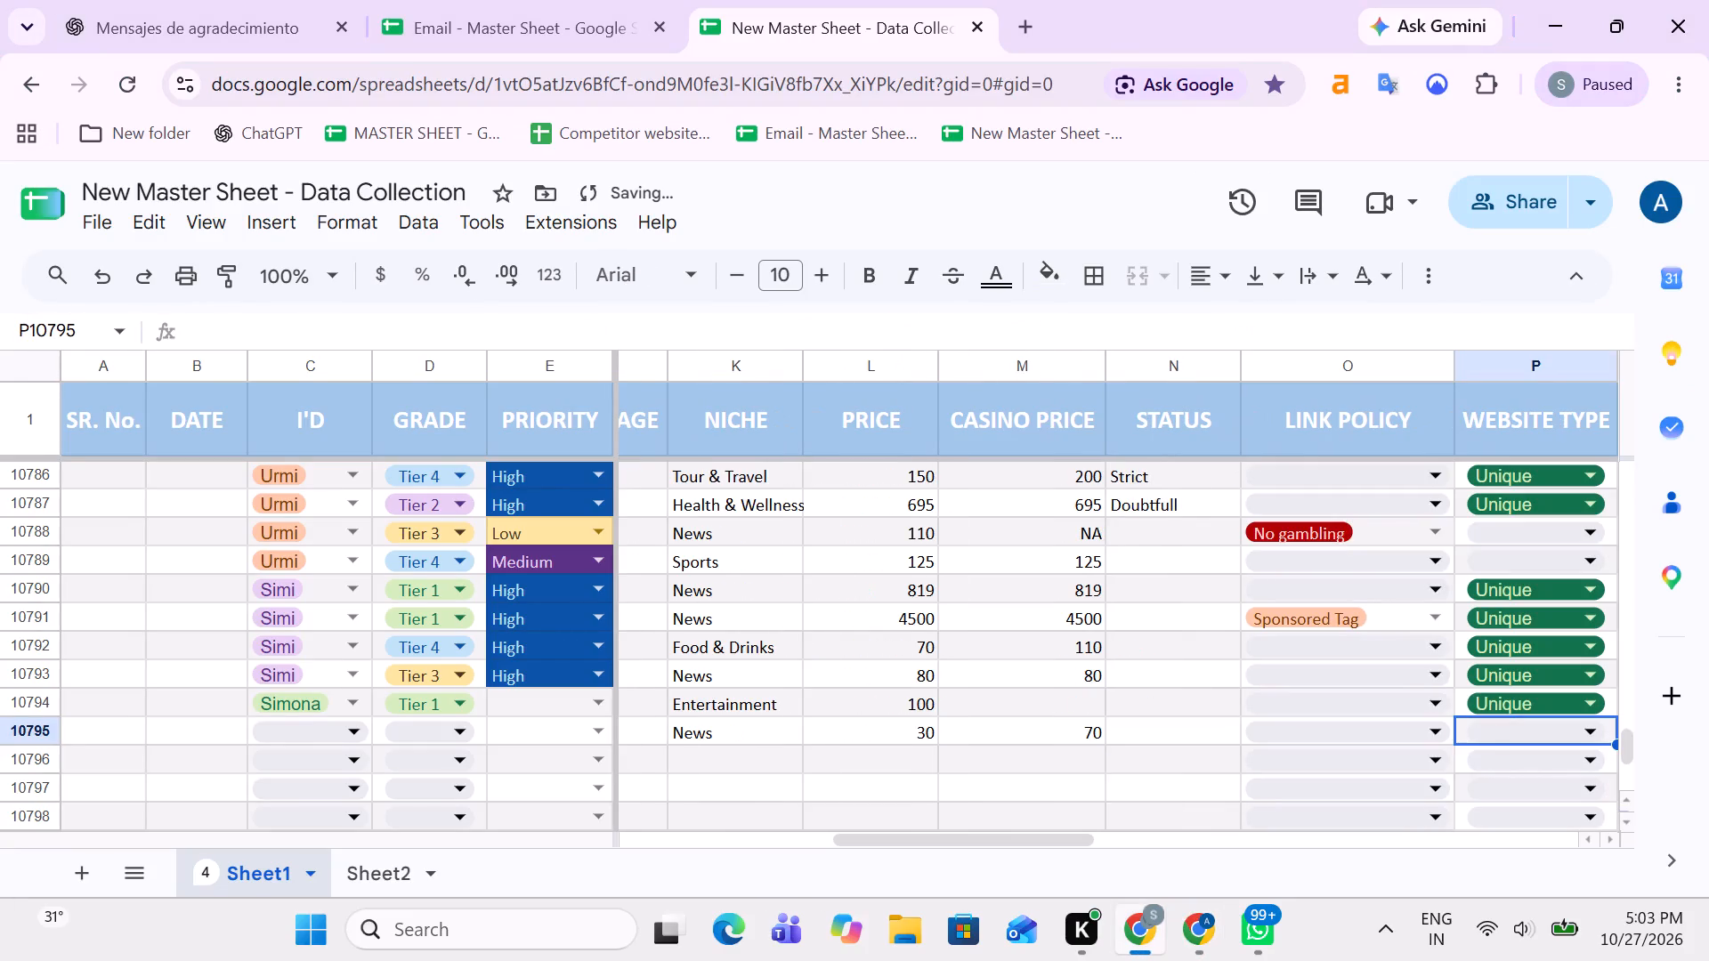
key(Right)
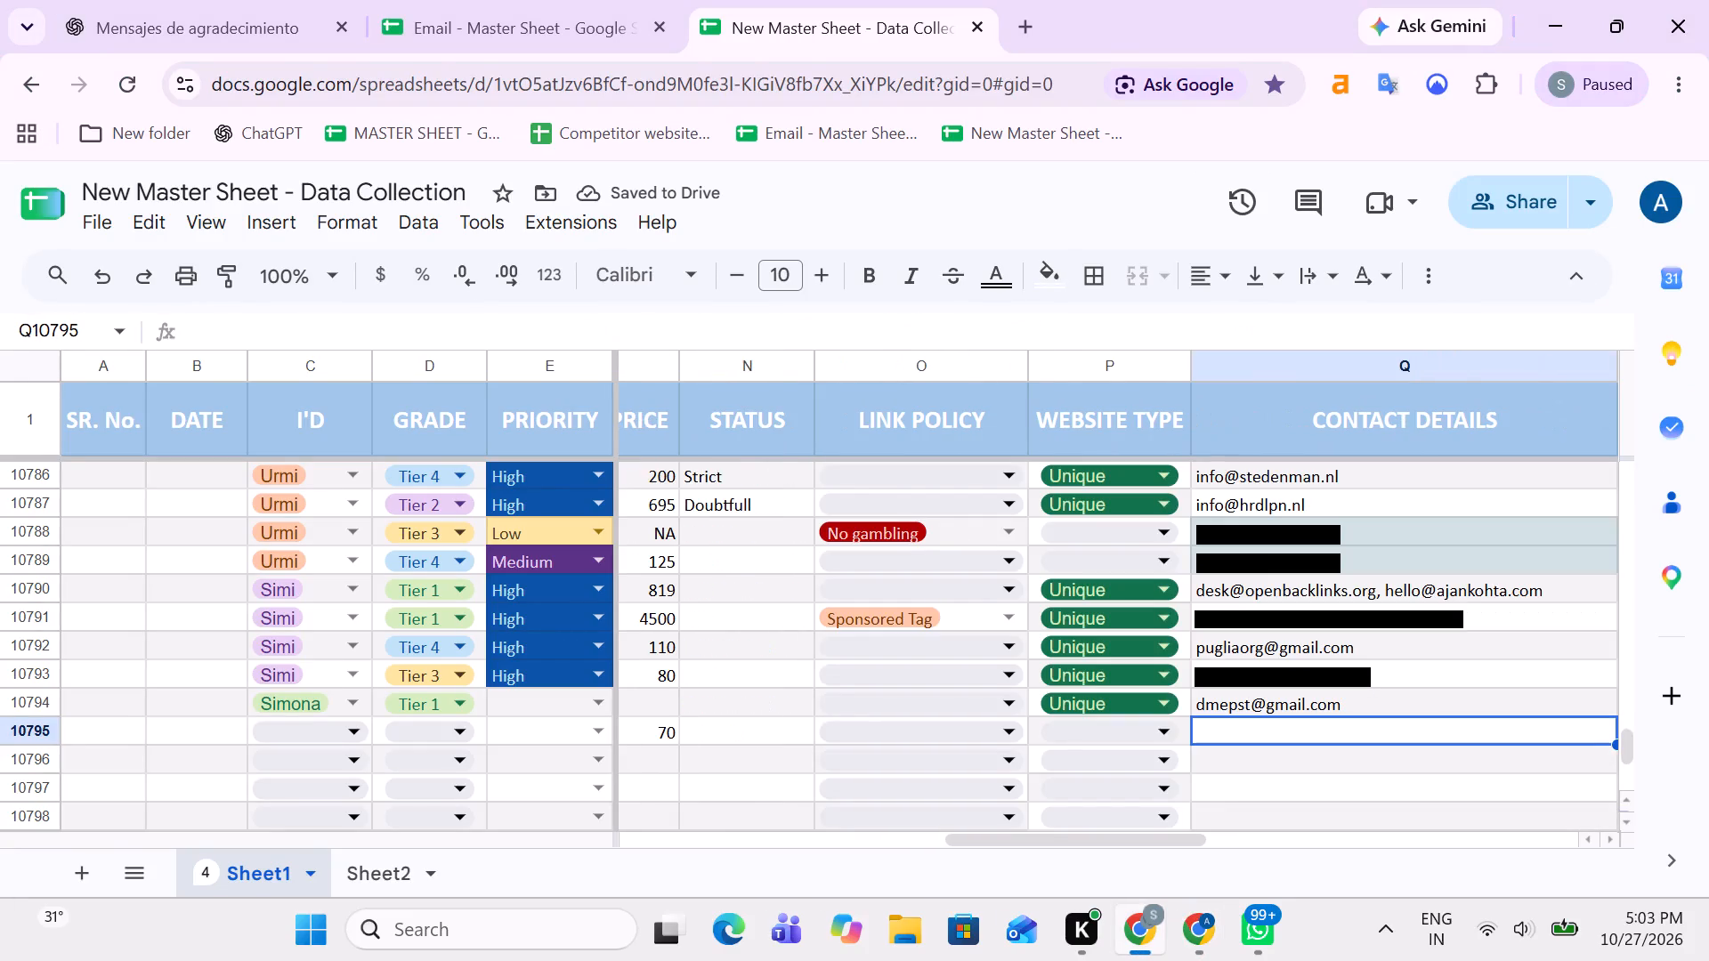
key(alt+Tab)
scroll(624, 585, up, 2)
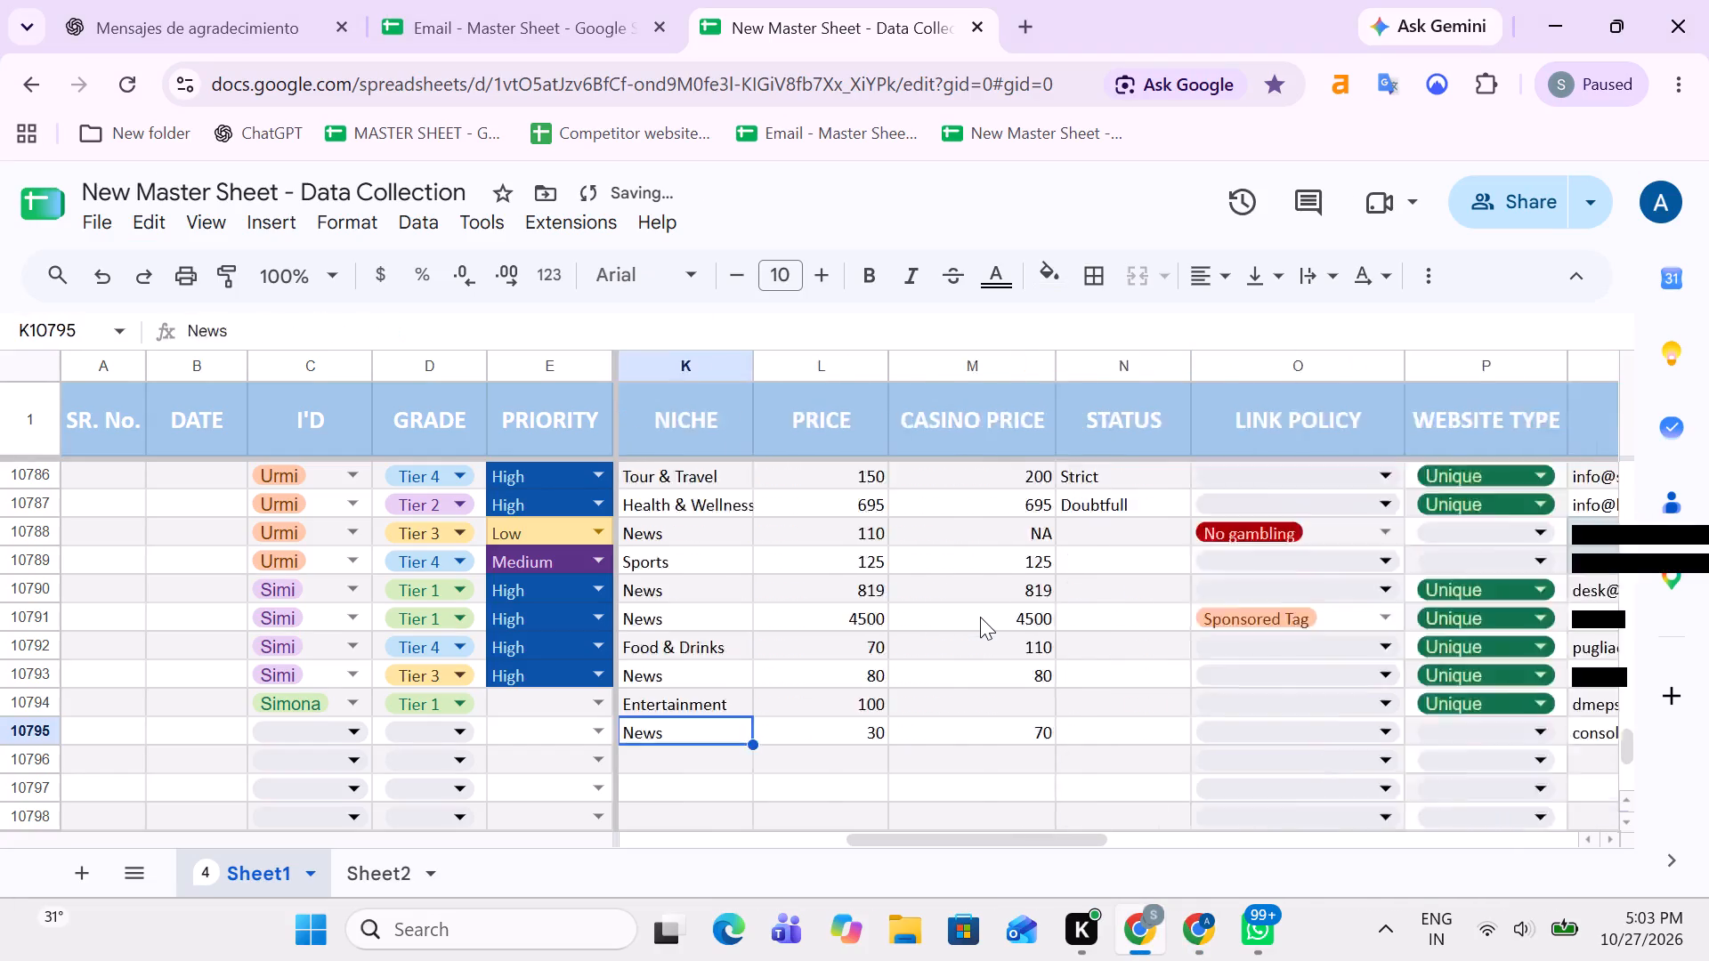
key(Right)
key(Right)
key(Right)
key(Right)
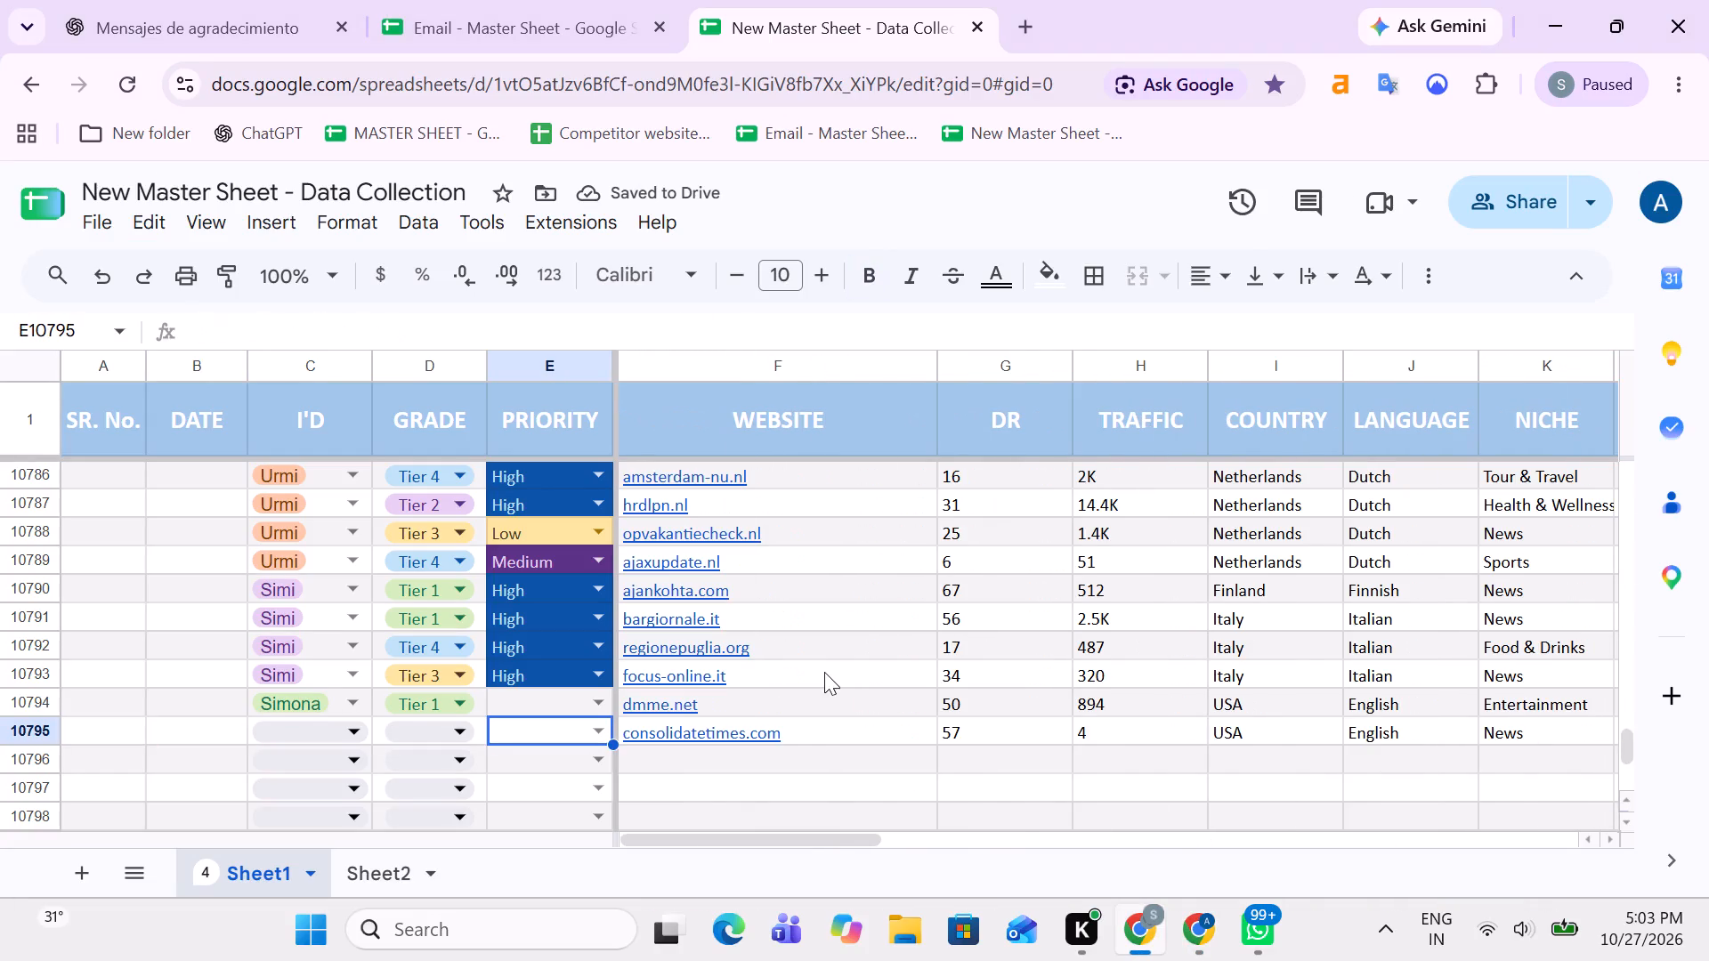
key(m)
key(Down)
key(Return)
key(Up)
key(Right)
key(Left)
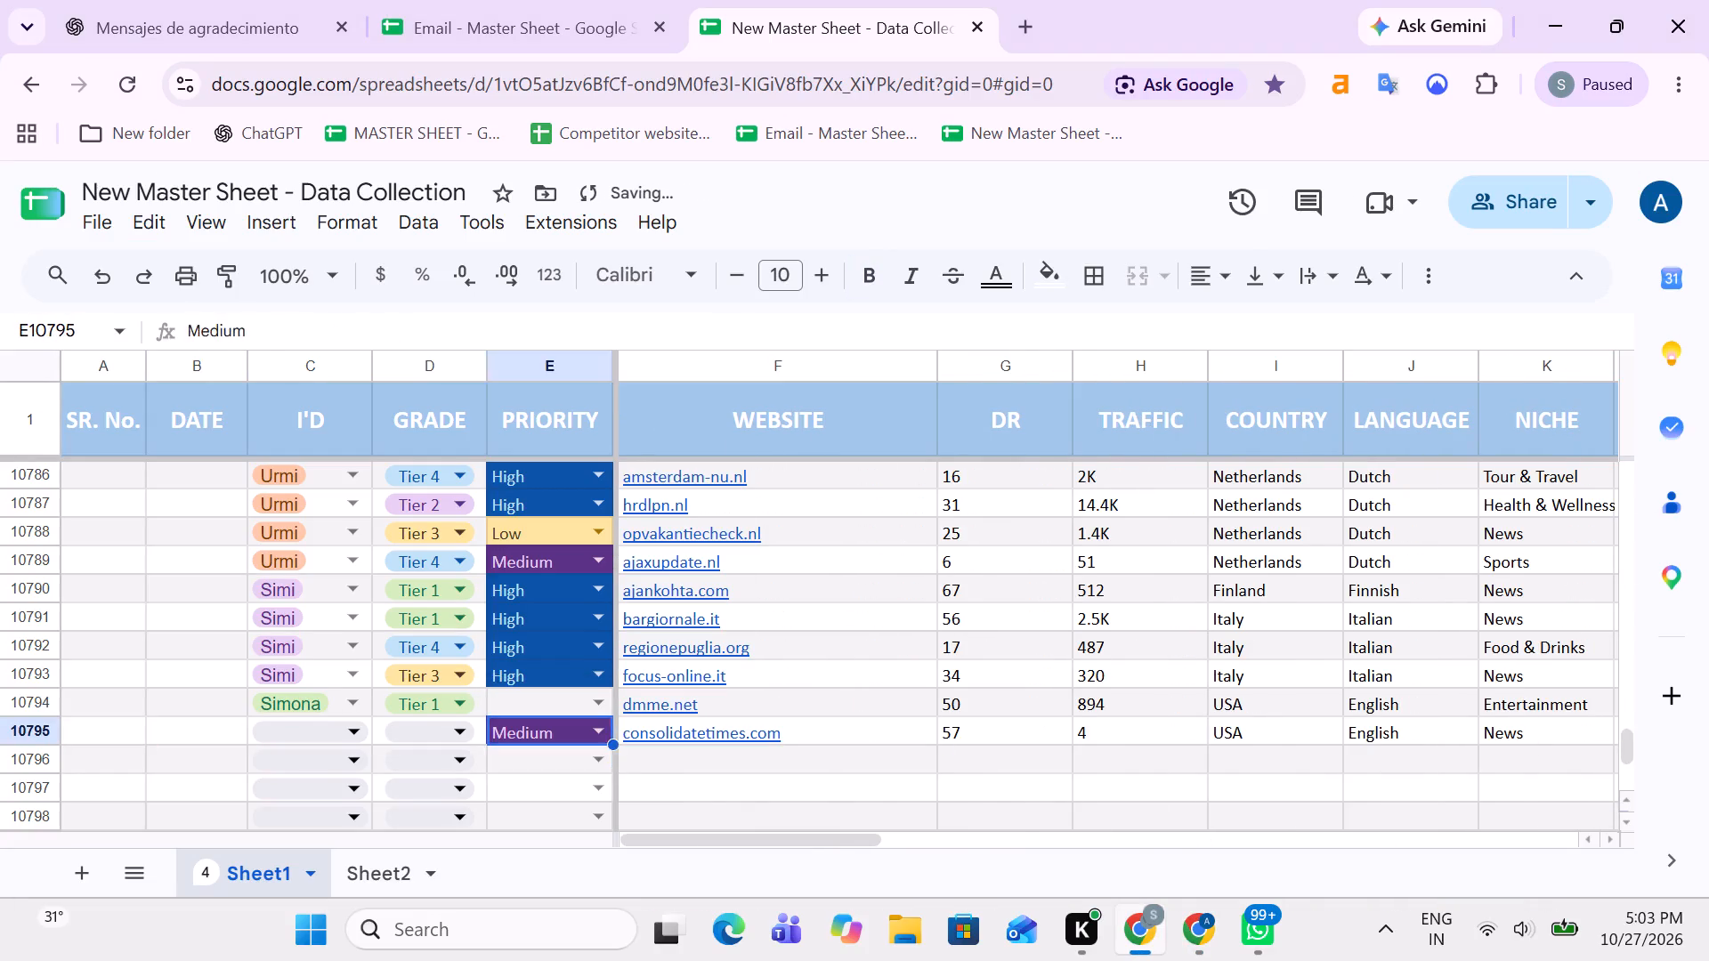
Set the grade of consolidatetimes.com in row 10795 to Tier 4.
key(Left)
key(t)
key(Up)
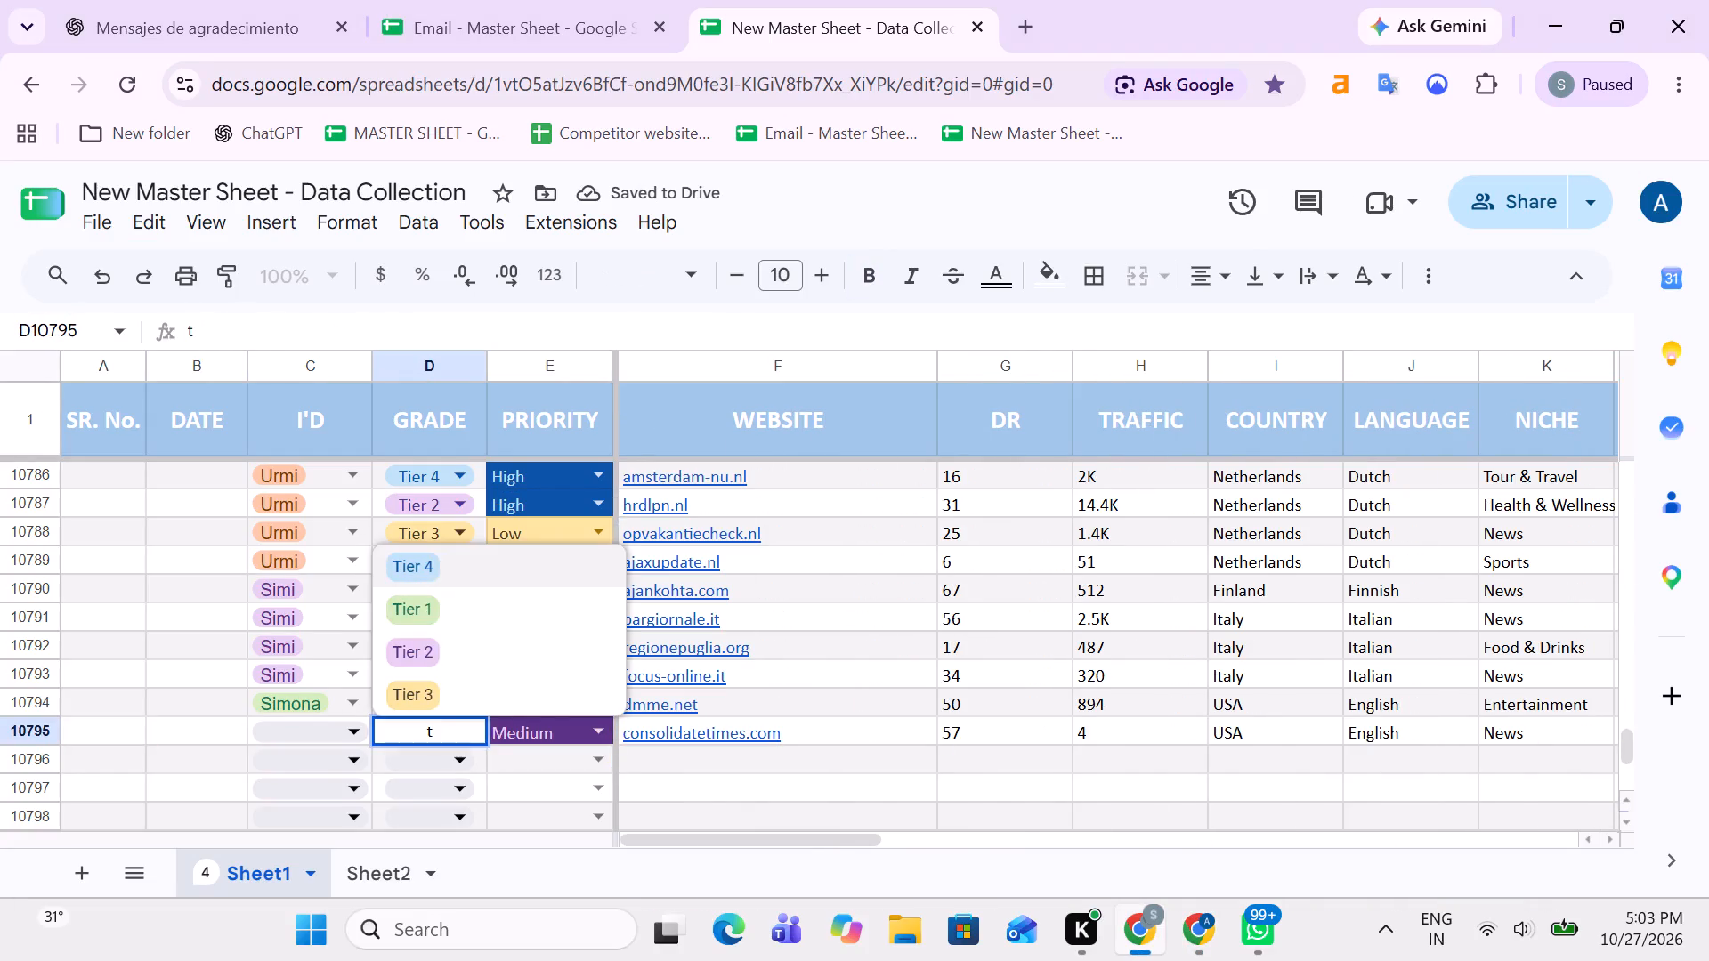
key(Return)
key(Up)
key(Right)
key(Right)
key(Right)
key(Left)
key(alt+Tab)
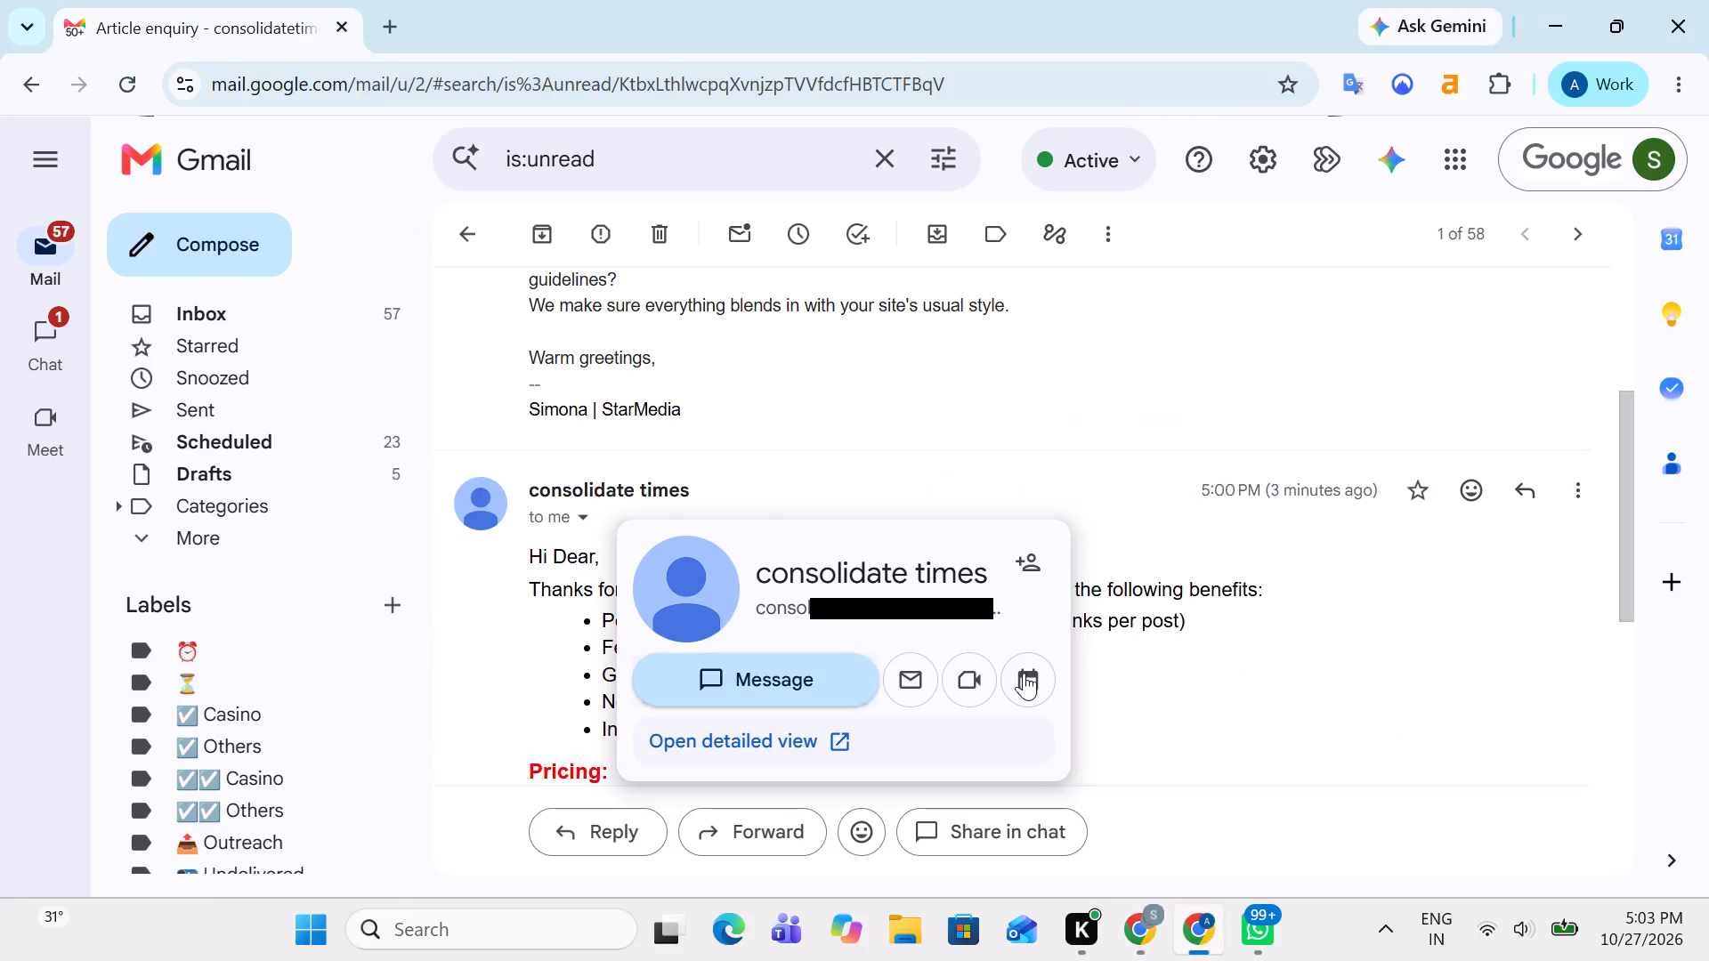
scroll(1091, 661, down, 6)
click(1059, 344)
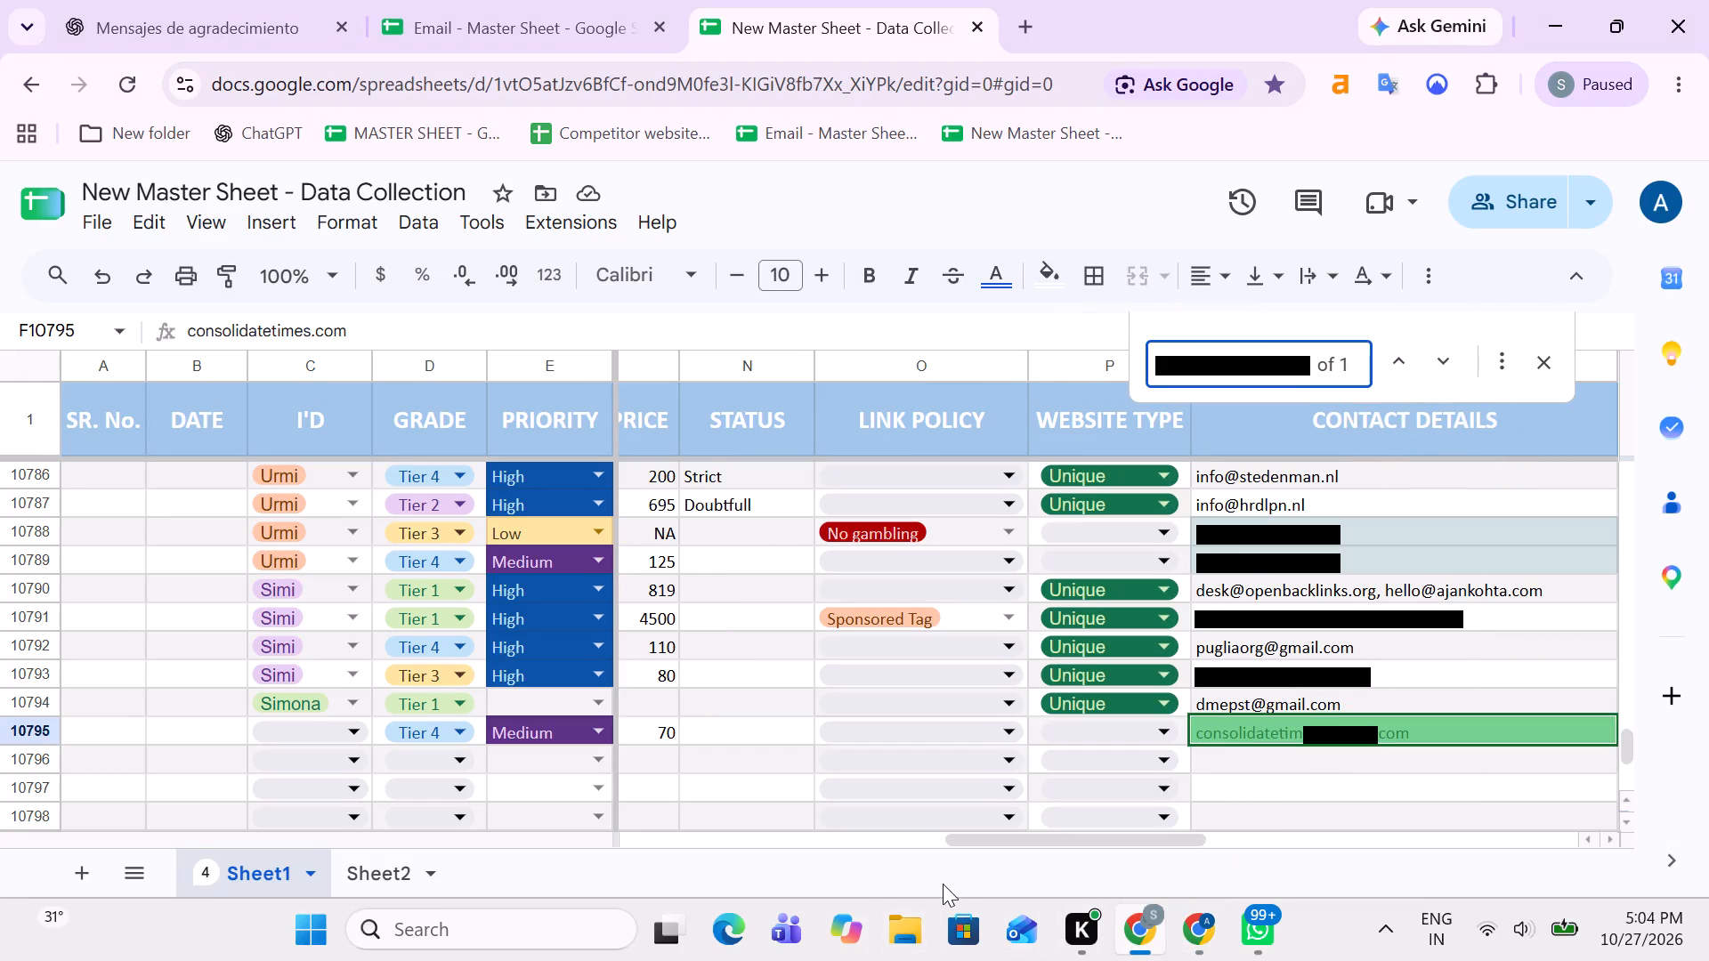
key(alt+Tab)
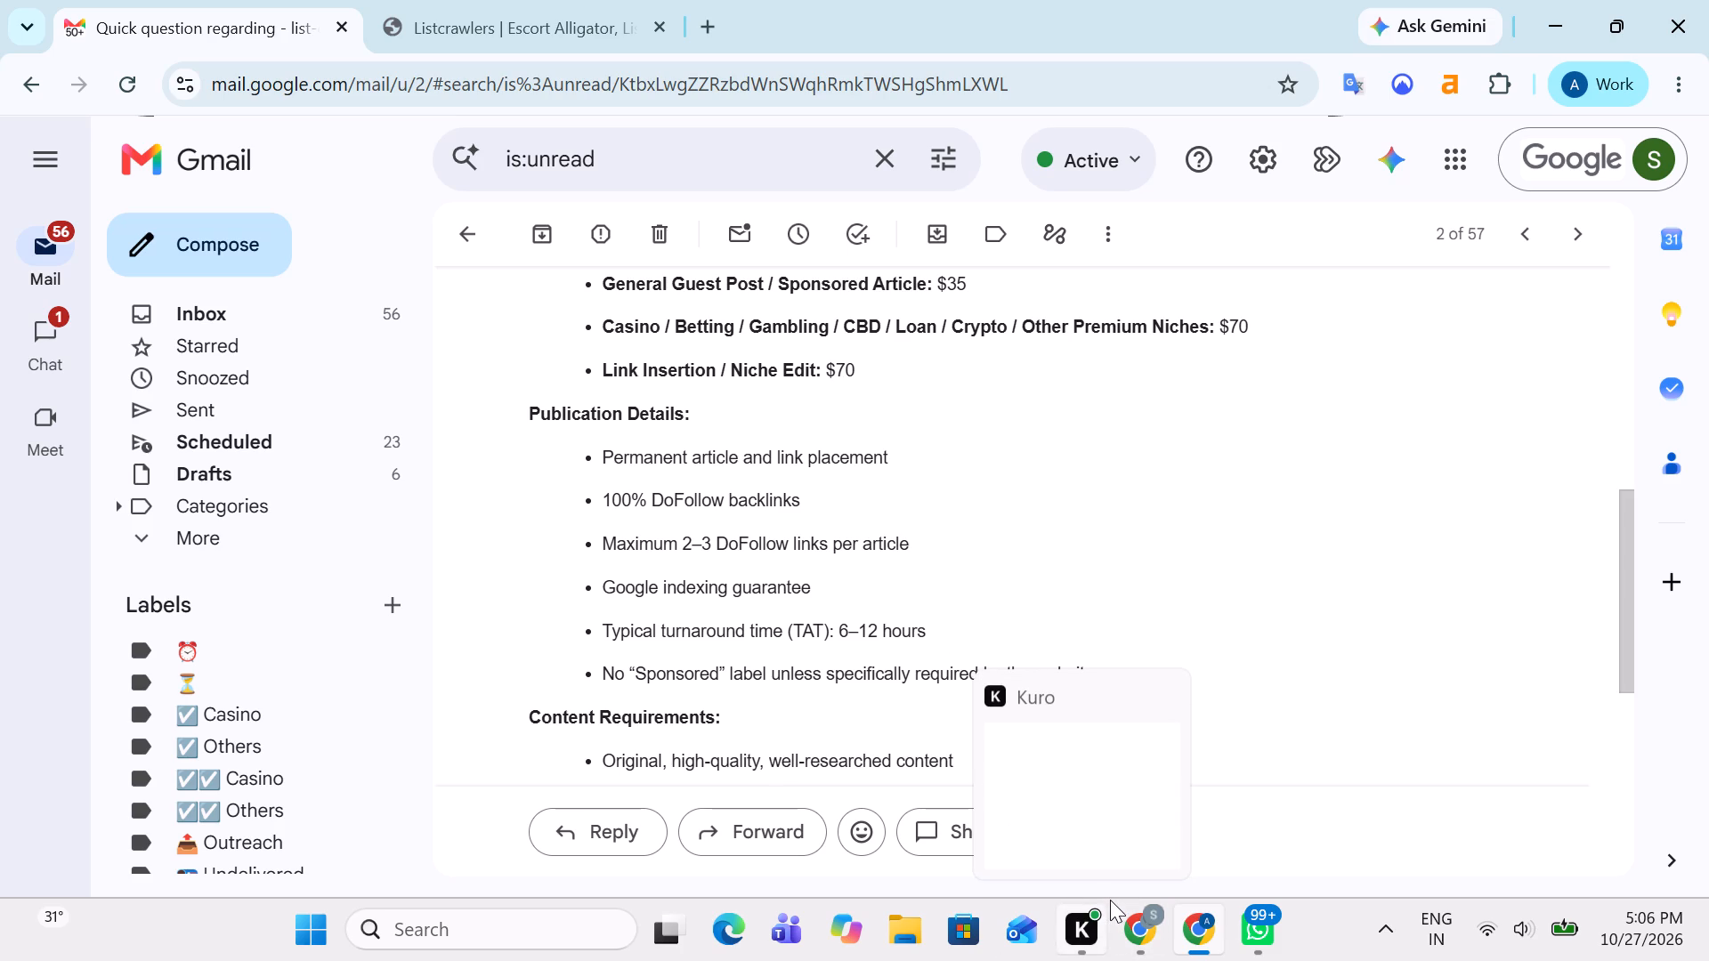
Read the rest of the list-crawlers.com reply and enter list-crawlers.com as the website in row 10796 of the New Master Sheet.
scroll(903, 436, down, 2)
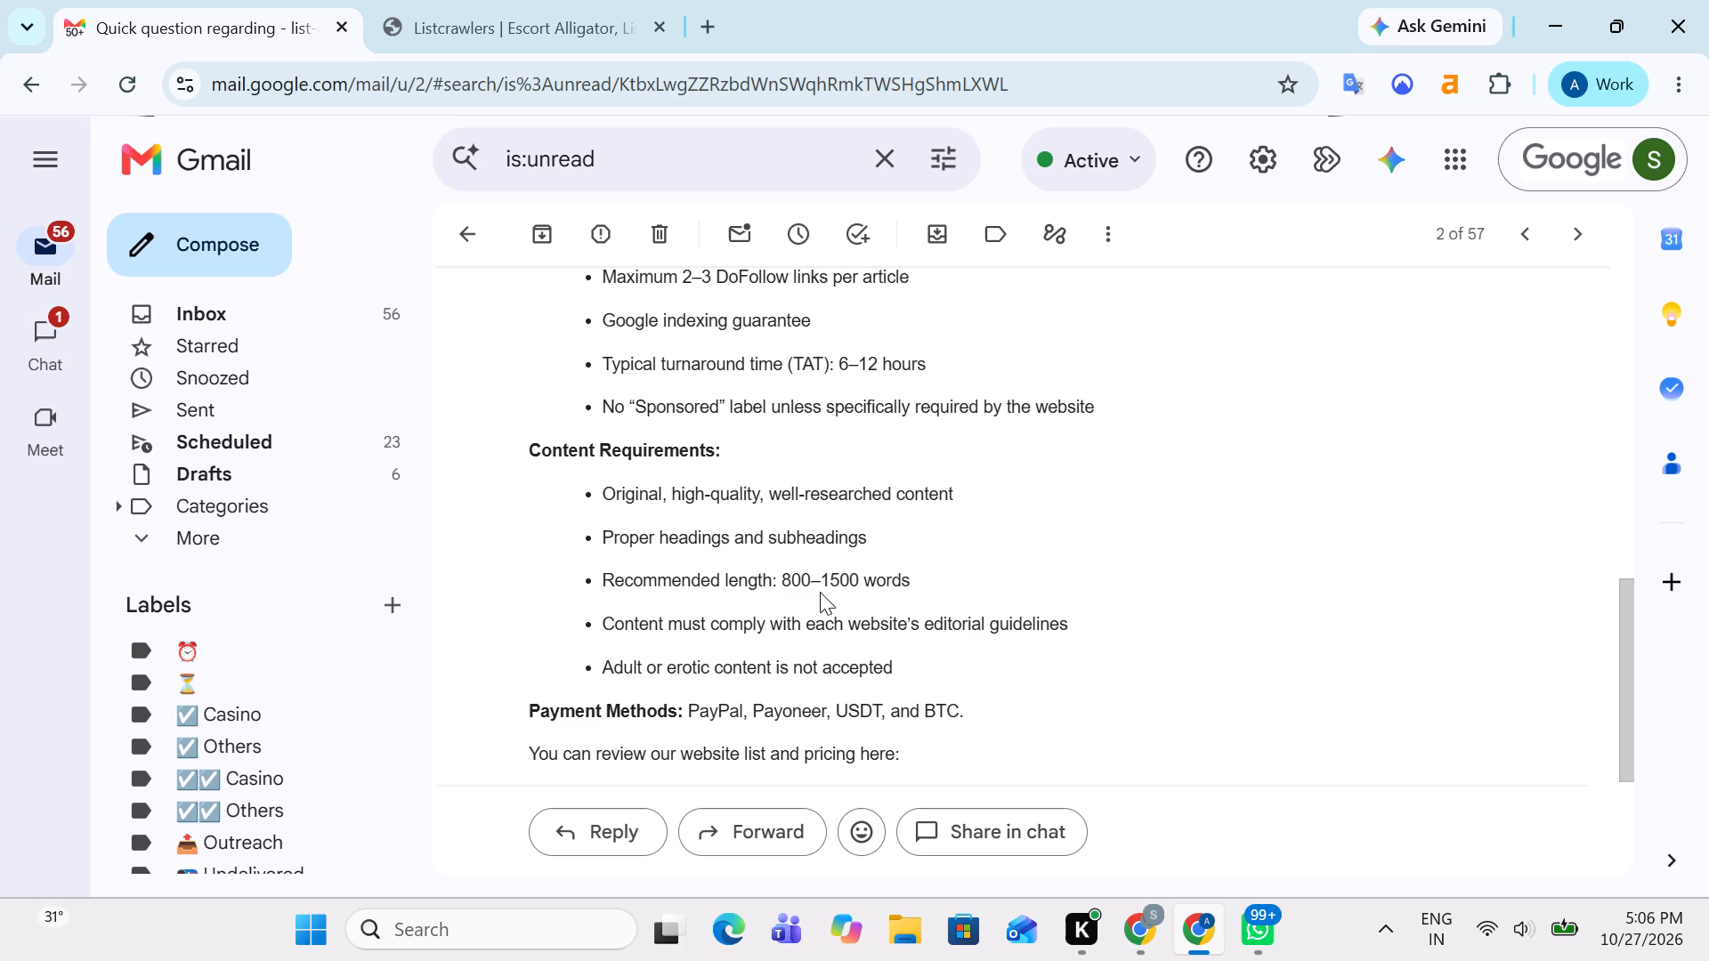
scroll(922, 541, down, 1)
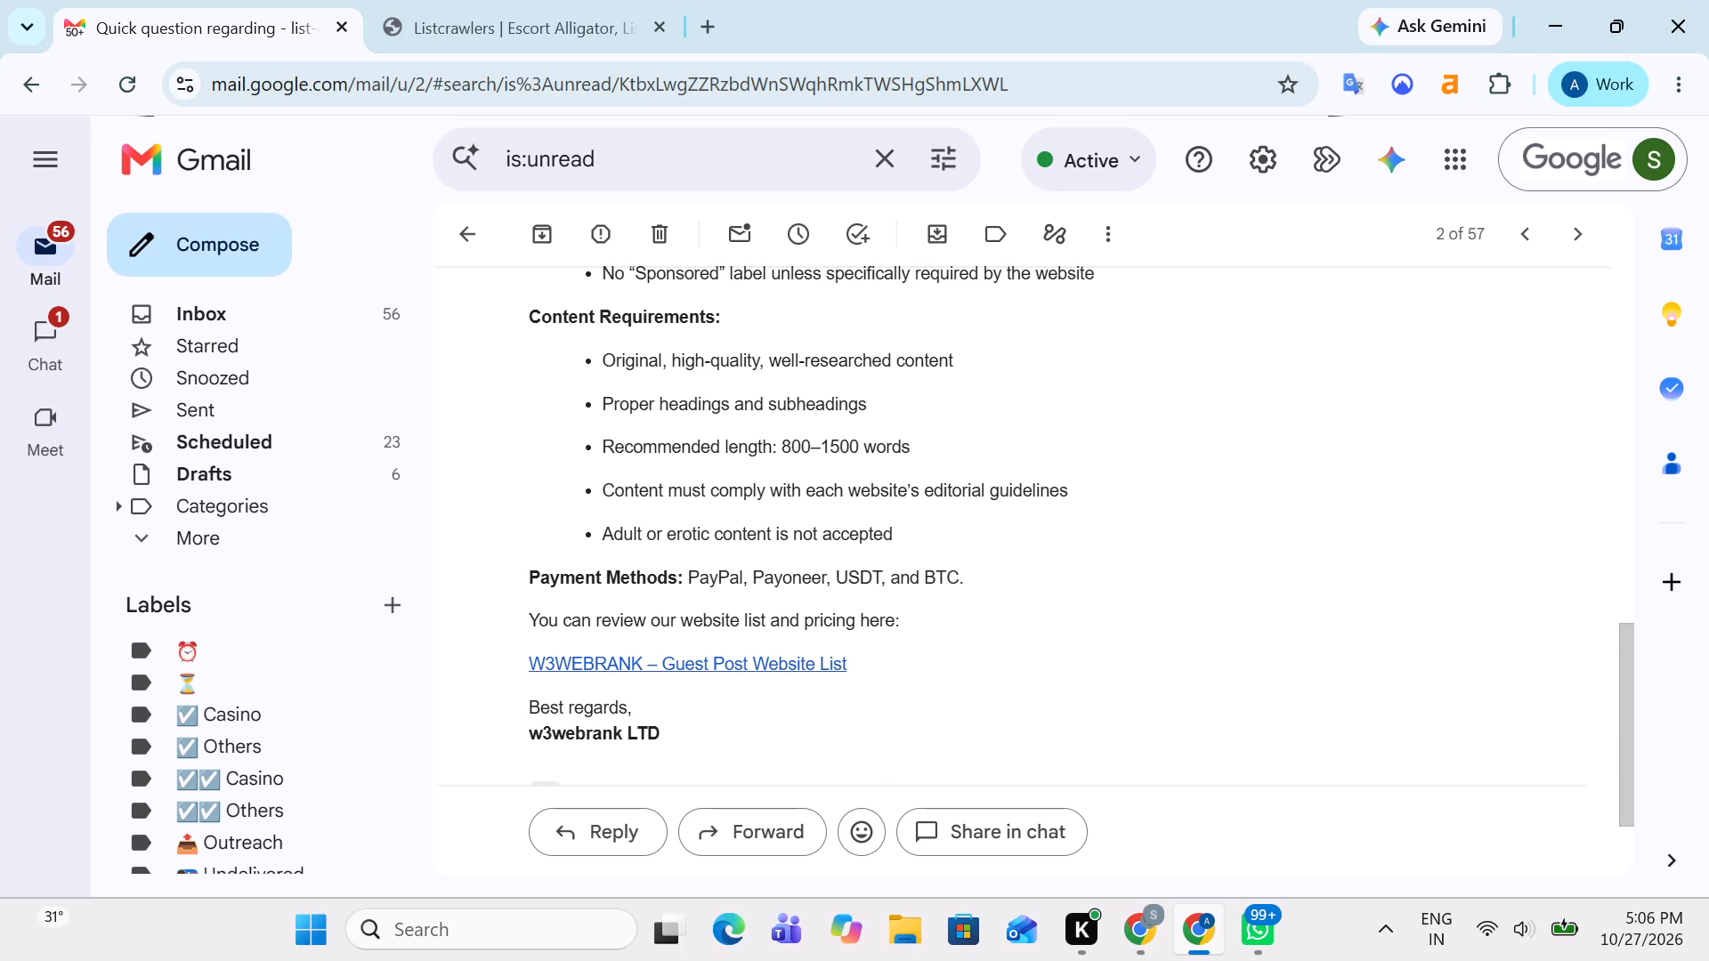
scroll(914, 477, down, 2)
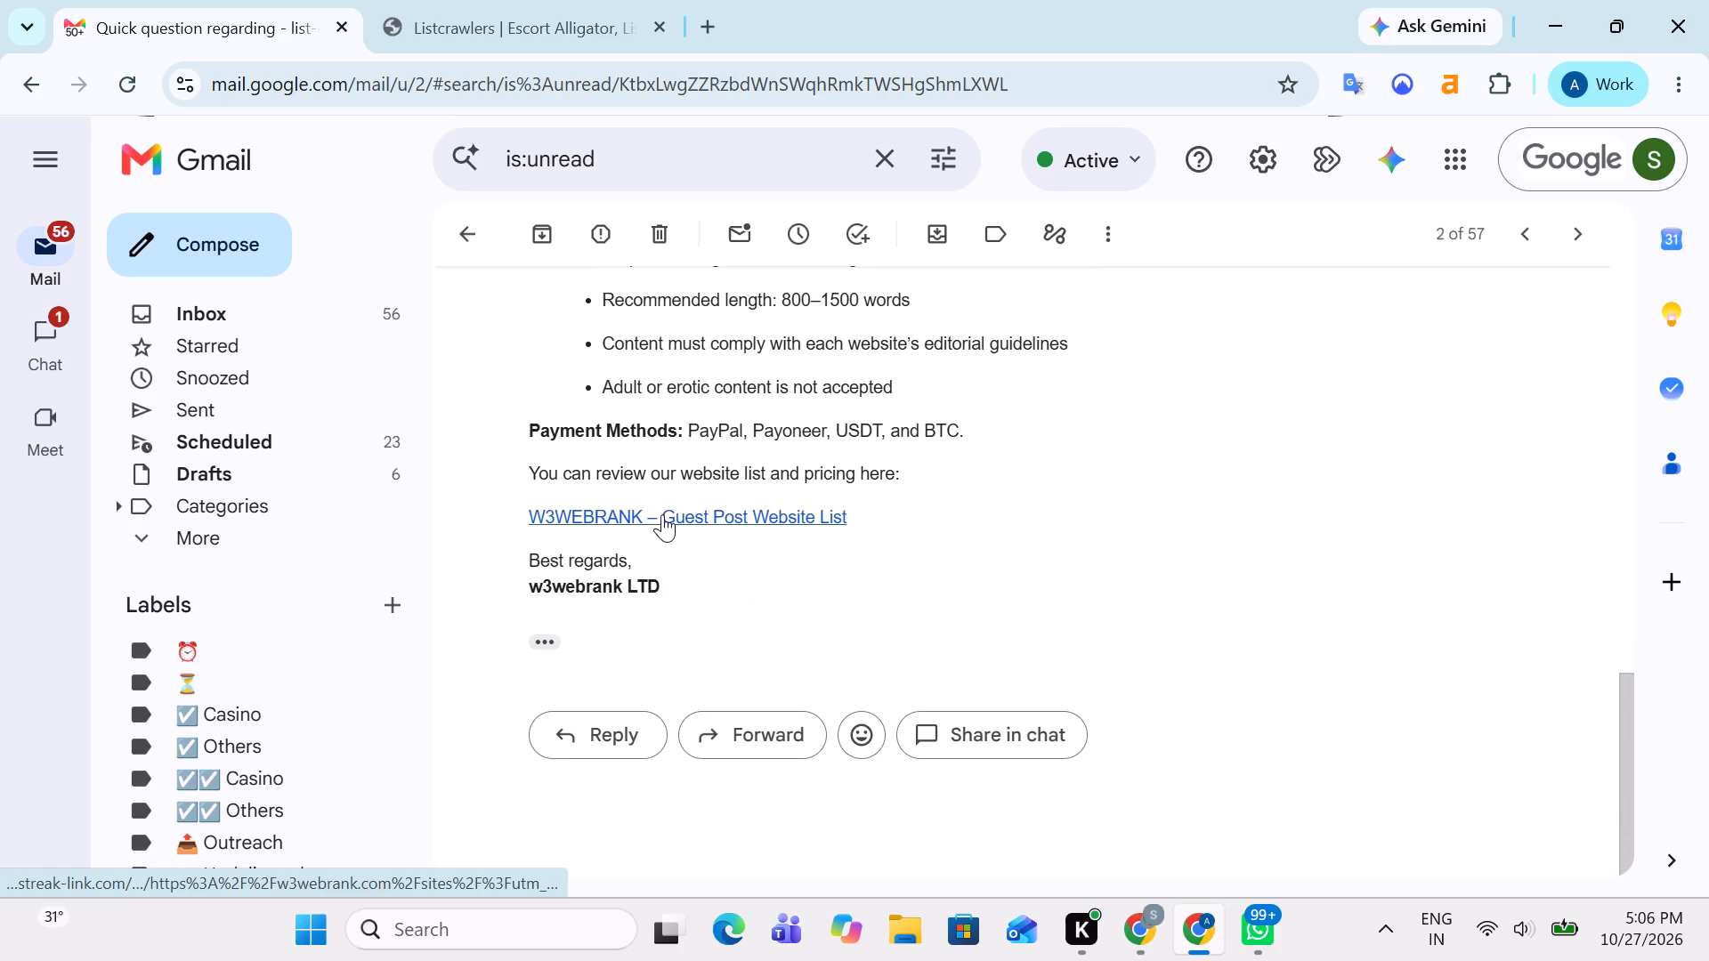
click(485, 0)
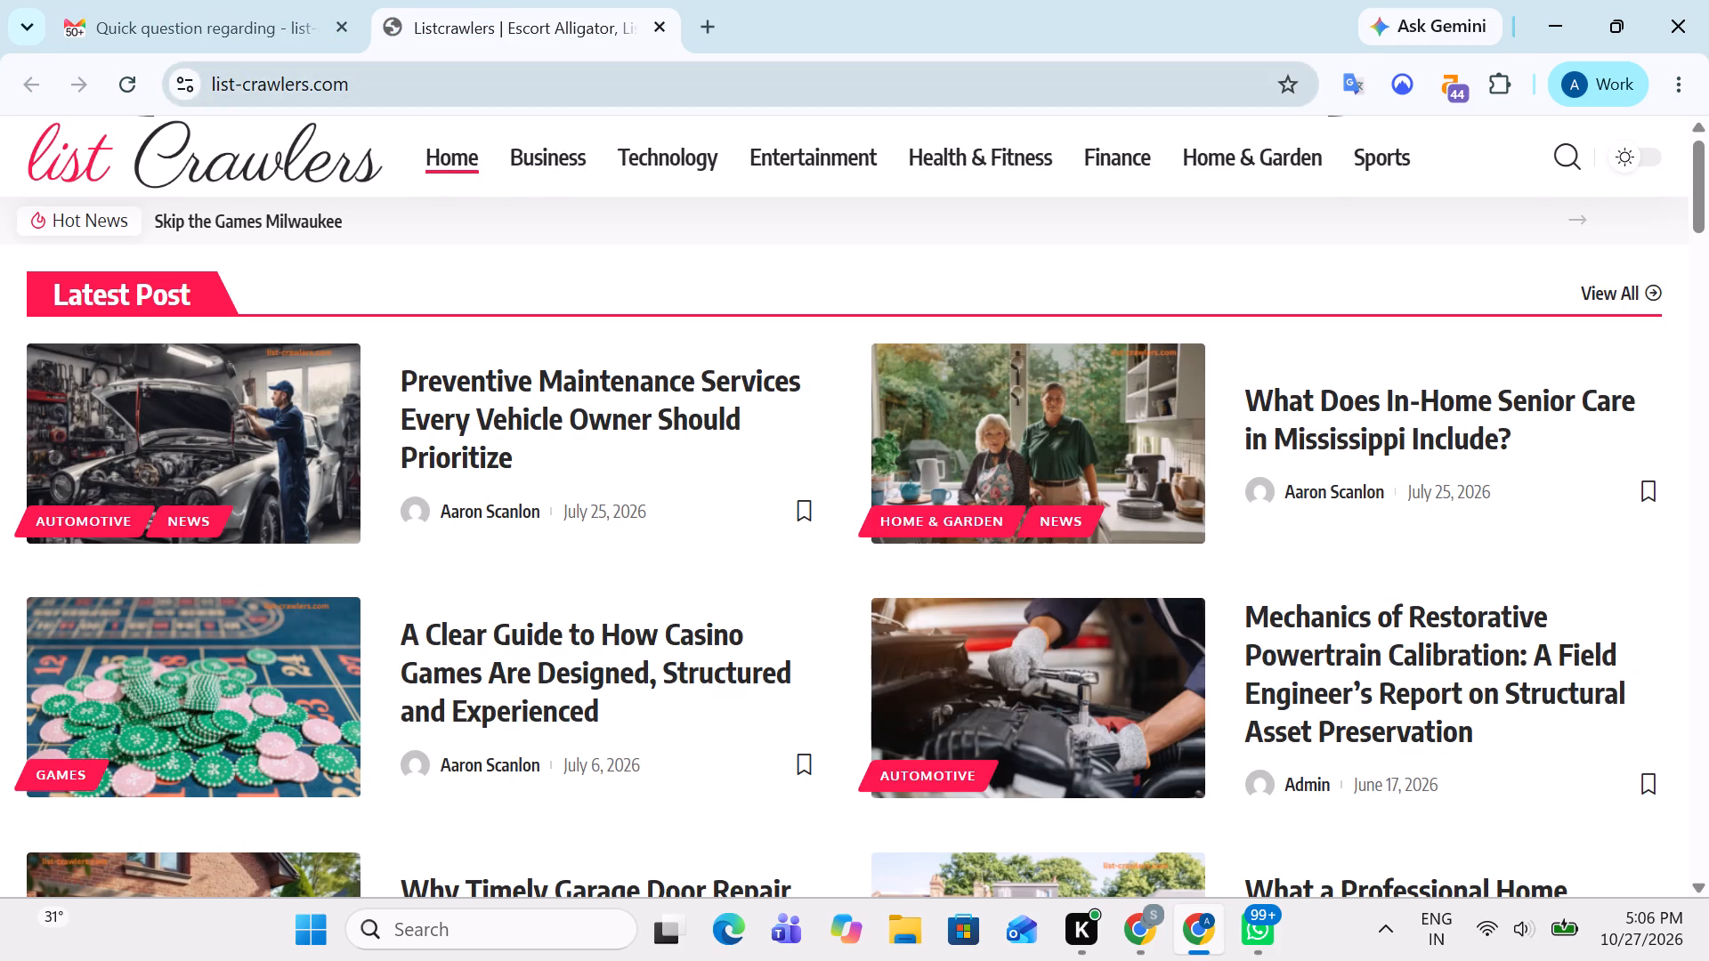
click(447, 80)
drag(447, 80, 306, 82)
key(ctrl+c)
key(ctrl+c)
key(ctrl+c)
key(ctrl+c)
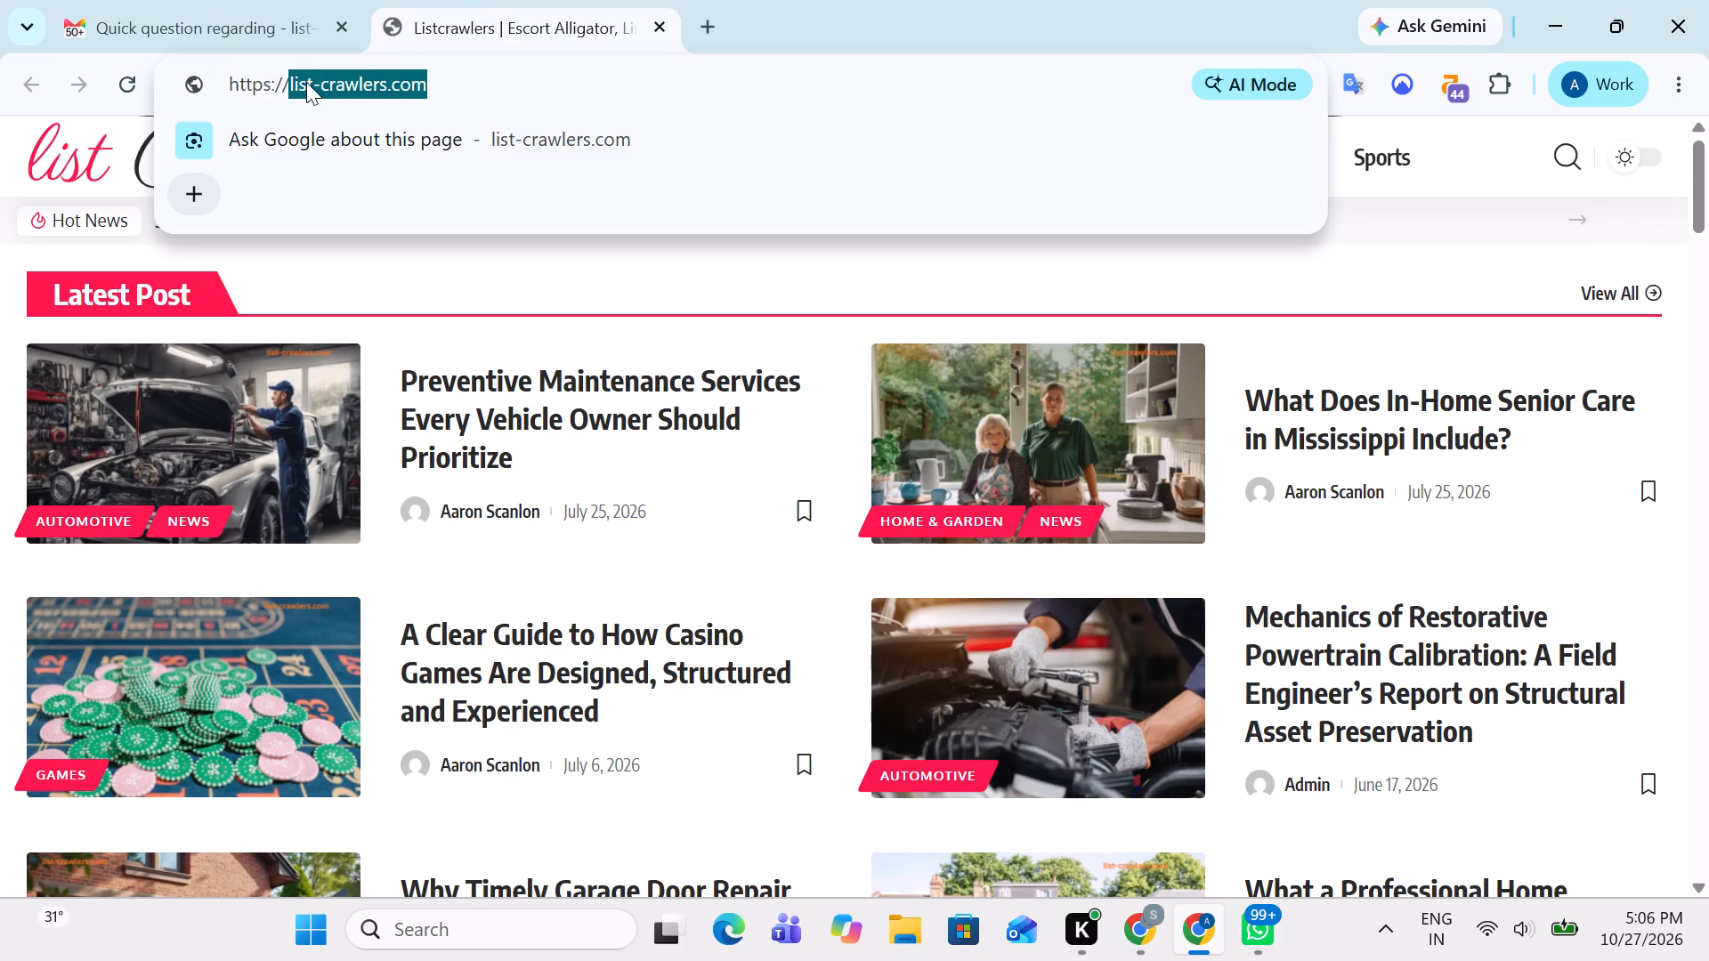
key(alt+Tab)
key(Down)
key(Return)
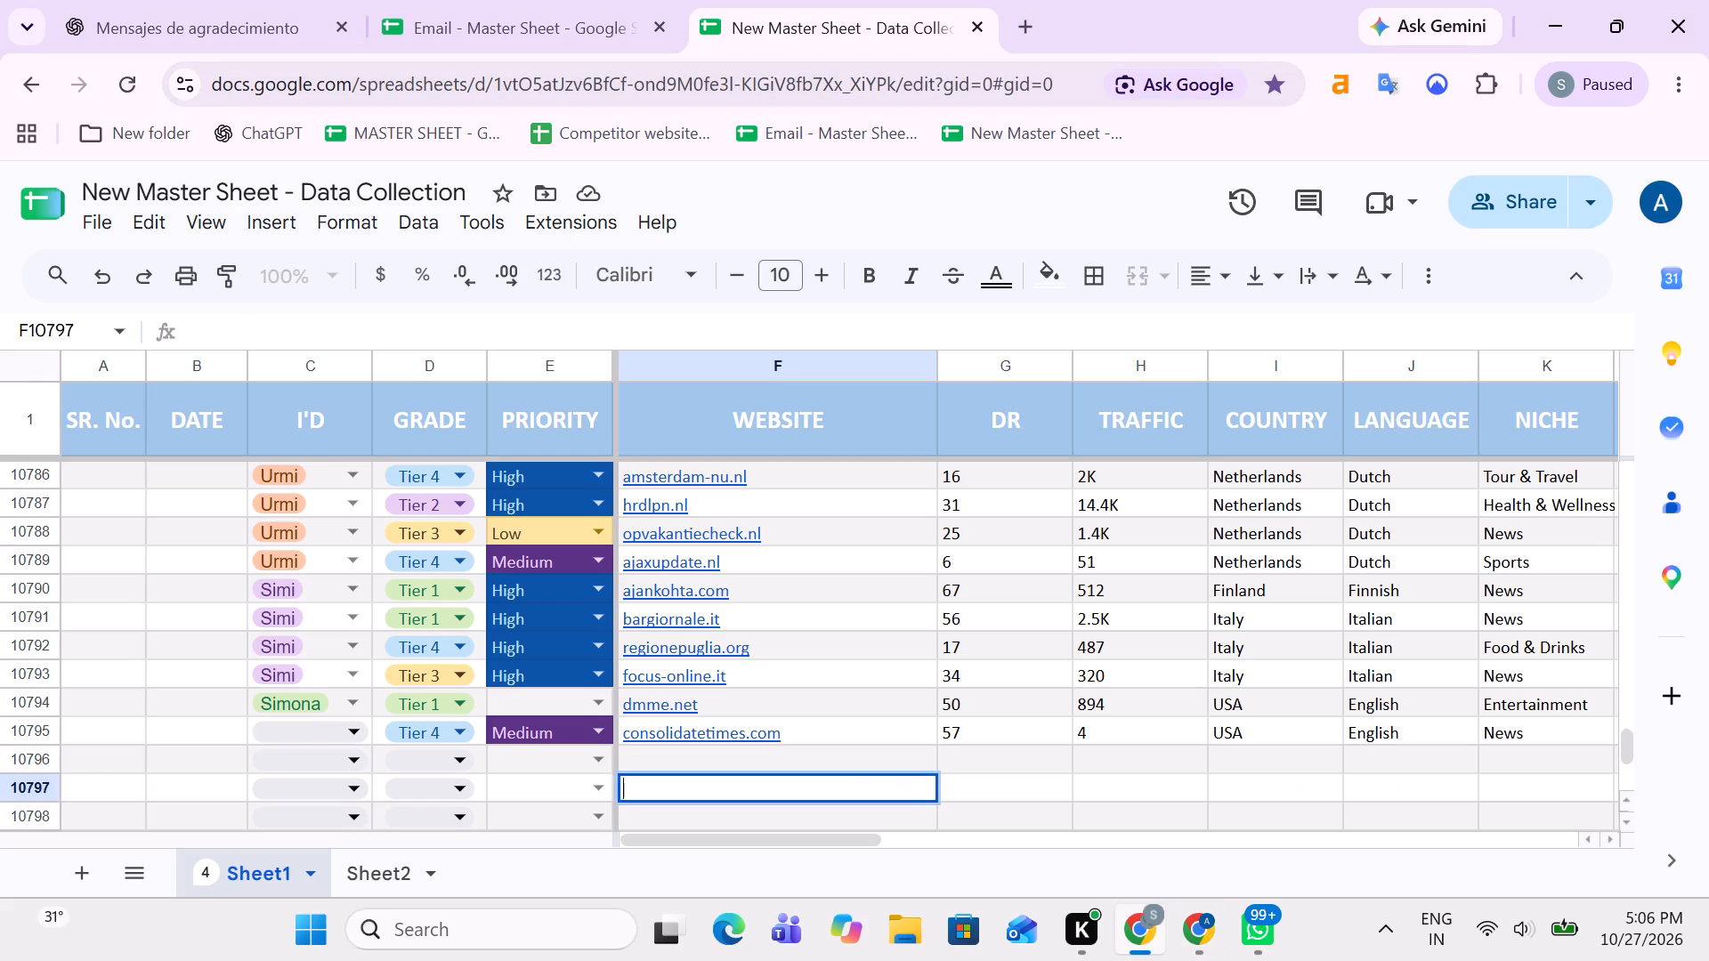
key(Tab)
key(Left)
key(Up)
key(Return)
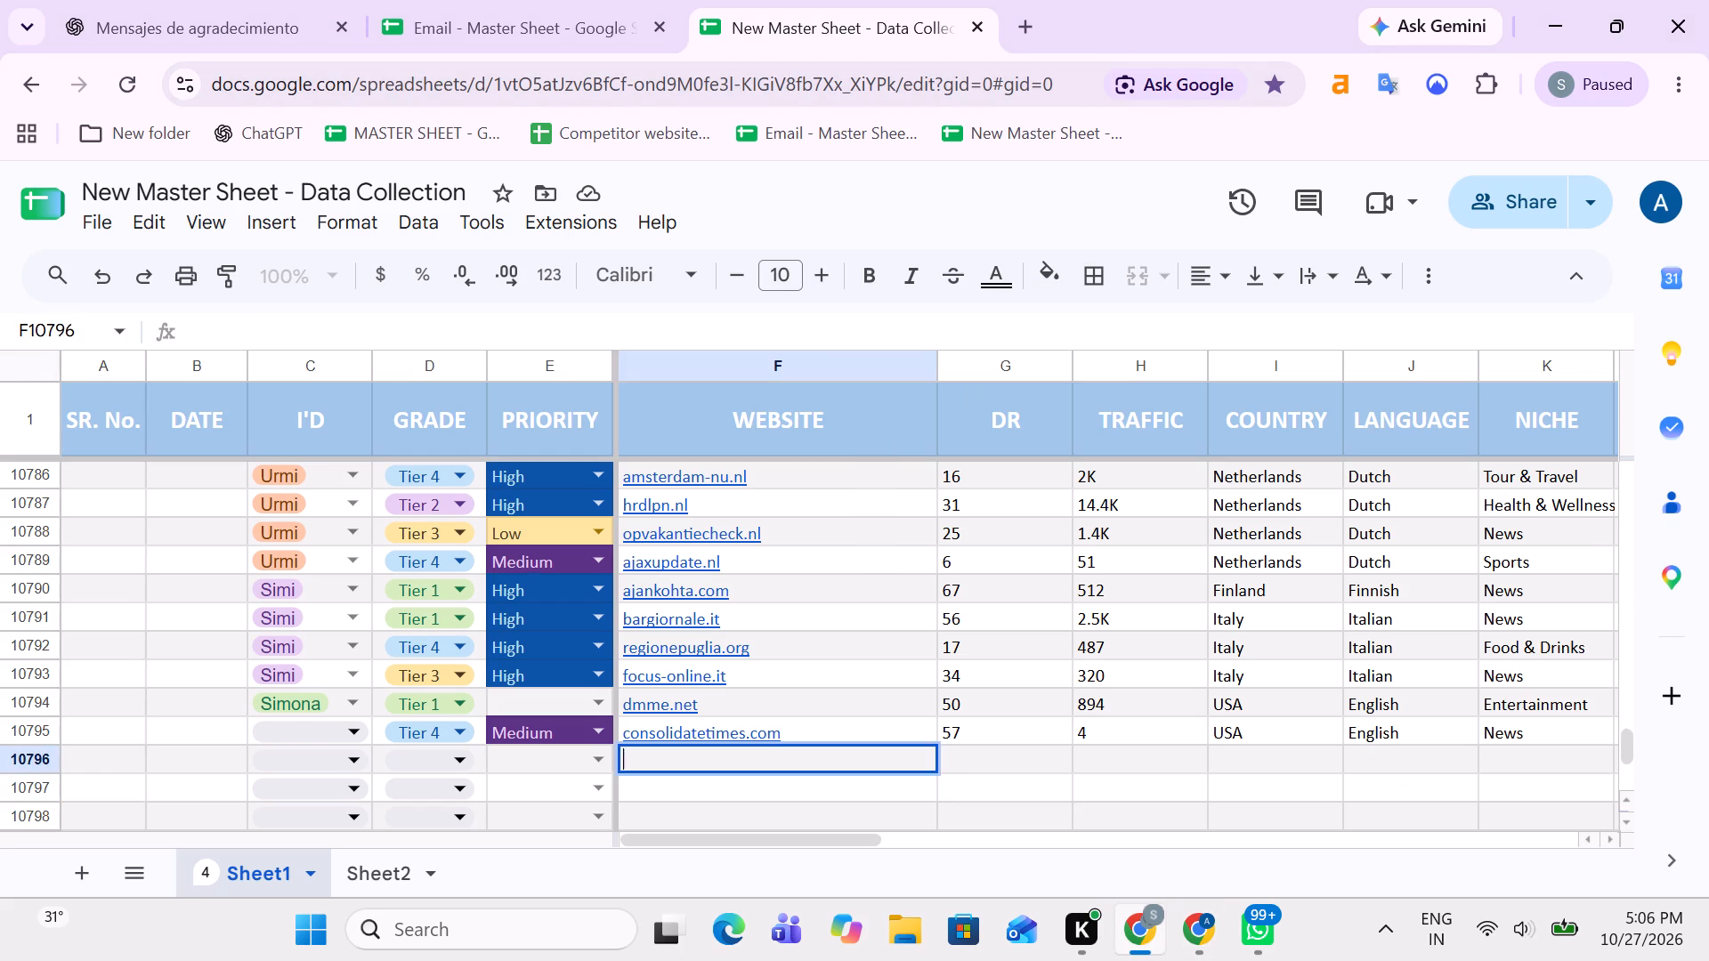
key(ctrl+v)
key(Tab)
key(Left)
key(Right)
key(Left)
Review the list-crawlers.com homepage and its Ahrefs metrics, and record DR 44 and traffic 215 in row 10796.
key(alt+Tab)
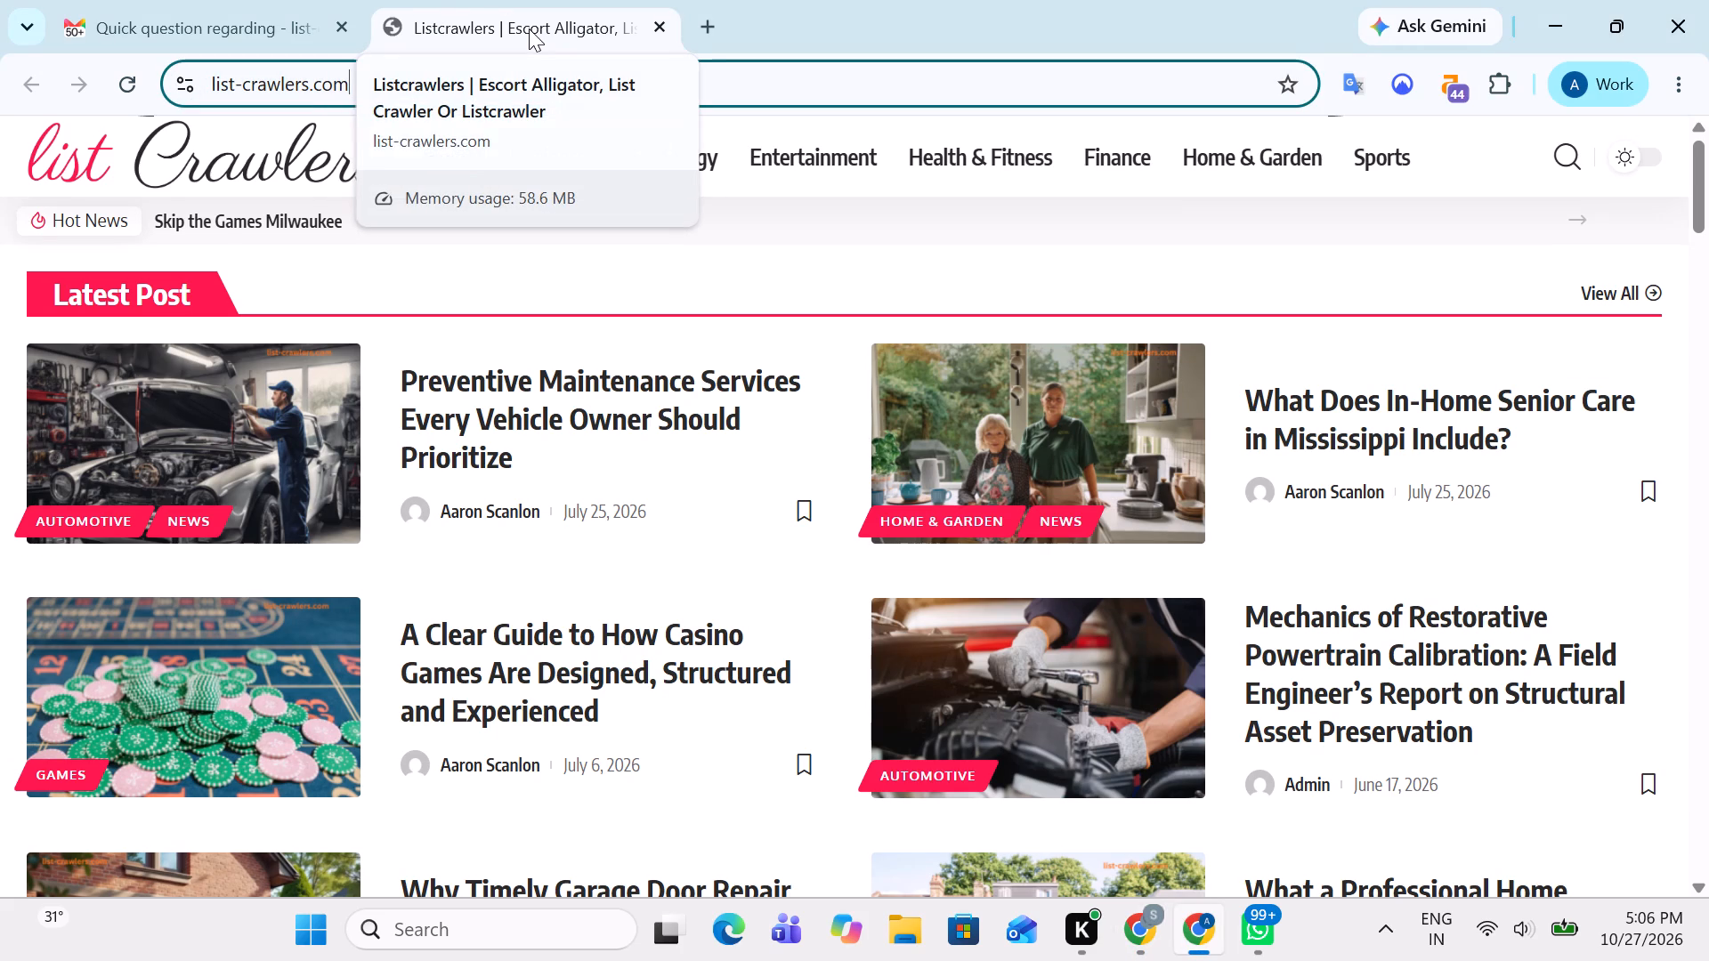
scroll(788, 695, down, 6)
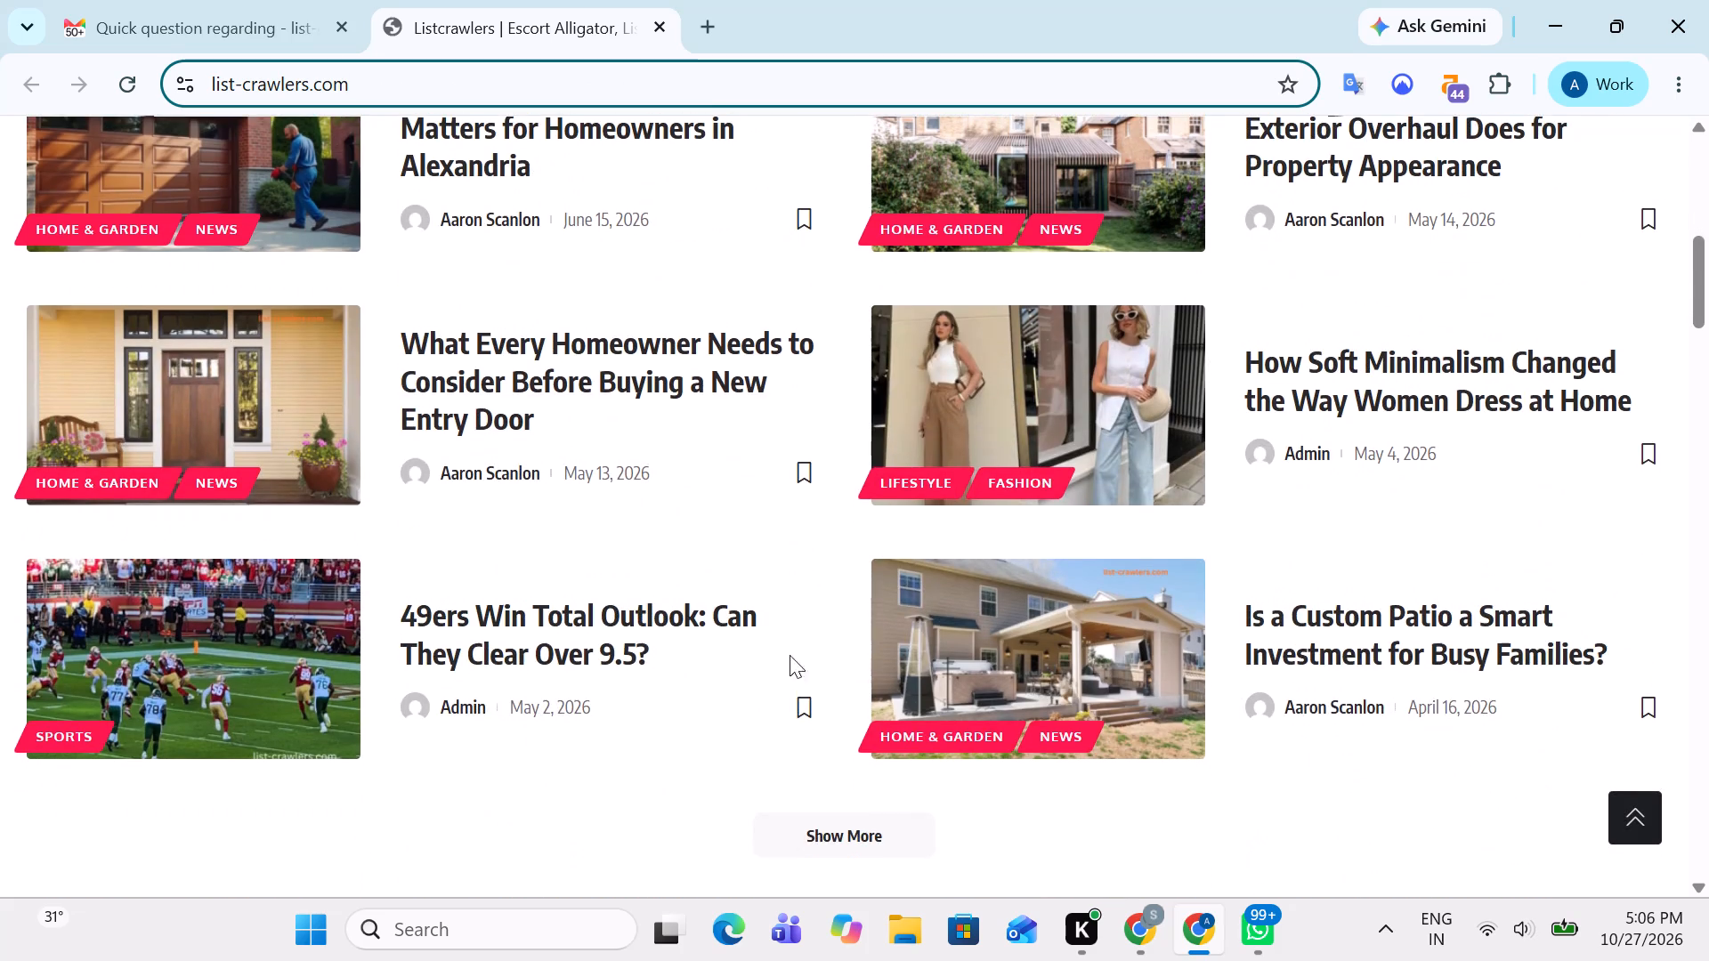
scroll(899, 592, down, 13)
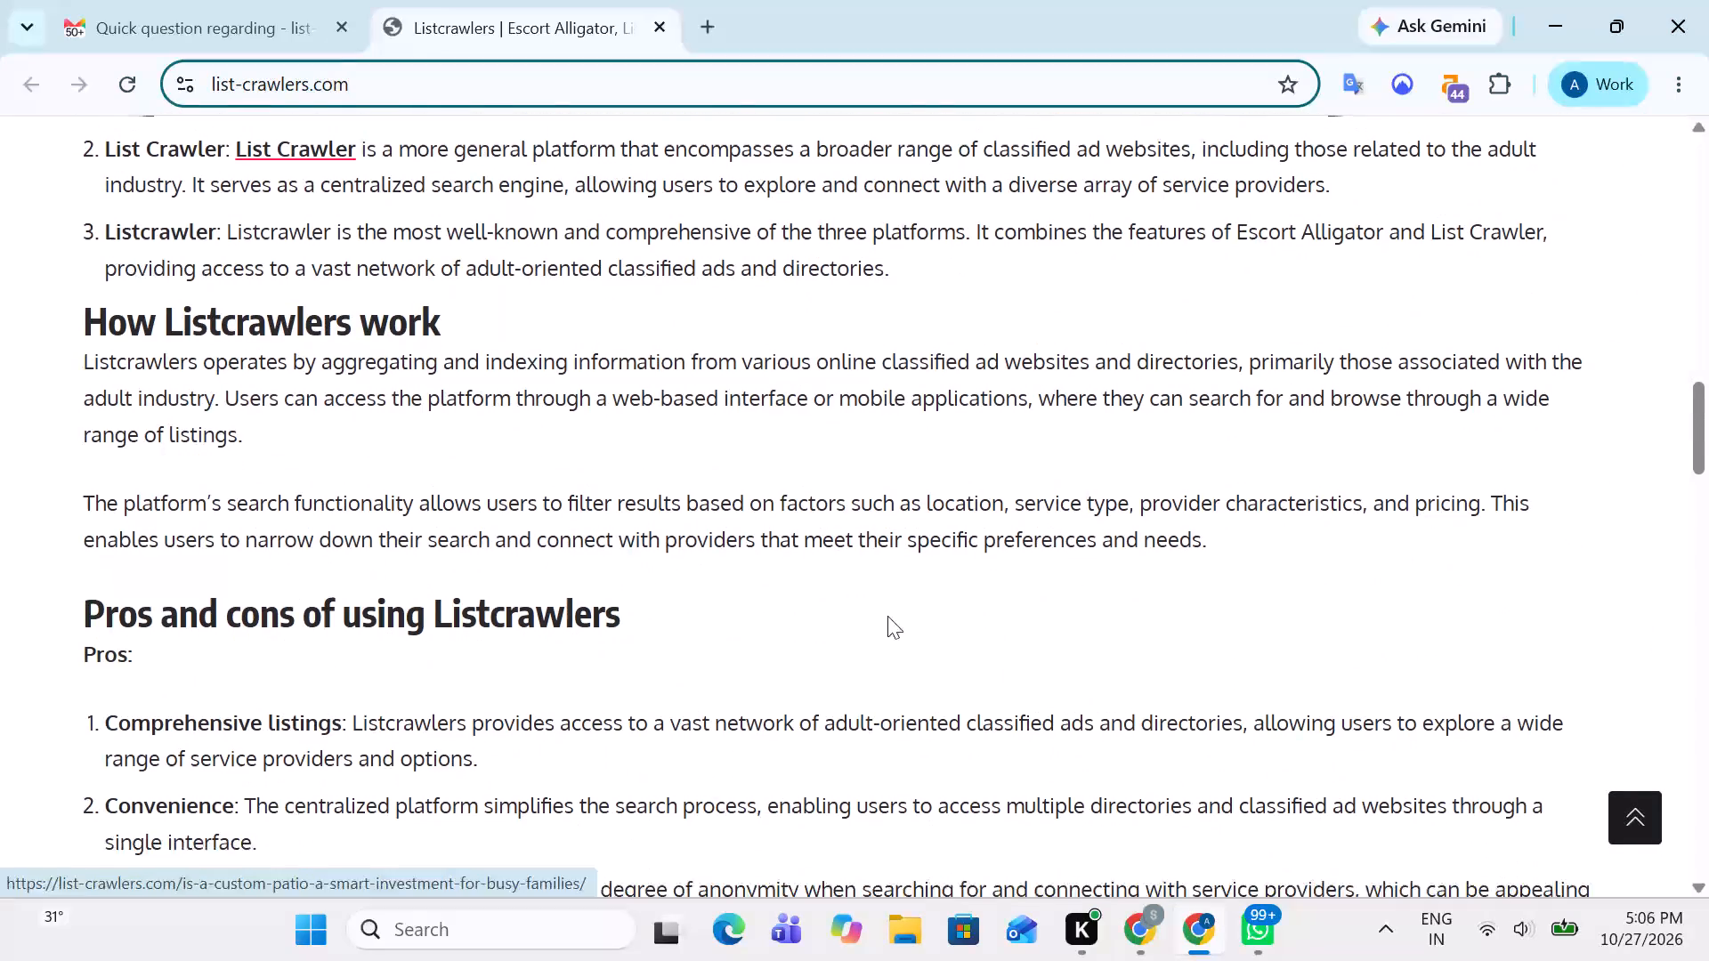
scroll(887, 616, down, 2)
scroll(887, 616, up, 20)
scroll(887, 616, up, 16)
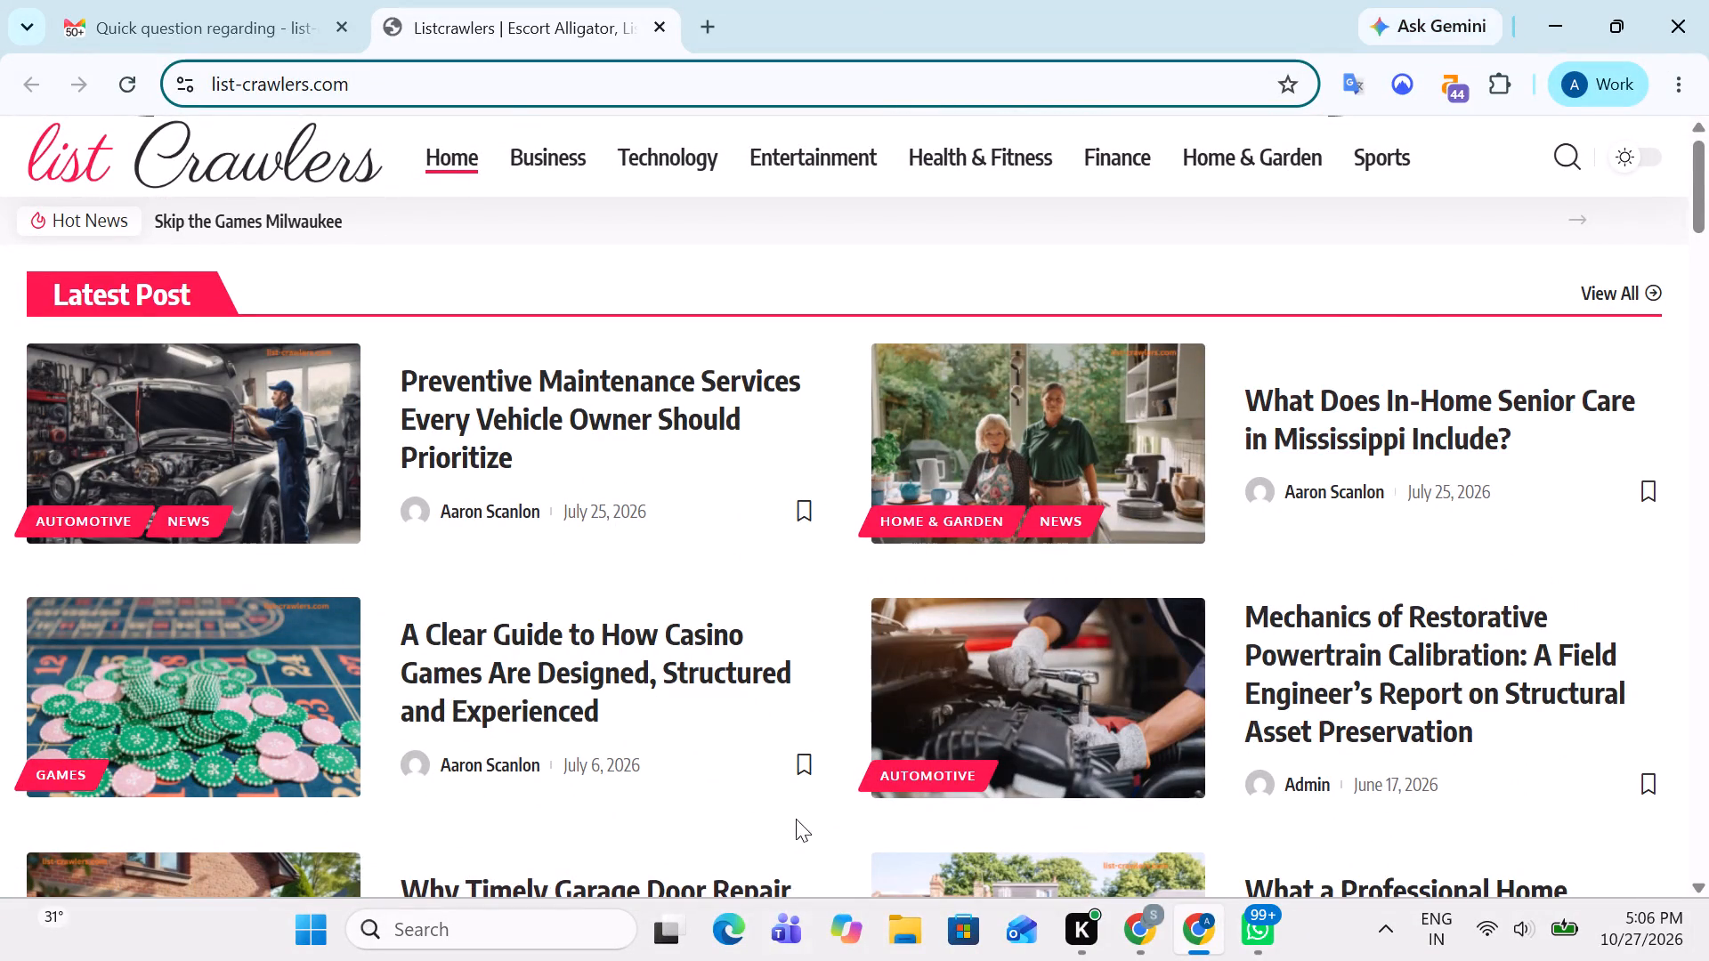
click(1449, 91)
key(alt+Tab)
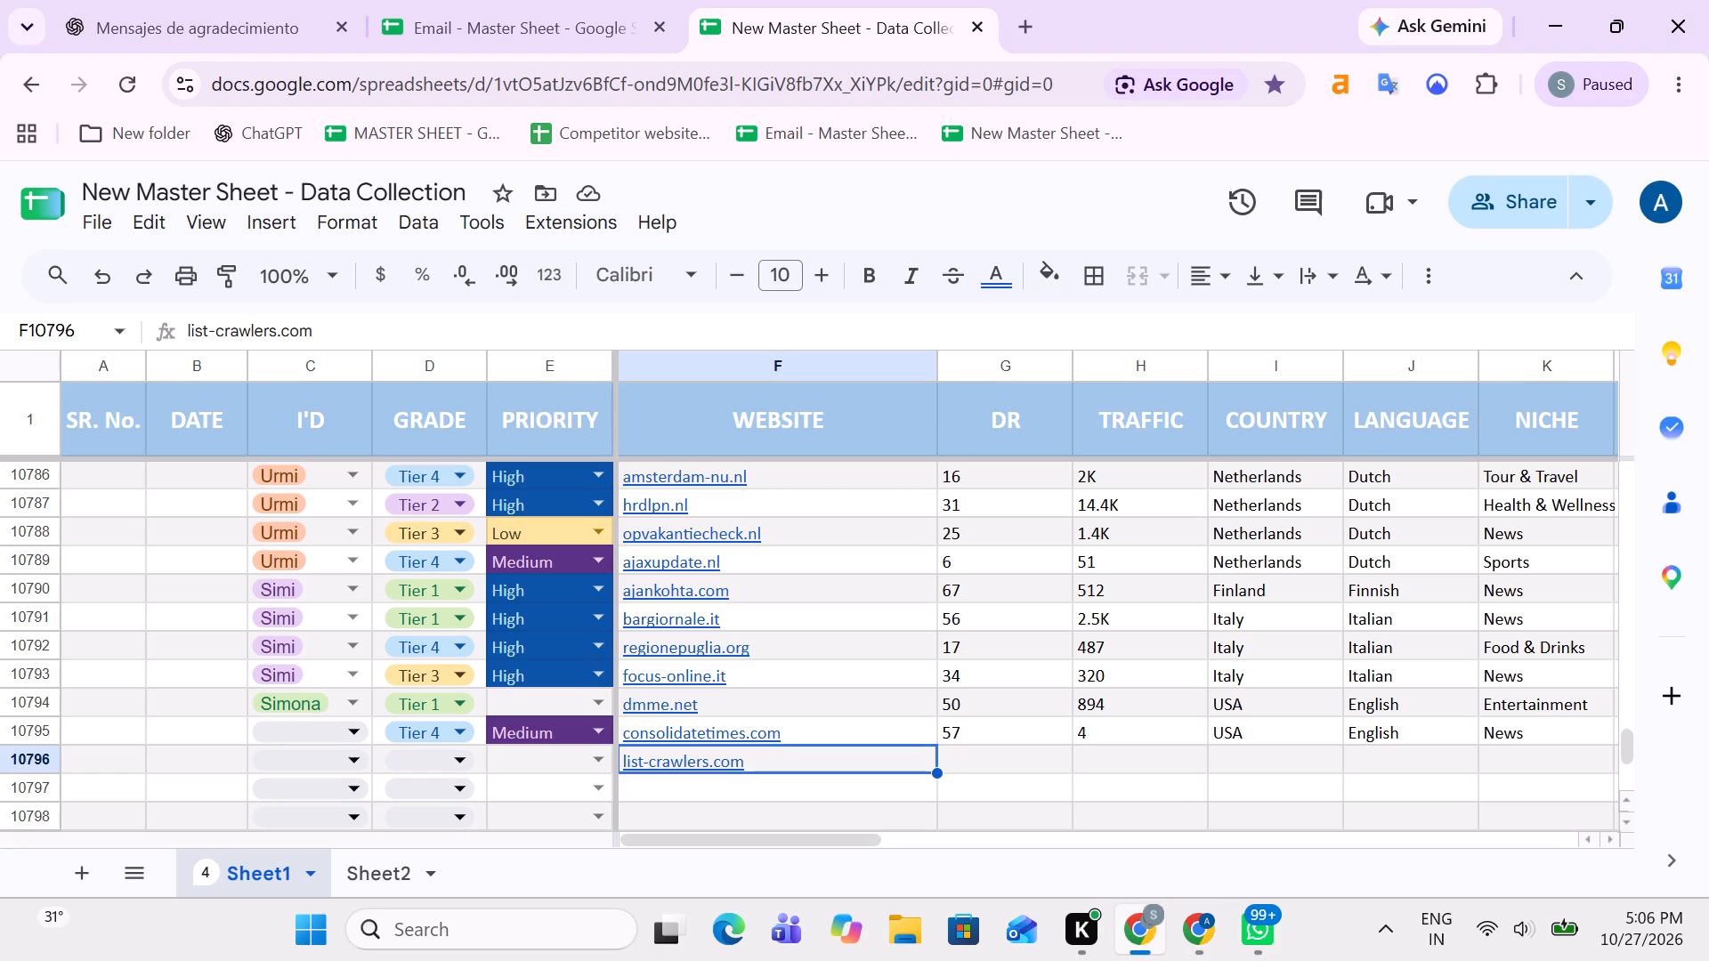
key(Right)
text(44)
key(Right)
text(215)
key(Right)
Fill in country USA, language English and niche News for list-crawlers.com in row 10796.
text(US)
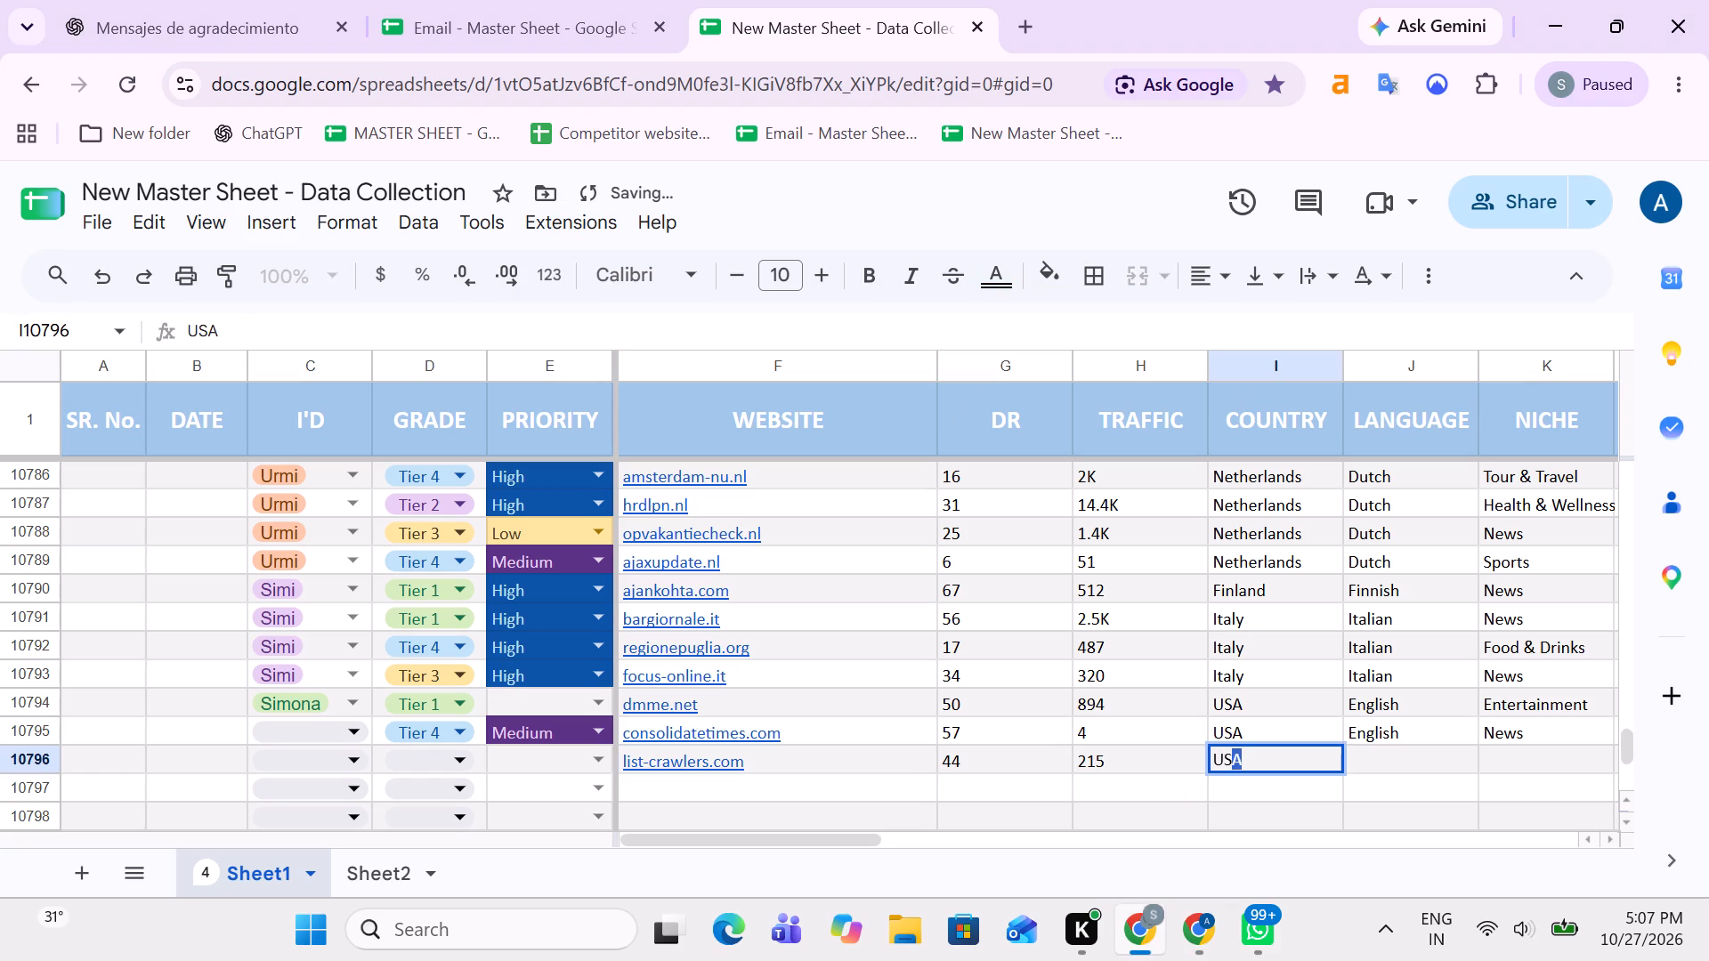
key(Right)
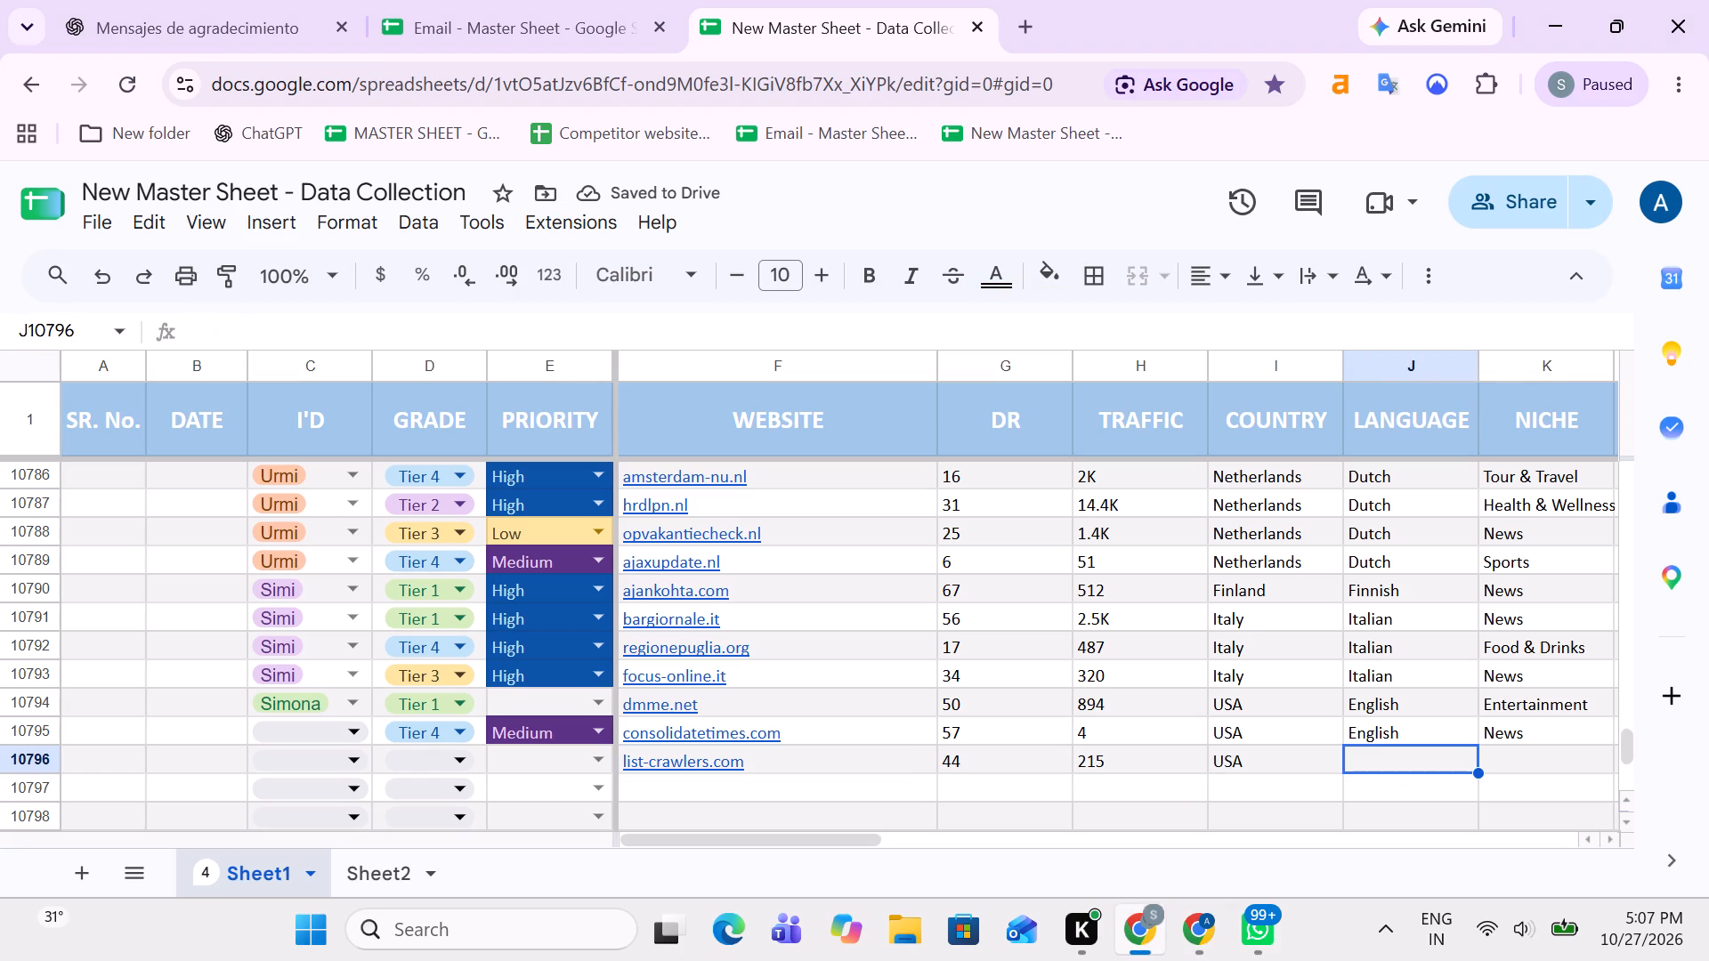
key(Left)
key(Right)
key(shift+e)
key(n)
key(Right)
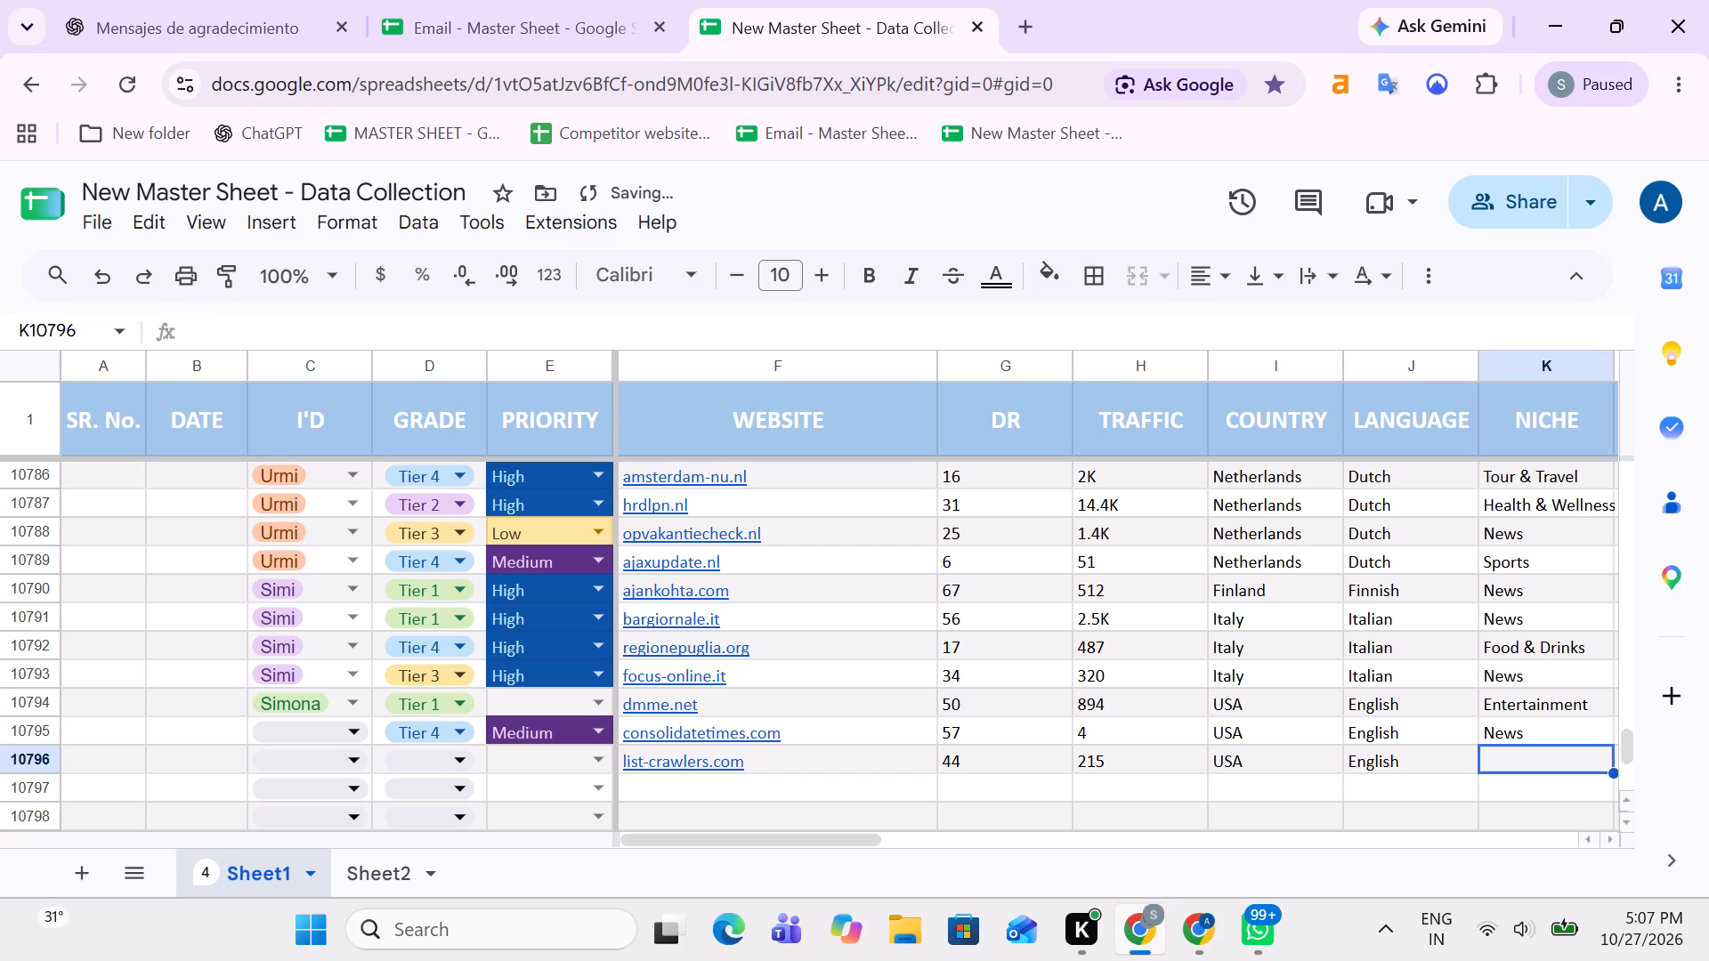
key(shift+b)
key(Delete)
key(BackSpace)
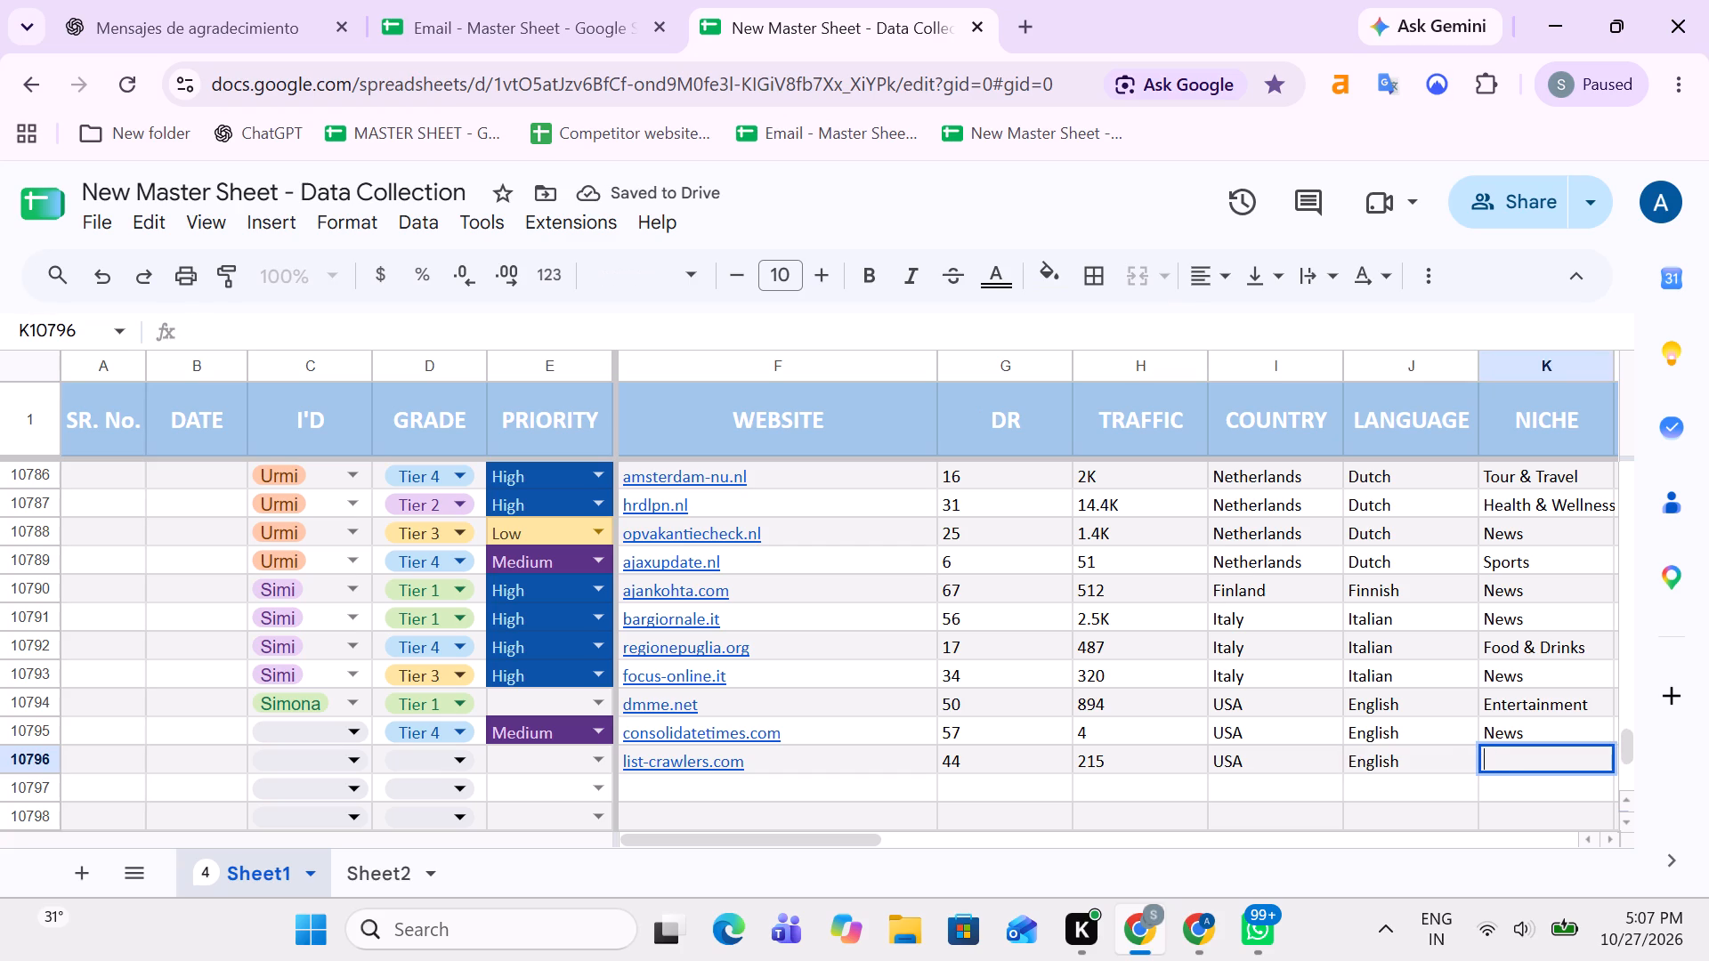
text(Ne)
key(Right)
key(Right)
key(Right)
key(Left)
key(Left)
key(alt+Tab)
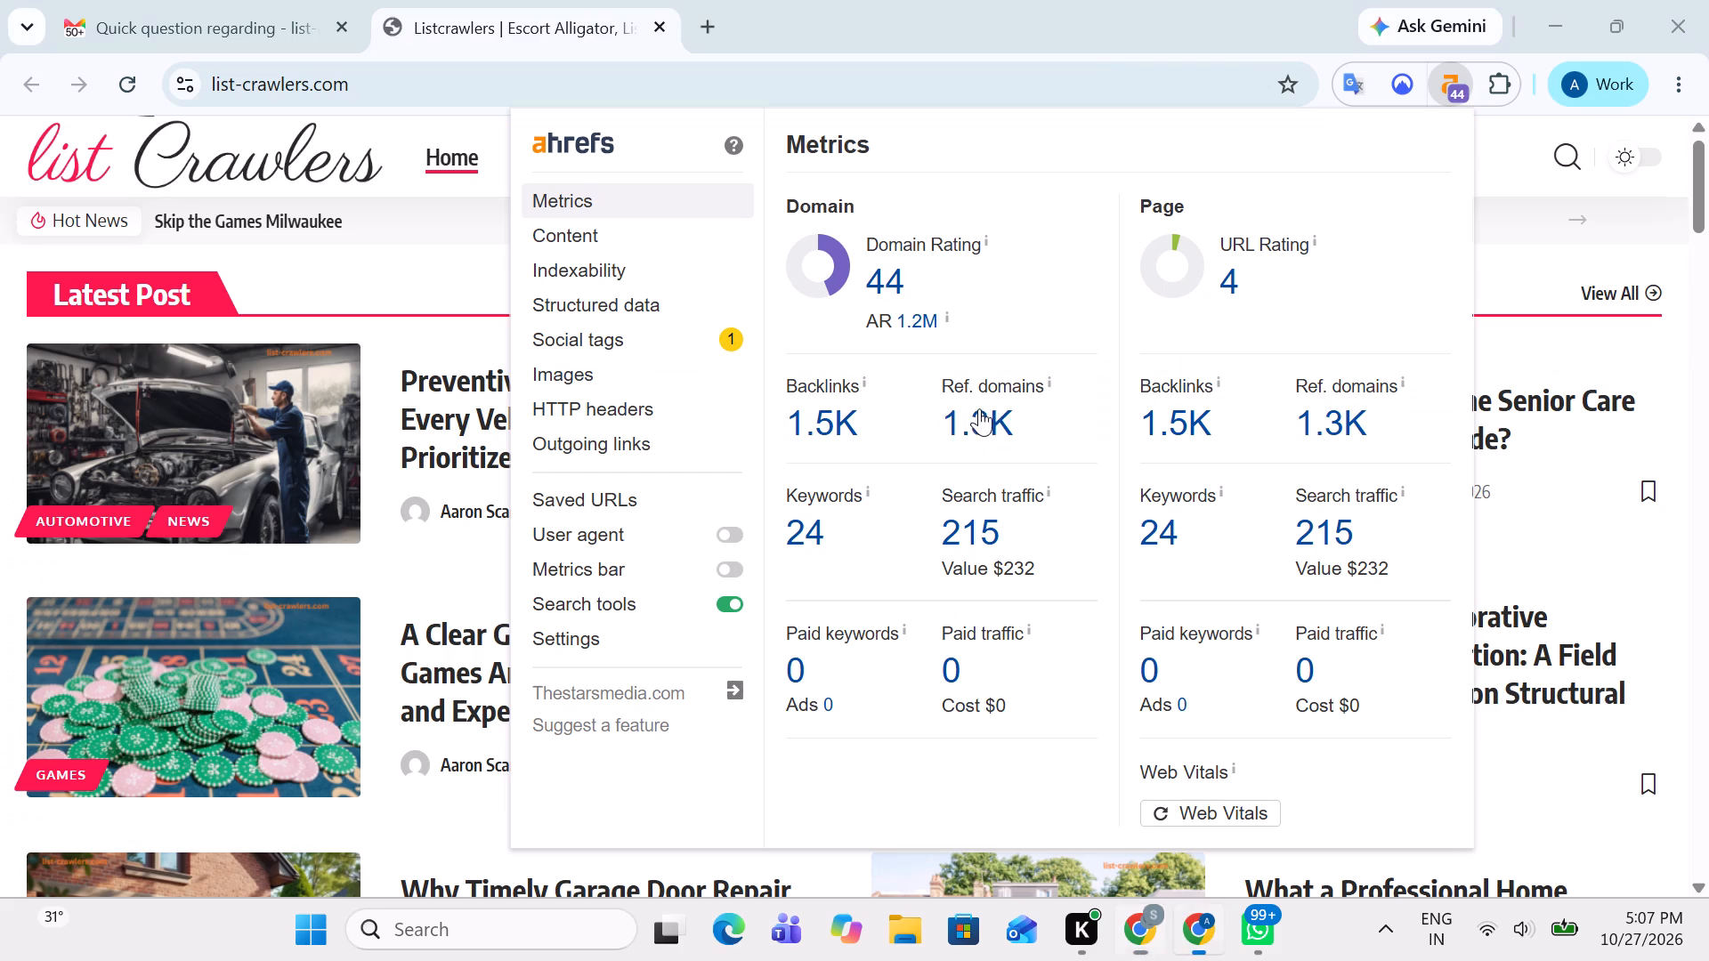
Search the list-crawlers.com site for Netbet and close the site.
click(0, 351)
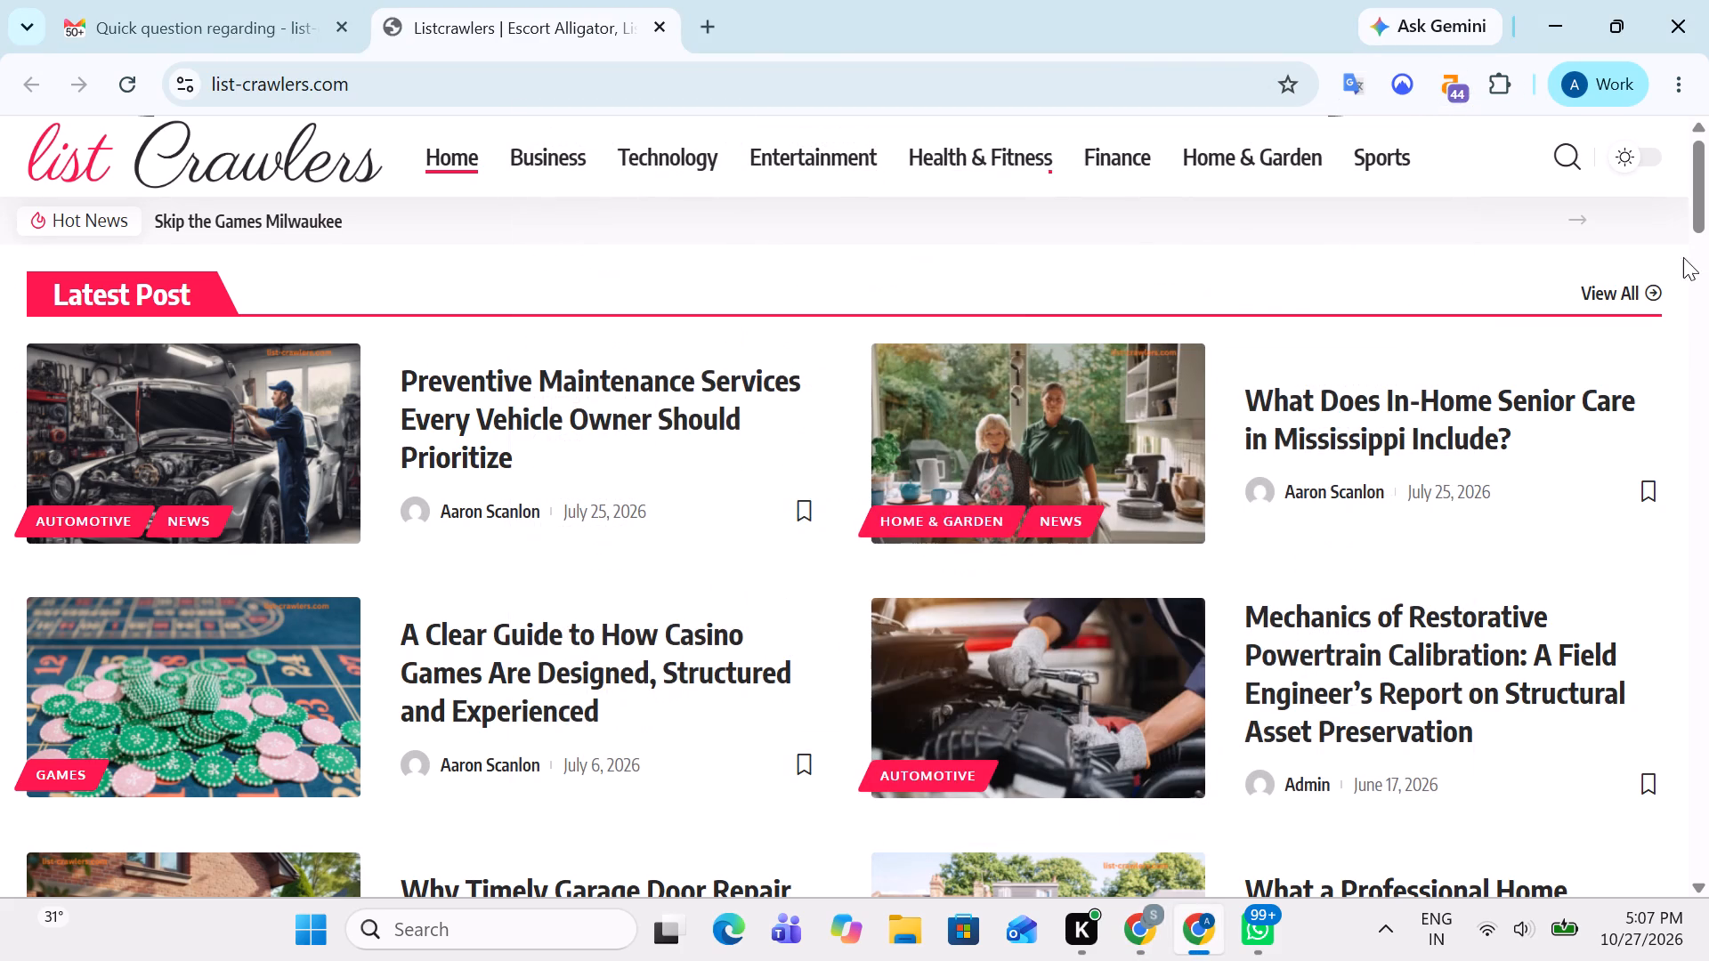
click(1565, 166)
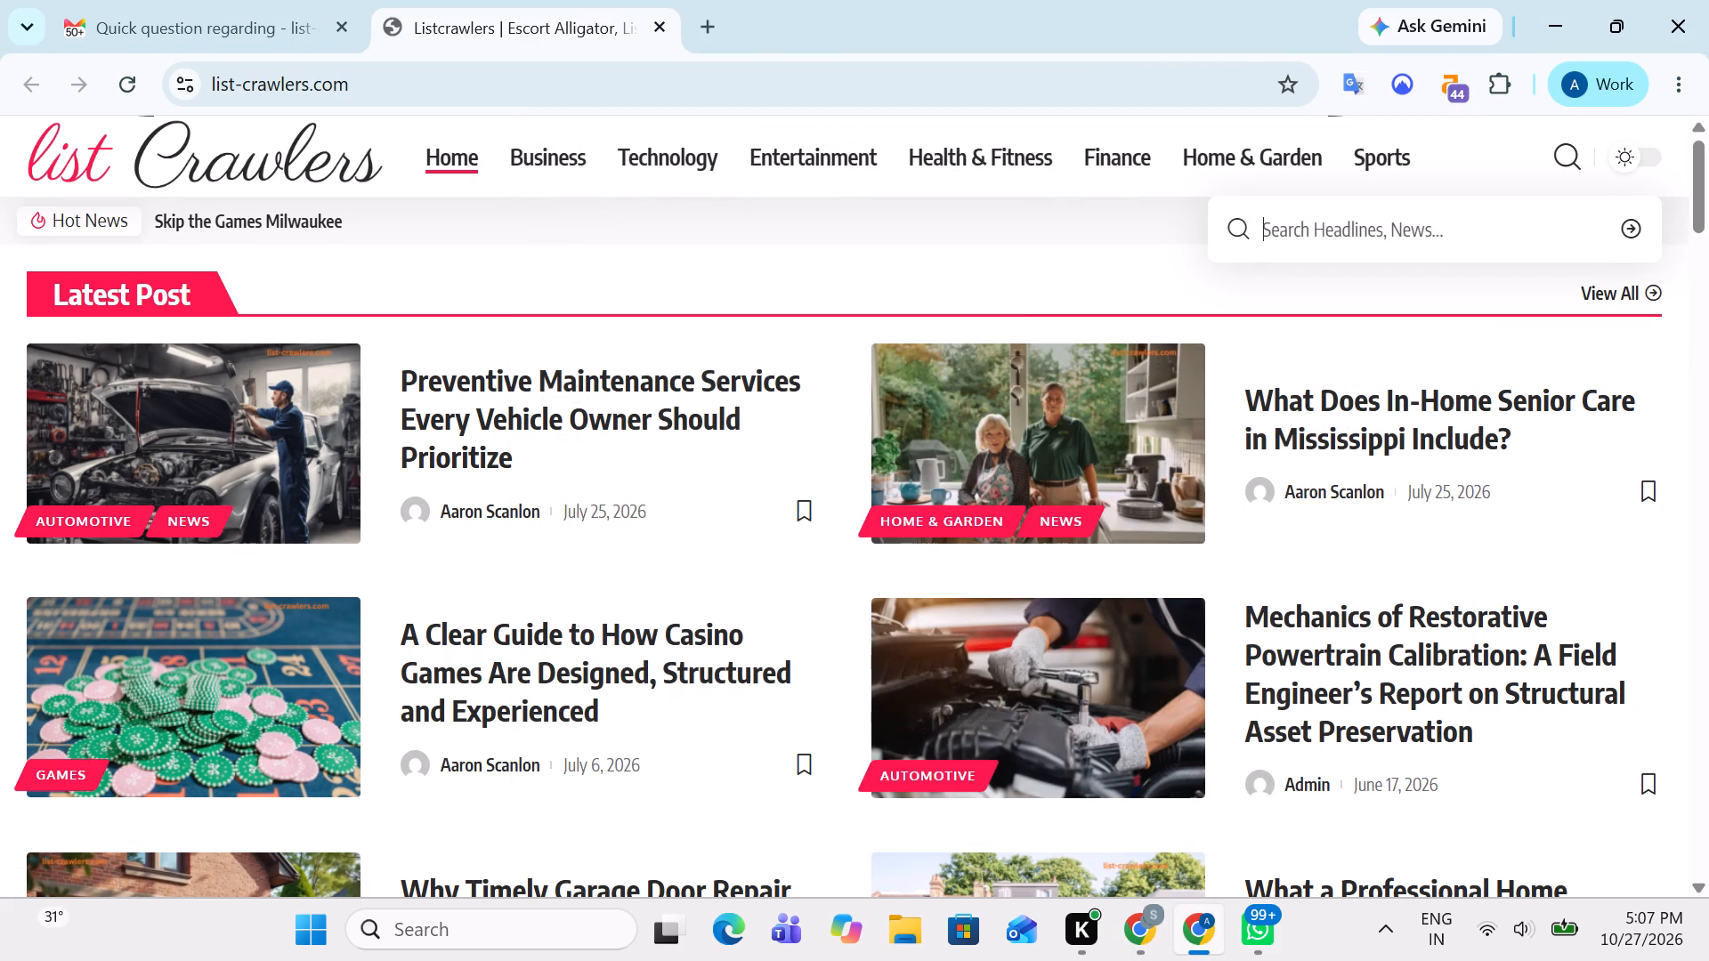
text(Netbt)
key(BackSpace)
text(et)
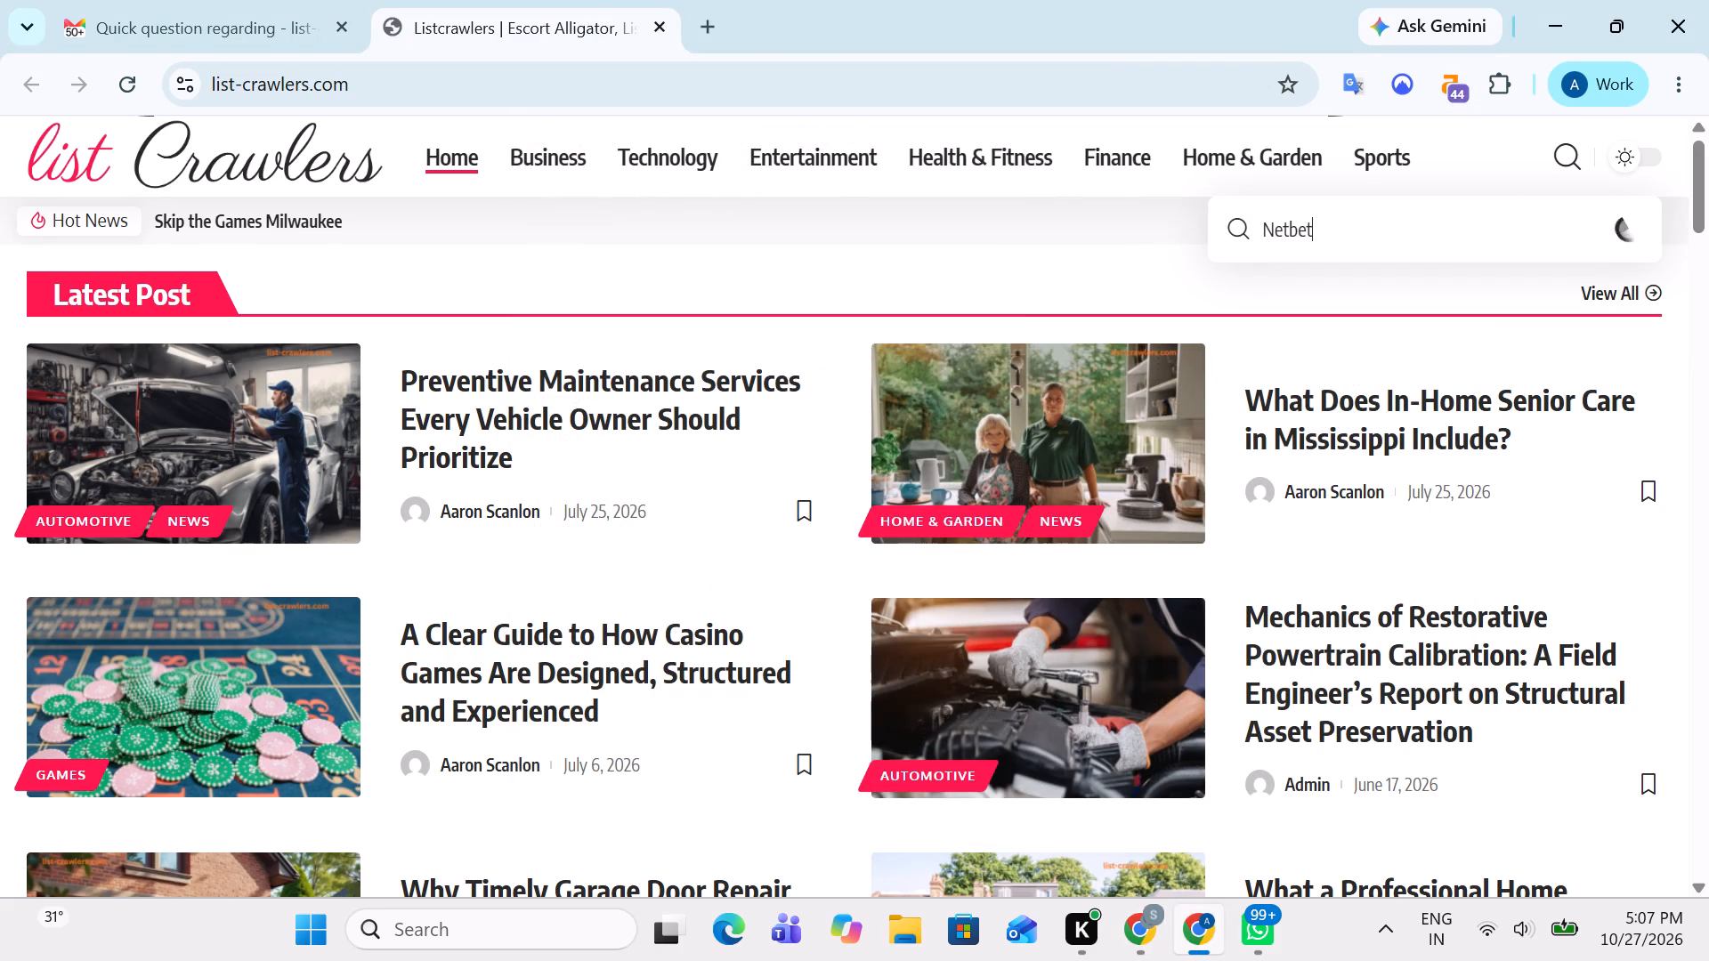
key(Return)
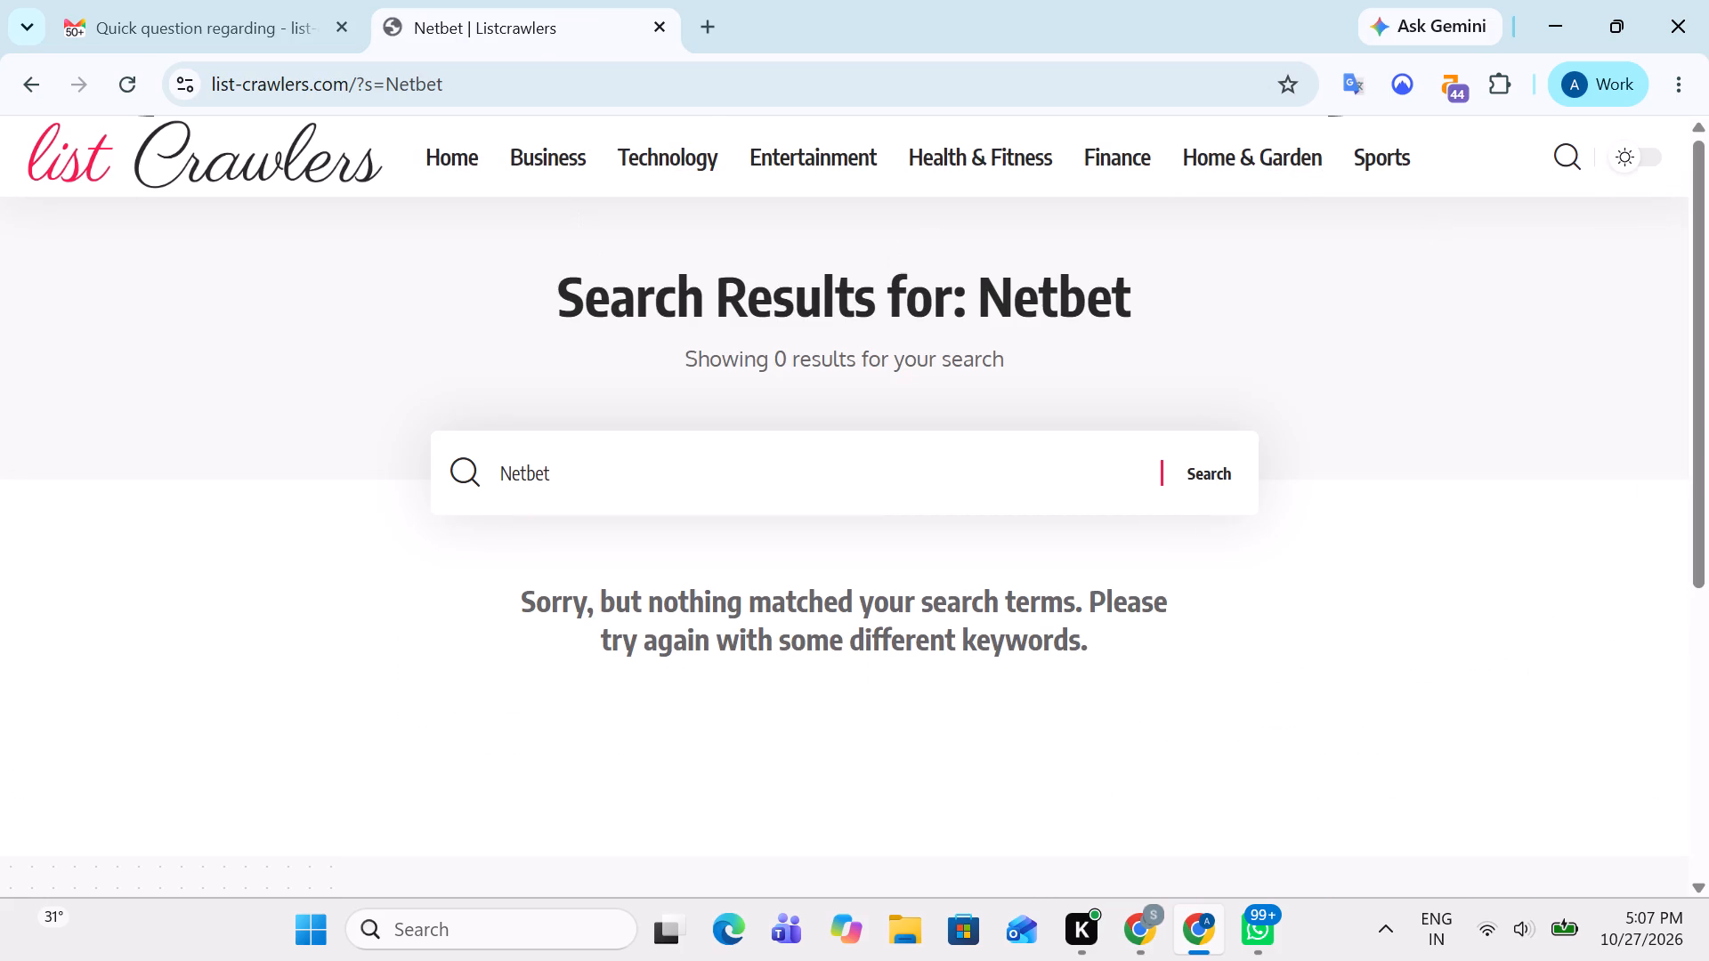
click(658, 25)
Find the rates in the w3webrank reply and enter price 35 and casino price 70 for list-crawlers.com in row 10796.
scroll(810, 440, up, 1)
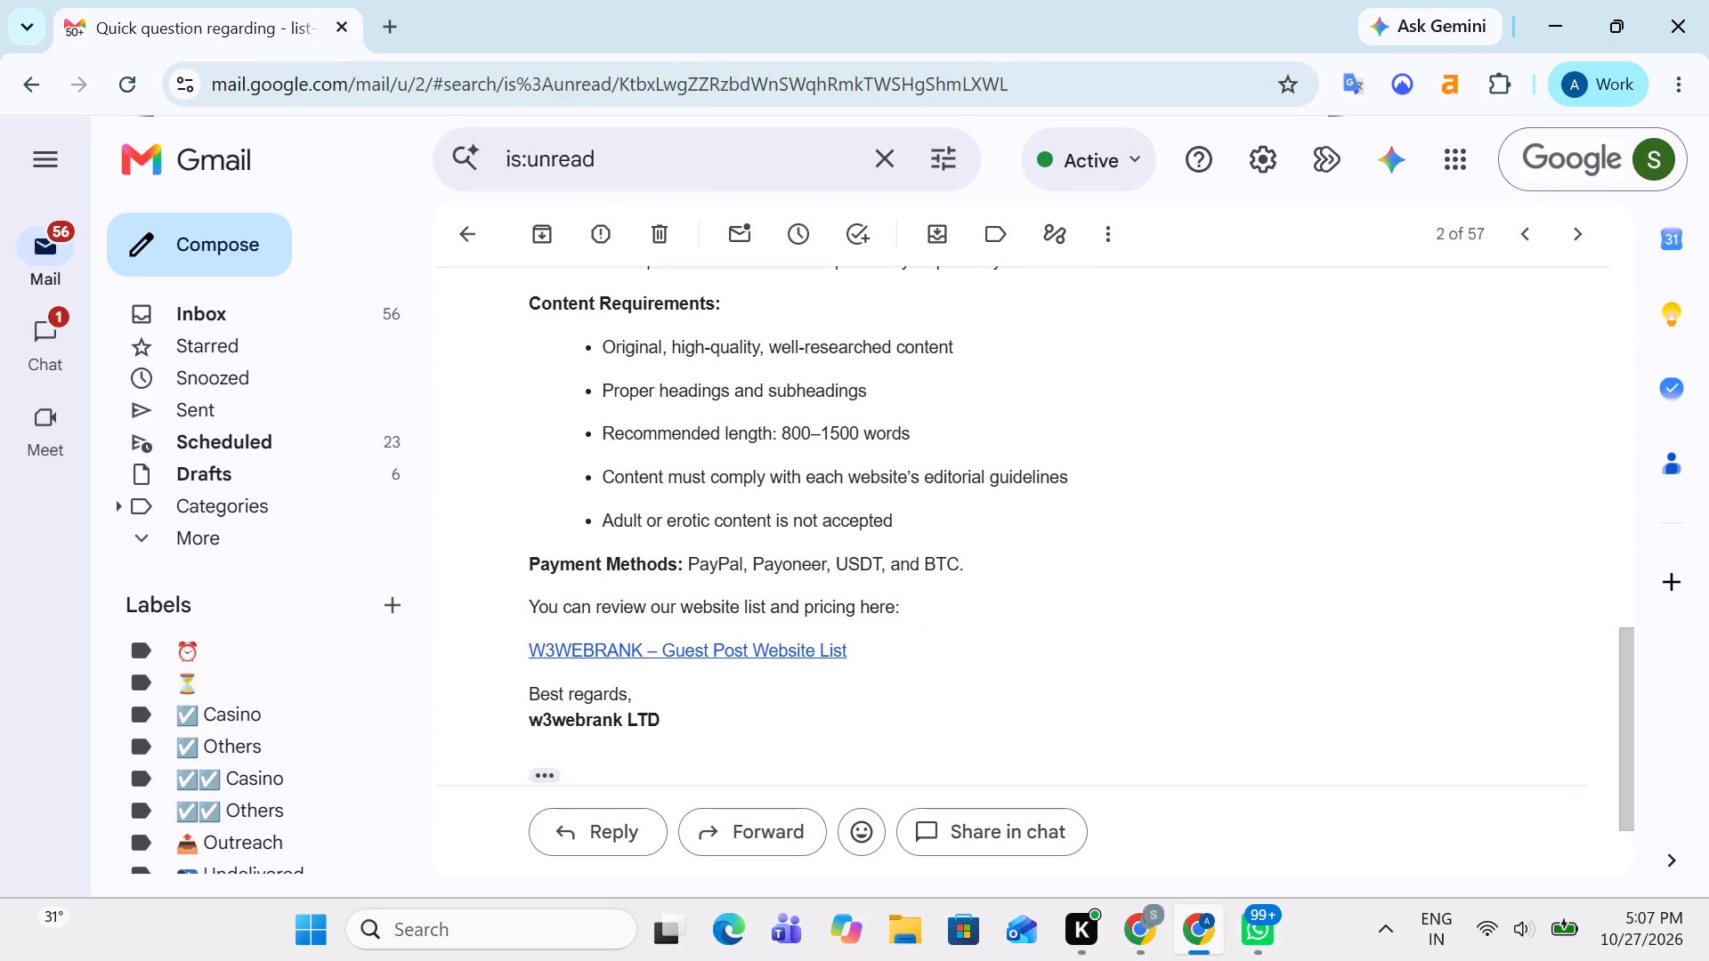
scroll(825, 512, up, 4)
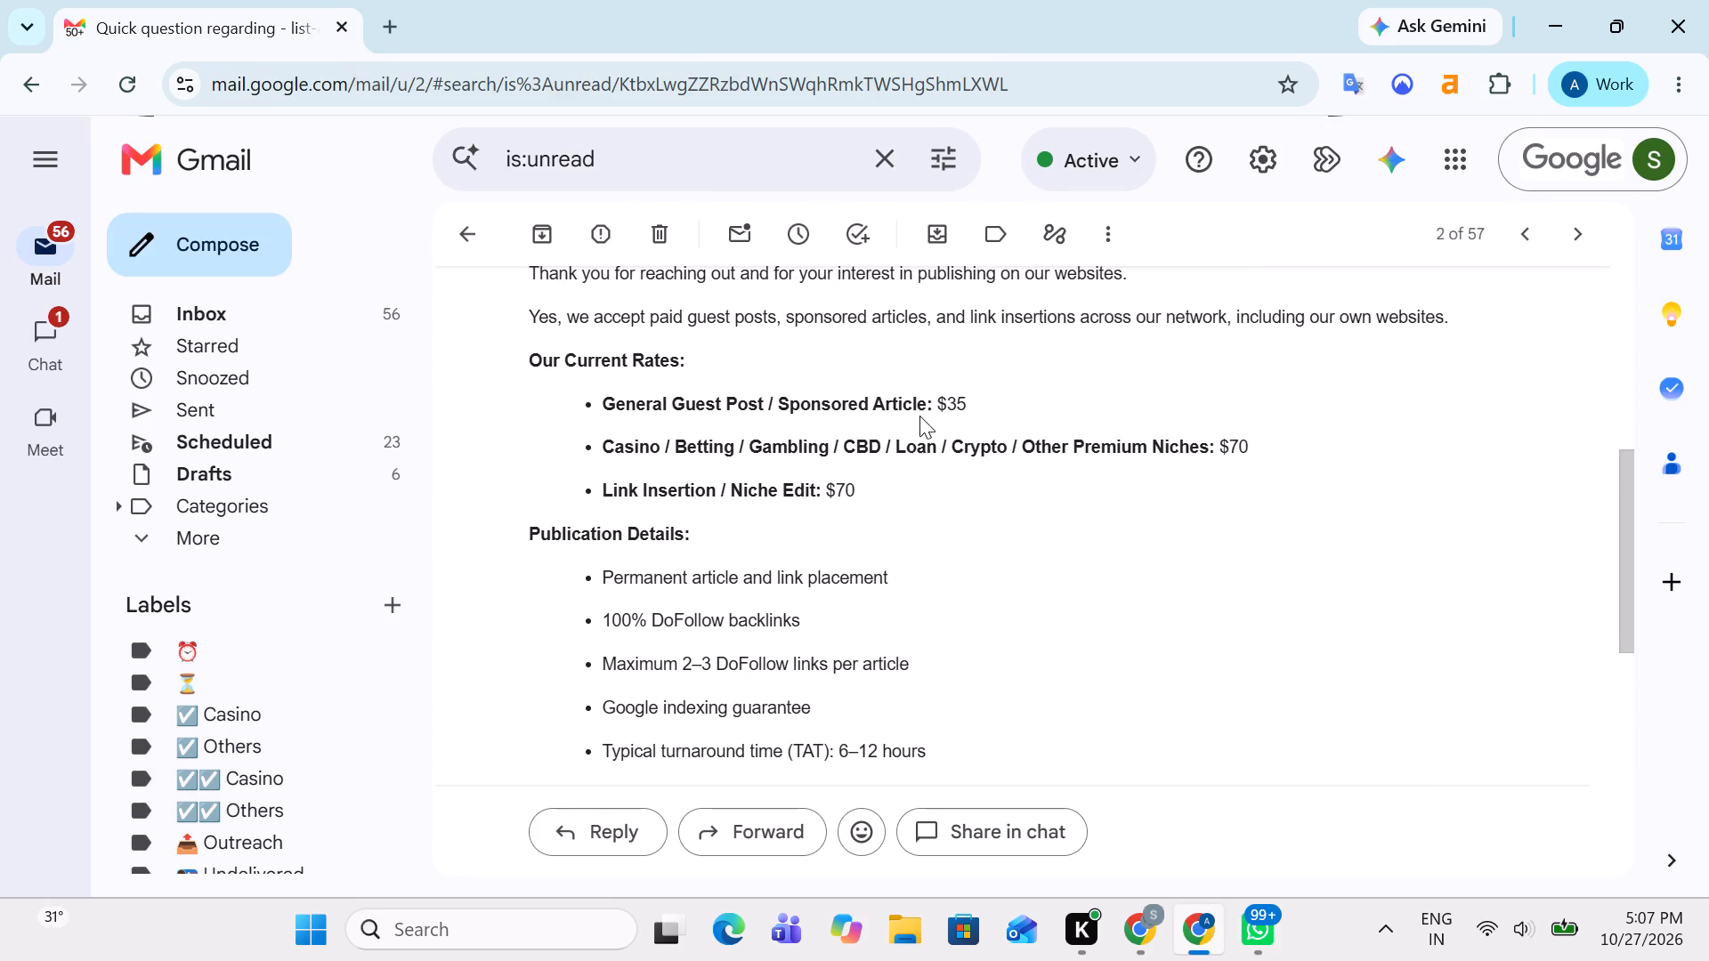
key(alt+Tab)
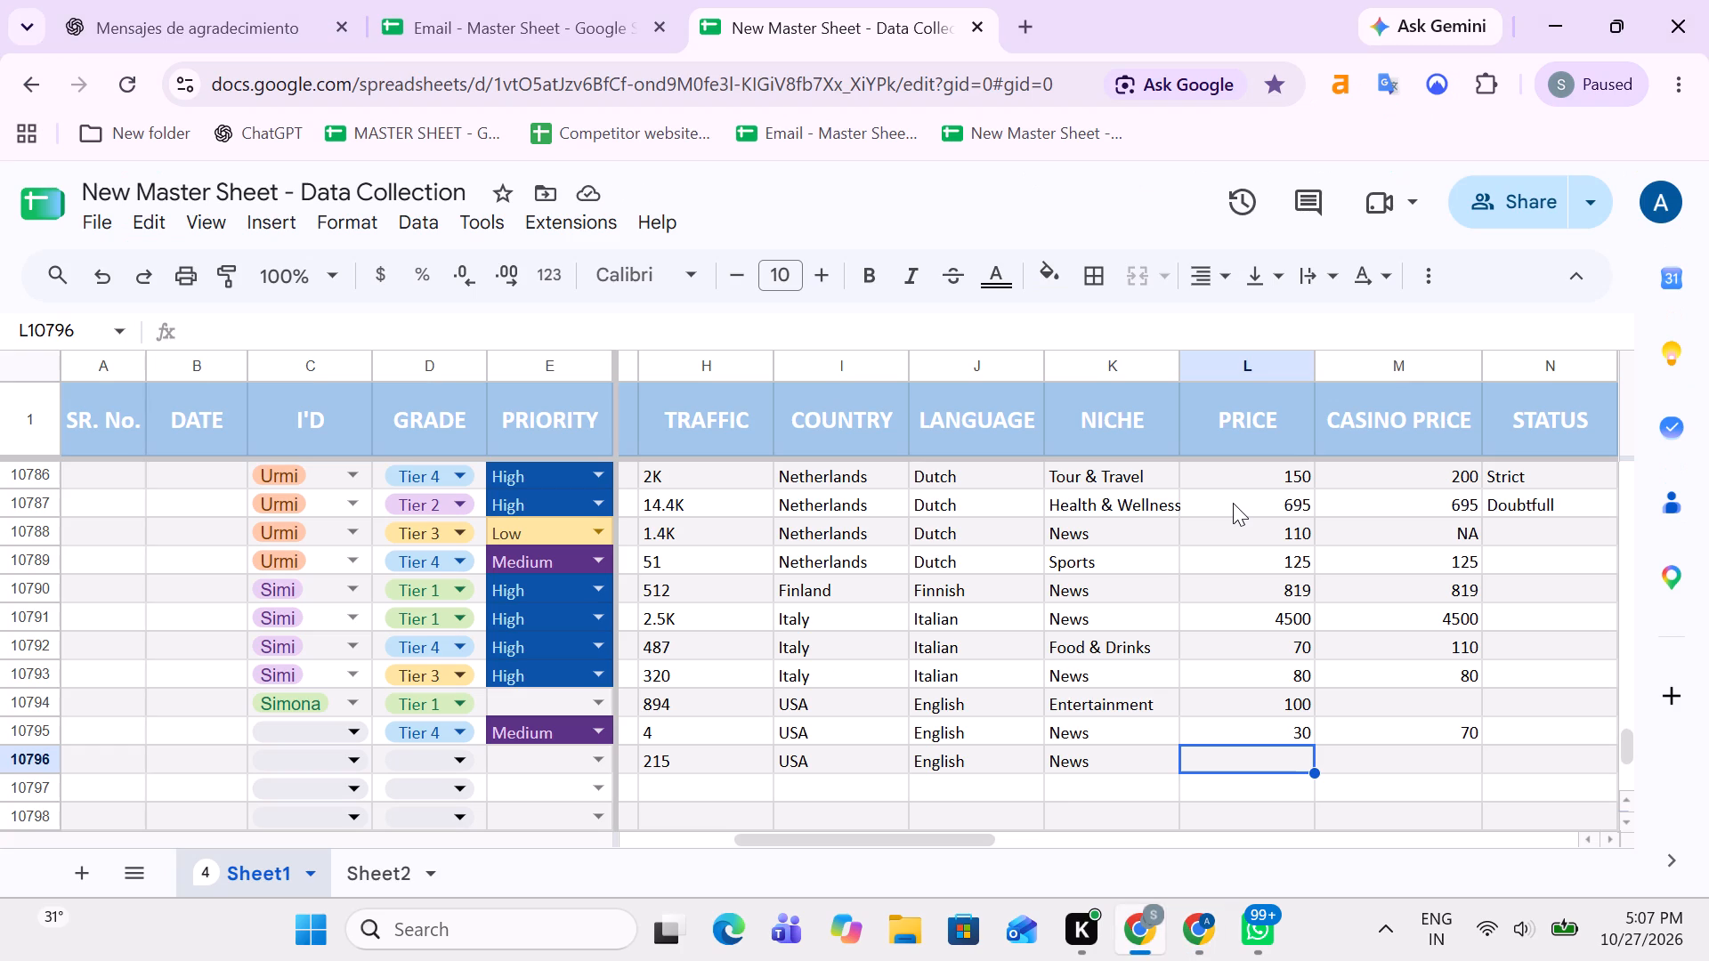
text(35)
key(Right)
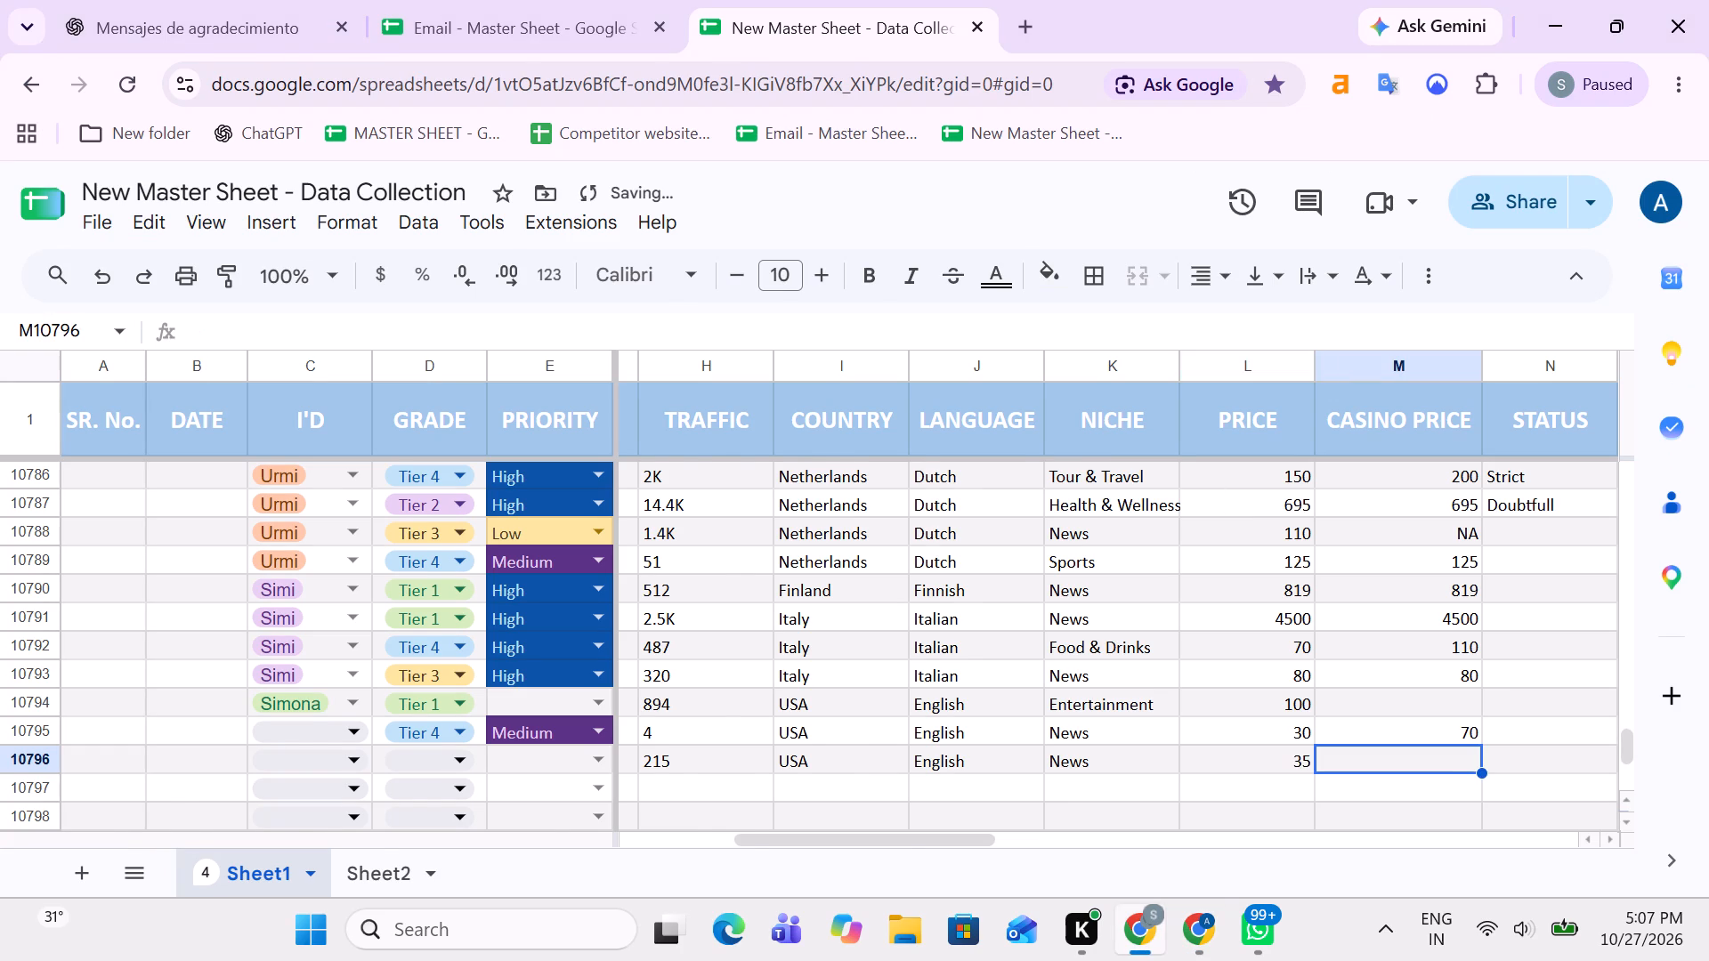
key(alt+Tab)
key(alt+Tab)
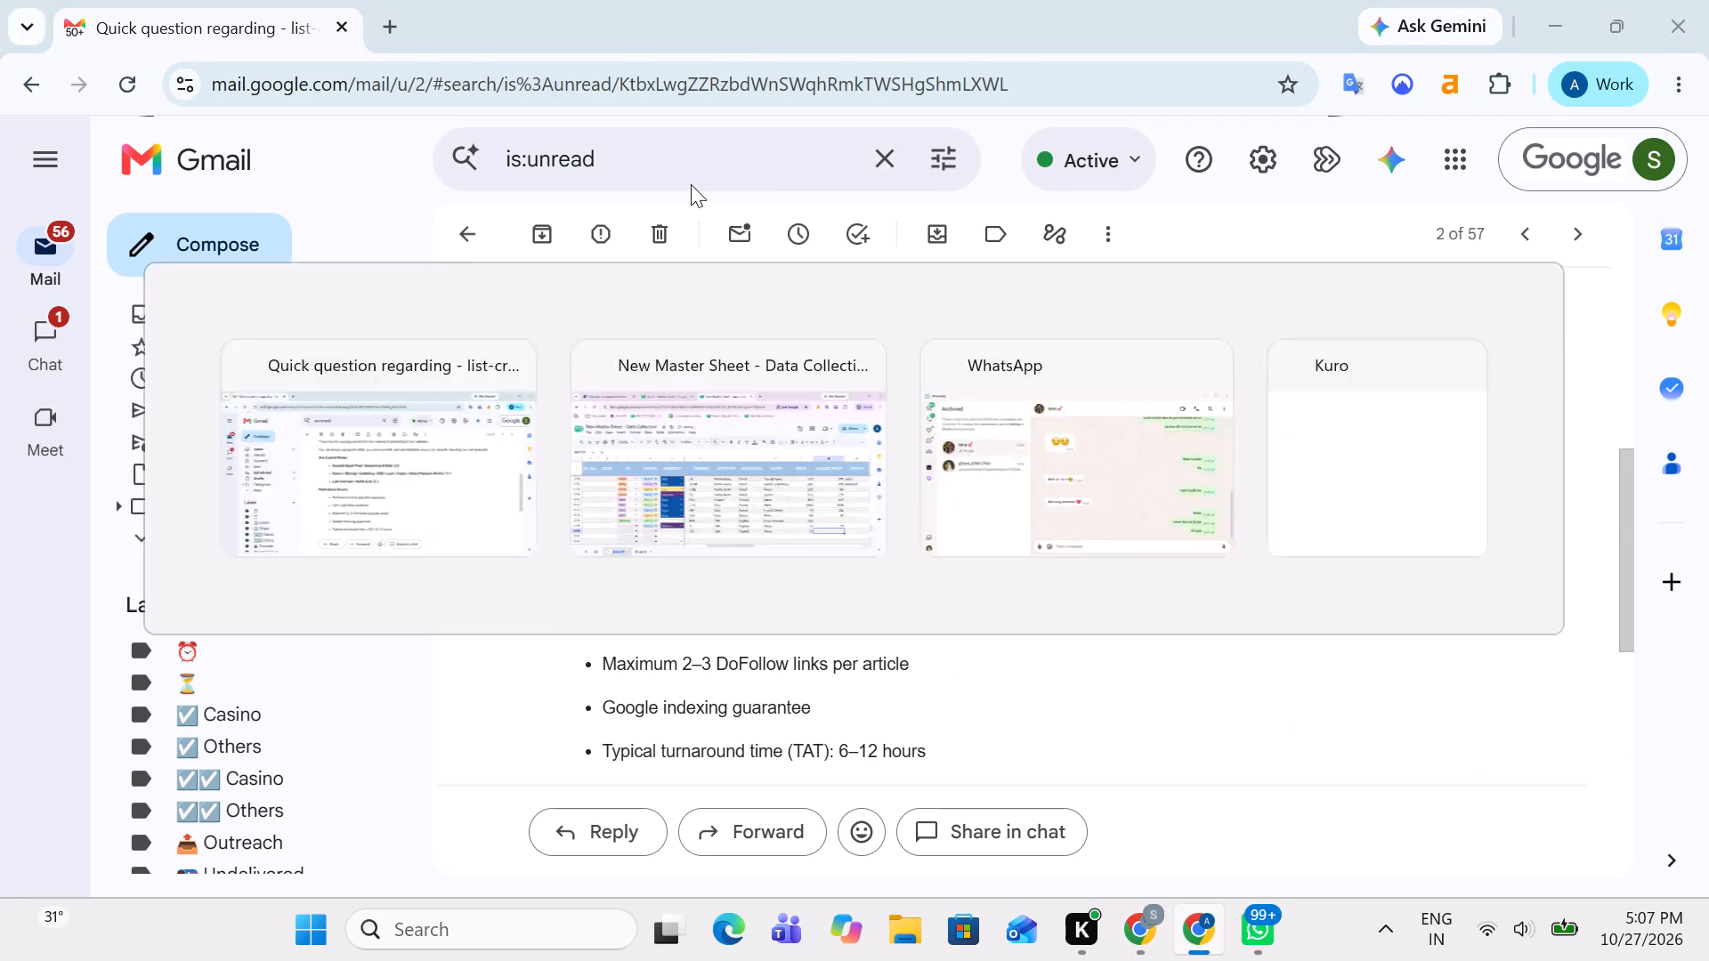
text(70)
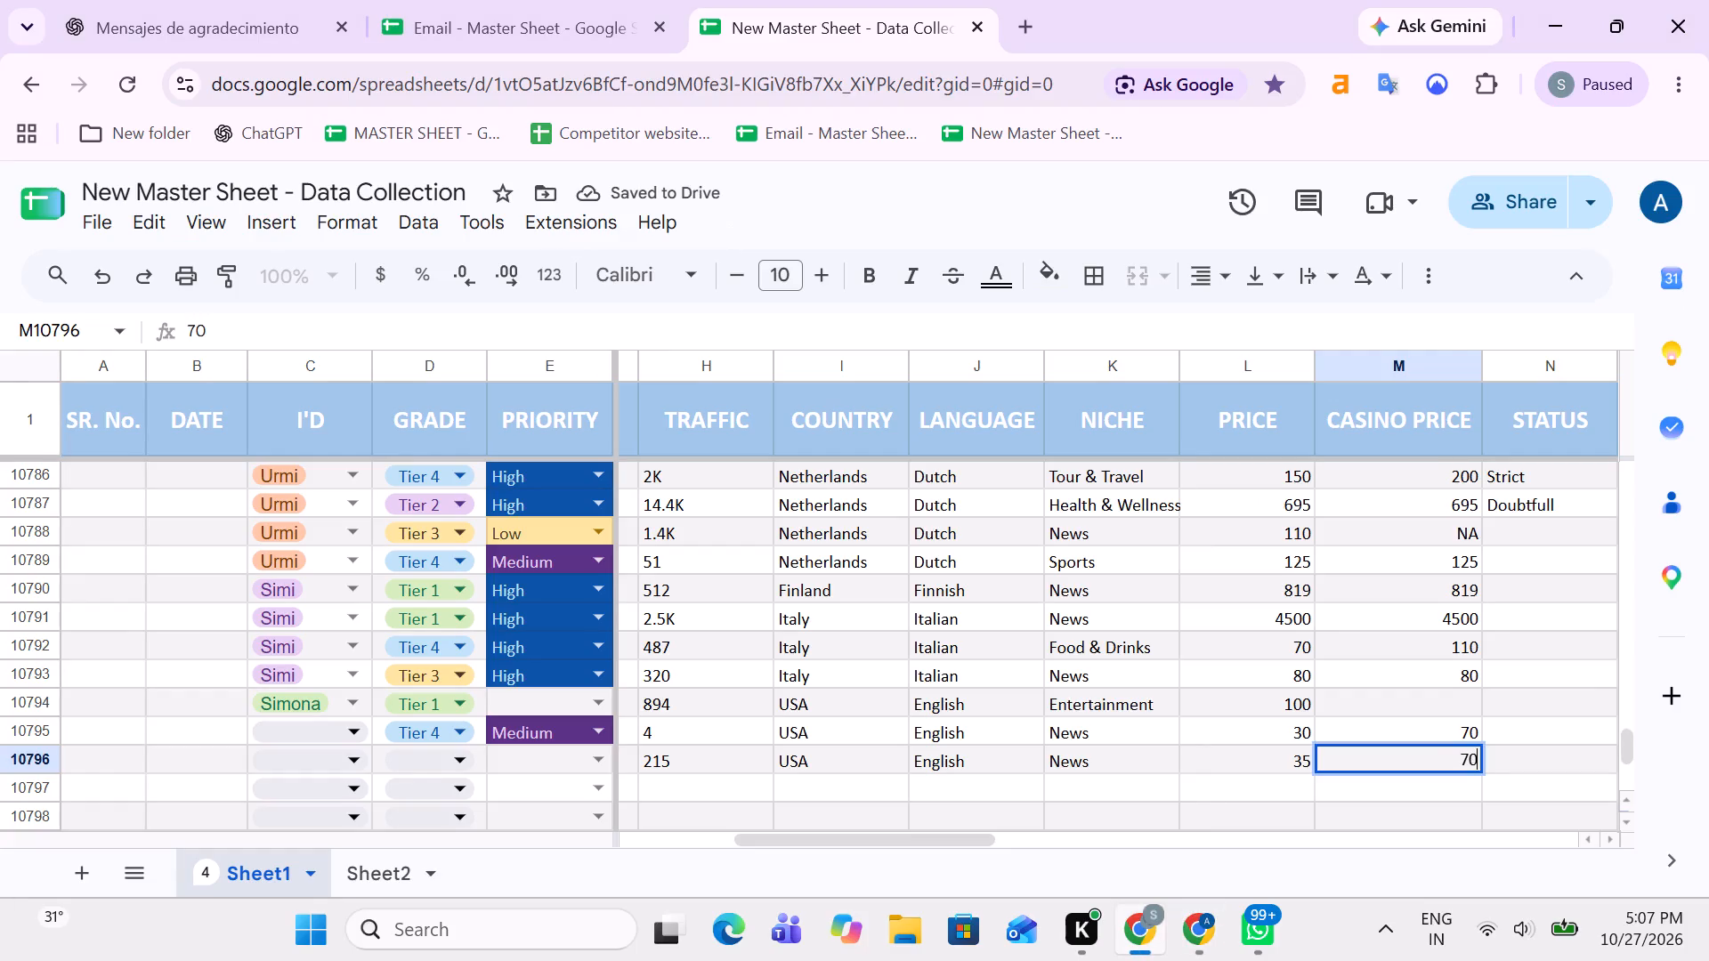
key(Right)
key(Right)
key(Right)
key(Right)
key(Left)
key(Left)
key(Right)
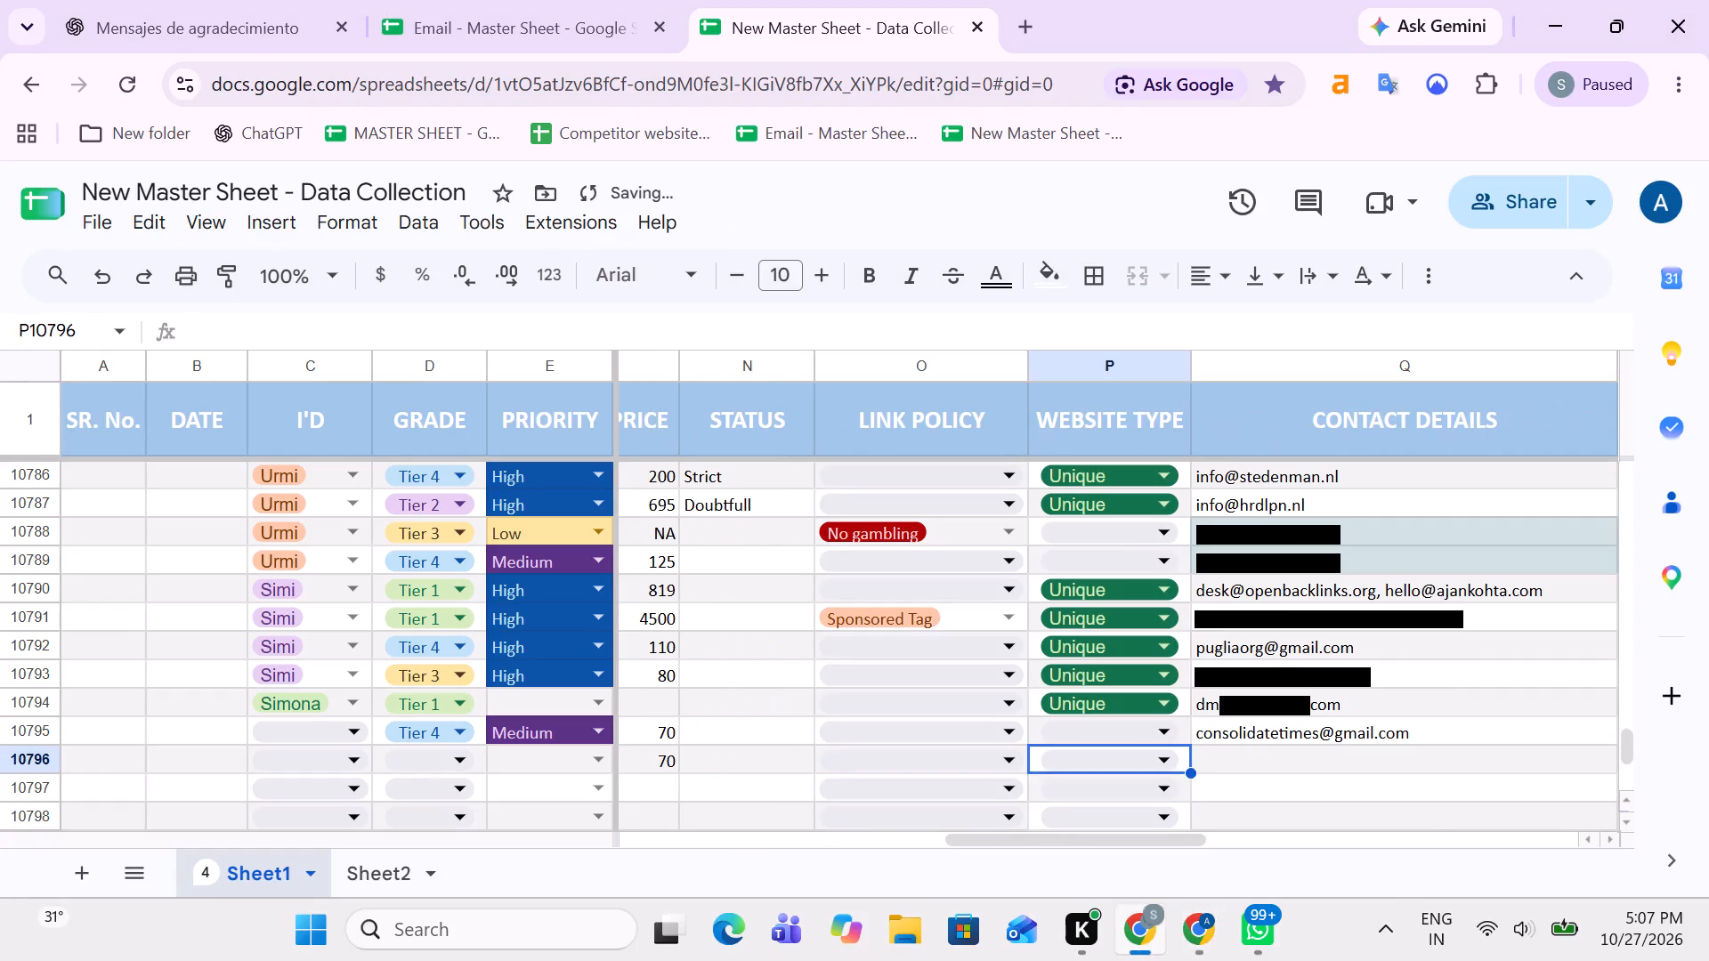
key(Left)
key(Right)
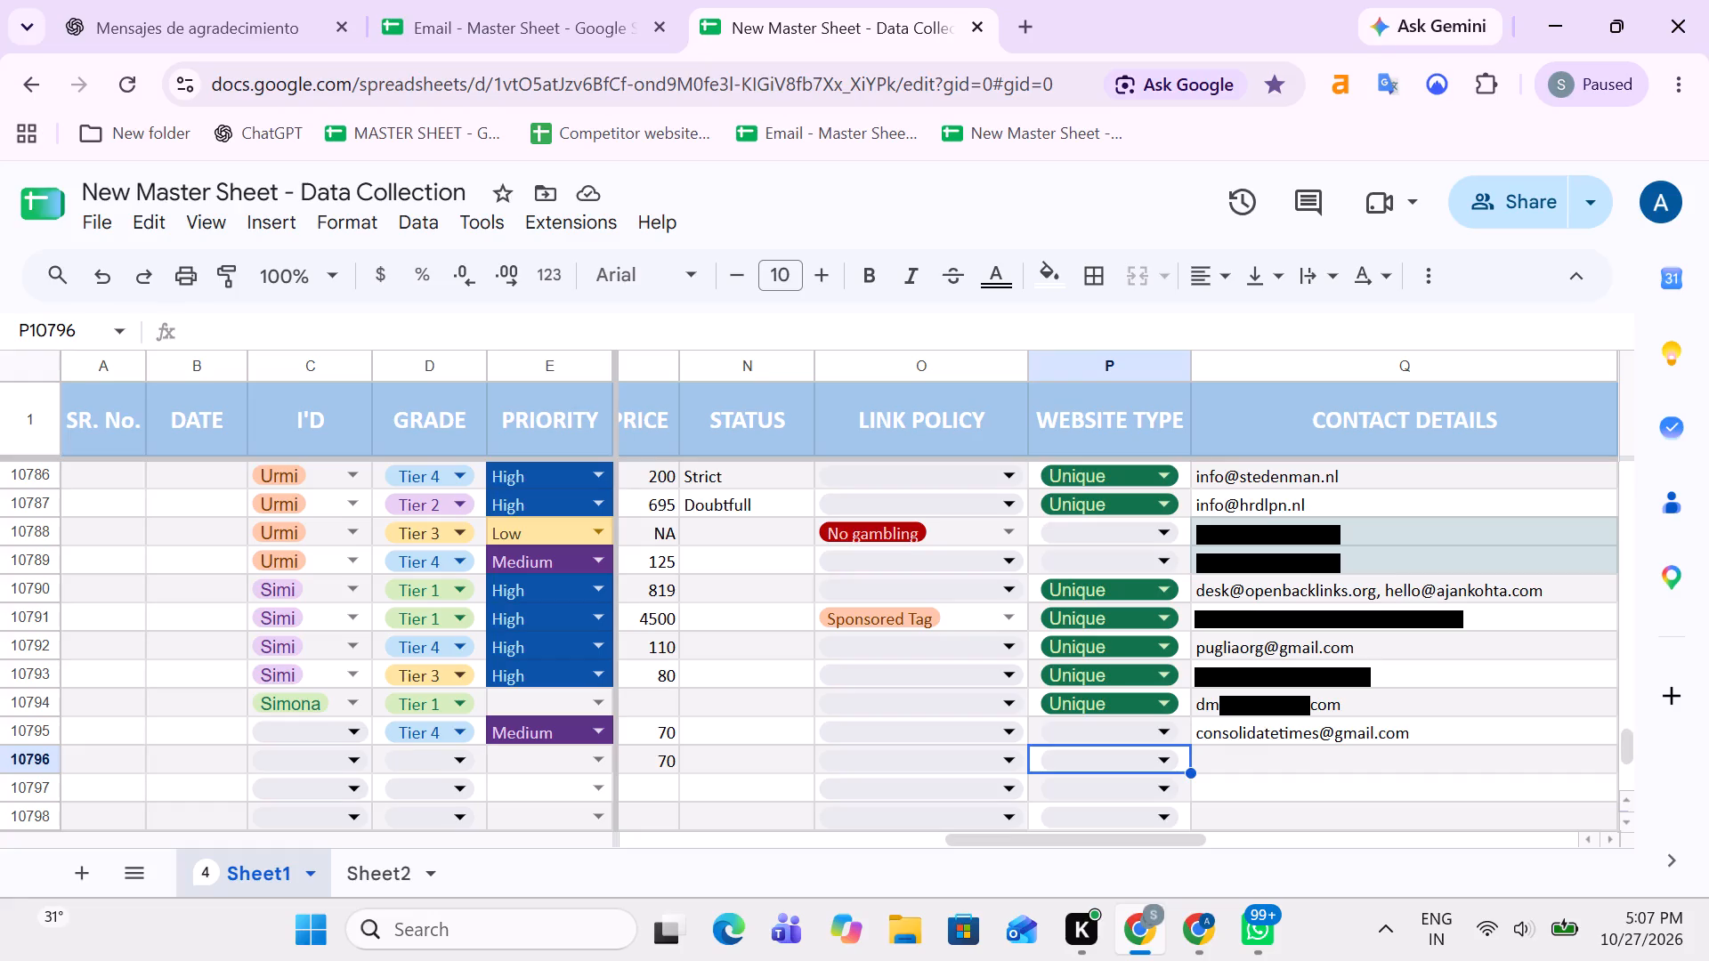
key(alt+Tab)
scroll(902, 580, up, 1)
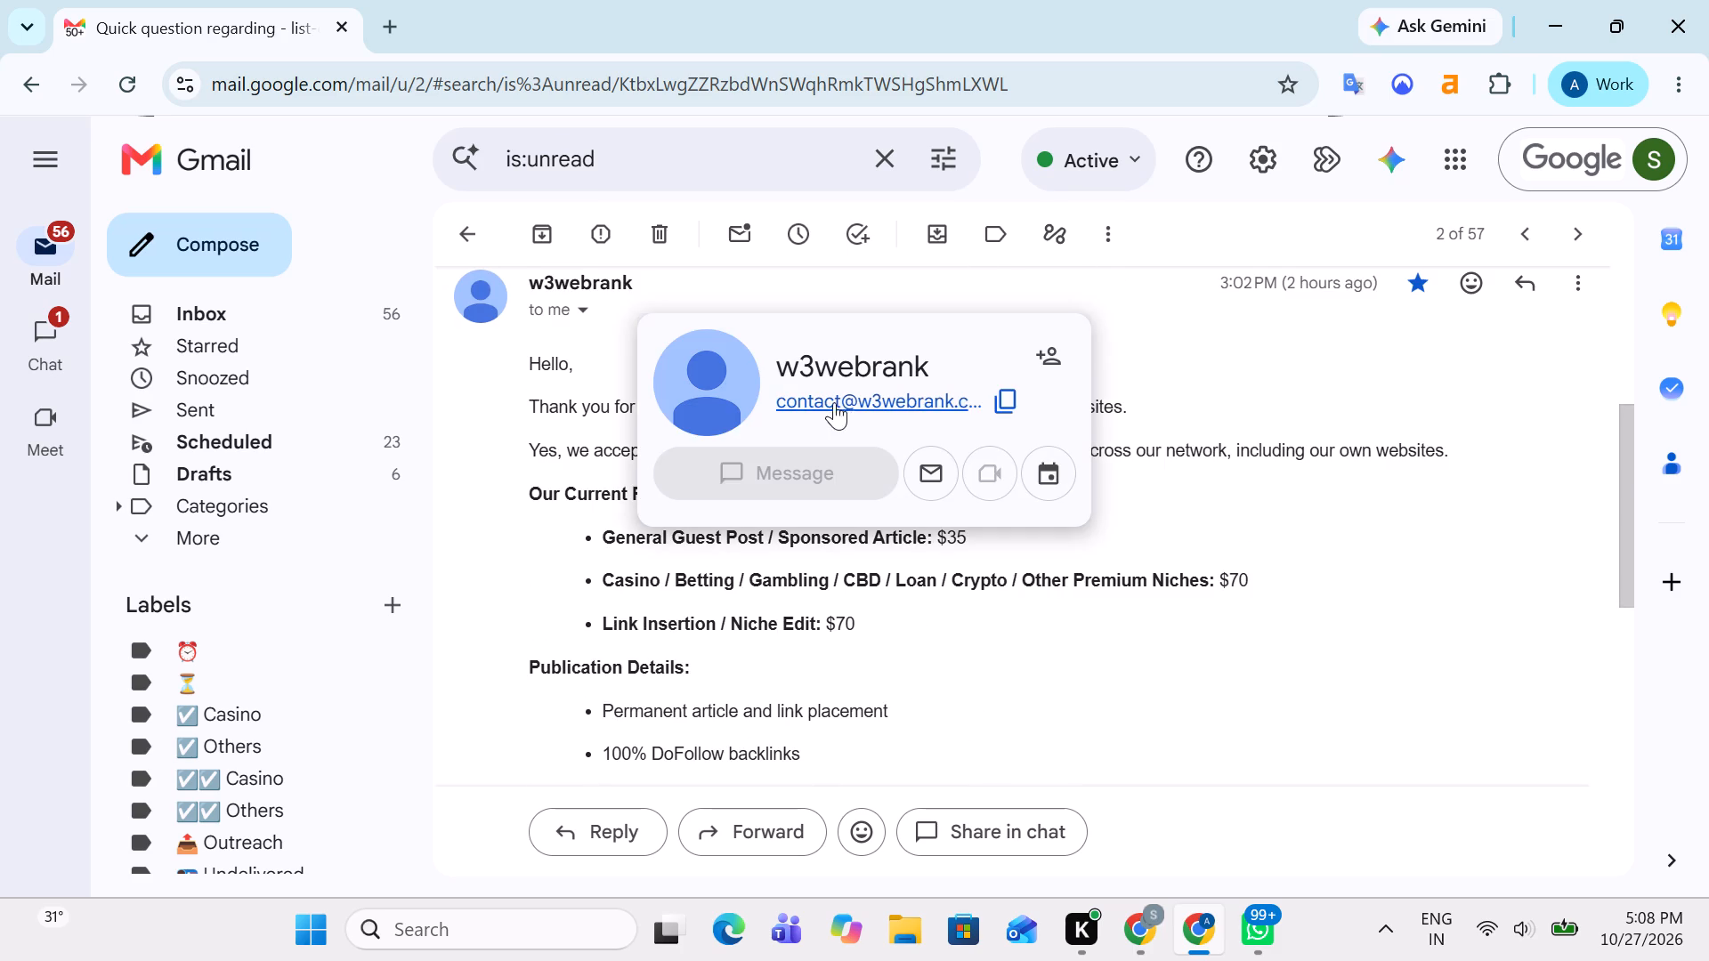
click(1026, 398)
click(1006, 392)
key(alt+Tab)
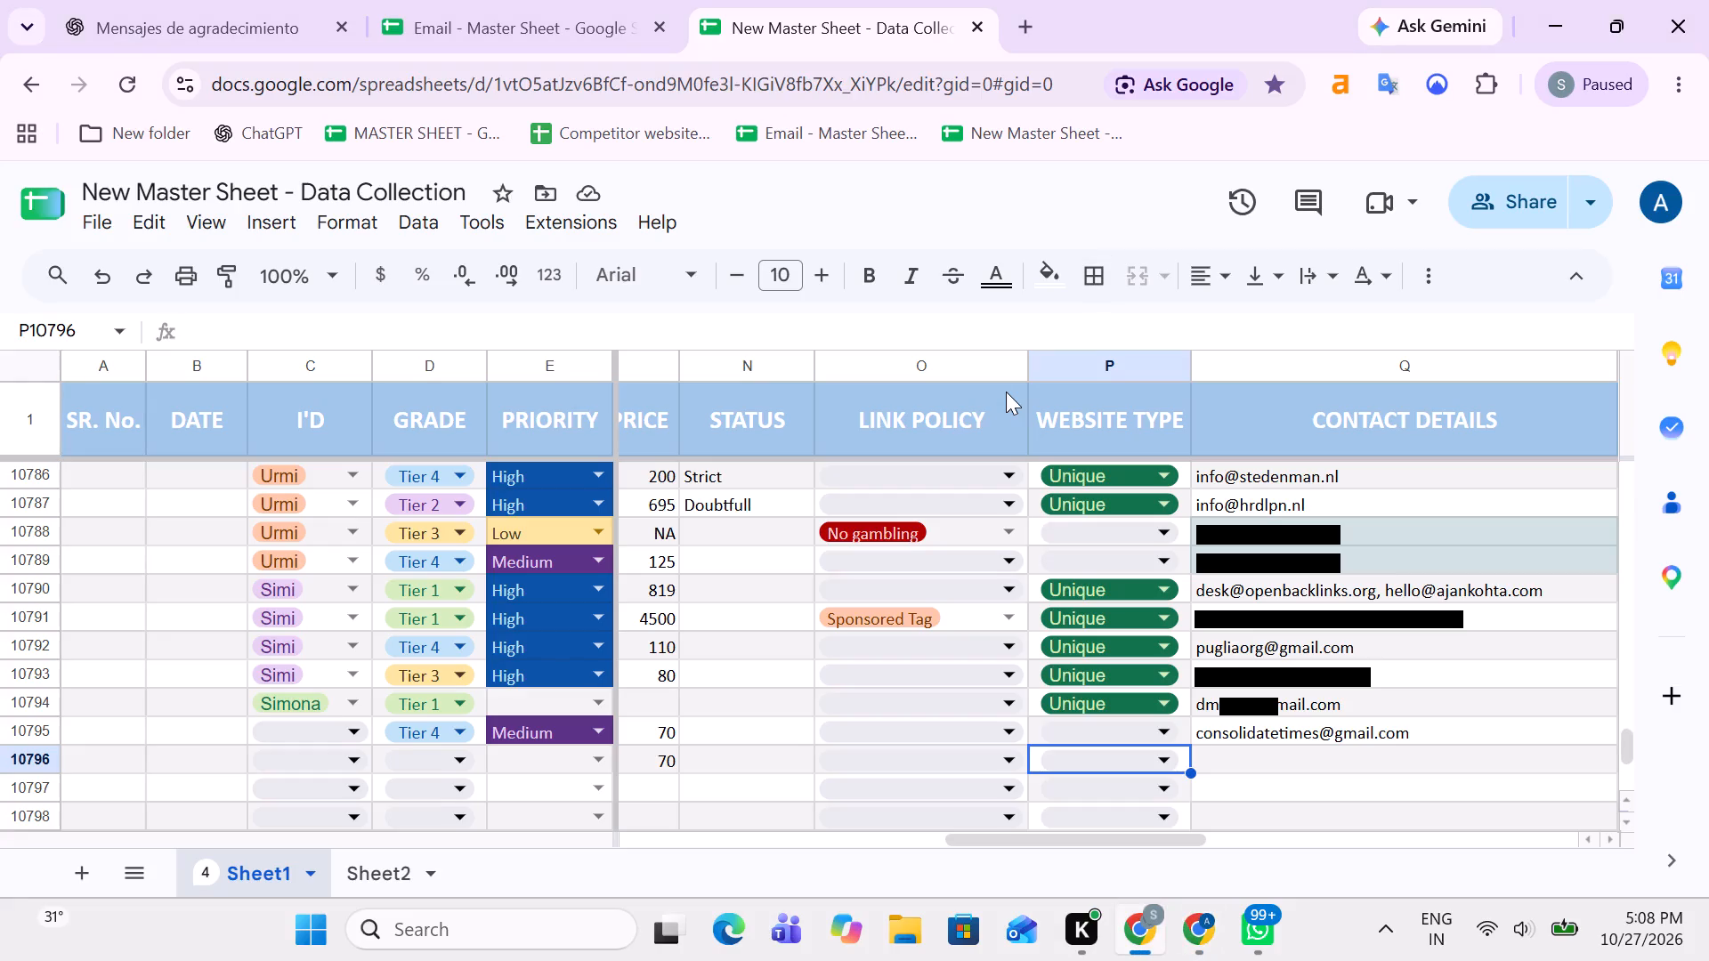
key(Right)
key(Left)
key(Right)
key(ctrl+v)
key(Left)
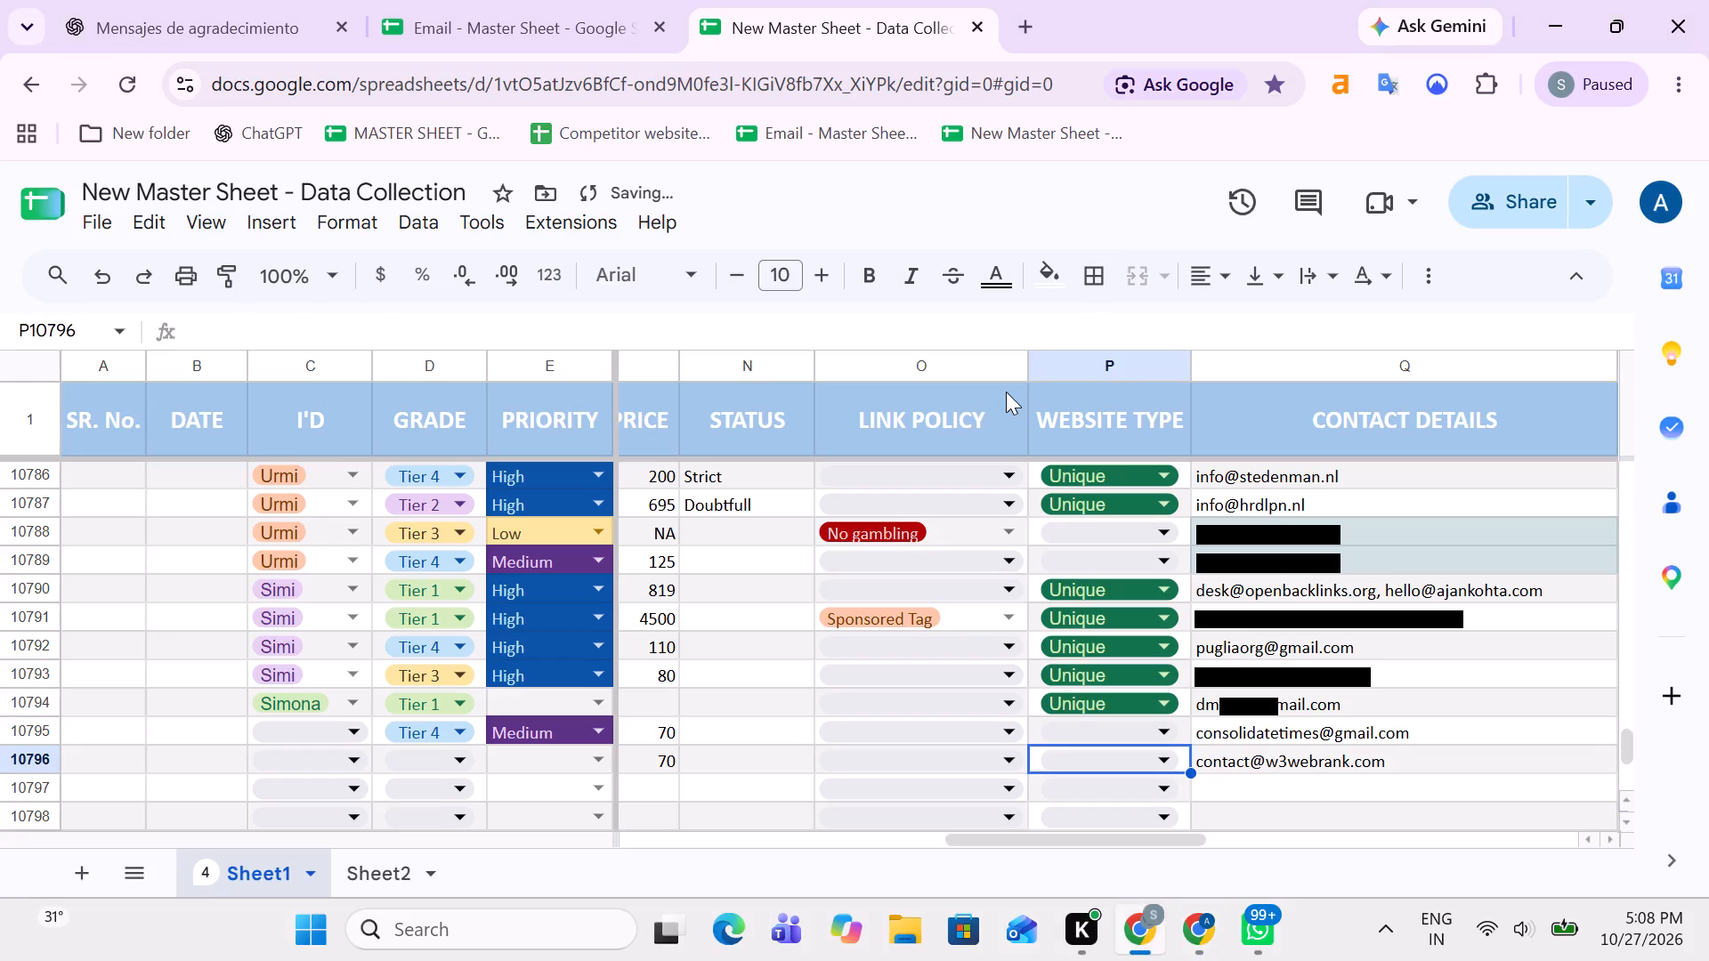
Recheck the list-crawlers.com Netbet search page, close it, and set the website type in row 10796 to Unique.
key(alt+Tab)
key(ctrl+shift+t)
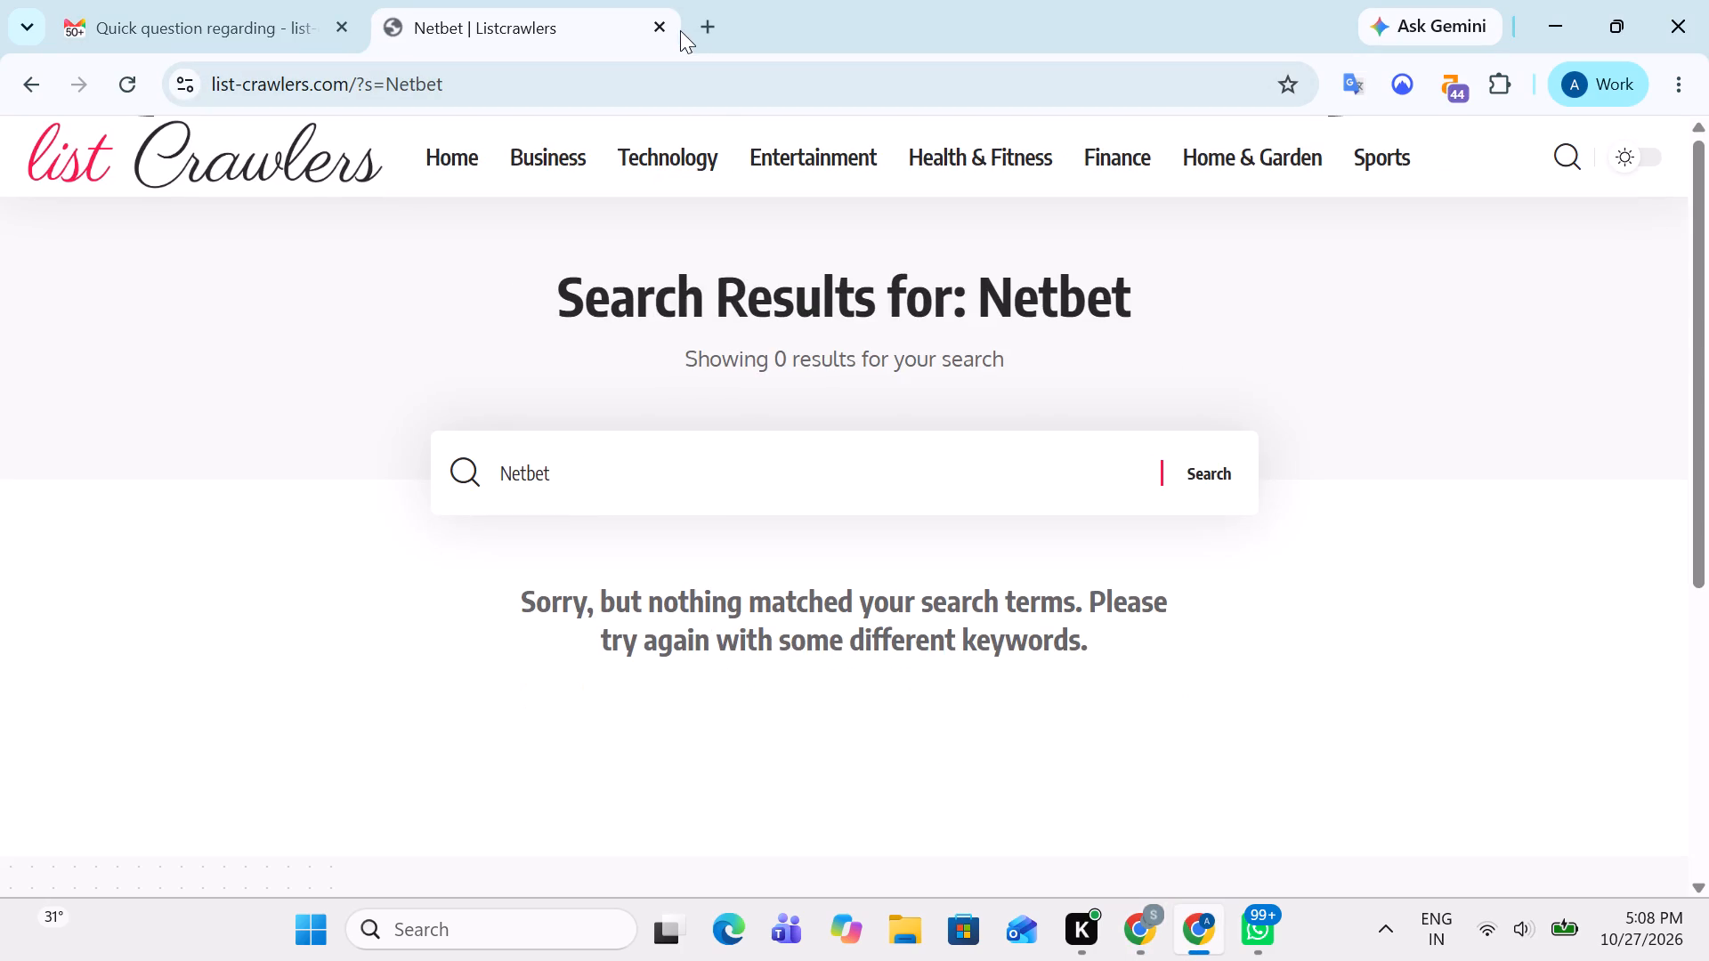
click(653, 19)
key(alt+Tab)
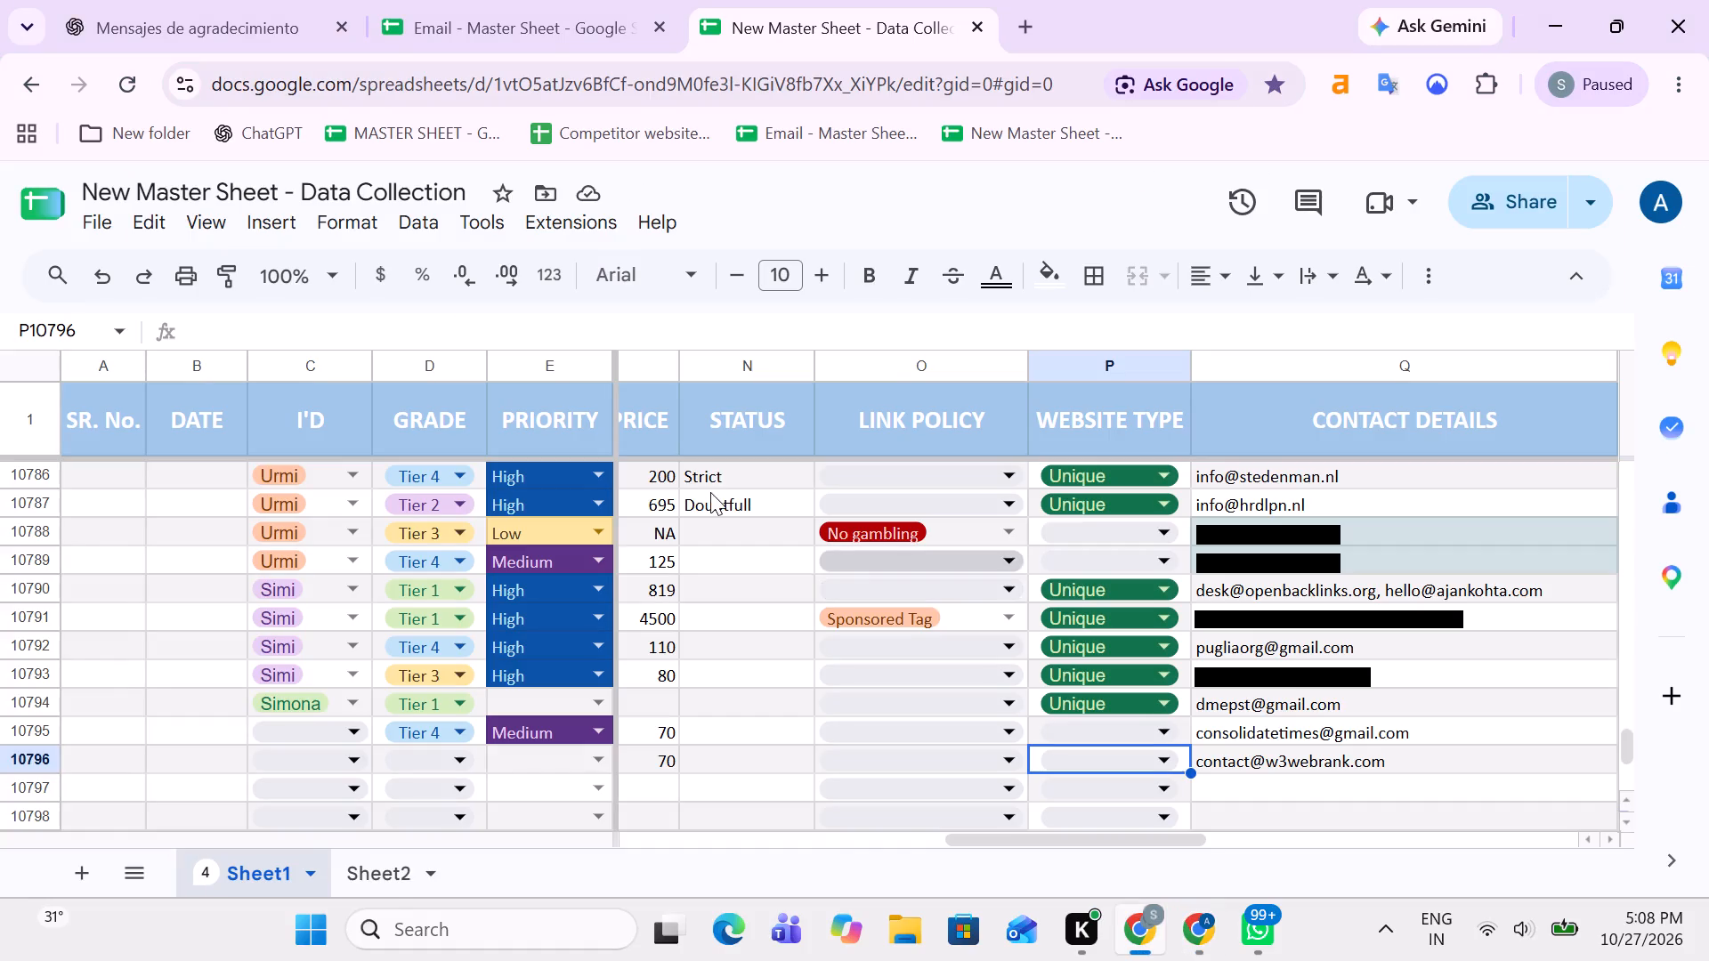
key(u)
key(Tab)
Set the priority of list-crawlers.com in row 10796 to High.
key(Left)
key(Left)
key(Left)
key(Left)
key(Left)
key(Left)
key(Left)
key(Right)
key(Right)
key(Right)
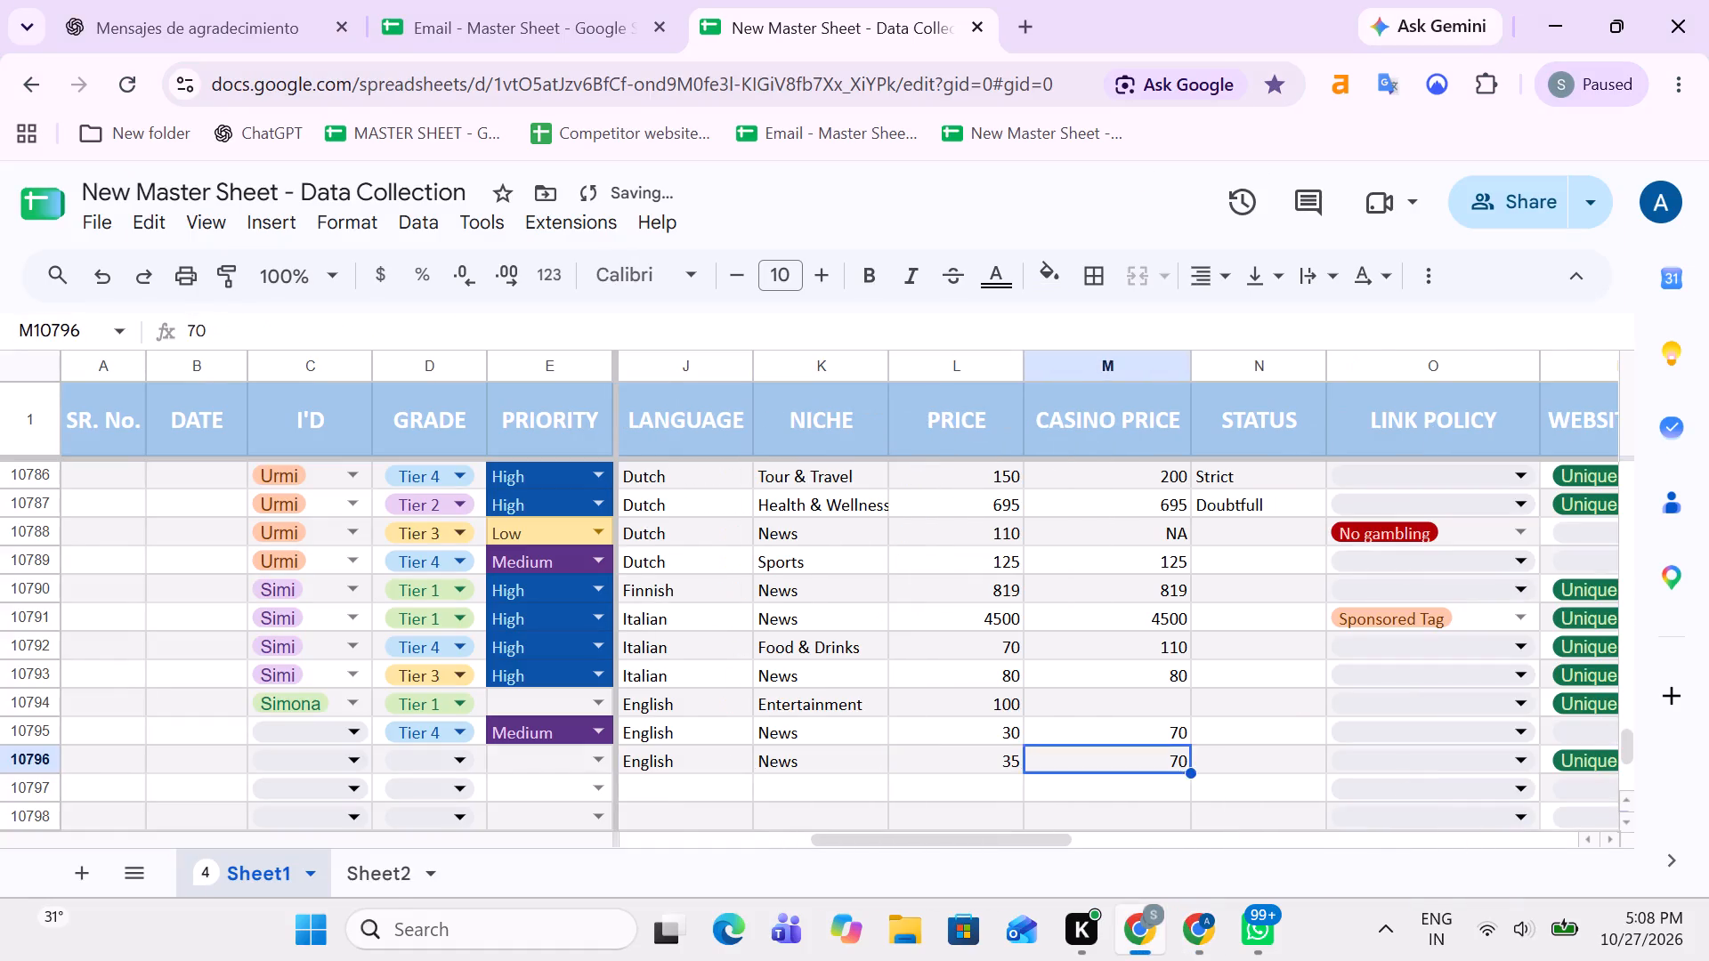
key(Right)
key(Right)
key(Right)
key(Left)
key(Left)
key(Left)
key(Left)
key(Left)
key(Left)
key(Left)
key(Left)
key(Left)
key(Left)
key(Left)
key(Left)
key(Left)
key(Left)
key(Left)
key(Left)
key(Left)
key(Left)
key(Left)
key(Left)
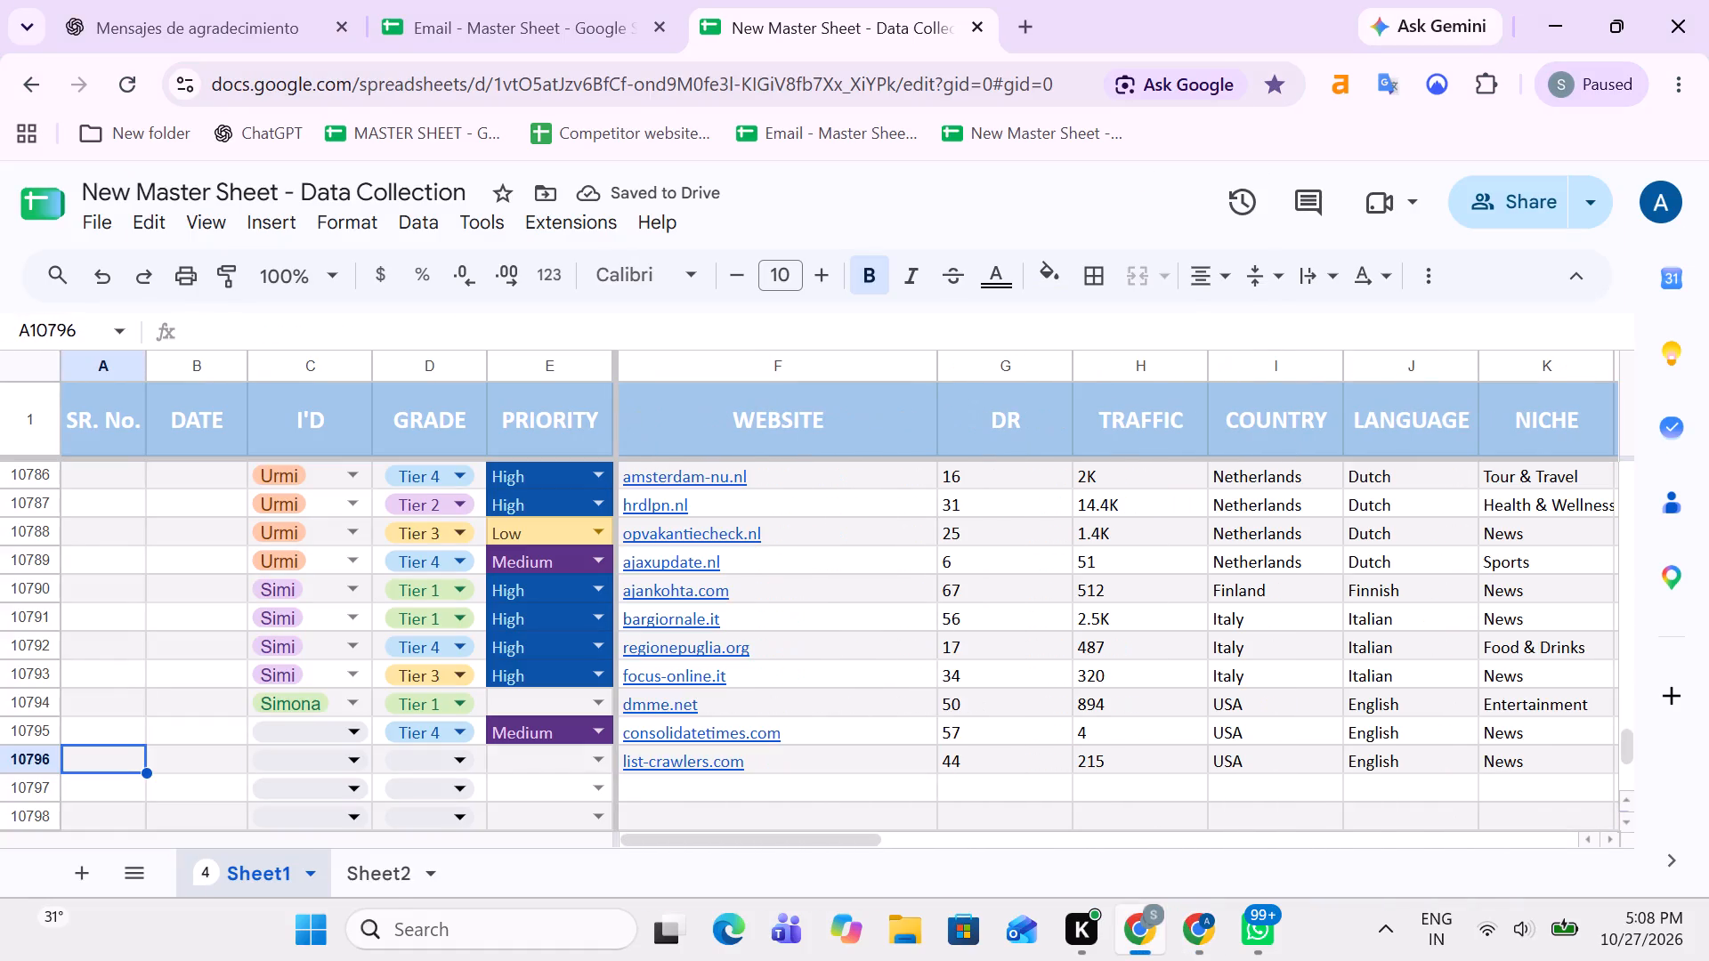
key(Right)
key(Right)
key(Right)
key(Right)
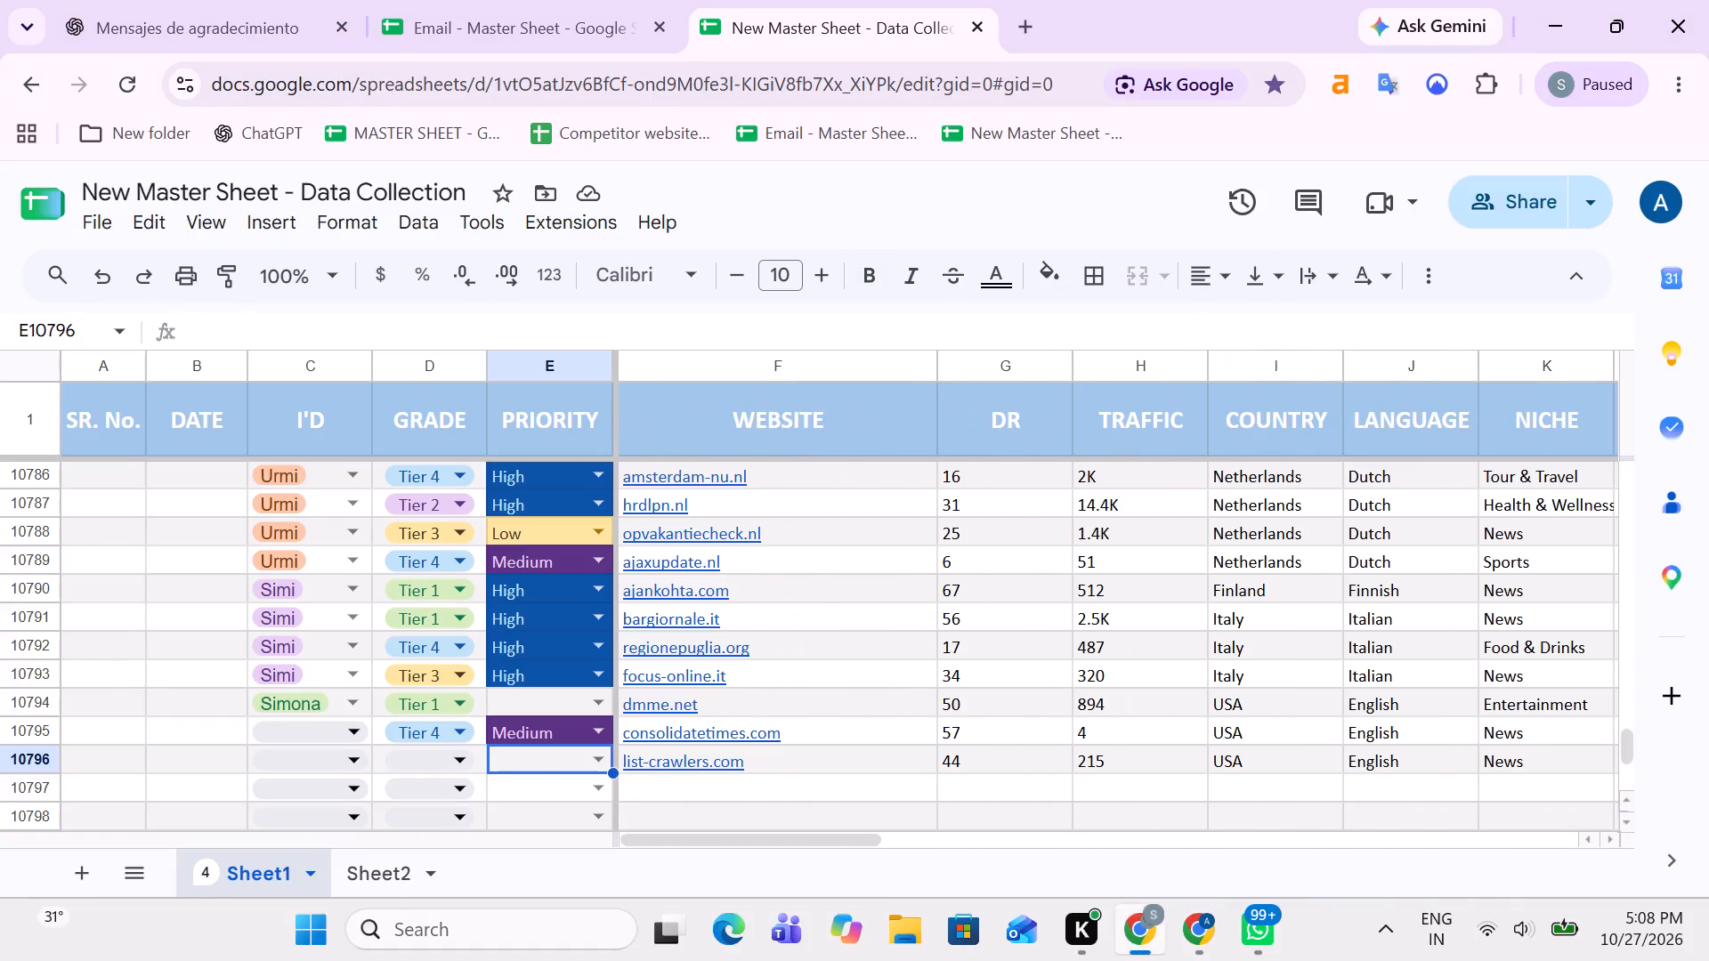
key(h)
key(Down)
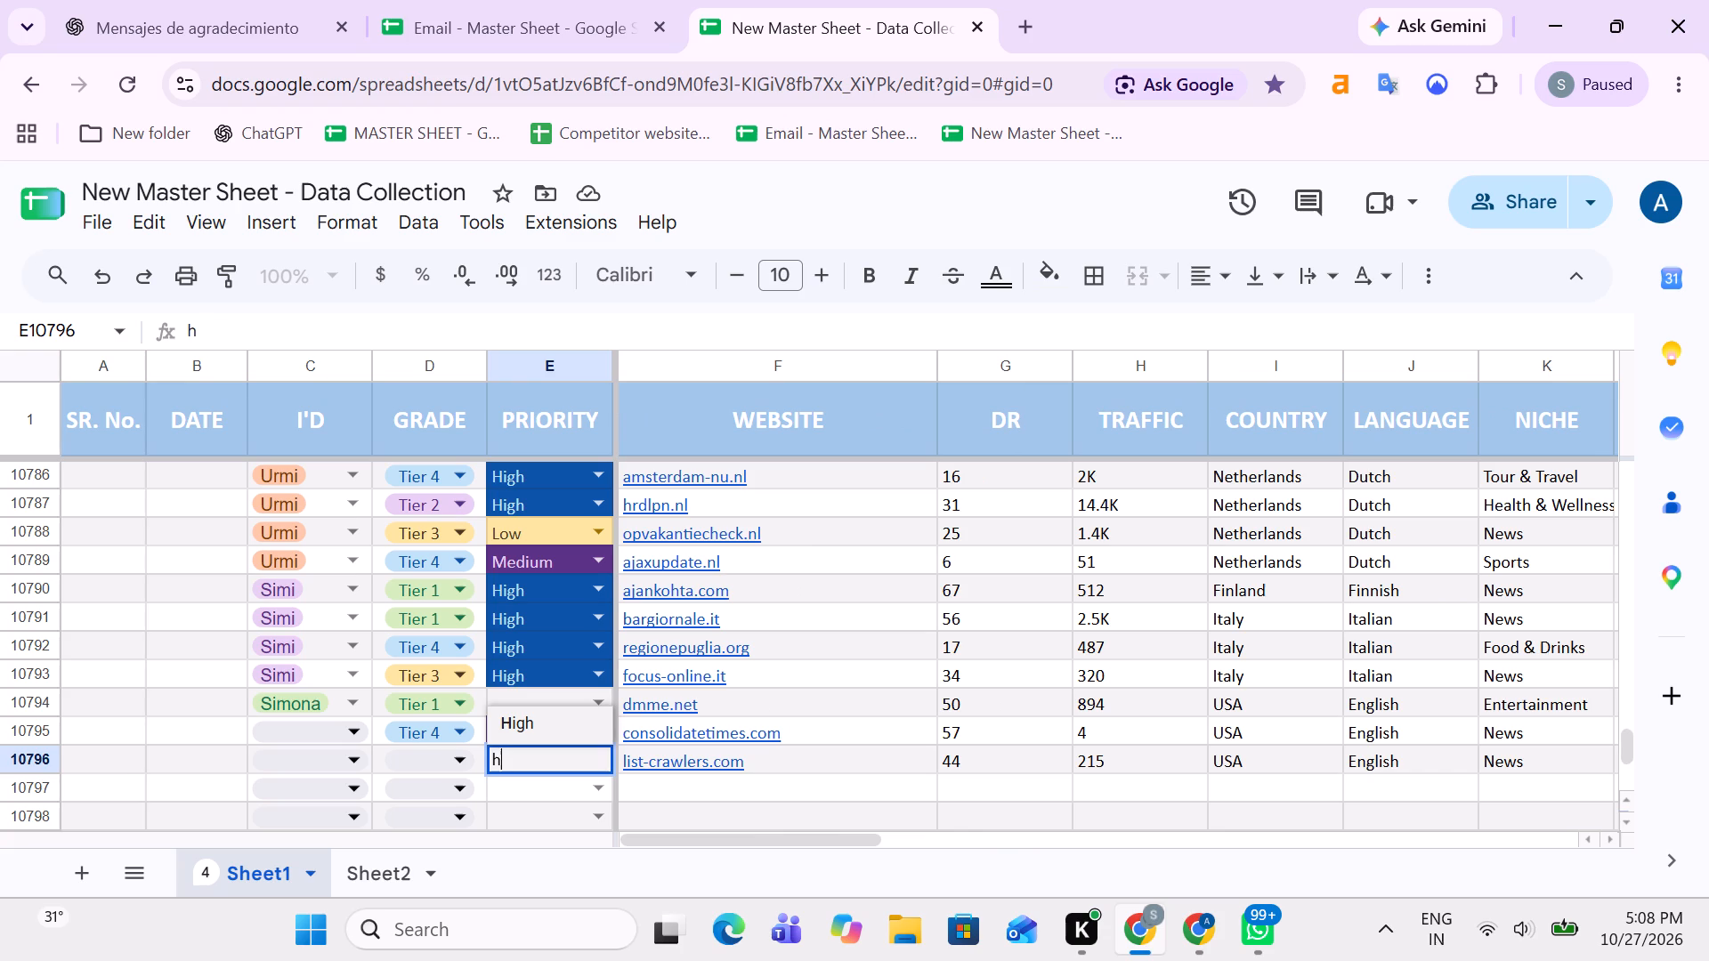
key(Return)
key(Up)
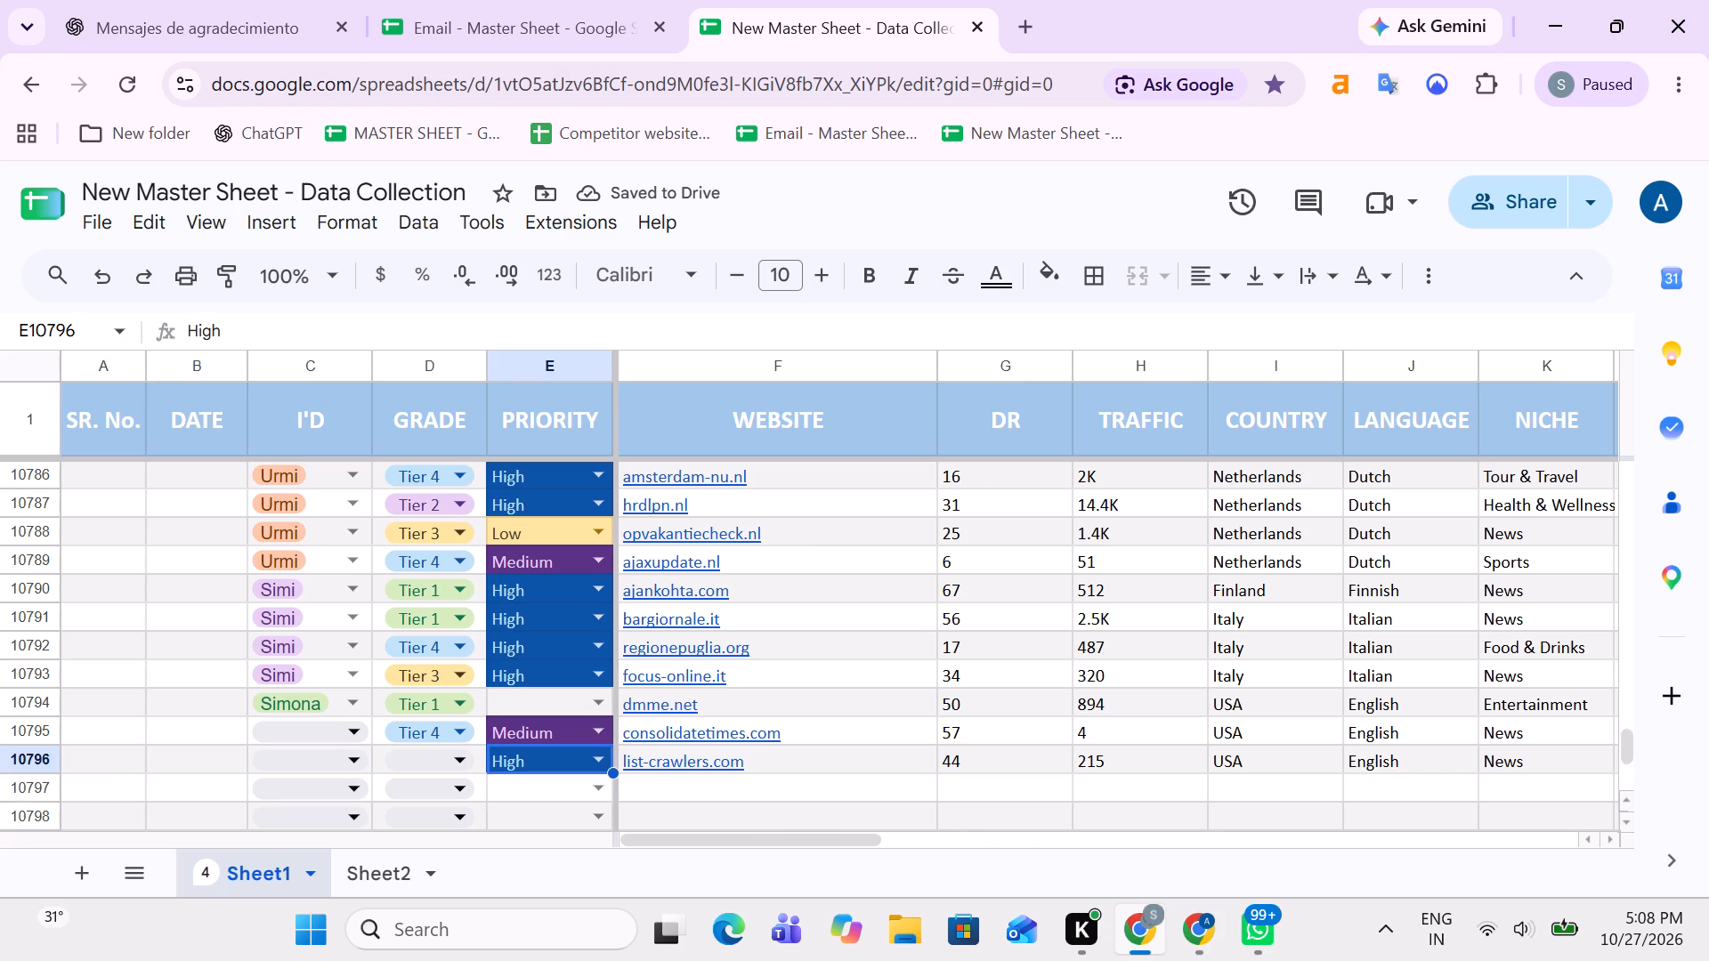
Review the DR and traffic of list-crawlers.com and set its grade in row 10796 to Tier 3.
key(Up)
key(Right)
key(Down)
key(Left)
key(Right)
key(Right)
key(Right)
key(Right)
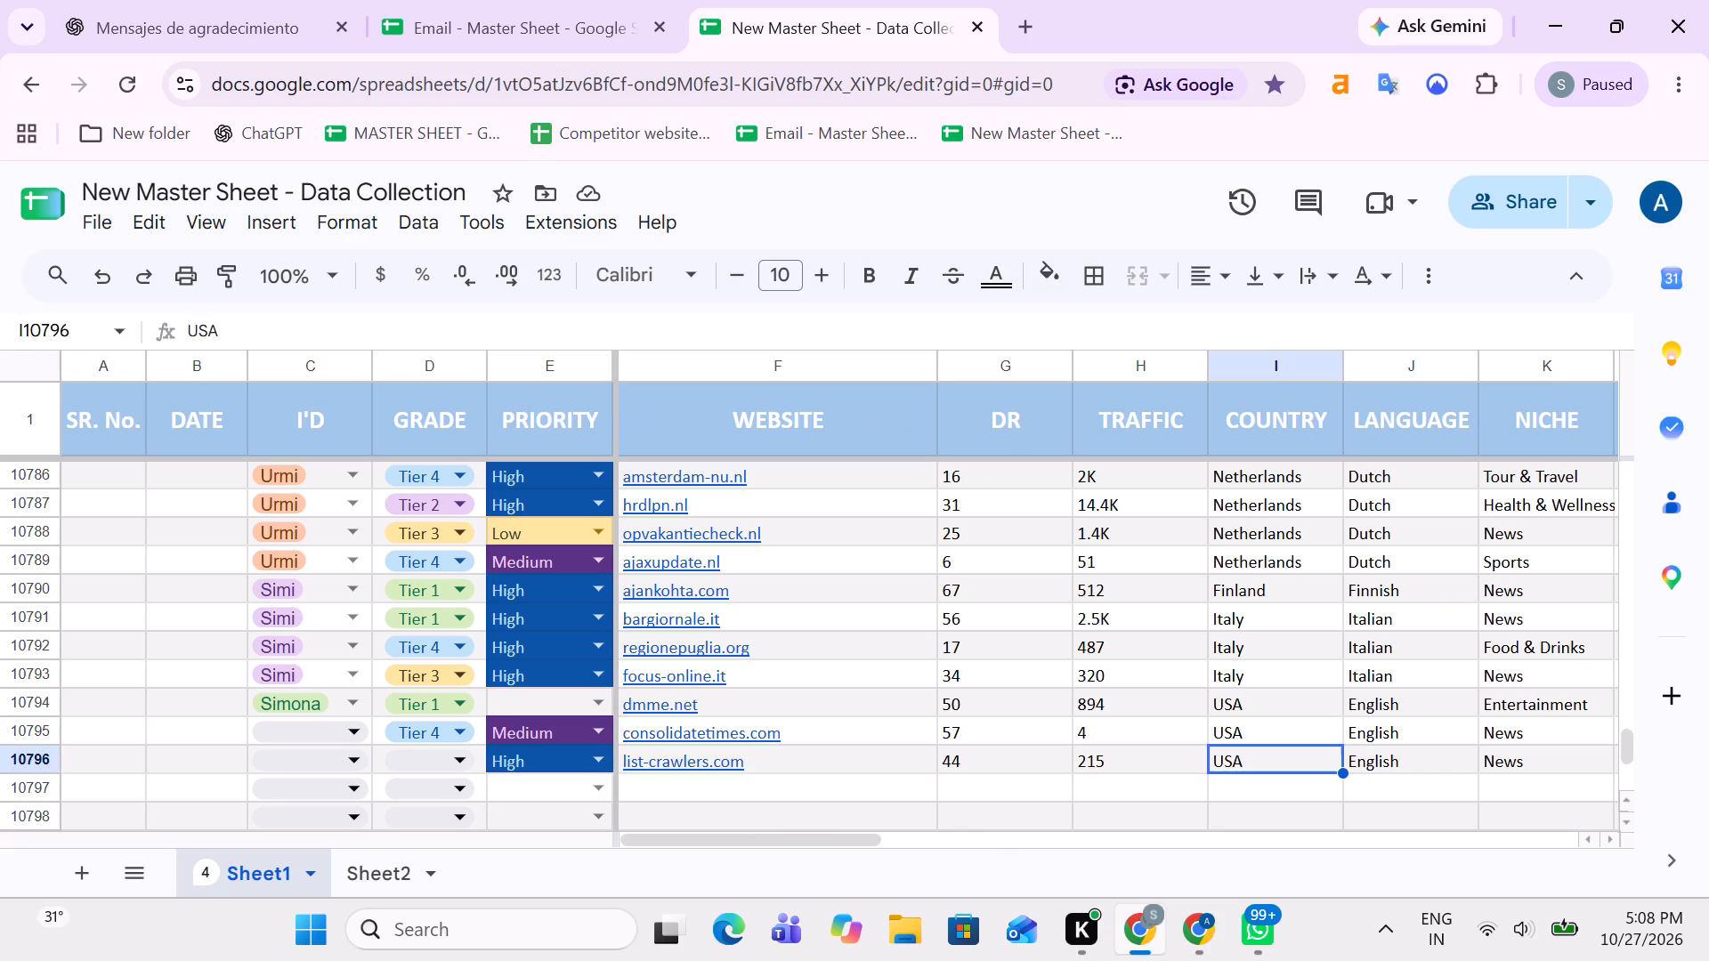
key(Left)
key(Left)
key(Left)
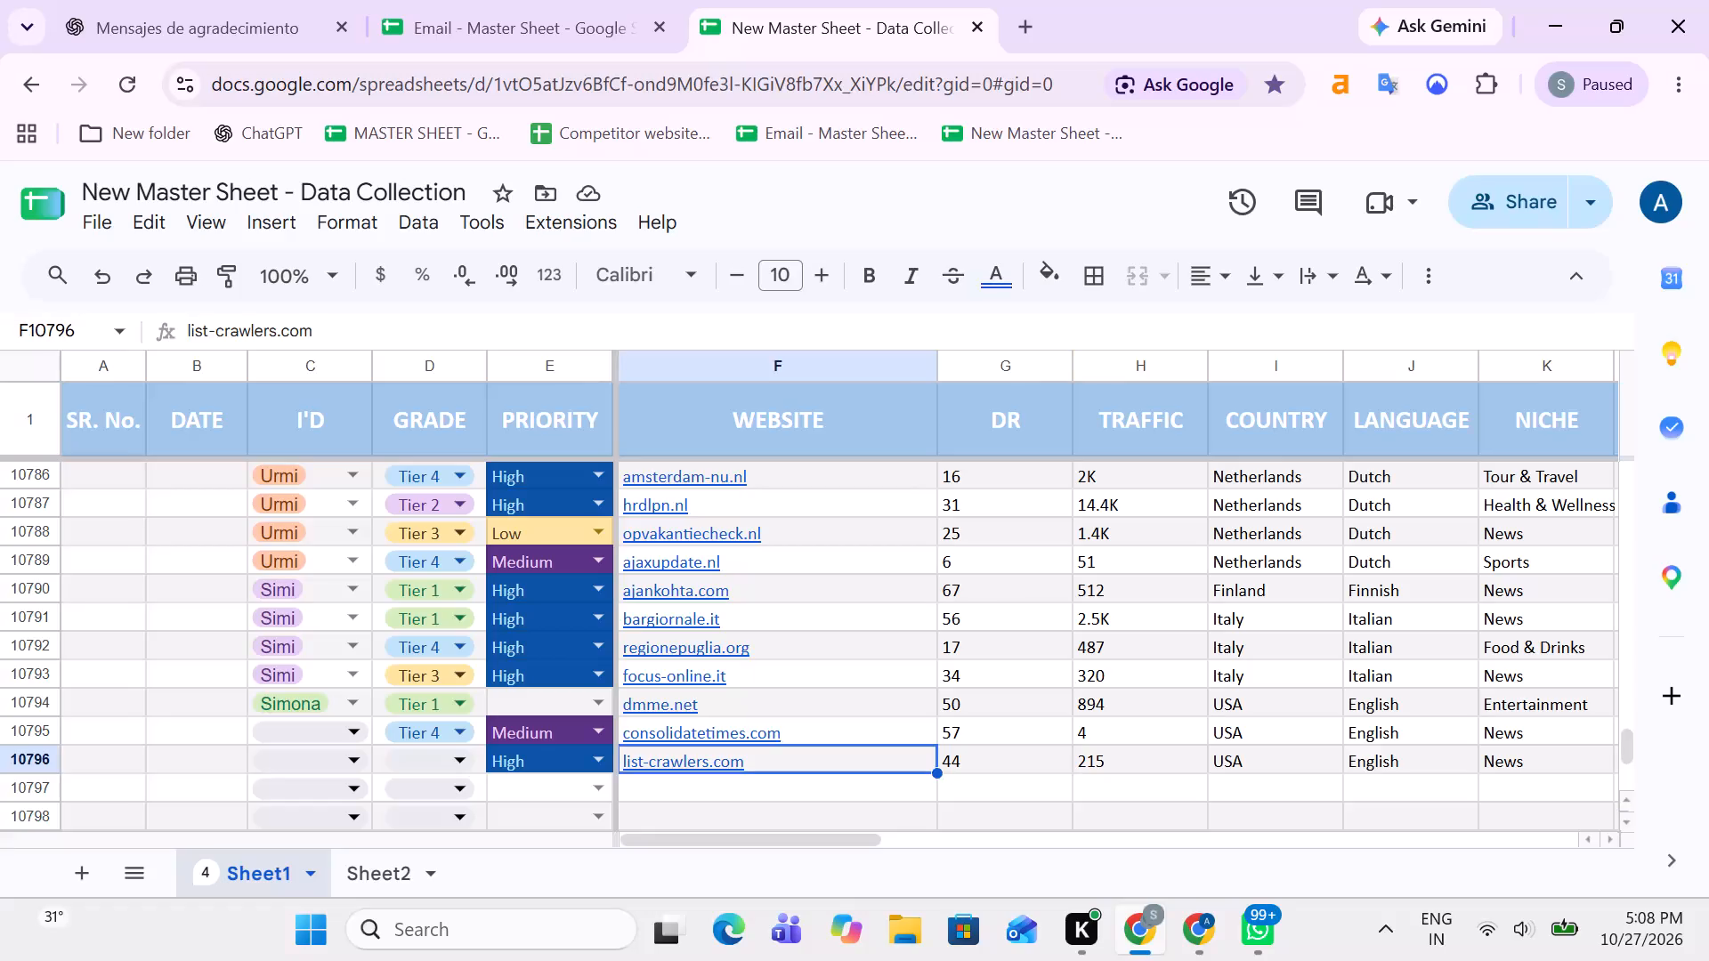
key(Right)
key(Right)
key(Left)
key(Right)
key(Left)
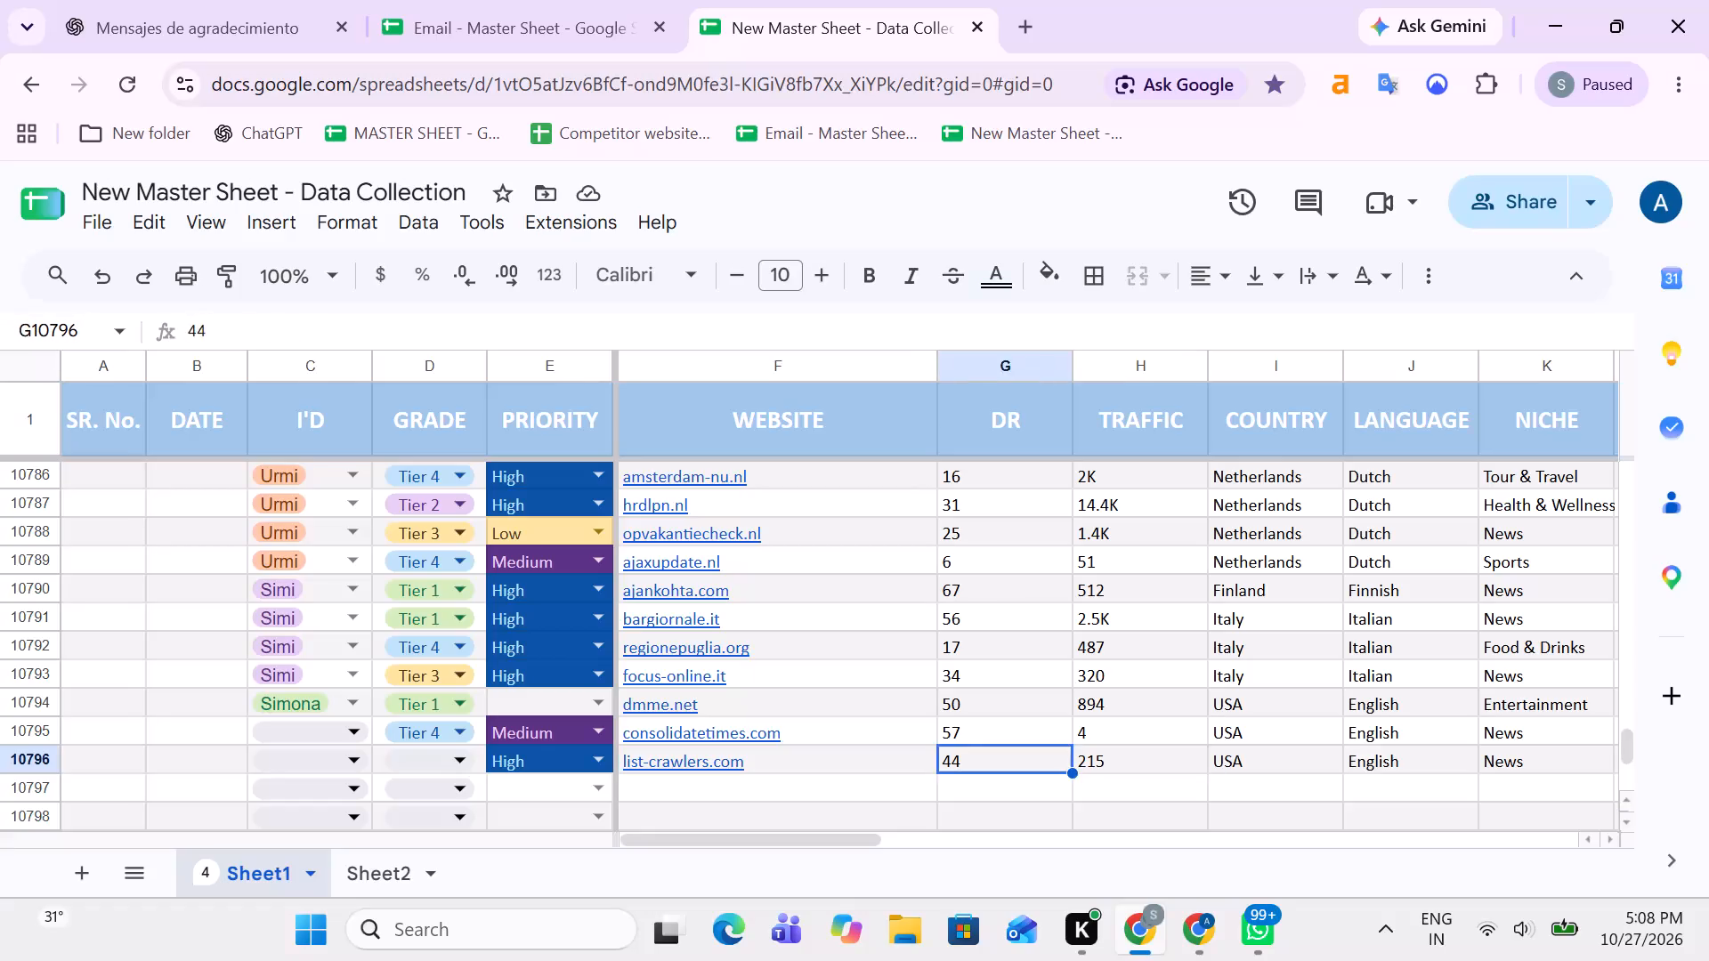
key(Left)
key(Left)
key(Left)
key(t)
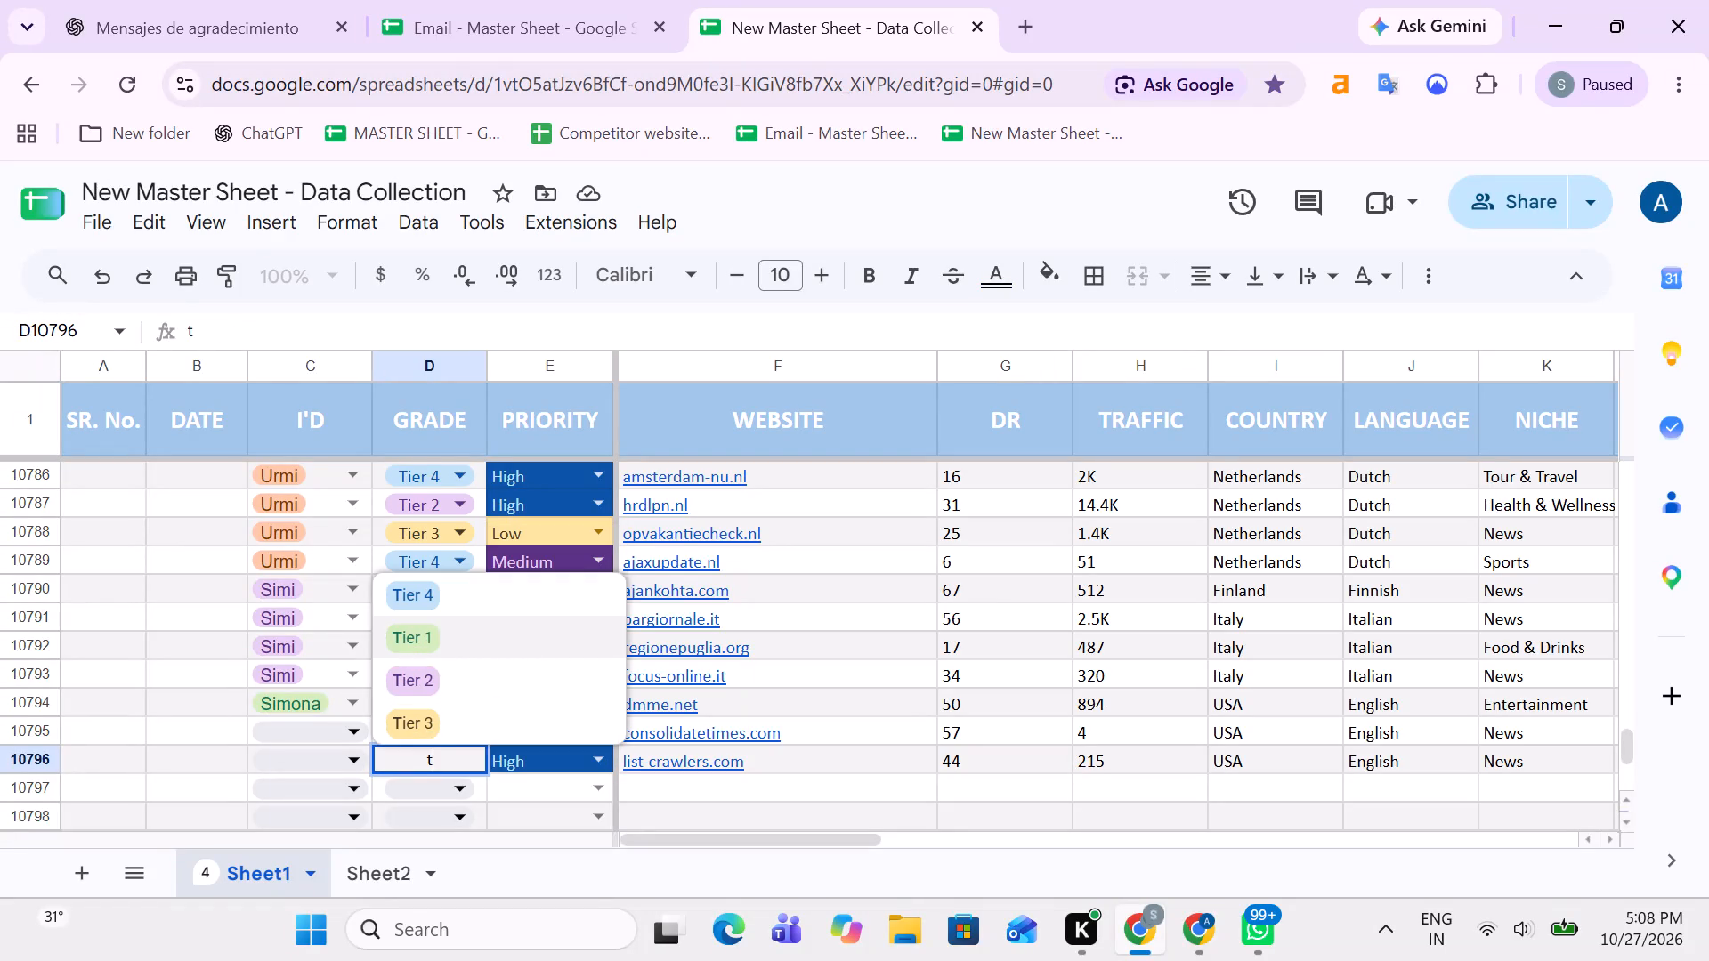
key(Up)
key(Up)
key(Return)
key(Up)
key(Right)
key(Left)
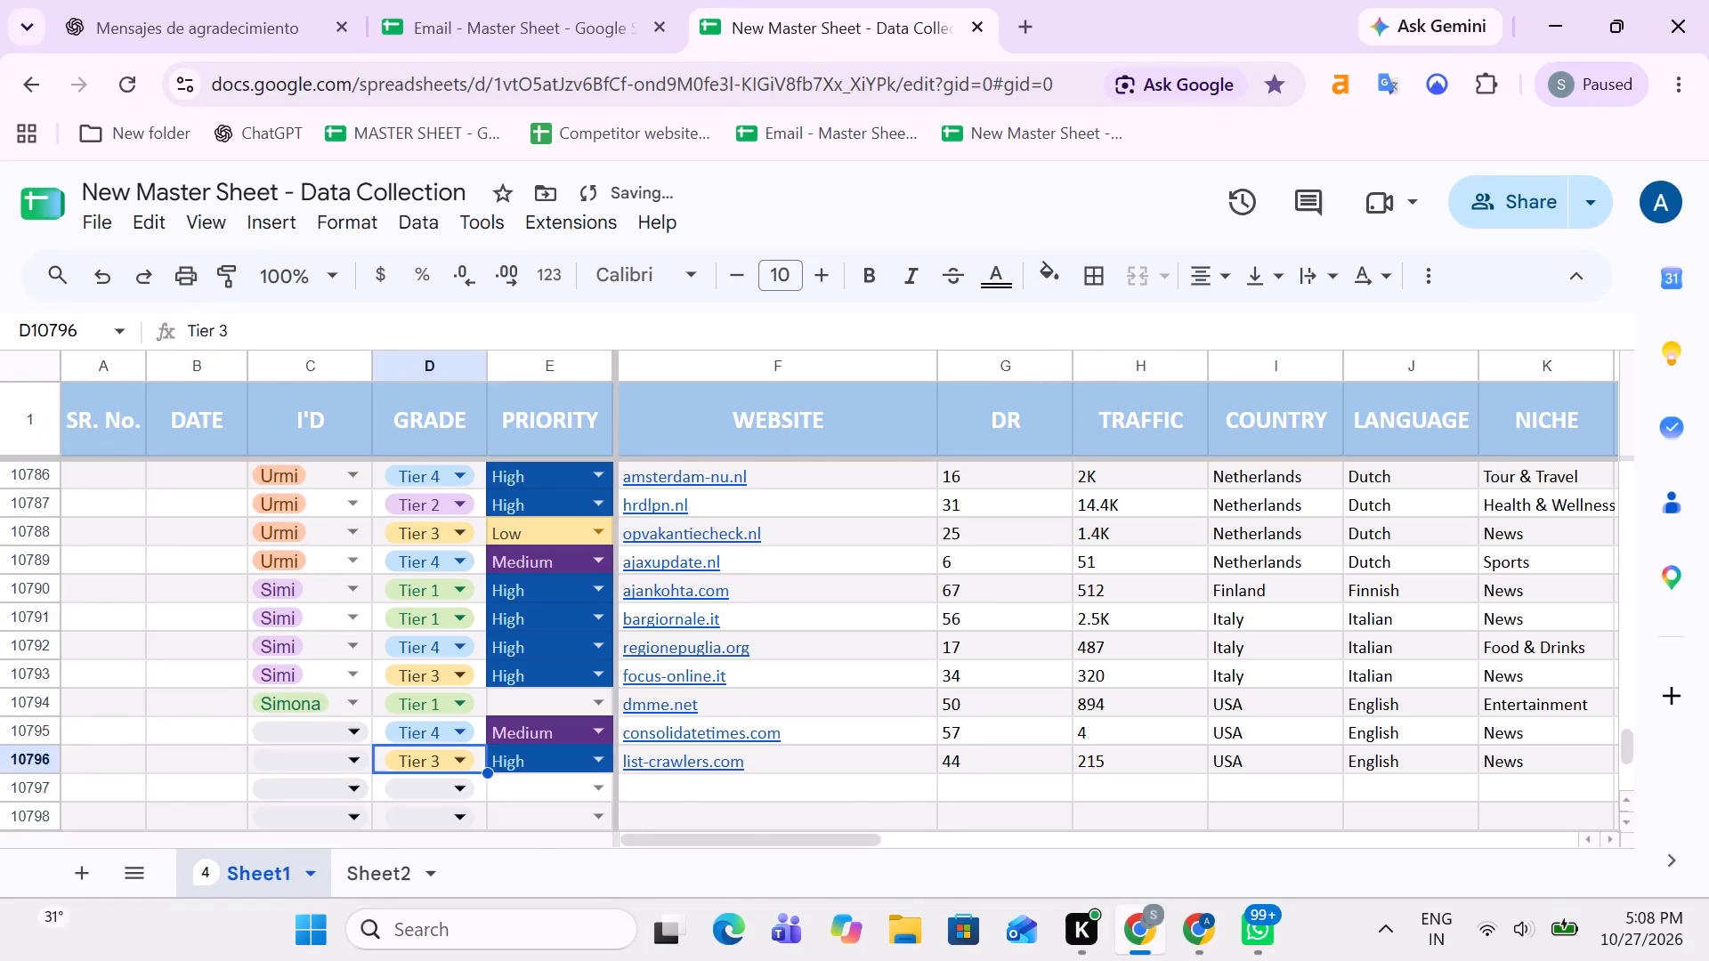
Open the W3WEBRANK guest post website list linked in the reply and examine its sites, metrics and prices.
key(Right)
key(Right)
key(alt+Tab)
scroll(938, 319, down, 15)
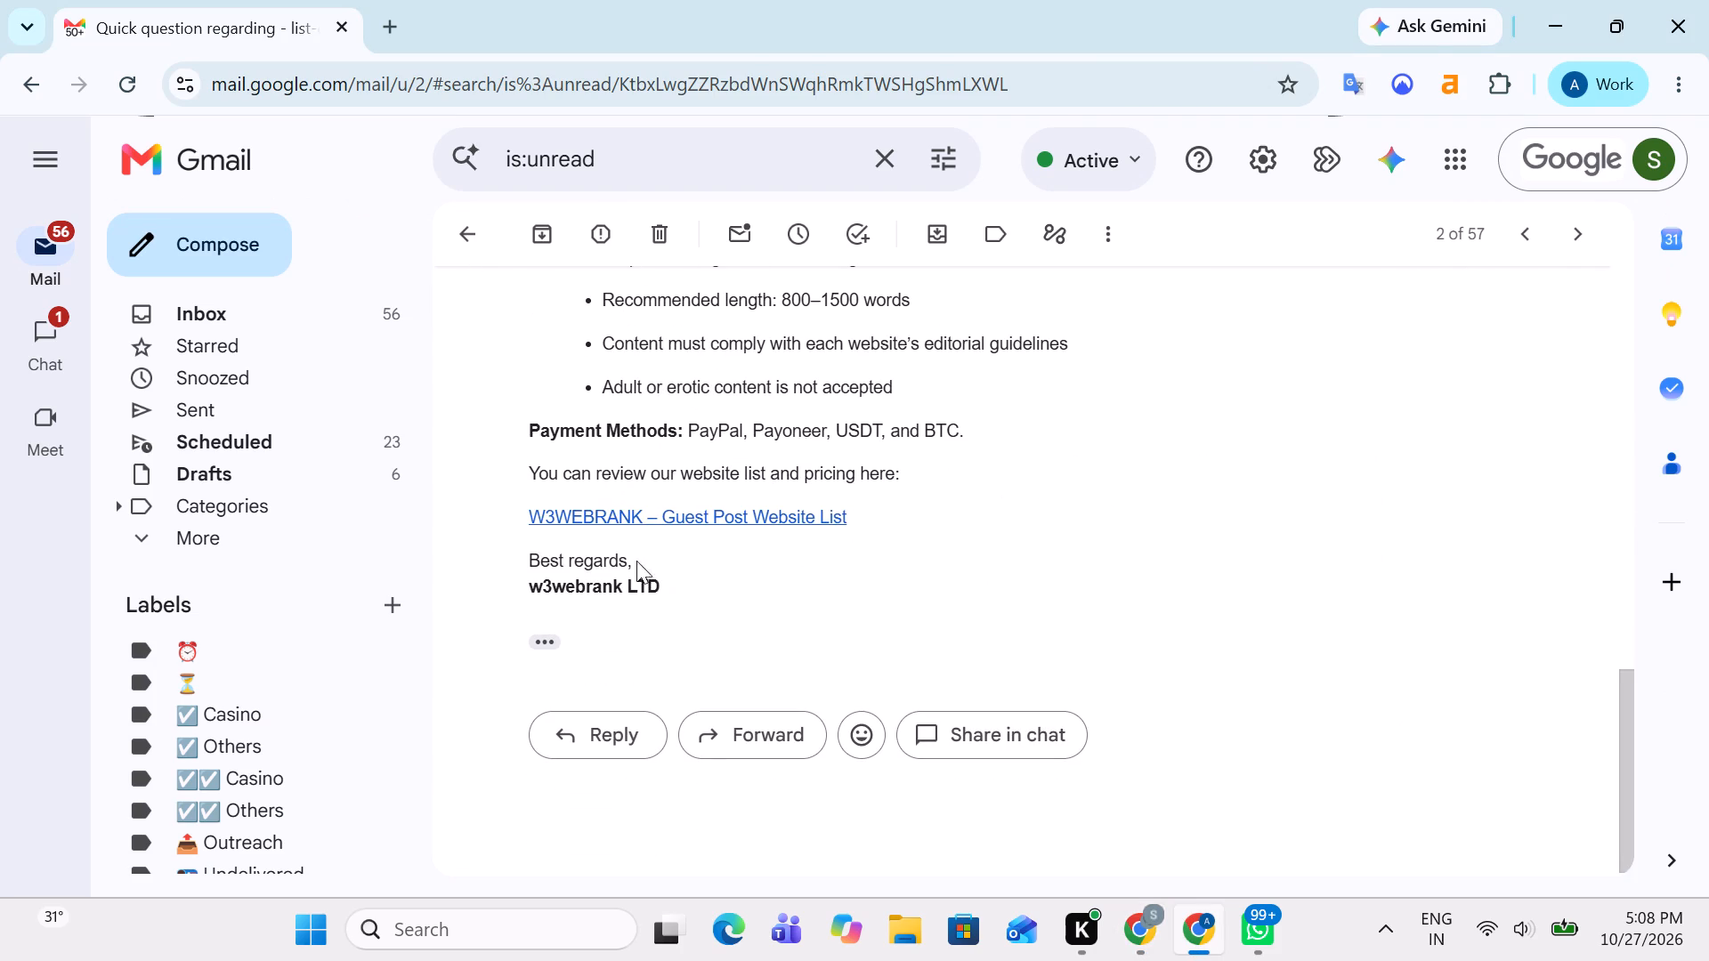
click(743, 520)
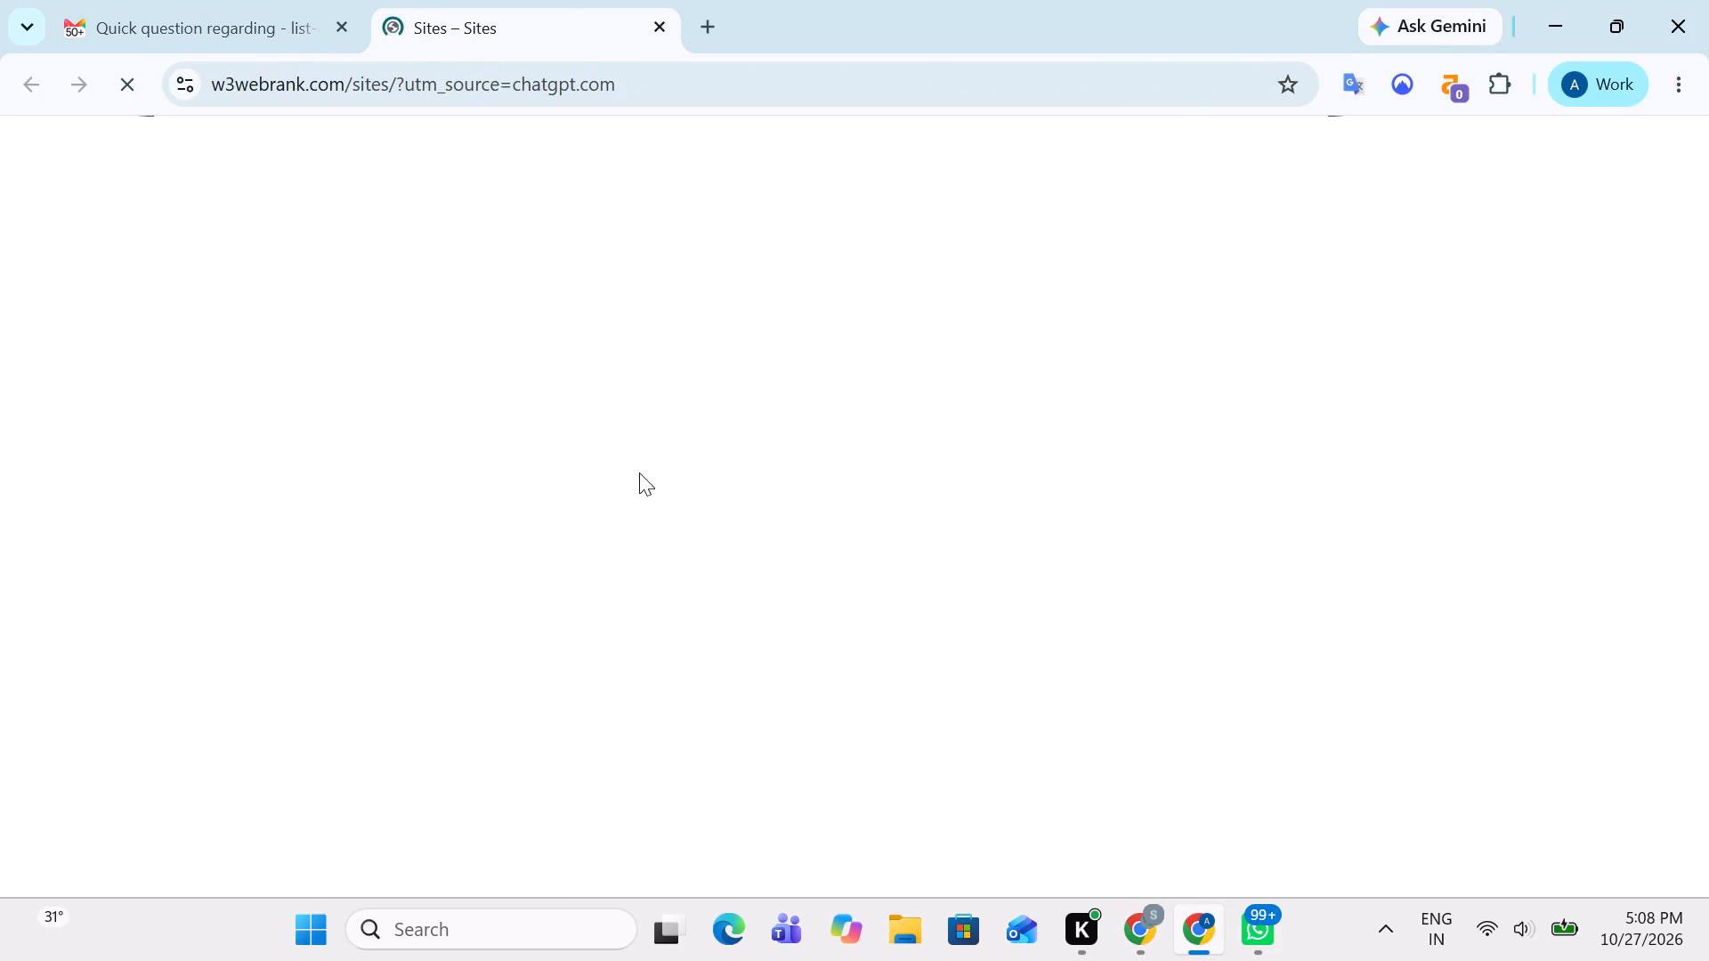
scroll(704, 574, down, 7)
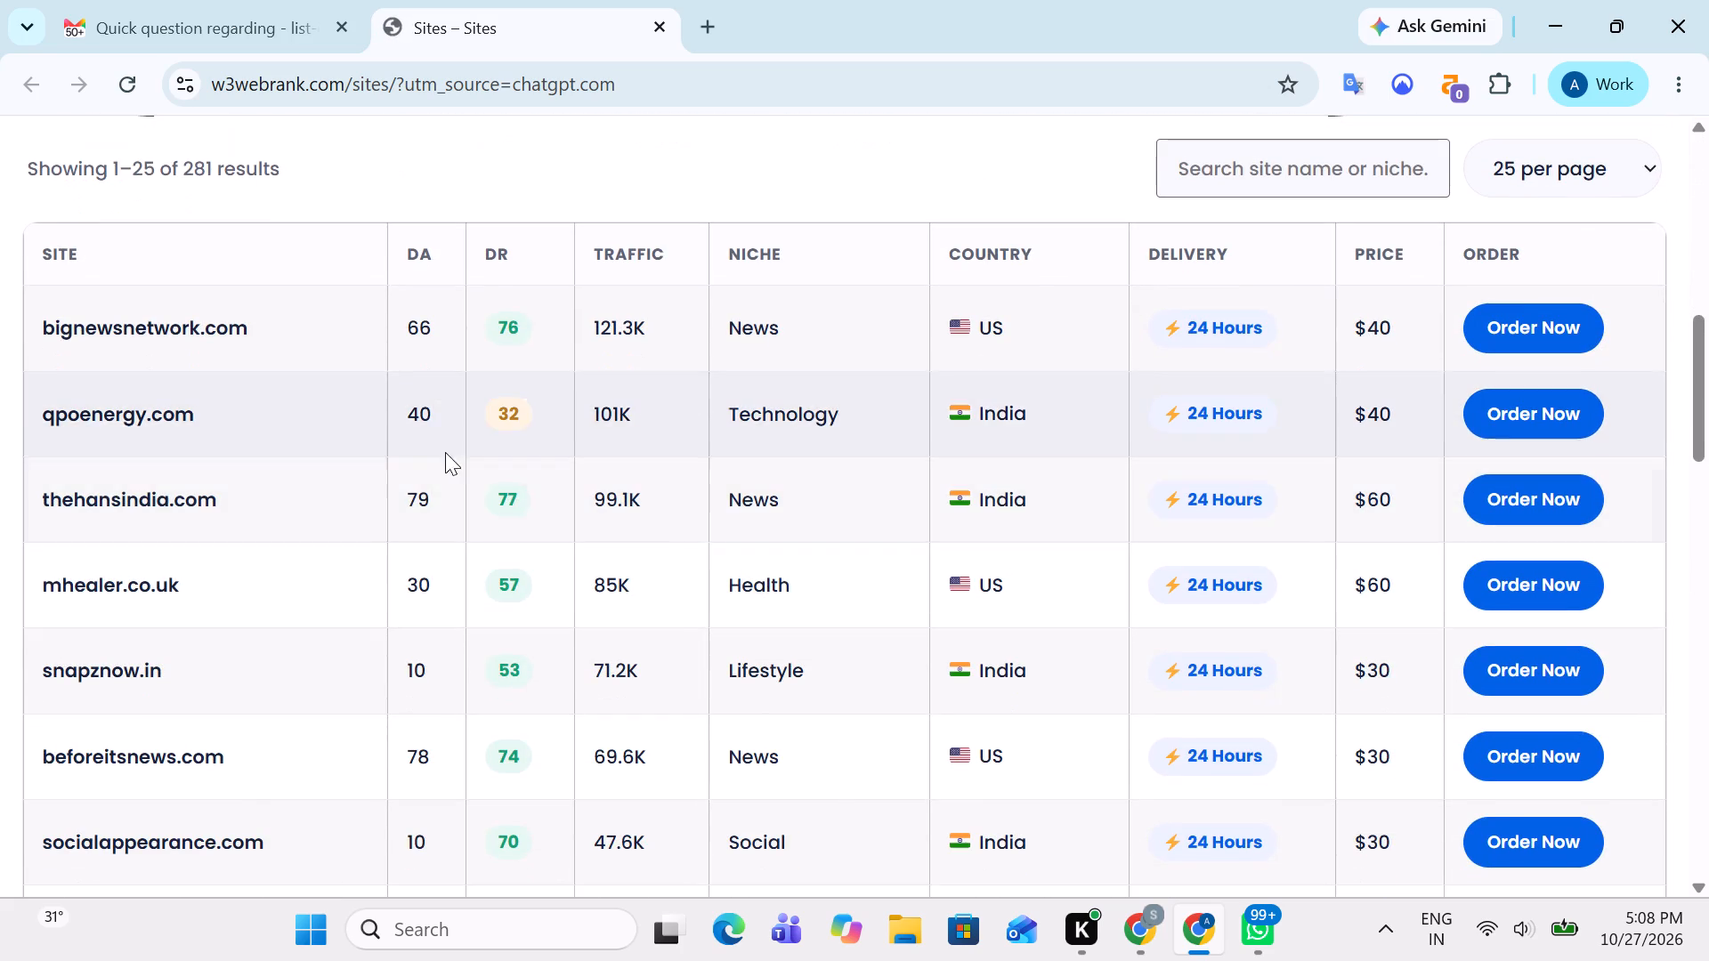
scroll(273, 464, down, 7)
scroll(370, 657, down, 7)
scroll(668, 638, up, 8)
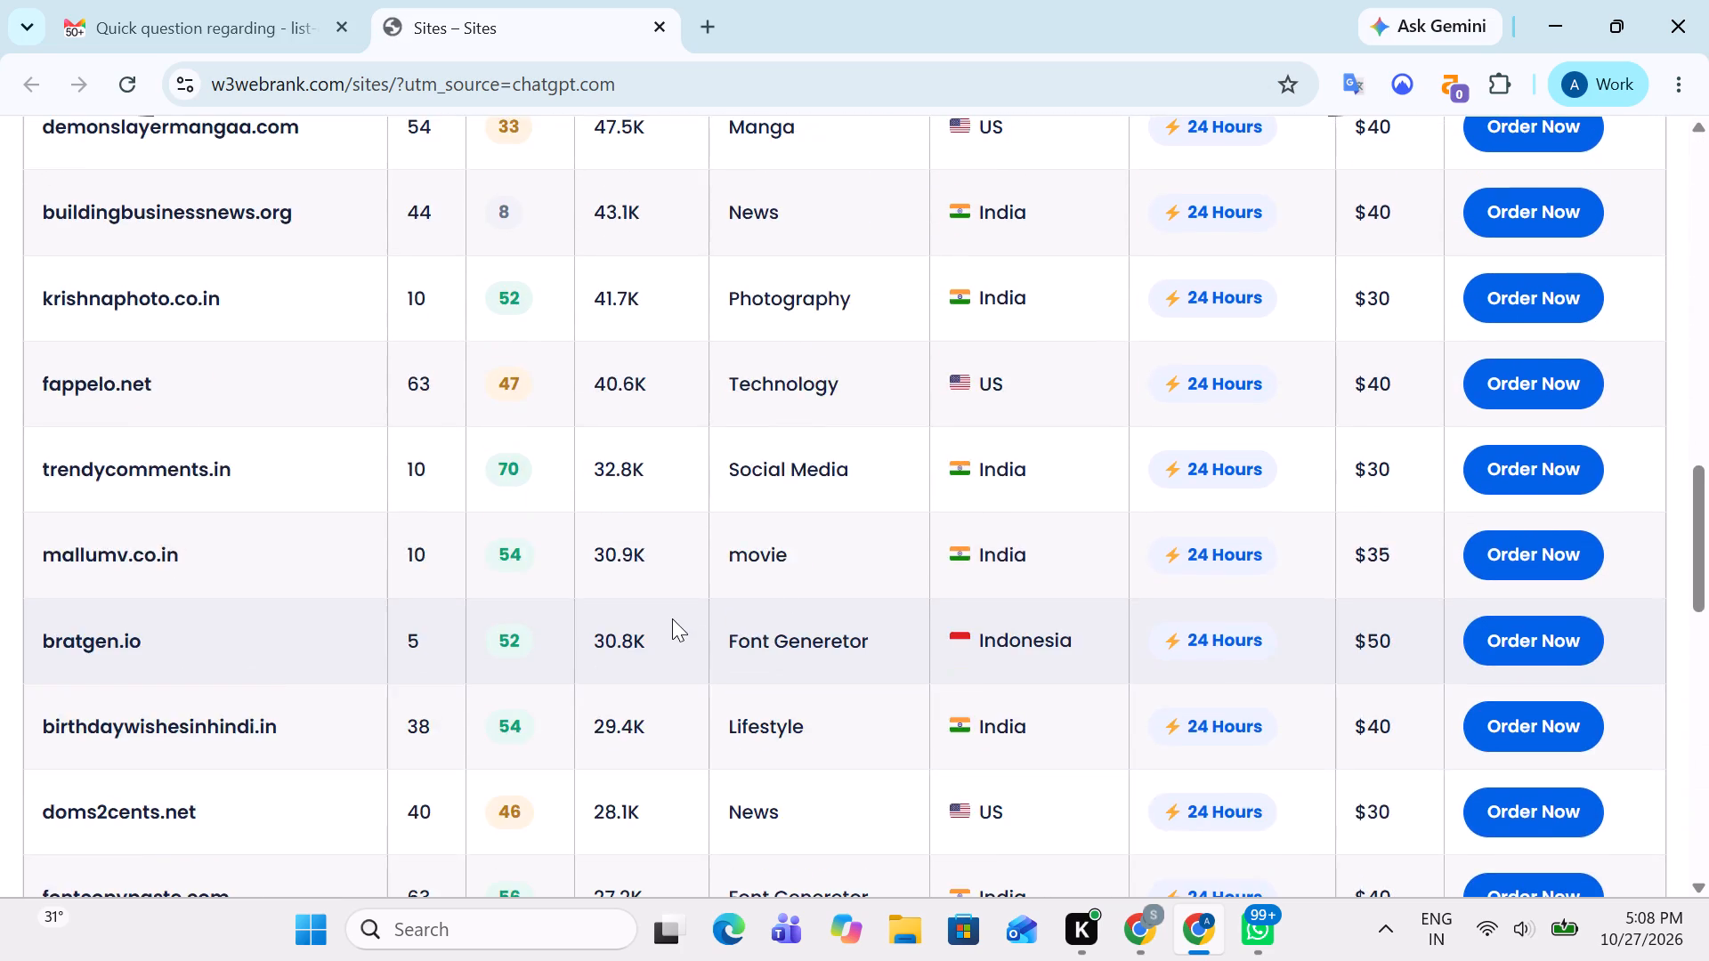
scroll(669, 617, up, 13)
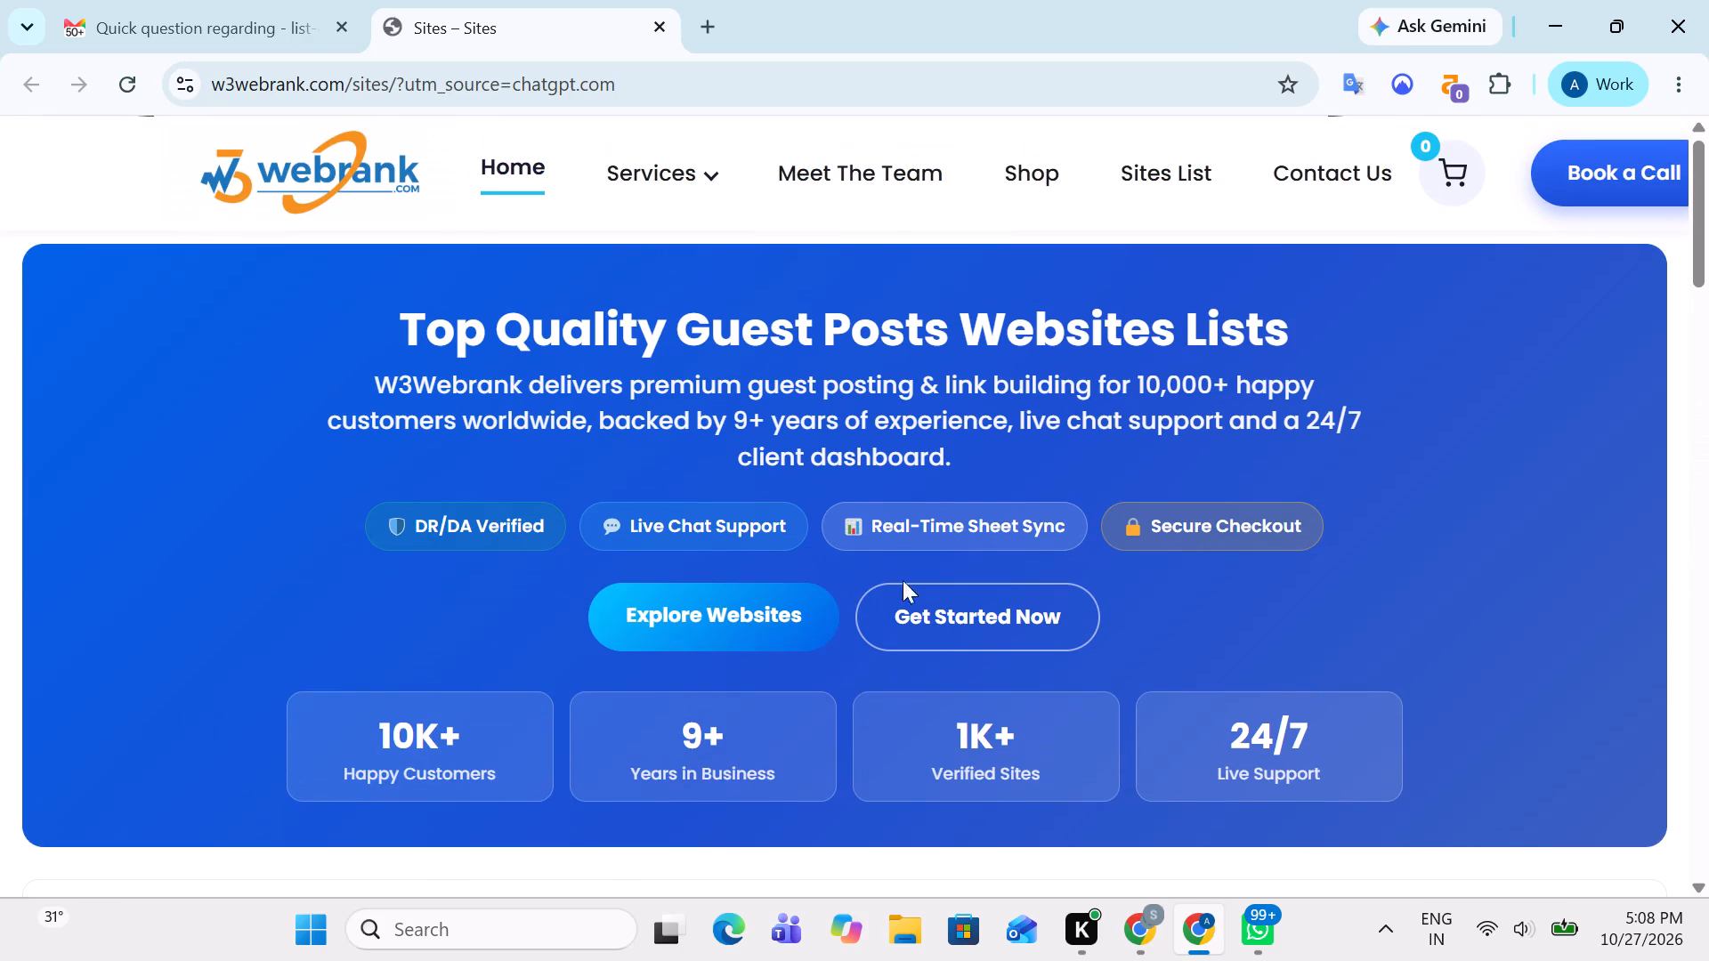
scroll(683, 682, down, 2)
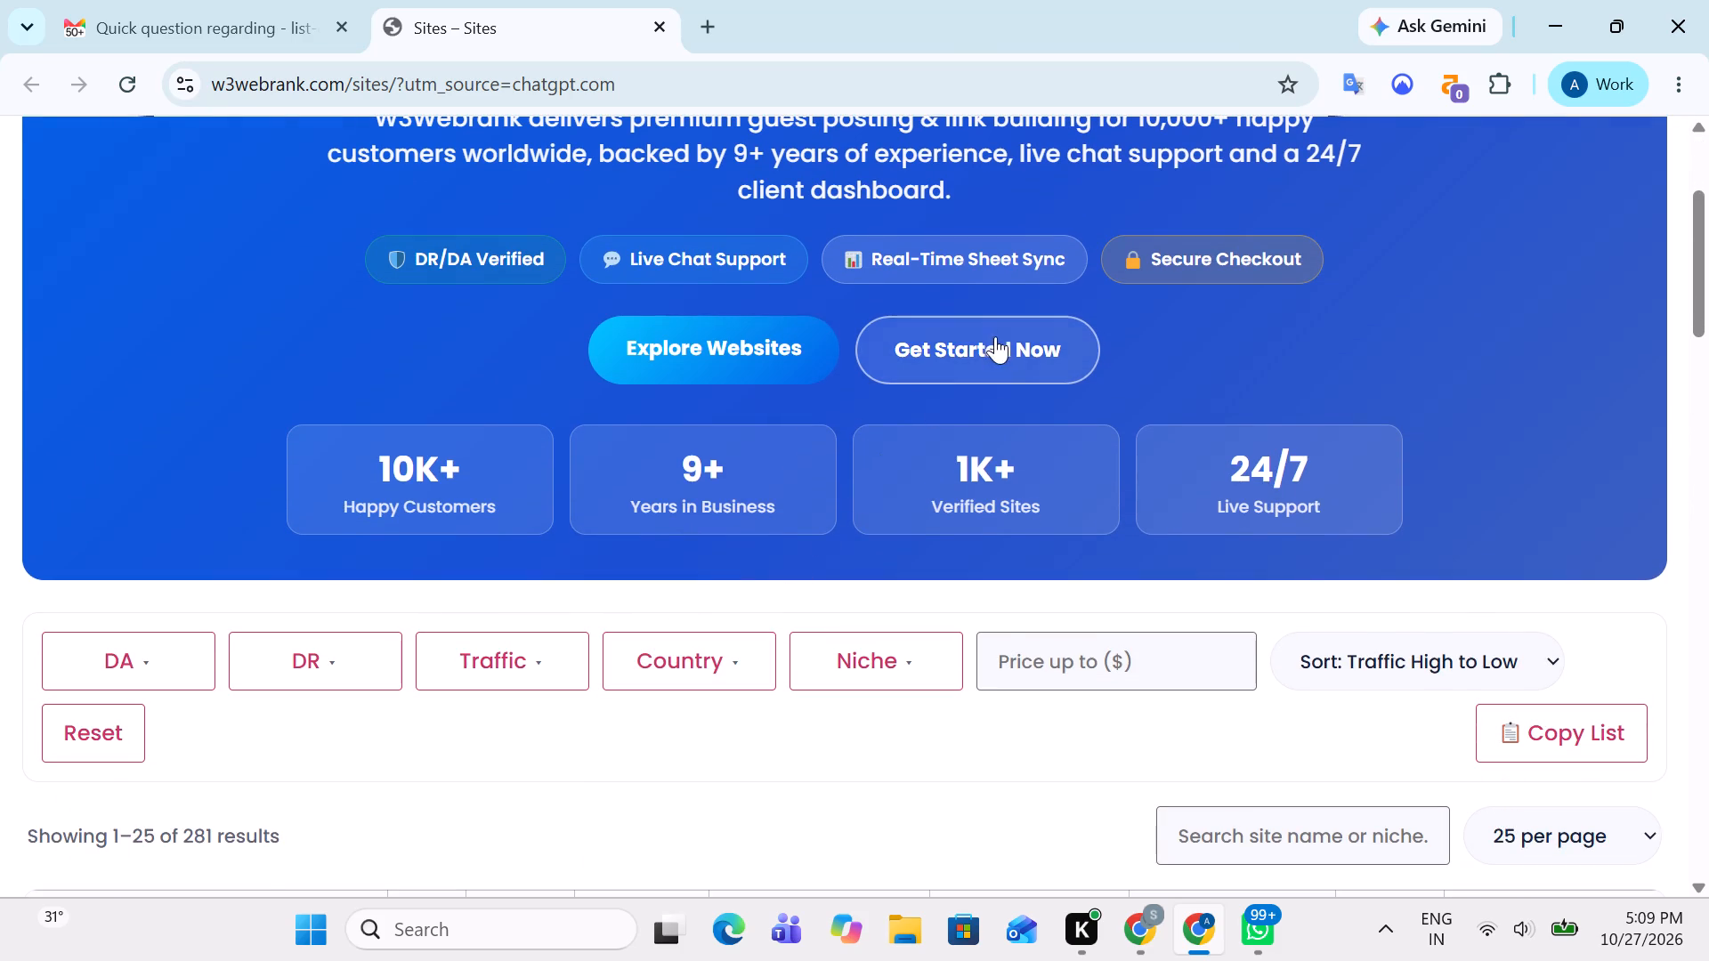
scroll(960, 500, down, 2)
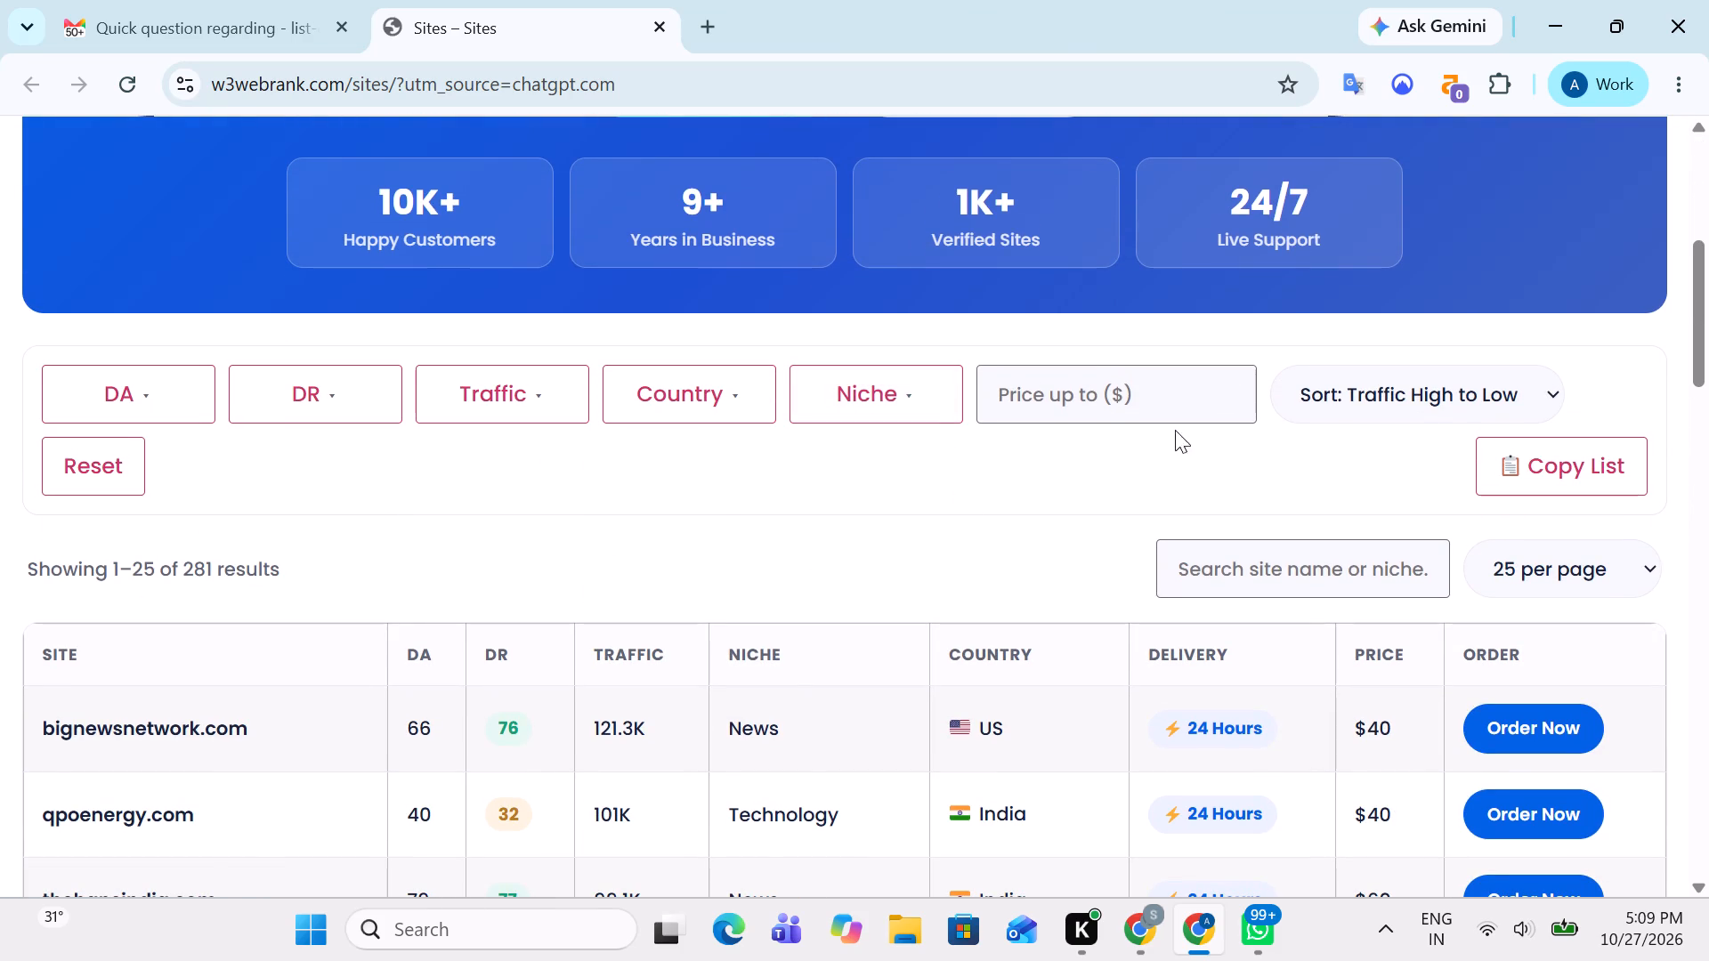
Look through the niche filter options and the remaining rows of the W3WEBRANK list, and close the page.
click(937, 415)
scroll(904, 660, down, 6)
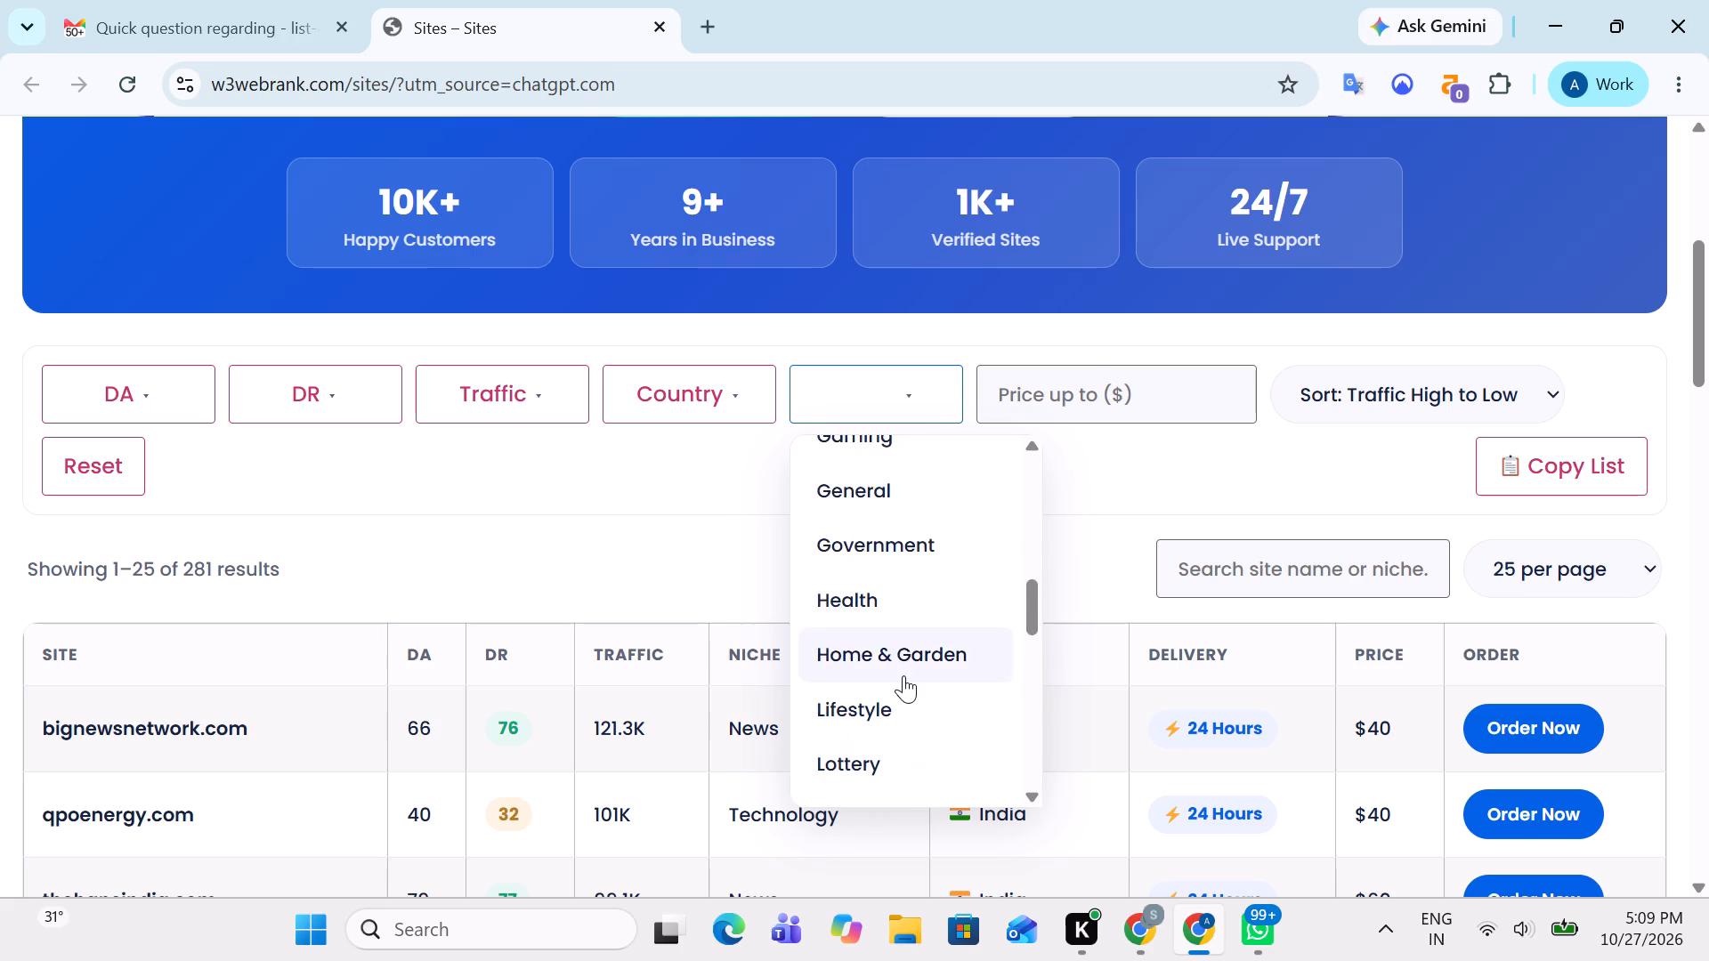
scroll(903, 675, down, 19)
click(1365, 448)
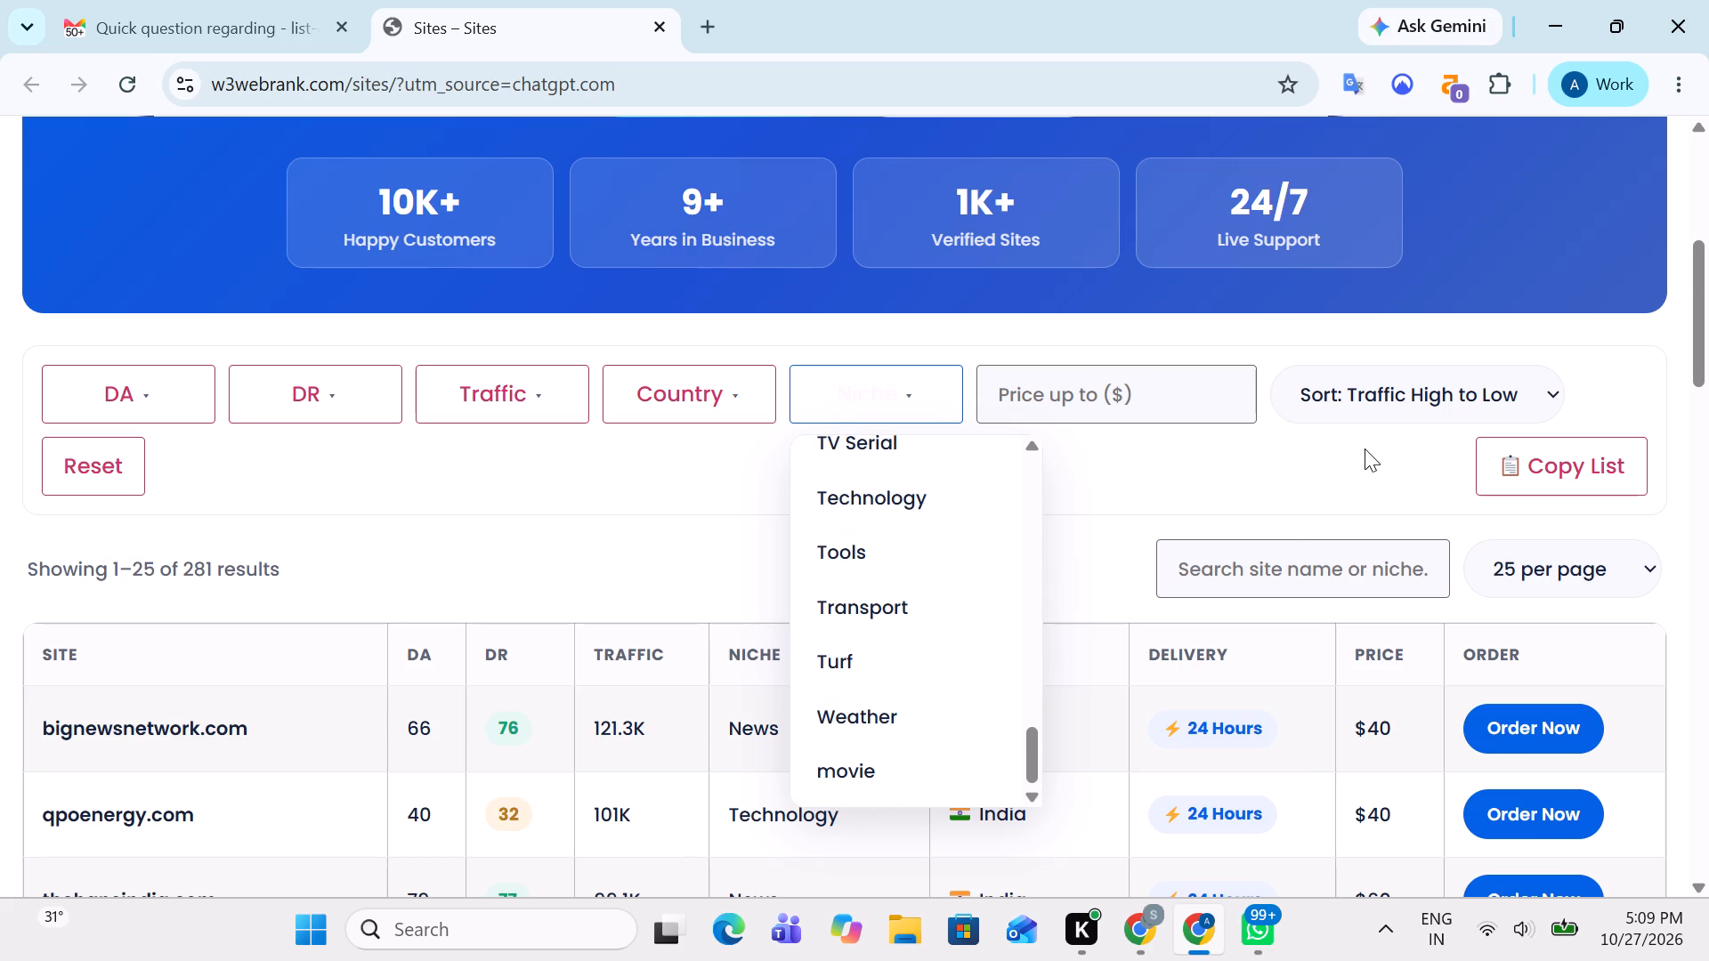
scroll(1366, 531, down, 4)
scroll(1492, 560, down, 7)
scroll(1357, 631, down, 6)
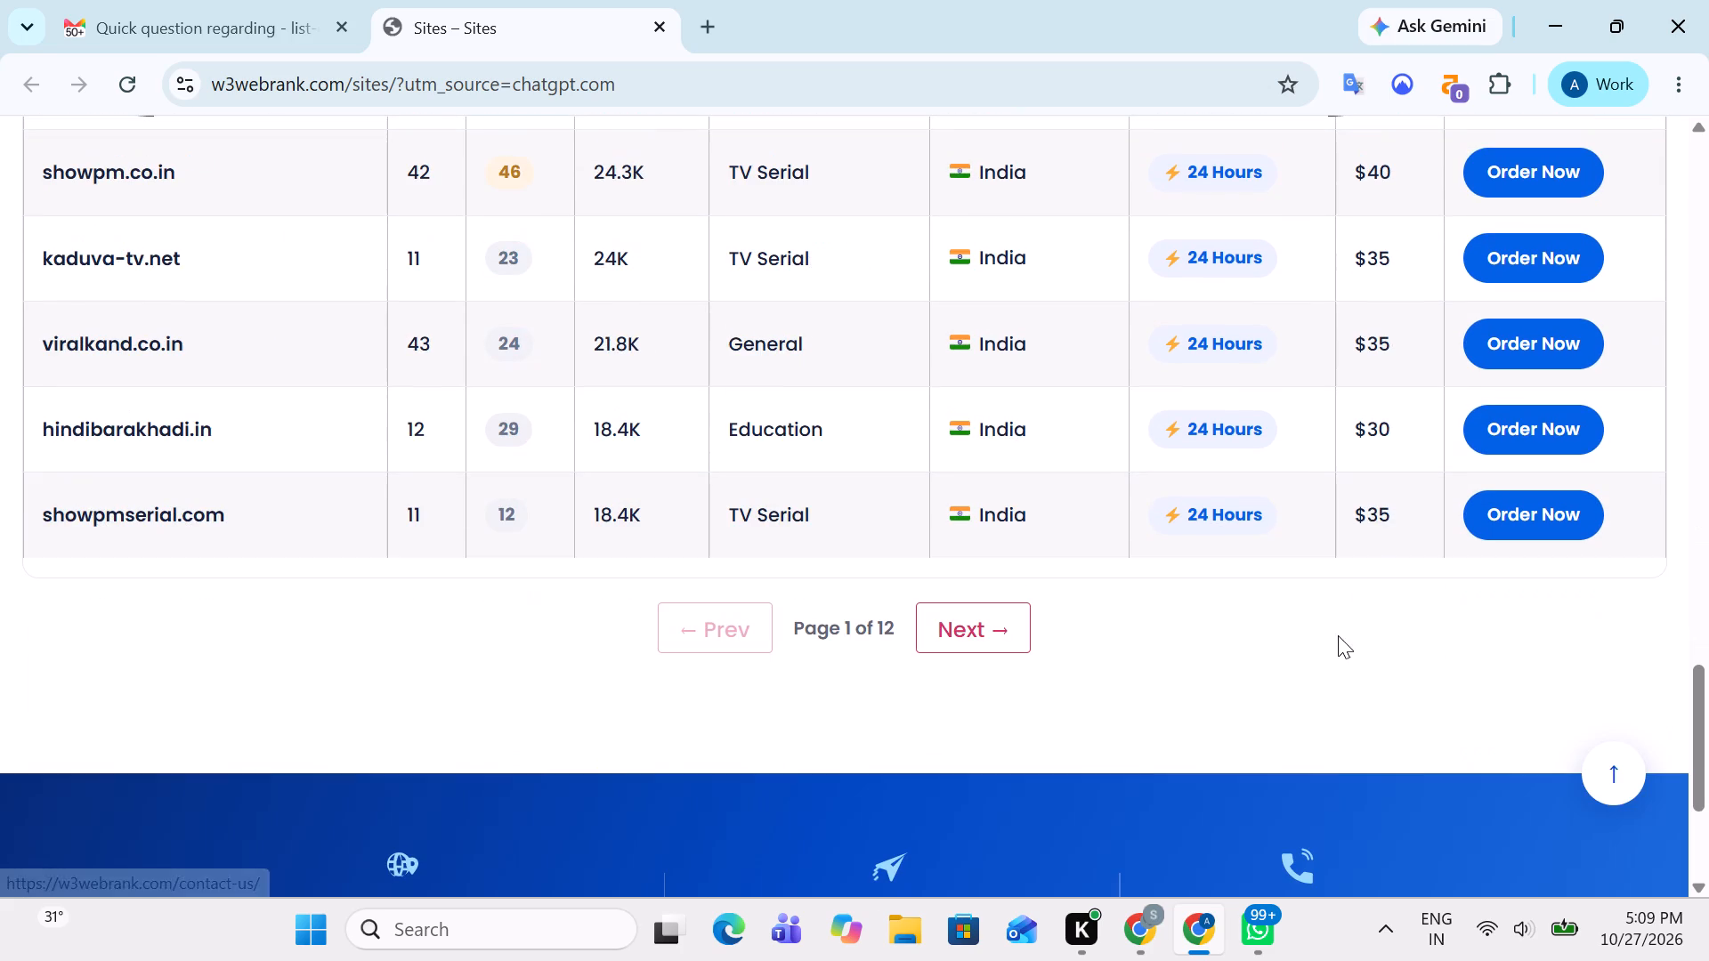
scroll(624, 546, up, 20)
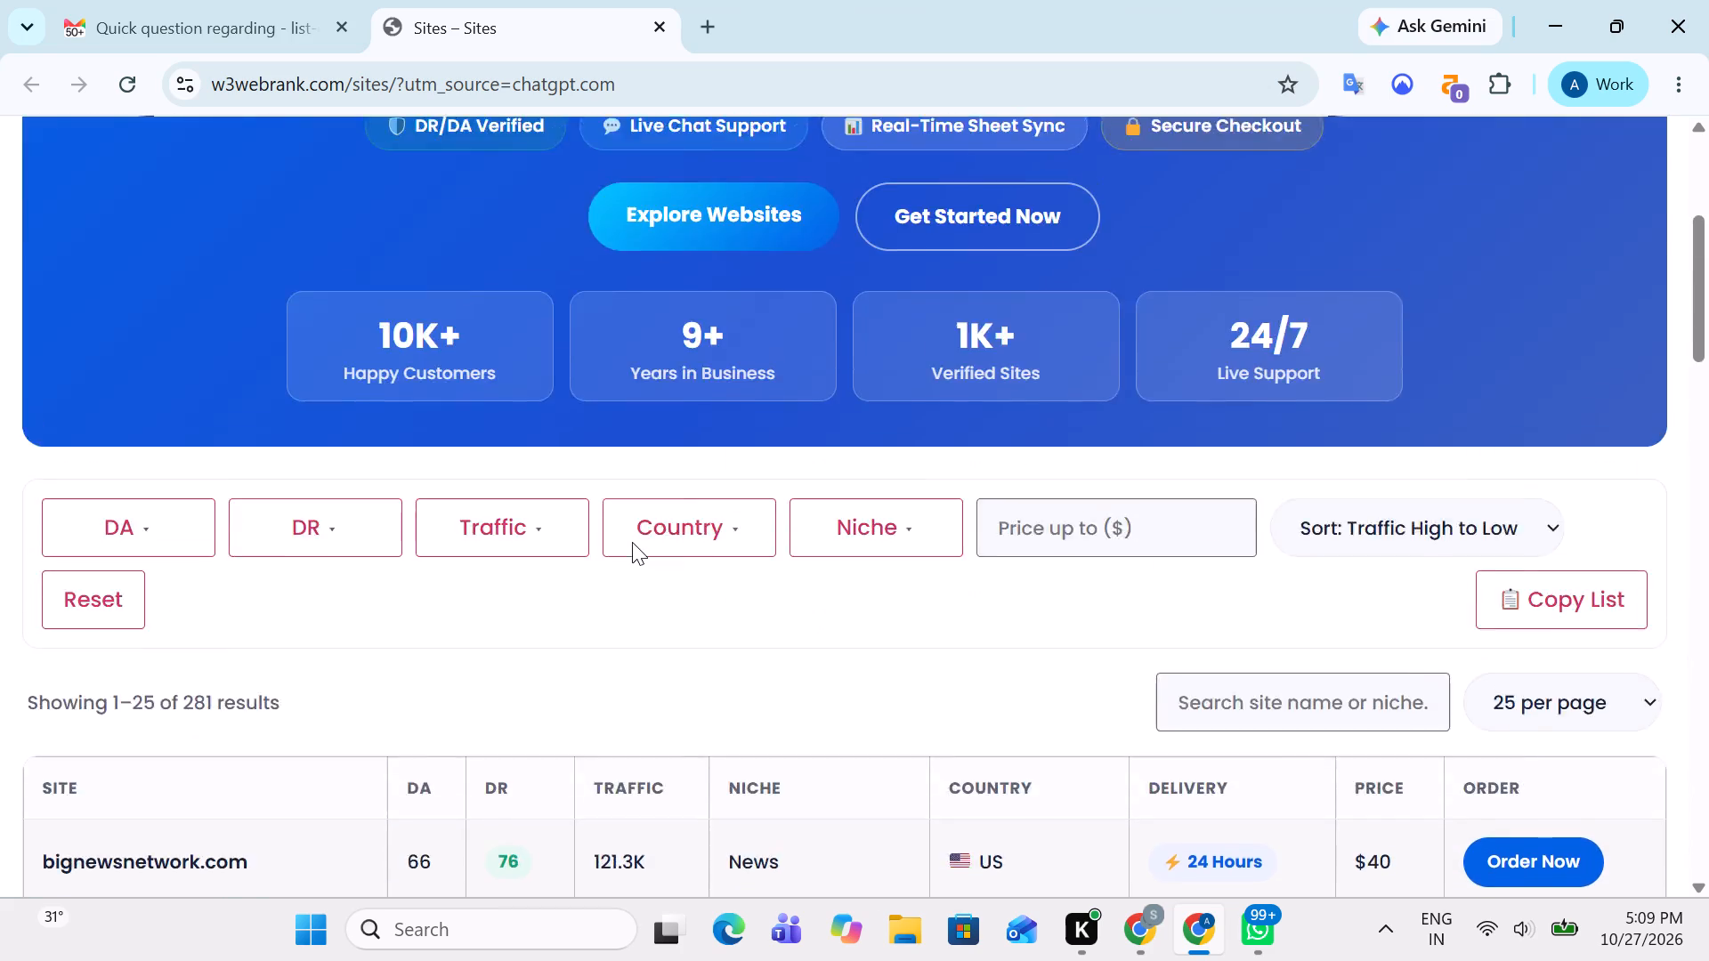
scroll(632, 542, up, 6)
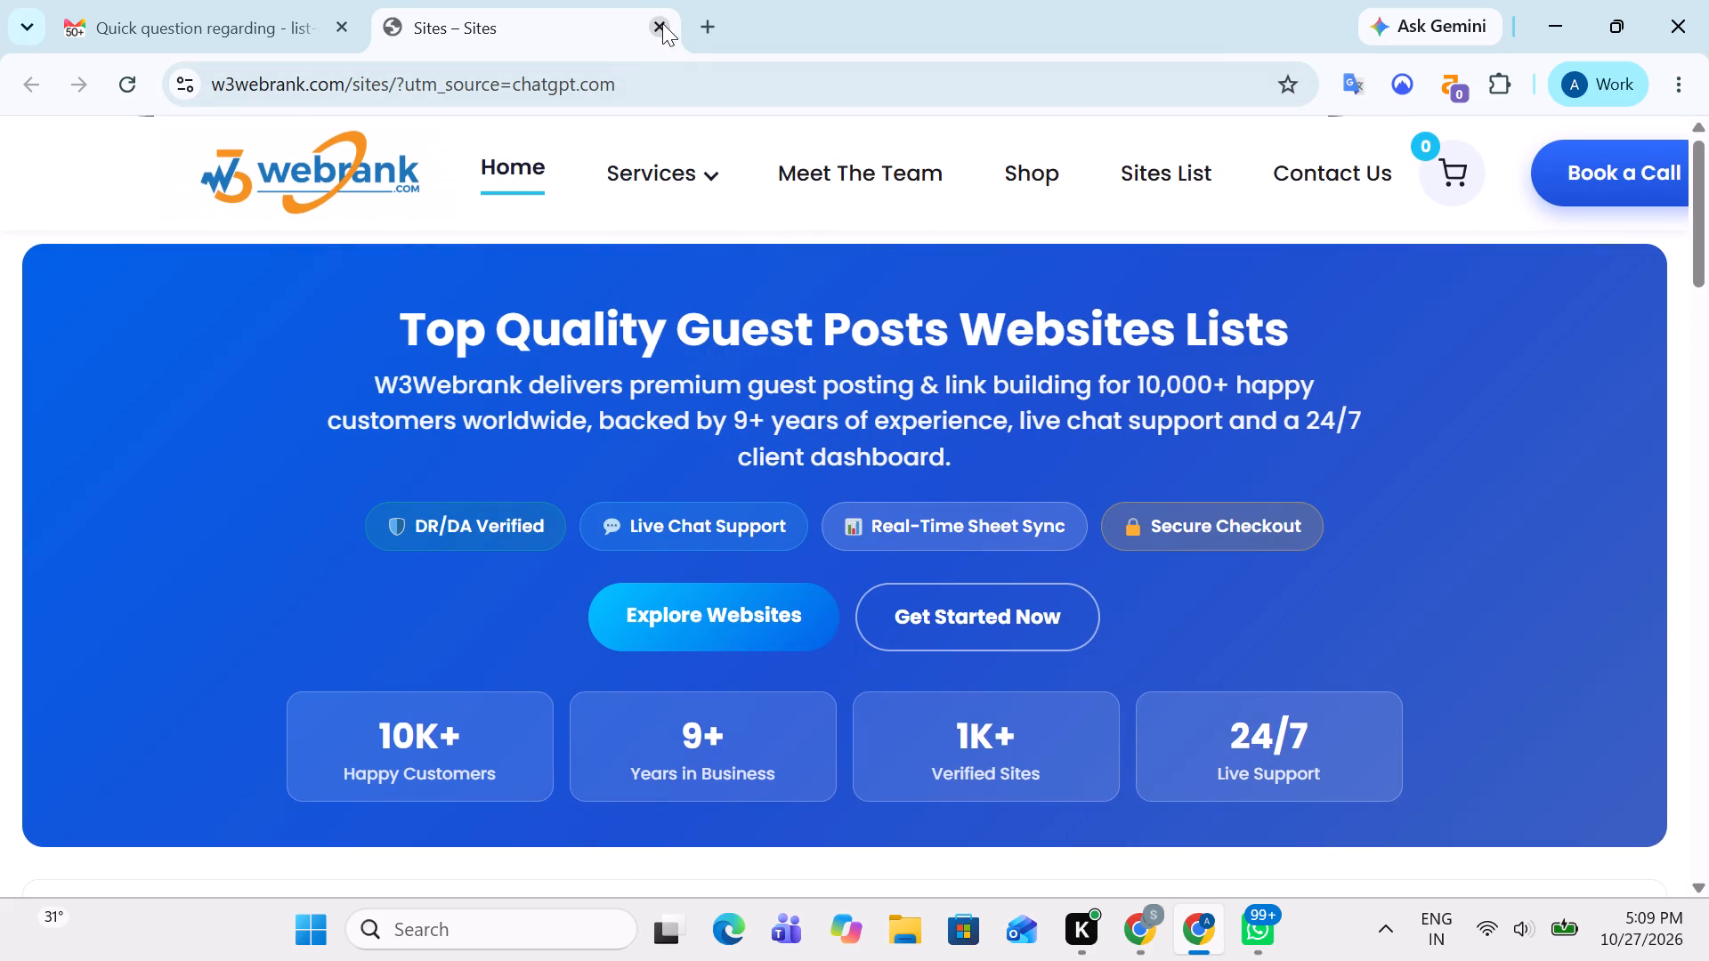
click(662, 23)
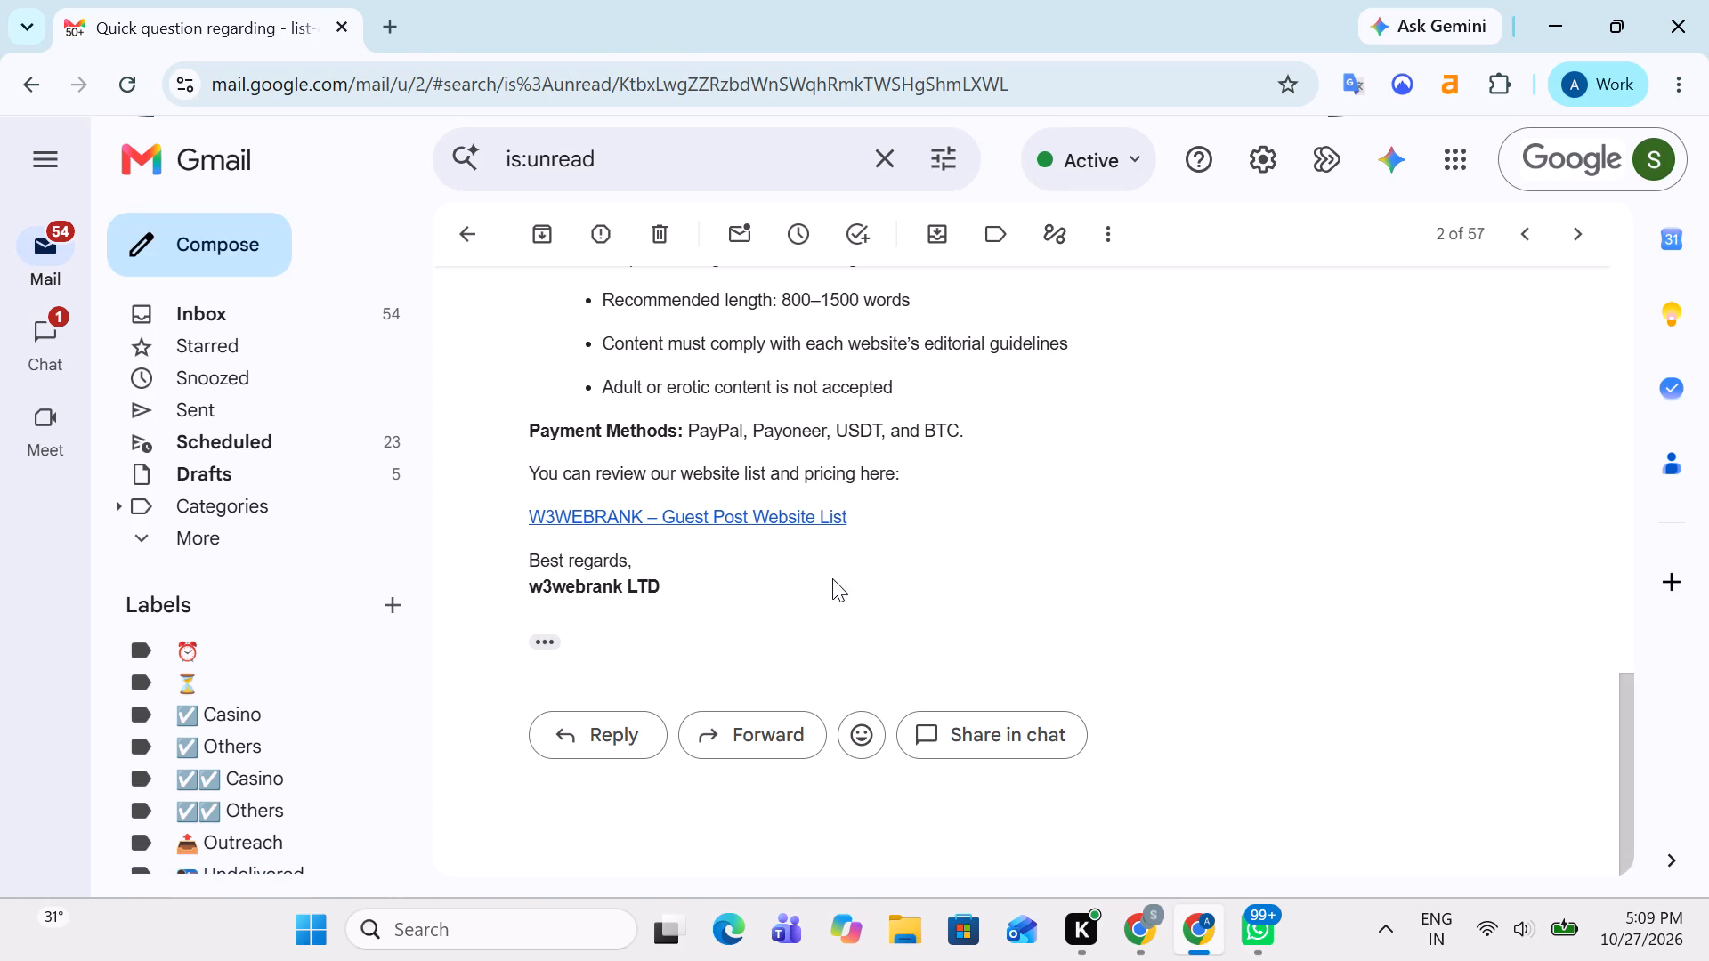
Copy the w3webrank sender's e-mail address from the reply and enter it as the website entry in row 10797.
scroll(831, 576, up, 6)
key(alt+Tab)
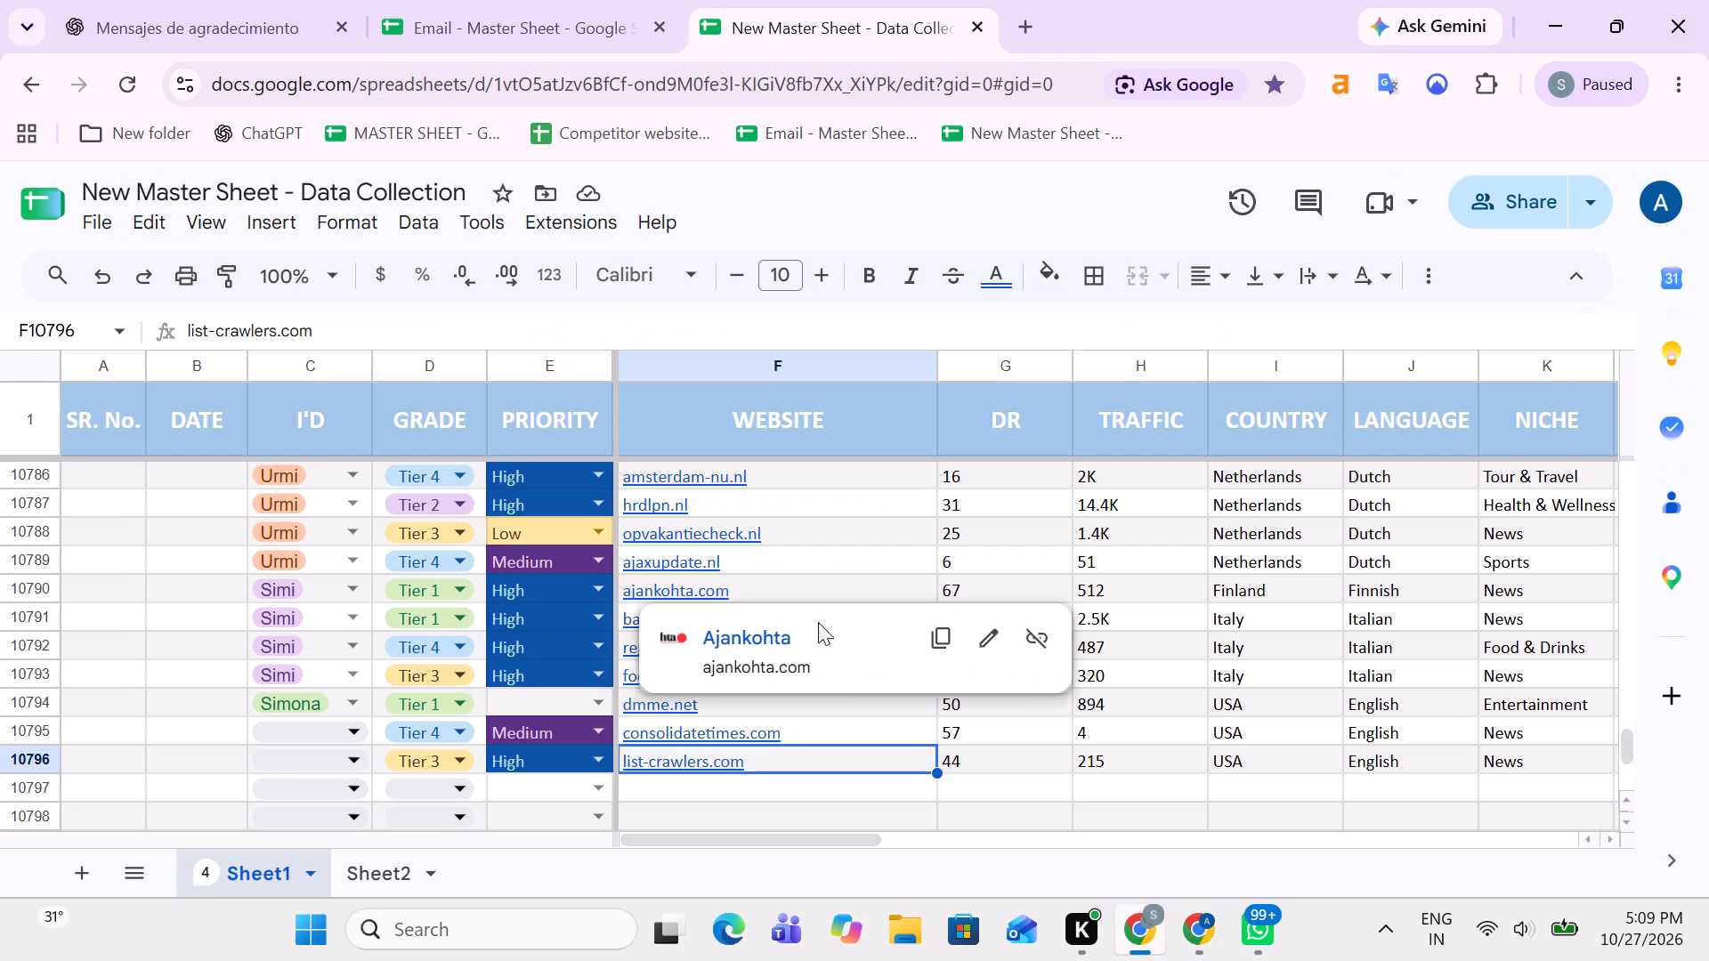
key(alt+Tab)
scroll(765, 588, up, 2)
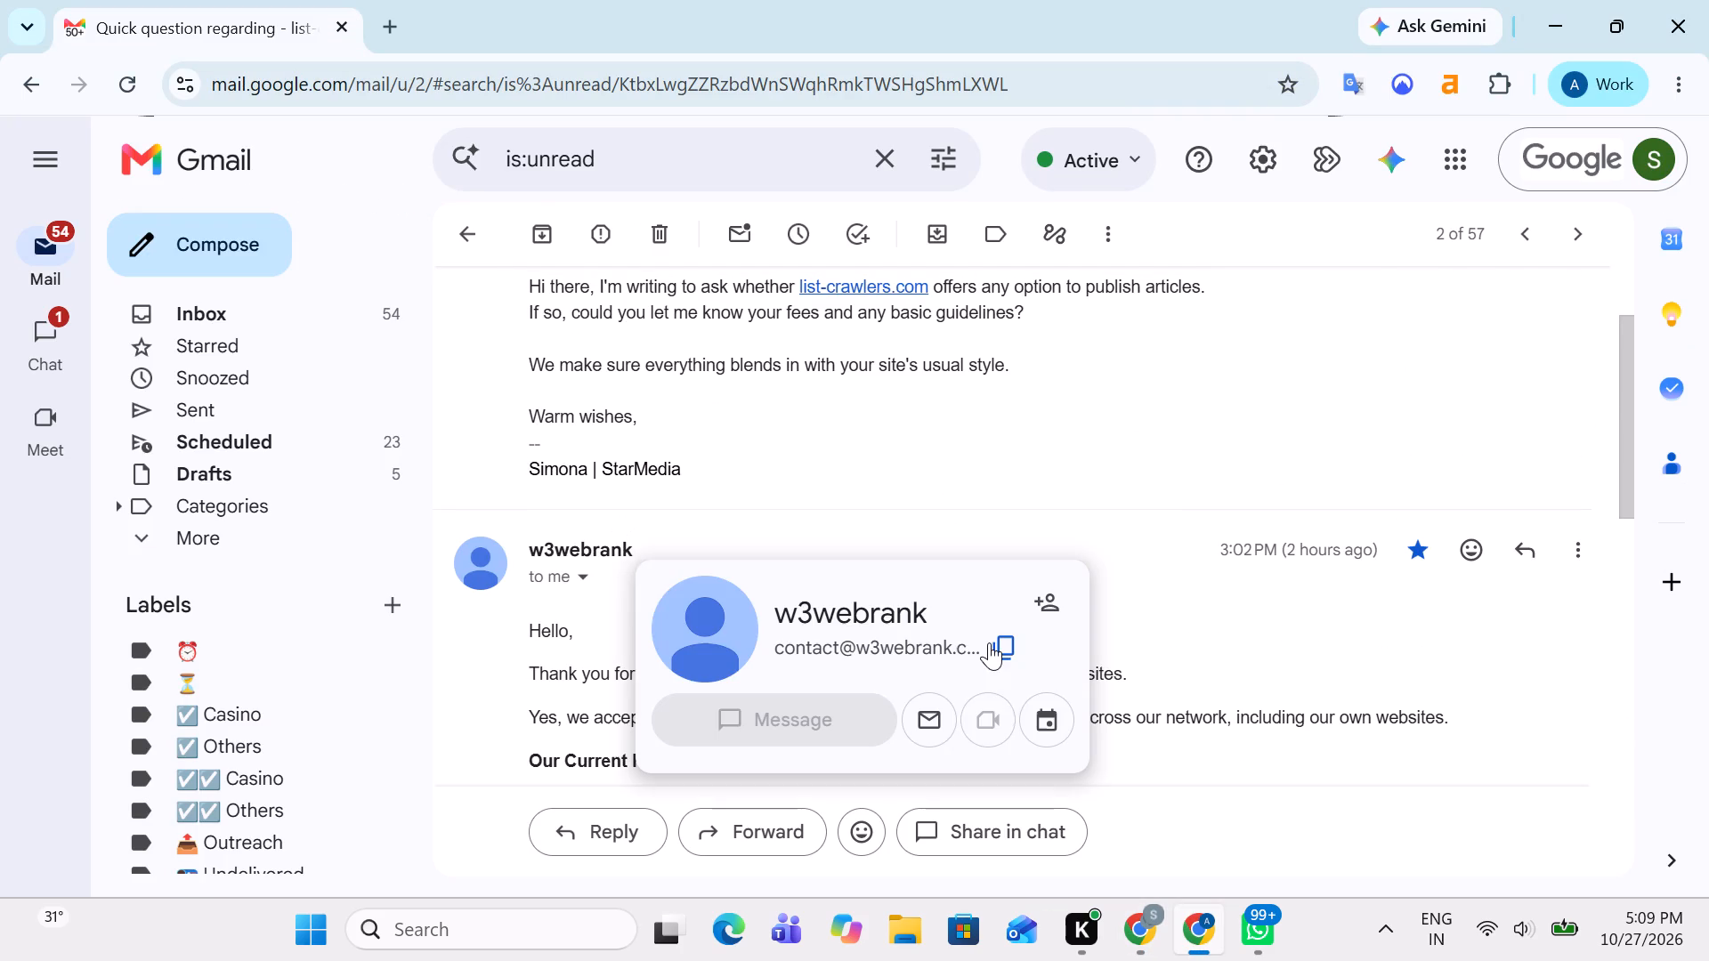
click(989, 643)
key(alt+Tab)
key(Down)
key(Return)
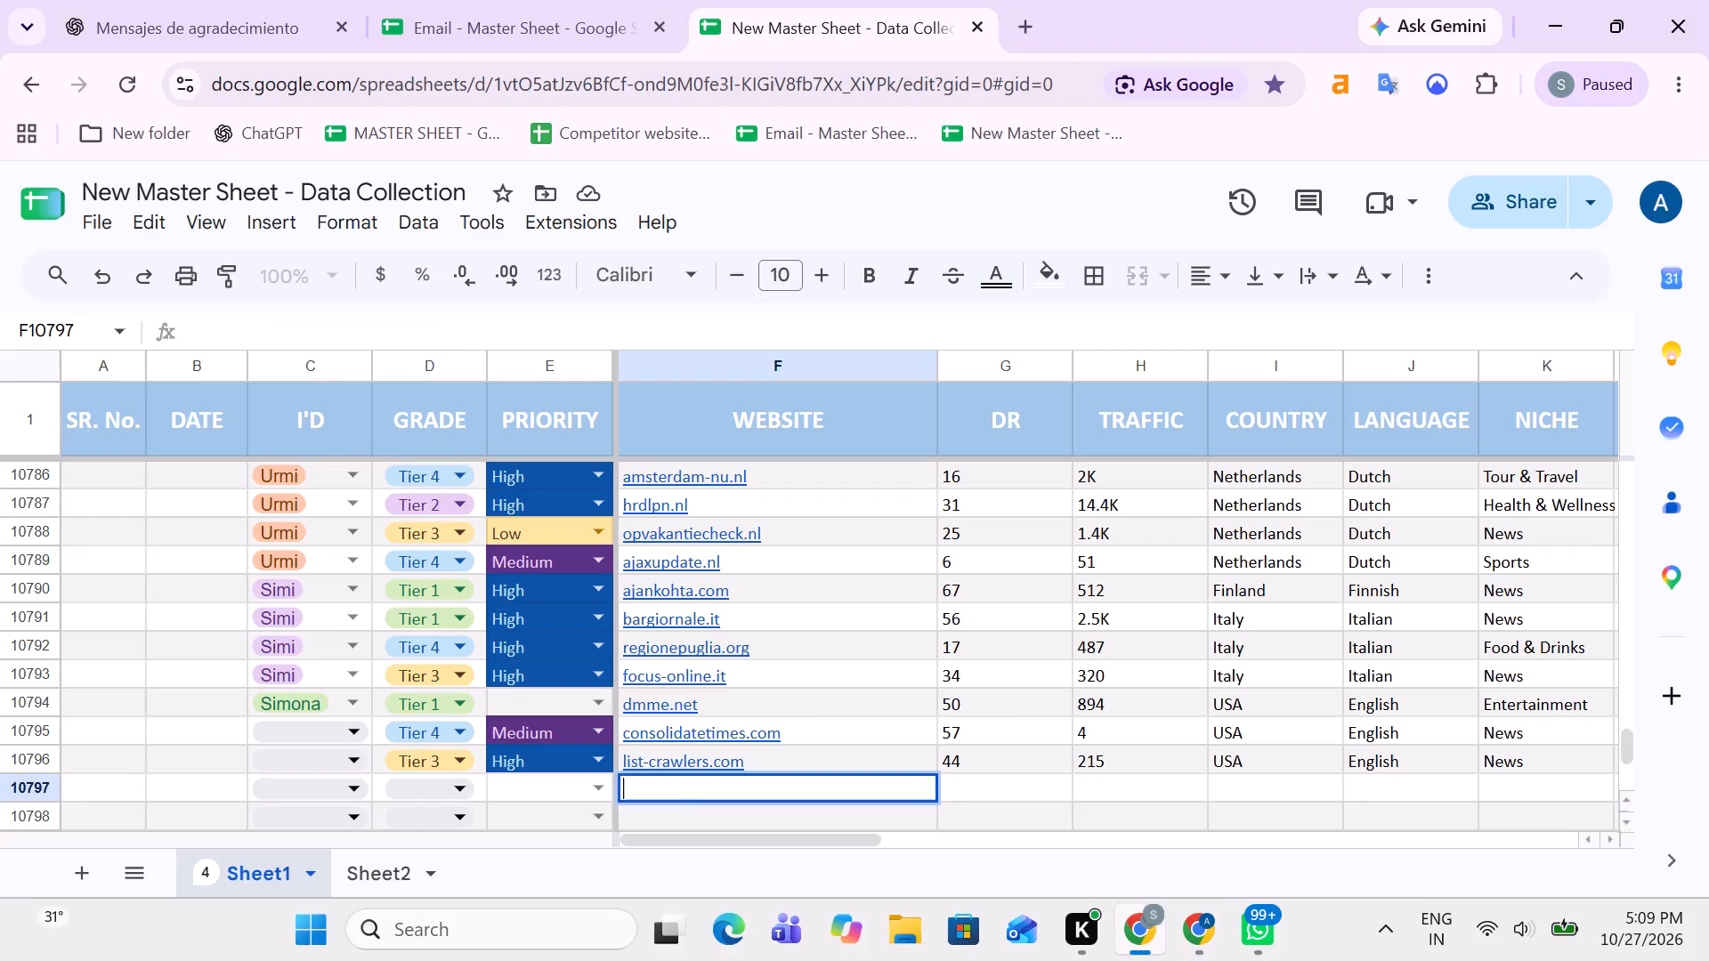
key(ctrl+v)
key(Tab)
Paste the same w3webrank e-mail address into the contact details of row 10797.
key(Right)
key(Right)
key(Right)
key(Right)
key(Right)
key(Right)
key(Right)
key(Right)
key(Right)
key(Right)
key(Right)
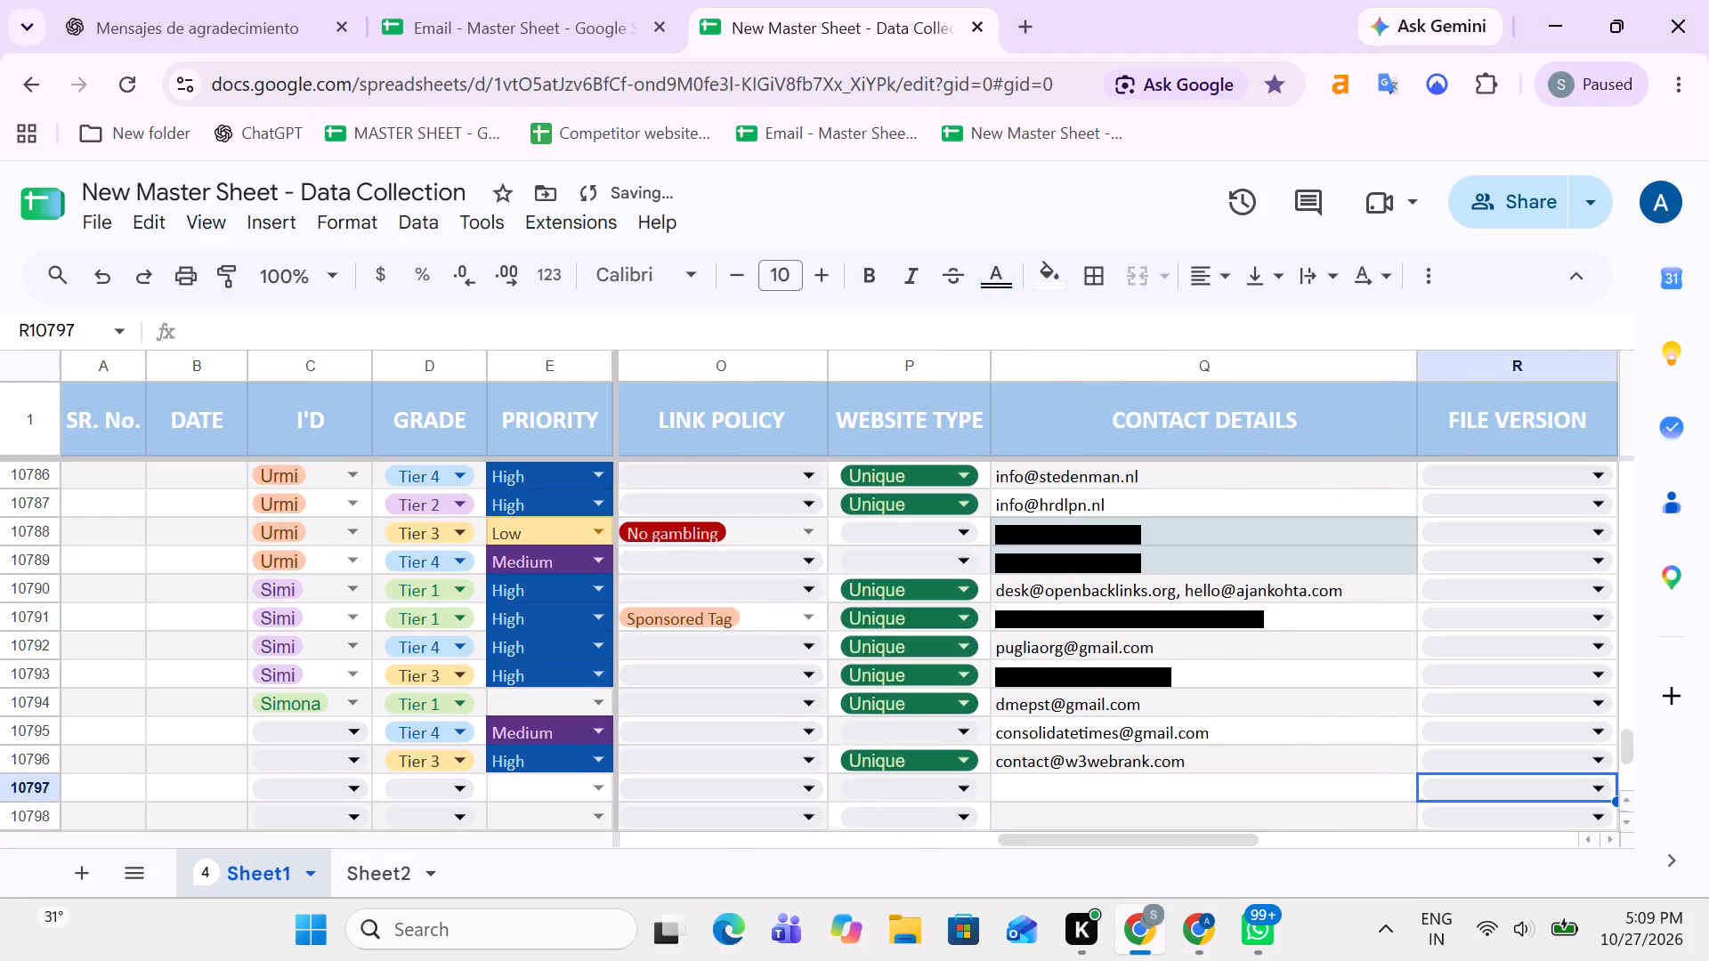
key(Left)
key(ctrl+v)
Set the country in row 10797 to Mix.
key(Left)
key(Left)
key(Left)
key(Left)
key(Left)
key(Left)
key(Left)
key(Left)
key(Left)
key(Left)
key(Left)
key(Left)
key(Left)
key(Left)
key(Right)
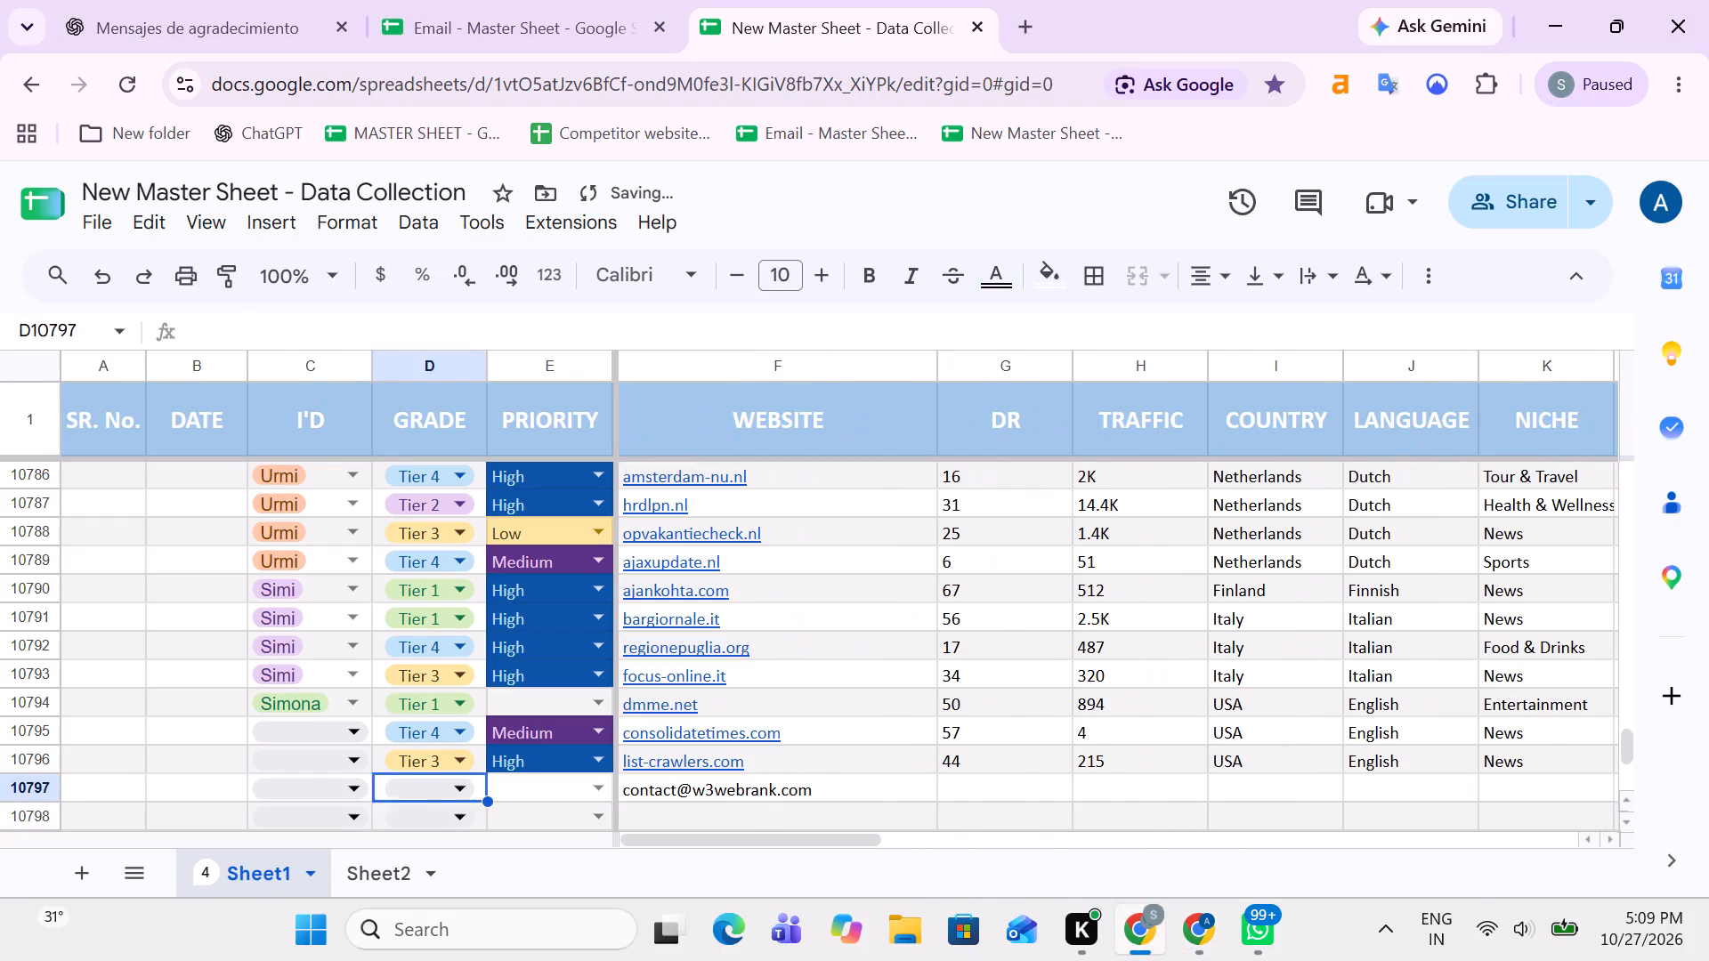
key(Right)
key(Right)
key(Right)
key(Right)
key(Right)
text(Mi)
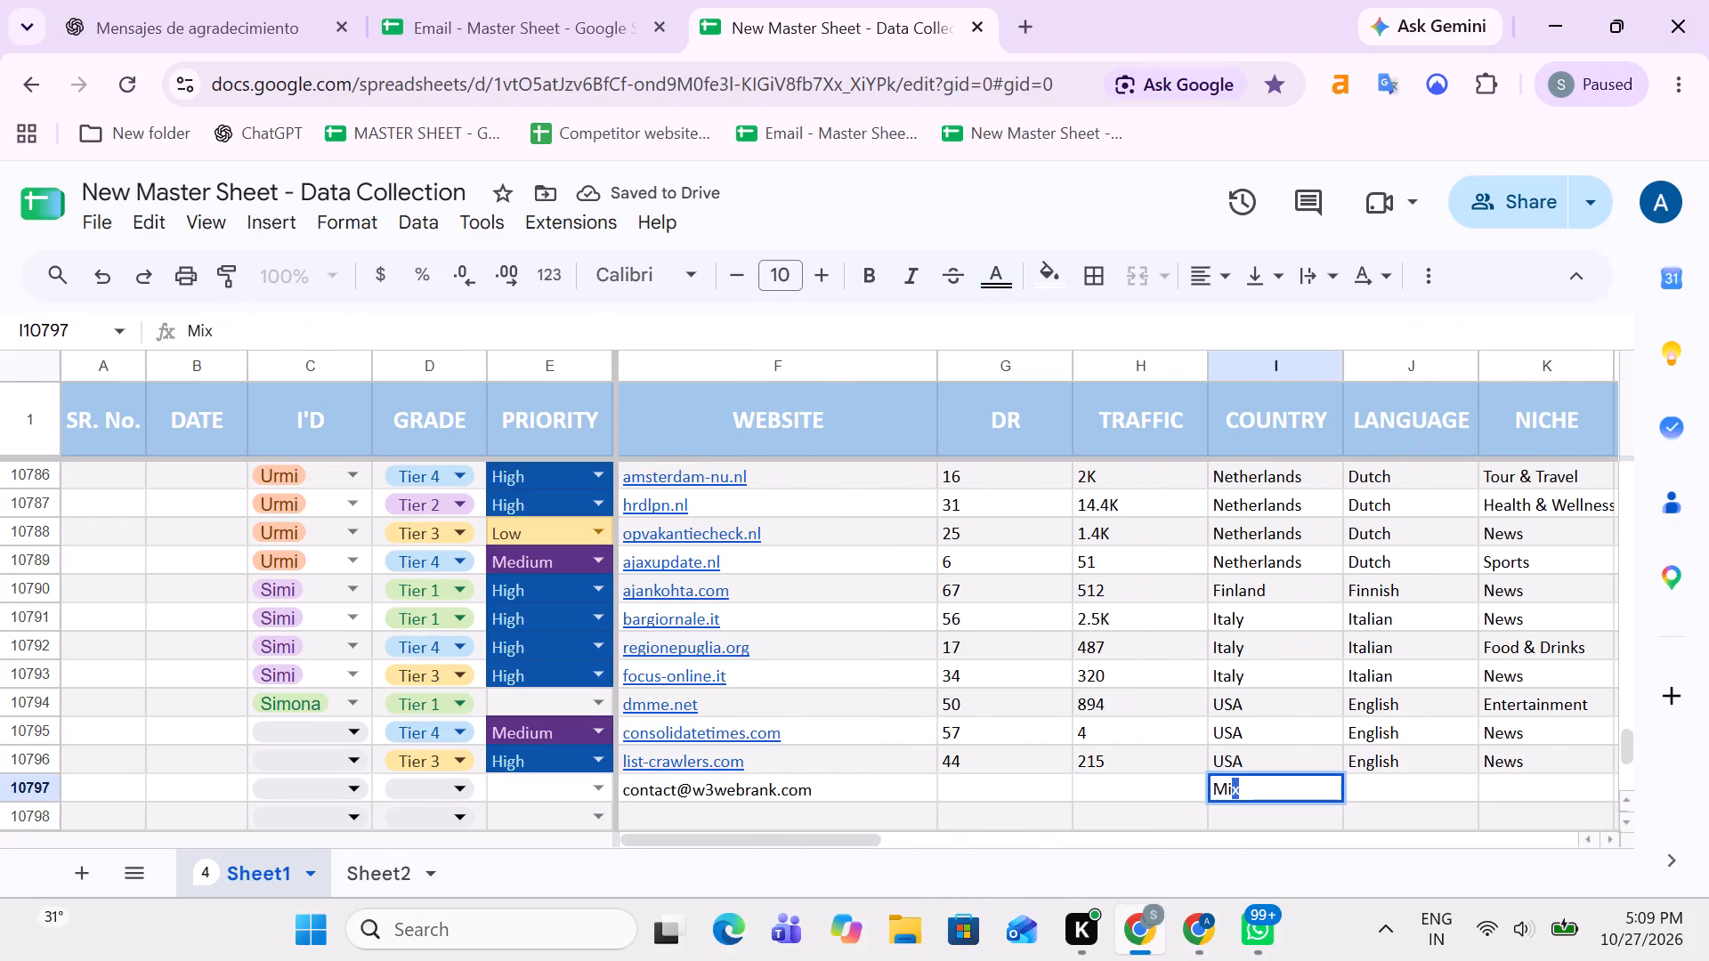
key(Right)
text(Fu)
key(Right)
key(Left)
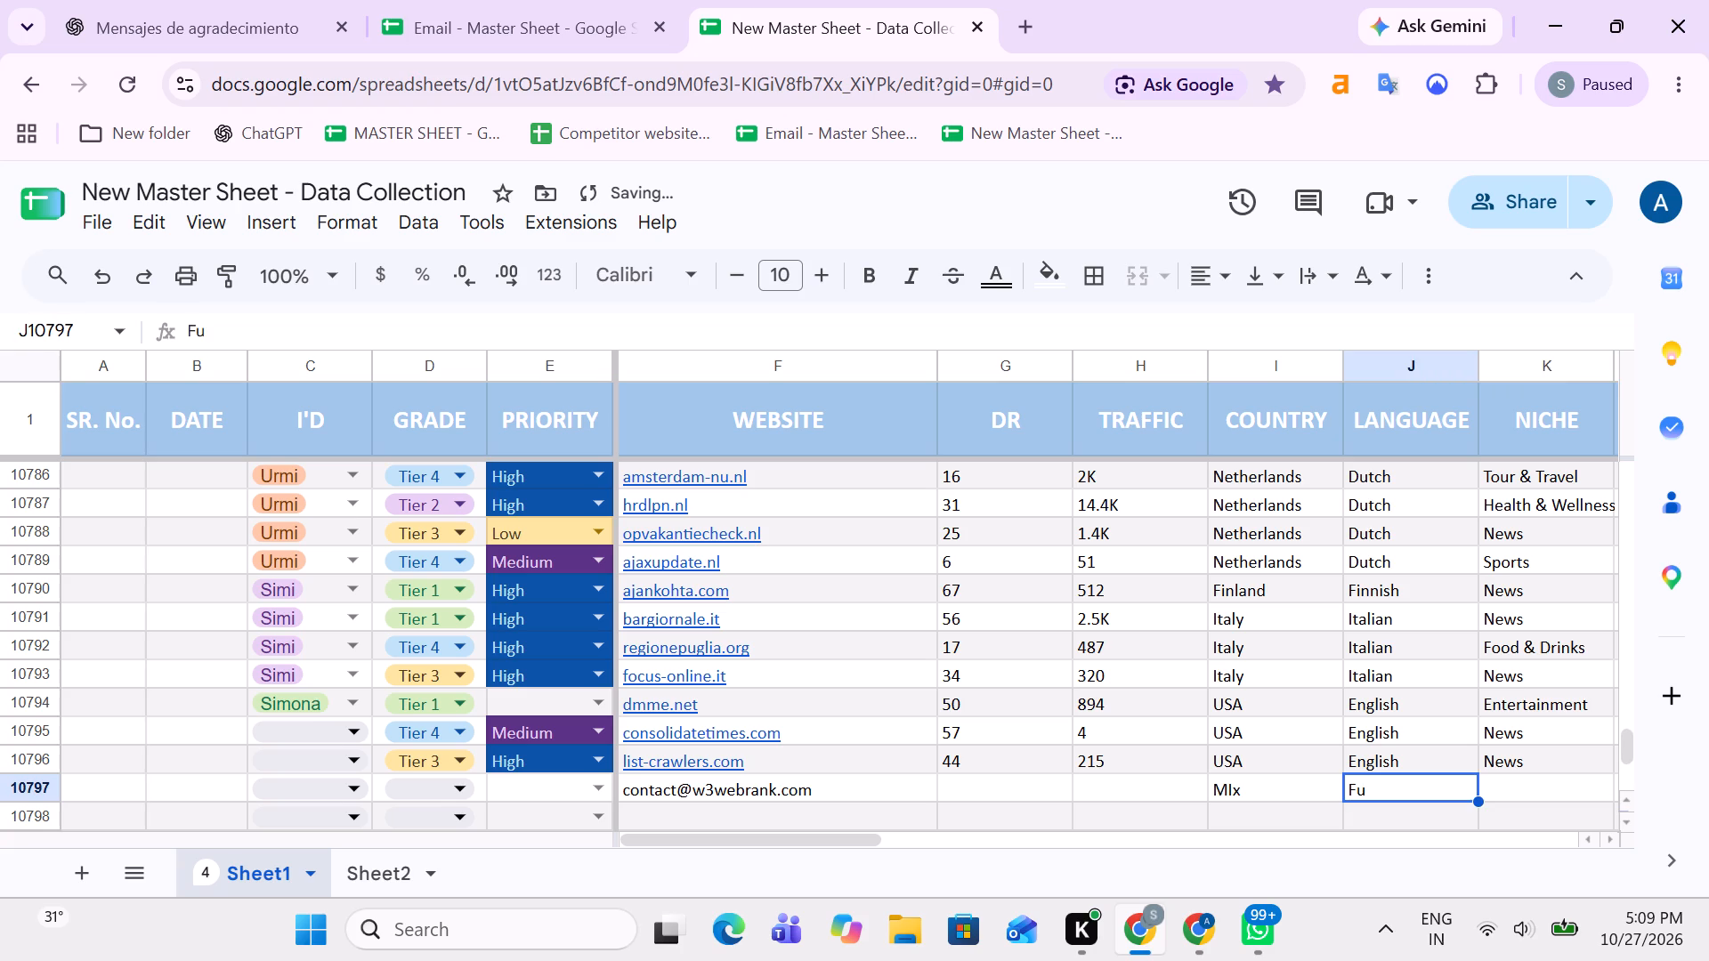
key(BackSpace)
Reopen the W3WEBRANK website list from the reply and set the language in row 10797 to English.
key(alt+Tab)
scroll(998, 498, down, 3)
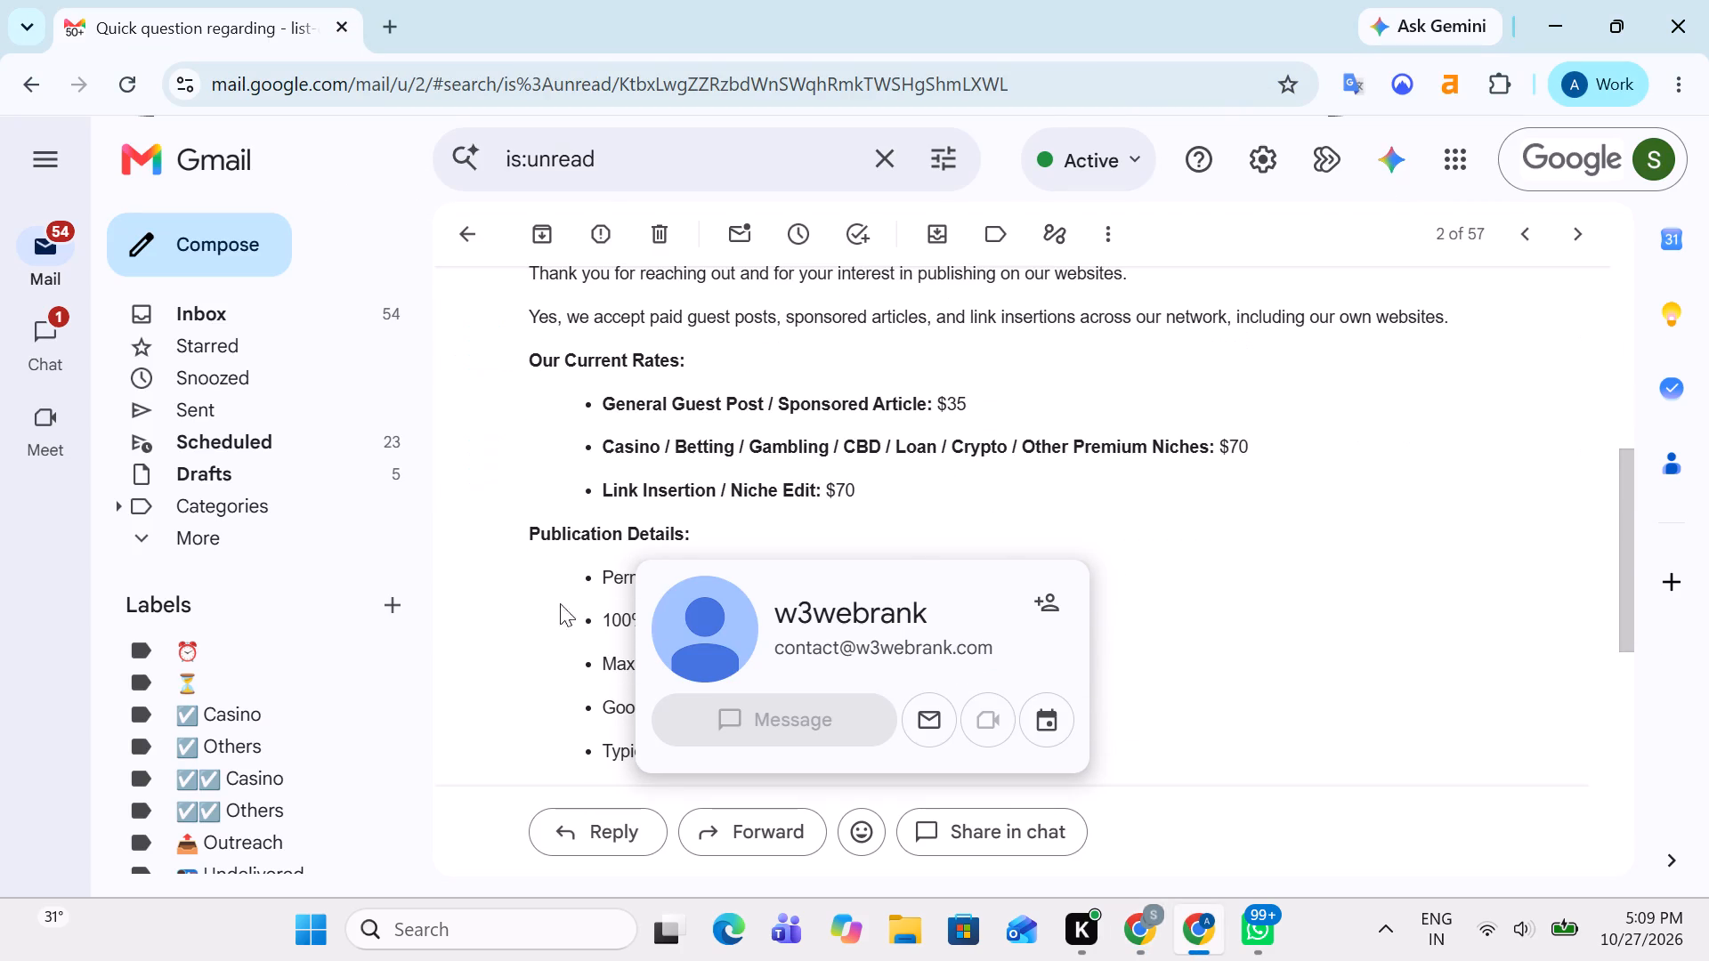
scroll(777, 463, down, 5)
click(787, 517)
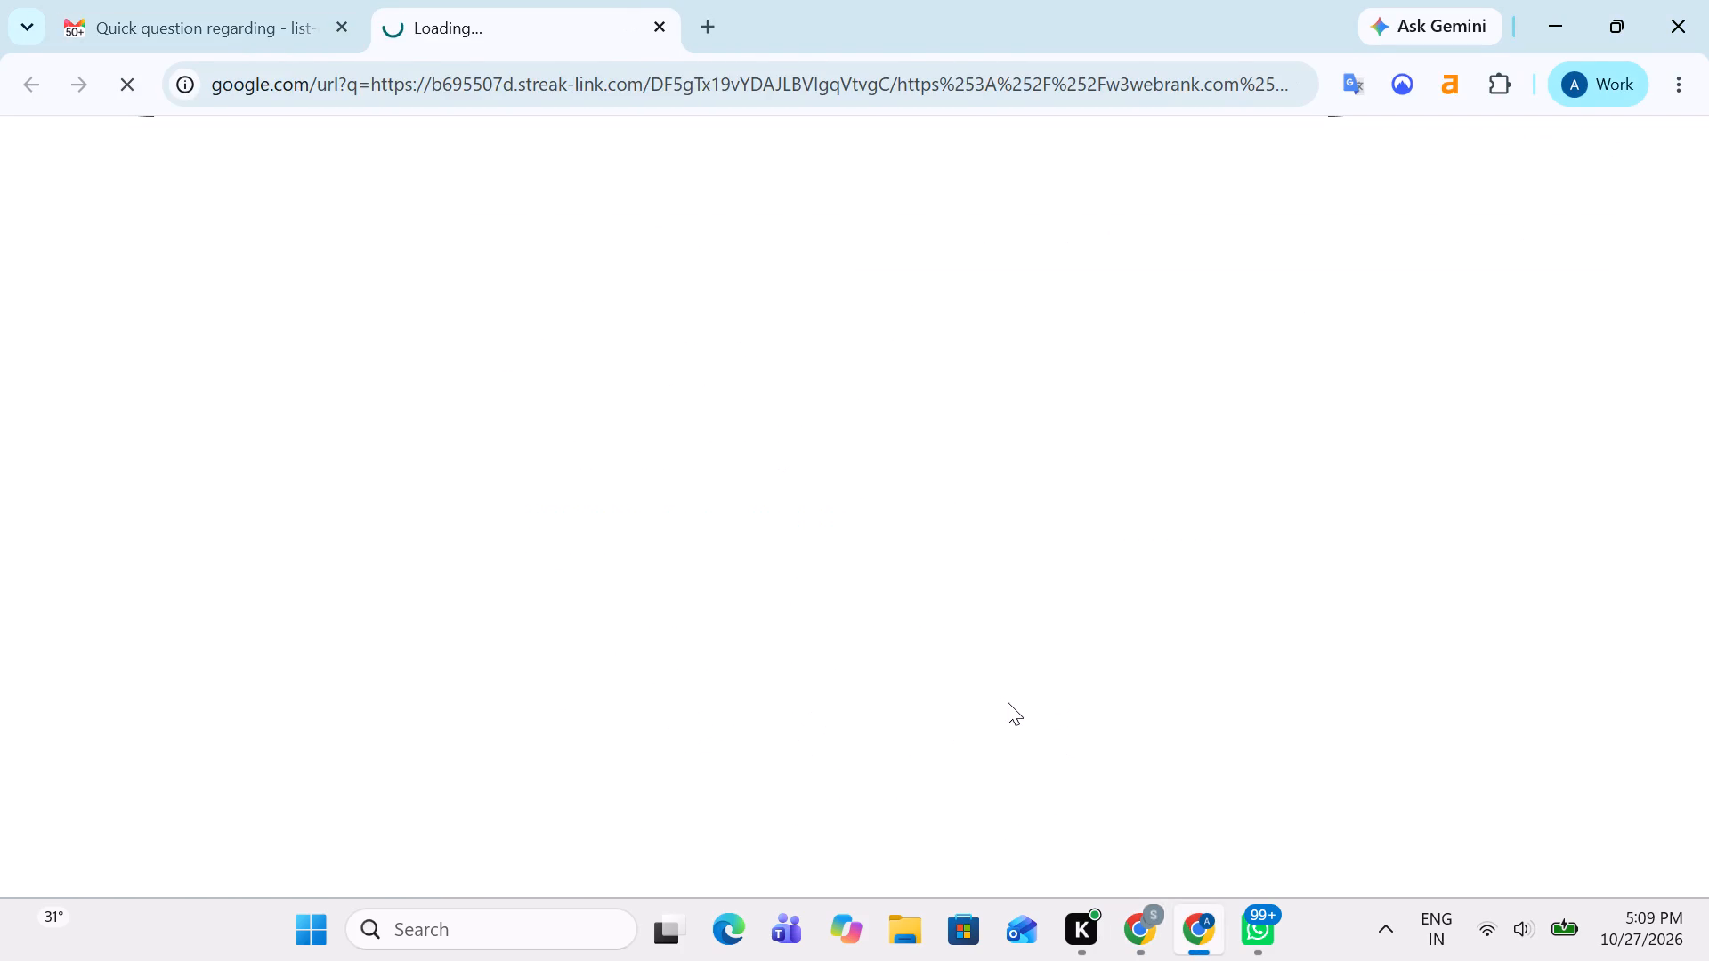
key(alt+Tab)
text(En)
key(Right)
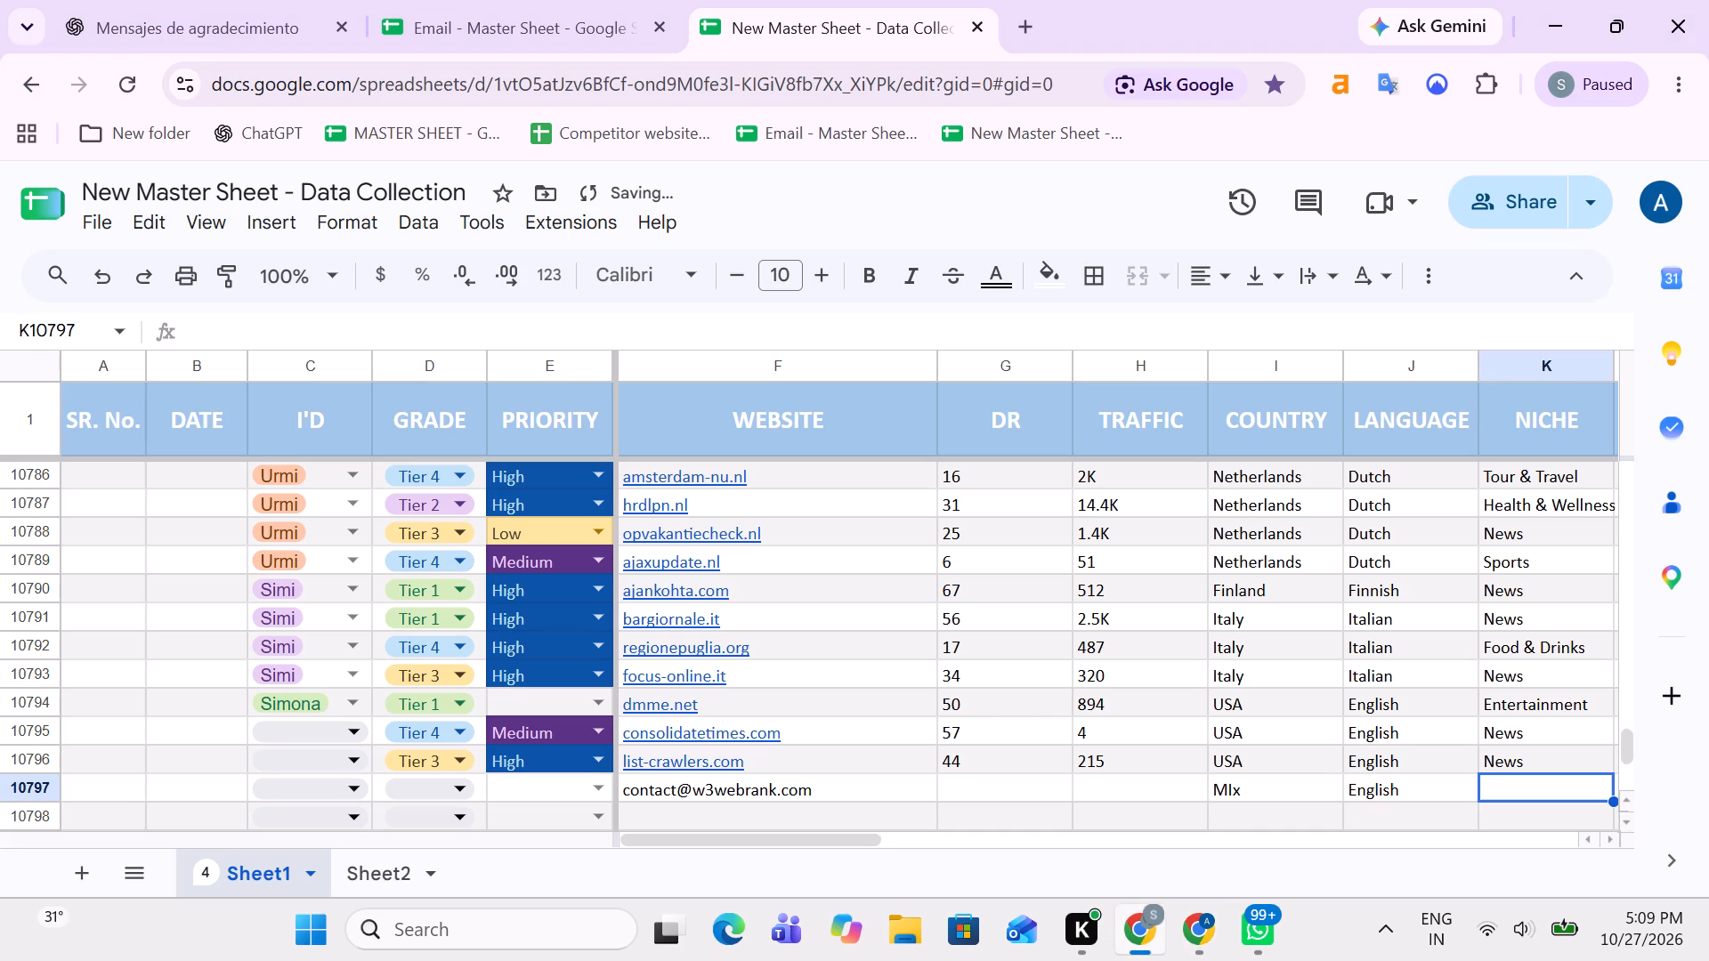
Examine the niches and countries on the first two pages of the W3WEBRANK list and return to the language cell of row 10797.
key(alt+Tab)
scroll(804, 459, down, 7)
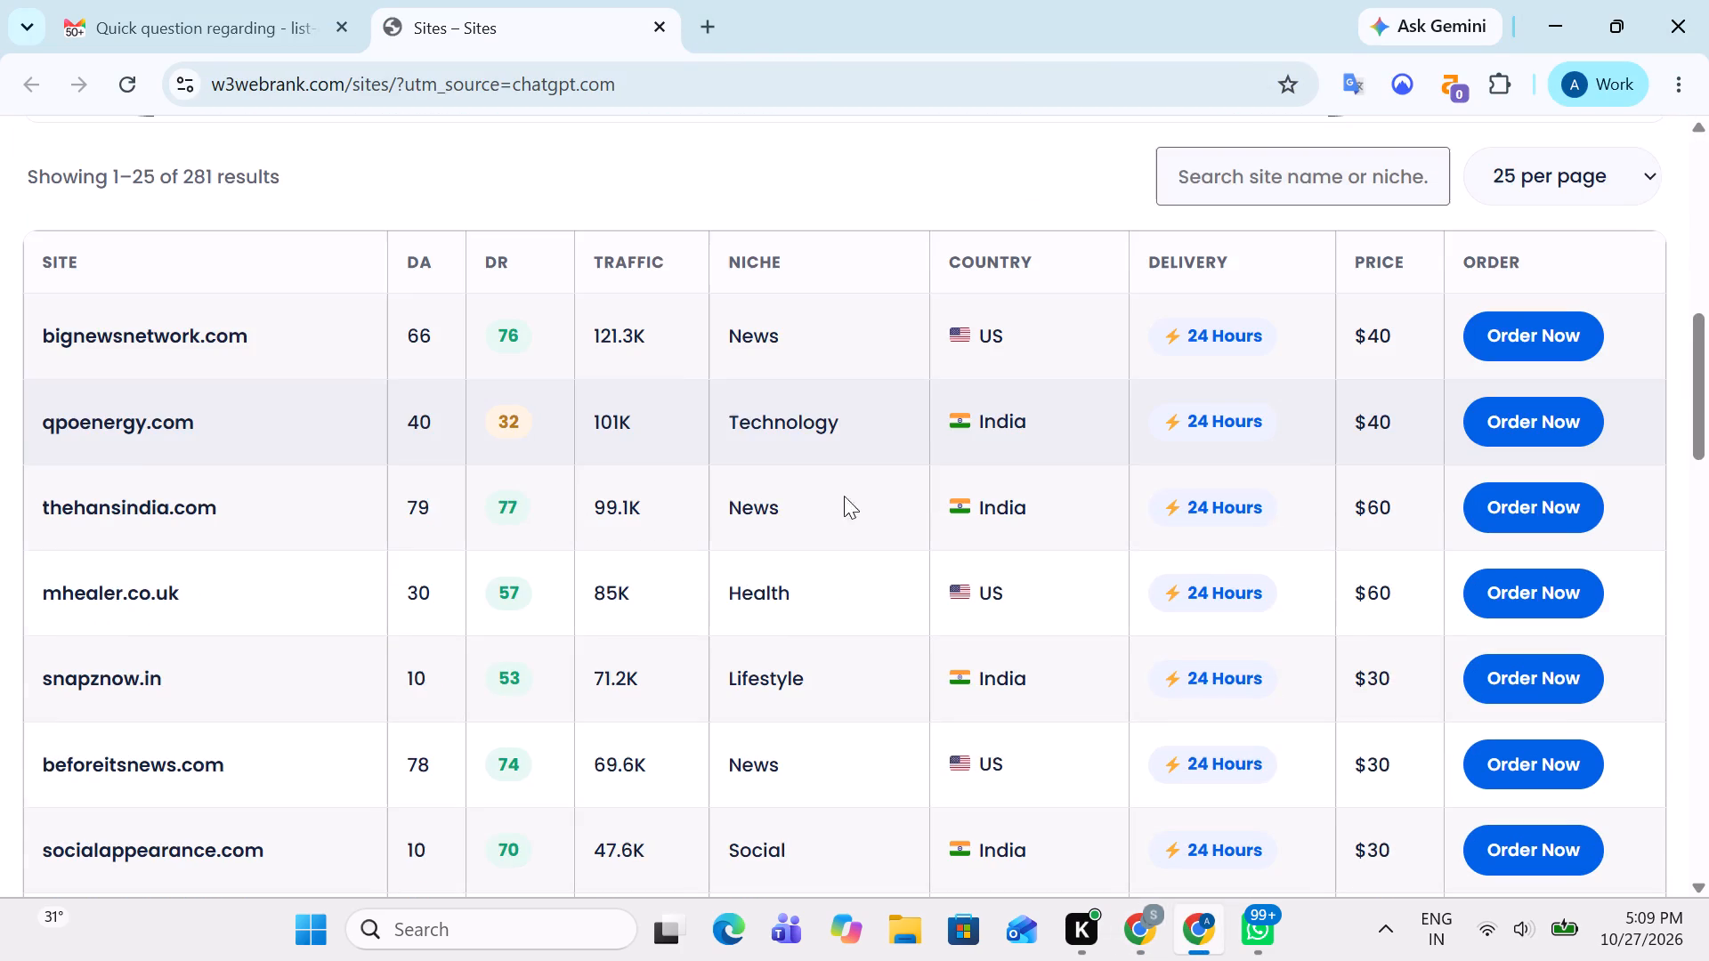
scroll(853, 502, down, 9)
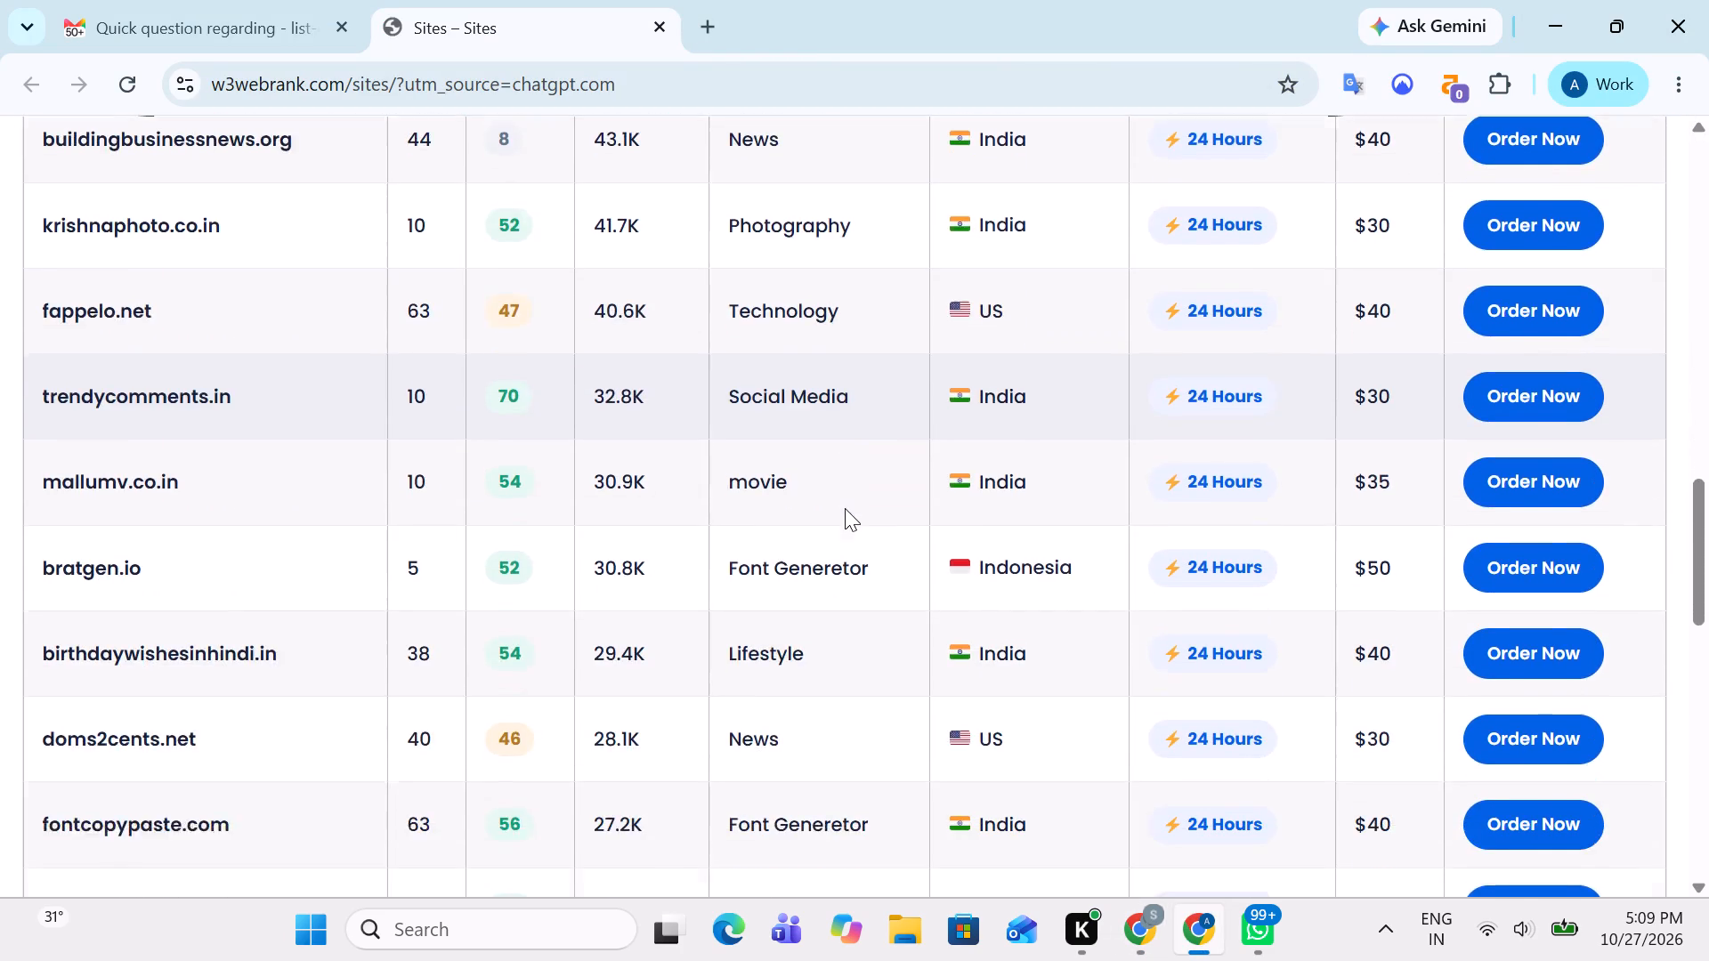
scroll(845, 508, down, 9)
scroll(863, 543, up, 4)
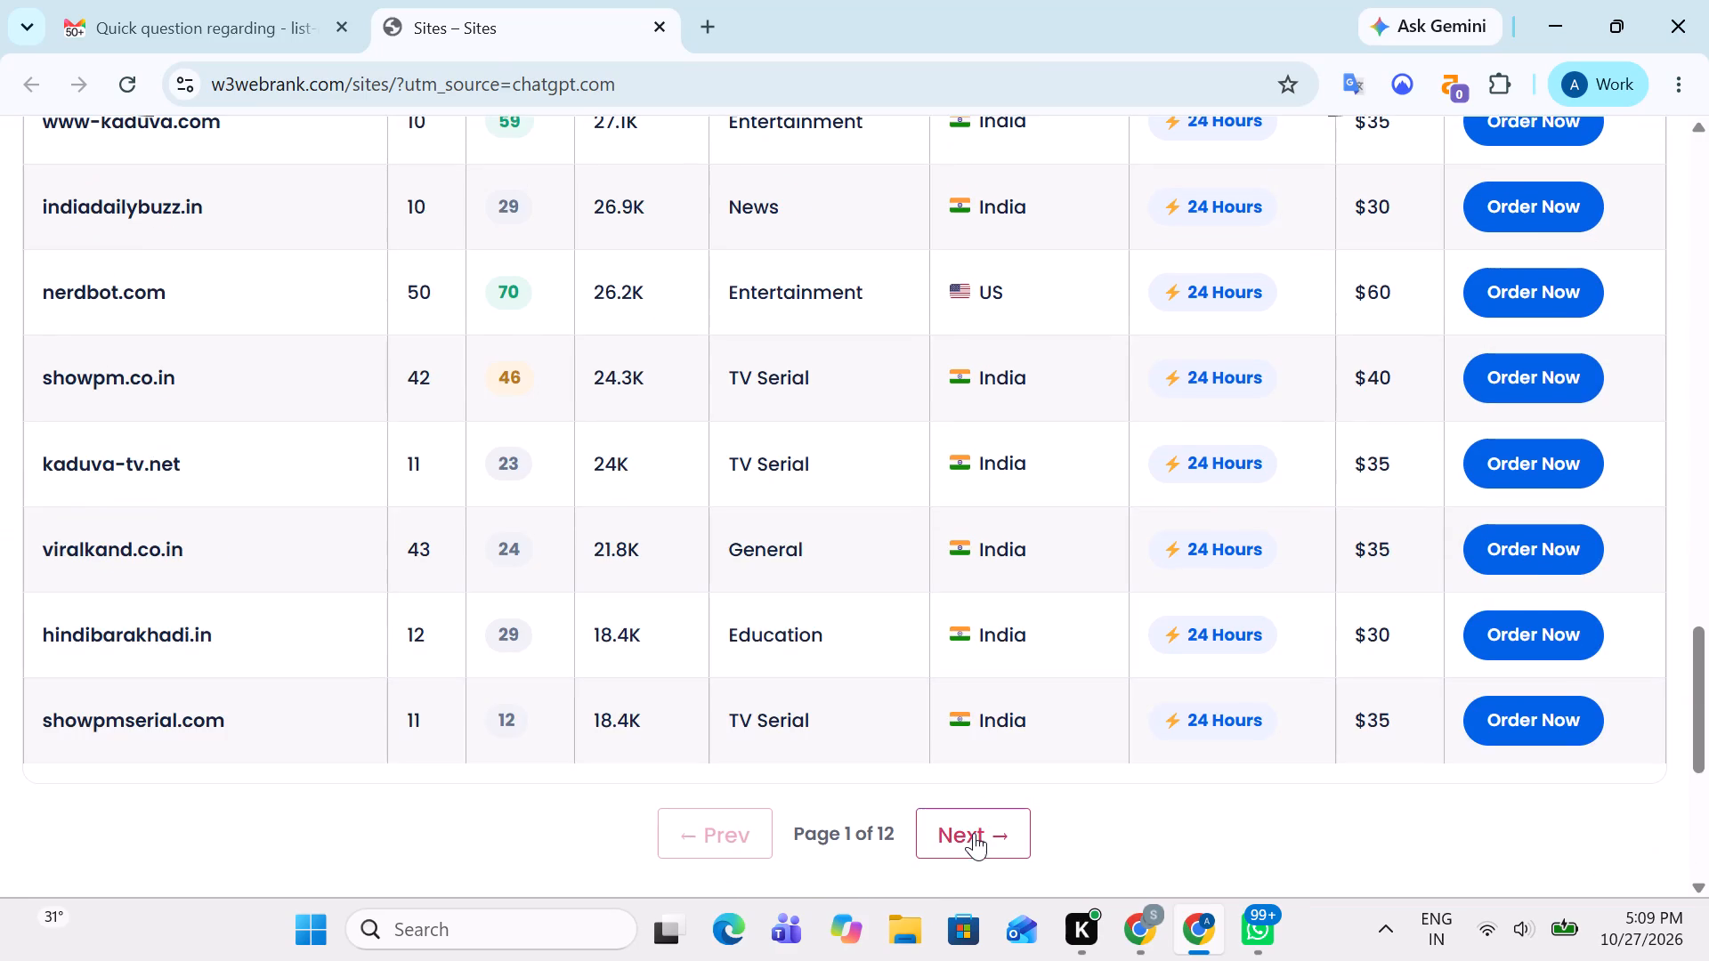
click(973, 837)
scroll(935, 697, down, 6)
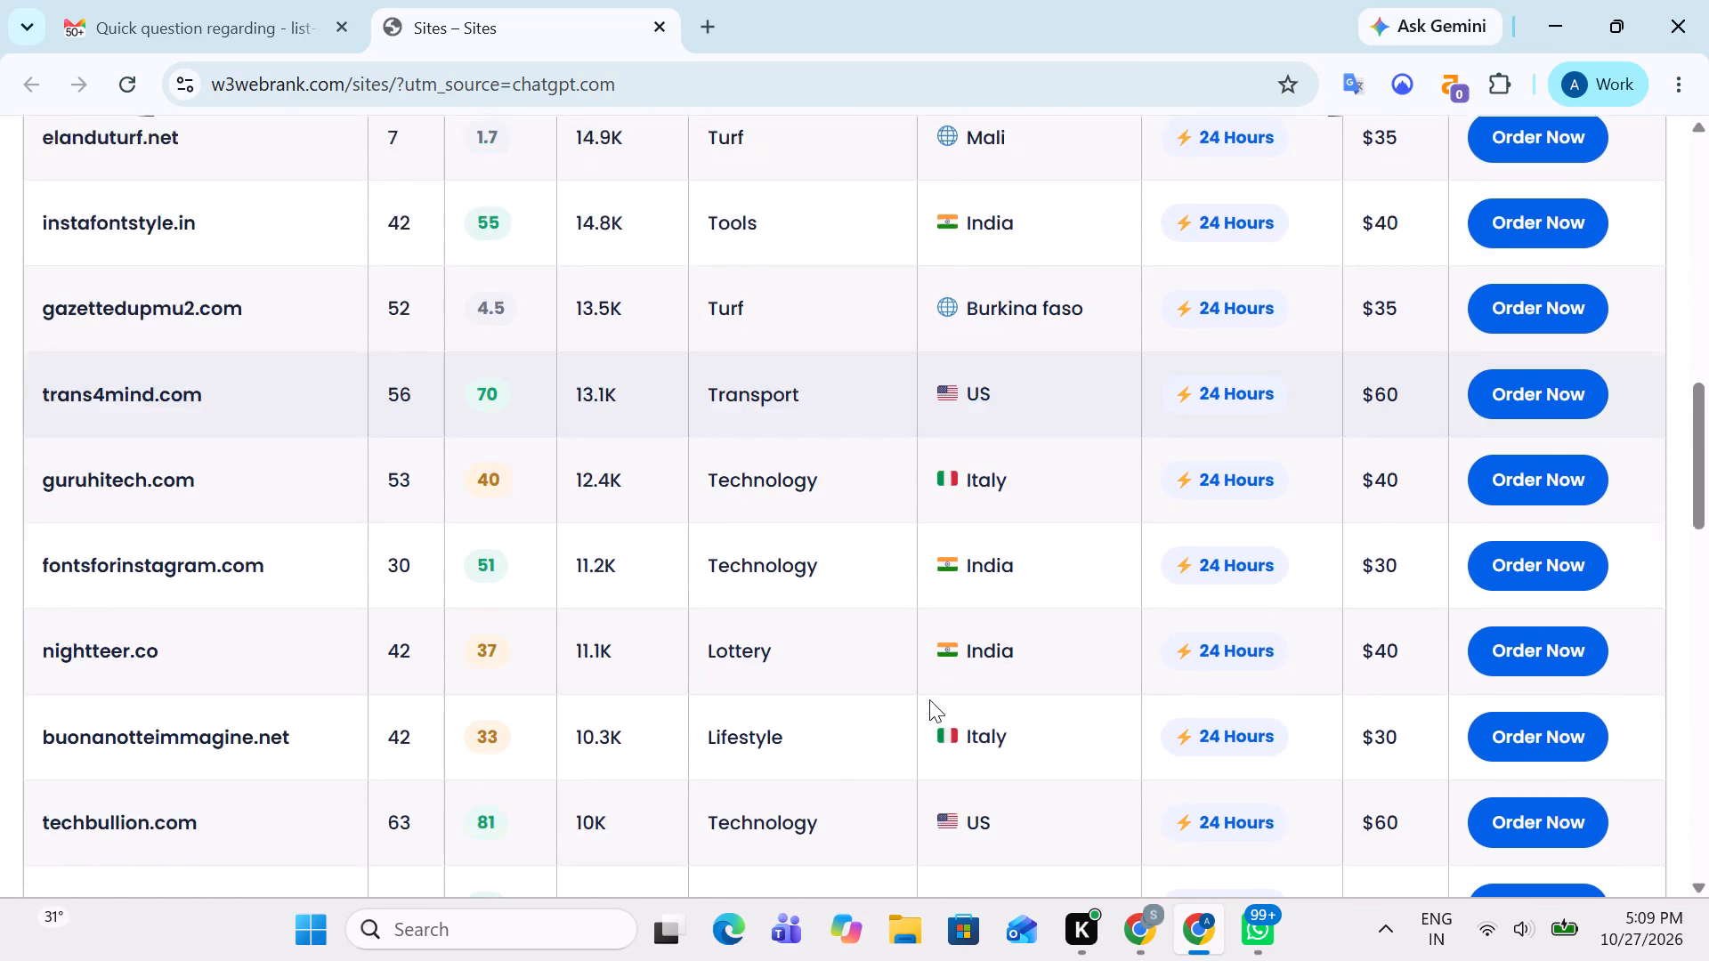
scroll(929, 692, down, 7)
key(alt+Tab)
key(Left)
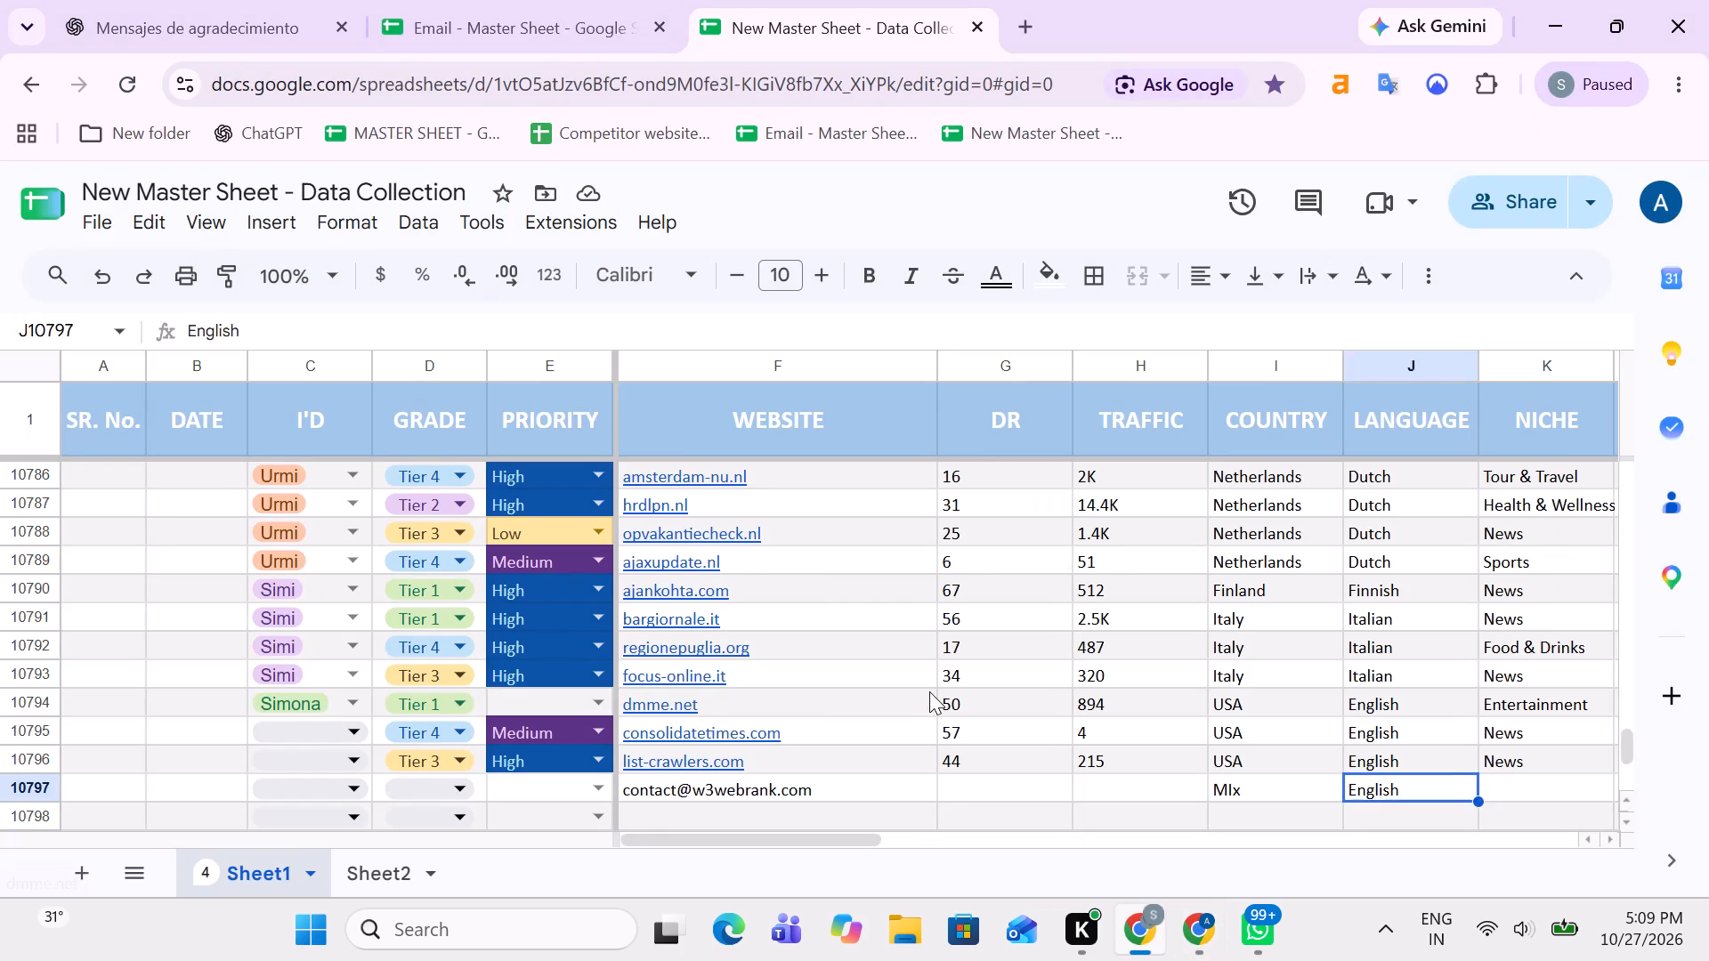
Set the language to Mix and the niche to Full List for the W3WEBRANK entry in row 10797.
key(Right)
key(Left)
key(shift+m)
key(Right)
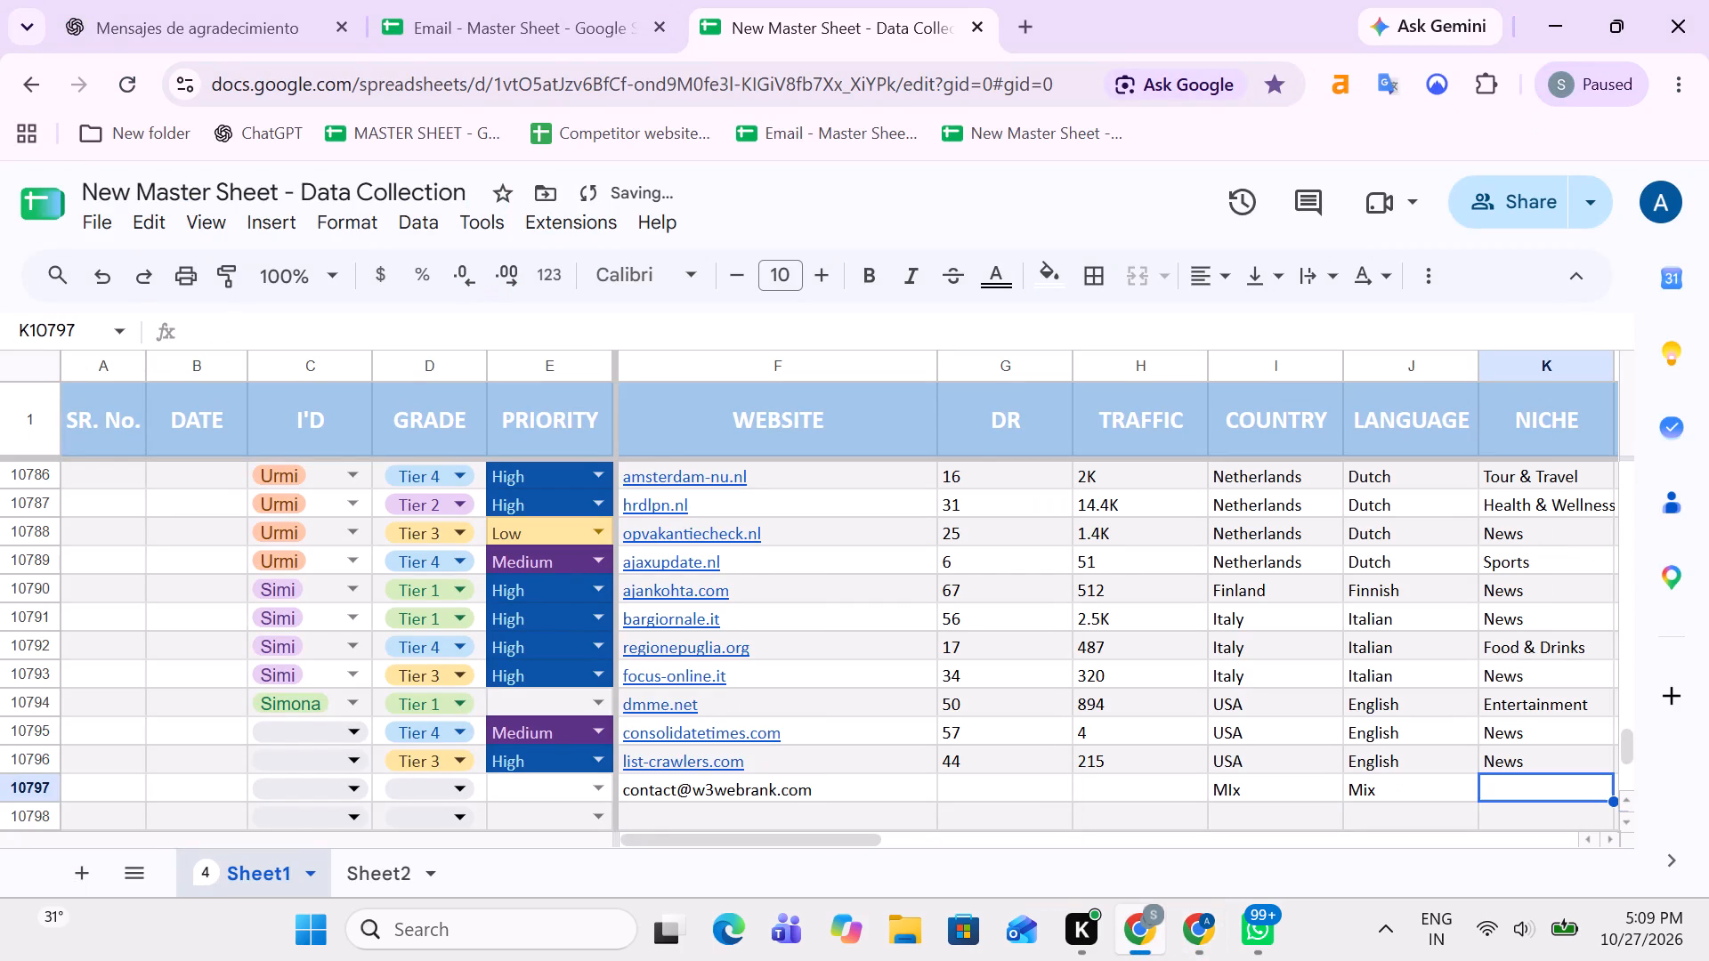
text(Fu)
key(Right)
Copy the Full List niche entry of row 10797 into its Price and Casino Price cells.
key(Left)
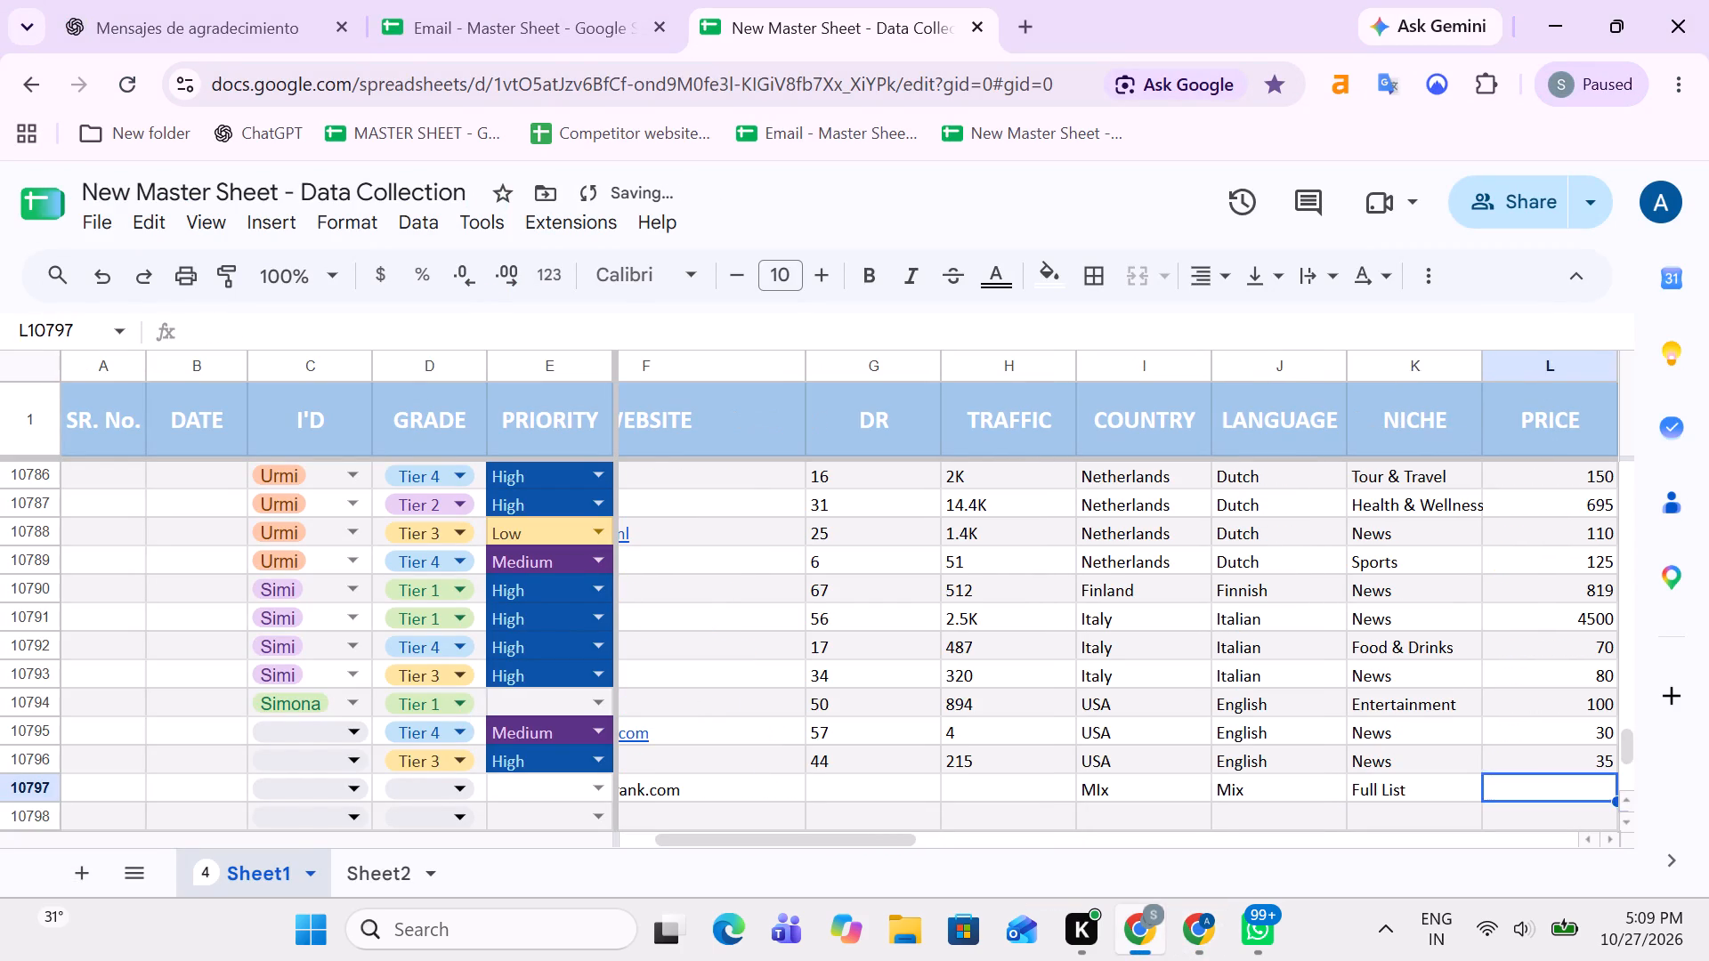
key(ctrl+c)
key(Right)
key(ctrl+v)
key(Right)
key(ctrl+v)
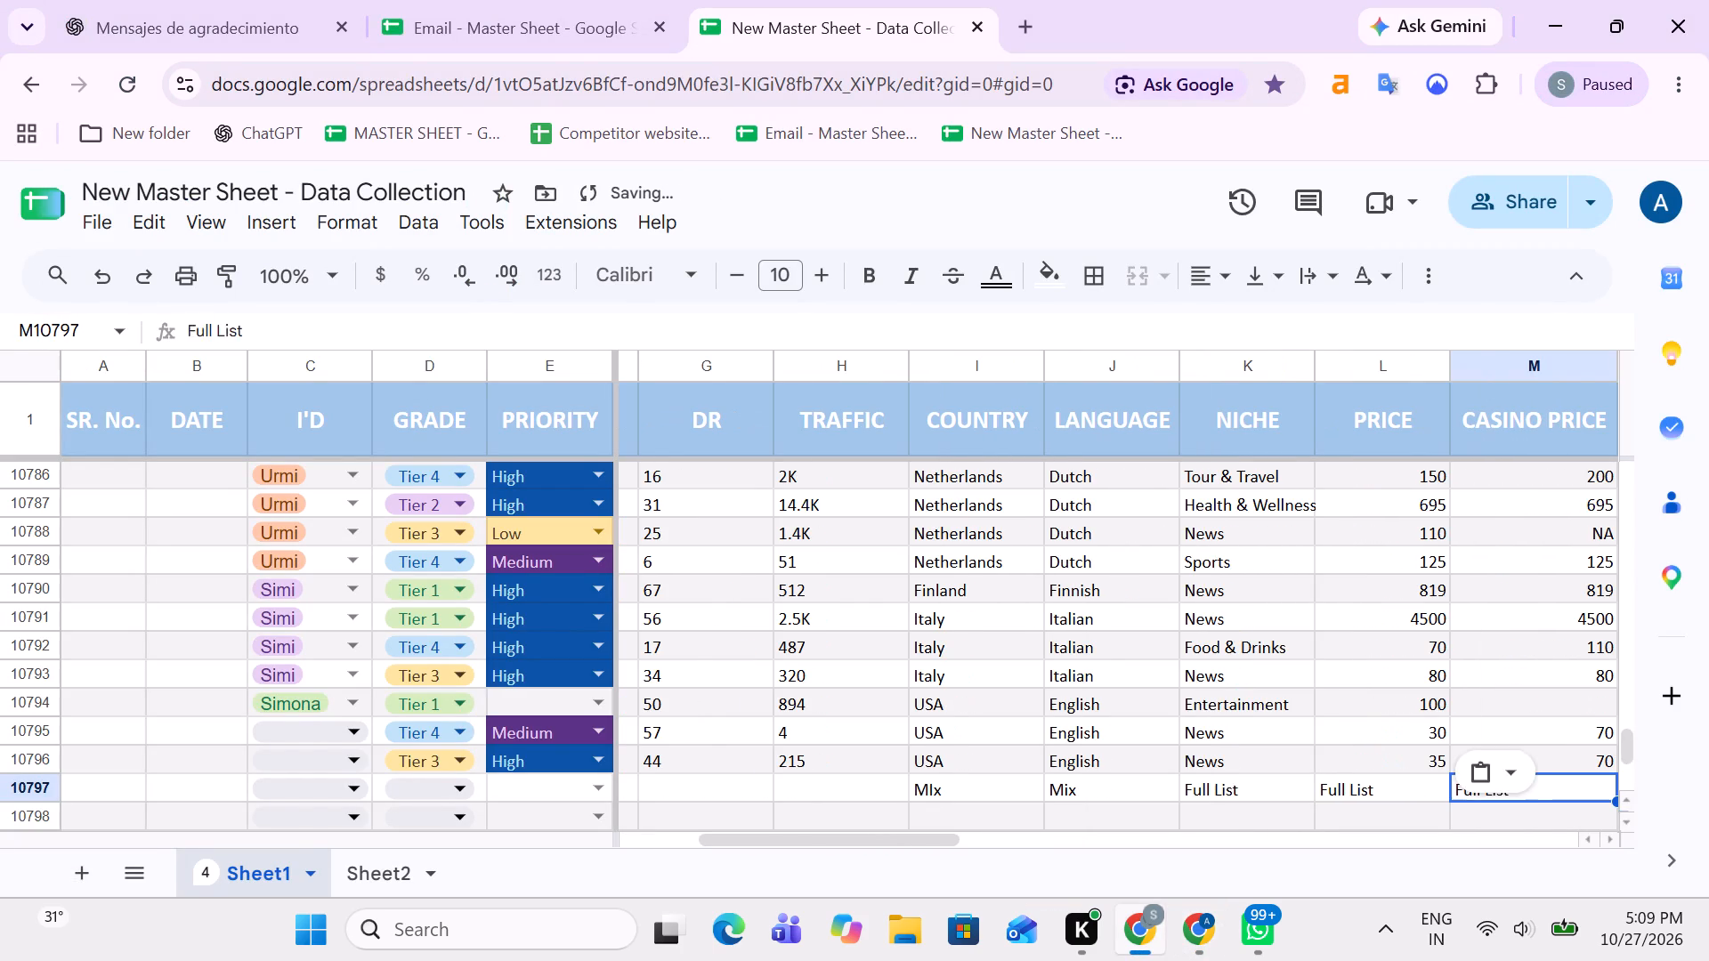
key(Right)
key(Right)
key(Right)
key(Left)
key(Left)
key(Right)
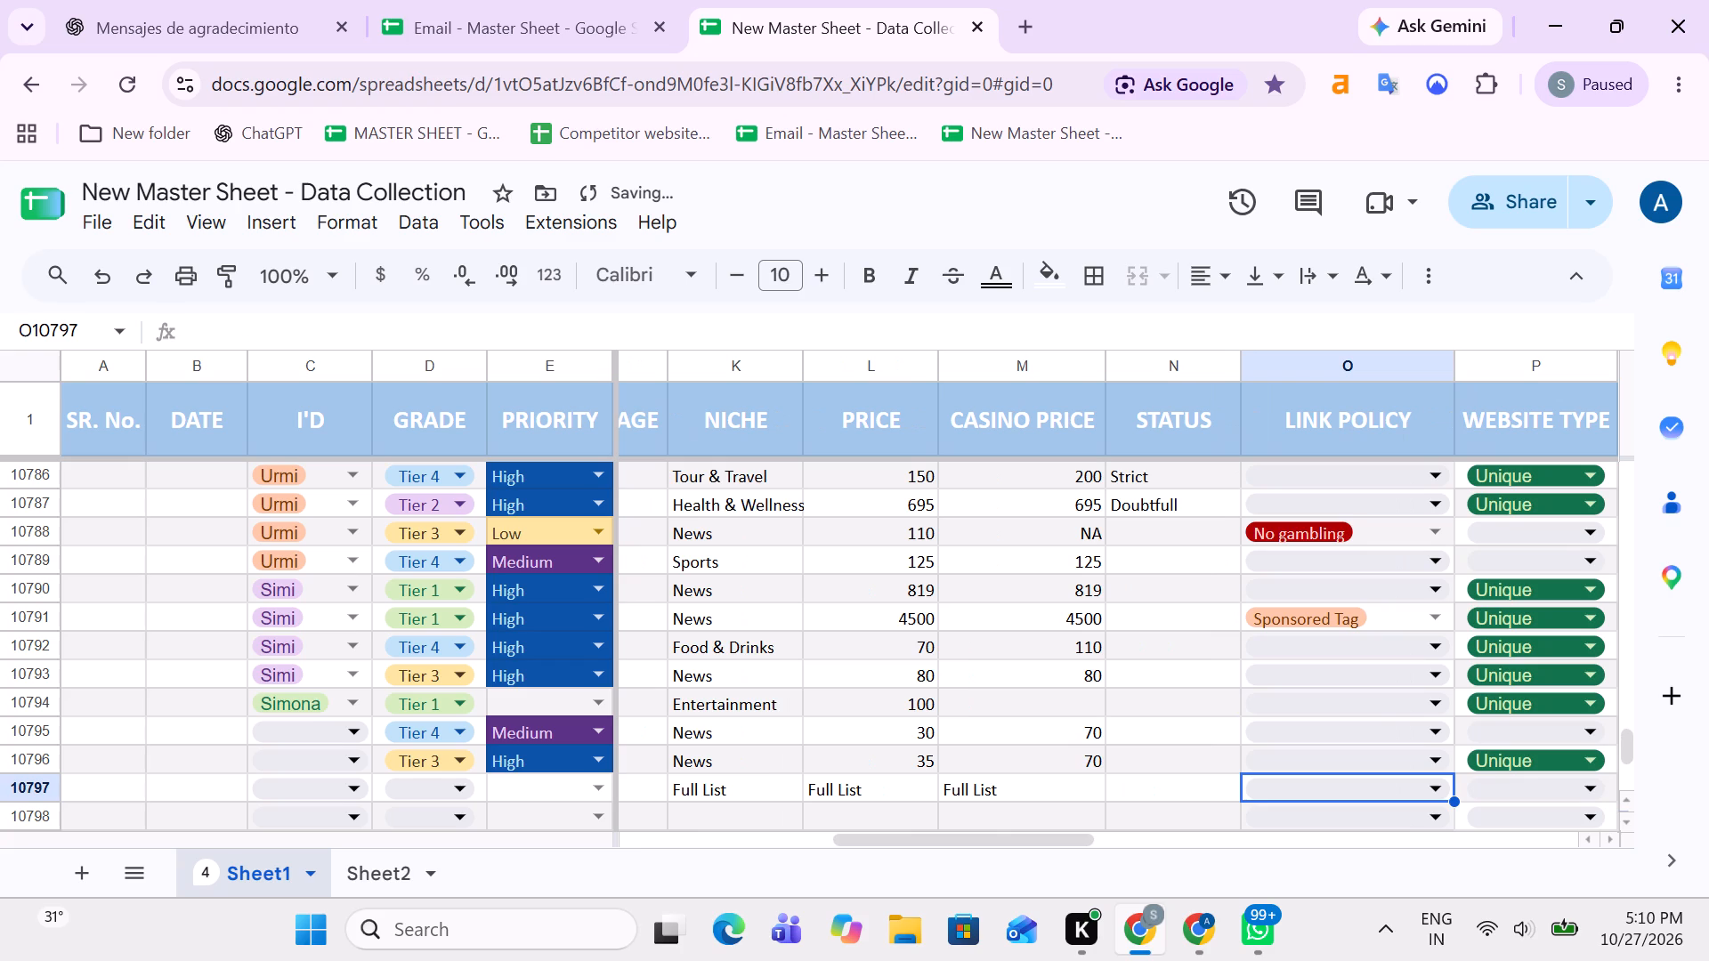
Add a New List item to the dropdown options of the Link Policy cell in row 10797.
click(1427, 792)
scroll(1403, 589, down, 1)
scroll(1397, 393, down, 5)
scroll(1411, 546, down, 5)
scroll(1411, 597, up, 12)
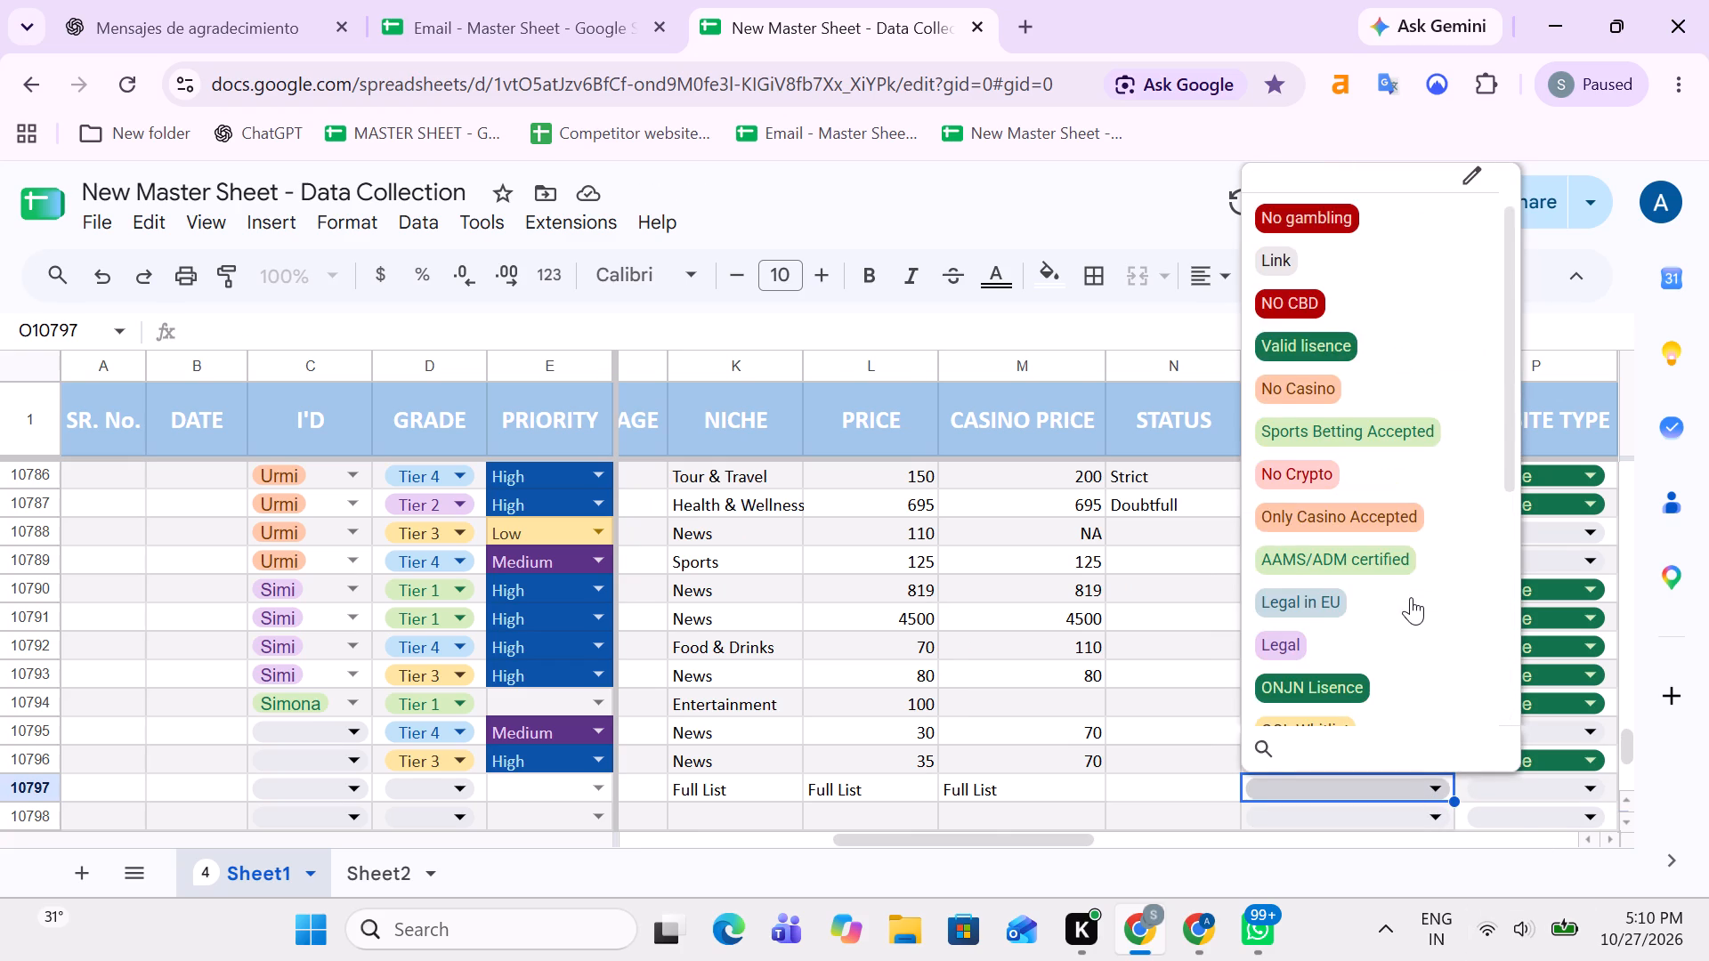
scroll(1411, 597, up, 2)
click(1471, 190)
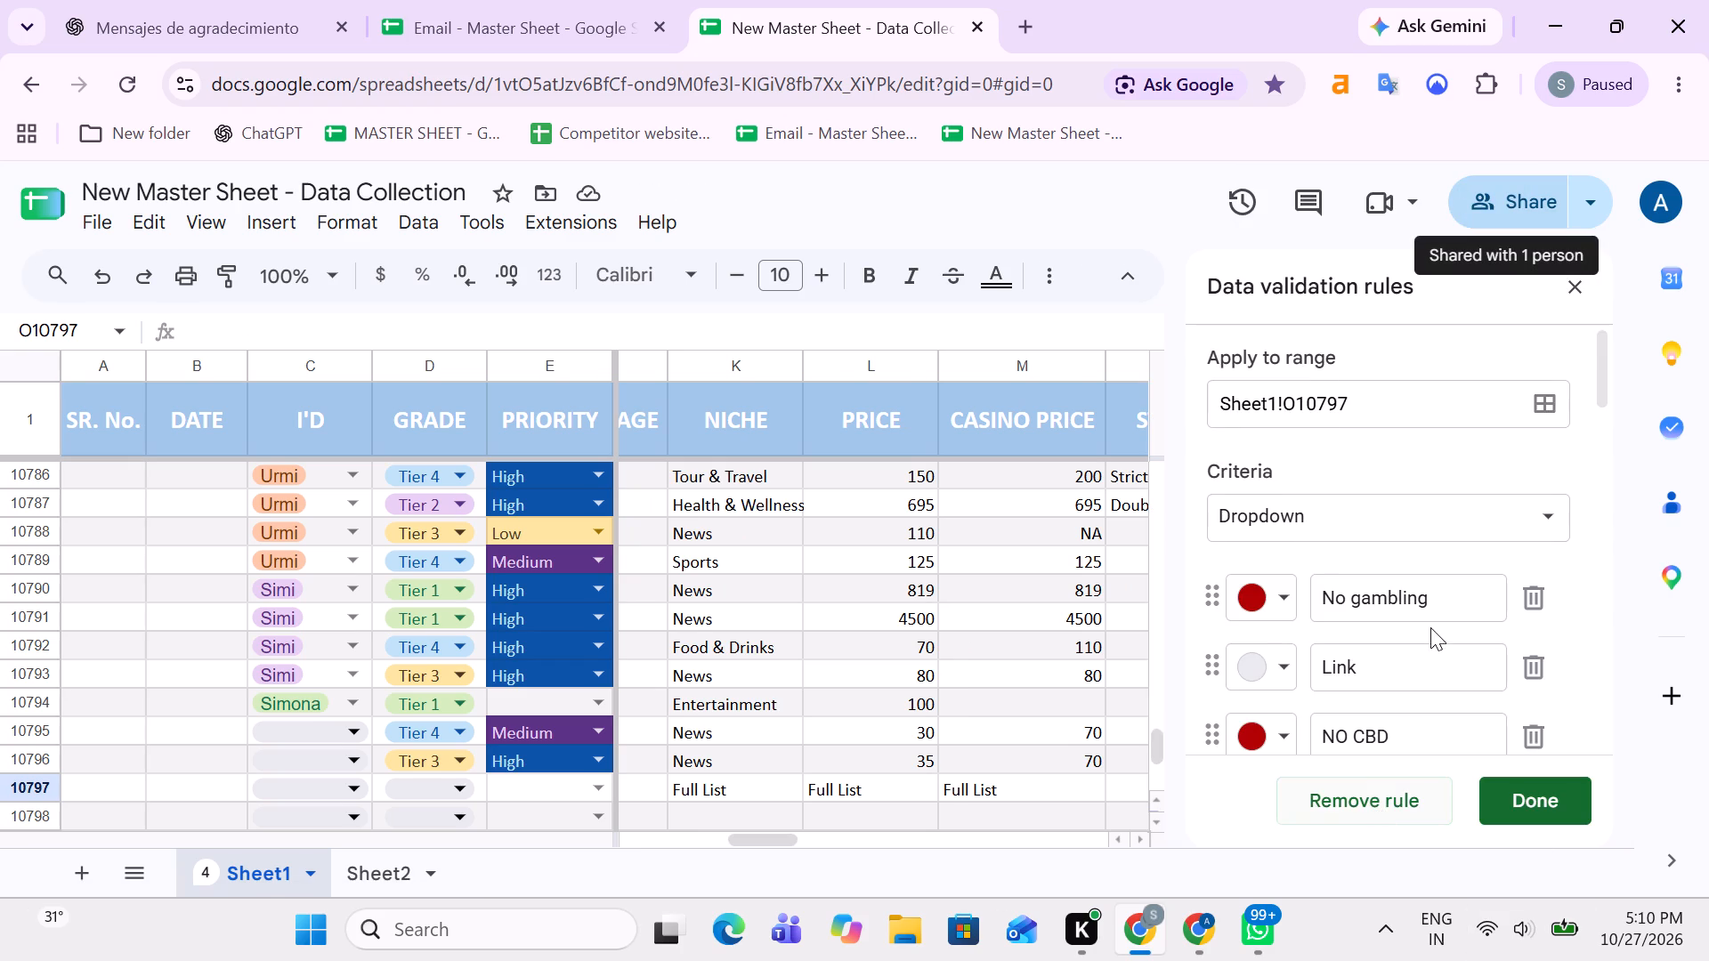
scroll(1430, 627, down, 19)
click(1358, 585)
text(New List)
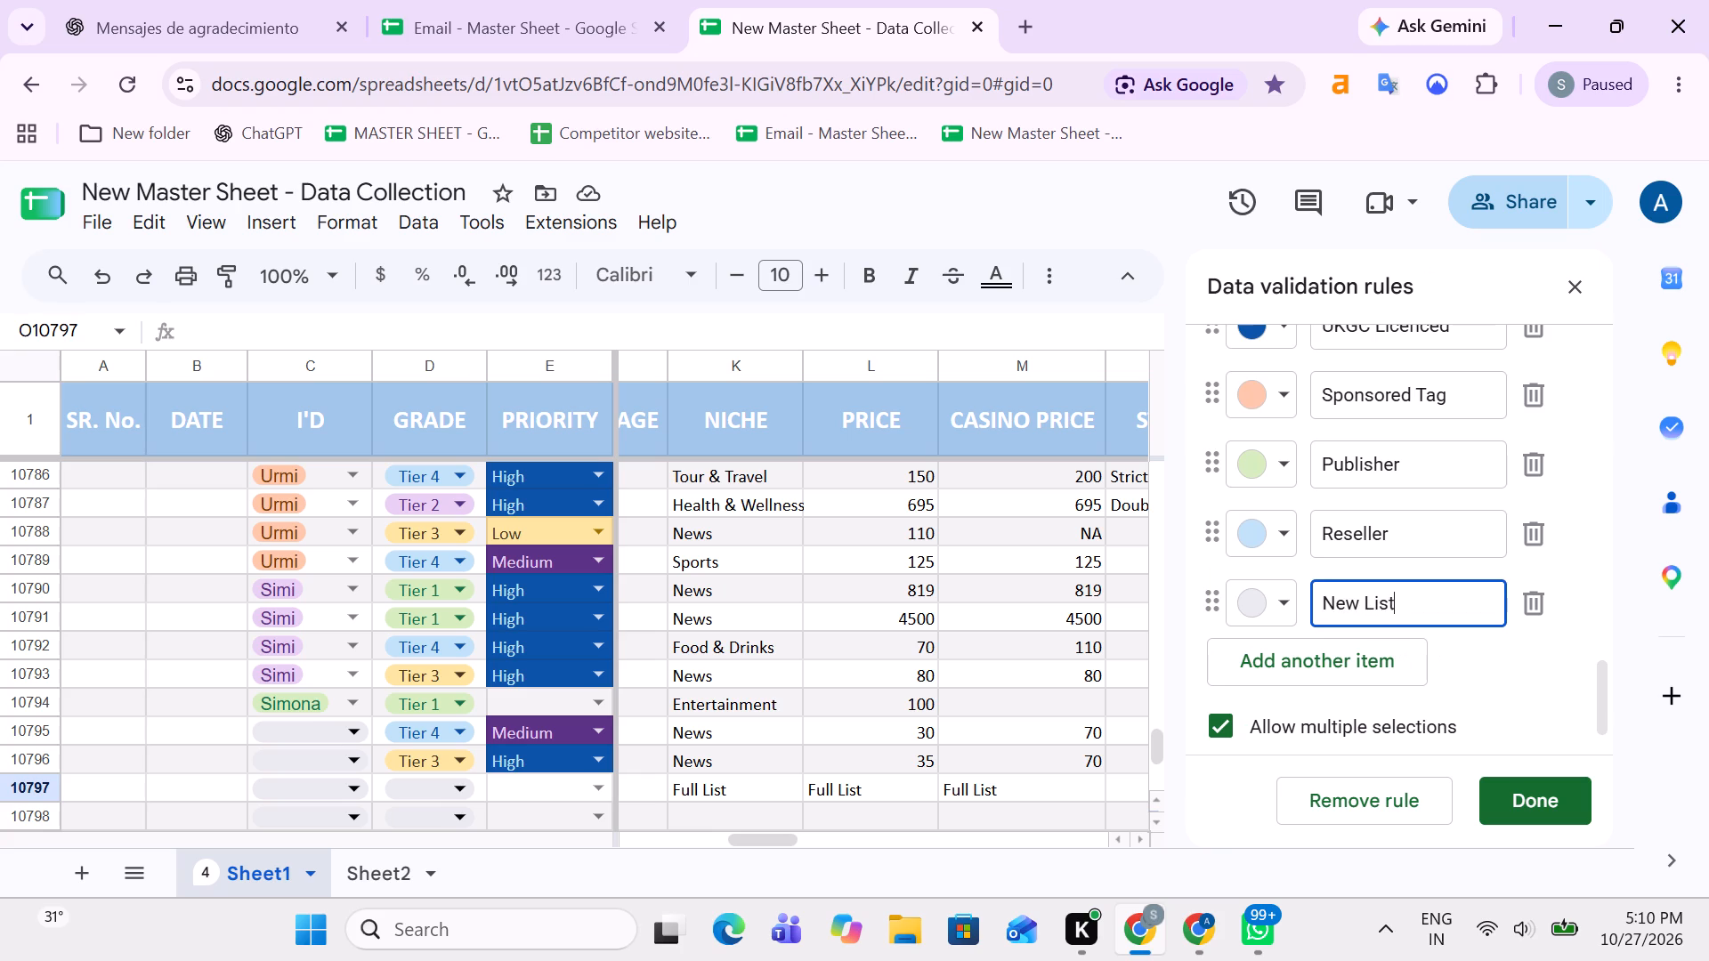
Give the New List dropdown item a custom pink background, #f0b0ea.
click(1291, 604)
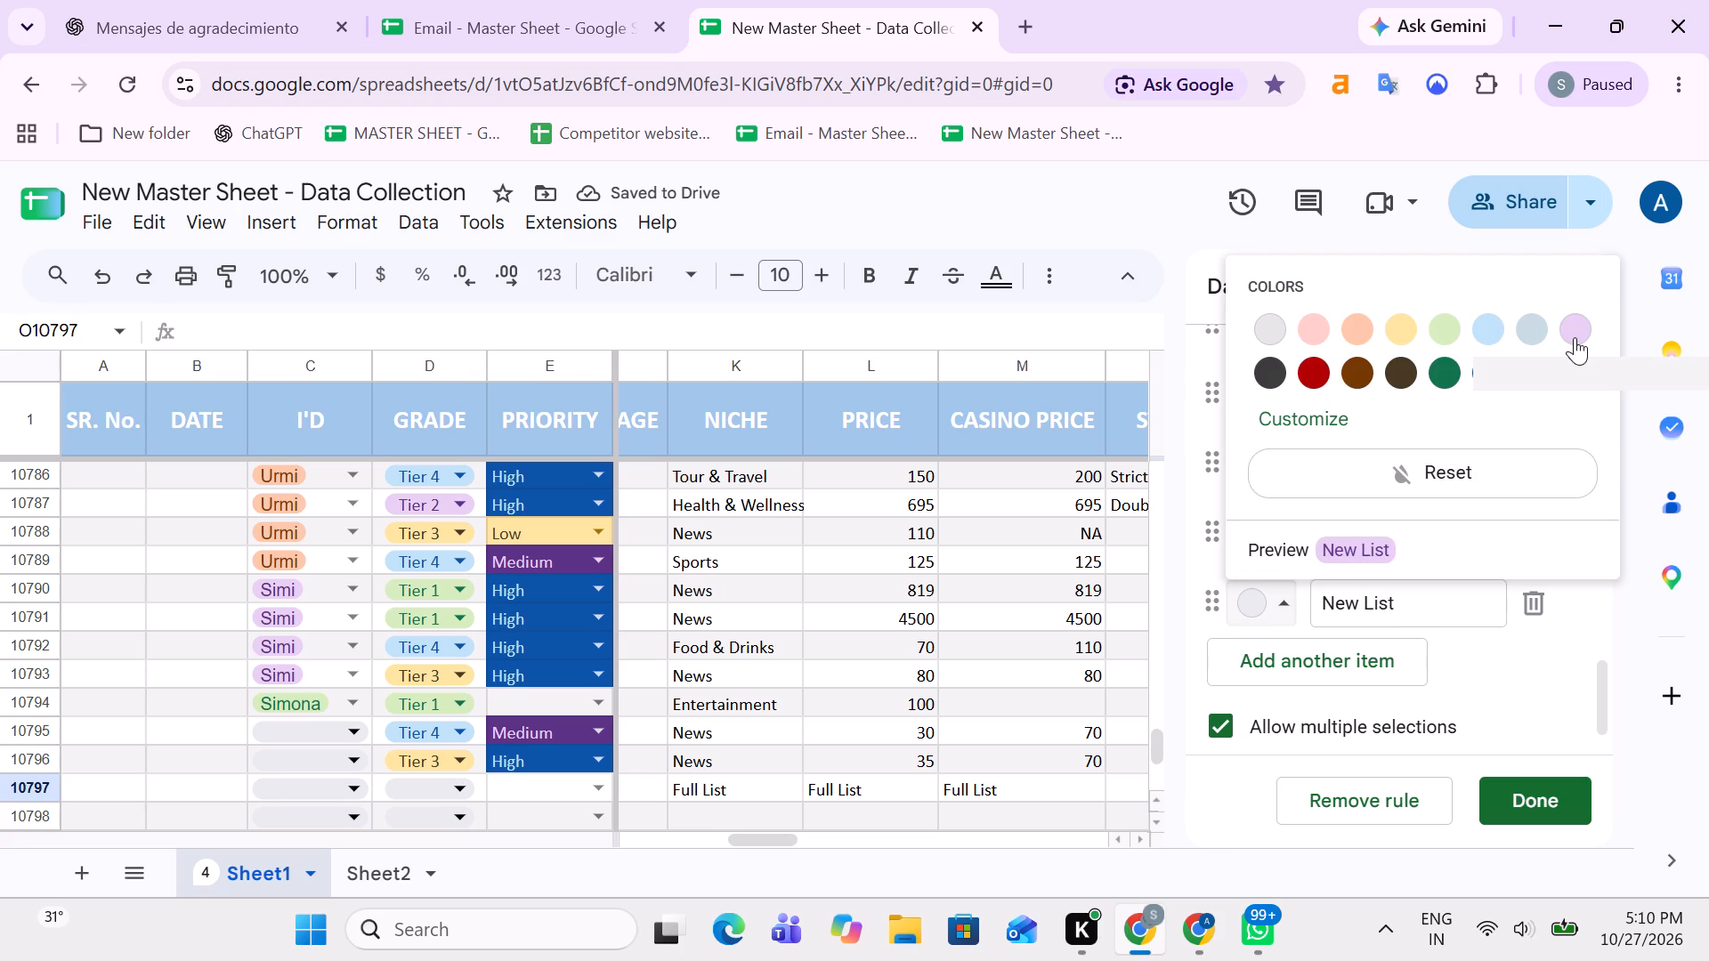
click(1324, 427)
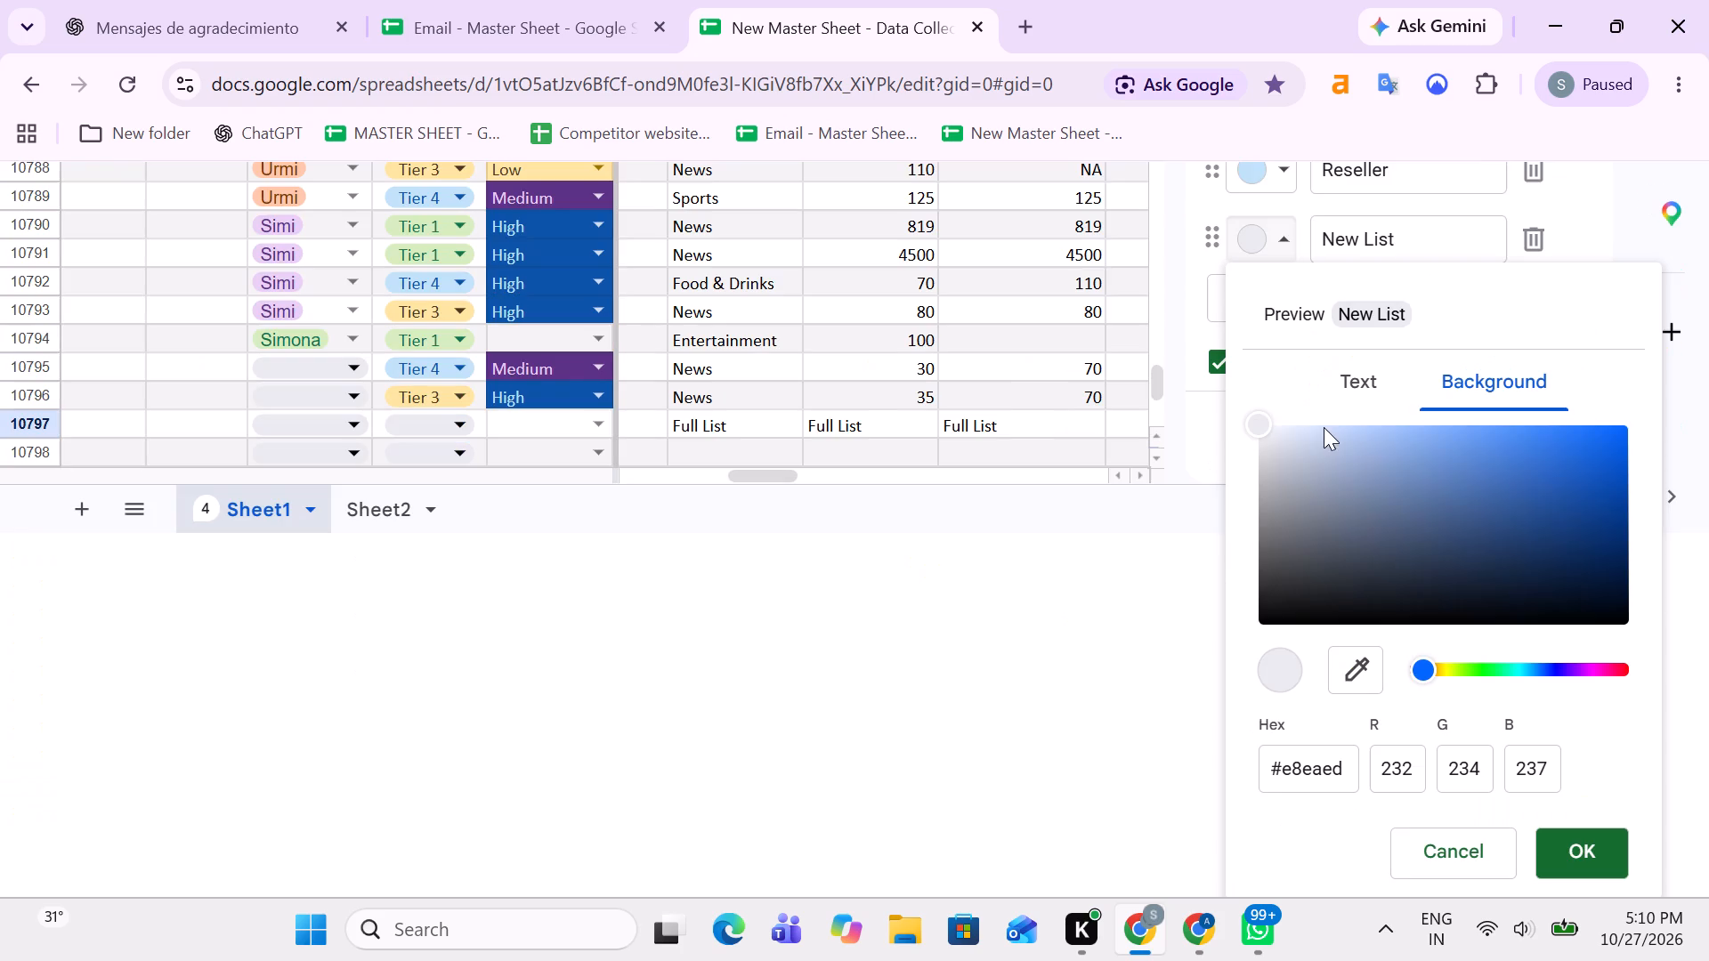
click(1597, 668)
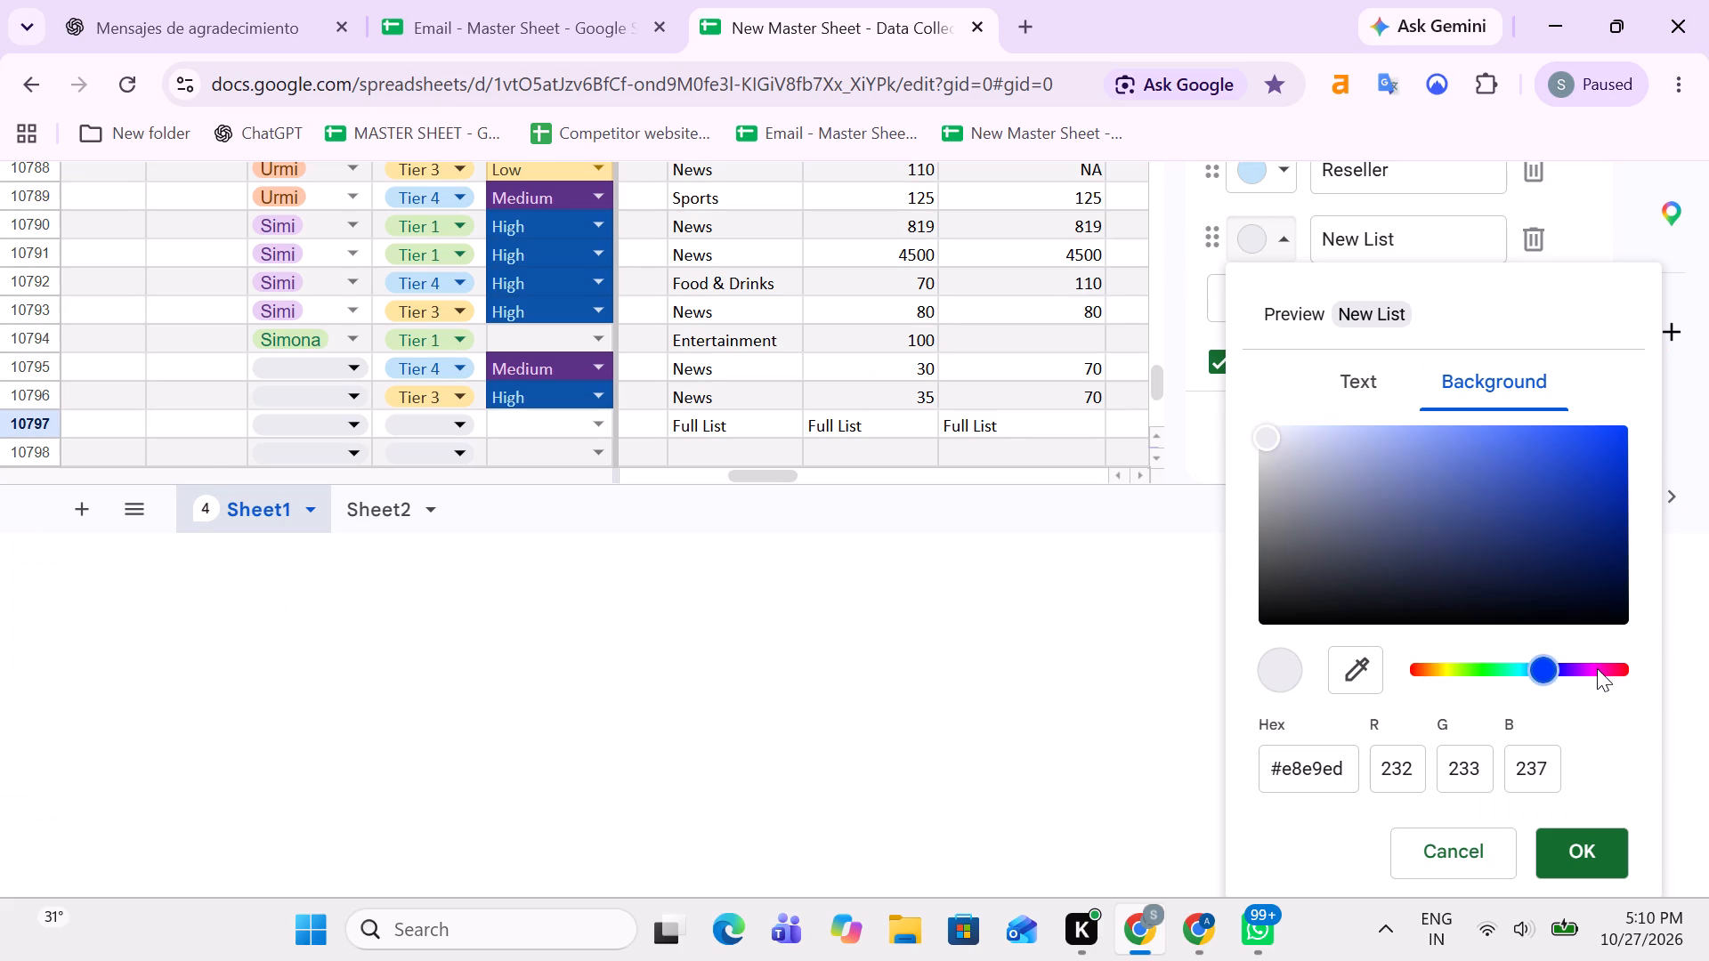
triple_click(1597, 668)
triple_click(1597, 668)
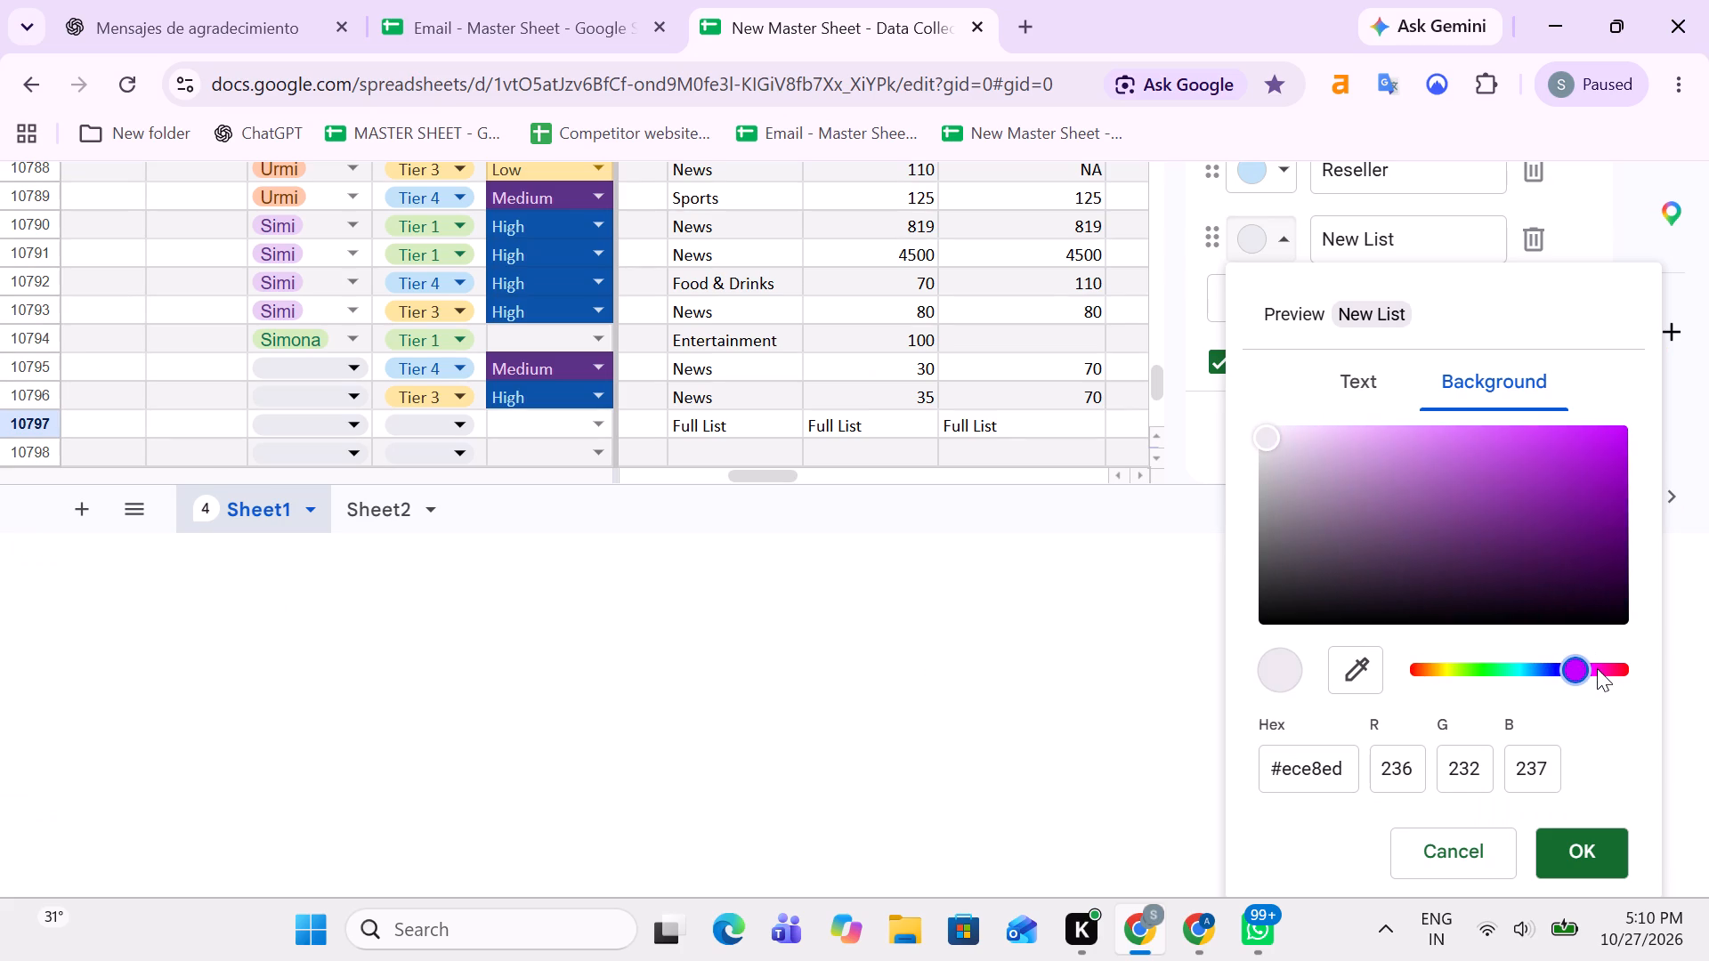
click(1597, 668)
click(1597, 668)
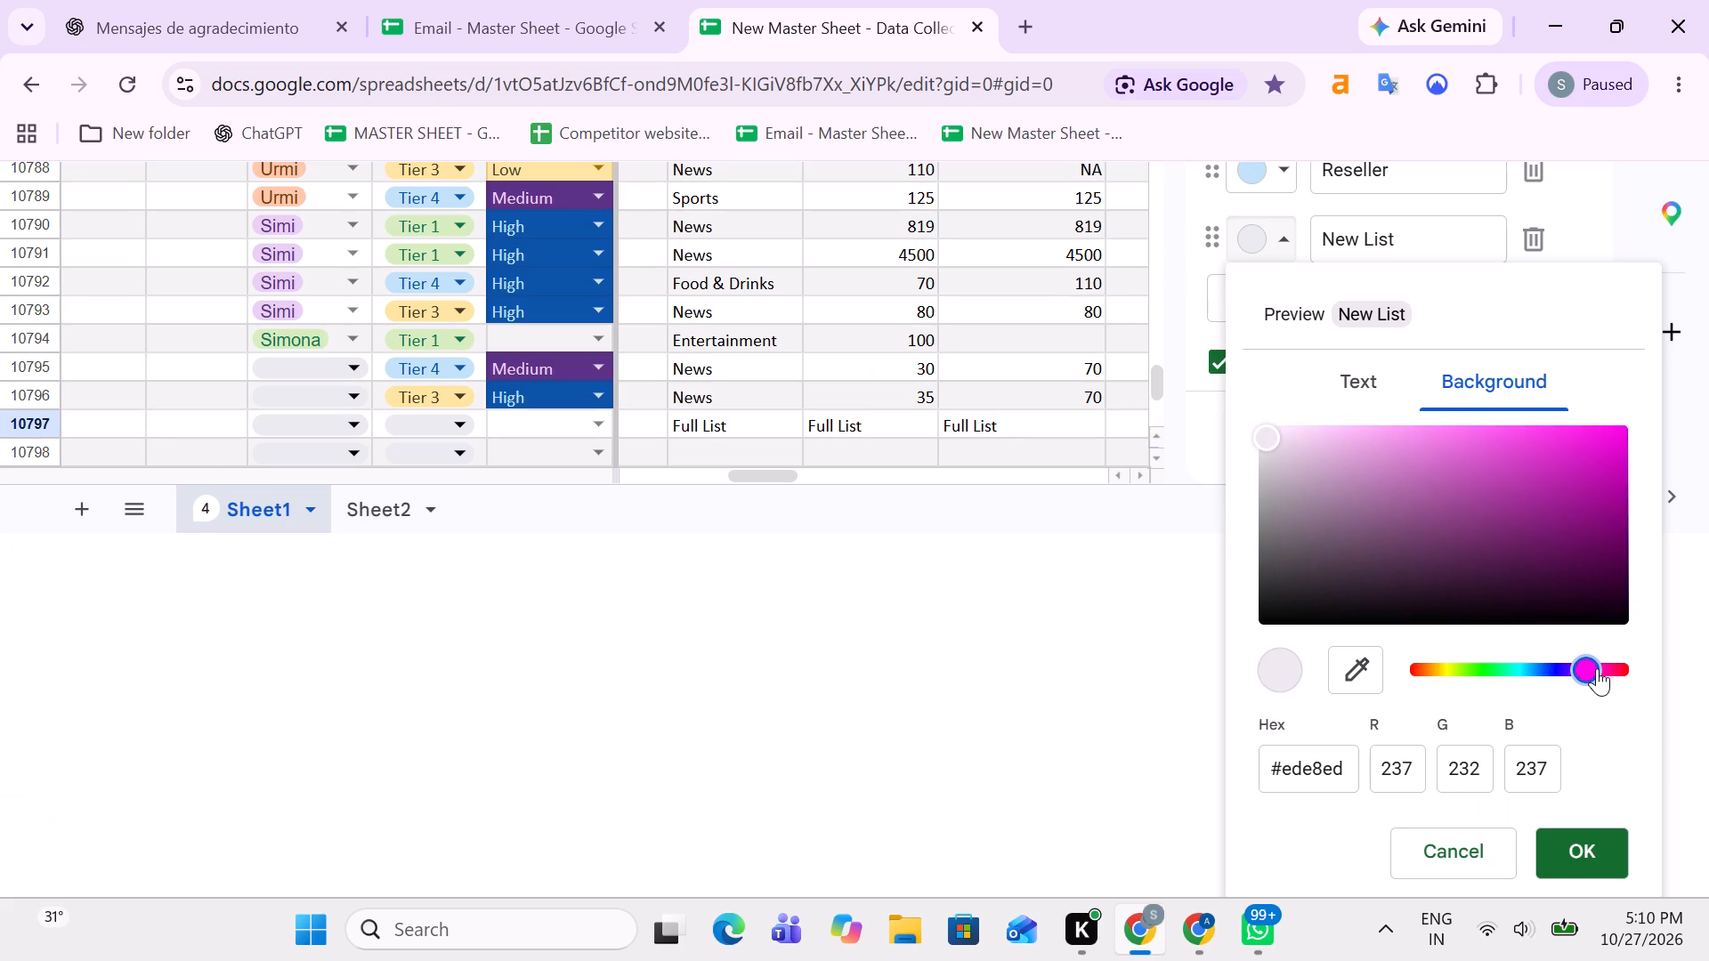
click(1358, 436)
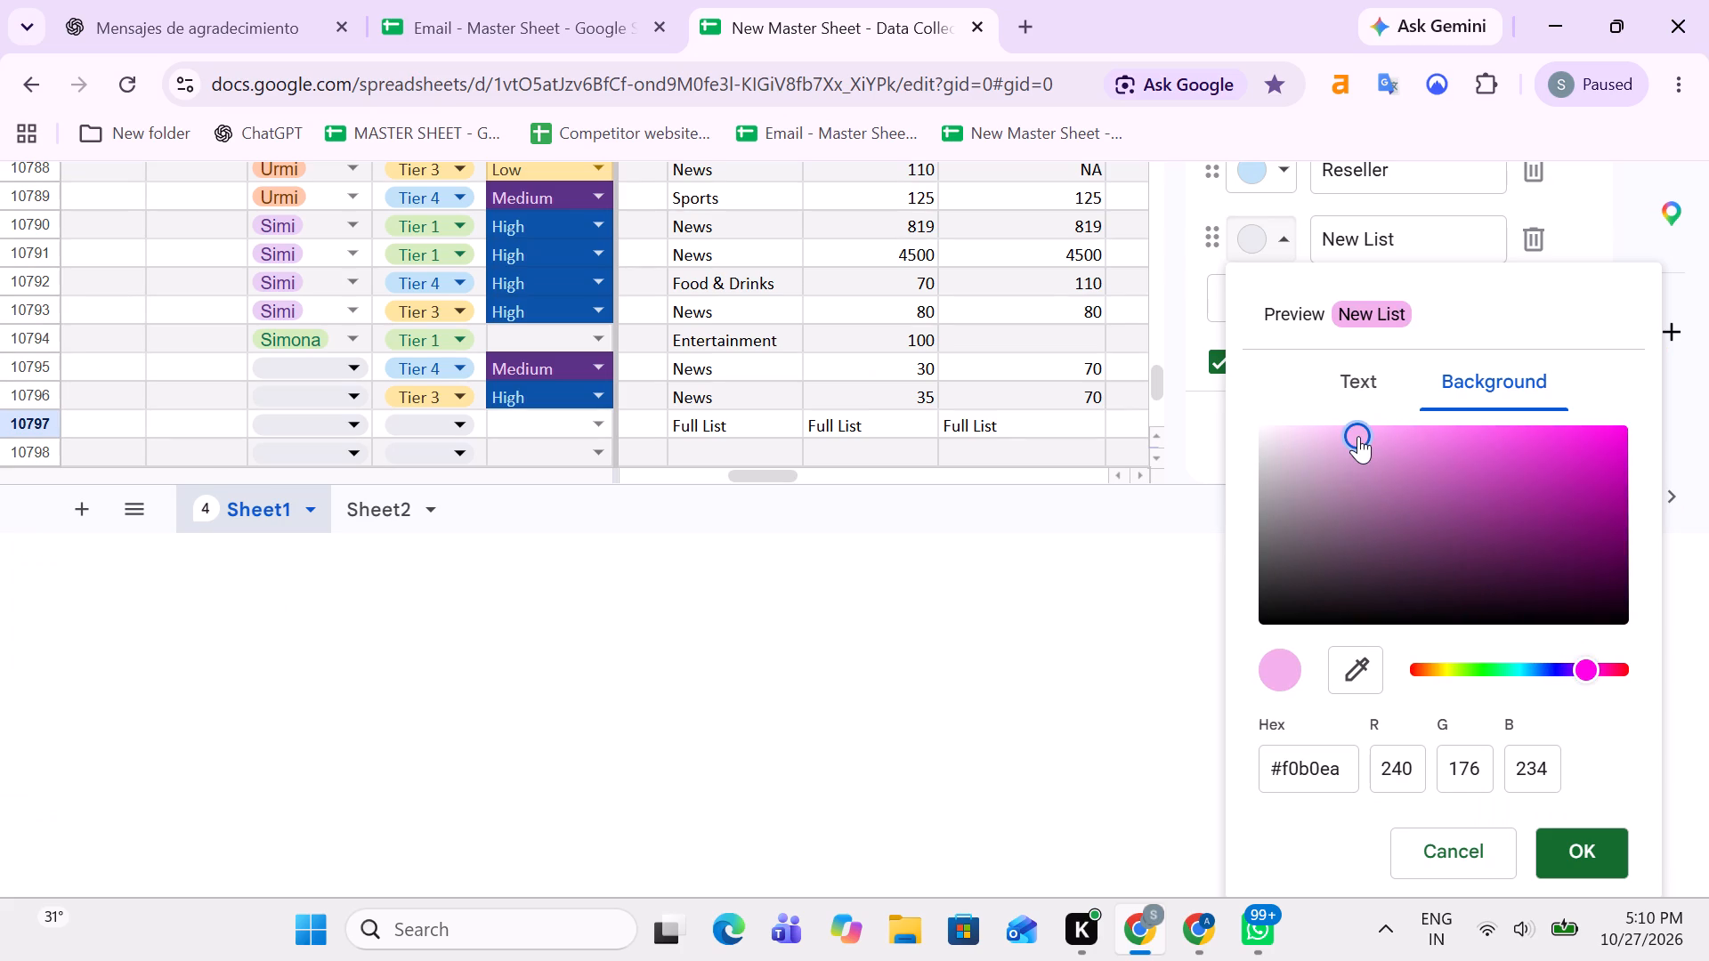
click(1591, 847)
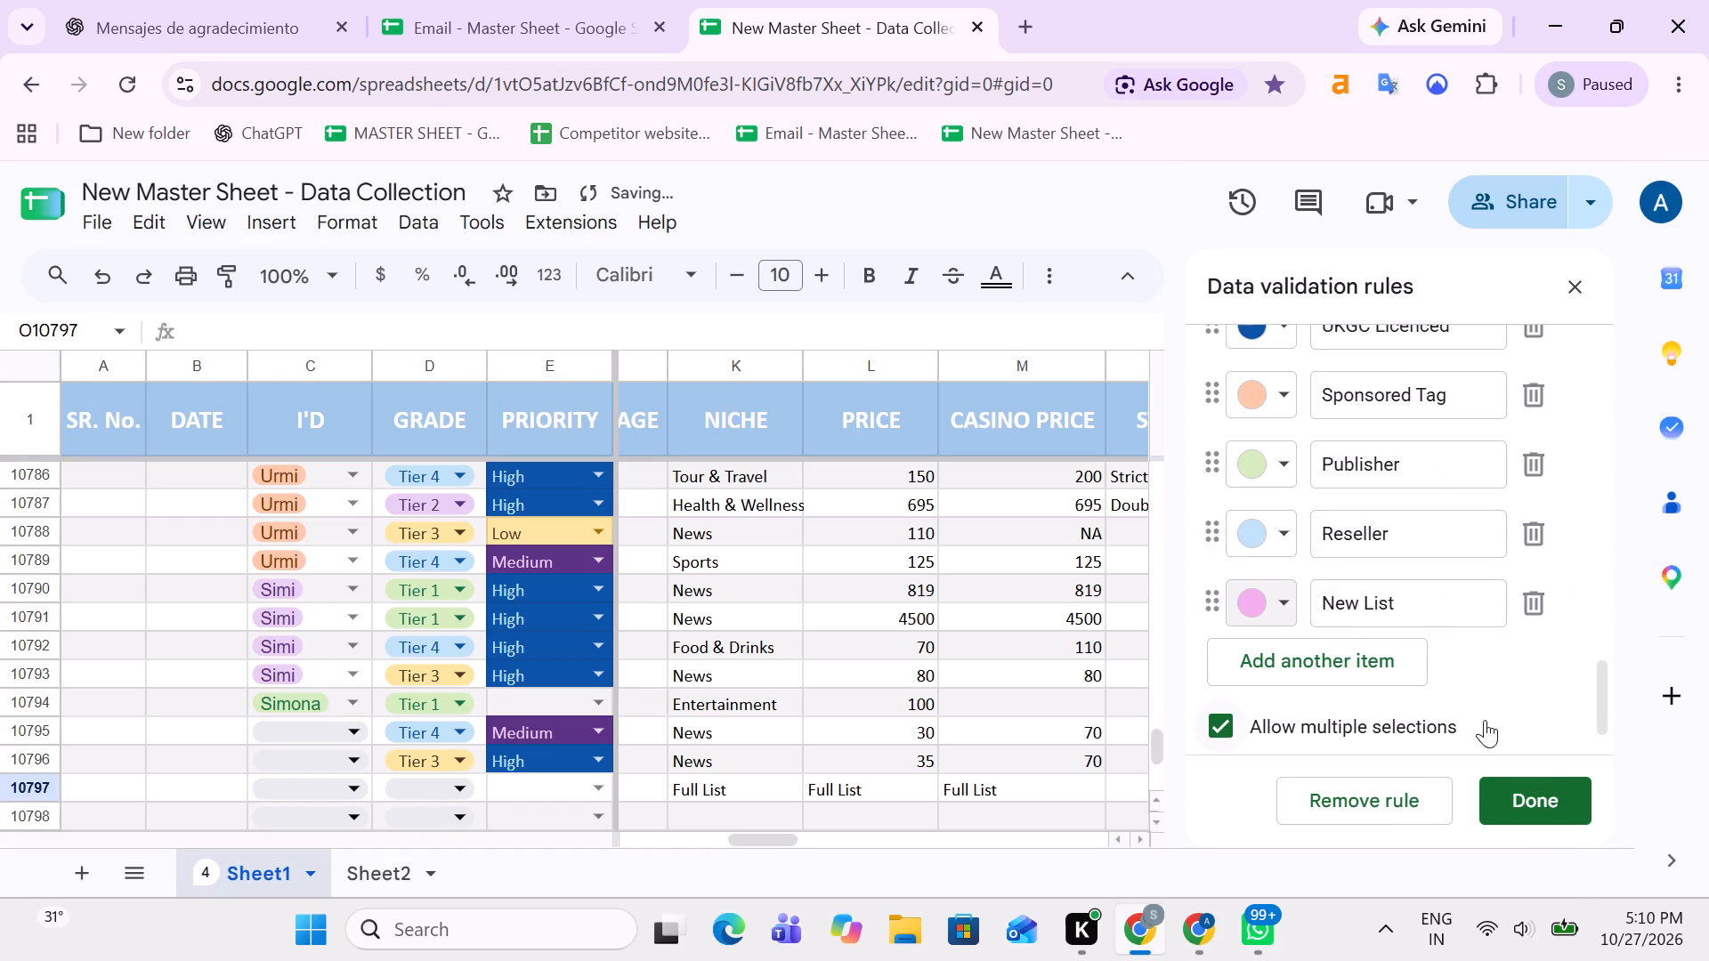
Save the Link Policy dropdown rule, apply it to all matching dropdowns, and close the validation rules.
click(1559, 806)
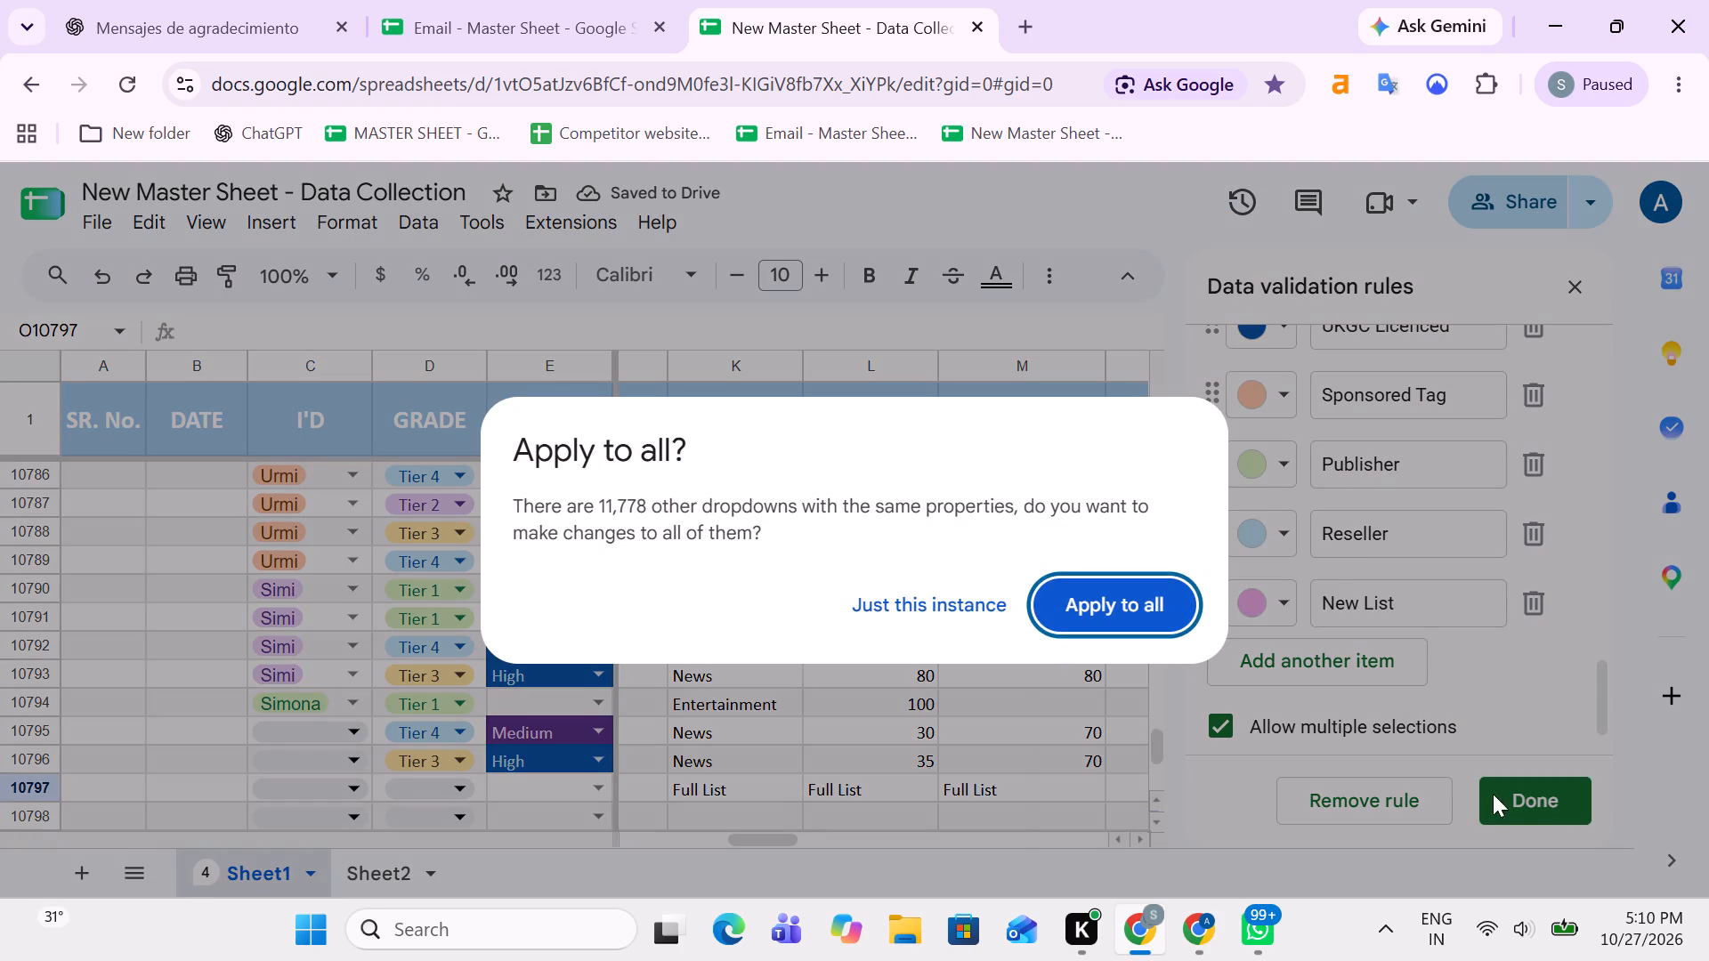
click(1163, 627)
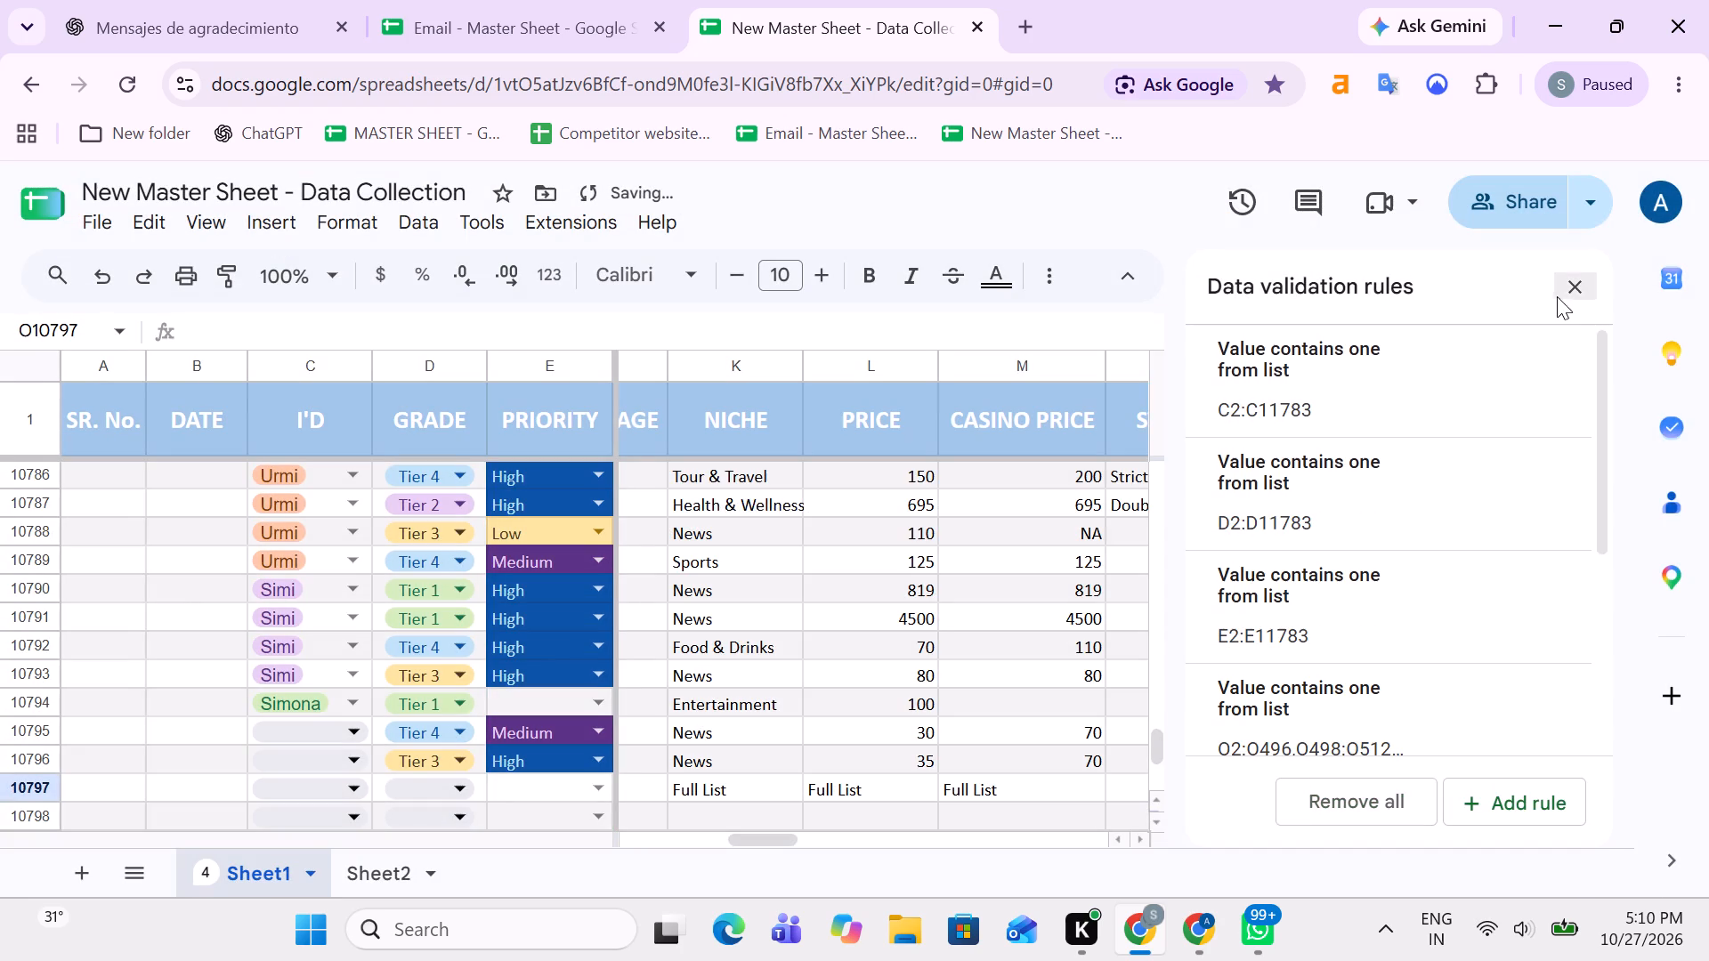
click(1563, 293)
Set the Link Policy of the W3WEBRANK entry in row 10797 to New List.
key(Down)
key(Left)
key(Left)
key(Up)
key(Right)
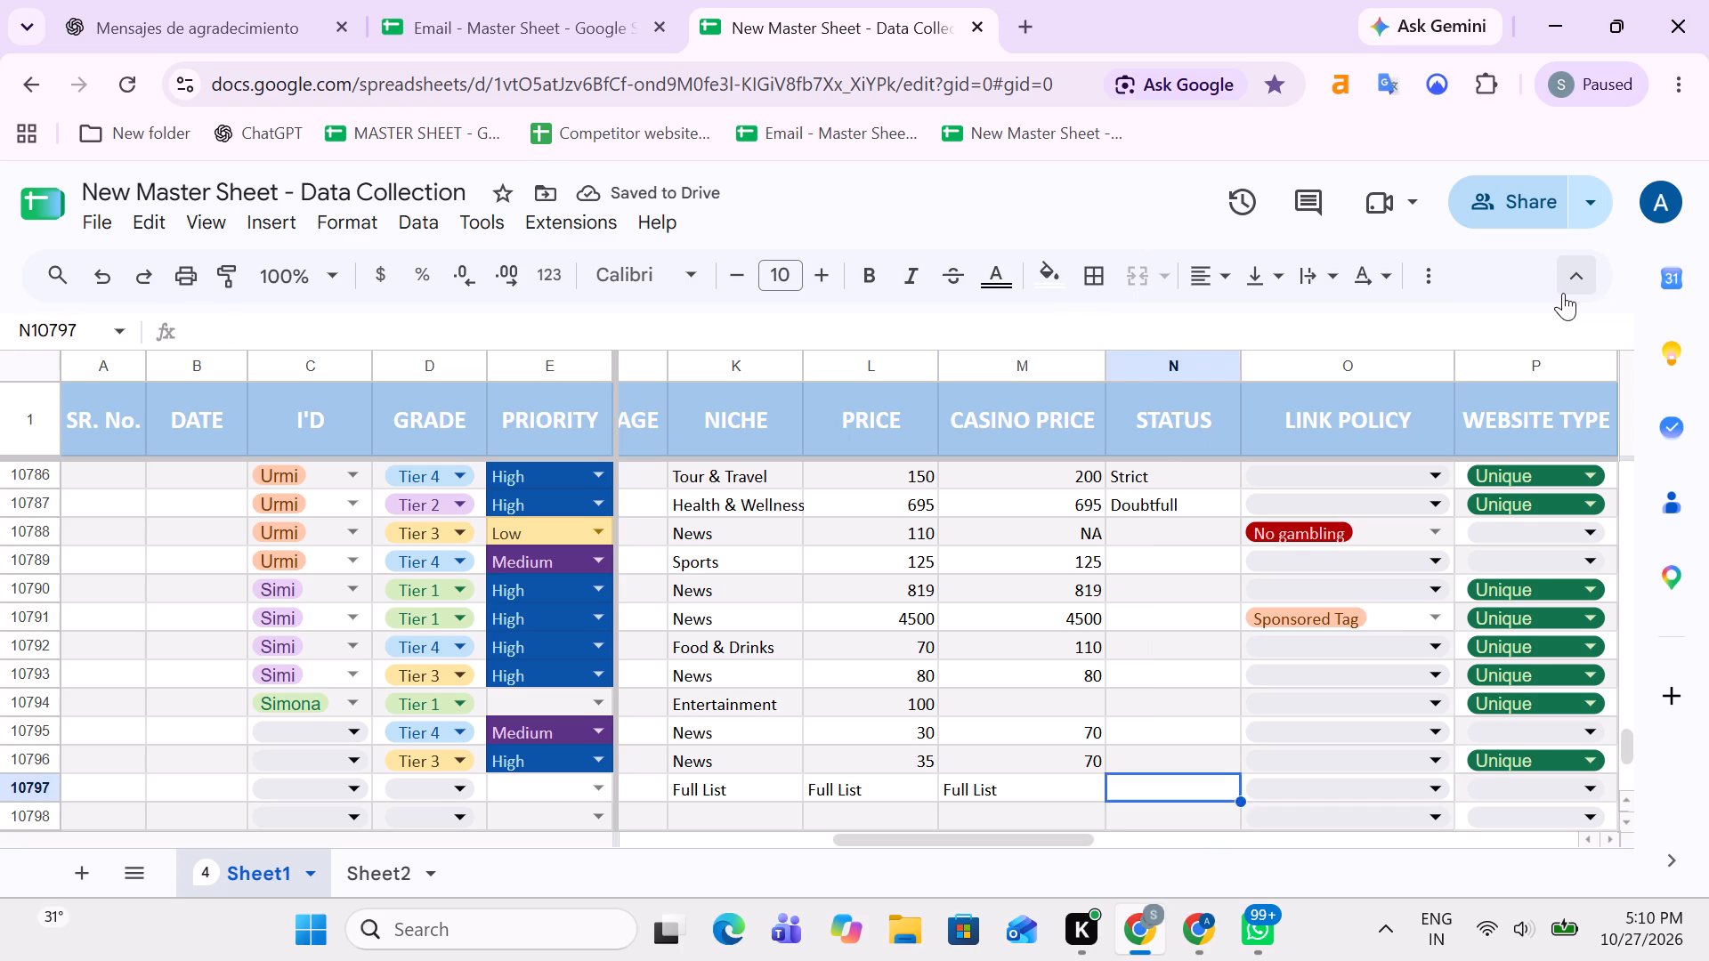
key(Right)
key(n)
key(Down)
key(Down)
key(Down)
key(Down)
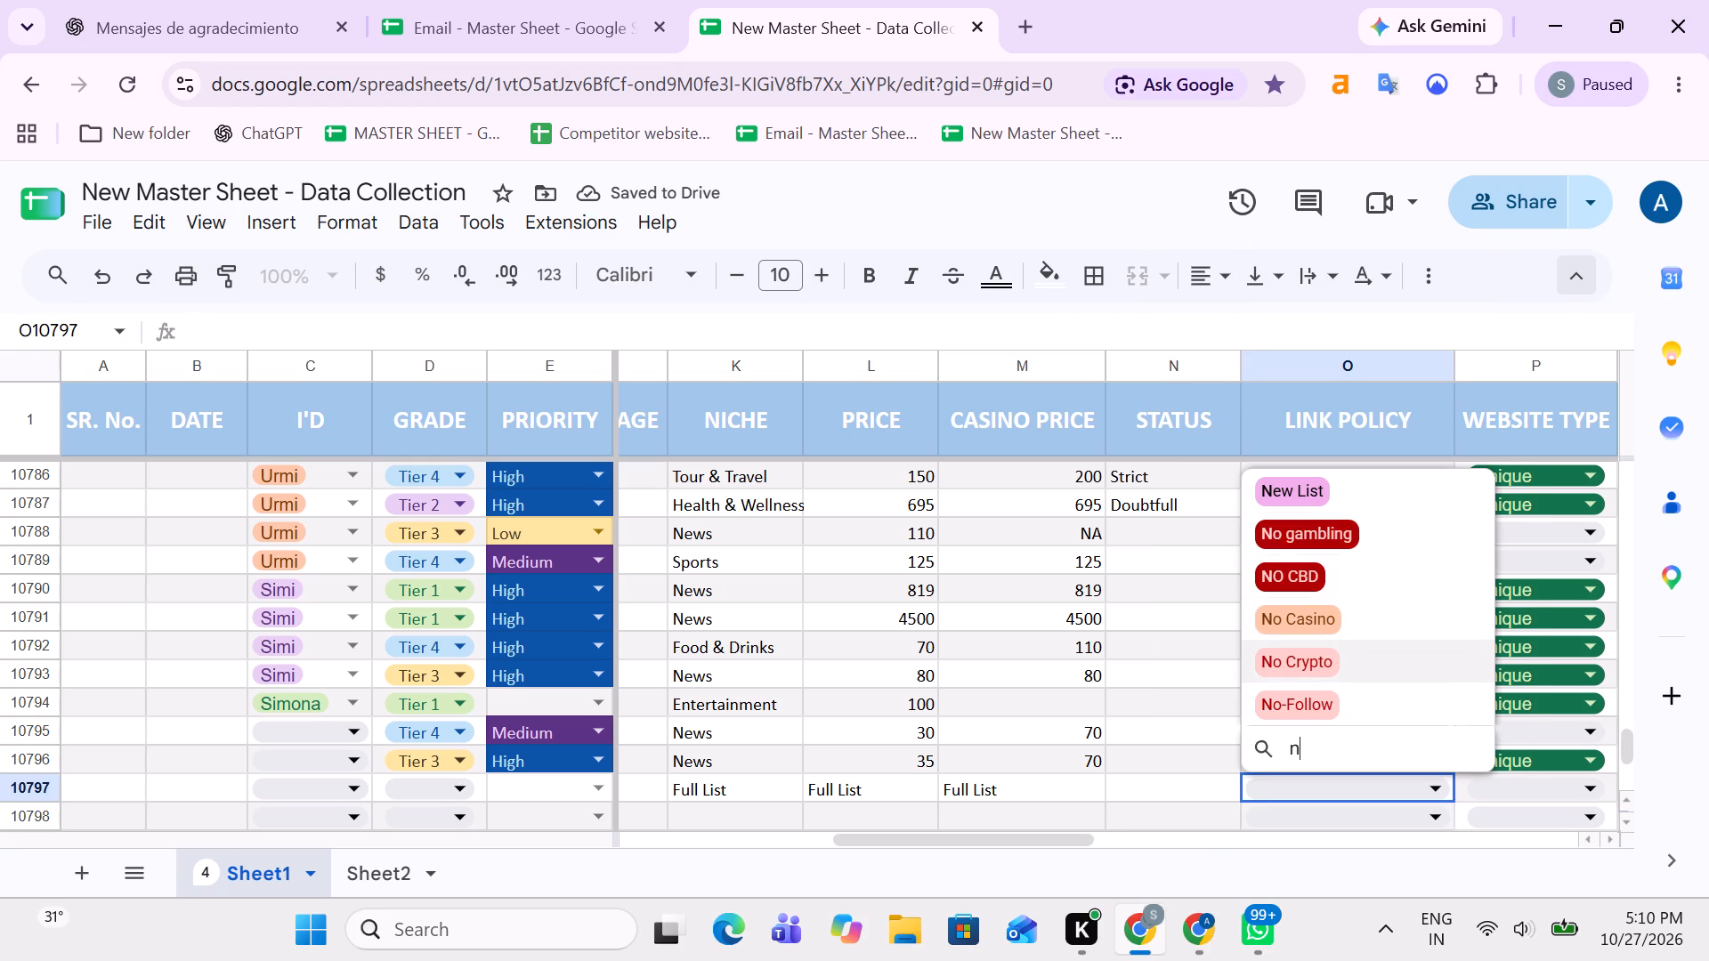
key(Down)
key(Down)
key(Down)
key(Down)
key(Down)
key(Down)
key(Down)
key(Down)
key(Down)
key(Return)
key(Up)
key(Right)
key(Left)
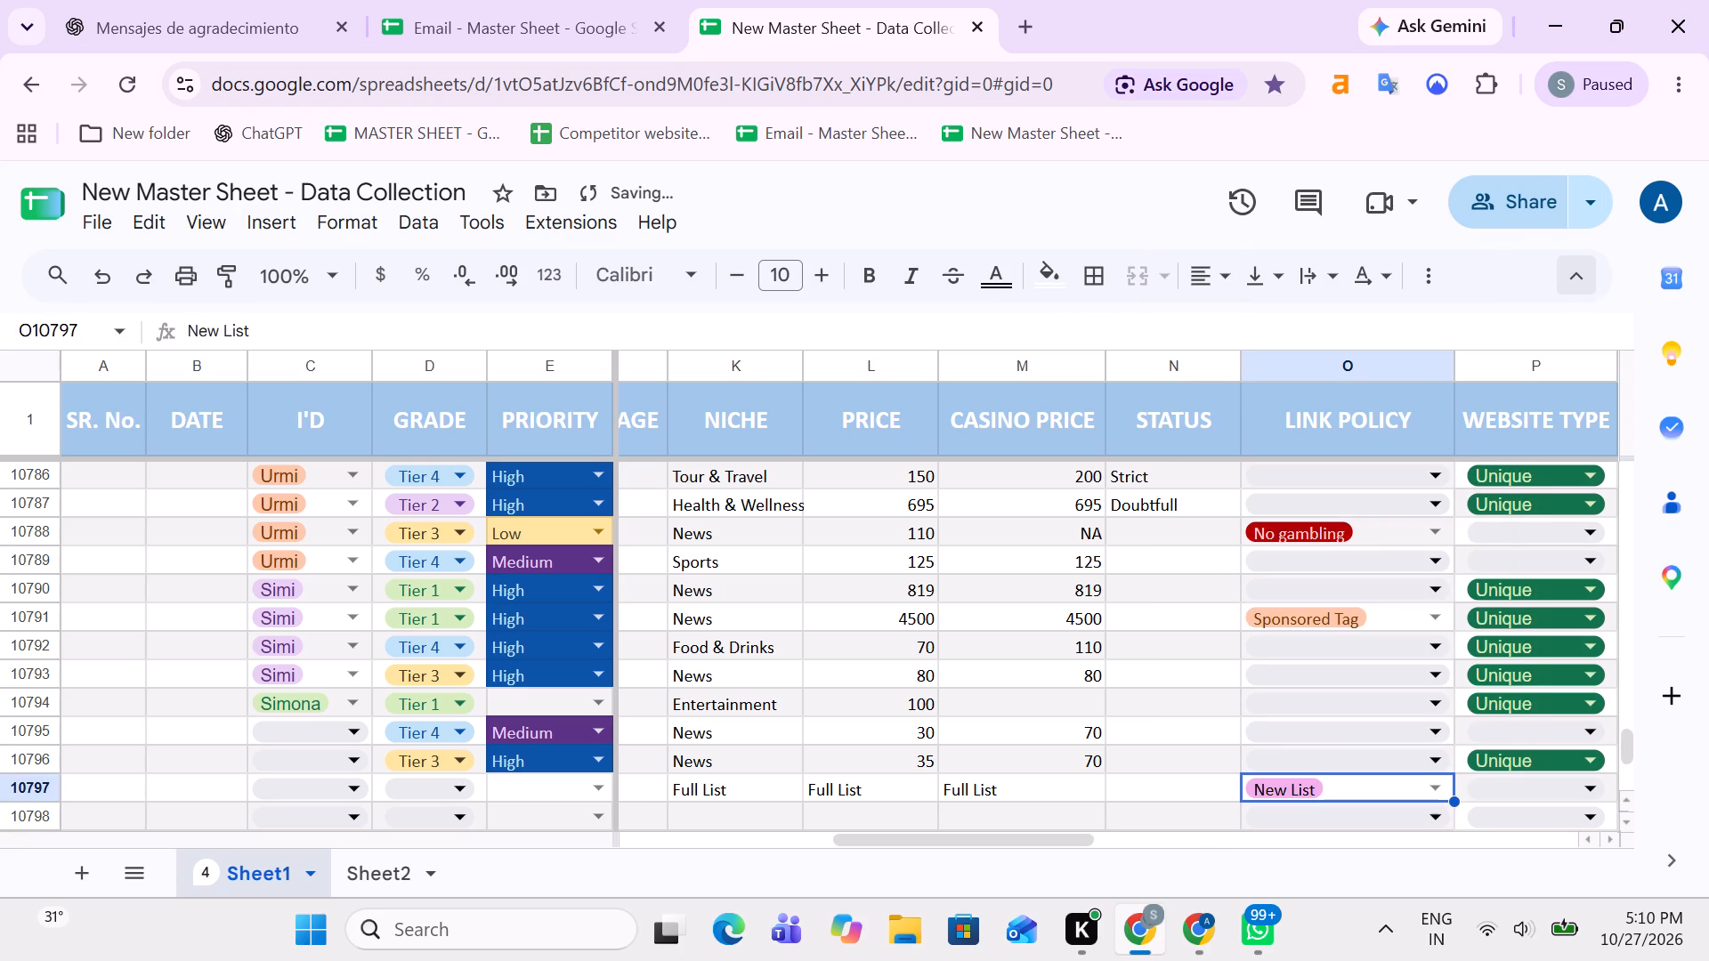
Reopen the Link Policy dropdown rule and lighten the New List item's background to #f7daf4.
click(1441, 792)
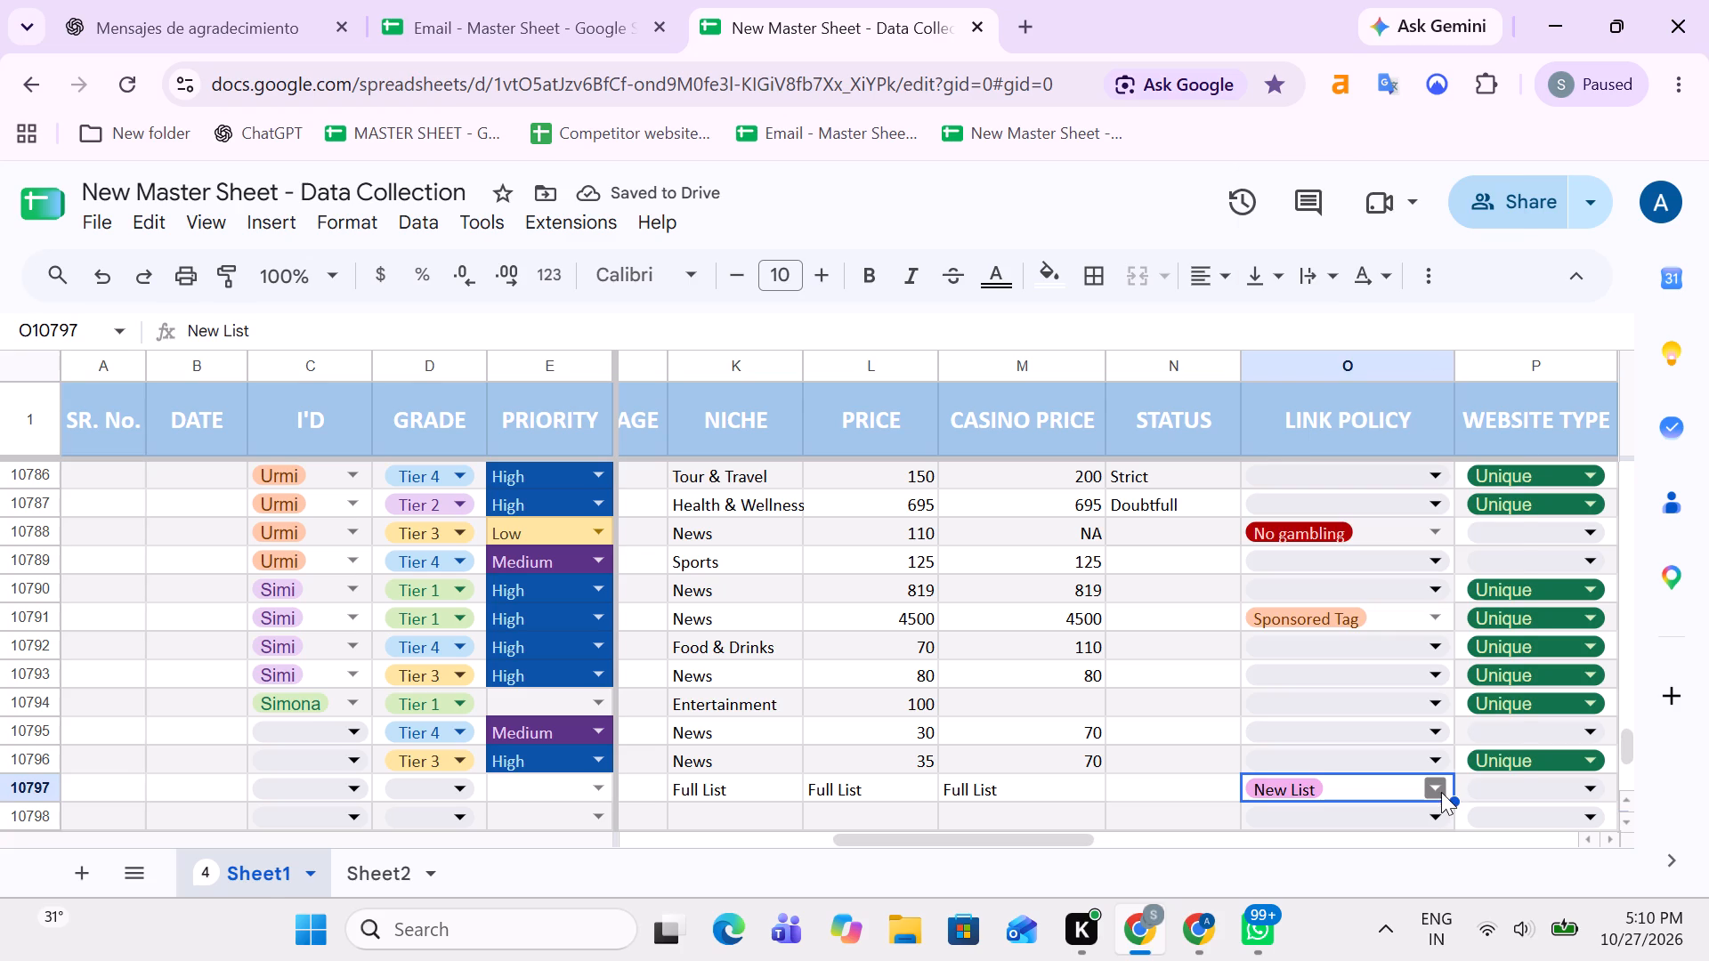
click(1312, 704)
click(1312, 704)
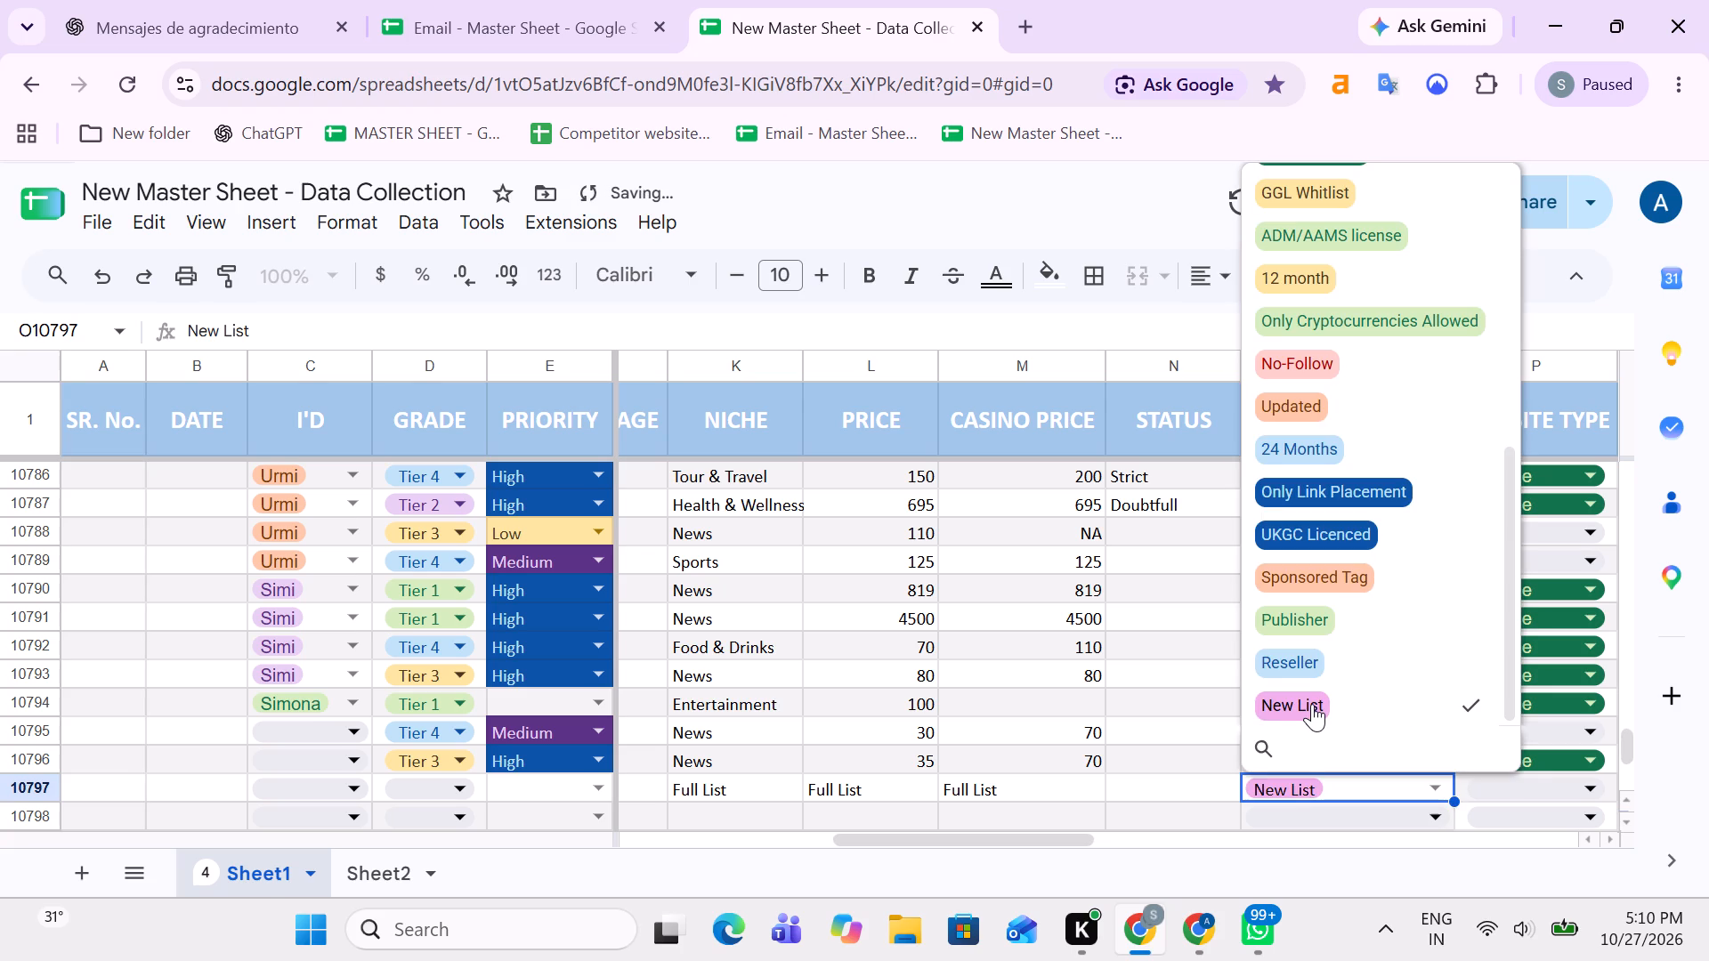
scroll(1389, 678, down, 5)
scroll(1419, 456, up, 10)
click(1462, 193)
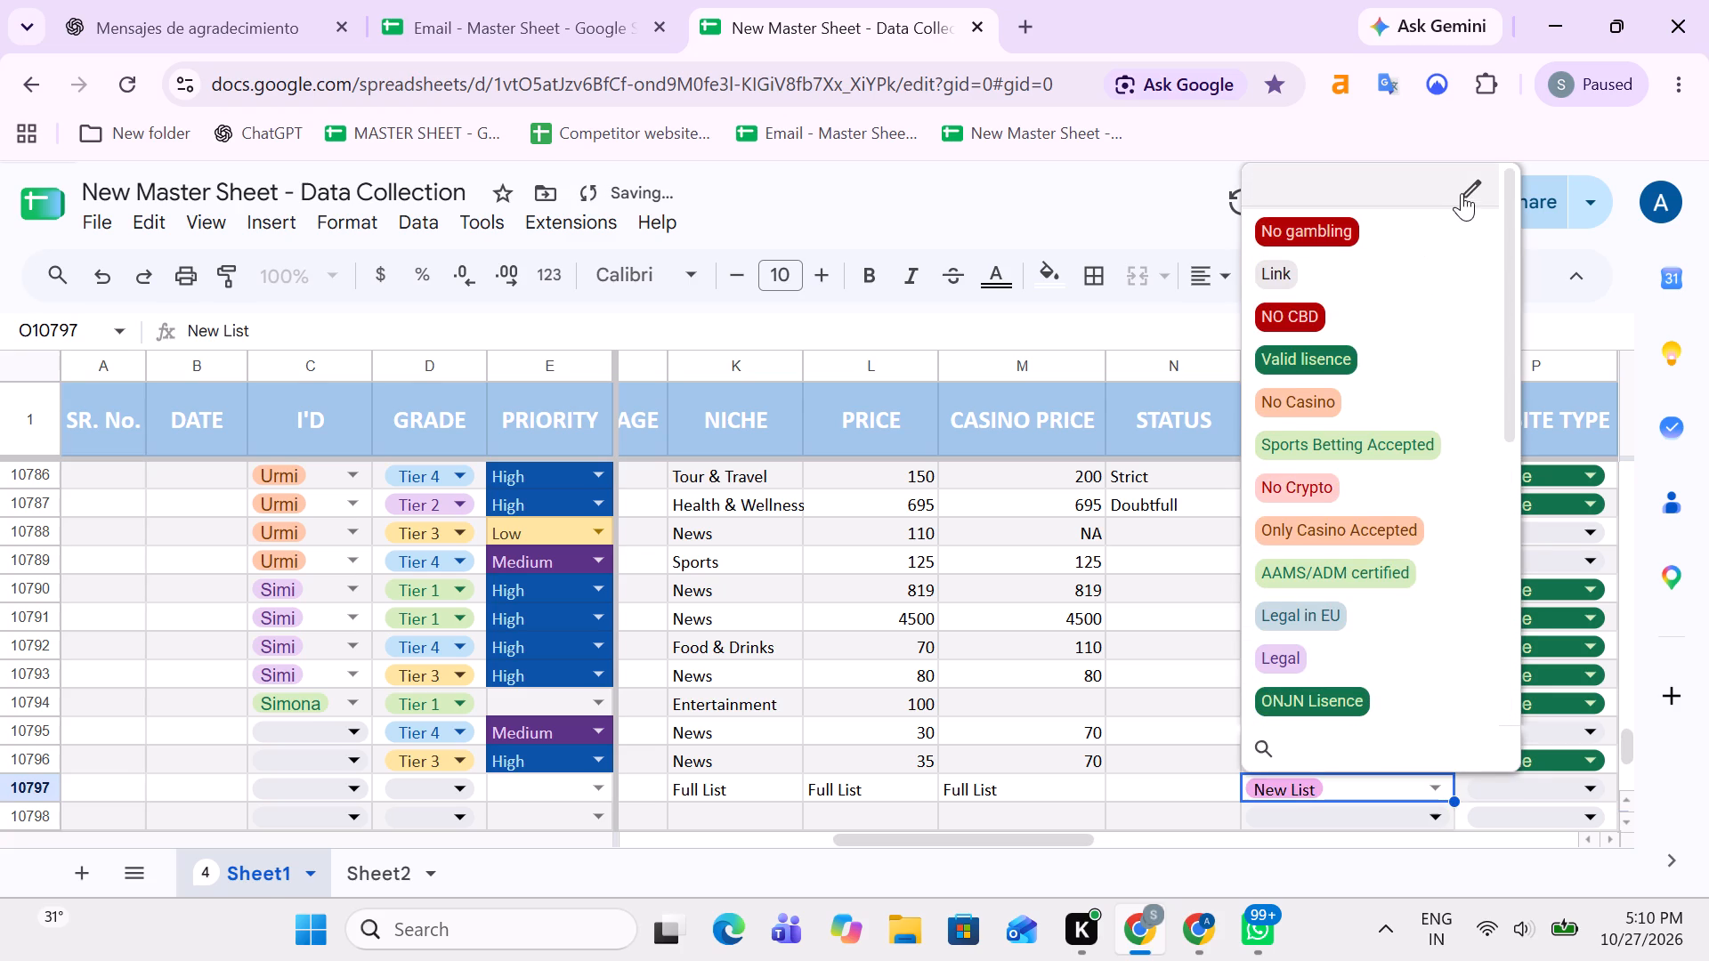
scroll(1372, 561, down, 19)
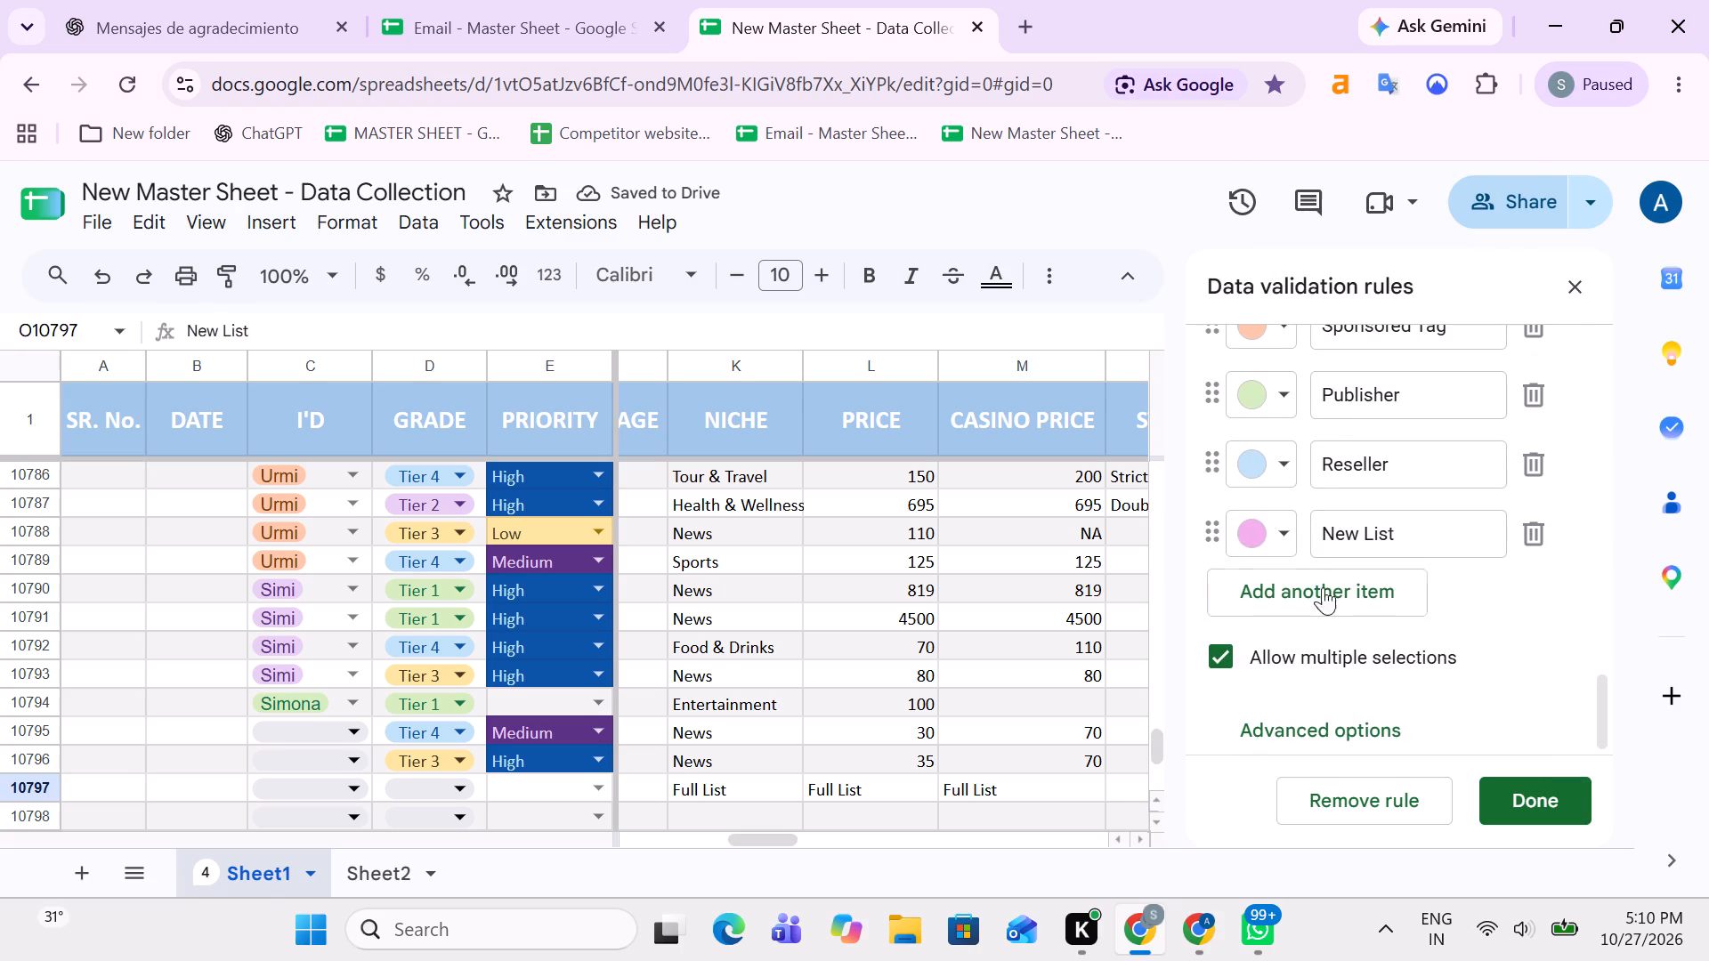
click(1284, 530)
scroll(1348, 759, down, 2)
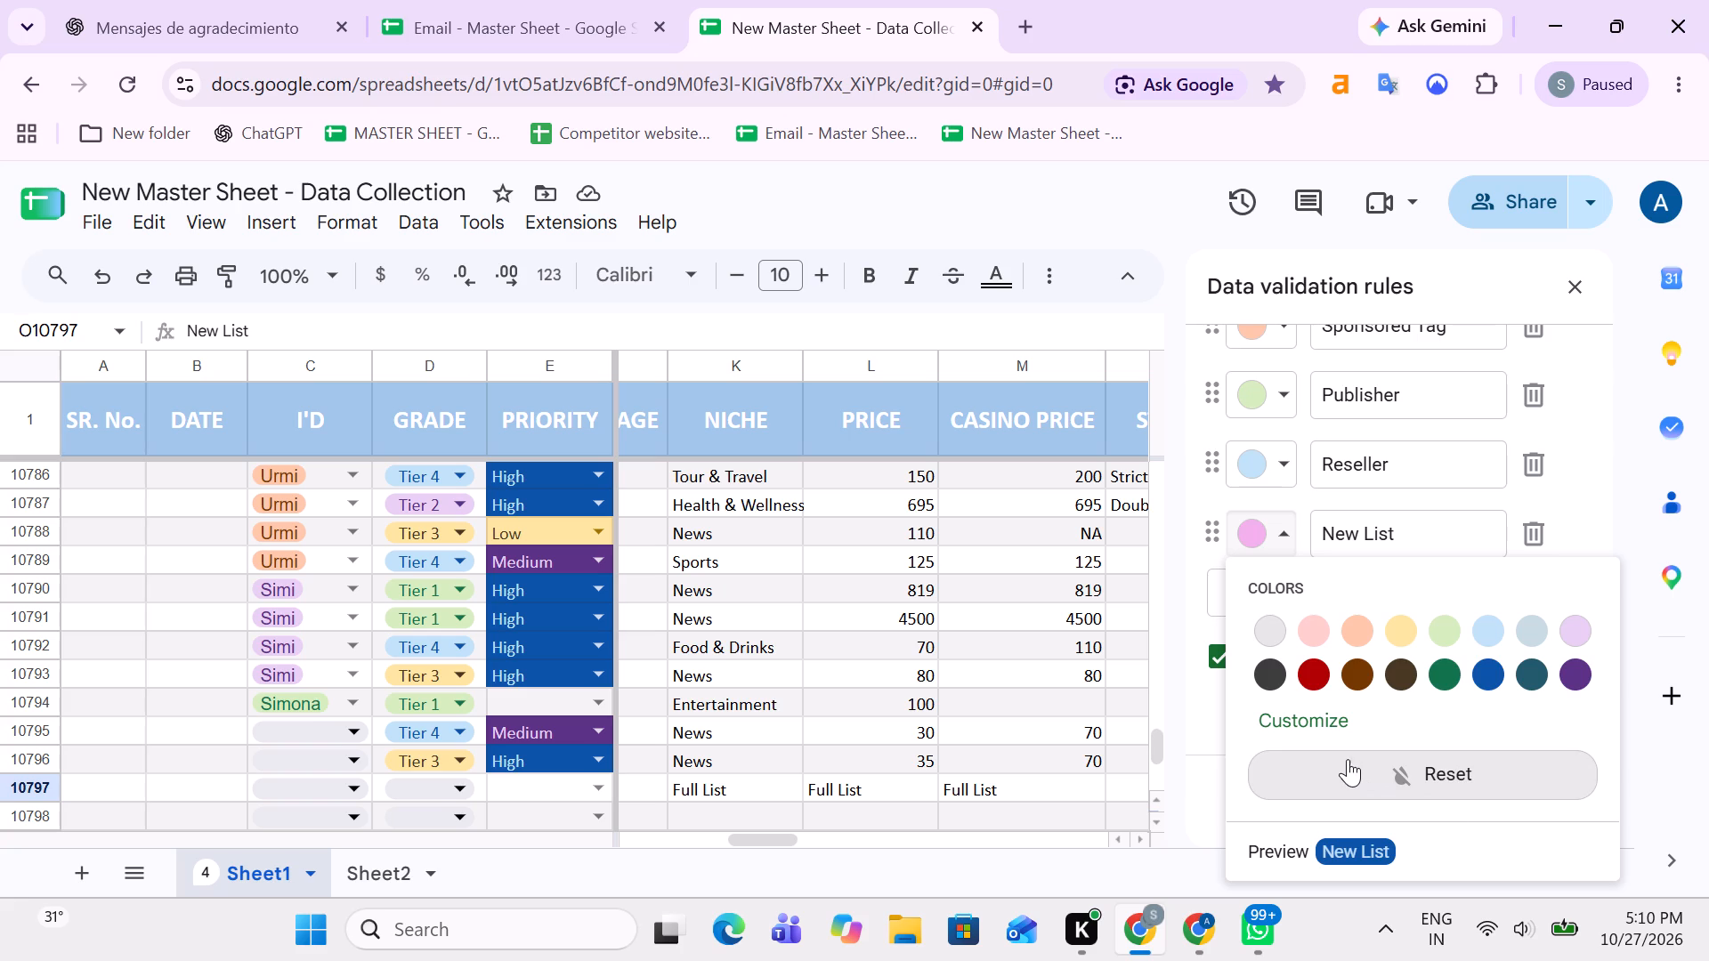
click(1313, 718)
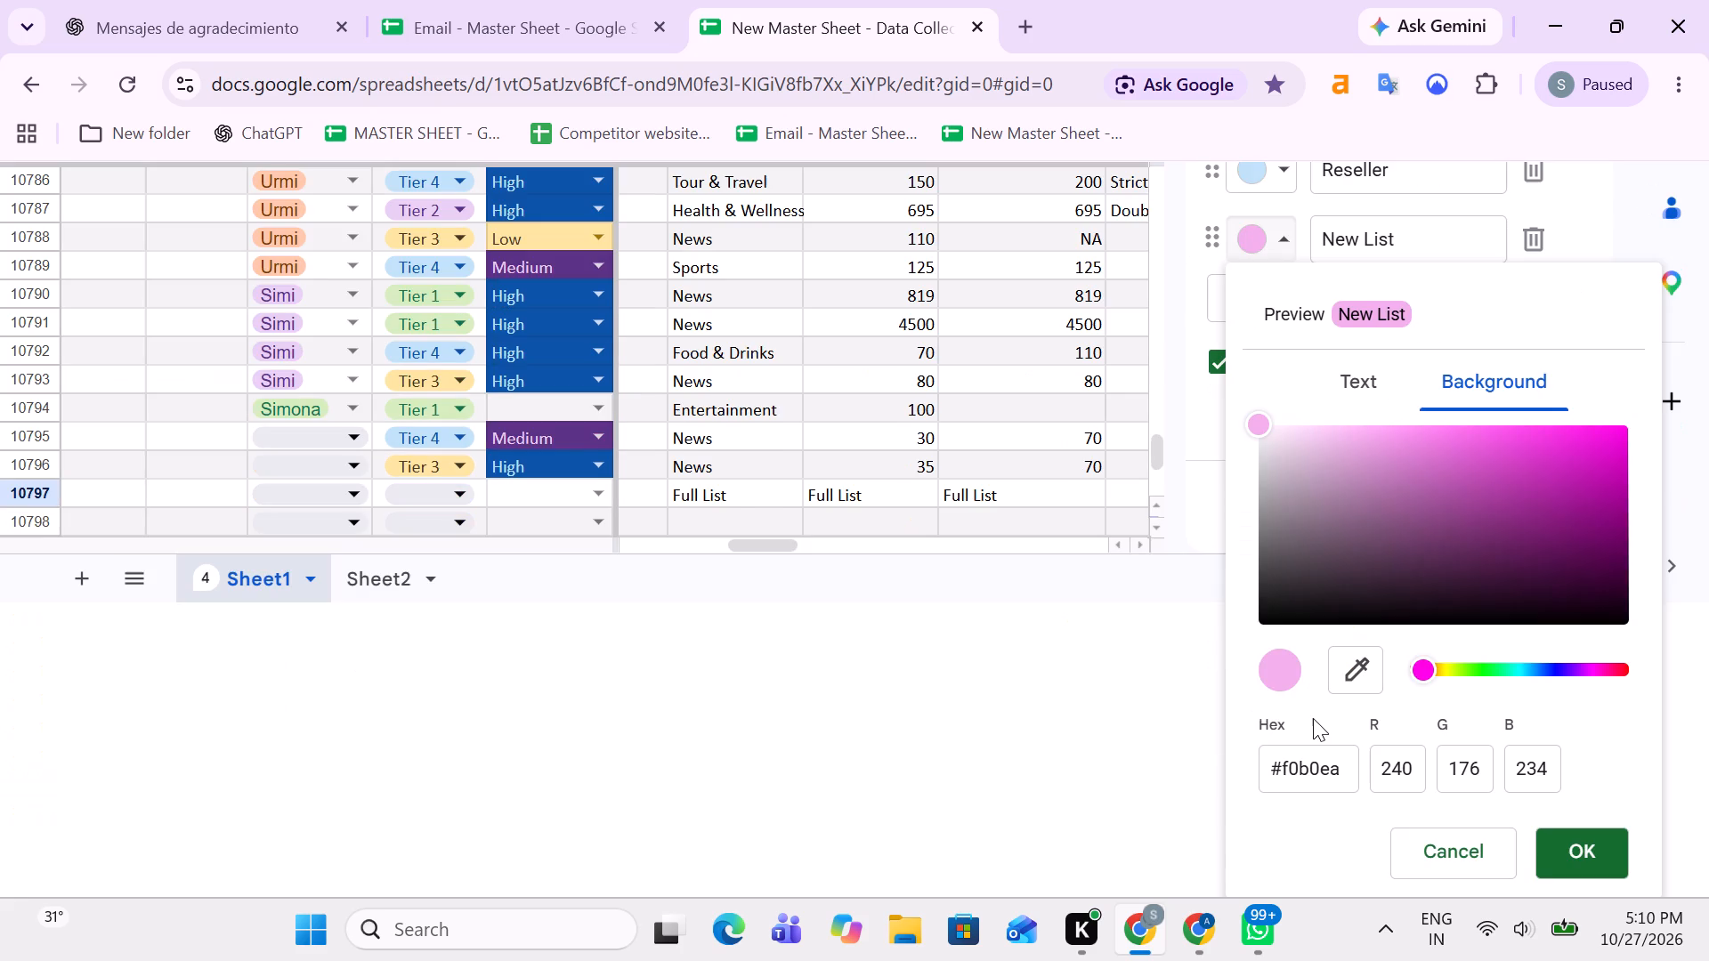
click(1302, 431)
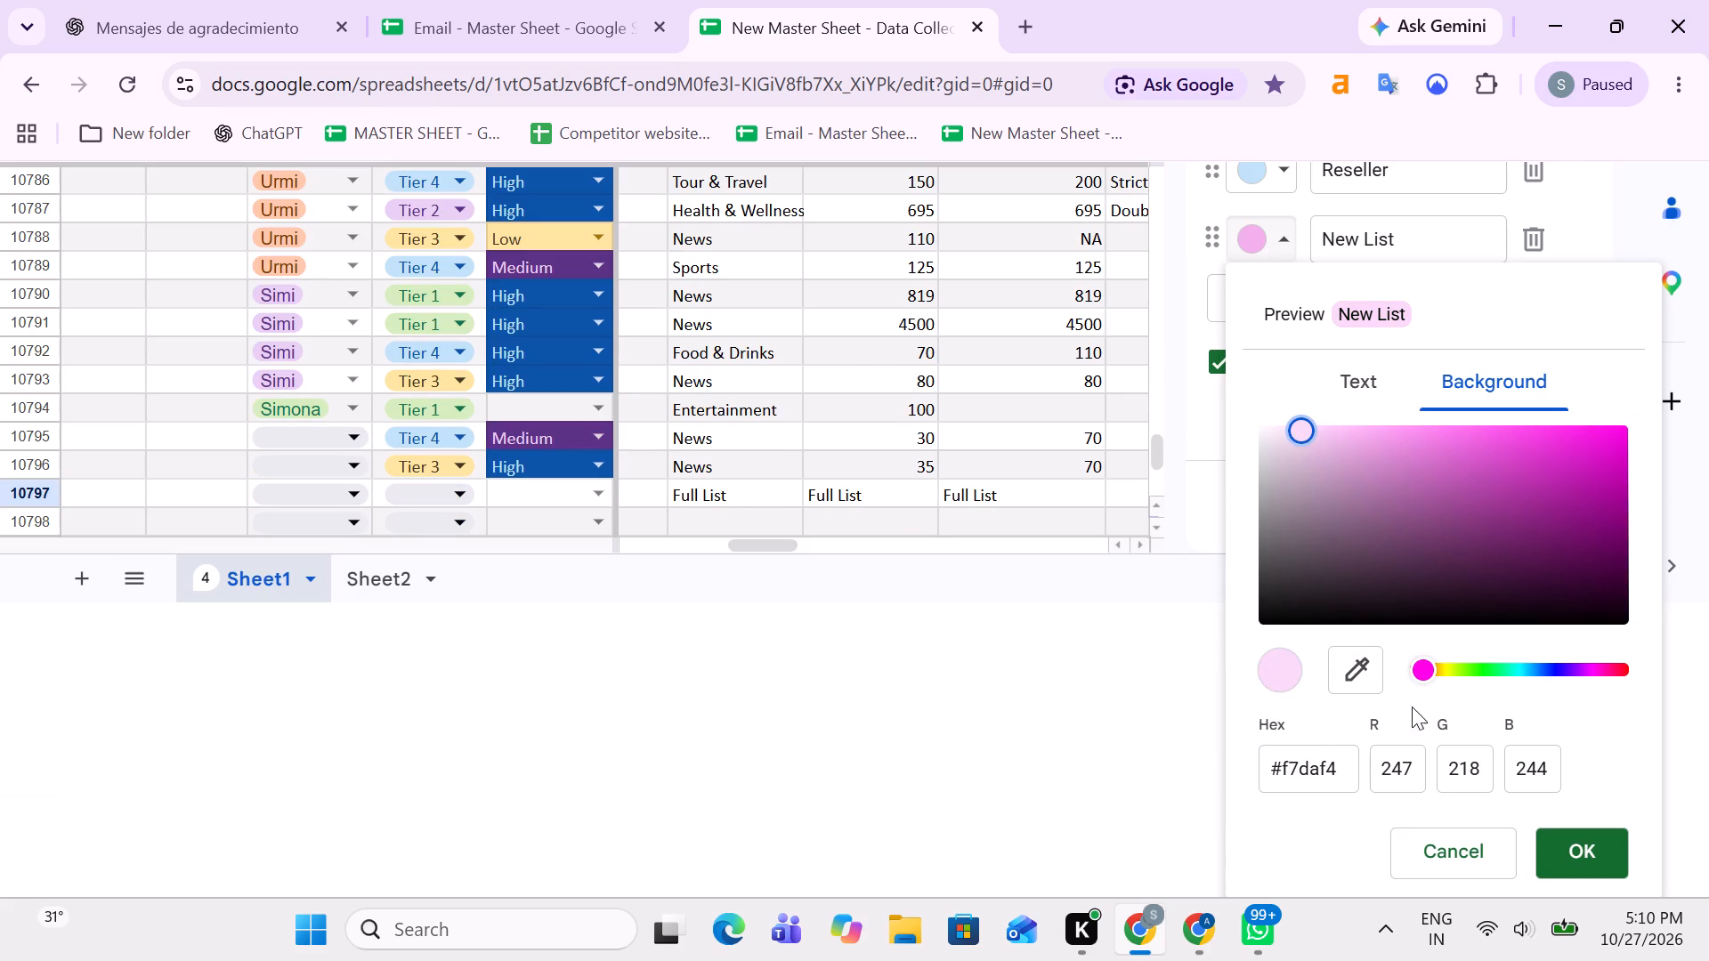
Set the New List item's text colour to bright magenta, #f208f2, and accept the custom colours.
click(1373, 378)
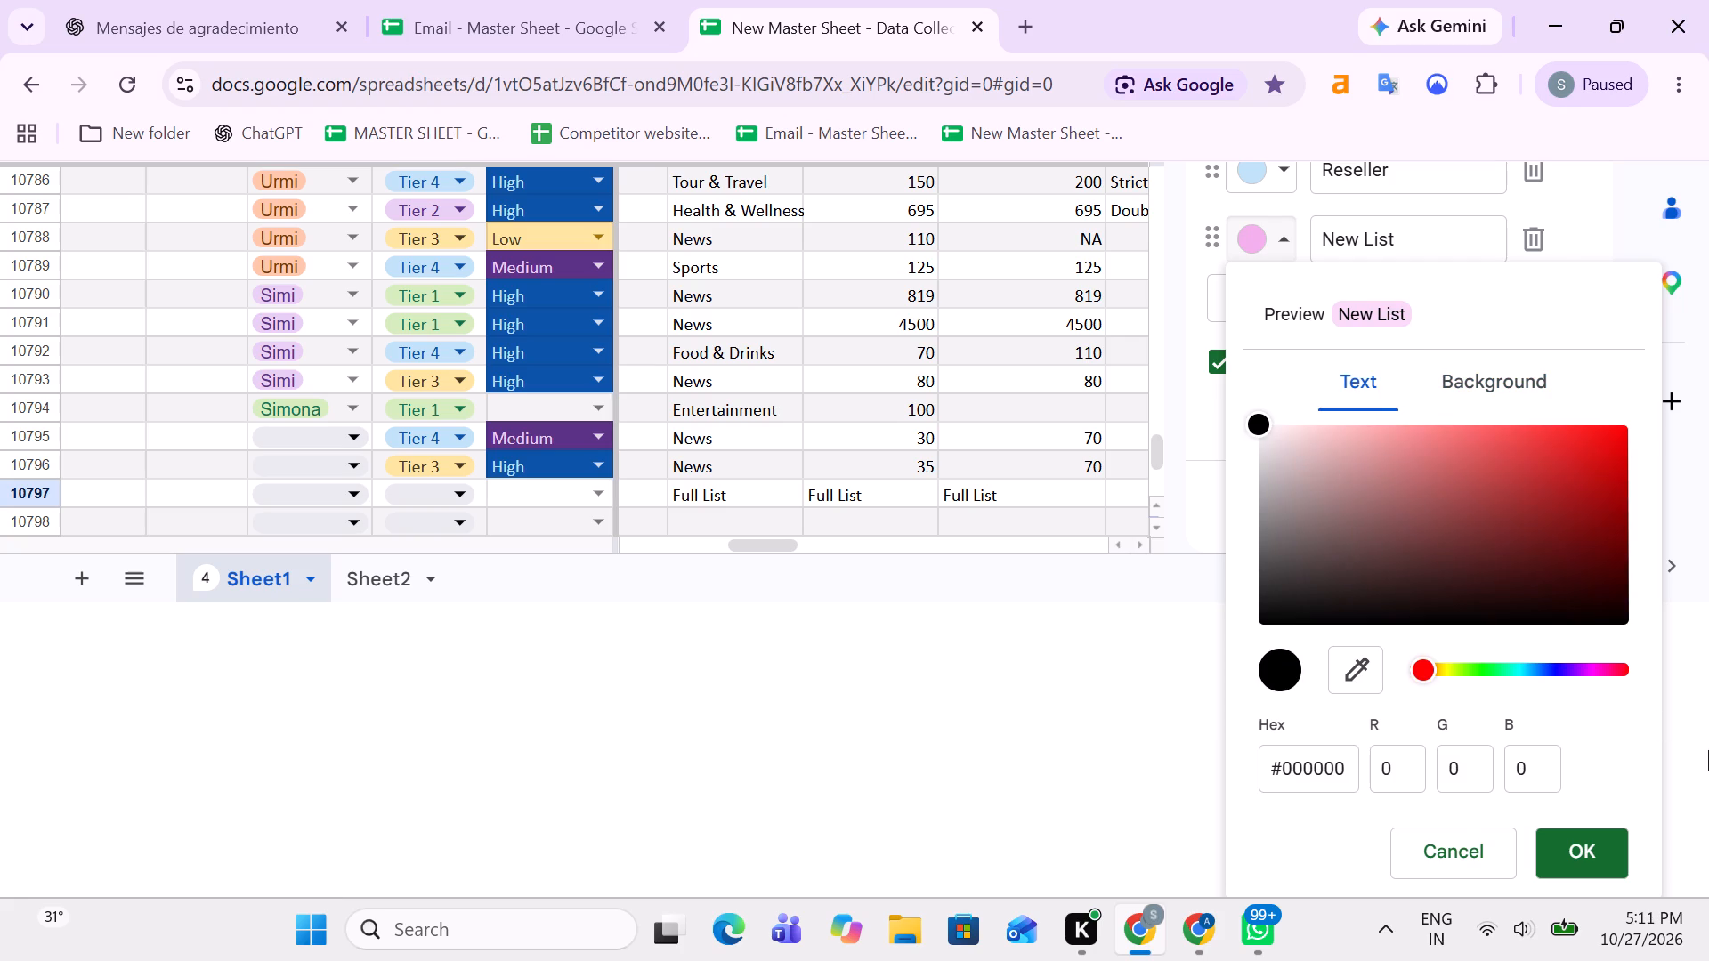
click(1597, 671)
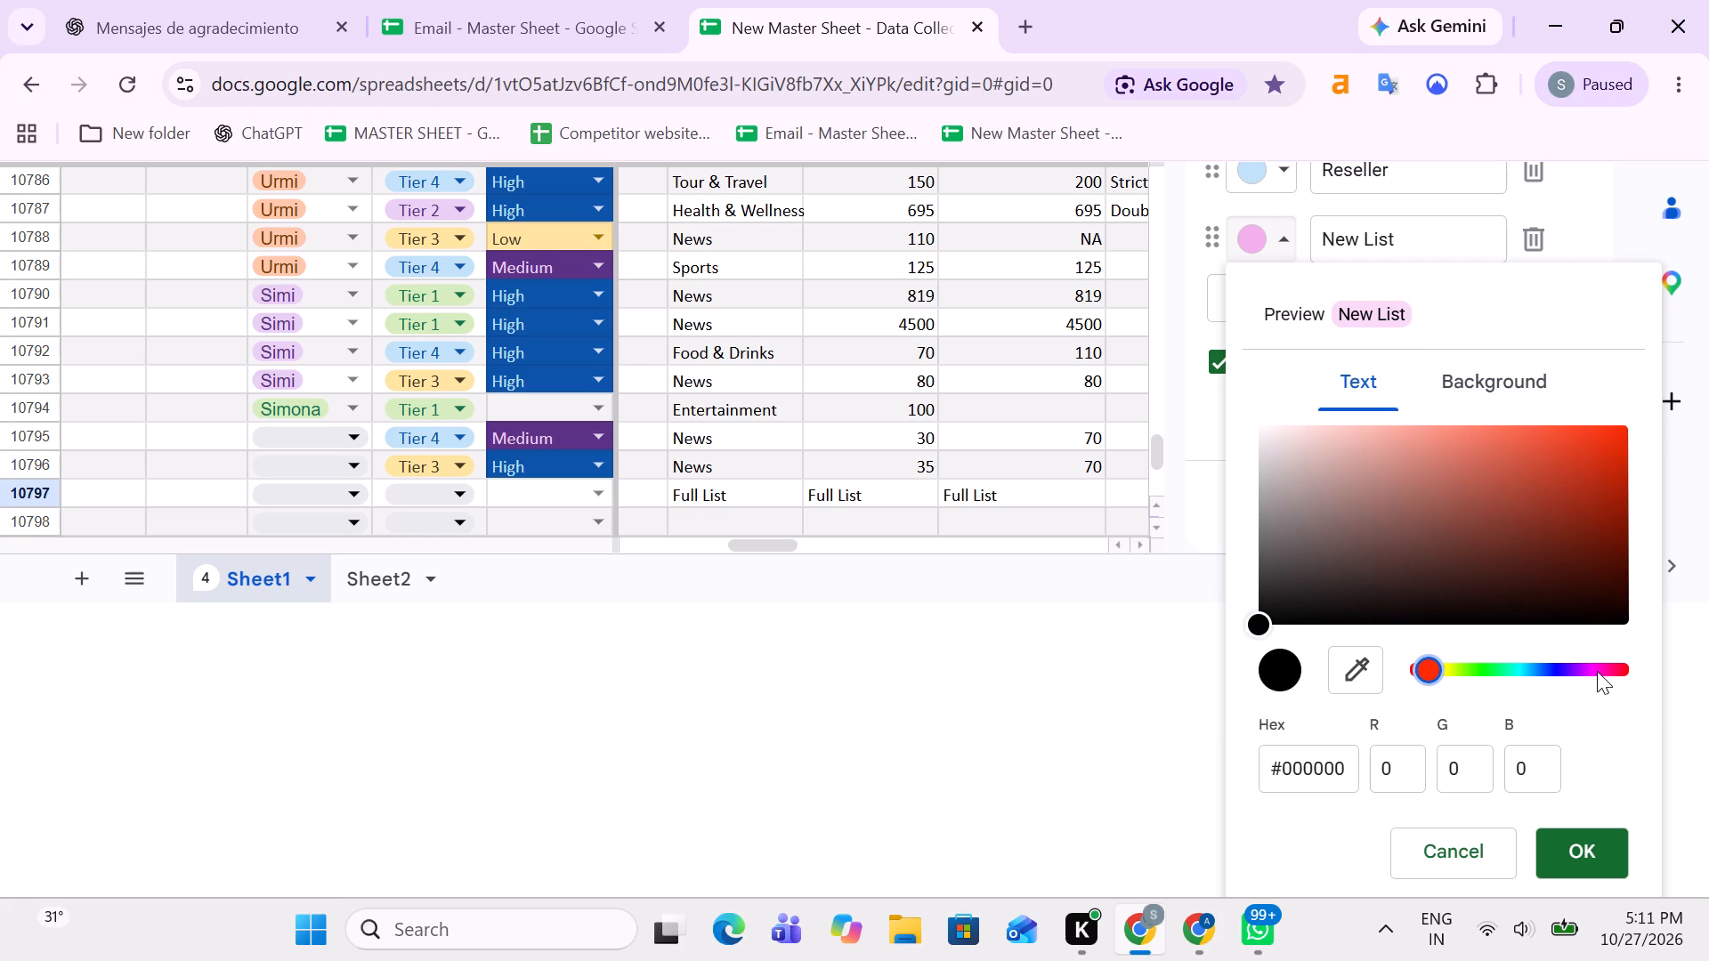
triple_click(1597, 671)
triple_click(1597, 671)
triple_click(1597, 671)
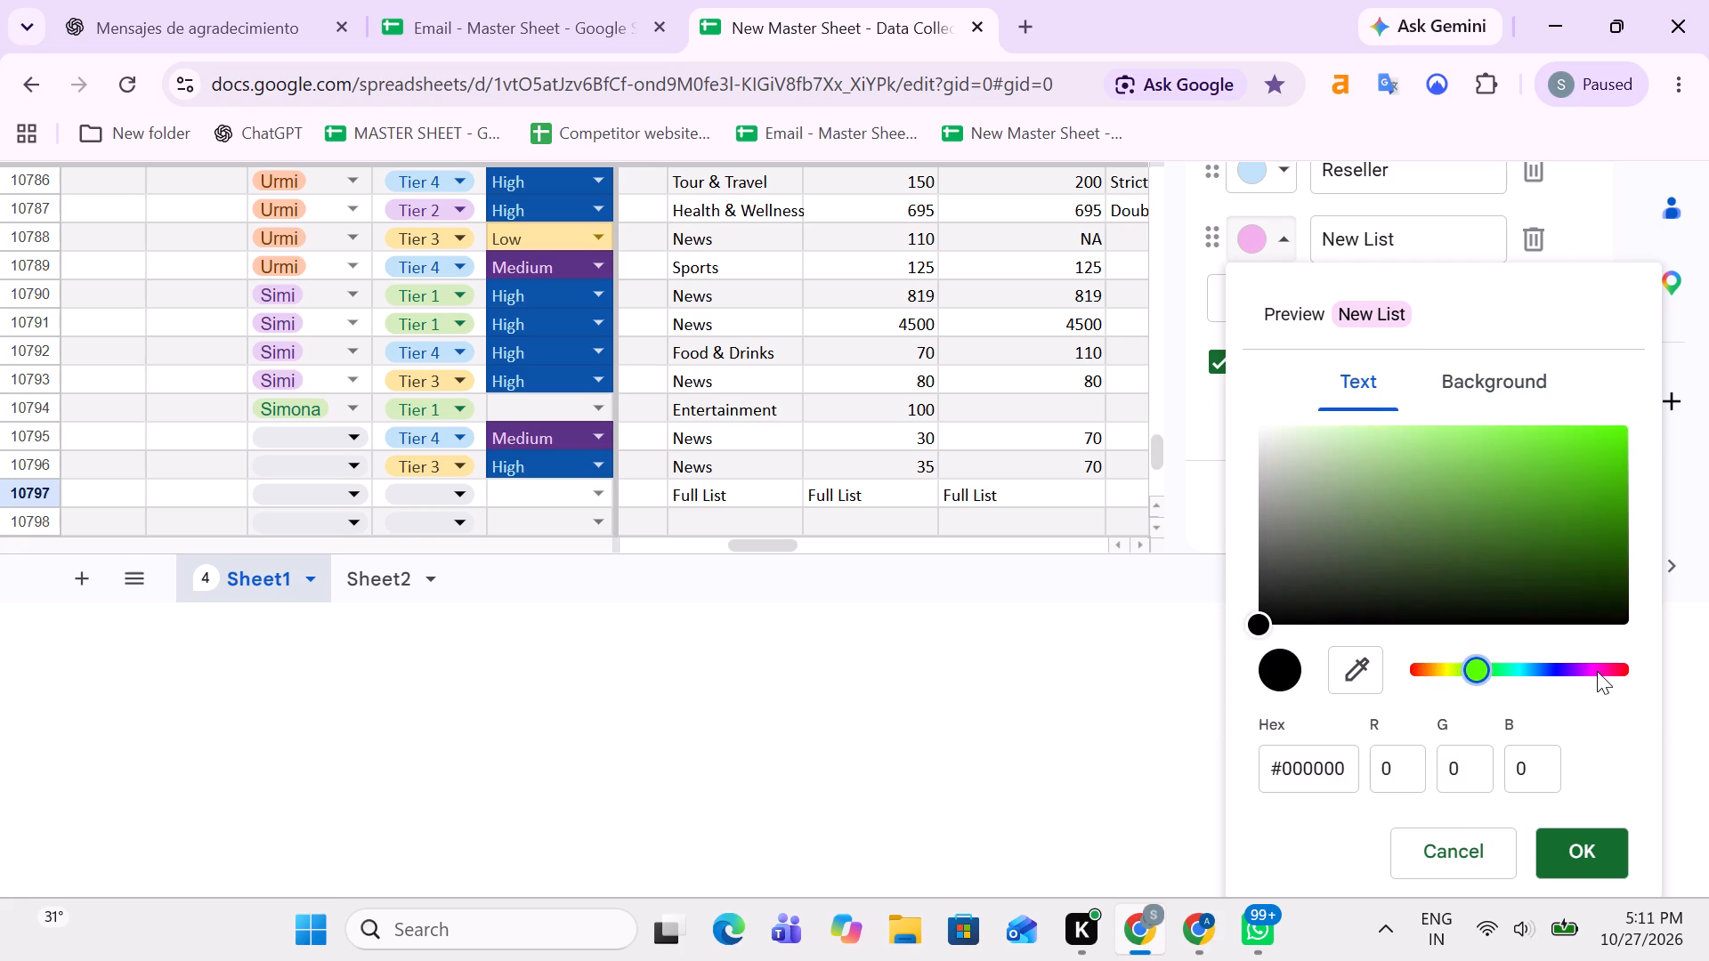
triple_click(1597, 671)
triple_click(1597, 671)
triple_click(1597, 671)
triple_click(1597, 671)
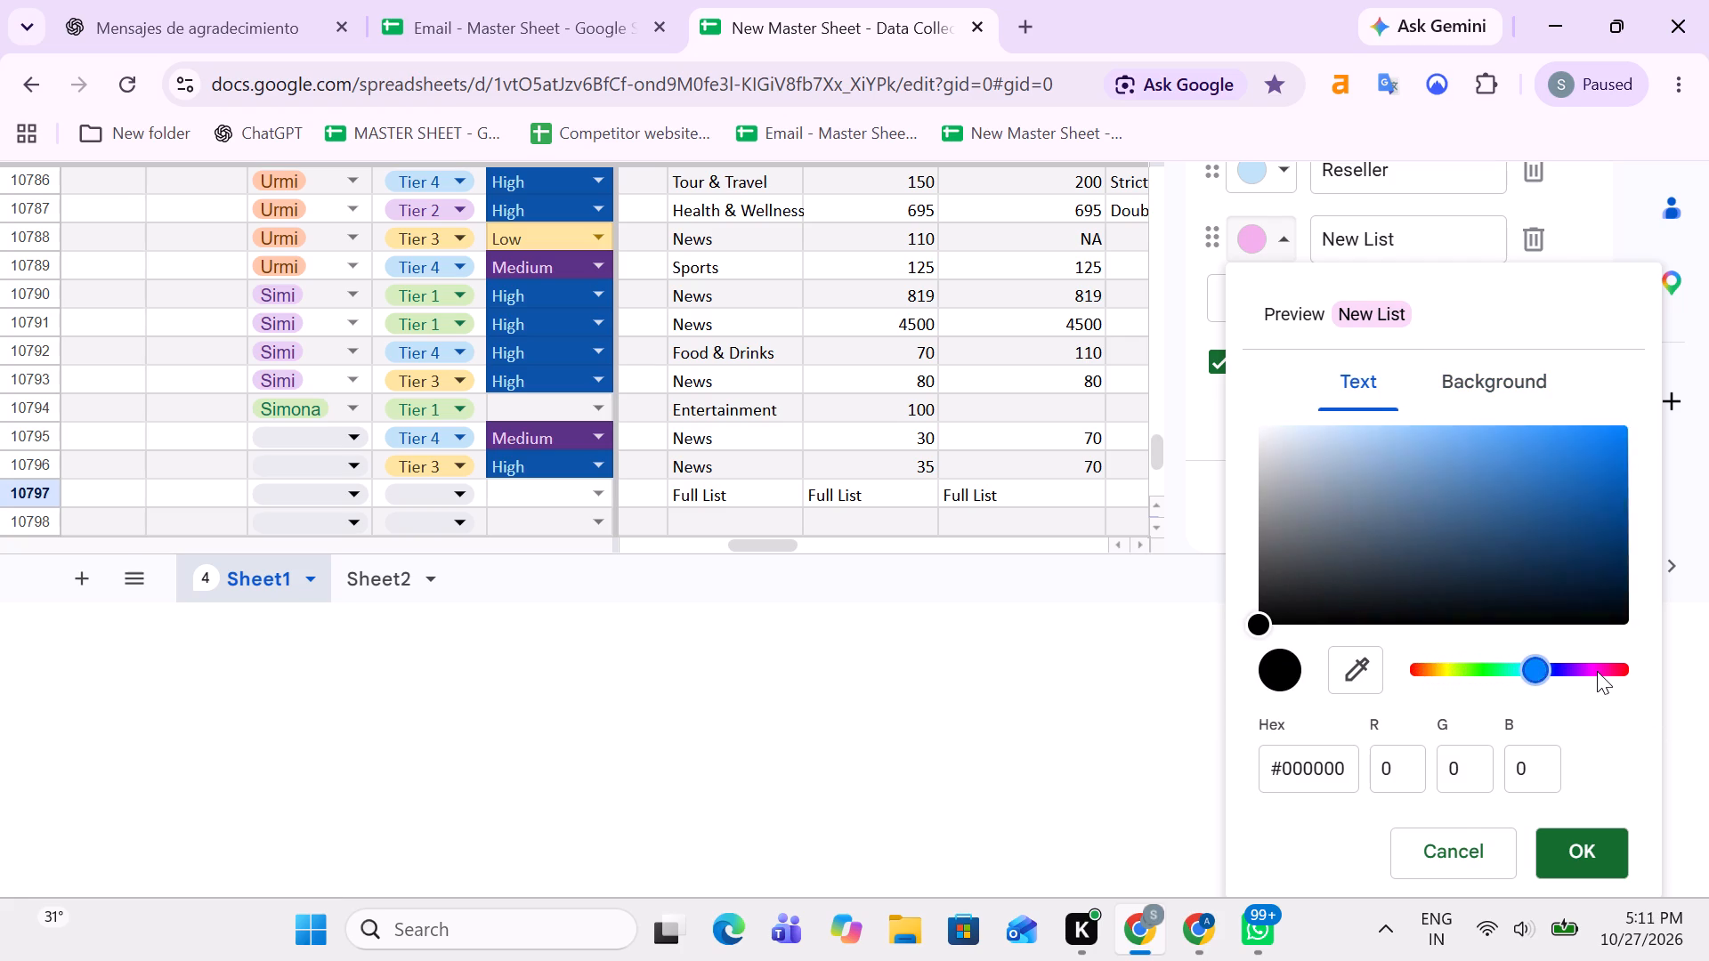
triple_click(1597, 671)
triple_click(1597, 671)
click(1597, 671)
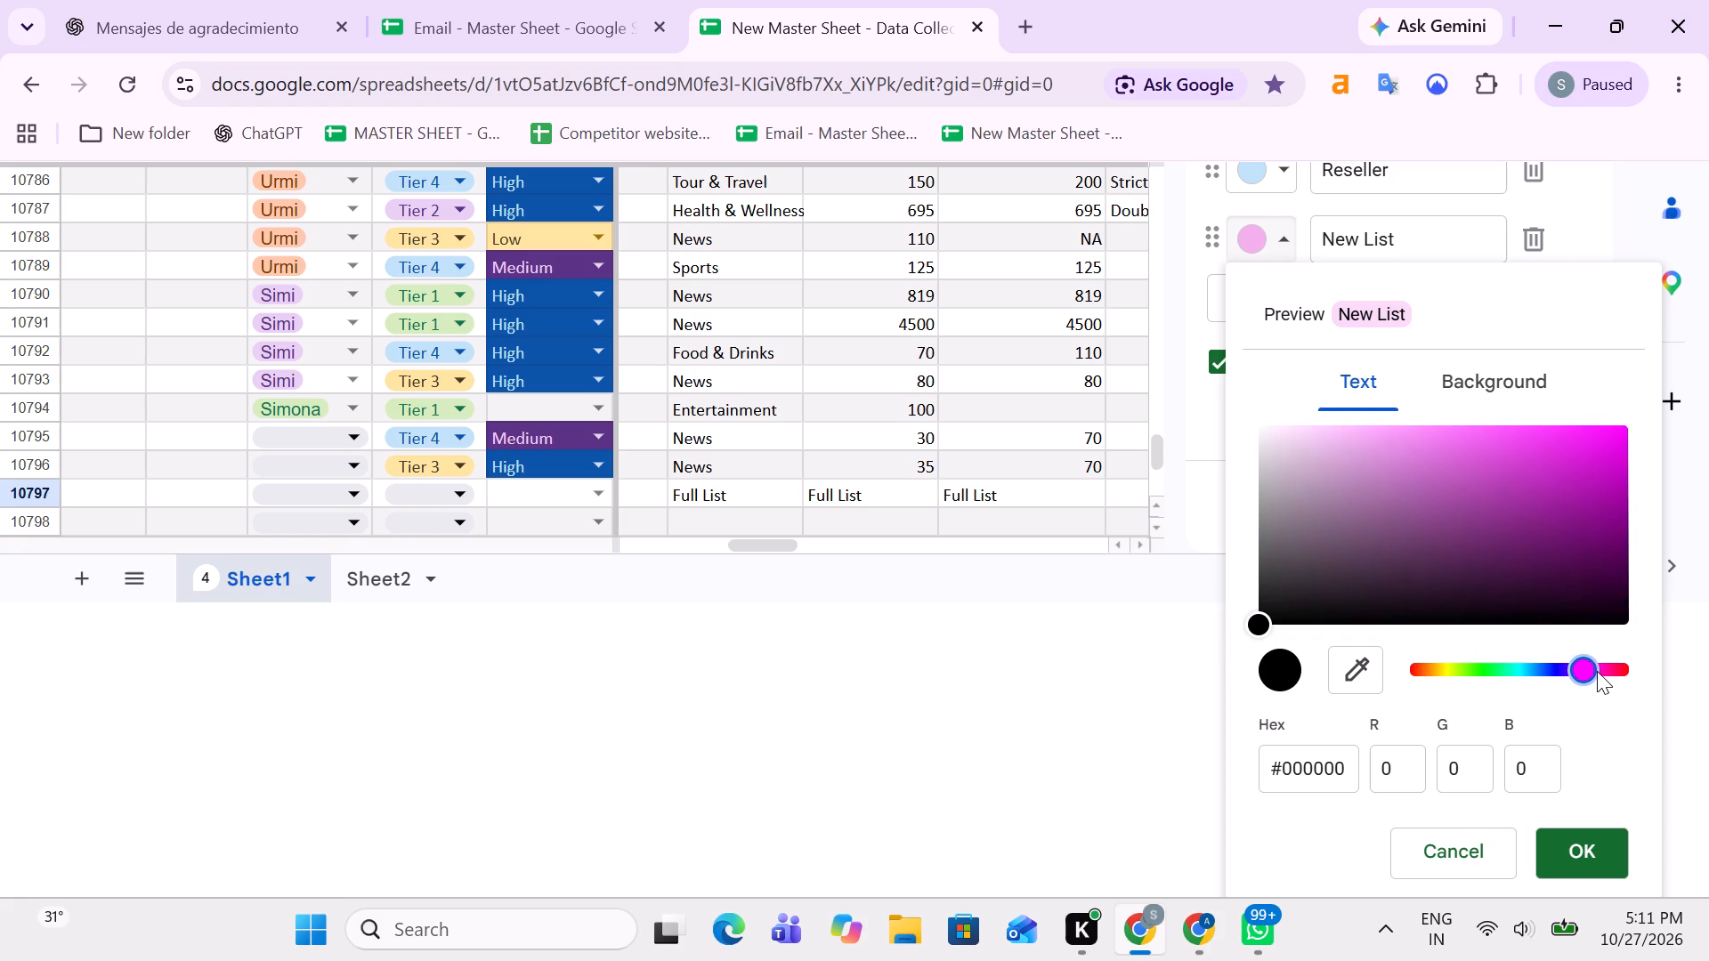
click(1597, 671)
click(1511, 437)
click(1555, 439)
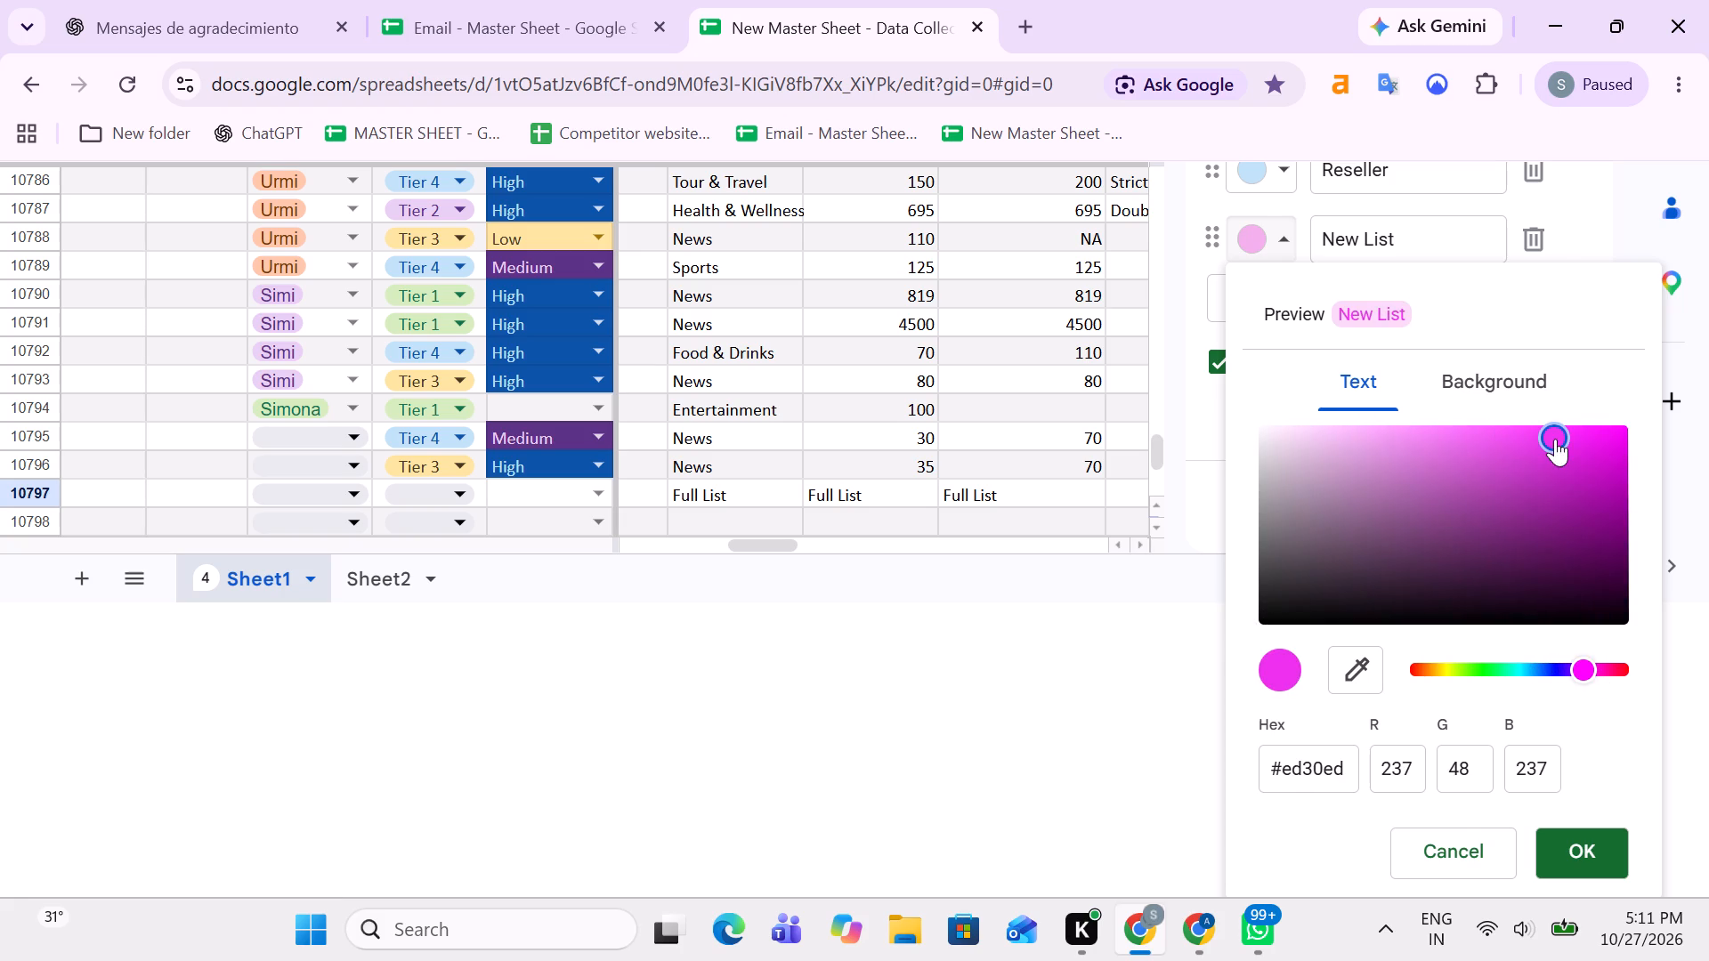
click(1593, 436)
click(1628, 439)
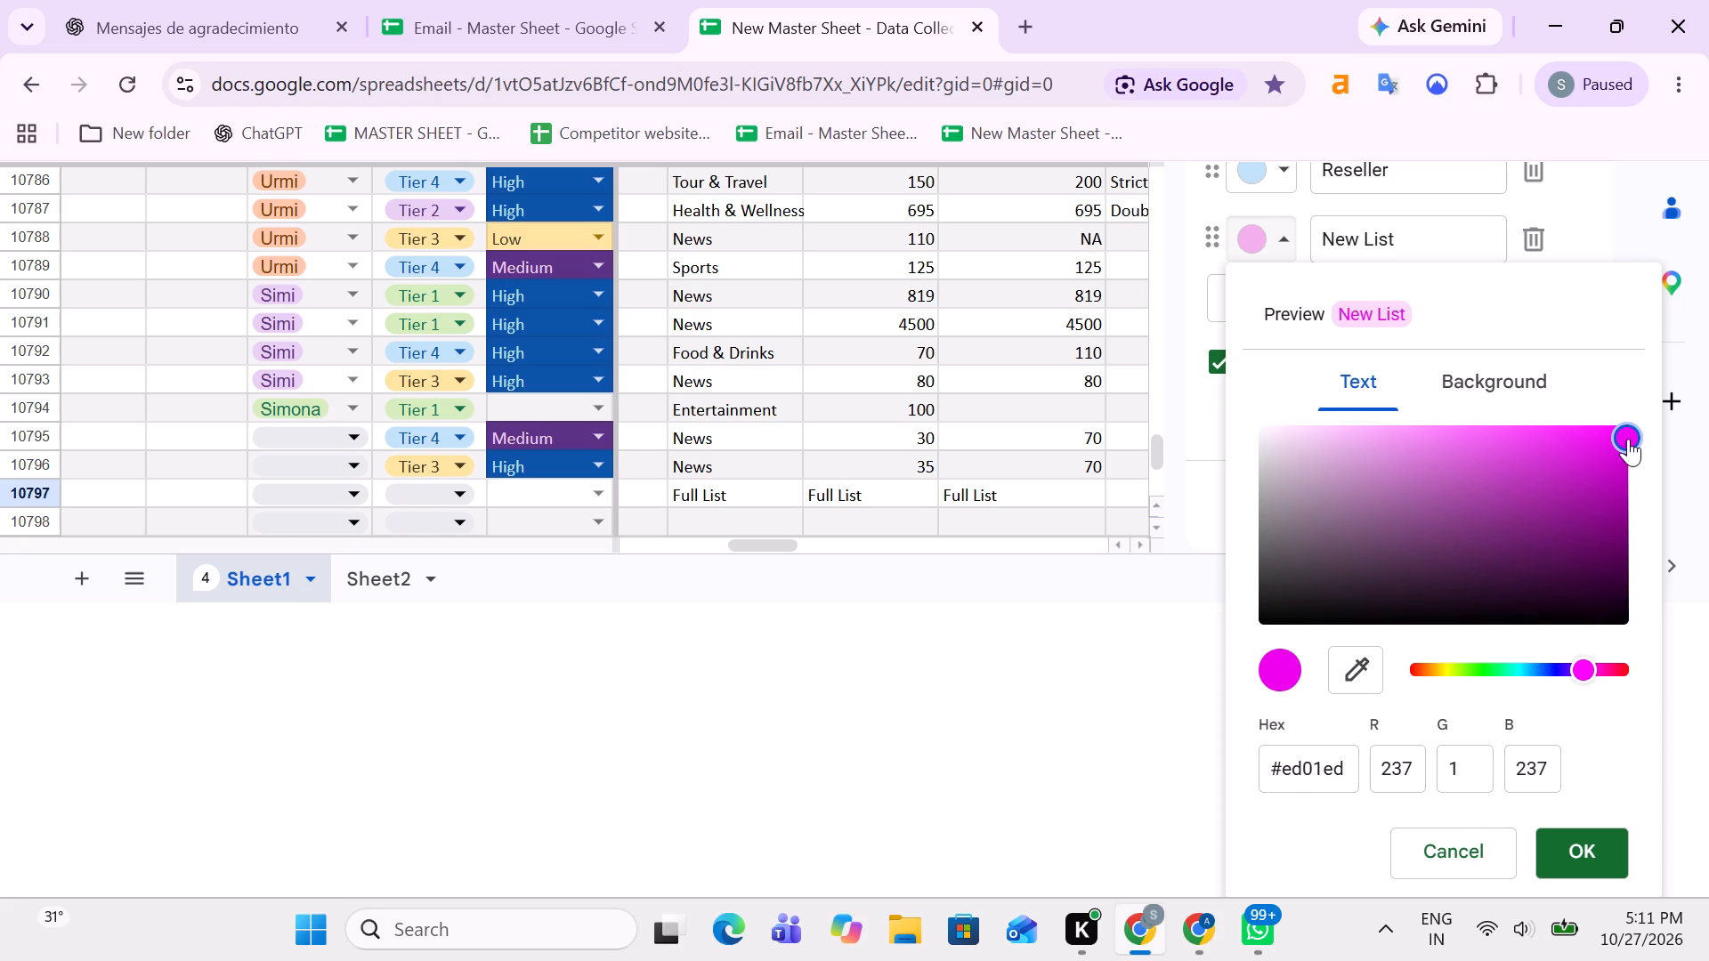
click(1297, 456)
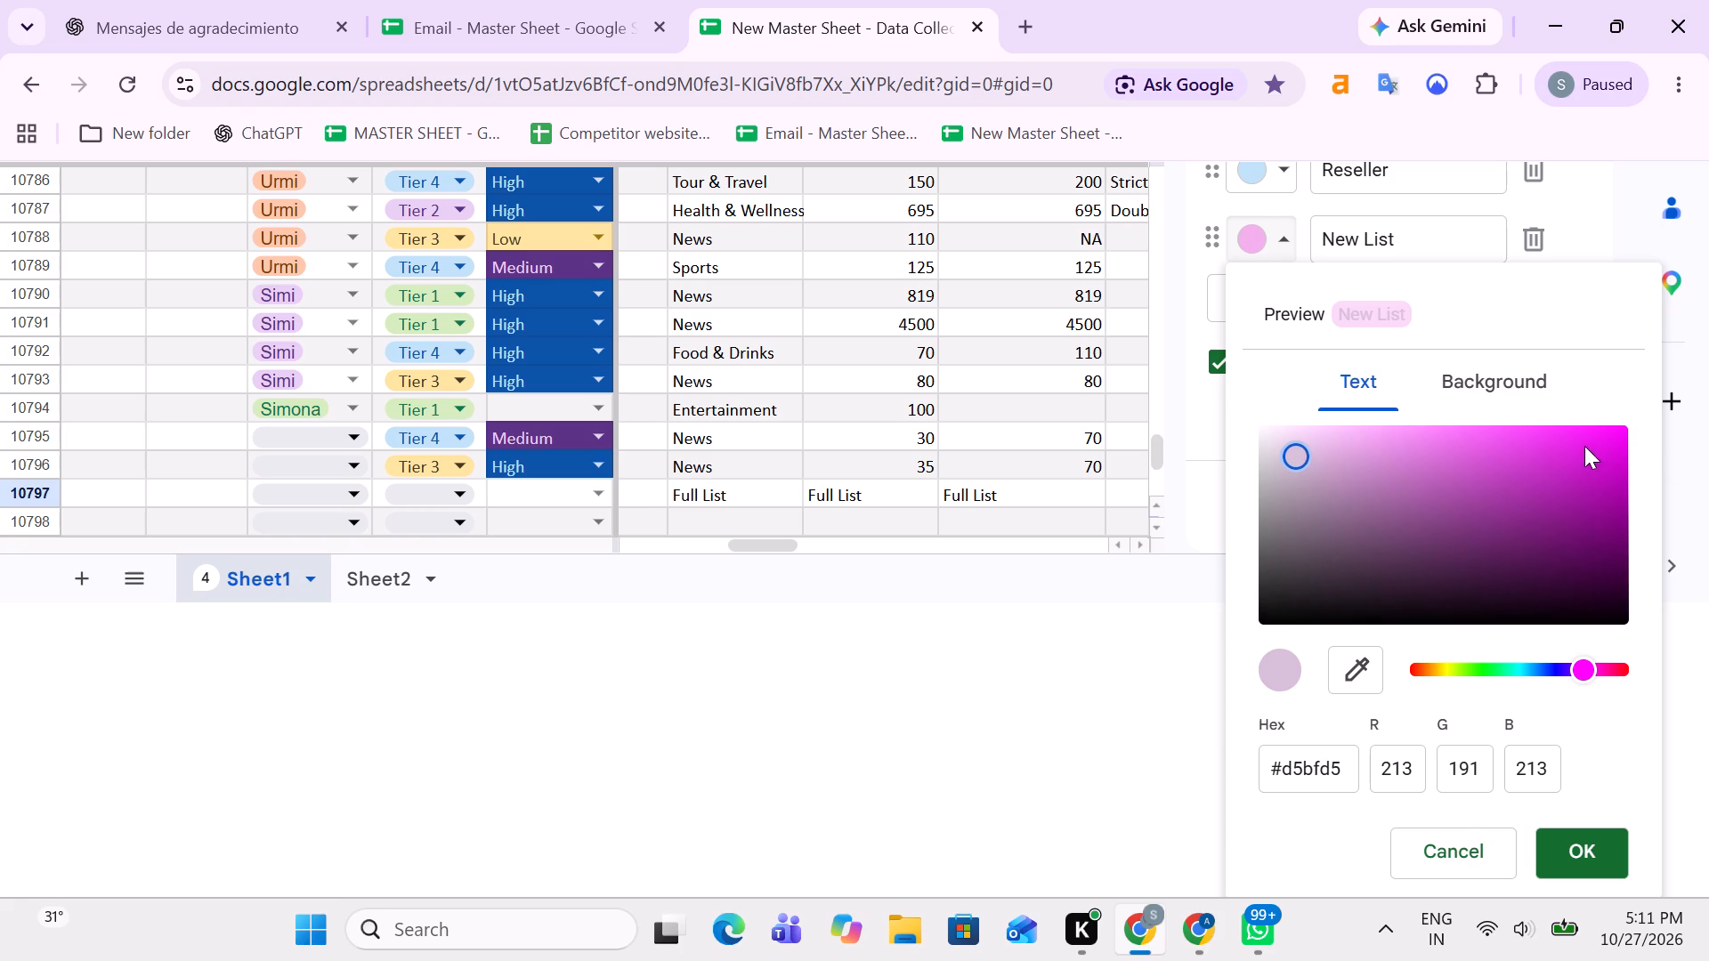
click(1616, 434)
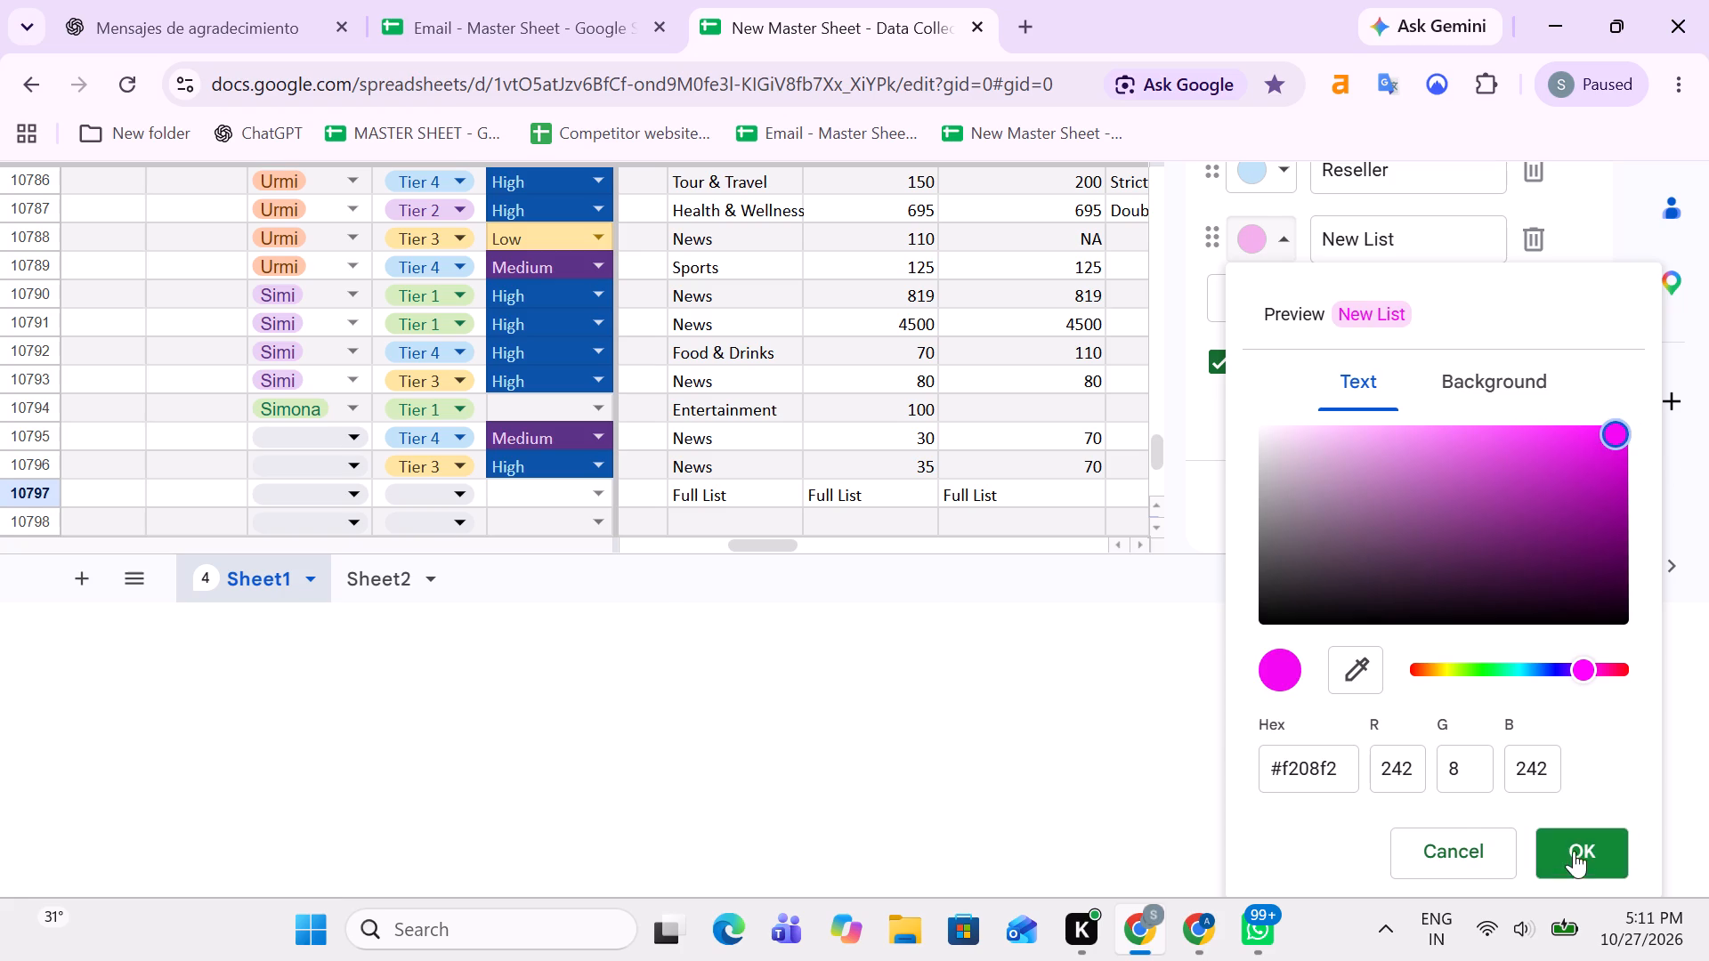
click(1567, 853)
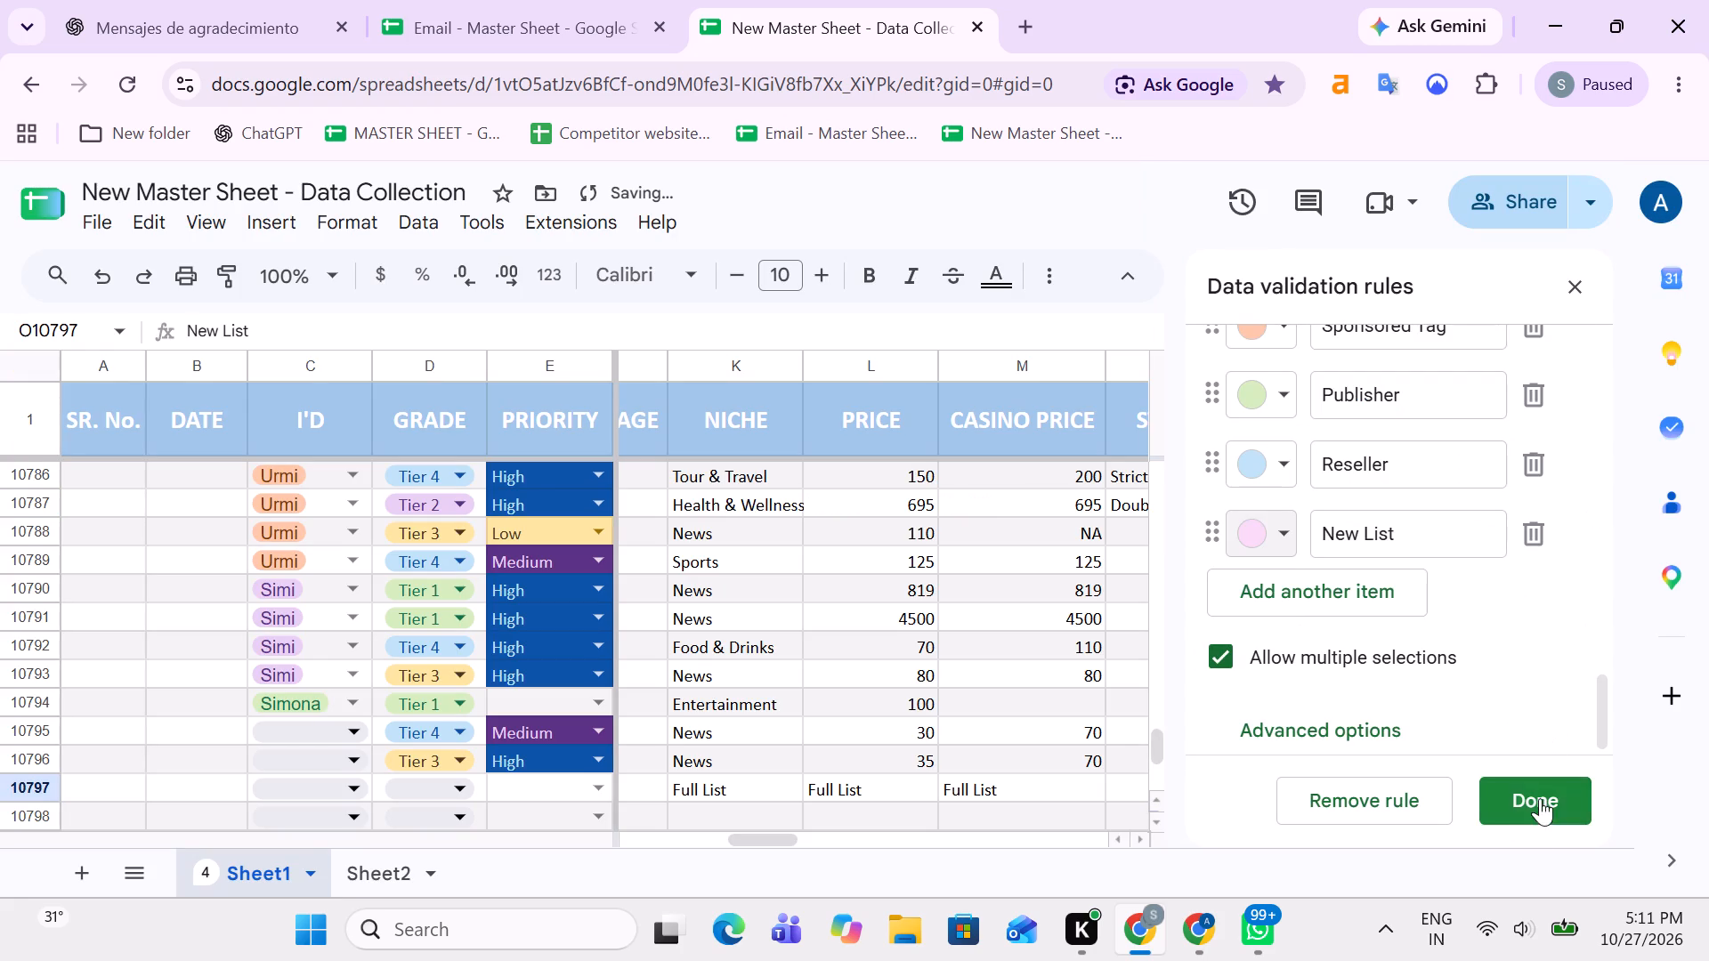
Save the recoloured Link Policy dropdown rule and apply it to all matching dropdowns.
click(1533, 820)
click(1062, 585)
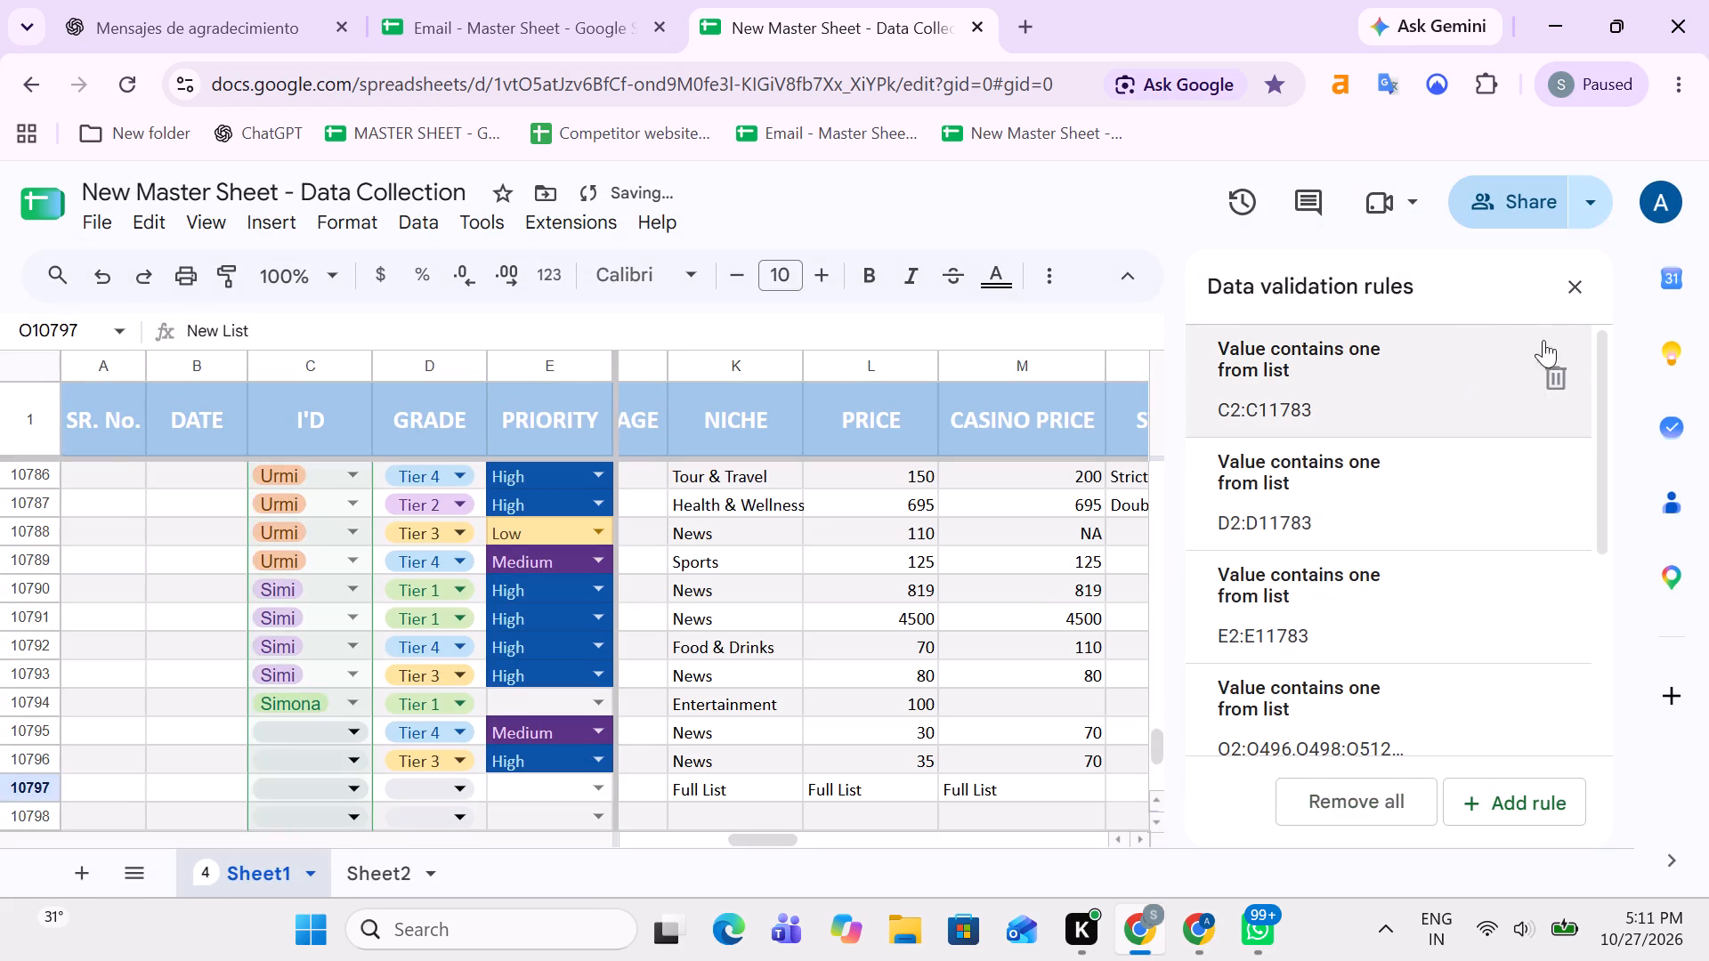
Close the data validation rules and check the Link Policy, Website Type and Contact Details entries of row 10797.
click(1573, 279)
key(Down)
key(Down)
key(Down)
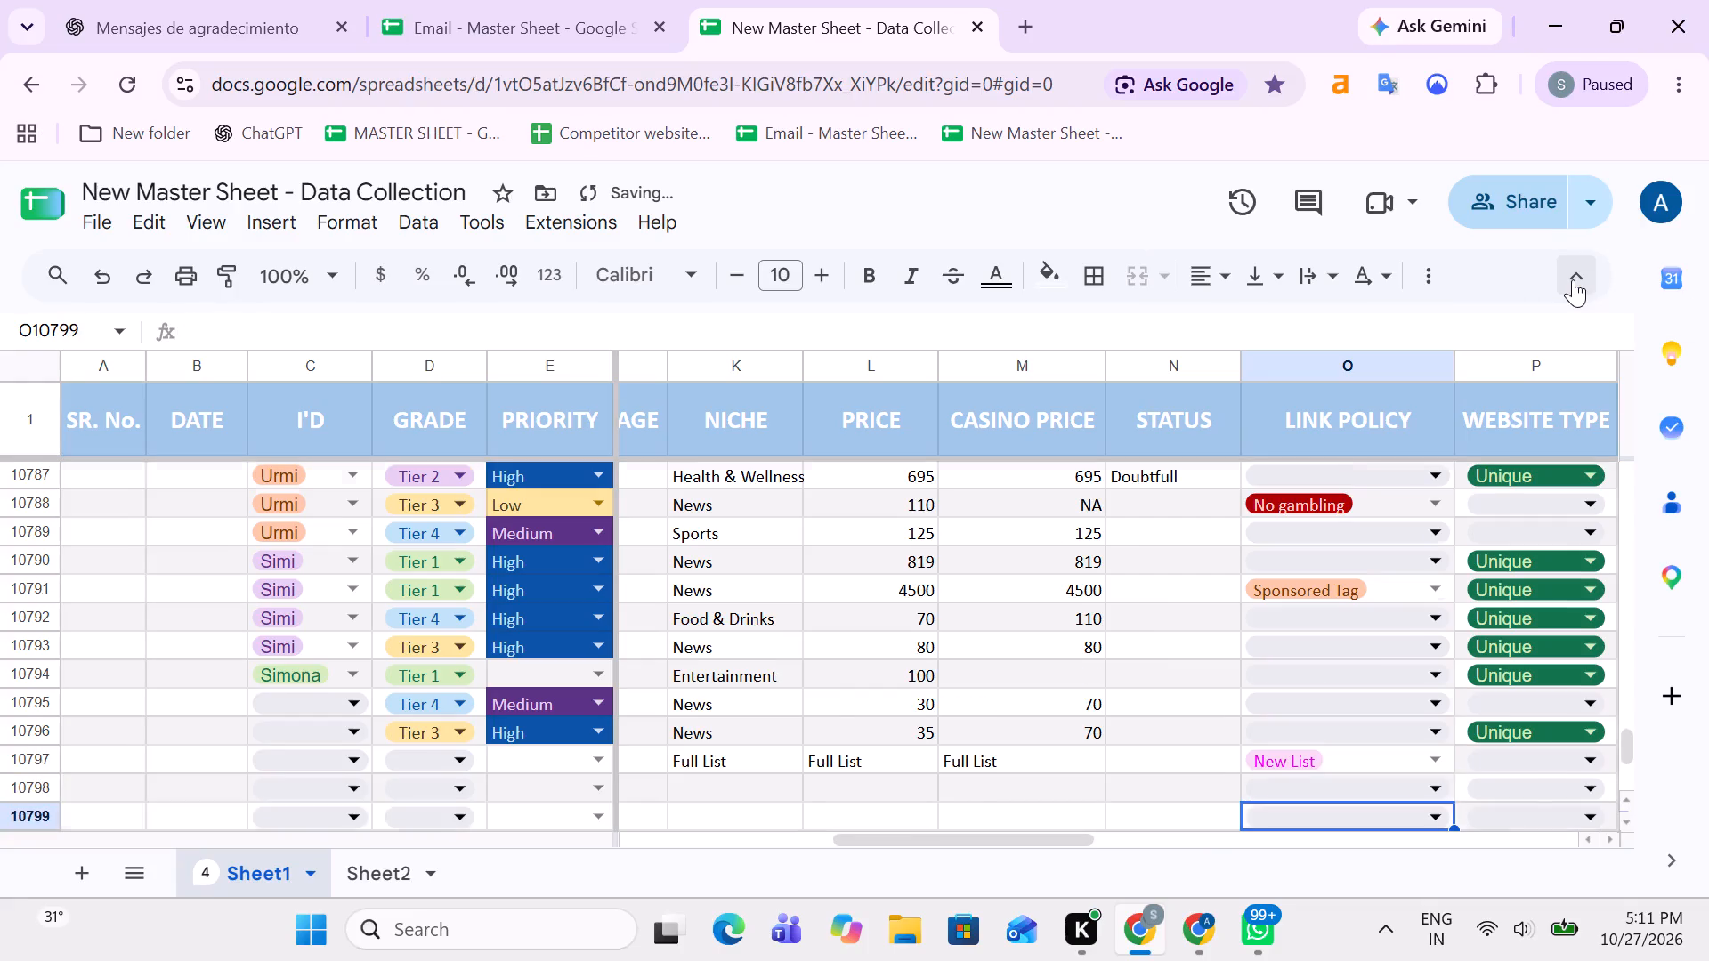
key(Up)
key(Up)
key(Left)
key(Up)
key(Right)
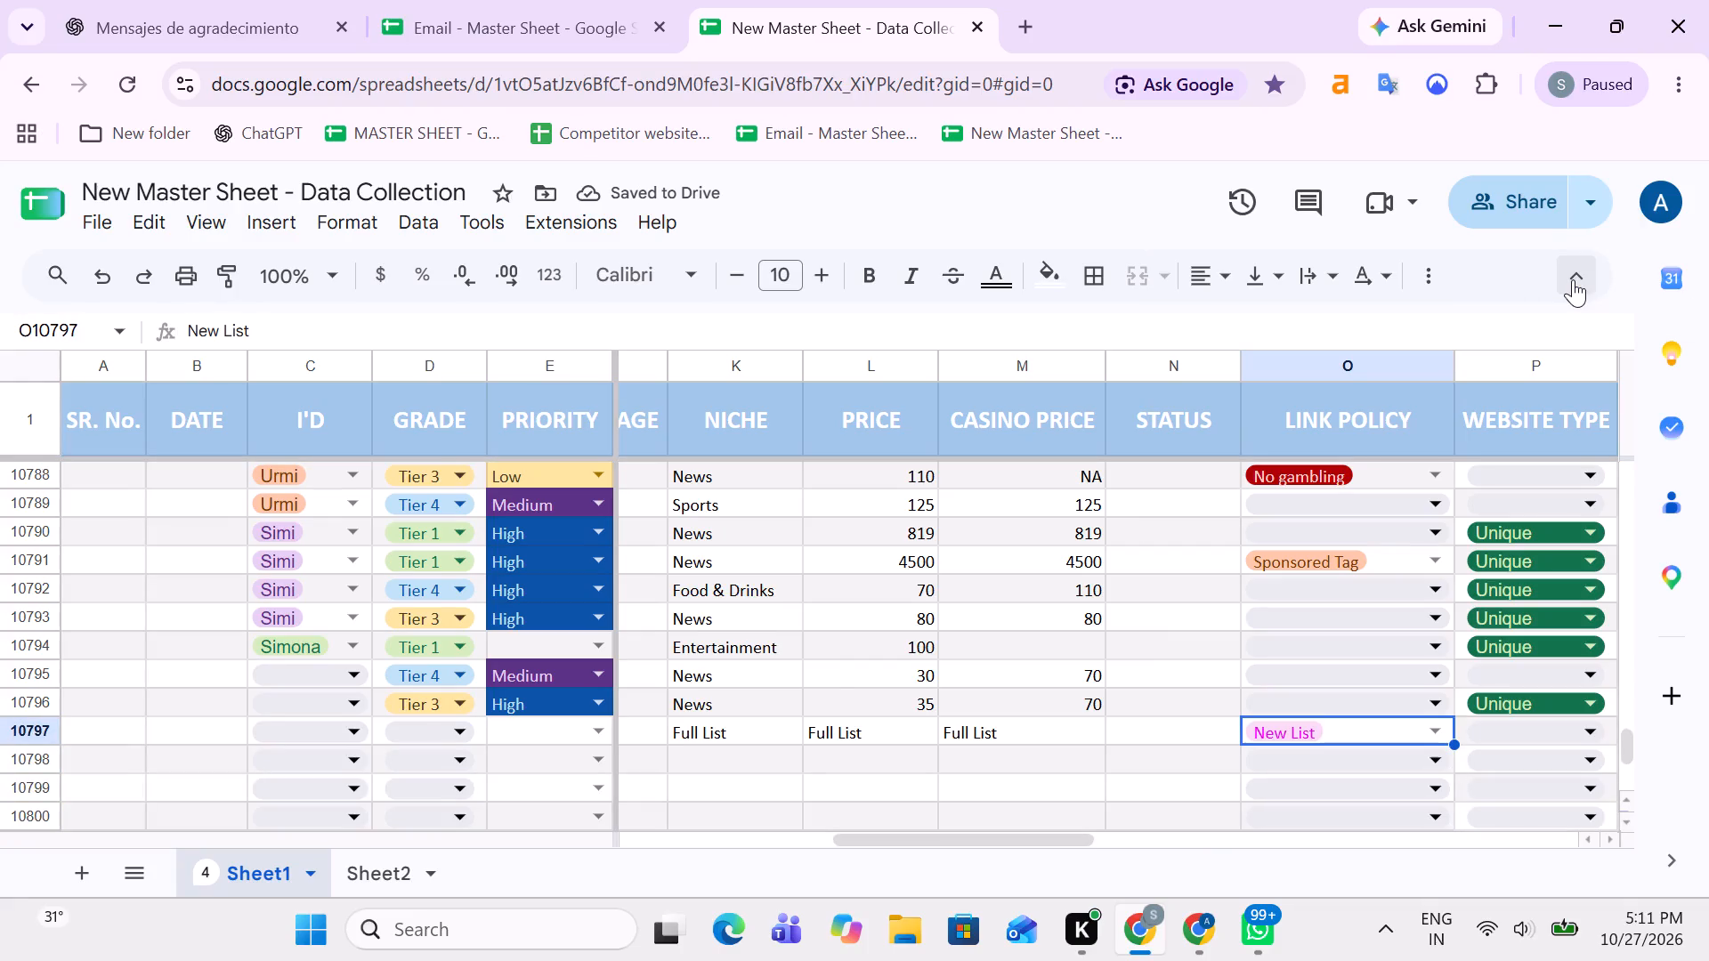
key(Left)
key(Right)
key(Right)
key(Left)
key(Left)
key(Right)
key(Right)
key(Right)
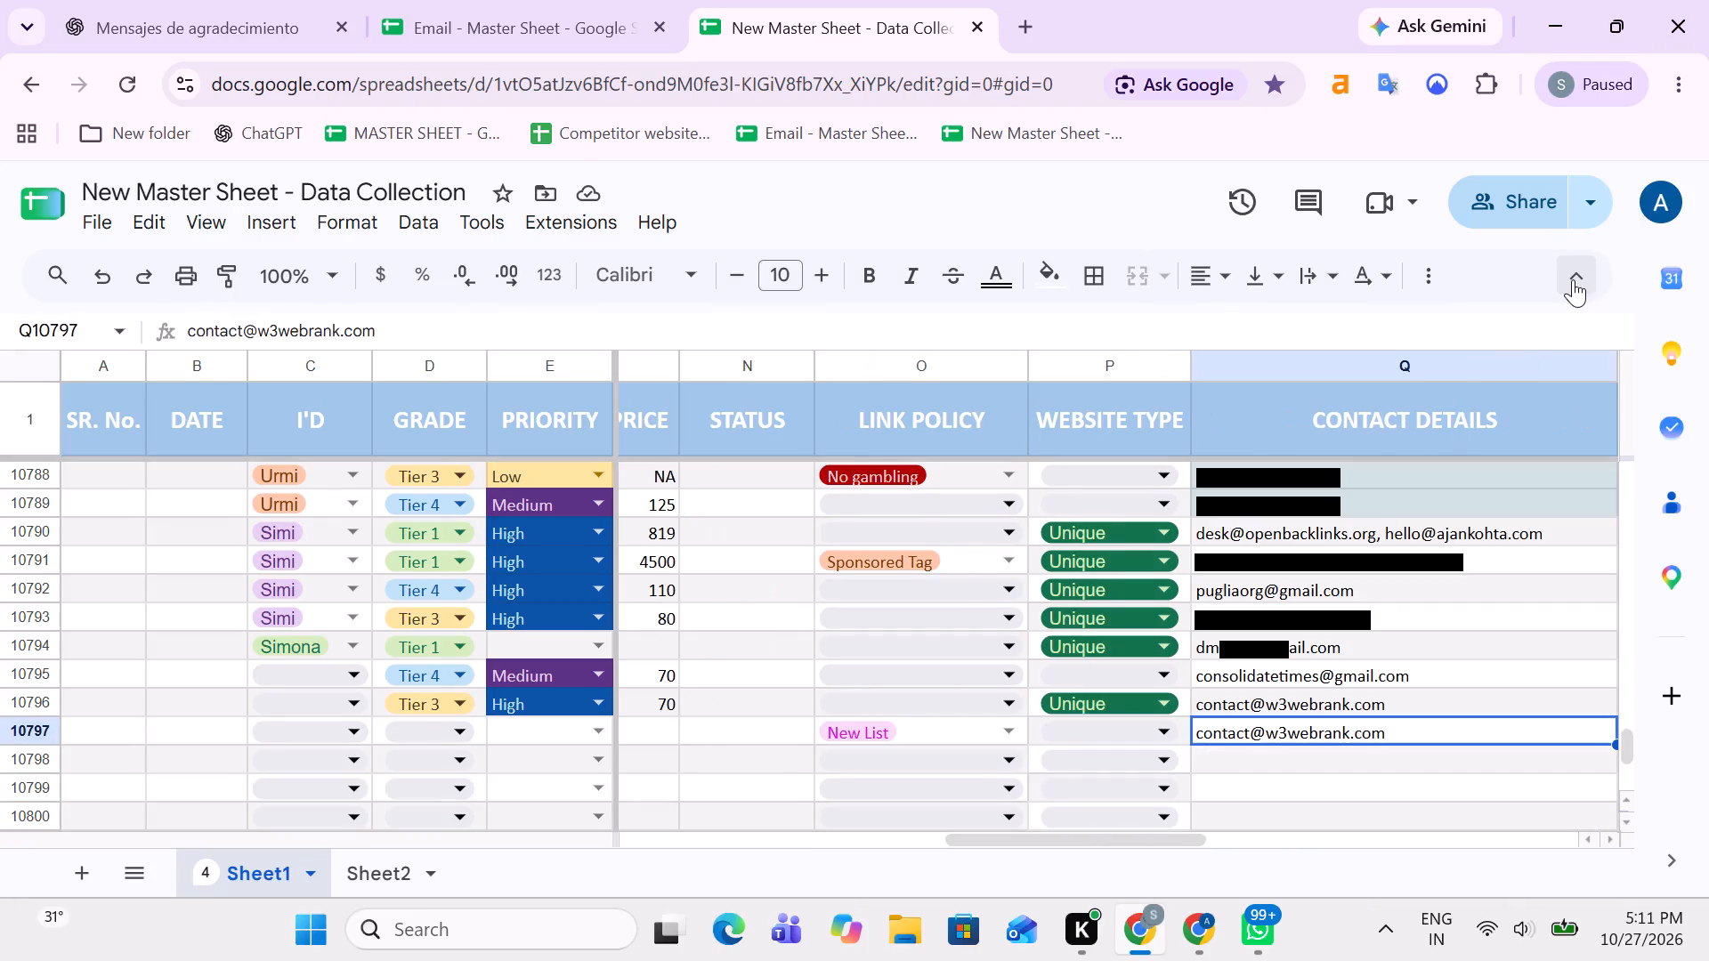
key(Left)
key(Left)
key(Left)
key(Left)
key(Right)
key(Right)
key(Right)
key(Right)
key(Left)
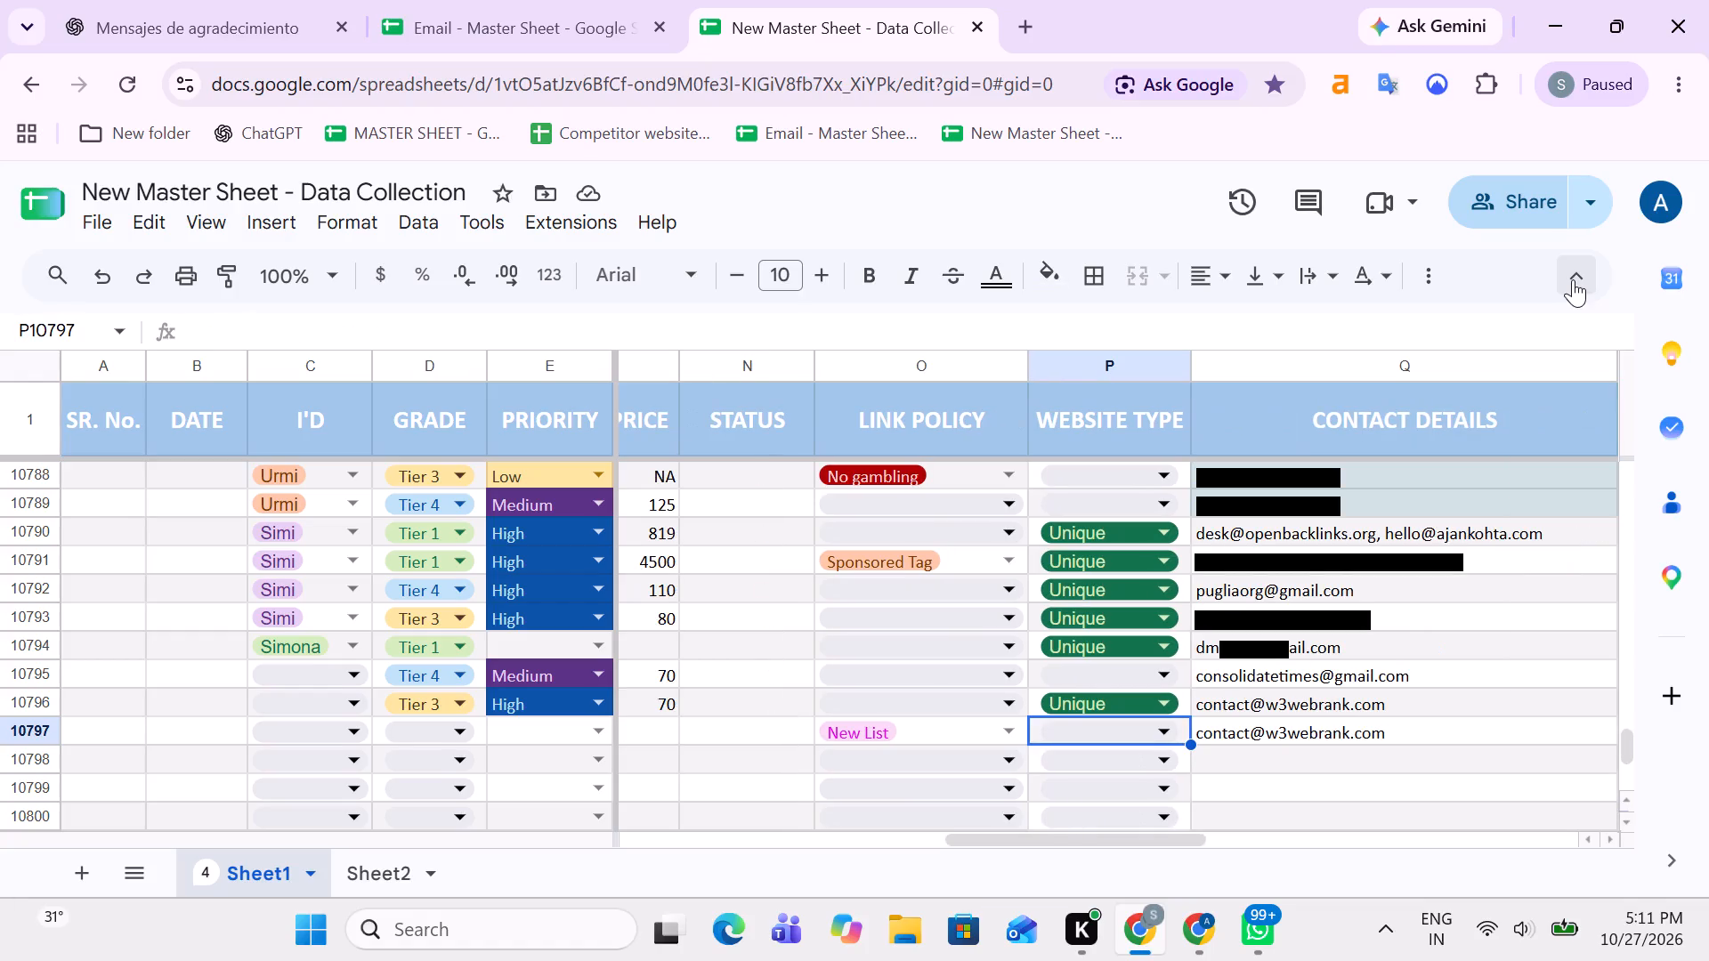
key(Right)
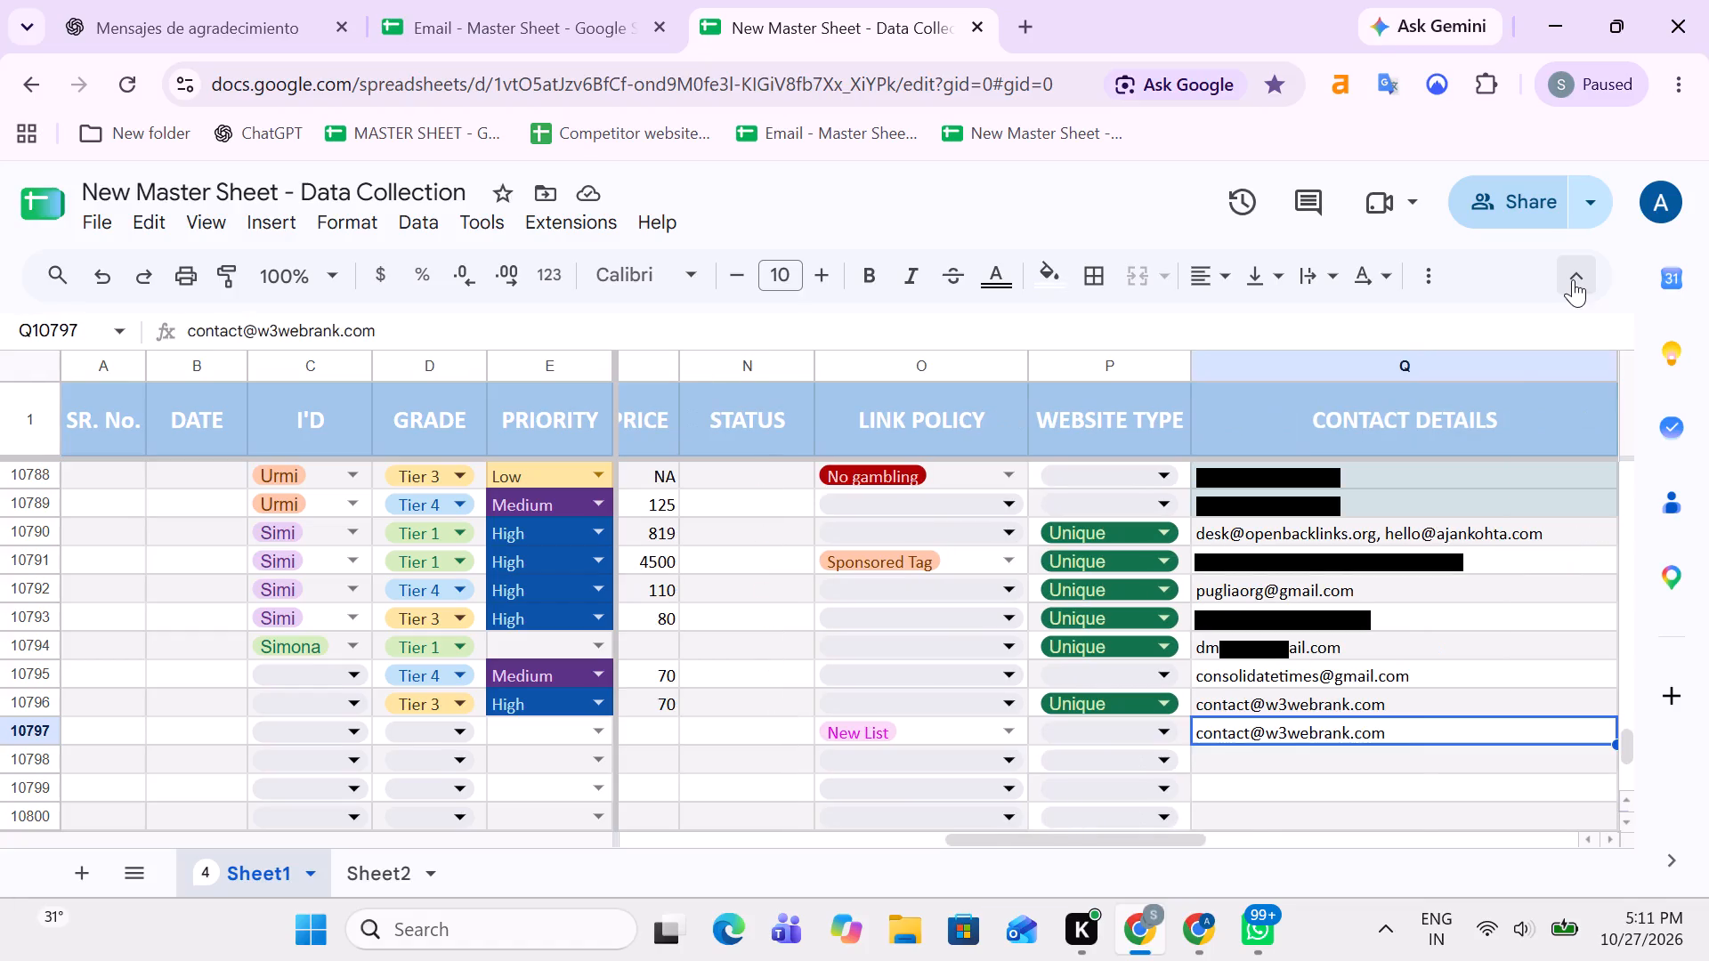
Set the File Version of the W3WEBRANK entry in row 10797 to Portfolio Link.
key(Right)
key(Right)
key(Left)
key(p)
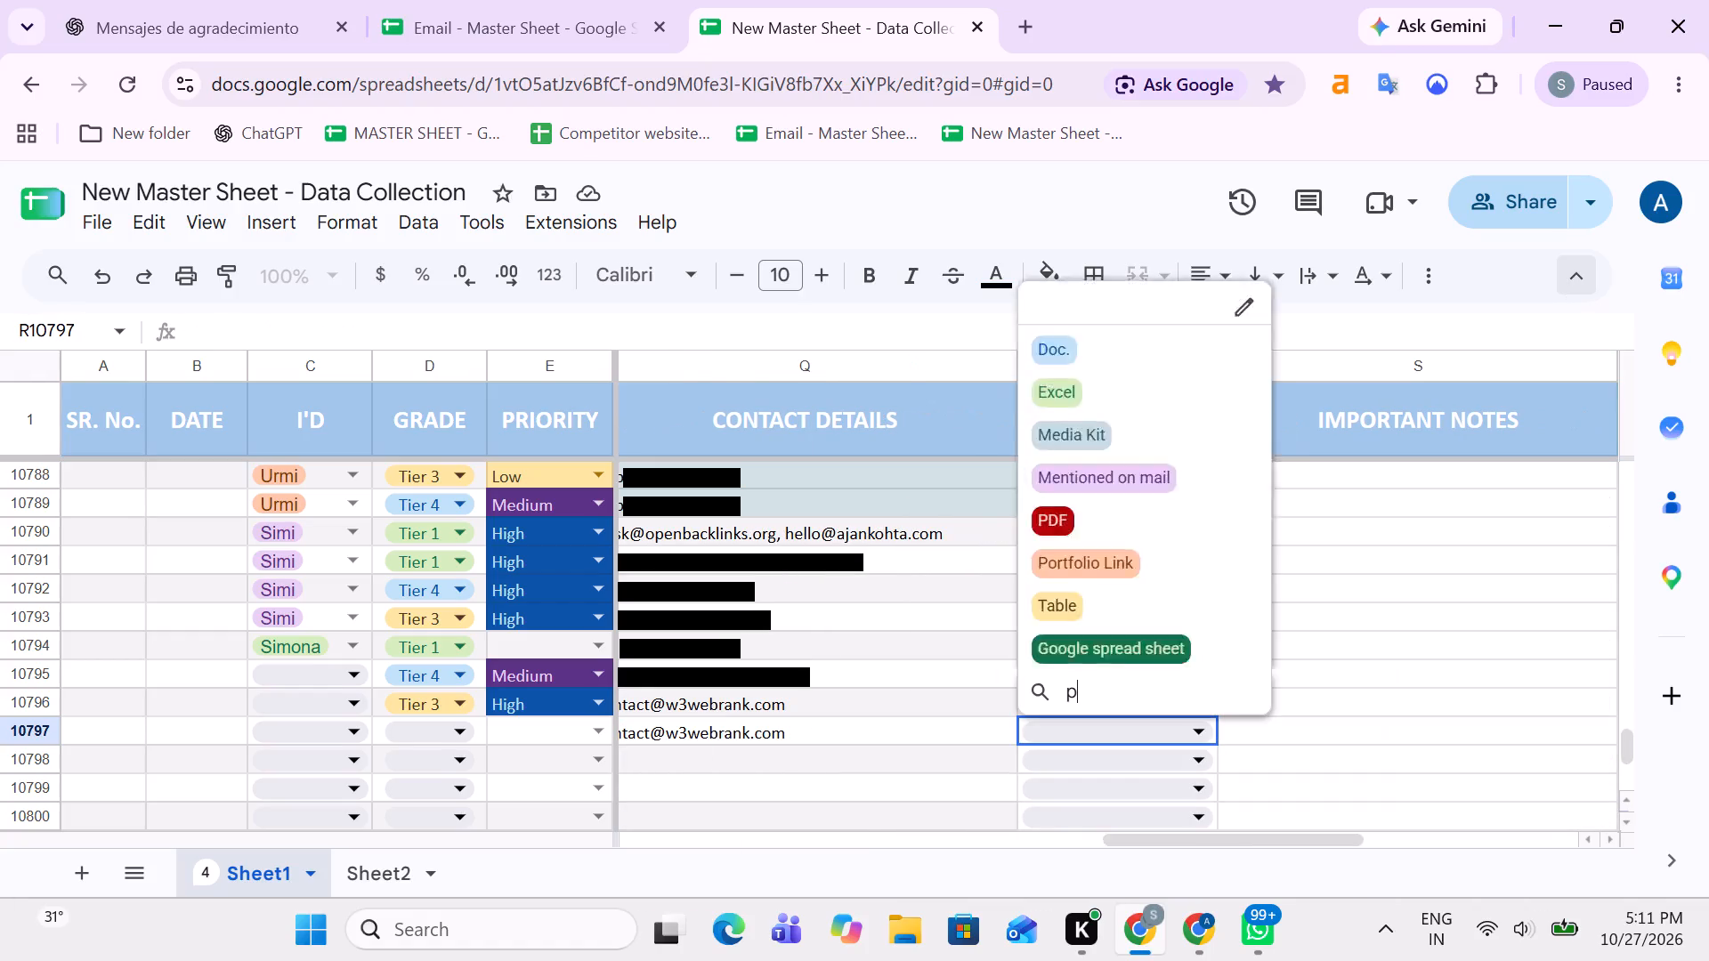
key(Down)
key(Down)
key(Return)
key(Up)
key(Right)
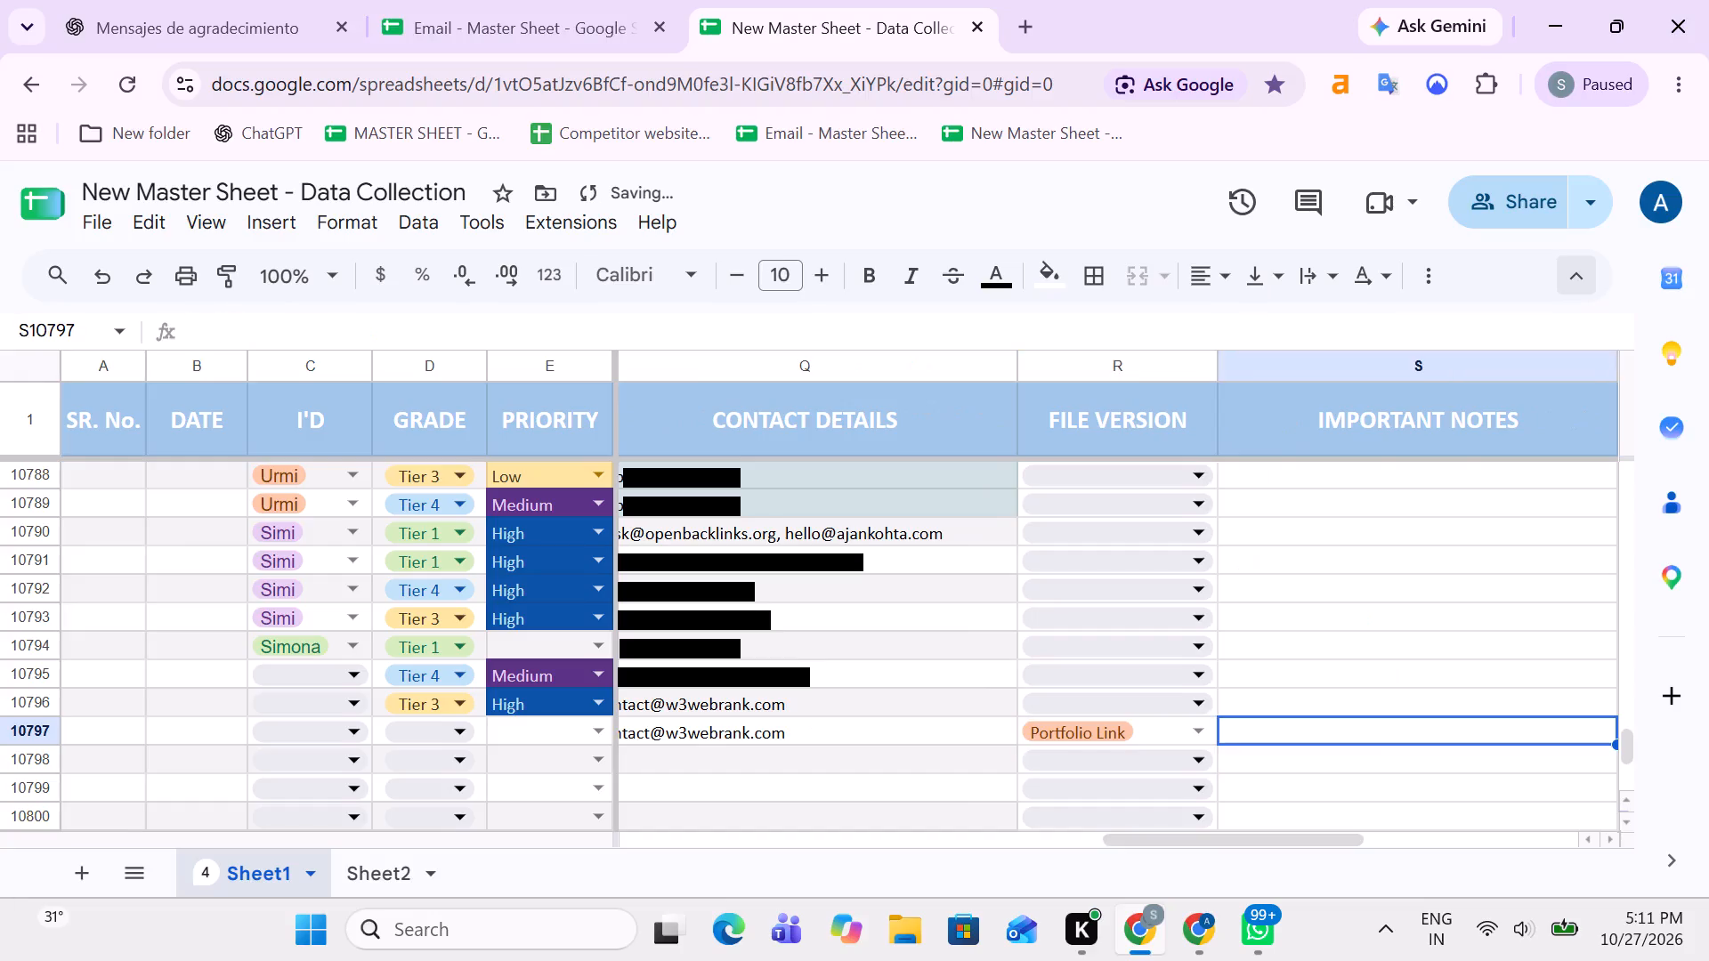
Open w3webrank.com/sites without its tracking parameter in a new browser tab and close the original sites page.
key(alt+Tab)
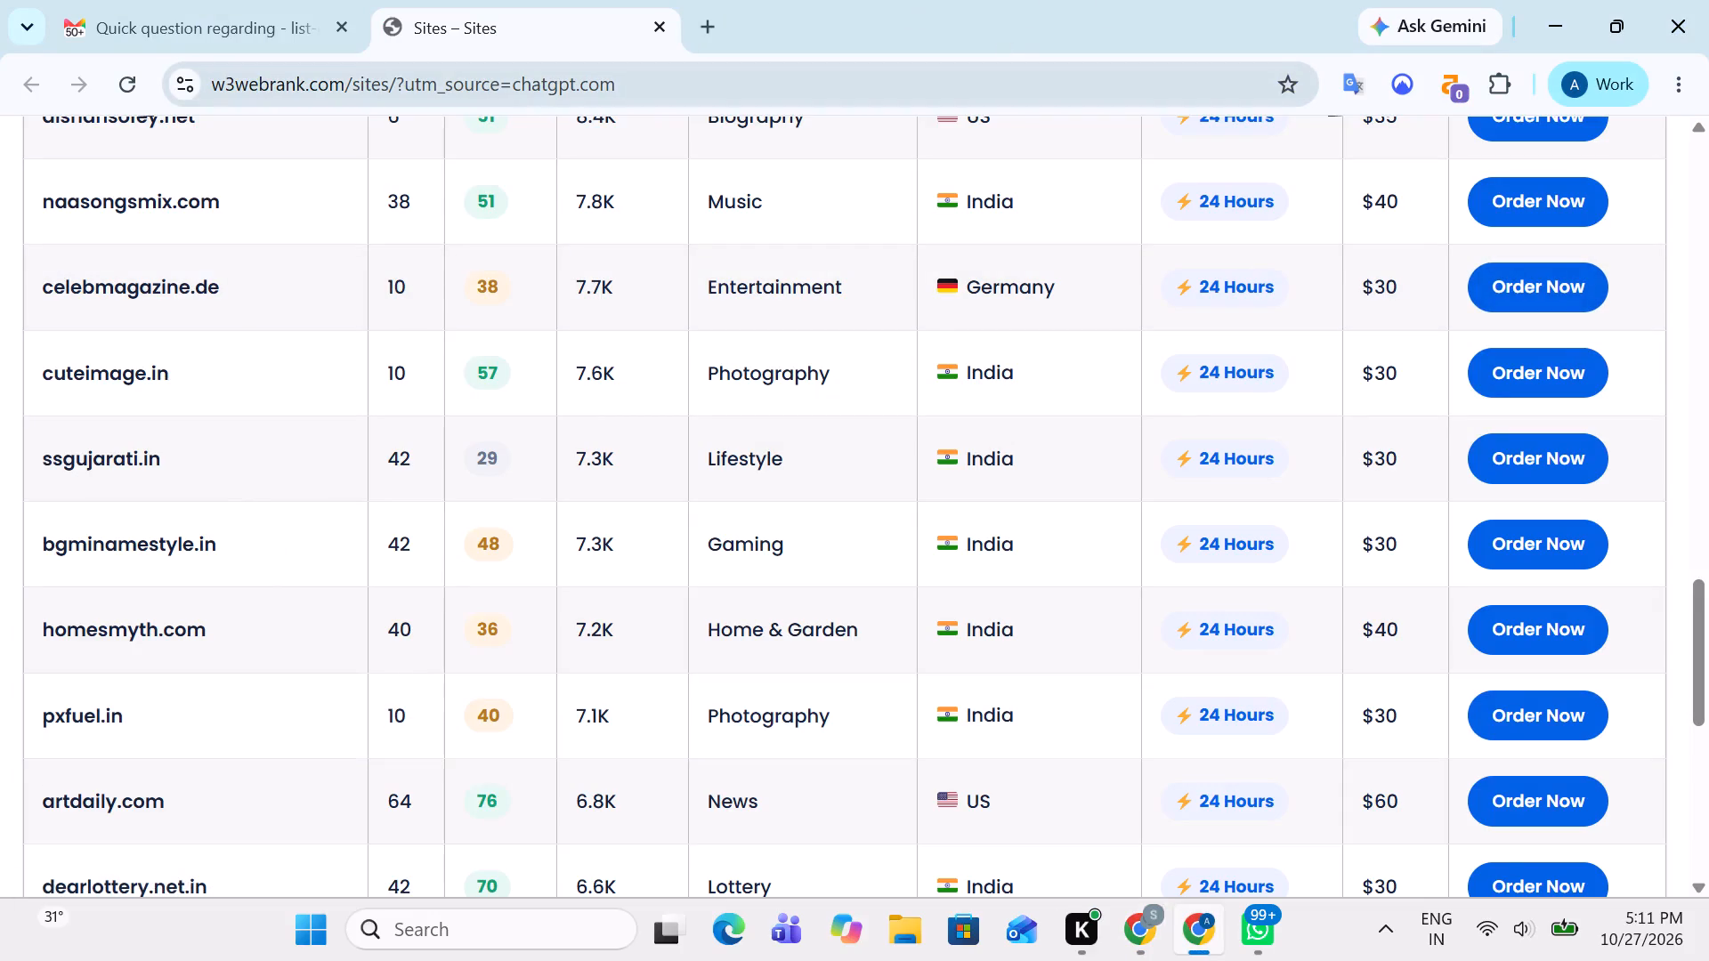
click(268, 78)
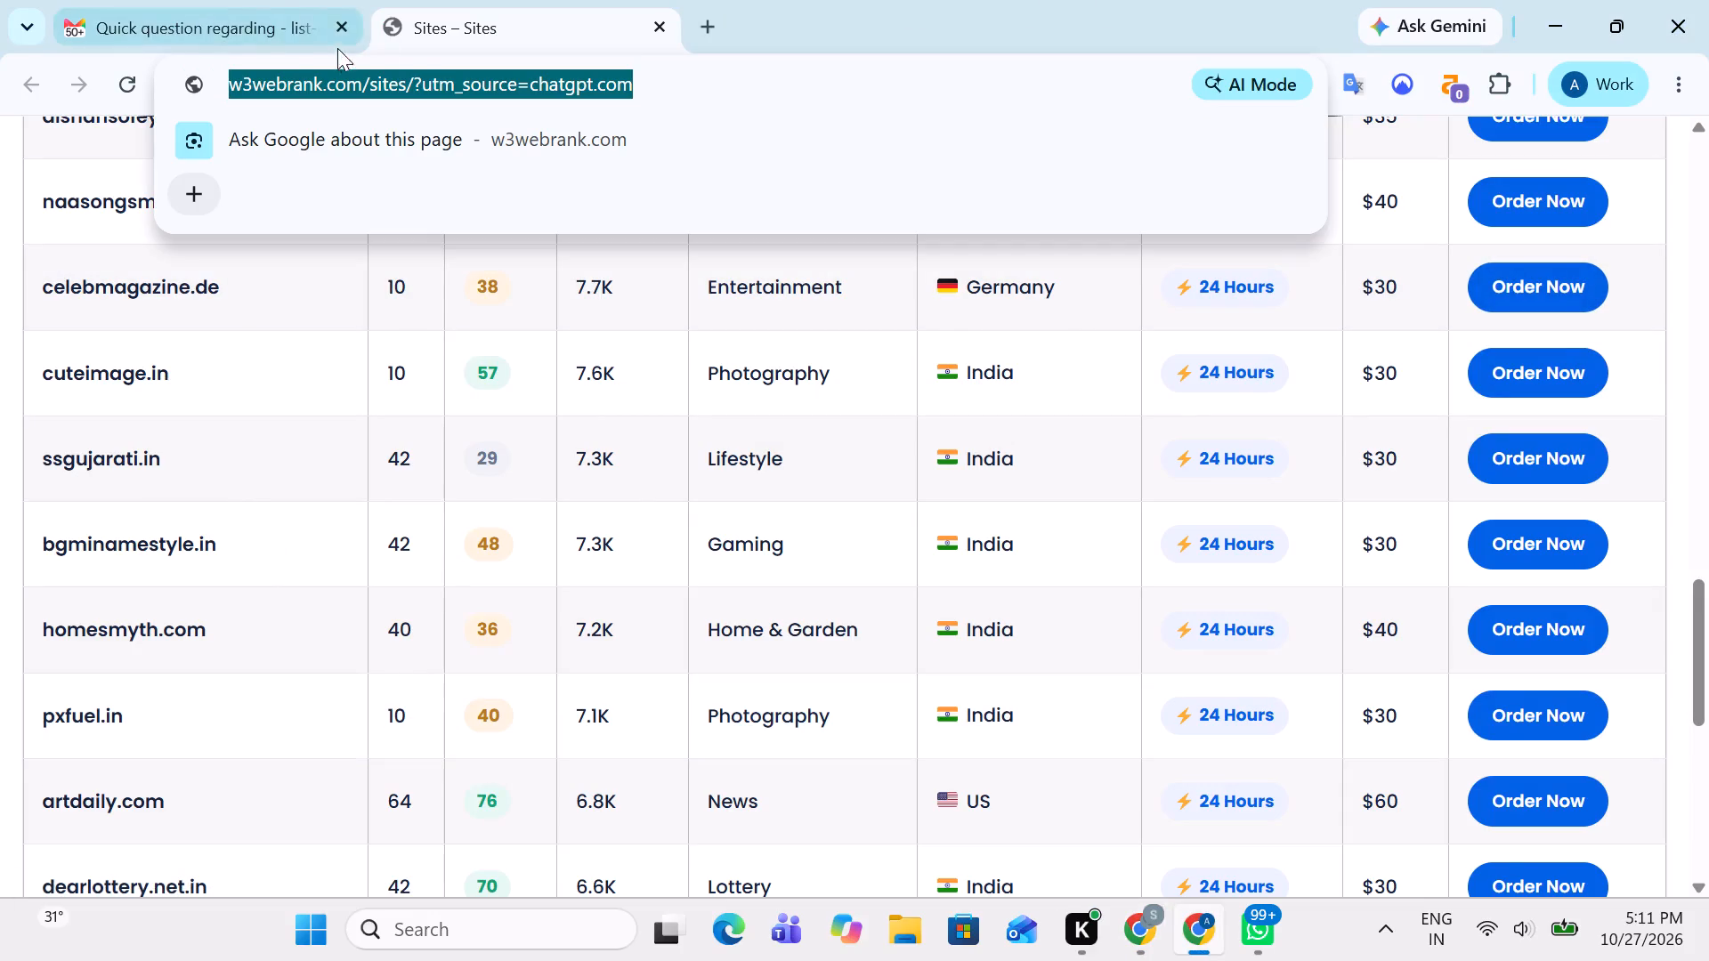
click(392, 77)
click(253, 79)
drag(253, 79, 304, 79)
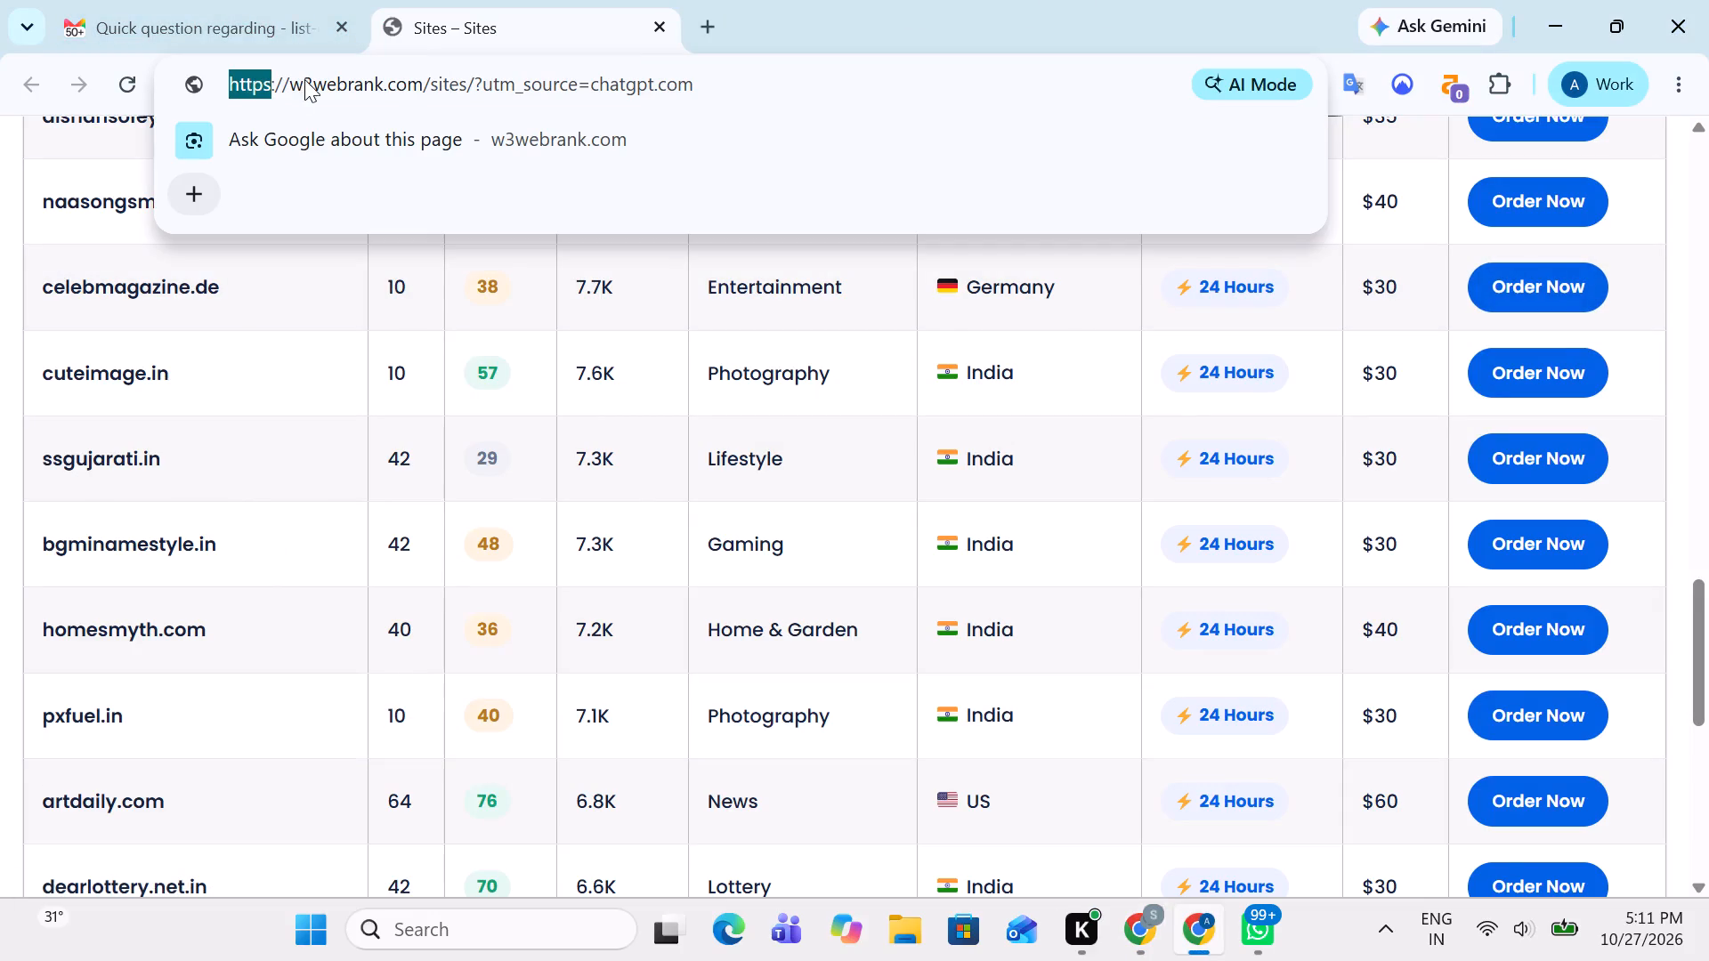
drag(304, 79, 451, 80)
key(ctrl+c)
key(ctrl+c)
click(724, 20)
key(ctrl+v)
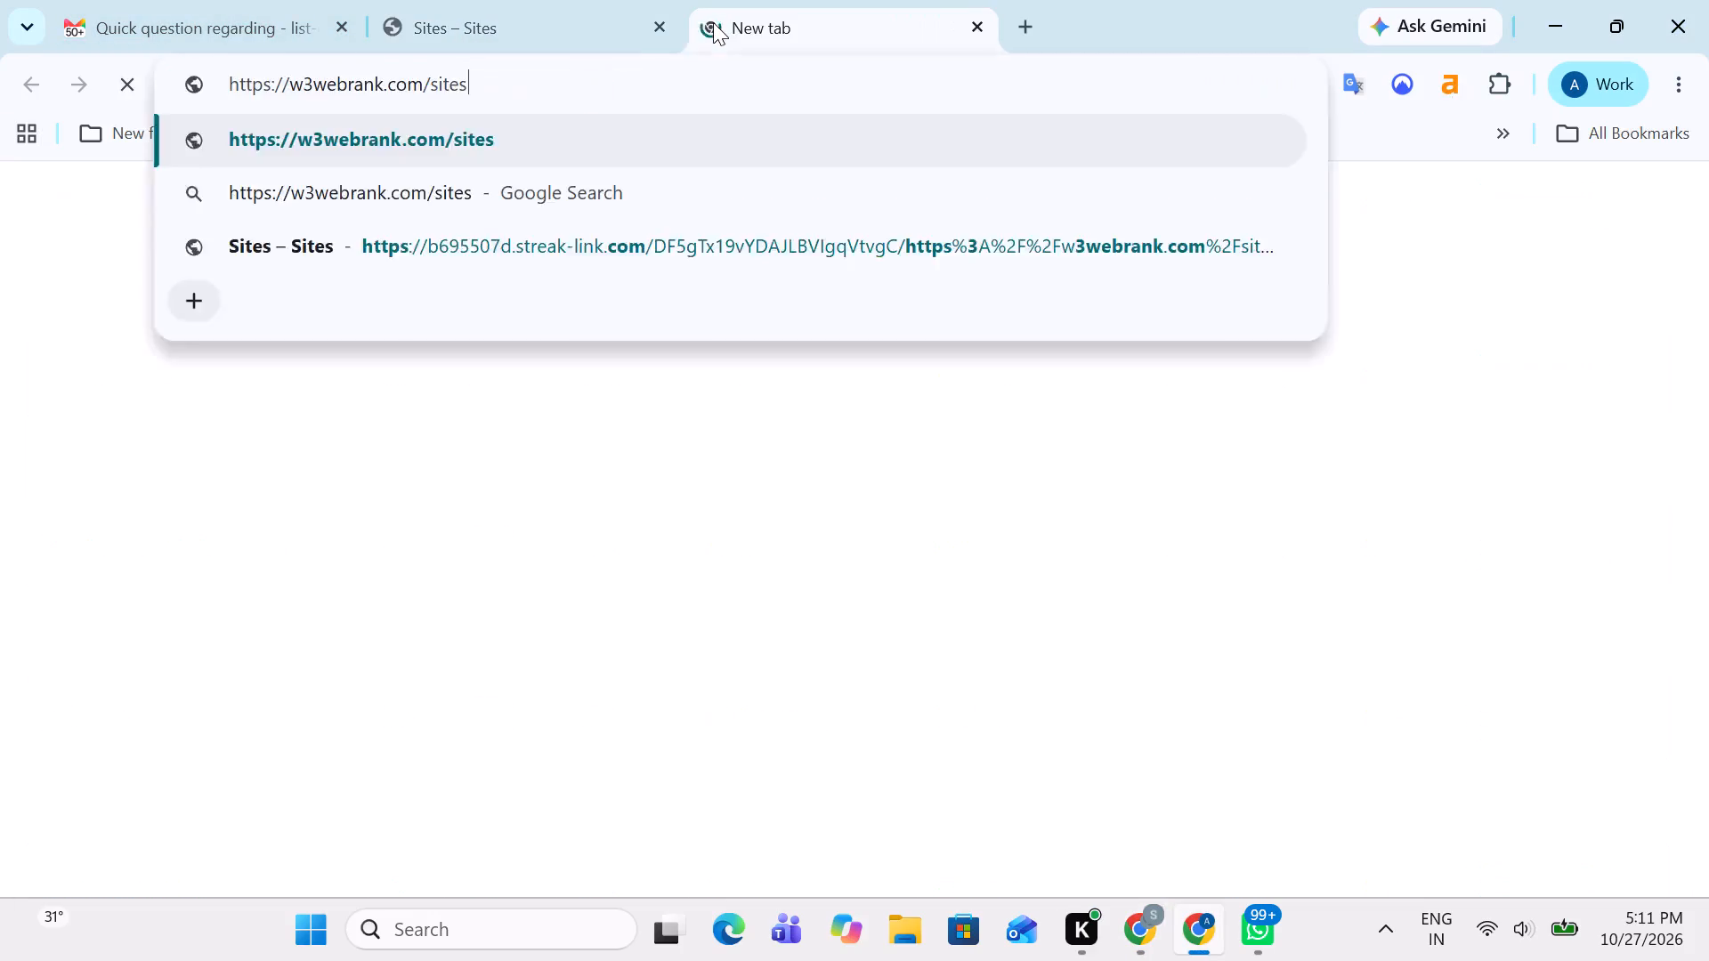
key(Return)
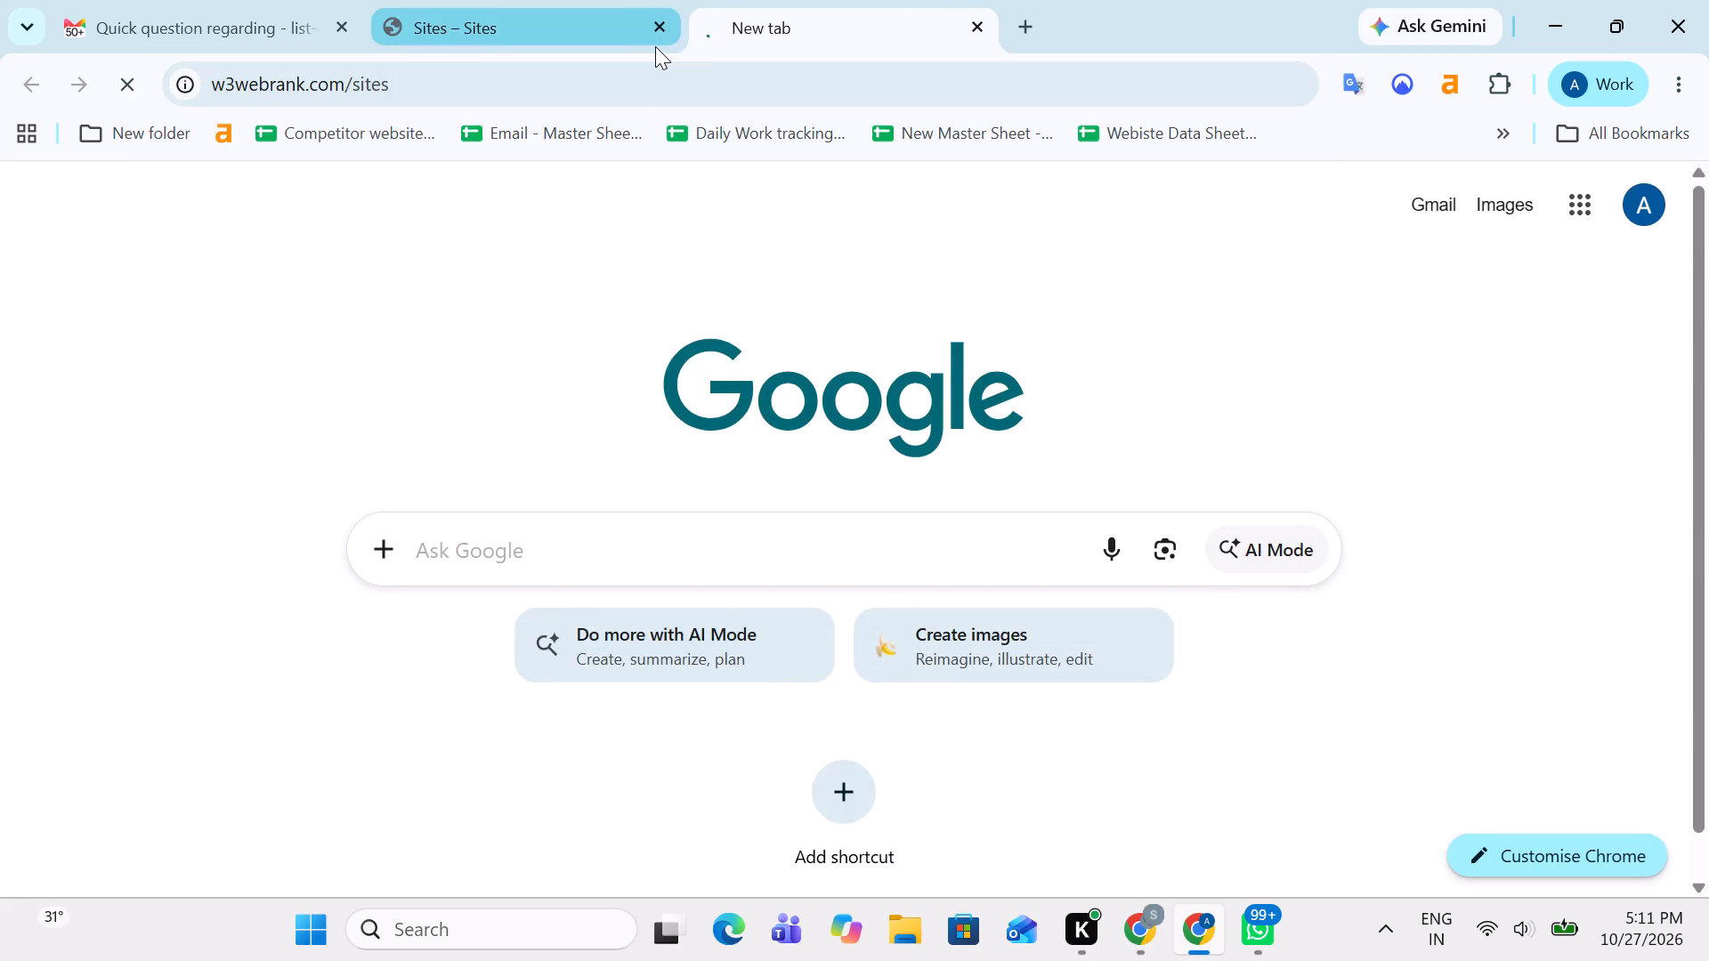
click(662, 33)
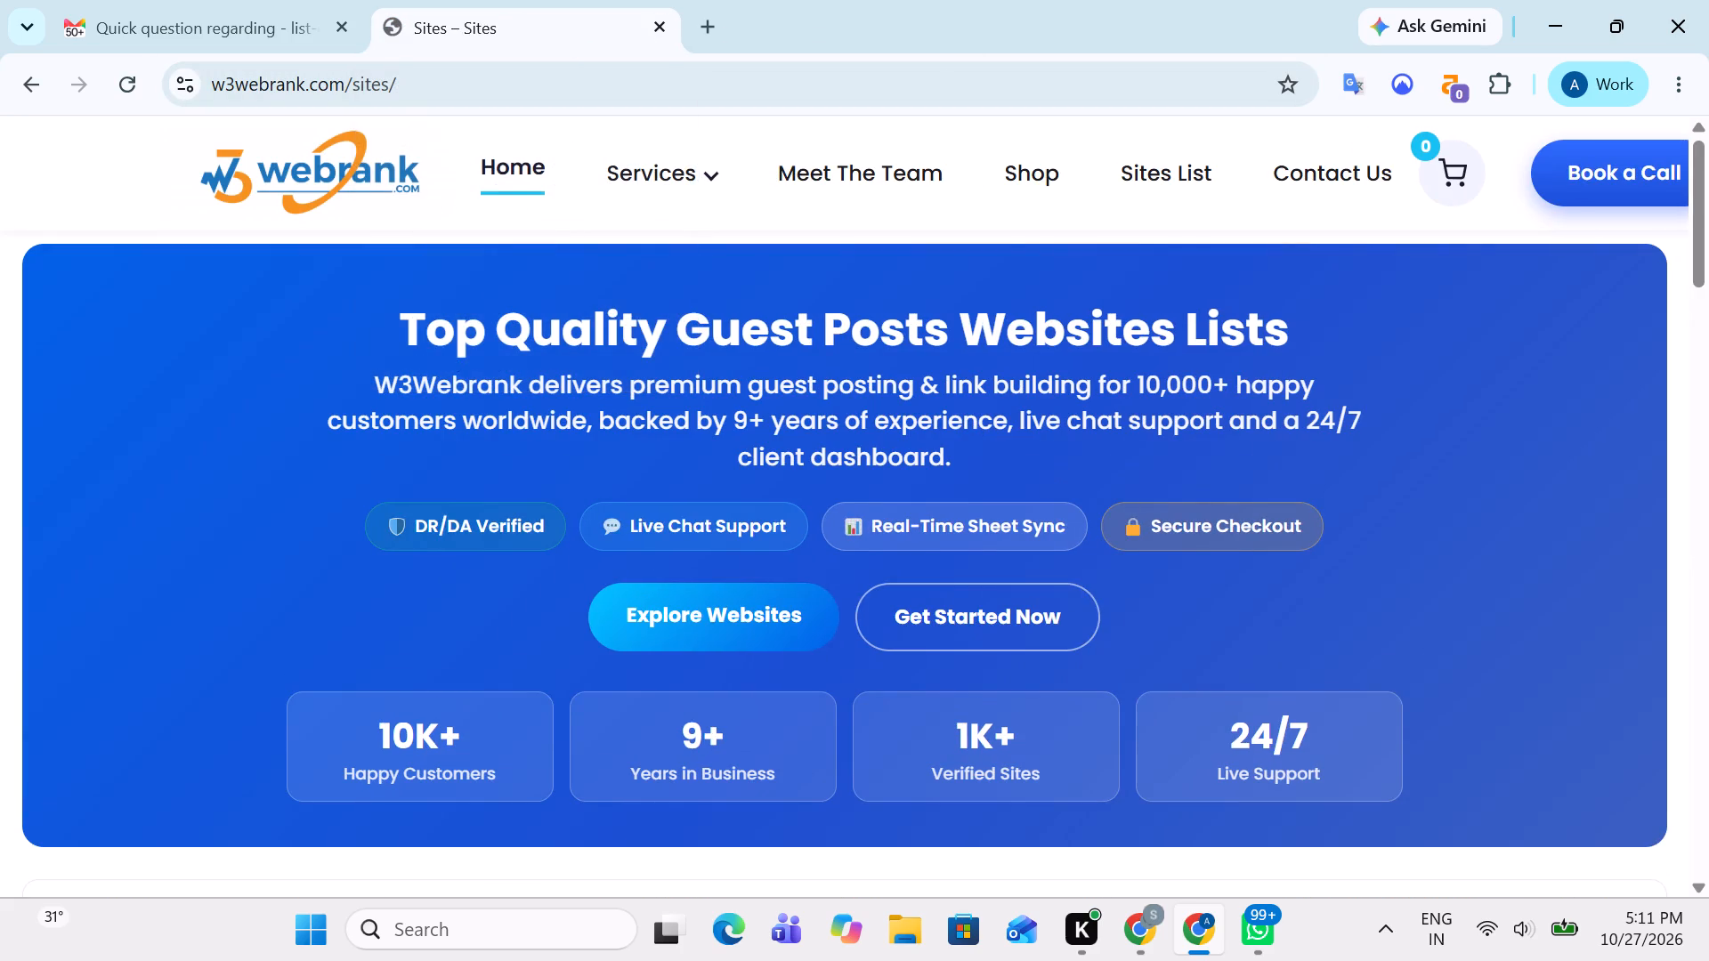
Copy the w3webrank.com/sites/ address into the Important Notes of the W3WEBRANK entry in row 10797.
scroll(623, 396, down, 15)
click(408, 69)
key(ctrl+c)
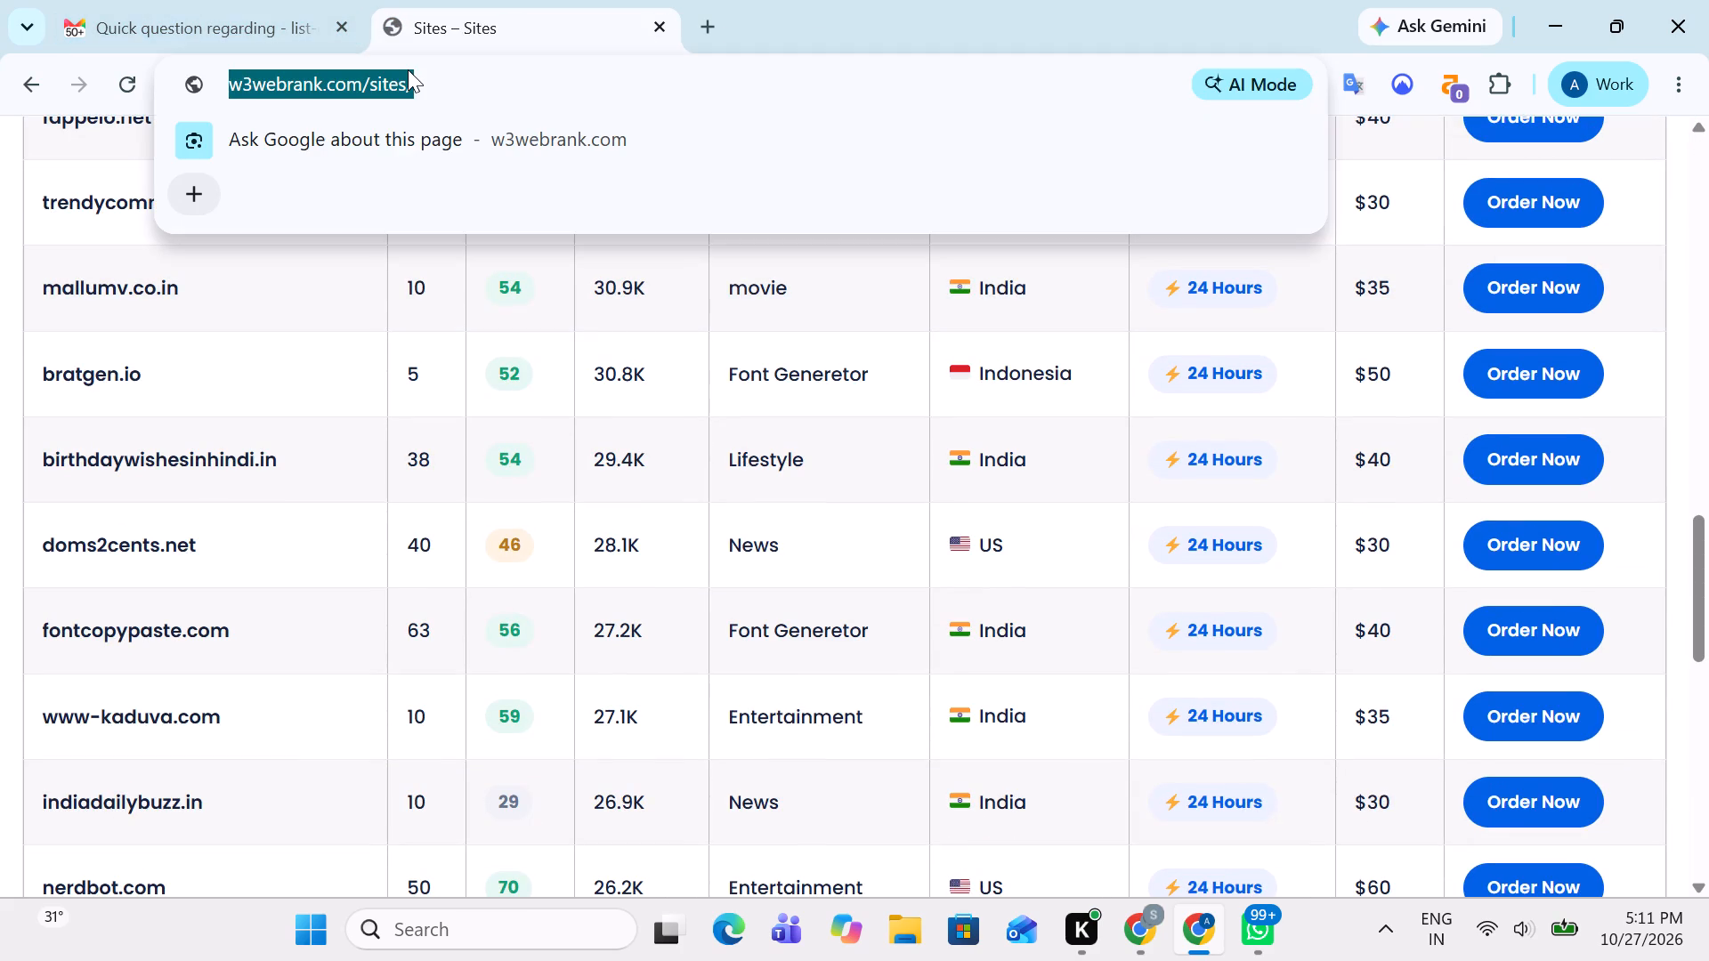
key(ctrl+c)
key(alt+Tab)
key(Return)
key(ctrl+v)
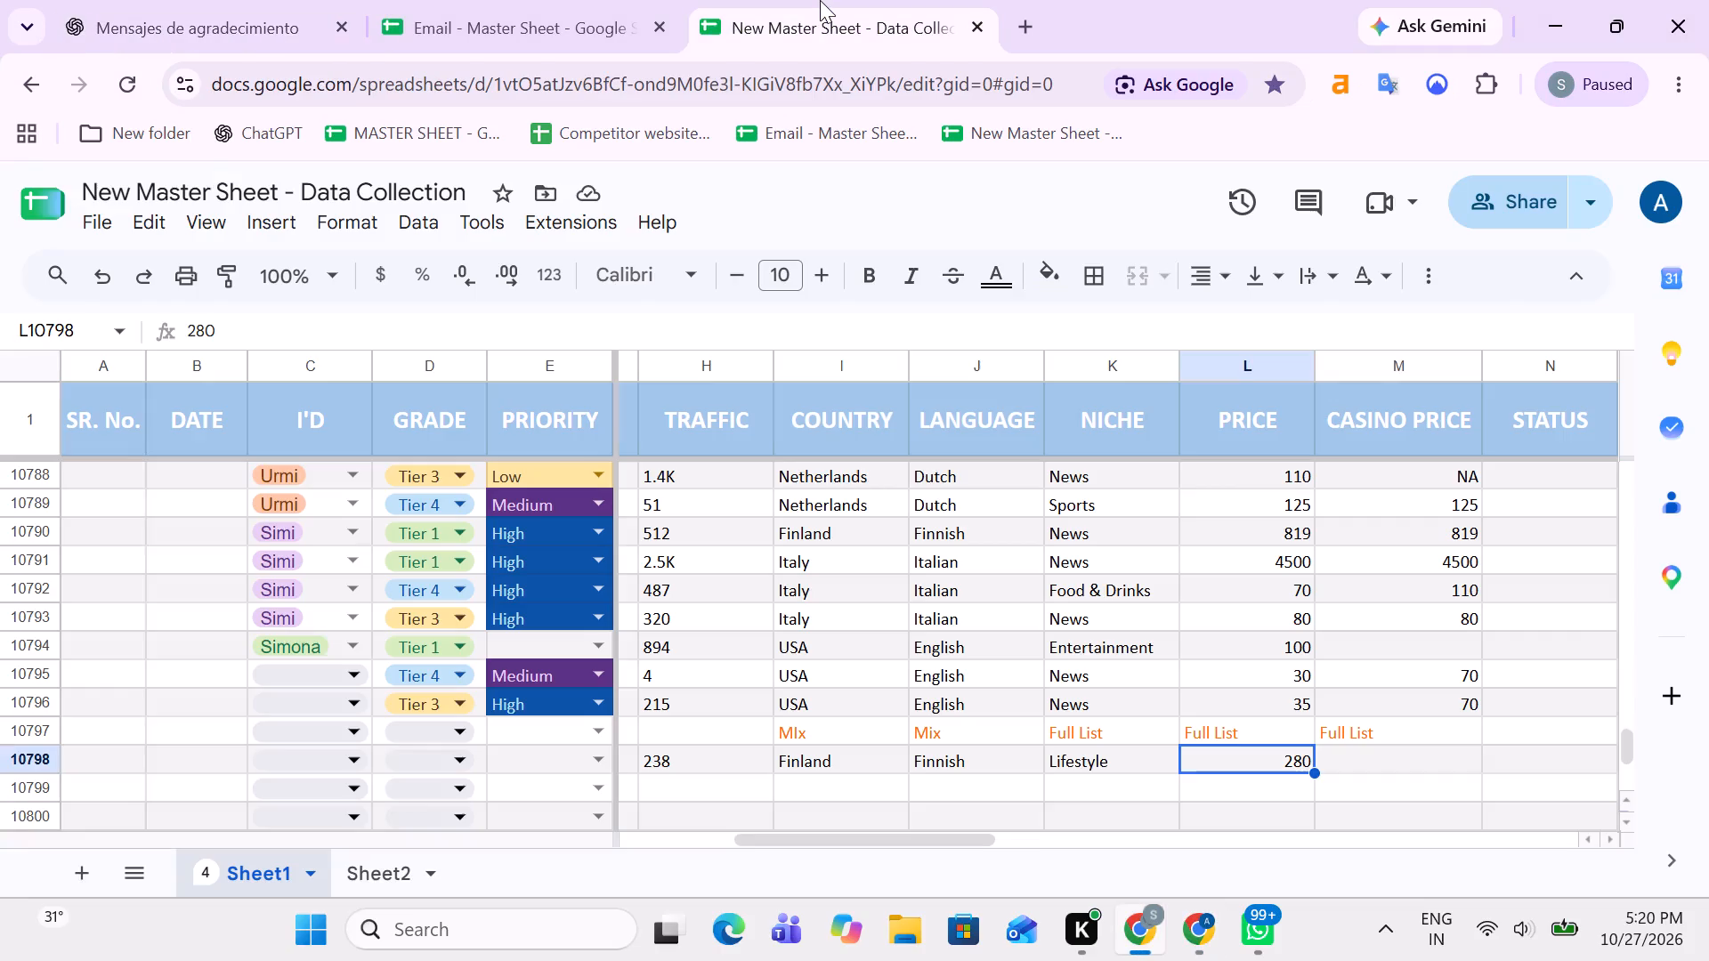
key(Right)
key(Right)
key(Right)
key(Right)
key(Left)
key(Left)
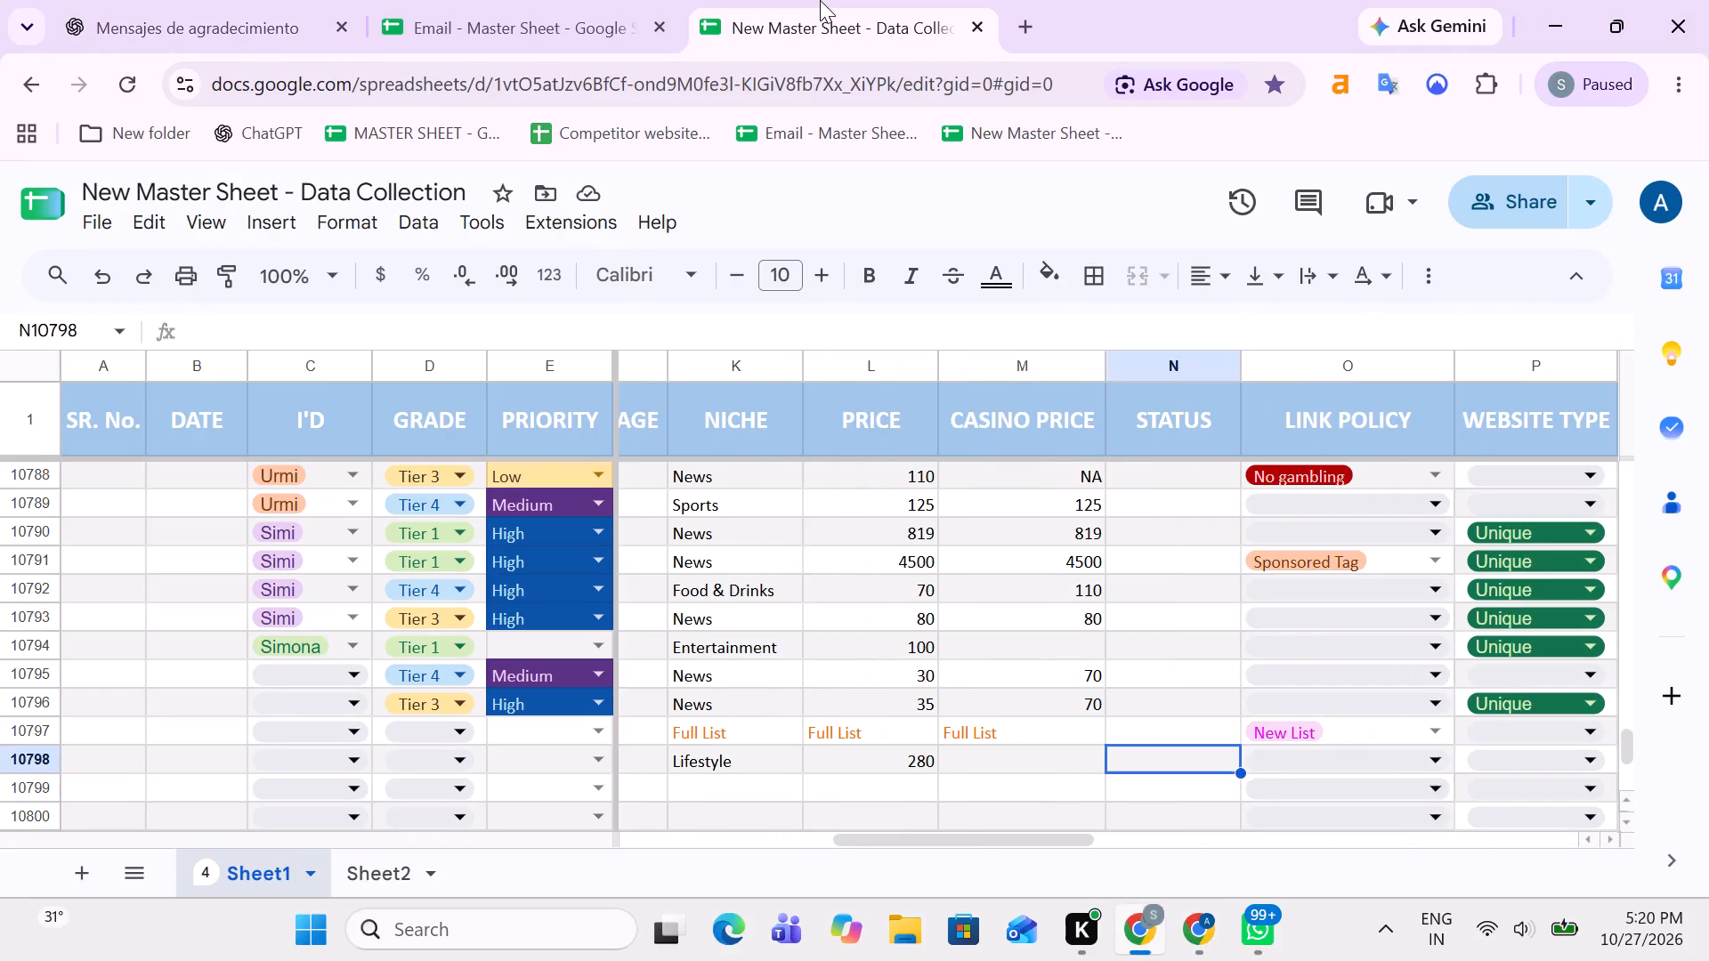
key(Left)
key(Left)
key(Right)
key(Right)
key(Right)
key(Right)
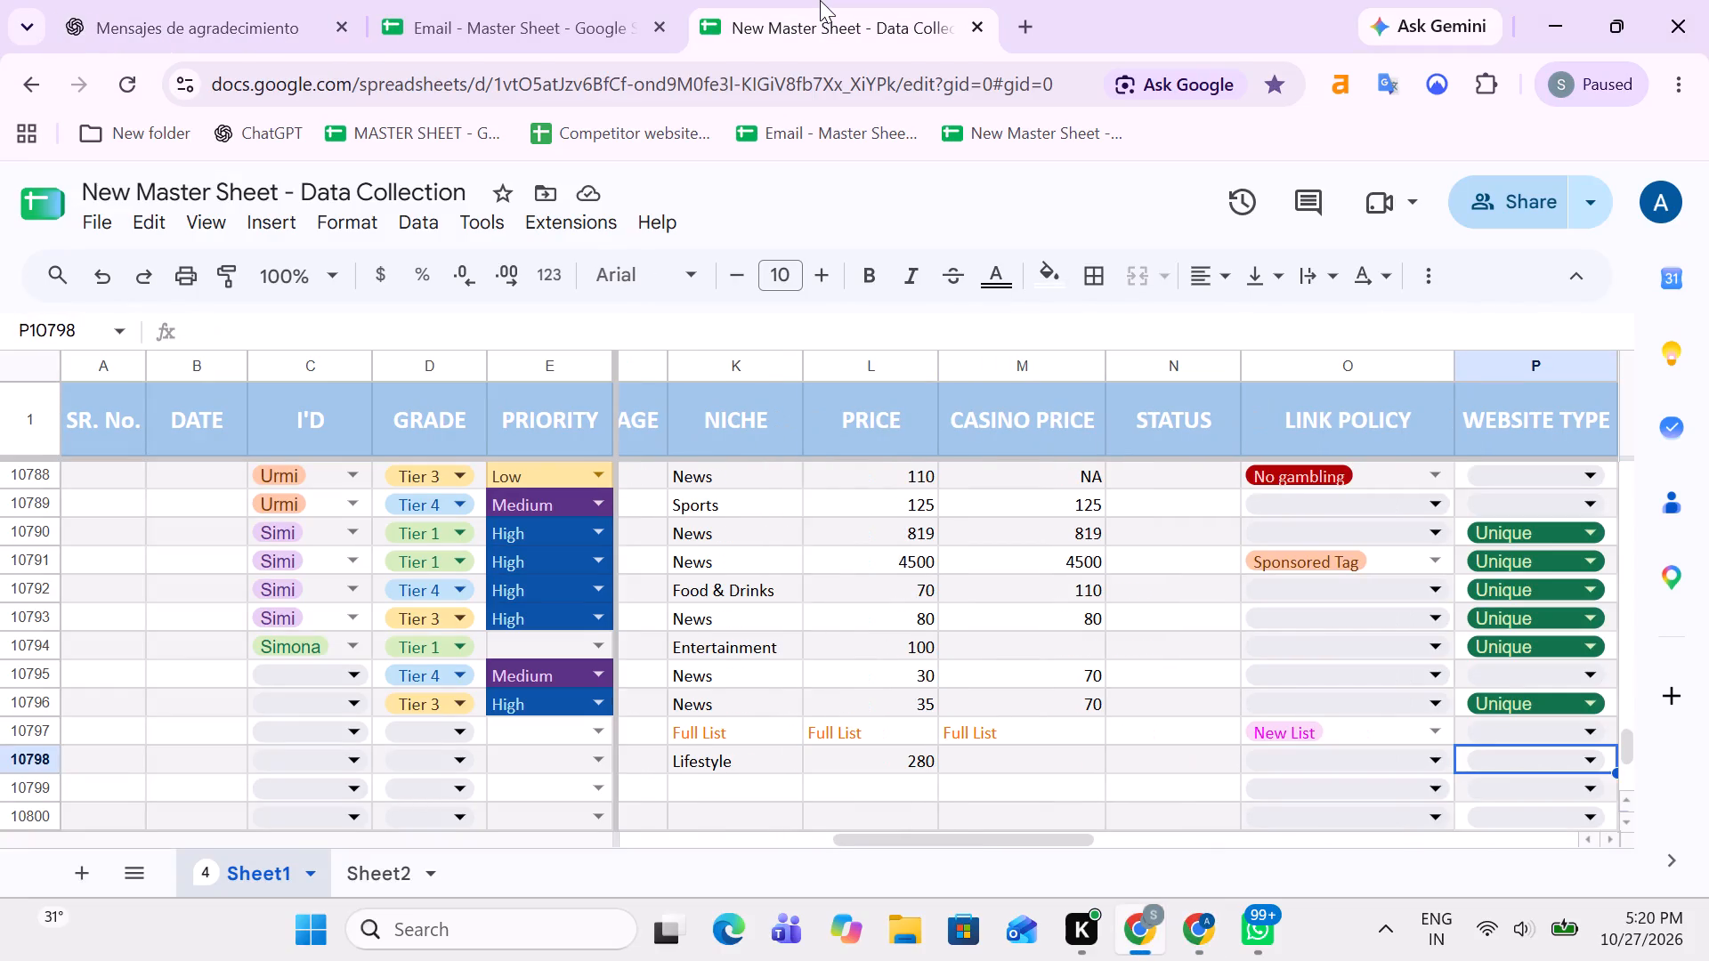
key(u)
key(Tab)
key(alt+Tab)
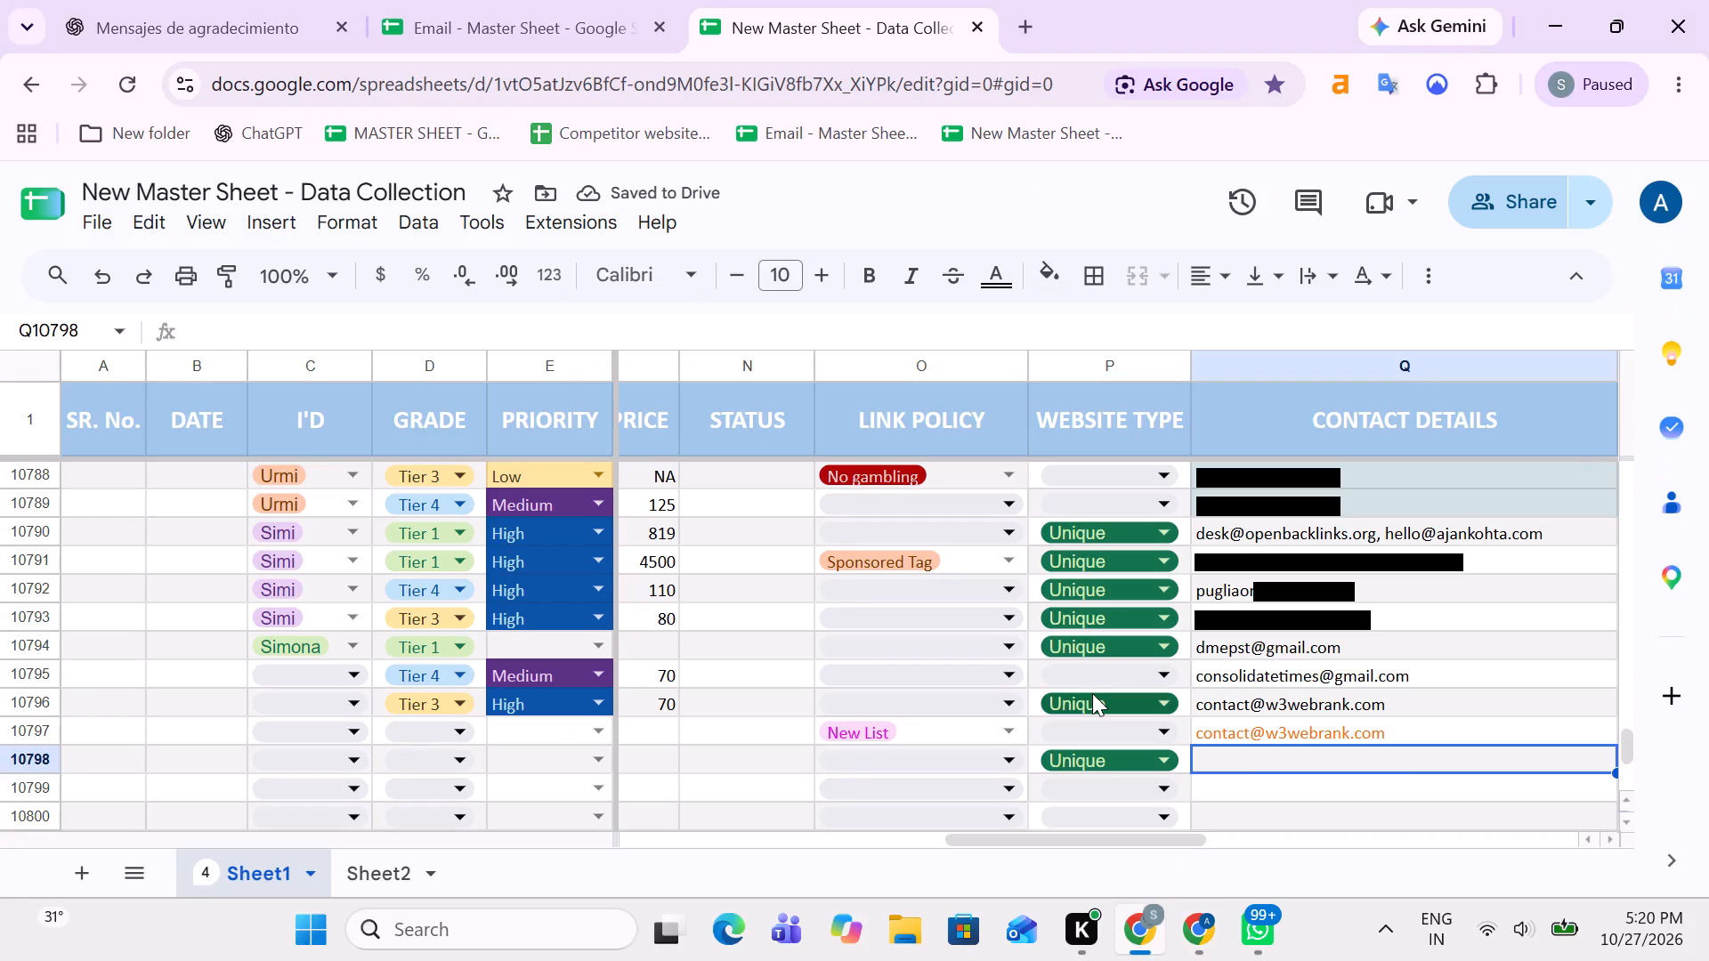
key(ctrl+v)
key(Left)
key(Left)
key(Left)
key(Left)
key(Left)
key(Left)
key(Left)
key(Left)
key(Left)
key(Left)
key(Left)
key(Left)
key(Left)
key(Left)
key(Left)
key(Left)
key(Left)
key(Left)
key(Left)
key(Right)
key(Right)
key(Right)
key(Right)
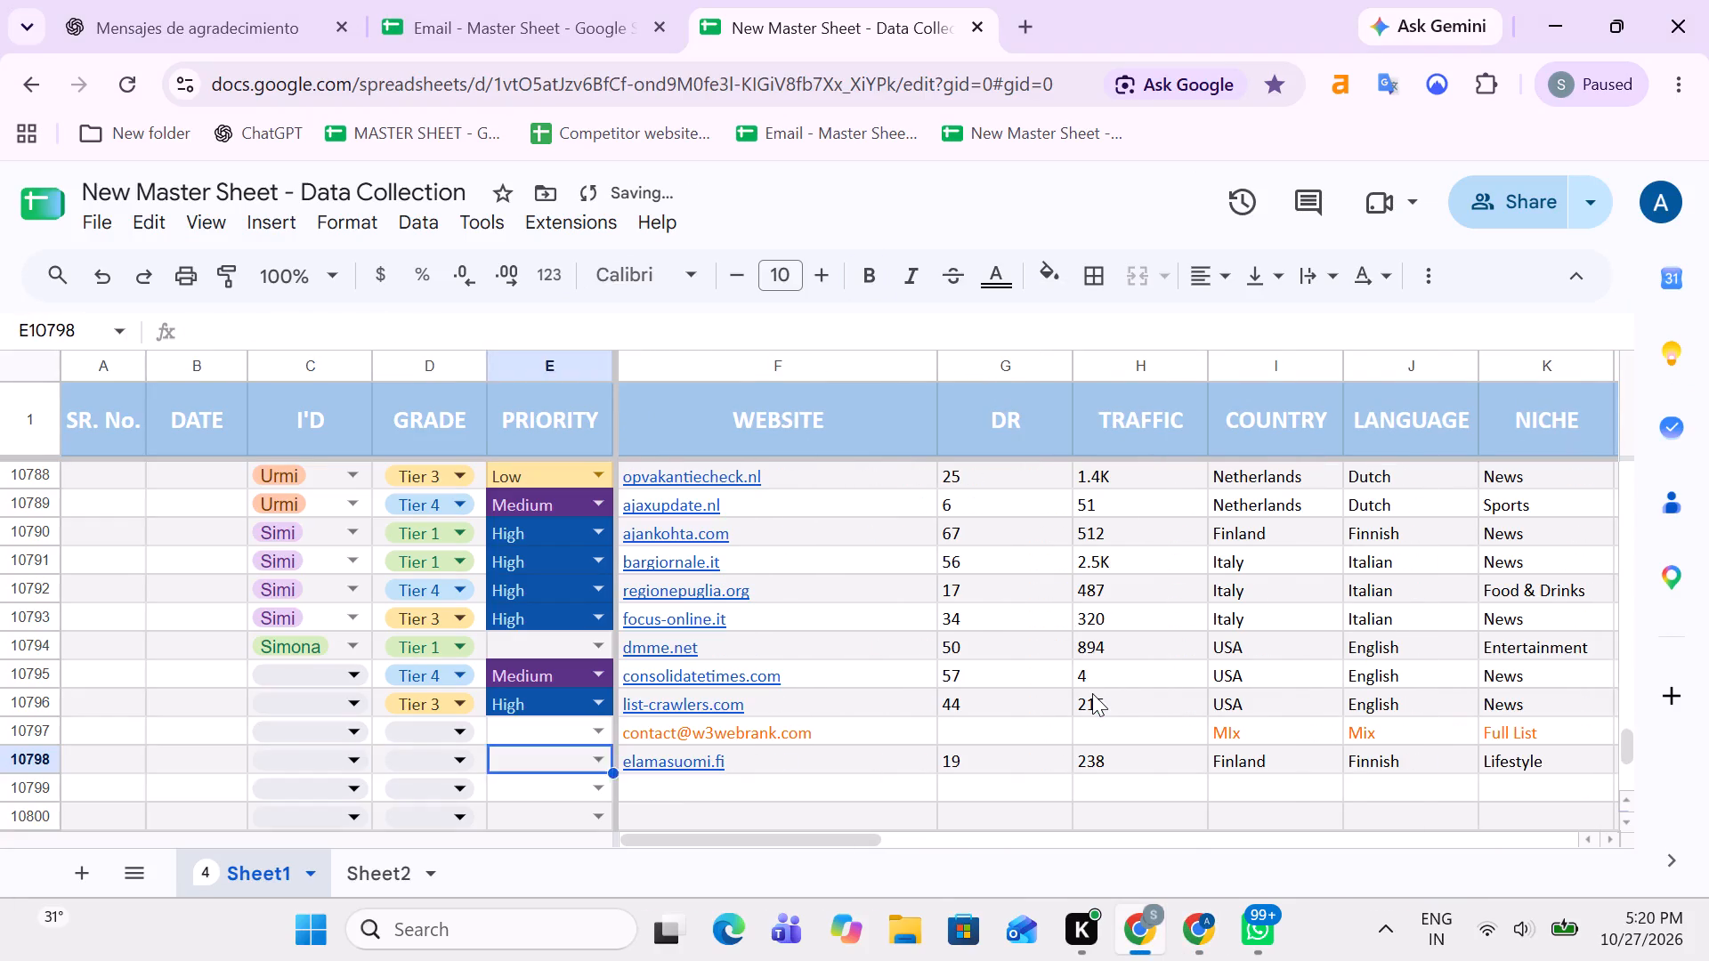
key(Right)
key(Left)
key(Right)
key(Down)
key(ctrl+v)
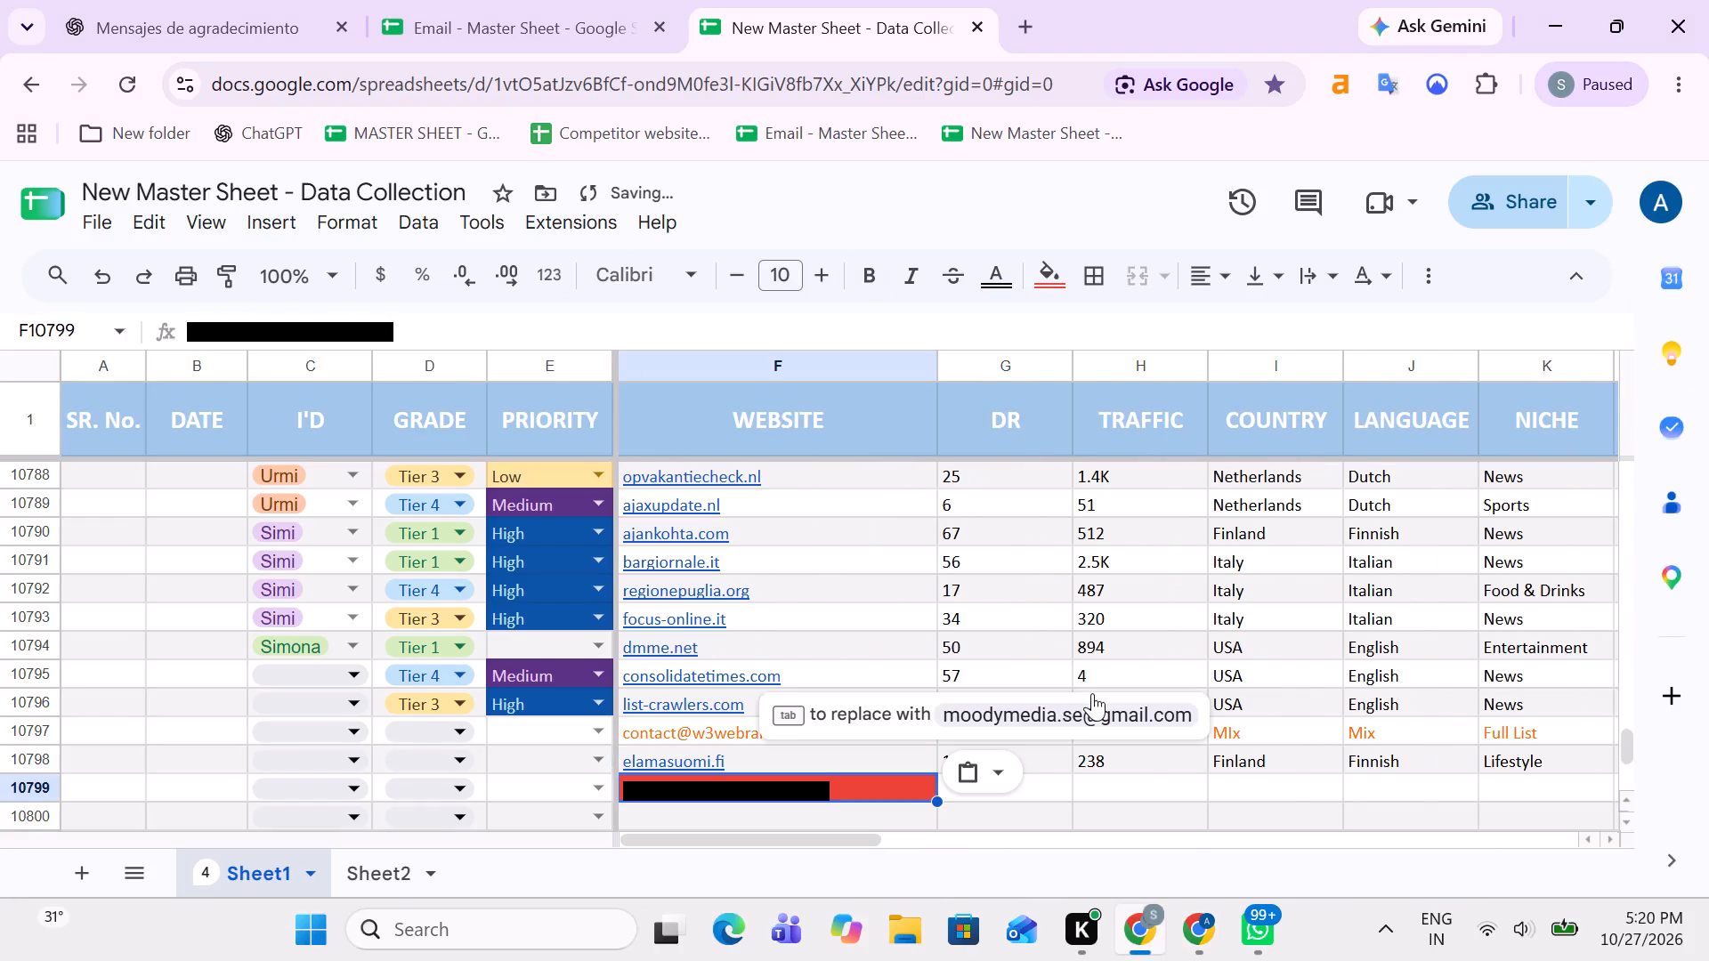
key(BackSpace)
Search New Master Sheet for the publisher's email address and examine its earlier Full List entry in row 9363.
key(ctrl+f)
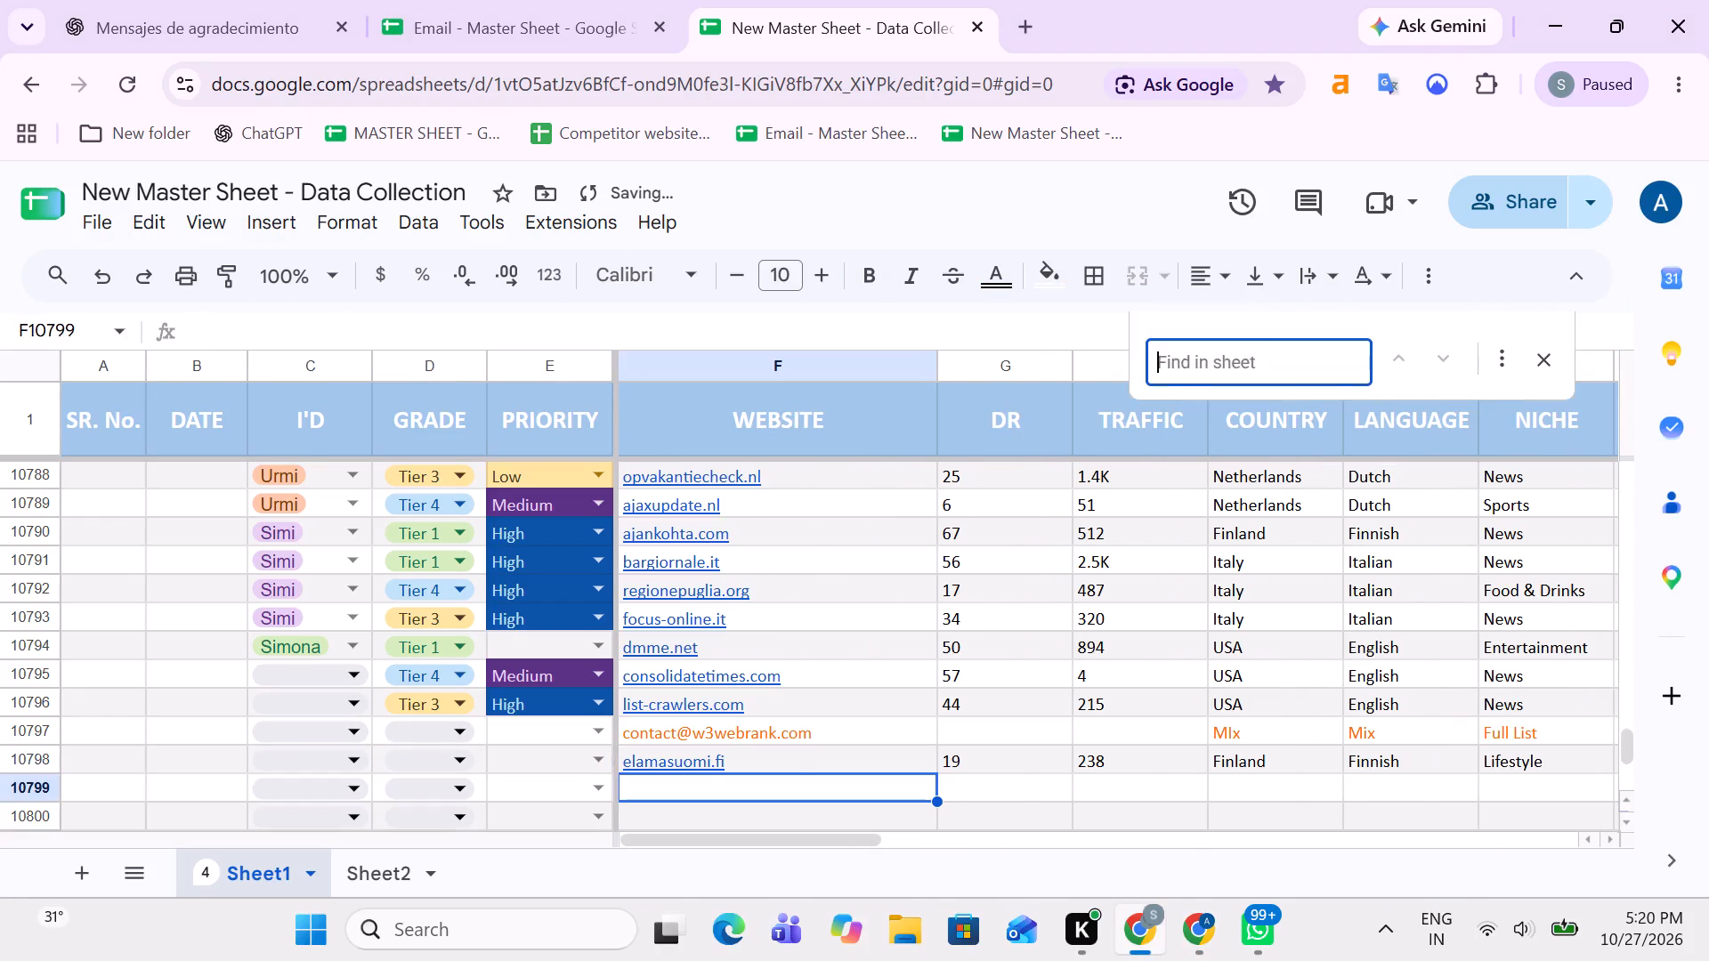
key(ctrl+v)
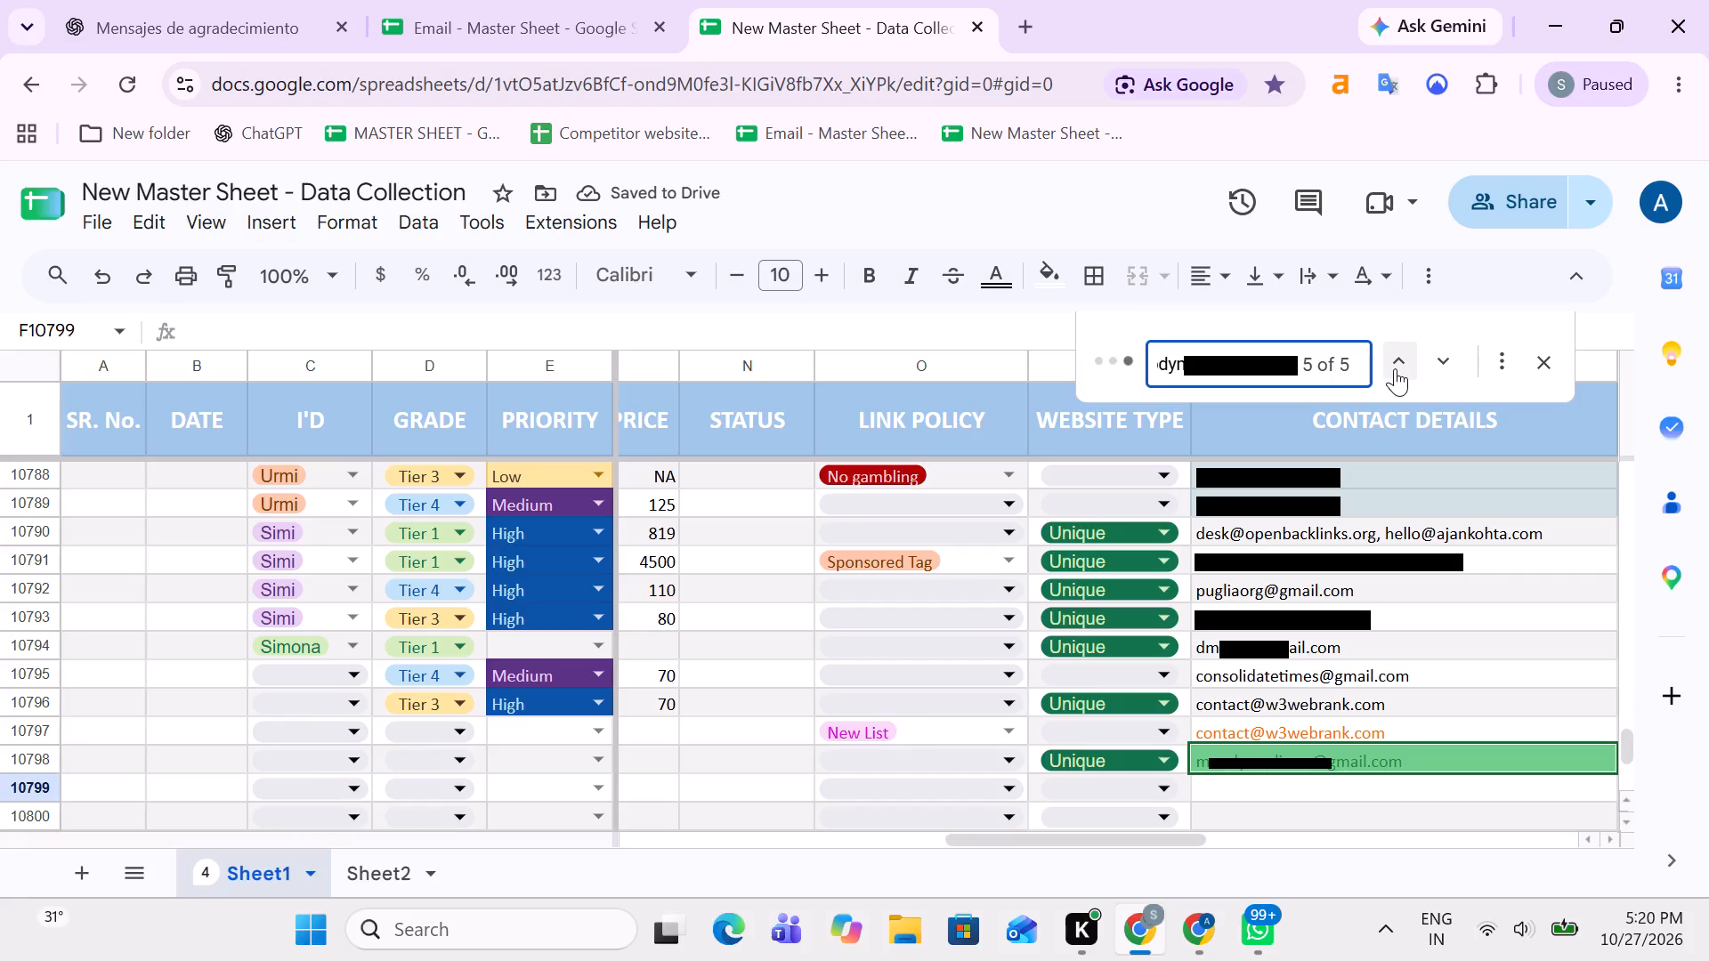
click(1395, 368)
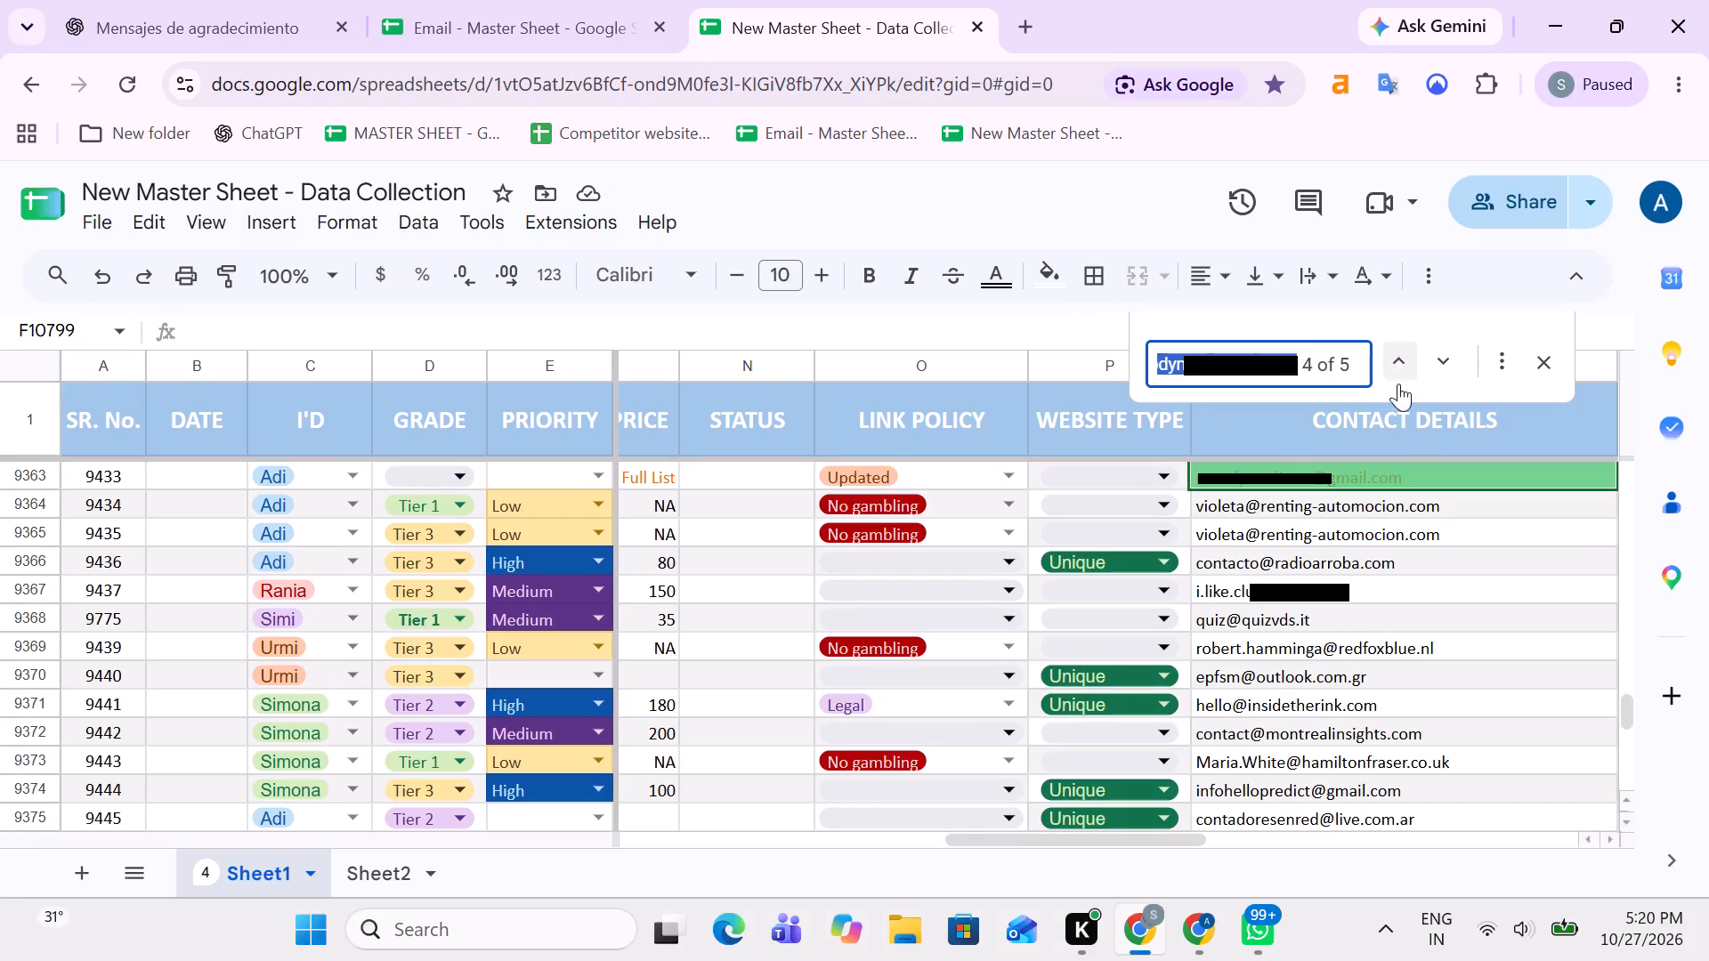
click(1554, 360)
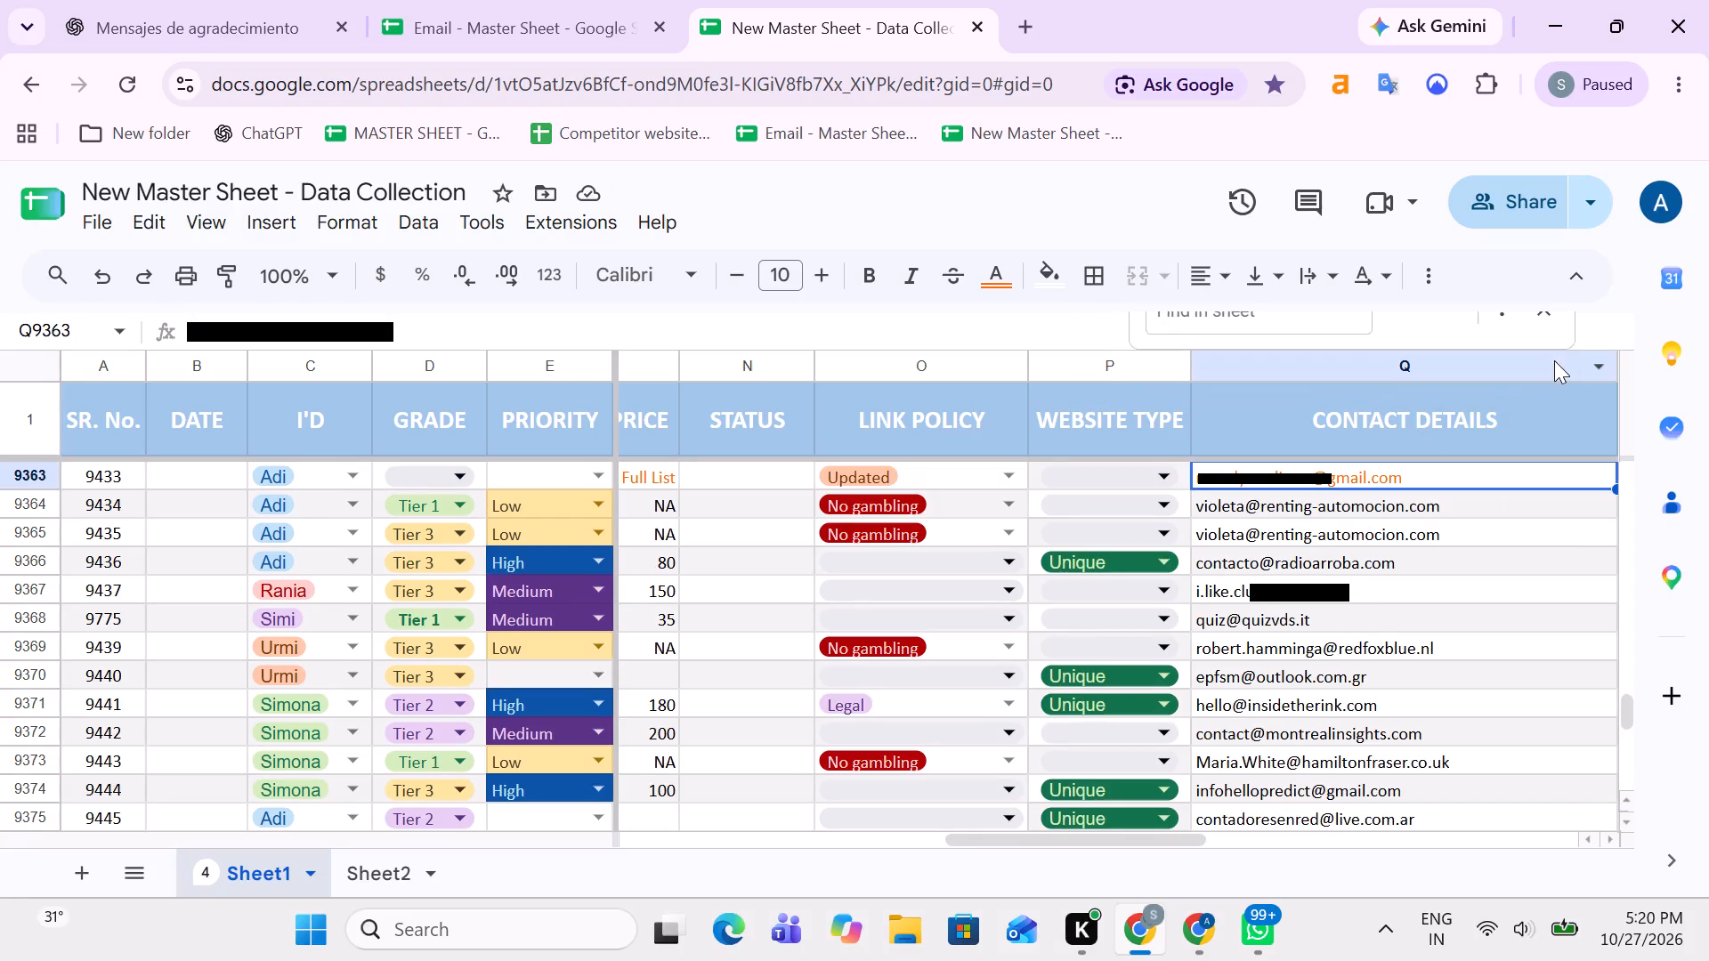
key(Left)
key(Left)
key(Left)
key(Left)
key(Left)
key(Left)
key(Left)
key(Left)
key(Left)
key(Left)
key(Left)
key(Left)
key(Left)
key(Left)
key(Left)
key(Left)
key(Left)
key(Left)
key(Left)
key(Right)
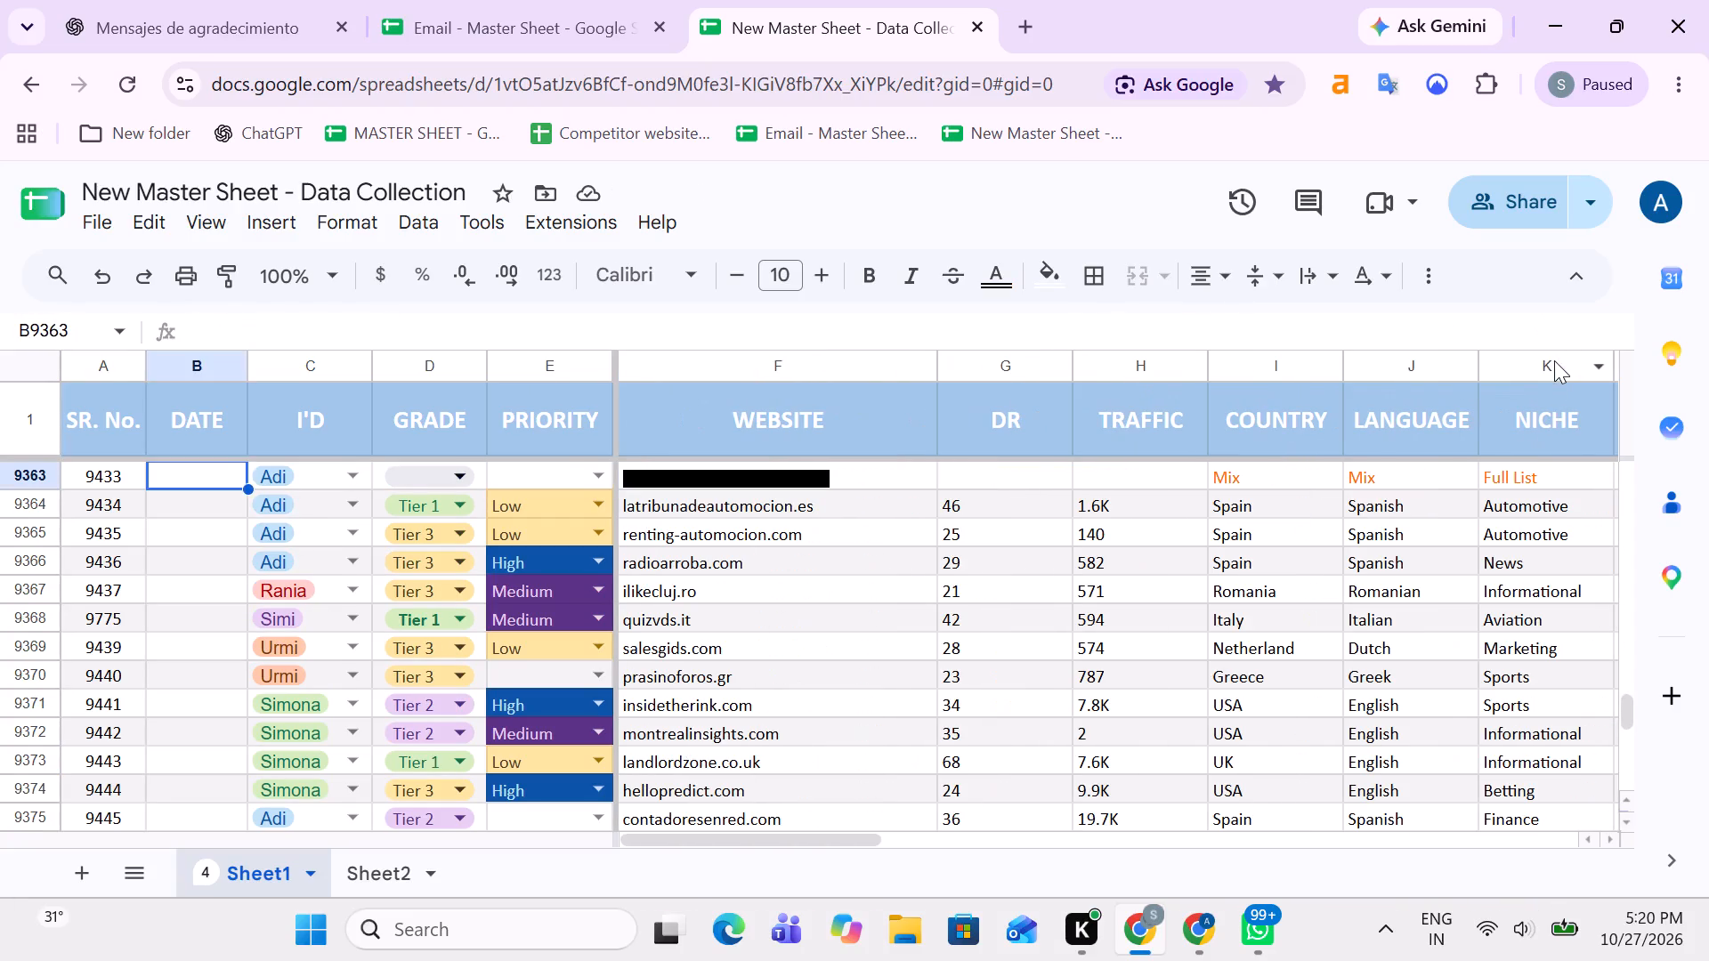
key(Right)
key(Right)
key(Right)
key(Right)
key(Right)
key(Left)
key(ctrl+Down)
key(Down)
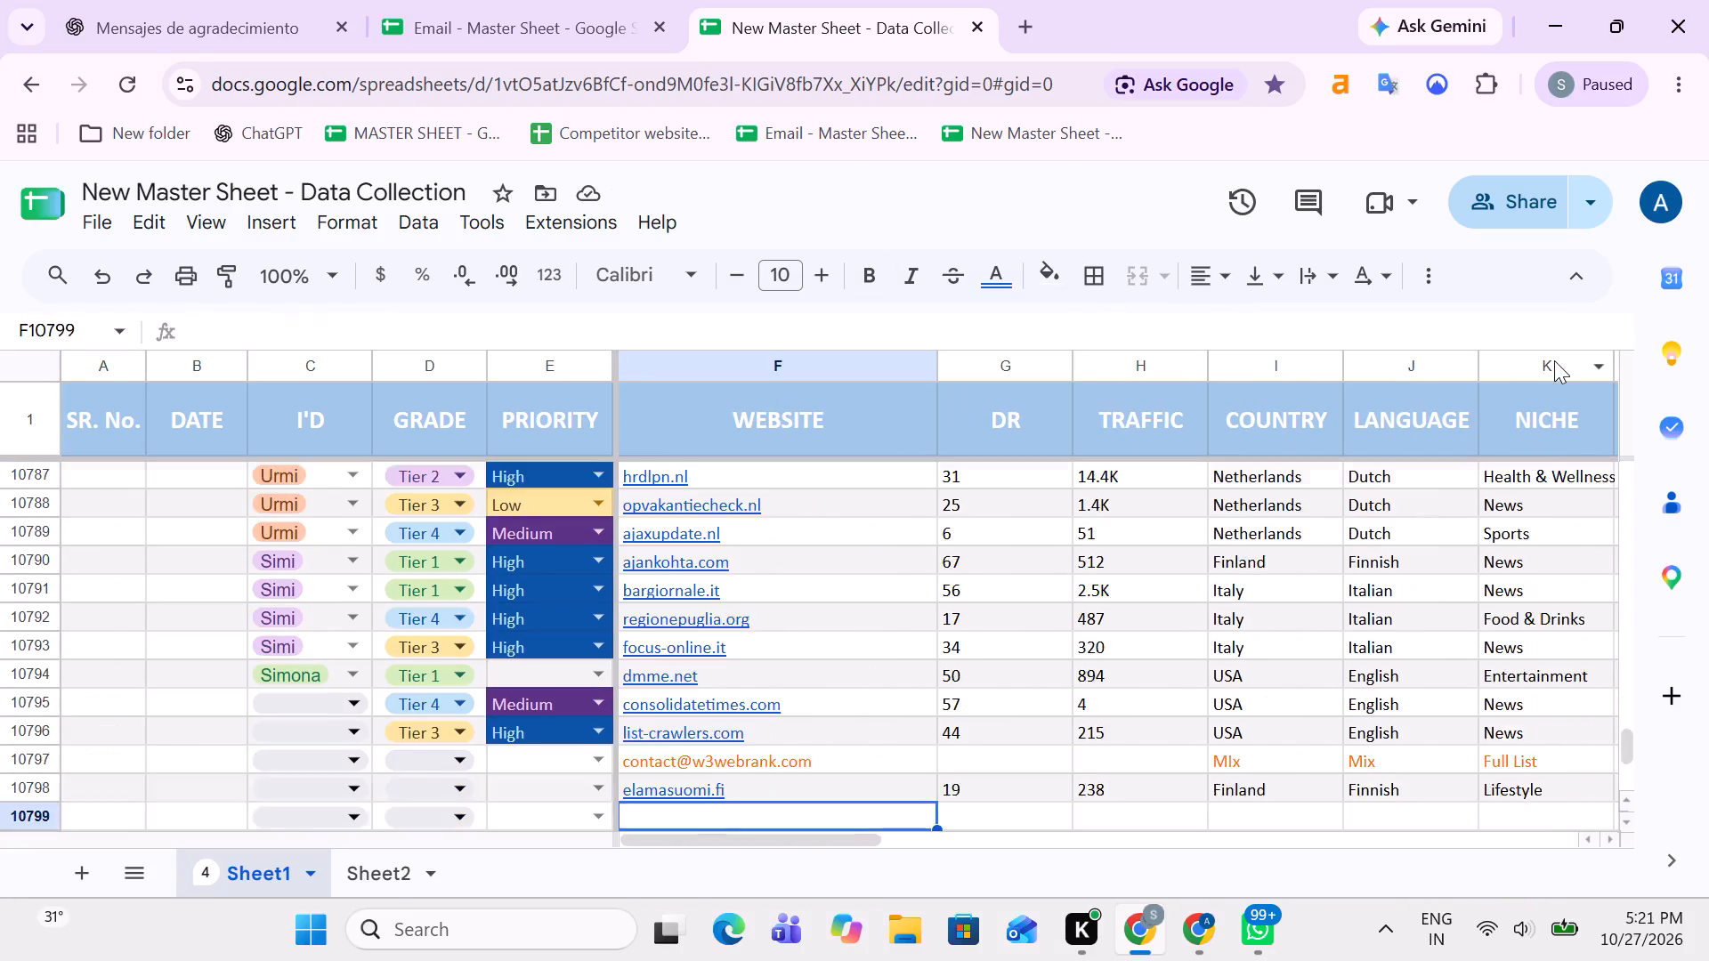
key(Down)
key(Up)
key(Up)
key(alt+Tab)
scroll(1187, 297, down, 5)
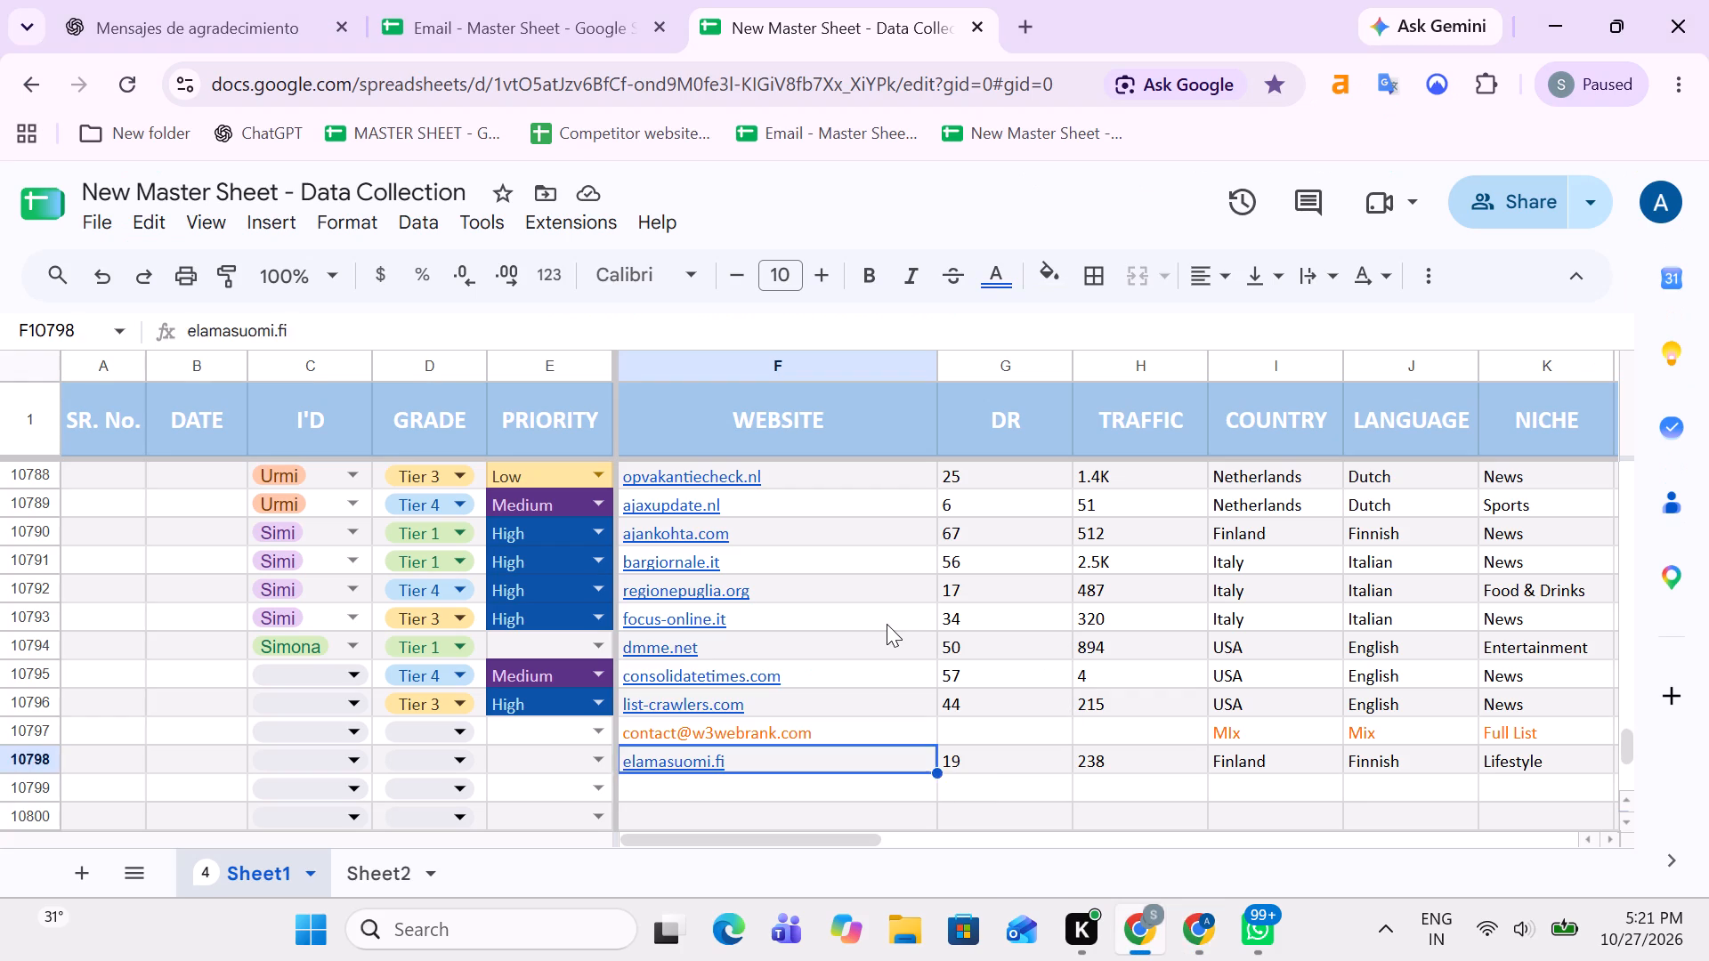
key(Left)
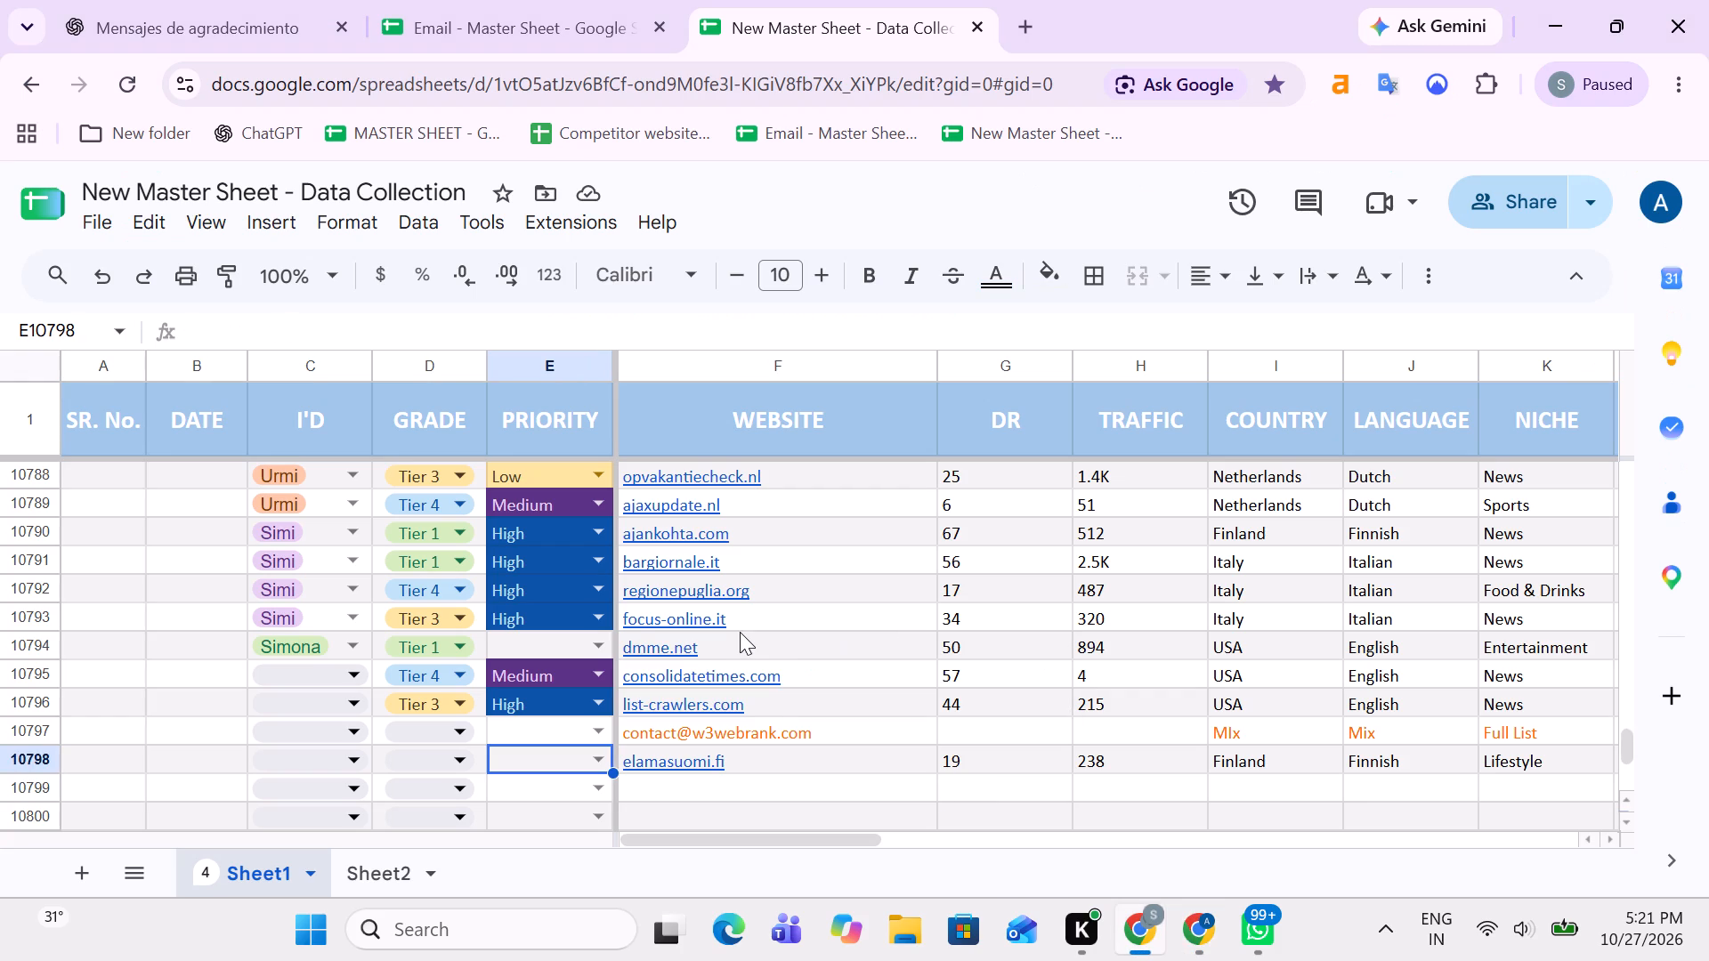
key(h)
key(Down)
key(Return)
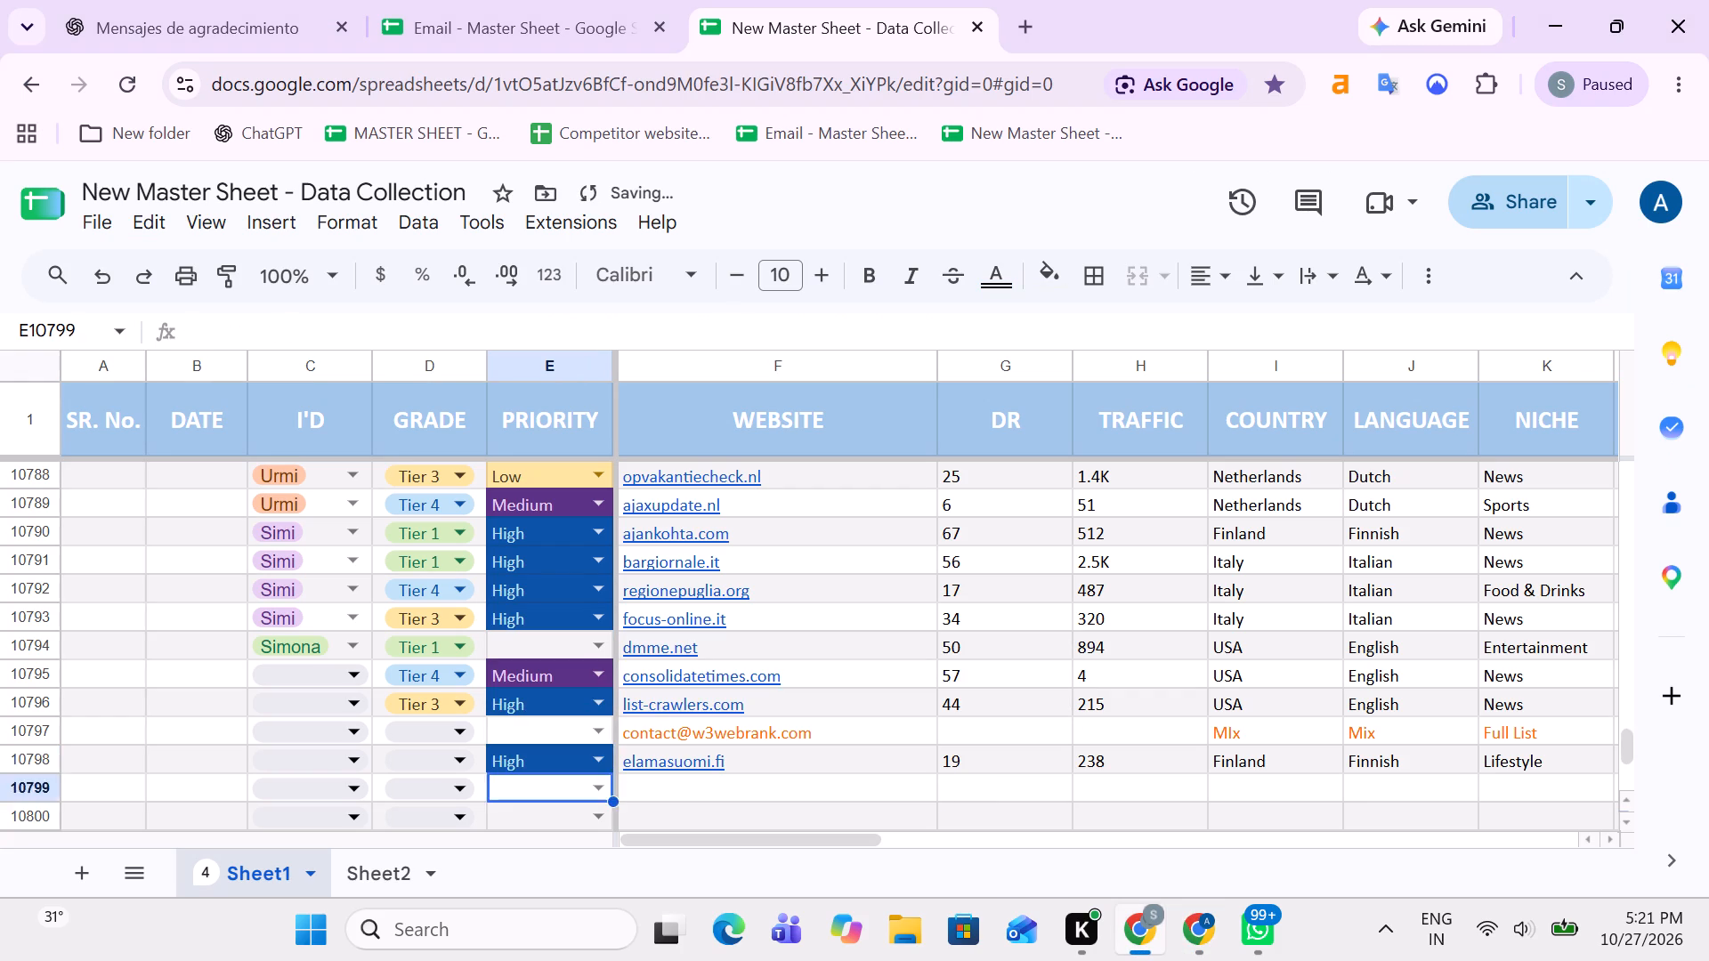
Check the filled columns of elamasuomi.fi in row 10798 of New Master Sheet and set its Grade to Tier 4.
key(Up)
key(Right)
key(Right)
key(Right)
key(Right)
key(Right)
key(Right)
key(Right)
key(Right)
key(Right)
key(Right)
key(Right)
key(Left)
key(Left)
key(Left)
key(Left)
key(Left)
key(Left)
key(Left)
key(Left)
key(Left)
key(Left)
key(Left)
key(Left)
key(Left)
key(Left)
key(Left)
key(Left)
key(Left)
key(Left)
key(Left)
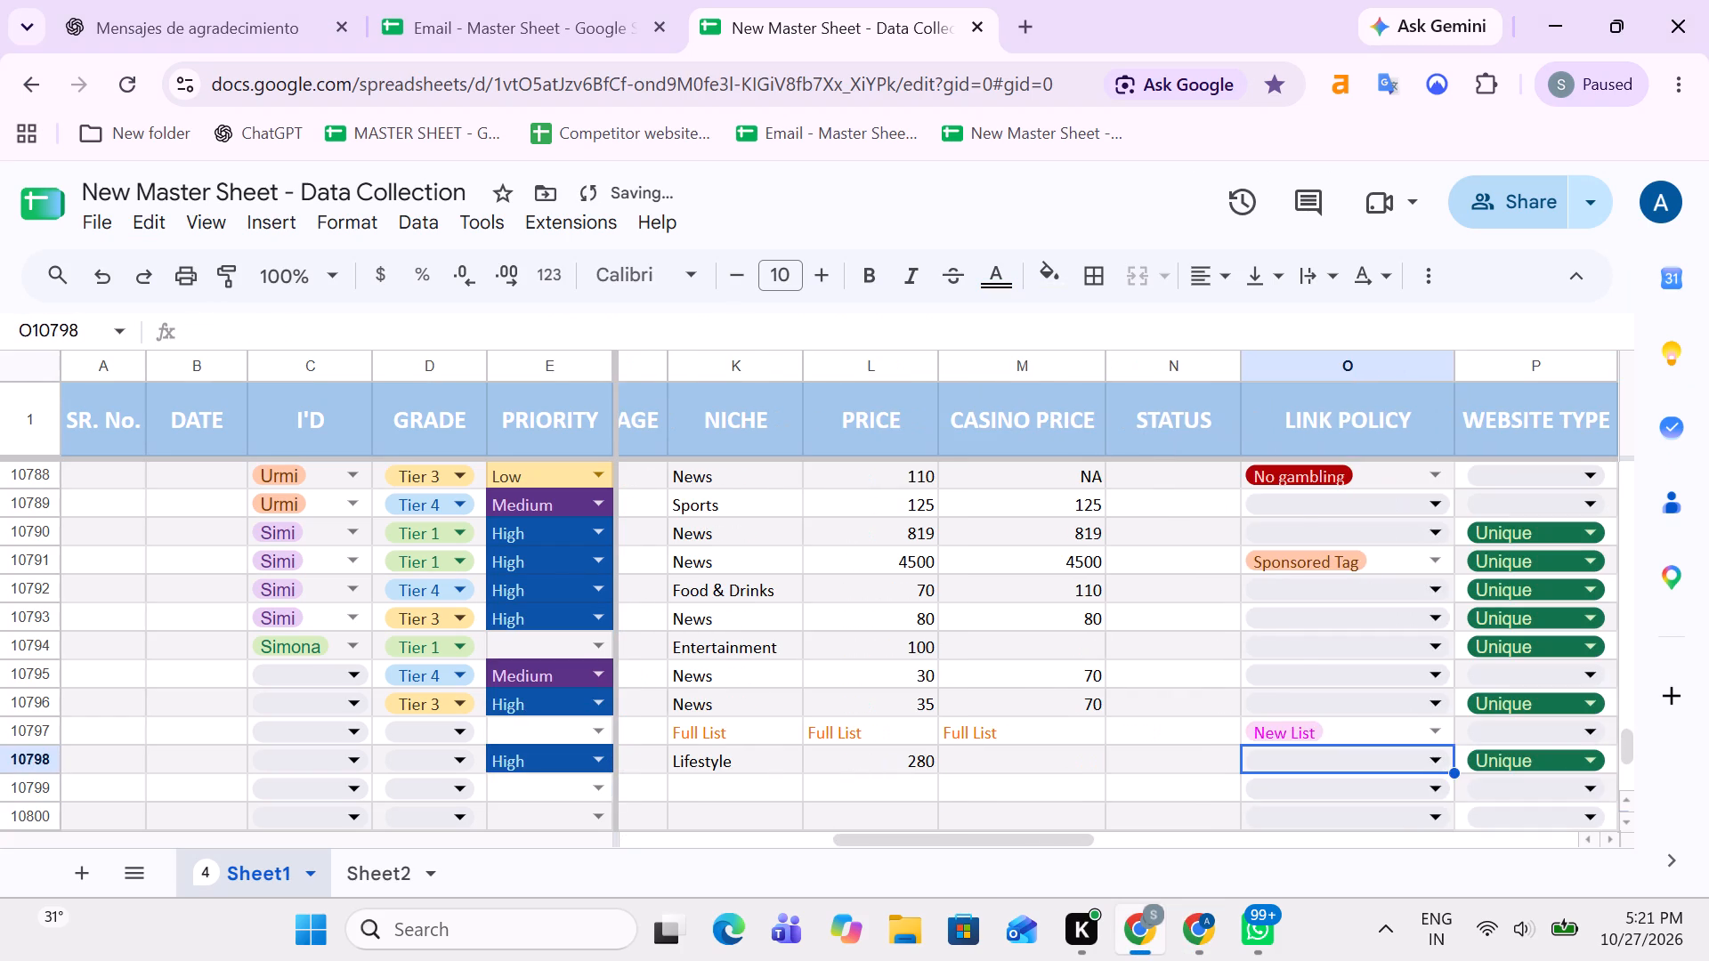
key(Right)
key(Right)
key(Right)
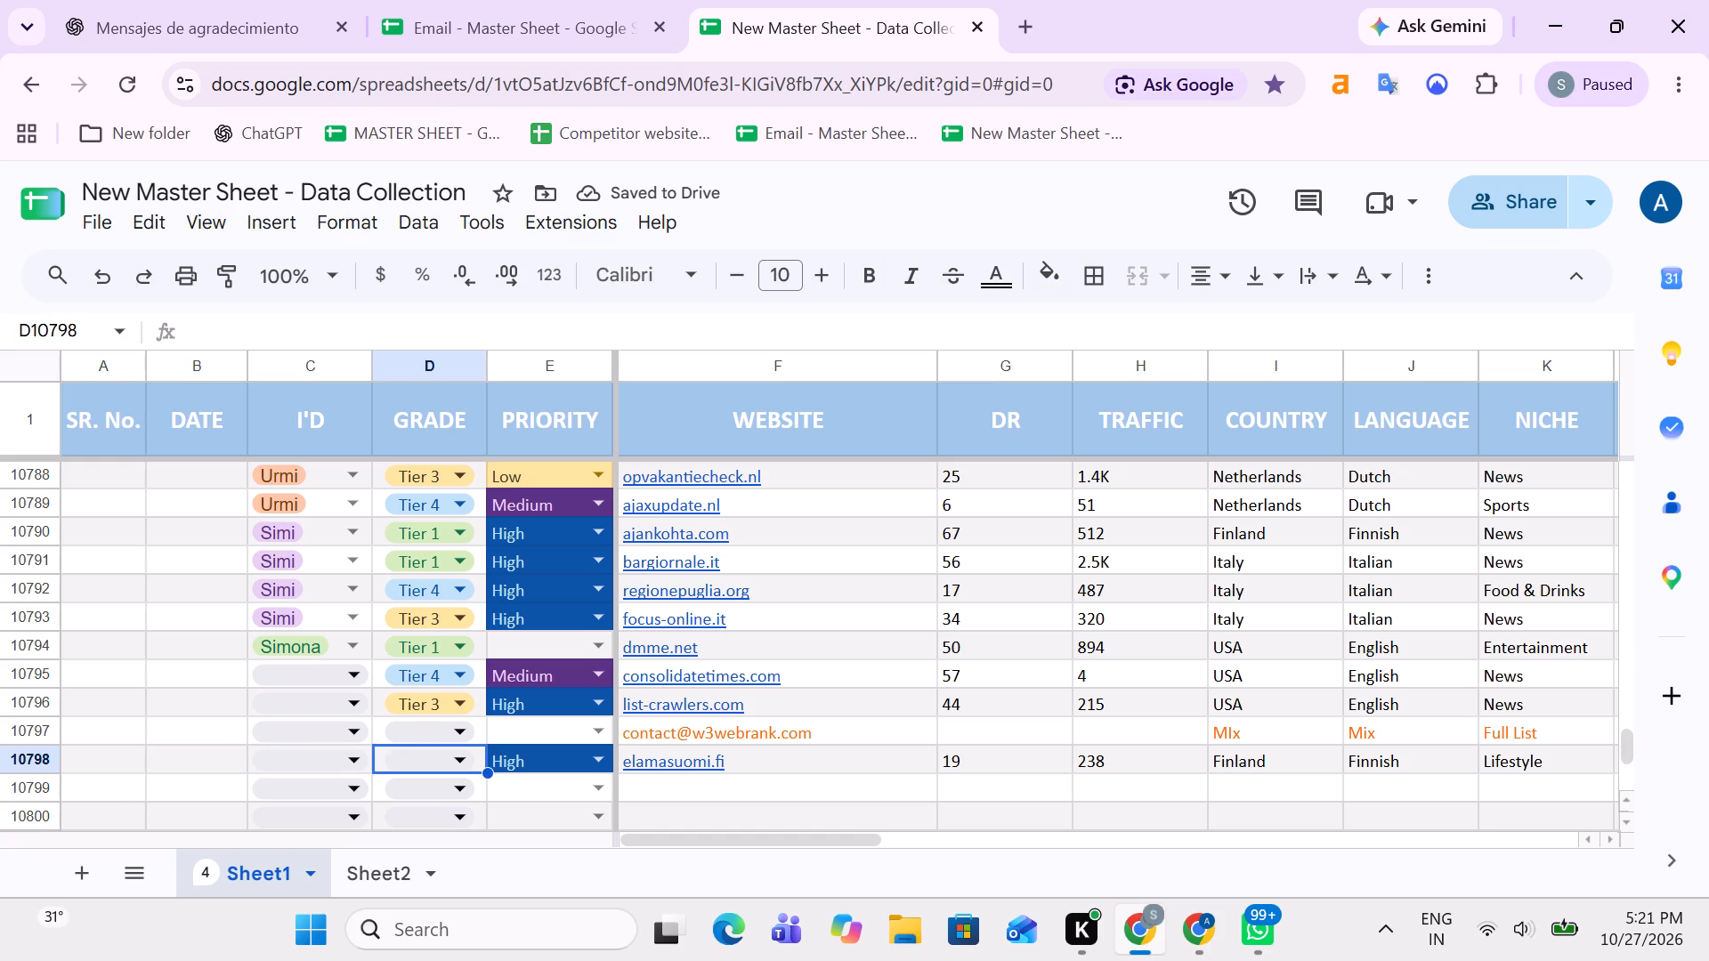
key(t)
key(Up)
key(Return)
key(Up)
key(Right)
key(Right)
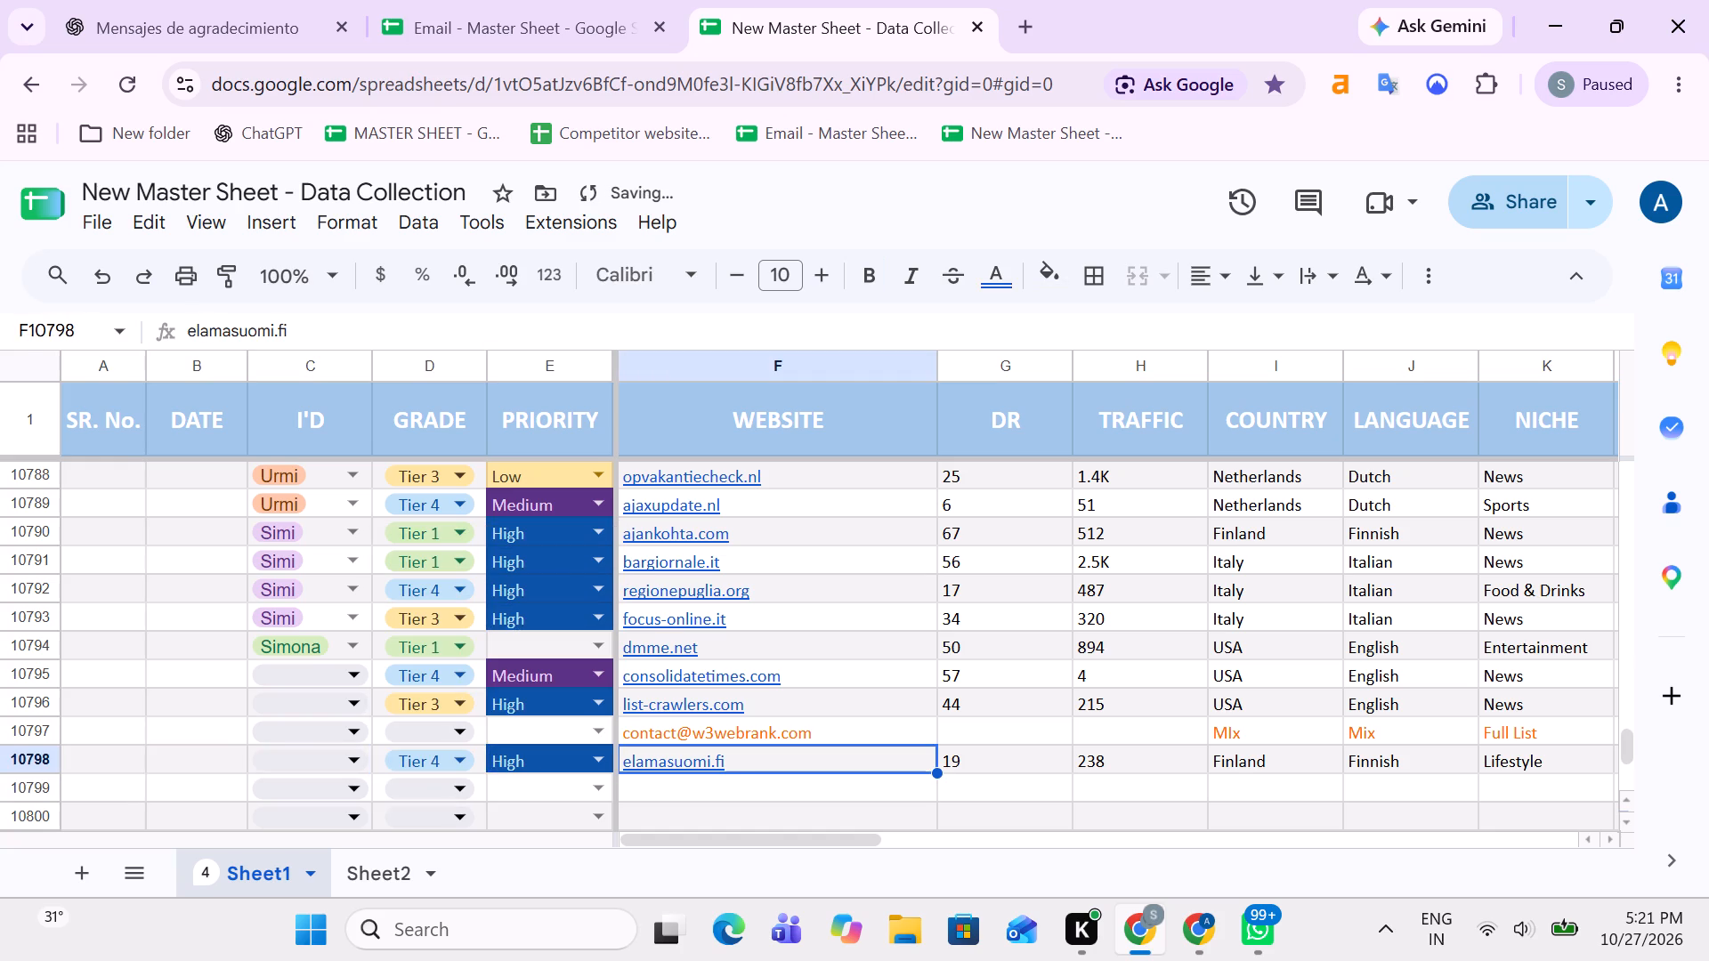
key(alt+Tab)
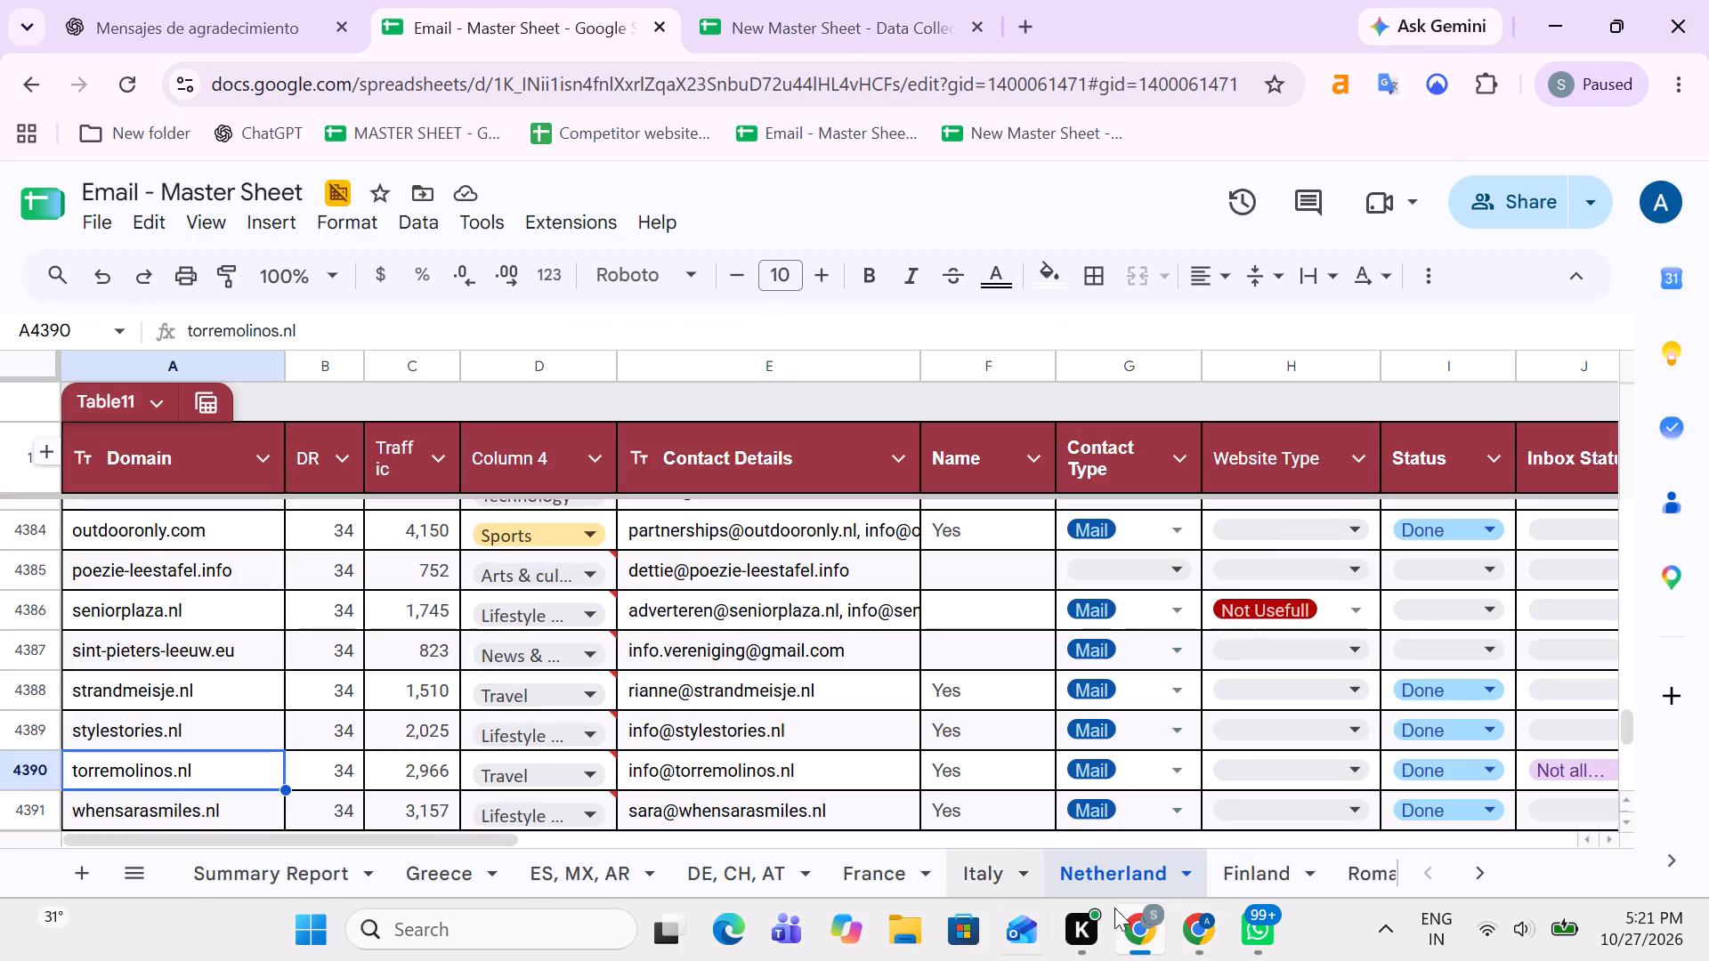
click(1483, 867)
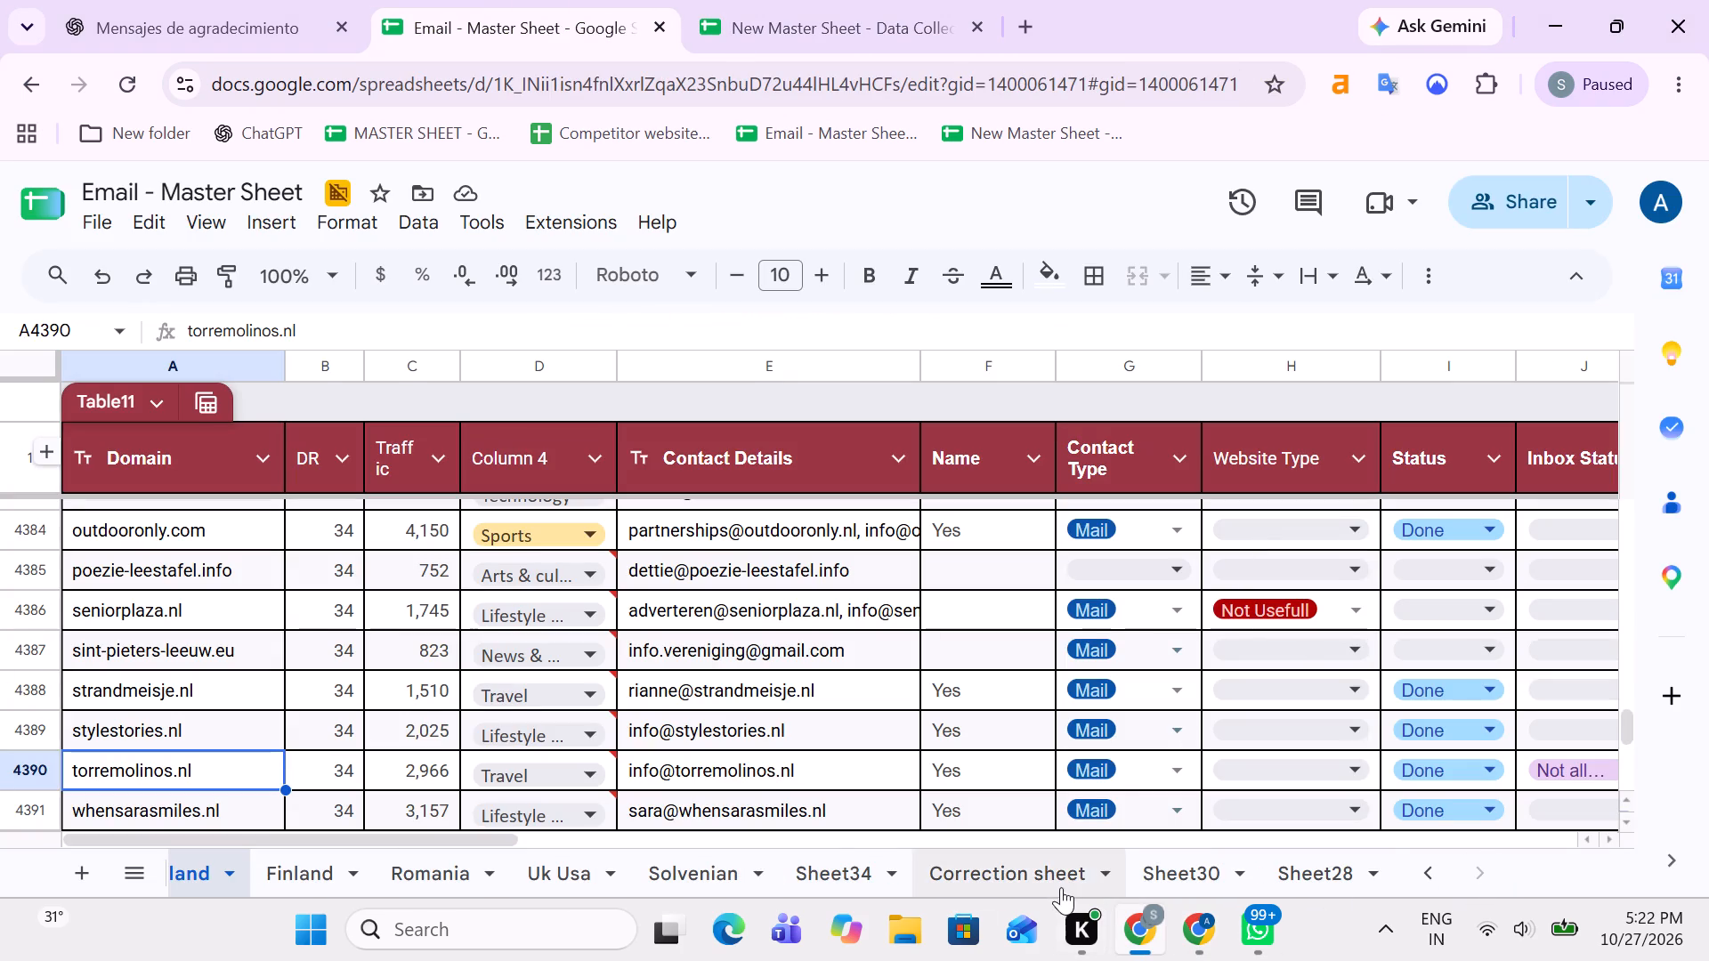
click(571, 872)
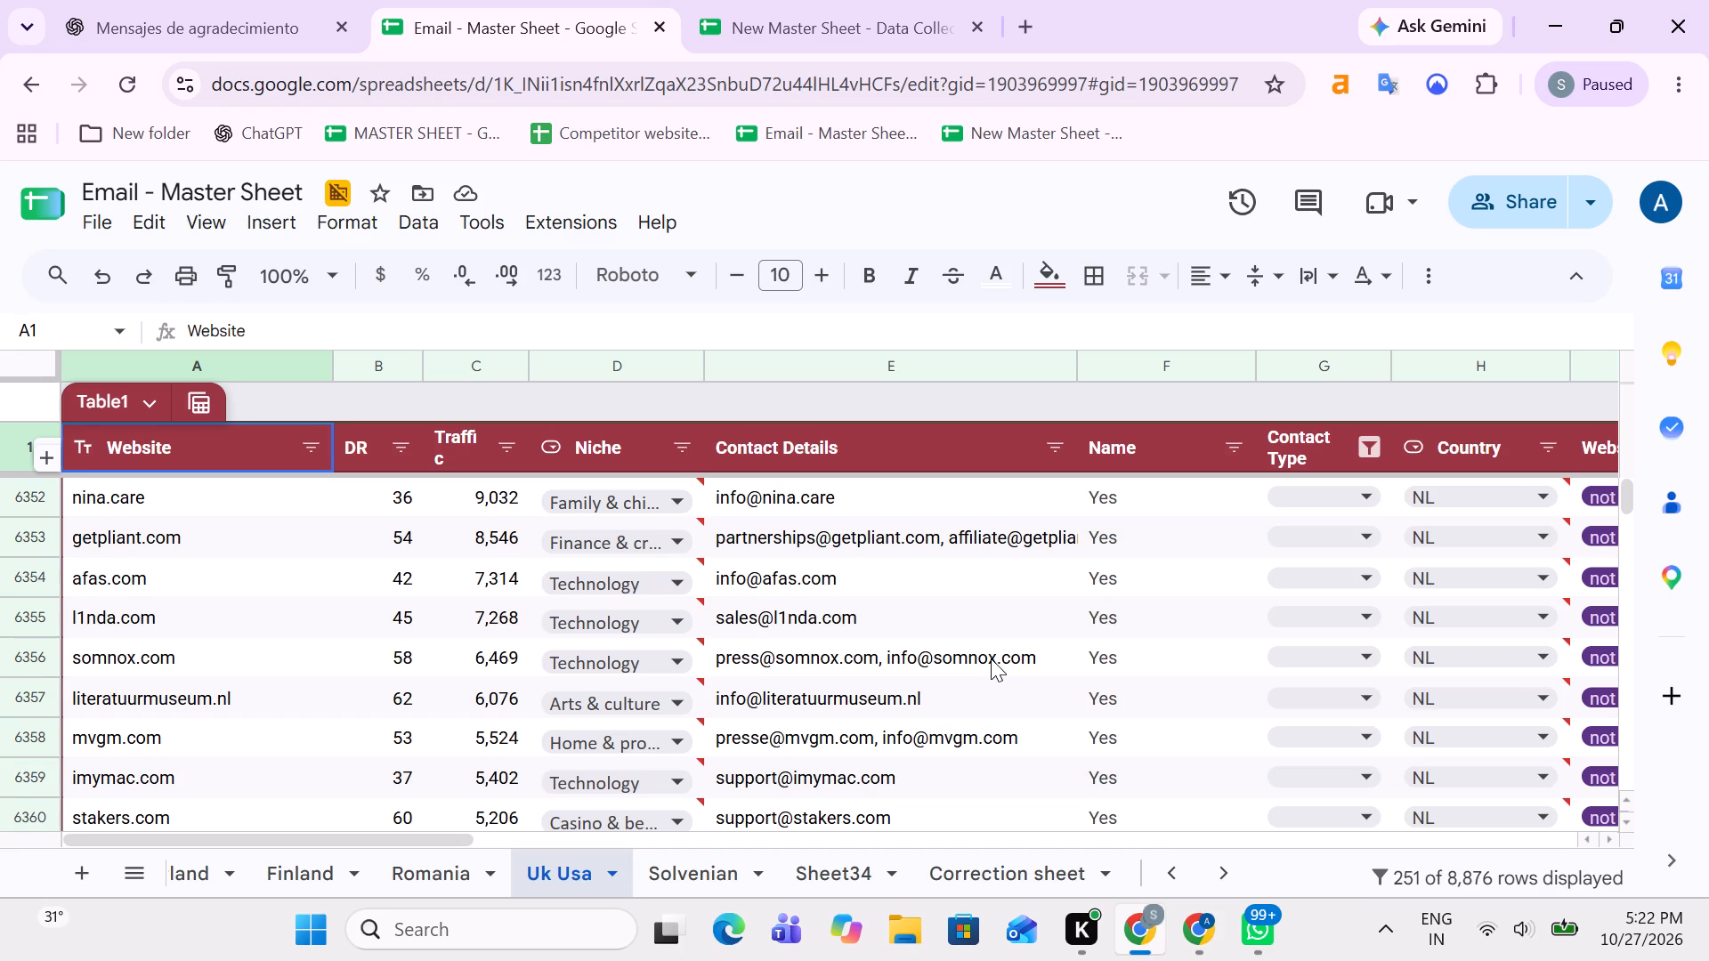
click(202, 386)
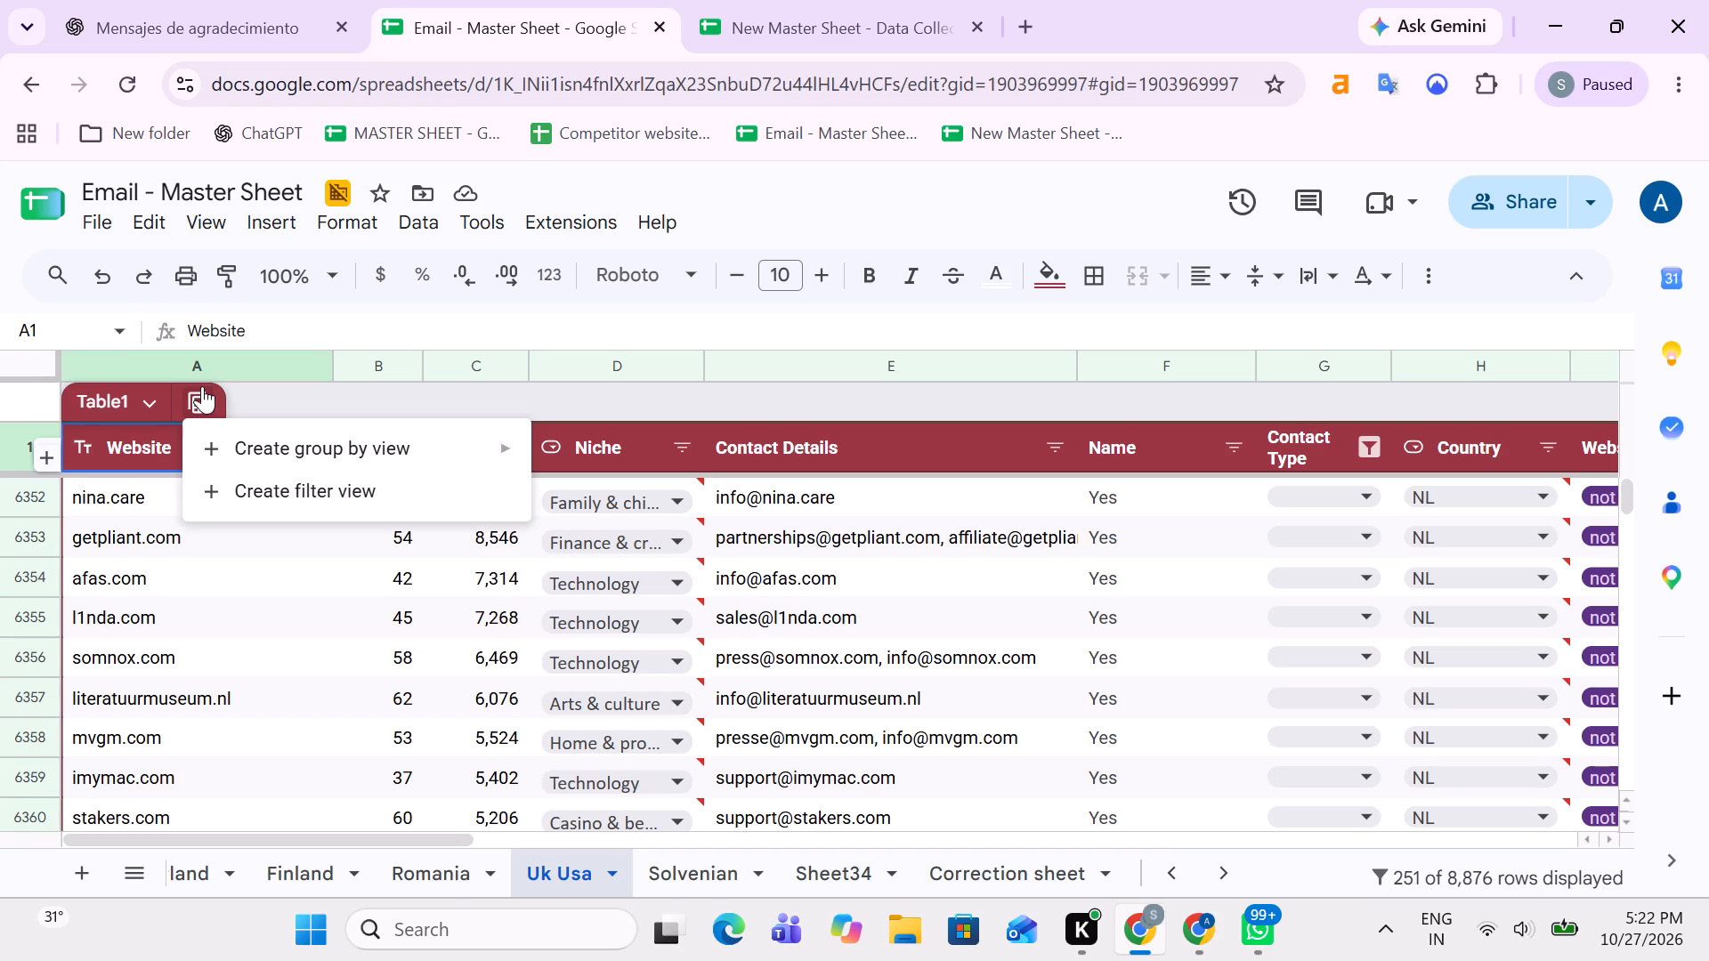
click(278, 486)
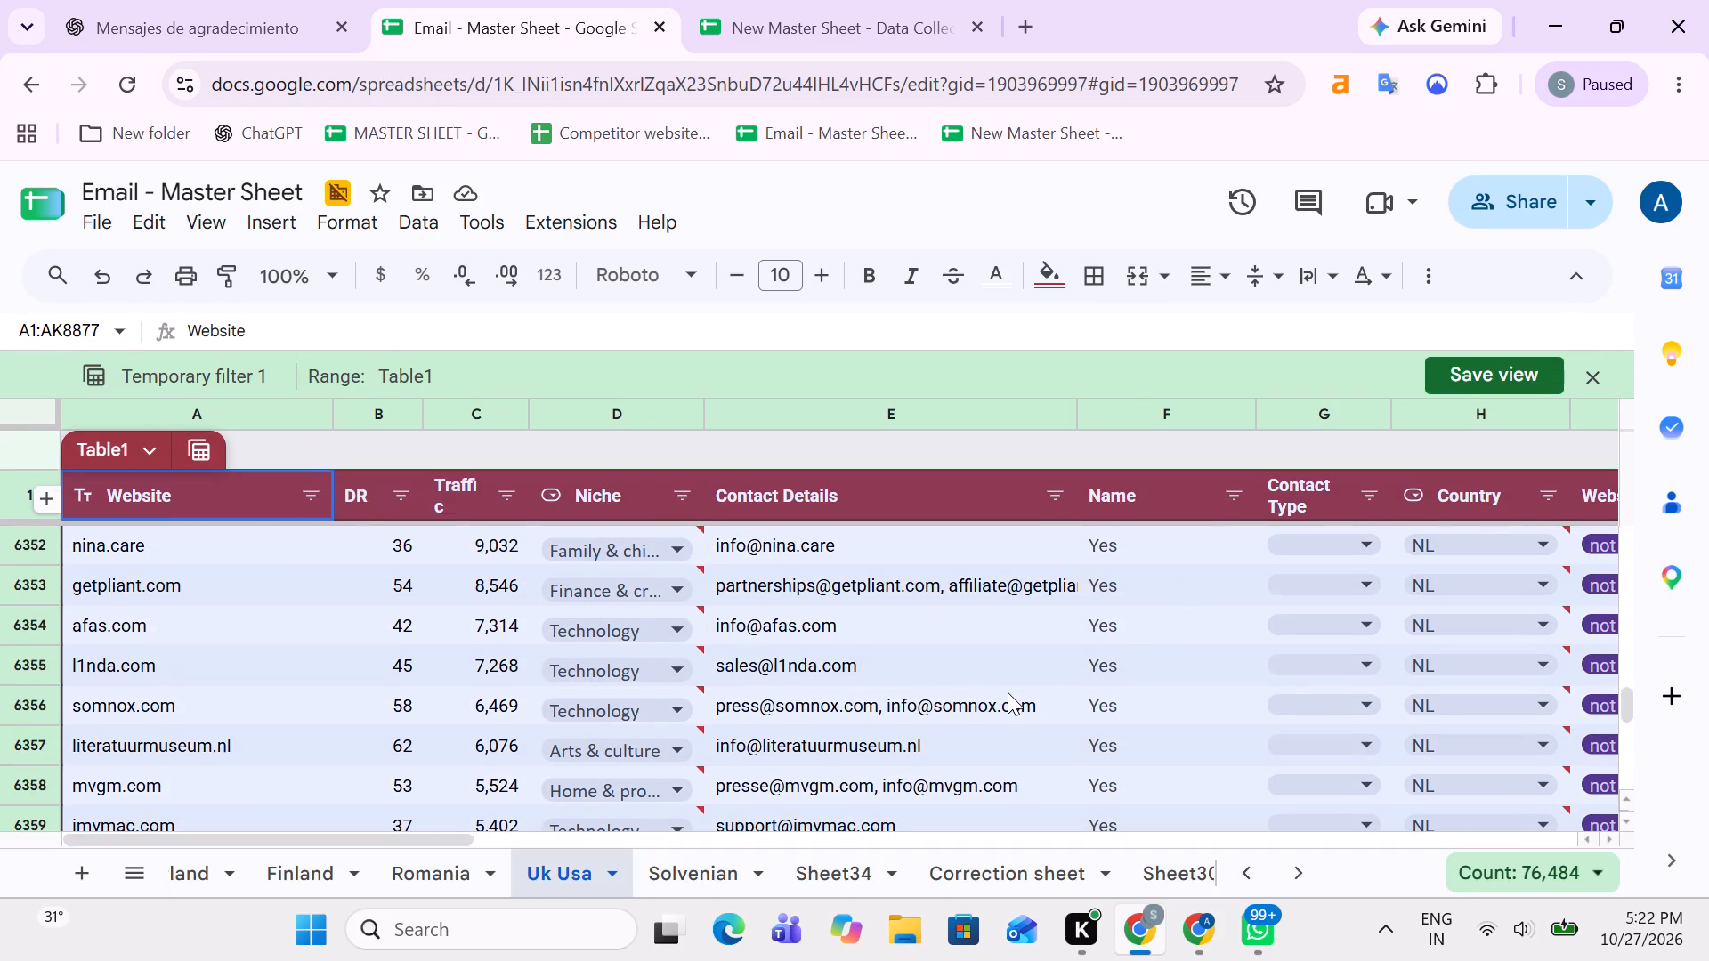
Search the Uk Usa sheet for bern.com and examine the contact, status and post date fields of its row.
key(ctrl+f)
key(ctrl+v)
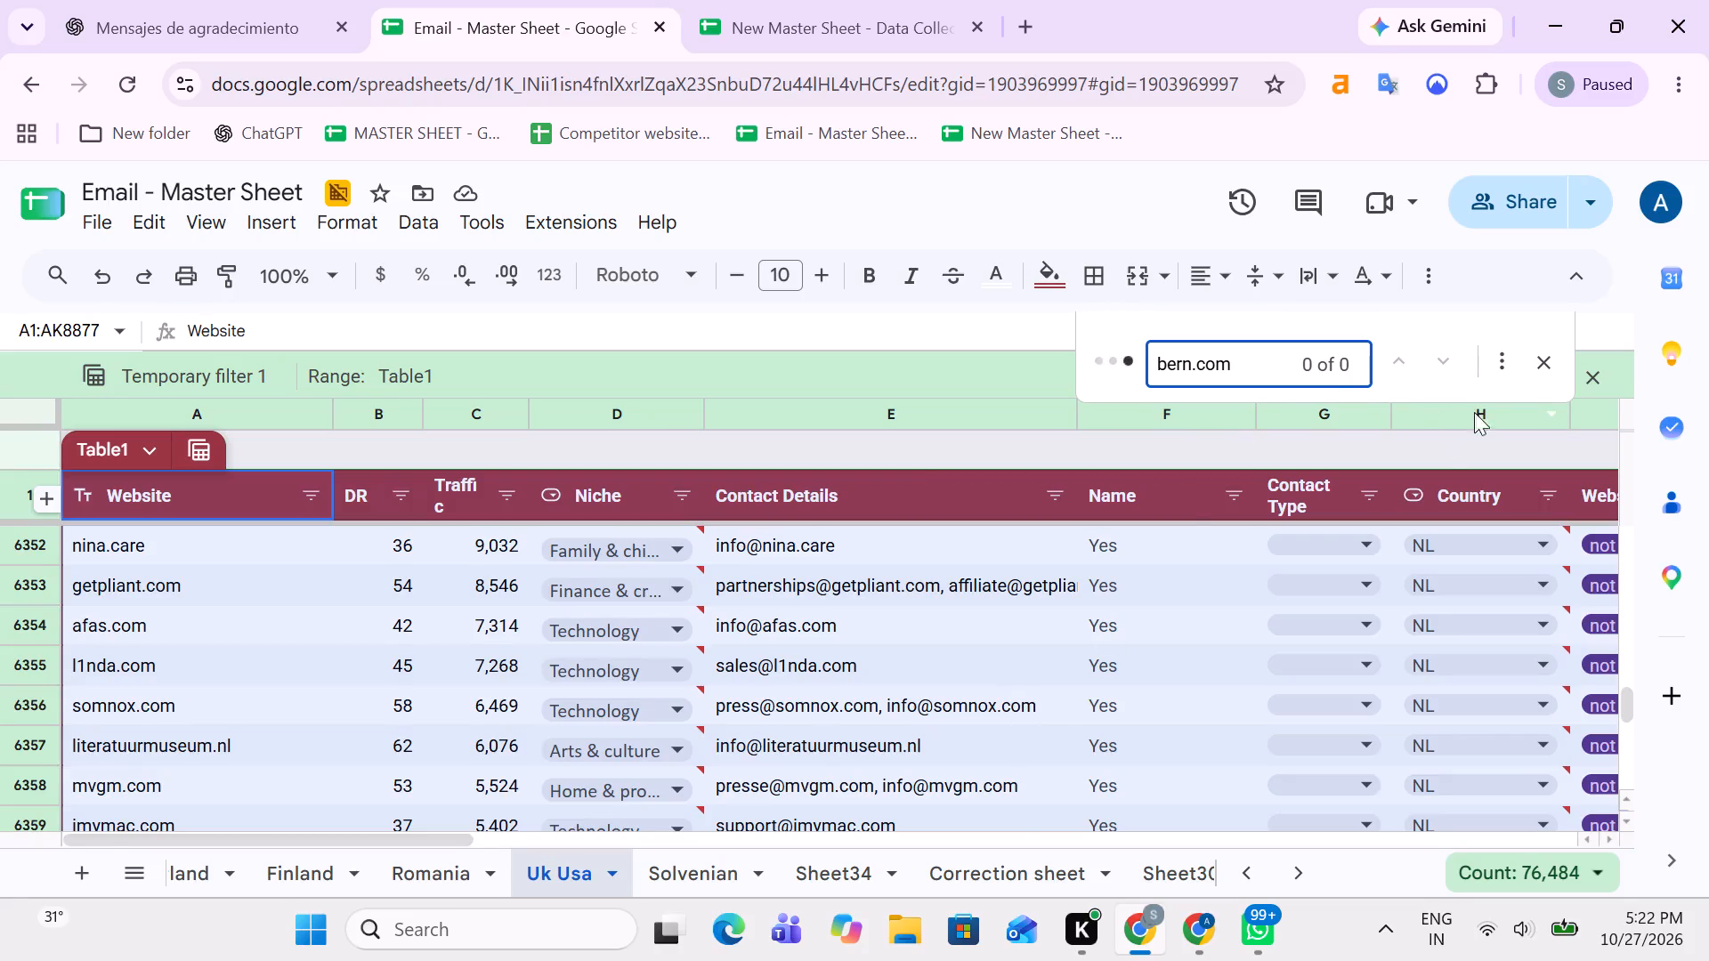
click(1097, 554)
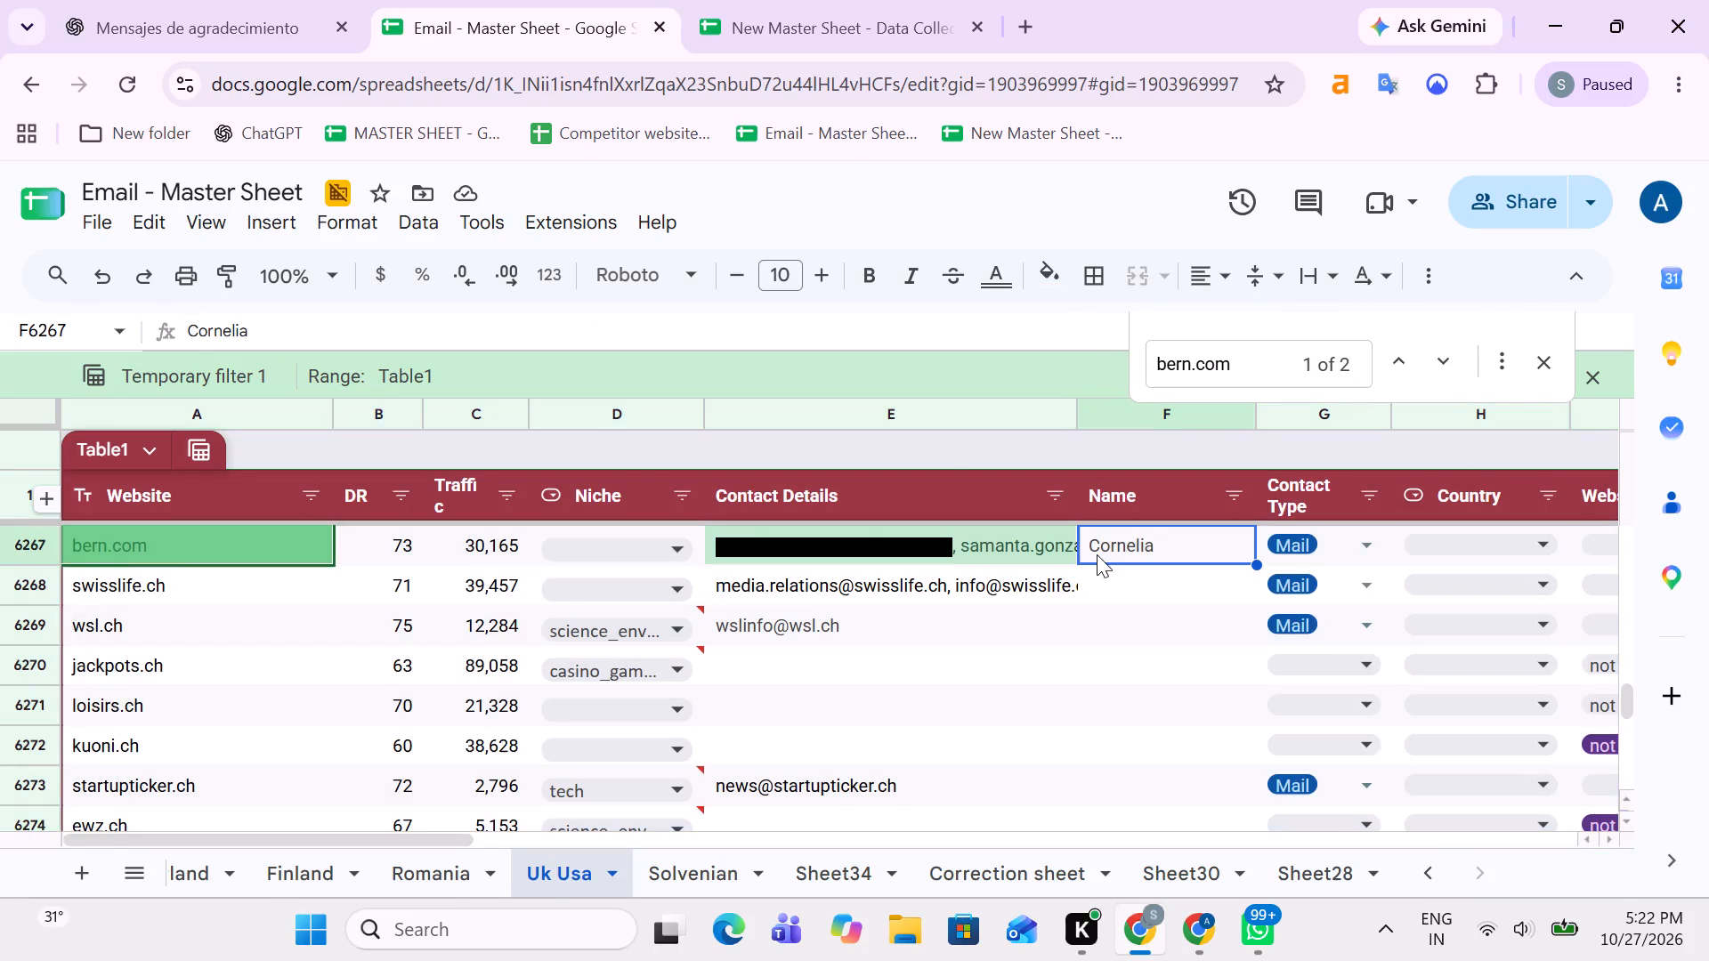
key(Left)
key(Right)
key(Right)
key(Right)
key(Right)
key(Right)
key(Right)
key(Right)
key(Right)
key(Left)
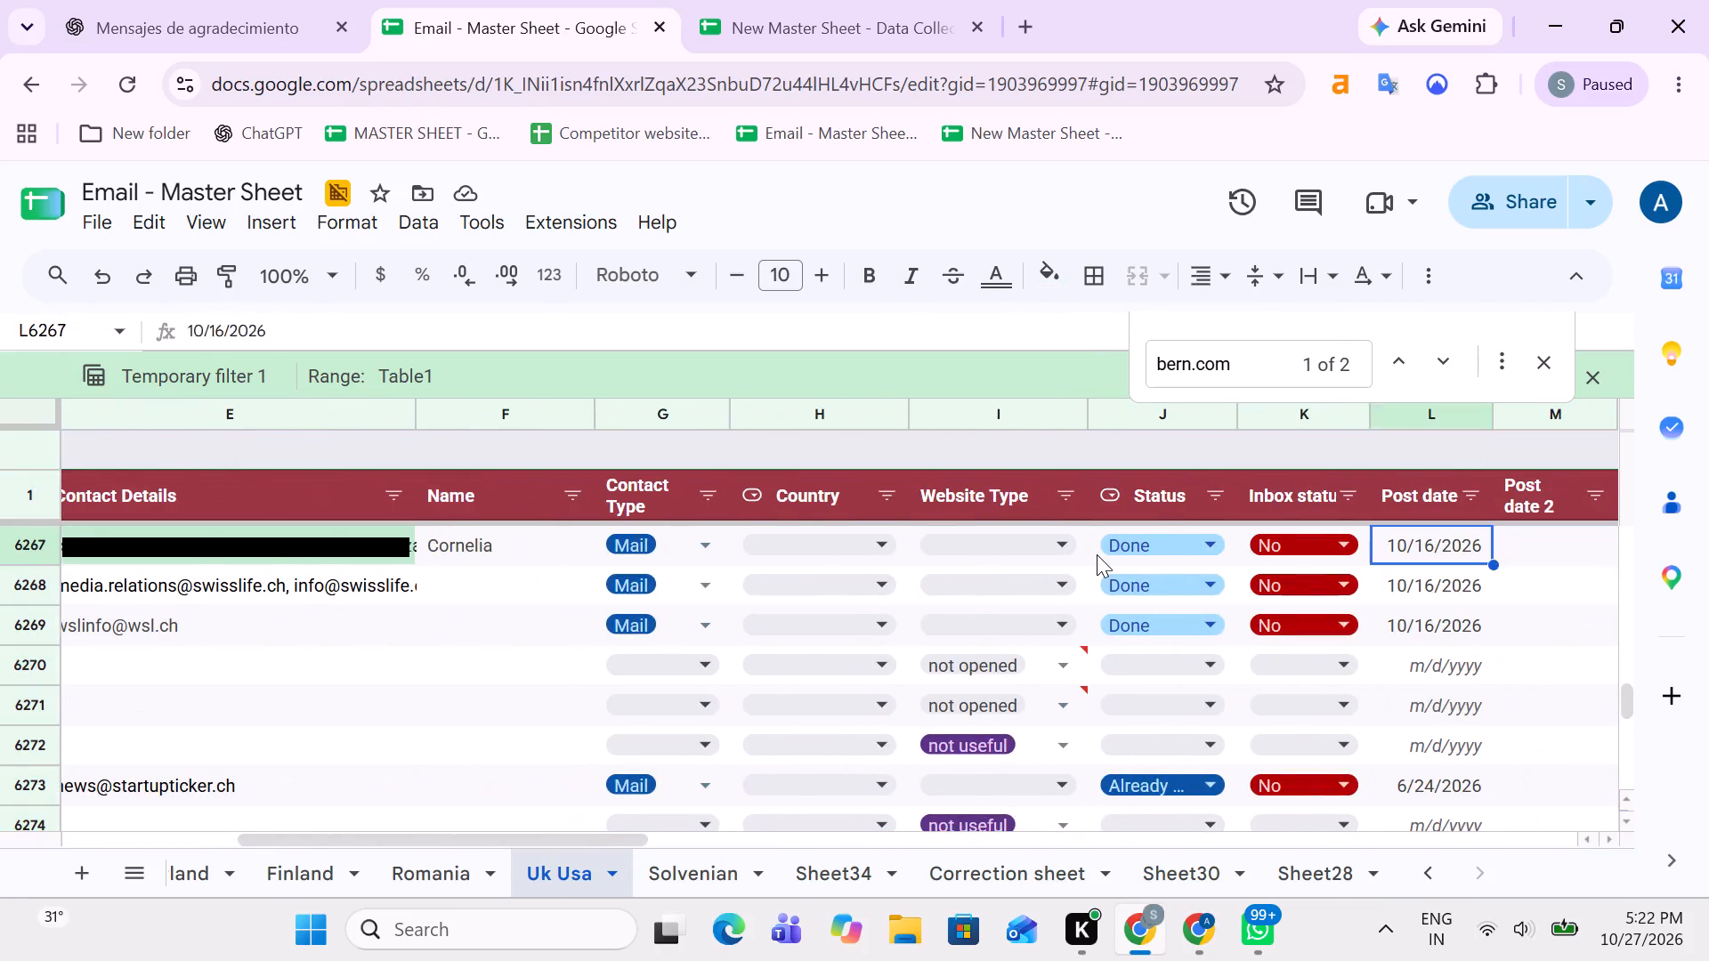
key(Left)
key(Left)
key(Right)
key(Right)
key(Right)
key(Right)
key(Right)
key(Left)
key(Left)
key(Left)
key(Left)
key(Left)
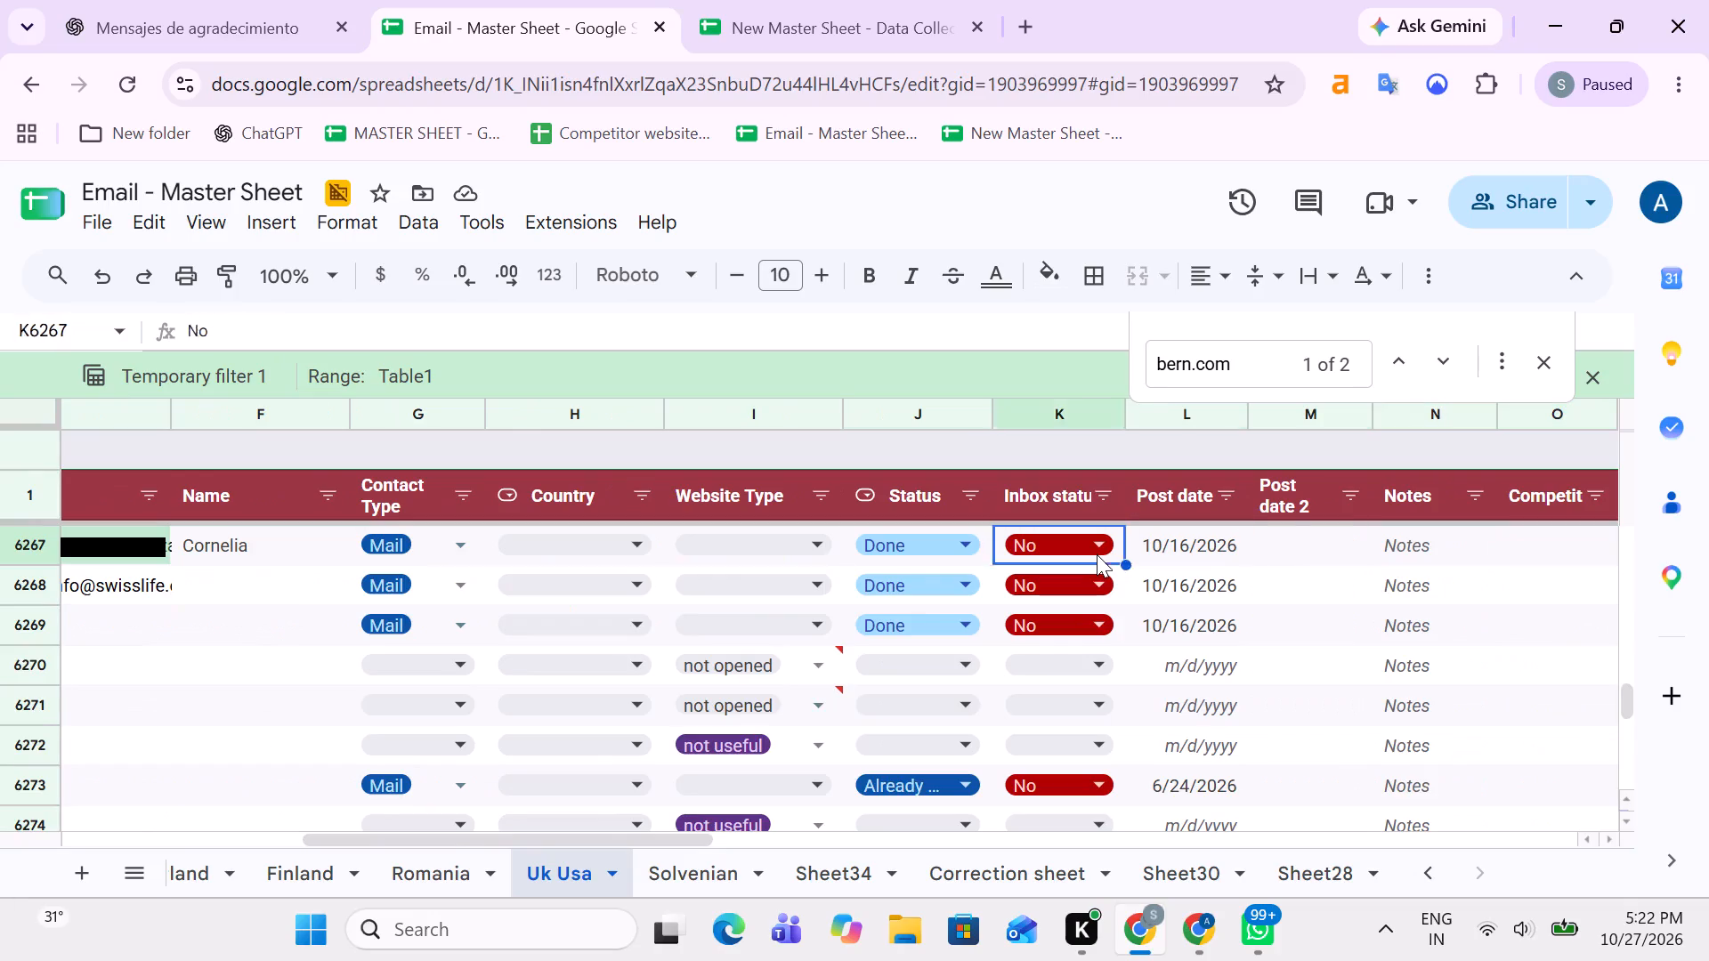
Set the Inbox status of bern.com in row 6267 to NOT ALLOW PUBLICATION.
key(Right)
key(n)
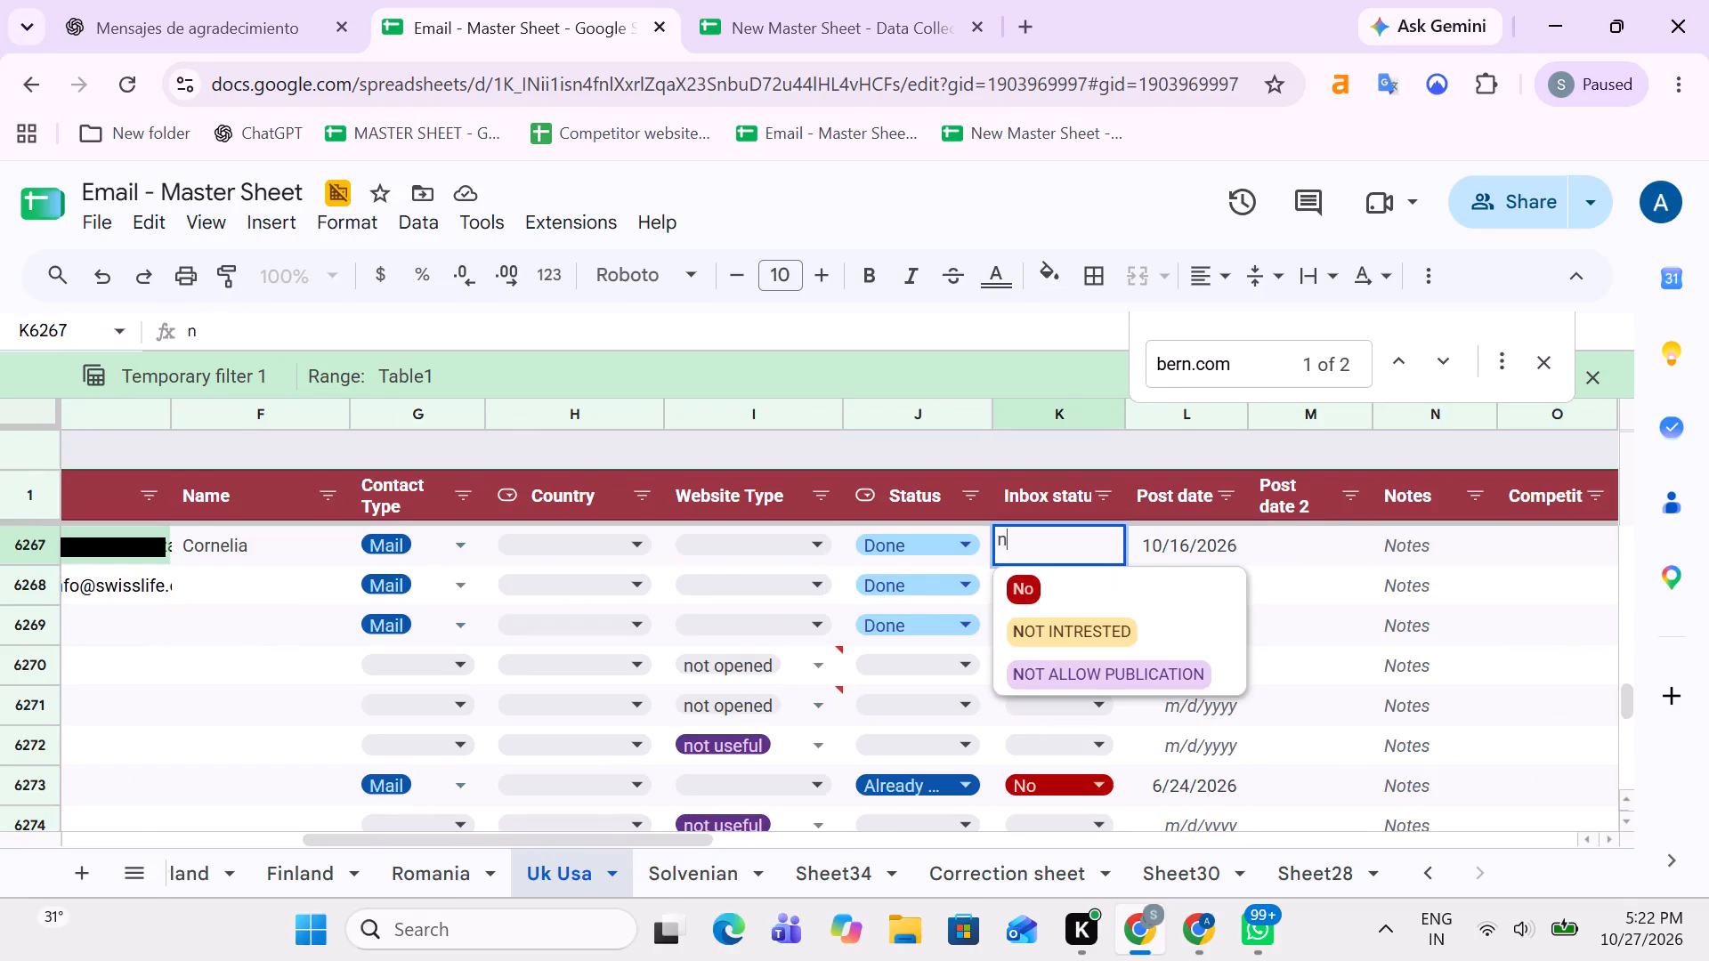
key(Up)
key(Return)
key(Up)
key(Right)
key(Left)
key(alt+Tab)
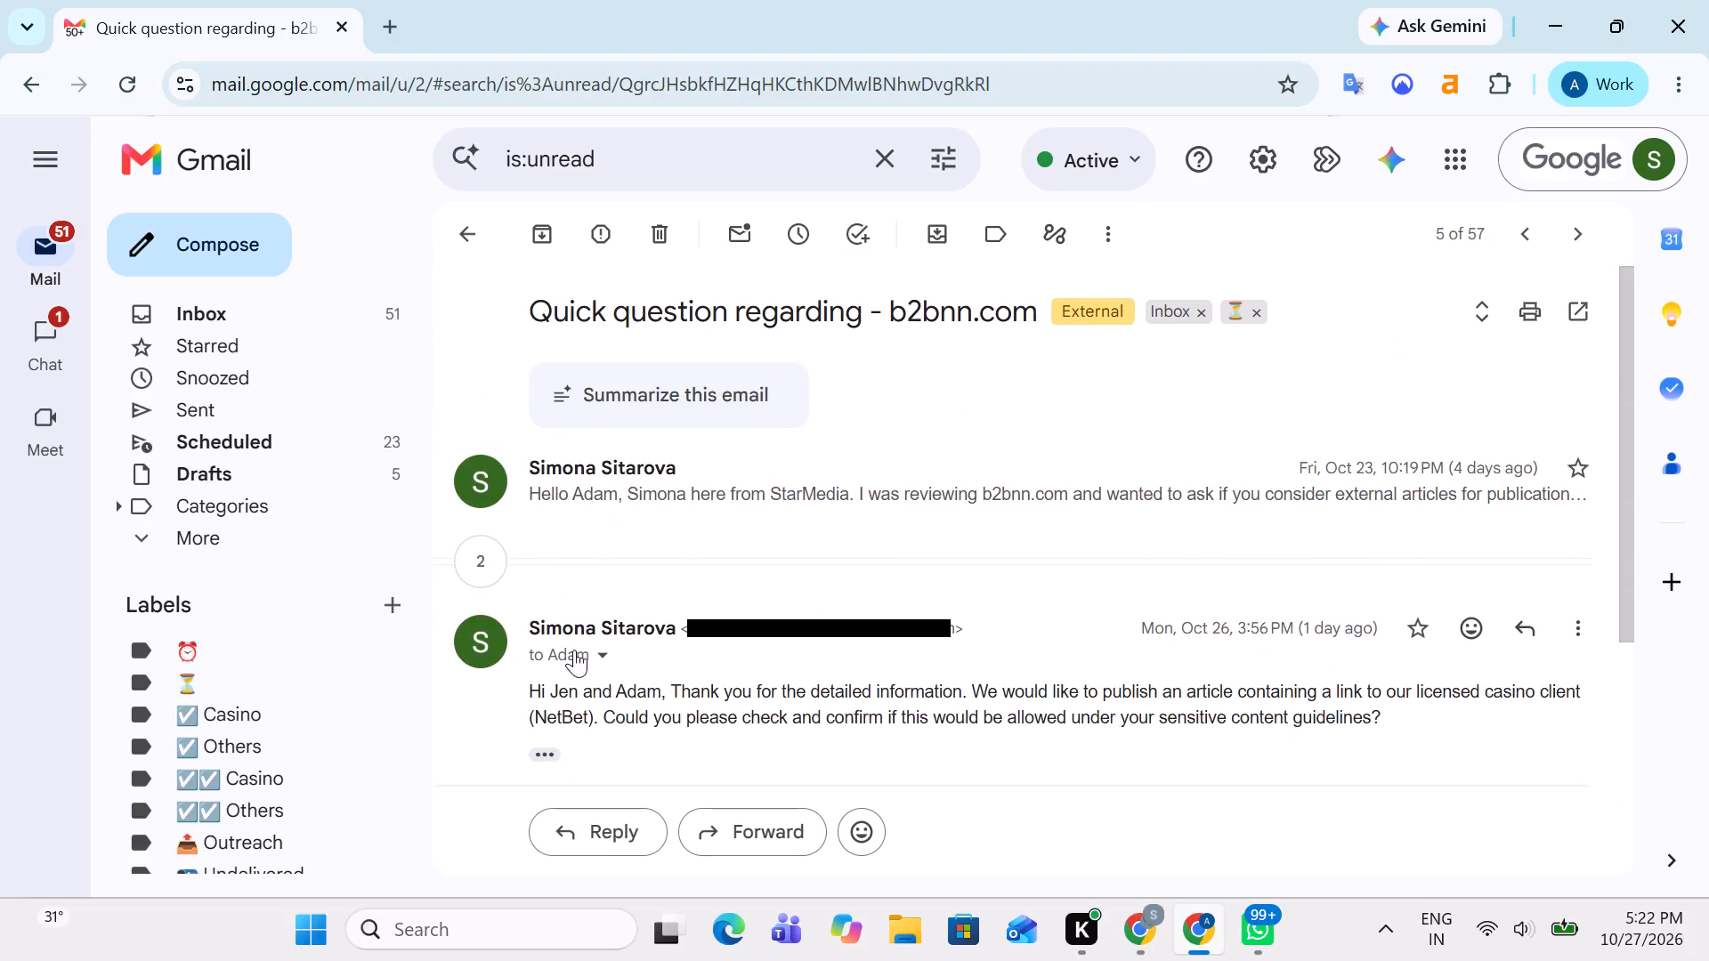
Read the b2bnn.com email thread's earlier and latest replies for the fee, link terms, publication standards and casino link policy.
click(484, 567)
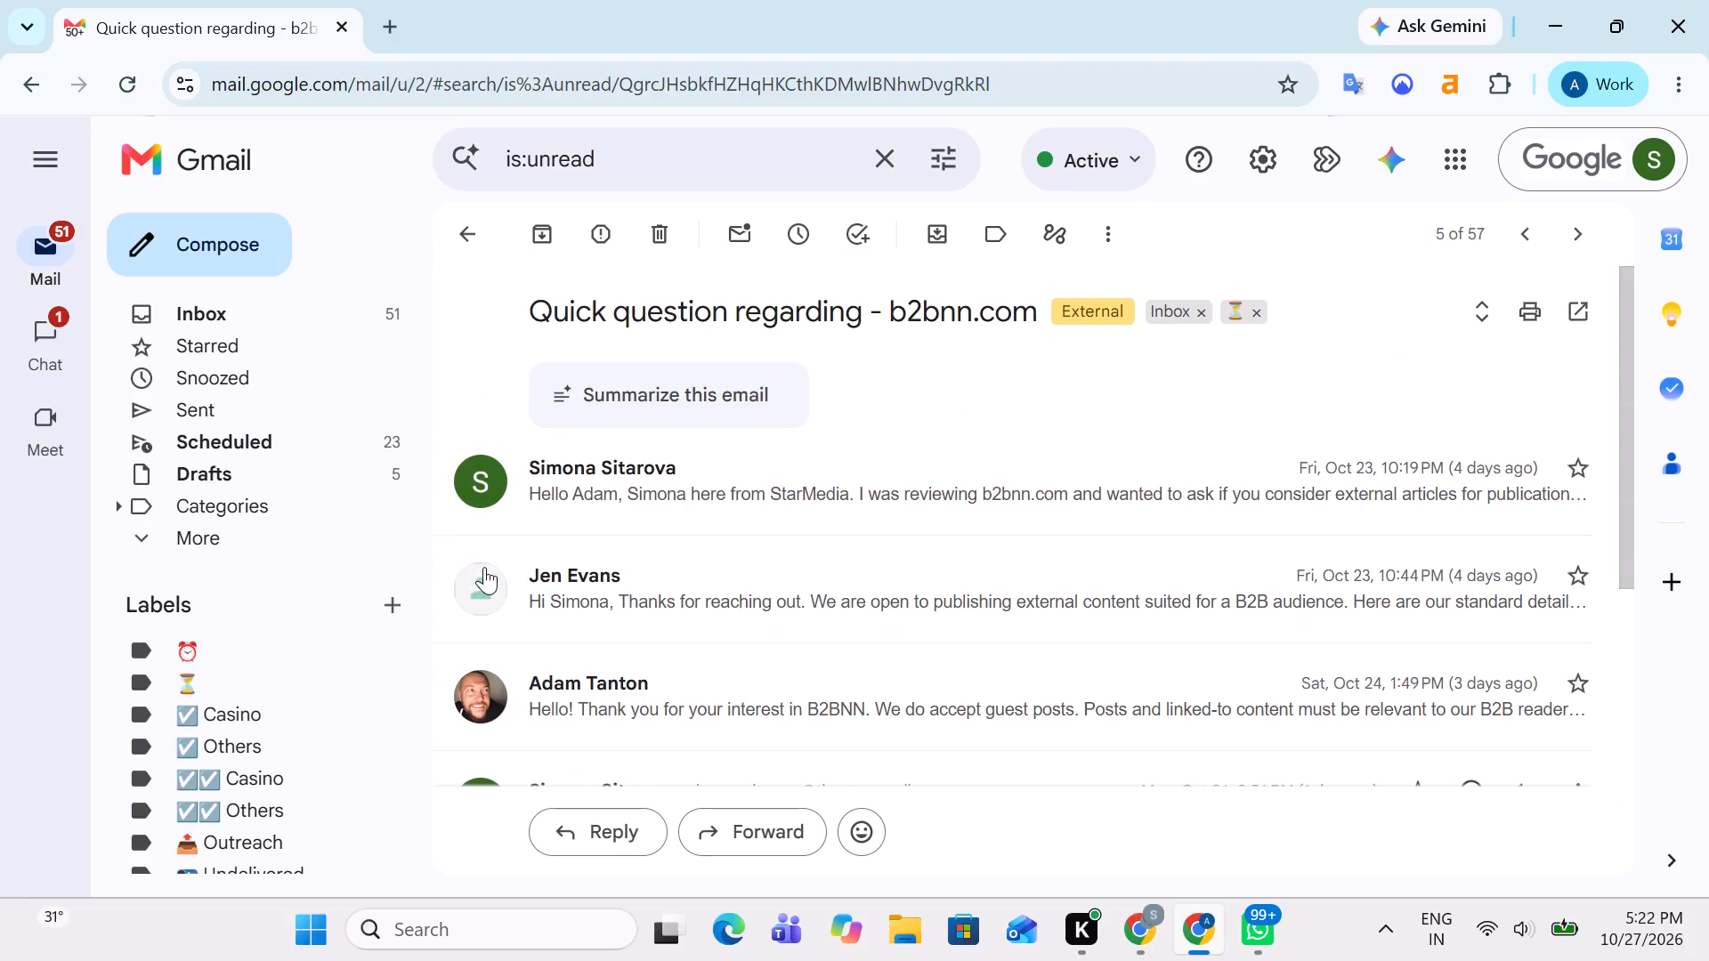
scroll(707, 481, down, 2)
click(775, 343)
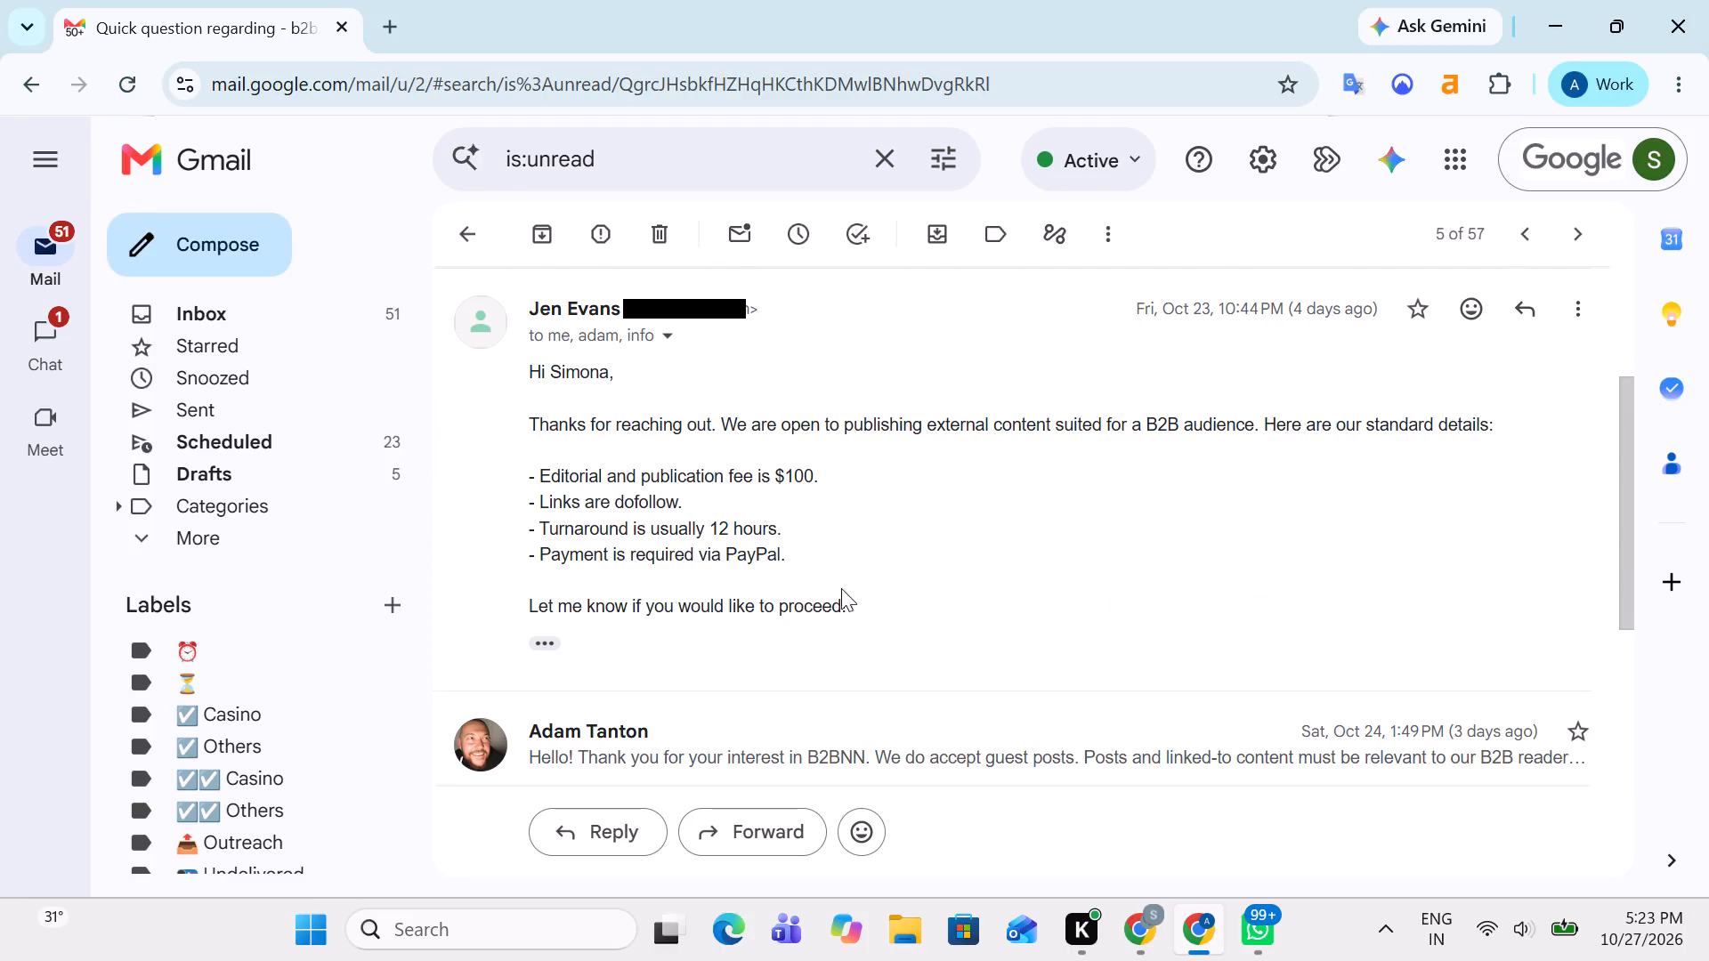
scroll(834, 604, down, 2)
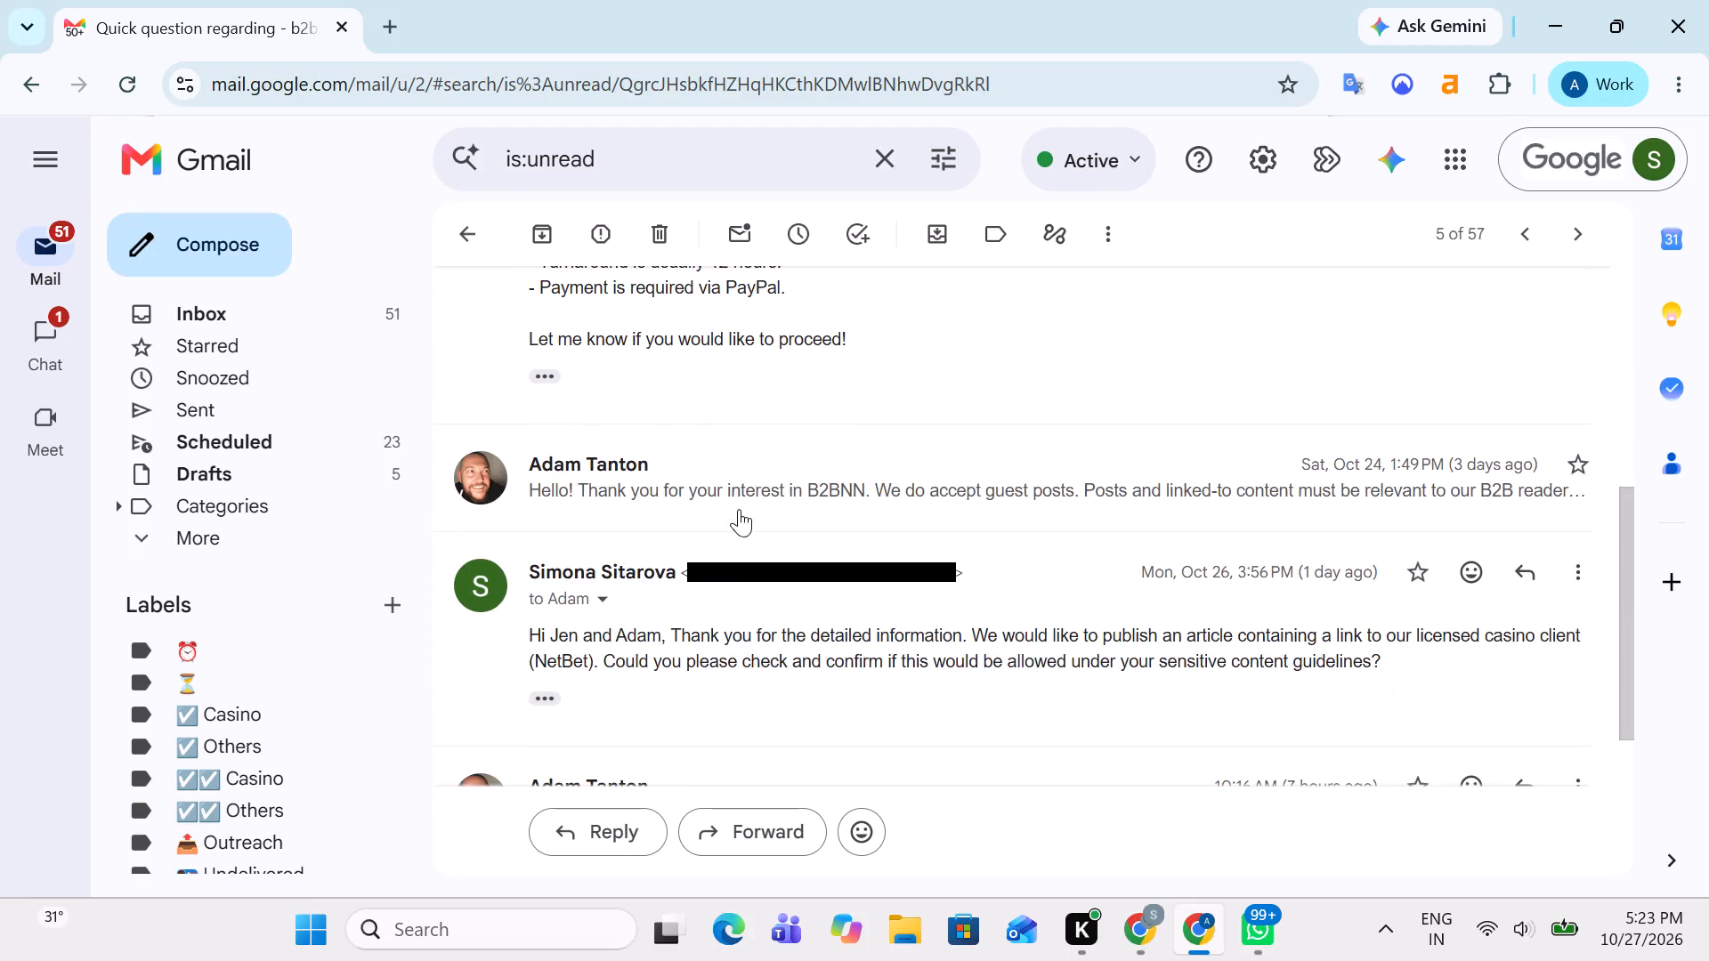
click(739, 509)
scroll(694, 671, down, 1)
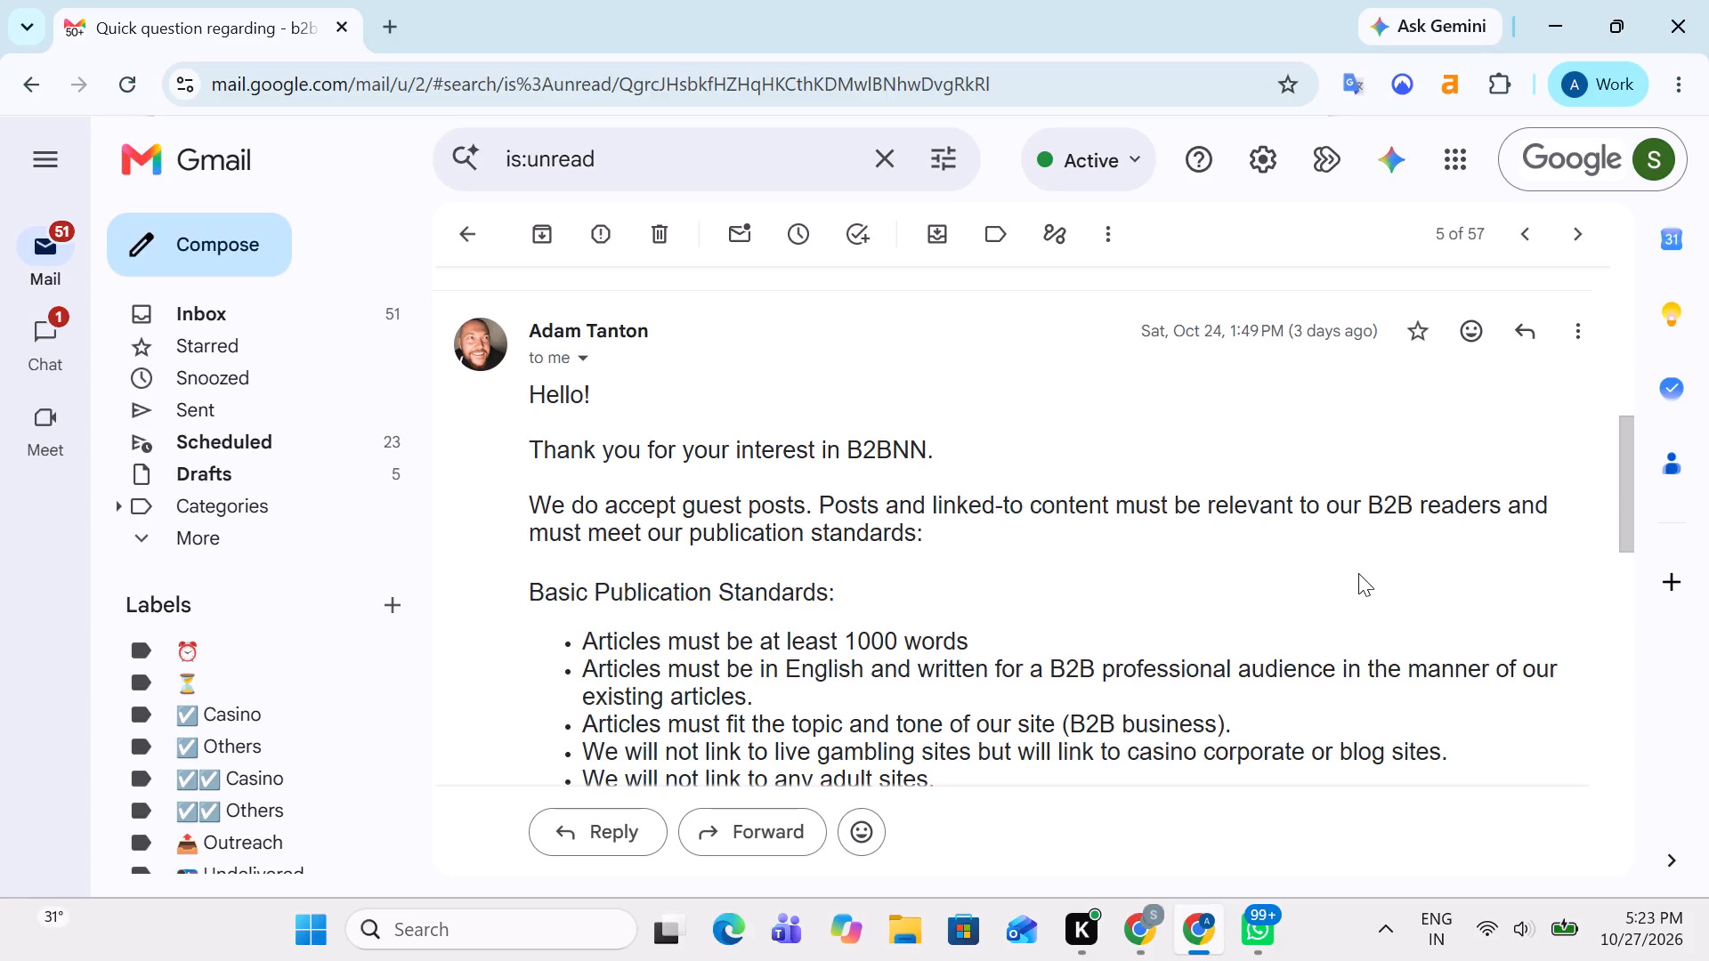
scroll(1133, 611, down, 2)
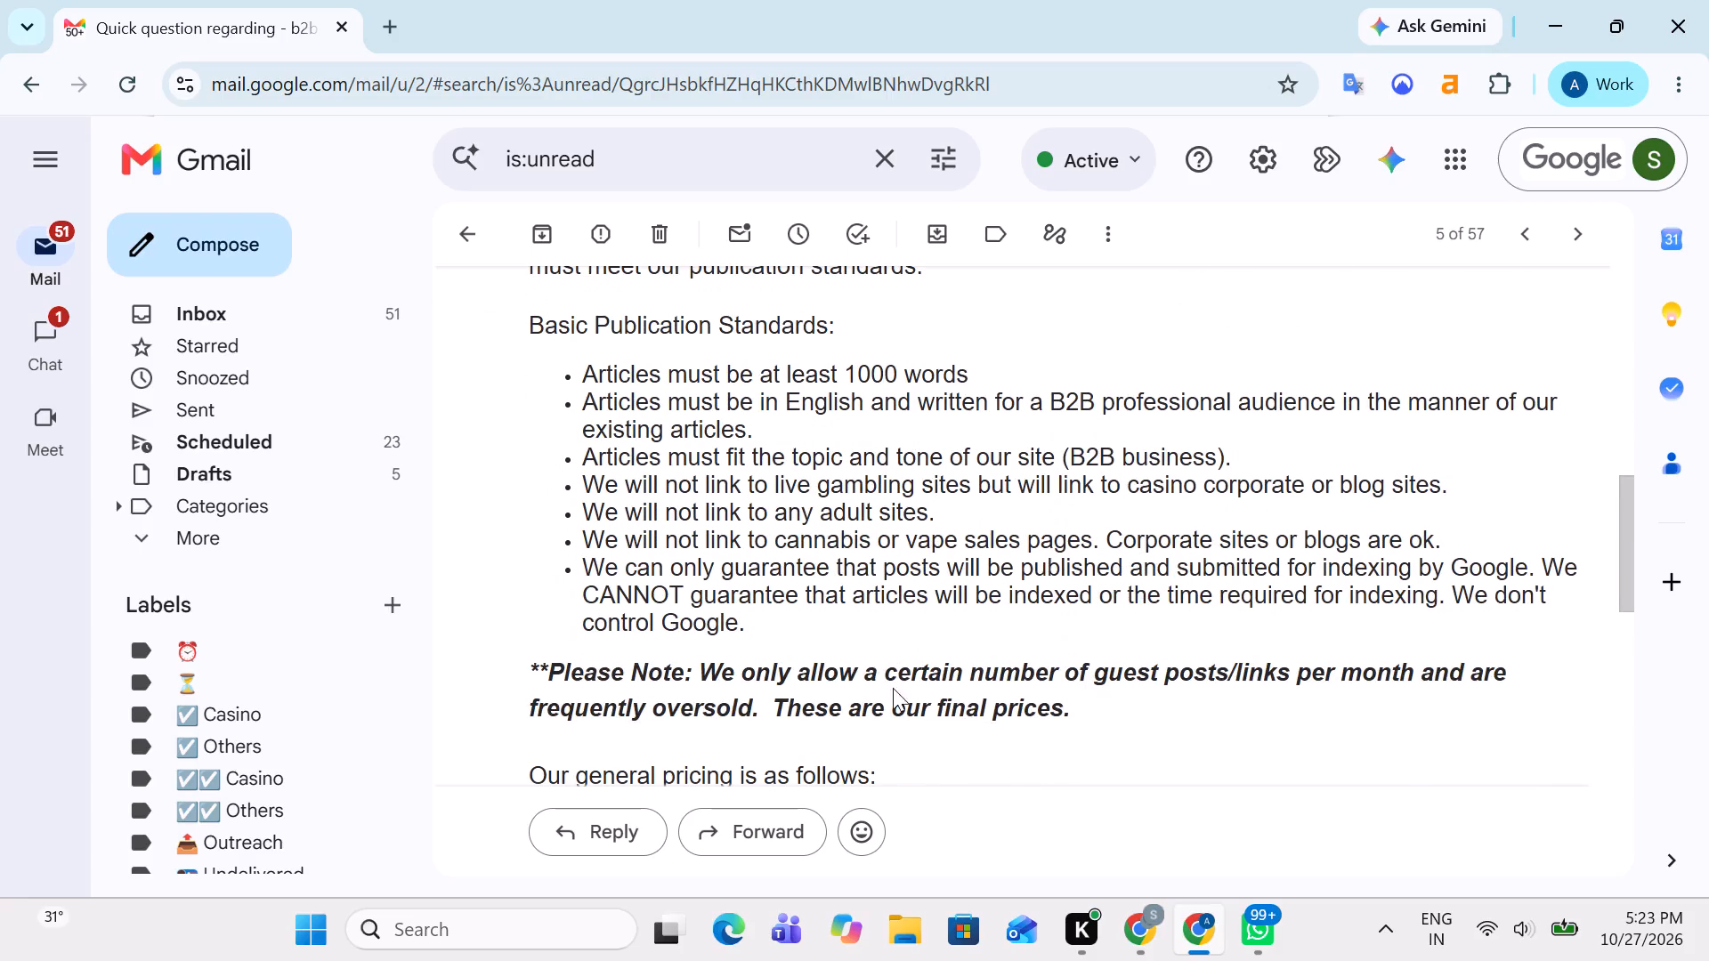
scroll(882, 685, down, 11)
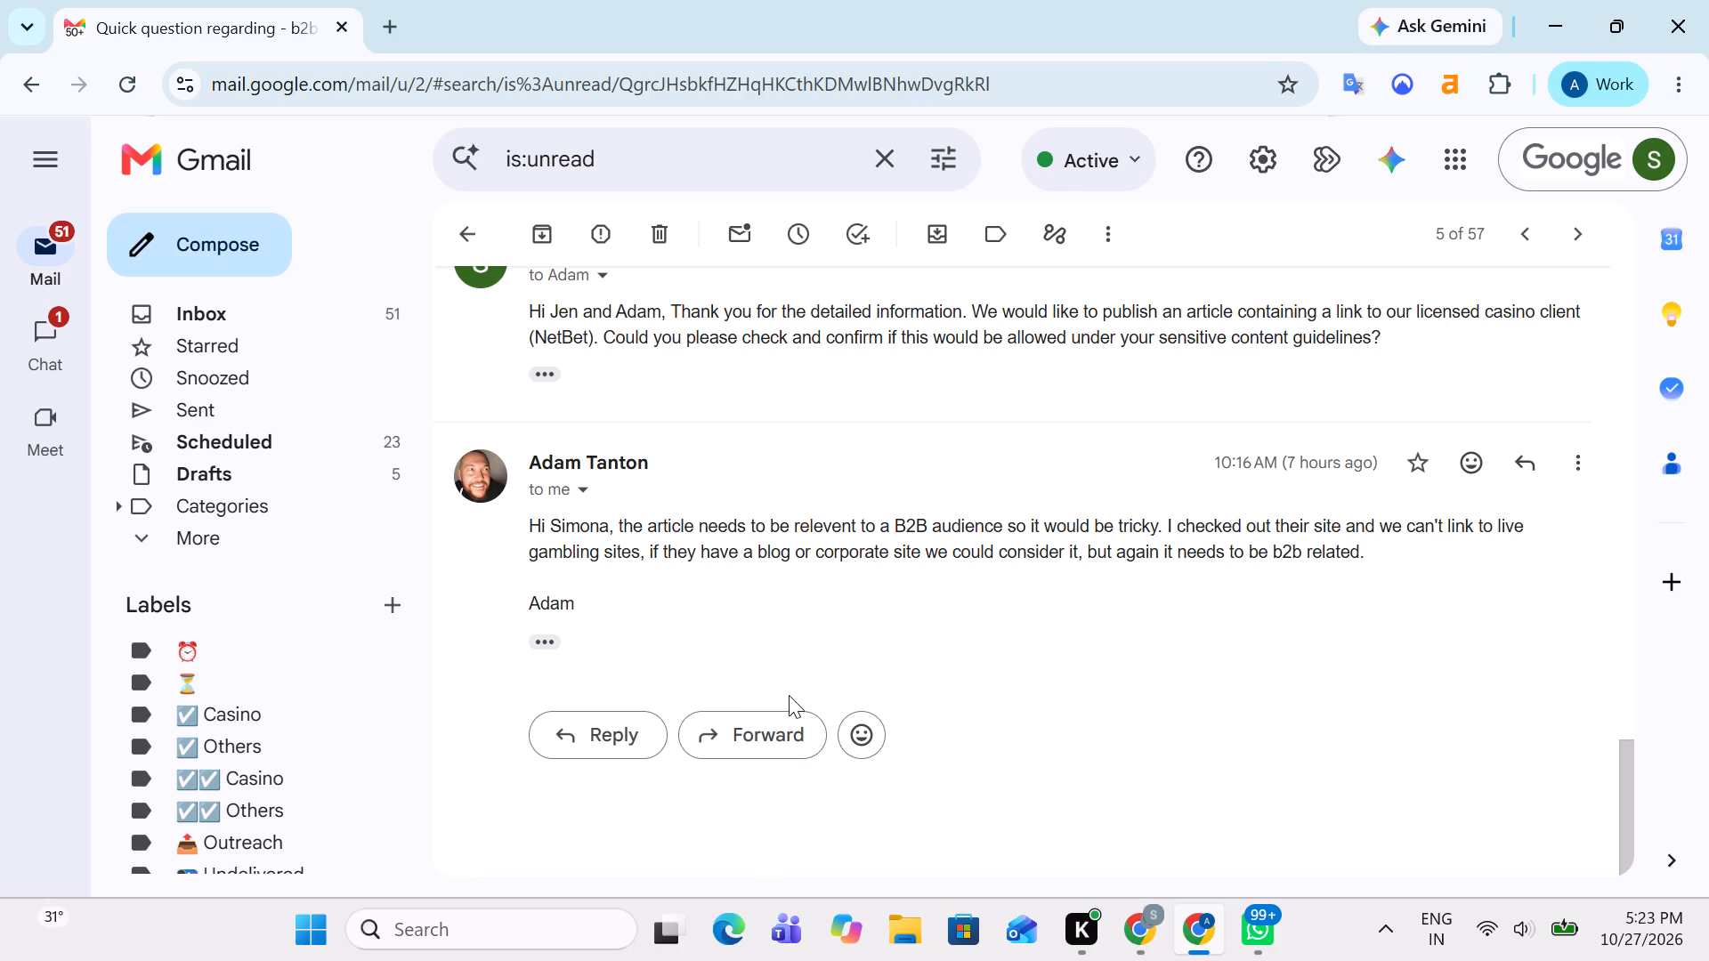
Start a reply to the latest message in the b2bnn.com email thread.
click(612, 719)
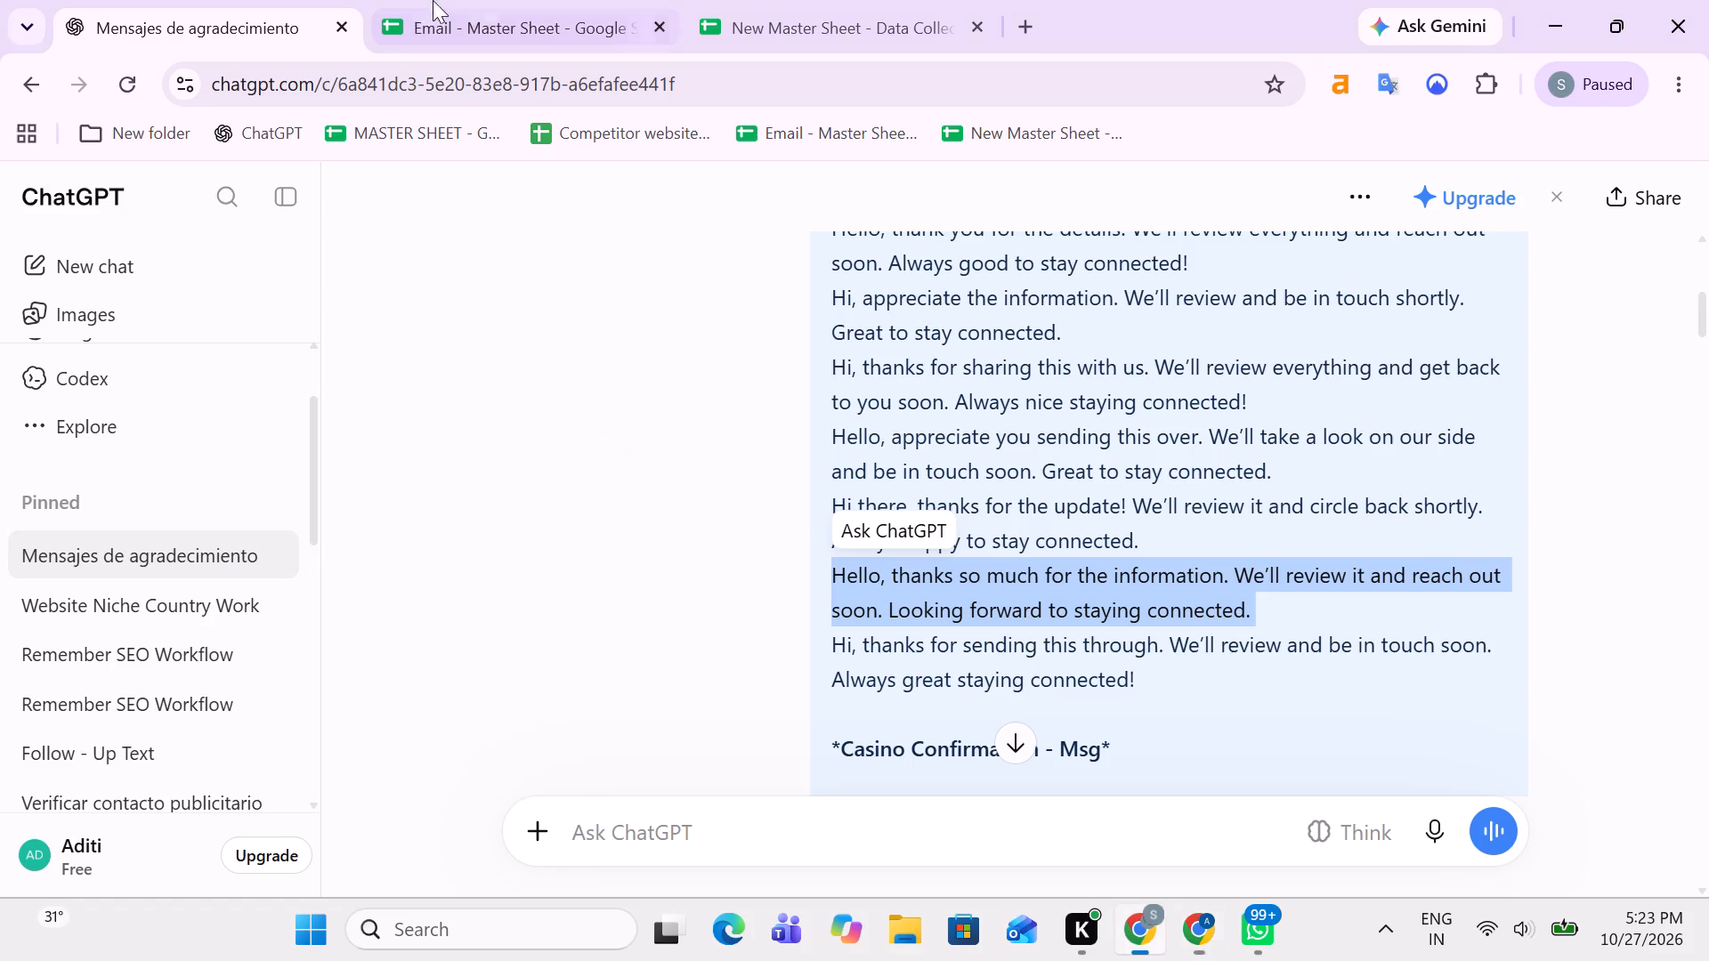
click(408, 0)
click(923, 18)
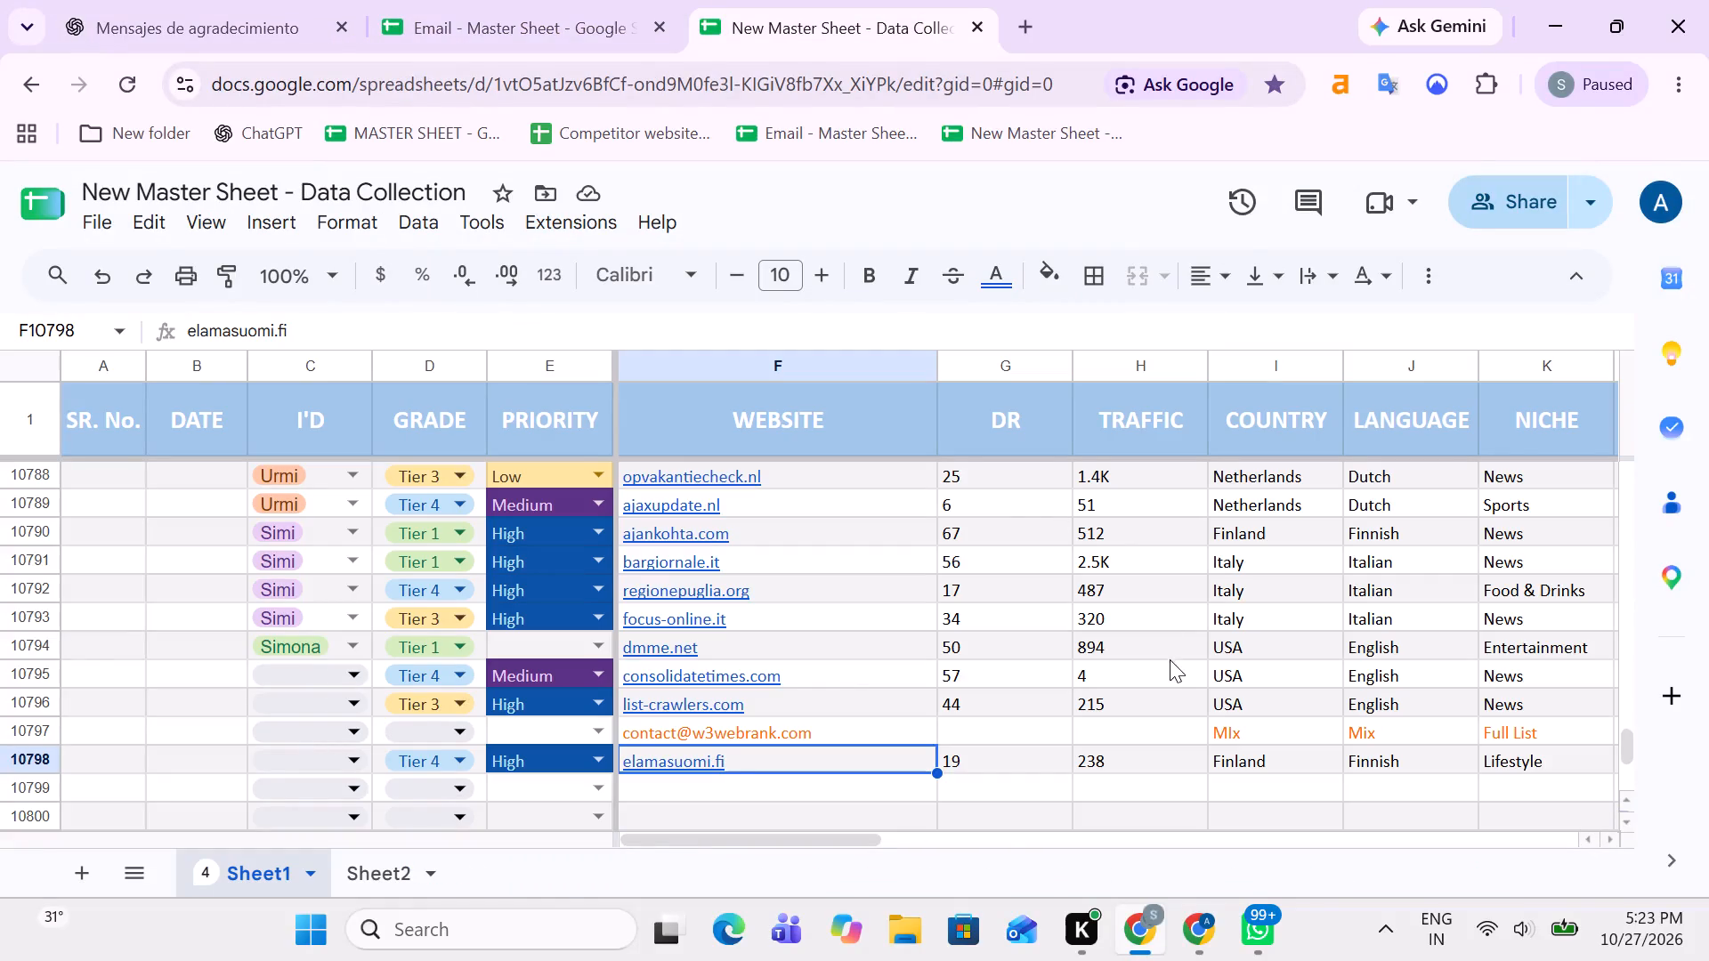
key(ctrl+f)
key(ctrl+v)
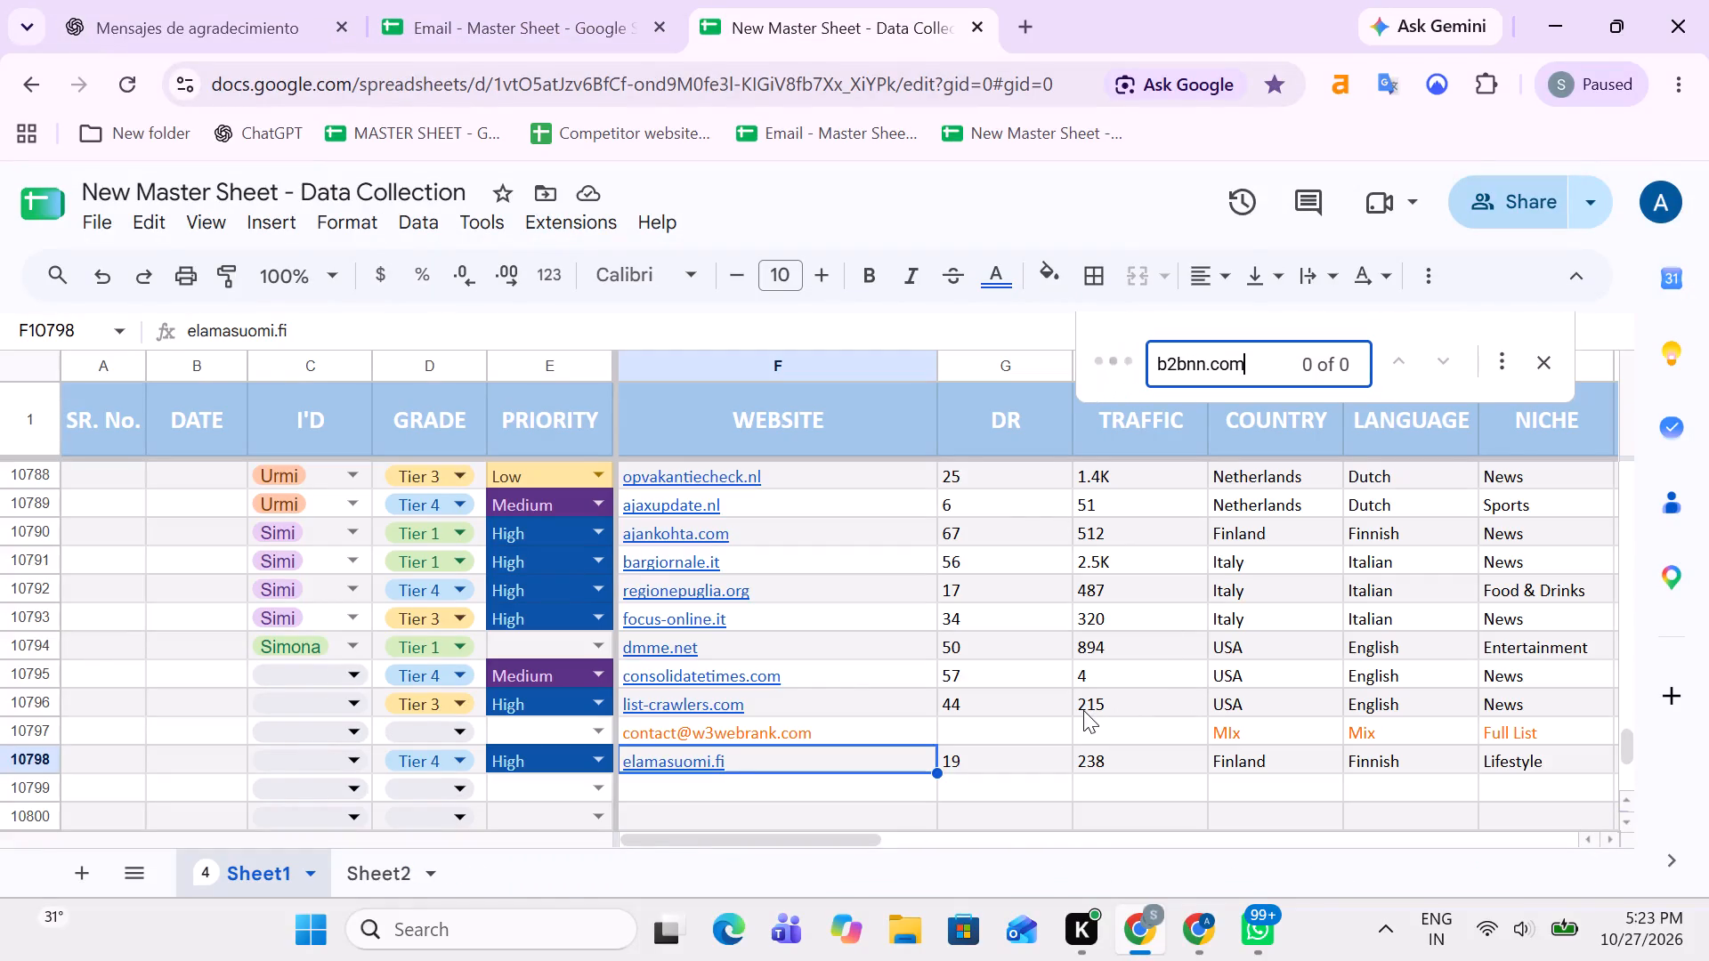
scroll(984, 667, up, 1)
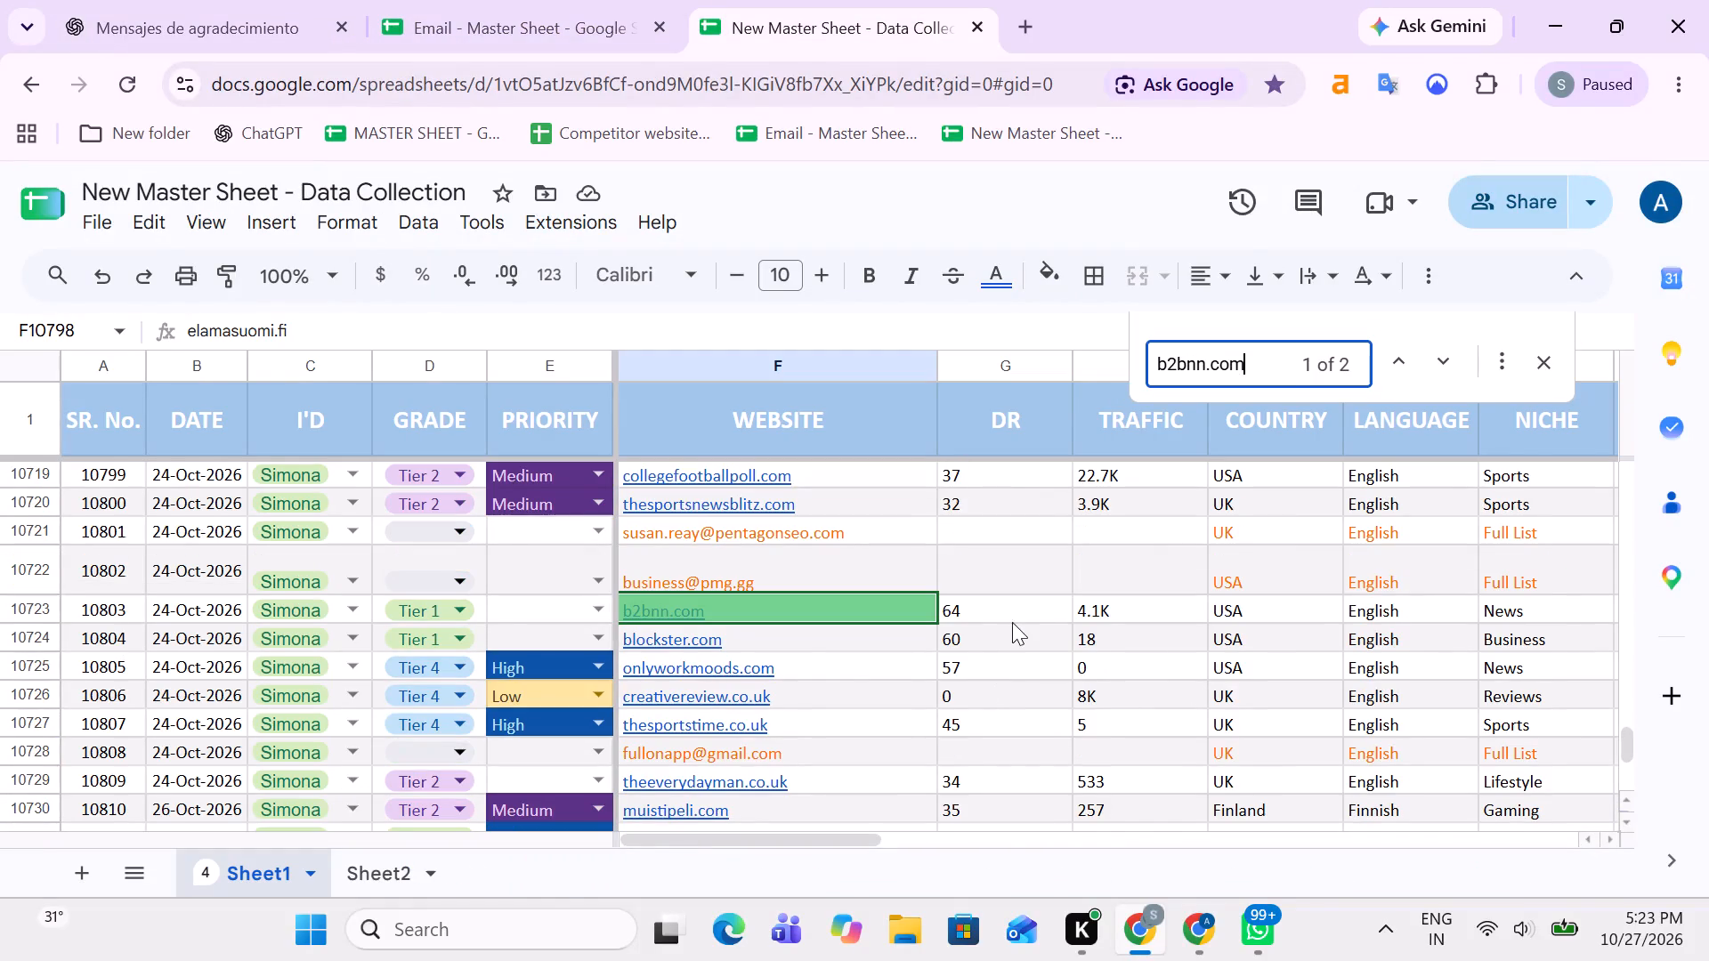
Enter NA as the Casino Price and choose No gambling as the Link Policy in b2bnn.com's row 10723.
click(1012, 622)
key(Right)
key(Right)
key(Right)
key(Right)
key(Right)
key(Right)
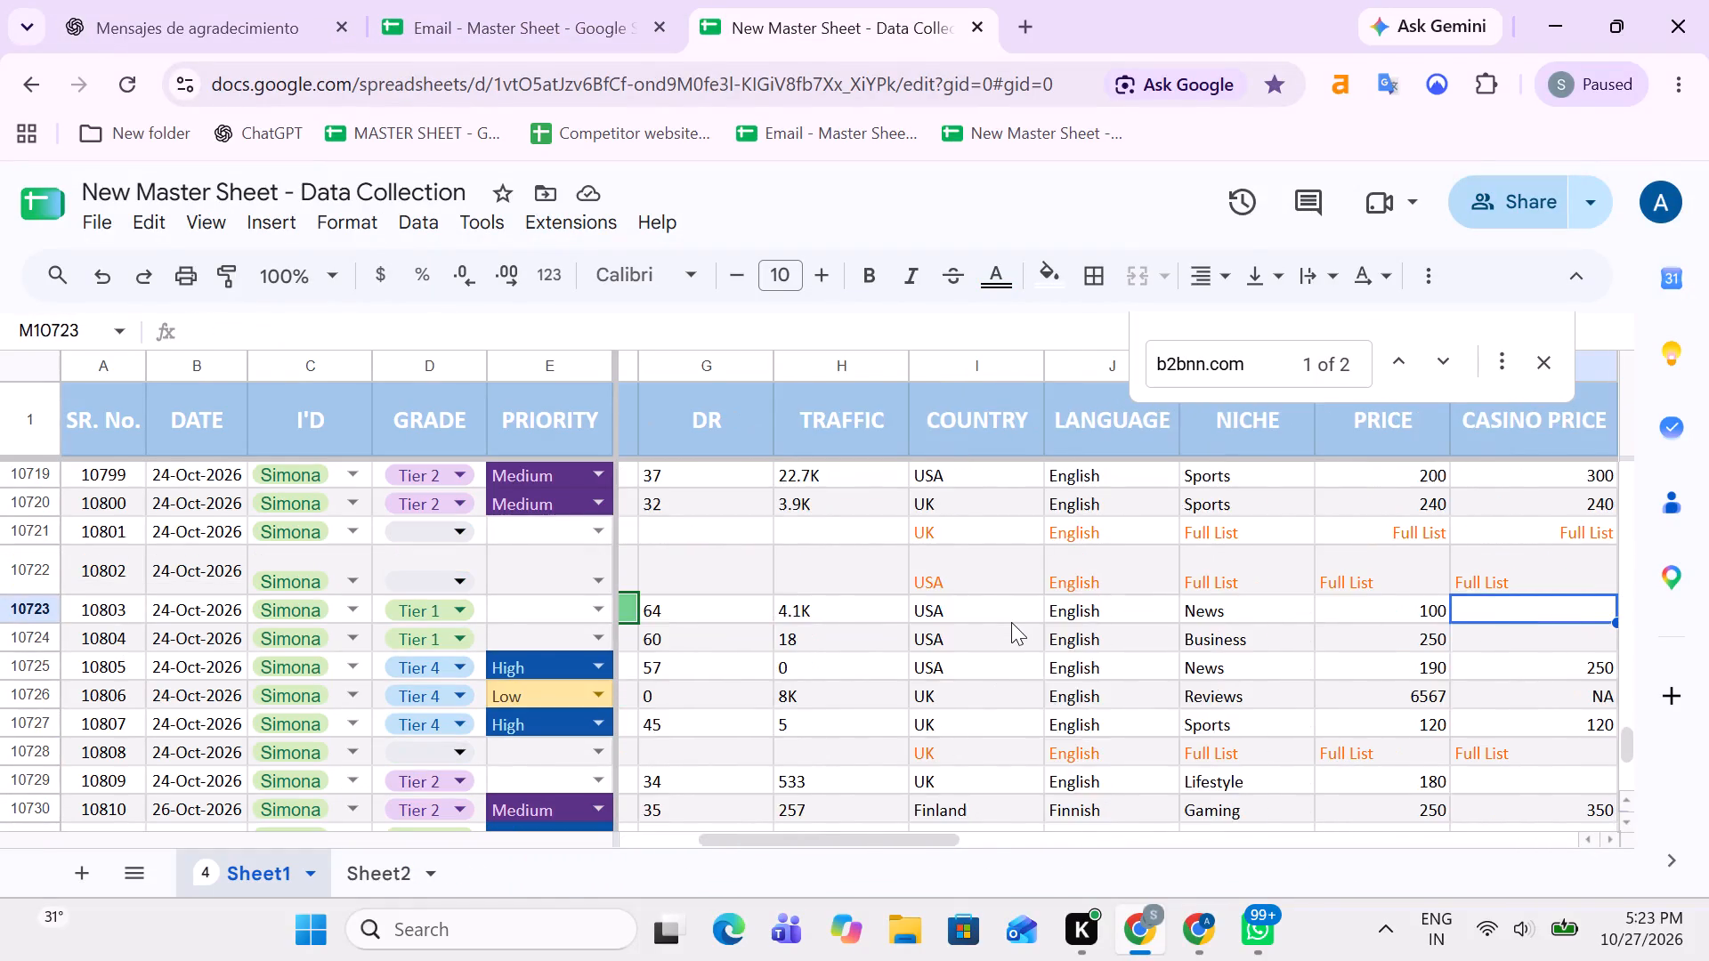
key(Right)
key(Left)
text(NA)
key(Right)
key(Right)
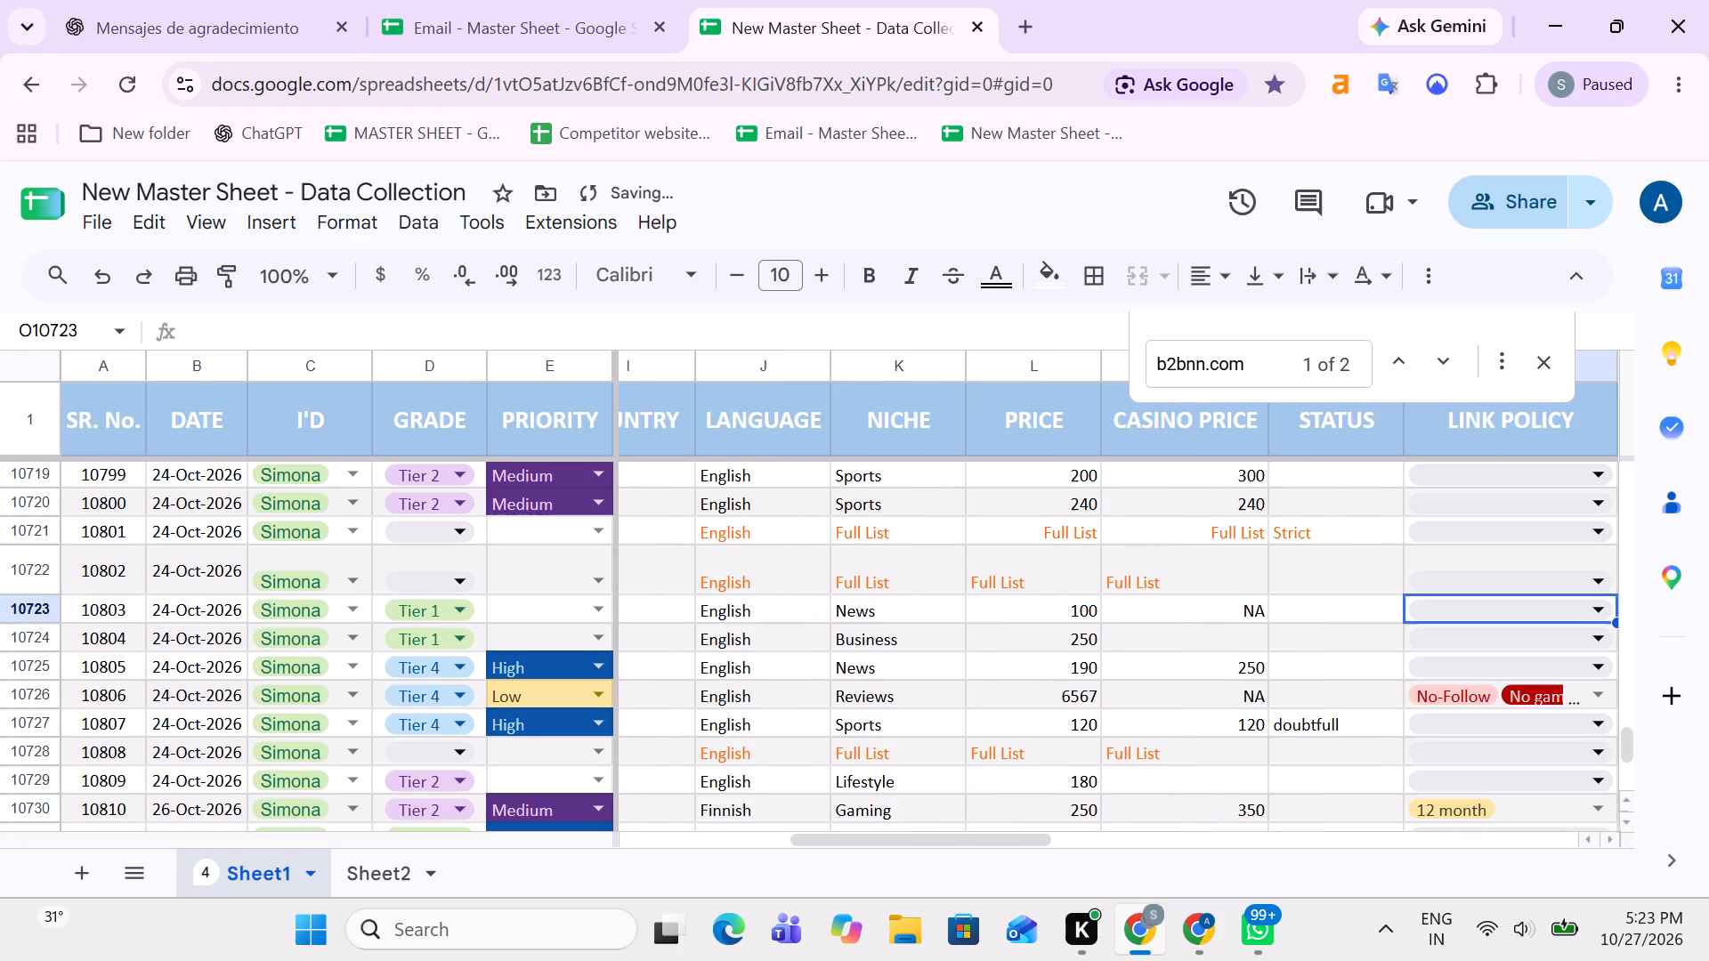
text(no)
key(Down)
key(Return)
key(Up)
Set the Priority of b2bnn.com in row 10723 to Low.
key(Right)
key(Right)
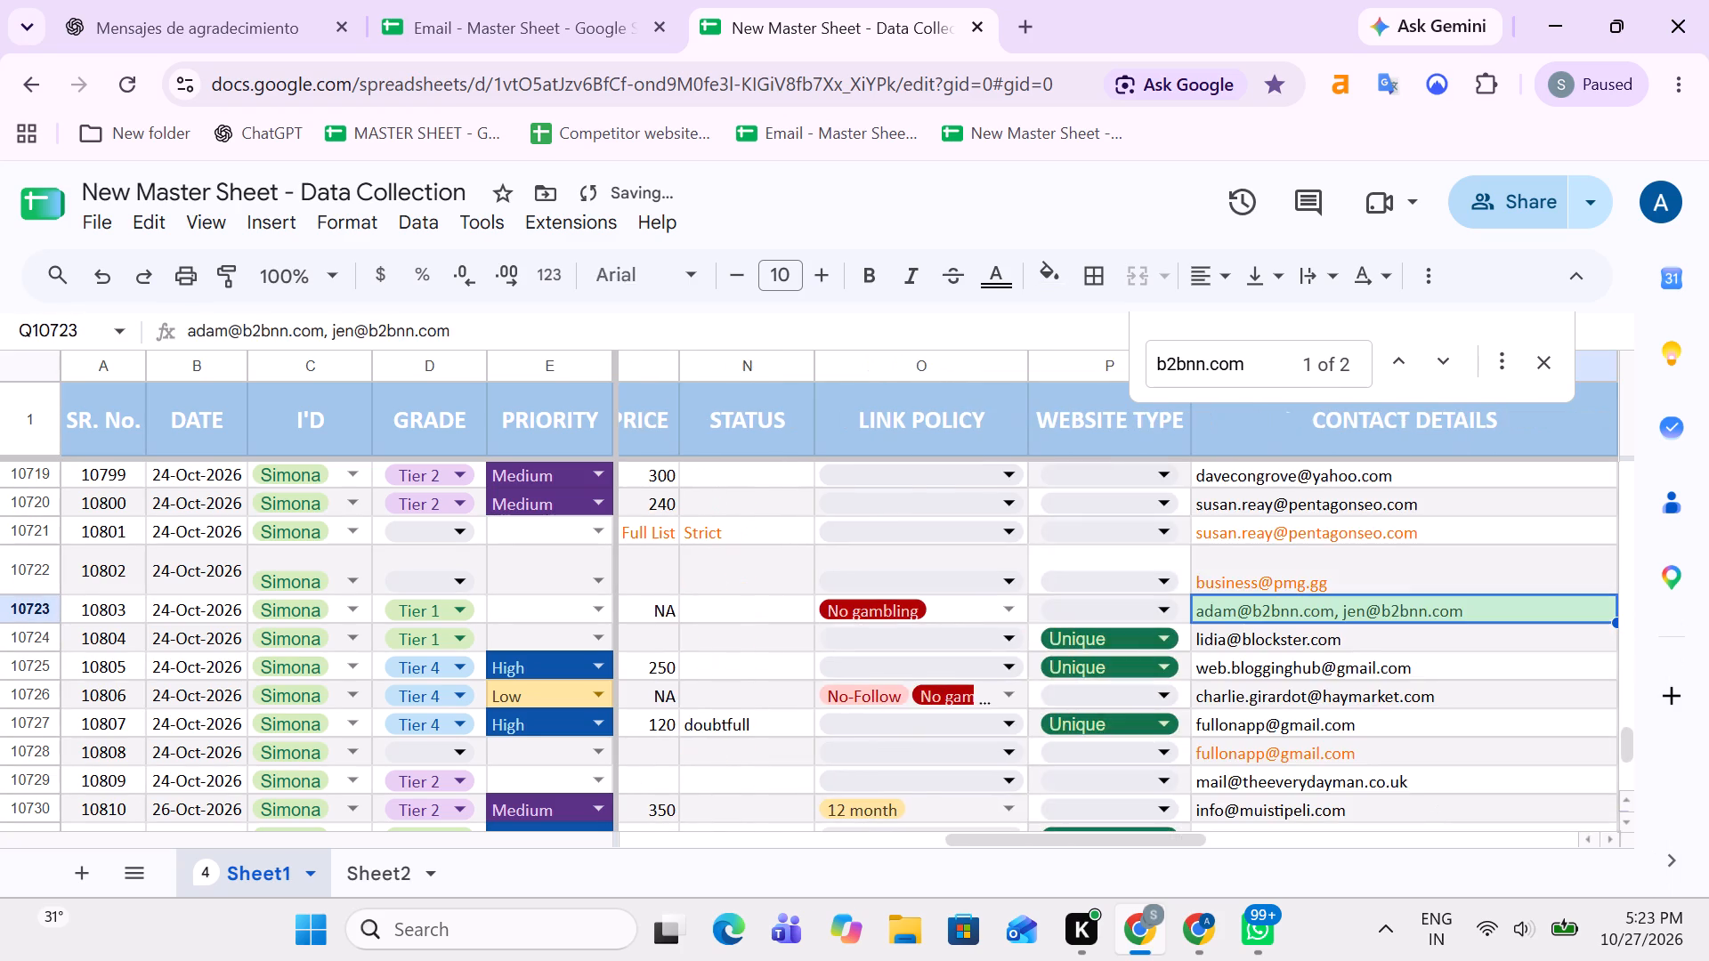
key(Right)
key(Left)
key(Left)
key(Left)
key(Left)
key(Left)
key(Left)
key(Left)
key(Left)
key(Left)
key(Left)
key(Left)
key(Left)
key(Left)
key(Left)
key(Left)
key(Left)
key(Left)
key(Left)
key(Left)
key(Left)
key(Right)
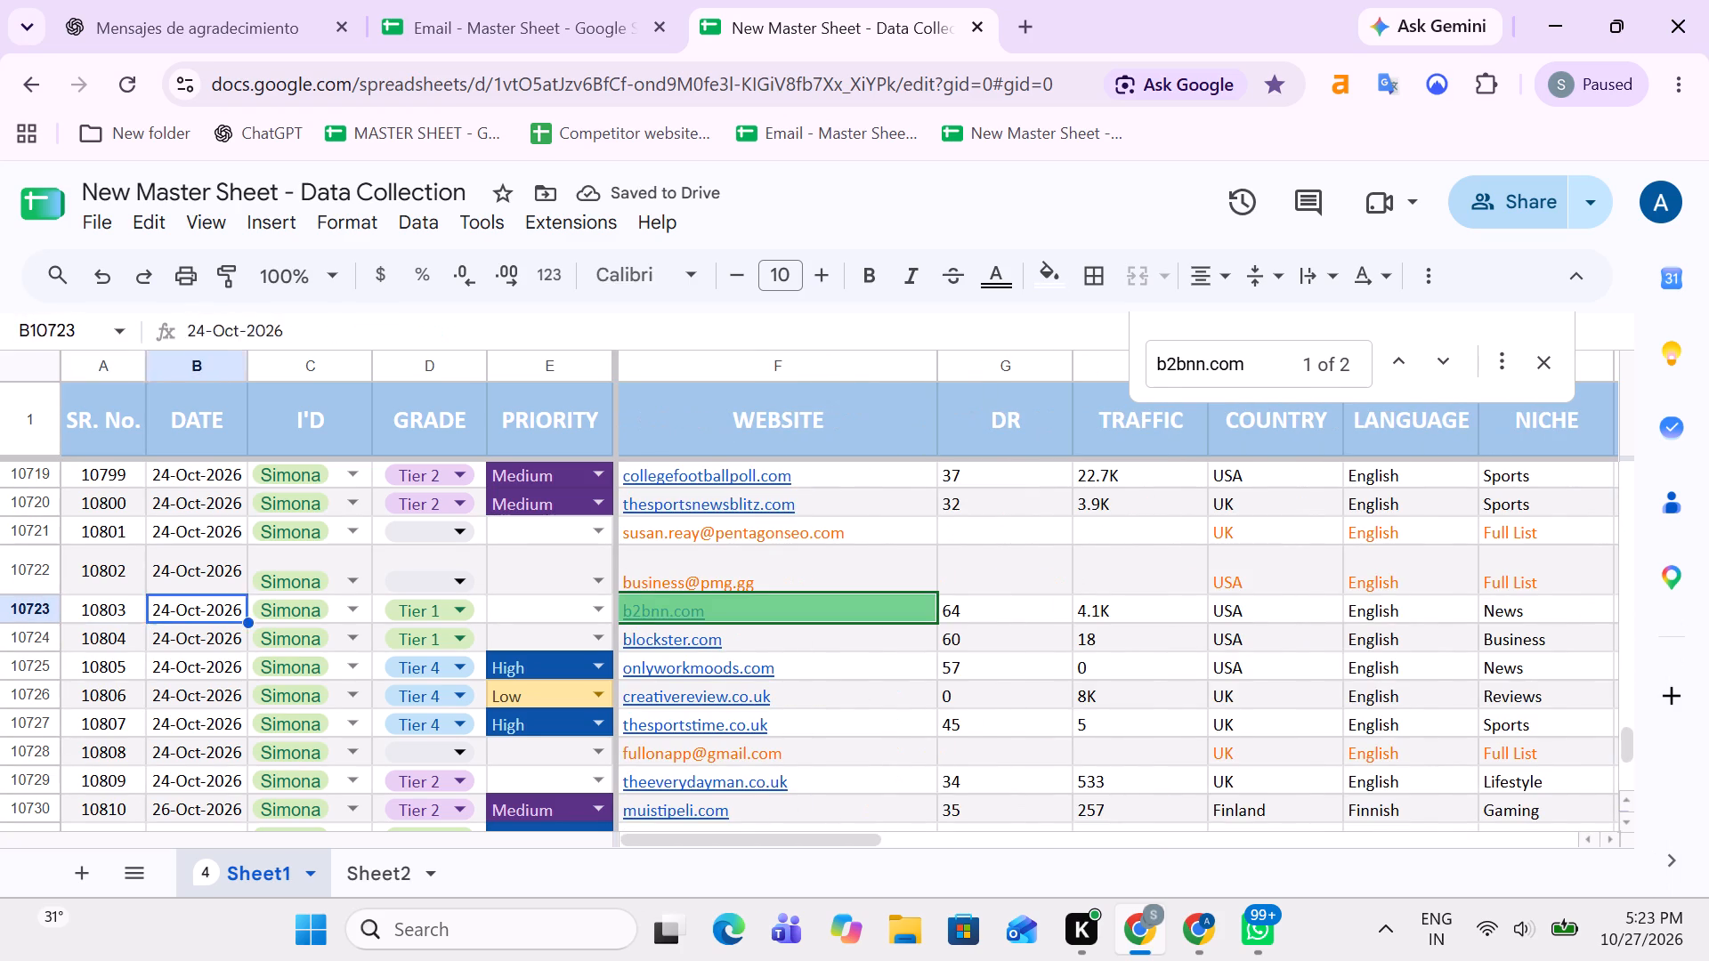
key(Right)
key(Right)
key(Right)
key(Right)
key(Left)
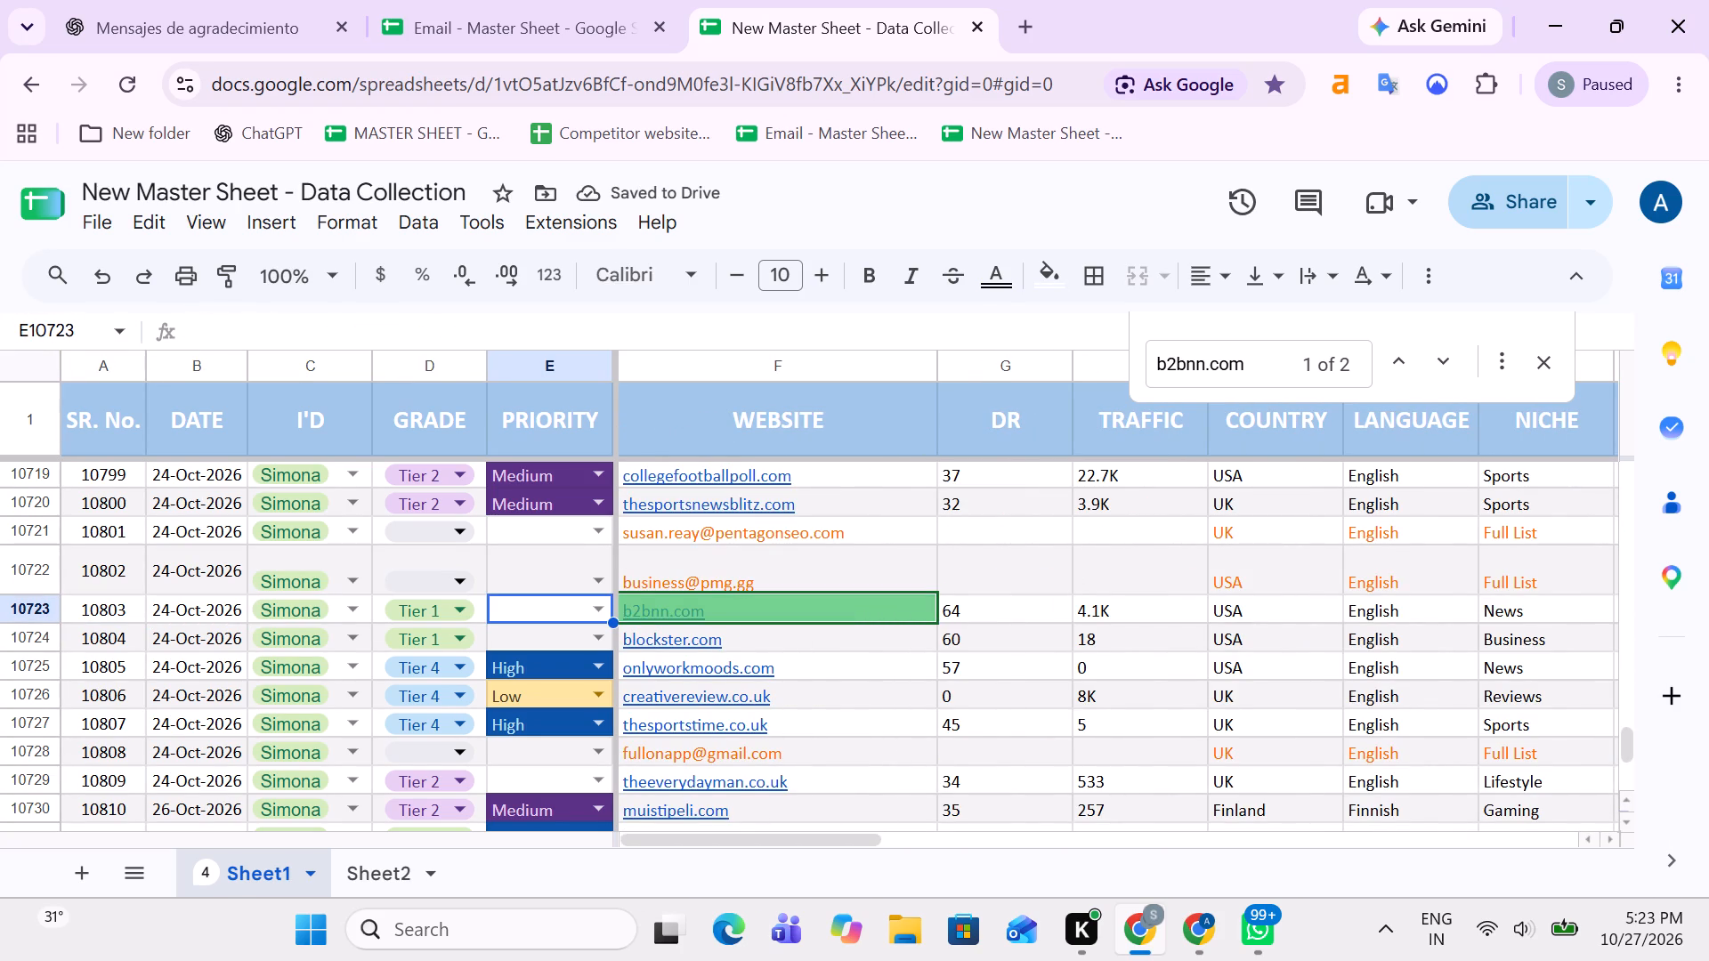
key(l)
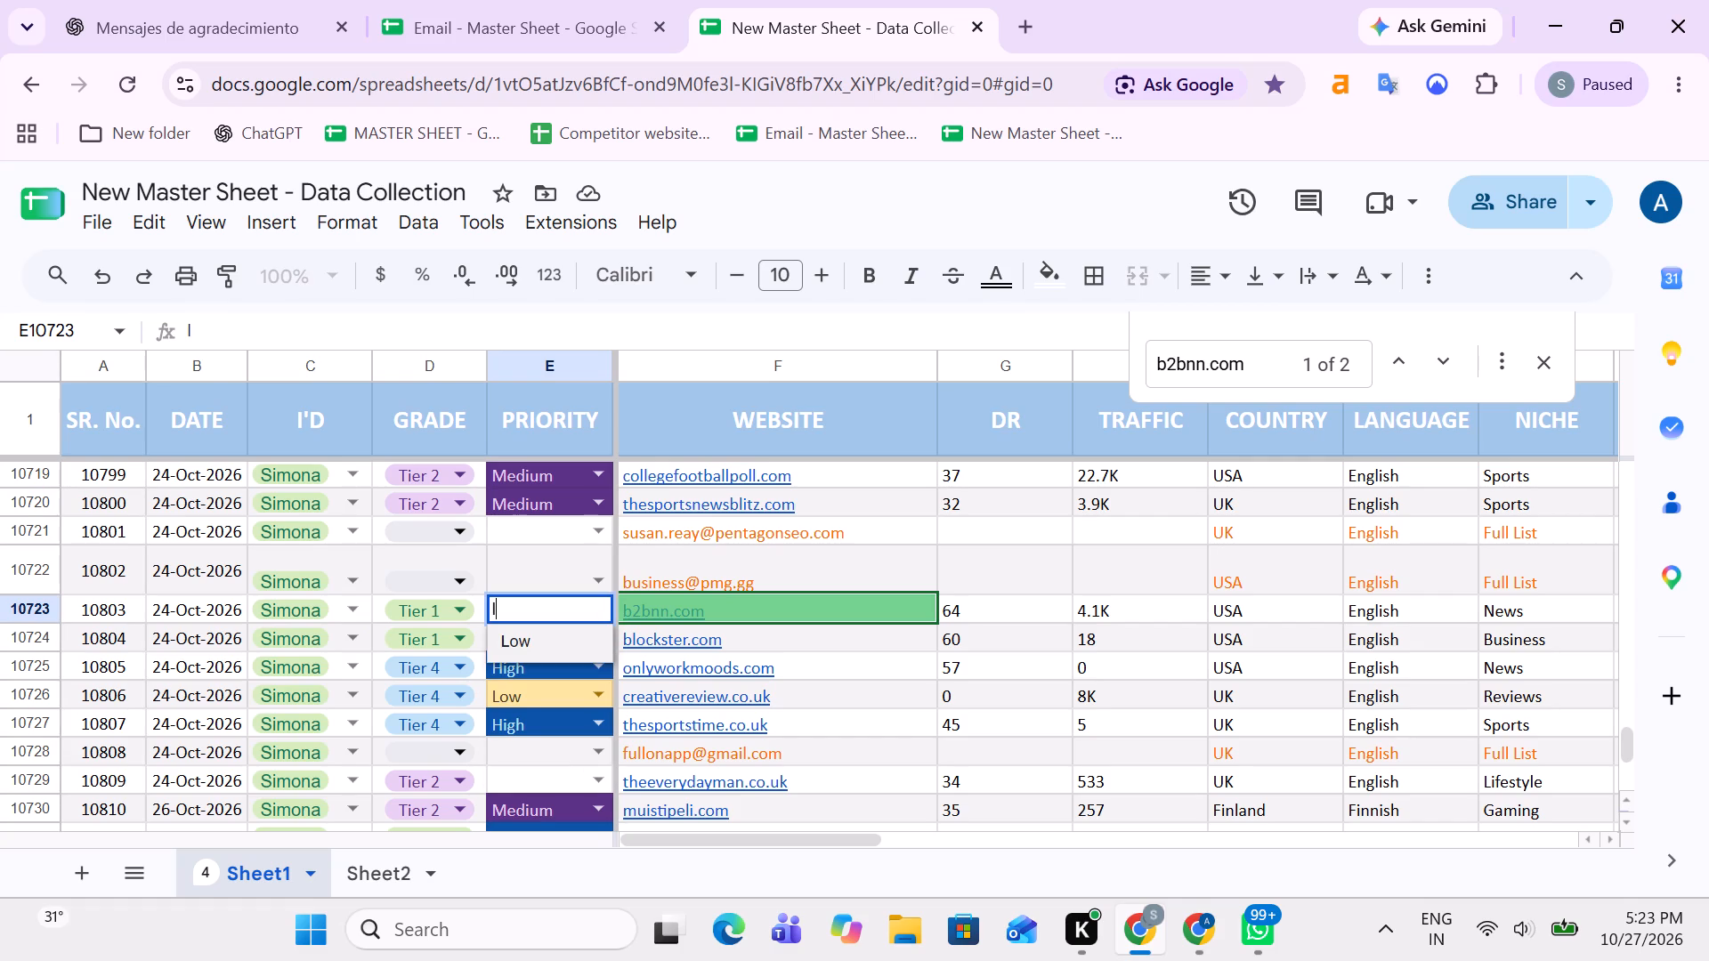
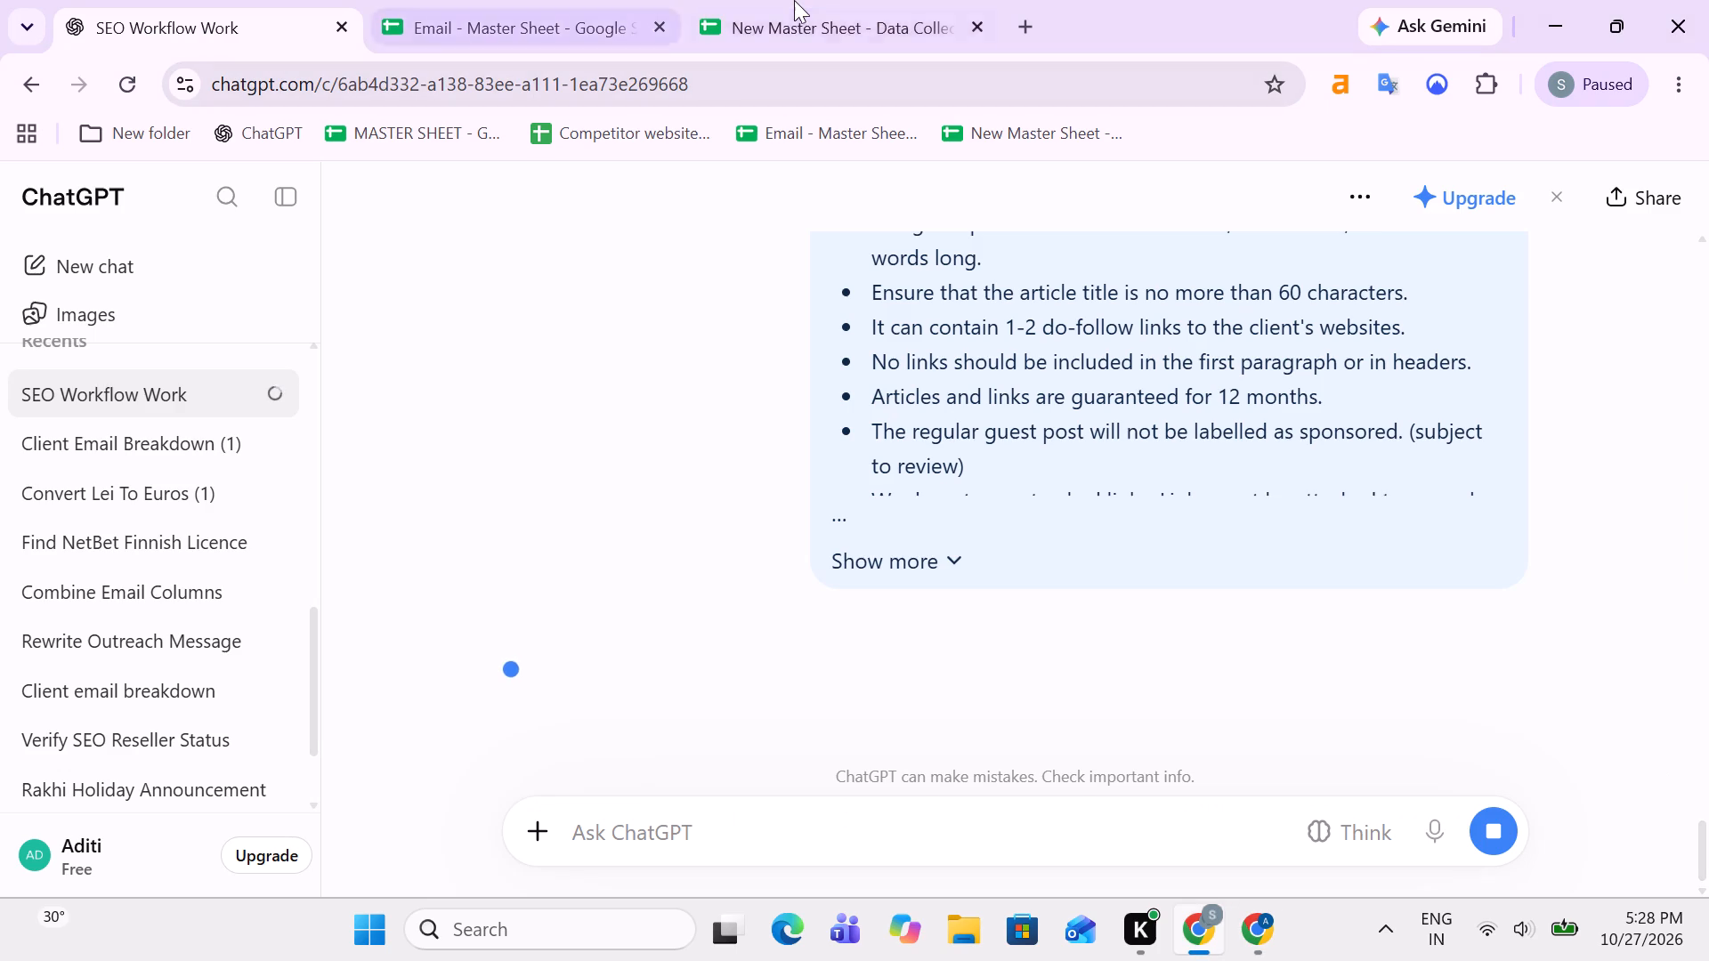
click(793, 0)
key(Down)
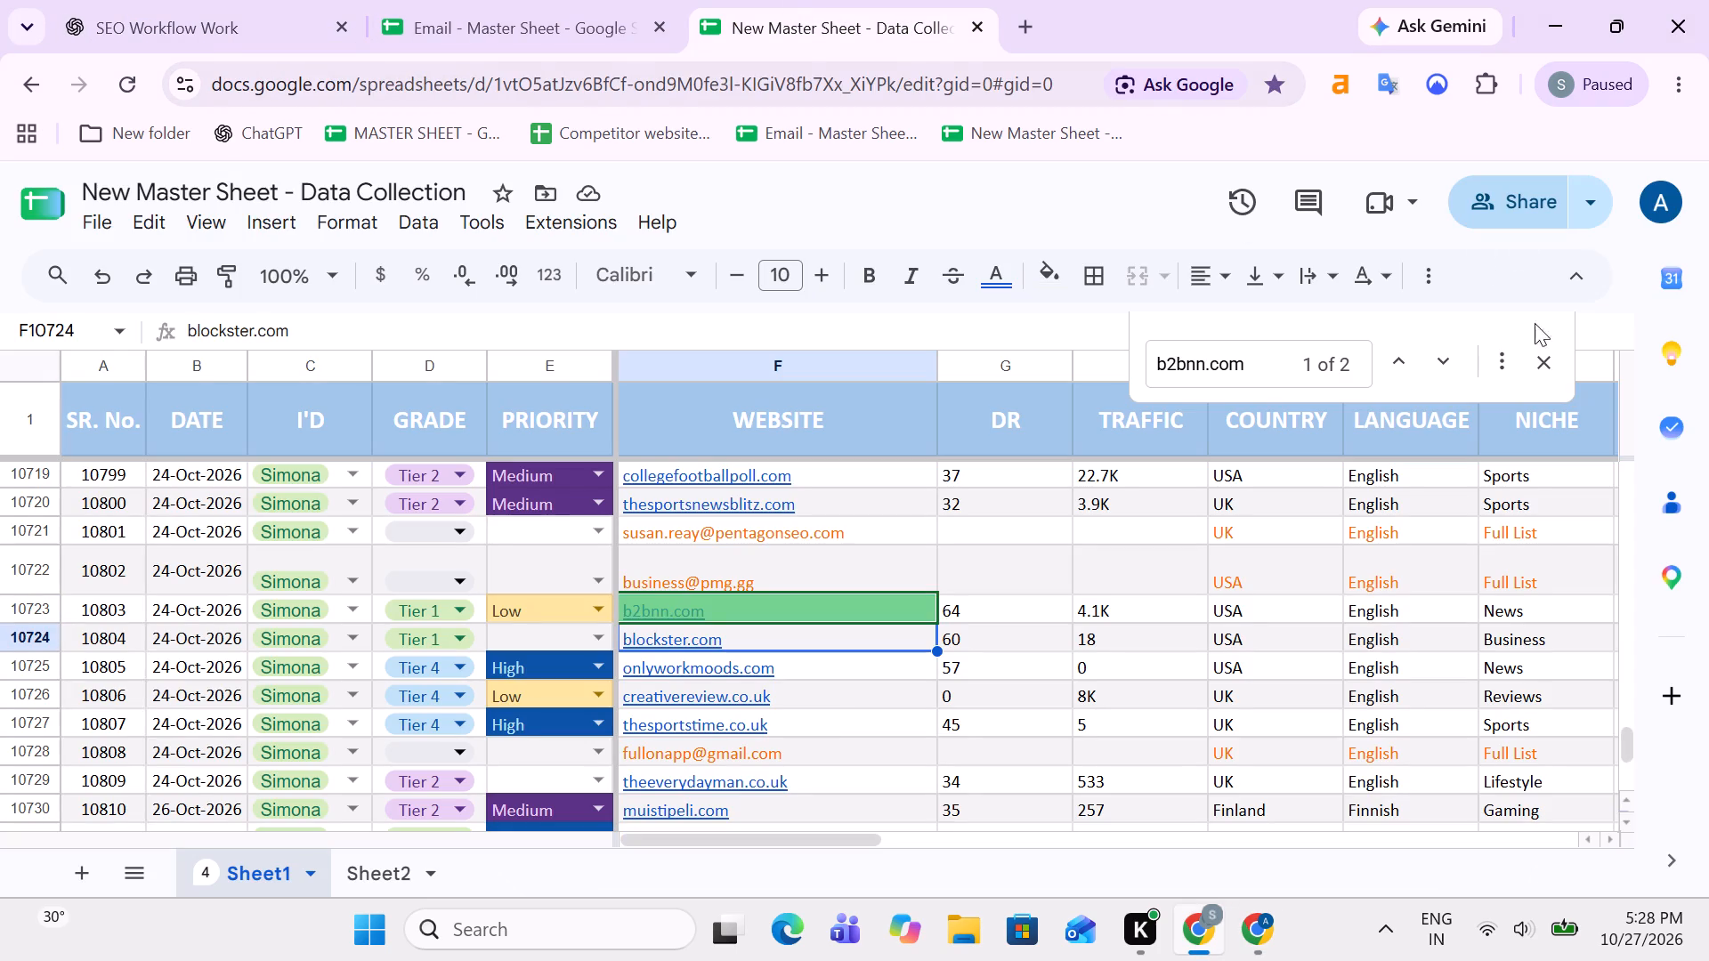
click(1546, 374)
key(Down)
key(ctrl+Down)
key(Down)
key(Down)
key(Down)
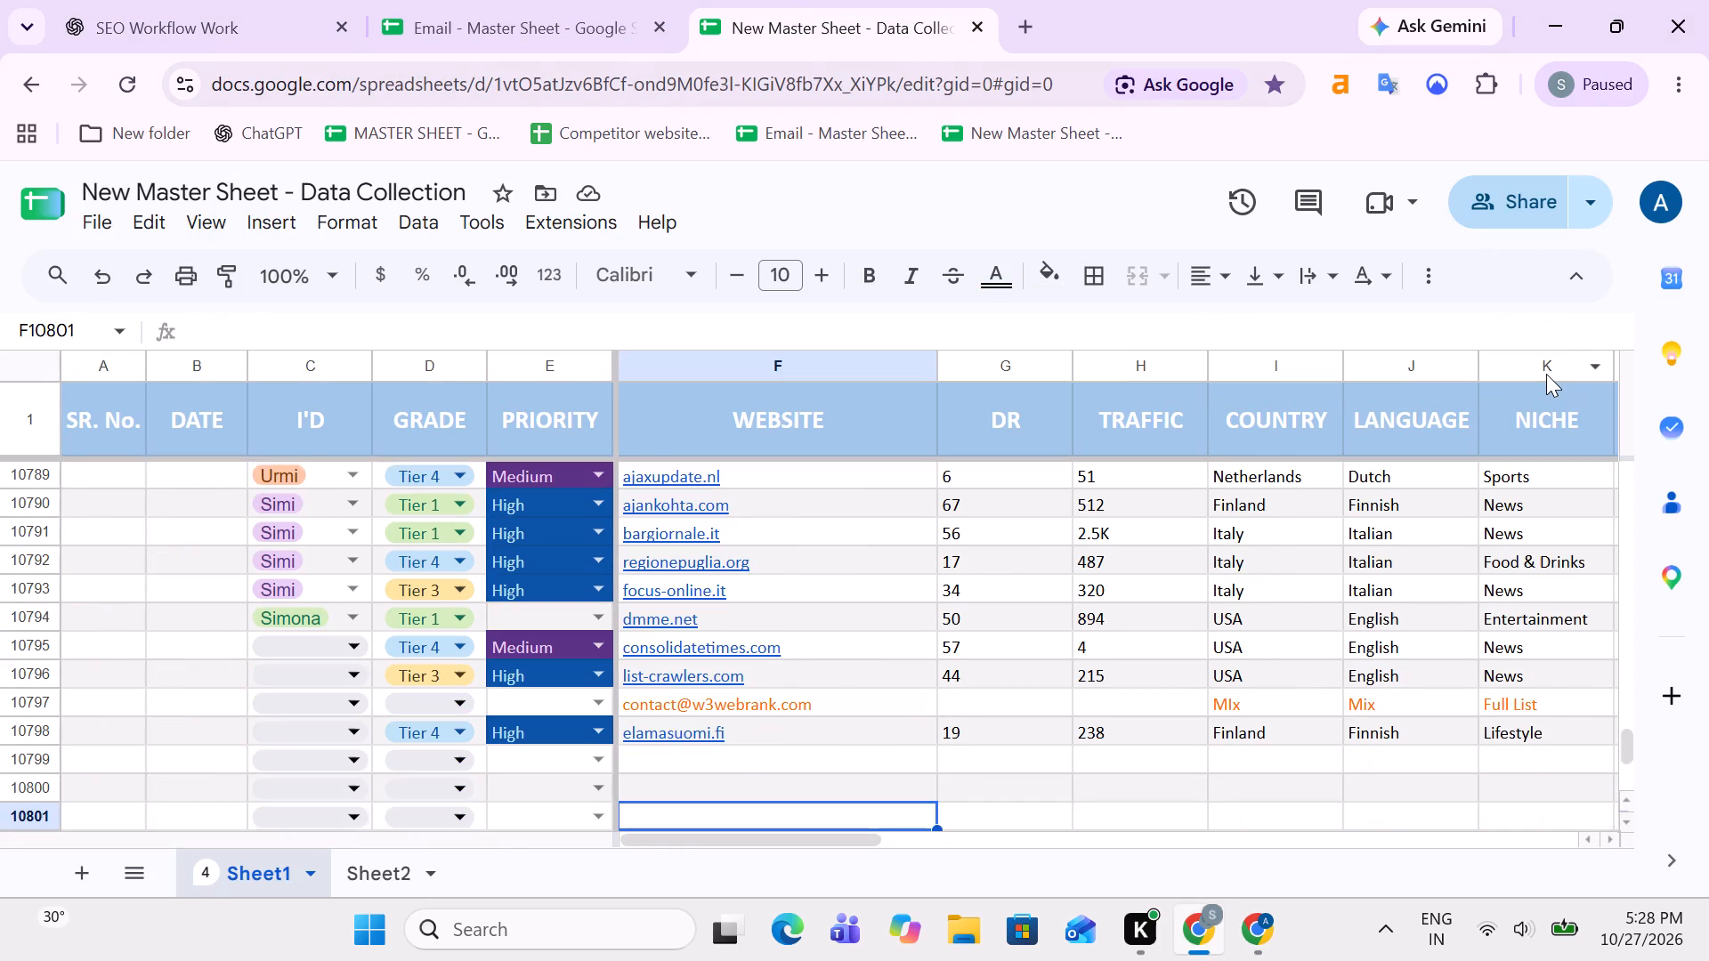
key(Down)
key(Down)
key(Down)
key(Up)
key(Up)
key(Up)
key(Up)
key(Up)
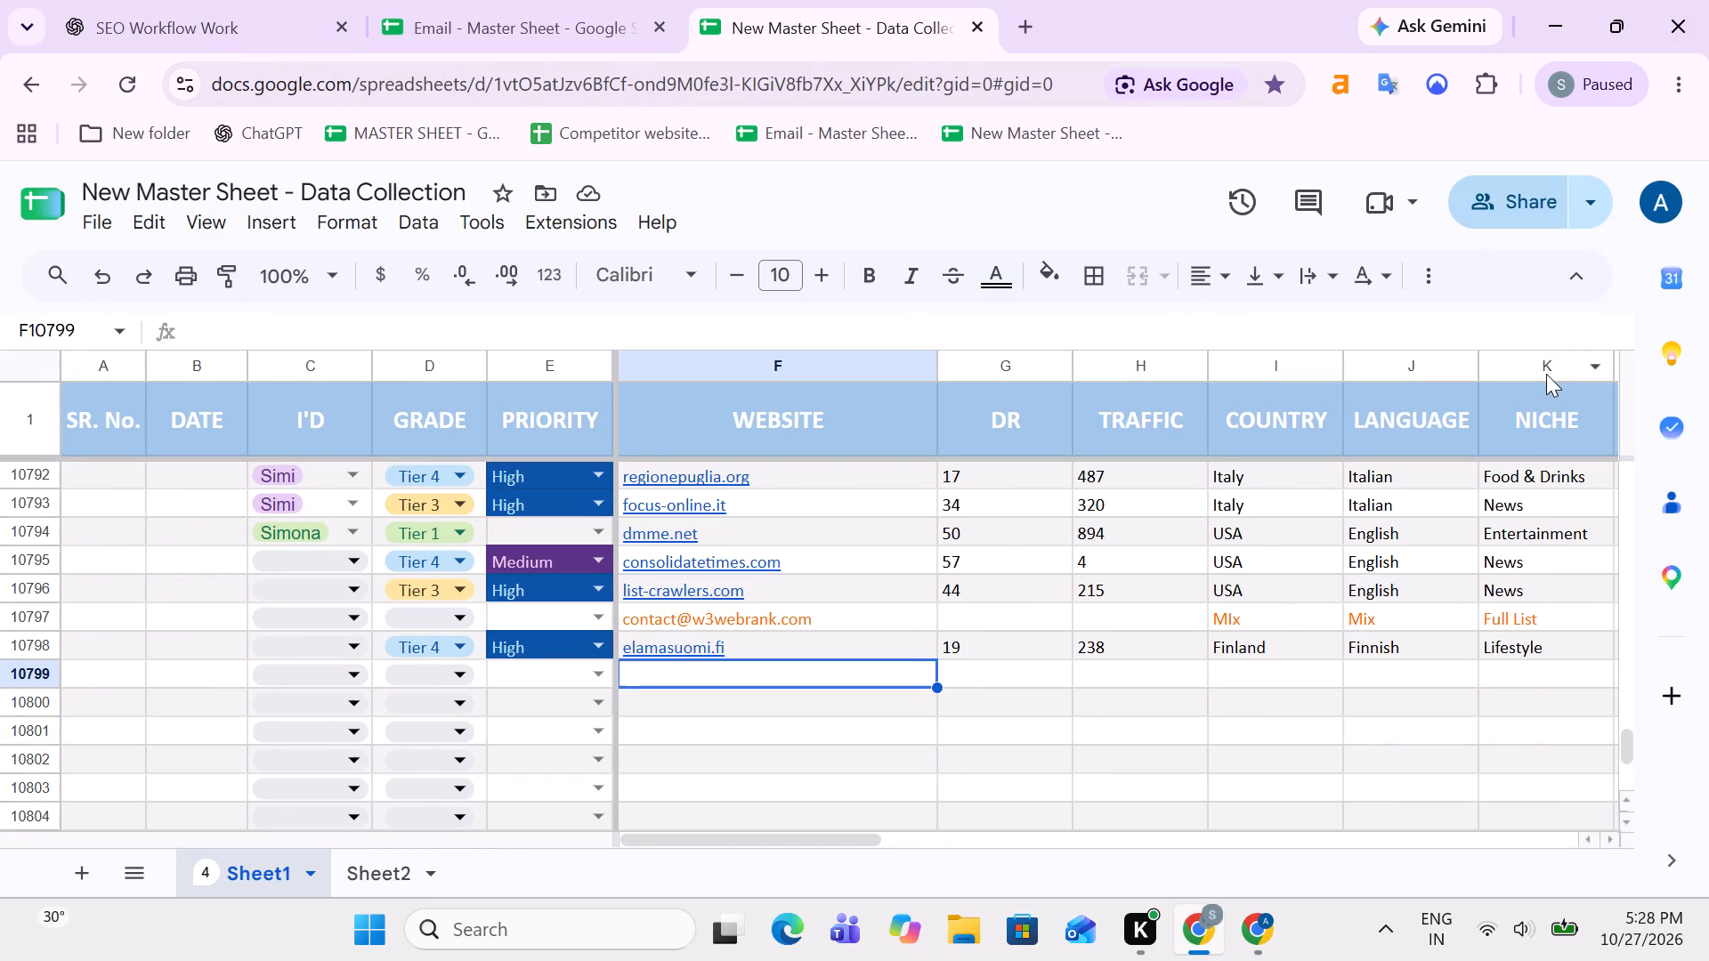
key(Return)
key(ctrl+v)
key(Tab)
Browse the theinspirationedit.com homepage to examine the site's content and niche.
key(alt+Tab)
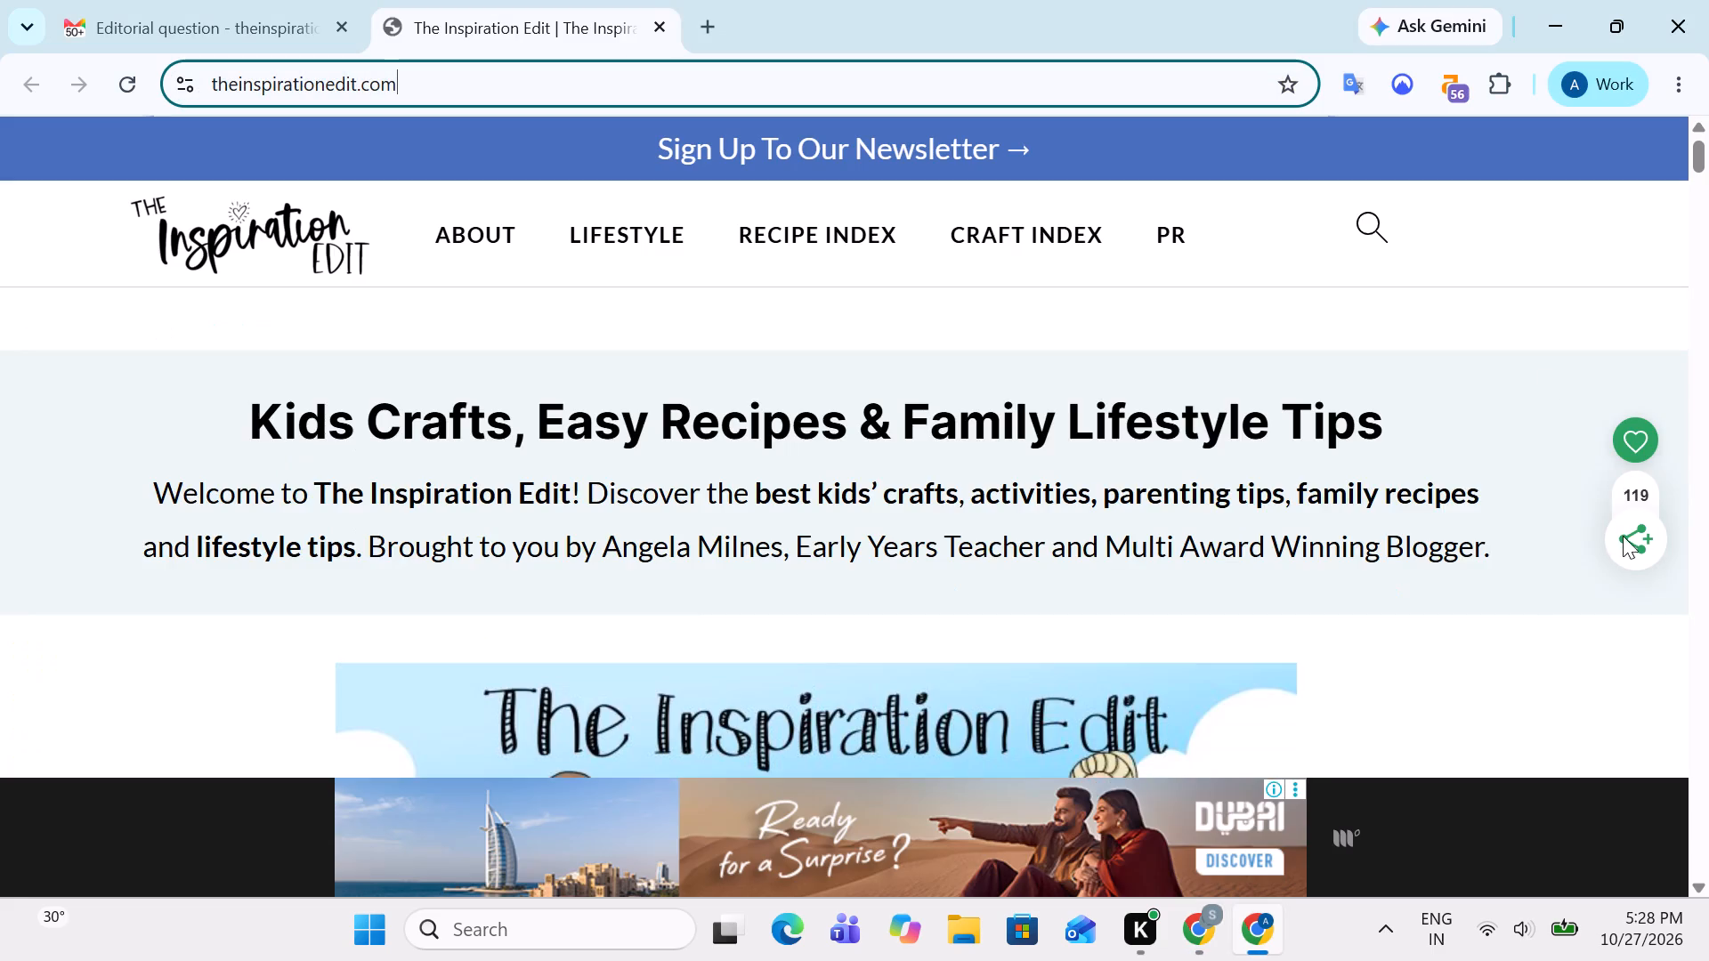
scroll(1689, 699, down, 4)
scroll(1123, 835, down, 1)
scroll(1515, 760, down, 6)
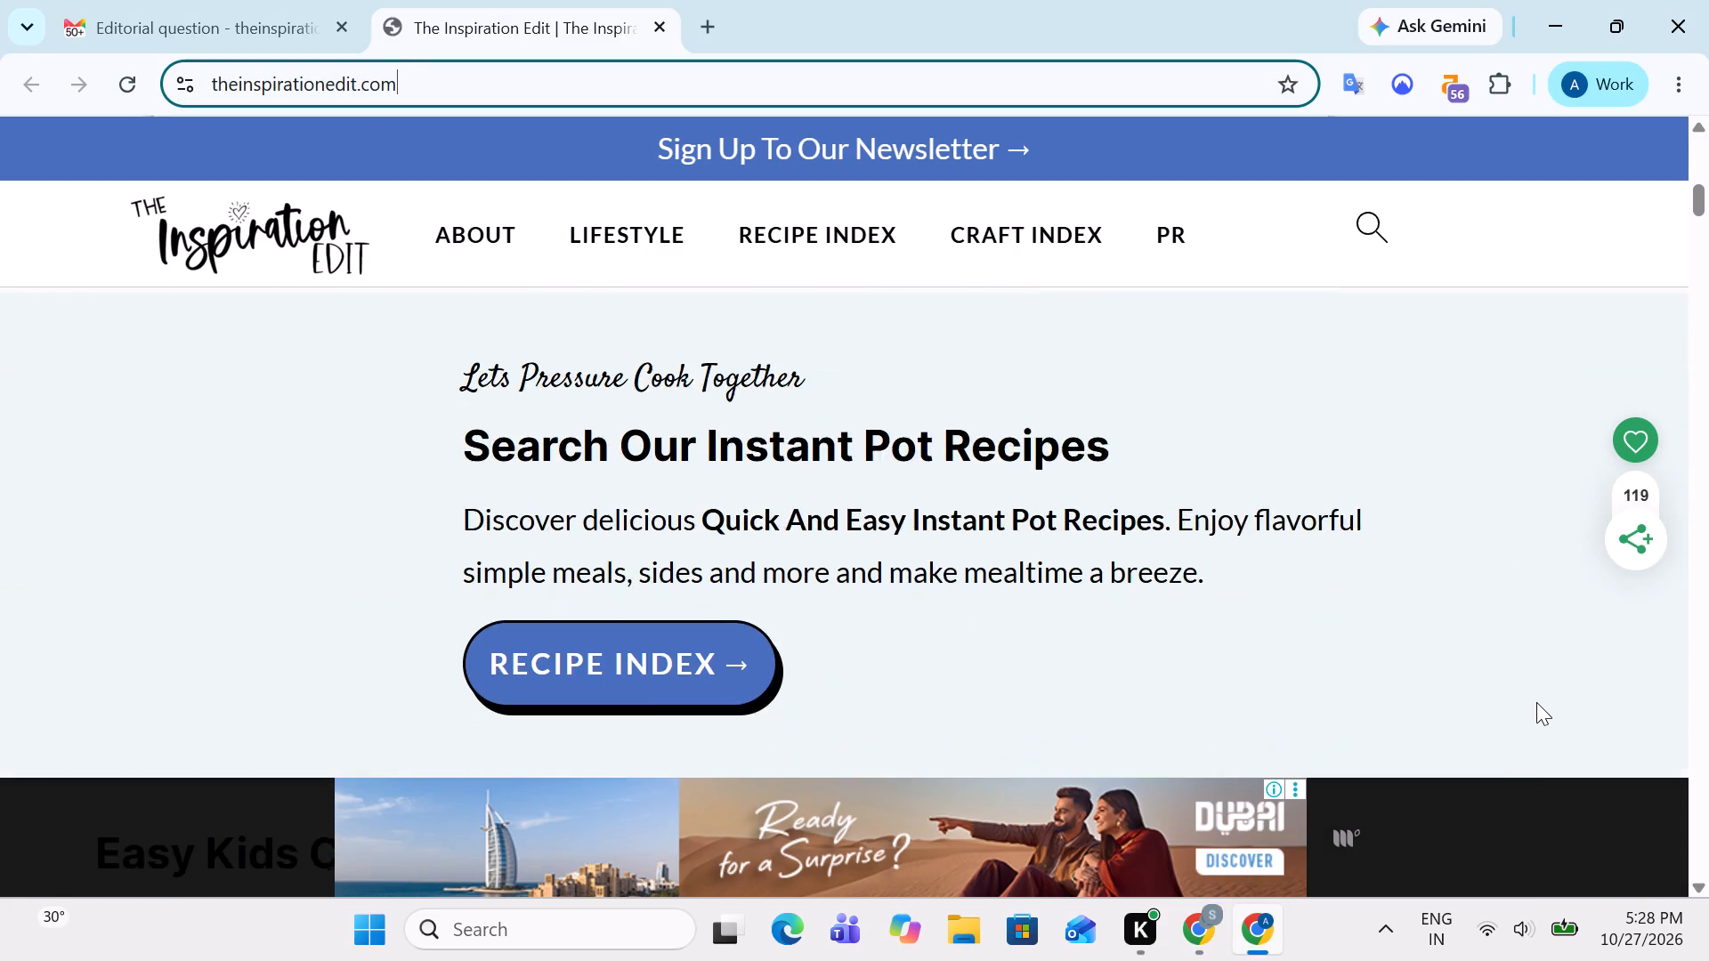
scroll(1536, 702, down, 6)
scroll(1524, 696, up, 20)
scroll(1524, 696, up, 3)
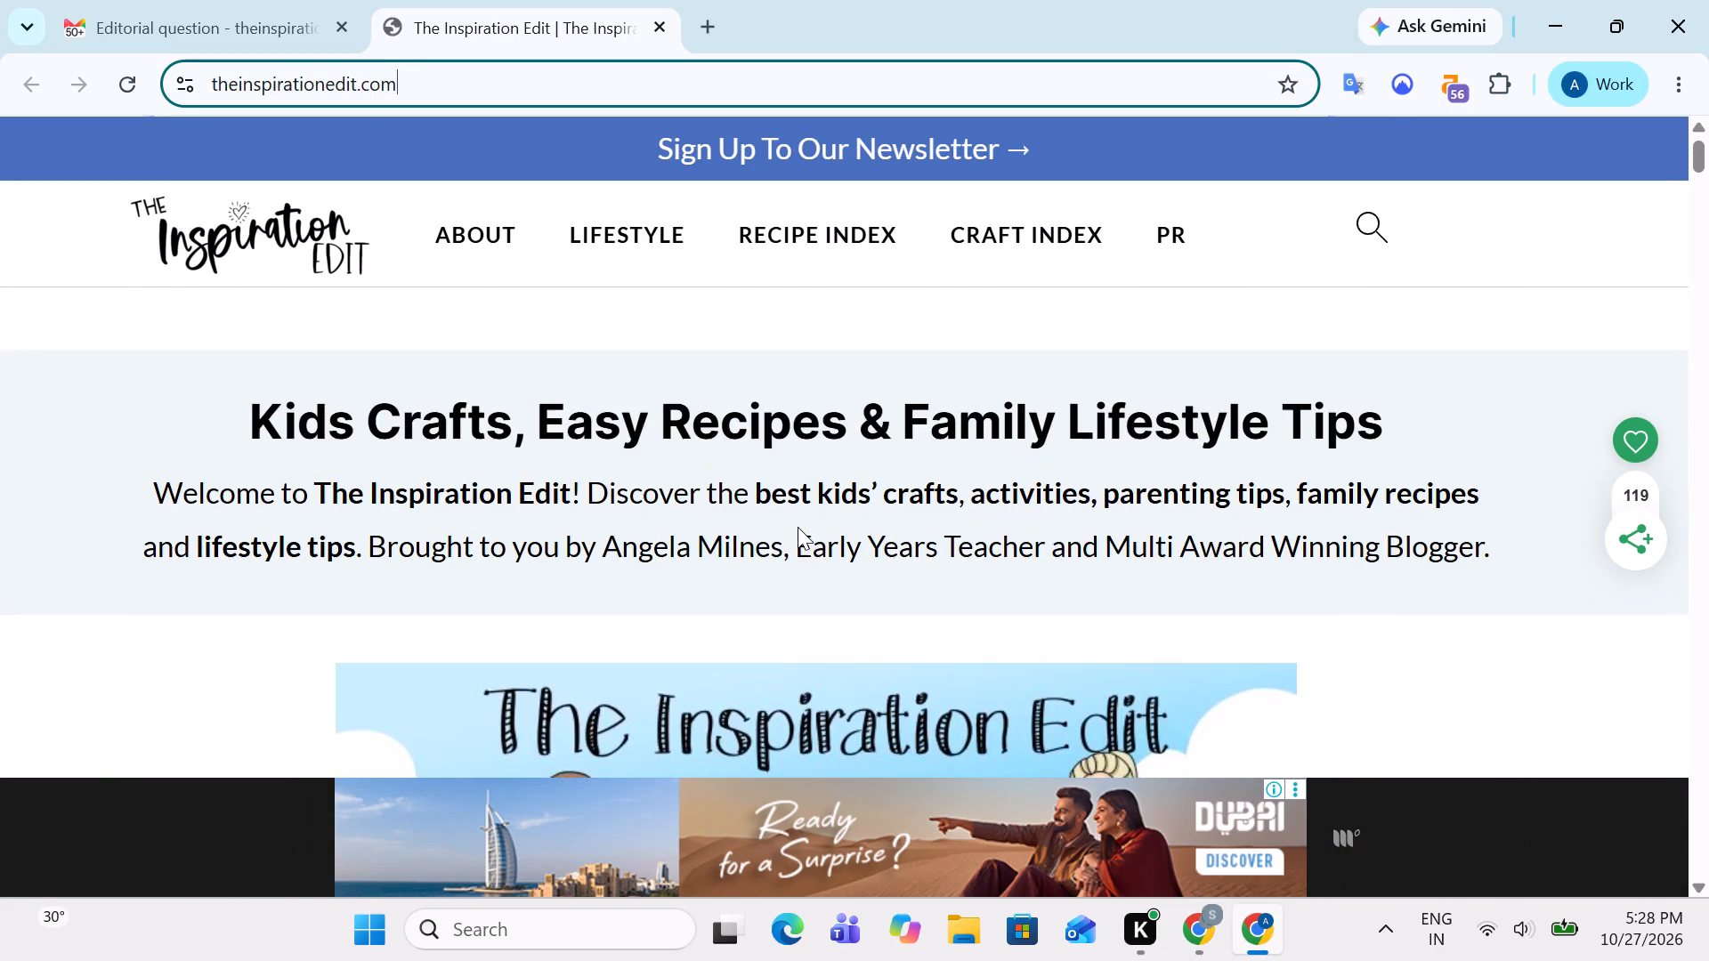
scroll(798, 527, down, 18)
scroll(813, 472, down, 3)
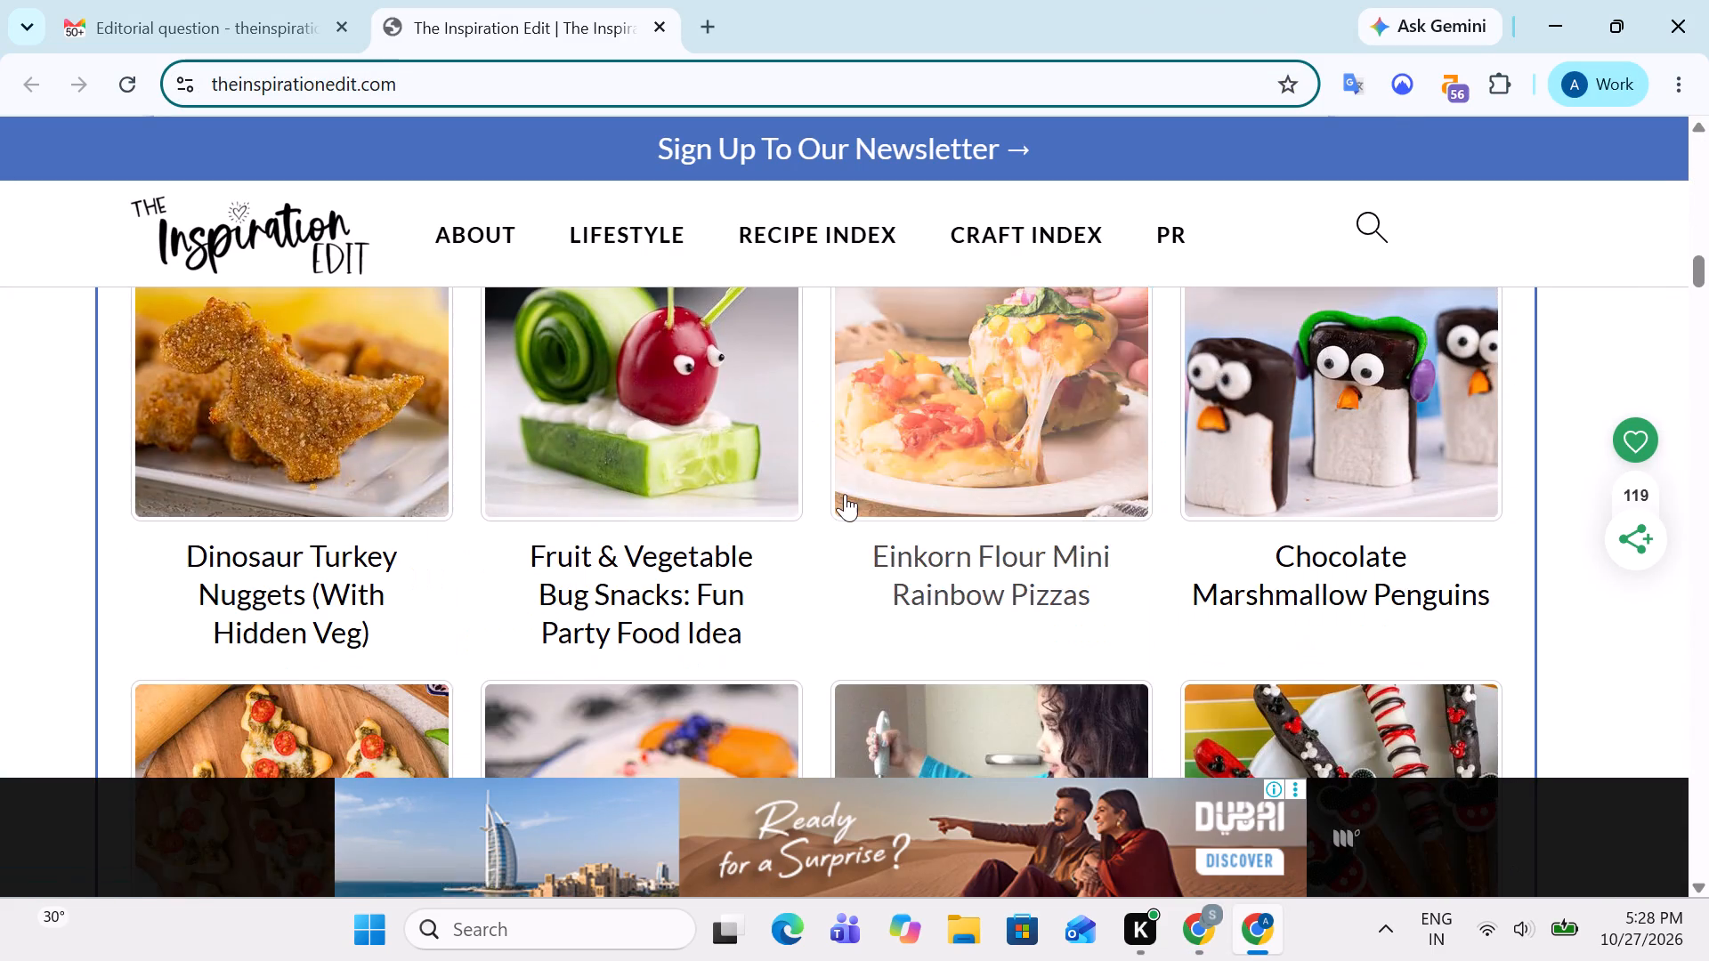
scroll(845, 494, down, 5)
scroll(844, 498, up, 6)
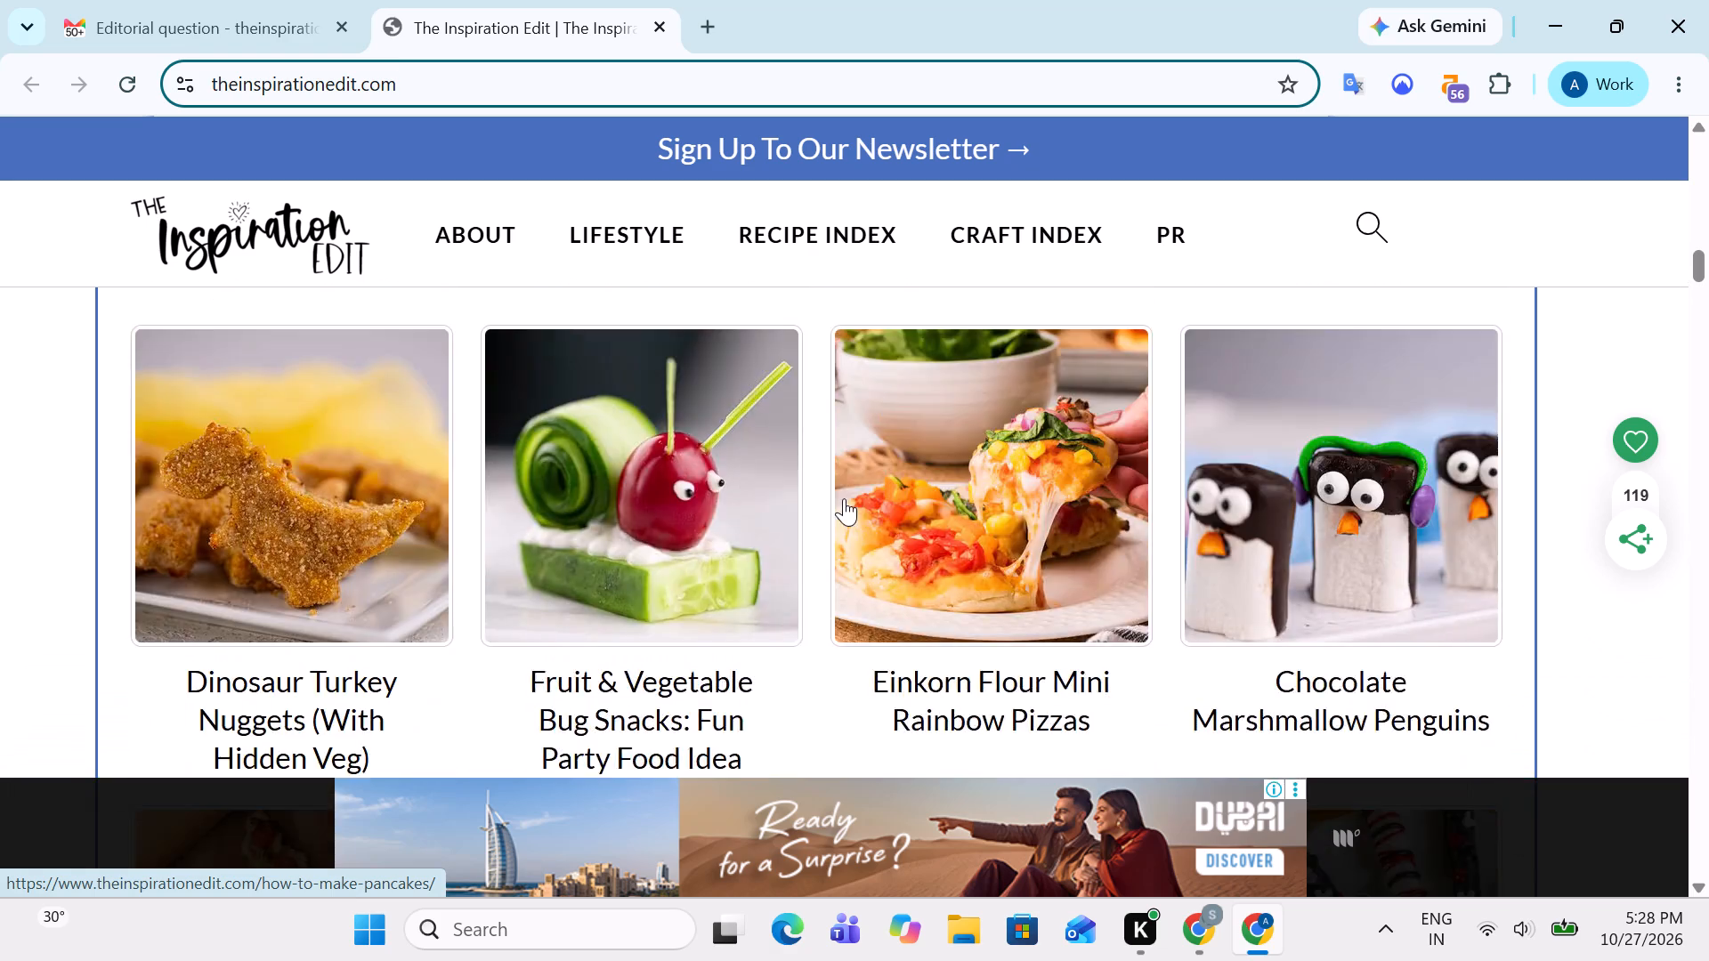
scroll(844, 498, up, 20)
scroll(844, 498, up, 15)
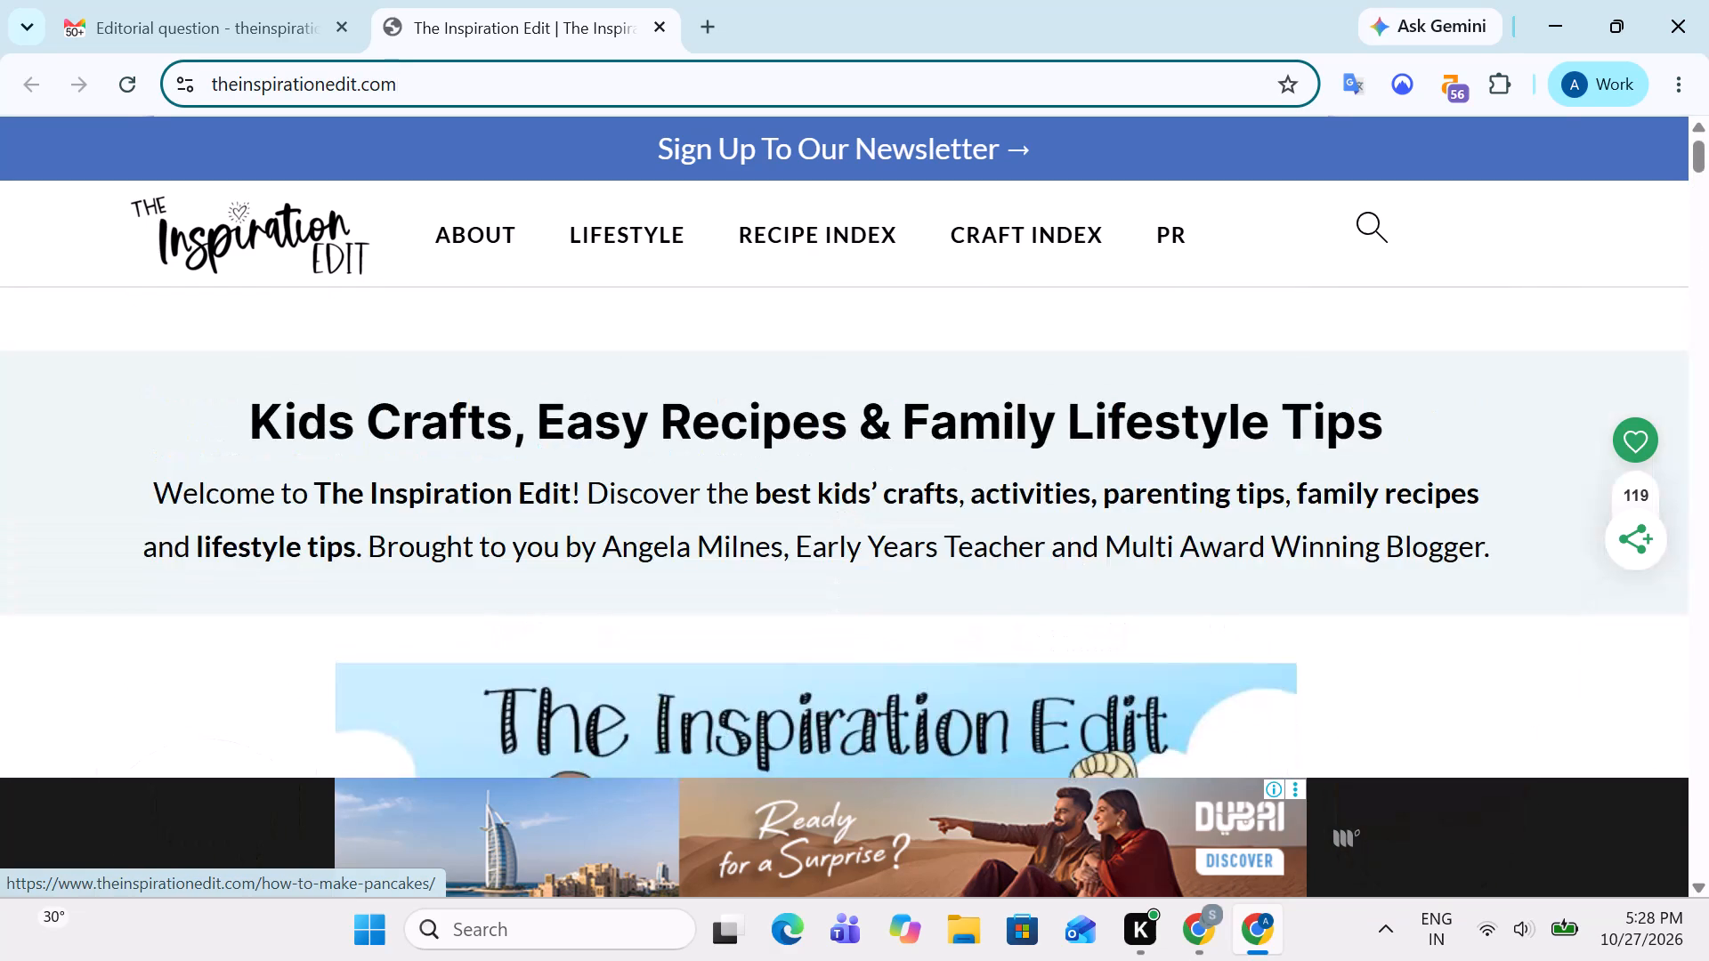
Look up theinspirationedit.com's metrics in Ahrefs and enter DR 56 and Traffic 6.4K in row 10799 of New Master Sheet.
click(1459, 90)
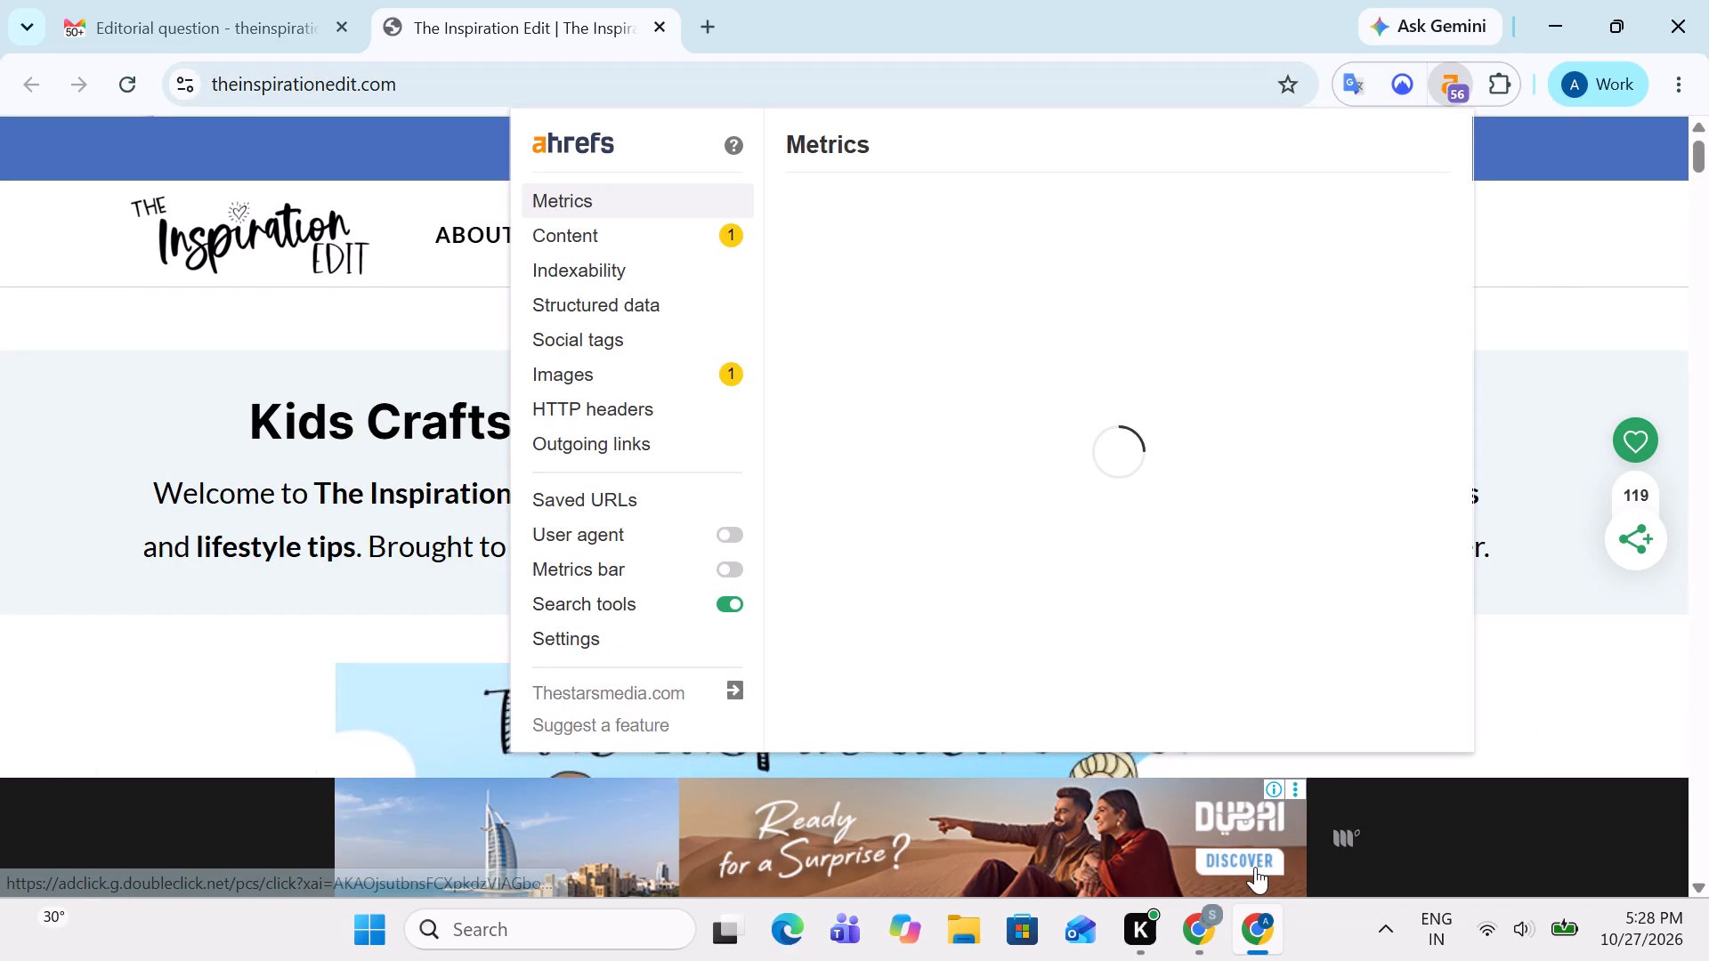
key(alt+Tab)
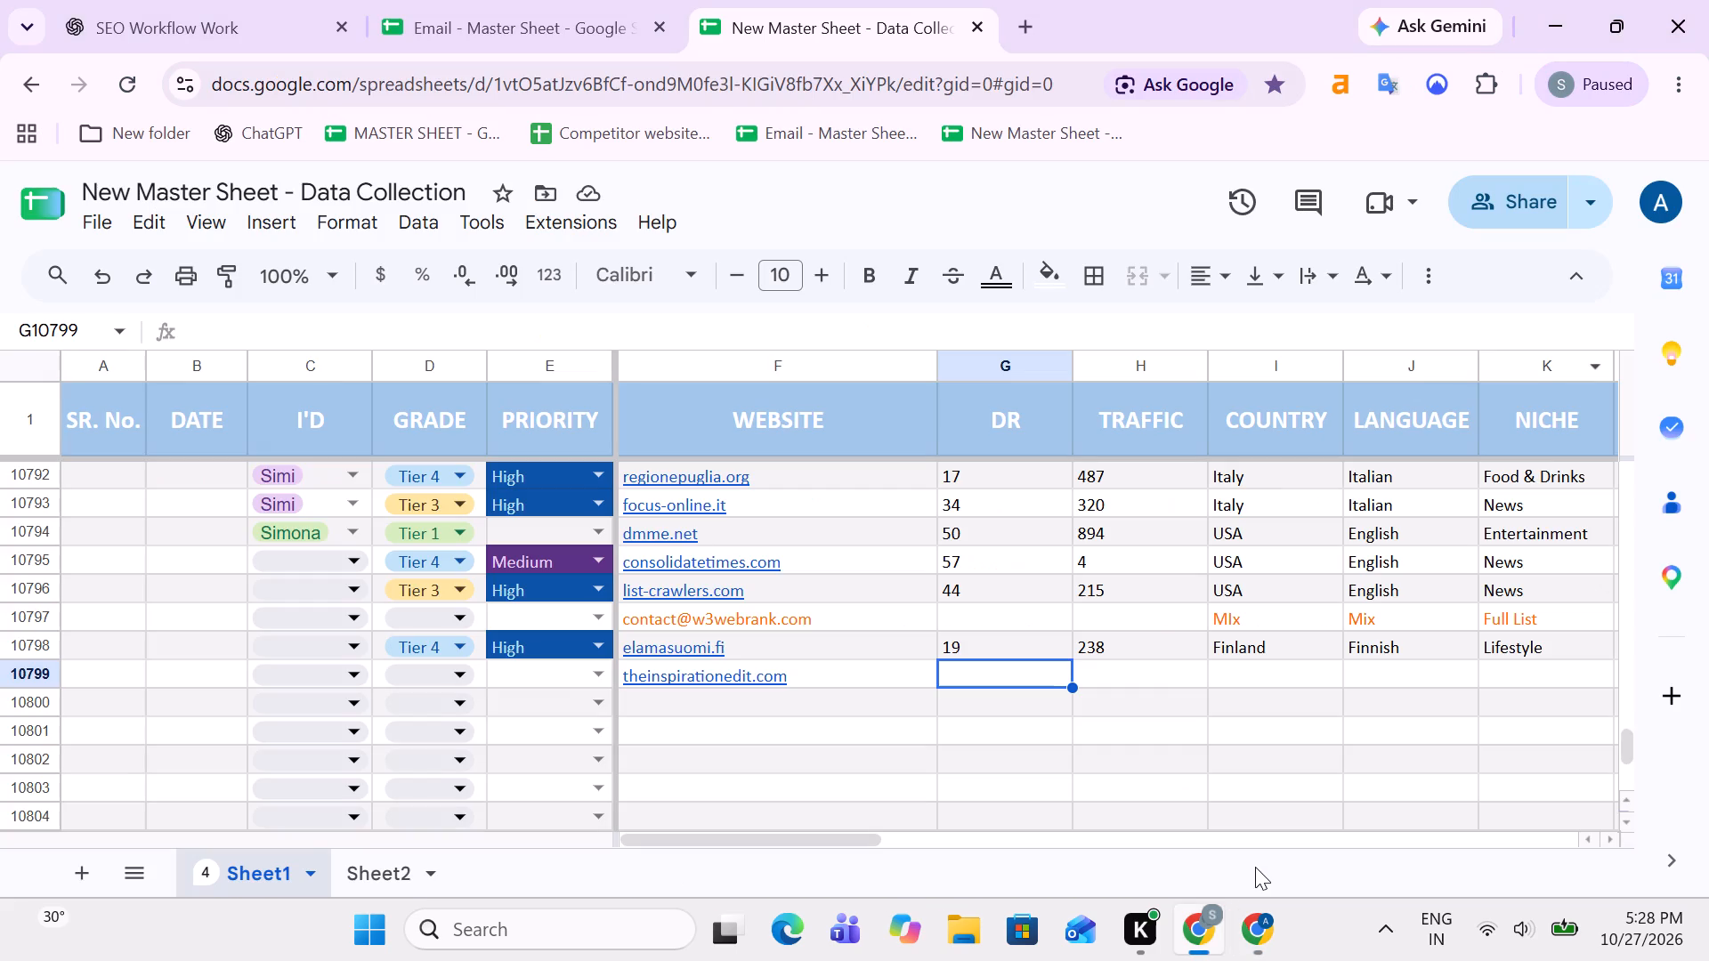
text(56)
key(Right)
text(6.4K)
key(Right)
key(alt+Tab)
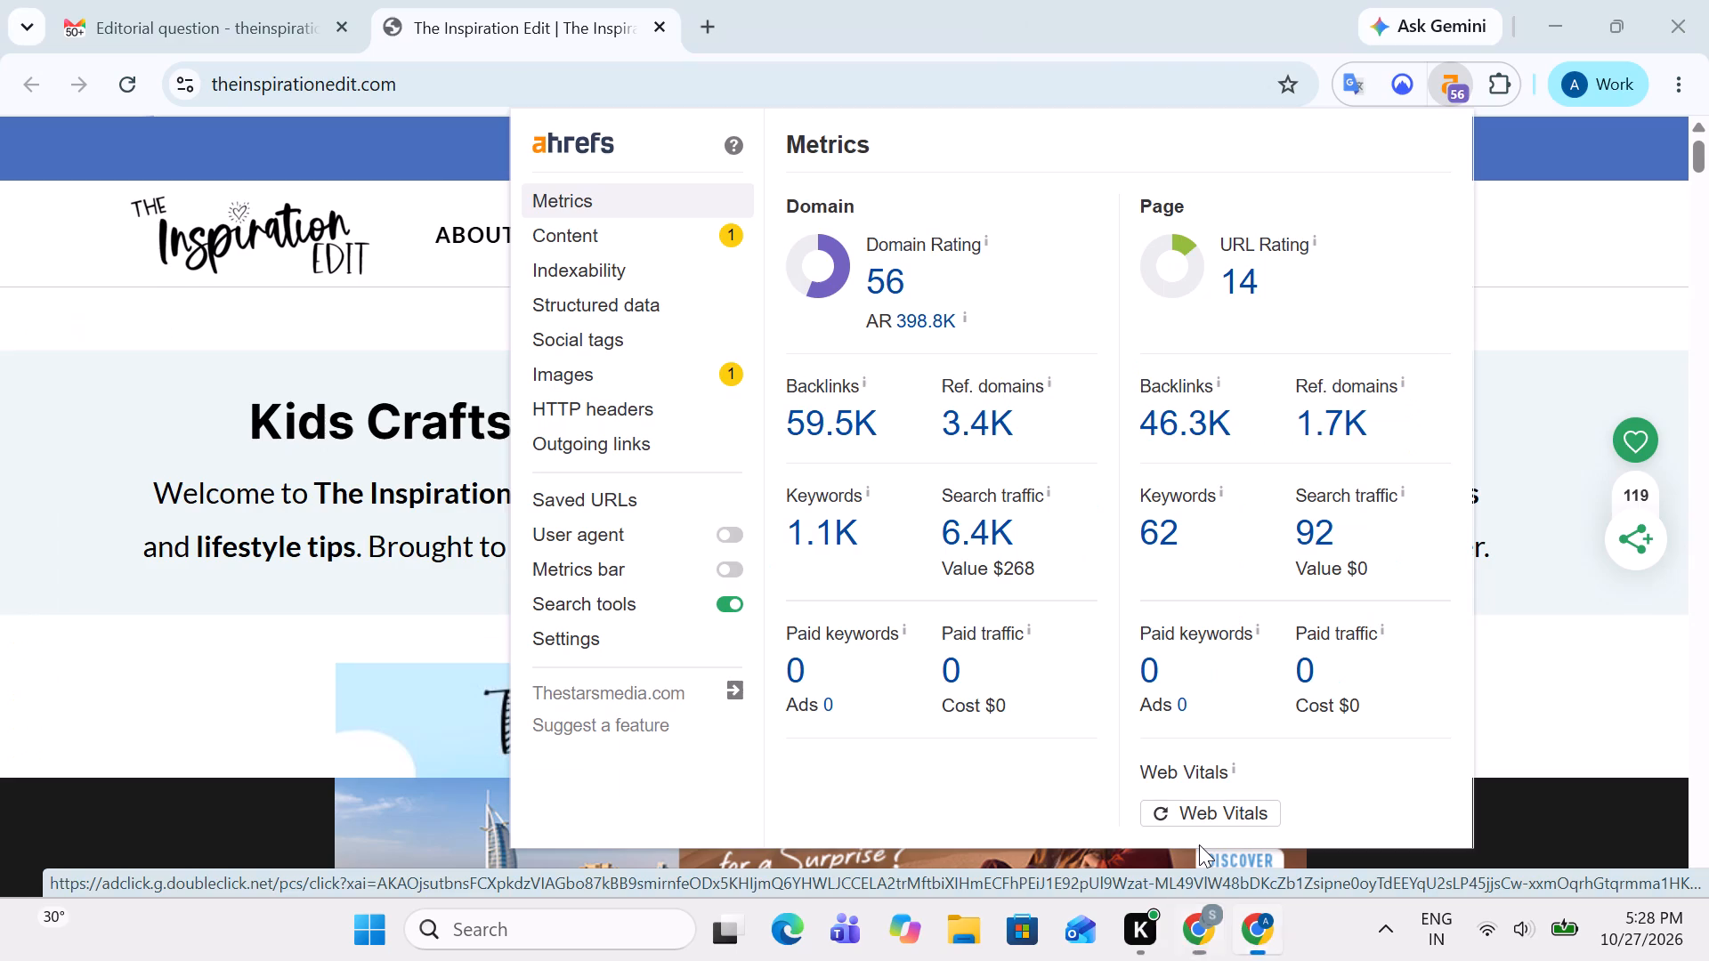
key(alt+Tab)
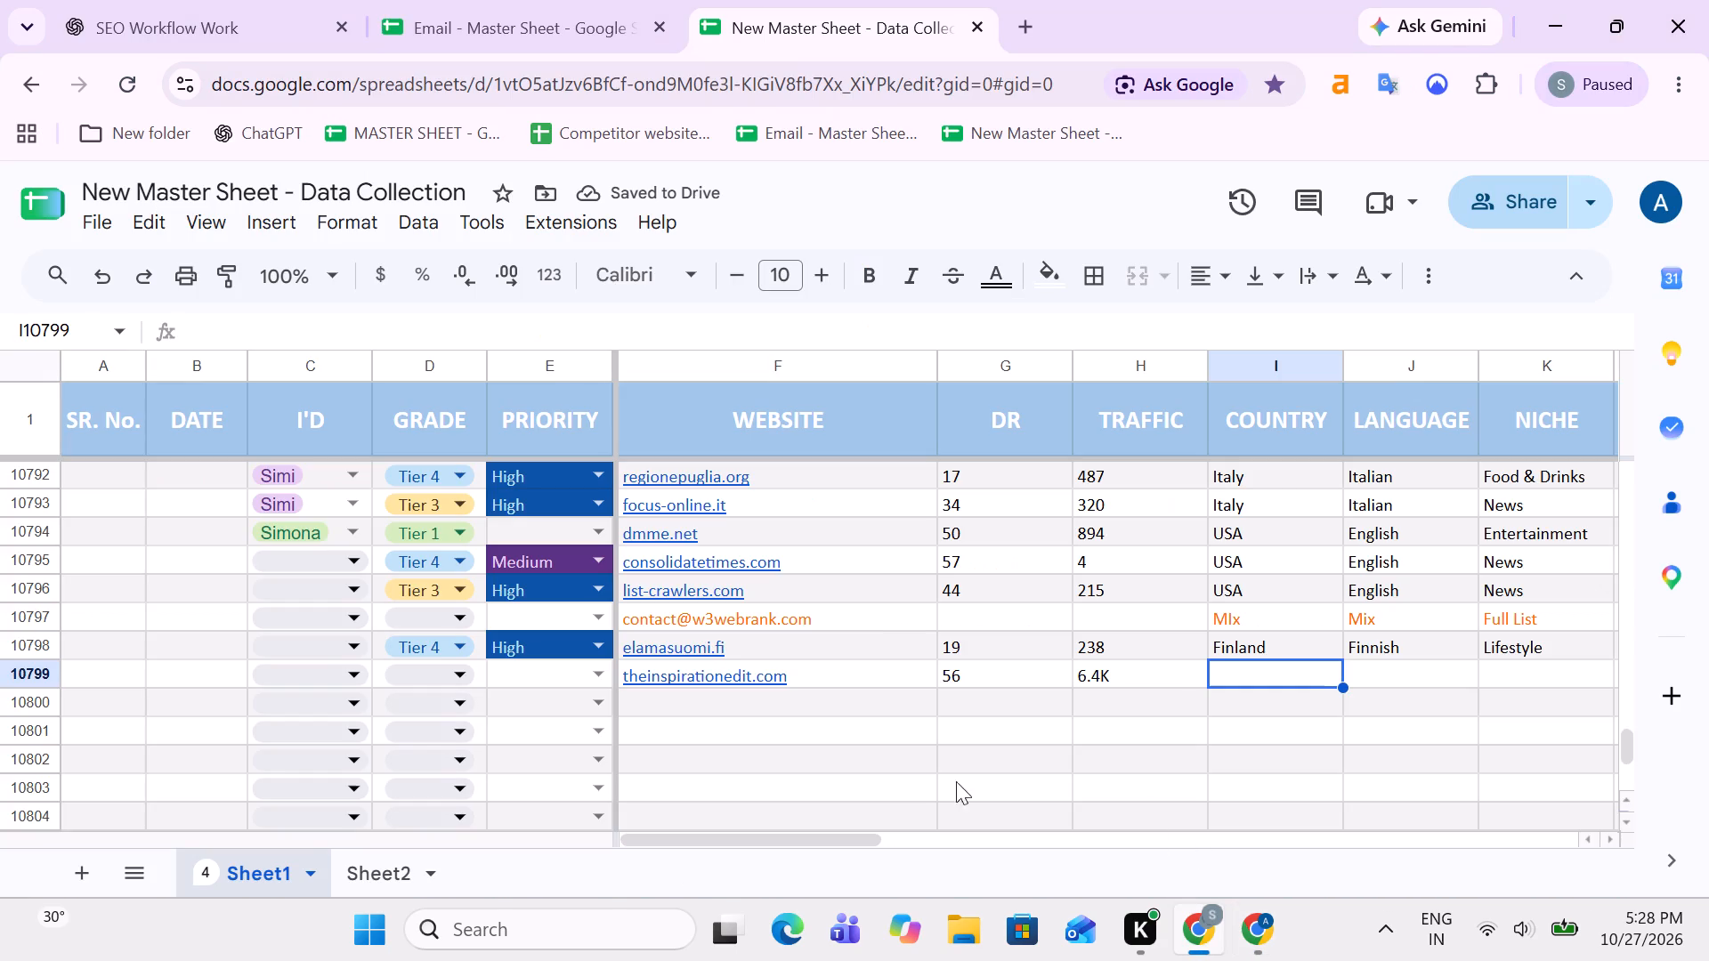
Enter USA as the Country, English as the Language and Lifestyle as the Niche for theinspirationedit.com in row 10799.
text(US)
key(Right)
key(shift+e)
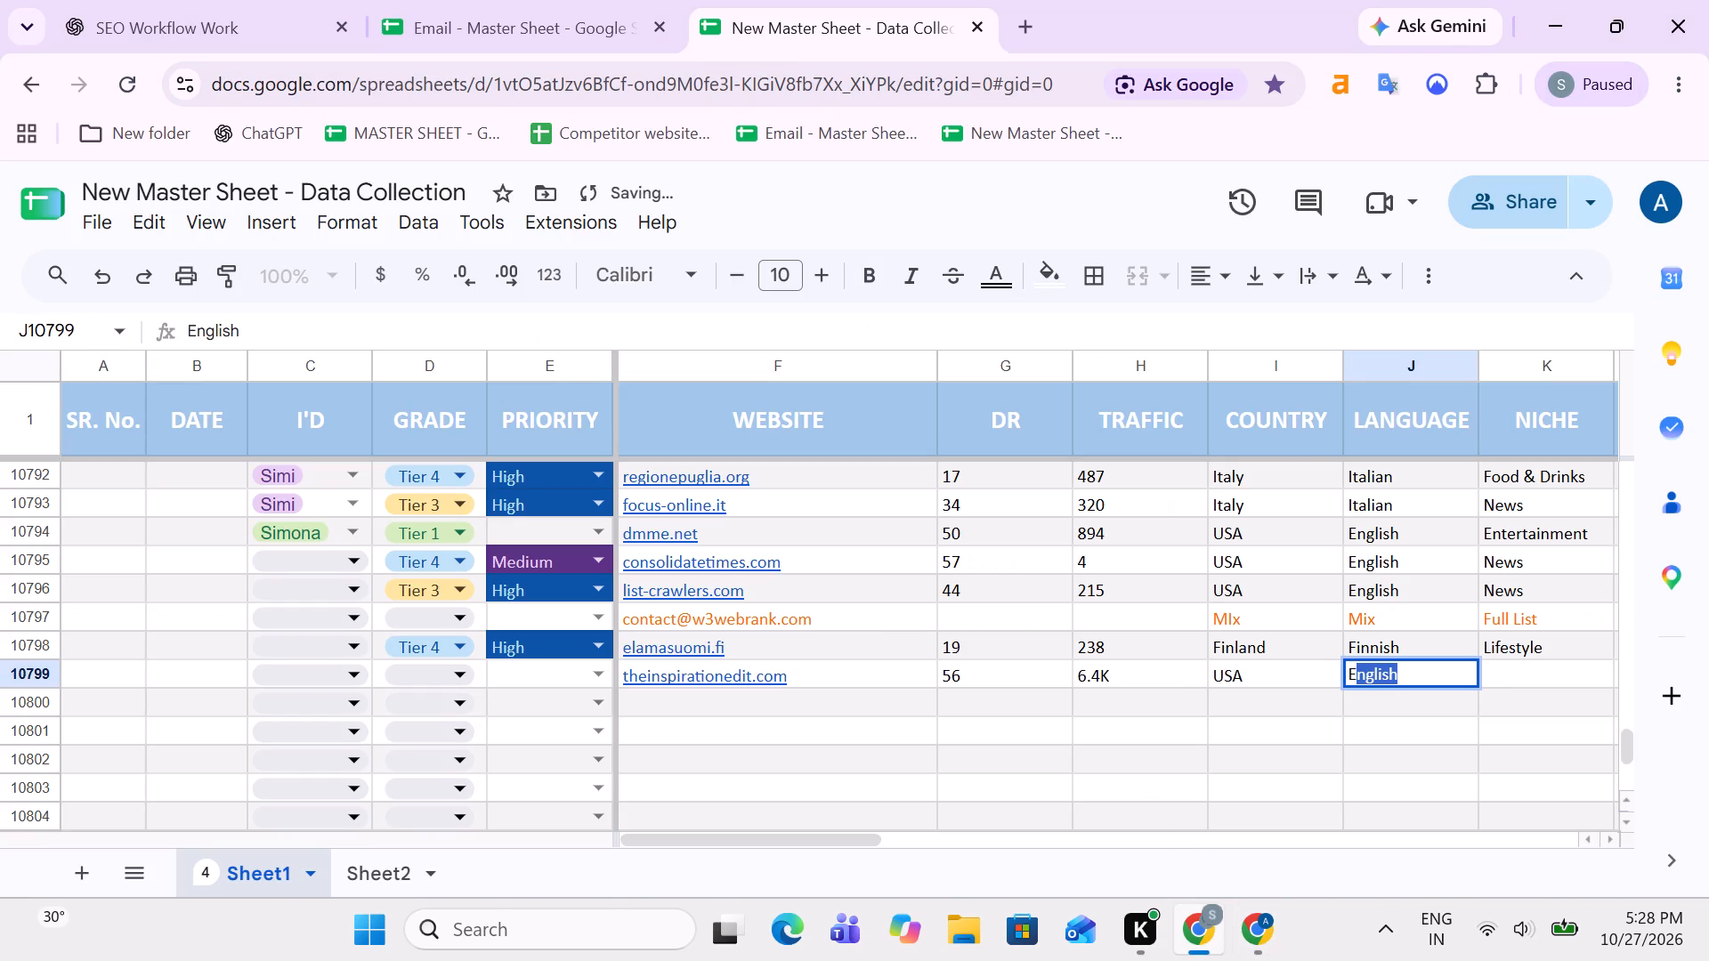
key(Right)
text(Li)
key(Right)
key(Right)
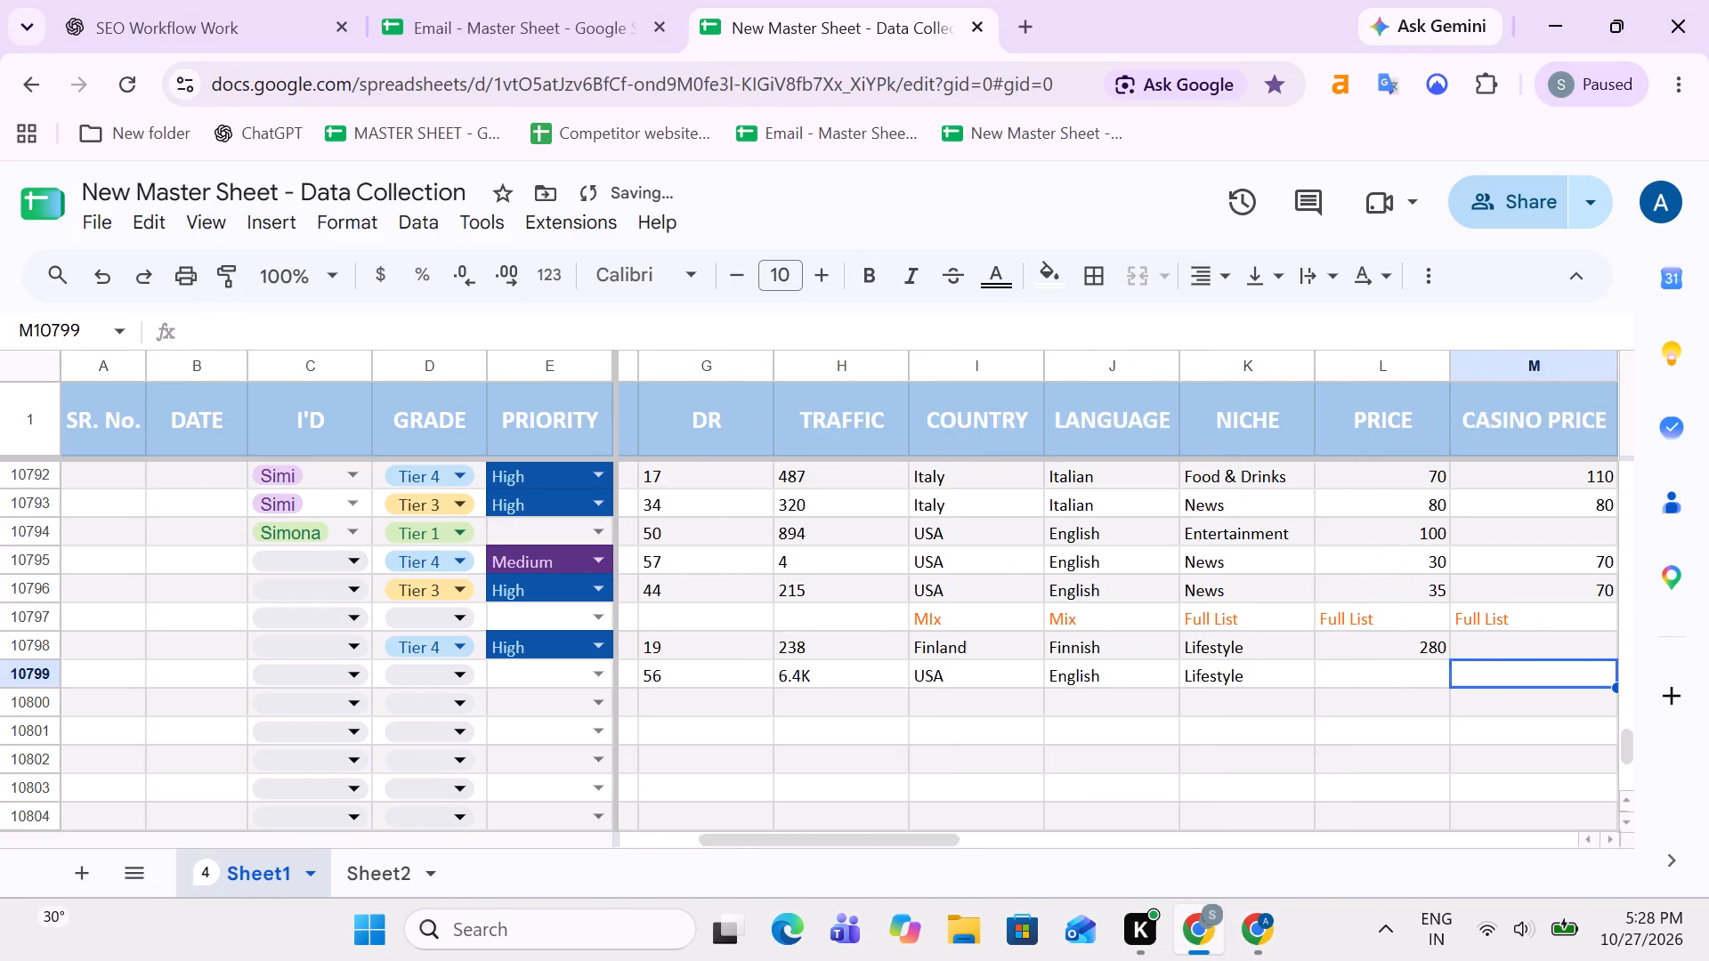
key(Right)
key(Left)
key(Left)
Enter 400 as the Price and 500 as the Casino Price for theinspirationedit.com in row 10799 of New Master Sheet.
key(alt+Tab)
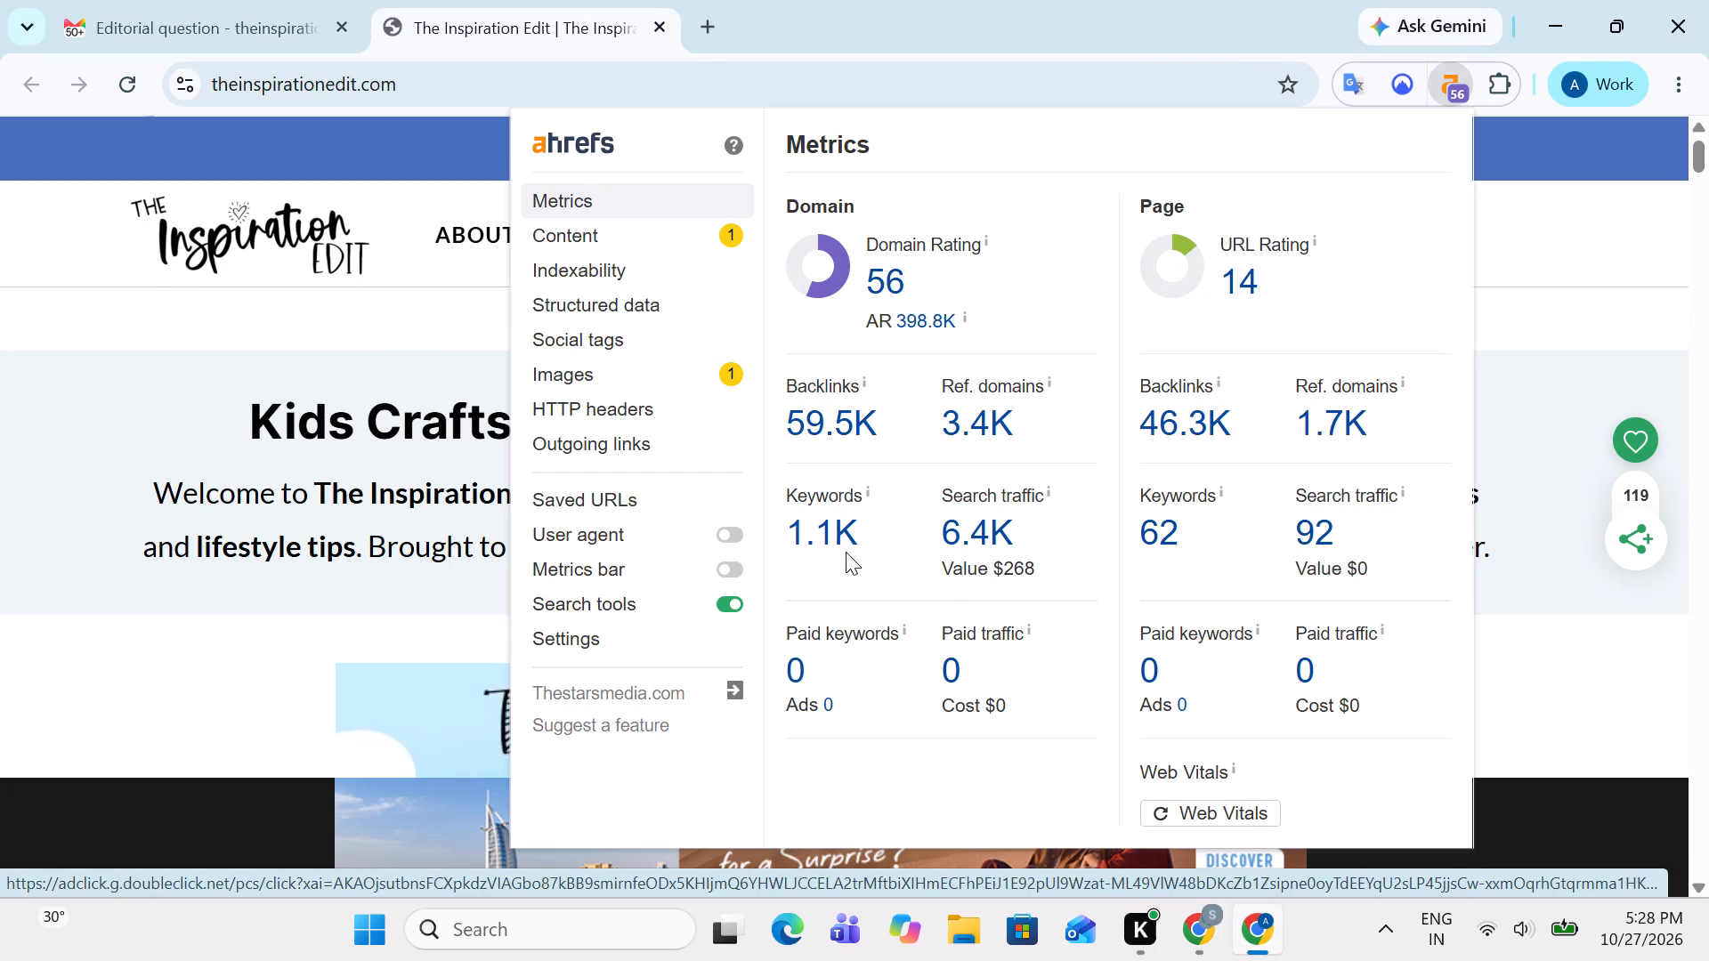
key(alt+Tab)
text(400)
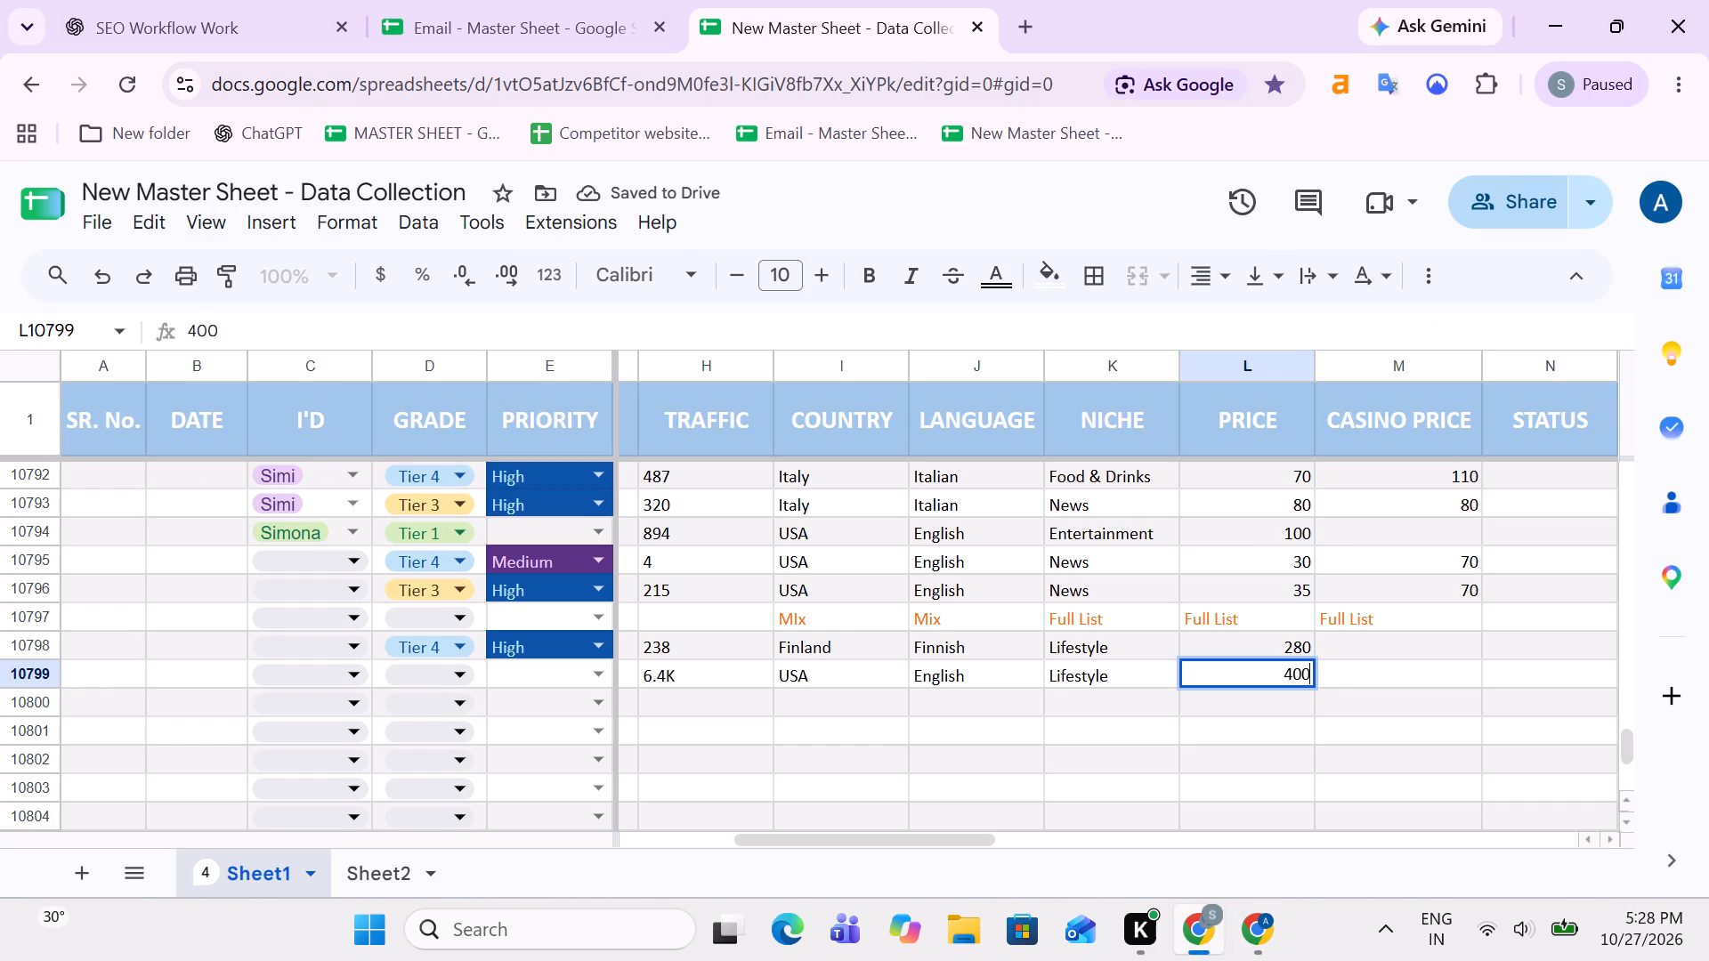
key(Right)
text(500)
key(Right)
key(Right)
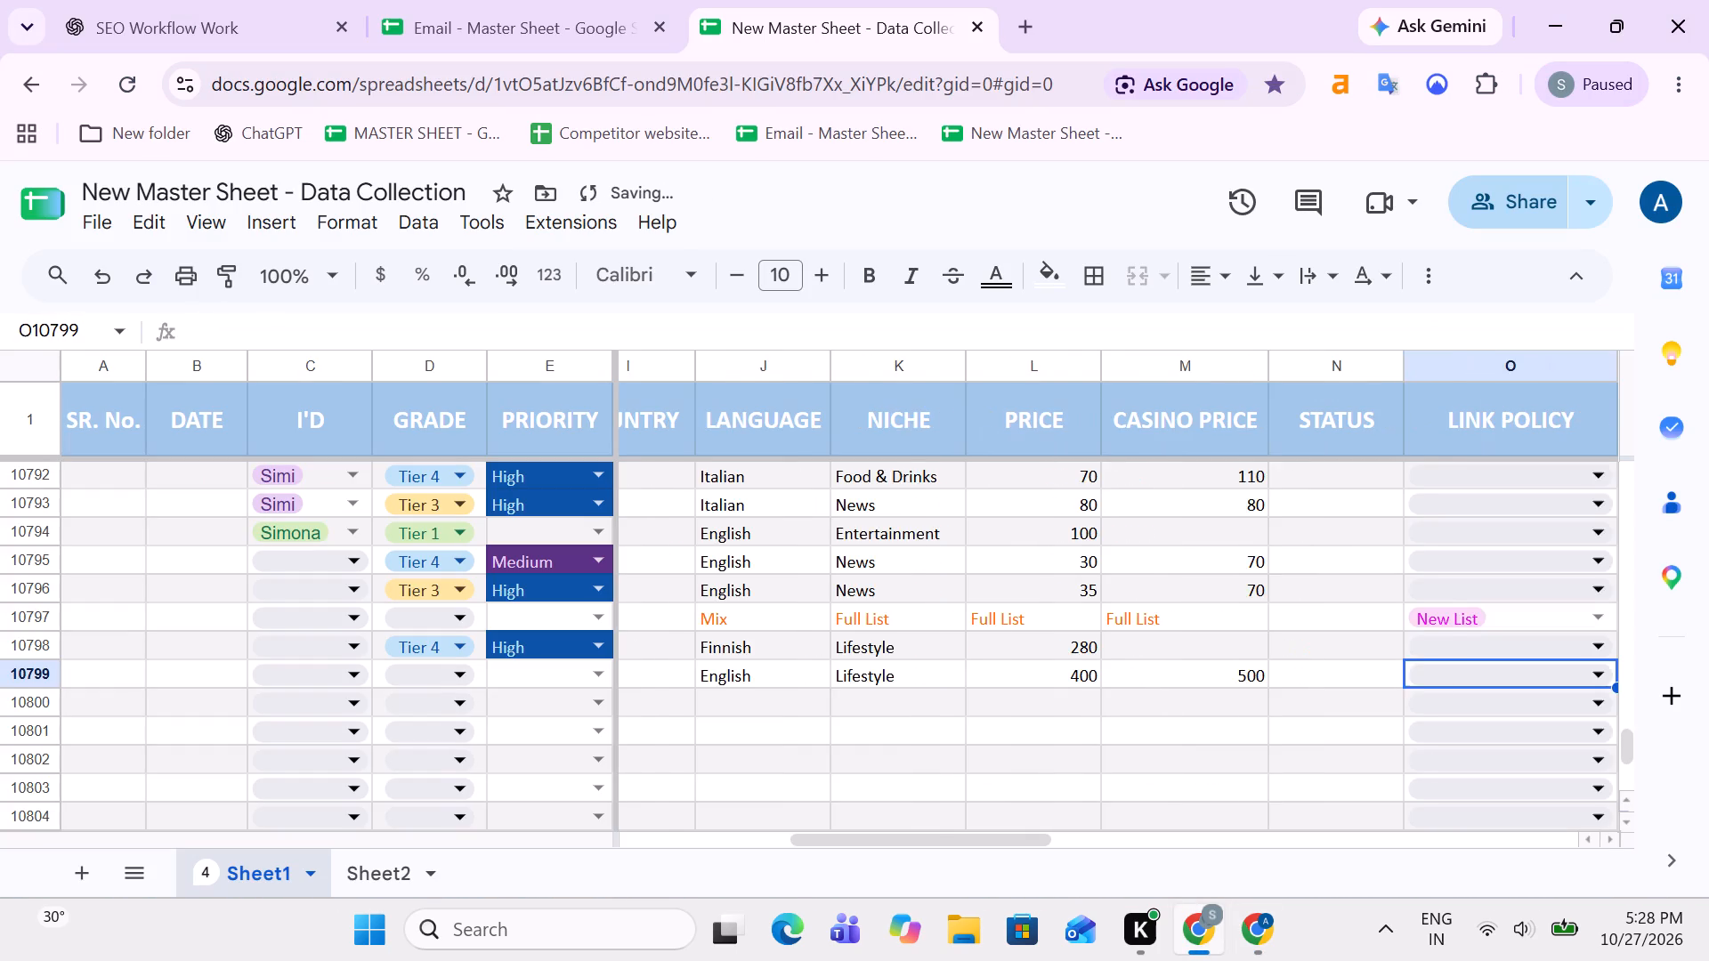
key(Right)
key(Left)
Search theinspirationedit.com for Netbet in the browser window with the site open, and close the site.
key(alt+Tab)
drag(12, 616, 0, 549)
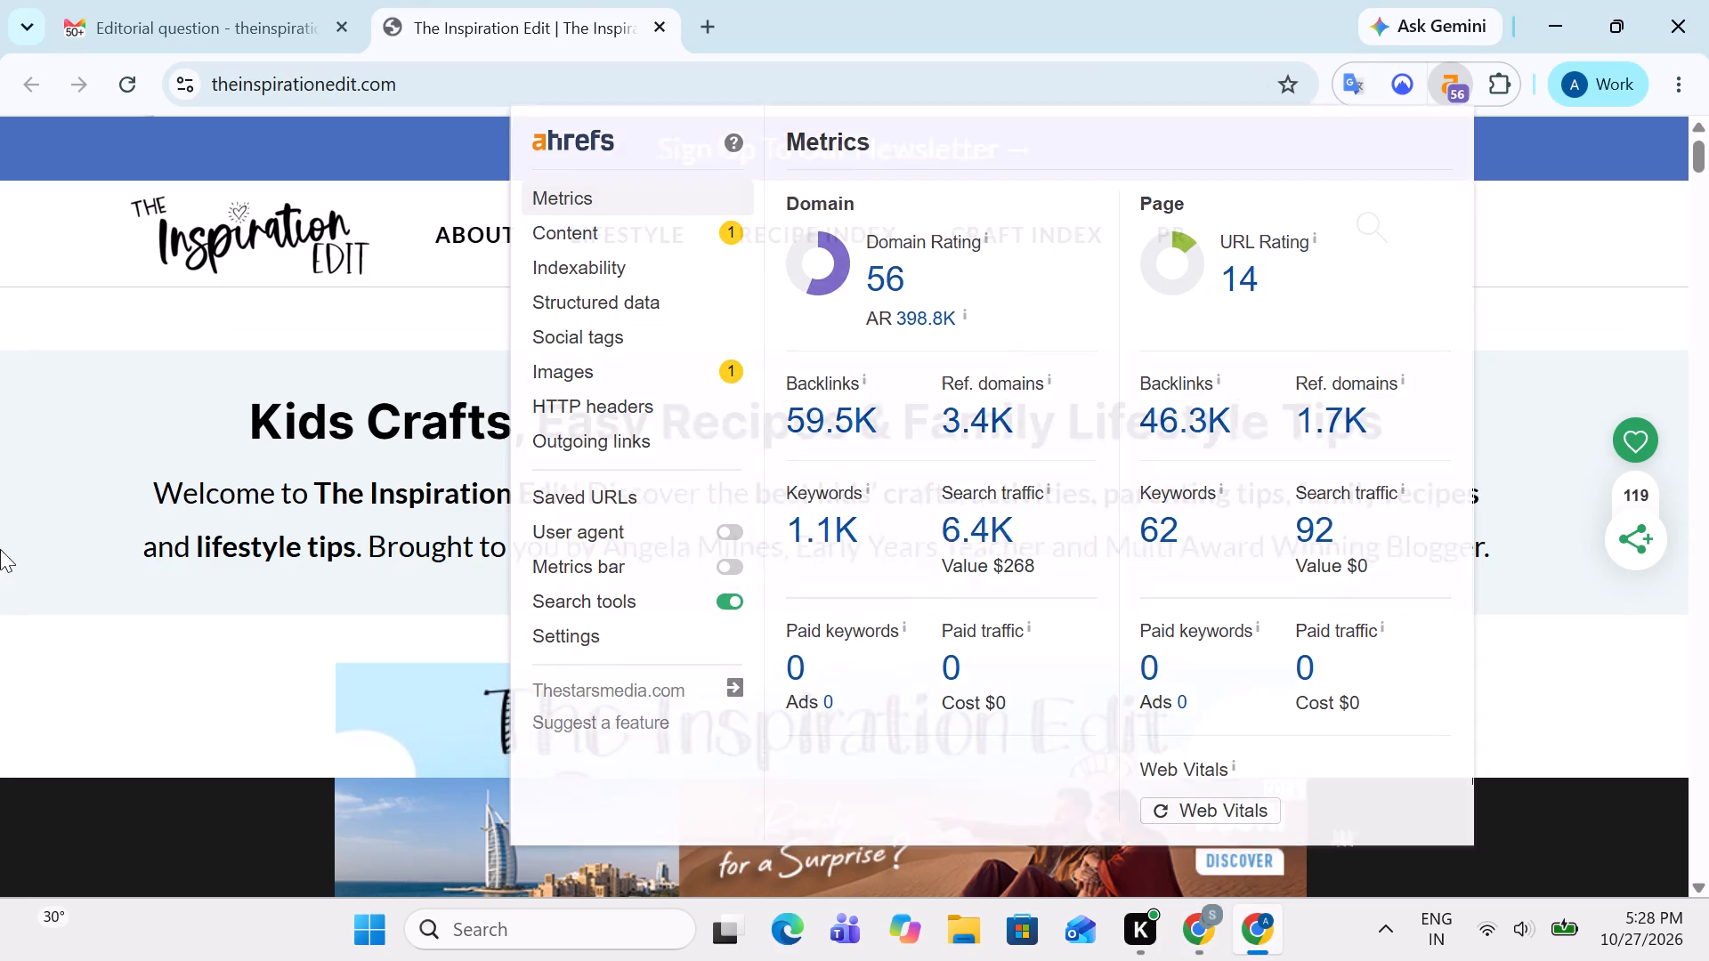
drag(0, 549, 0, 537)
click(1345, 215)
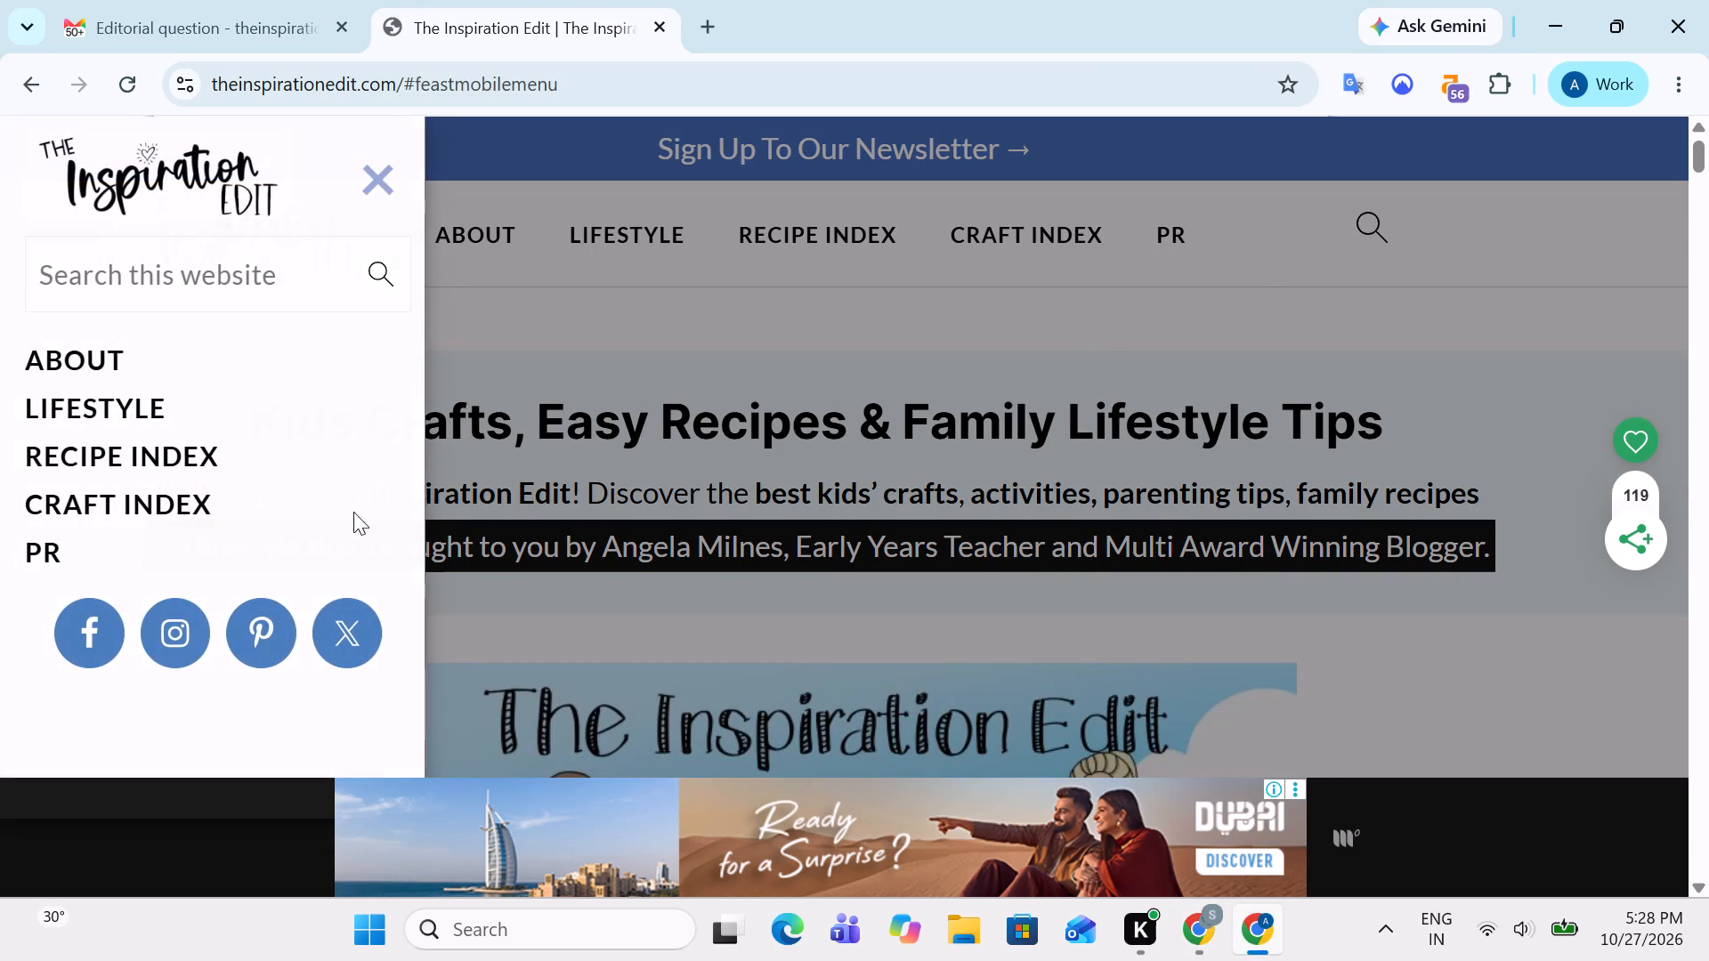
click(151, 286)
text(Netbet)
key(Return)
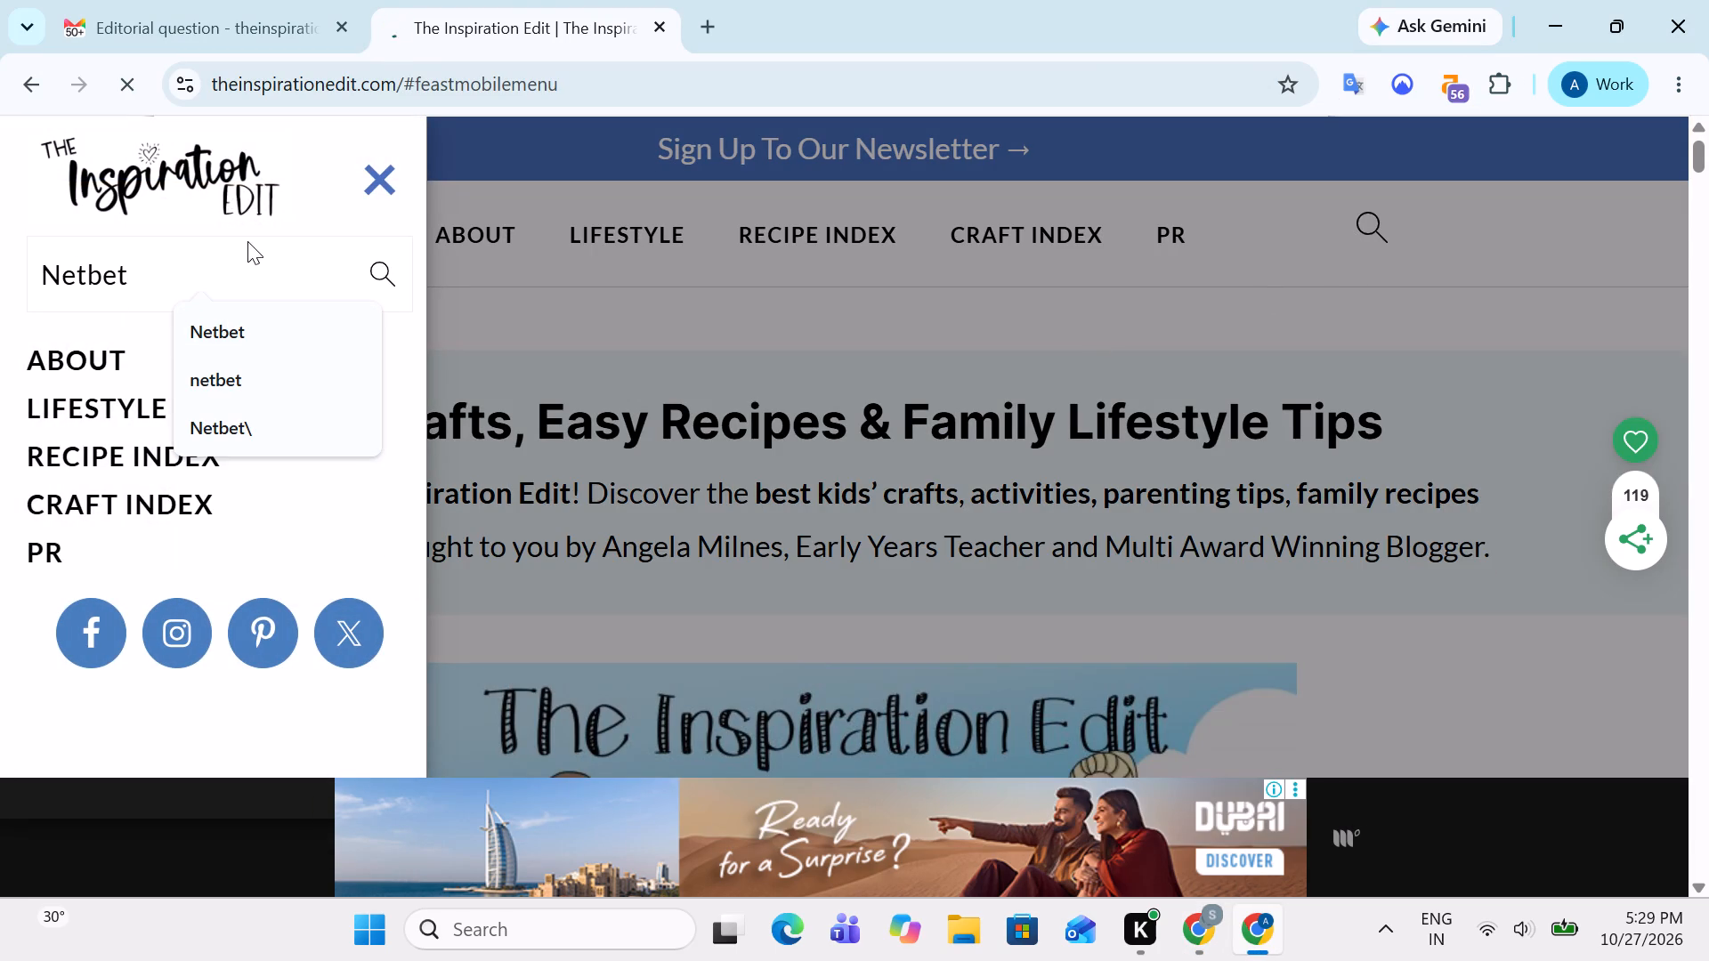
scroll(722, 677, down, 4)
scroll(729, 566, down, 3)
click(661, 36)
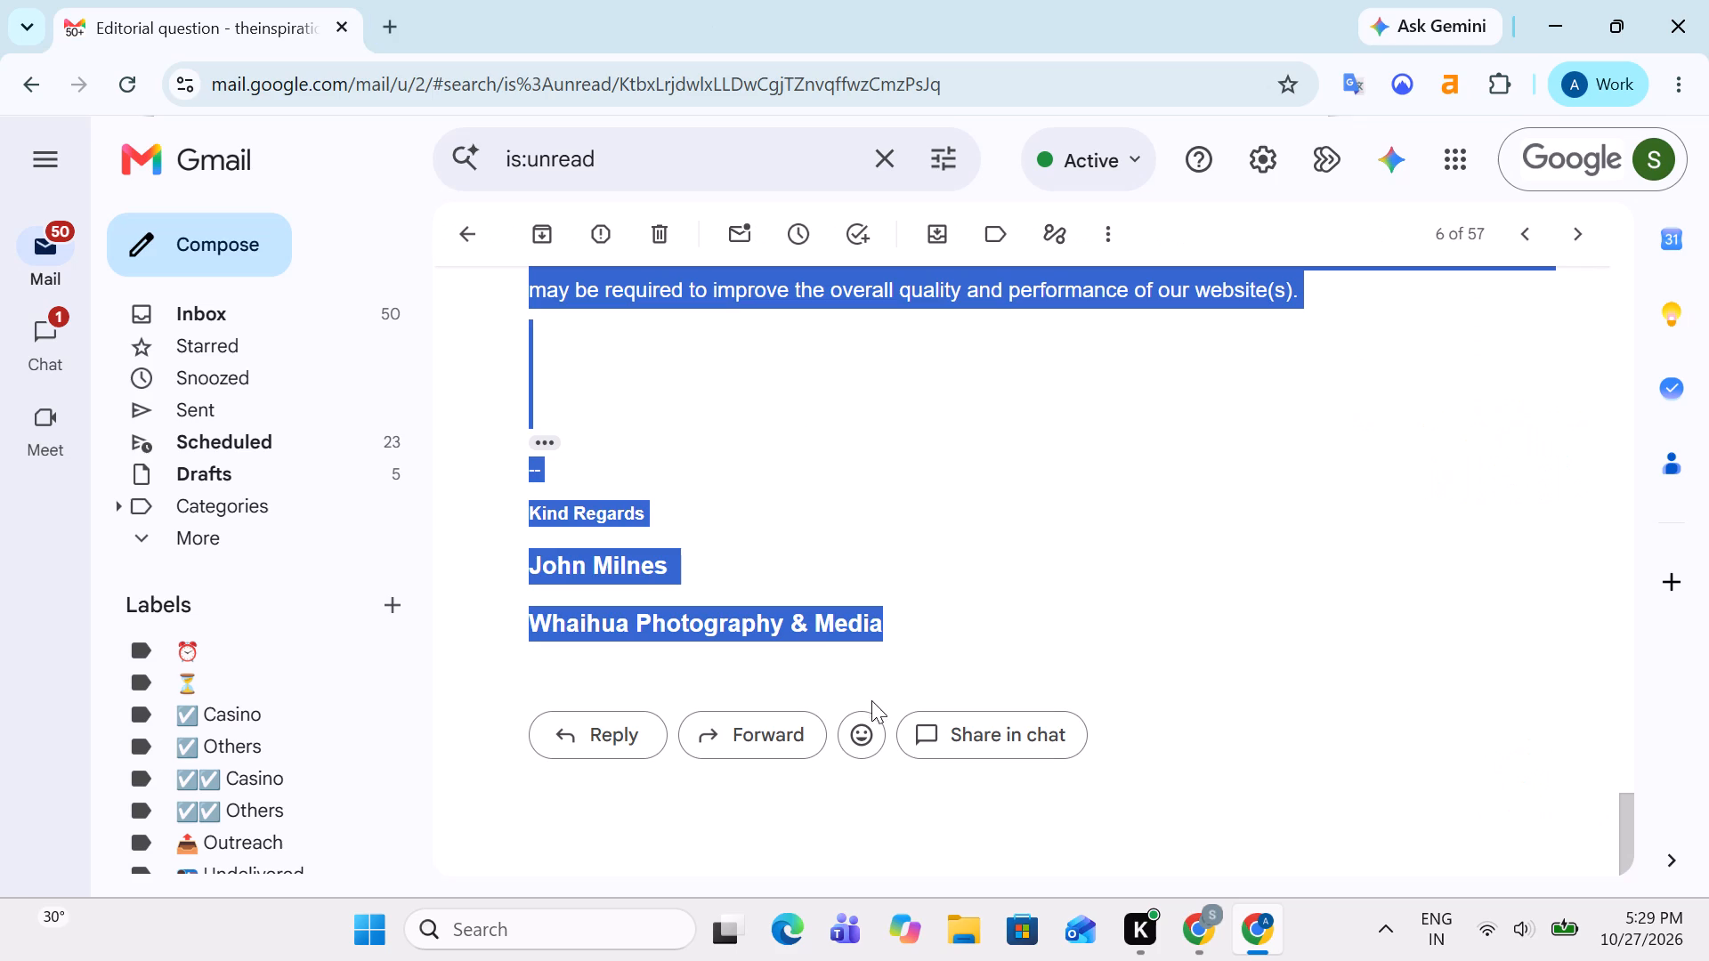
Copy the publisher's email address from the theinspirationedit.com reply in Gmail into Contact Details in row 10799 of New Master Sheet.
scroll(835, 657, down, 2)
click(1272, 529)
scroll(1209, 526, up, 2)
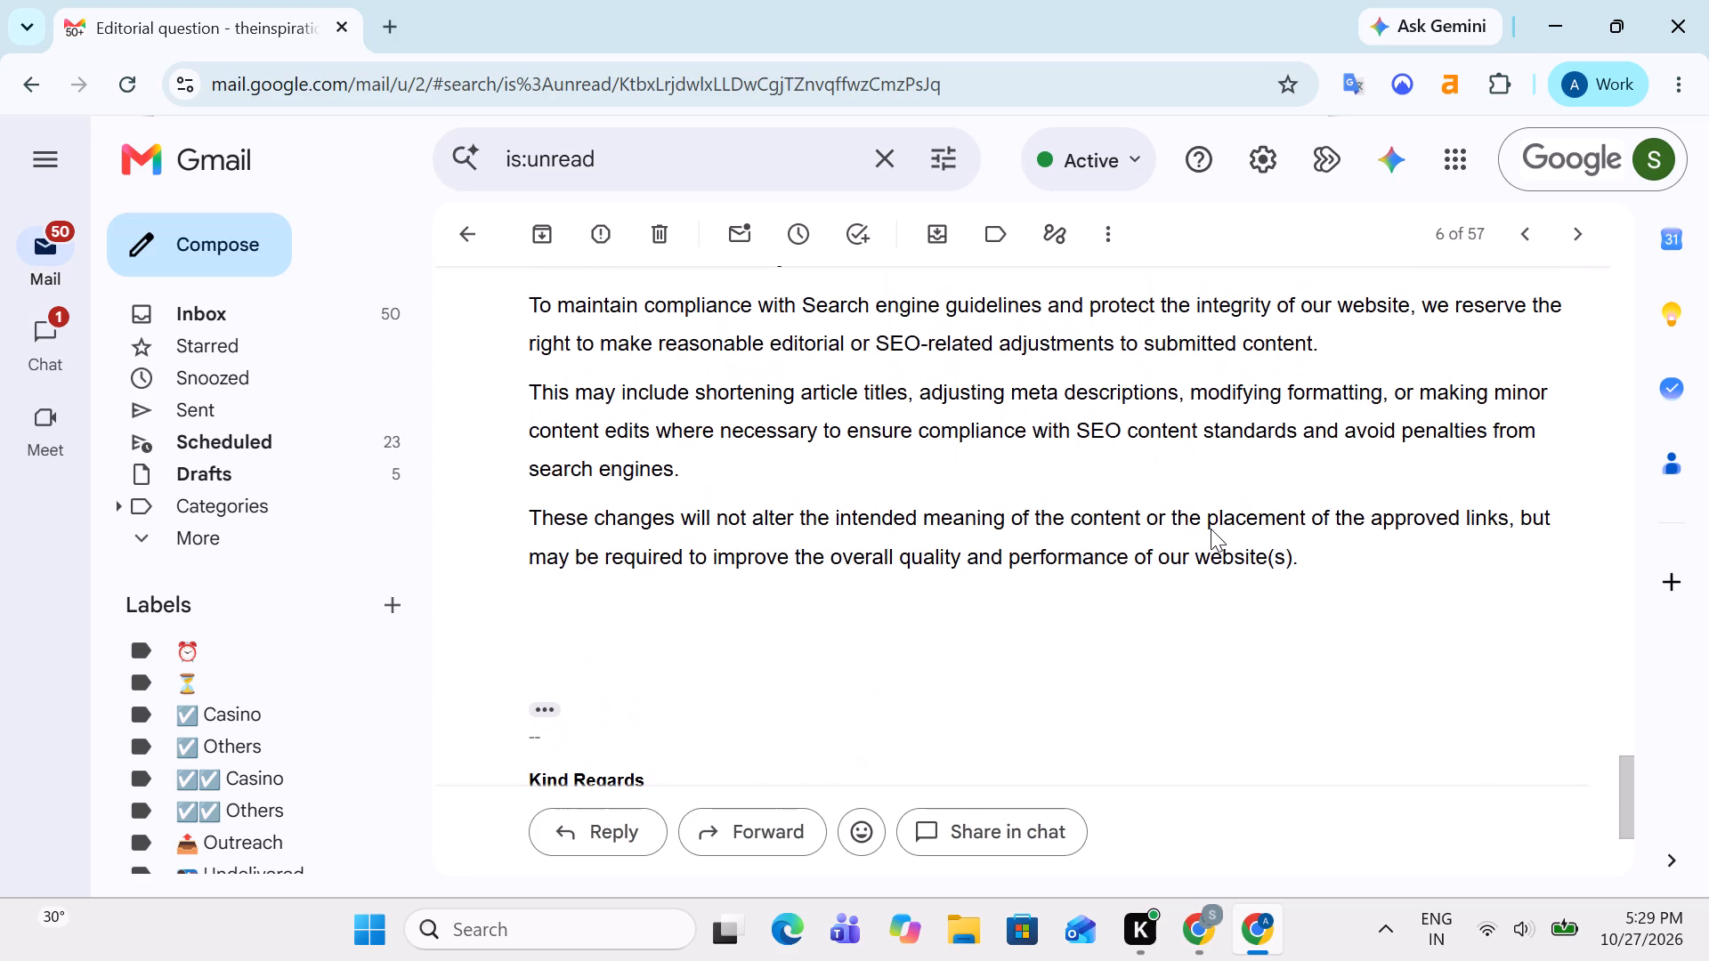
scroll(1306, 611, up, 1)
scroll(819, 526, up, 1)
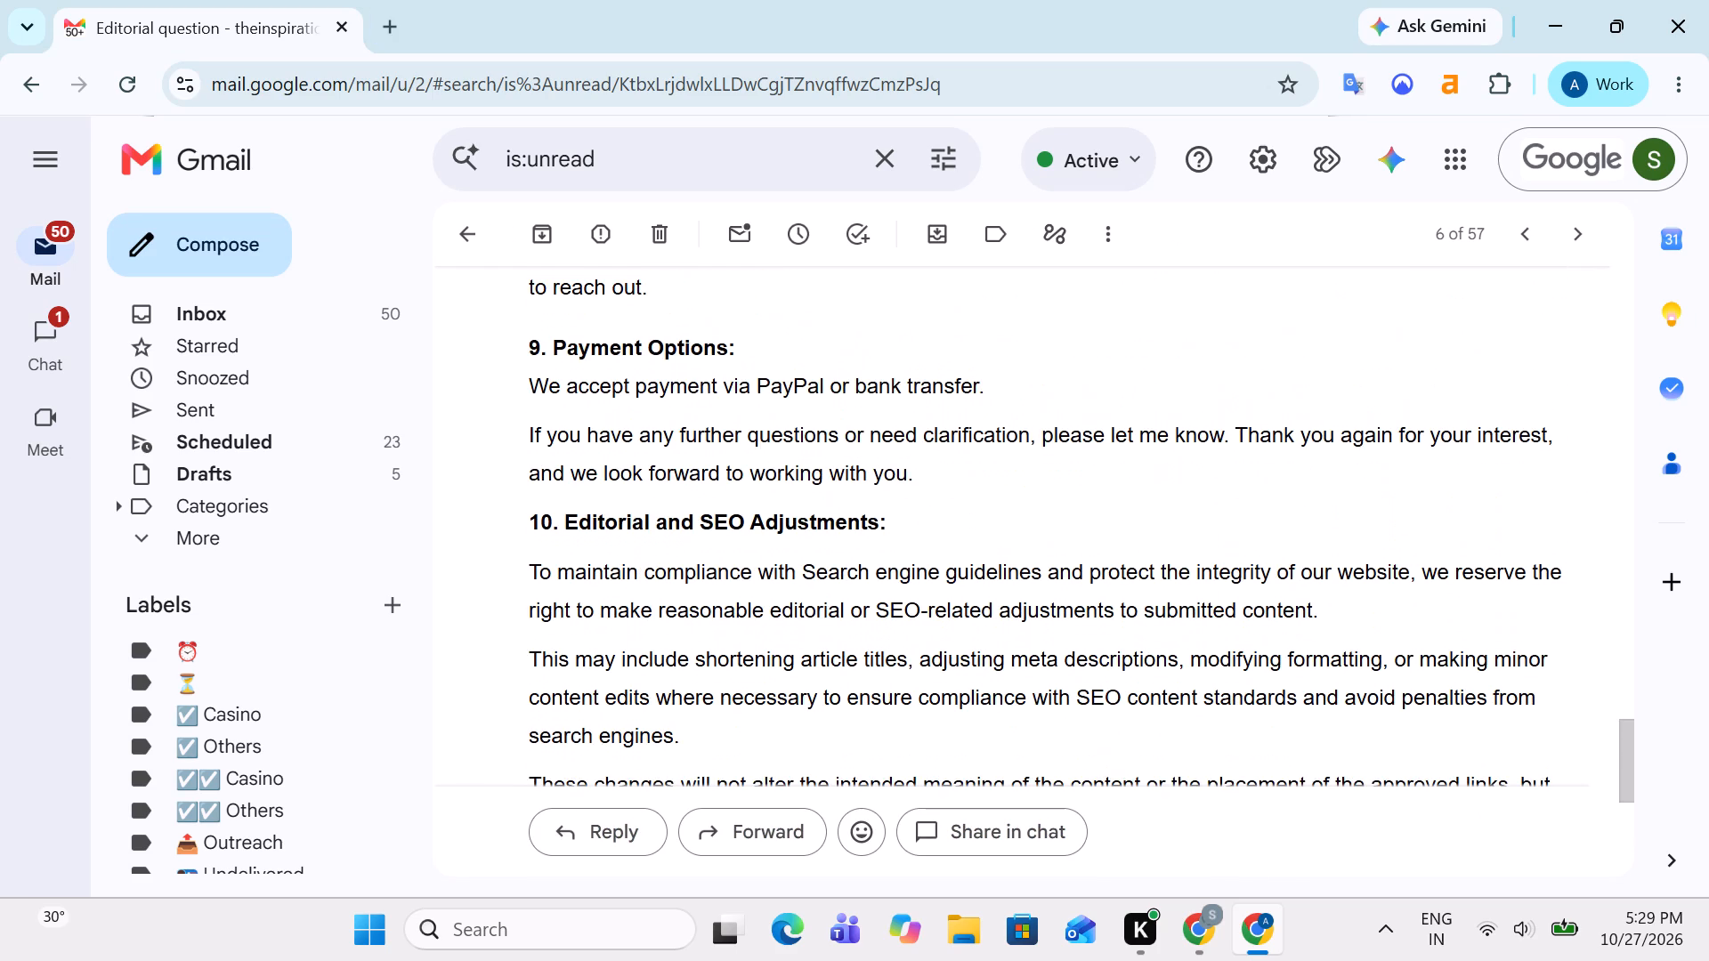
key(alt+Tab)
key(Right)
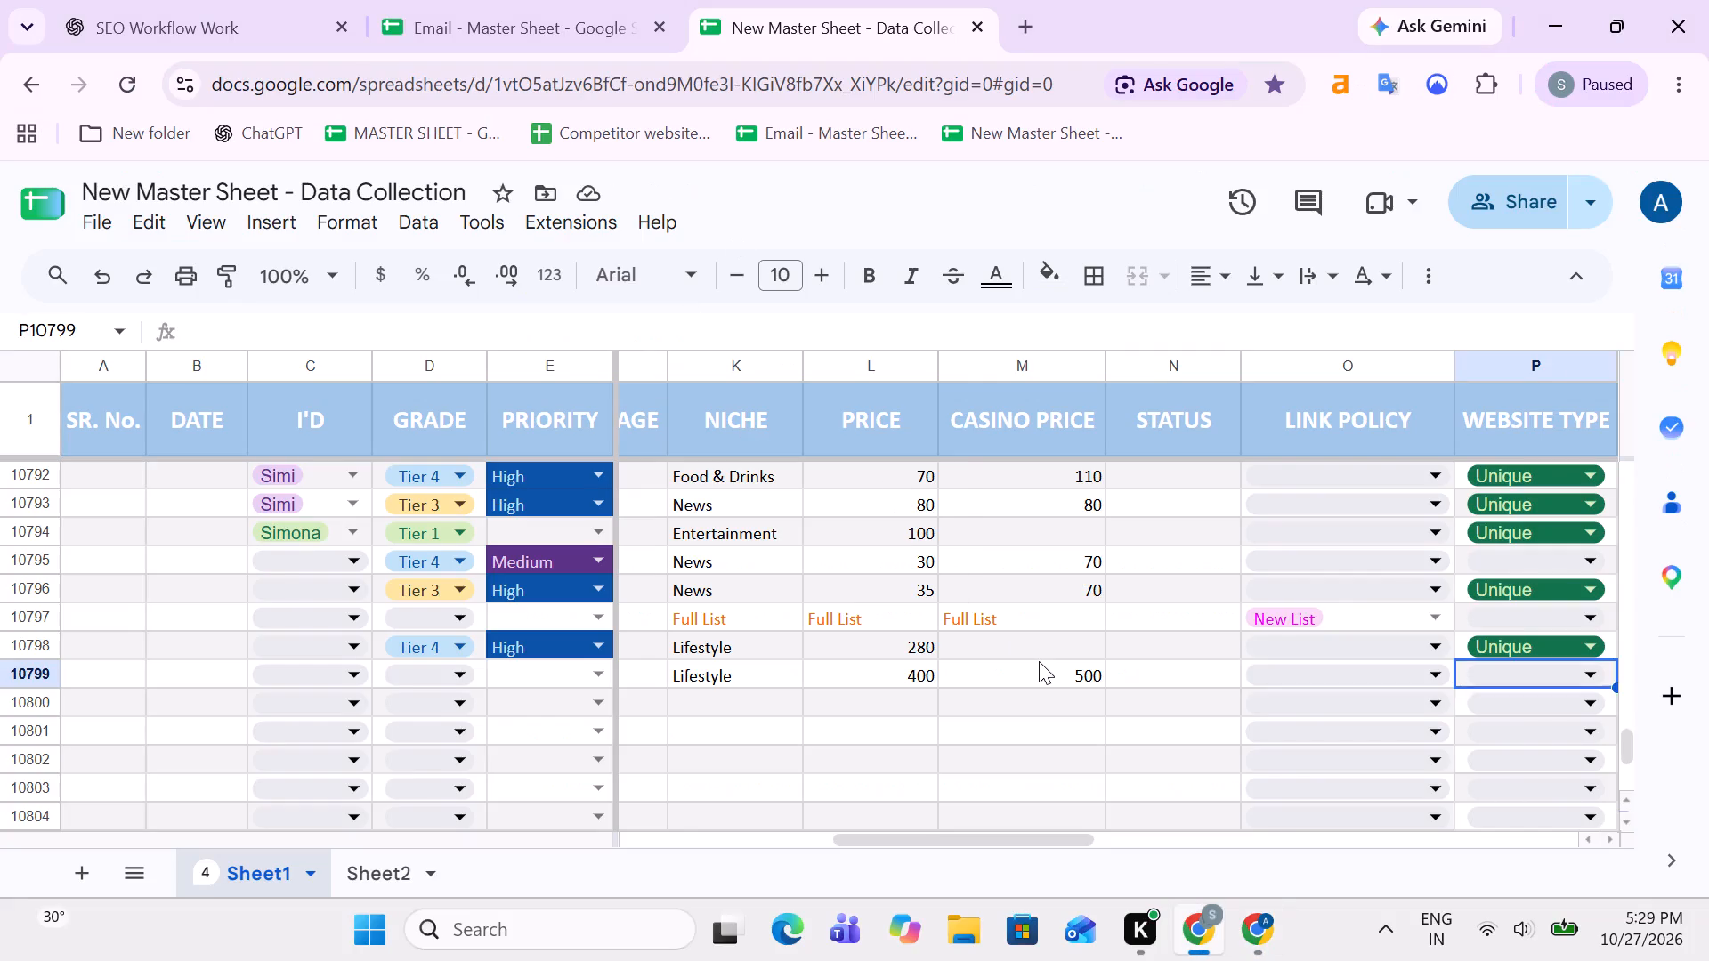
key(Left)
key(Right)
key(Right)
key(alt+Tab)
scroll(1260, 960, up, 2)
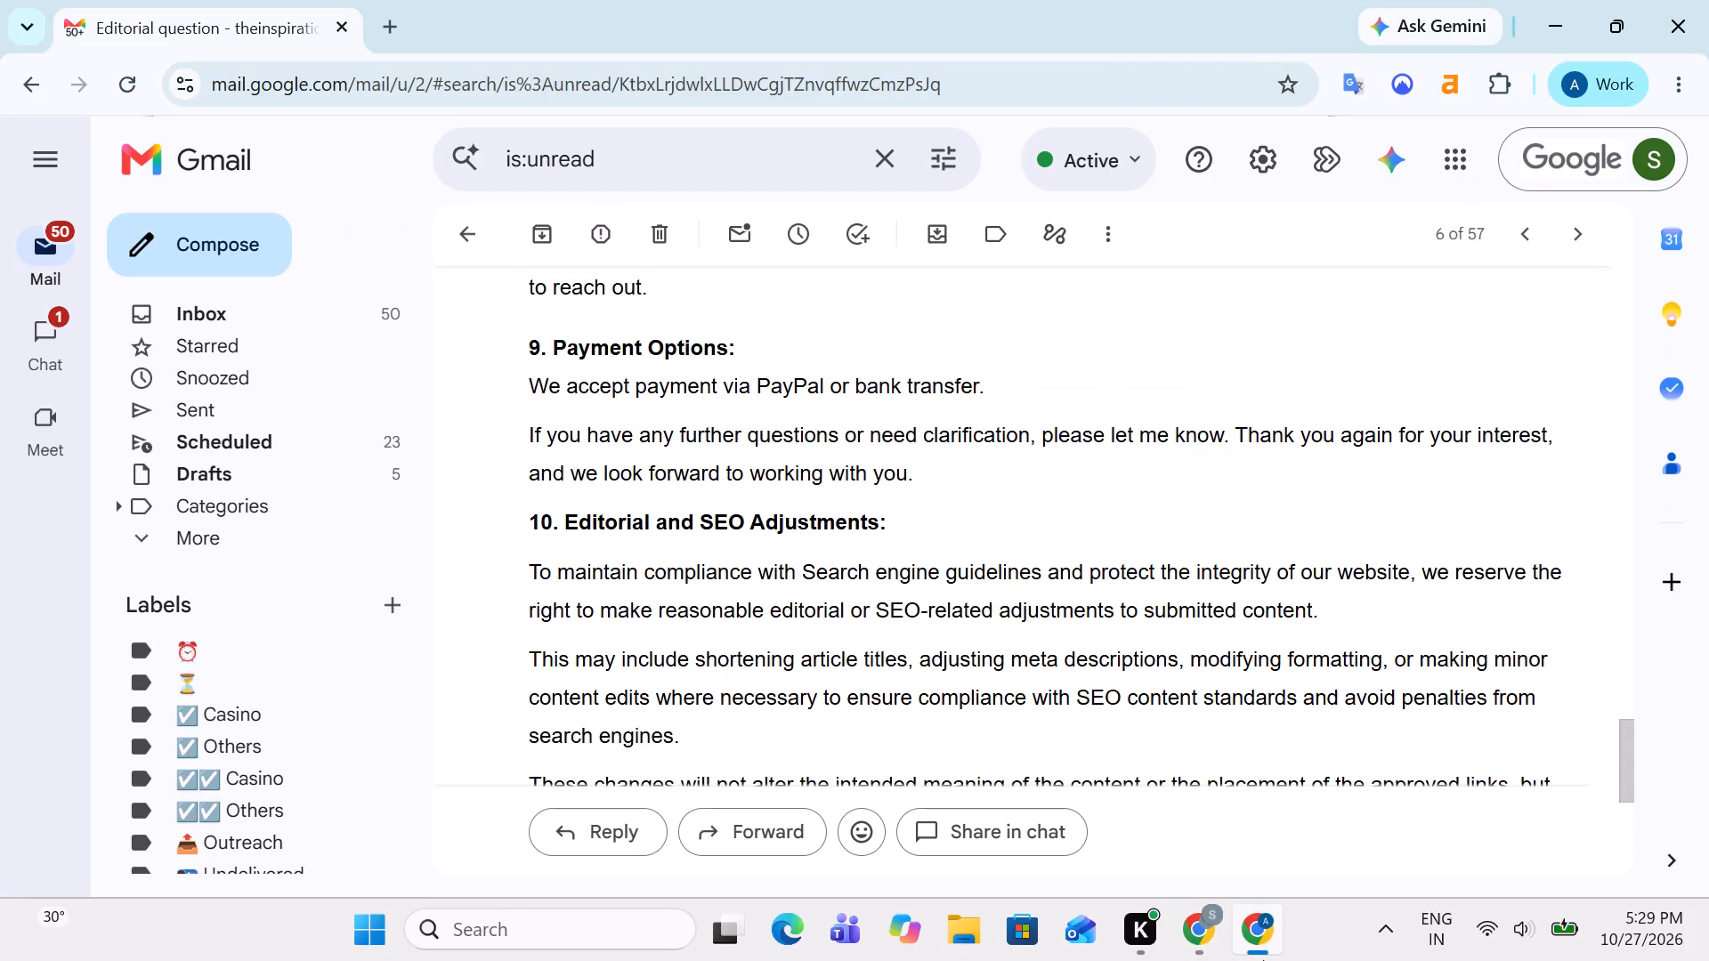
scroll(742, 609, up, 5)
scroll(538, 543, up, 2)
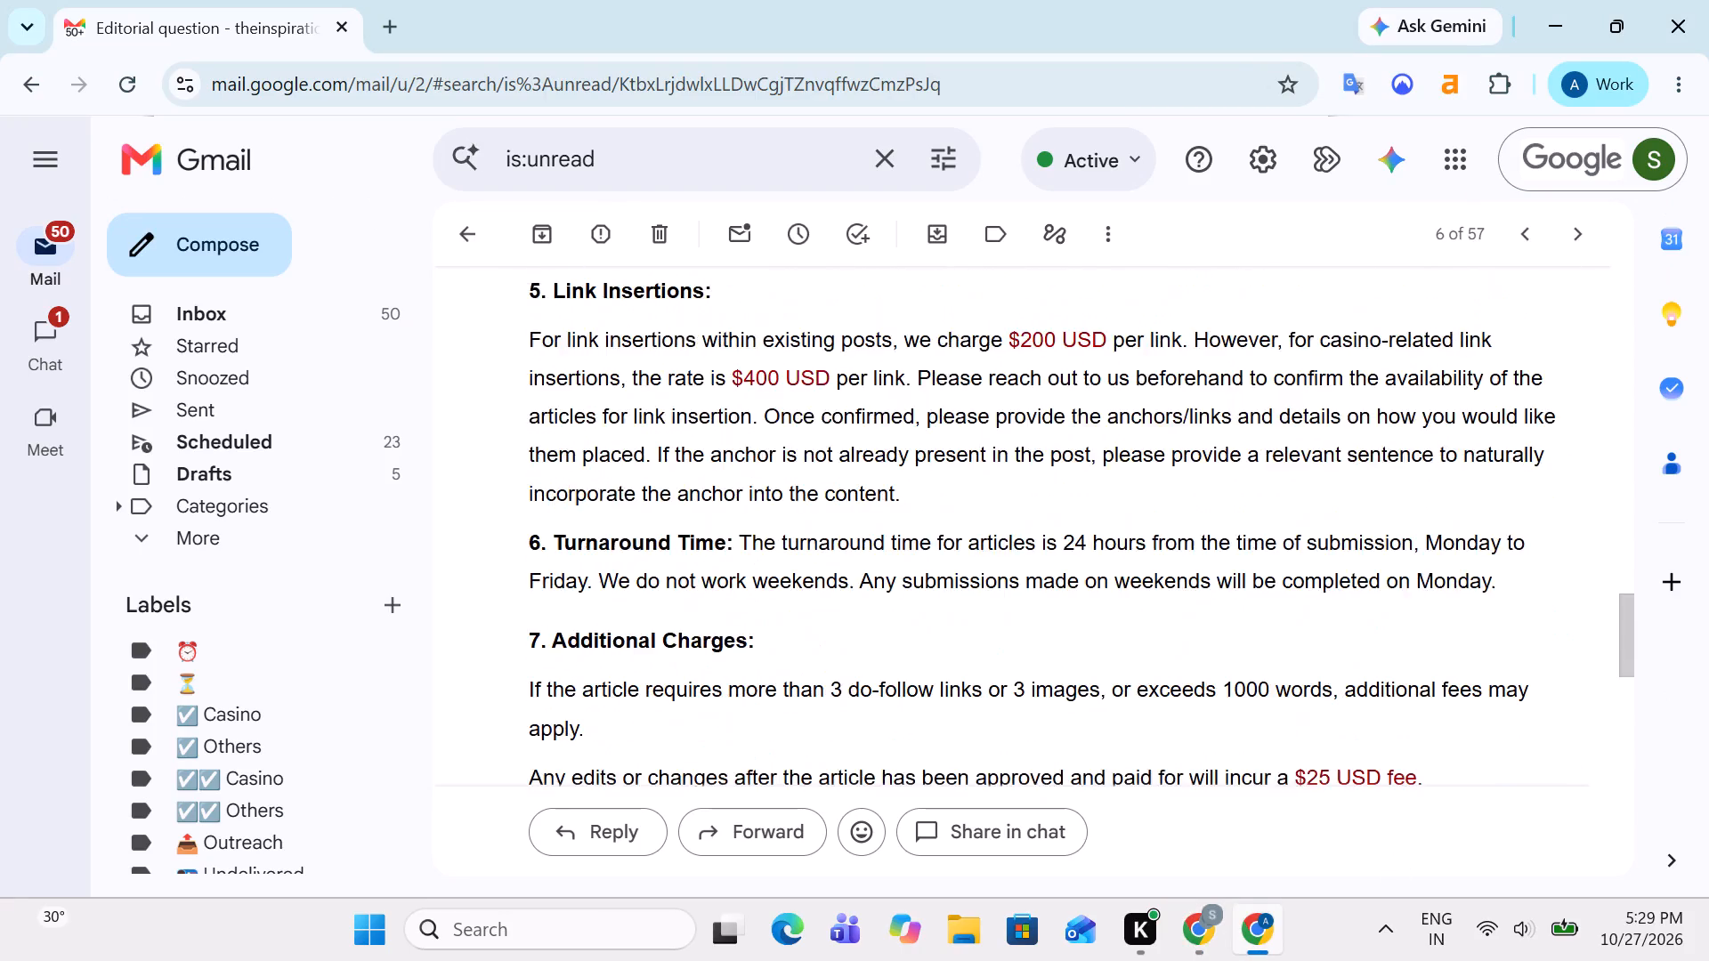
scroll(616, 479, up, 16)
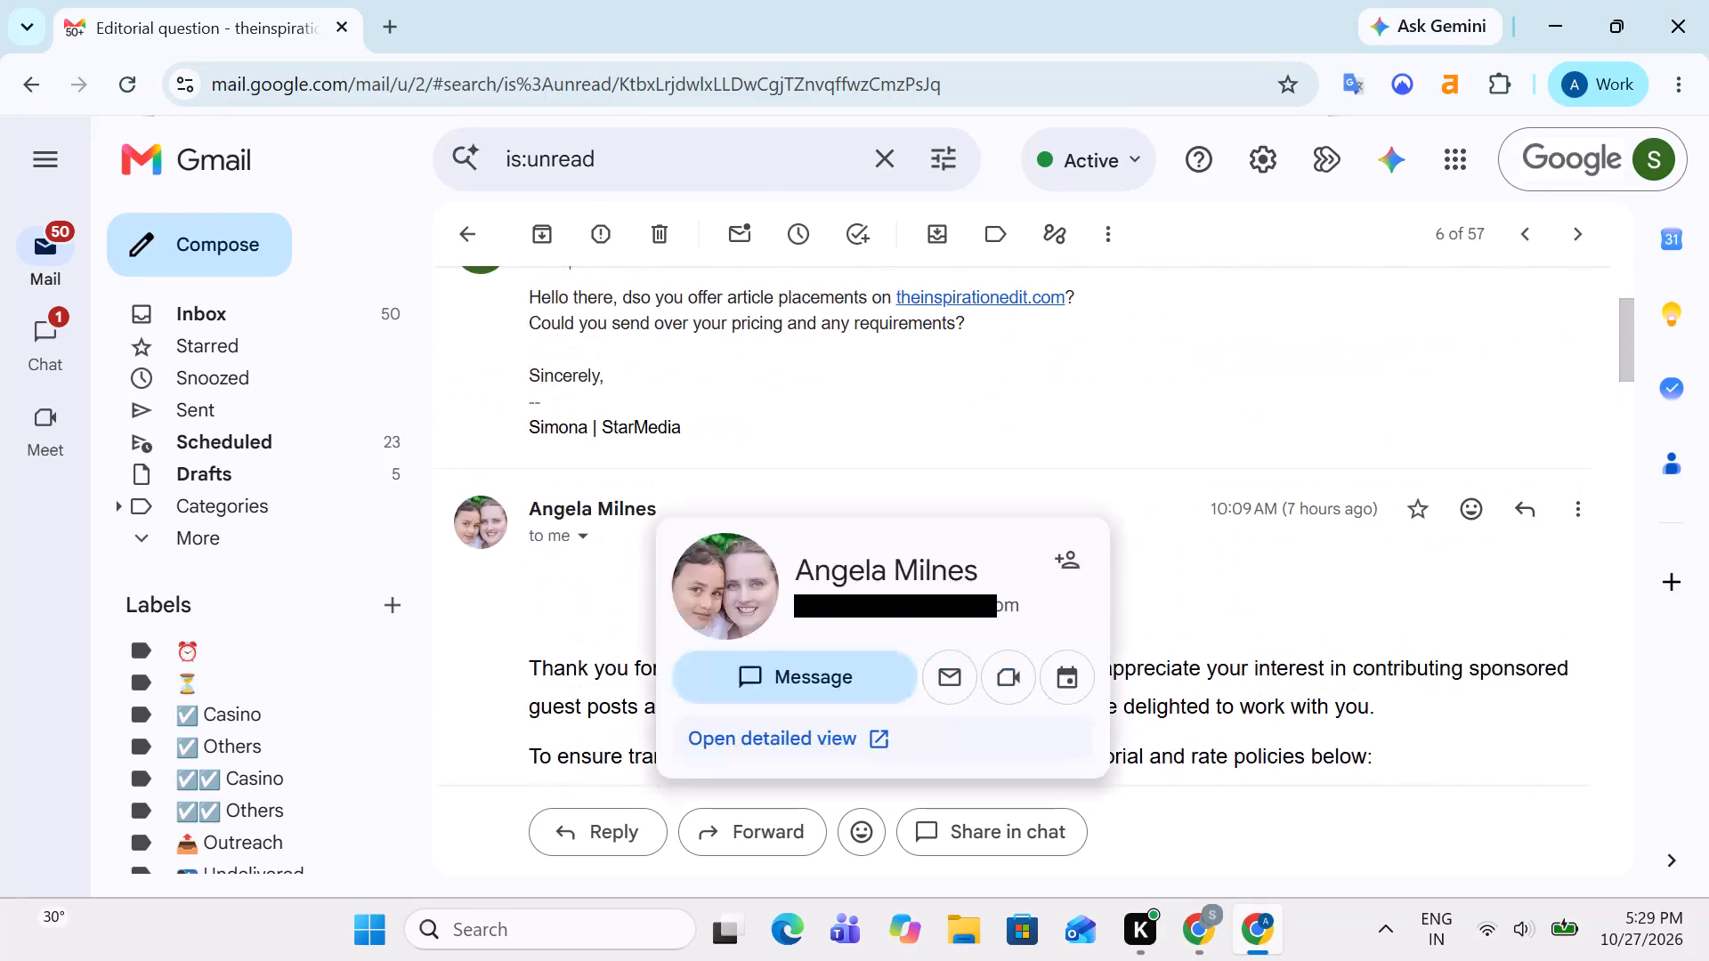
click(1020, 604)
key(alt+Tab)
key(ctrl+v)
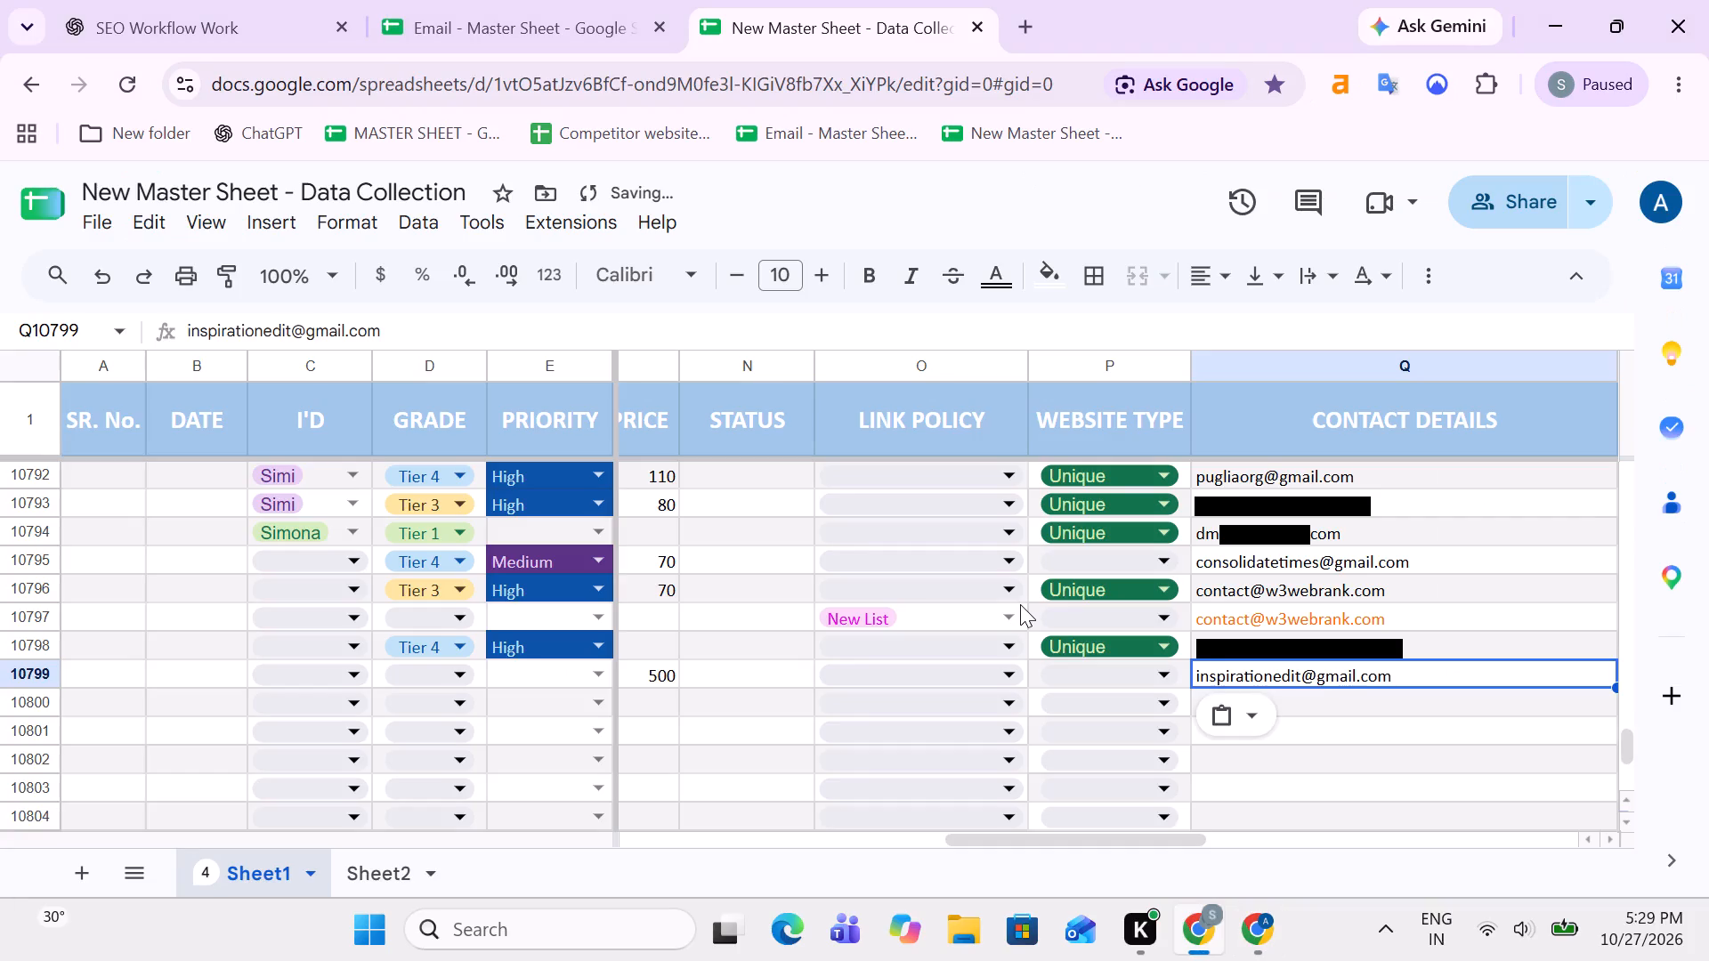
Reopen the closed Netbet search on theinspirationedit.com, examine its results for casino posts, and close it.
key(Left)
key(Left)
key(Right)
key(alt+Tab)
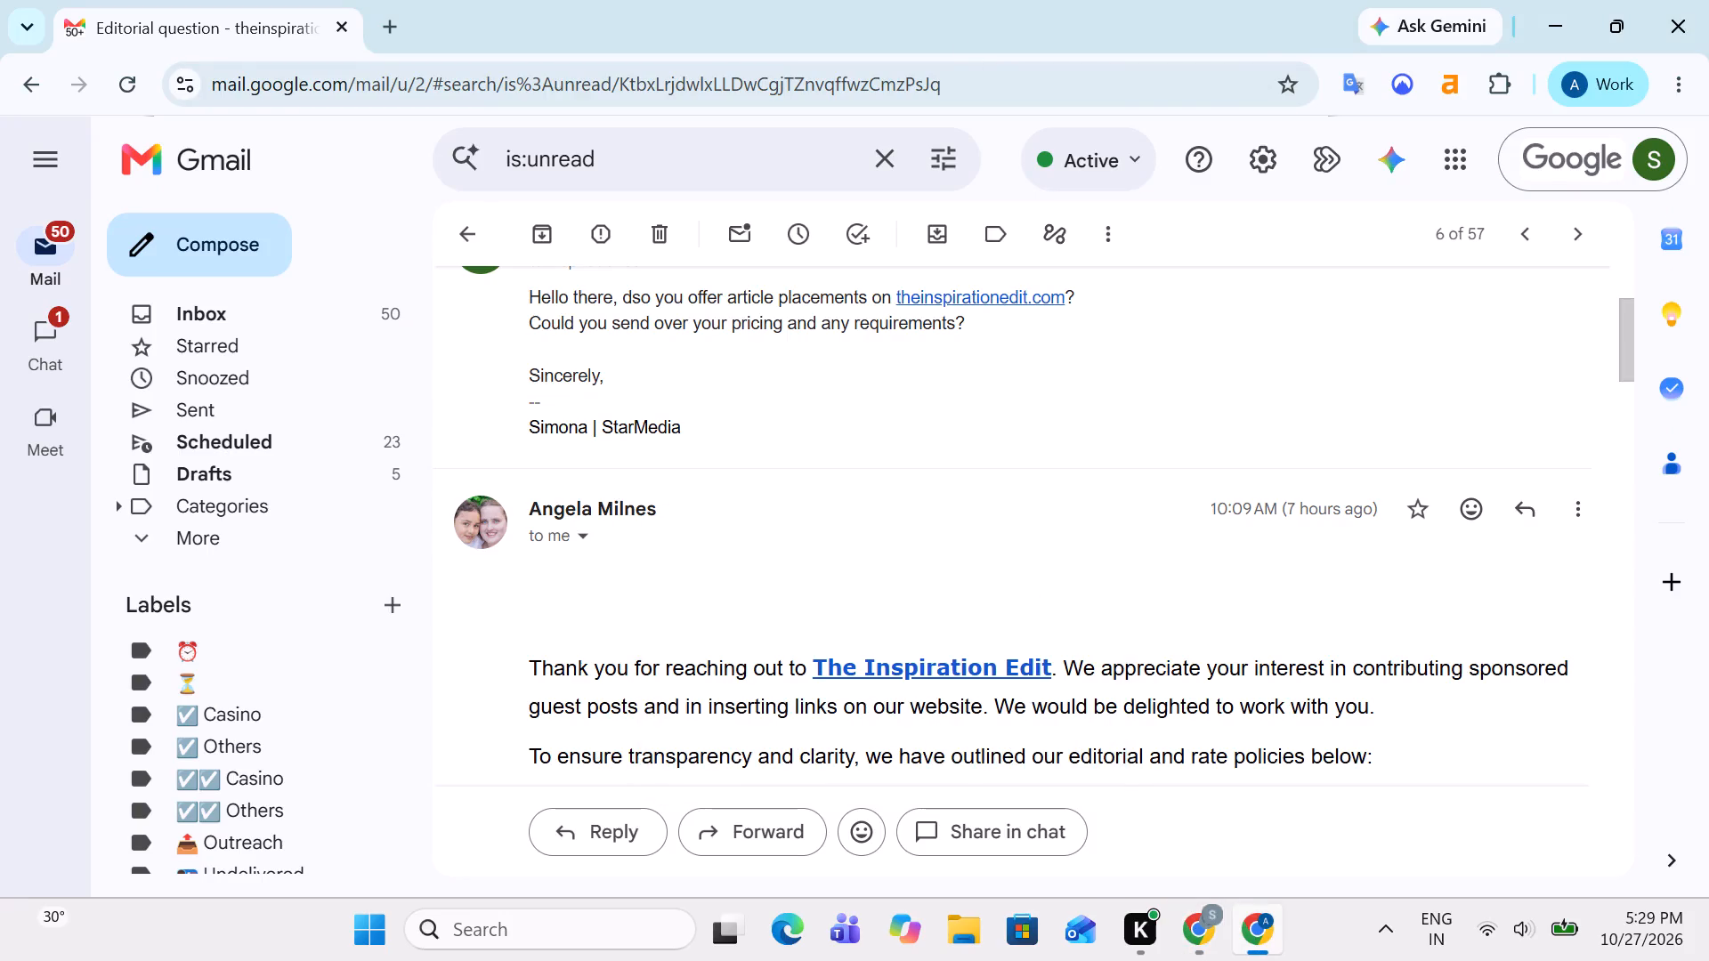
key(ctrl+shift+t)
scroll(980, 236, down, 3)
scroll(750, 690, up, 5)
scroll(667, 425, up, 11)
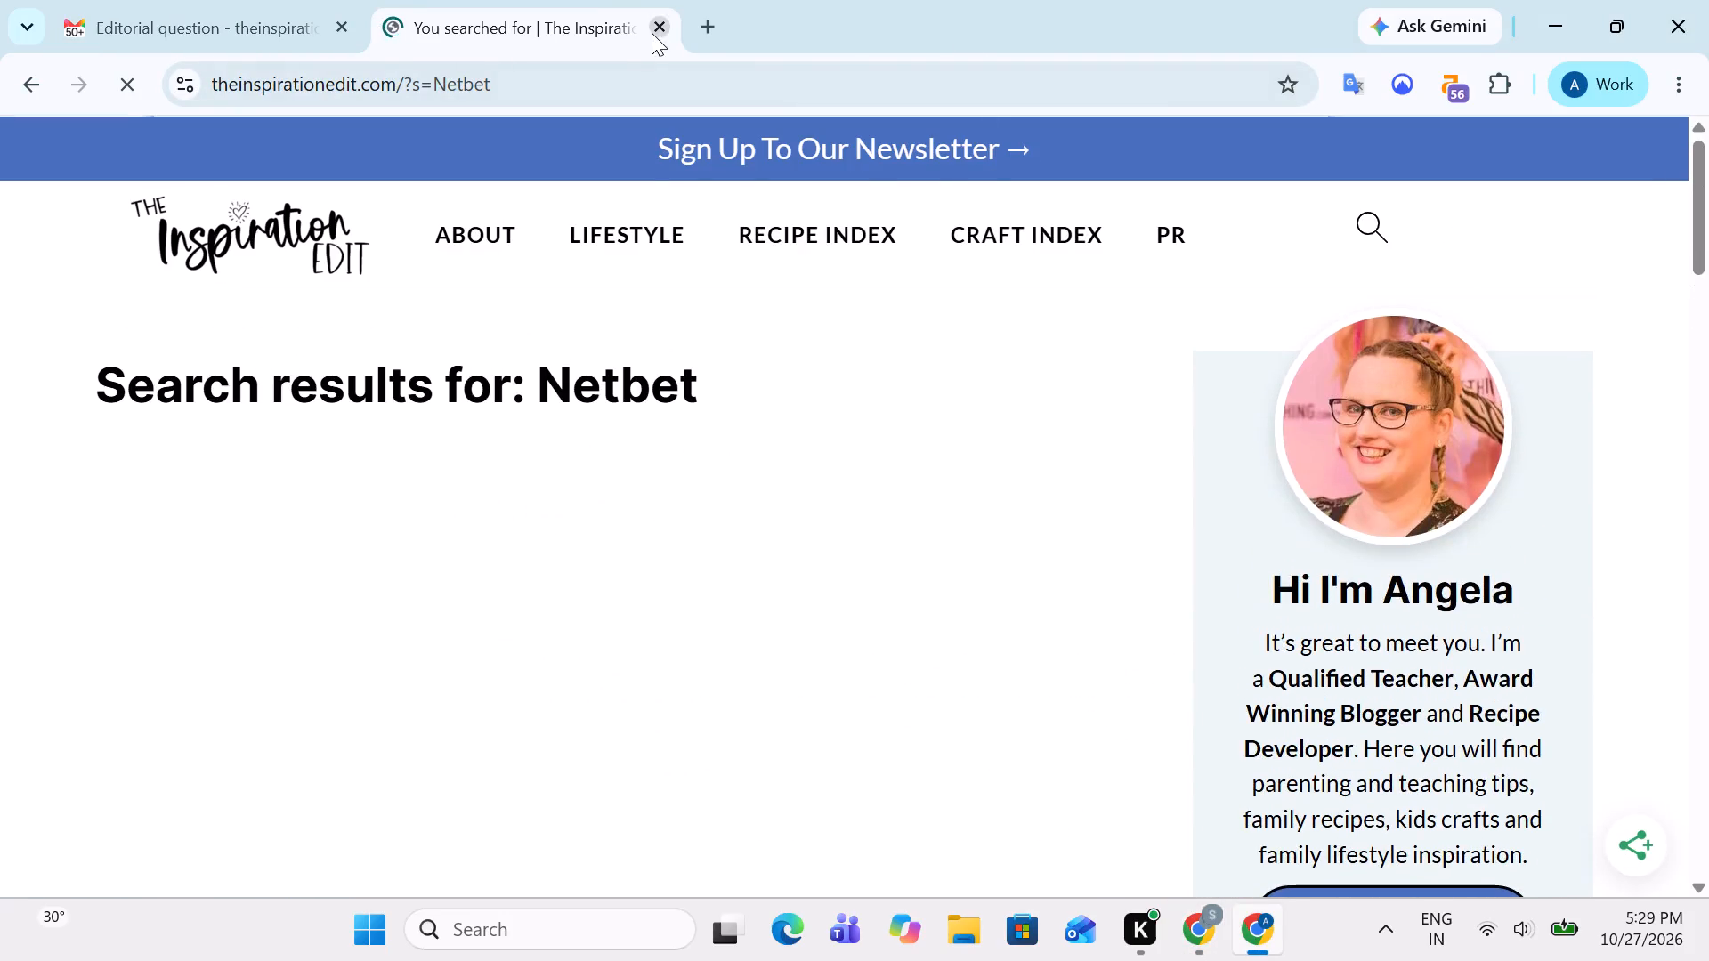
click(652, 33)
Set the Website Type of theinspirationedit.com to Unique in row 10799 of New Master Sheet.
key(alt+Tab)
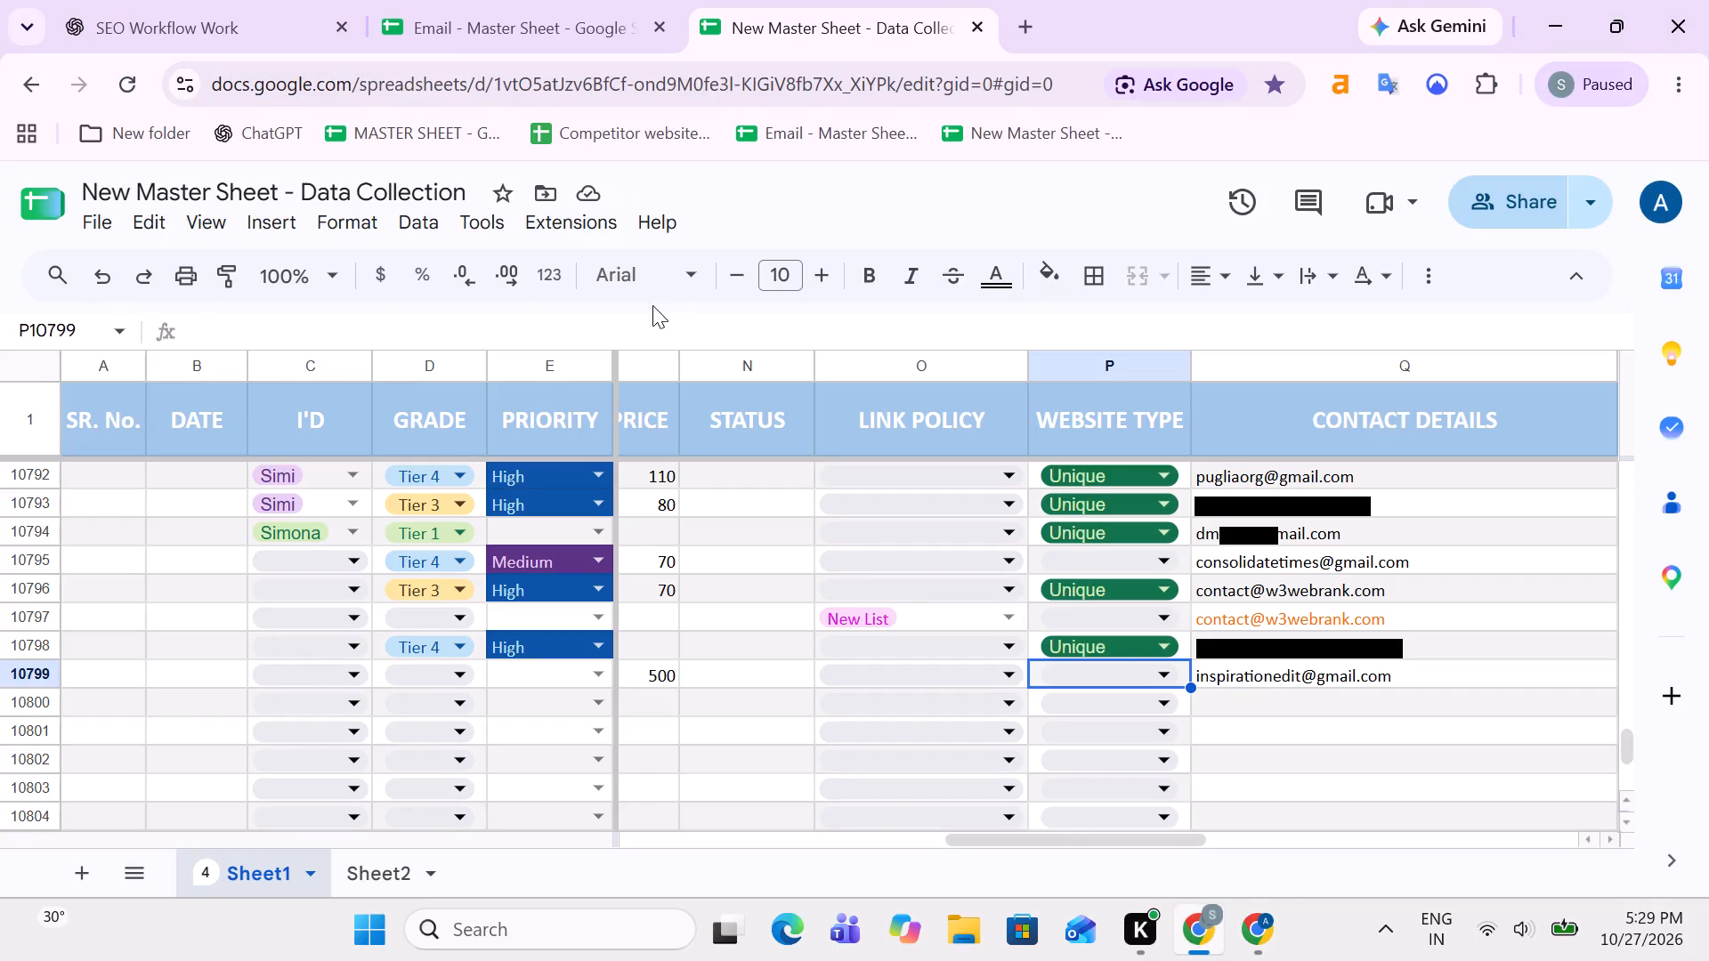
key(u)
key(Tab)
key(Left)
key(Left)
key(Left)
key(Left)
key(Left)
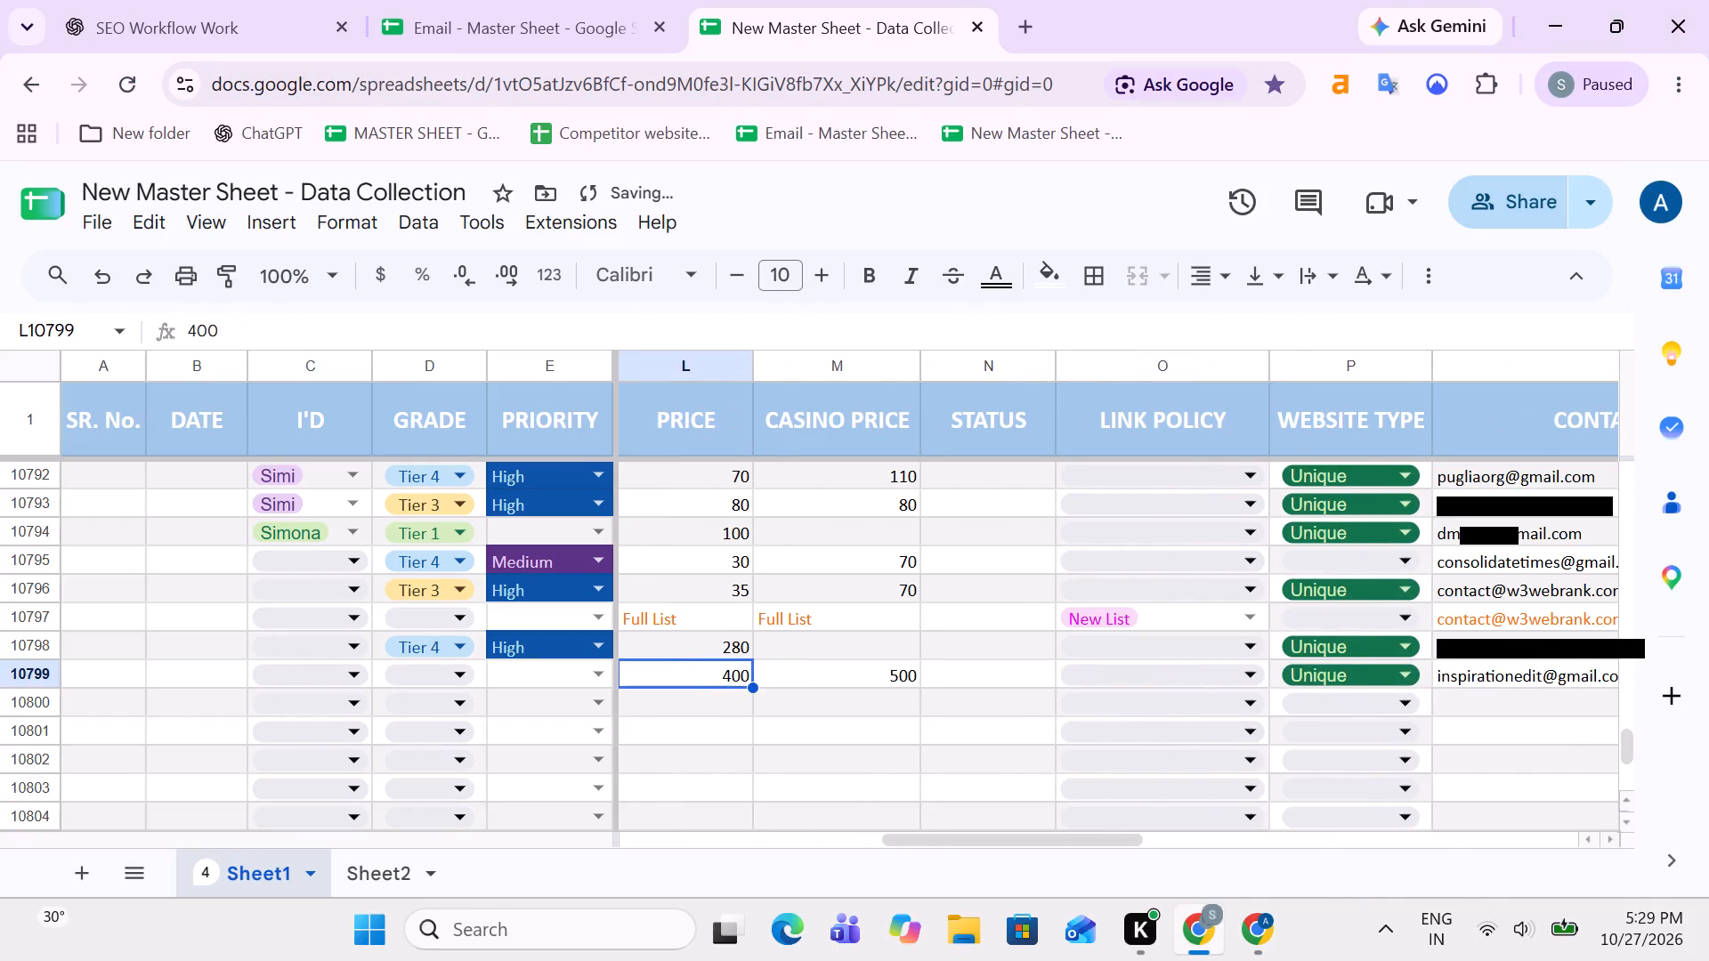
Return to the theinspirationedit.com publisher's reply in Gmail and go through the end of the message.
click(256, 0)
scroll(1129, 674, down, 2)
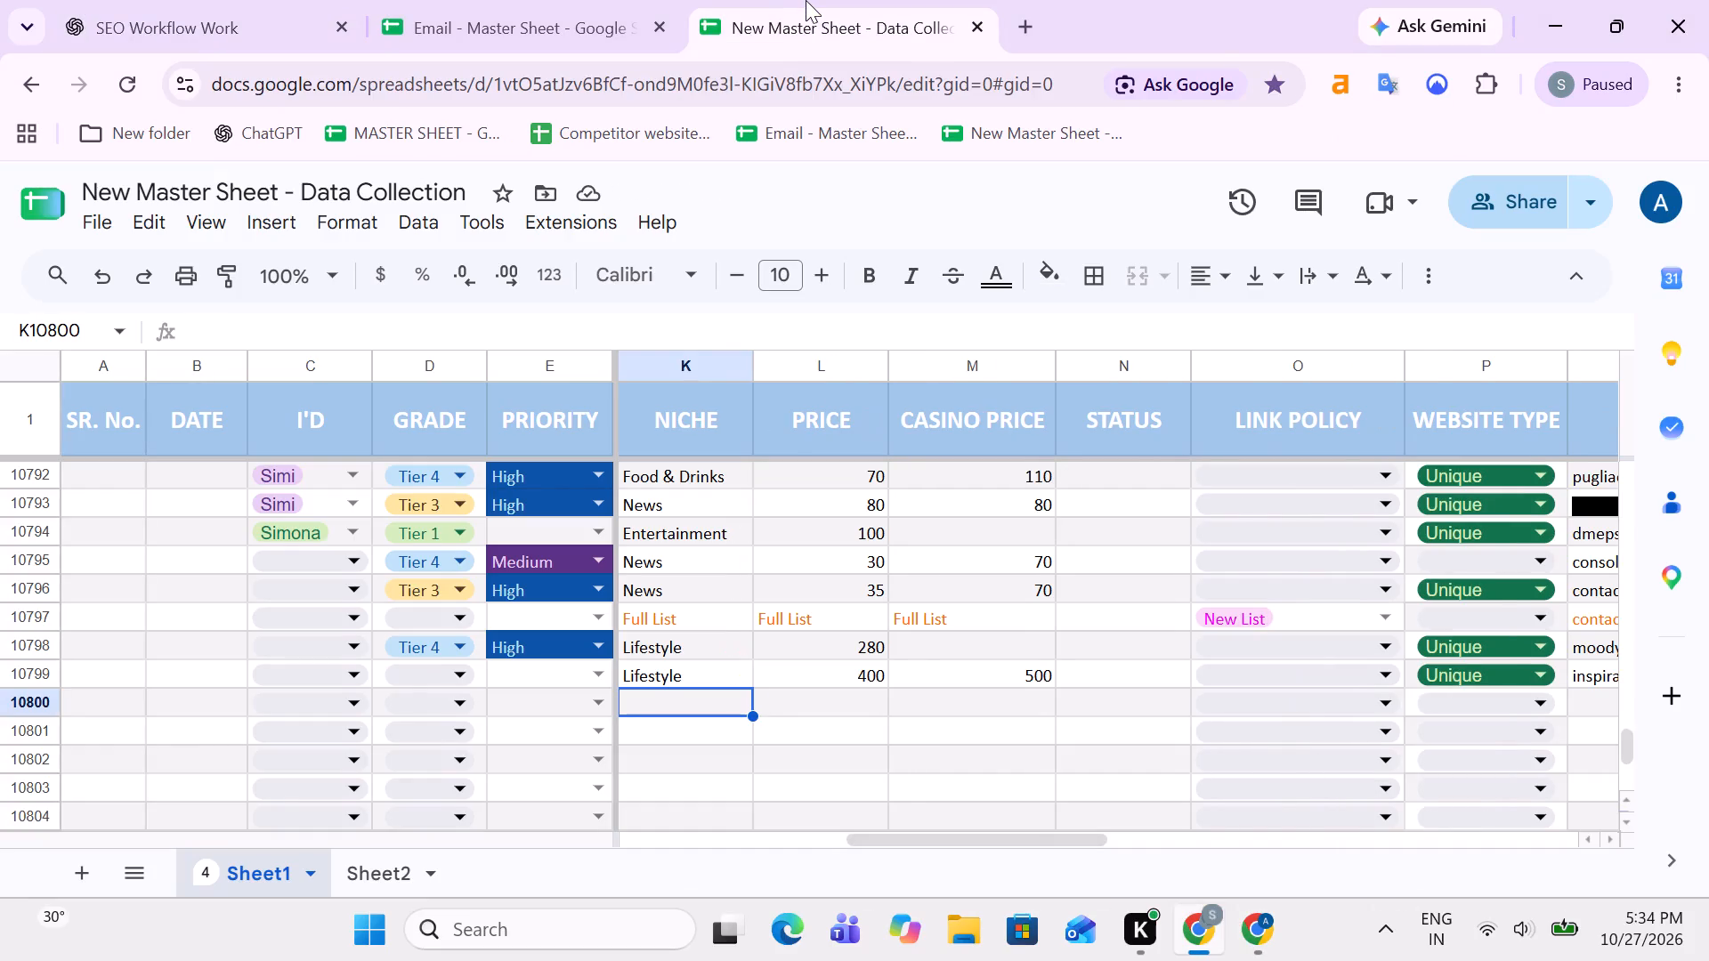
key(Up)
key(Right)
key(Right)
key(Right)
key(Right)
key(Right)
key(Right)
key(Right)
key(Left)
key(Left)
key(Left)
key(Left)
key(Left)
key(Left)
key(Left)
key(Left)
key(Left)
key(Left)
key(Left)
key(Left)
key(Left)
key(Left)
key(Left)
key(Left)
key(Left)
key(Left)
key(Left)
key(Left)
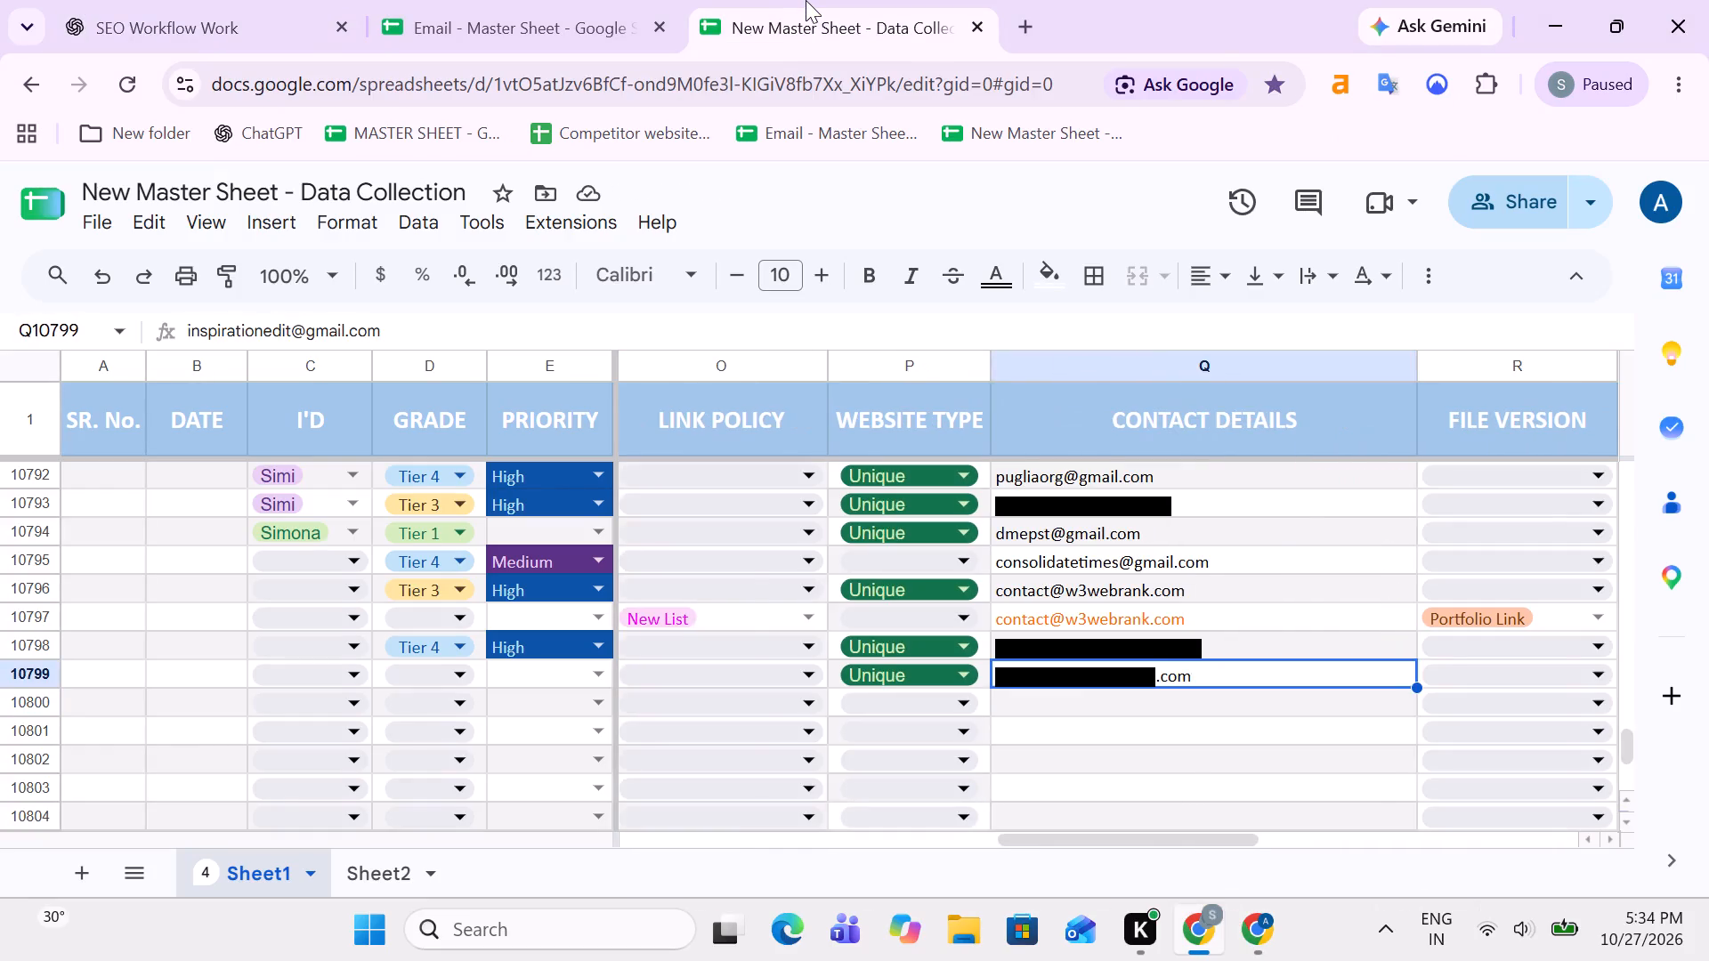
key(Right)
key(Right)
key(Right)
key(Right)
key(Right)
key(Down)
key(Return)
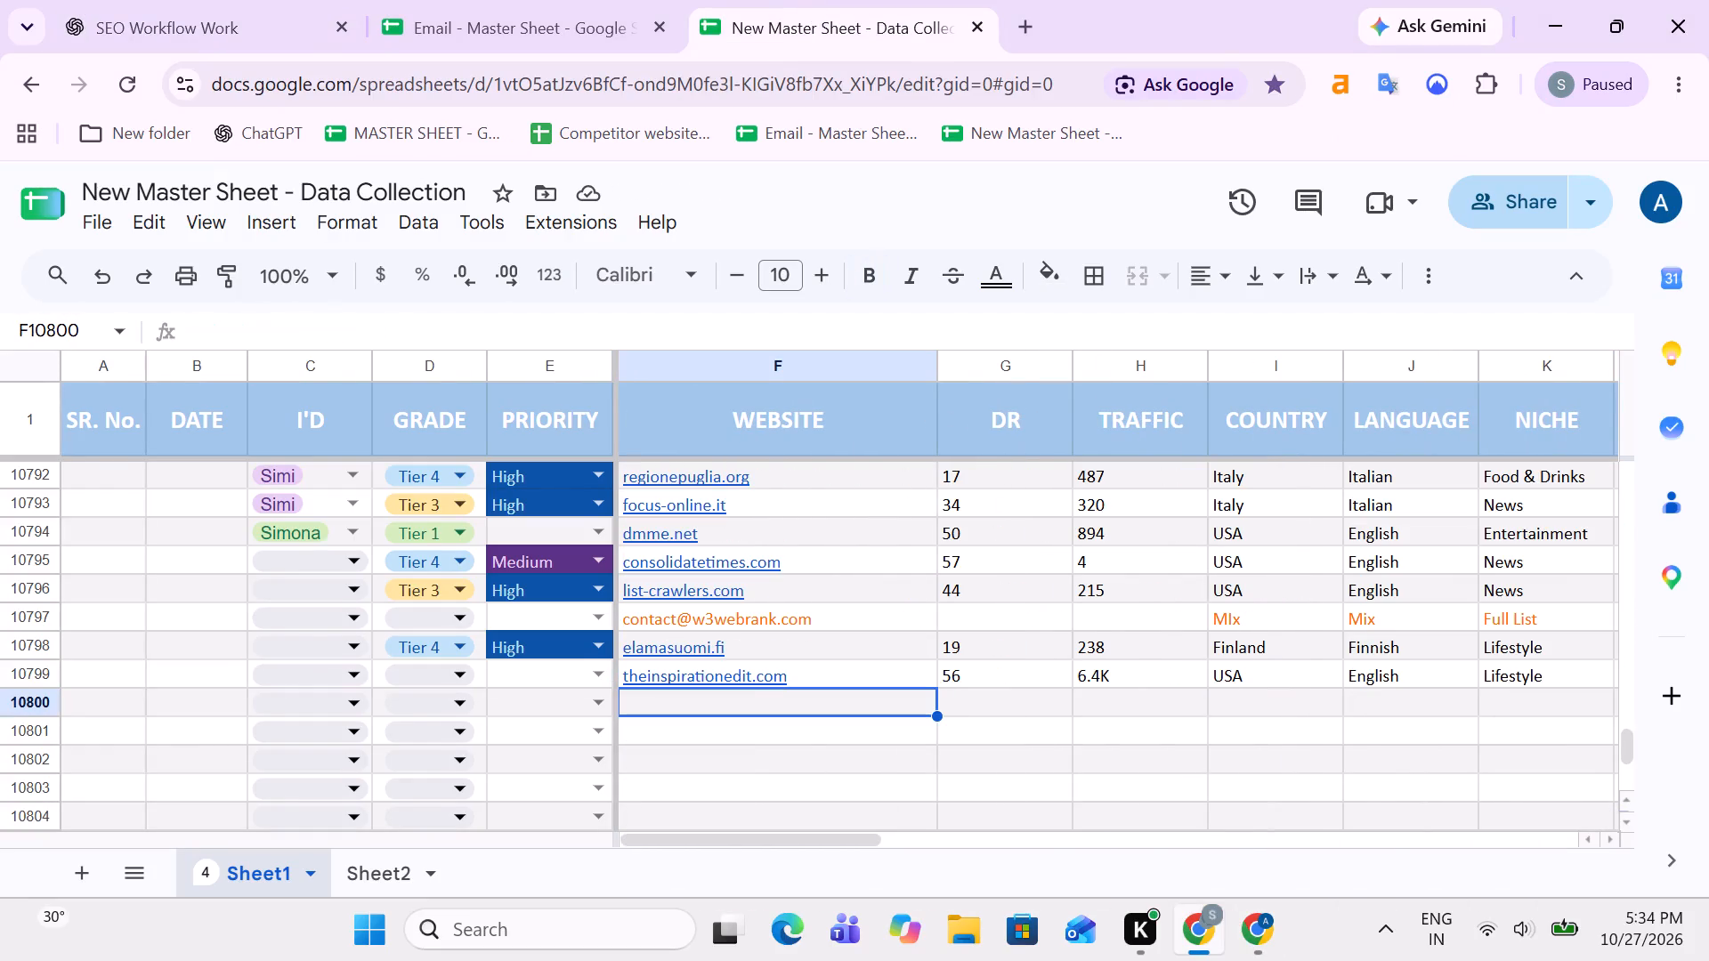
key(ctrl+v)
key(Tab)
Look up craftplaylearn.com's Ahrefs domain metrics and enter 30 as its DR in row 10800.
key(alt+Tab)
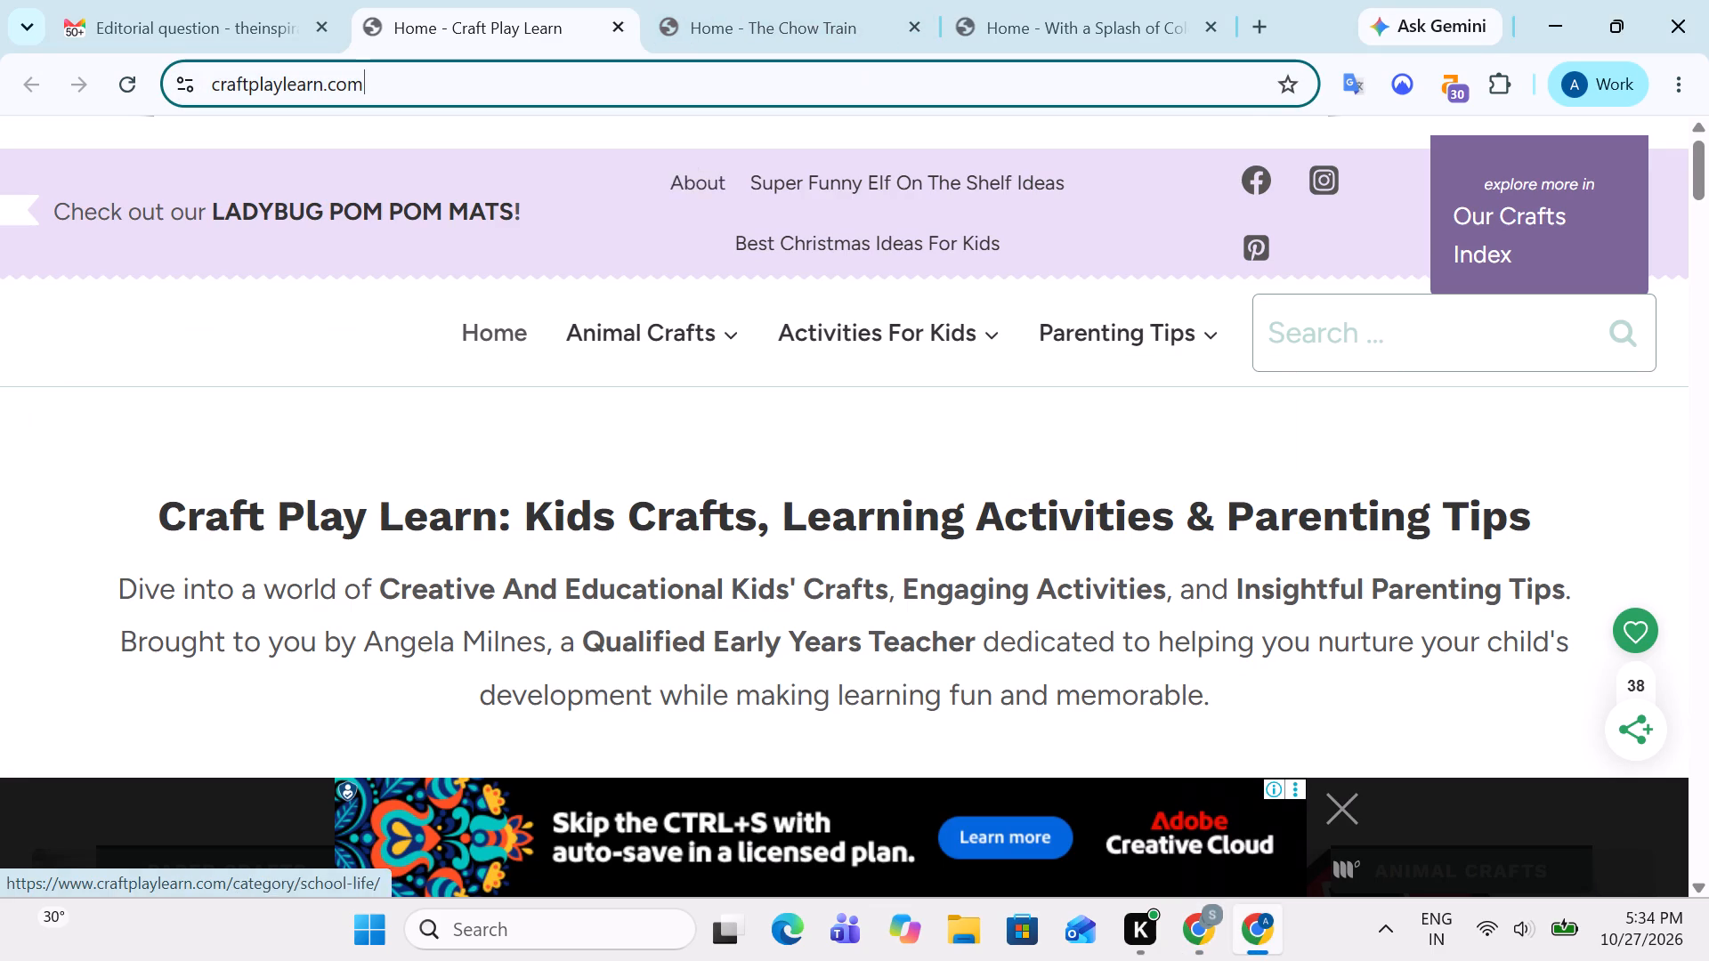
scroll(1478, 333, down, 12)
scroll(1398, 495, down, 6)
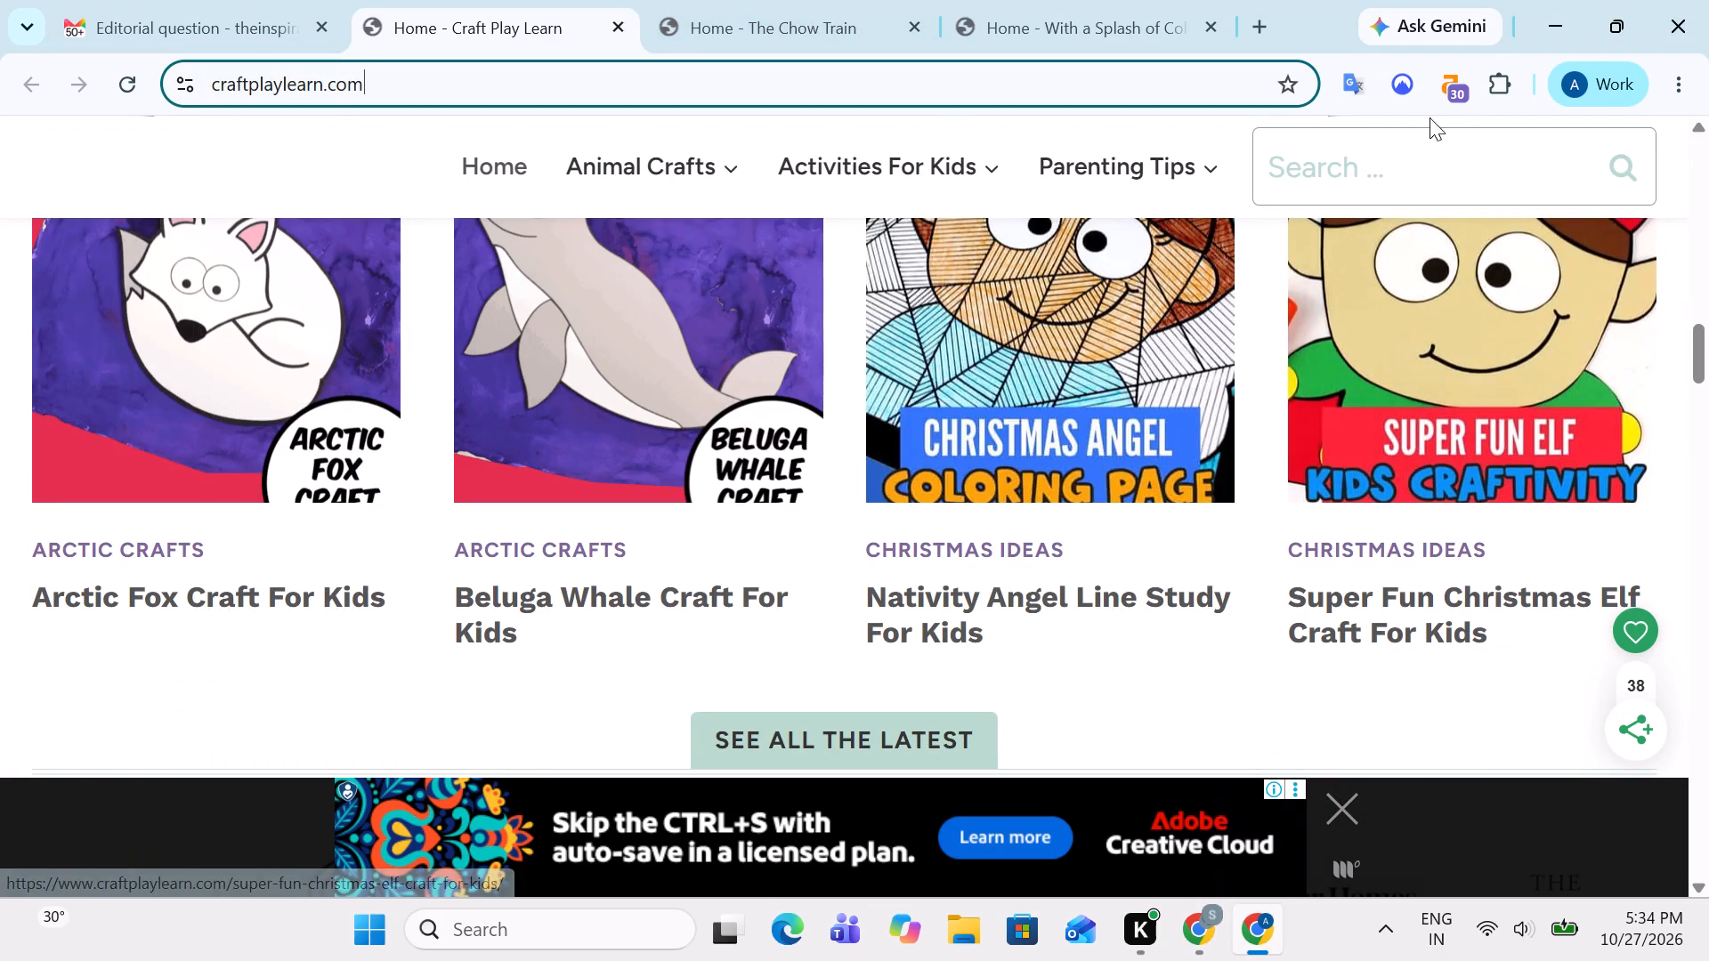
click(1455, 95)
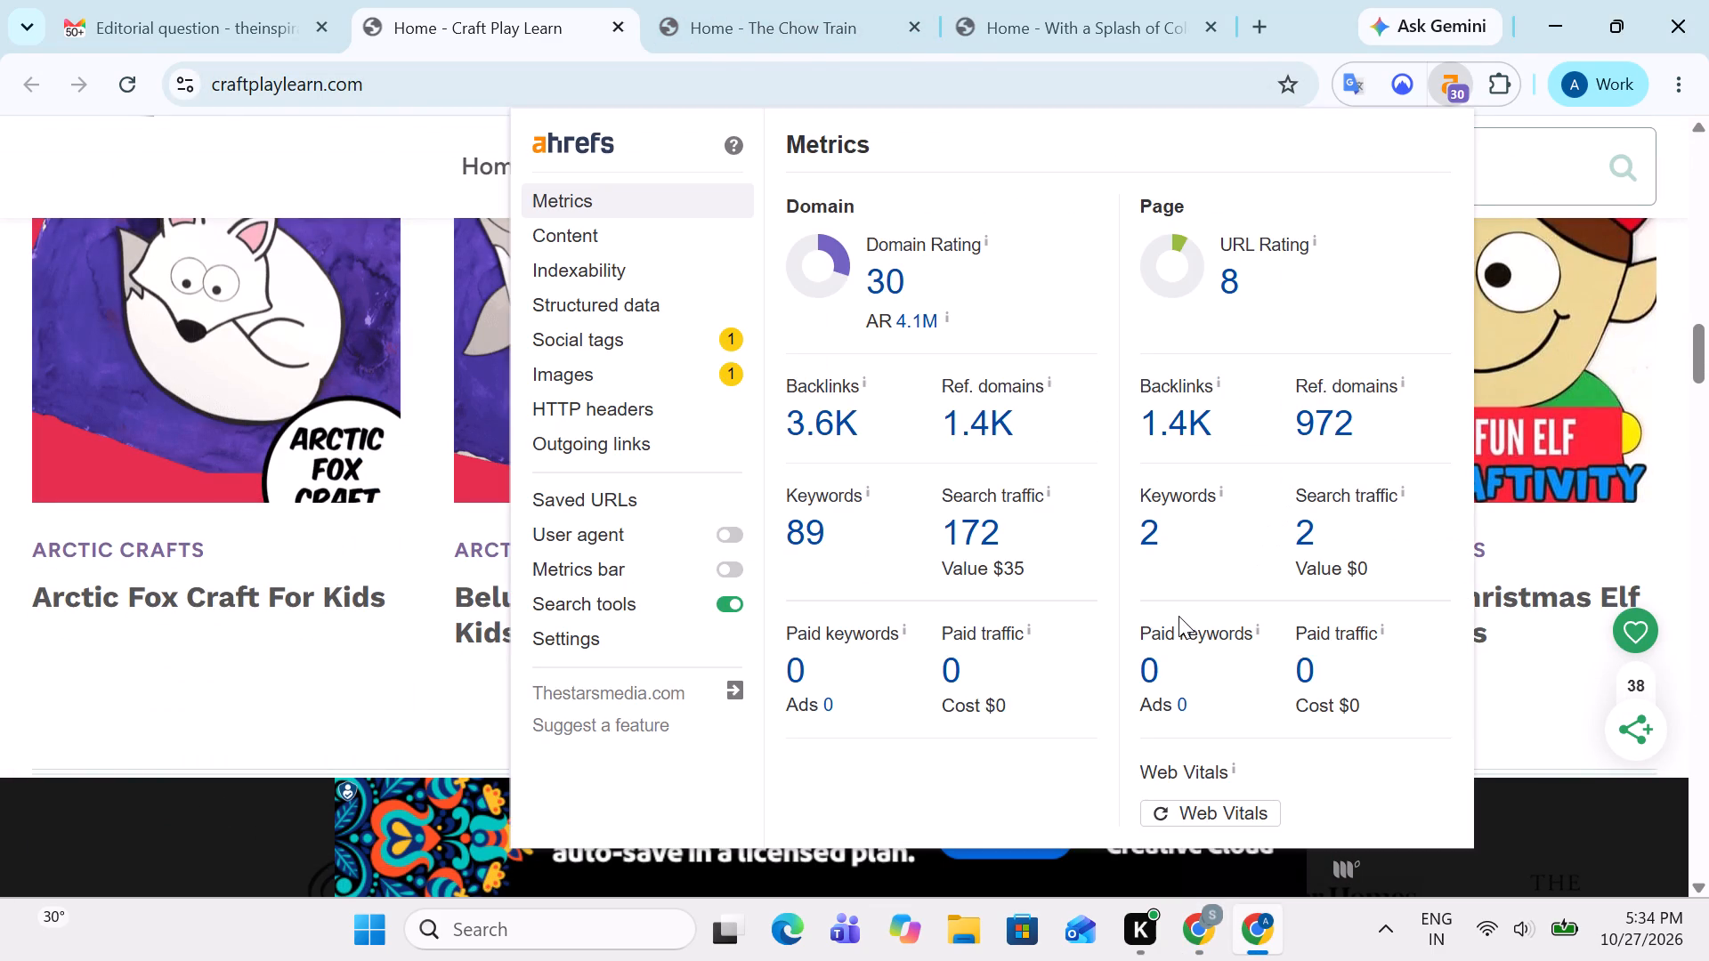
key(alt+Tab)
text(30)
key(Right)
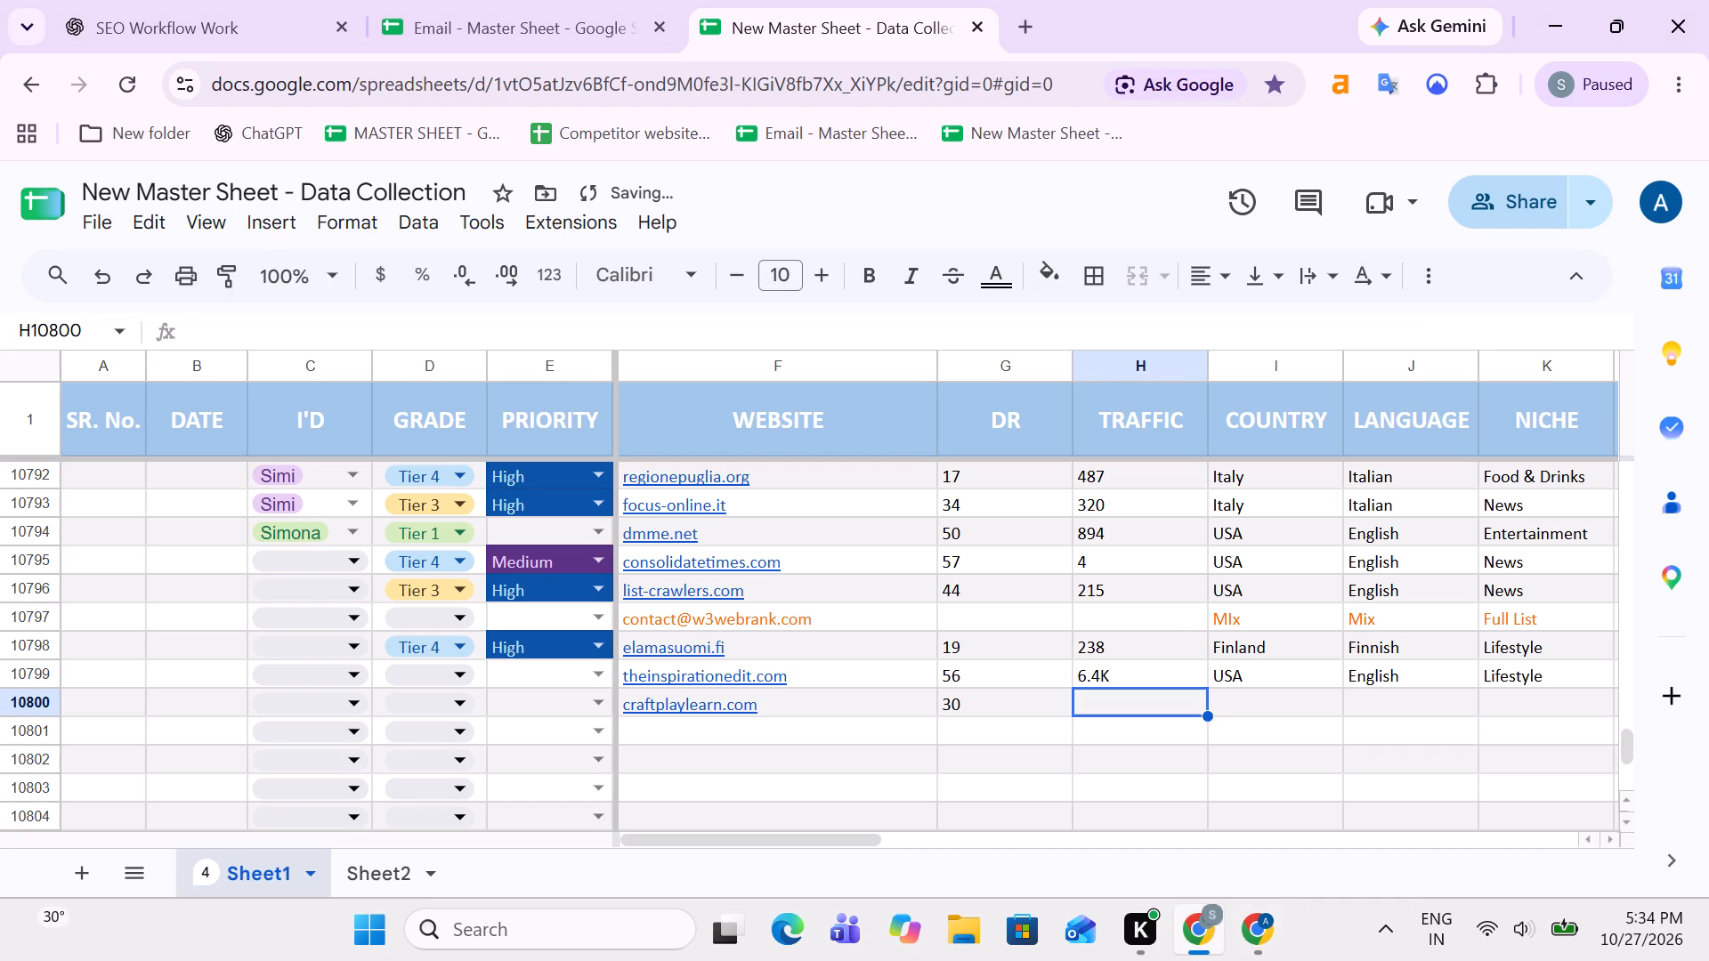
Enter 172 as Traffic, USA as Country, English as Language and Kids as Niche for craftplaylearn.com in row 10800.
text(18)
key(BackSpace)
text(72)
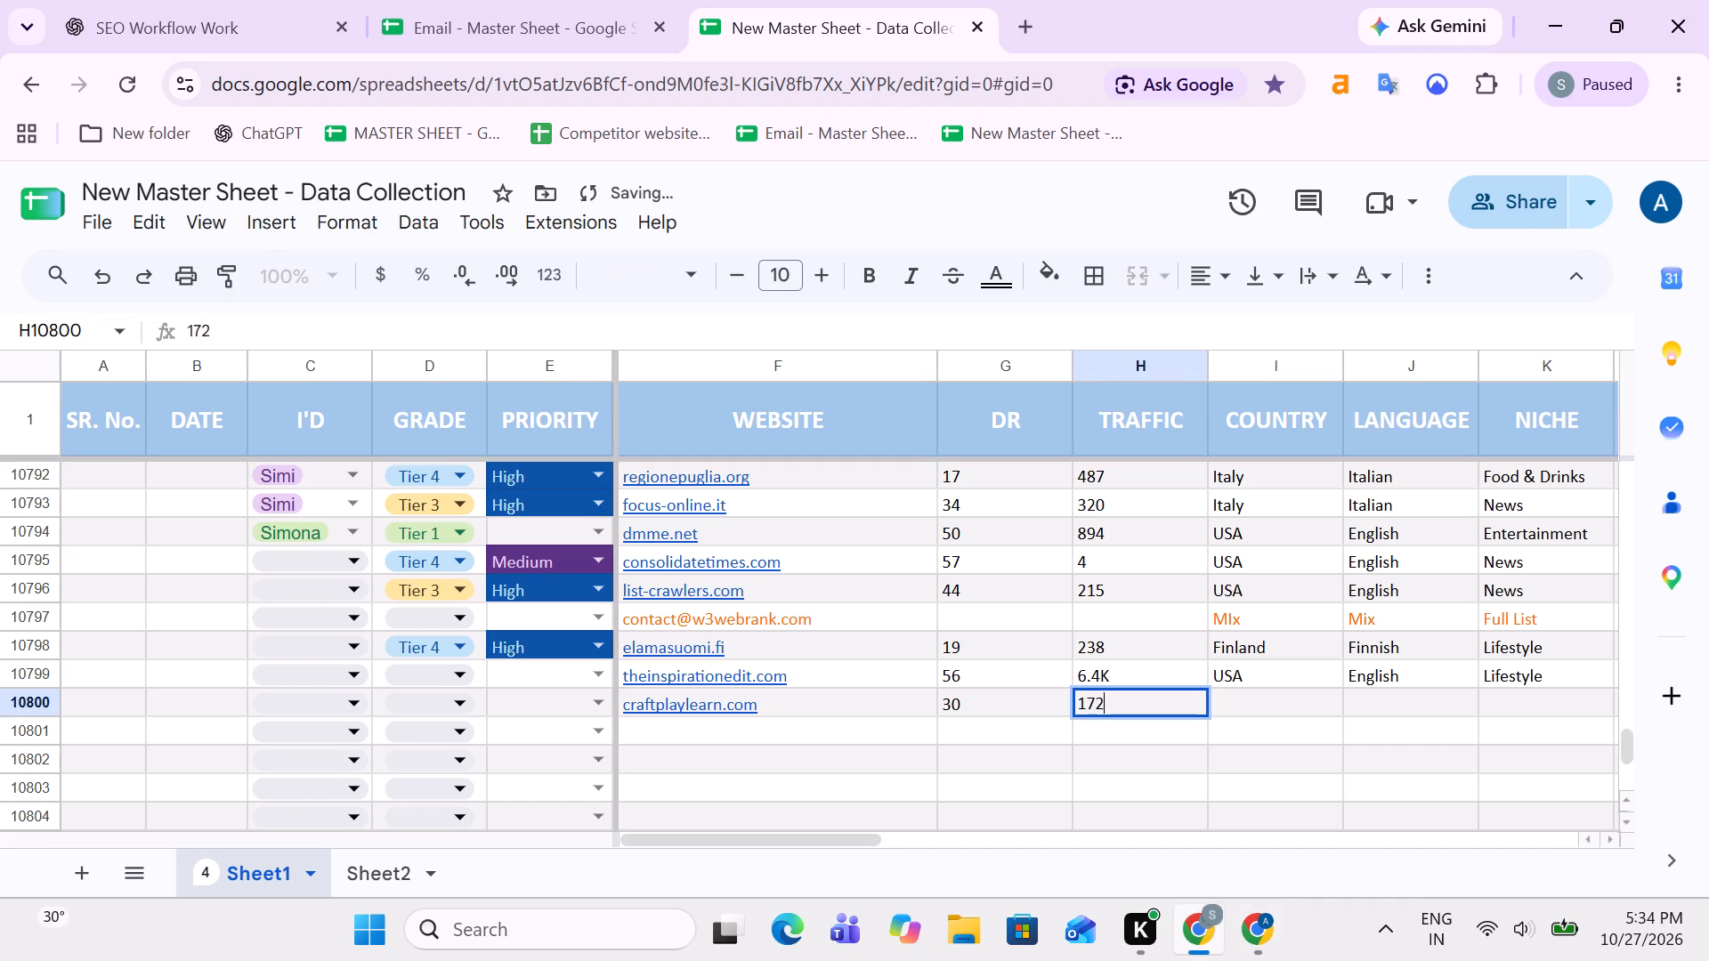
key(Right)
text(US)
key(Right)
text(EN)
key(Right)
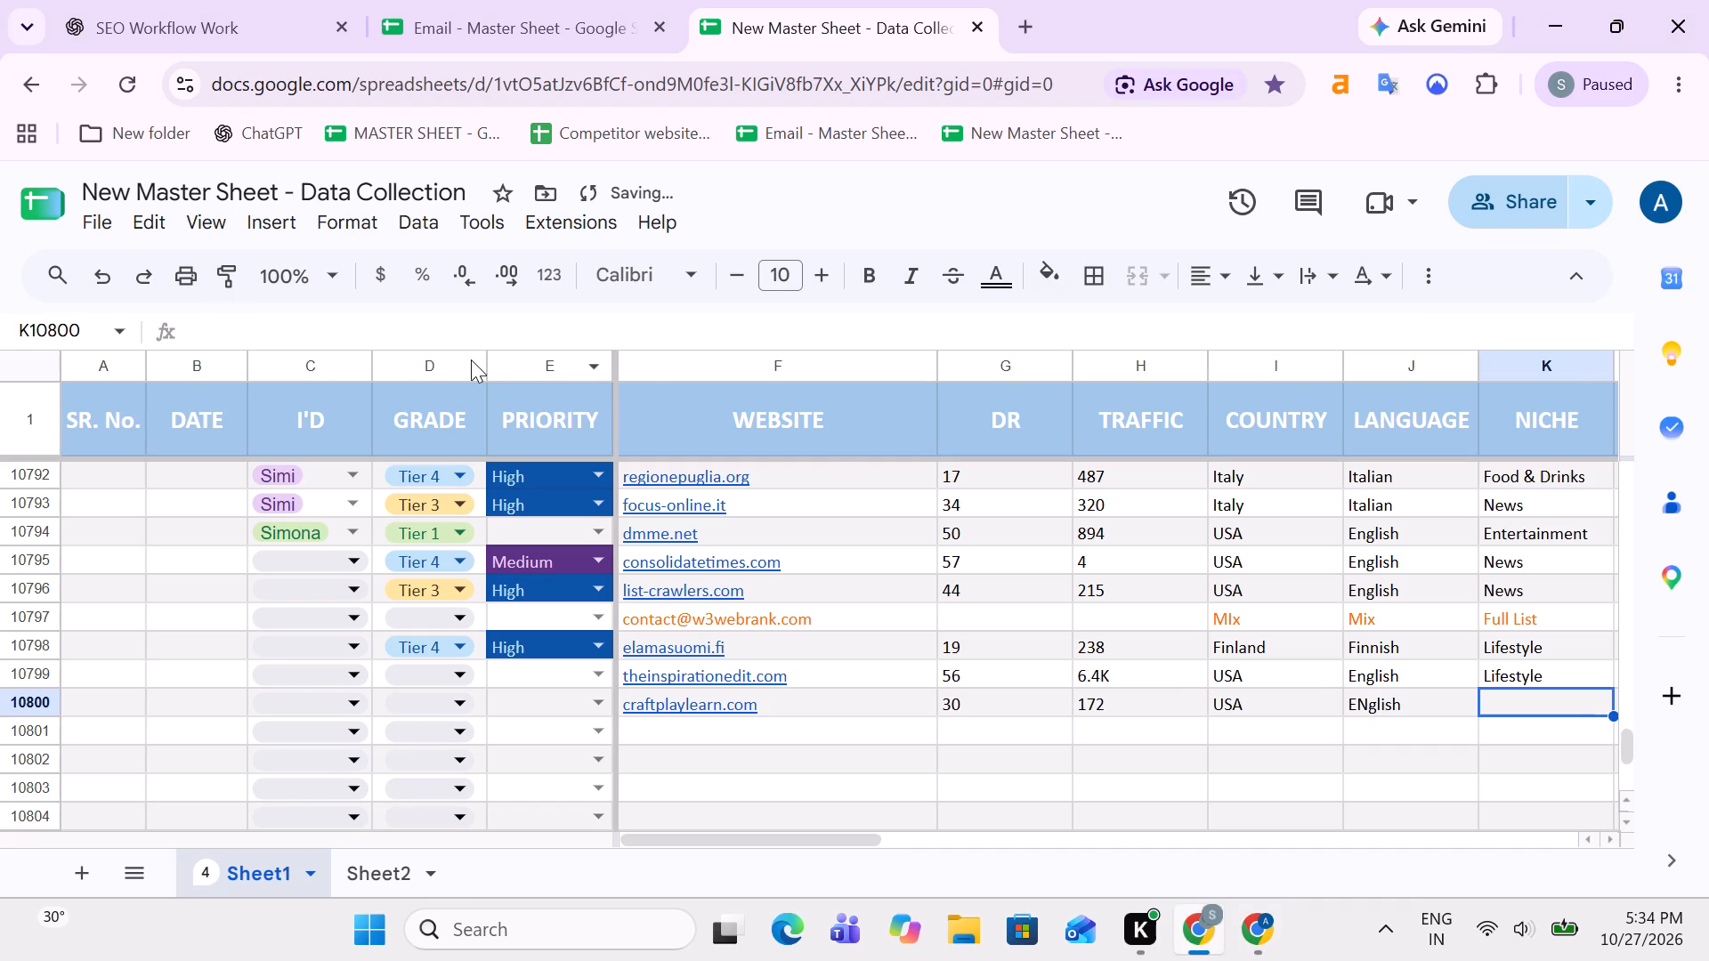
text(Ki)
text(ds)
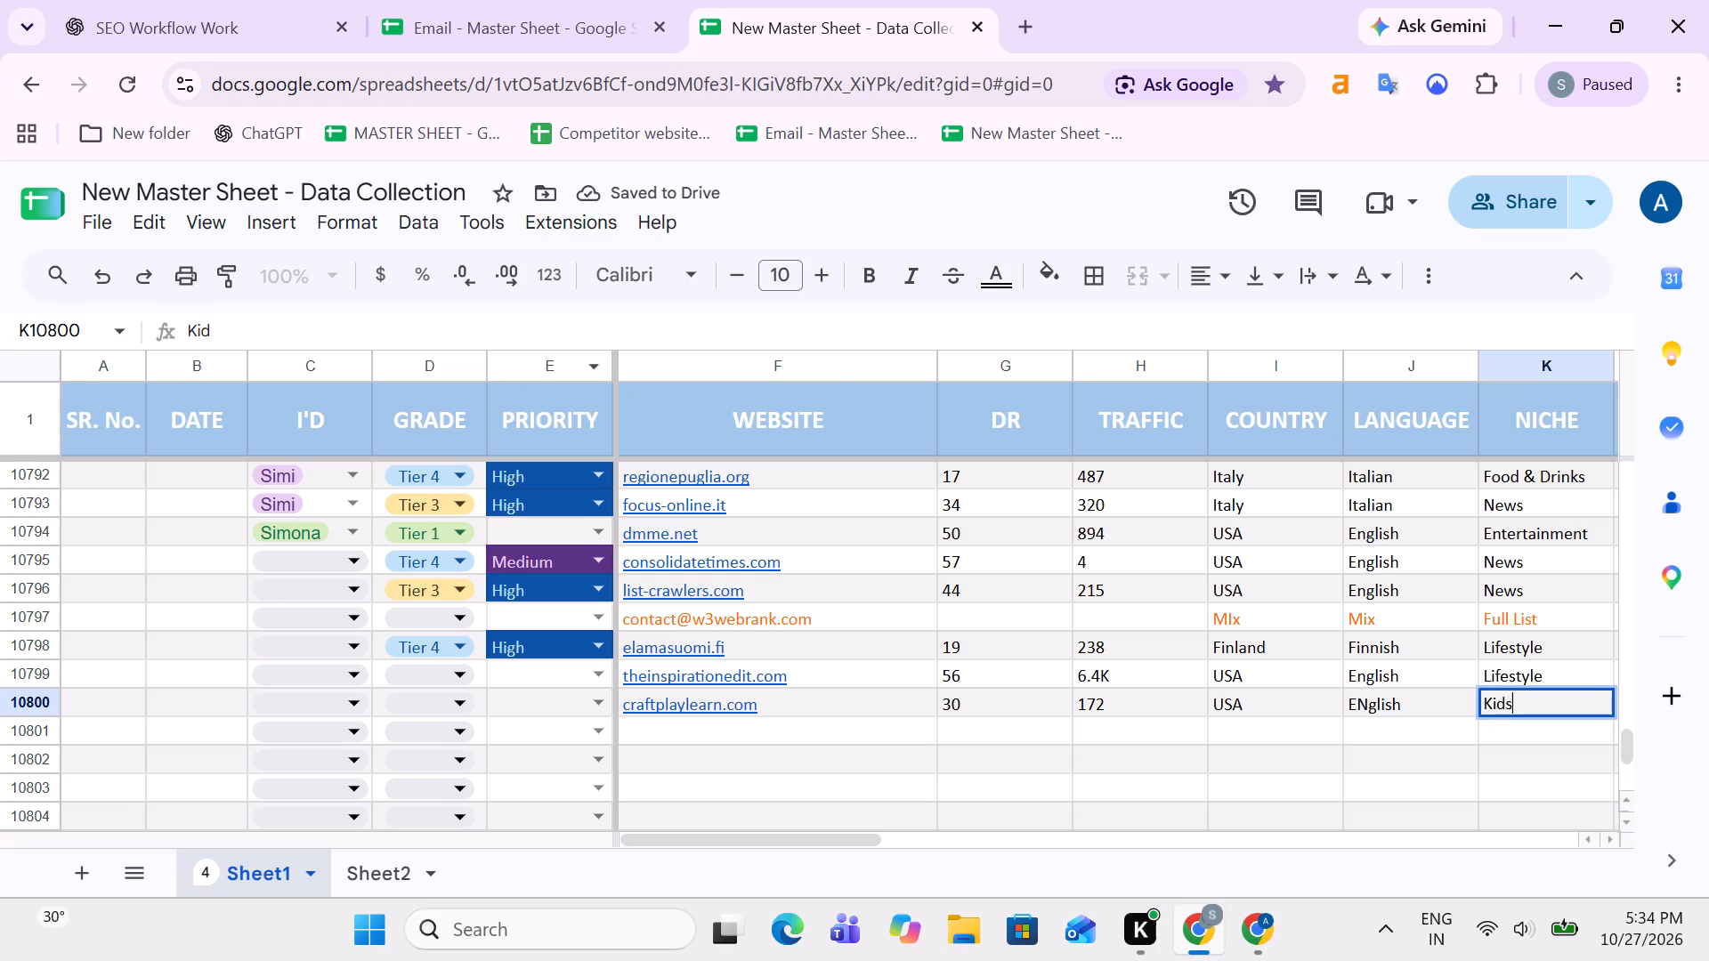
key(Right)
key(Right)
key(Right)
key(Left)
key(Left)
Search the craftplaylearn.com site for Netbet, look over the results page and close the site.
key(alt+Tab)
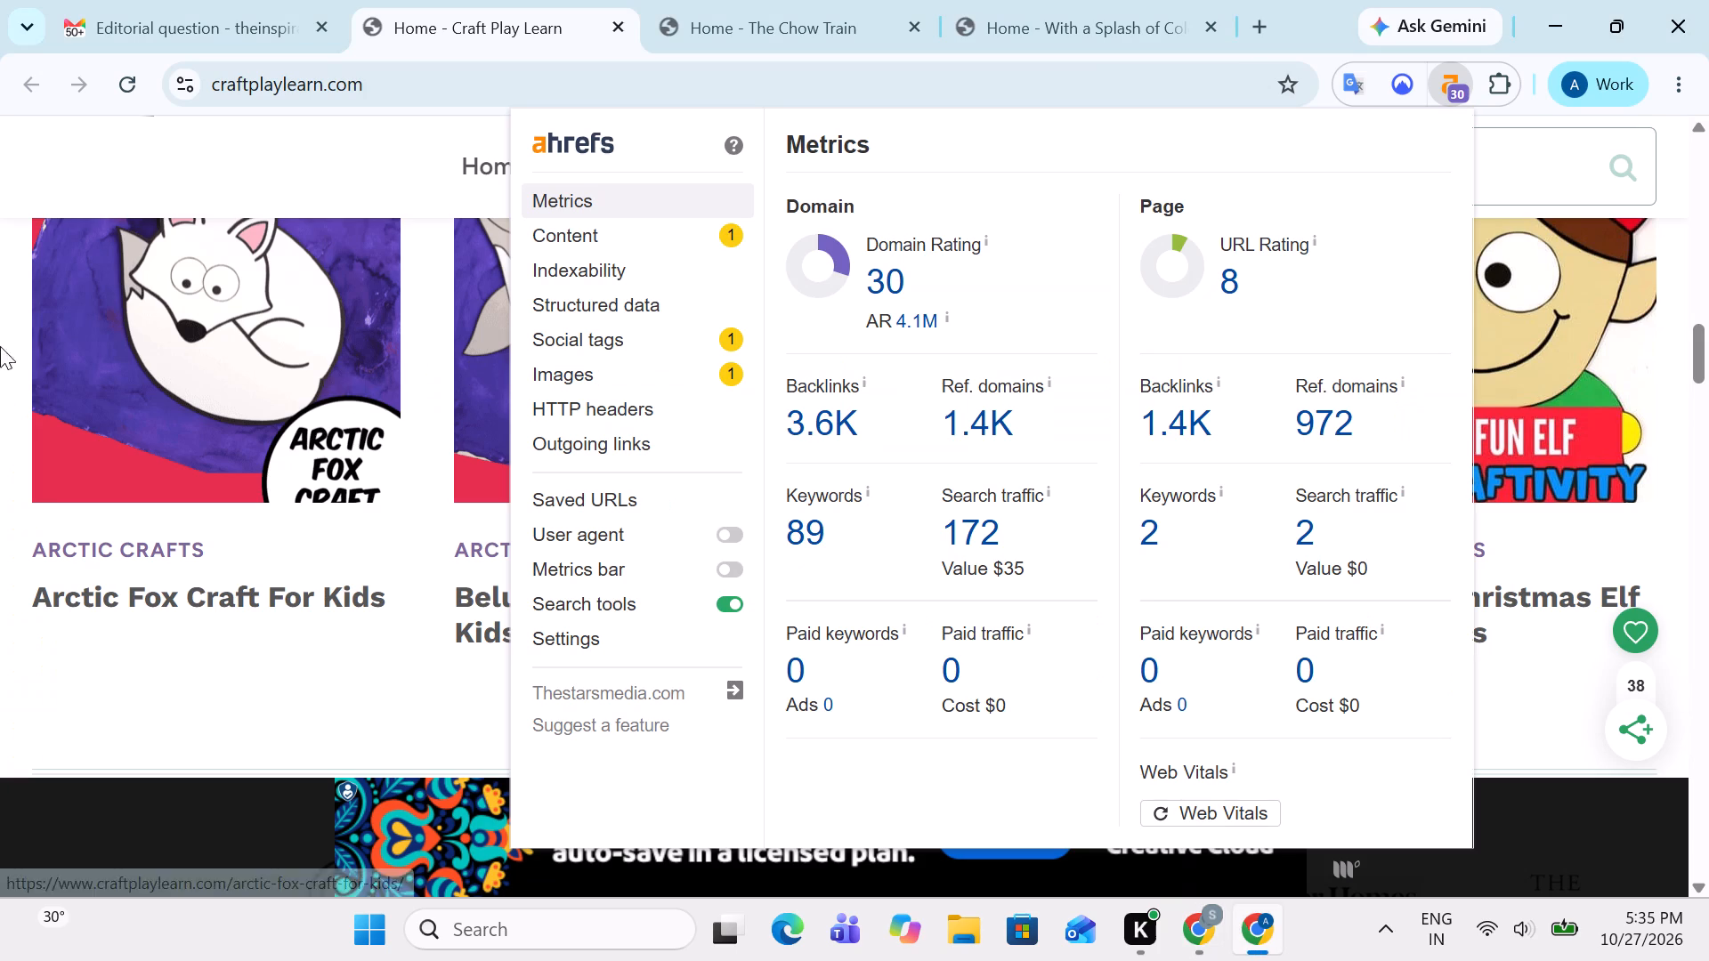
click(0, 104)
click(29, 201)
scroll(1124, 416, up, 5)
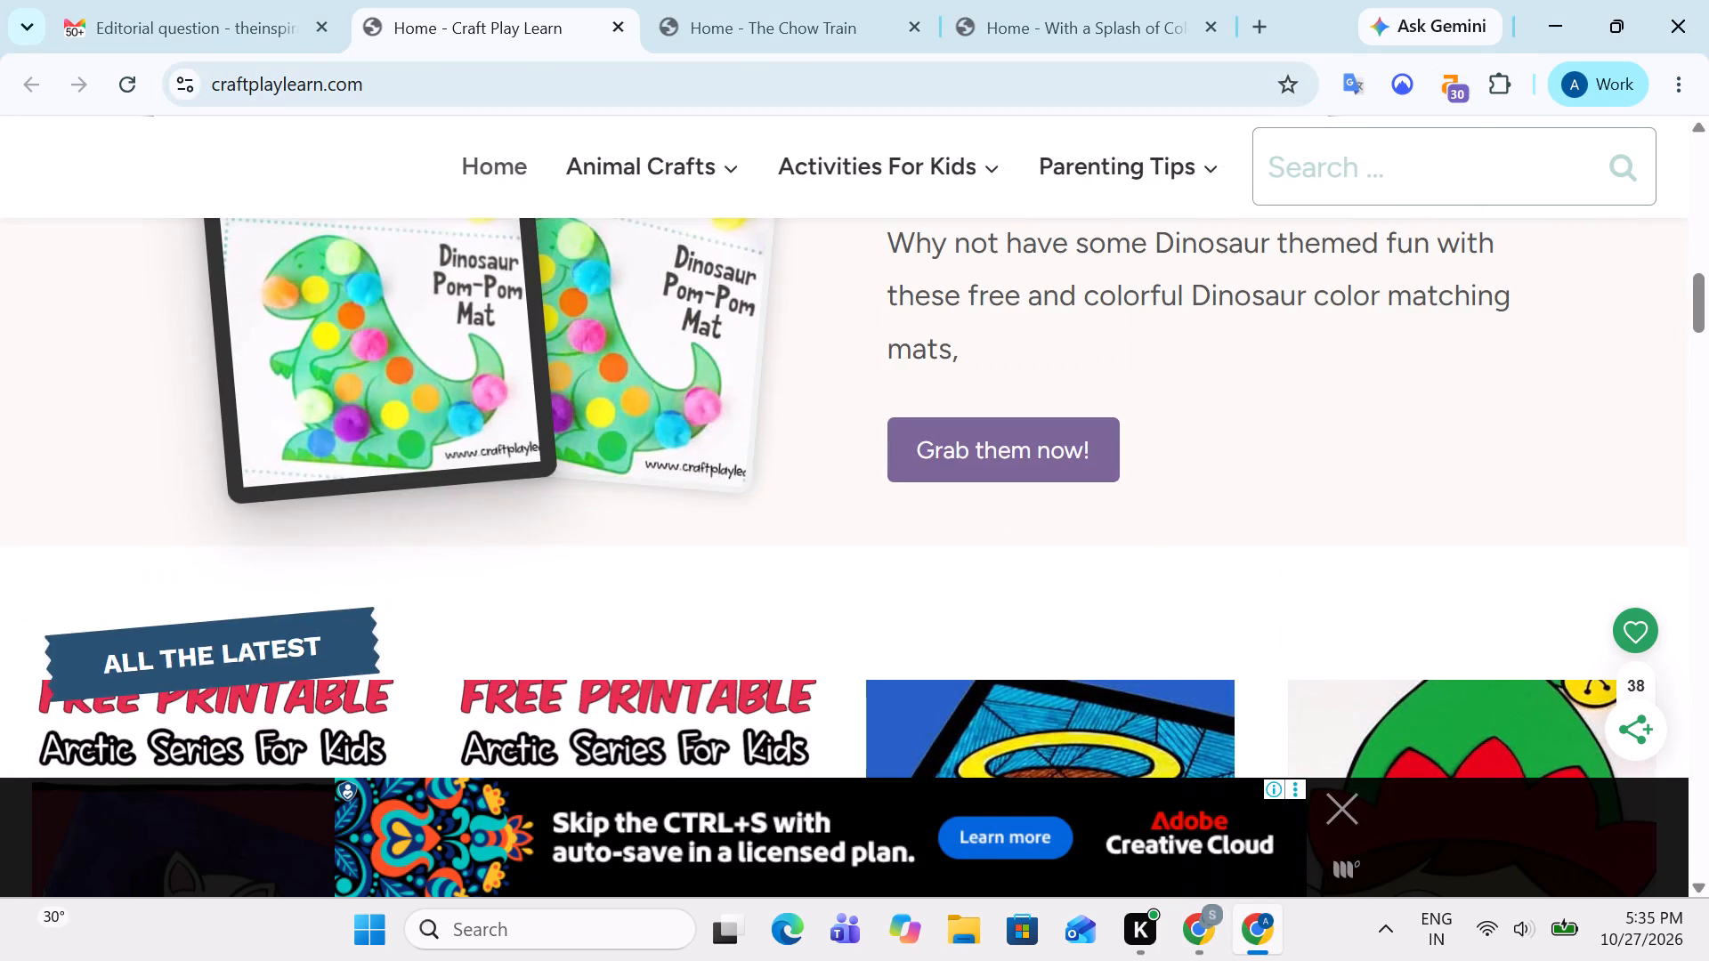
click(1396, 159)
click(1400, 240)
key(Return)
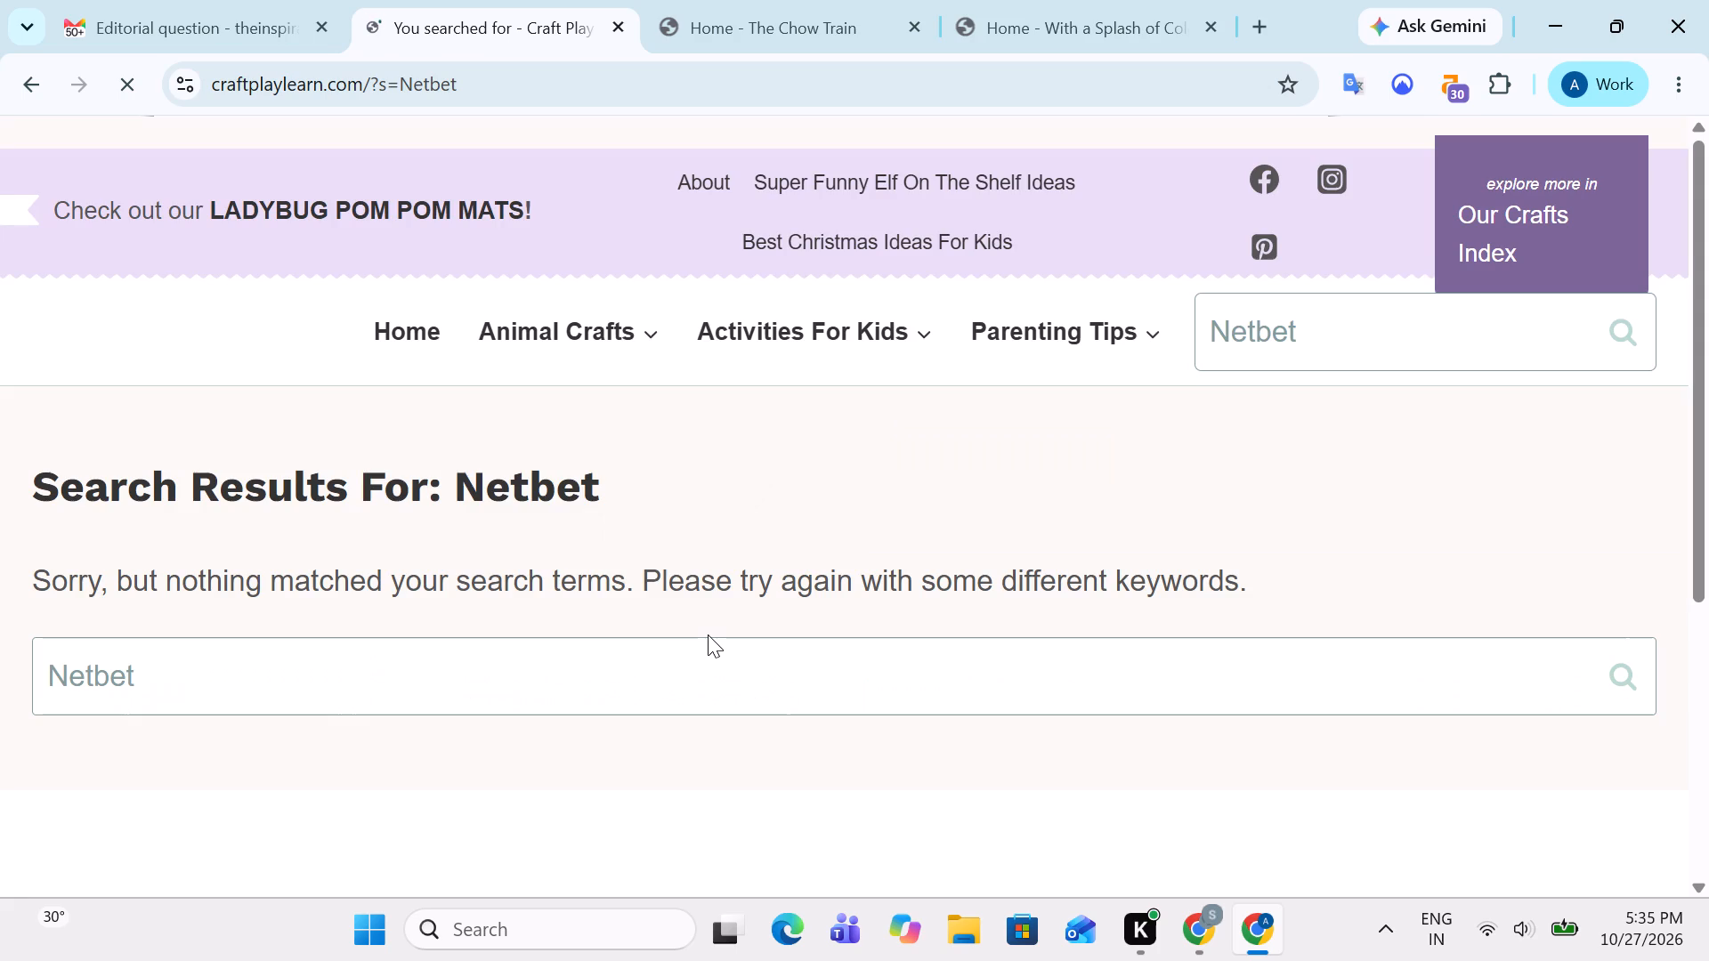
scroll(708, 634, down, 7)
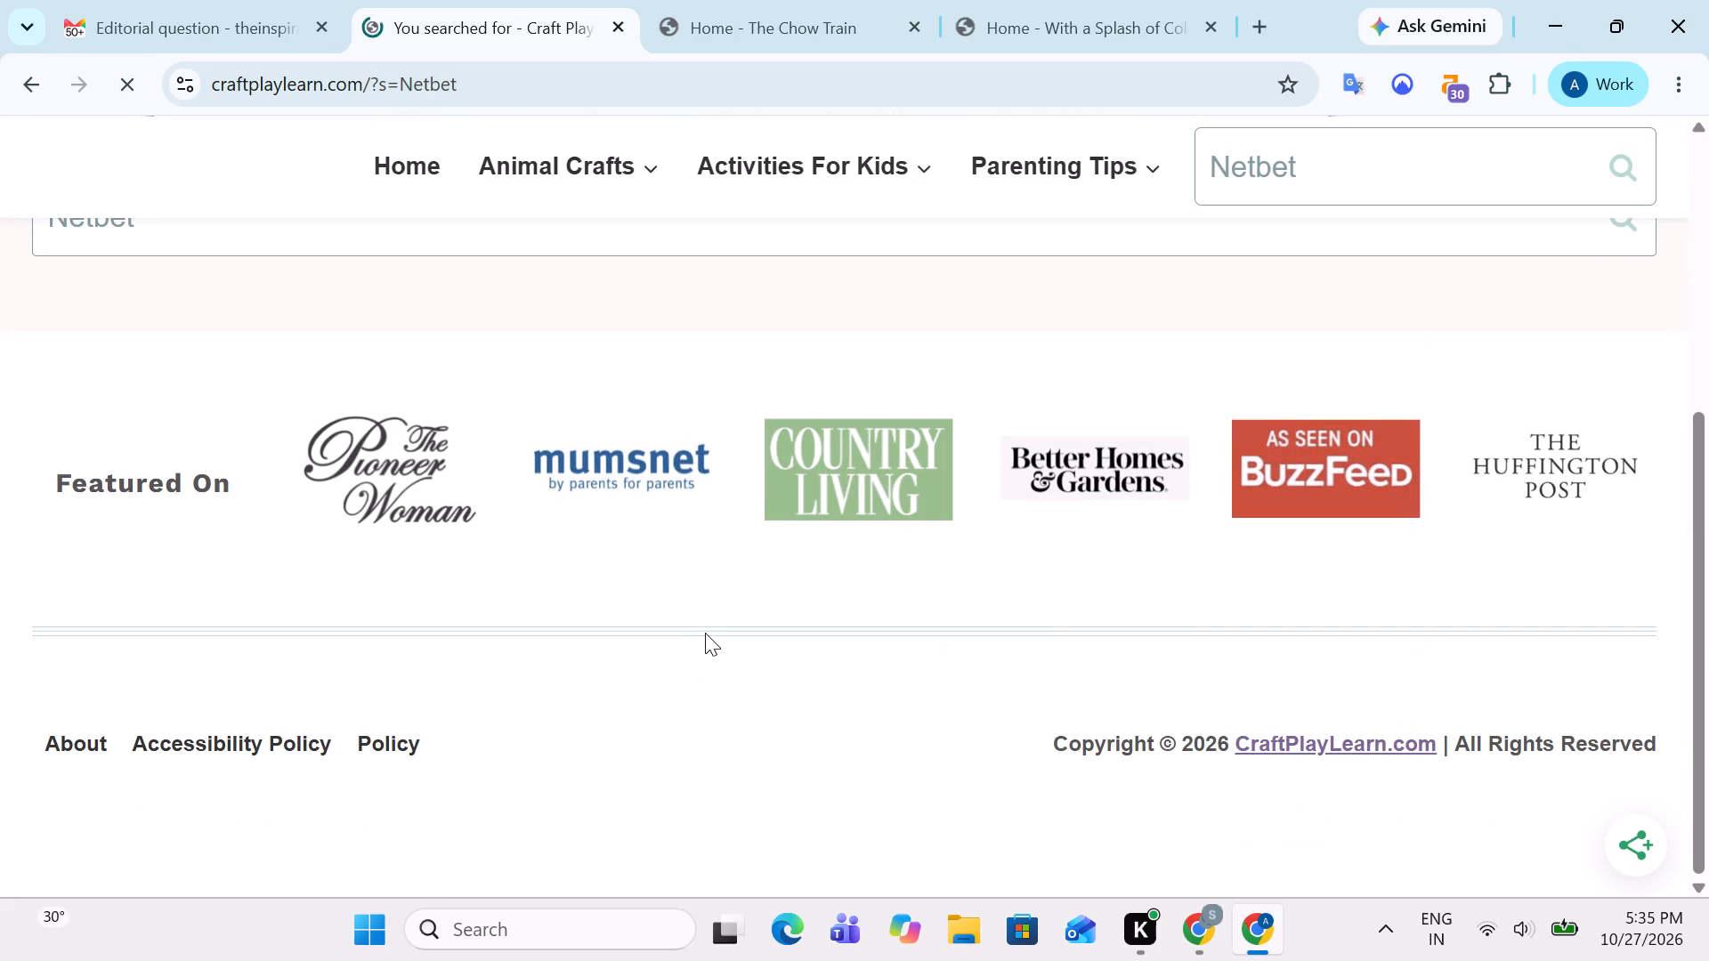
scroll(708, 634, up, 4)
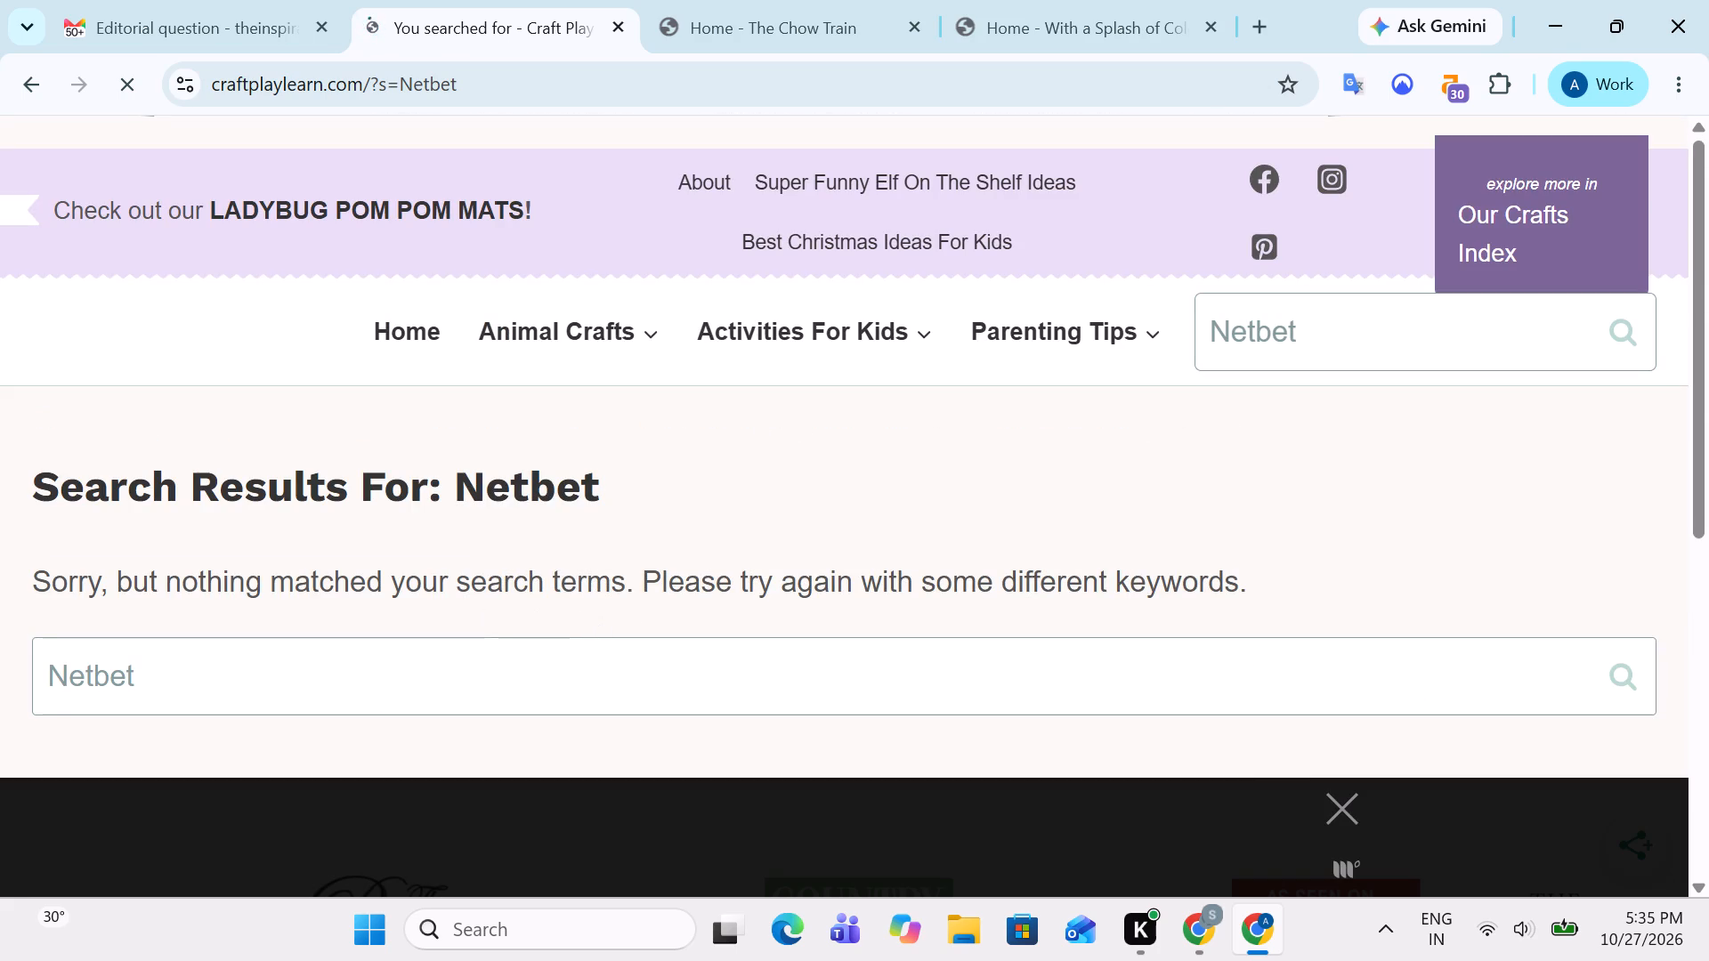
click(616, 29)
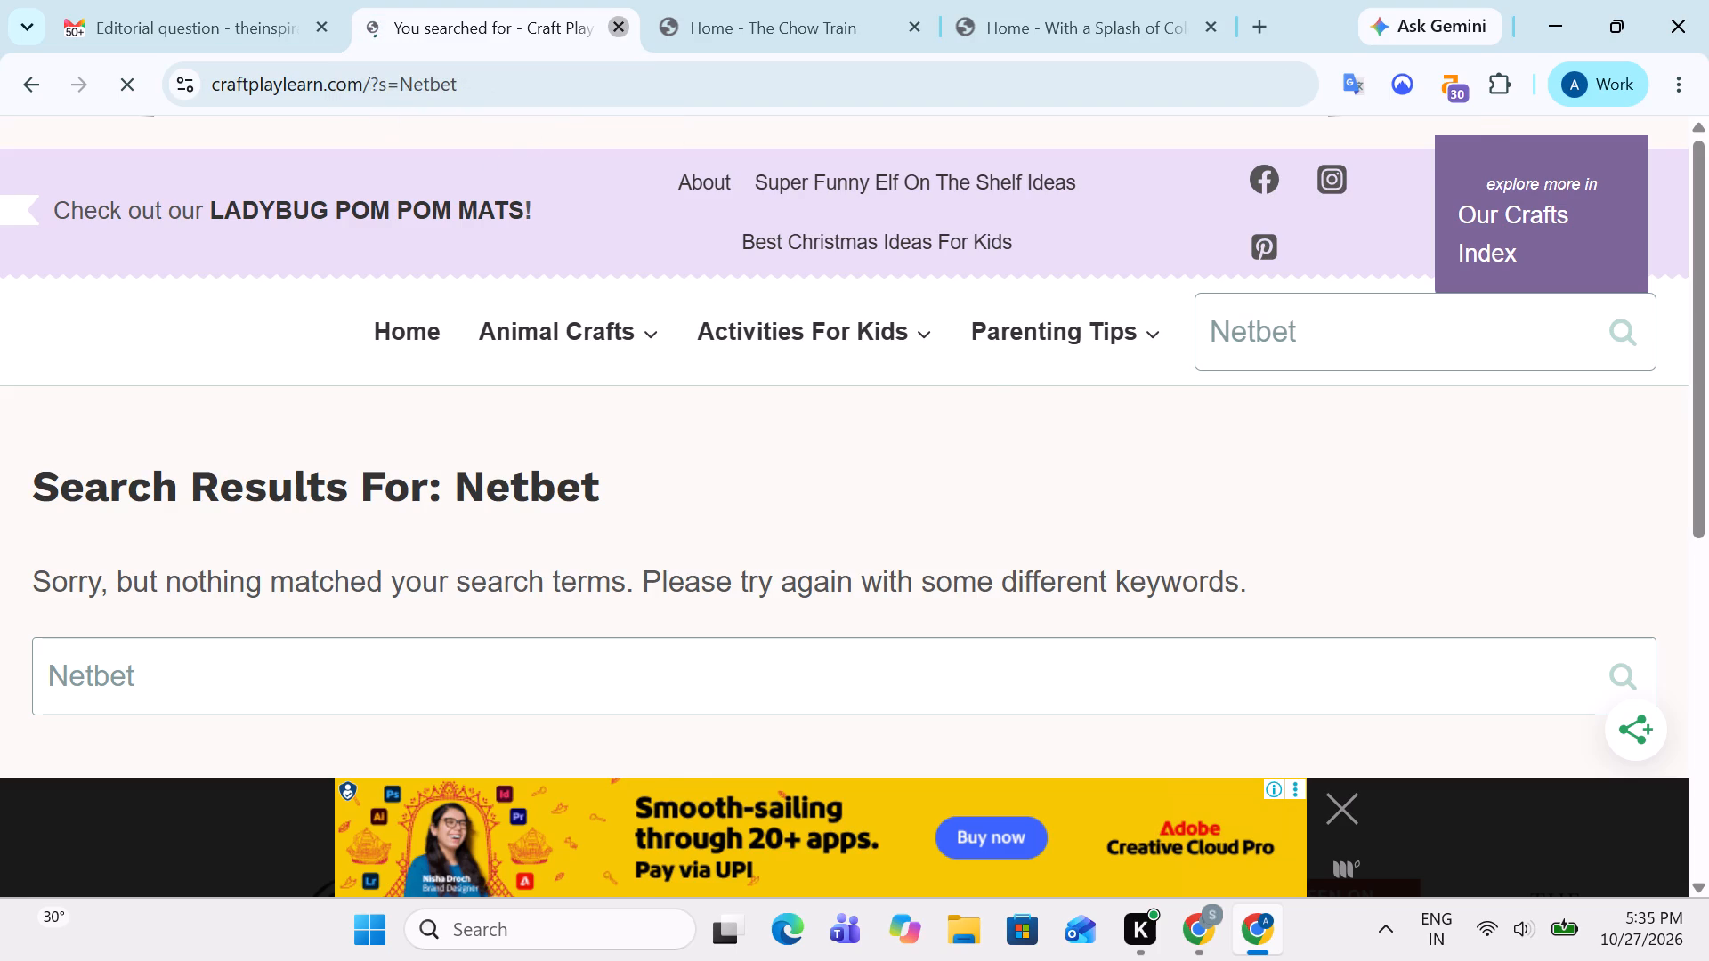
Copy the domain thechowtrain.com from its site and enter it as the Website in row 10801 of the sheet.
click(466, 85)
drag(466, 85, 385, 88)
key(ctrl+c)
key(ctrl+c)
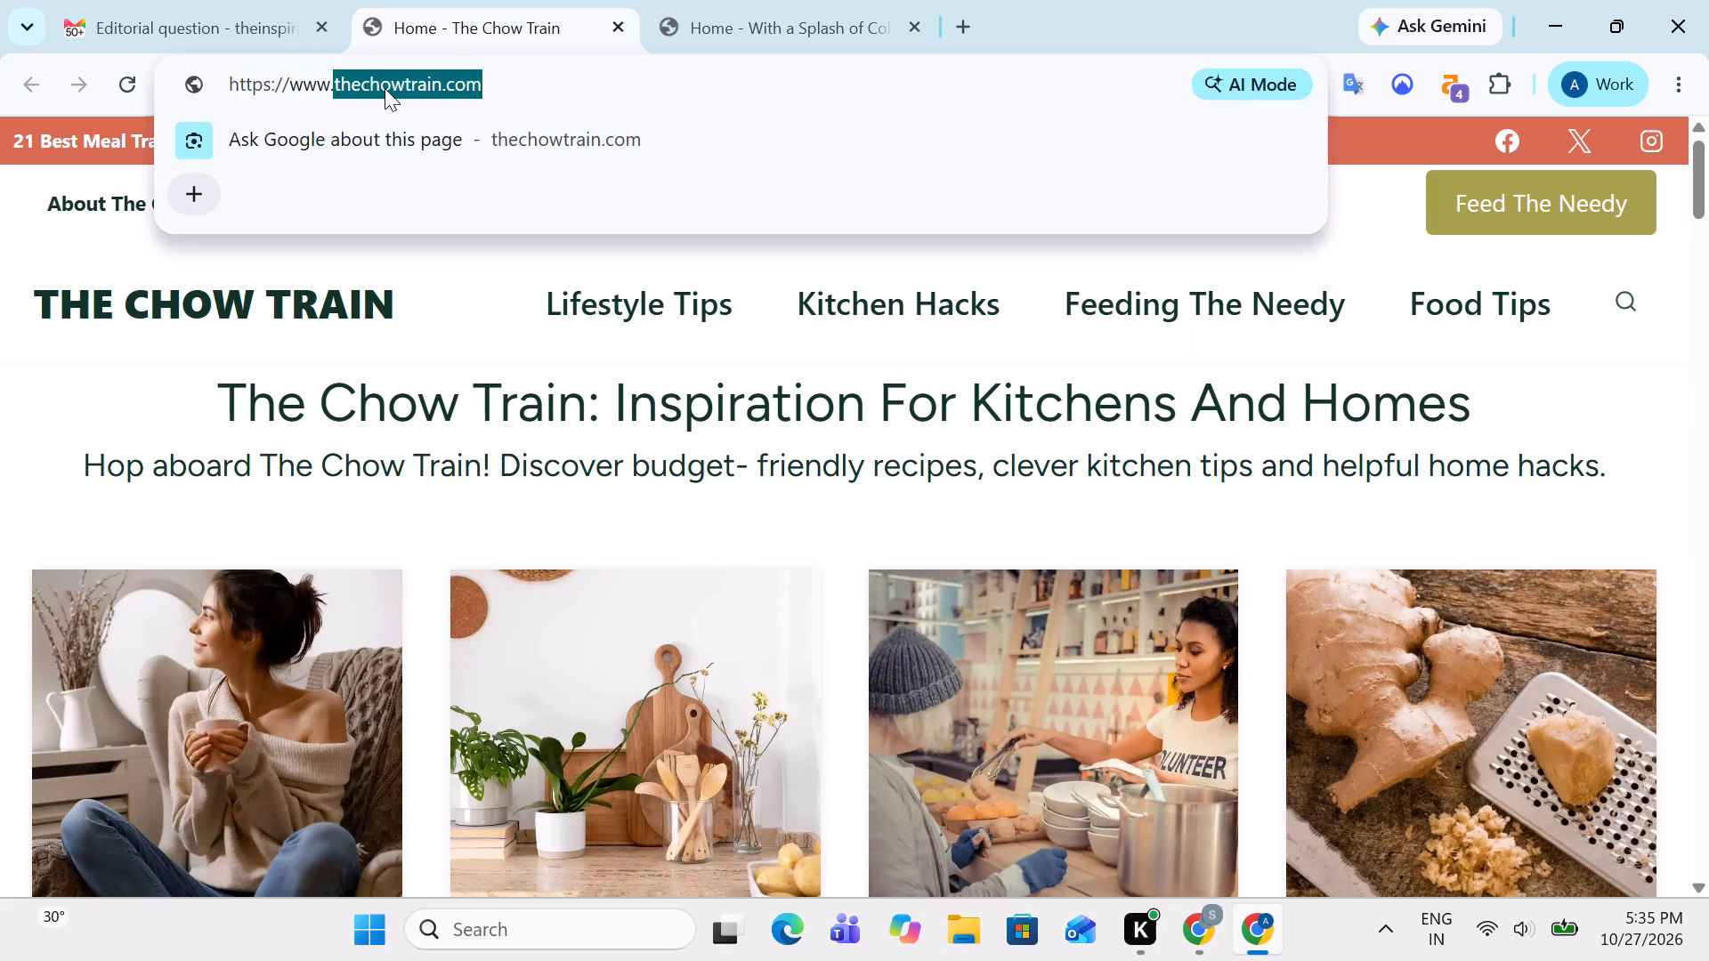
key(alt+Tab)
key(Down)
key(Left)
key(Left)
key(Left)
key(Left)
key(Left)
key(Left)
key(Left)
key(Left)
key(Left)
key(Left)
key(Left)
key(Left)
key(Right)
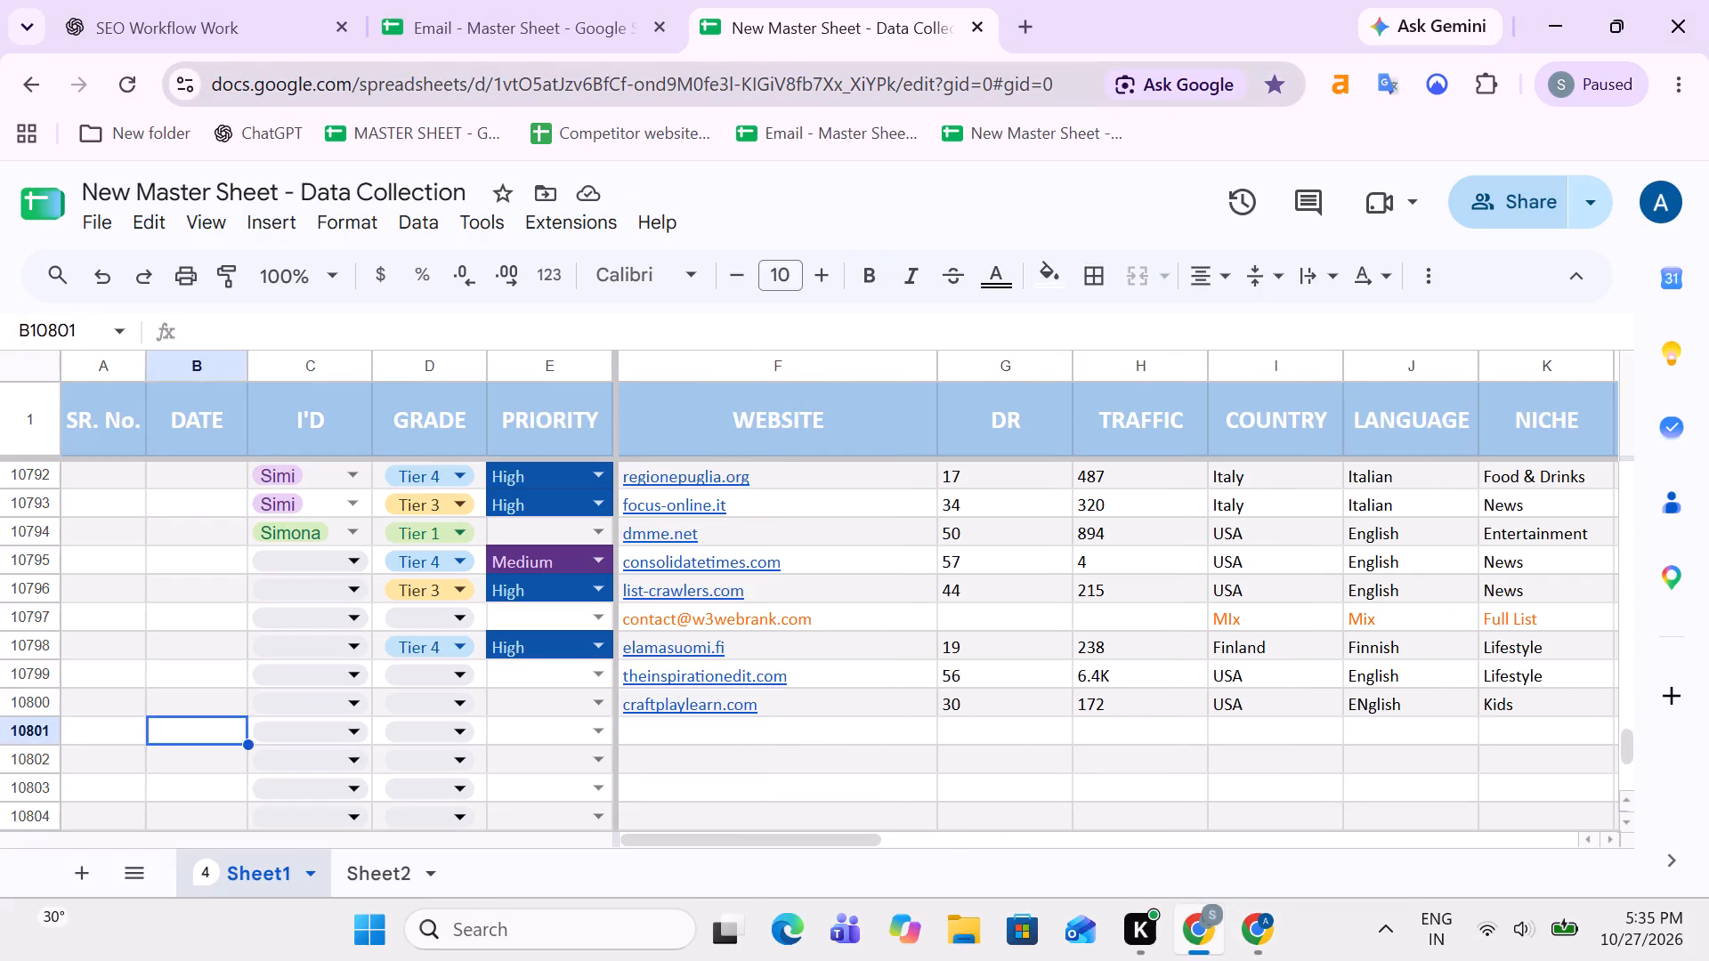
key(Right)
key(Right)
key(Right)
key(Right)
key(Return)
key(ctrl+v)
key(Tab)
Choose a Link Policy option beginning with "S" for theinspirationedit.com in row 10799.
key(Up)
key(Left)
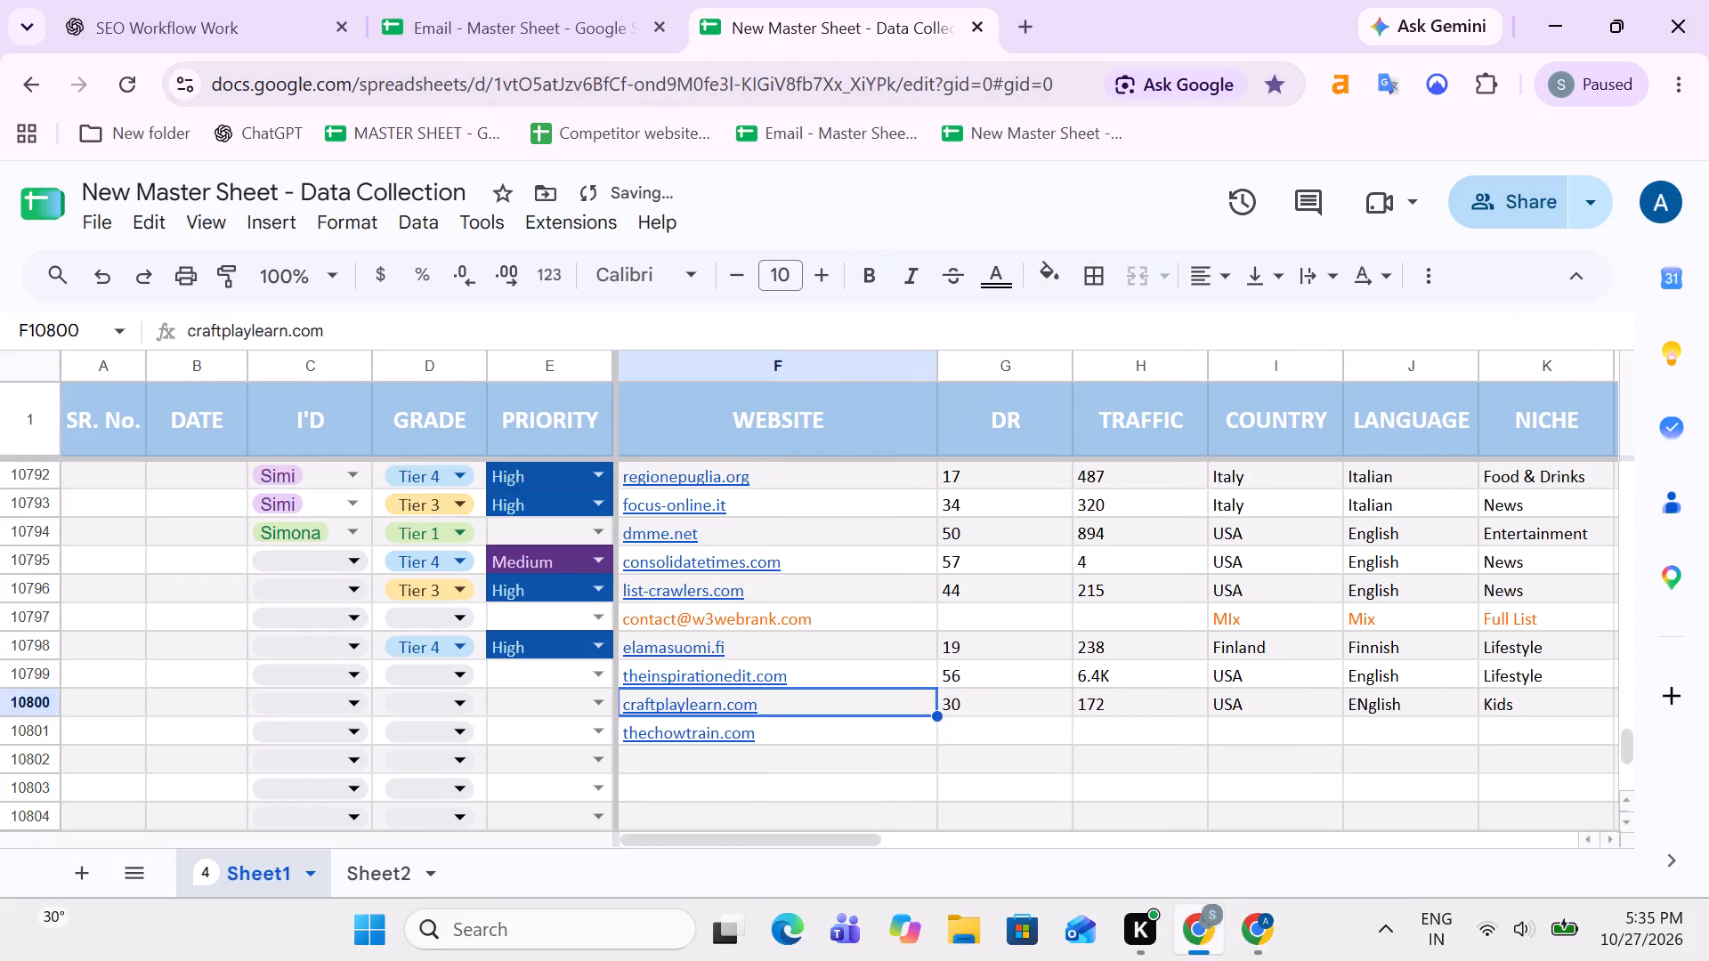
key(Up)
key(Right)
key(Right)
key(Right)
key(Right)
key(Right)
key(Right)
key(Right)
key(Right)
key(Right)
key(Right)
key(Right)
key(Right)
key(Left)
key(Left)
key(Left)
key(Left)
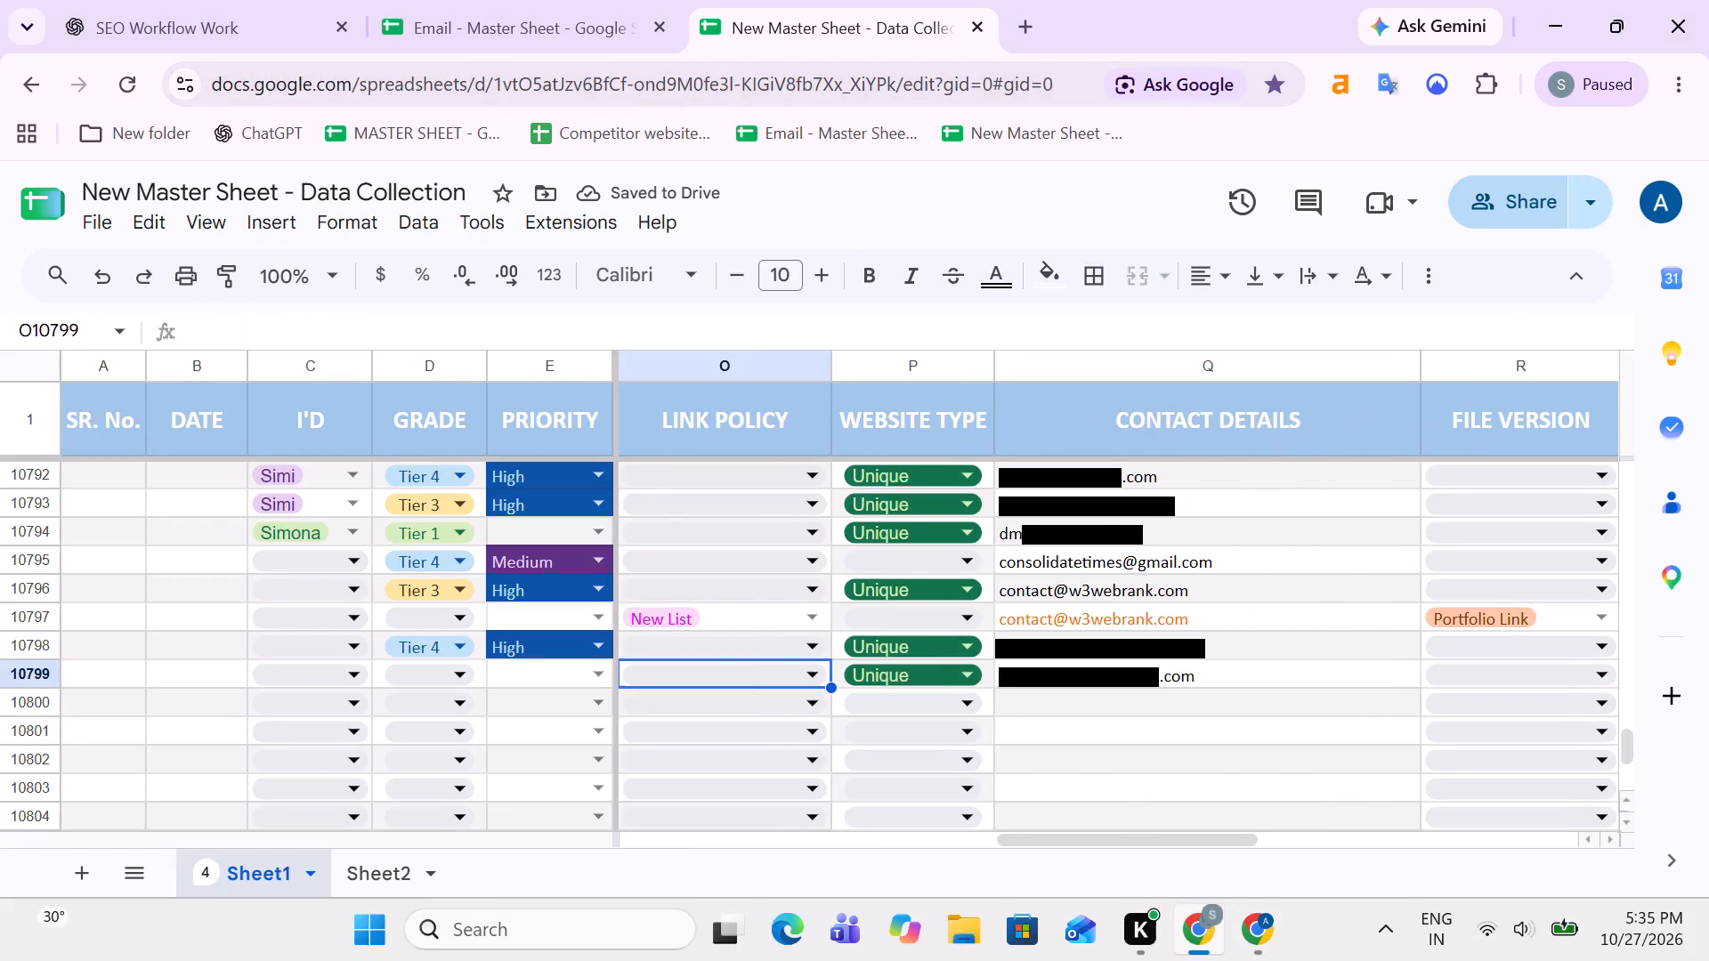
key(Right)
key(s)
key(Down)
key(Down)
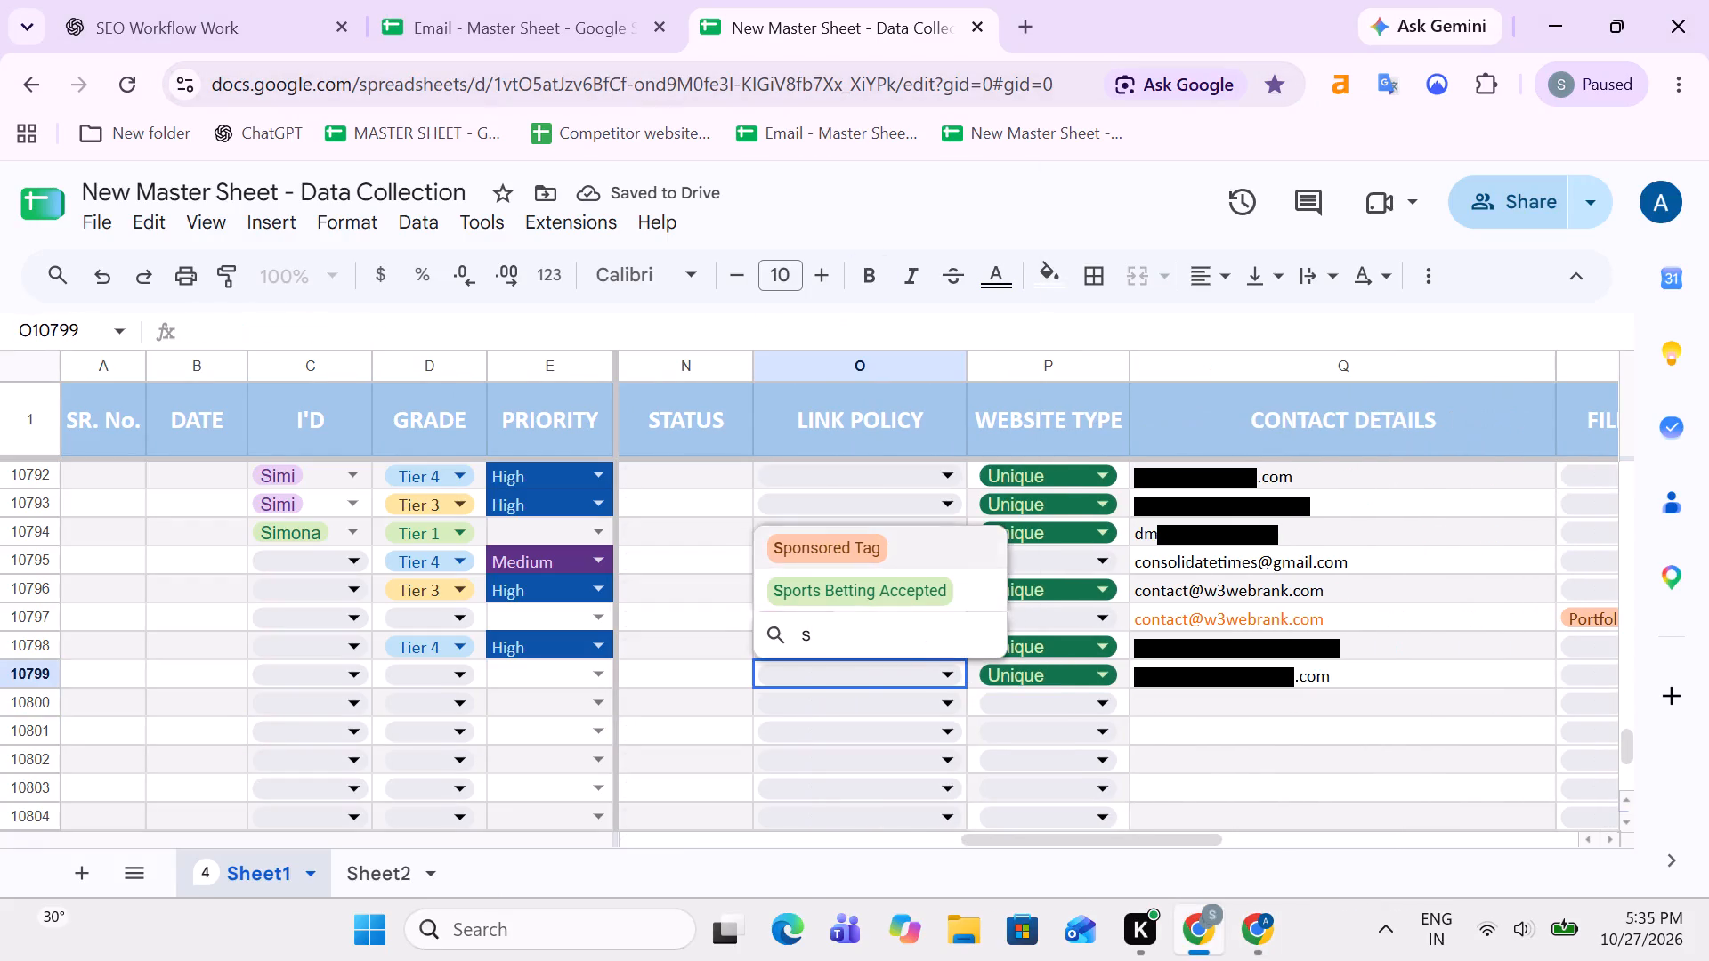
key(Return)
Check thechowtrain.com's Ahrefs metrics and enter 4 as DR and 87 as Traffic in row 10801.
key(Down)
key(Left)
key(Left)
key(Left)
key(Left)
key(Left)
key(Left)
key(Left)
key(Left)
key(Left)
key(Left)
key(Left)
key(Left)
key(Left)
key(Left)
key(Left)
key(Right)
key(Right)
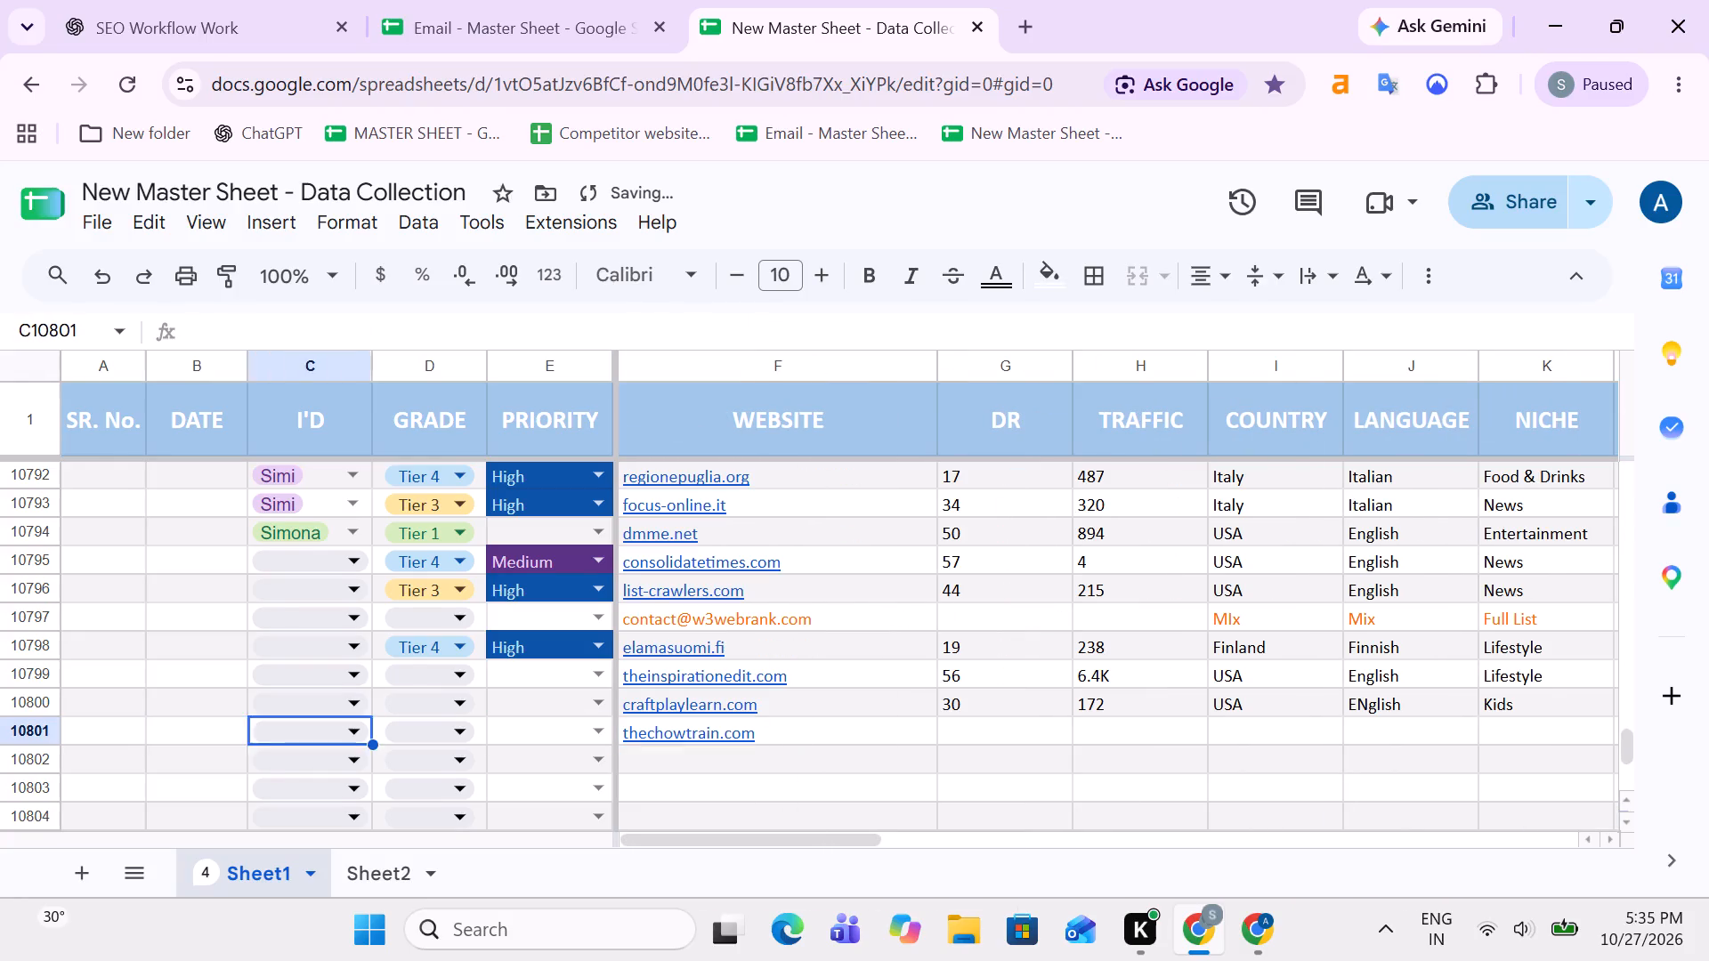
key(Right)
key(Right)
key(Right)
key(Right)
key(Right)
key(Left)
key(alt+Tab)
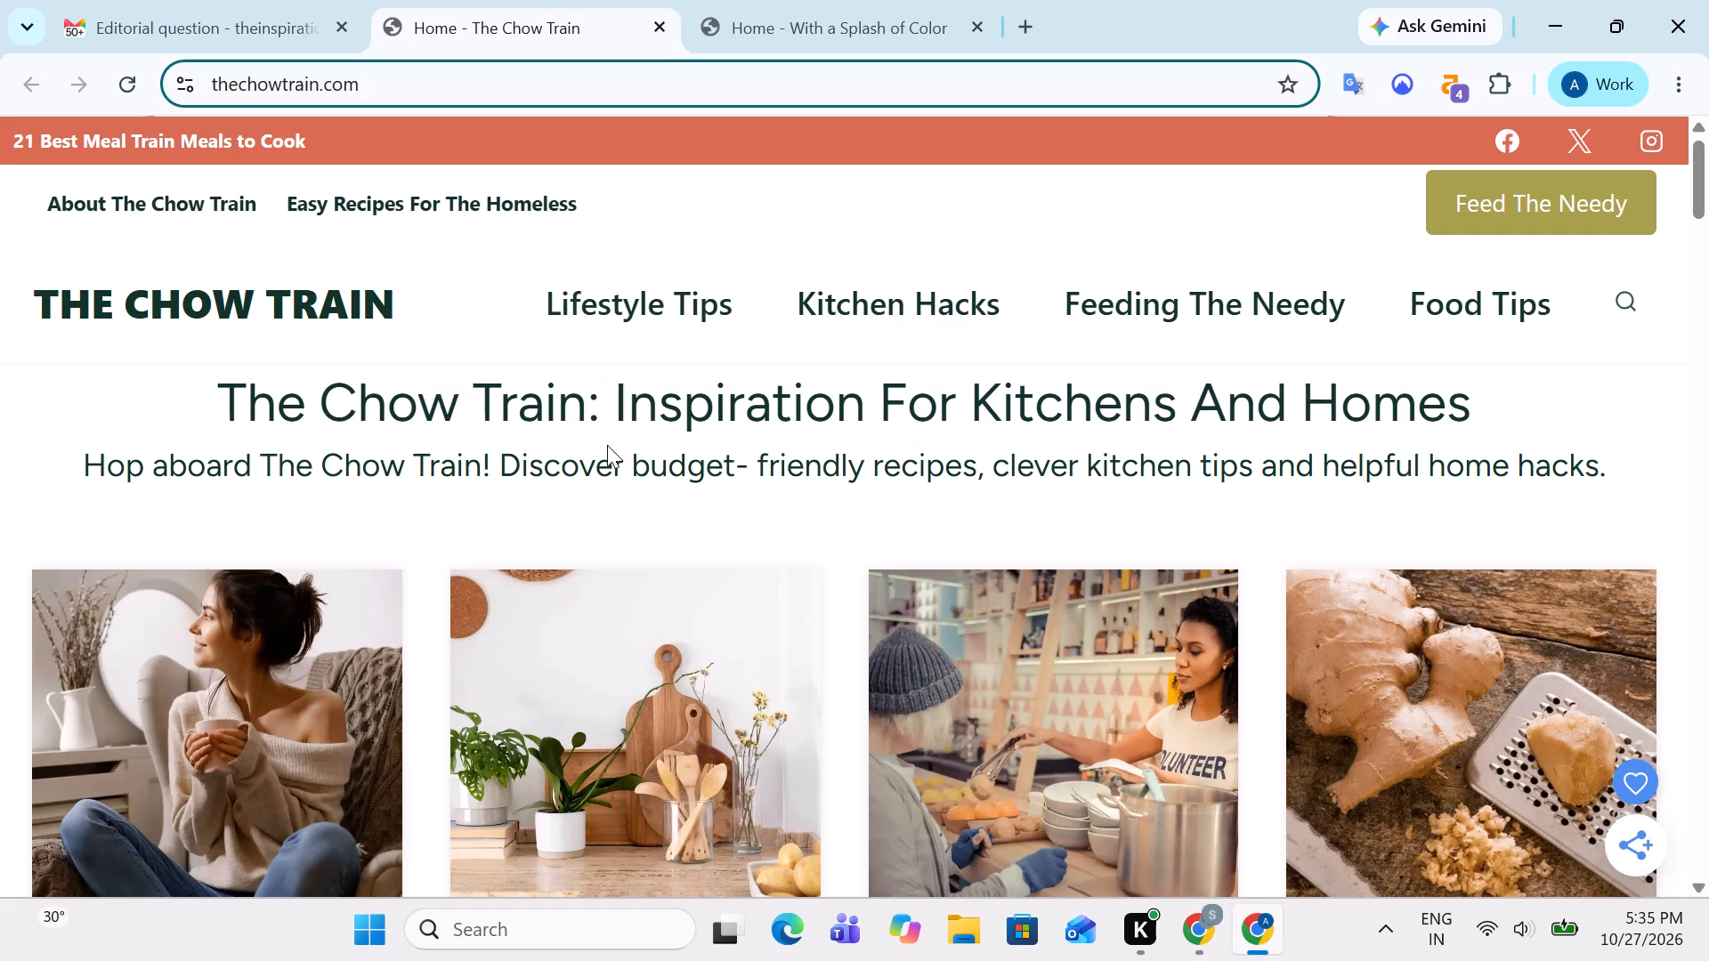
scroll(610, 454, down, 5)
scroll(783, 562, down, 6)
scroll(911, 596, up, 20)
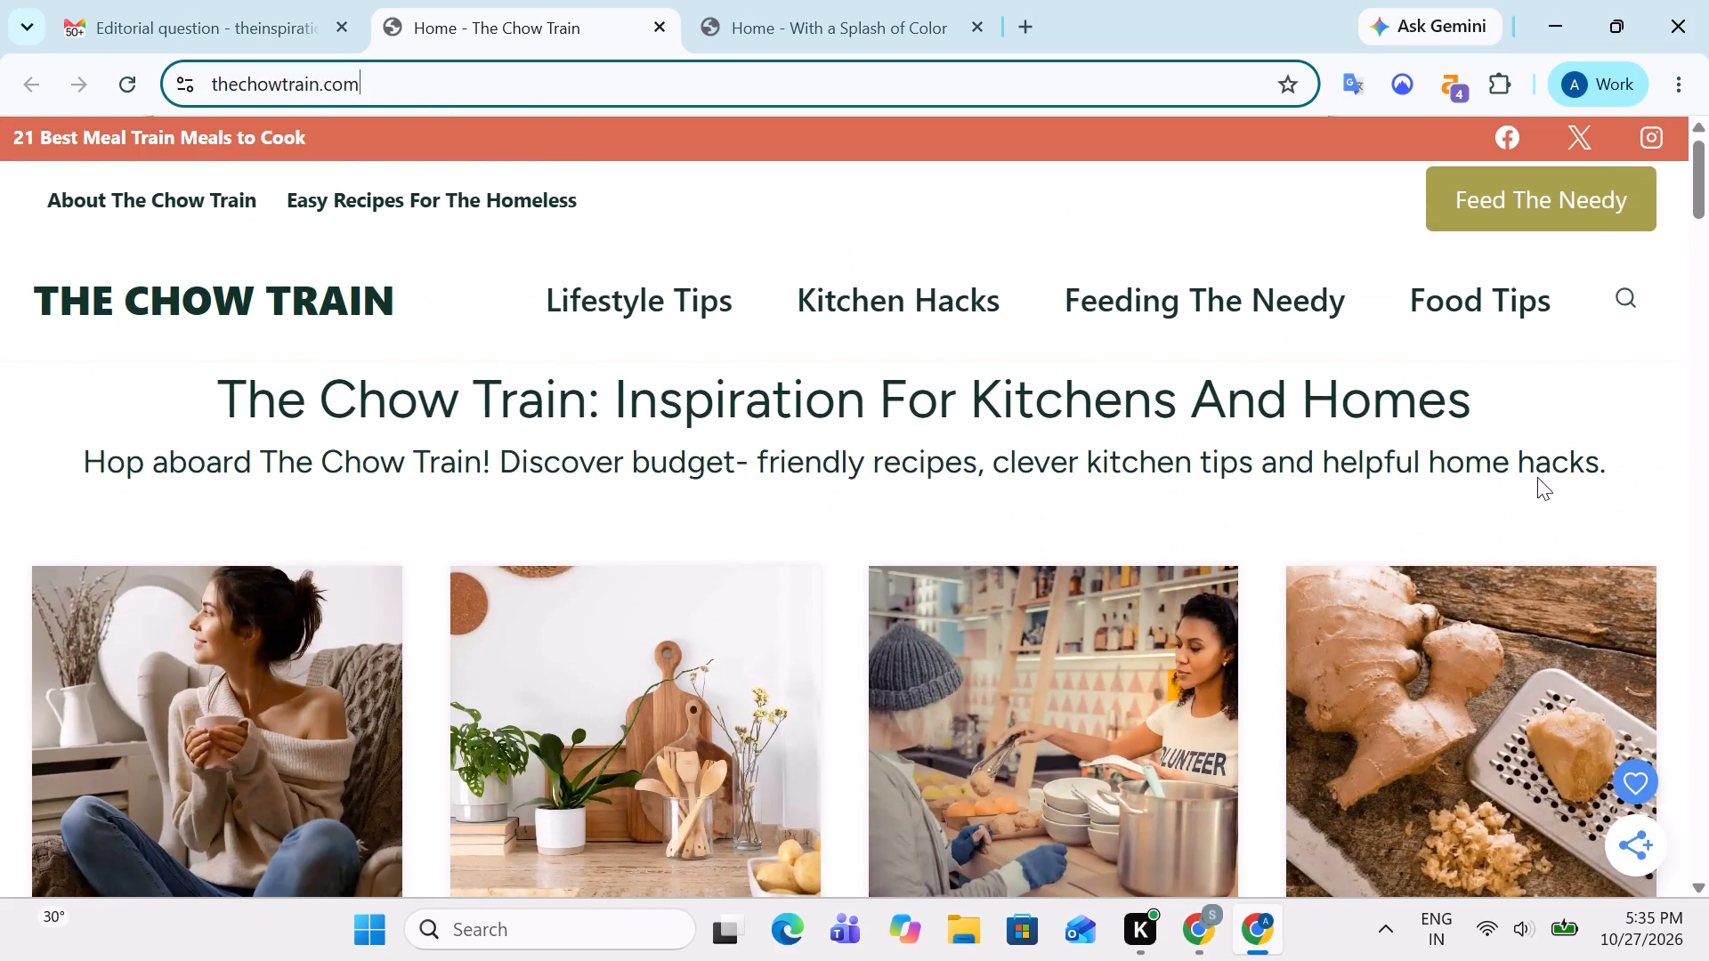
click(1639, 283)
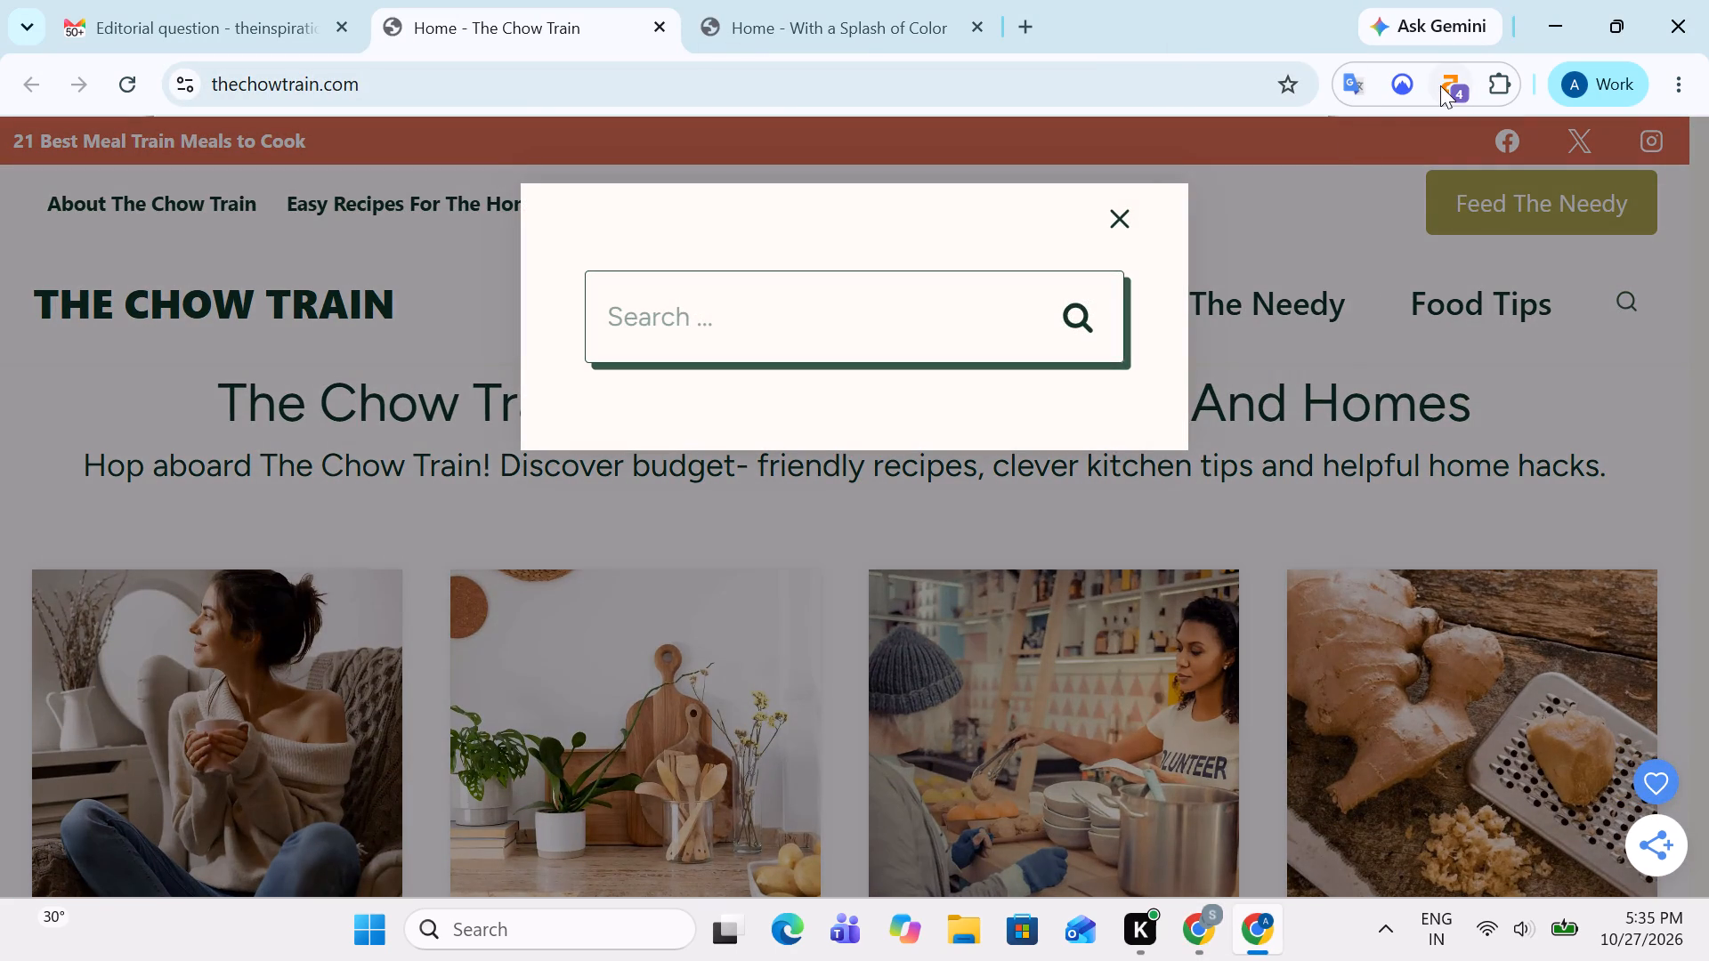
click(1446, 81)
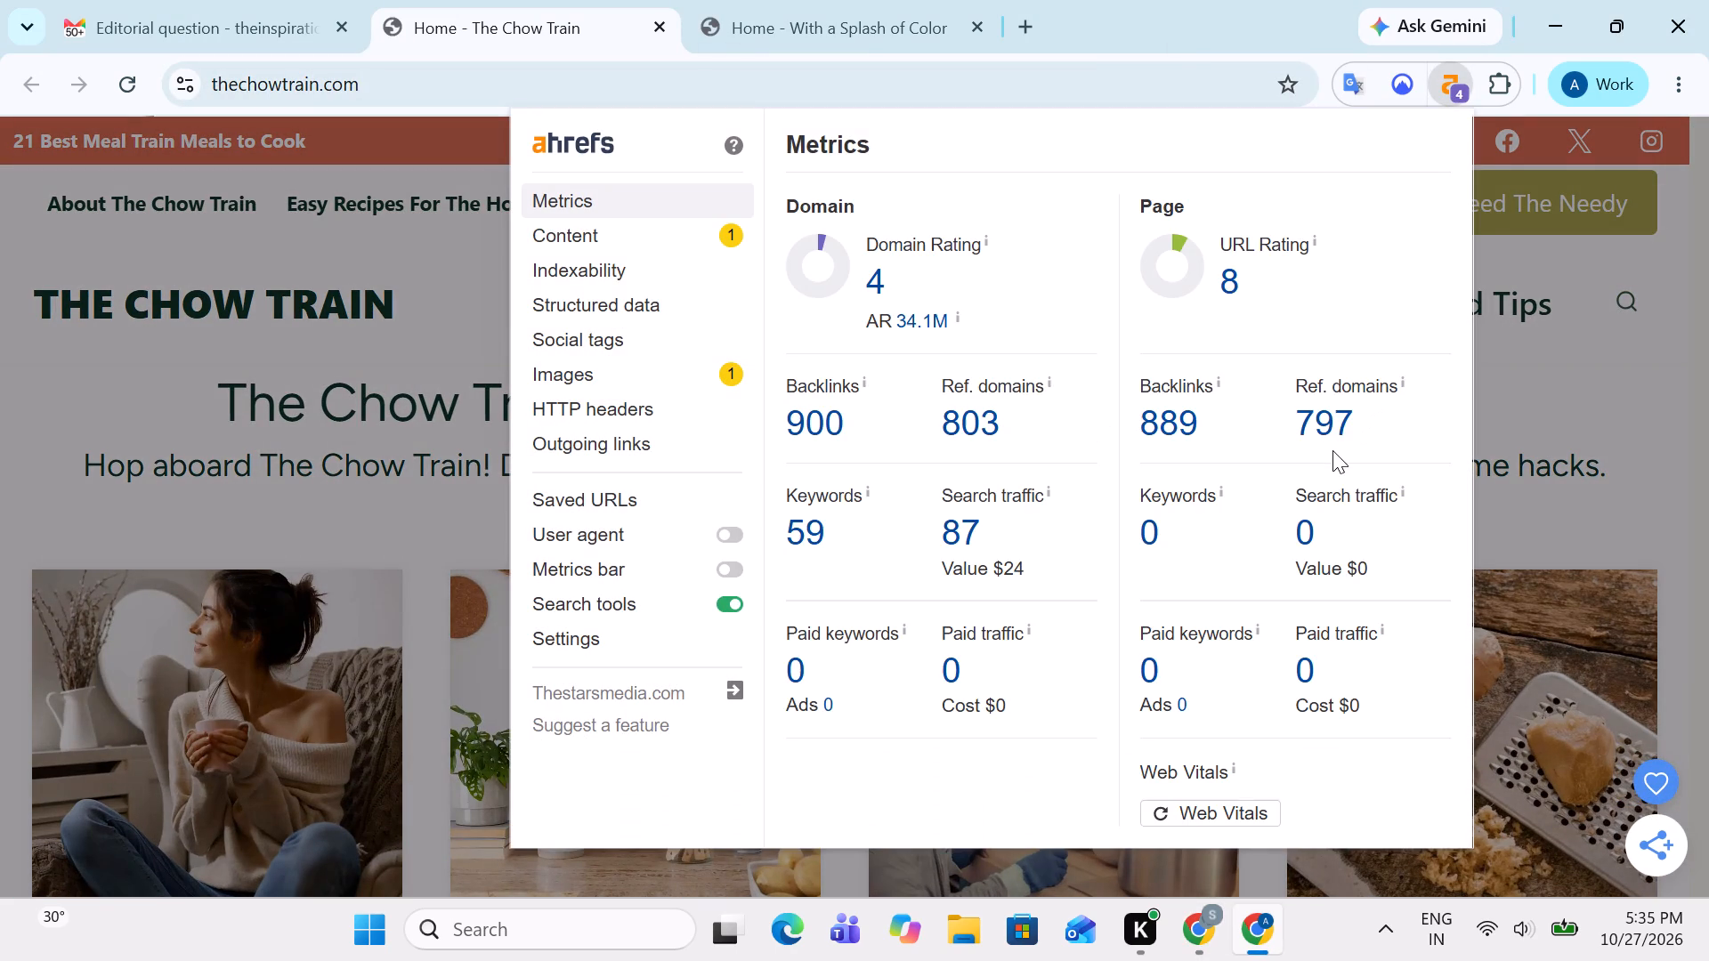
key(alt+Tab)
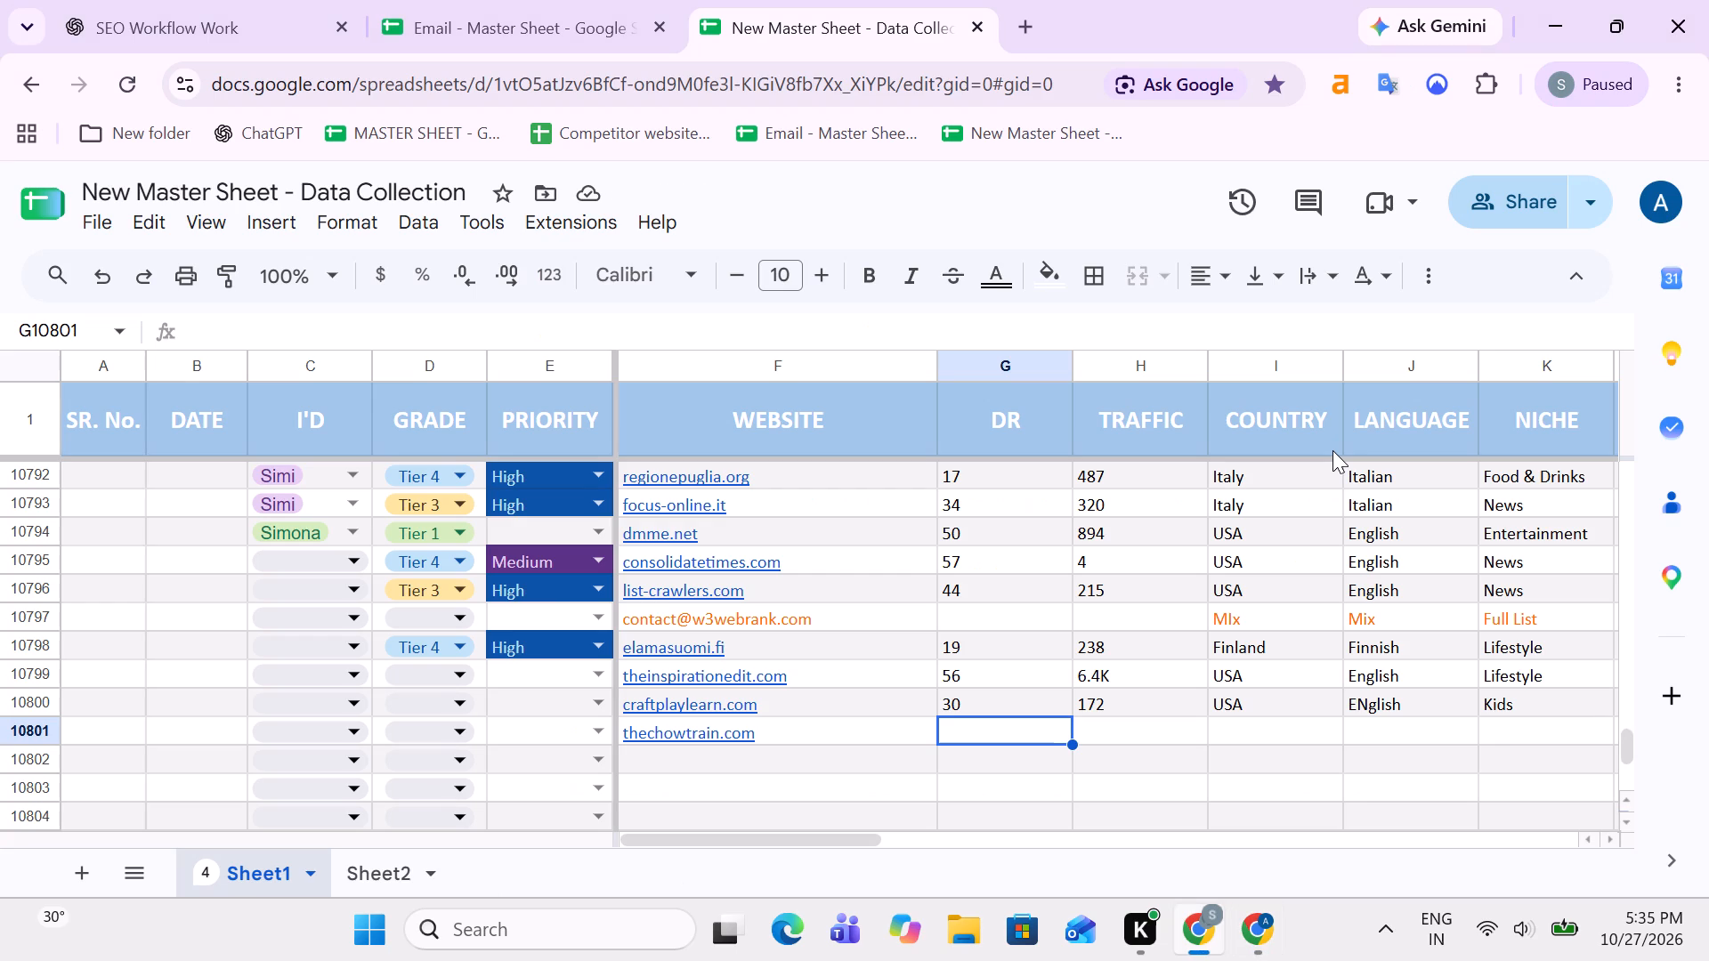
key(4)
key(Right)
text(89)
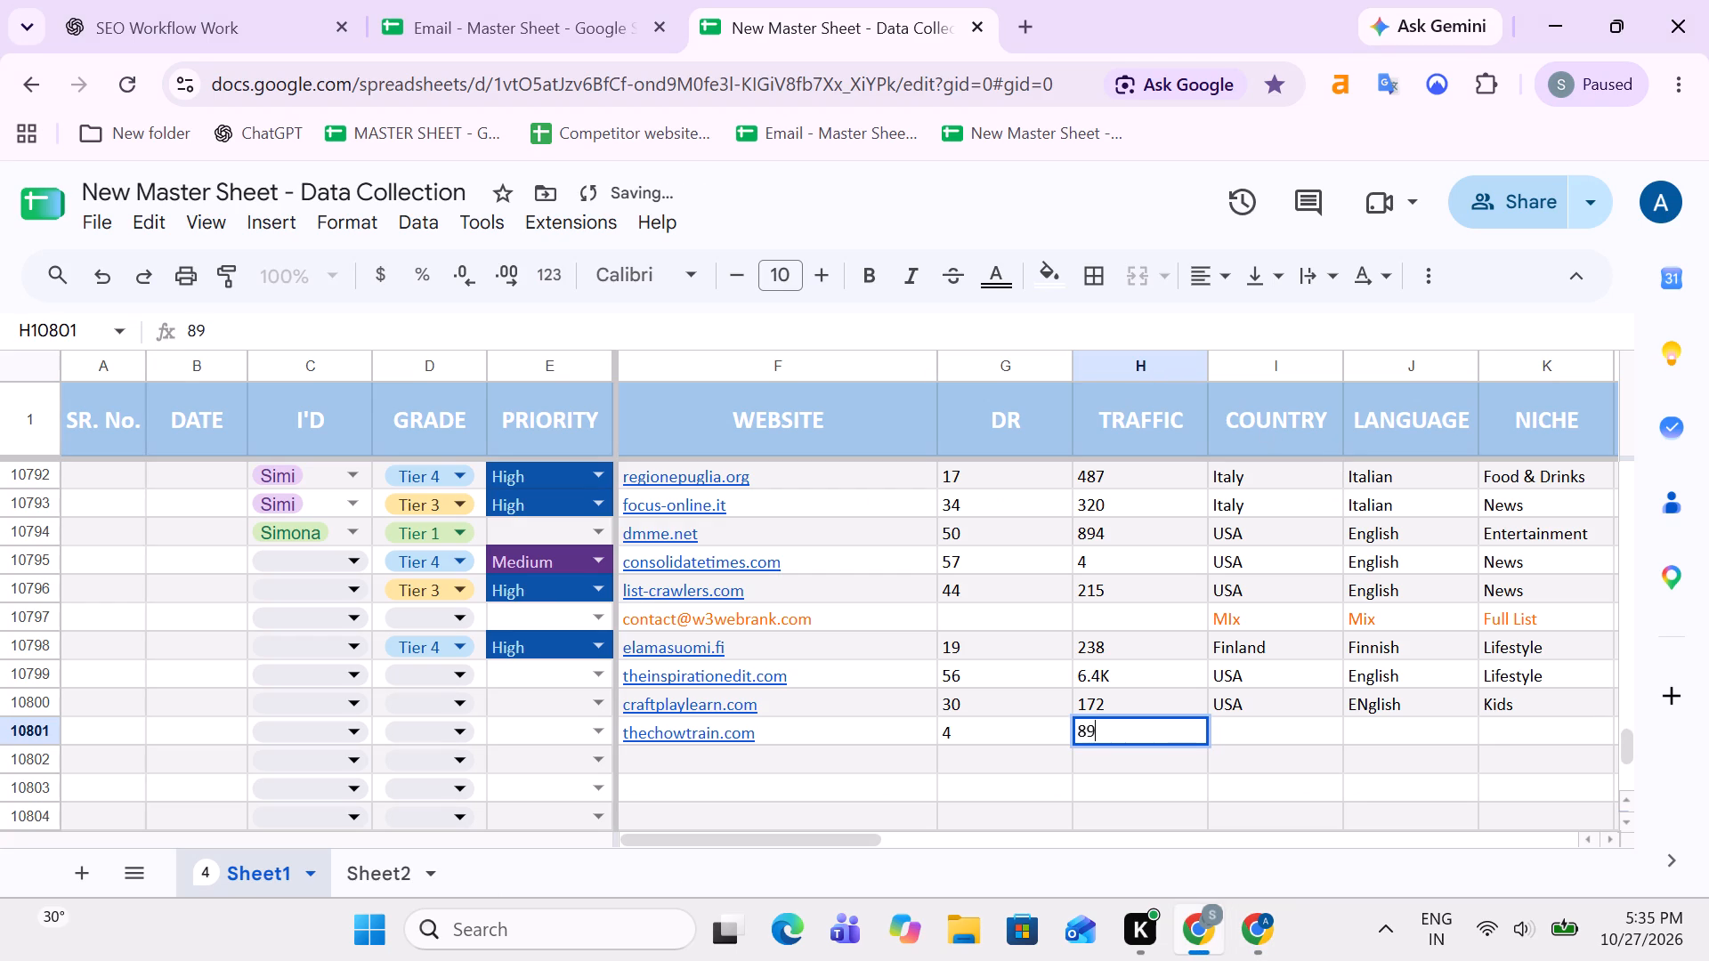
key(BackSpace)
key(7)
key(Right)
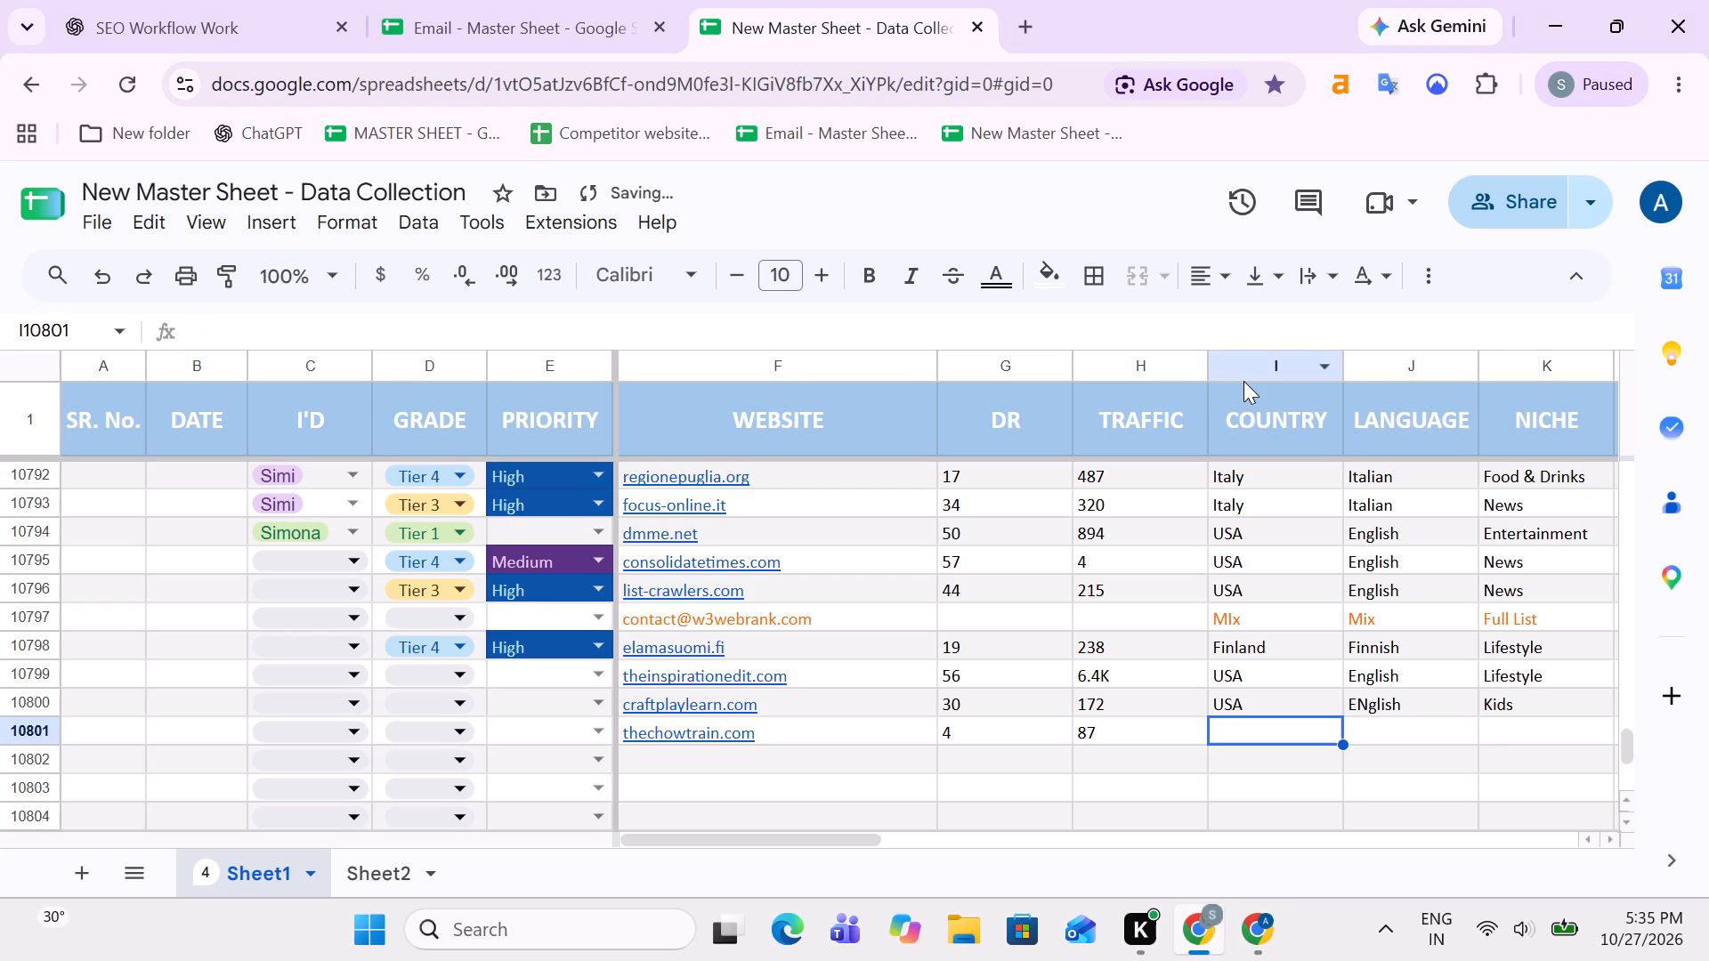
Enter USA as Country and English as Language for thechowtrain.com in row 10801.
text(US)
key(Right)
key(shift+e)
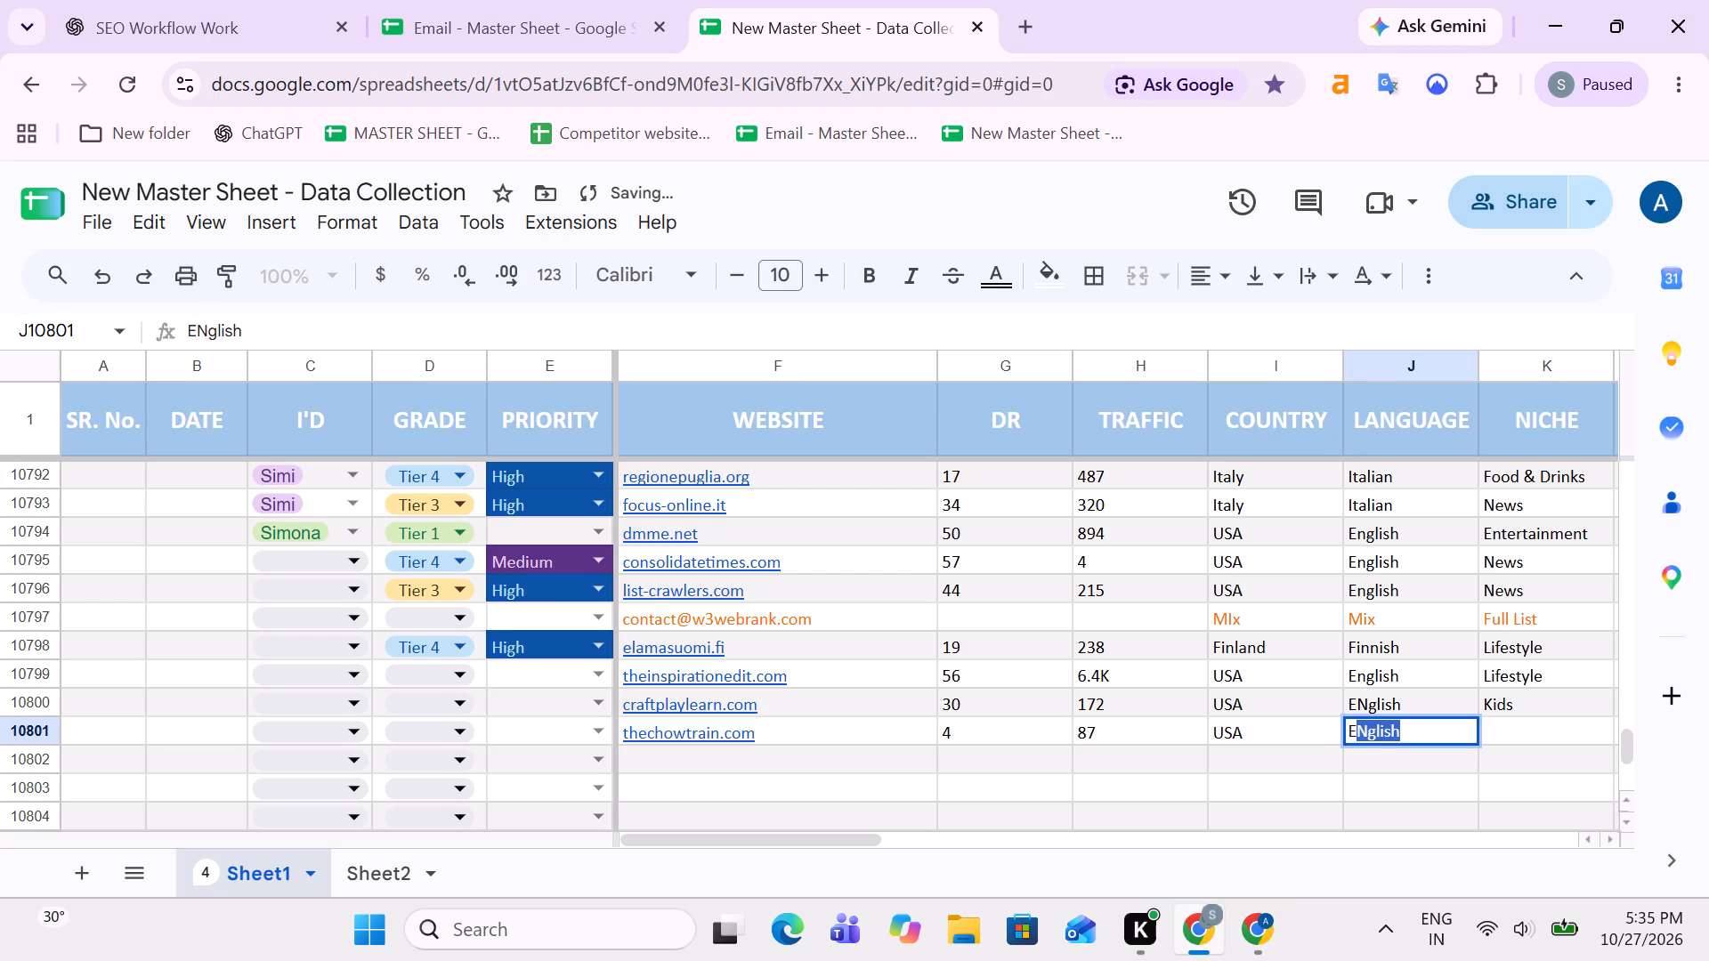
Copy the Language entry English from row 10799 over the misspelled entries in rows 10800 and 10801.
key(Left)
key(Up)
key(Up)
key(Right)
key(ctrl+c)
key(Down)
key(shift+Down)
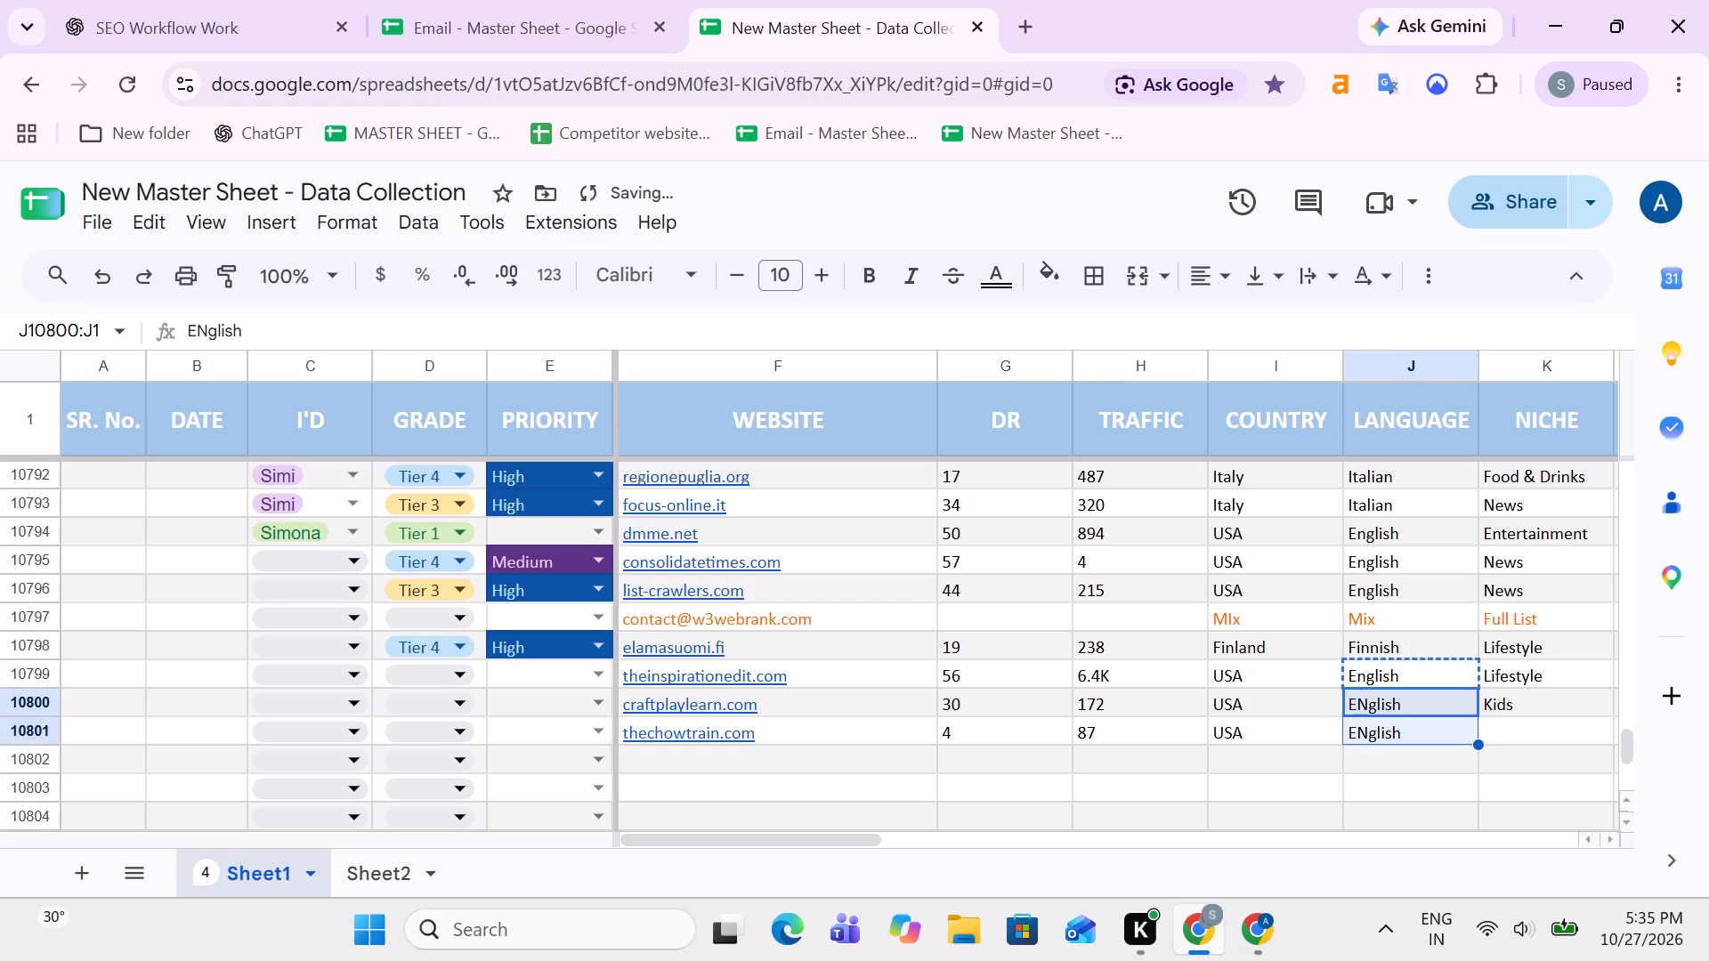
key(ctrl+v)
Look over The Chow Train site's content and enter Lifestyle as its Niche in row 10801.
key(Down)
key(Right)
key(alt+Tab)
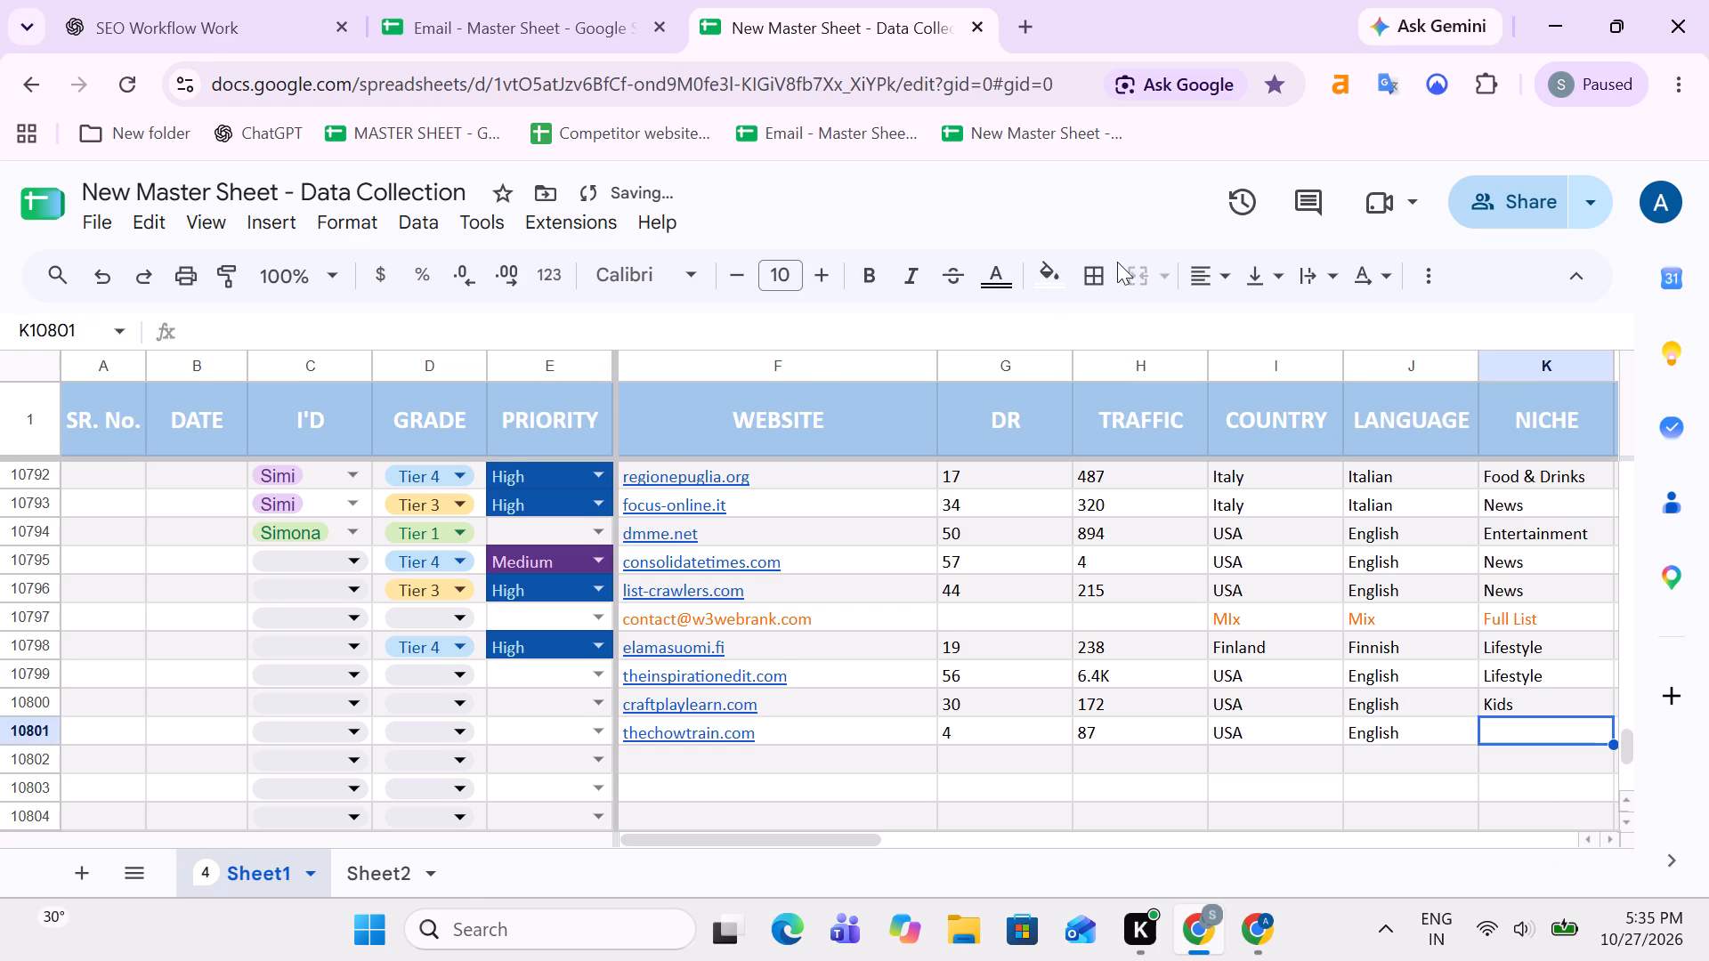
click(0, 528)
scroll(440, 598, down, 7)
scroll(582, 672, down, 5)
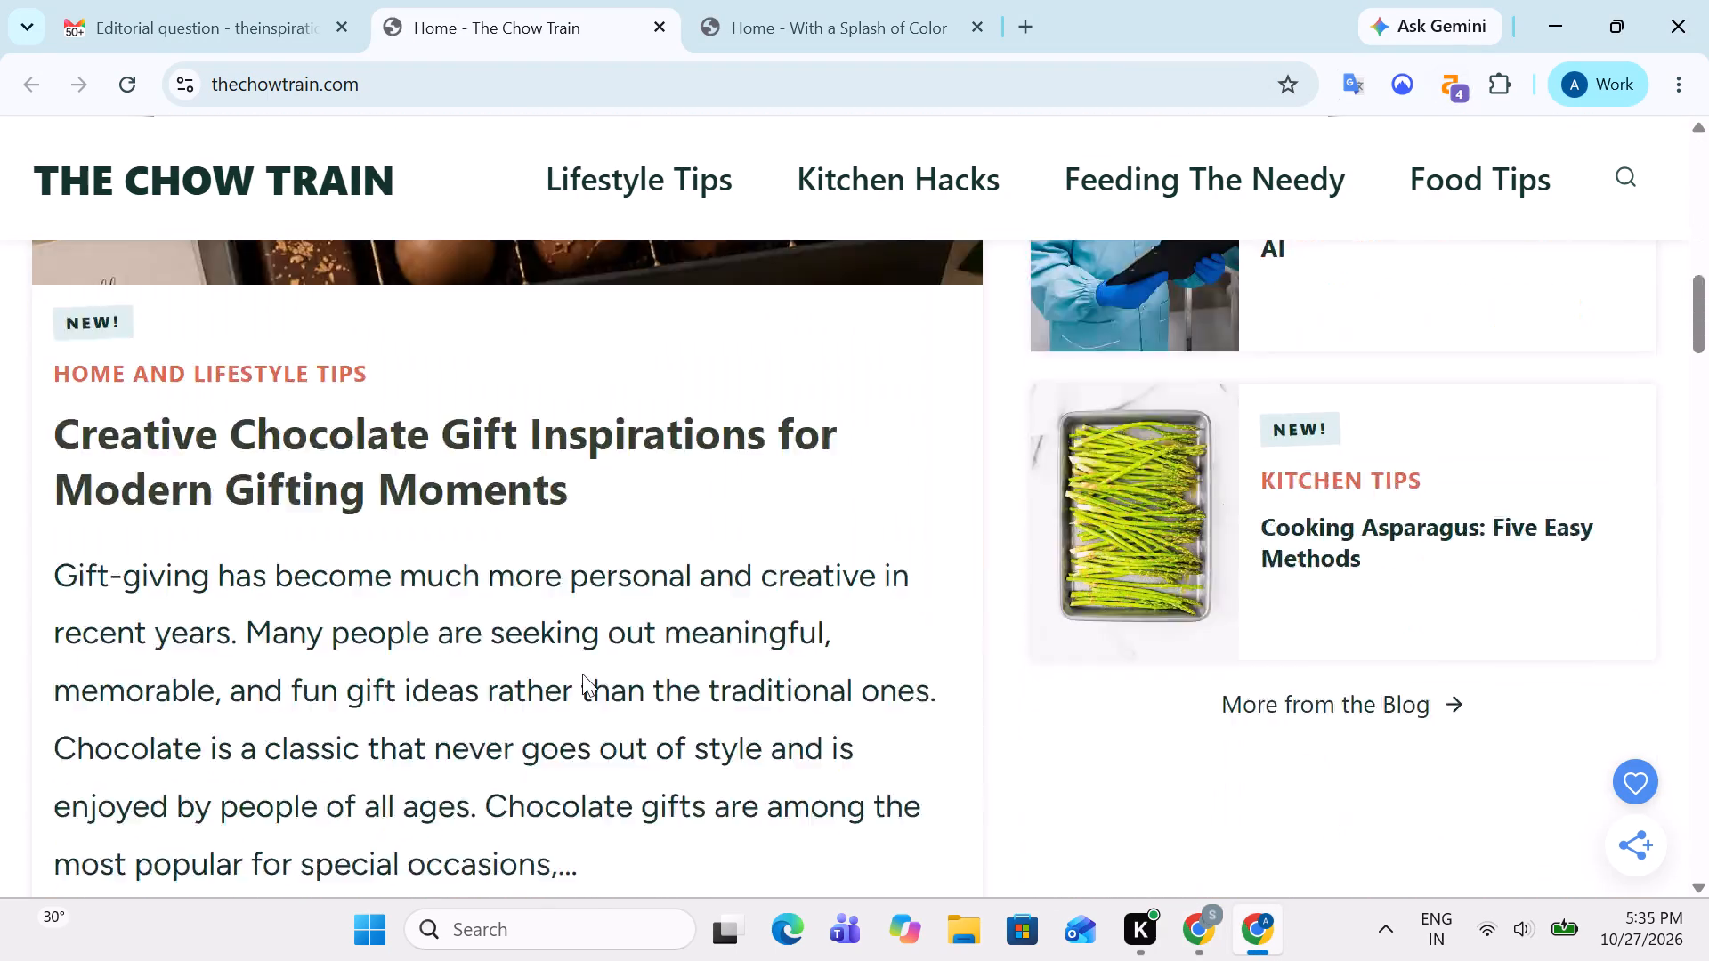
scroll(636, 683, down, 7)
scroll(656, 693, up, 4)
scroll(688, 695, down, 11)
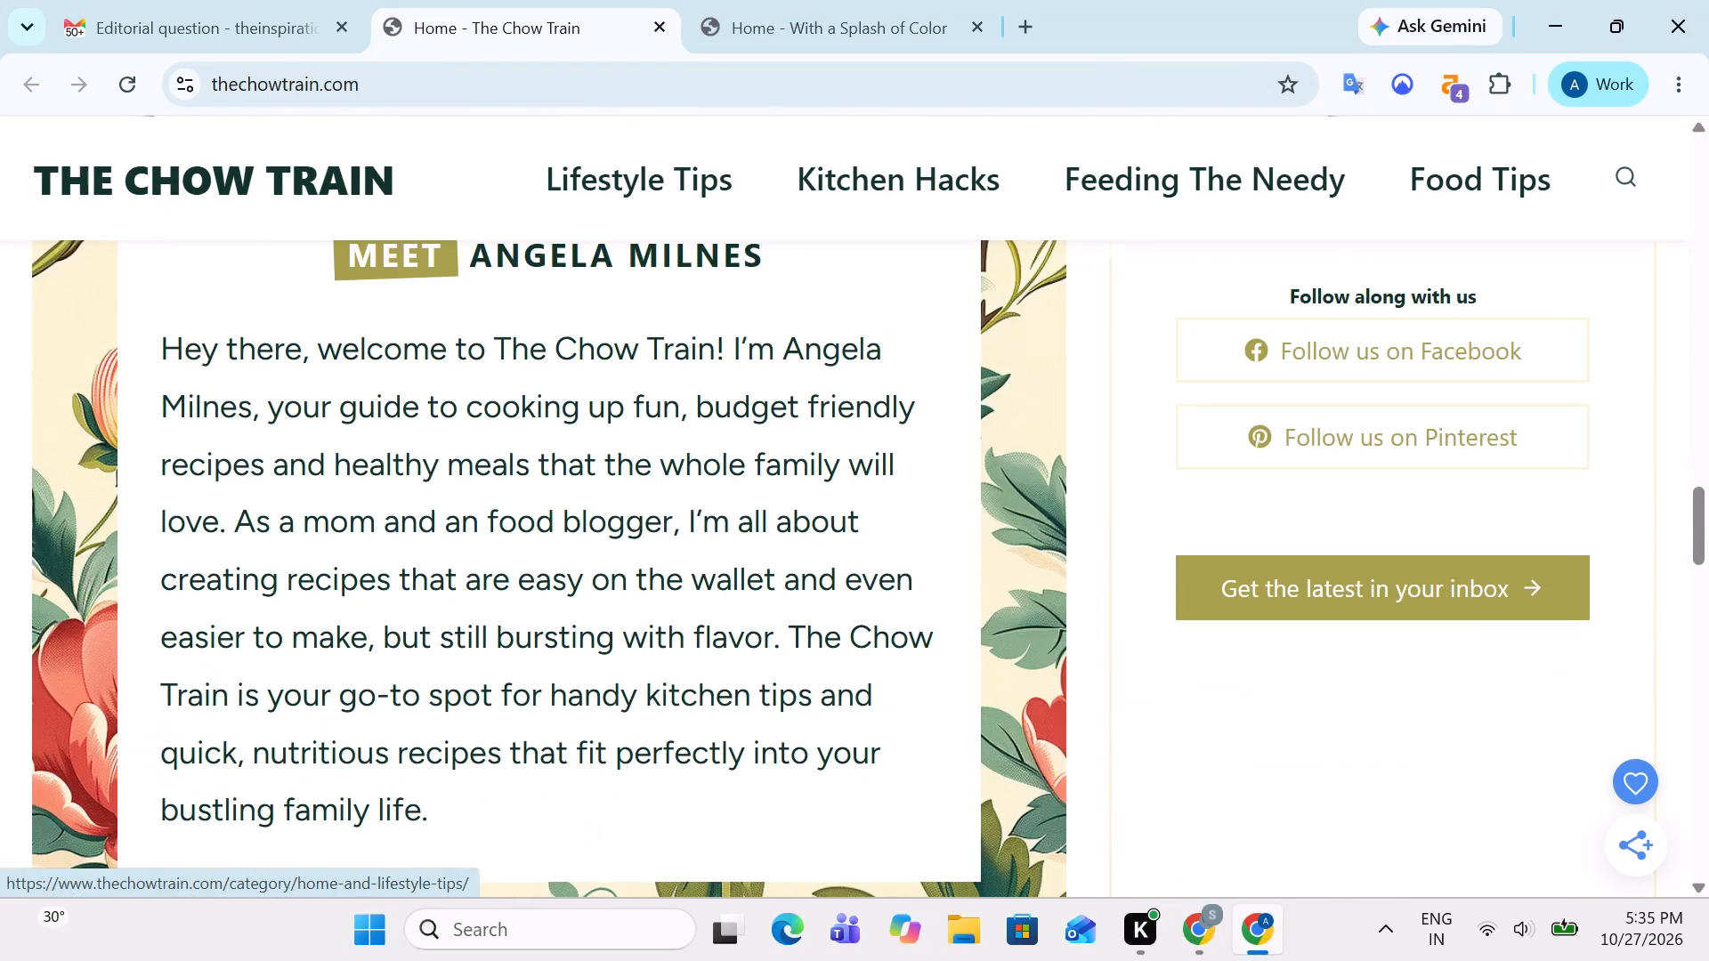
key(alt+Tab)
key(shift+l)
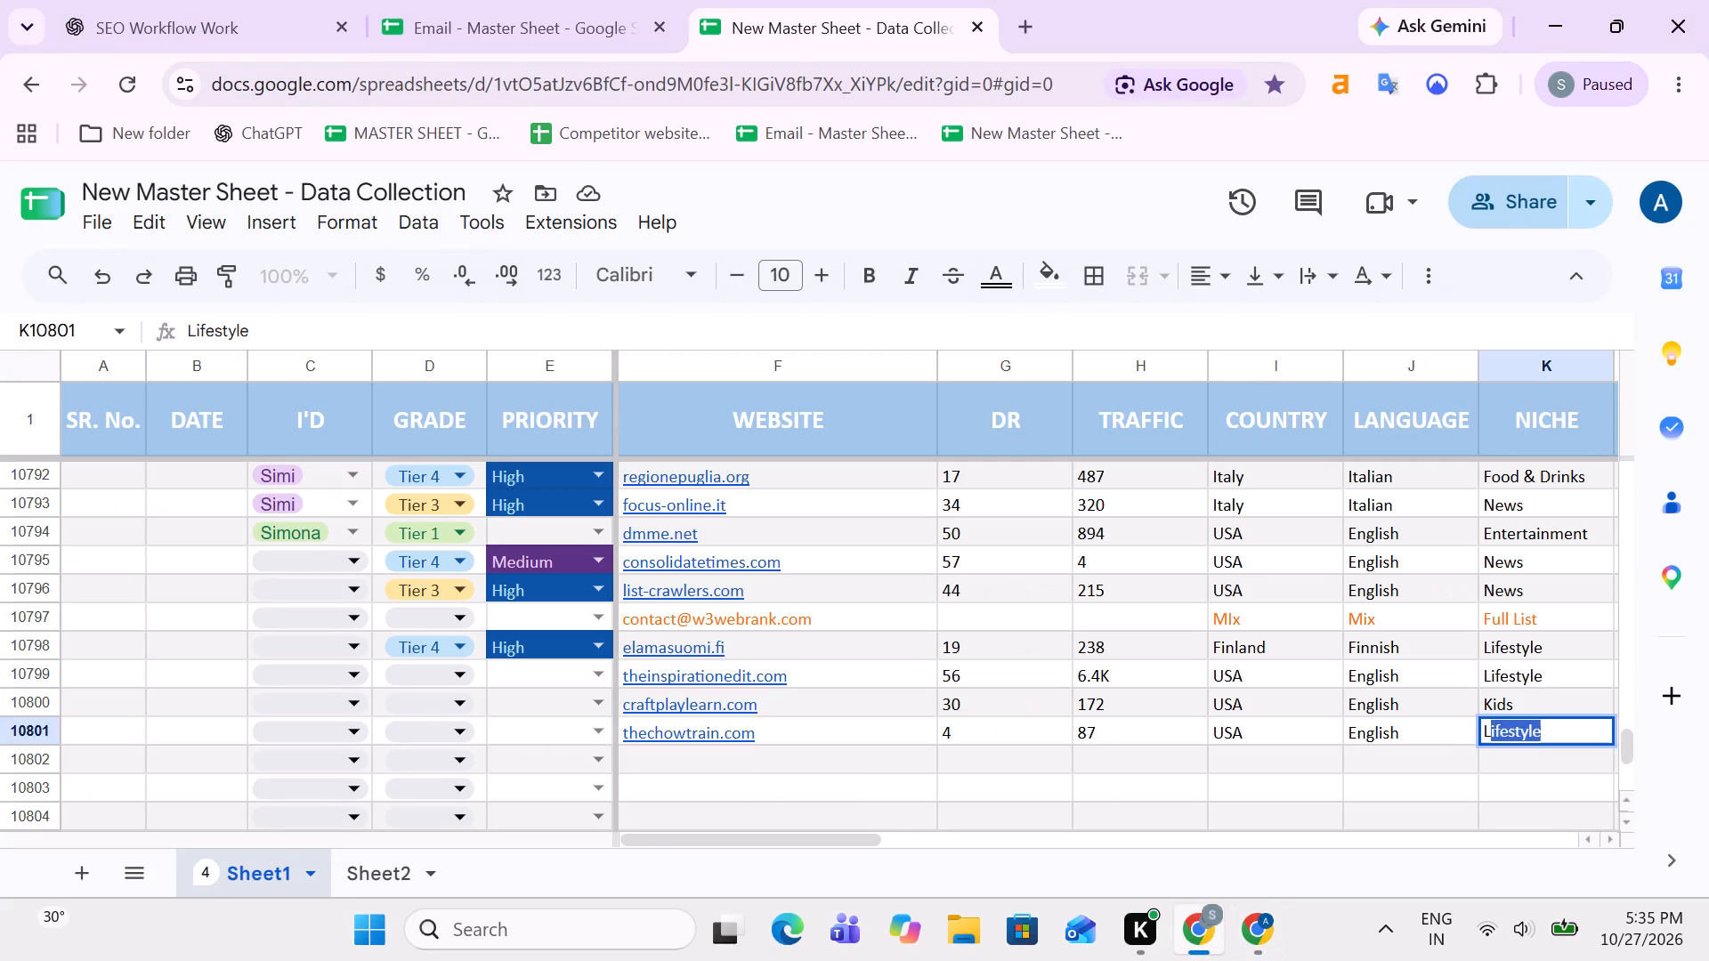
key(Right)
Close The Chow Train site and copy the domain withasplashofcolor.com from its site into Website in row 10802.
key(Right)
key(Right)
key(Left)
key(Left)
key(Left)
key(Left)
key(Left)
key(Left)
key(Left)
key(Left)
key(Left)
key(Left)
key(Left)
key(Left)
key(Left)
key(Left)
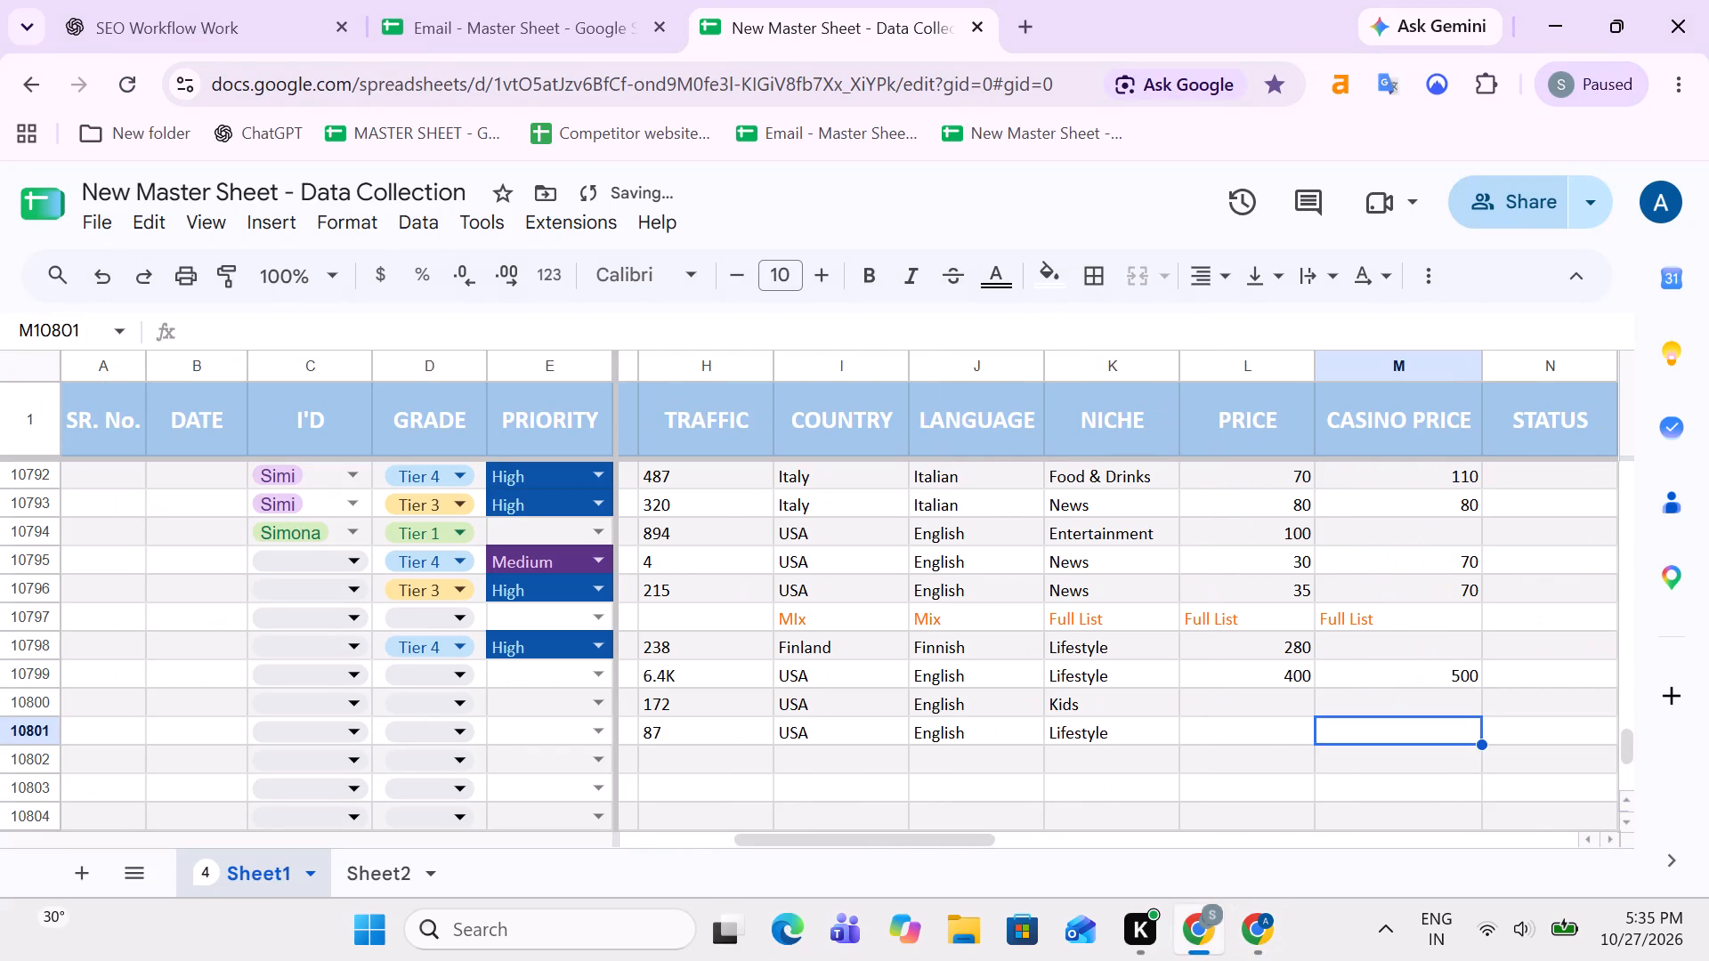
key(Right)
key(Right)
key(Right)
key(Right)
key(Right)
key(Down)
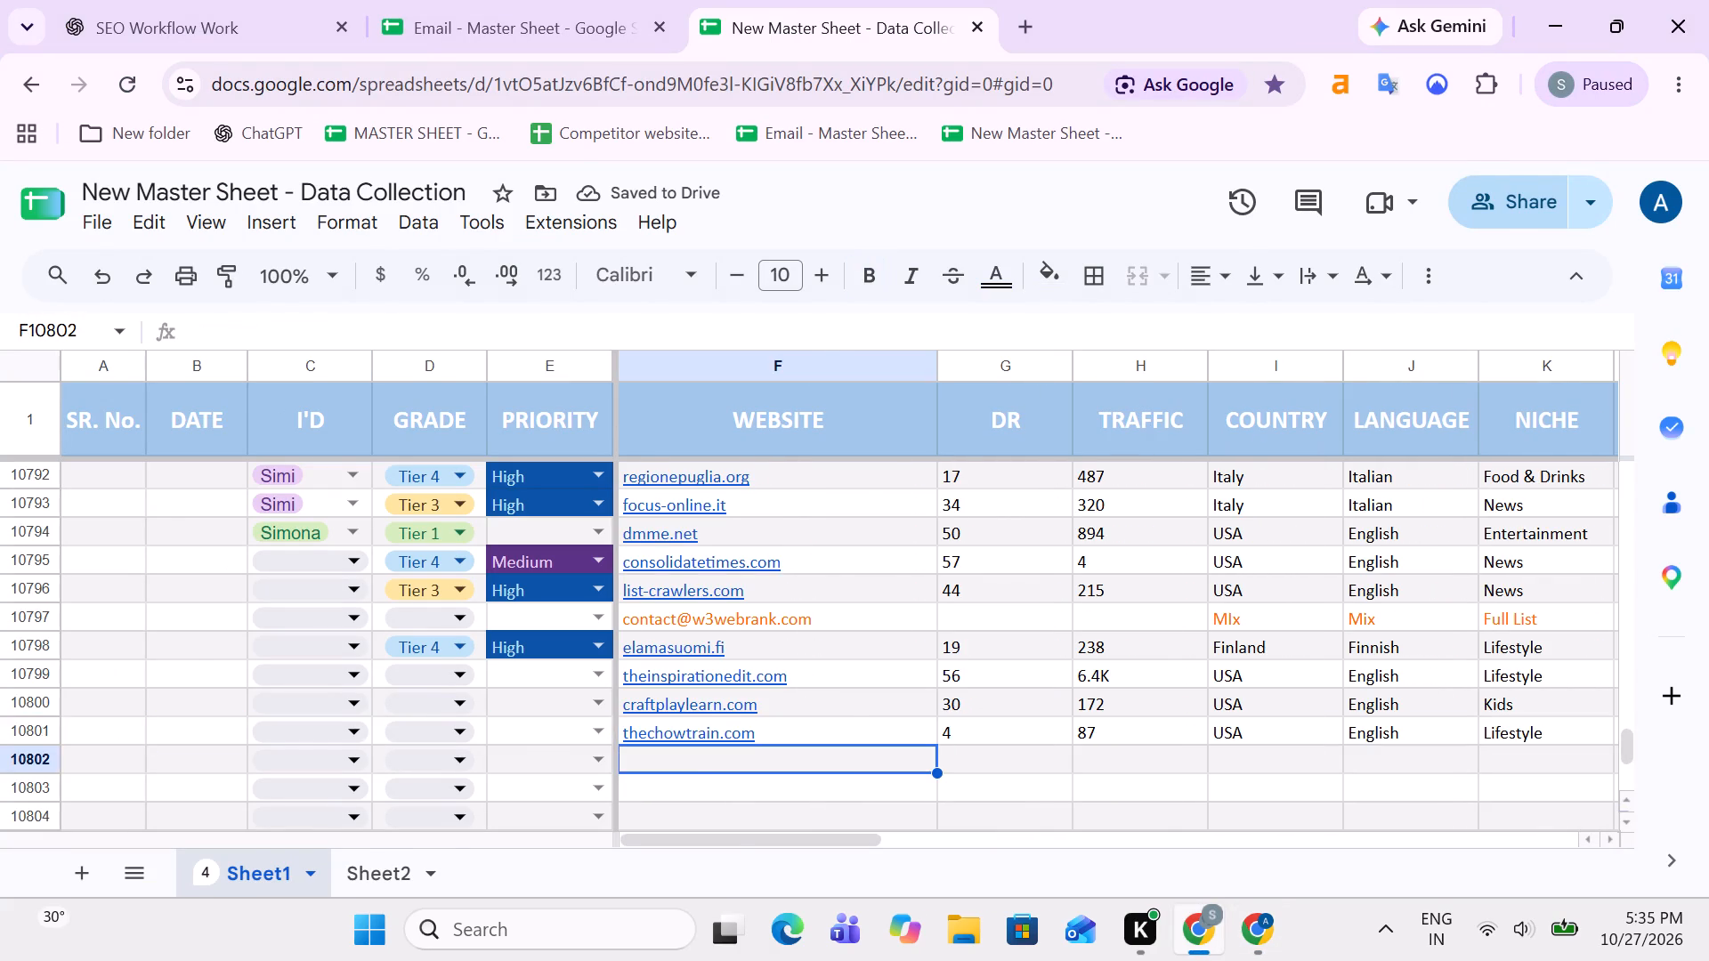
key(alt+Tab)
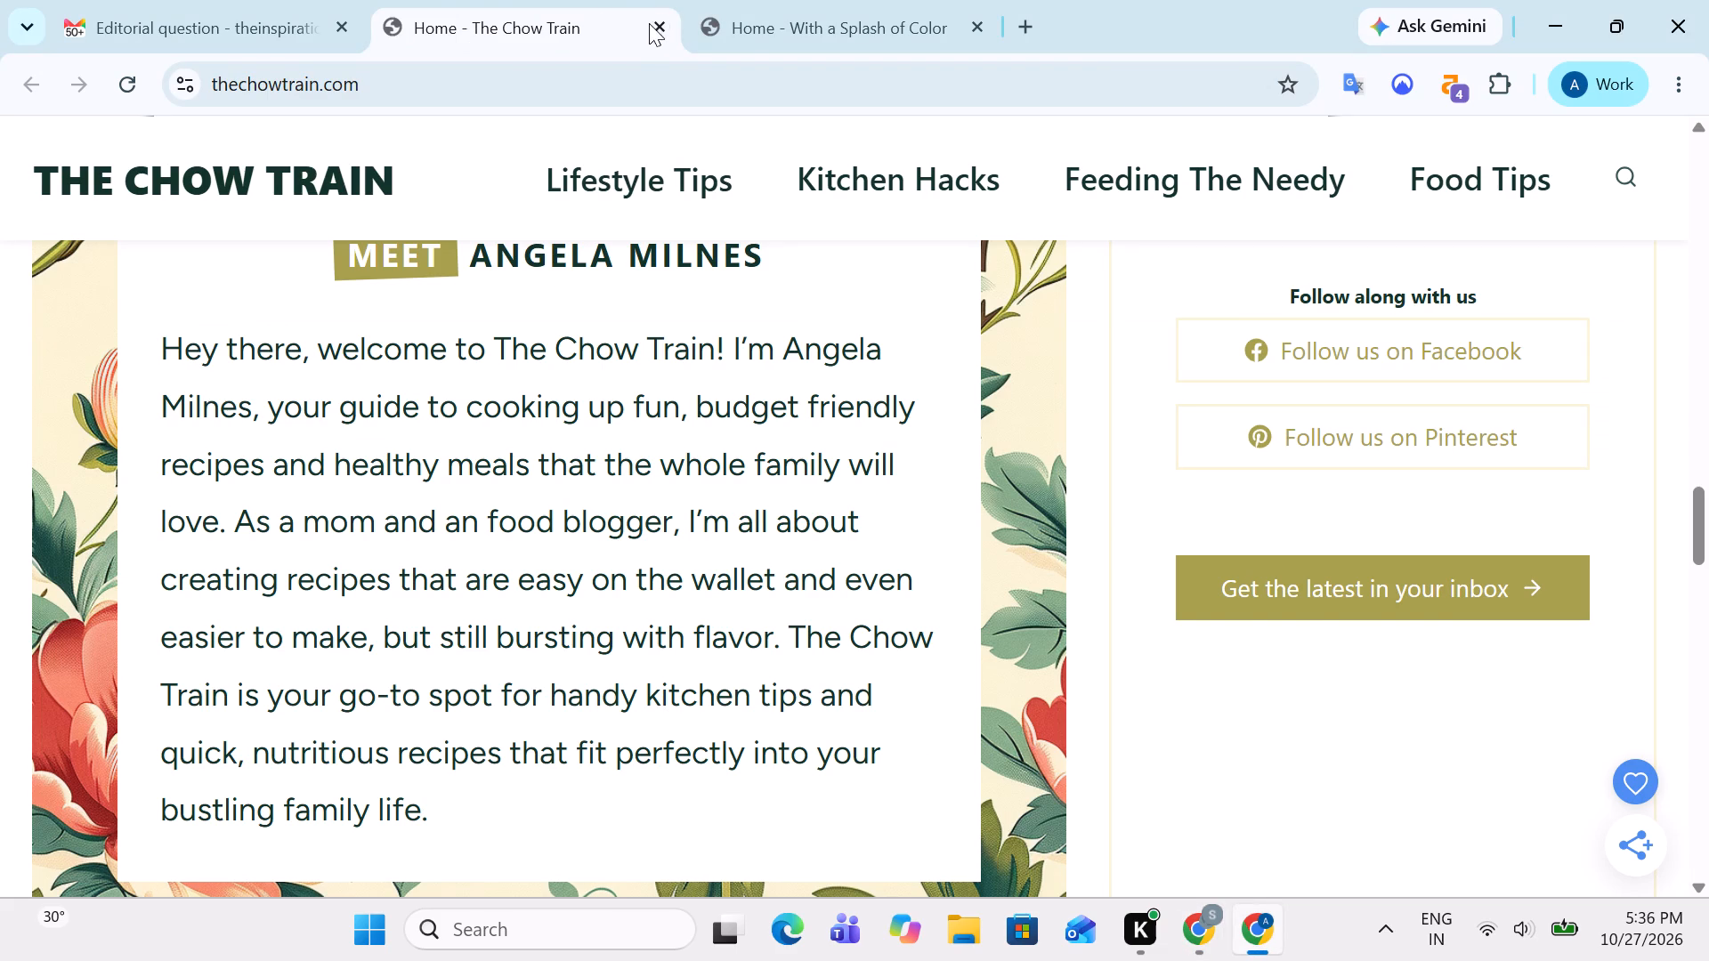
click(657, 29)
click(519, 75)
drag(519, 75, 460, 77)
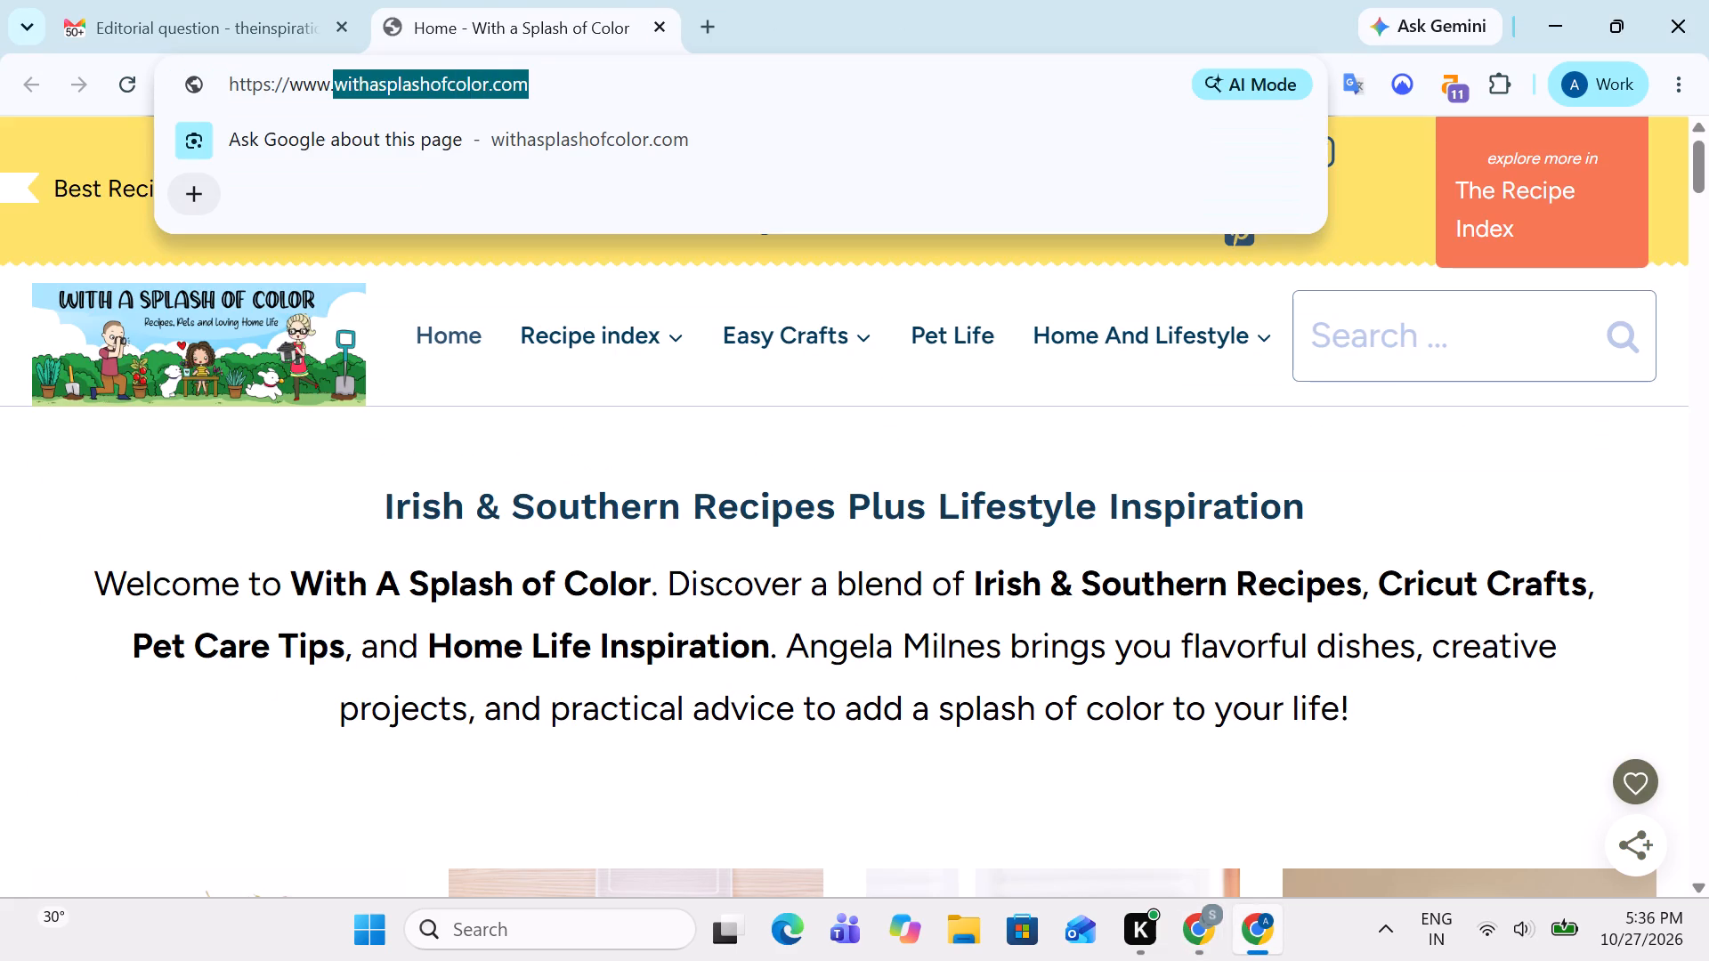
drag(460, 77, 458, 77)
key(ctrl+c)
key(ctrl+c)
key(alt+Tab)
key(Down)
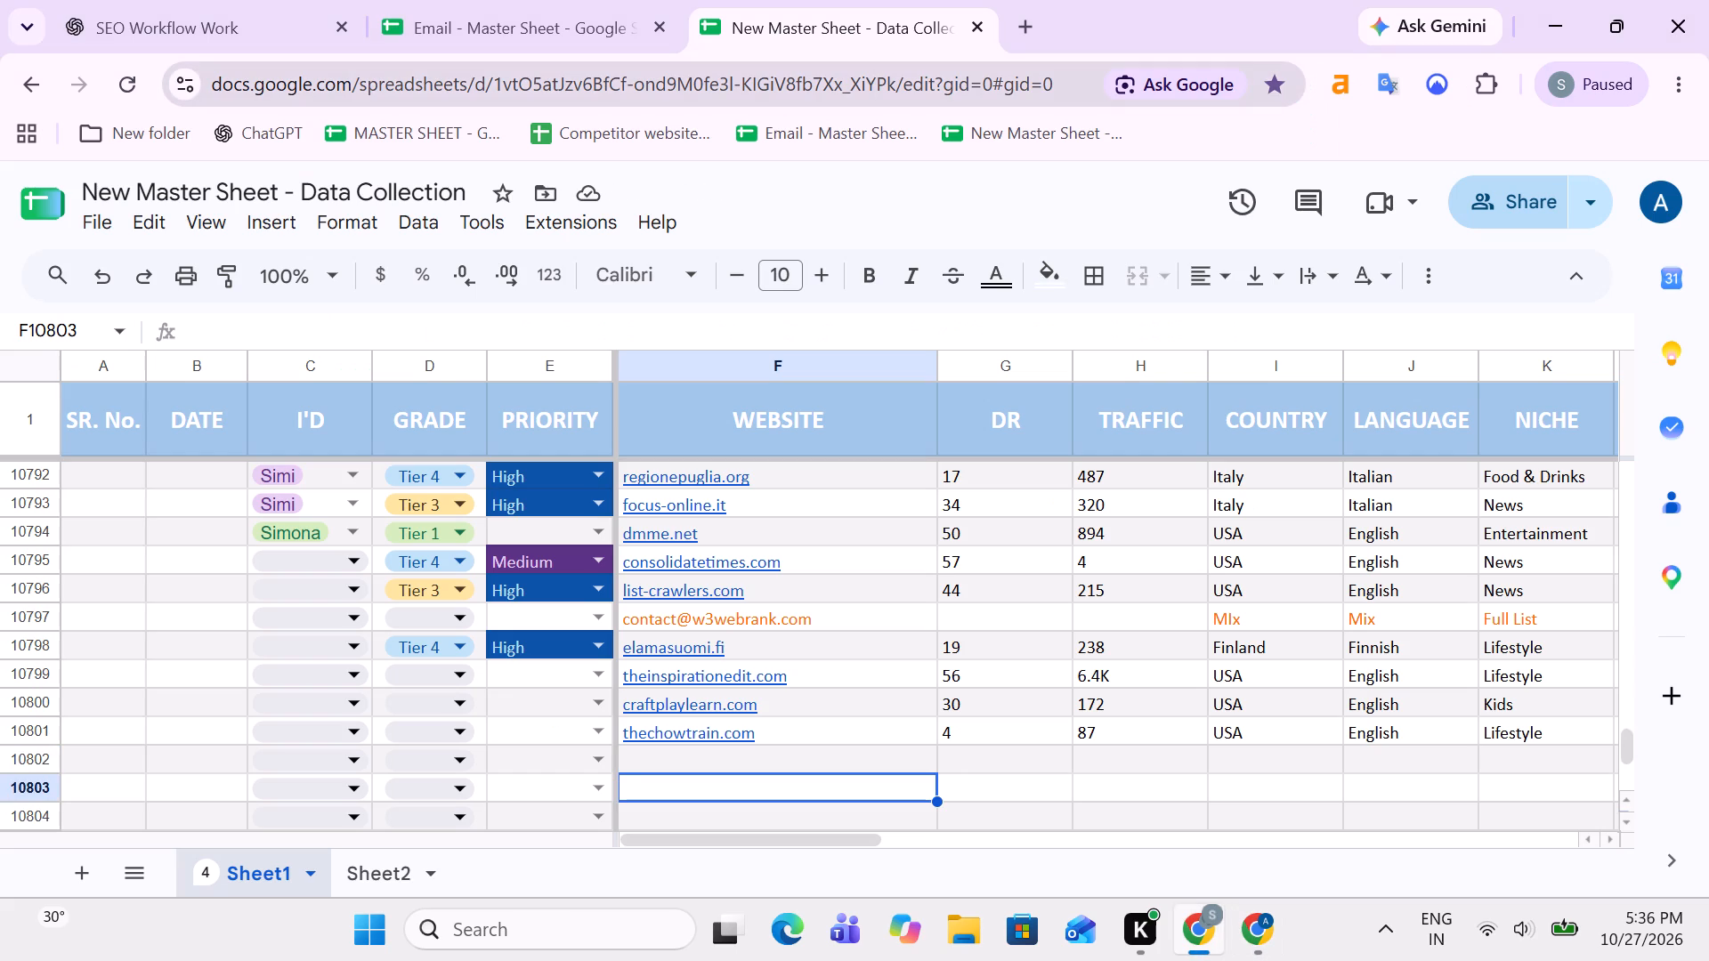
key(Up)
key(Return)
key(ctrl+v)
key(Tab)
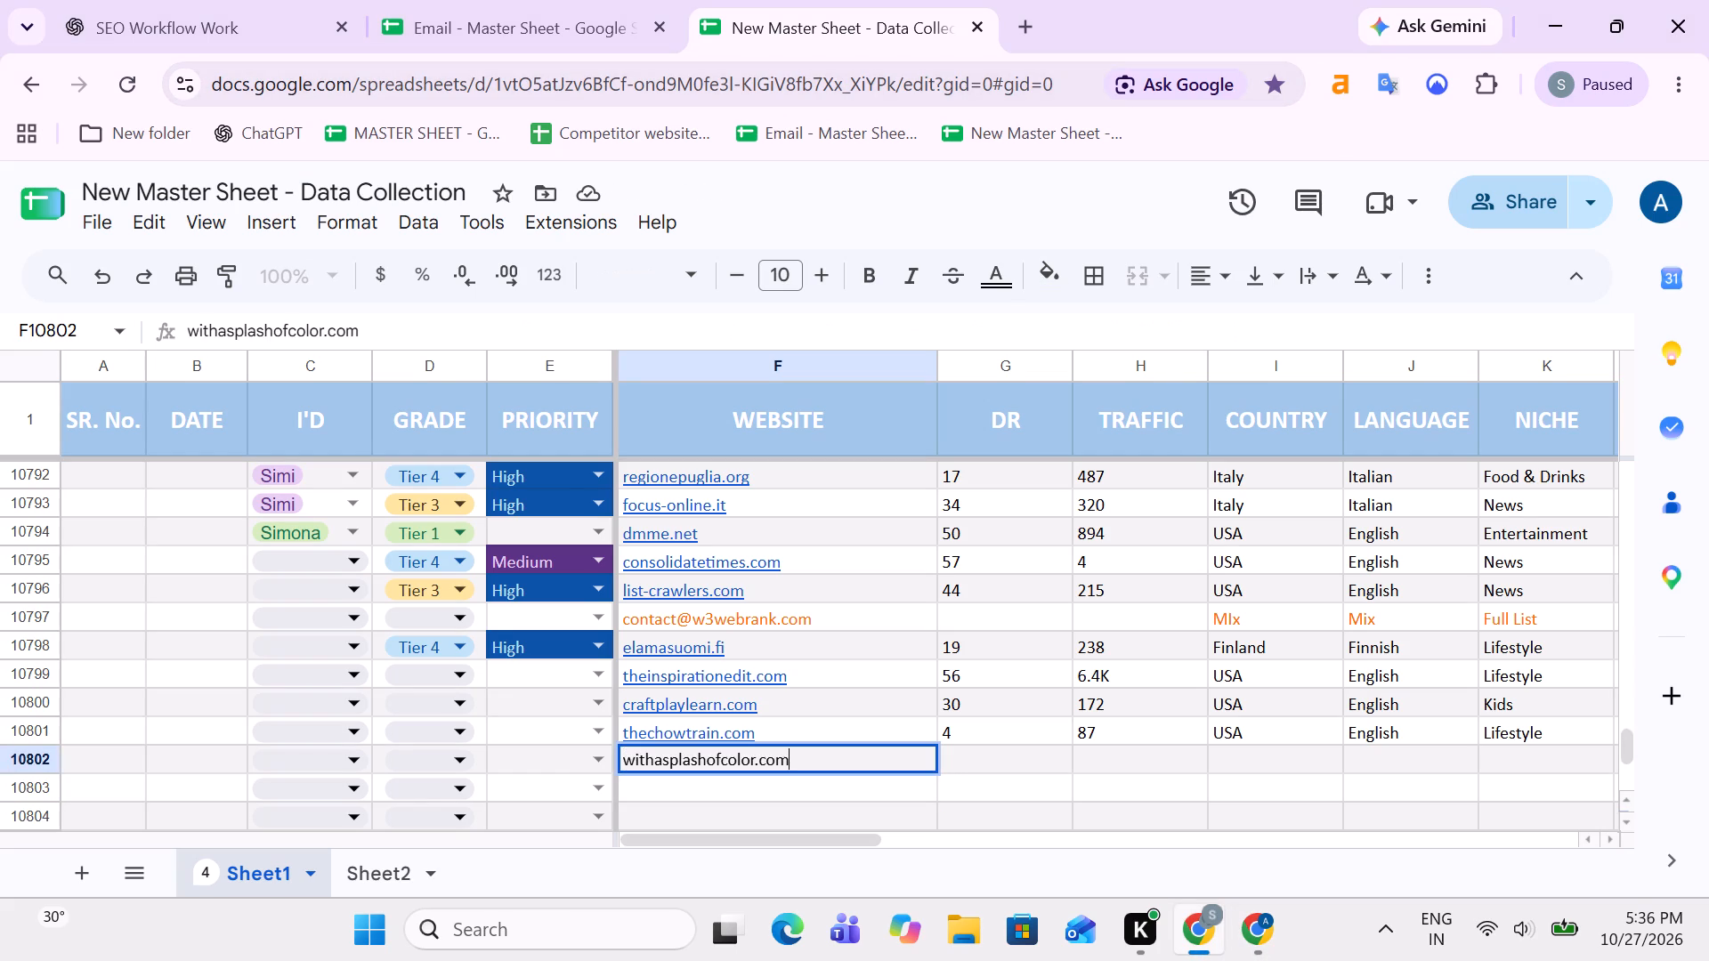
Look over the With a Splash of Color site and search it for Netbet.
key(Up)
key(Left)
key(Left)
key(Right)
key(Right)
key(Down)
key(Left)
key(Right)
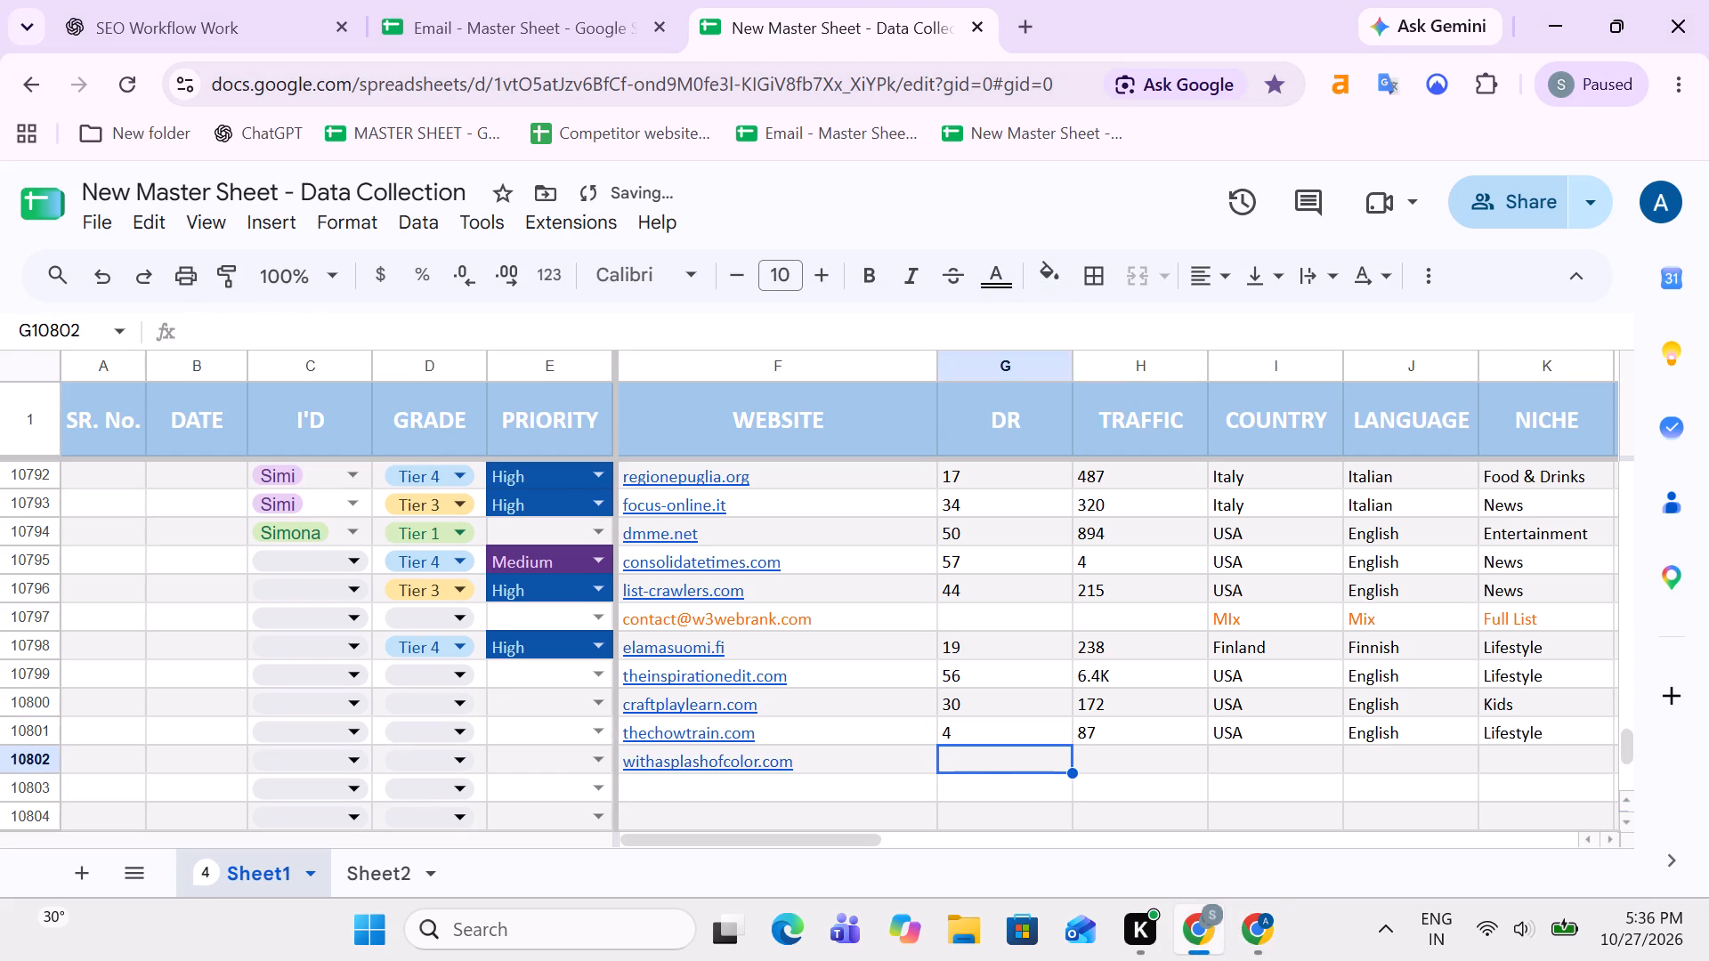
key(alt+Tab)
scroll(589, 281, down, 7)
scroll(817, 429, down, 9)
scroll(1116, 572, up, 9)
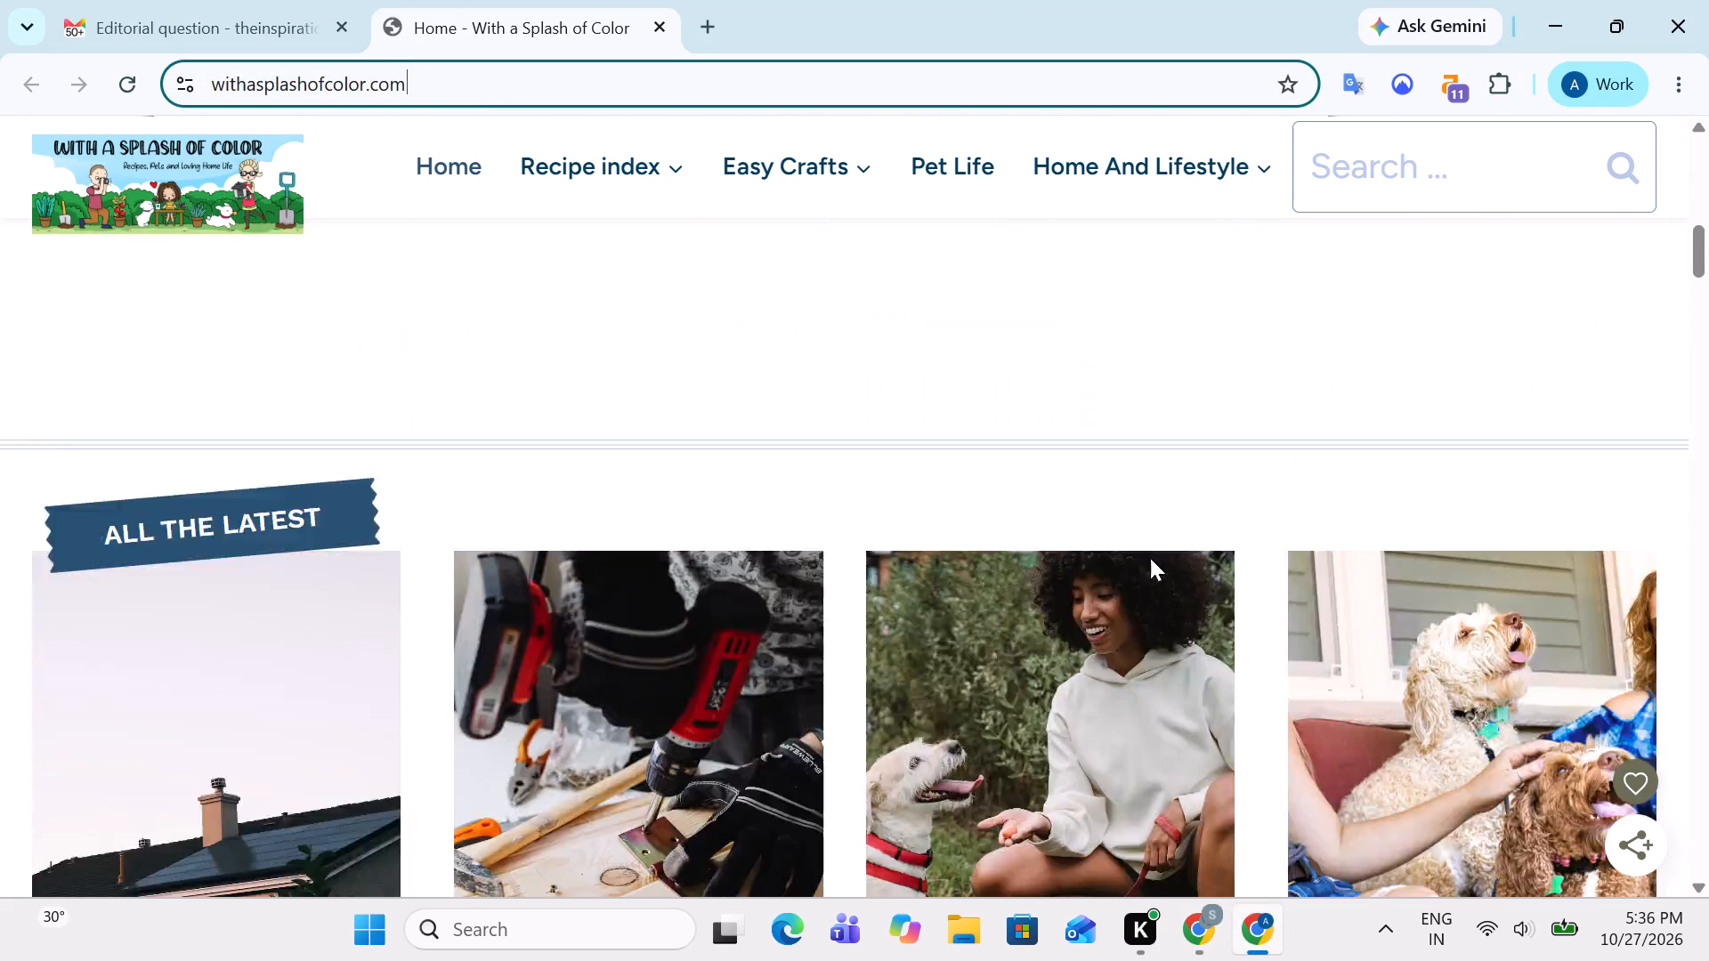
scroll(1150, 558, up, 17)
scroll(1150, 558, down, 20)
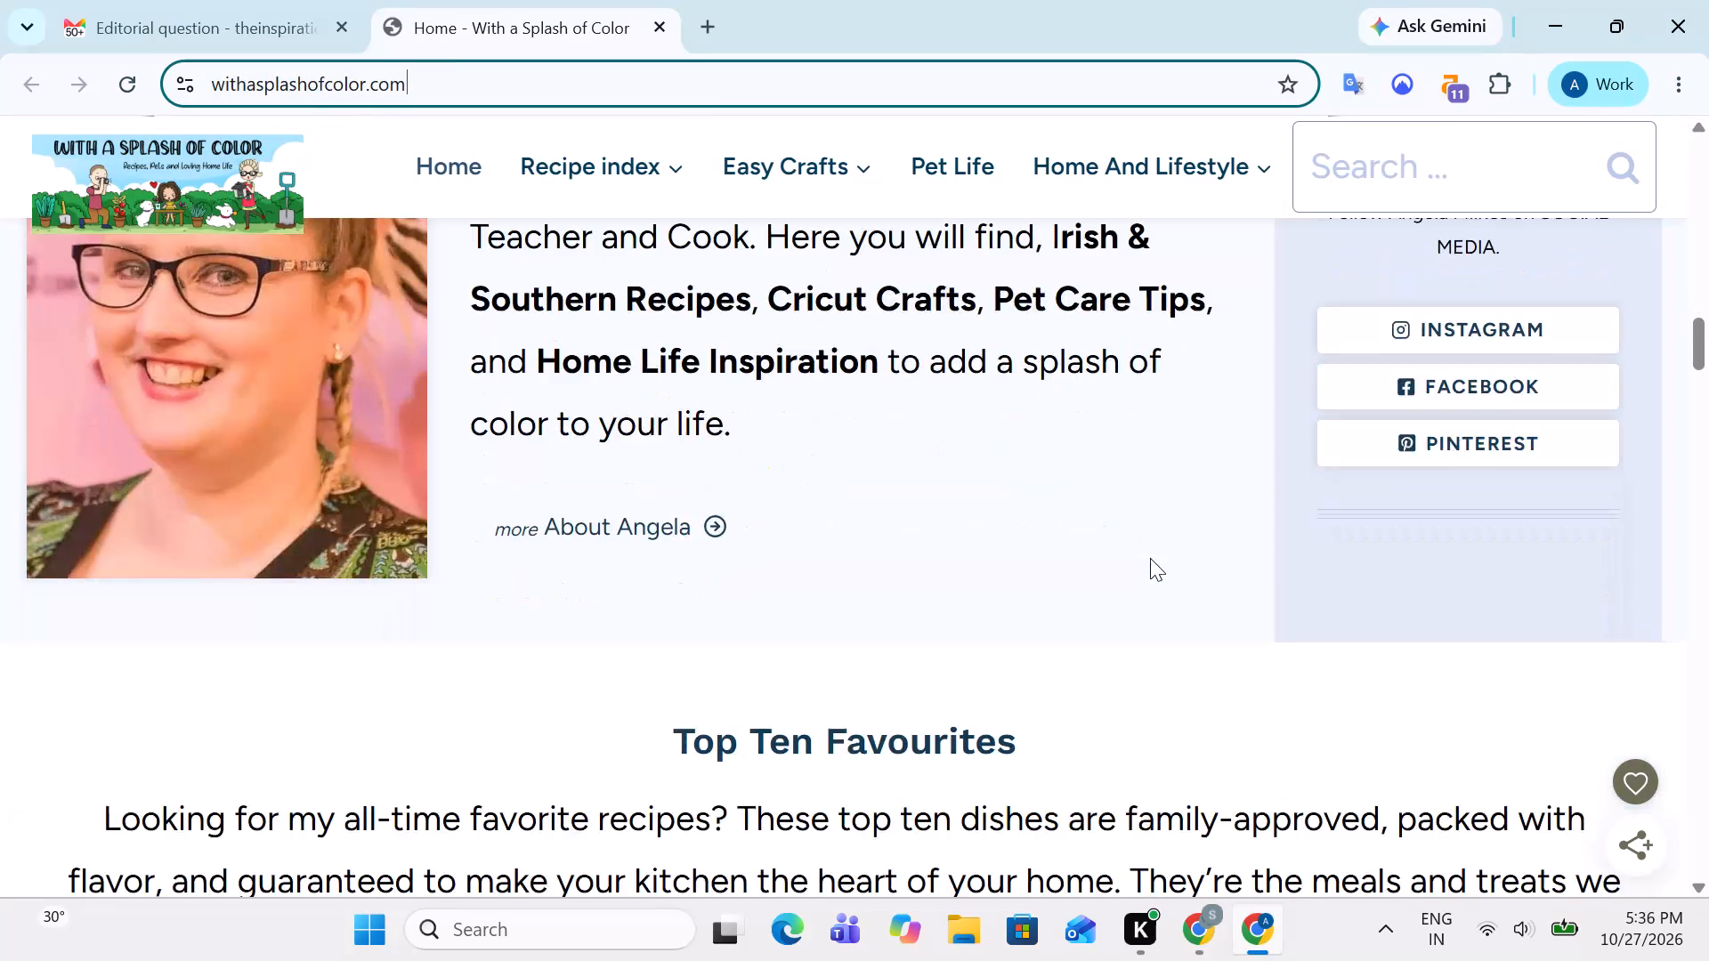
scroll(1154, 566, down, 7)
scroll(1171, 593, up, 20)
scroll(1171, 593, up, 10)
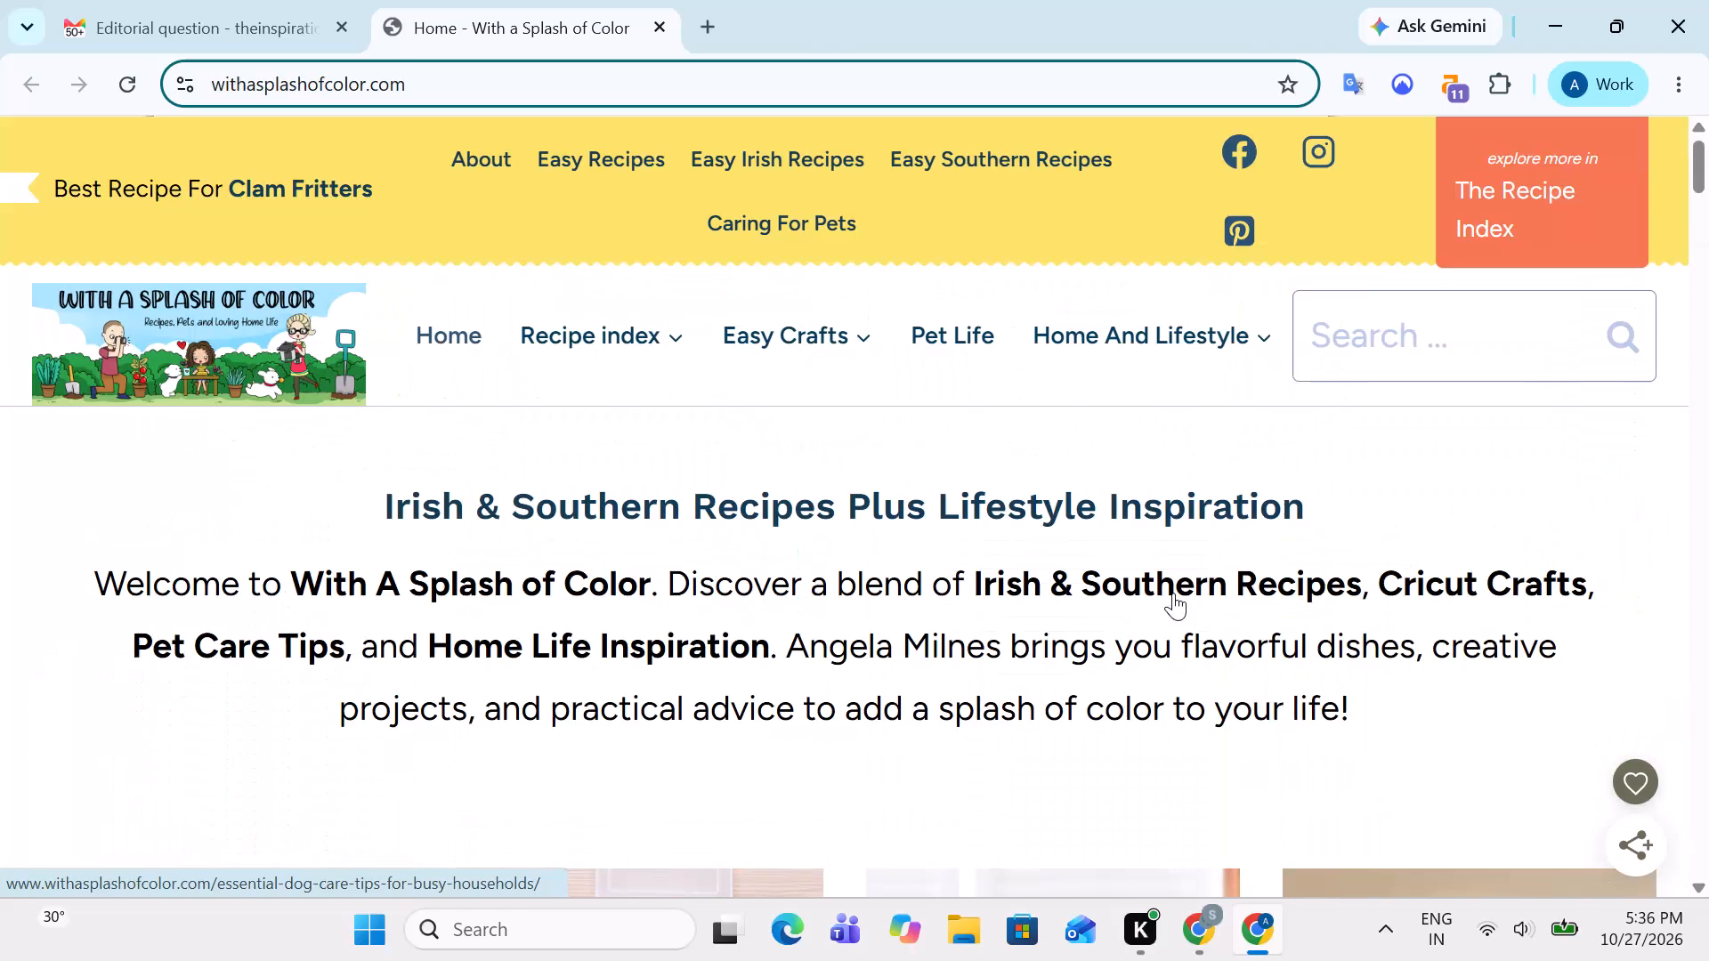
scroll(1173, 593, up, 10)
click(1395, 343)
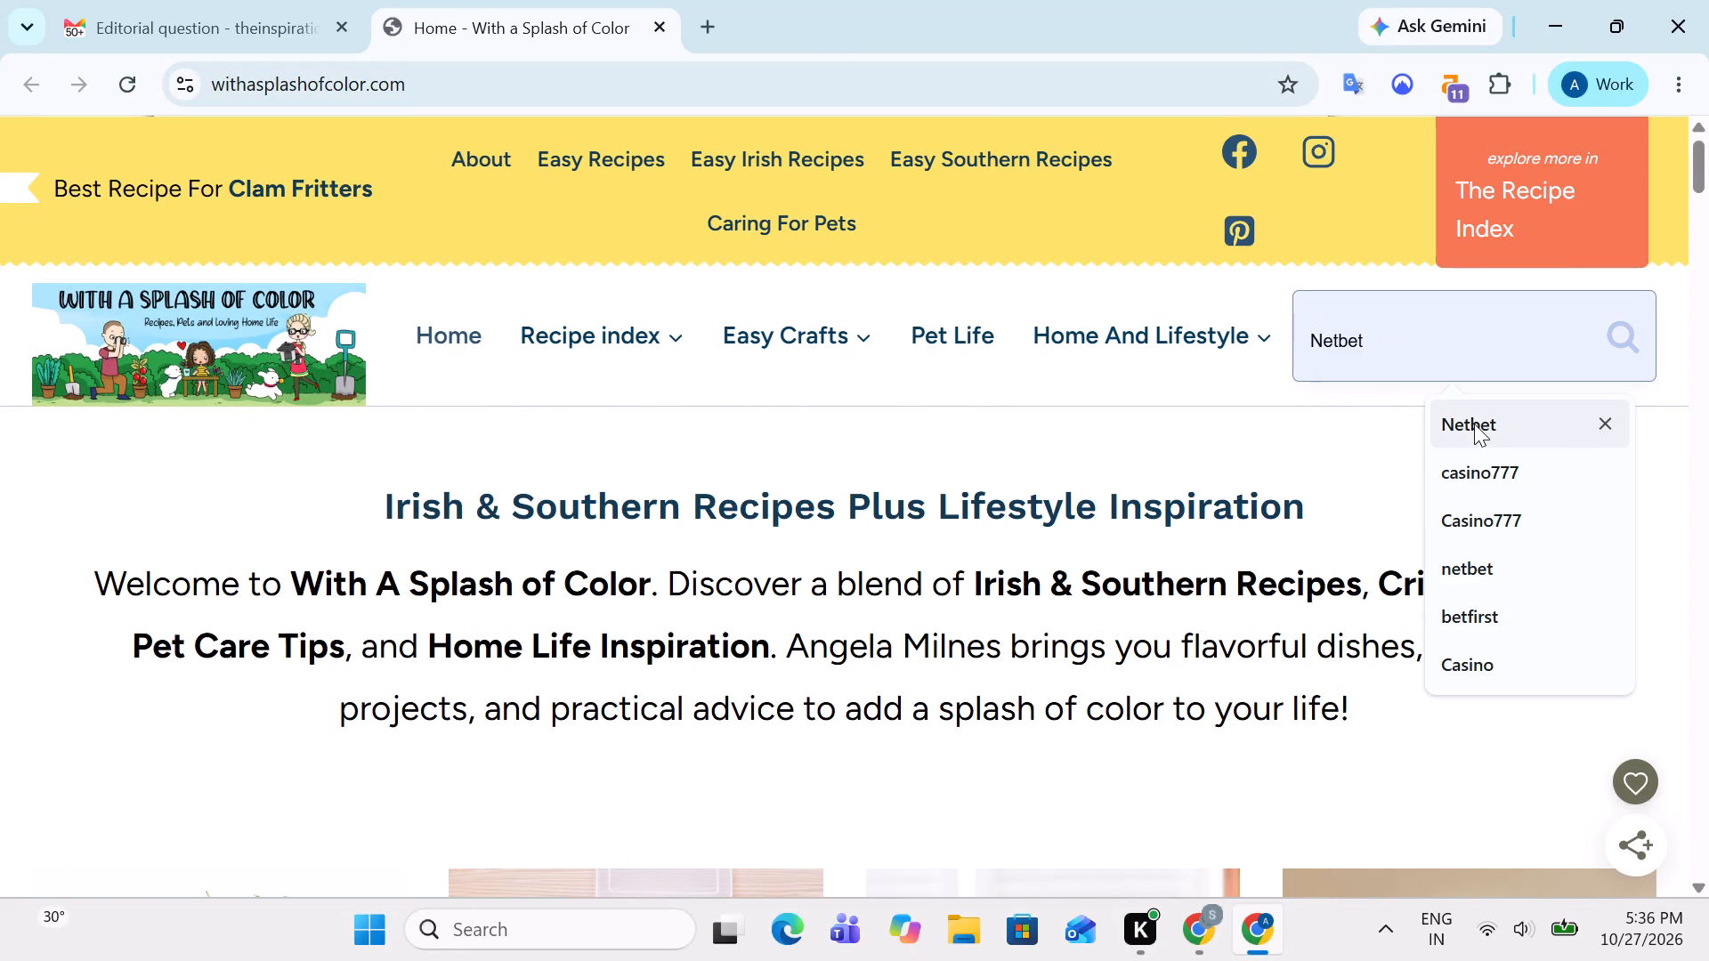
click(1474, 424)
key(Return)
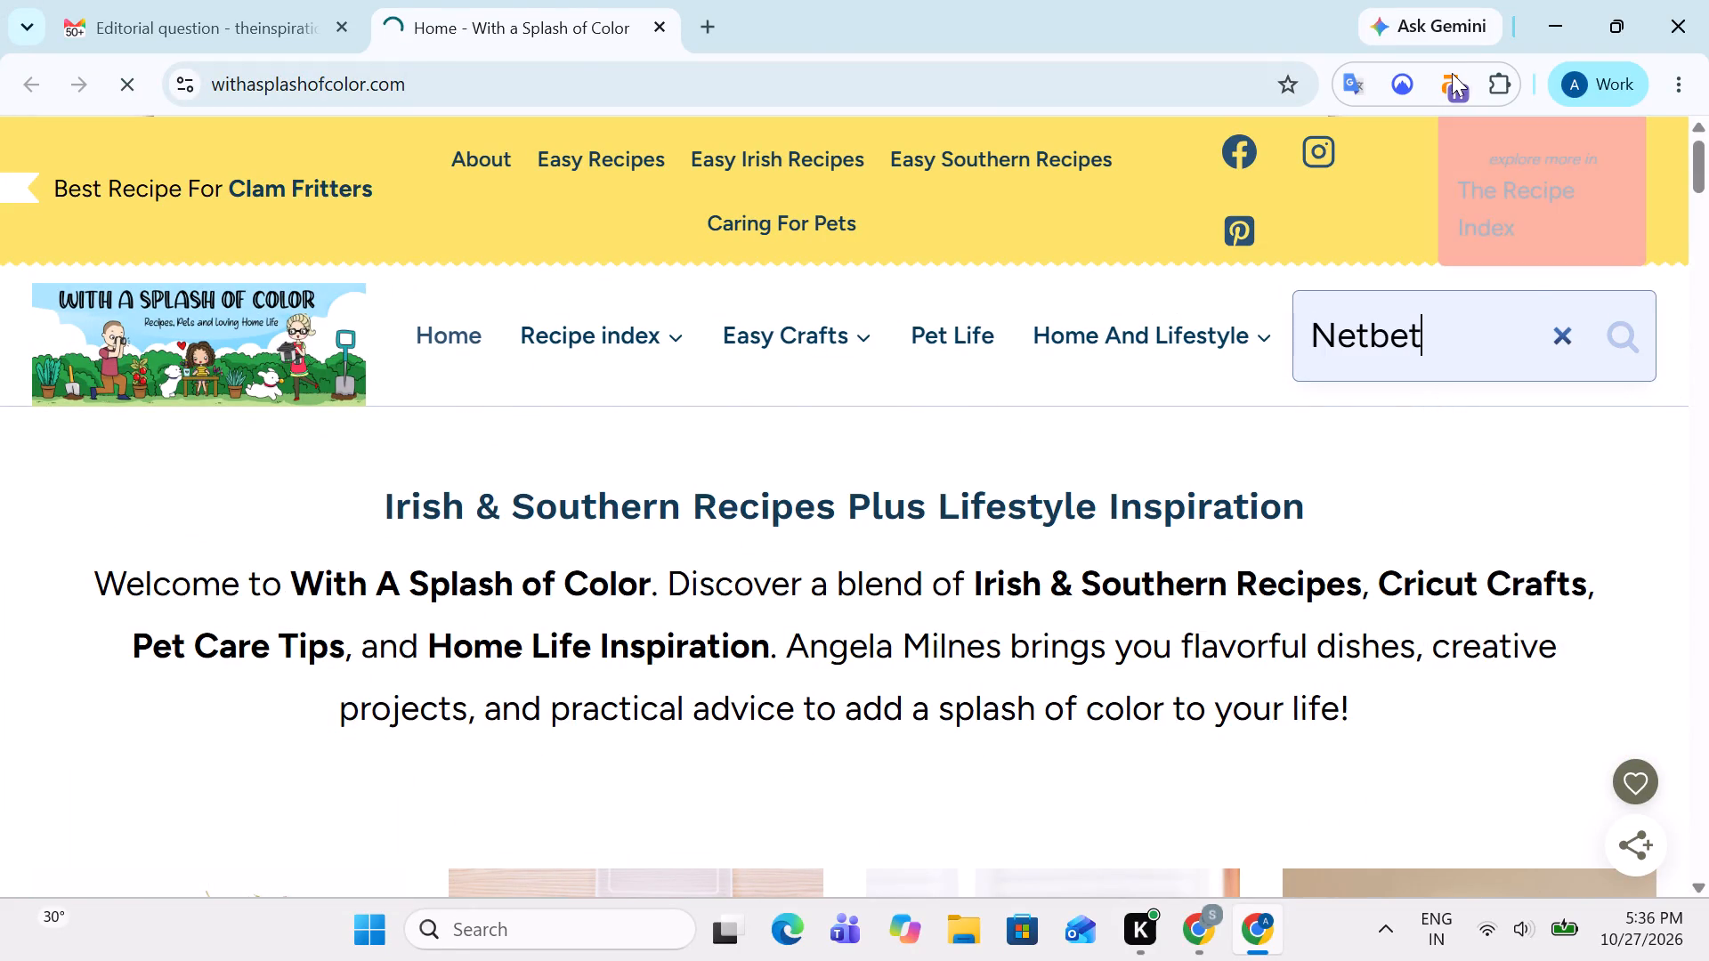
Check withasplashofcolor.com's Ahrefs metrics and enter 11 as DR and 129 as Traffic in row 10802.
click(1452, 73)
key(alt+Tab)
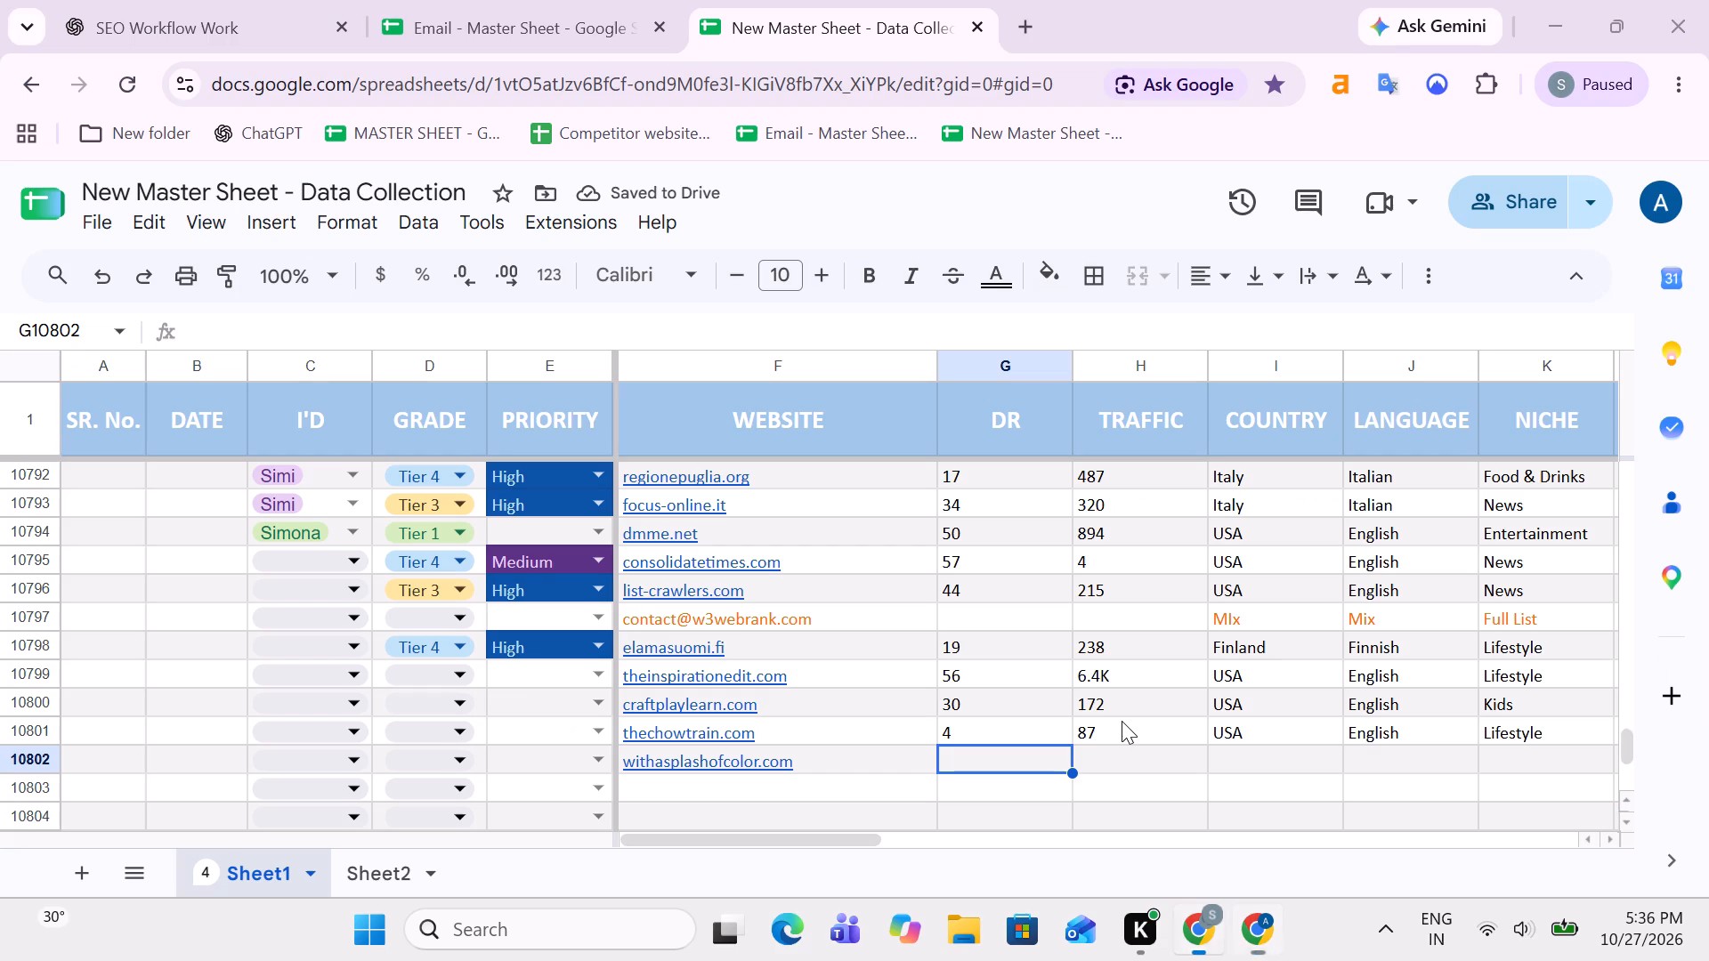
text(11)
key(Right)
text(129)
key(Tab)
Enter USA as Country, English as Language and Pet as Niche for withasplashofcolor.com in row 10802.
text(US)
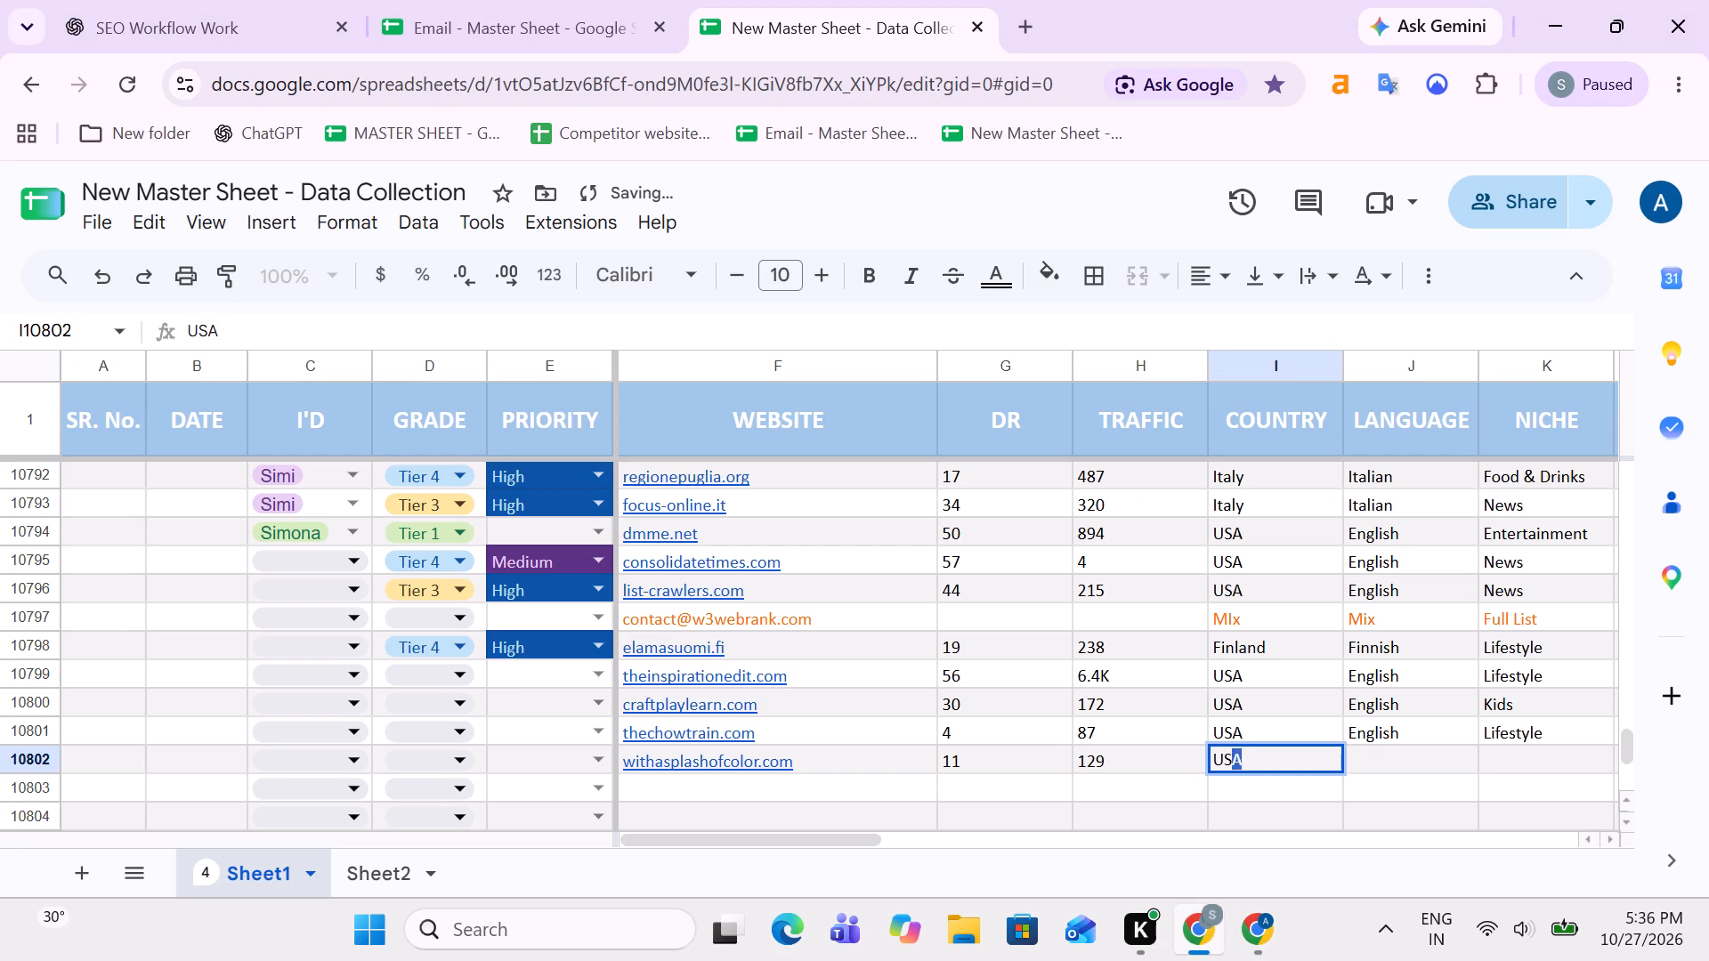
key(Right)
text(En)
key(Right)
text(Pe)
key(t)
key(Right)
key(Right)
key(Right)
key(Left)
key(Left)
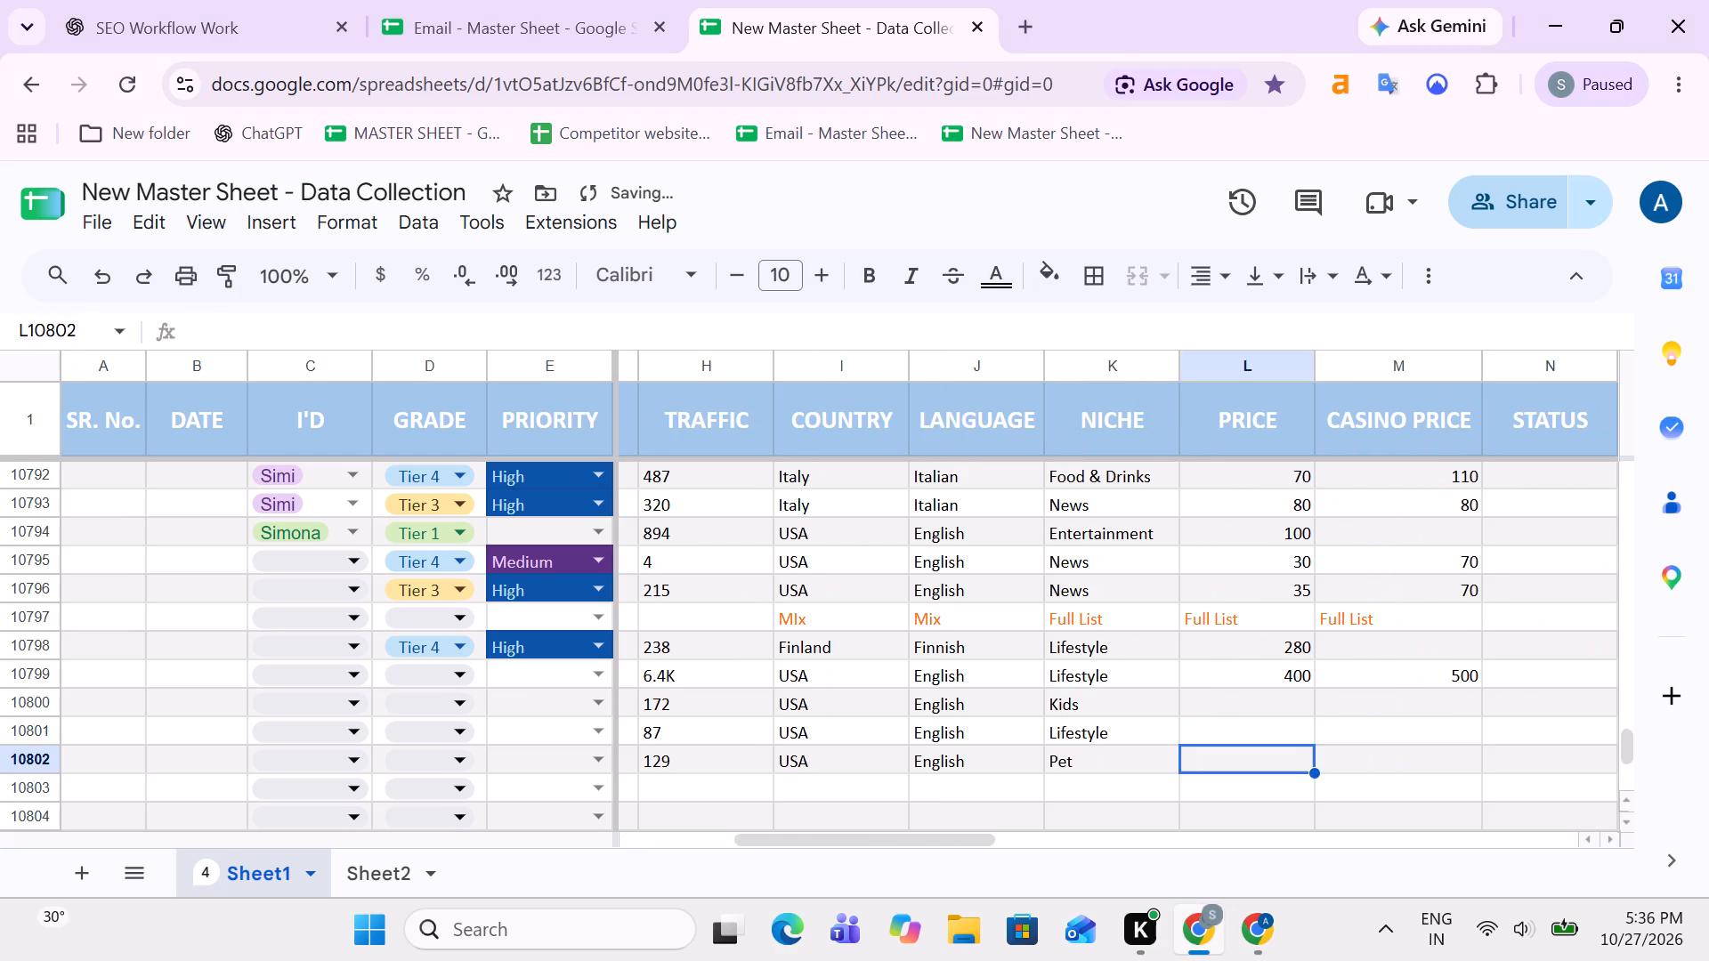
Return to the With a Splash of Color site and look through its page.
key(alt+Tab)
click(0, 852)
scroll(173, 654, down, 3)
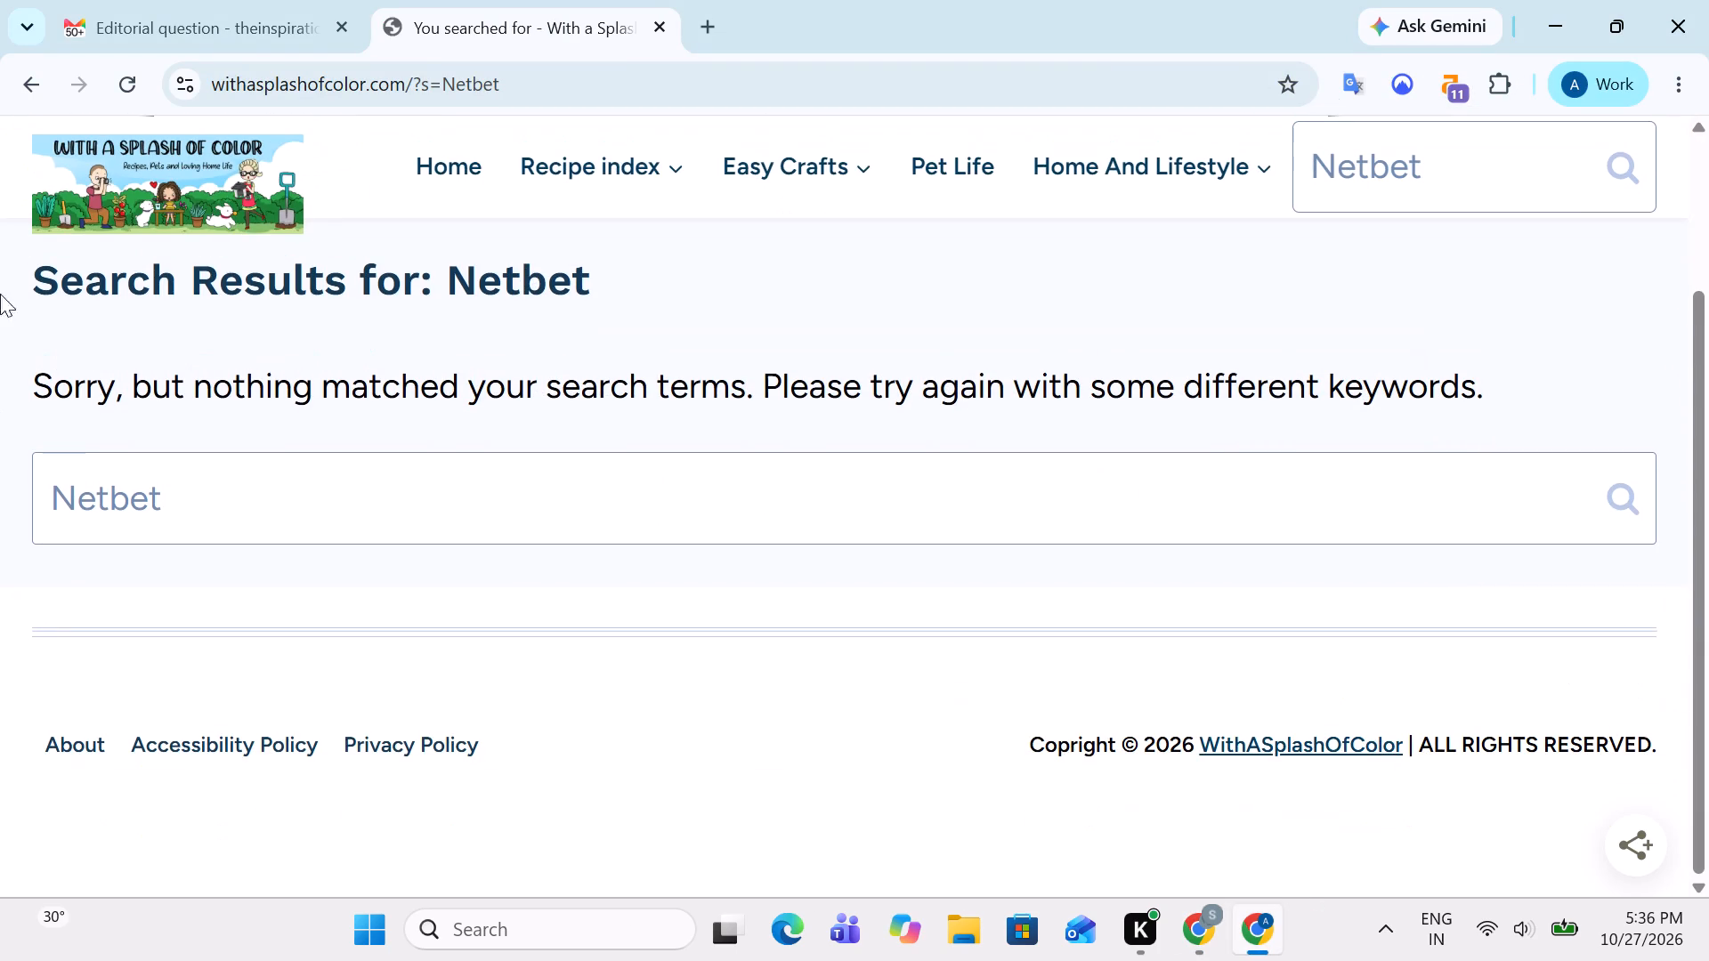
Return to the With a Splash of Color home page and examine its content sections to judge the site's niche.
click(41, 89)
scroll(512, 351, down, 7)
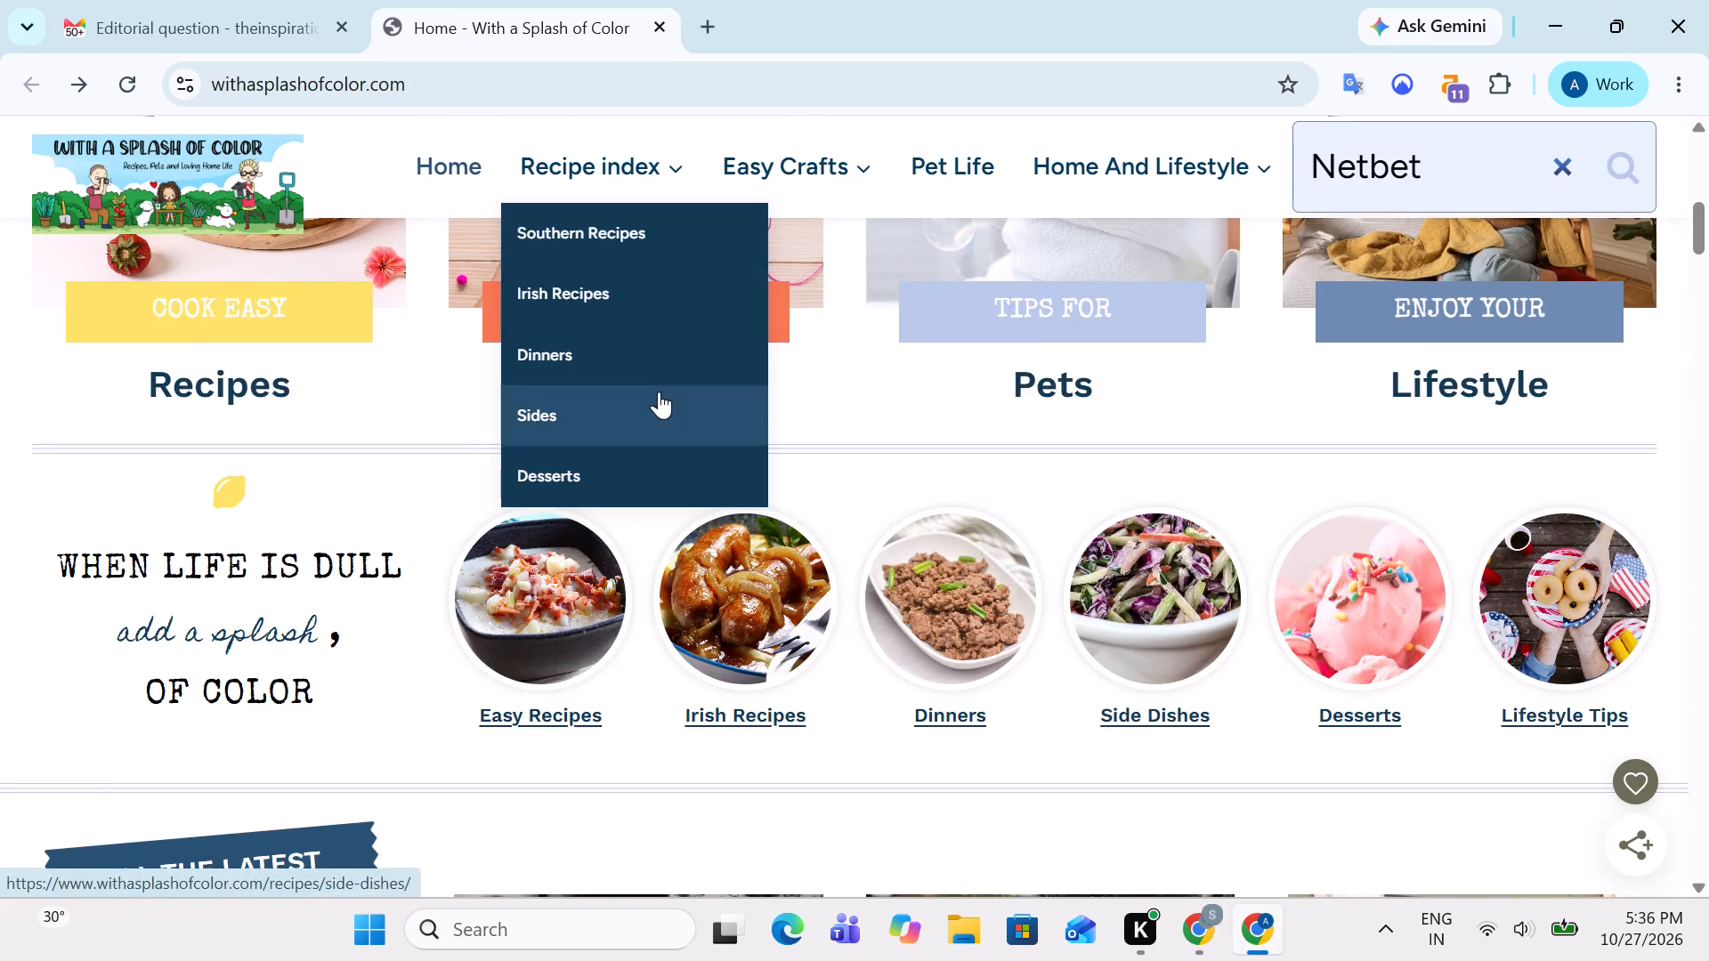
scroll(675, 406, up, 3)
scroll(779, 463, down, 18)
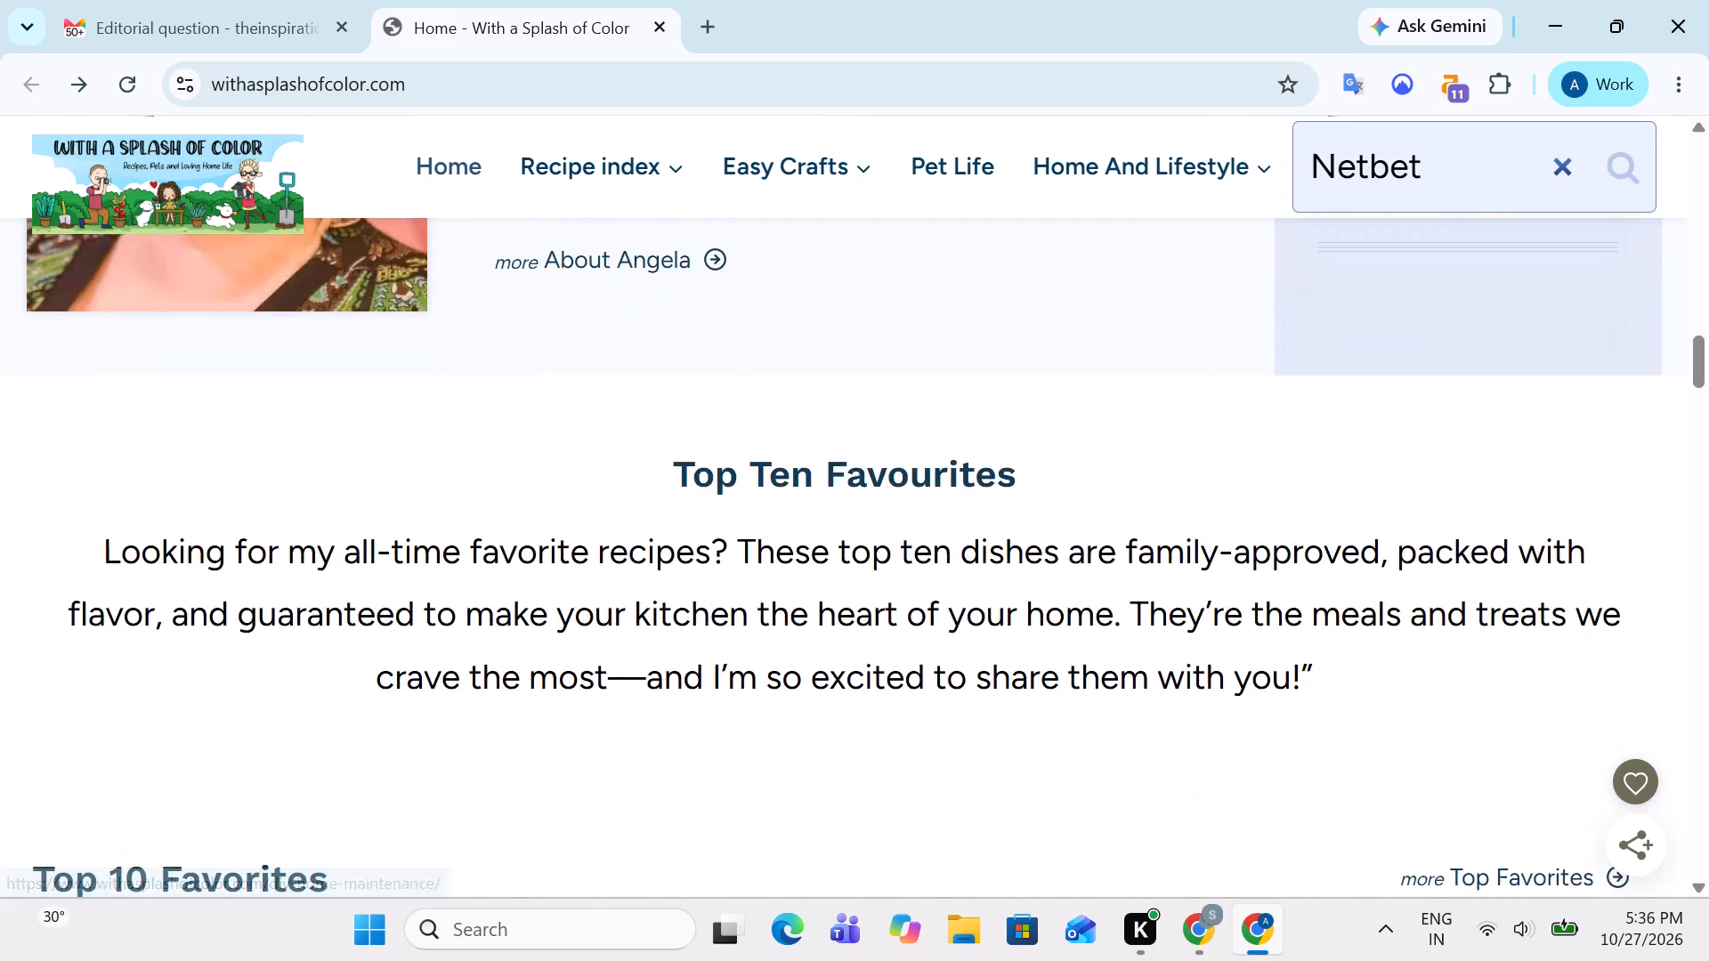
scroll(779, 463, down, 8)
scroll(779, 463, up, 2)
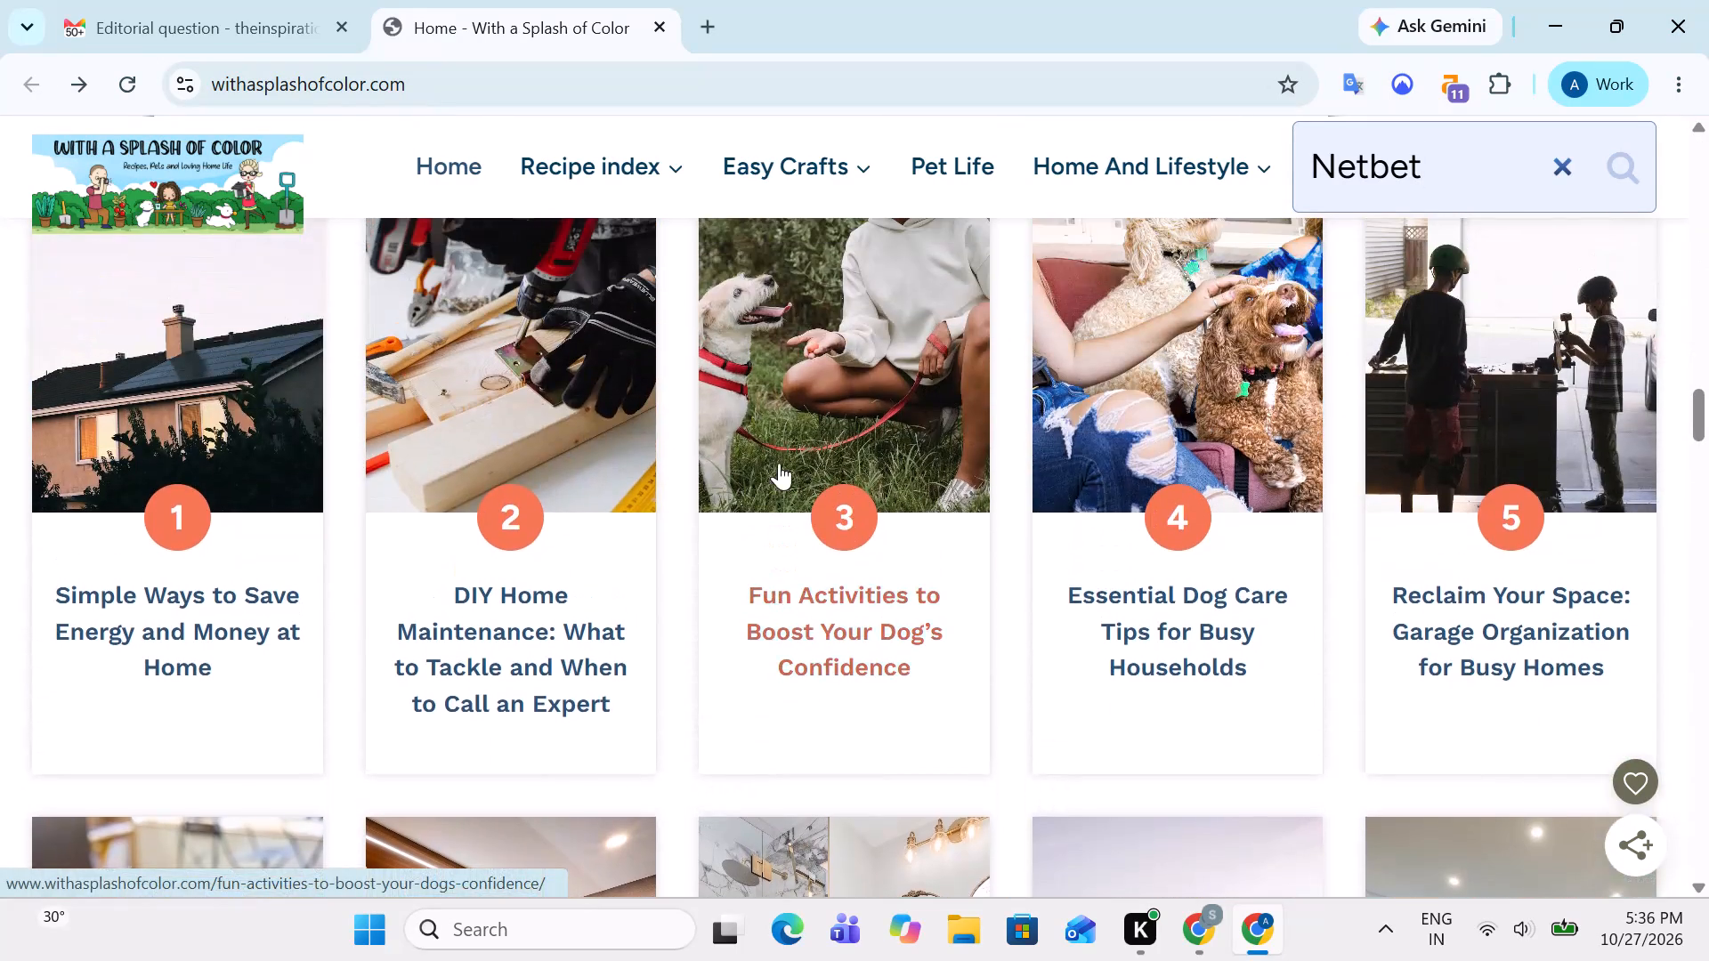
scroll(779, 463, up, 1)
scroll(779, 463, down, 16)
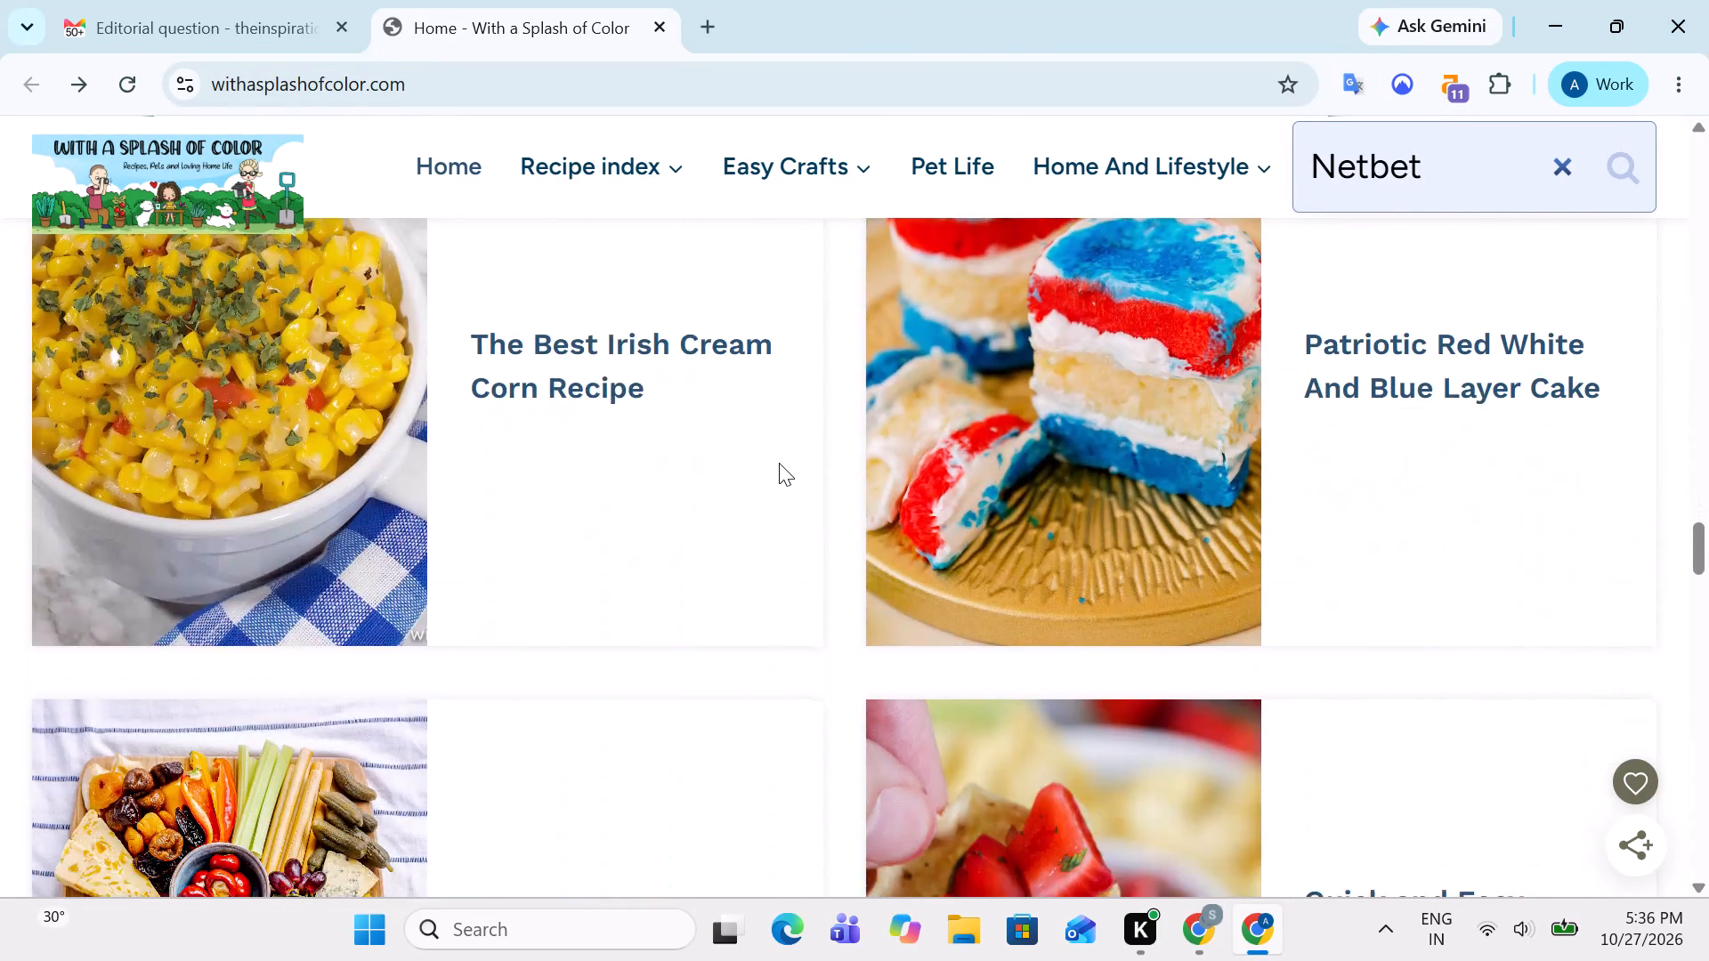
Change the Niche for withasplashofcolor.com in row 10802 to Lifestyle.
key(alt+Tab)
key(Left)
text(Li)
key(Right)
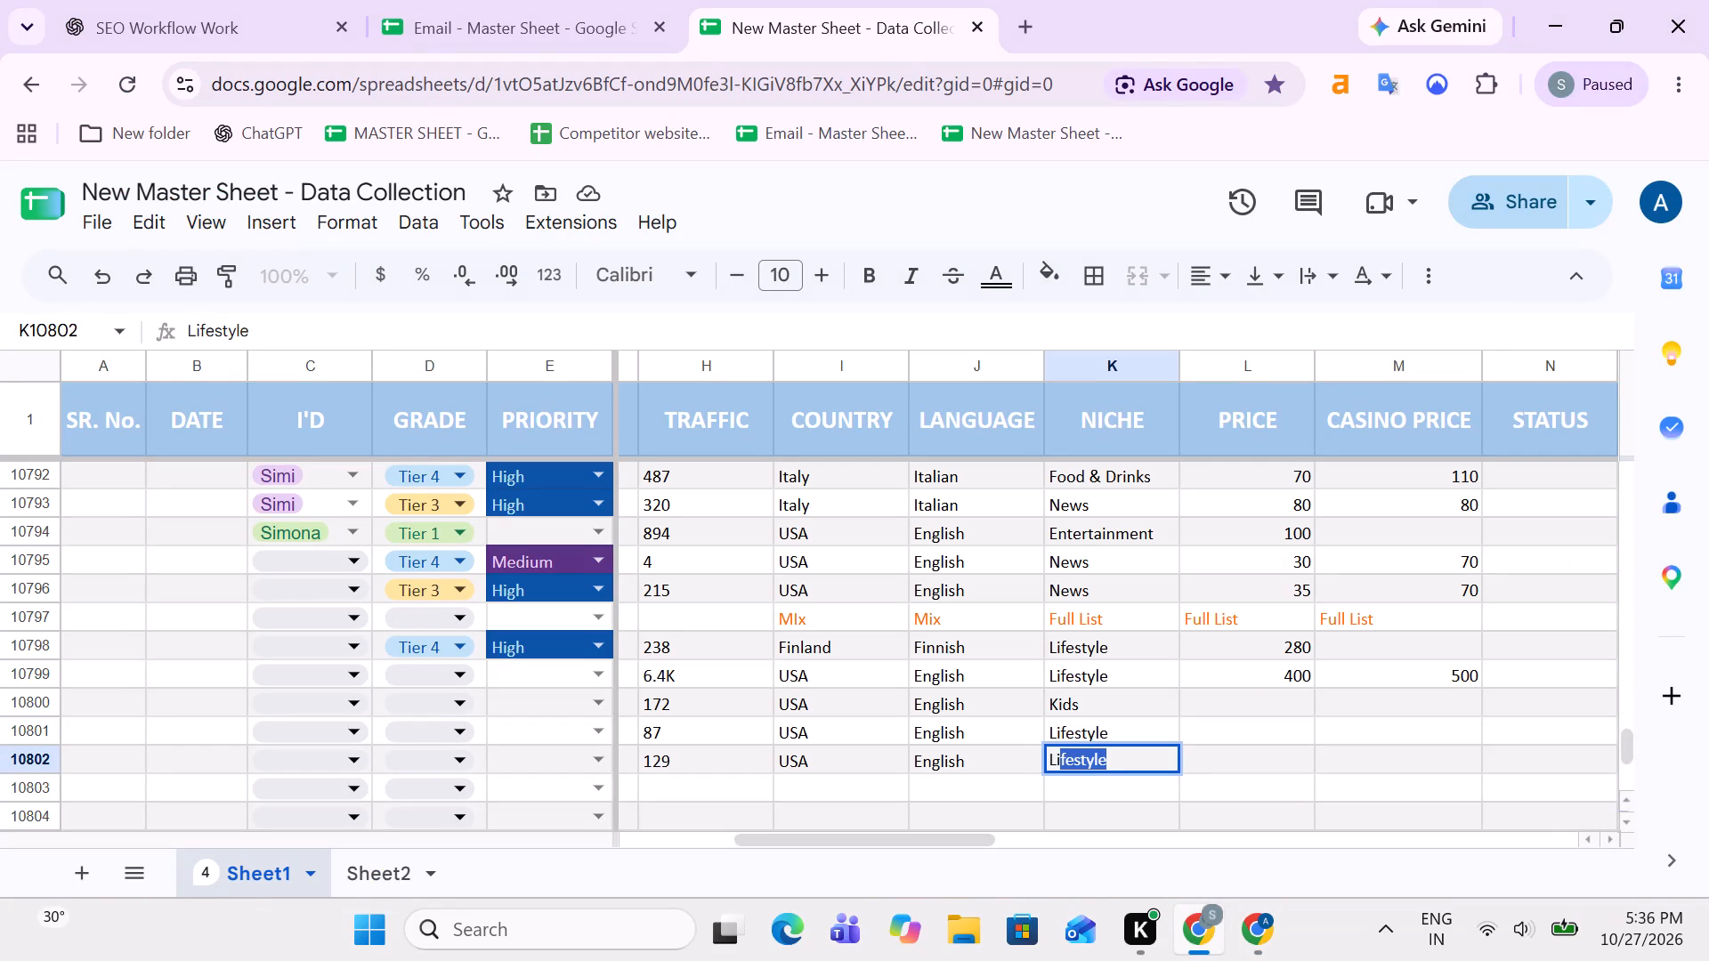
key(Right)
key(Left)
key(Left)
Close the With a Splash of Color site.
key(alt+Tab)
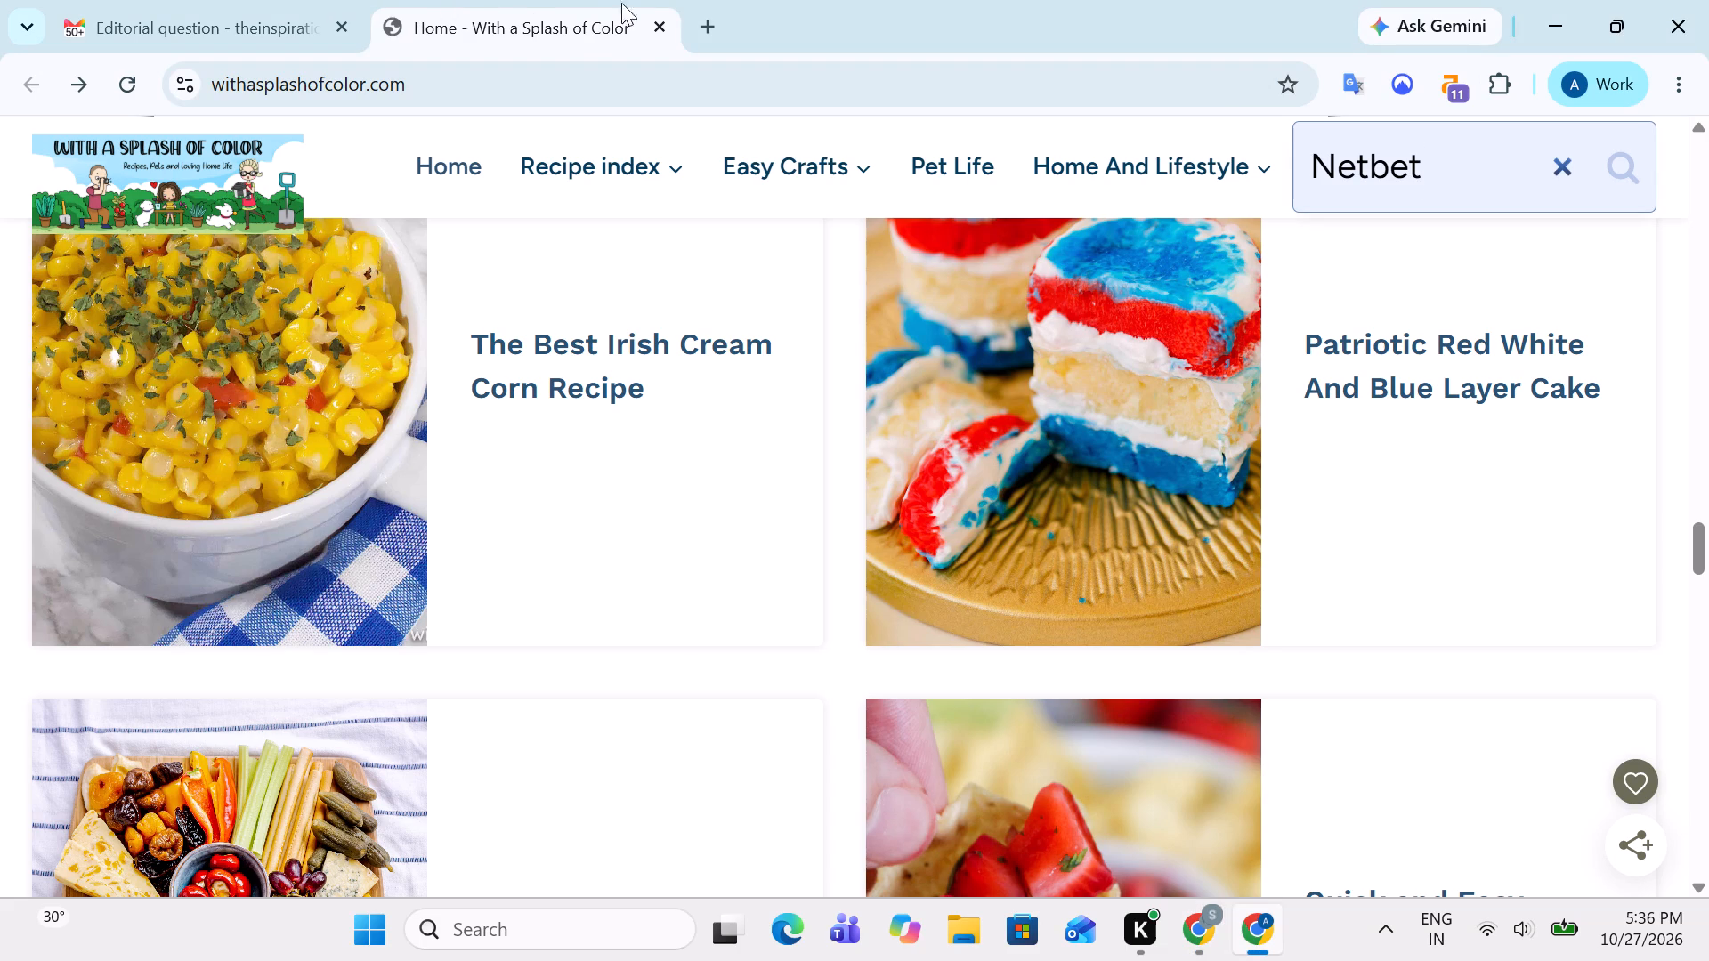
click(663, 20)
Set the Website Type for withasplashofcolor.com in row 10802 to Unique.
key(alt+Tab)
key(Right)
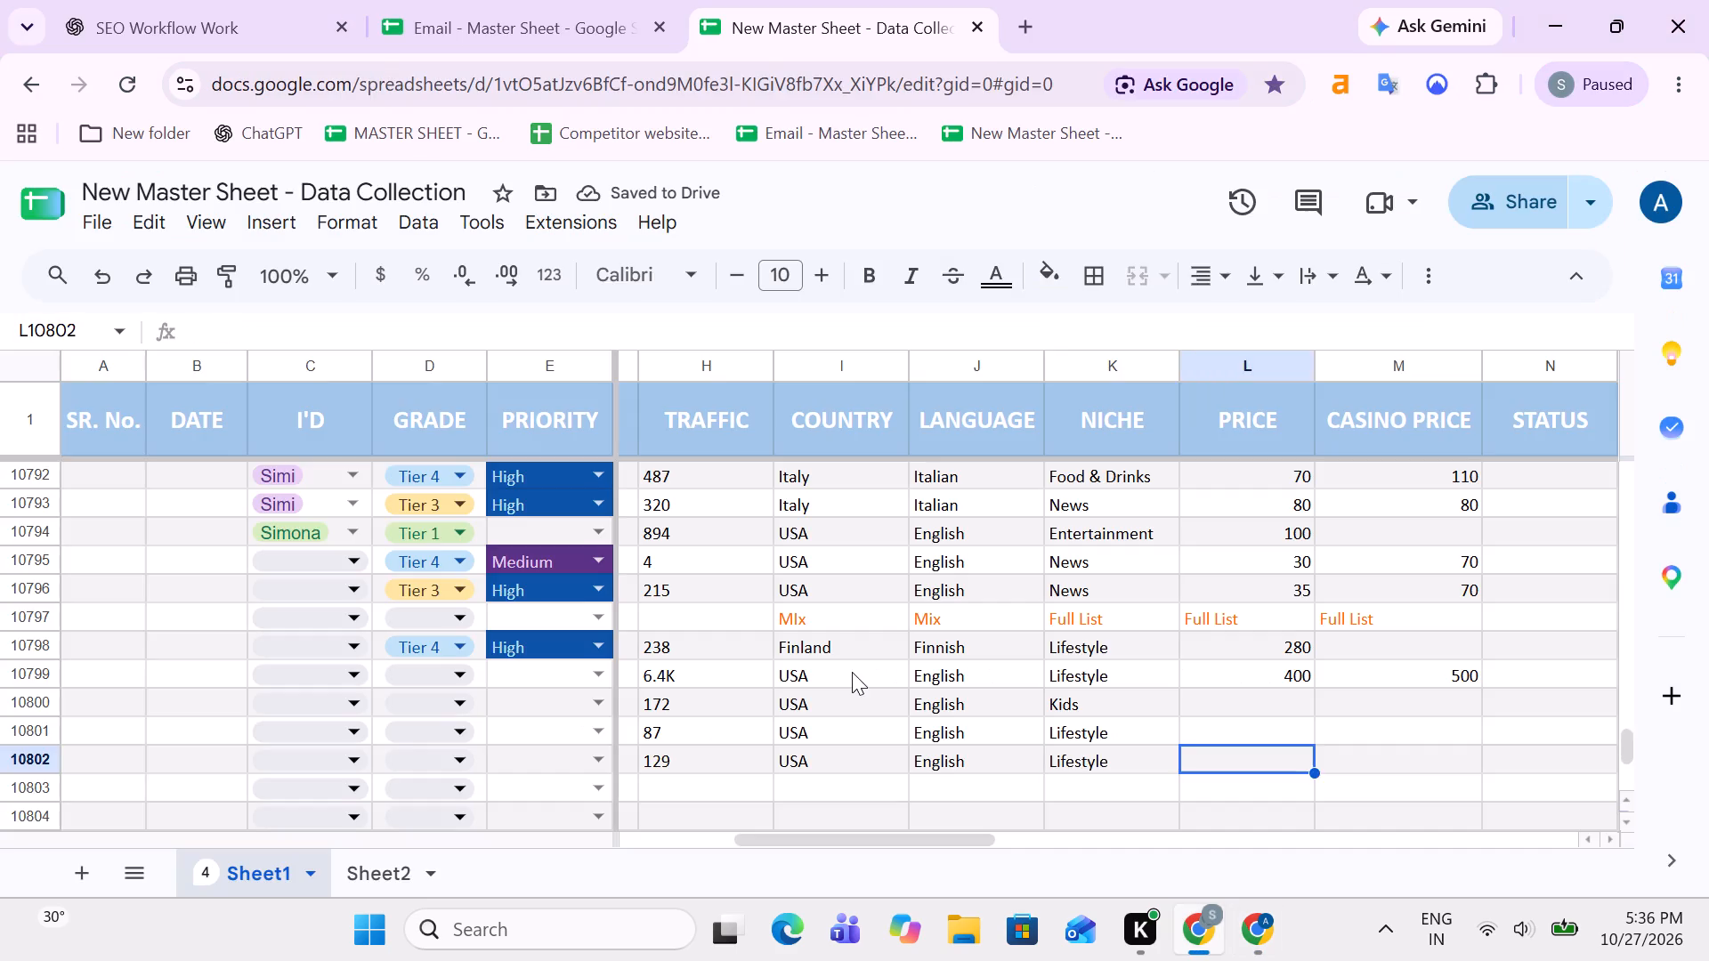
key(Right)
key(Right)
key(Right)
key(Right)
key(Left)
key(Right)
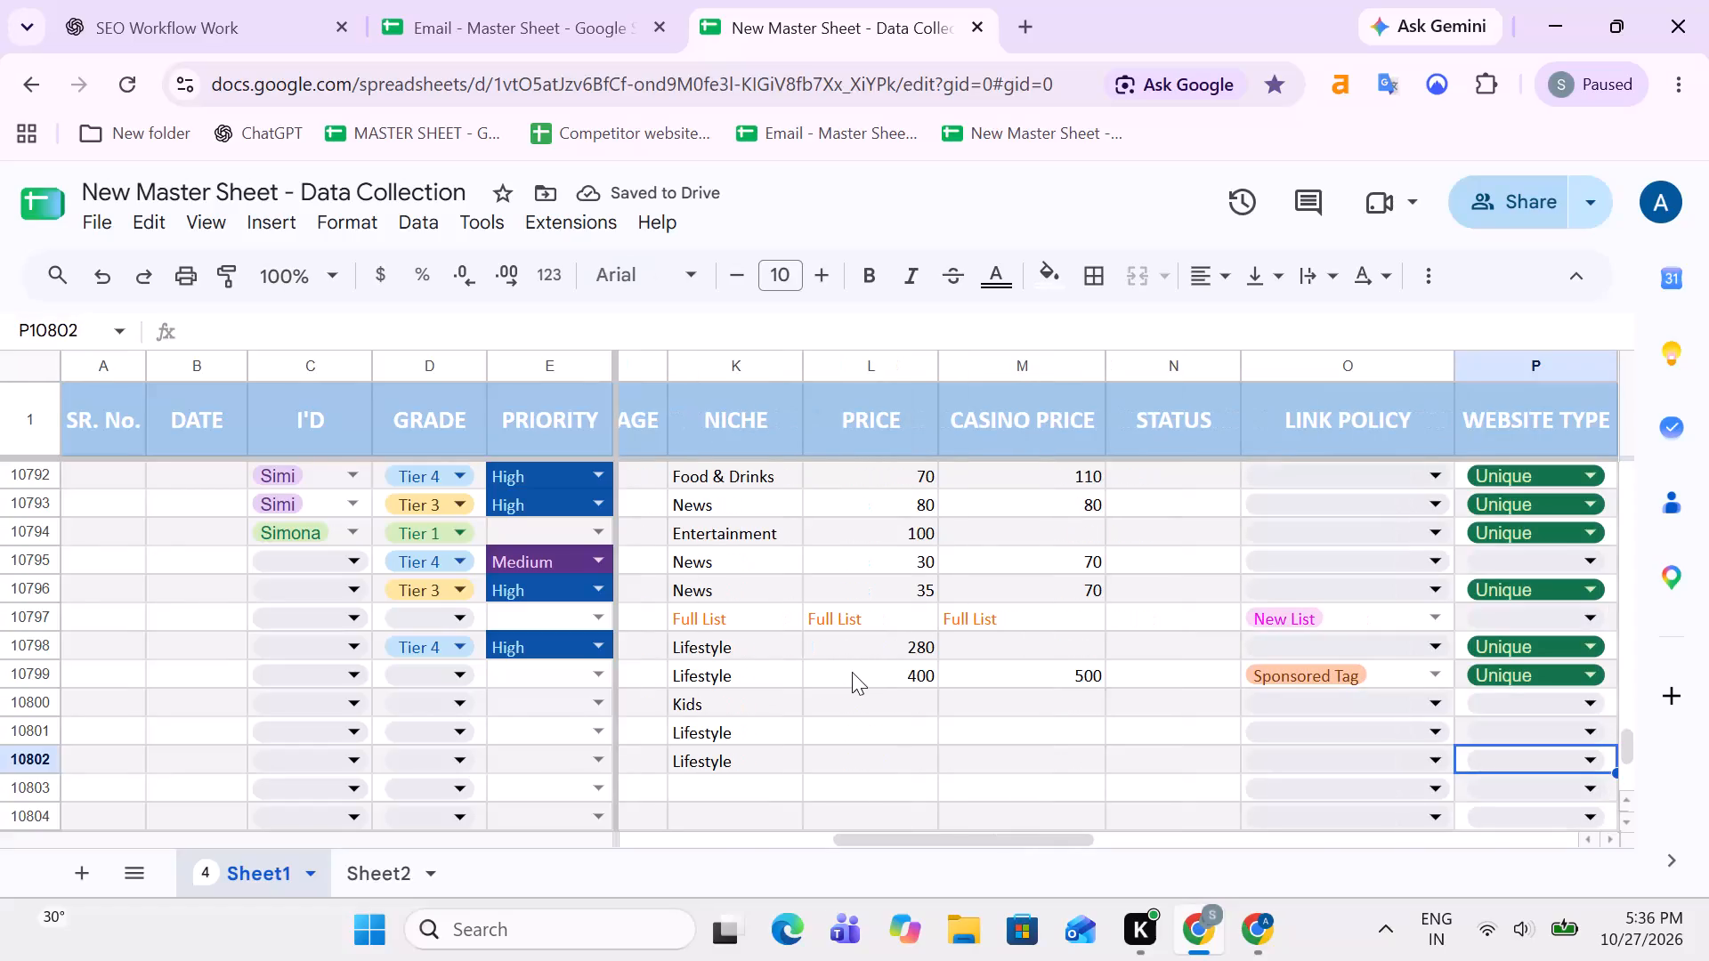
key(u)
key(Tab)
Set the Website Type for craftplaylearn.com in row 10800 to Unique.
key(Left)
key(Up)
key(Up)
key(Right)
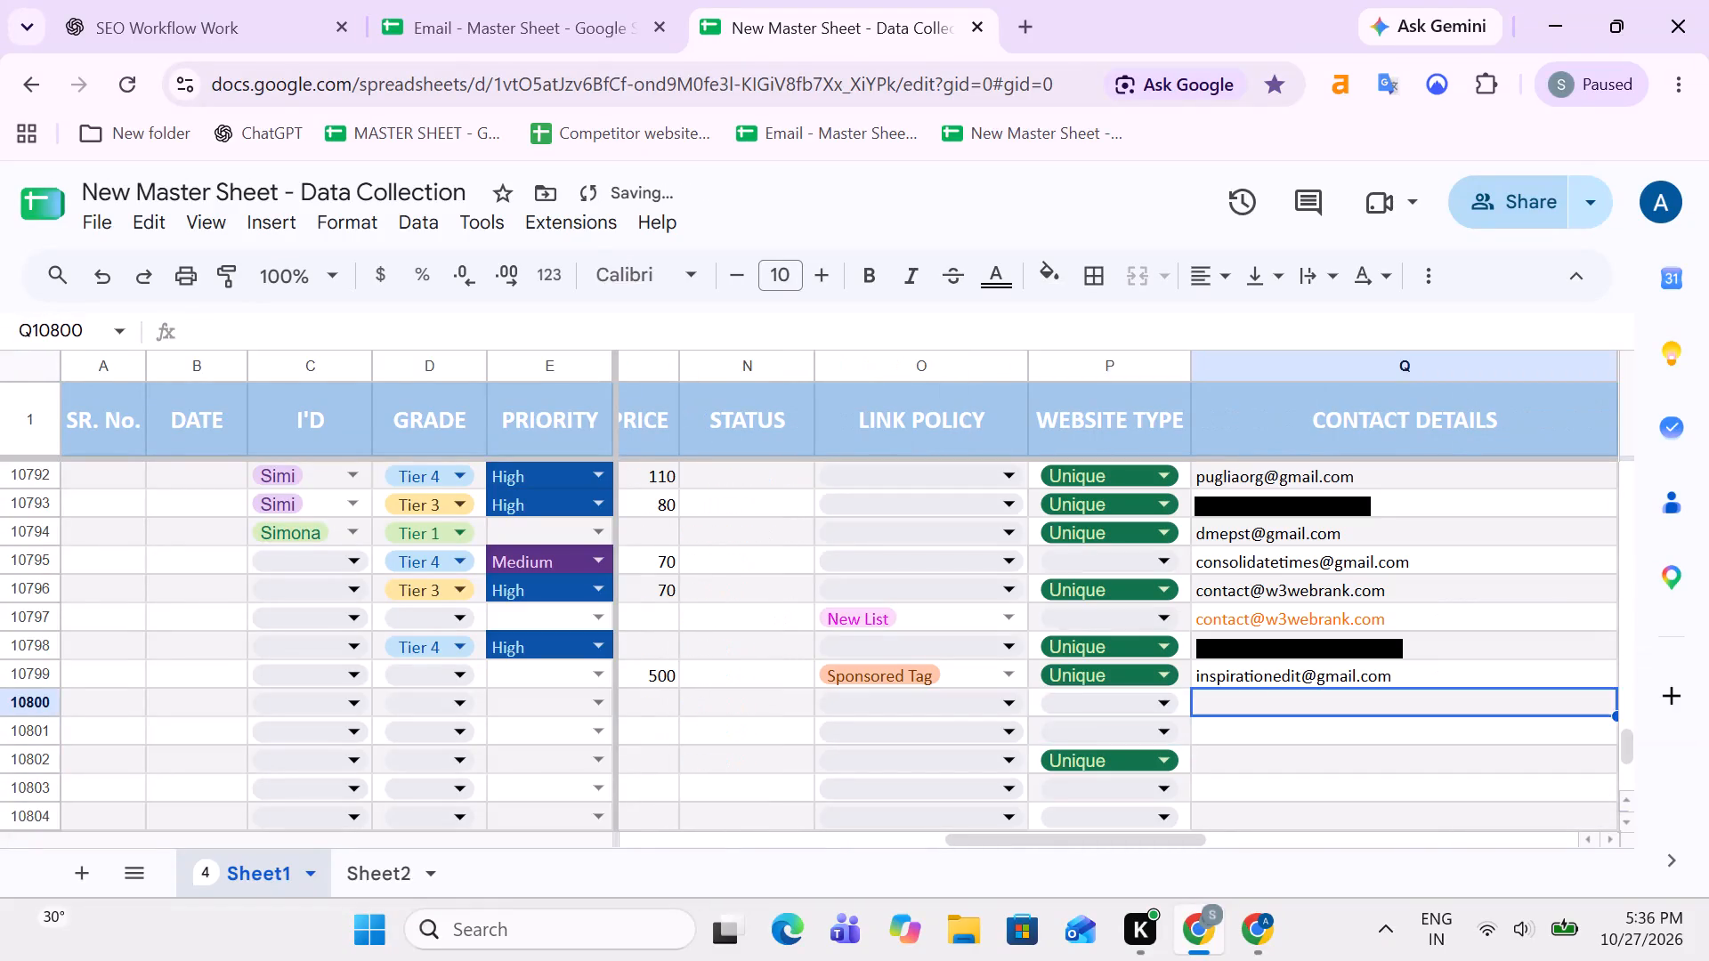
key(Left)
key(Left)
key(Left)
key(Left)
key(Left)
key(Left)
key(Left)
key(Left)
key(Left)
key(Left)
key(Left)
key(Left)
key(Left)
key(Left)
key(Left)
key(Left)
key(Left)
key(Left)
key(Left)
key(Left)
key(Right)
key(Right)
key(Right)
key(Right)
key(Right)
key(Right)
key(Right)
key(Right)
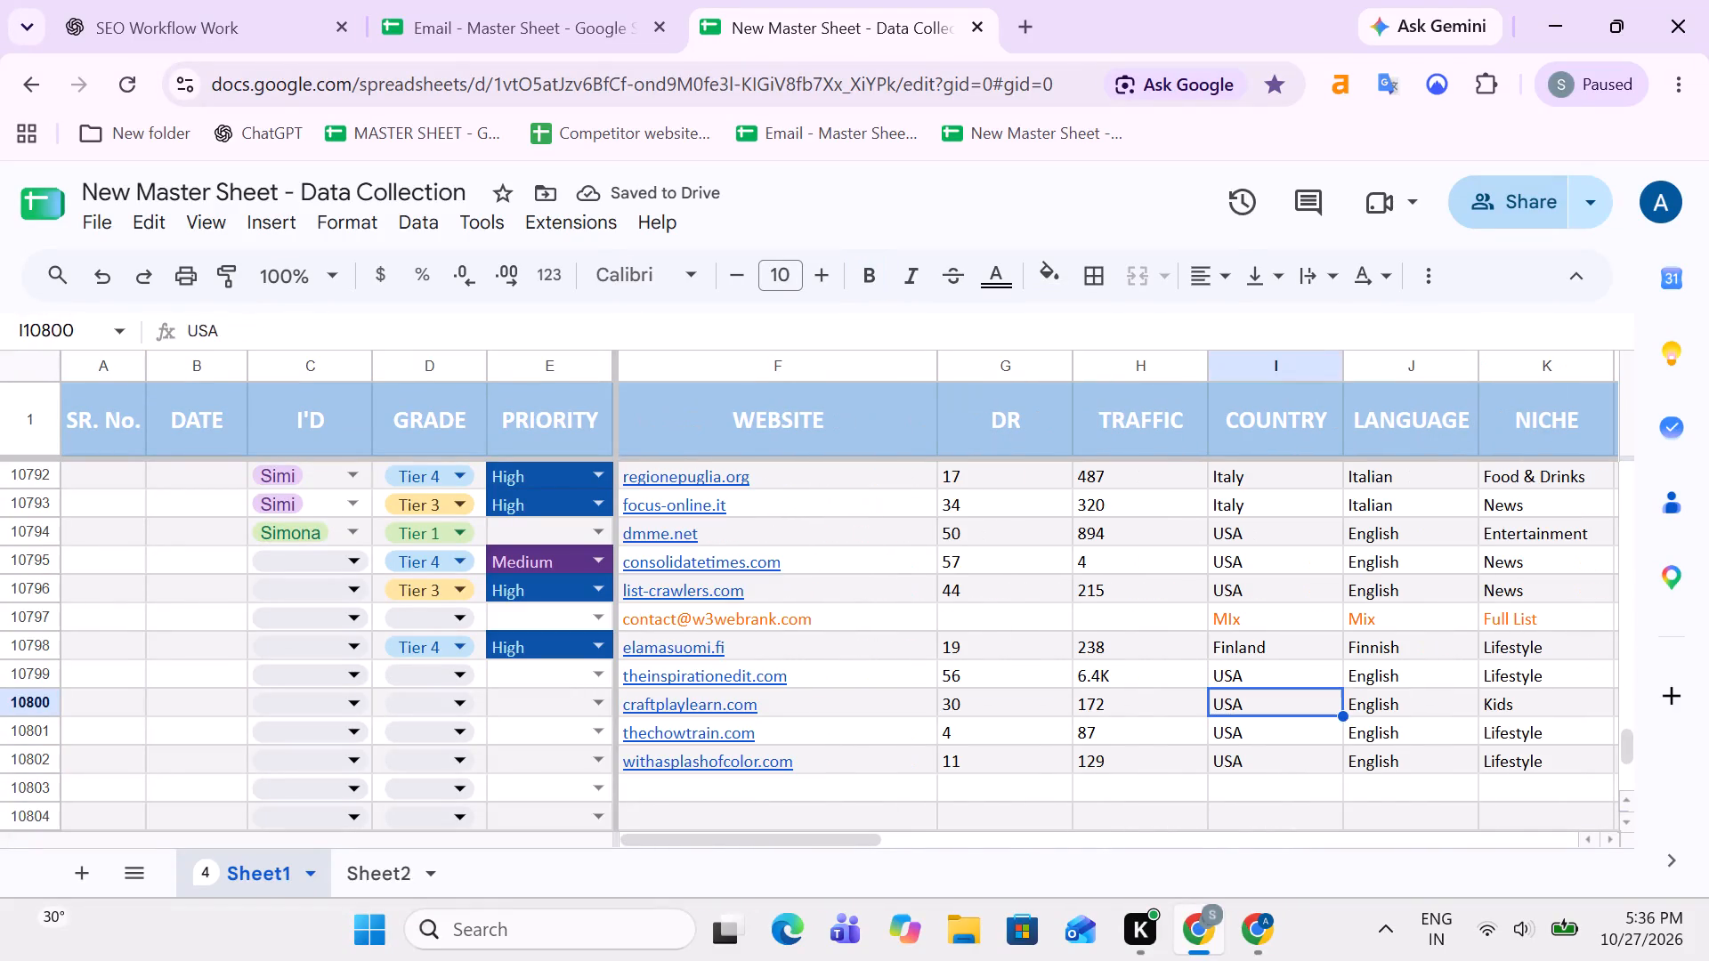
key(Right)
key(Right)
key(Right)
key(Right)
key(Right)
key(Right)
key(Right)
key(Left)
key(Right)
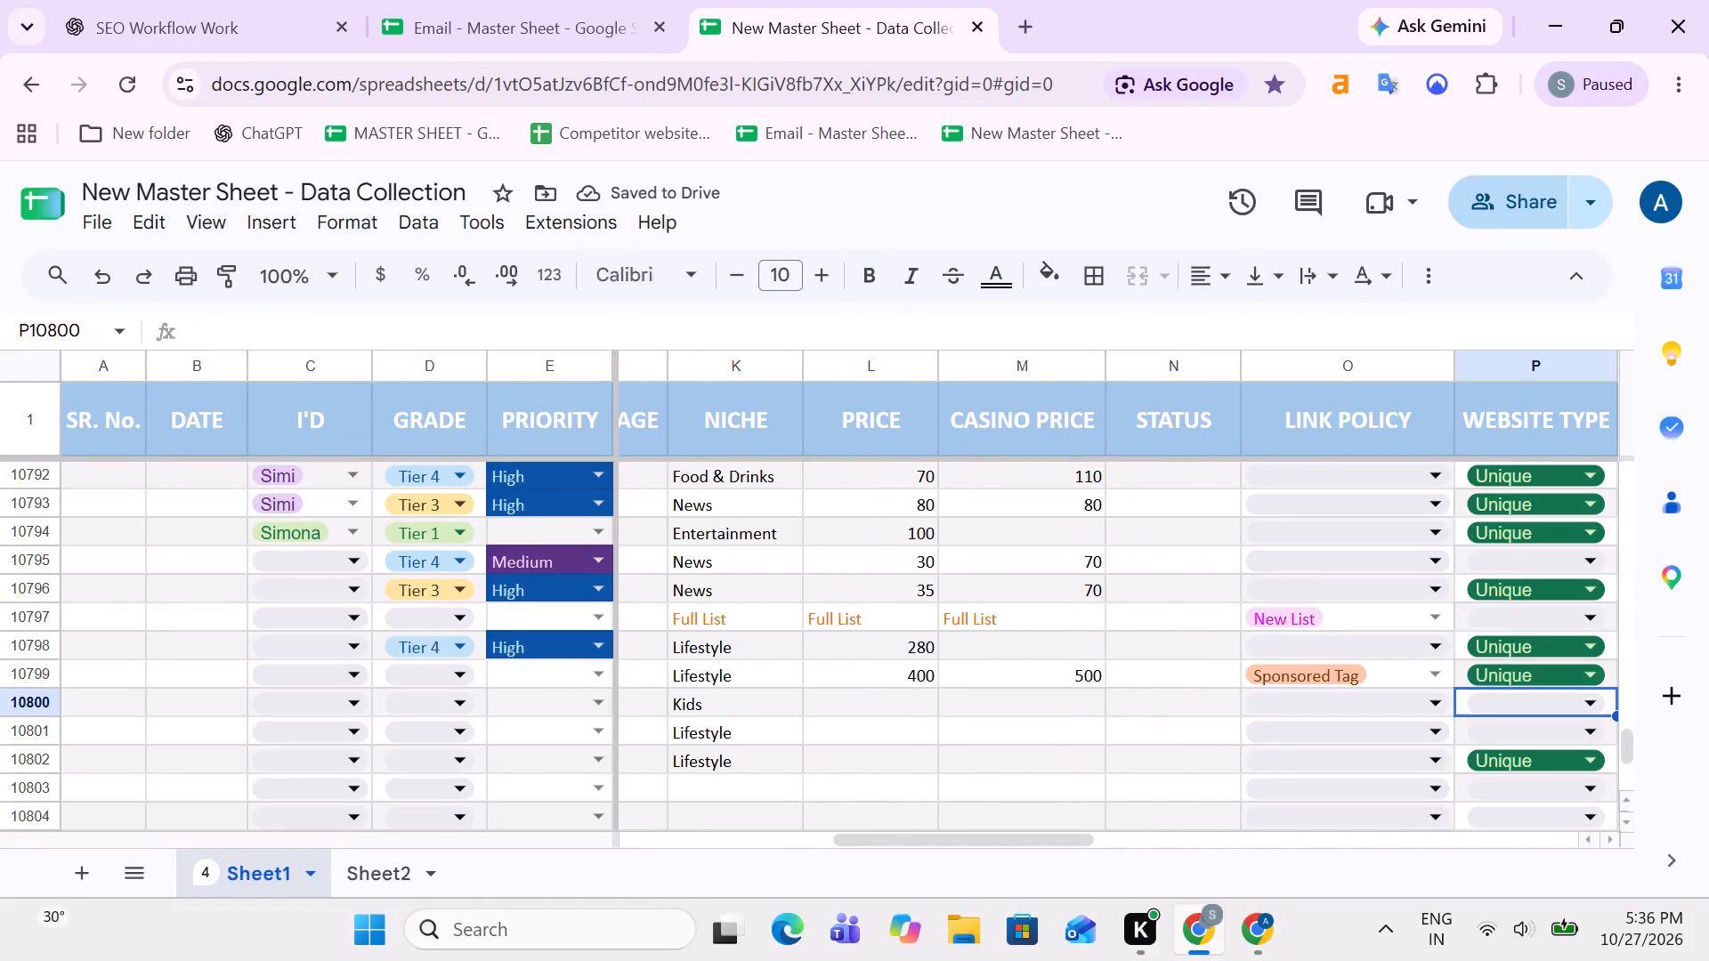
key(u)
key(Tab)
key(Left)
key(Right)
Enter the contact email of the publisher behind the open Gmail reply as Contact Details in rows 10800 to 10802.
key(alt+Tab)
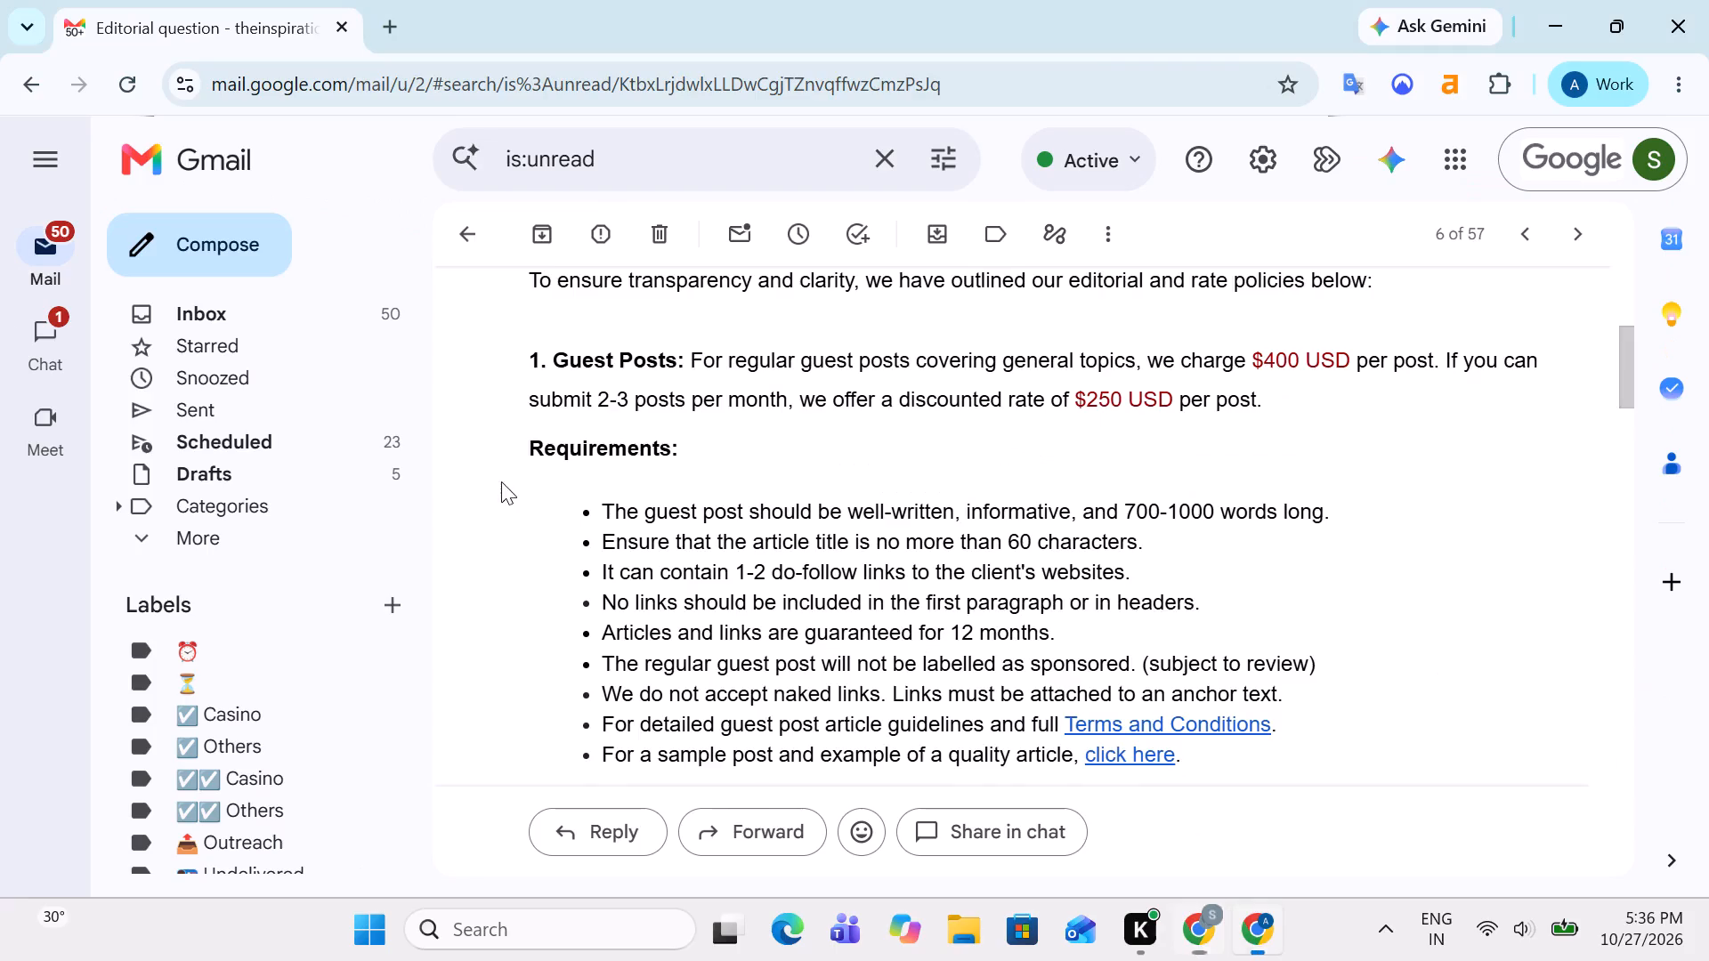
scroll(491, 478, up, 3)
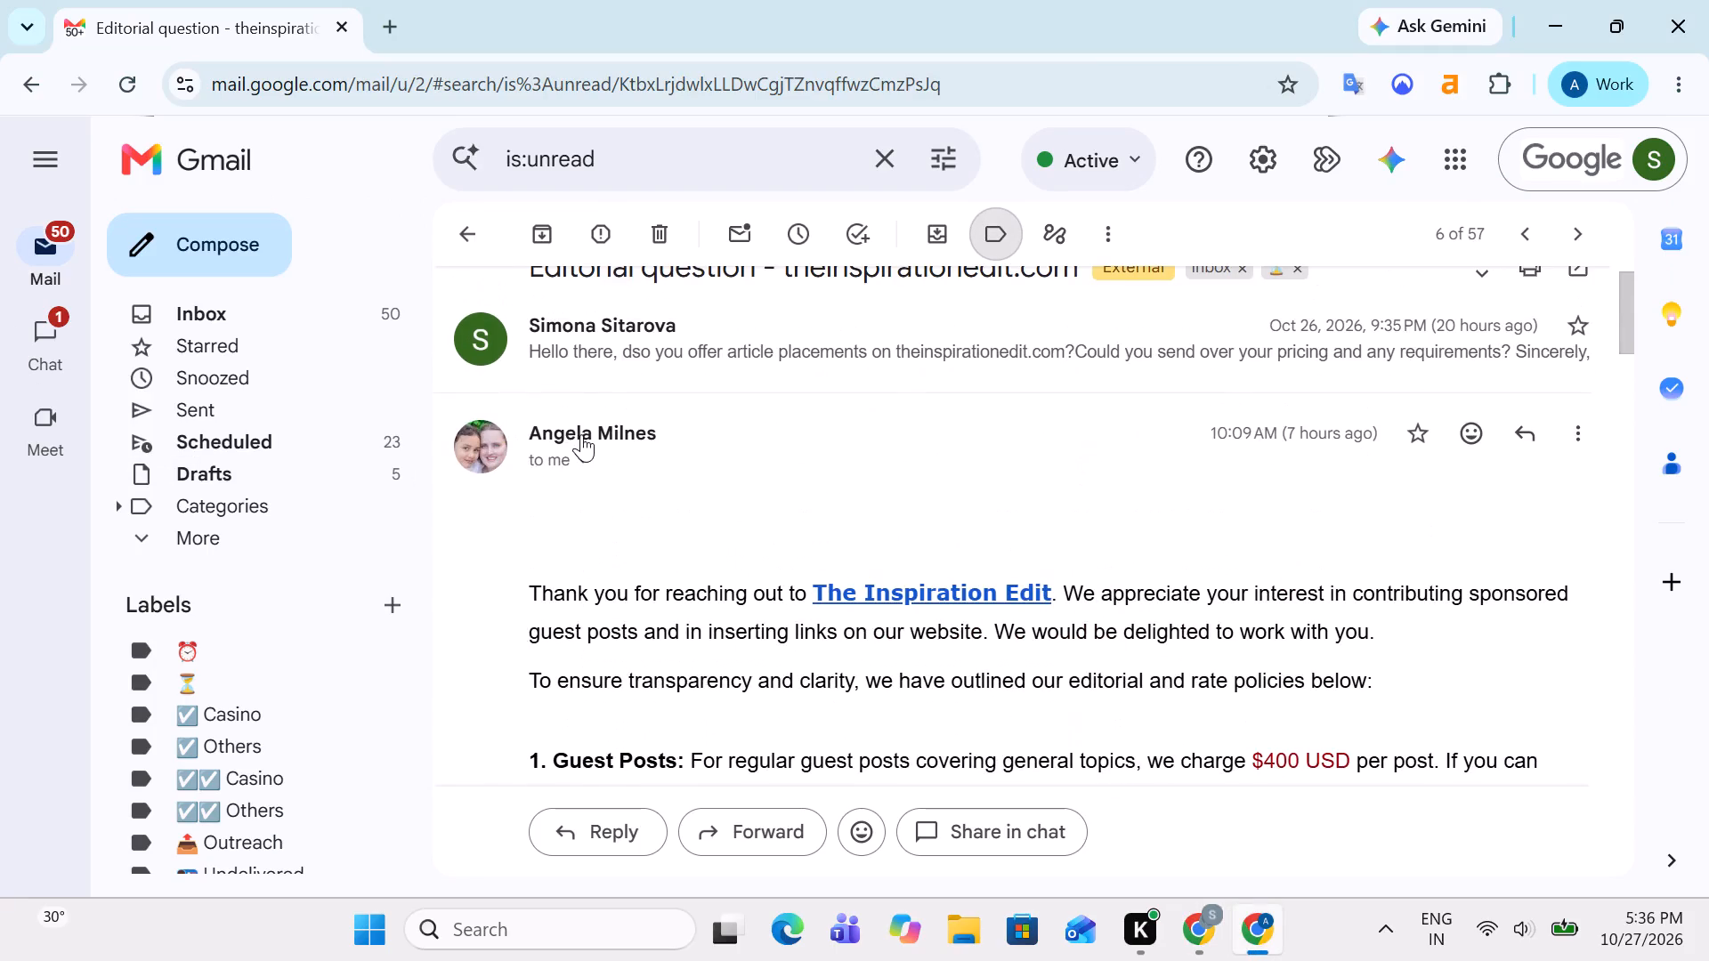
click(928, 538)
key(alt+Tab)
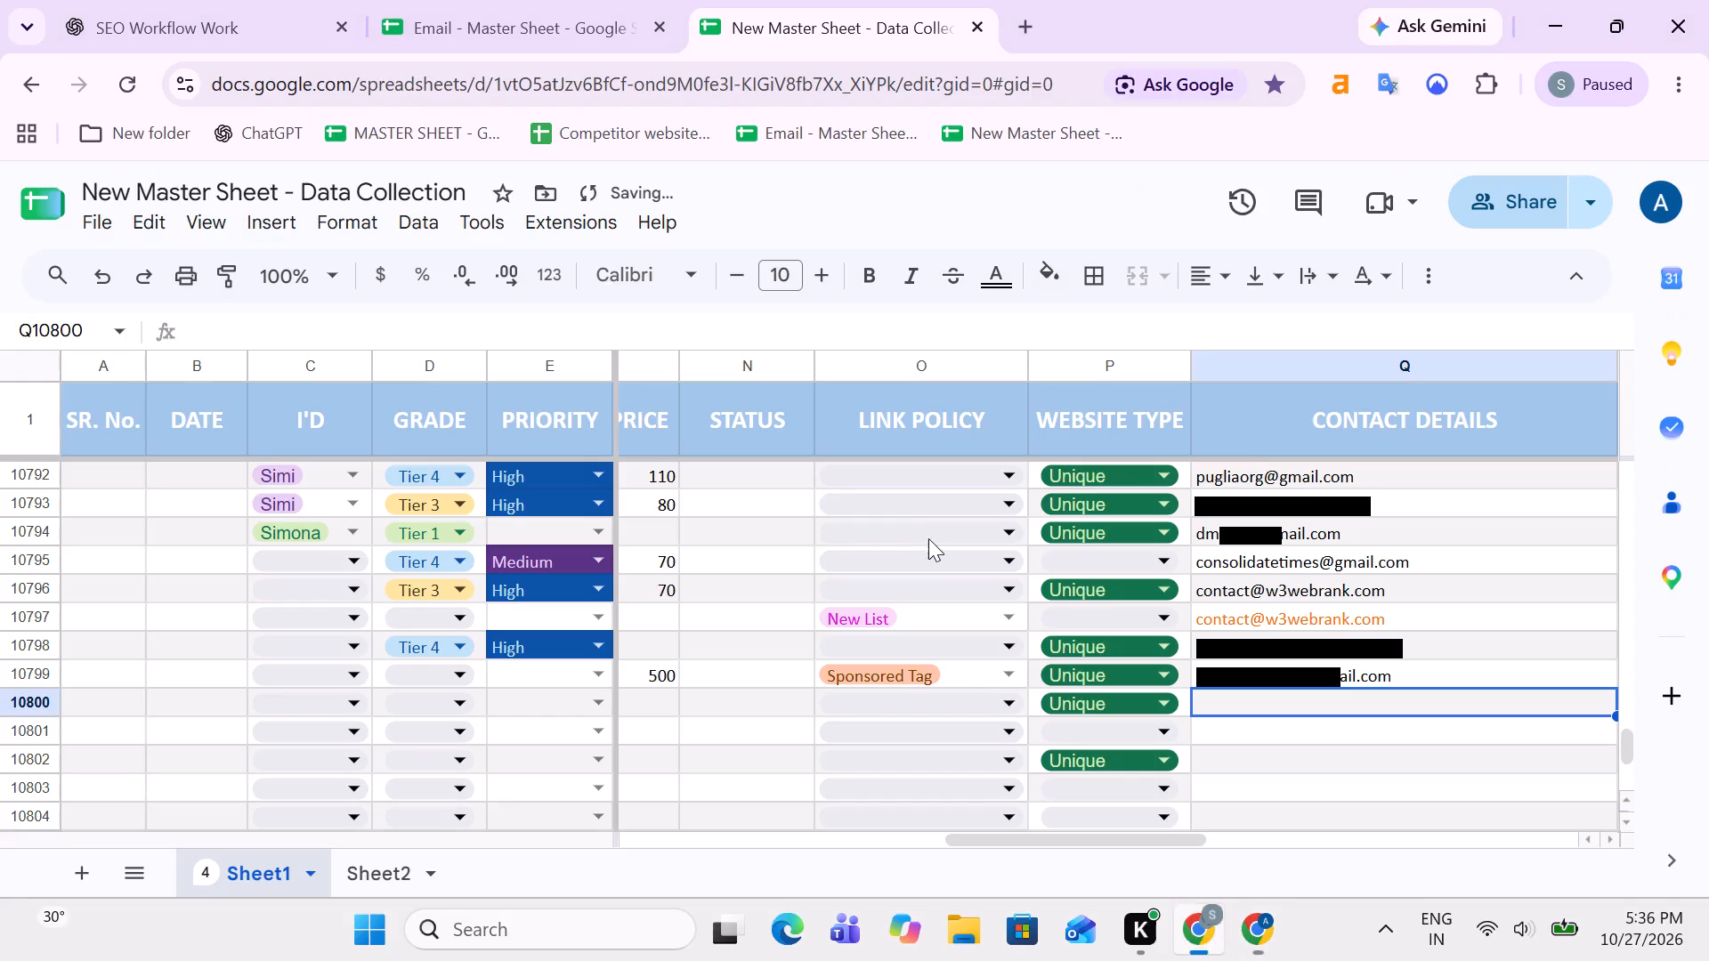
key(ctrl+v)
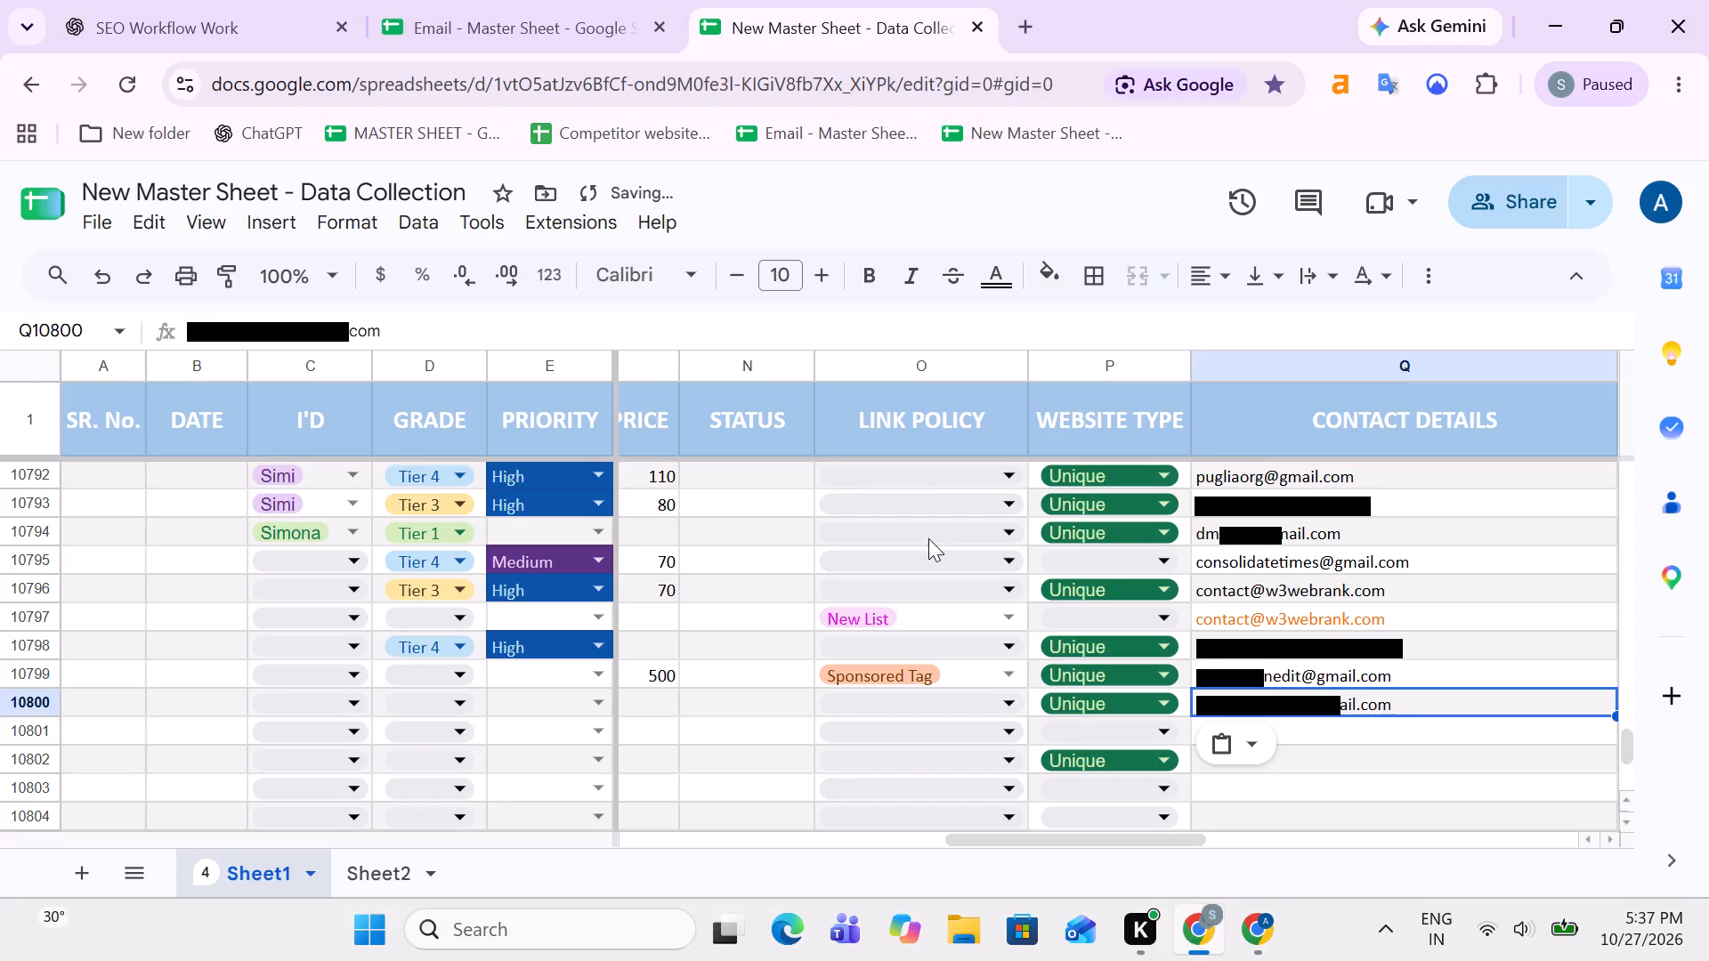
key(Right)
key(Left)
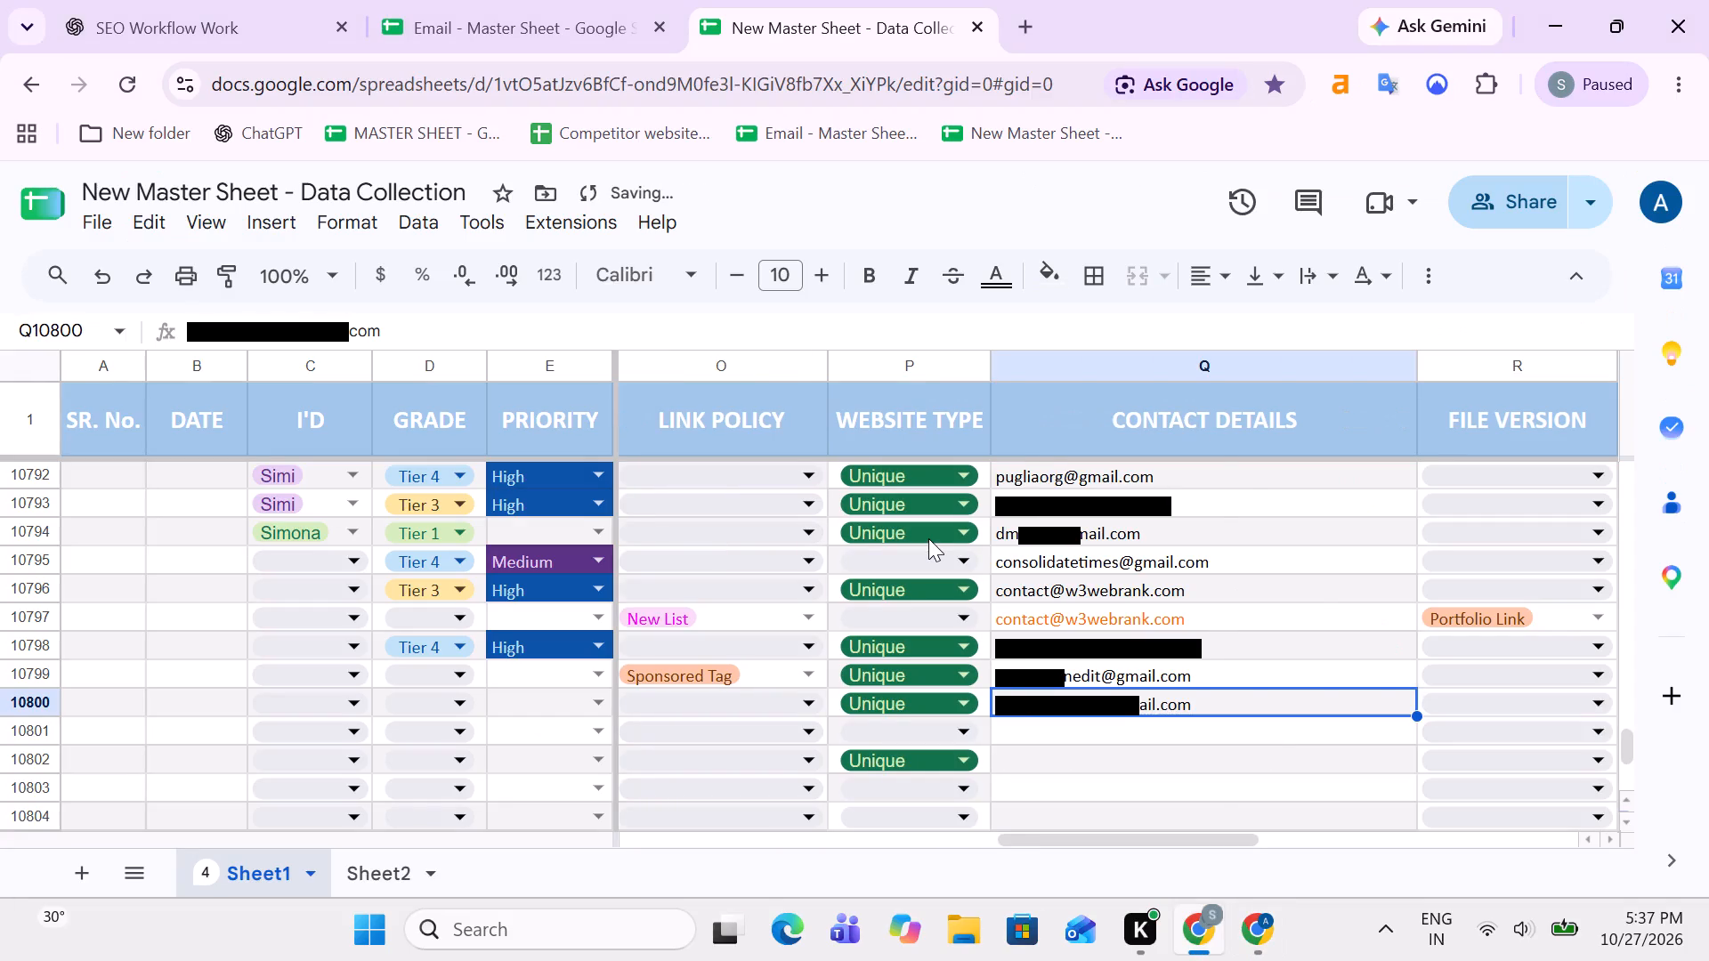
key(ctrl+c)
key(Down)
key(shift+Down)
key(ctrl+v)
Fill the Contact Details cells of rows 10799 to 10802 with light cyan to mark them as one publisher.
key(Up)
key(Up)
key(shift+Down)
key(shift+Down)
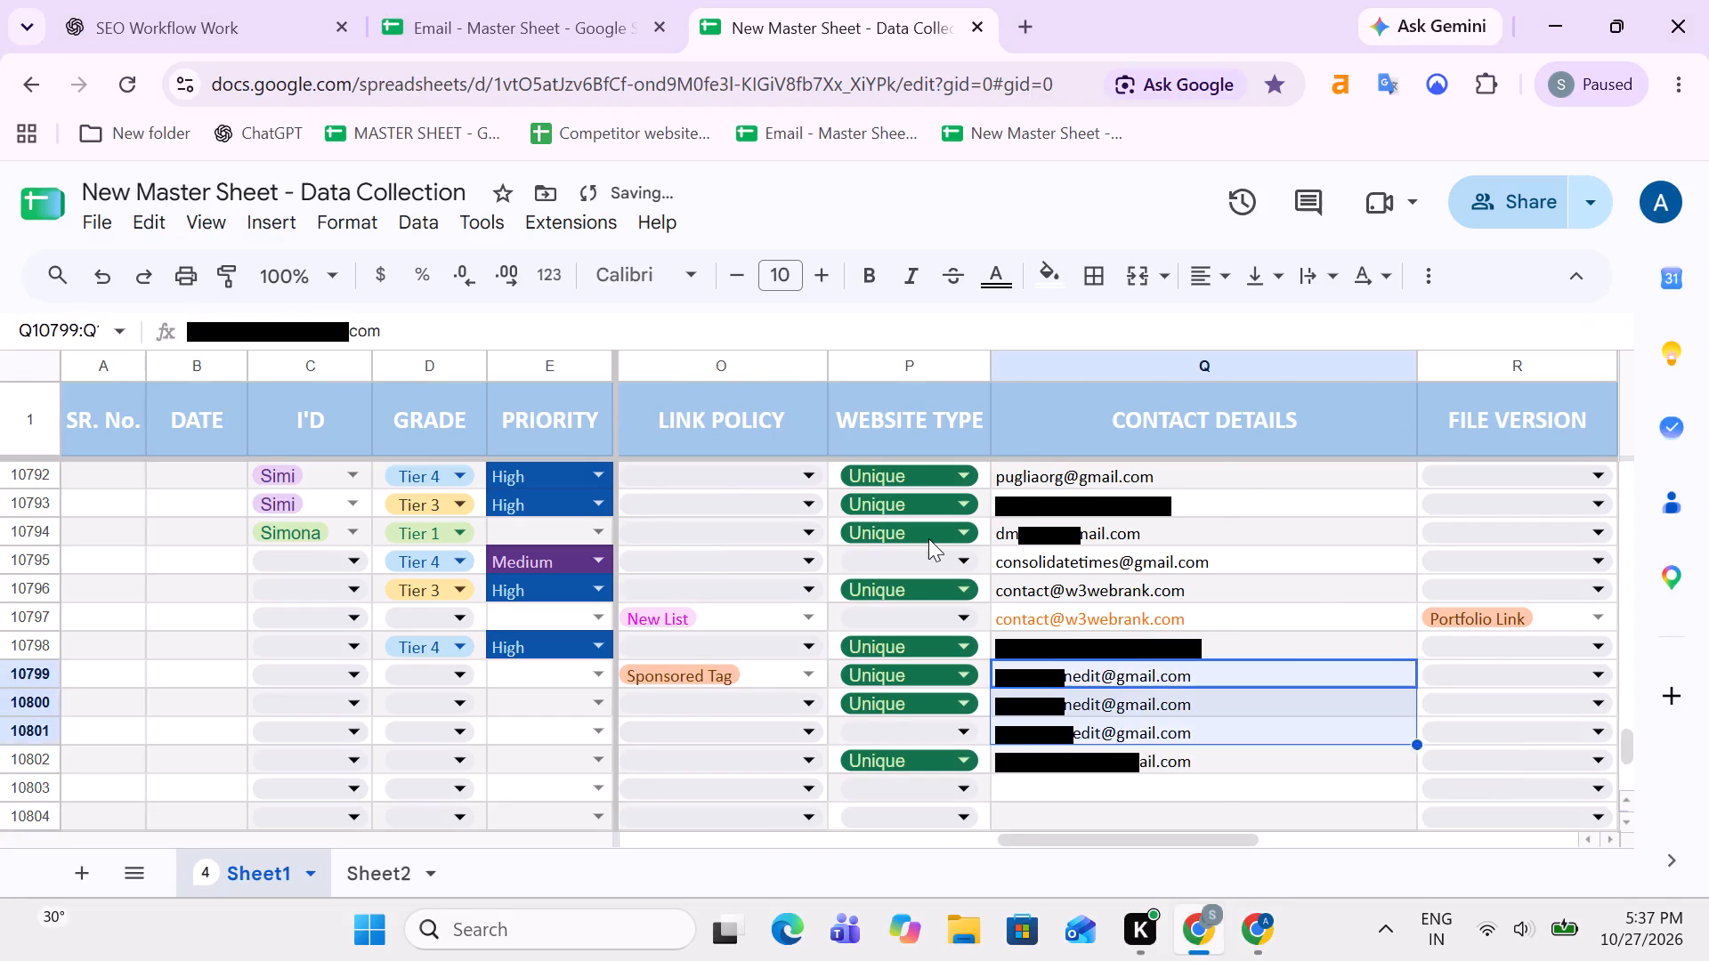
key(shift+Down)
click(1045, 275)
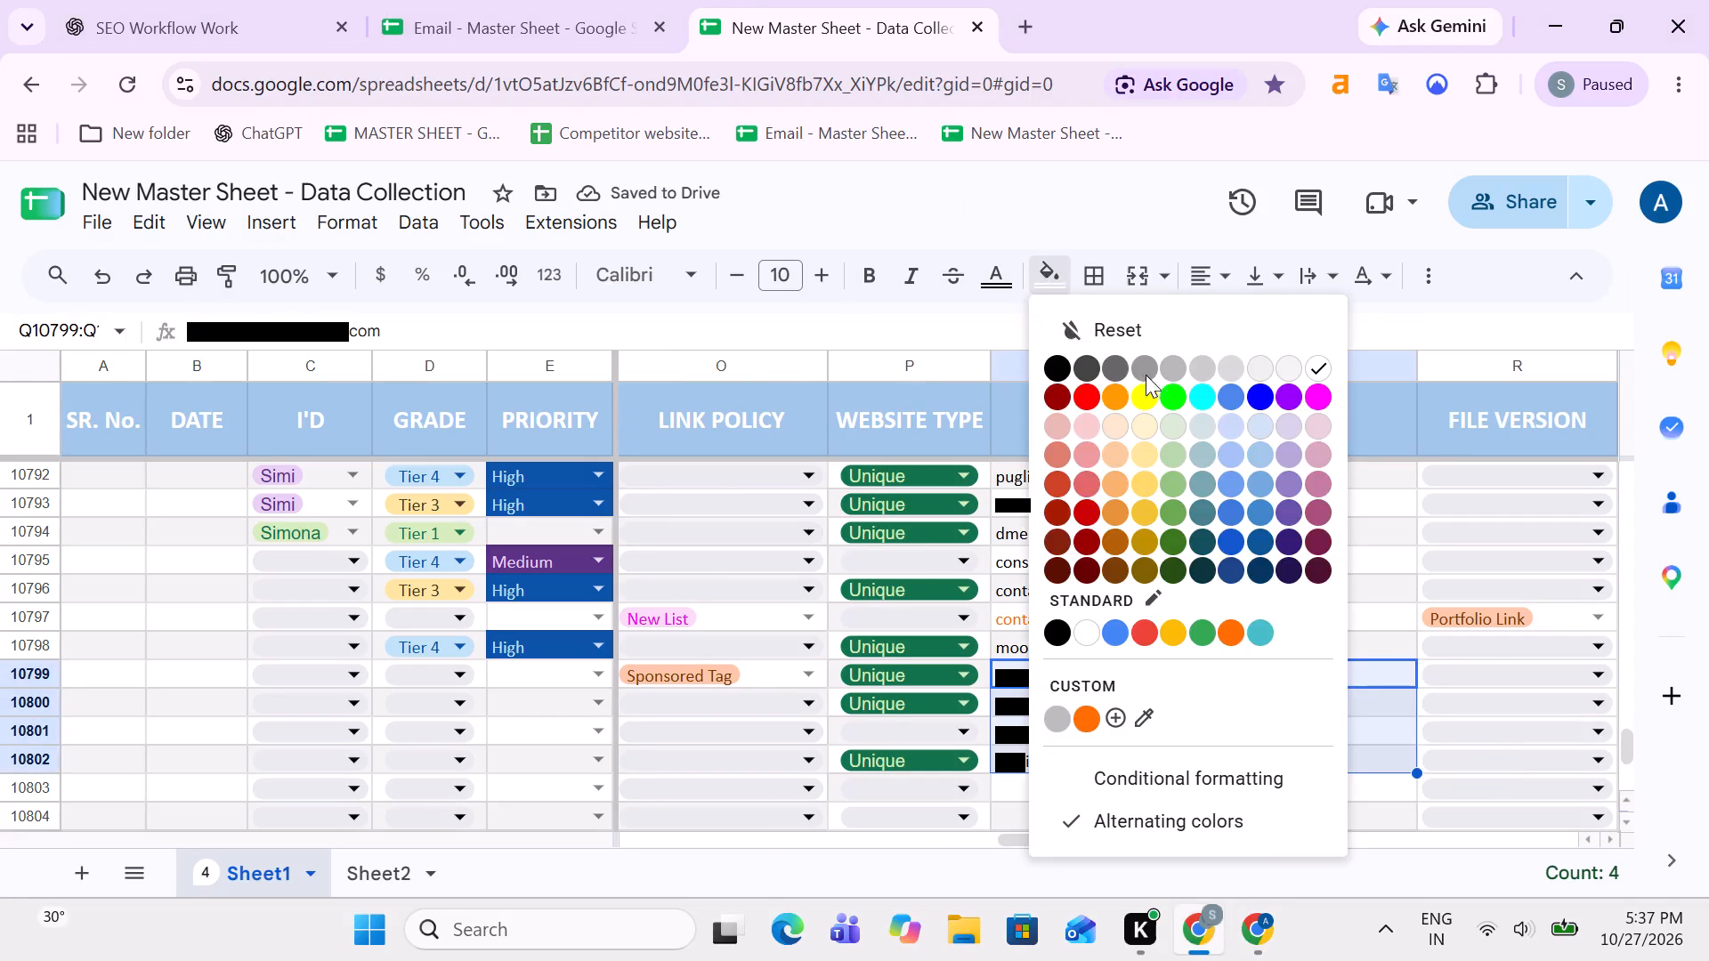
click(1205, 416)
Set the Priority for theinspirationedit.com in row 10799 to High.
key(Left)
key(Left)
key(Left)
key(Left)
key(Left)
key(Left)
key(Left)
key(Left)
key(Left)
key(Left)
key(Left)
key(Left)
key(Left)
key(Left)
key(Left)
key(Left)
key(Left)
key(Left)
key(Left)
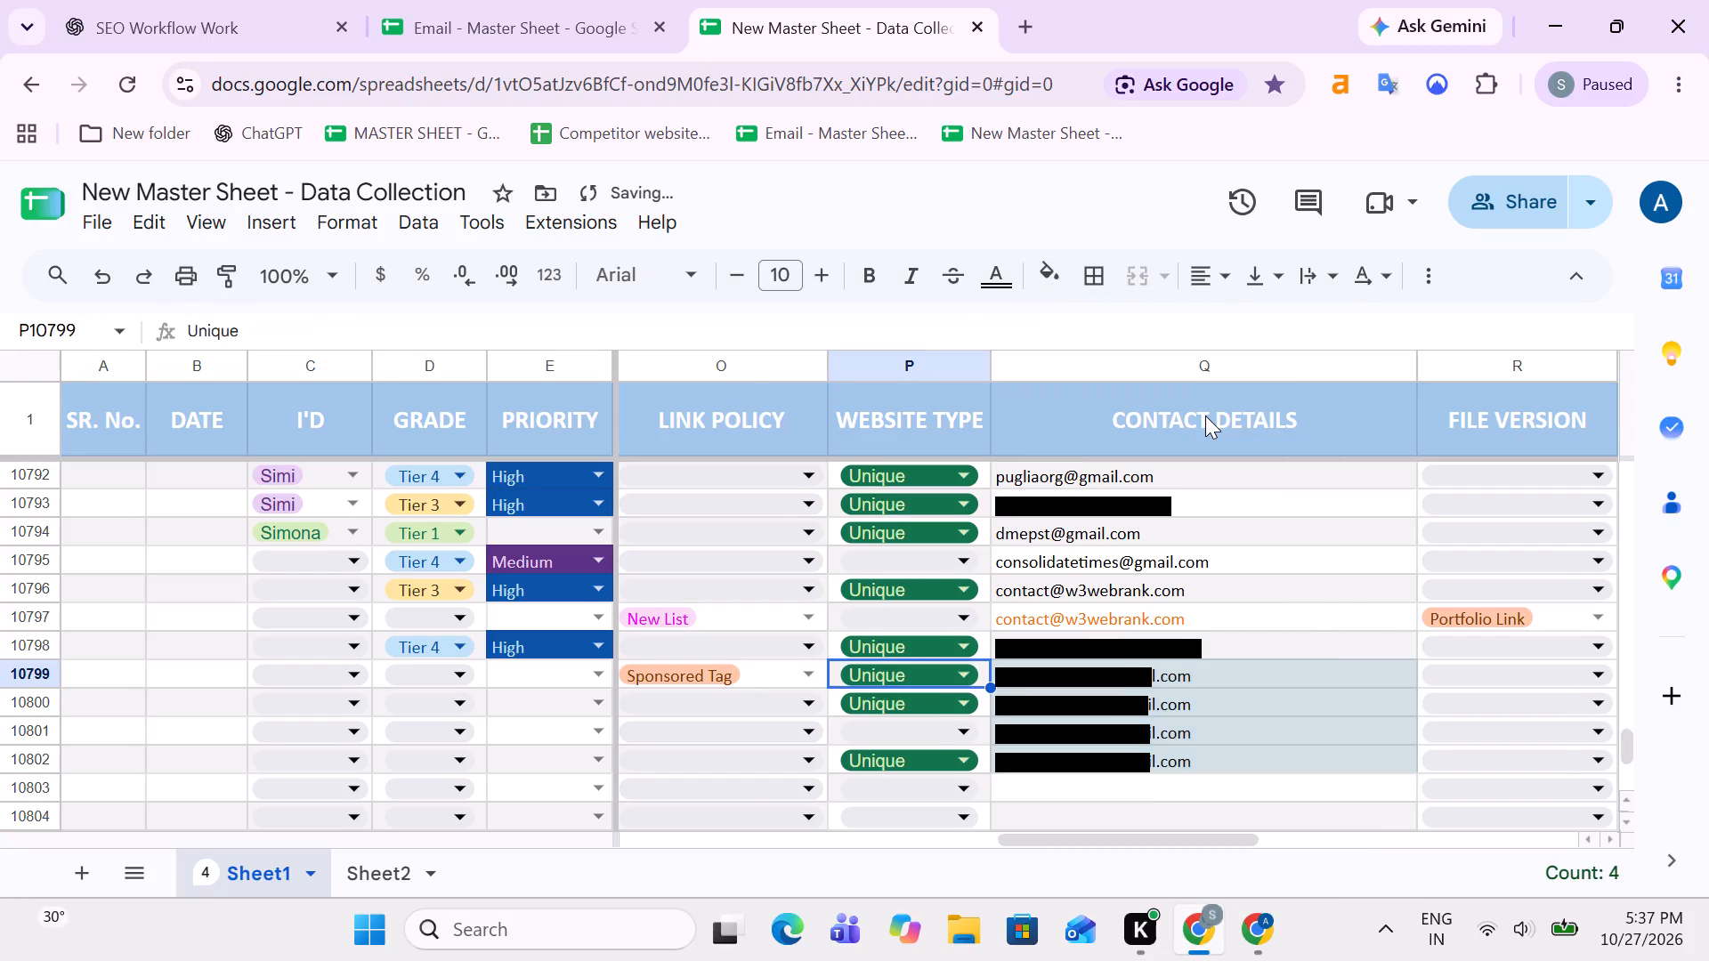
key(Right)
key(Right)
key(Right)
key(Right)
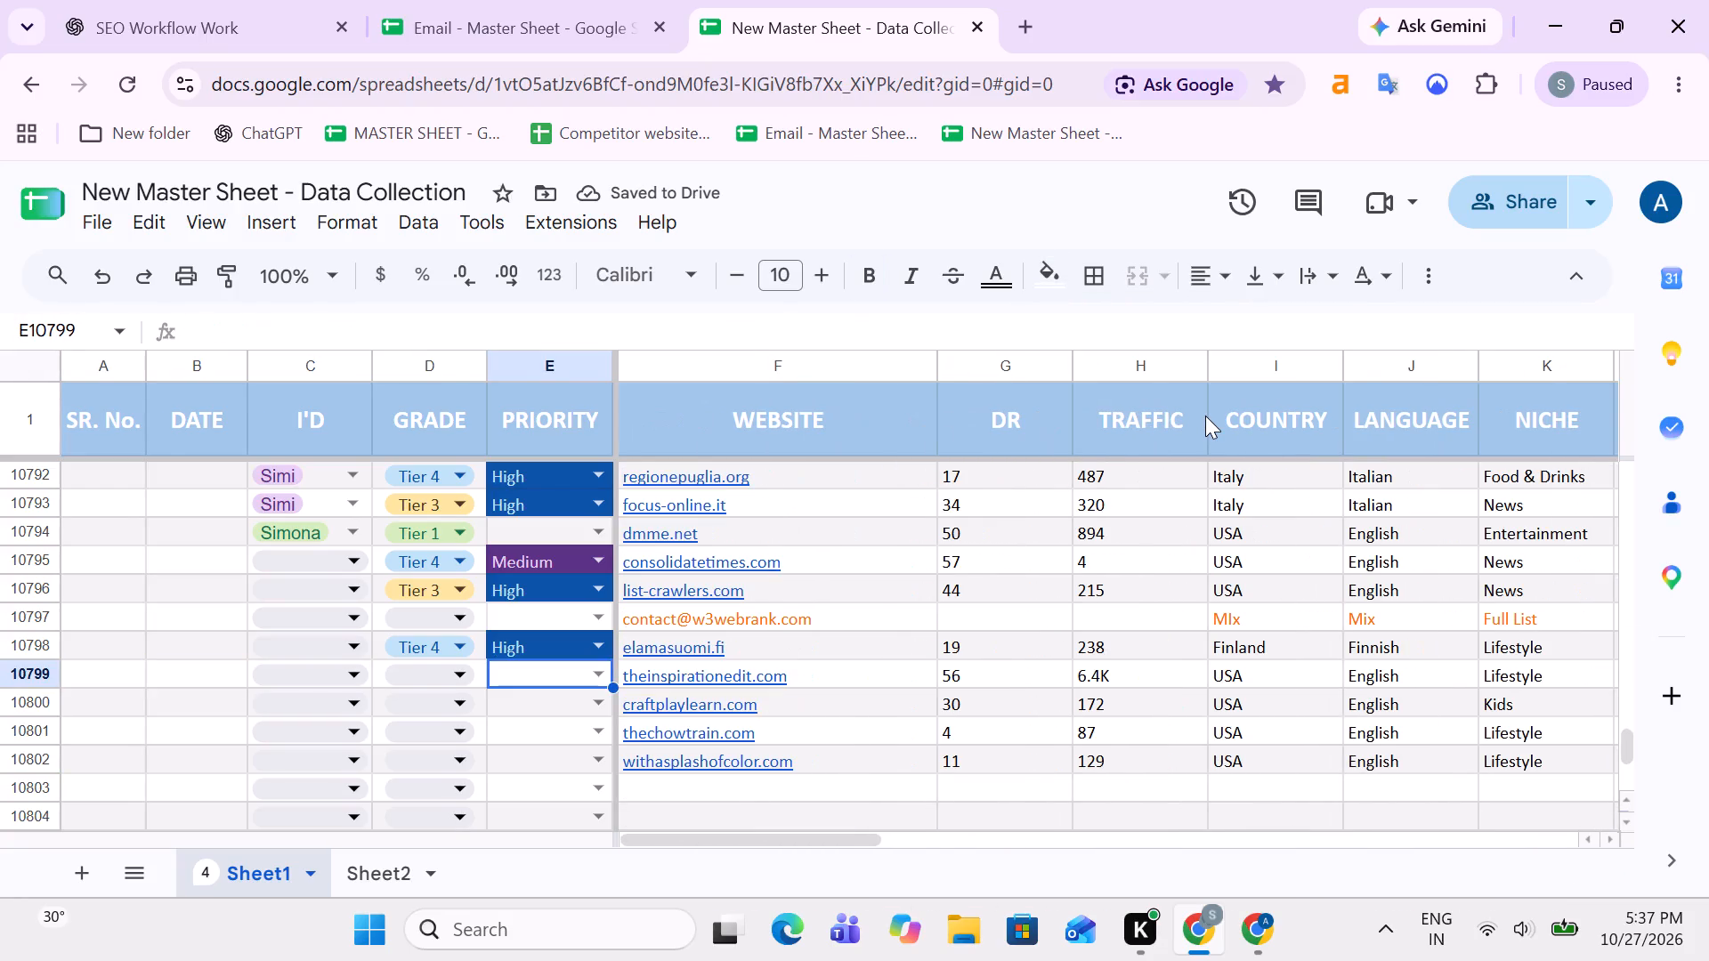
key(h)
key(Down)
key(Return)
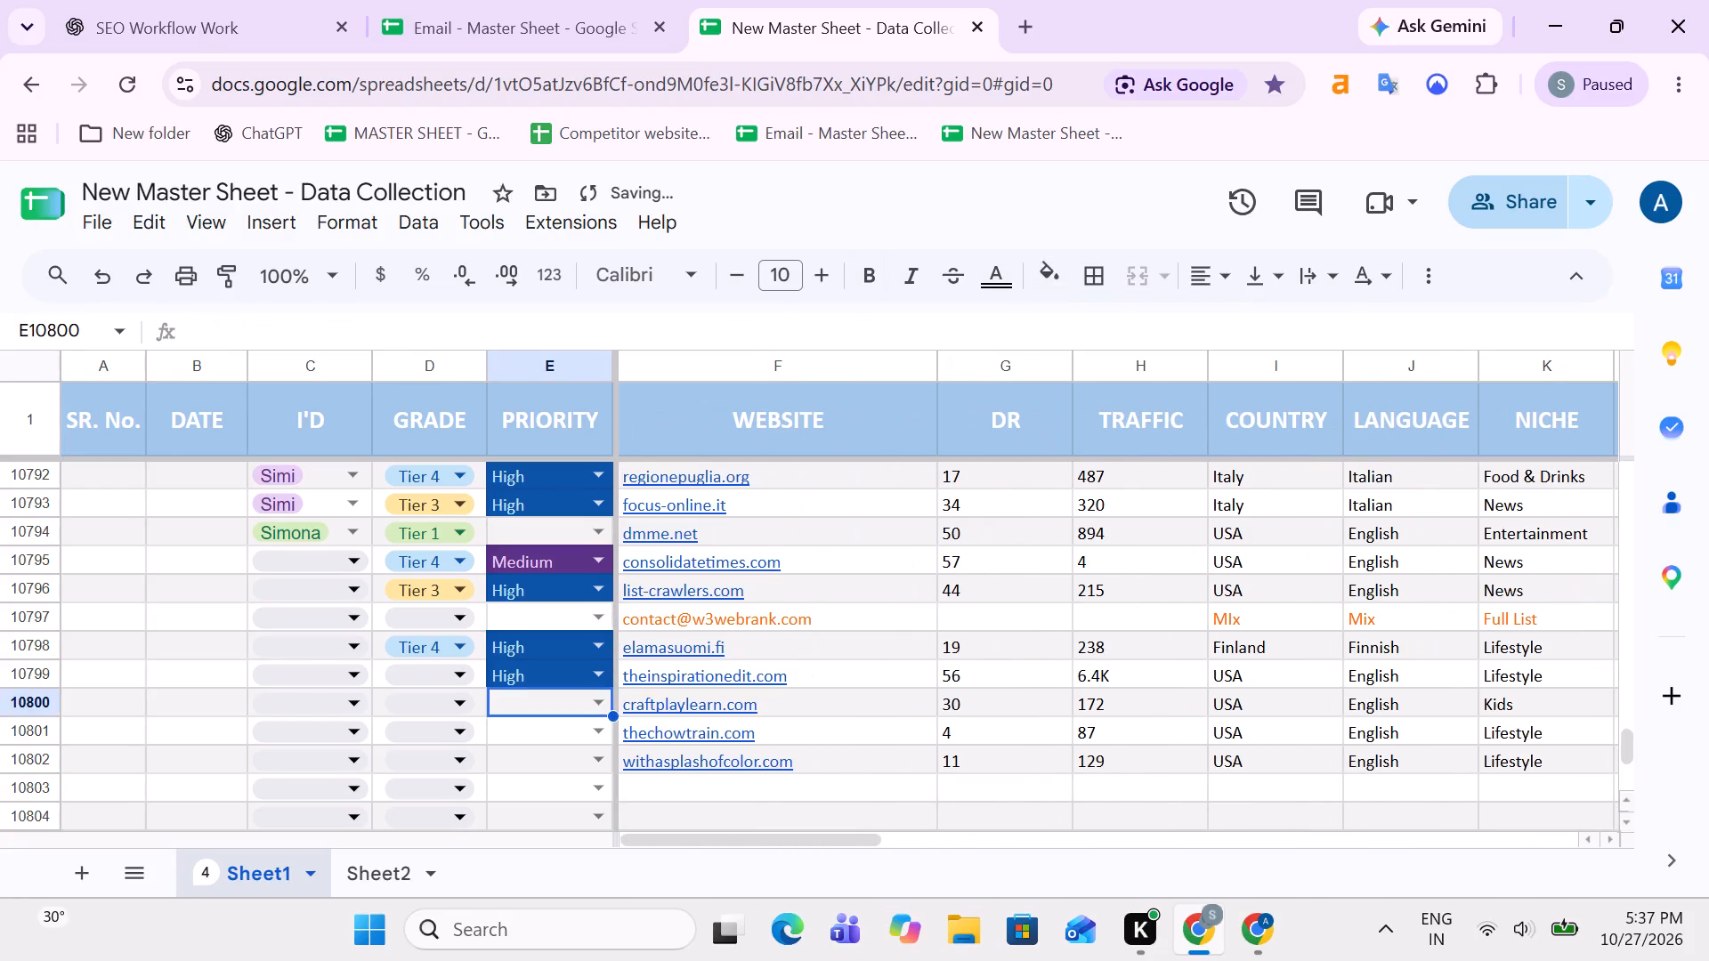
Look over the entries for craftplaylearn.com across row 10800, from Priority to Website Type.
key(Right)
key(Right)
key(Right)
key(Right)
key(Right)
key(Right)
key(Right)
key(Right)
key(Right)
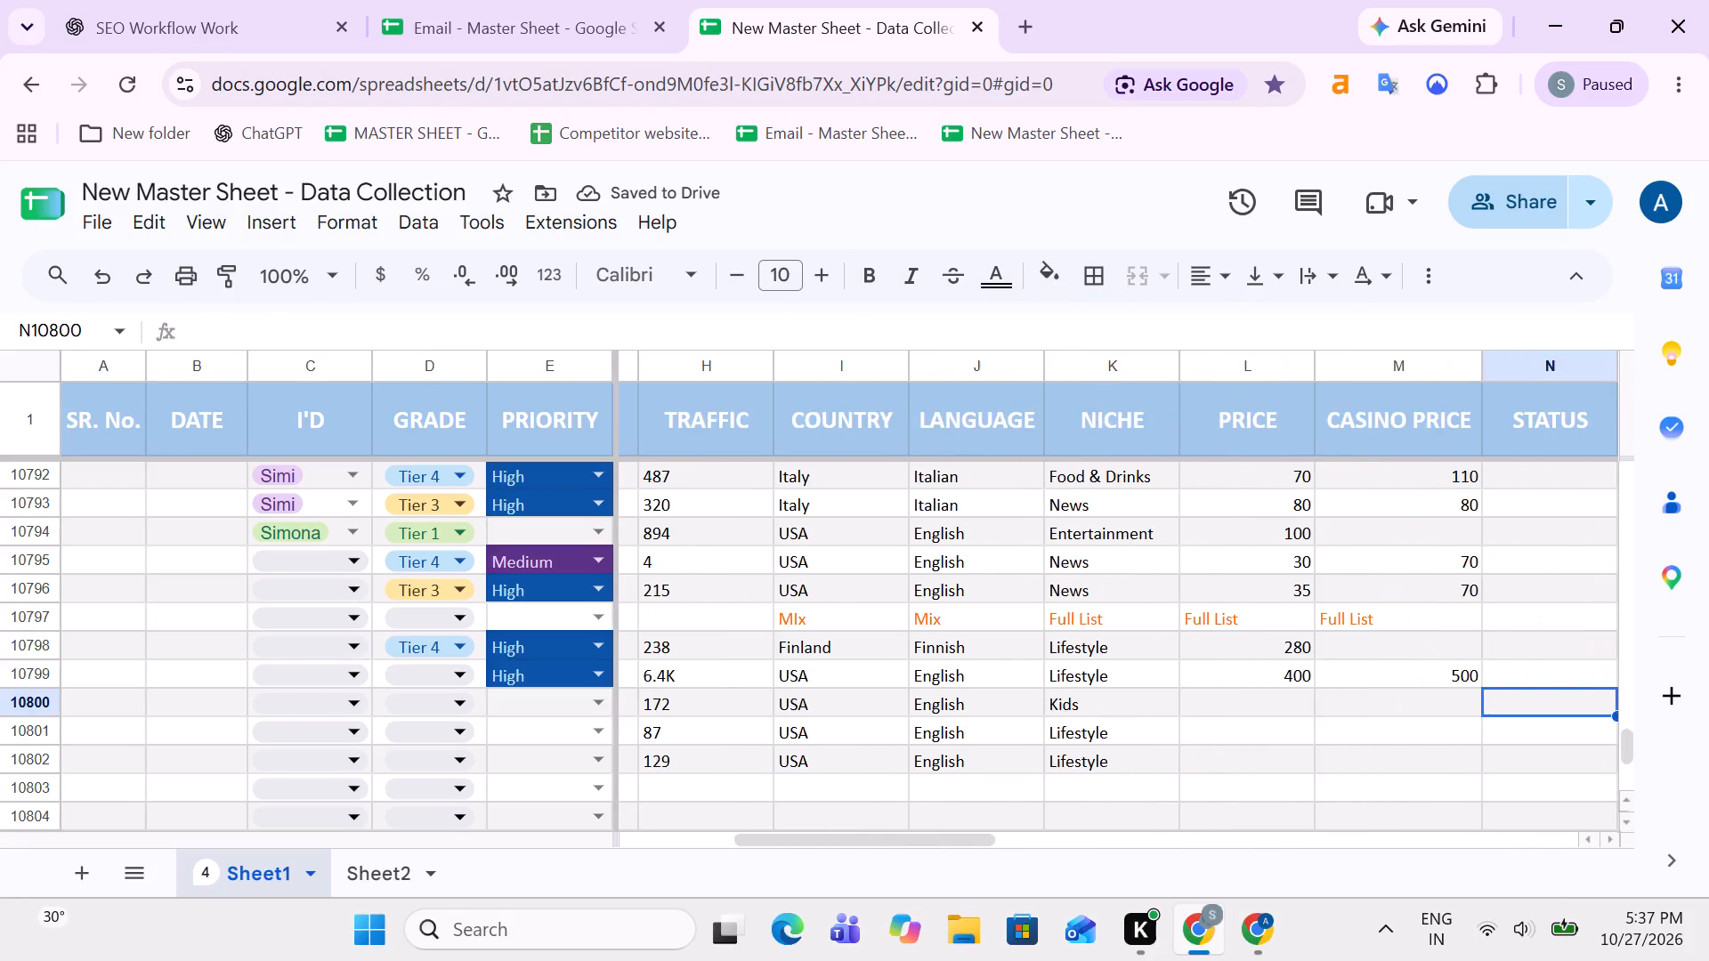
key(Right)
key(Right)
key(Right)
key(Left)
key(Left)
key(Left)
key(Left)
key(Left)
key(Left)
key(Left)
key(Left)
key(Left)
key(Left)
key(Left)
key(Left)
key(Left)
key(Left)
key(Left)
key(Left)
key(Left)
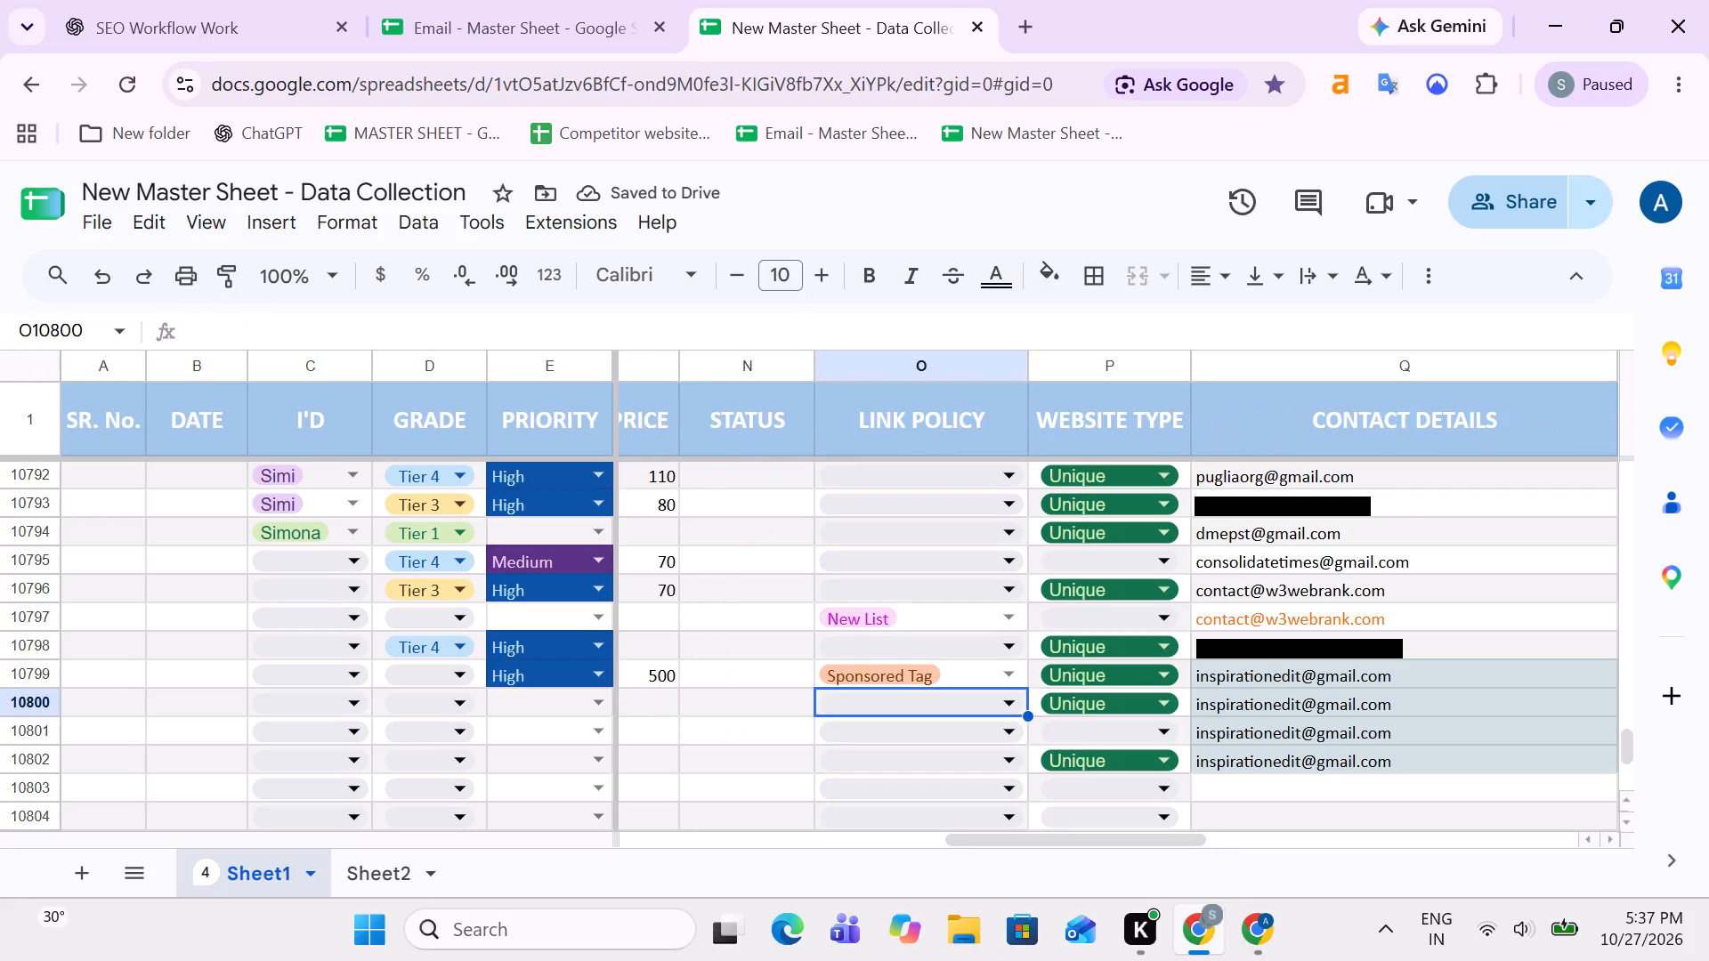
key(Right)
key(Right)
key(Right)
key(Right)
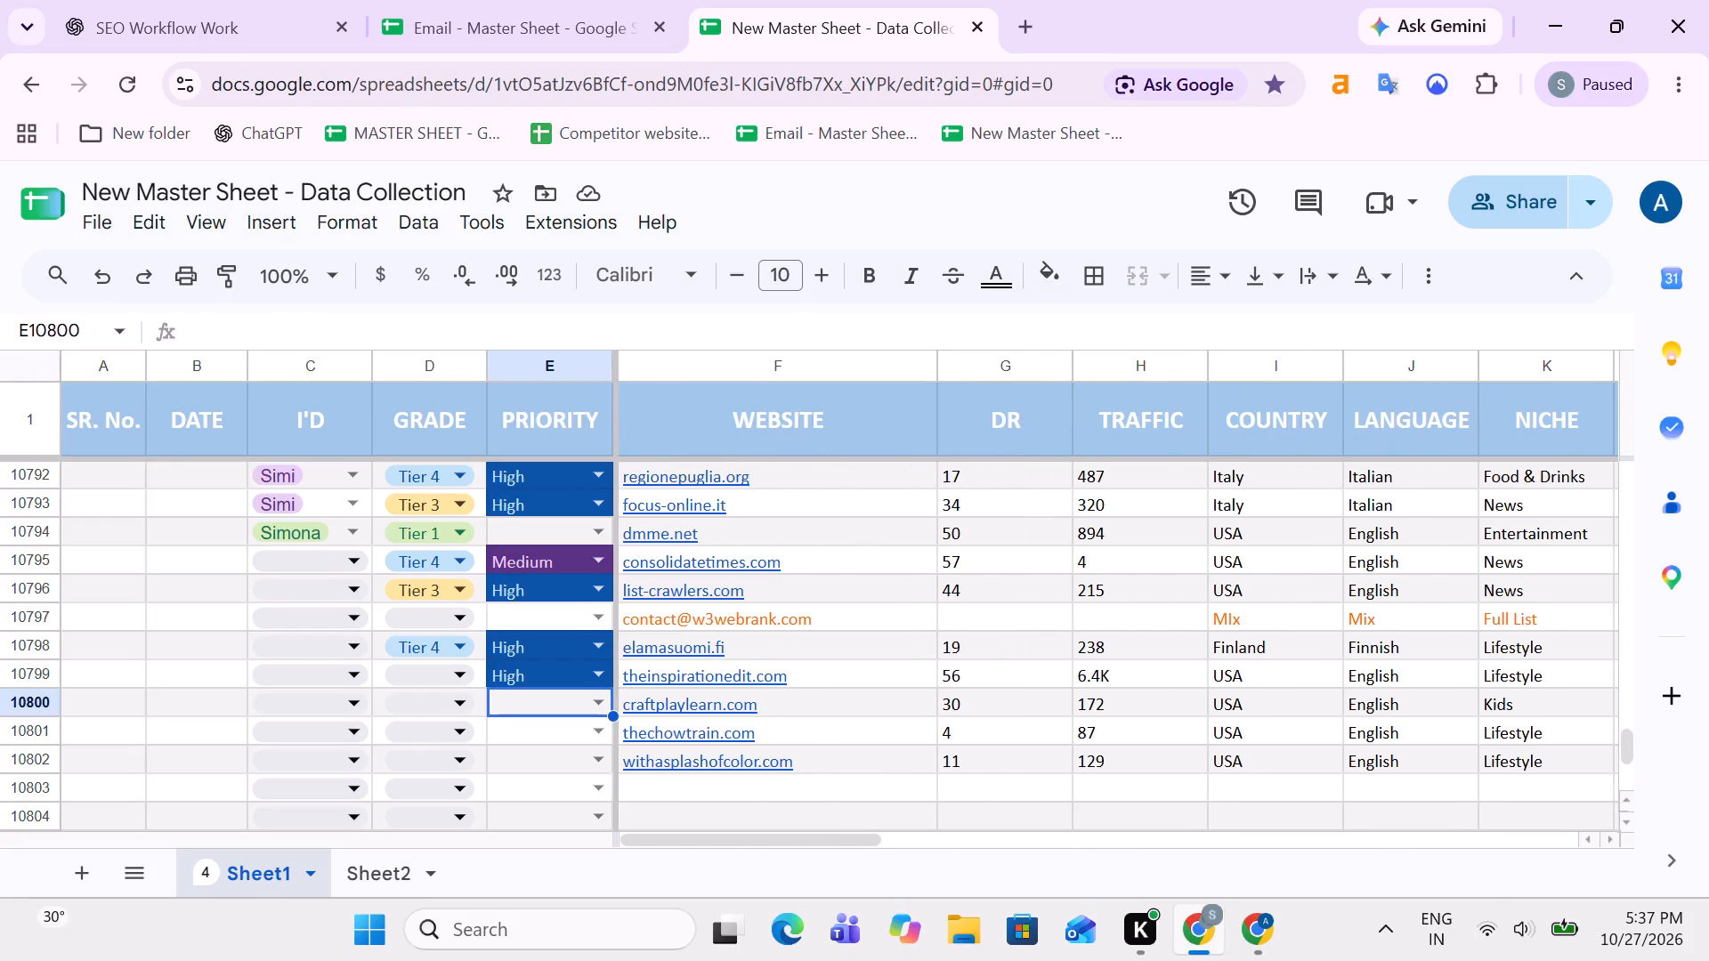
Clear the Priority entry for theinspirationedit.com in row 10799.
key(Up)
key(BackSpace)
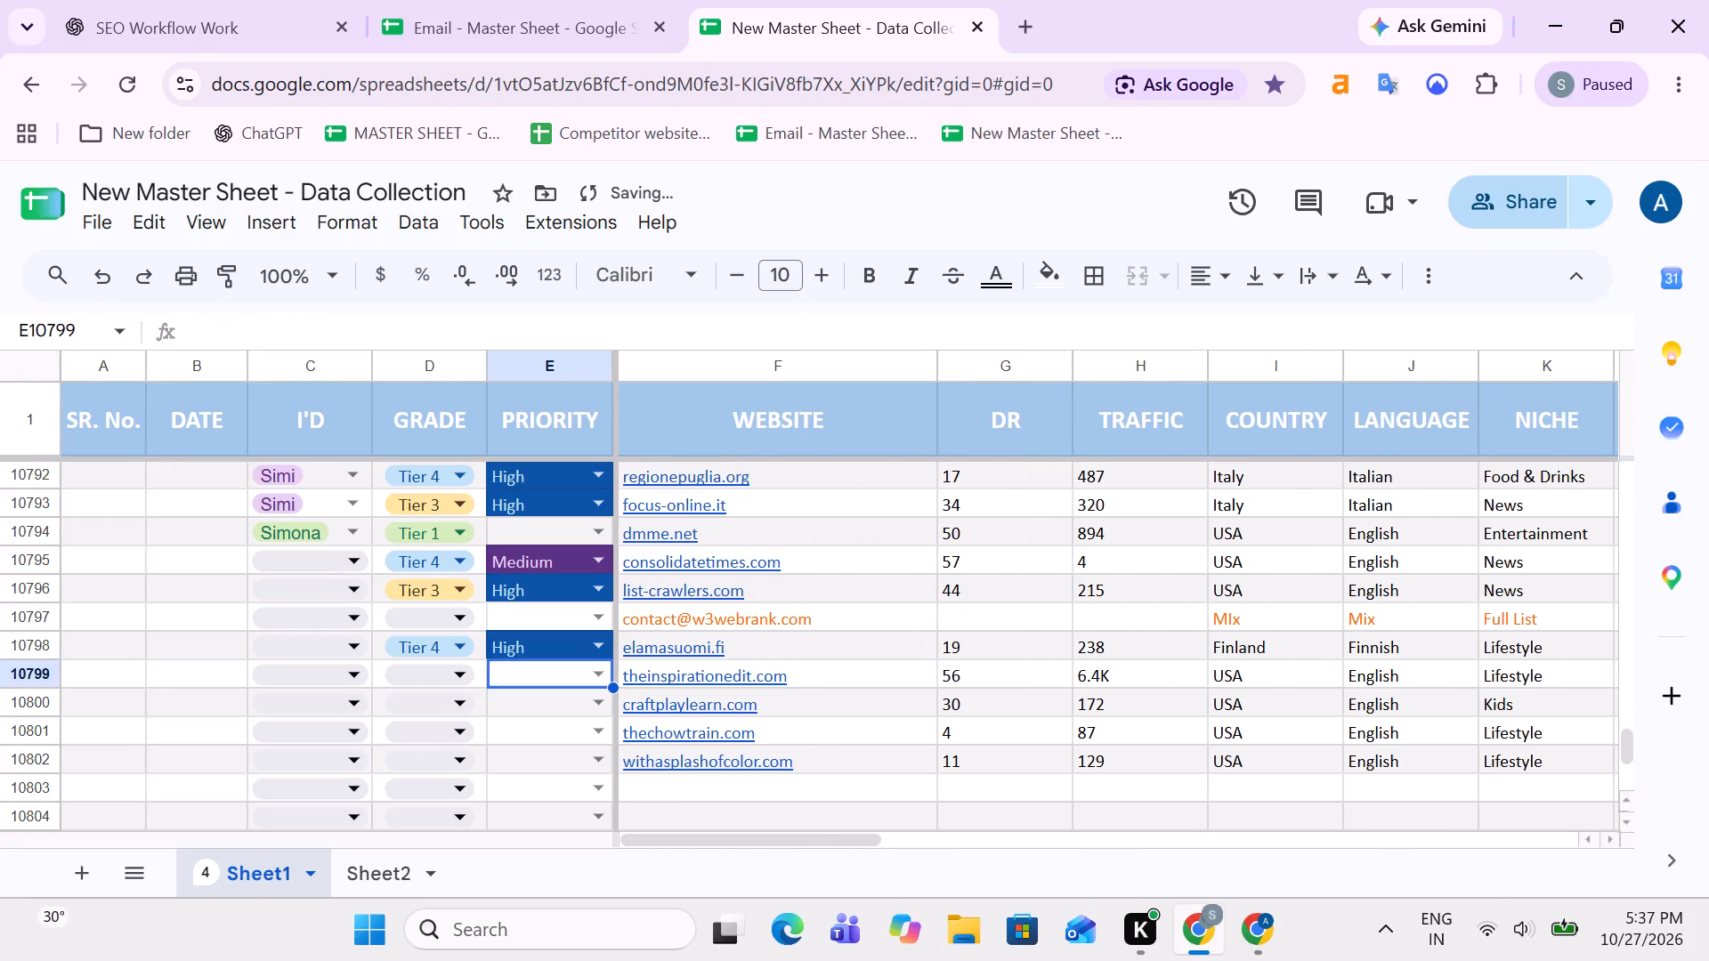
Review the filled-in columns of The Inspiration Edit publisher's rows, from Priority through to Contact Details.
key(Down)
key(Down)
key(Right)
key(Left)
key(Right)
key(Right)
key(Right)
key(Right)
key(Right)
key(Right)
key(Right)
key(Right)
key(Right)
key(Right)
key(Right)
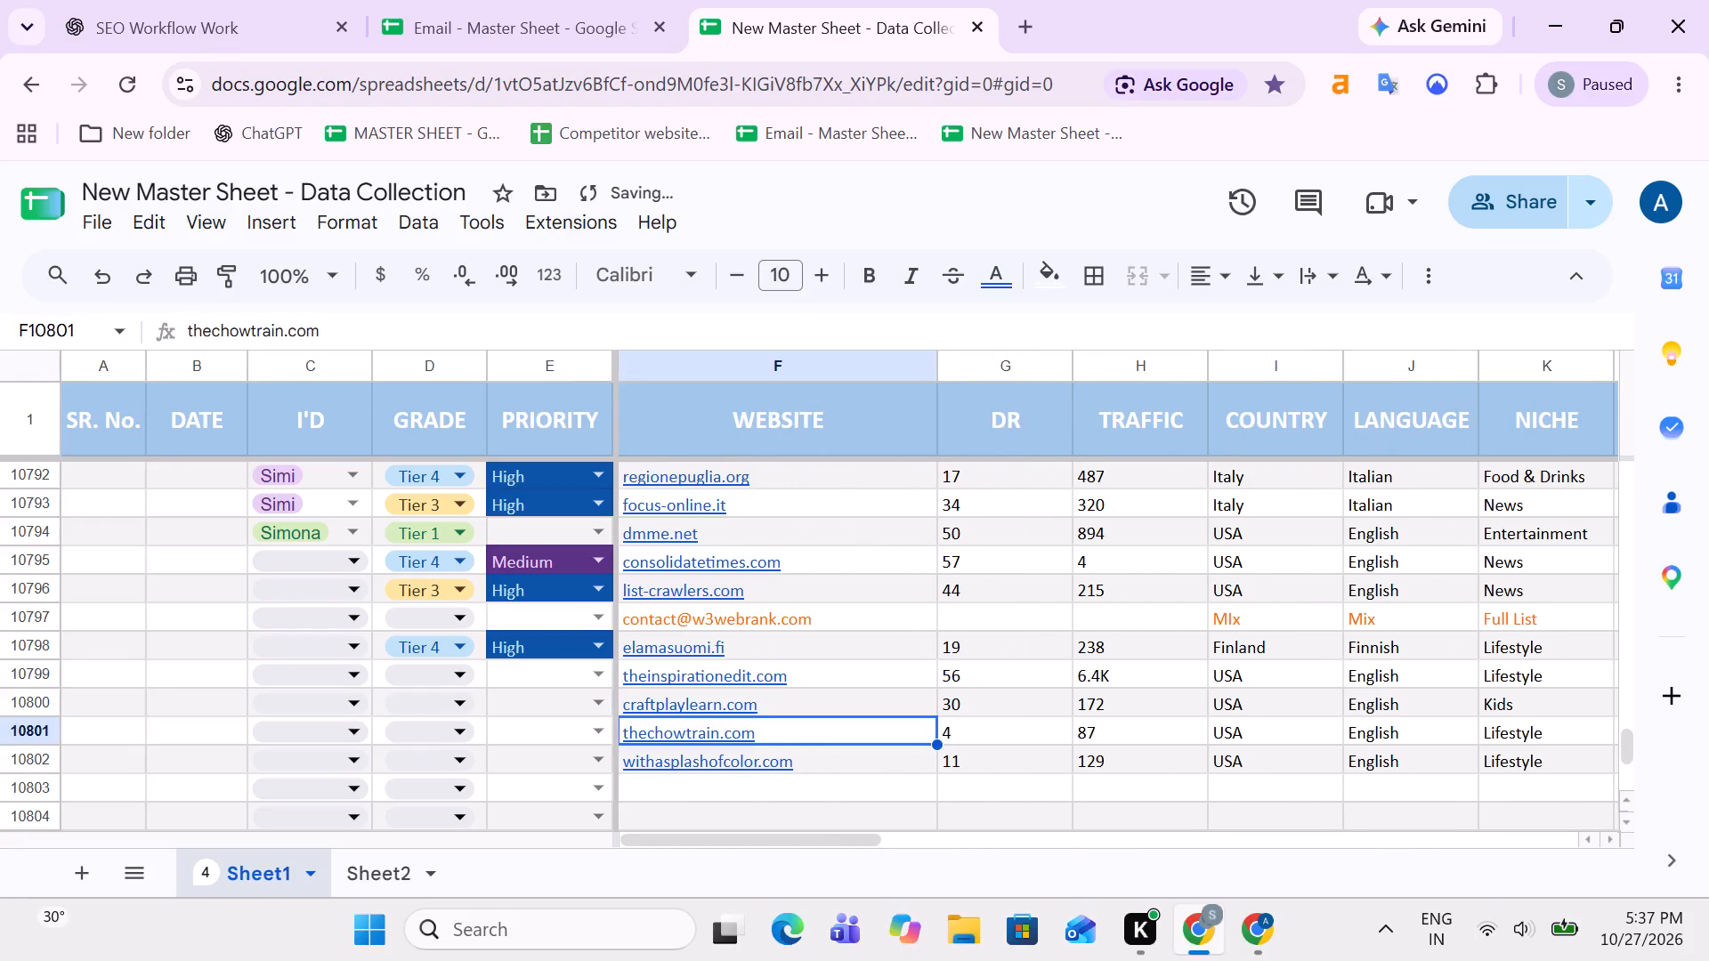
key(Left)
key(Right)
key(Right)
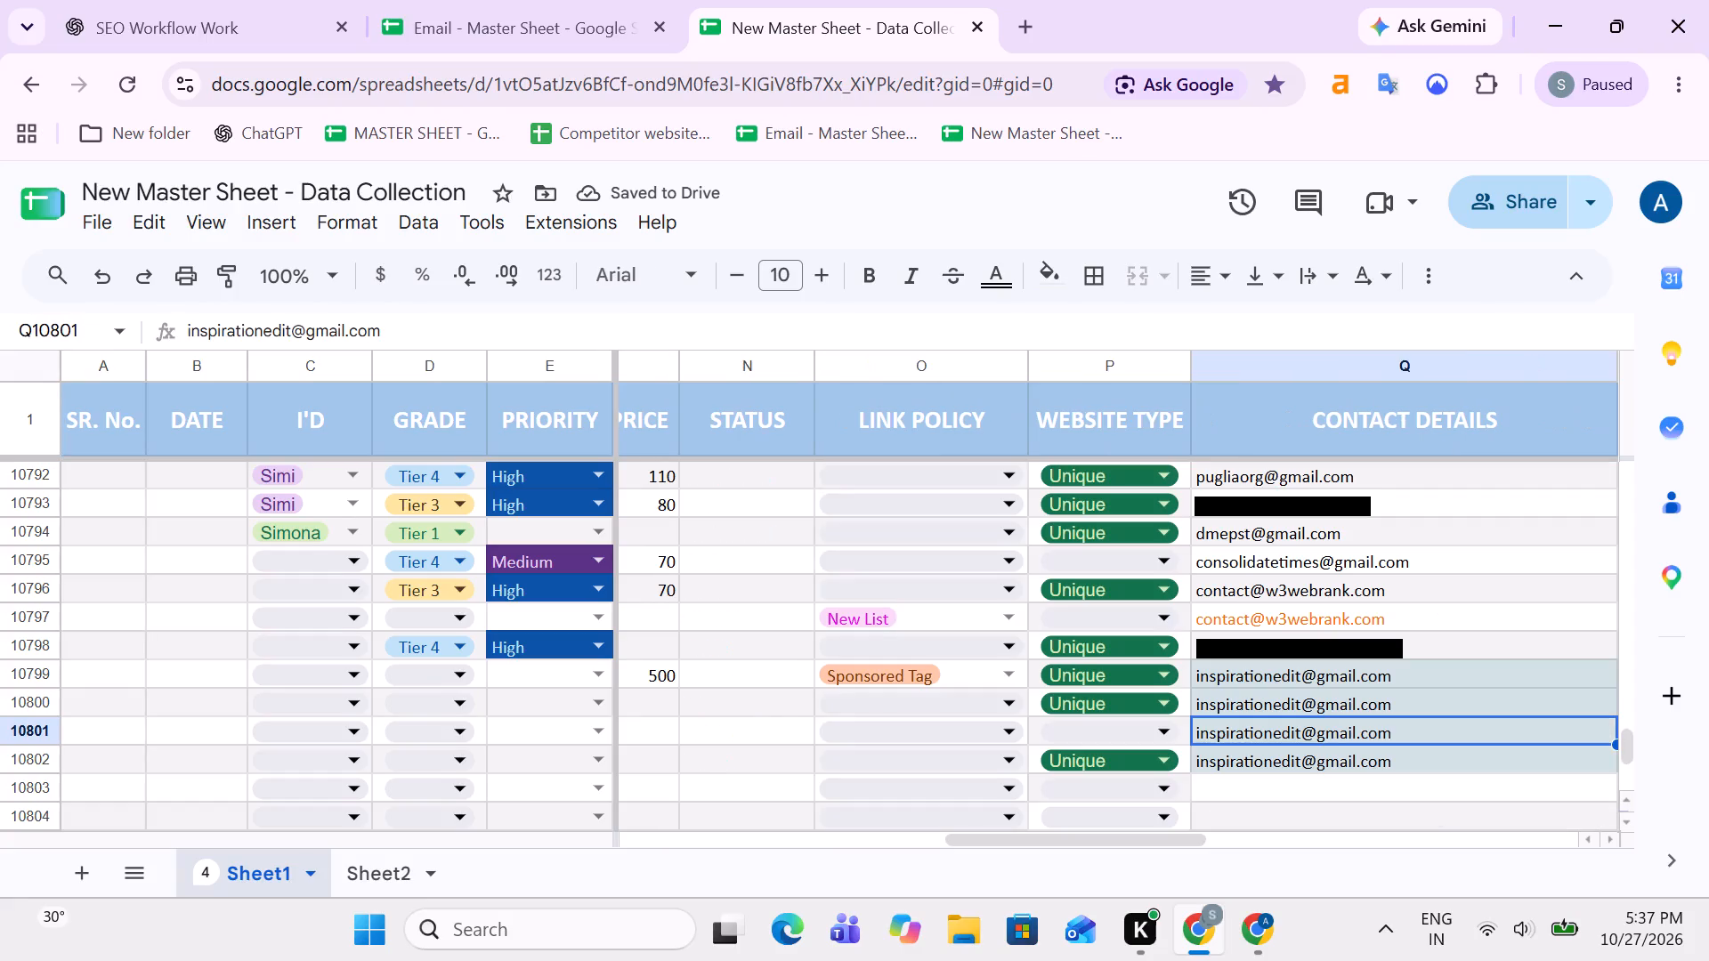
key(Left)
key(Right)
key(Right)
key(Left)
key(Left)
key(Left)
key(Left)
key(Left)
key(Left)
key(Left)
key(Left)
key(Left)
key(Left)
key(Left)
key(Left)
key(Left)
key(Left)
key(Left)
key(Left)
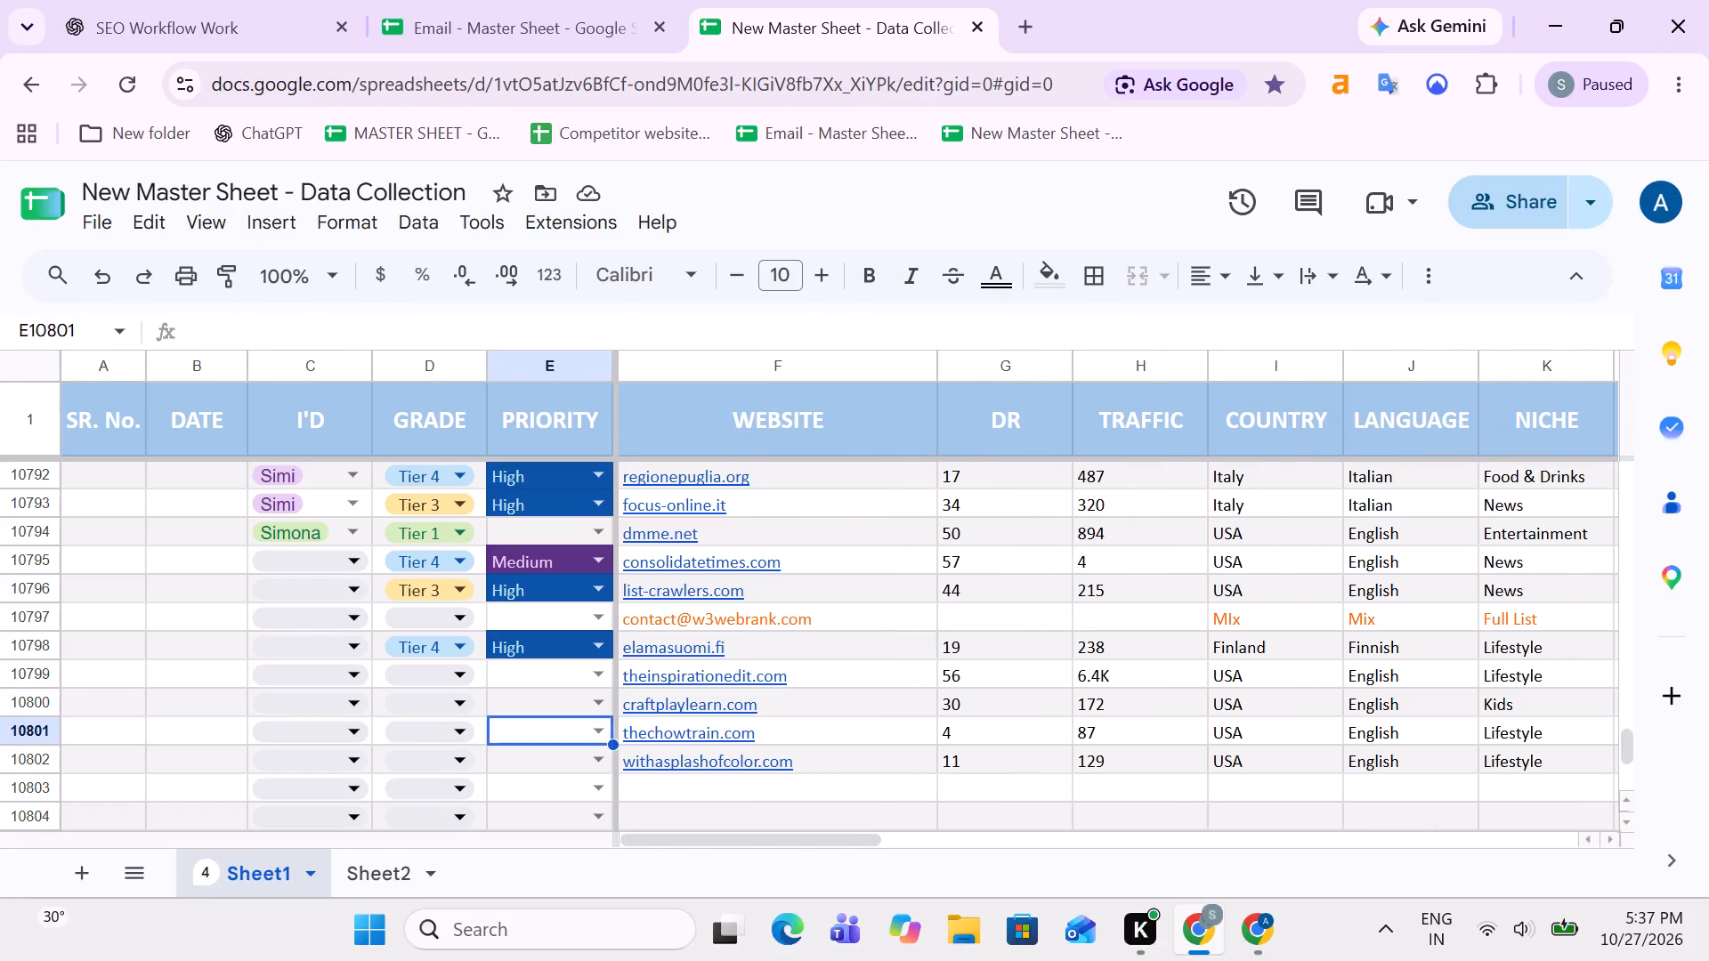
key(Right)
key(Up)
key(Up)
key(Right)
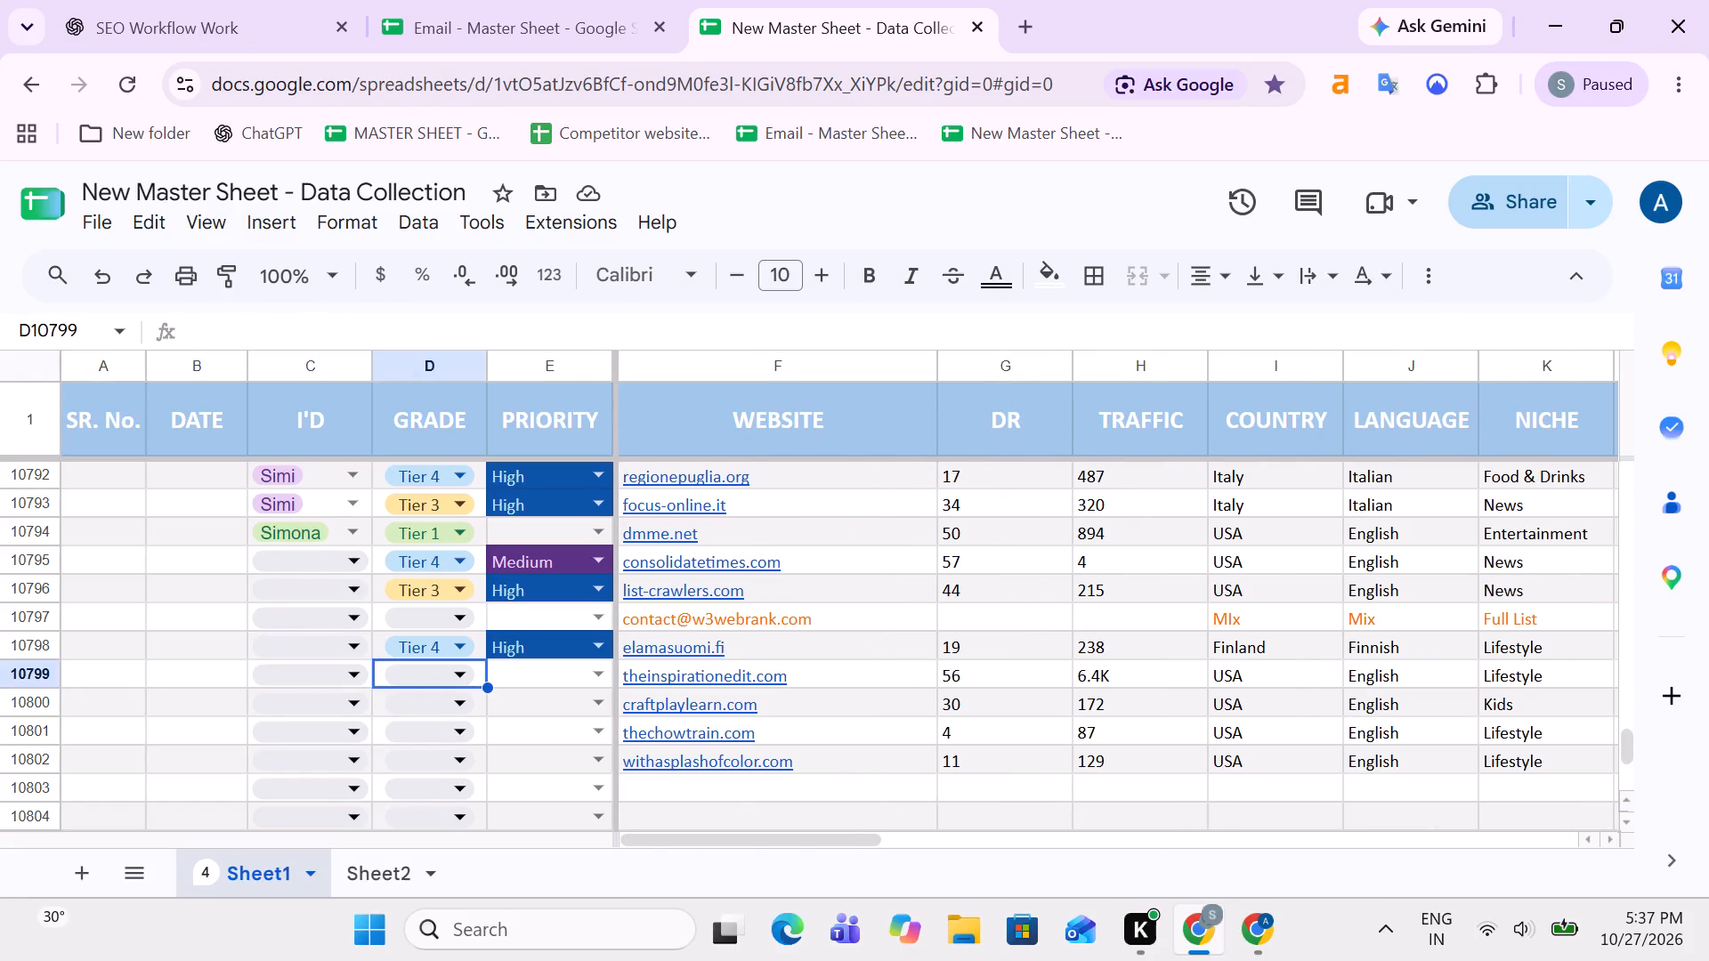
Set the Grade to Tier 1 for theinspirationedit.com in row 10799 and Tier 3 for craftplaylearn.com in row 10800.
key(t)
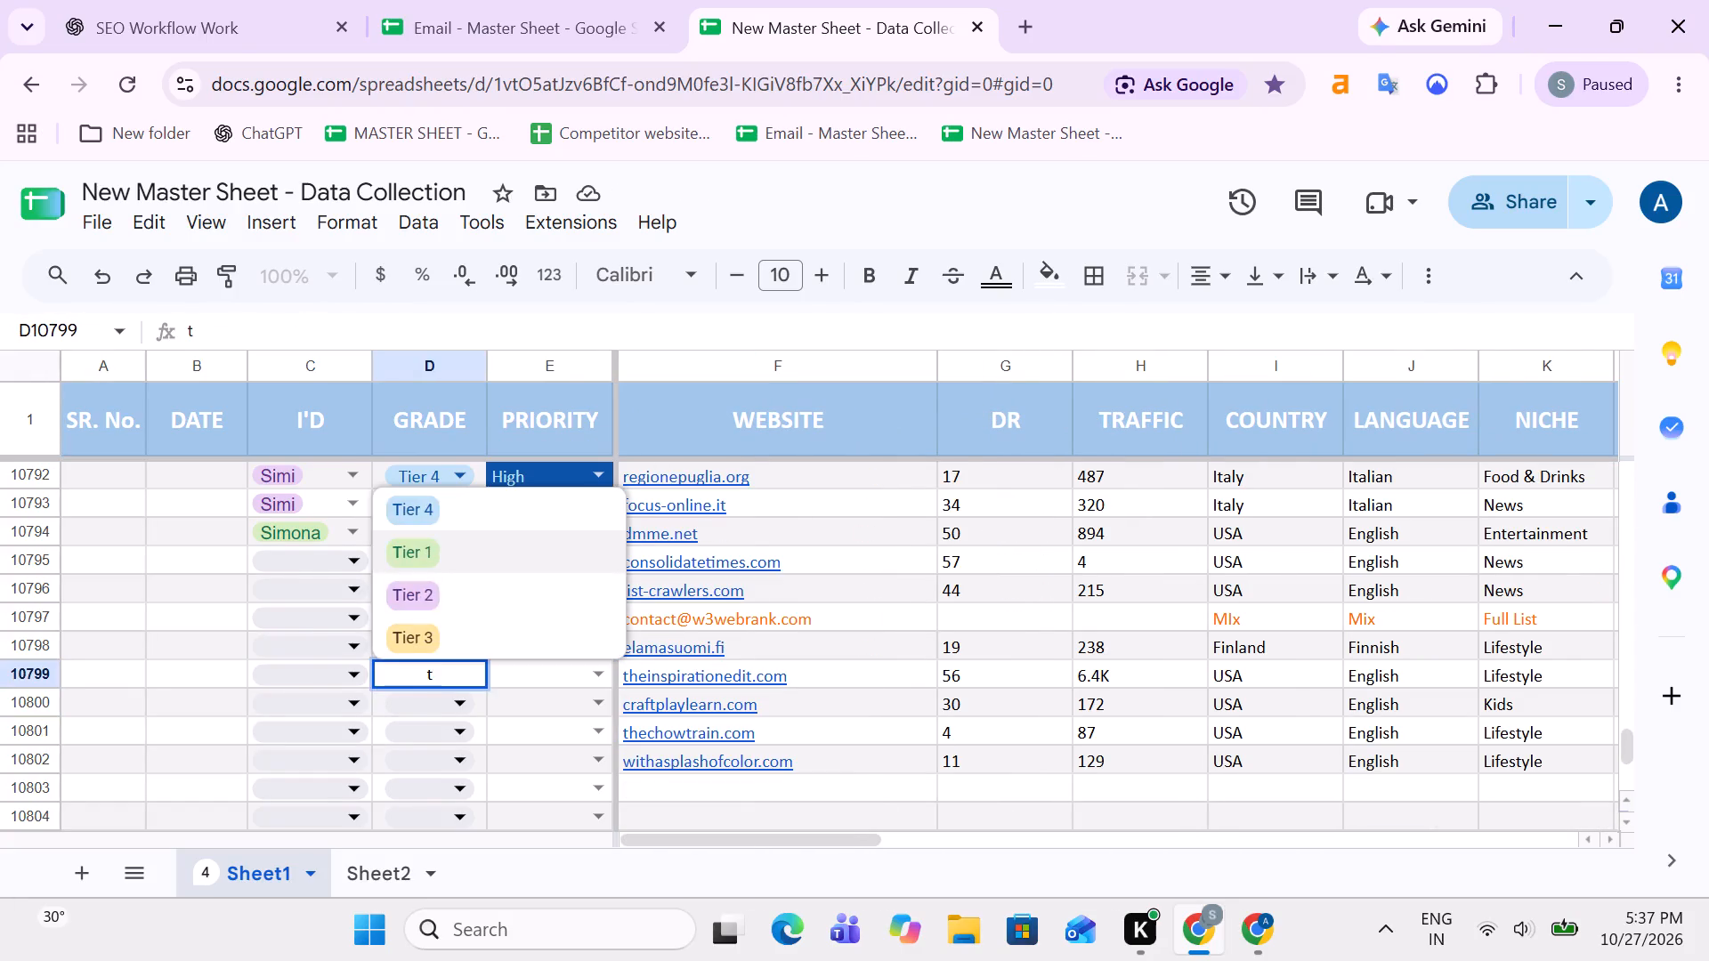
key(Return)
key(Right)
key(Left)
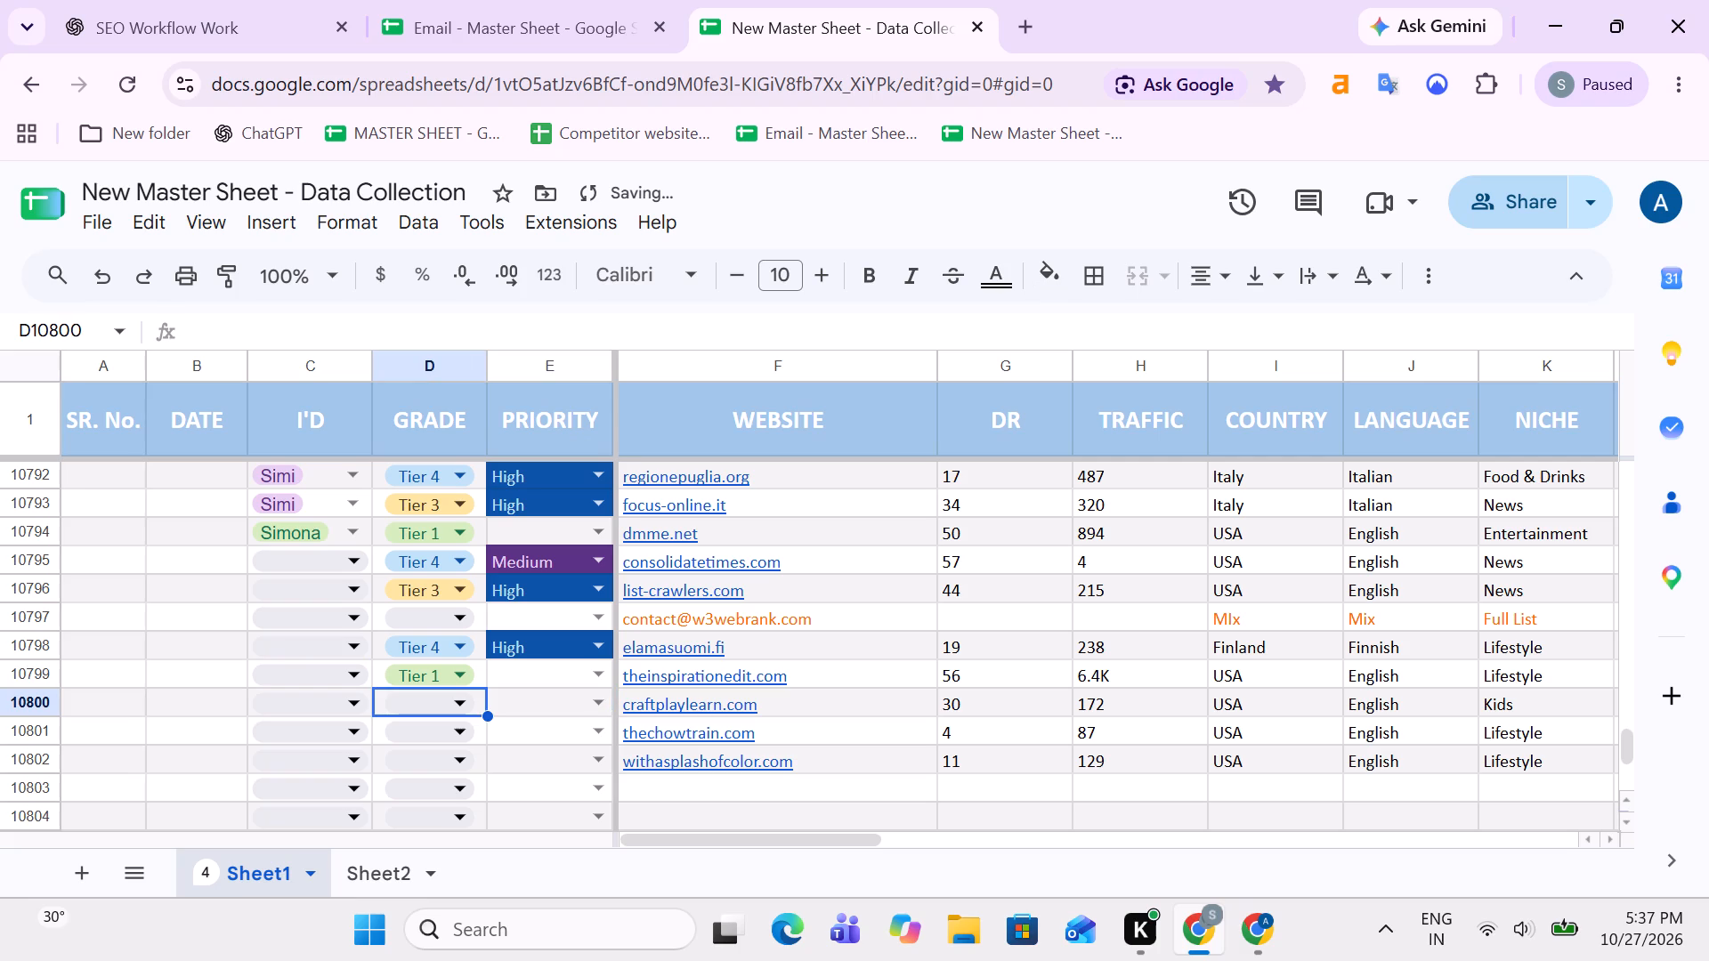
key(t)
key(Up)
key(Up)
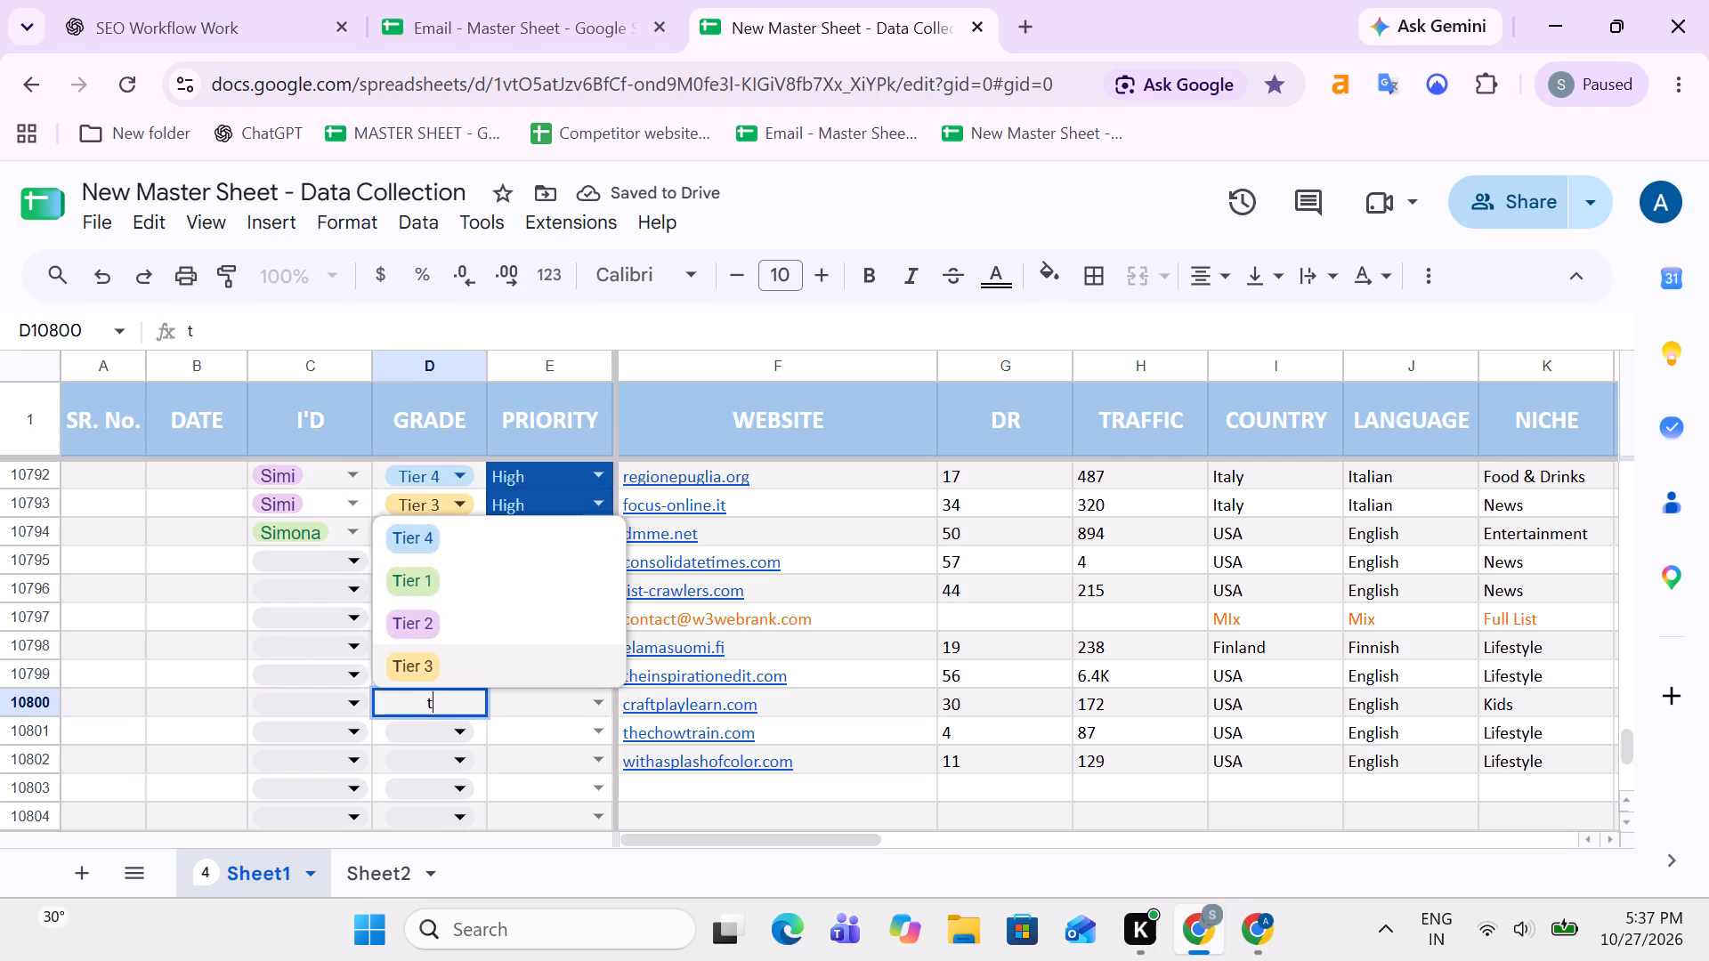
key(Return)
Set the Grade to Tier 4 for thechowtrain.com in row 10801 and copy it to withasplashofcolor.com in row 10802.
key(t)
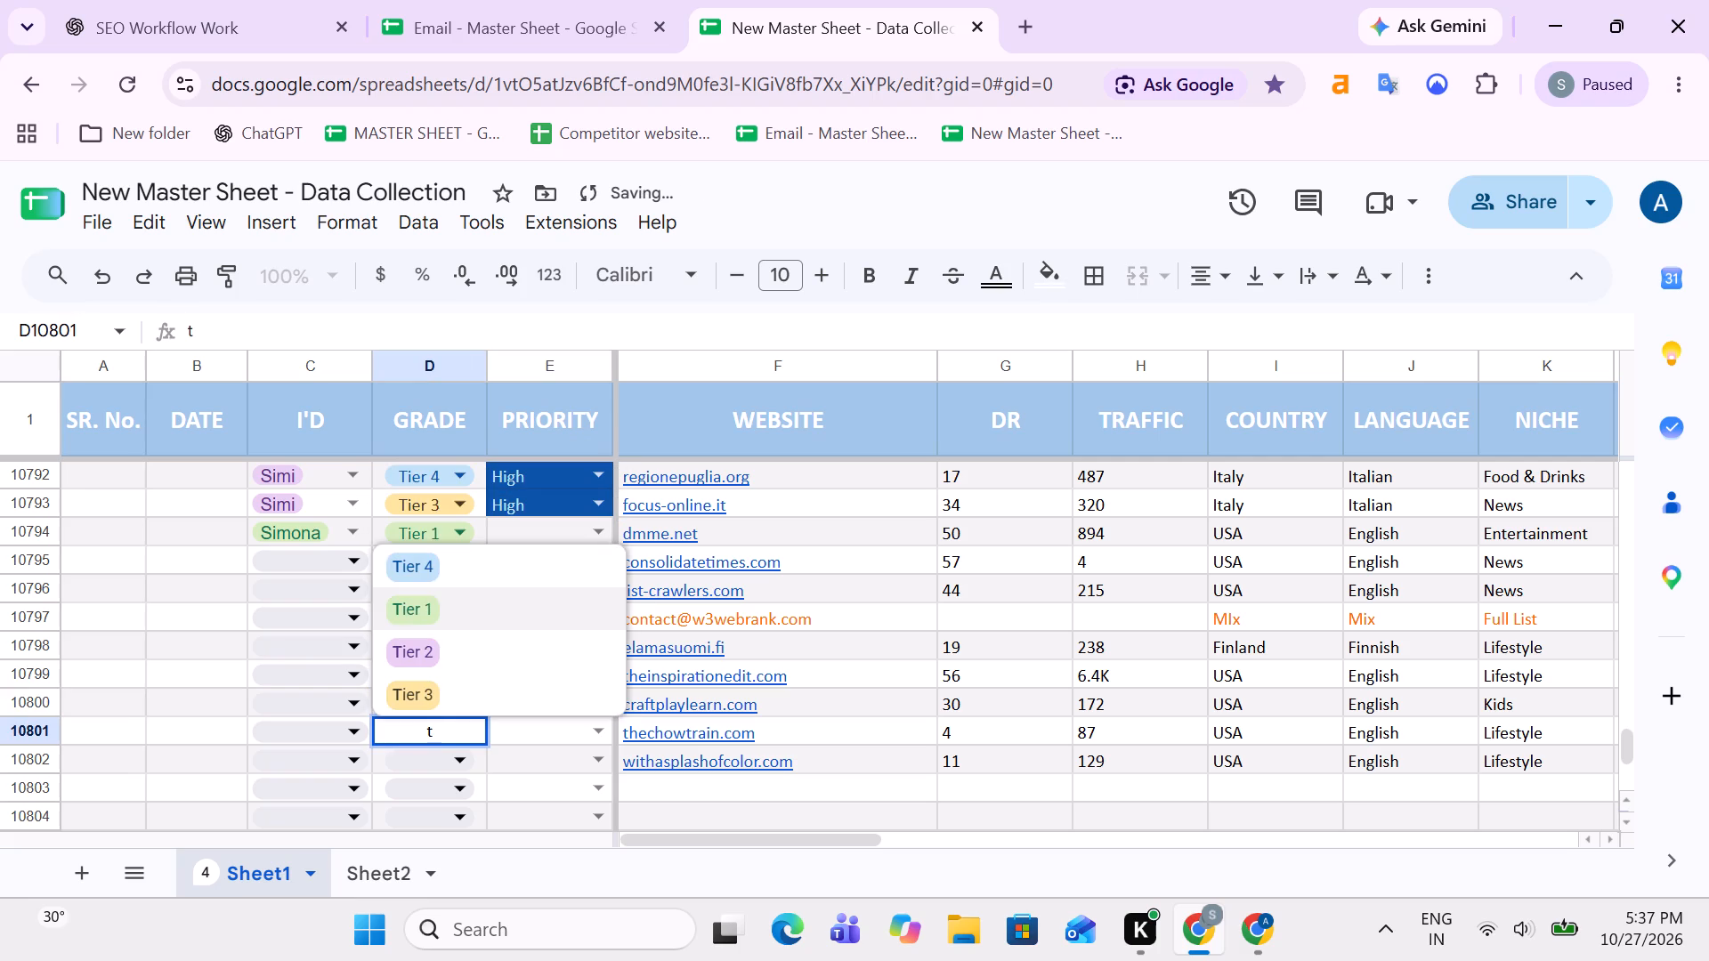
key(Up)
key(Return)
key(Up)
key(ctrl+c)
key(Down)
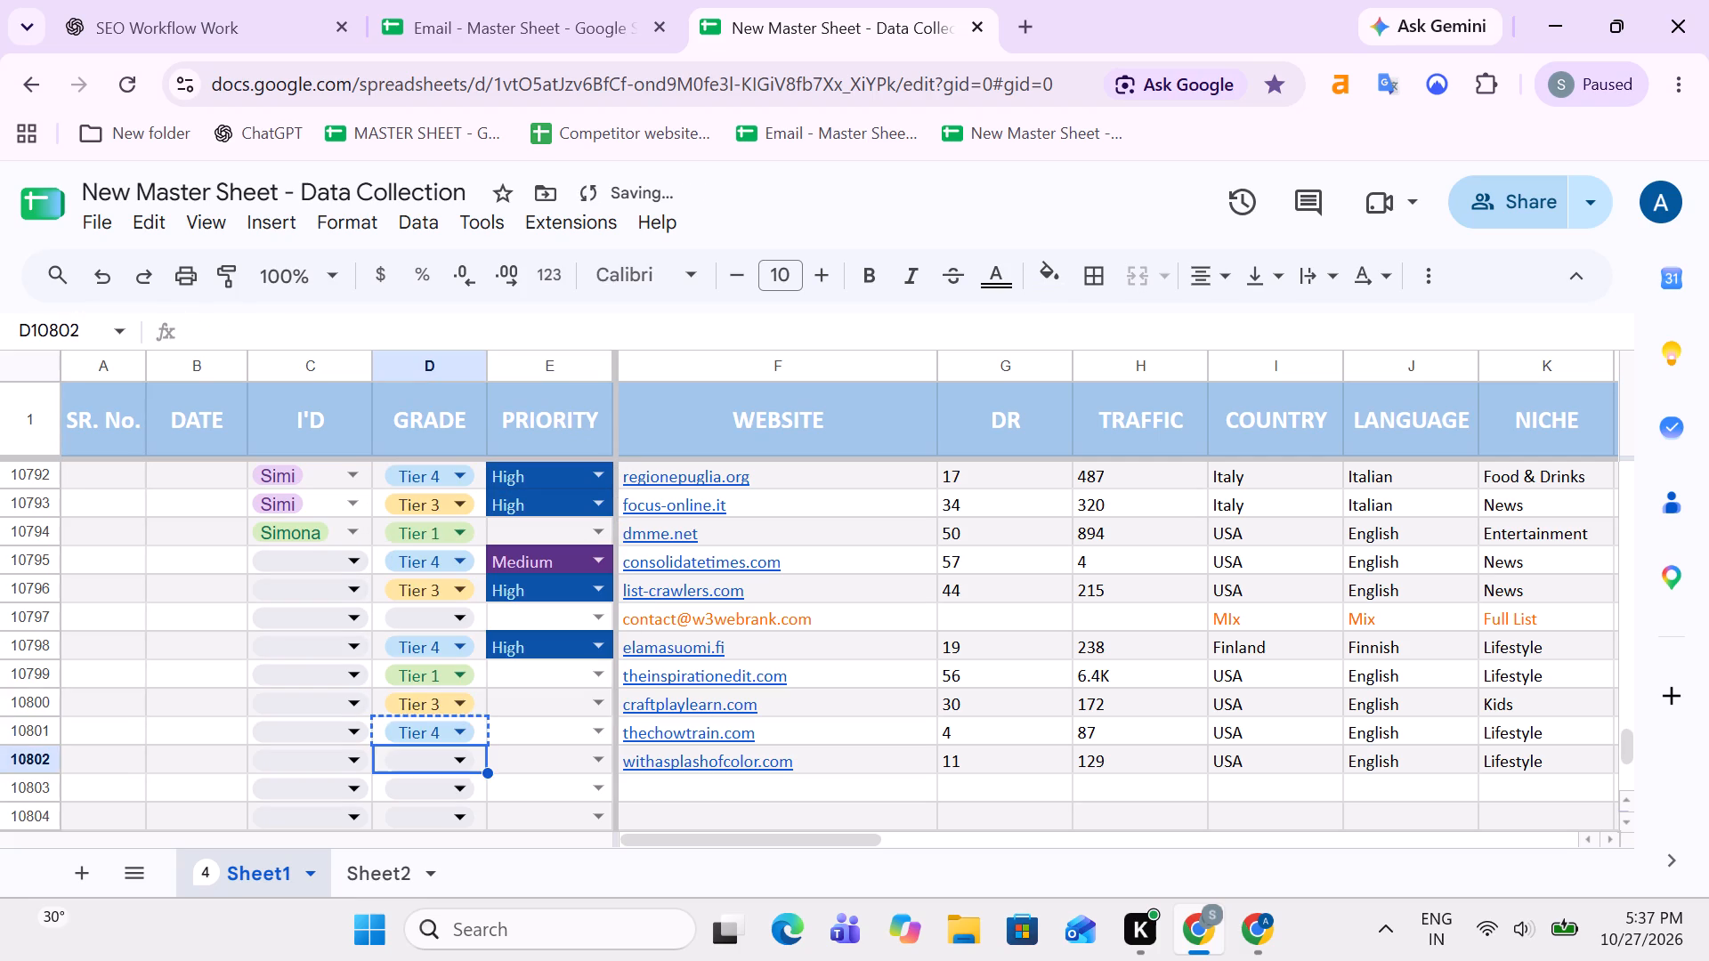
key(shift+Down)
key(Up)
key(ctrl+v)
key(Down)
key(ctrl+v)
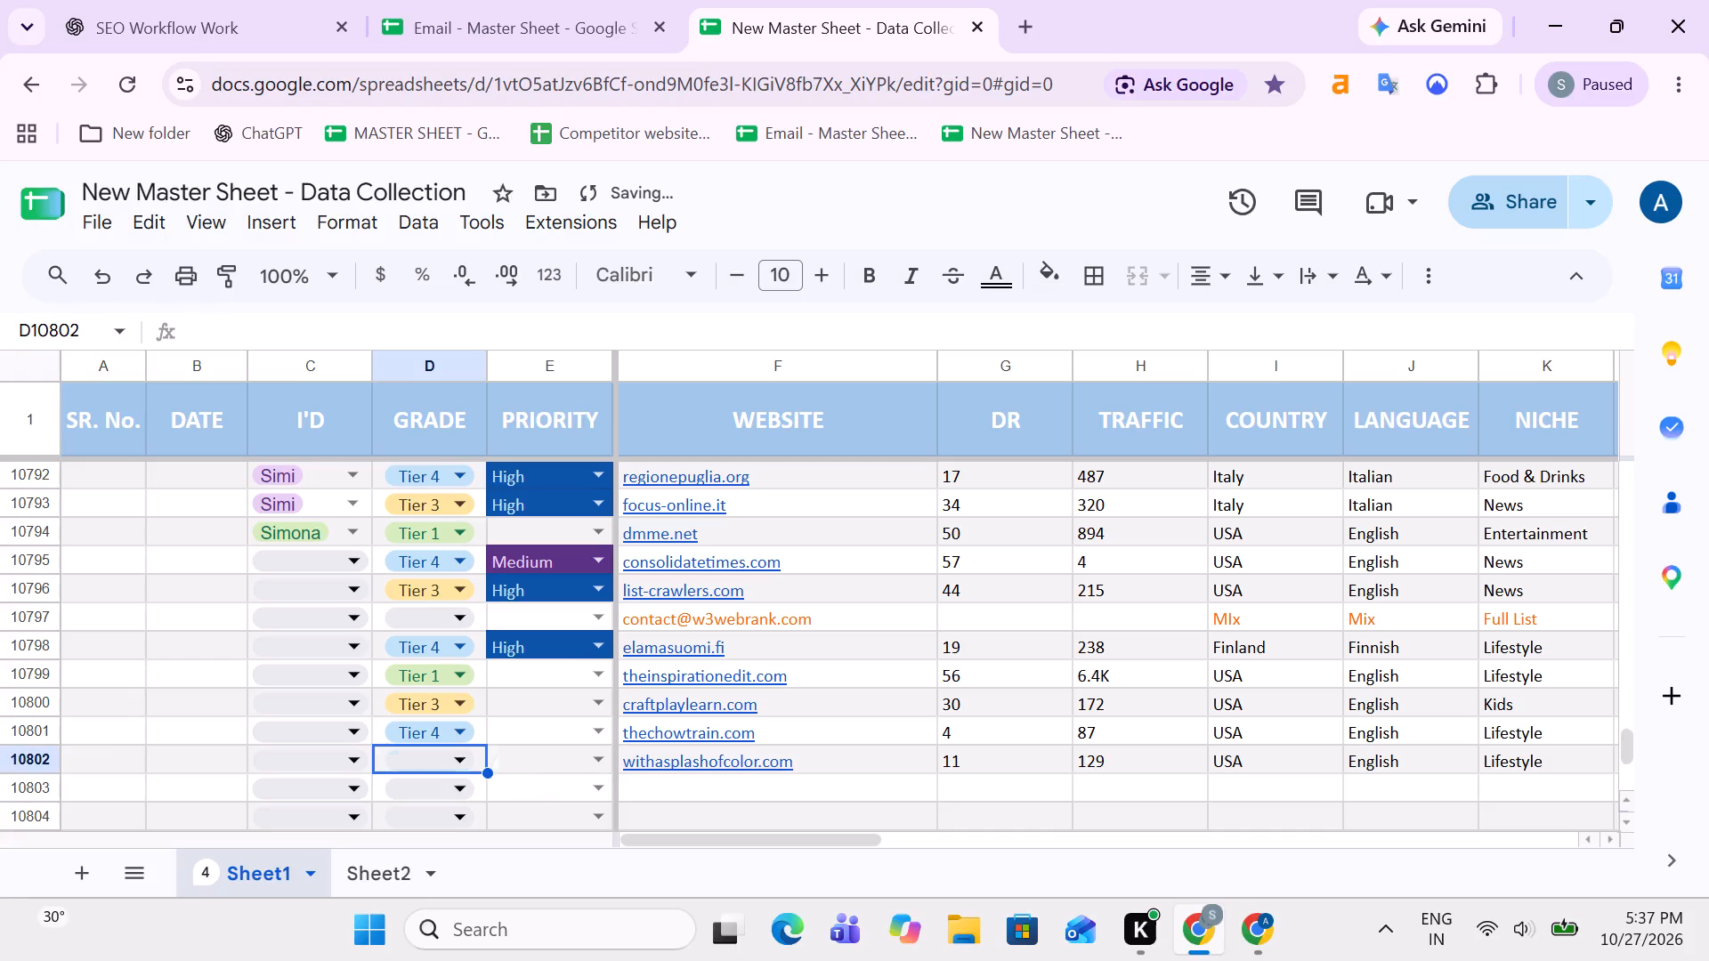
Review the withasplashofcolor.com entry in row 10802 across its columns, from the site metrics through Price and back to Grade.
key(Right)
key(Right)
key(Right)
key(Right)
key(Right)
key(Right)
key(Right)
key(Right)
key(Right)
key(Right)
key(Right)
key(Right)
key(Right)
key(Right)
key(Right)
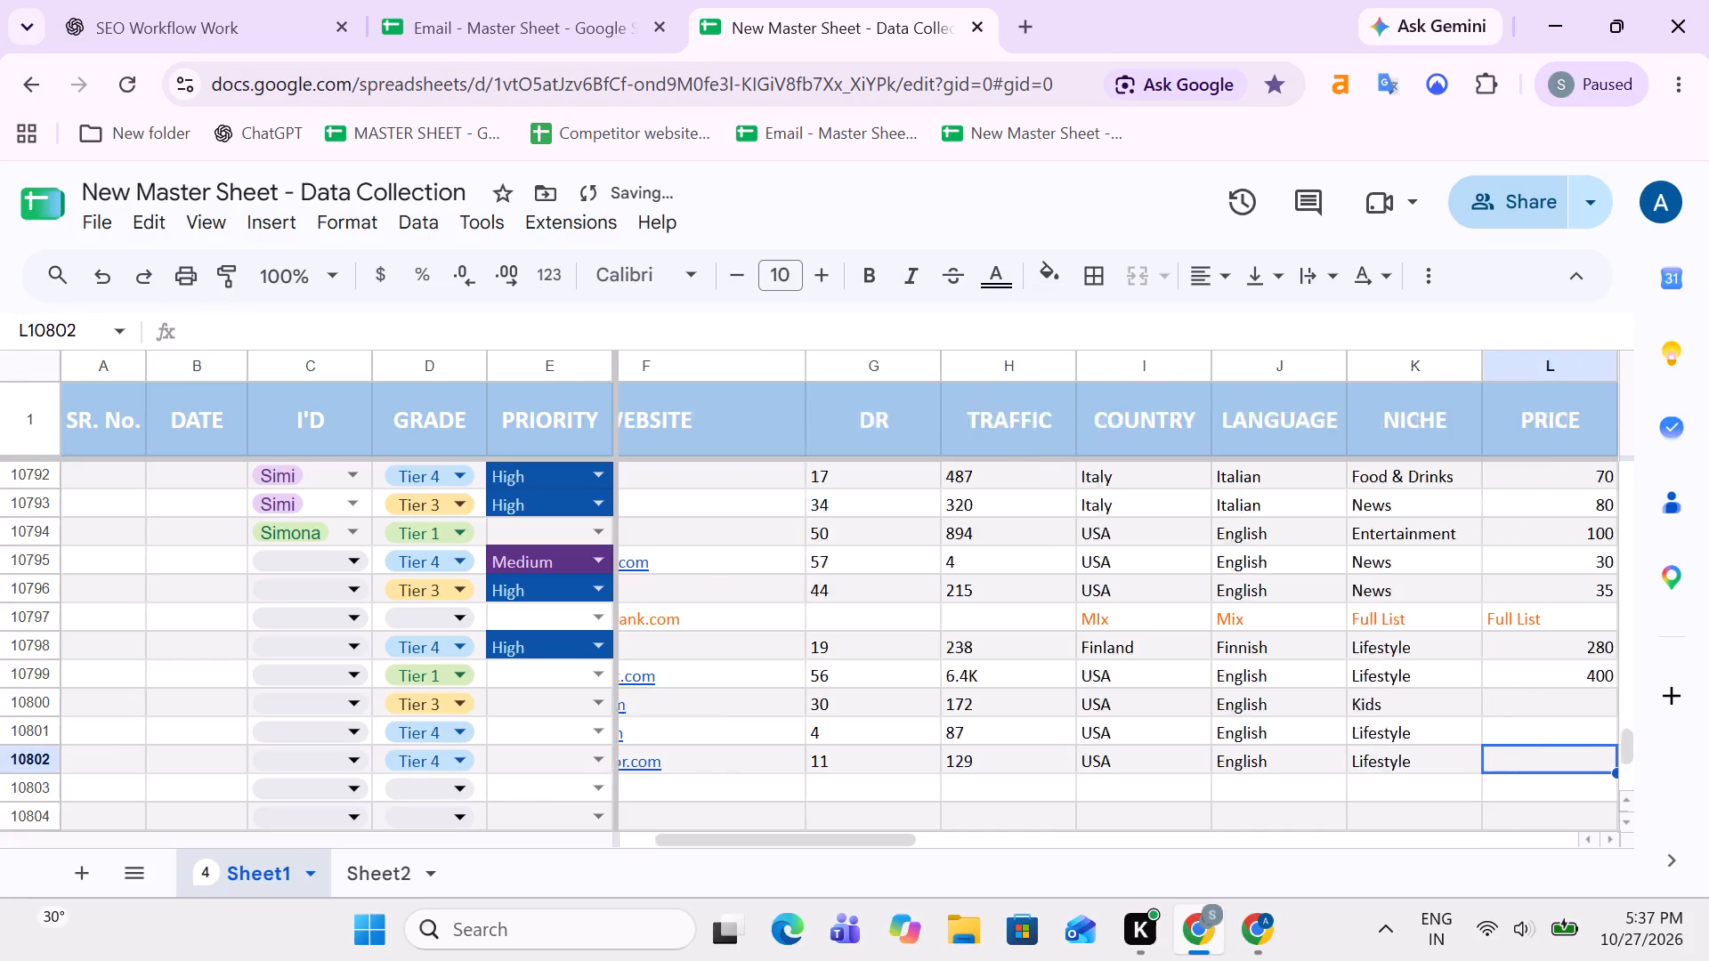
key(Right)
key(Left)
key(Left)
key(Left)
key(Left)
key(Left)
key(Left)
key(Left)
key(Left)
key(Left)
key(Left)
key(Left)
key(Left)
key(Left)
key(Left)
key(Left)
key(Left)
key(Left)
key(Left)
key(Left)
key(Left)
key(Right)
key(Right)
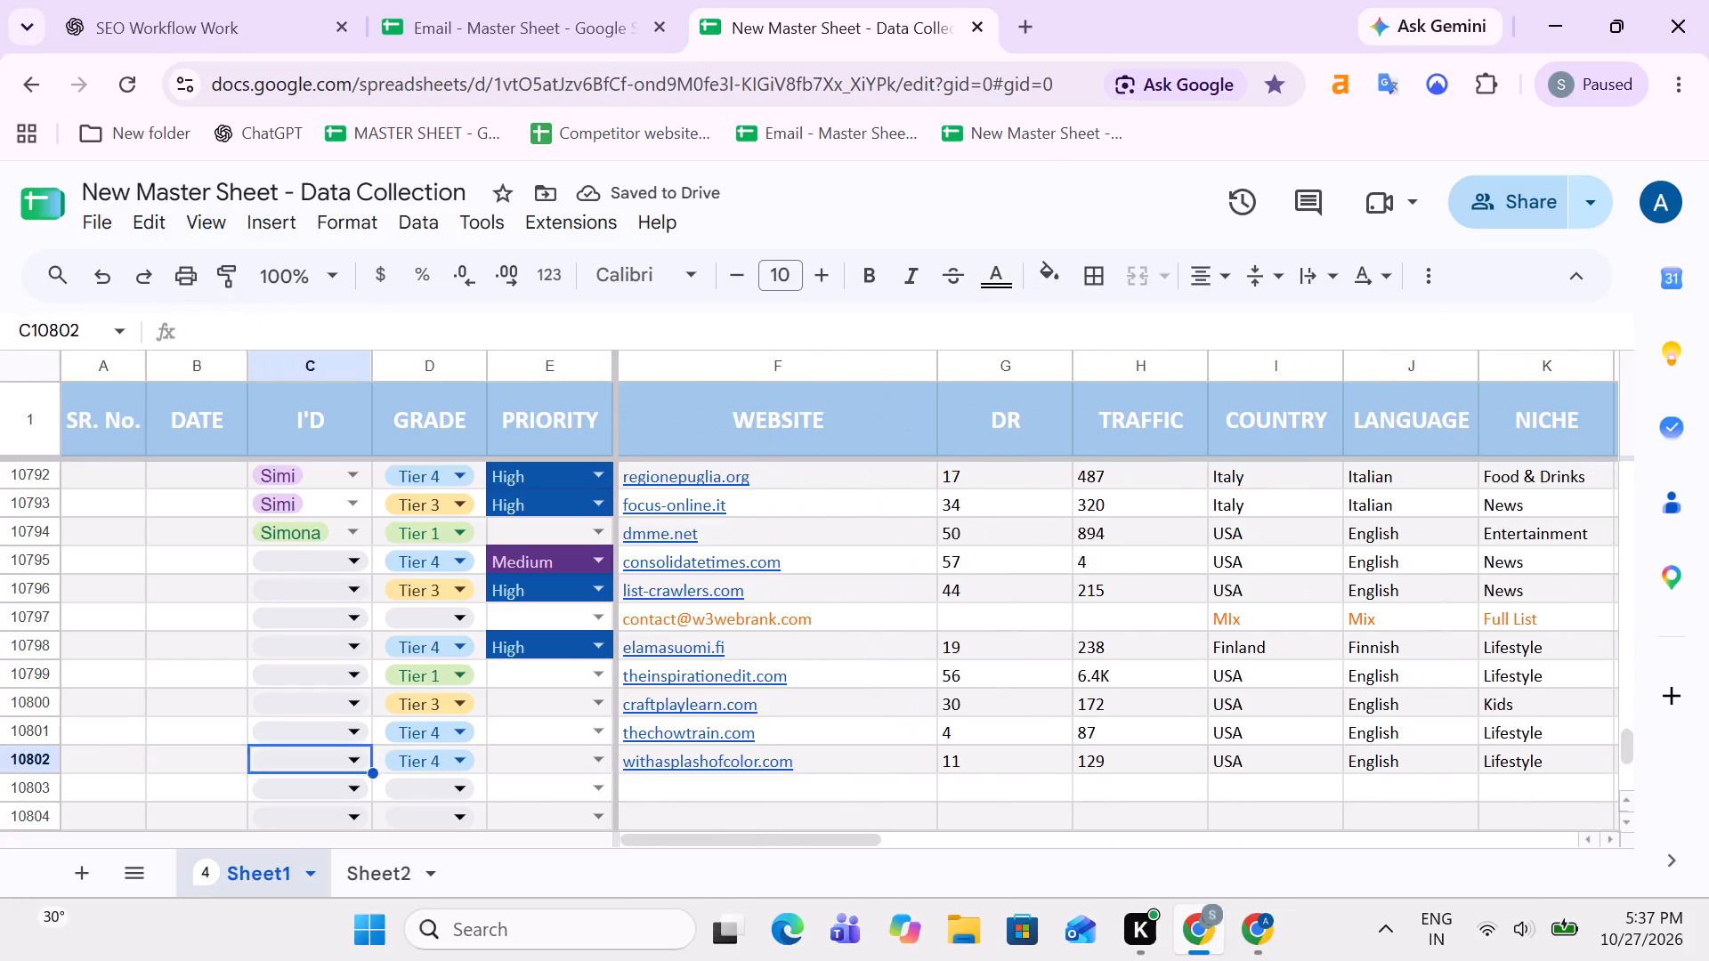
key(Right)
key(Right)
key(Right)
key(Down)
key(alt+Tab)
scroll(1376, 656, down, 7)
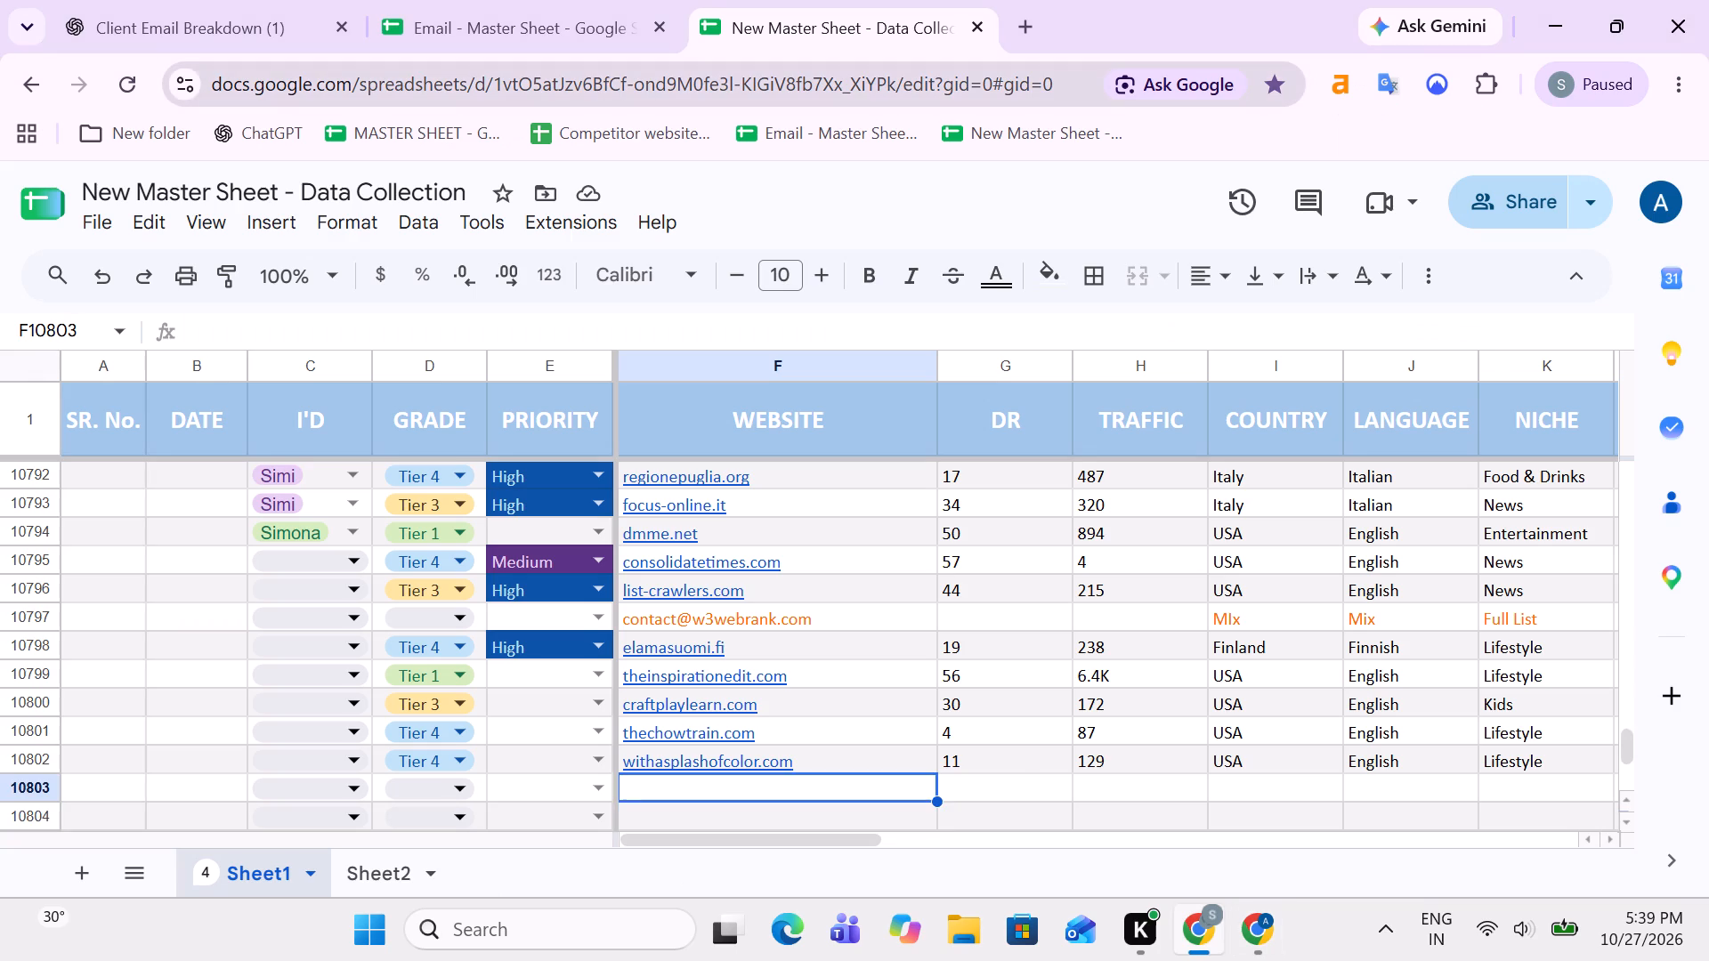
key(ctrl+v)
key(Right)
key(Left)
key(Right)
Look through the Seat42F homepage to judge its topics and content sections.
key(alt+Tab)
scroll(512, 246, down, 3)
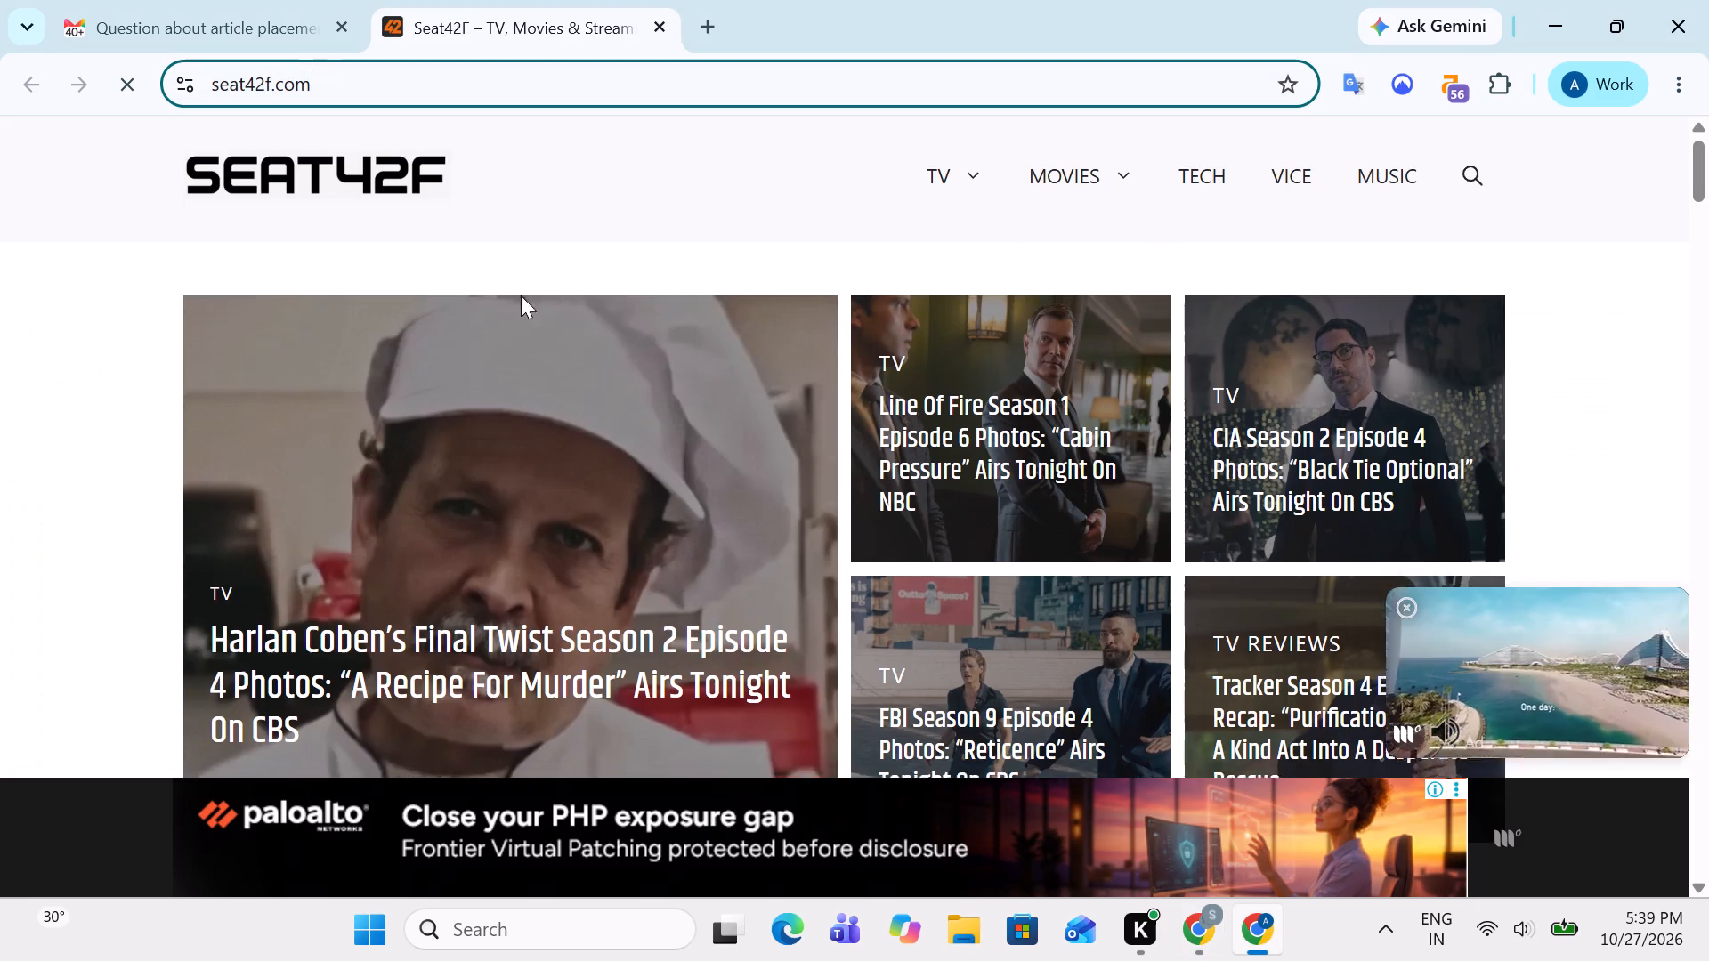
scroll(521, 295, down, 3)
scroll(716, 439, down, 4)
scroll(880, 352, down, 8)
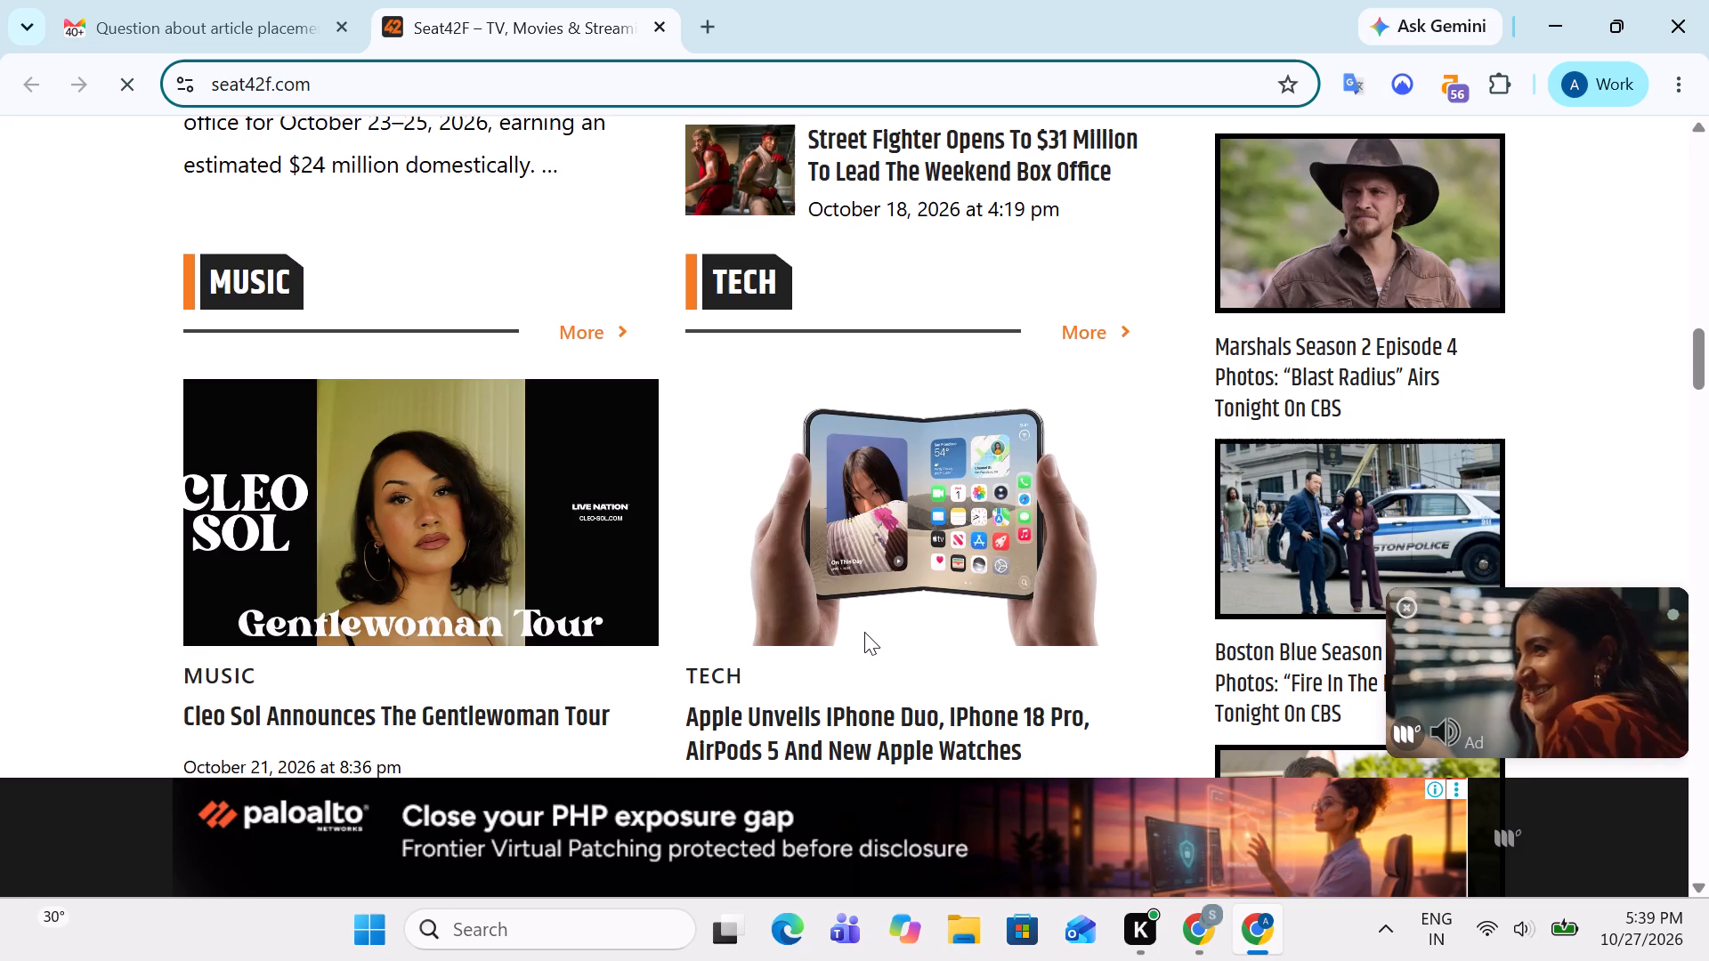
scroll(864, 632, up, 16)
Check seat42f.com's Ahrefs metrics and enter 56 as DR and 7.2K as Traffic in row 10803.
click(1457, 90)
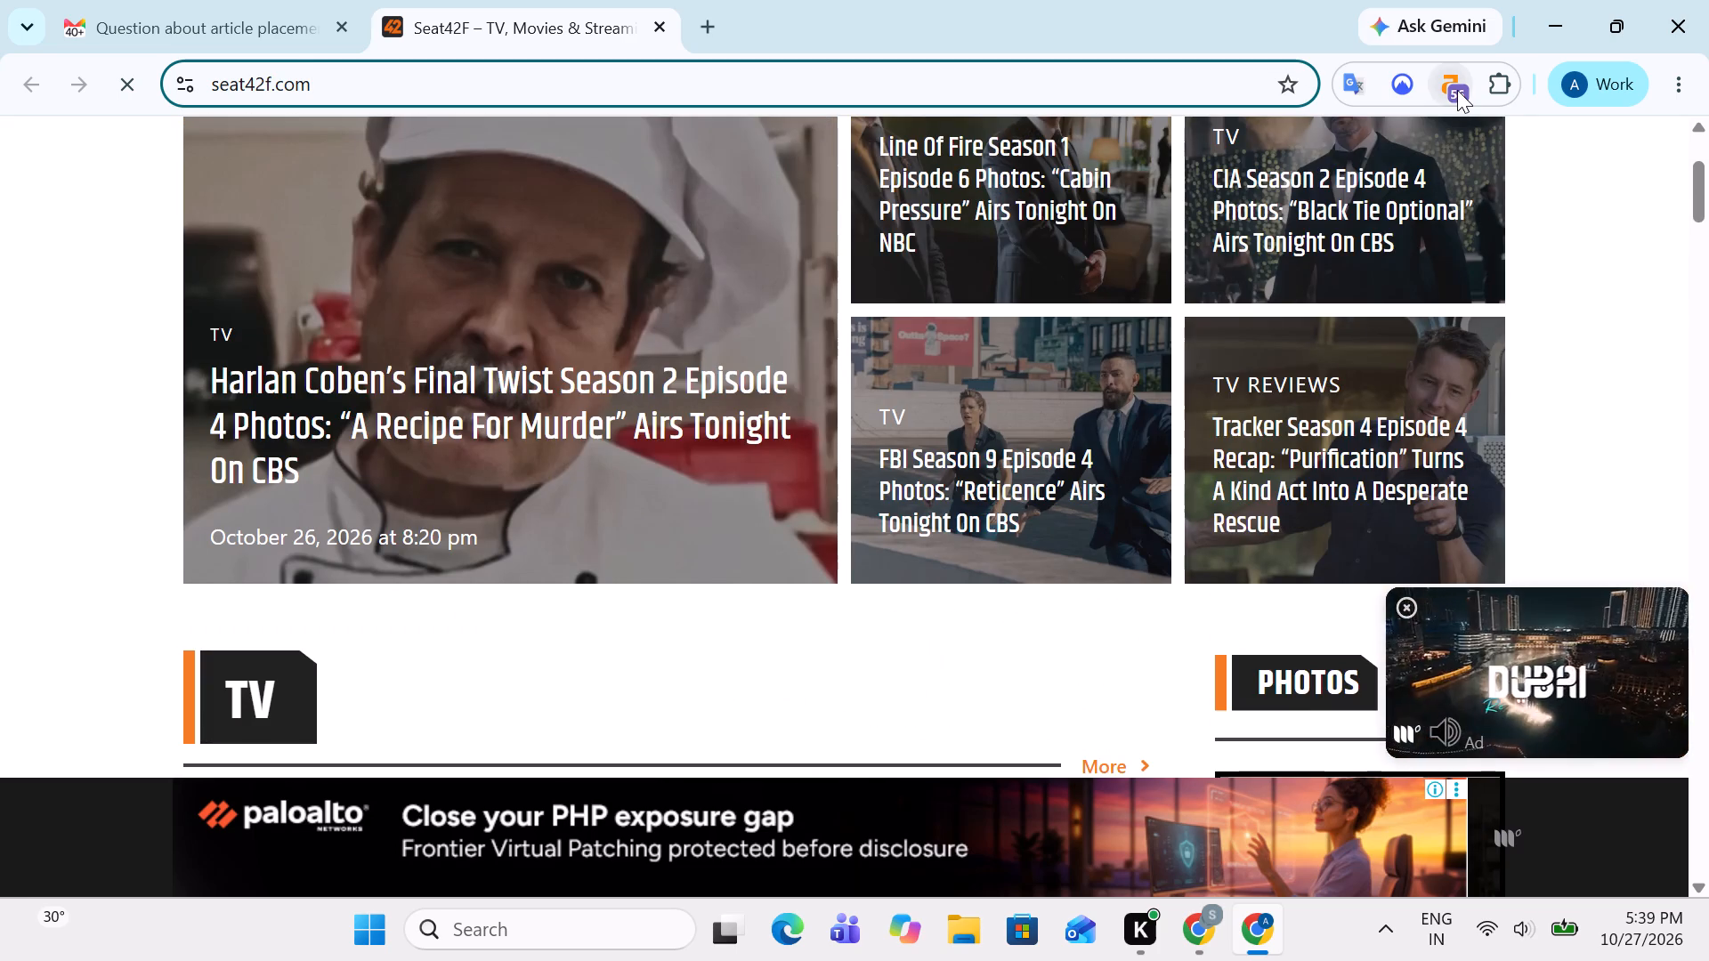
key(alt+Tab)
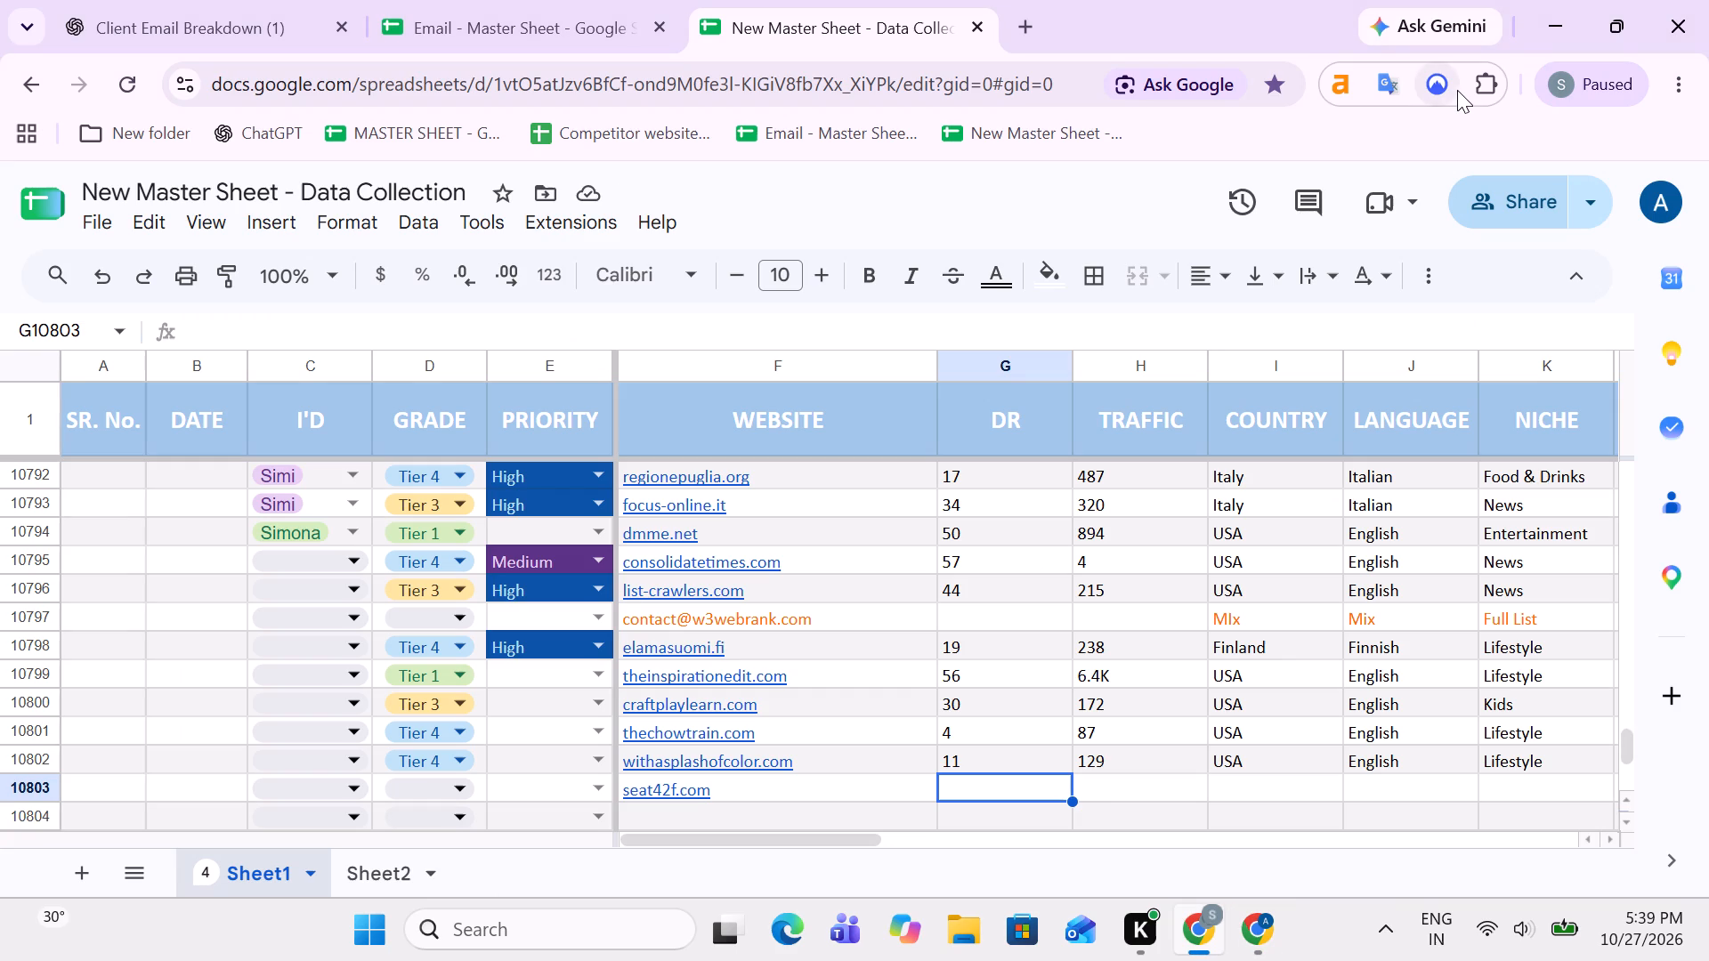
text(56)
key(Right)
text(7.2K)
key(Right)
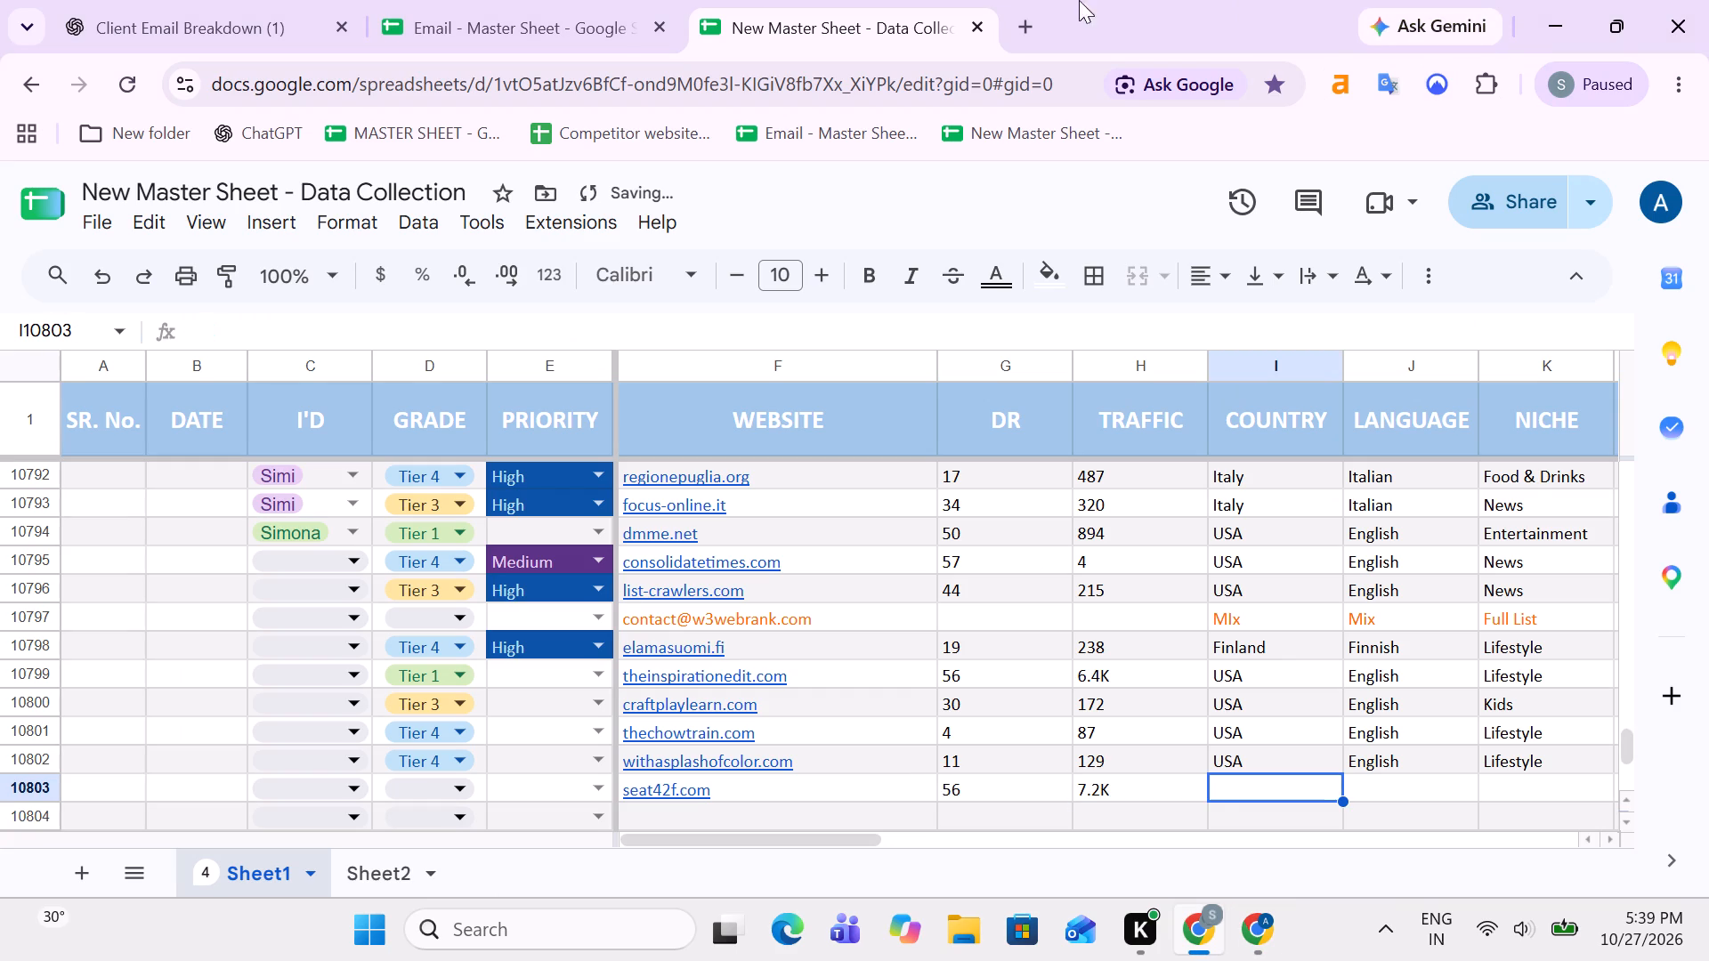
Enter USA as Country, English as Language and Entertainment as Niche for seat42f.com in row 10803.
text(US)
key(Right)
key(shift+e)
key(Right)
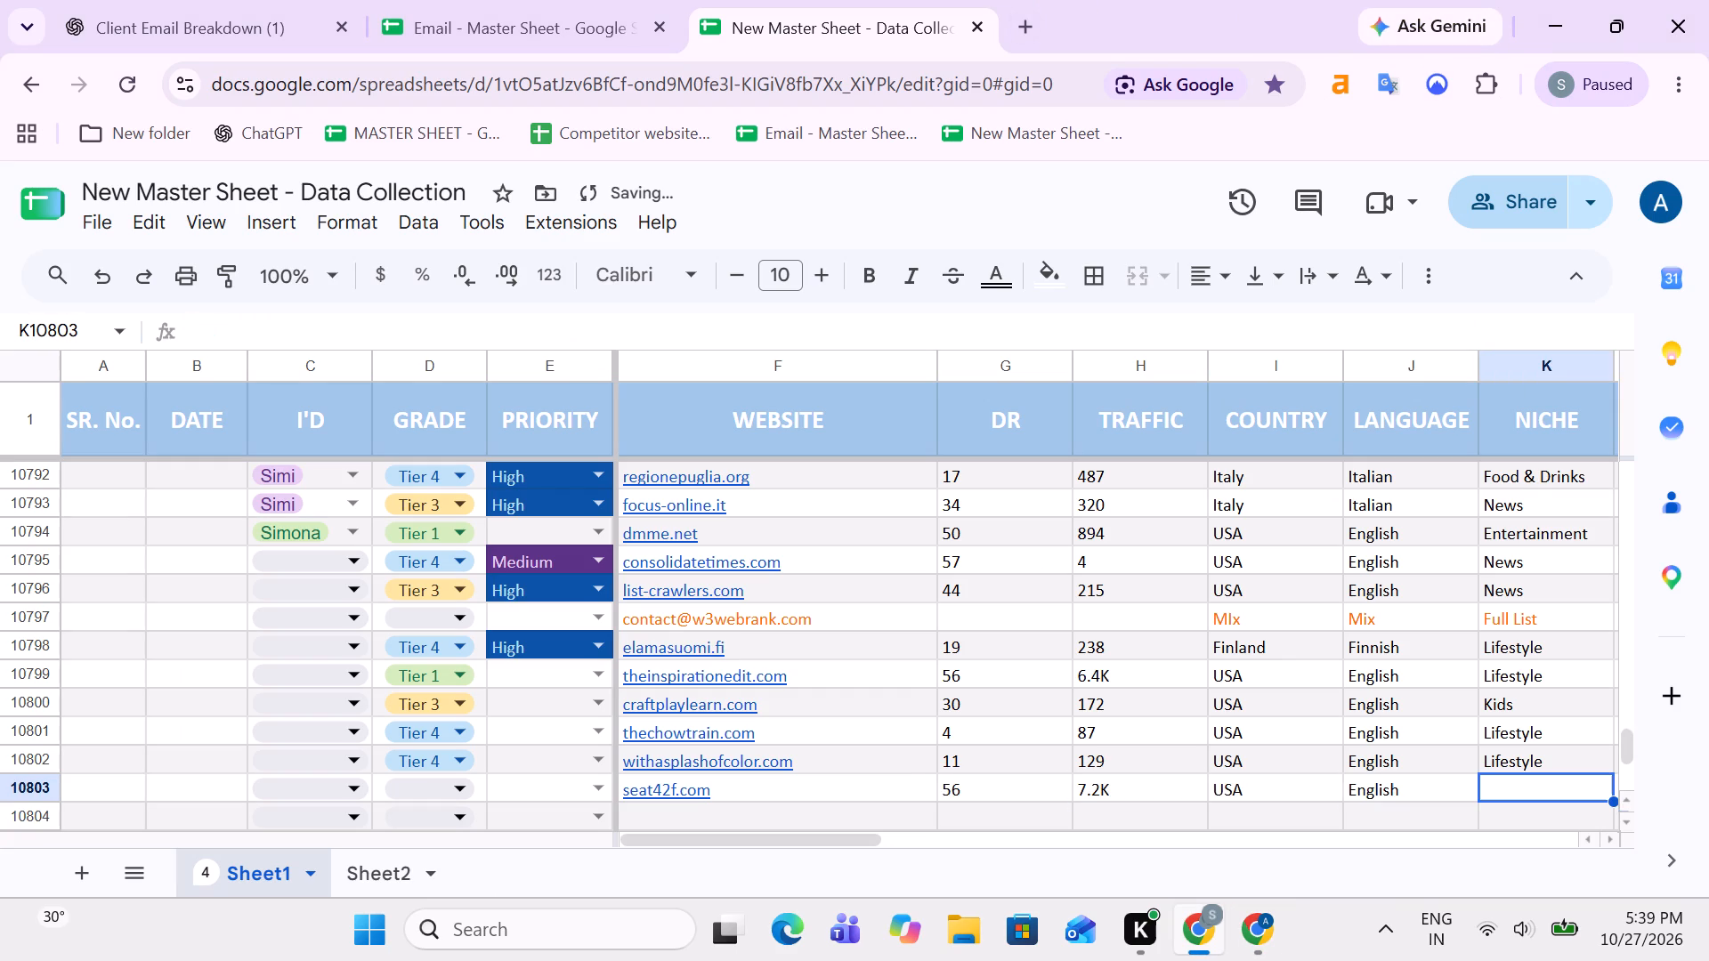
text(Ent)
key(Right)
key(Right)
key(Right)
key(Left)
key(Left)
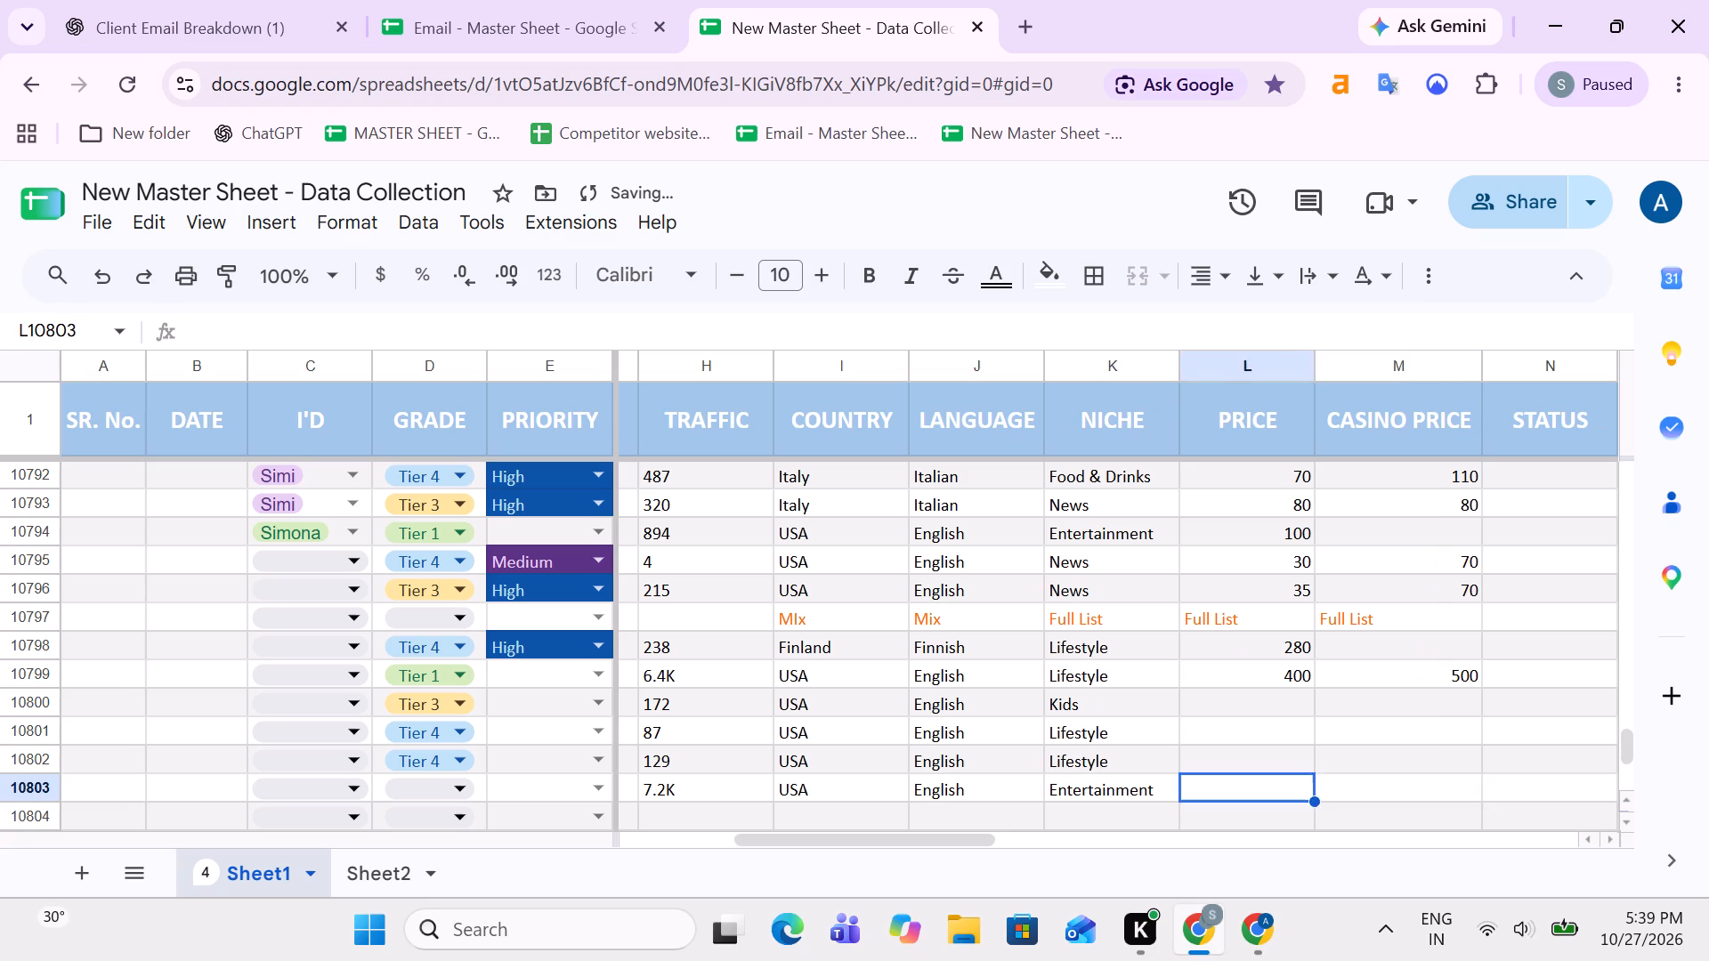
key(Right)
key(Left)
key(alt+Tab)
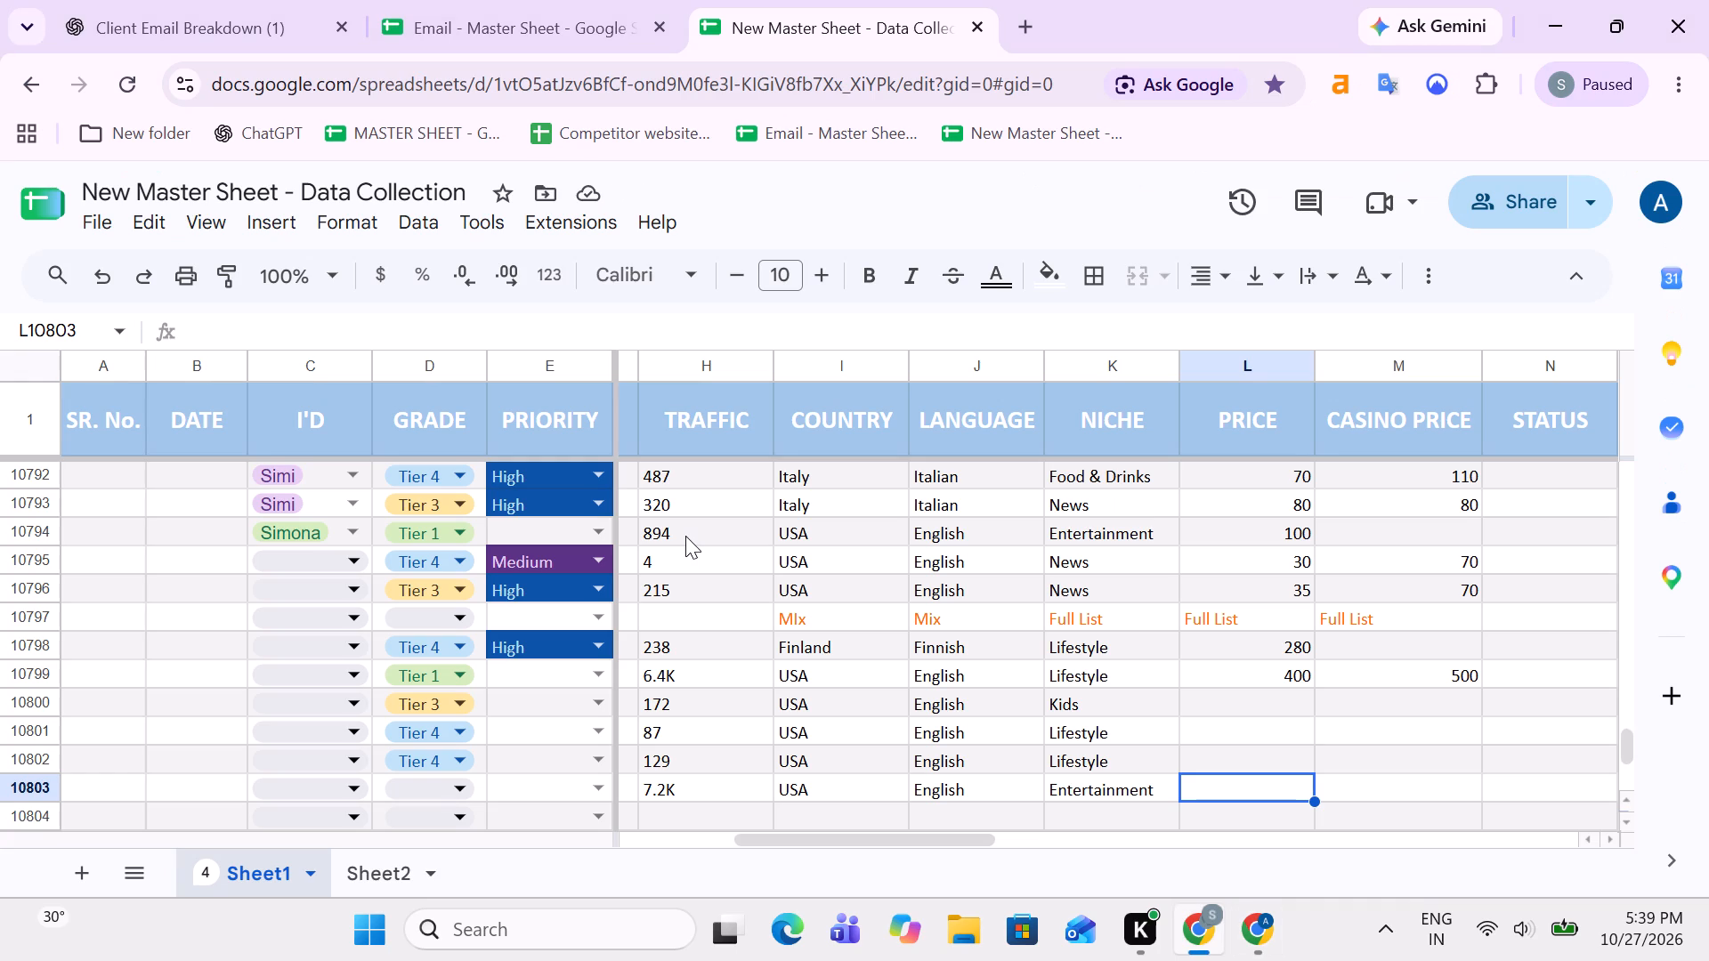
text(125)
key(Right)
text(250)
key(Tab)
Set Link Policy to Valid lisence and Website Type to Unique for seat42f.com in row 10803.
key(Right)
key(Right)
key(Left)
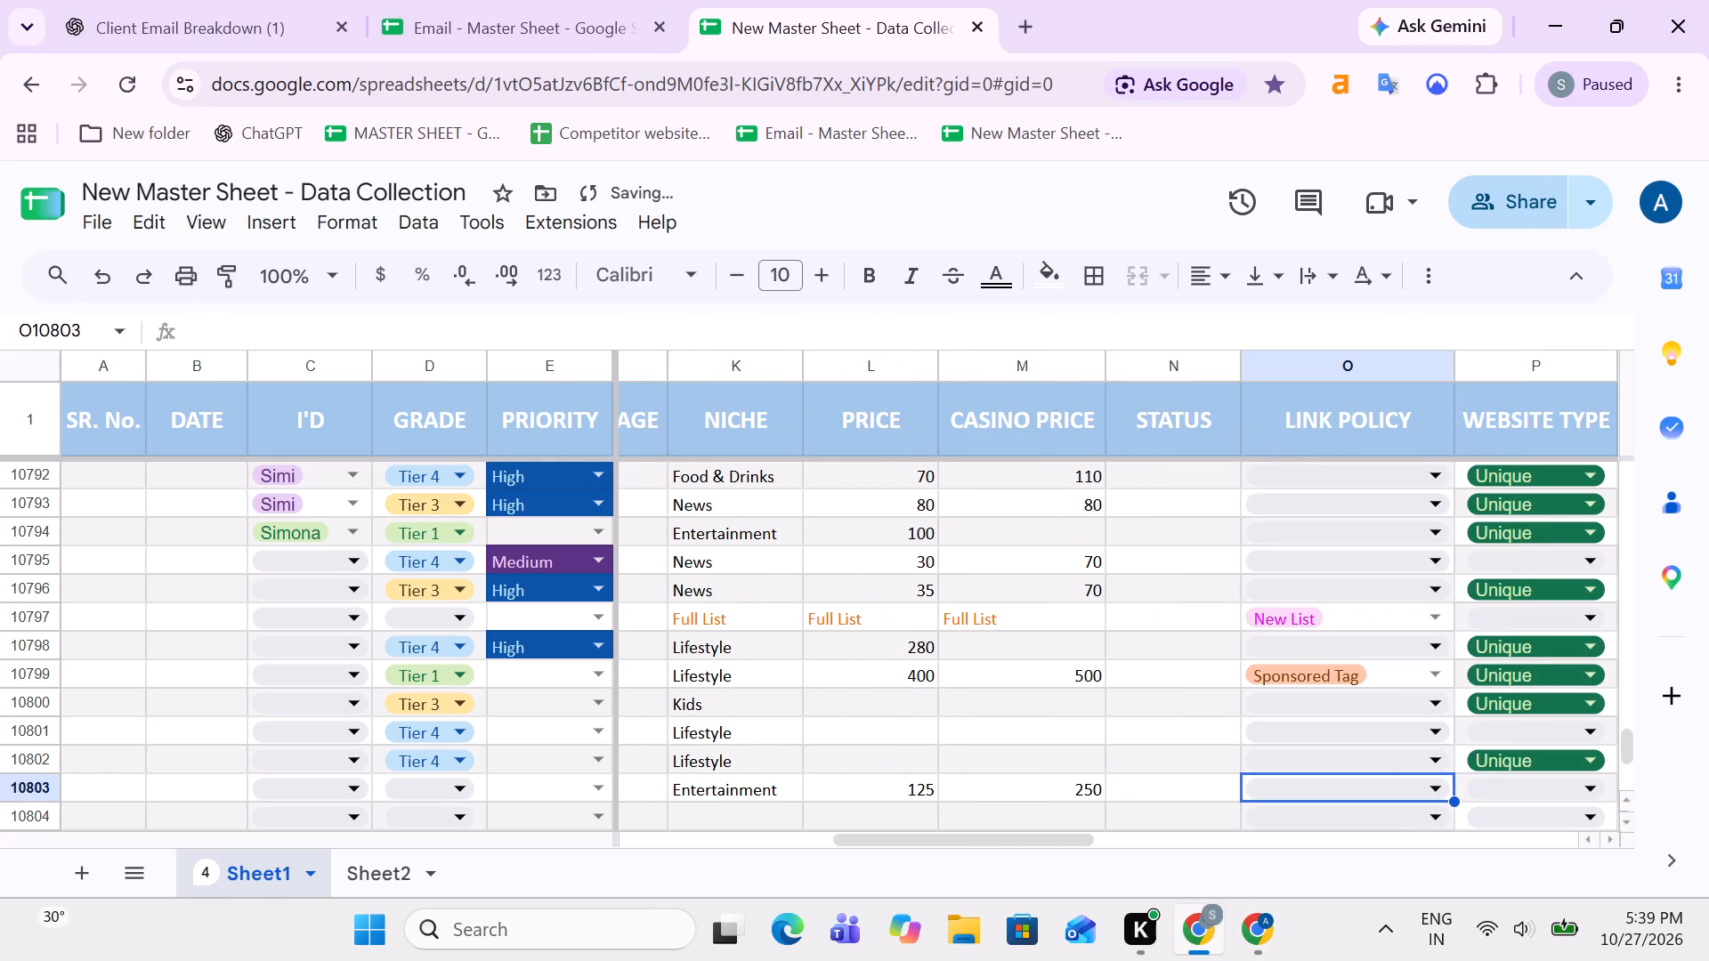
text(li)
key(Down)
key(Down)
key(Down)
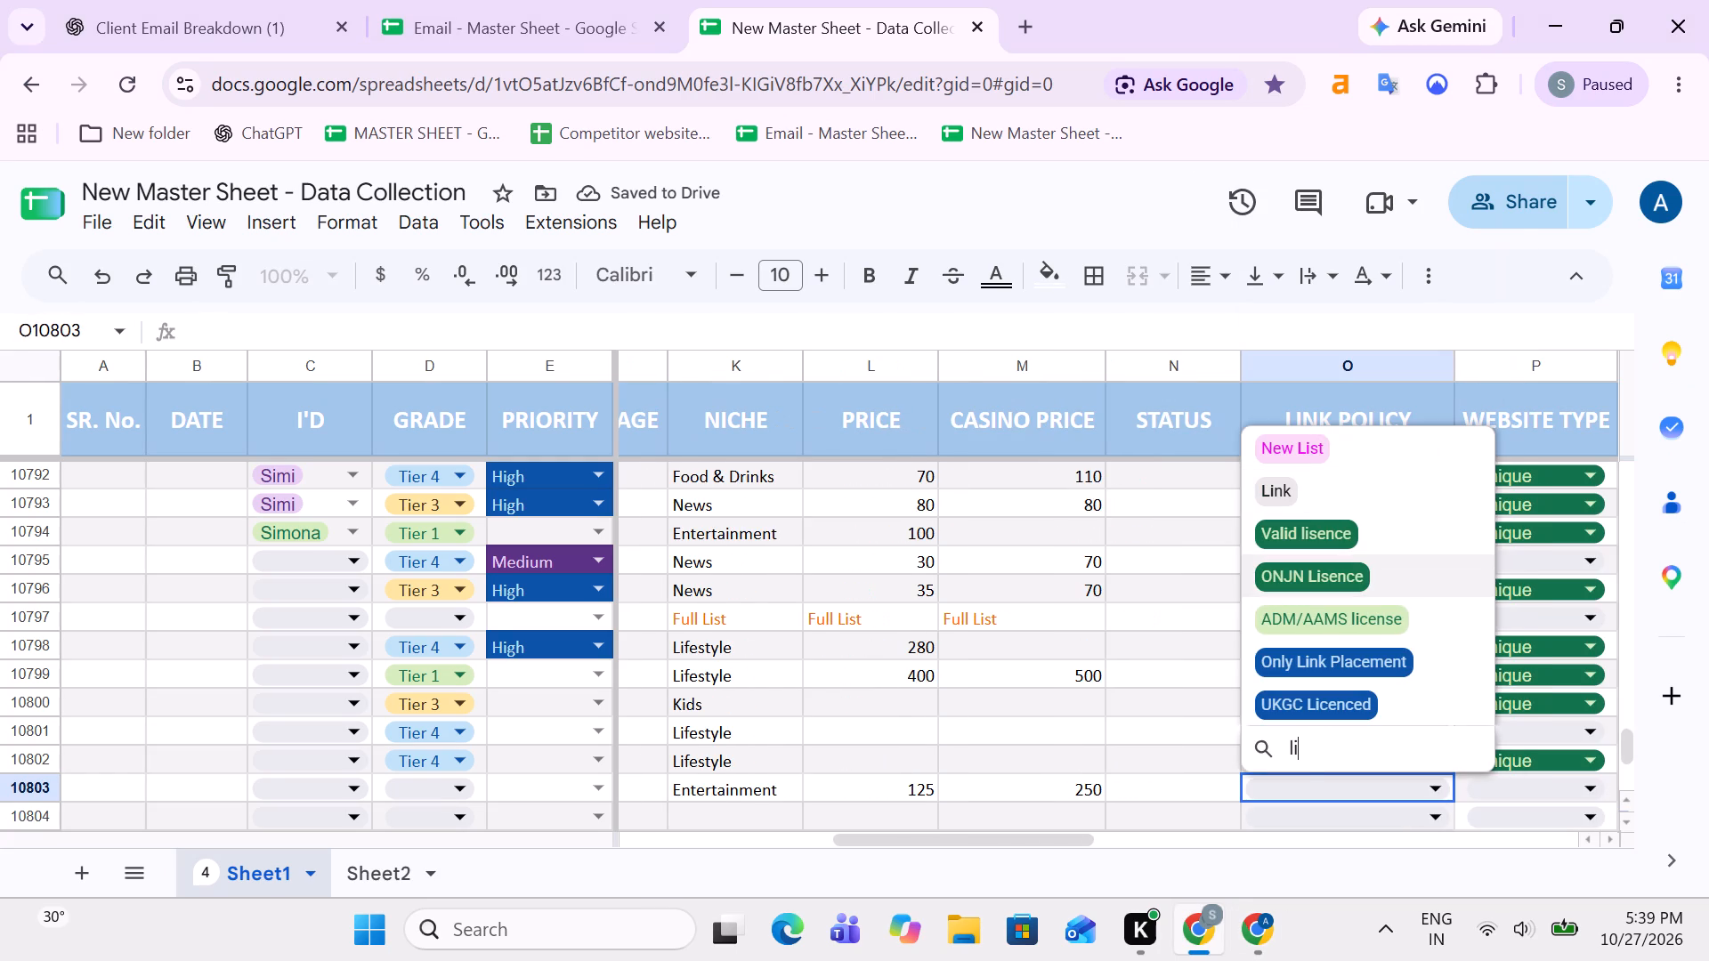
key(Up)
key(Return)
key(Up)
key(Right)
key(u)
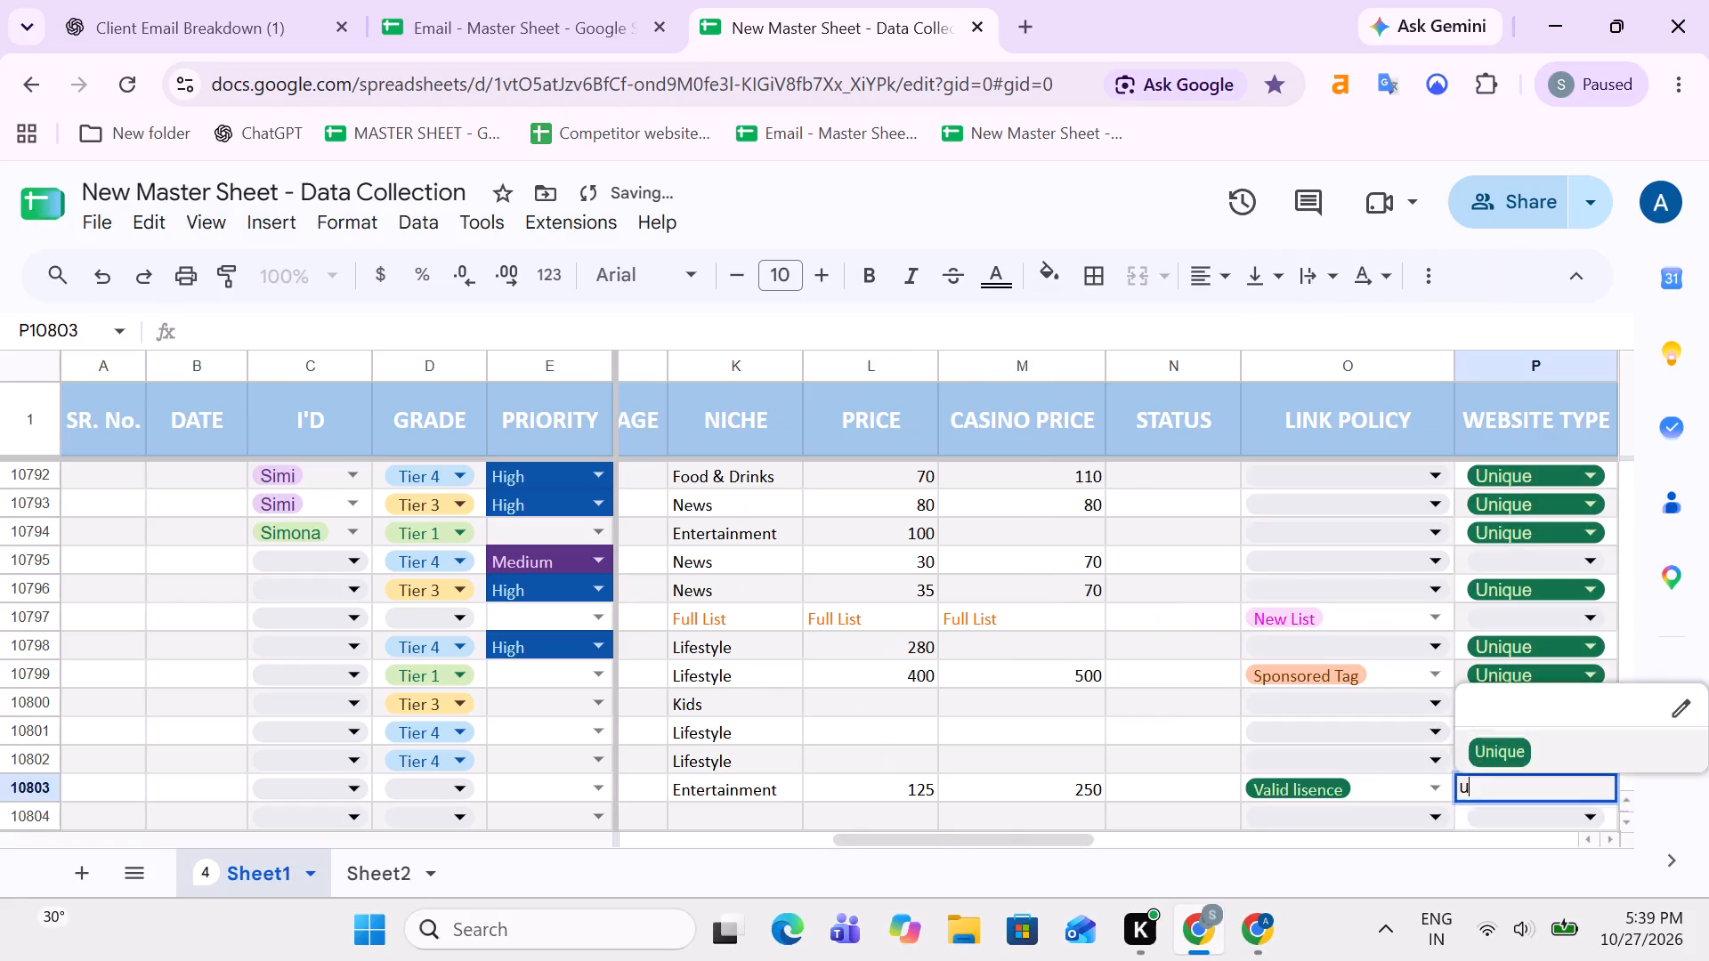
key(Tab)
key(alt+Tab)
scroll(664, 537, up, 2)
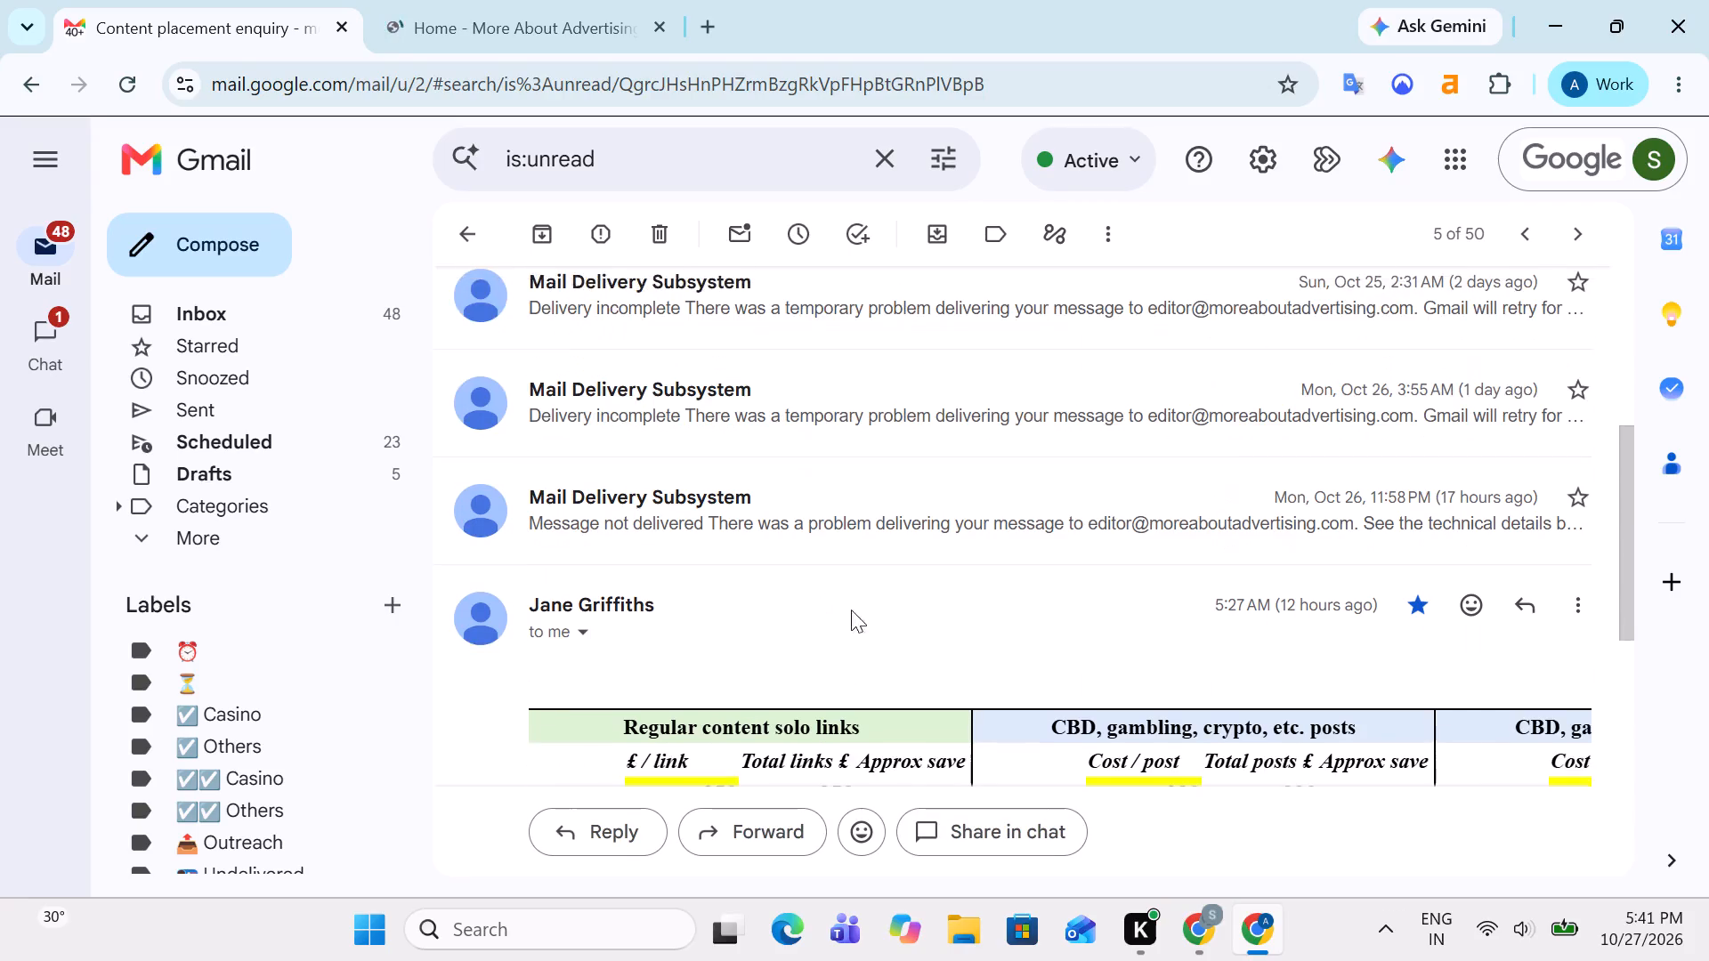
Read the moreaboutadvertising.com reply, examining its price table for regular posts, solo links, and CBD, gambling and crypto posts.
scroll(862, 618, down, 3)
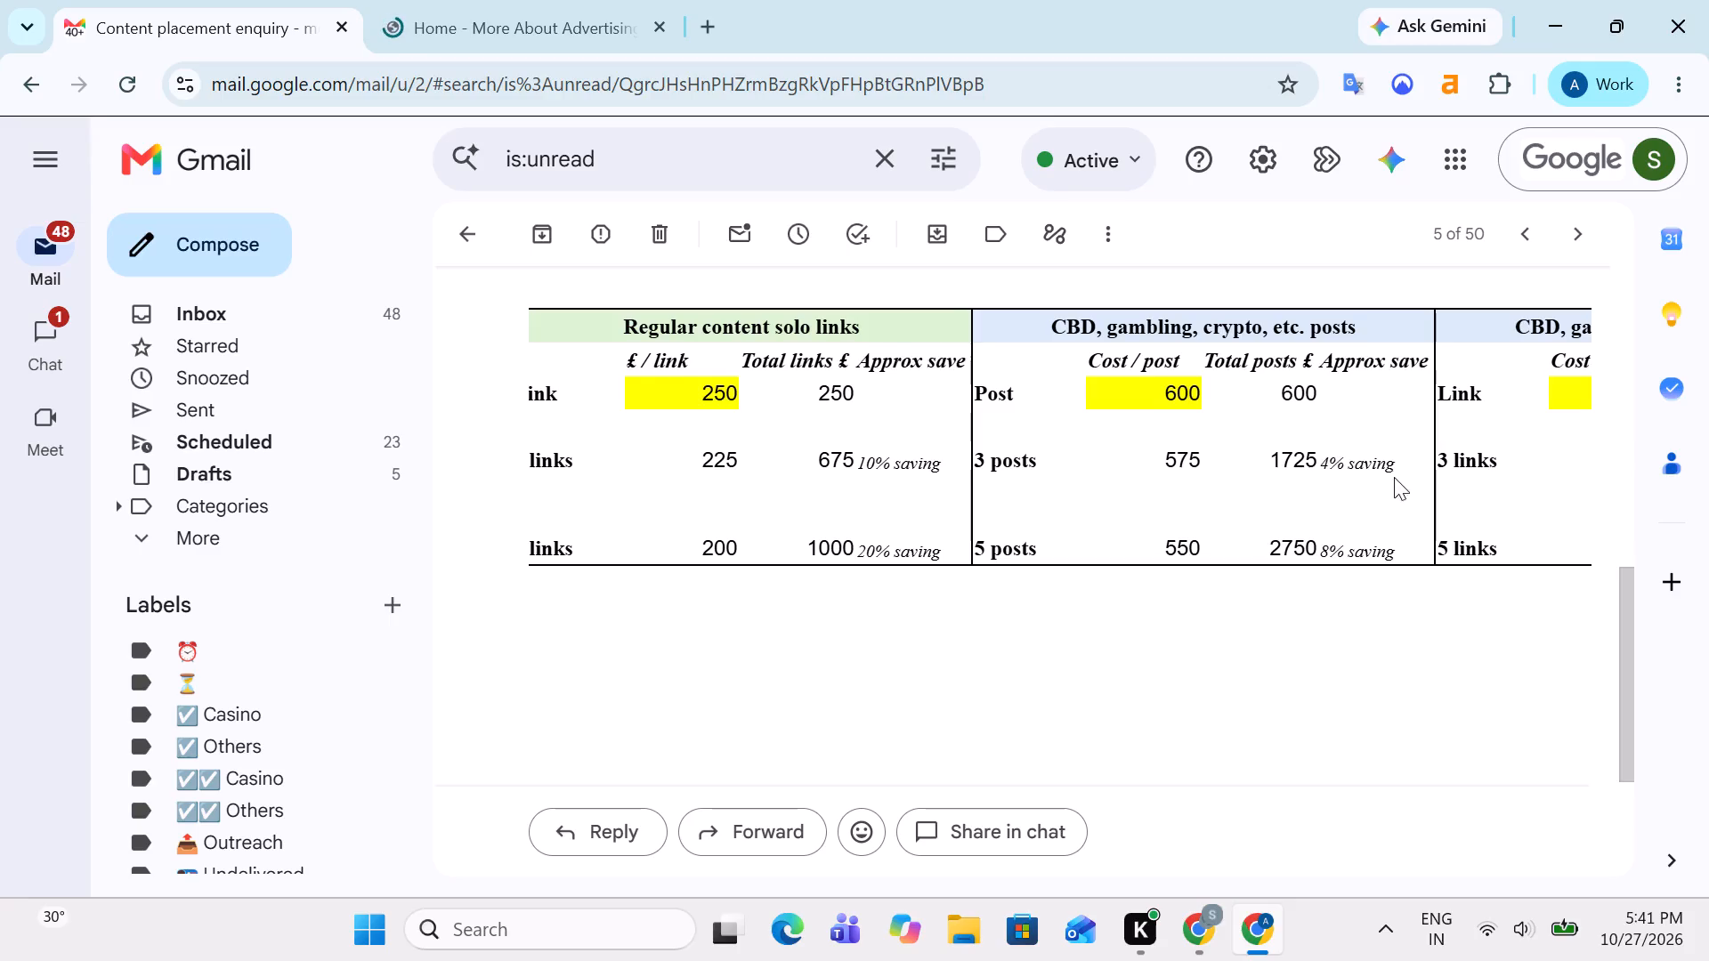
scroll(1334, 543, down, 1)
scroll(1333, 543, up, 2)
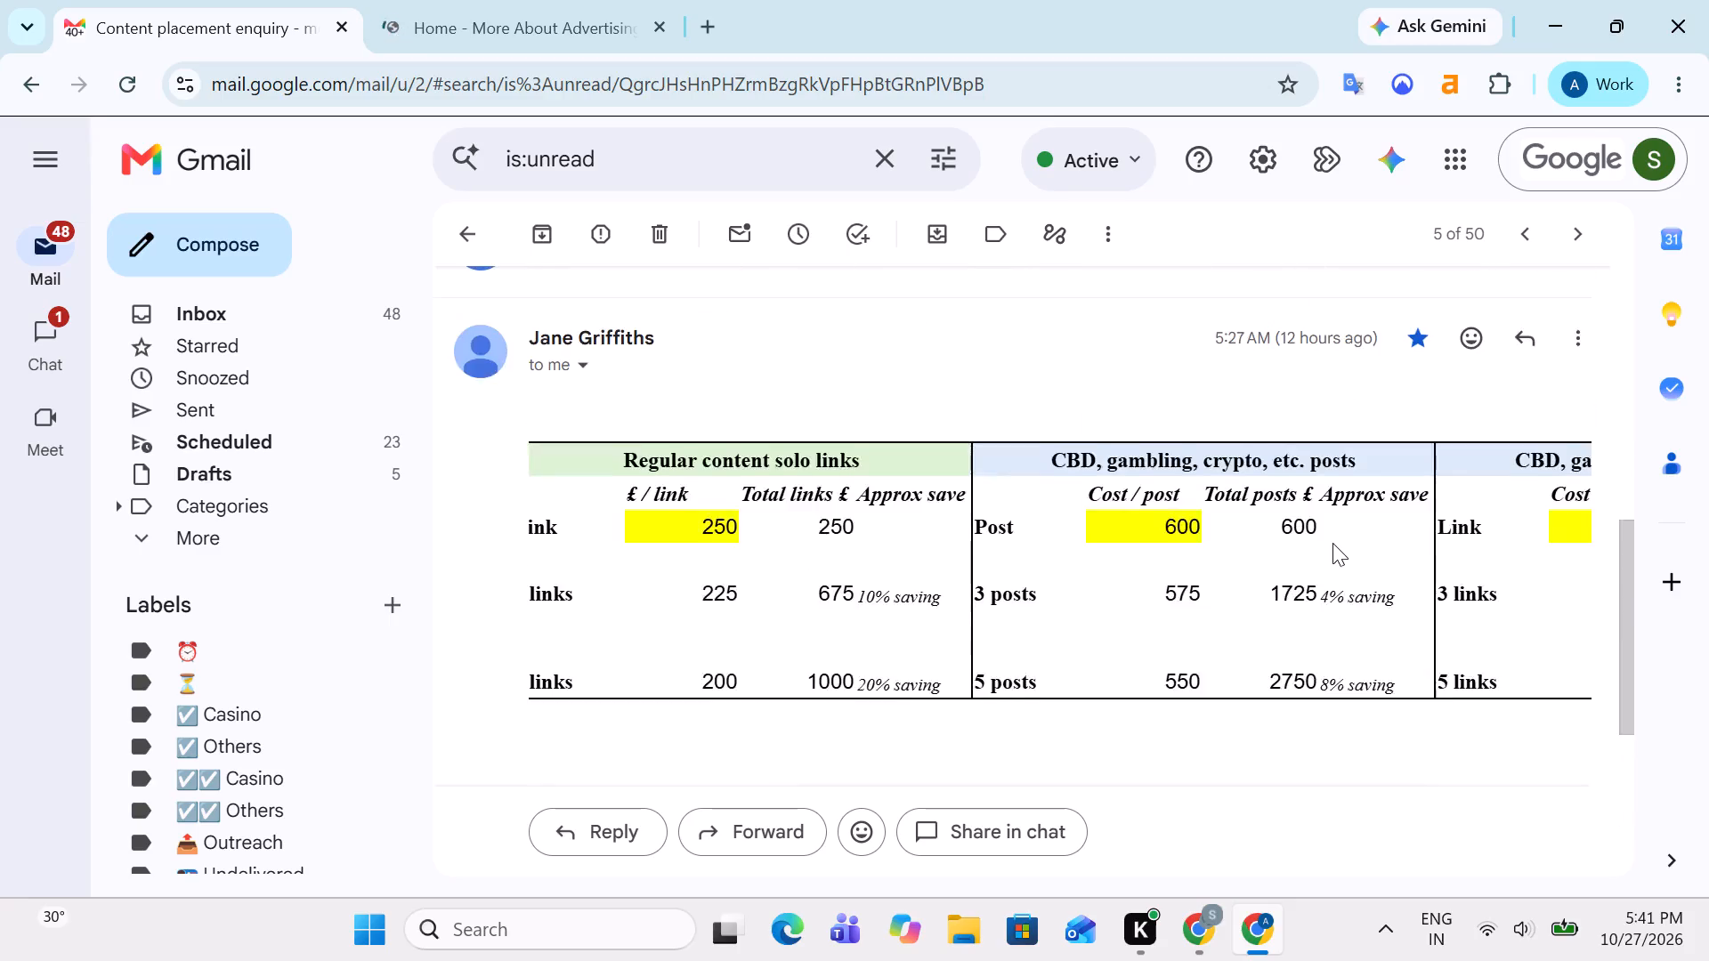
scroll(1332, 543, down, 3)
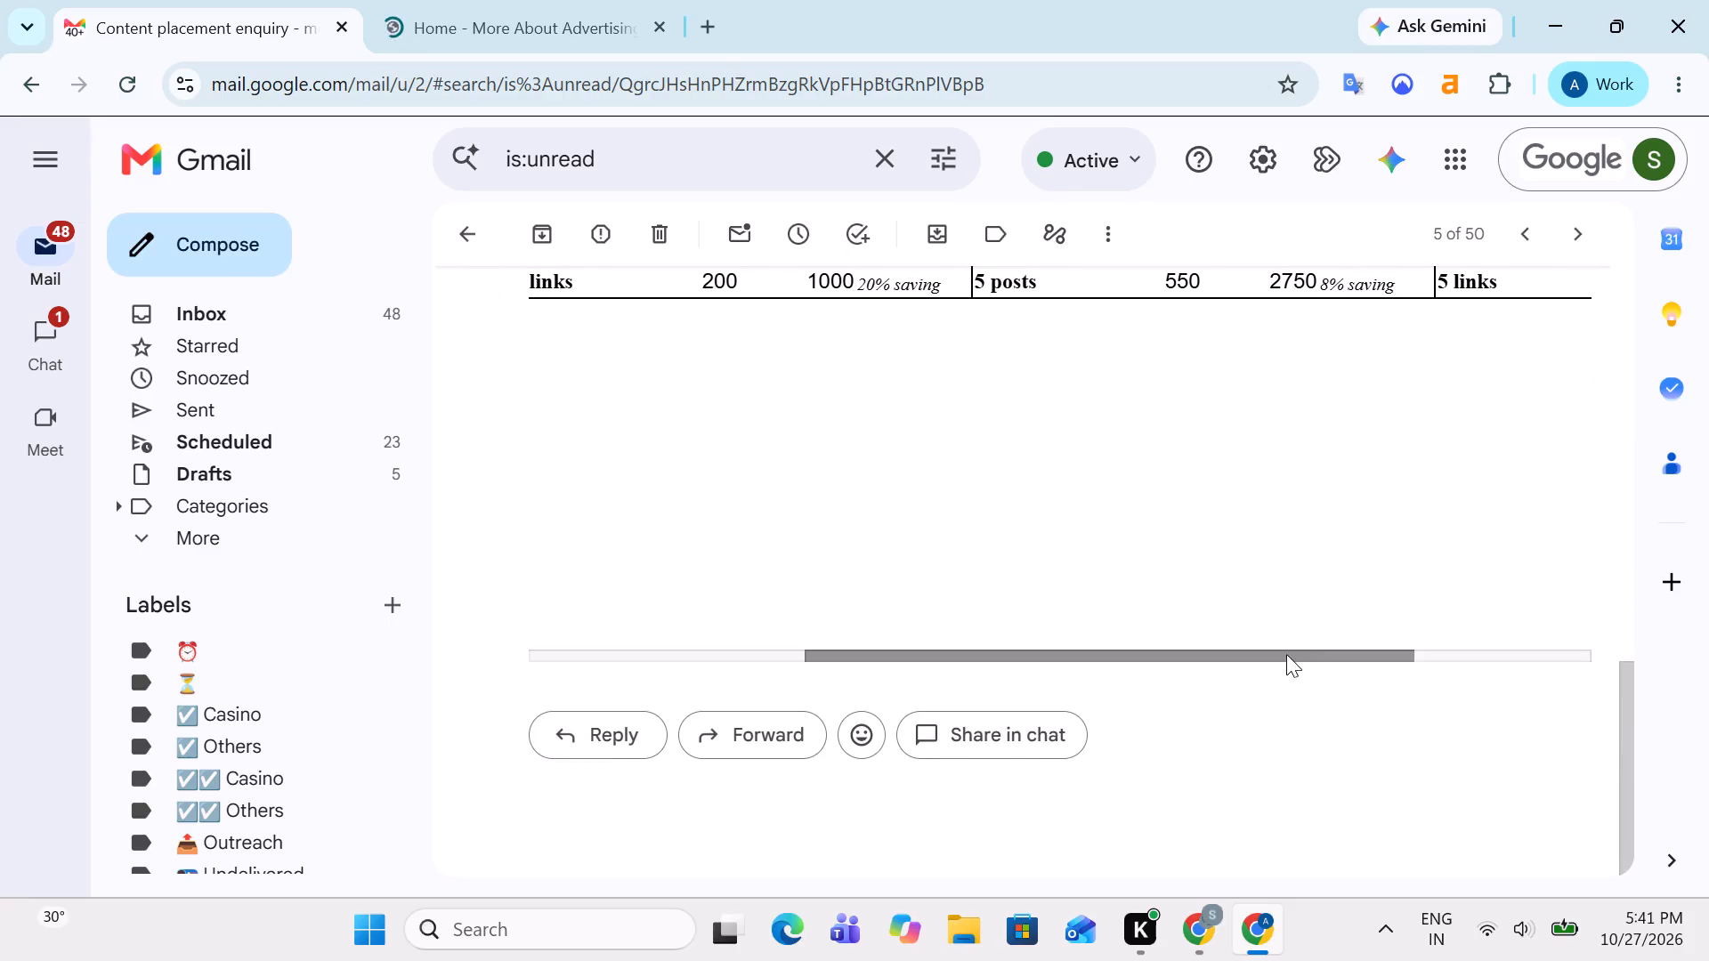
drag(1285, 655, 787, 642)
scroll(772, 456, up, 2)
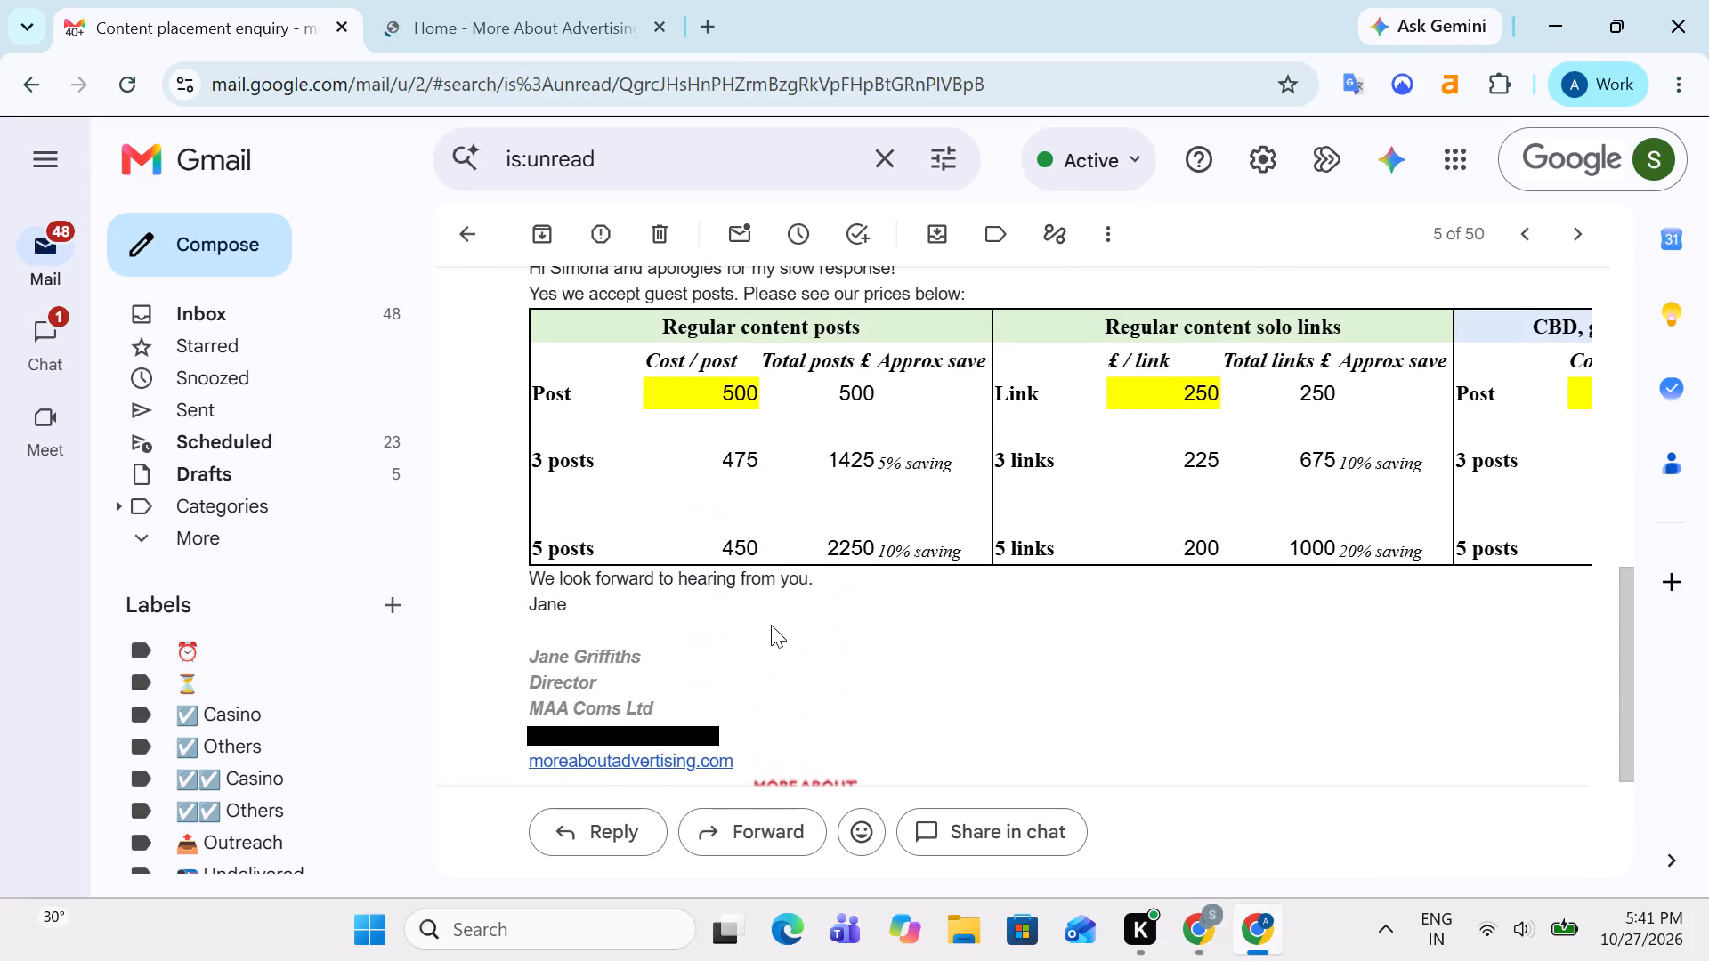
scroll(771, 625, up, 3)
Copy the domain moreaboutadvertising.com from the site's address and enter it as Website in row 10804 of New Master Sheet - Data Collection.
click(484, 0)
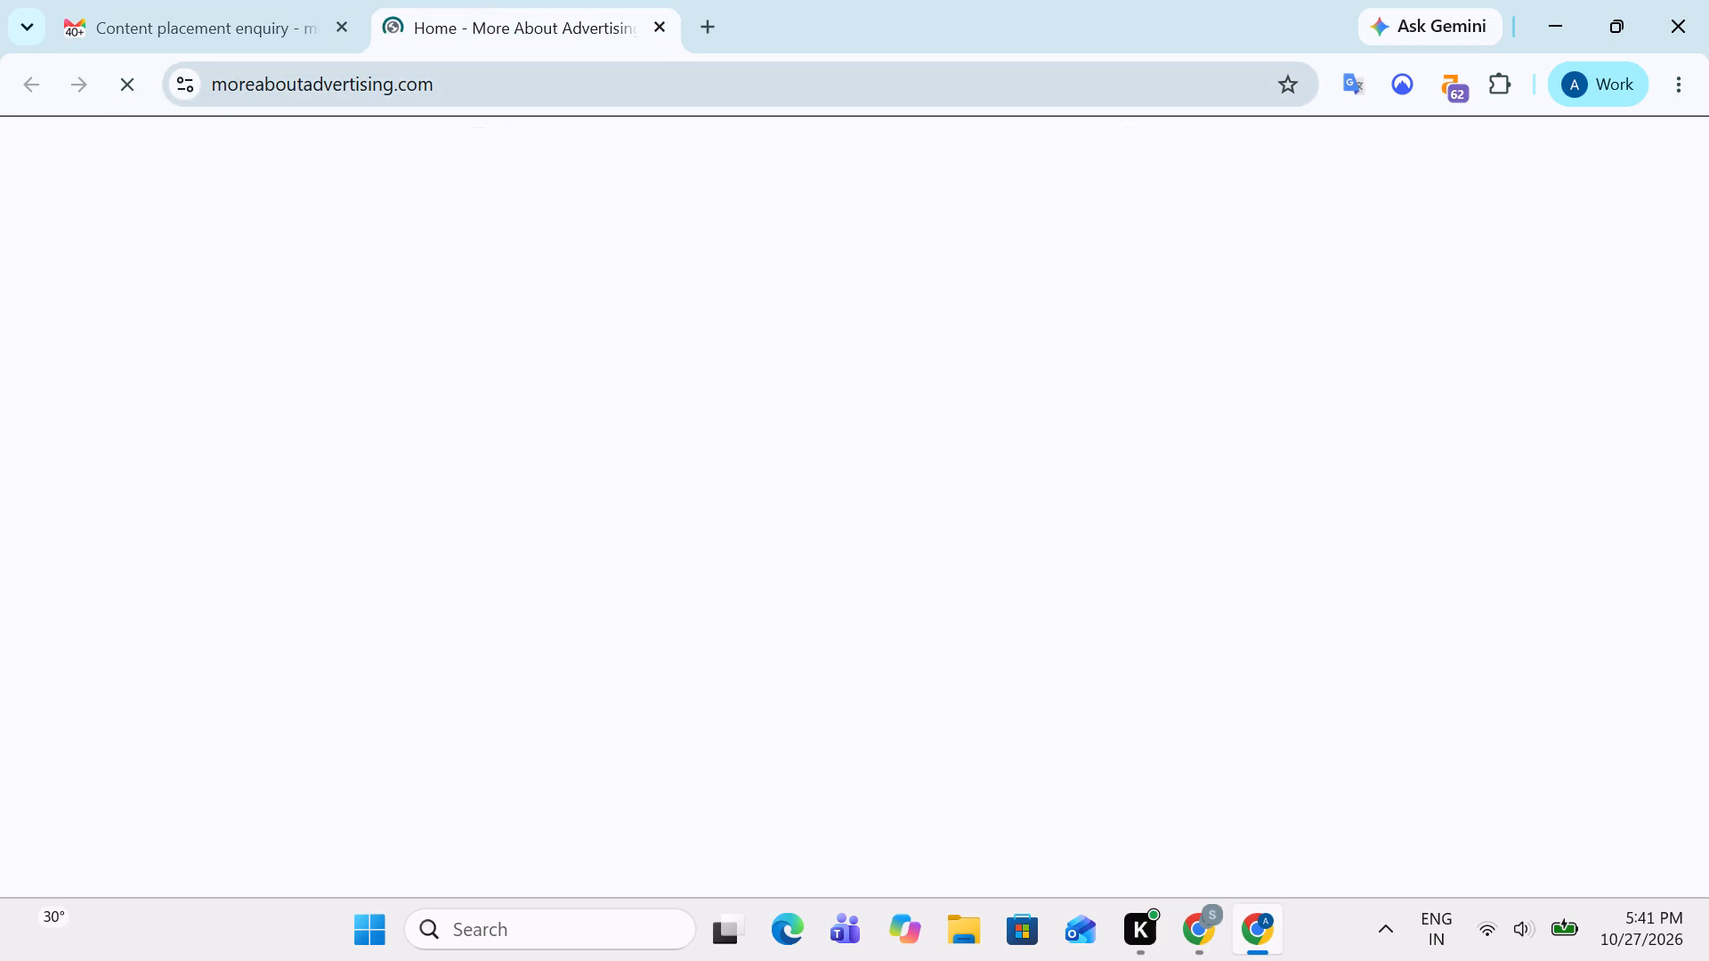
click(557, 87)
drag(557, 87, 465, 93)
key(ctrl+c)
key(ctrl+c)
key(alt+Tab)
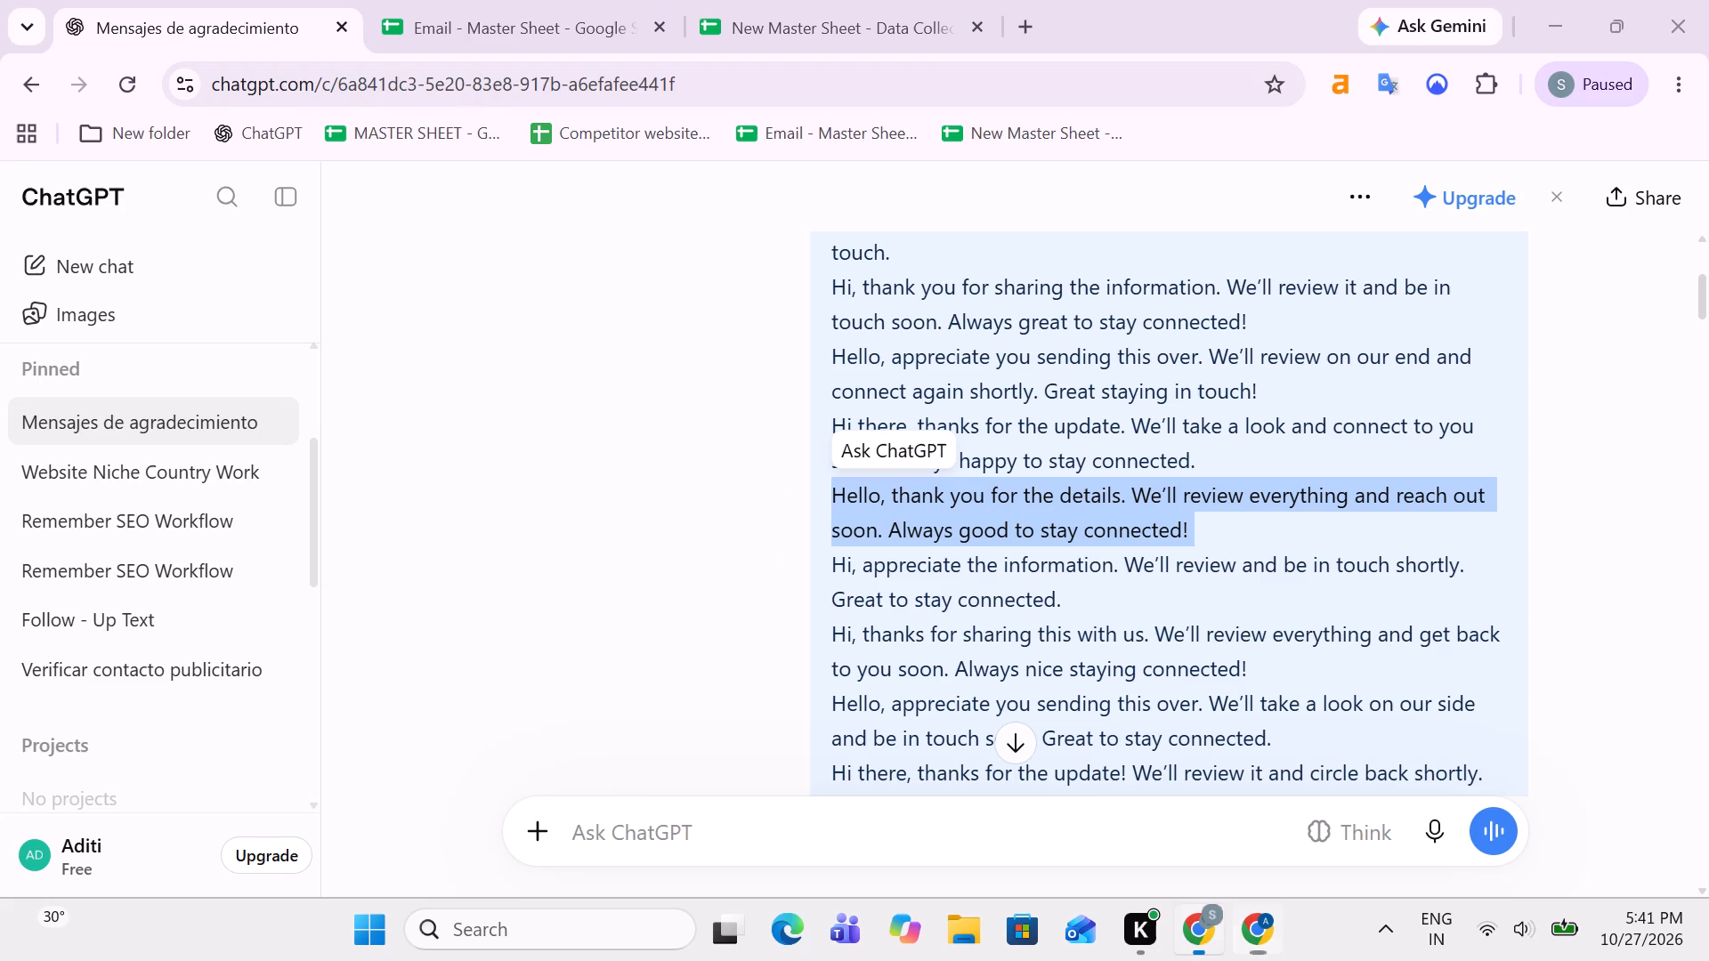
click(949, 0)
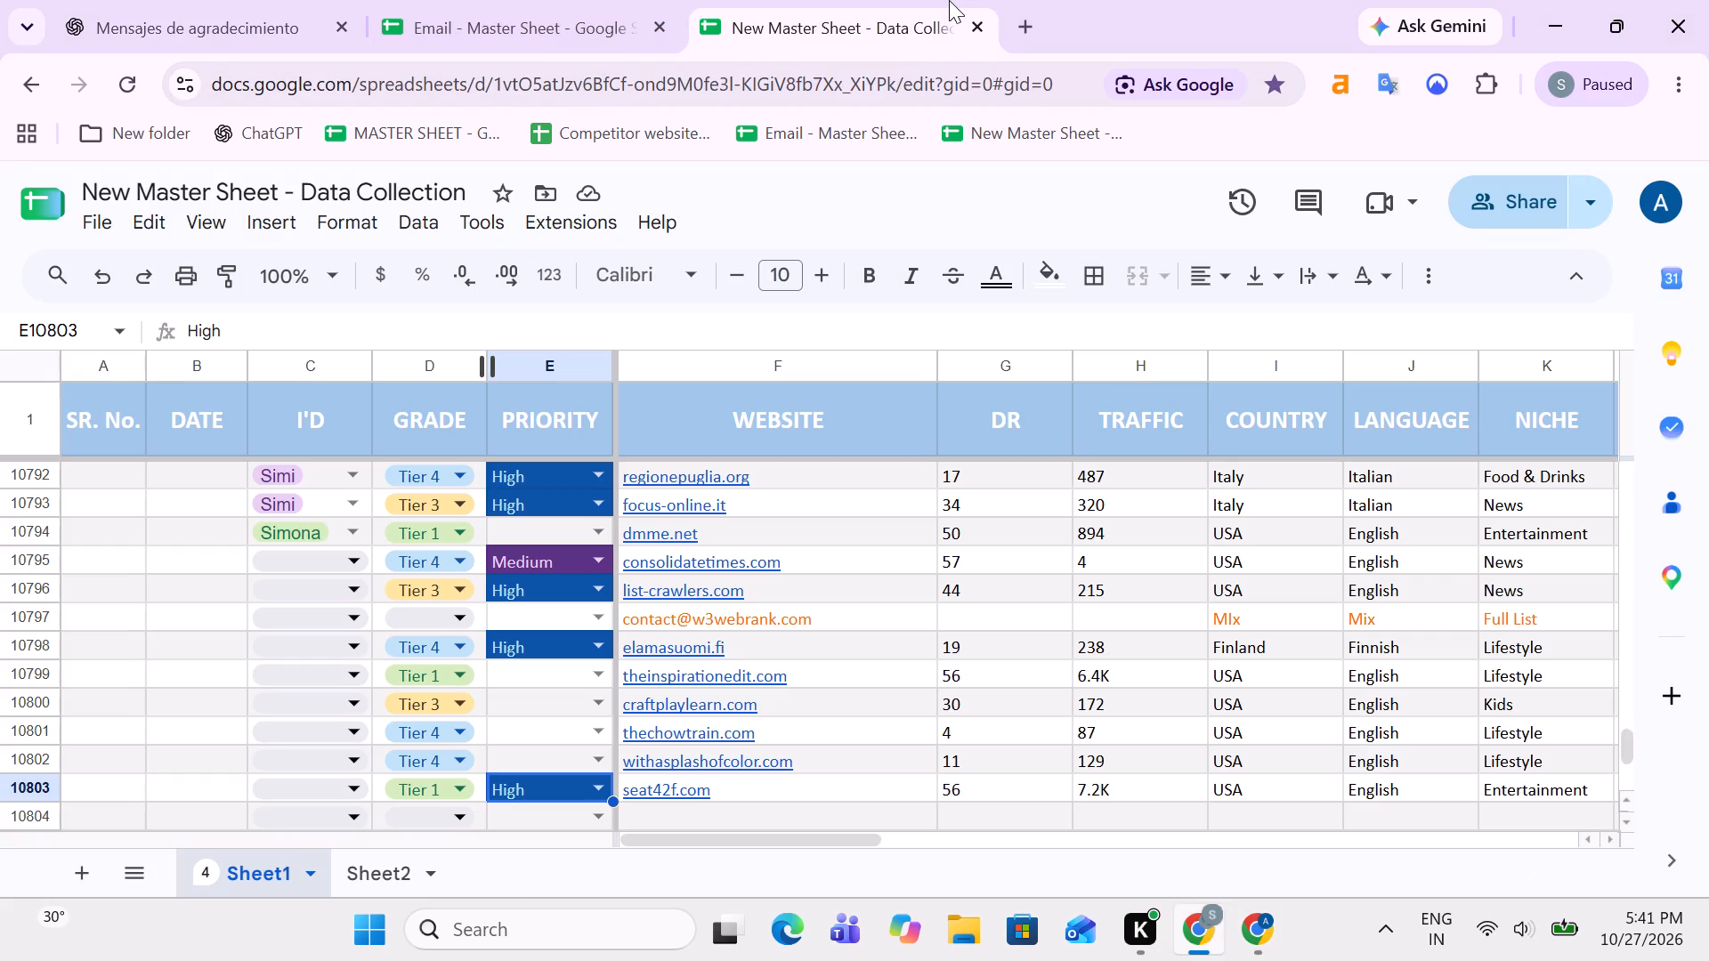
key(Down)
key(Down)
key(Right)
key(Down)
key(Up)
key(Down)
key(Down)
key(Down)
key(Down)
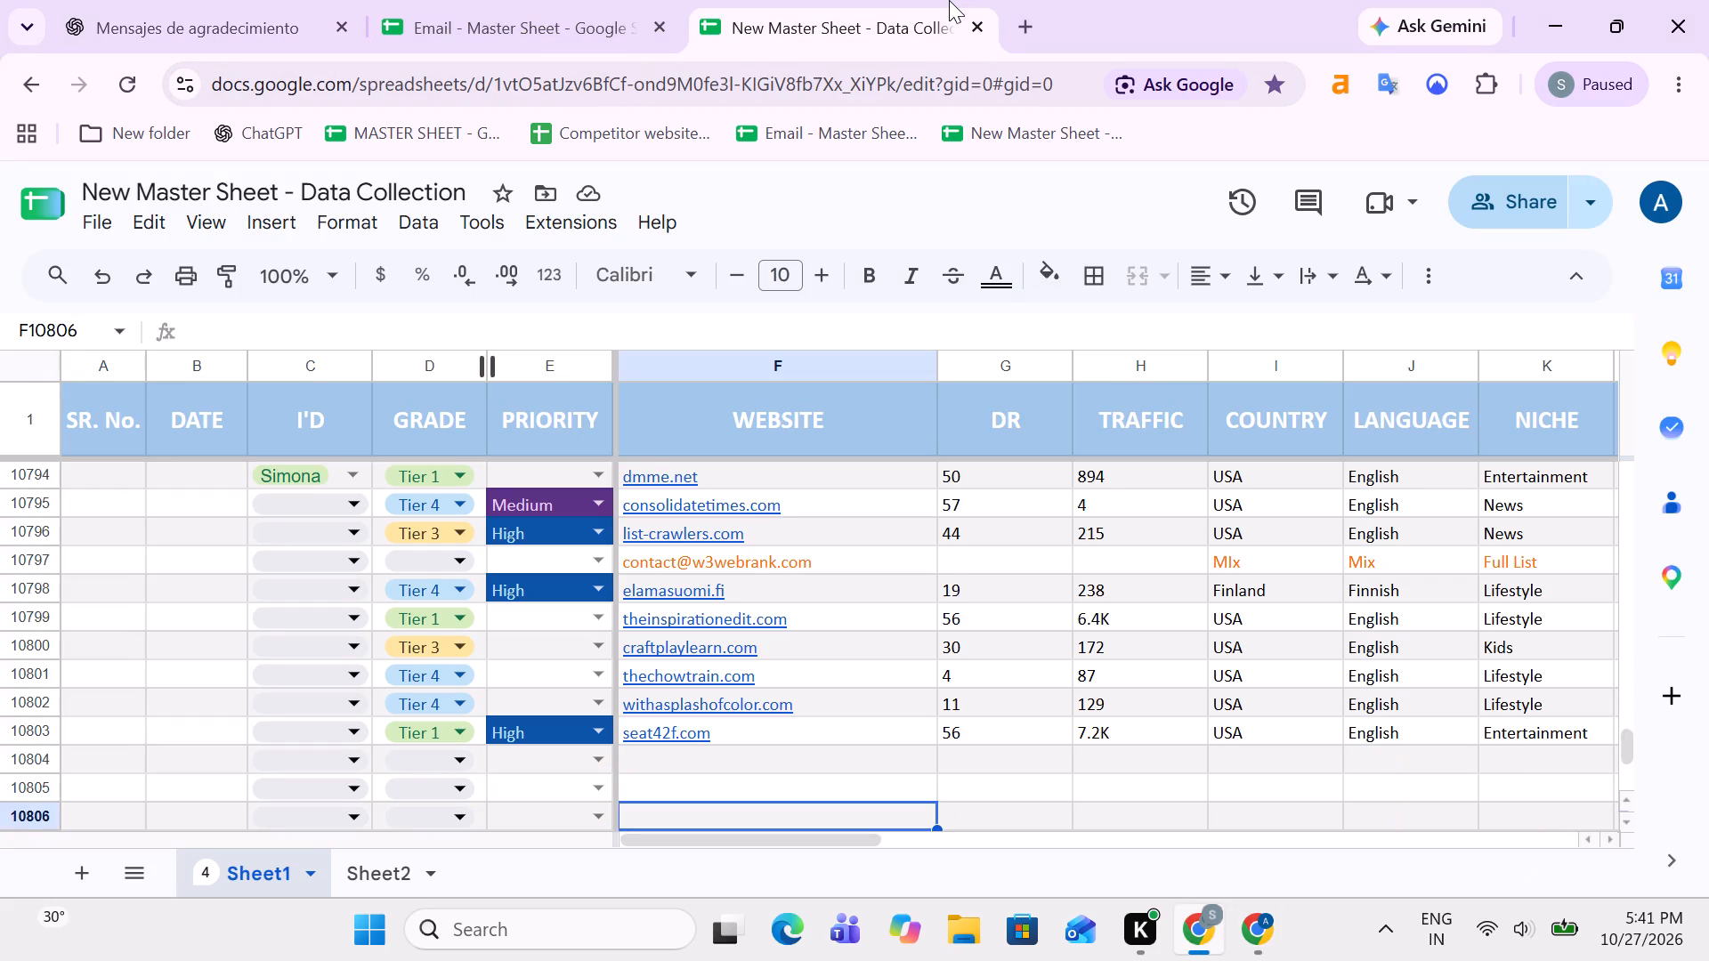
key(Up)
key(Up)
key(Up)
key(Up)
key(Up)
key(Return)
key(ctrl+v)
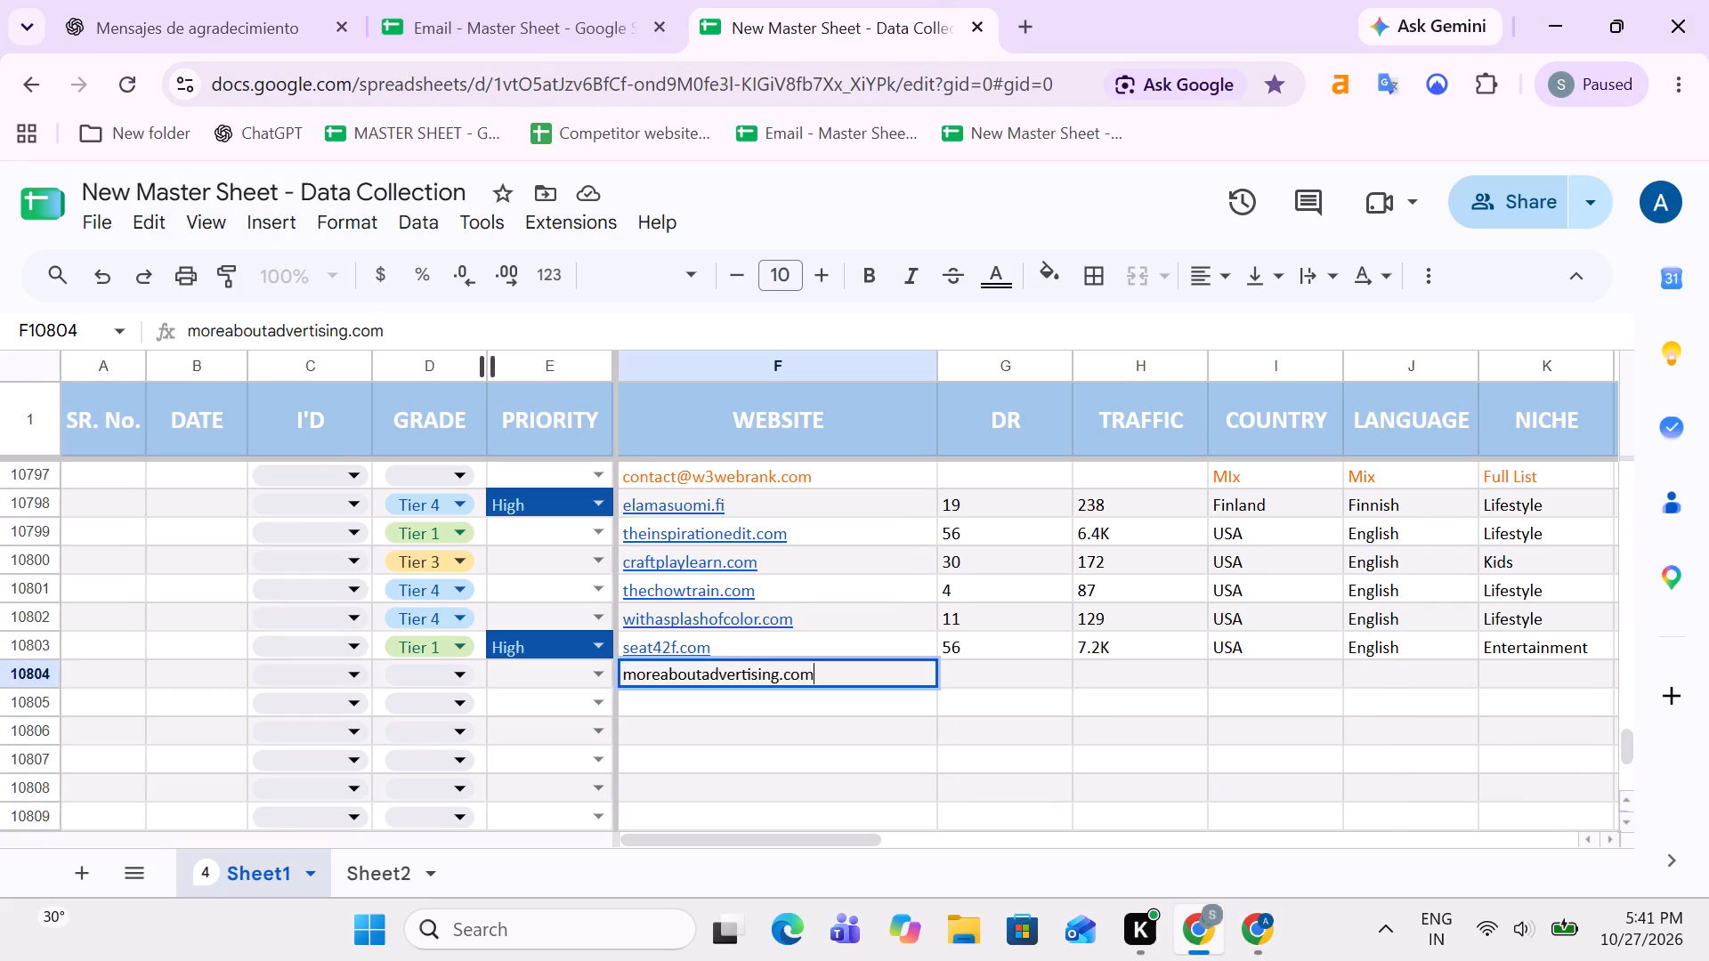
key(Tab)
Return to the More About Advertising site, accept its cookie consent and look through the homepage's articles and categories.
key(alt+Tab)
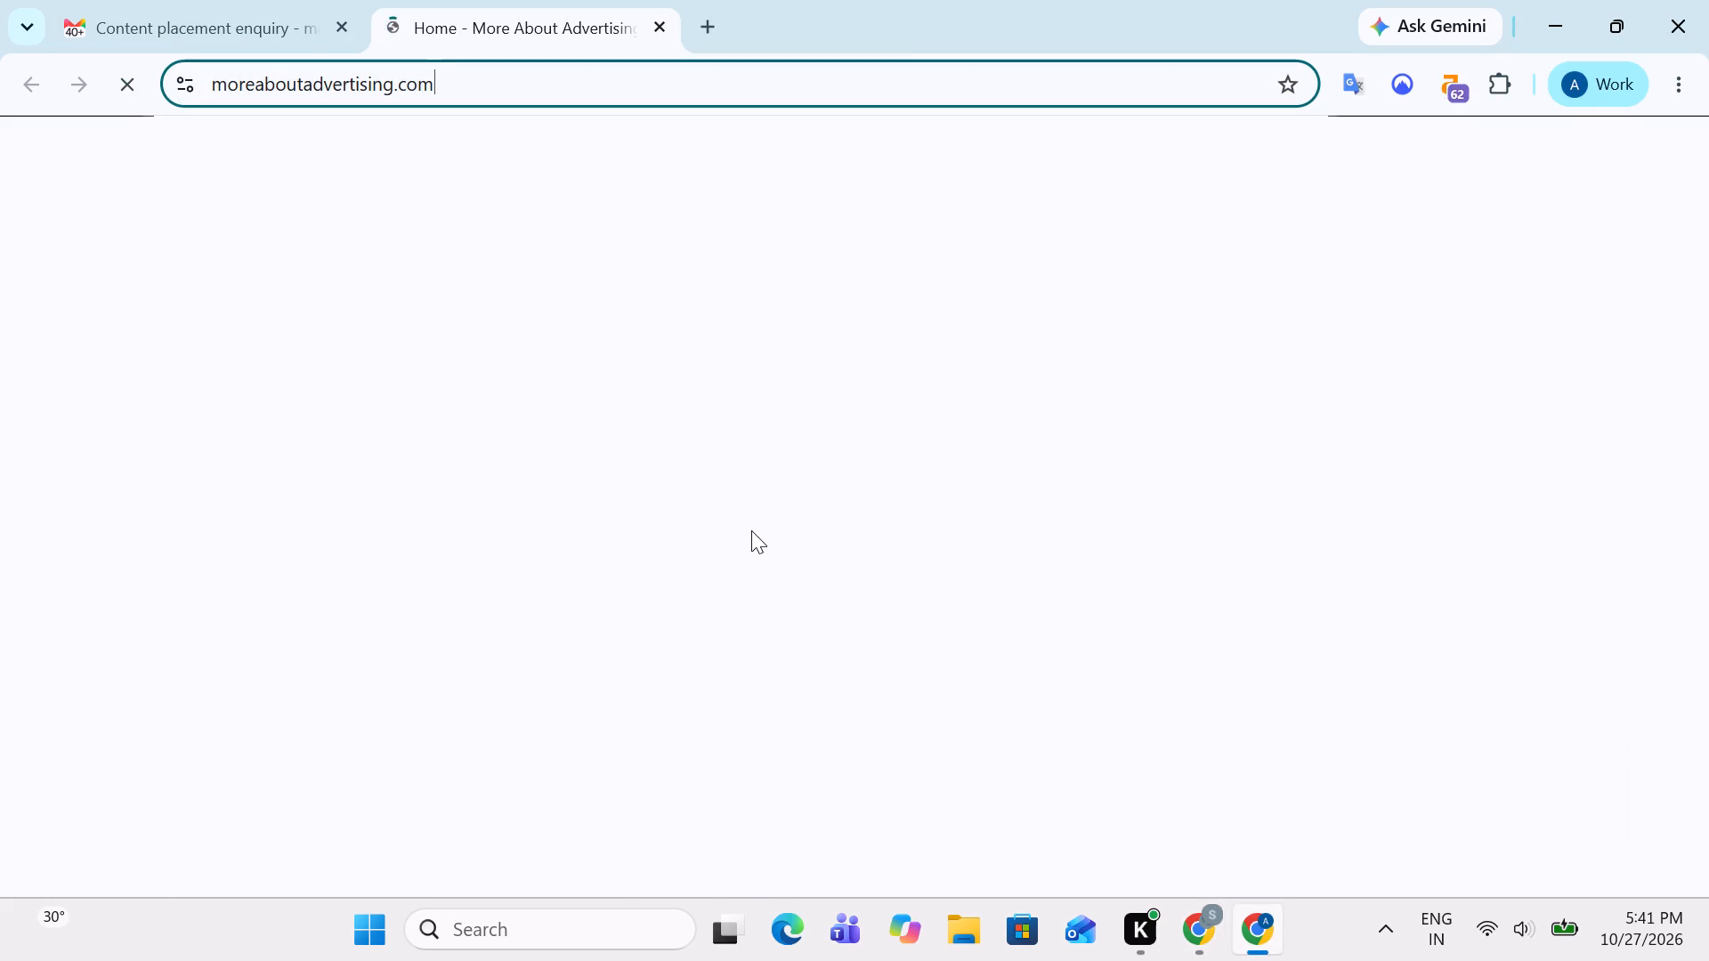
scroll(792, 585, down, 6)
scroll(890, 581, down, 6)
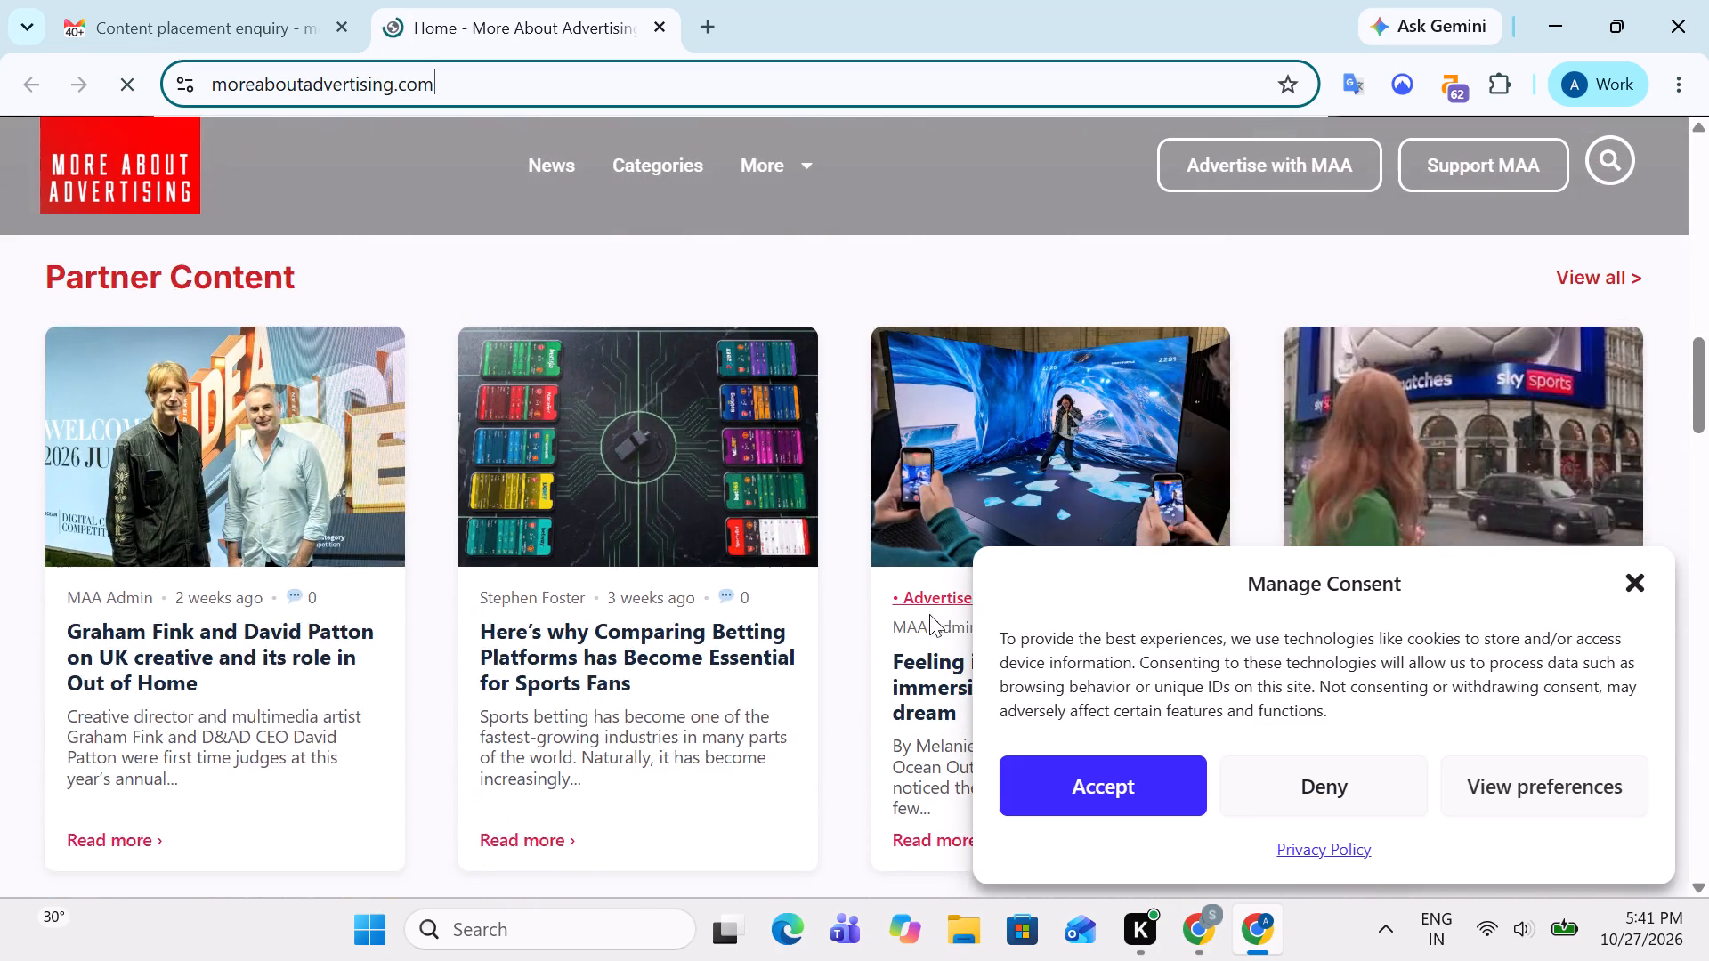
scroll(939, 615, down, 2)
click(1065, 786)
scroll(1042, 673, down, 7)
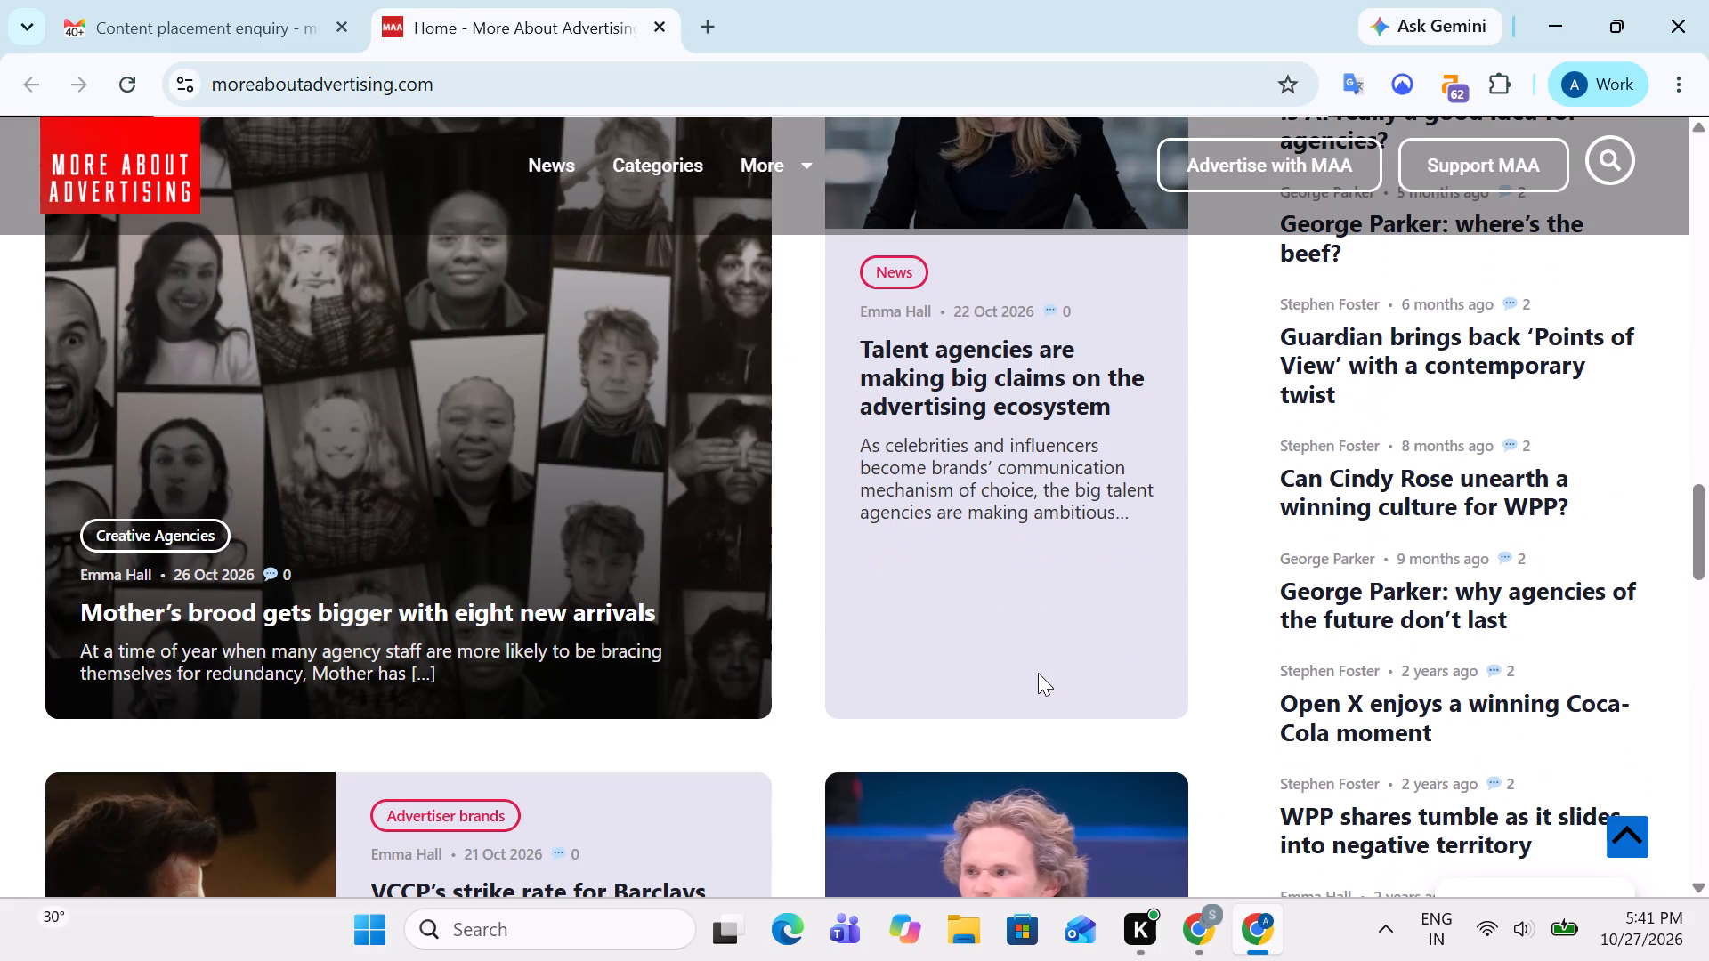
scroll(1045, 666, down, 13)
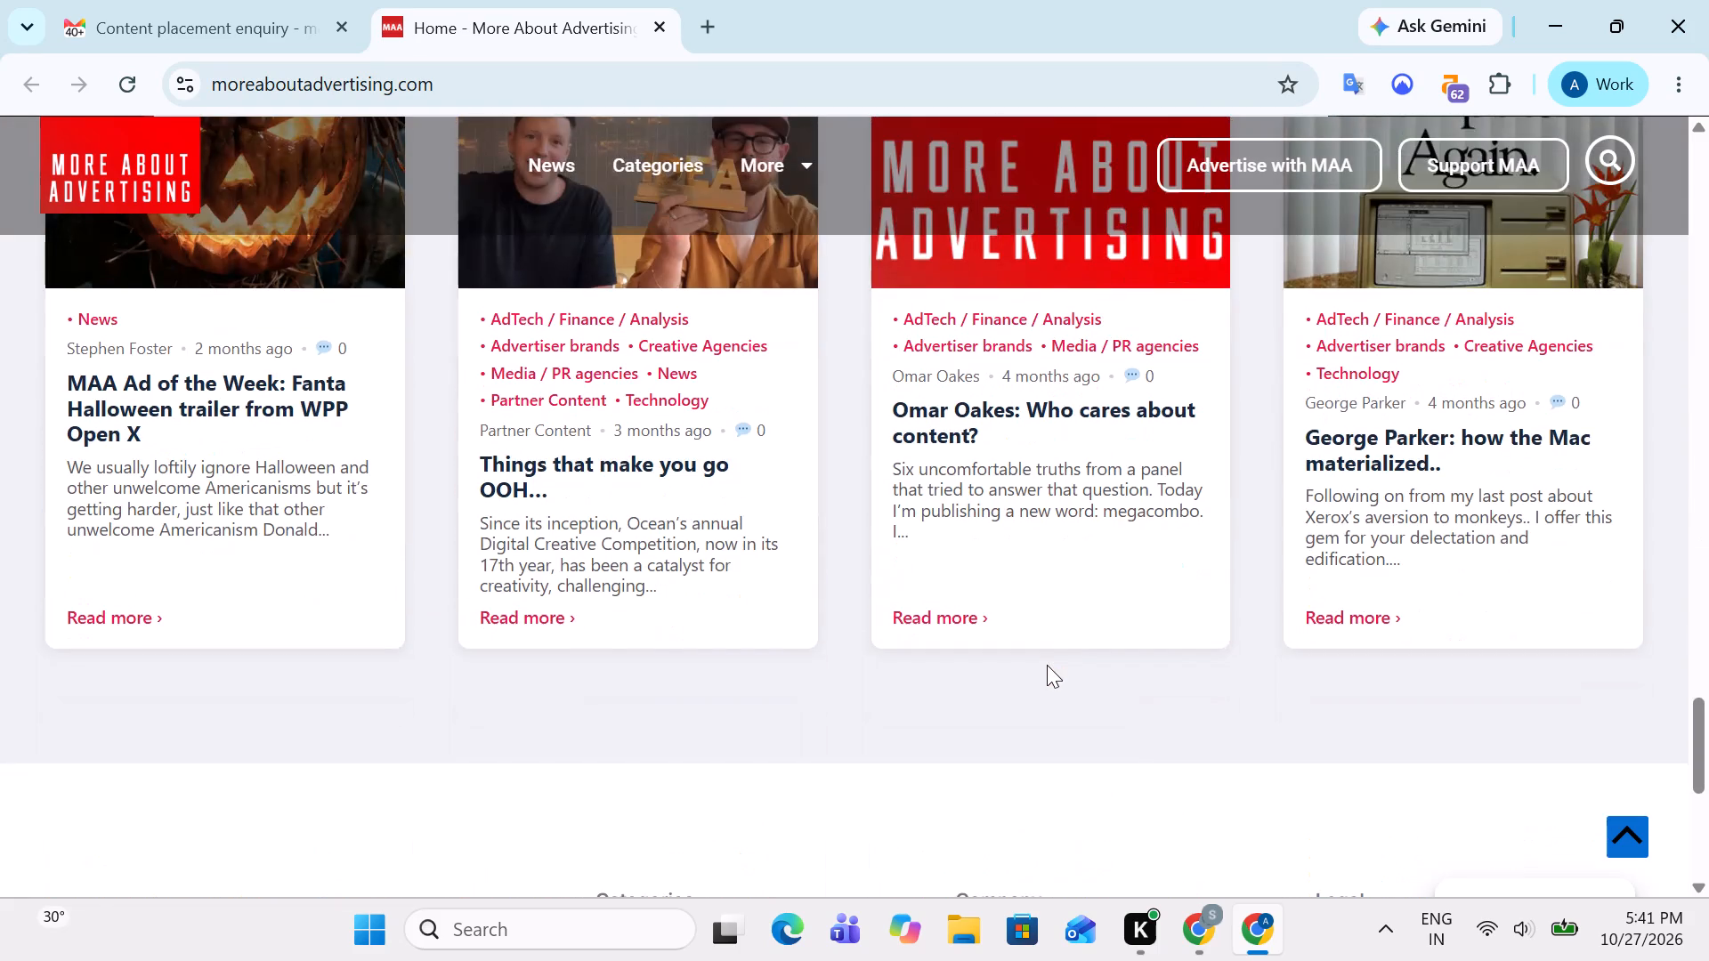
scroll(1048, 669, up, 15)
scroll(1285, 521, up, 4)
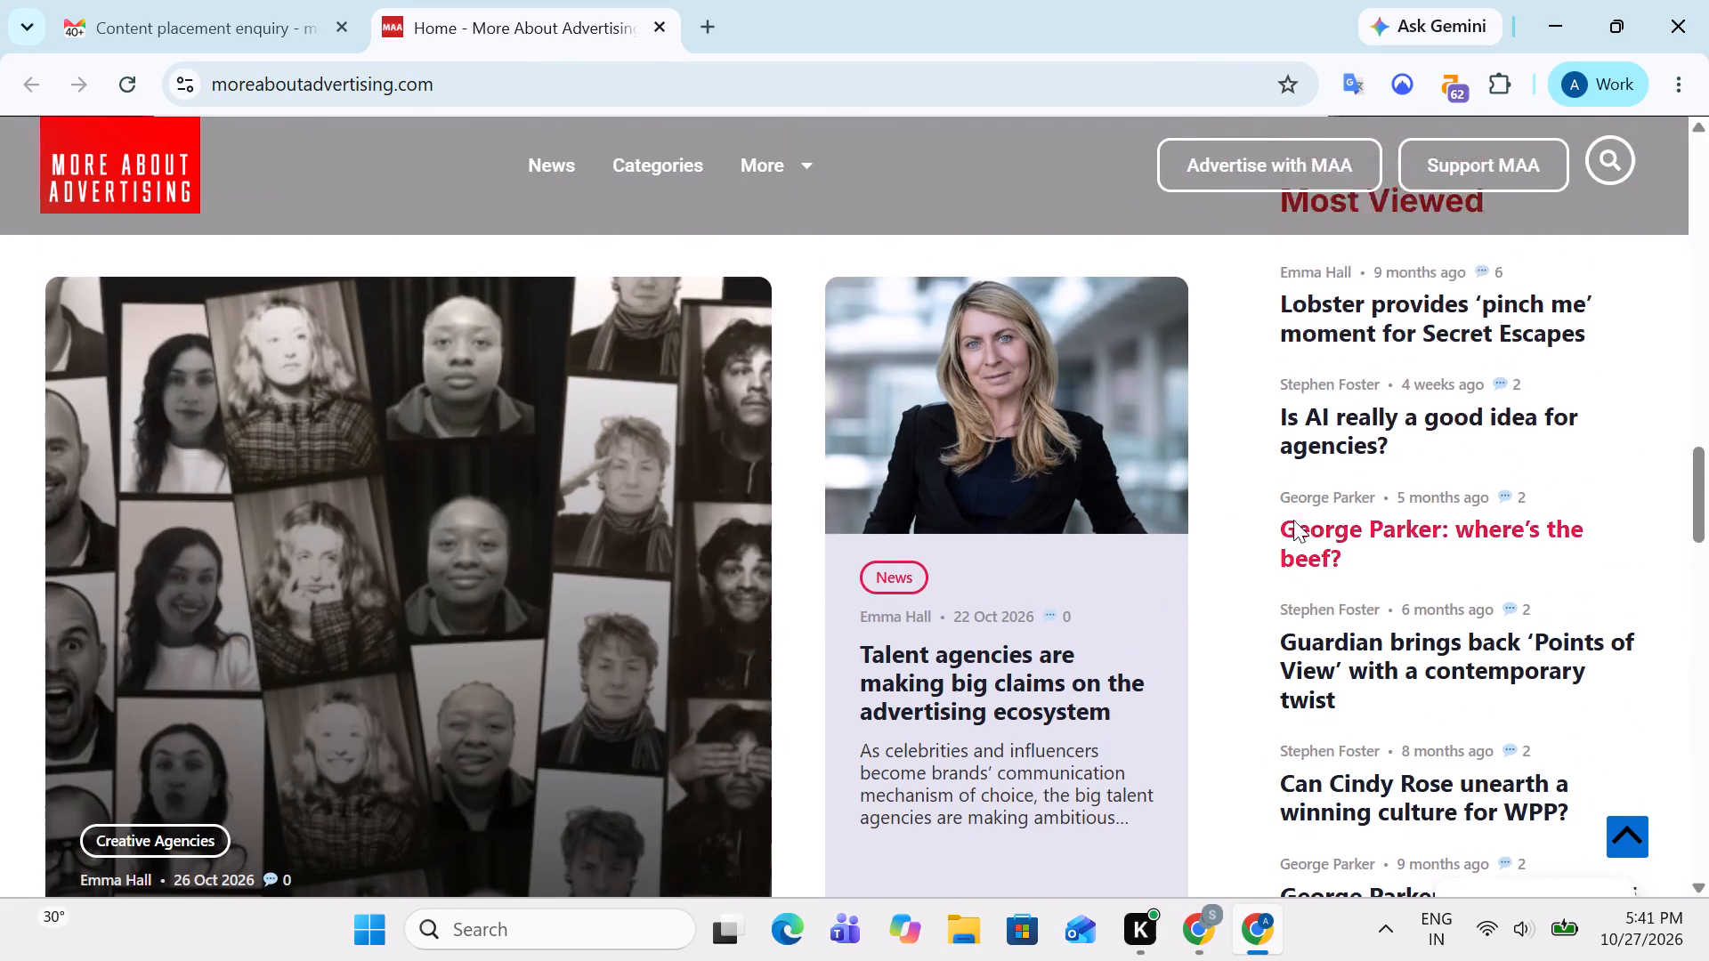
scroll(1293, 520, up, 20)
scroll(1293, 520, up, 3)
Check moreaboutadvertising.com's Ahrefs metrics and enter 62 as DR and 144 as Traffic in row 10804.
click(1464, 93)
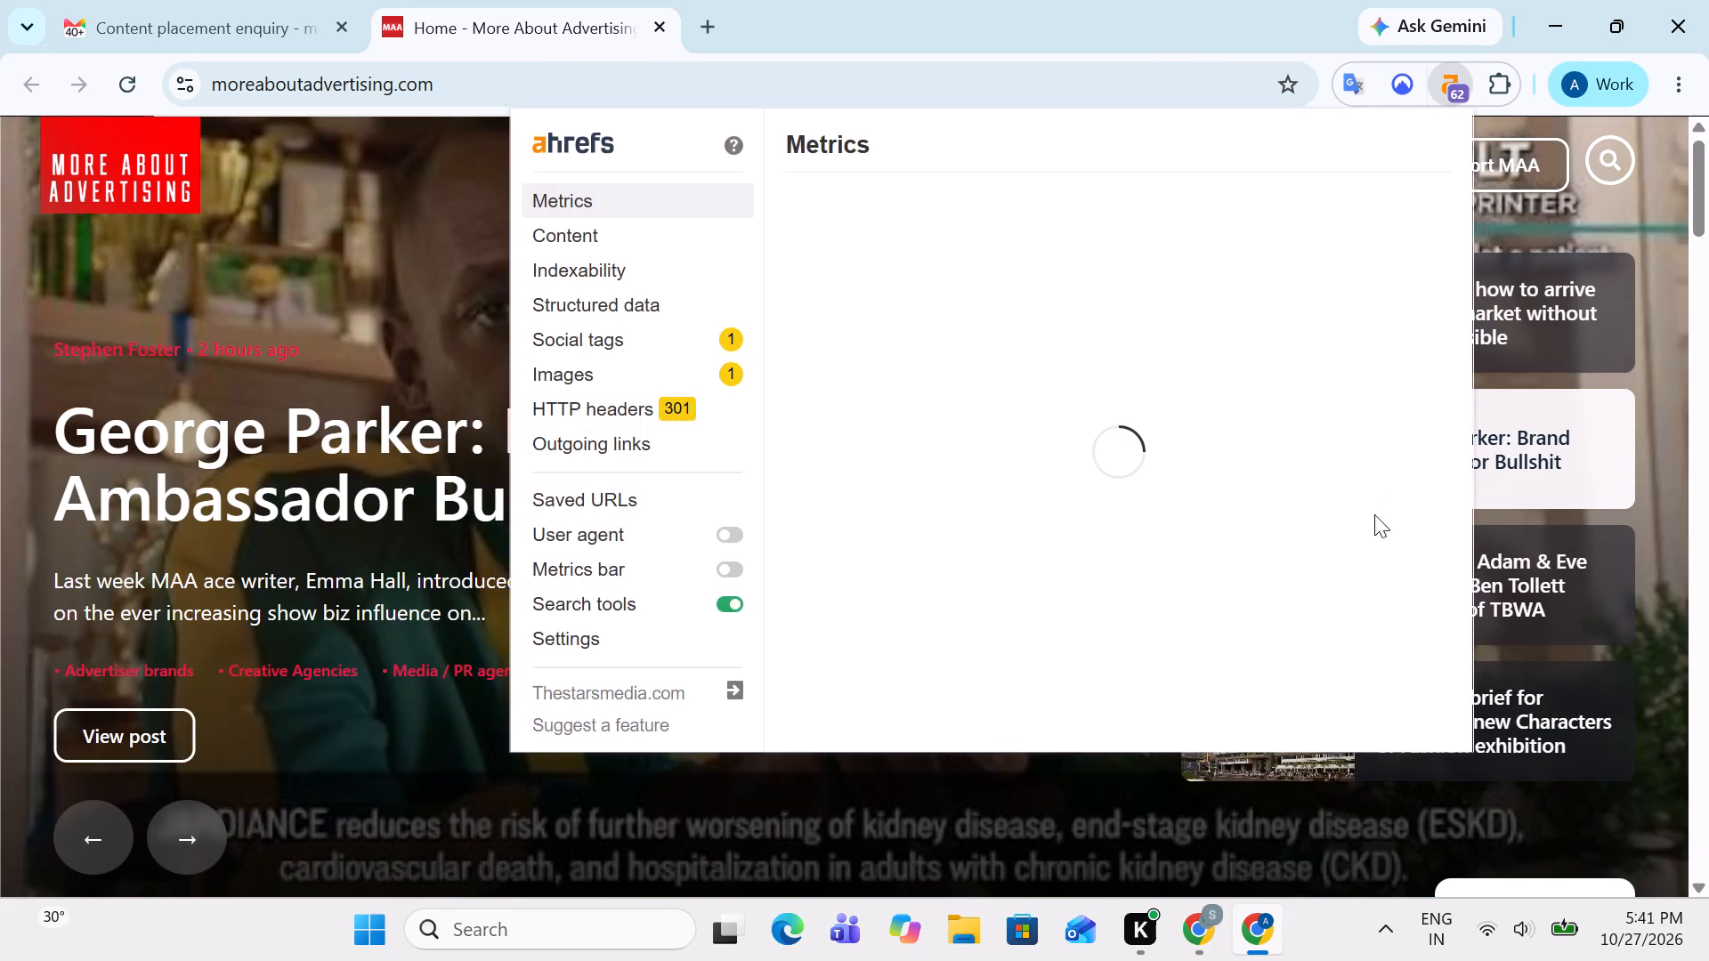
key(alt+Tab)
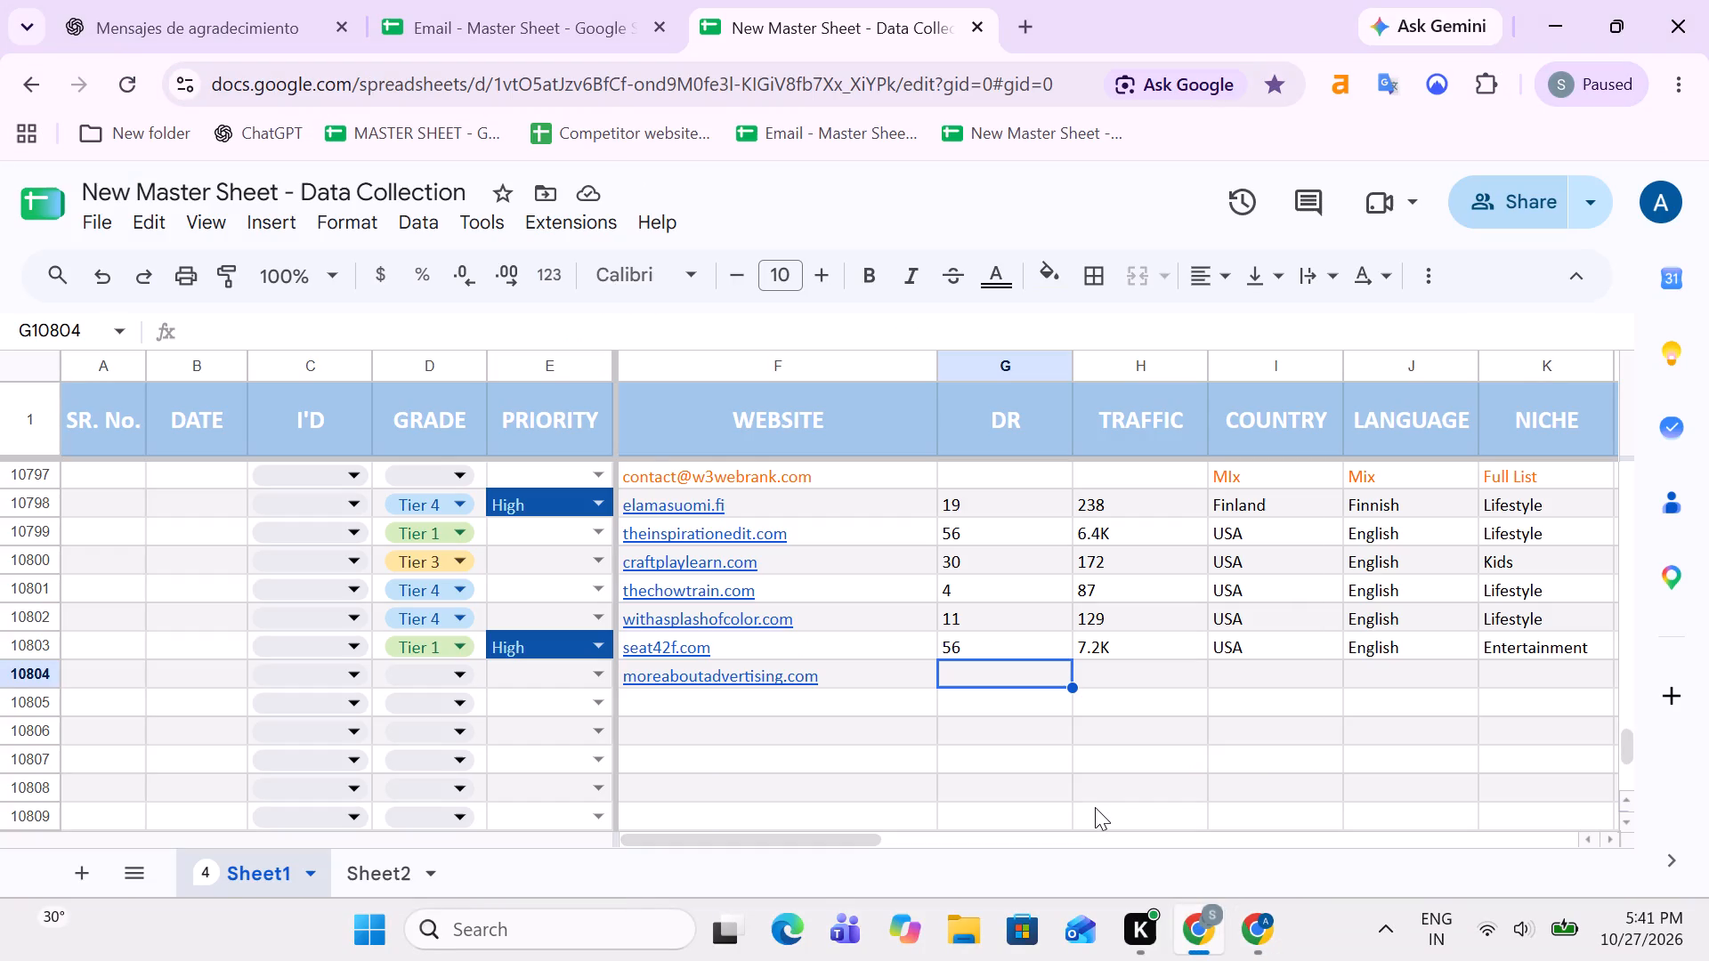
text(62)
key(Right)
key(1)
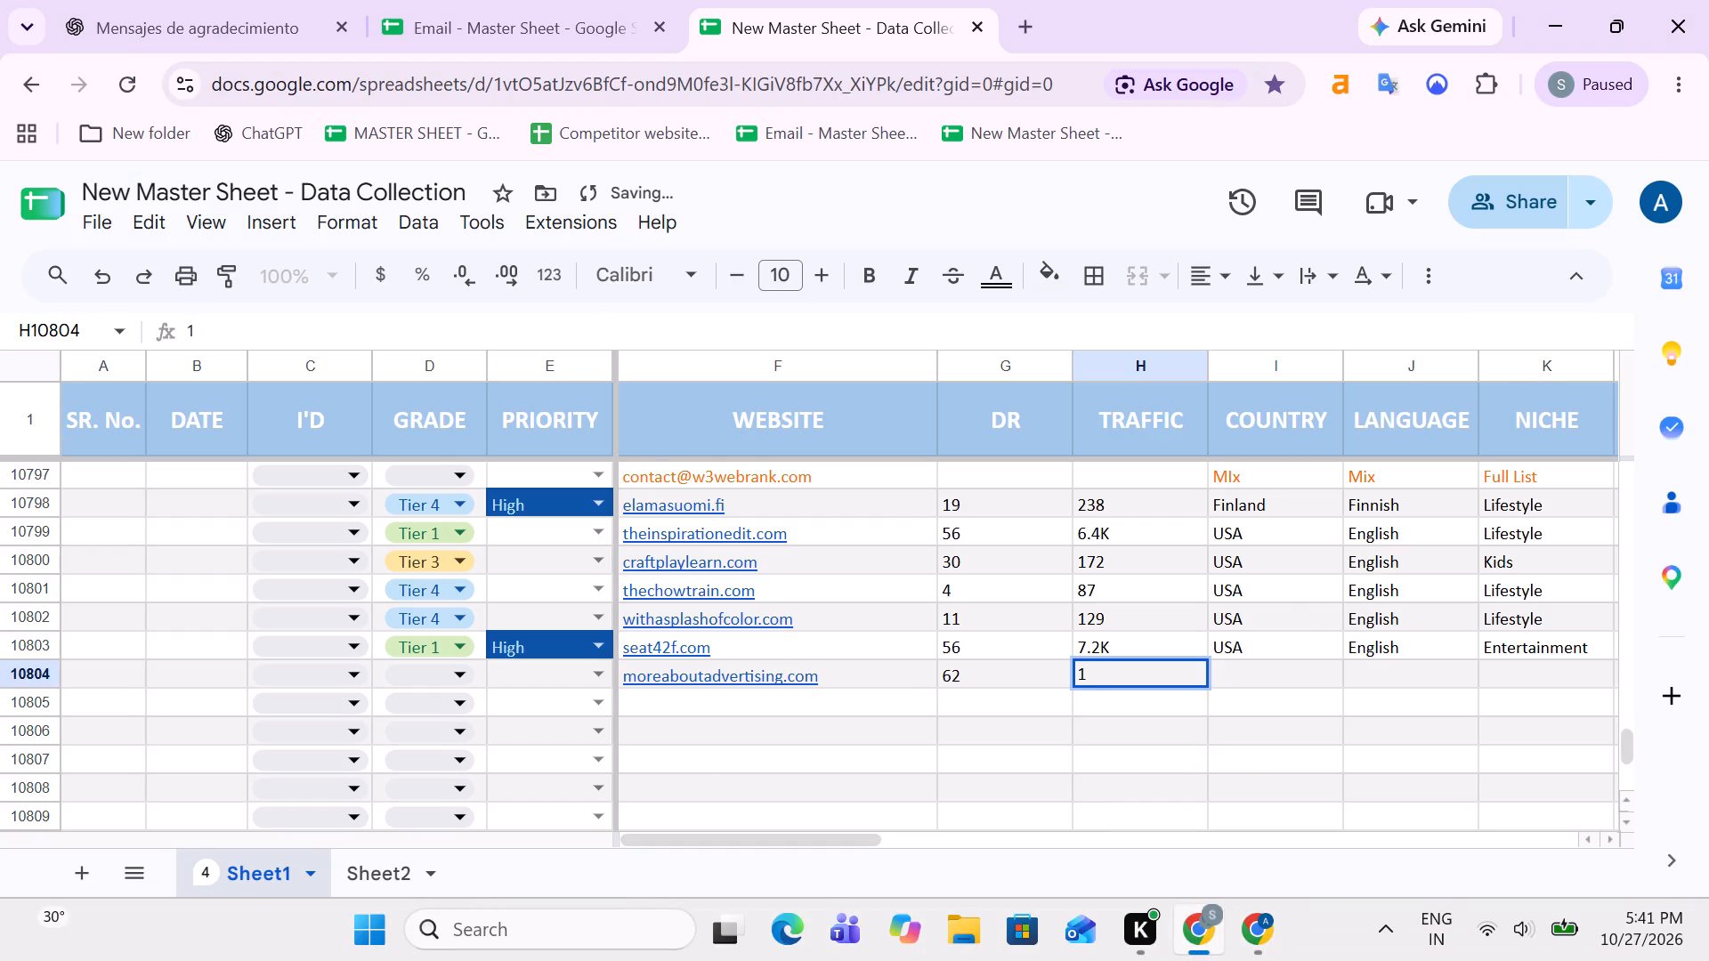
text(44)
key(Tab)
Search the More About Advertising site for Netbet.
key(alt+Tab)
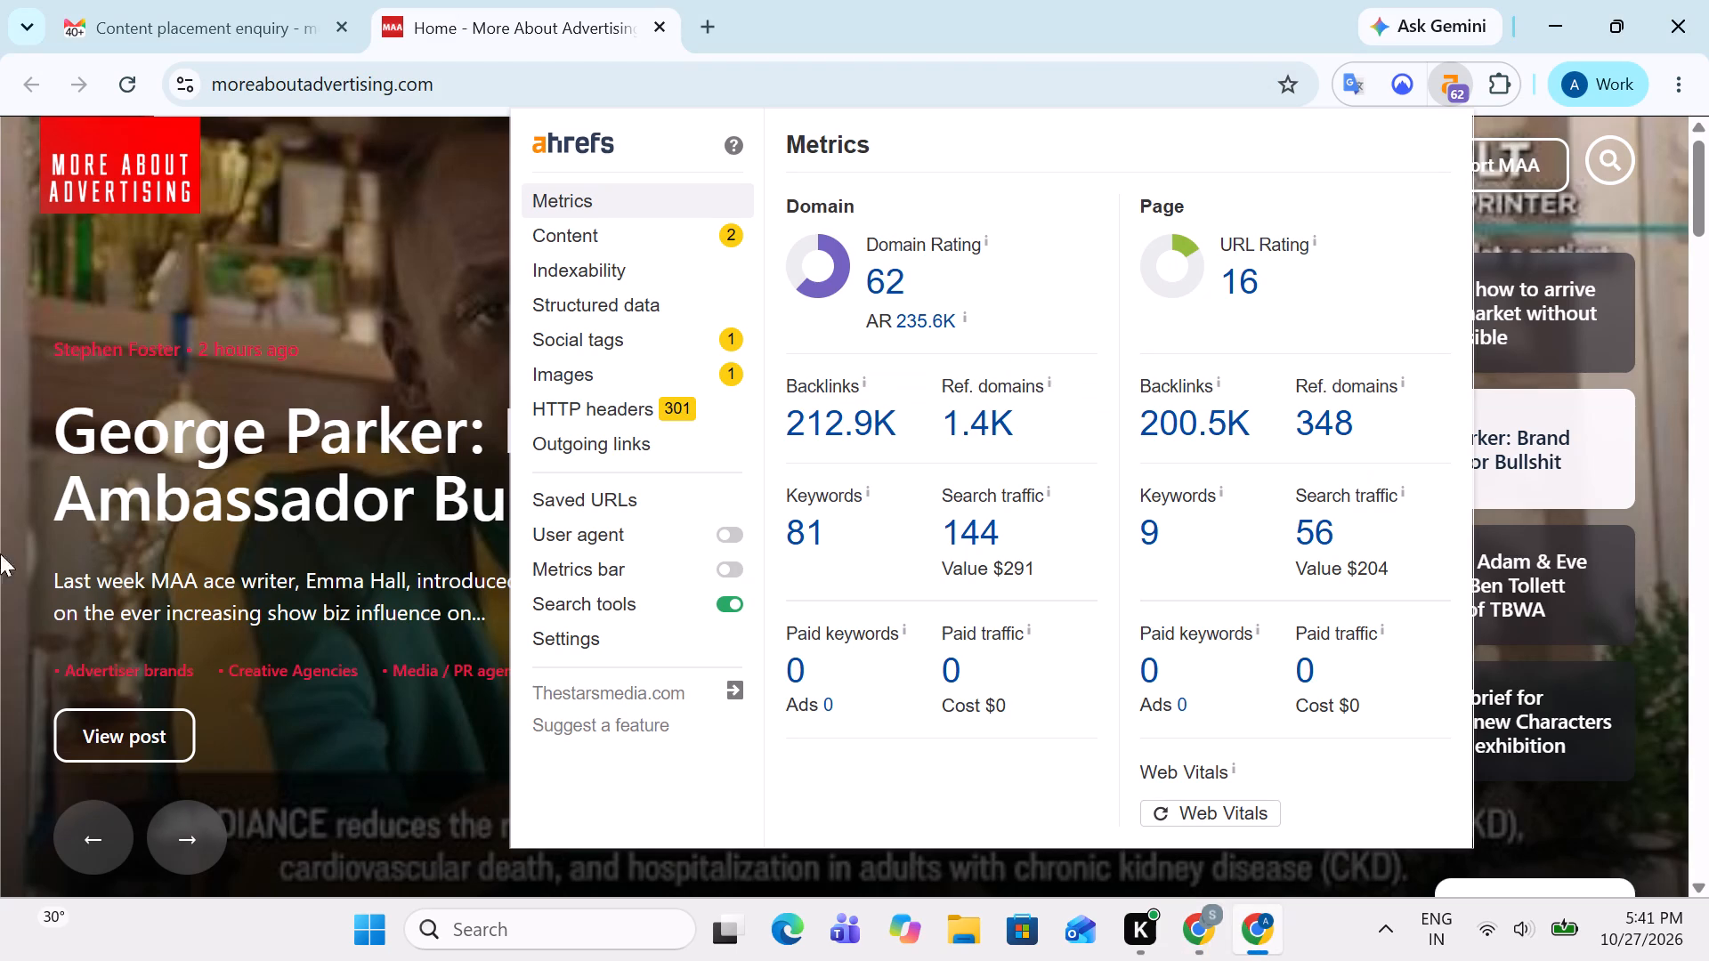
click(0, 510)
scroll(1073, 458, up, 8)
click(1604, 153)
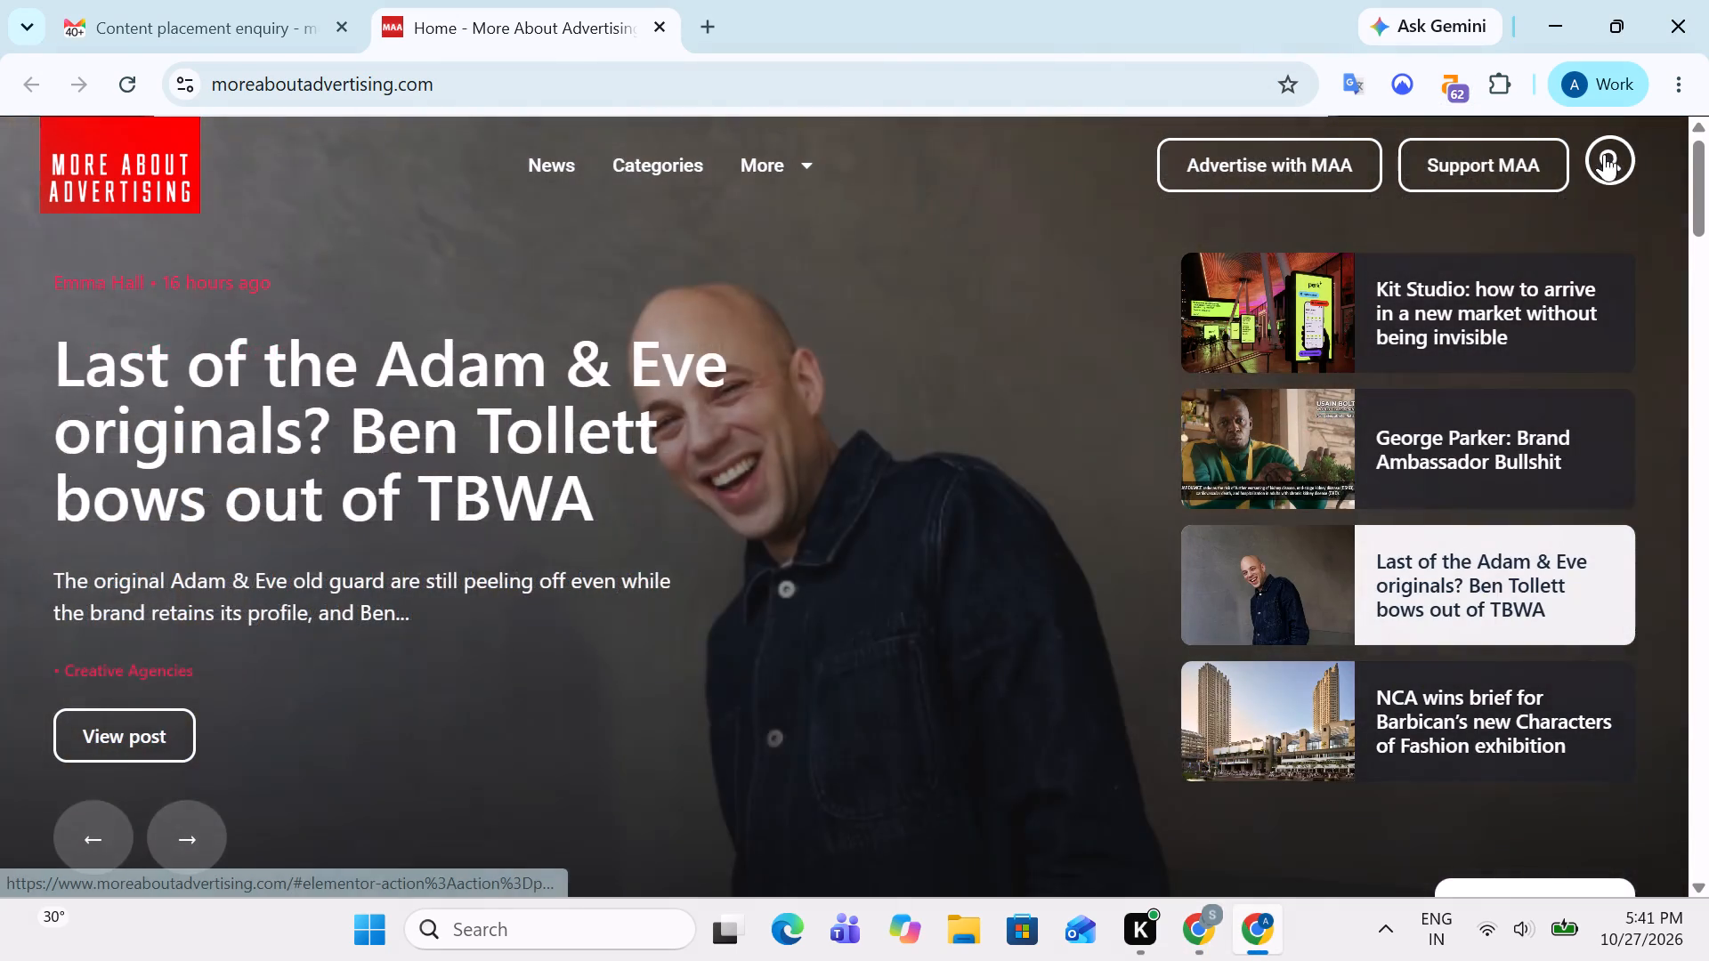
click(631, 507)
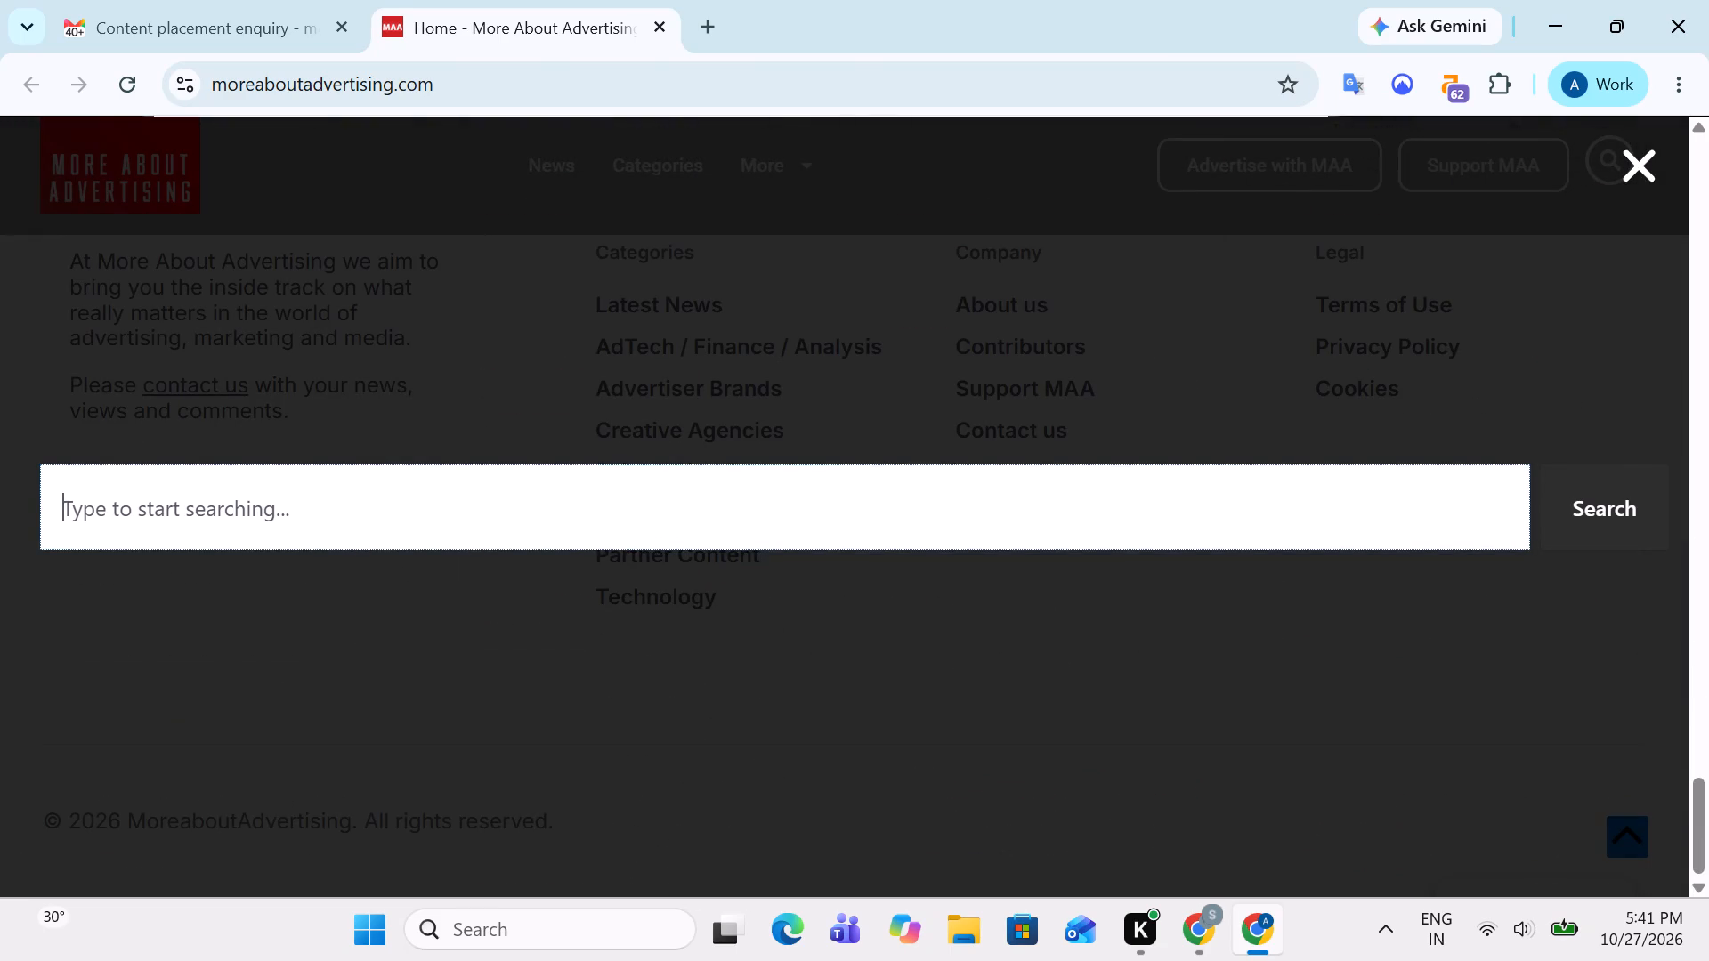
text(Netbt)
key(BackSpace)
text(et)
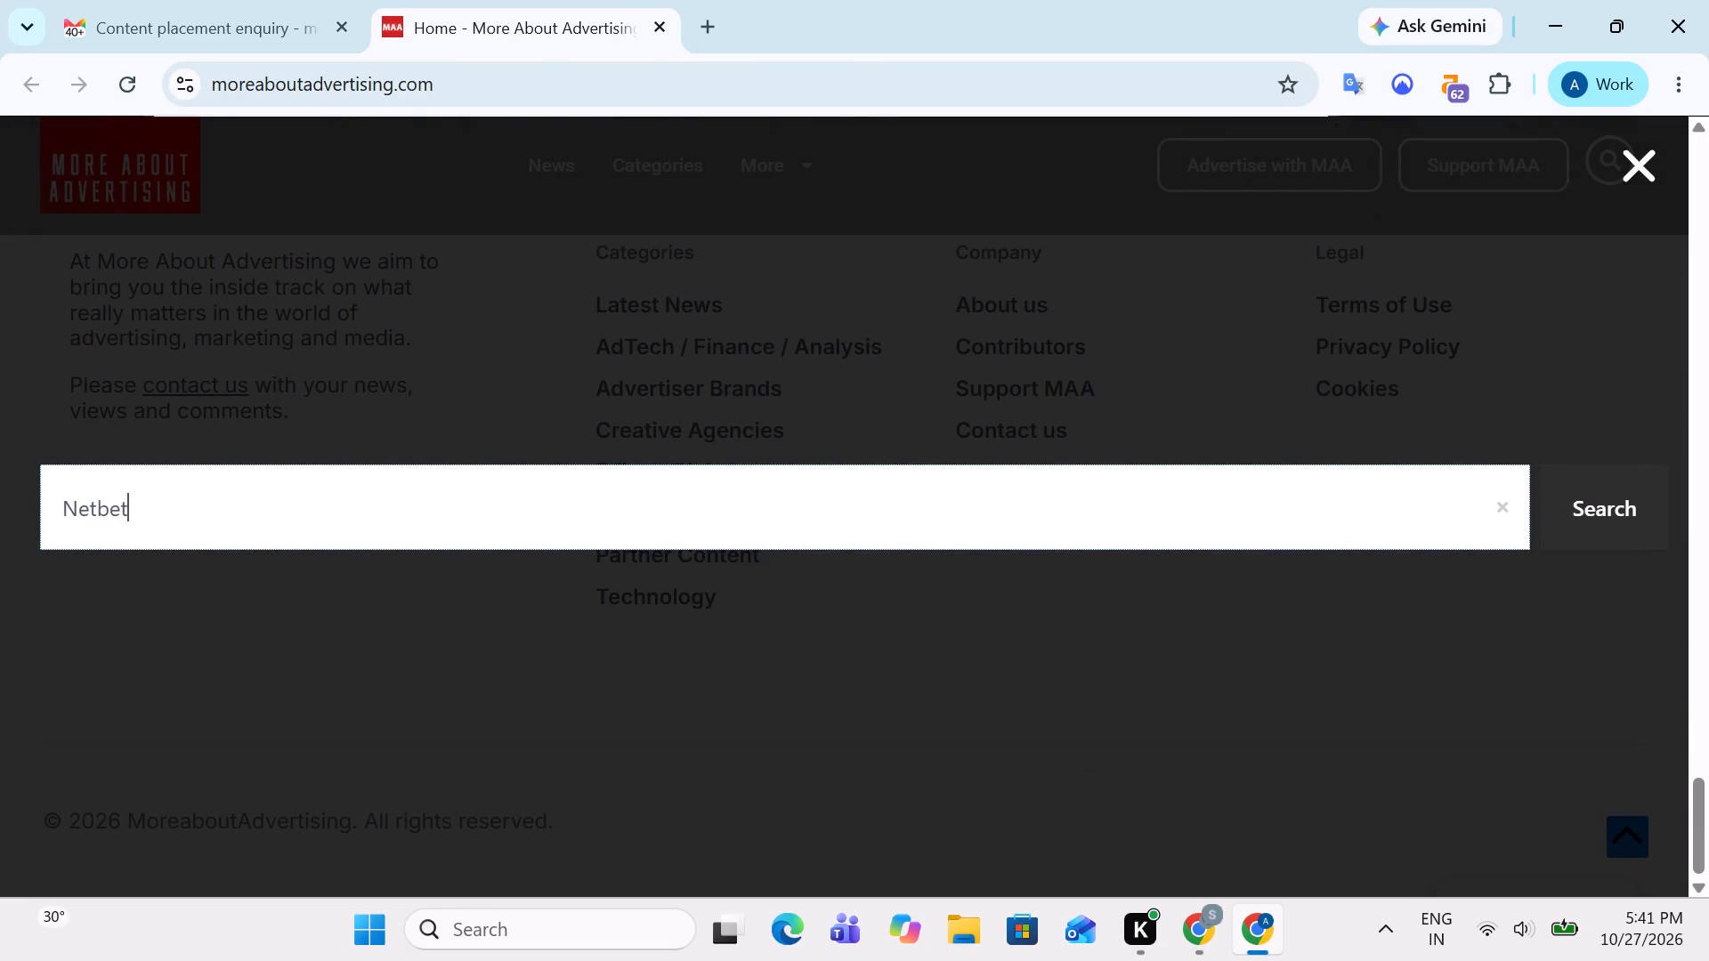
key(Return)
key(alt+Tab)
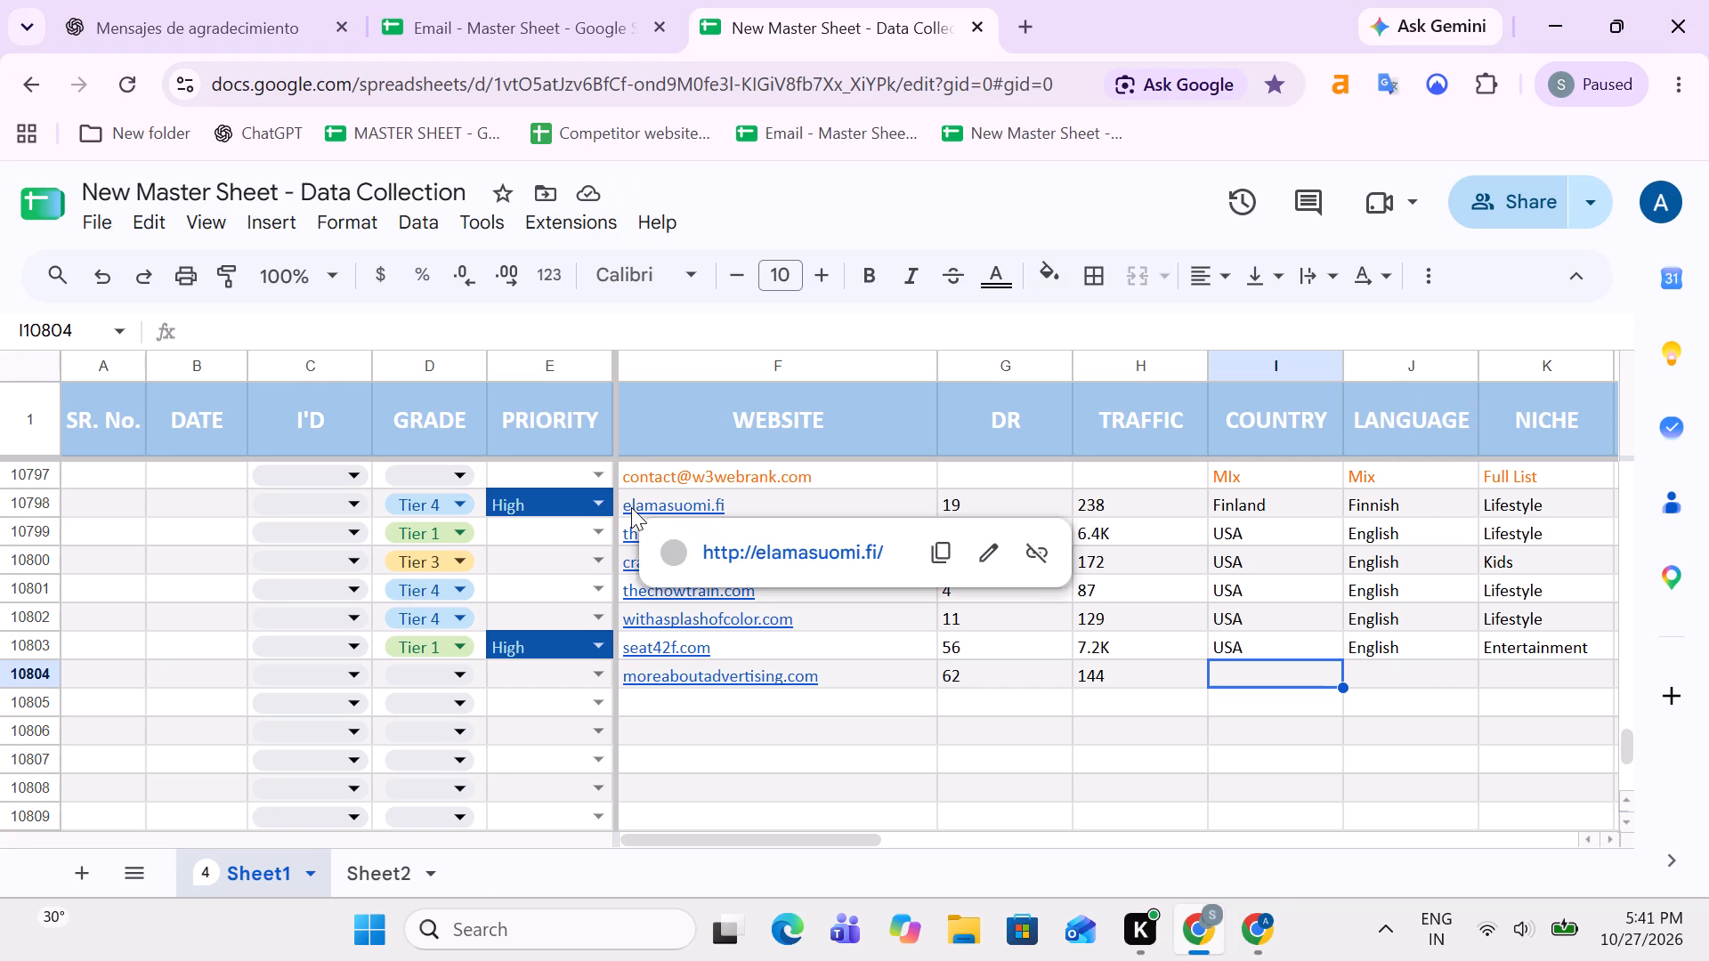
Enter USA as Country, English as Language and Marketing as Niche for moreaboutadvertising.com in row 10804.
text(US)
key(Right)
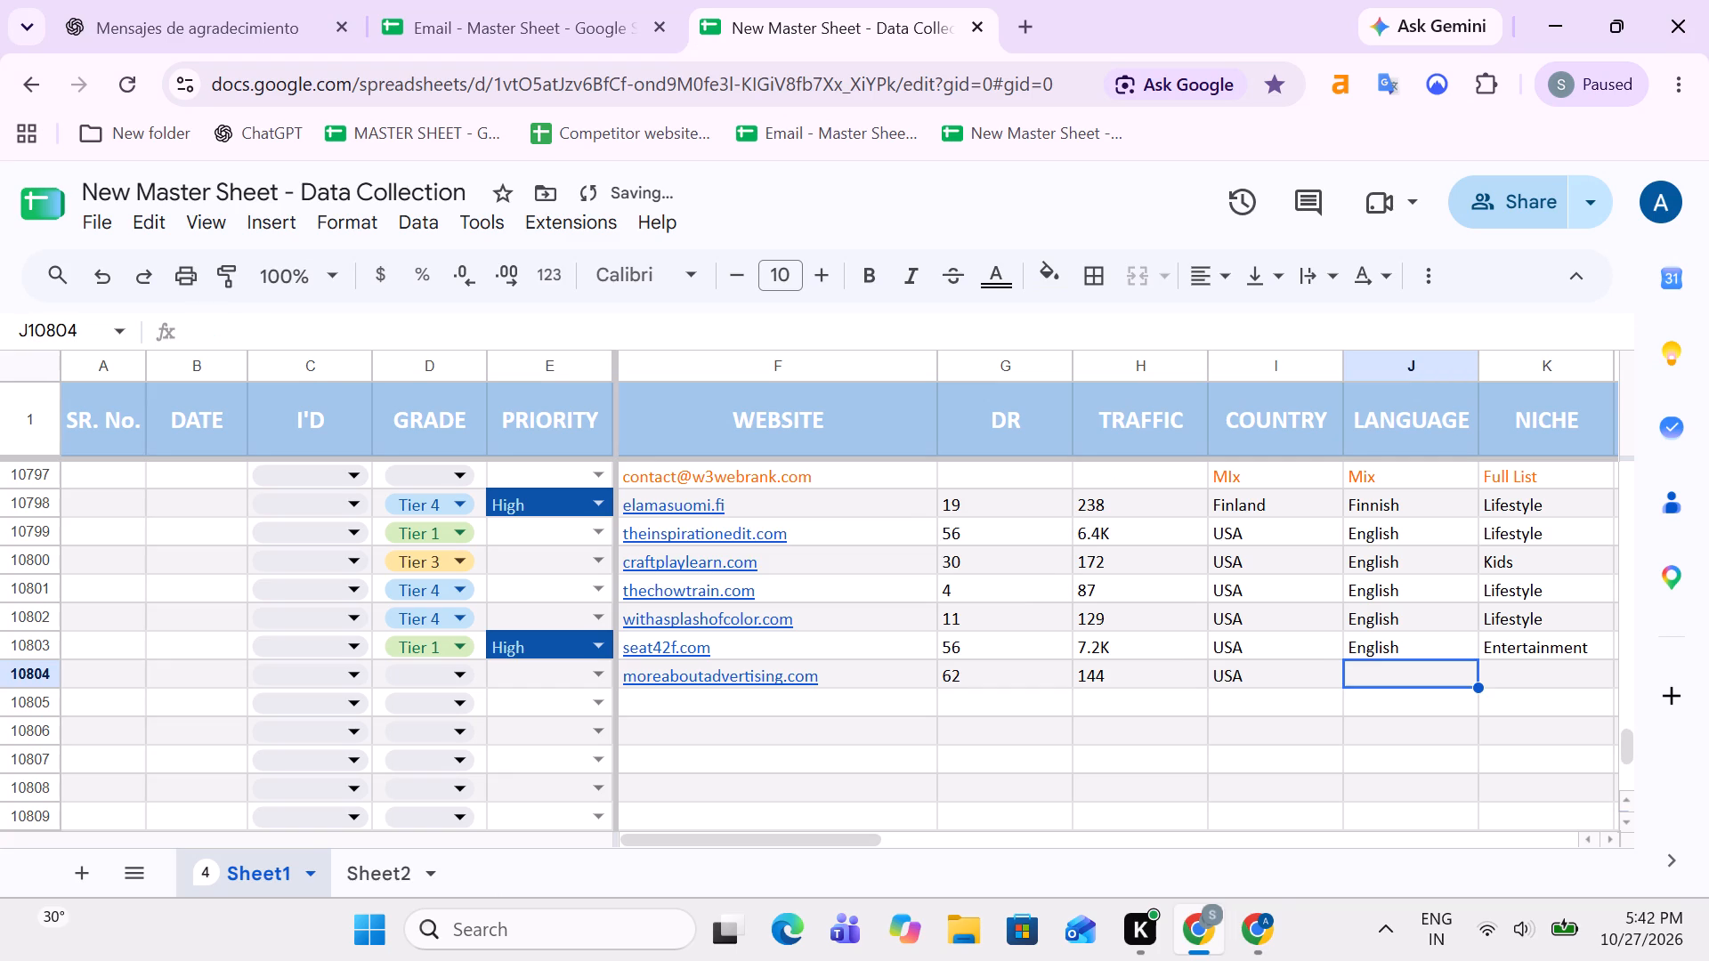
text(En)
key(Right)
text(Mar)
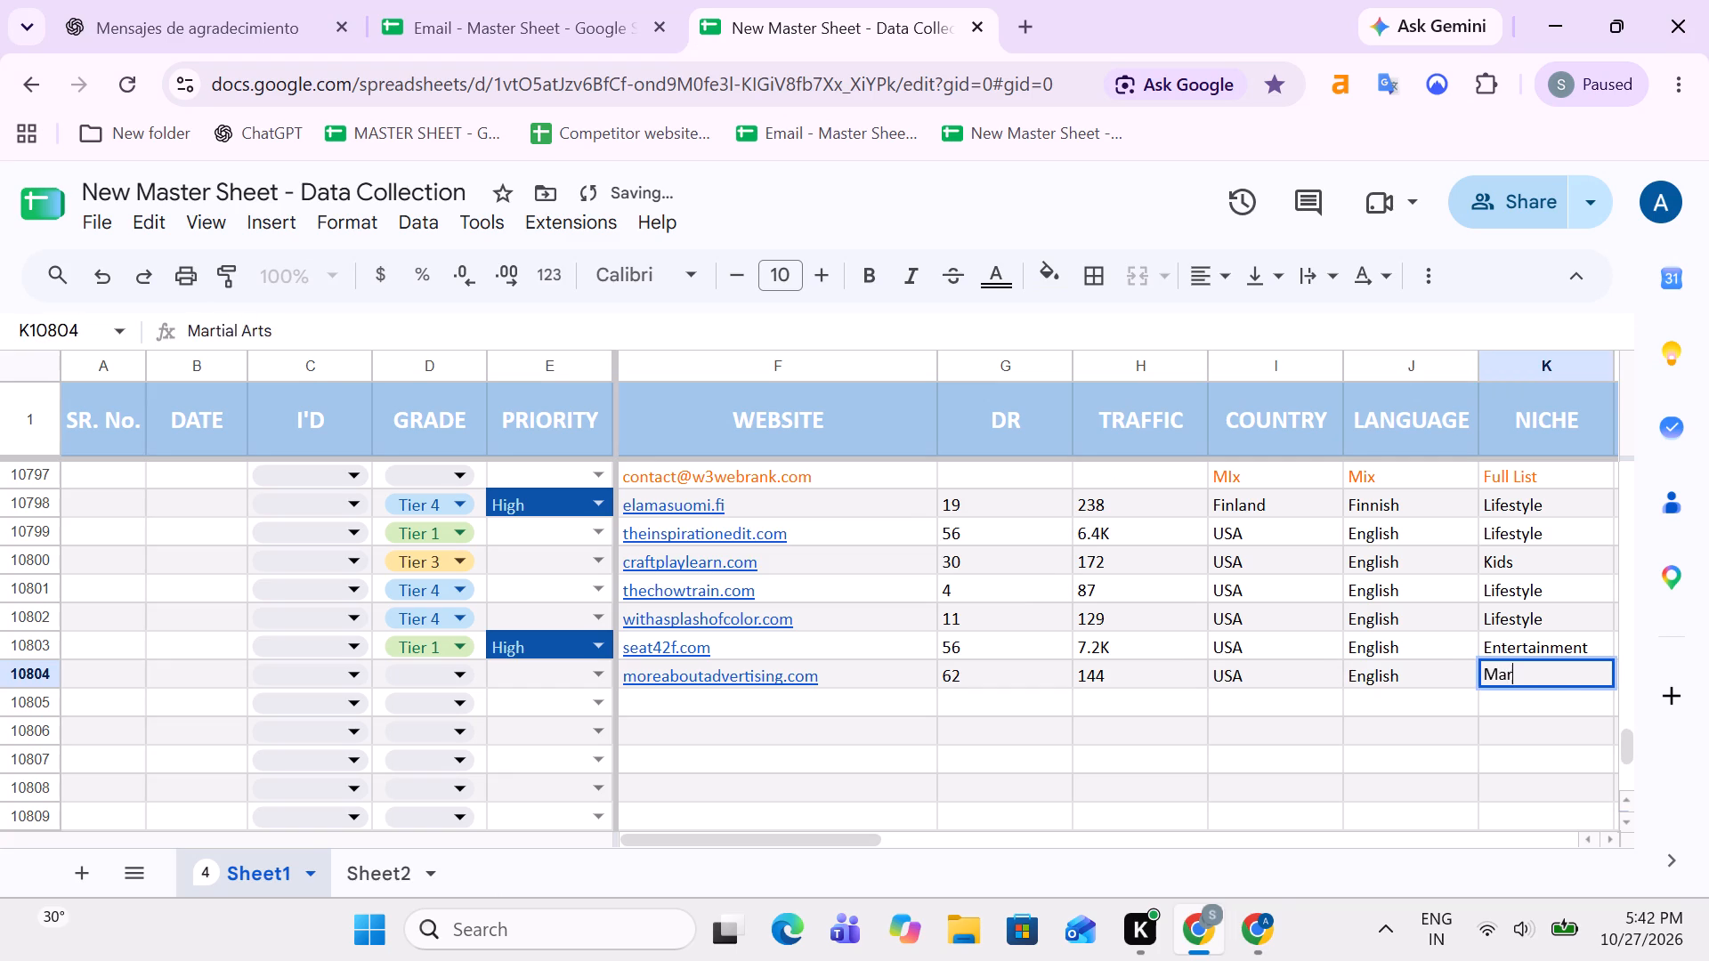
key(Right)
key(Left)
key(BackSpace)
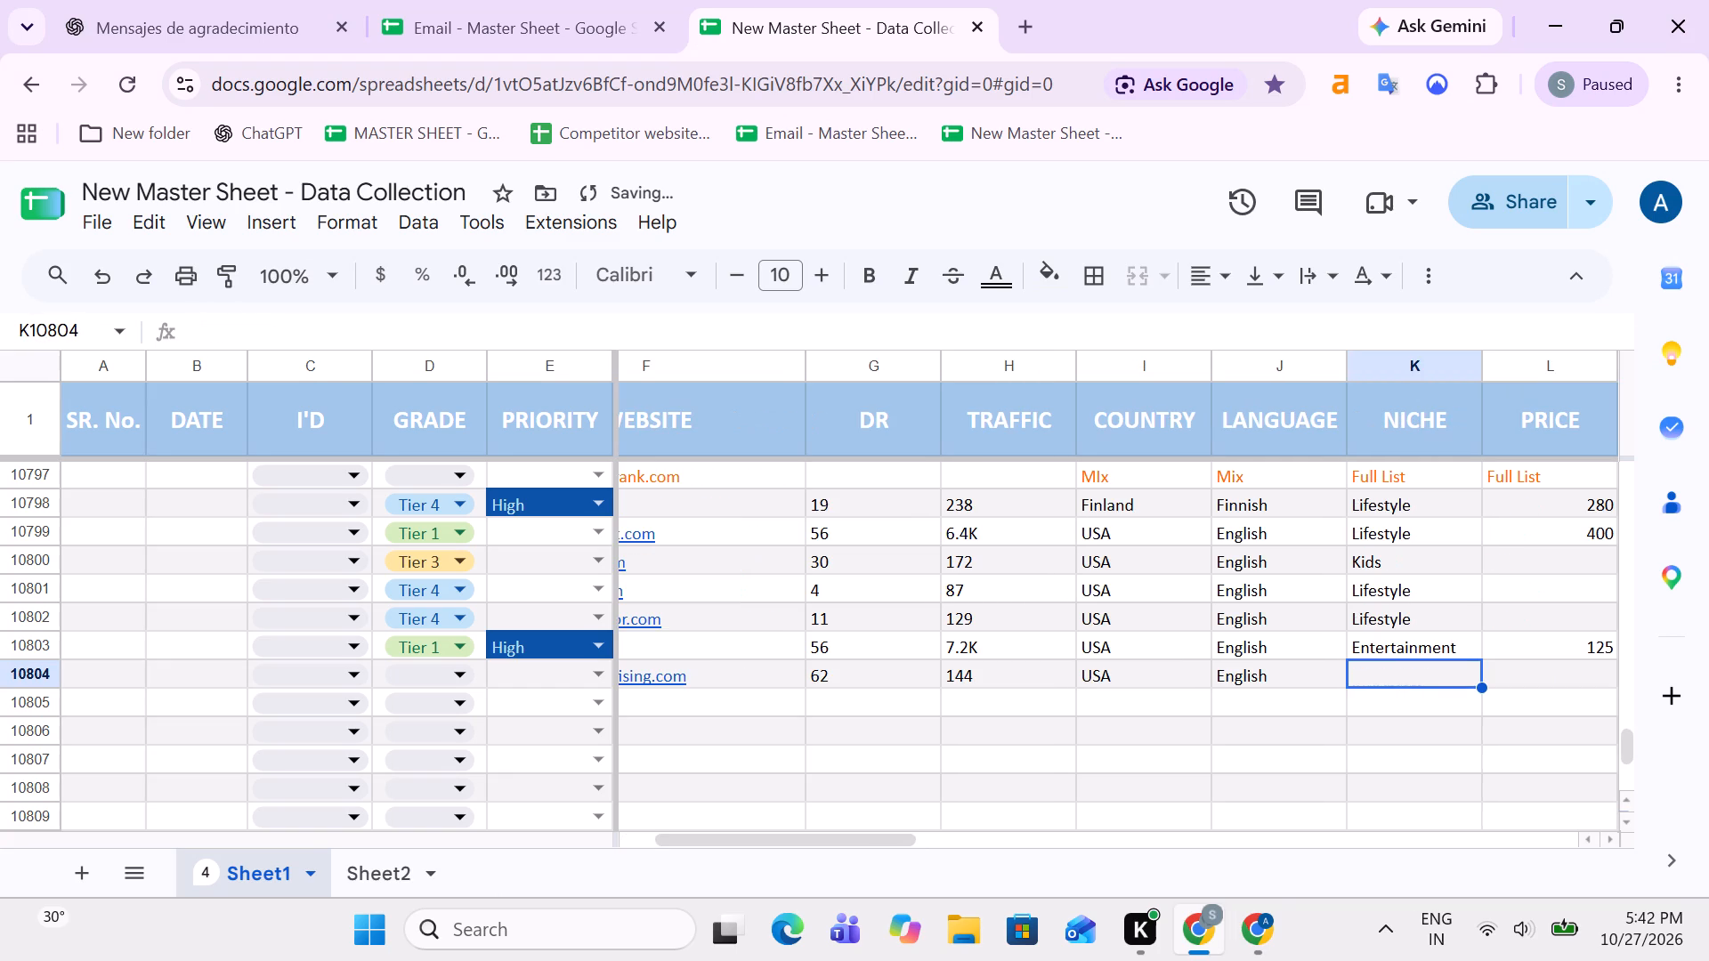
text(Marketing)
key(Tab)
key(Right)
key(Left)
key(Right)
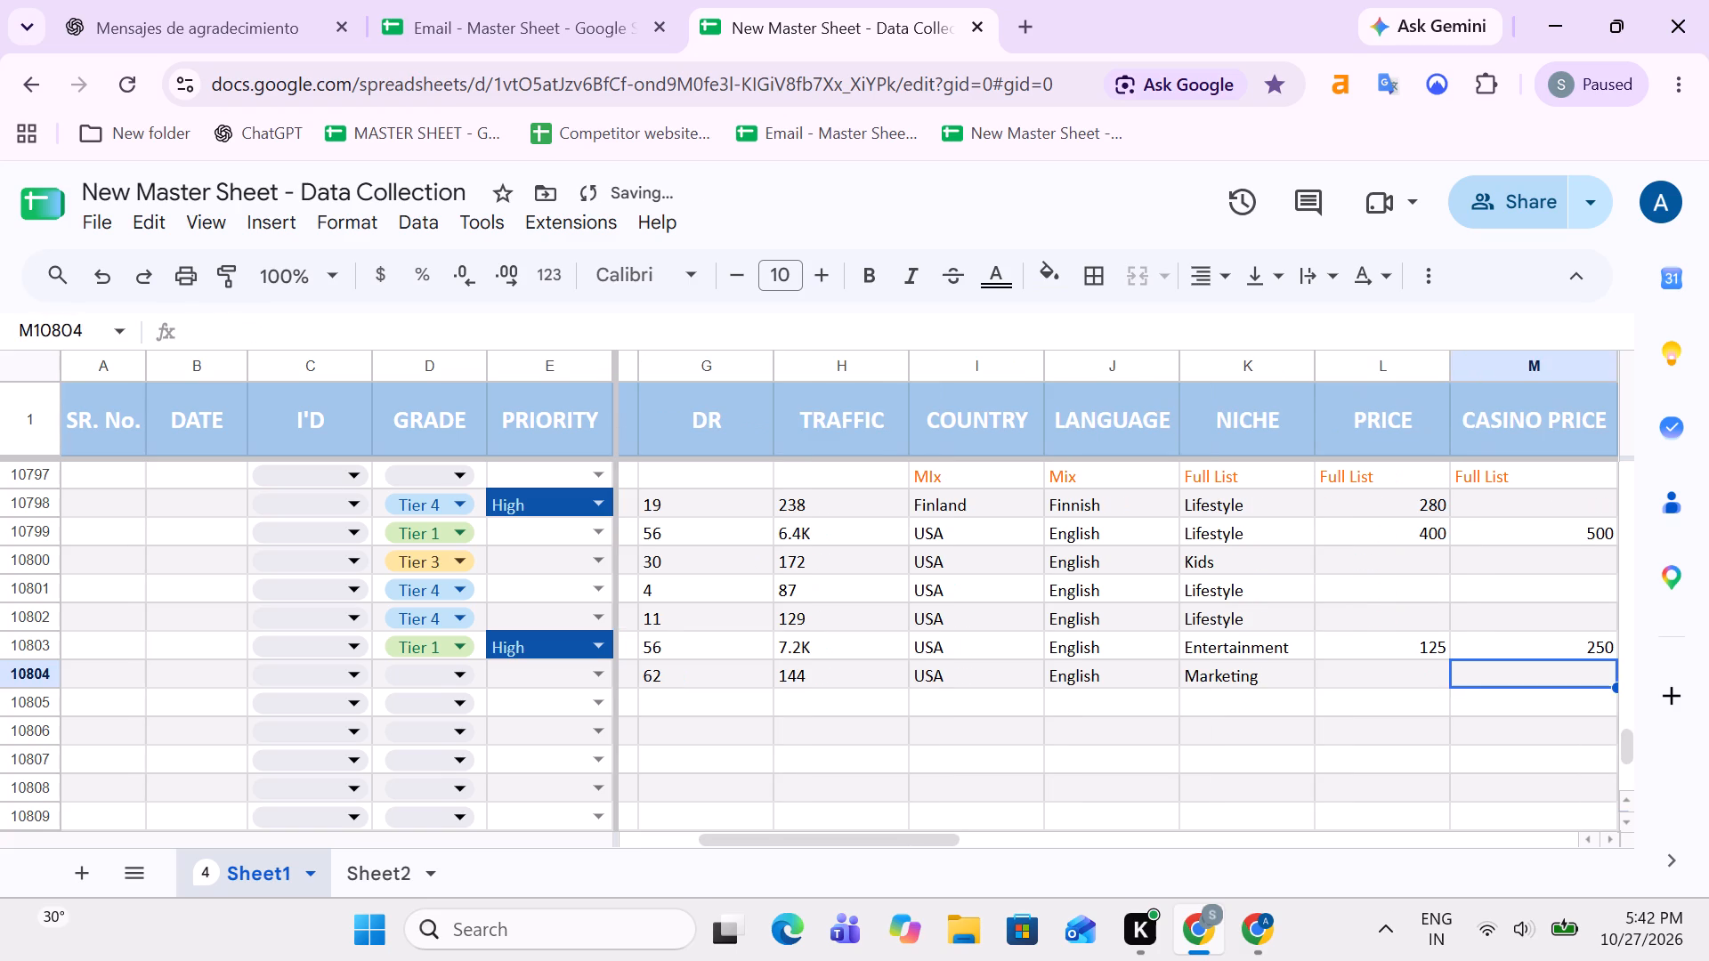
Close the More About Advertising search results and return to the publisher's email in Gmail.
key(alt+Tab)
click(0, 633)
scroll(158, 592, up, 2)
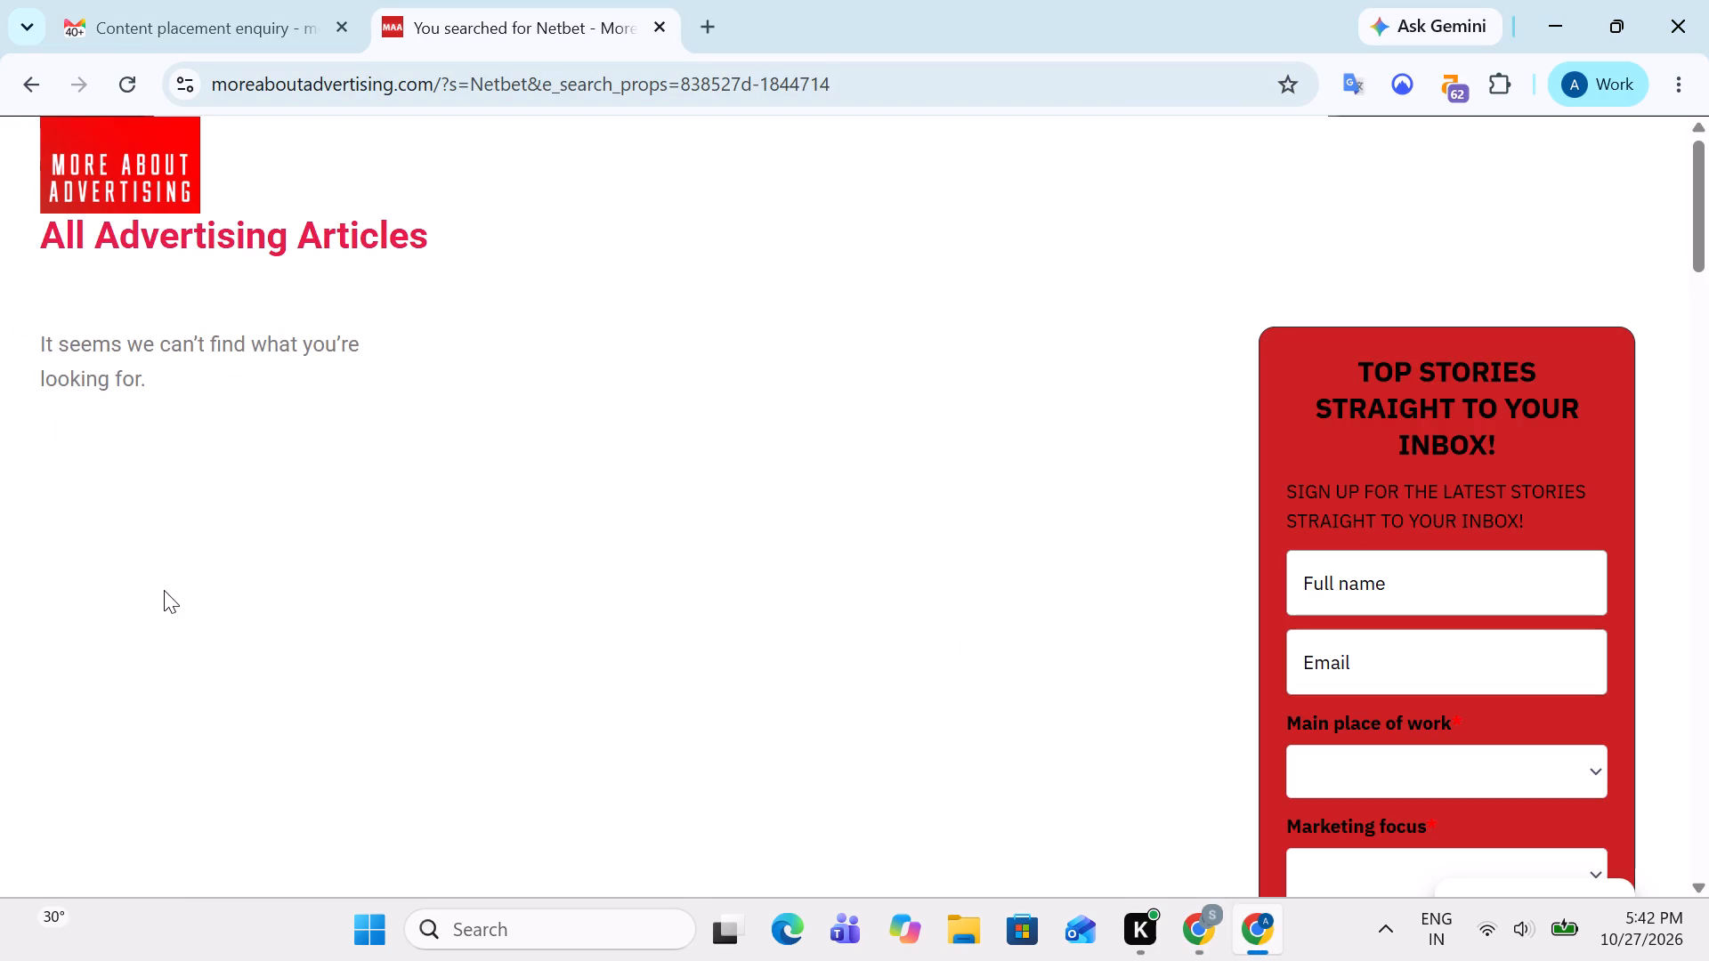
click(647, 28)
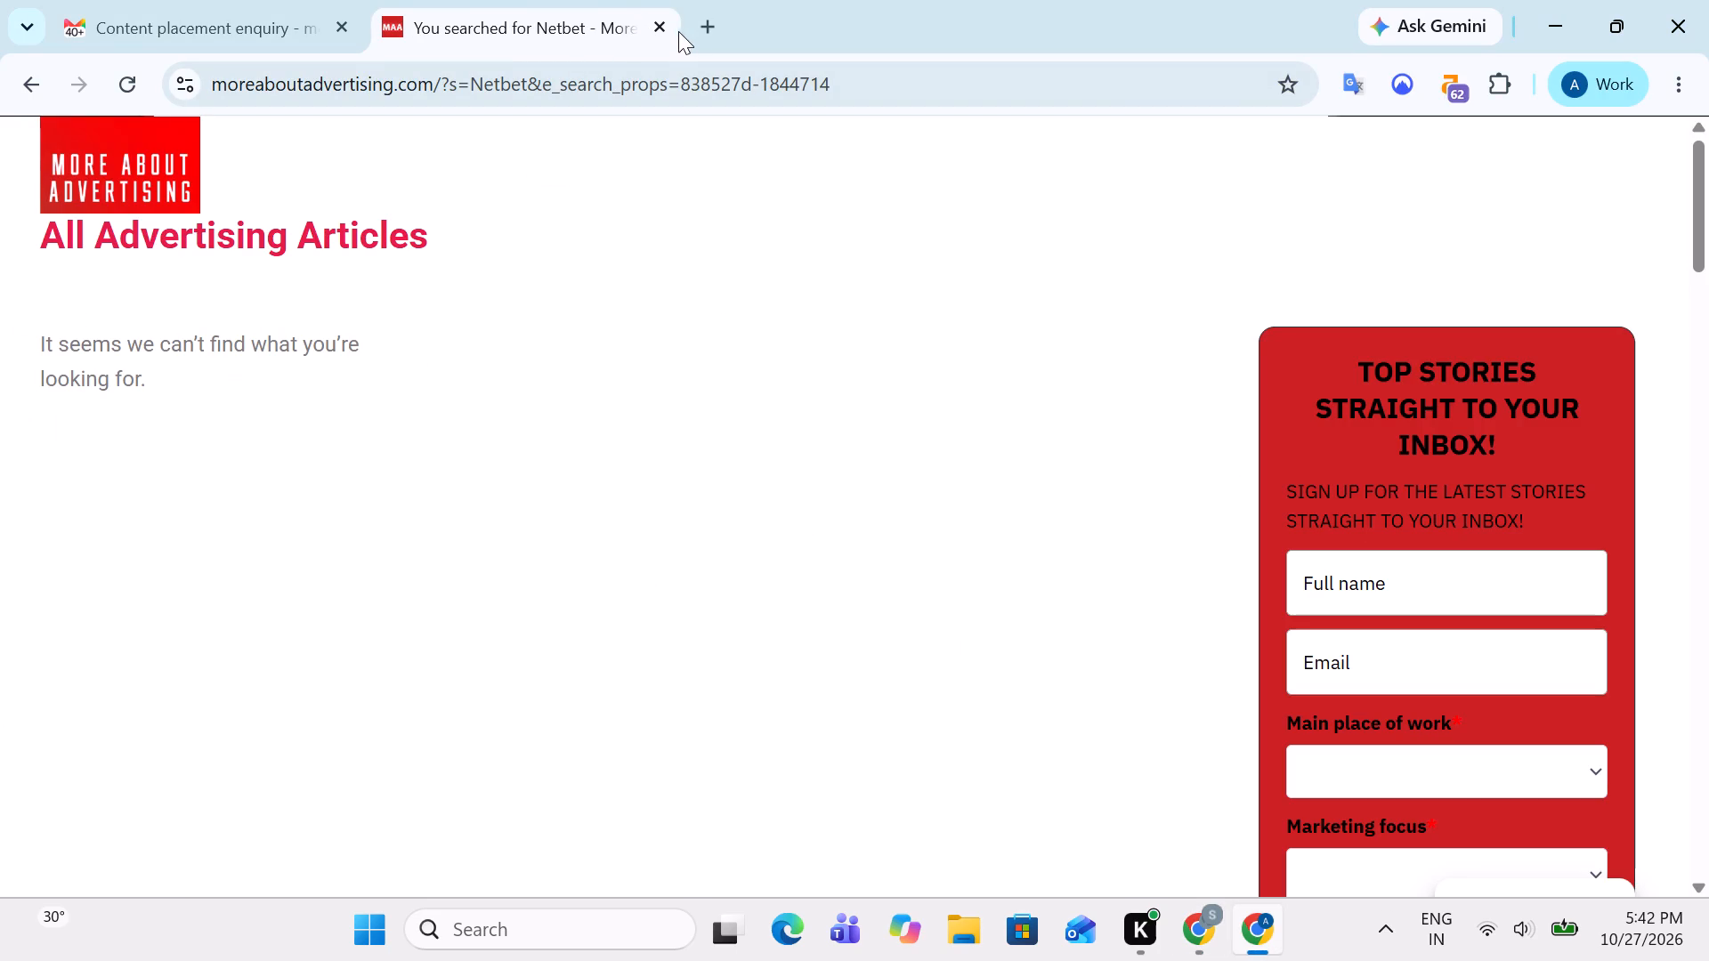
click(669, 27)
Check the single-post costs in the publisher's price table and enter 500 as Price and 600 as Casino Price in row 10804.
scroll(854, 625, down, 2)
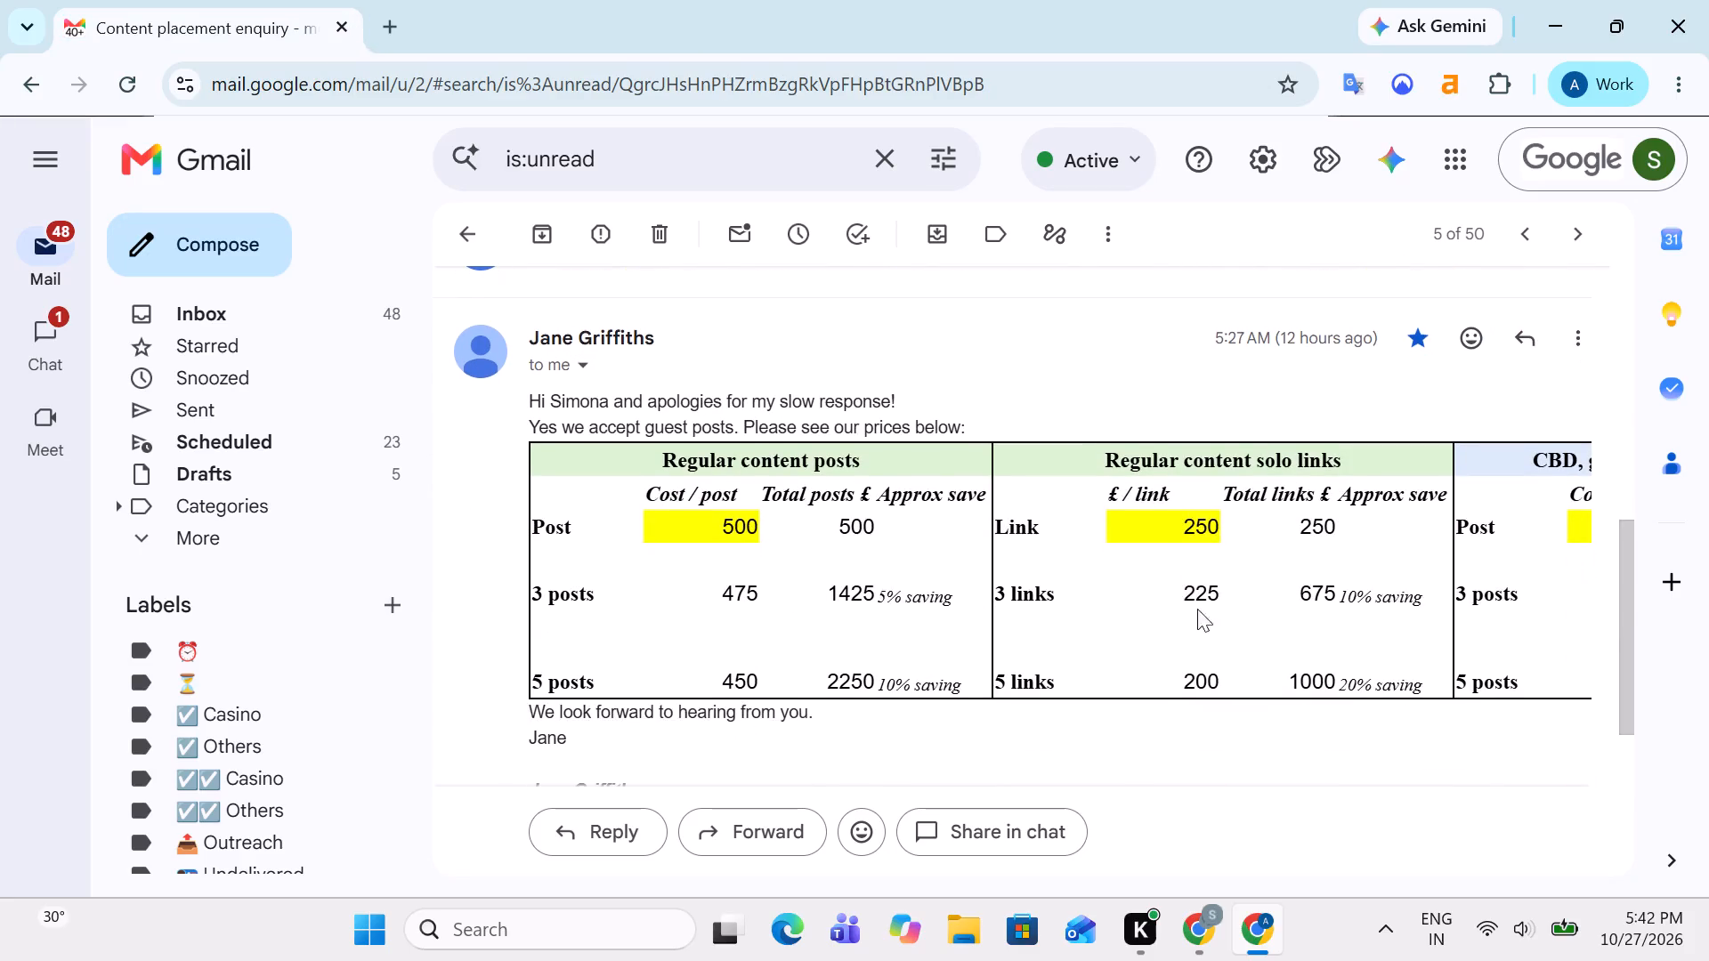
scroll(1031, 699, down, 3)
scroll(1074, 678, up, 1)
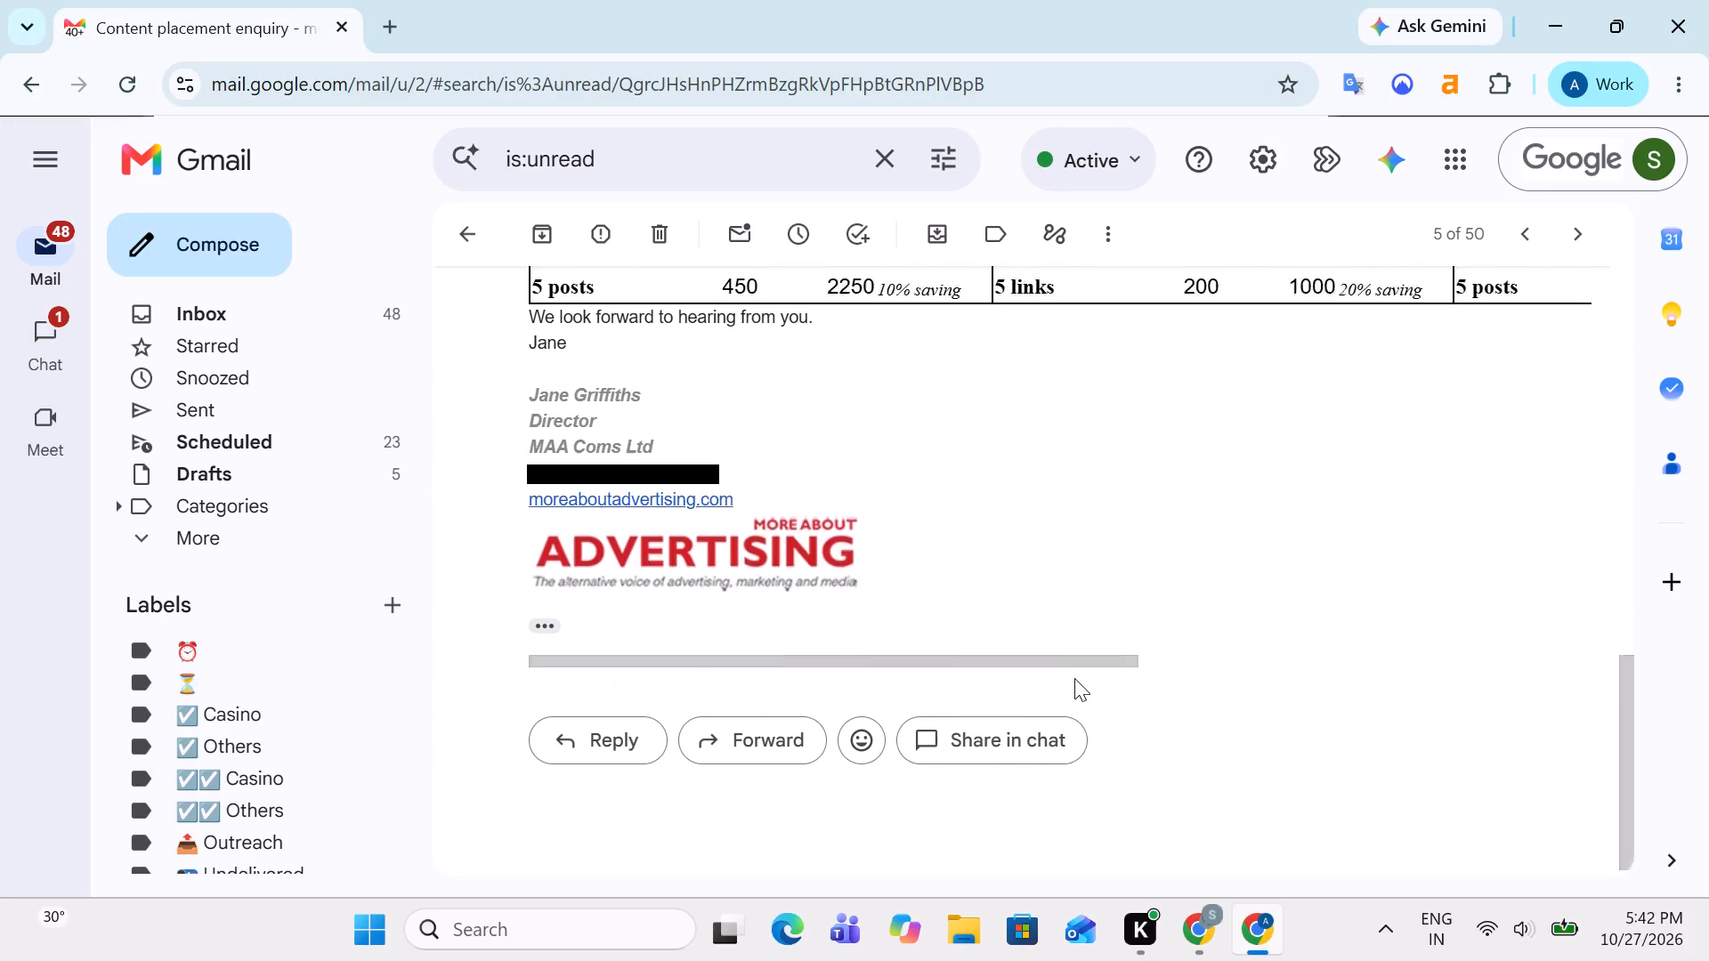
scroll(1074, 678, down, 2)
drag(1077, 651, 1423, 647)
scroll(1002, 560, up, 5)
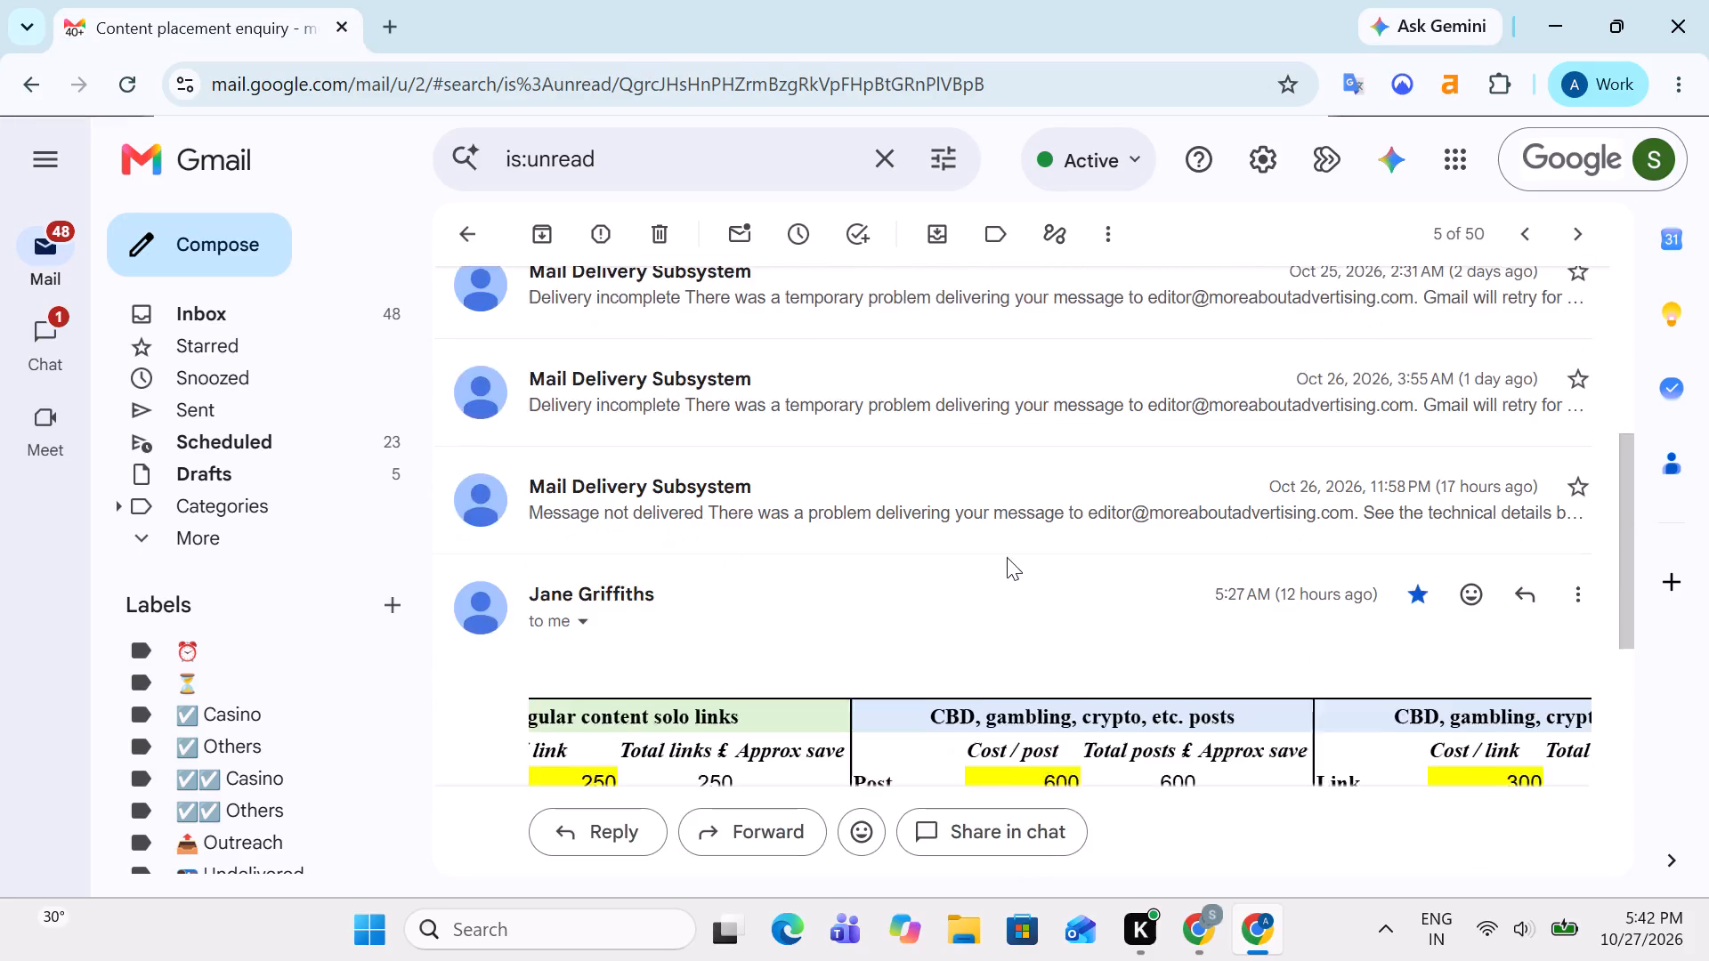
scroll(1126, 662, down, 2)
key(alt+Tab)
key(Left)
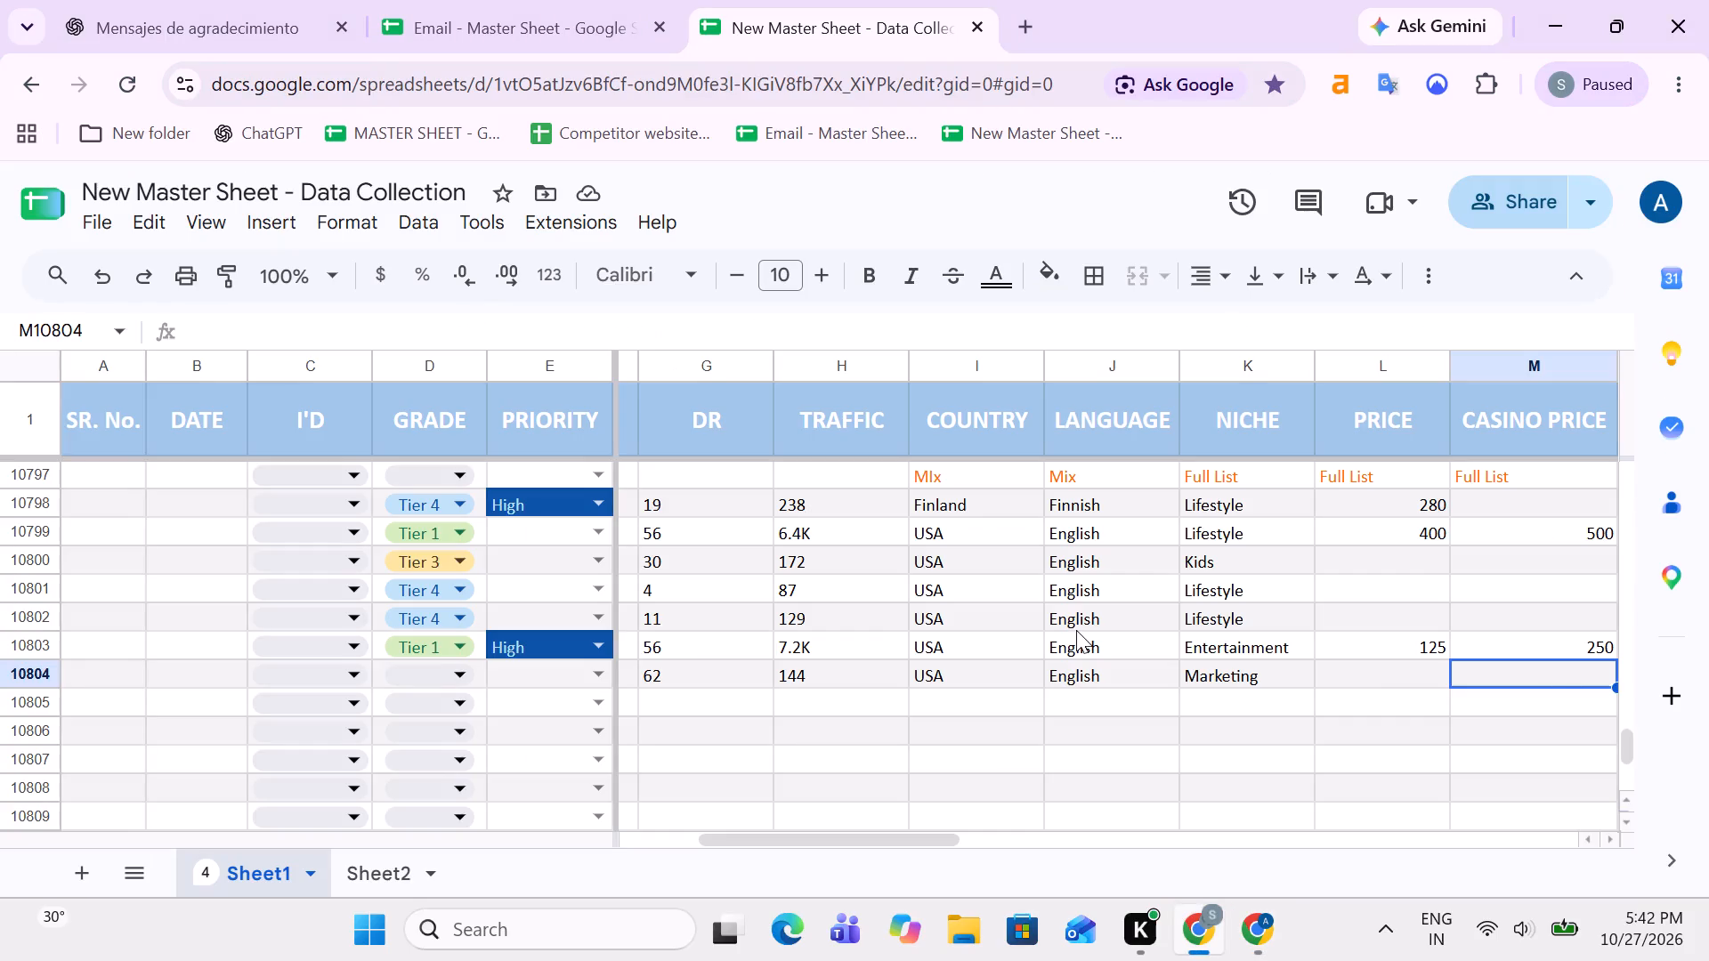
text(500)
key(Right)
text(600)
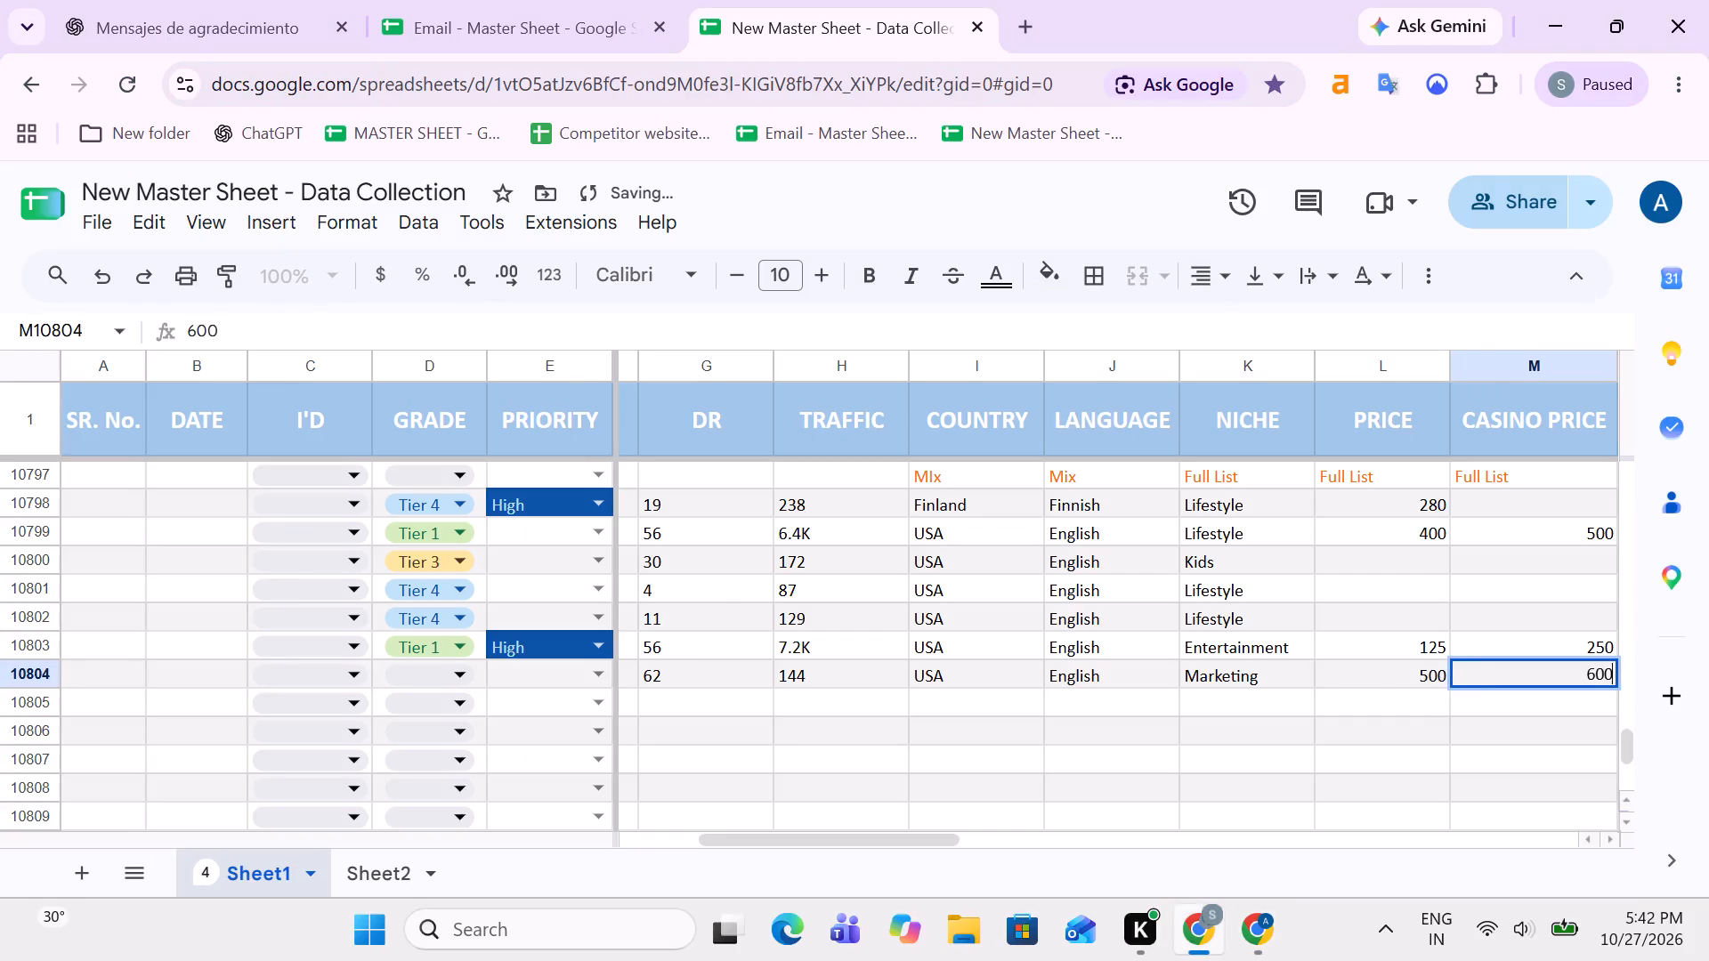
Set the Website Type in row 10804 to Unique.
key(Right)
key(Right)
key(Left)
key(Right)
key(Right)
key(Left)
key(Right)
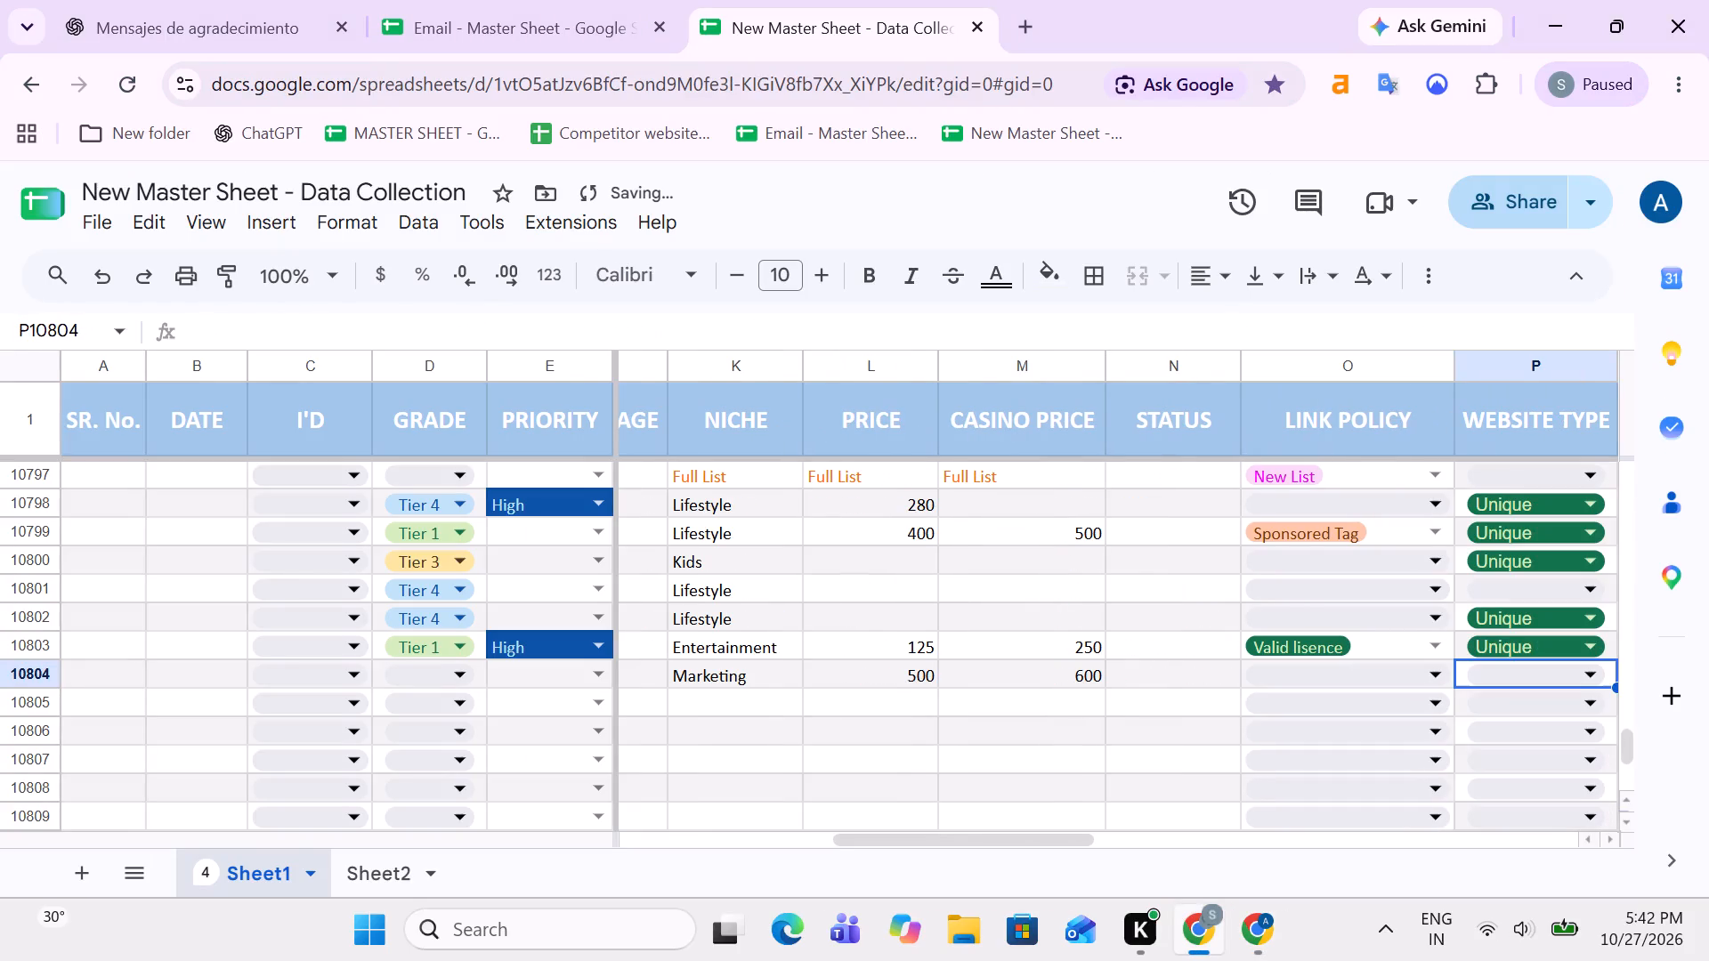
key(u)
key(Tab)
Copy the publisher's email address from the Gmail reply and enter it as Contact Details in row 10804.
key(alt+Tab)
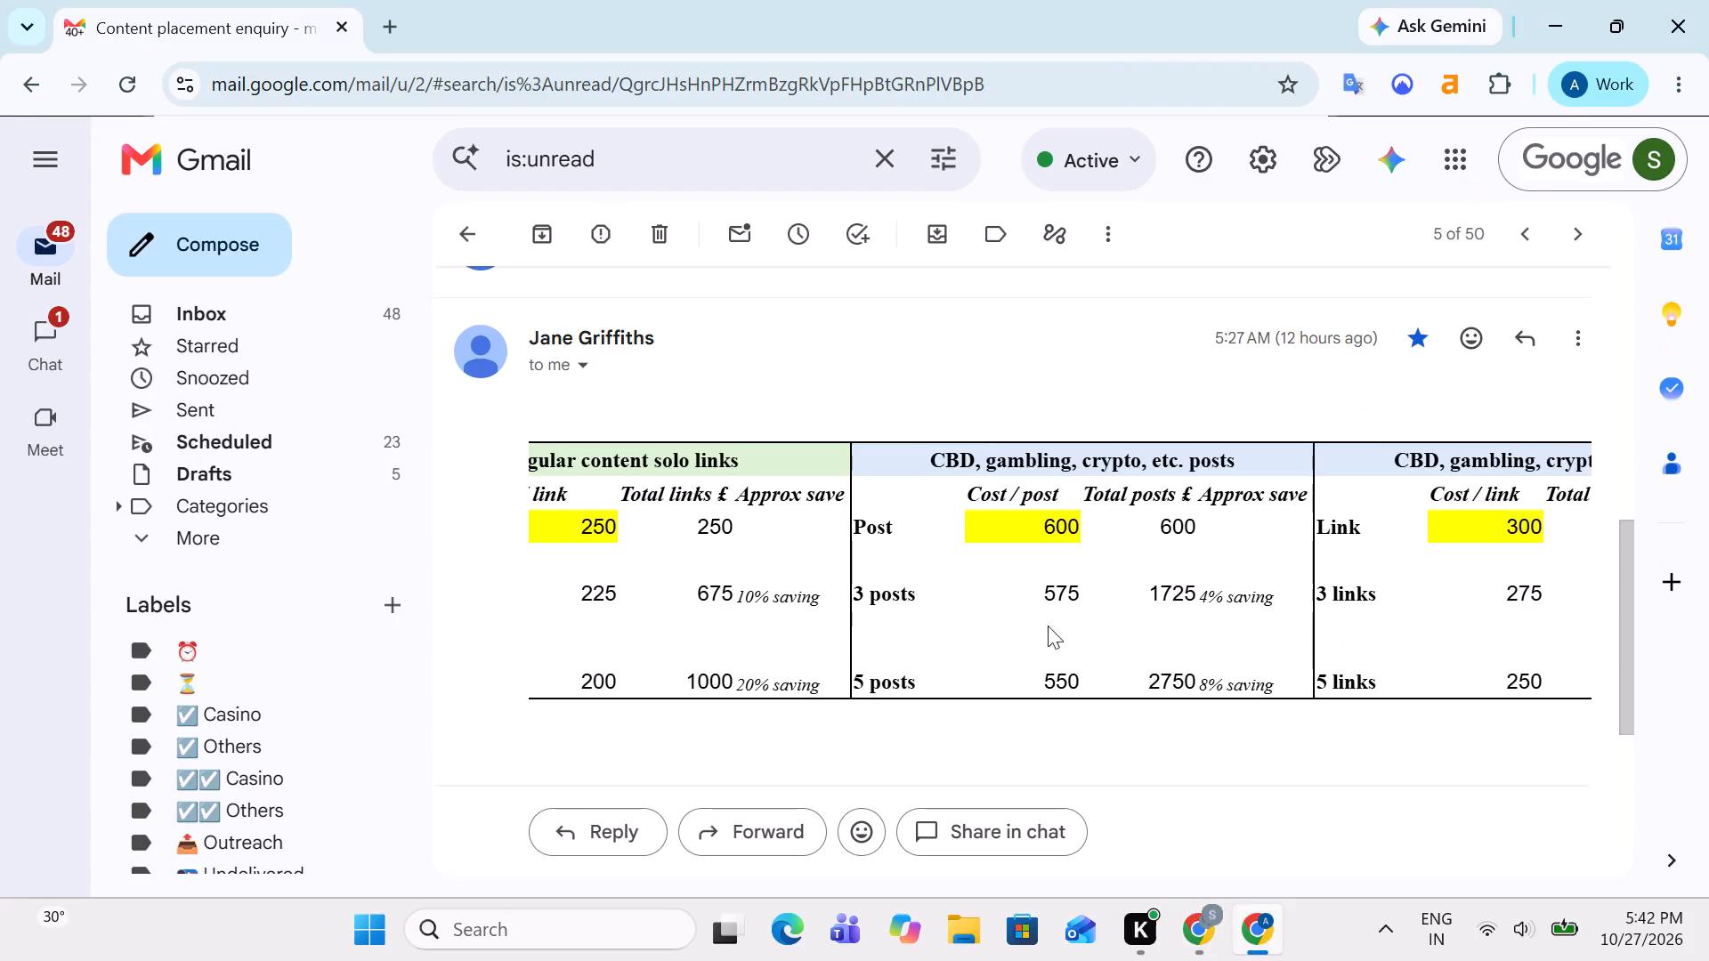
scroll(911, 572, up, 2)
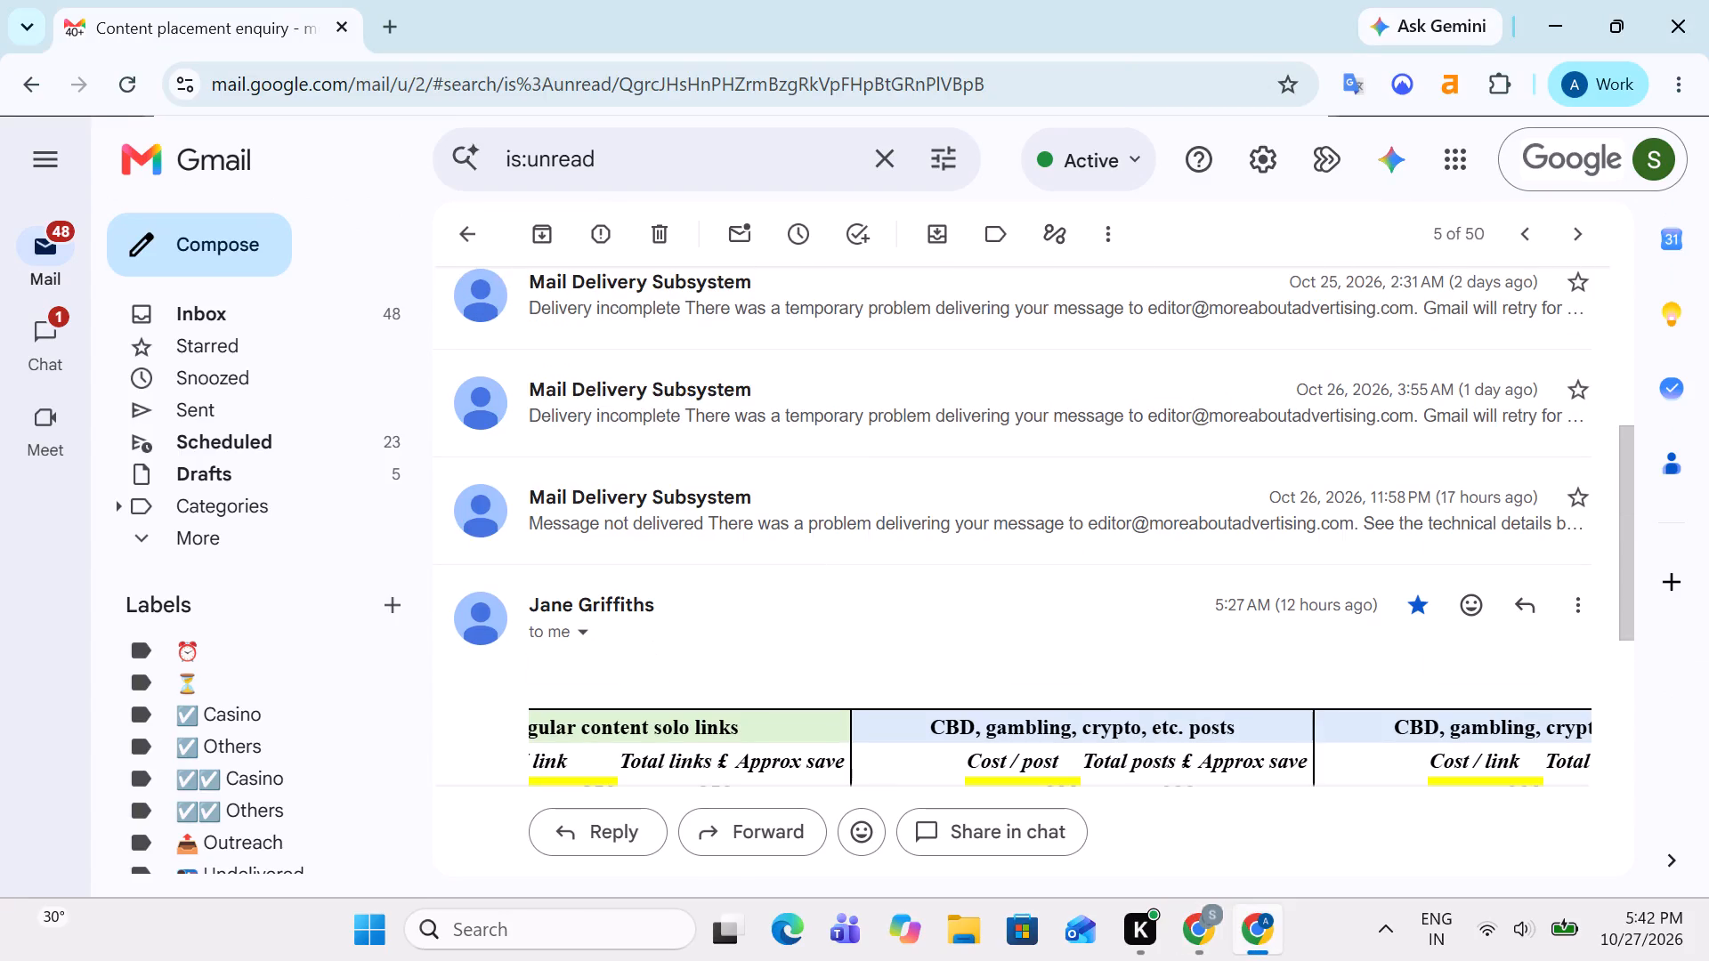
click(1011, 710)
key(alt+Tab)
key(ctrl+v)
key(Right)
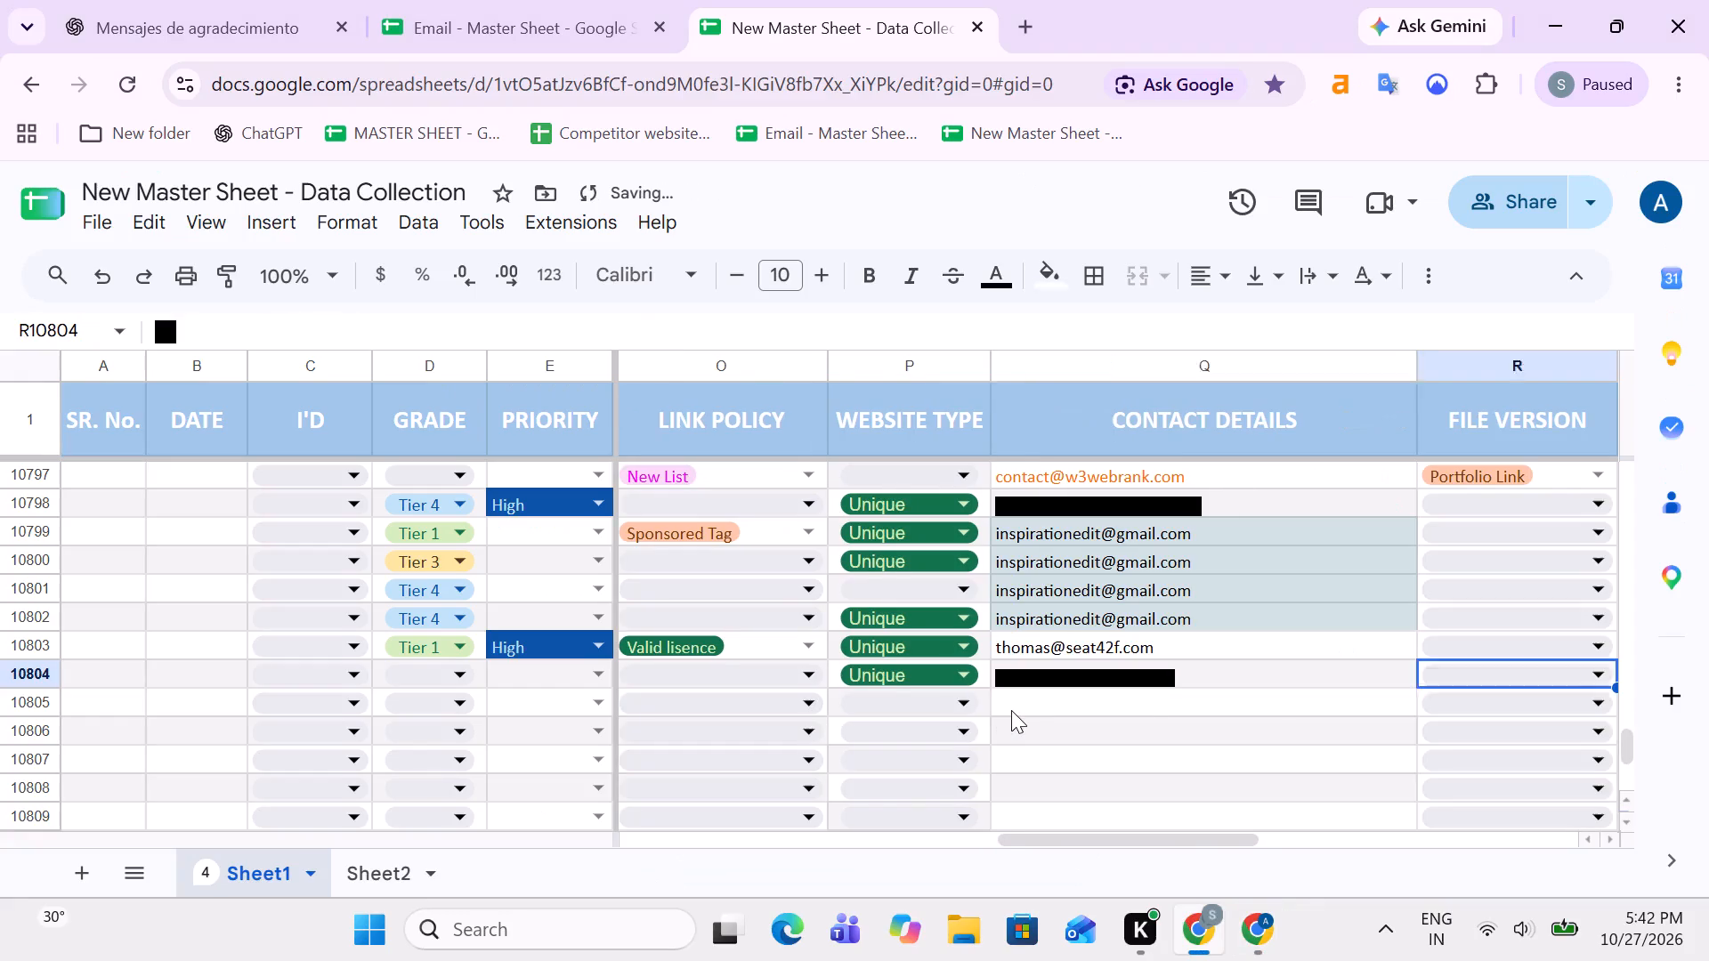
Set the Grade to Tier 4 and the Priority to High for moreaboutadvertising.com in row 10804.
key(Left)
key(Left)
key(Left)
key(Left)
key(Left)
key(Left)
key(Left)
key(Left)
key(Left)
key(Left)
key(Left)
key(Left)
key(Left)
key(Left)
key(Left)
key(Left)
key(Left)
key(Left)
key(Left)
key(Left)
key(Right)
key(Right)
key(Right)
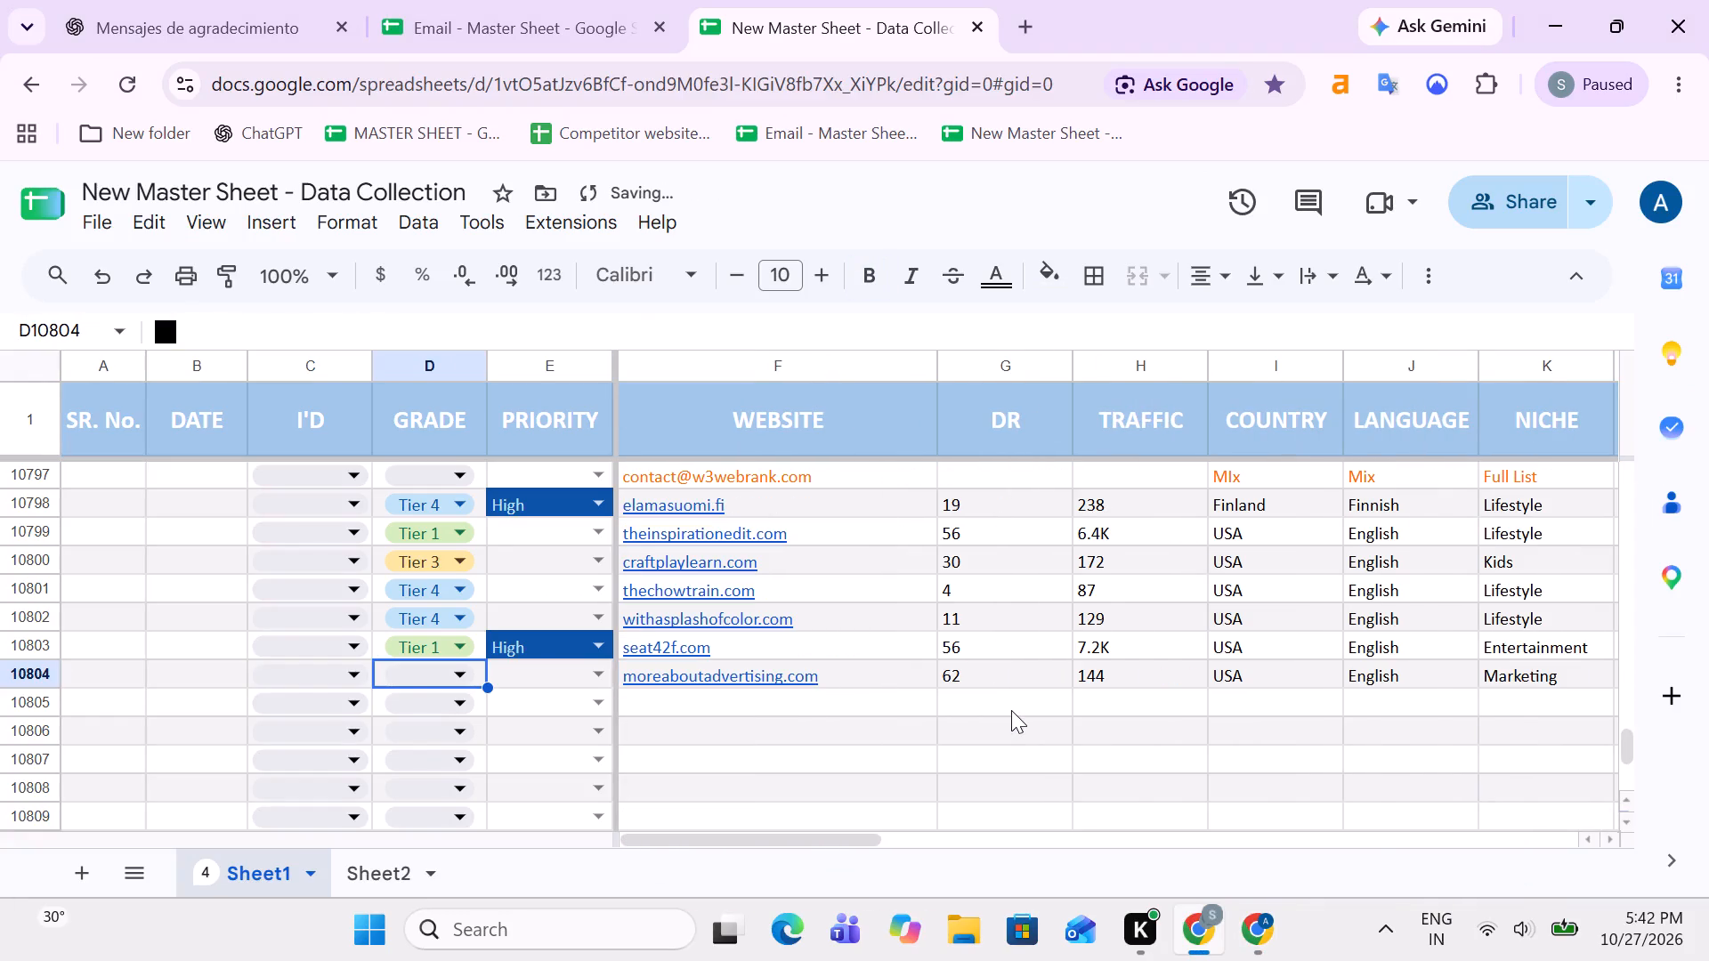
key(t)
key(Up)
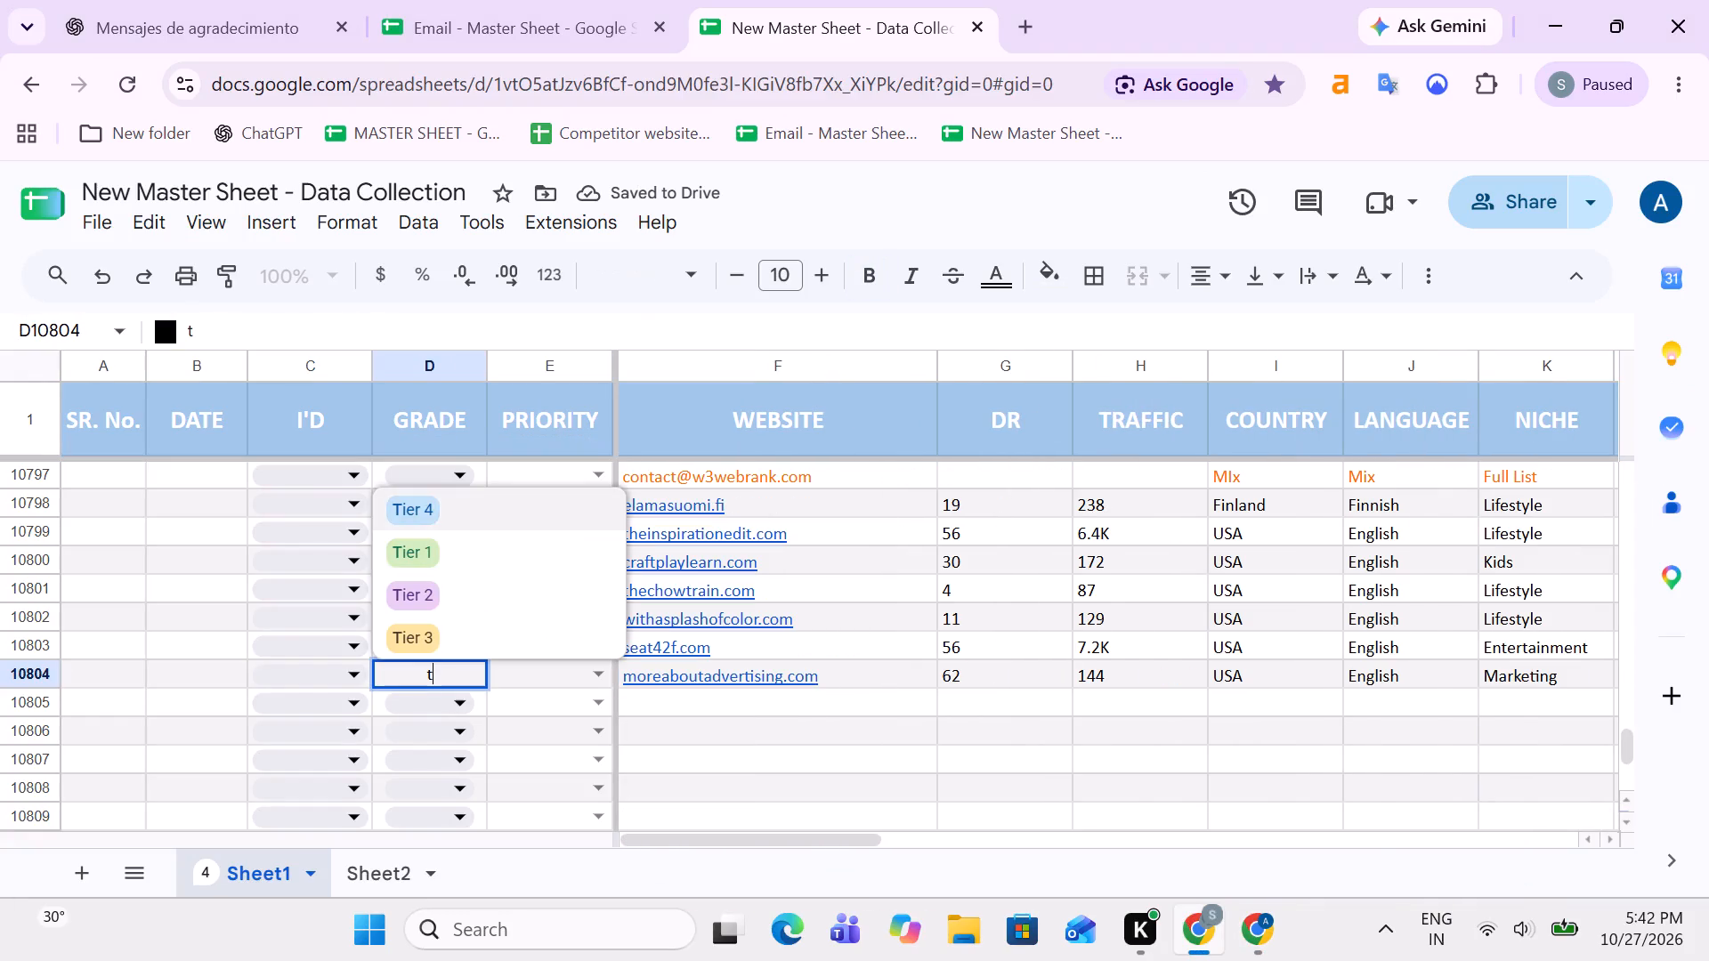
key(Return)
key(Up)
key(Right)
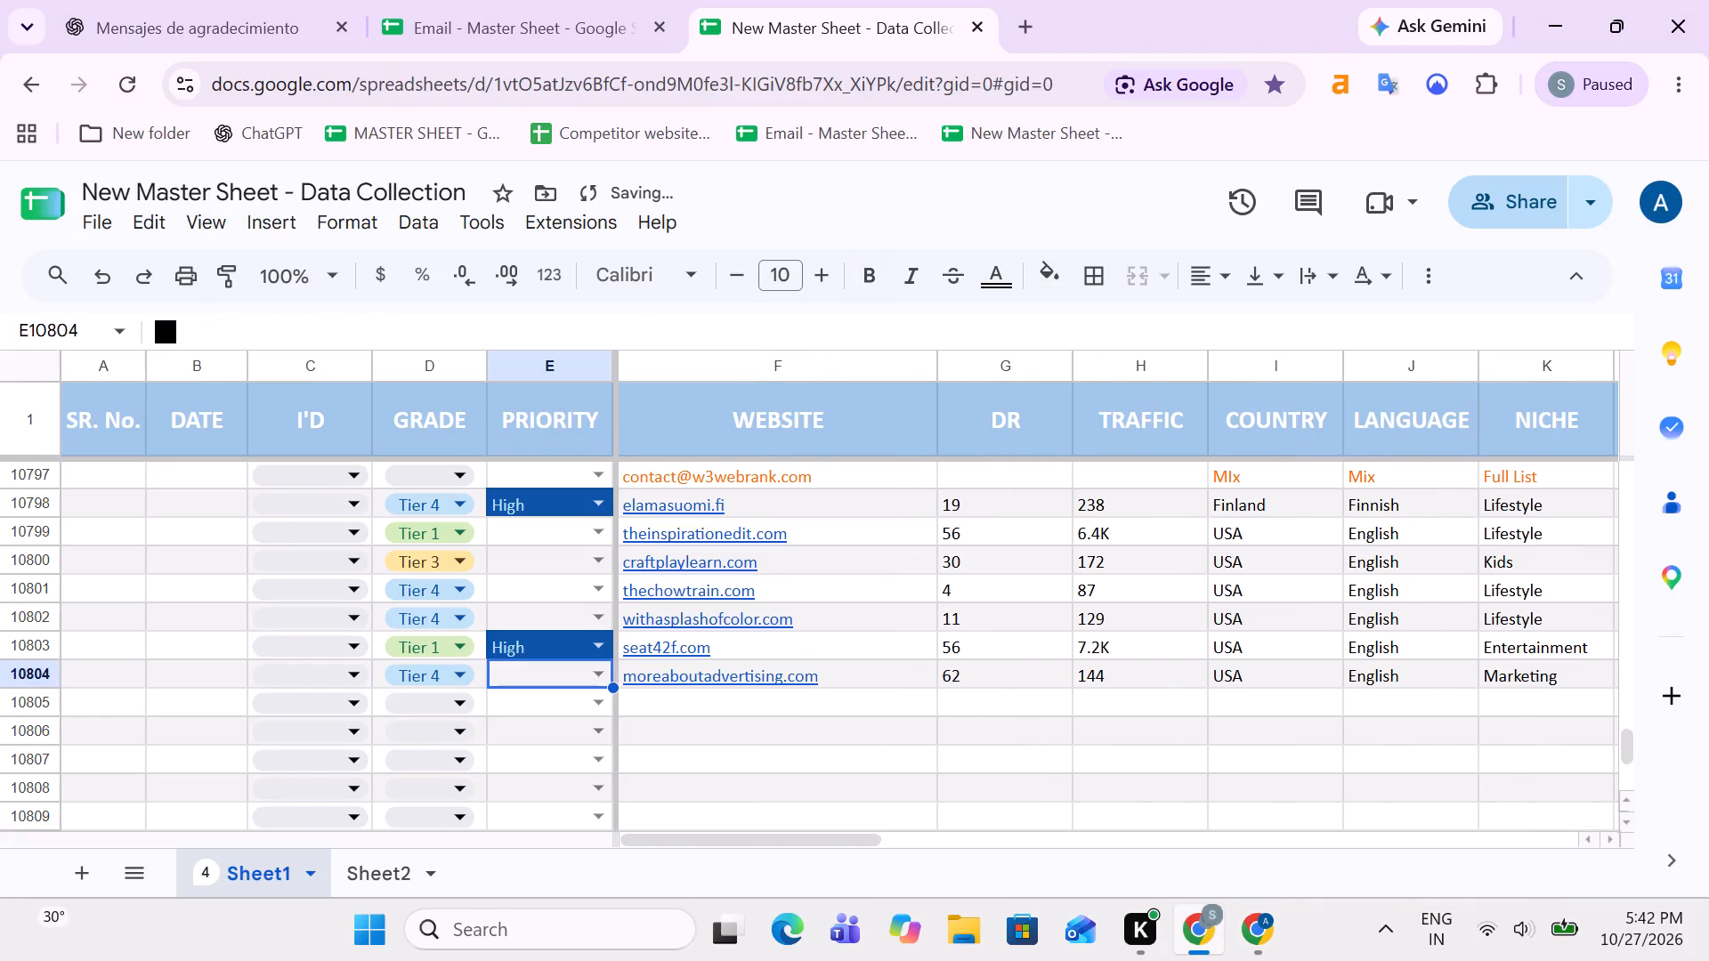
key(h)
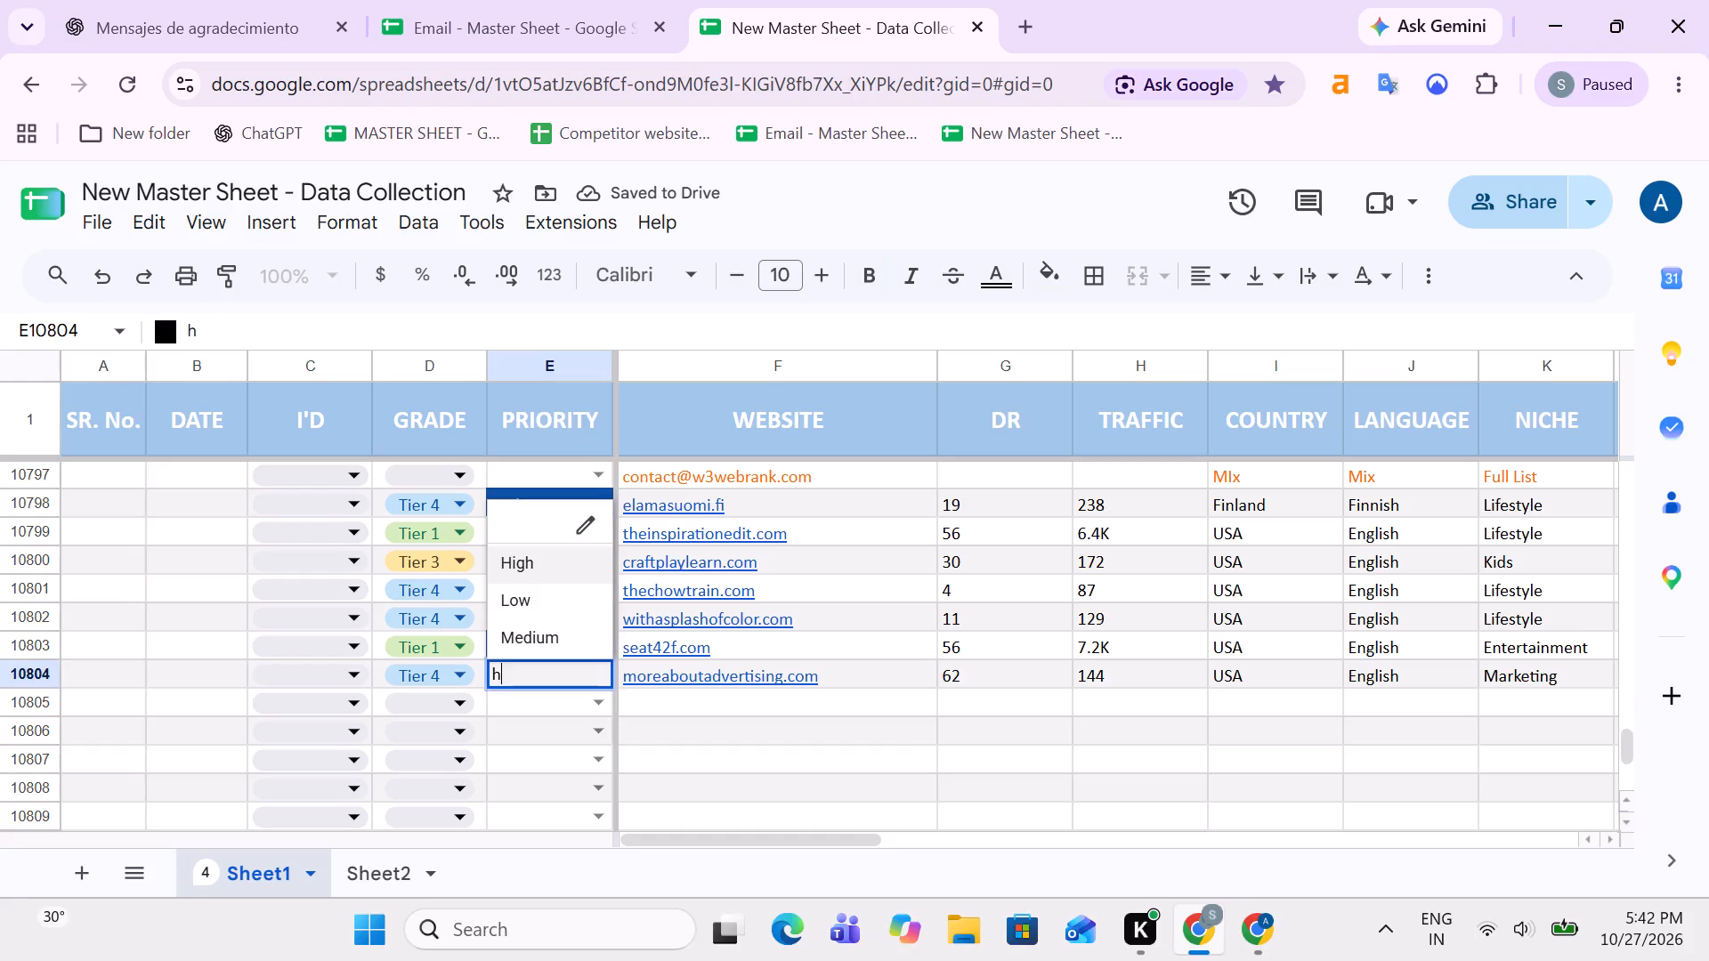
key(Down)
key(Return)
key(Up)
Review the moreaboutadvertising.com entries across the columns of row 10804.
key(Right)
key(Right)
key(Right)
key(Right)
key(Right)
key(Right)
key(Right)
key(Right)
key(Right)
key(Right)
key(Right)
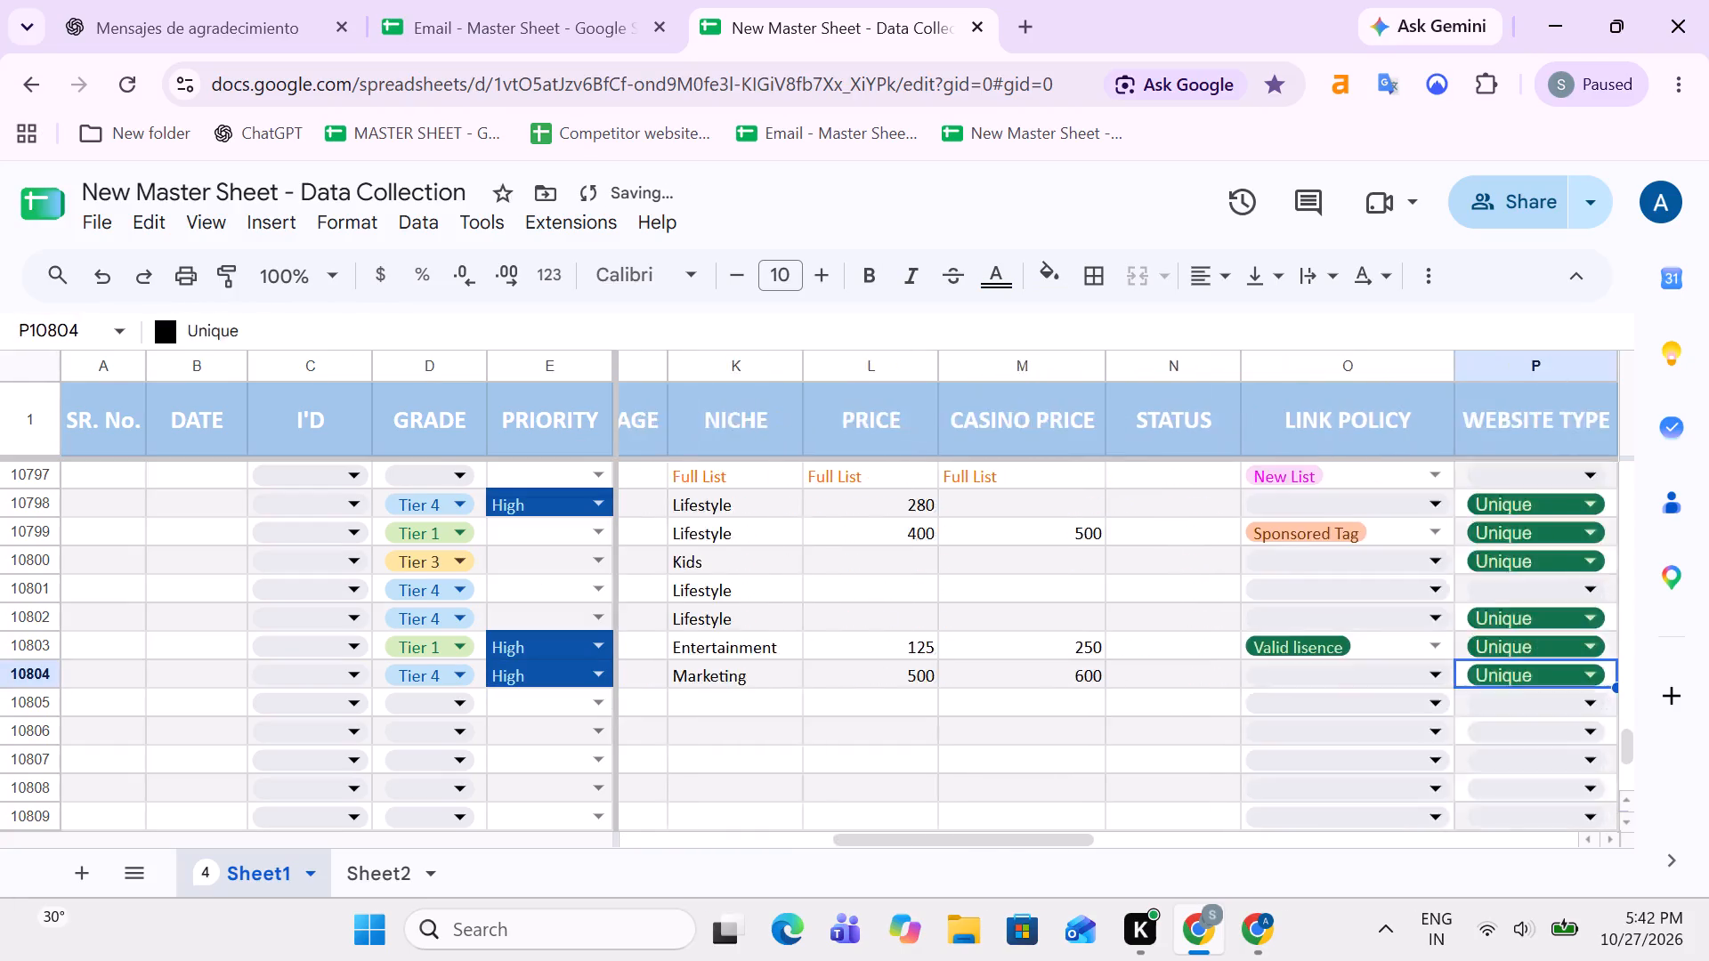
key(Right)
key(Right)
key(Left)
key(Left)
key(Left)
key(Left)
key(Left)
key(Left)
key(Left)
key(Left)
key(Left)
key(Left)
key(Left)
key(Left)
key(Left)
key(Left)
key(Left)
key(Left)
key(Left)
key(Left)
key(Right)
key(Right)
key(Right)
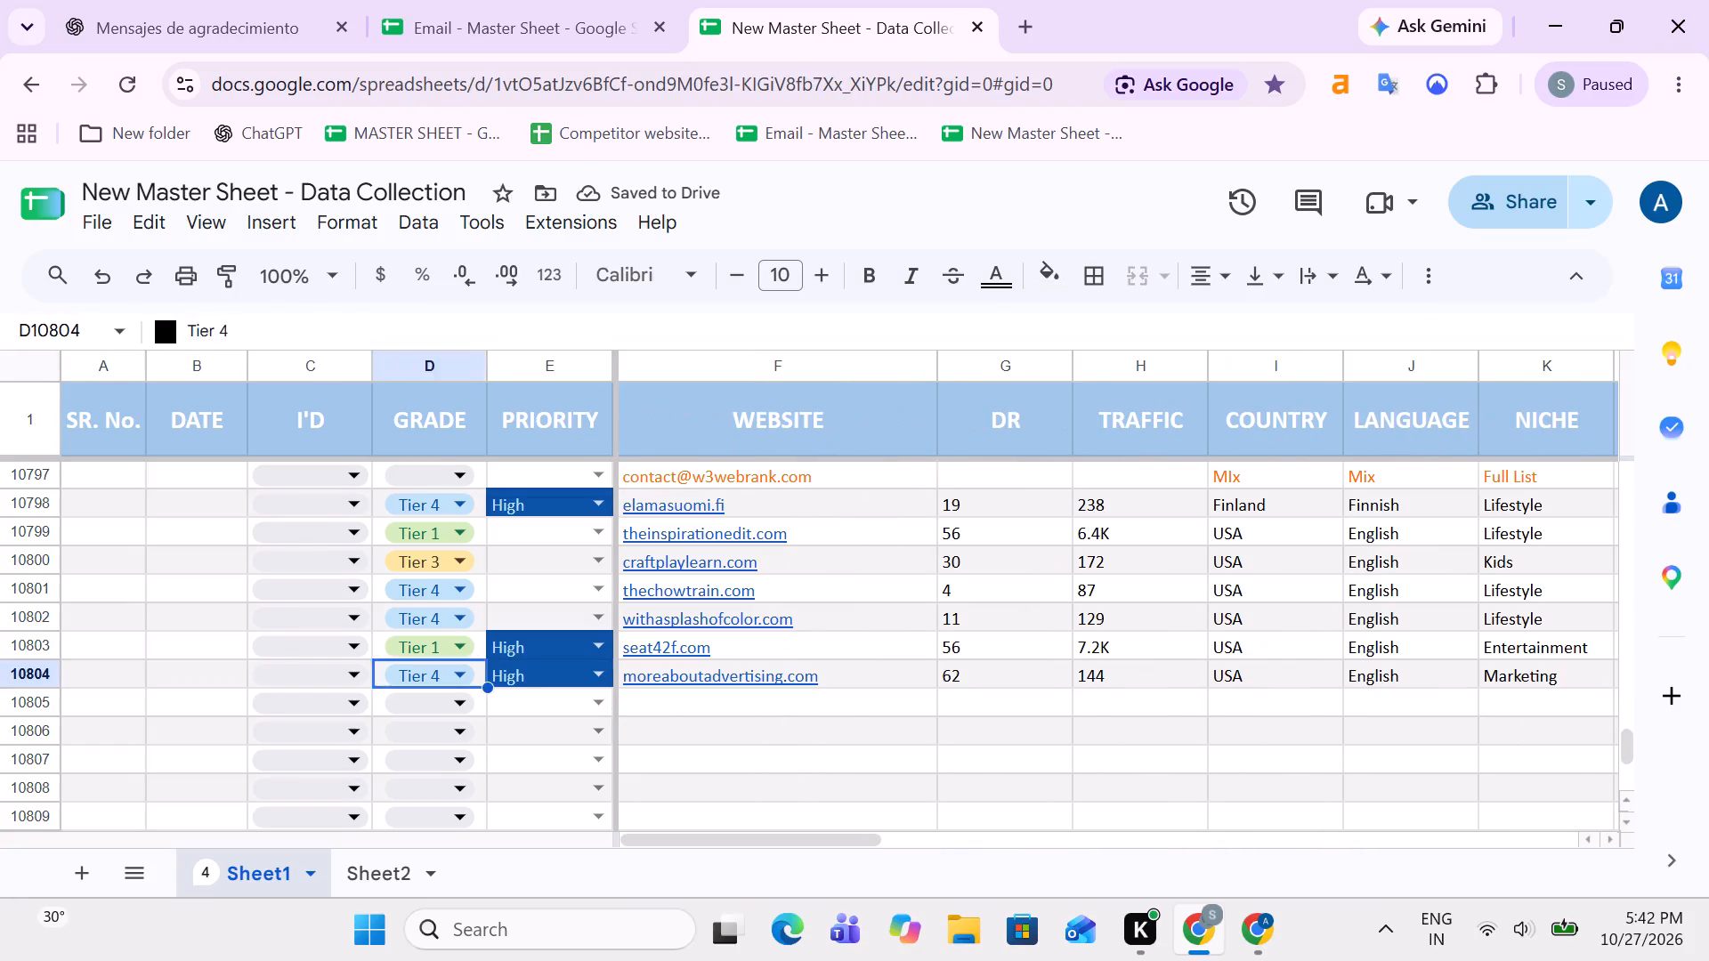
key(Right)
key(Right)
key(alt+Tab)
scroll(956, 464, down, 13)
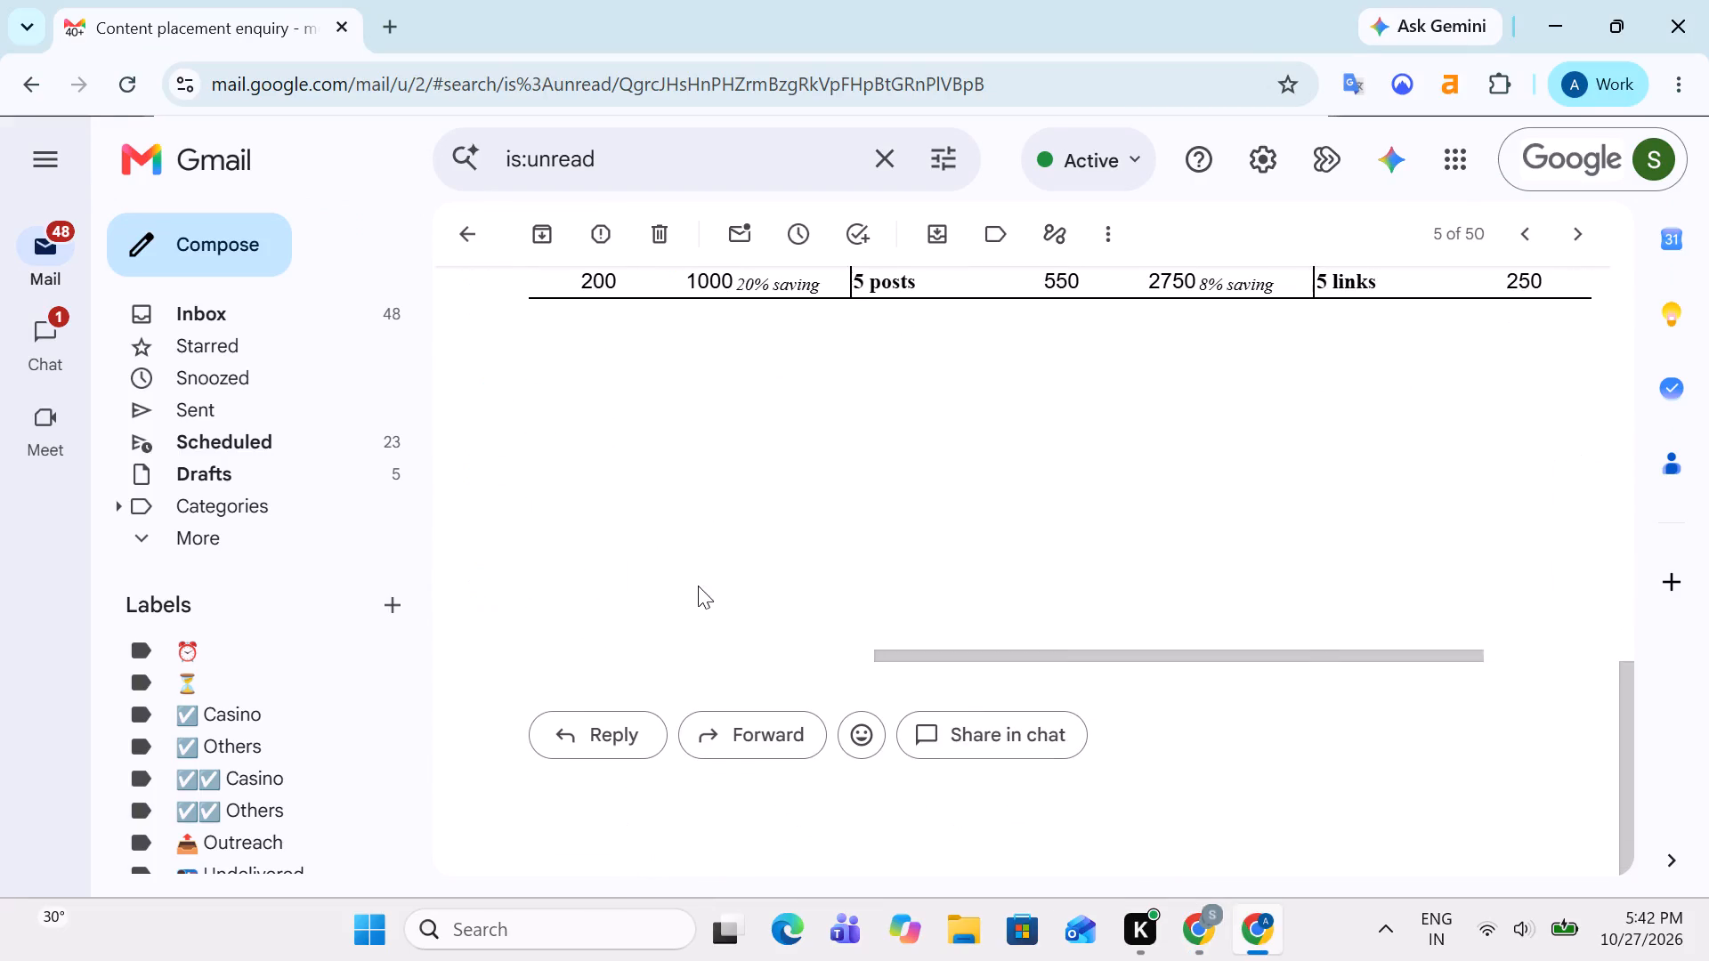
scroll(698, 585, down, 3)
click(660, 704)
click(636, 734)
key(alt+Tab)
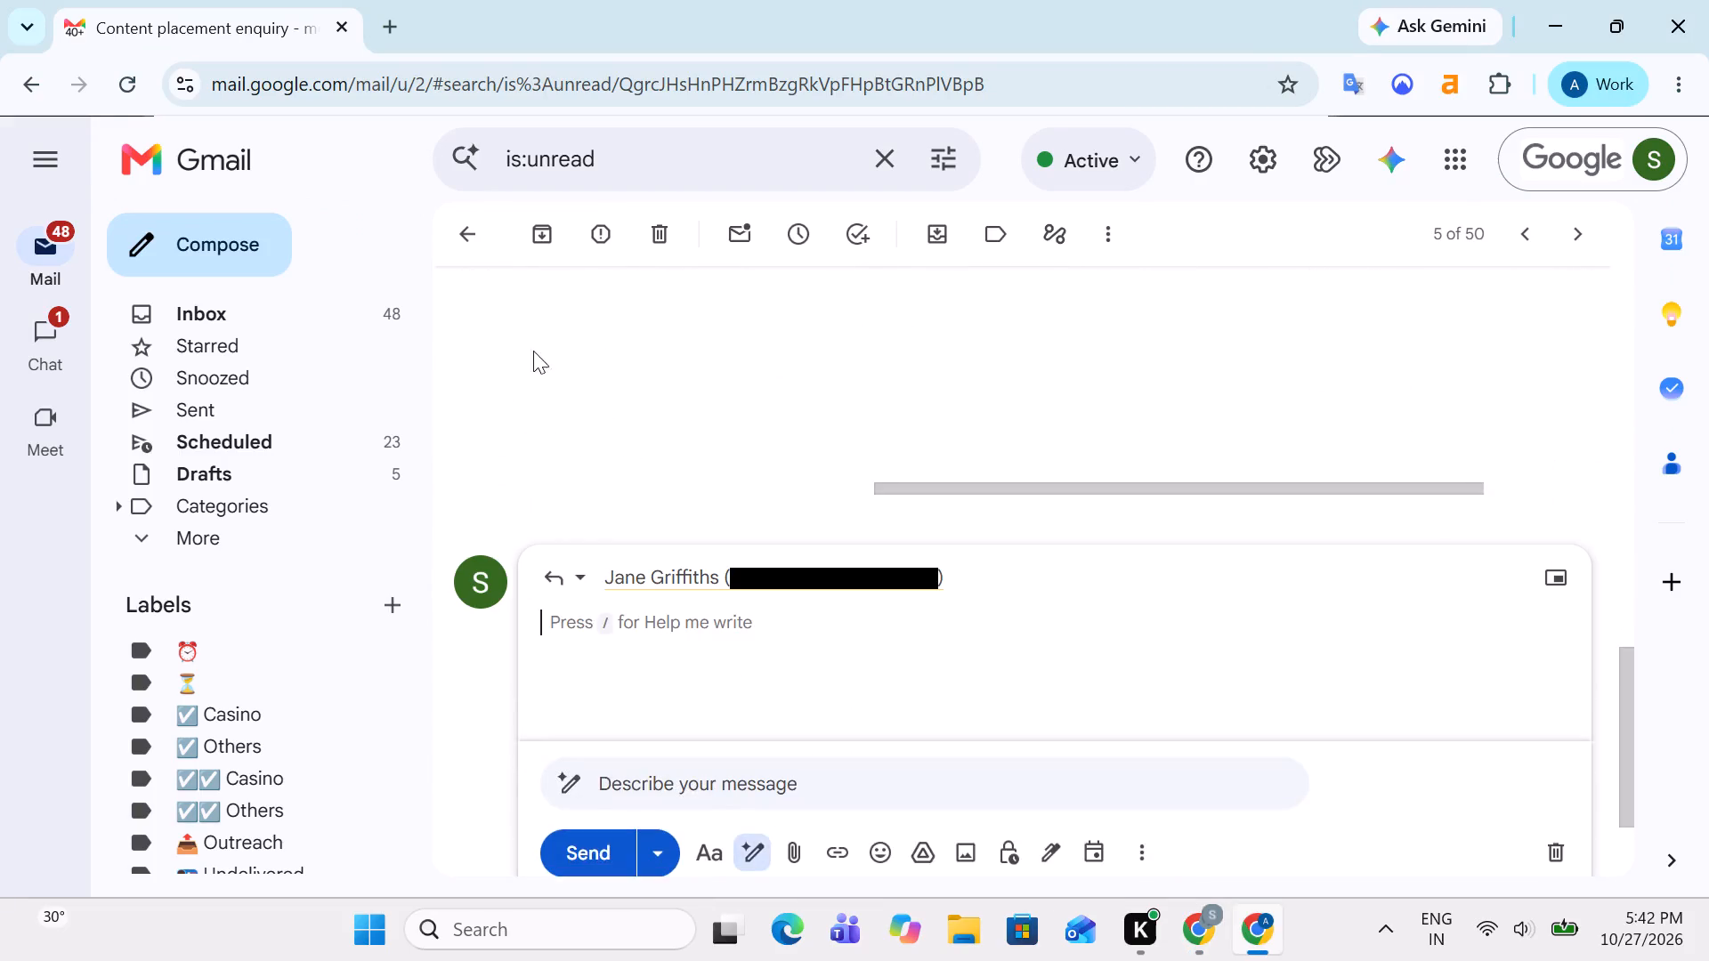
click(271, 0)
triple_click(895, 581)
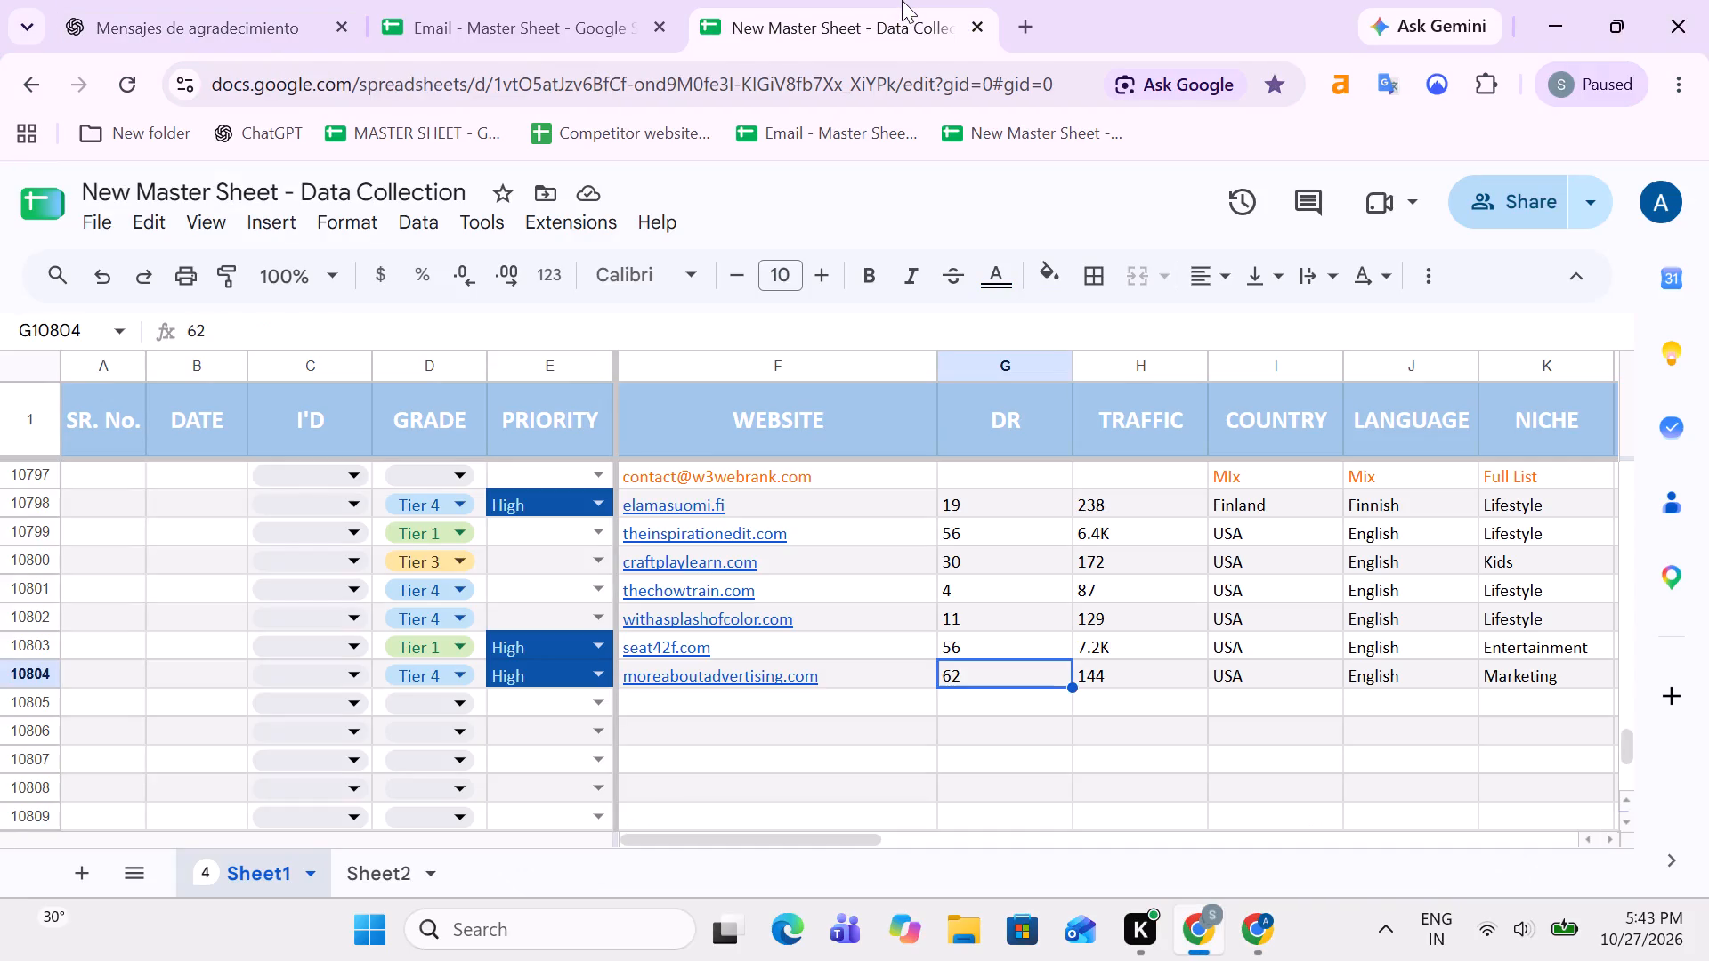
key(Right)
key(Right)
key(Right)
key(Right)
key(Right)
key(Right)
key(Right)
key(Right)
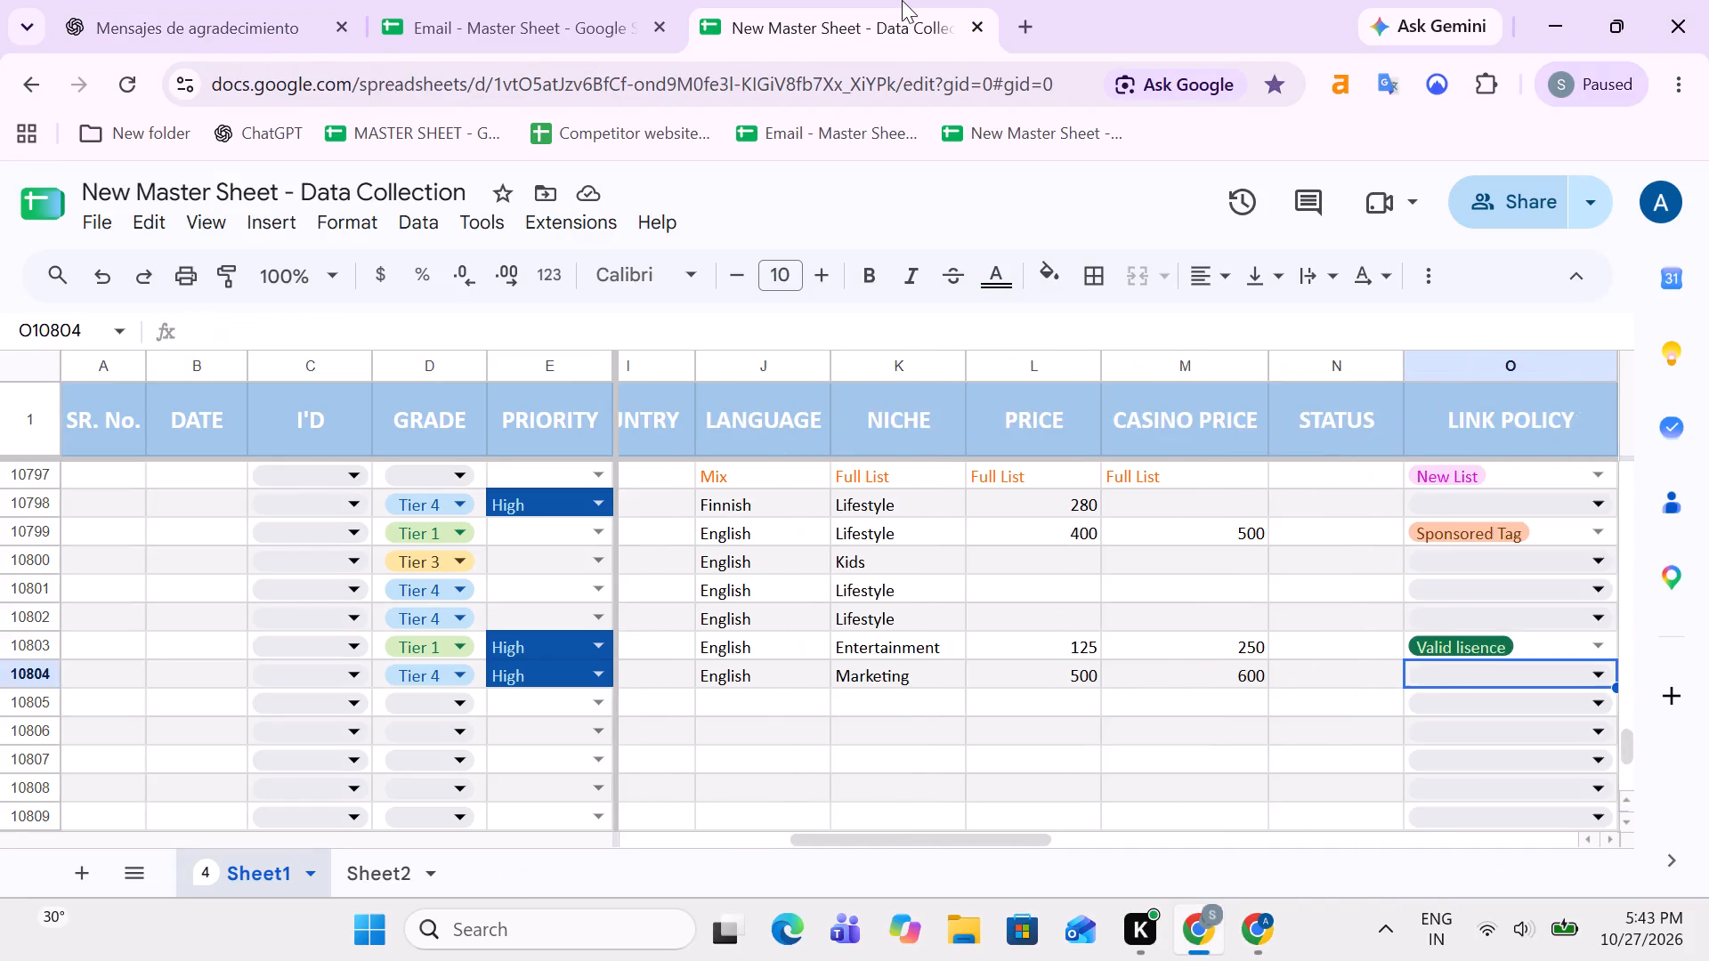
key(Right)
key(Right)
key(Right)
key(Left)
key(Left)
key(Left)
key(Left)
key(Left)
key(Left)
key(Left)
key(Left)
key(Left)
key(Left)
key(Left)
key(Left)
key(Left)
key(Left)
key(Left)
key(Left)
key(Left)
key(Left)
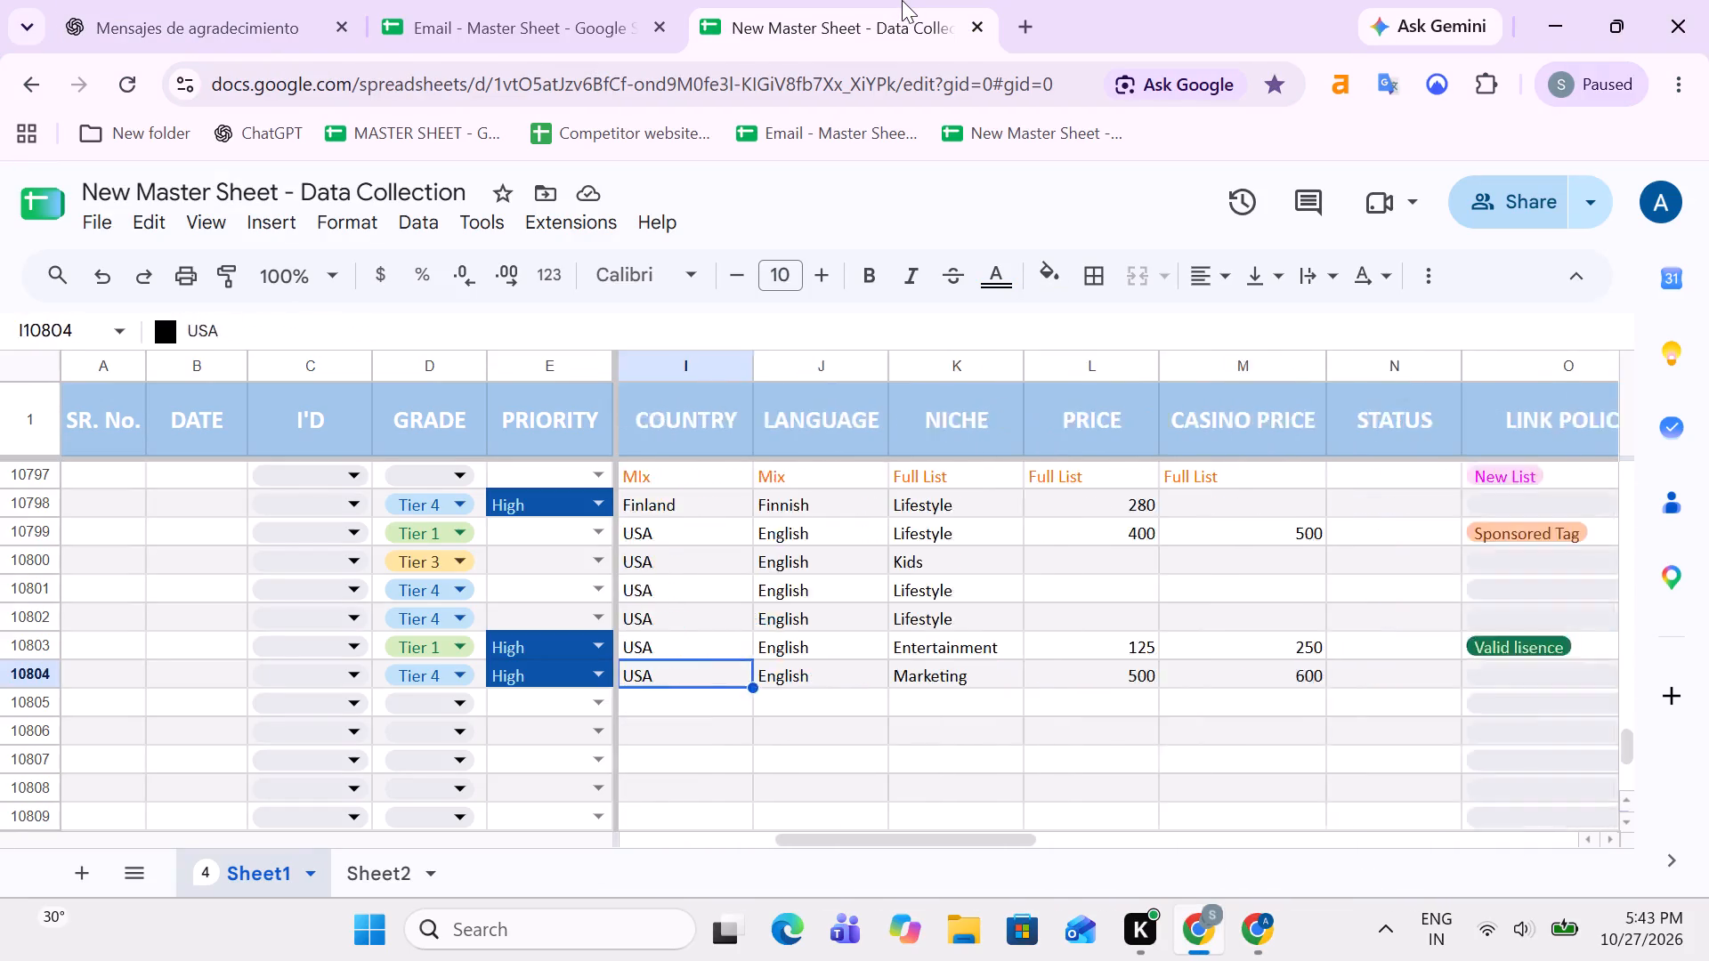
key(Right)
key(Right)
key(Right)
key(Right)
key(Right)
key(alt+Tab)
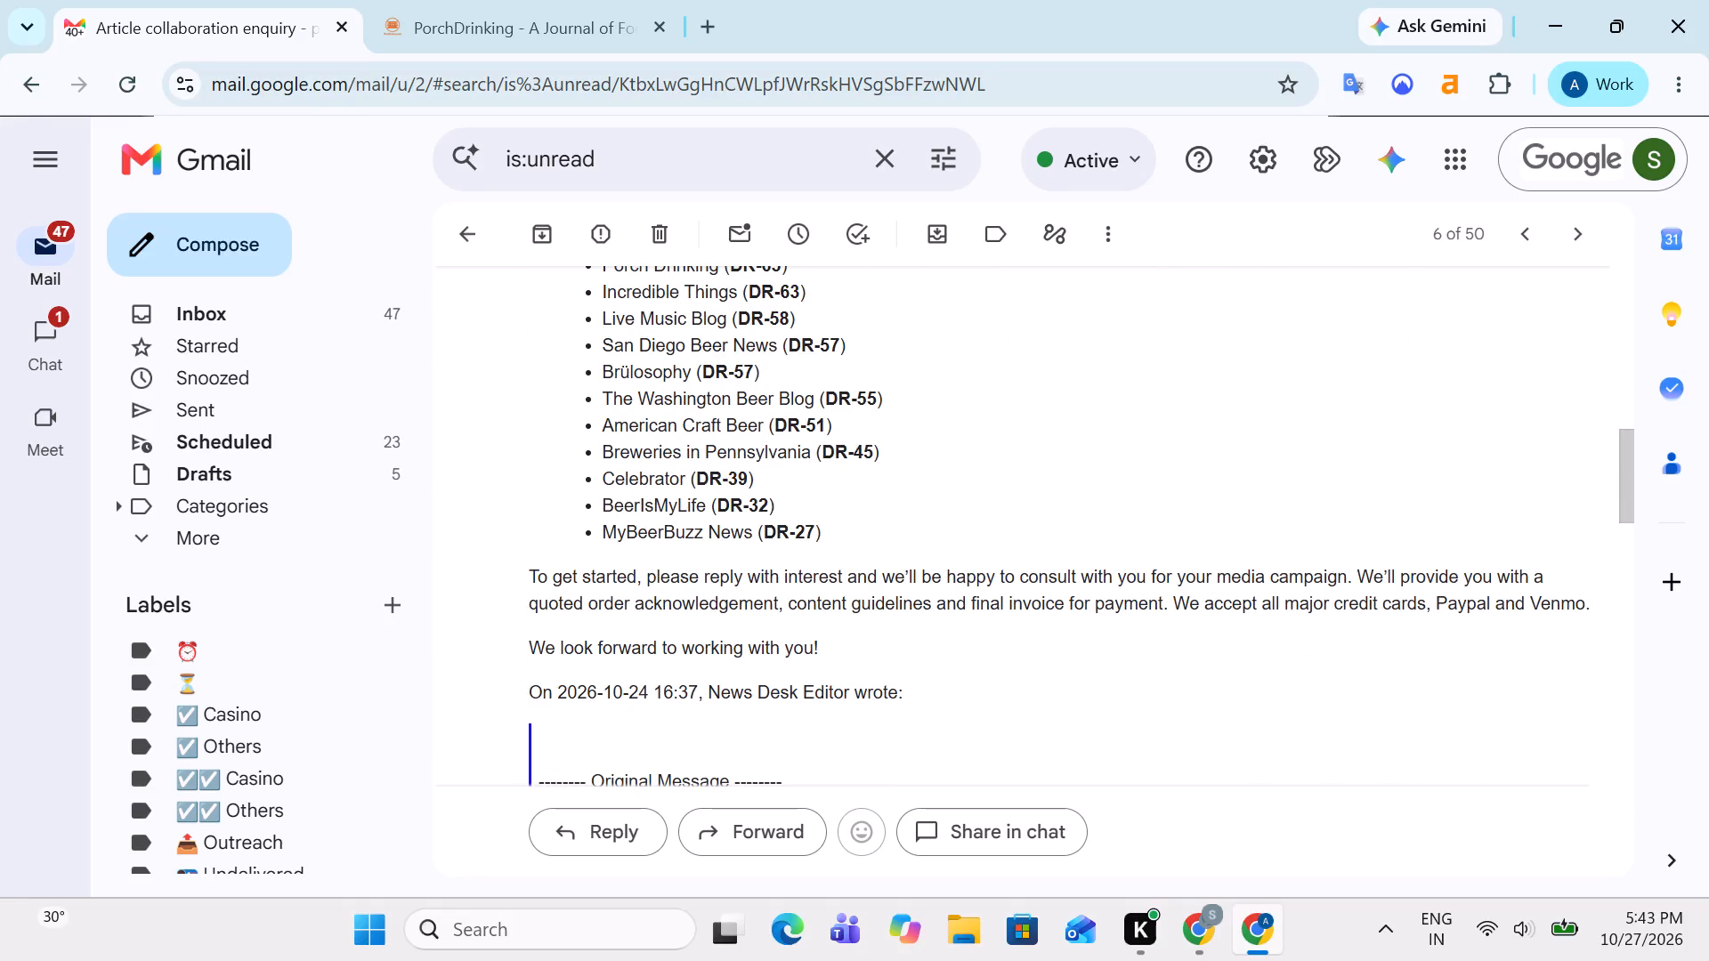
Read On Tap Publishing's offer email about porchdrinking.com and open its linked spreadsheet of portfolio, website metrics and current rates.
scroll(1419, 627, down, 1)
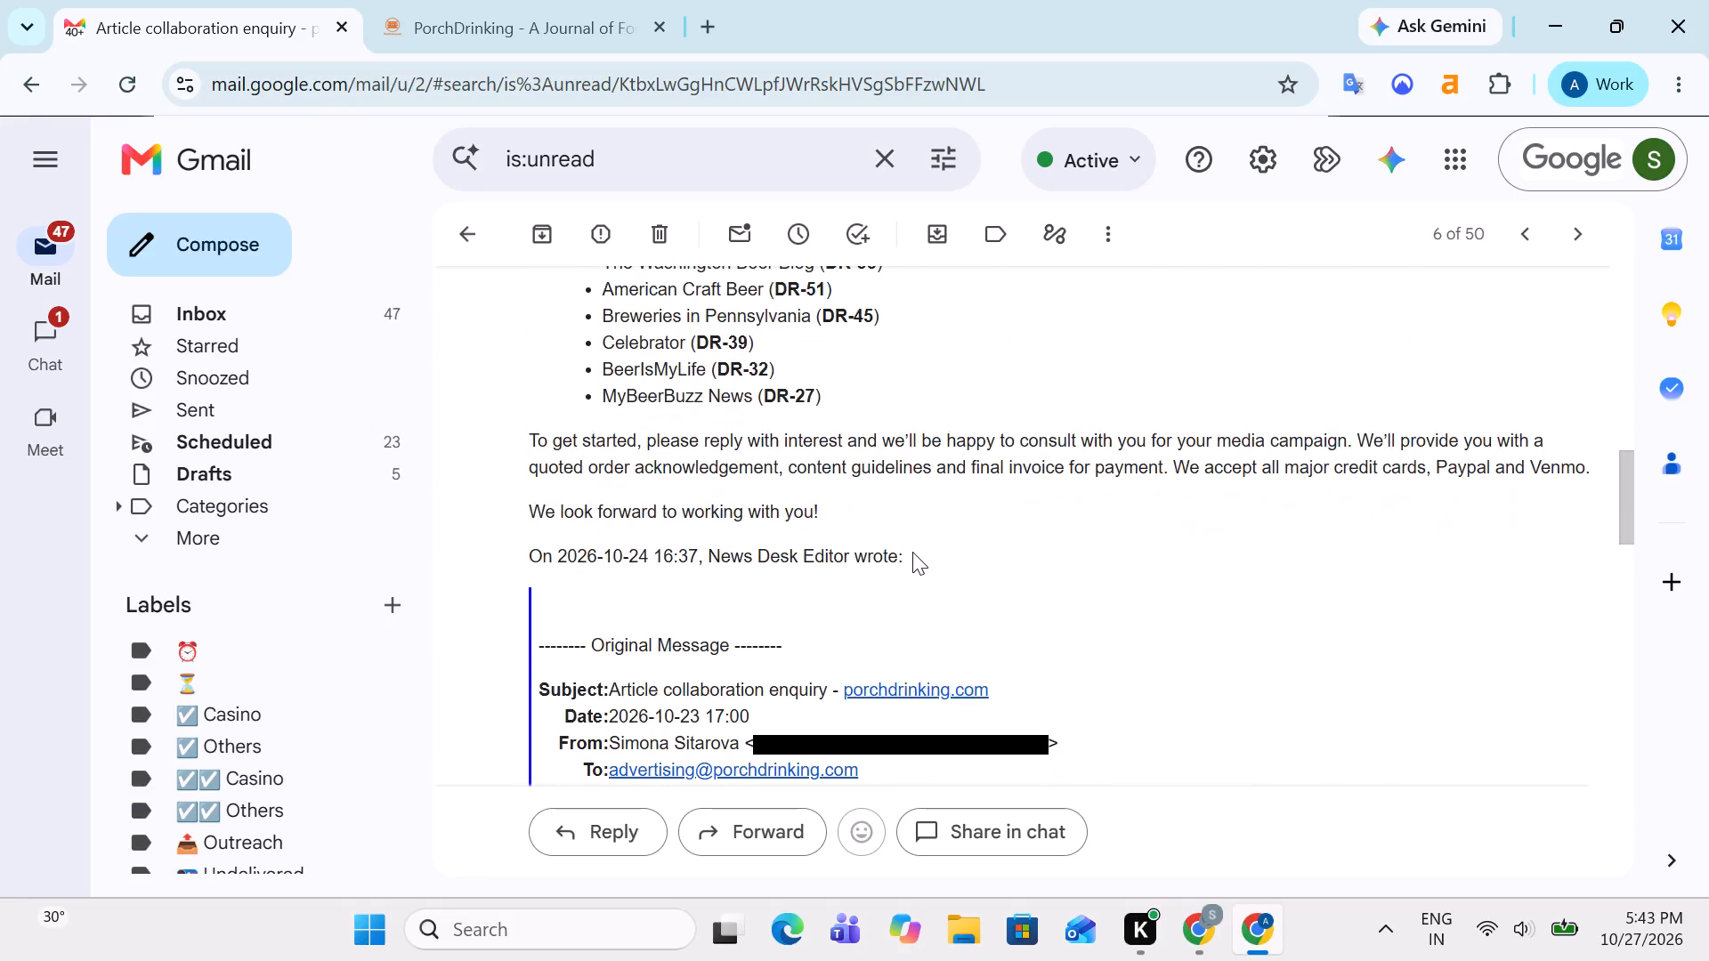
scroll(971, 678, down, 3)
scroll(1008, 608, down, 1)
scroll(837, 590, down, 6)
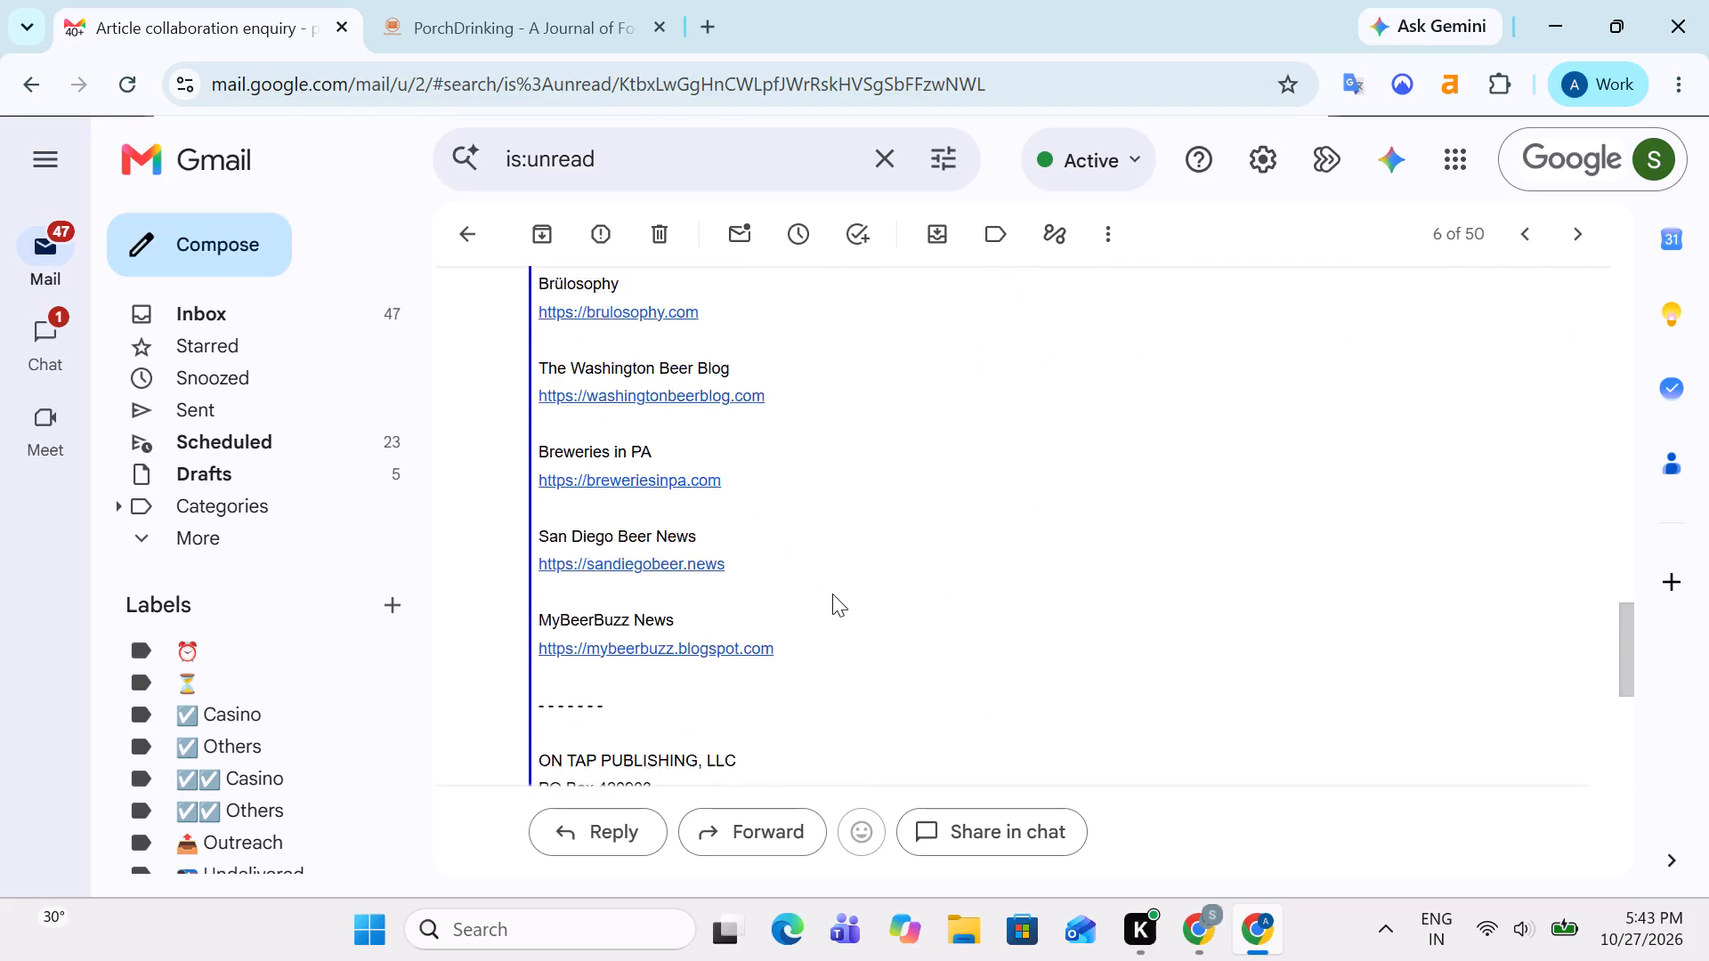
scroll(832, 594, down, 8)
scroll(834, 598, up, 6)
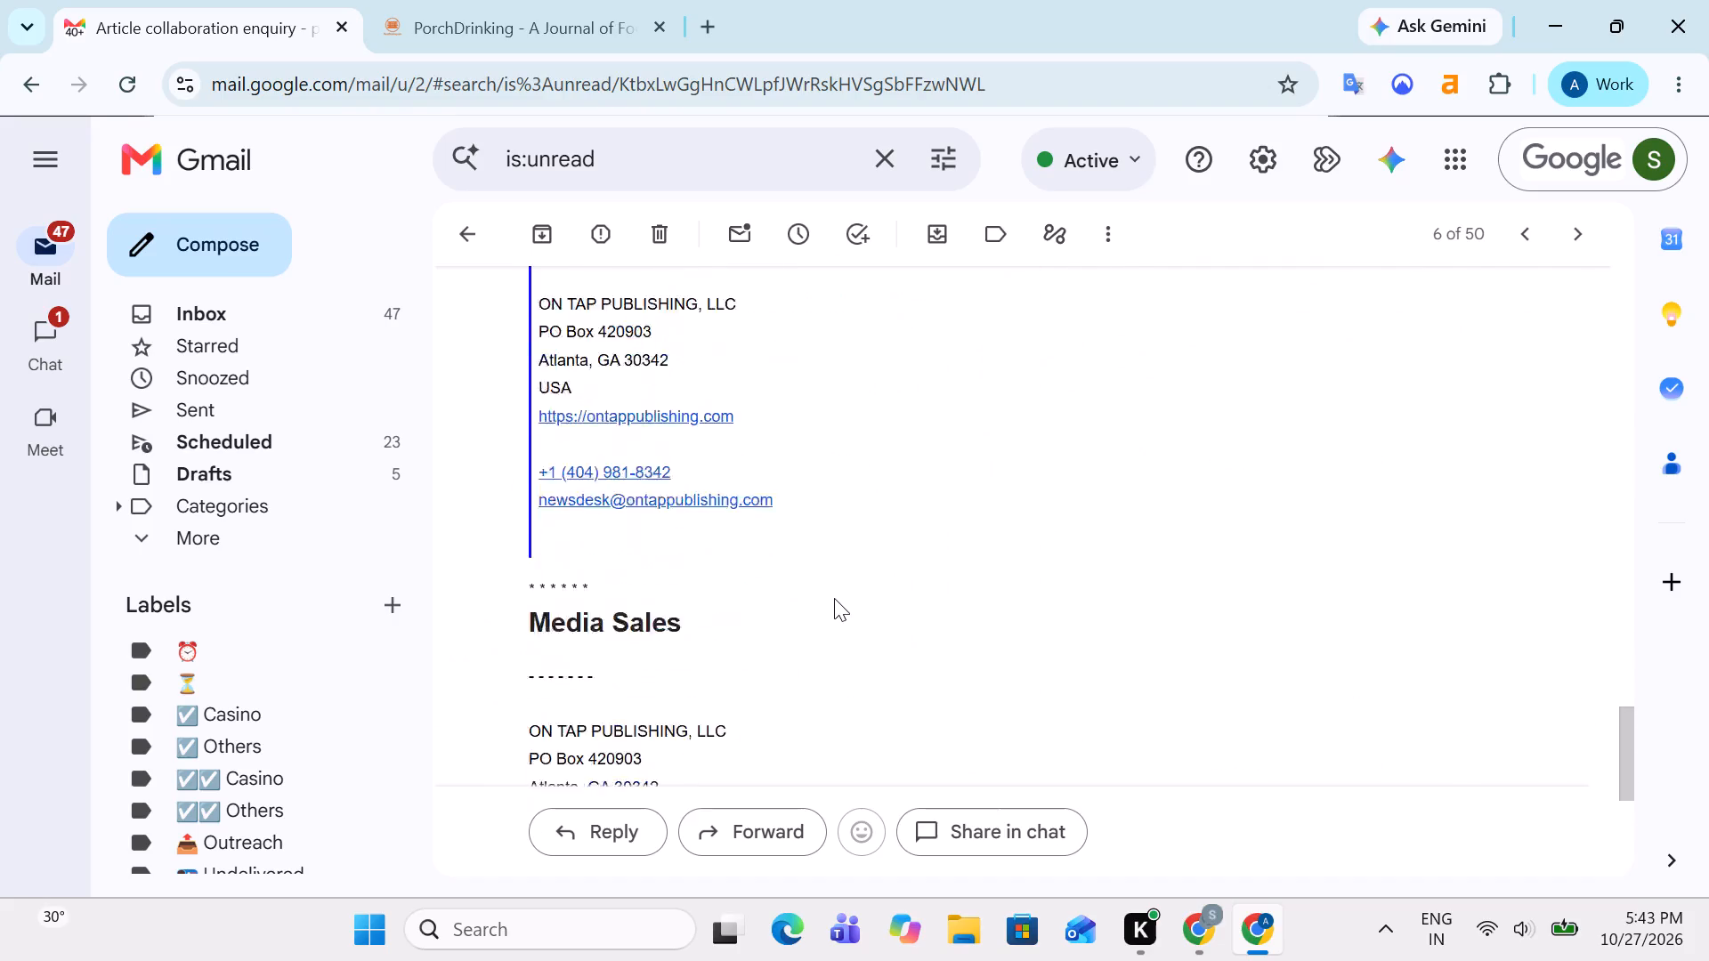
scroll(834, 598, up, 1)
scroll(863, 641, up, 20)
scroll(863, 641, up, 2)
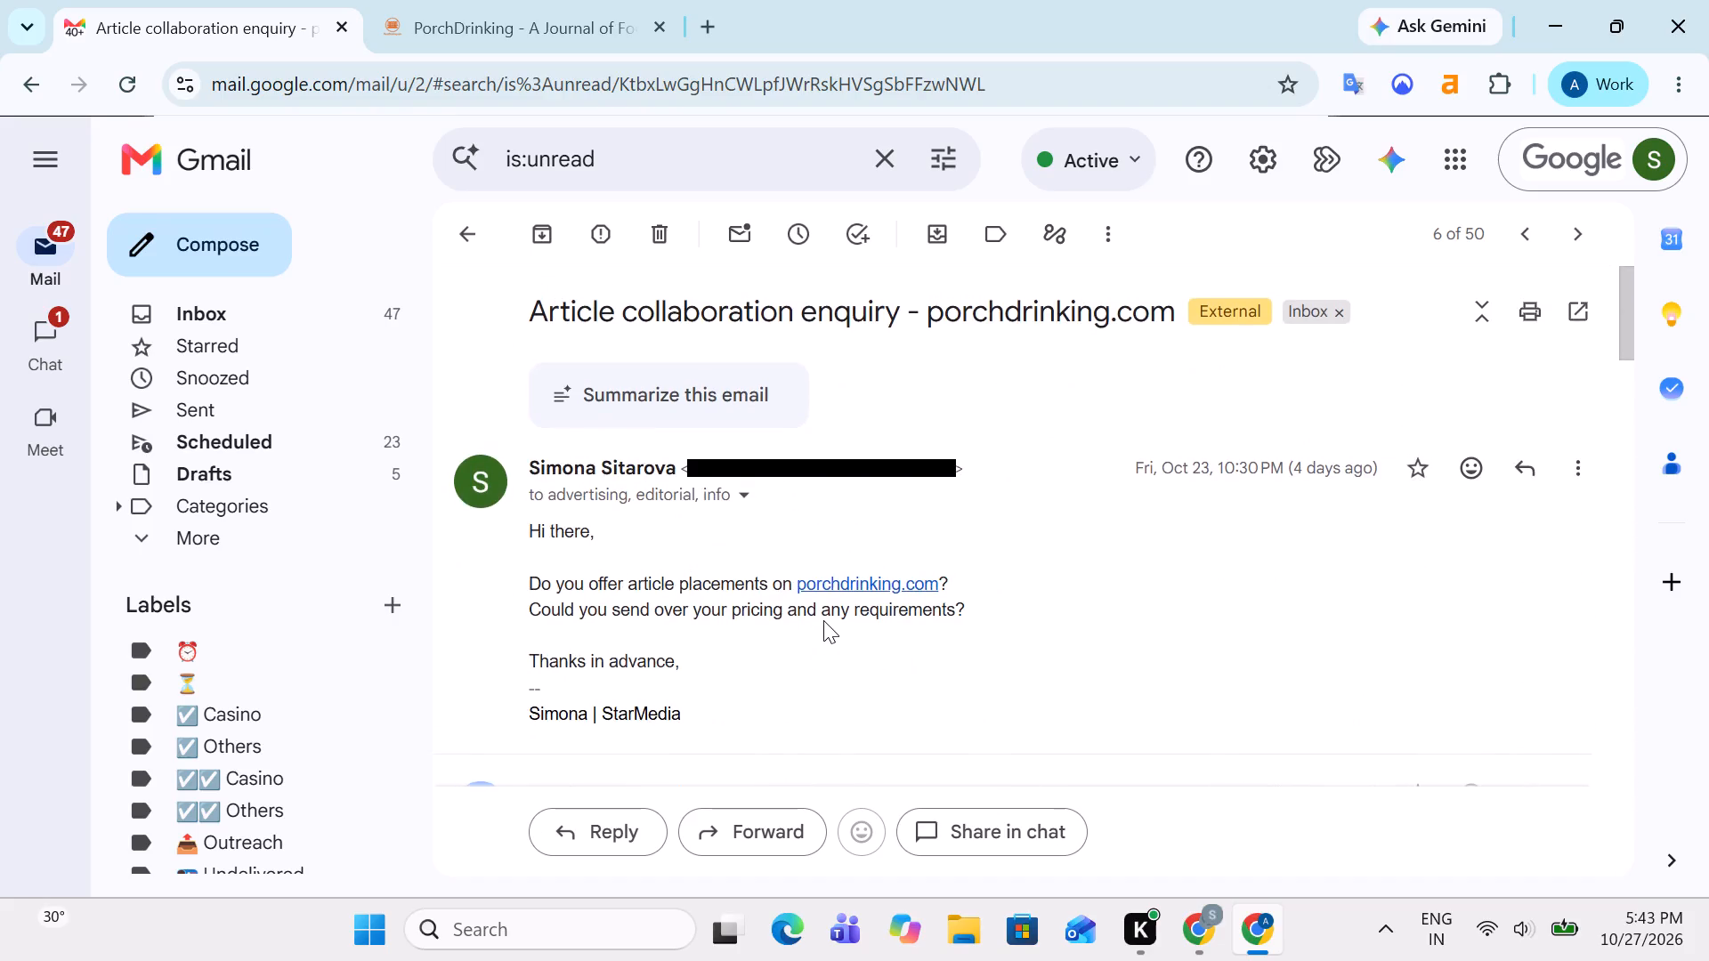
scroll(823, 620, down, 4)
click(774, 650)
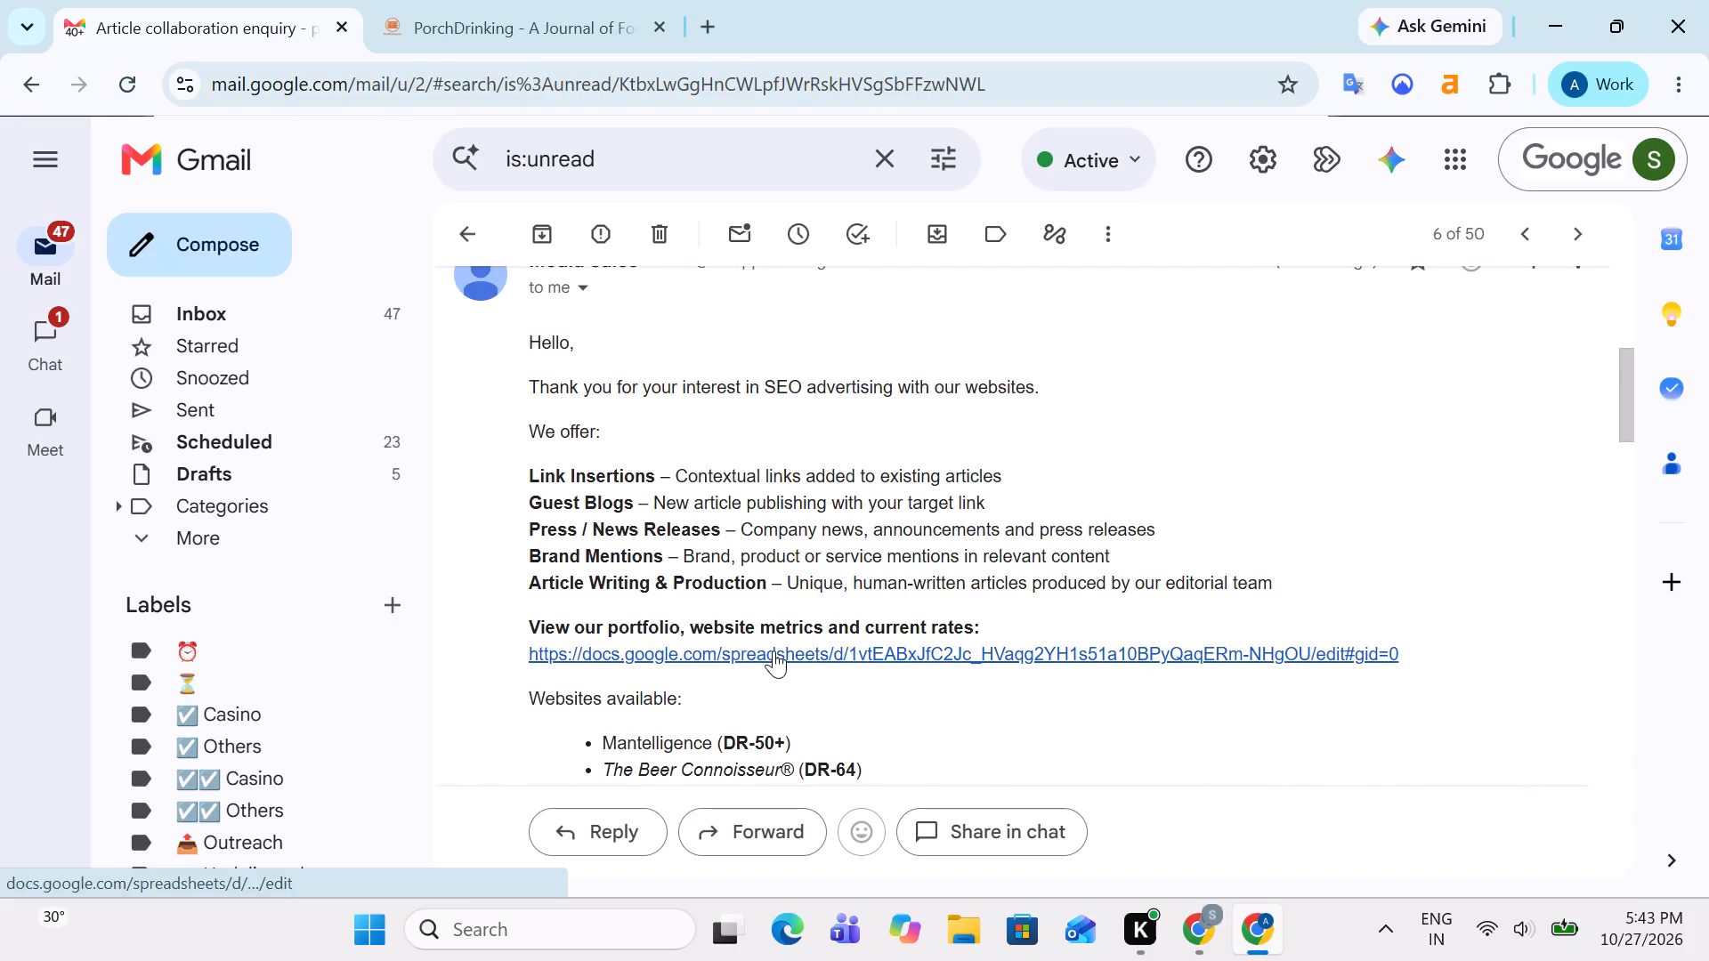
Copy the domain porchdrinking.com from the site's address, enter it as Website in row 10805 and reselect that cell.
click(795, 0)
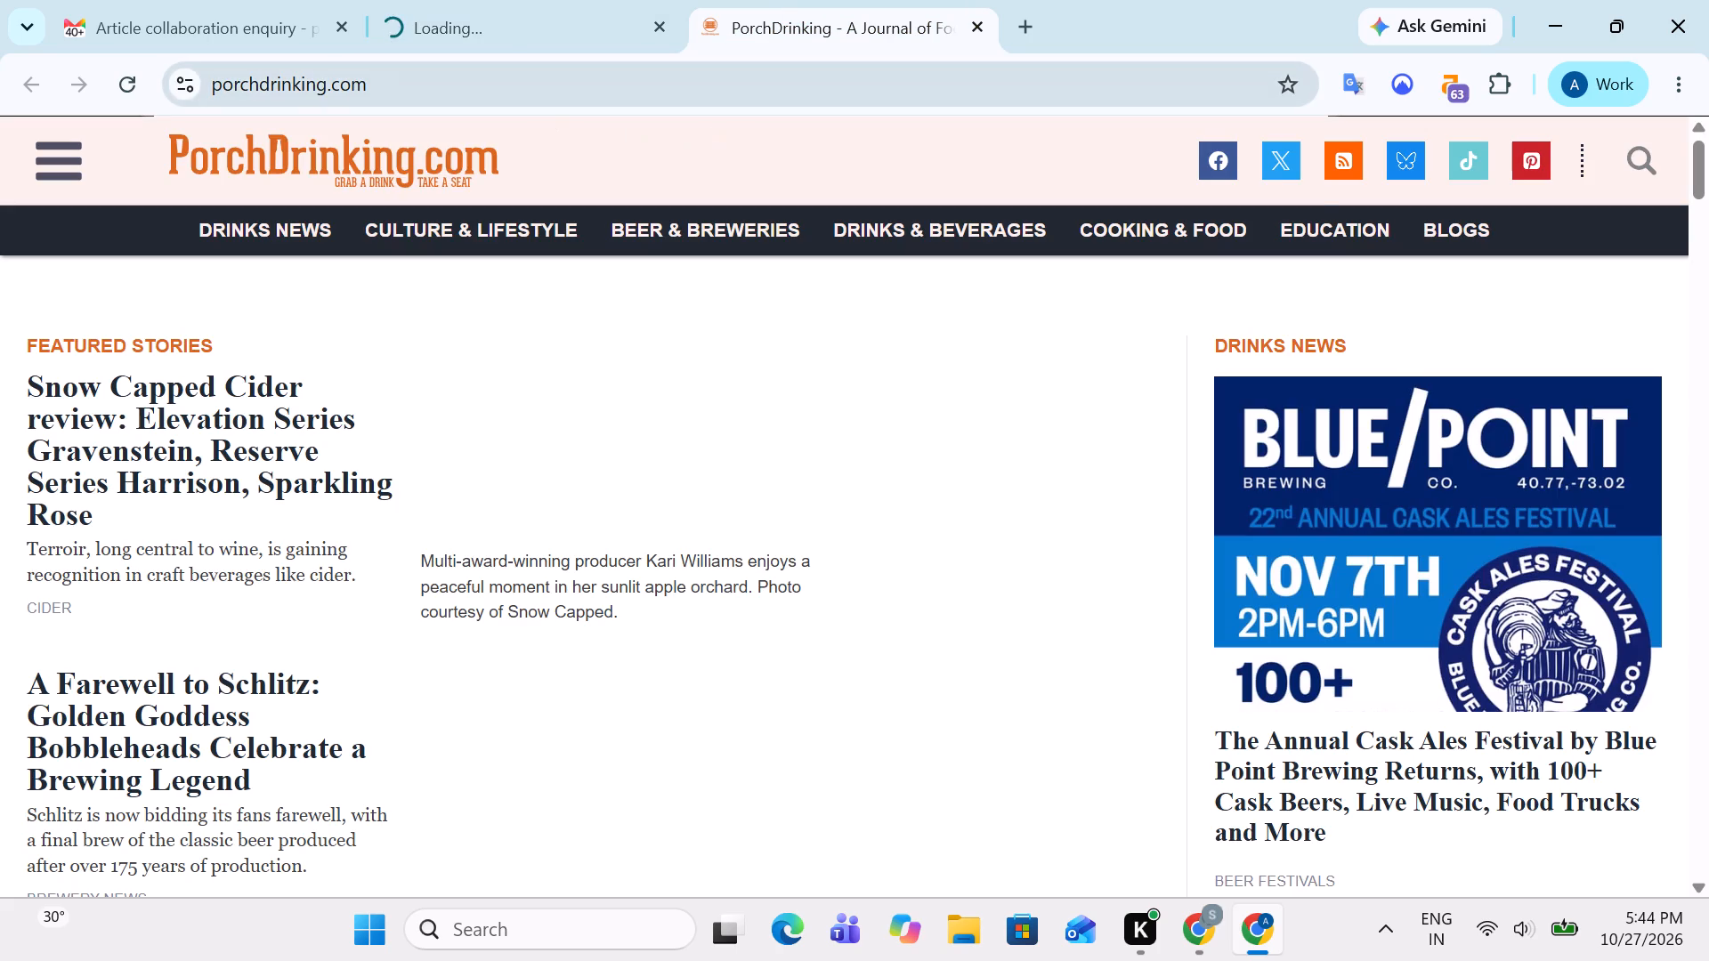
click(456, 80)
drag(456, 80, 358, 87)
key(ctrl+c)
key(ctrl+c)
key(ctrl+c)
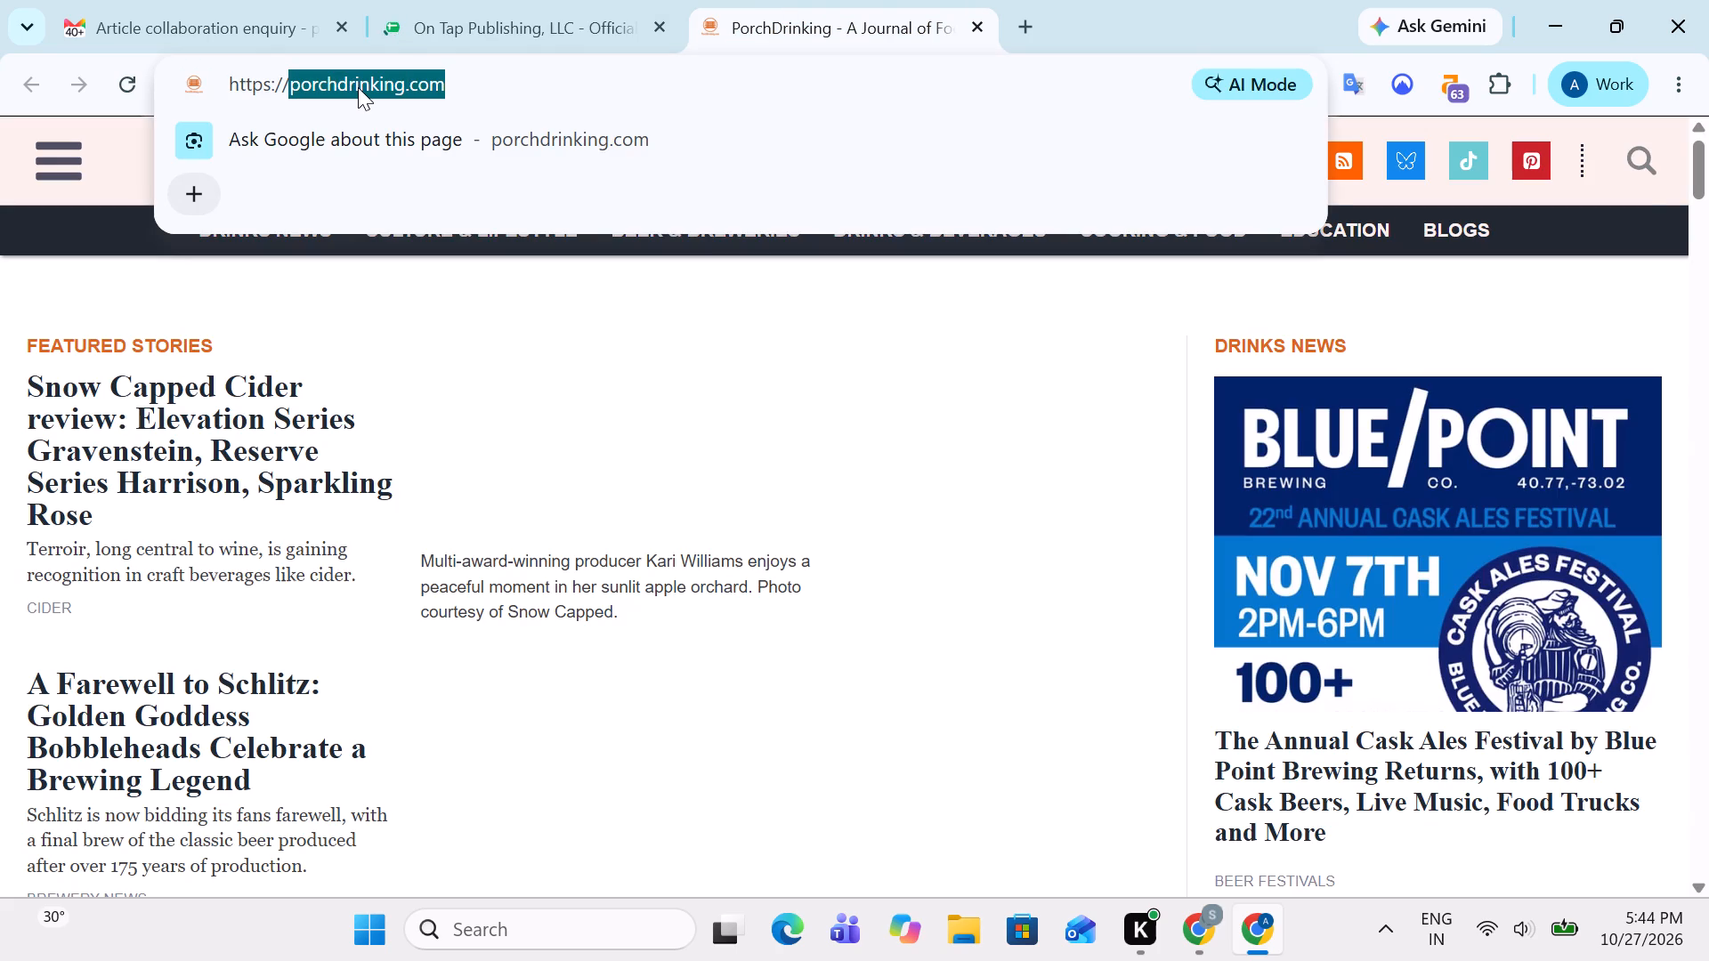
key(alt+Tab)
key(Down)
key(Return)
key(ctrl+v)
key(Tab)
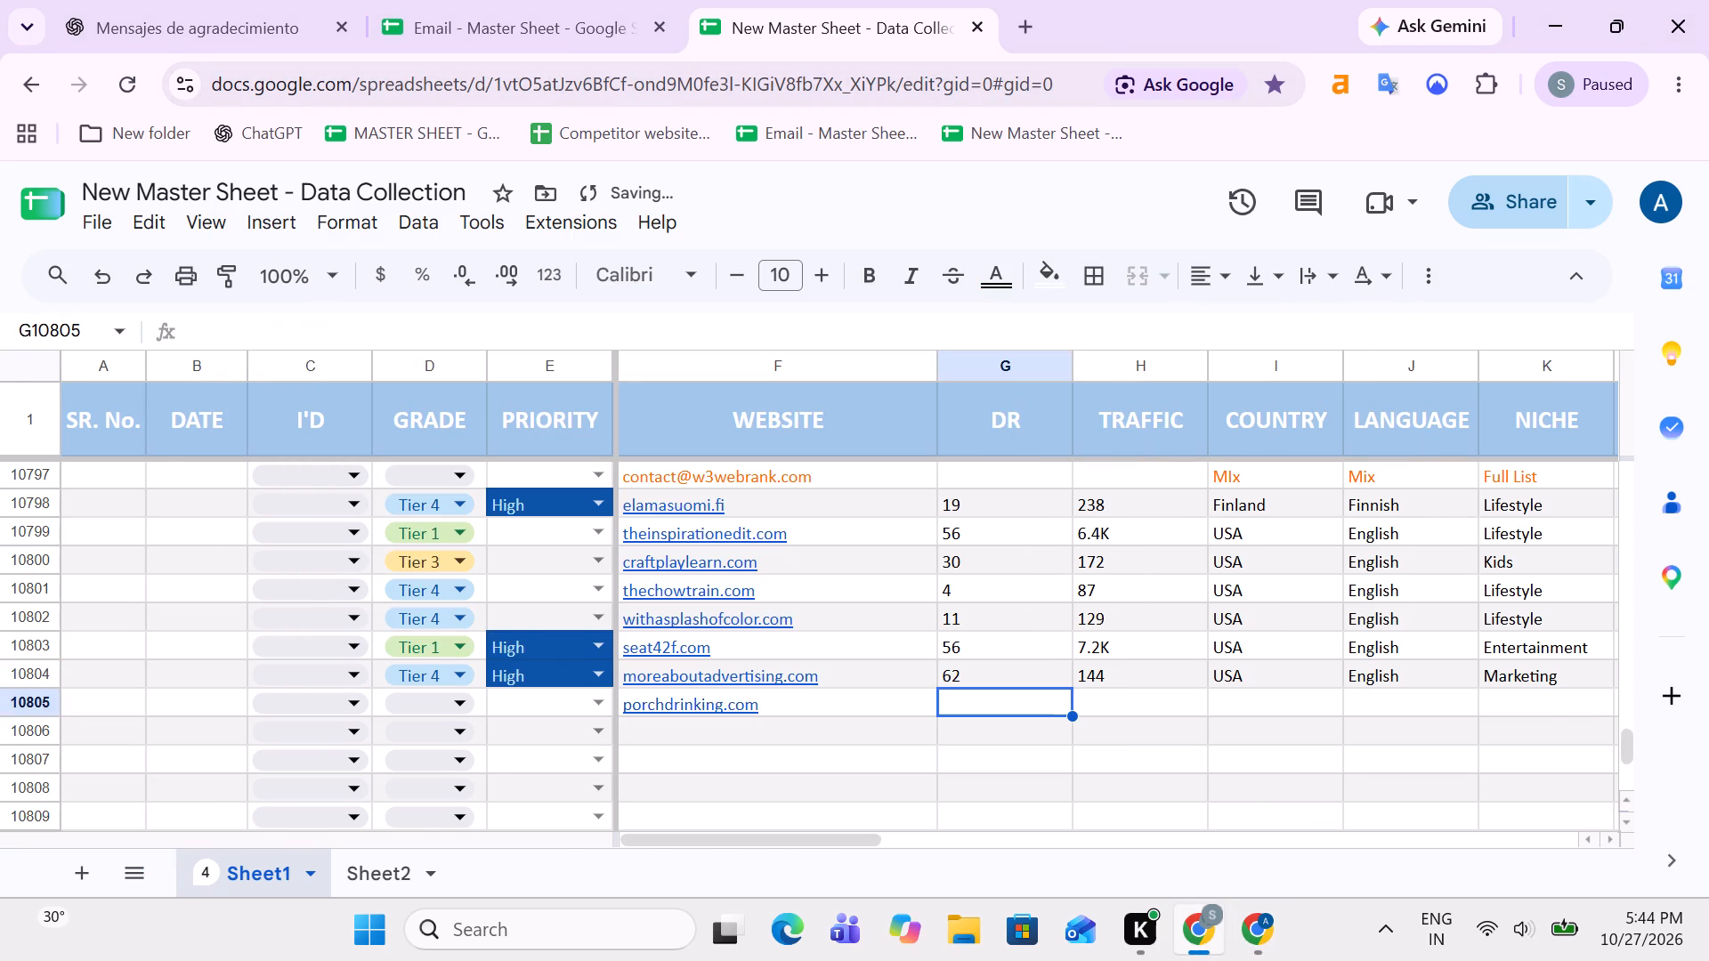
key(alt+Tab)
key(alt+Tab)
key(Left)
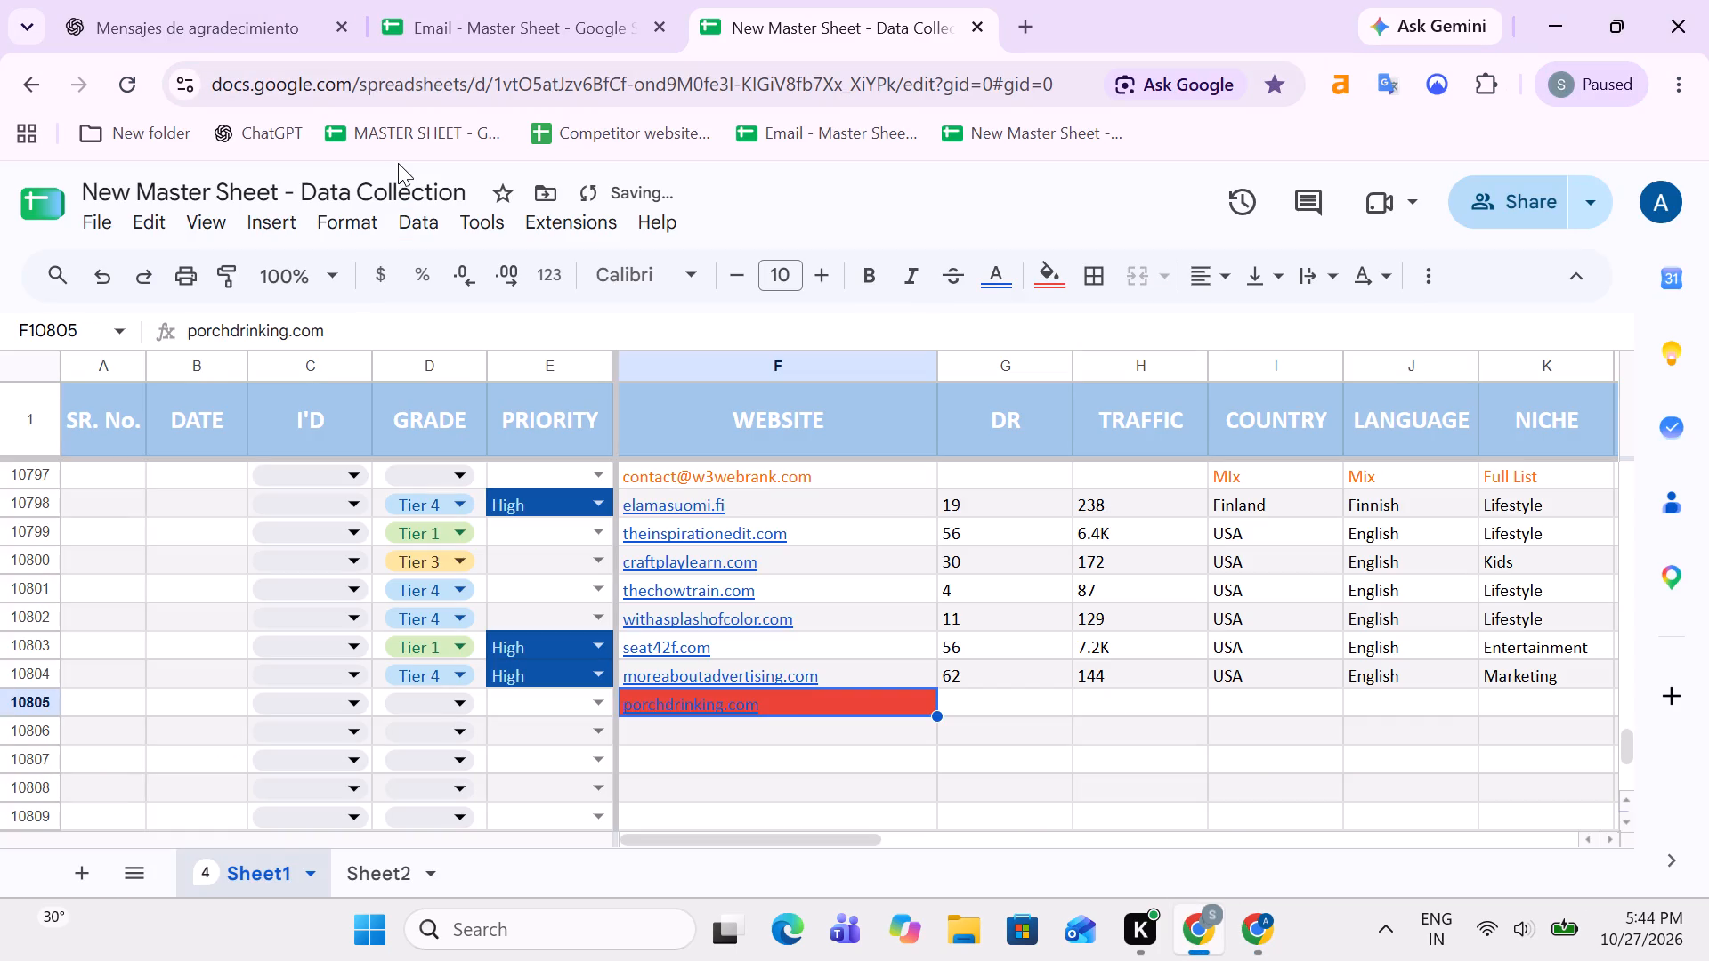
Clear the porchdrinking.com entry from the Website cell in row 10805.
key(BackSpace)
Search the master sheet for porchdrinking.com and review its row across grade, metrics, prices, link policy, website type and contact details.
key(ctrl+f)
key(ctrl+v)
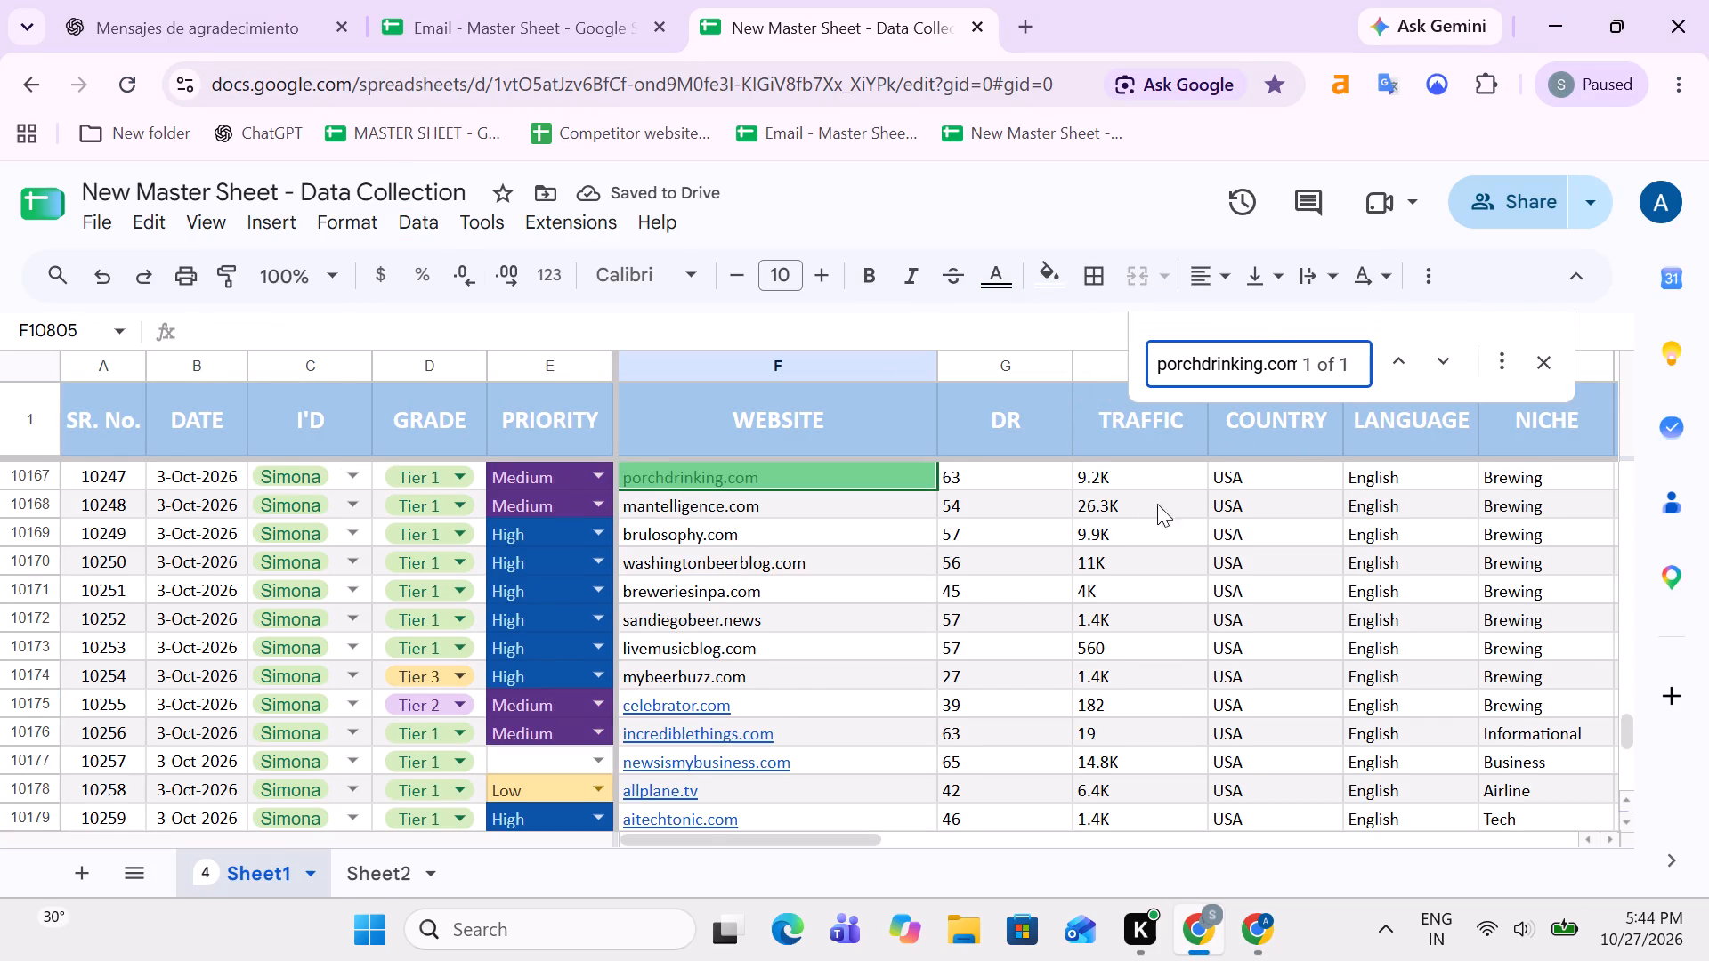
scroll(1144, 509, up, 1)
click(960, 608)
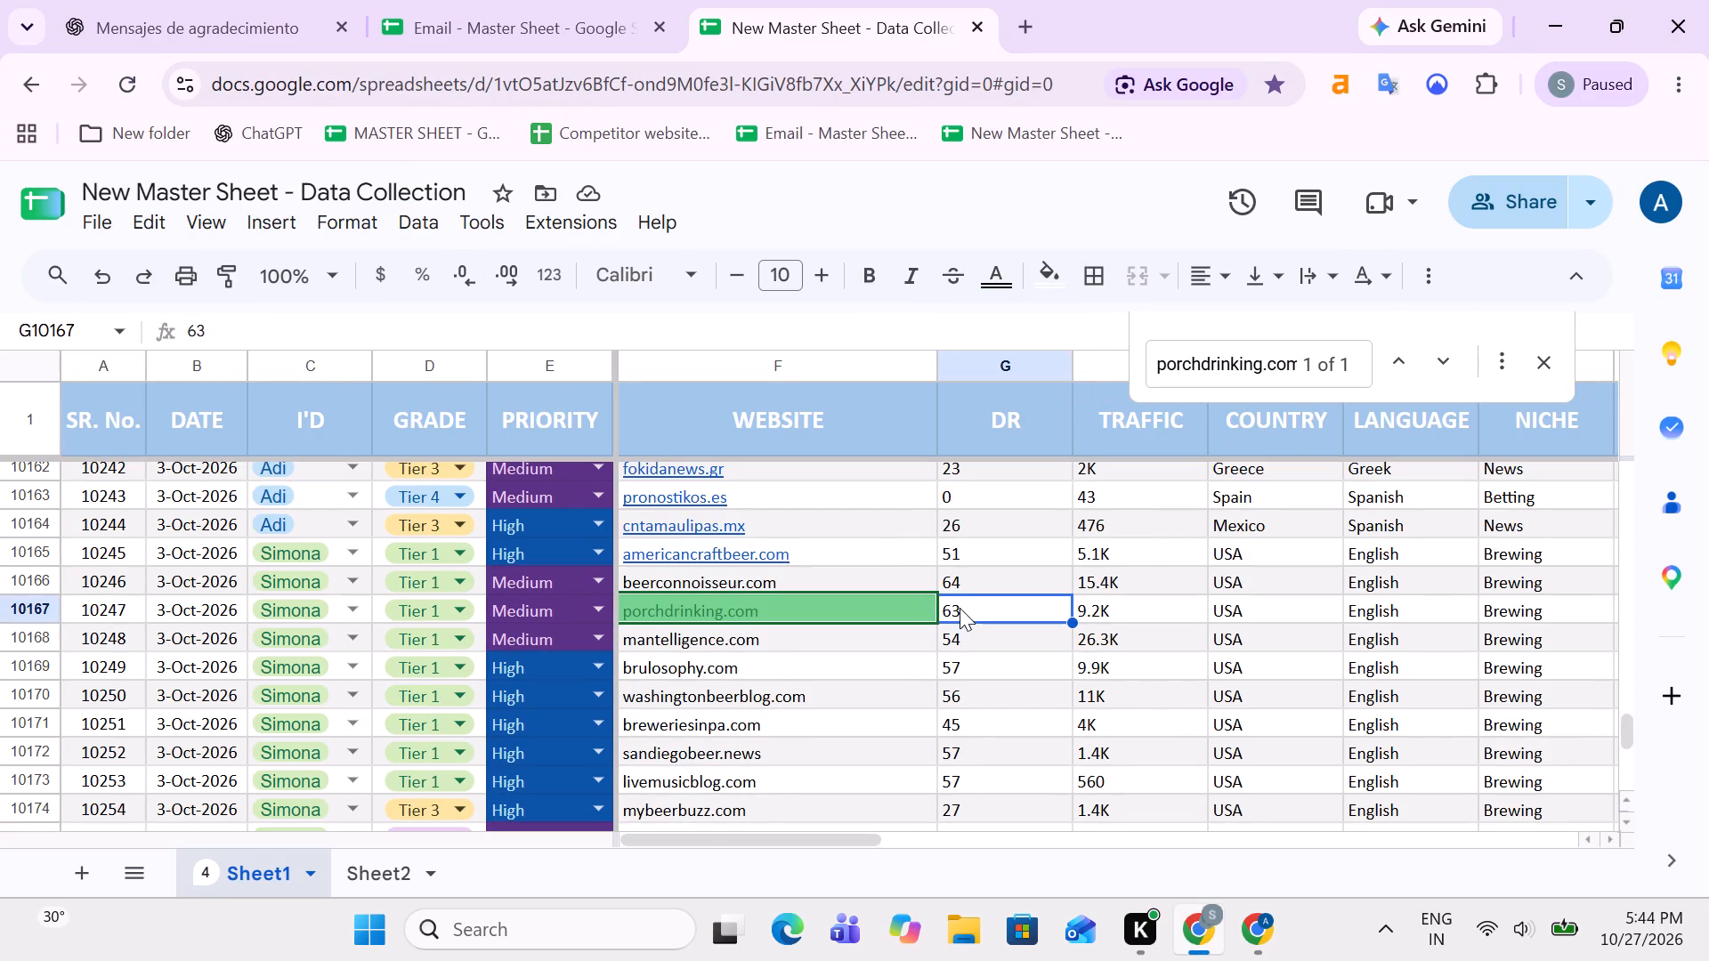
key(Right)
key(Right)
key(Right)
key(Right)
key(Right)
key(Right)
key(Right)
key(Right)
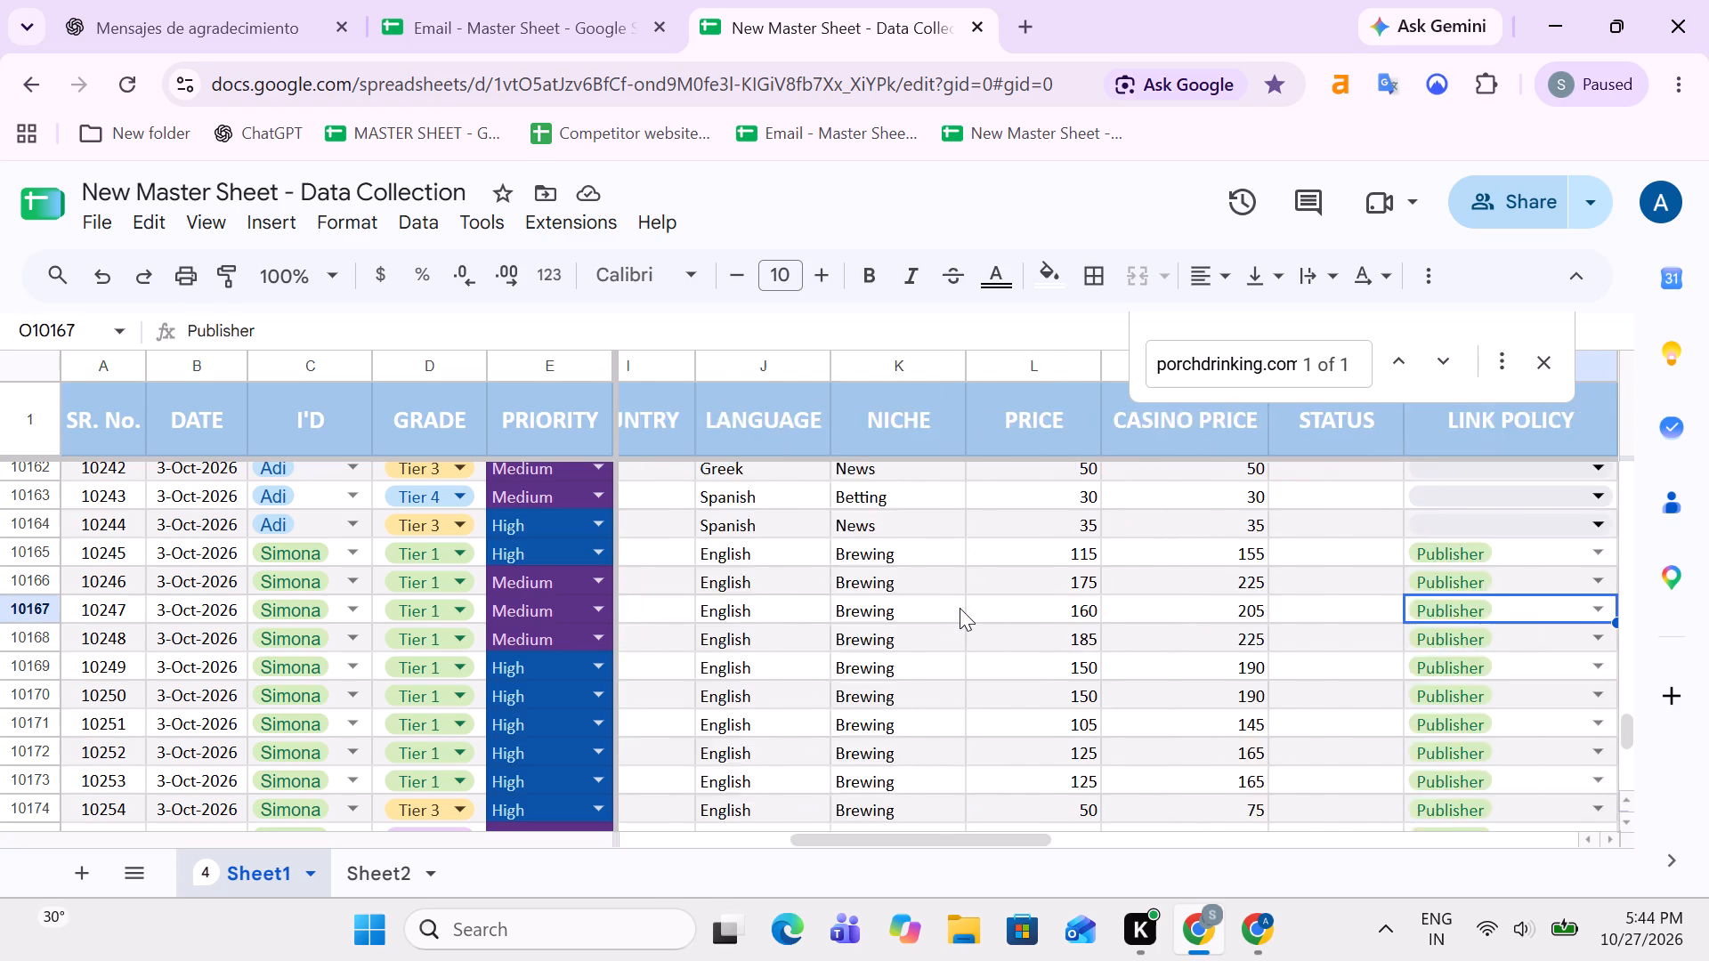
key(Right)
key(Right)
key(Right)
key(Left)
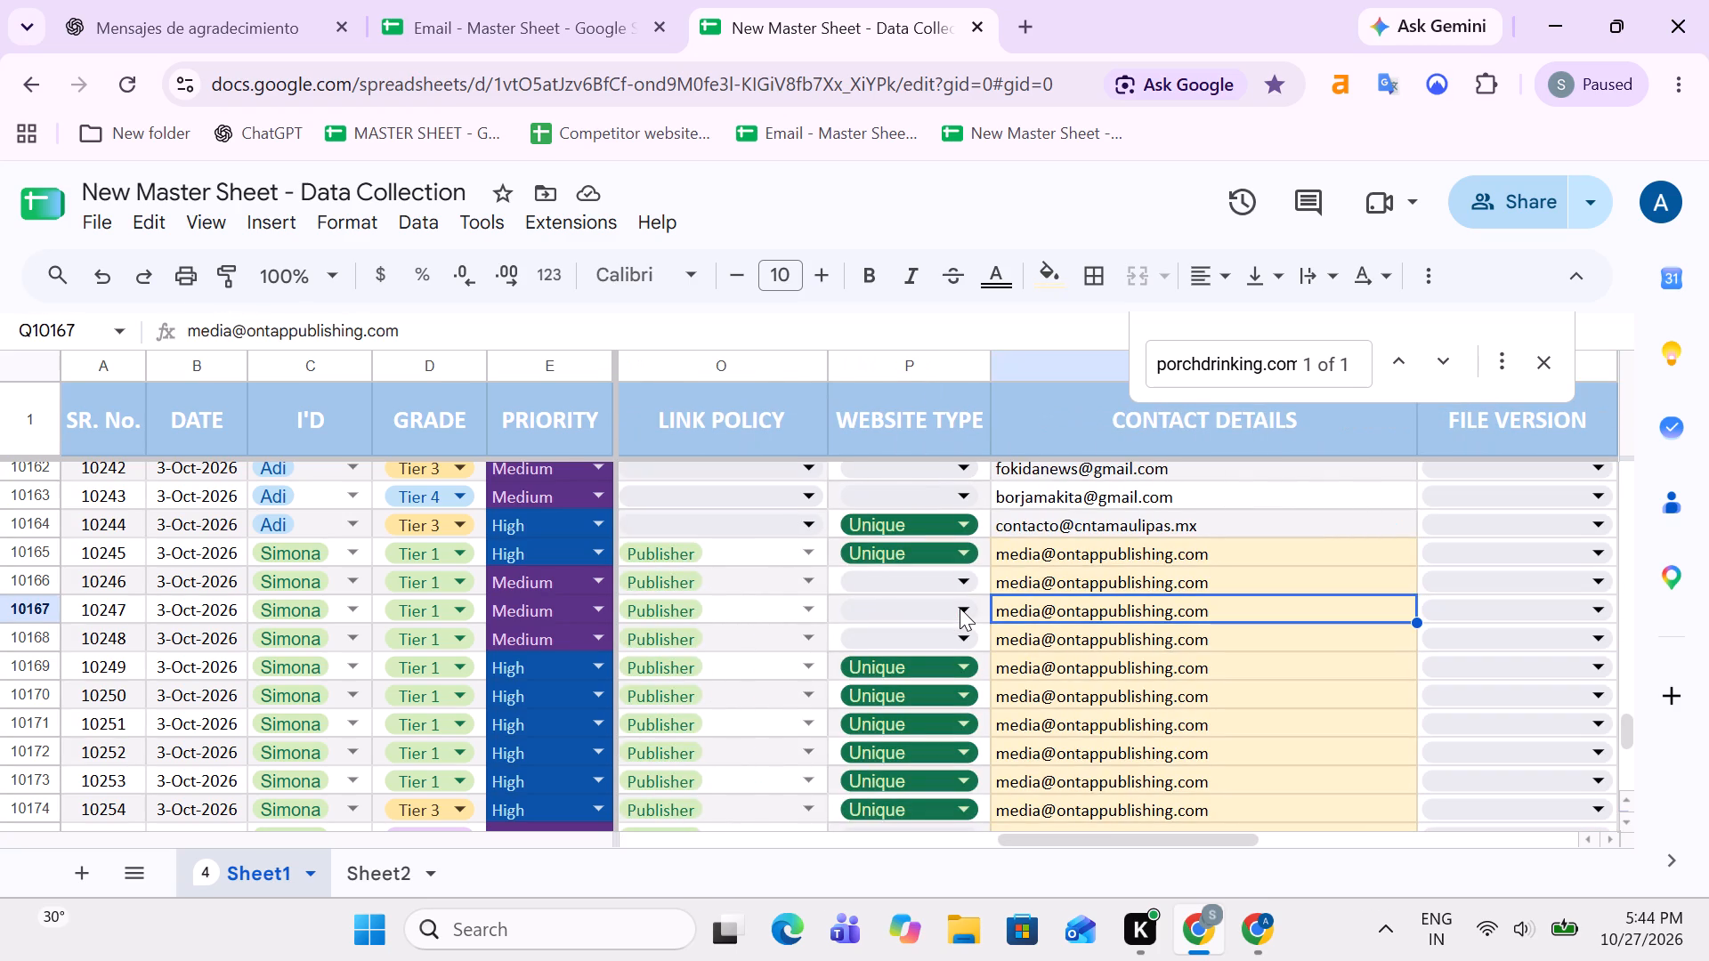
key(Right)
key(Left)
key(Left)
key(Left)
key(Left)
key(Left)
key(Left)
key(Left)
key(Left)
key(Left)
key(Left)
key(Left)
key(Left)
key(Left)
key(Left)
key(Left)
key(Left)
key(Left)
key(Left)
key(Left)
key(Left)
key(Right)
key(Right)
key(Right)
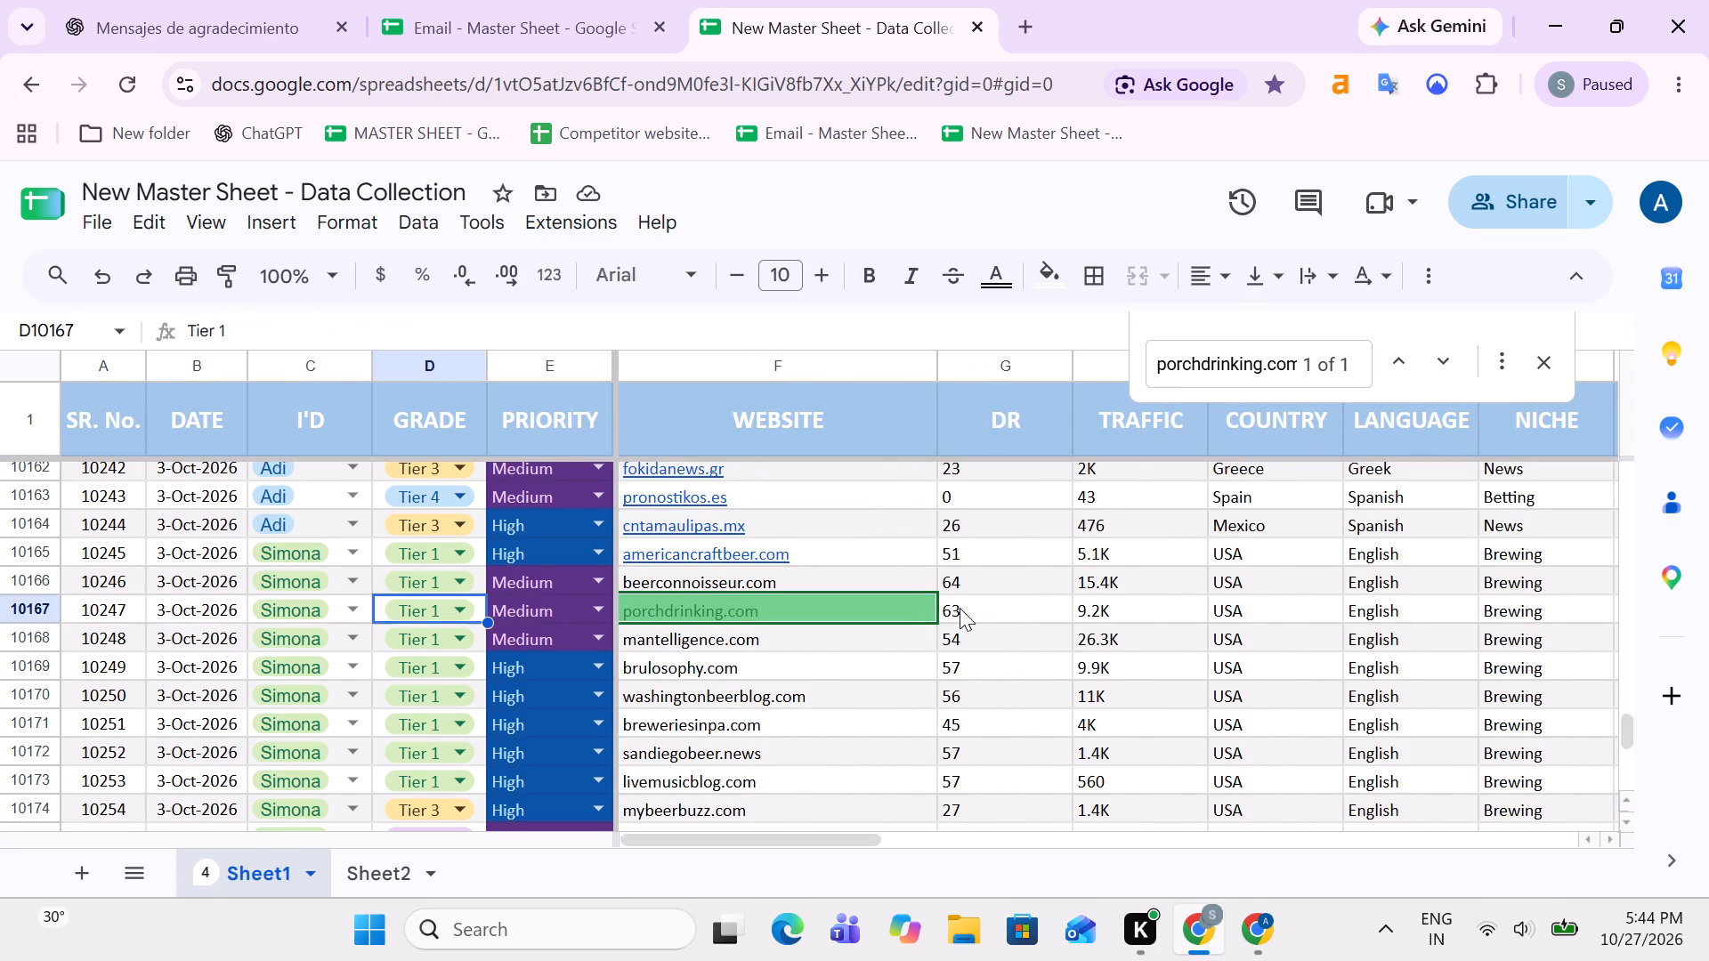
key(Right)
key(Right)
Switch to the On Tap Publishing Official Rates 2026 spreadsheet, dismiss the notice and look through its Premium and Emerging Portfolio websites.
key(alt+Tab)
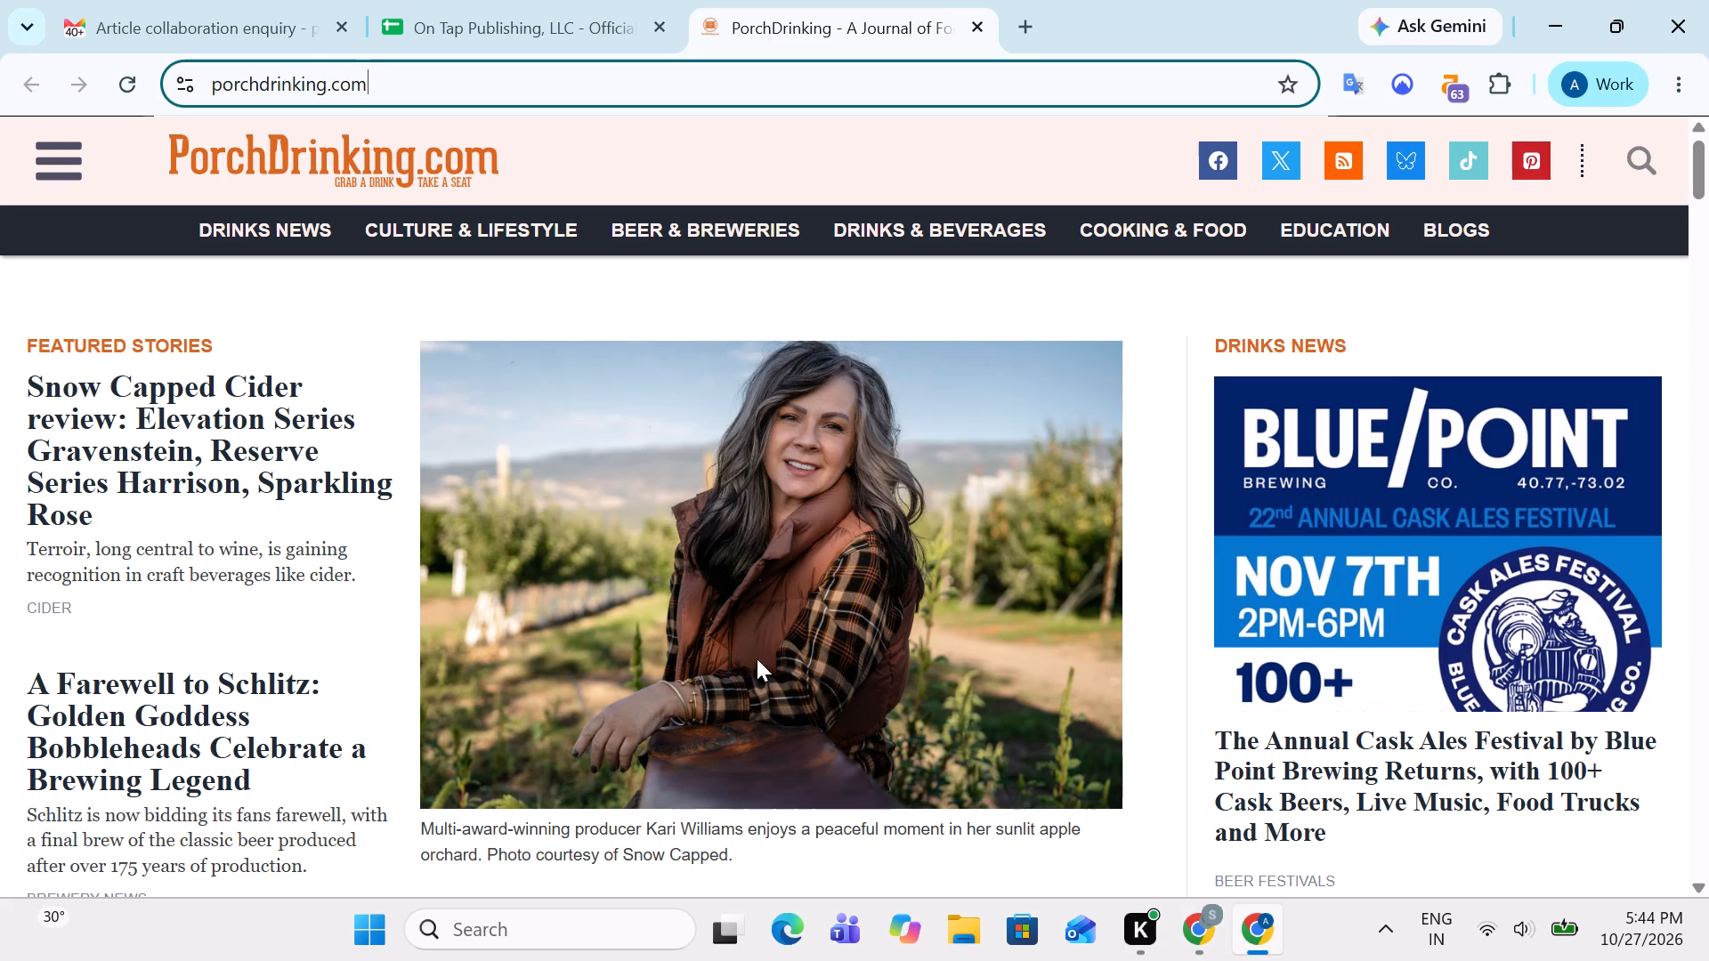
click(591, 0)
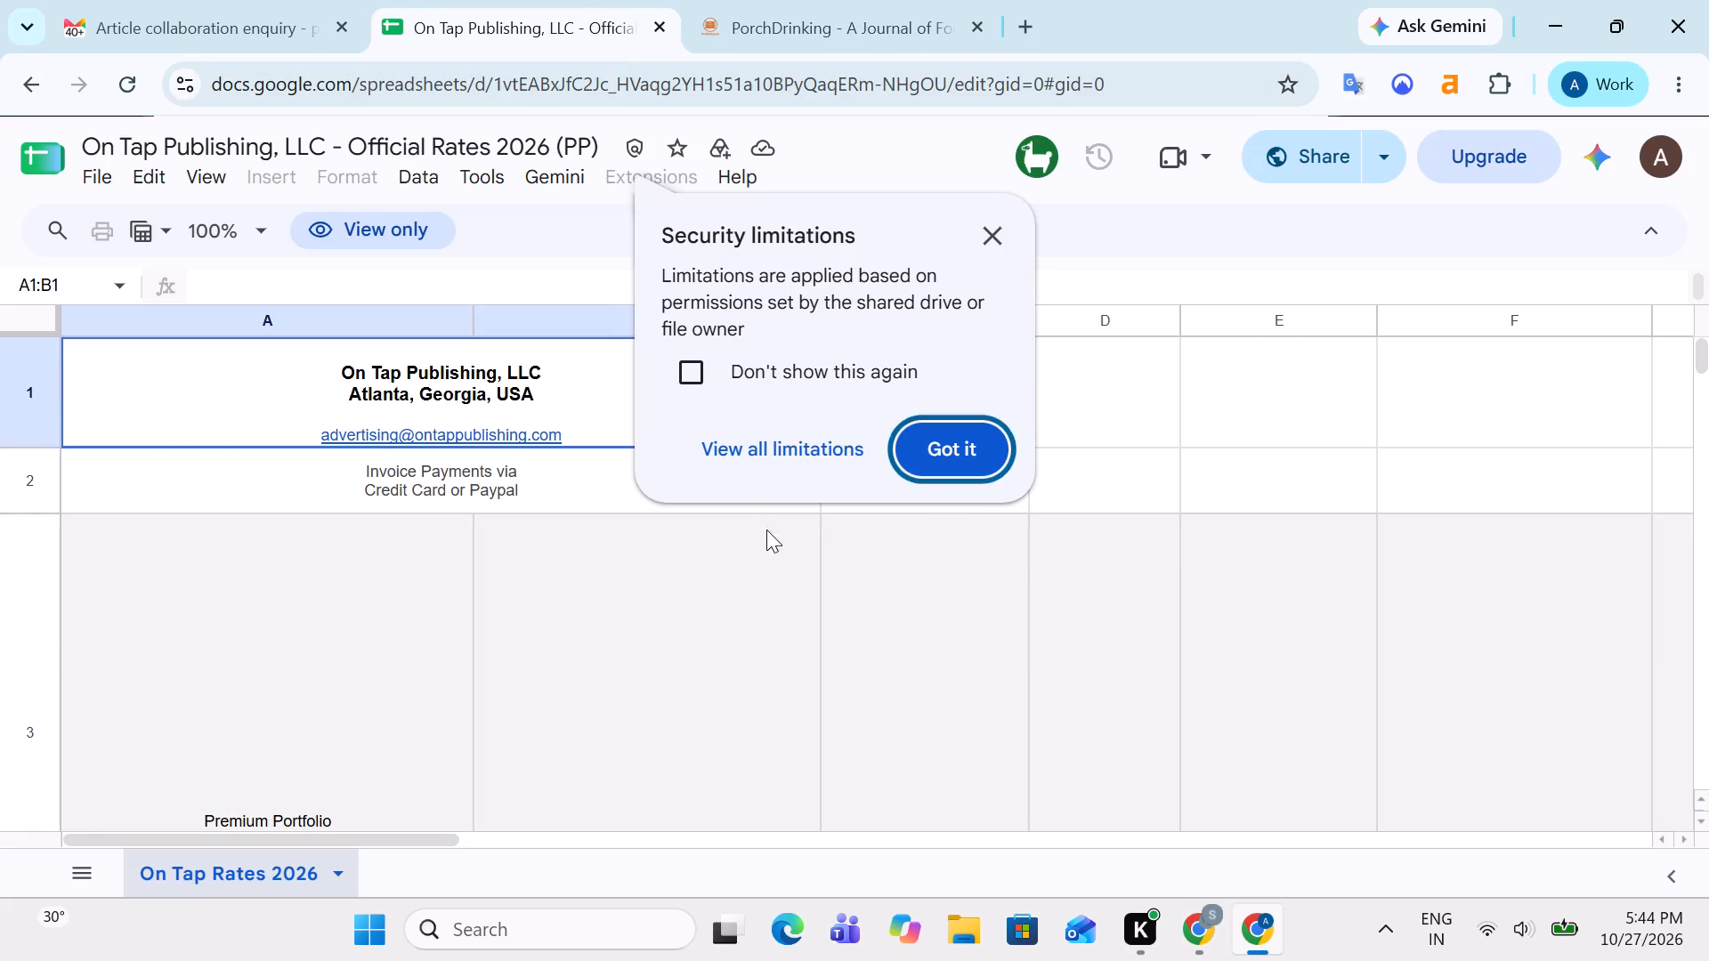
click(1008, 246)
scroll(652, 619, down, 3)
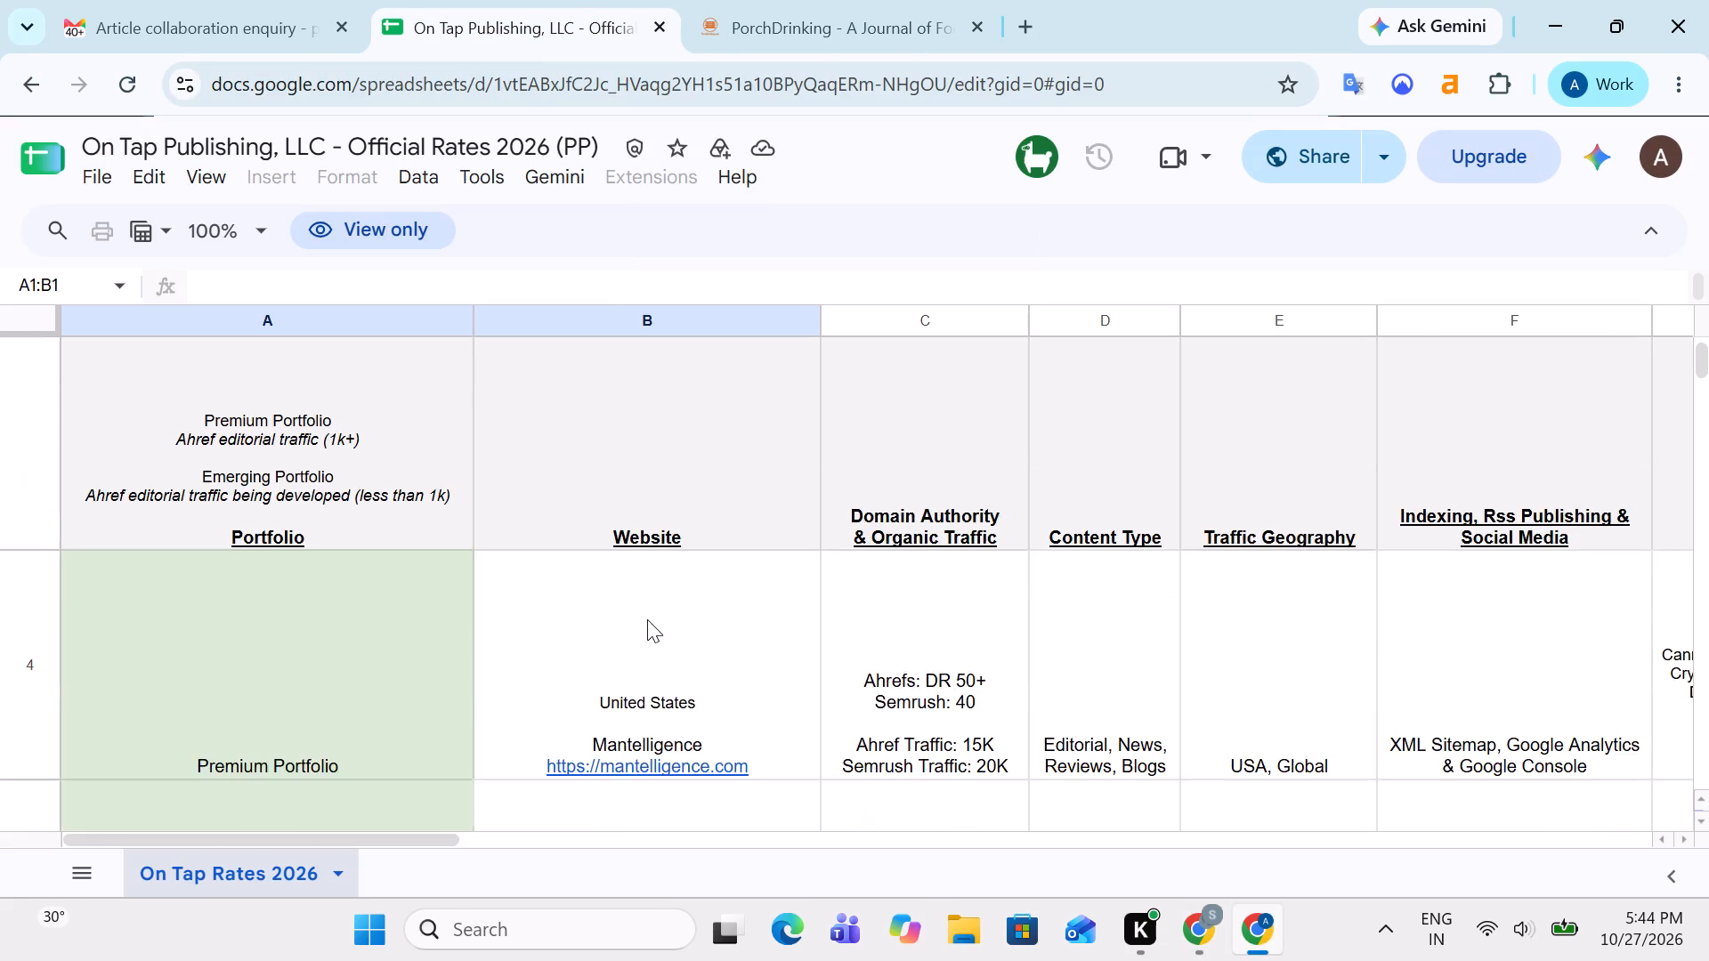
scroll(646, 619, down, 9)
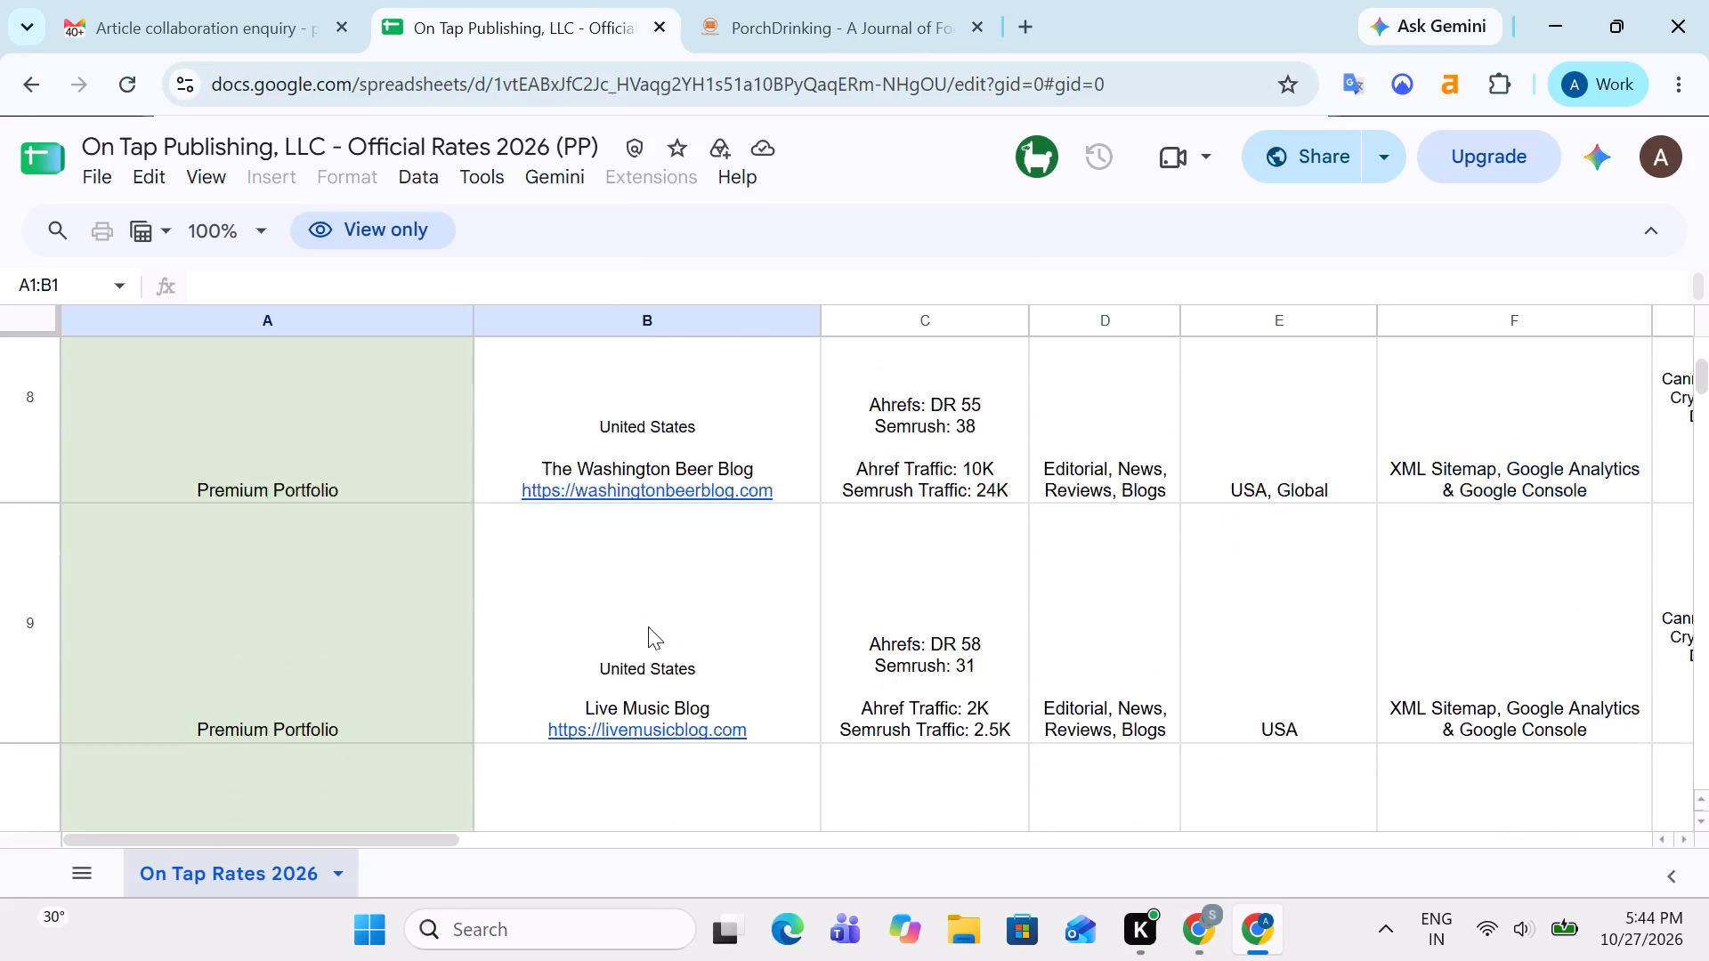
scroll(648, 626, down, 9)
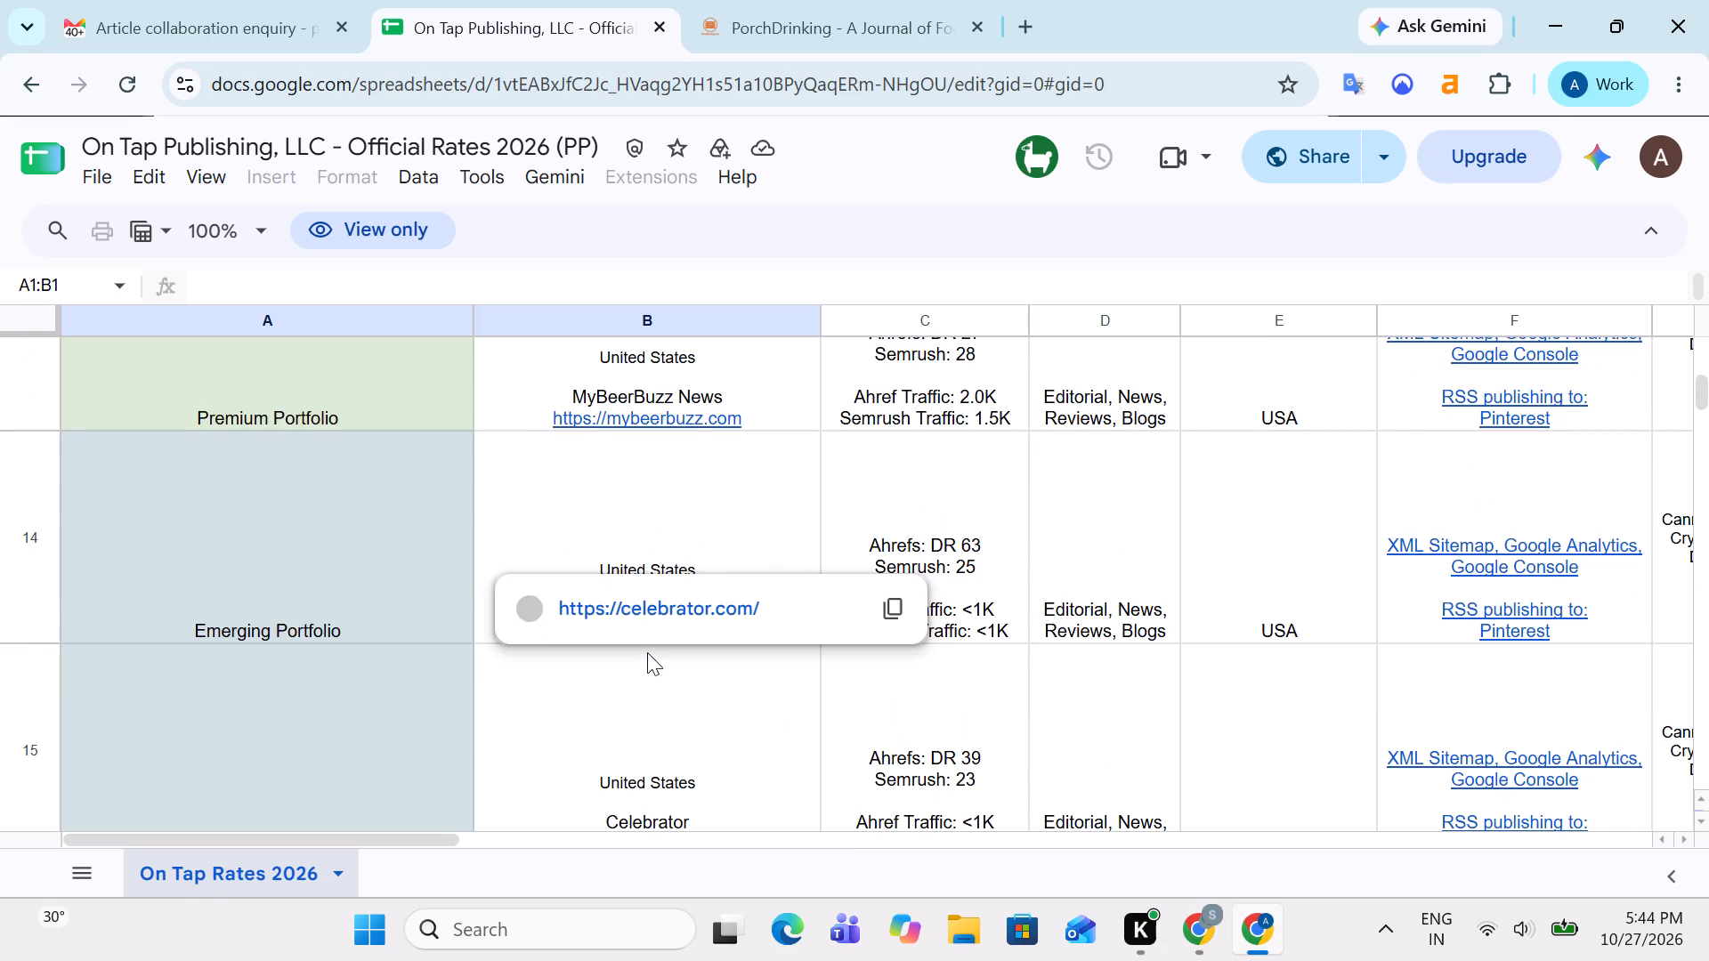
scroll(765, 516, down, 3)
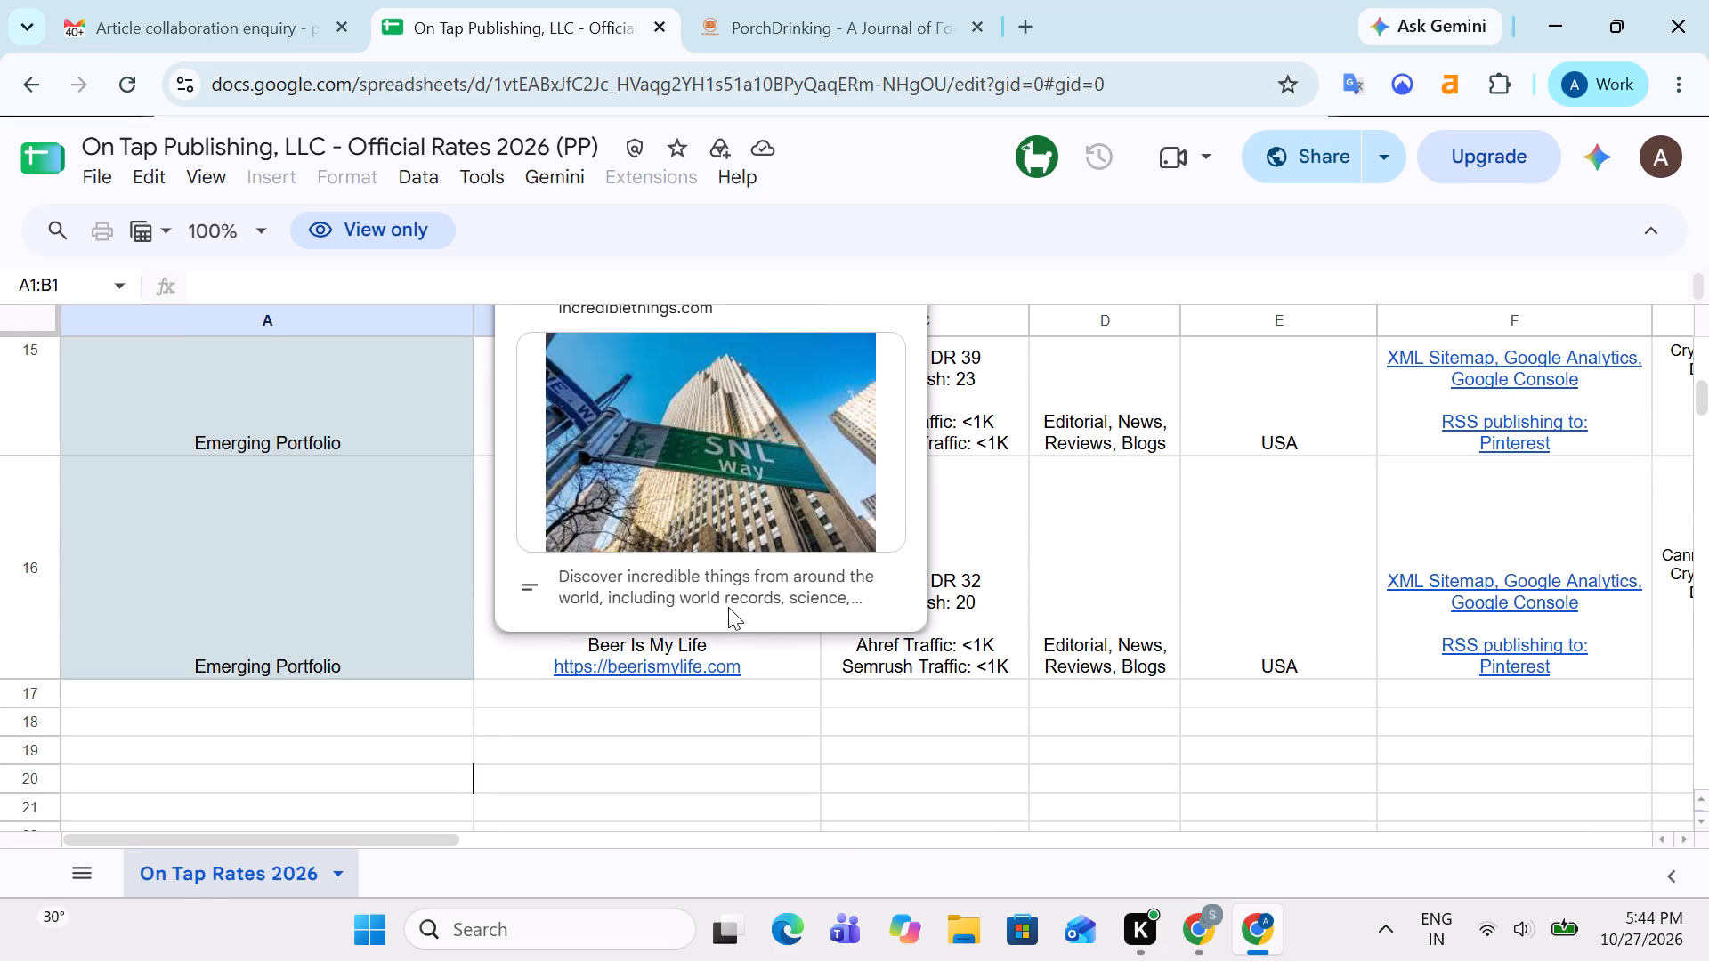
scroll(728, 607, up, 5)
scroll(973, 758, up, 3)
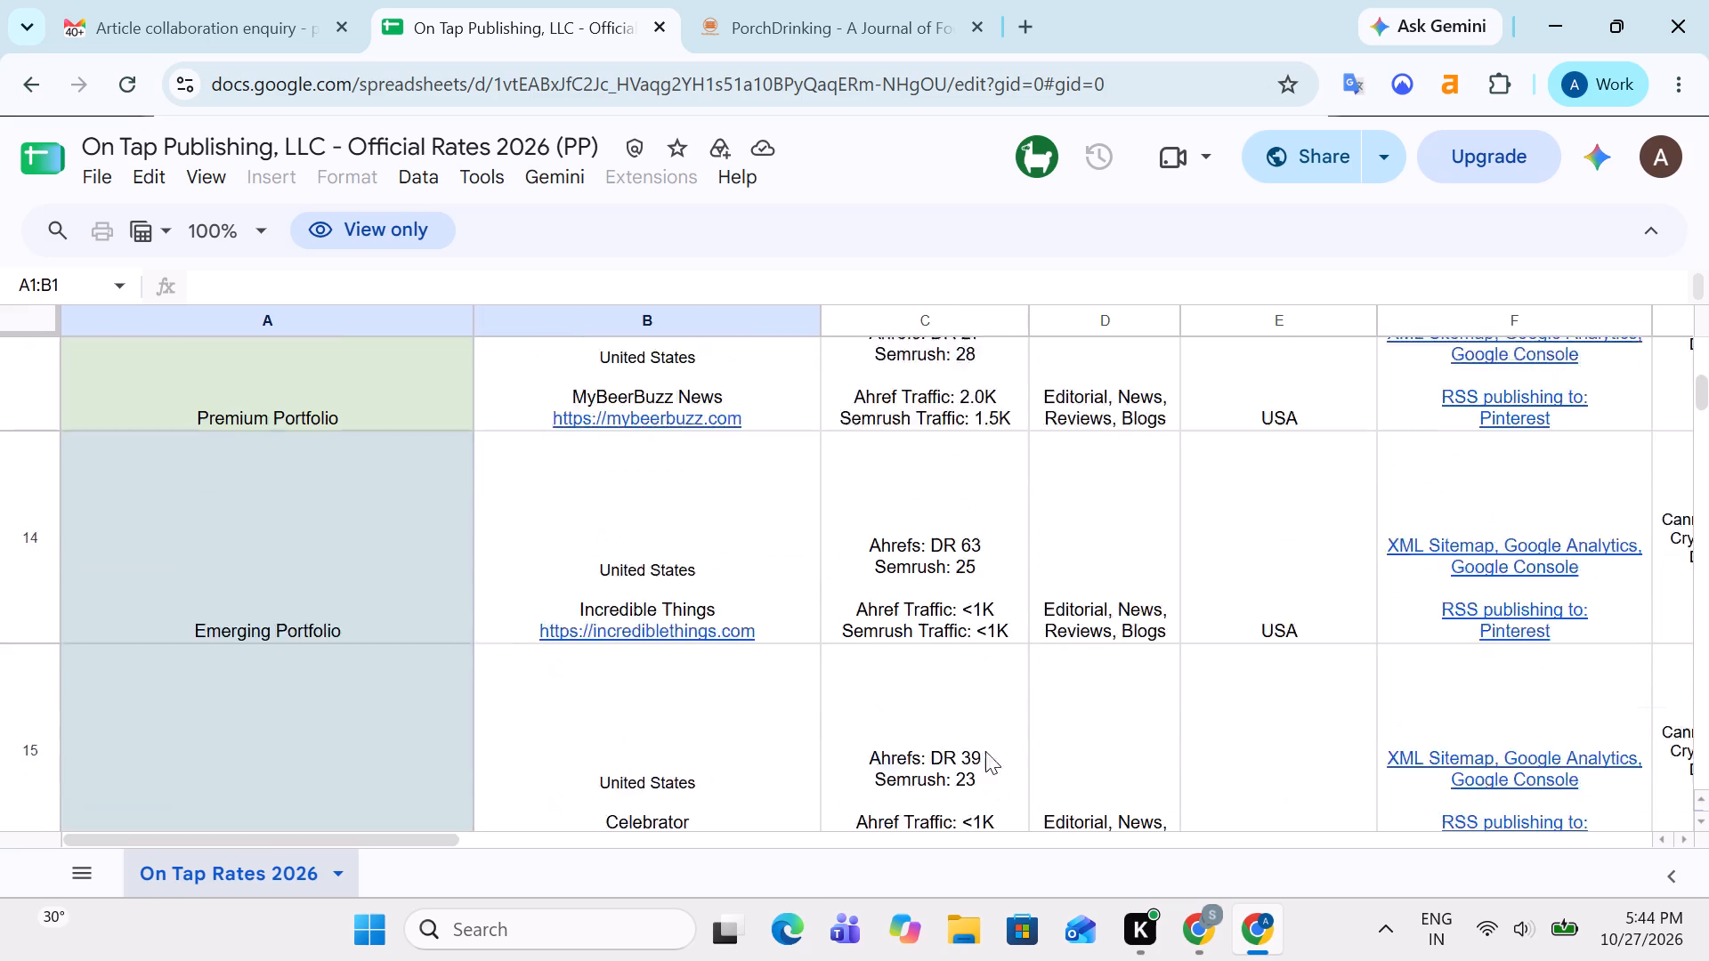
scroll(985, 751, up, 4)
scroll(747, 681, up, 3)
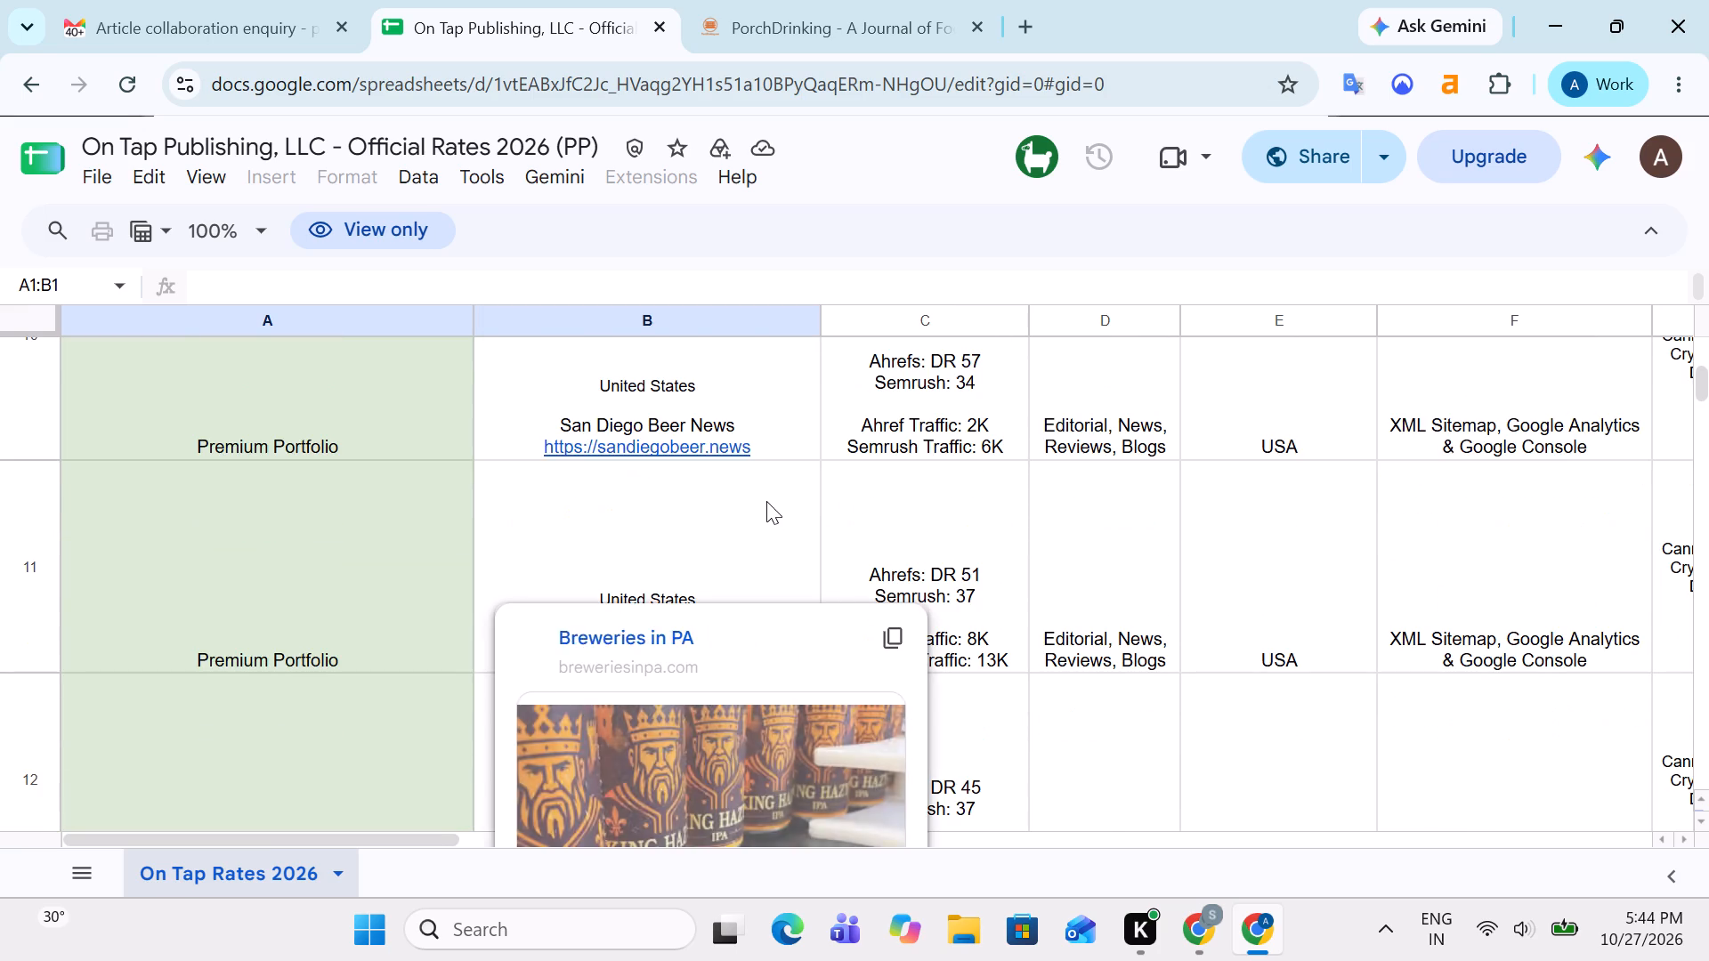
scroll(766, 493, up, 10)
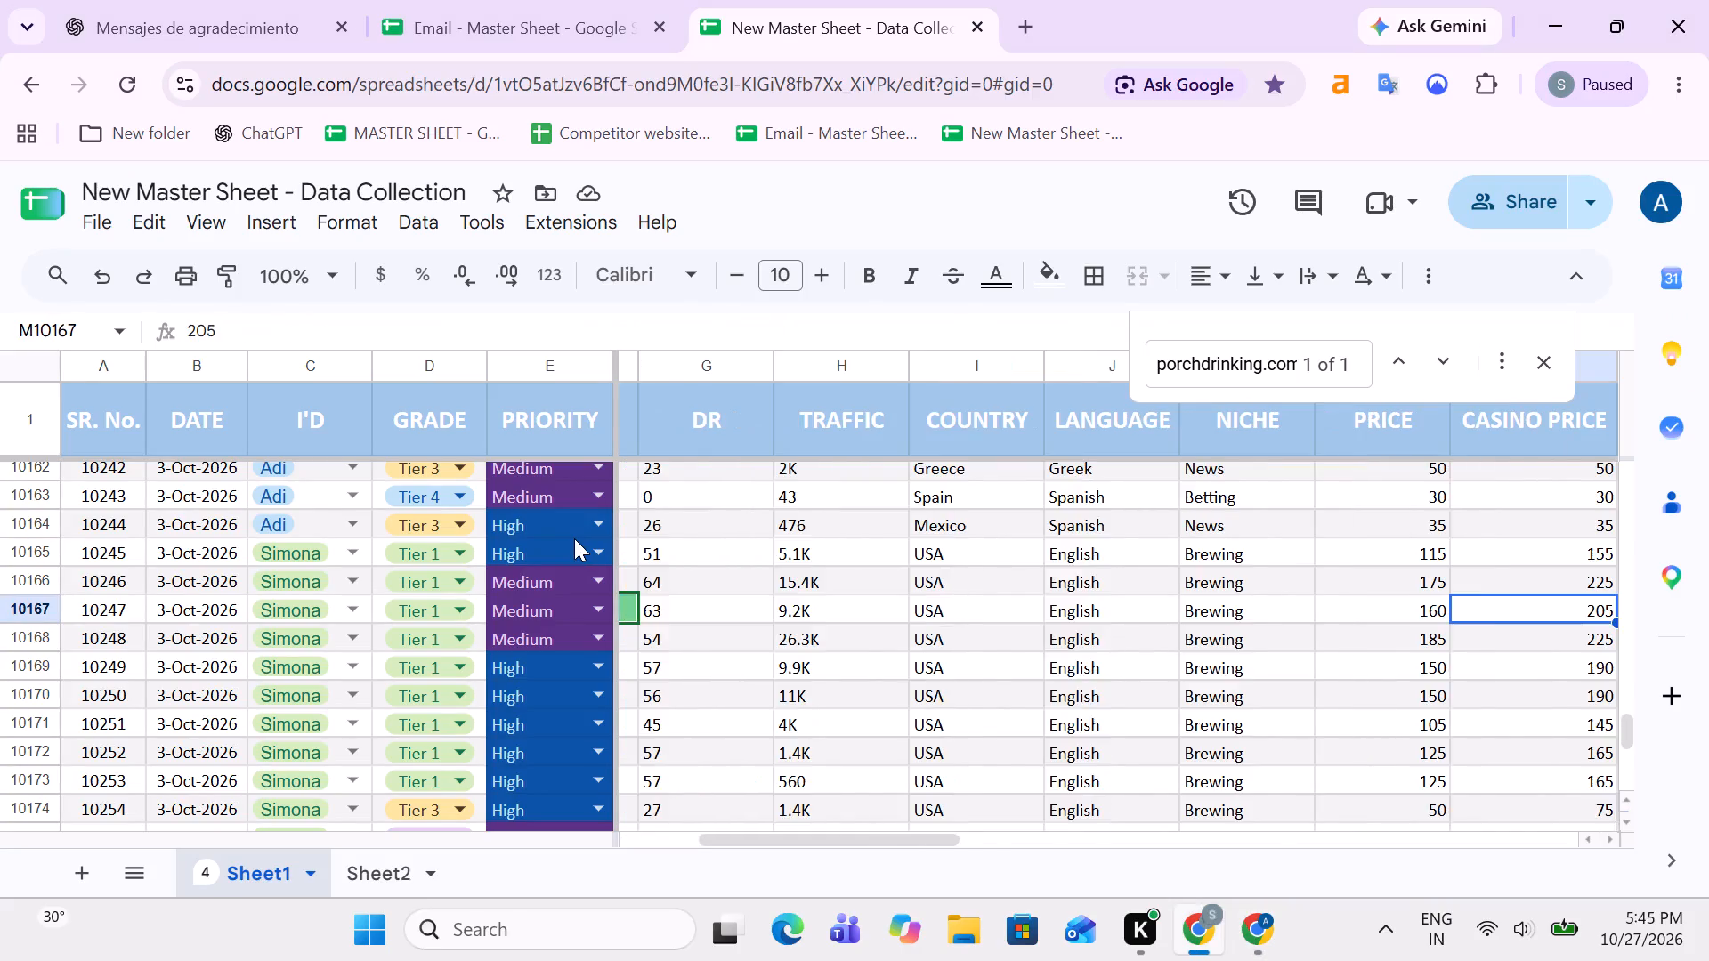
key(Right)
key(Right)
key(Right)
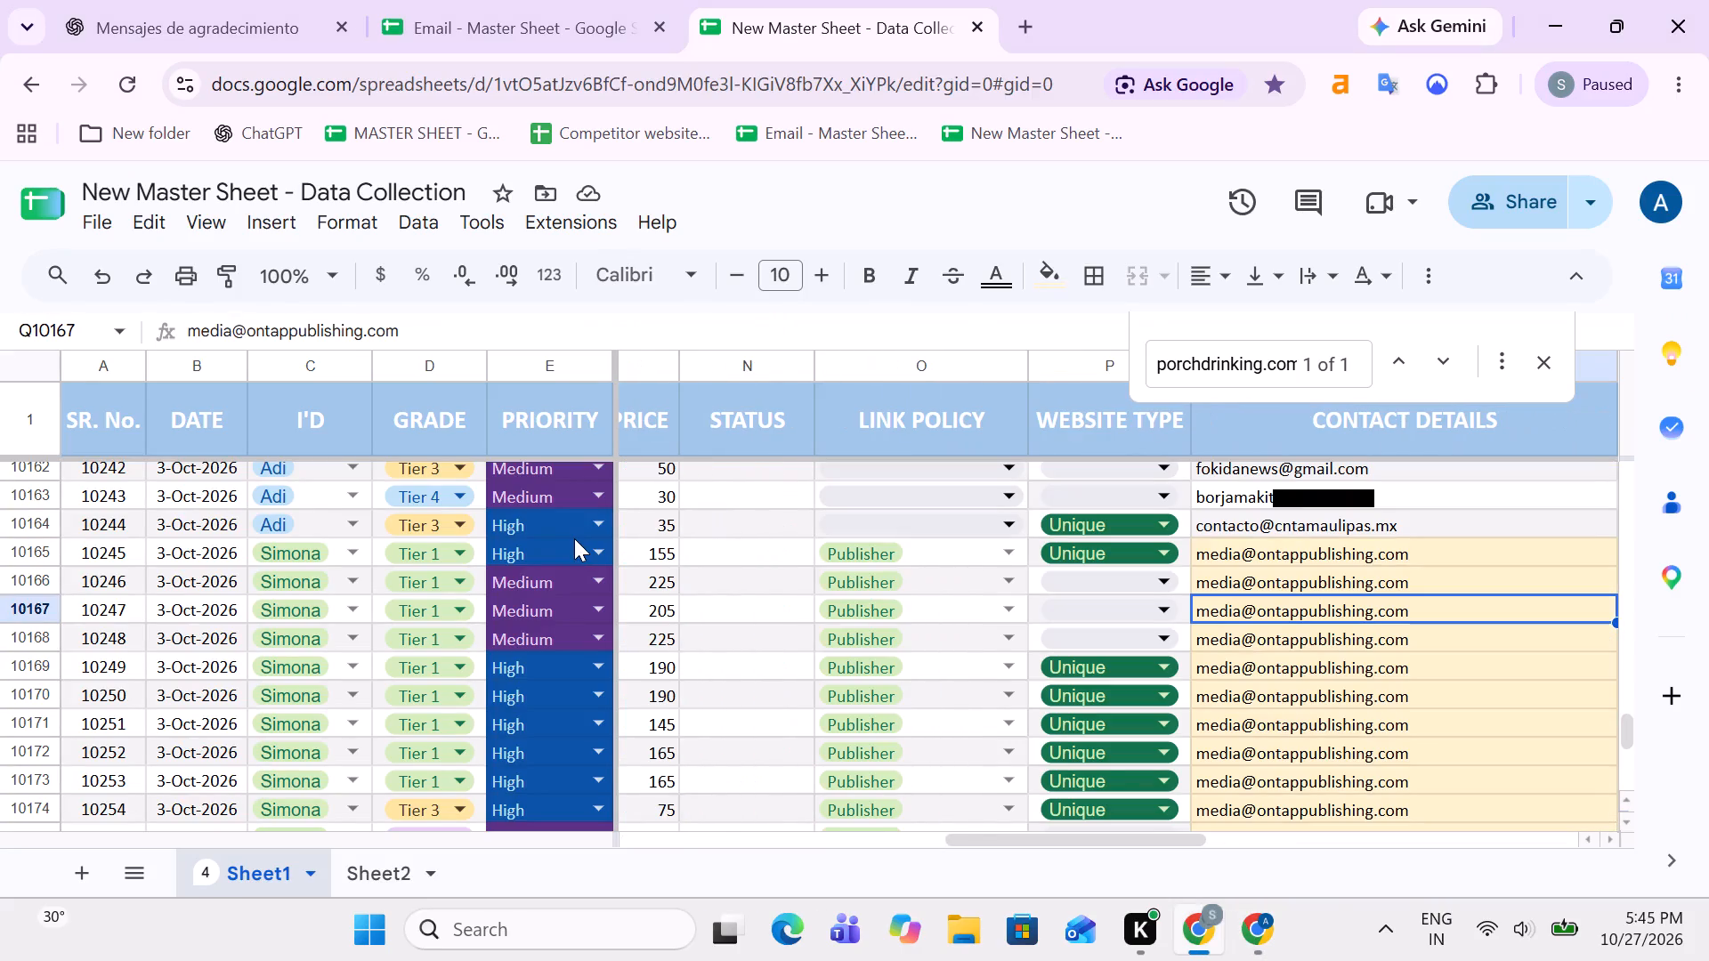
click(1551, 361)
key(Right)
key(Right)
key(Right)
key(Right)
key(Right)
key(Right)
key(Right)
key(Right)
key(Right)
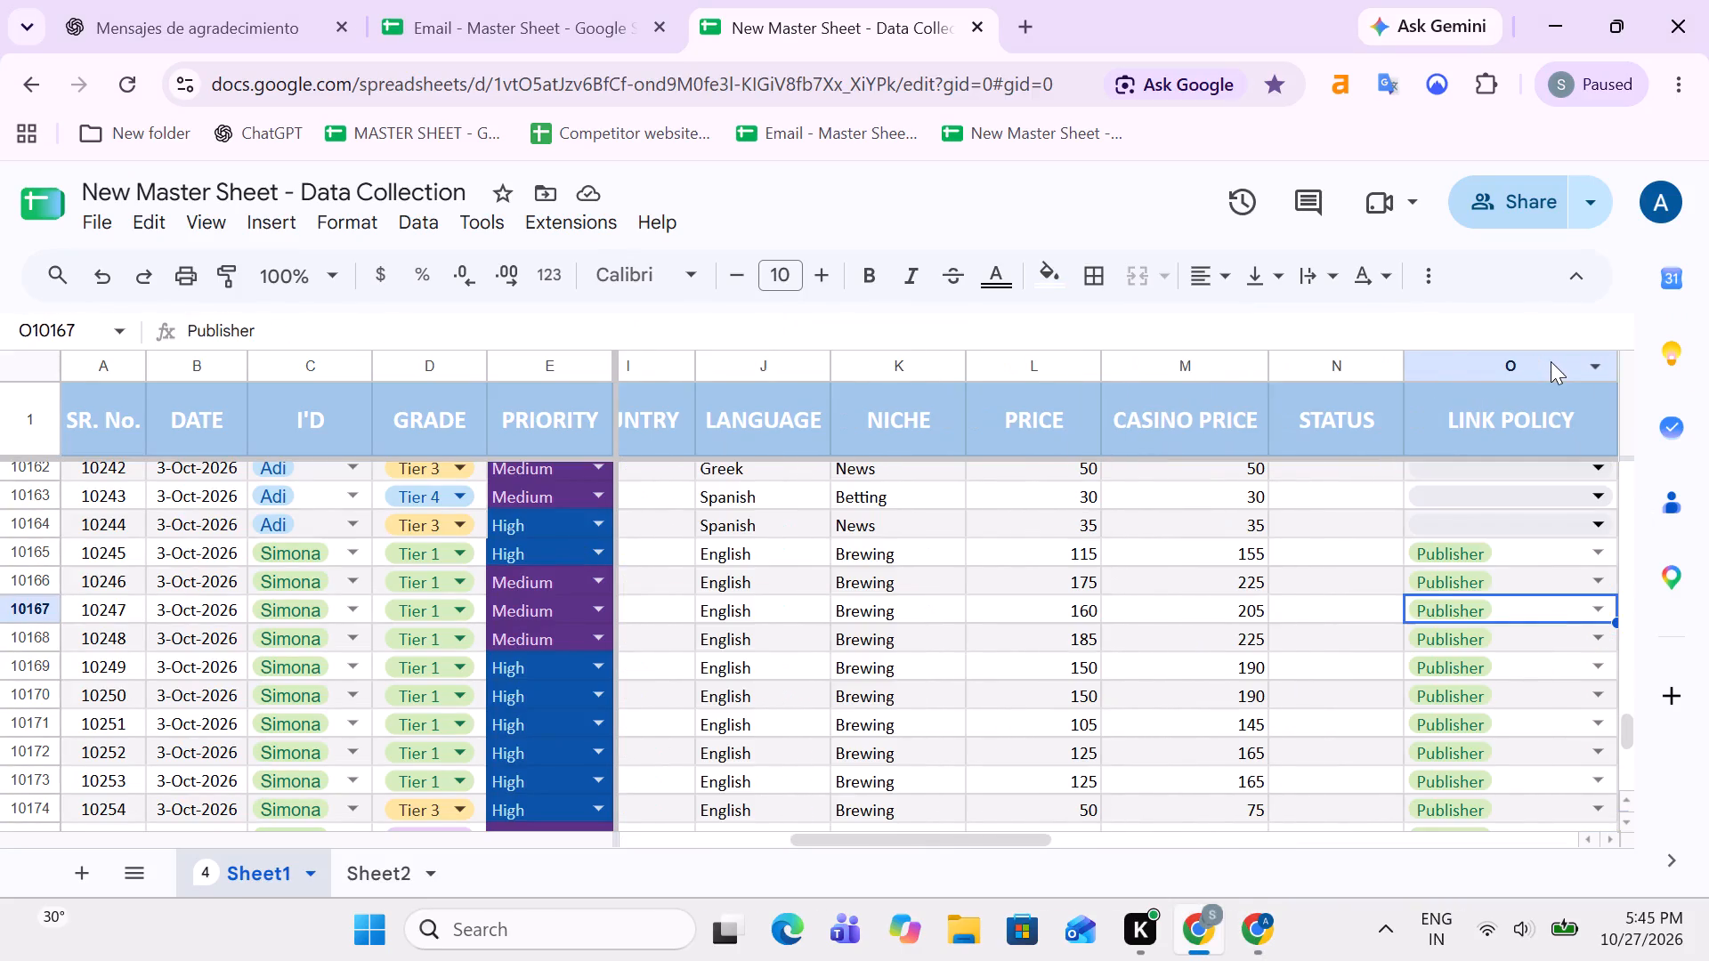
key(Left)
key(Left)
key(Right)
key(Left)
key(Left)
key(Right)
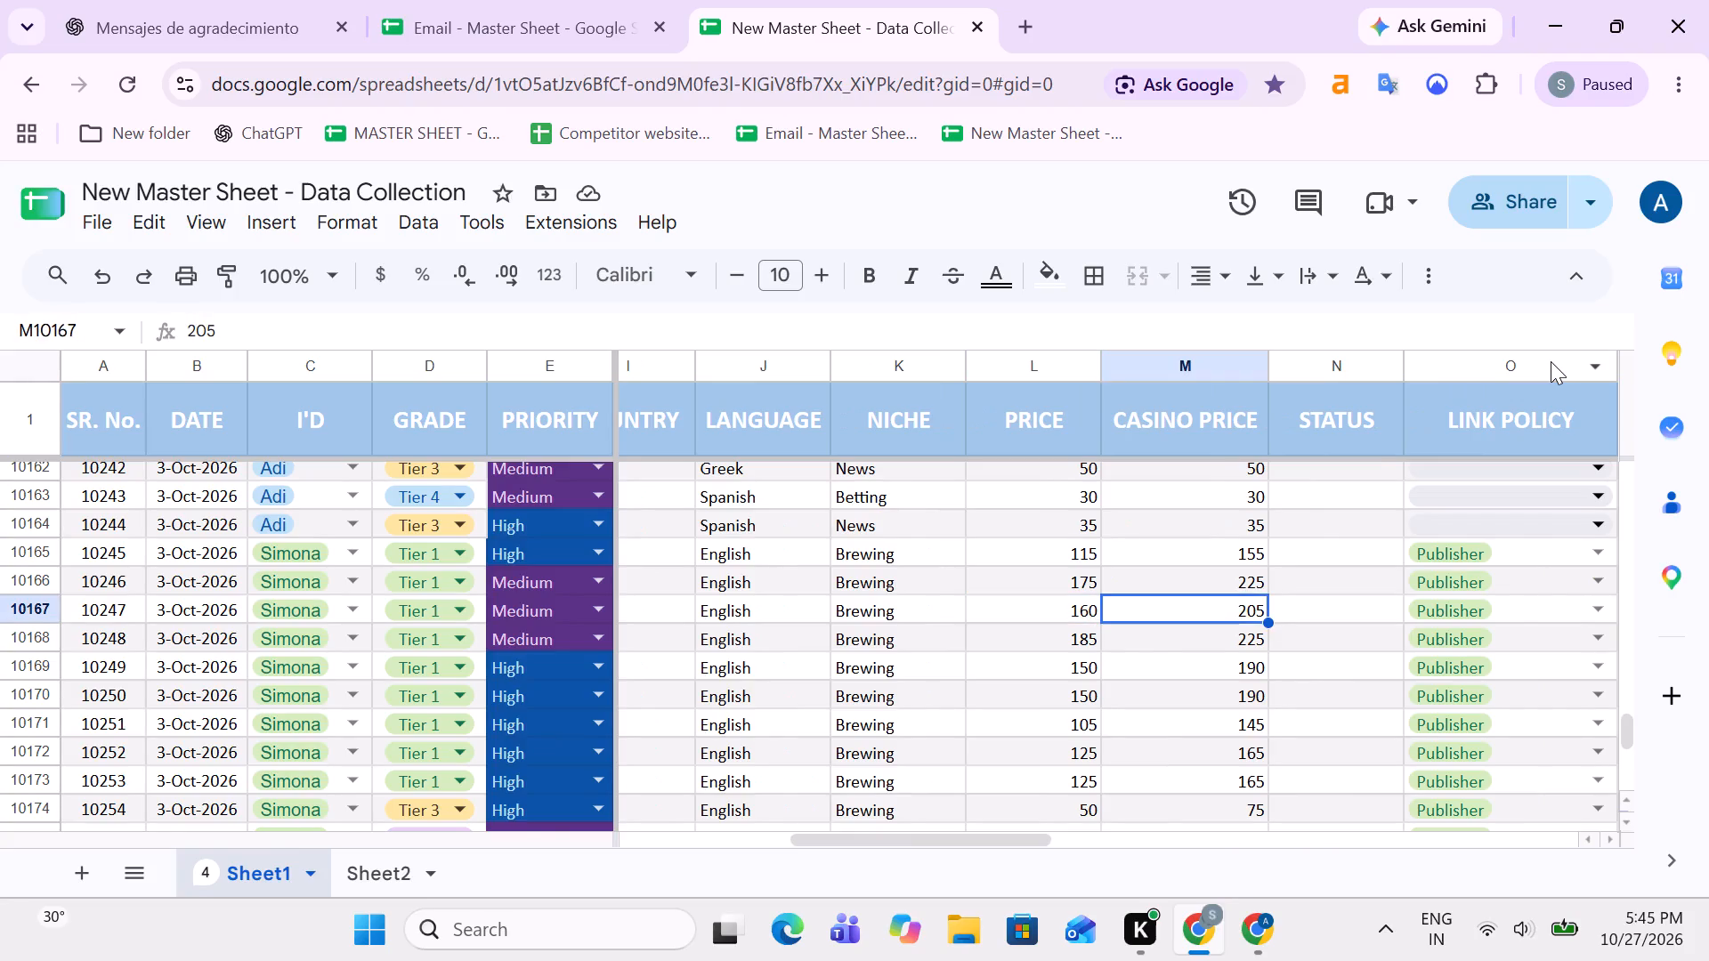
key(alt+Tab)
scroll(1440, 476, down, 6)
scroll(977, 525, down, 3)
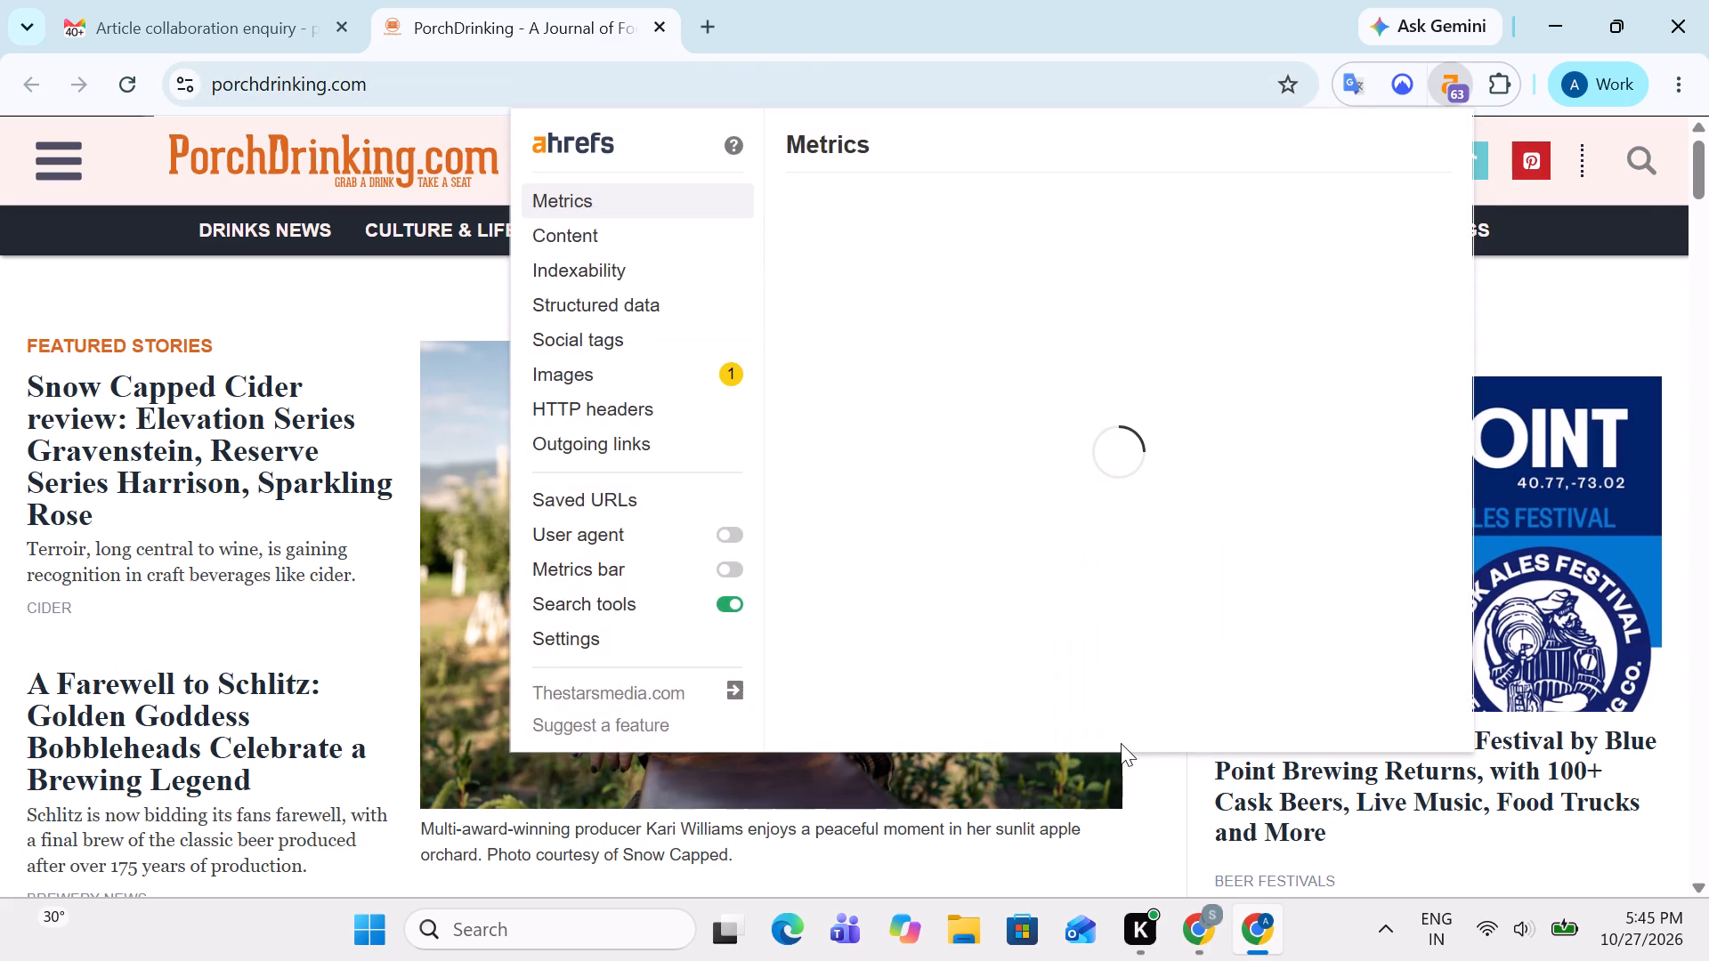
key(alt+Tab)
key(Right)
key(Left)
key(Left)
key(Left)
key(Left)
key(Left)
key(Left)
key(Left)
key(Left)
key(Left)
key(Left)
key(Left)
key(Left)
key(Left)
key(Left)
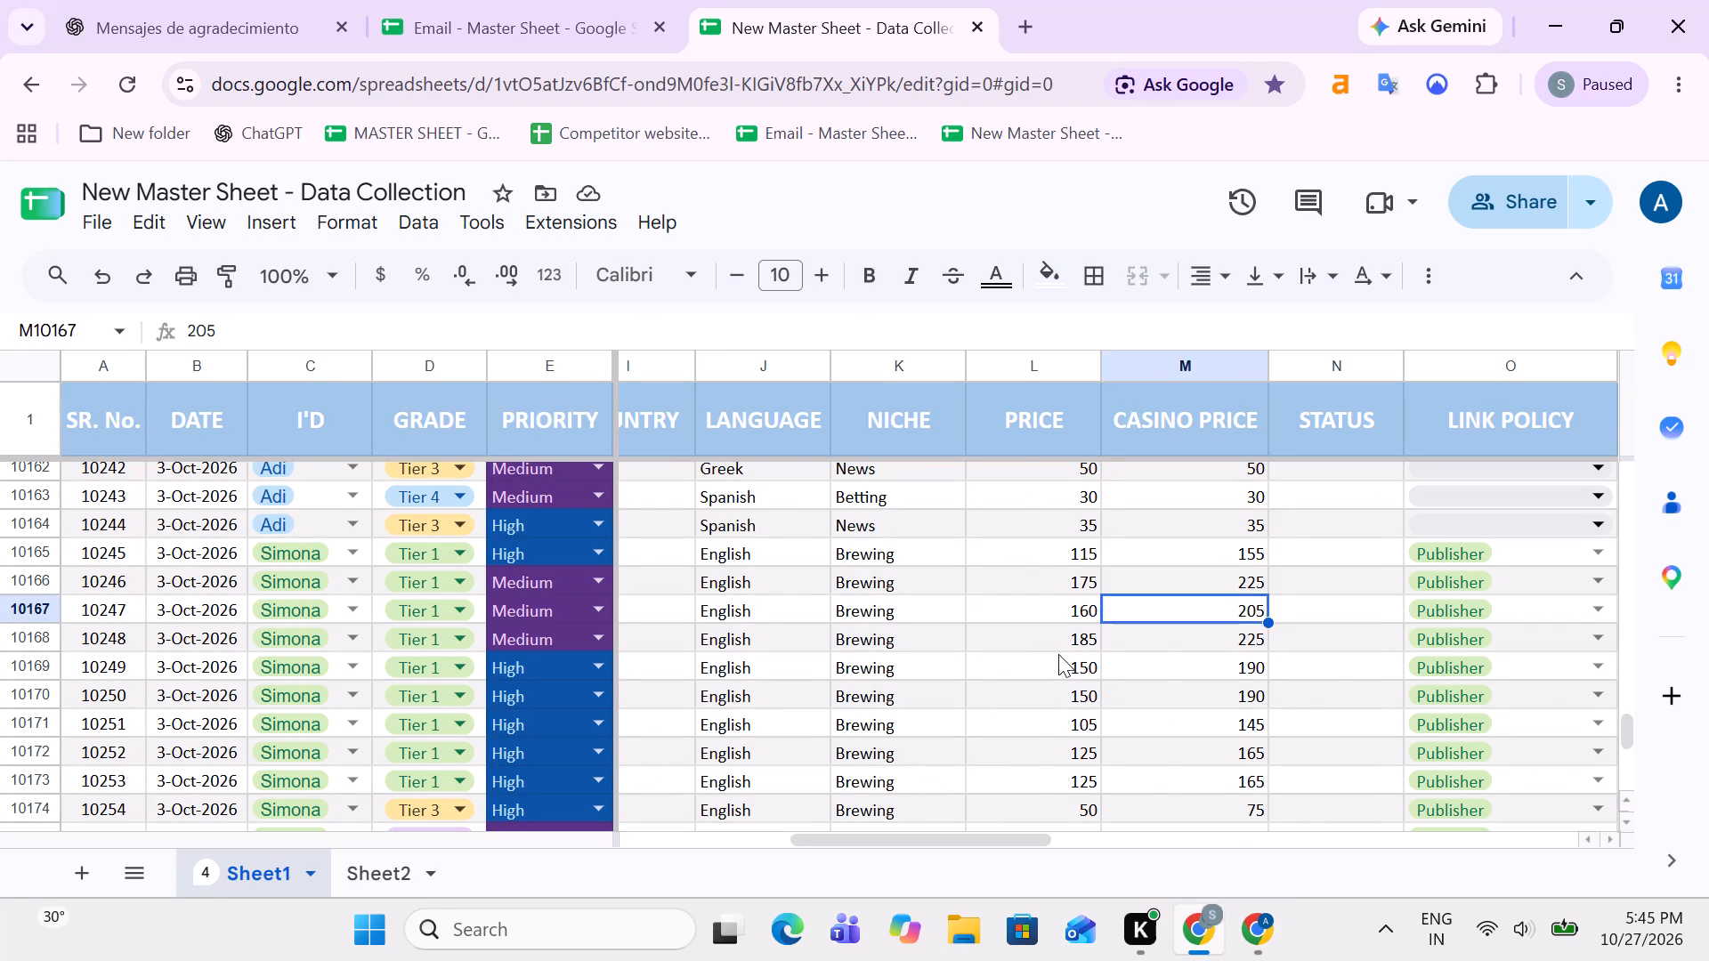
key(Right)
key(Right)
key(Right)
key(Right)
key(Right)
key(Right)
key(Right)
key(Left)
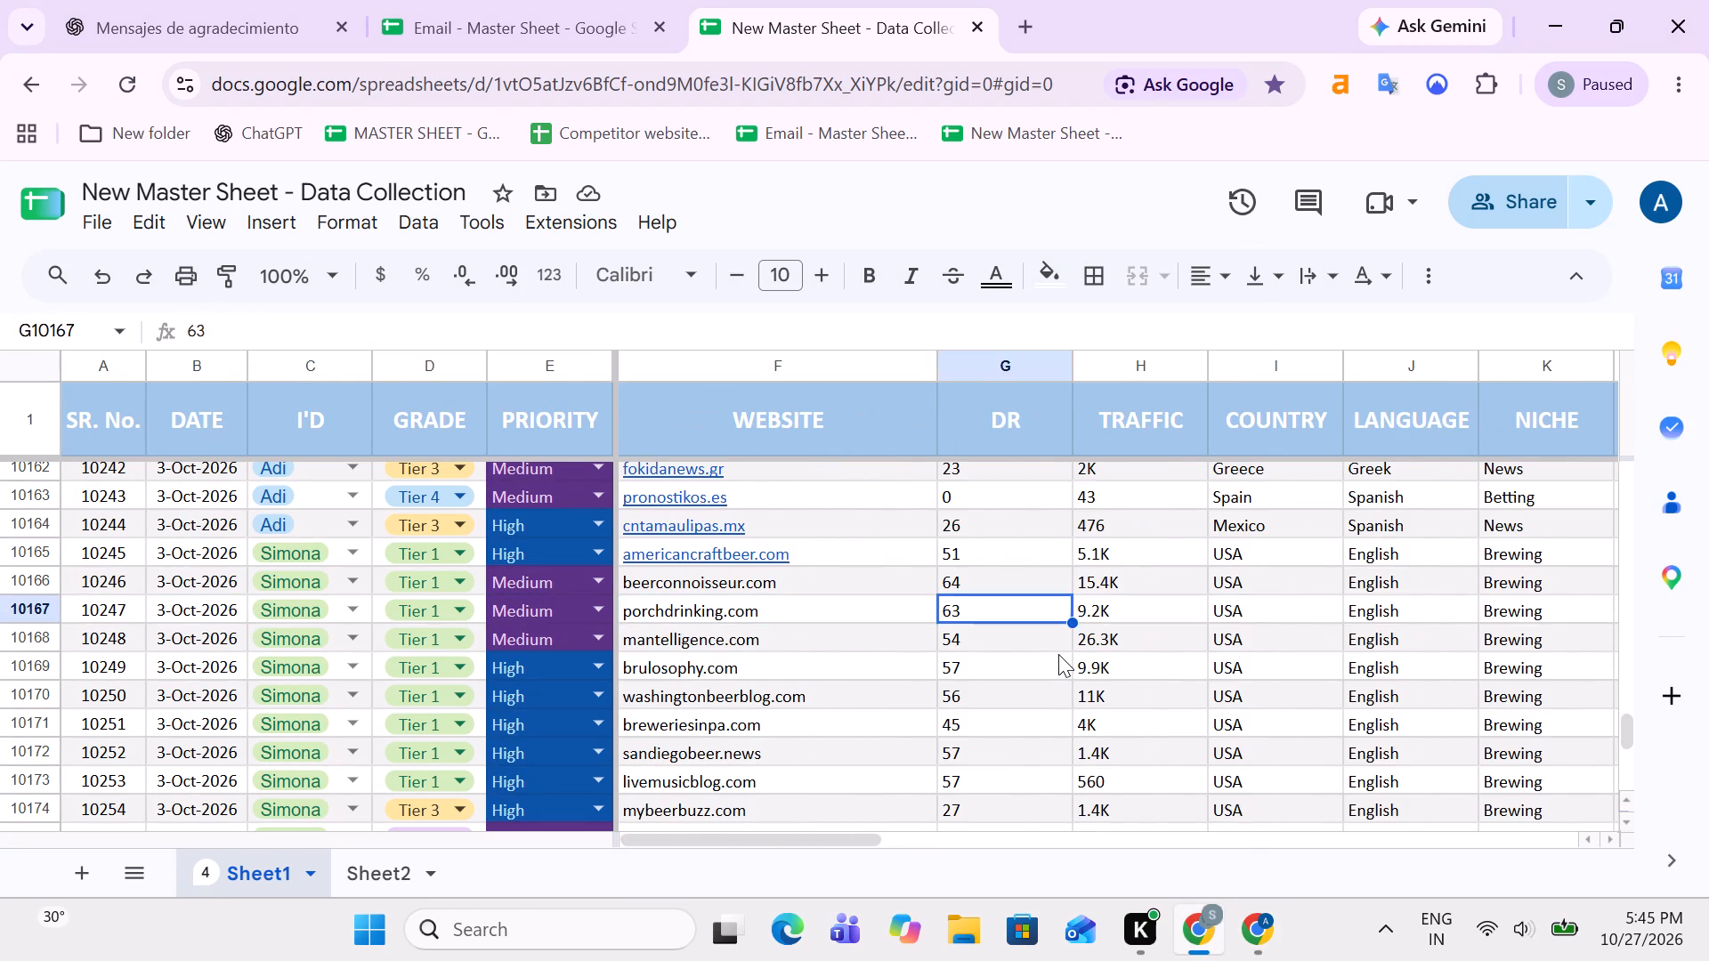
key(Left)
Go to the last filled Website cell in the master sheet, row 10804.
key(ctrl+Down)
key(Down)
key(Down)
key(Down)
key(Up)
key(Up)
key(Up)
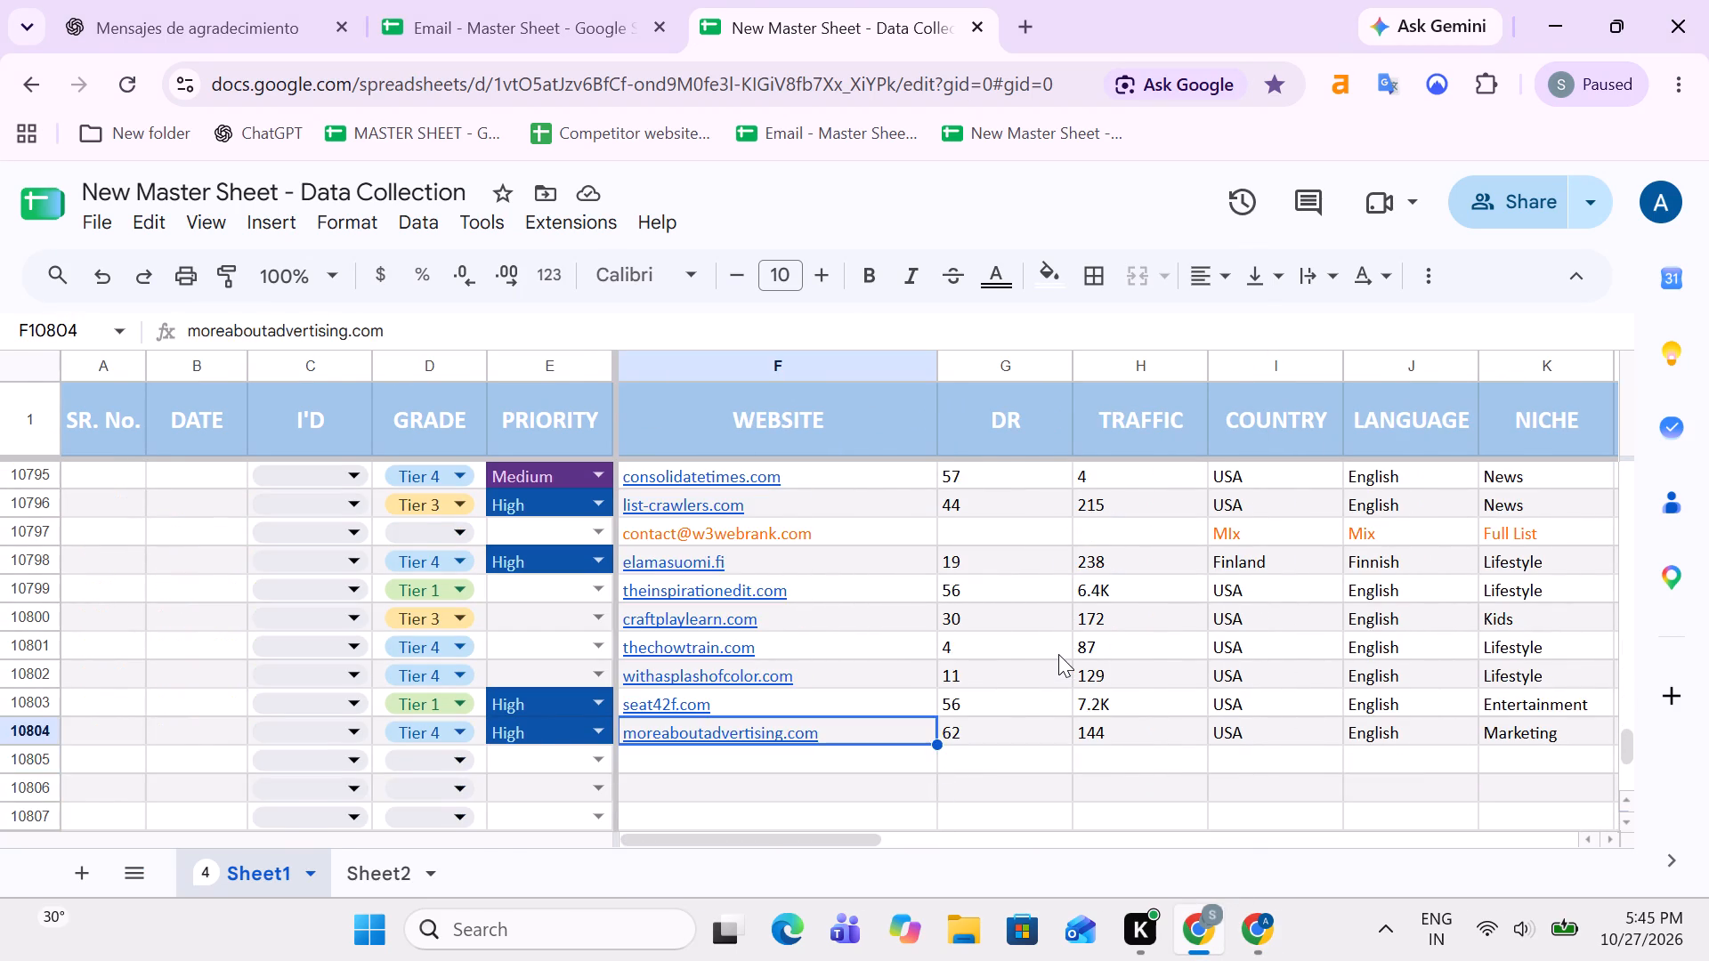